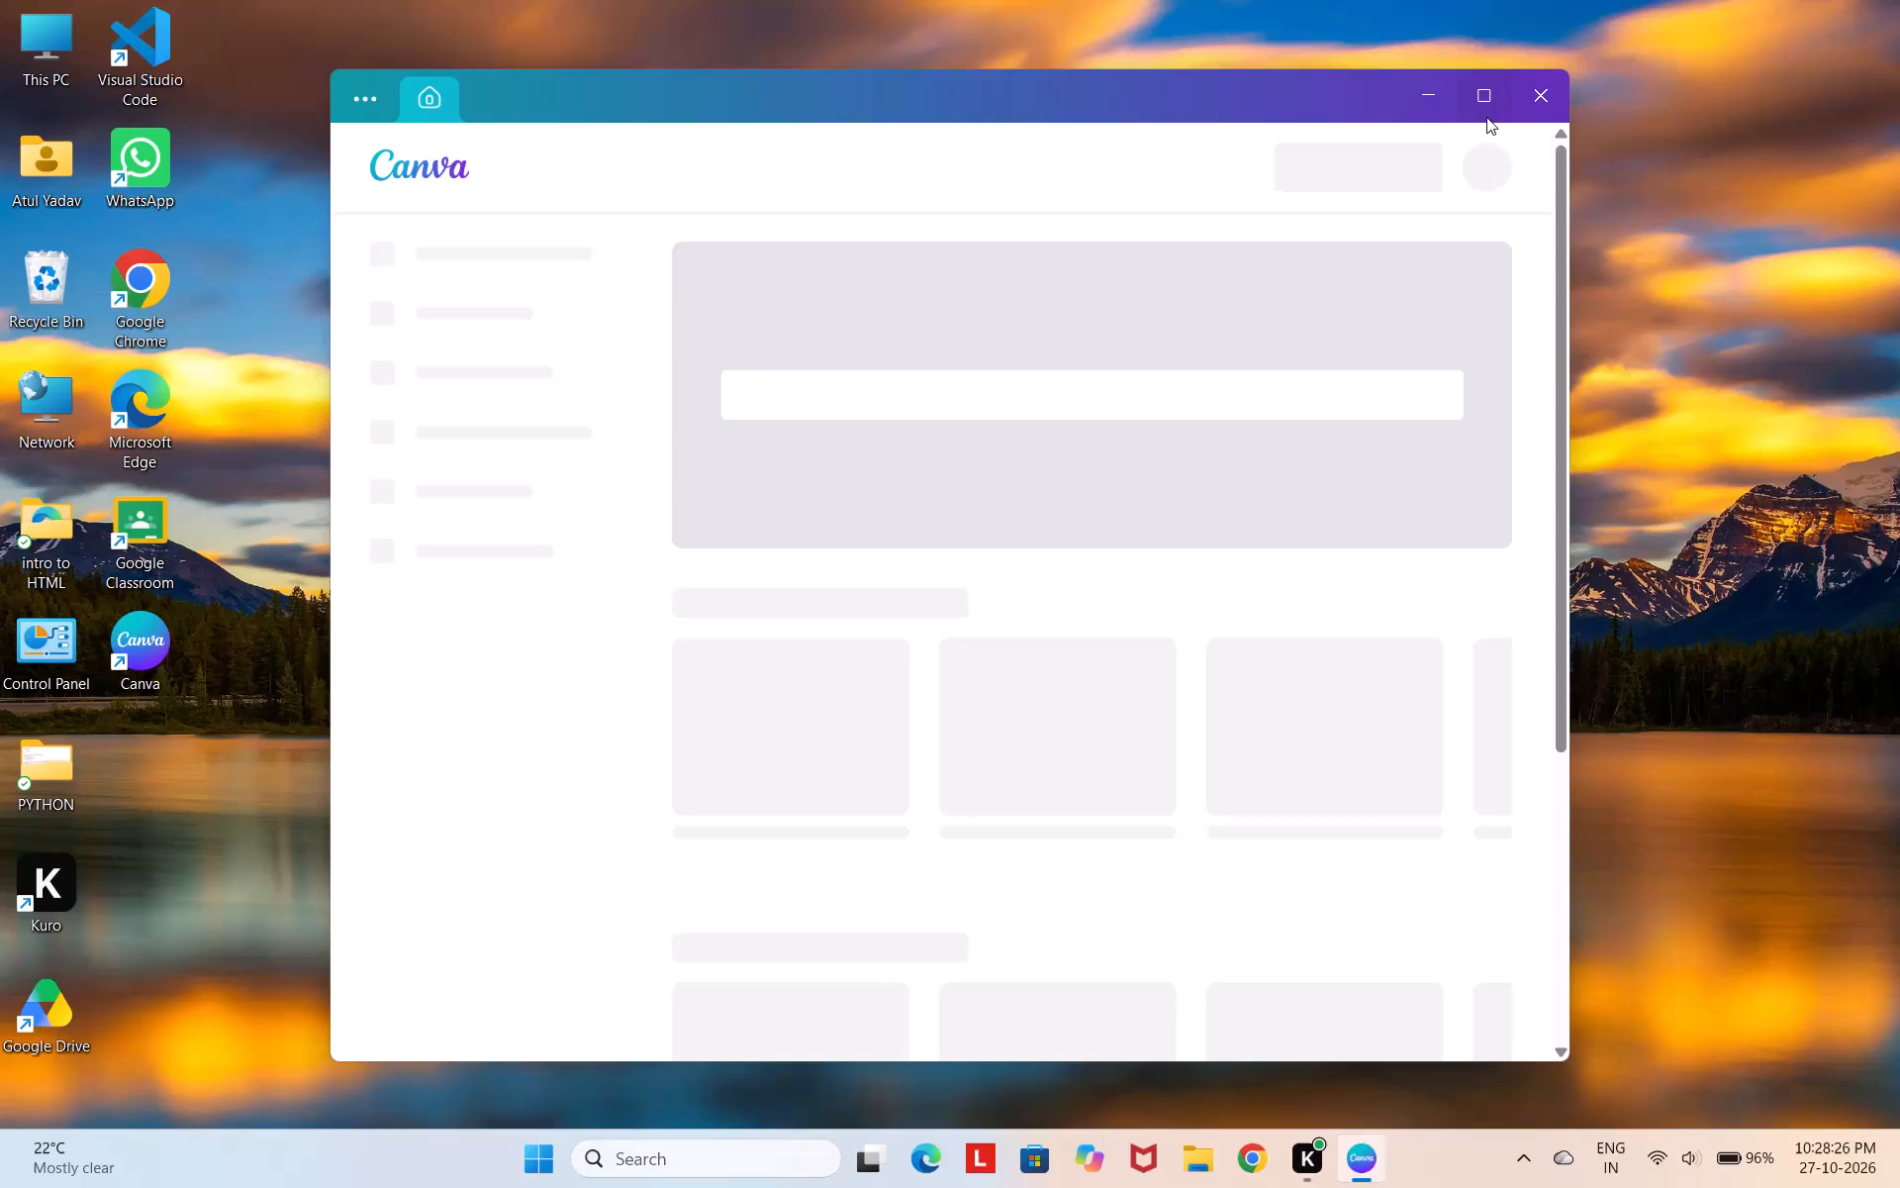
Maximize the design editor's window.
left_click(1477, 94)
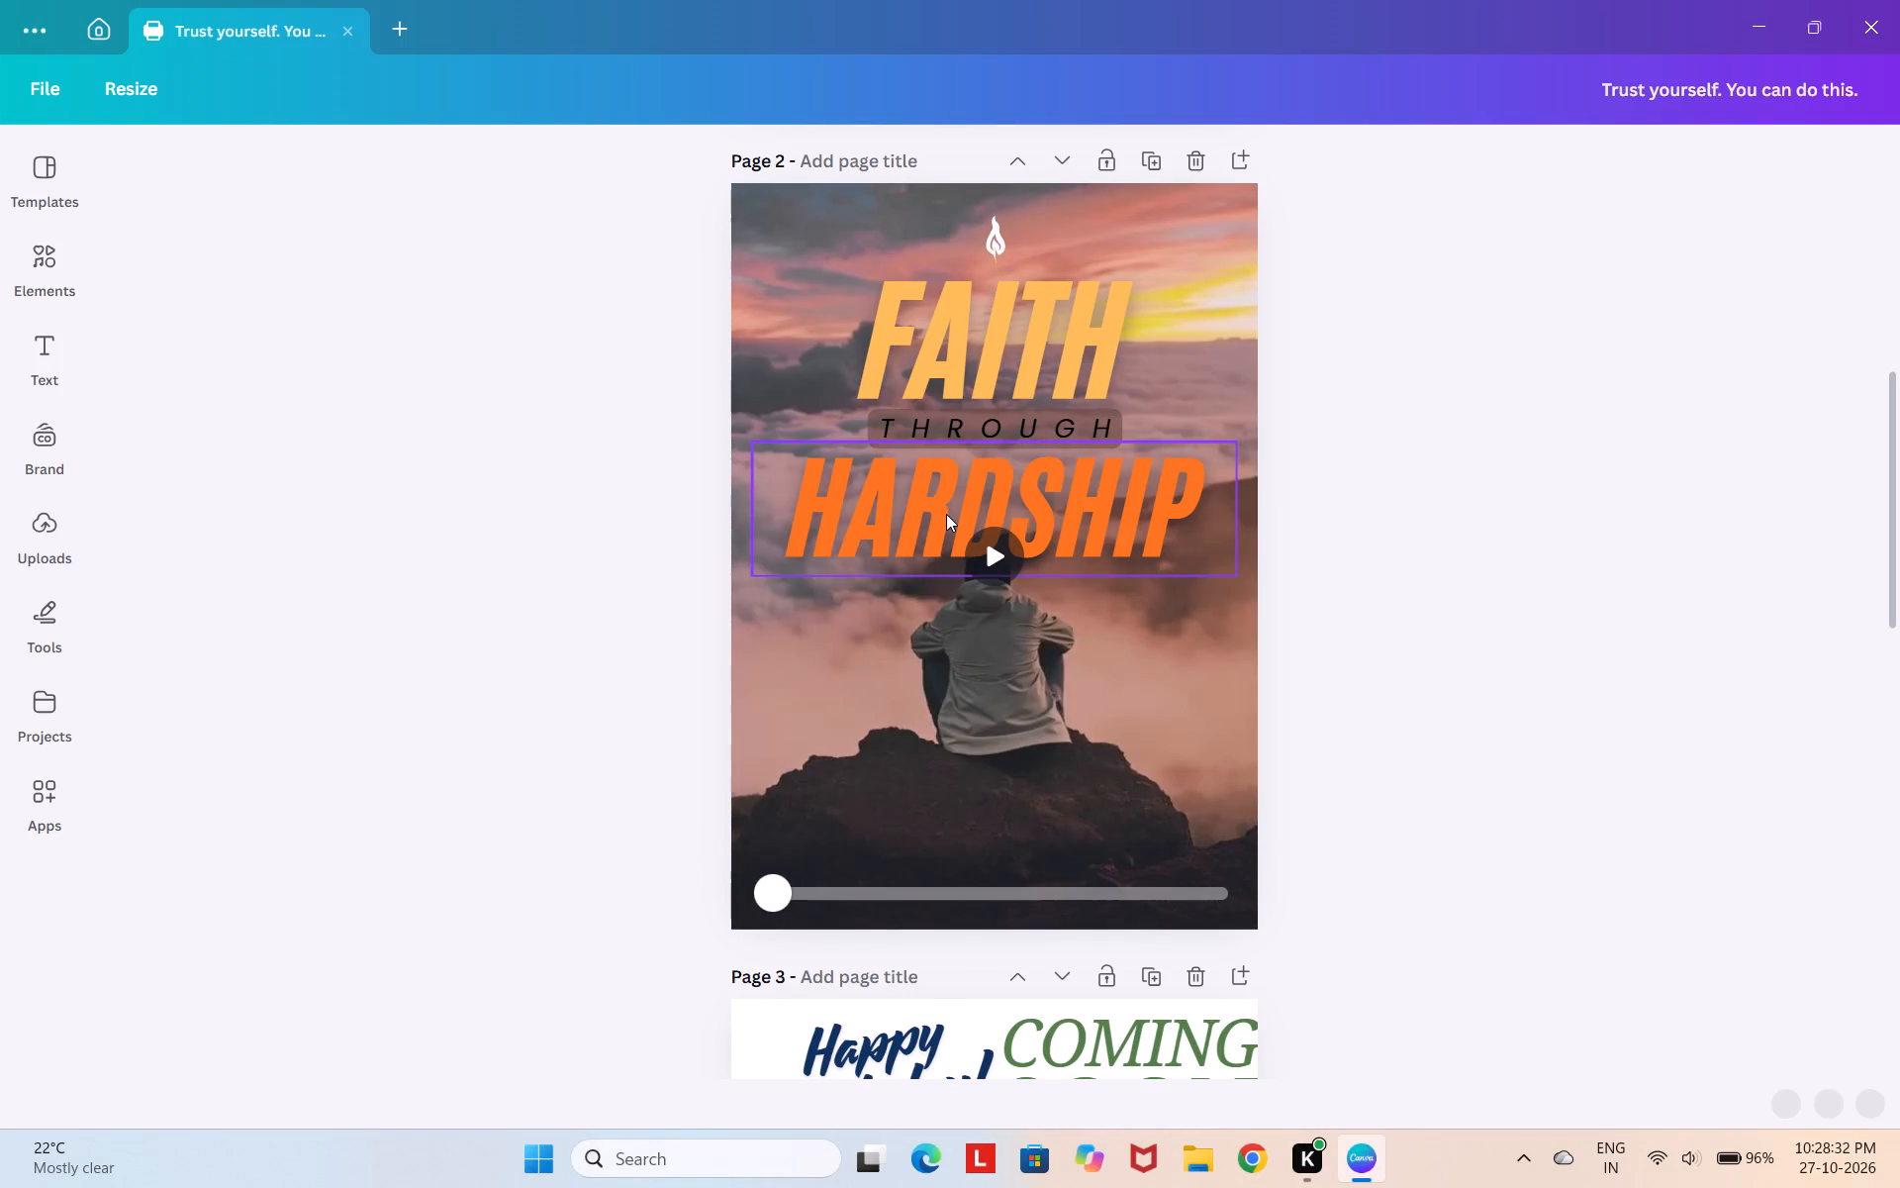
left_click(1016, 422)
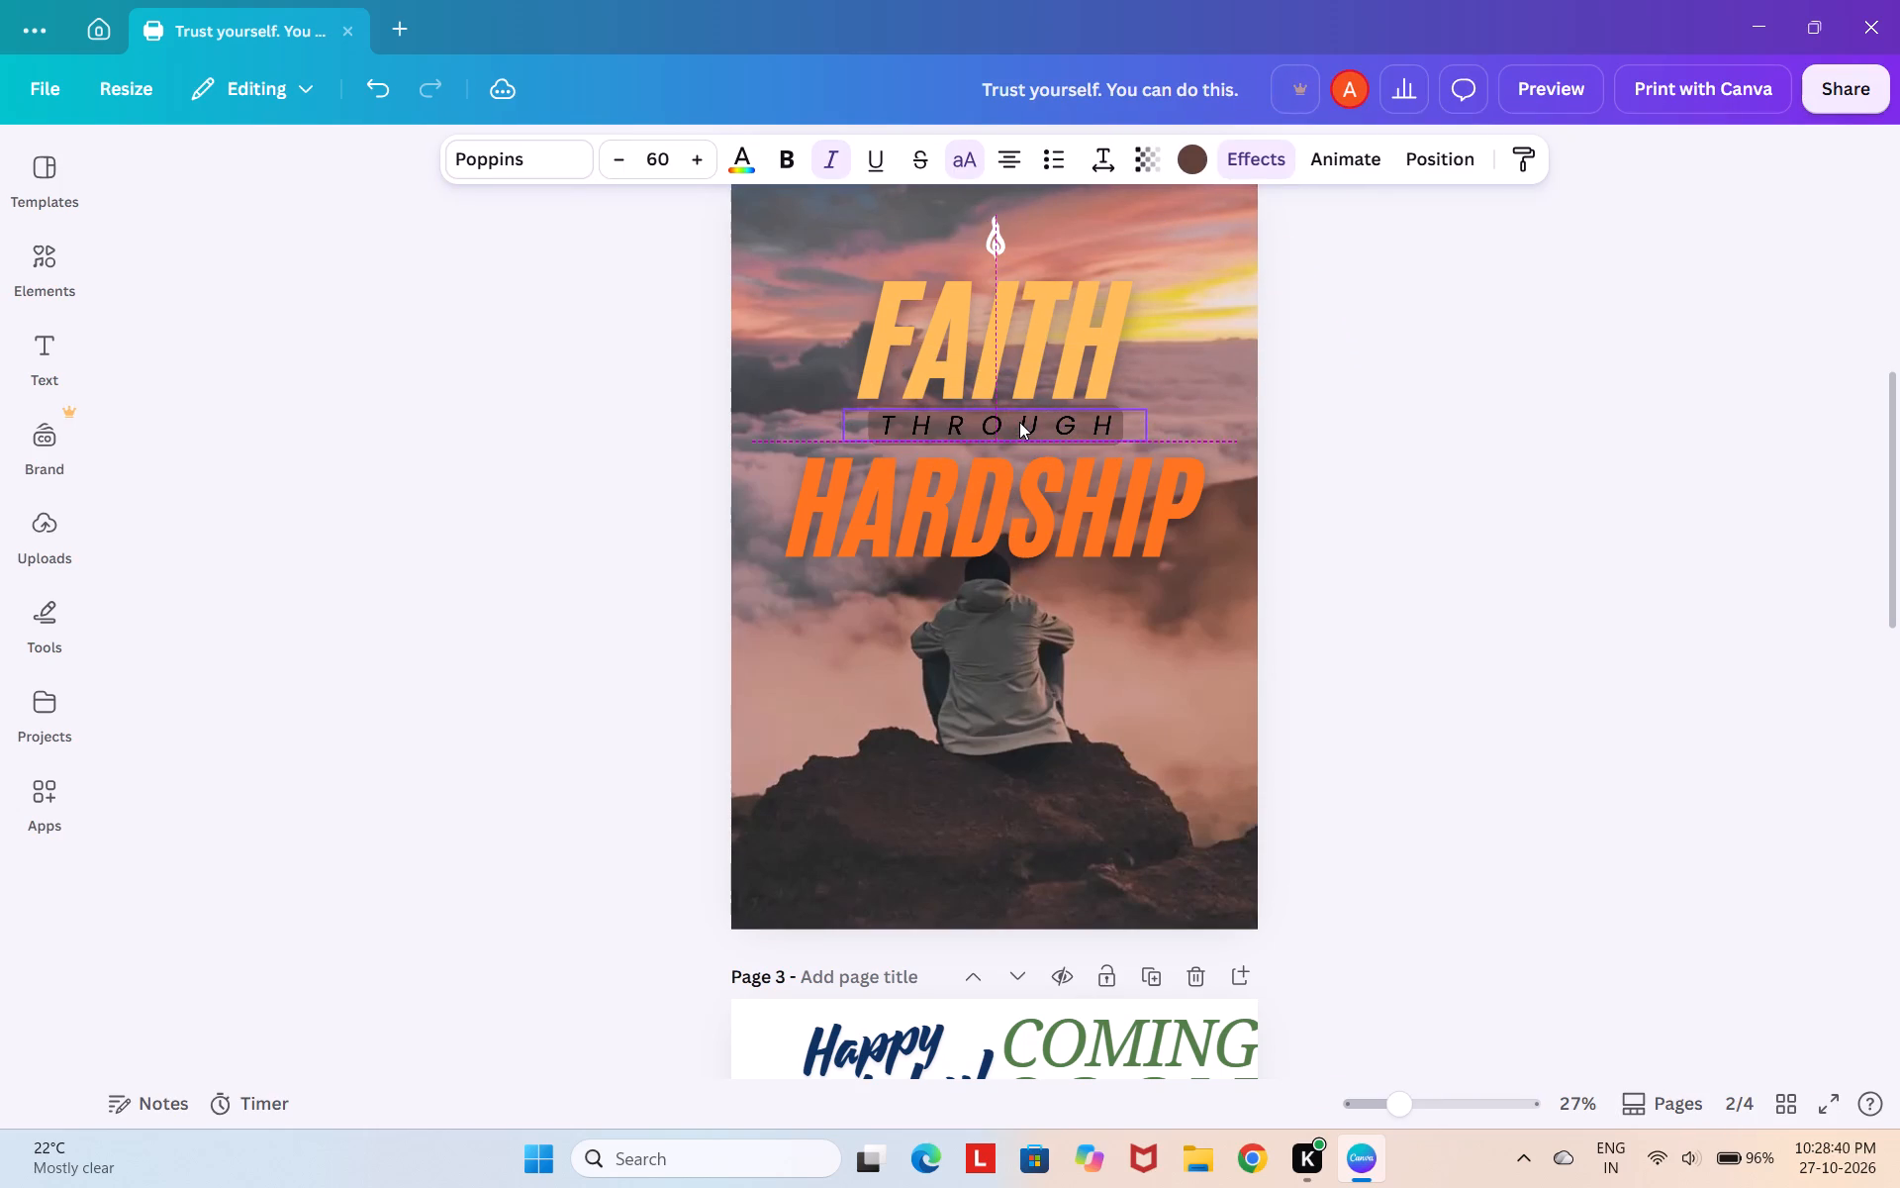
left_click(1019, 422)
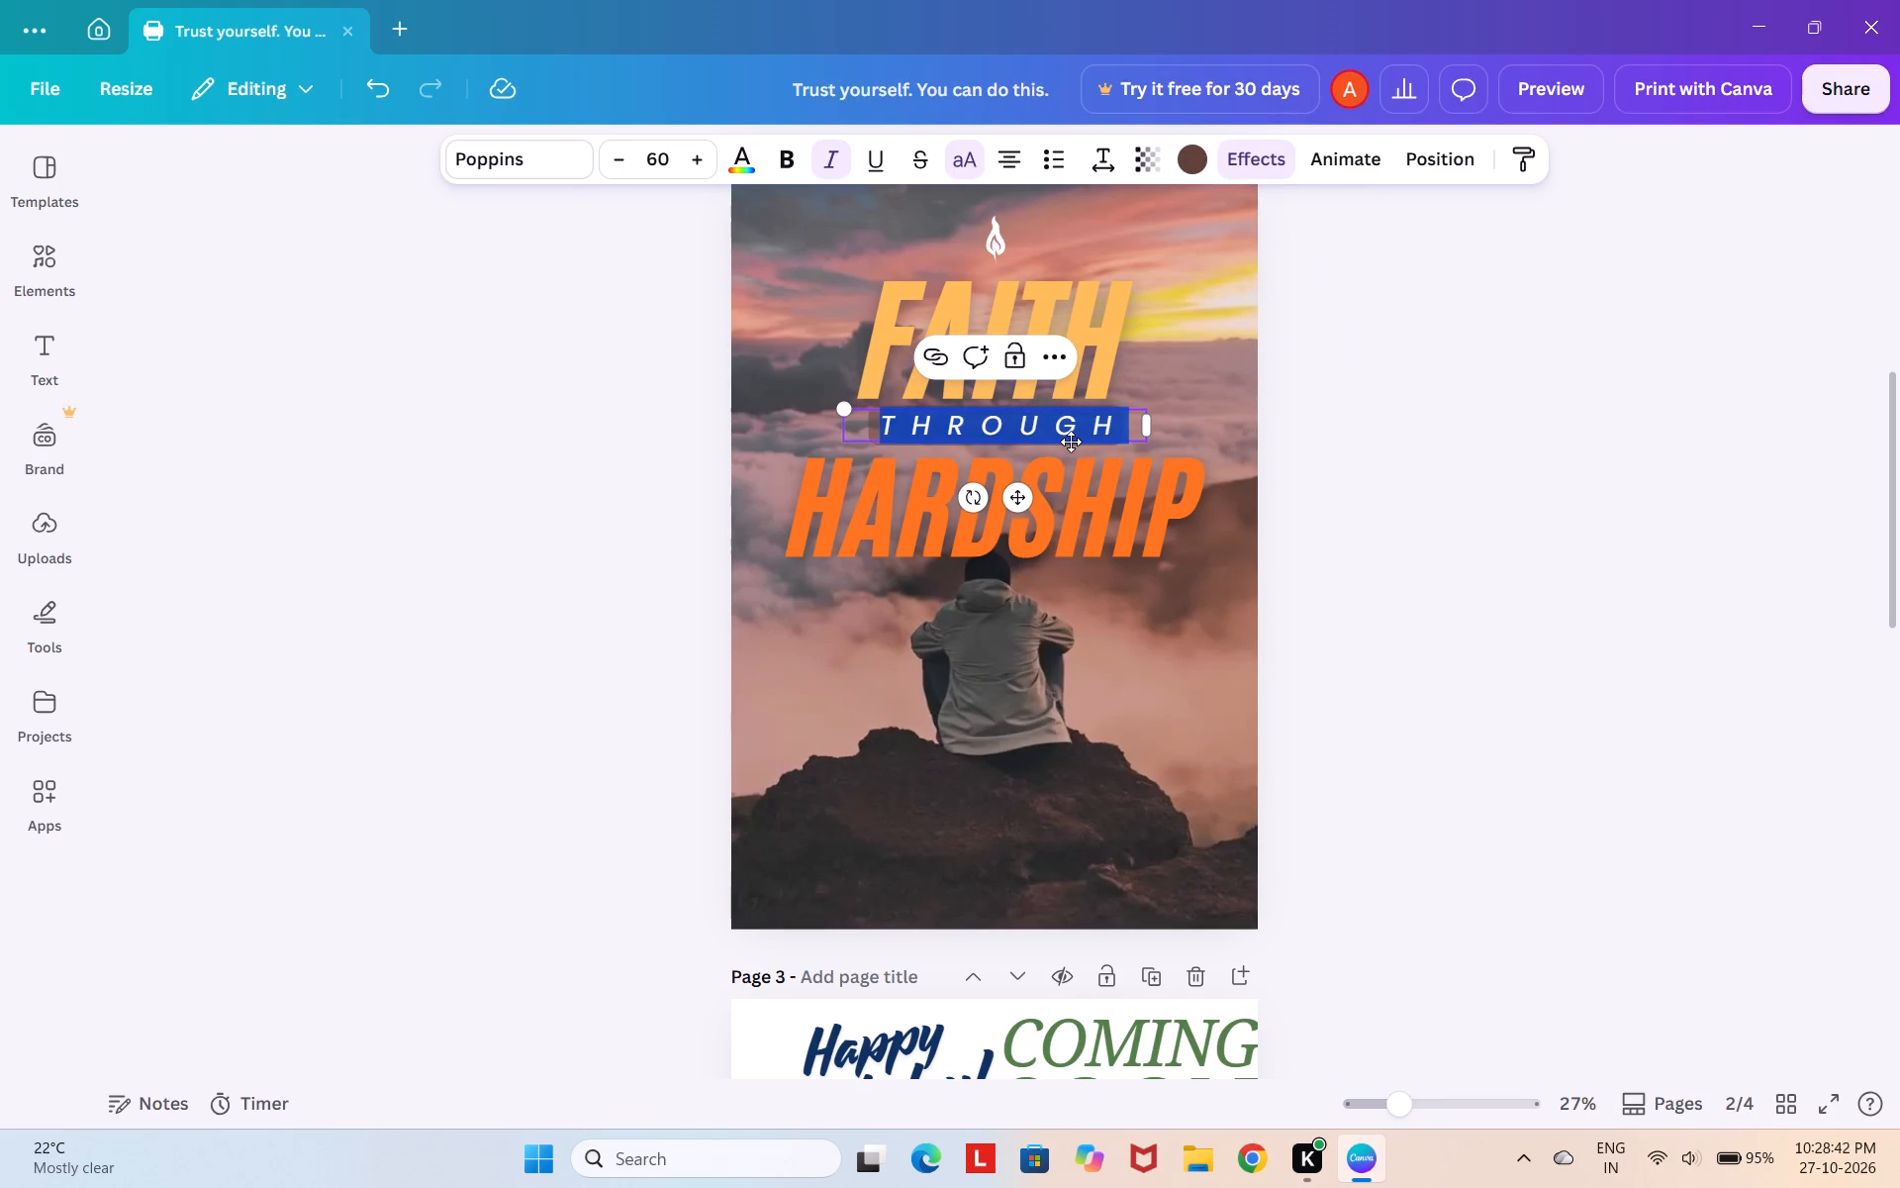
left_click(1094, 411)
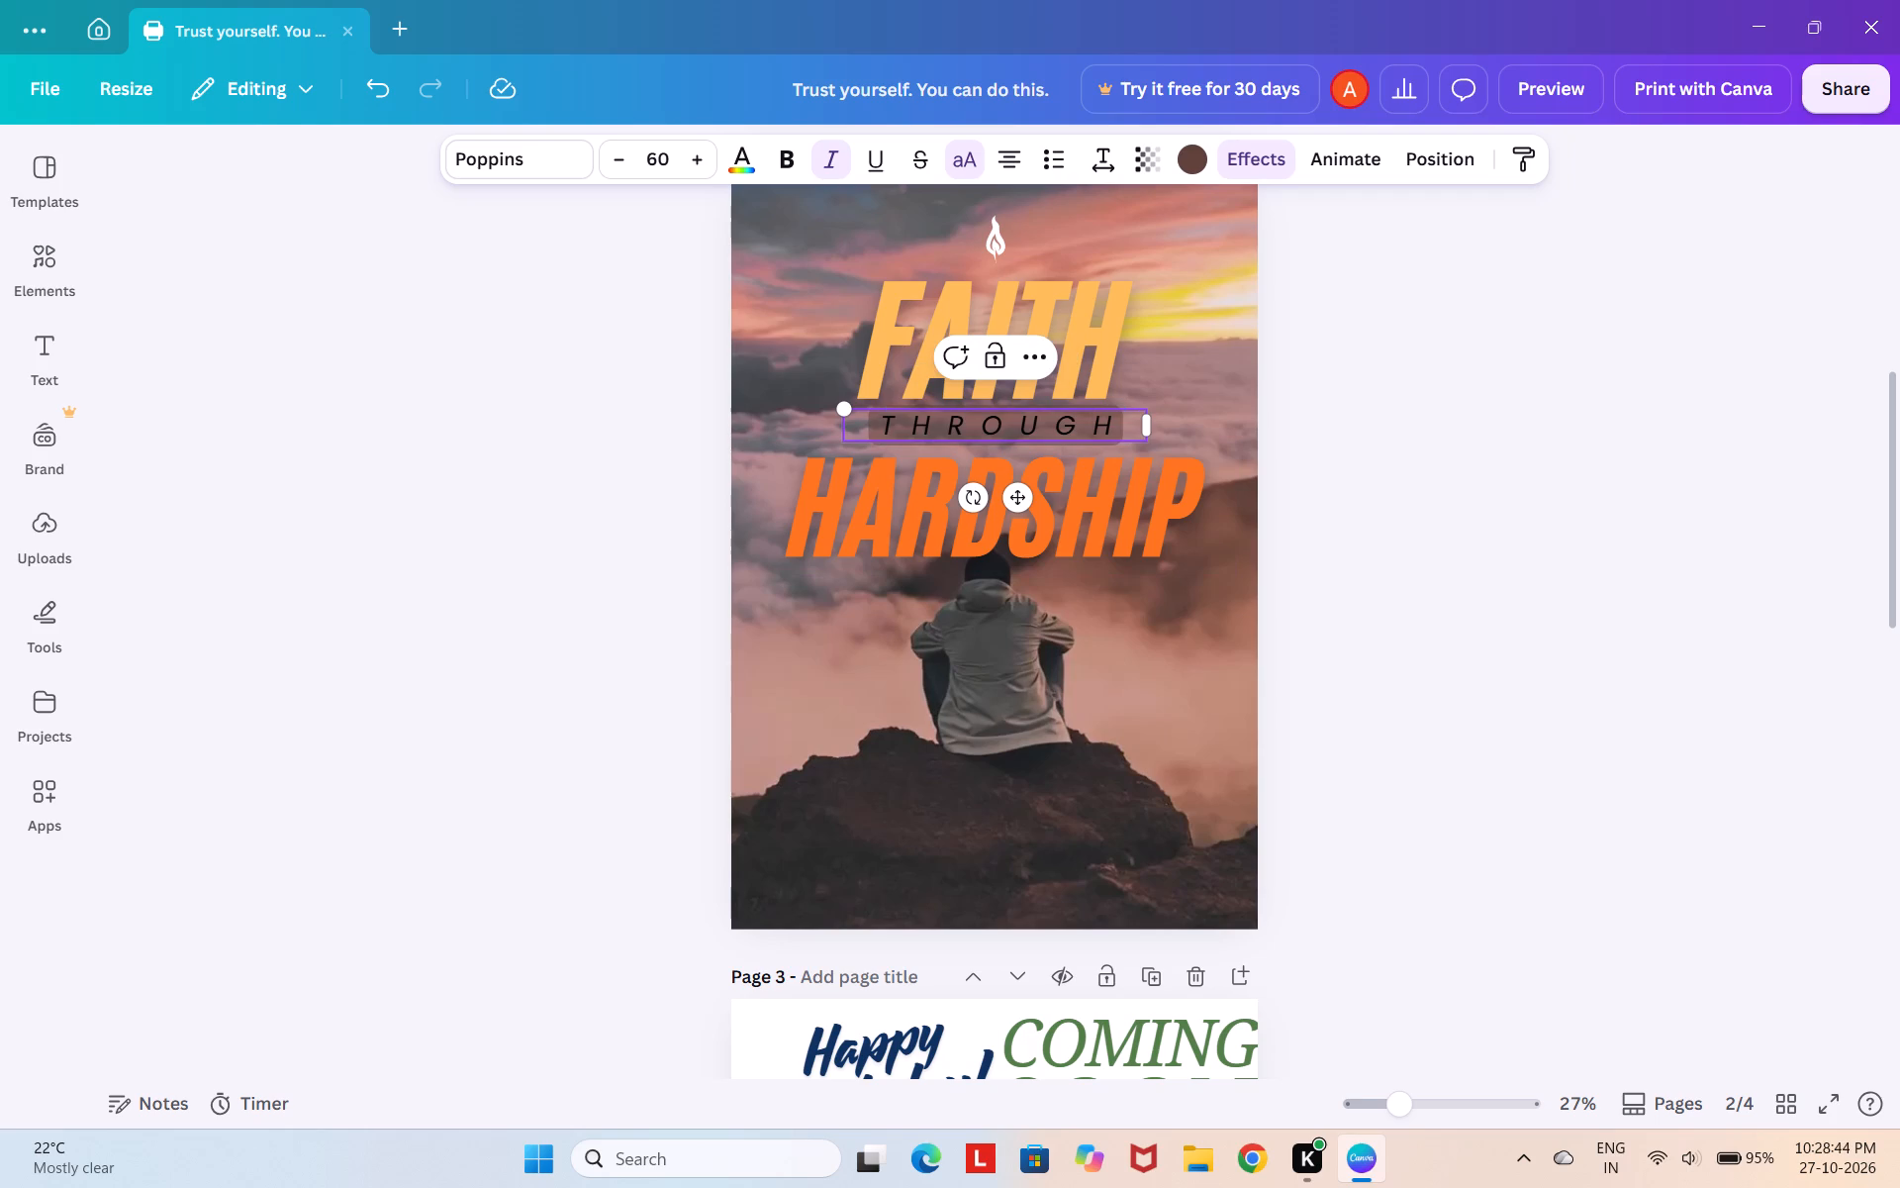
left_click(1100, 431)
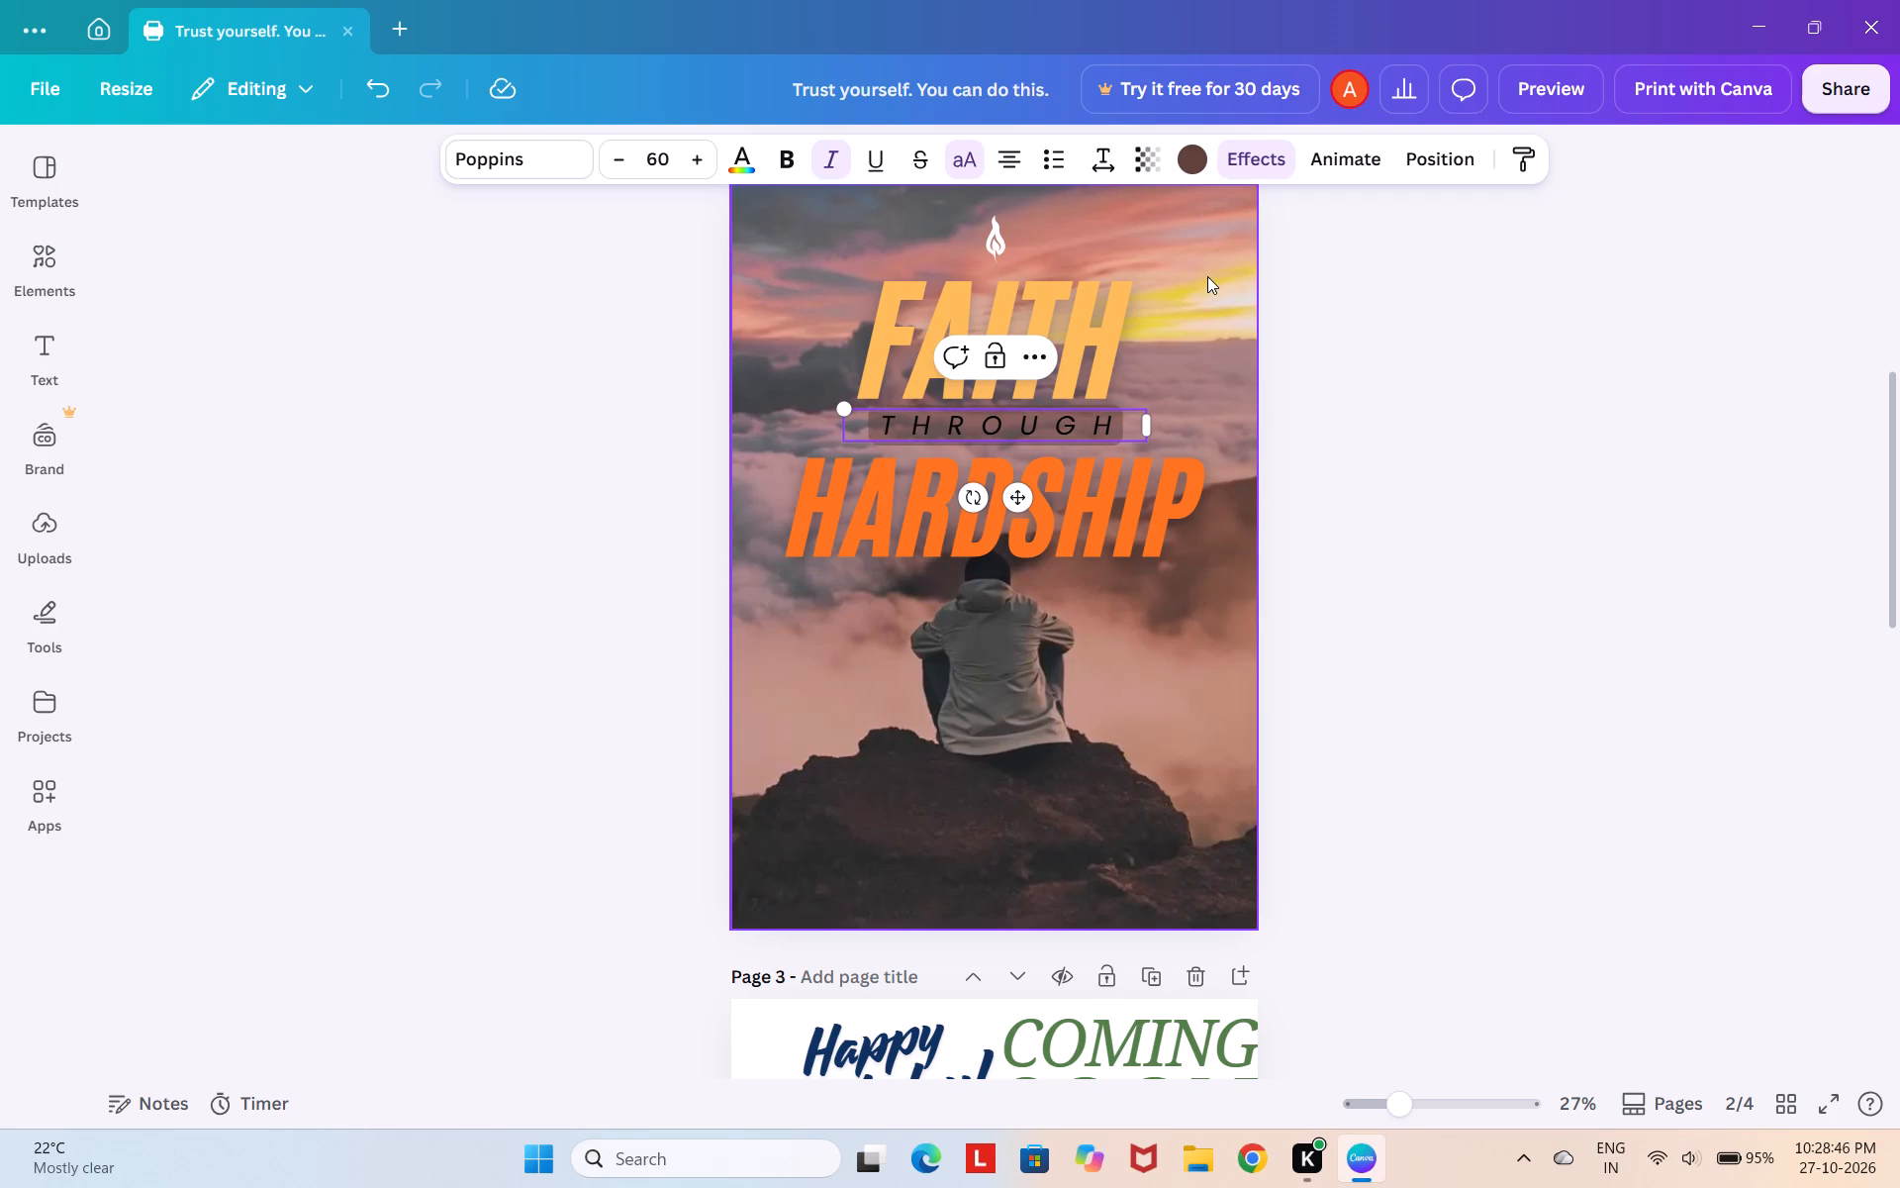
Delete page 2, the "Faith Through Hardship" poster, from the design.
left_click(1208, 259)
scroll(1207, 356, "up", 1)
left_click(1199, 294)
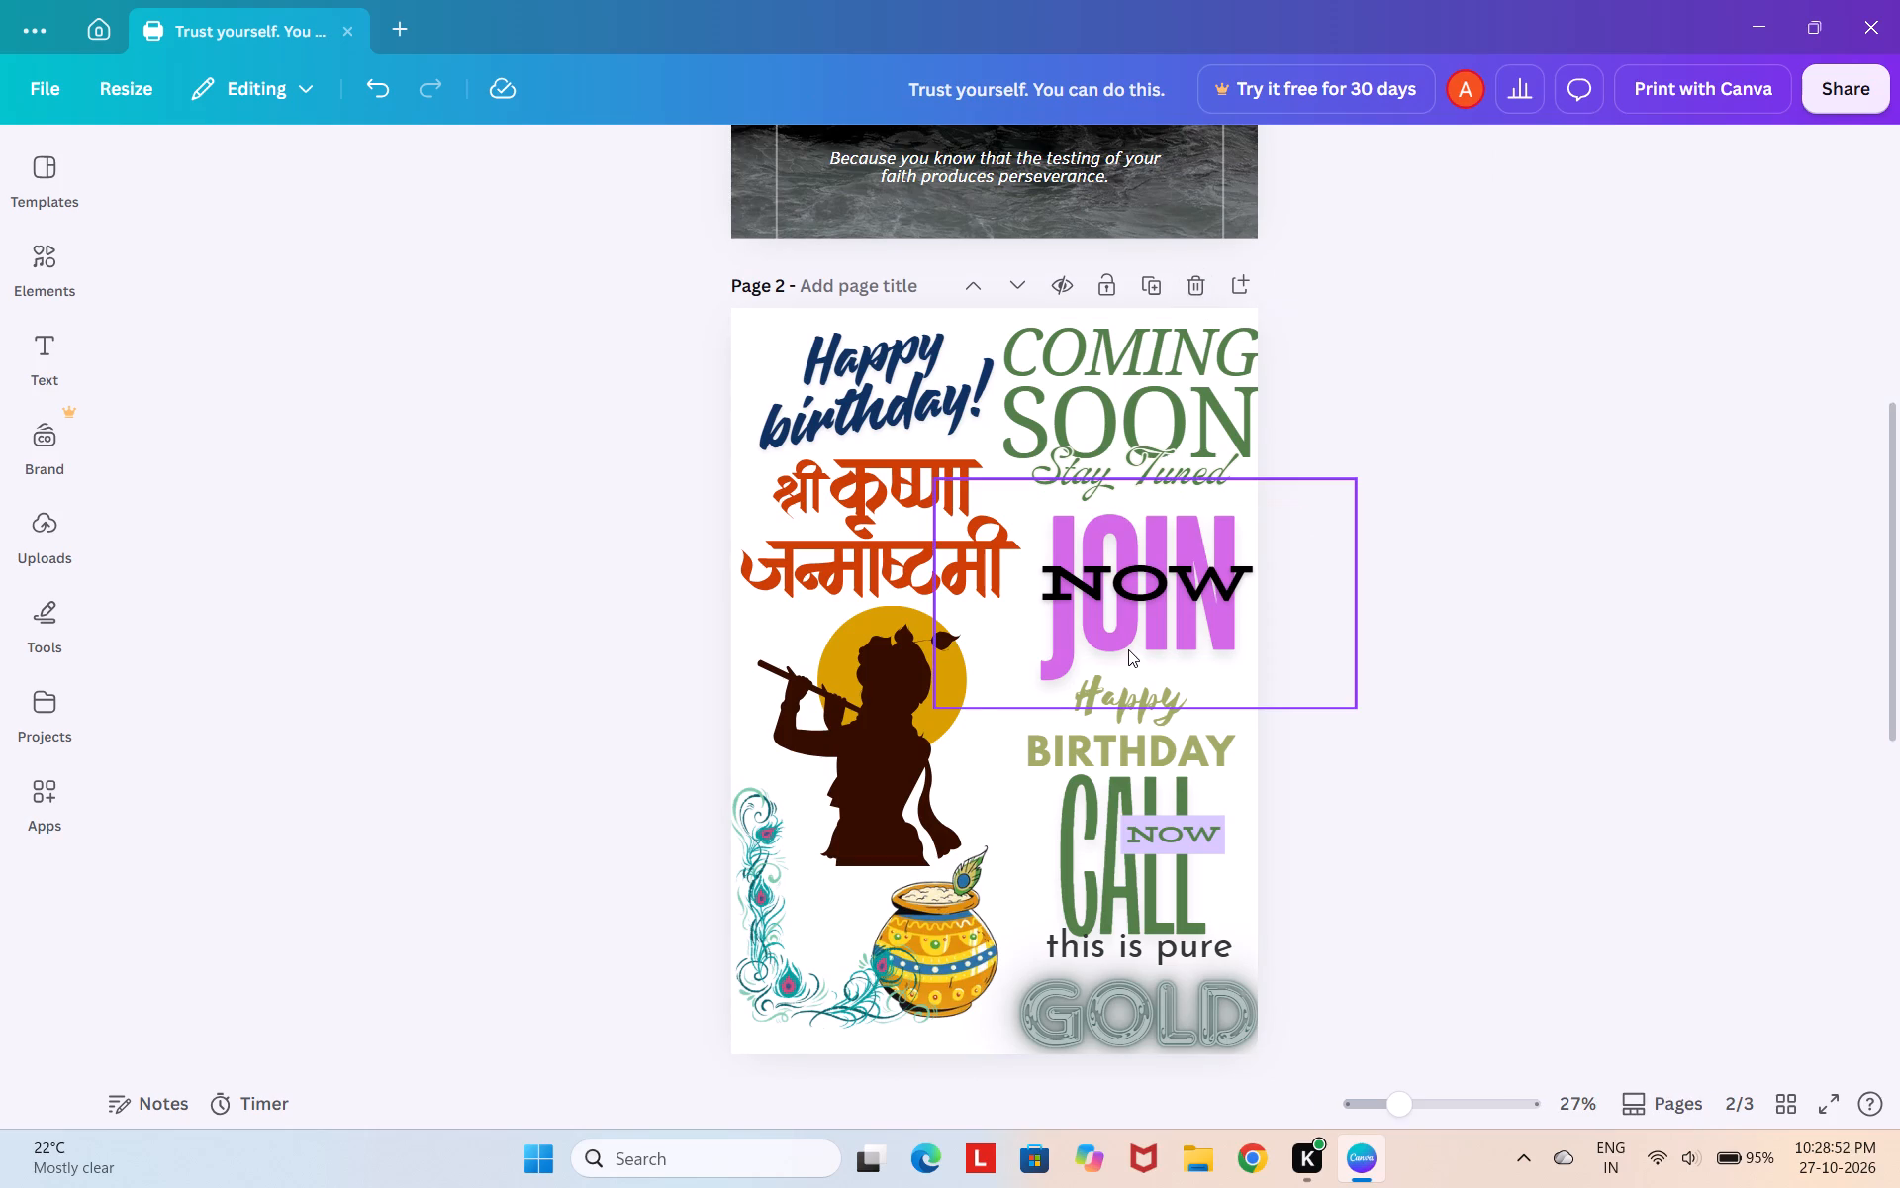
Add a blank page at the end of the design, after the "Jai Shree Krishna" page.
scroll(966, 694, "up", 9)
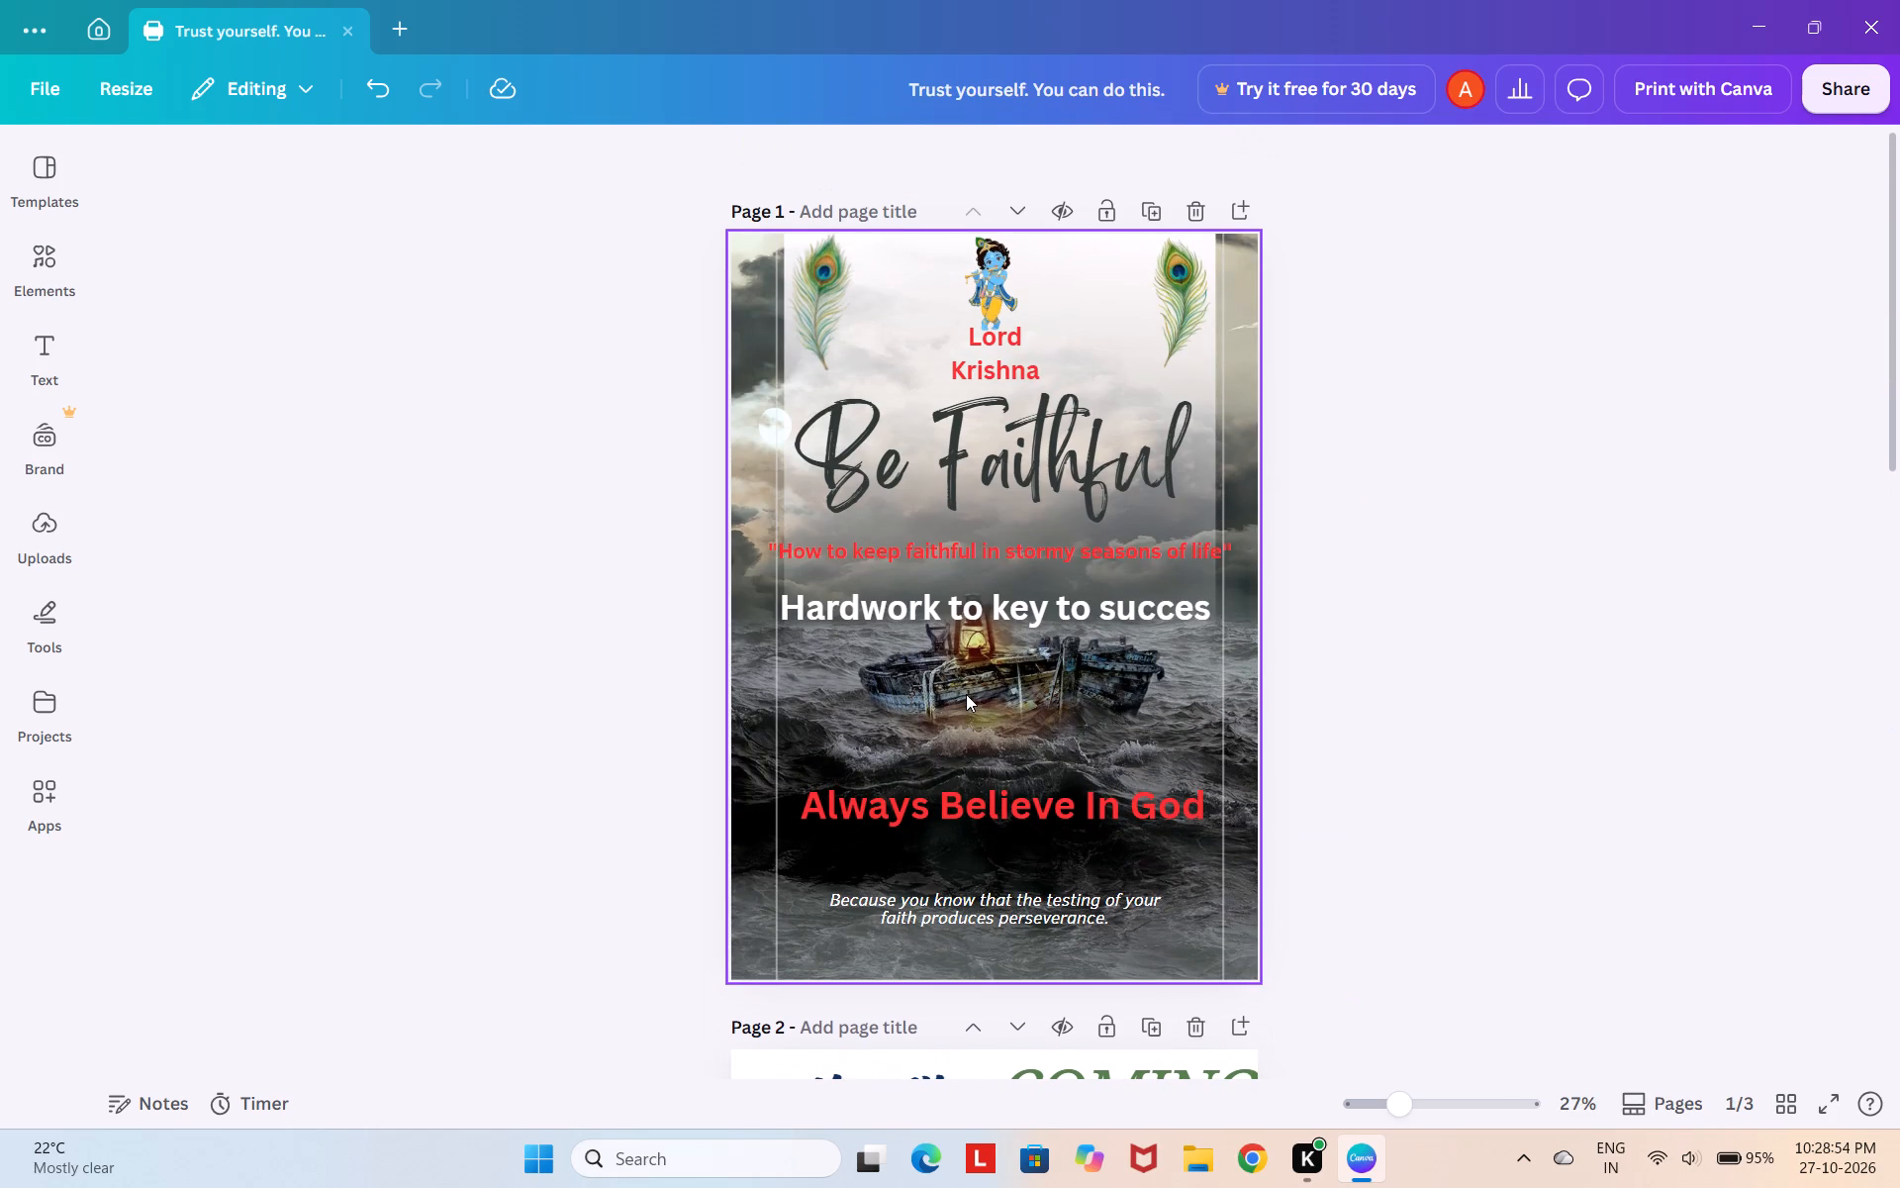
scroll(966, 694, "down", 8)
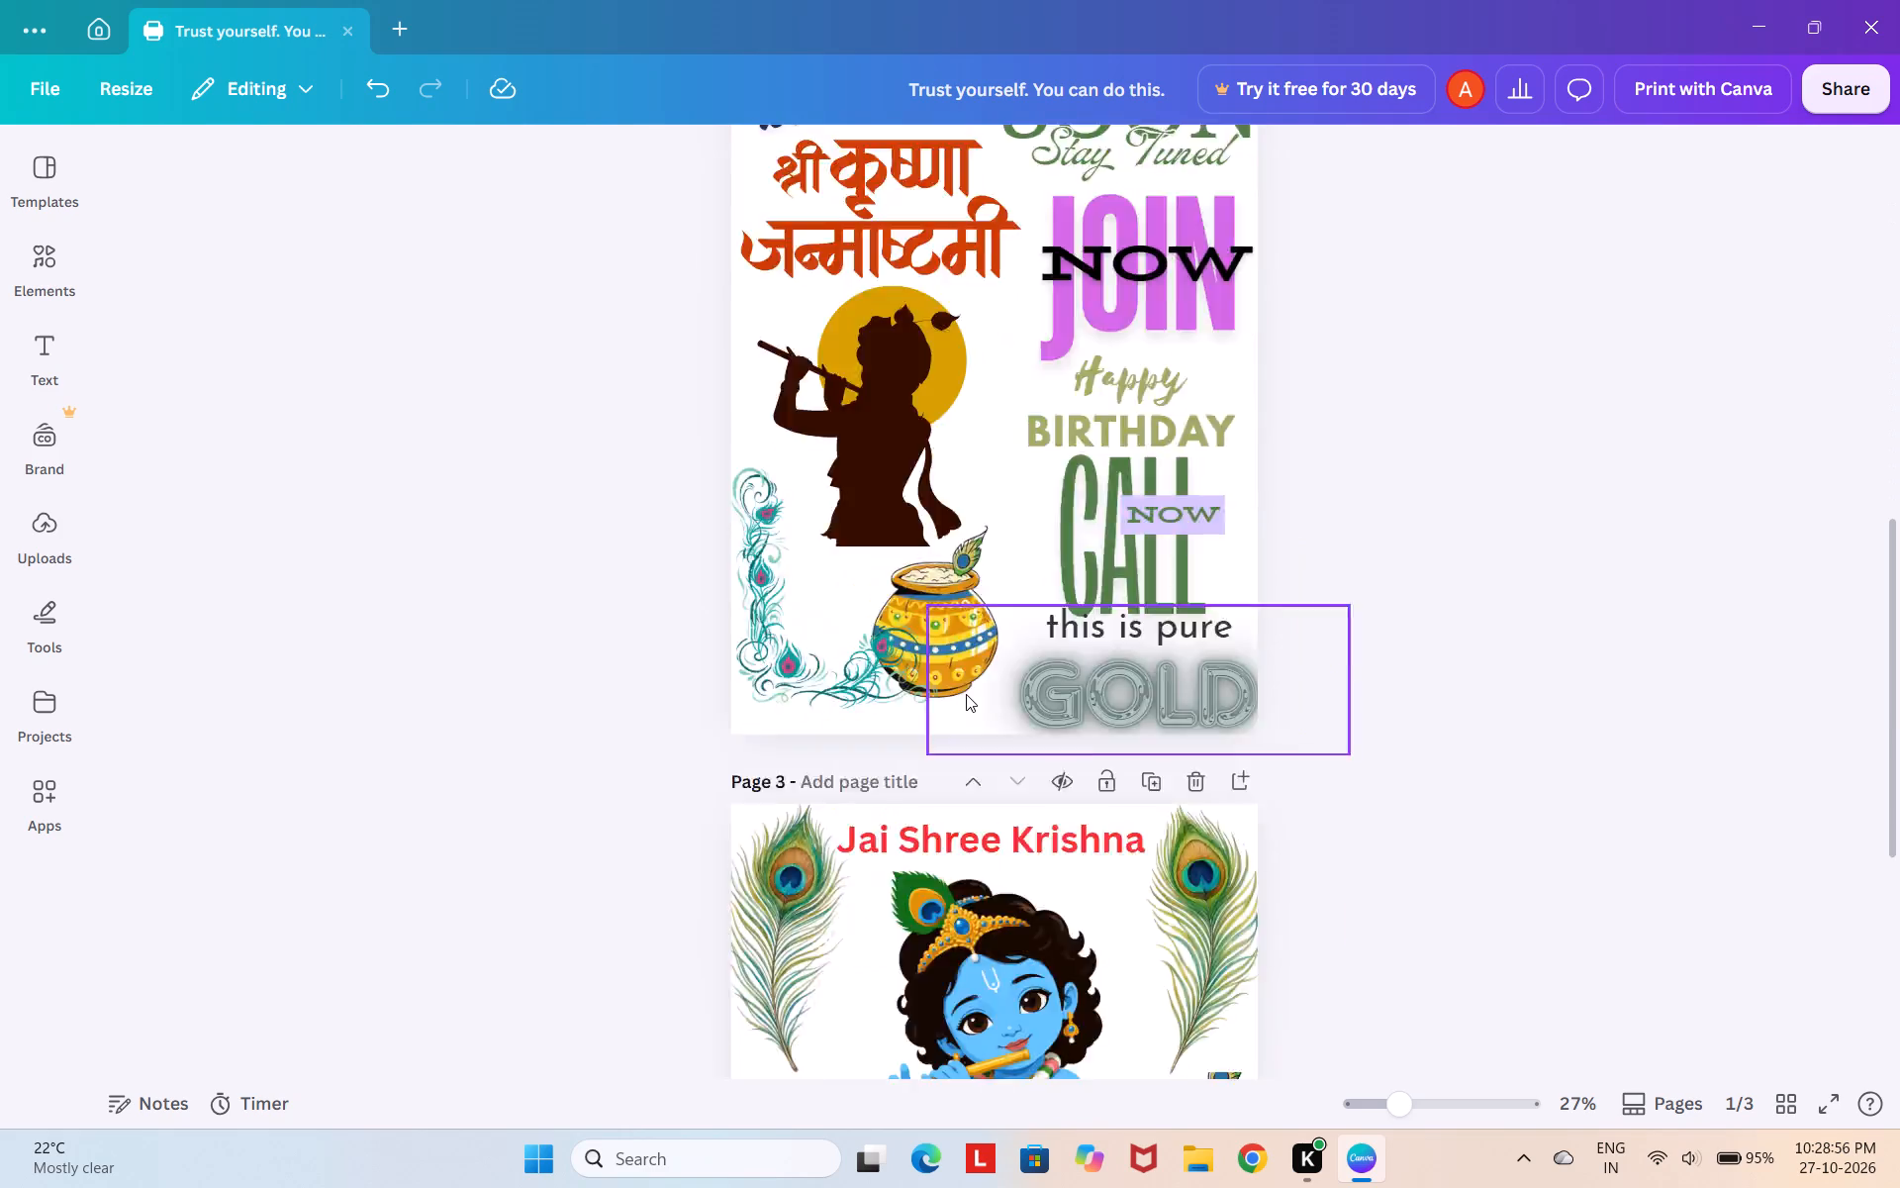
scroll(966, 694, "down", 2)
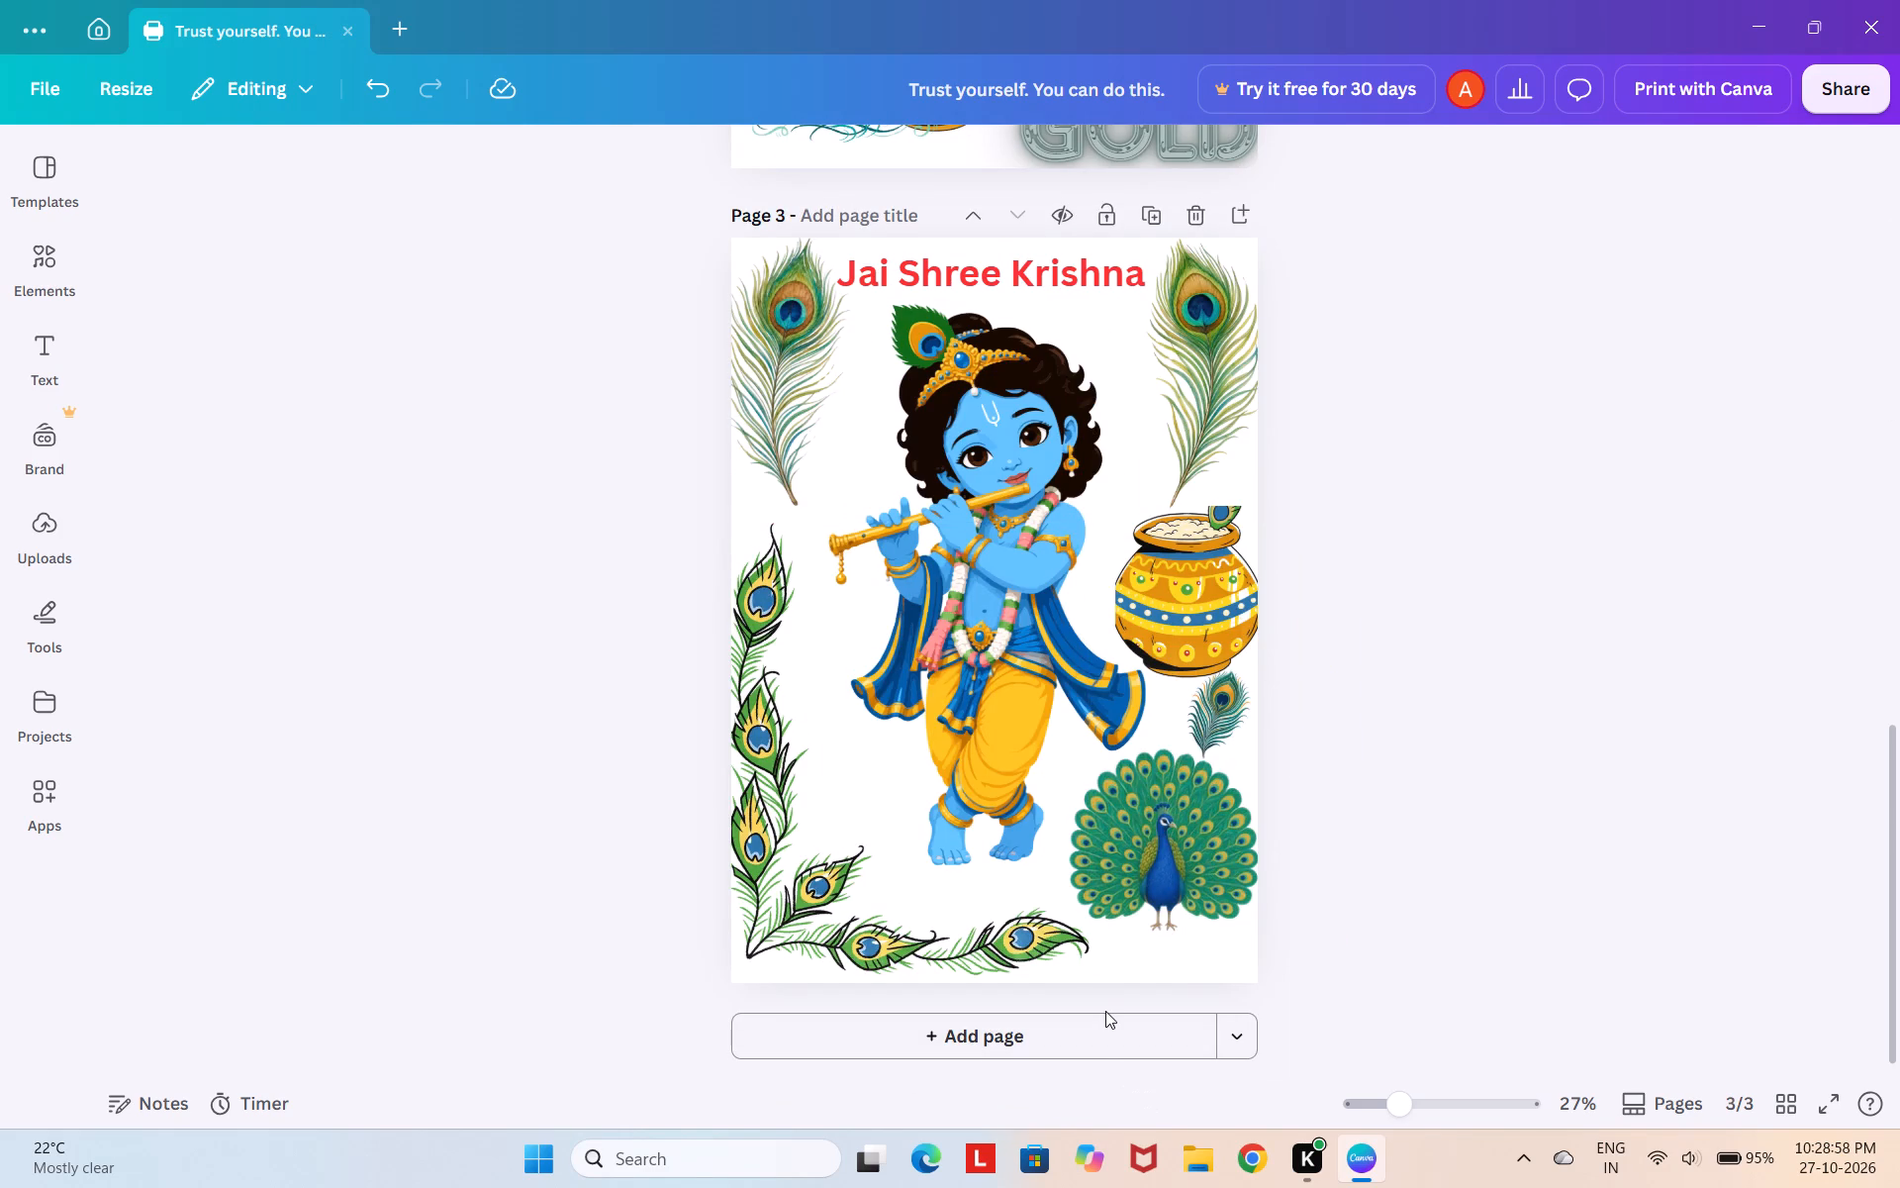
left_click(1099, 1028)
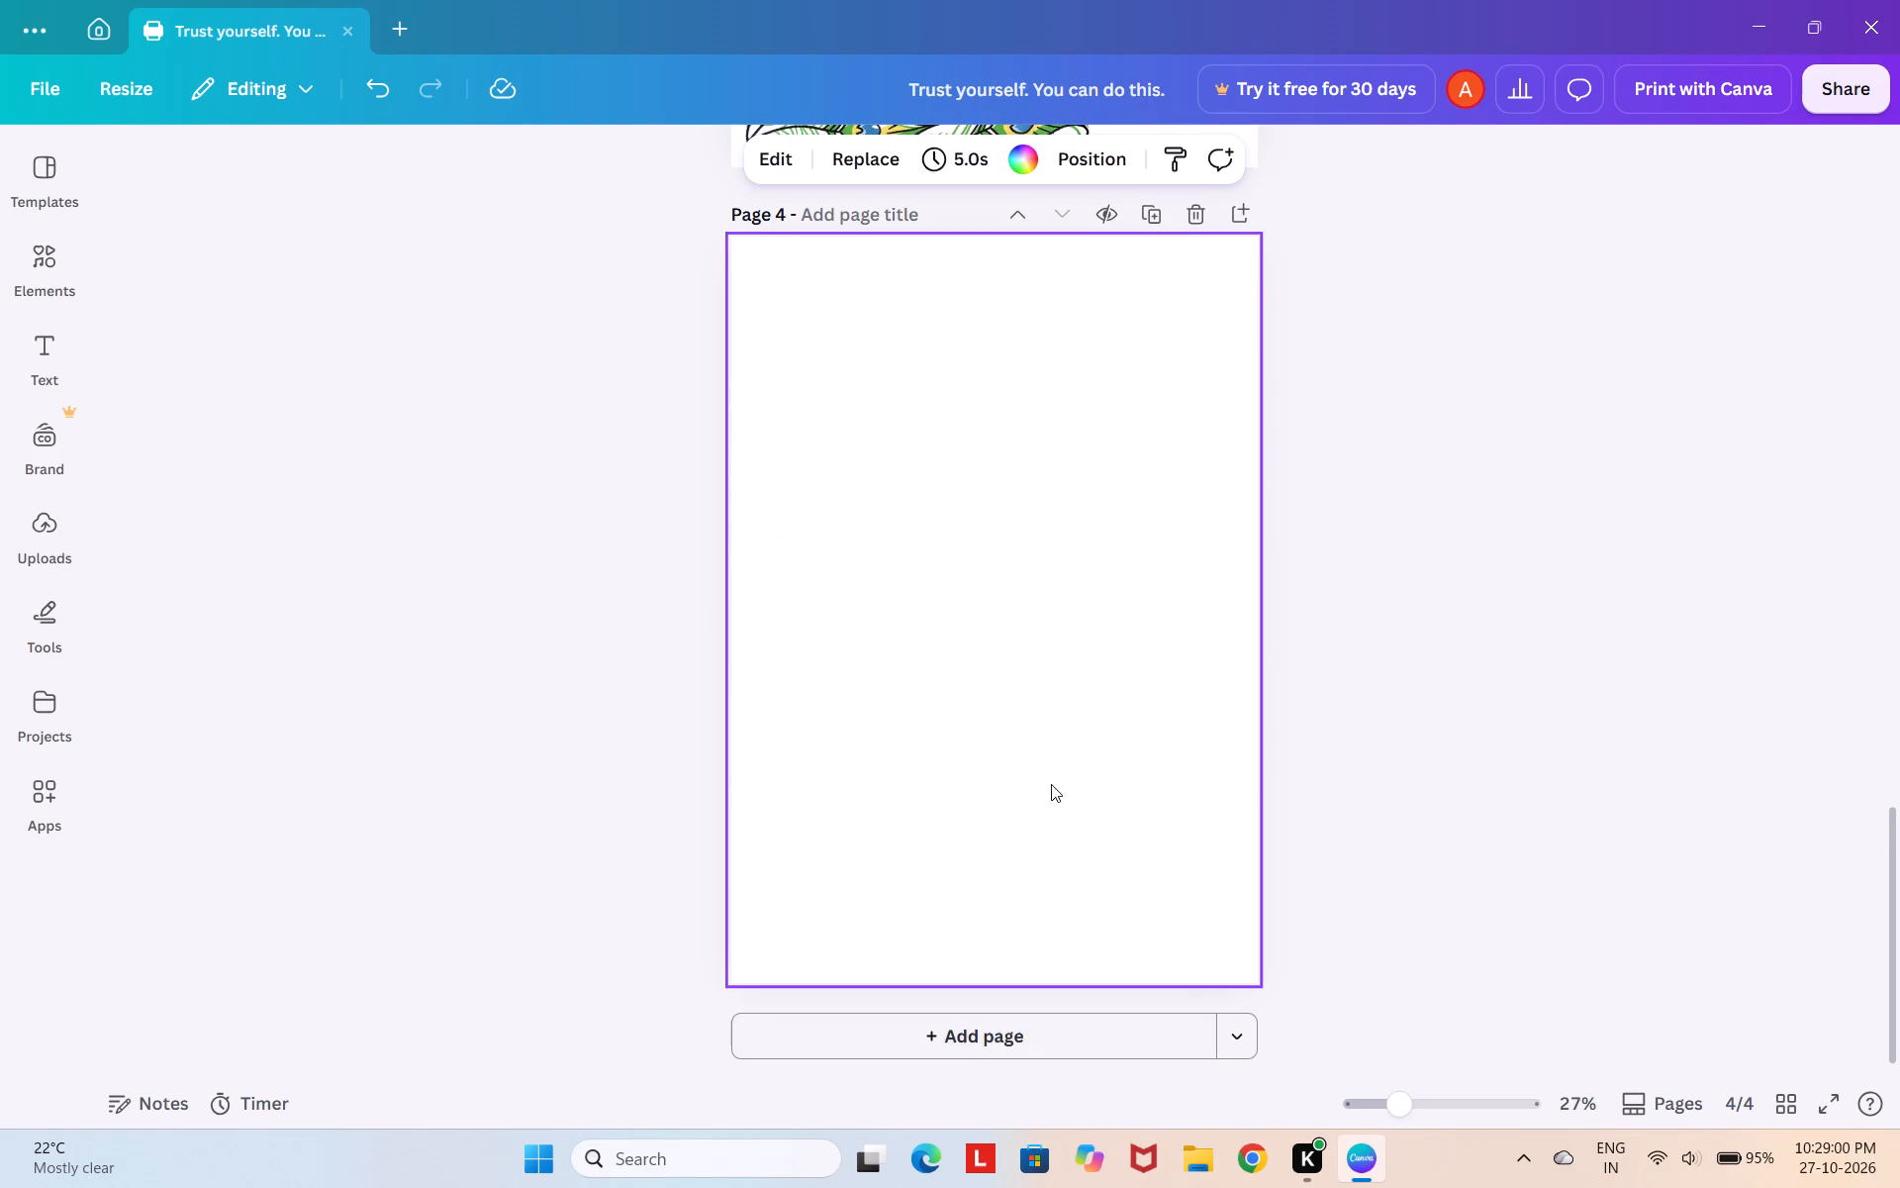
Browse the poster templates for a layout suited to the blank page 4.
left_click(44, 188)
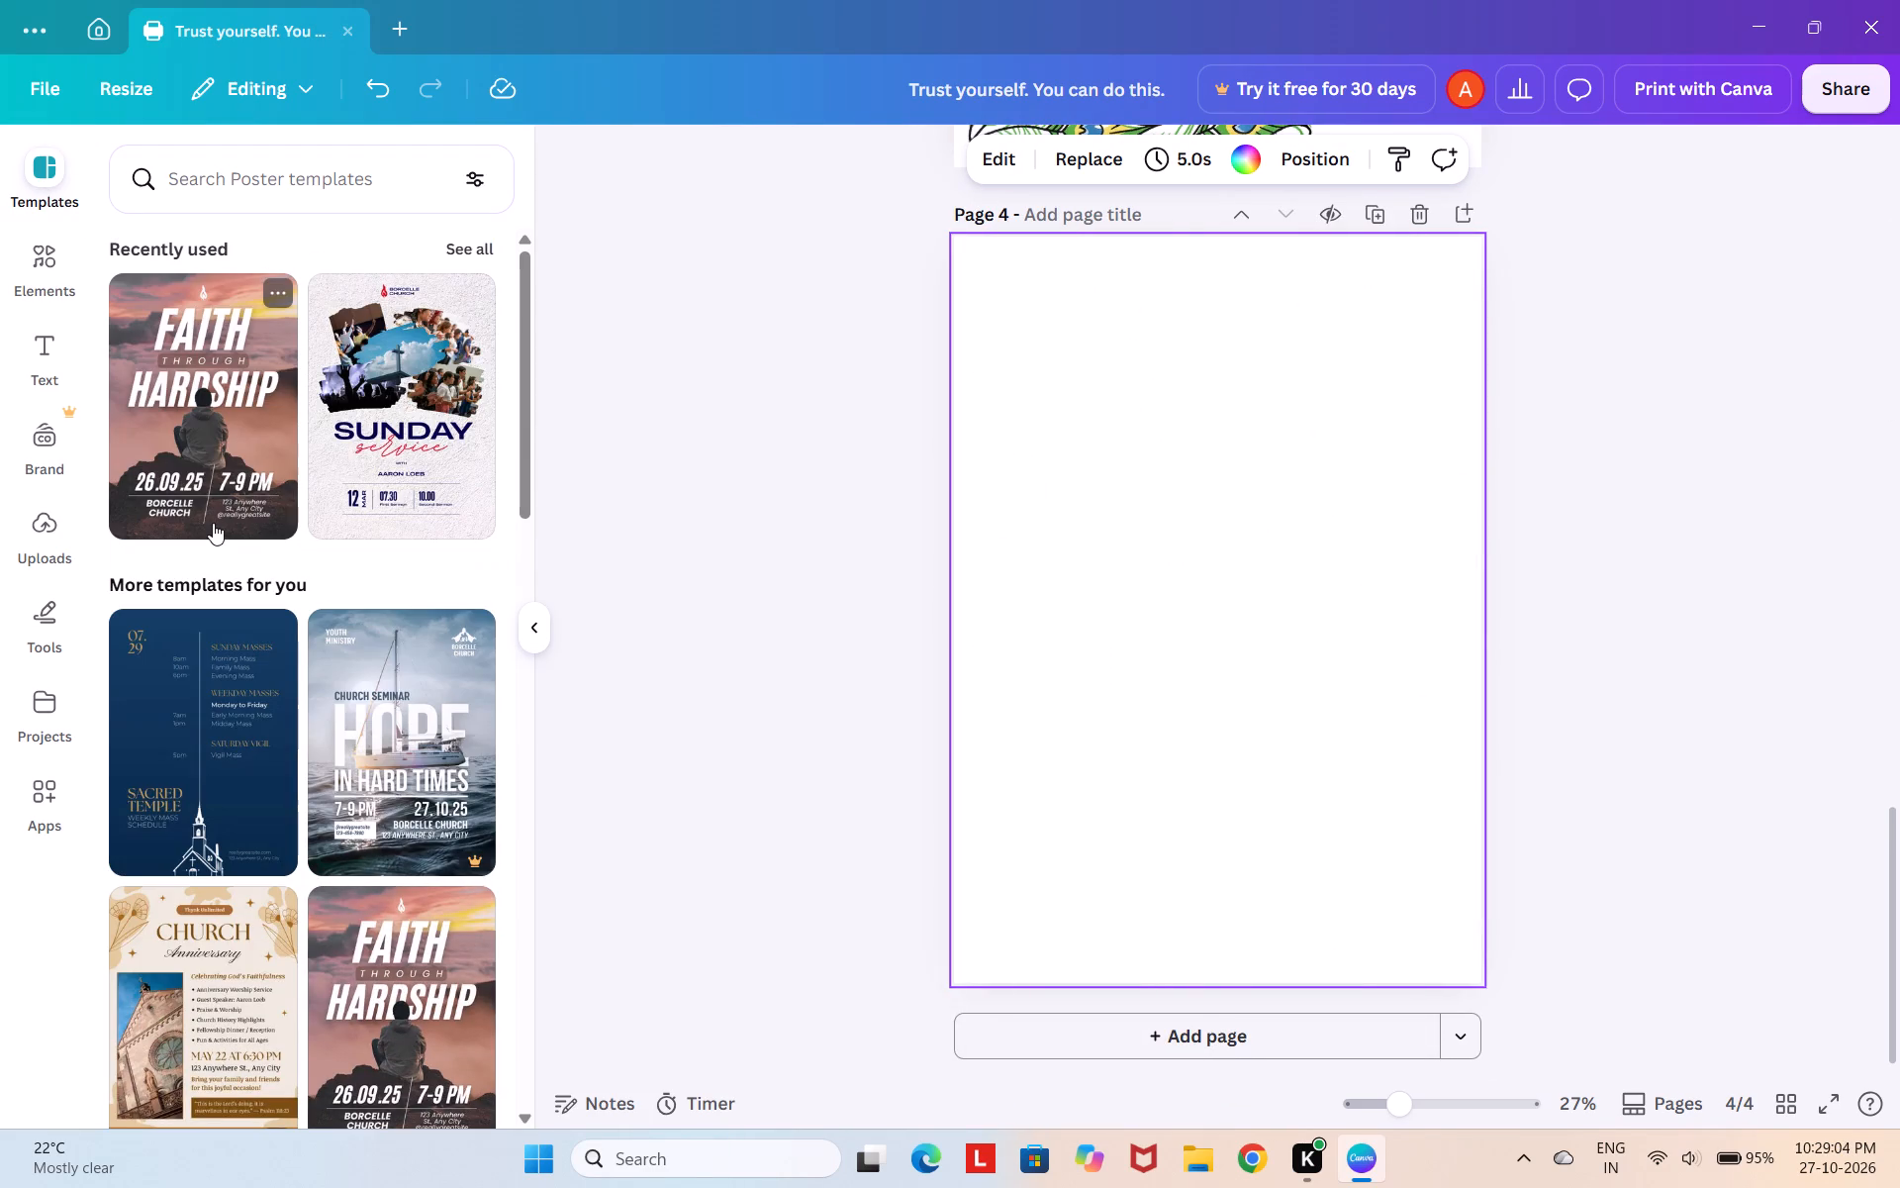
scroll(281, 661, "down", 8)
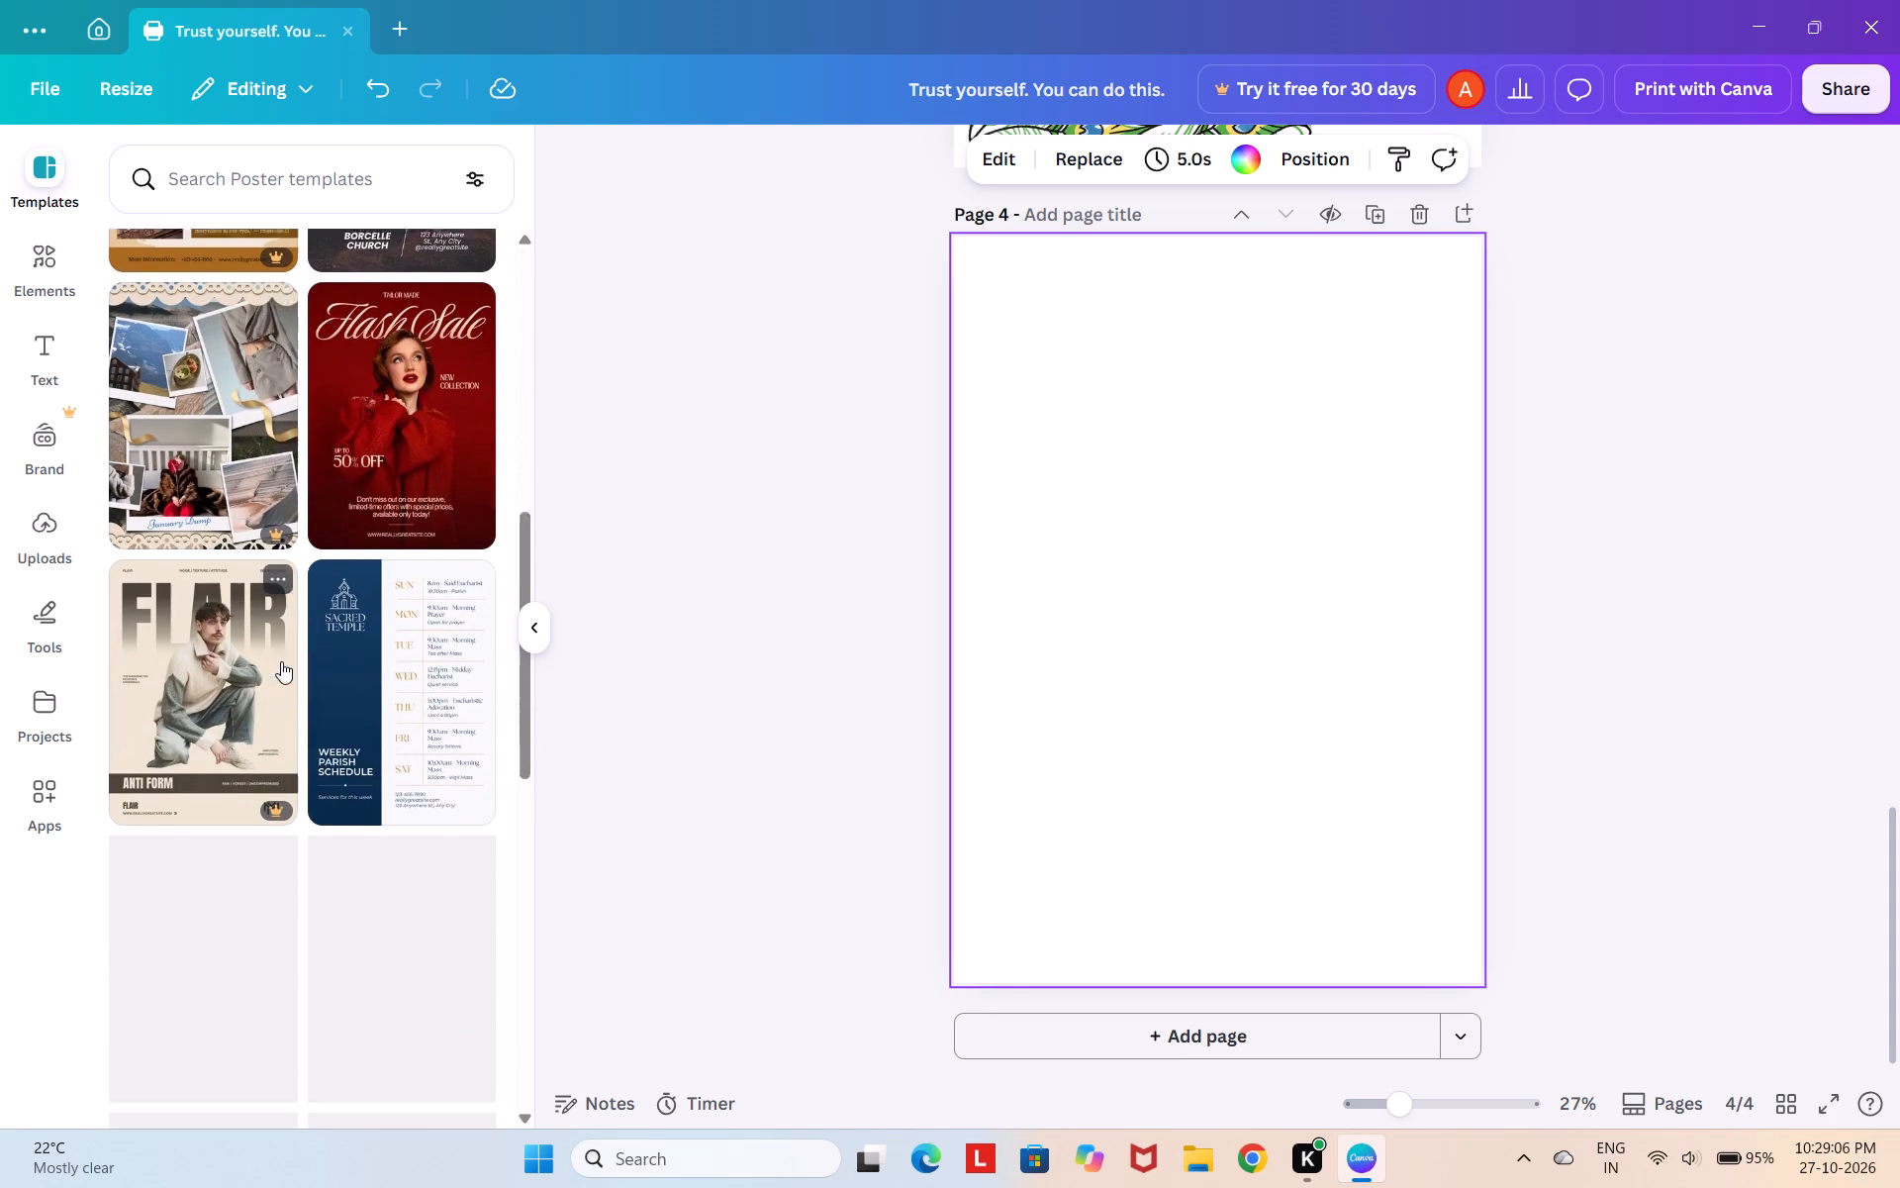
scroll(281, 661, "down", 13)
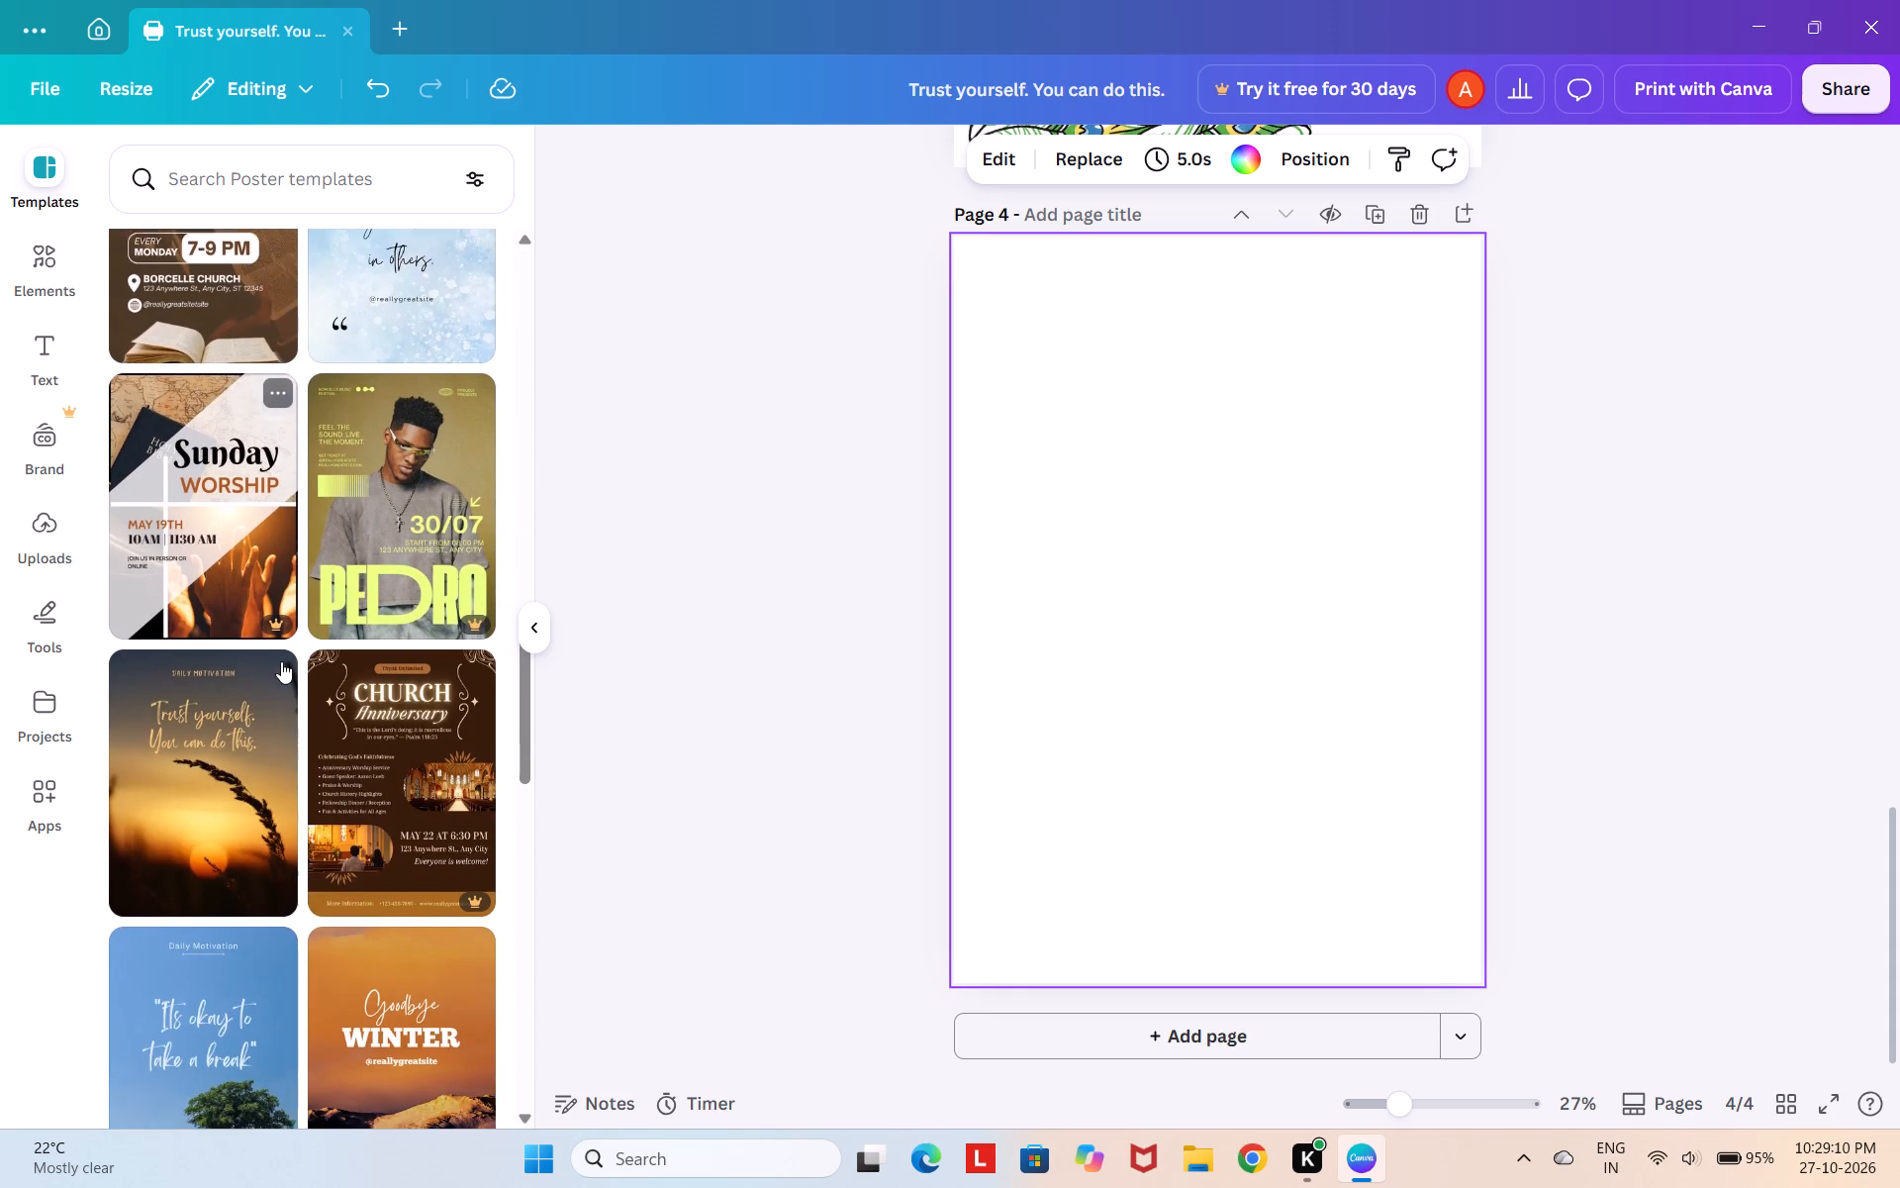
scroll(281, 661, "down", 6)
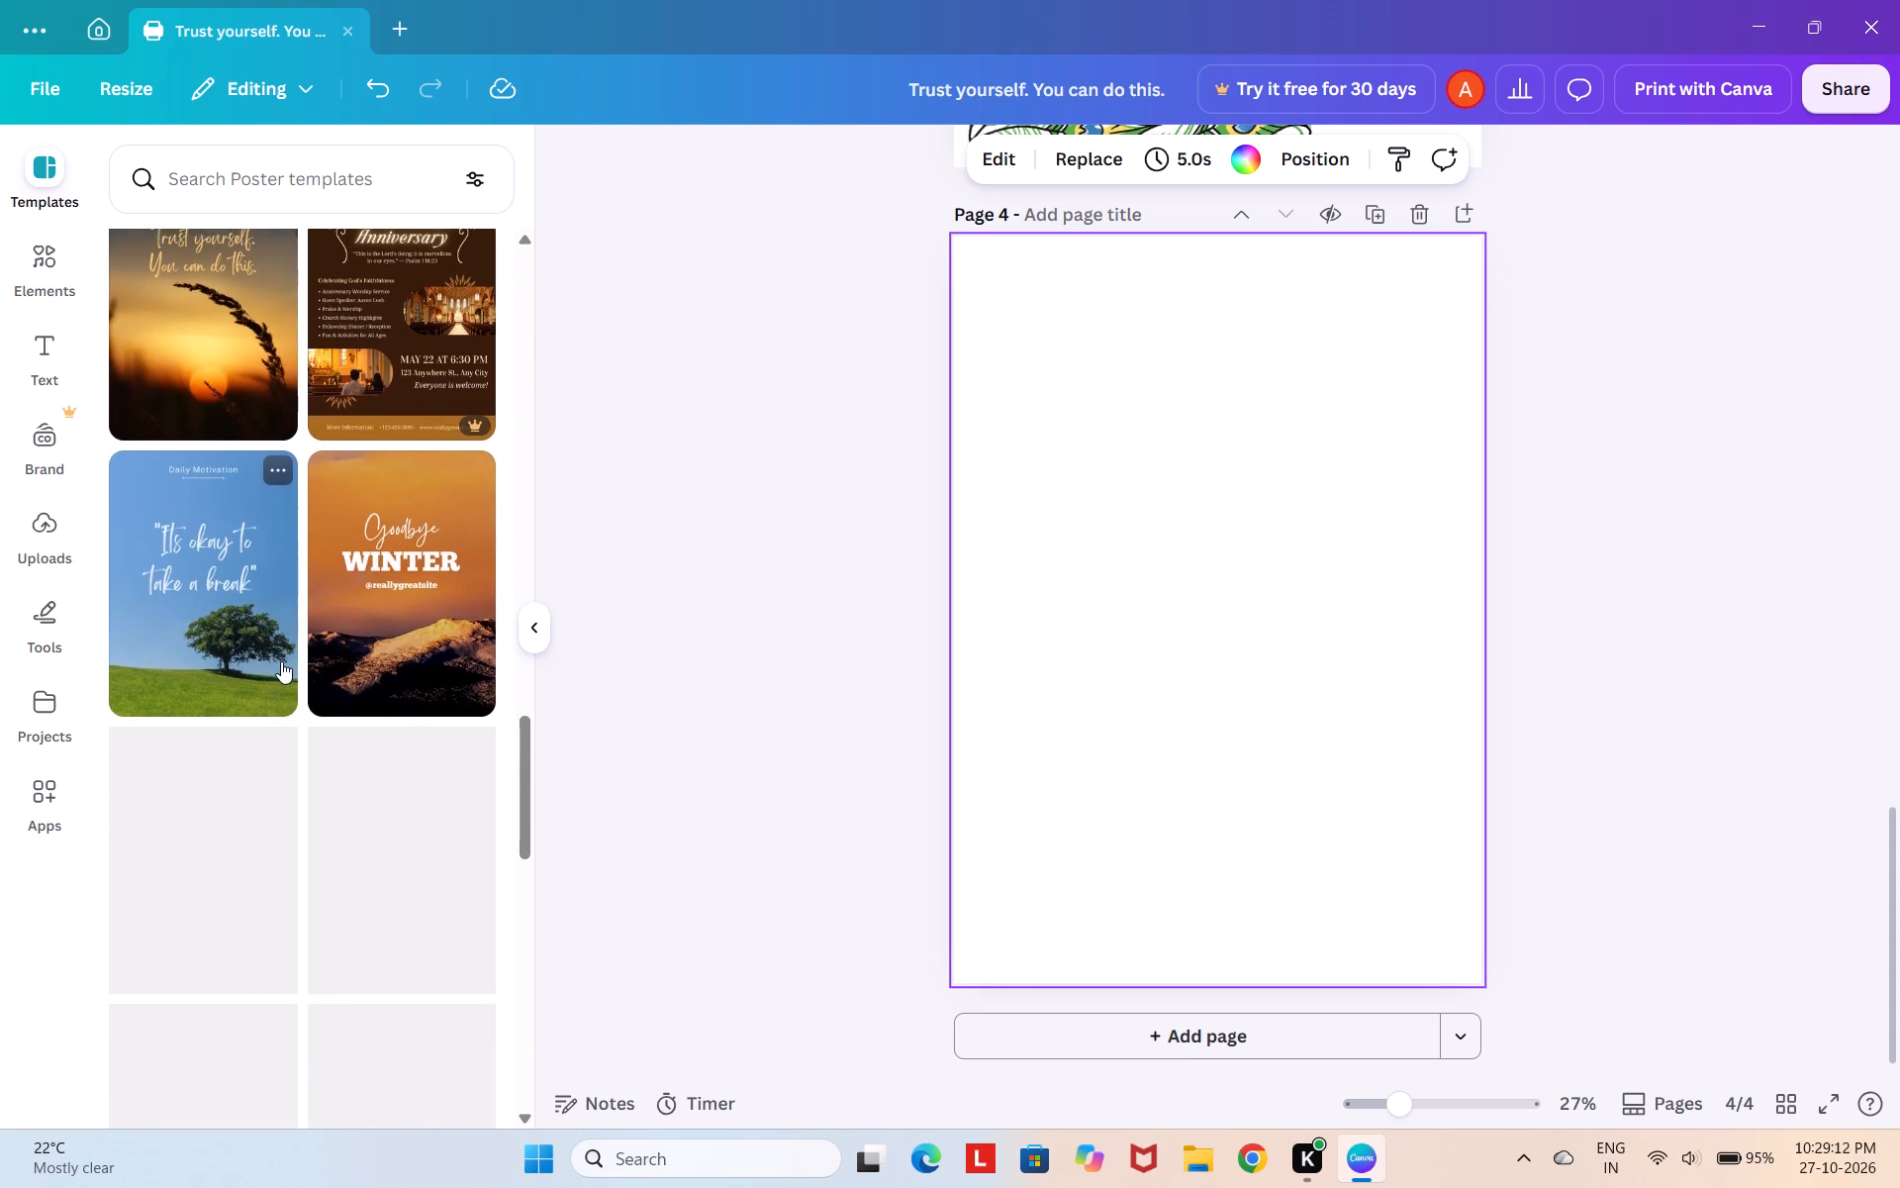
scroll(281, 661, "up", 8)
Browse the Animations and Graphics element categories, including the recently used graphics, for artwork for page 4.
left_click(58, 261)
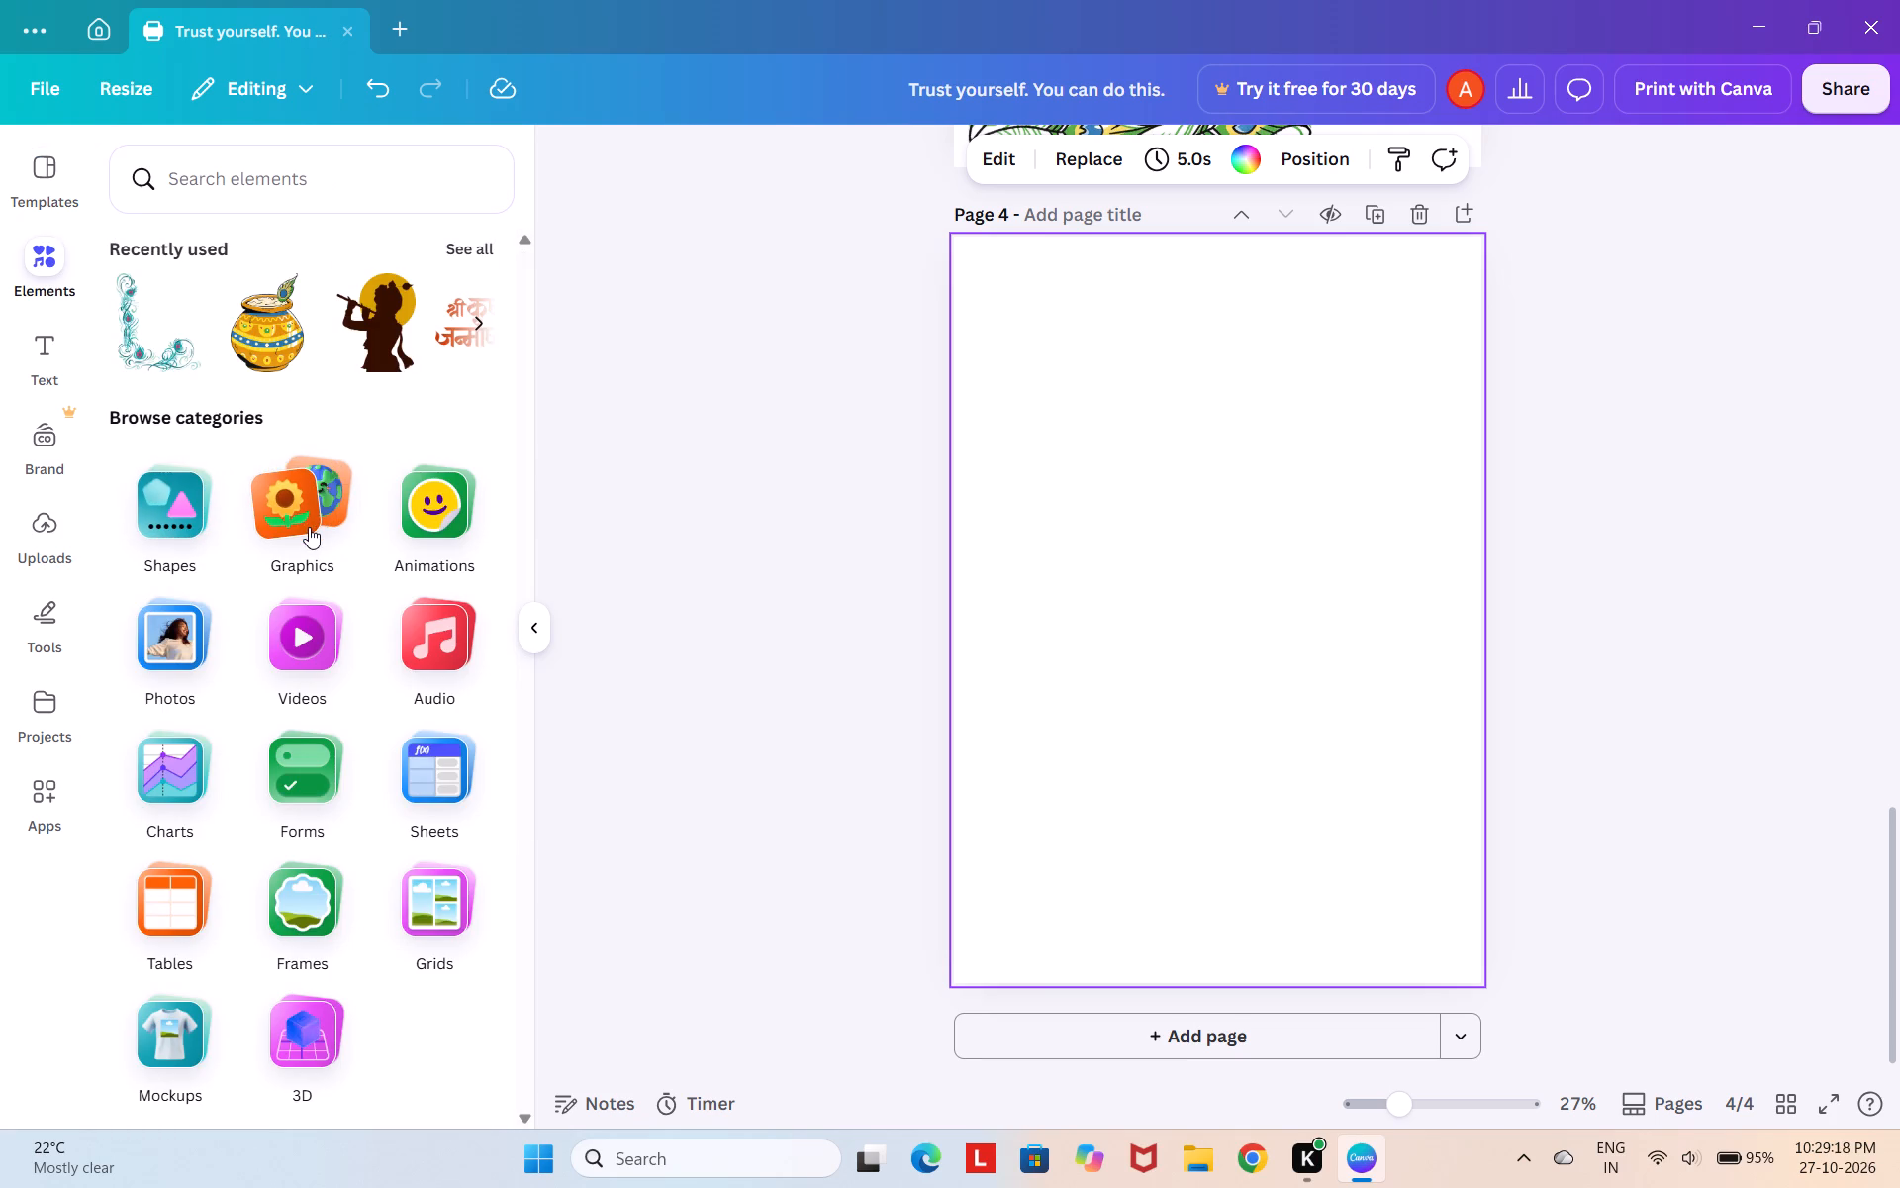
left_click(441, 529)
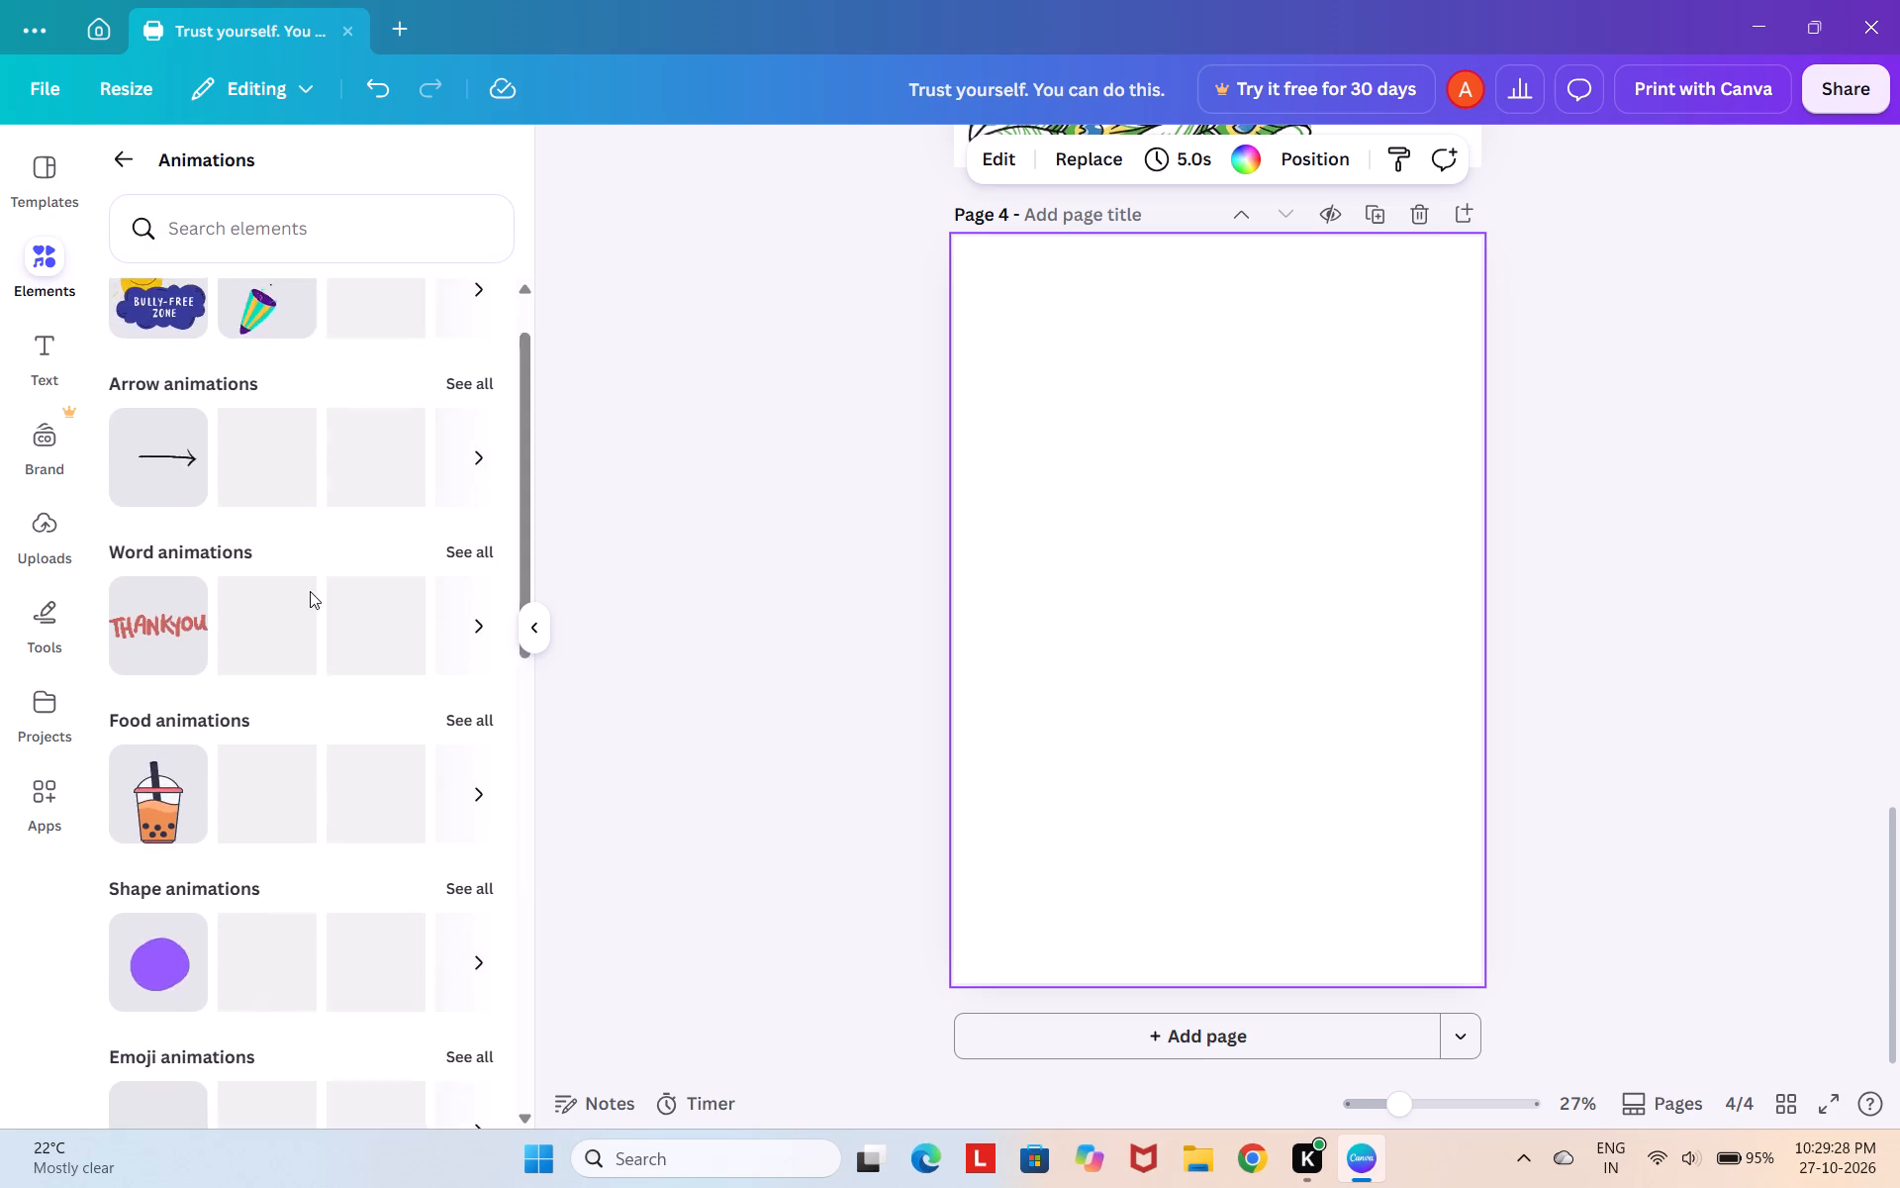
left_click(131, 161)
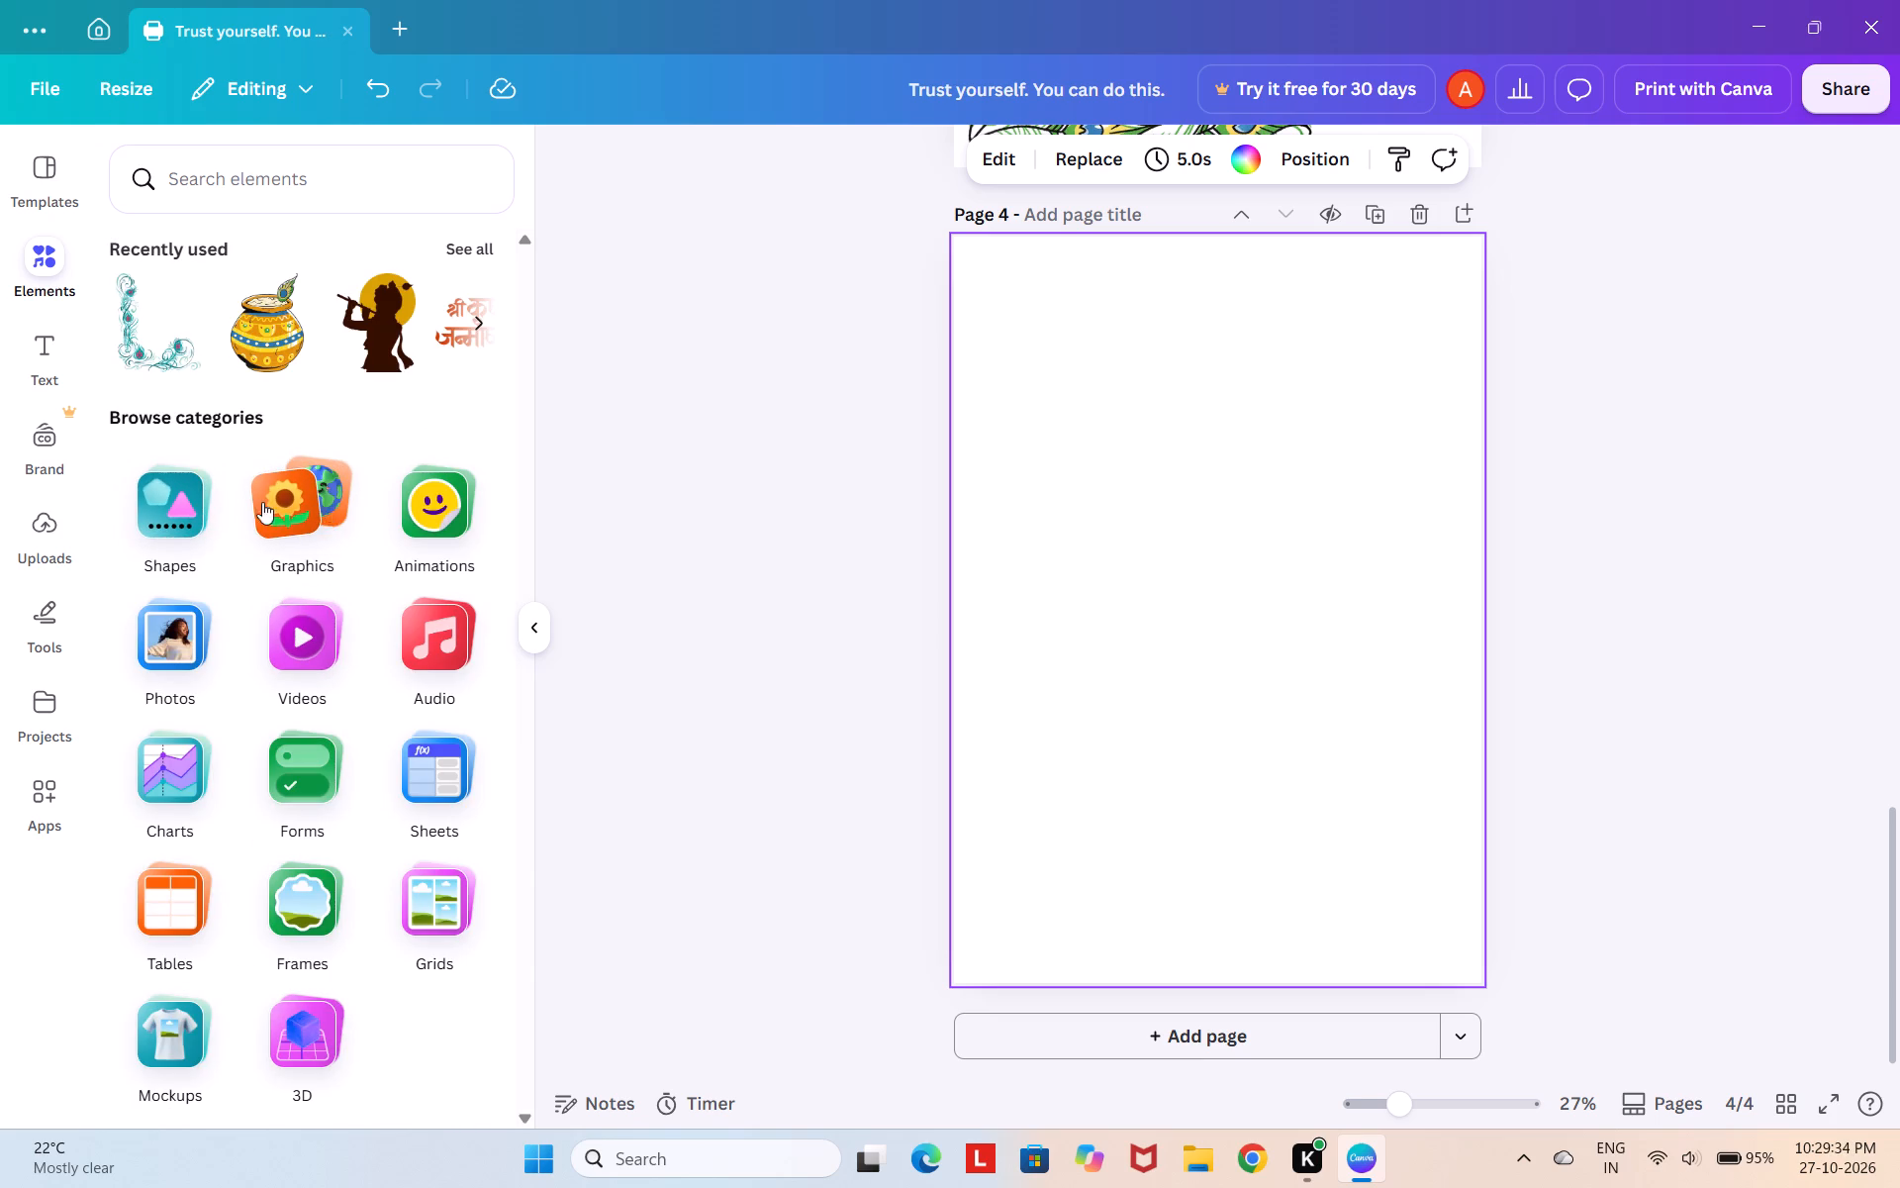
left_click(297, 500)
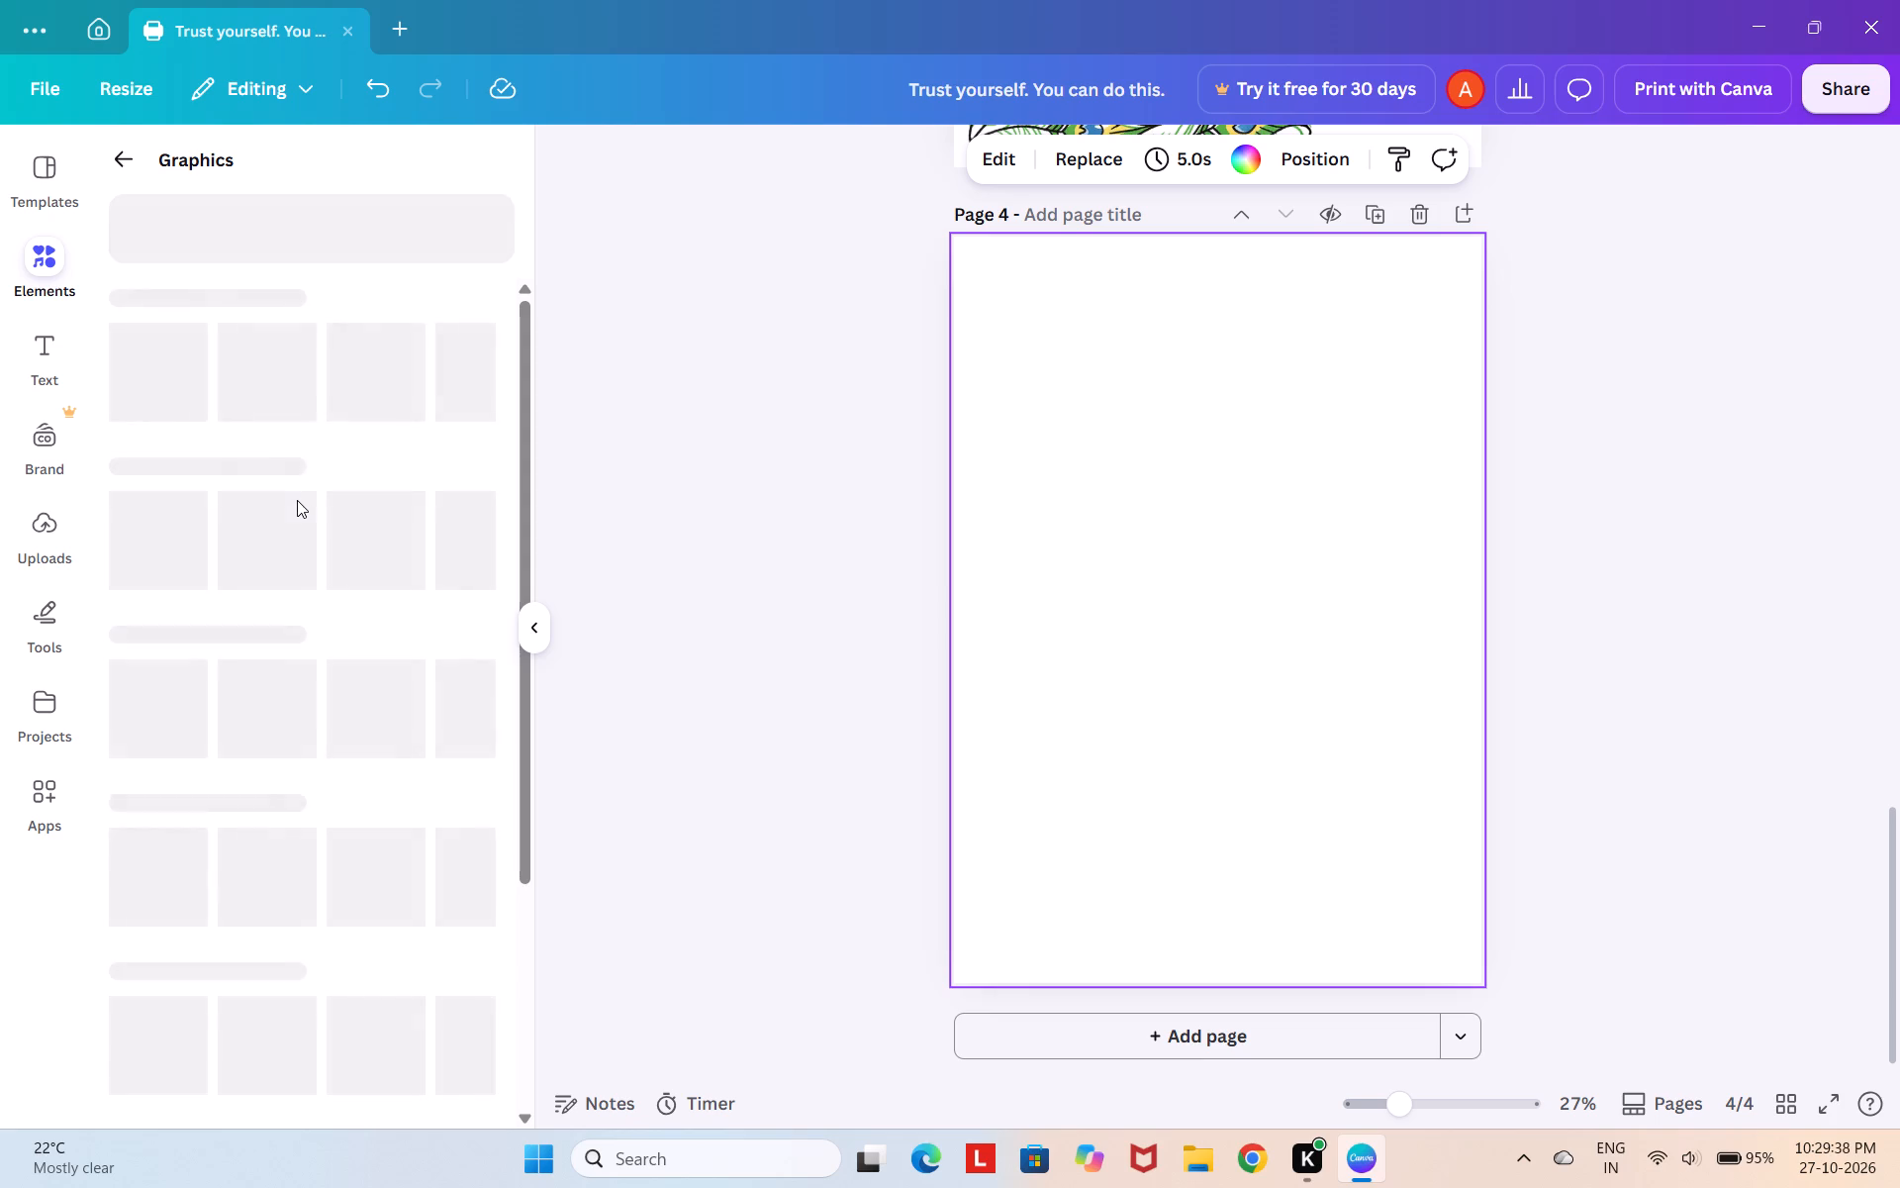
scroll(297, 500, "down", 3)
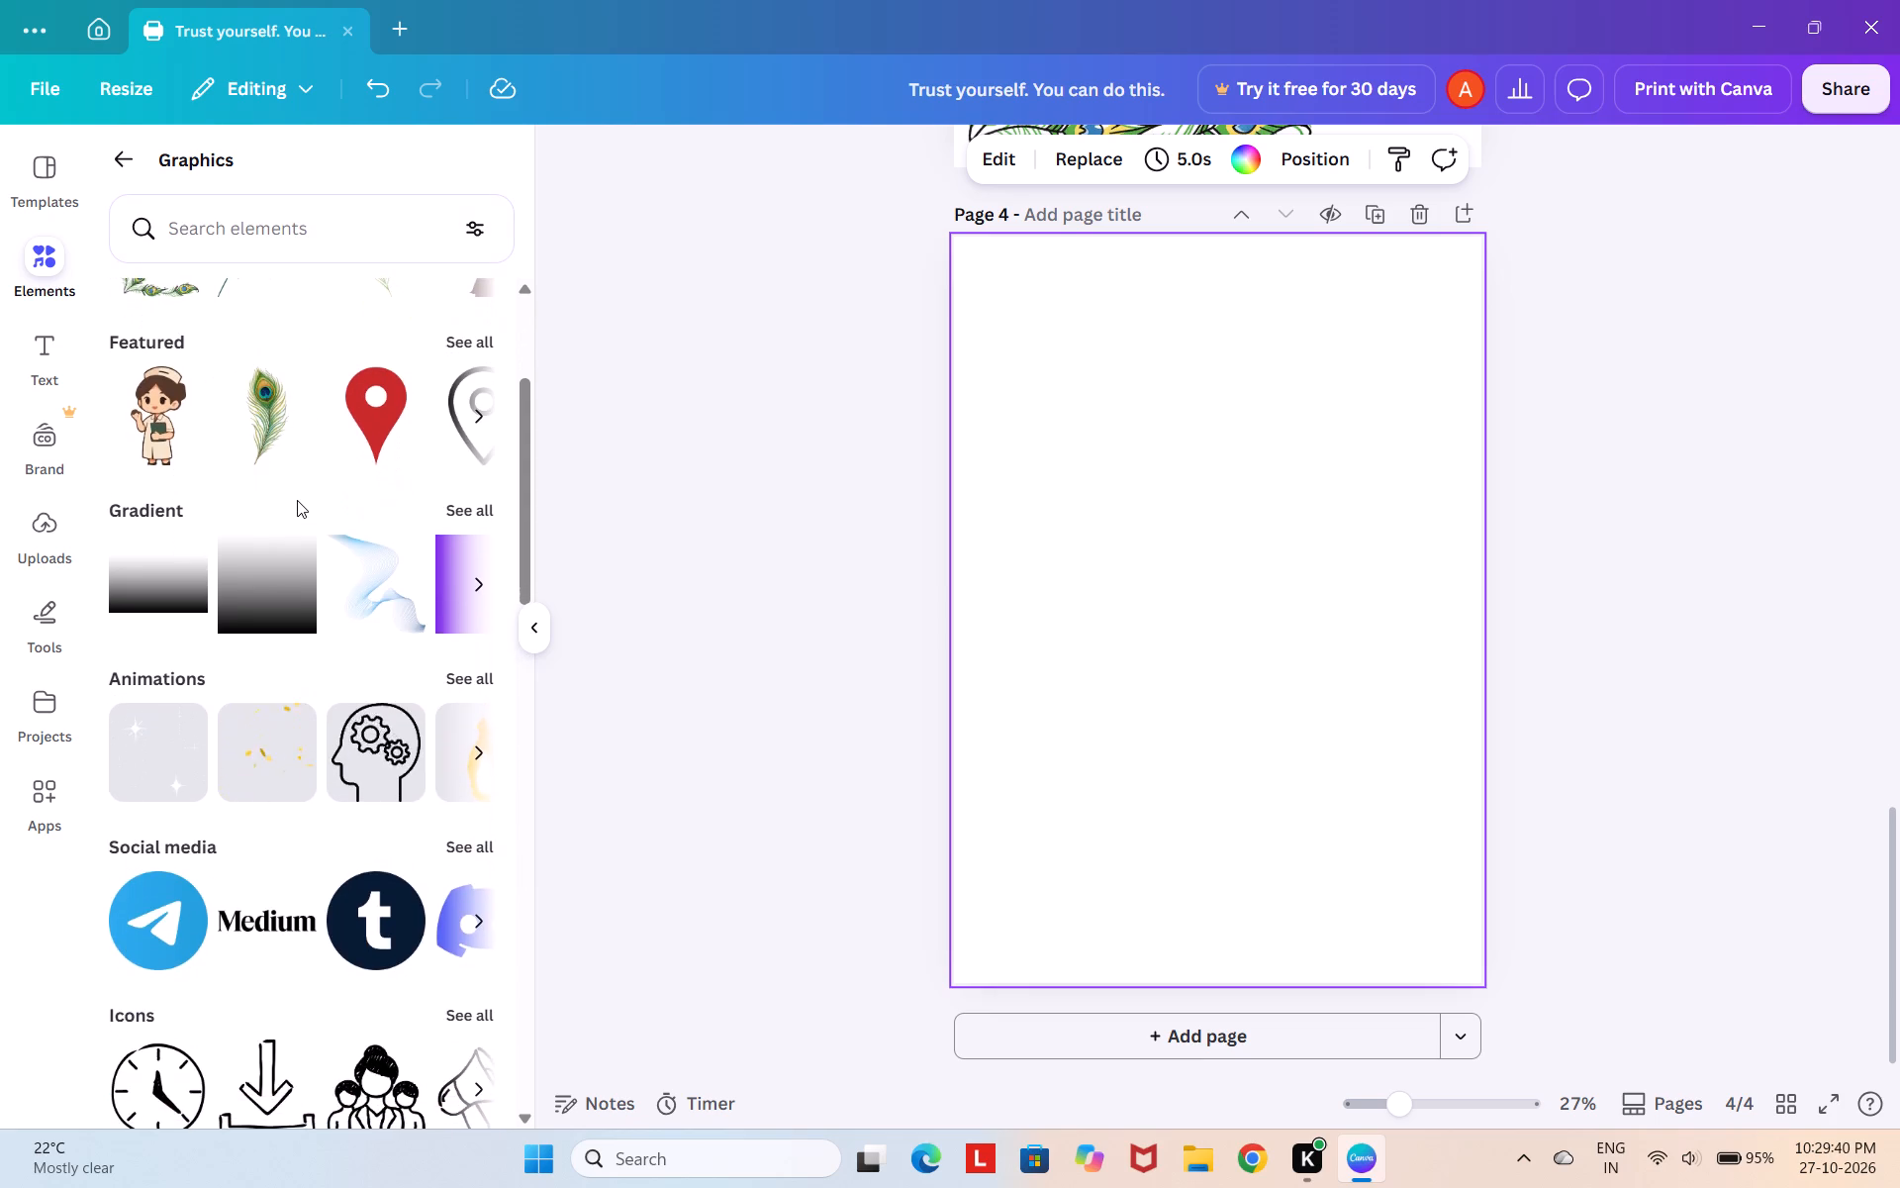
scroll(297, 500, "down", 7)
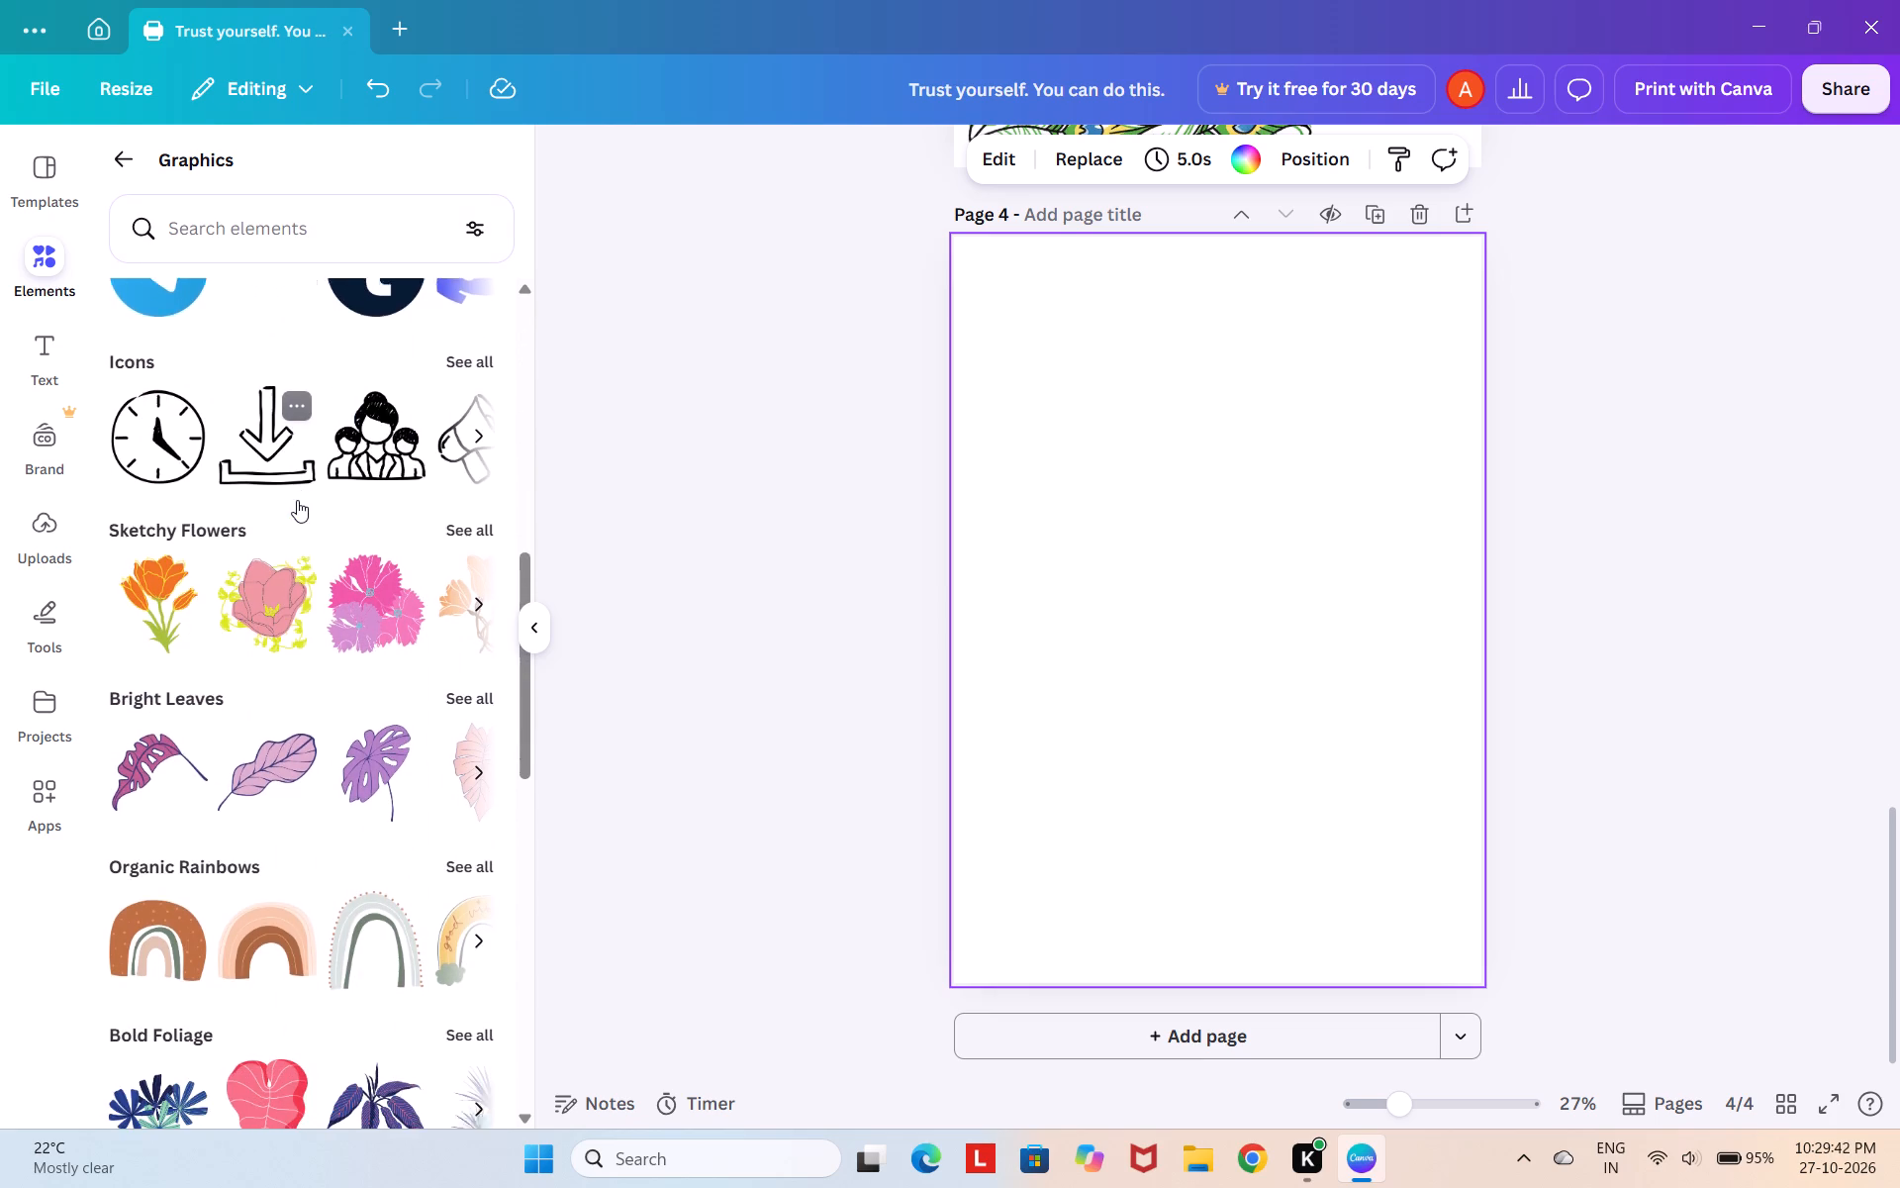
scroll(297, 500, "down", 4)
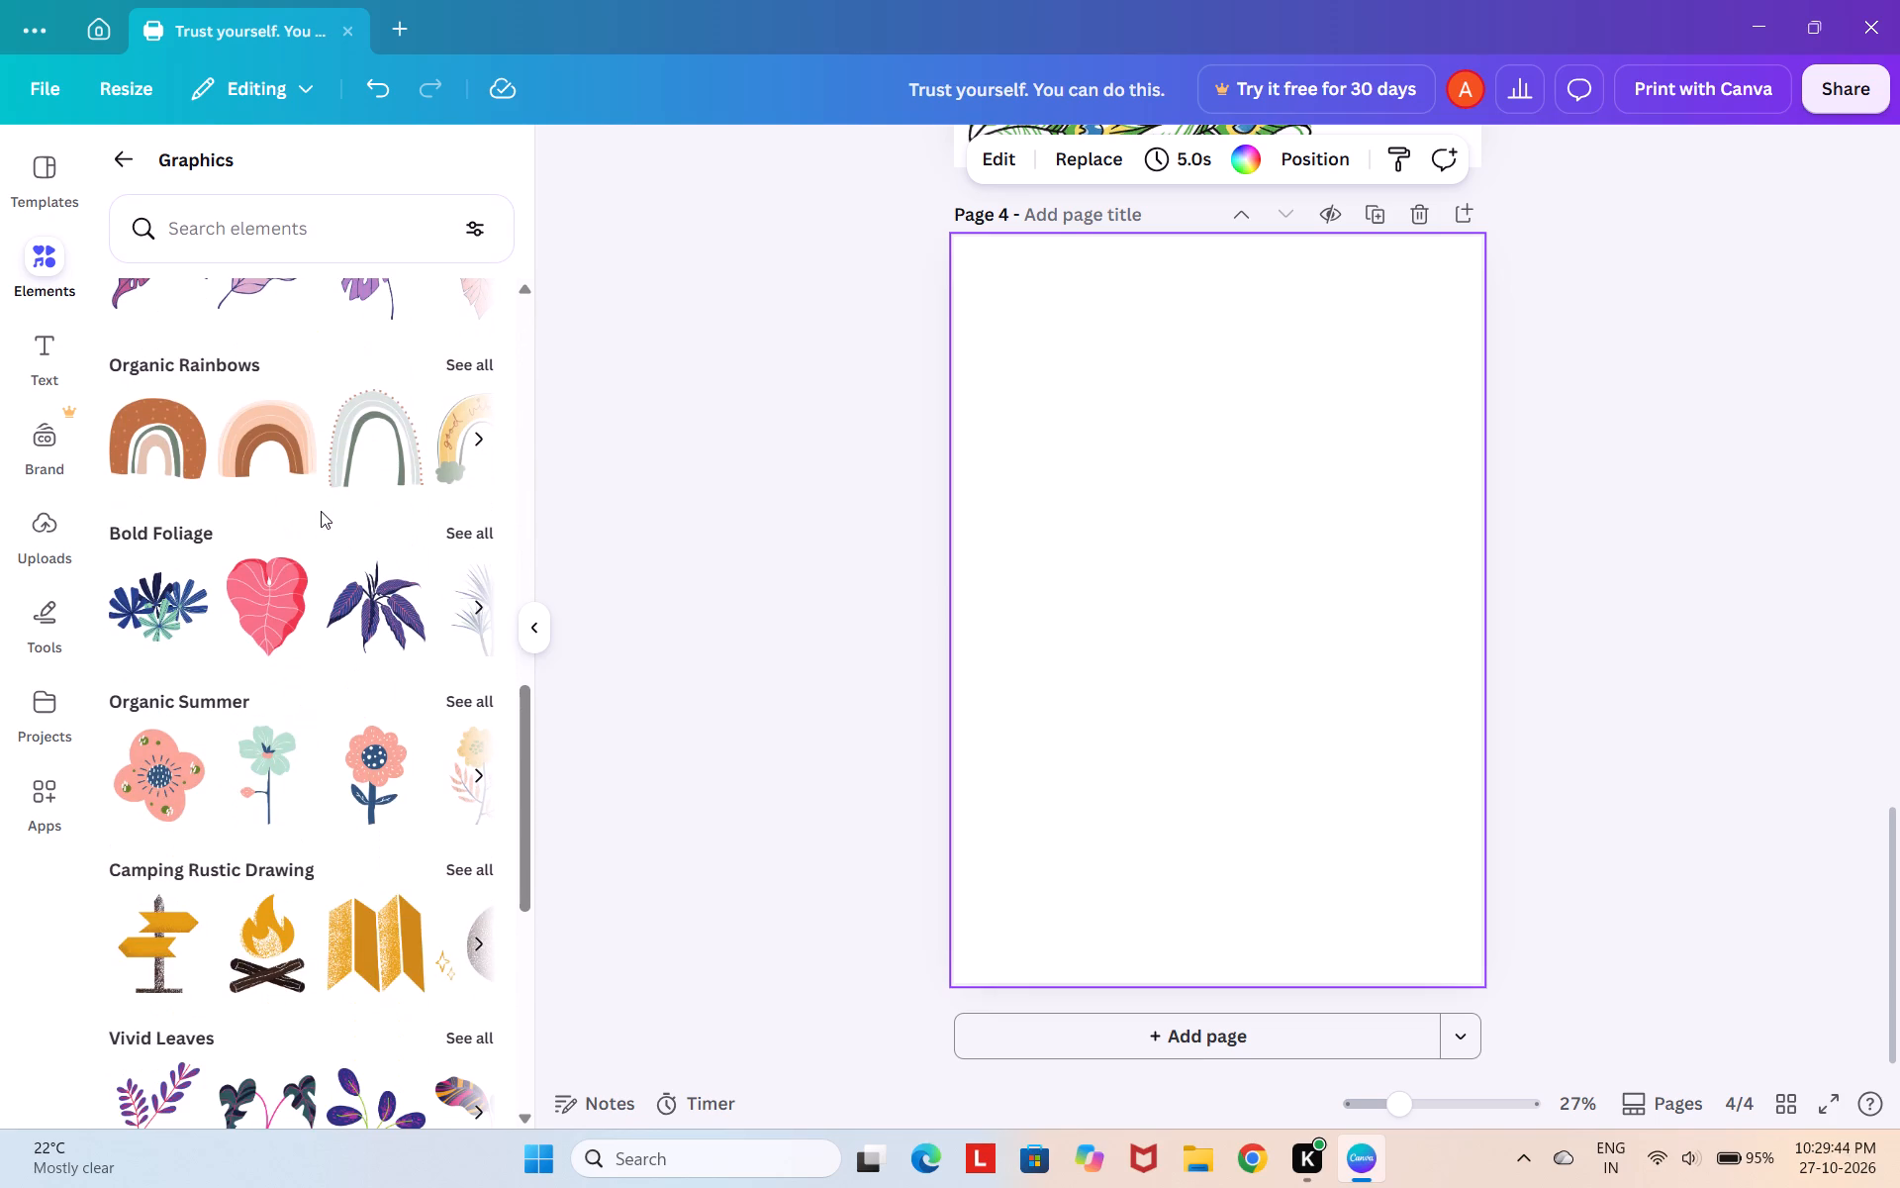
scroll(321, 511, "left", 3)
scroll(321, 511, "down", 7)
scroll(321, 511, "up", 7)
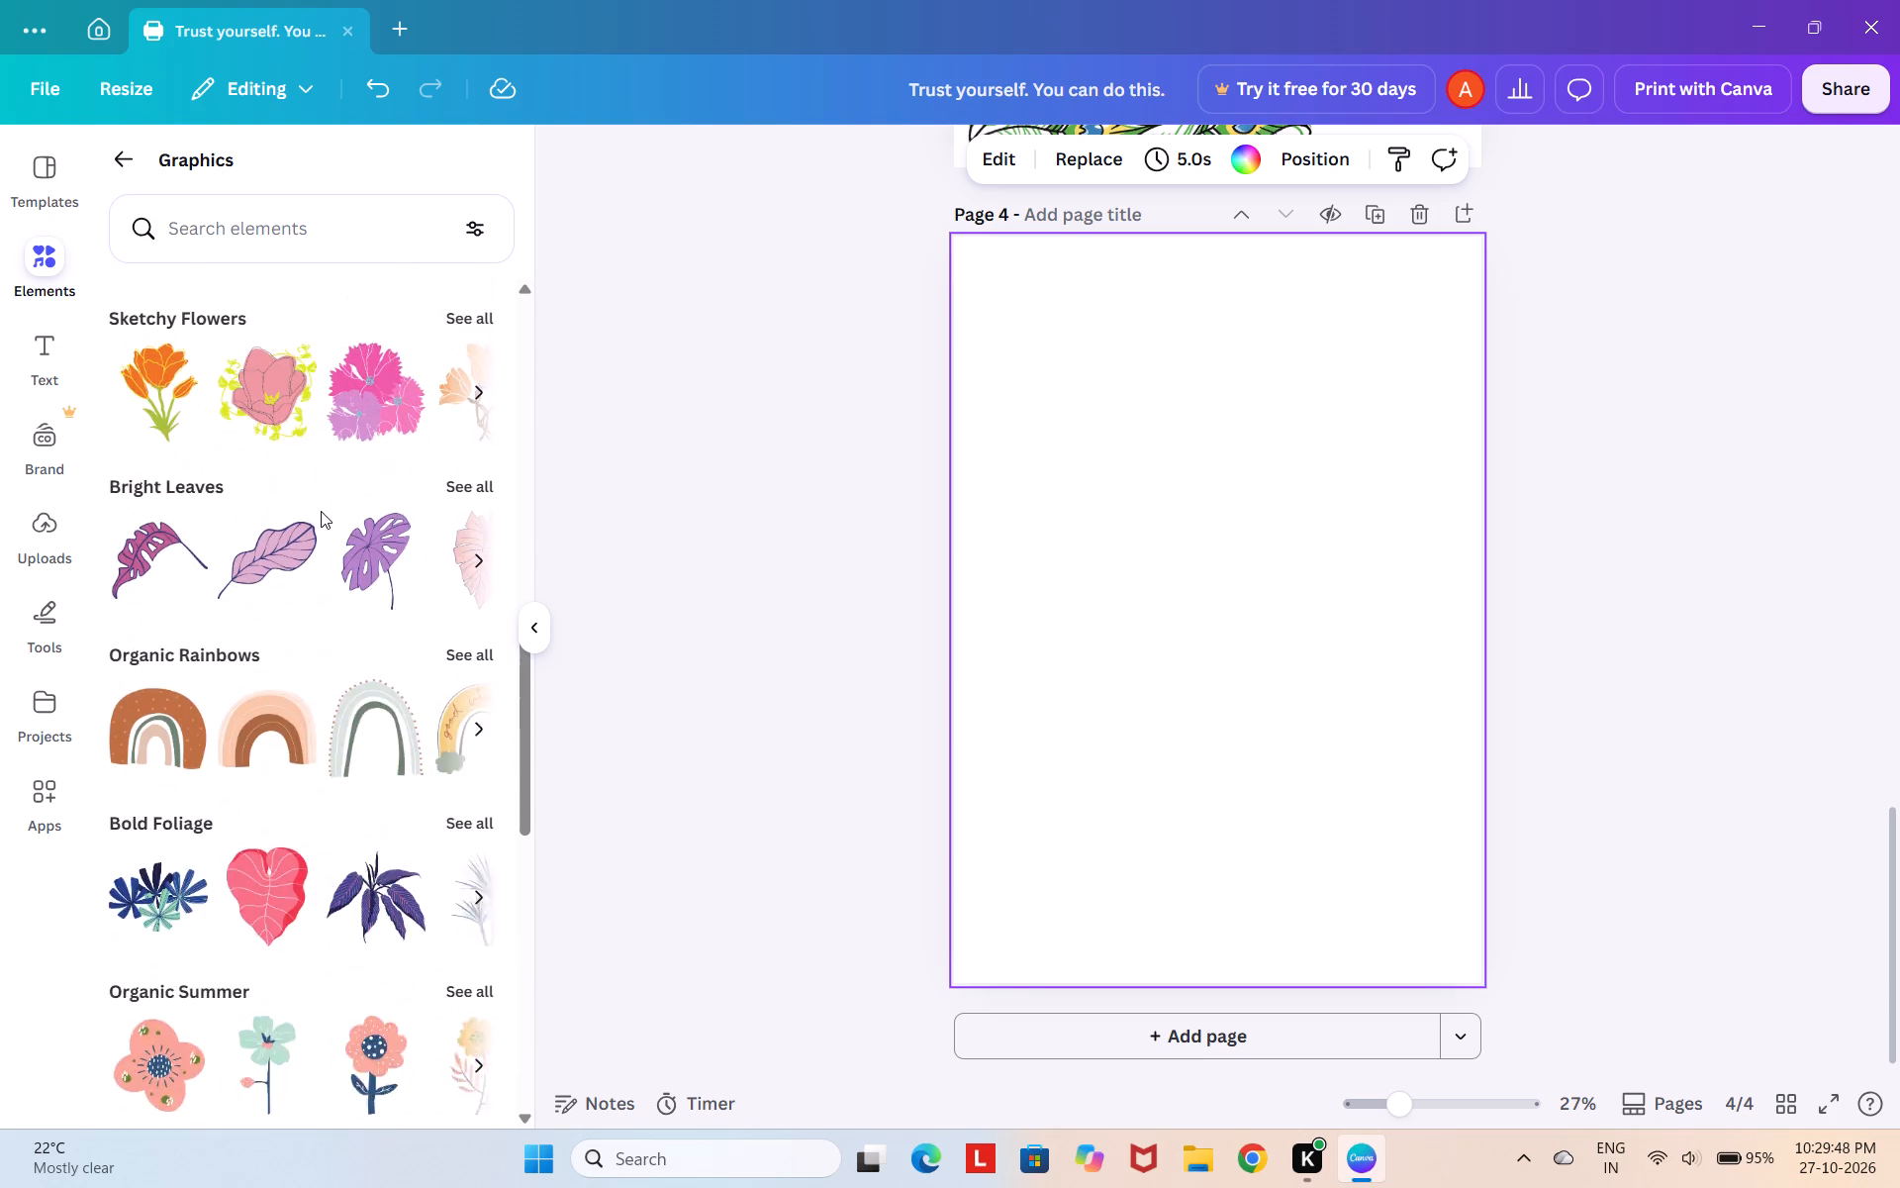
scroll(321, 511, "up", 9)
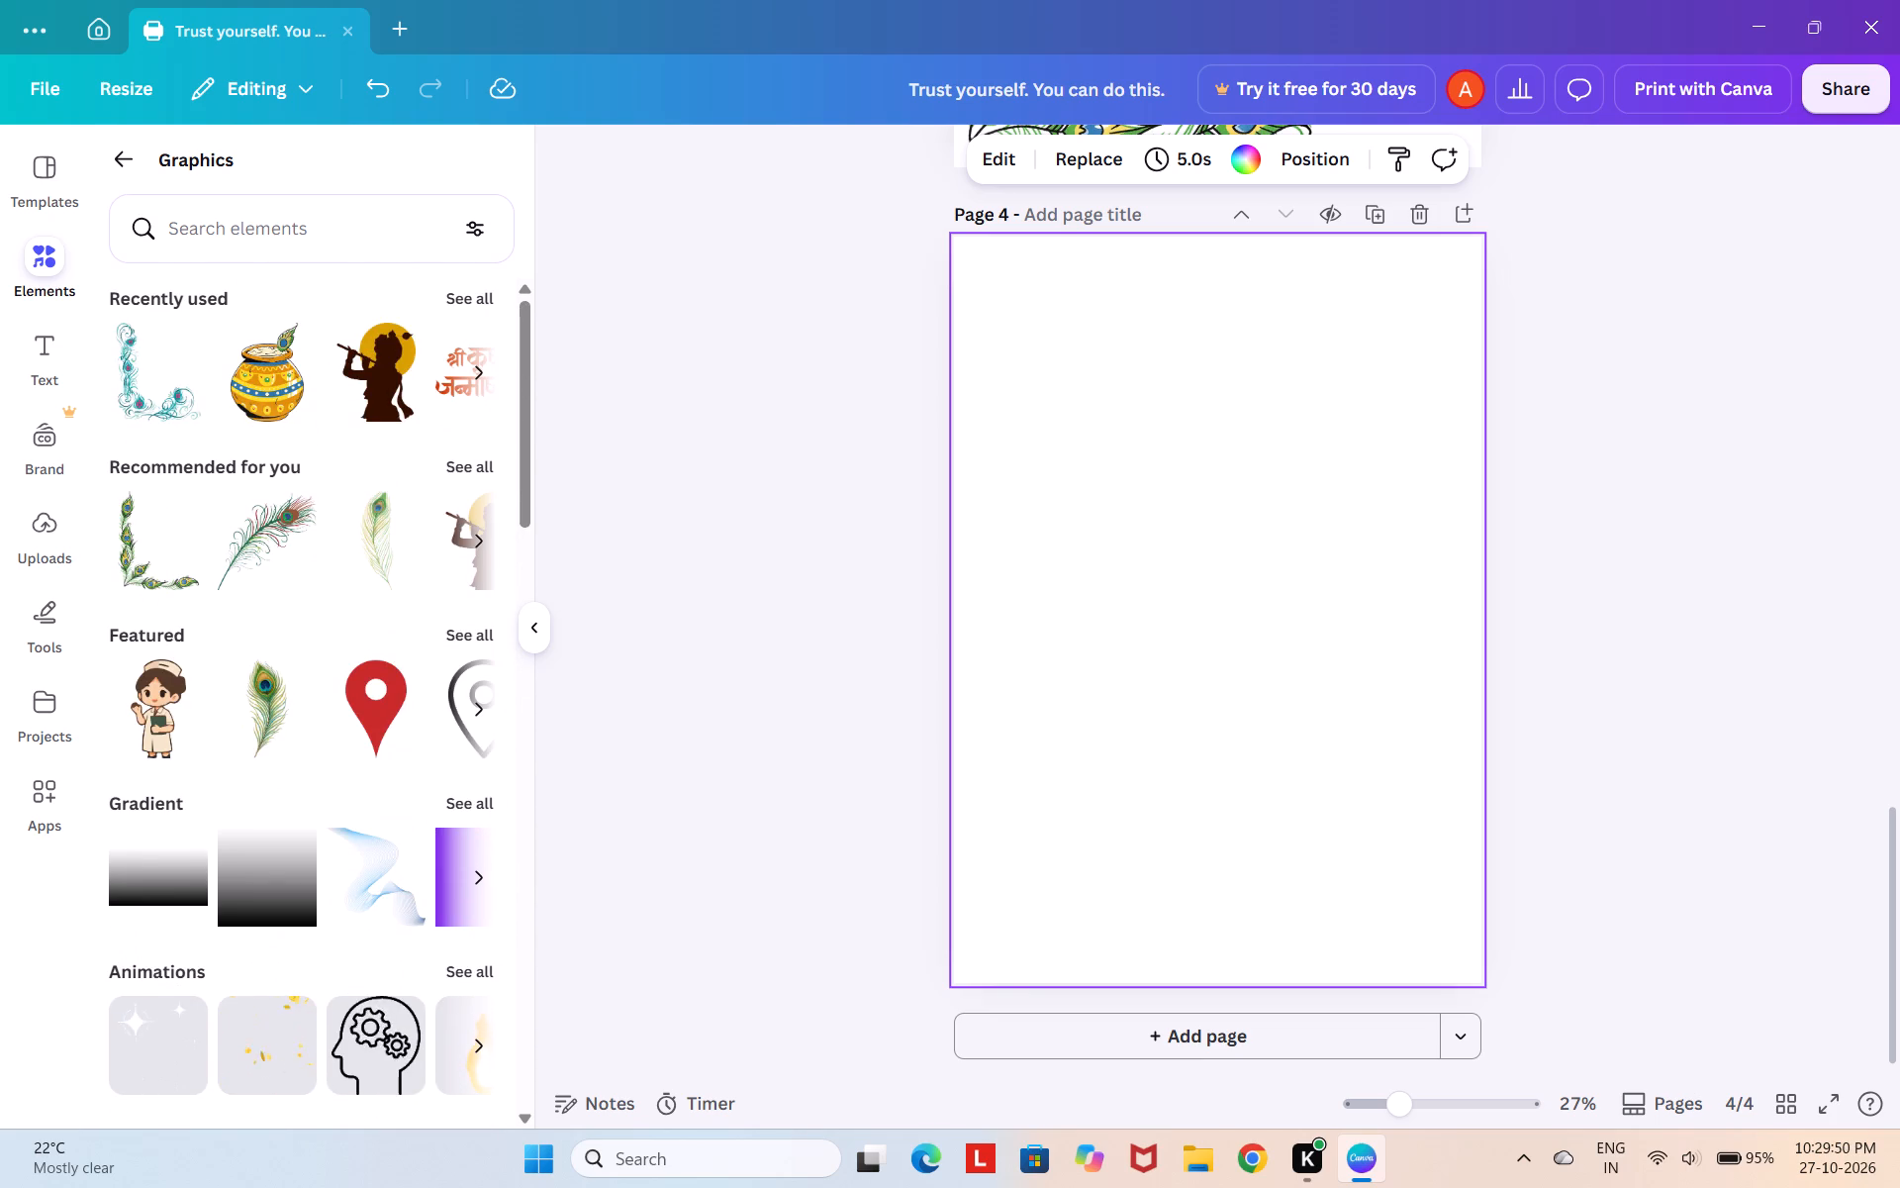
scroll(359, 394, "left", 3)
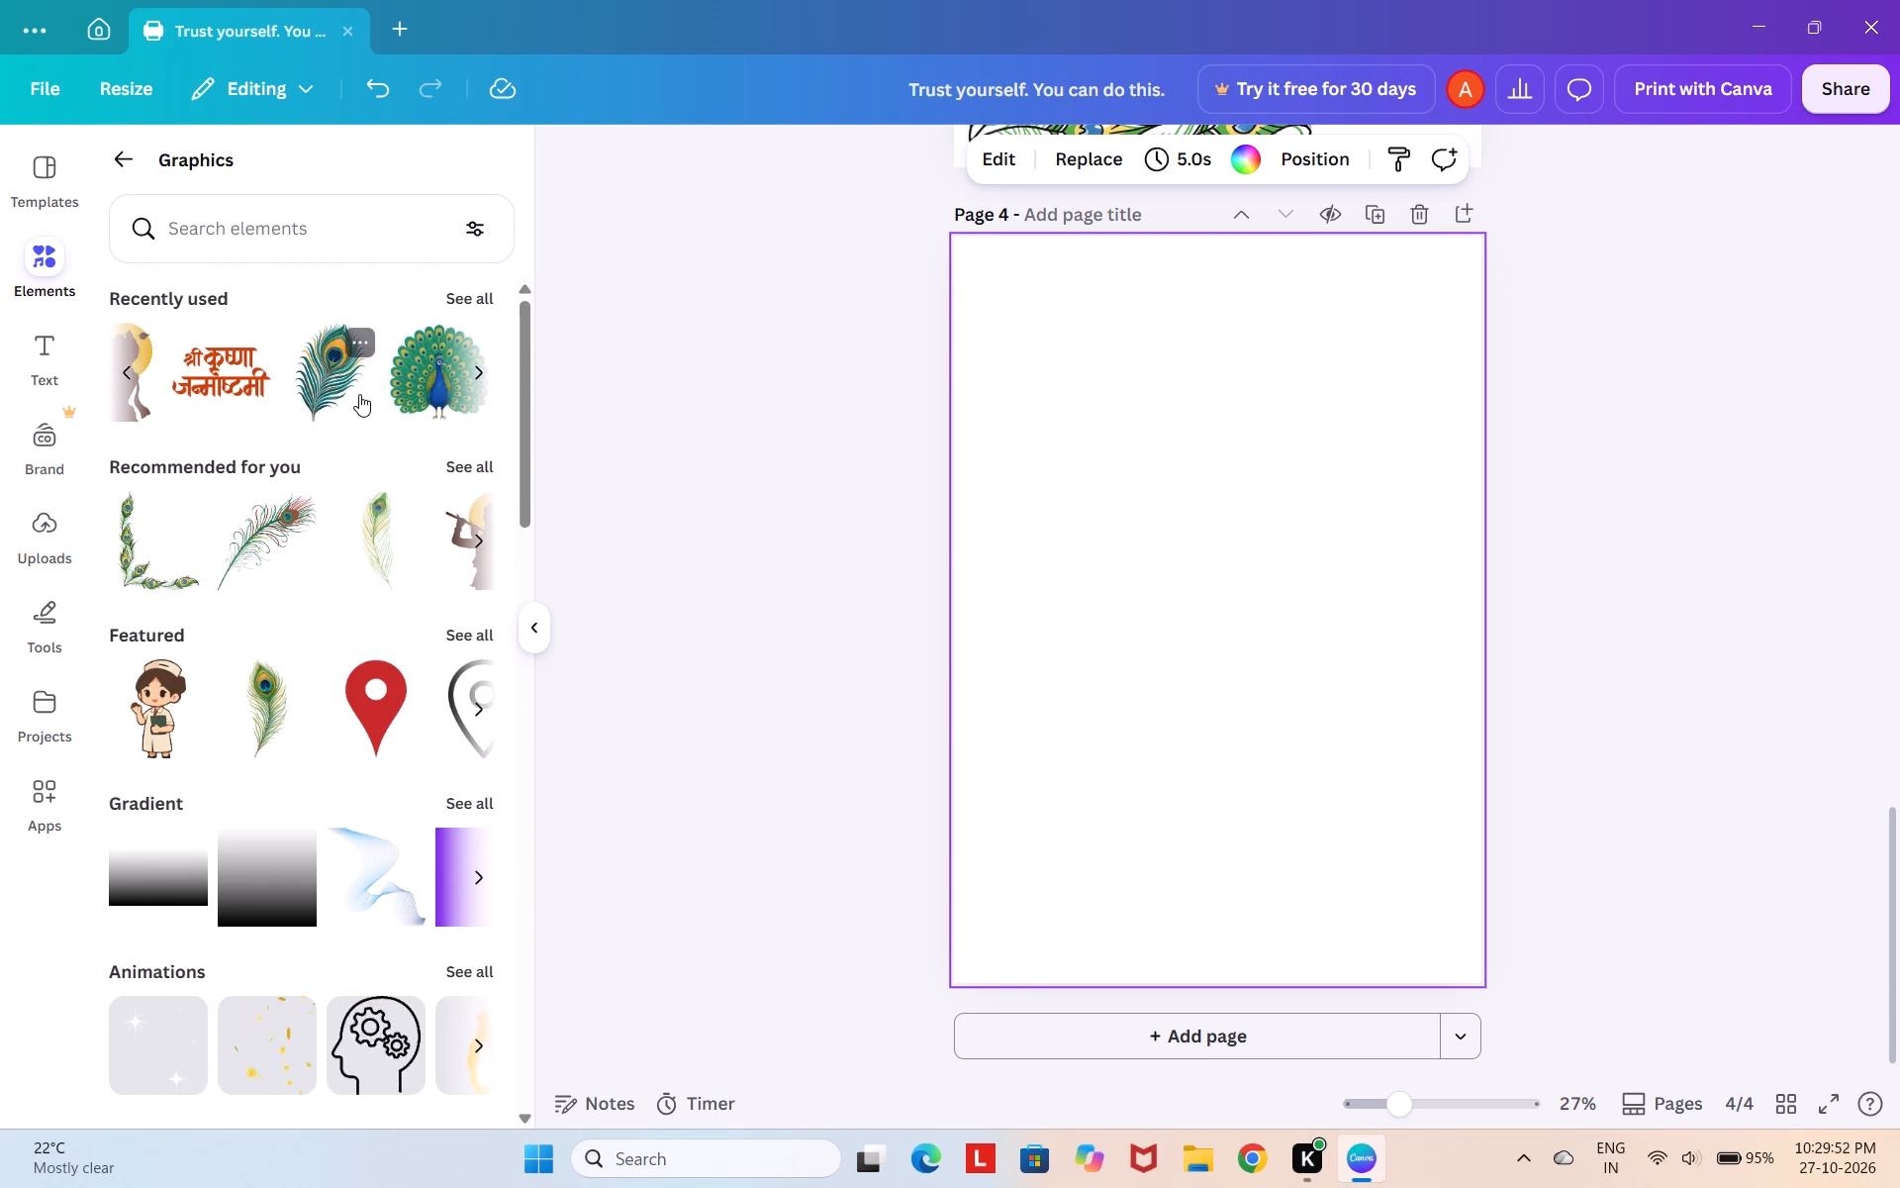
scroll(359, 394, "left", 4)
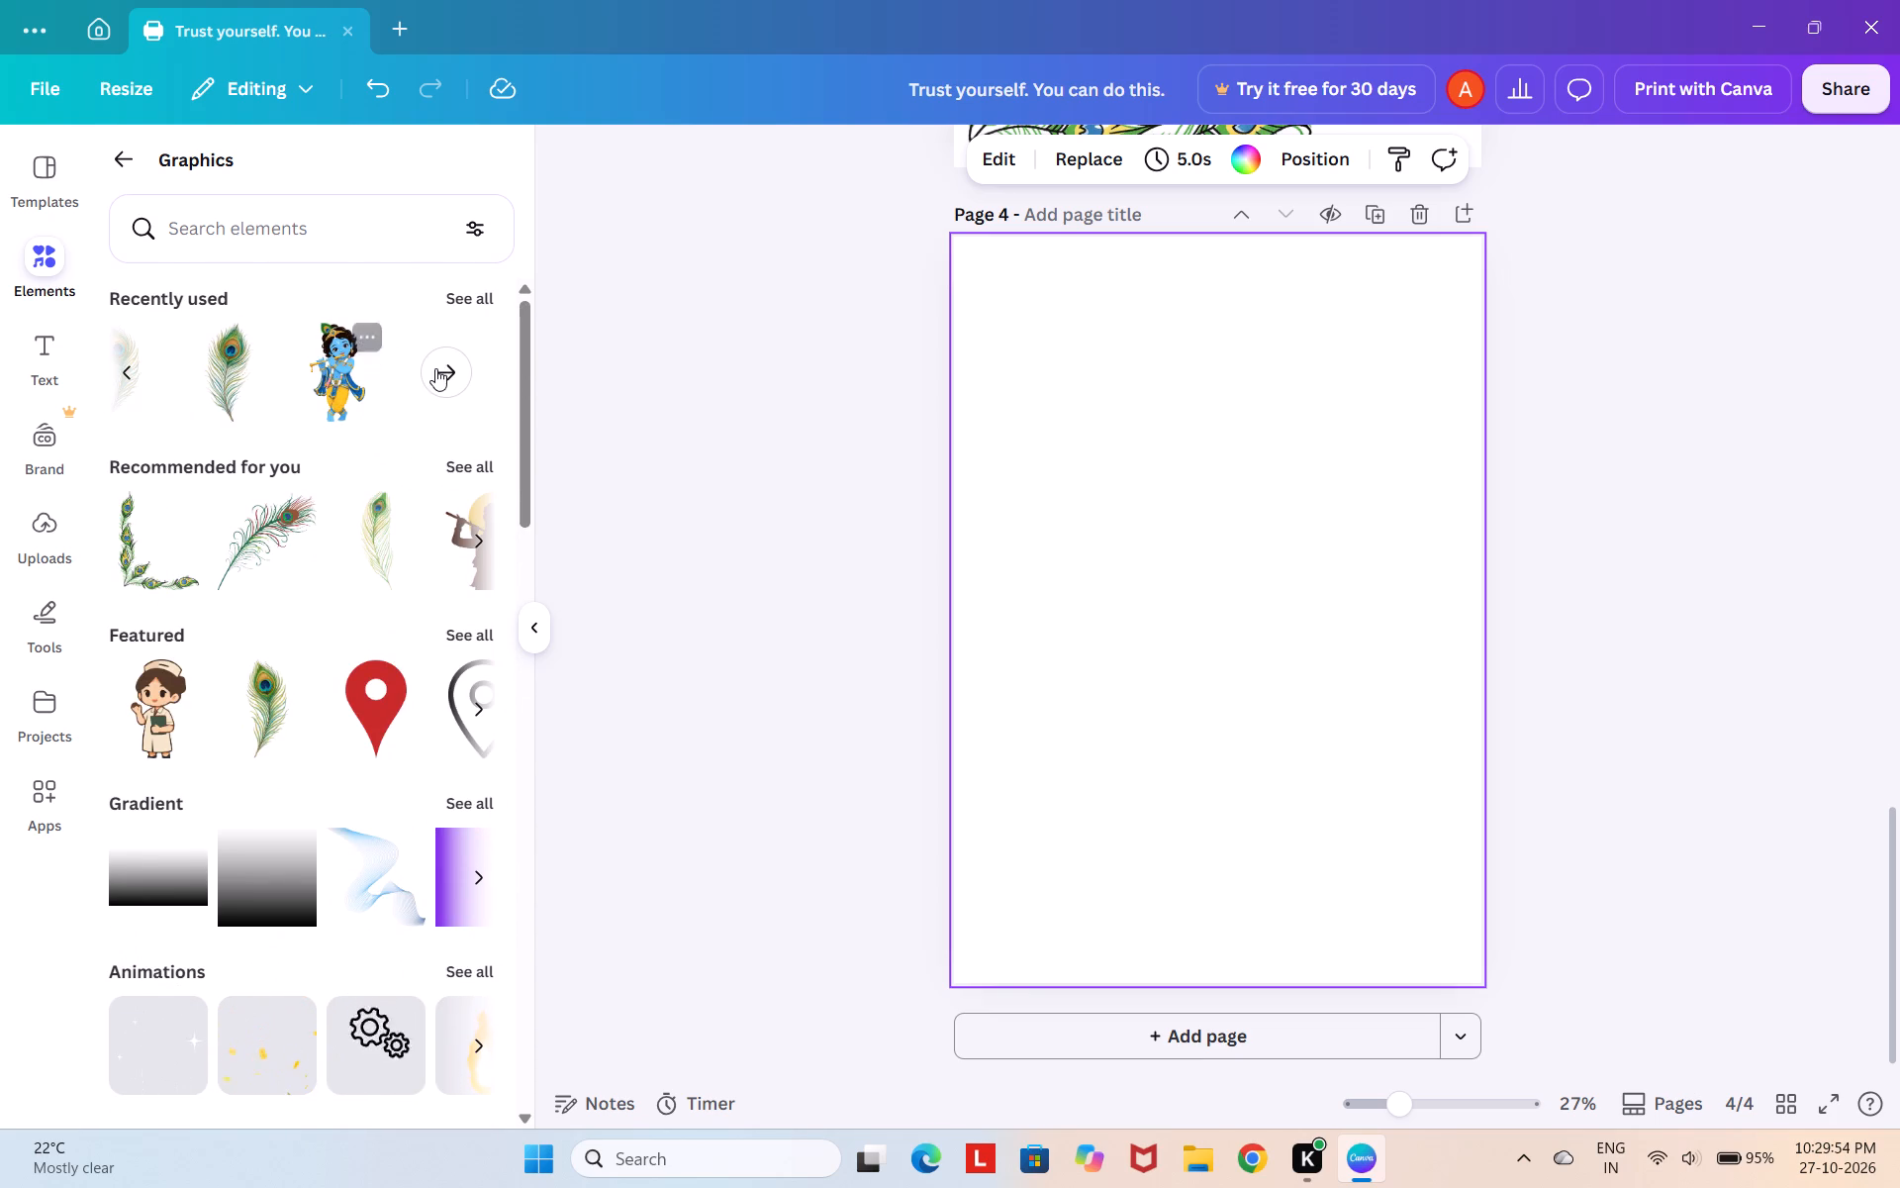
left_click(439, 370)
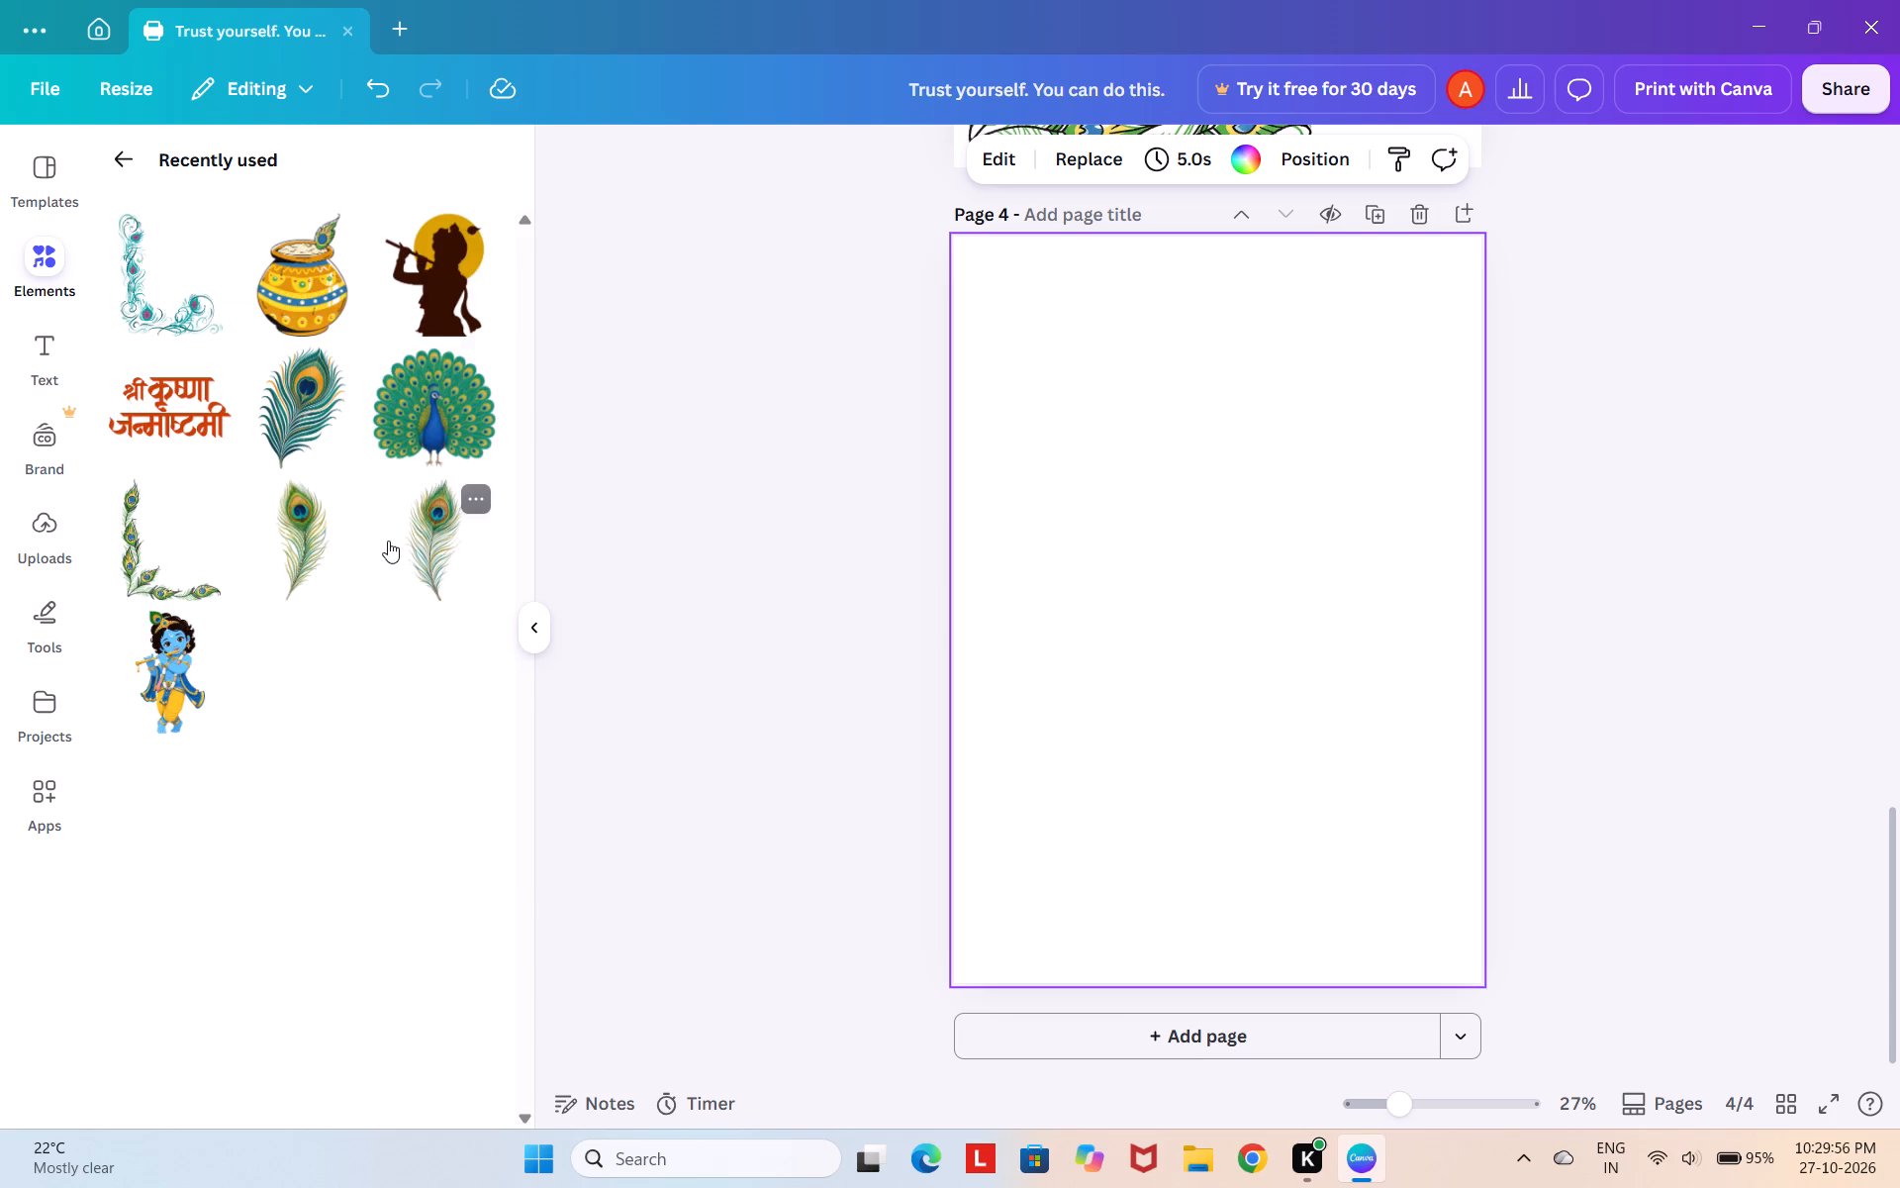
left_click(123, 148)
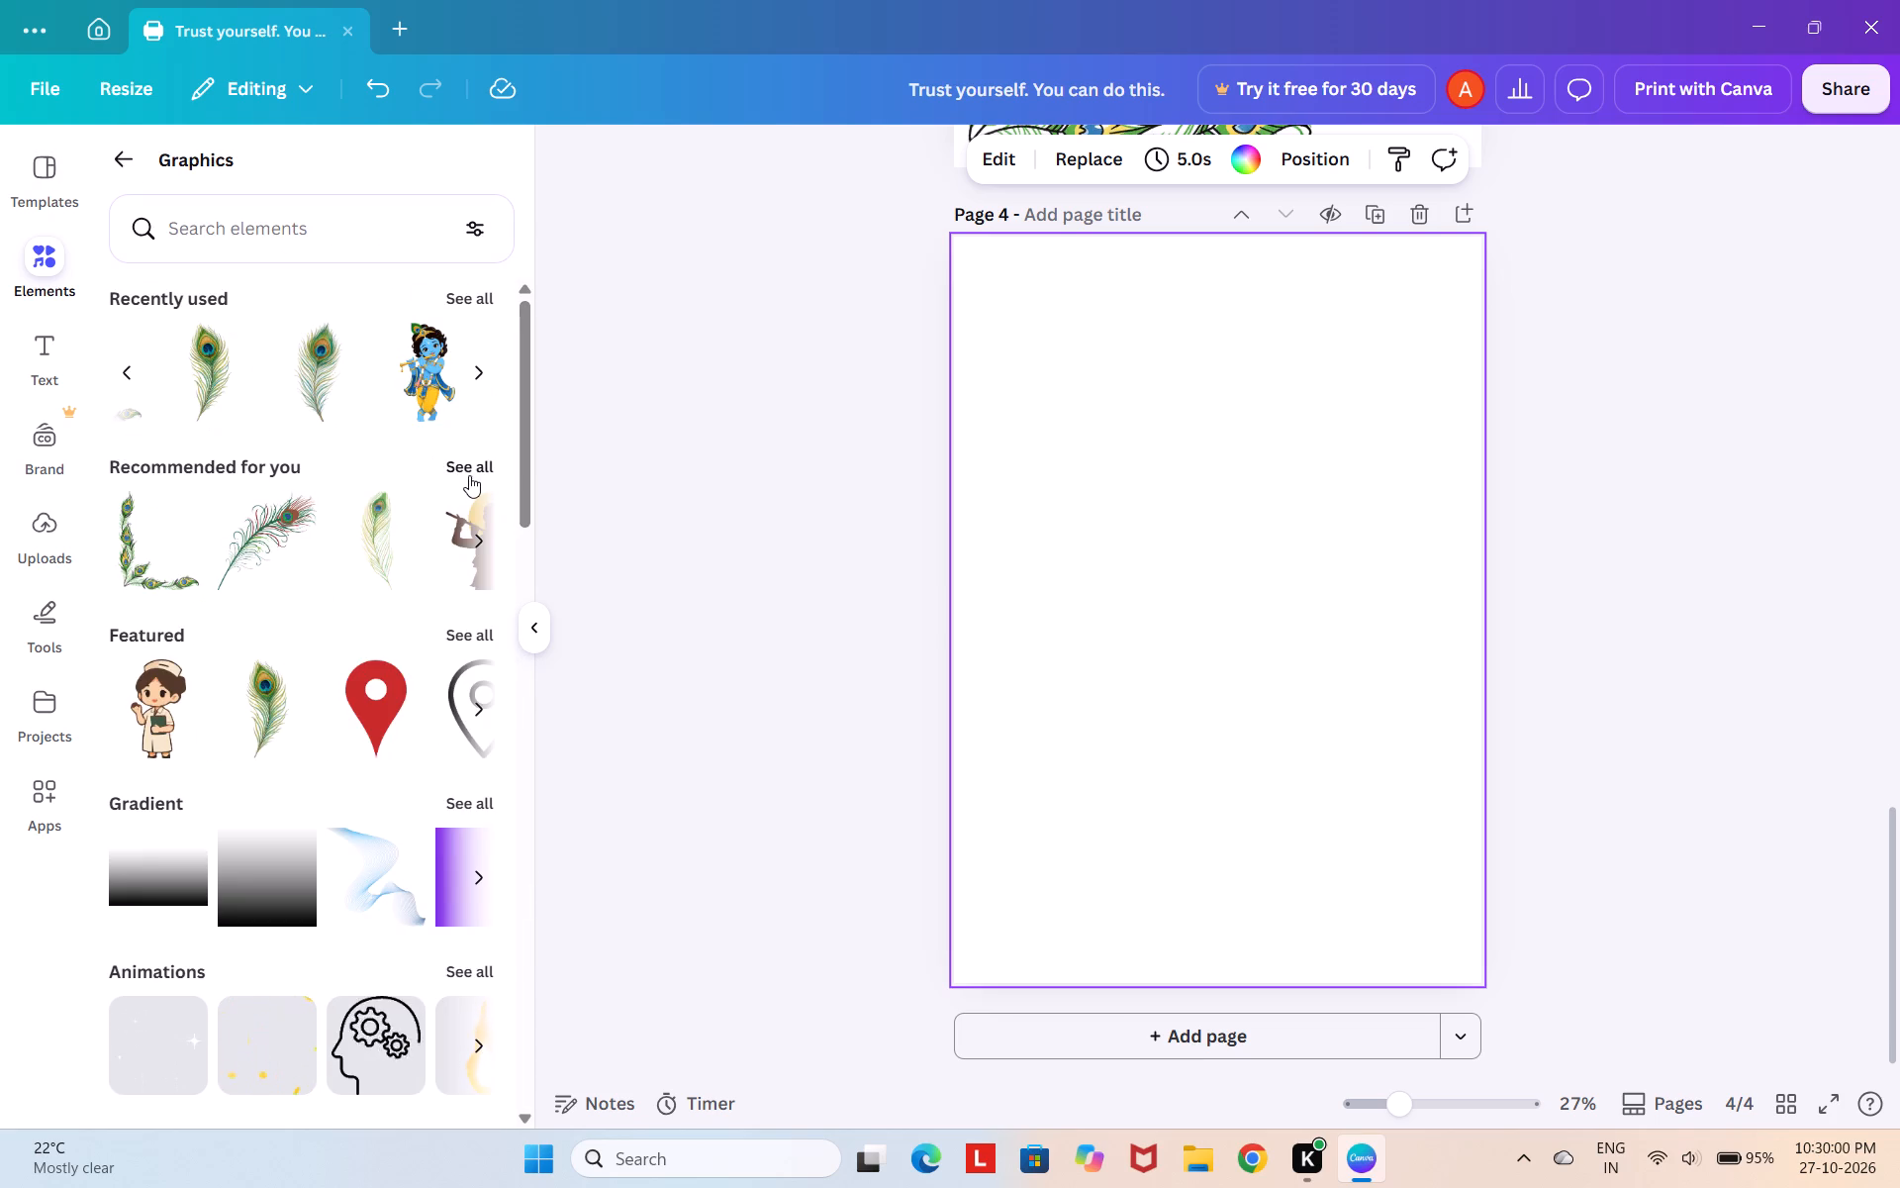
Add the seated pink Ganesha graphic from the recommended graphics to the blank page 4.
left_click(469, 473)
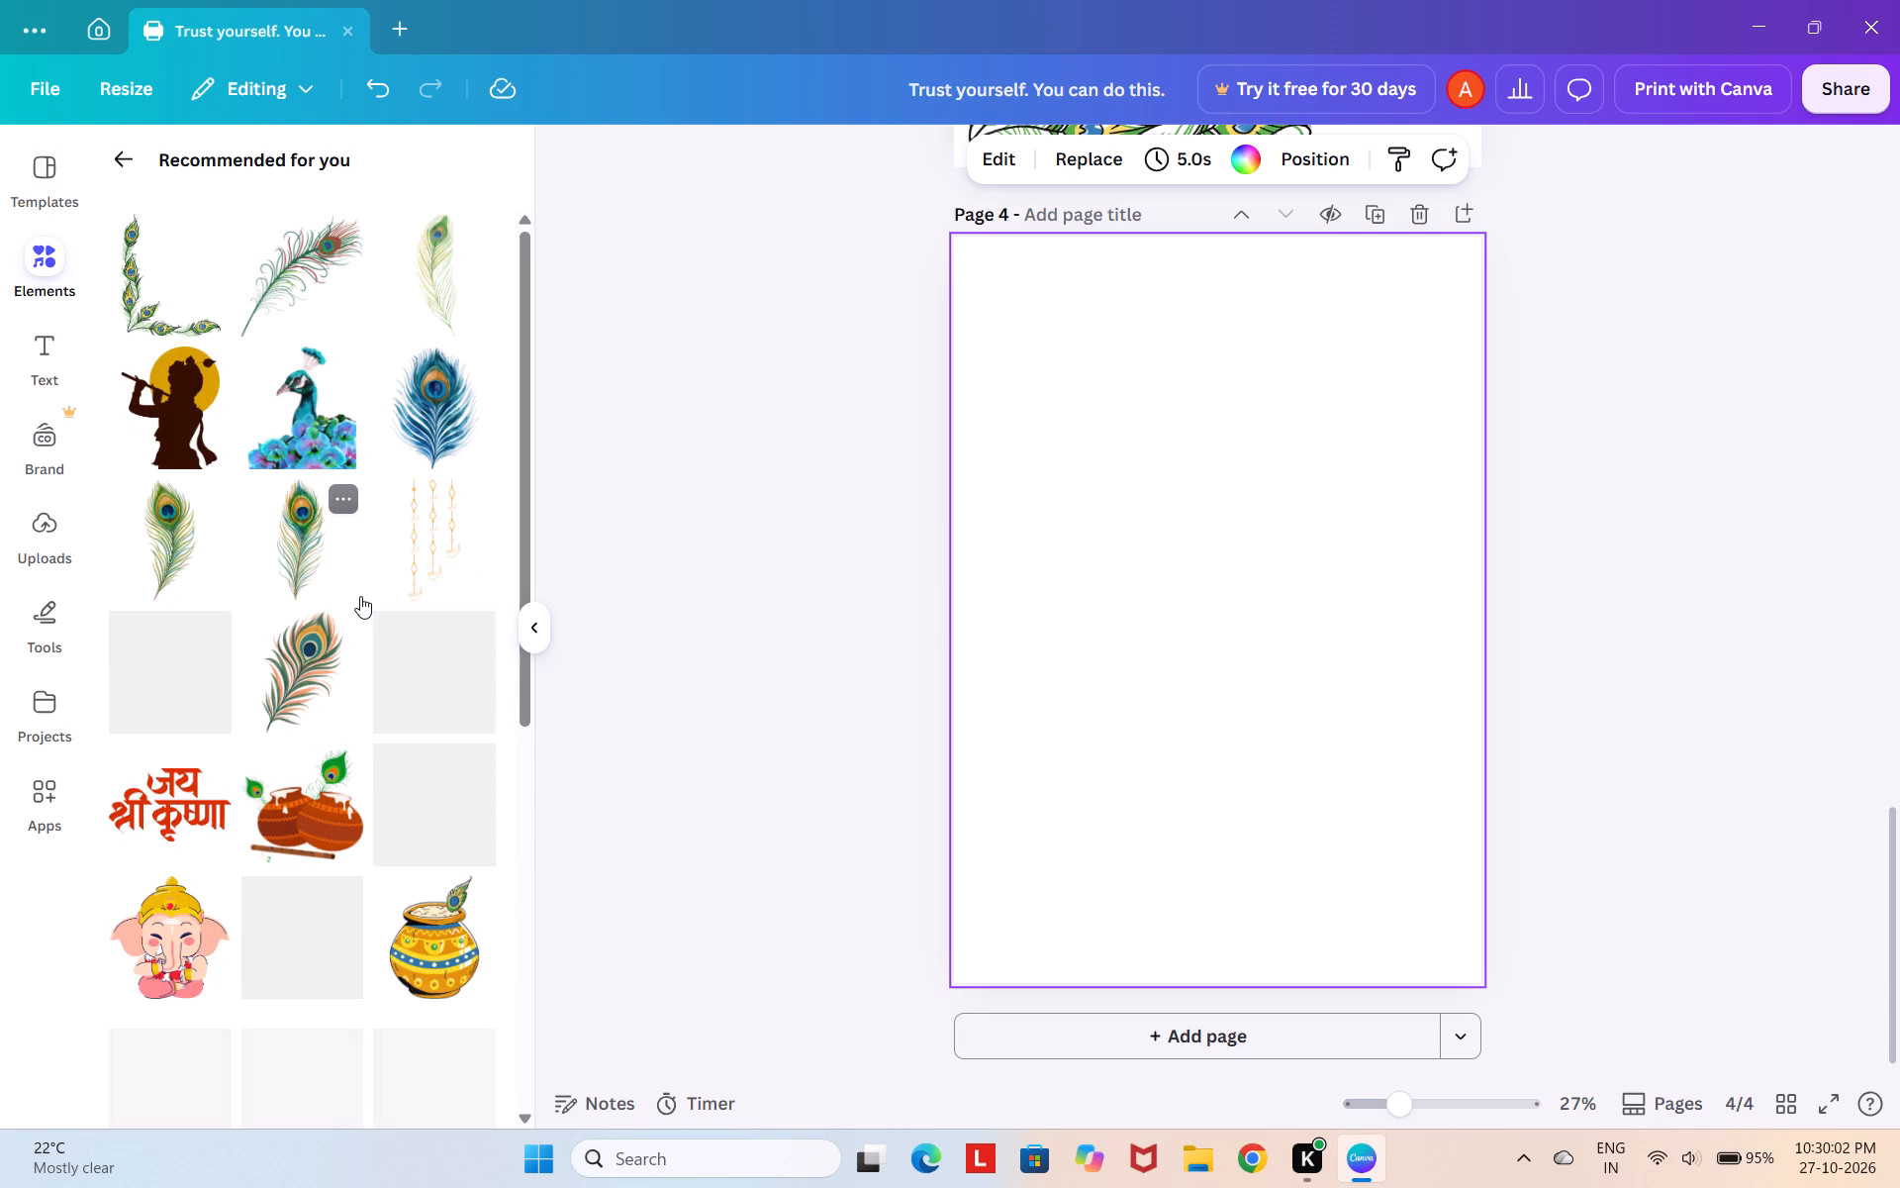
scroll(360, 596, "down", 4)
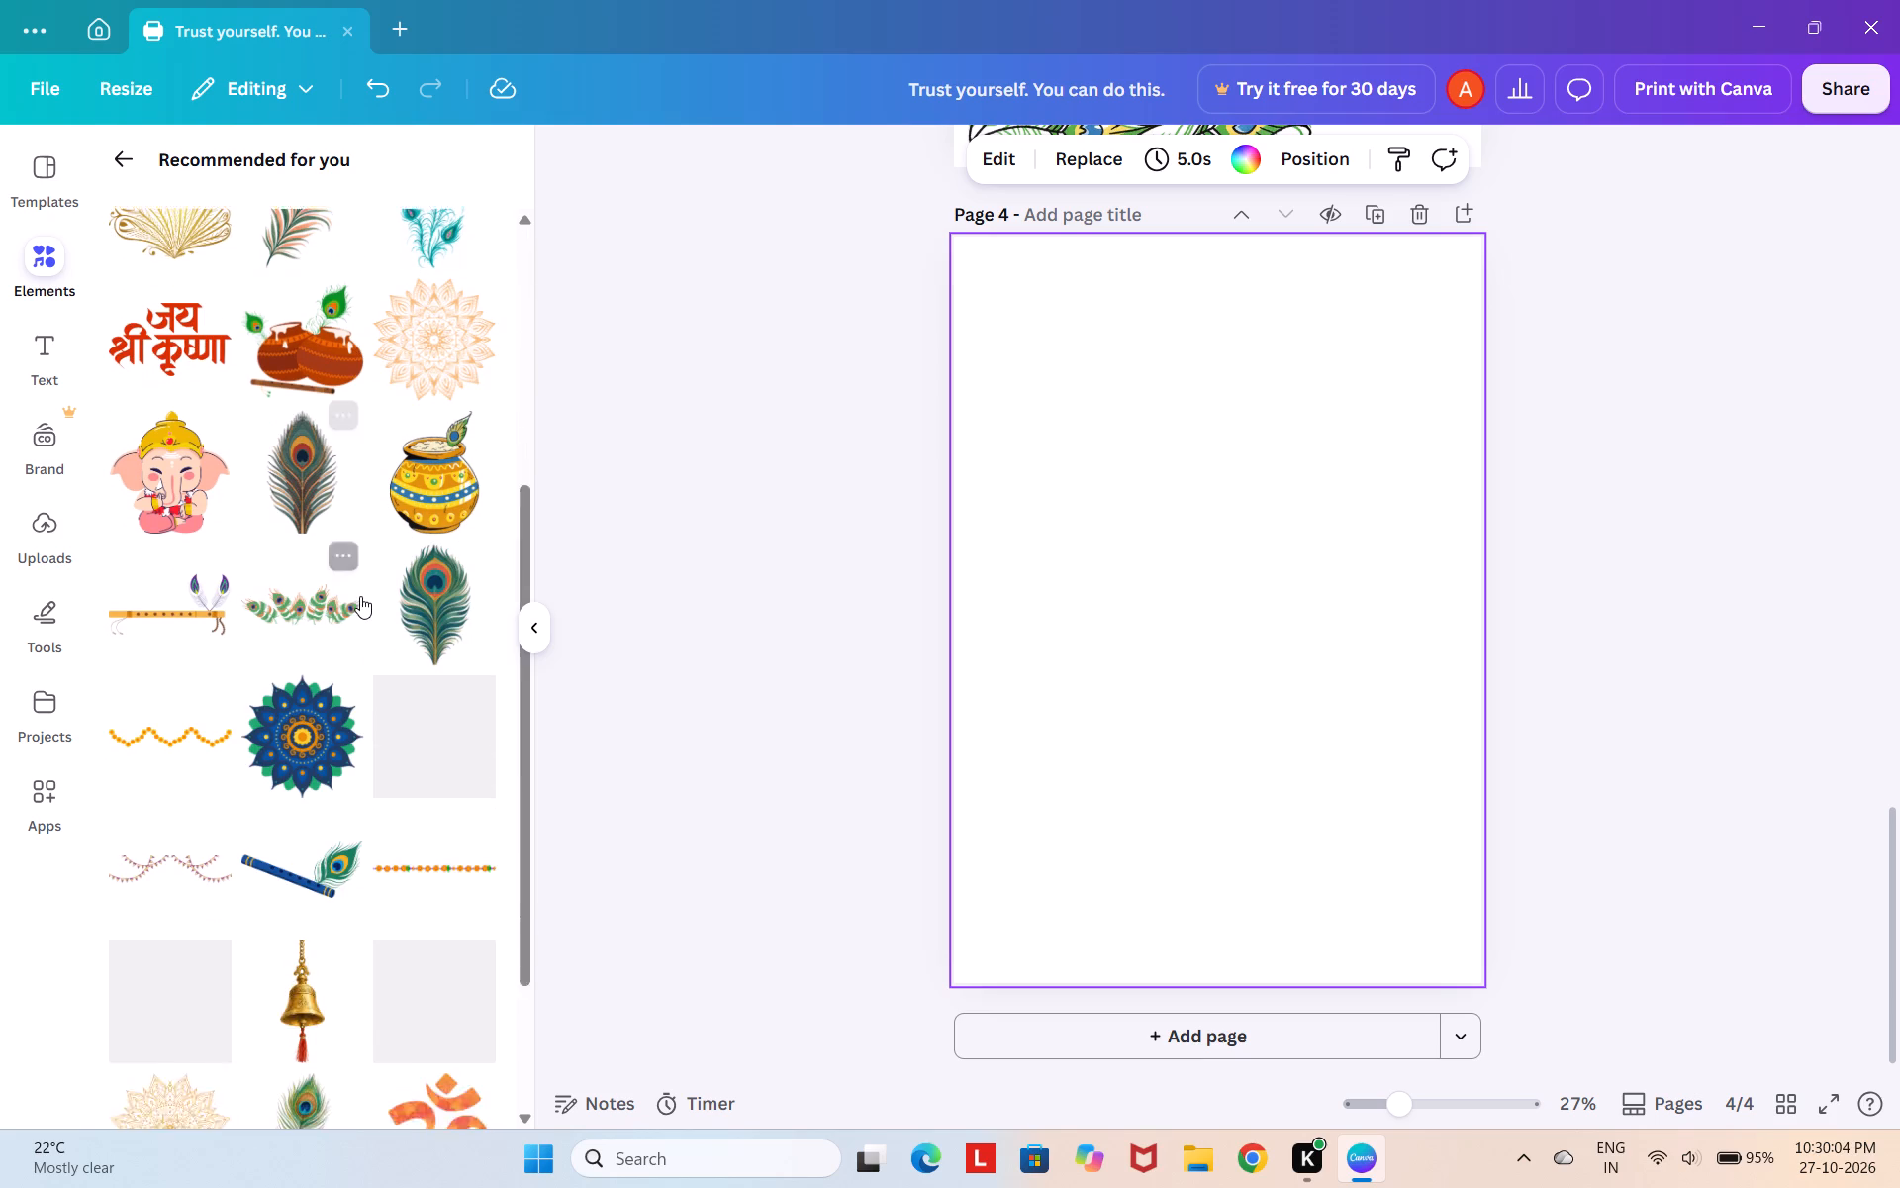
scroll(360, 596, "down", 1)
scroll(360, 596, "up", 1)
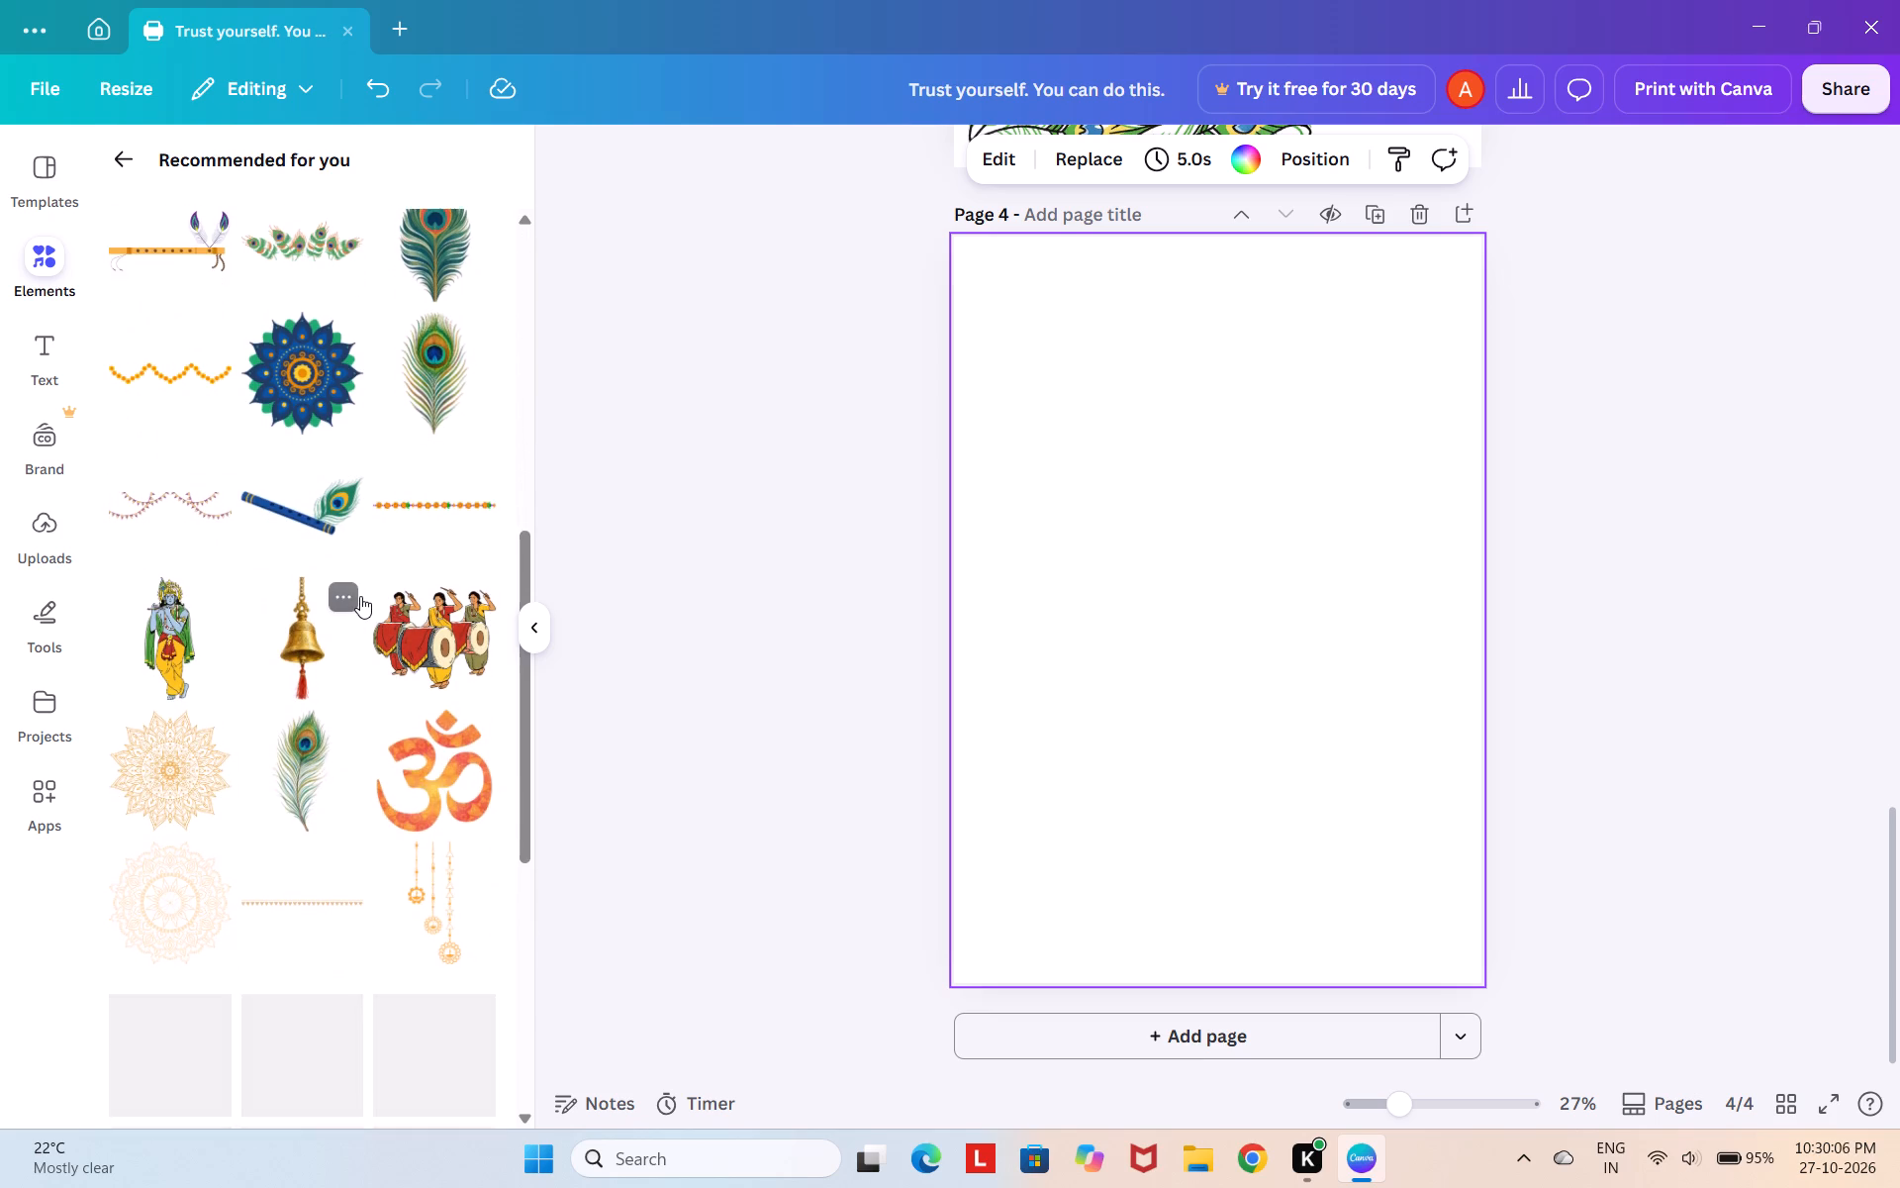
scroll(360, 596, "up", 1)
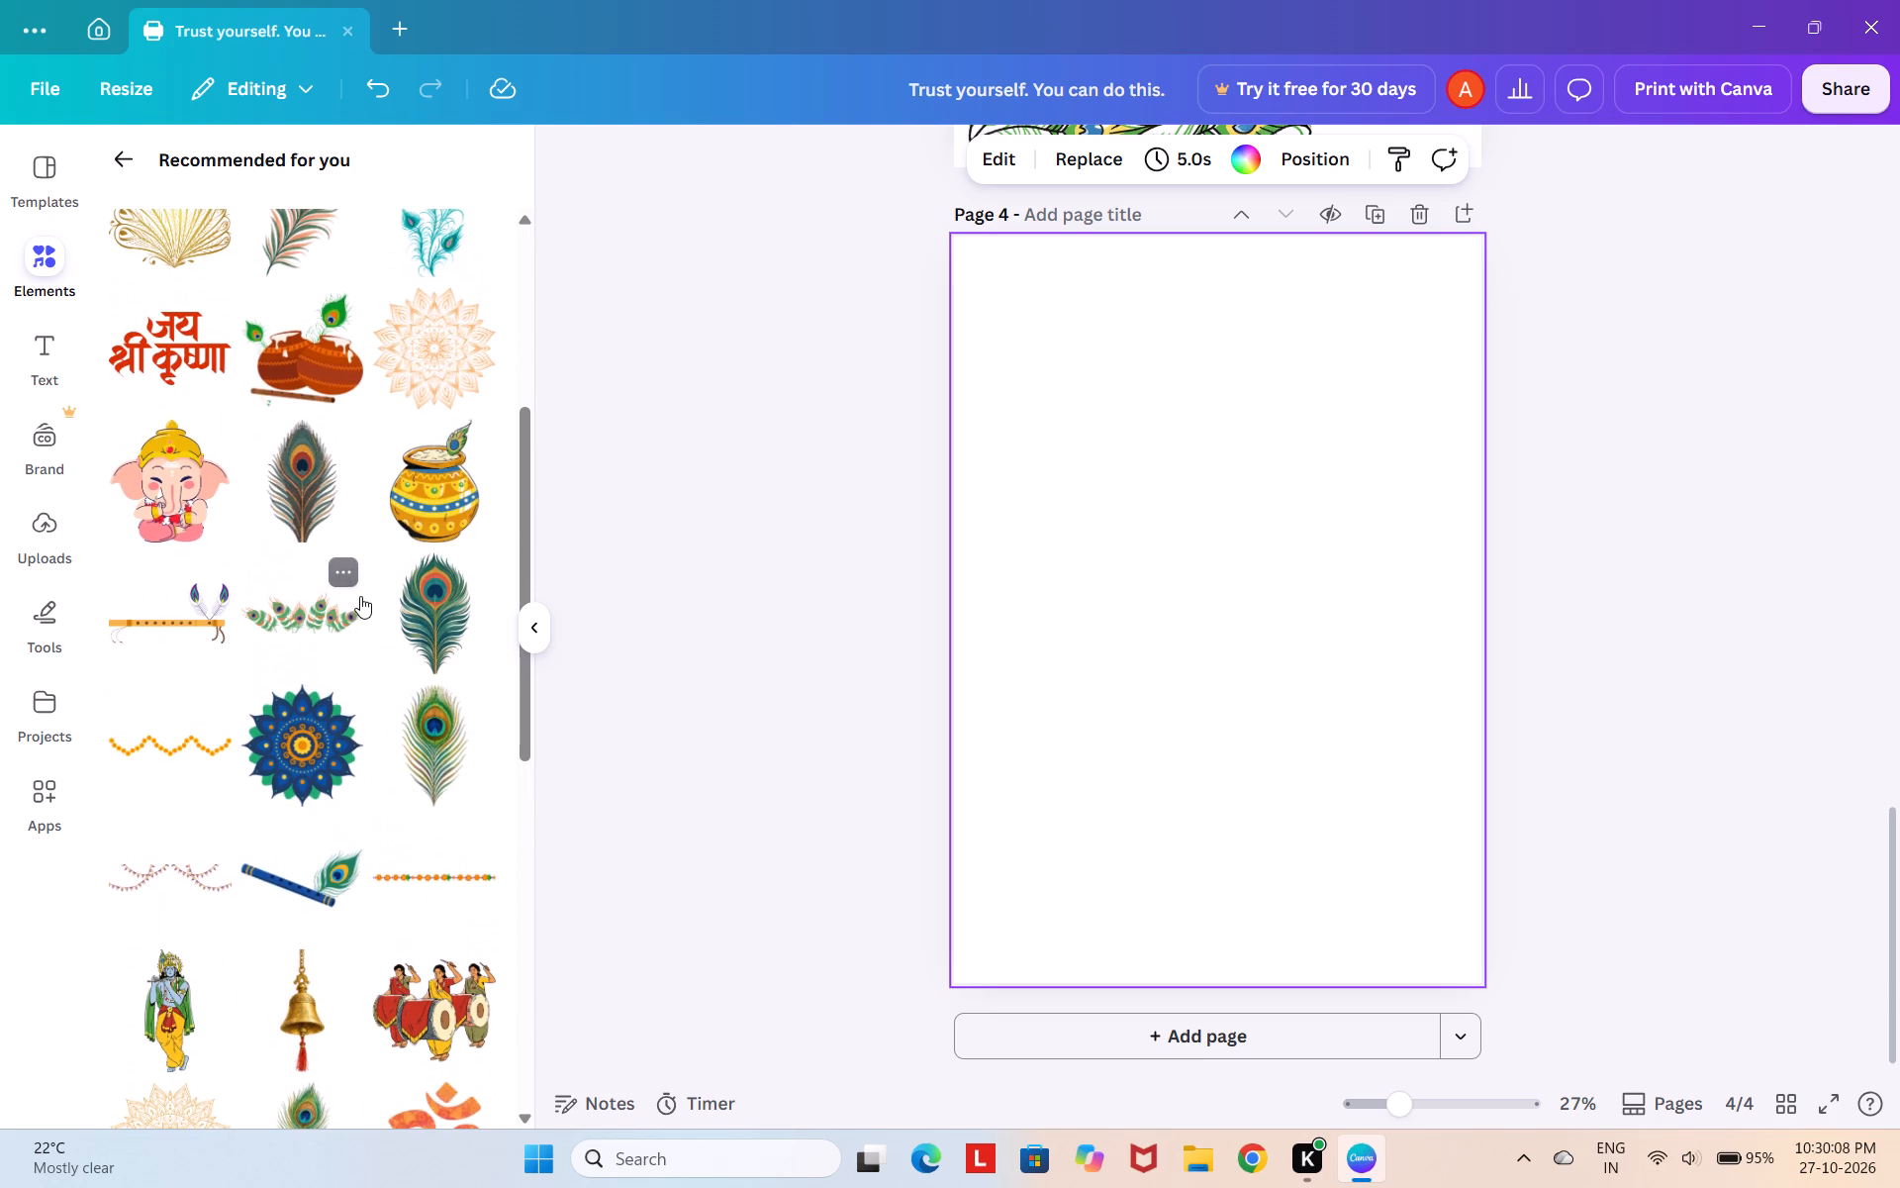
left_click(179, 500)
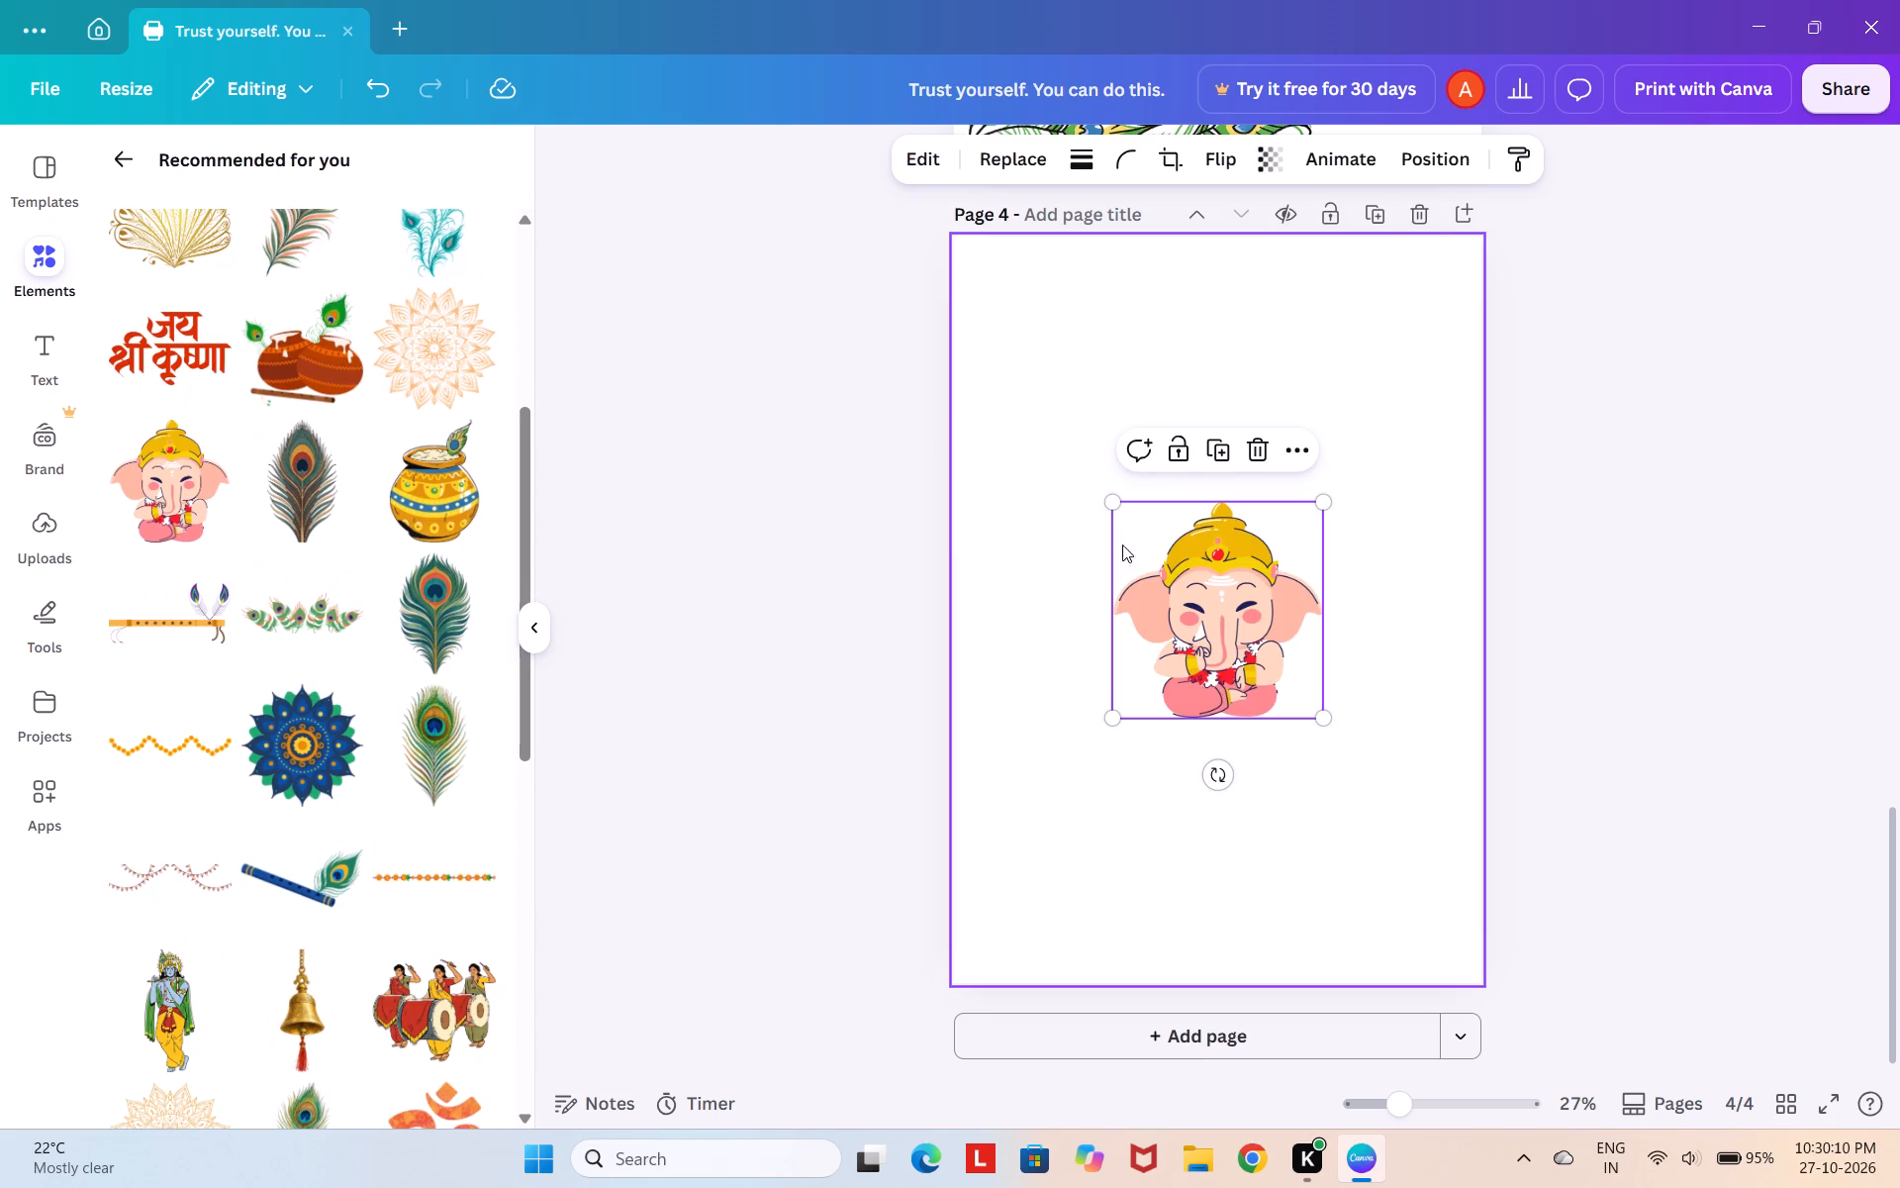
Scale the Ganesha graphic on page 4 down slightly, keeping its lower-left corner in place.
left_click(1340, 469)
left_click(1303, 541)
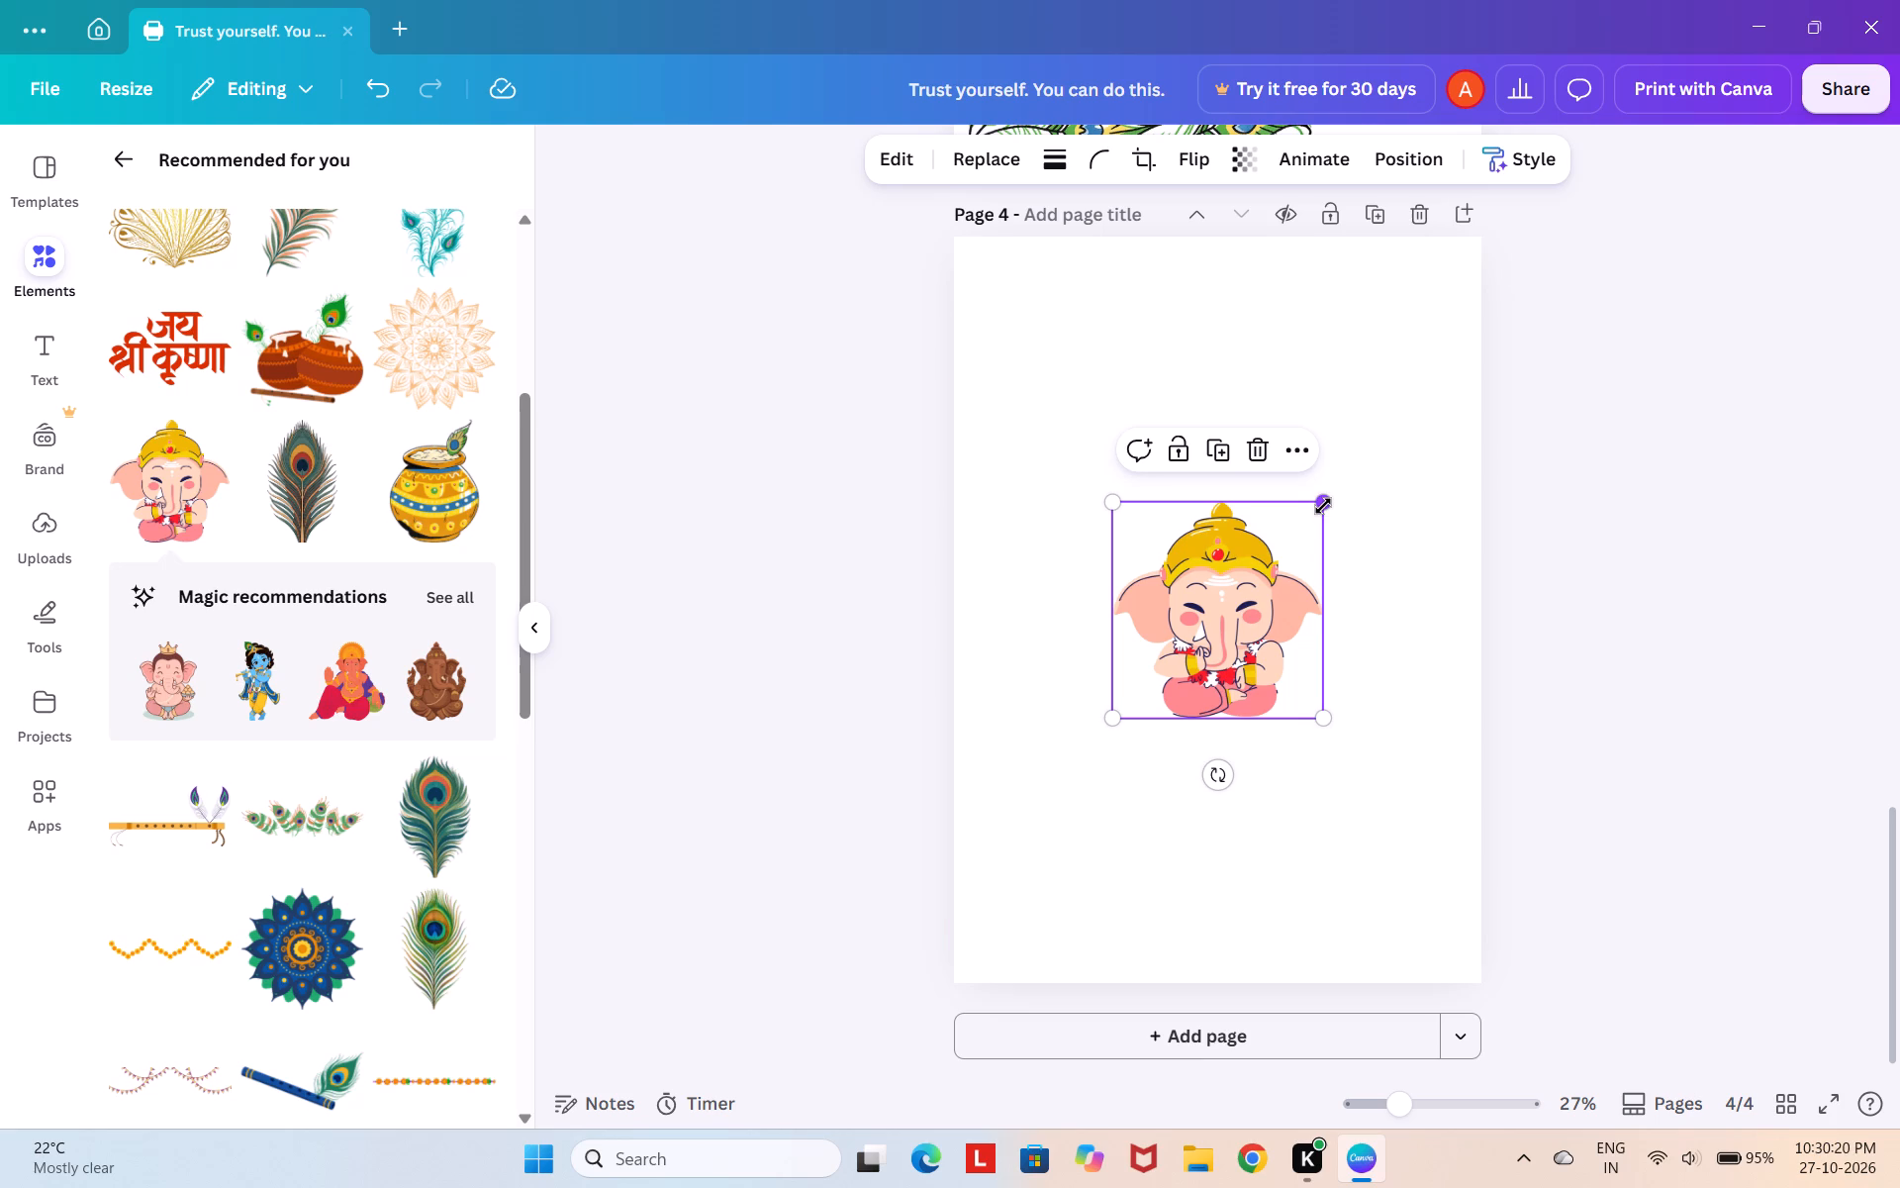
left_click_drag(1316, 504, 1282, 539)
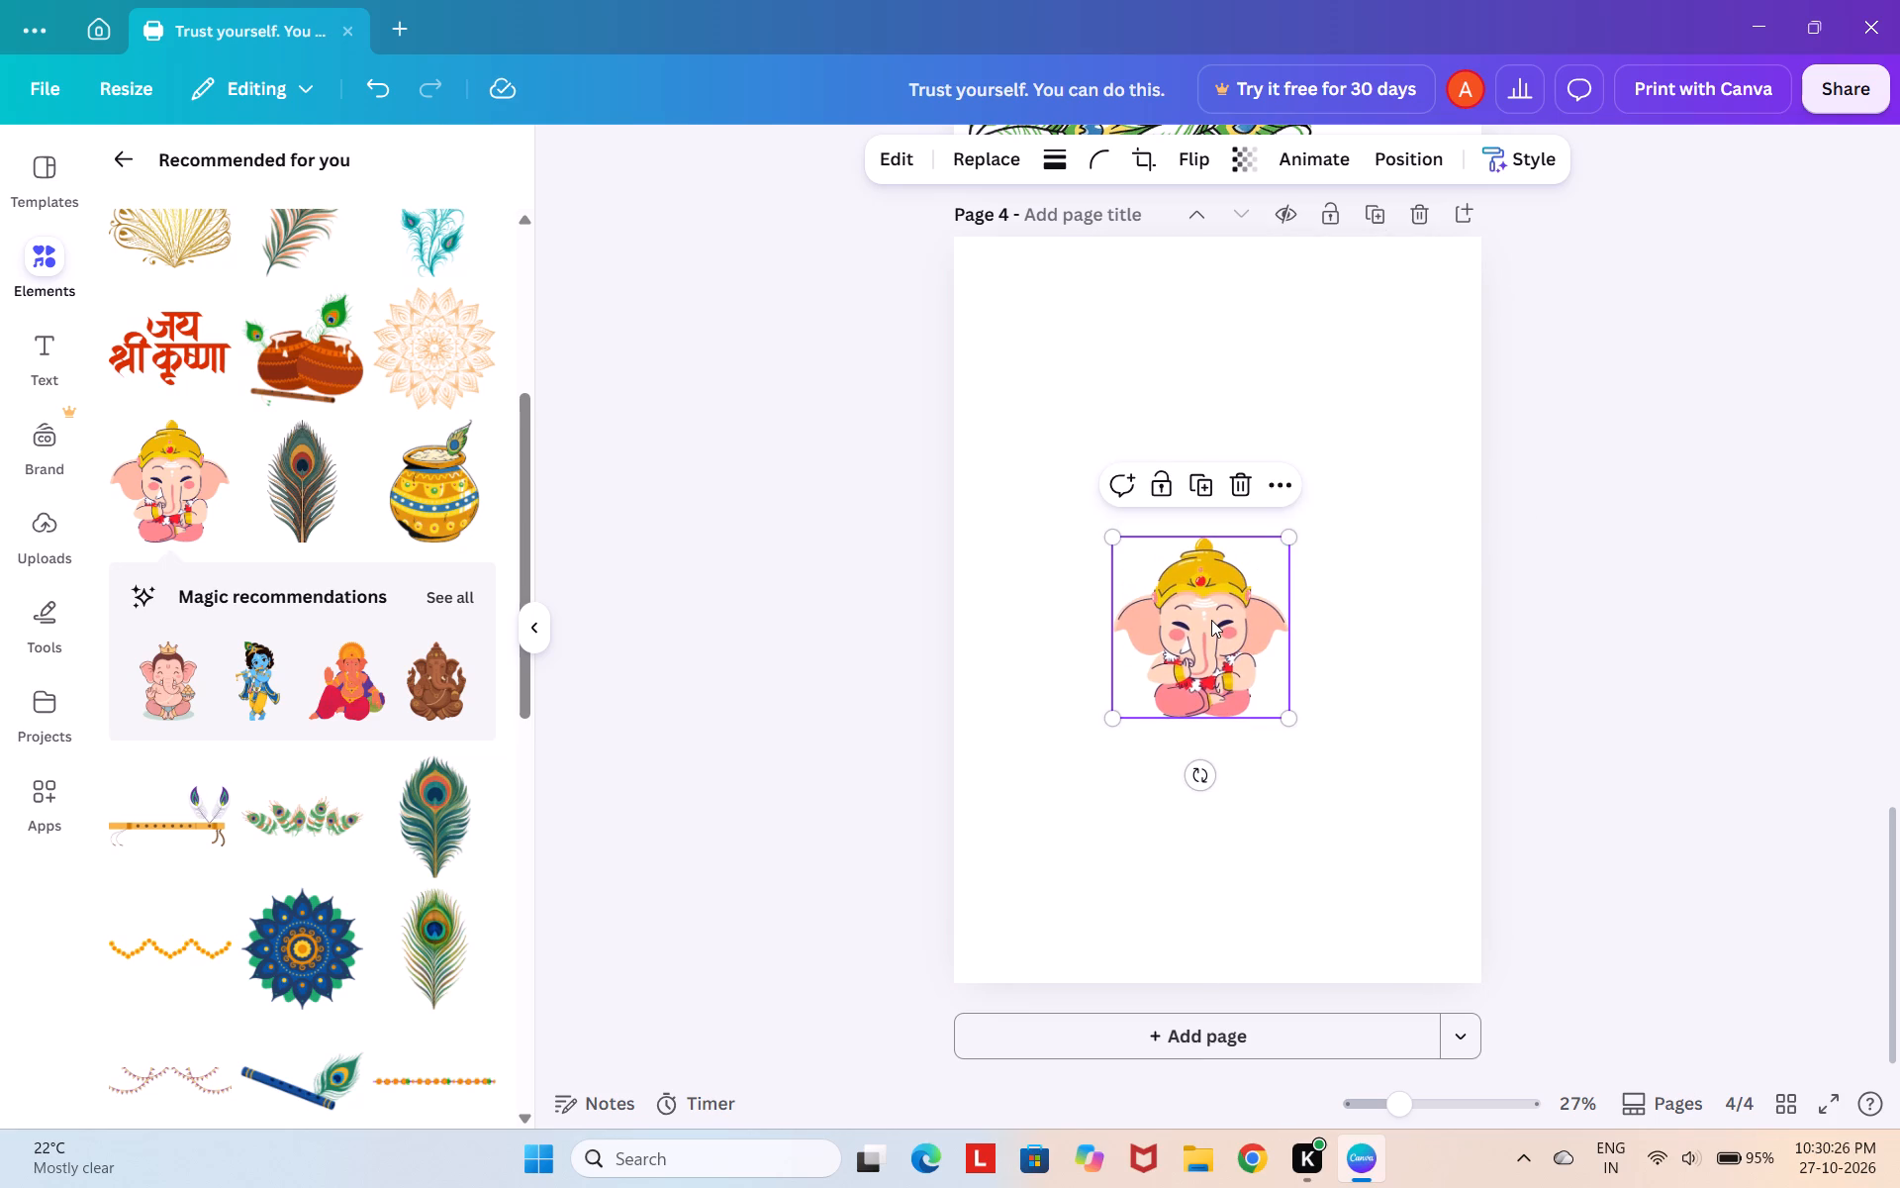
Move the Ganesha graphic into the top-left corner of page 4, flush with the page edges.
left_click(1211, 620)
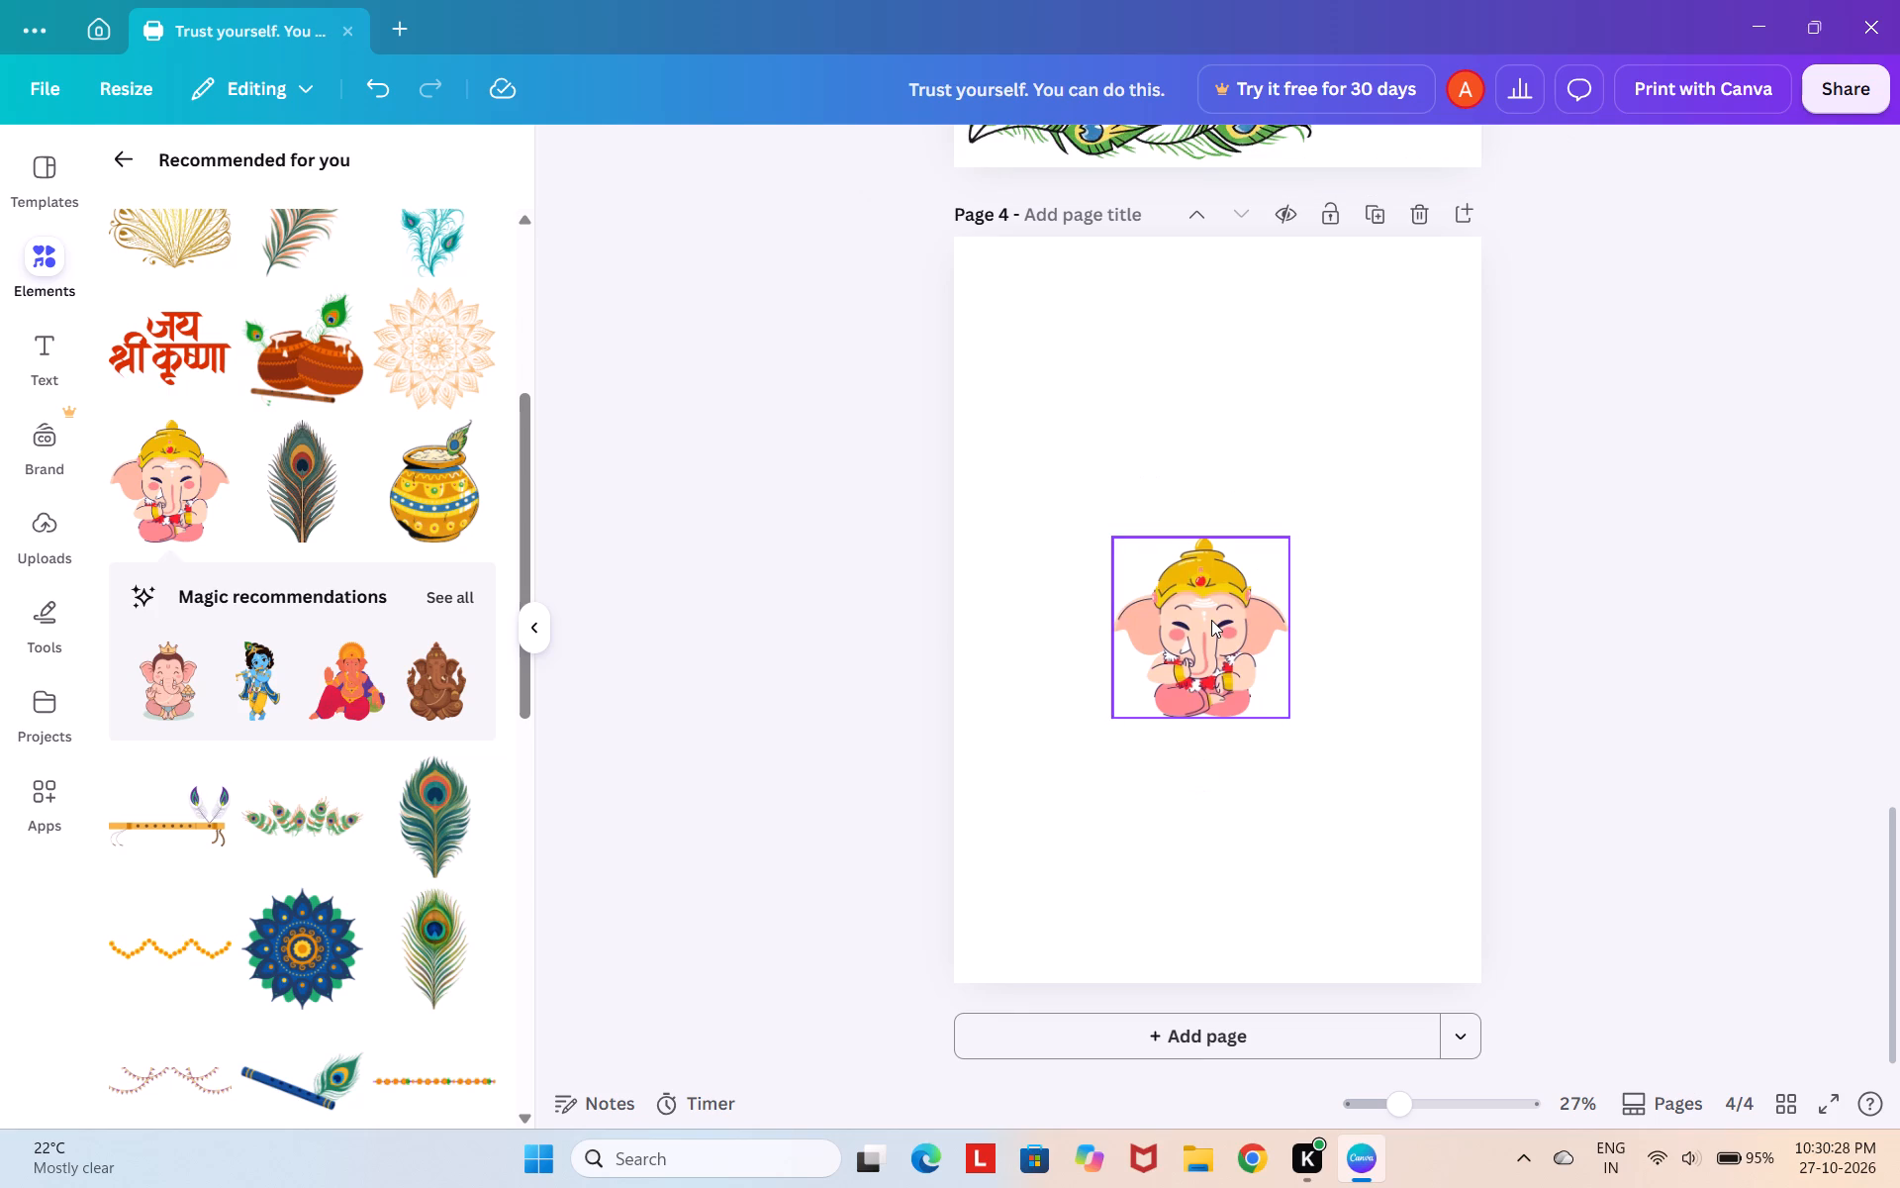
left_click_drag(1211, 620, 1130, 493)
left_click_drag(1127, 476, 1039, 282)
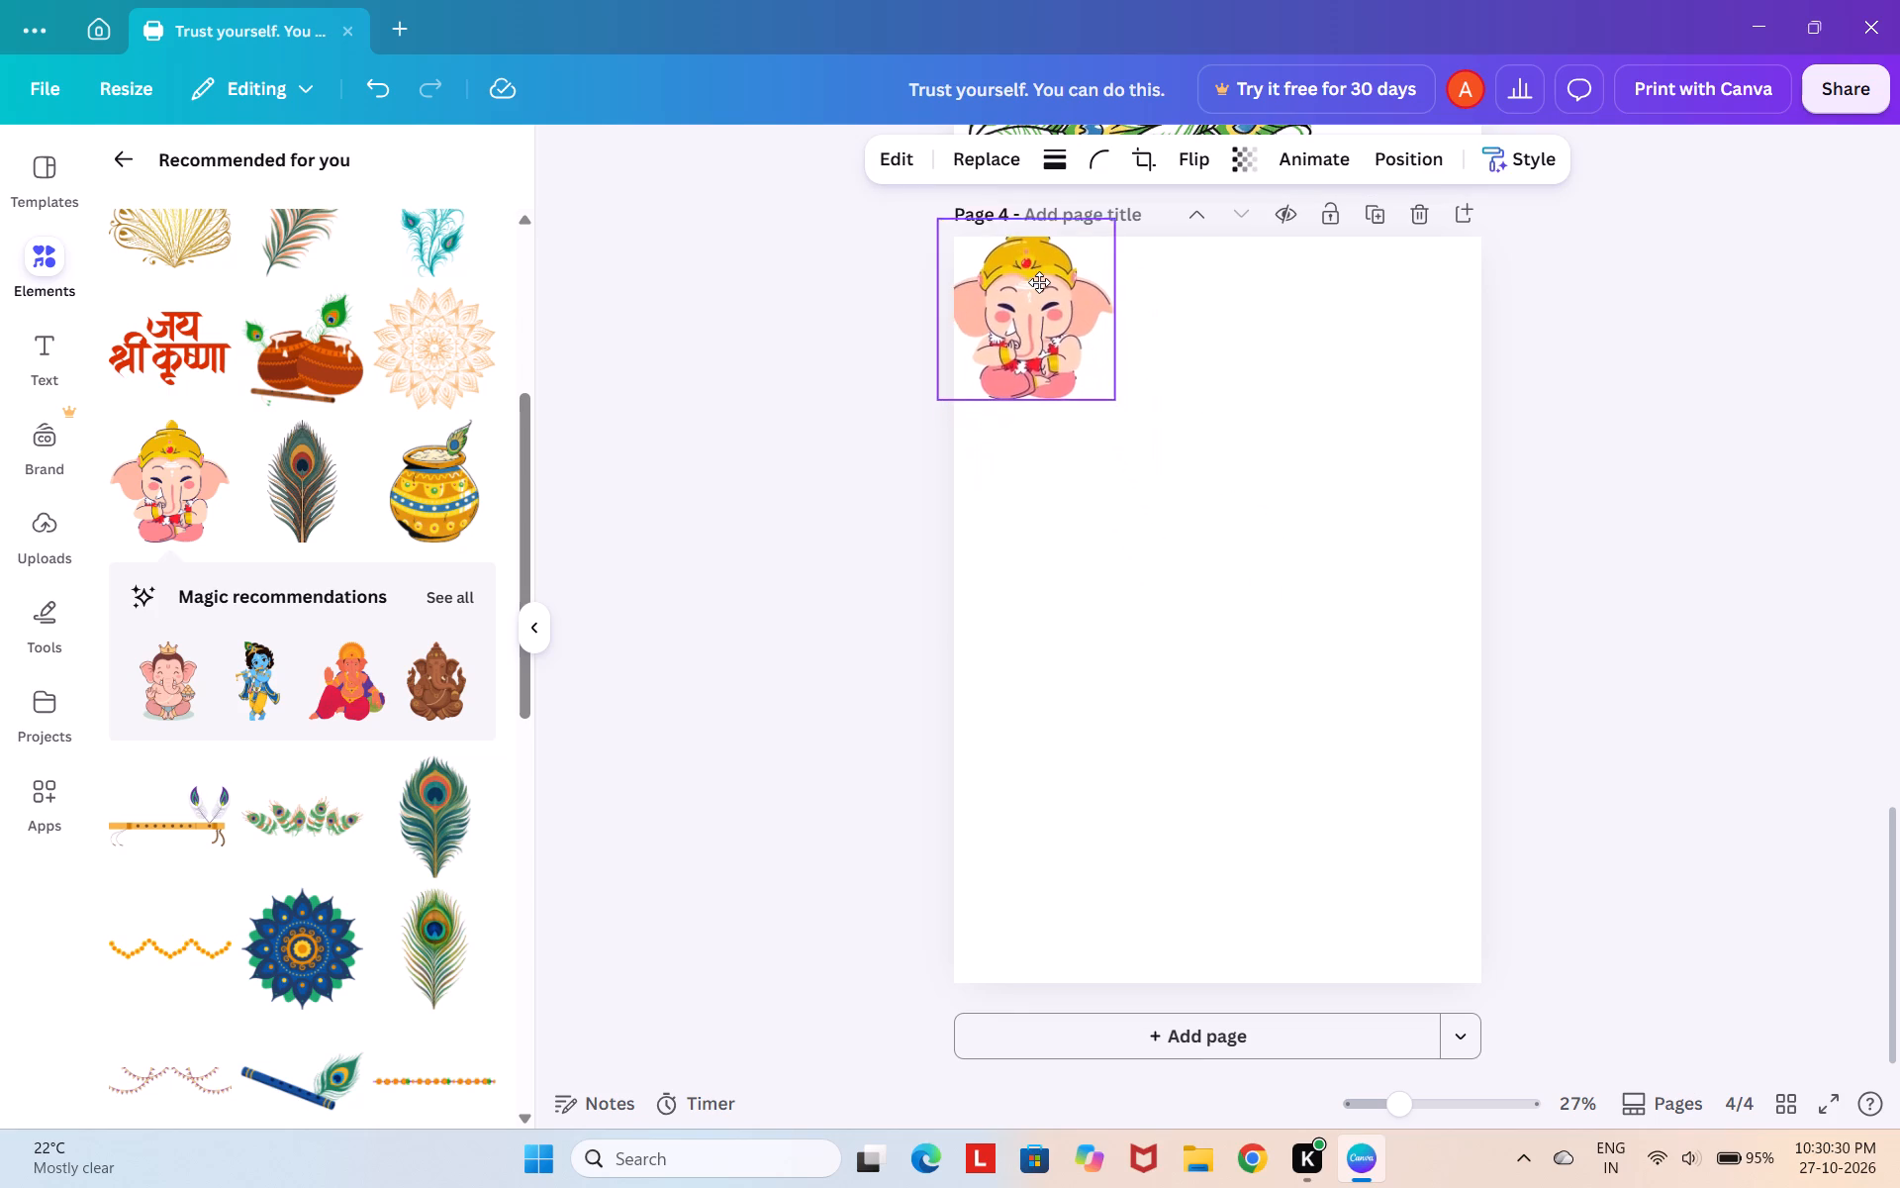
left_click_drag(1039, 282, 1050, 300)
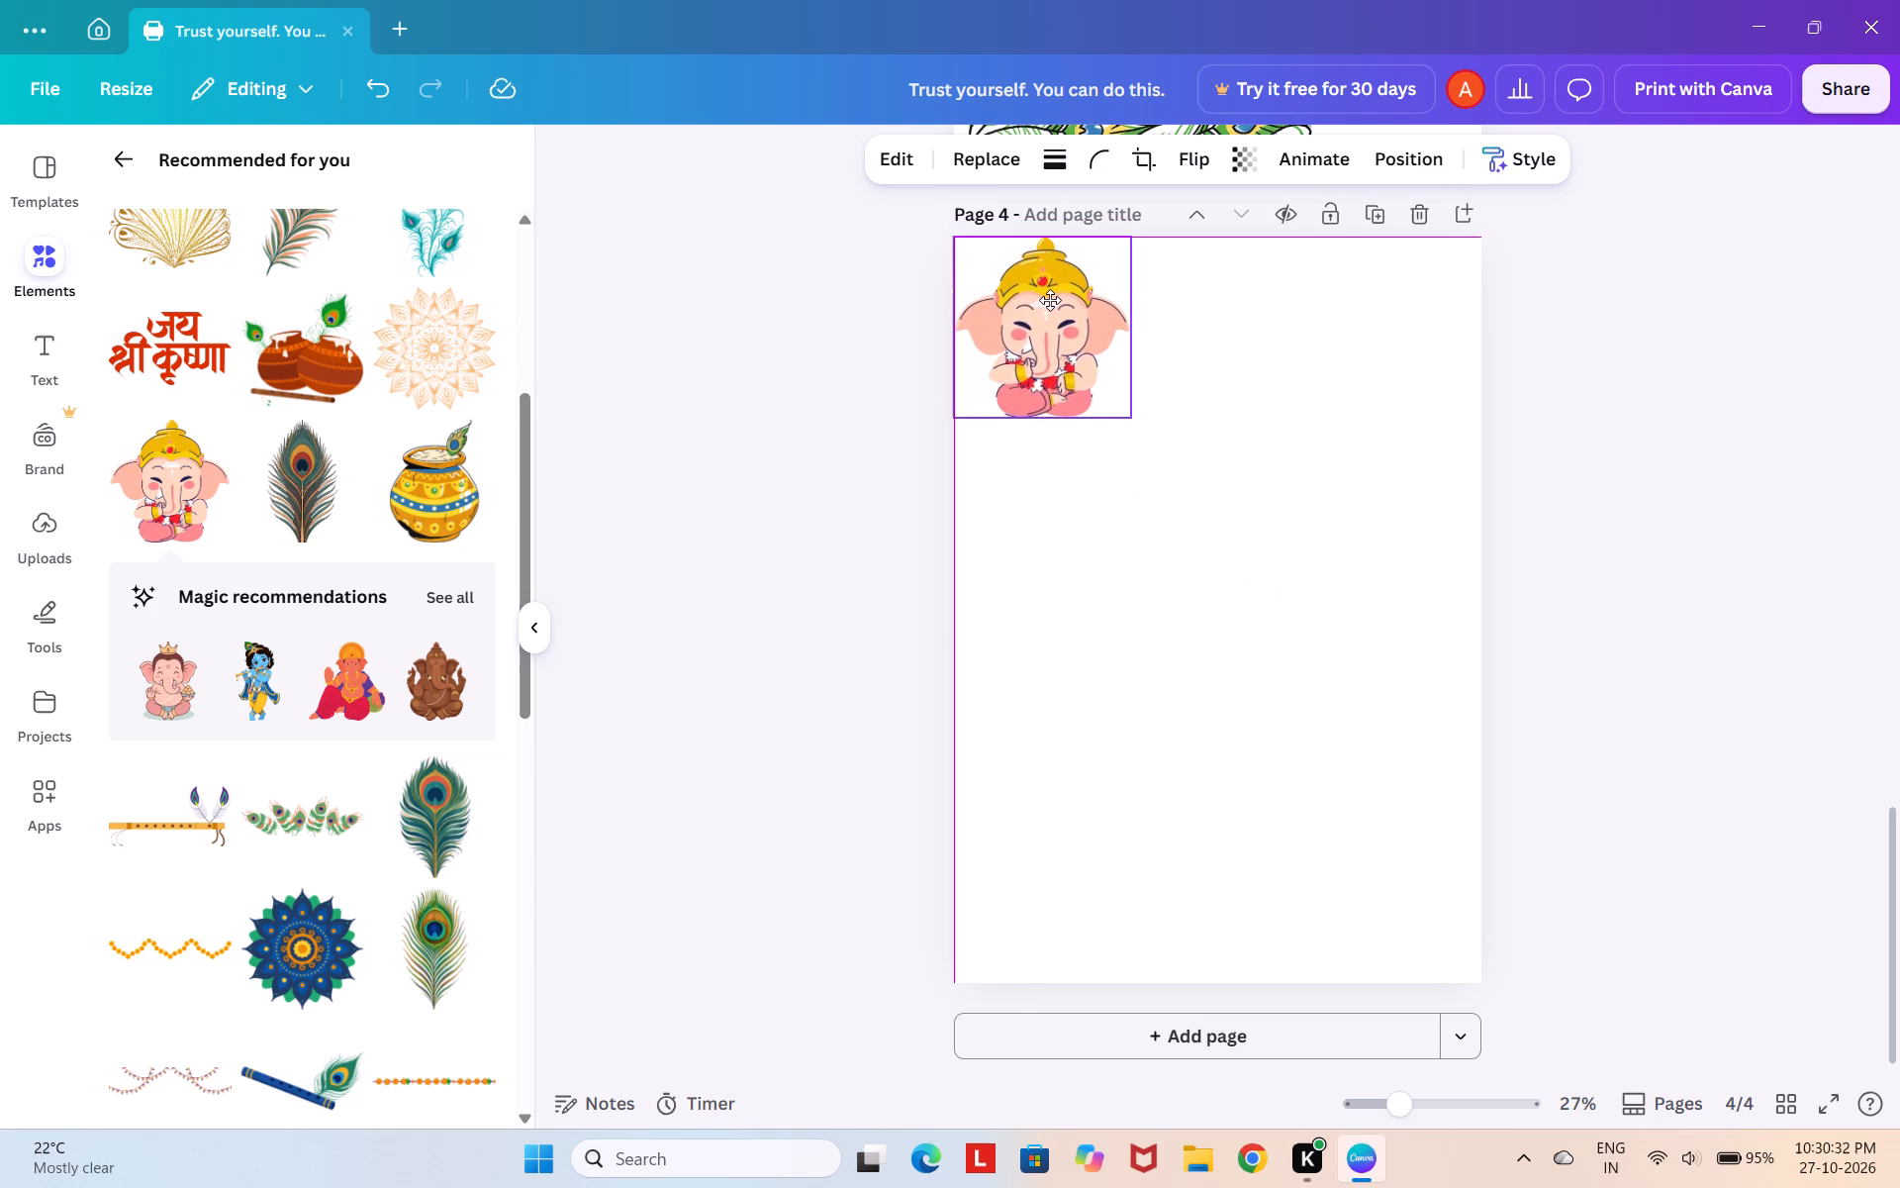
left_click_drag(1050, 300, 1050, 301)
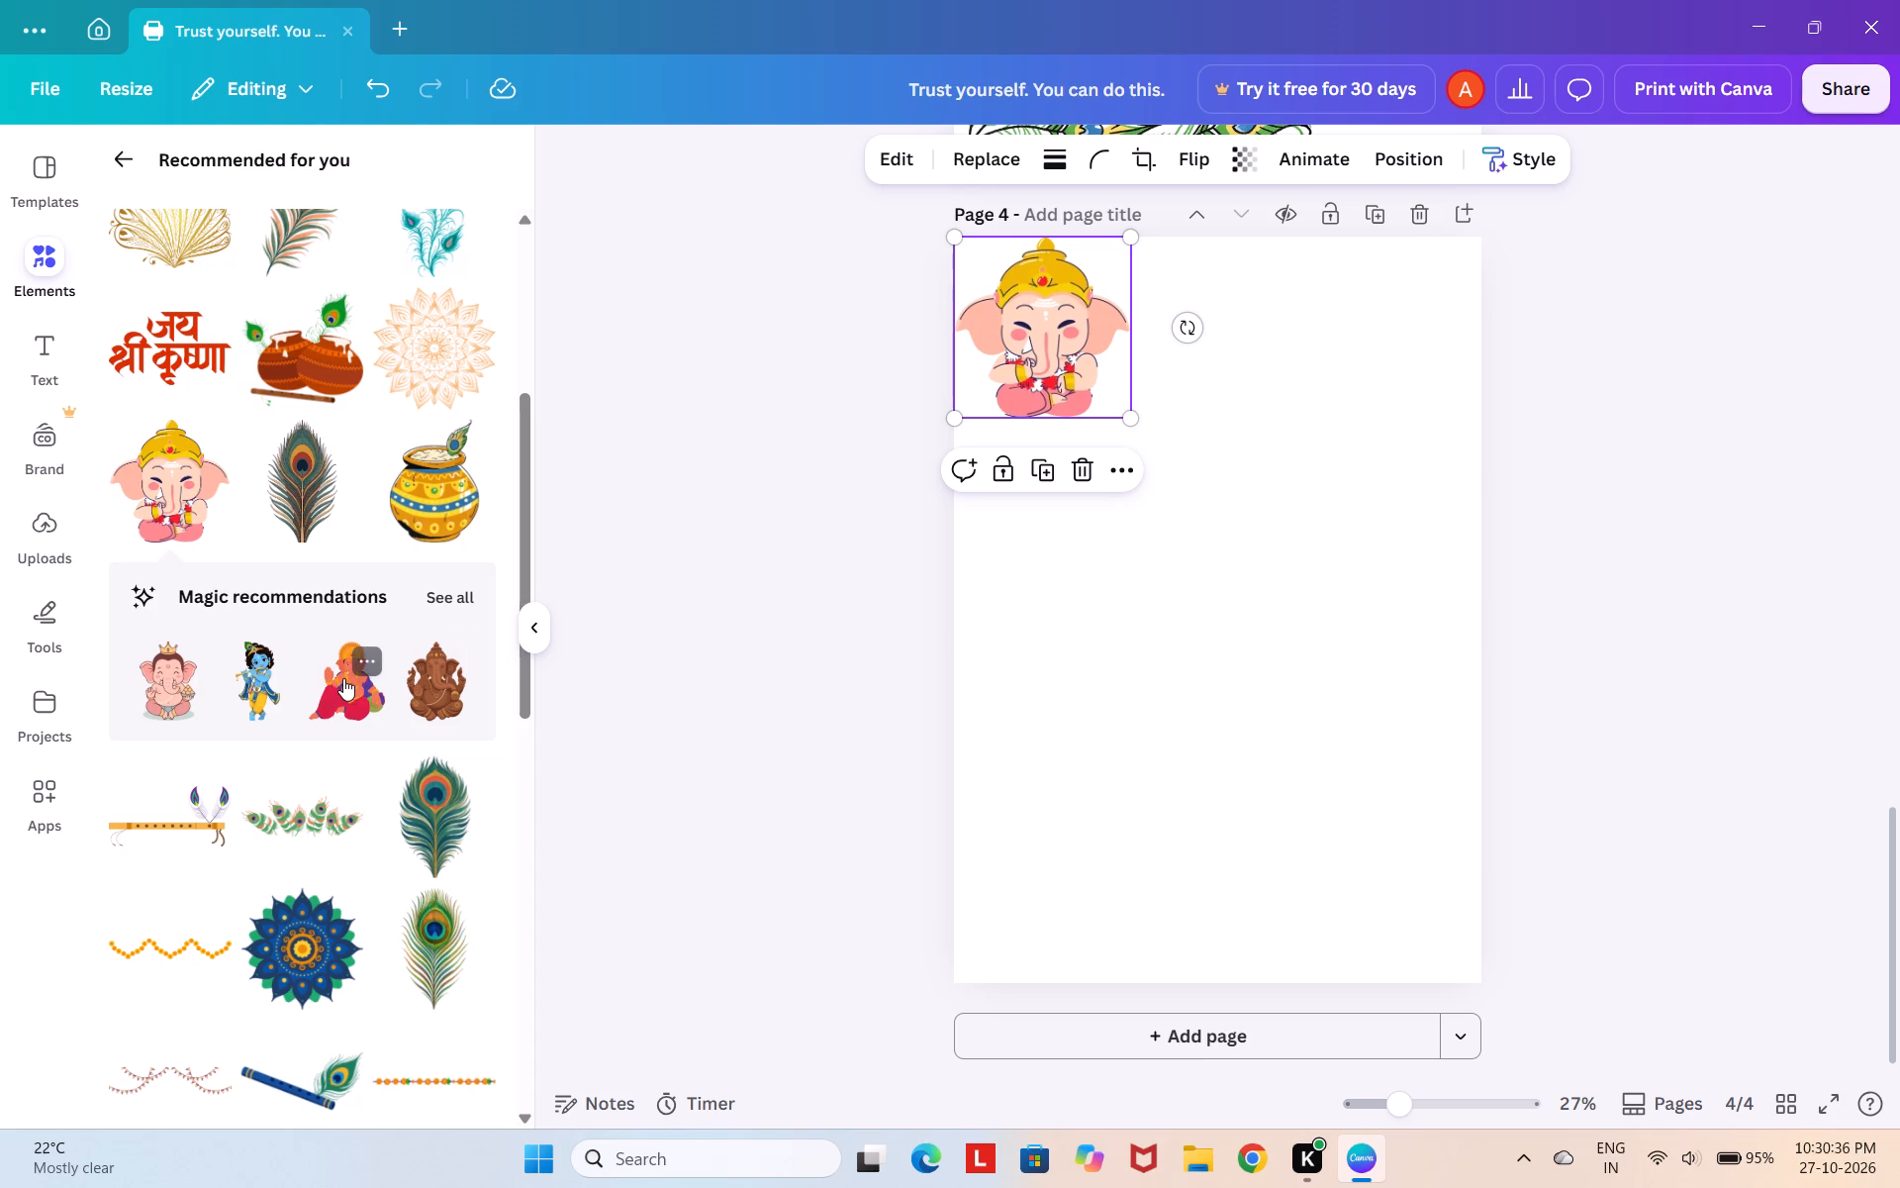
Add a second copy of the seated pink Ganesha graphic and place it in the top-right corner of page 4.
left_click(171, 474)
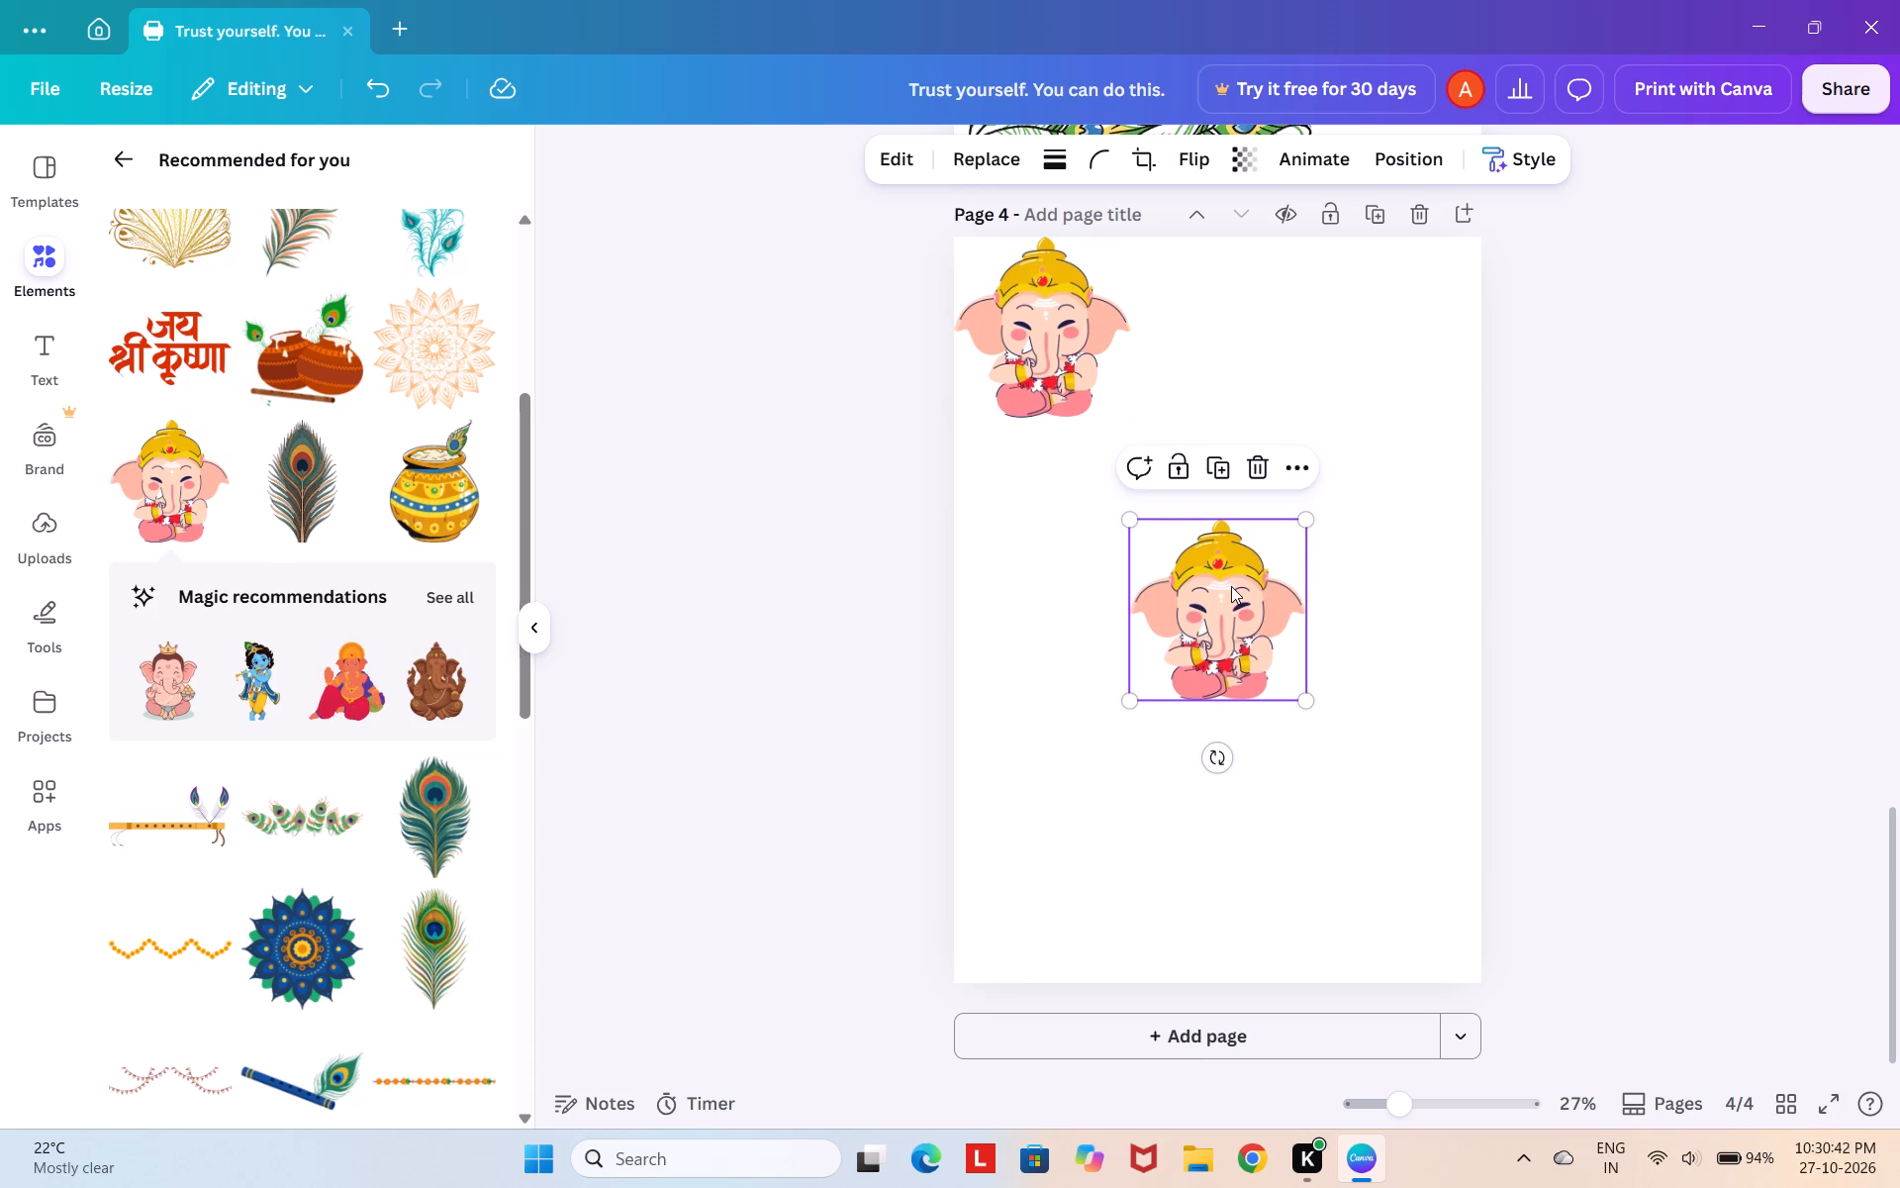
left_click(1231, 586)
left_click_drag(1231, 586, 1384, 355)
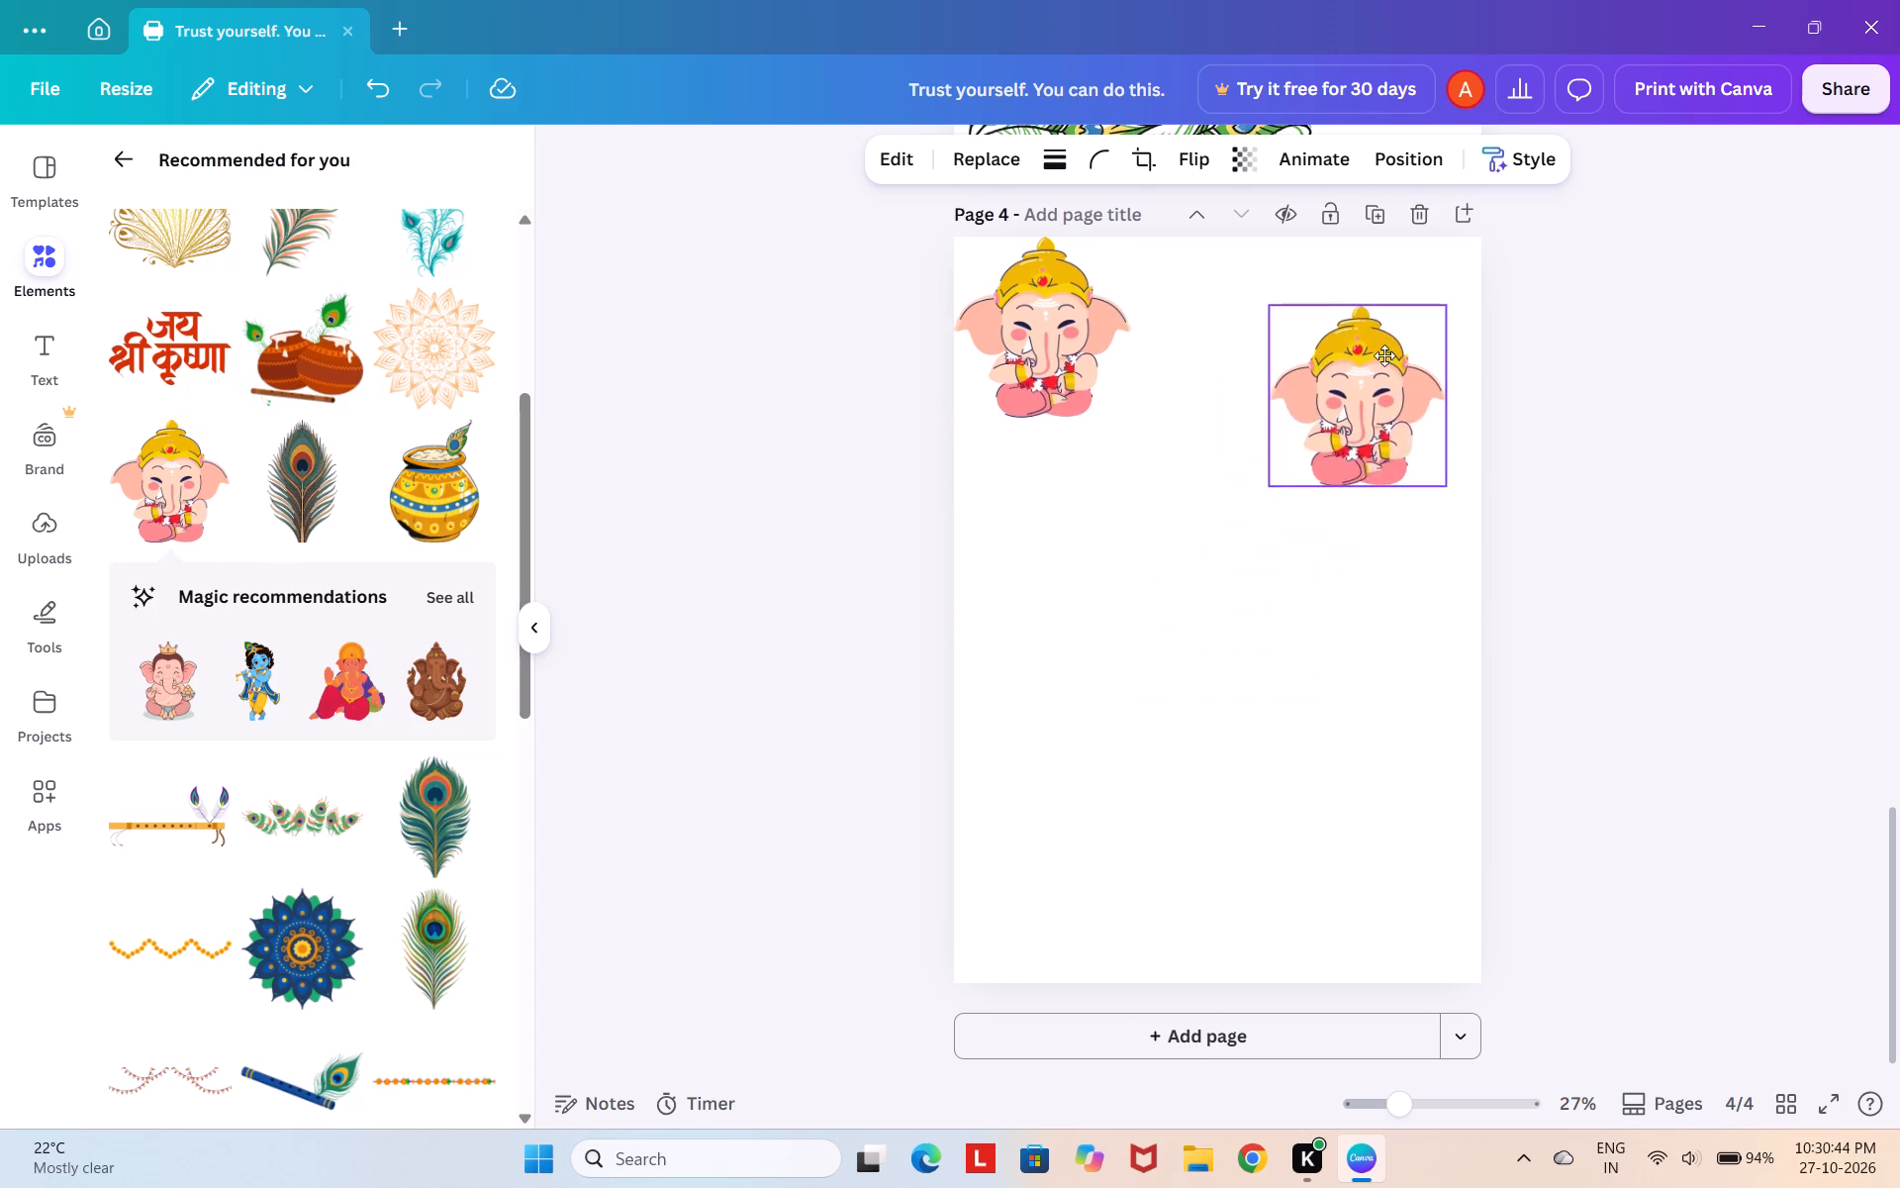
left_click_drag(1384, 355, 1405, 304)
left_click(1189, 344)
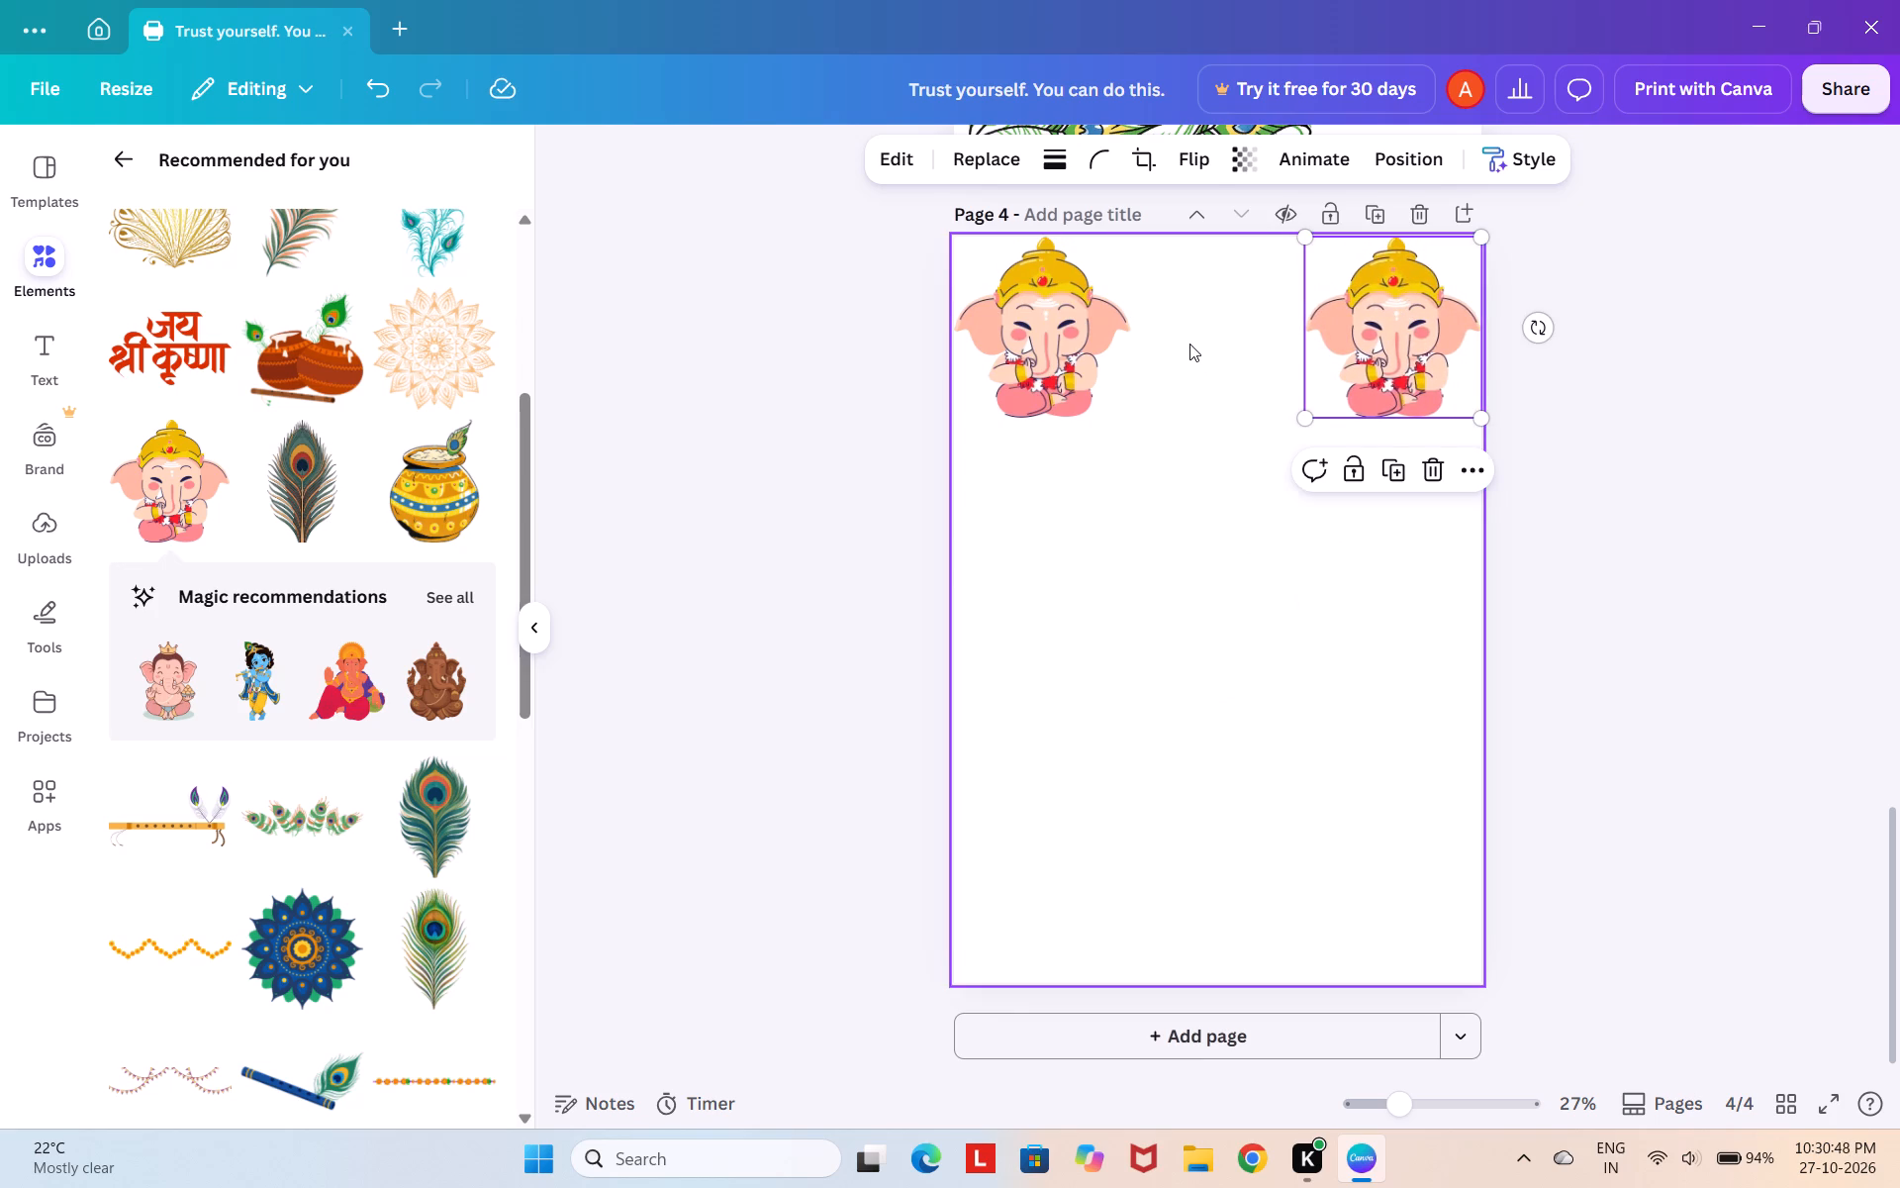
Add a subheading to page 4 with the text "Lord Ganesha".
left_click(41, 351)
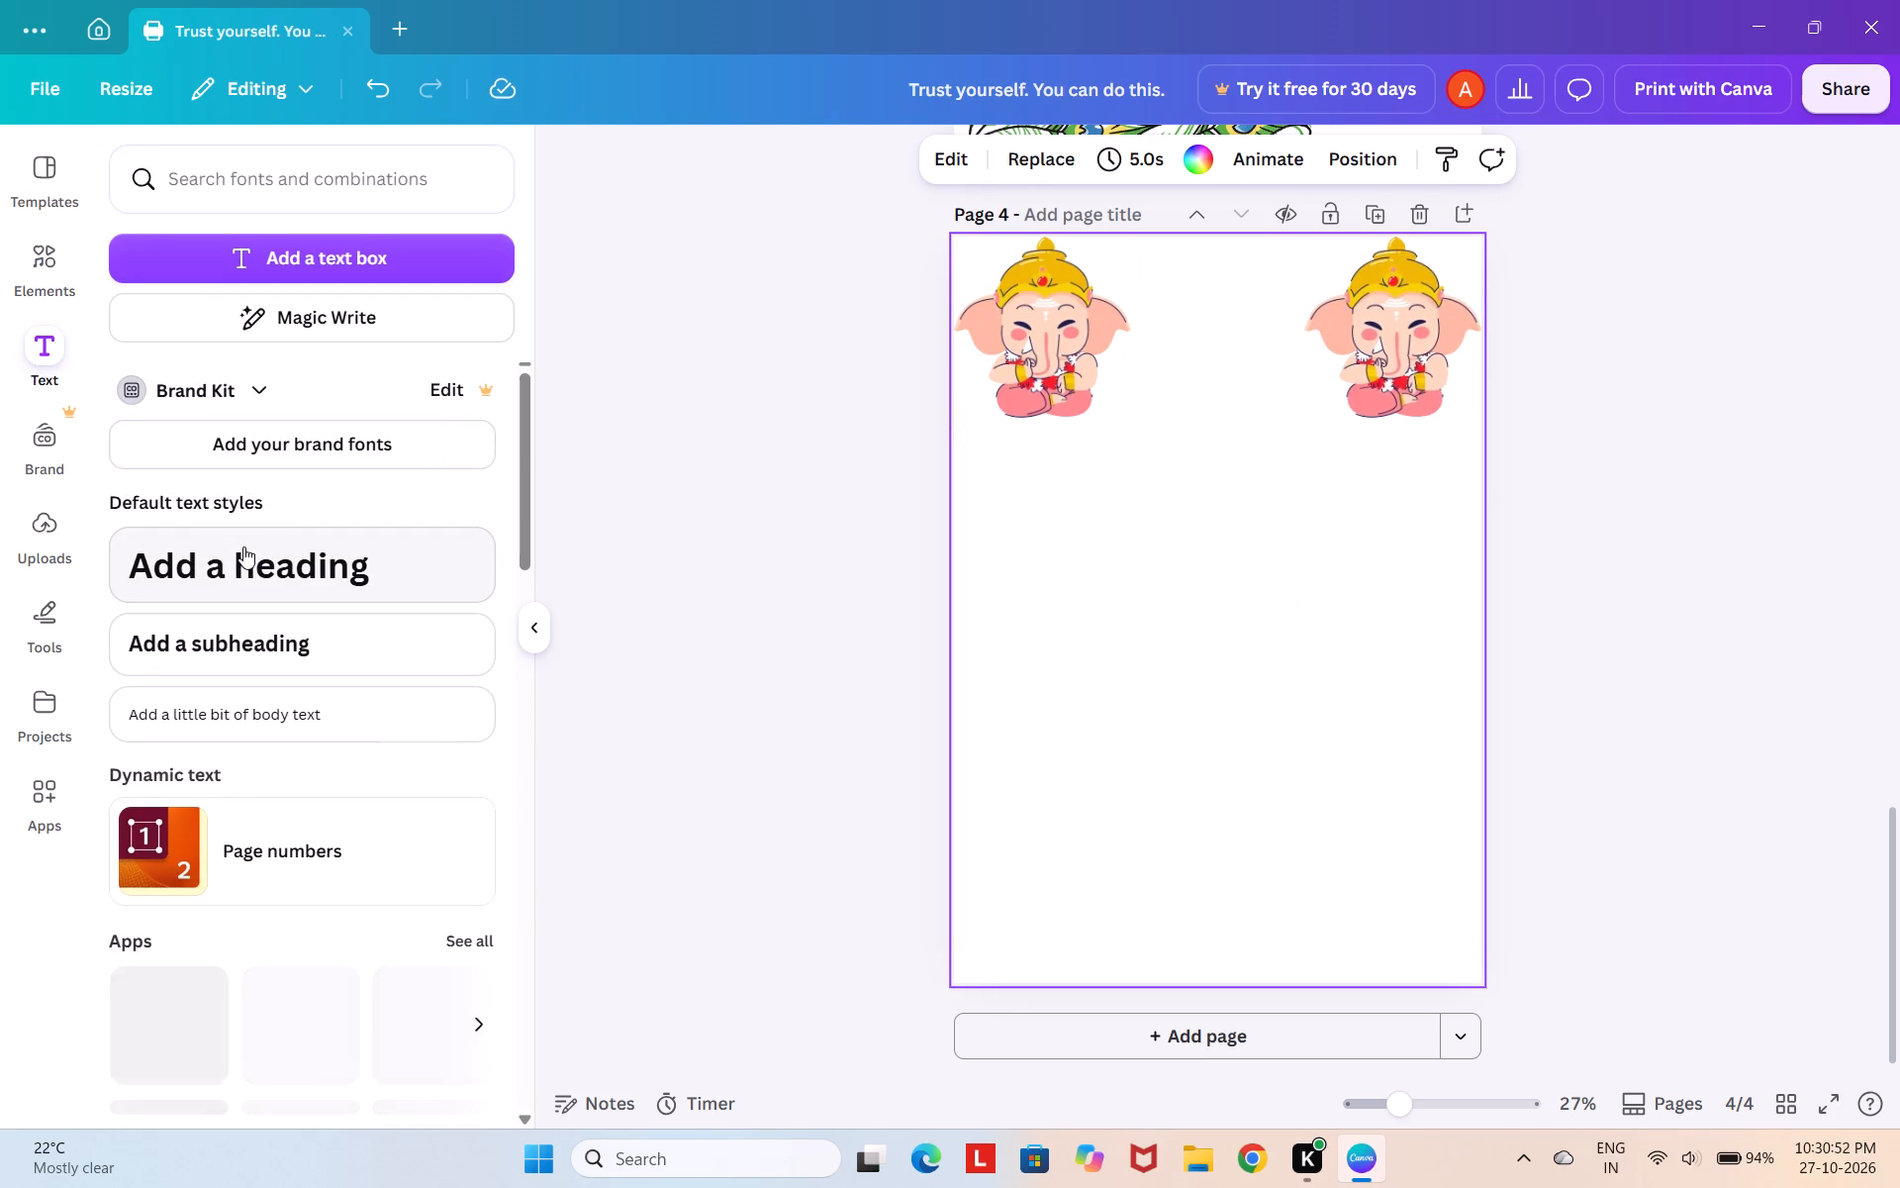
left_click(262, 645)
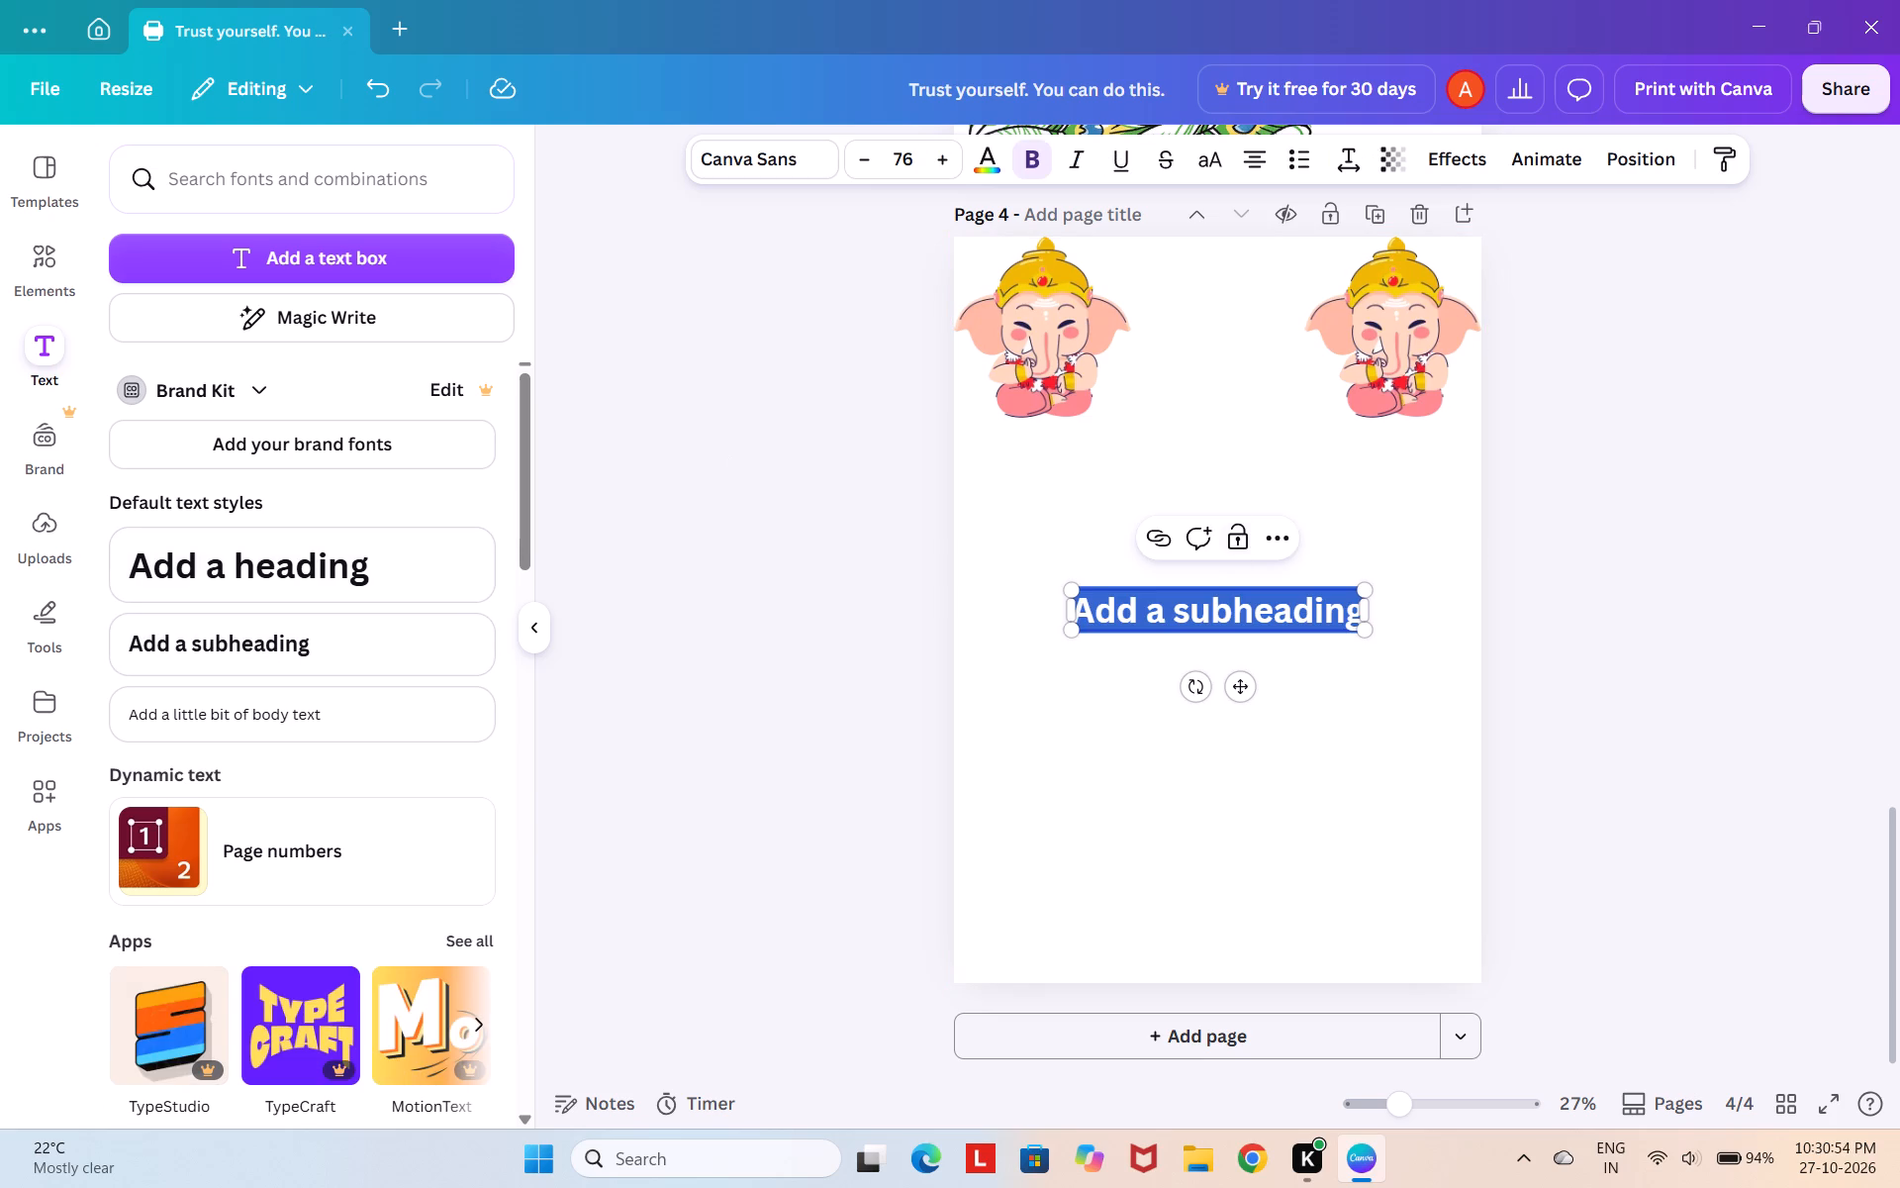
key("BackSpace")
key("BackSpace")
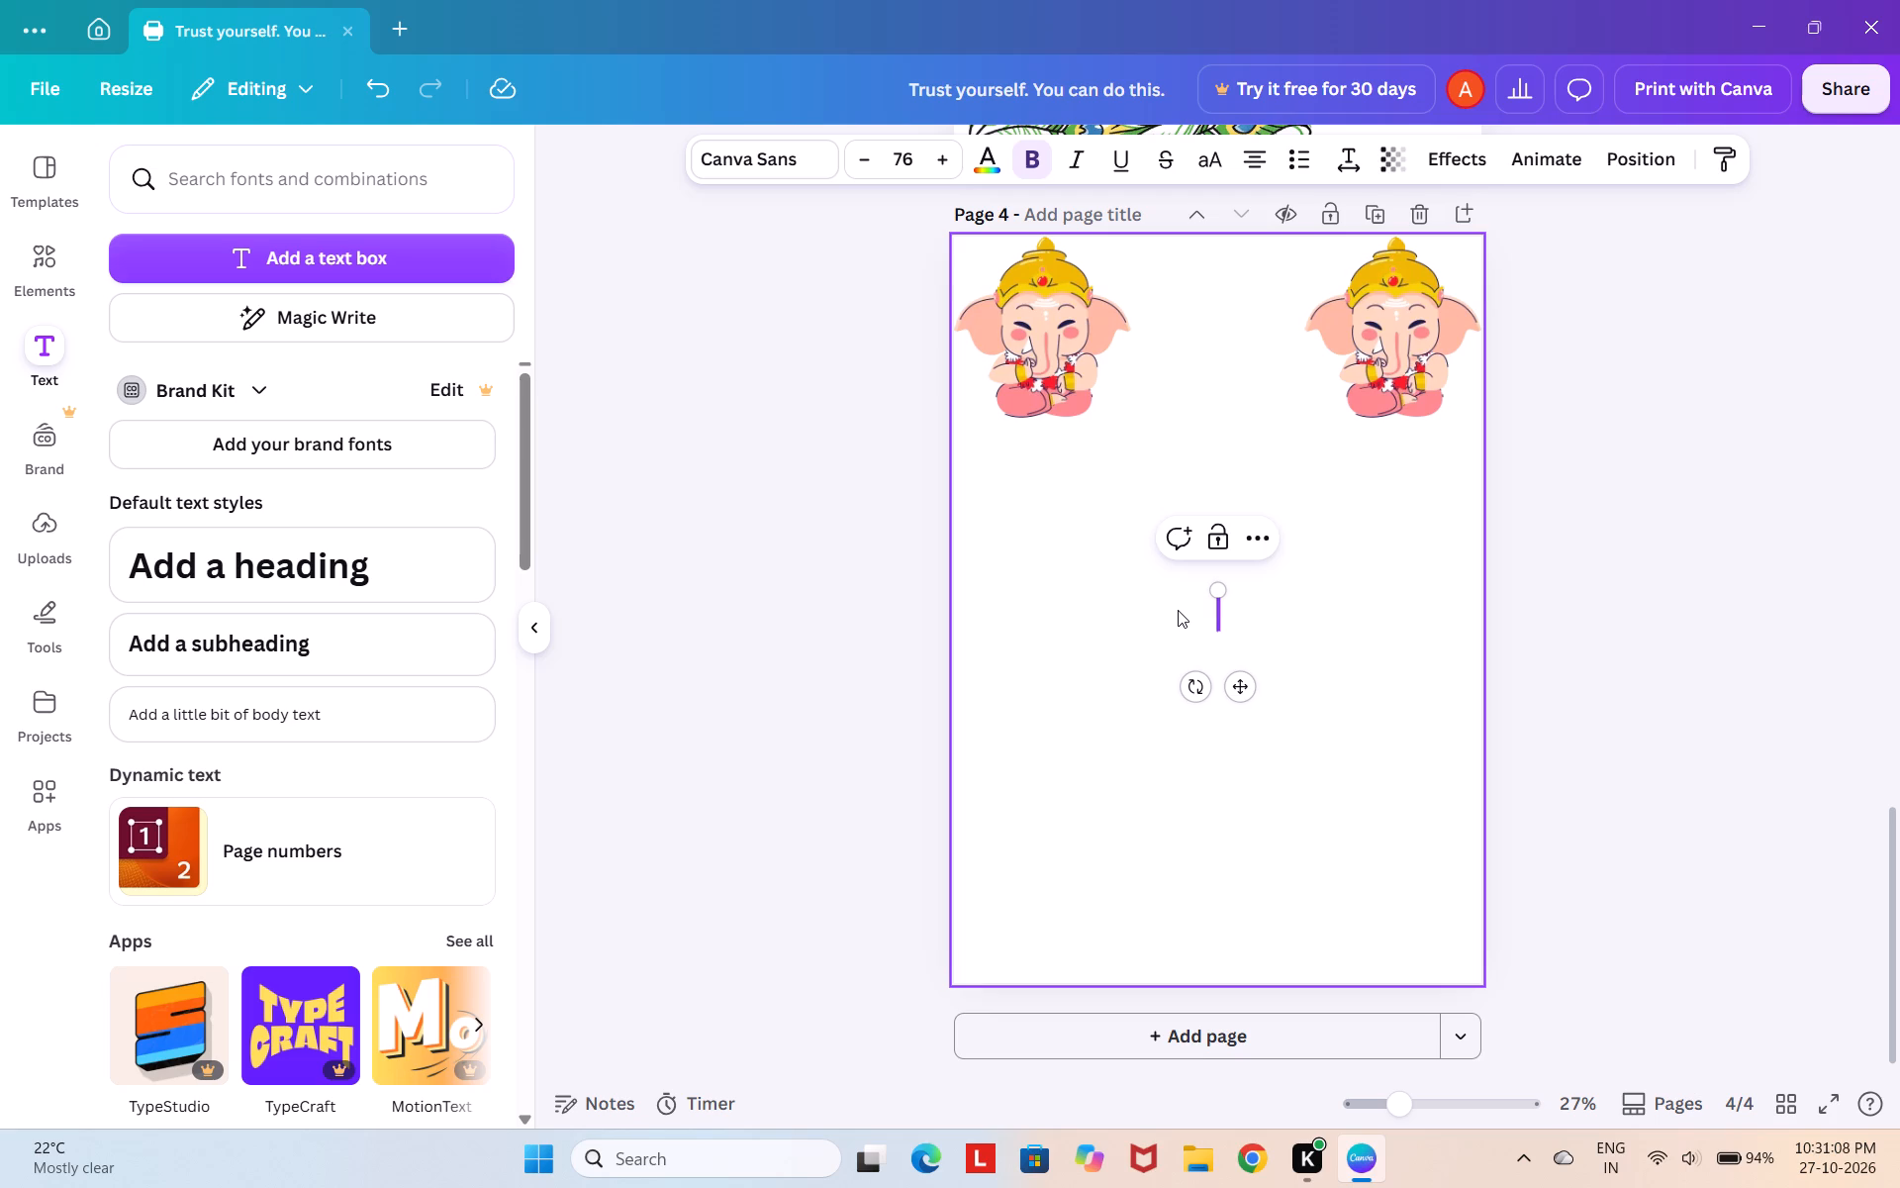
type("Lo")
type("rd")
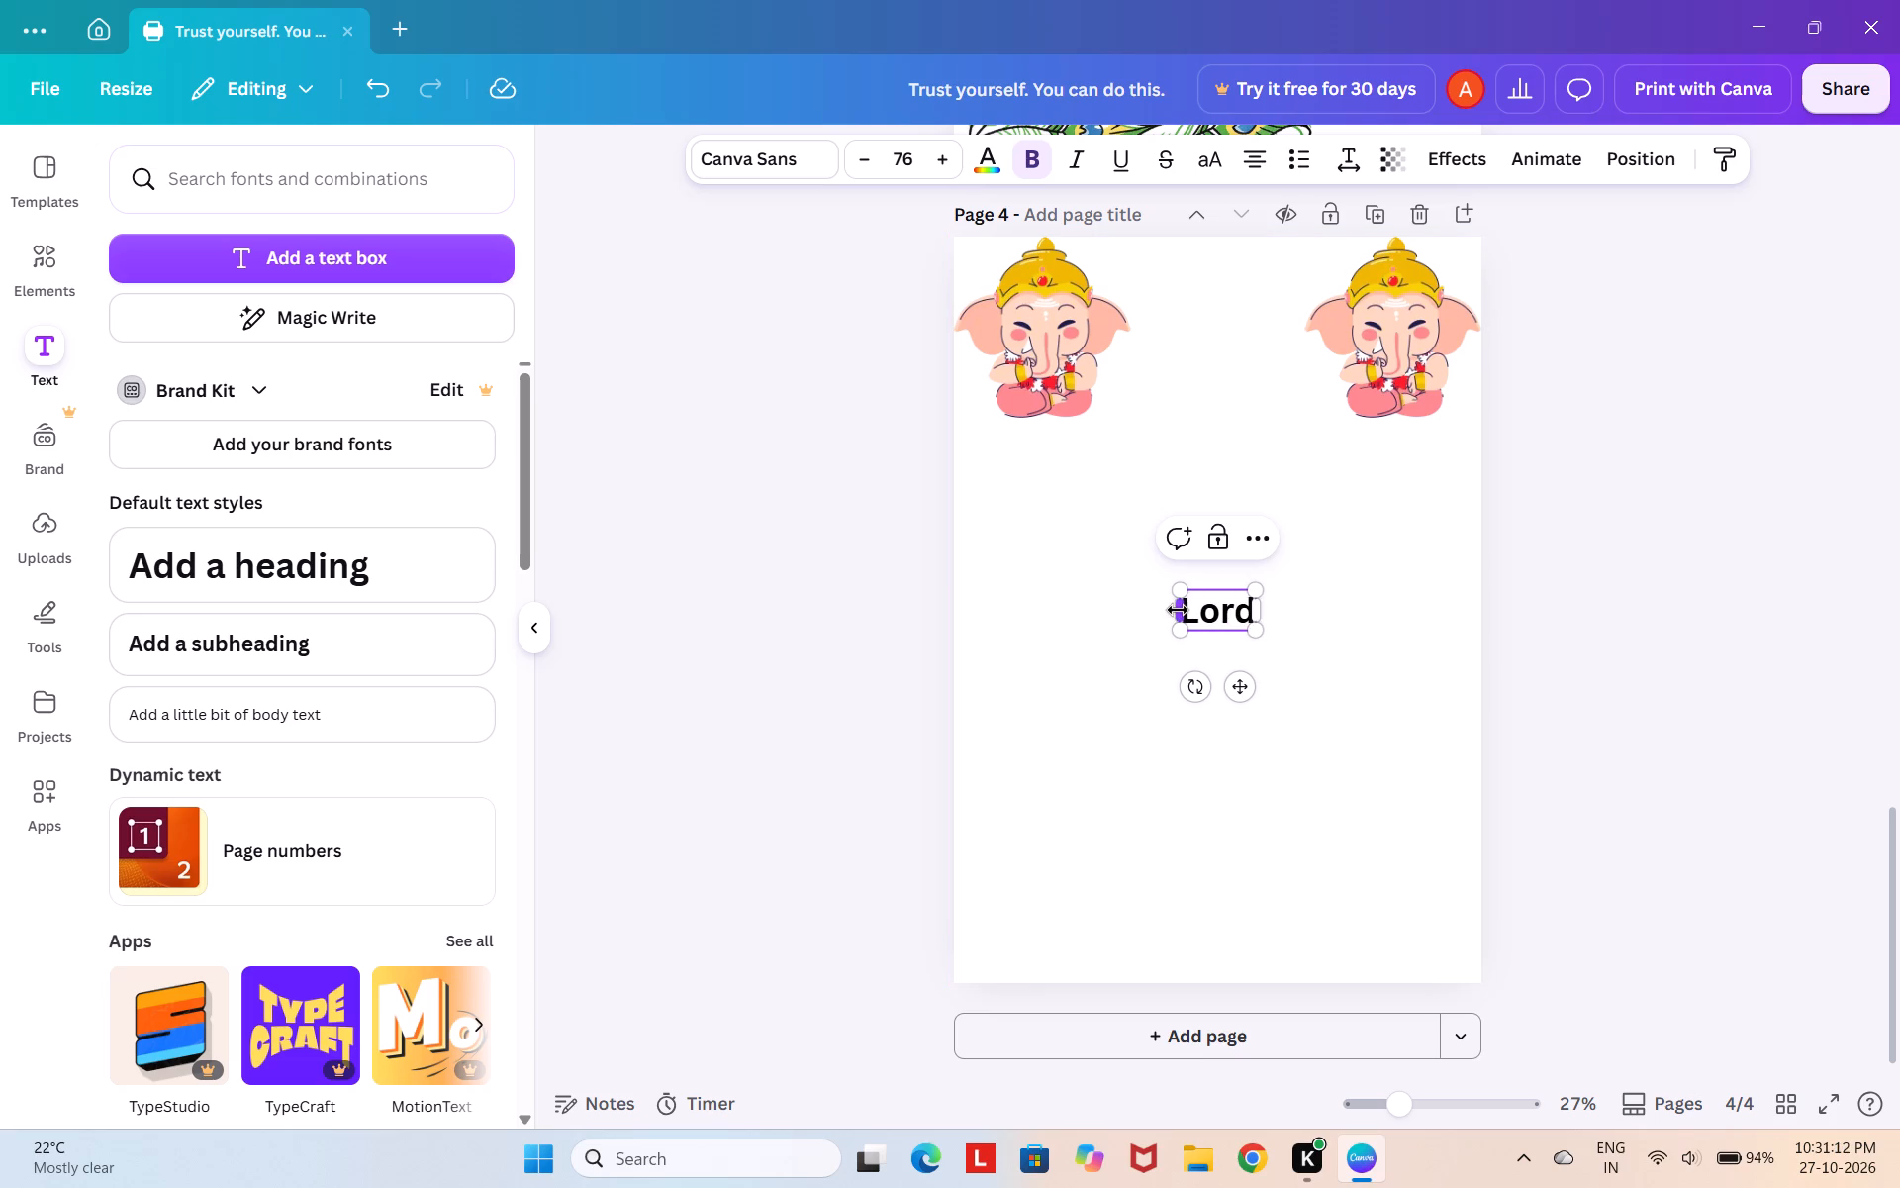
key("space")
key("shift+g")
type("ane")
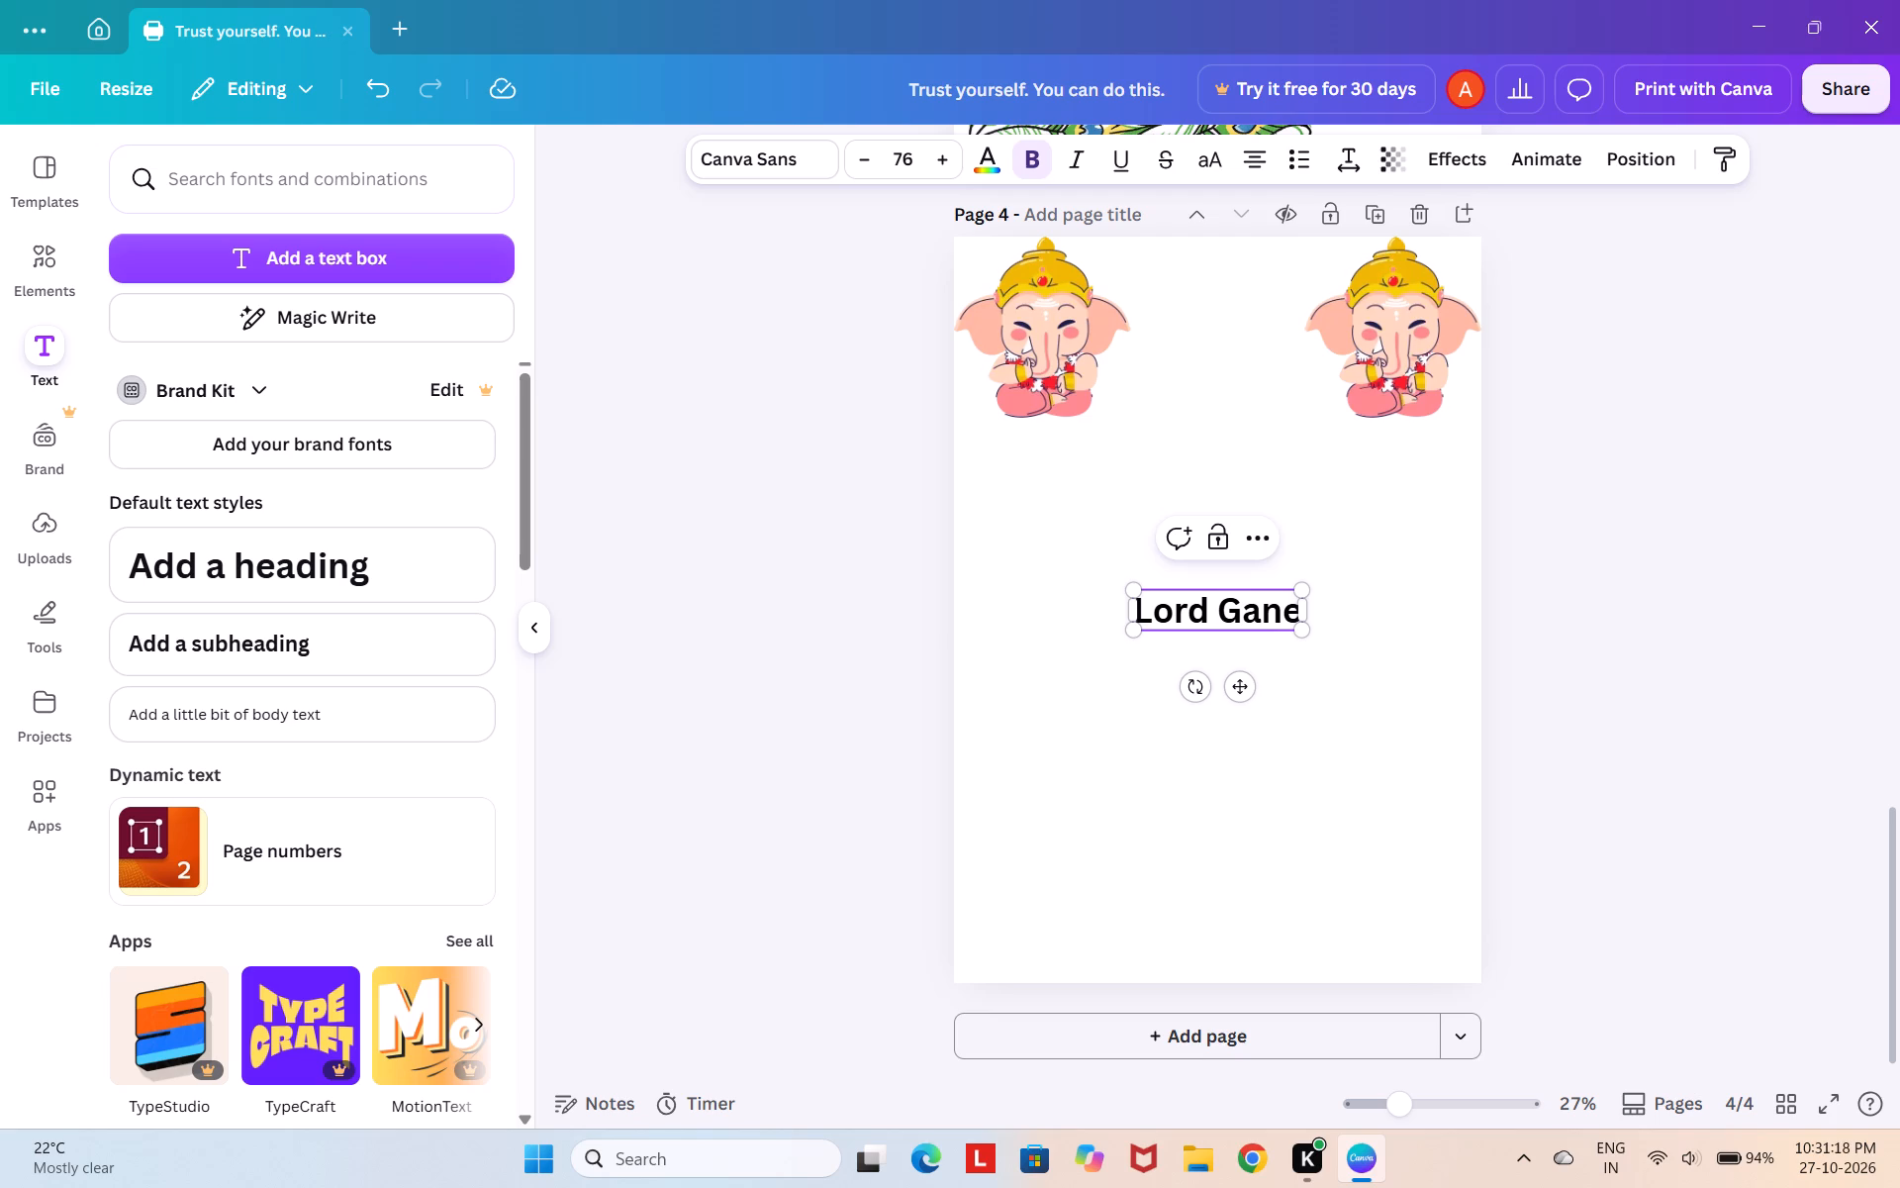
key("s")
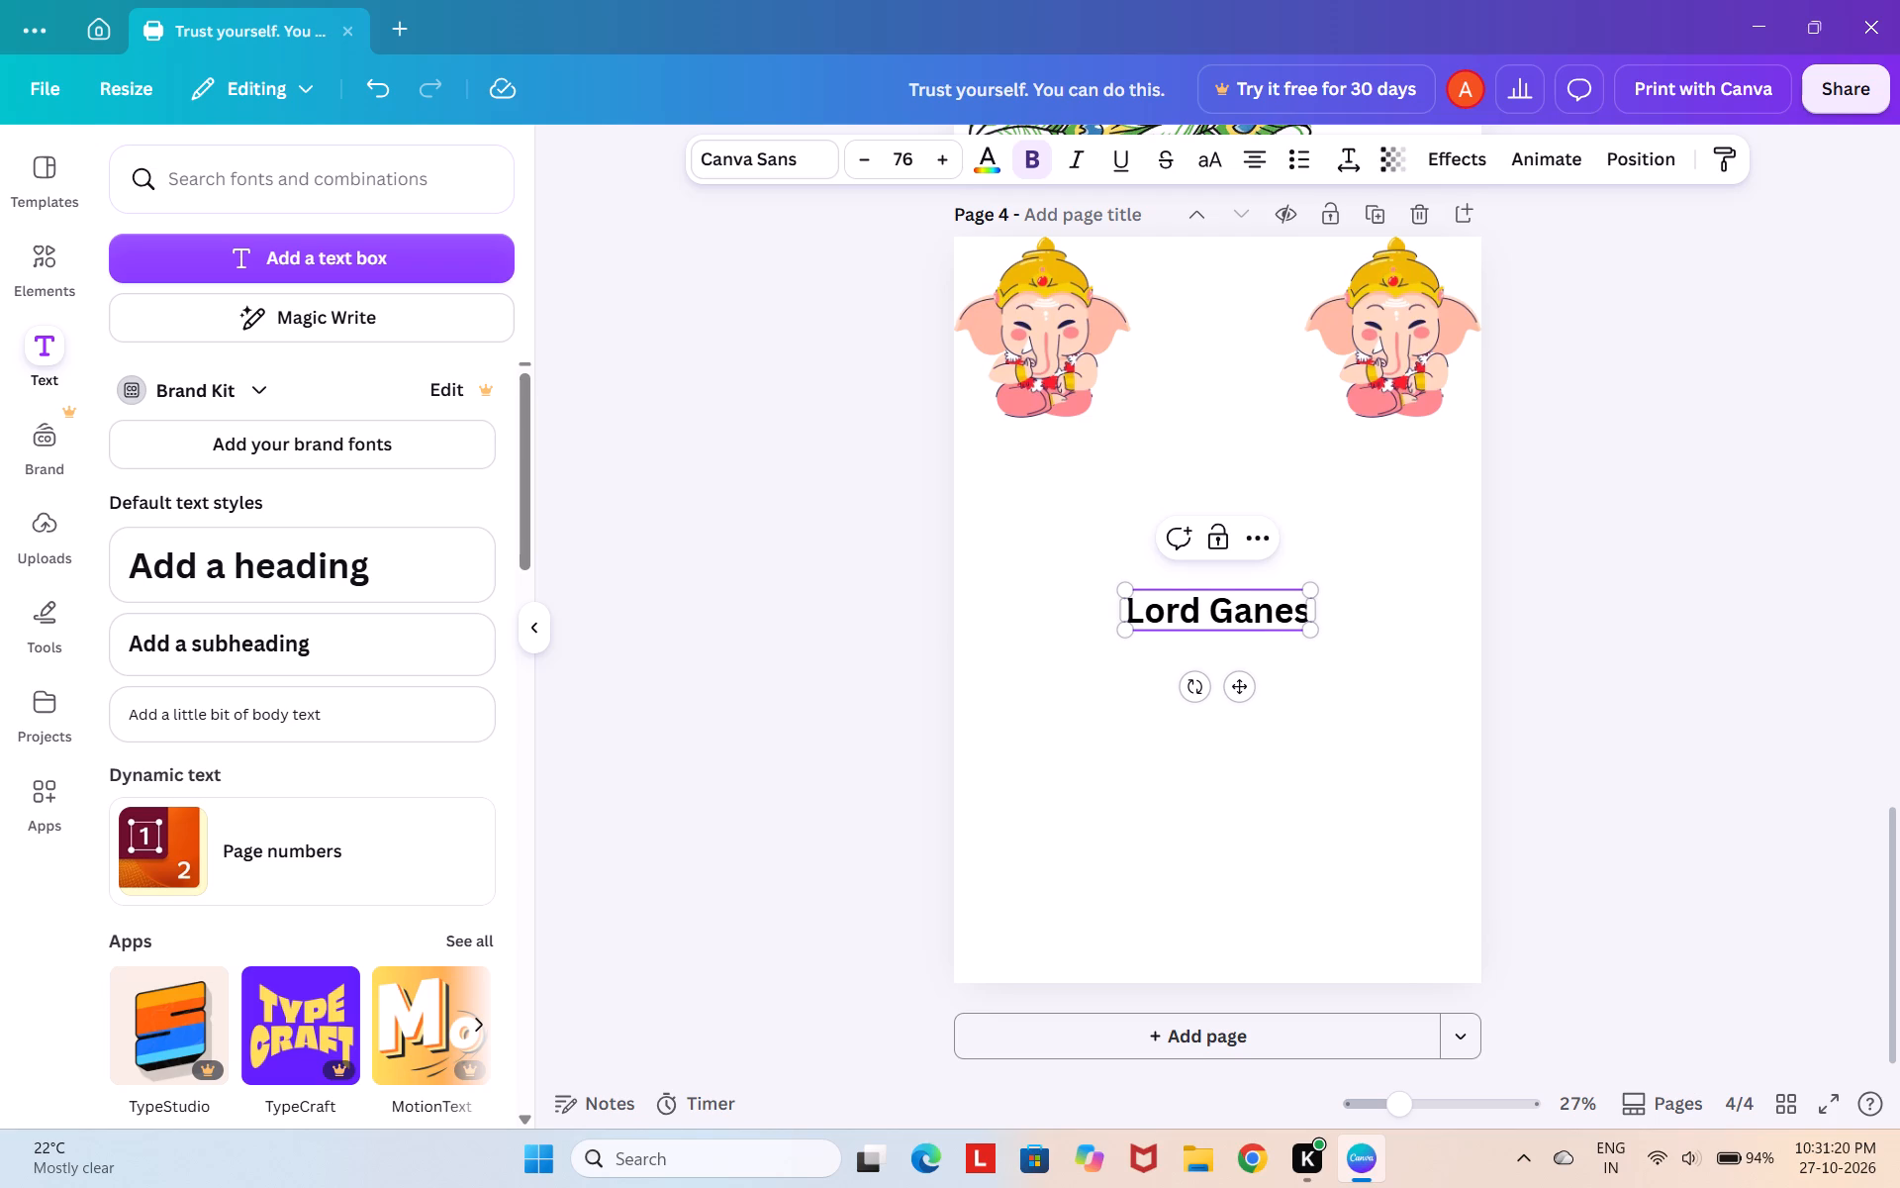
key("h")
key("a")
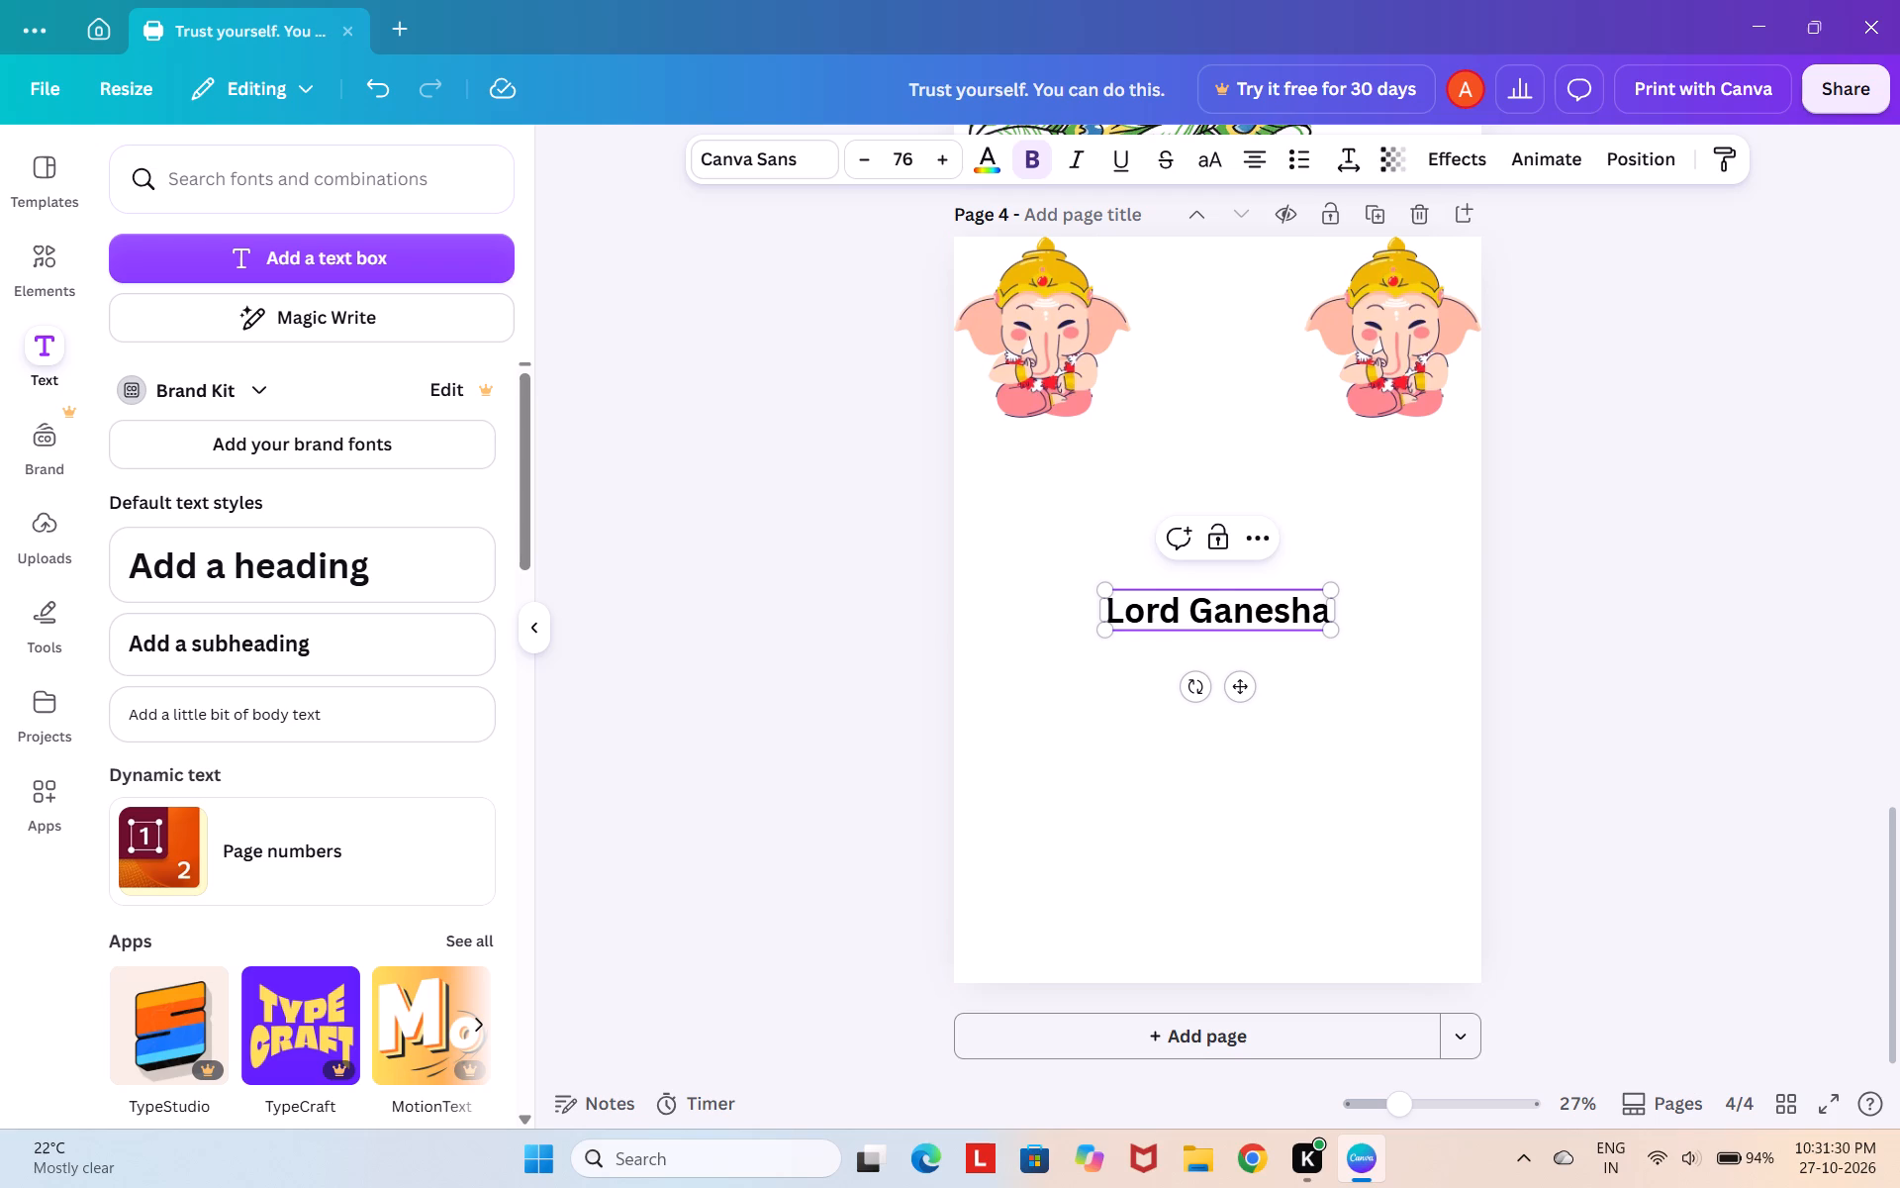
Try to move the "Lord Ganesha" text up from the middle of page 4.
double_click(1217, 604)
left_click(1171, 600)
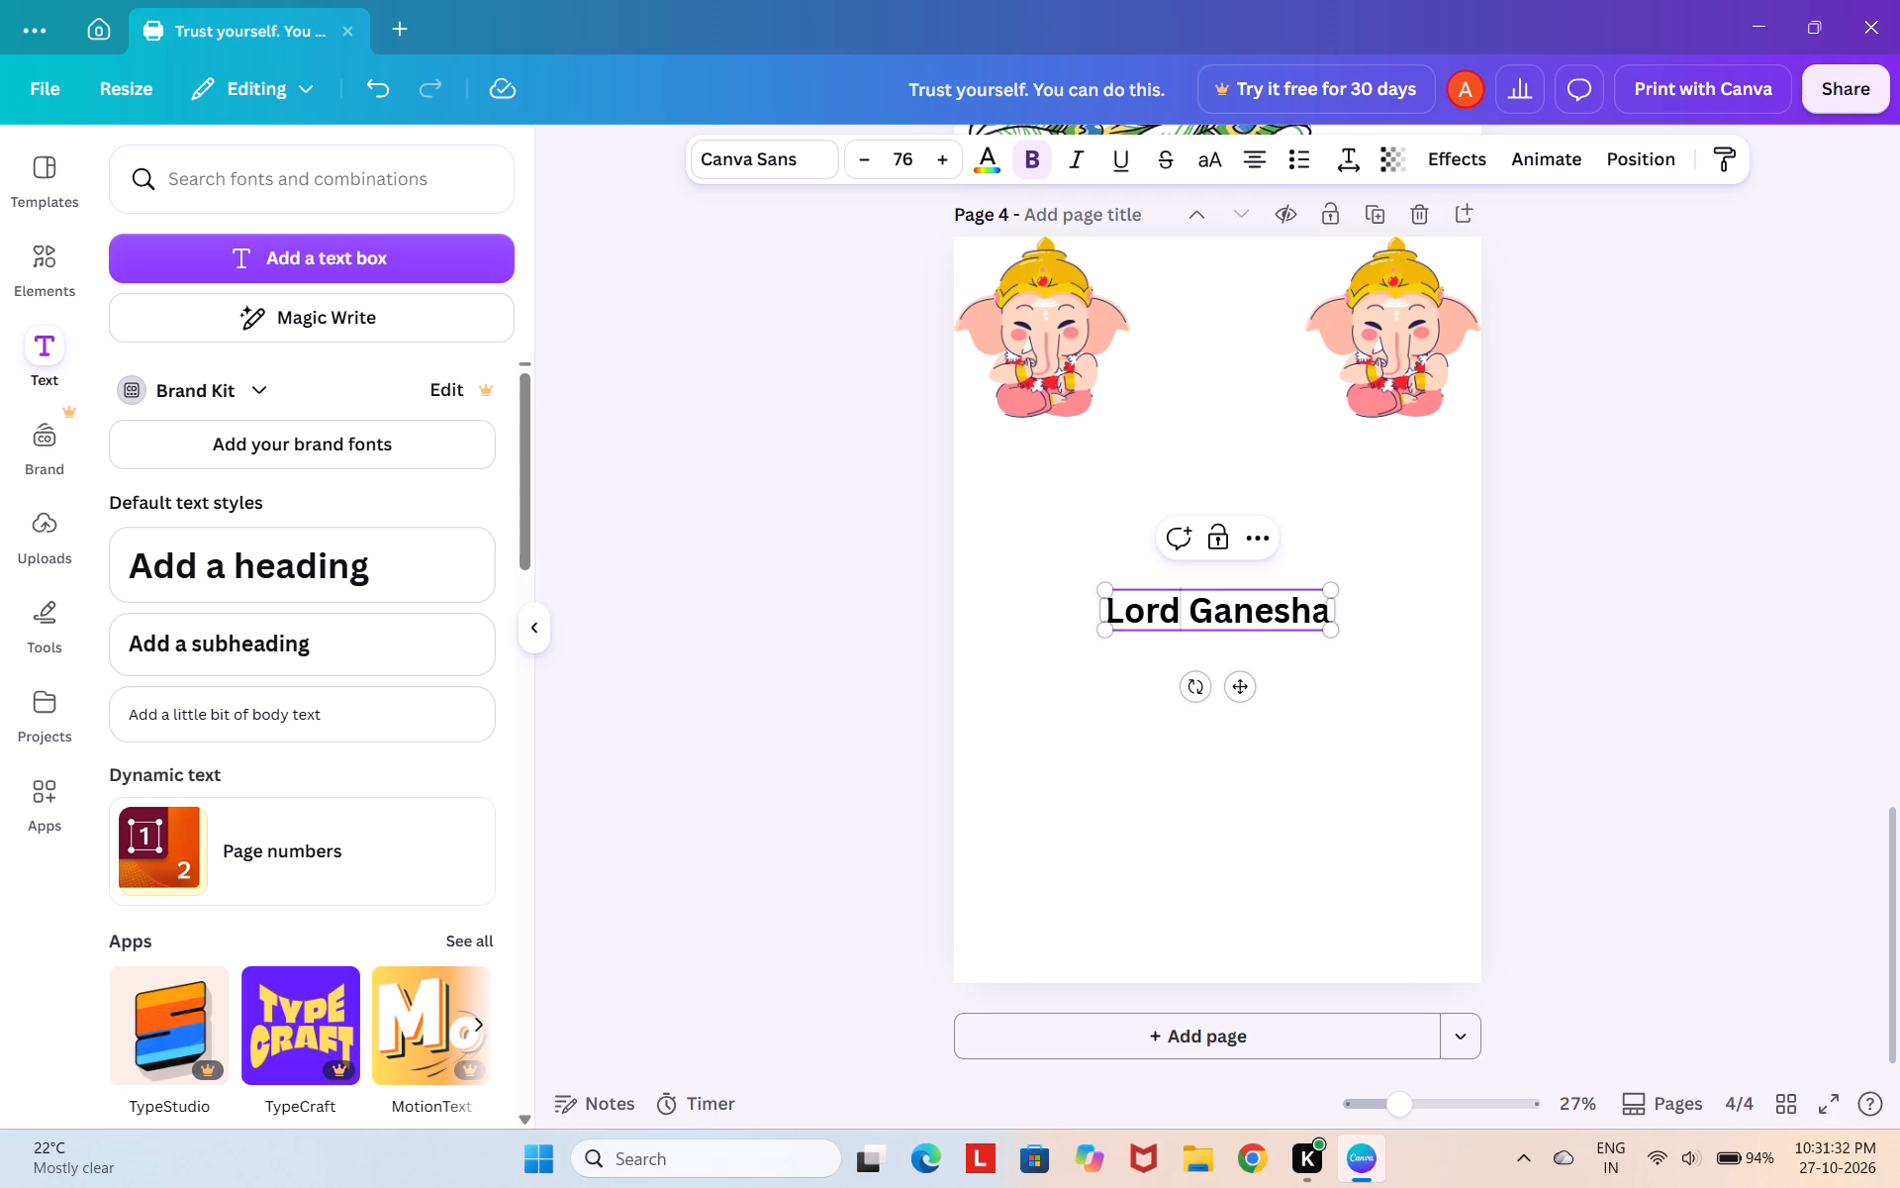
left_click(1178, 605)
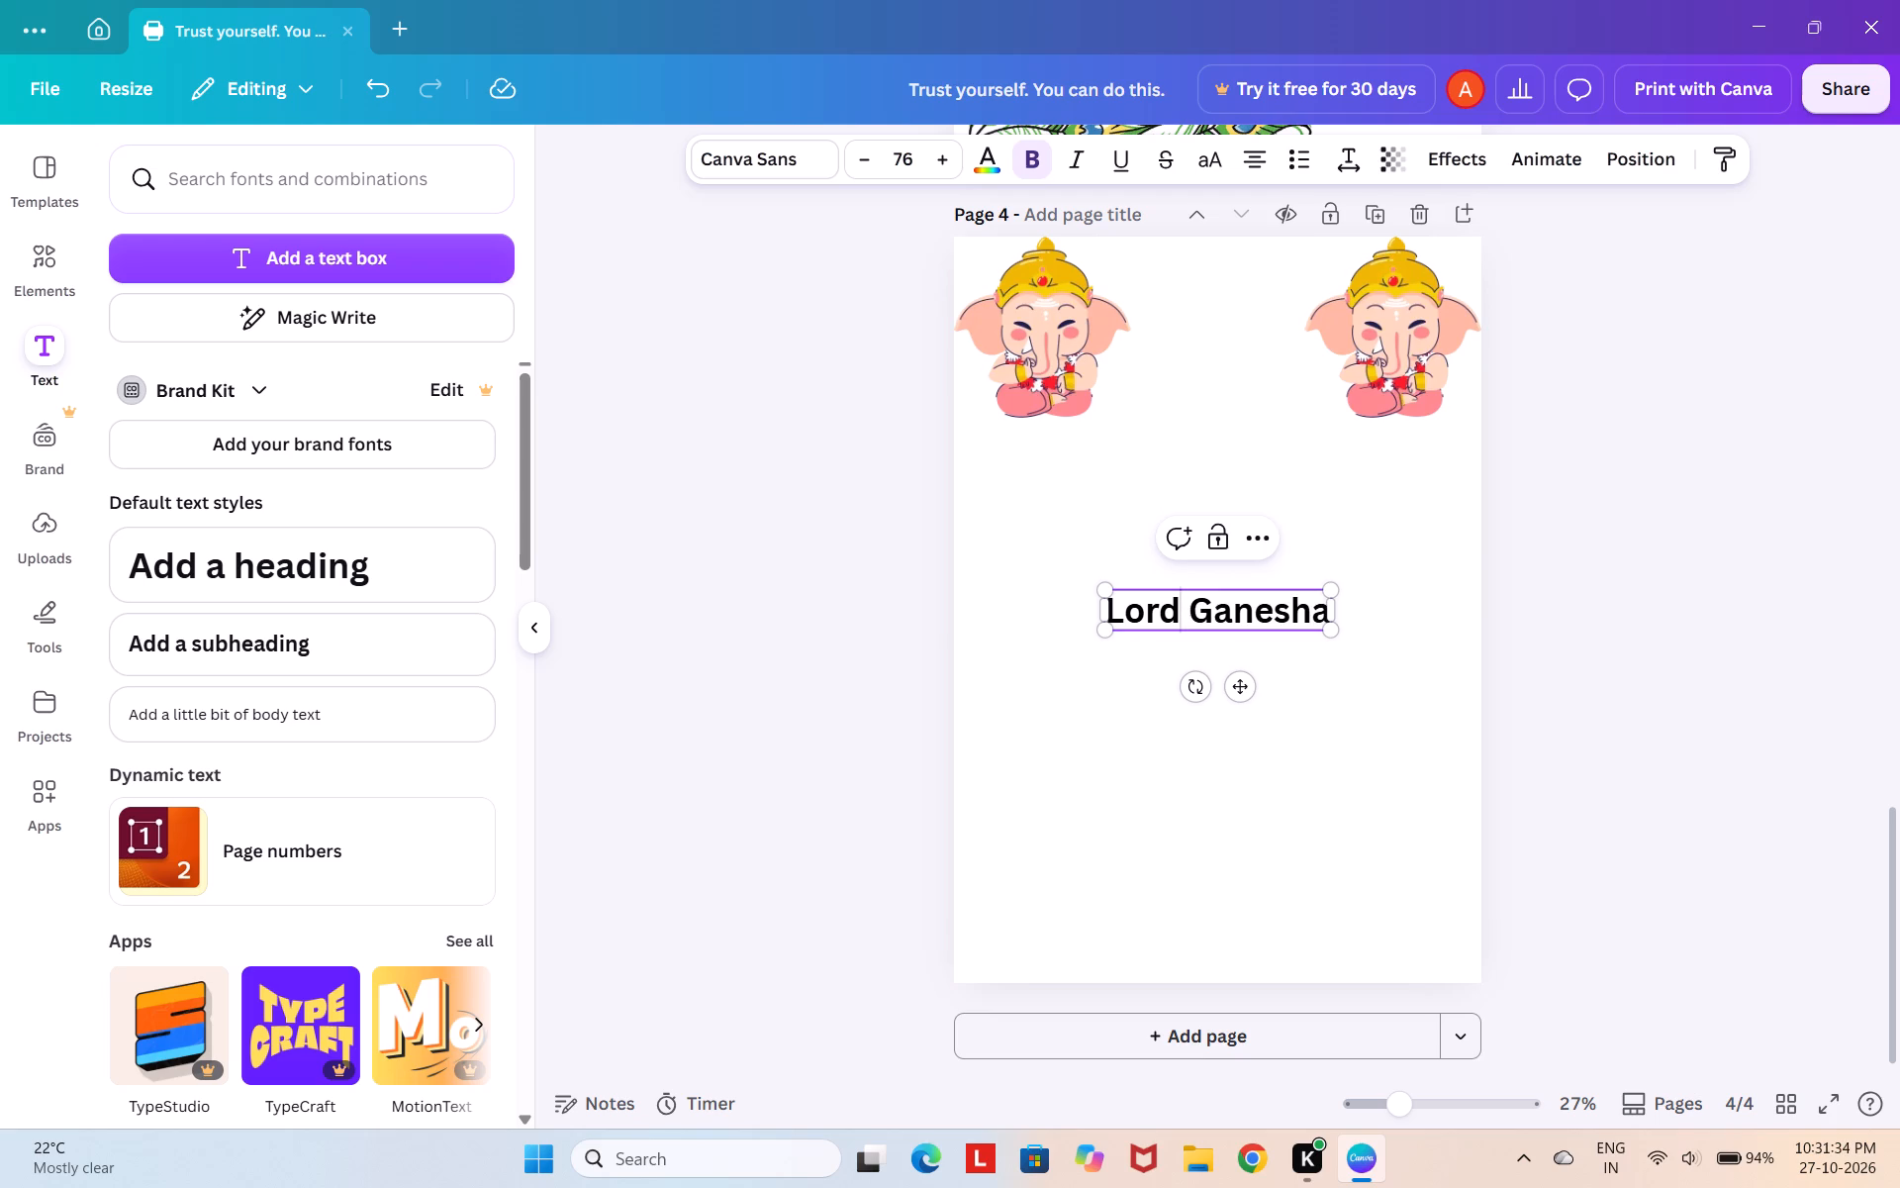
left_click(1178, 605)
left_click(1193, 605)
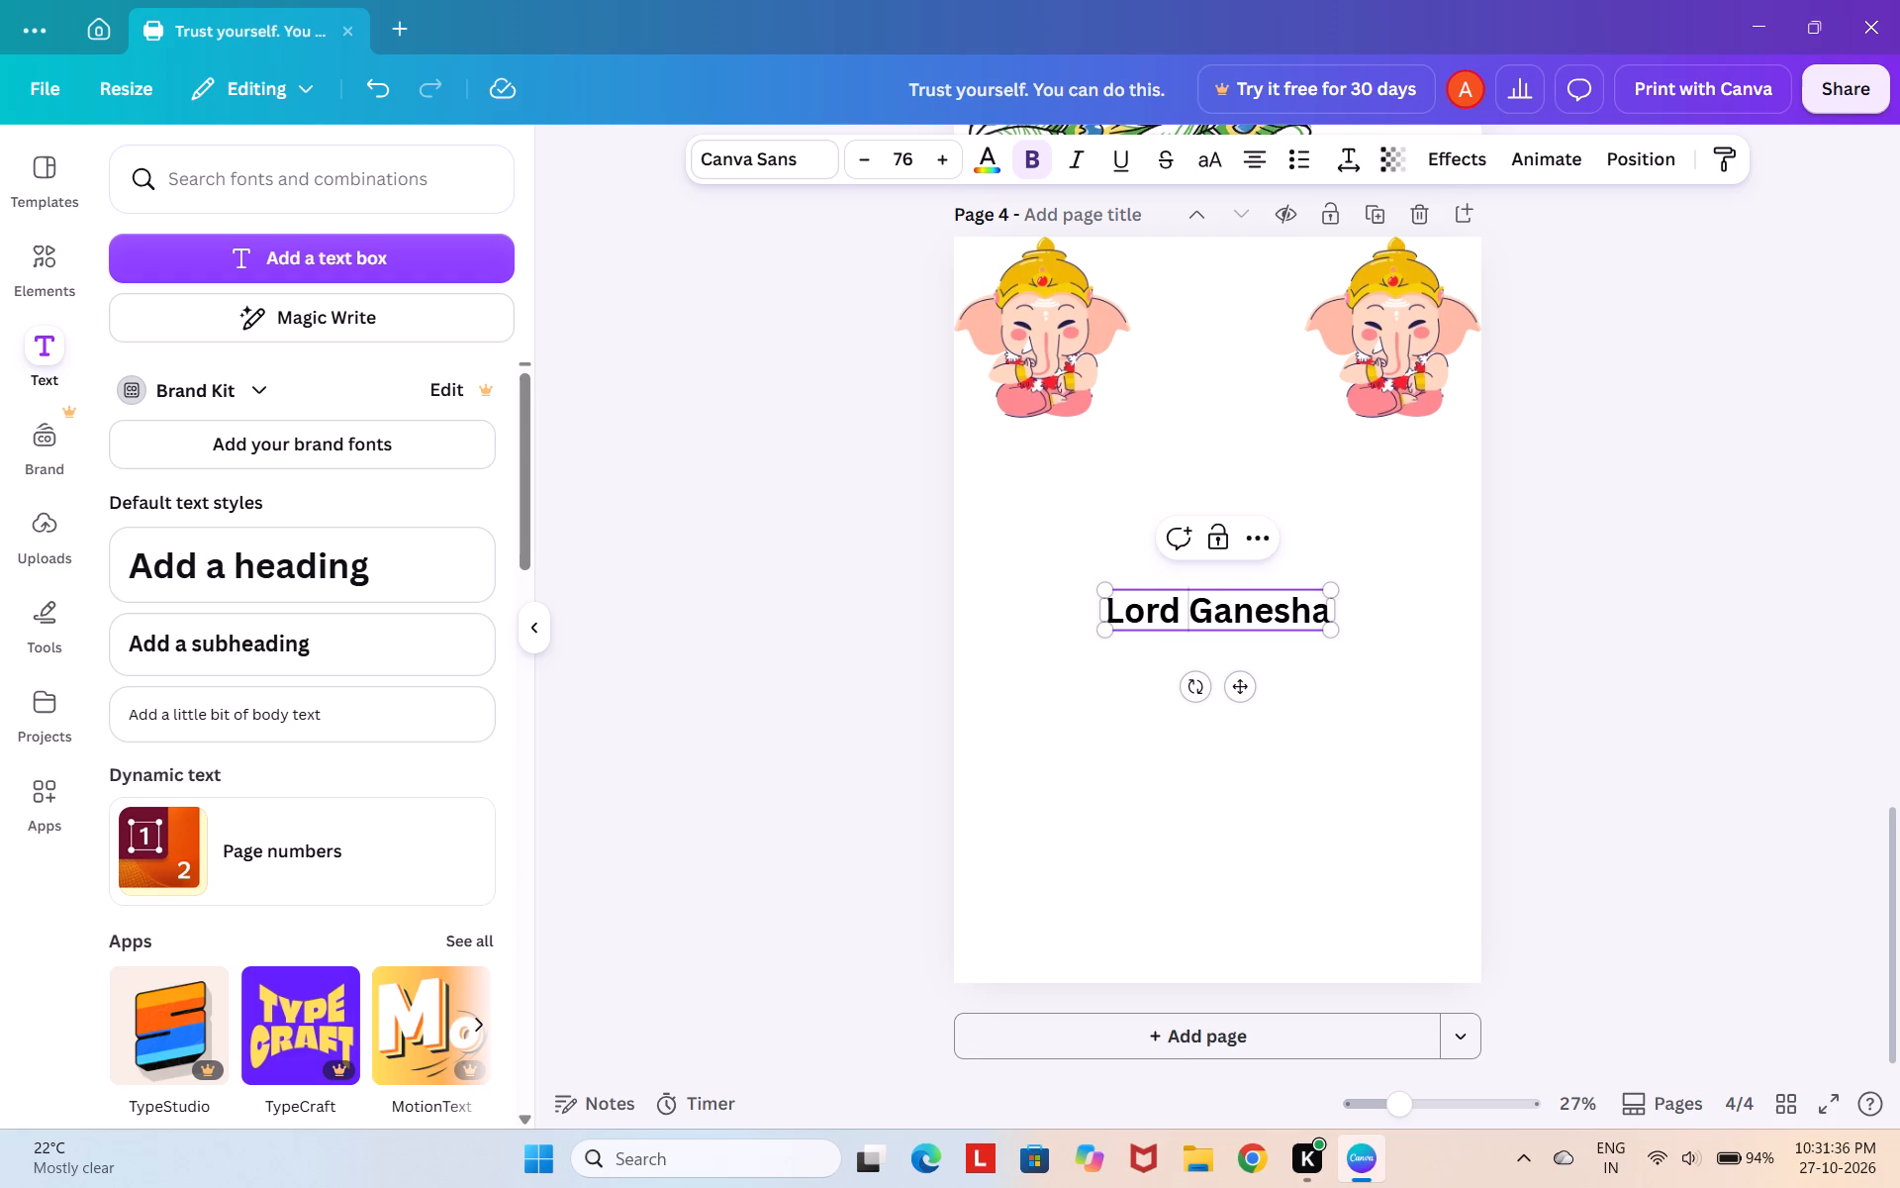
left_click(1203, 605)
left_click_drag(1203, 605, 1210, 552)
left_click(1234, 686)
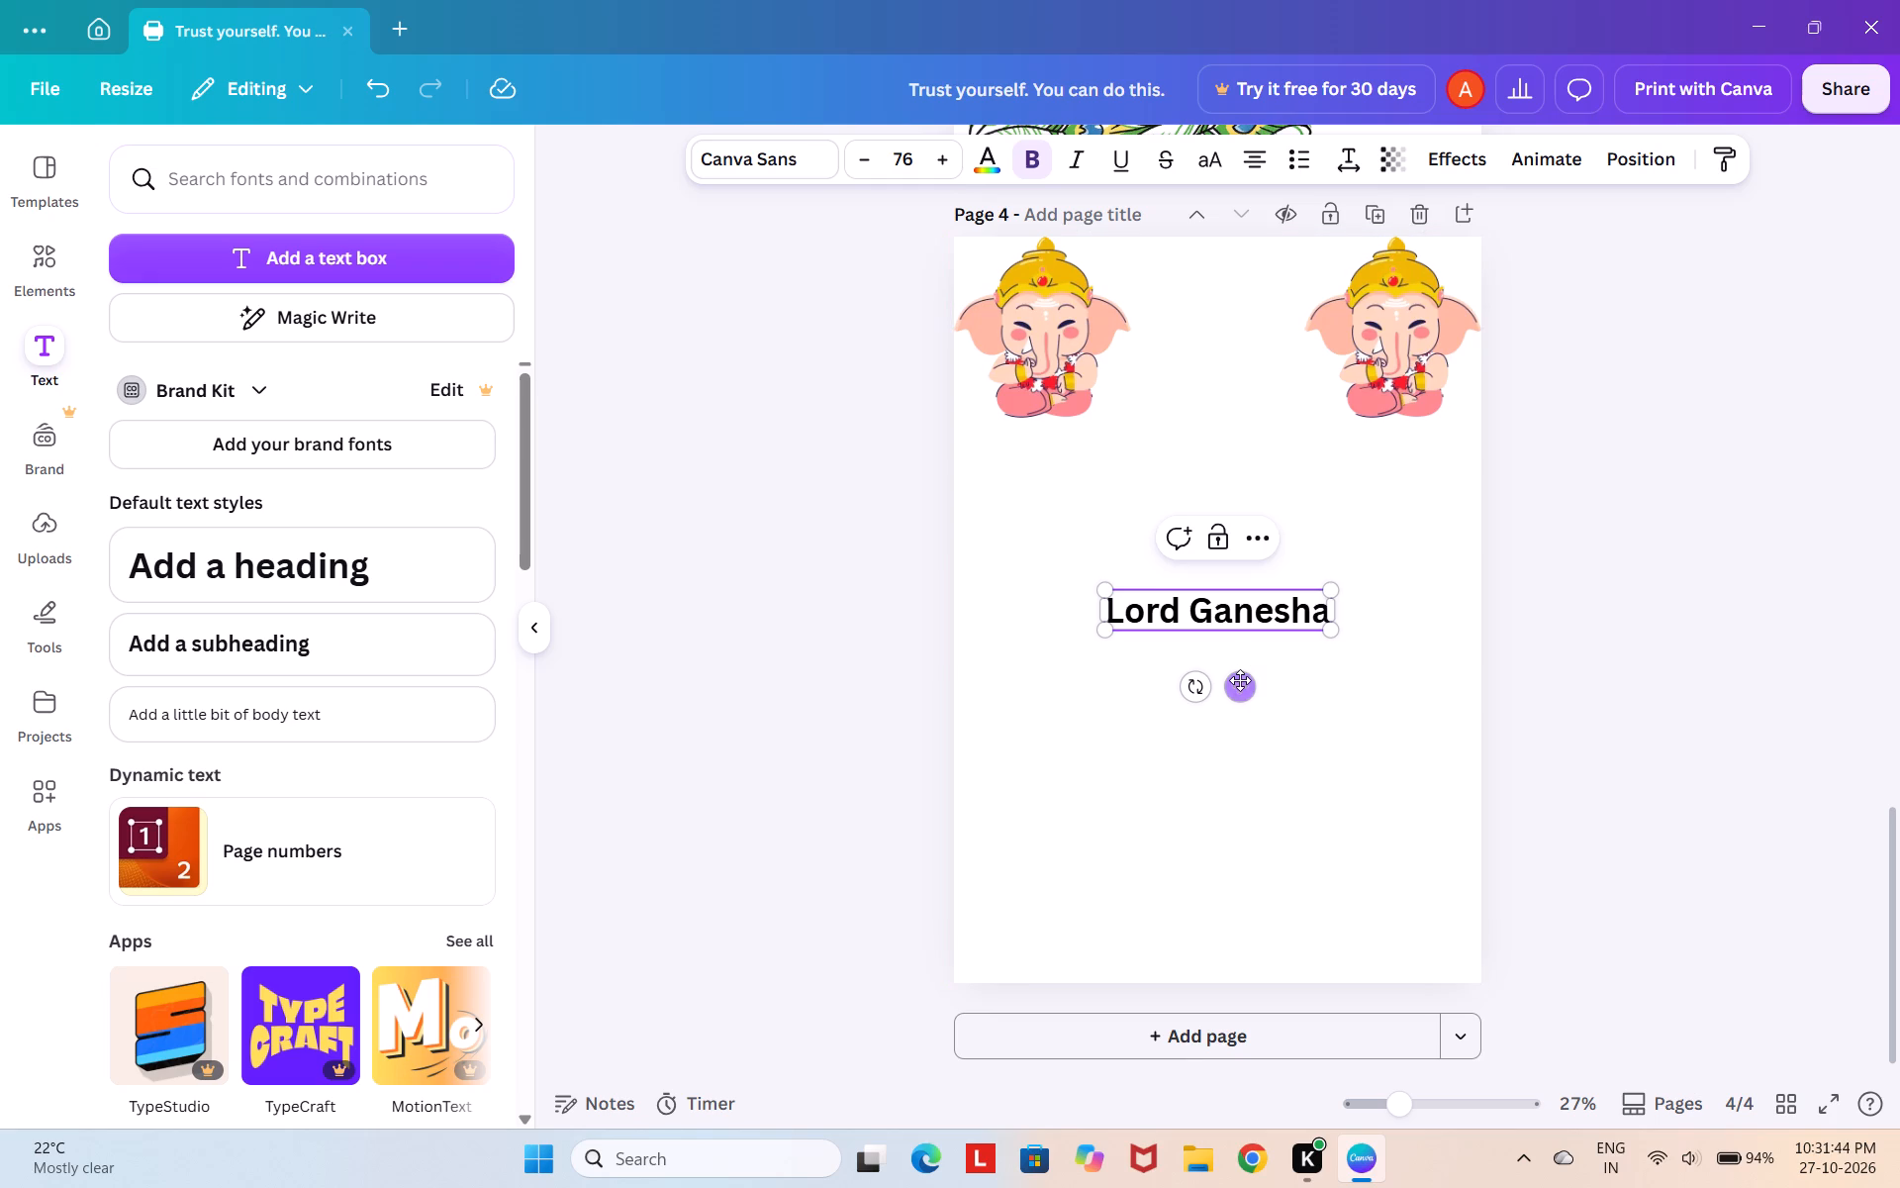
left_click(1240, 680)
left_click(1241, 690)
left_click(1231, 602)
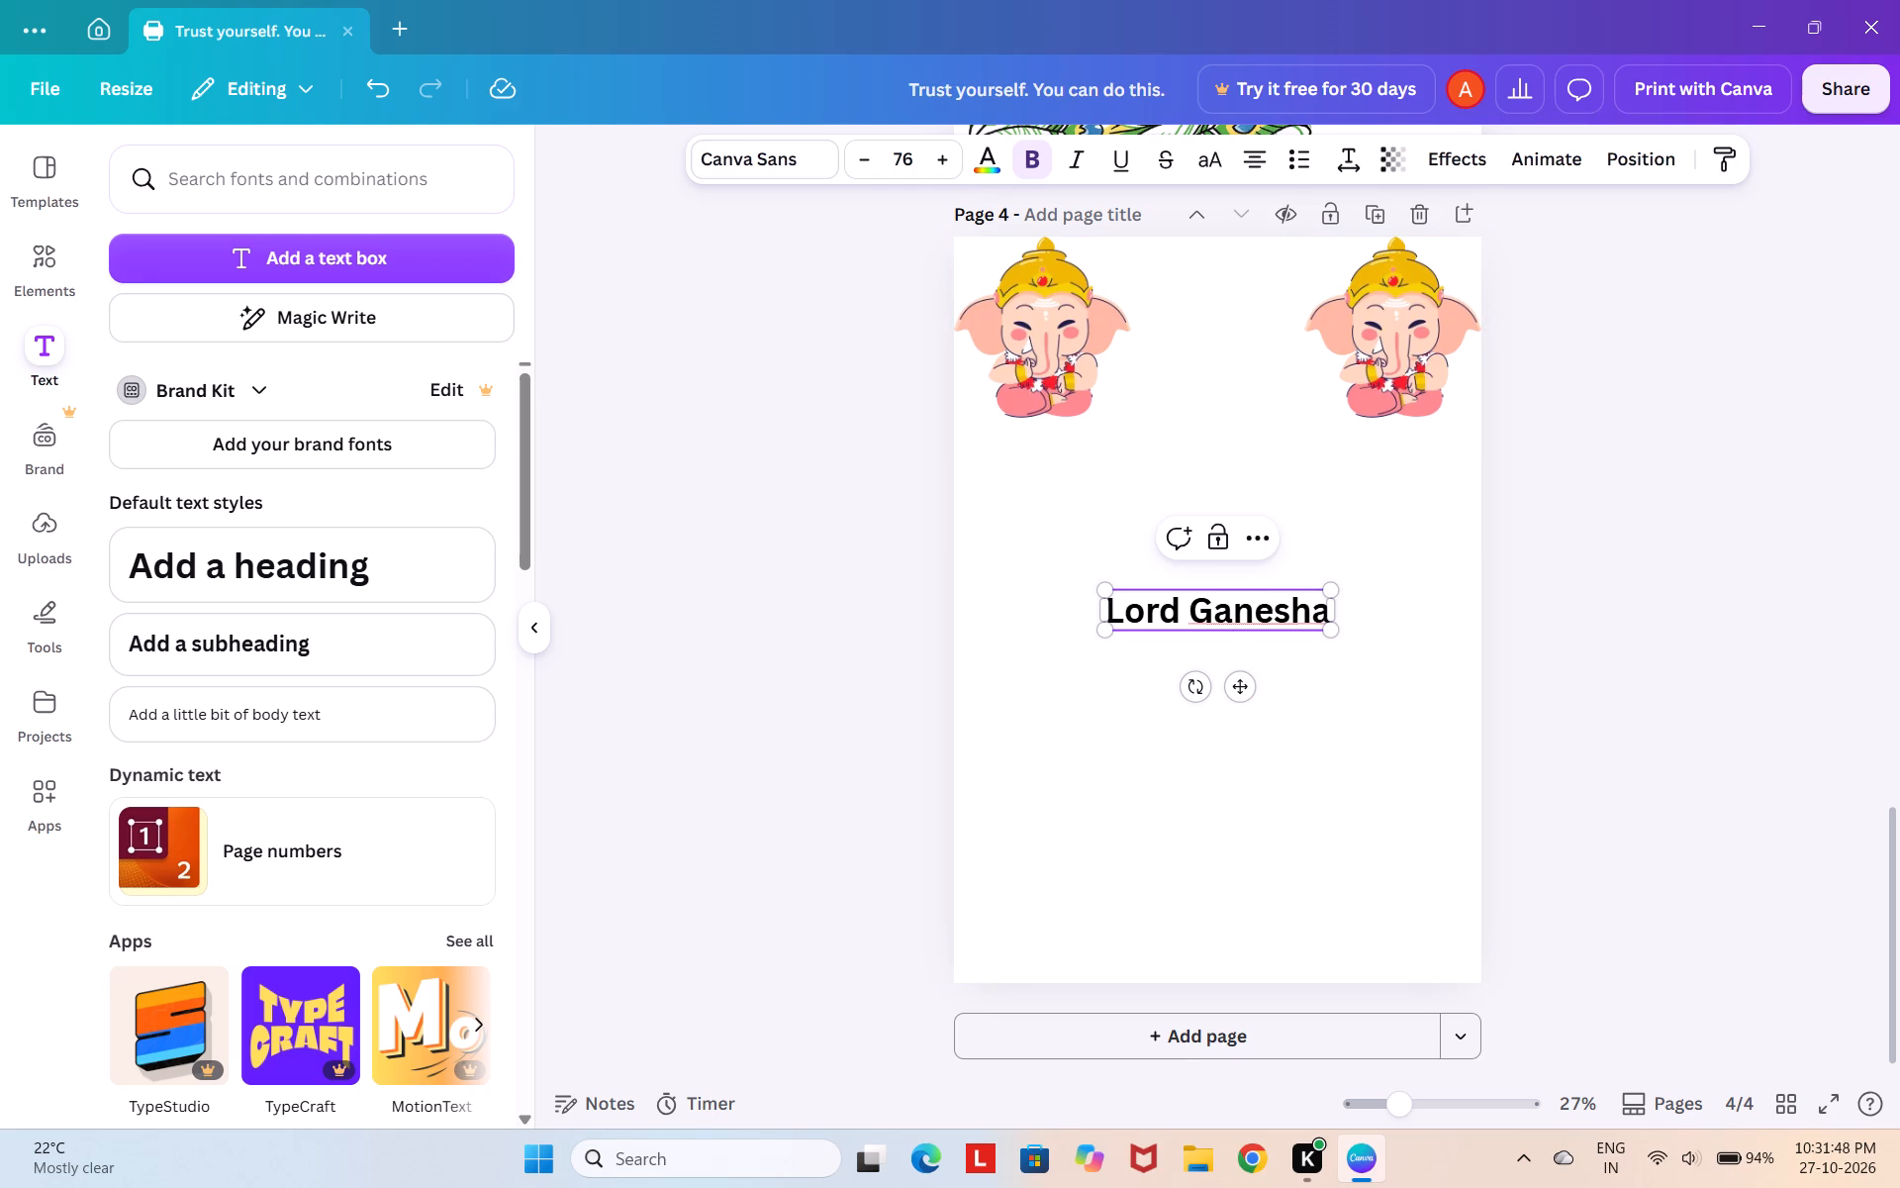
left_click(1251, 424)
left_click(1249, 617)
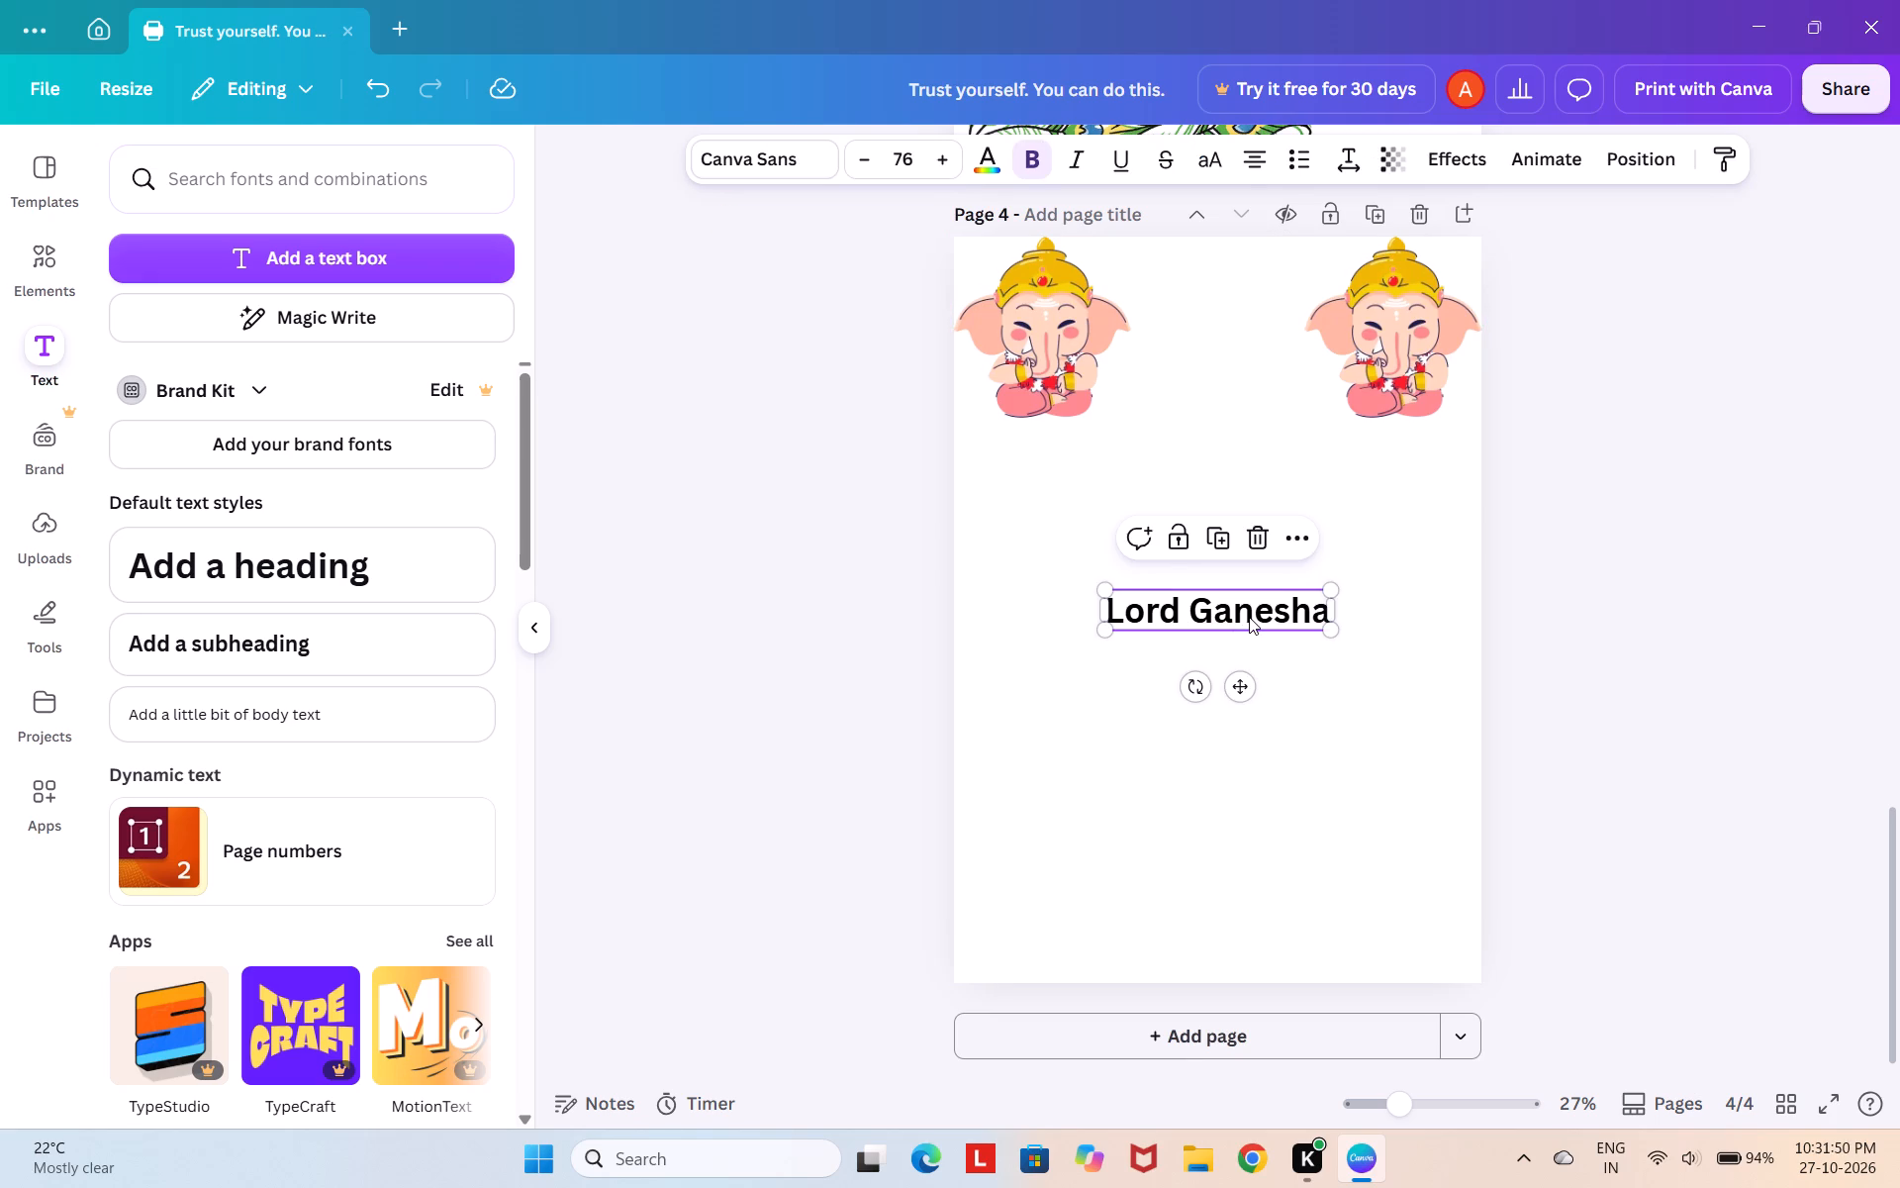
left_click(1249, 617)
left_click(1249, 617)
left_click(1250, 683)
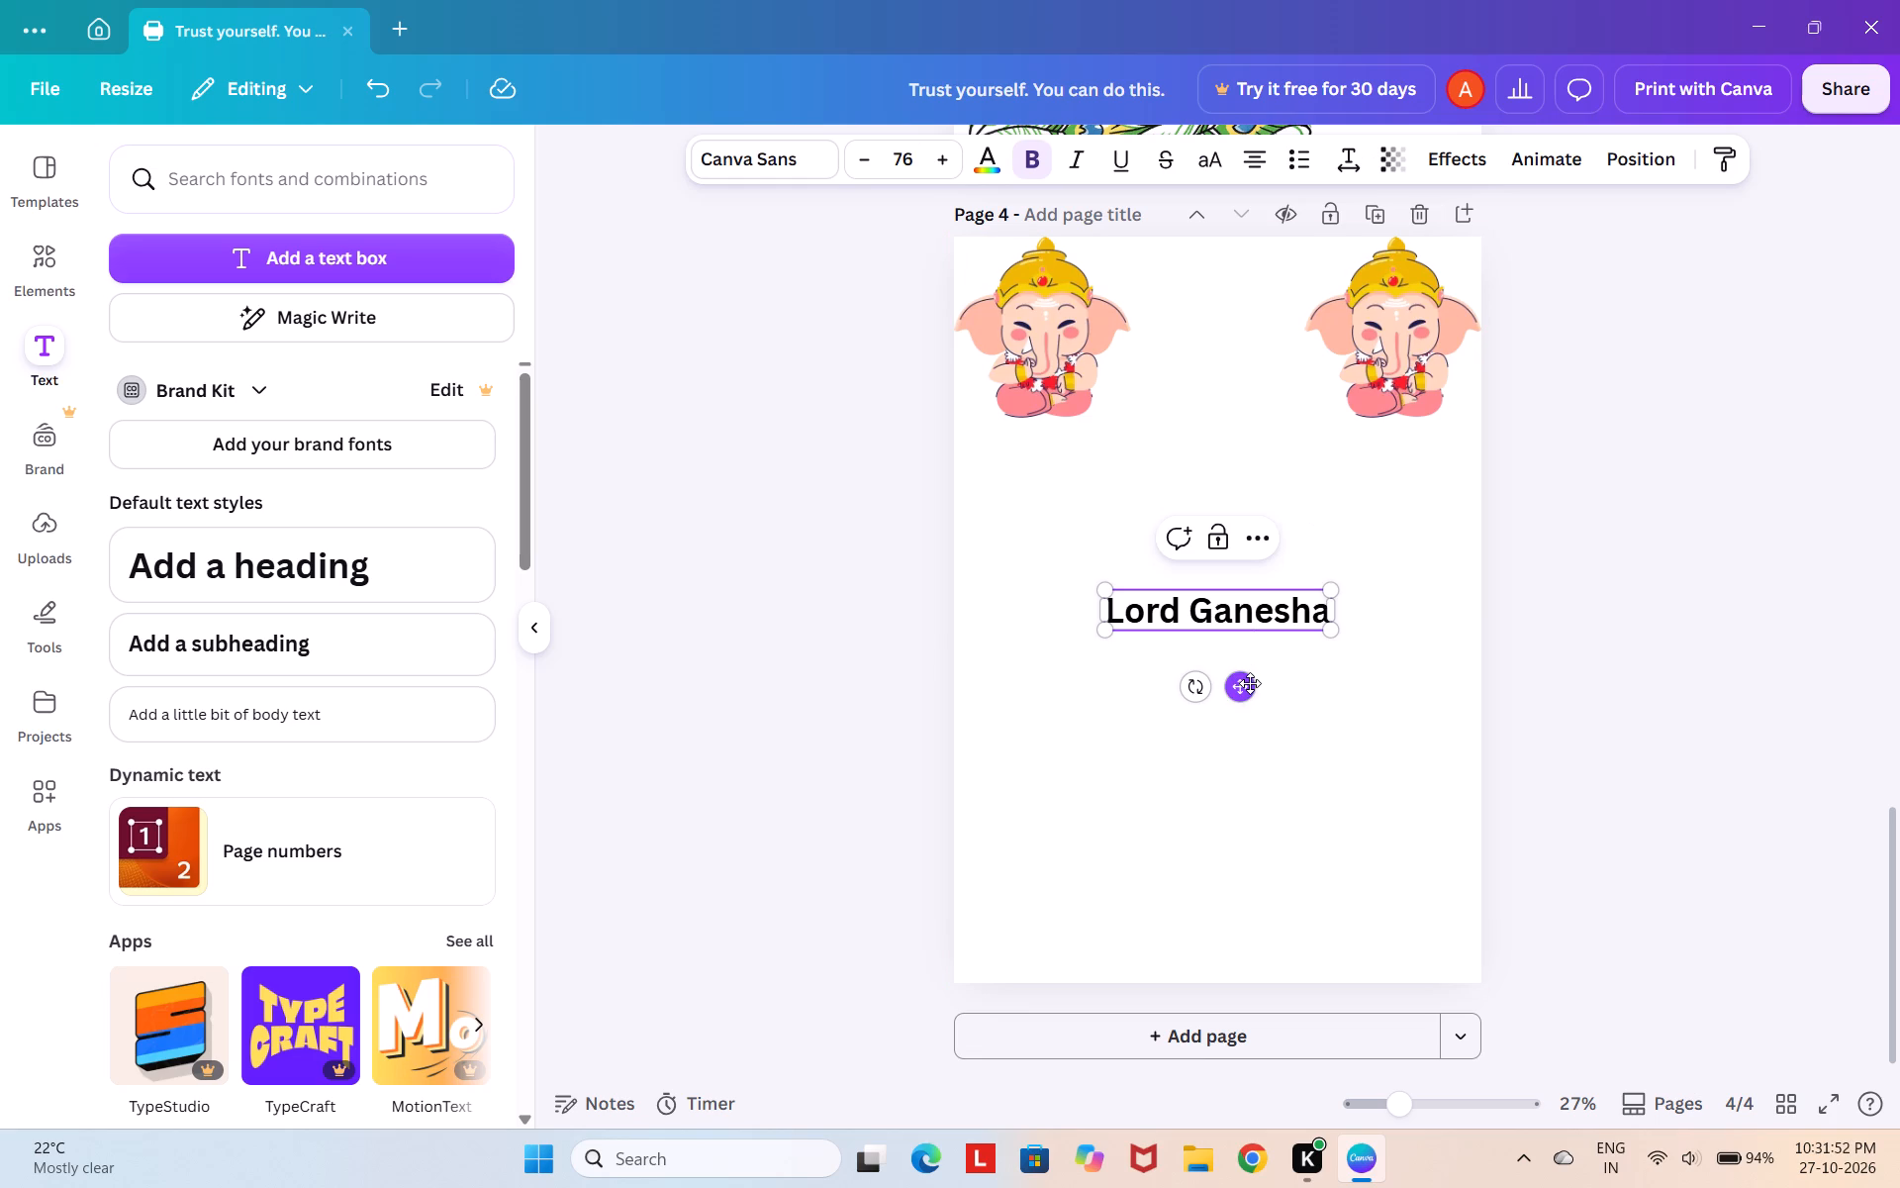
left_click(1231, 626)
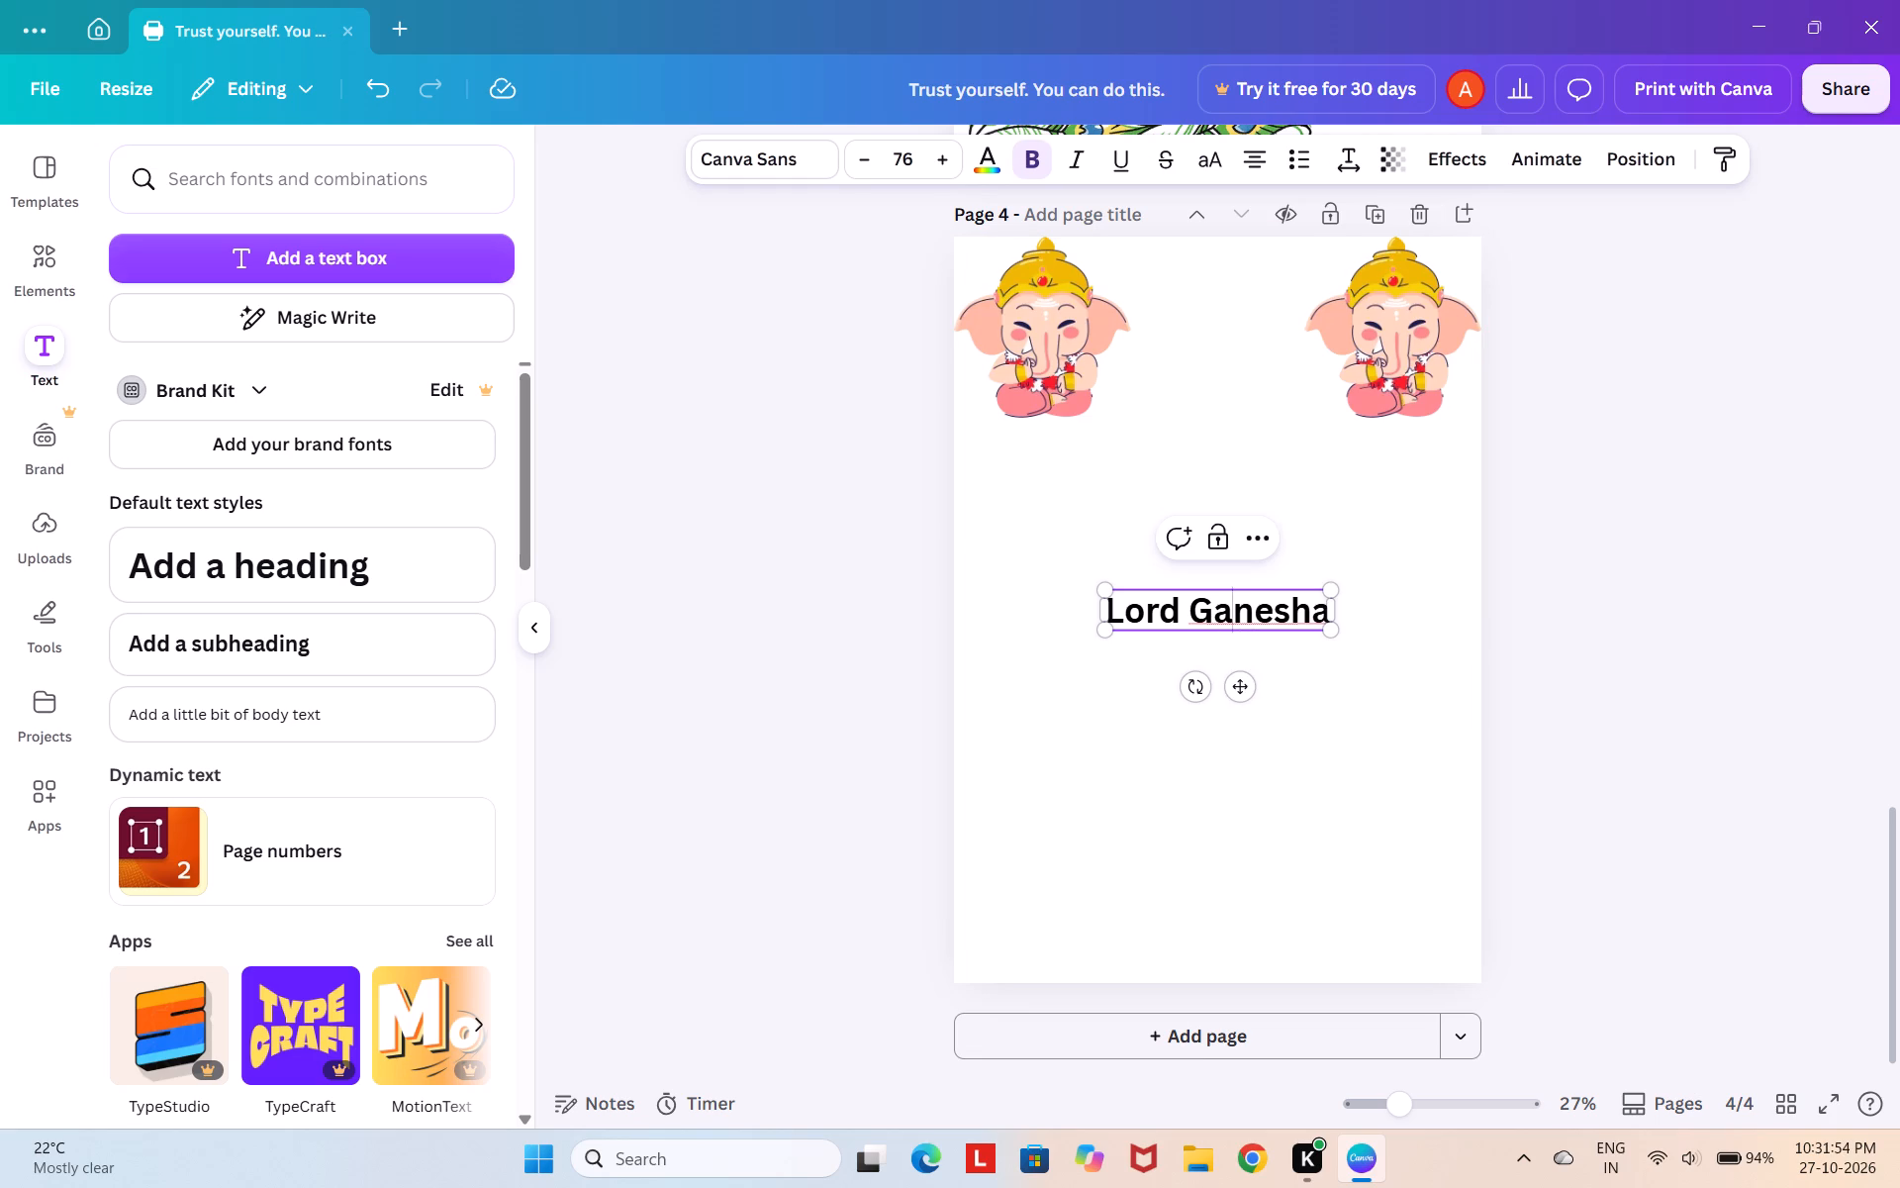
Move the "Lord Ganesha" text to the top of page 4, horizontally centred between the two Ganesha graphics.
left_click_drag(1245, 683, 1228, 539)
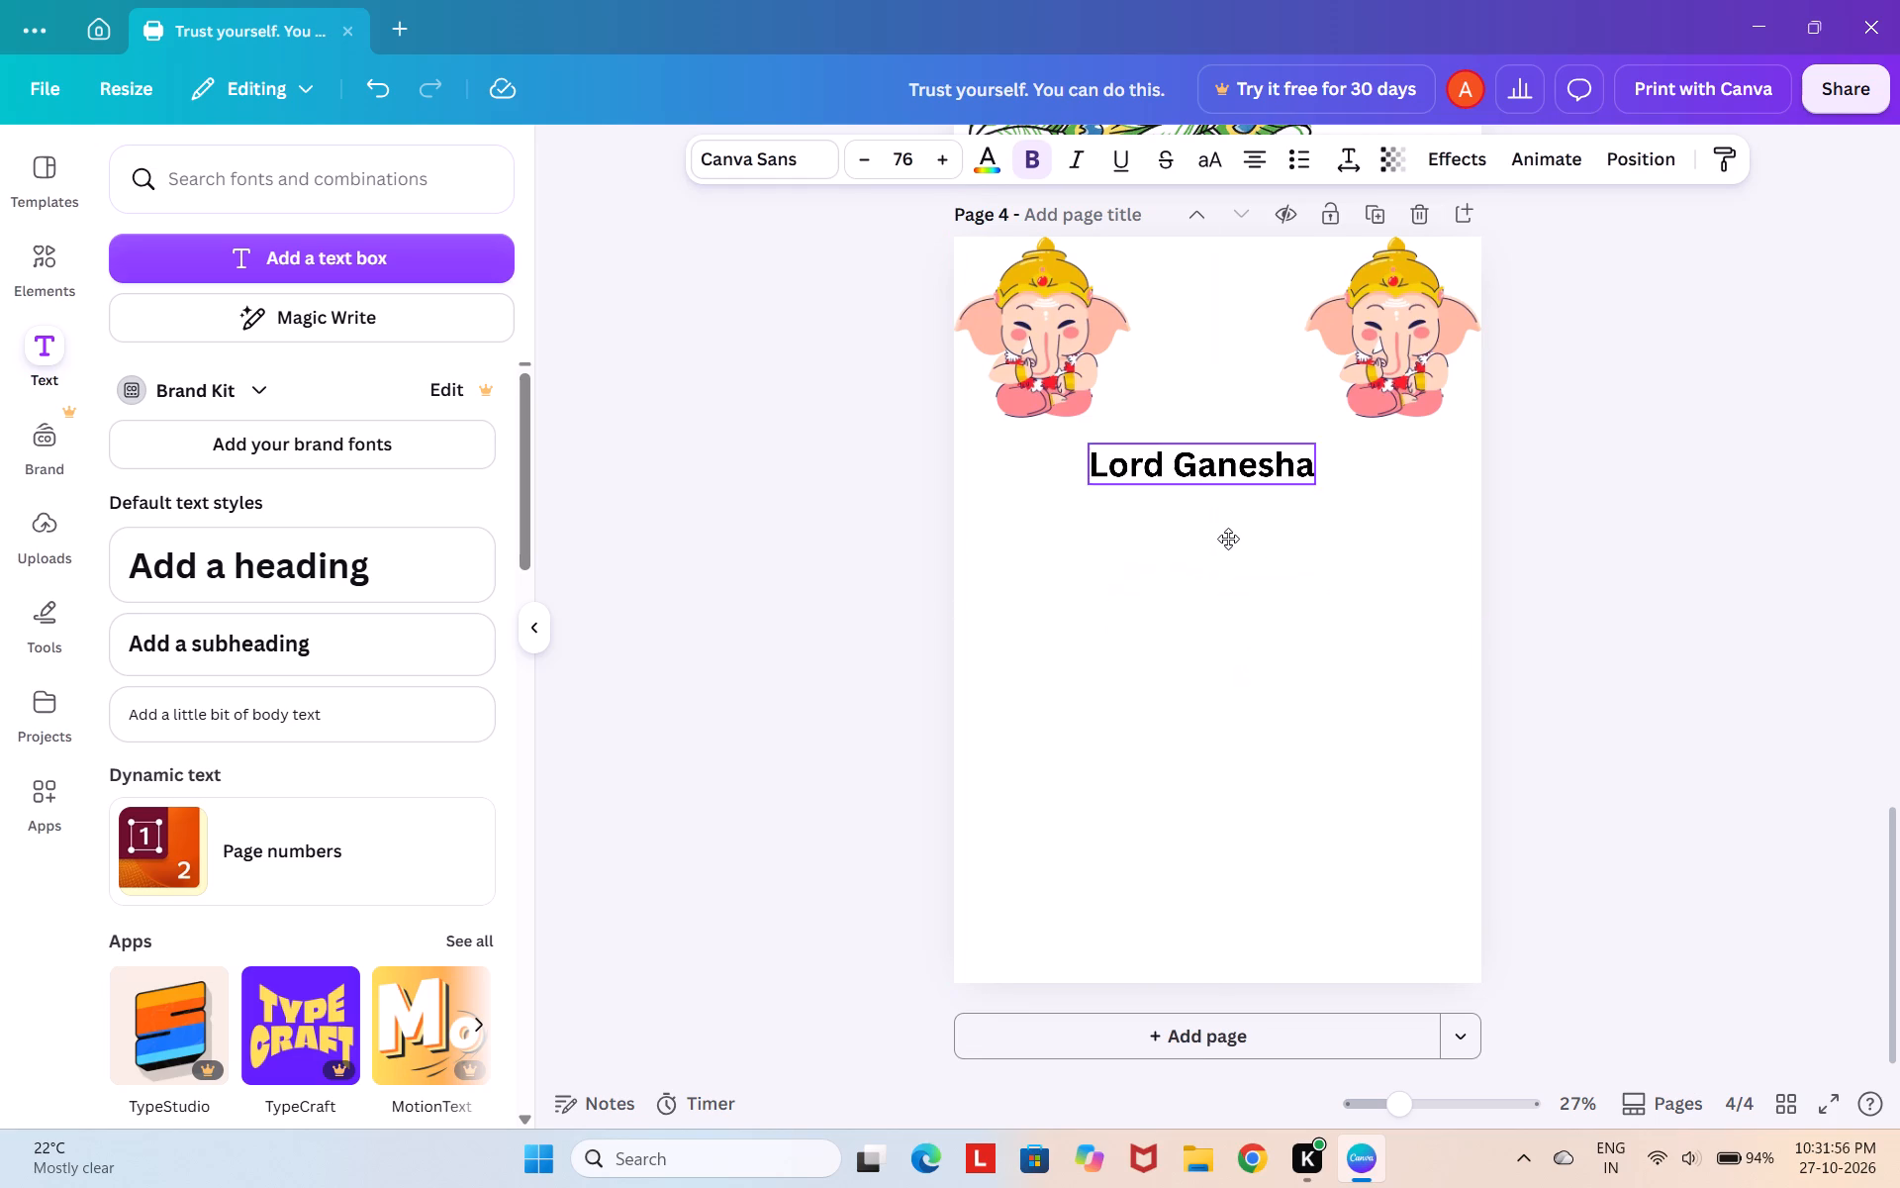
left_click_drag(1228, 539, 1227, 540)
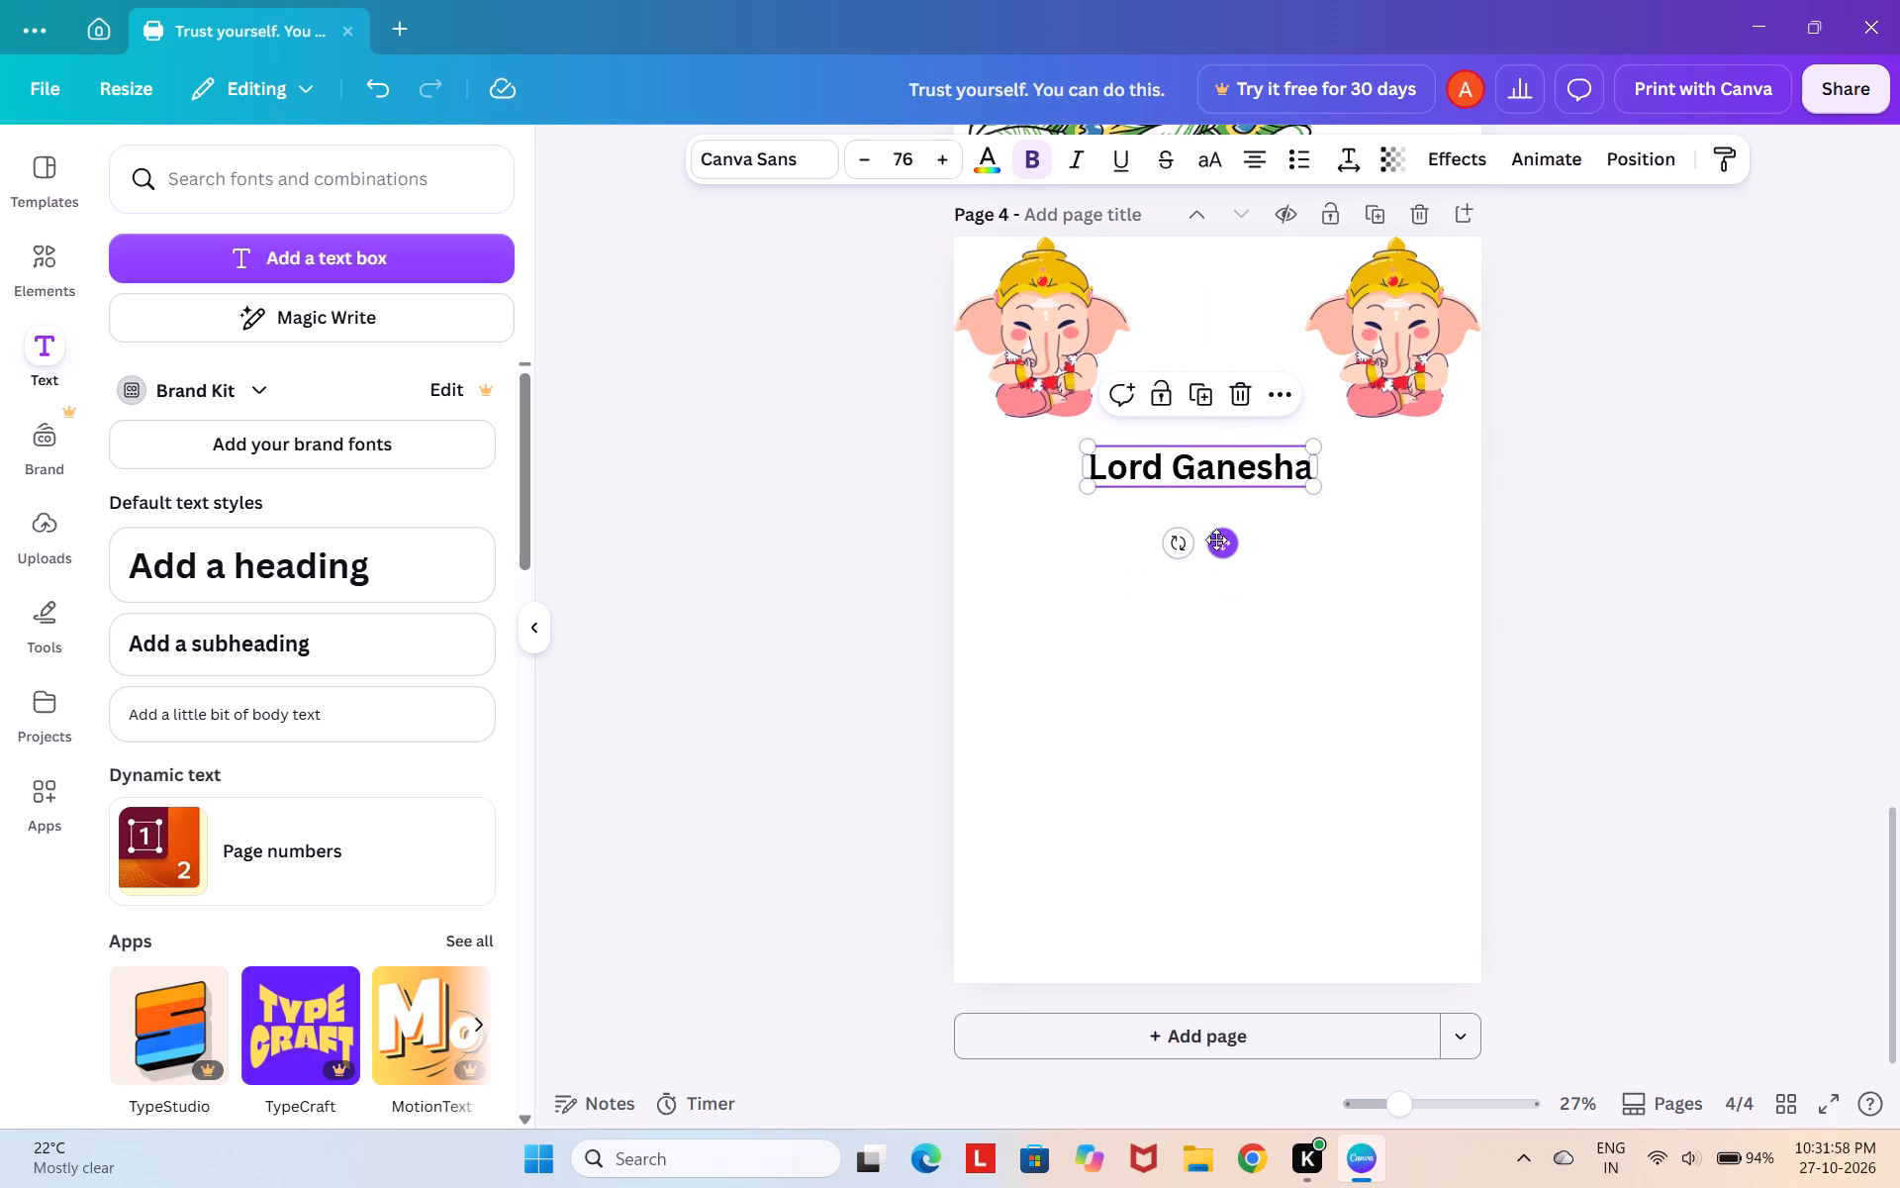
left_click_drag(1220, 547, 1244, 373)
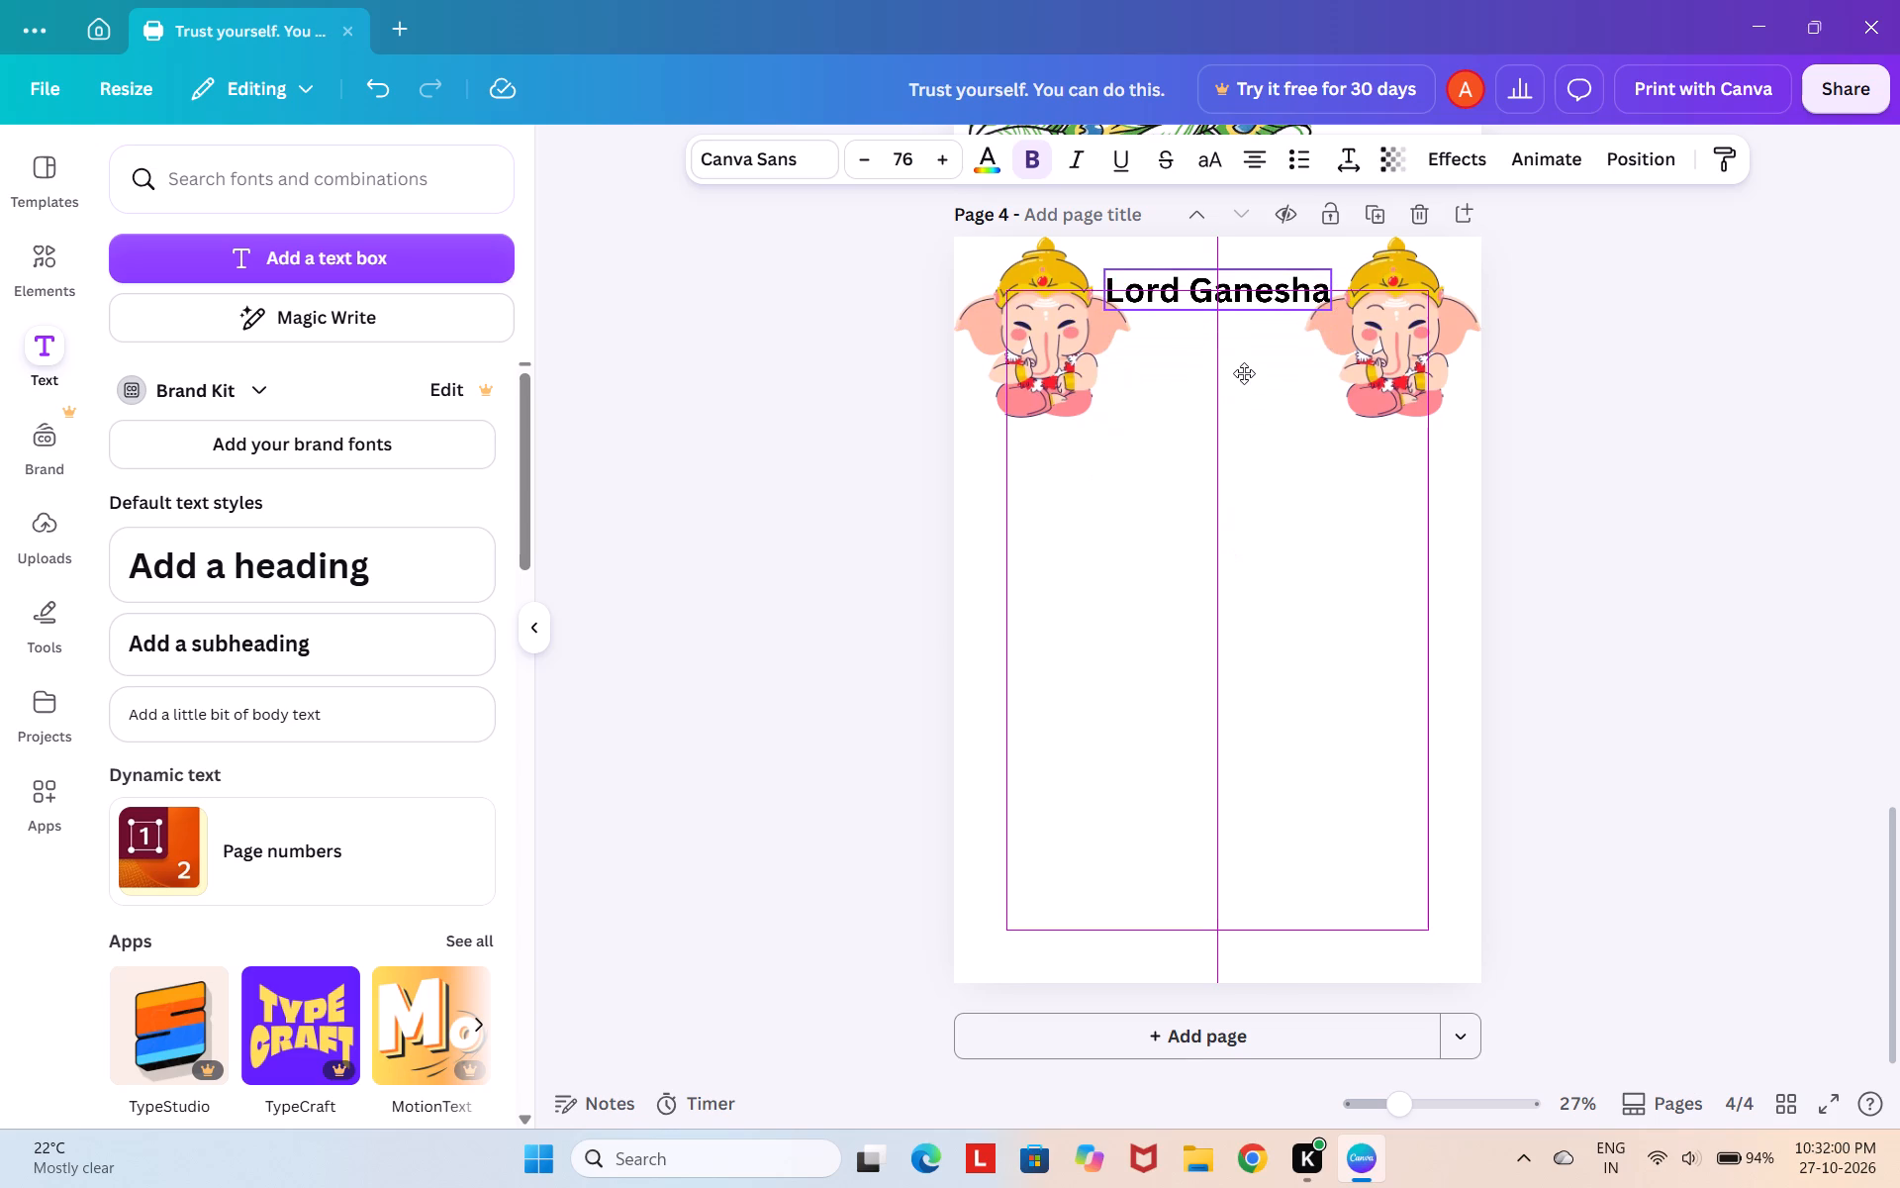
left_click_drag(1244, 373, 1243, 368)
left_click_drag(1243, 368, 1239, 461)
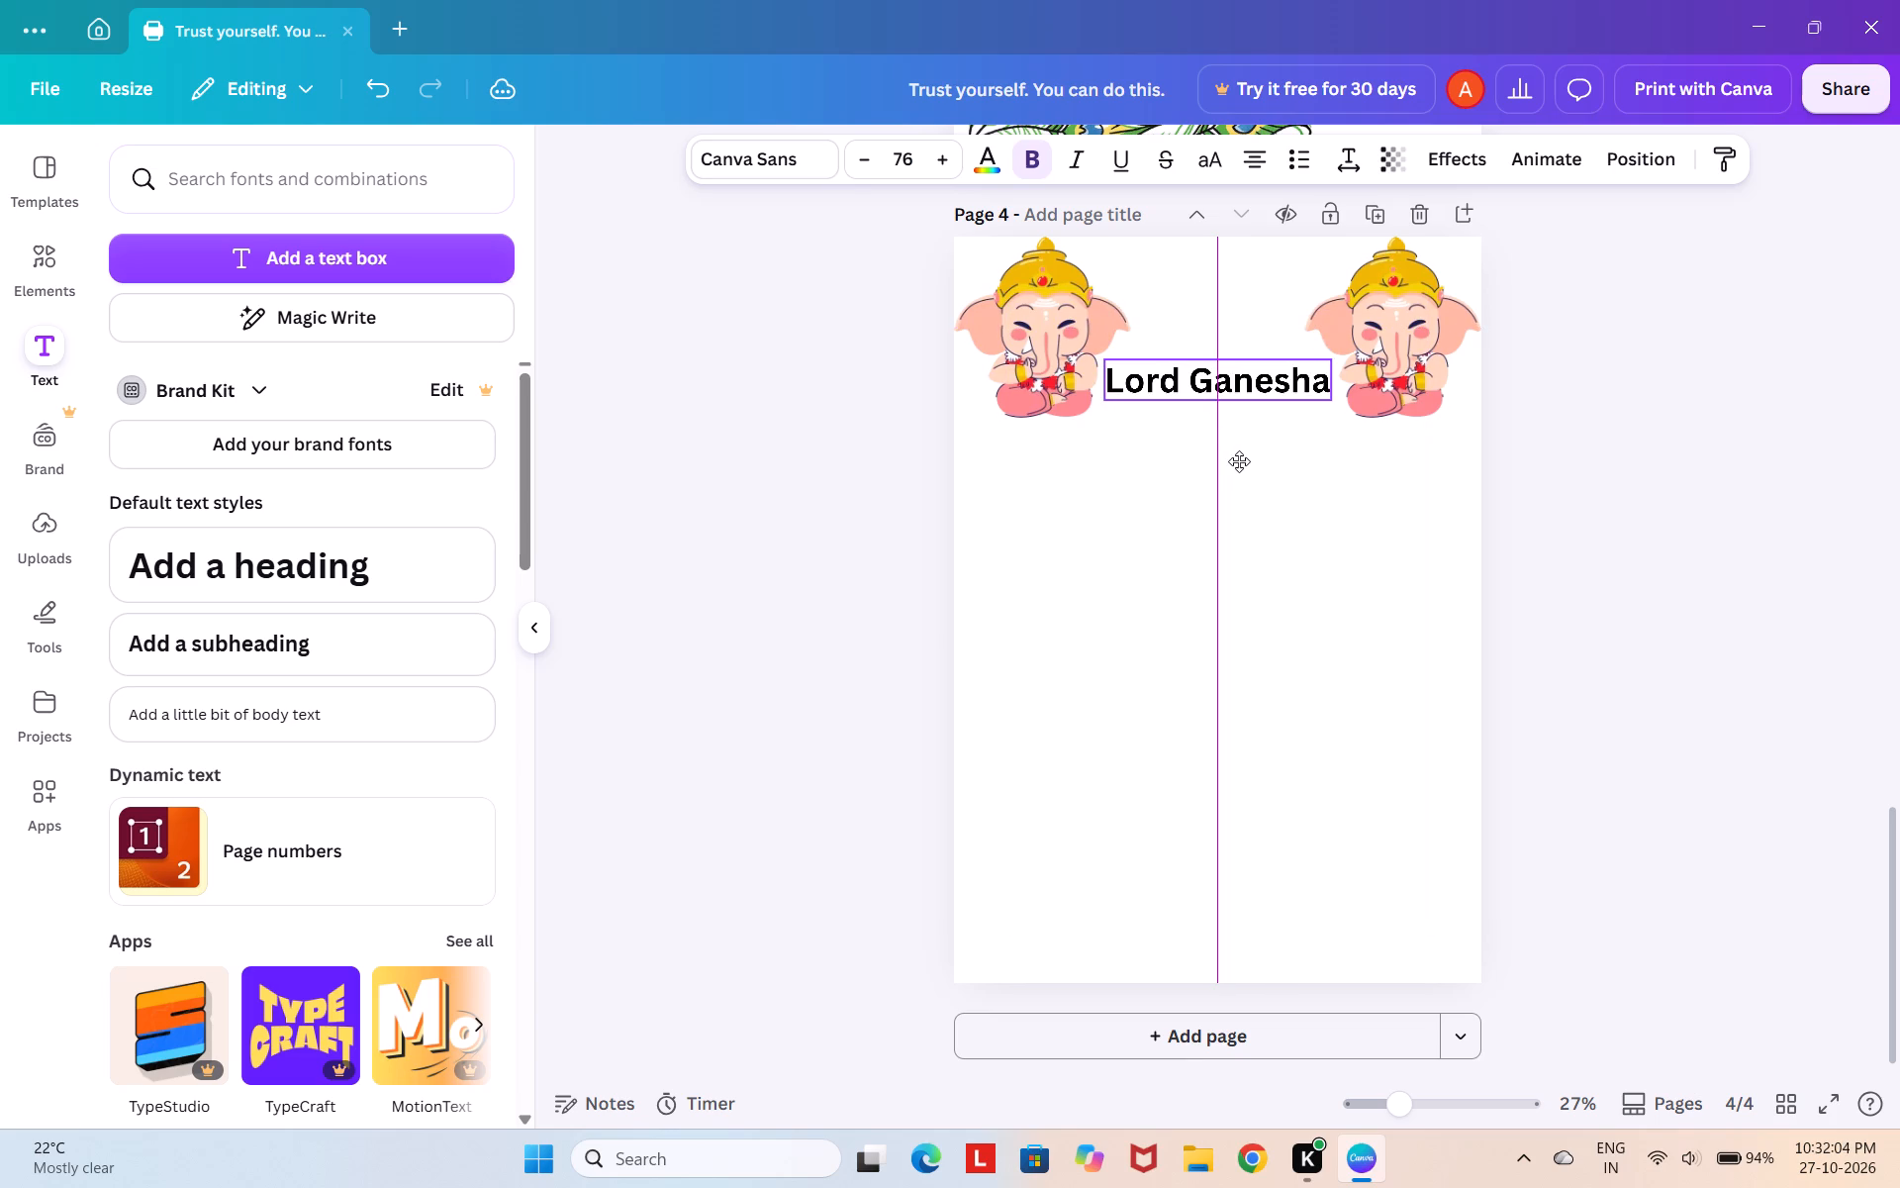
left_click_drag(1239, 461, 1240, 459)
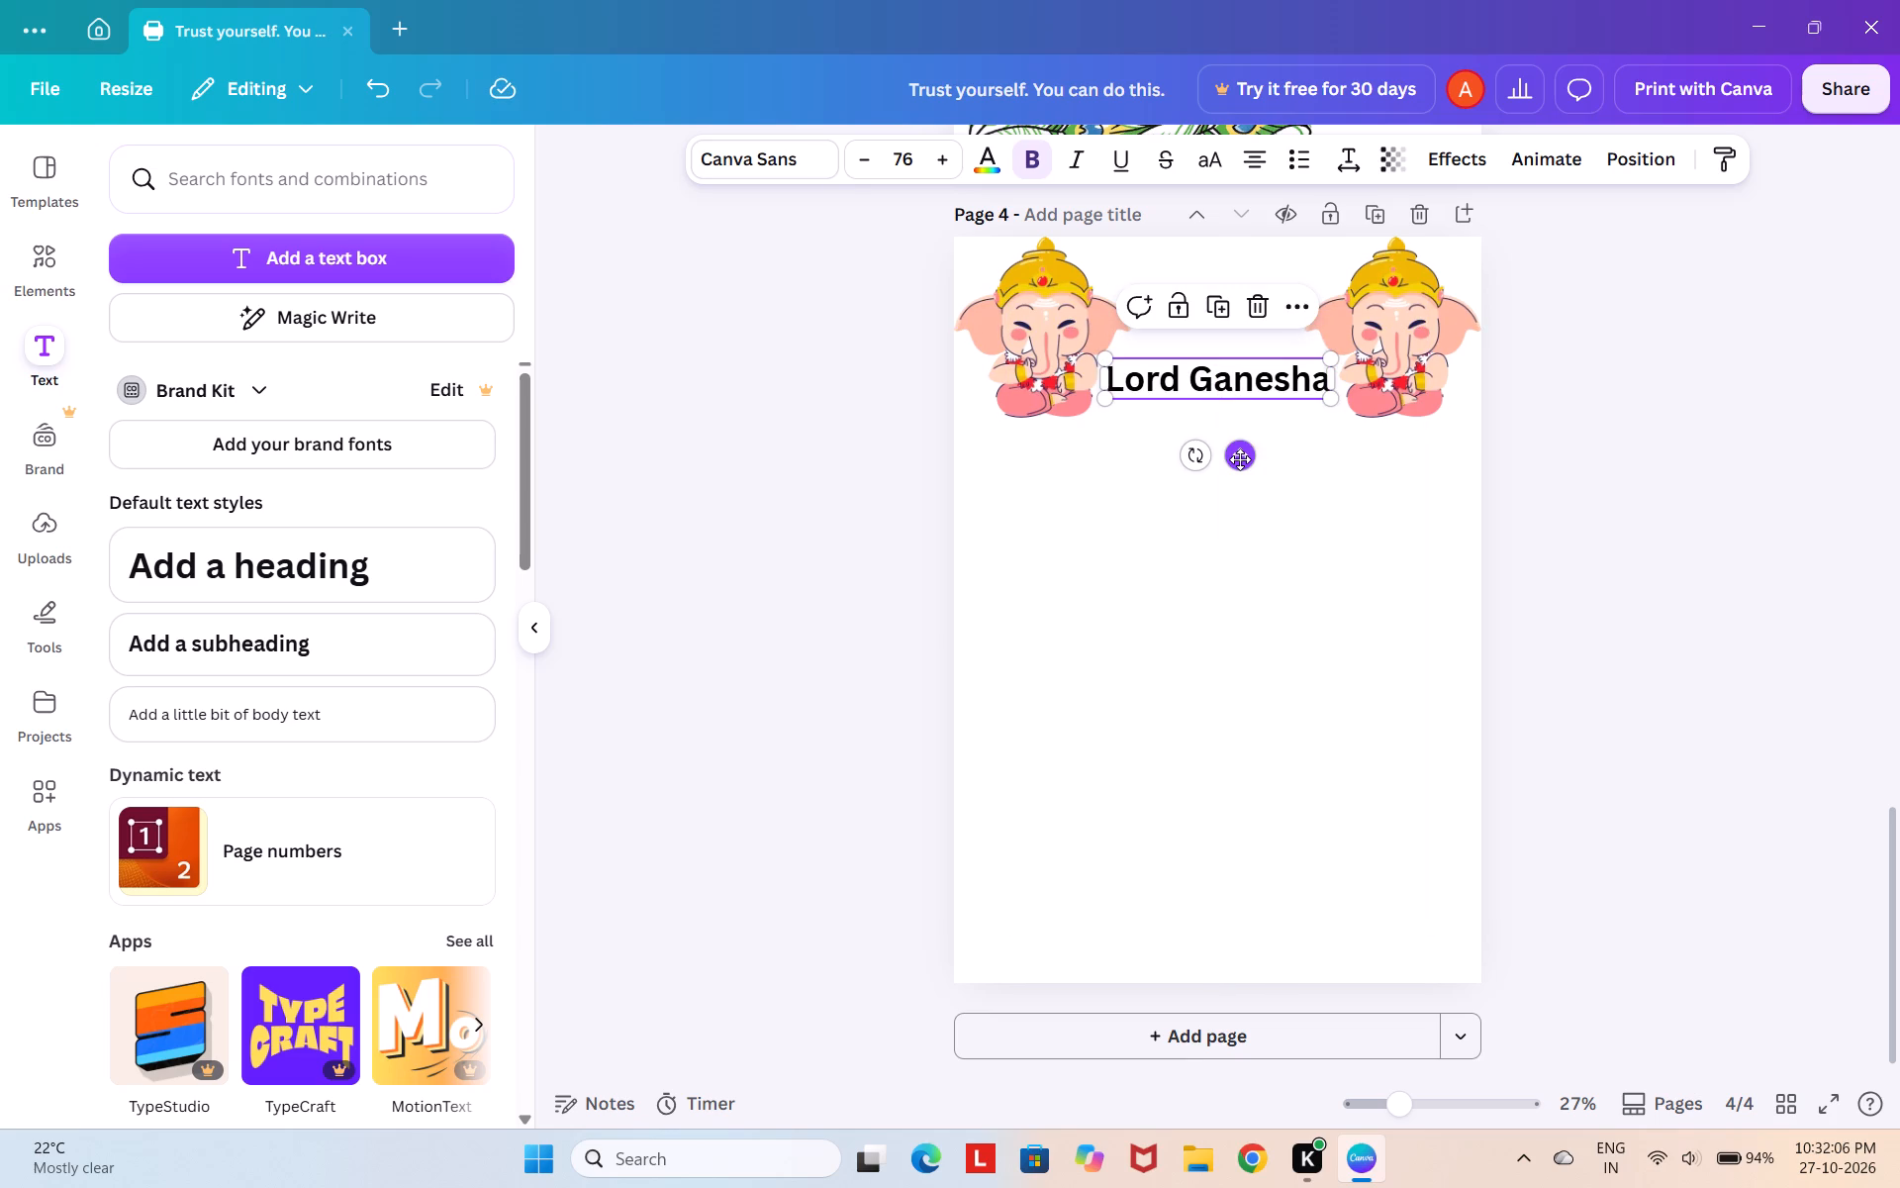
left_click_drag(1240, 459, 1239, 414)
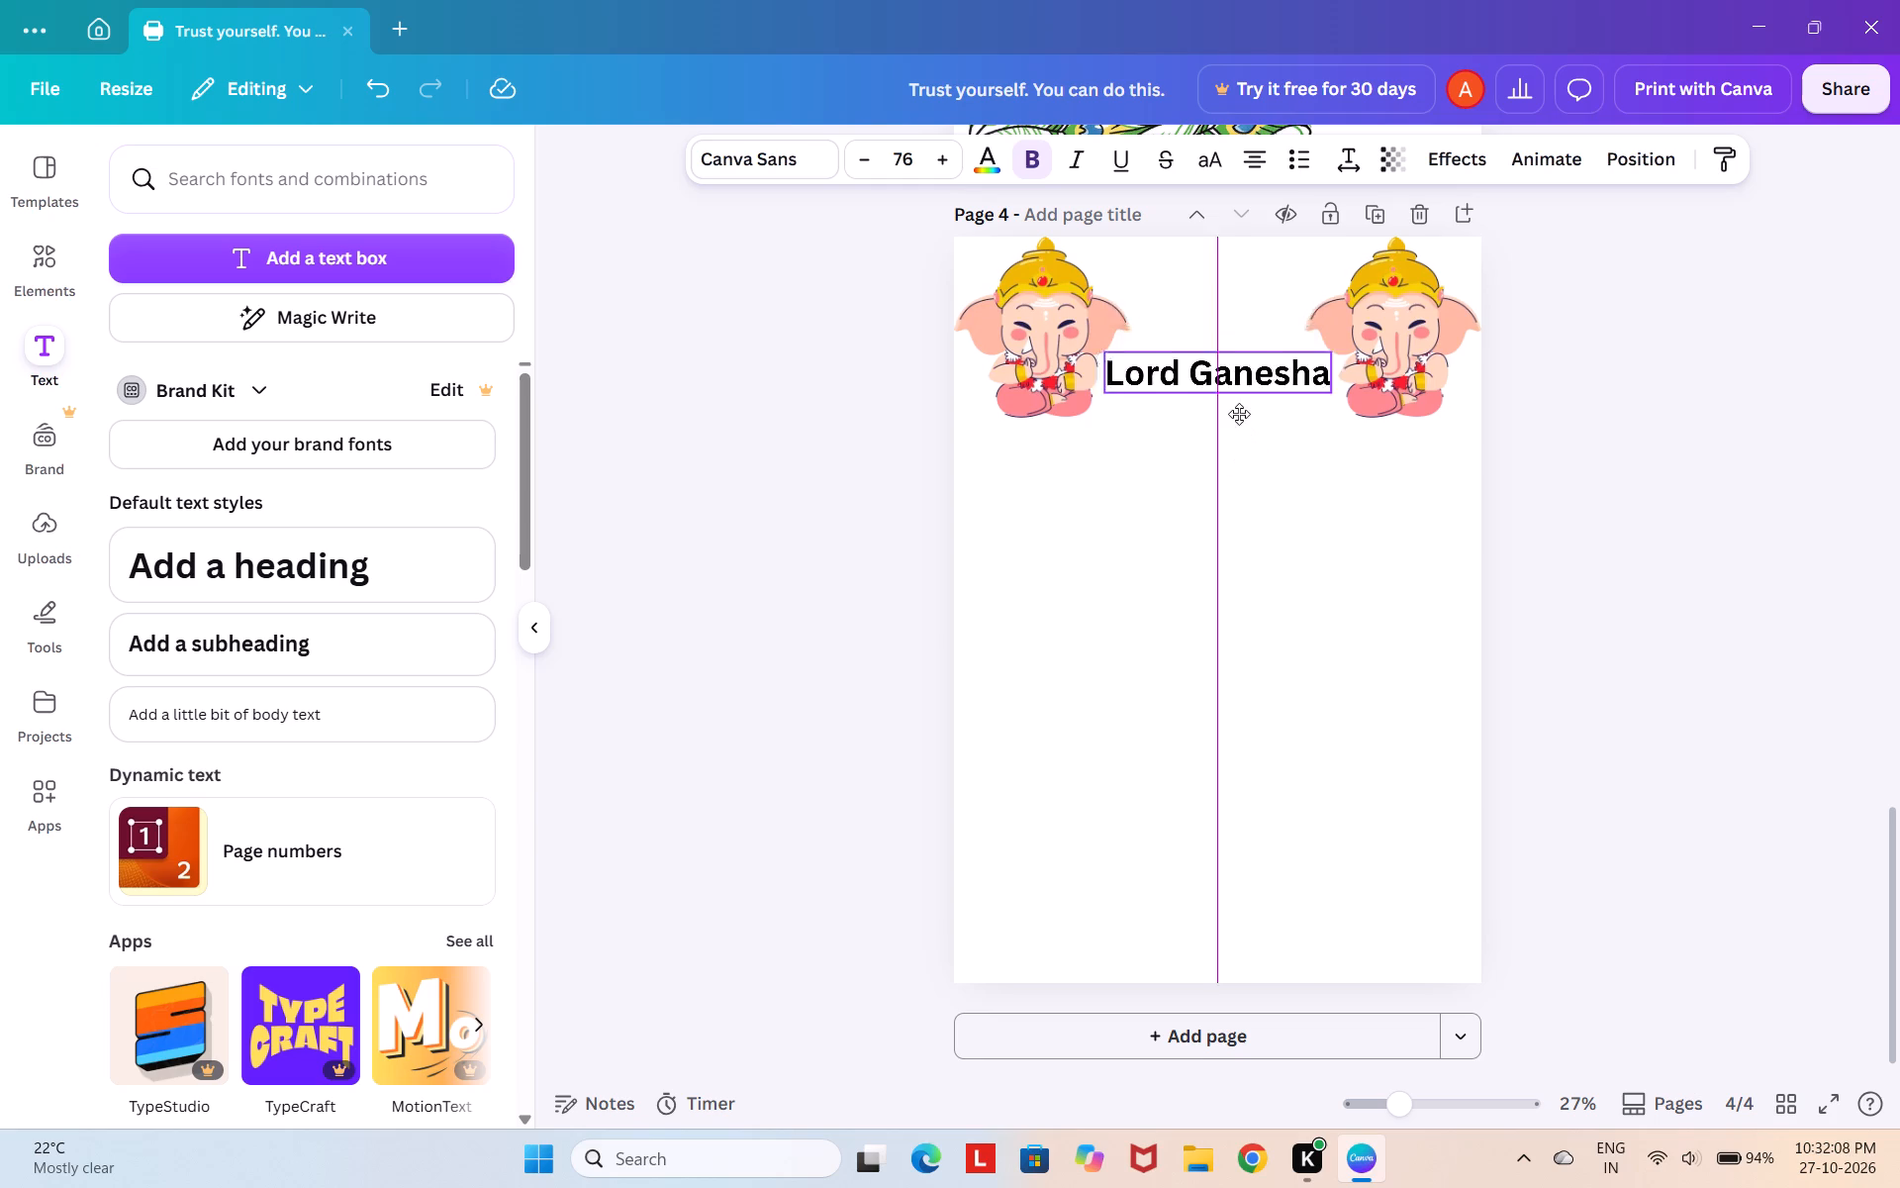
left_click_drag(1239, 414, 1236, 355)
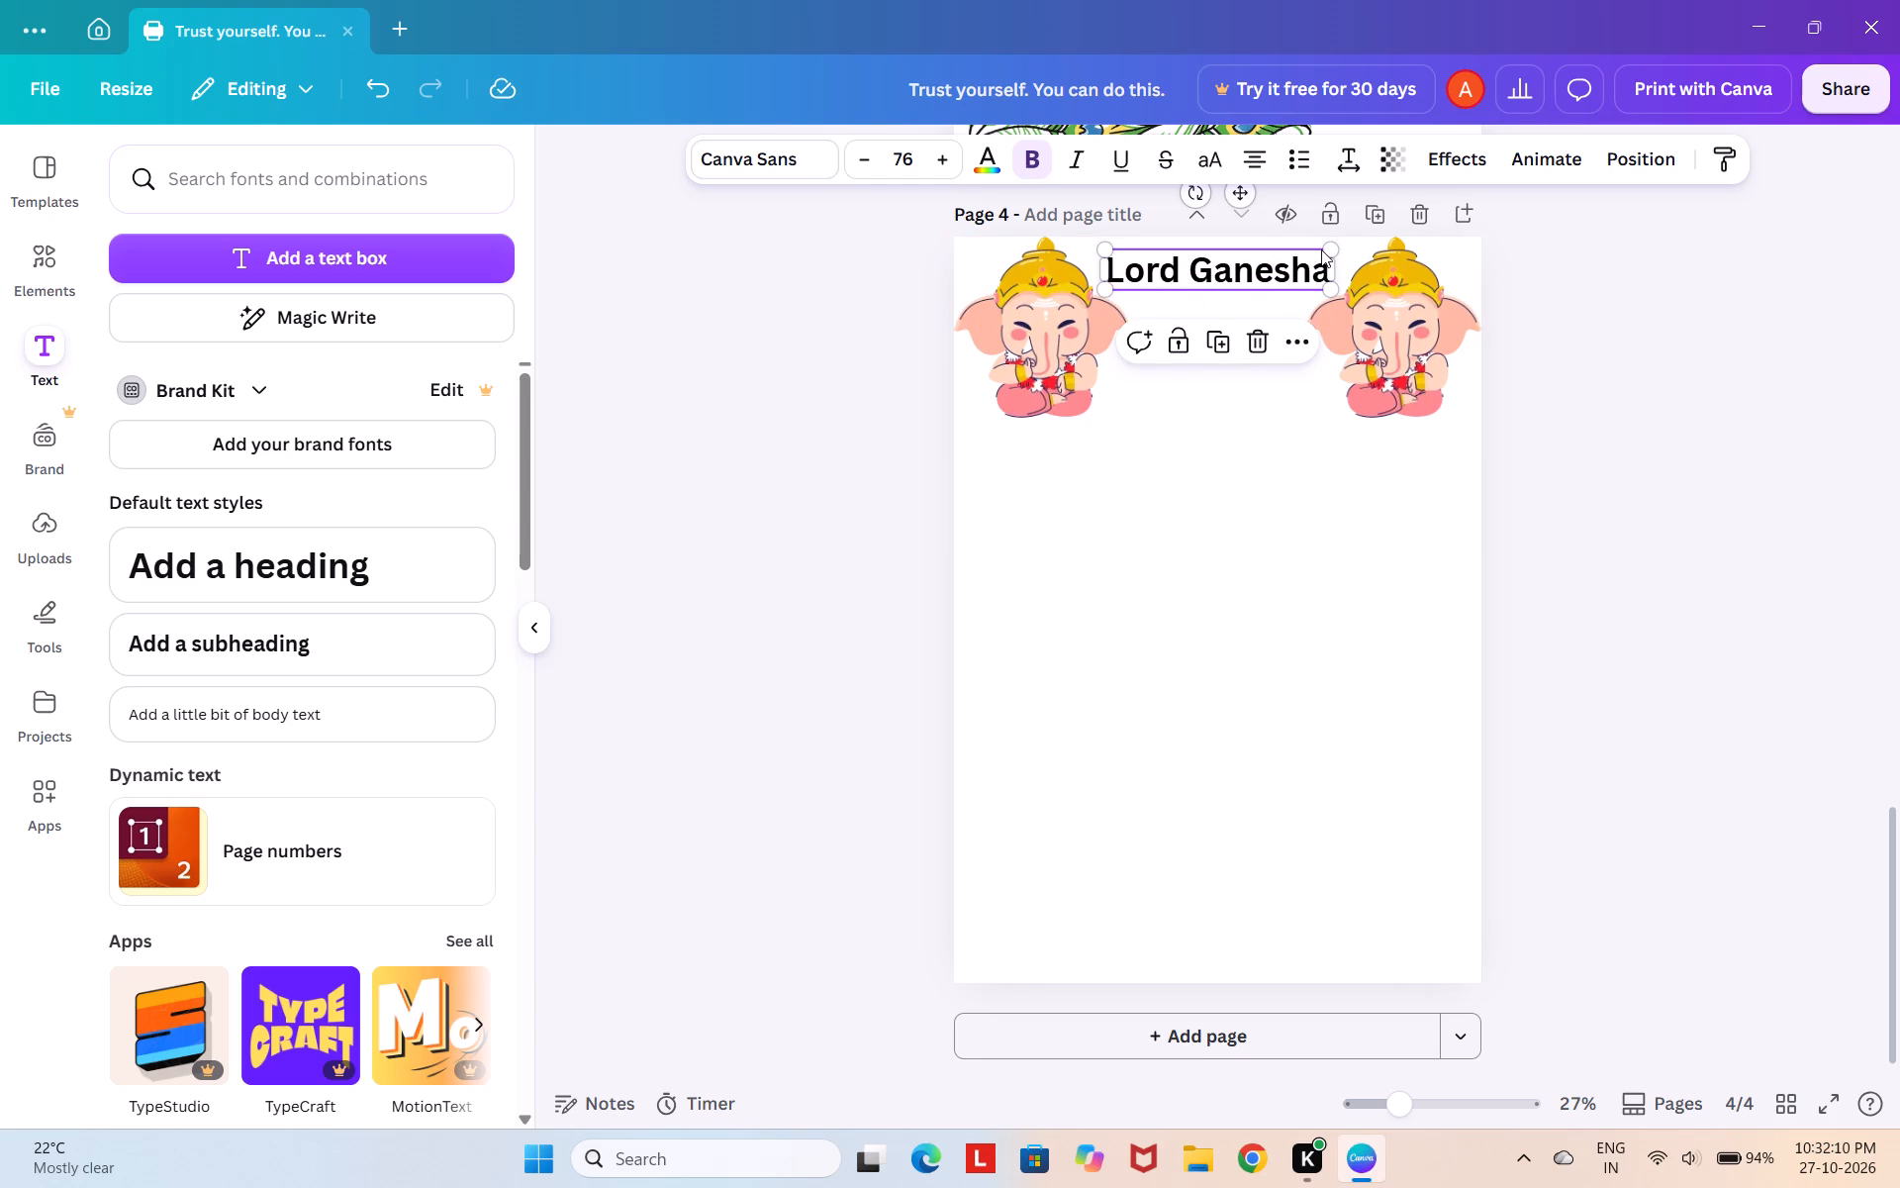
Shrink the "Lord Ganesha" title to a font size of about 67.2 and re-centre it horizontally at the top of page 4.
left_click_drag(1329, 249, 1320, 255)
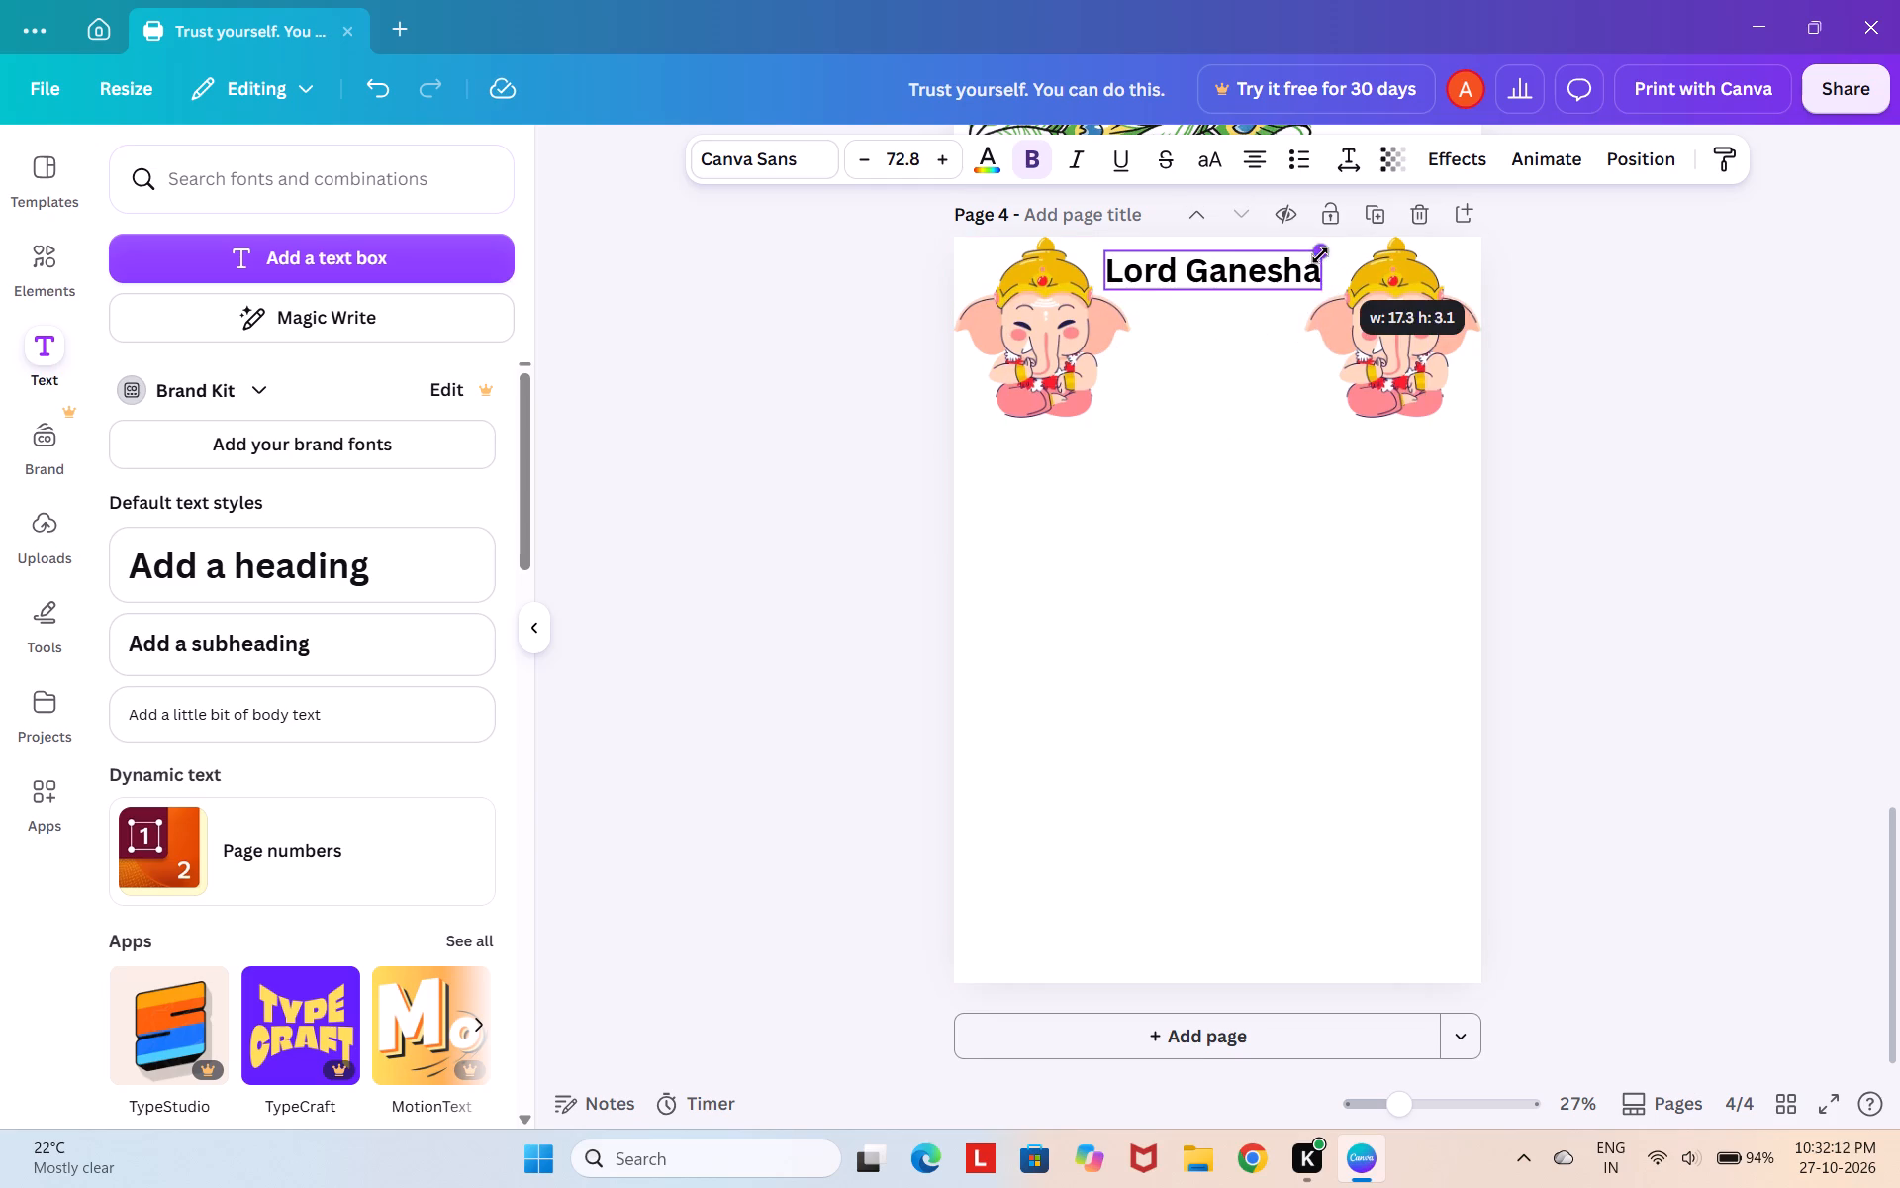
left_click_drag(1320, 255, 1308, 264)
left_click_drag(1247, 261, 1282, 261)
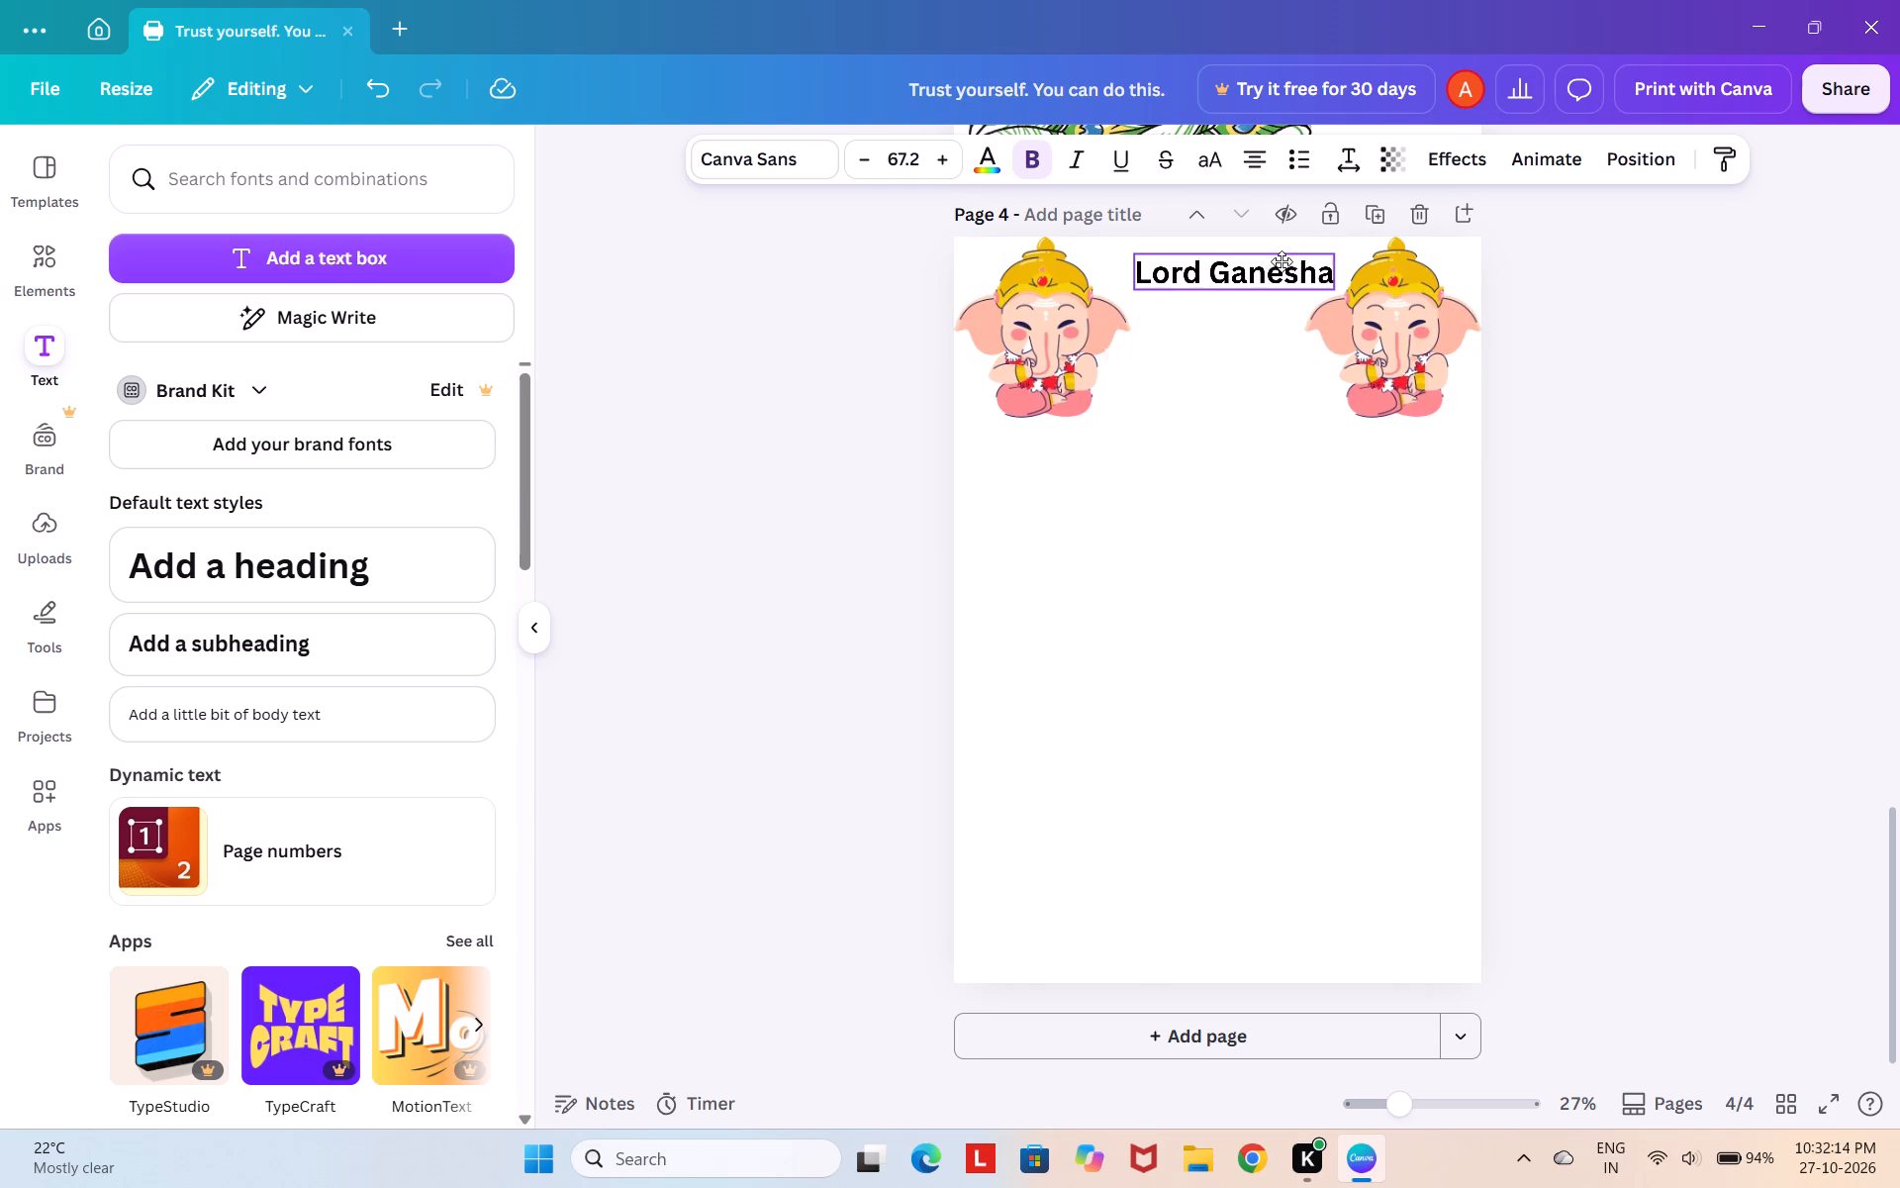
left_click_drag(1282, 261, 1265, 262)
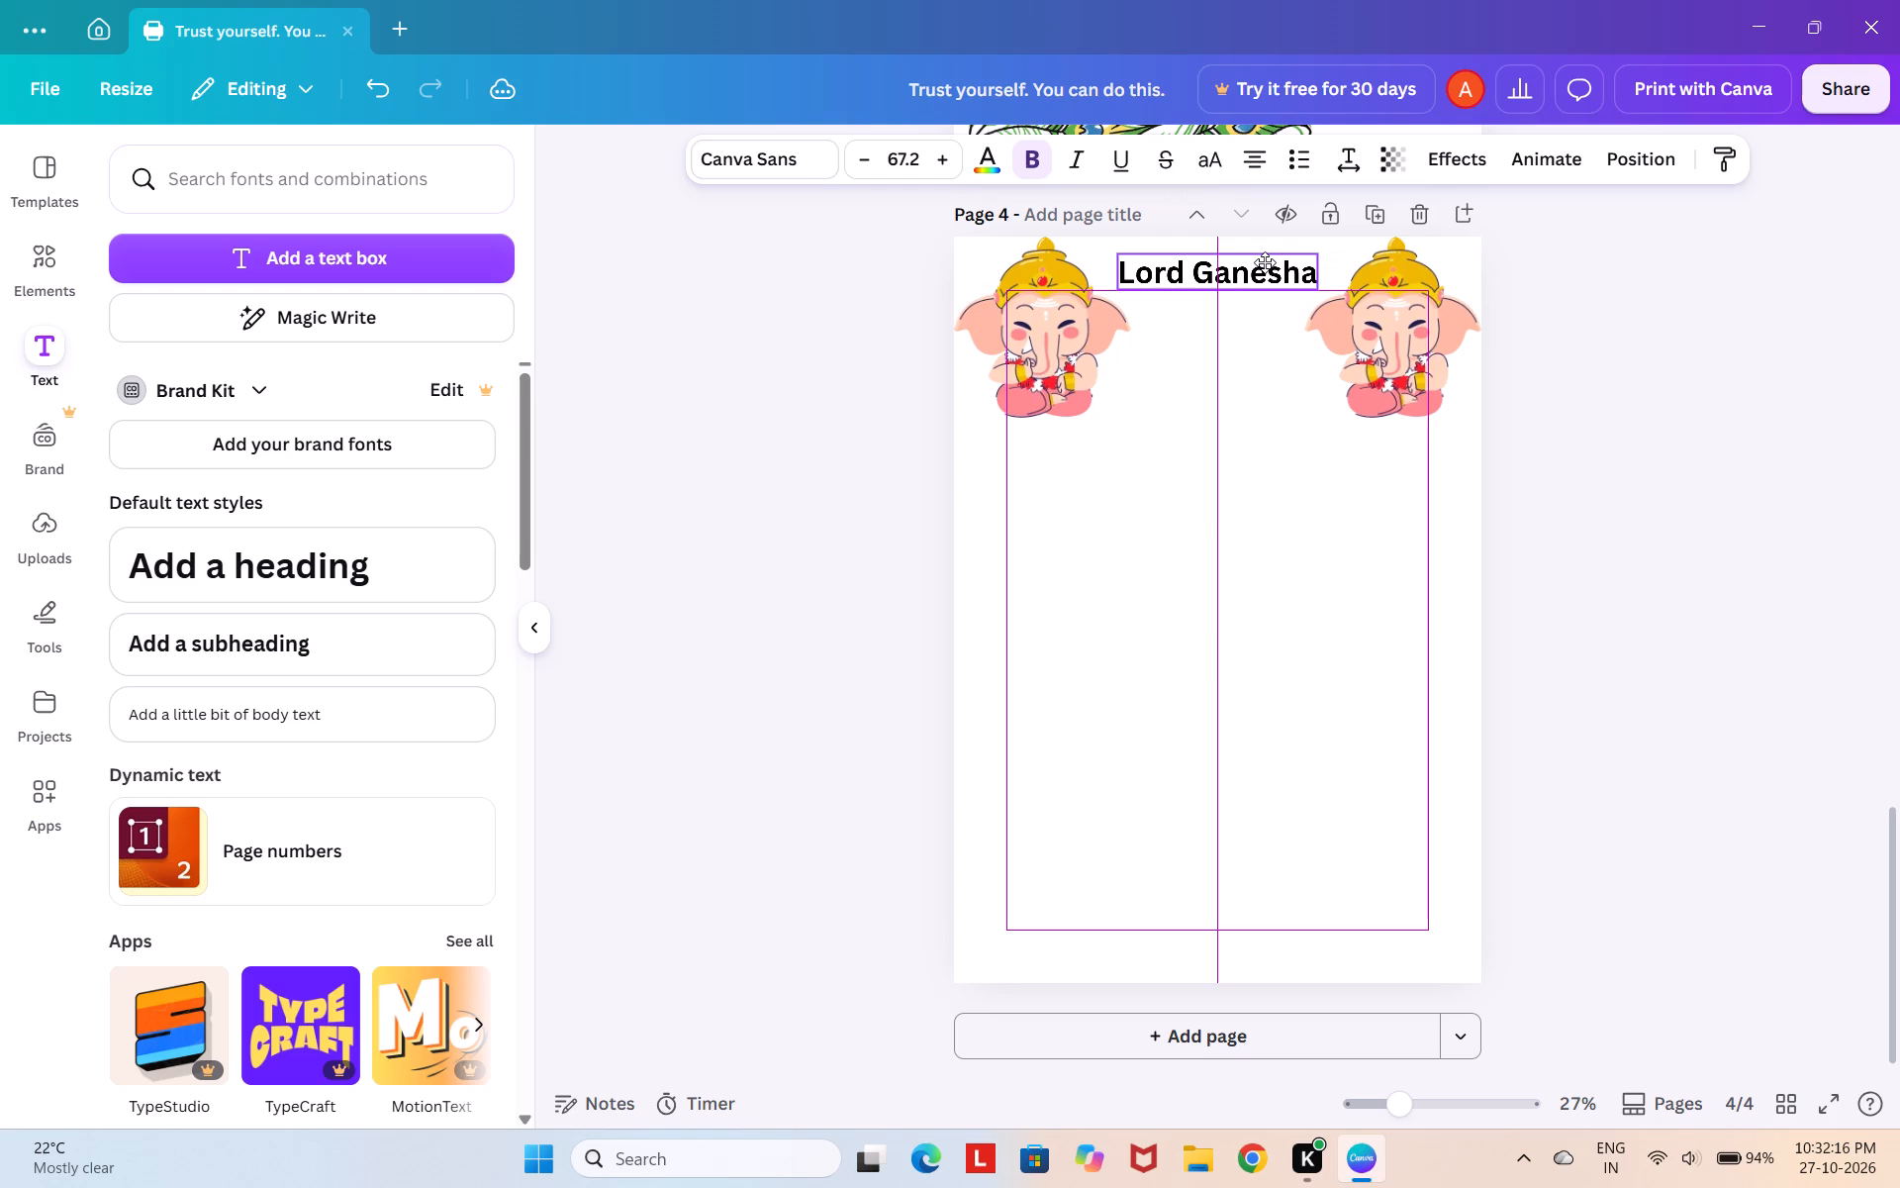
left_click_drag(1265, 262, 1268, 261)
left_click_drag(1268, 261, 1250, 263)
left_click_drag(1250, 263, 1249, 263)
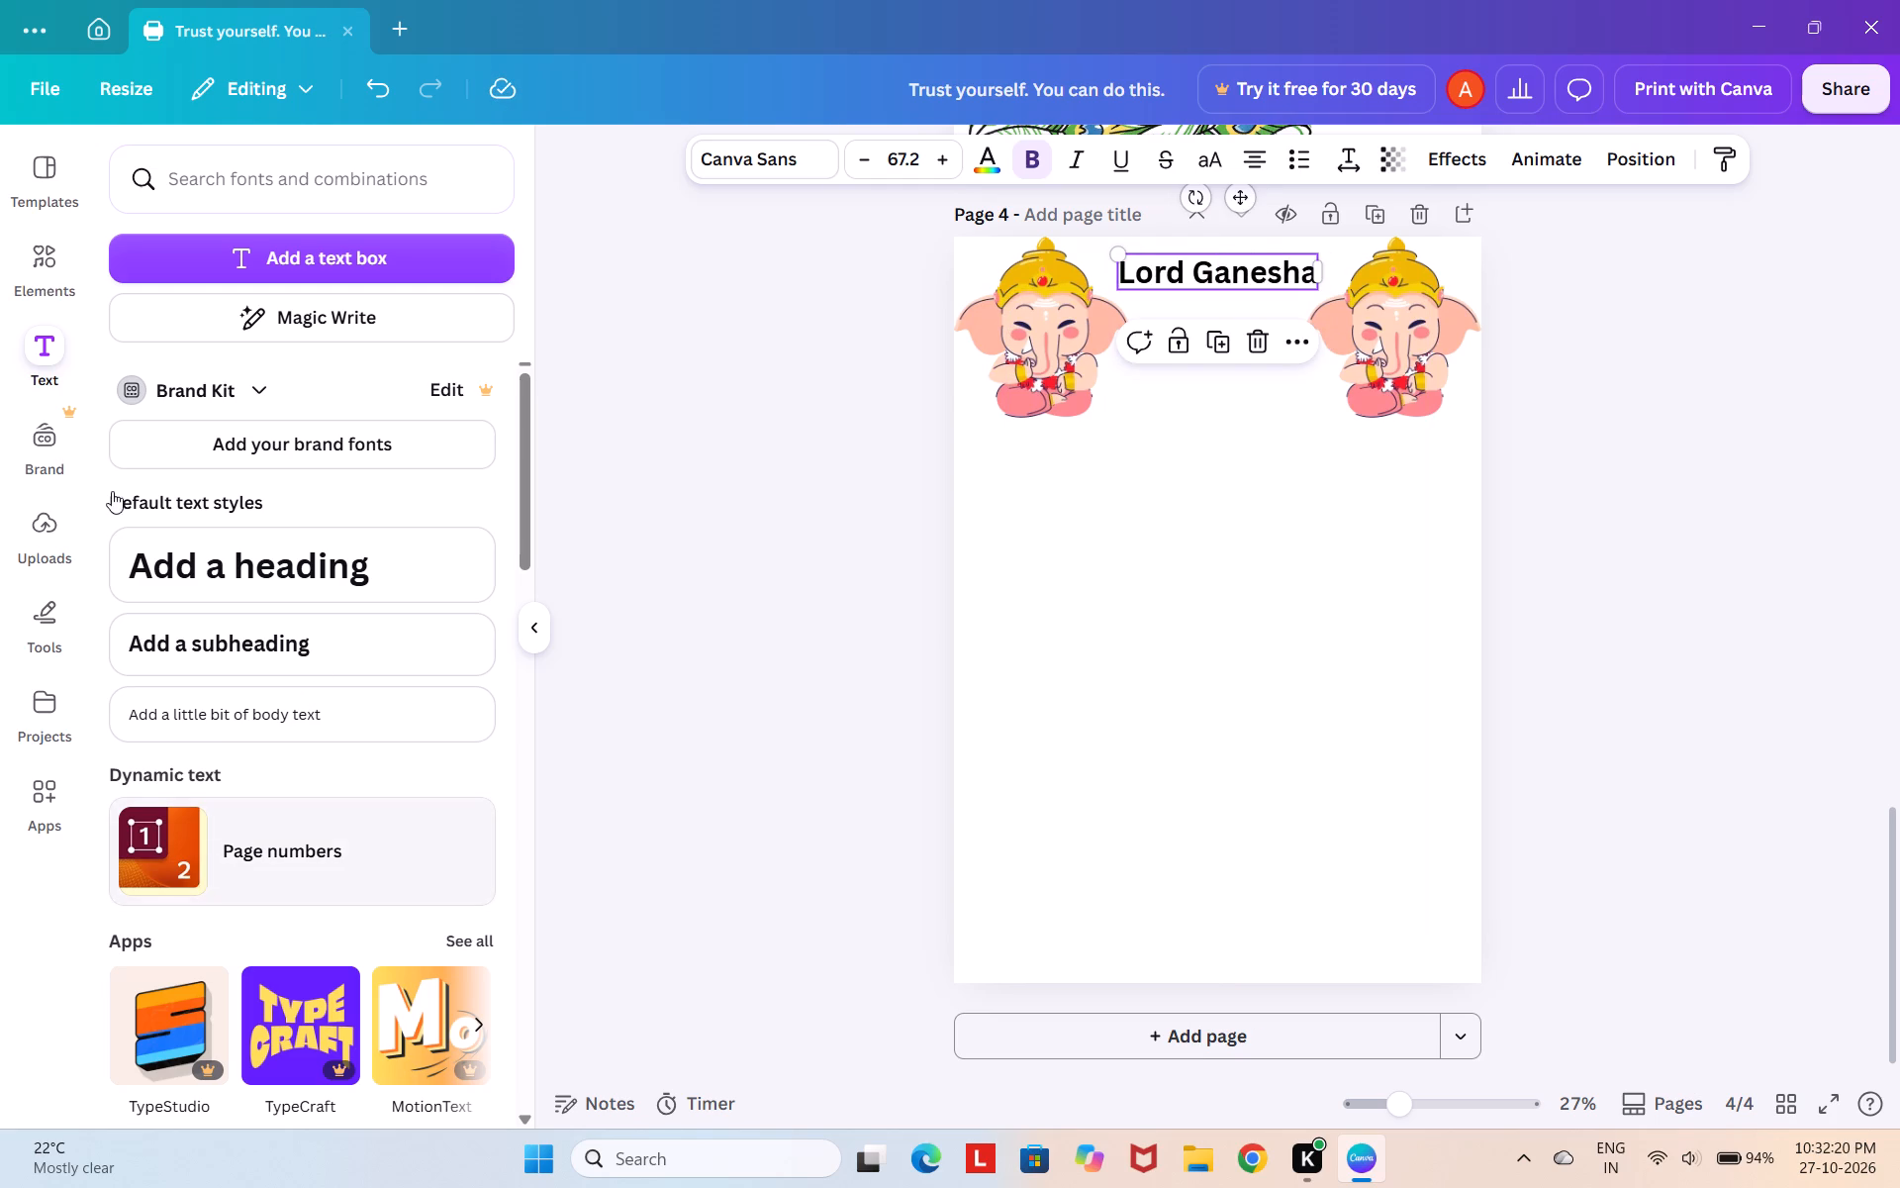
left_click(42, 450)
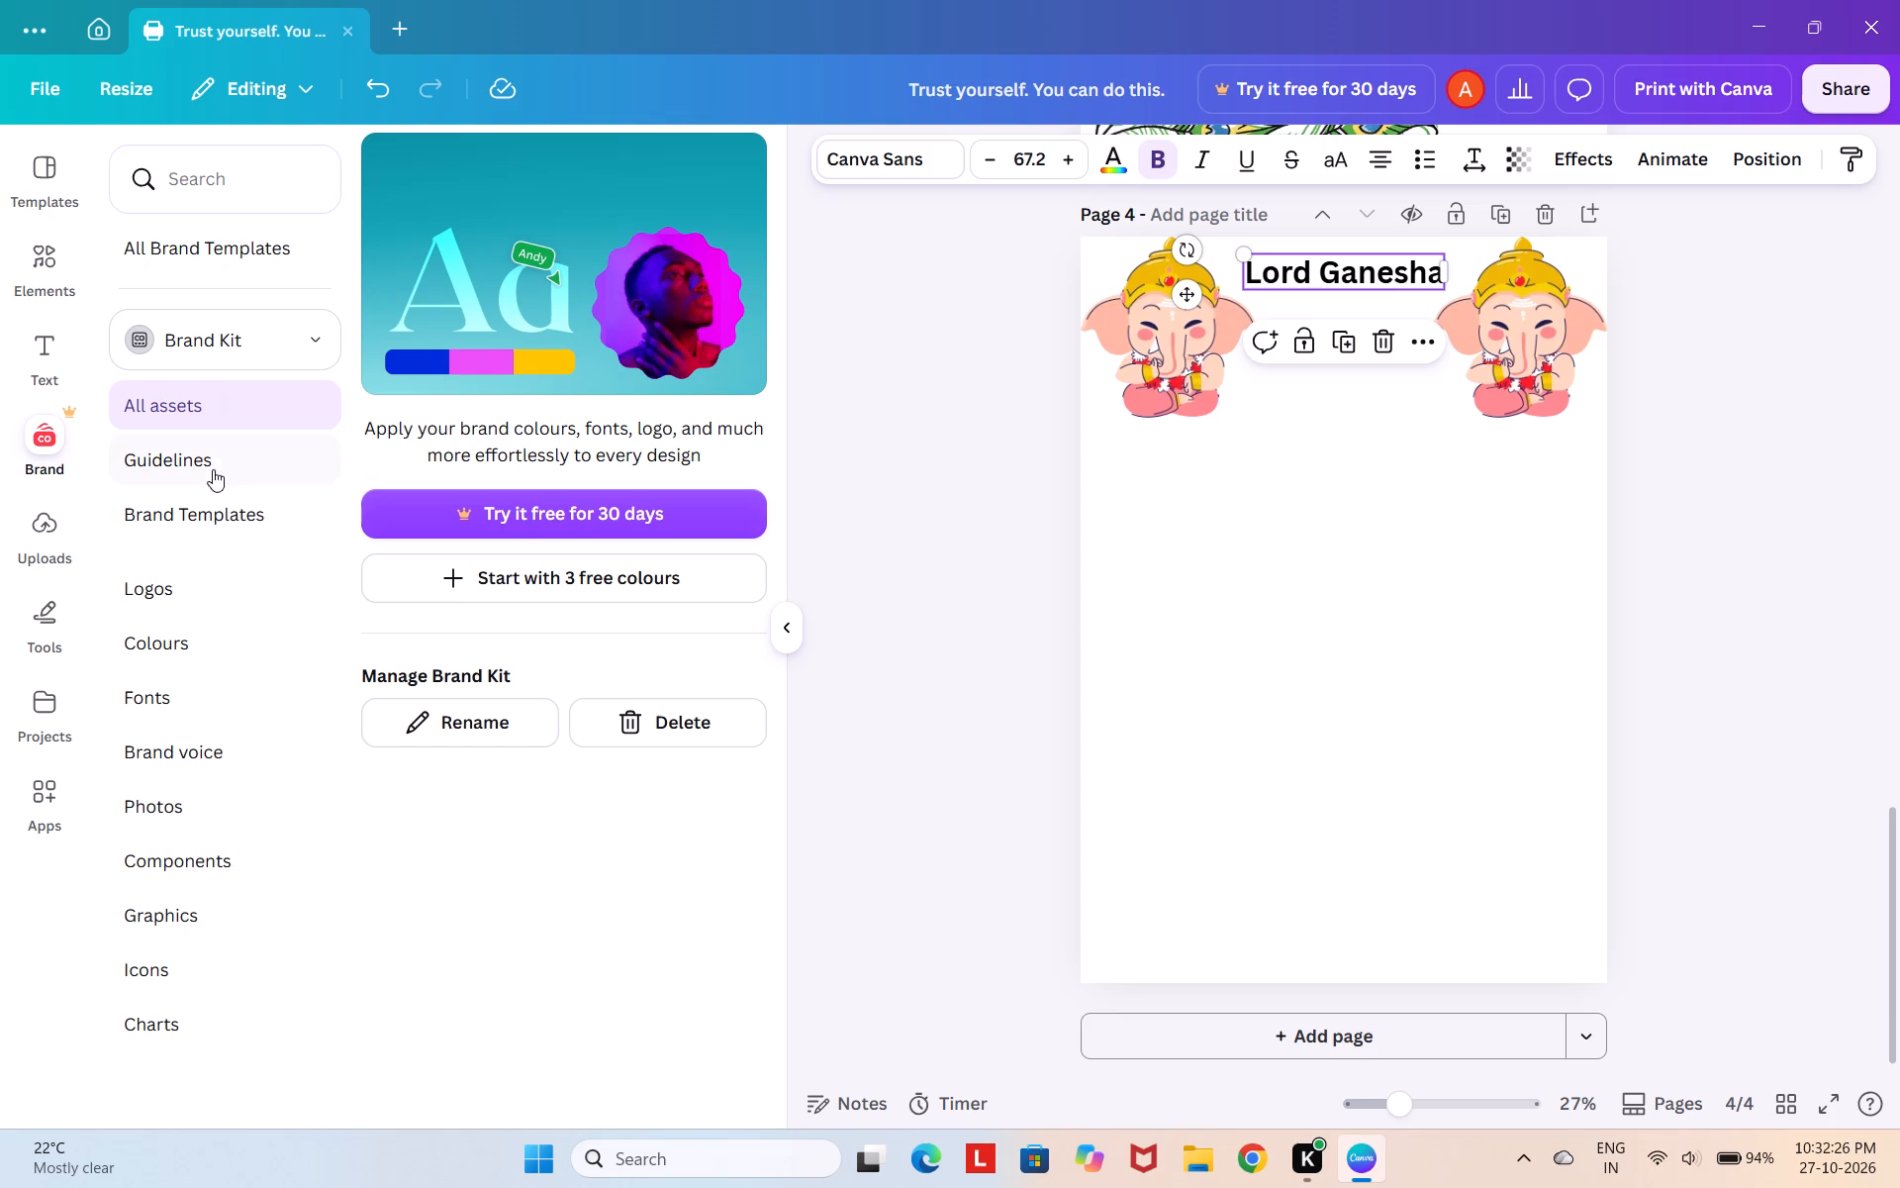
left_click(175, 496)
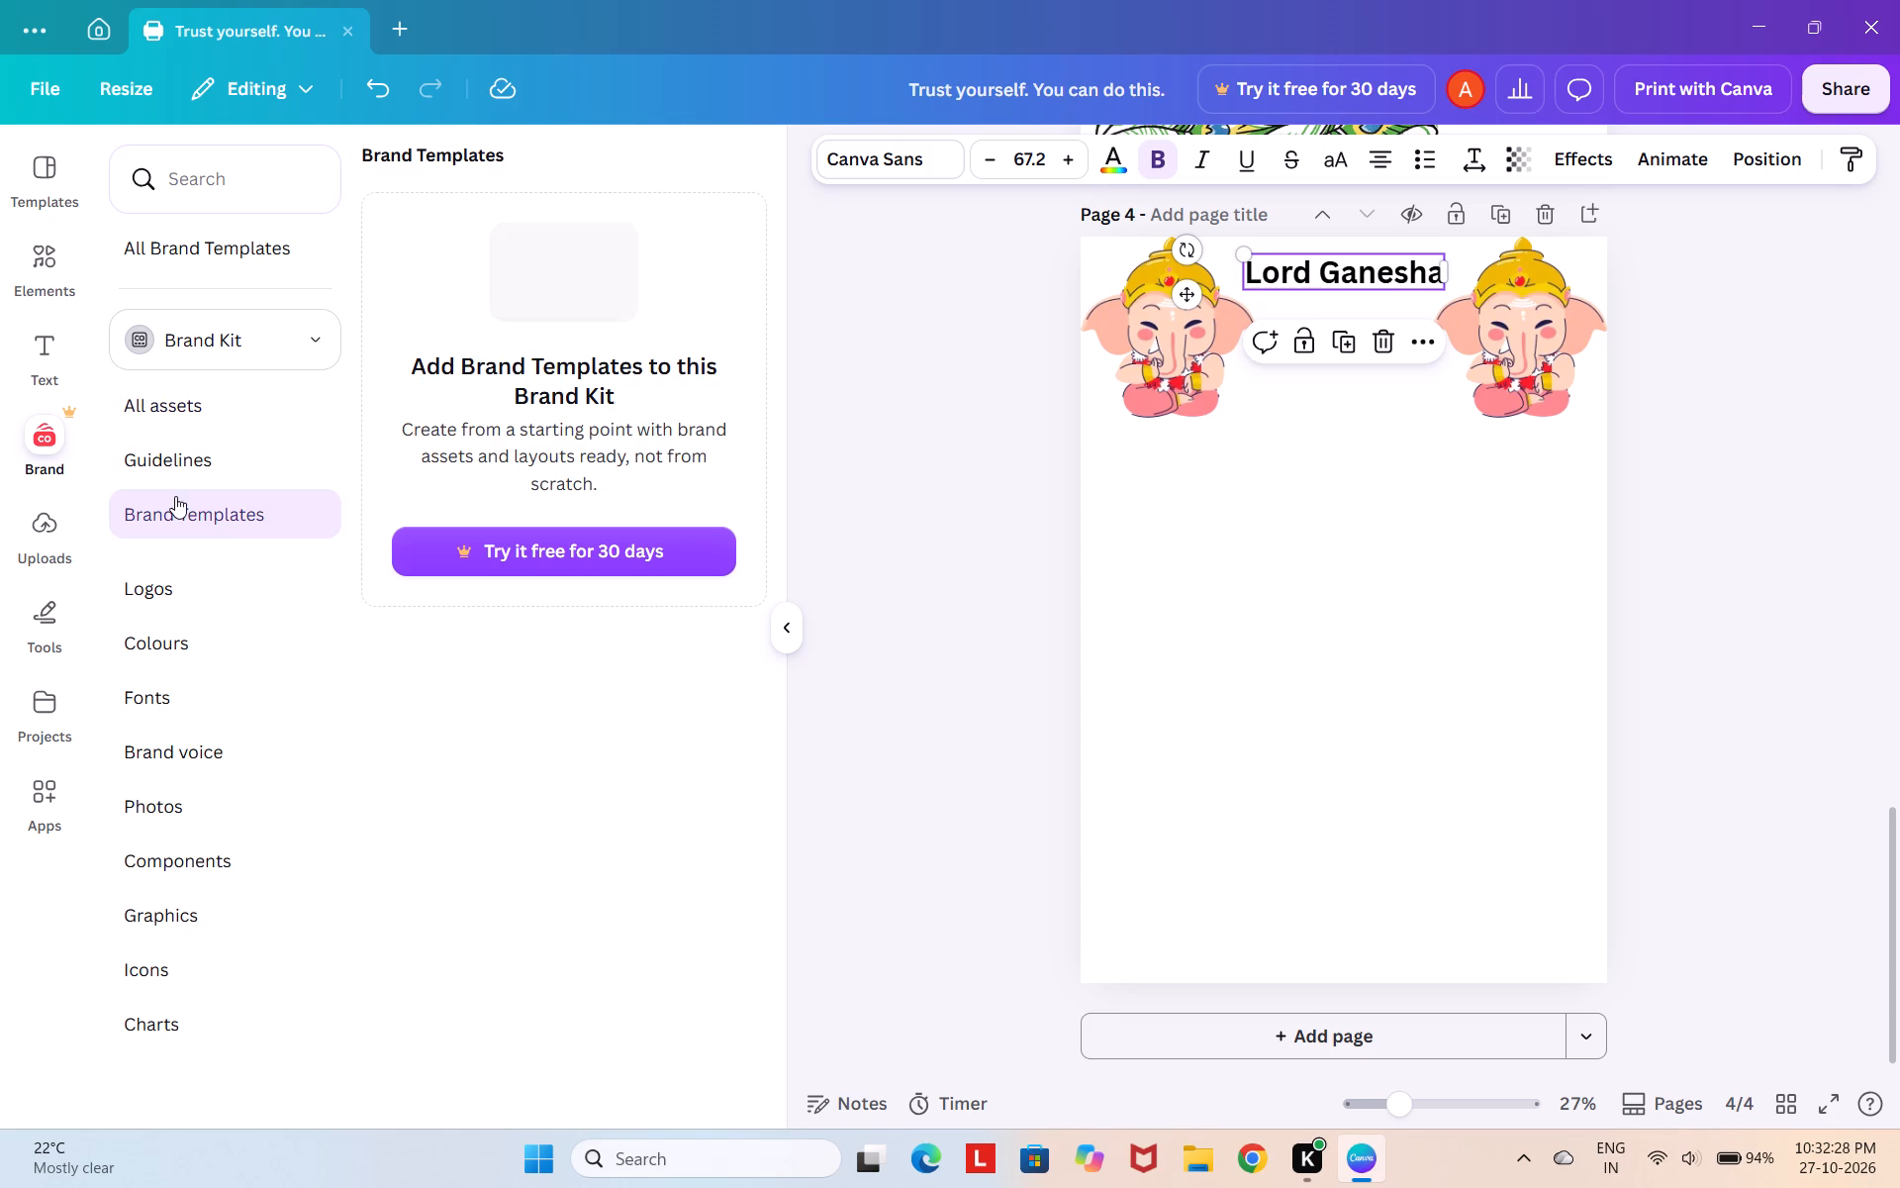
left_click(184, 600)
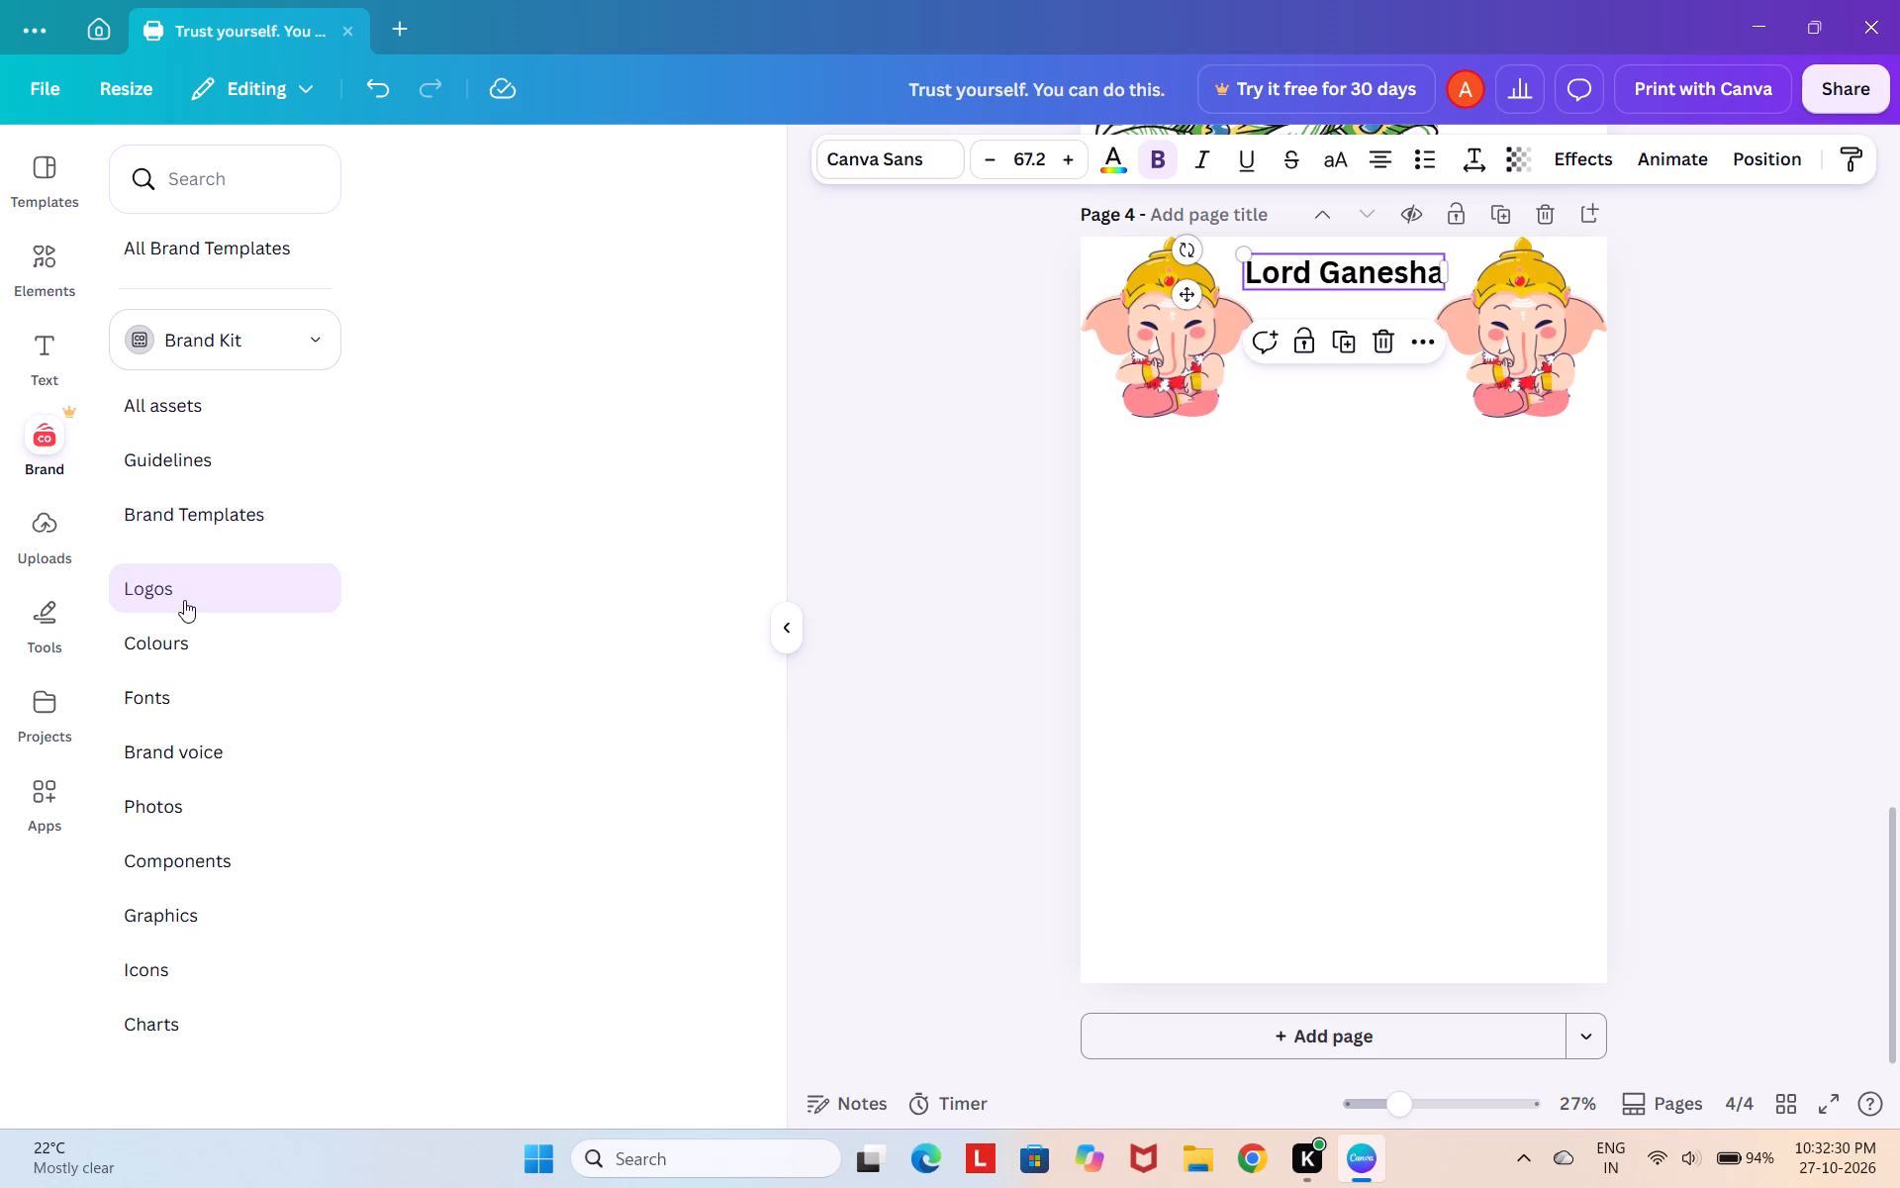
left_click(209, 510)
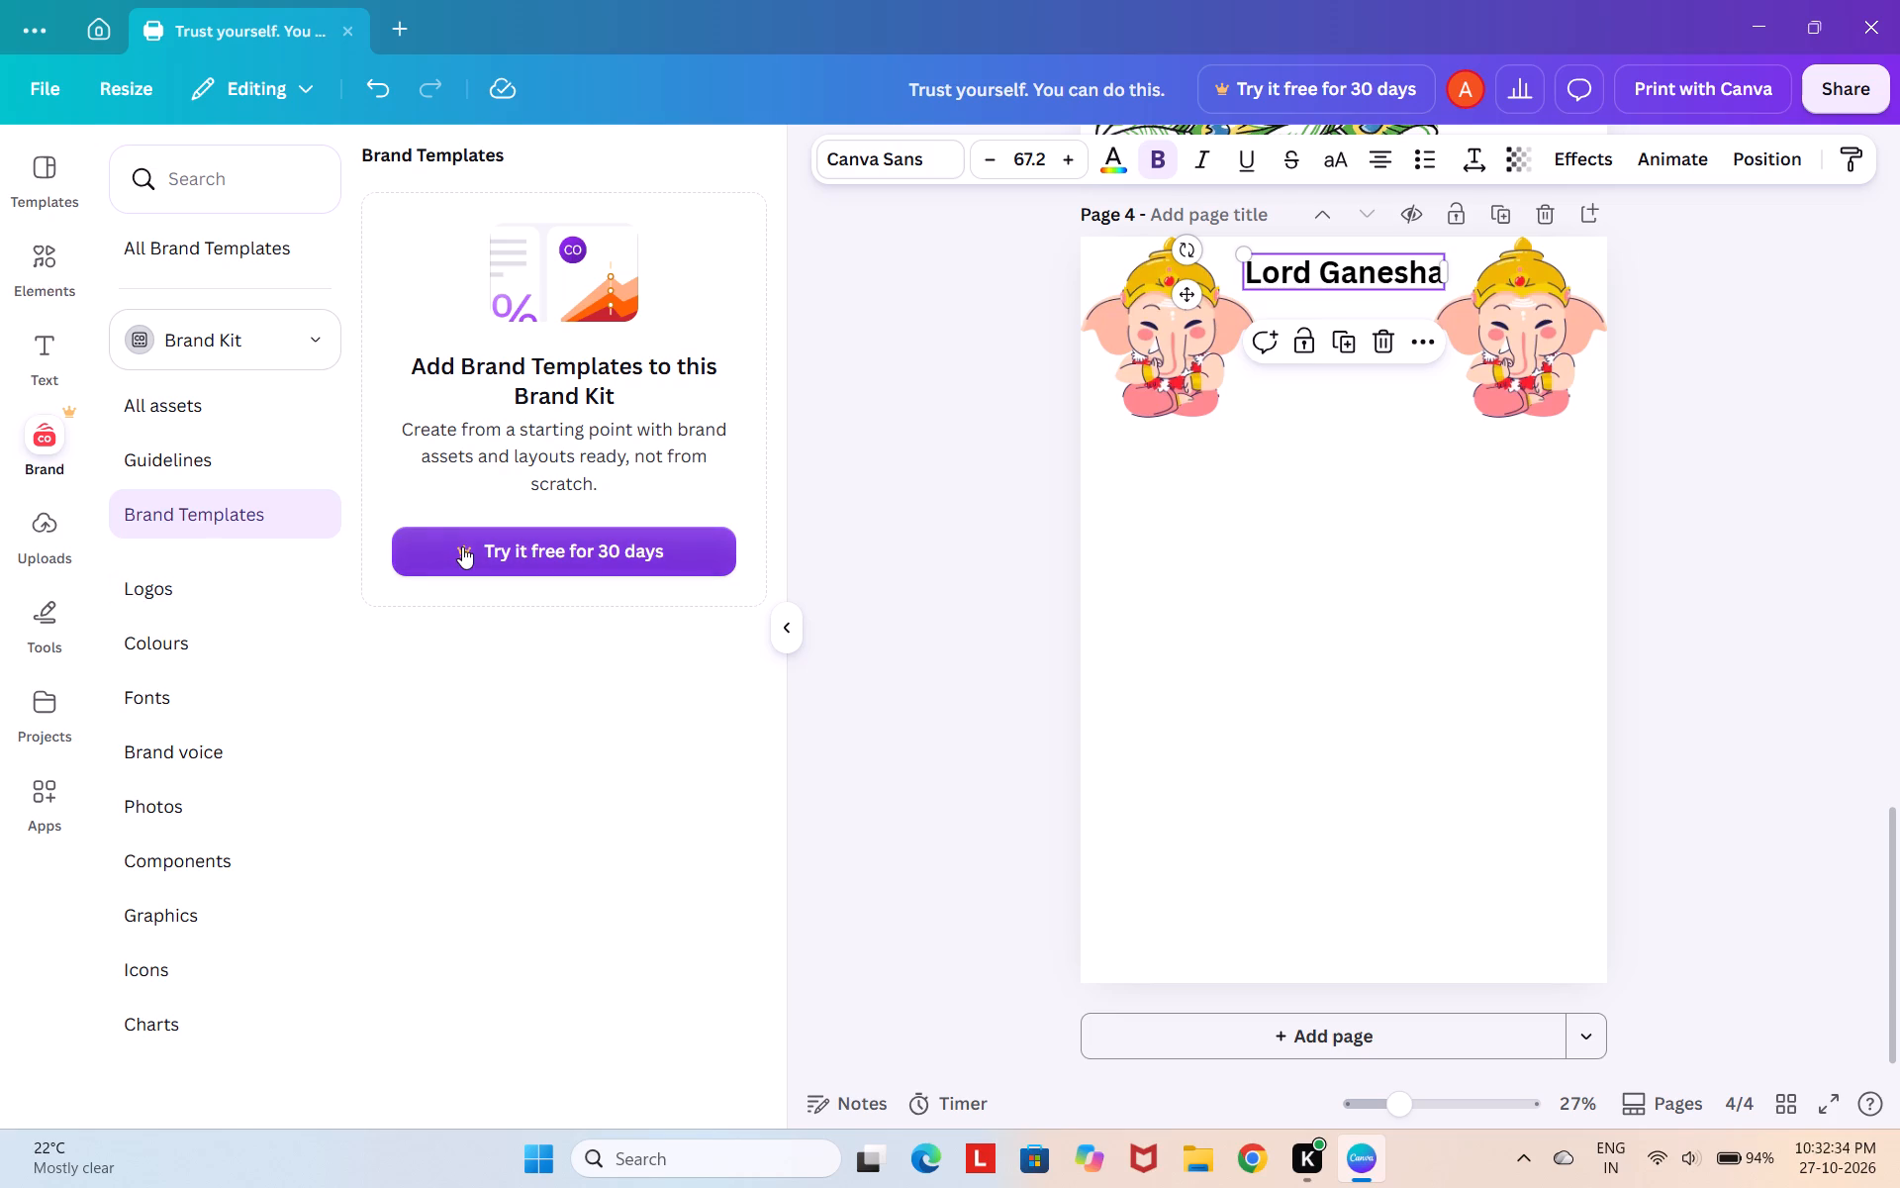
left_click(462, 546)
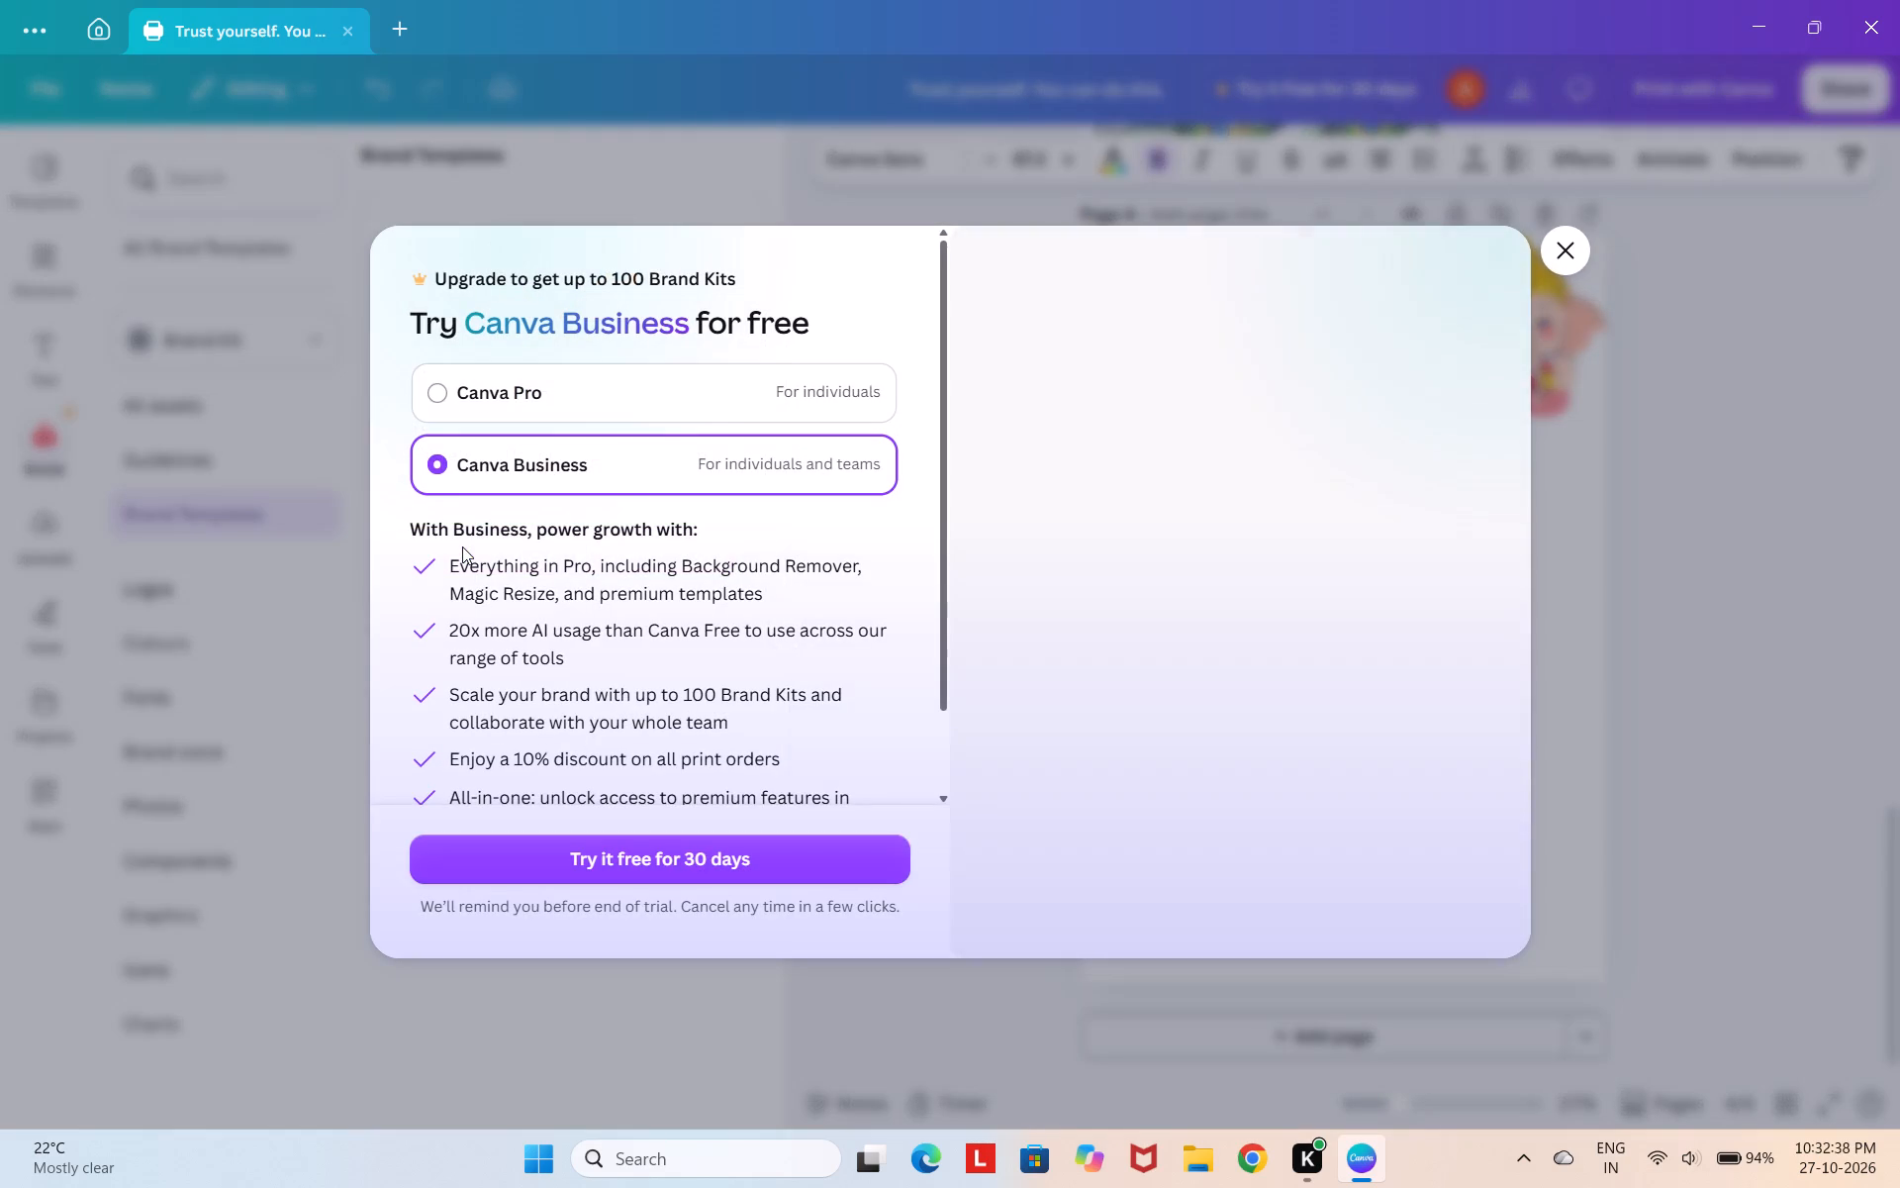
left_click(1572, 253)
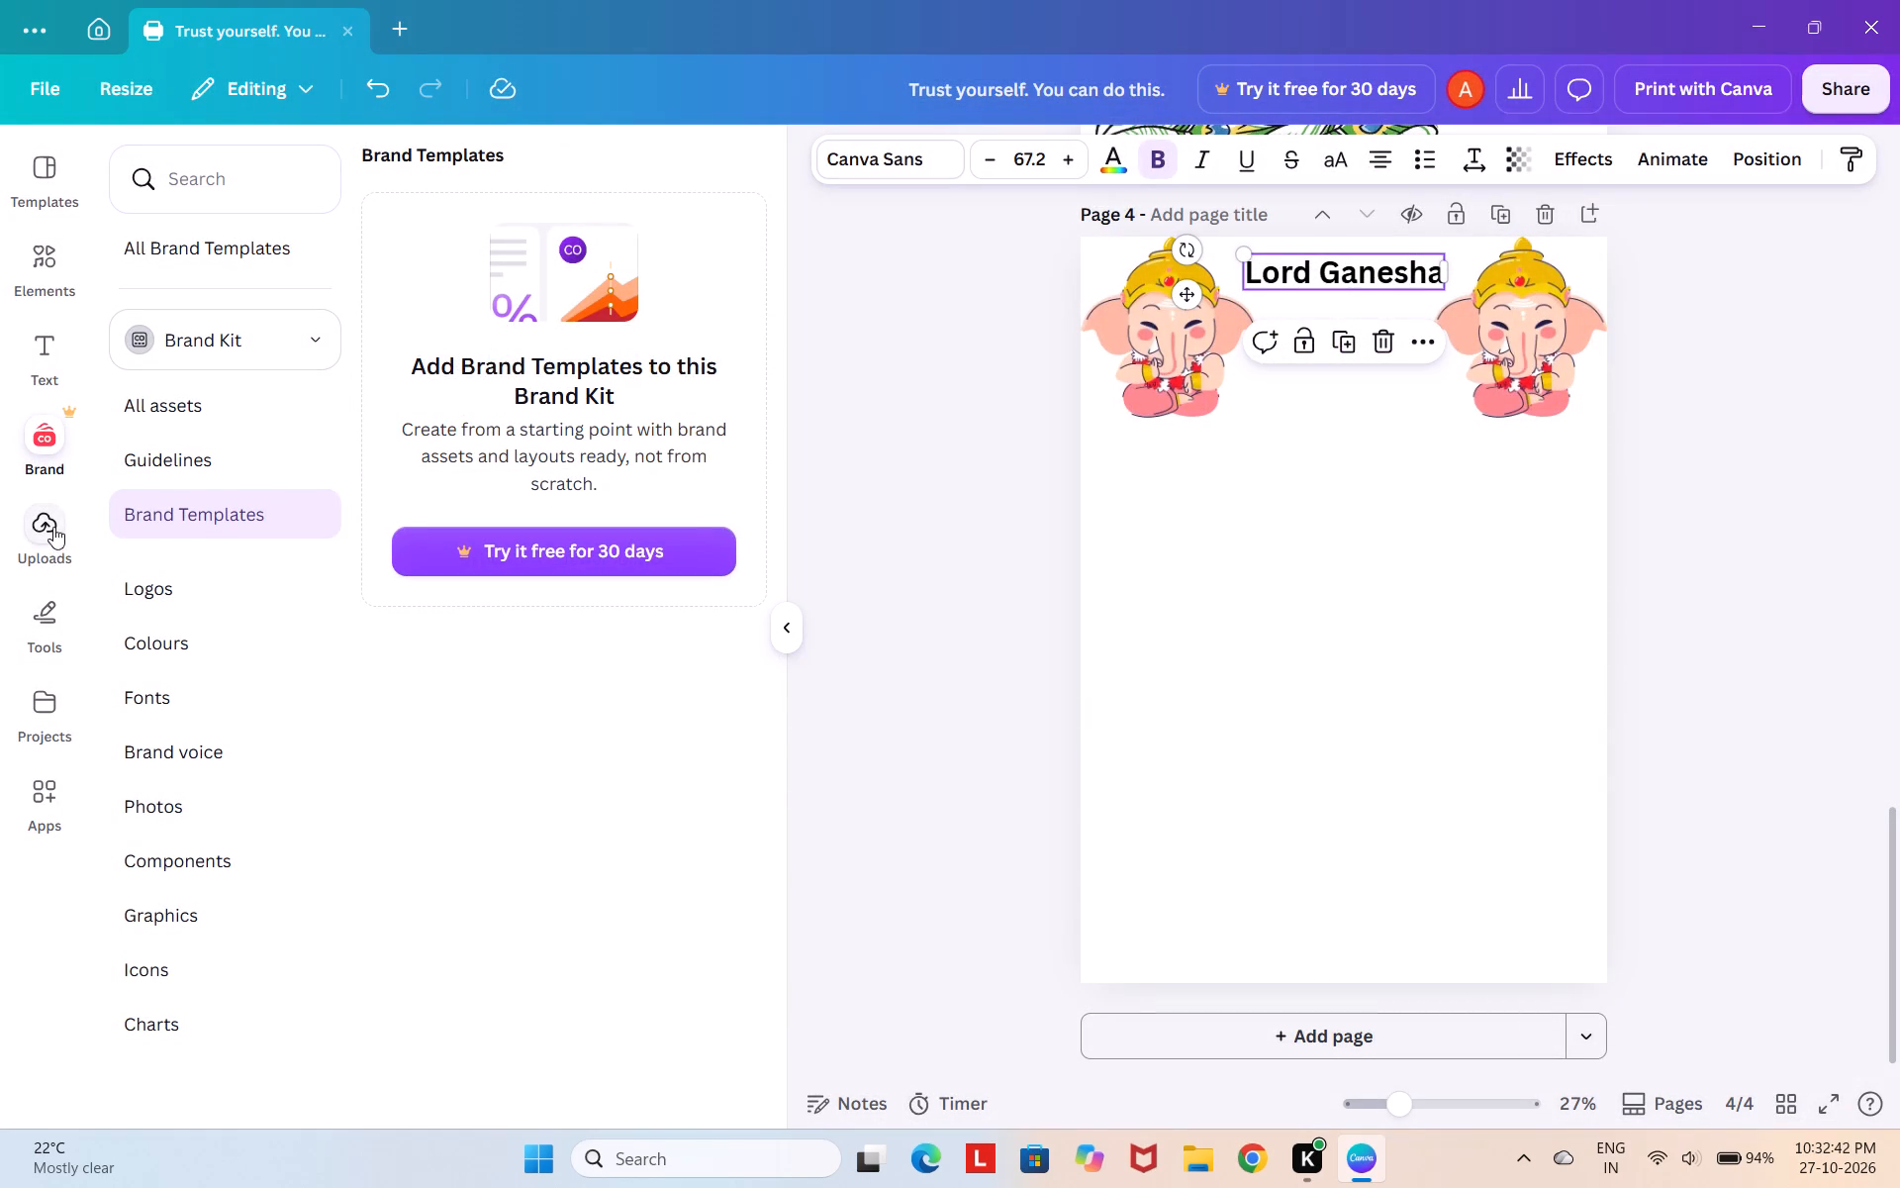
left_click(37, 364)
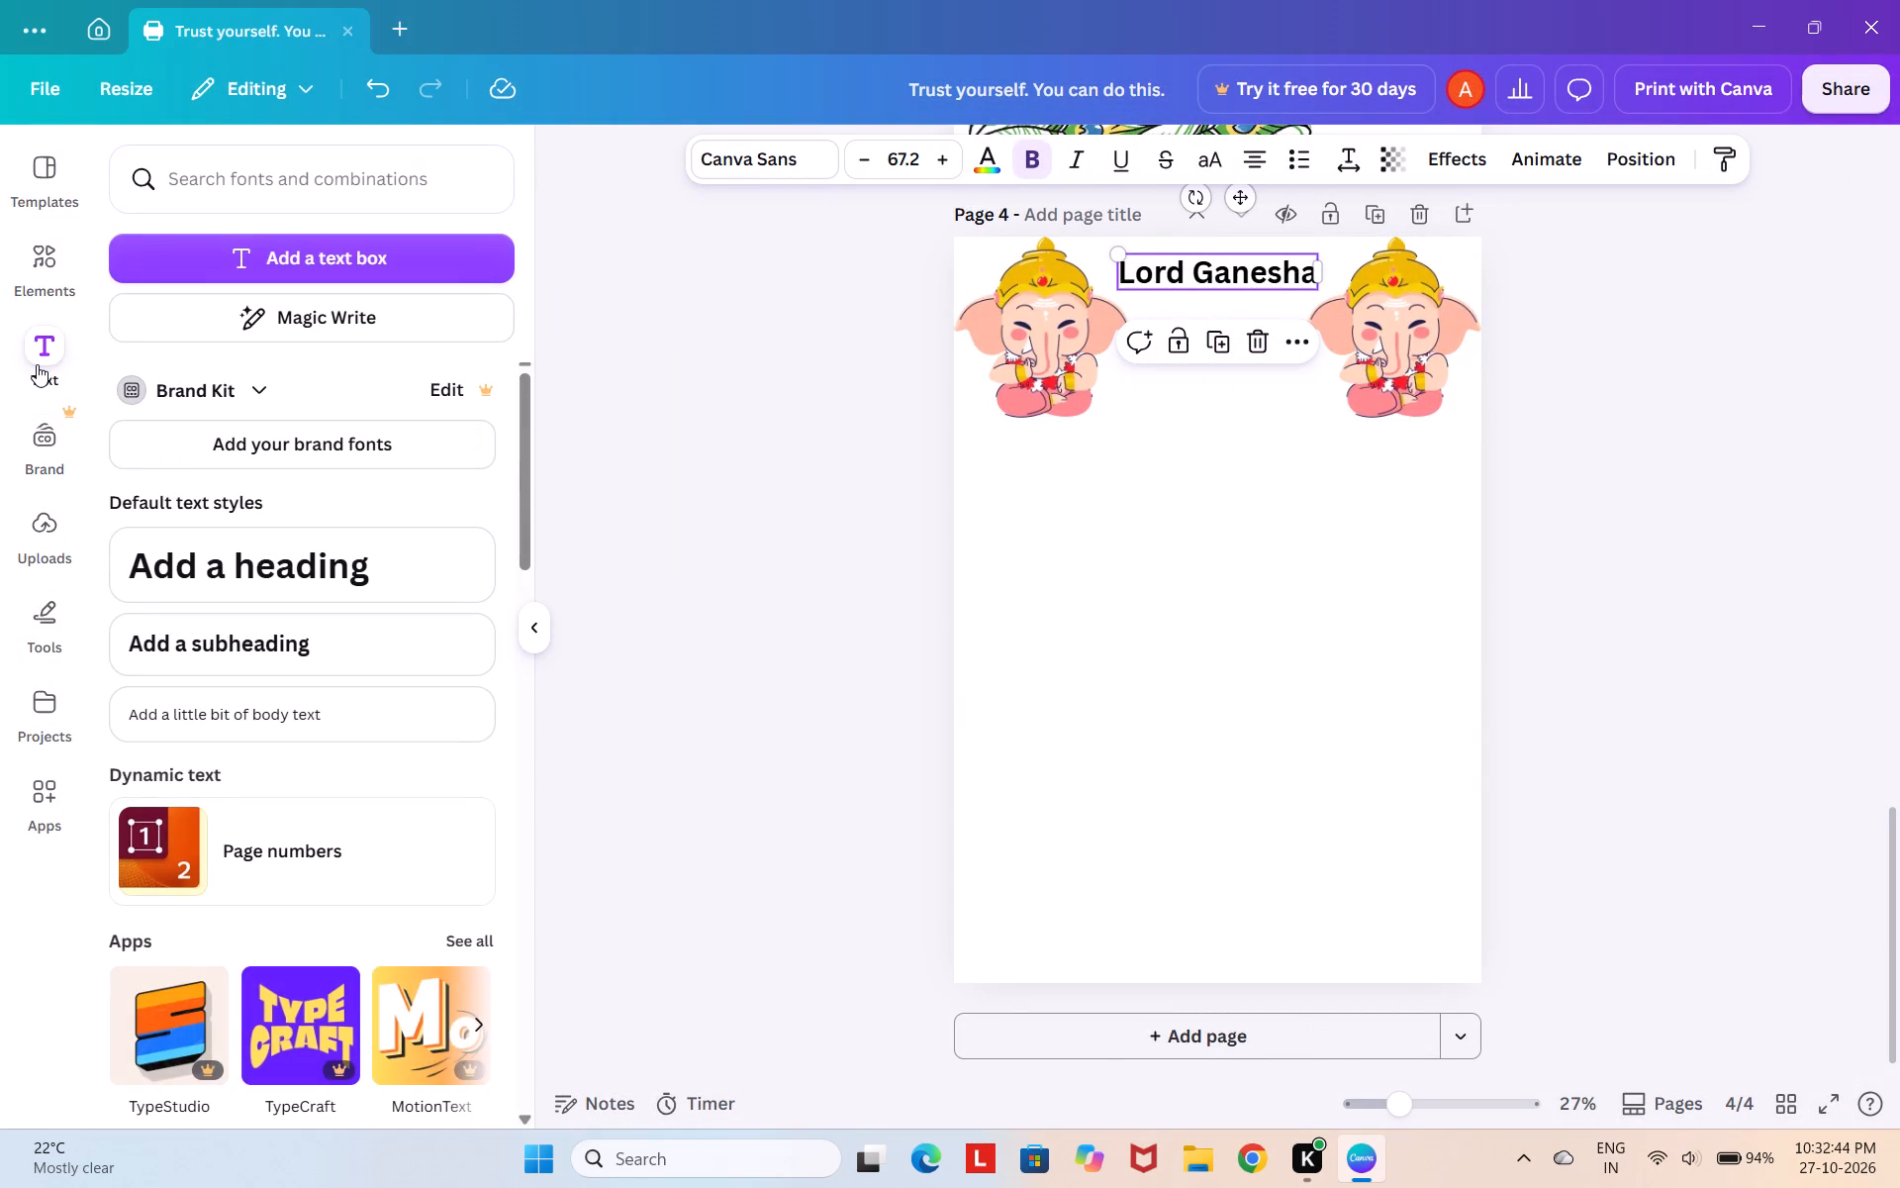
Add the gold line-art mandala graphic from the recommended elements to the middle of page 4.
left_click(30, 273)
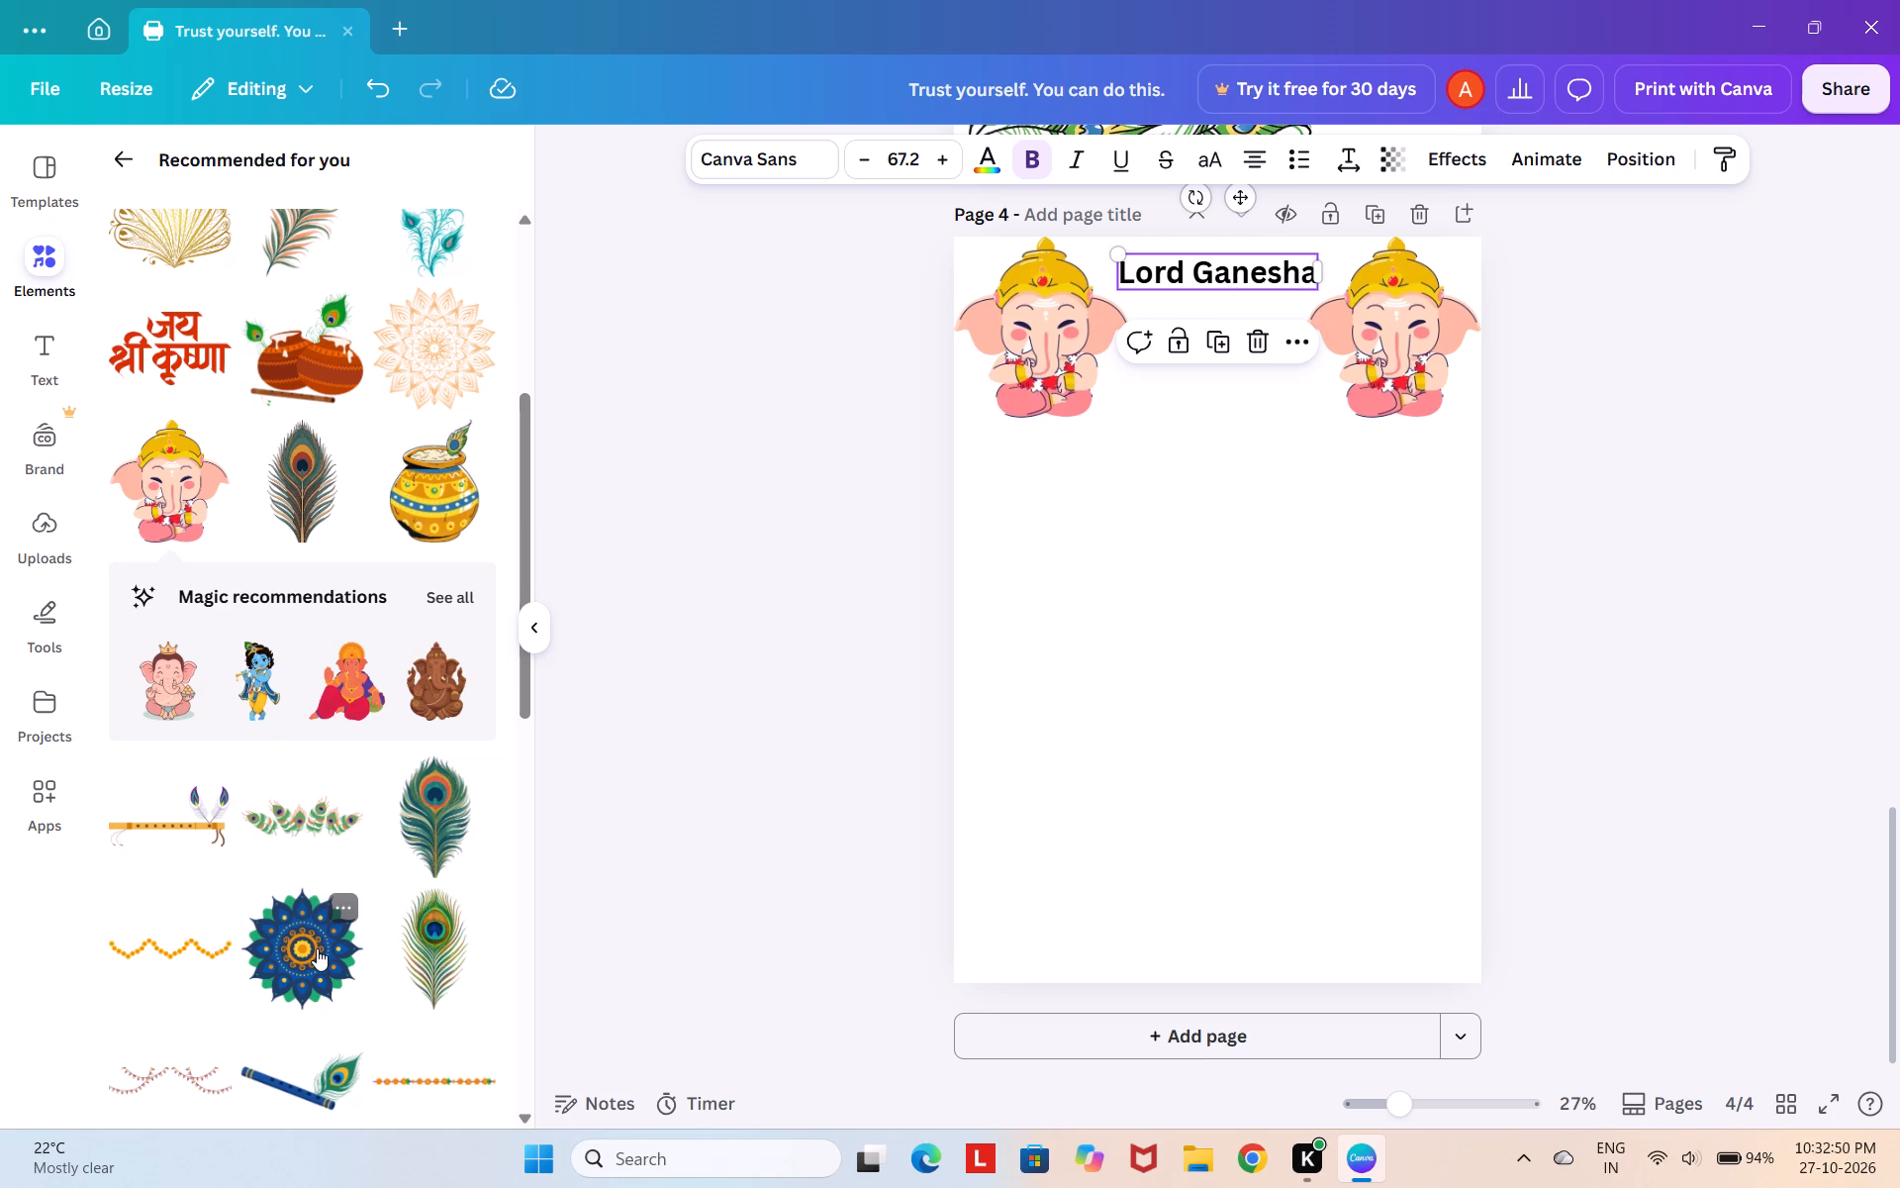
scroll(323, 983, "down", 1)
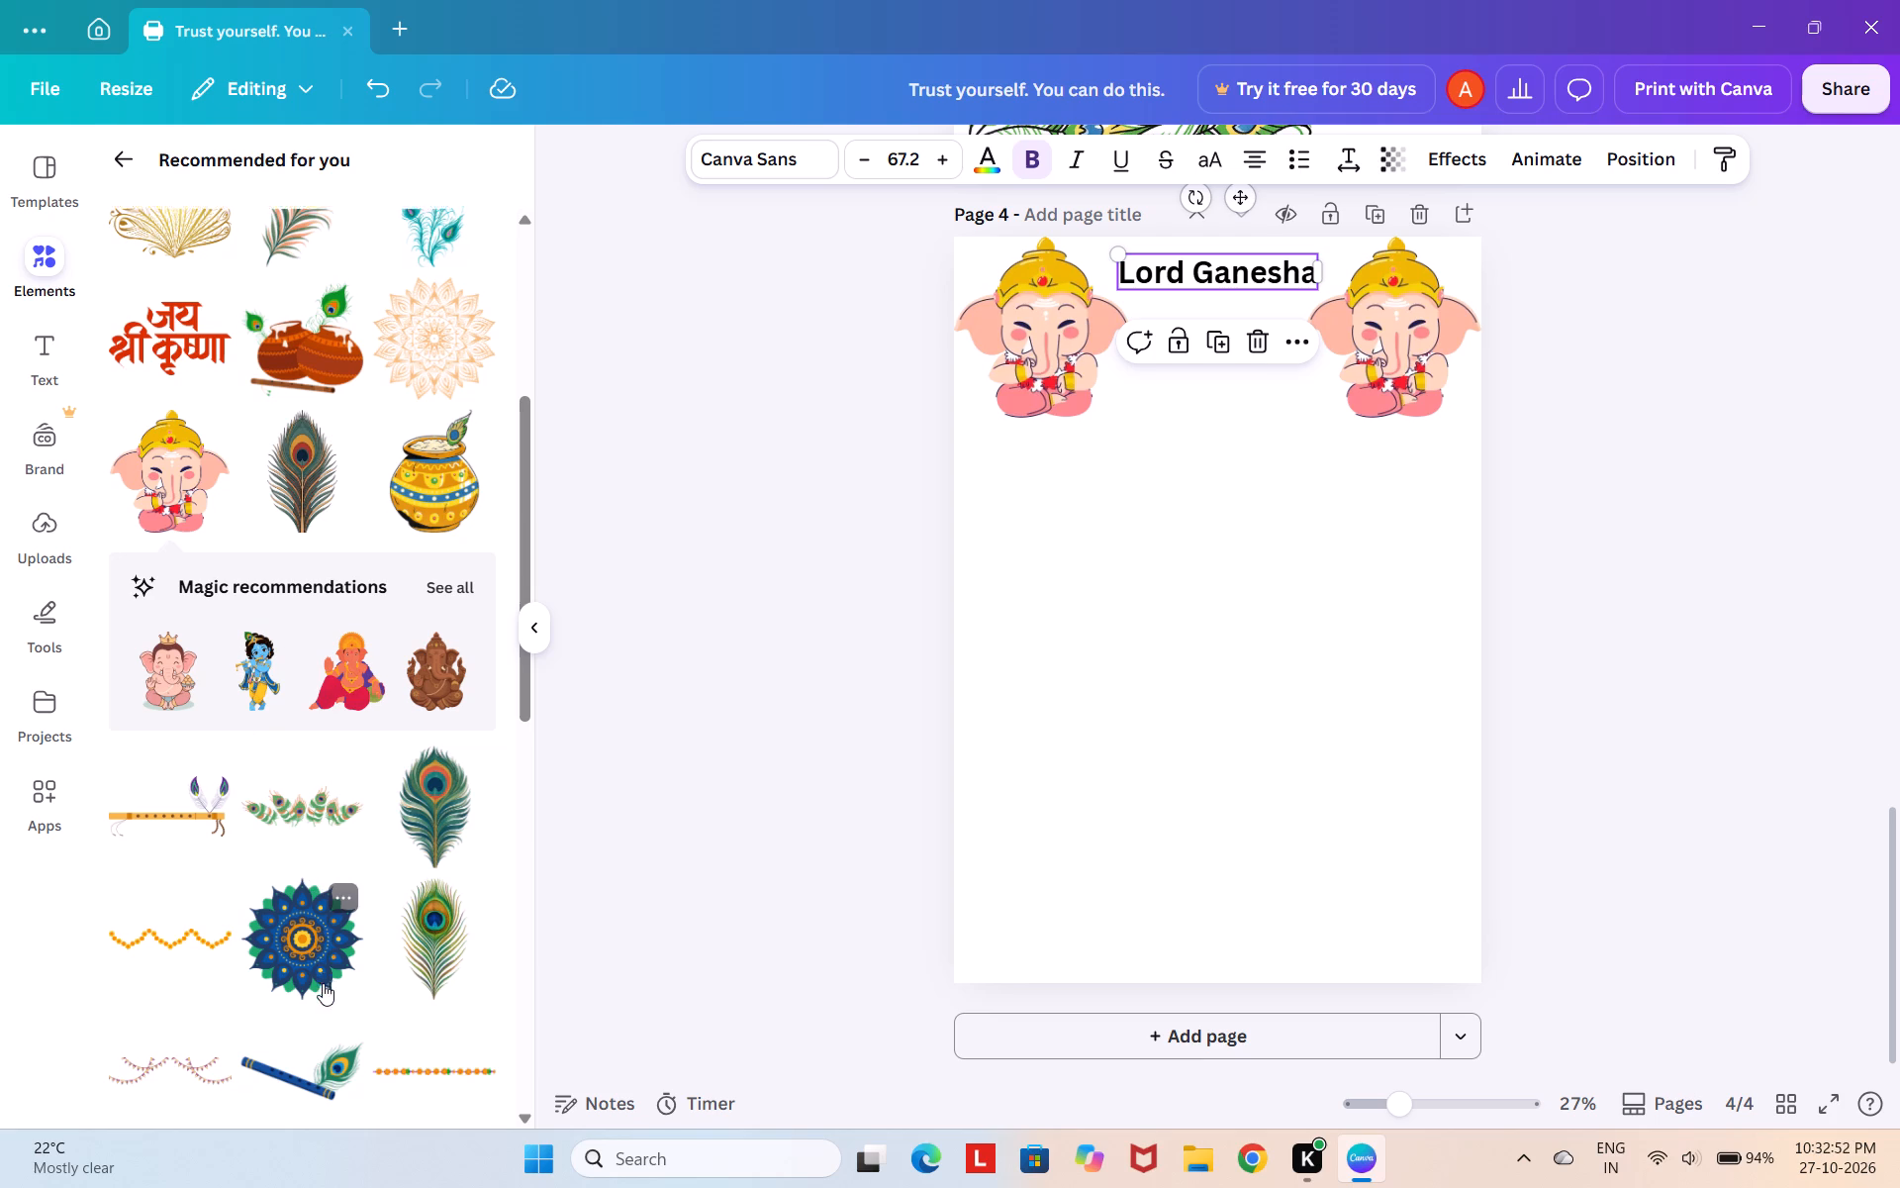
scroll(323, 983, "down", 6)
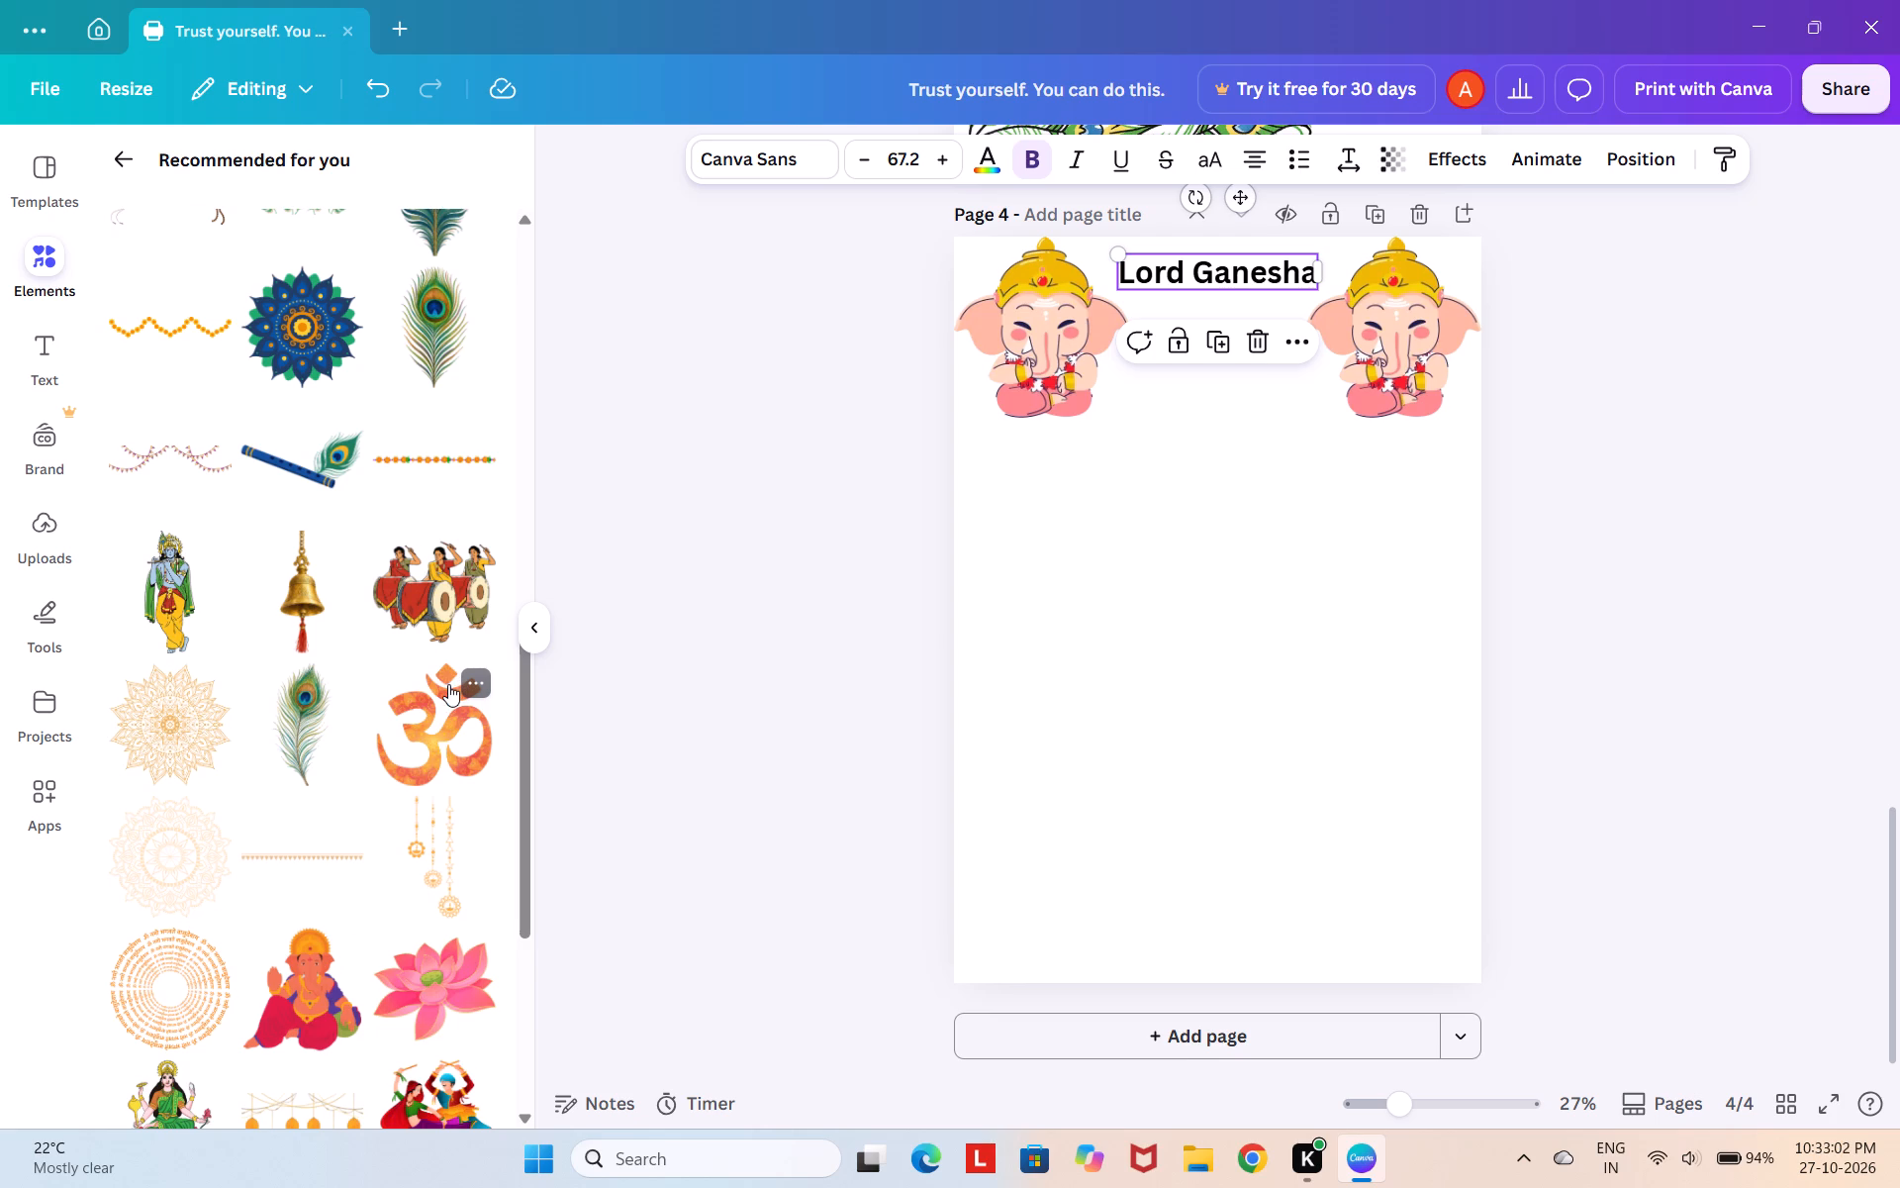
scroll(410, 947, "down", 4)
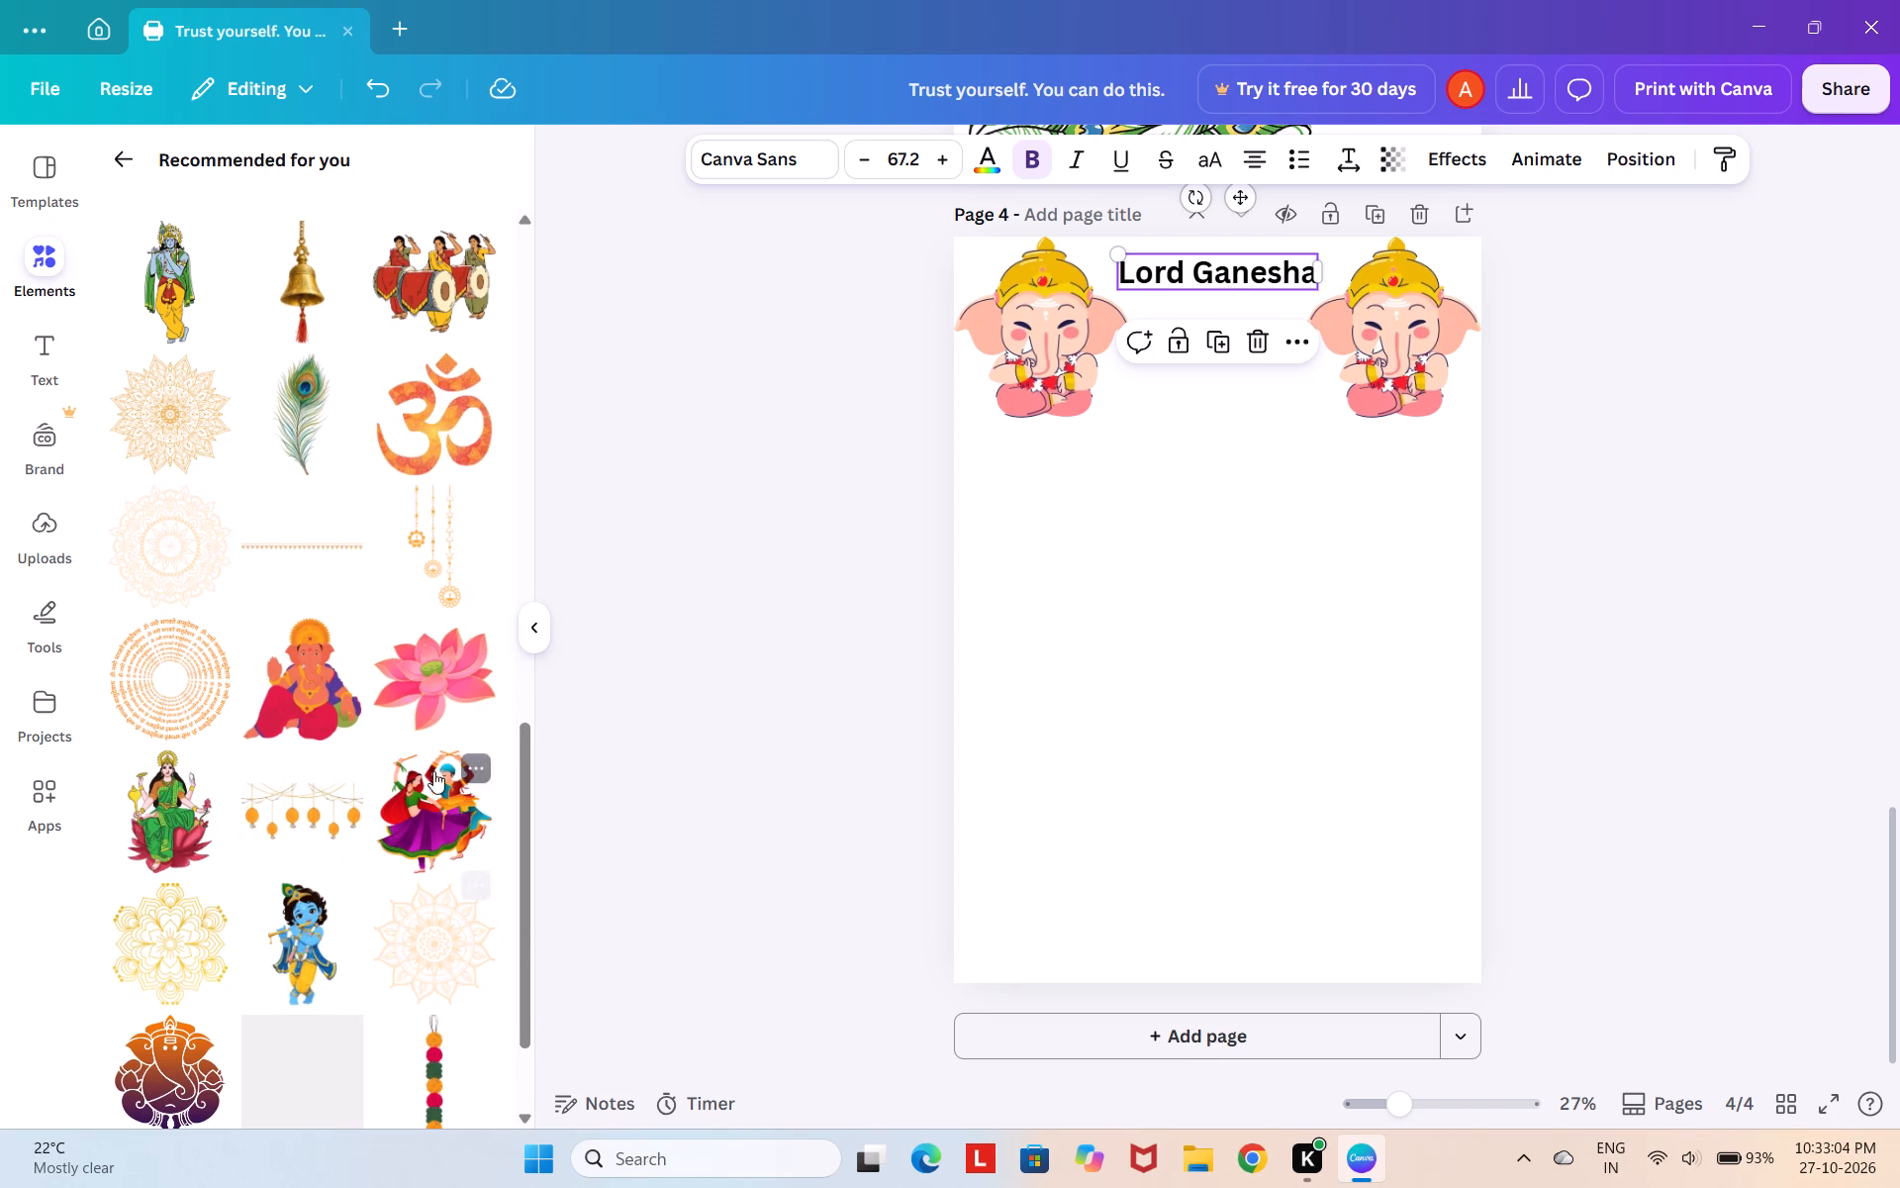
left_click(180, 942)
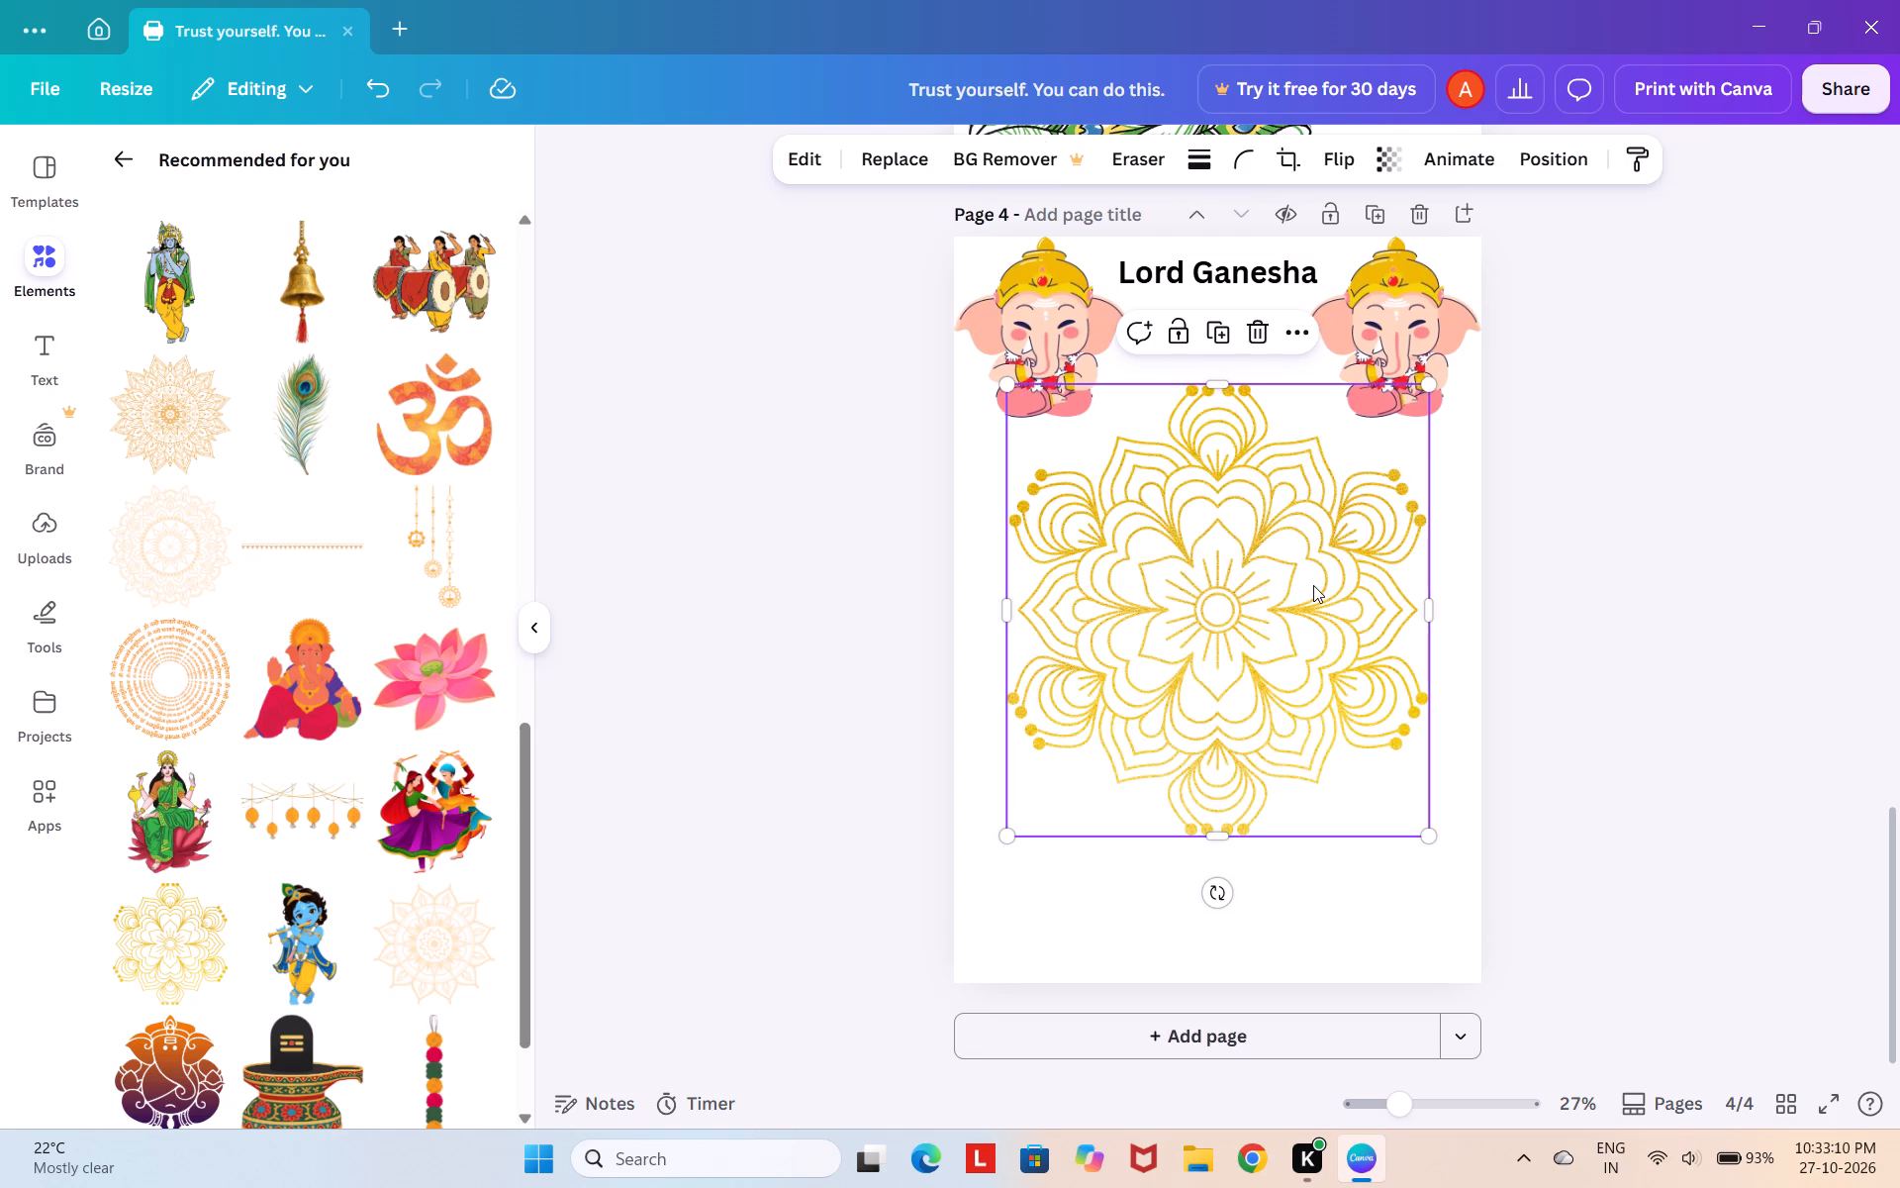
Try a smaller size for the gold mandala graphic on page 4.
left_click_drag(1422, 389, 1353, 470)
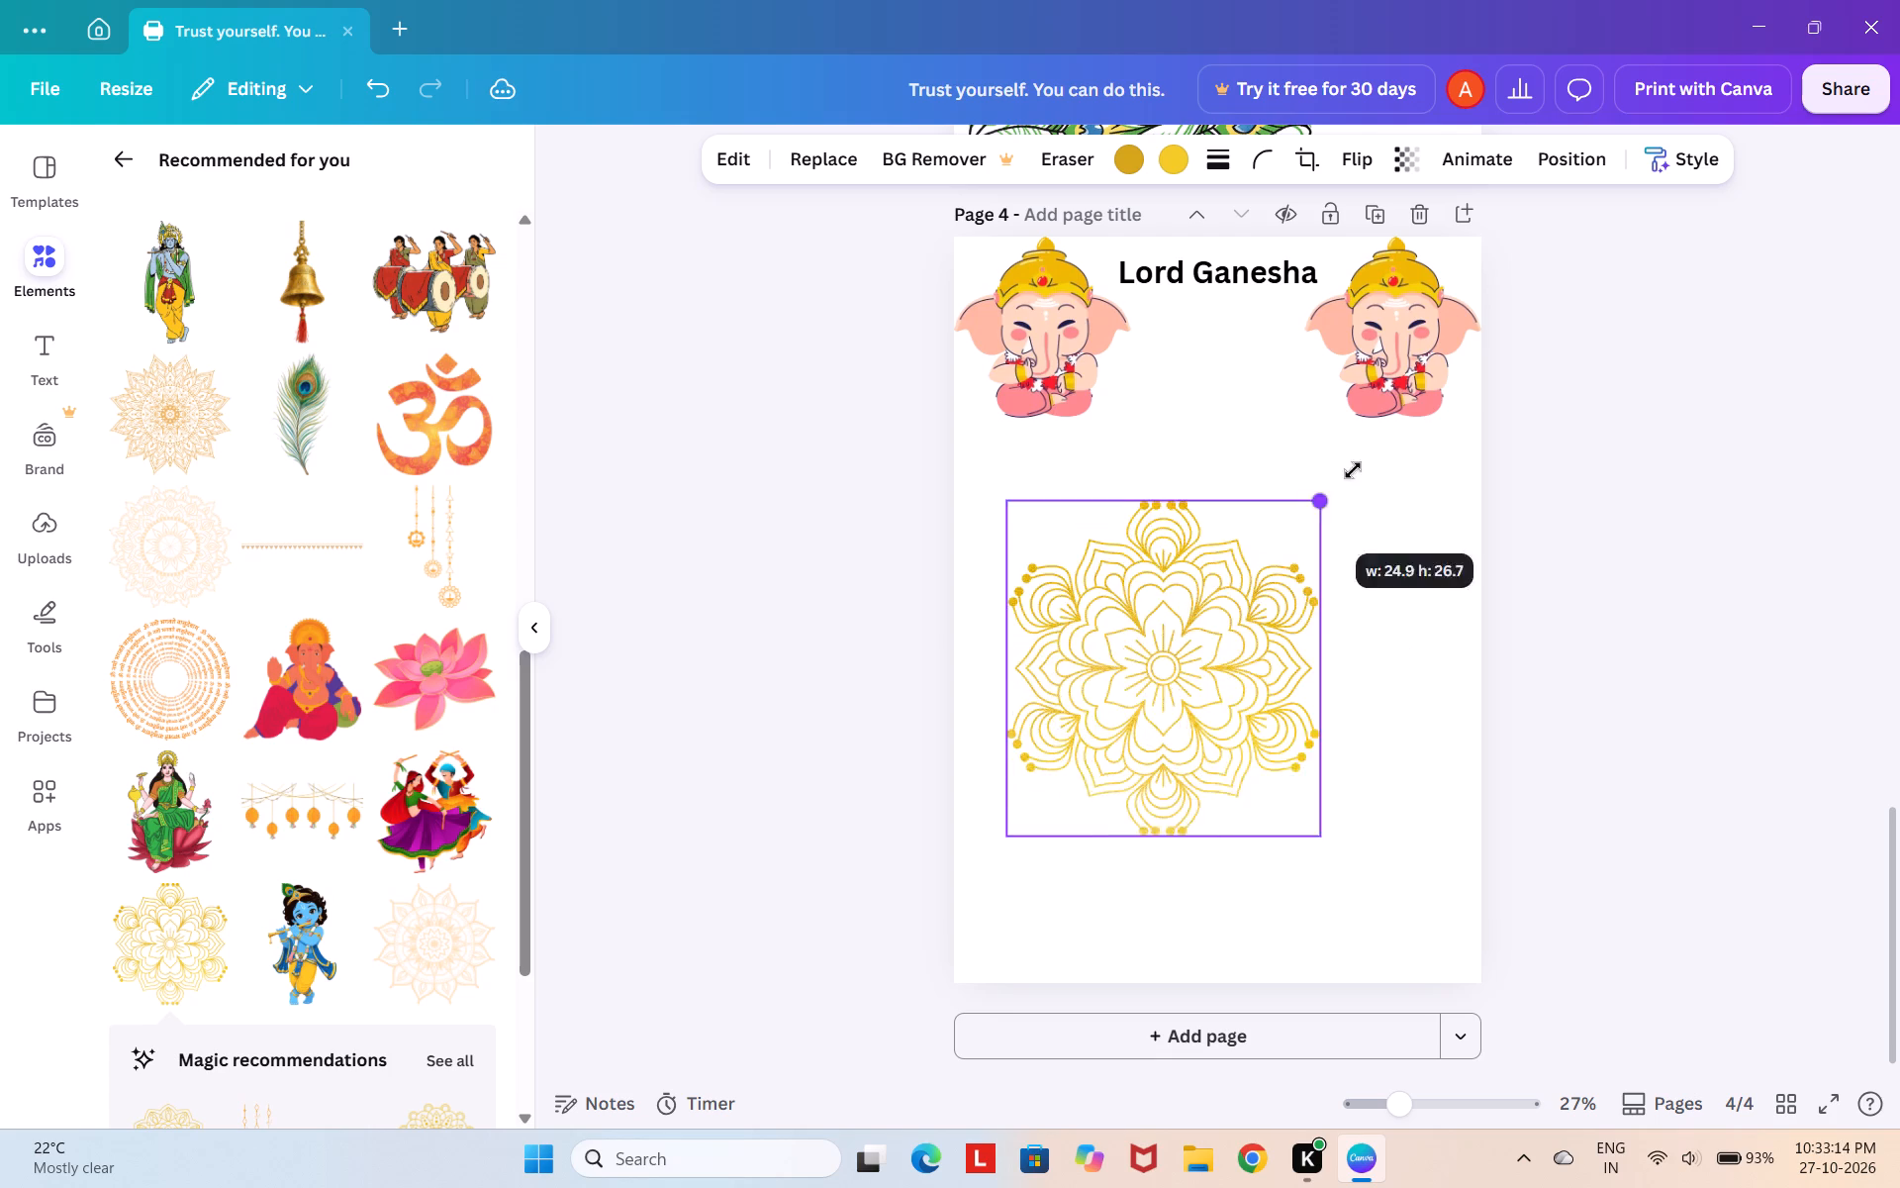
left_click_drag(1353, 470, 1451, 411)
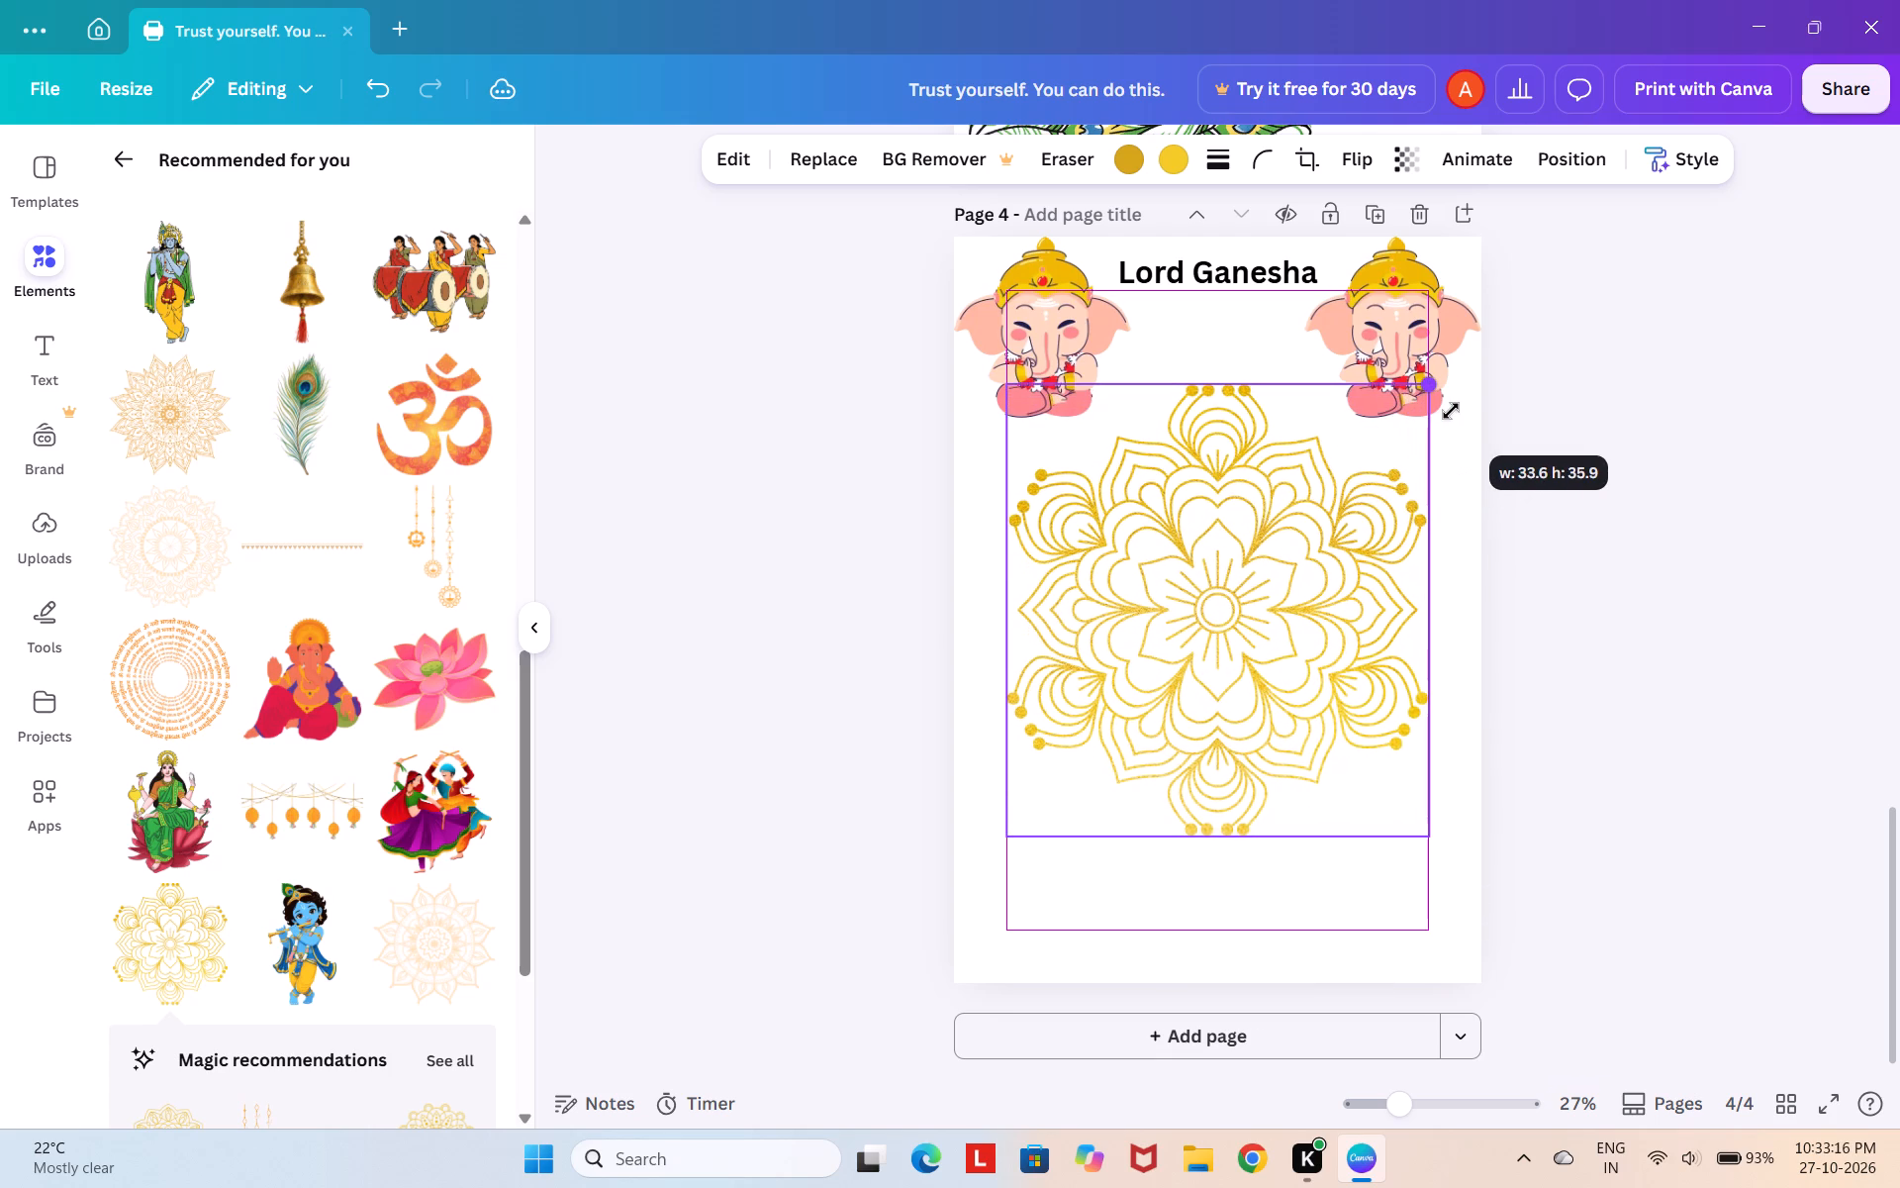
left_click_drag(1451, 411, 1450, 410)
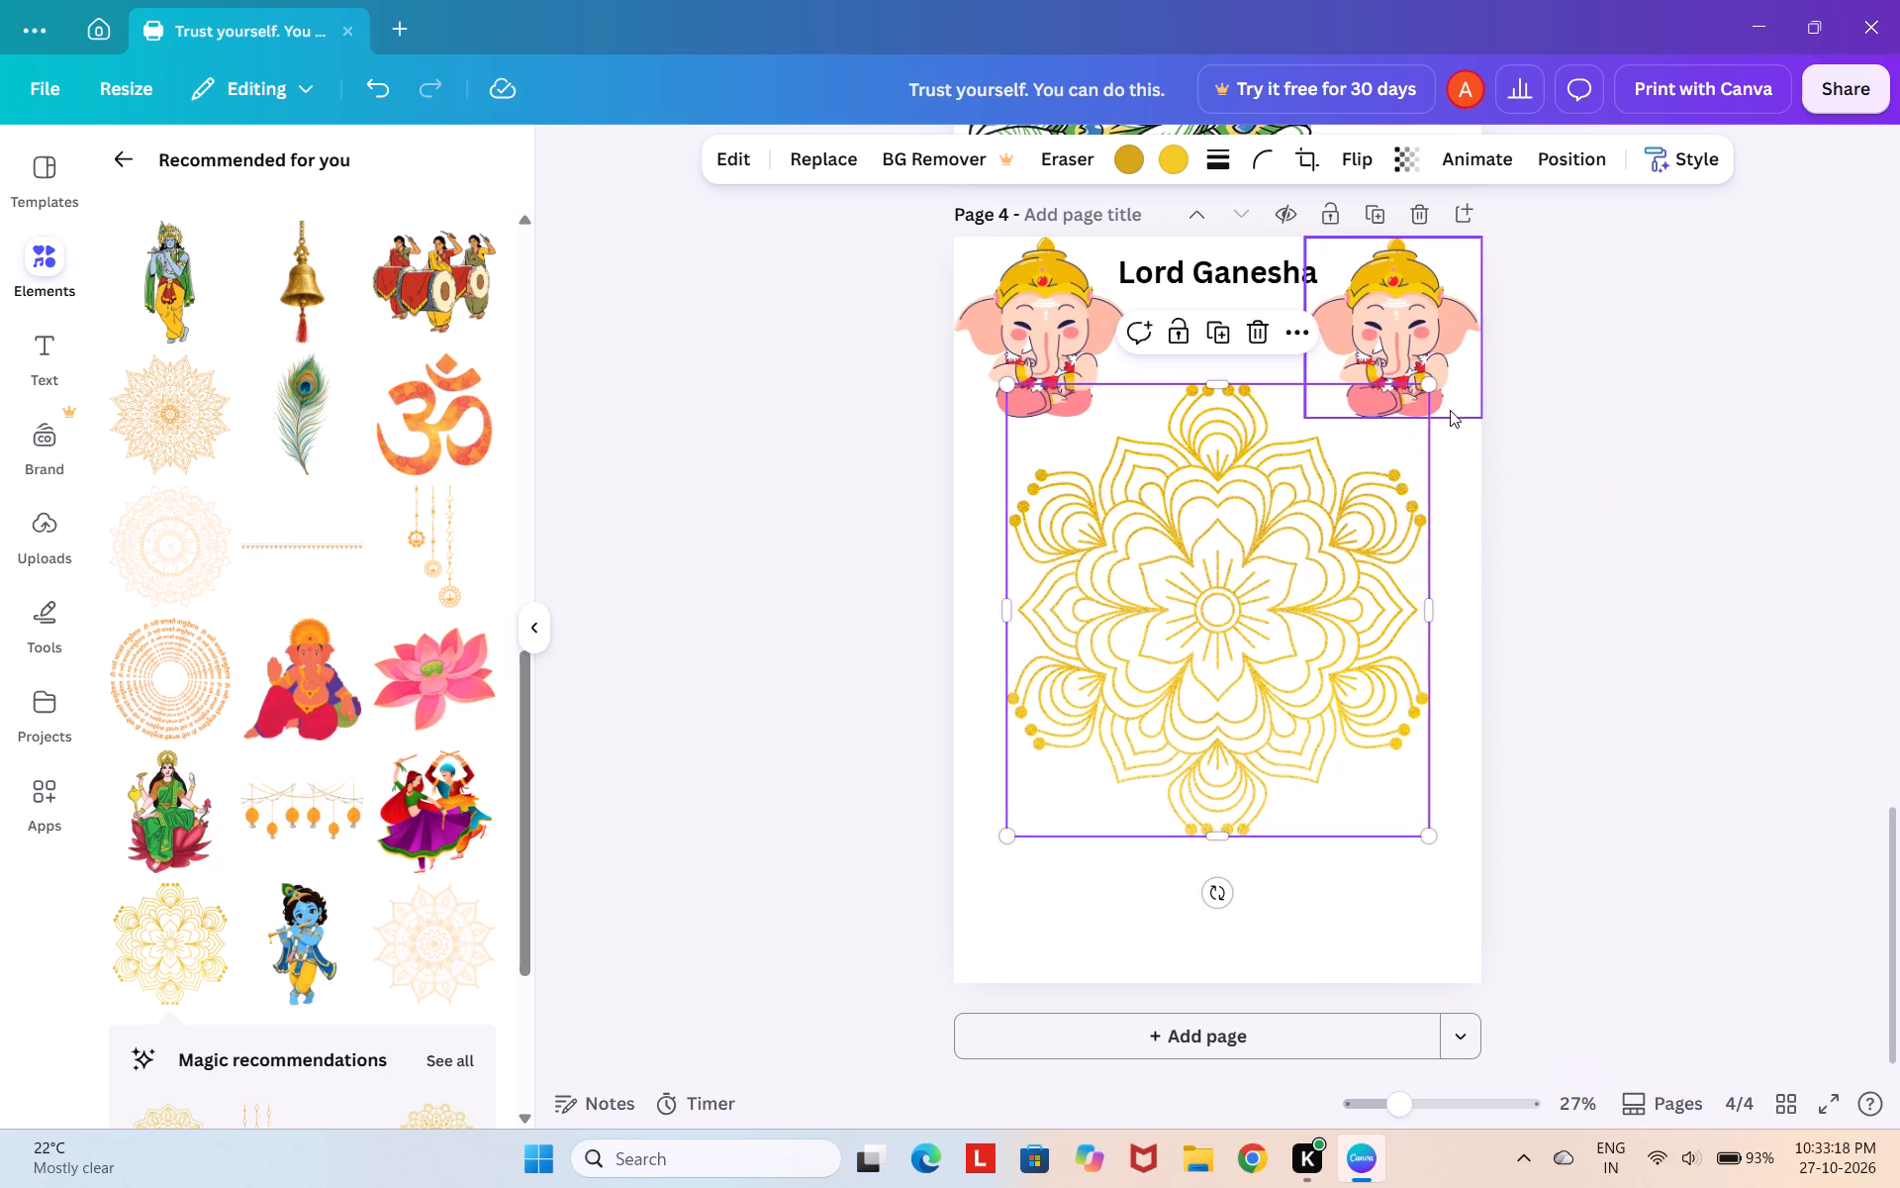
Add the orange seated Ganesha graphic with red clothing over the gold mandala and scale it down to fit within the mandala's width.
left_click(310, 676)
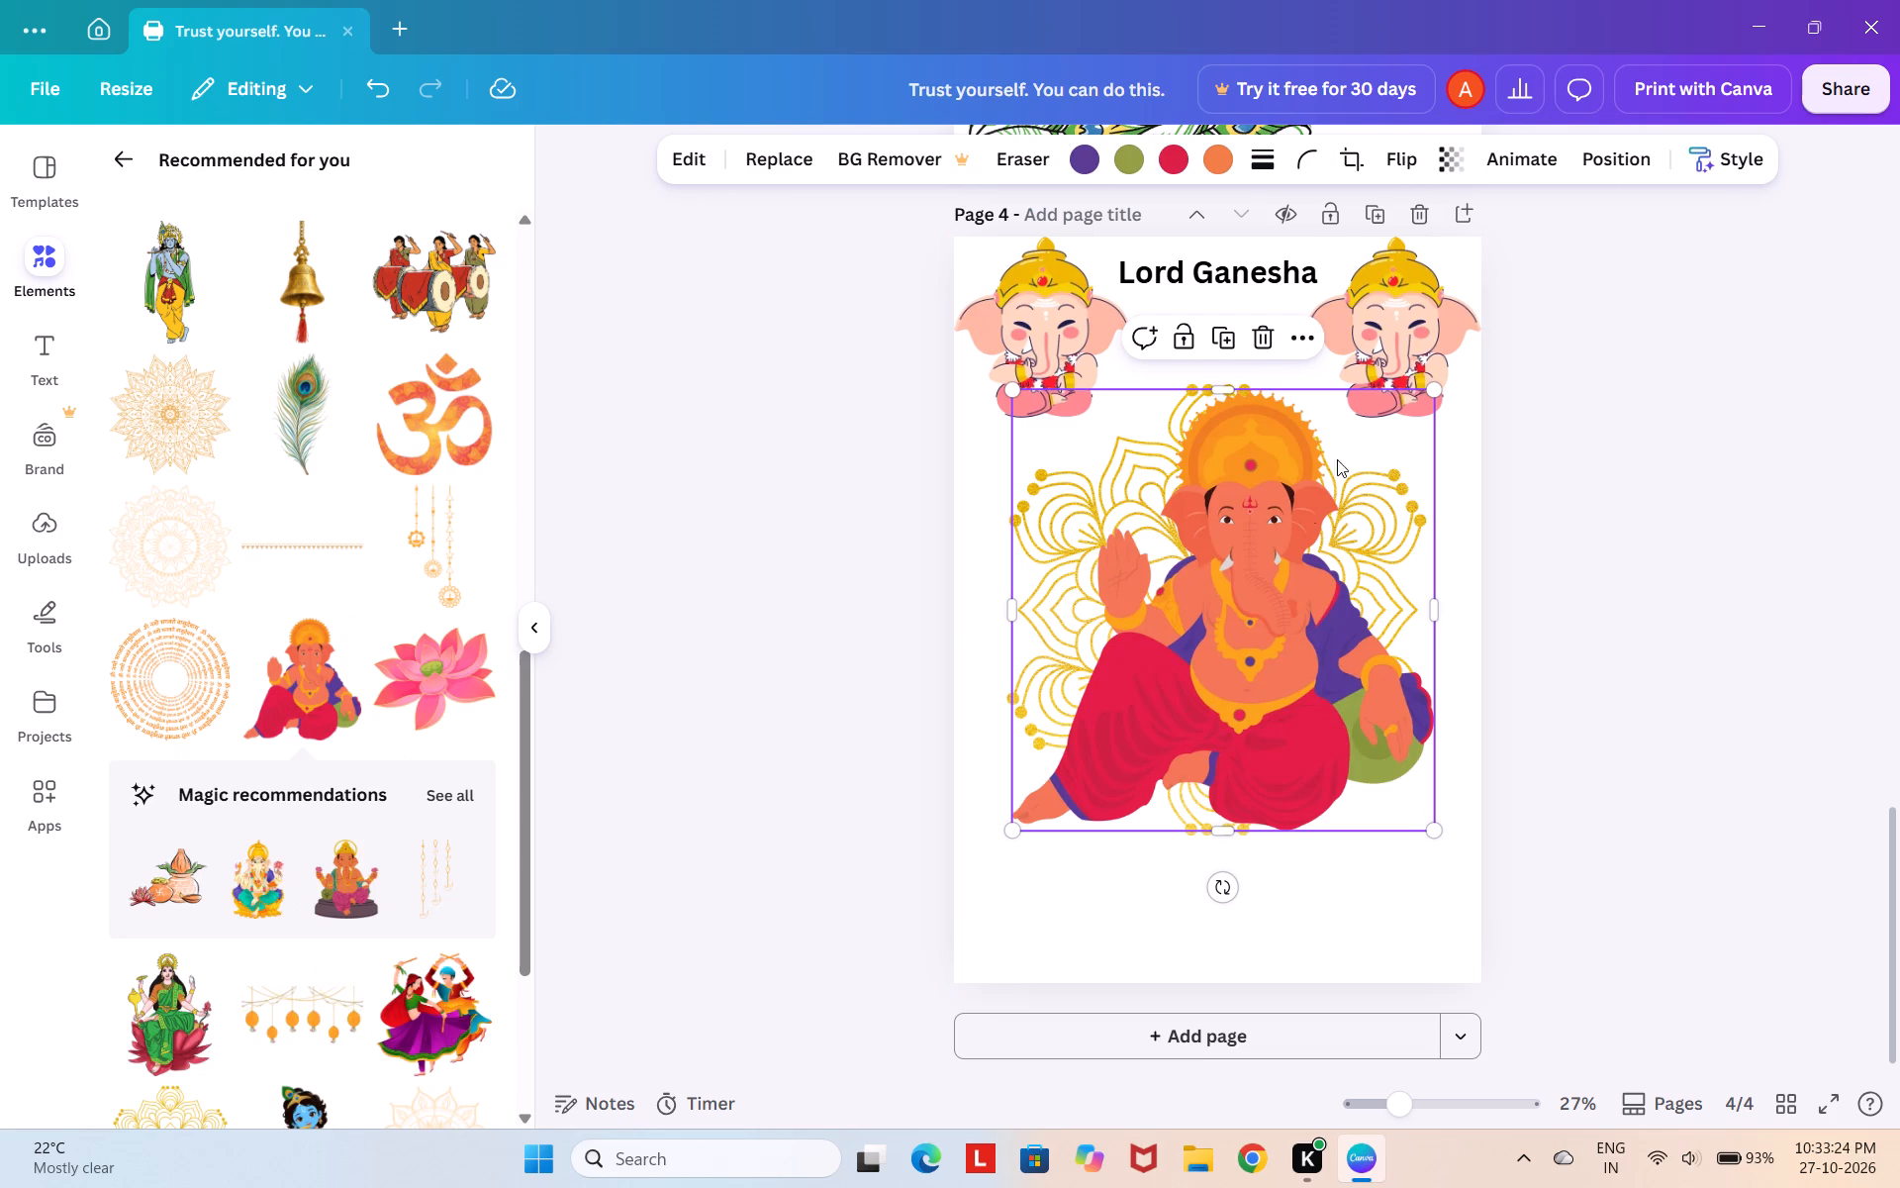
left_click(1389, 514)
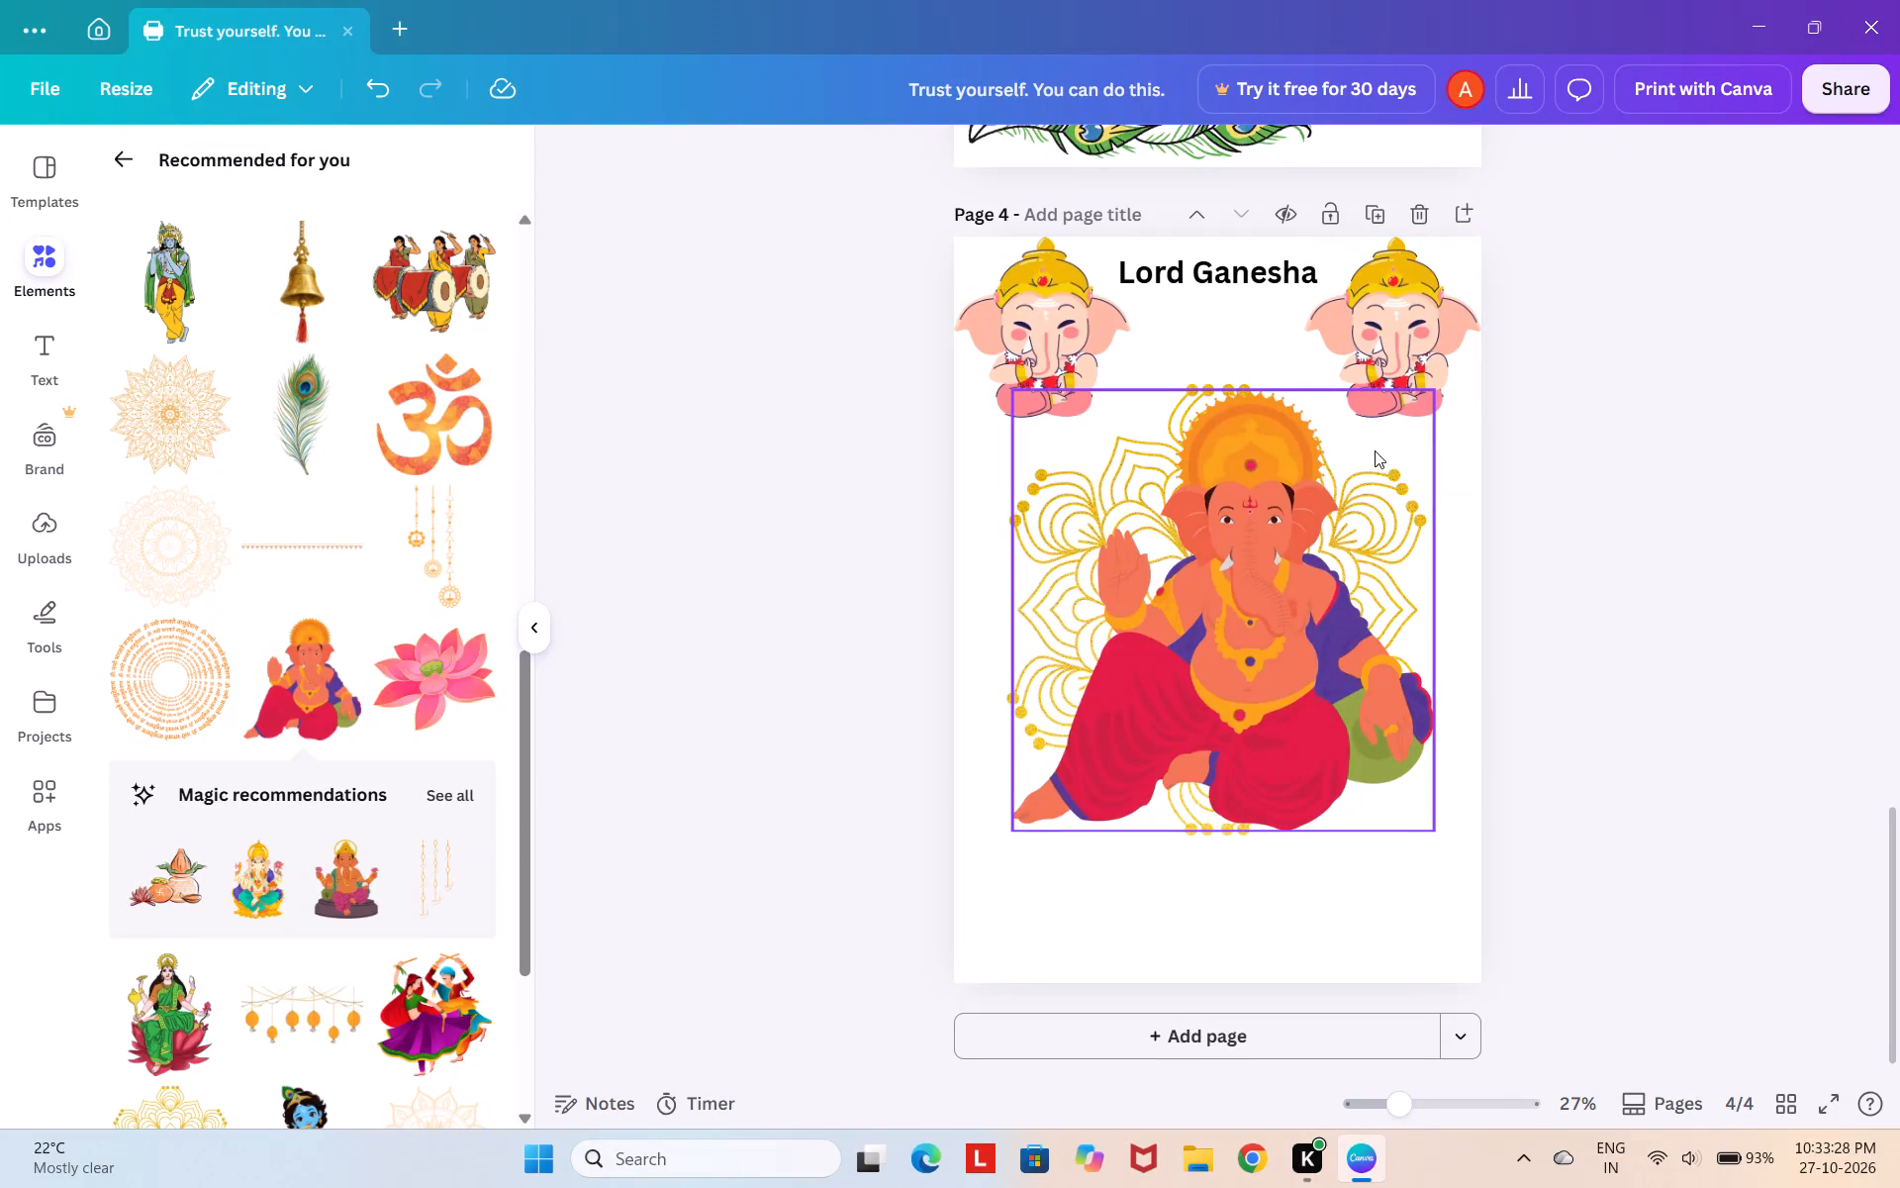
left_click(1311, 515)
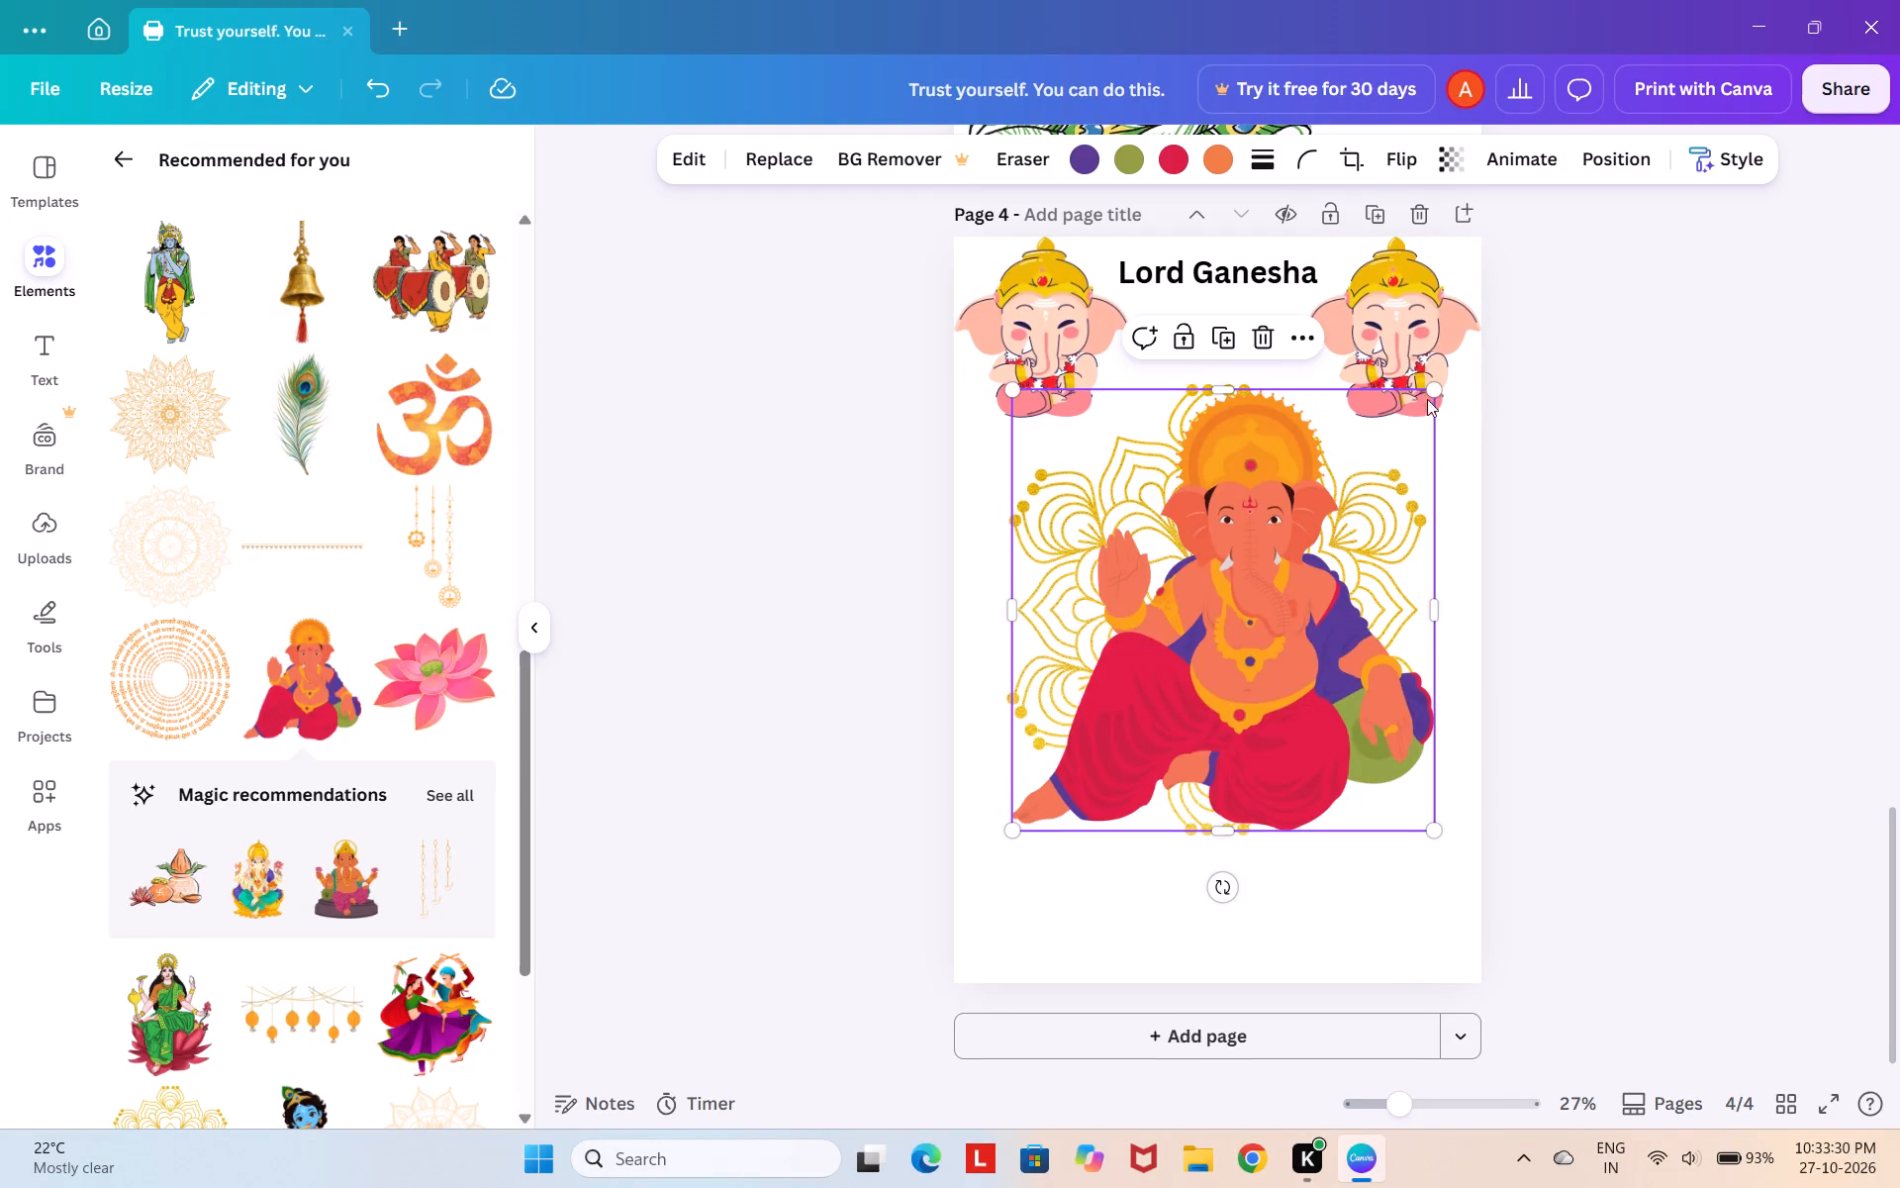
left_click(1360, 436)
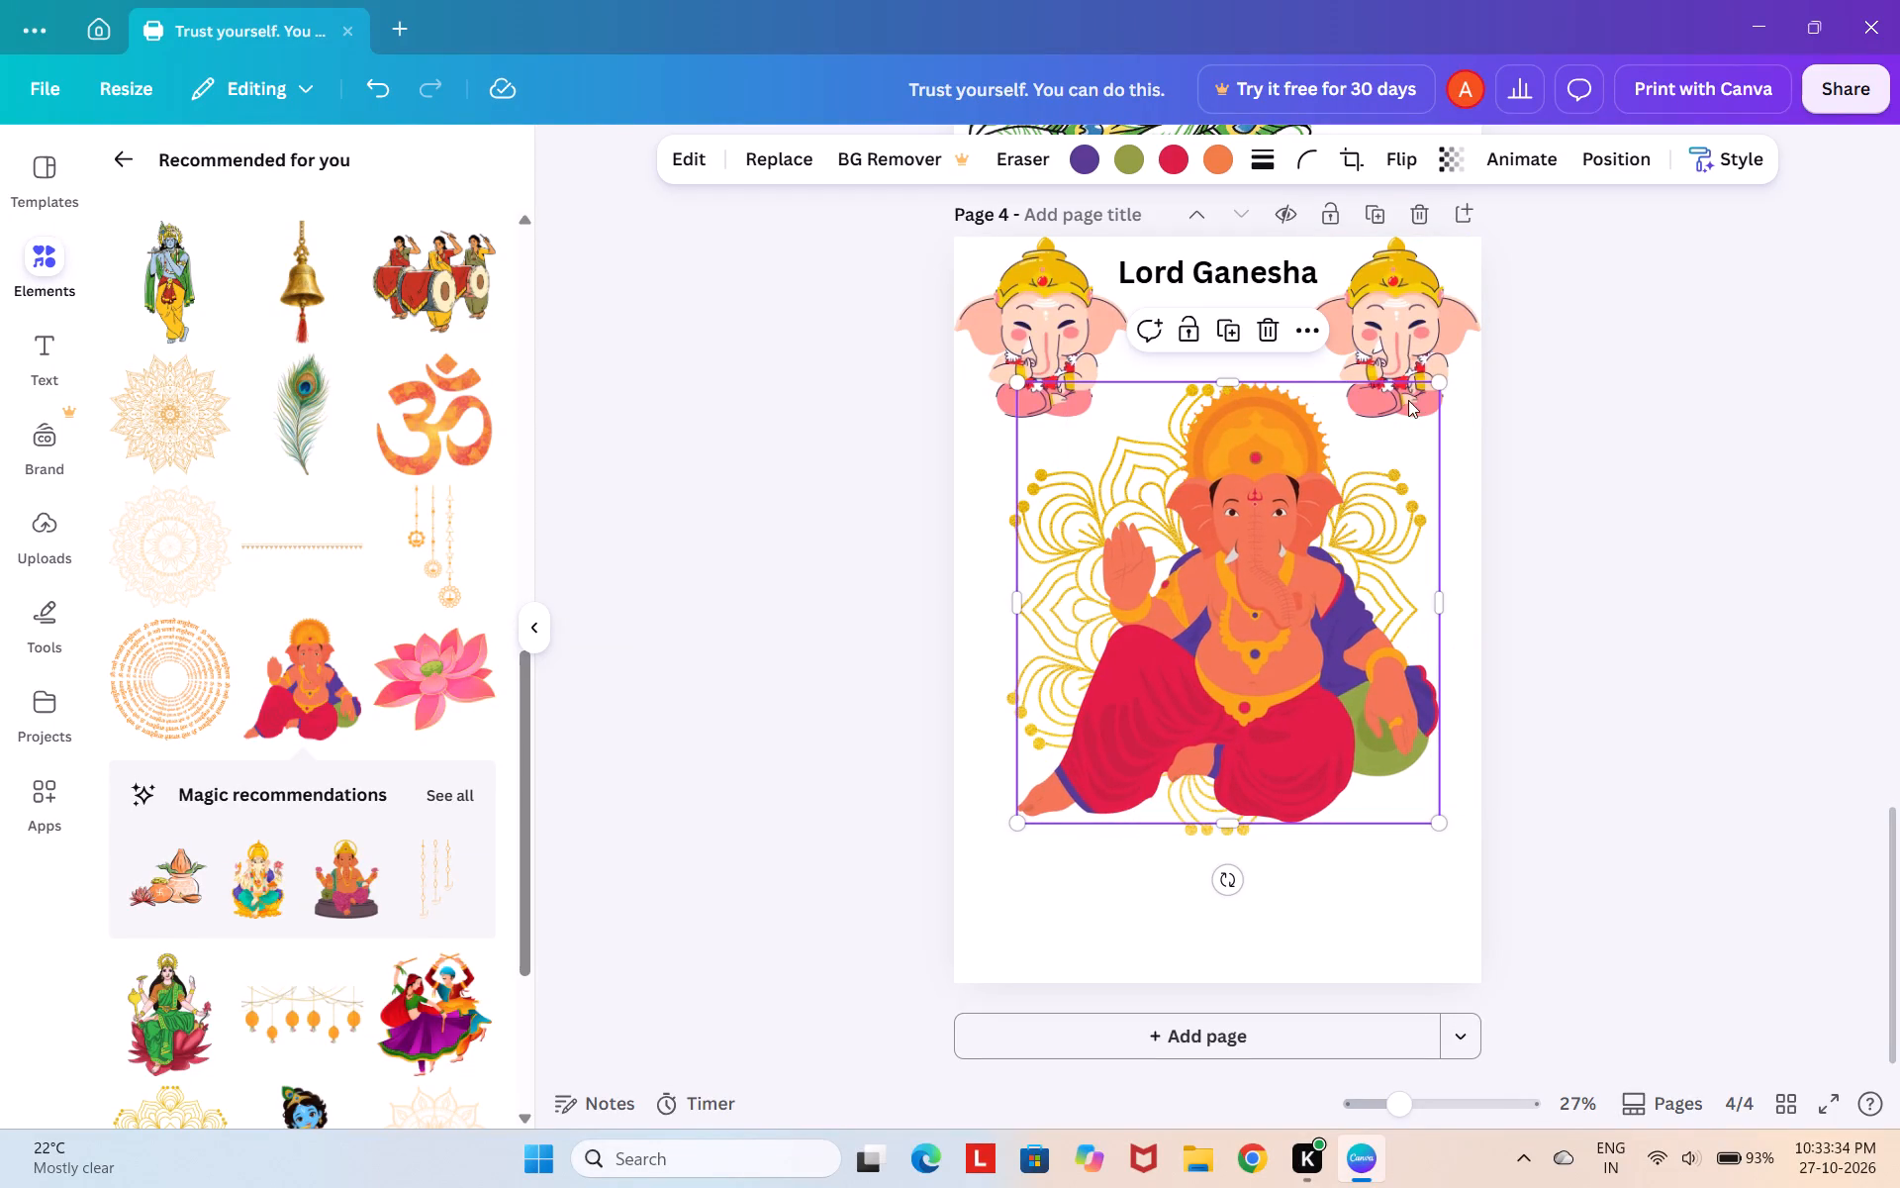
left_click_drag(1430, 385, 1376, 429)
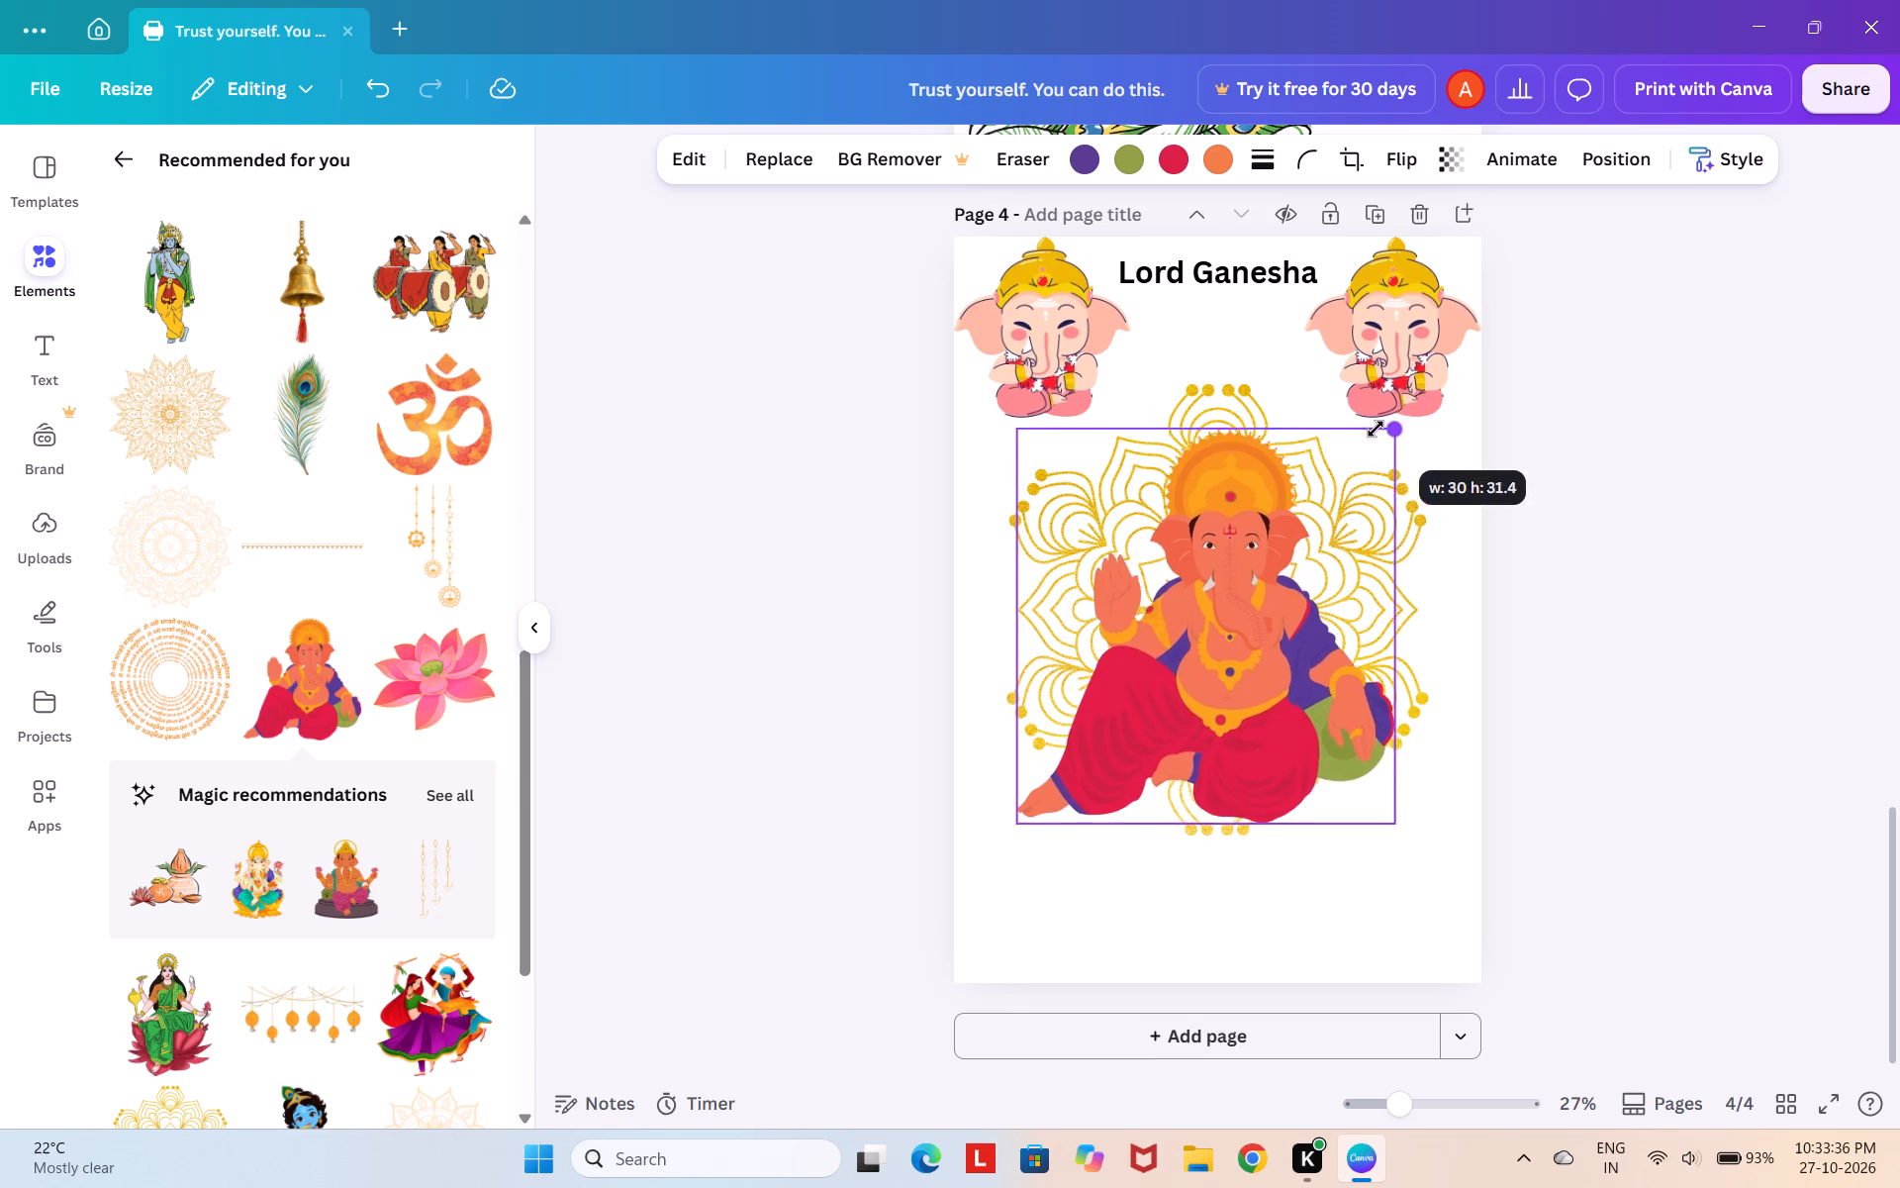
left_click_drag(1376, 429, 1322, 463)
Move the orange Ganesha graphic up so its head and body sit over the centre of the gold mandala.
left_click(1194, 621)
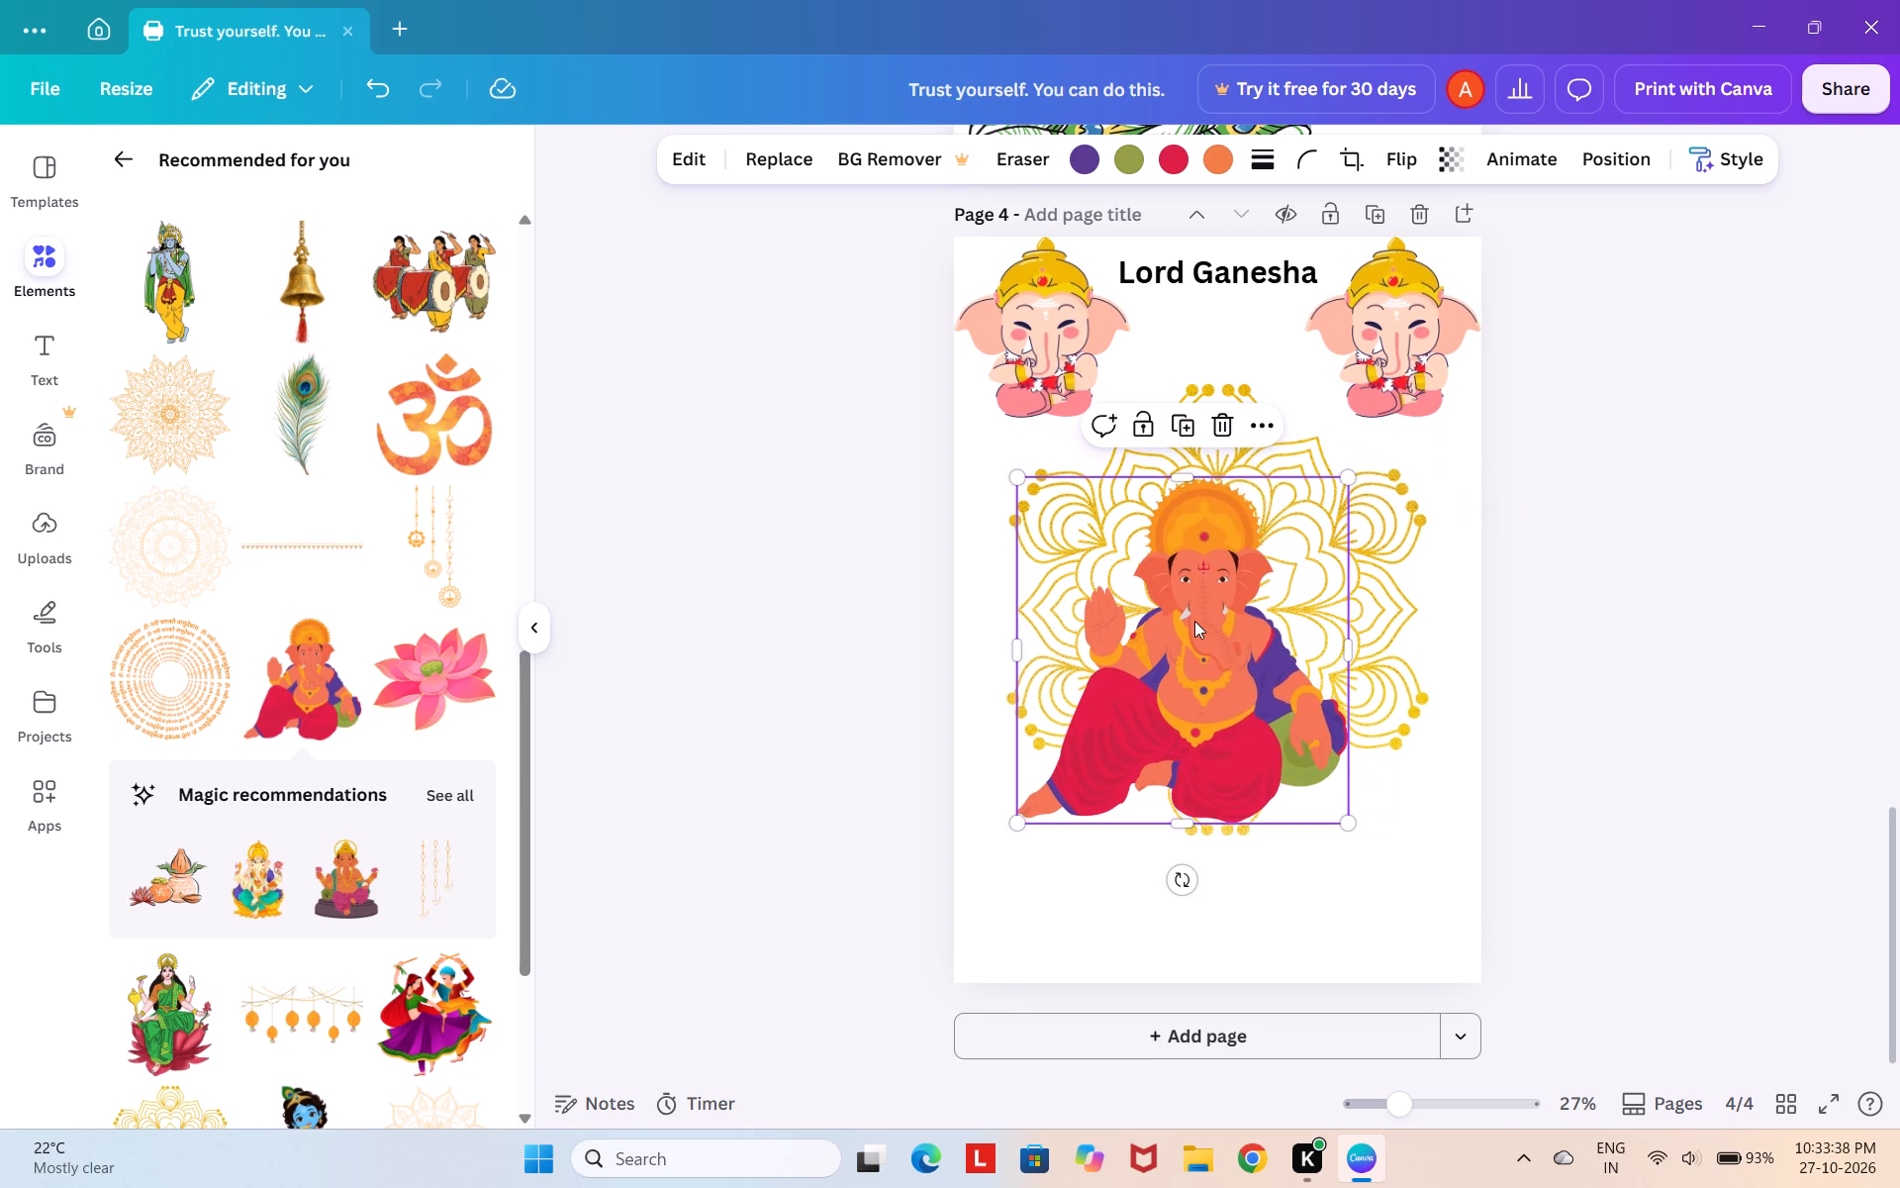
left_click_drag(1202, 598, 1209, 583)
left_click_drag(1209, 583, 1220, 529)
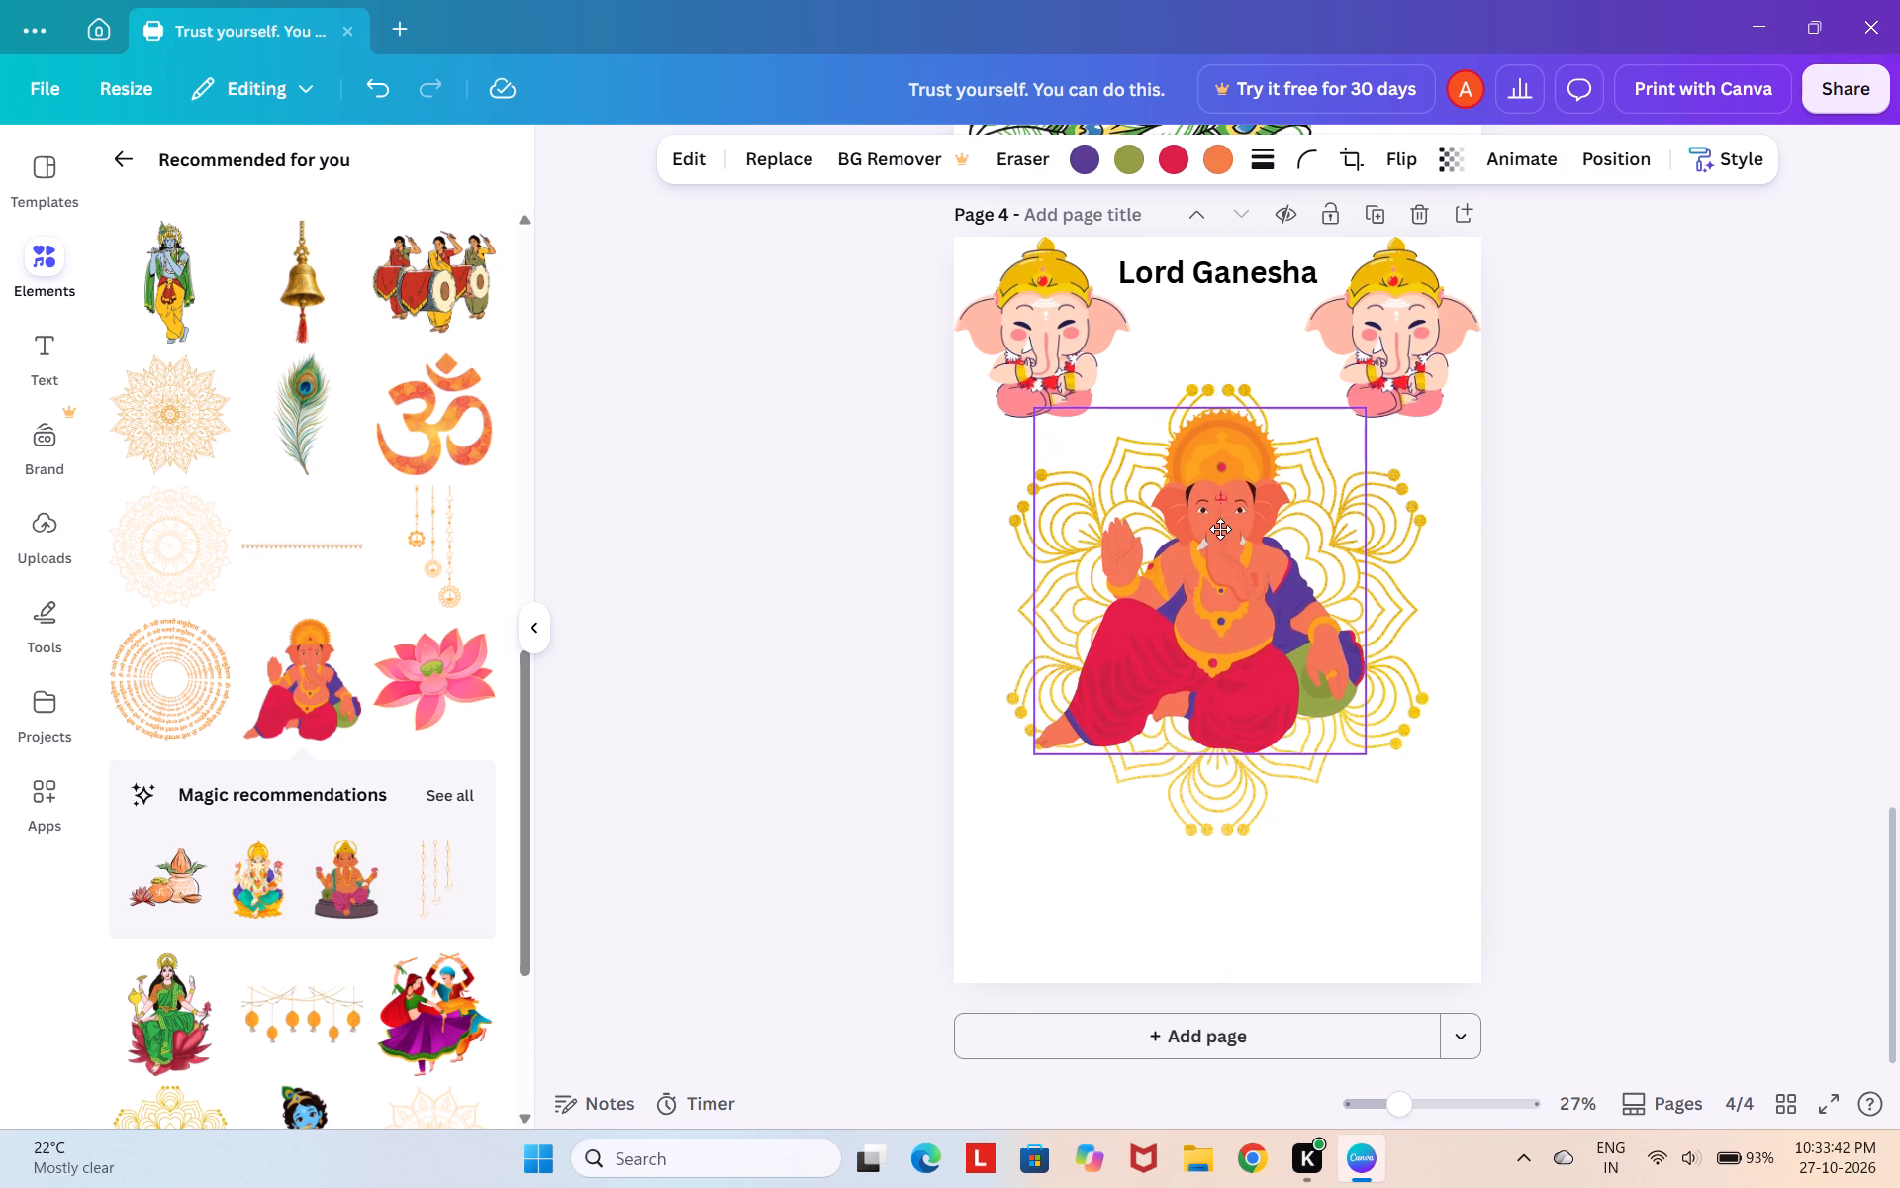
left_click_drag(1220, 529, 1220, 526)
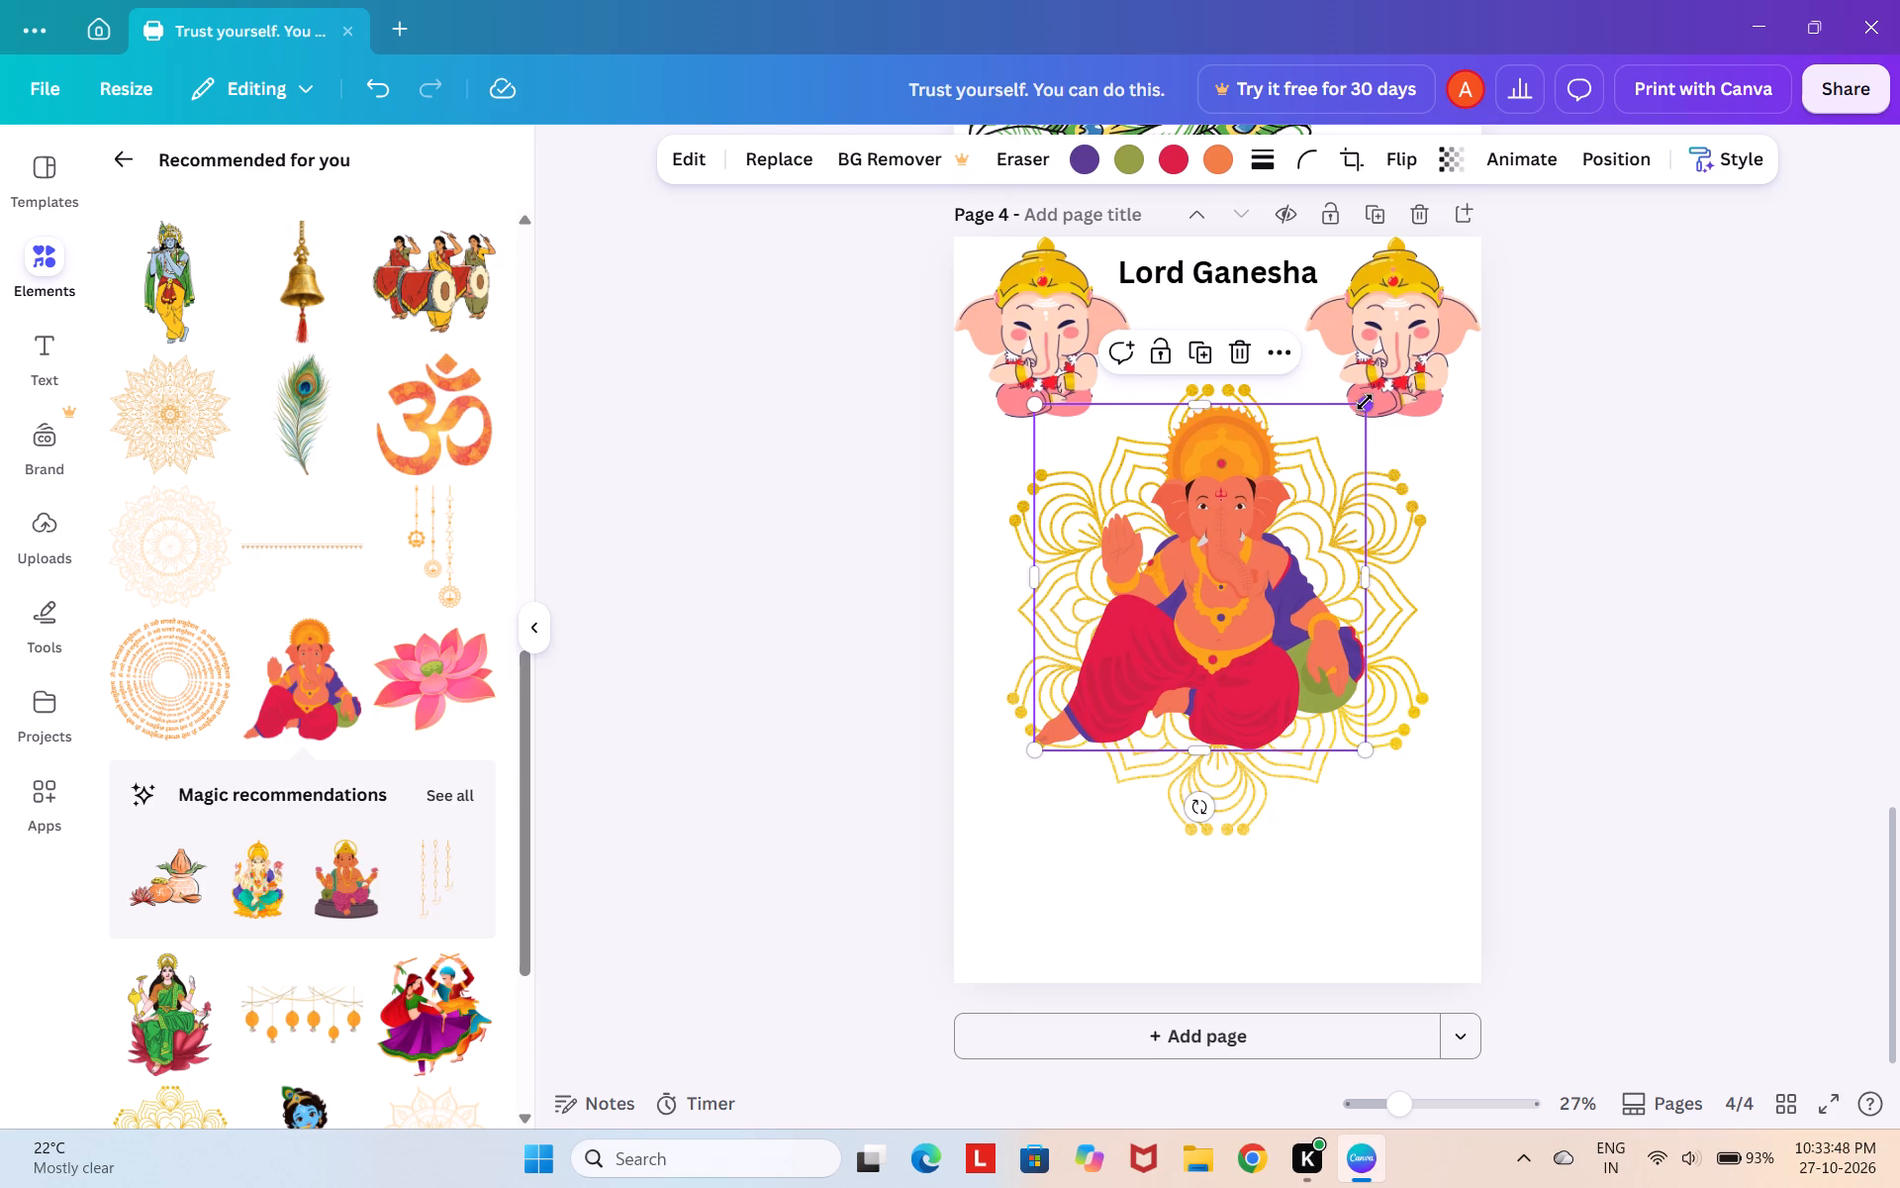
Scale down the gold mandala and reposition it behind the orange Ganesha, centred horizontally on page 4.
left_click(1402, 475)
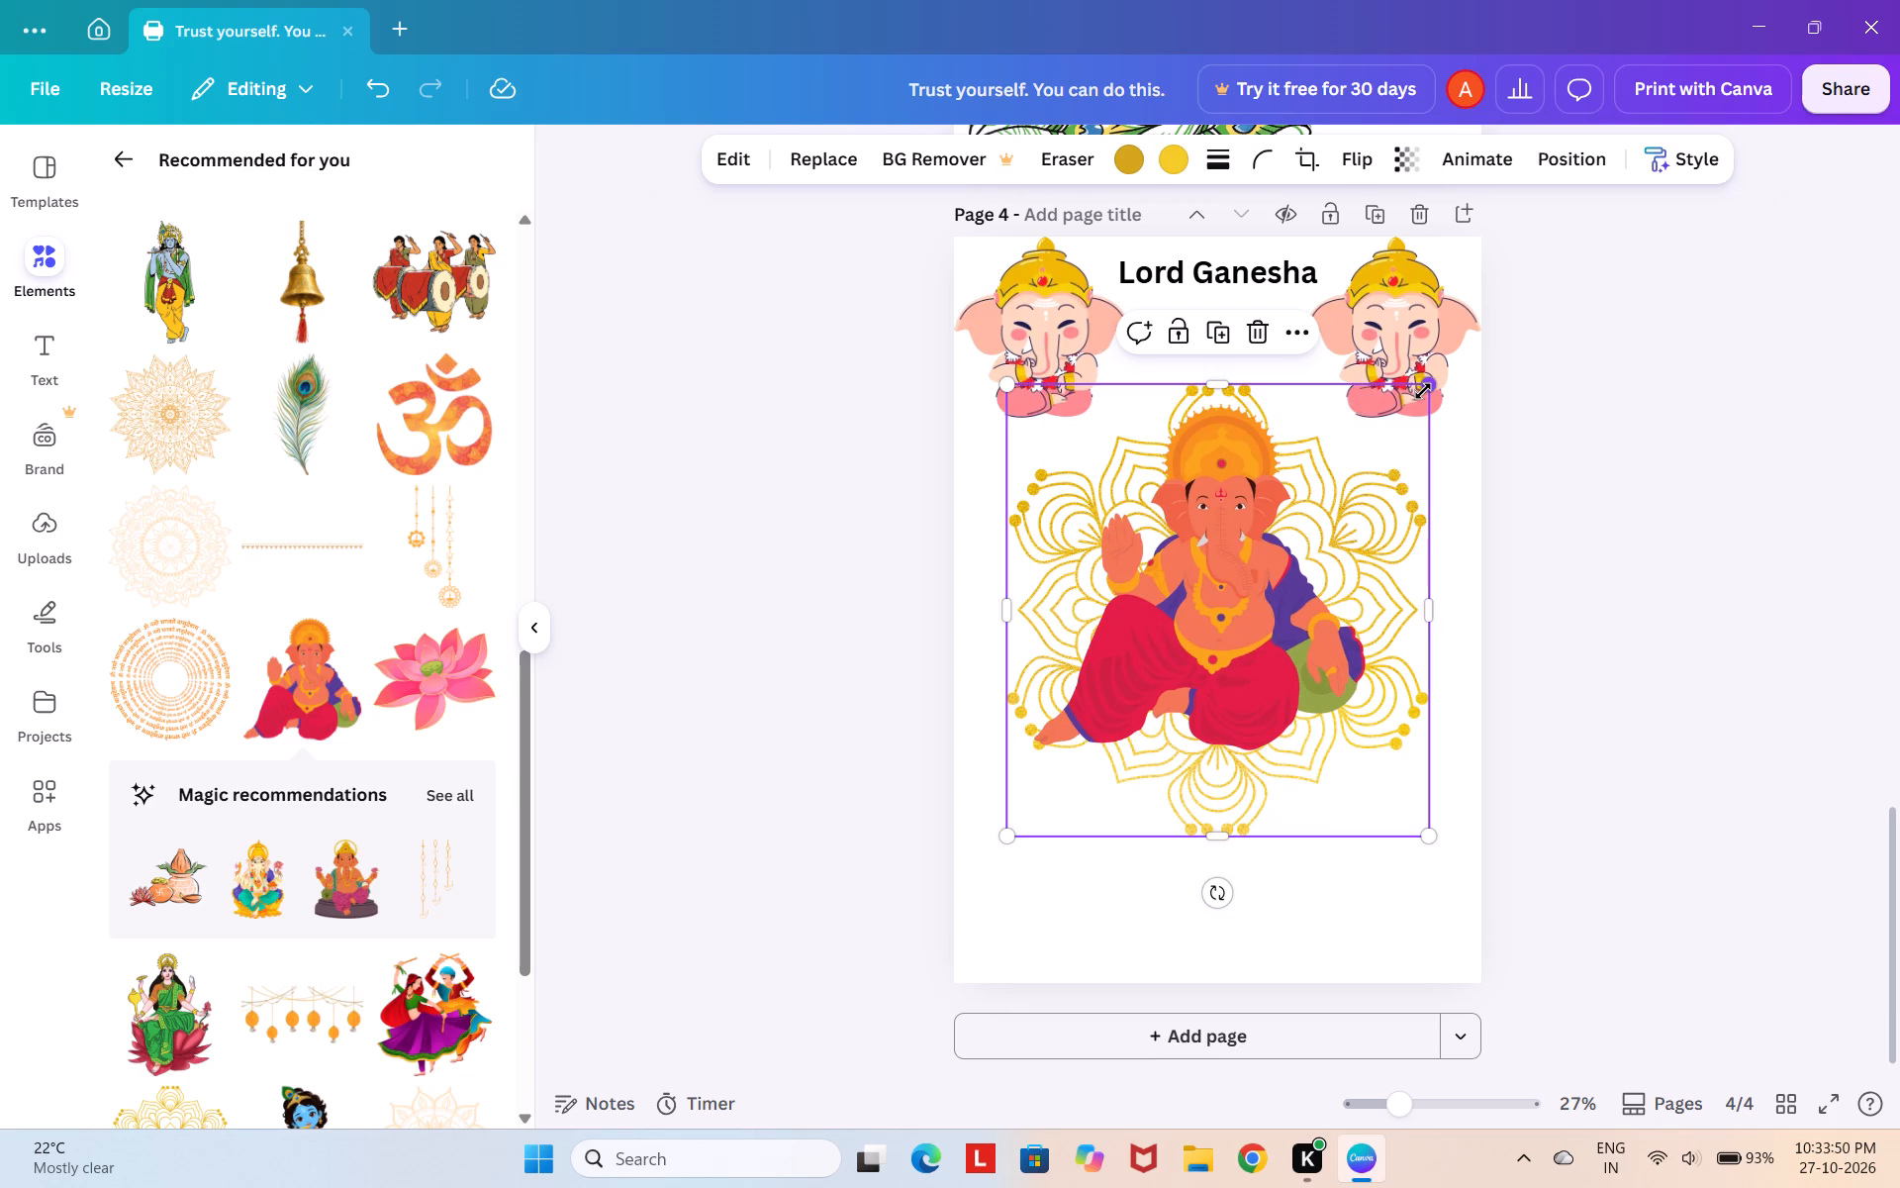
left_click_drag(1423, 391, 1376, 420)
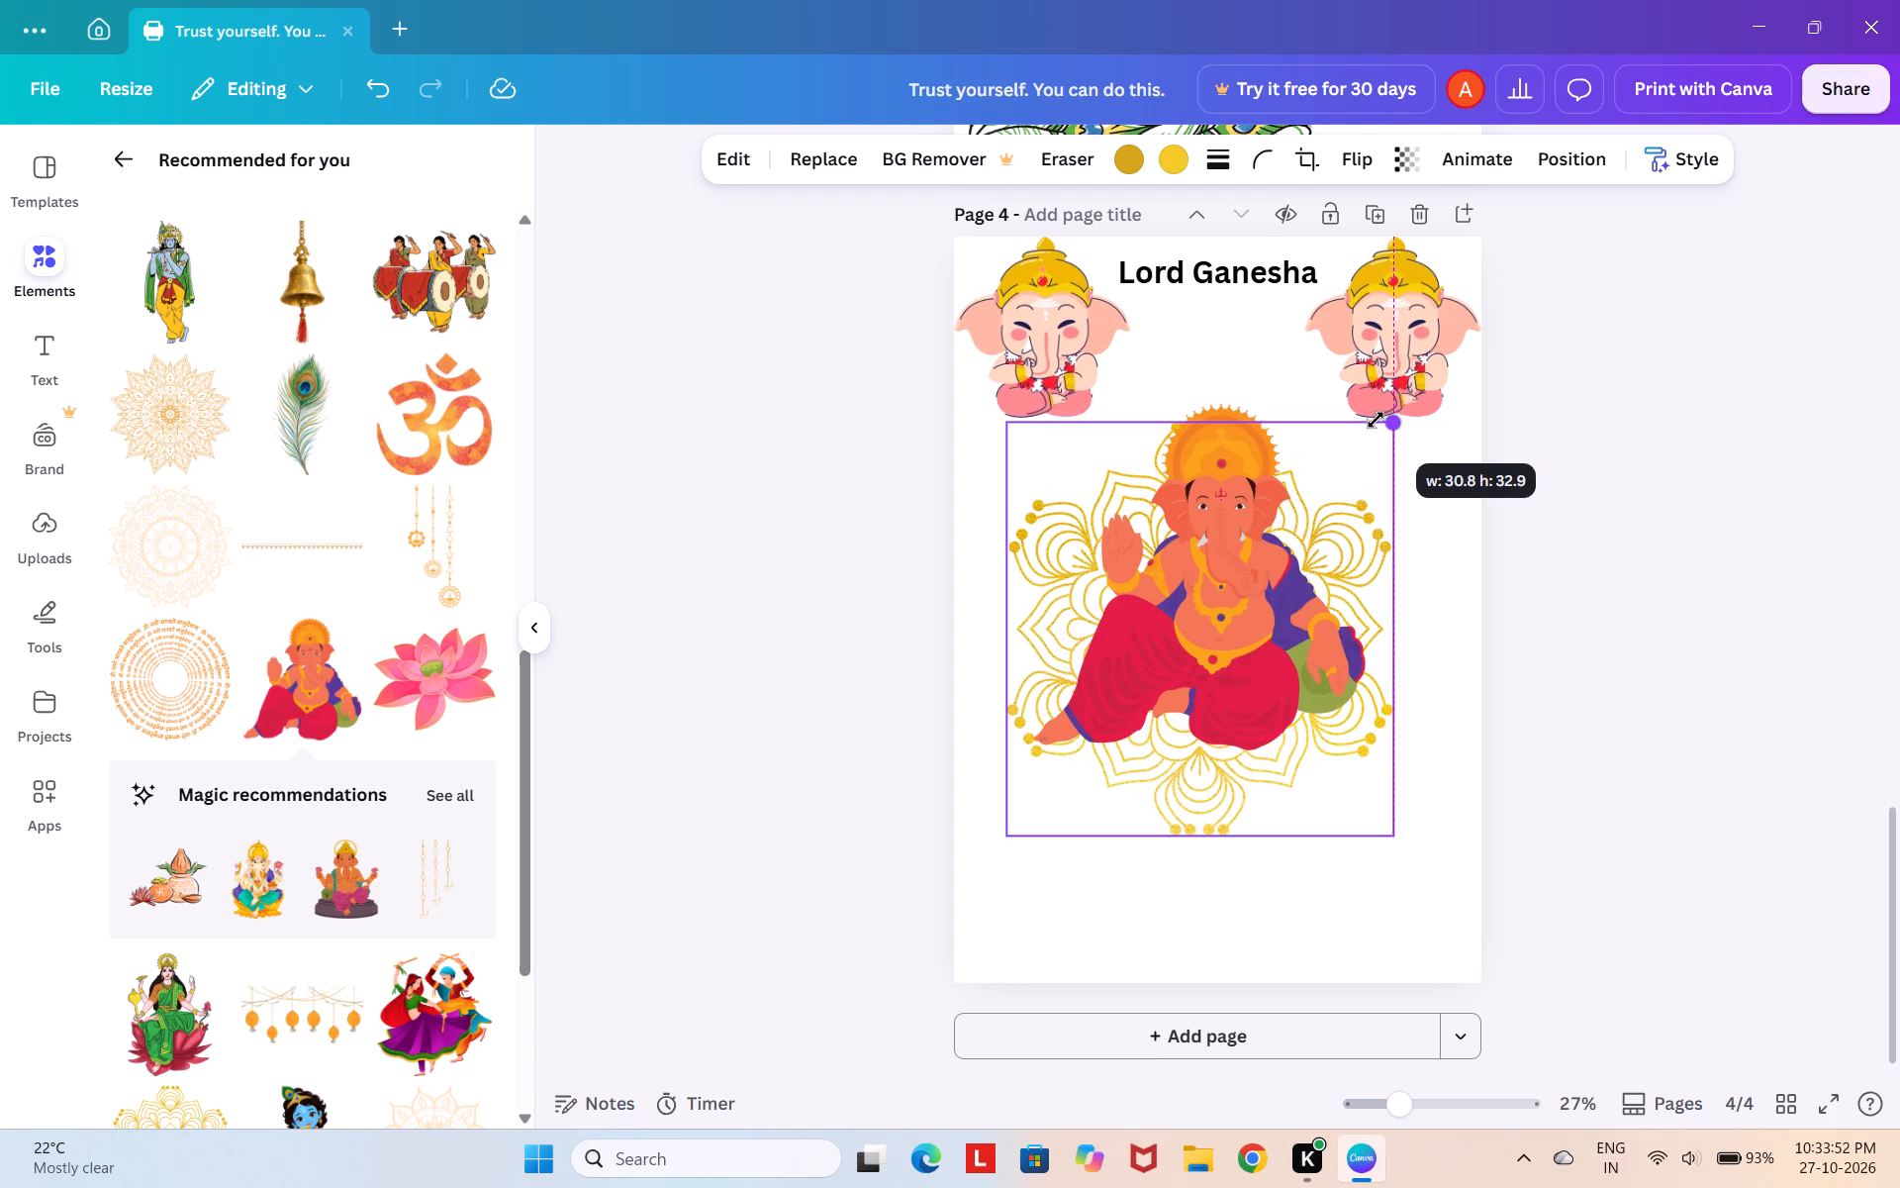
left_click_drag(1376, 420, 1356, 439)
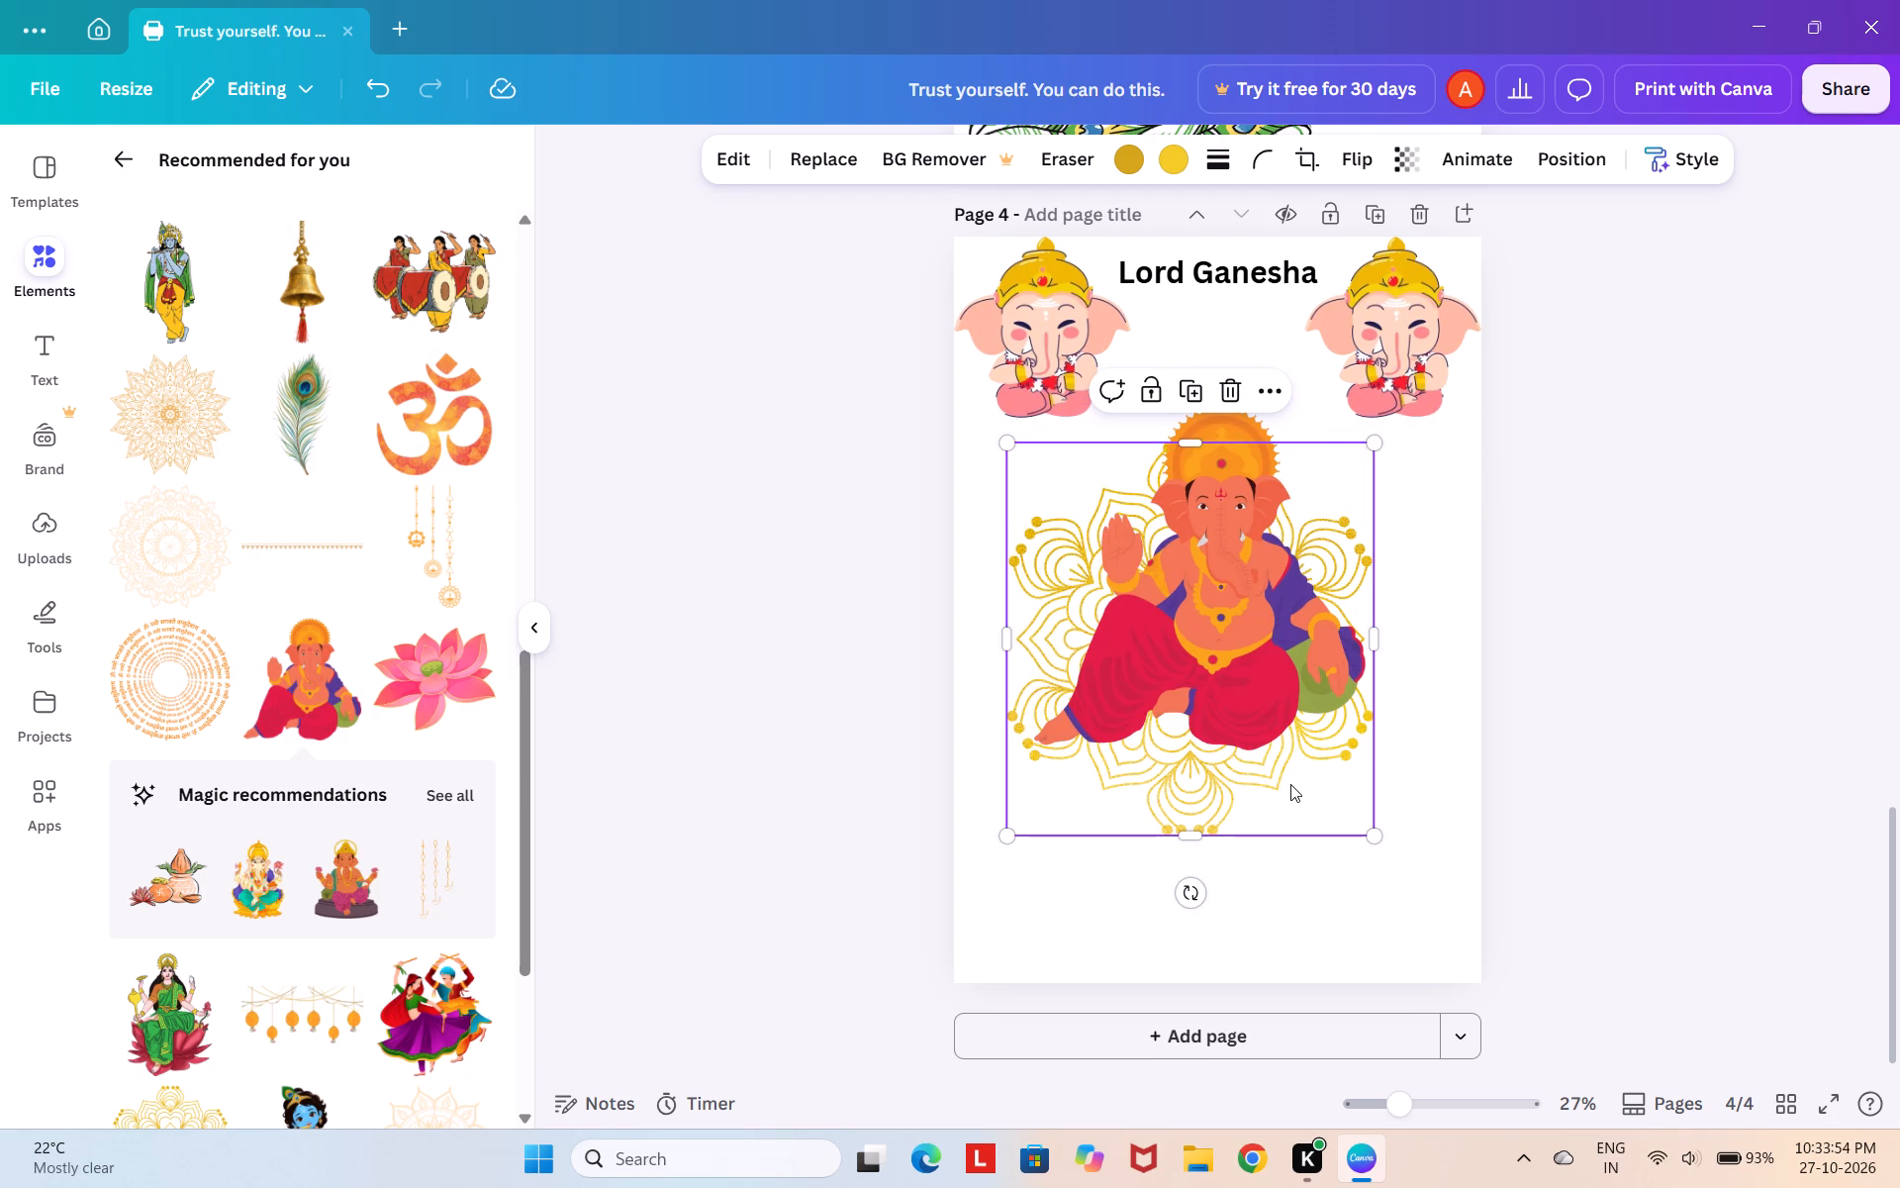
left_click(1290, 784)
left_click_drag(1290, 784, 1334, 715)
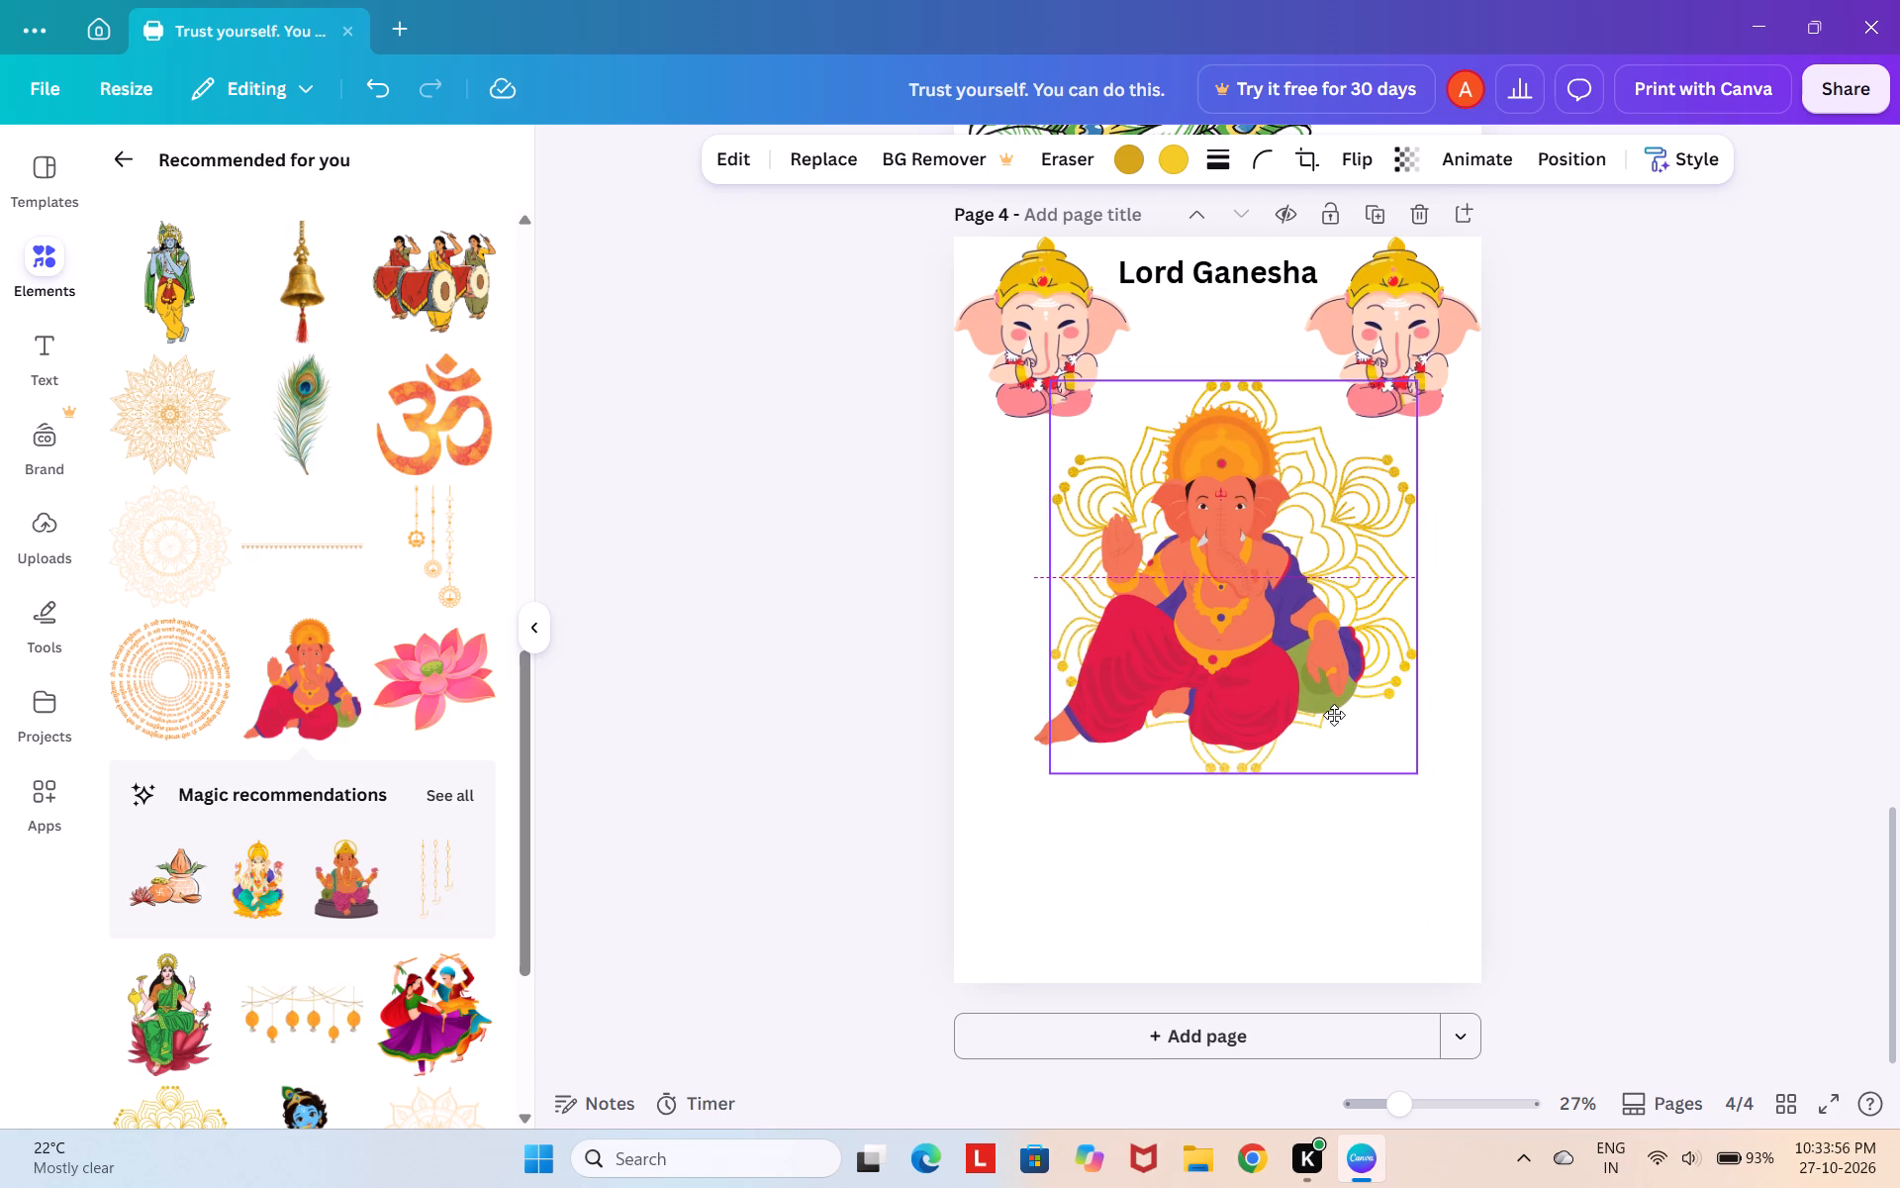
left_click_drag(1334, 715, 1324, 719)
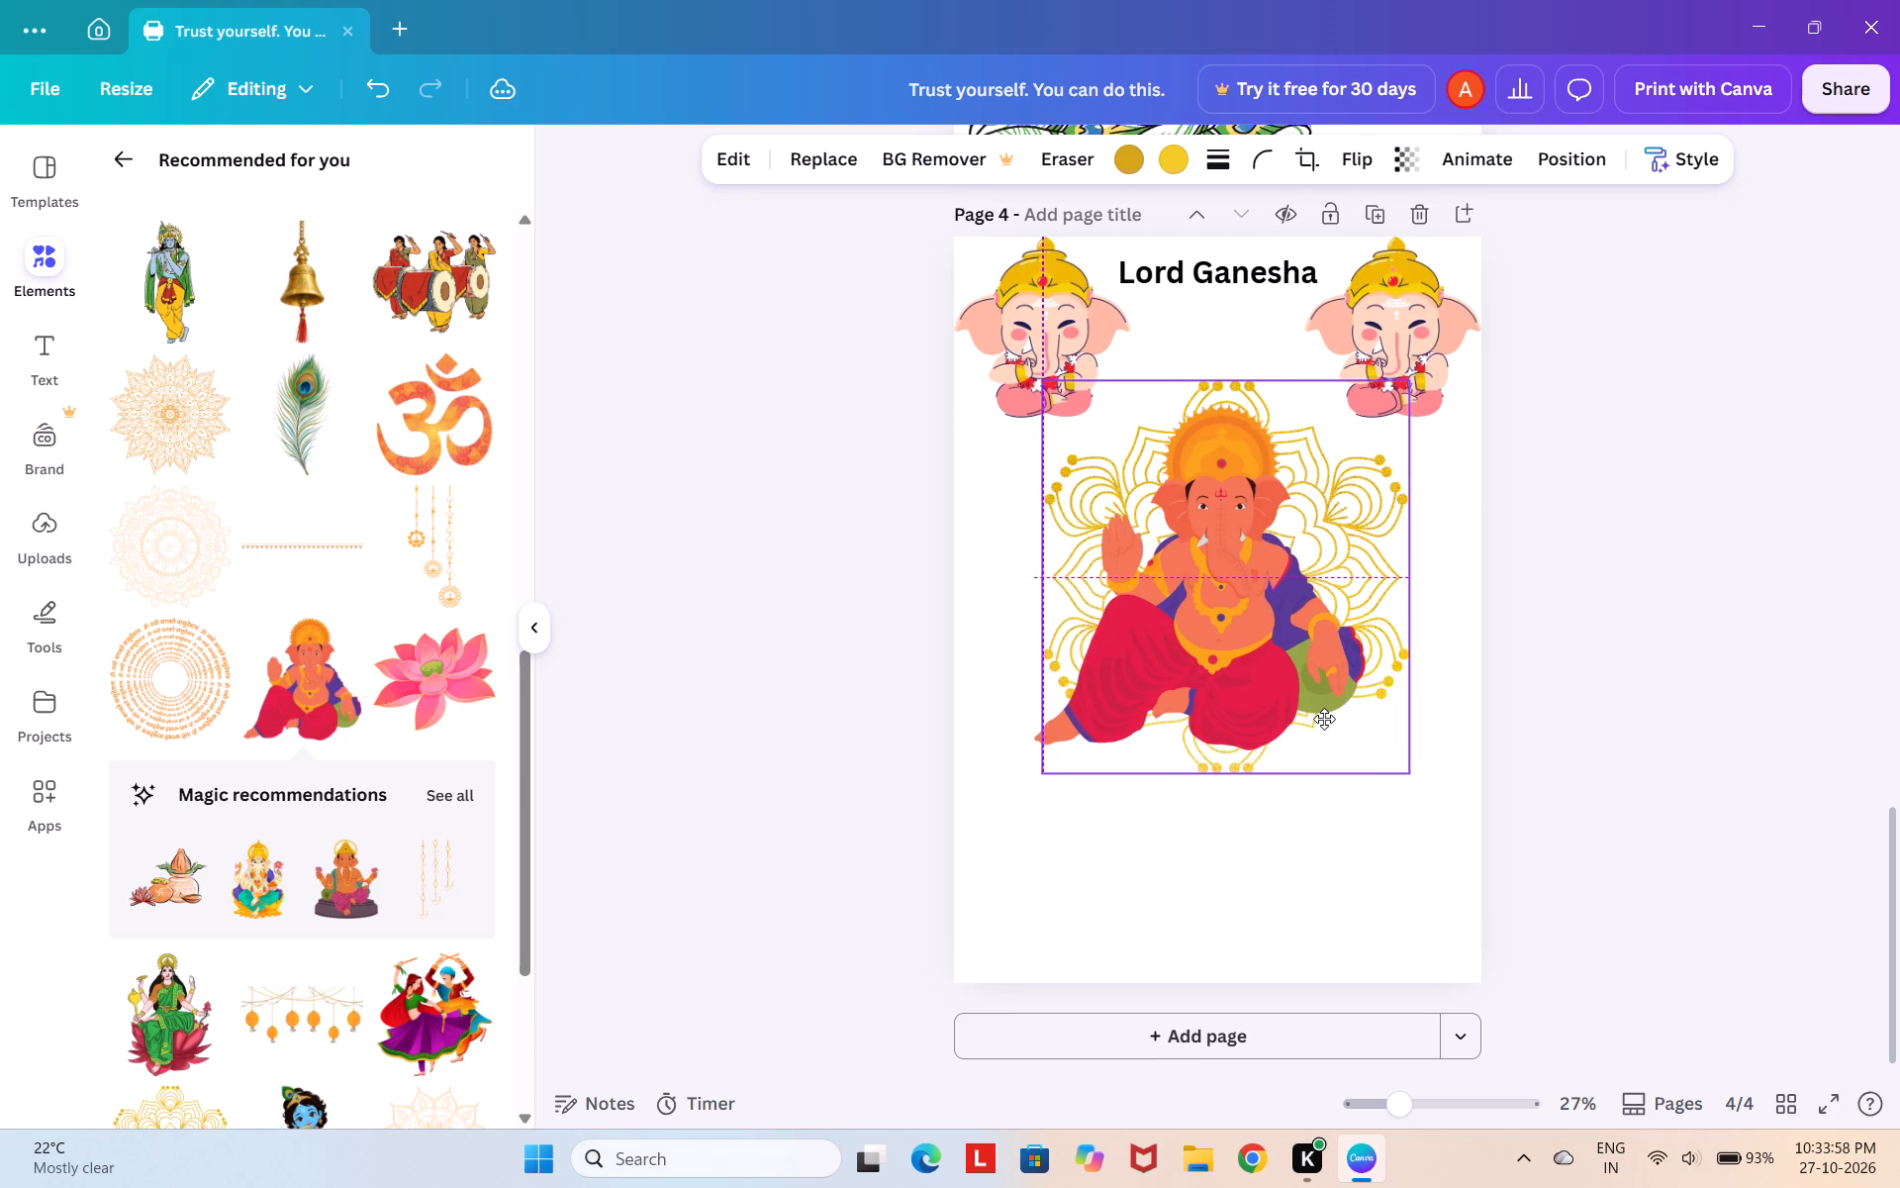
left_click_drag(1324, 719, 1318, 719)
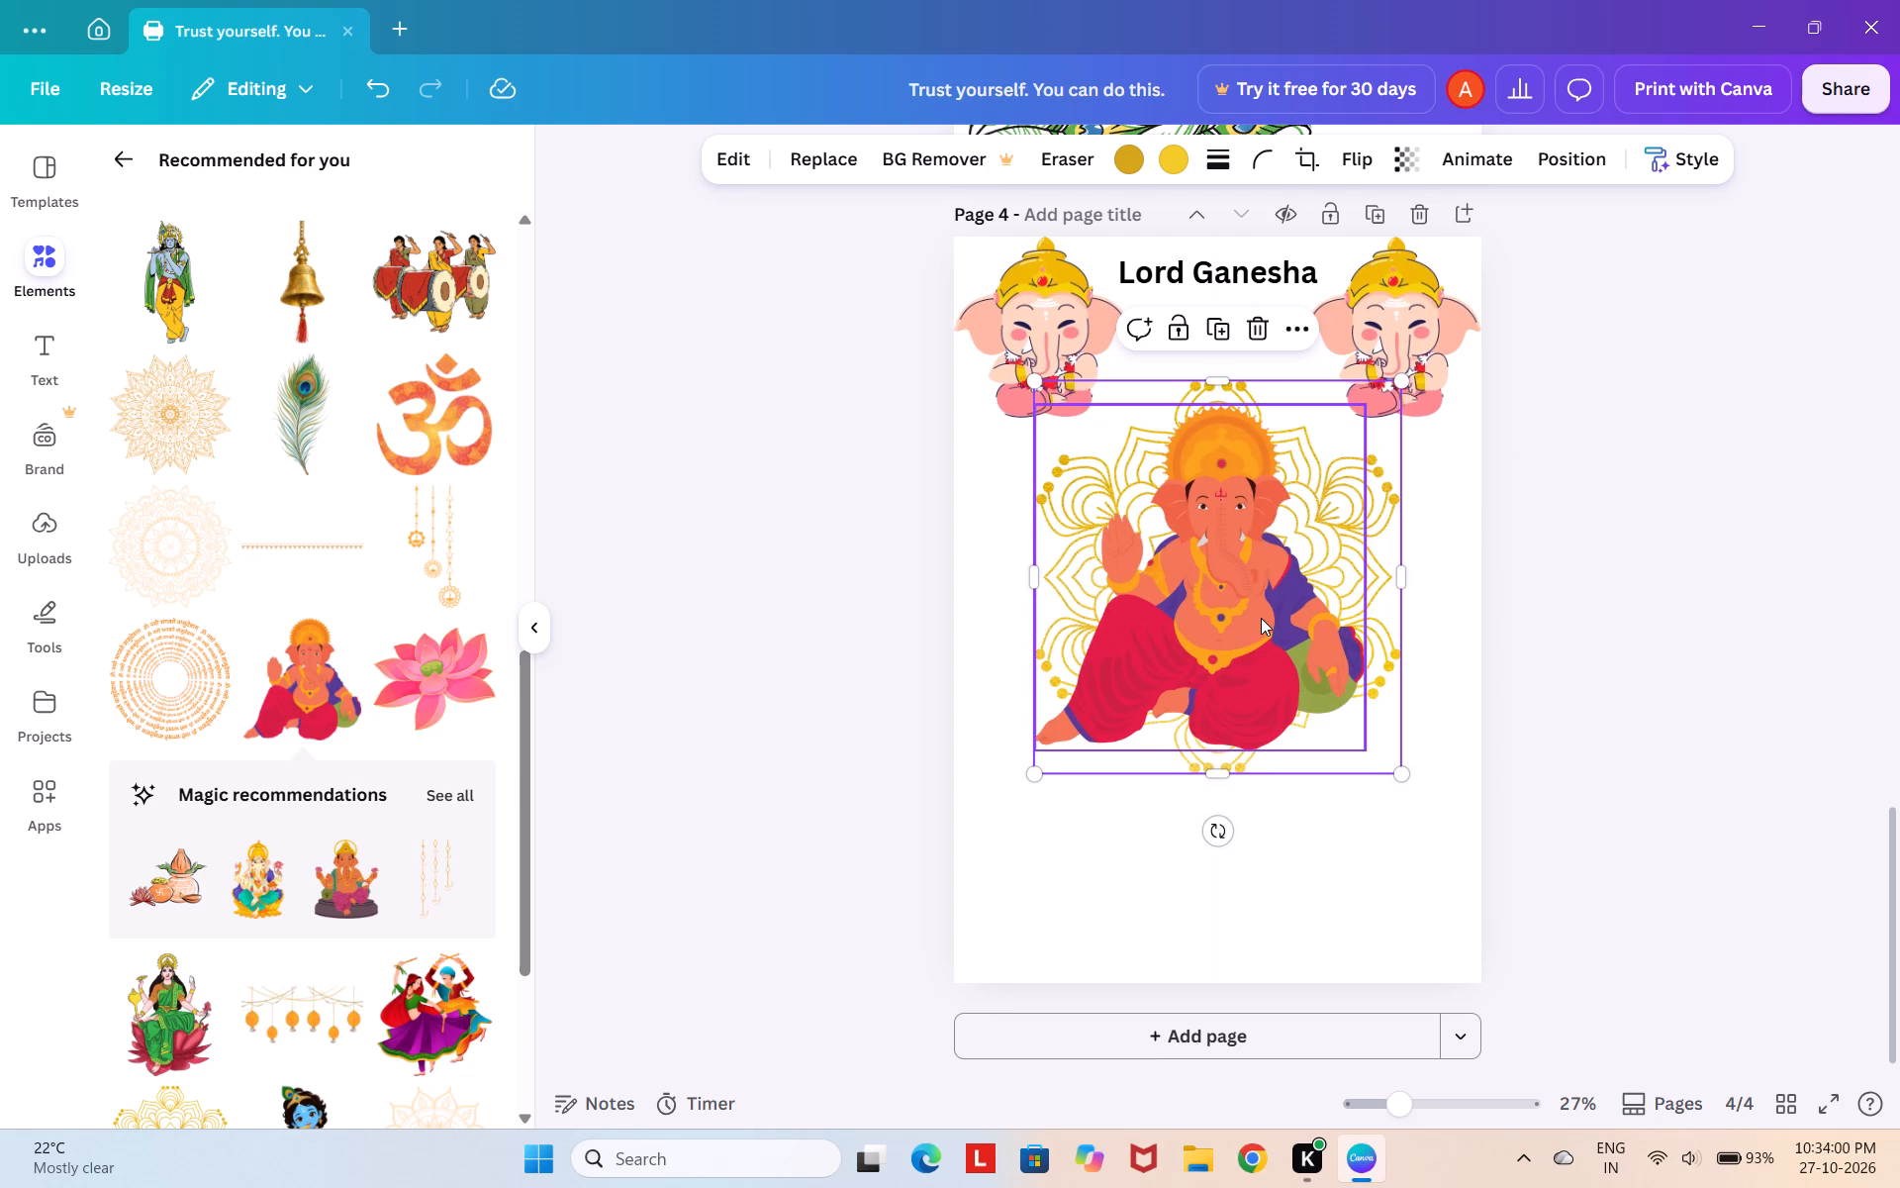
Move the orange seated Ganesha slightly up over the gold mandala so its halo rises above the mandala's upper edge.
left_click(1261, 618)
left_click_drag(1261, 618, 1261, 598)
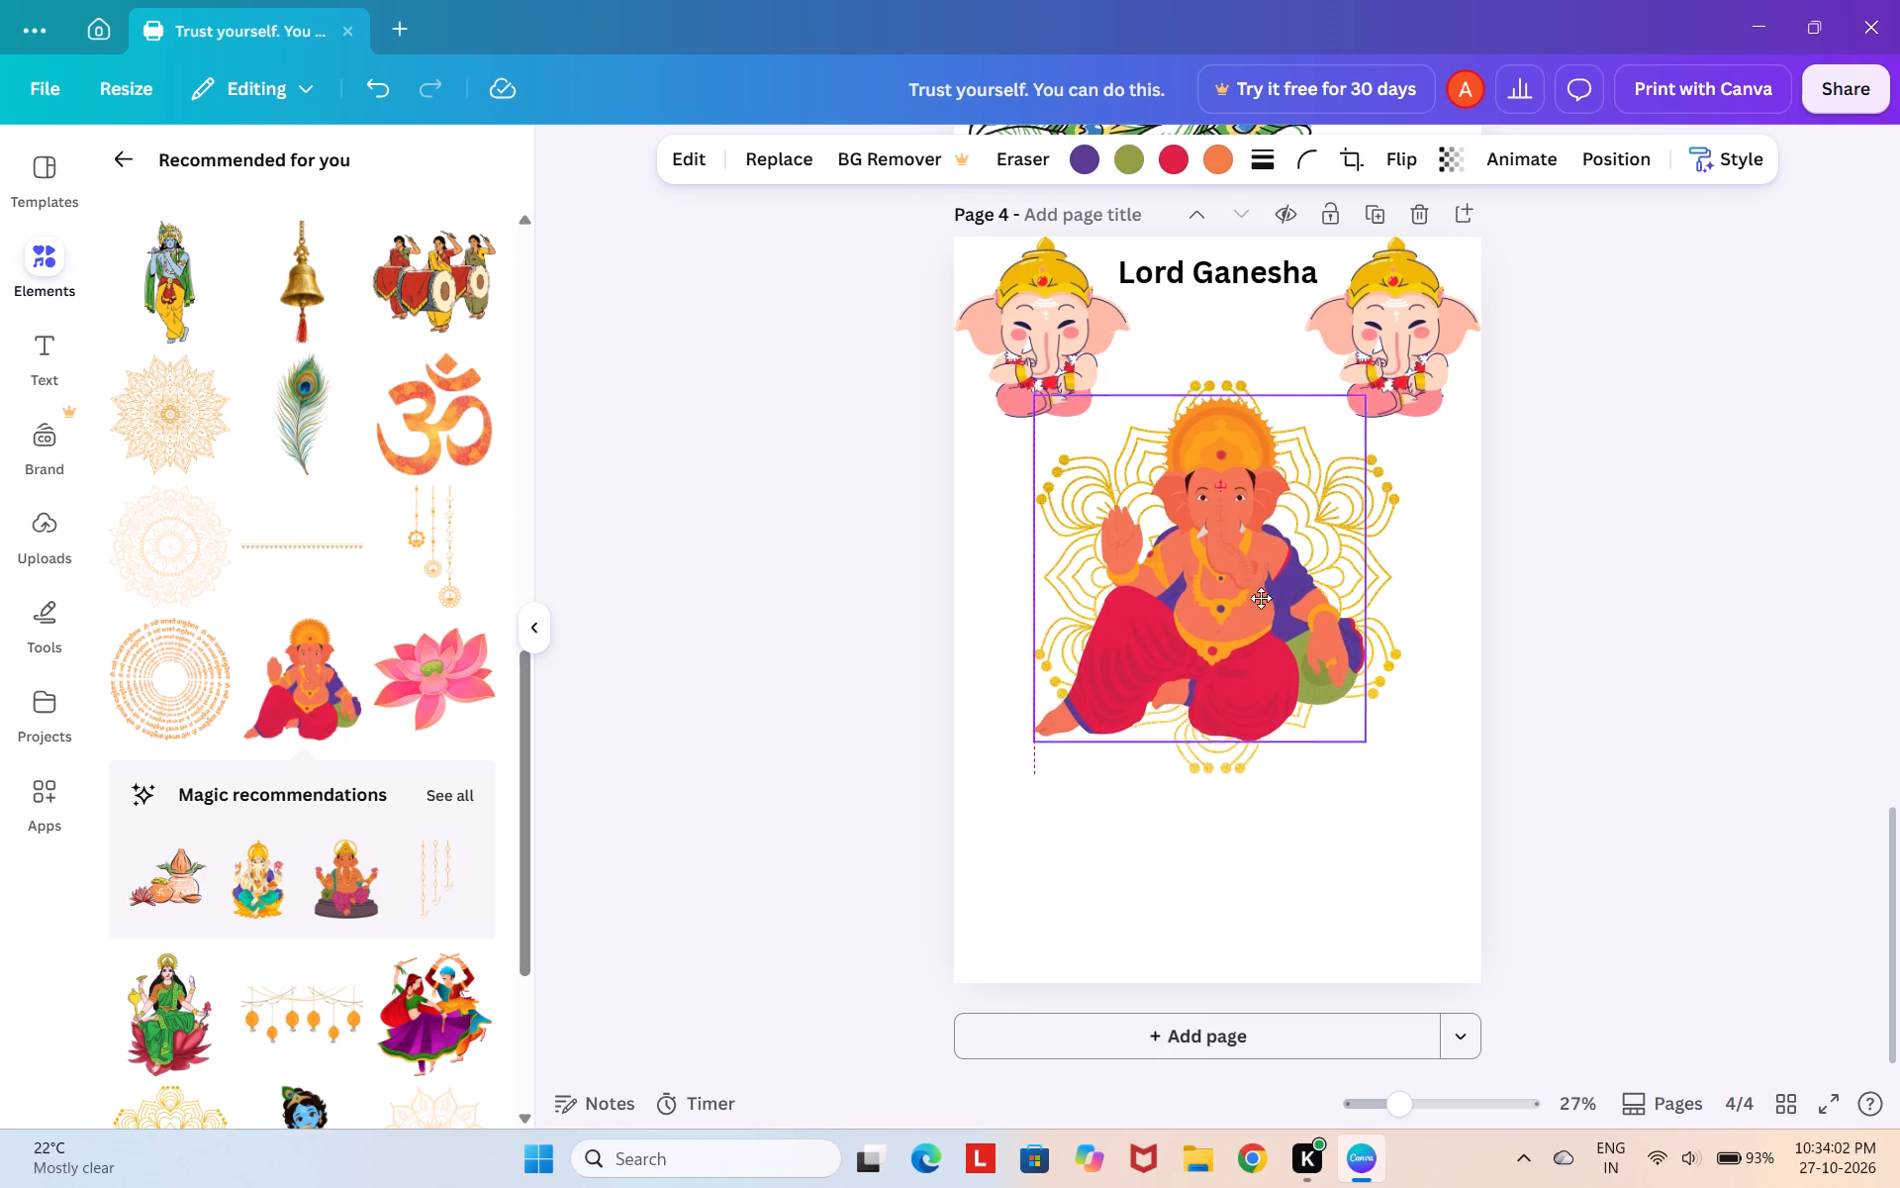
left_click_drag(1261, 598, 1270, 605)
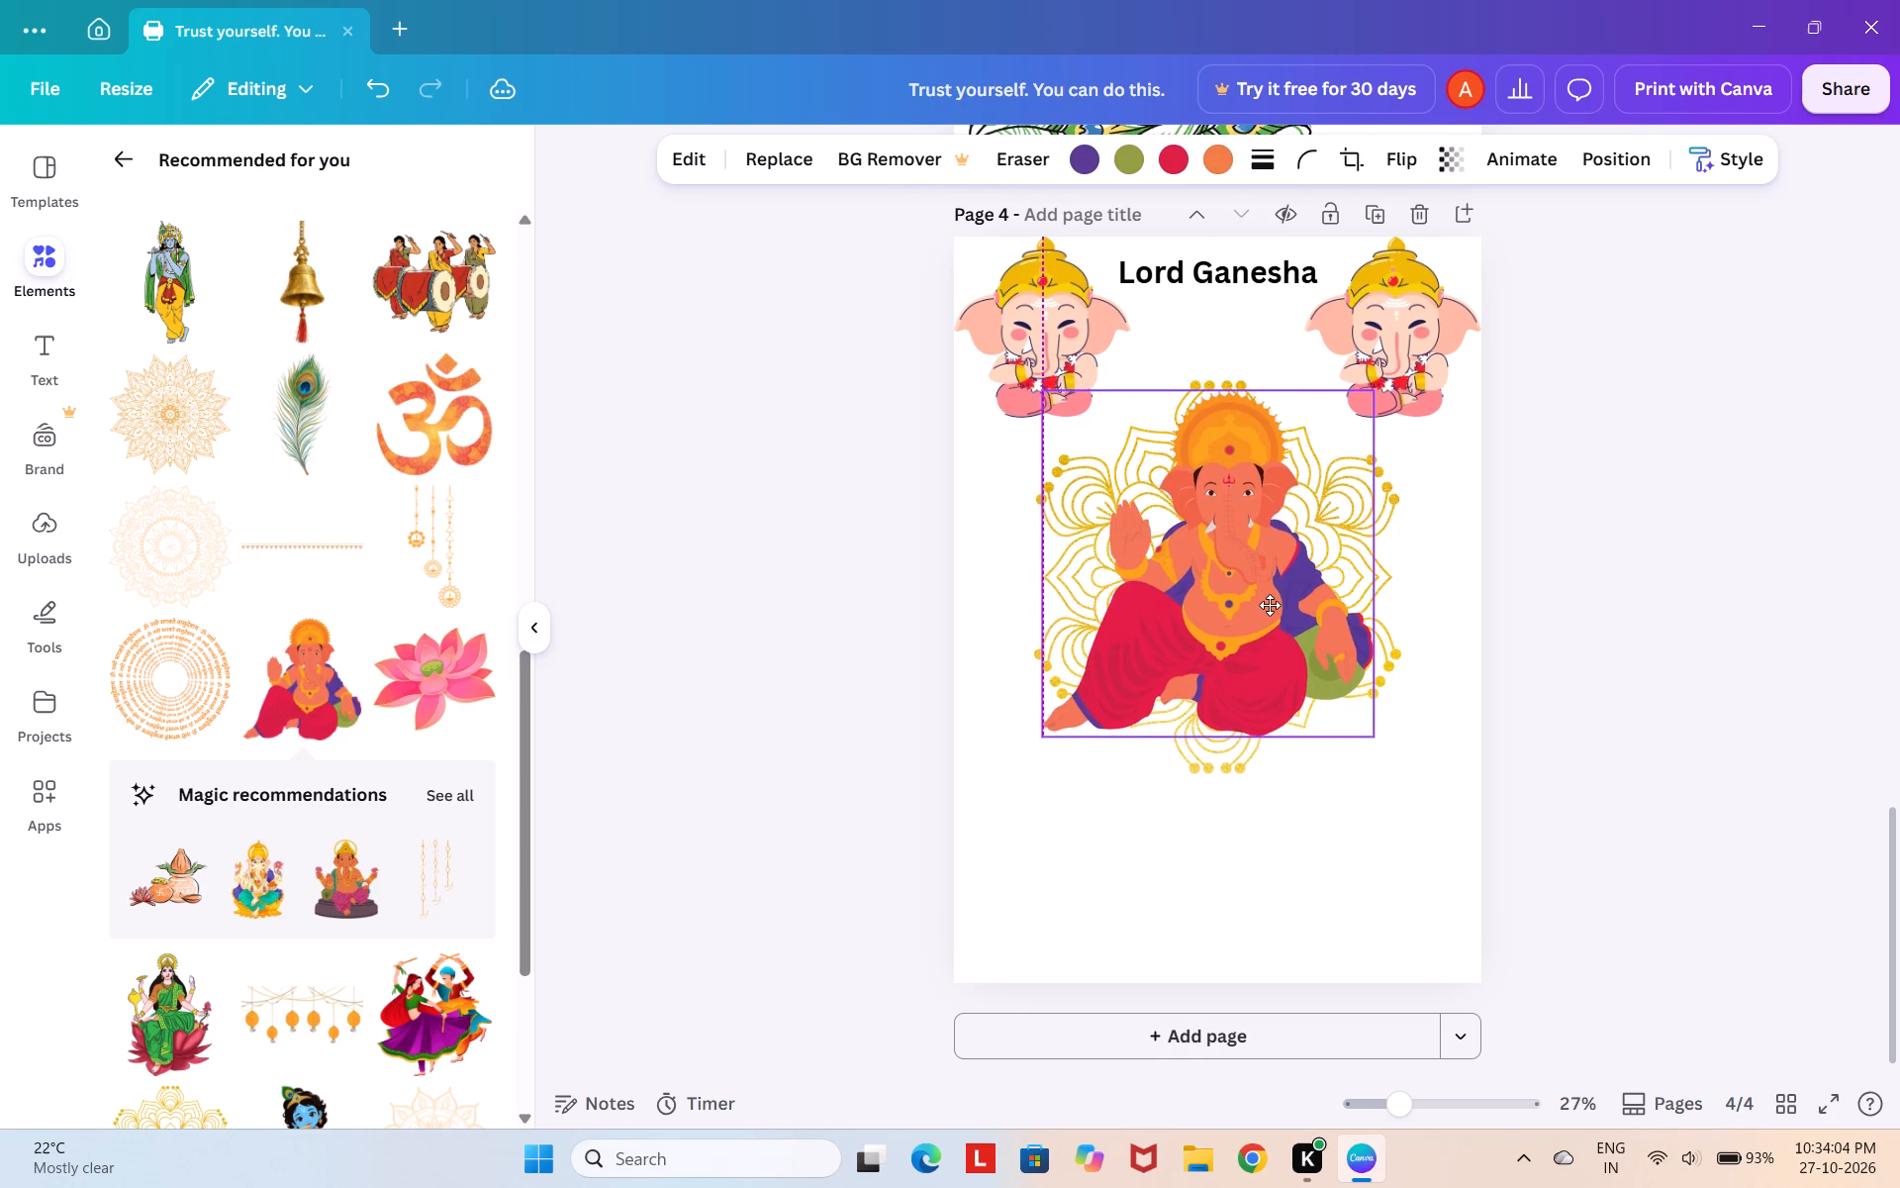
left_click_drag(1270, 605, 1261, 585)
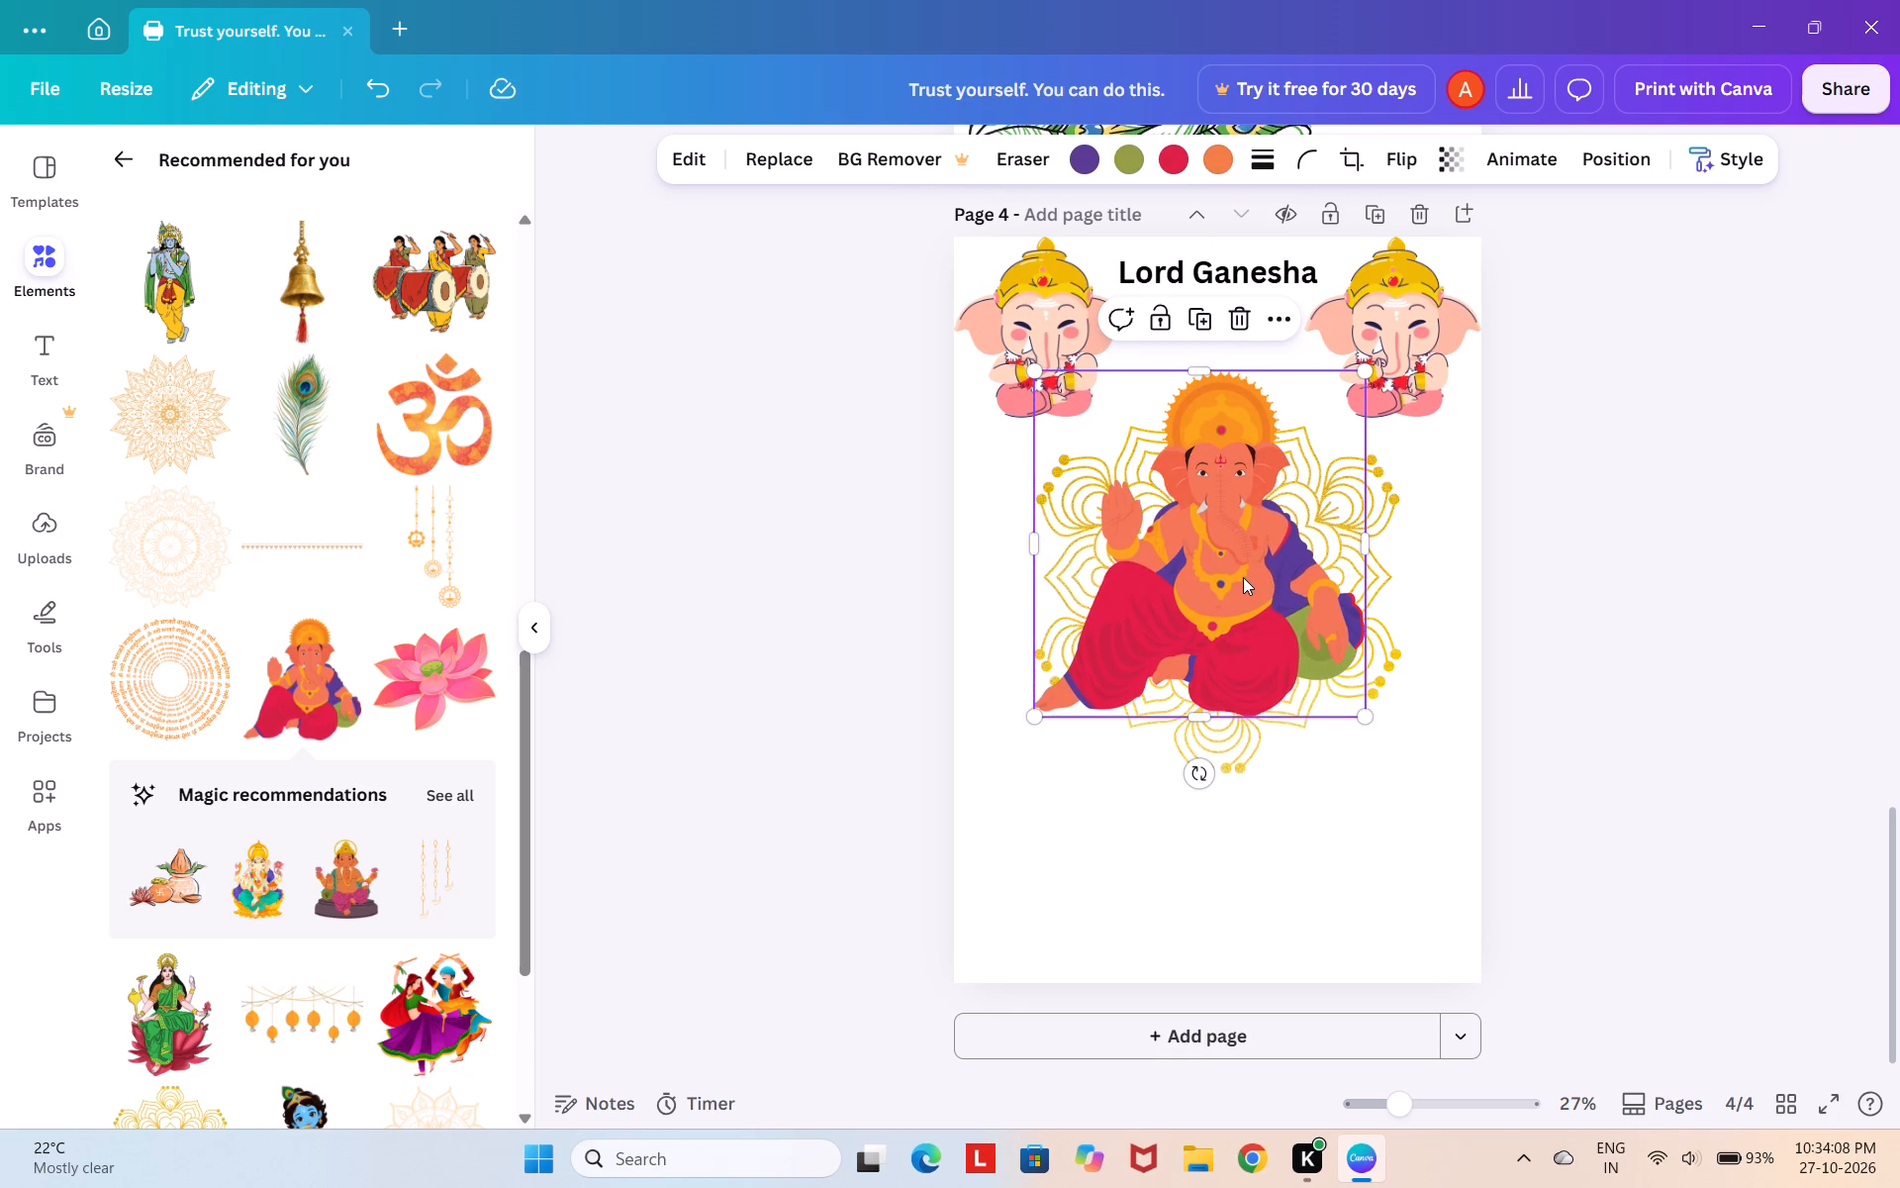
left_click(1243, 577)
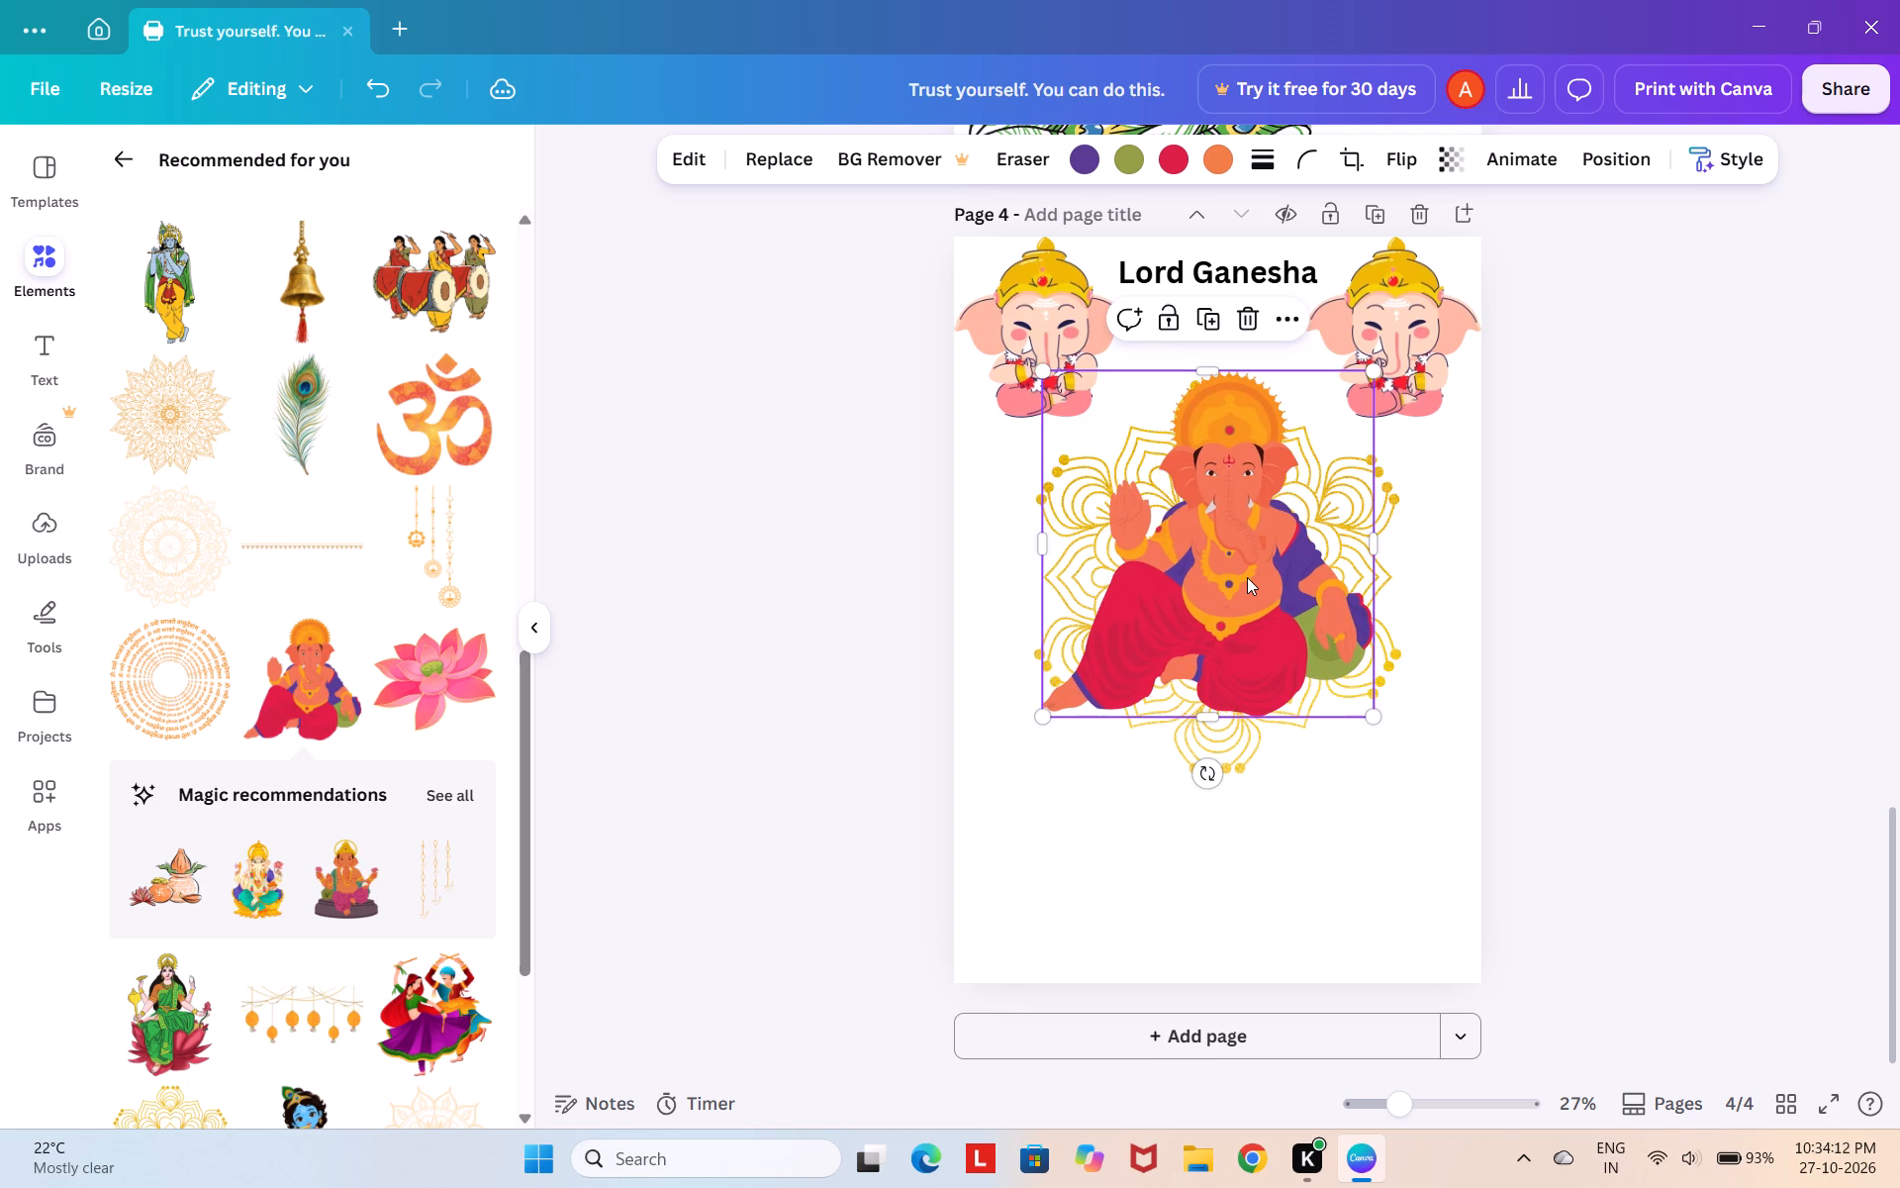
left_click(1247, 577)
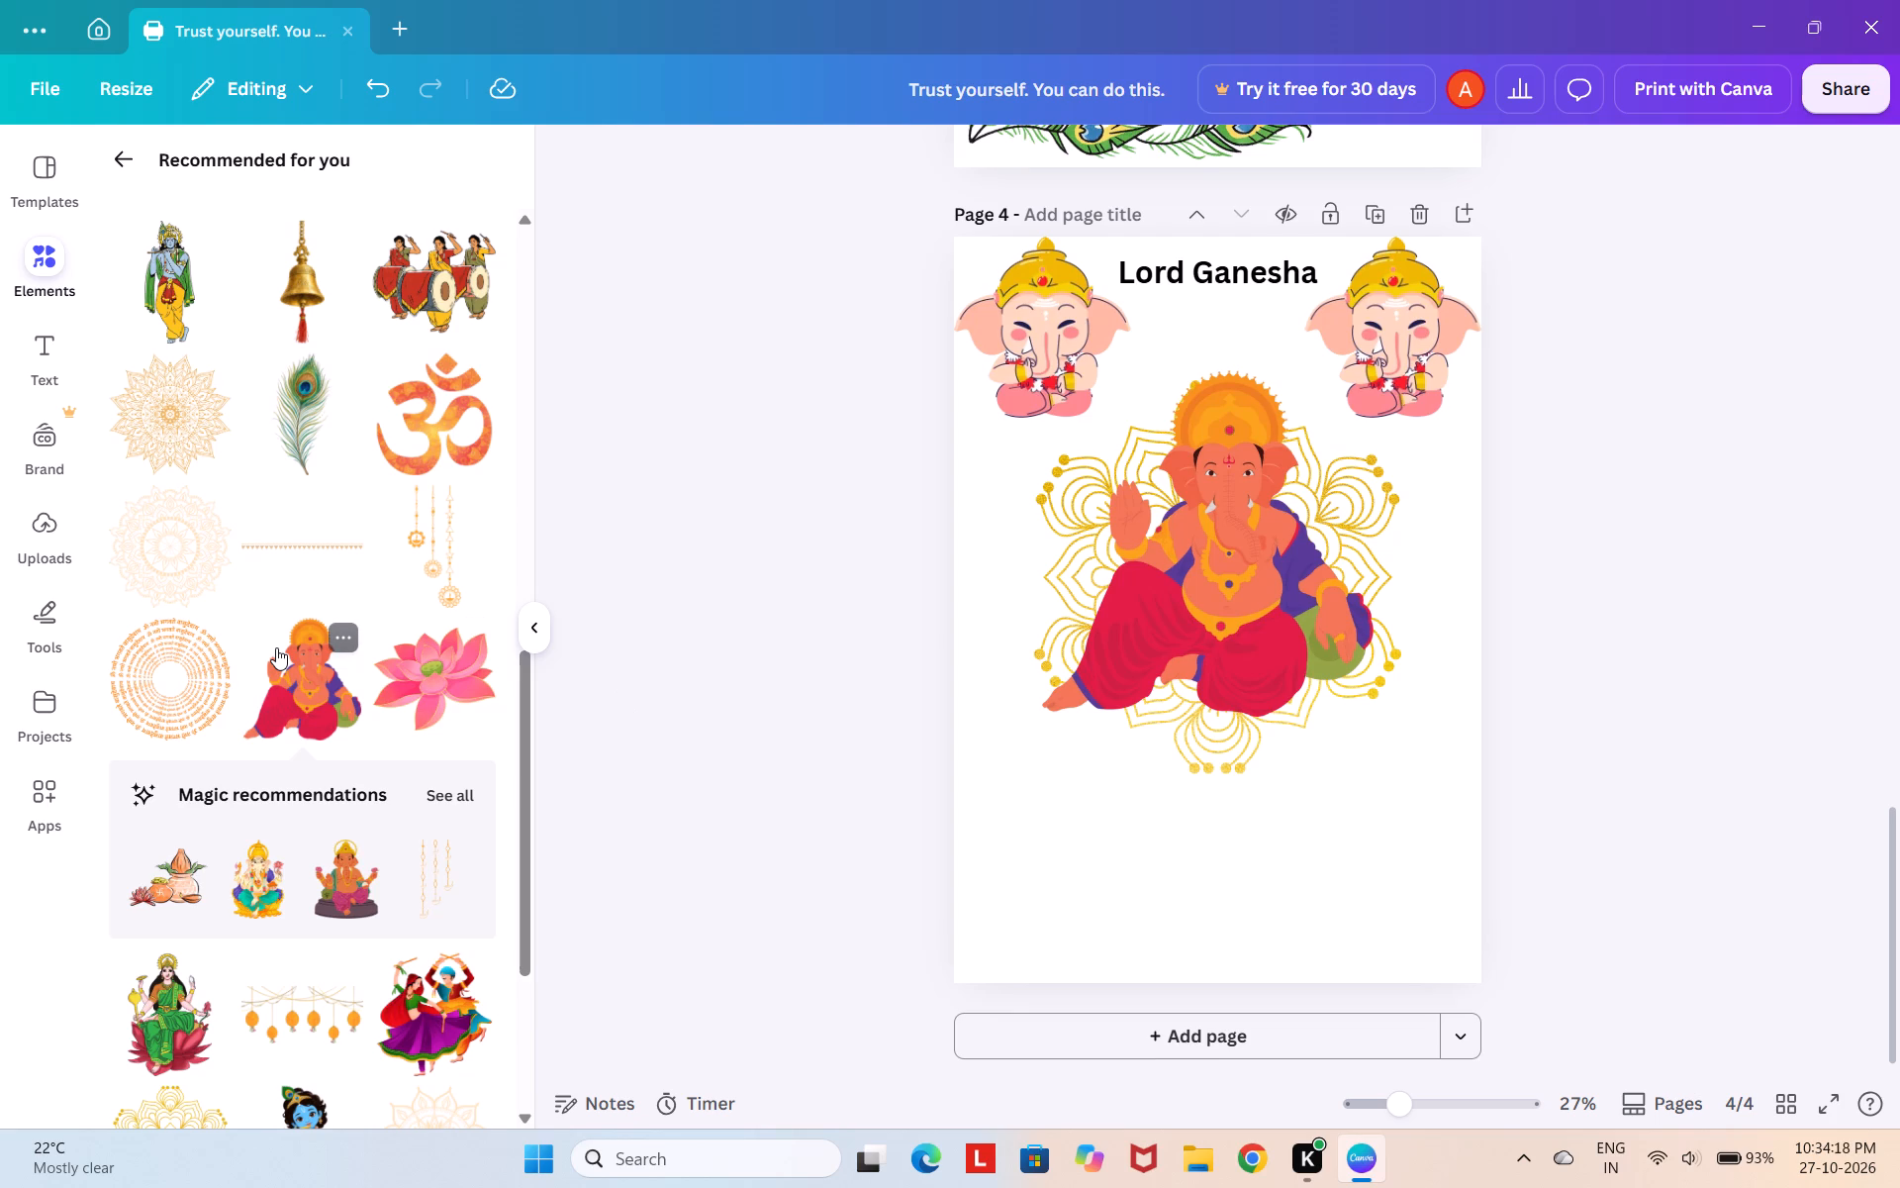
Add the orange hanging ornament graphic with three strings from the recommended graphics and place it at page 4's right edge beside the mandala.
scroll(276, 647, "up", 1)
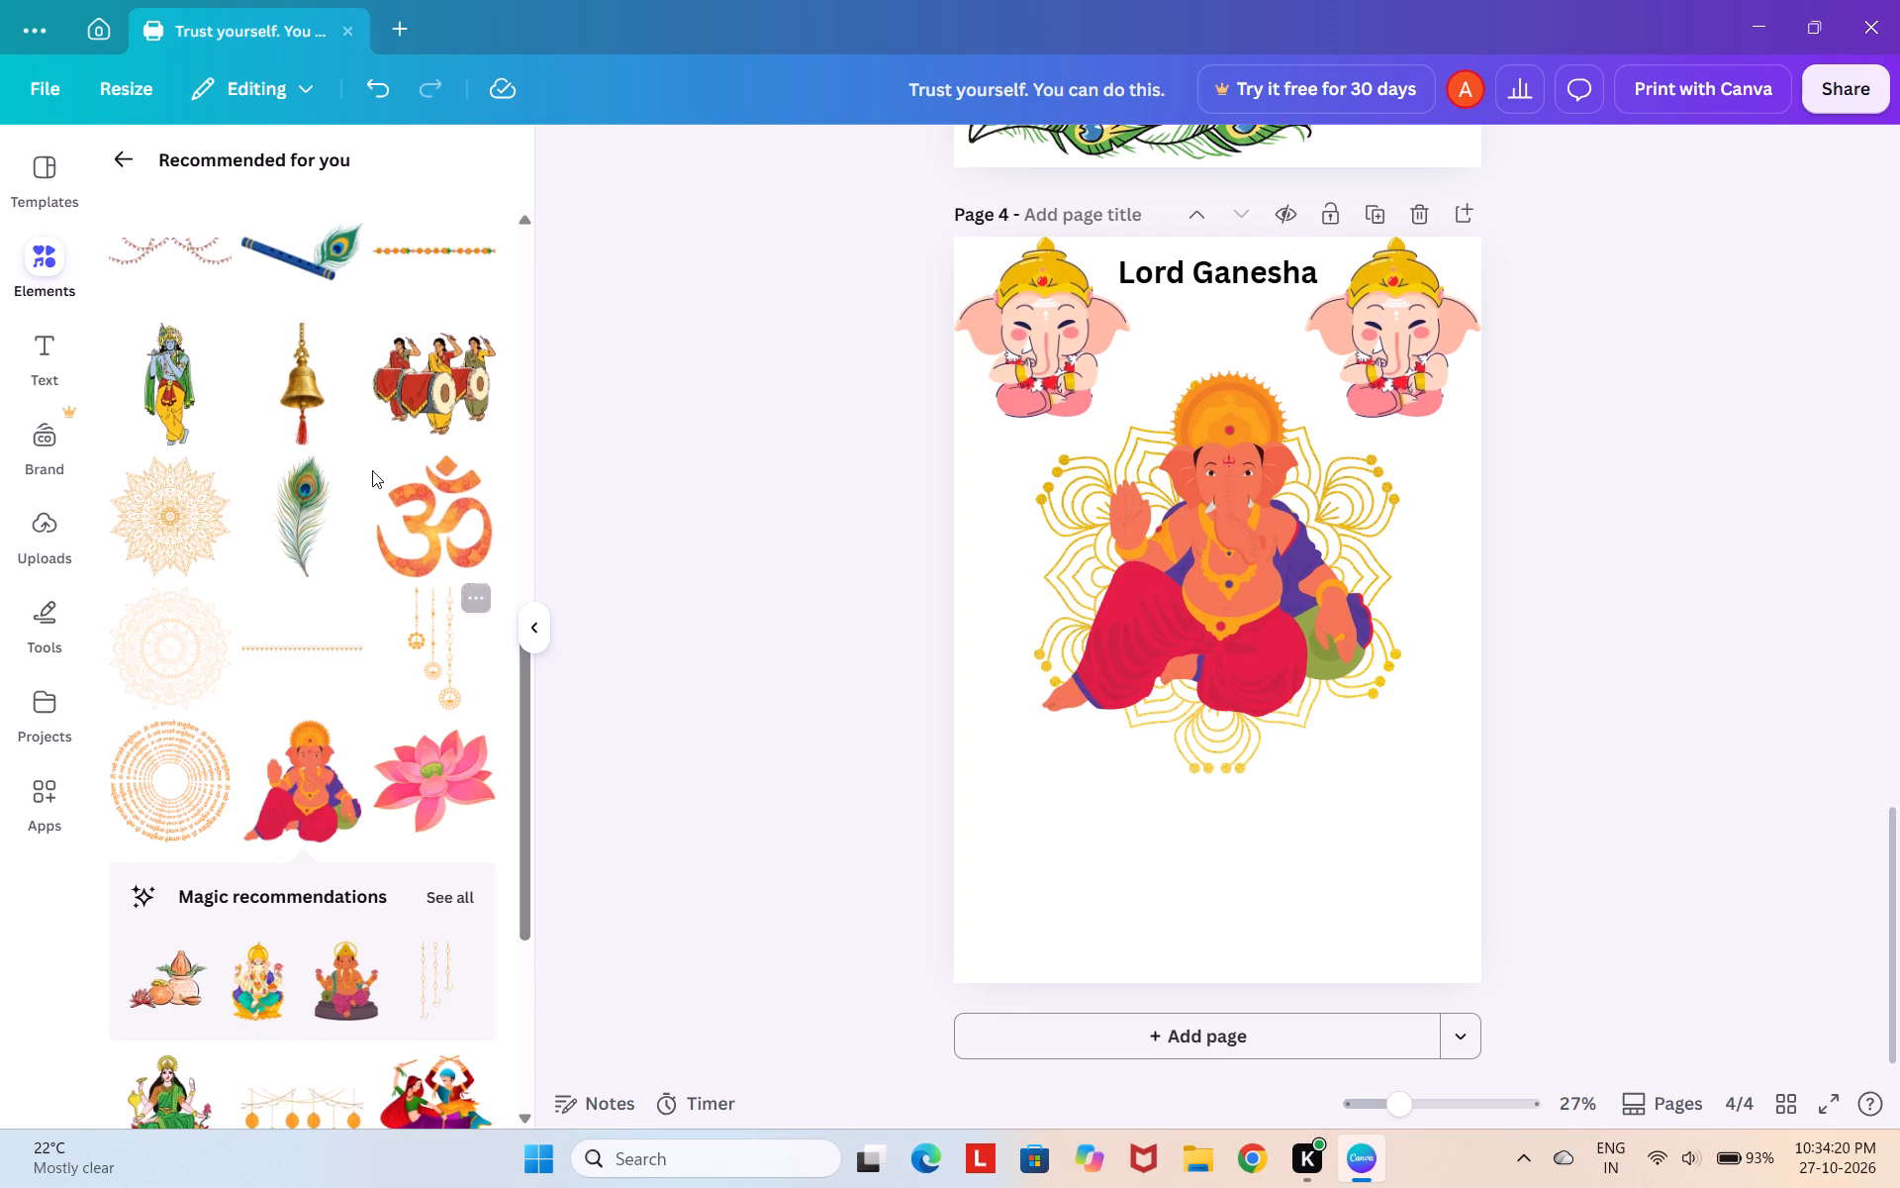
scroll(376, 452, "up", 5)
scroll(376, 452, "down", 1)
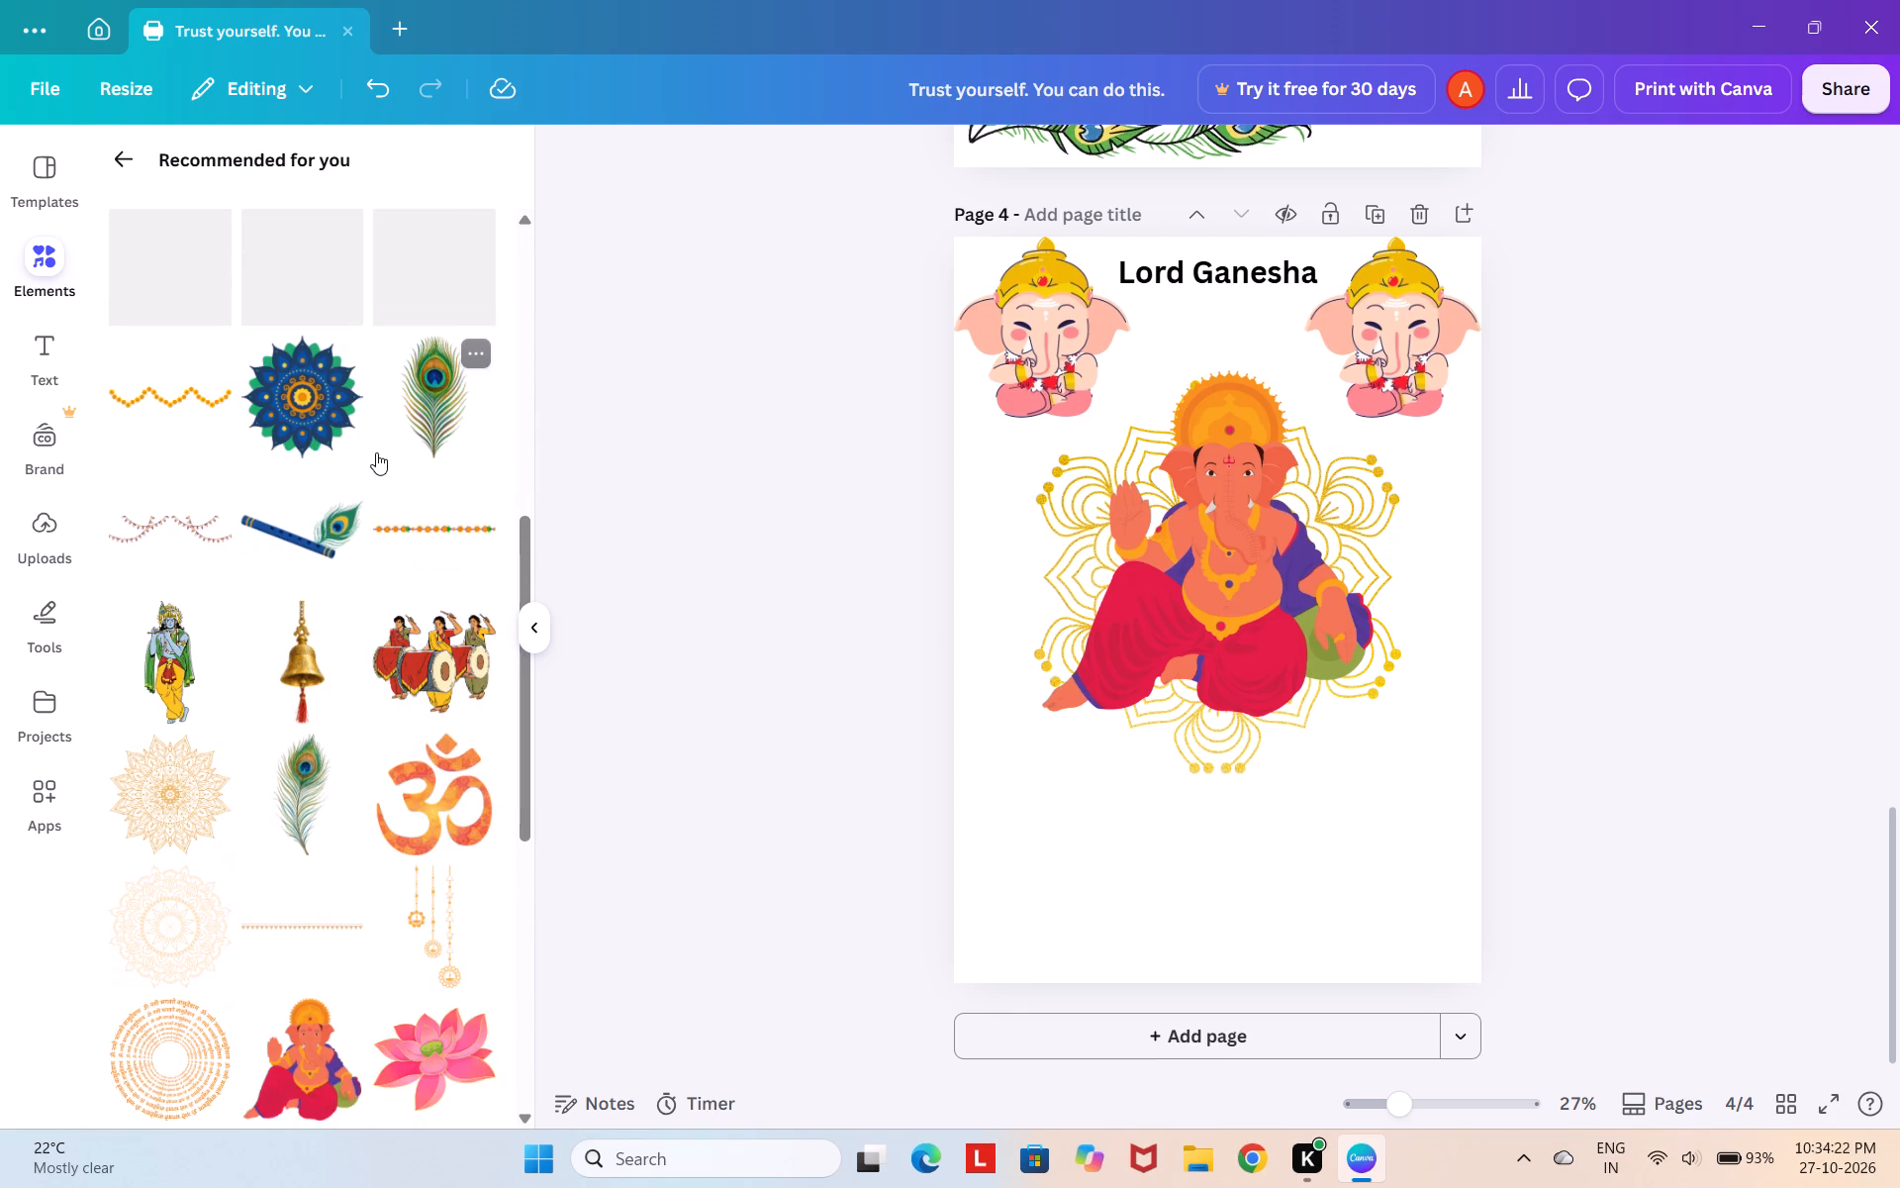
scroll(376, 452, "down", 2)
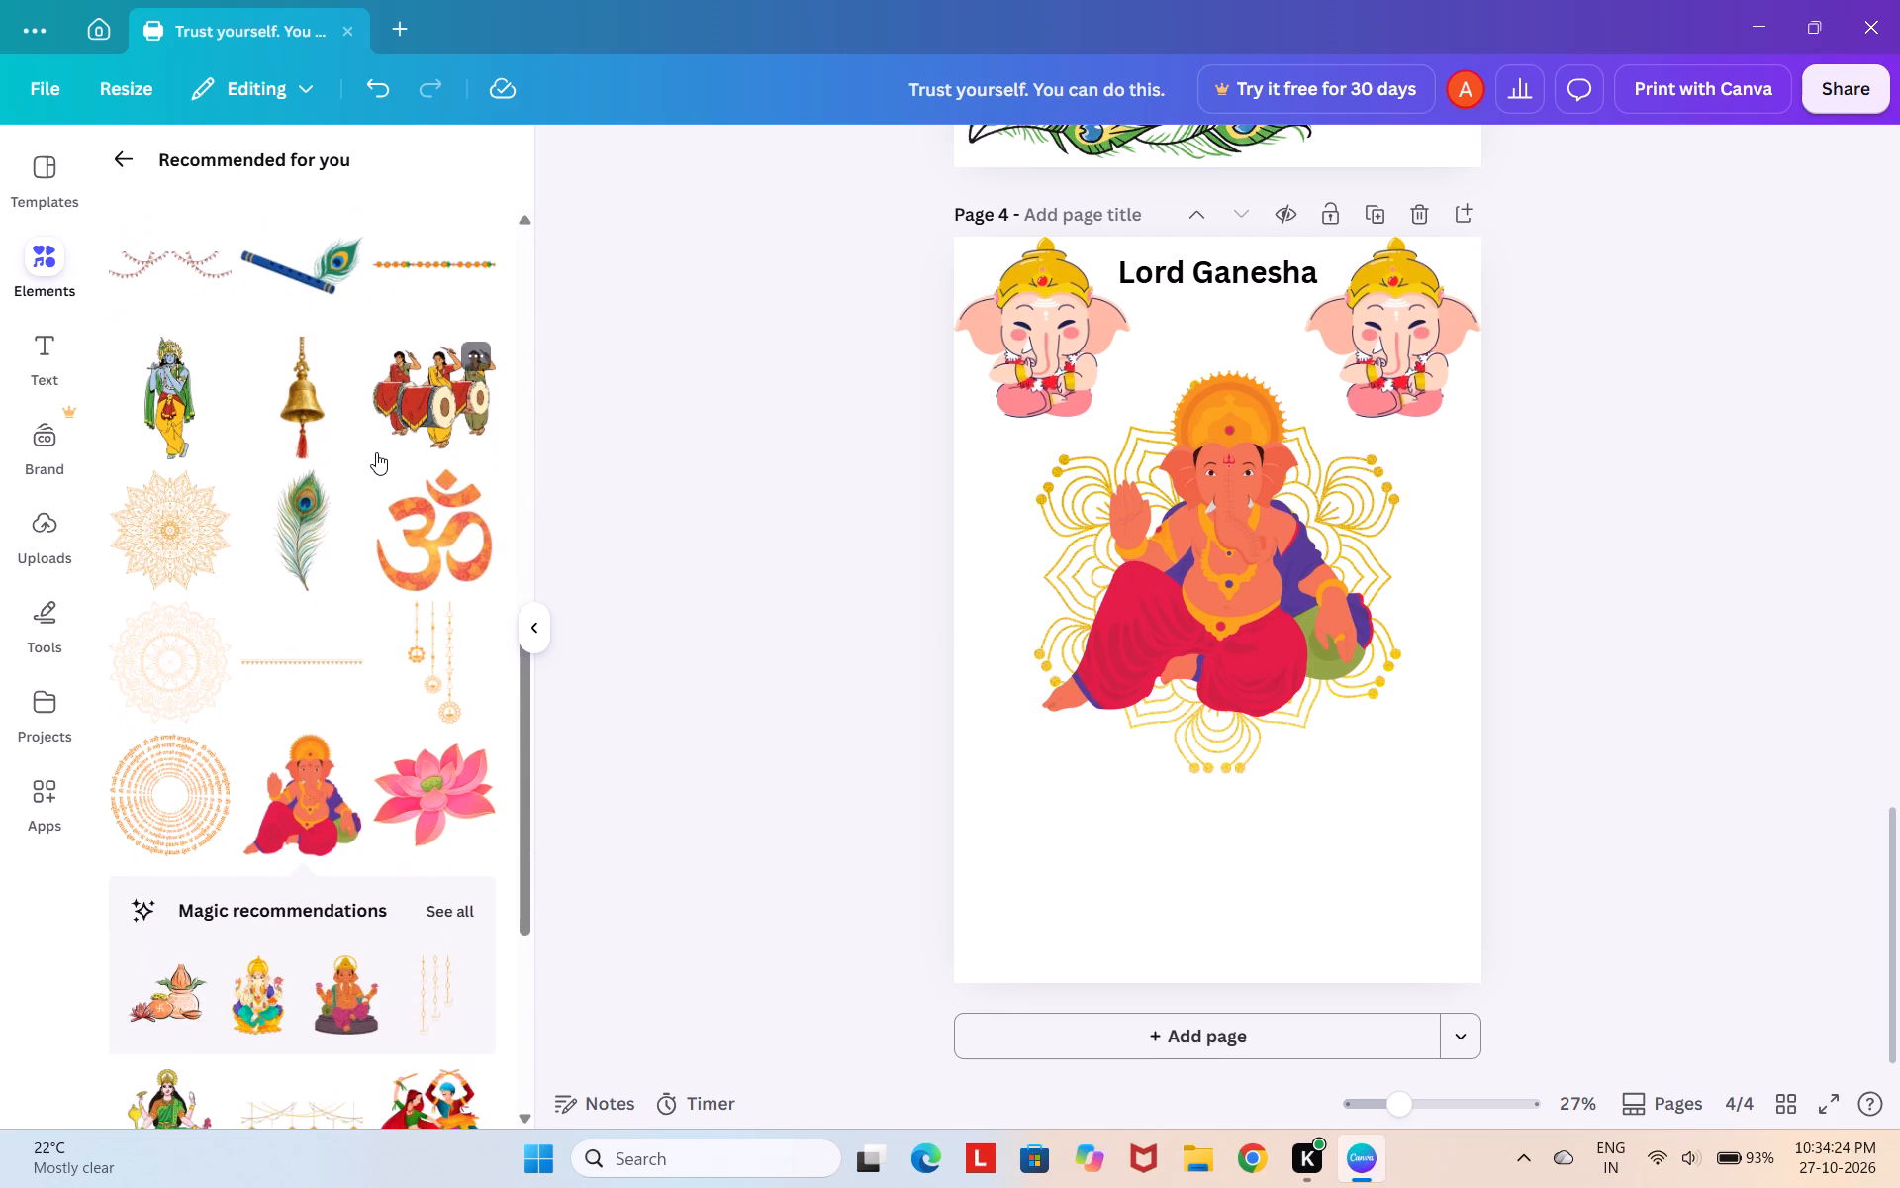
scroll(376, 452, "down", 5)
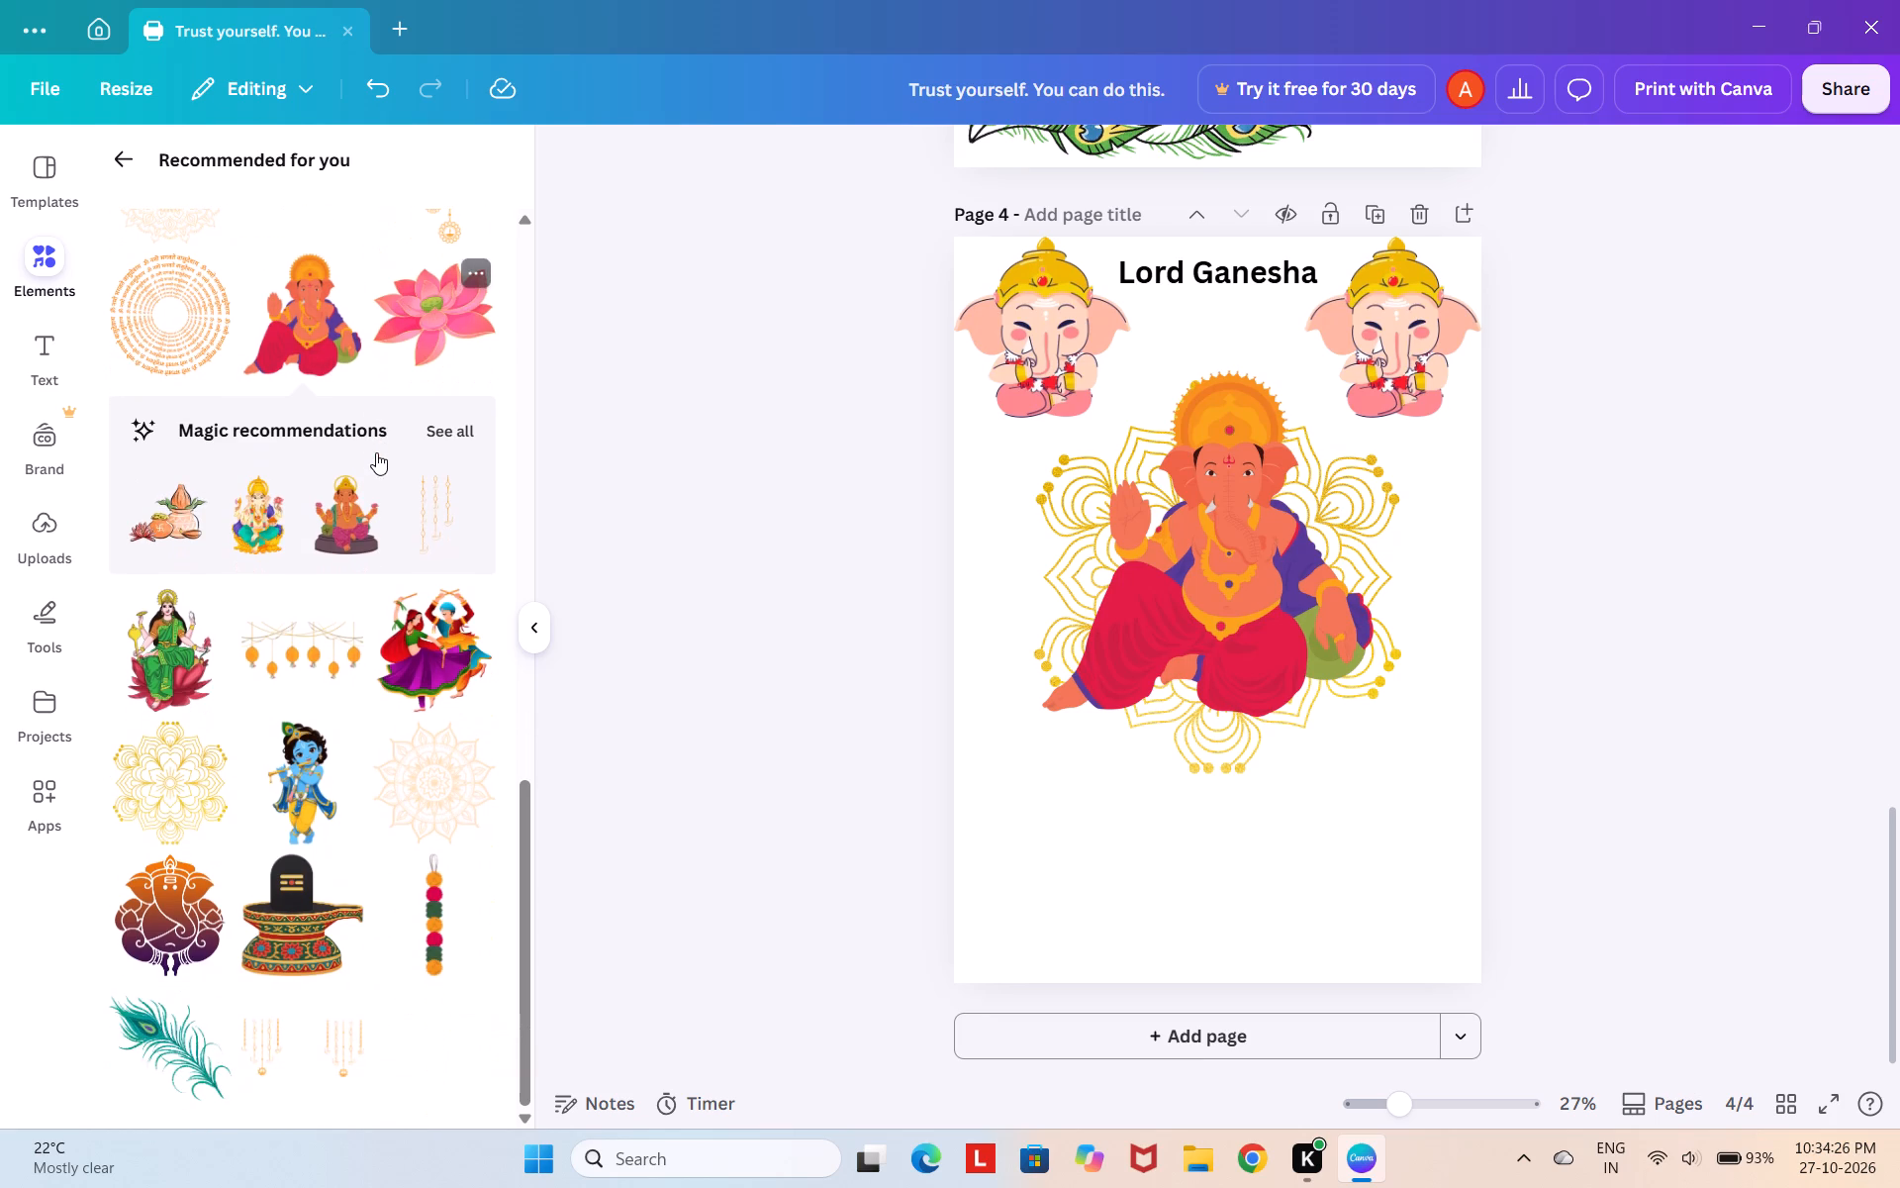
scroll(376, 452, "down", 1)
scroll(376, 452, "up", 4)
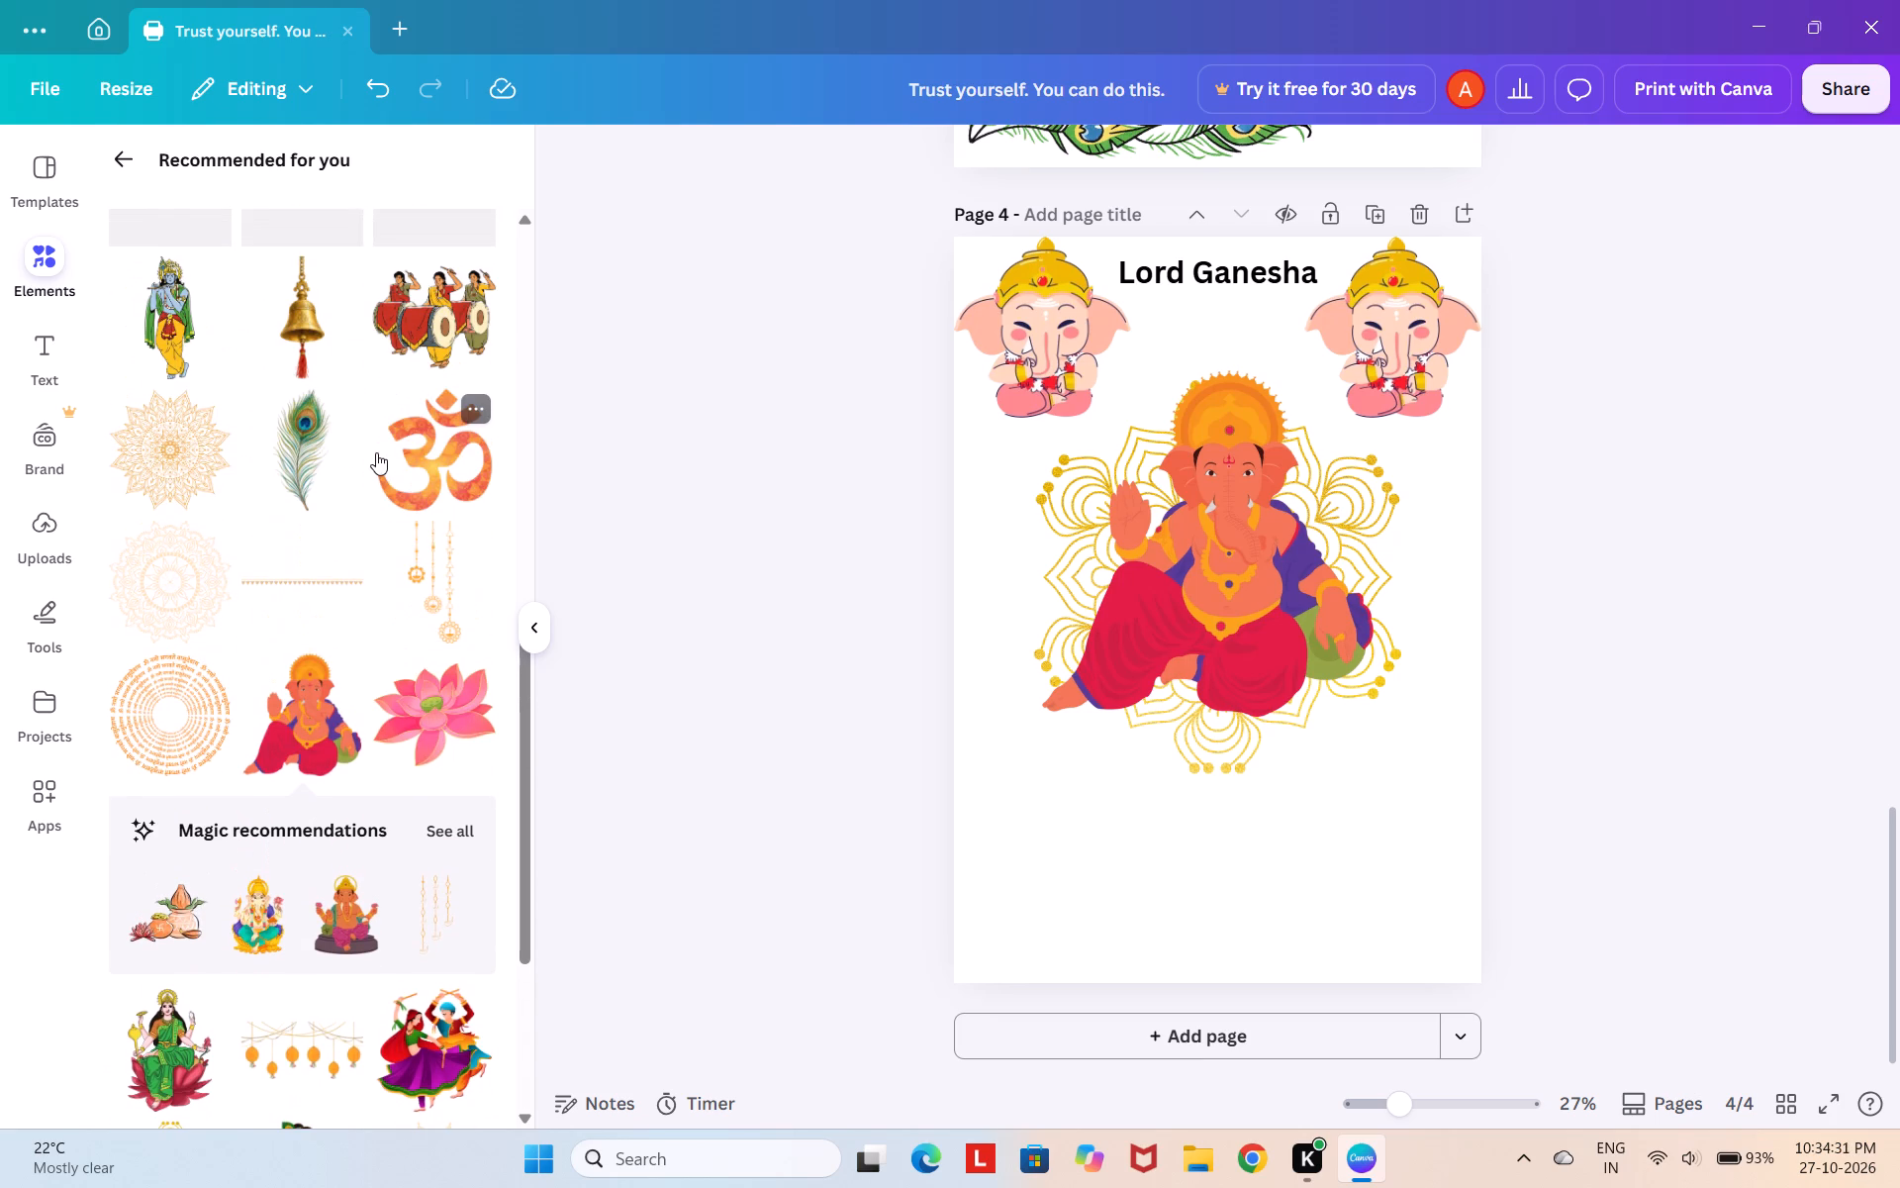
left_click(414, 553)
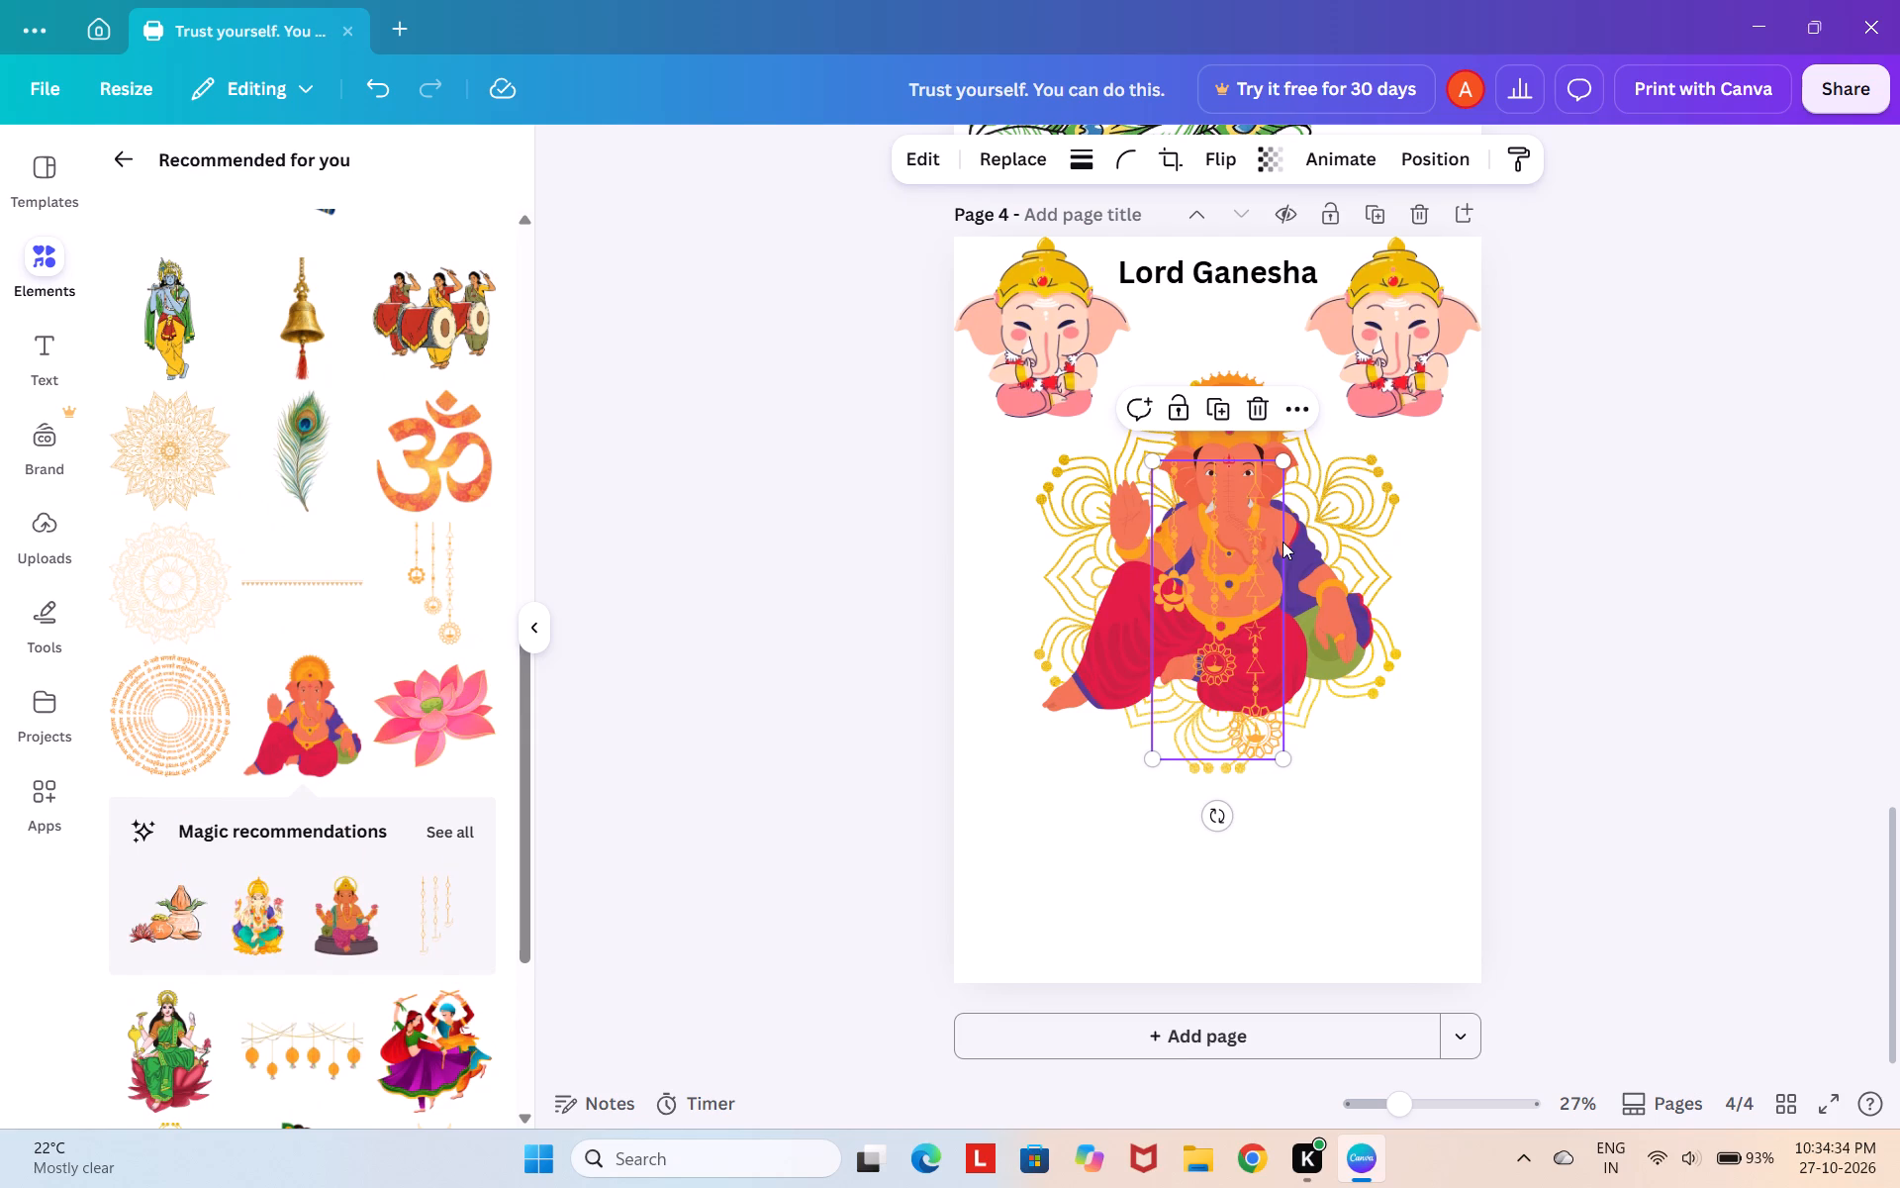
left_click(1258, 548)
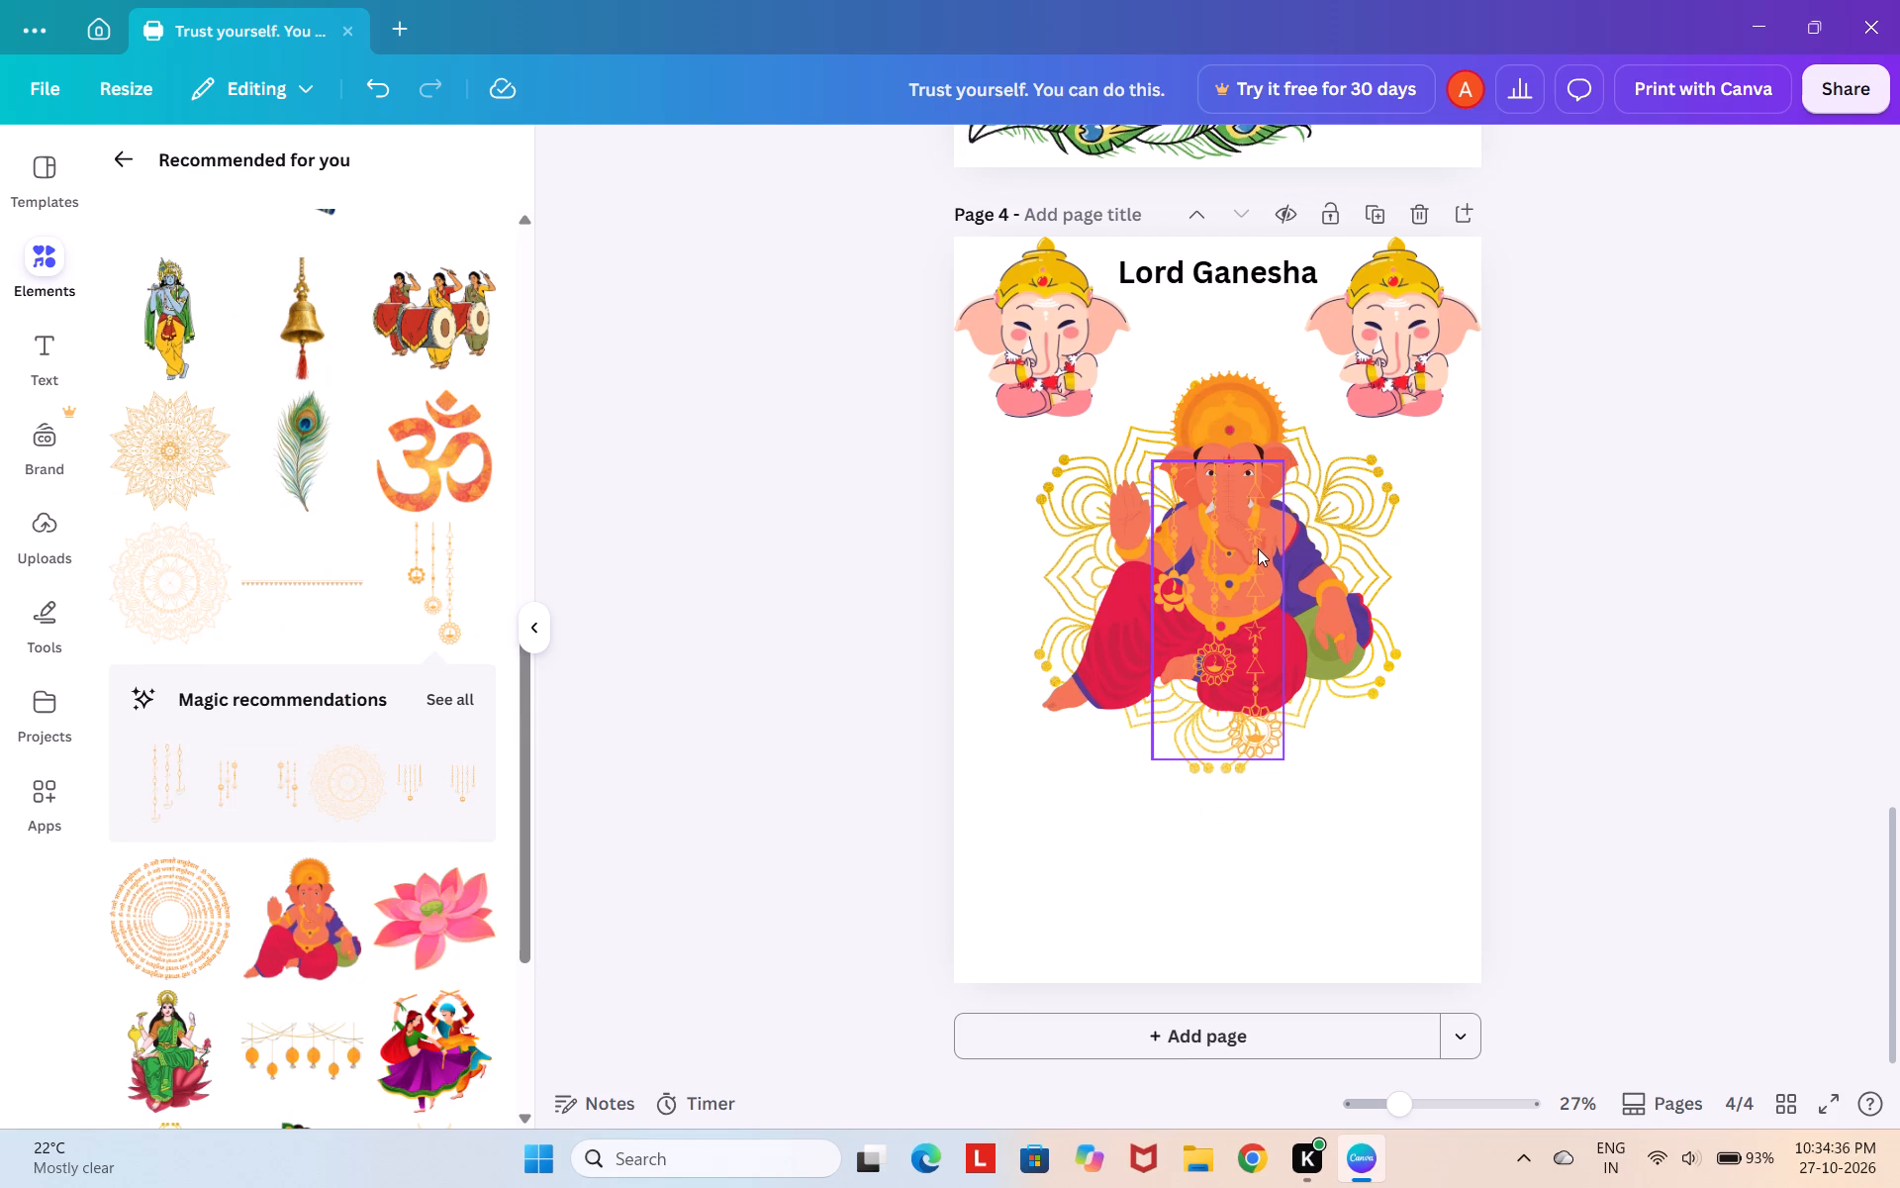
left_click_drag(1258, 548, 1477, 589)
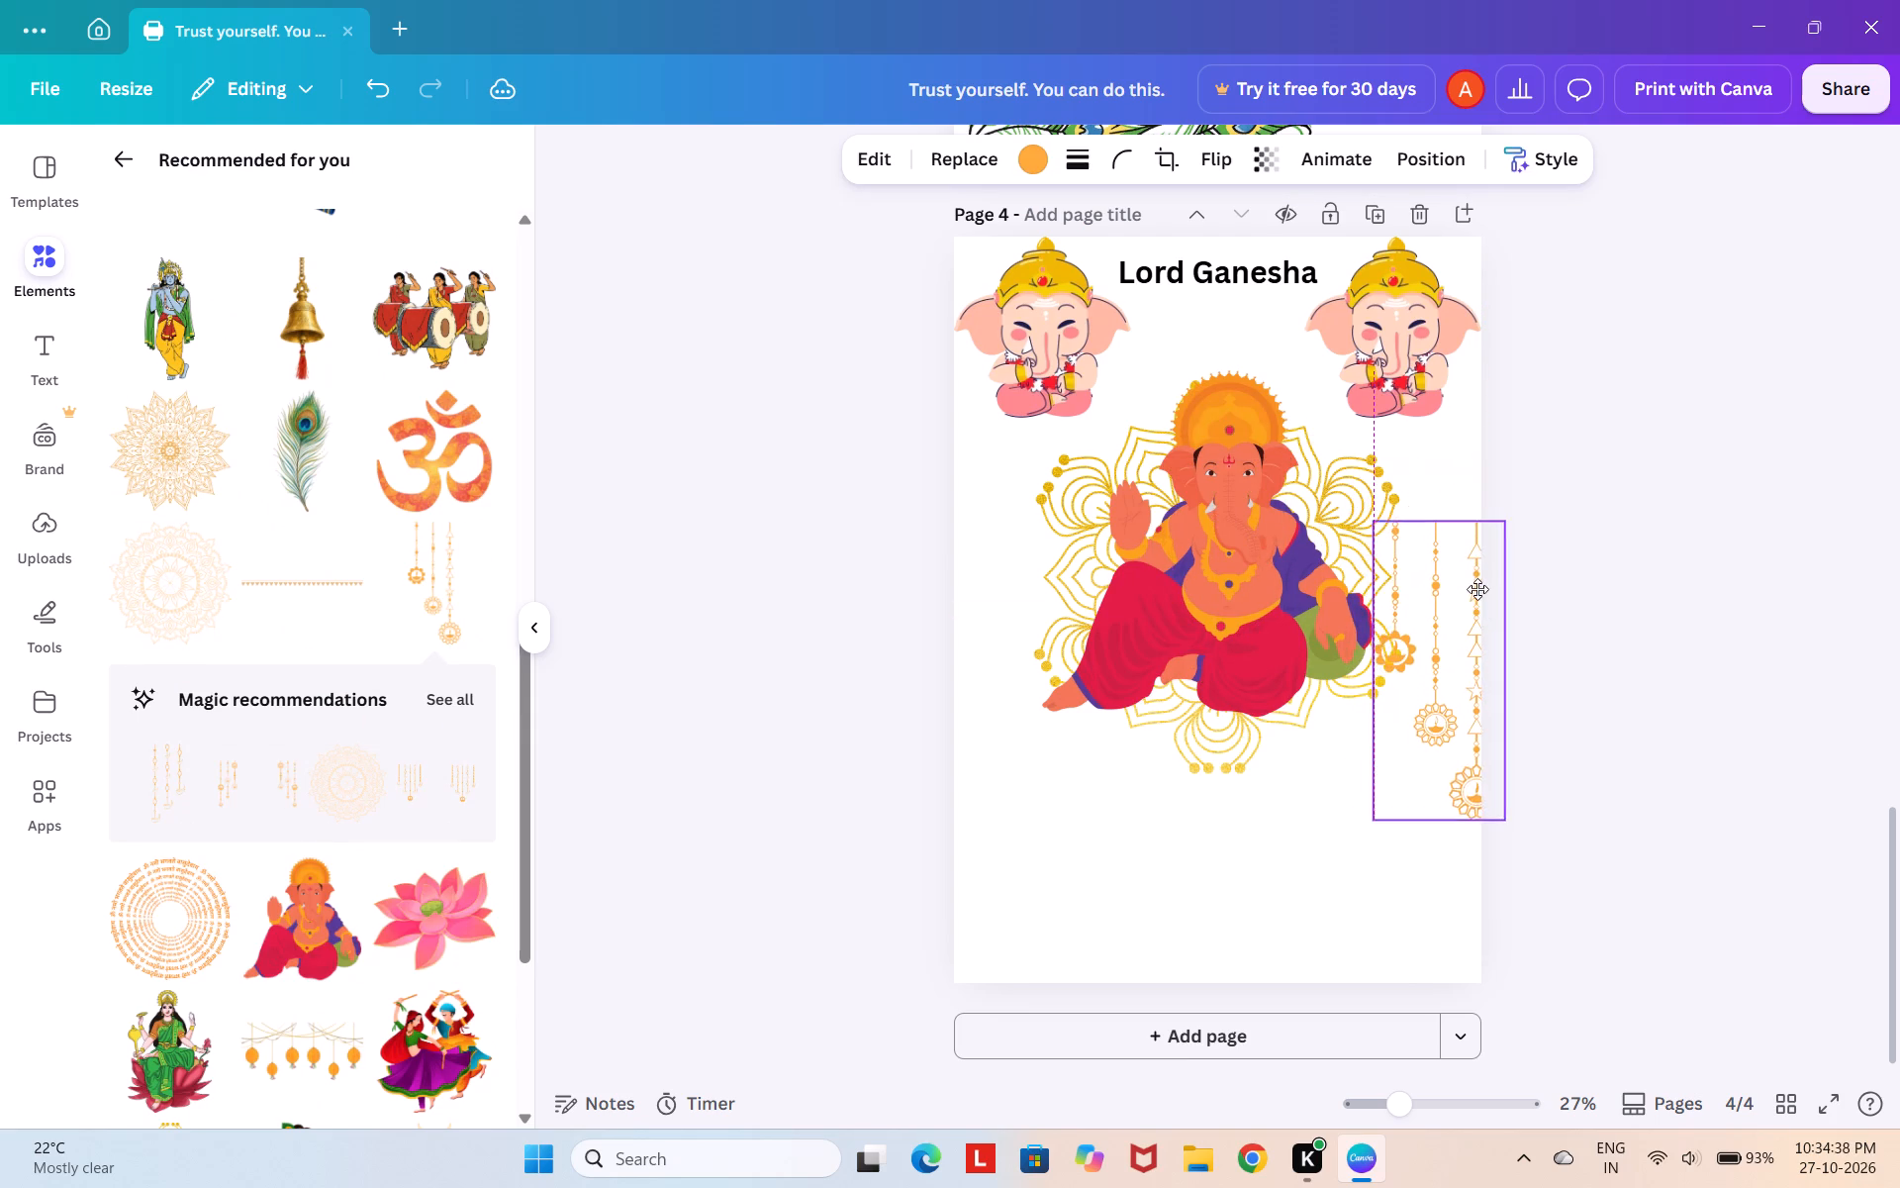
left_click_drag(1477, 589, 1485, 547)
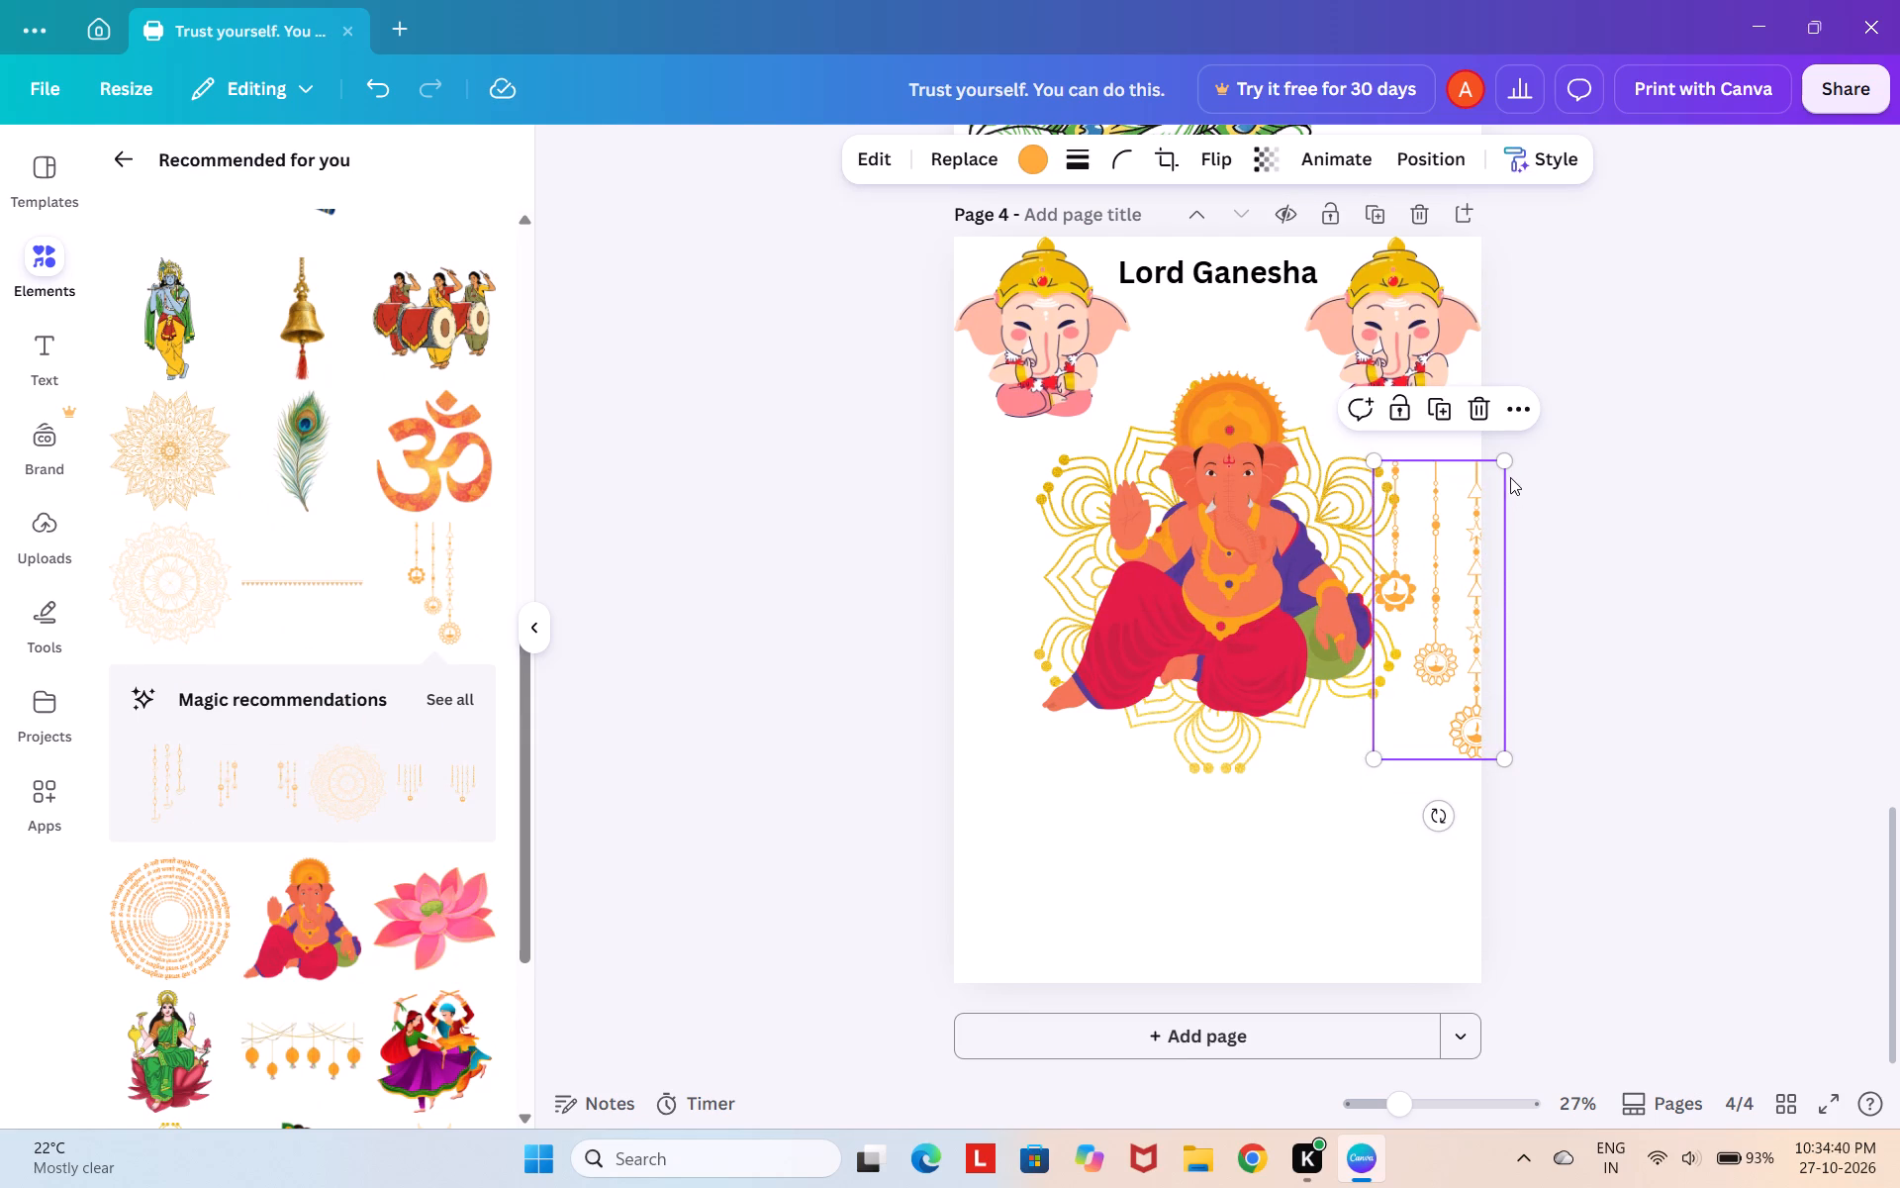
Scale down the hanging ornament and move it up directly beneath the small Ganesha in page 4's upper right corner.
left_click_drag(1505, 460, 1487, 480)
left_click_drag(1487, 480, 1464, 514)
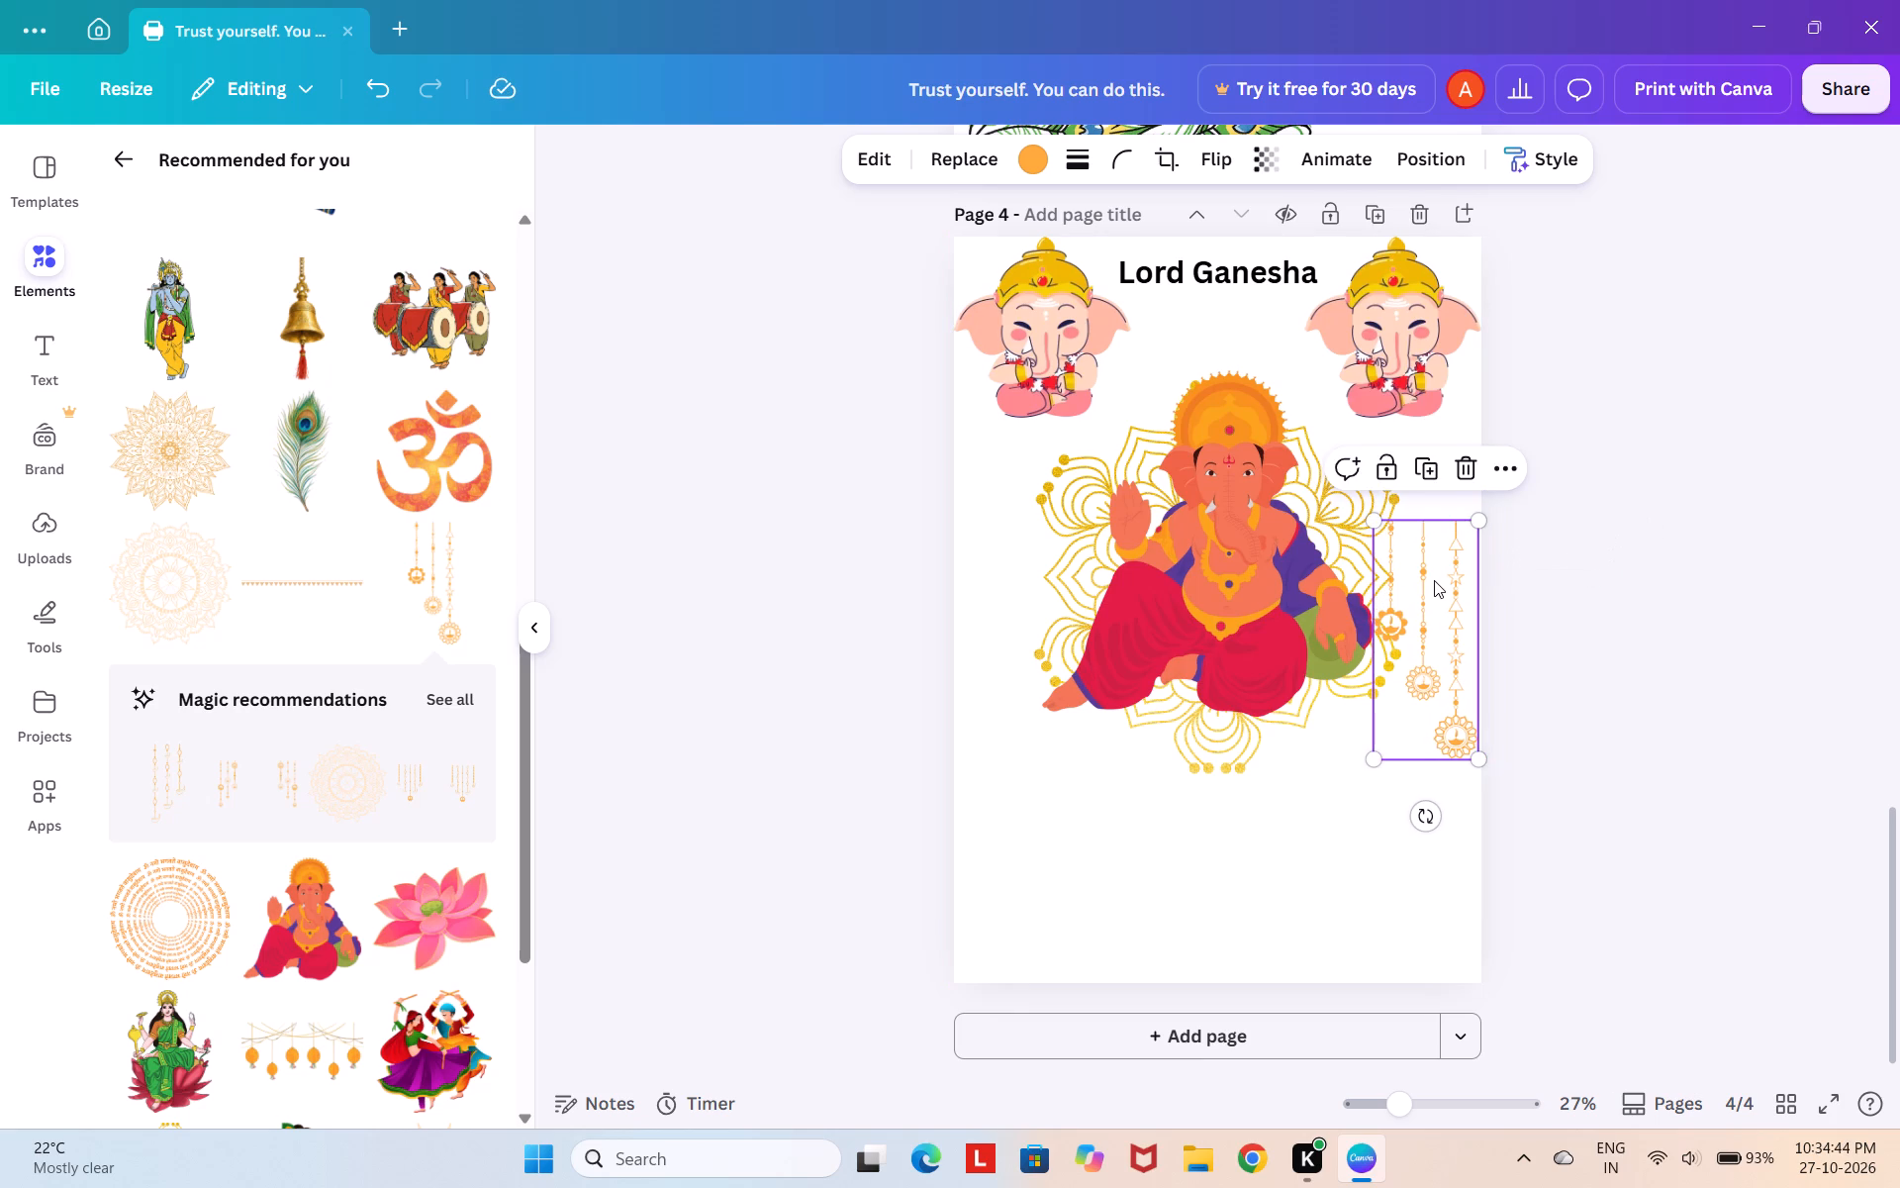
left_click(1434, 580)
left_click(1434, 580)
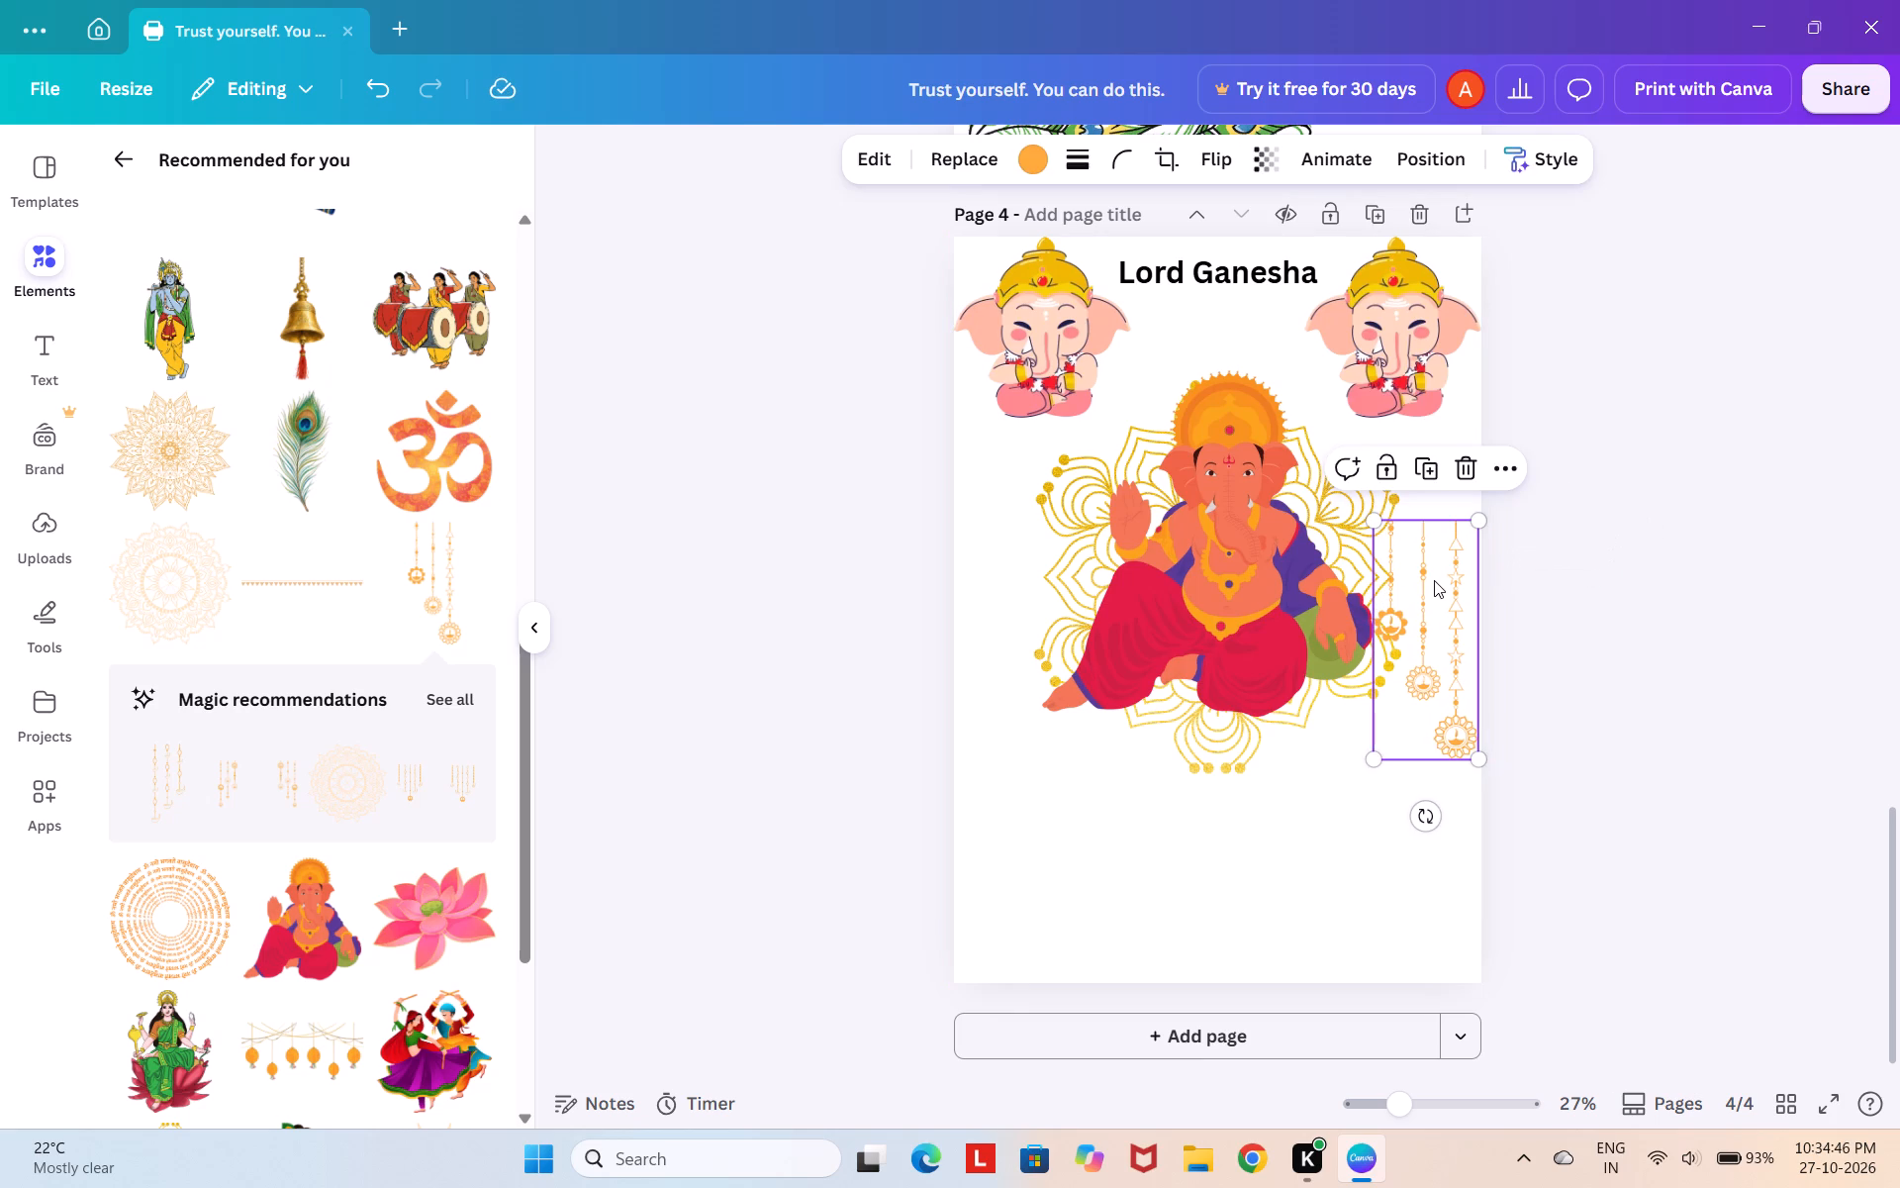
left_click(1434, 580)
left_click_drag(1434, 580, 1459, 519)
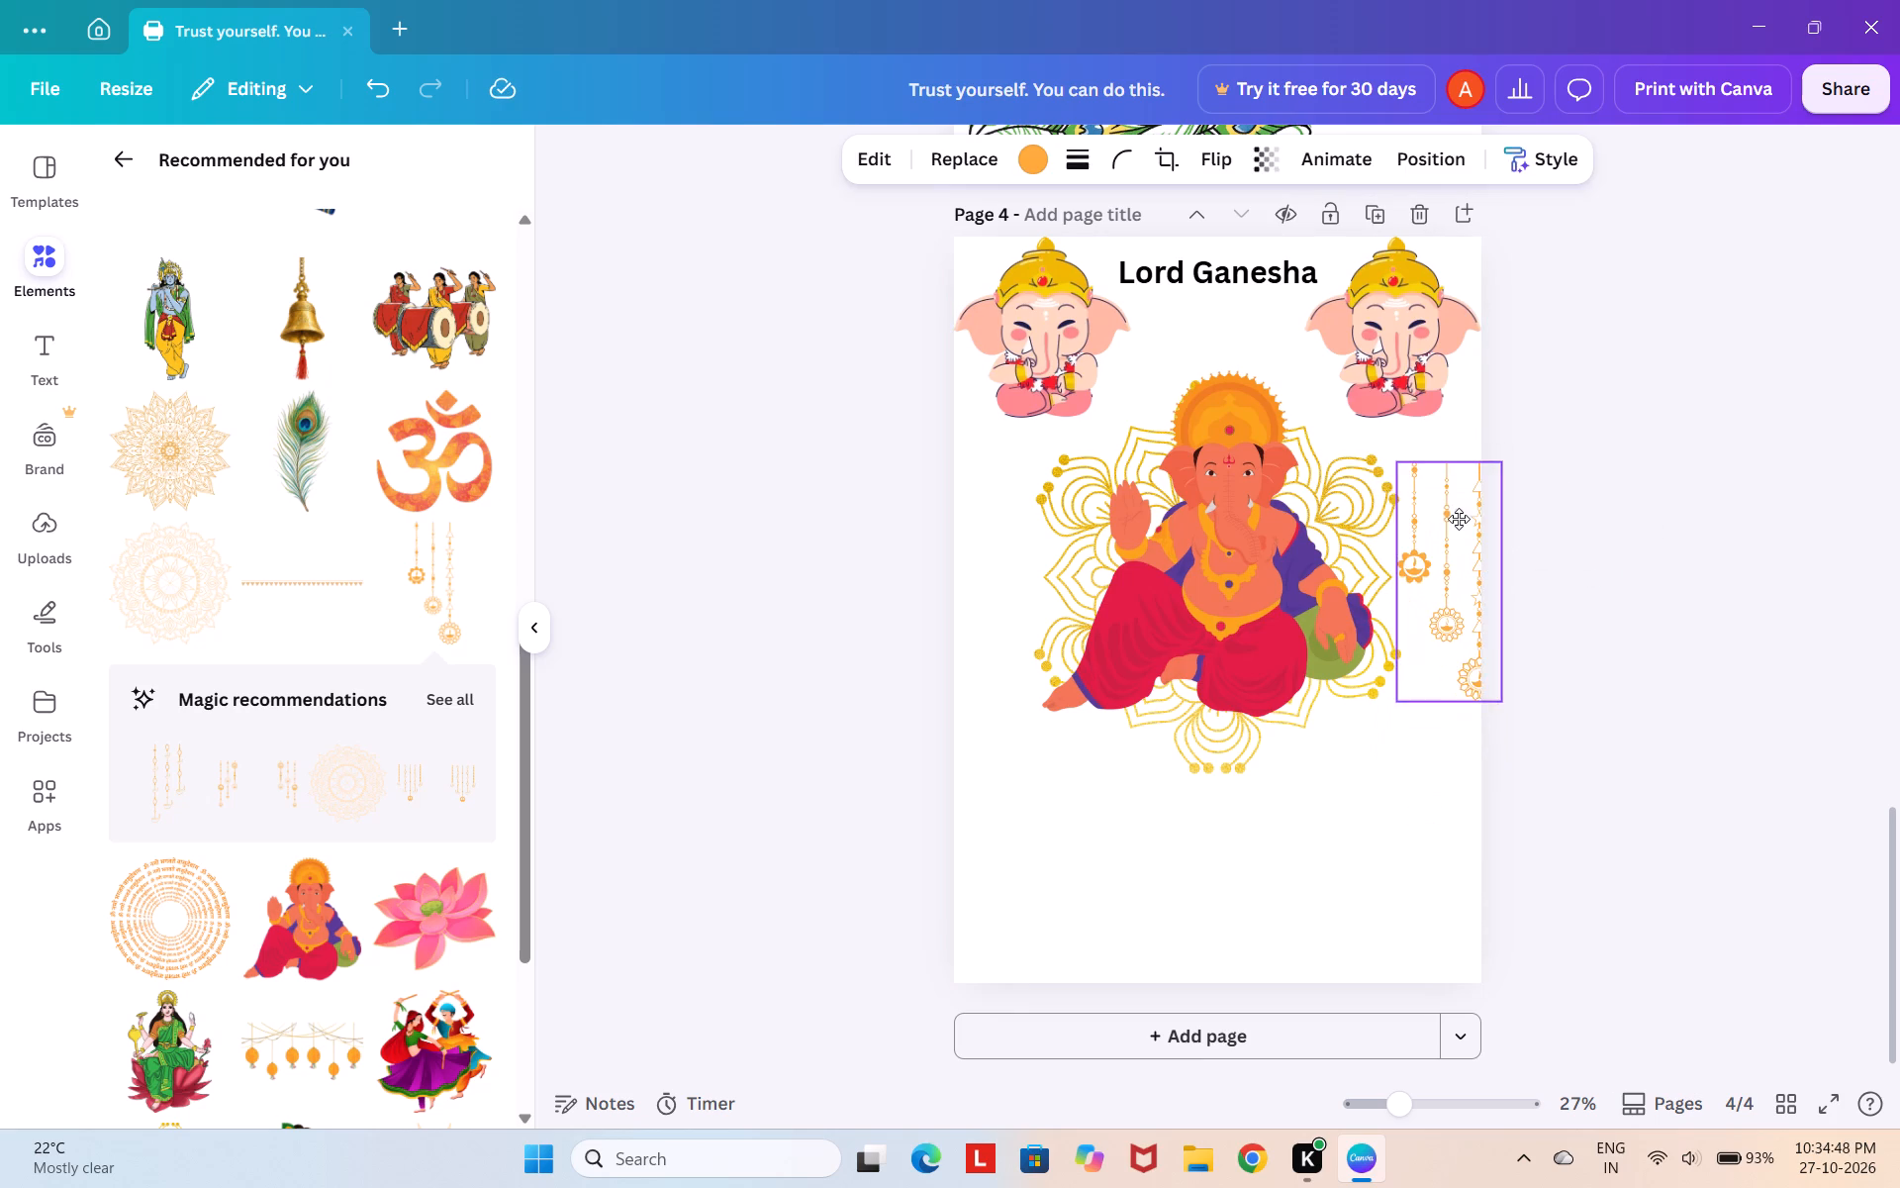
left_click_drag(1459, 519, 1447, 488)
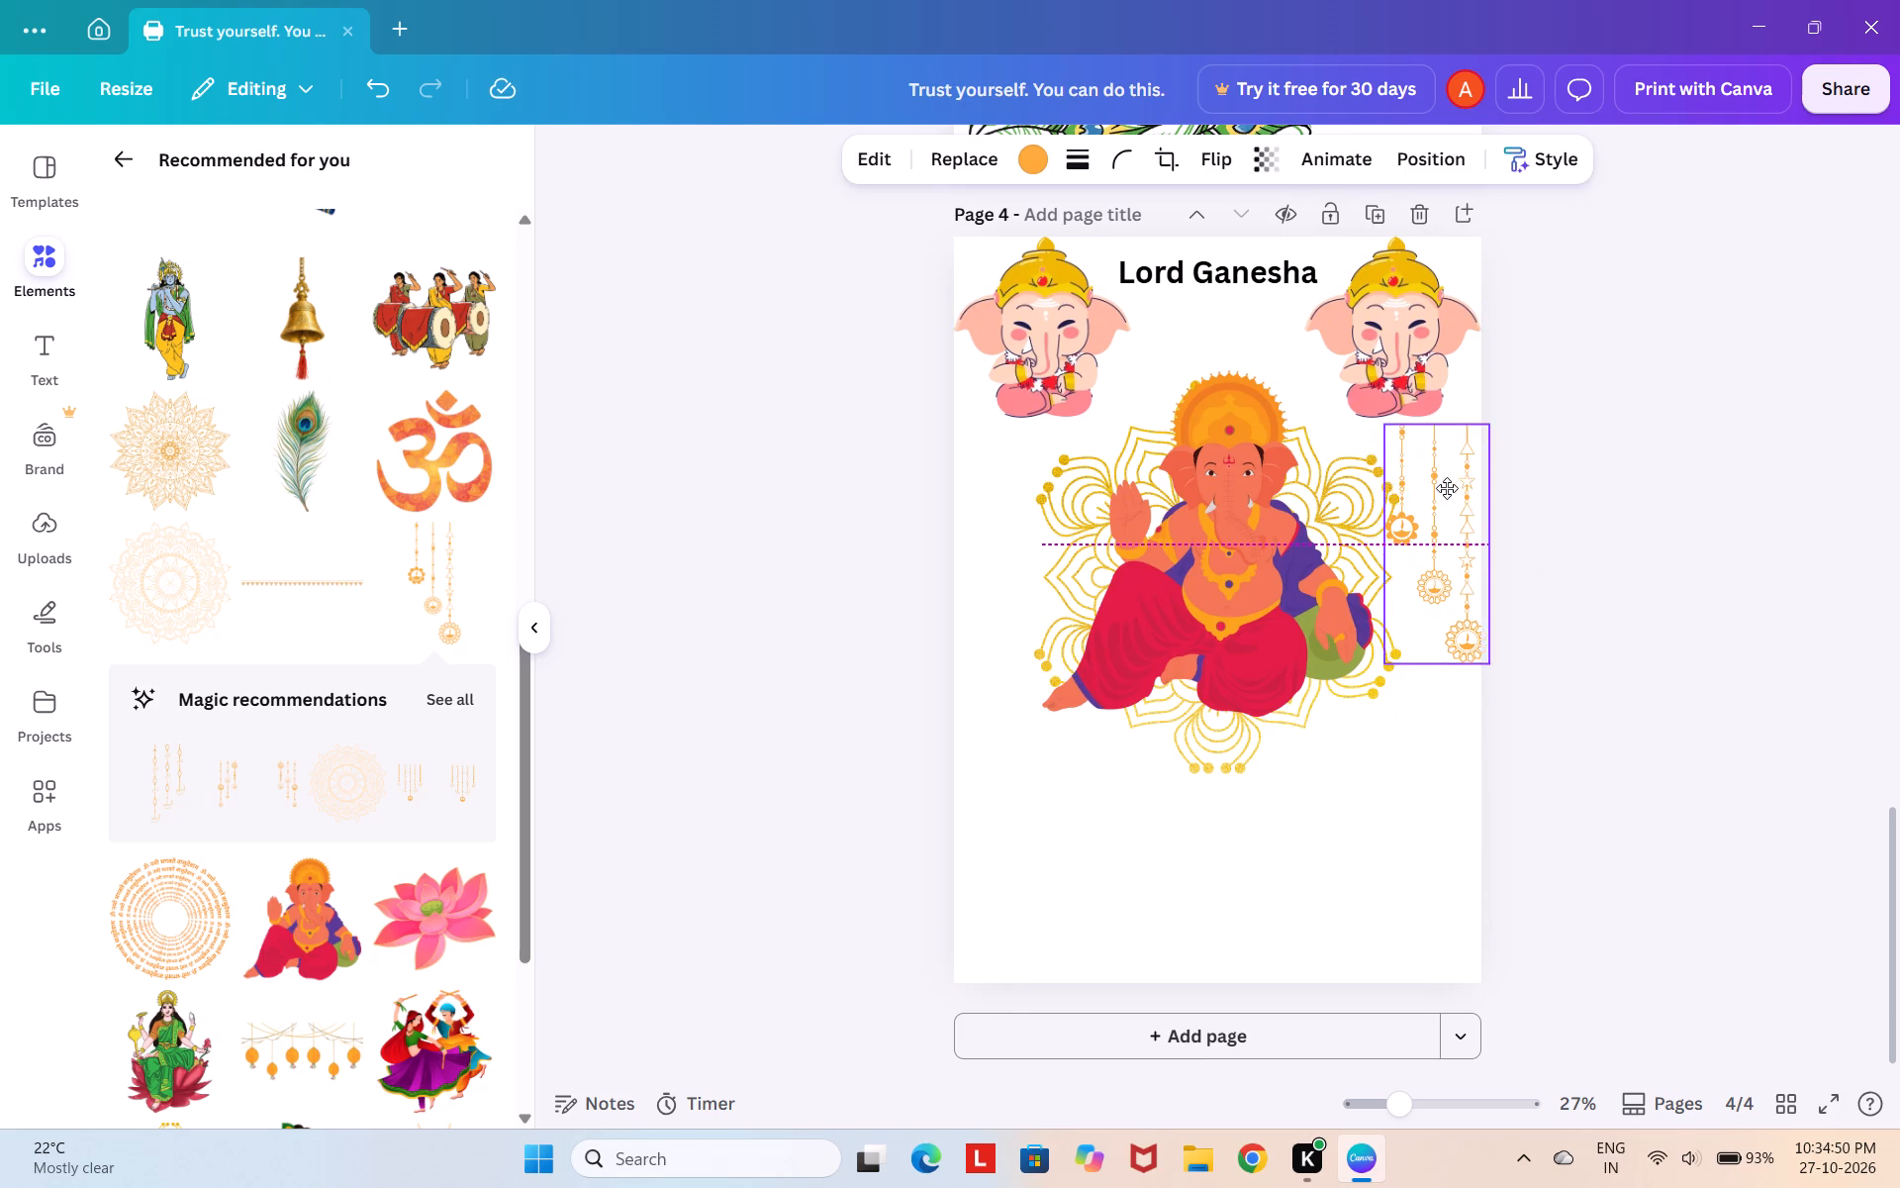
left_click_drag(1447, 488, 1446, 475)
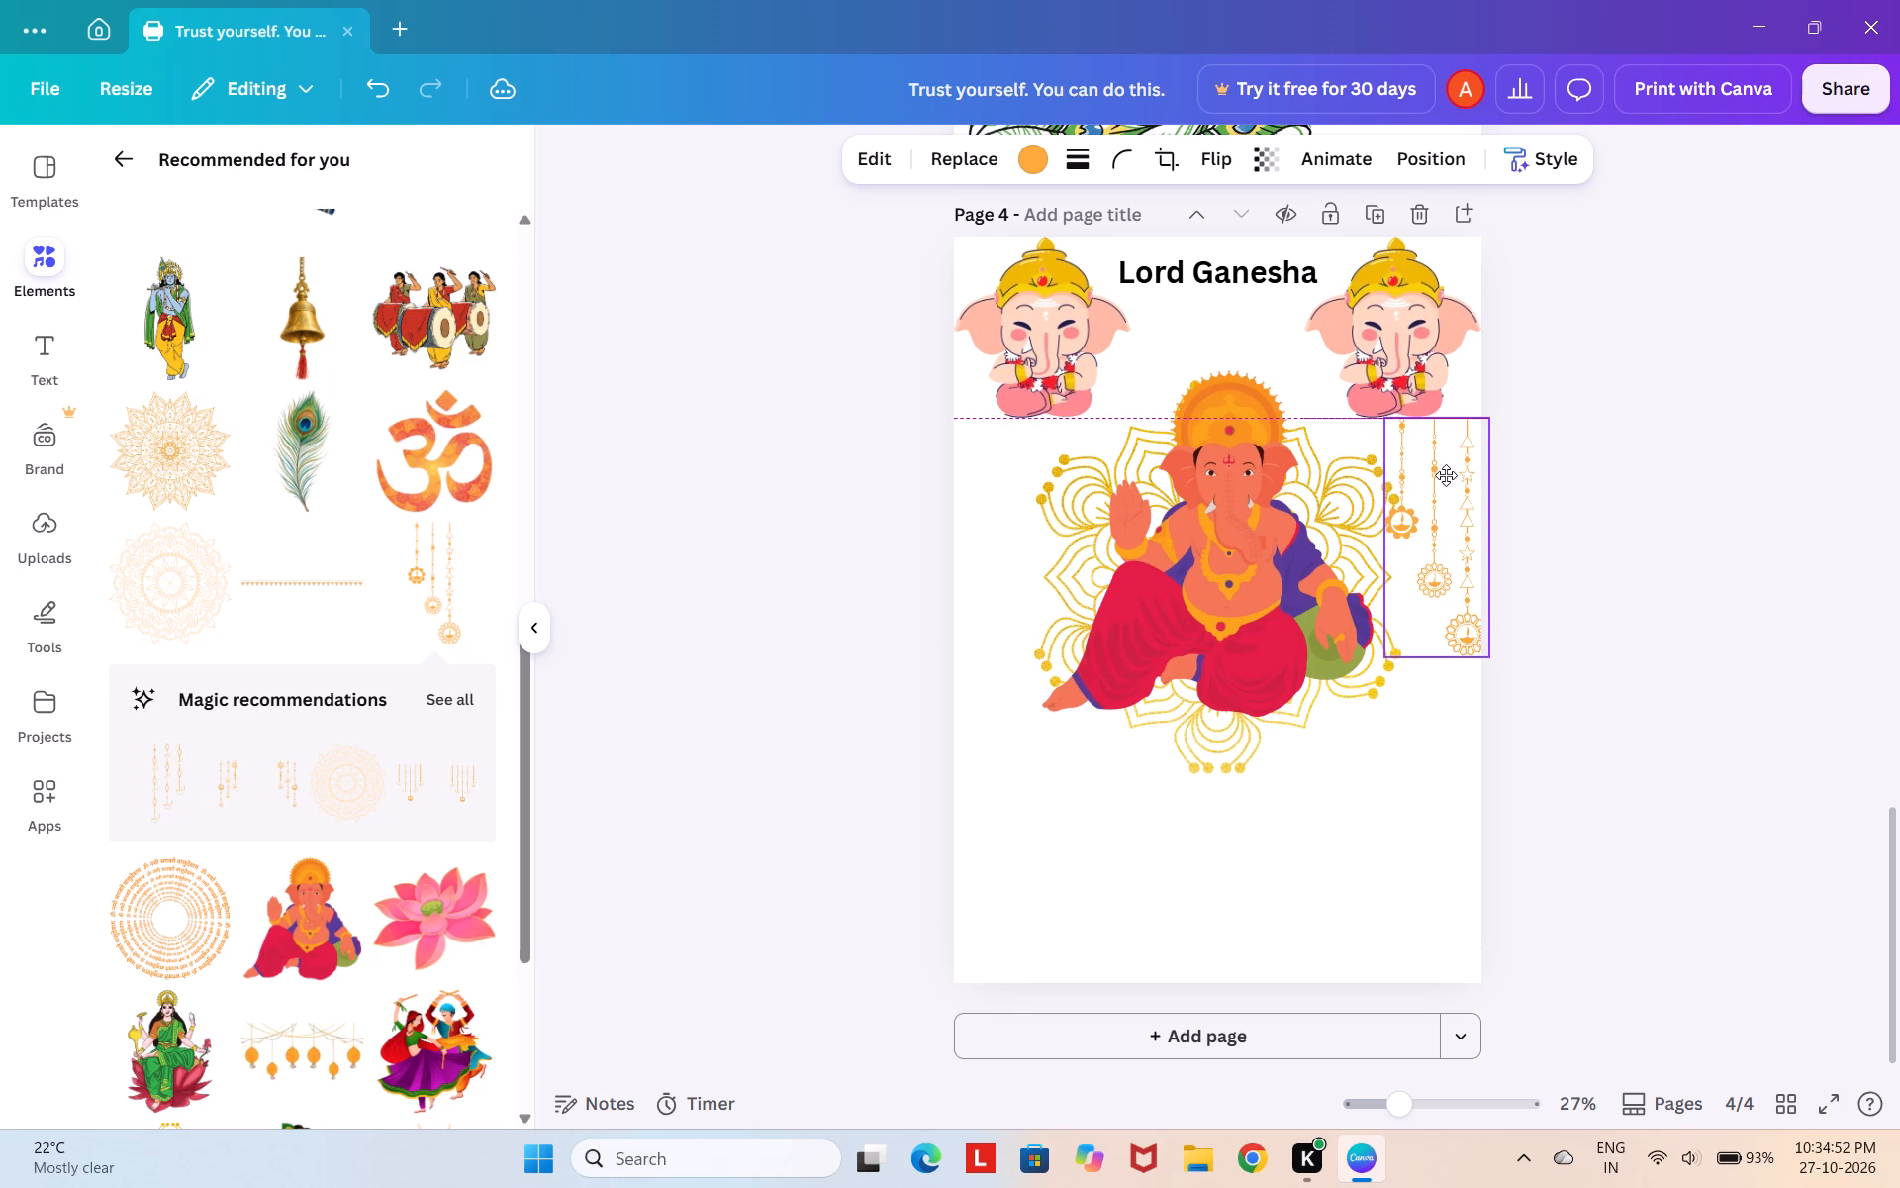
left_click_drag(1446, 475, 1446, 478)
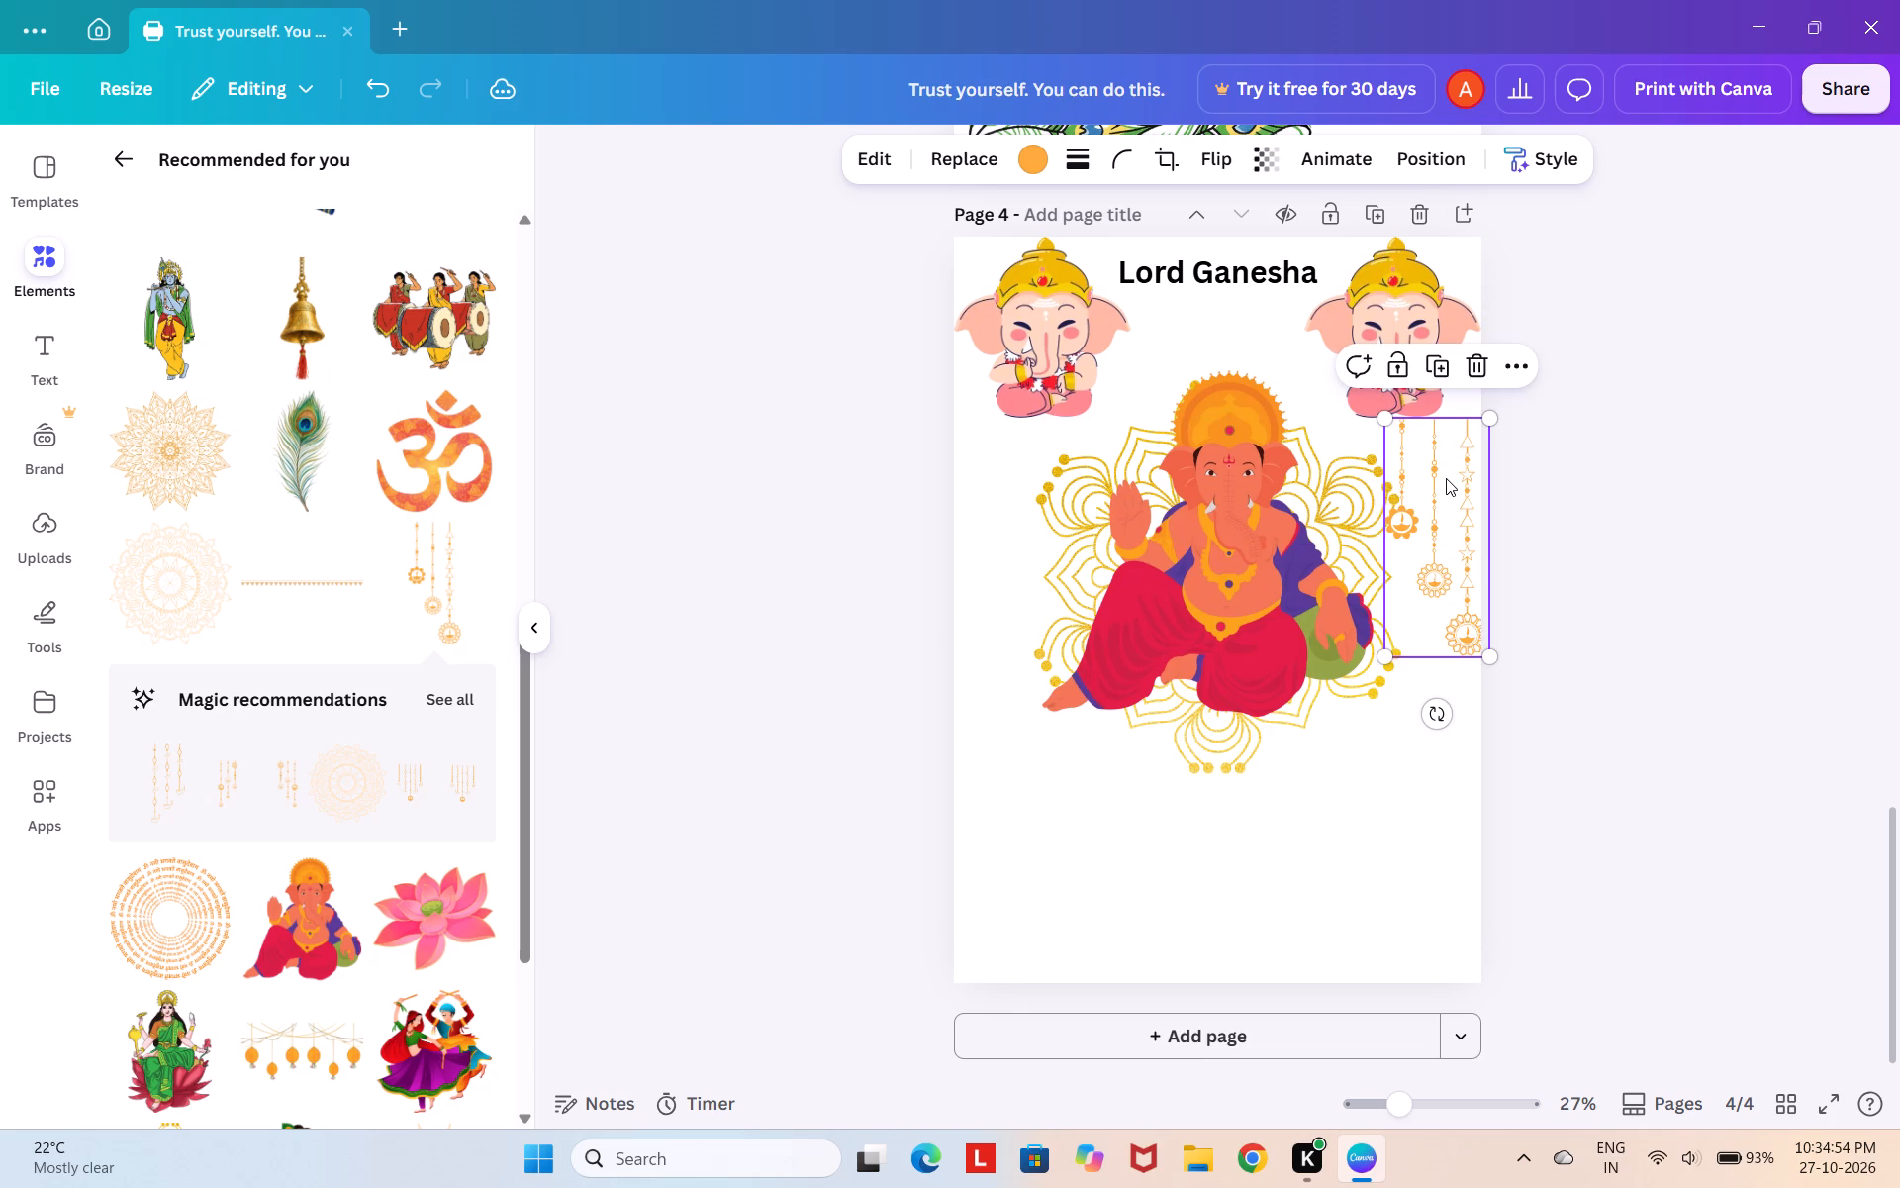
Shrink the hanging ornament to about 7.7 by 17.5 and shift it to page 4's right edge, its top aligned with the small Ganesha's base.
left_click_drag(1484, 423, 1476, 439)
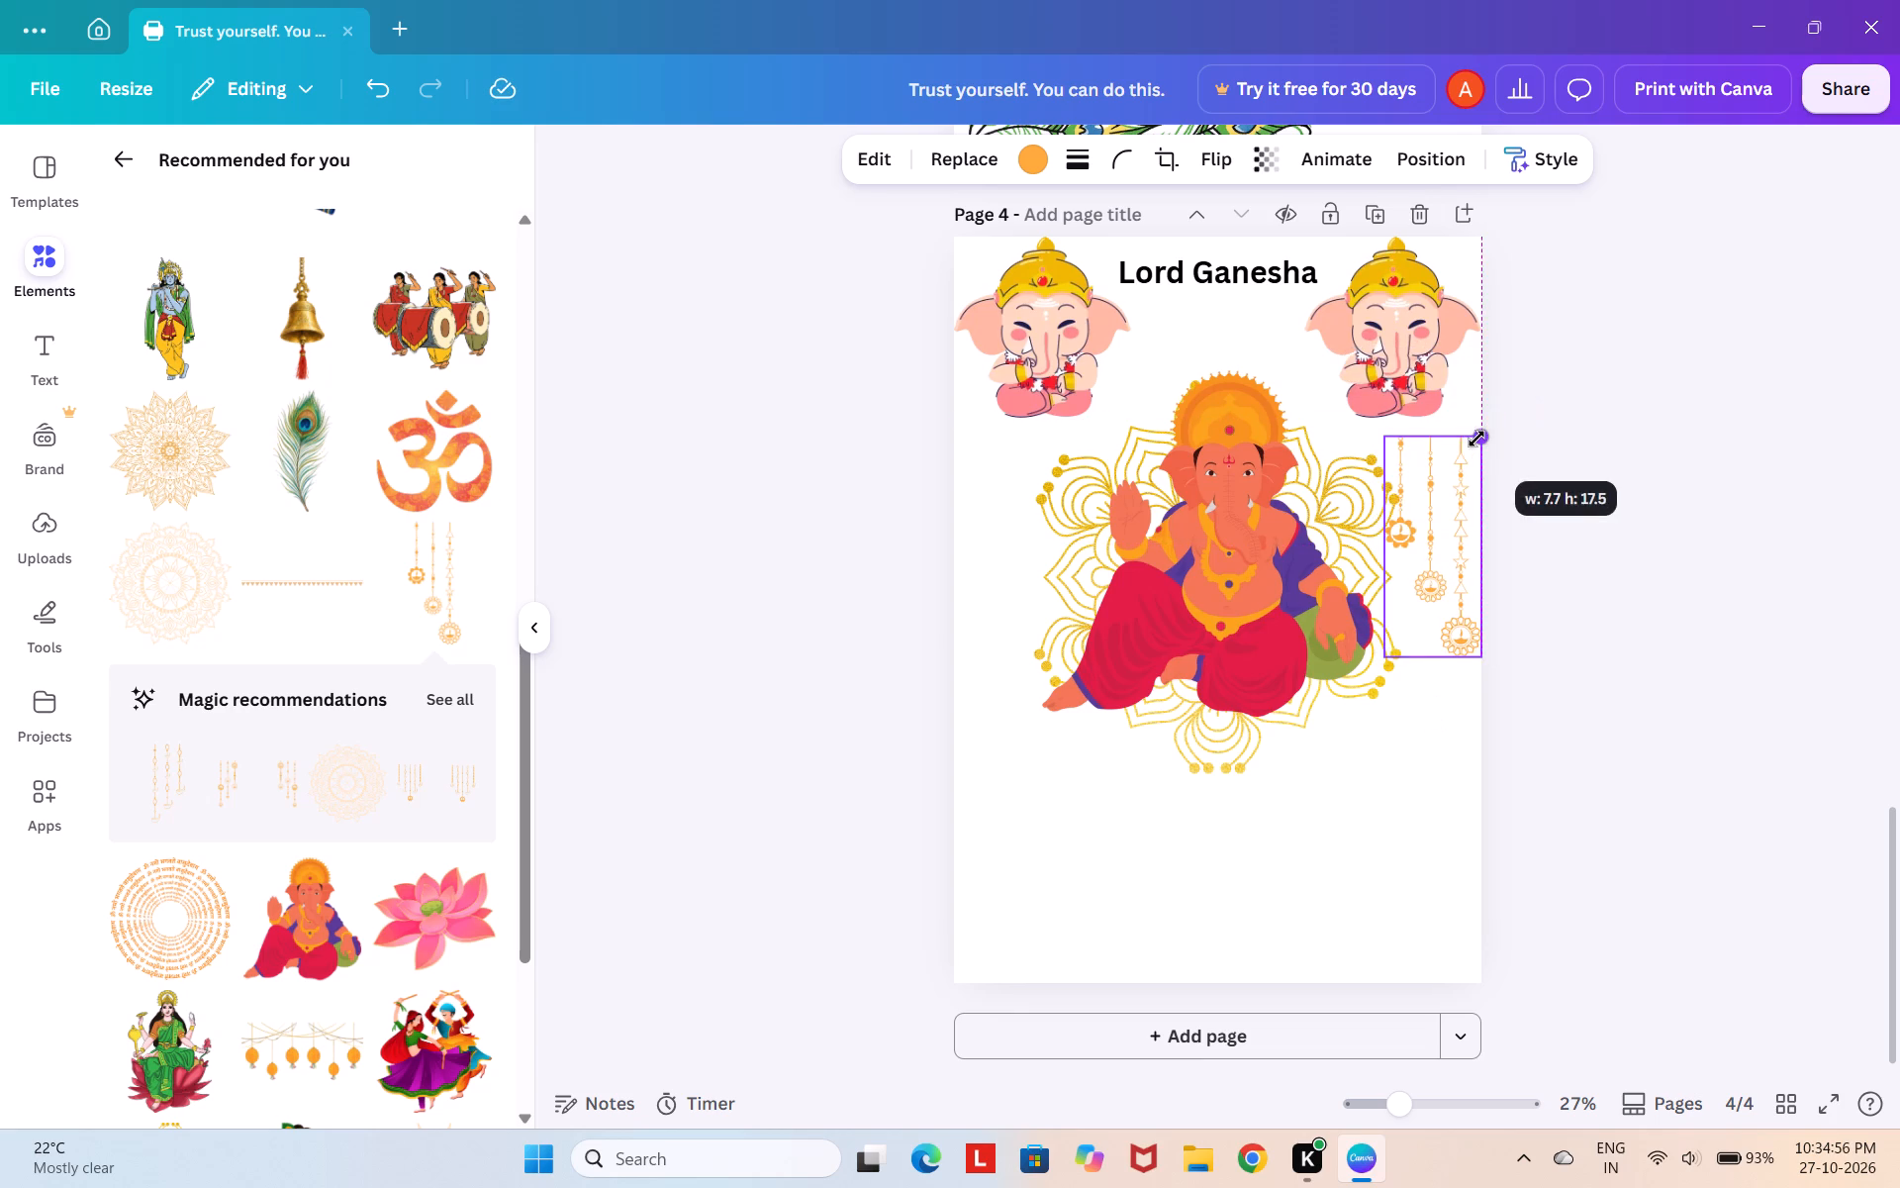
left_click_drag(1476, 439, 1475, 439)
left_click(1438, 483)
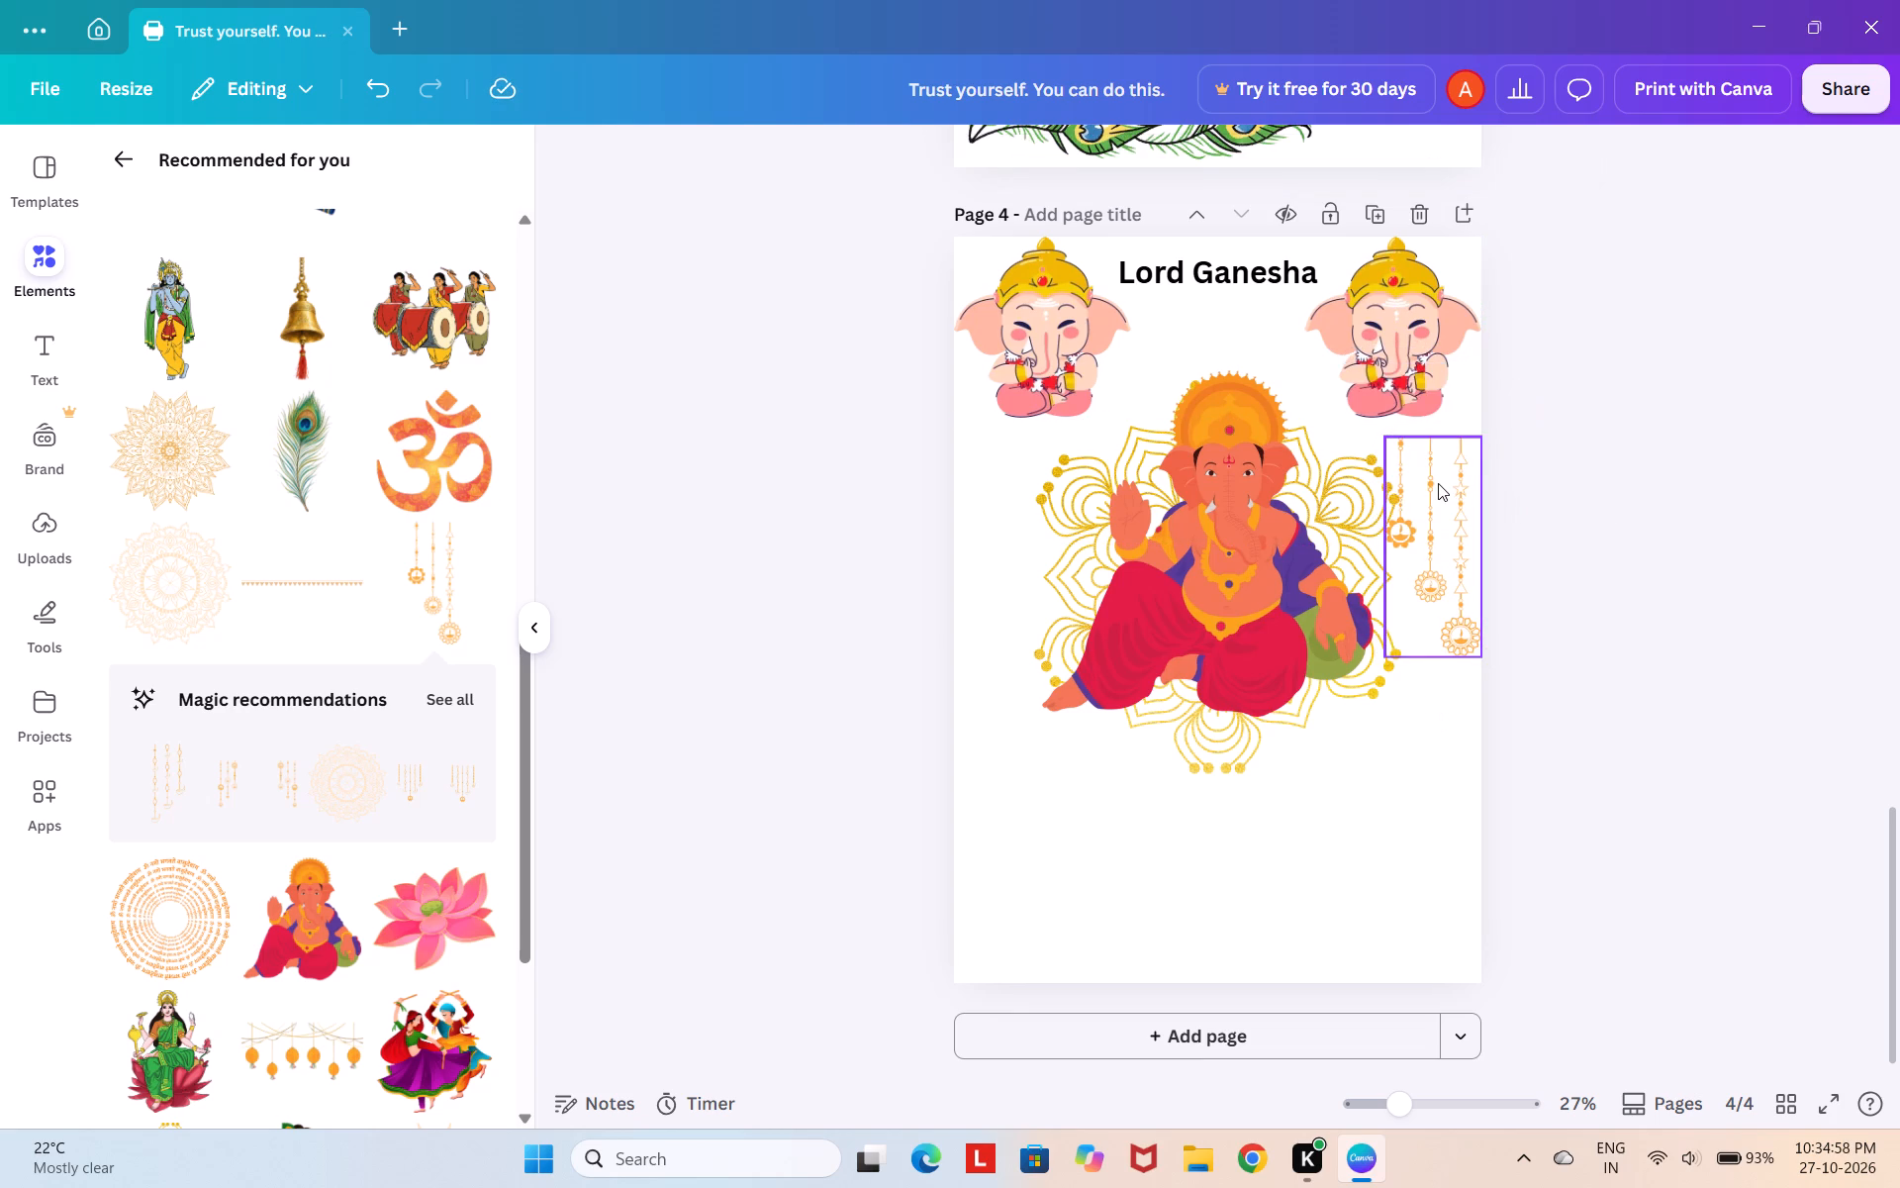
left_click_drag(1438, 483, 1447, 475)
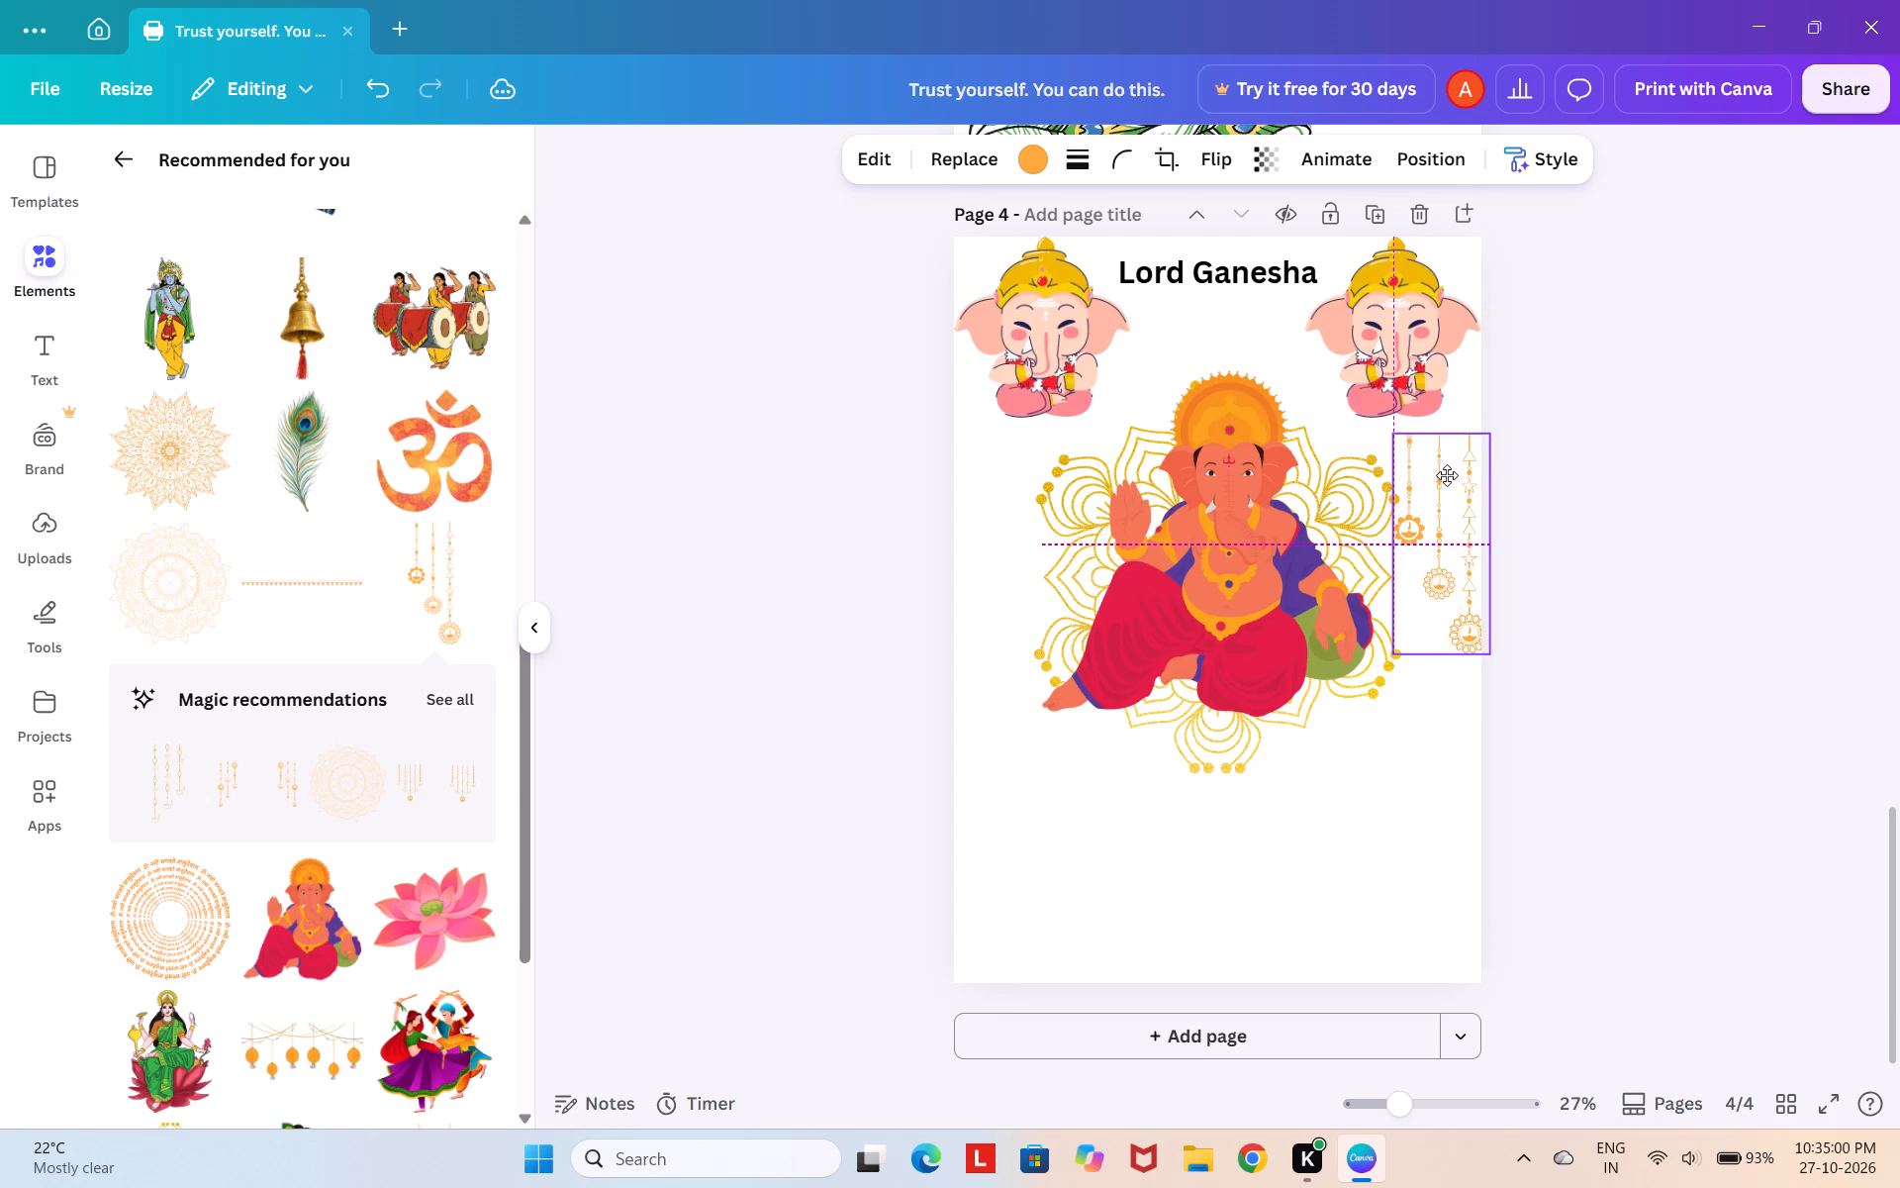
left_click_drag(1447, 475, 1447, 477)
left_click(1447, 477)
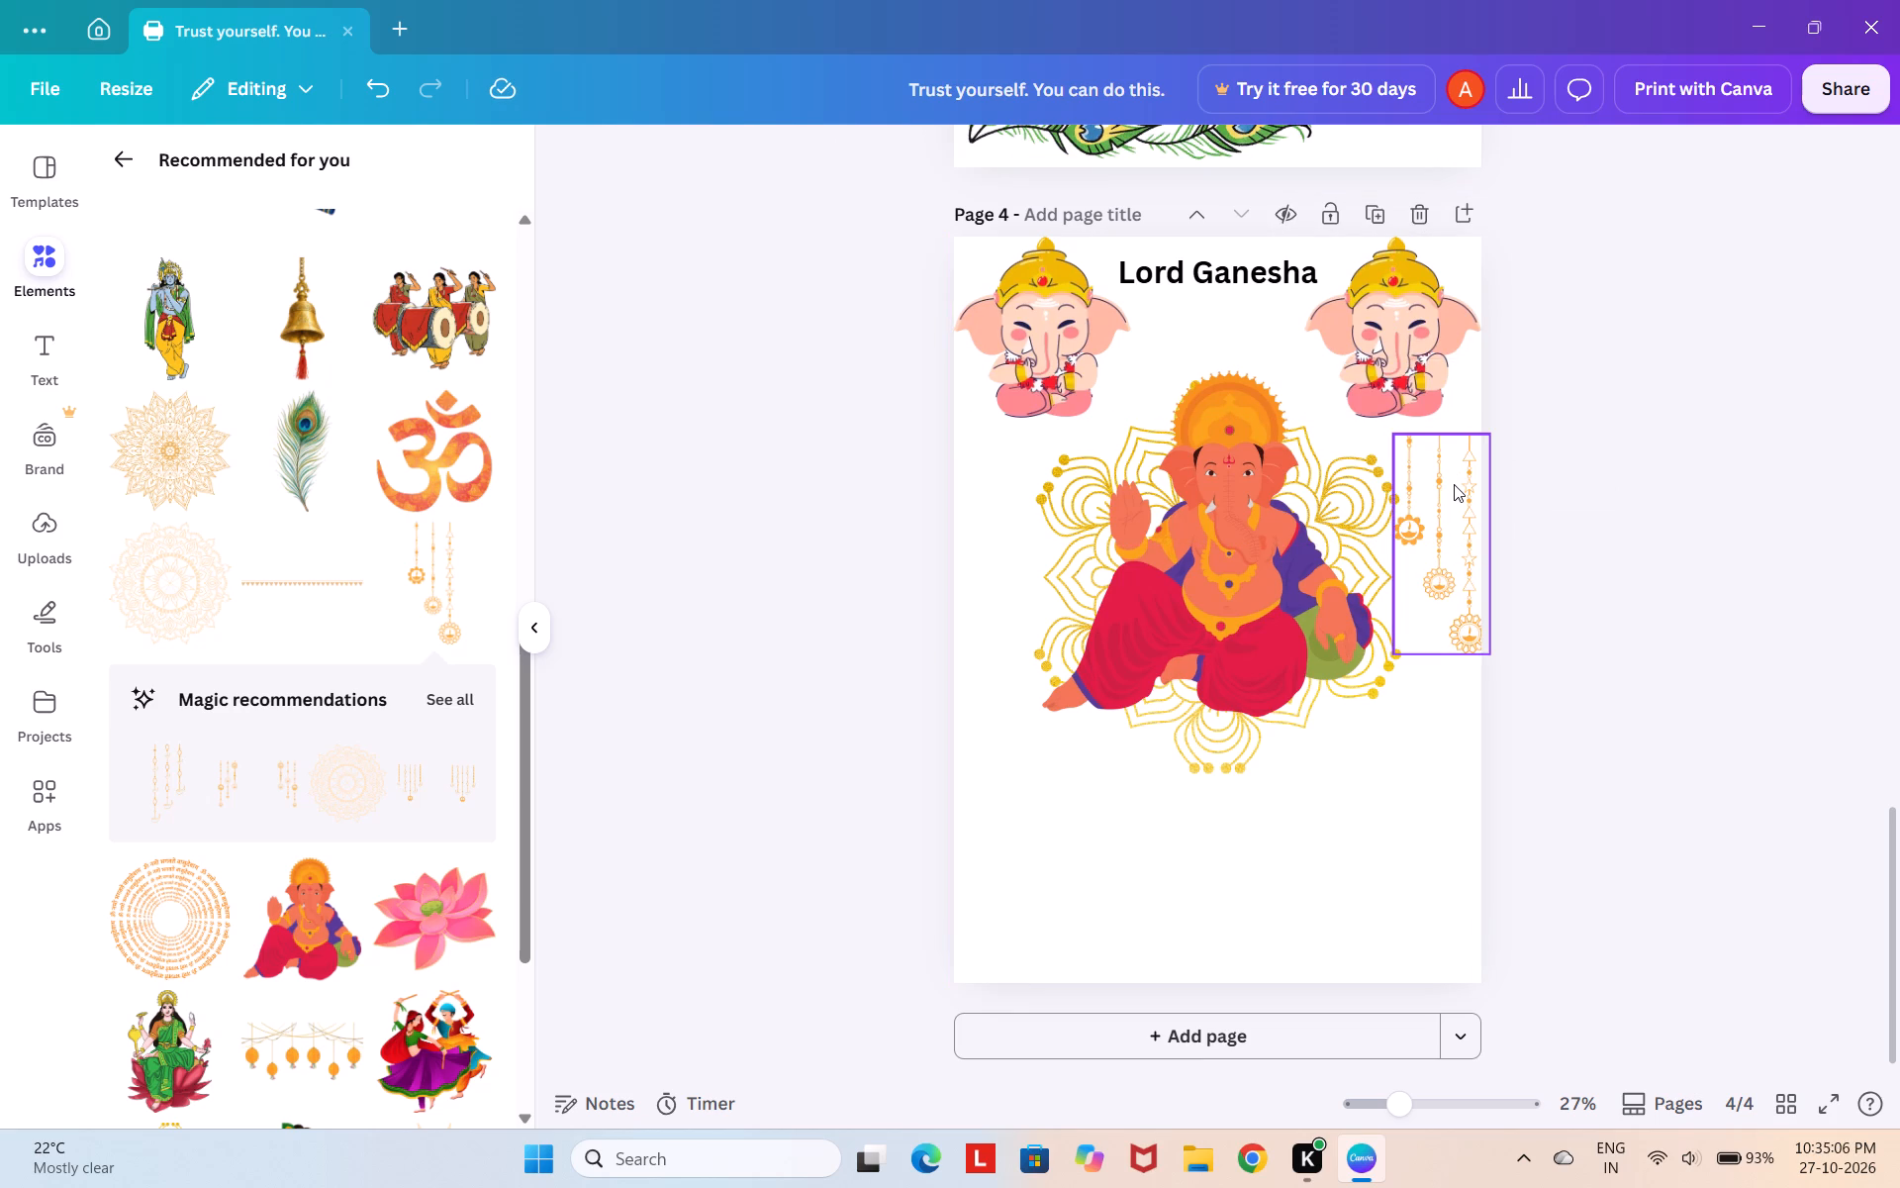
left_click_drag(1454, 484, 1455, 465)
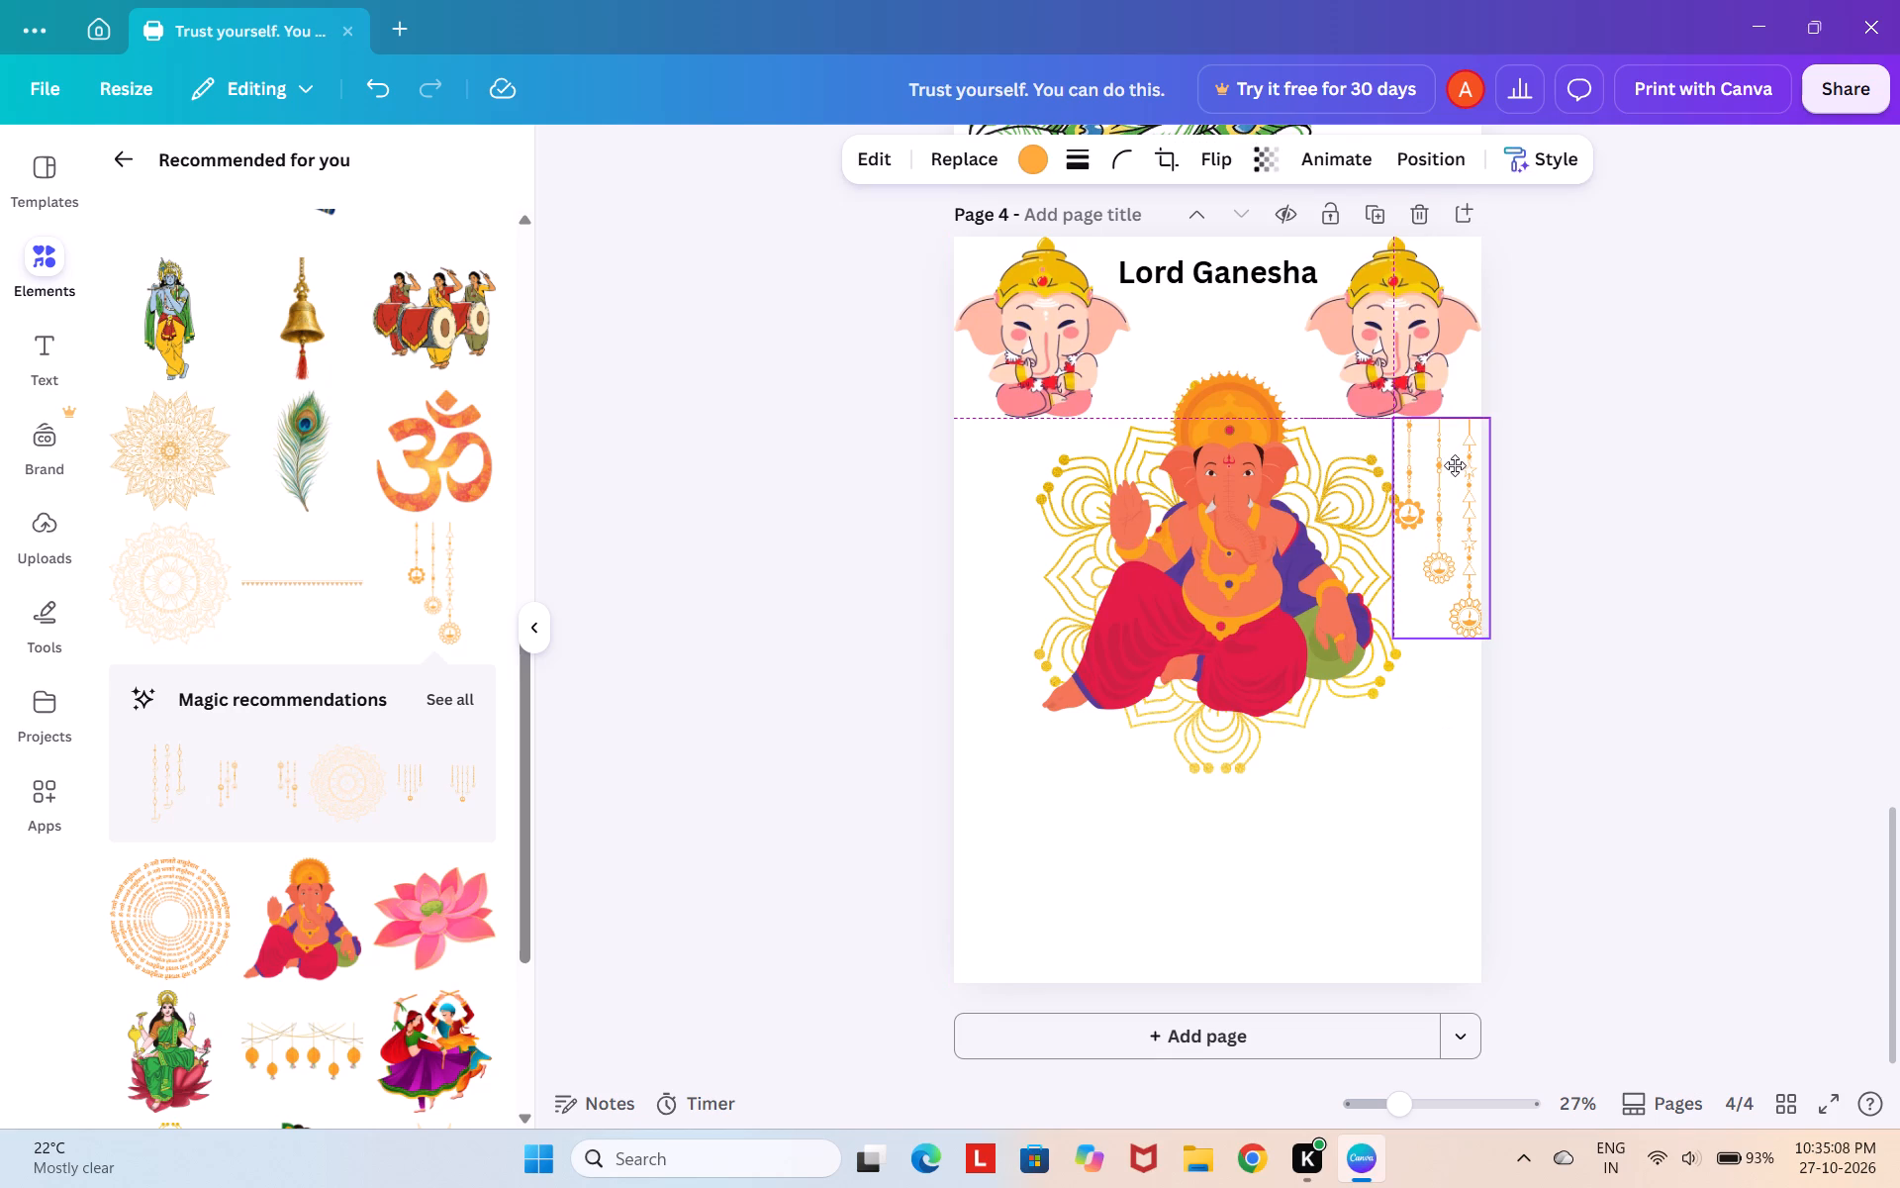
left_click_drag(1455, 465, 1455, 470)
left_click(1455, 470)
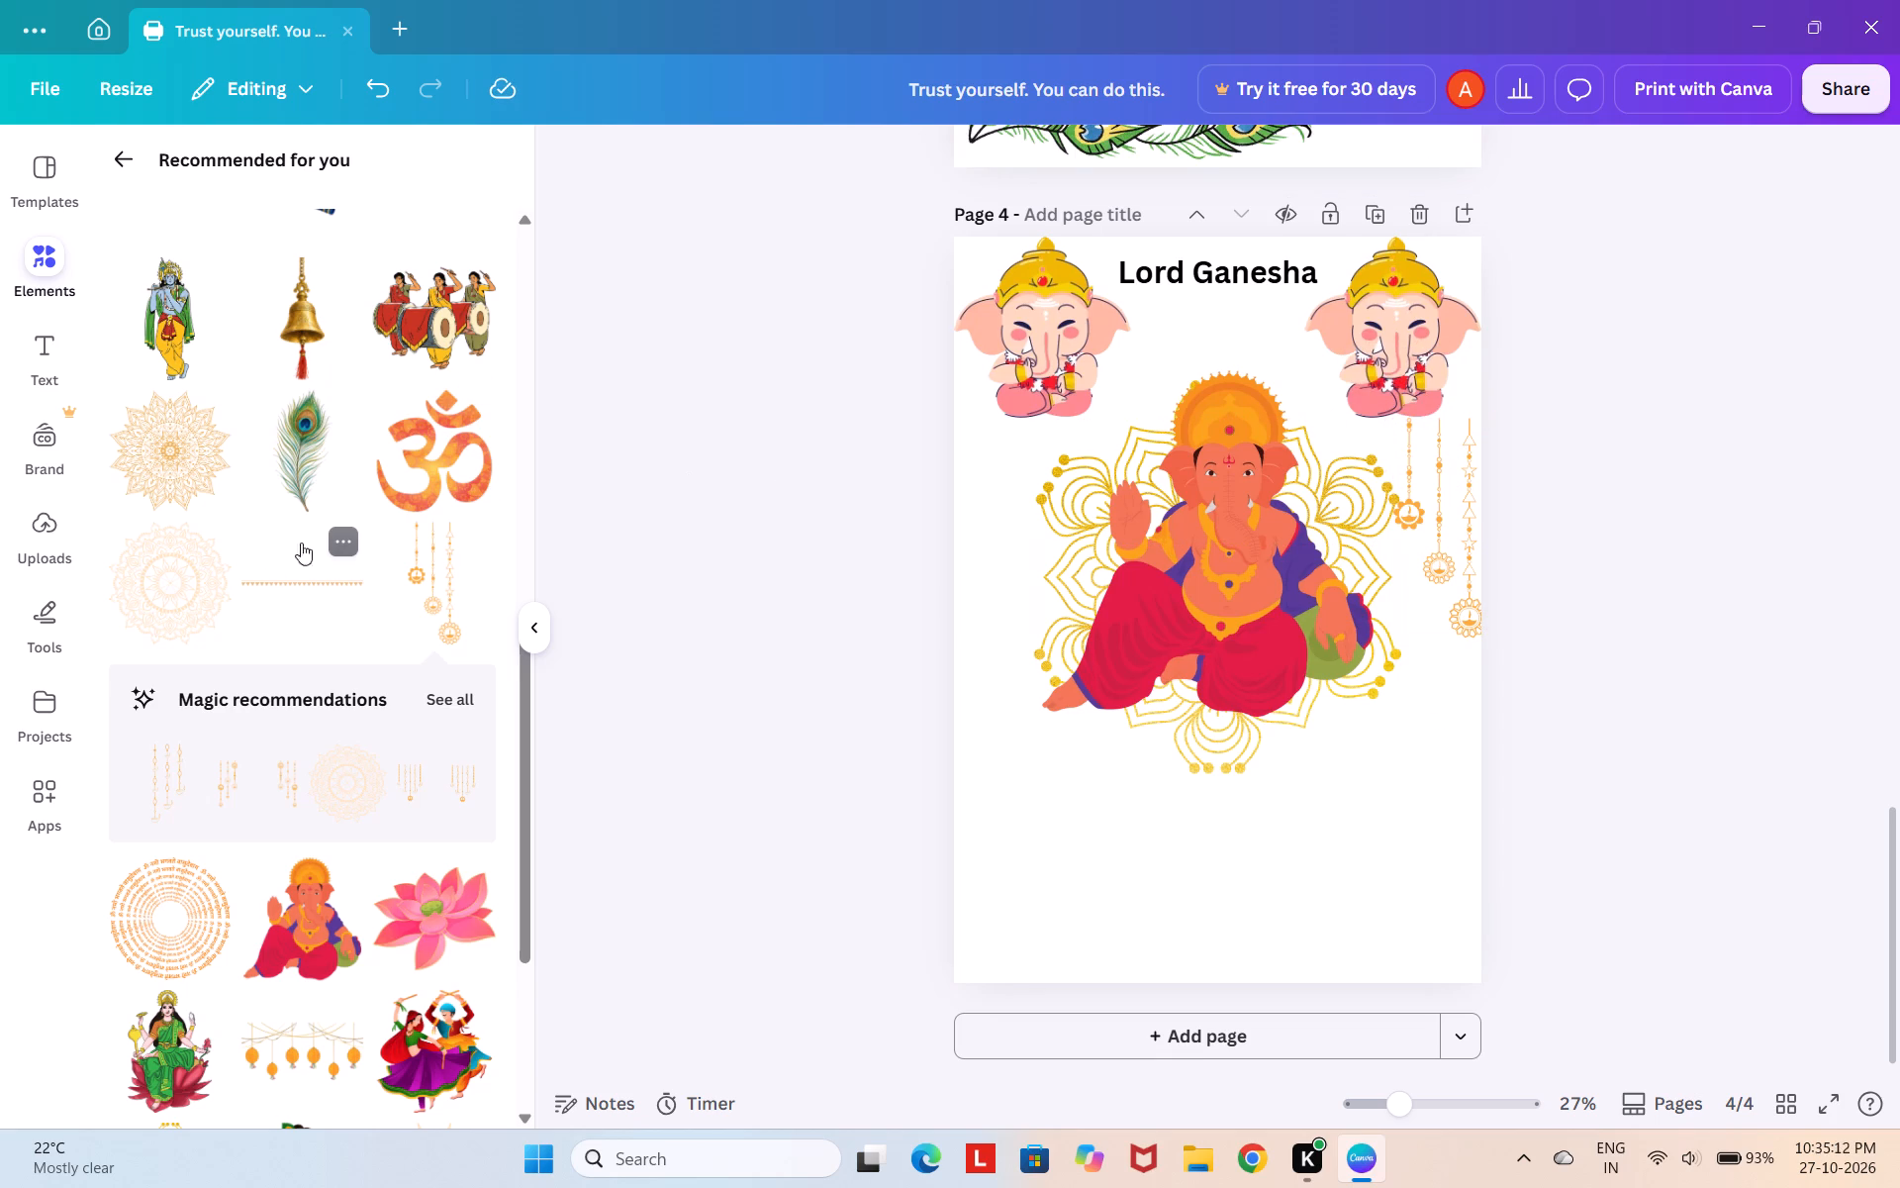
Browse the recommended graphics for another decoration that suits the Ganesha page.
scroll(314, 536, "up", 2)
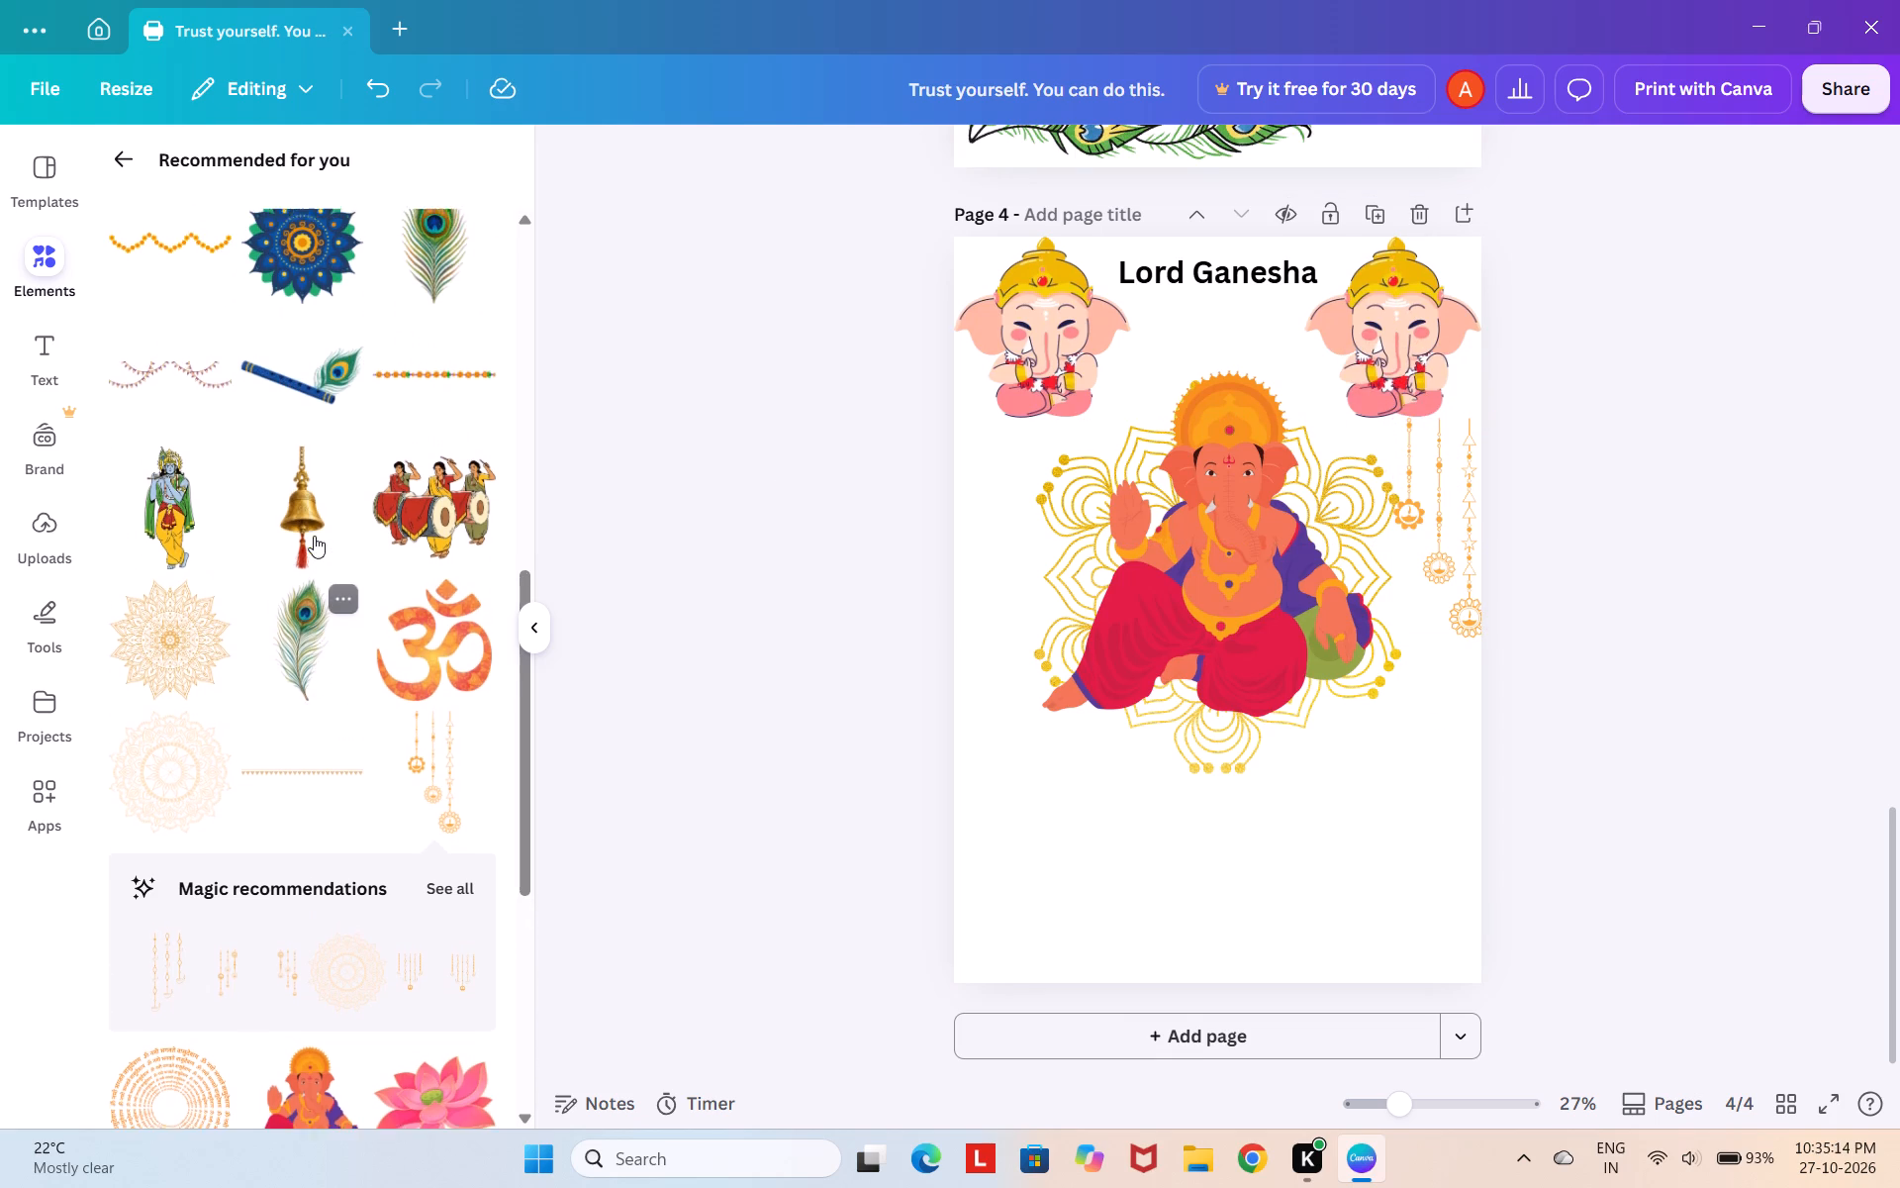
scroll(314, 536, "up", 3)
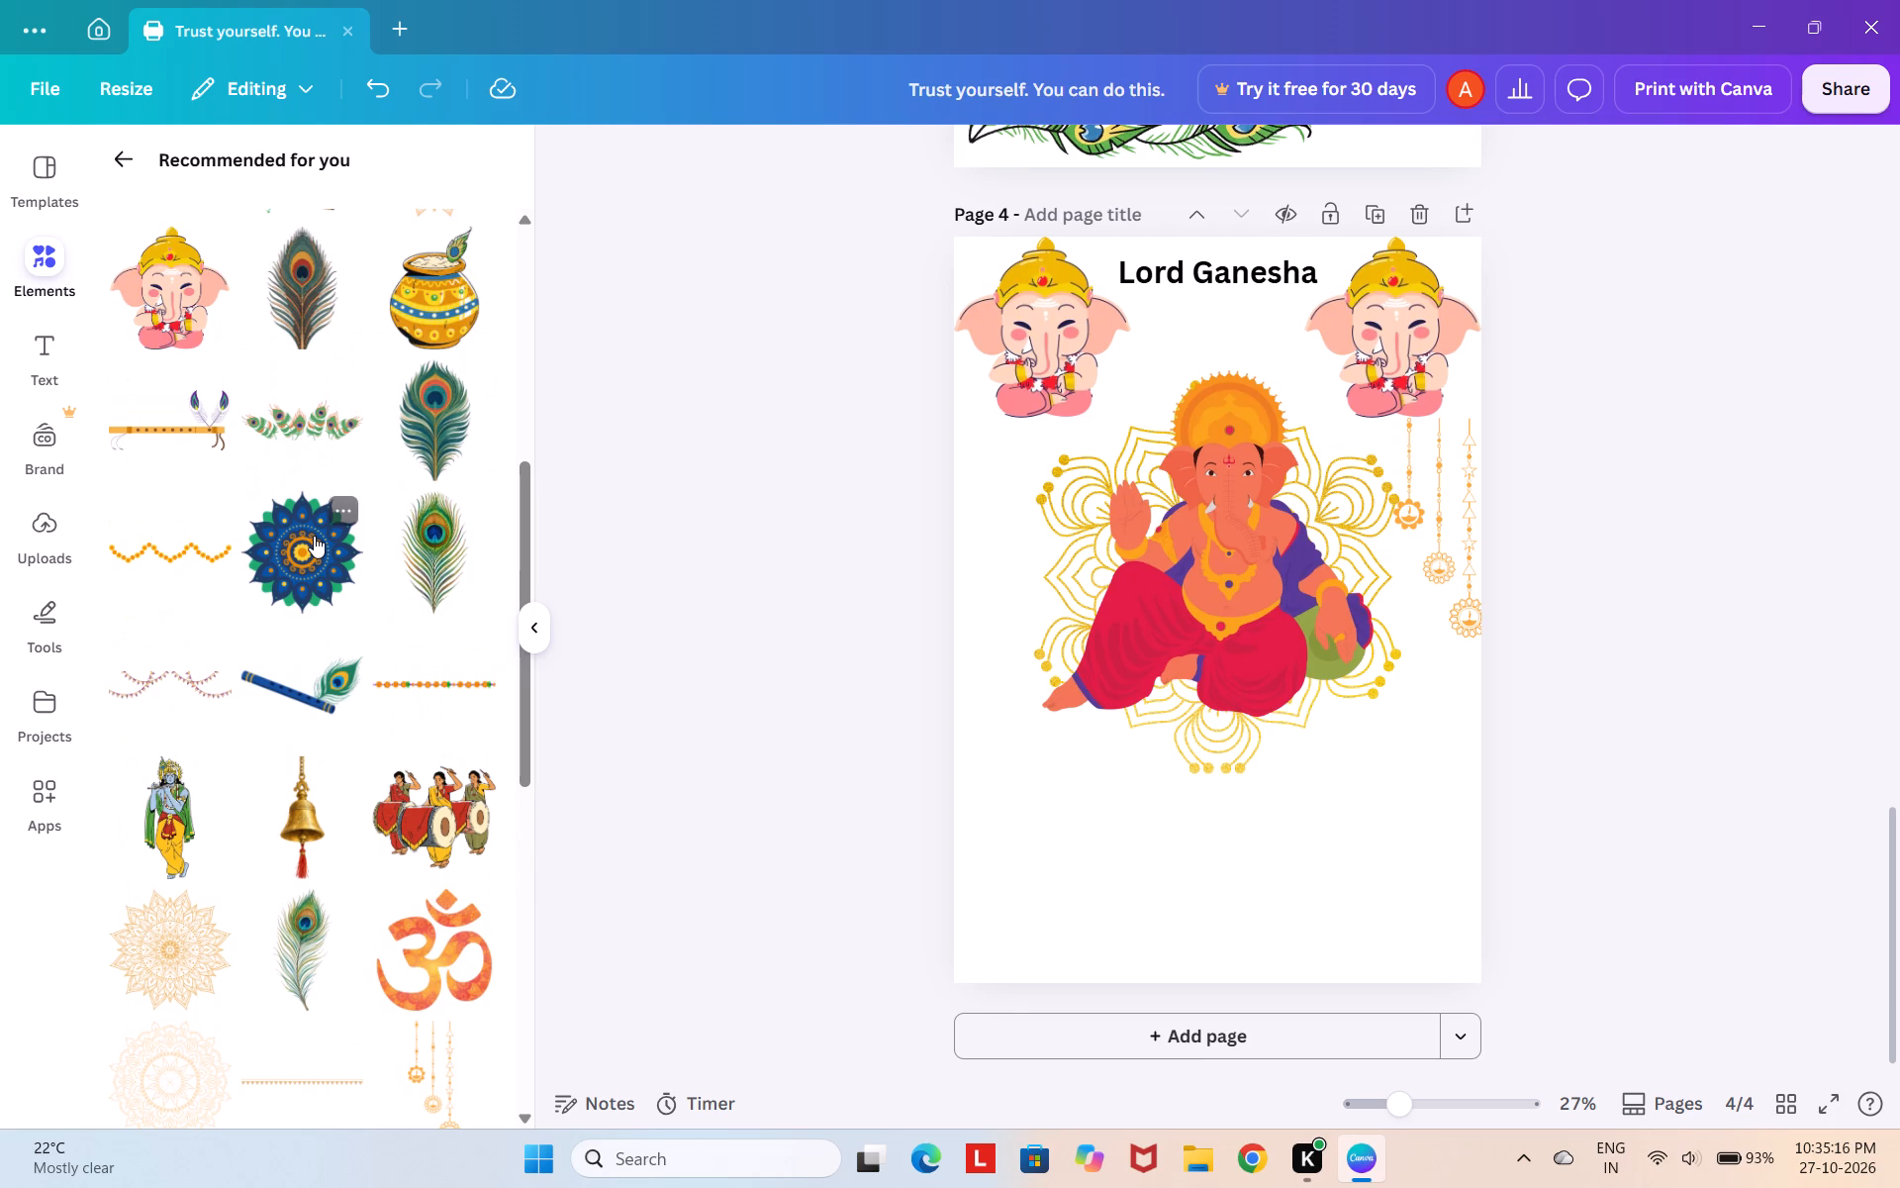
scroll(314, 536, "up", 2)
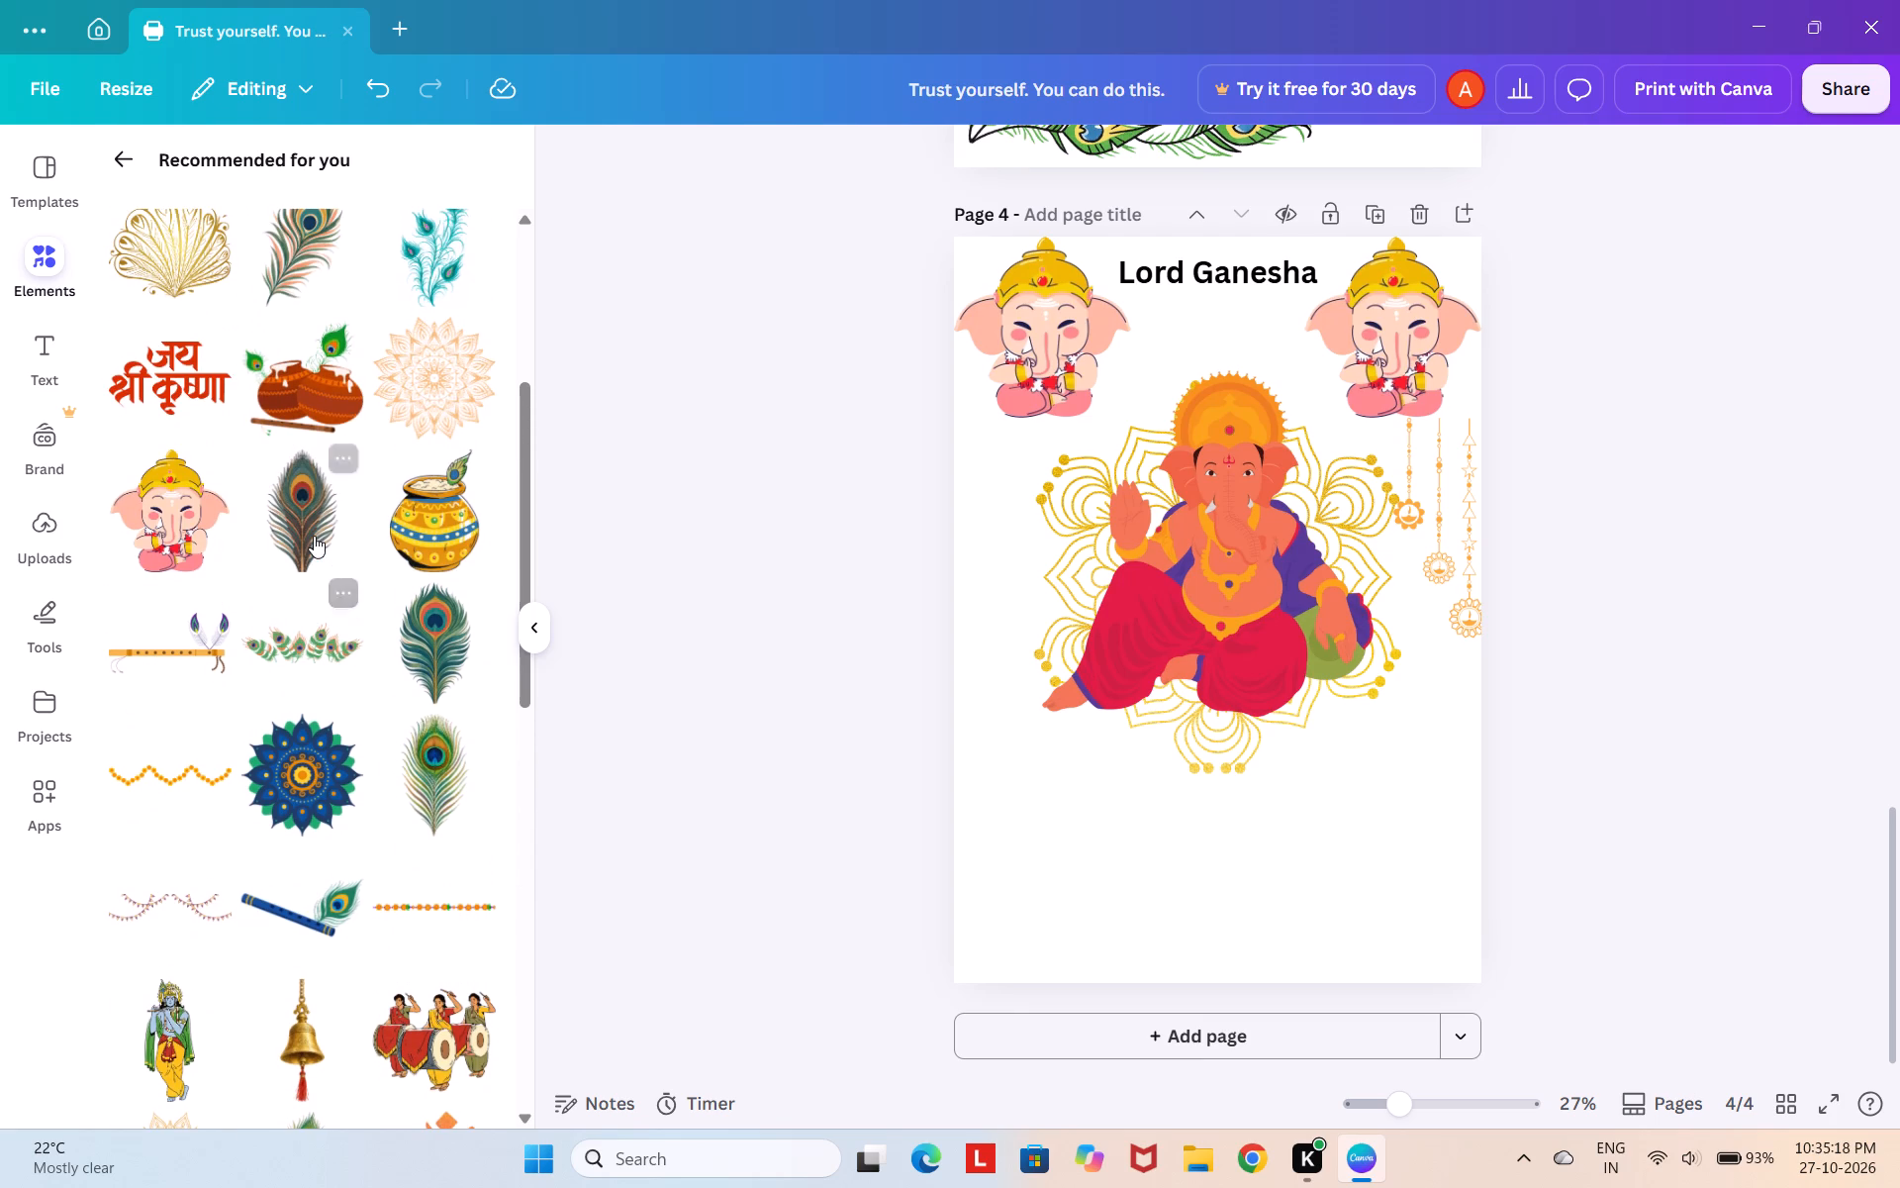
scroll(314, 536, "up", 4)
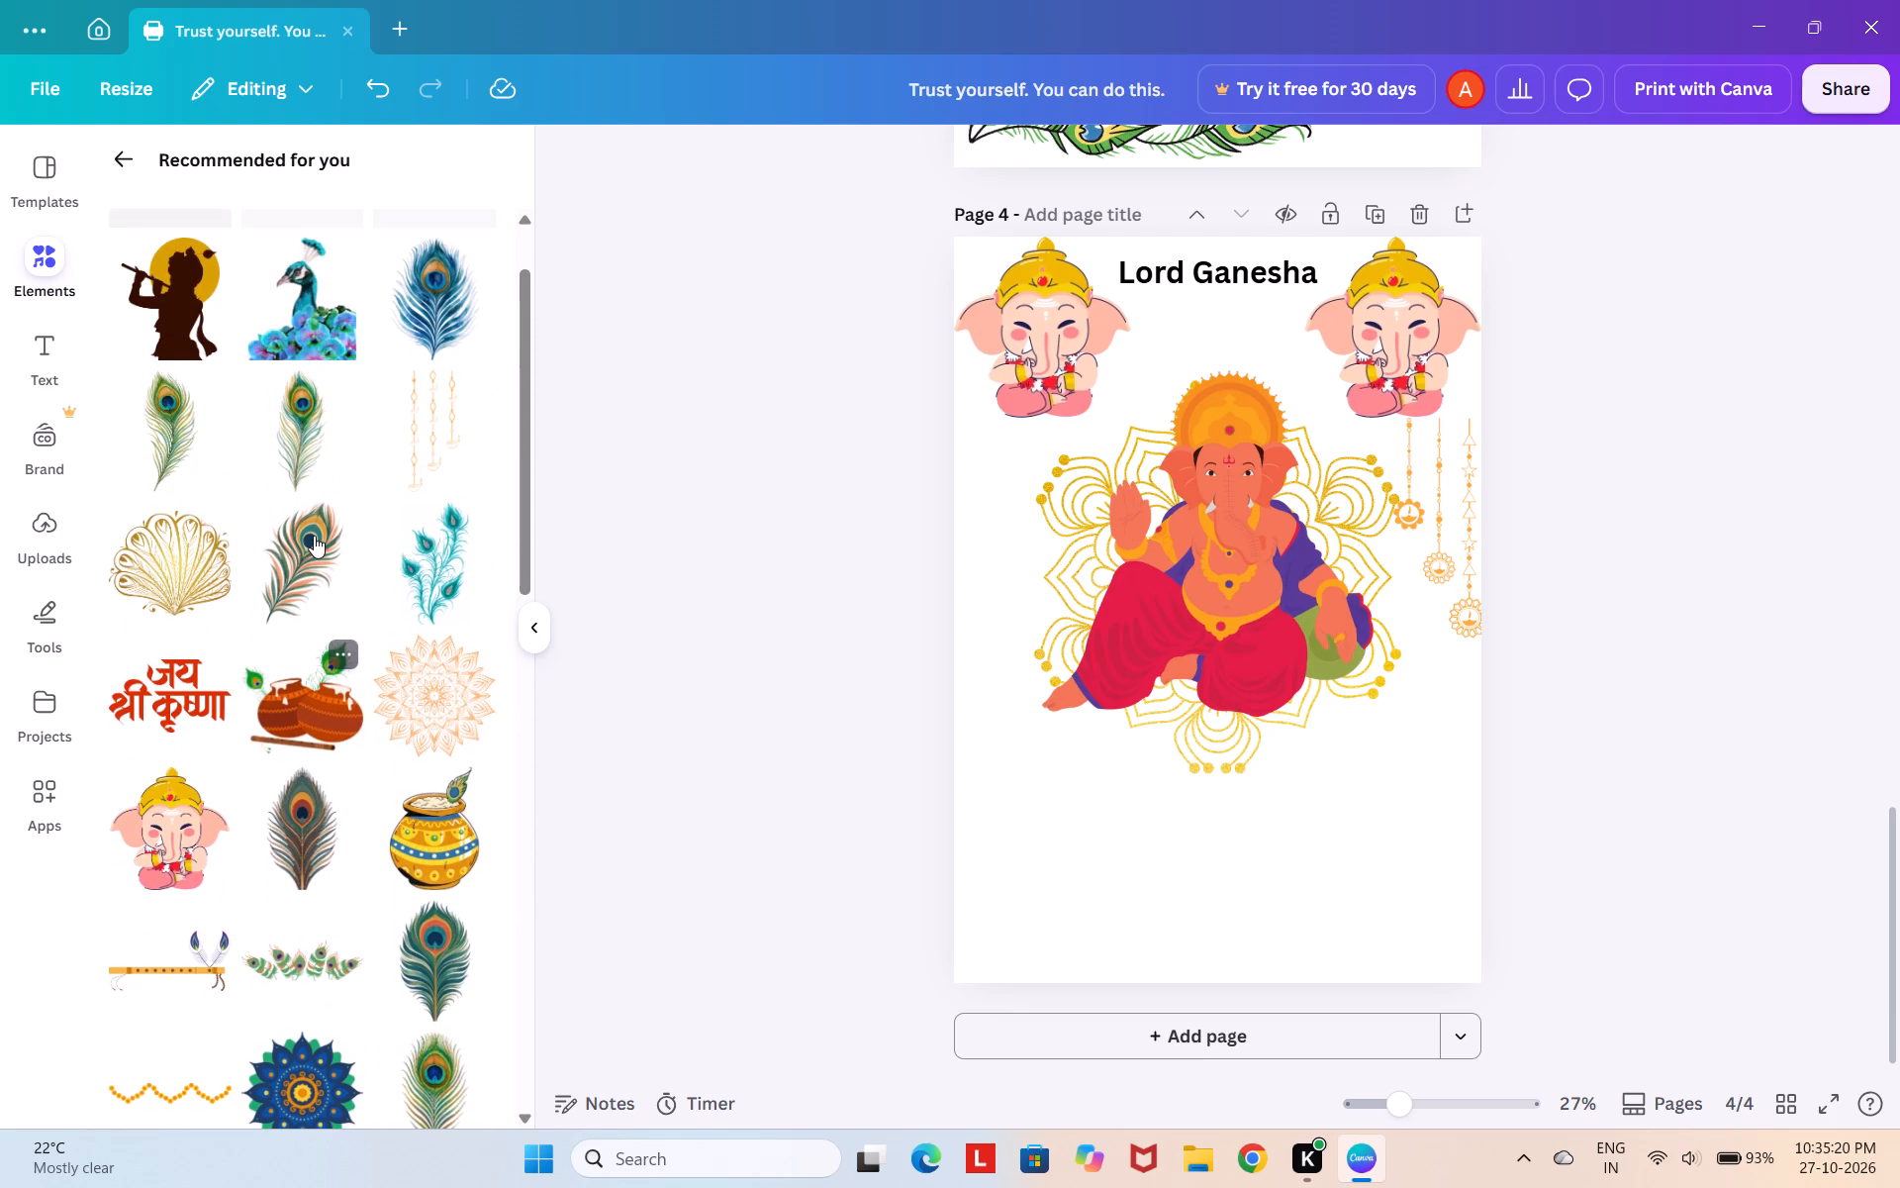
scroll(314, 536, "up", 2)
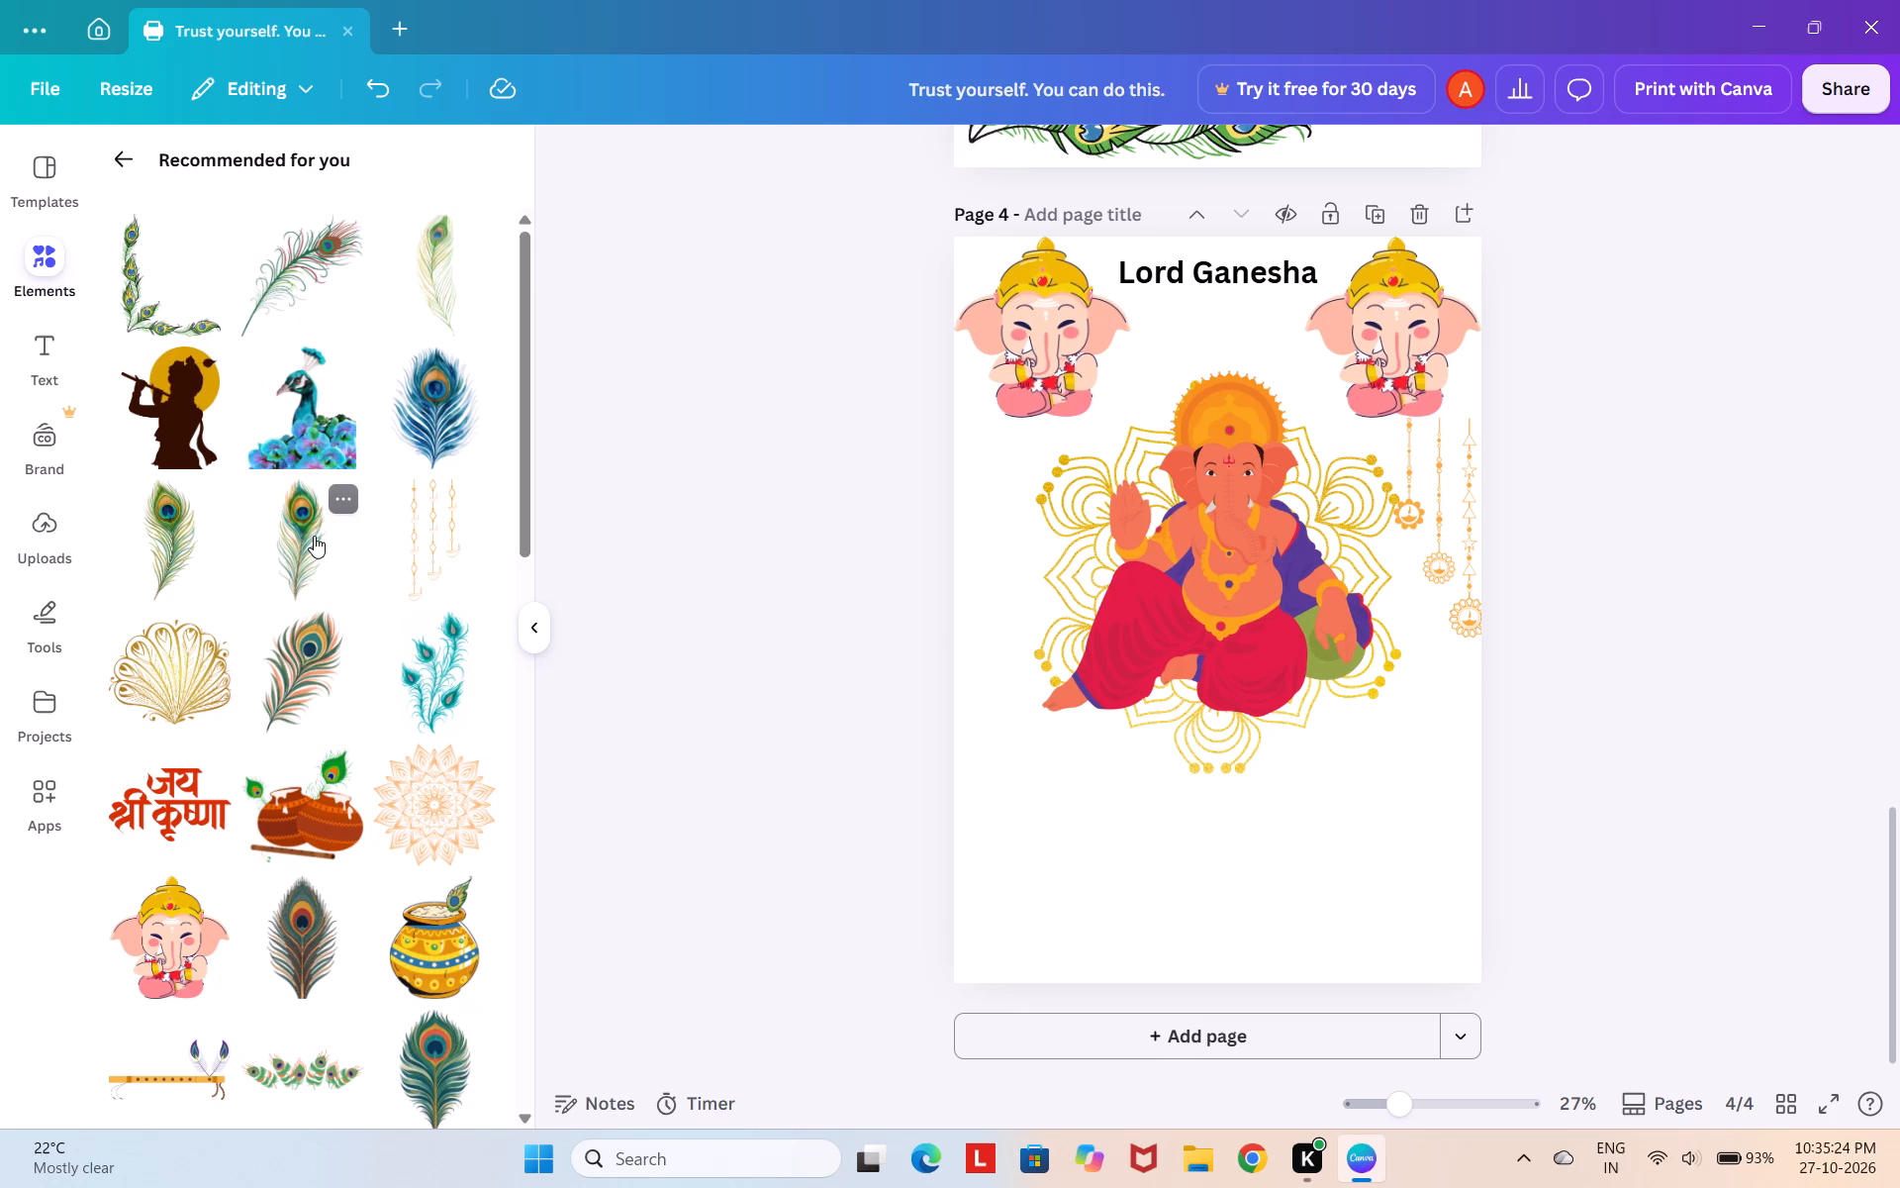
scroll(314, 536, "down", 2)
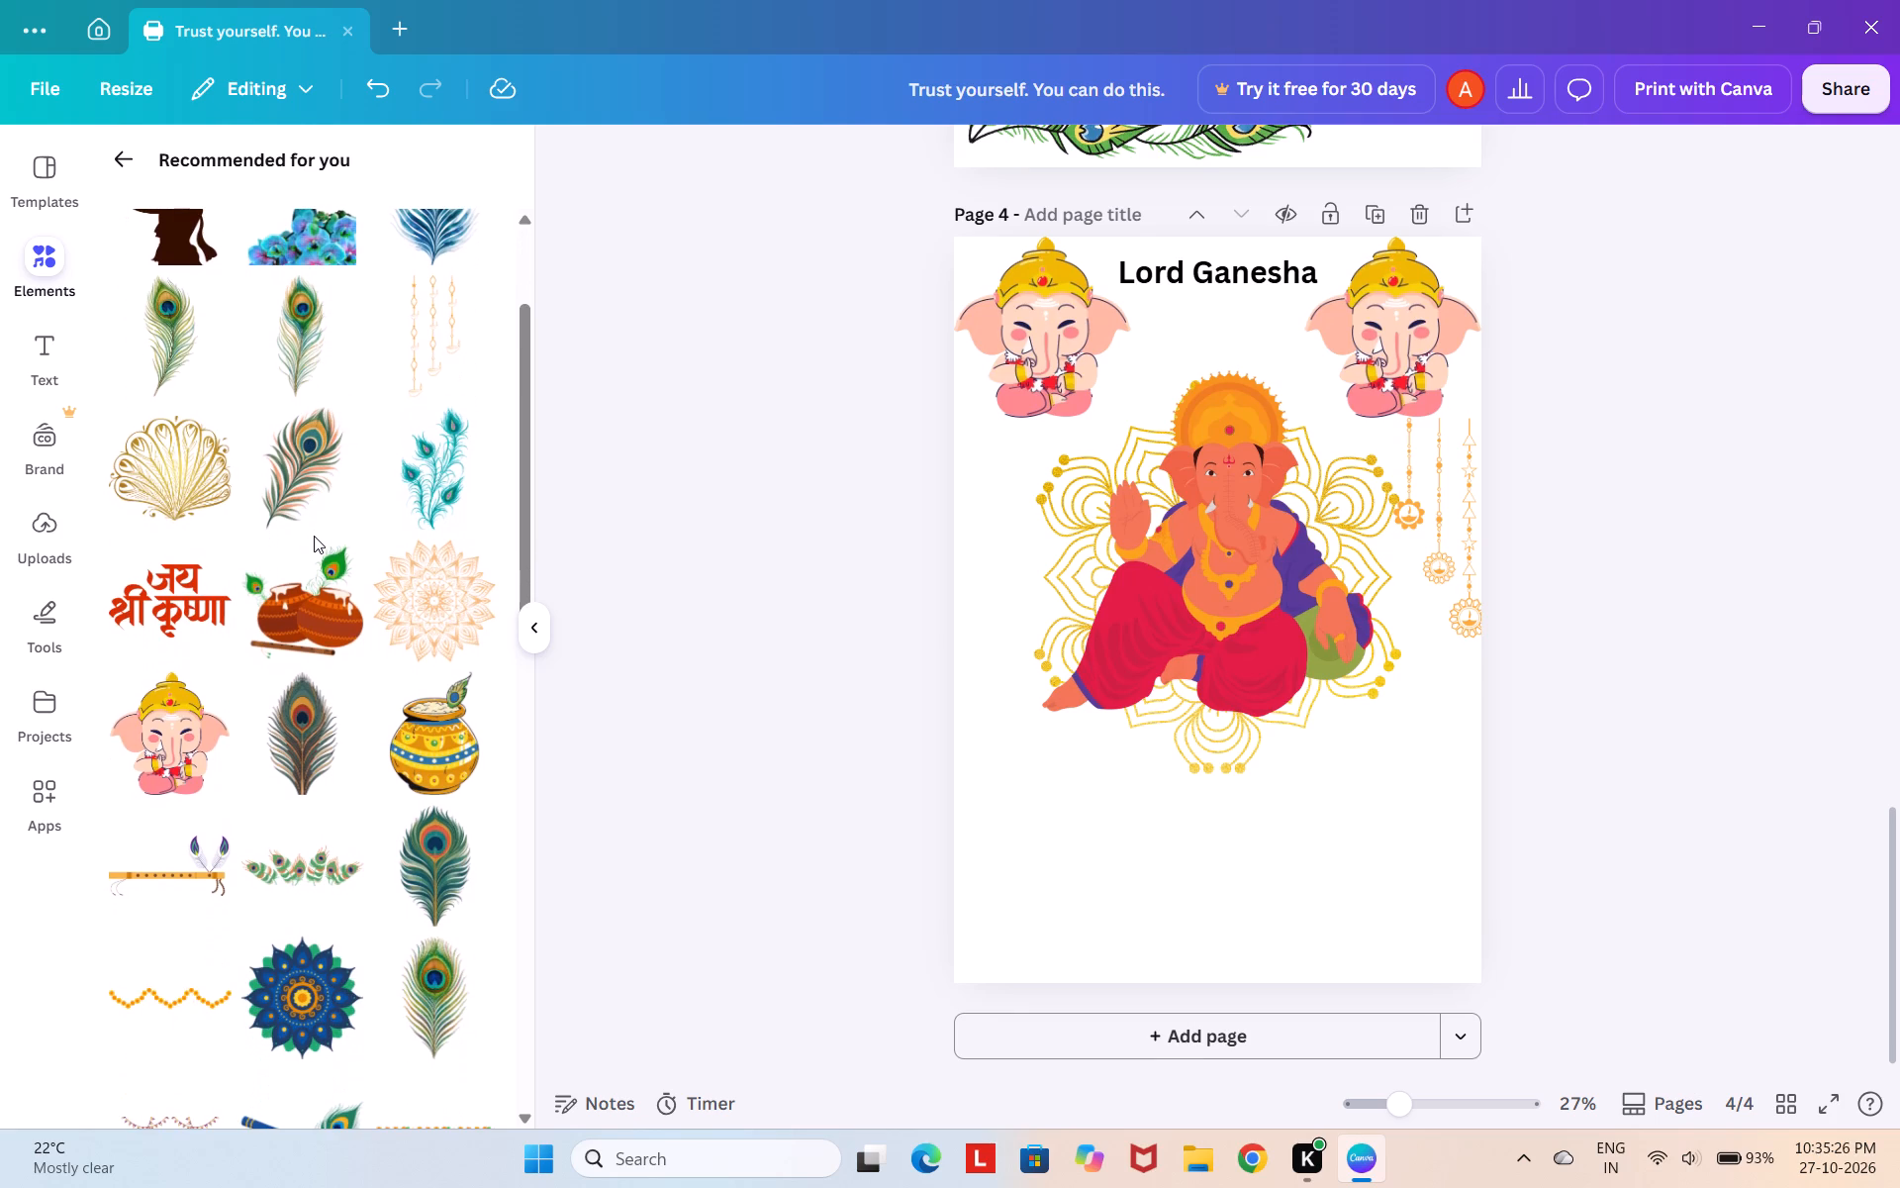
scroll(314, 536, "down", 5)
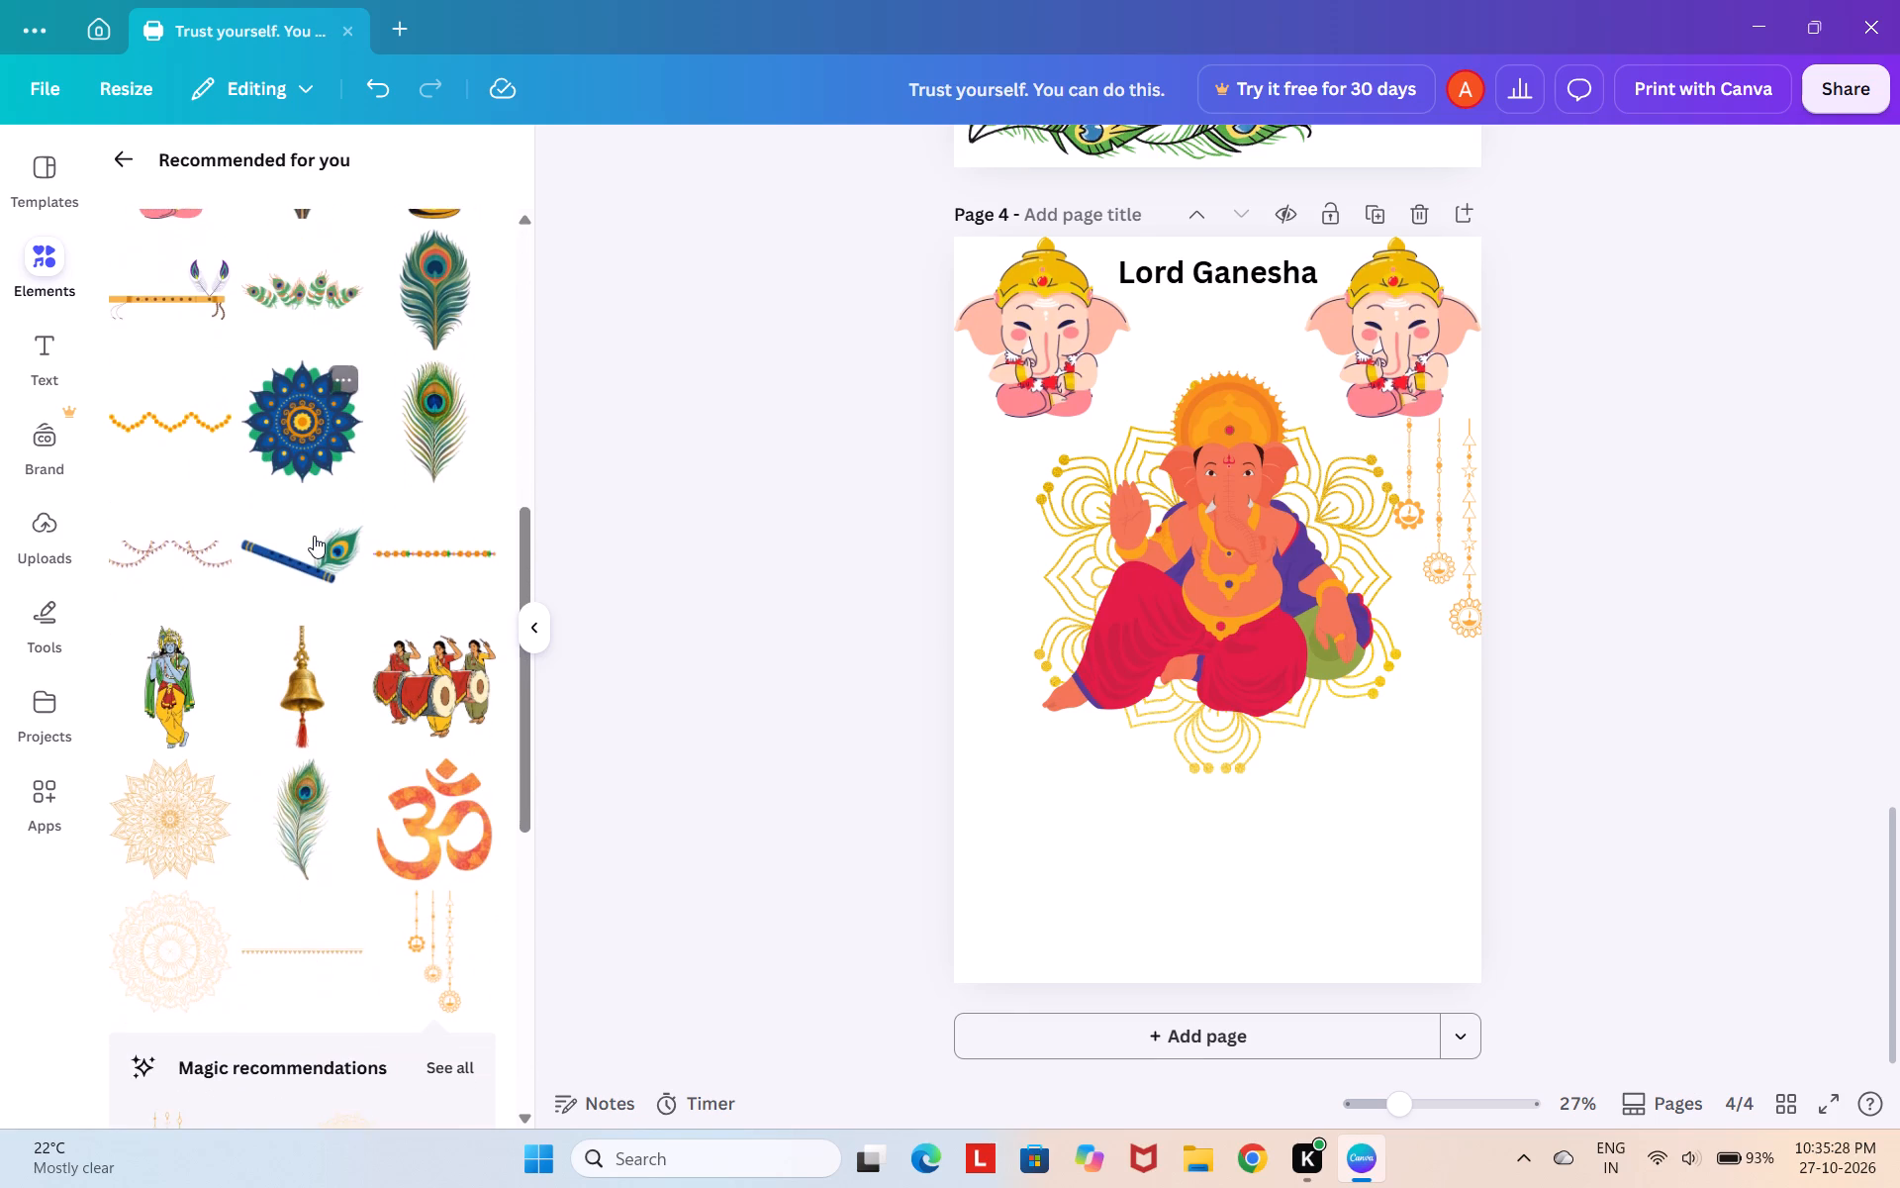
scroll(314, 536, "down", 7)
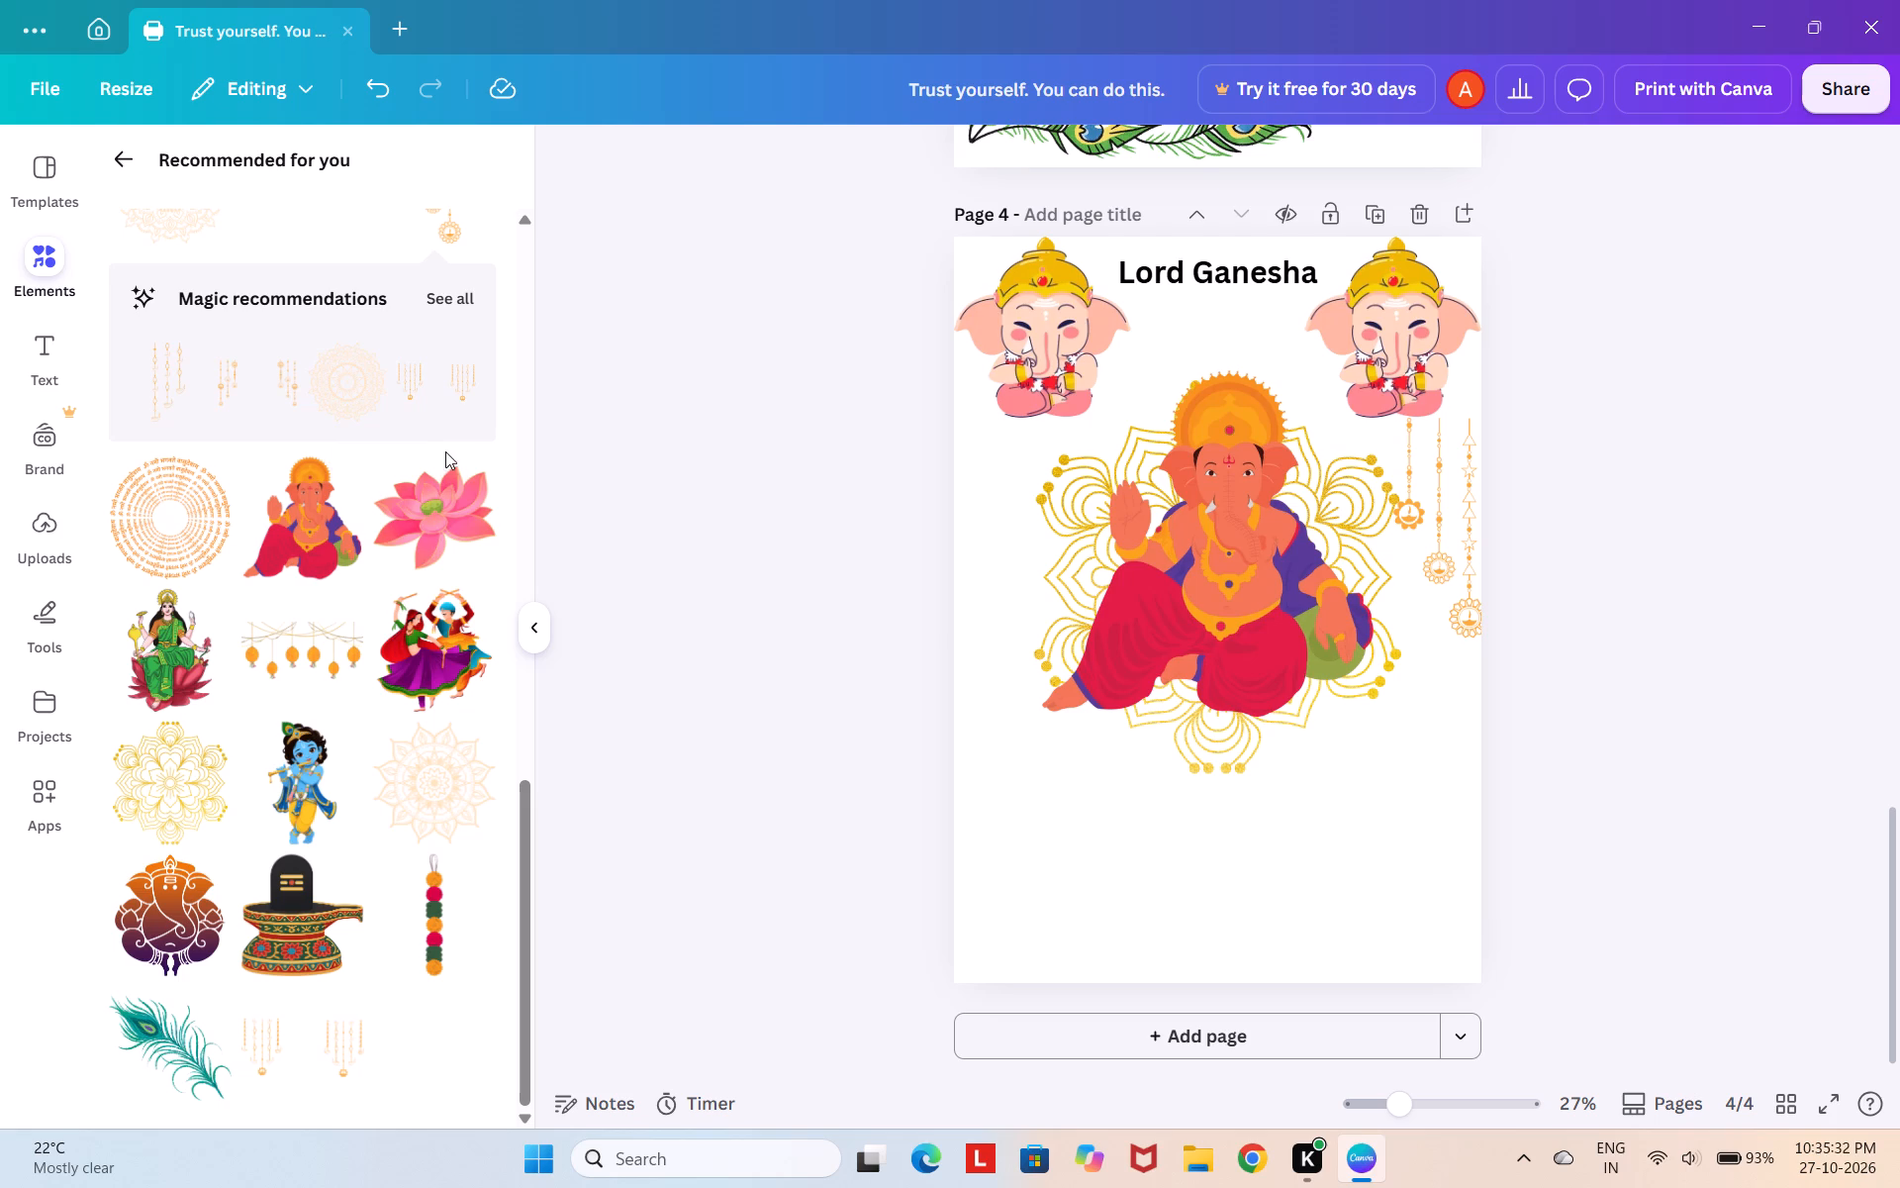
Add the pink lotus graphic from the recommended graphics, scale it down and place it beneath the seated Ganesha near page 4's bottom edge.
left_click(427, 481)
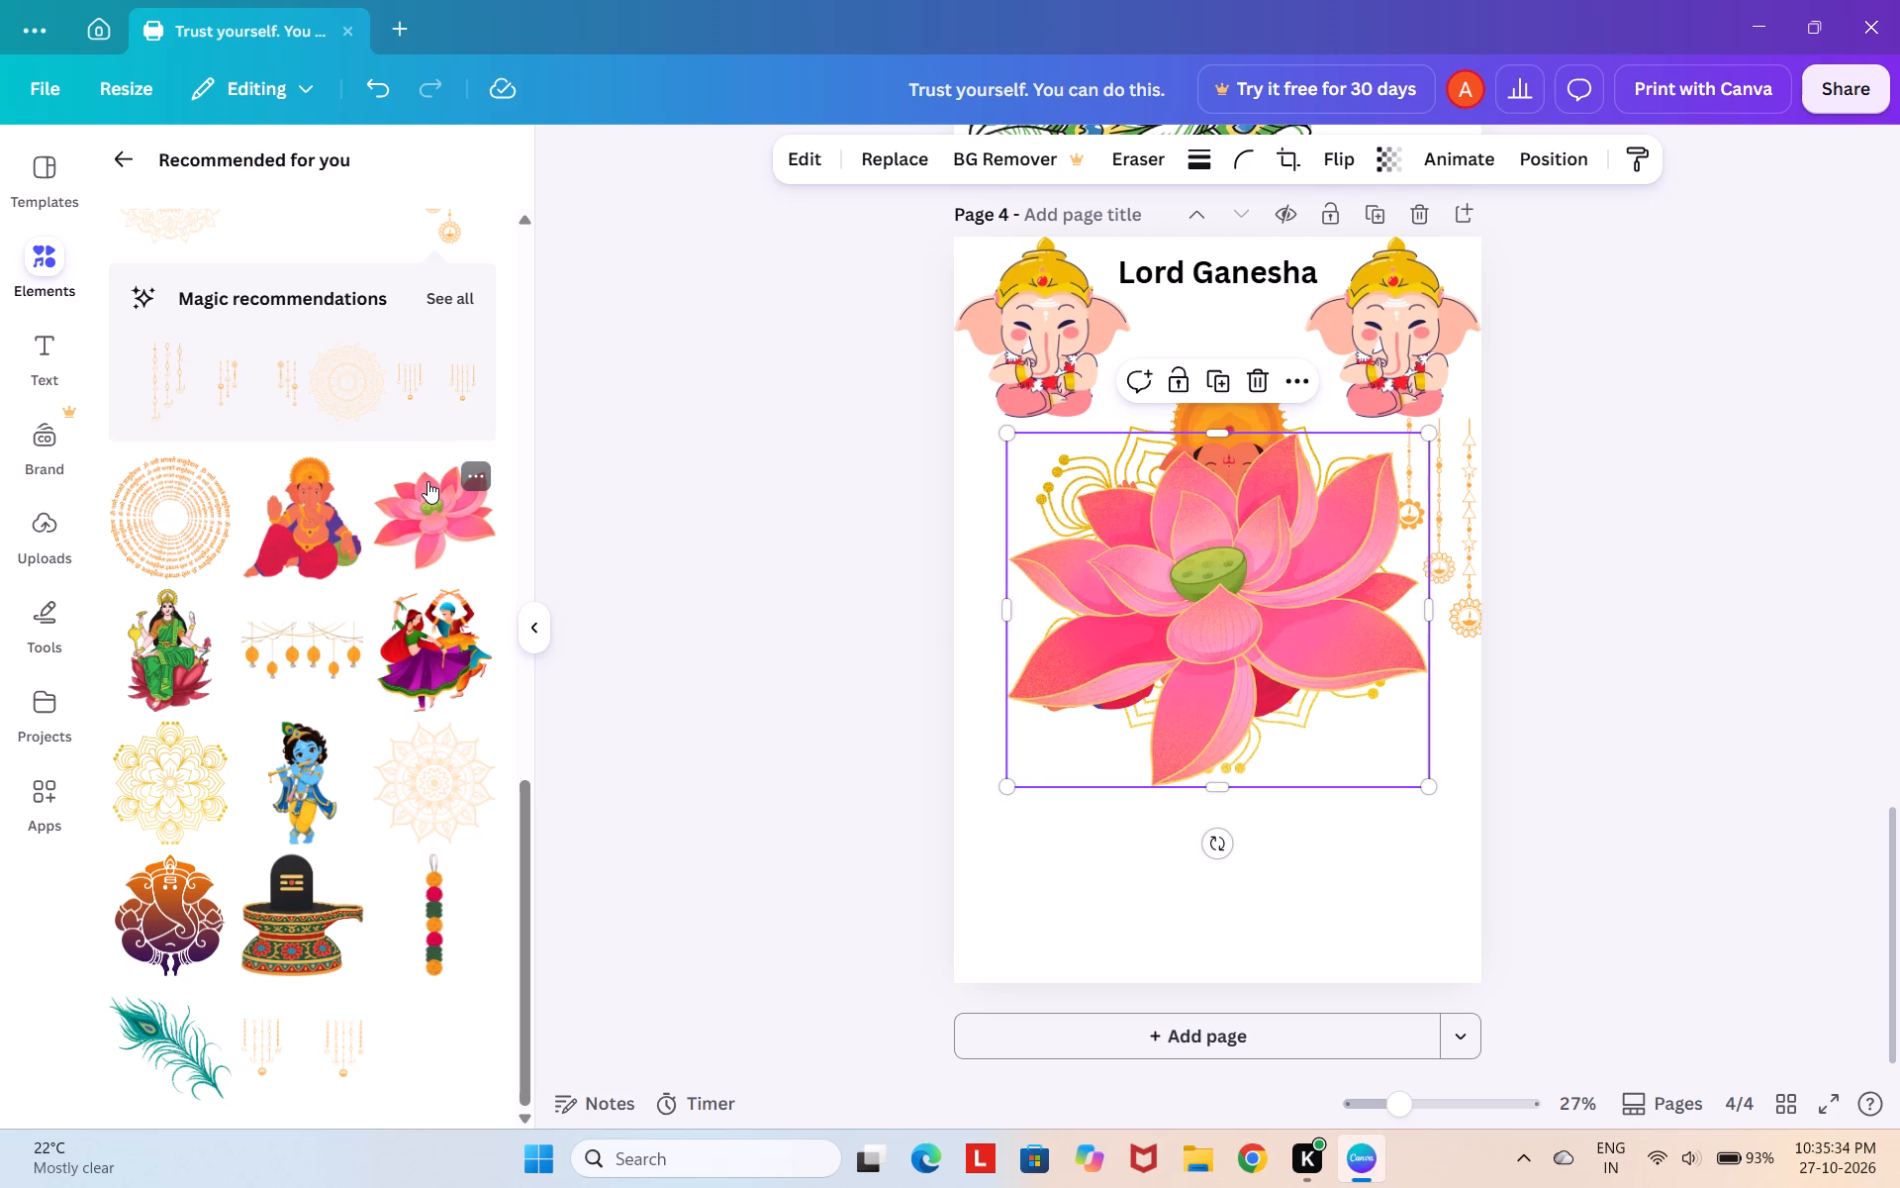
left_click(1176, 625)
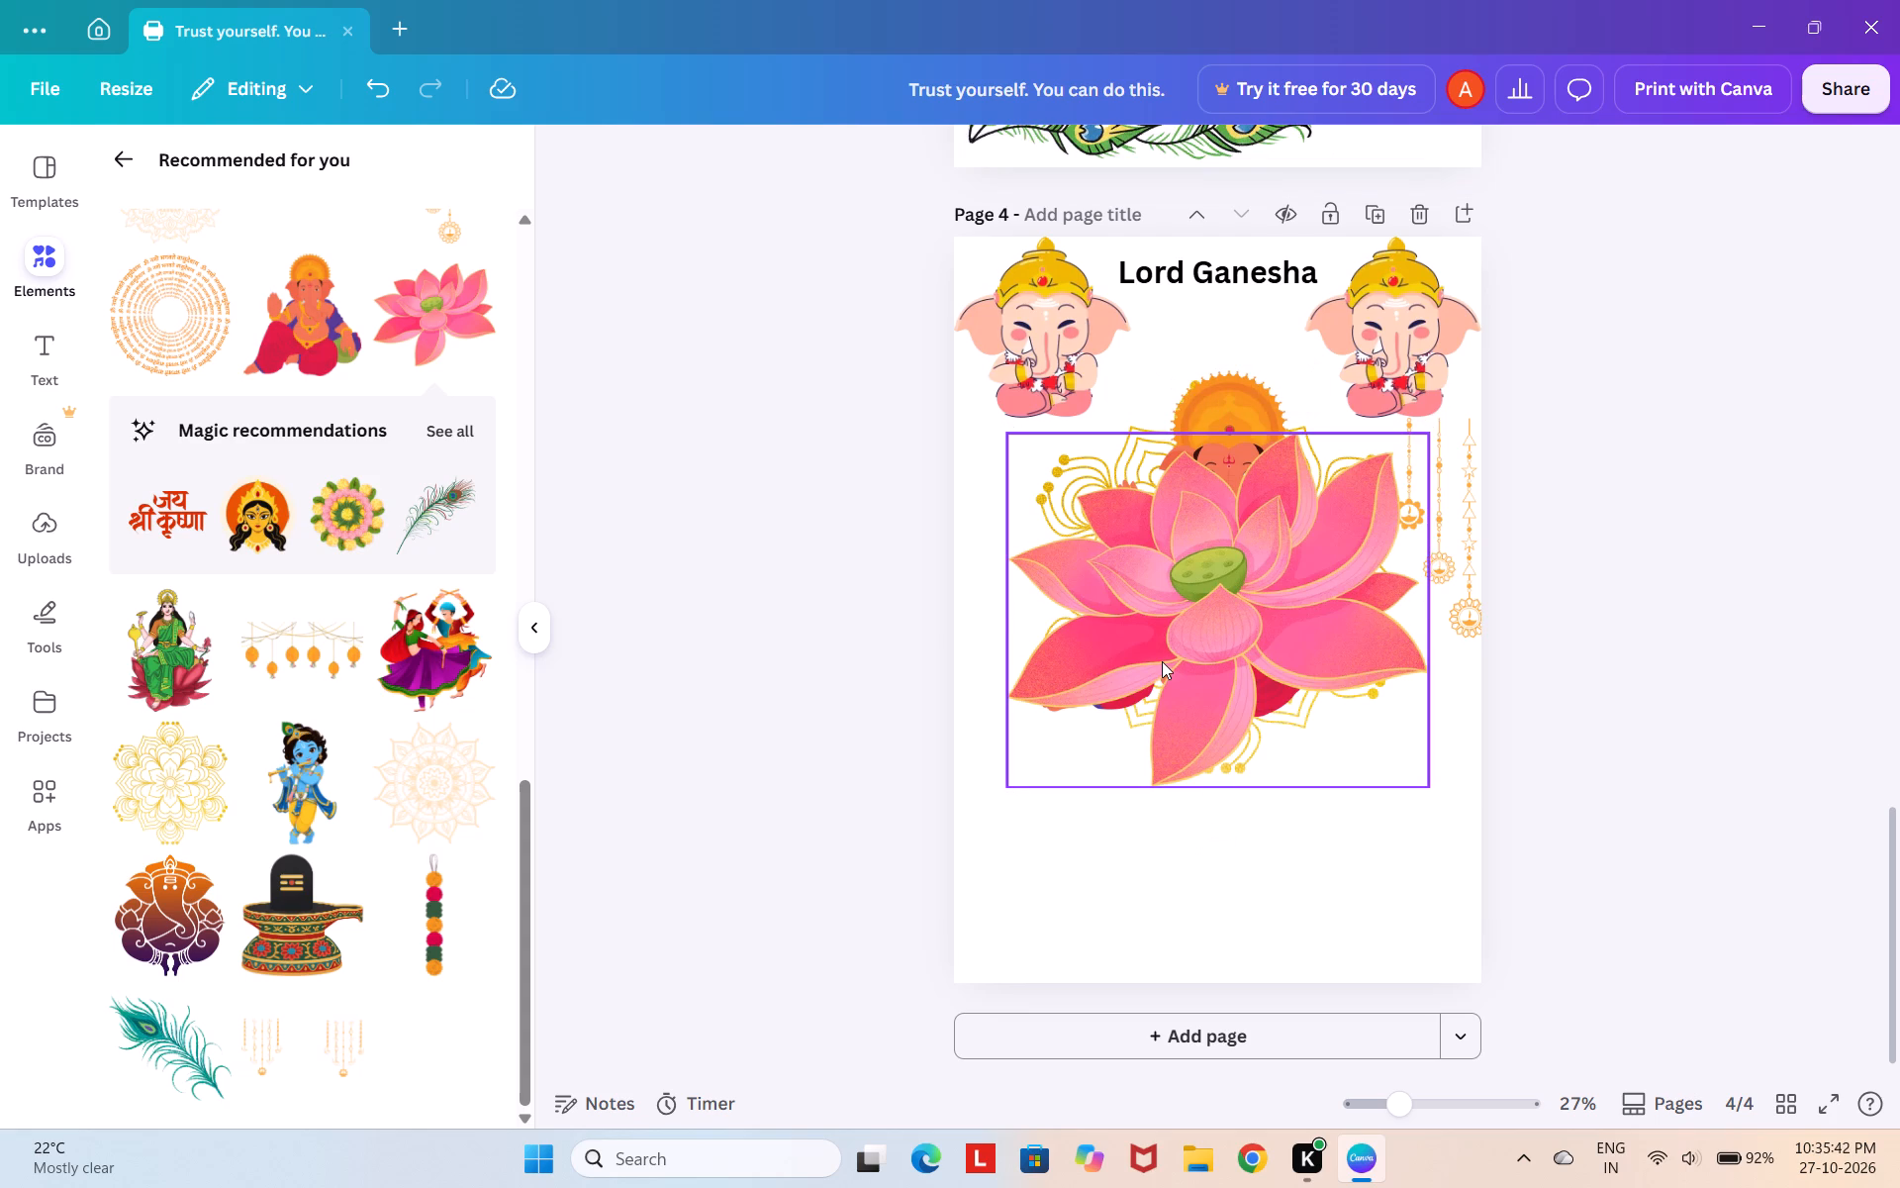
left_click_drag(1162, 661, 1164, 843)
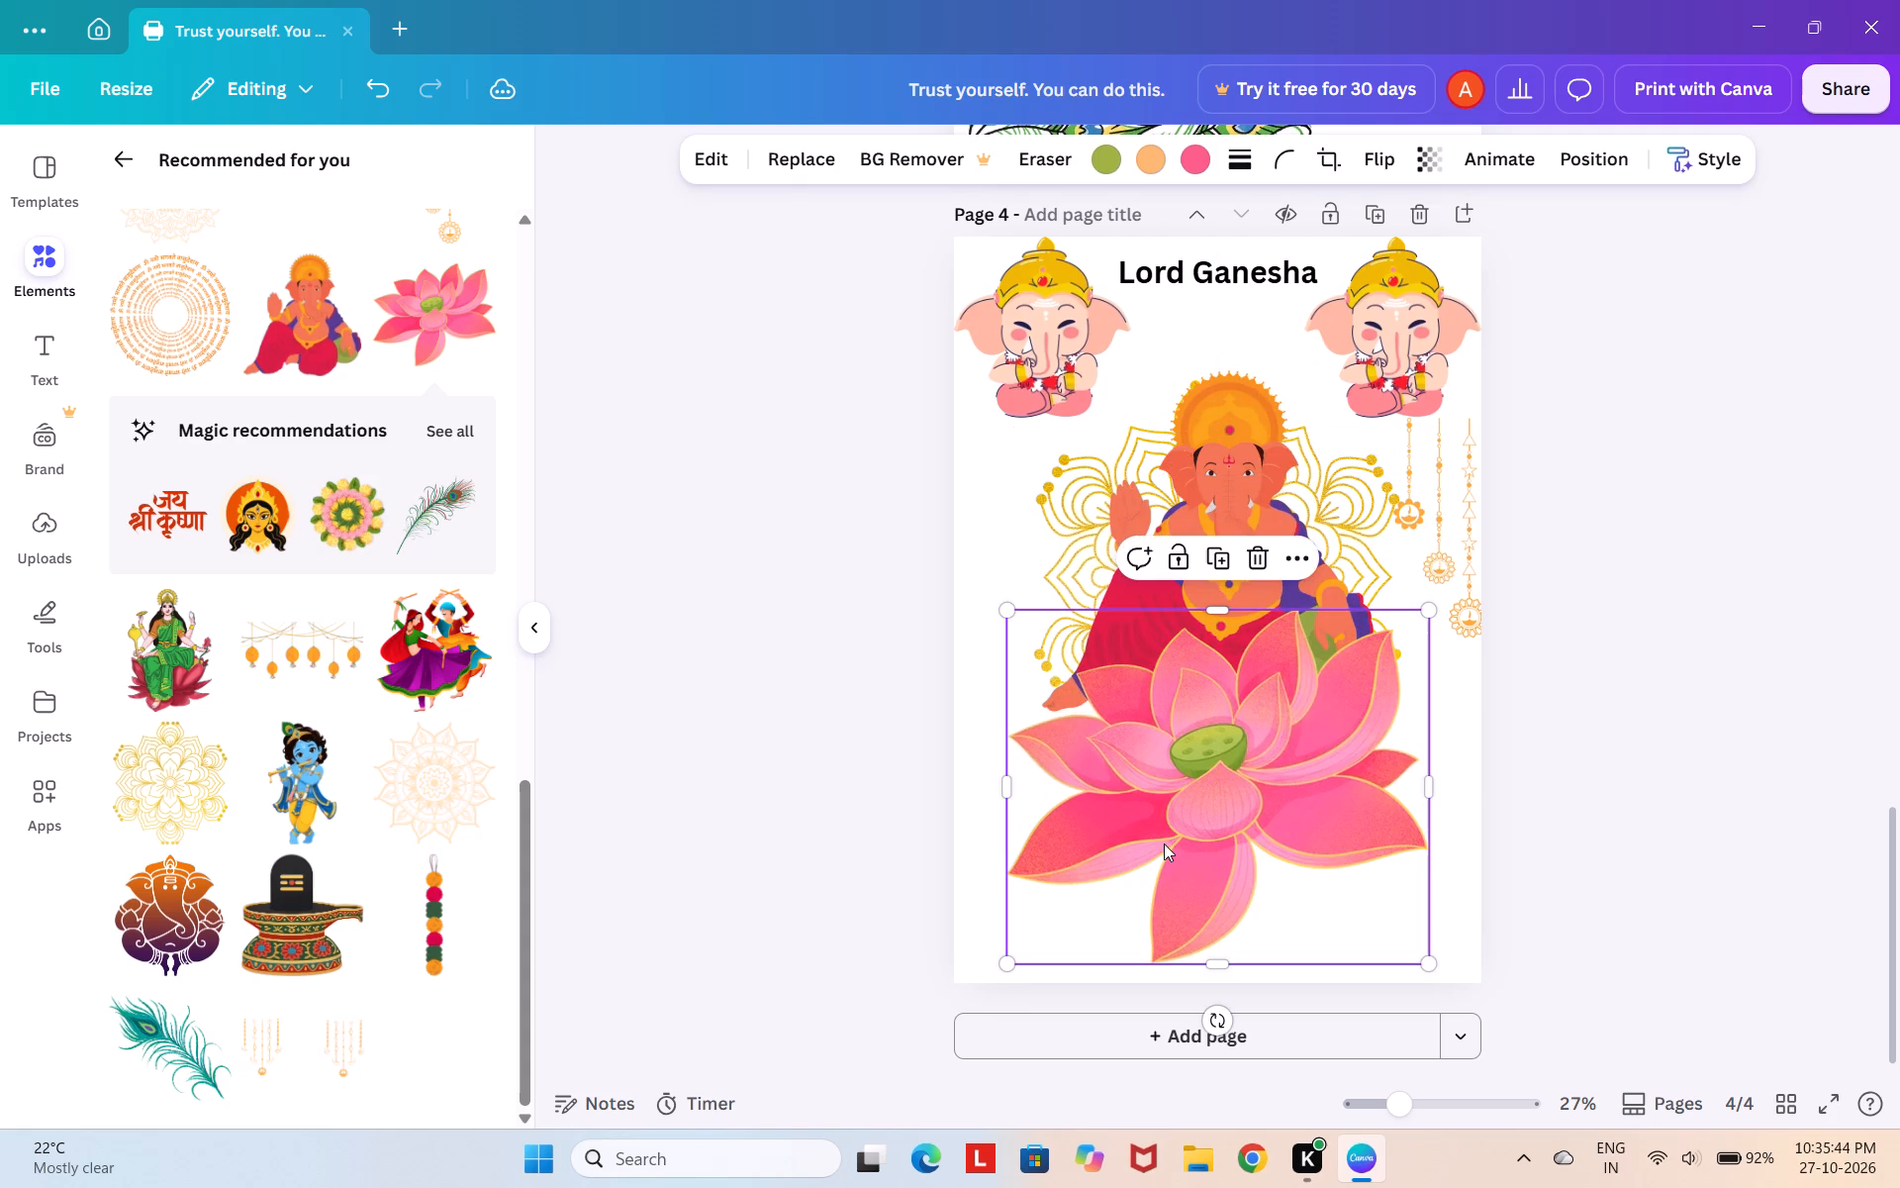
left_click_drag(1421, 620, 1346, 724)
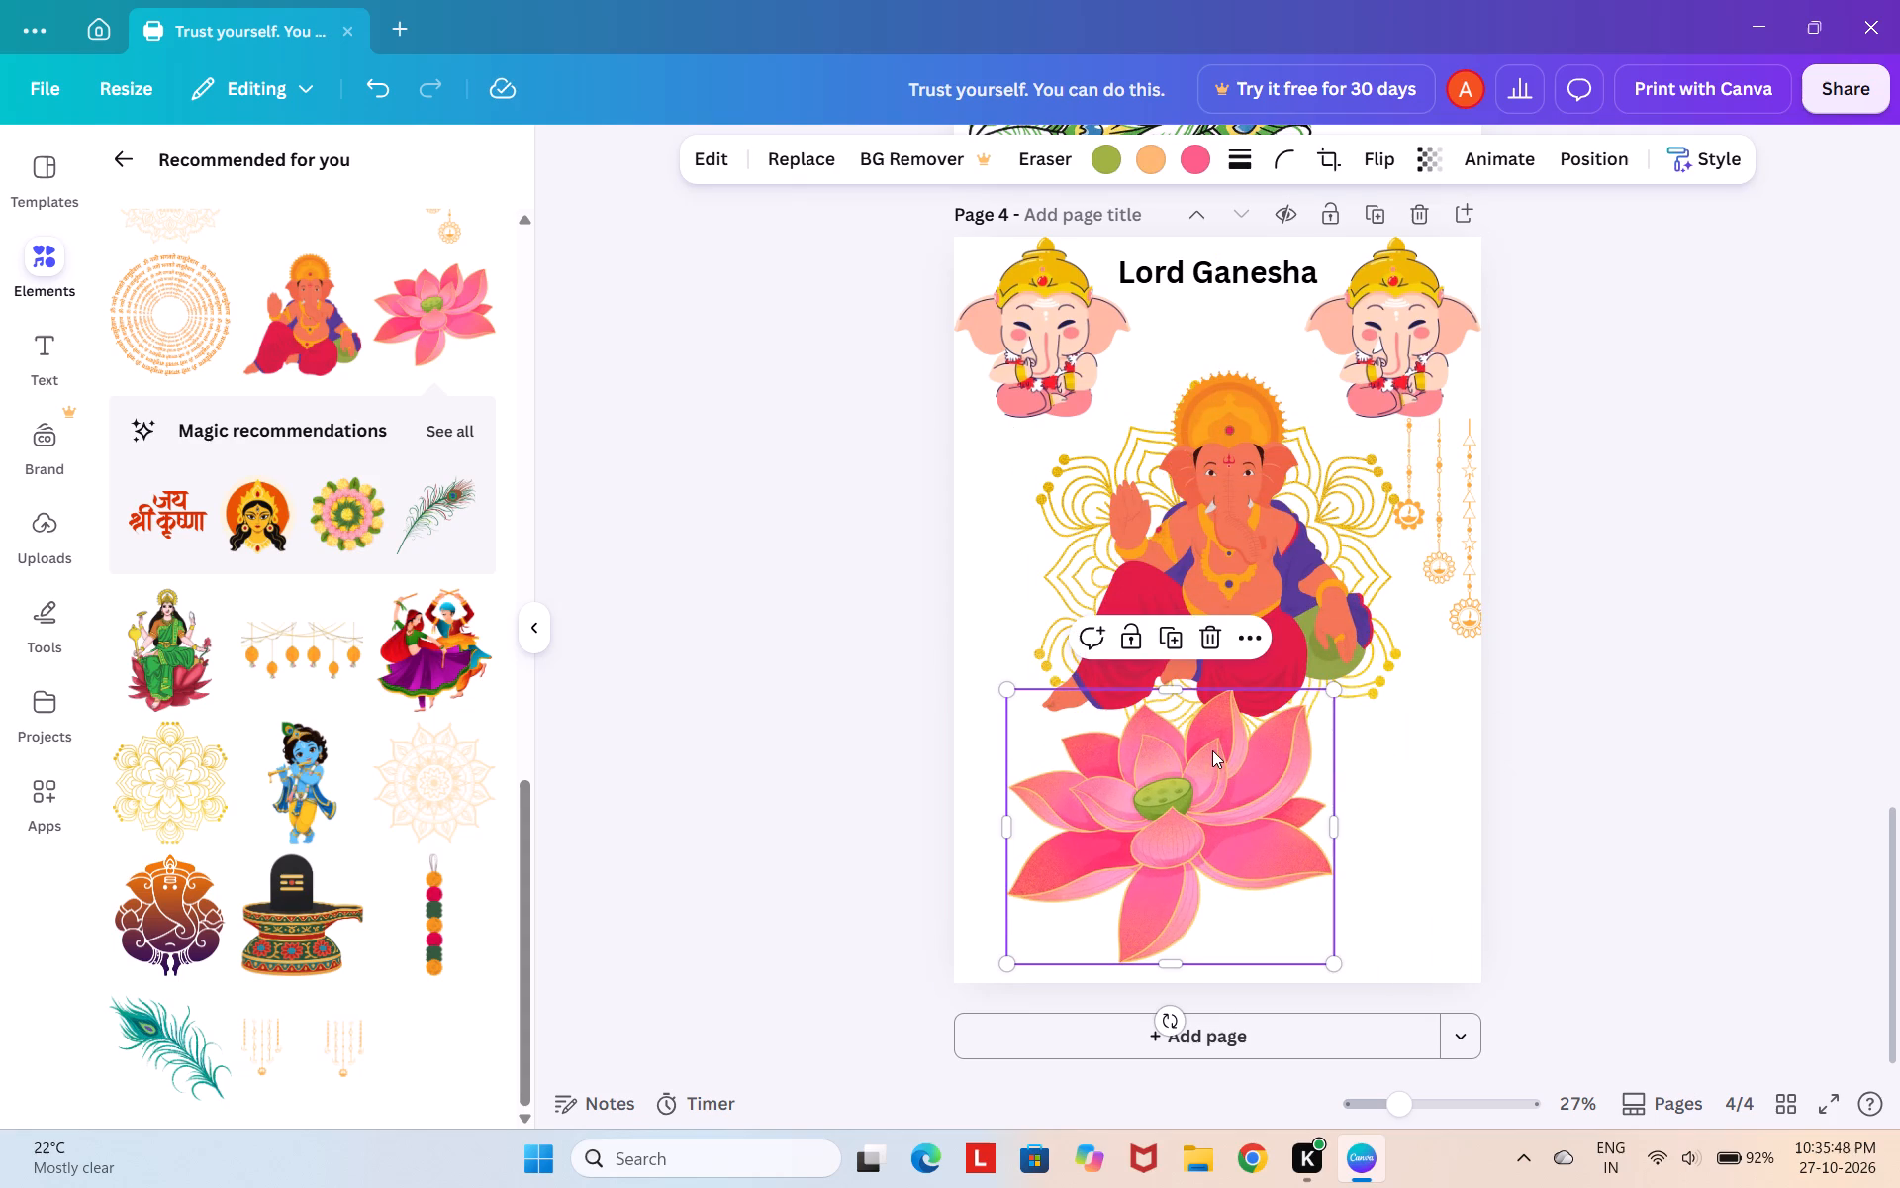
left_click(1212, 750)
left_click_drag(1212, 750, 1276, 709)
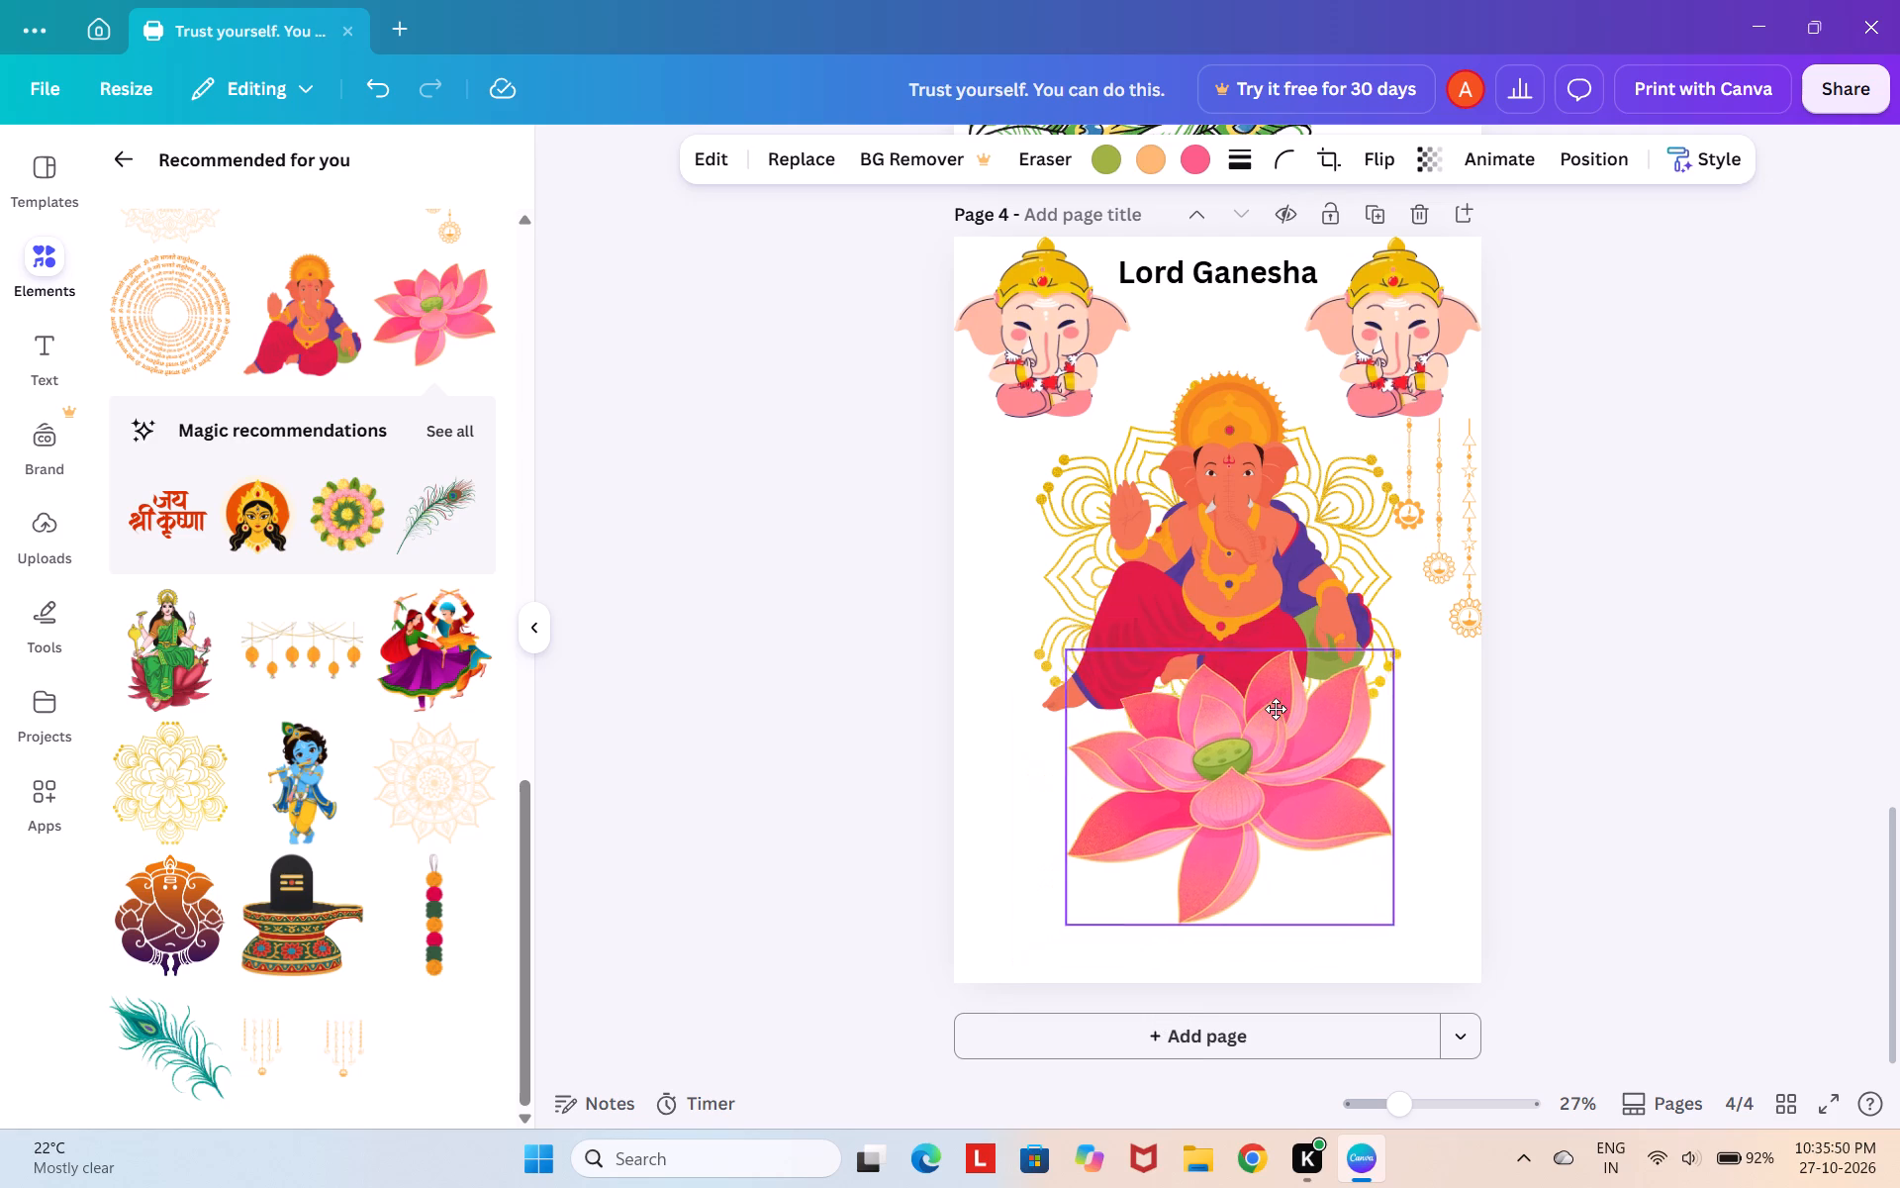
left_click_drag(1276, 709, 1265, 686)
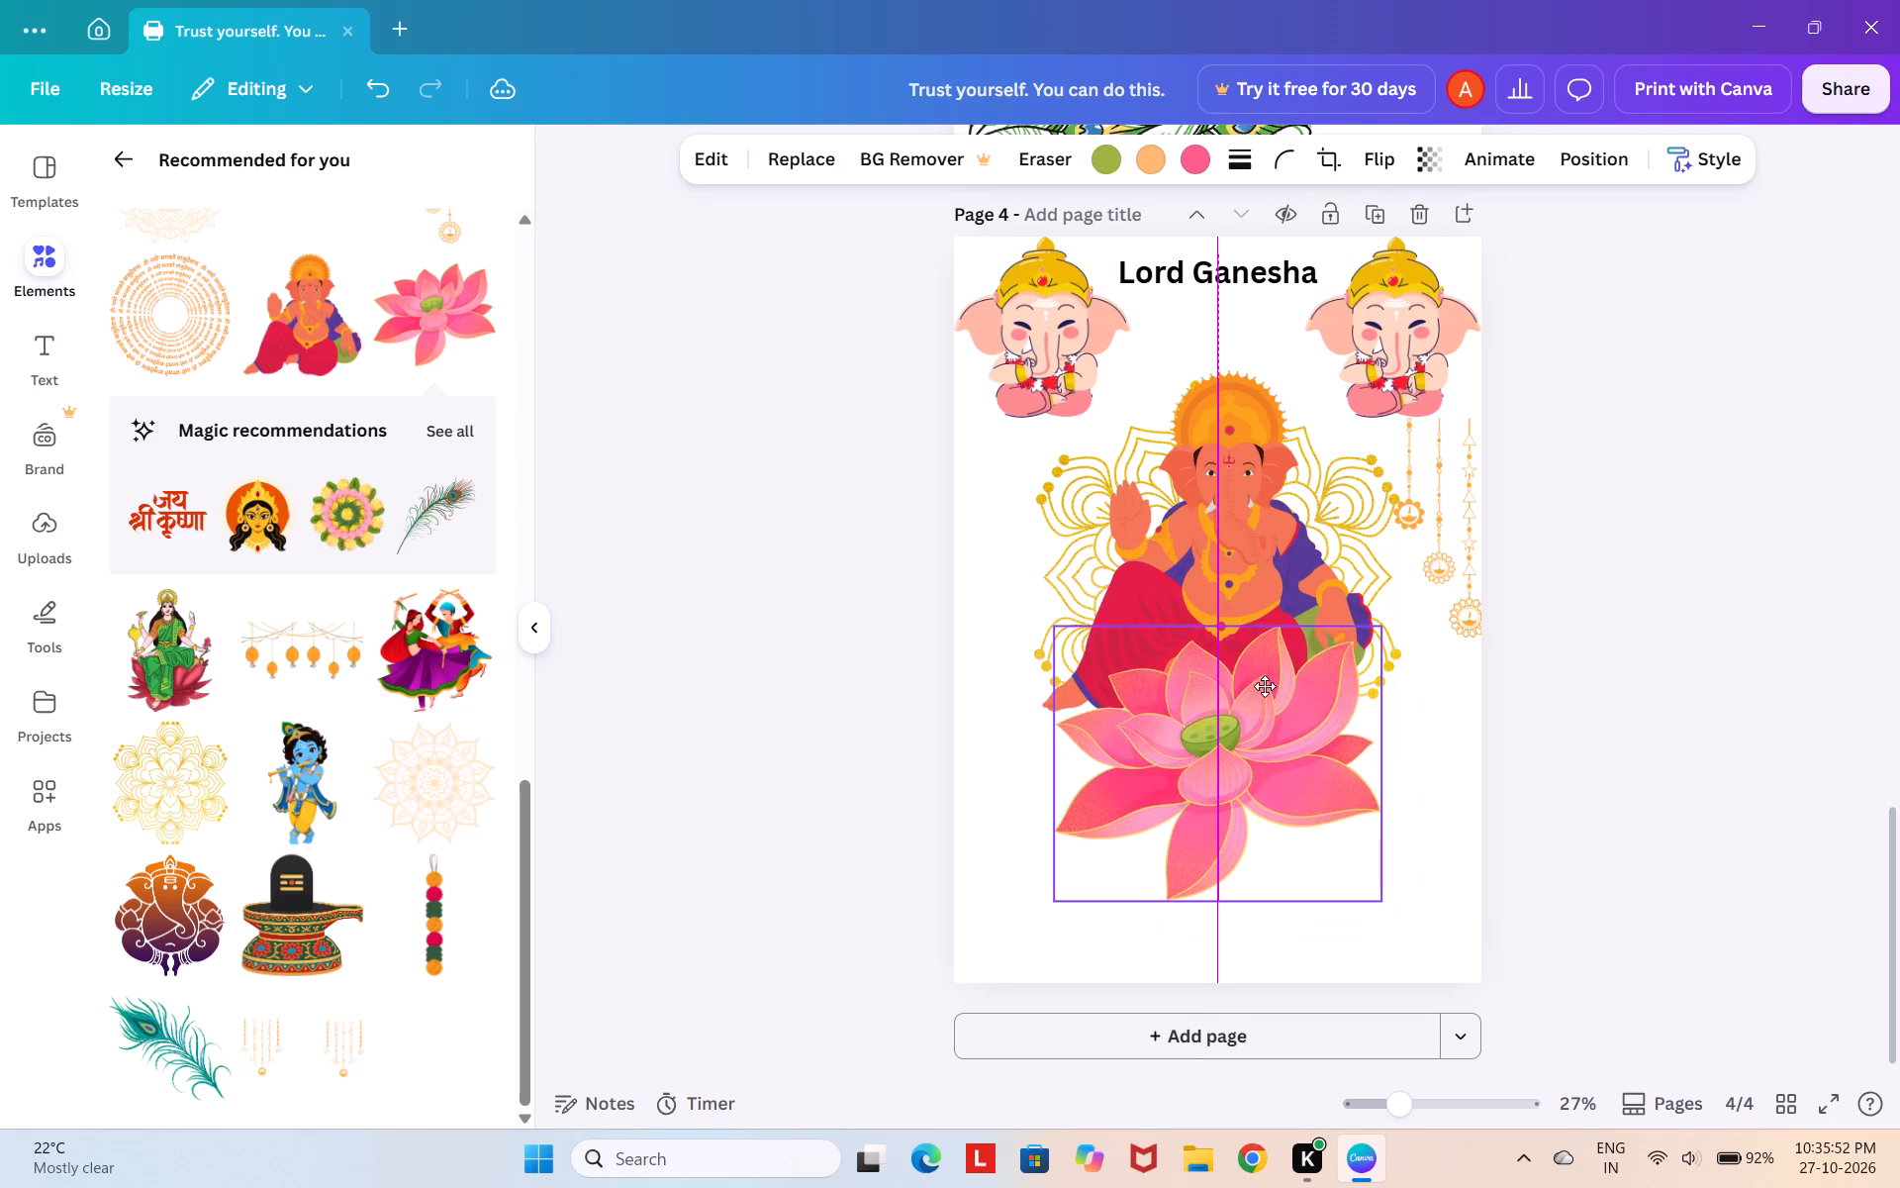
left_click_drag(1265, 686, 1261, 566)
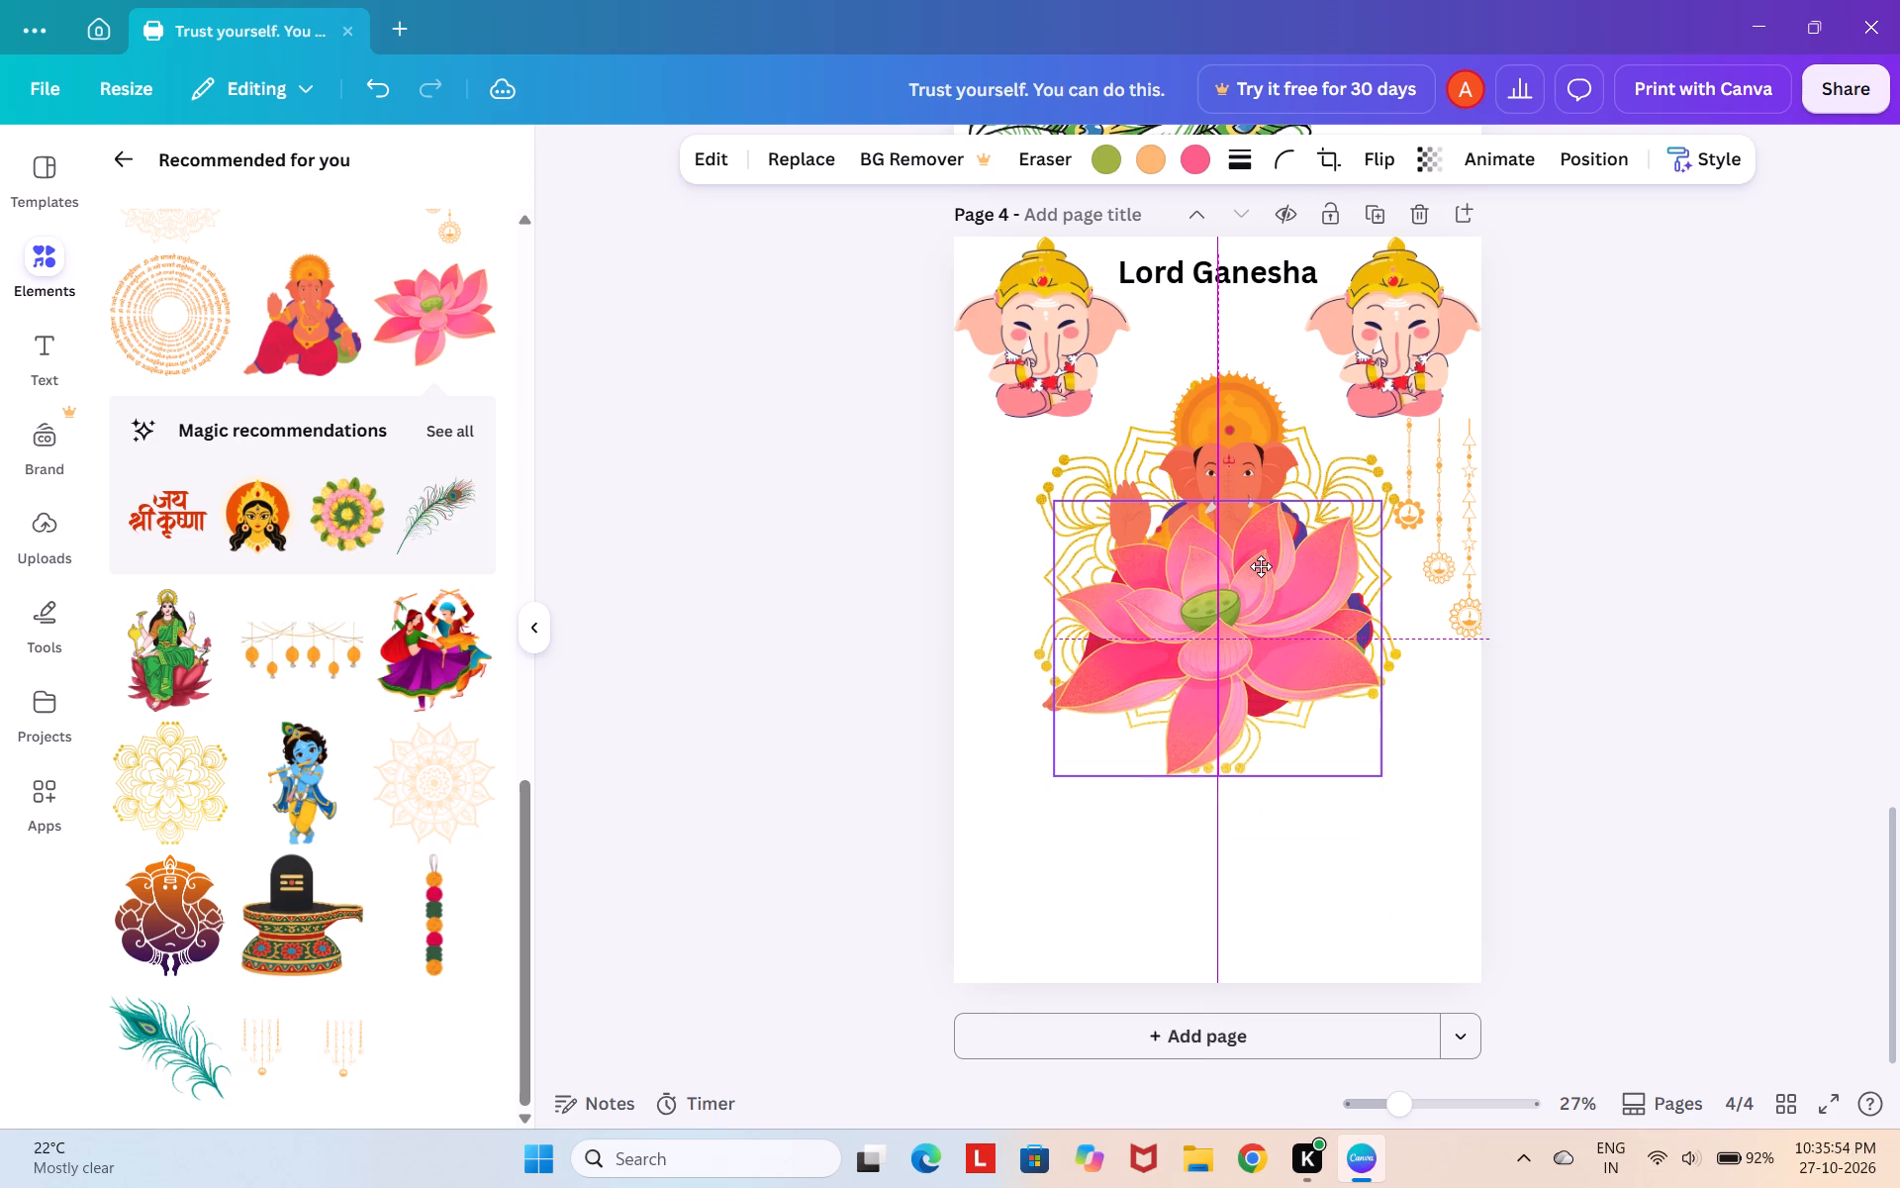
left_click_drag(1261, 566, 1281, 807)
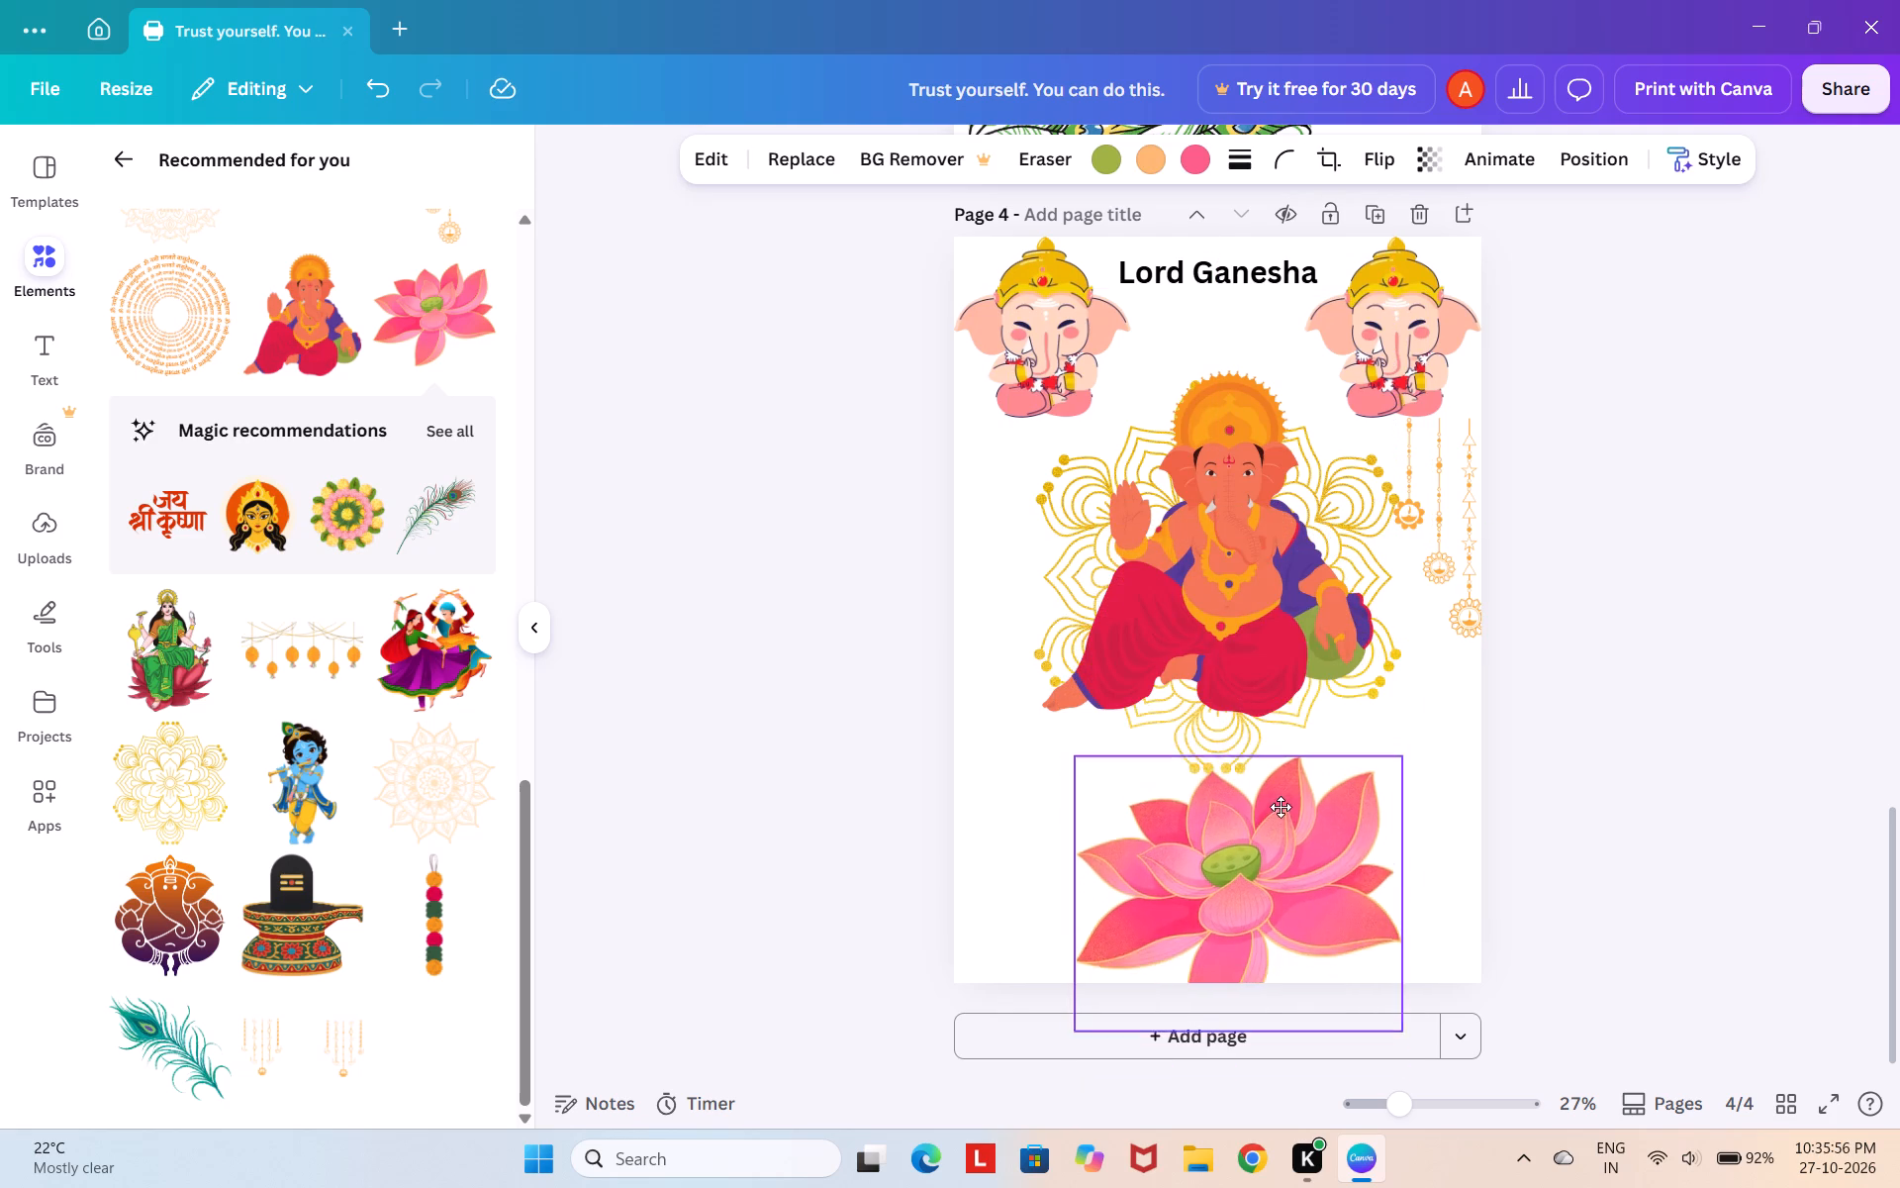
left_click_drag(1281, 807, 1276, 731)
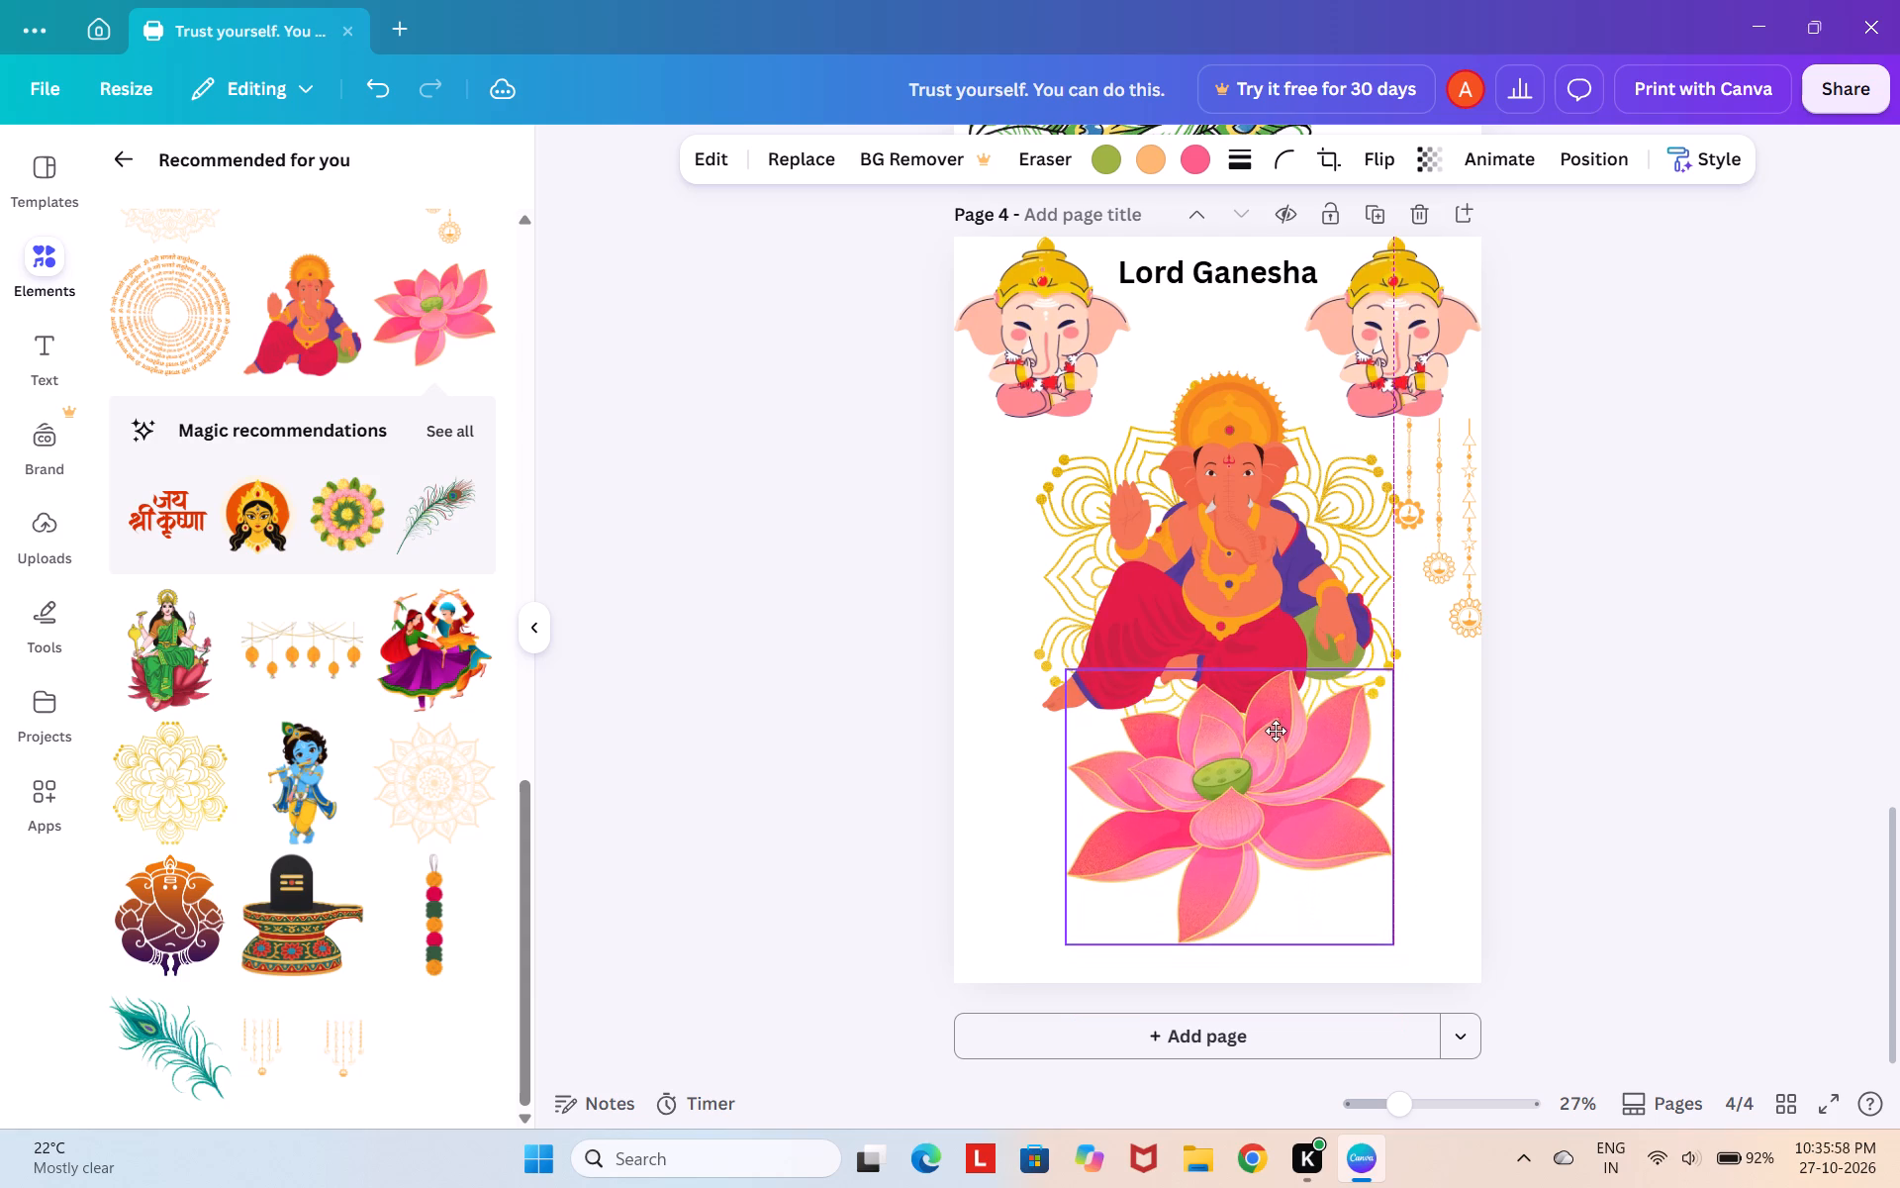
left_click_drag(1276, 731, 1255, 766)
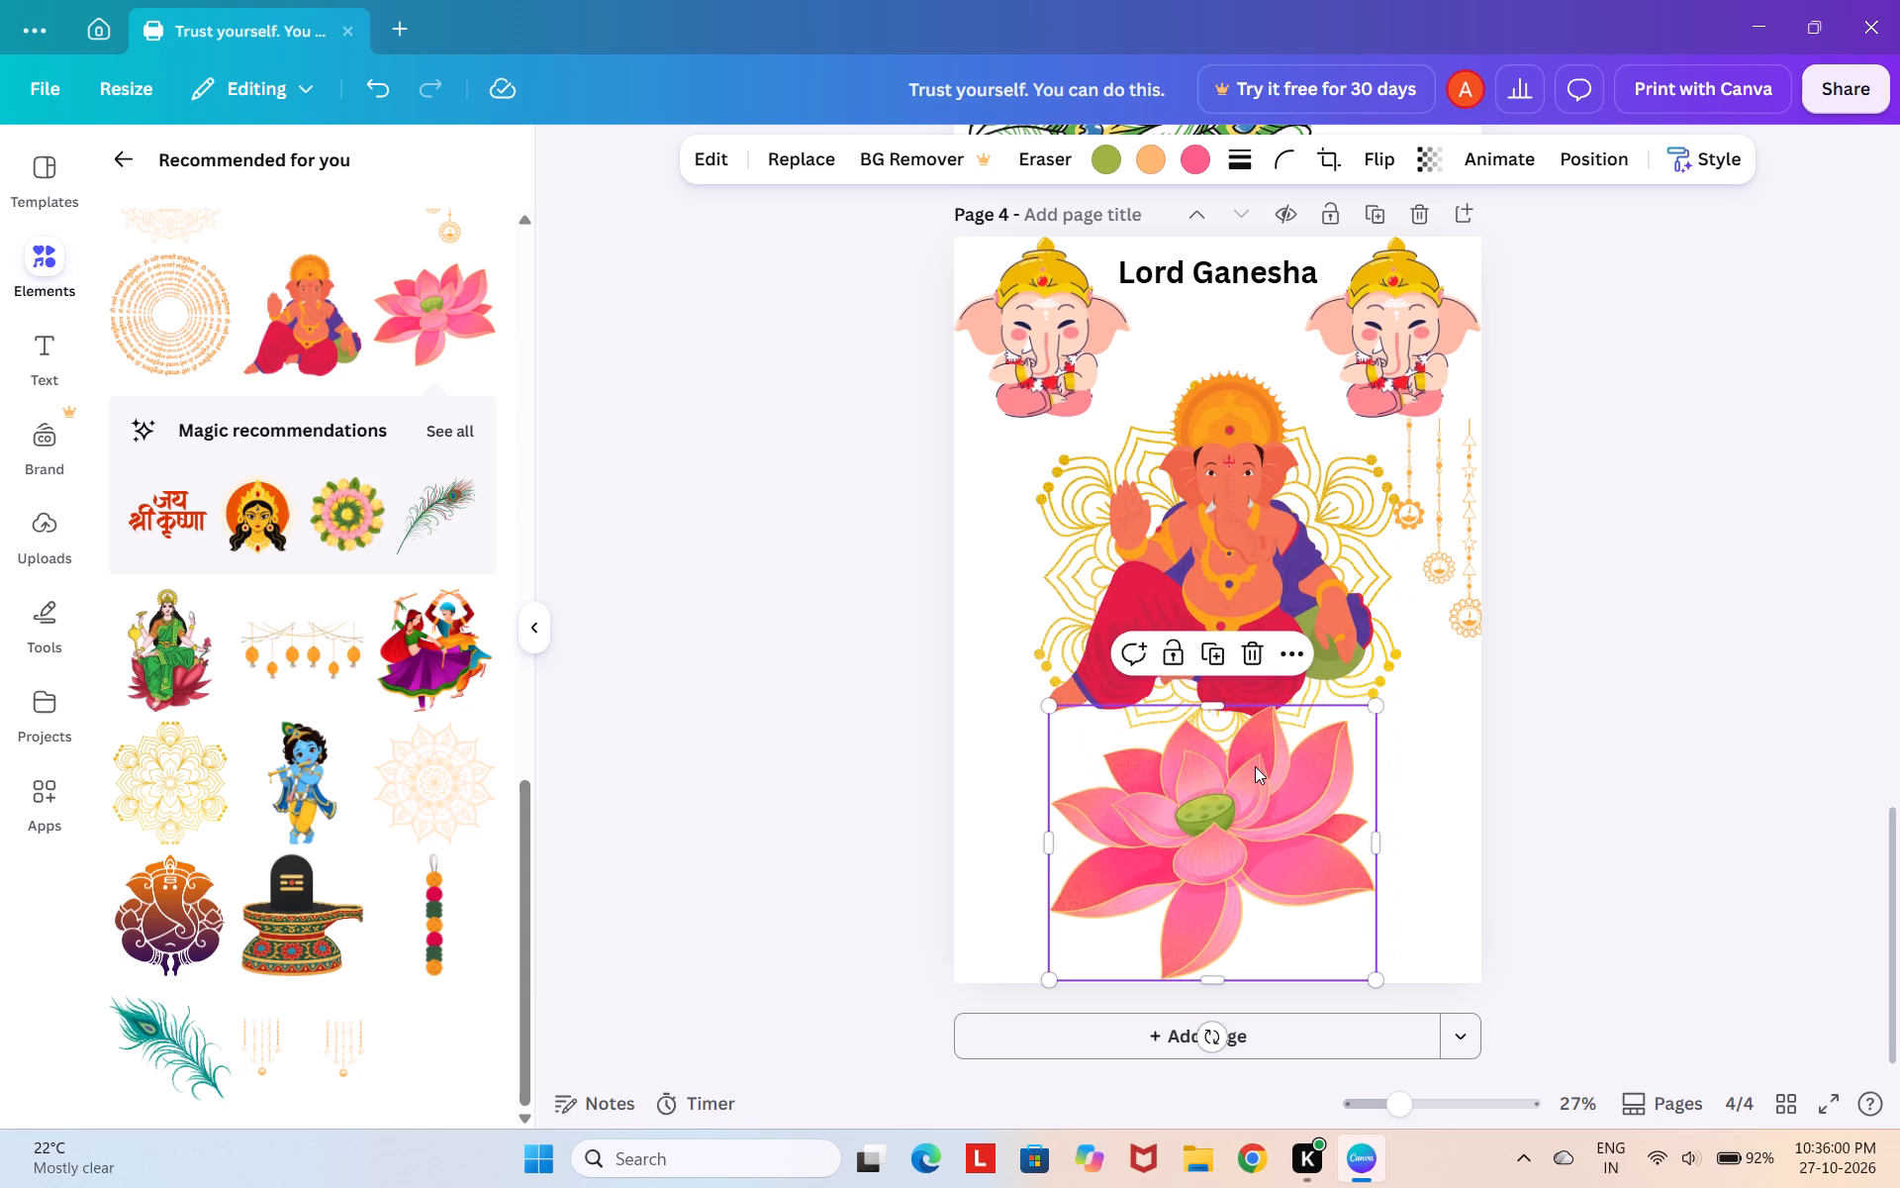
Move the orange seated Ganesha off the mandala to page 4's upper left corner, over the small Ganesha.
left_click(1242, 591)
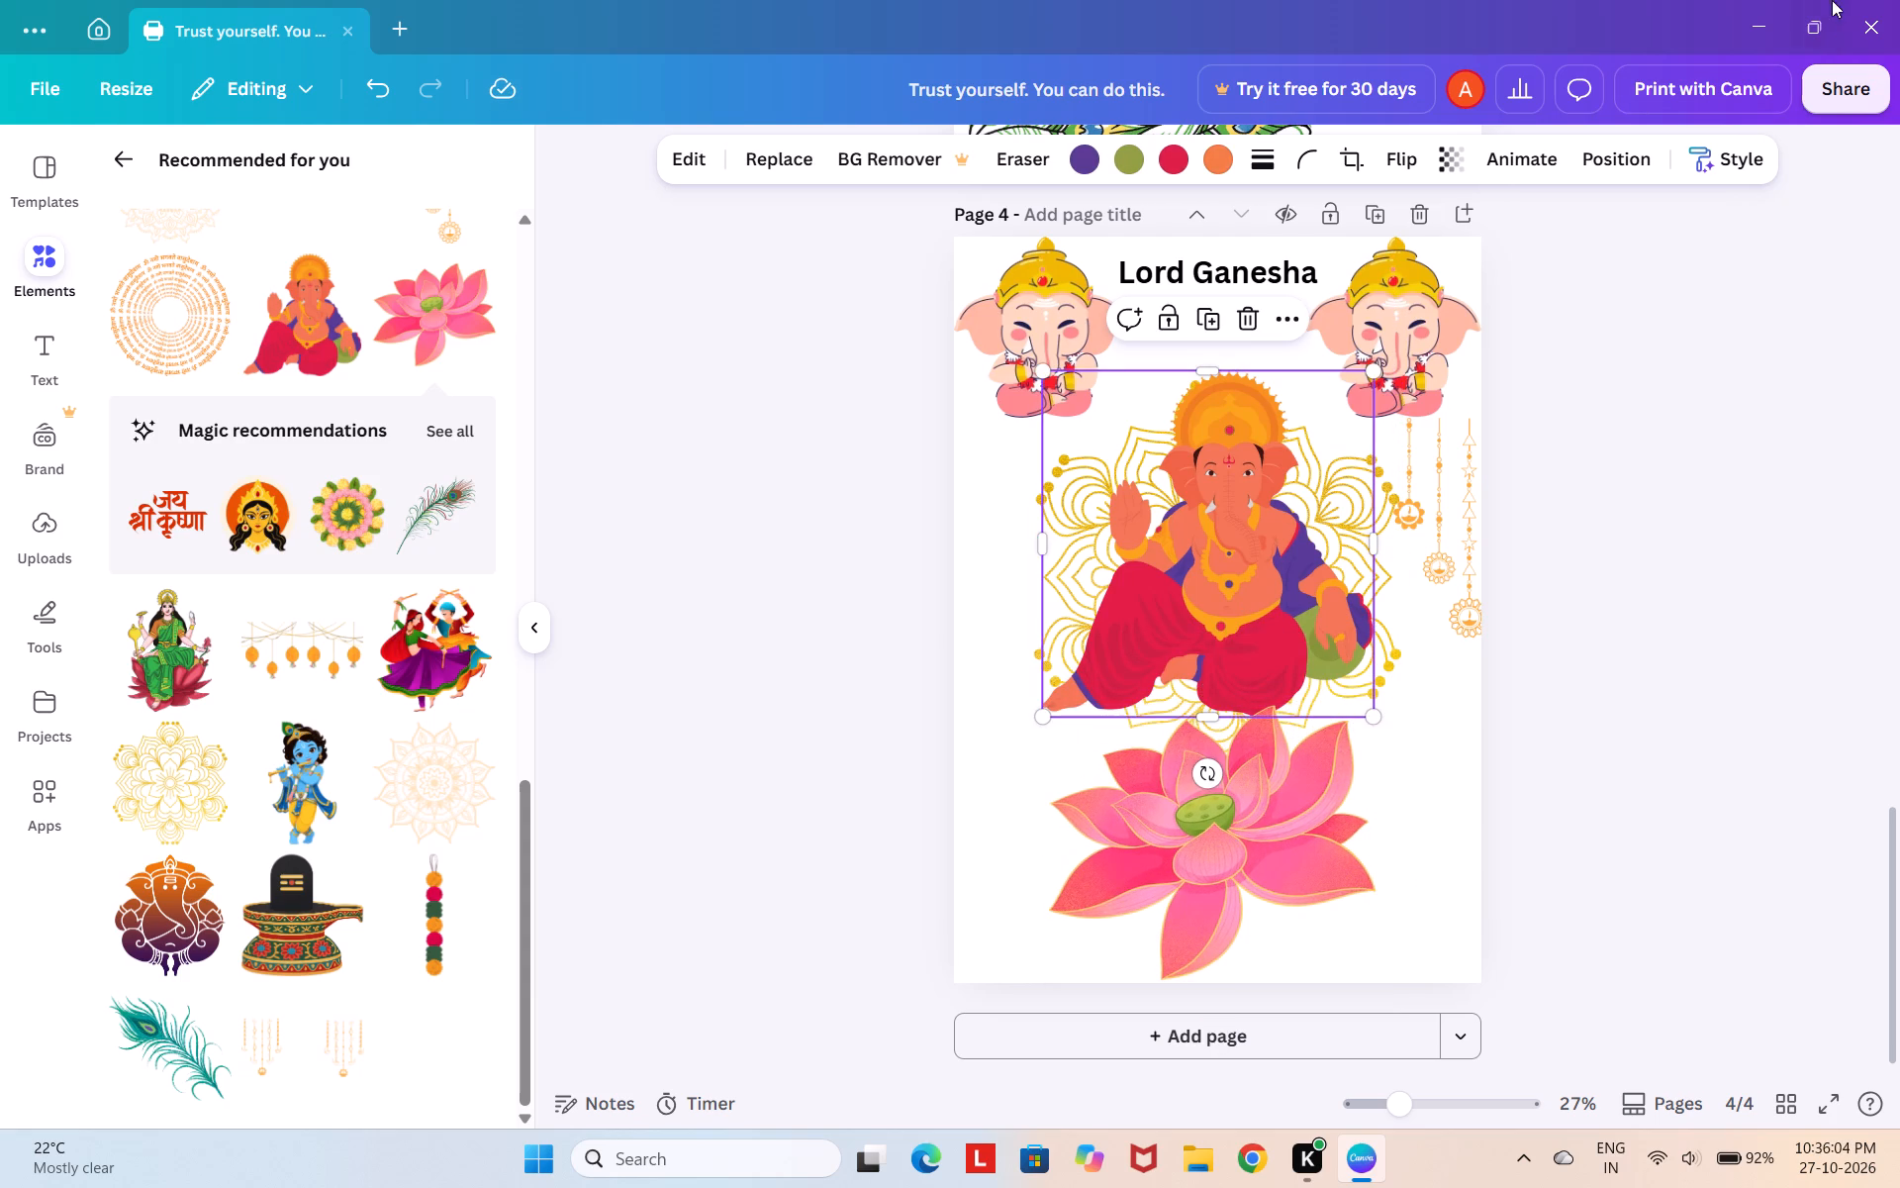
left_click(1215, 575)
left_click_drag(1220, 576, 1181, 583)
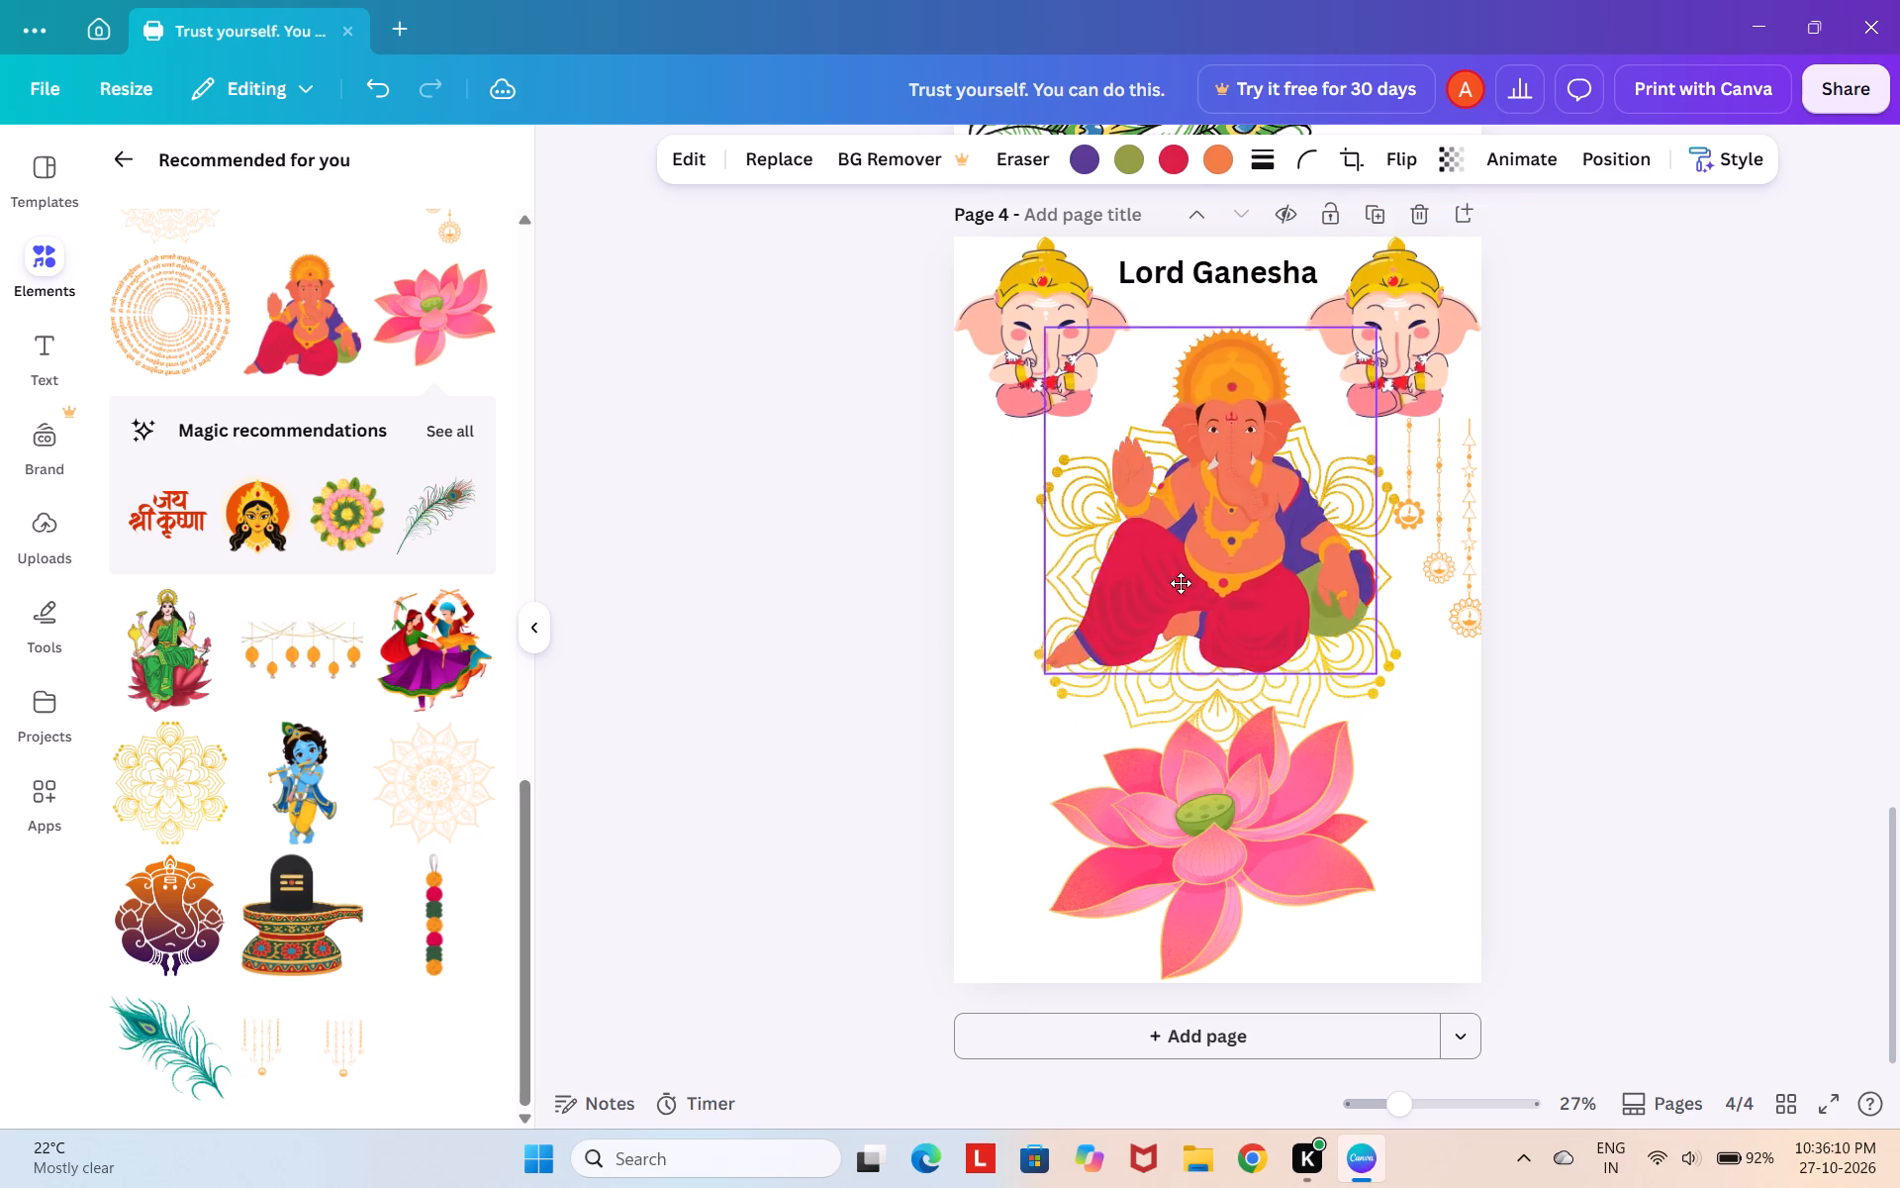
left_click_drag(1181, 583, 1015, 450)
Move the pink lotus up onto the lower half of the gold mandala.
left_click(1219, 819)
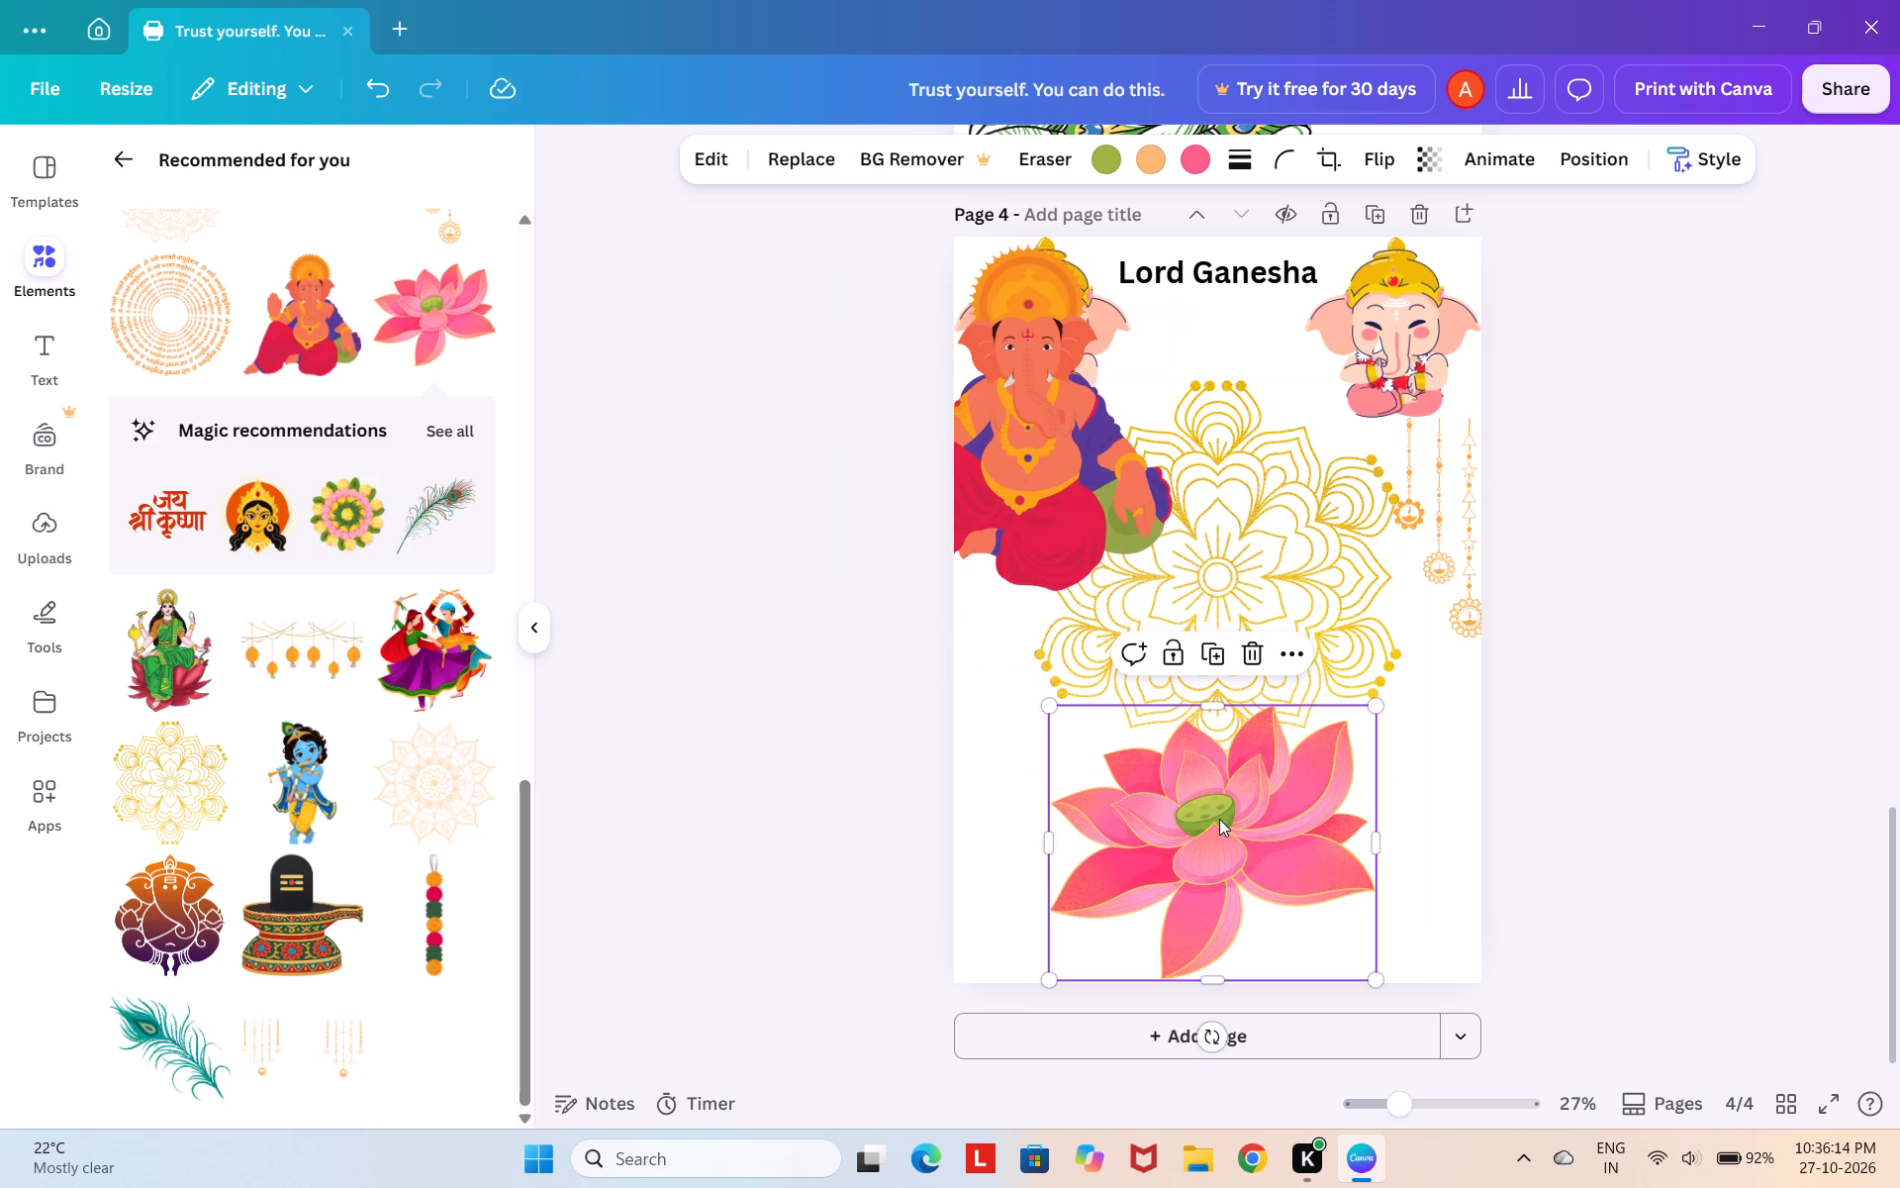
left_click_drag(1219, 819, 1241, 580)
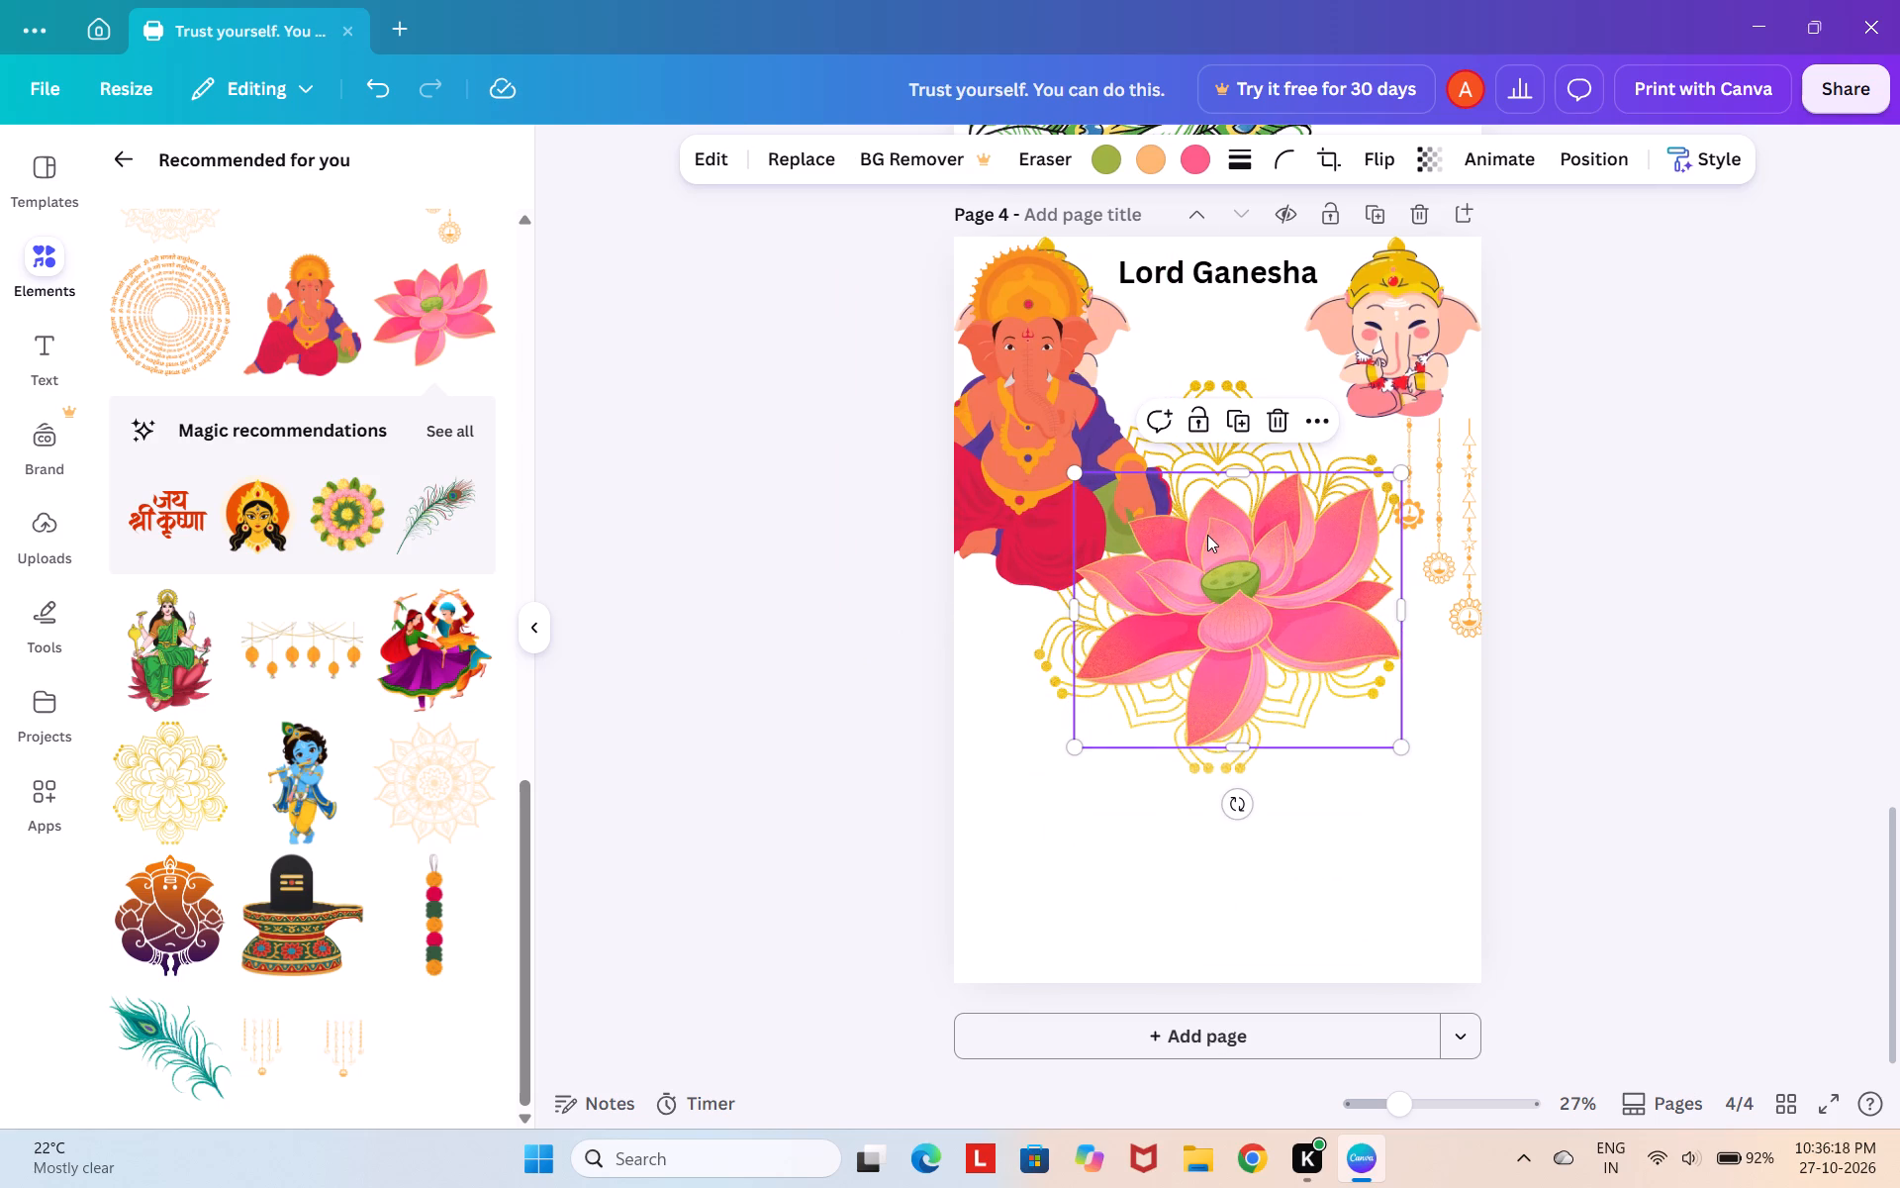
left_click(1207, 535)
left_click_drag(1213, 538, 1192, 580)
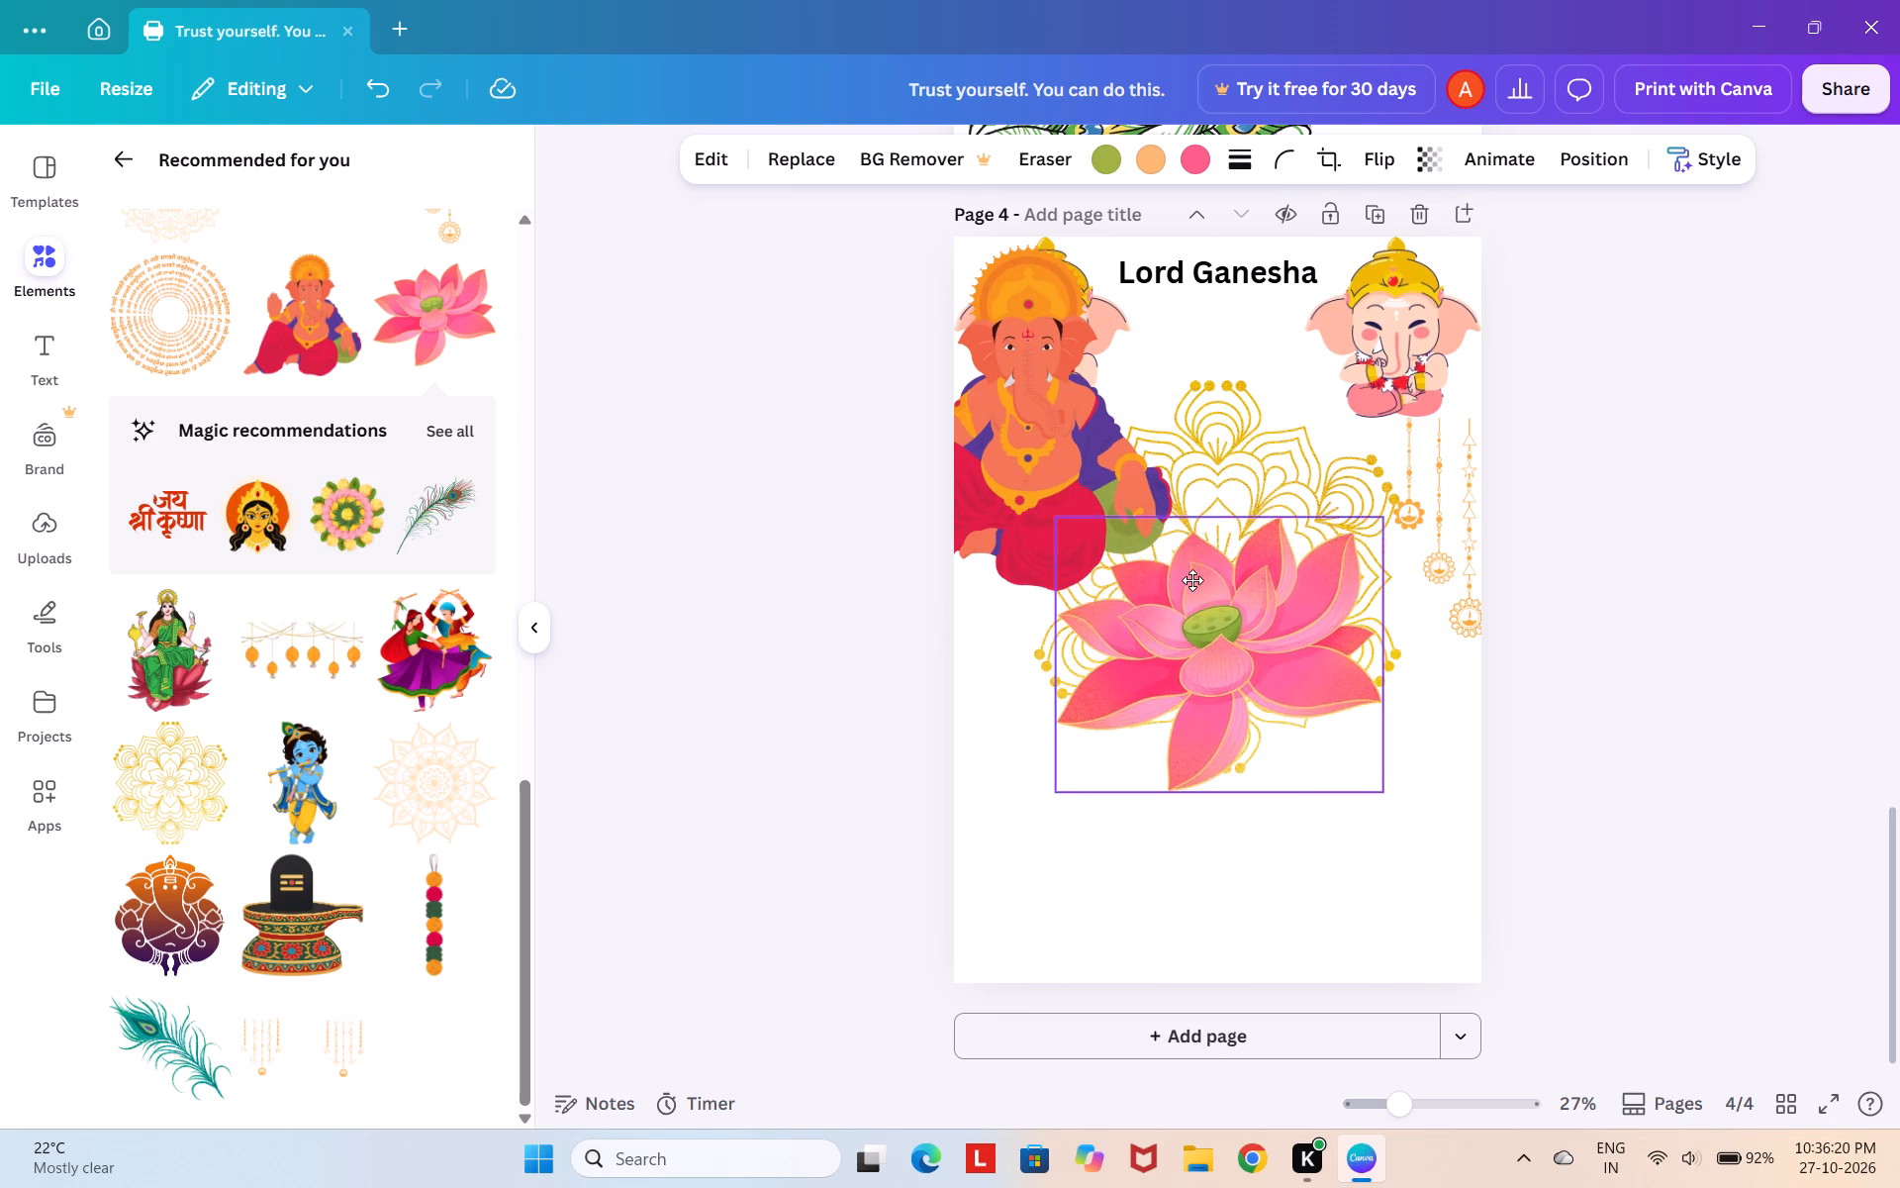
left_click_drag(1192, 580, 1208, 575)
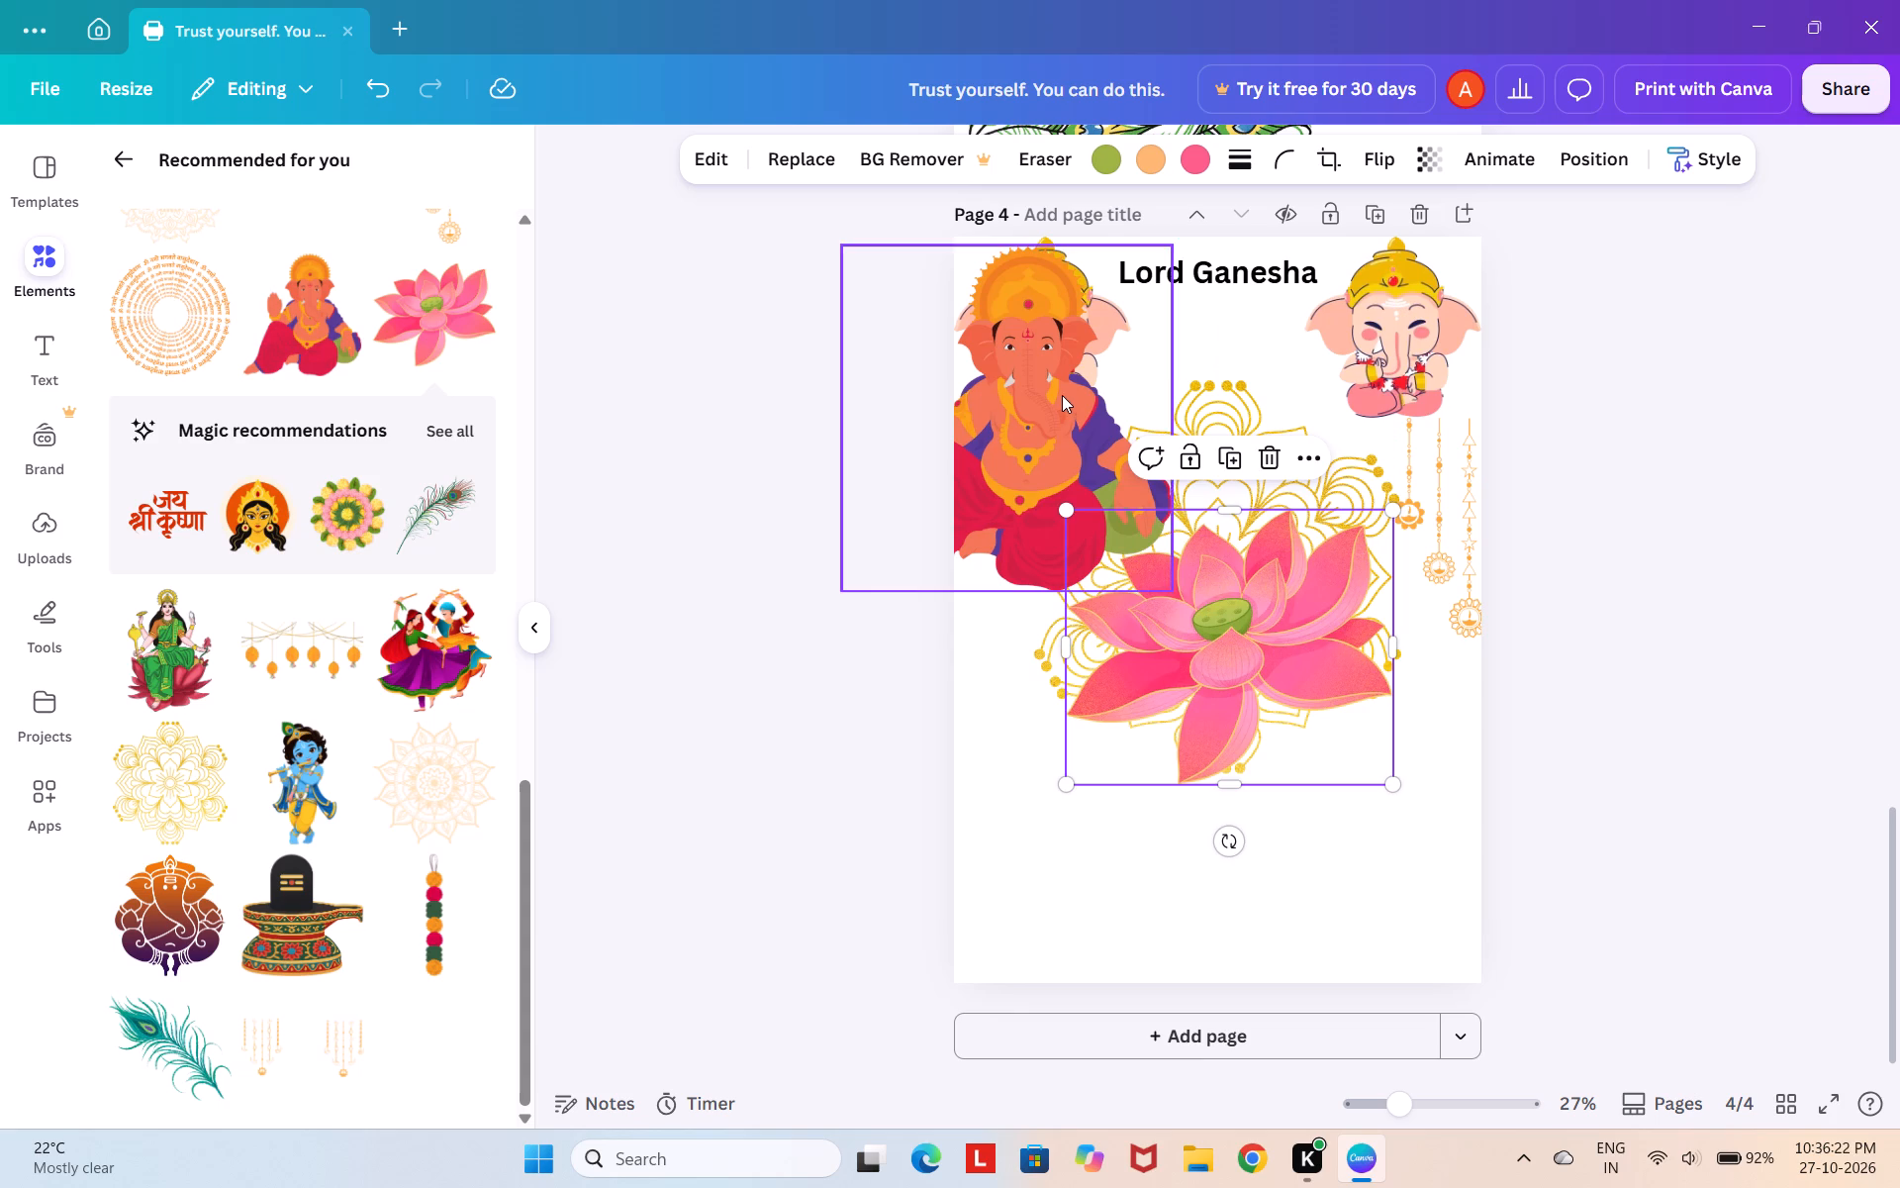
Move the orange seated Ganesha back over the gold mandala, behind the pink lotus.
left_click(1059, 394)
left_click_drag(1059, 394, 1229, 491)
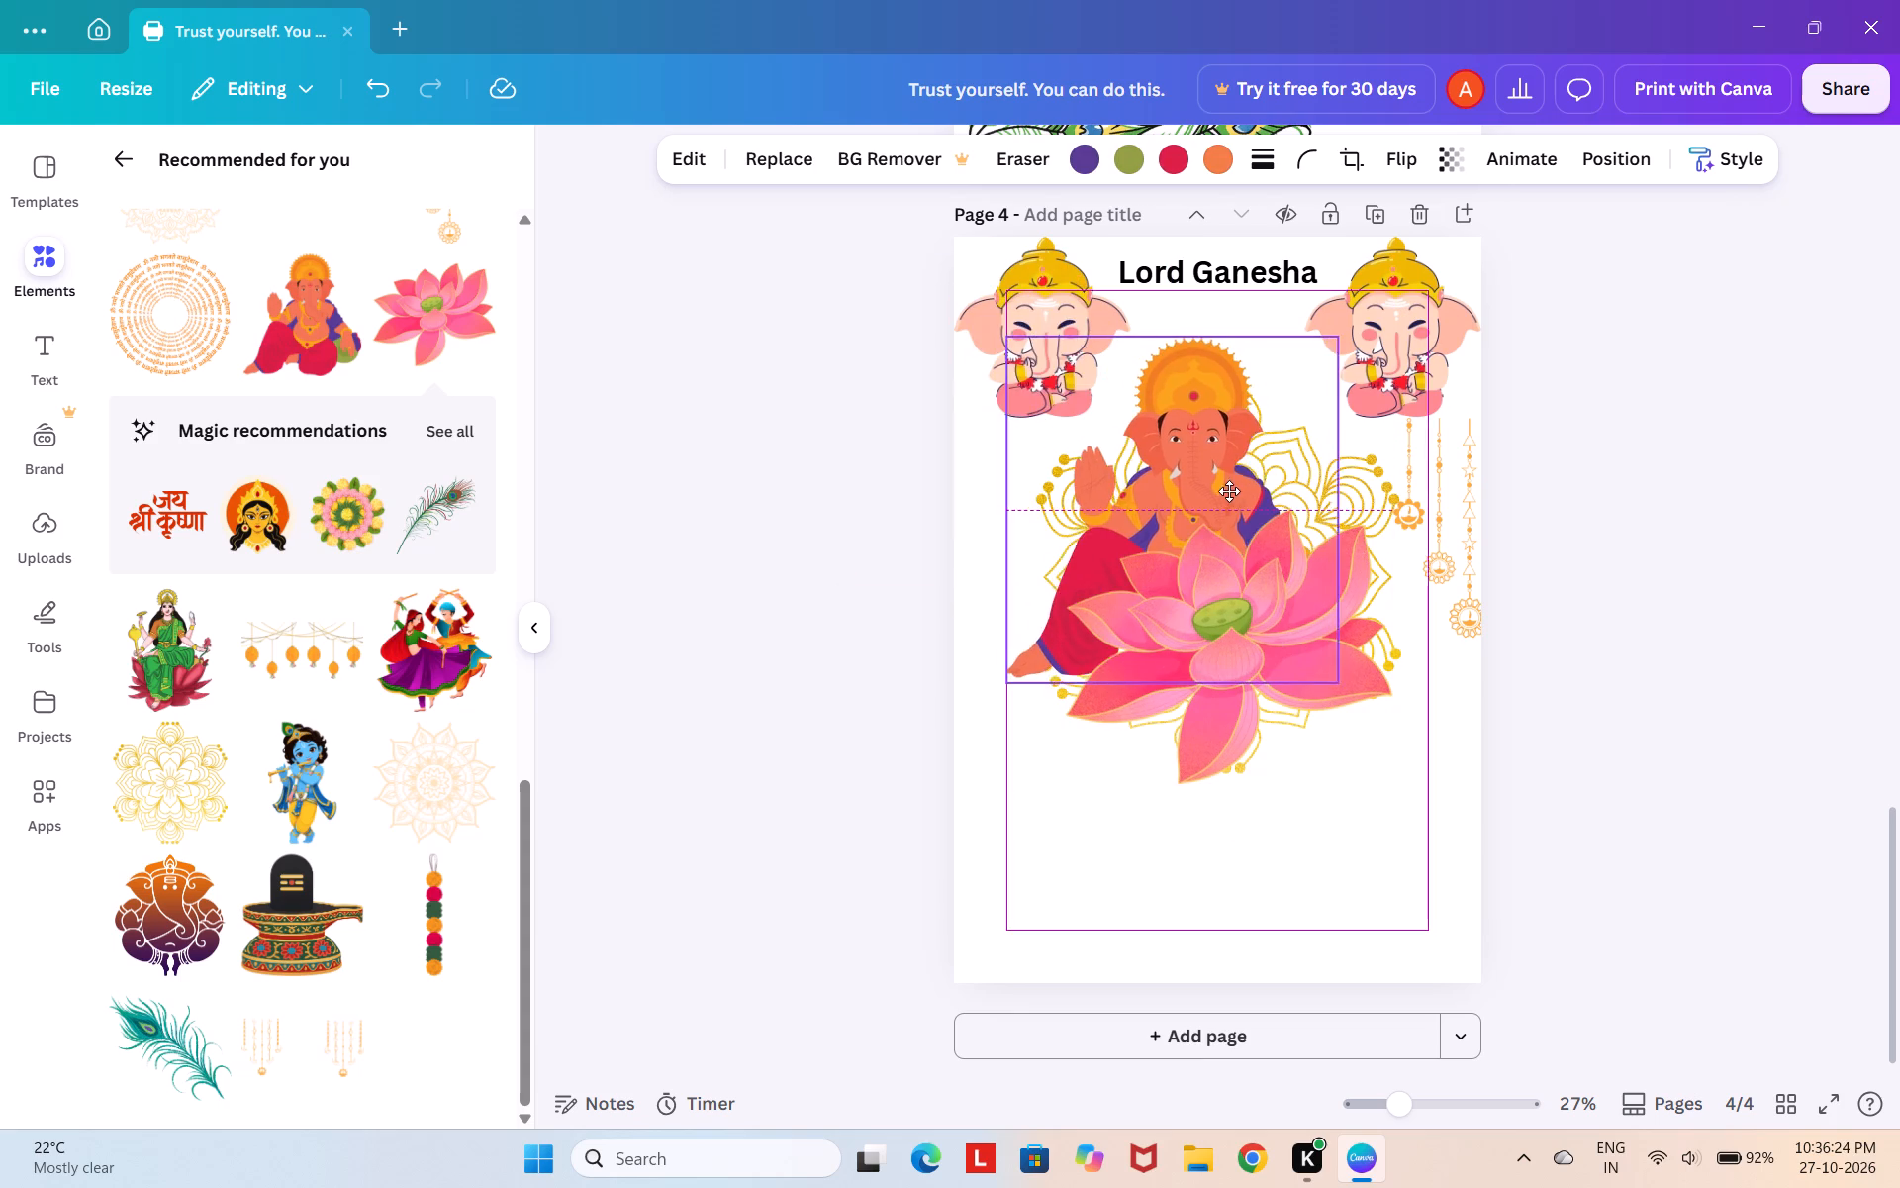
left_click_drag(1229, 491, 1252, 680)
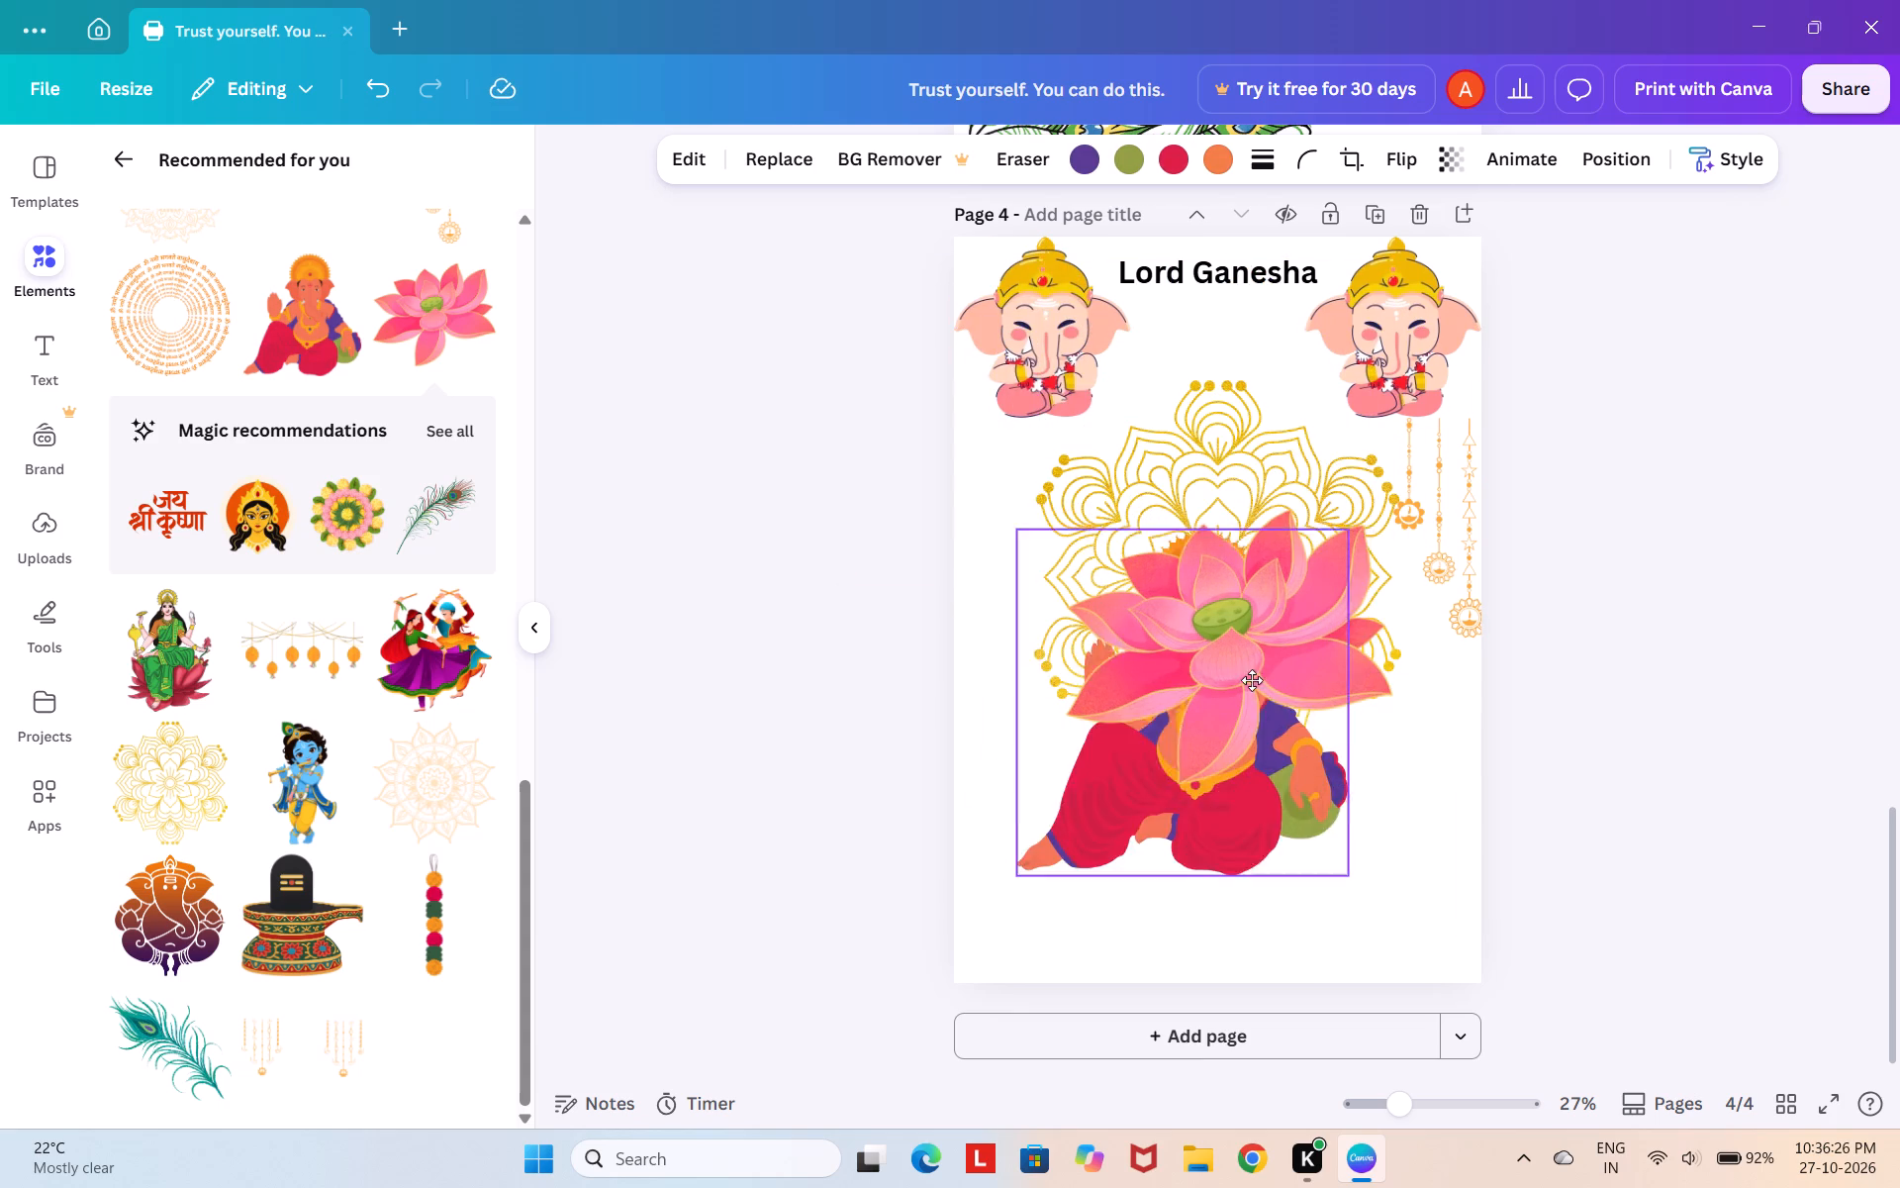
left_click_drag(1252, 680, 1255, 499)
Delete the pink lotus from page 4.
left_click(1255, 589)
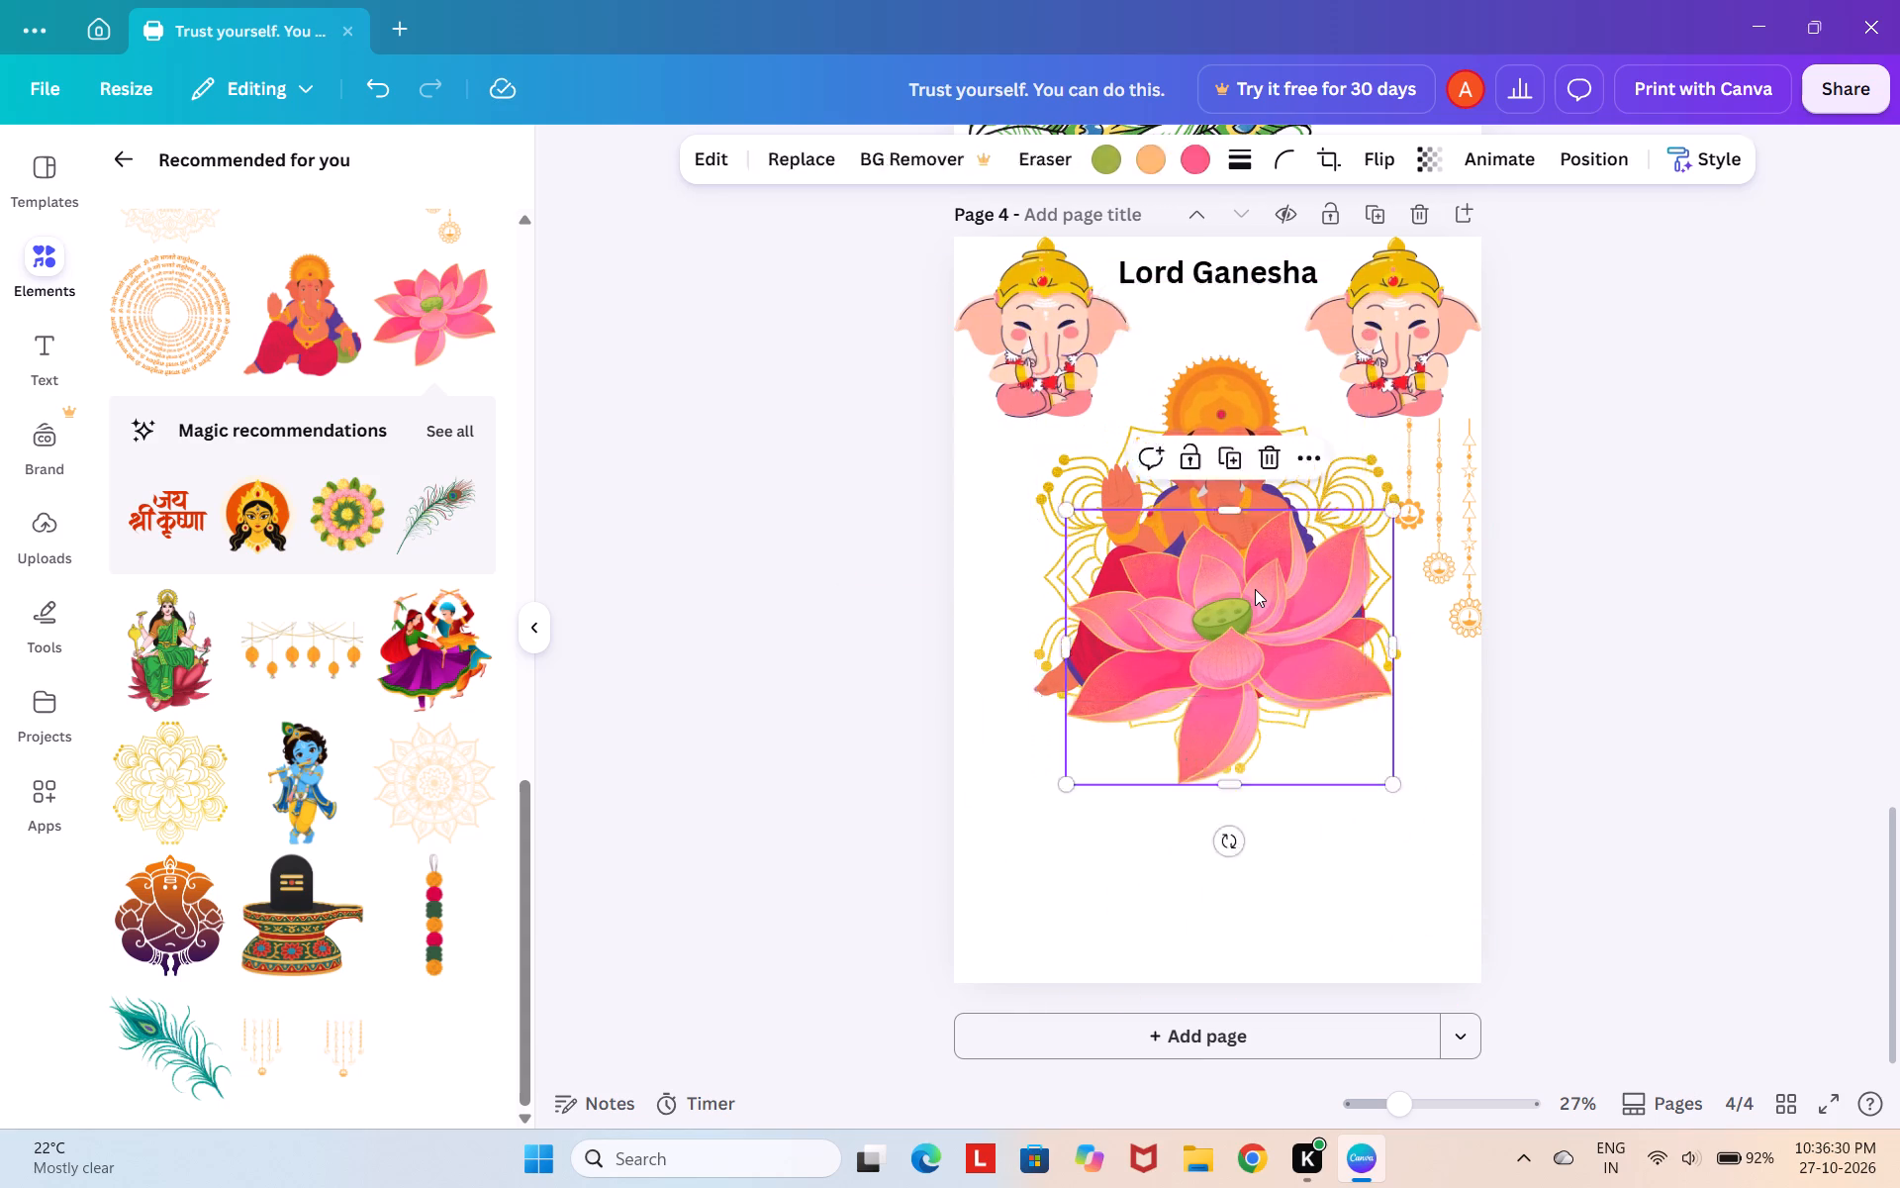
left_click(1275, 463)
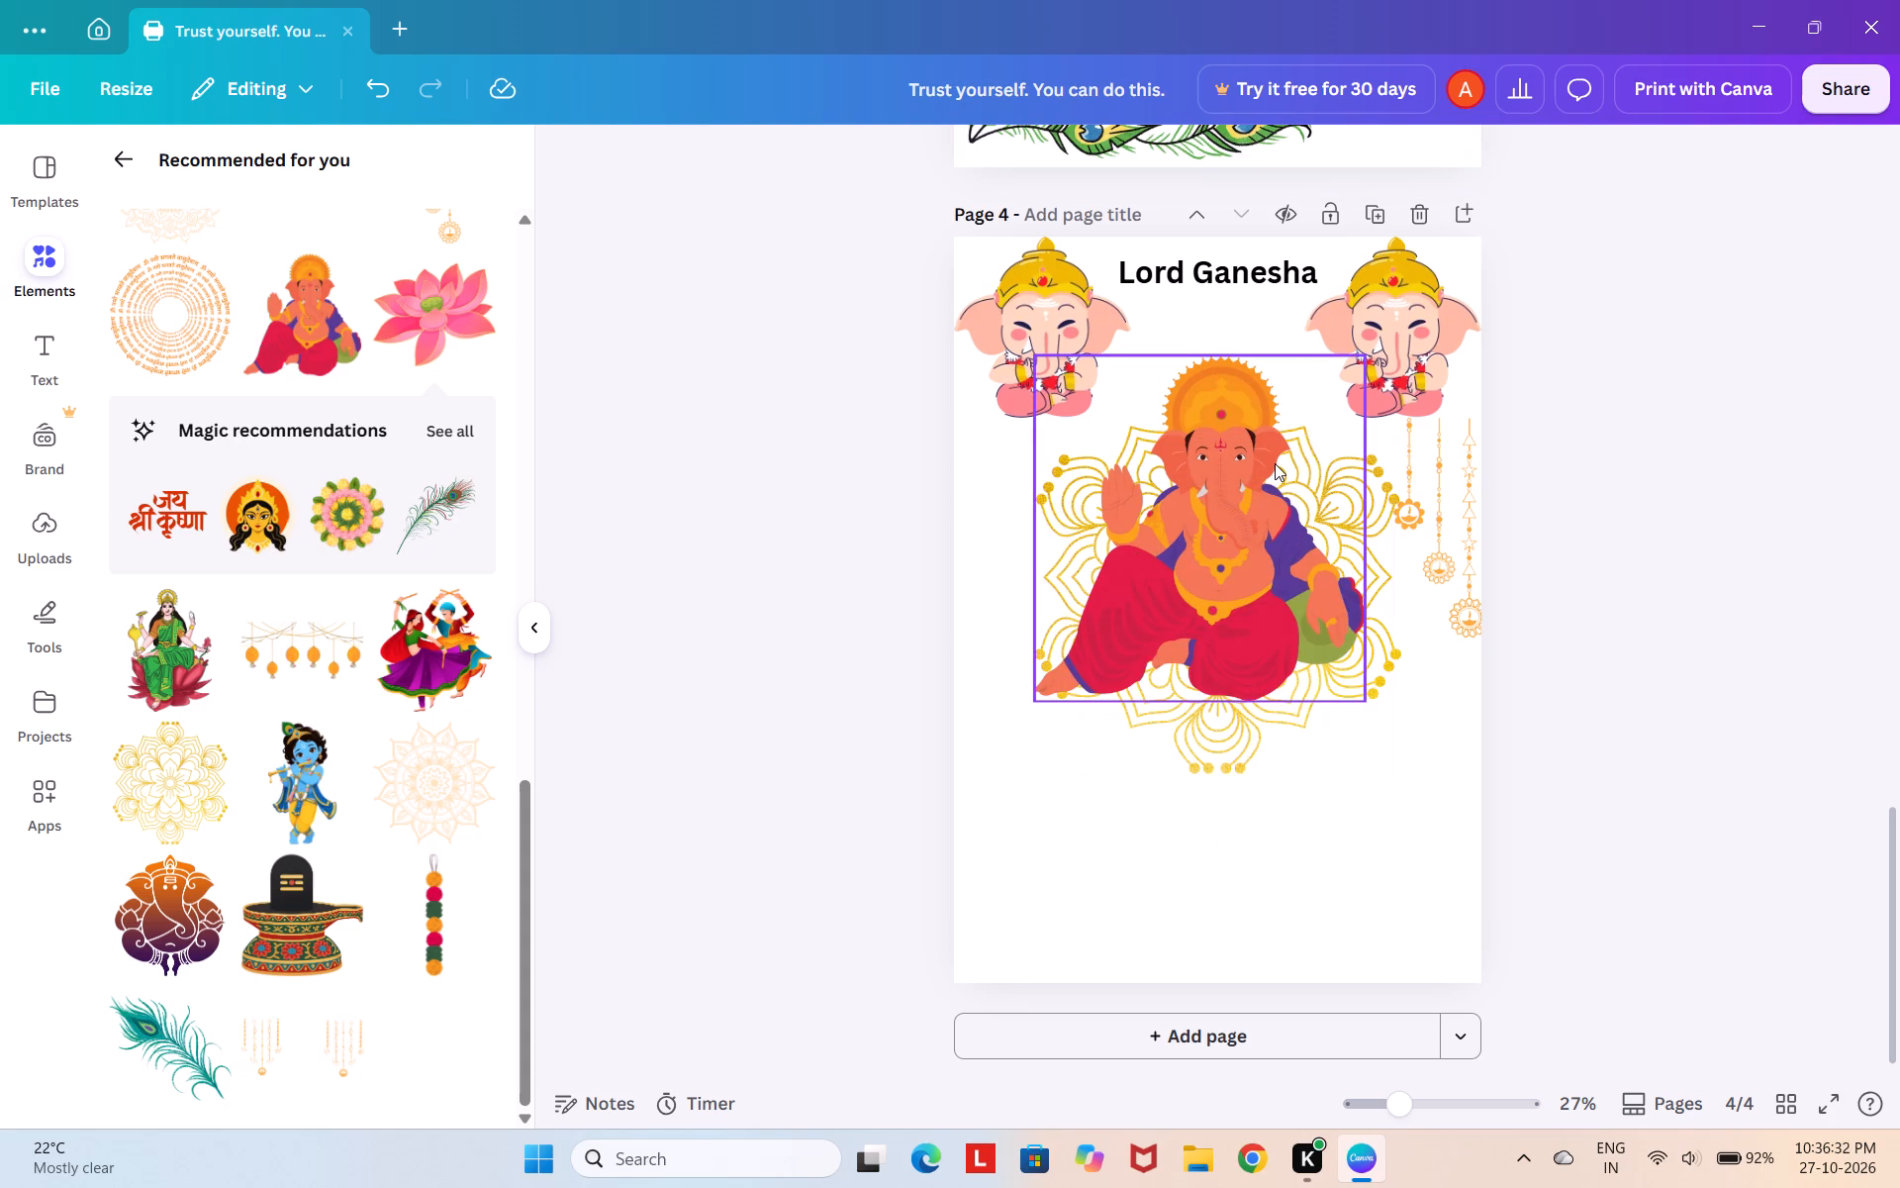
Shift the orange seated Ganesha slightly down and to the right so it sits centred over the gold mandala.
left_click_drag(1242, 479, 1254, 492)
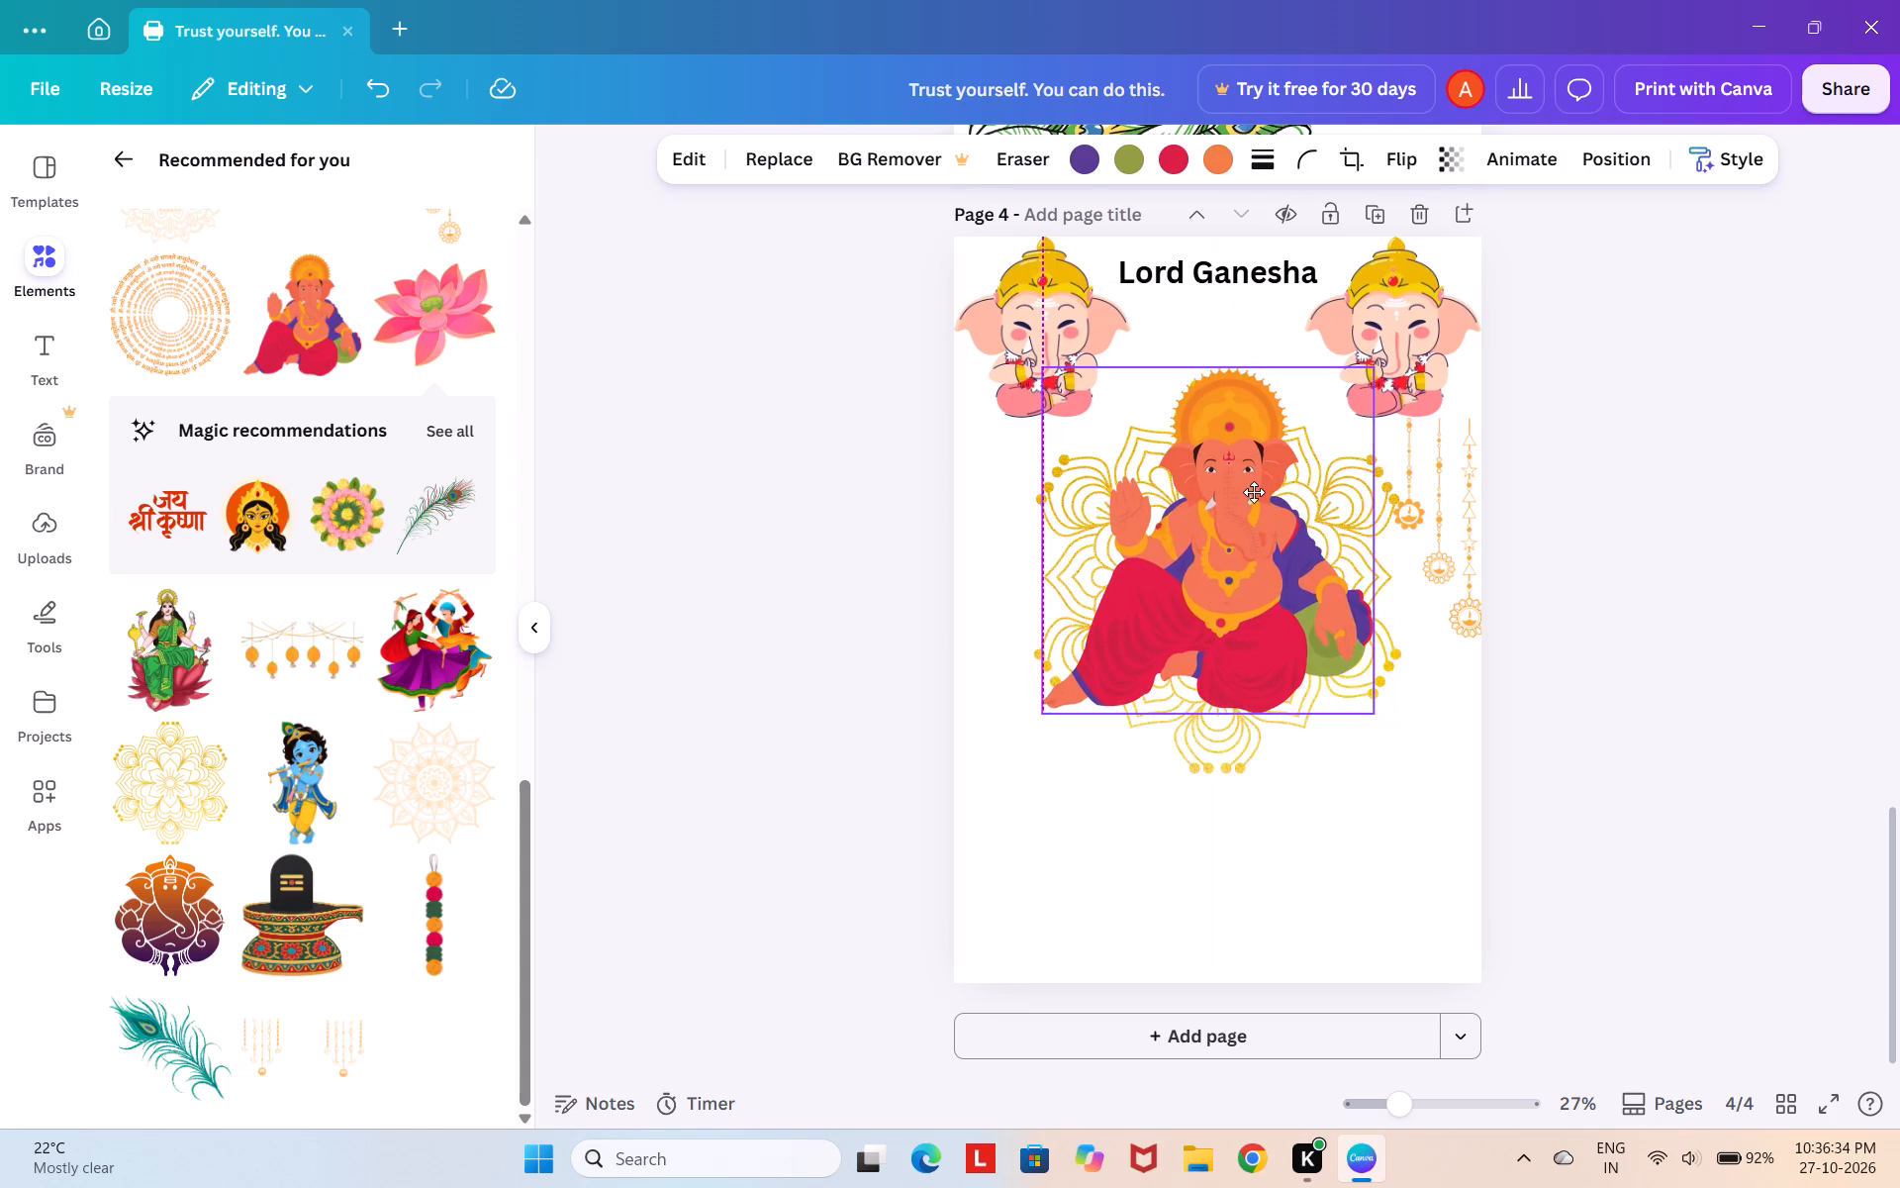
left_click_drag(1254, 492, 1252, 490)
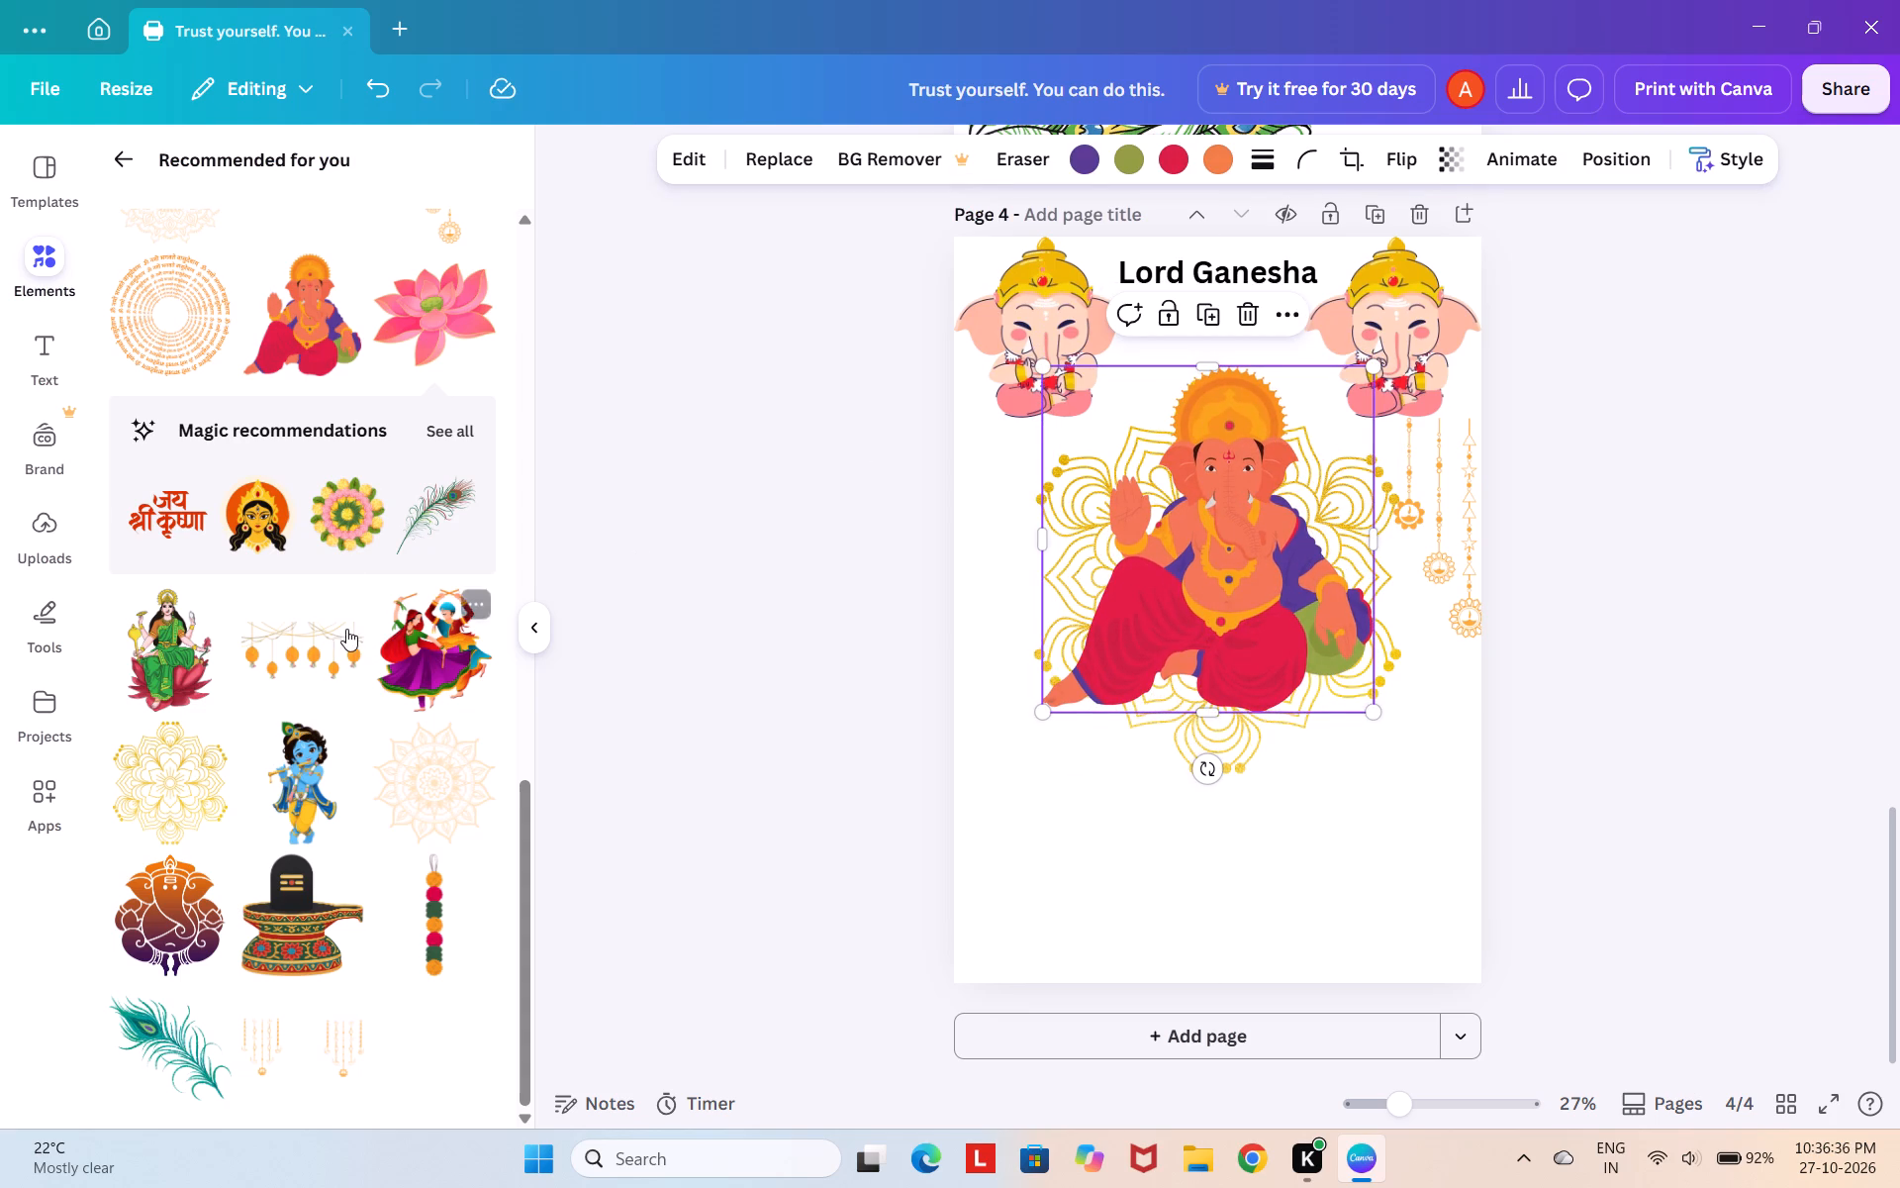
Add the string of hanging orange lanterns from the recommended elements to page 4 and shrink it to less than half size.
left_click(297, 639)
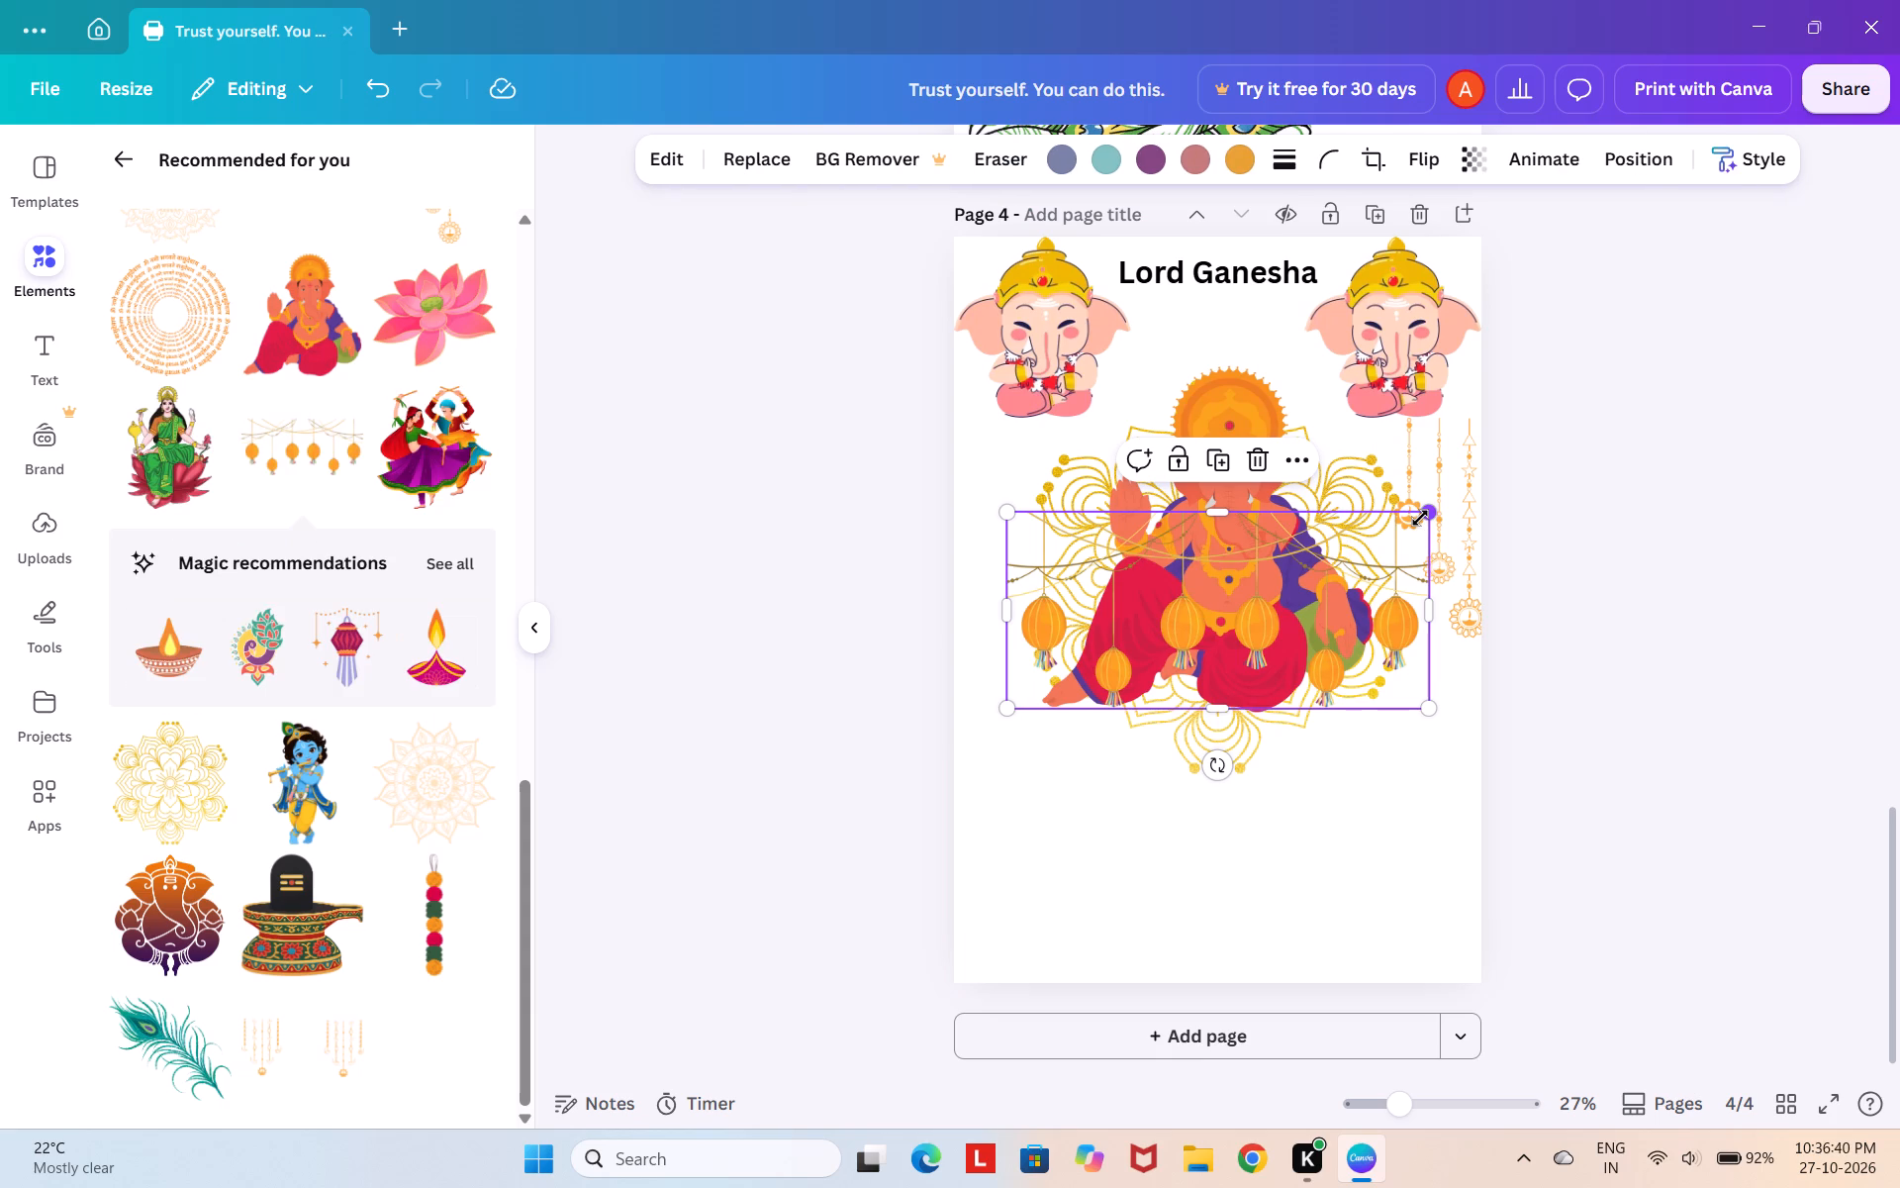
left_click_drag(1420, 518, 1246, 594)
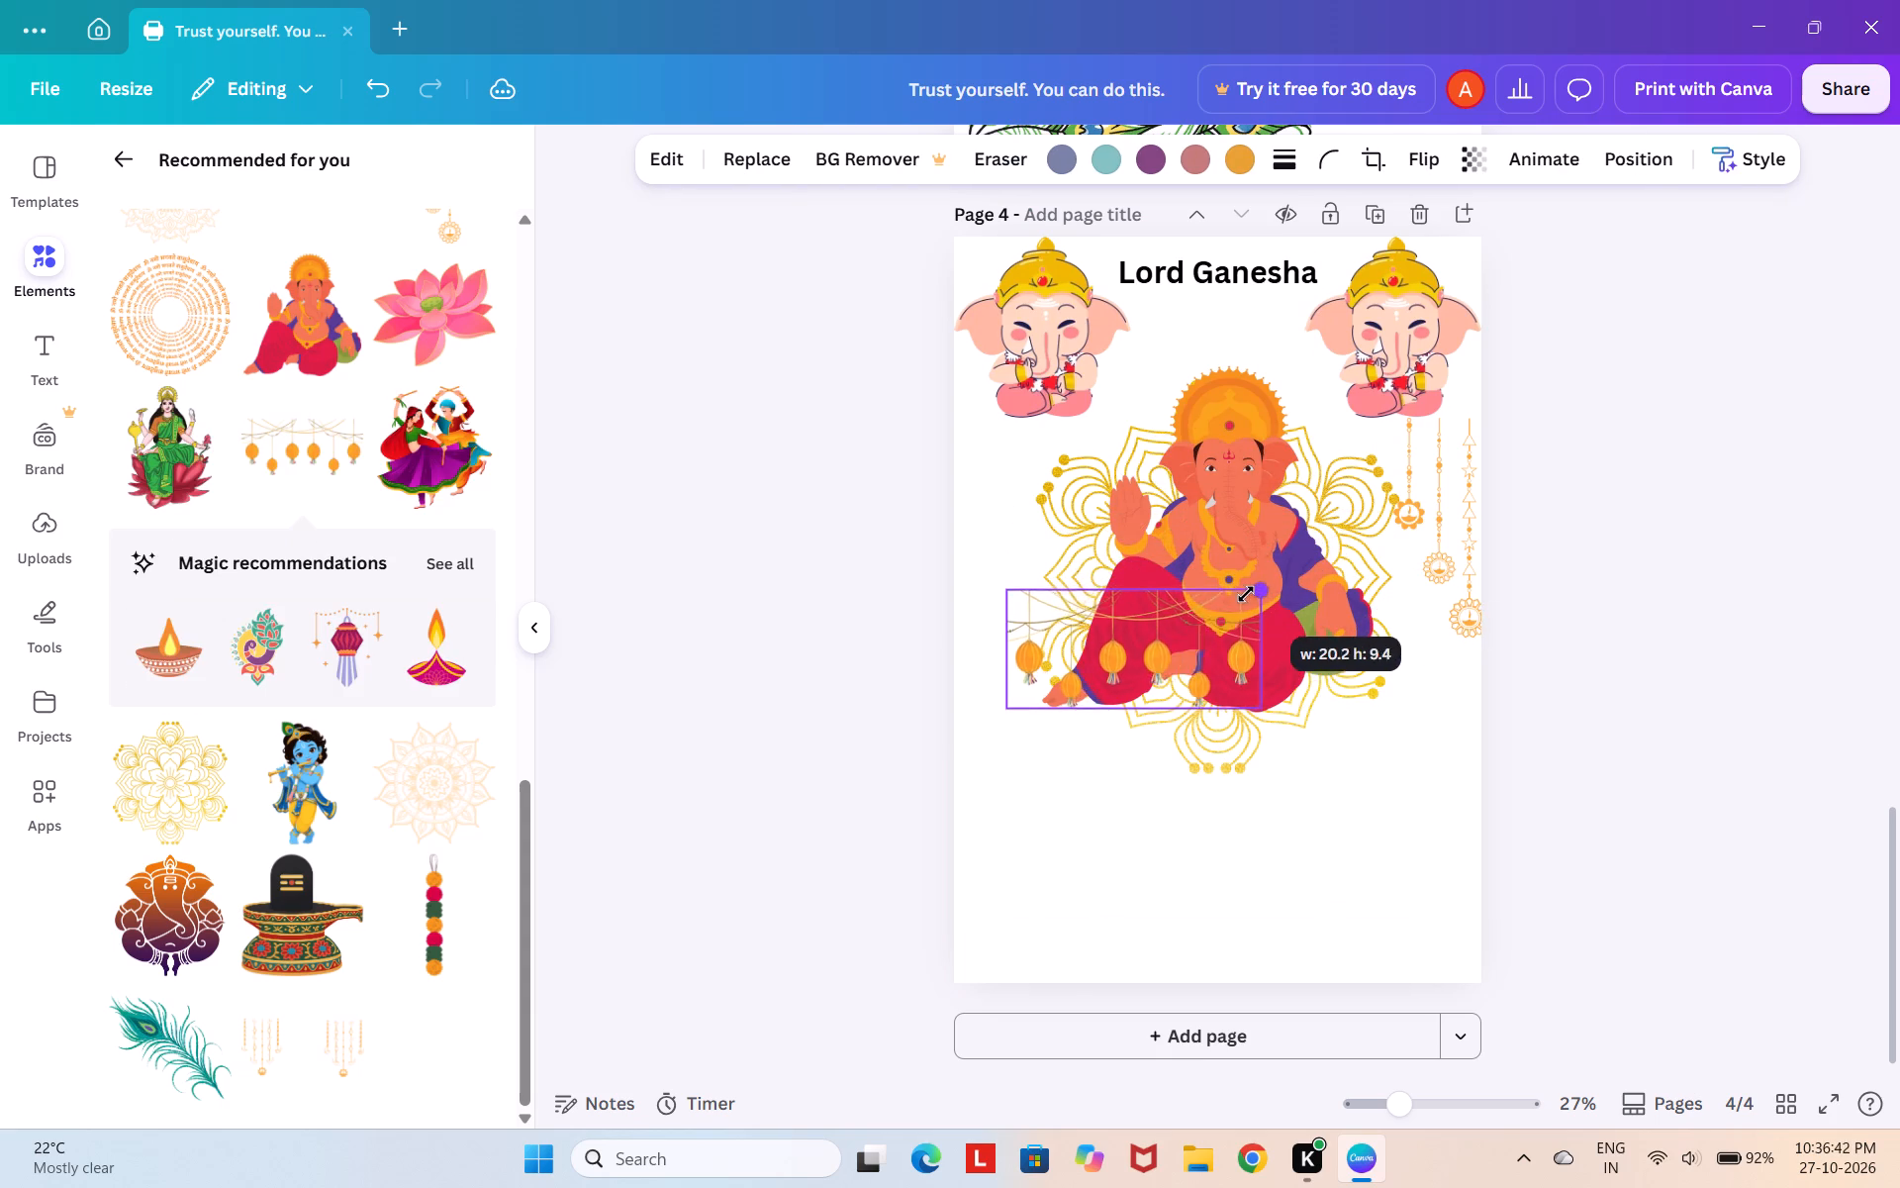
left_click_drag(1246, 594, 1188, 654)
Move the orange lantern string up beneath the "Lord Ganesha" title, centred between the two small Ganesha figures.
left_click(1119, 656)
left_click(1119, 656)
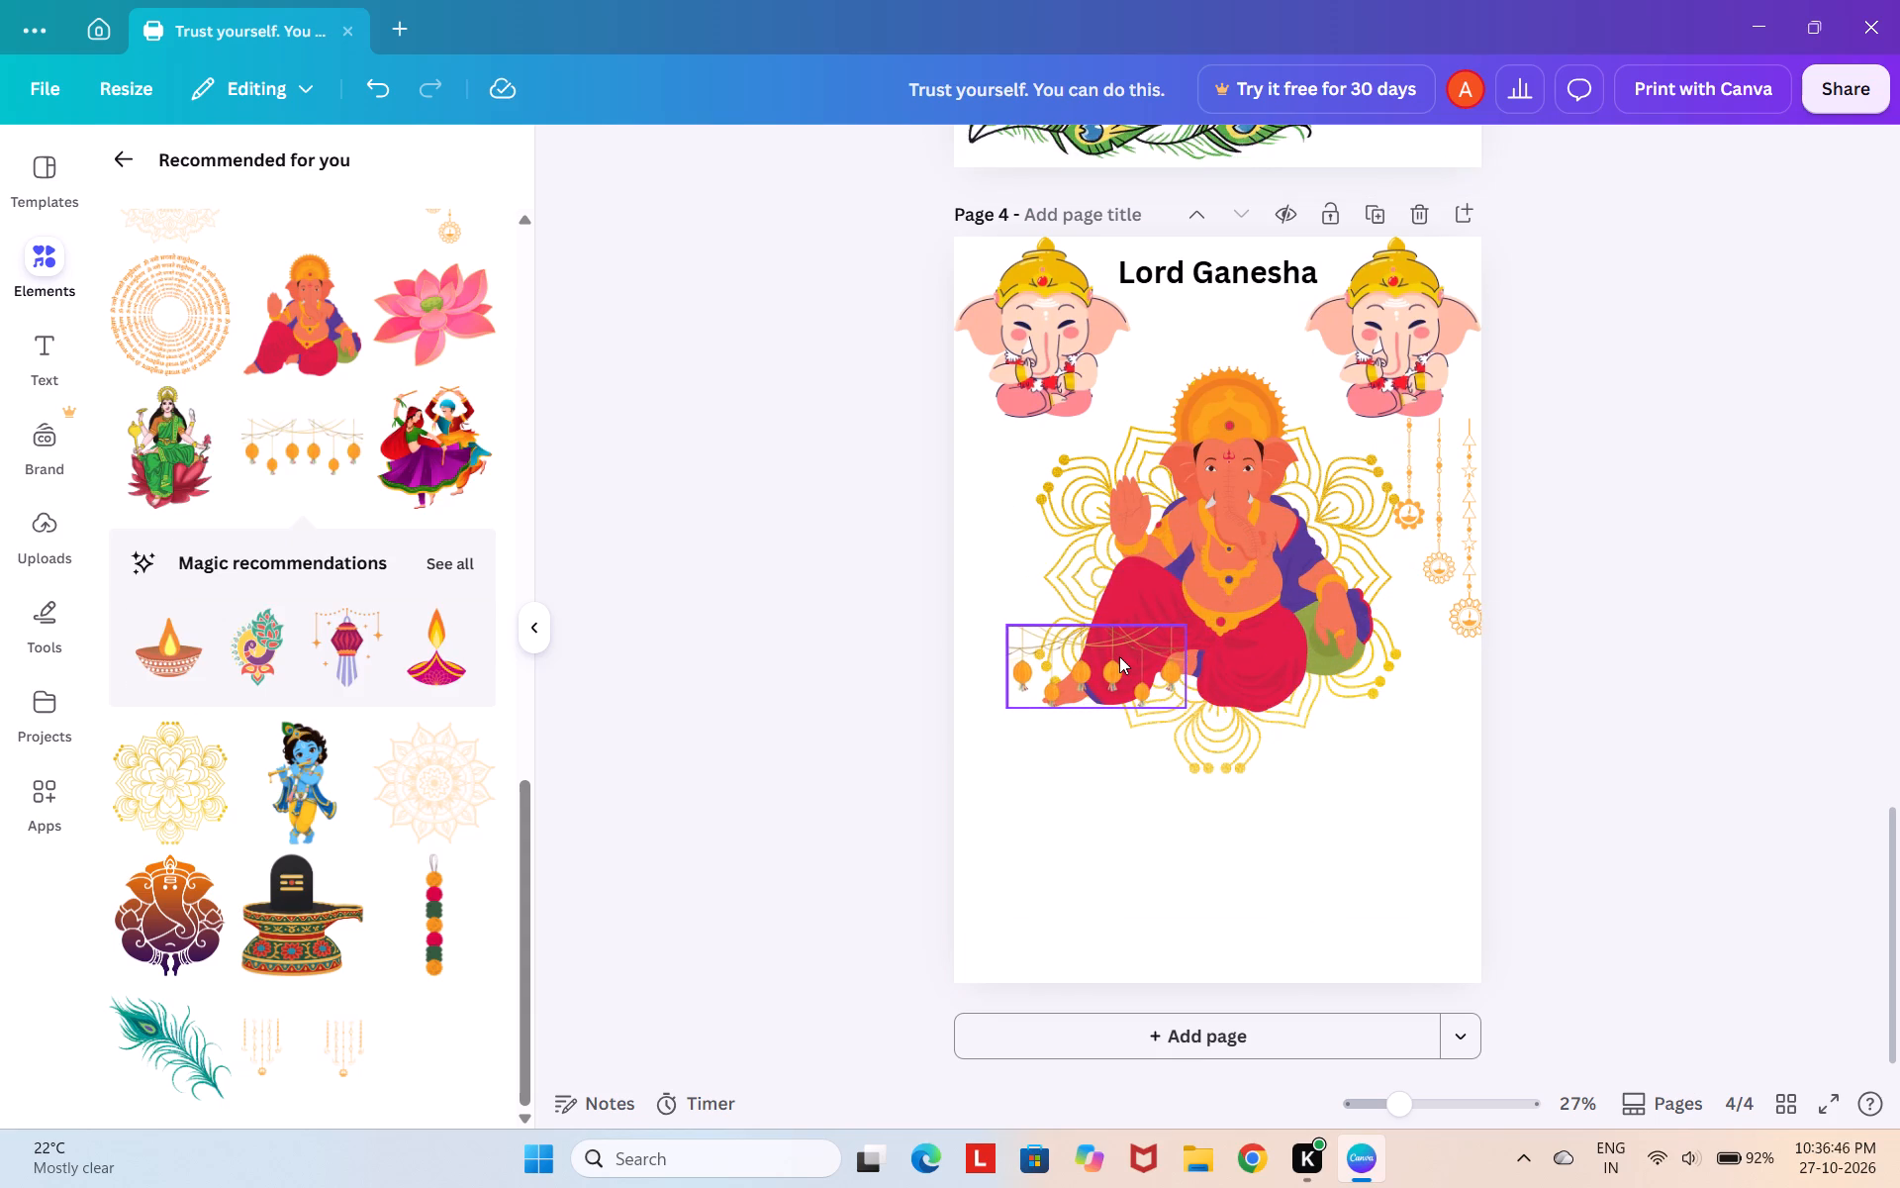
left_click(1119, 656)
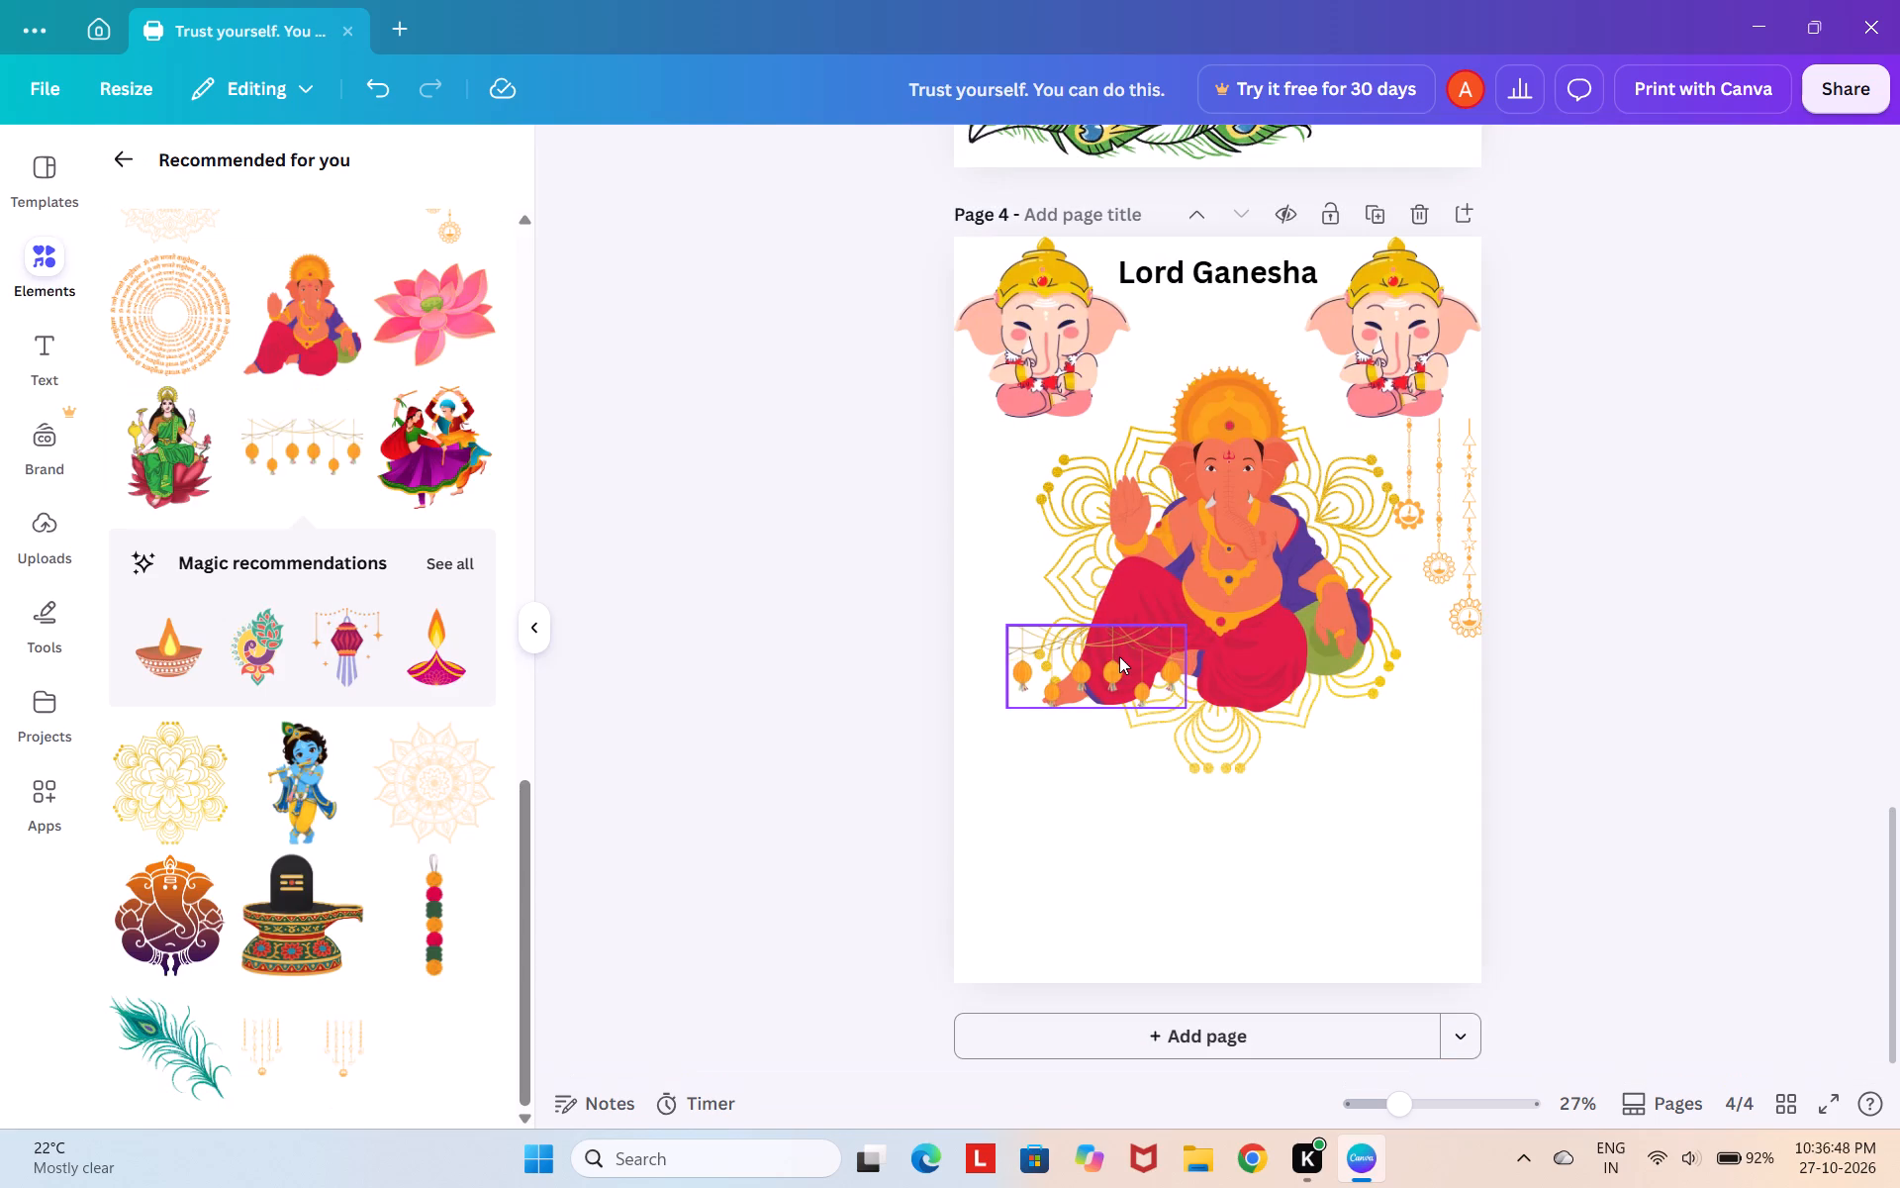
left_click_drag(1121, 658, 1242, 321)
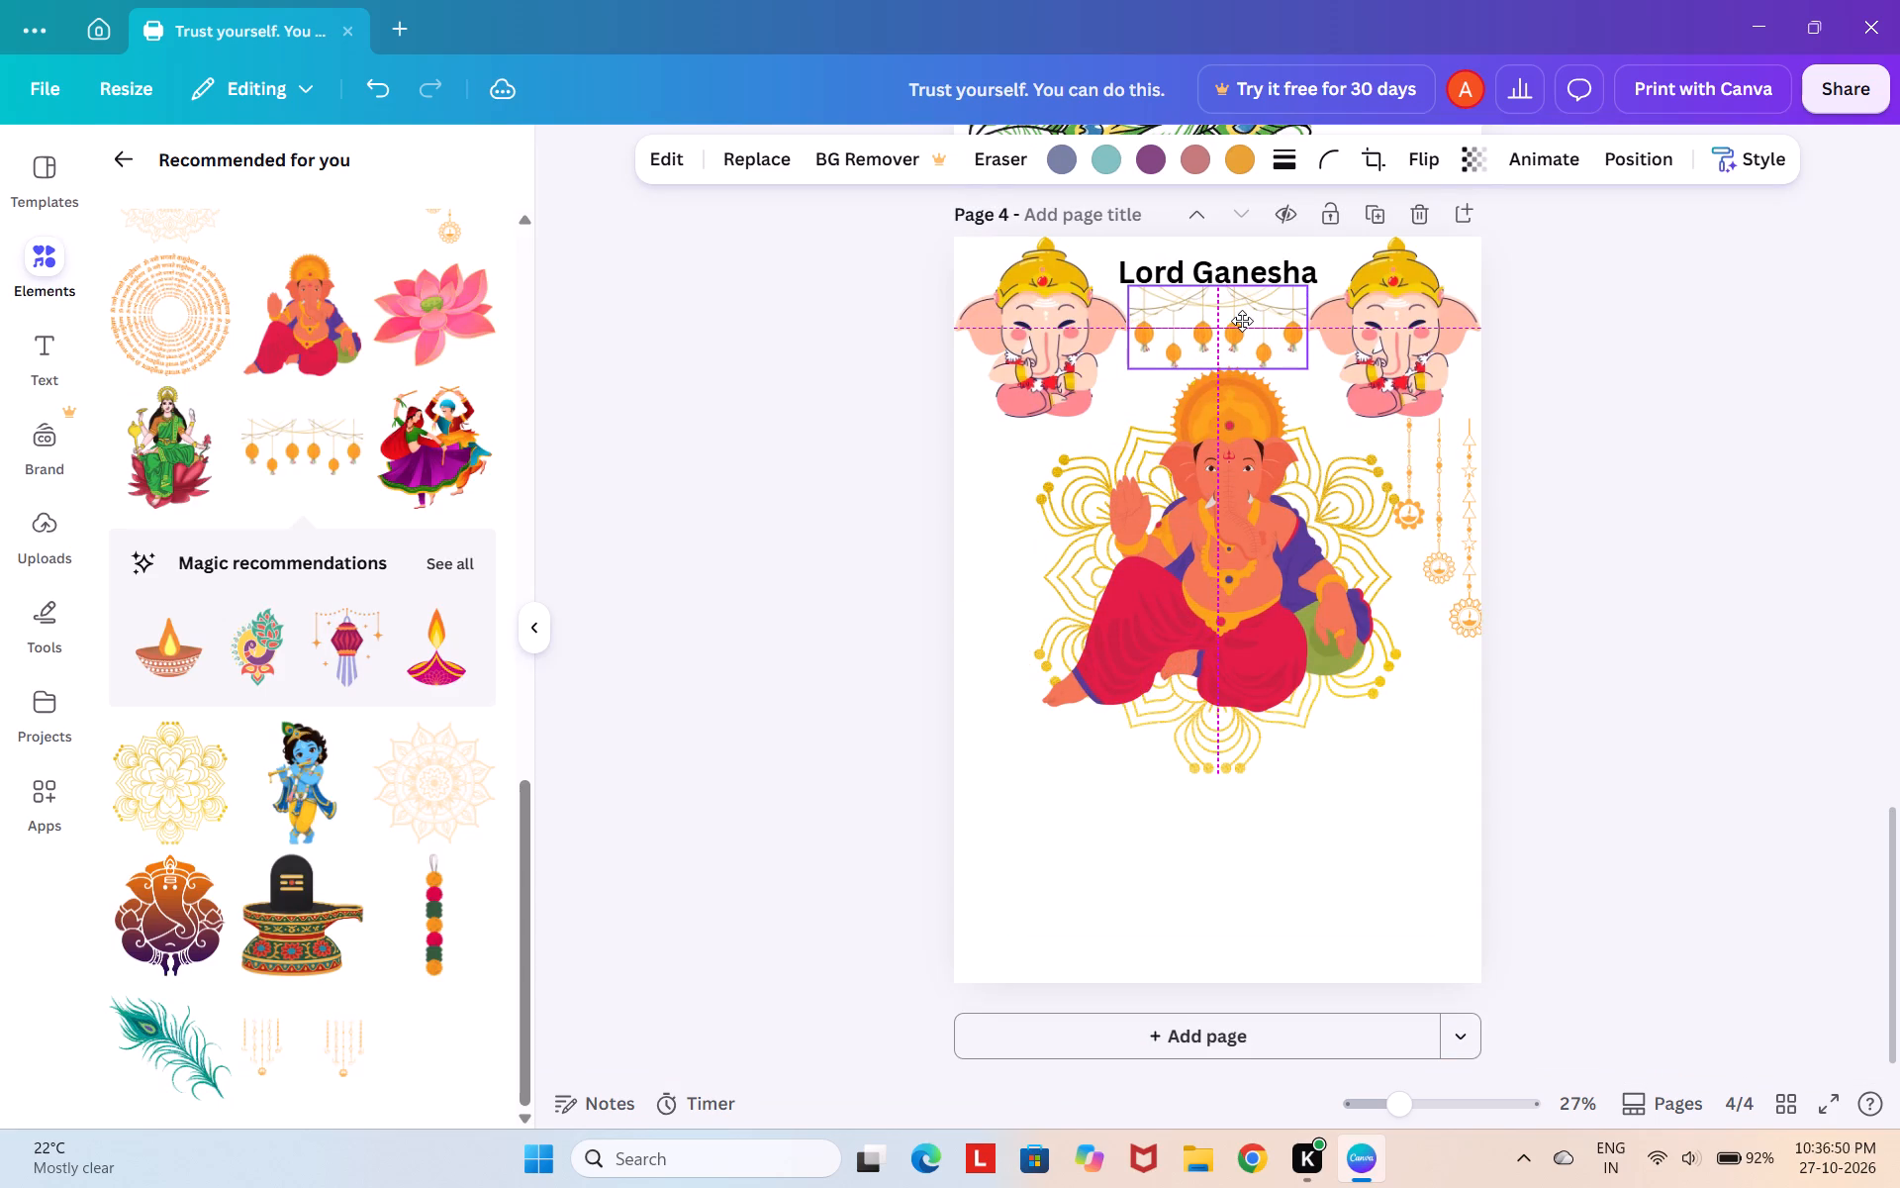
left_click_drag(1242, 321, 1241, 327)
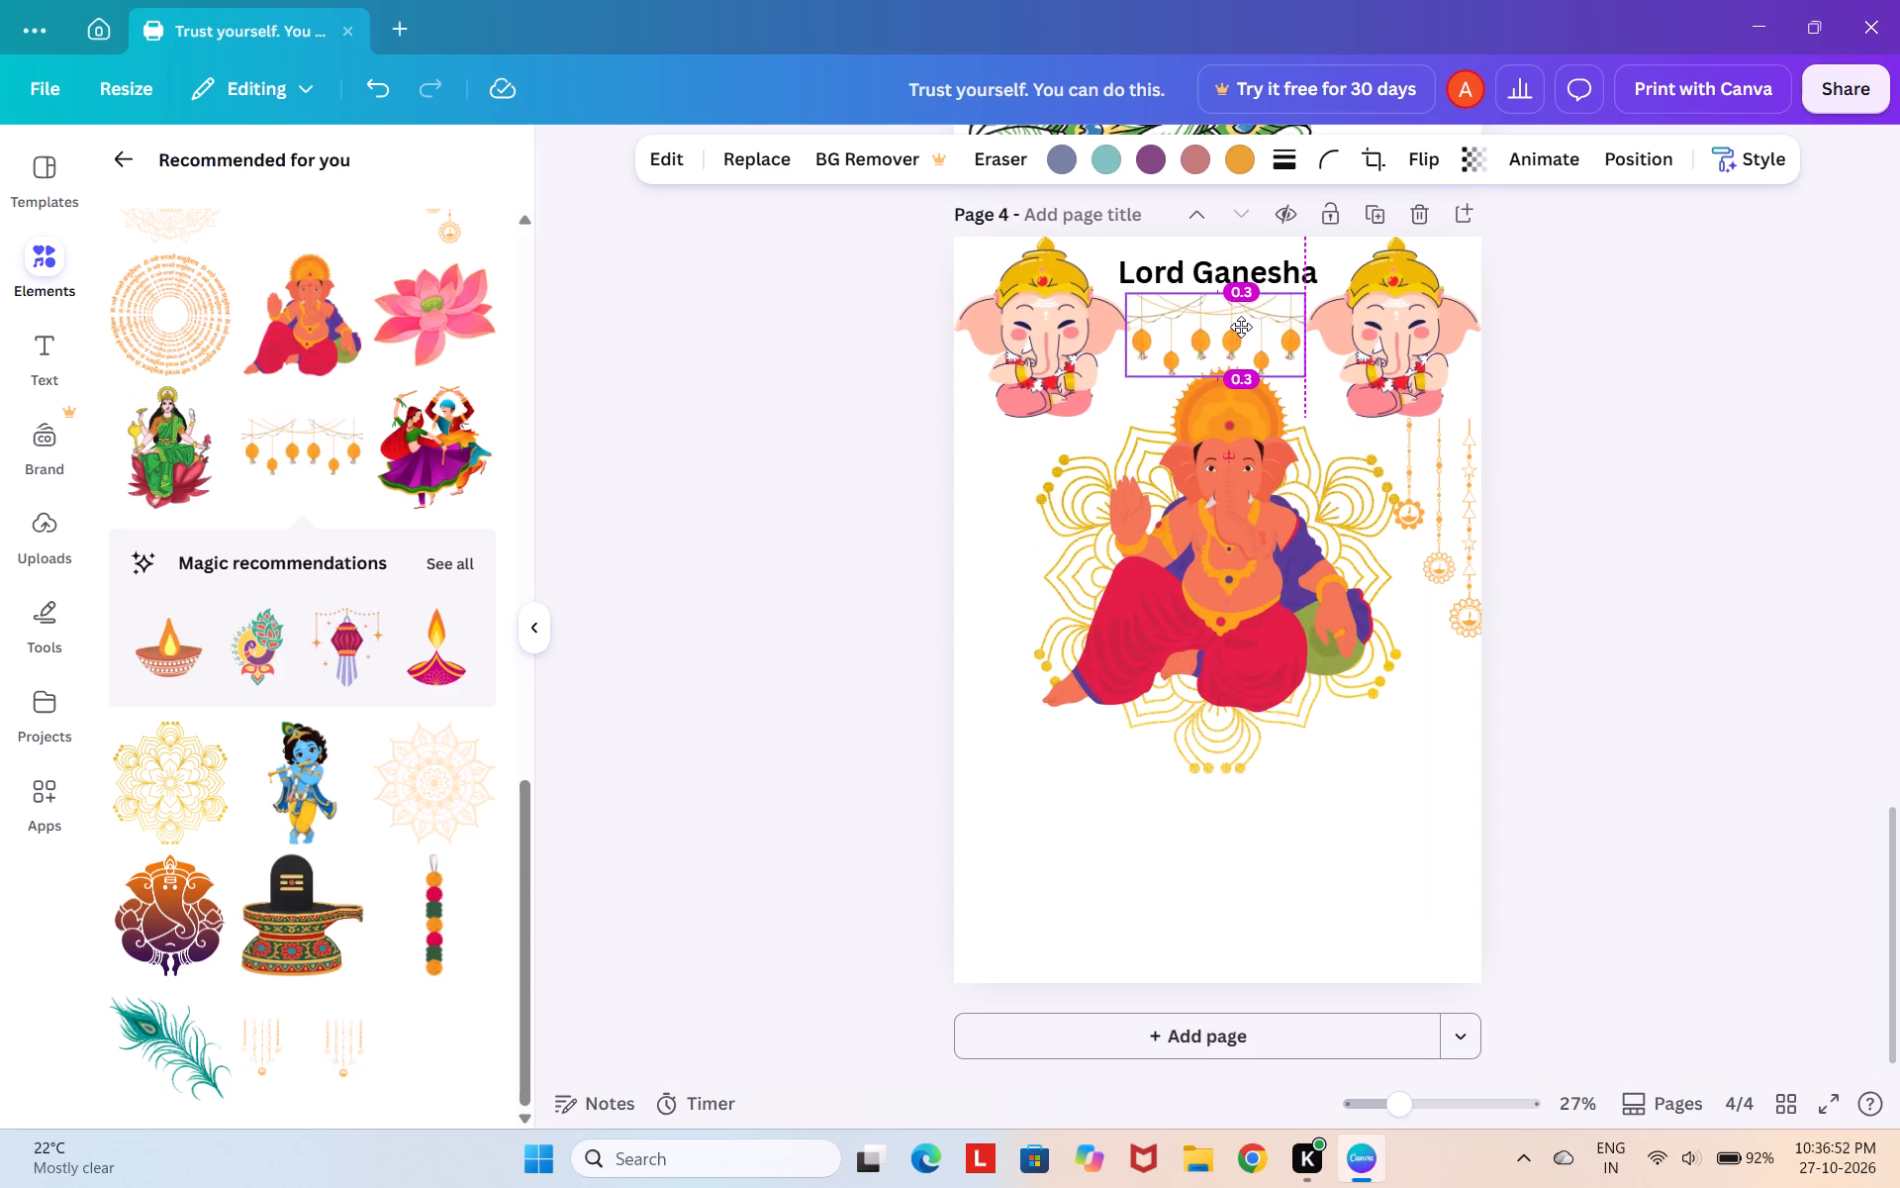
left_click_drag(1241, 327, 1245, 322)
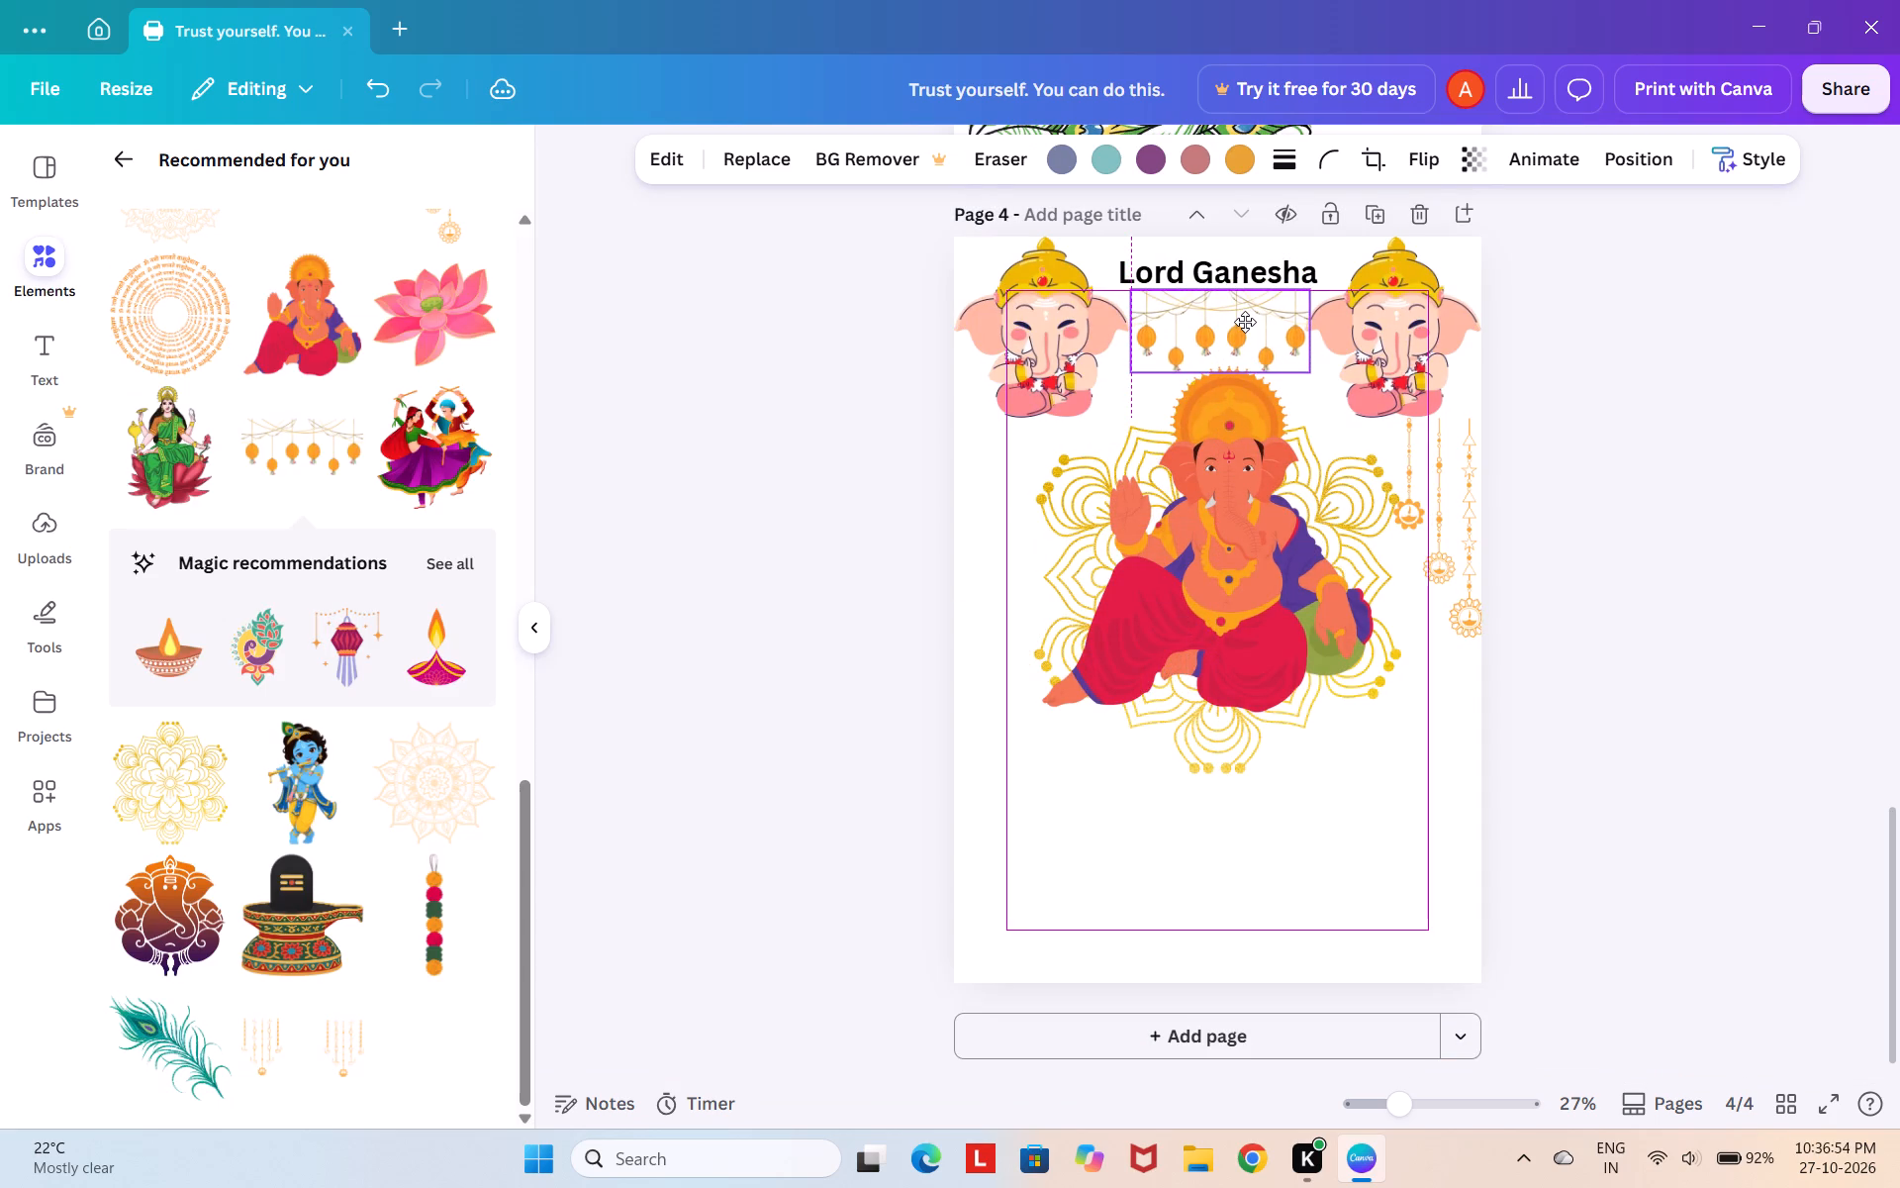
left_click_drag(1245, 322, 1247, 321)
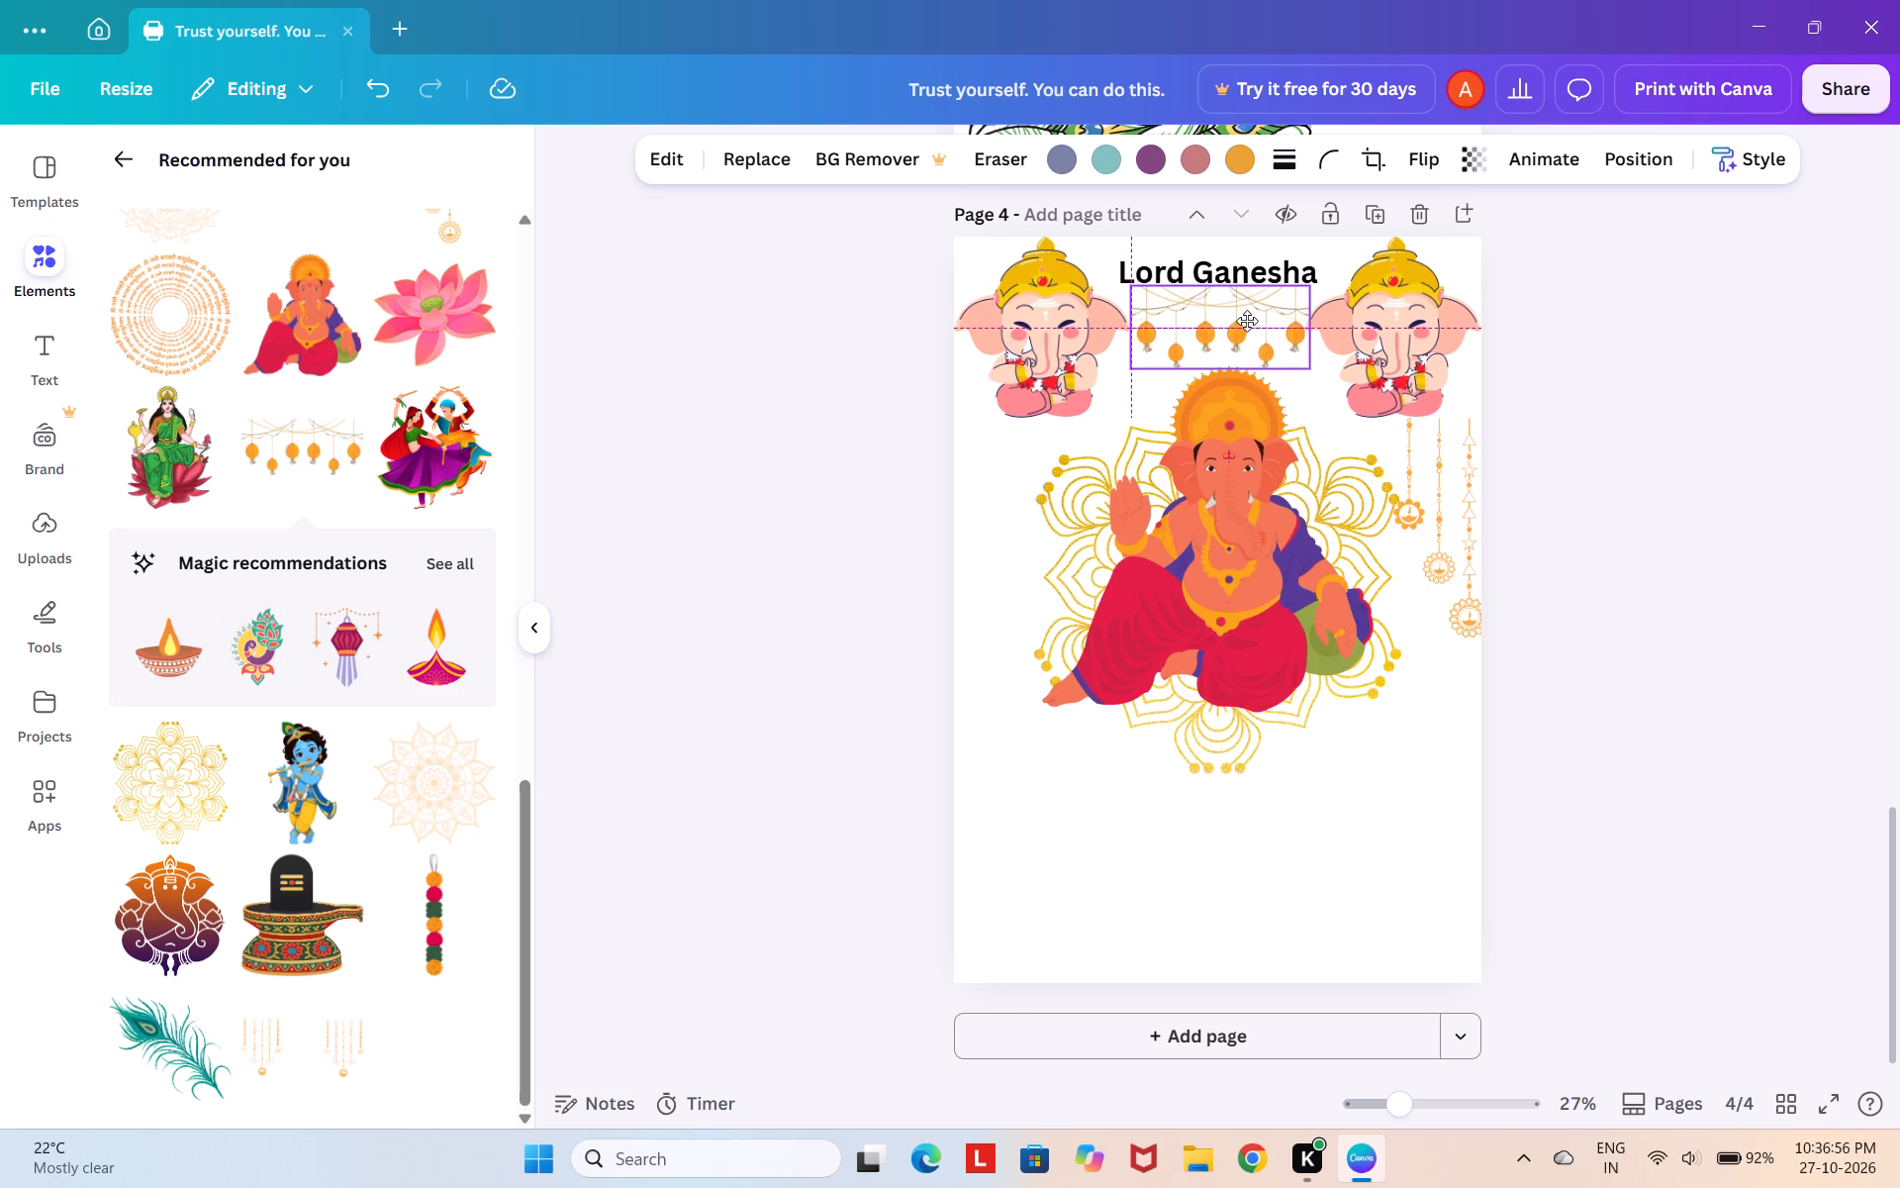
left_click_drag(1247, 321, 1243, 324)
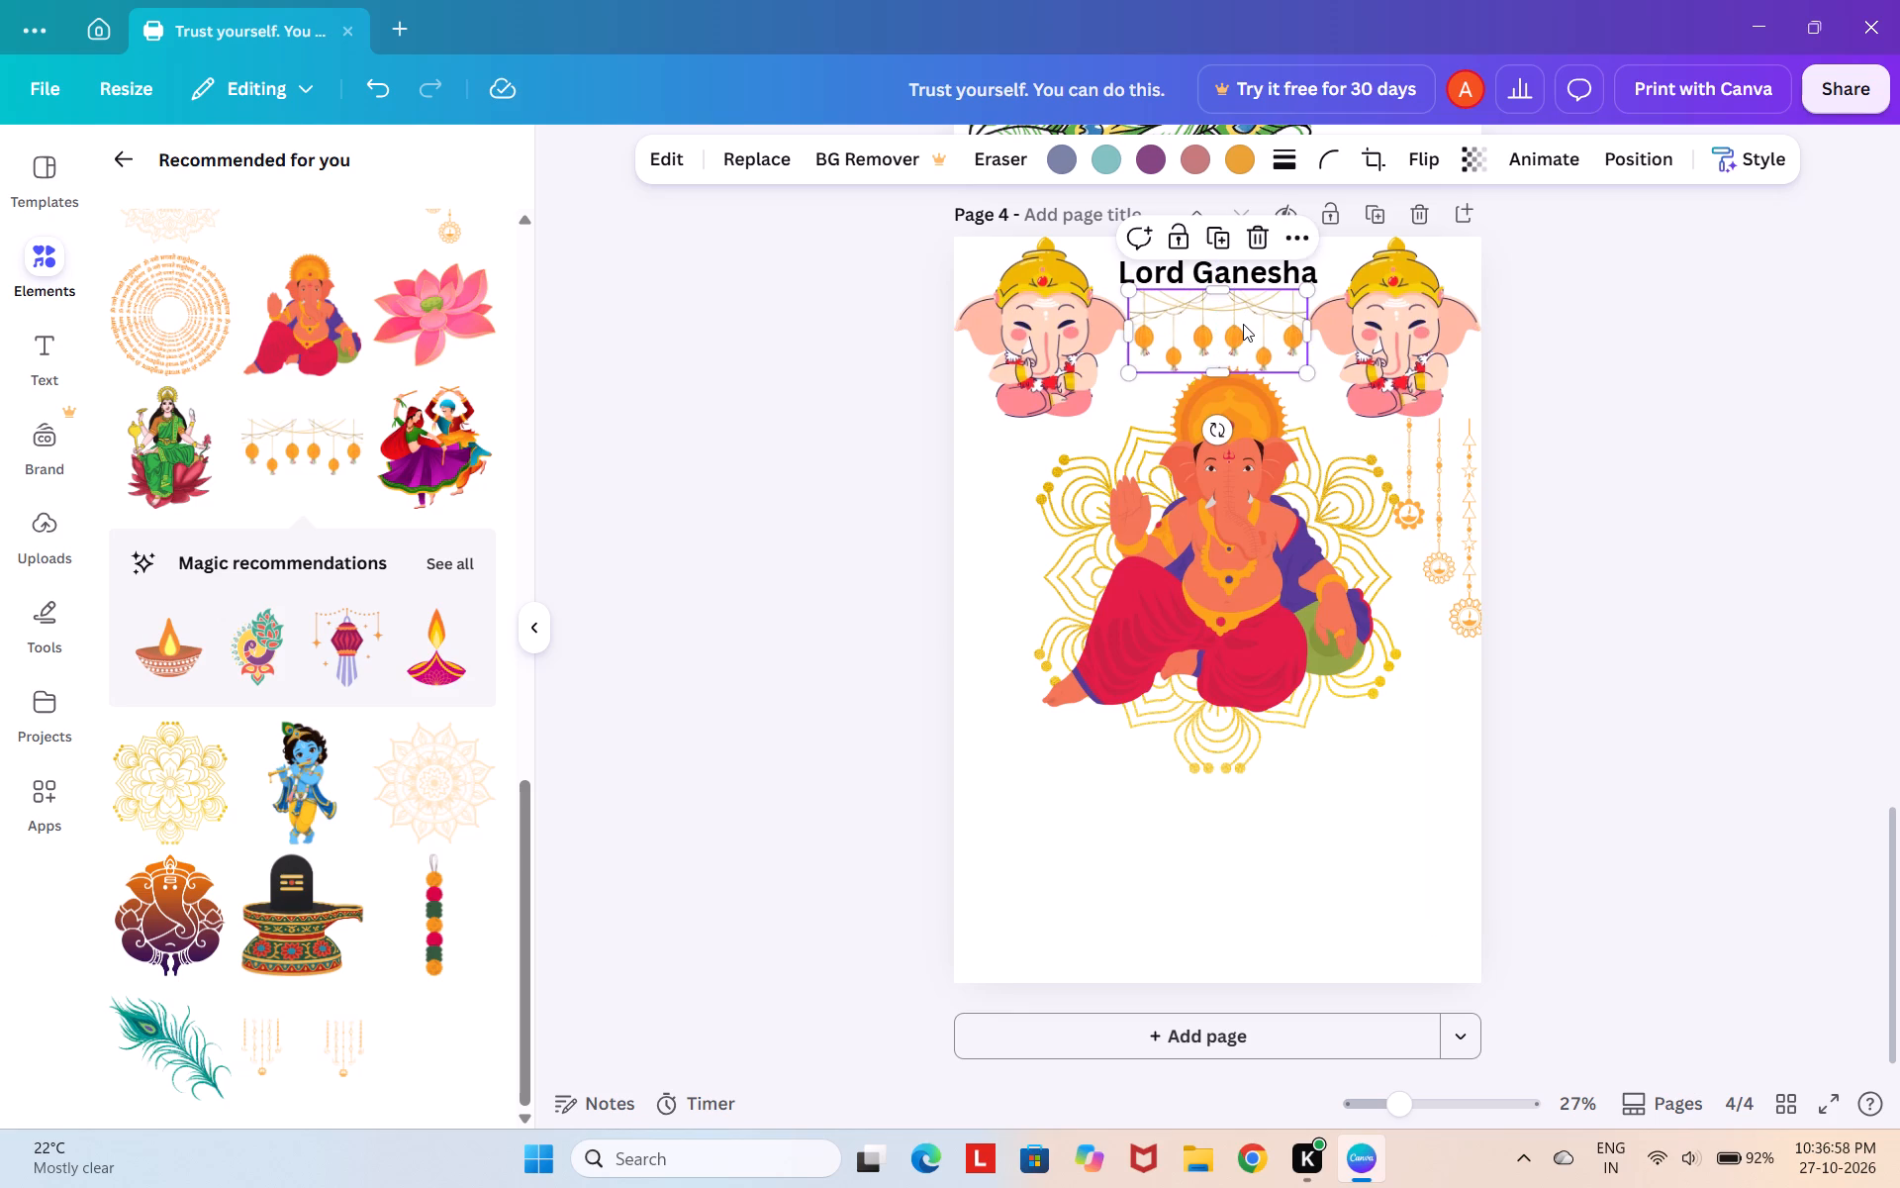
left_click(1243, 324)
left_click(1272, 387)
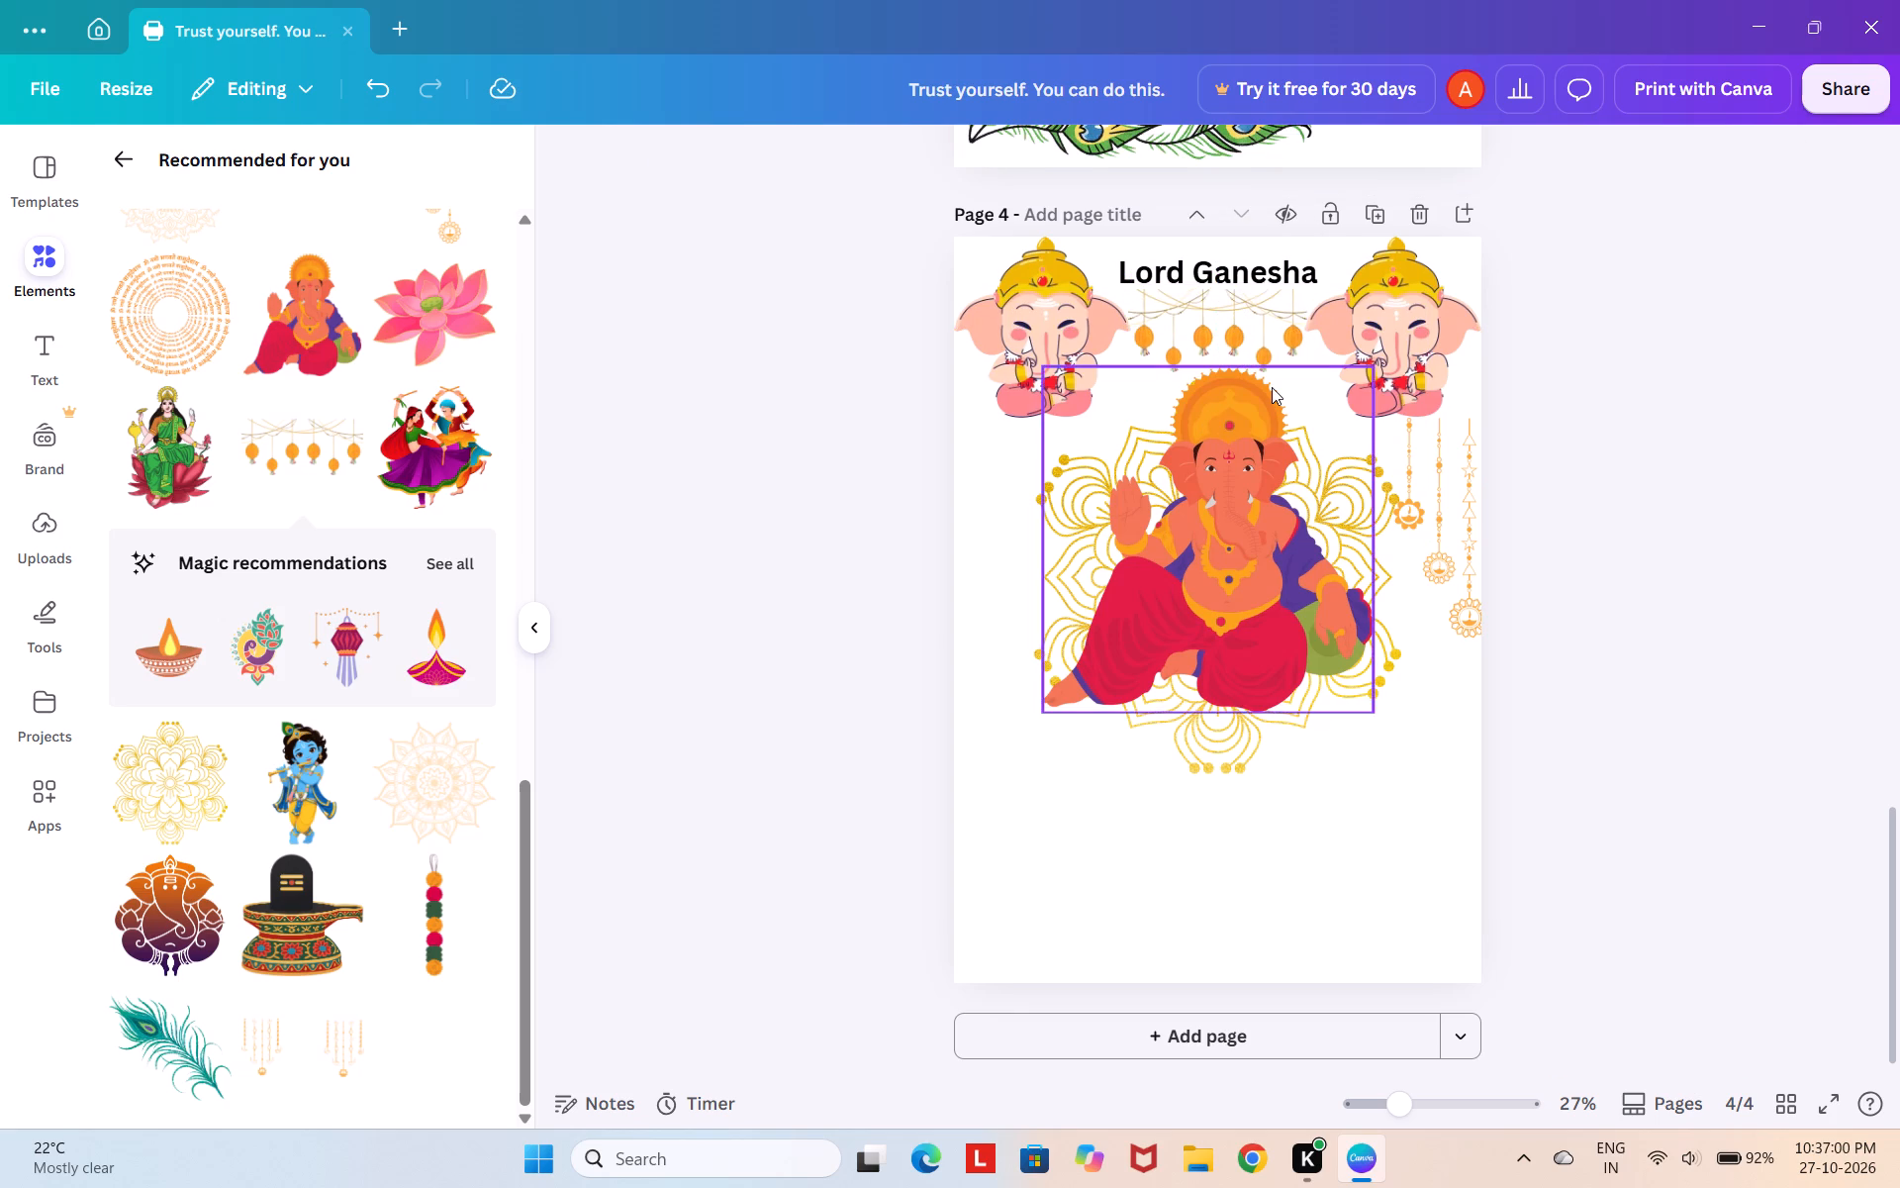
left_click(1082, 790)
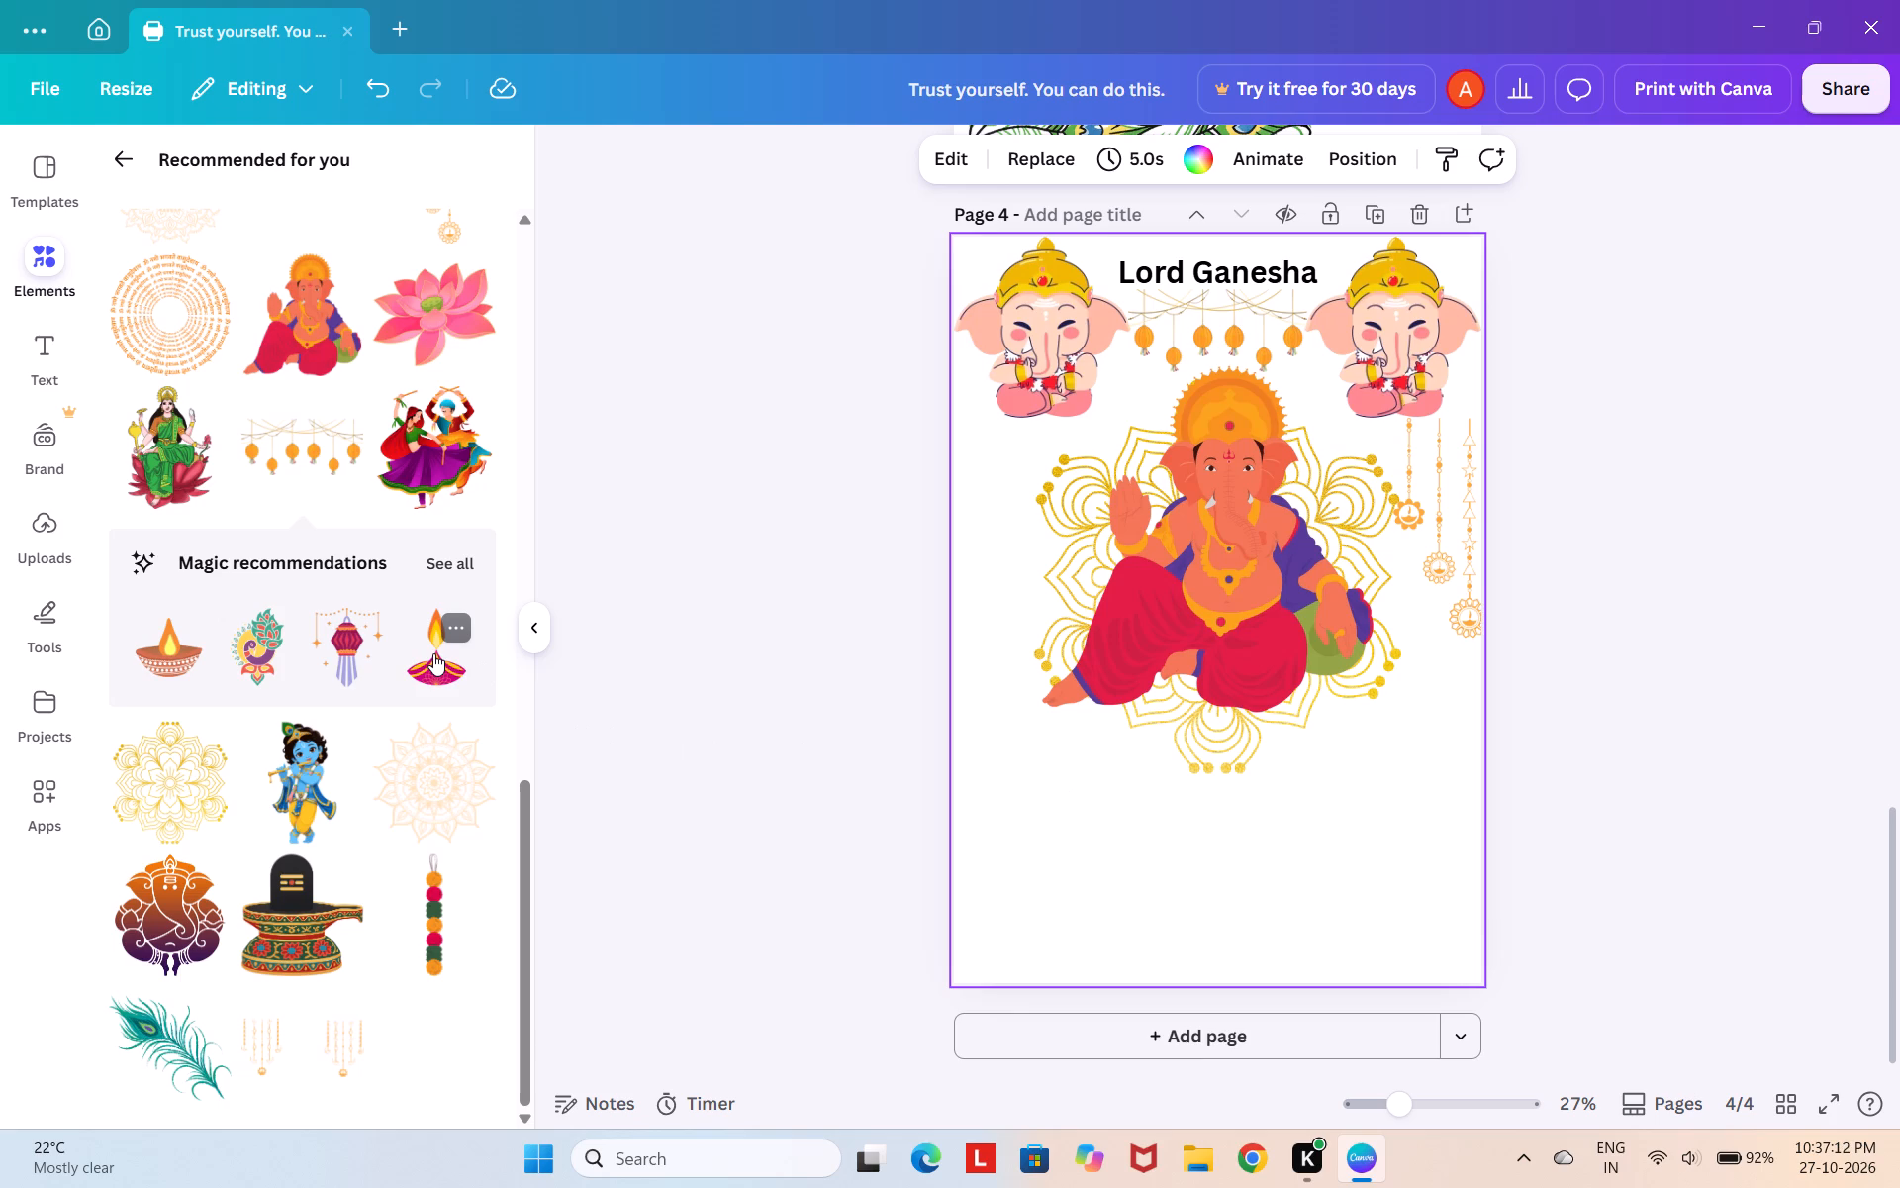
Add the magenta hanging lantern from the magic recommendations and place it in the blank area below the seated Ganesha.
left_click(342, 649)
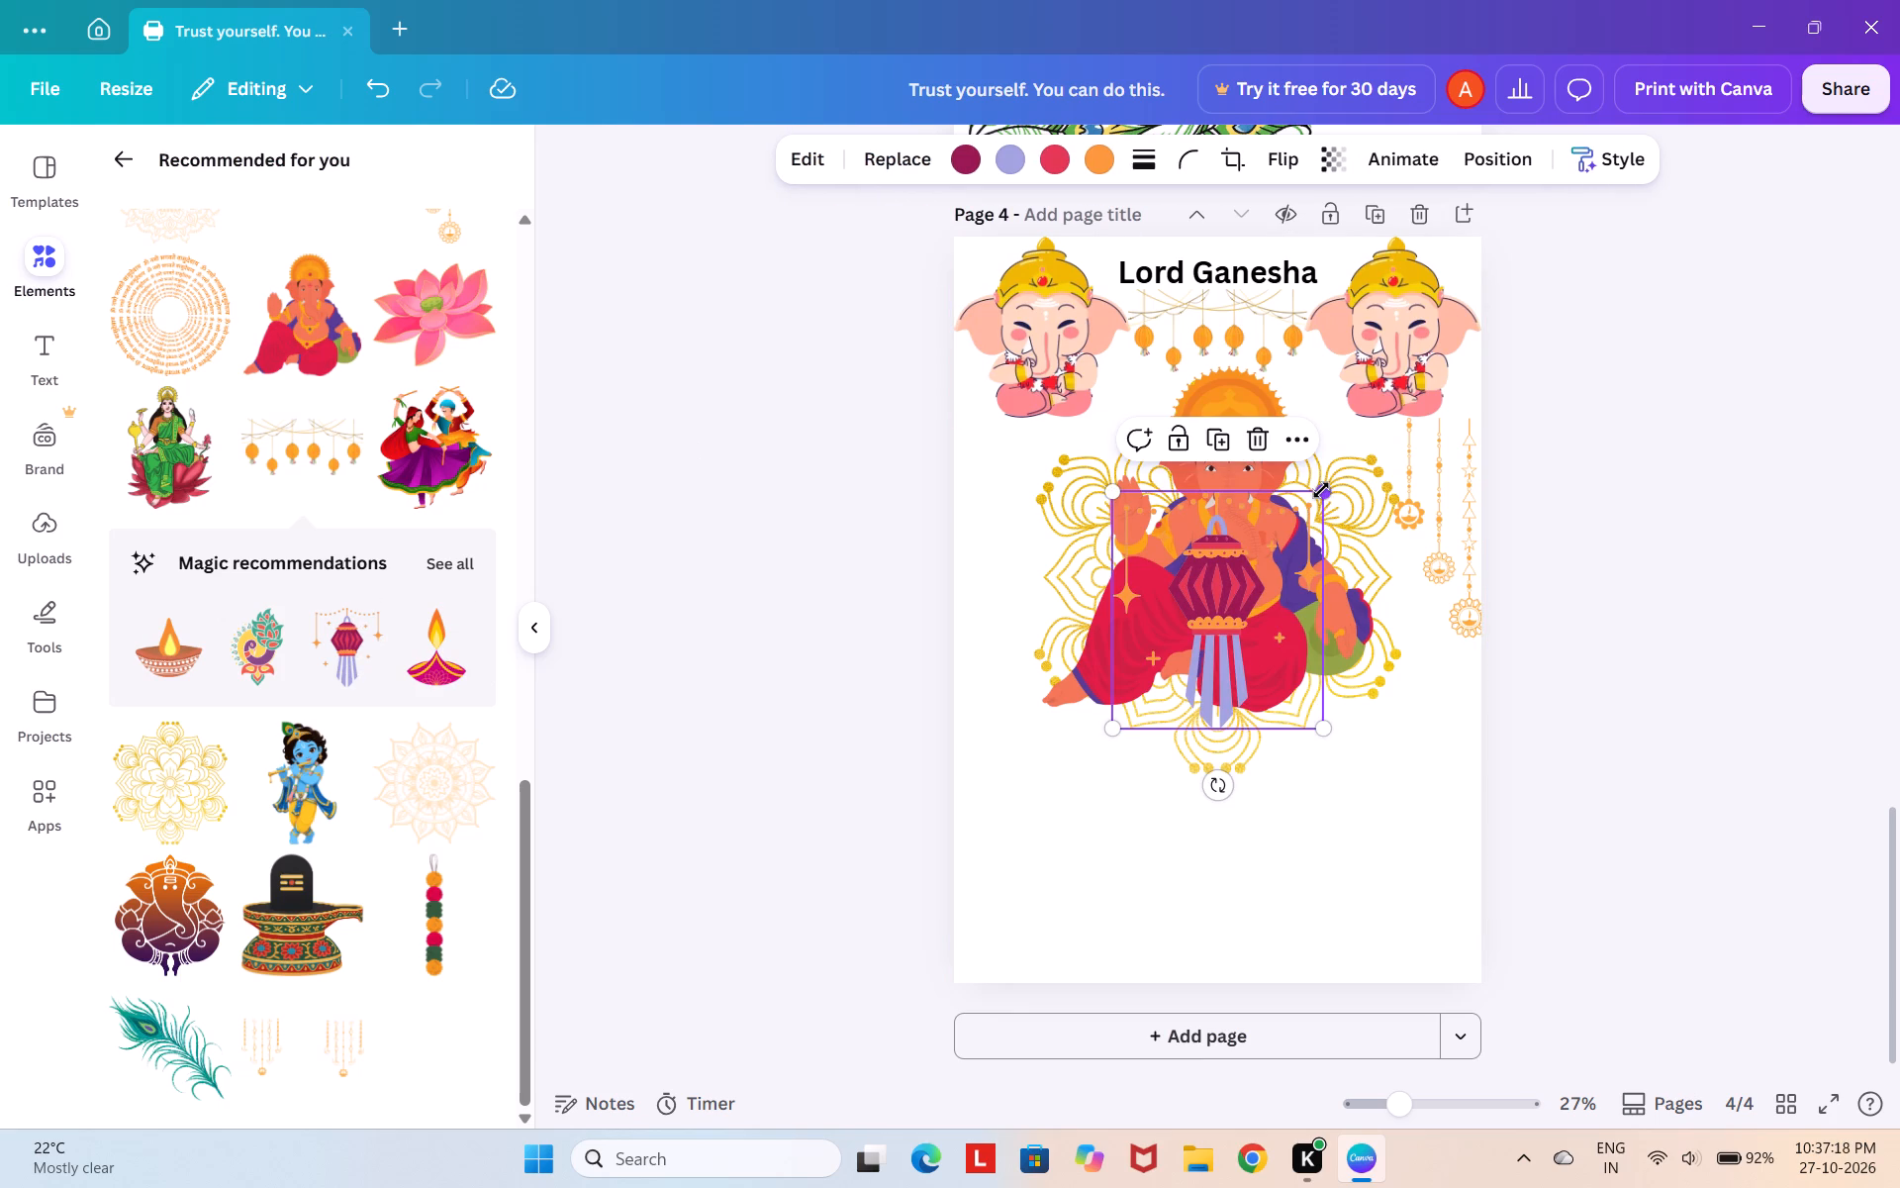
left_click_drag(1321, 490, 1326, 504)
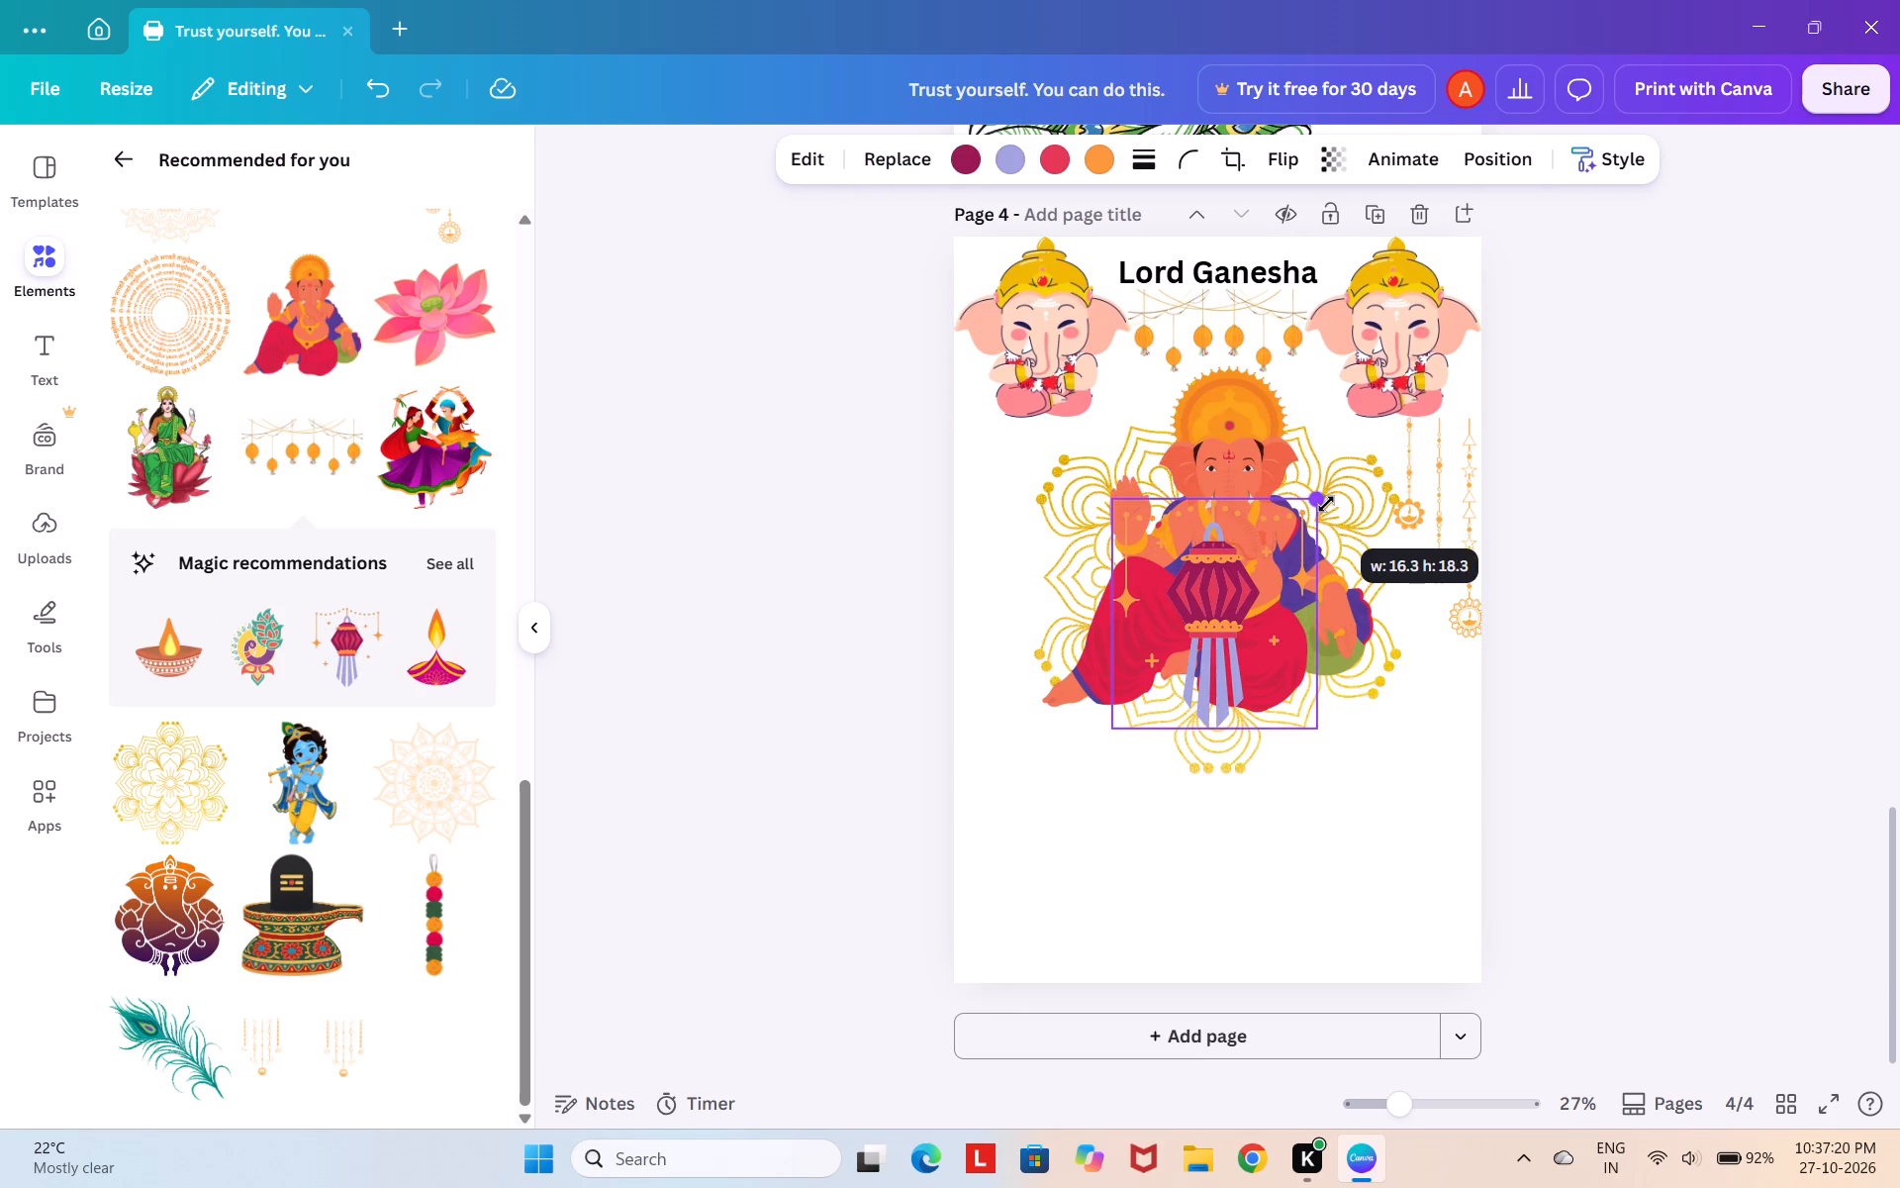
left_click_drag(1326, 504, 1326, 503)
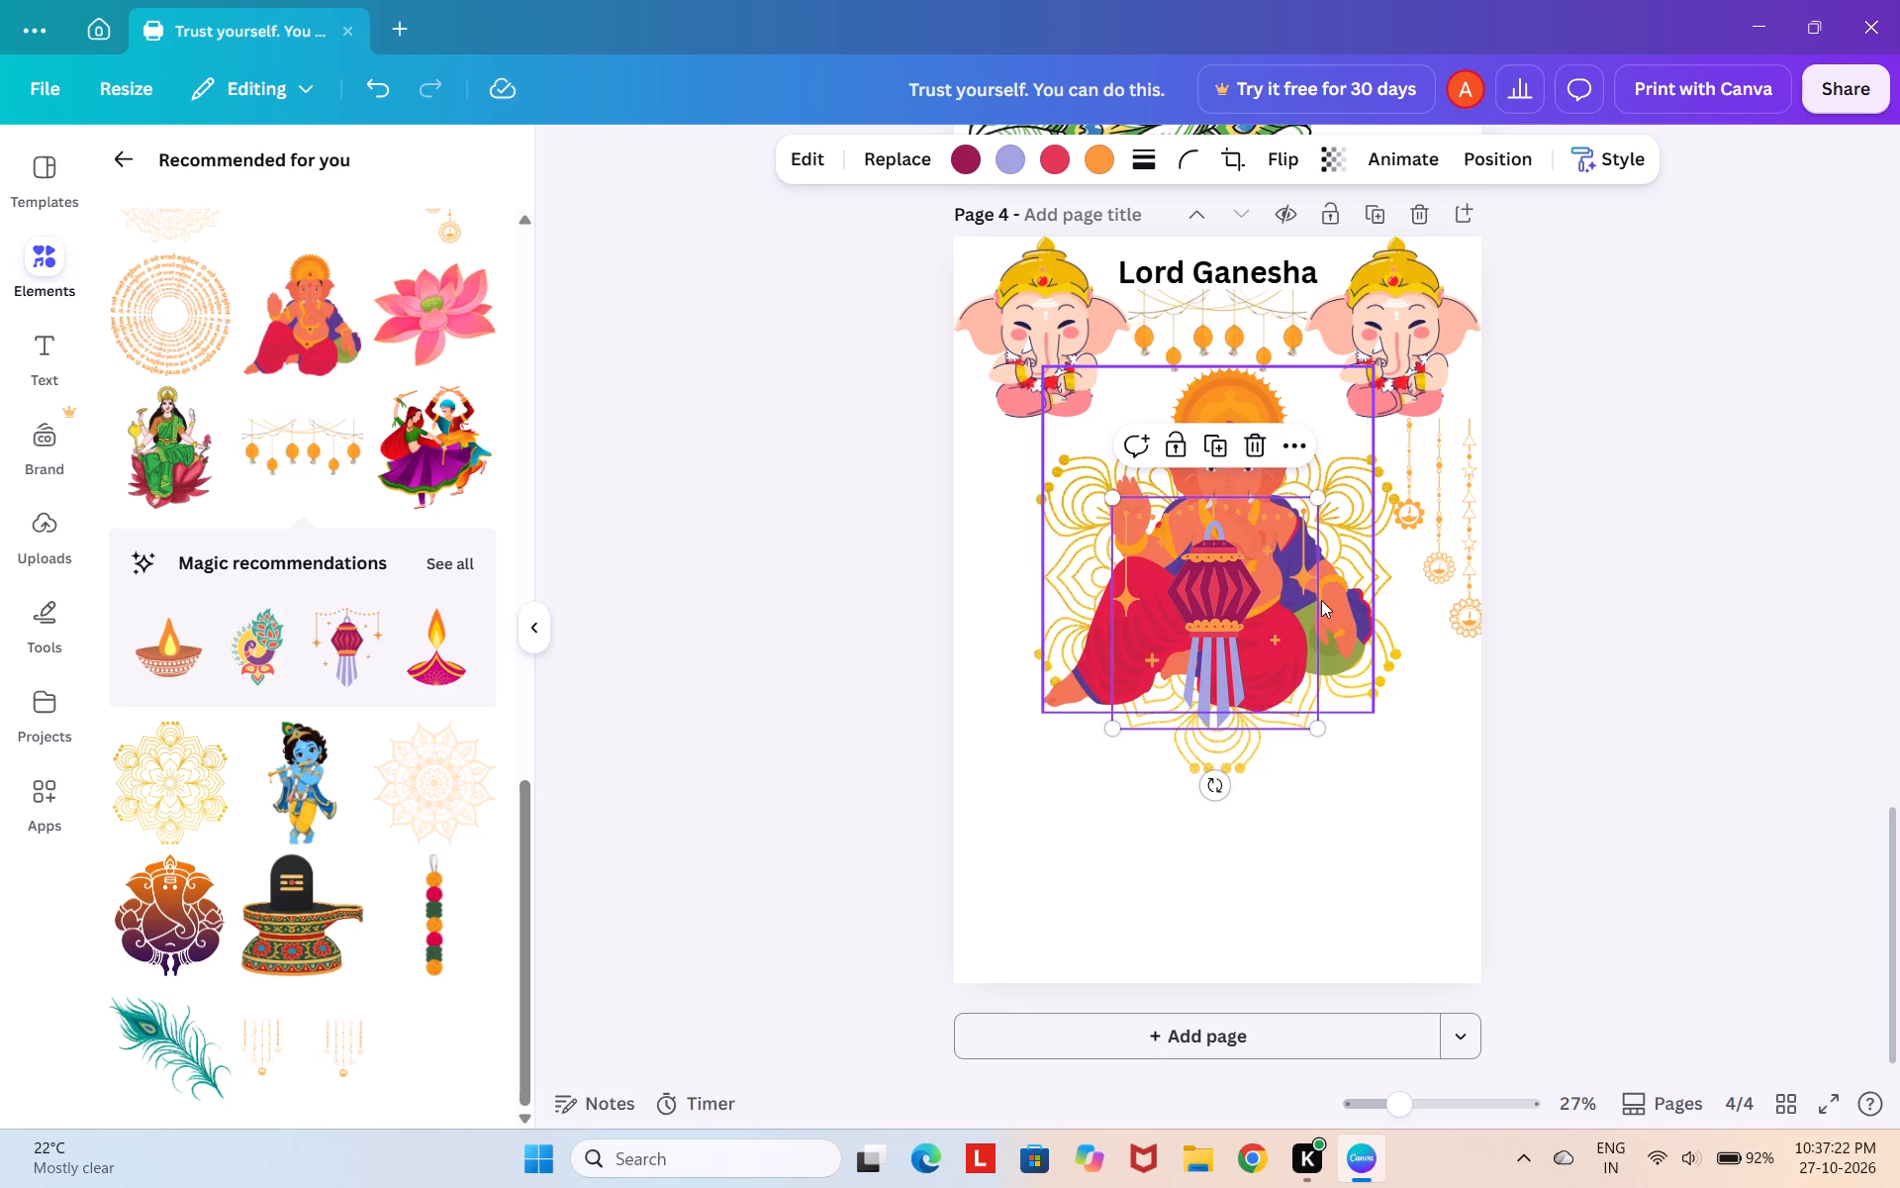
left_click(1307, 600)
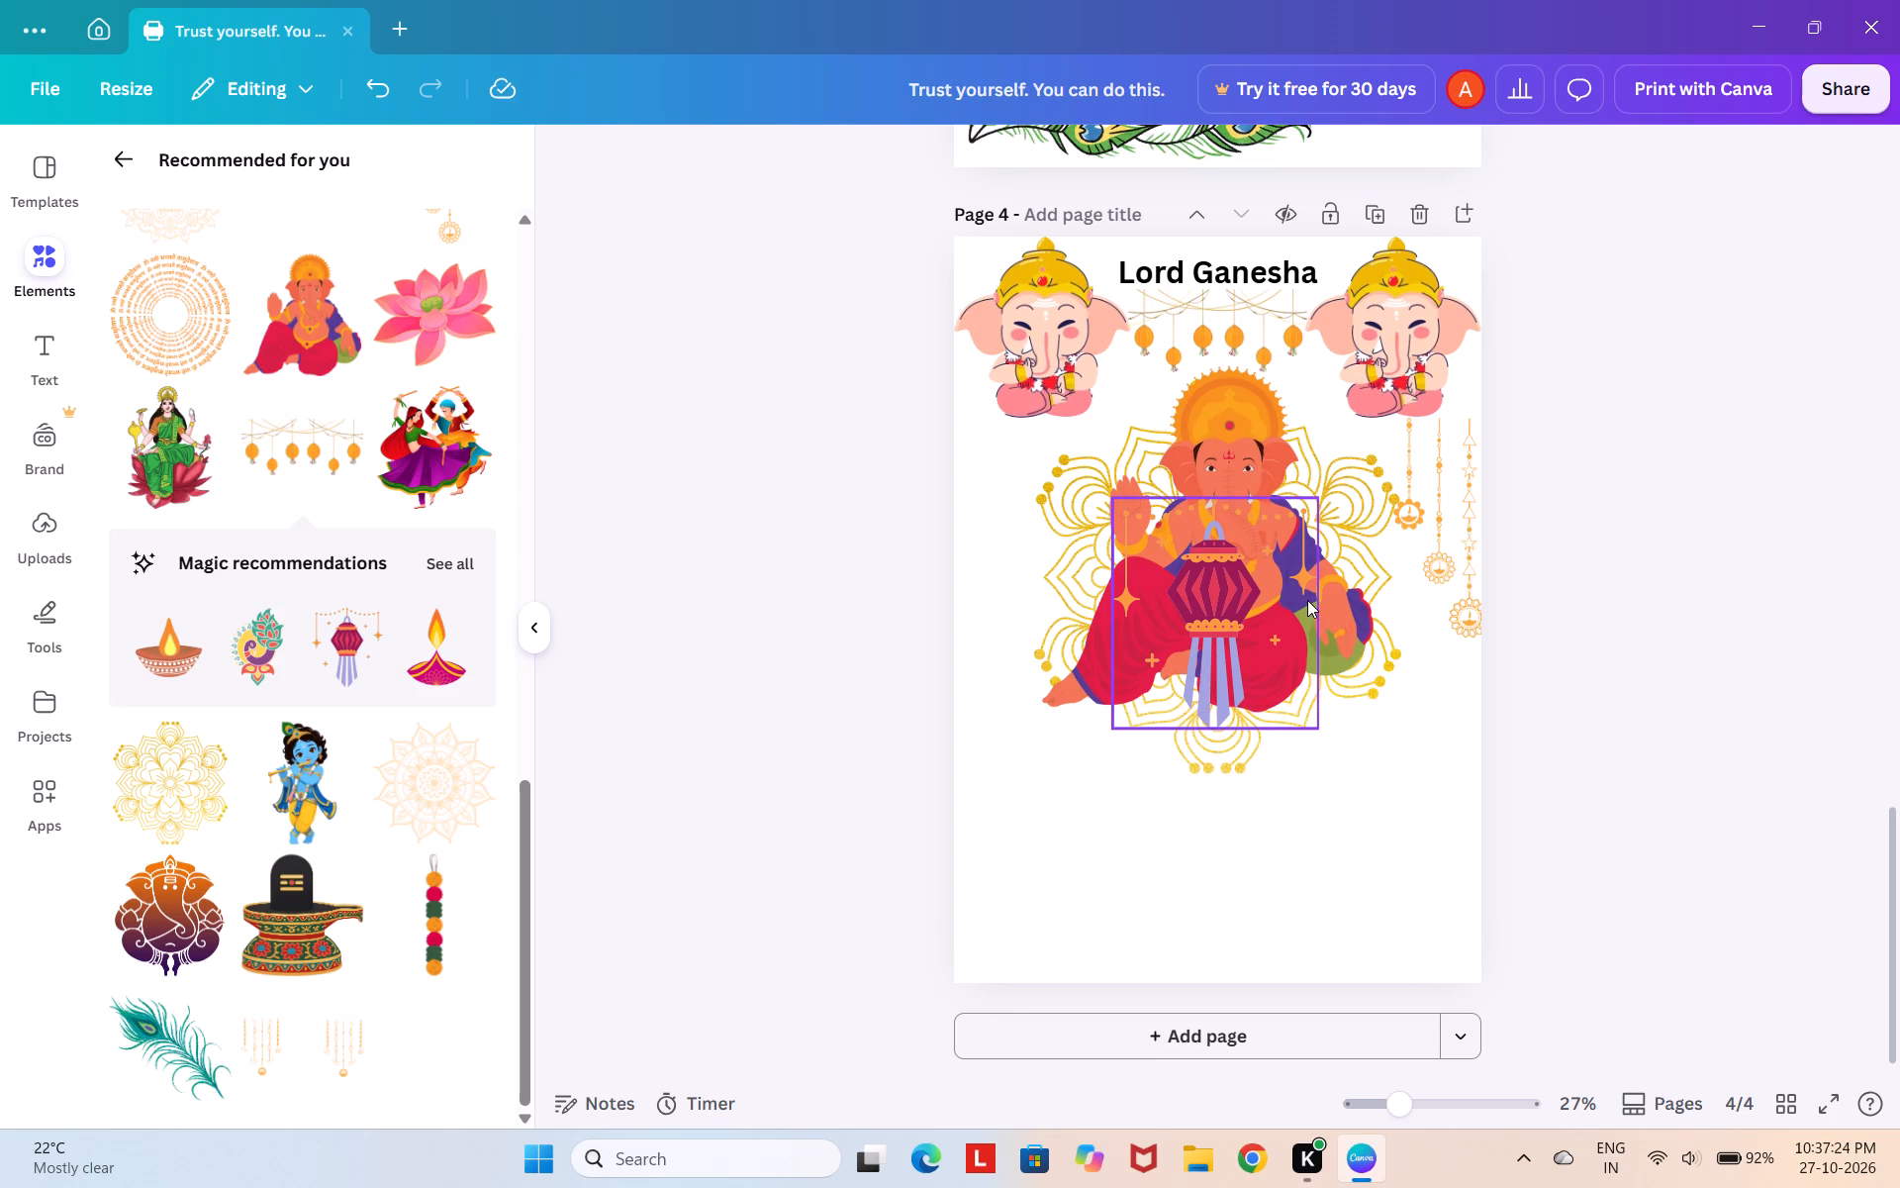
left_click(1308, 578)
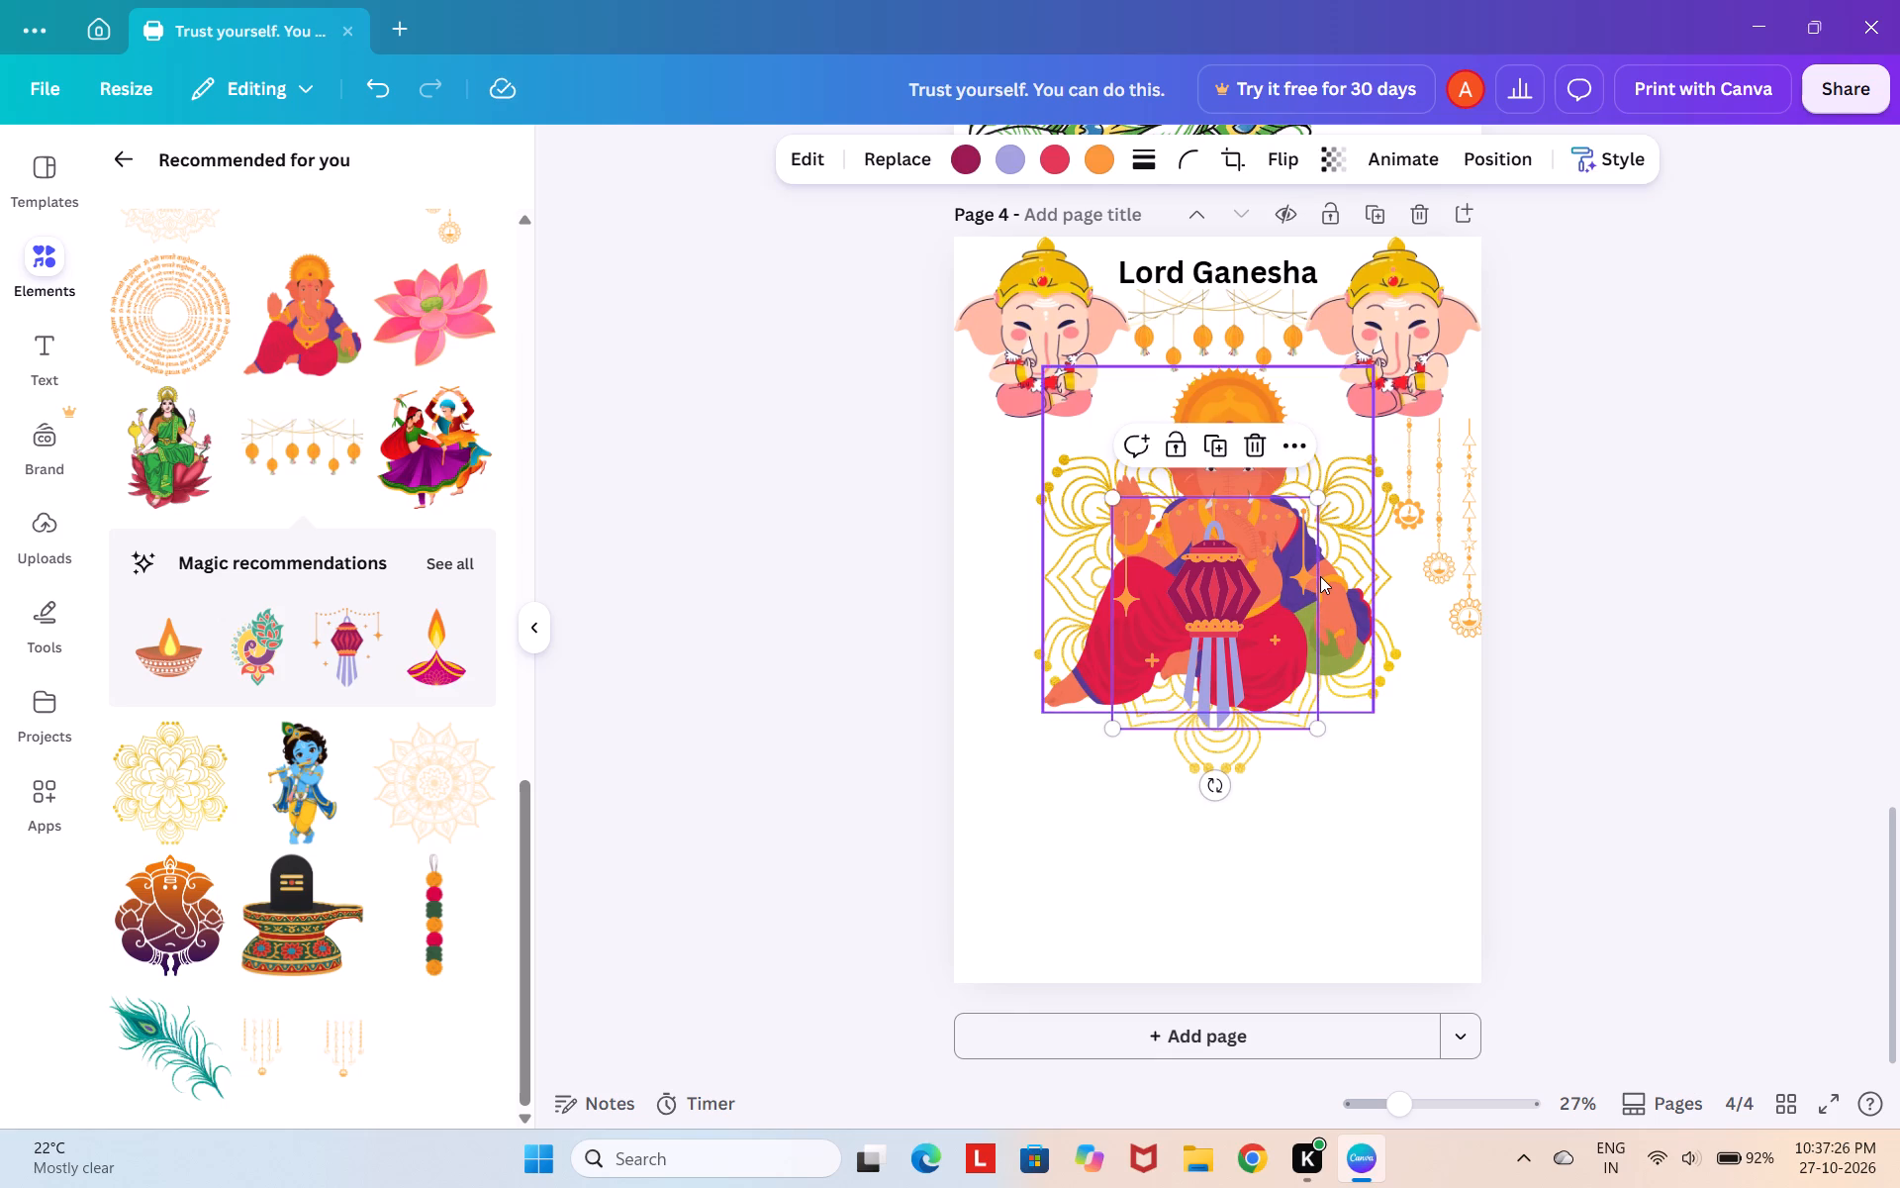
left_click(1320, 576)
left_click(1320, 576)
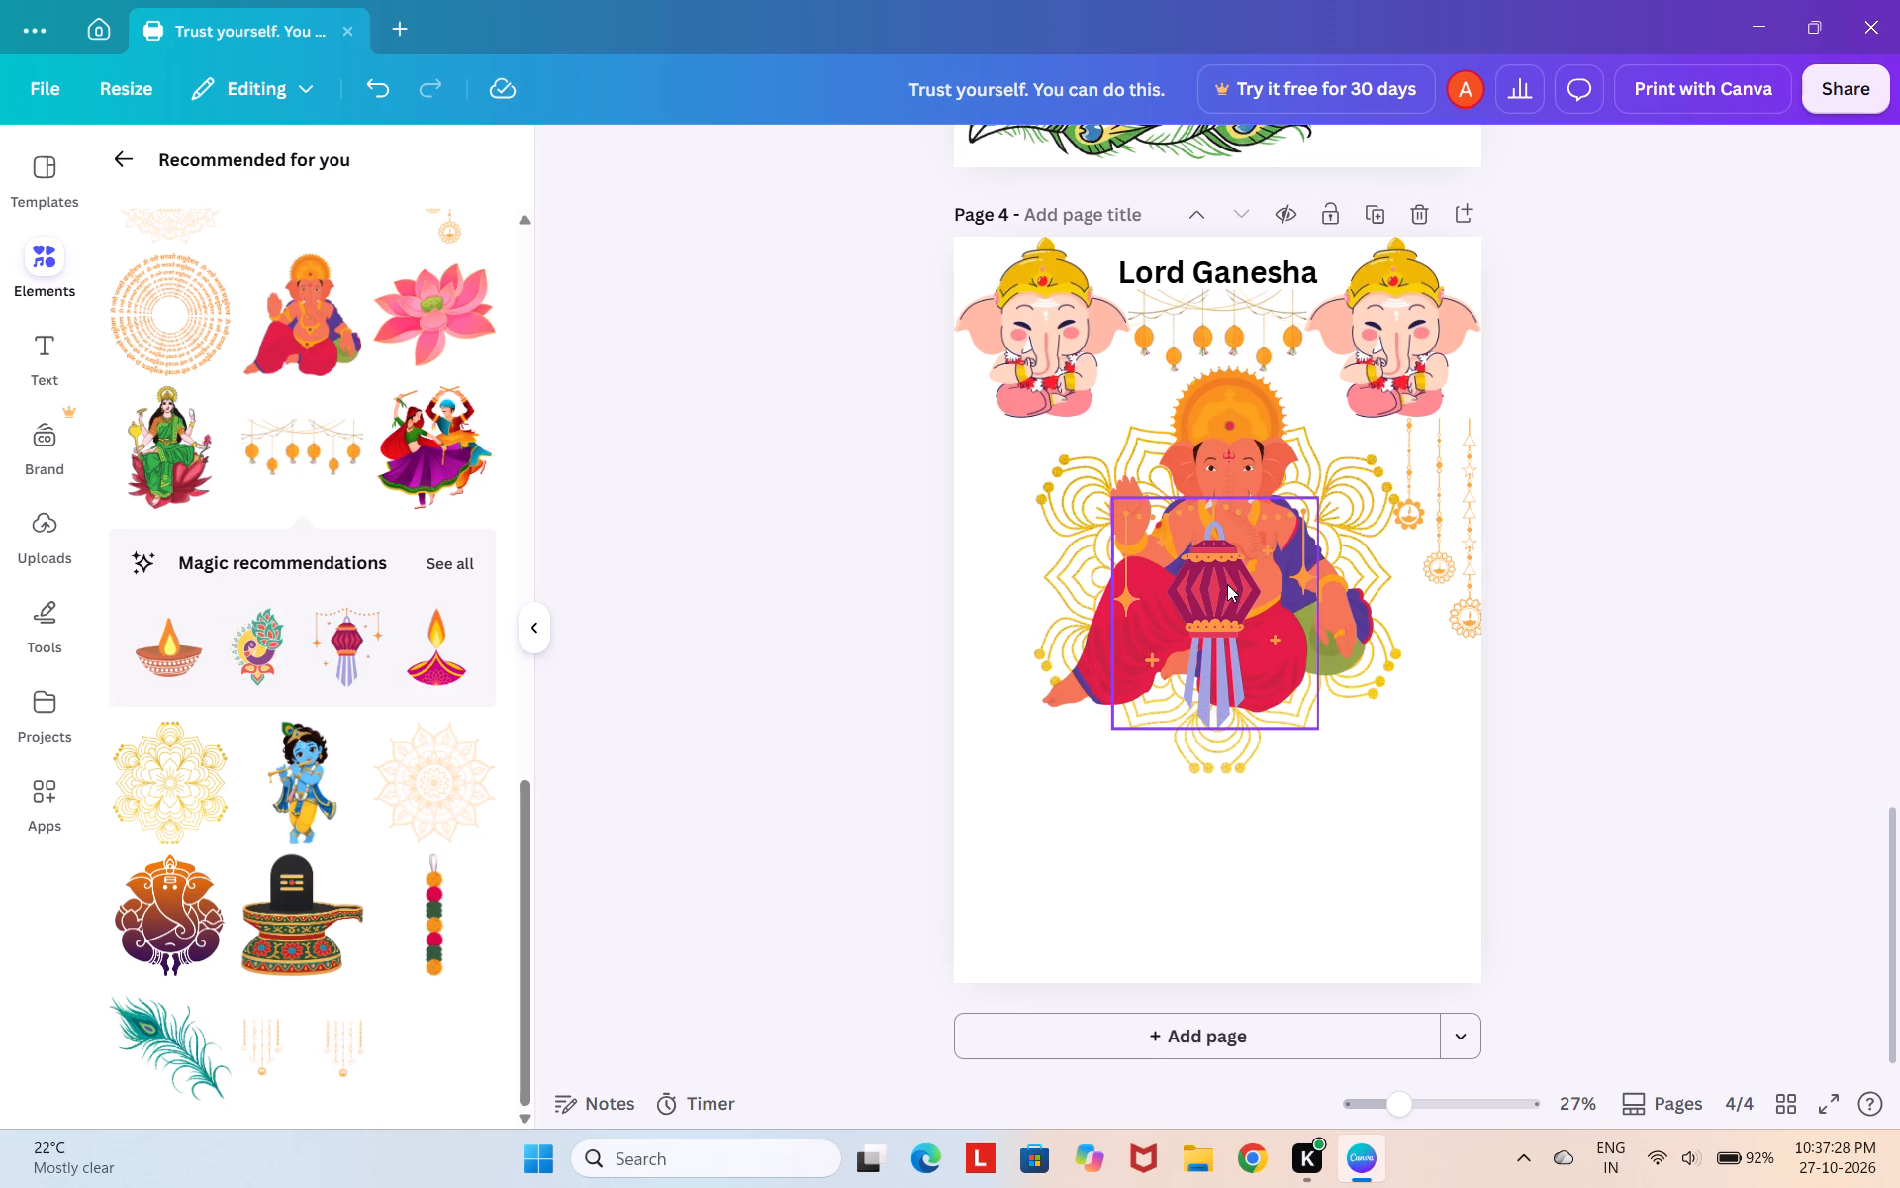
left_click(1227, 584)
left_click(1318, 505)
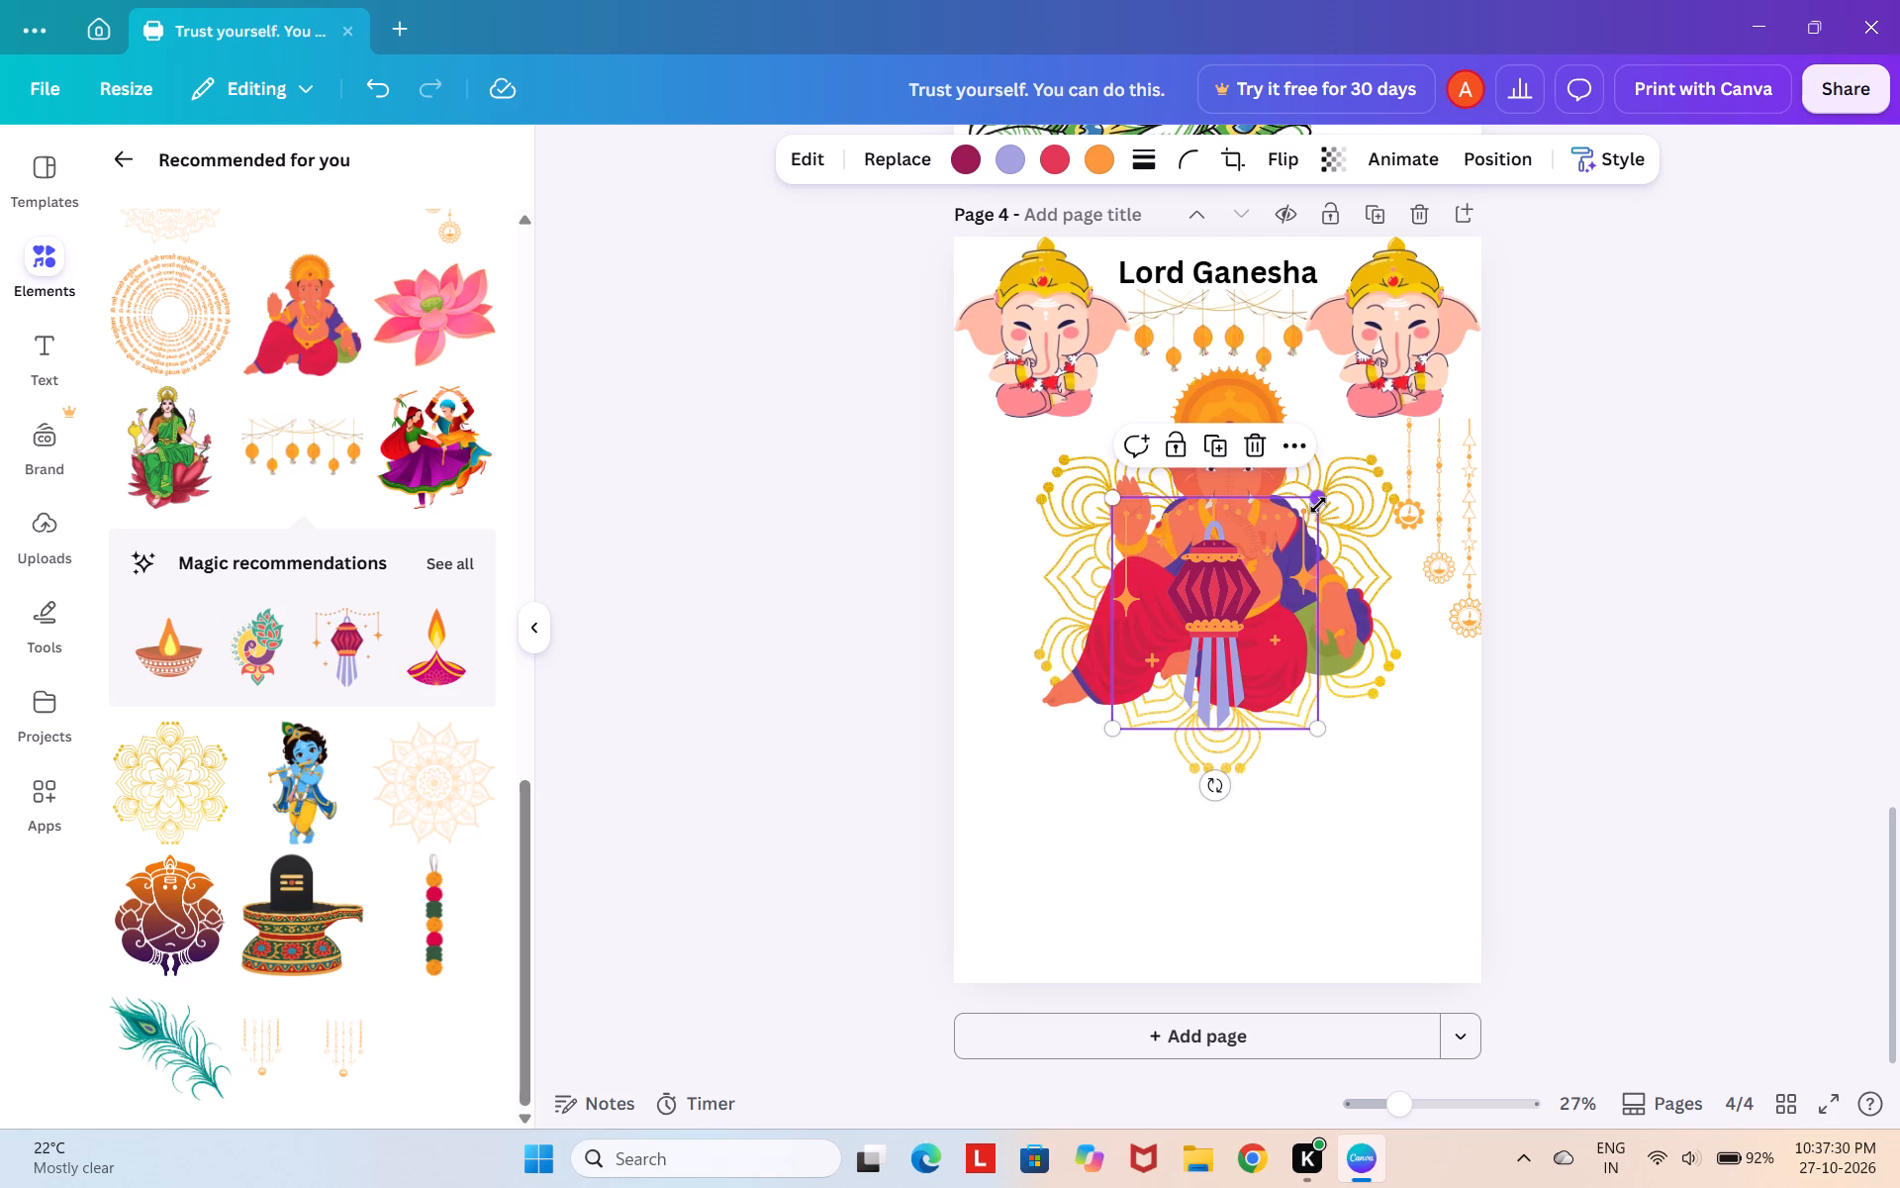
left_click_drag(1277, 503, 1306, 500)
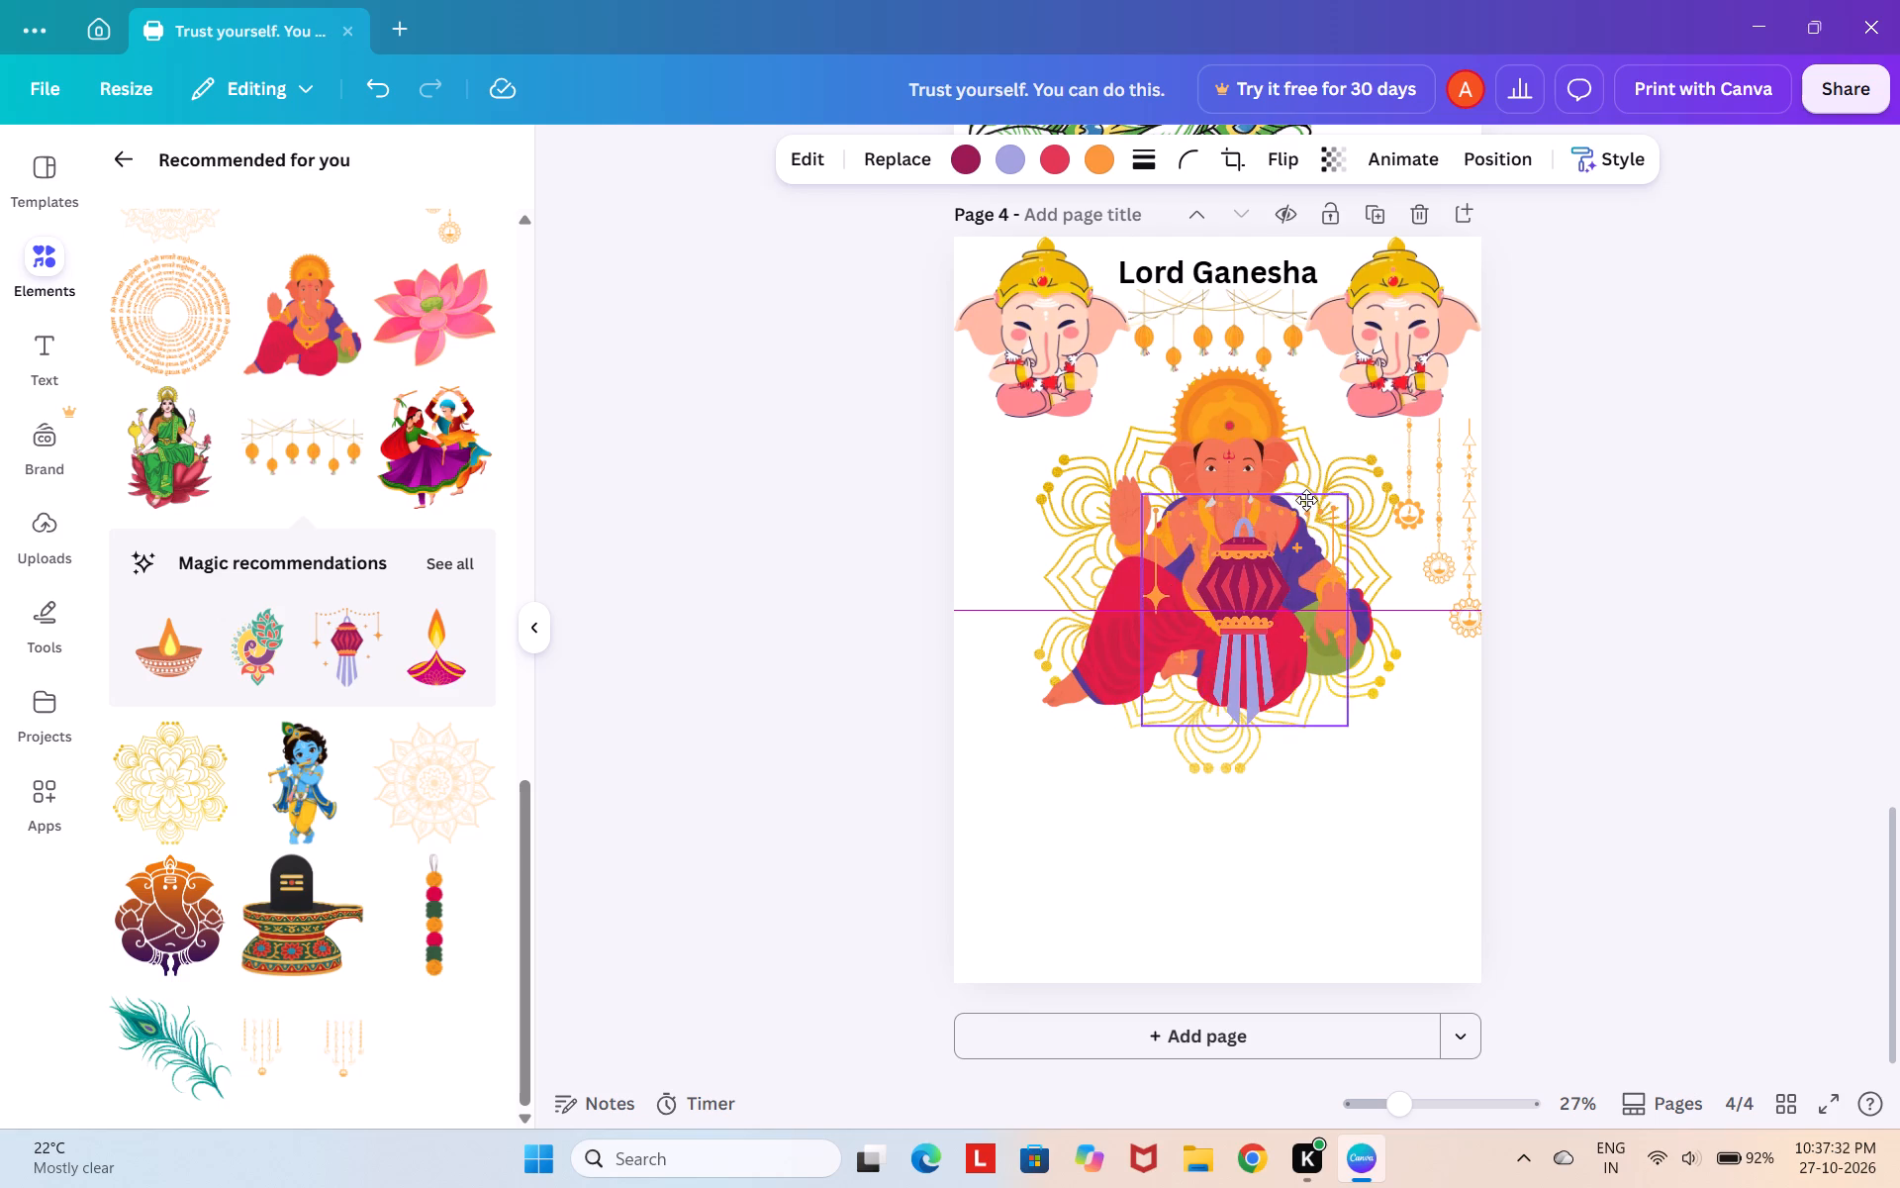
left_click_drag(1306, 500, 1327, 717)
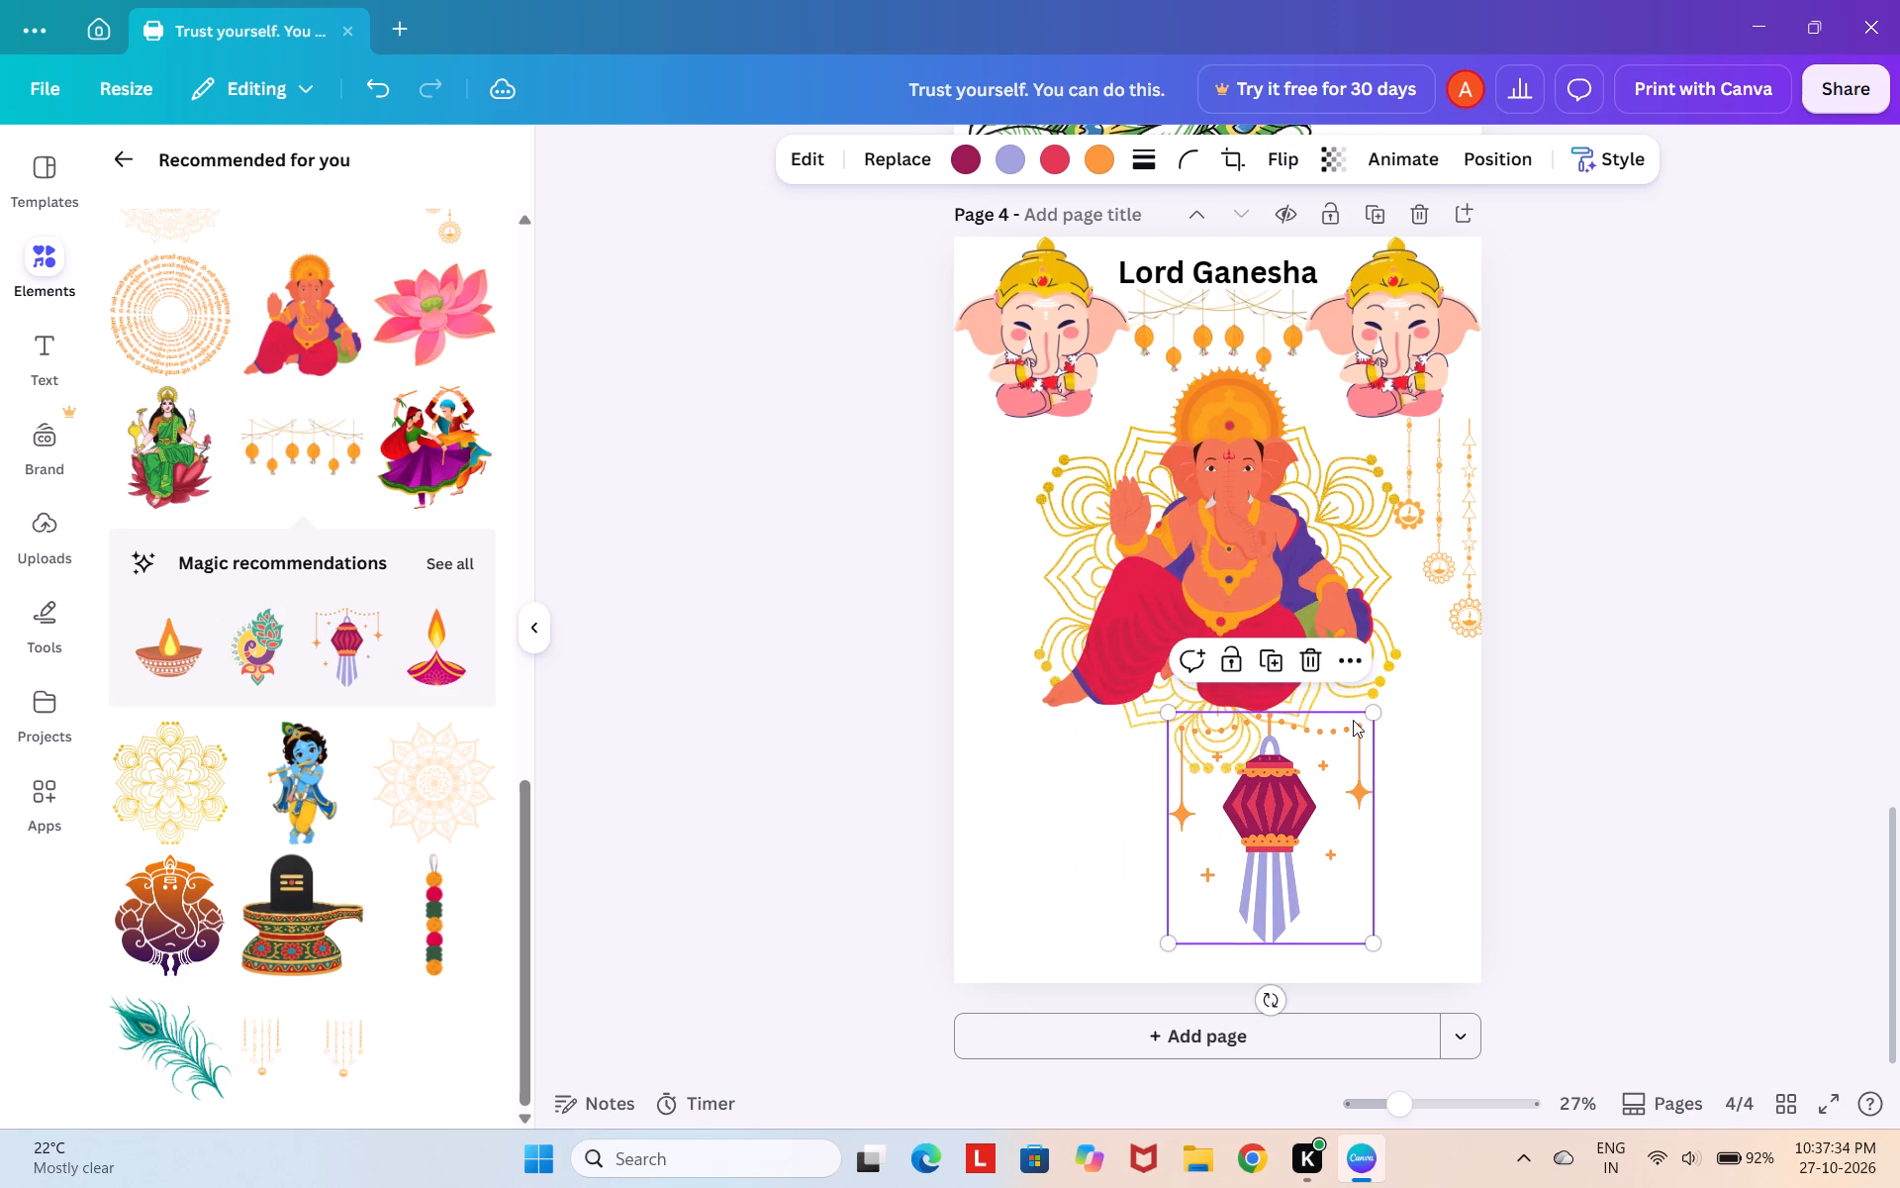
Shrink the magenta lantern to about 13.5 wide by 15.2 high, keeping it below the gold mandala.
left_click_drag(1368, 720, 1344, 722)
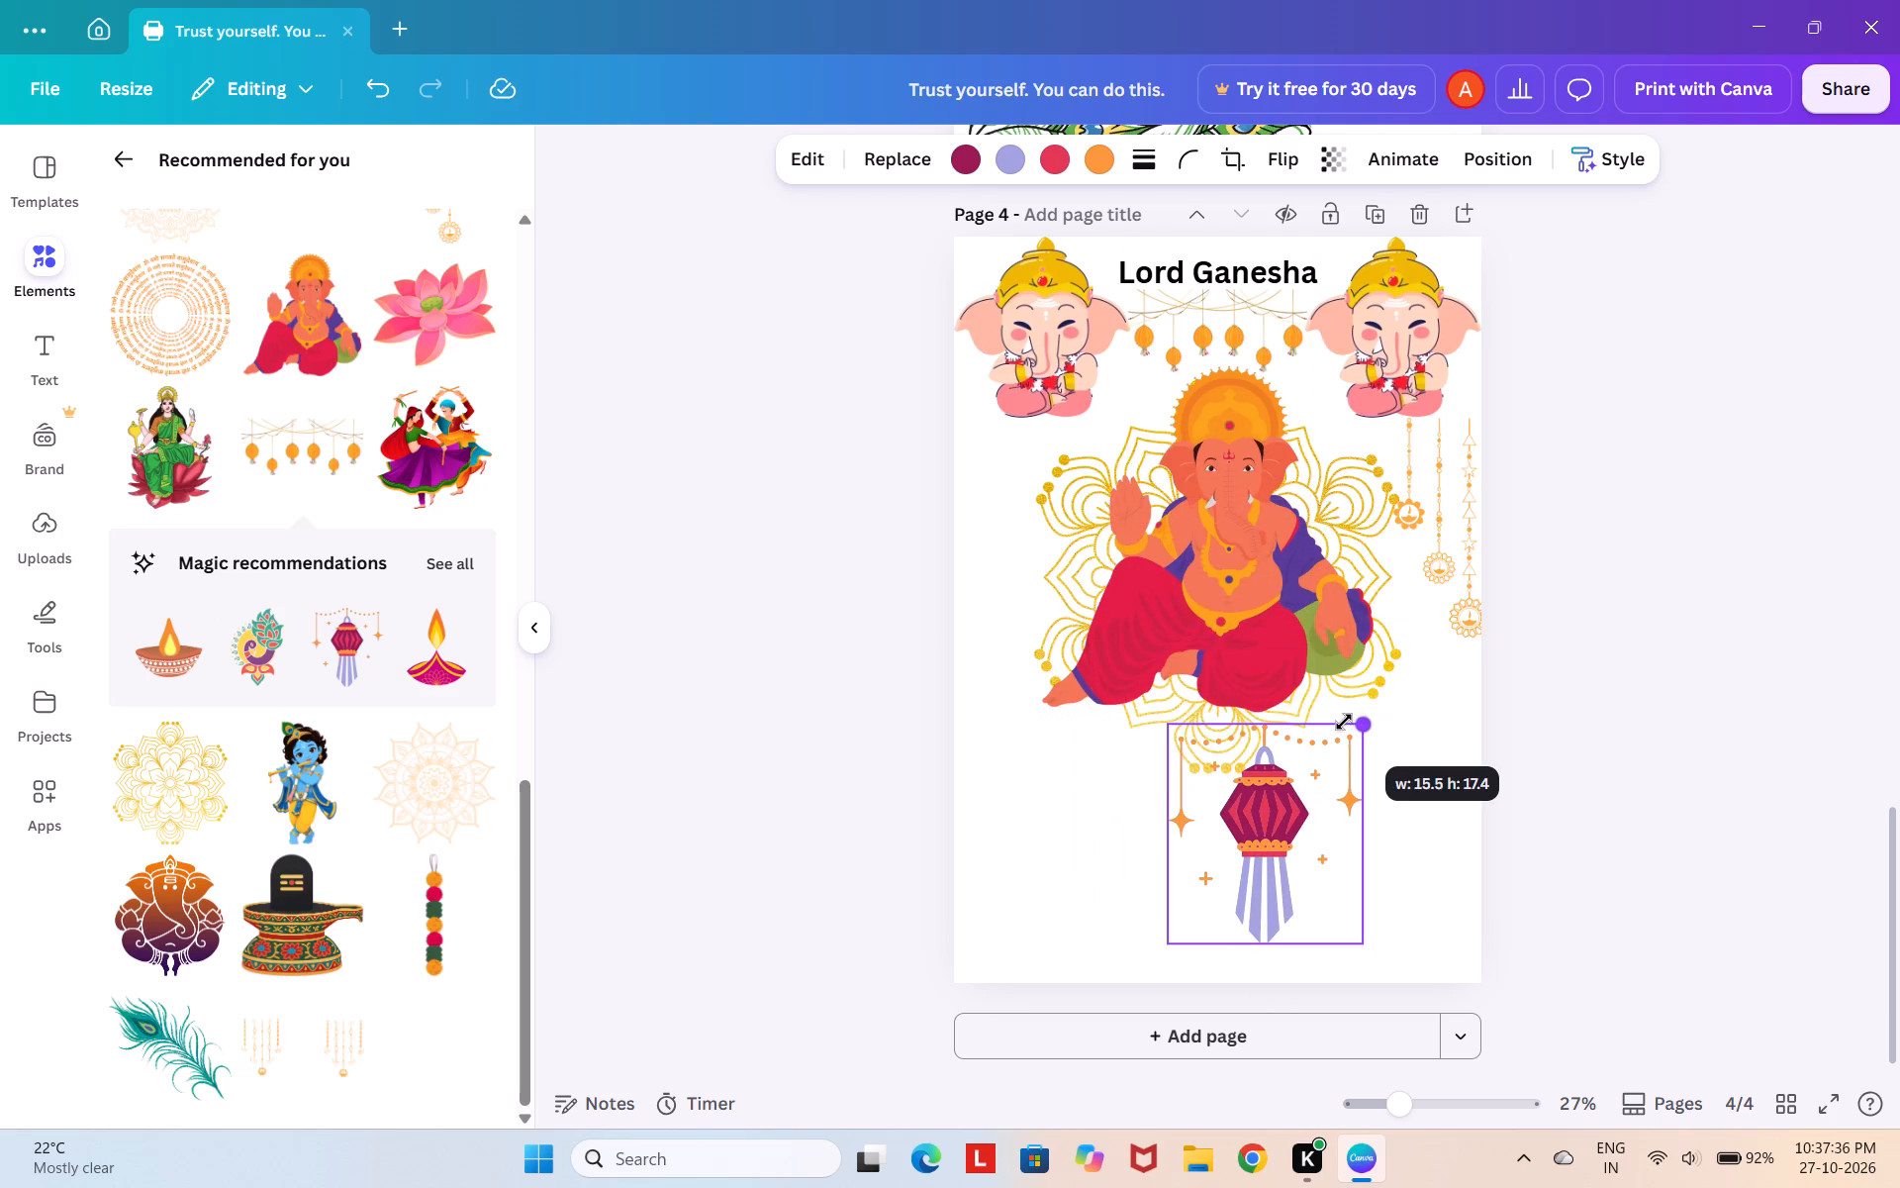
left_click_drag(1344, 722, 1181, 744)
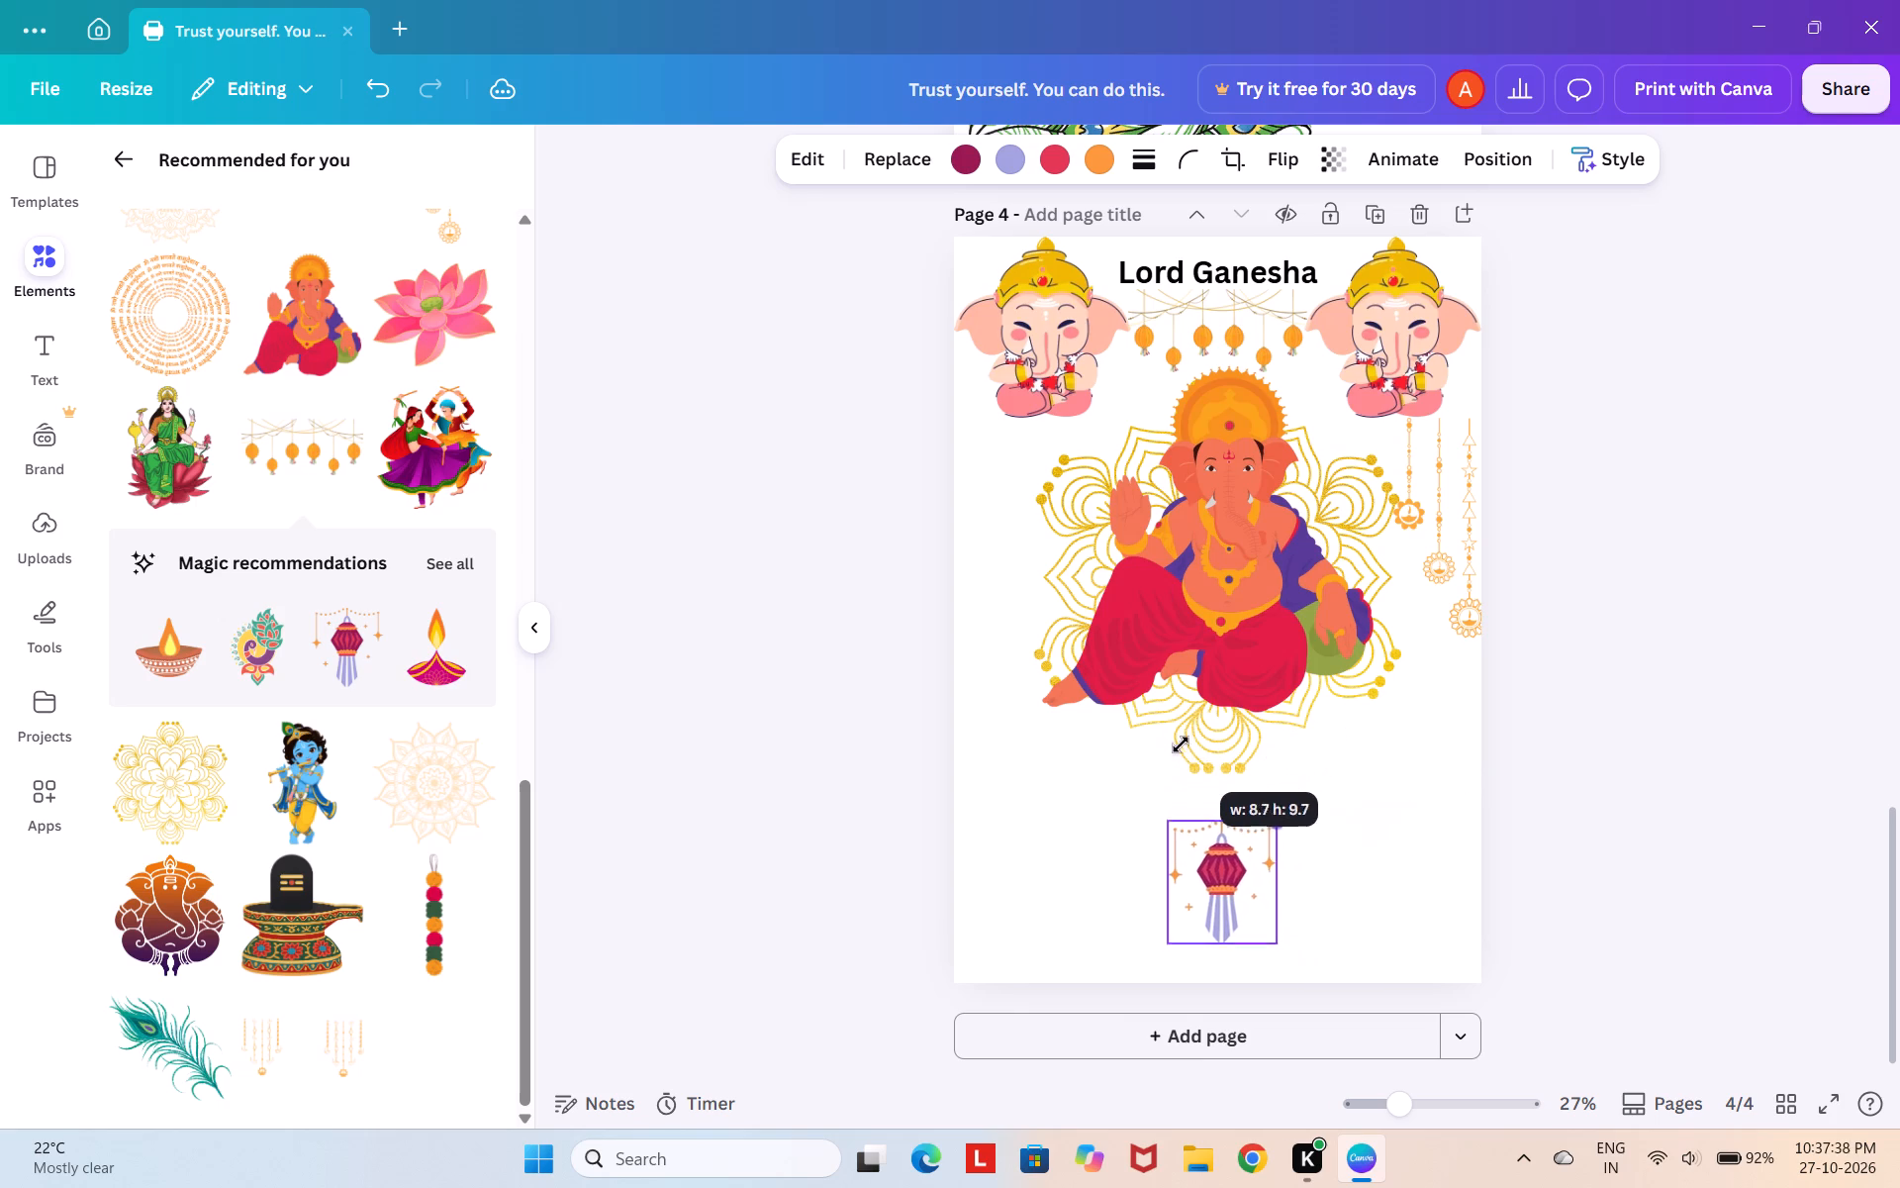
left_click_drag(1181, 744, 1272, 576)
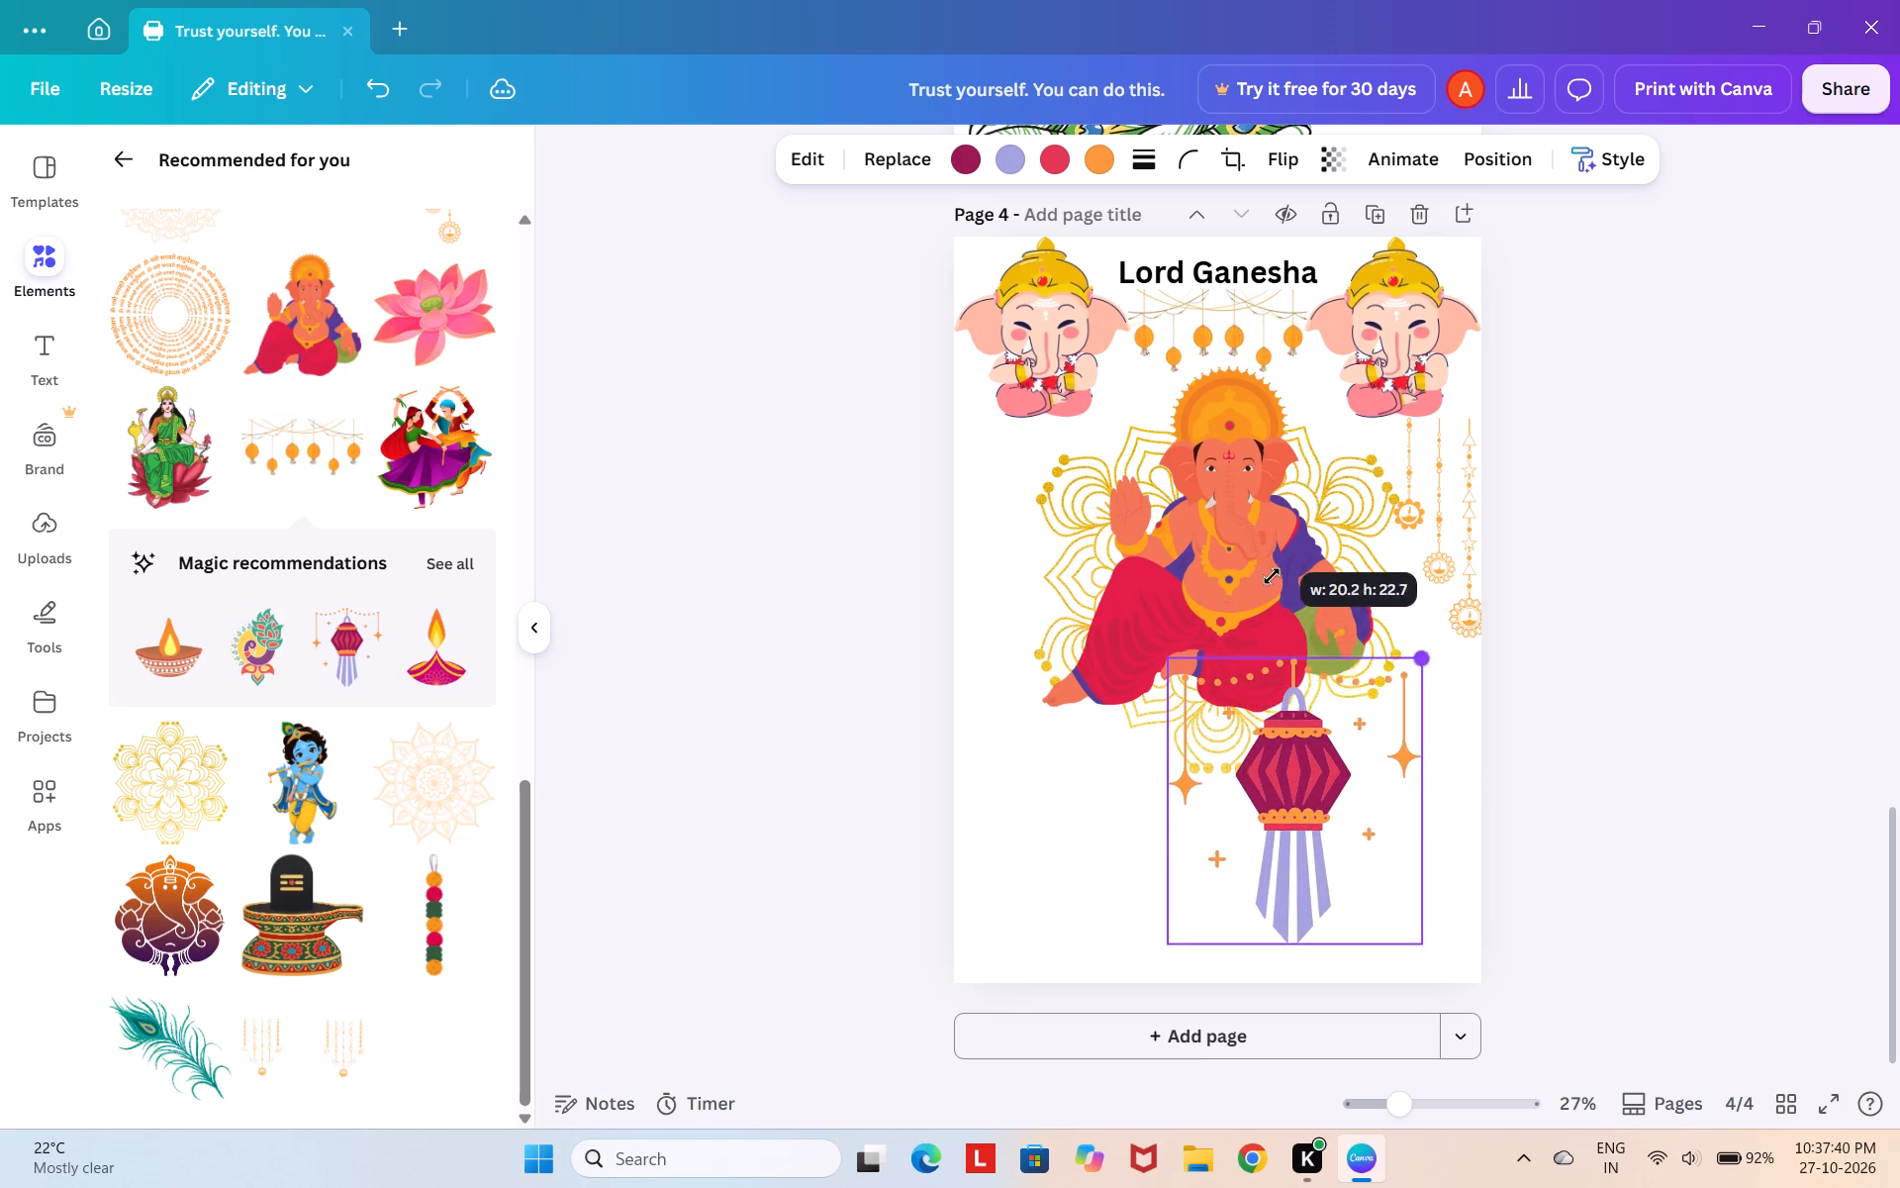
left_click_drag(1272, 576, 1216, 705)
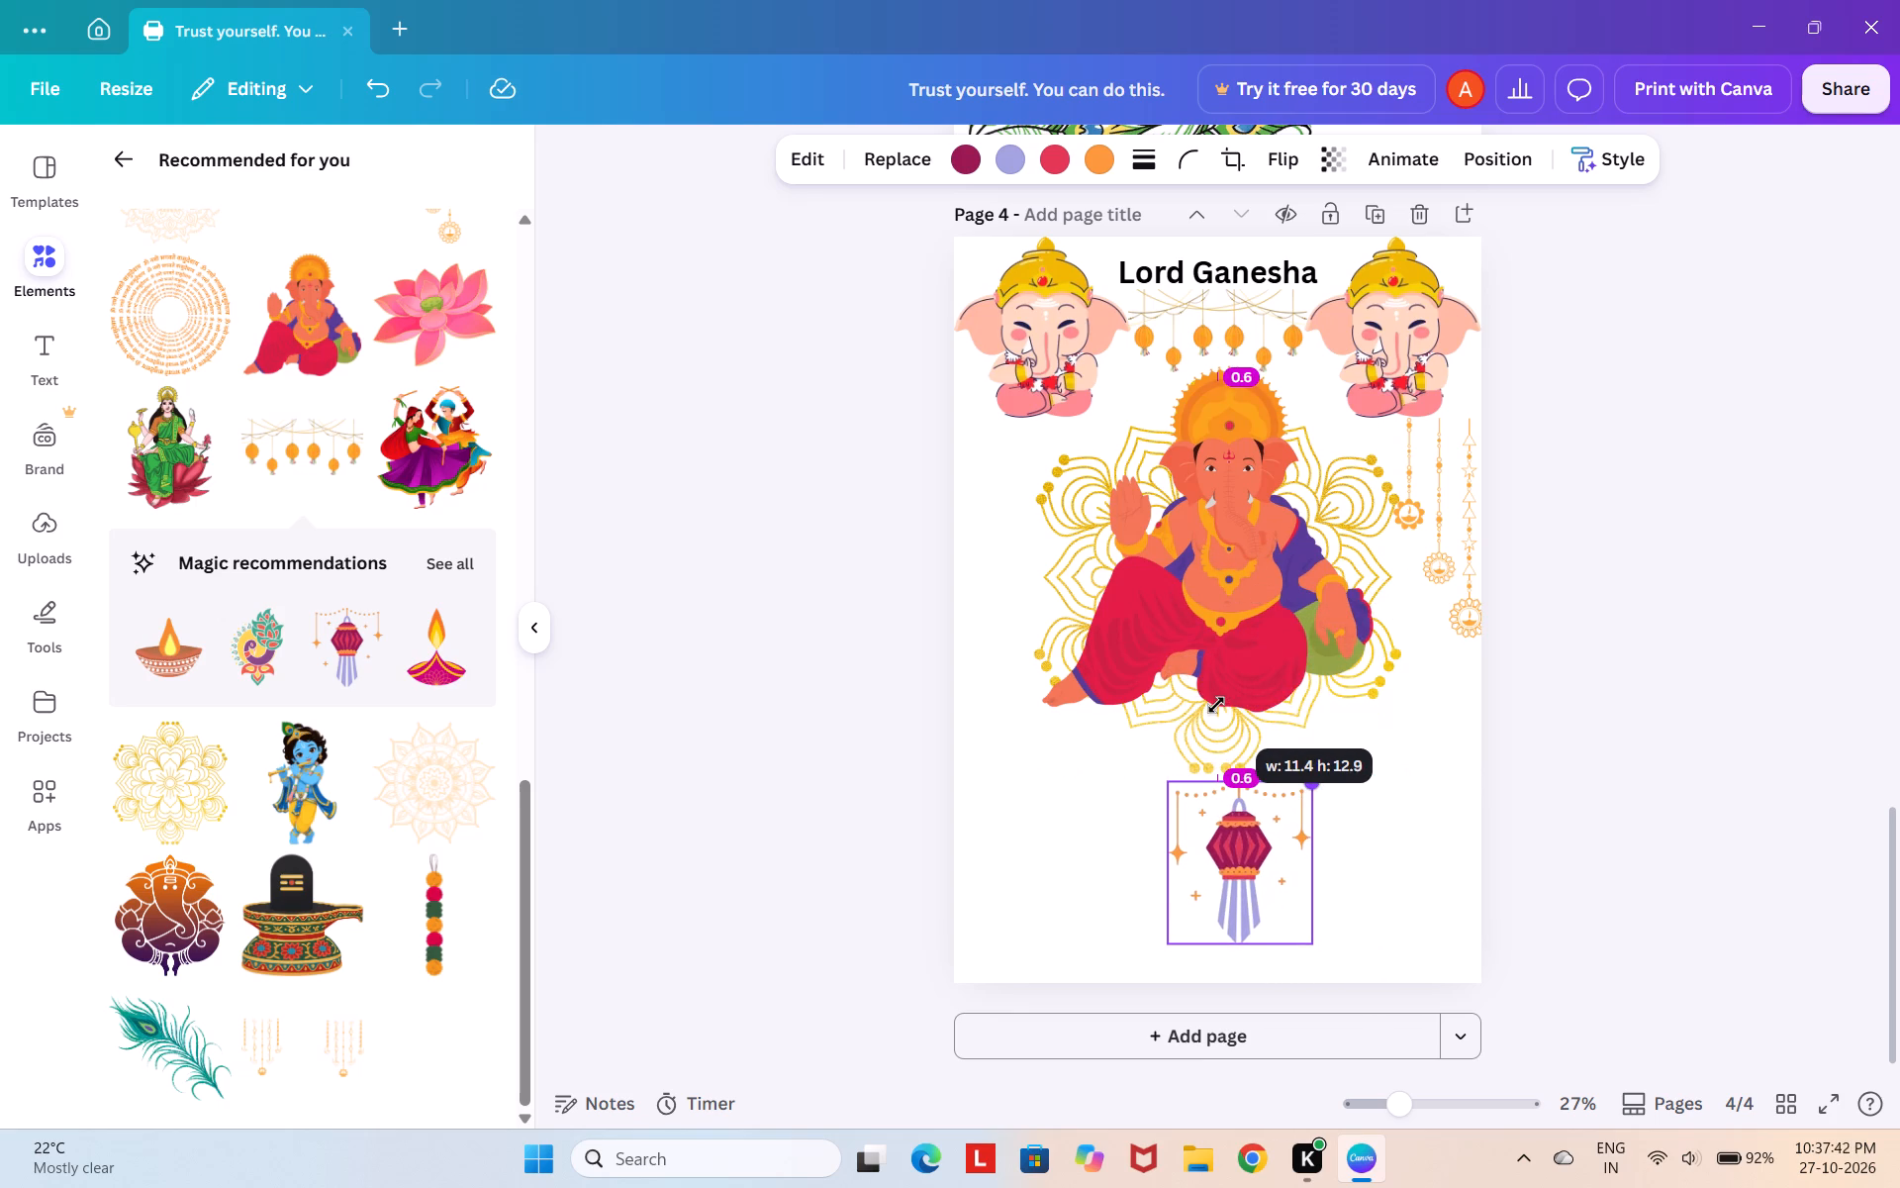
left_click_drag(1216, 705, 1268, 702)
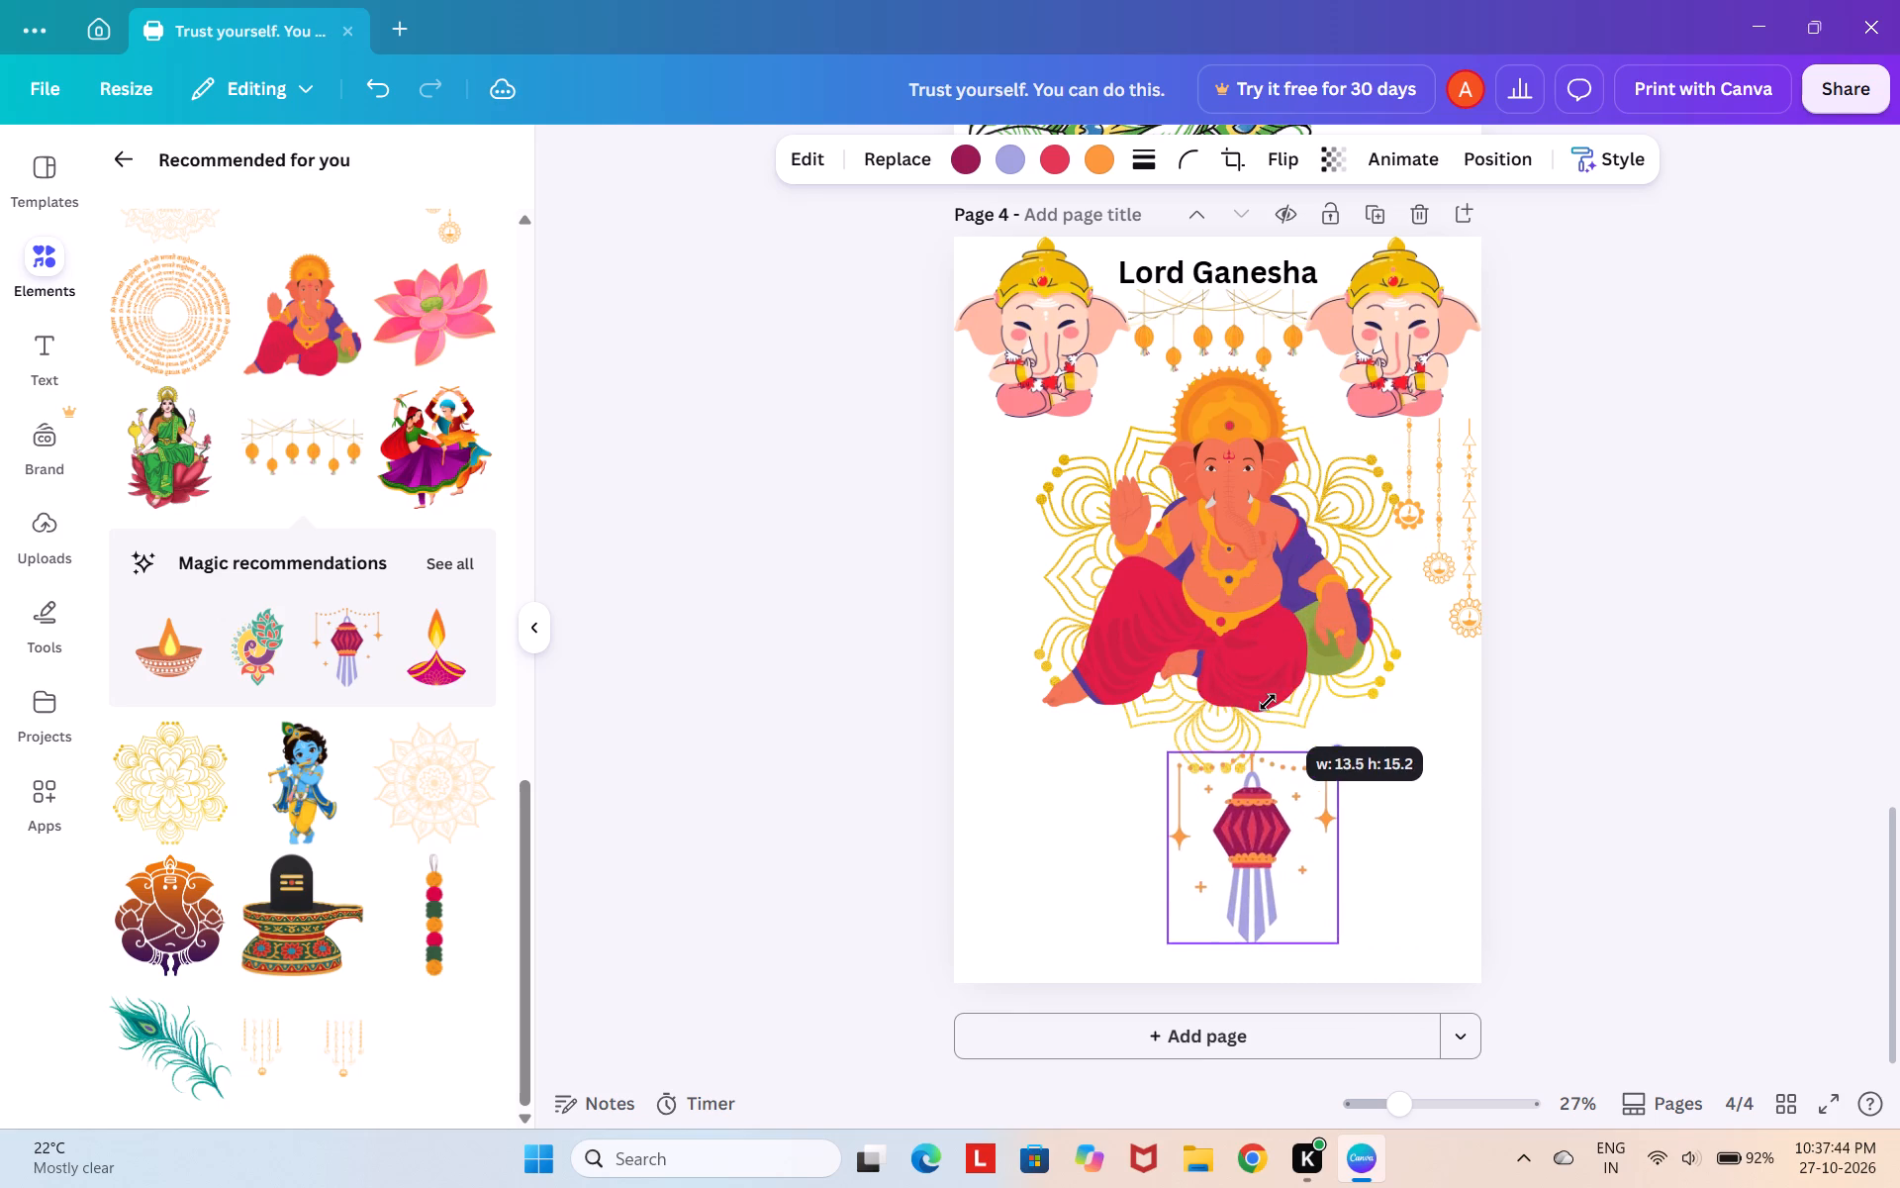
left_click_drag(1268, 702, 1268, 703)
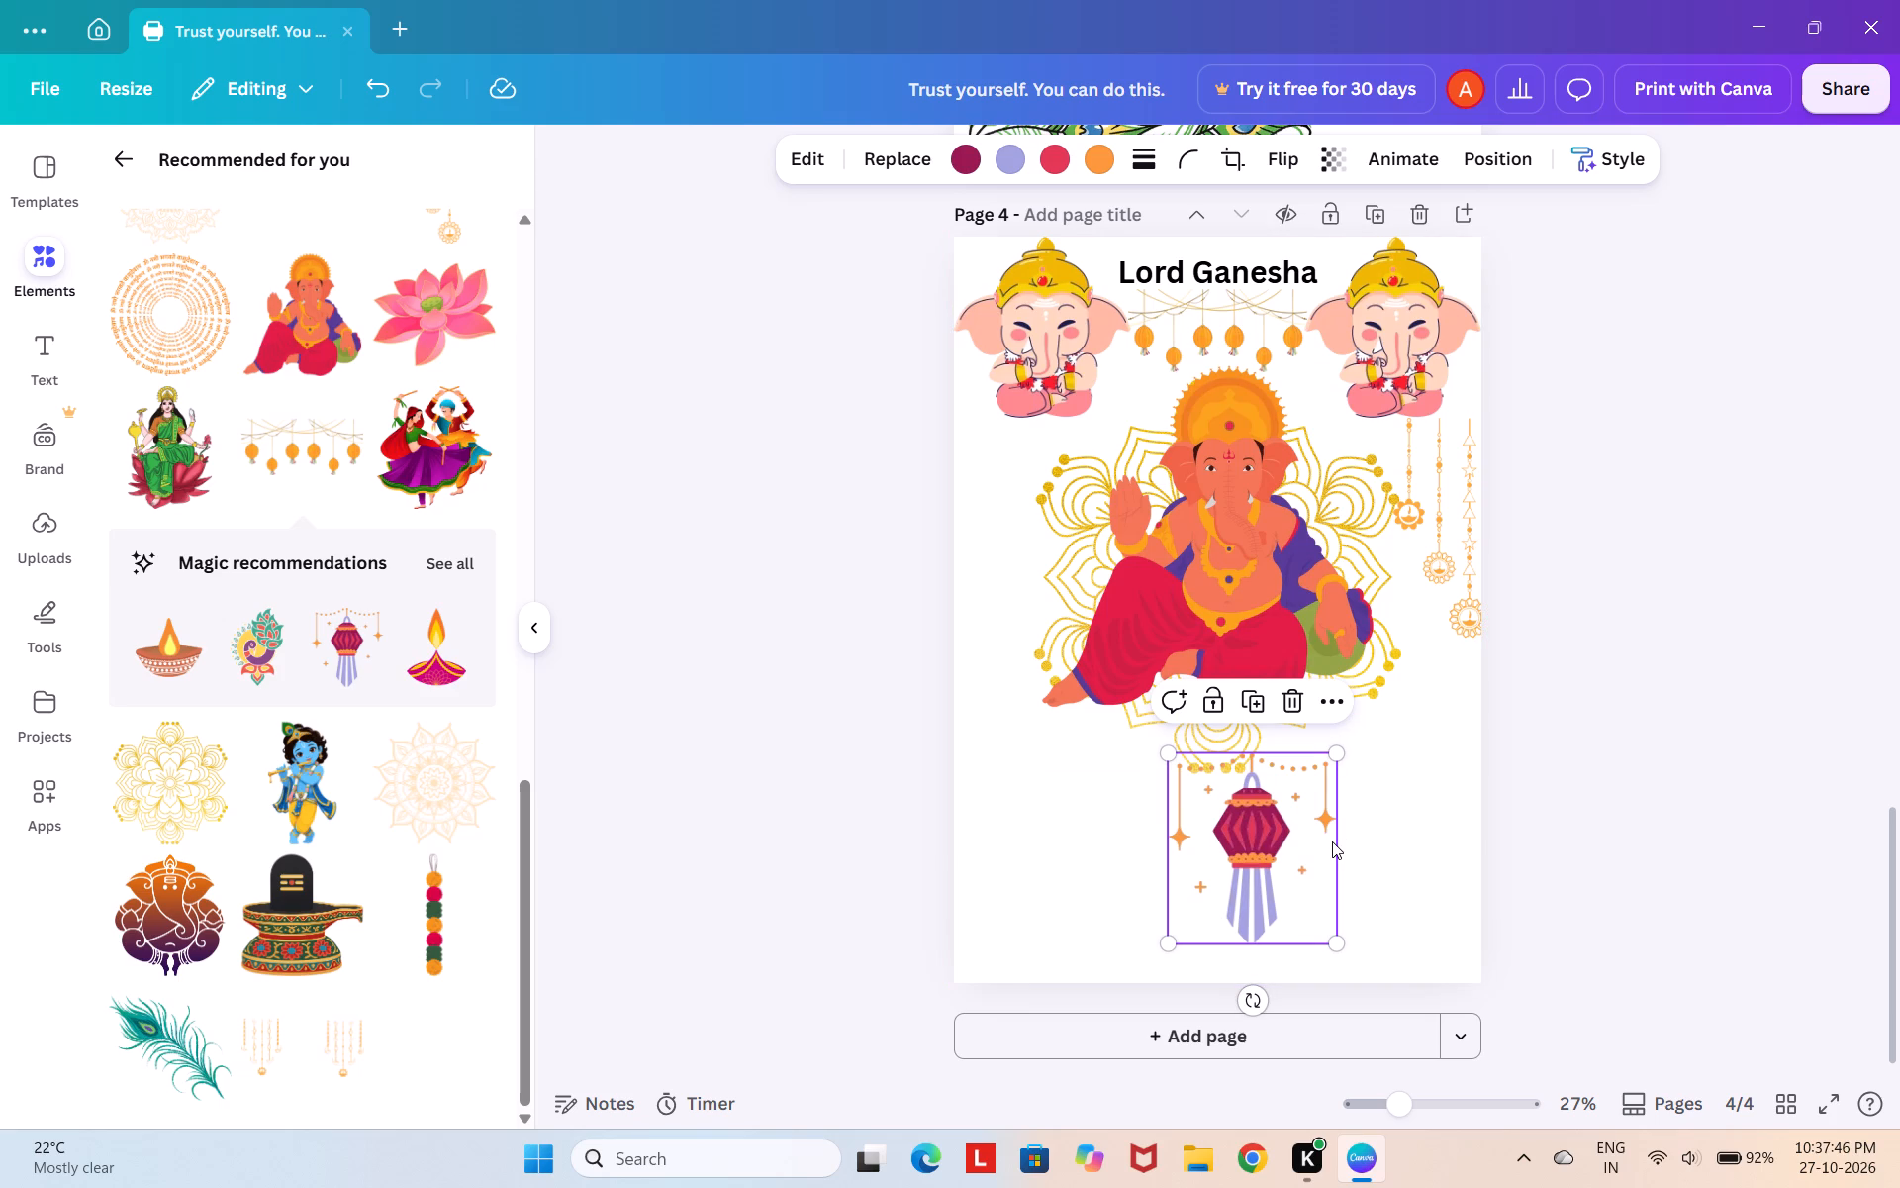
Crop the magenta lantern graphic with a freeform crop tightly around the lantern, cutting off the hanging stars on both sides.
left_click(1332, 841)
left_click(1332, 841)
left_click(1332, 841)
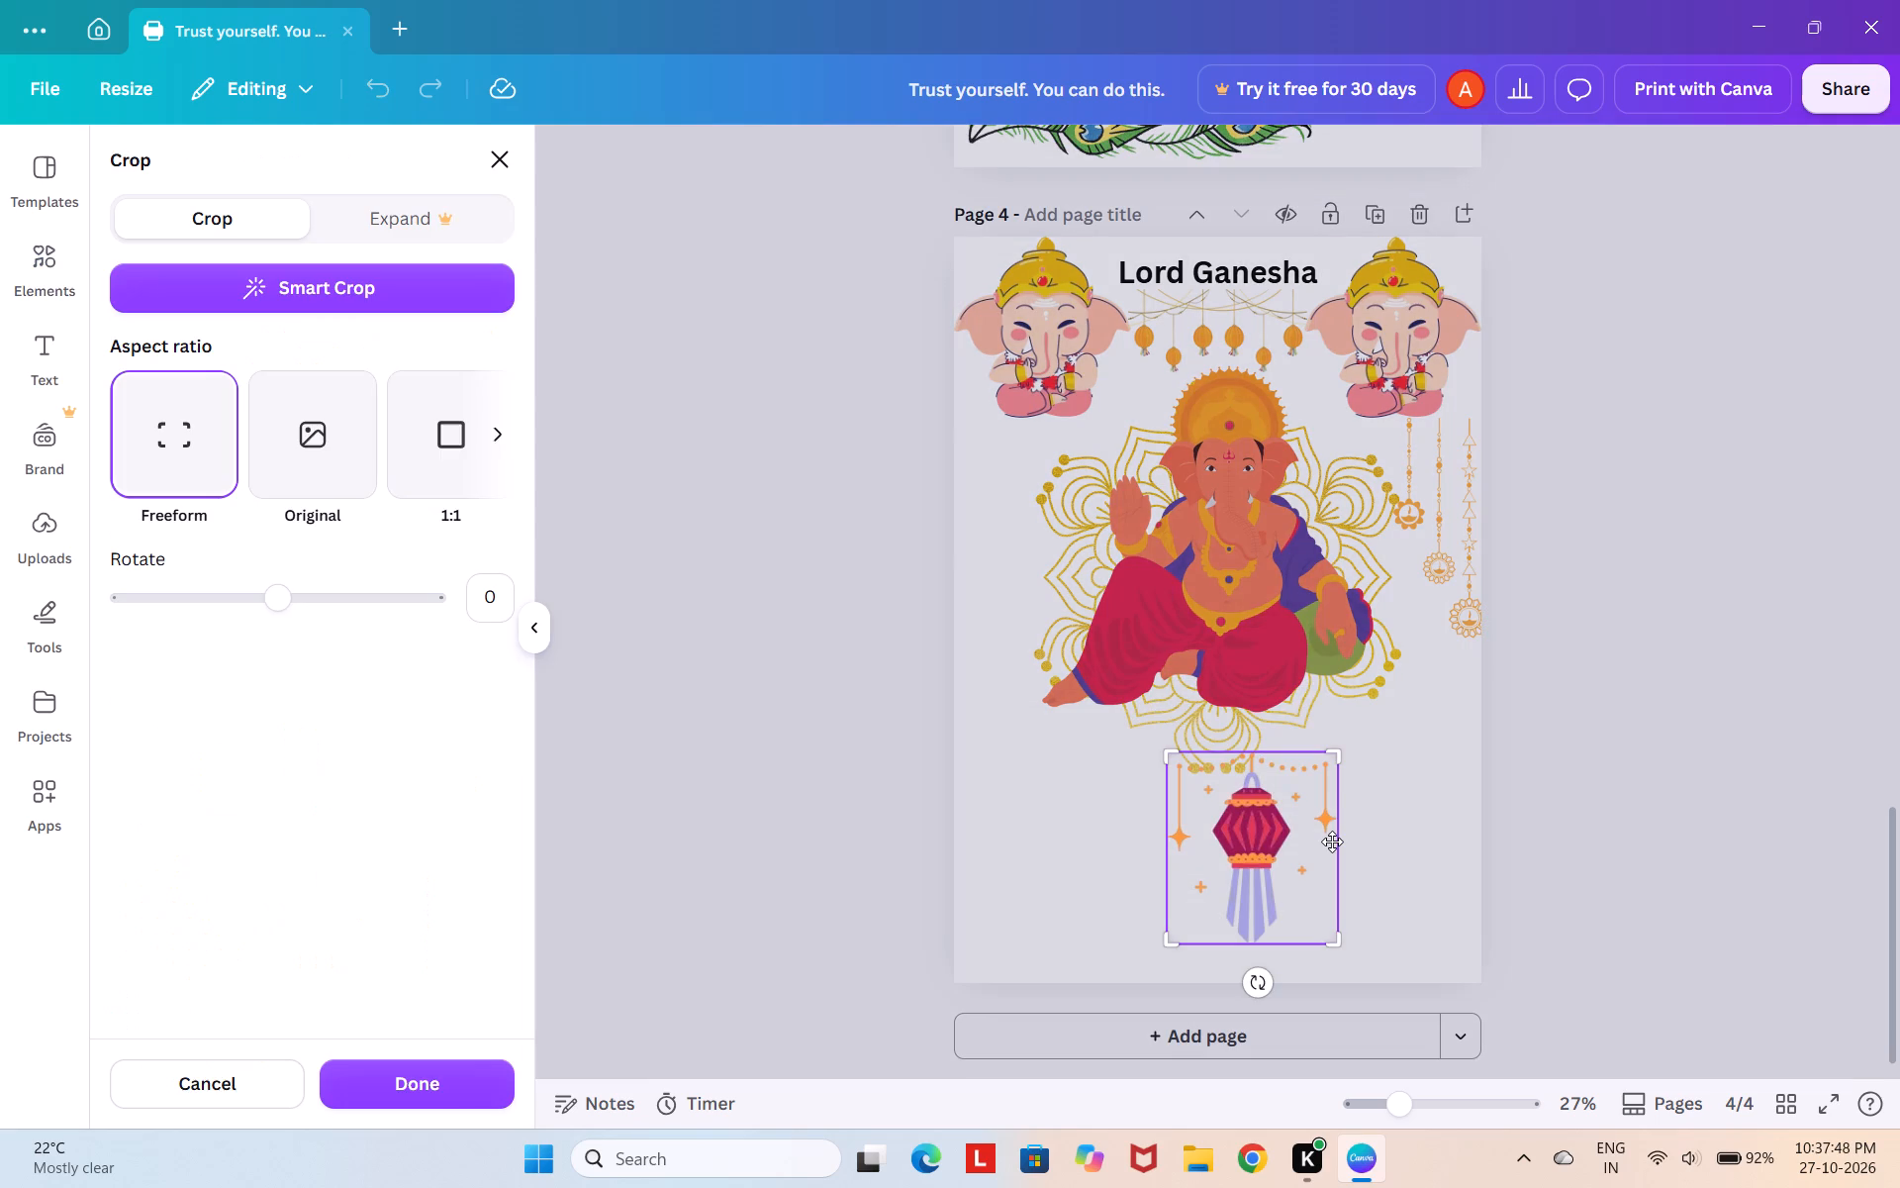
left_click_drag(1332, 841, 1316, 834)
left_click(1316, 834)
left_click_drag(1342, 938, 1322, 906)
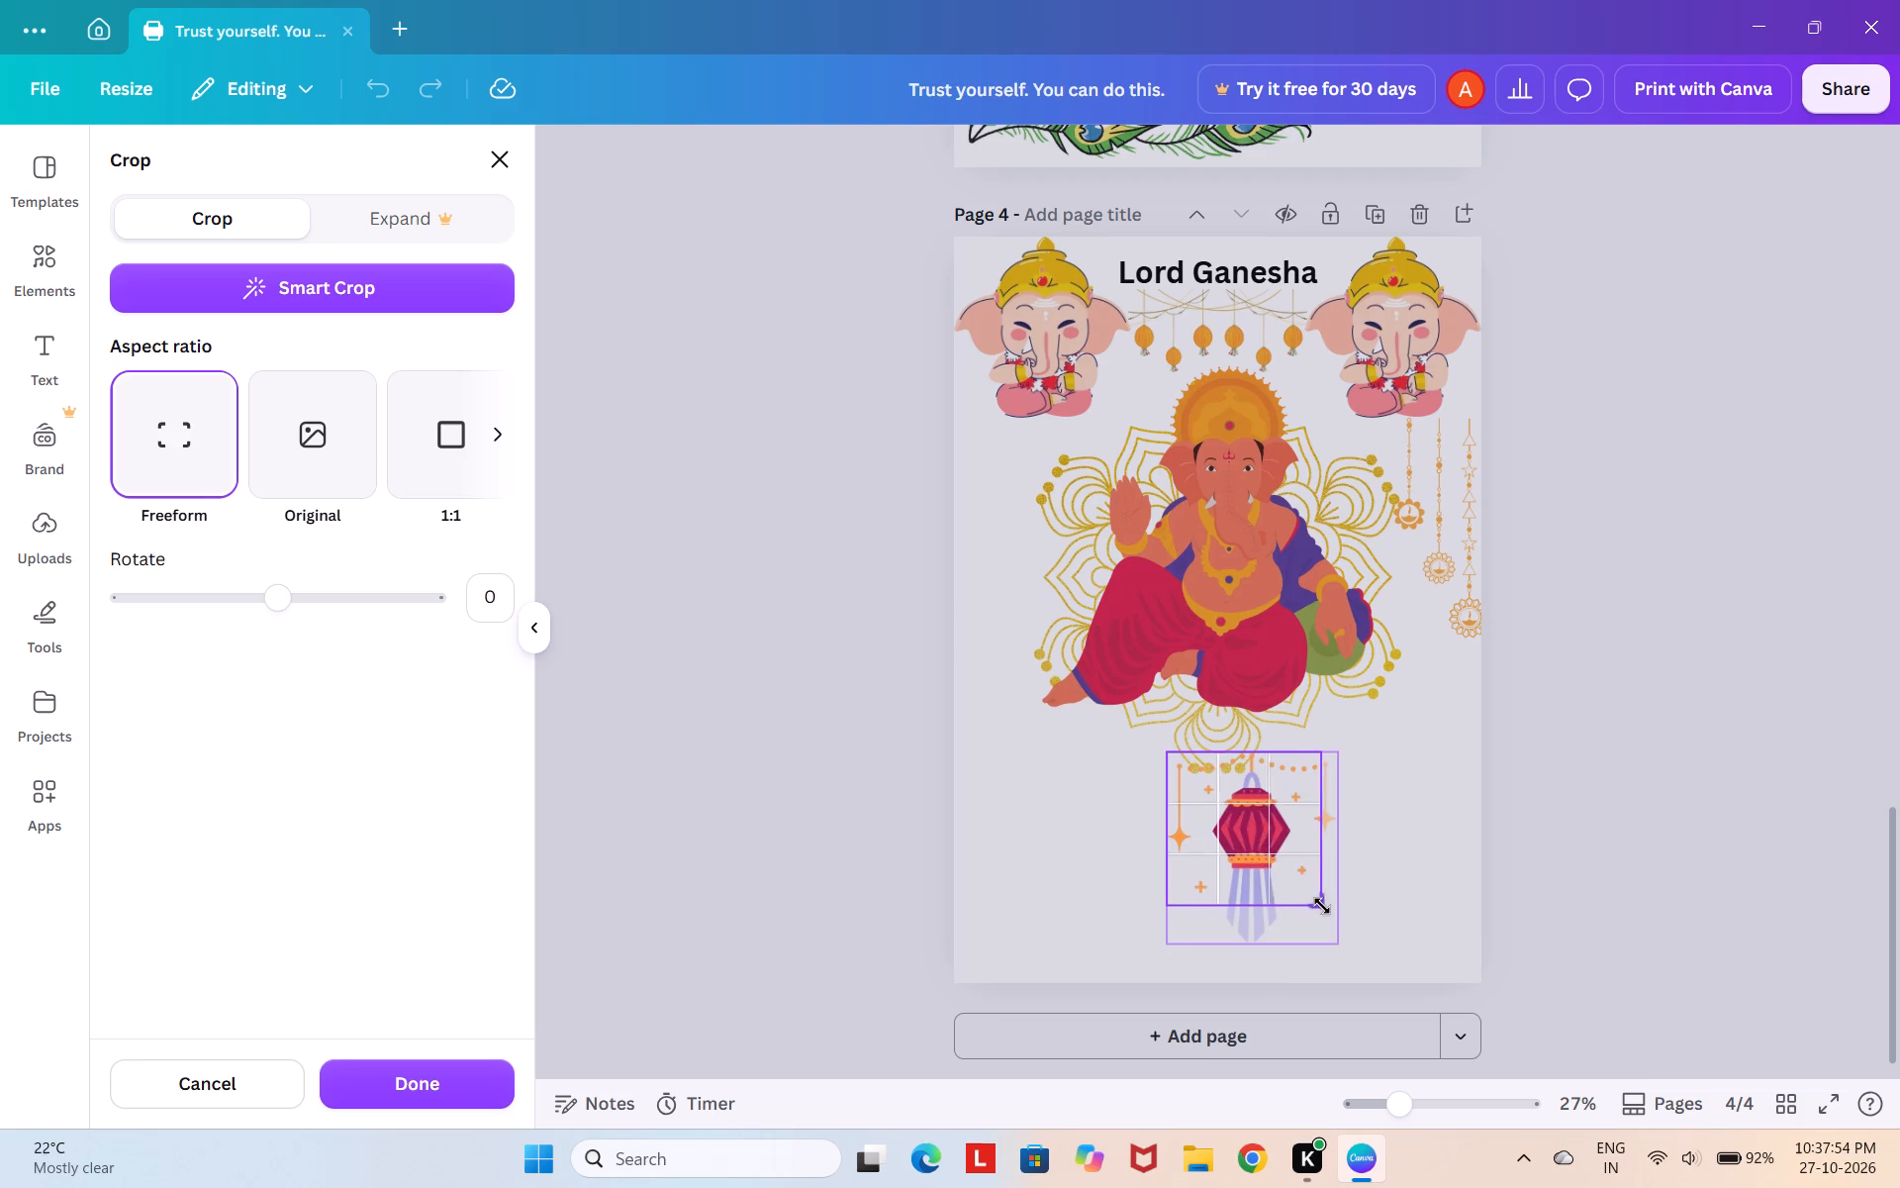
left_click_drag(1322, 906, 1301, 942)
left_click(1175, 944)
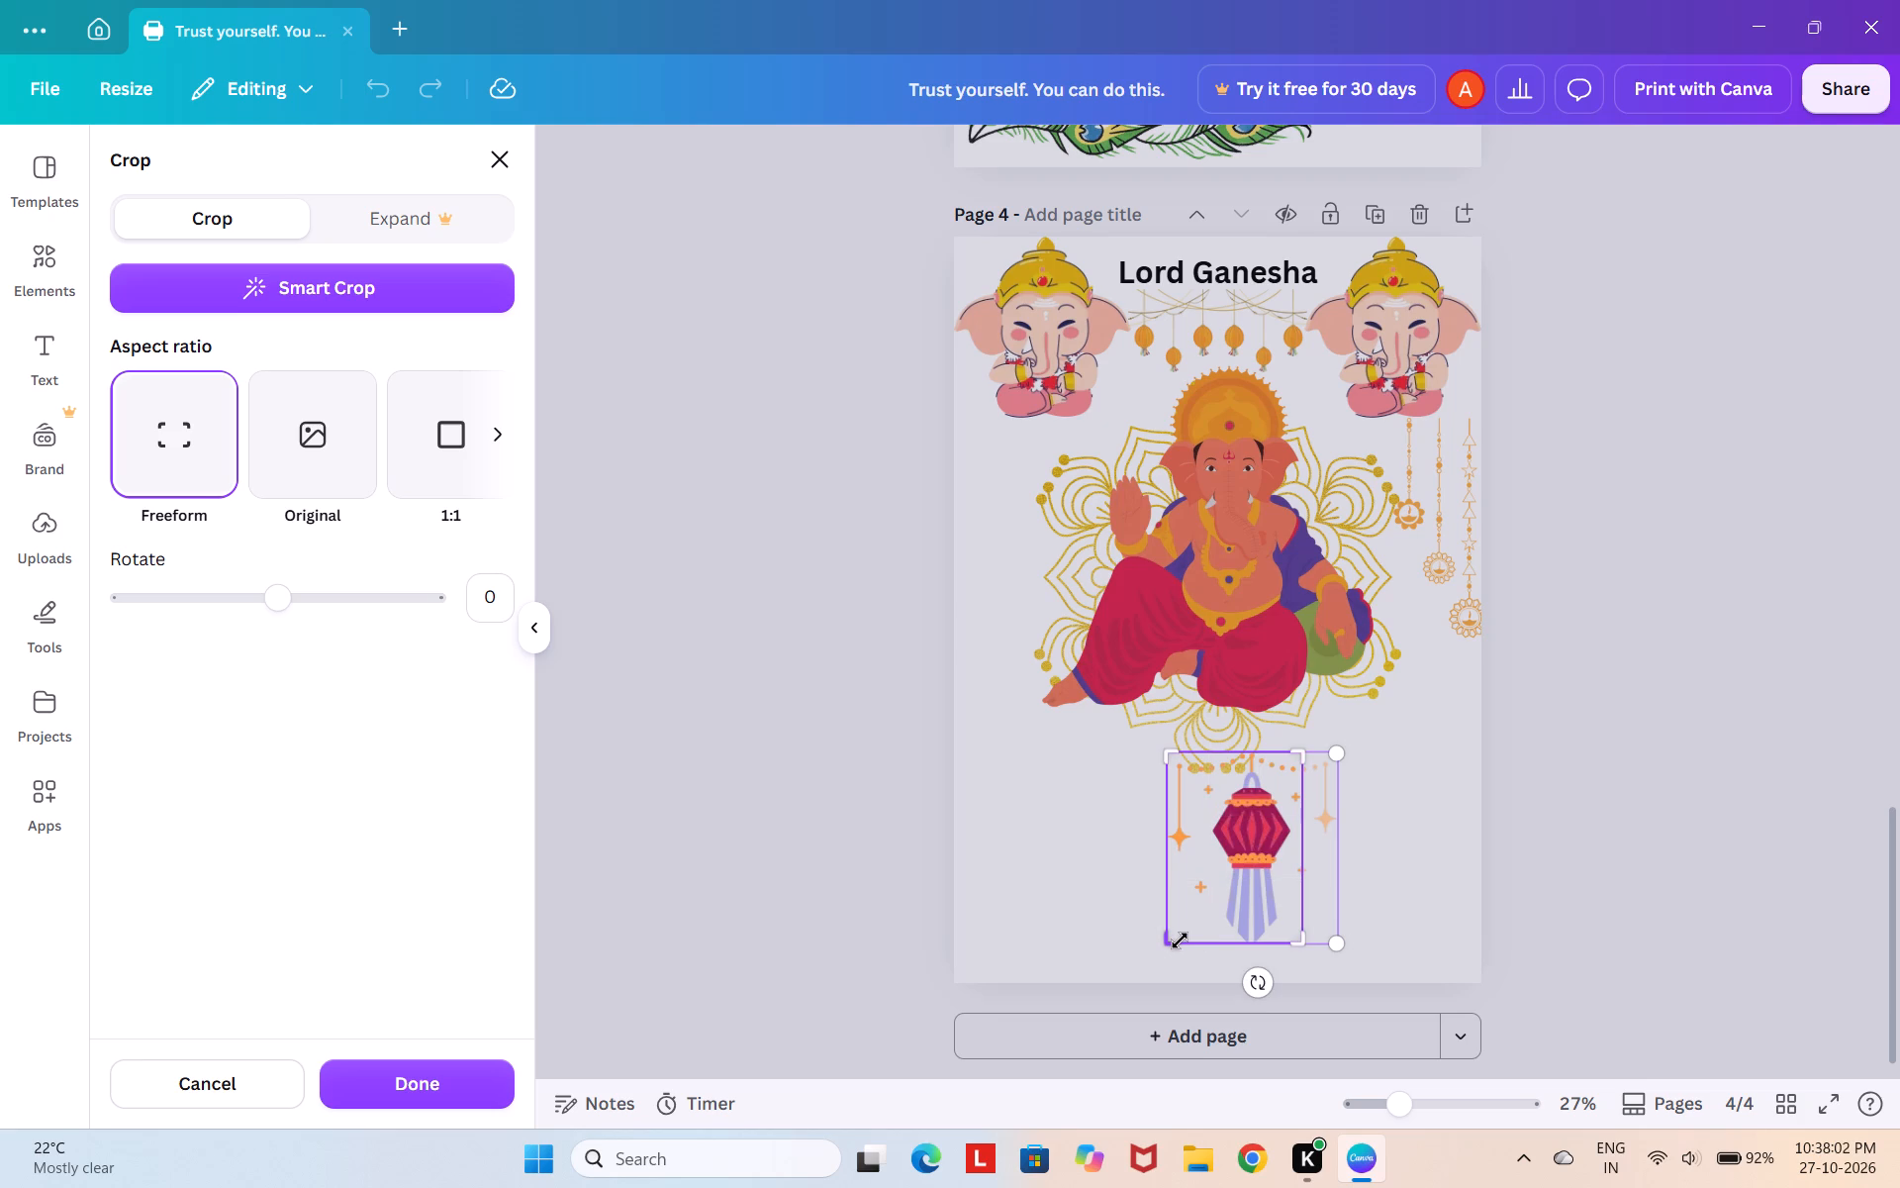
left_click_drag(1173, 940, 1226, 935)
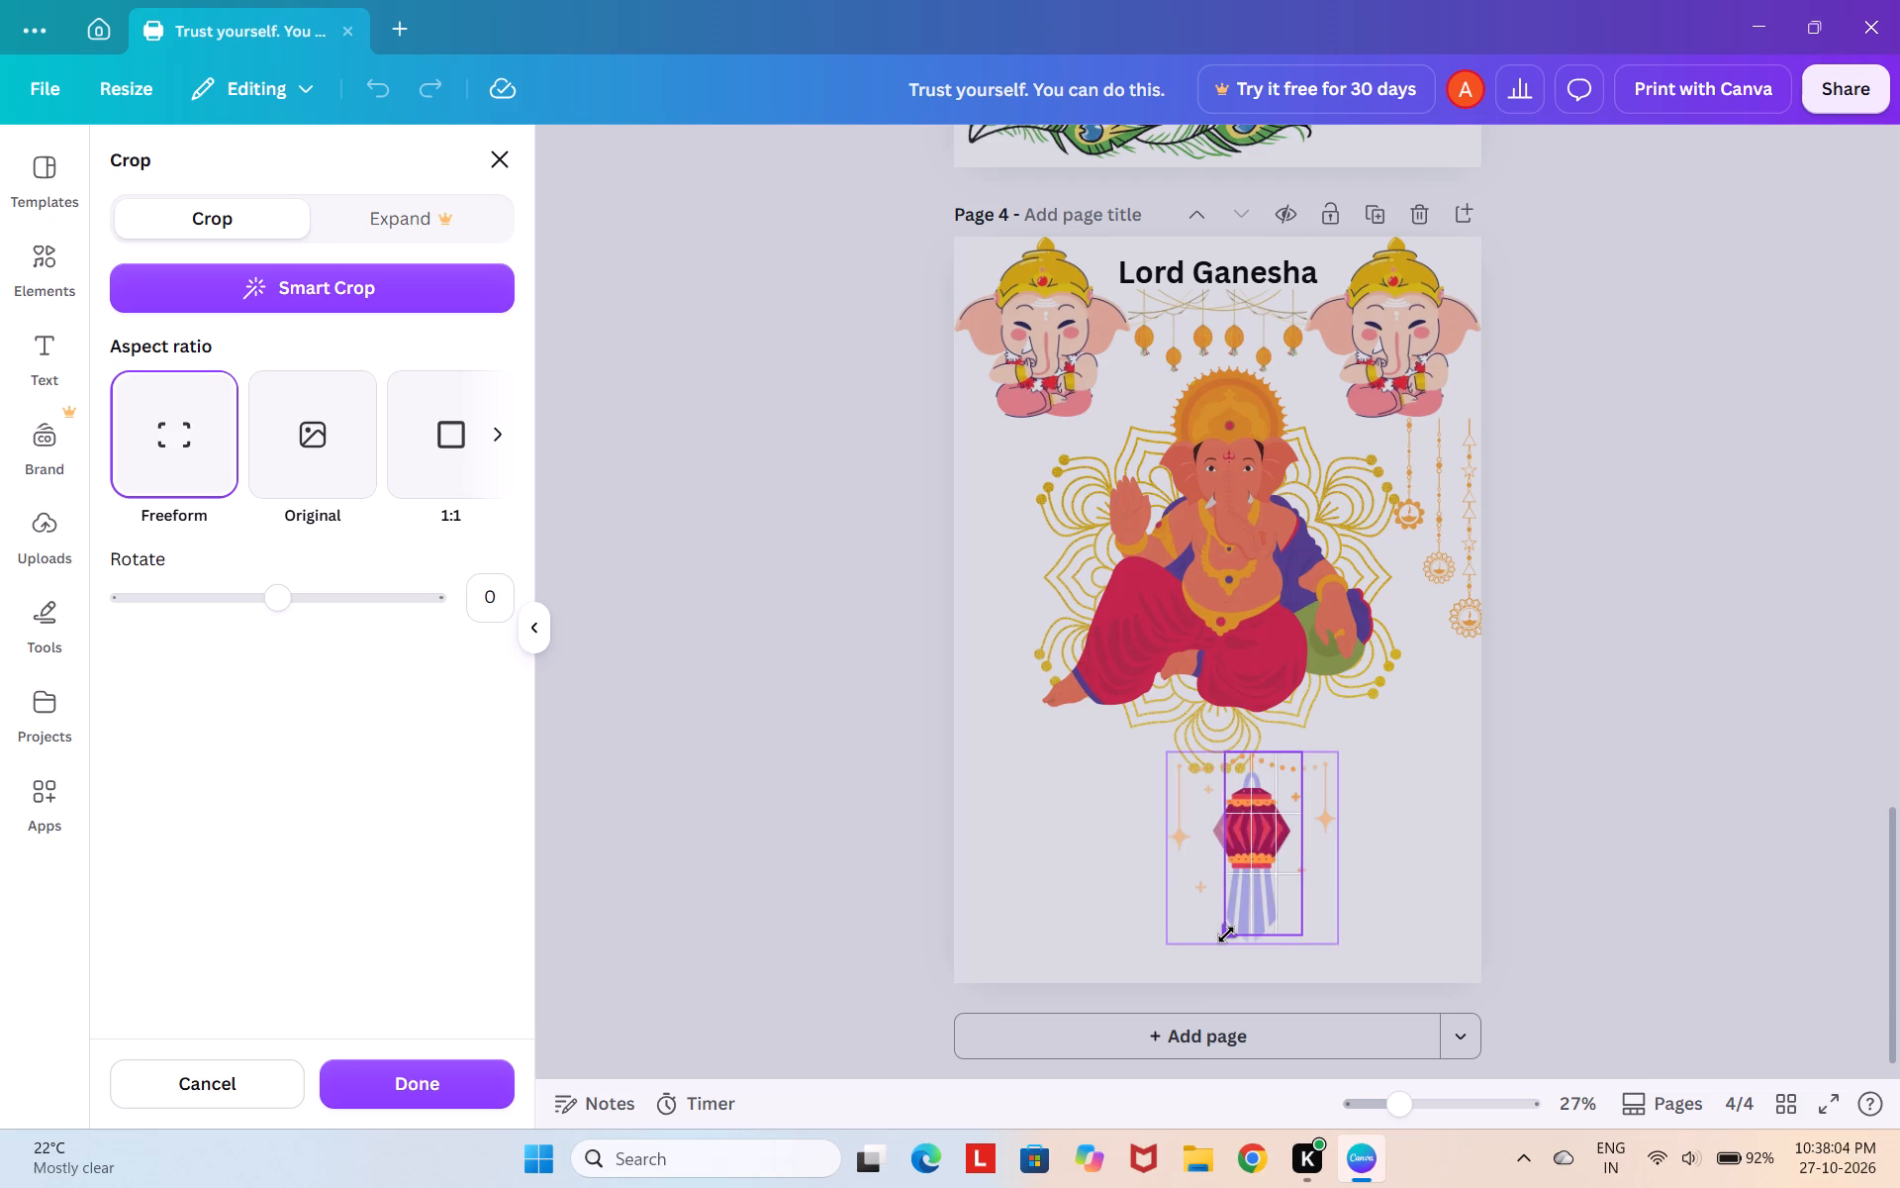
left_click_drag(1226, 935, 1209, 937)
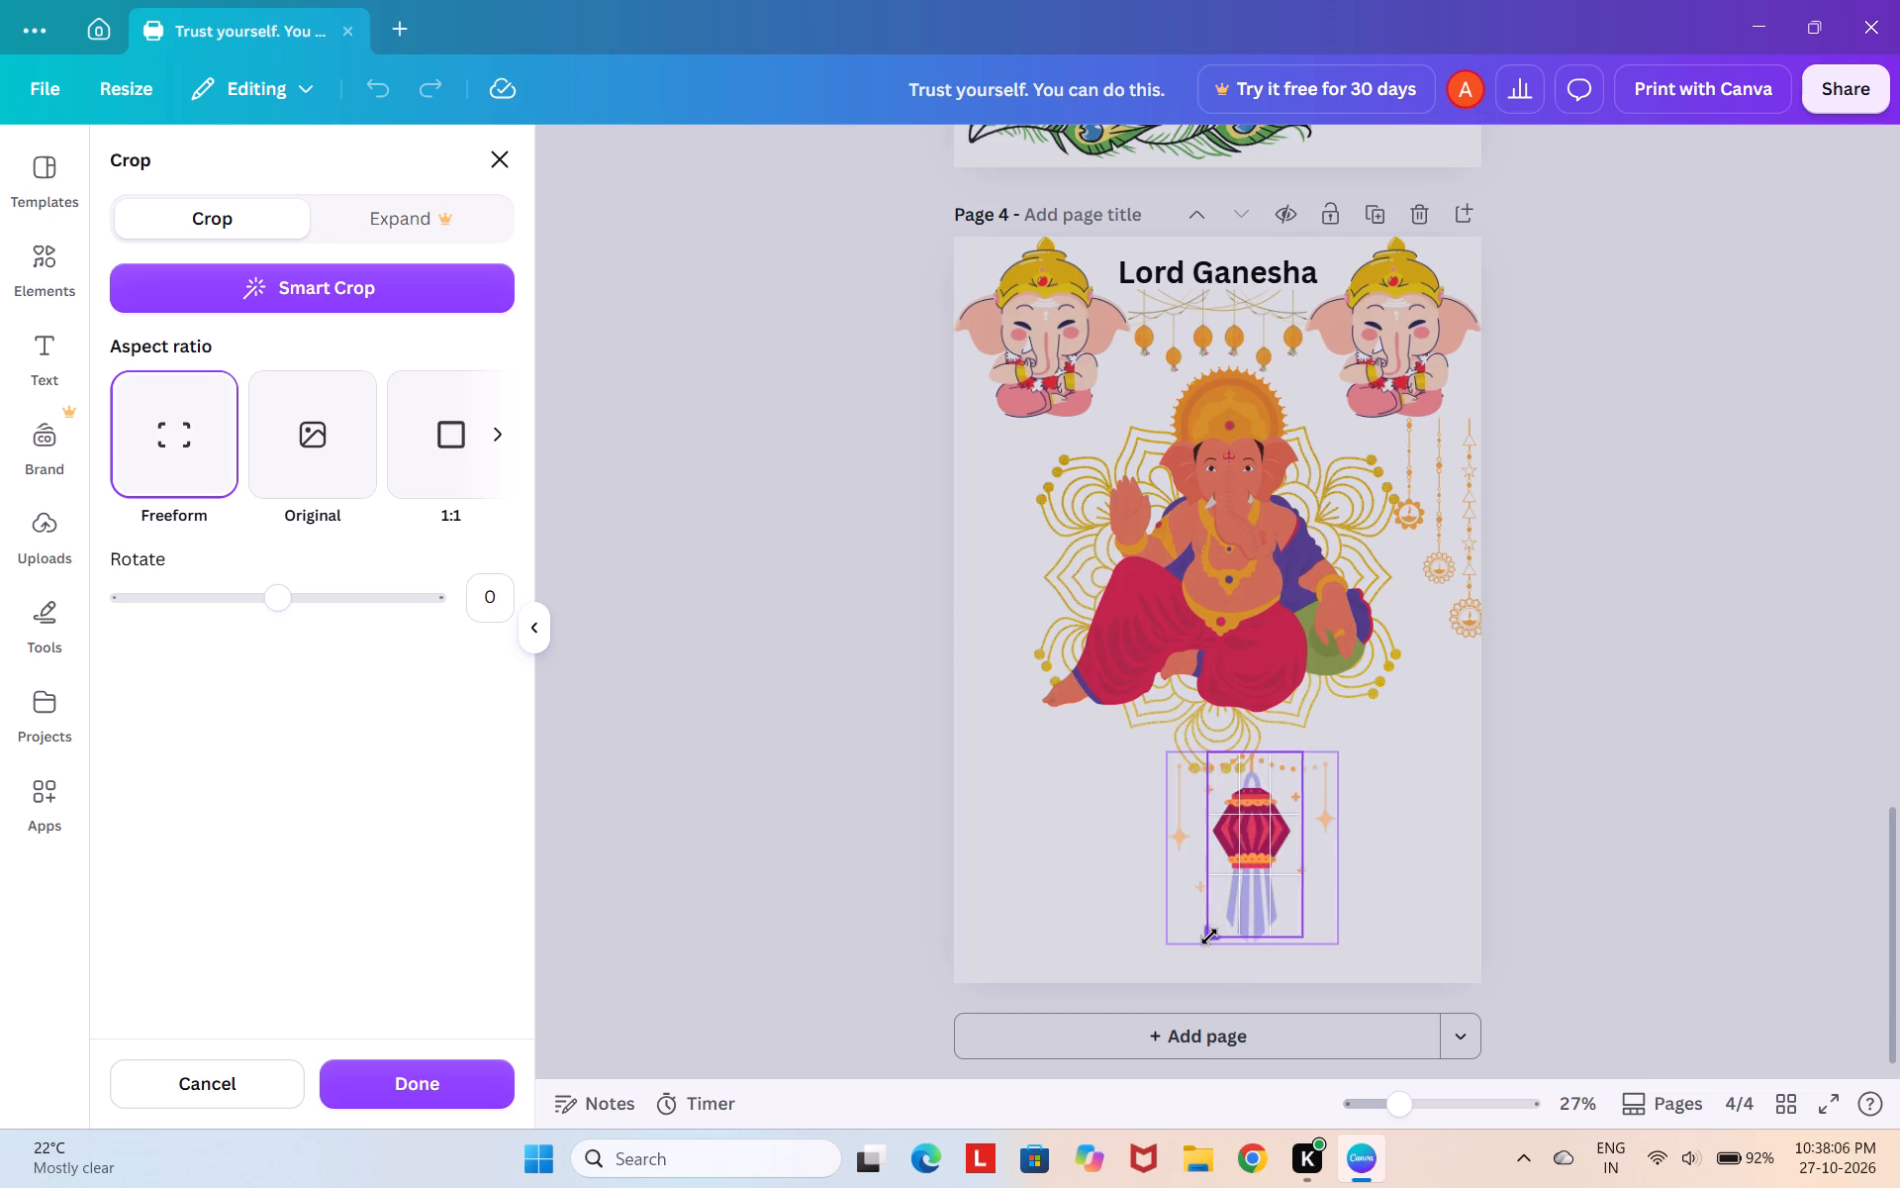
left_click_drag(1209, 937, 1208, 937)
left_click(1260, 848)
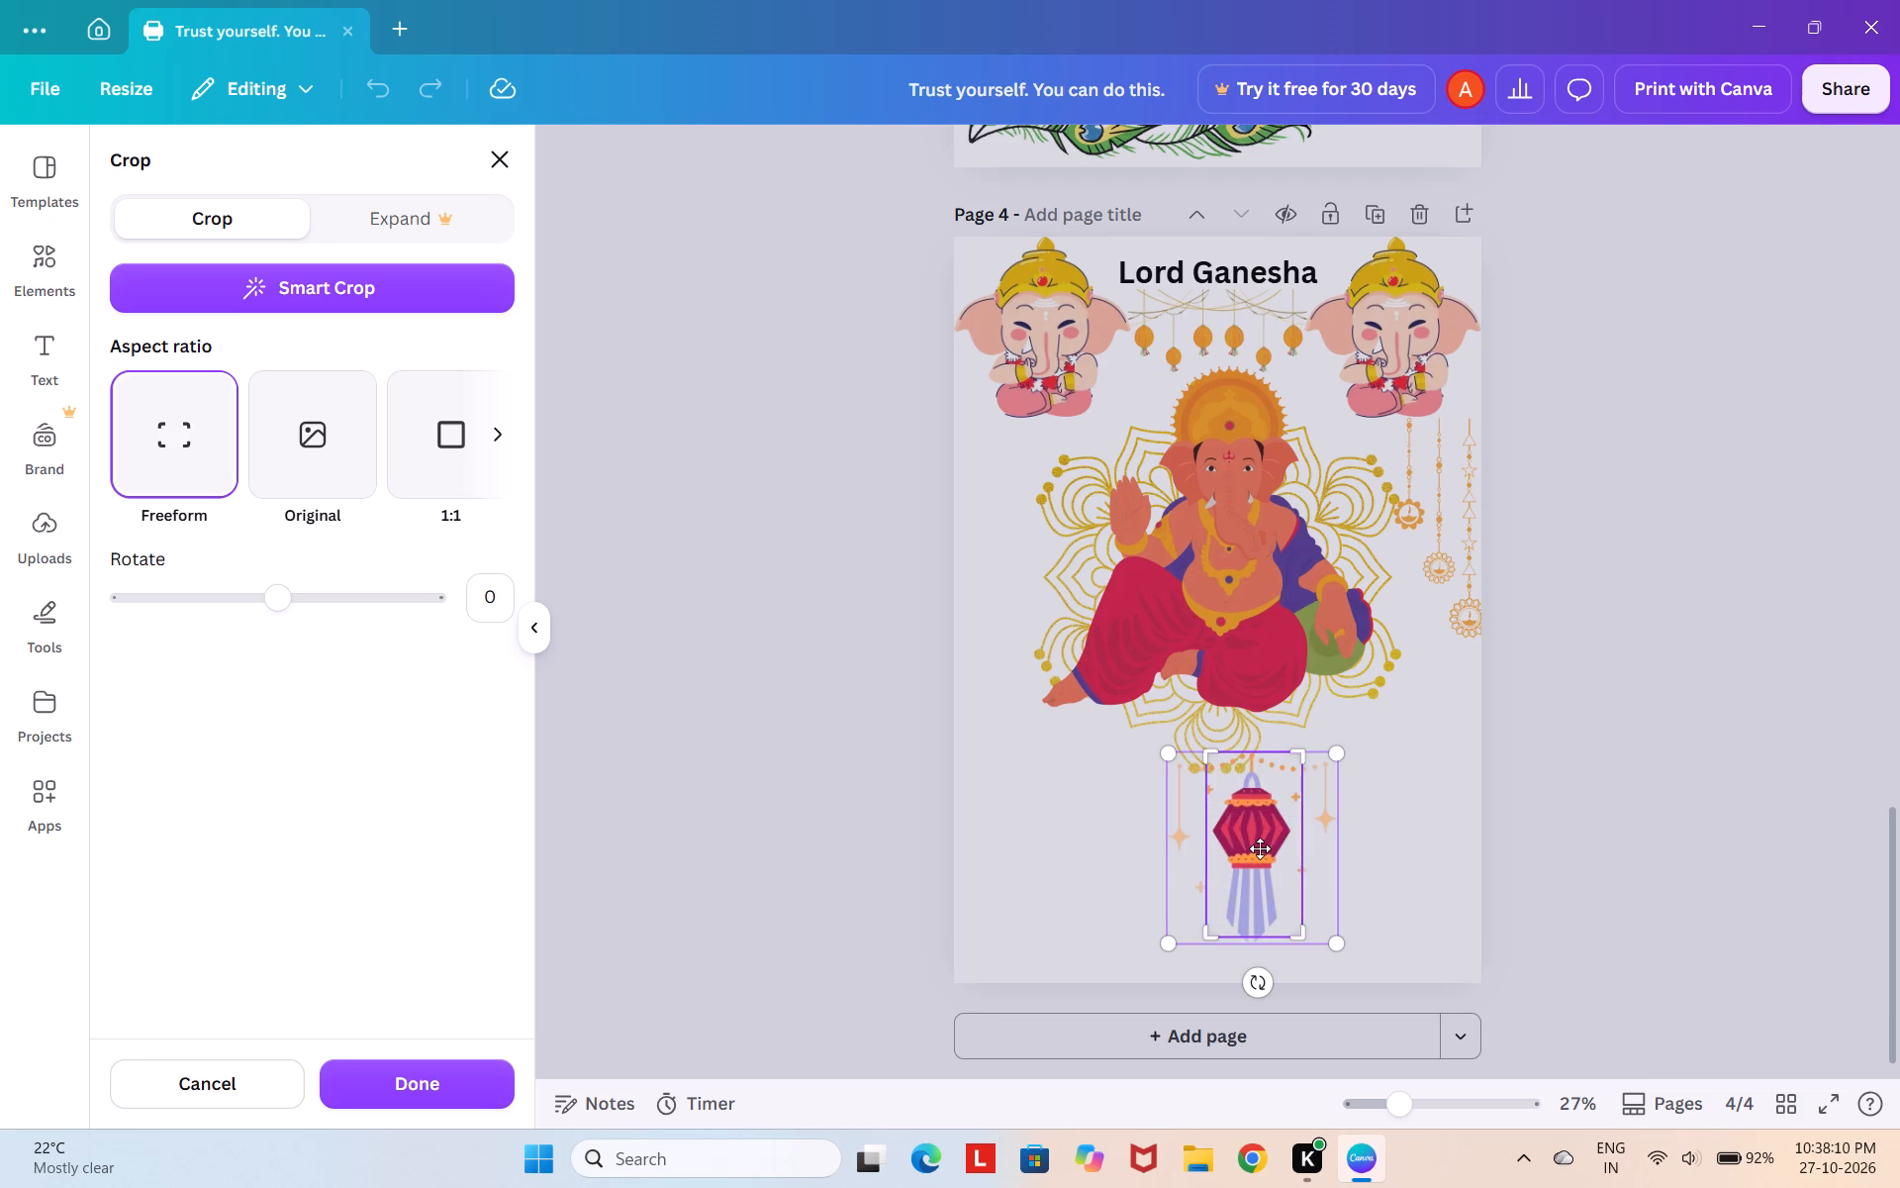
left_click(1271, 981)
double_click(1274, 879)
left_click(1274, 879)
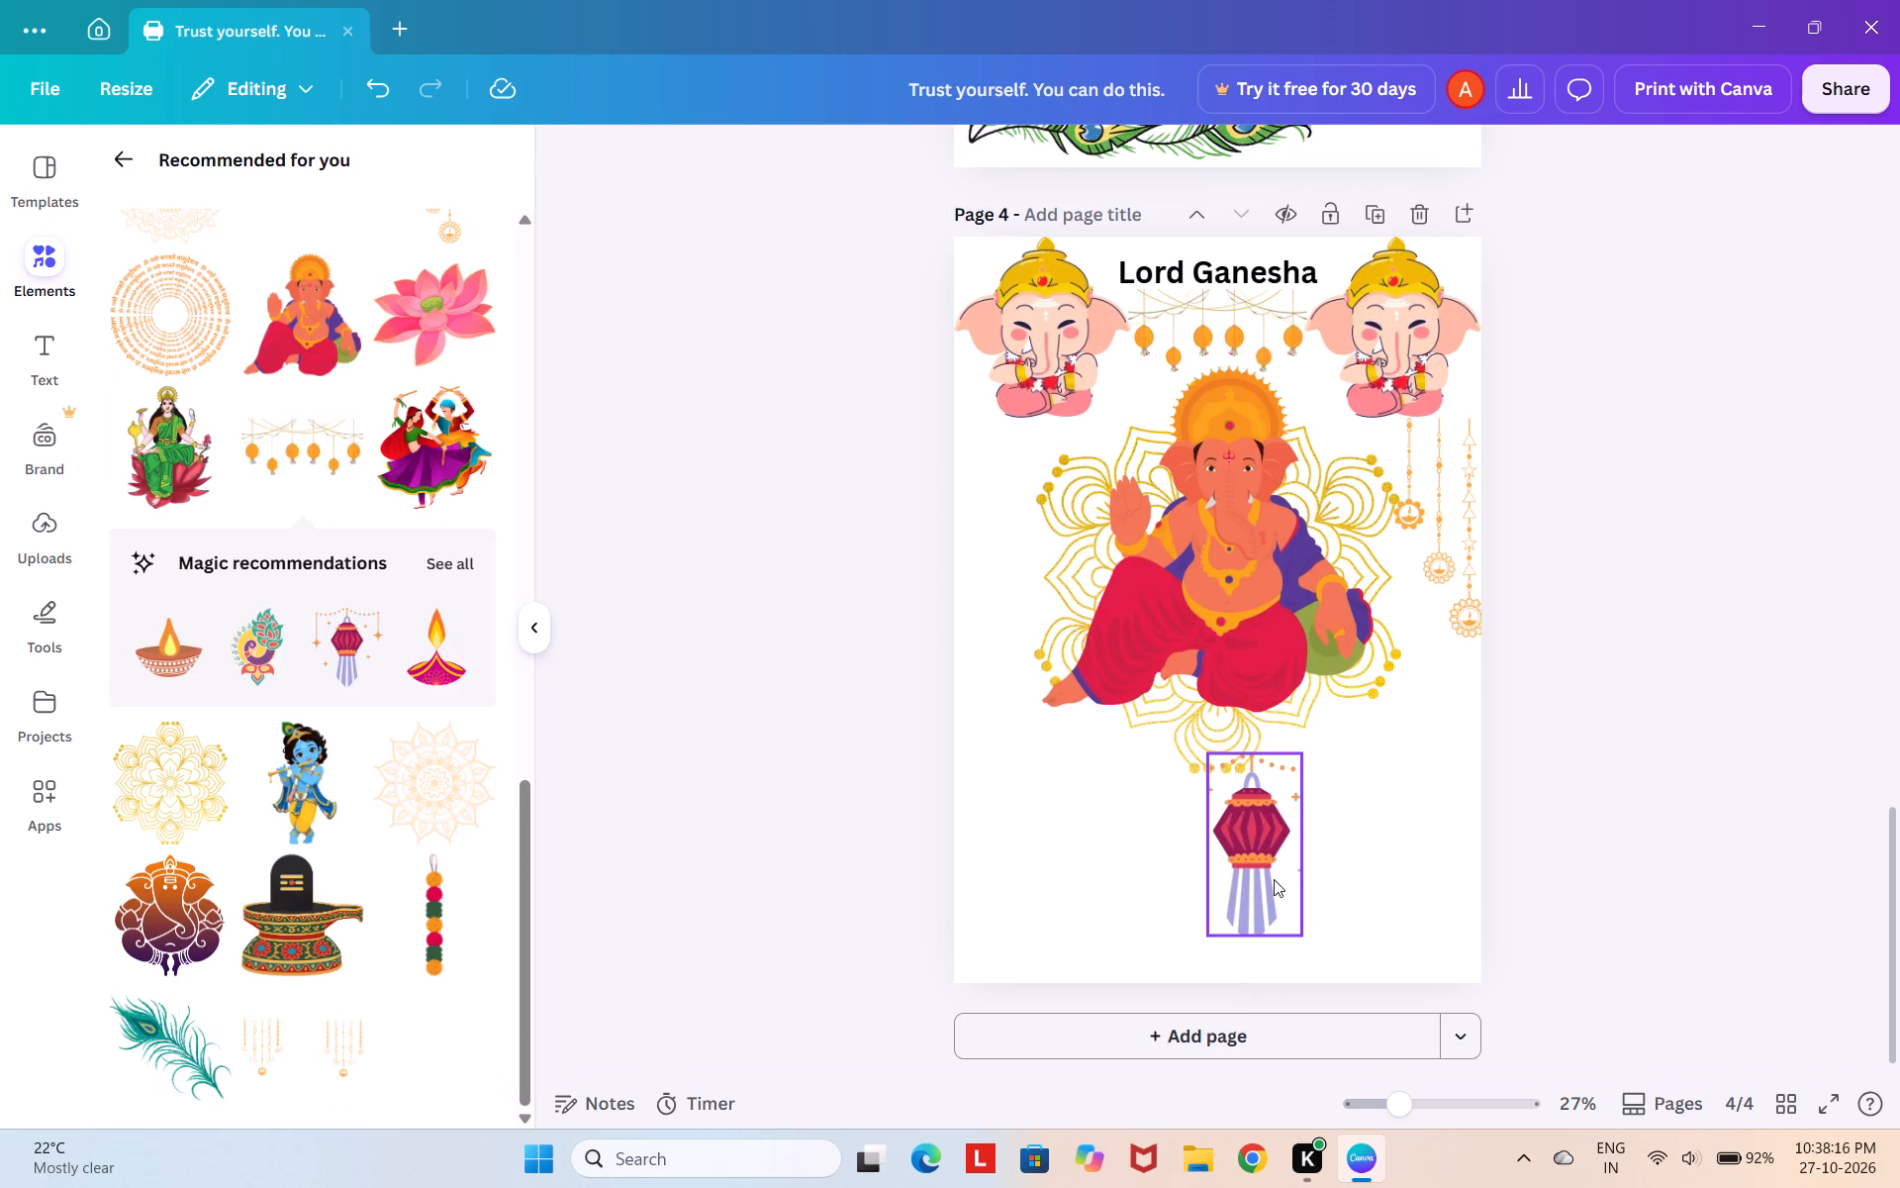
Enlarge the magenta lantern slightly and move it to page 4's left edge, beside the mandala and beneath the small left Ganesha.
left_click(1289, 793)
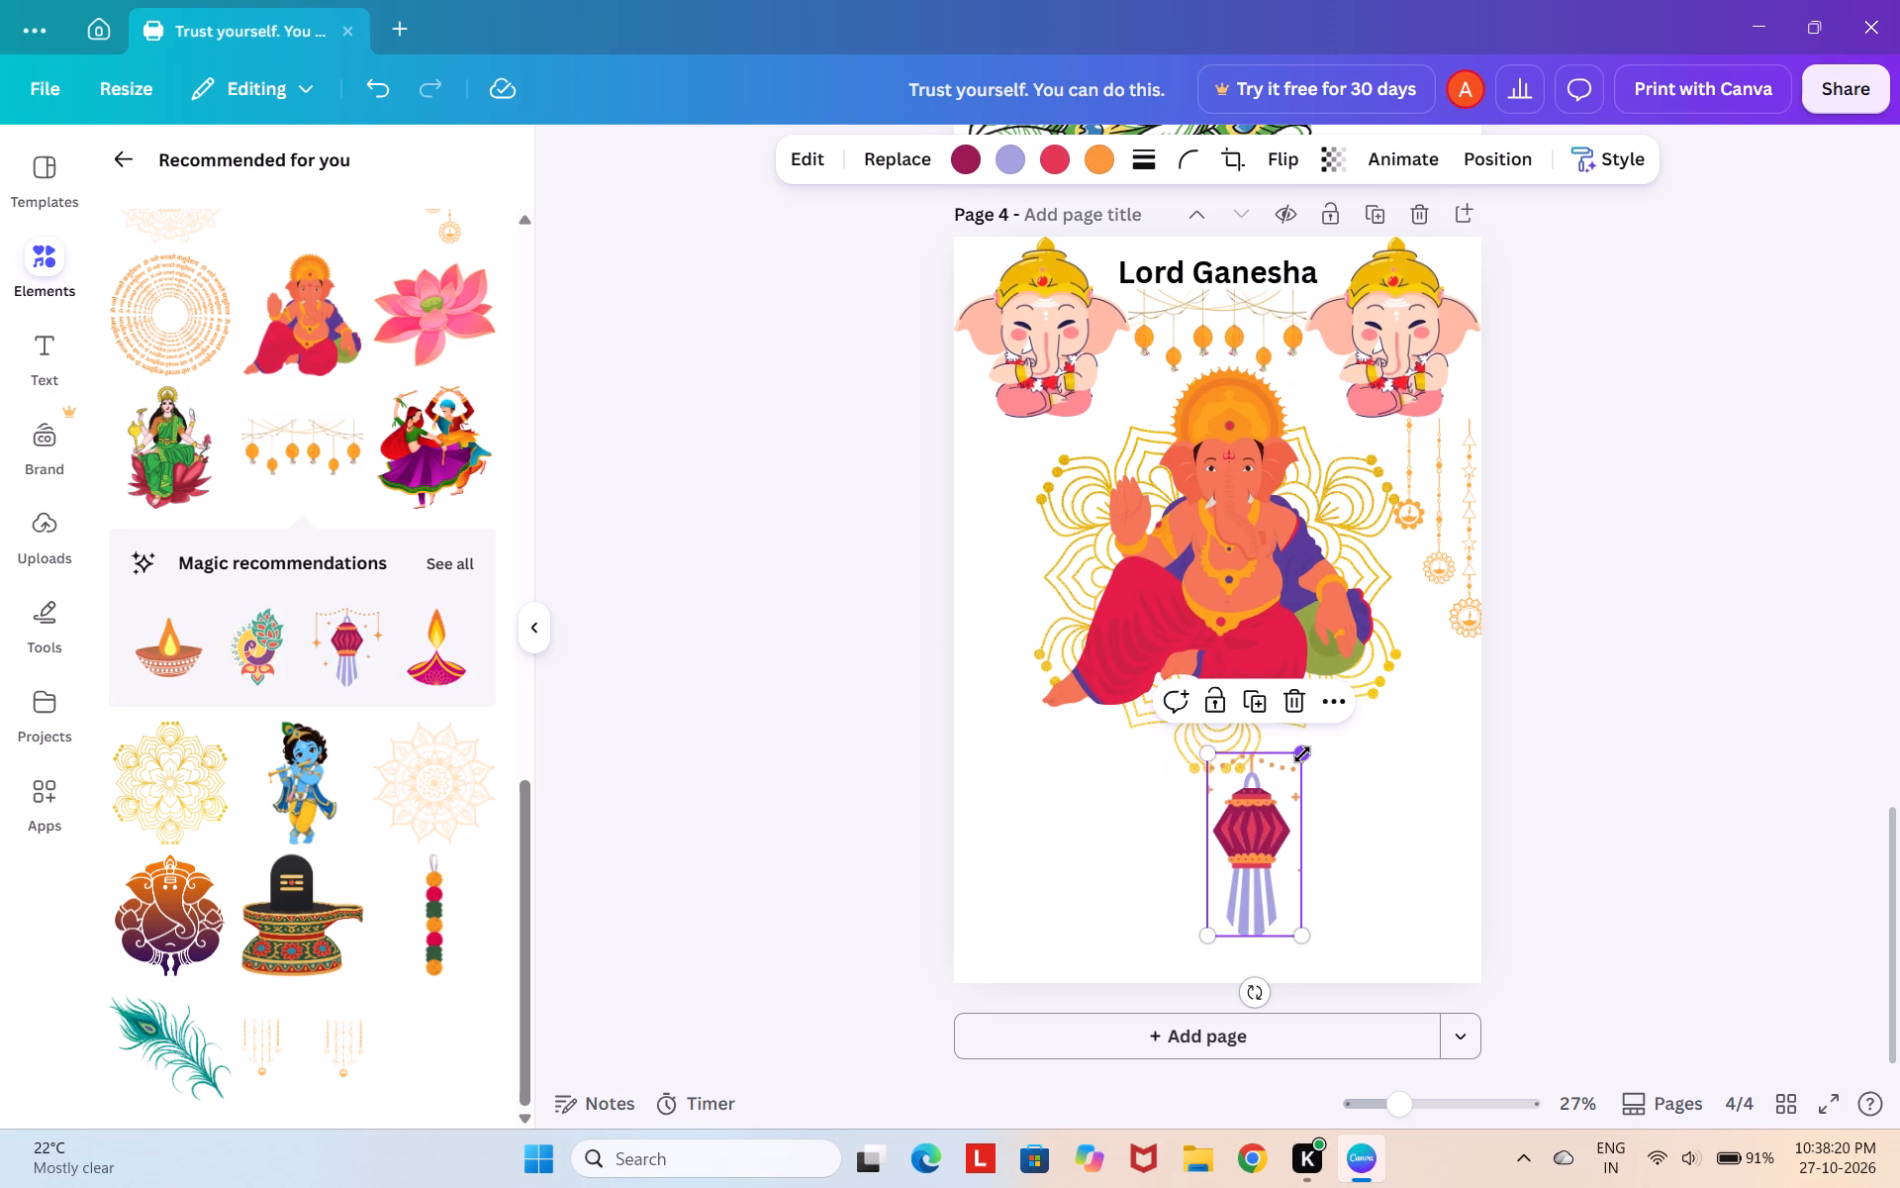
left_click_drag(1305, 754, 1304, 693)
left_click(1264, 794)
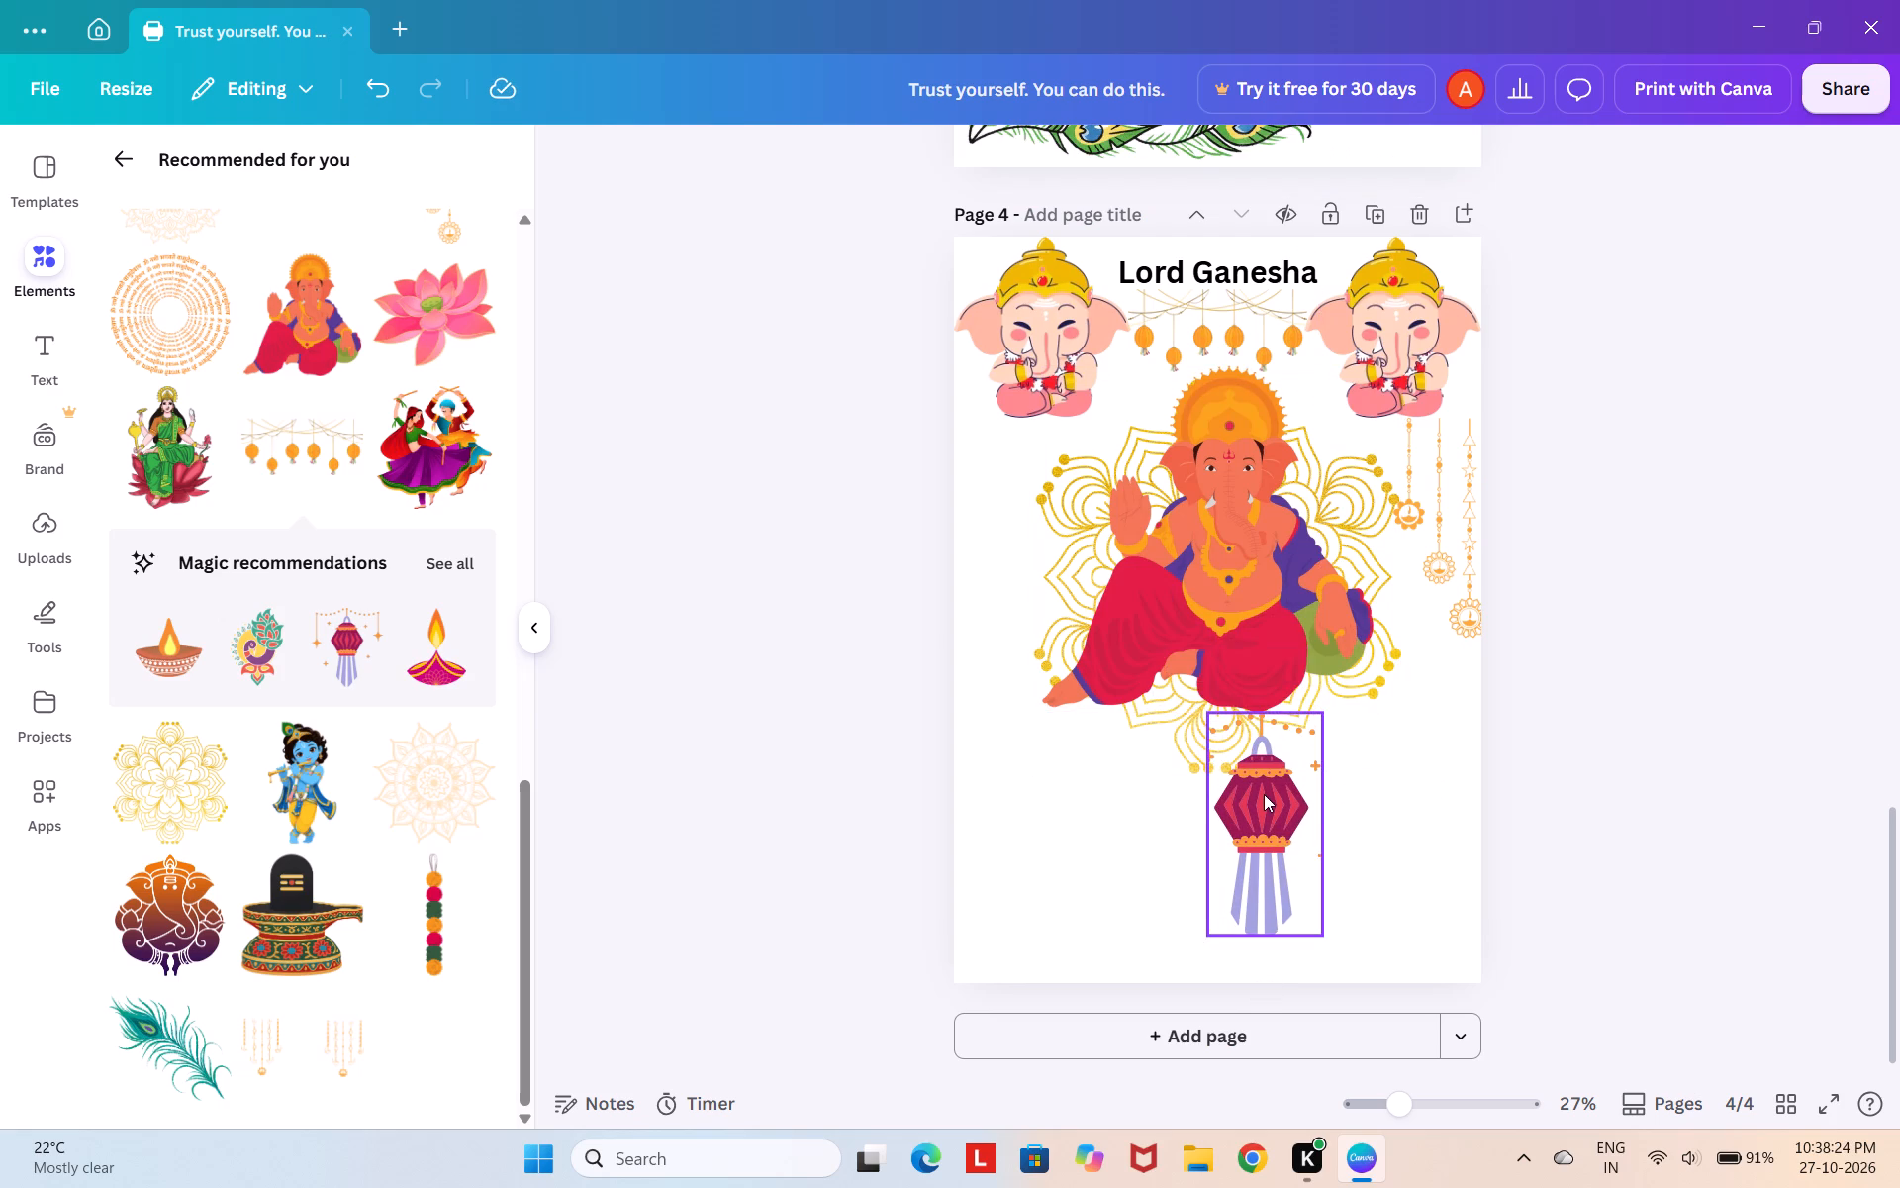
left_click_drag(1264, 794, 1003, 505)
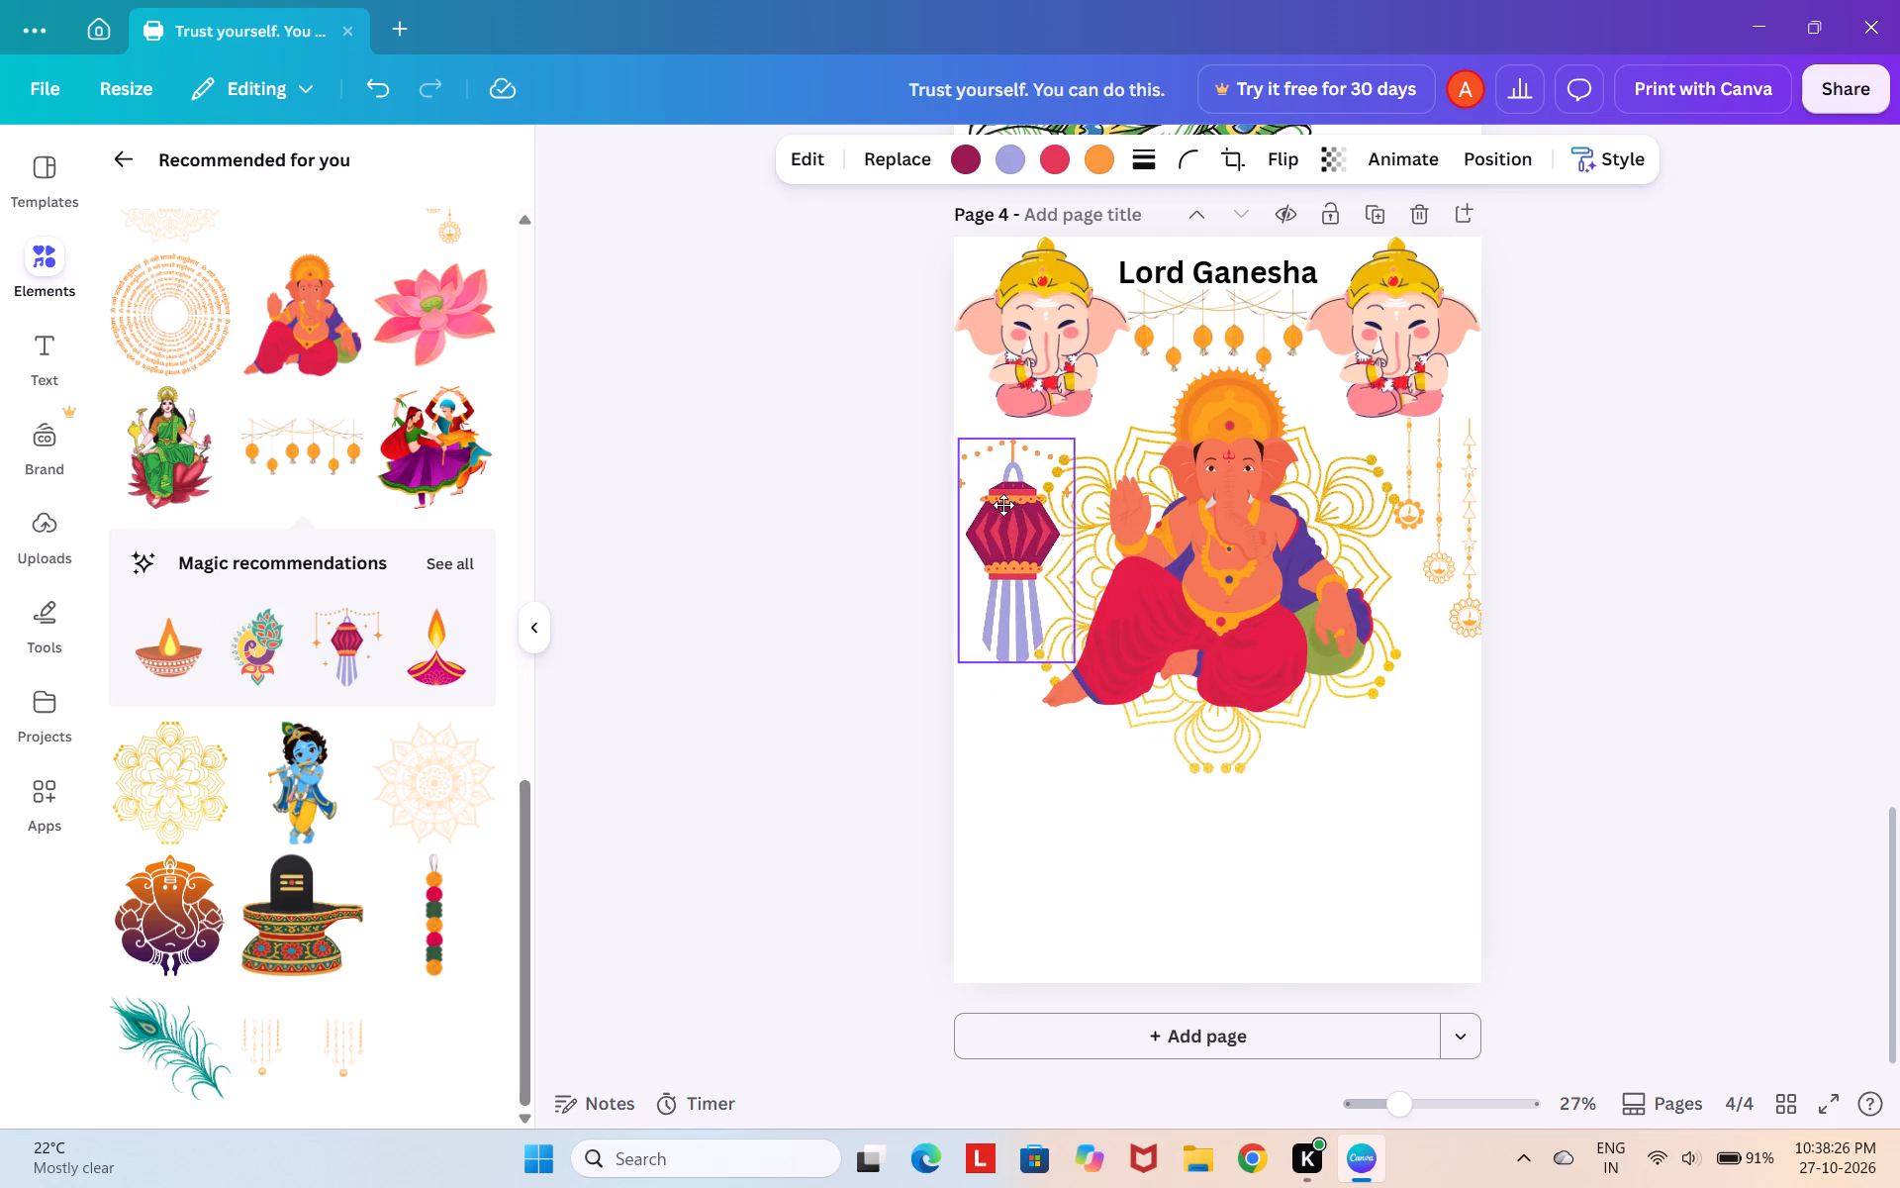
left_click_drag(1003, 505, 1002, 502)
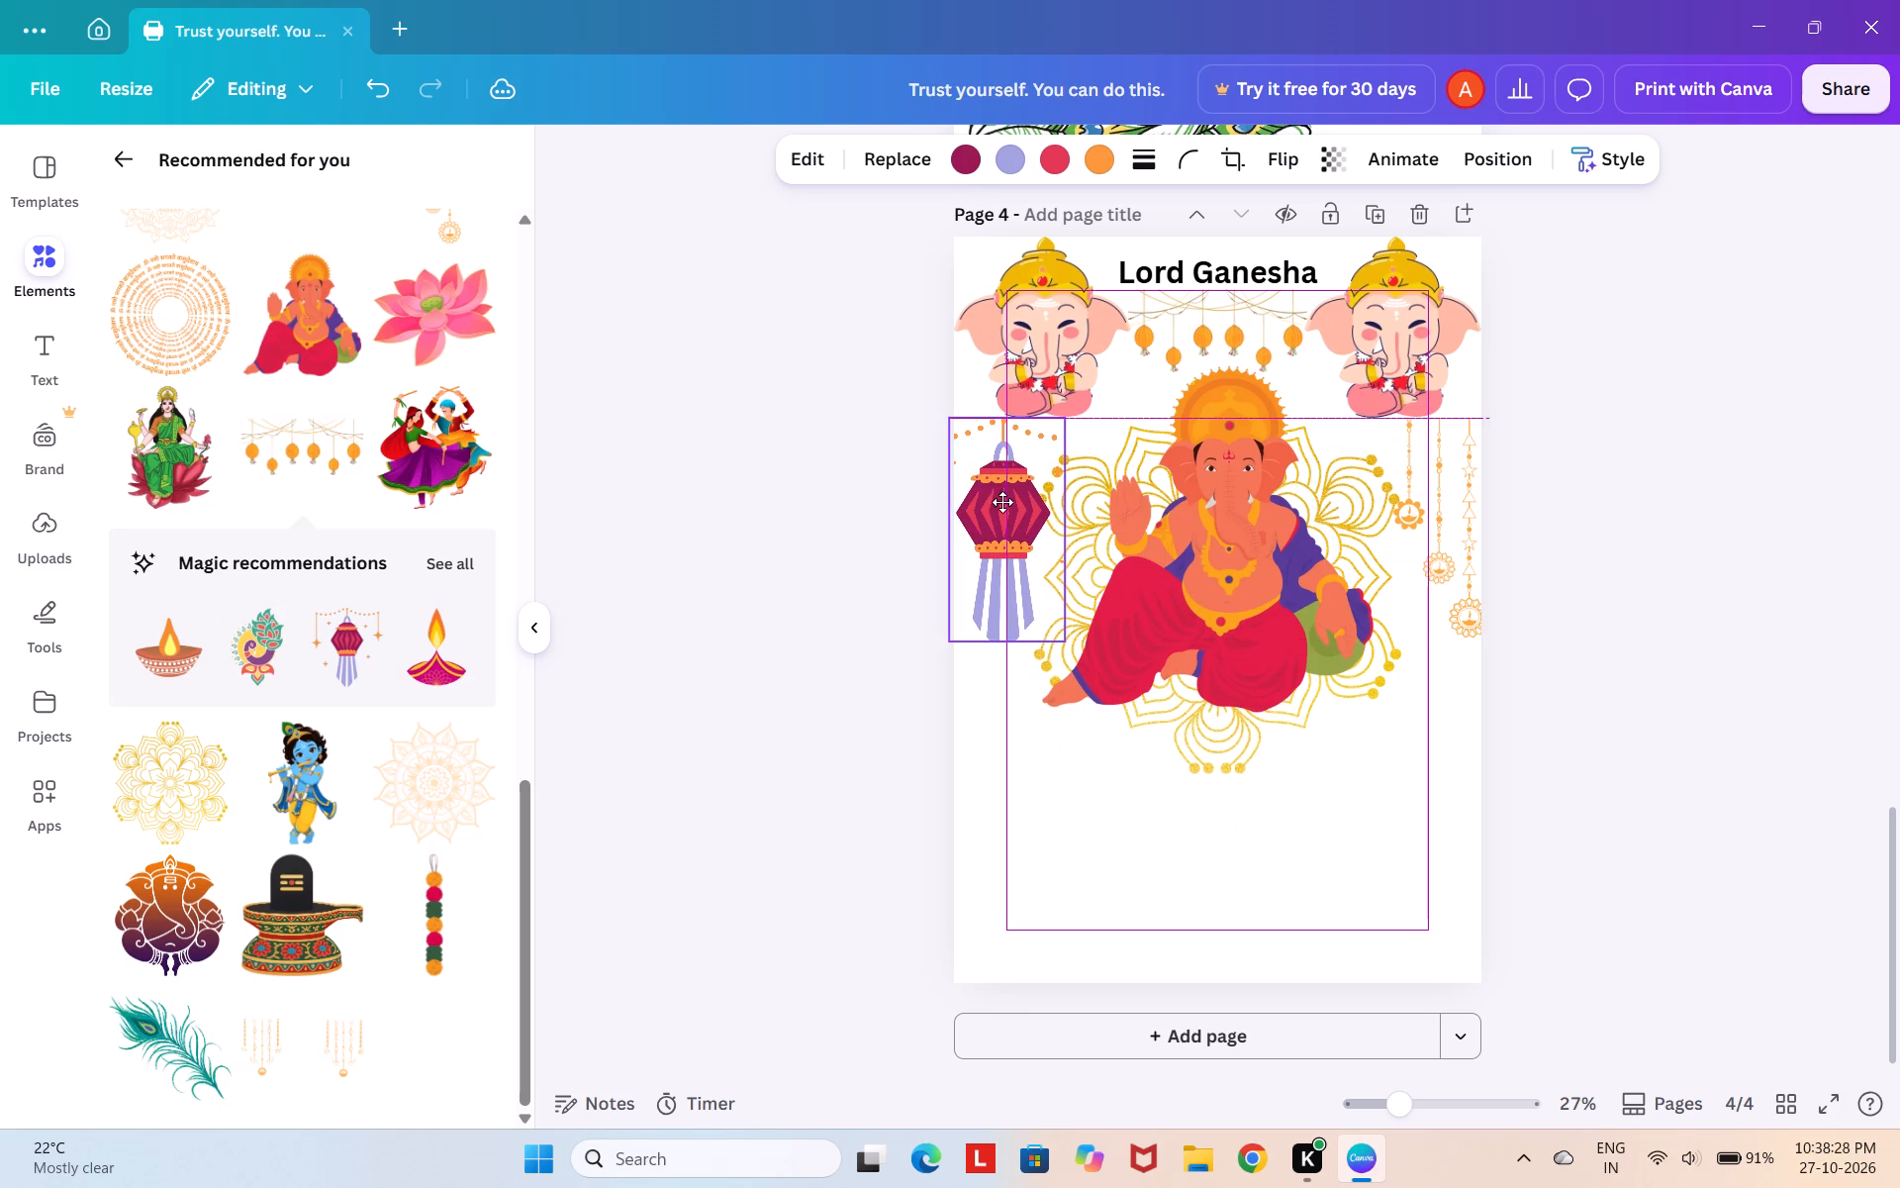
left_click_drag(1002, 502, 997, 504)
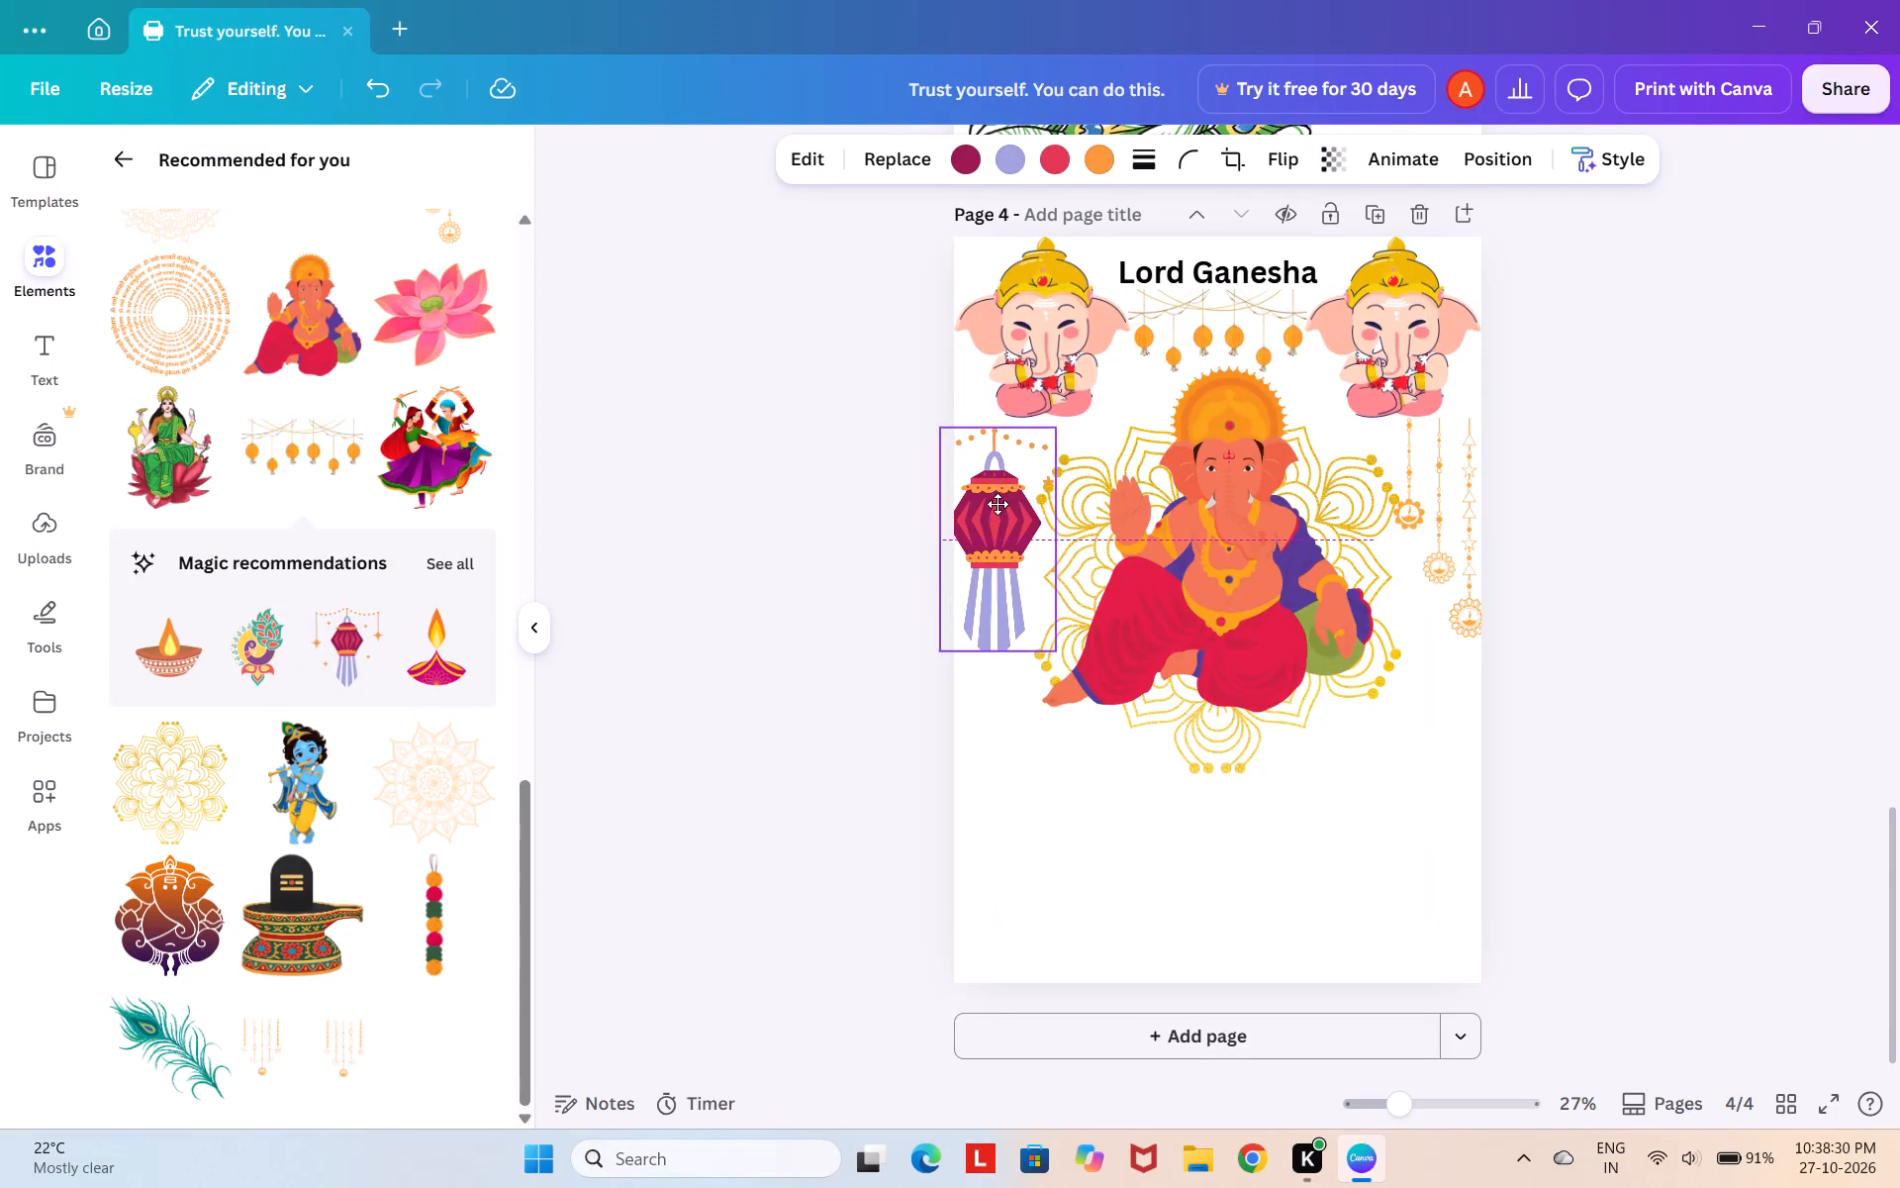
left_click_drag(997, 504, 997, 517)
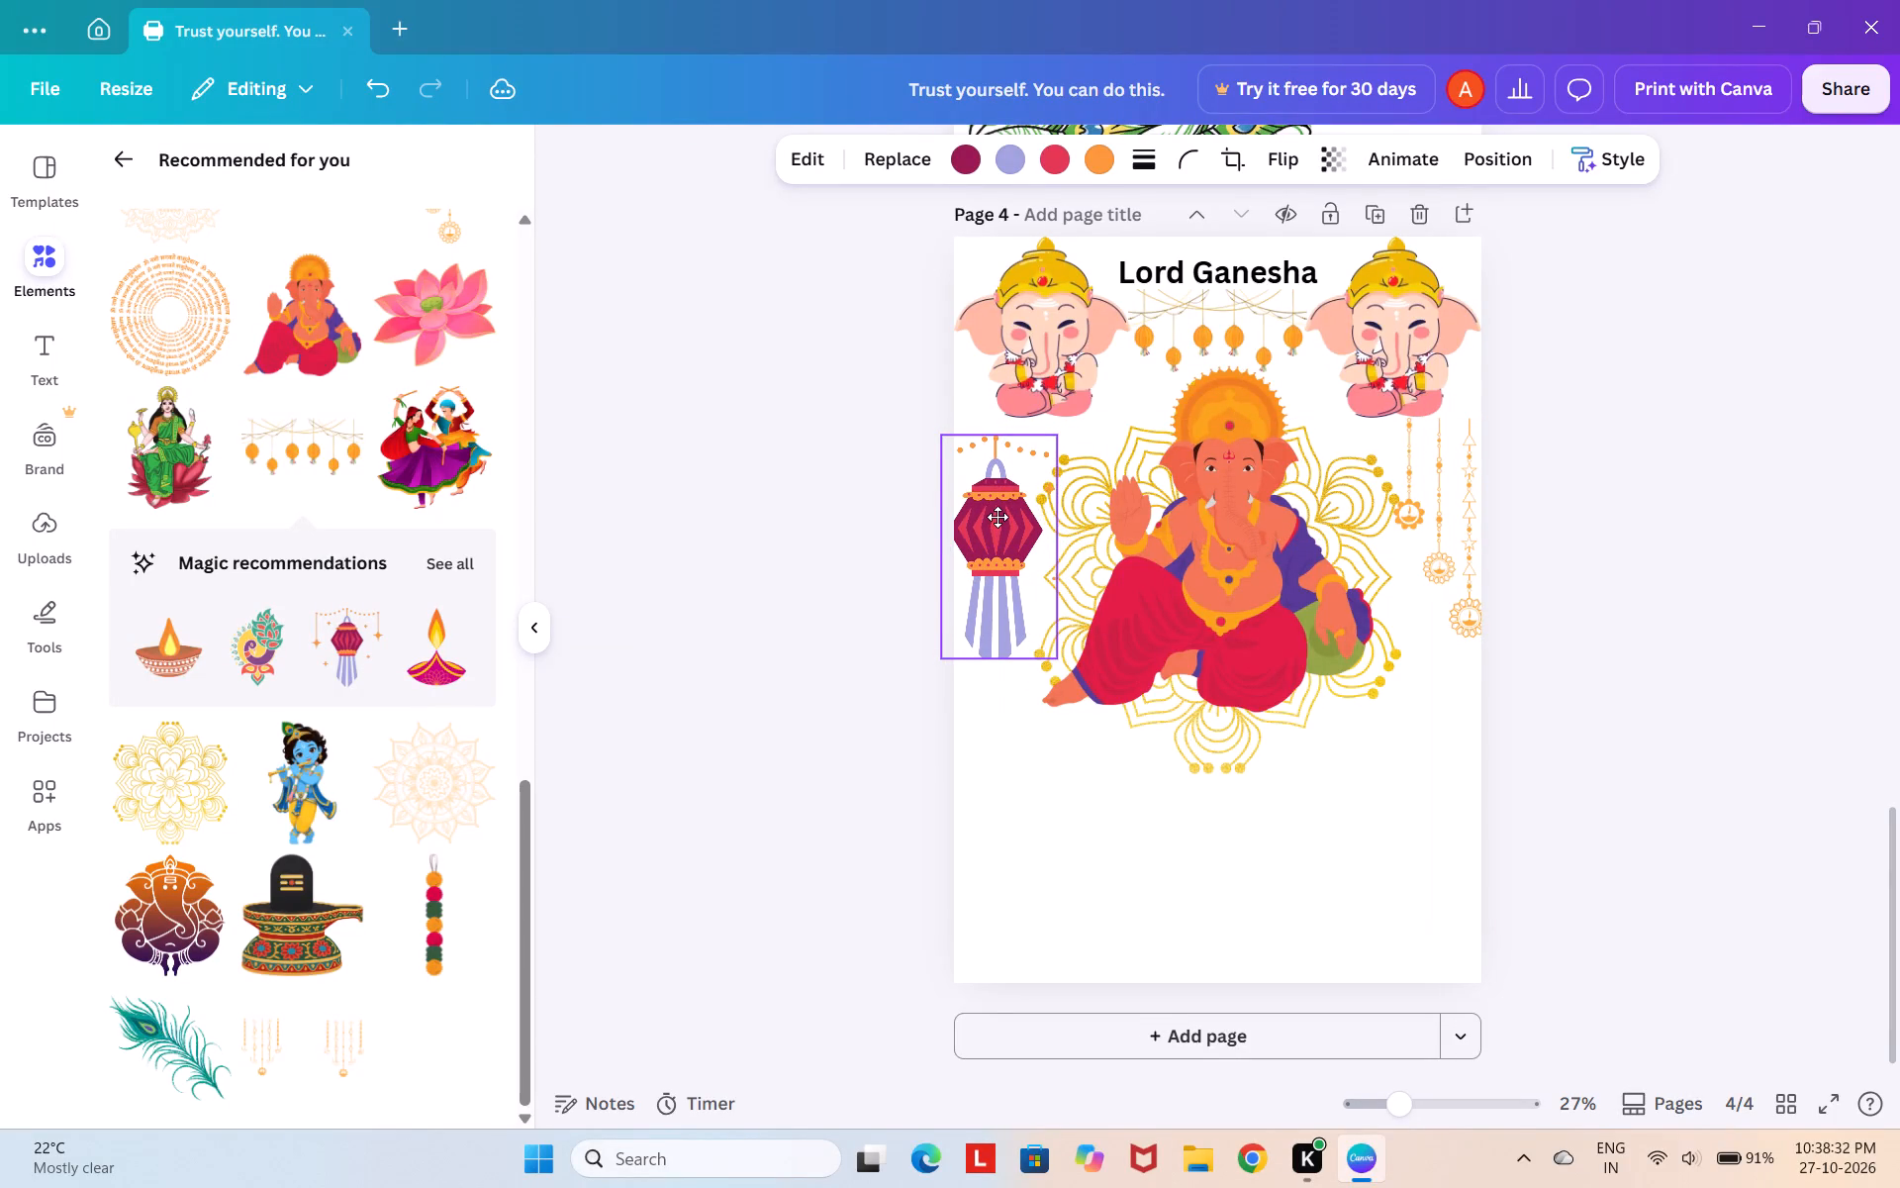
left_click_drag(997, 517, 999, 517)
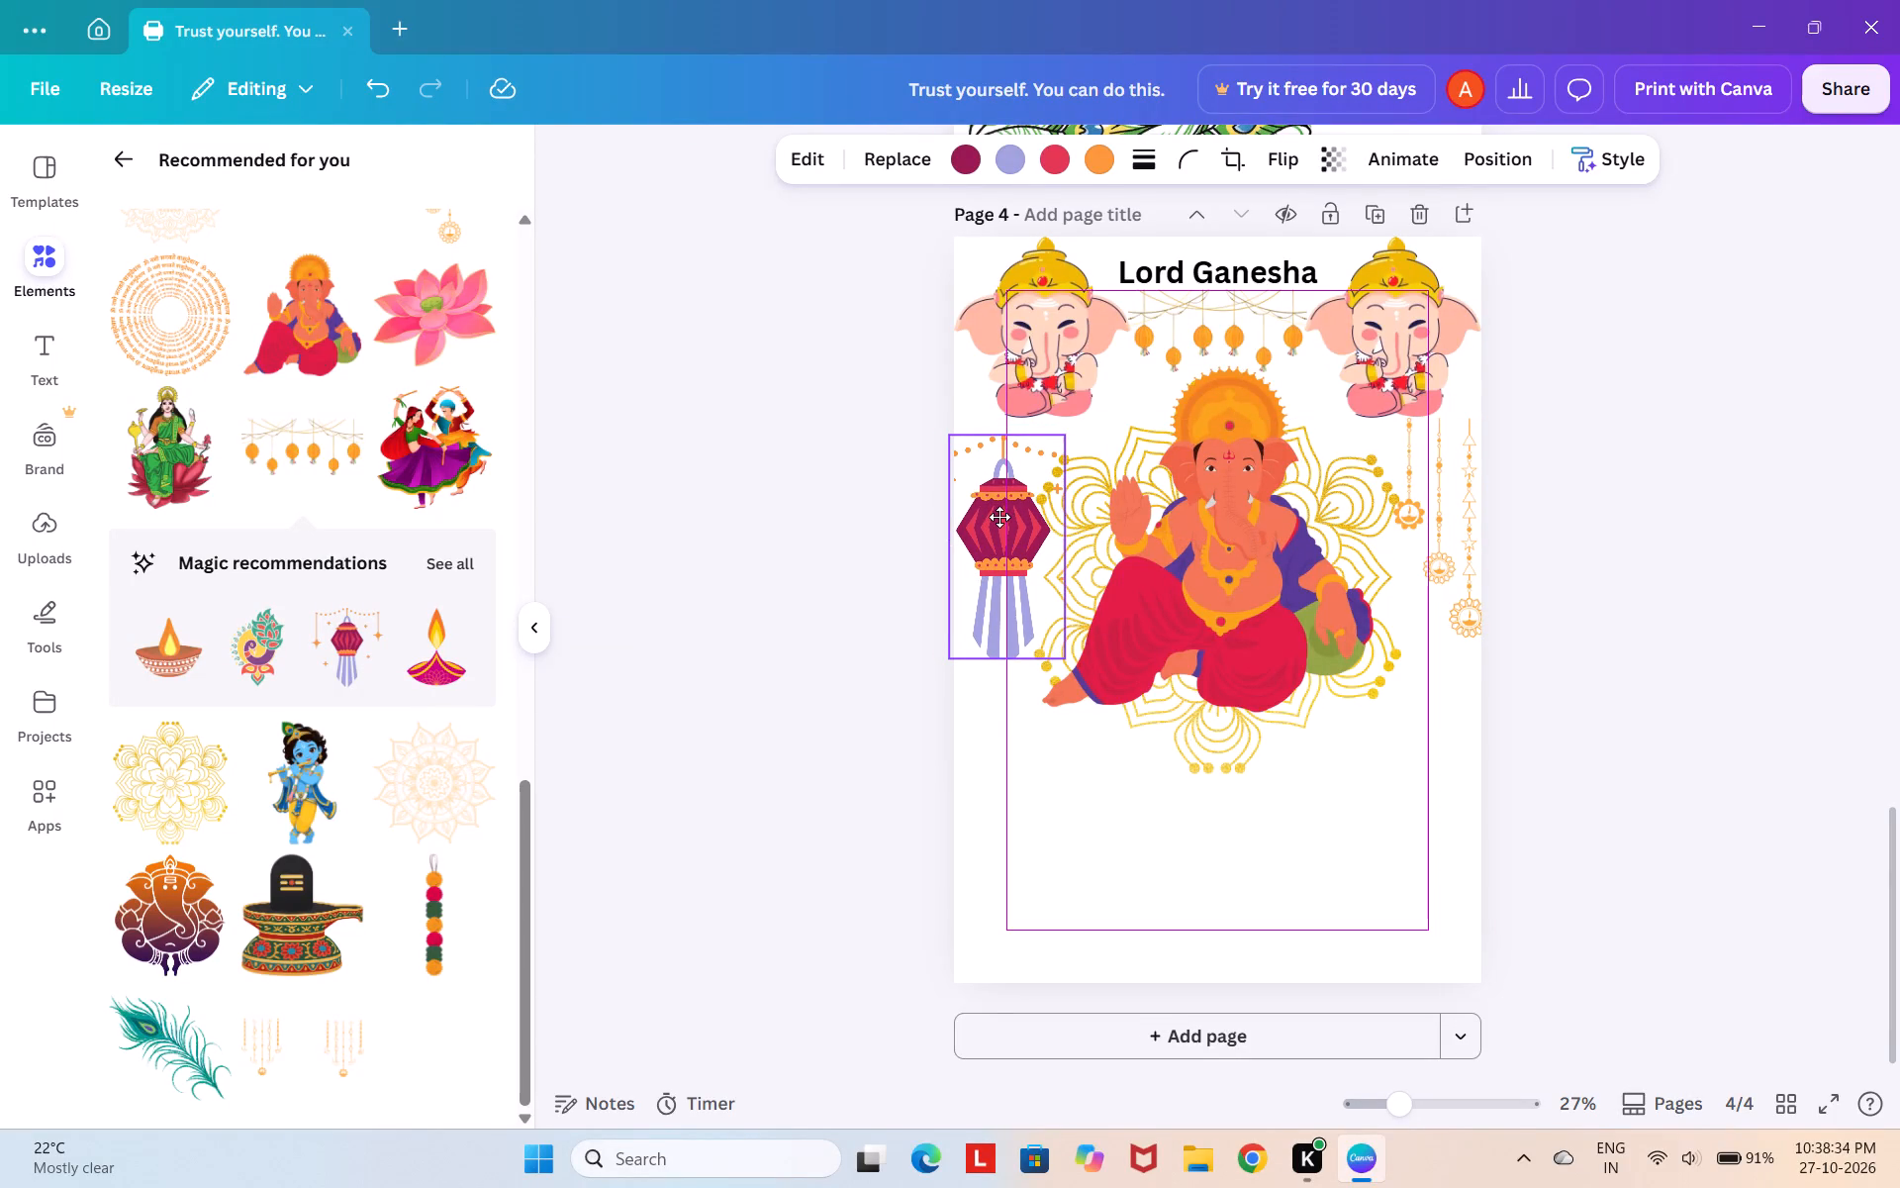
left_click_drag(999, 517, 997, 510)
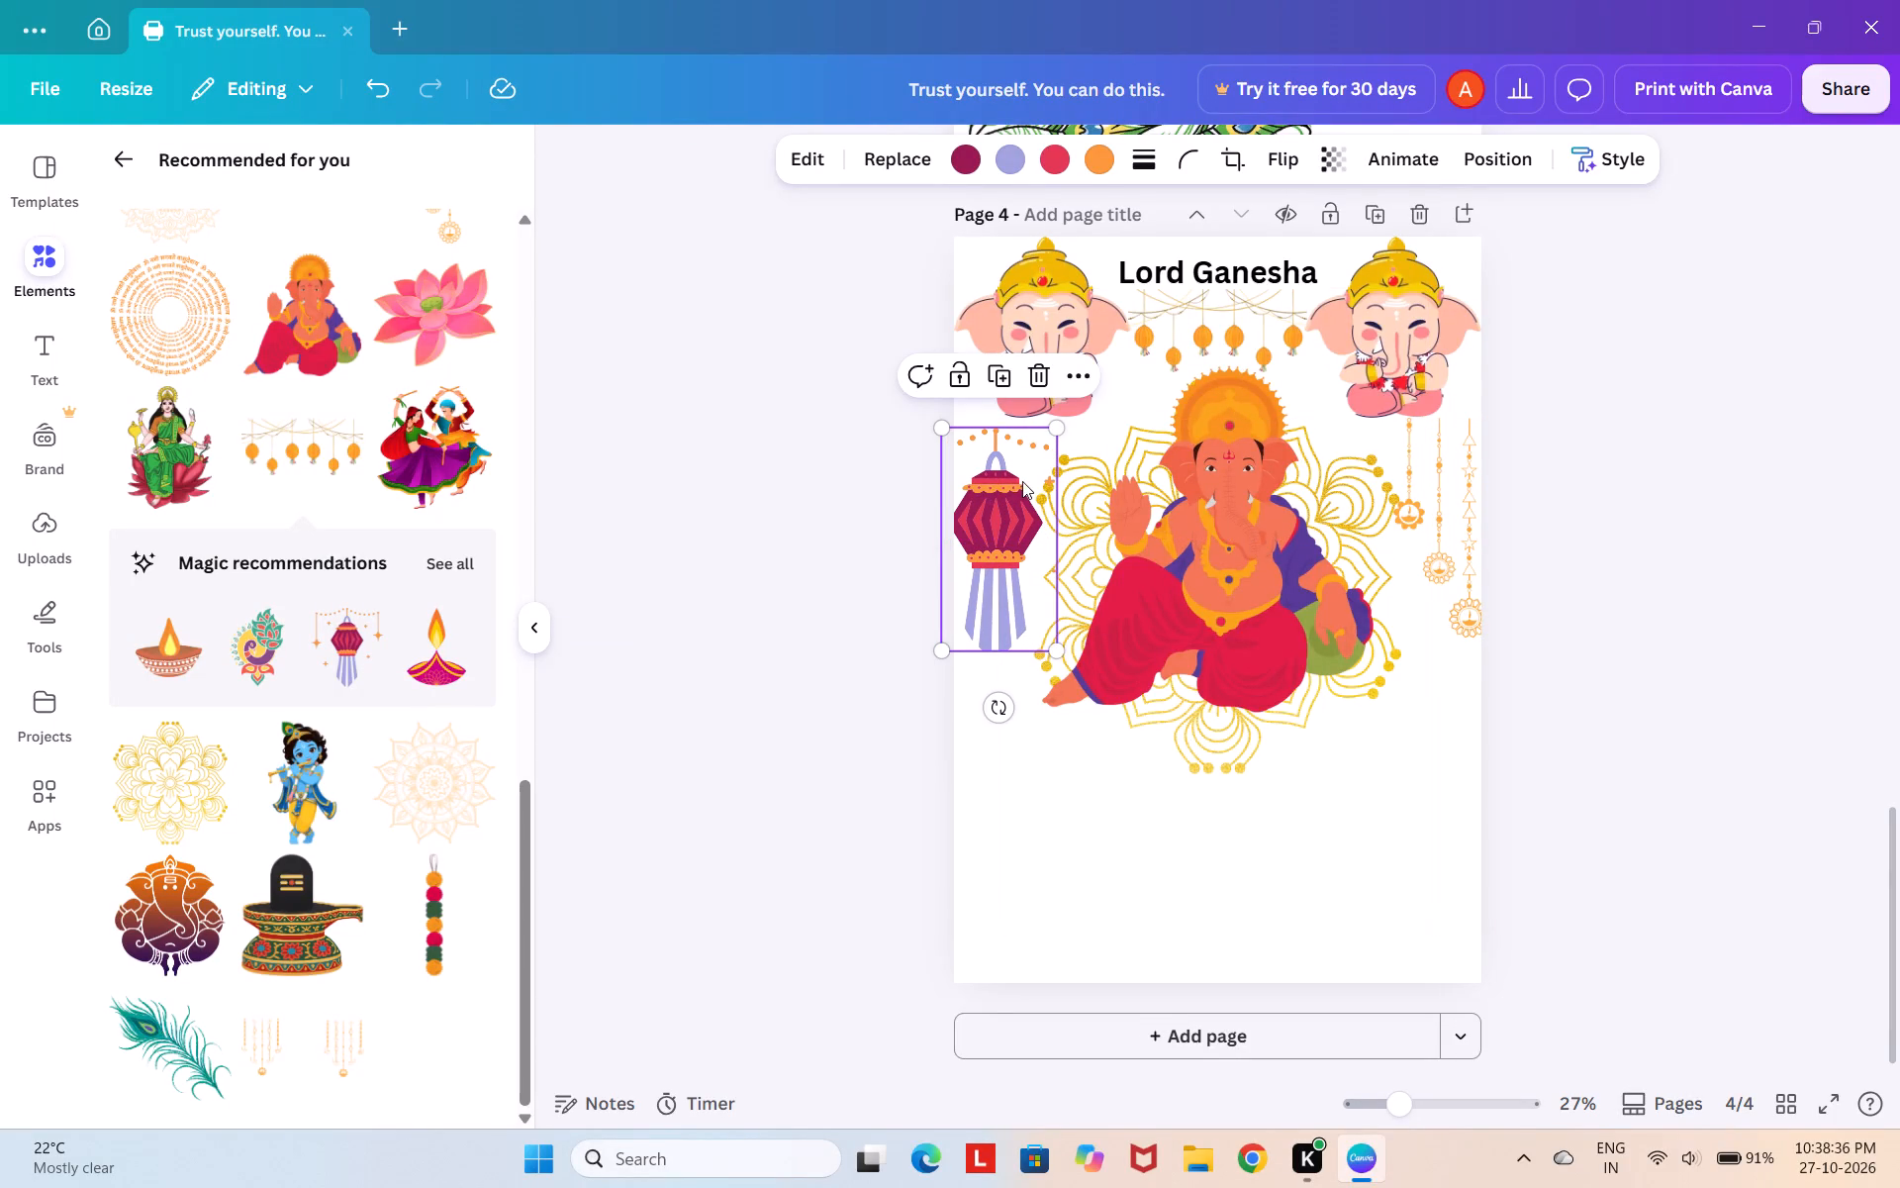
left_click(1019, 482)
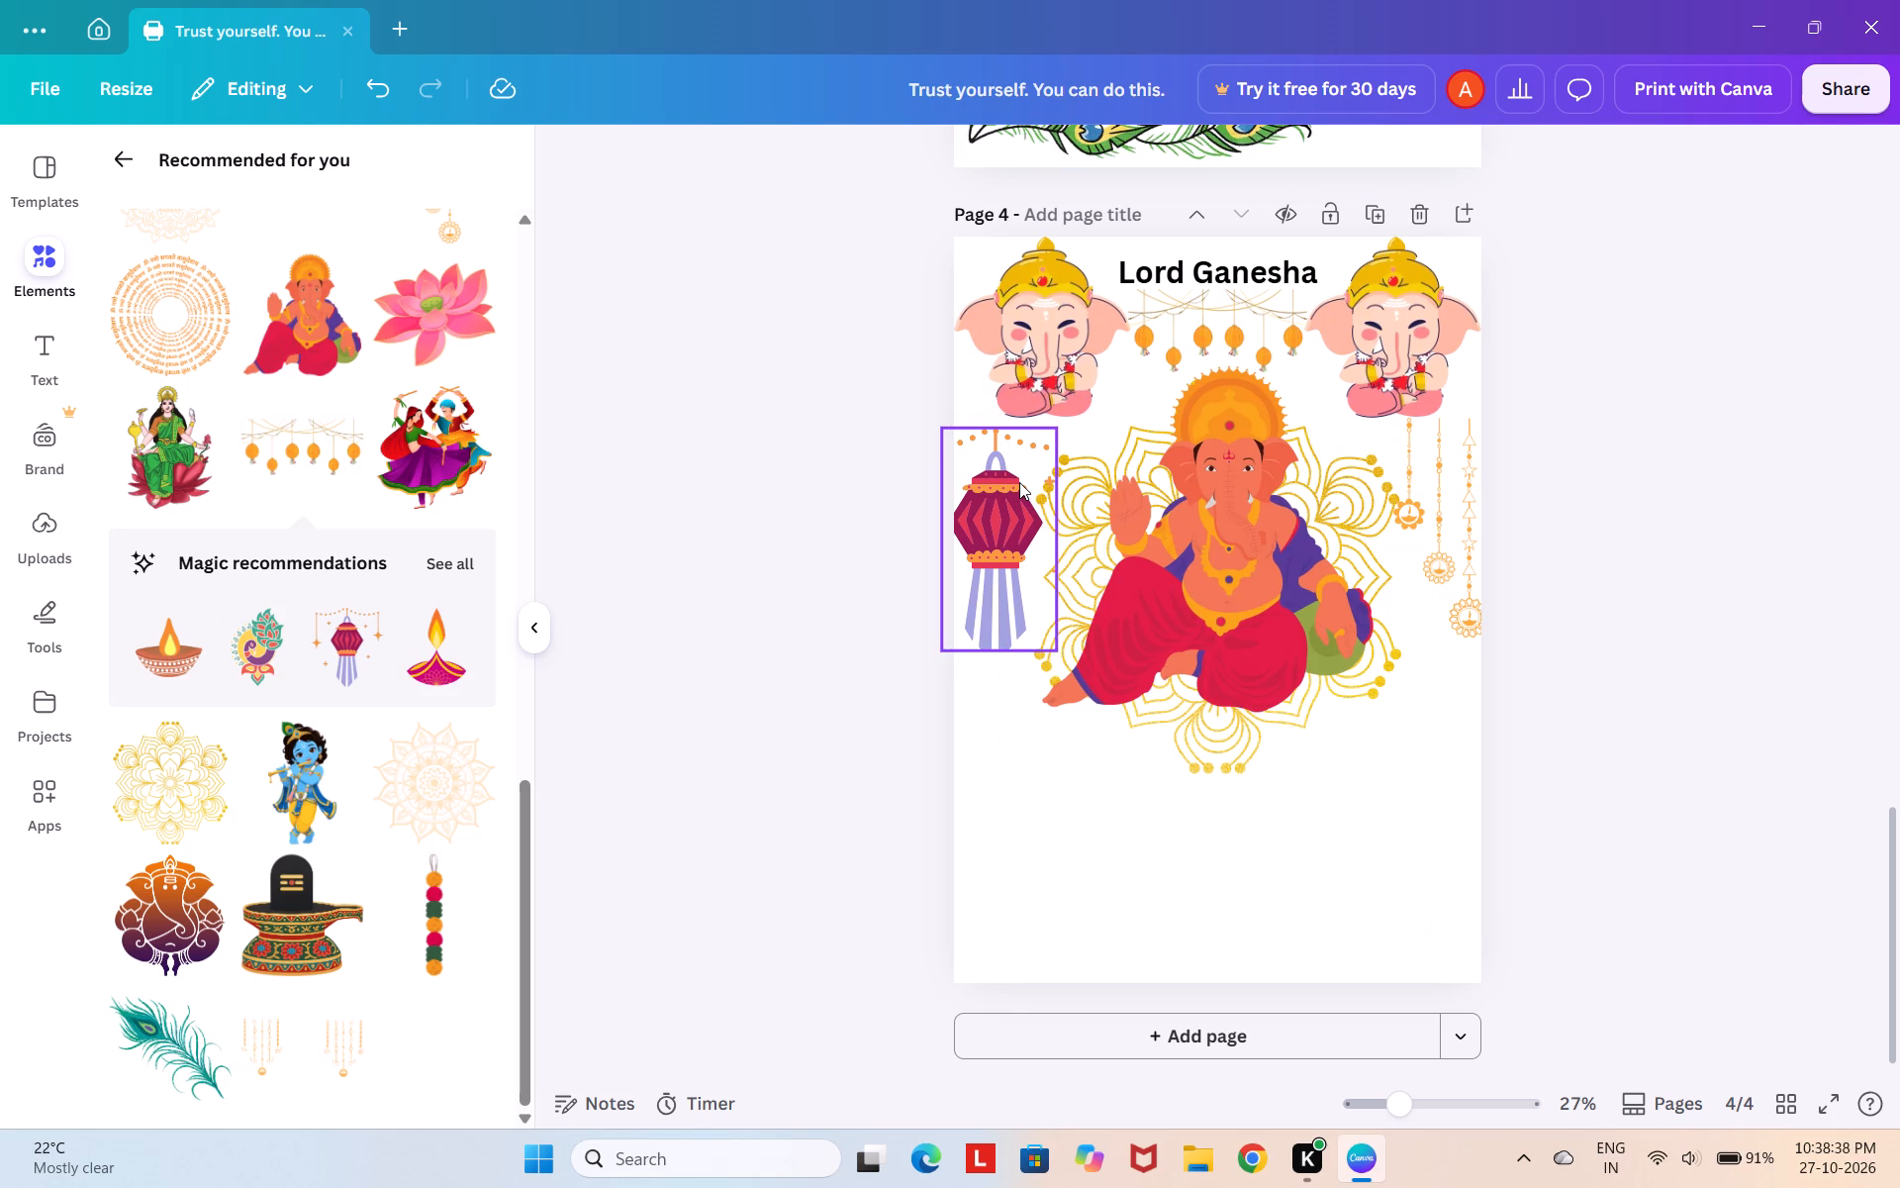
left_click_drag(1019, 482, 1032, 488)
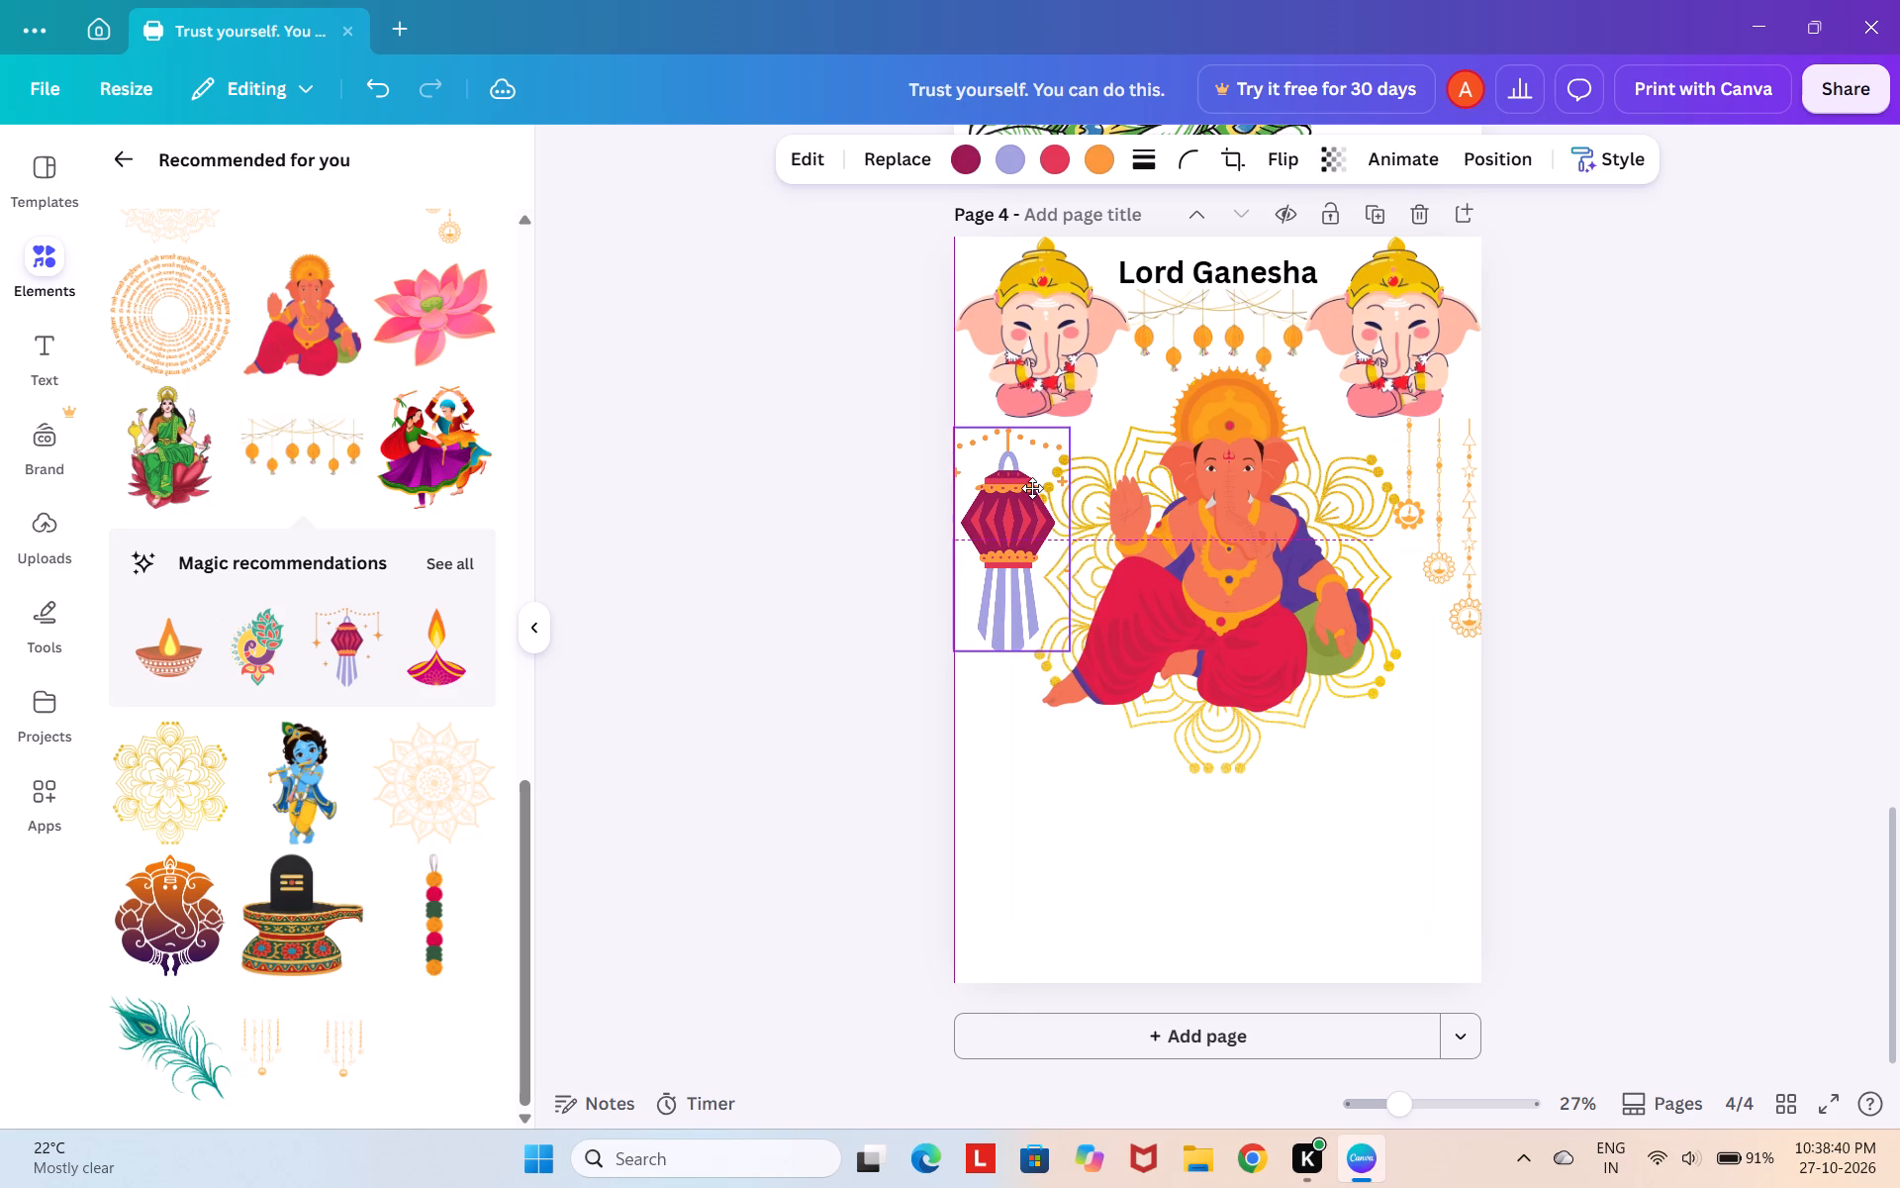
left_click_drag(1032, 488, 1030, 488)
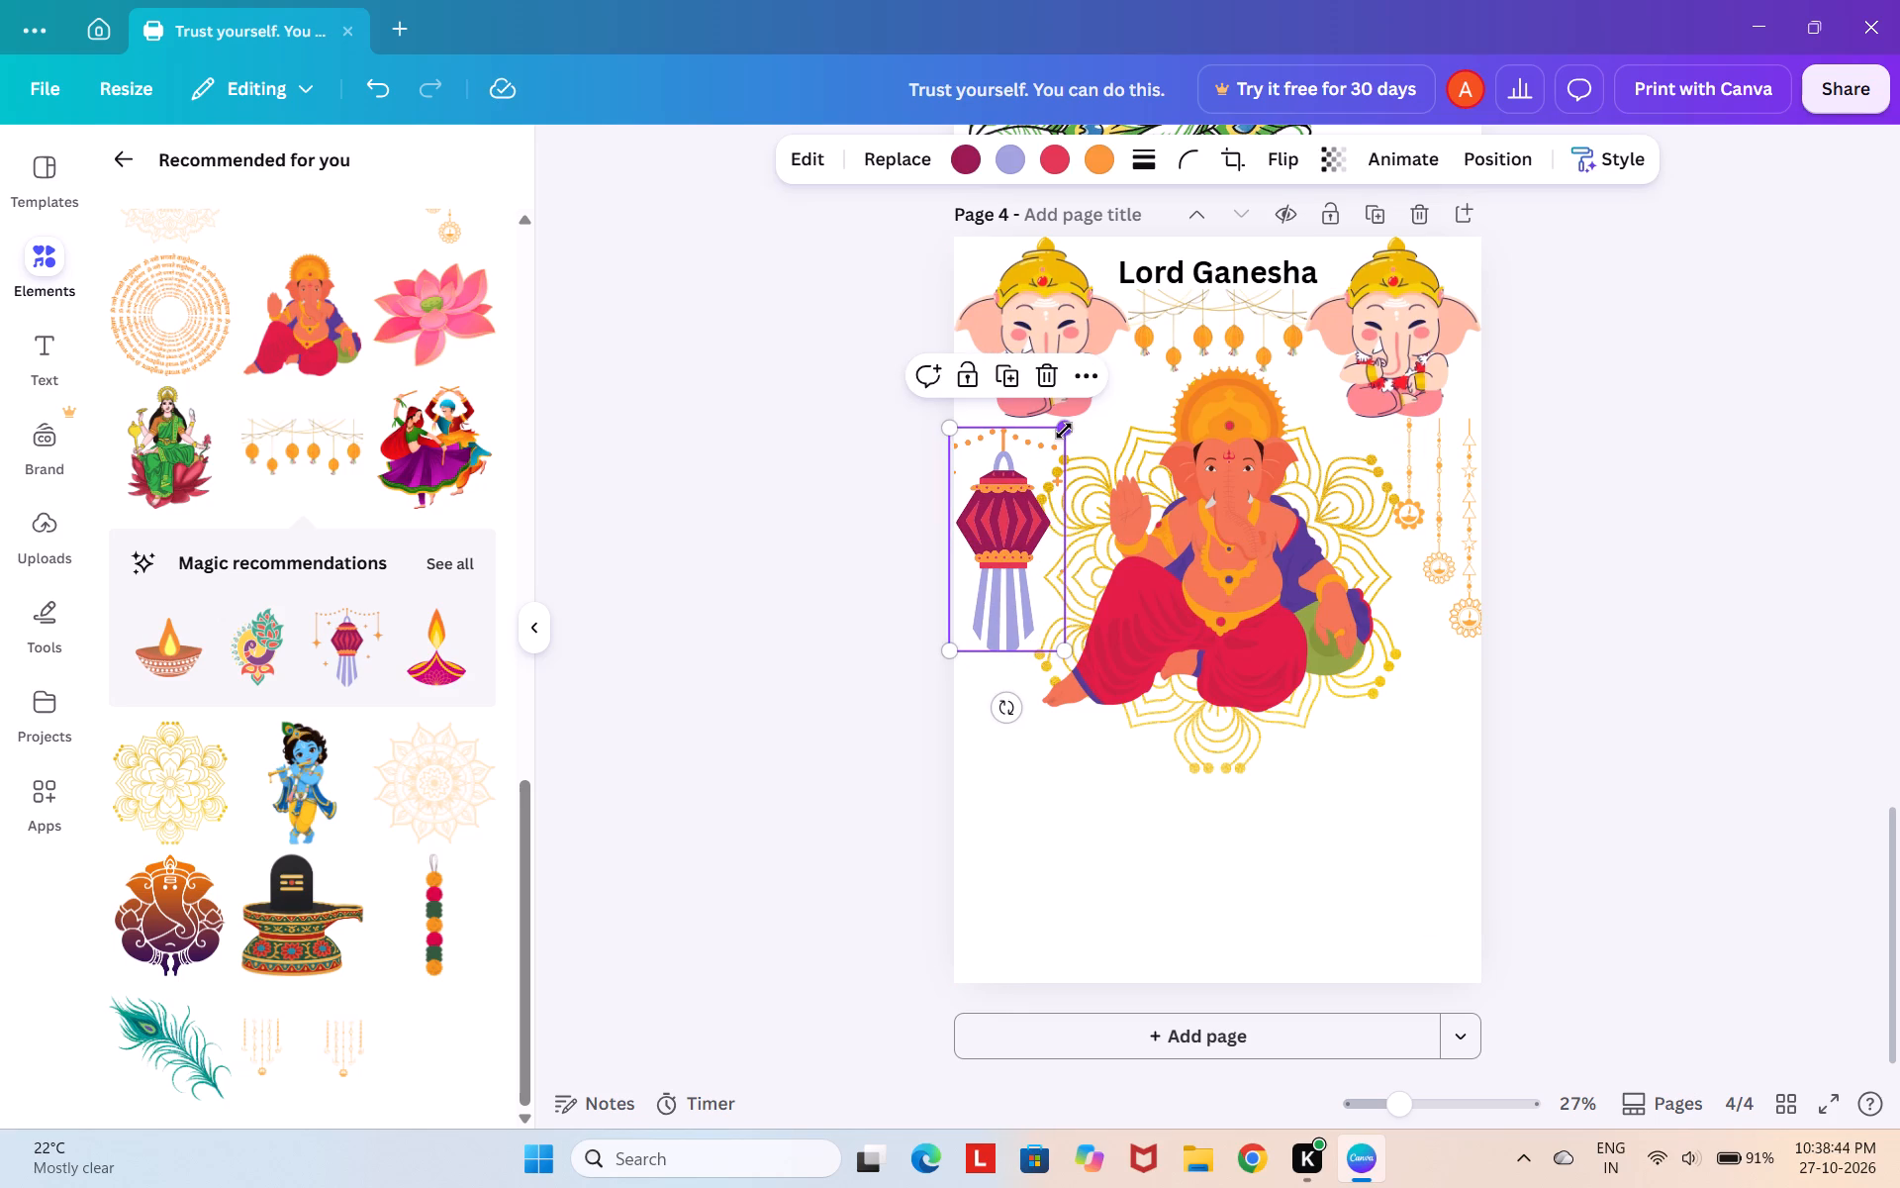
Shrink the magenta lantern slightly so it fits between the page's left edge and the gold mandala.
left_click_drag(1064, 431, 1055, 441)
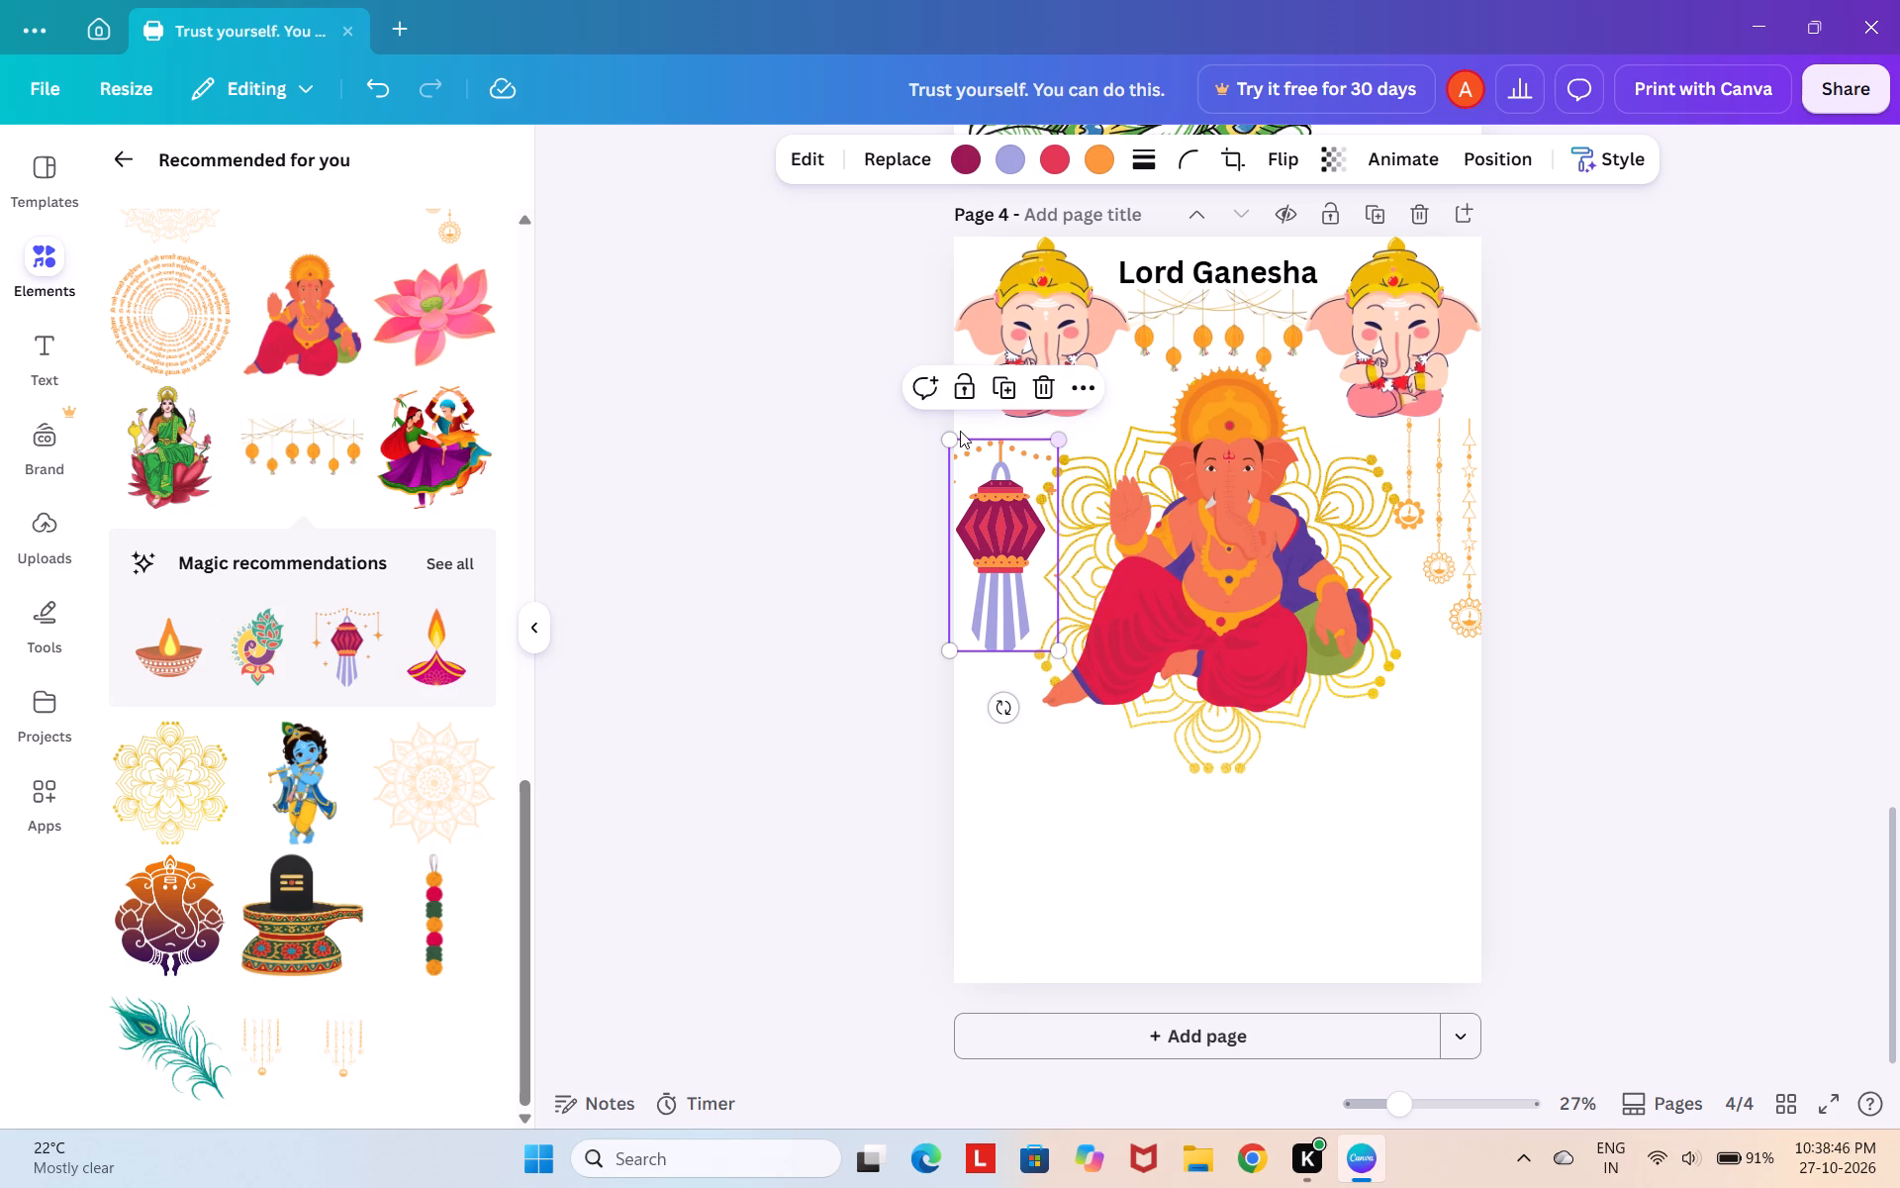
left_click_drag(952, 436, 971, 436)
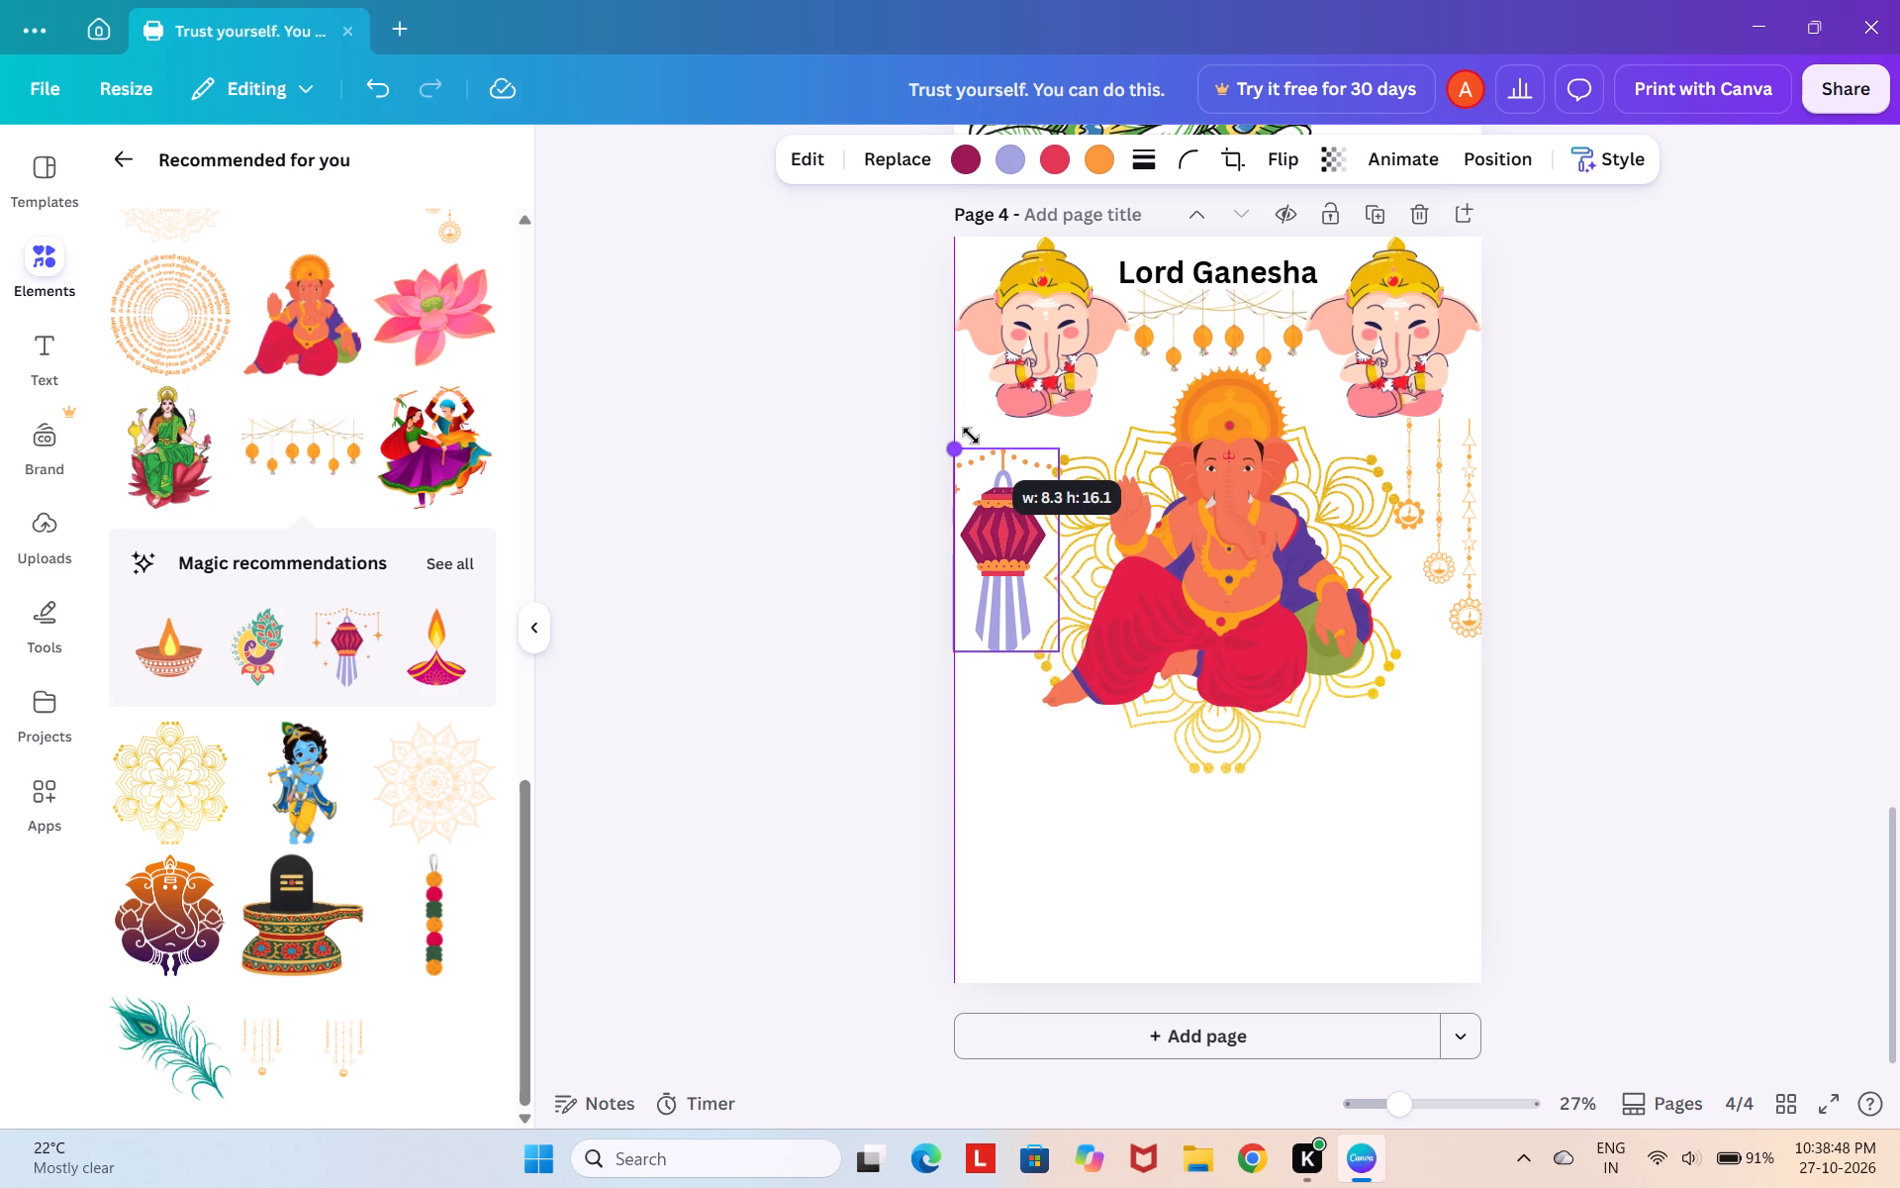
left_click_drag(971, 436, 968, 421)
left_click(983, 478)
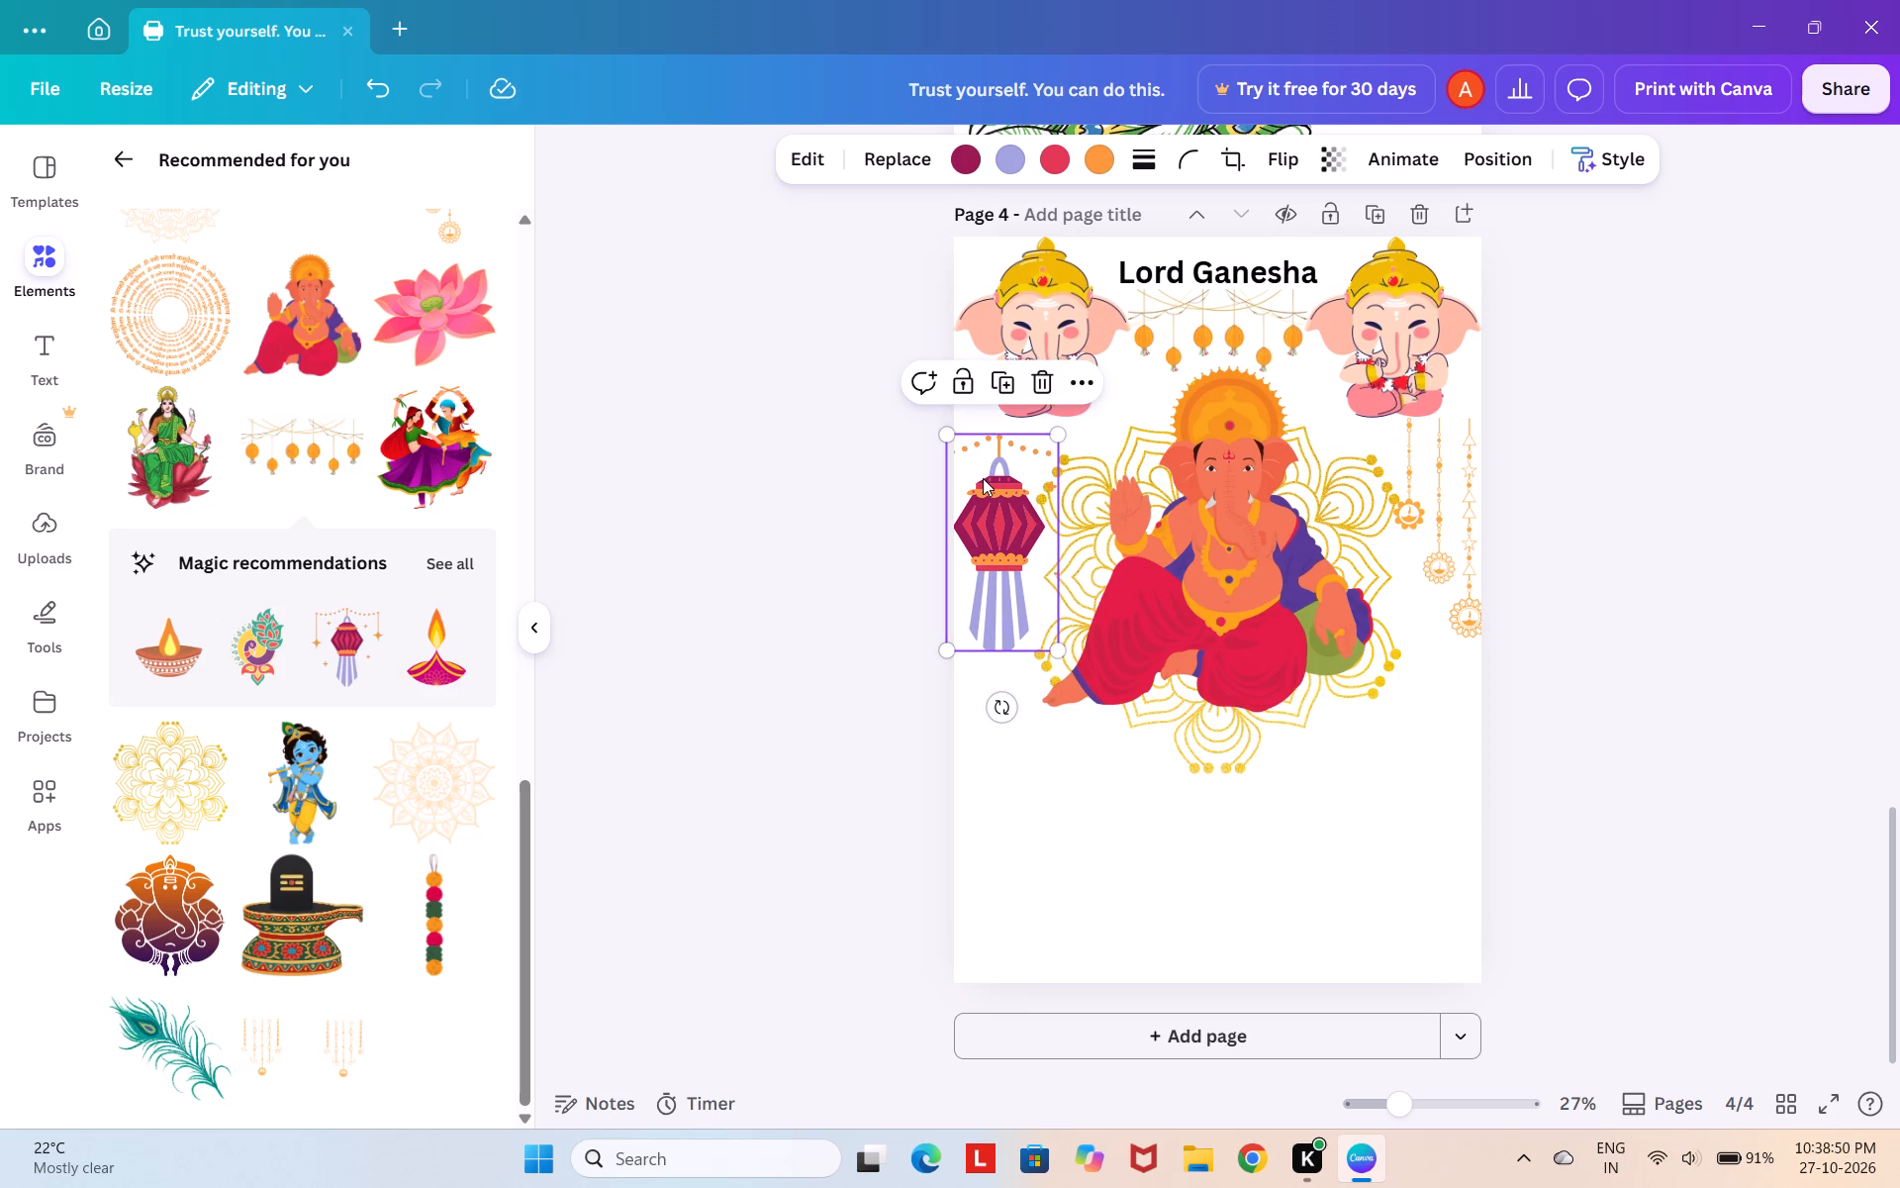
left_click(989, 481)
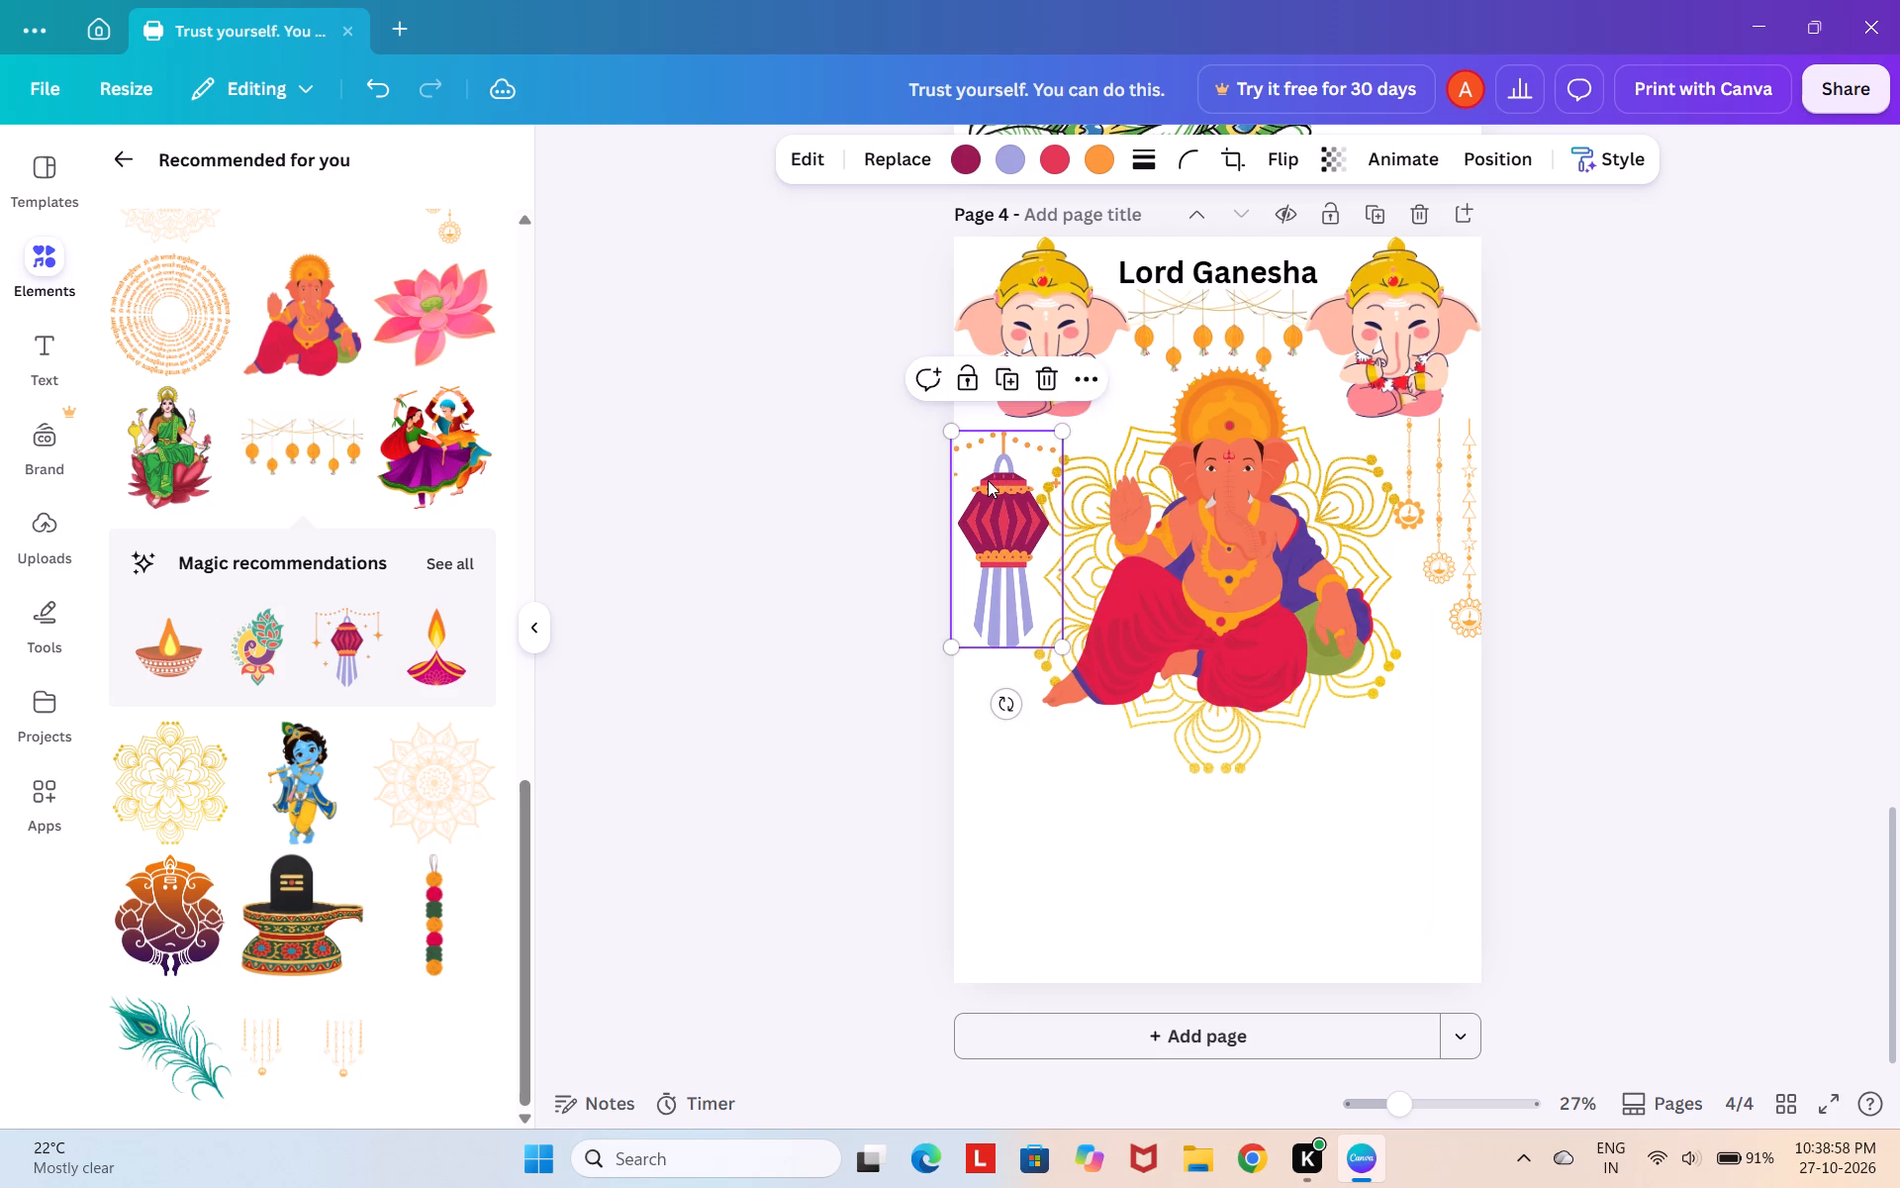
left_click(1039, 770)
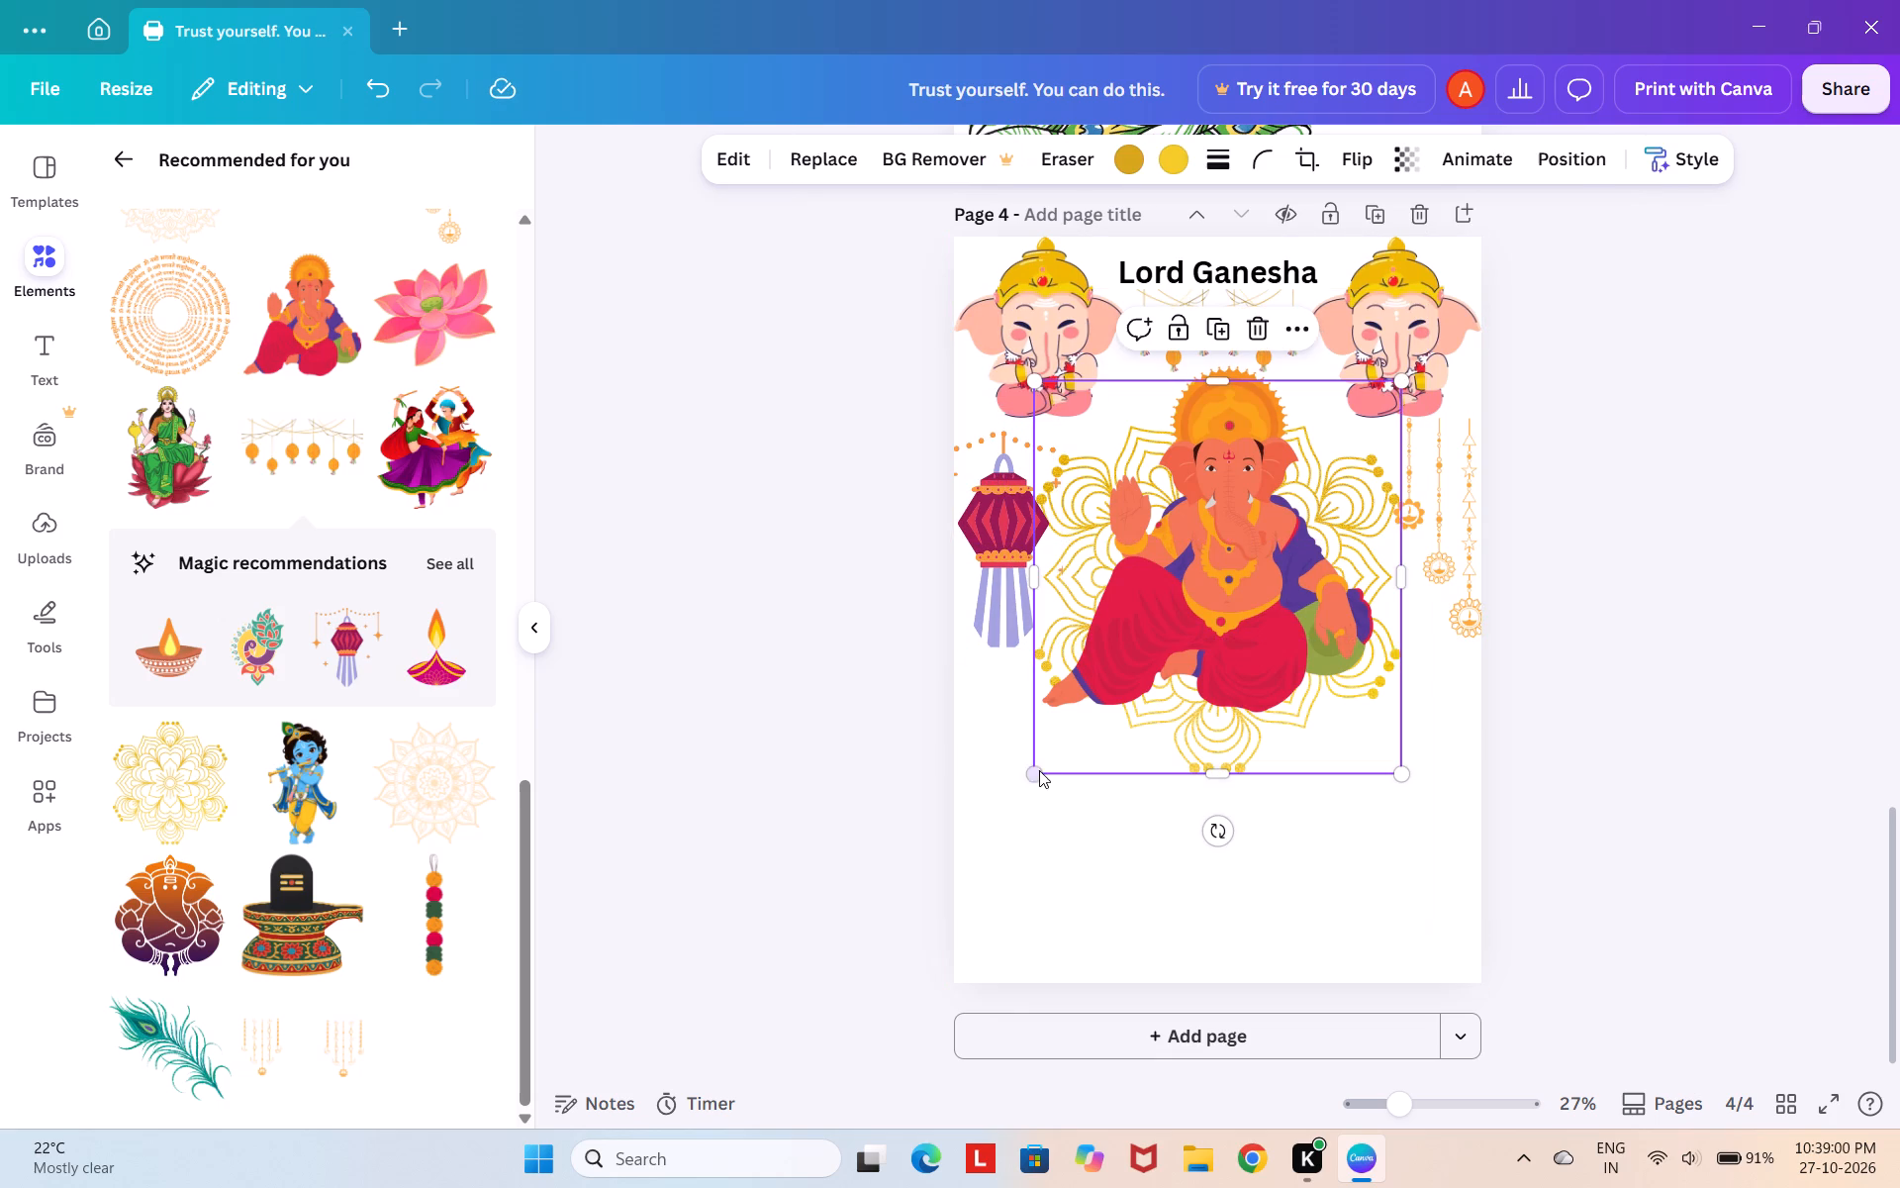
left_click(1044, 849)
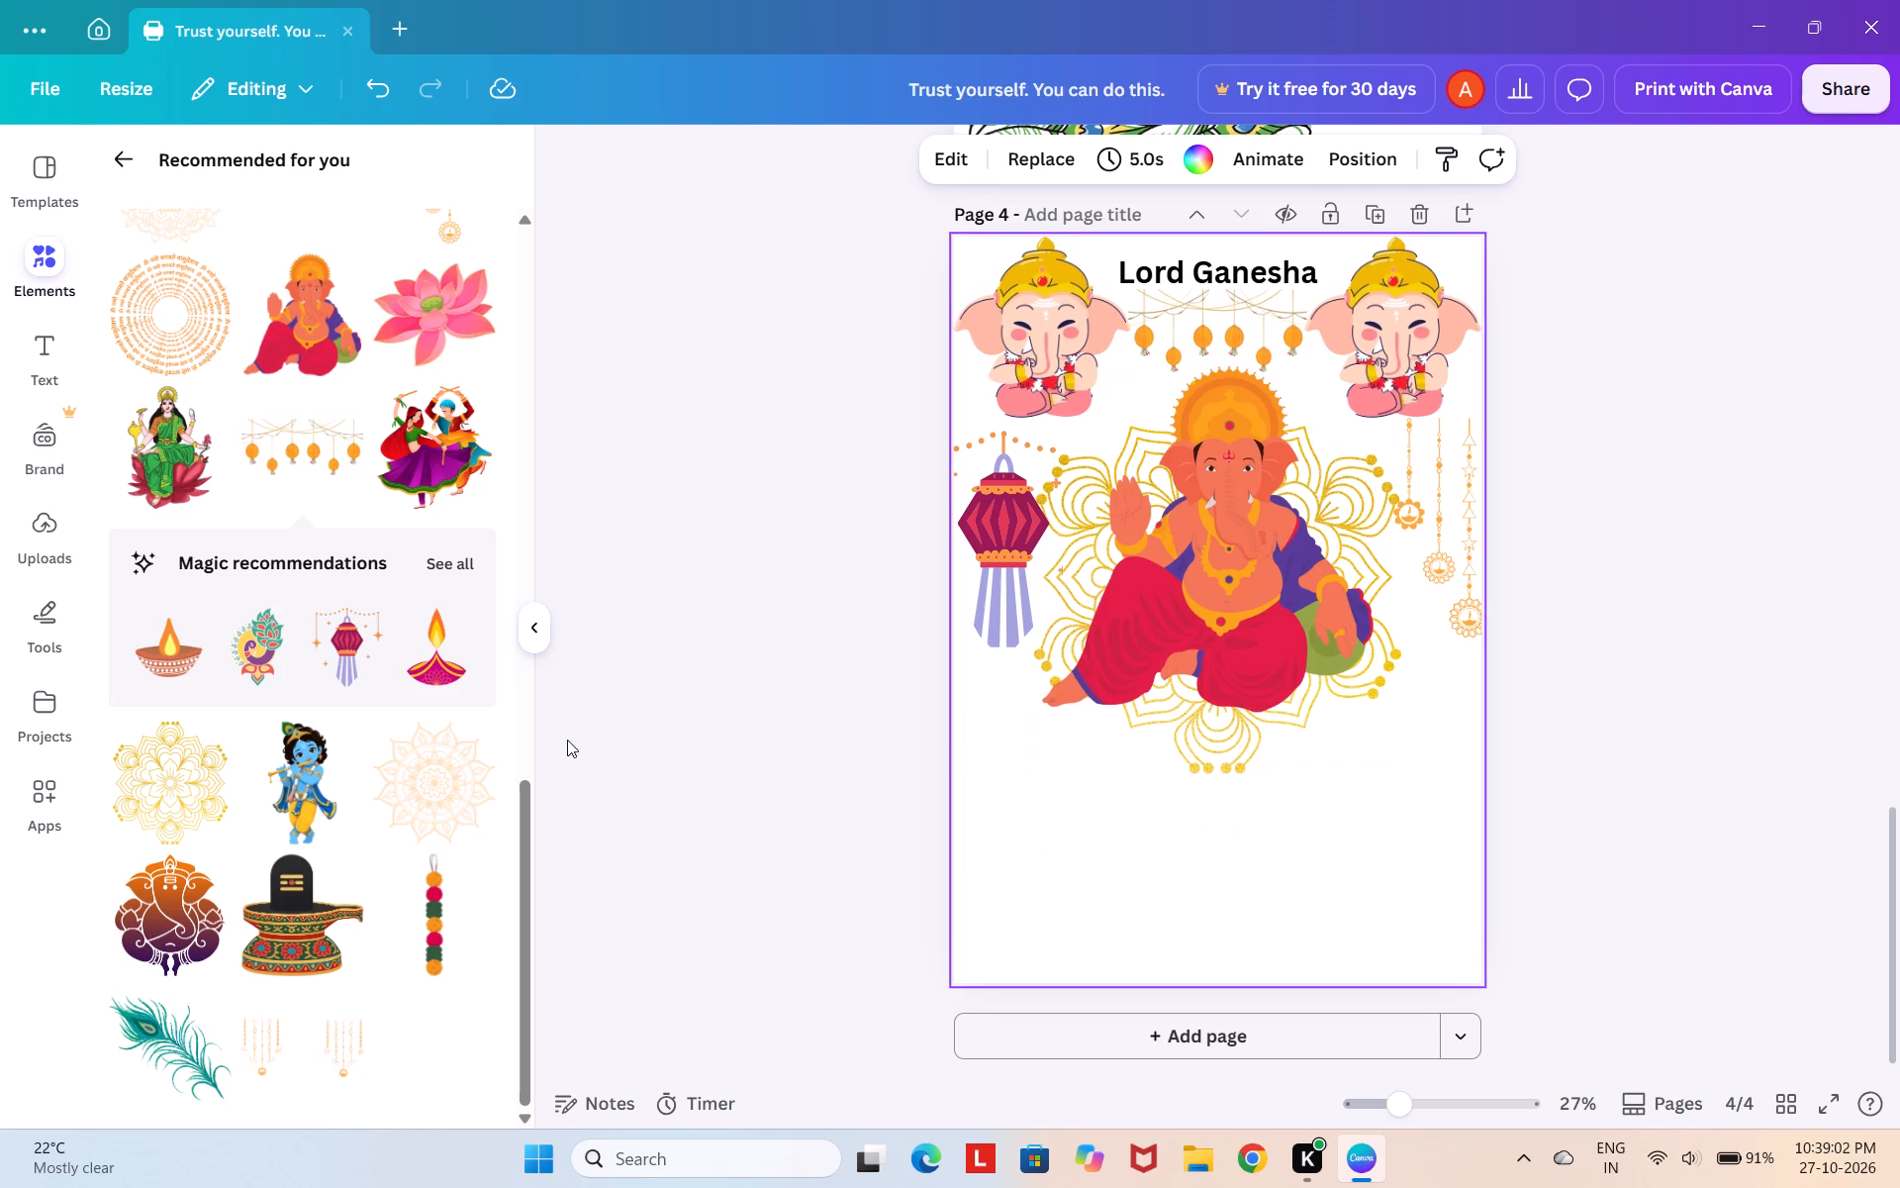
Add the magenta diya from the magic recommendations, shrink it to a small lamp and place it in the page's bottom-left corner.
left_click(422, 651)
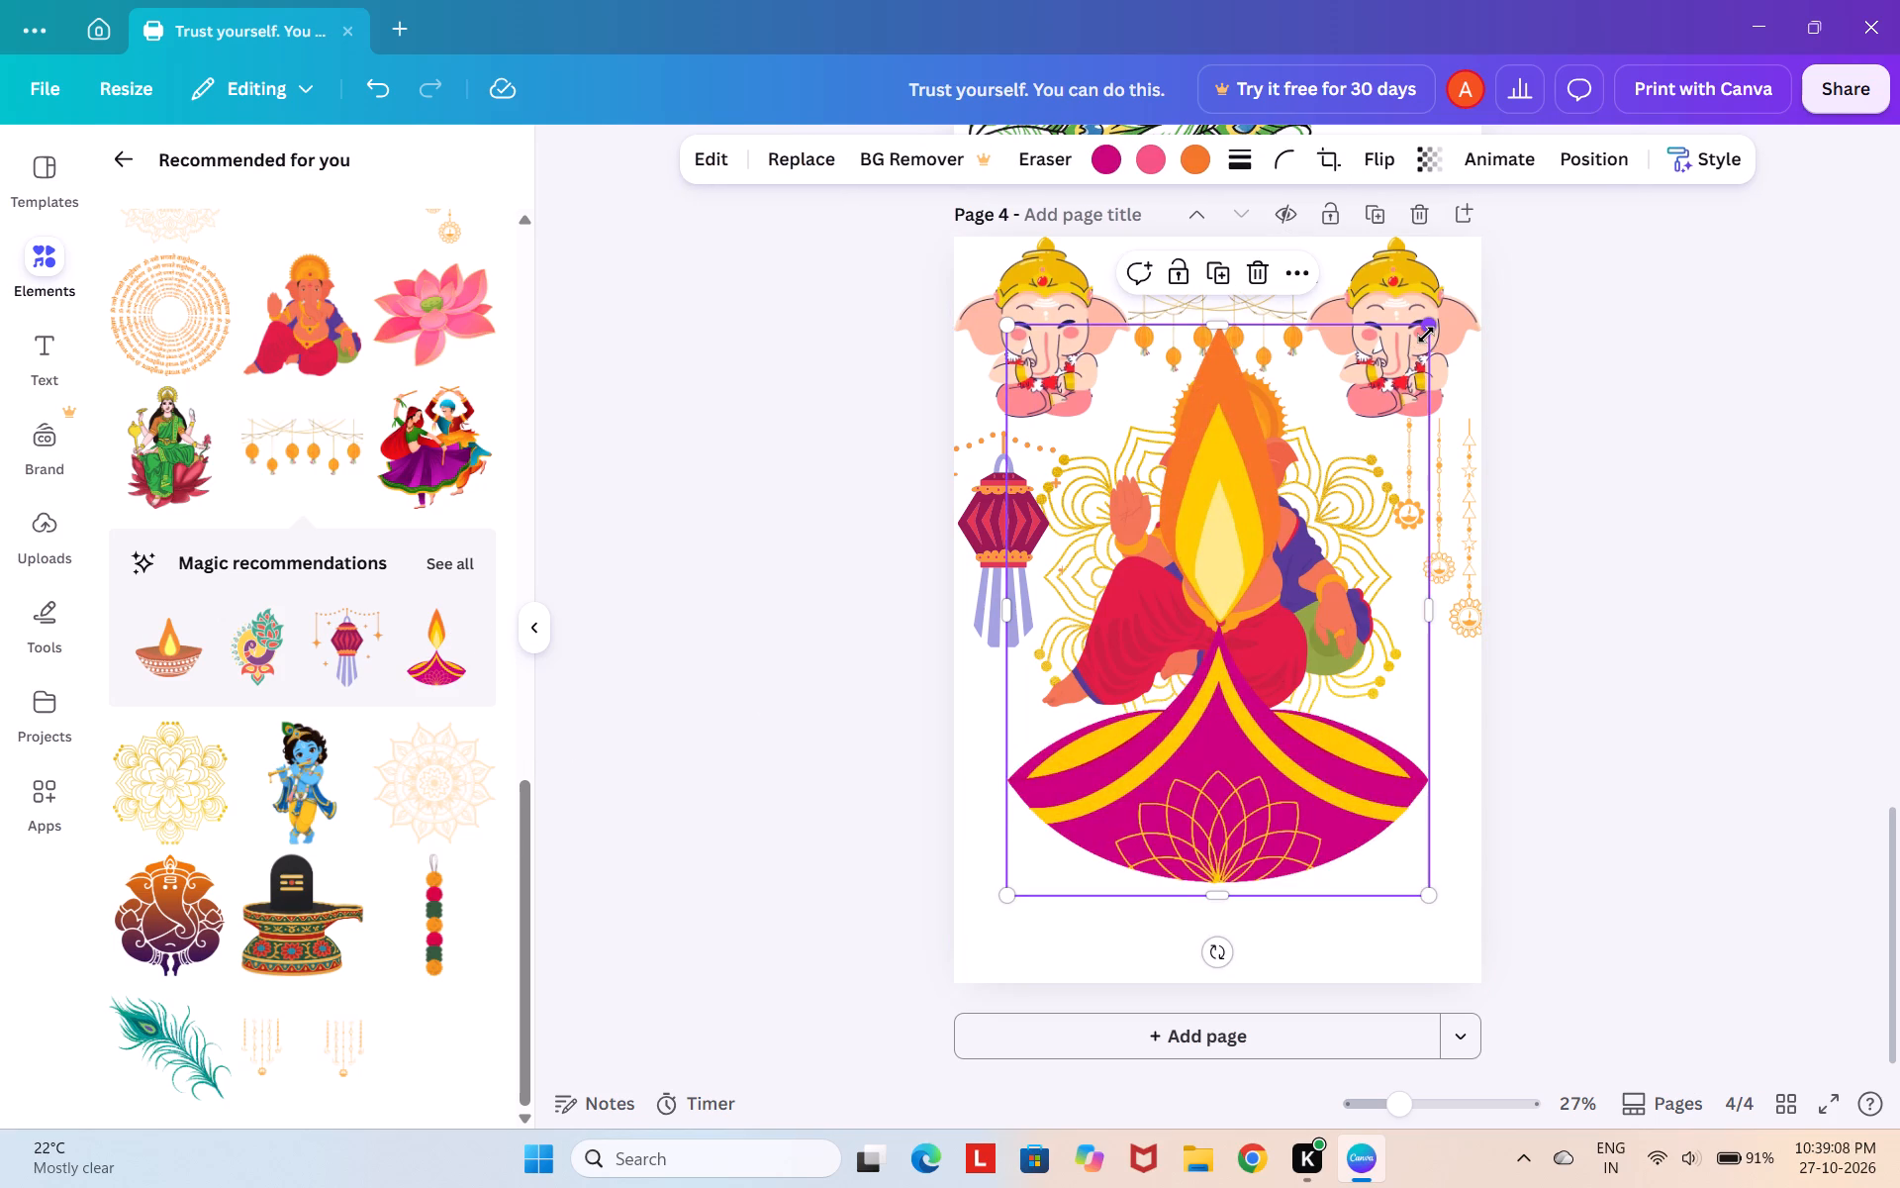
left_click_drag(1426, 335, 1293, 528)
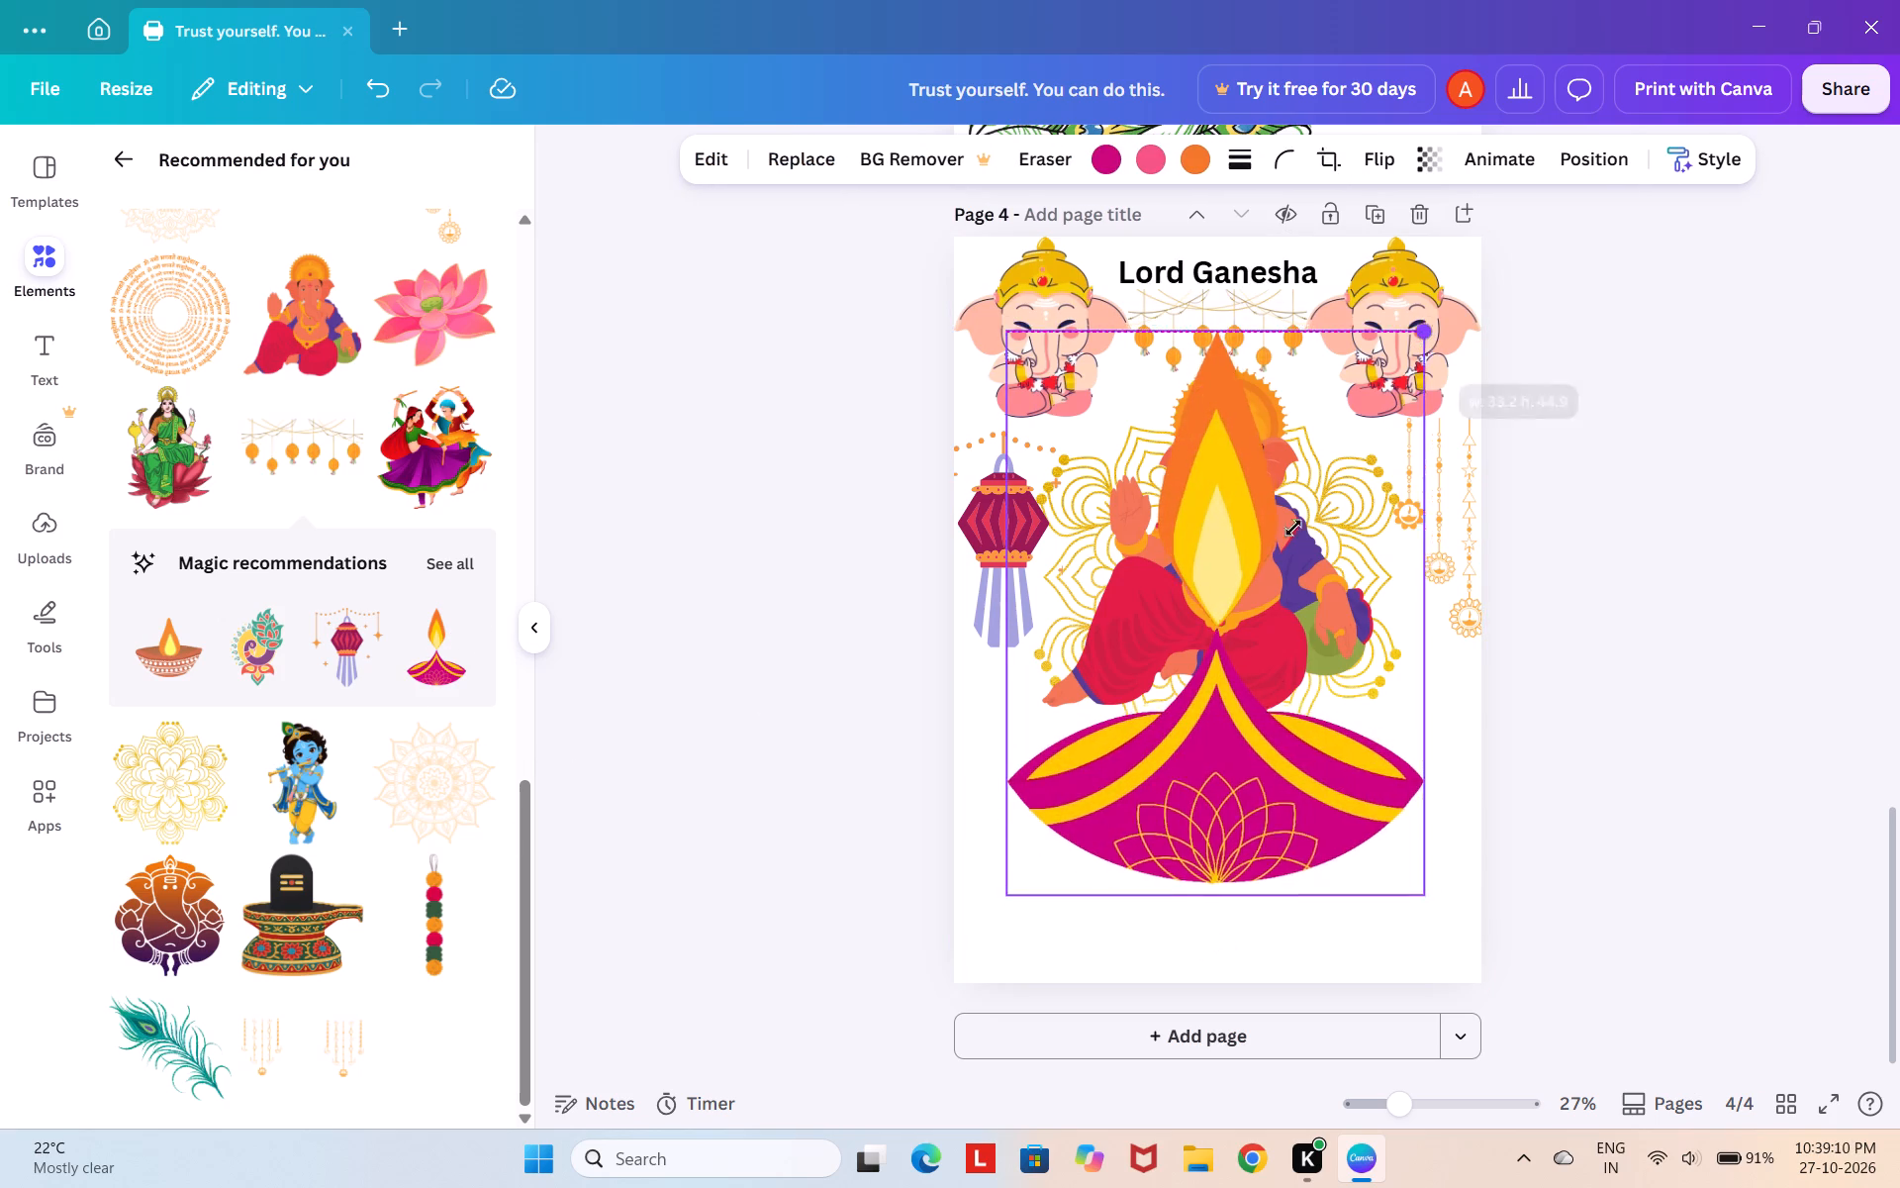
left_click_drag(1293, 528, 1144, 742)
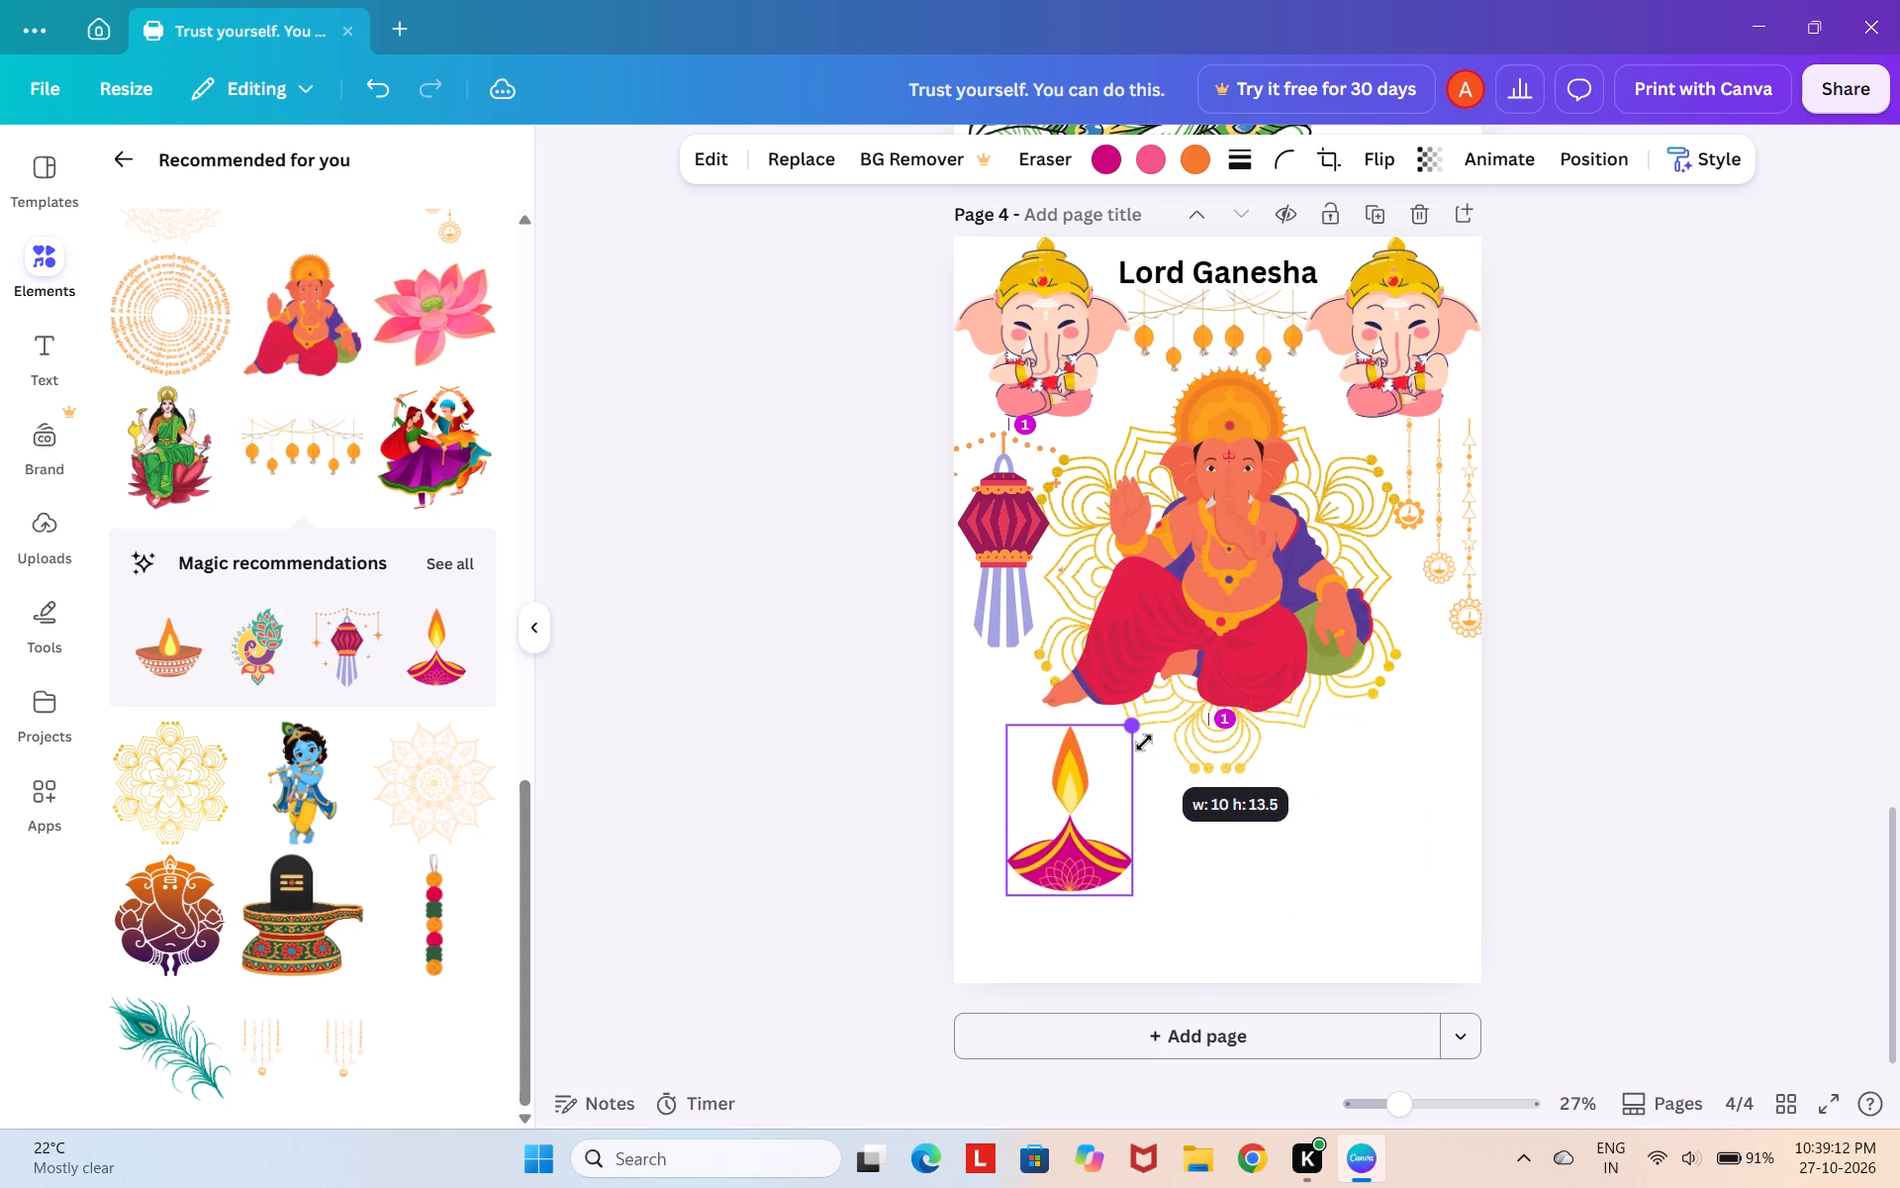
left_click_drag(1144, 742, 1166, 717)
left_click(1068, 815)
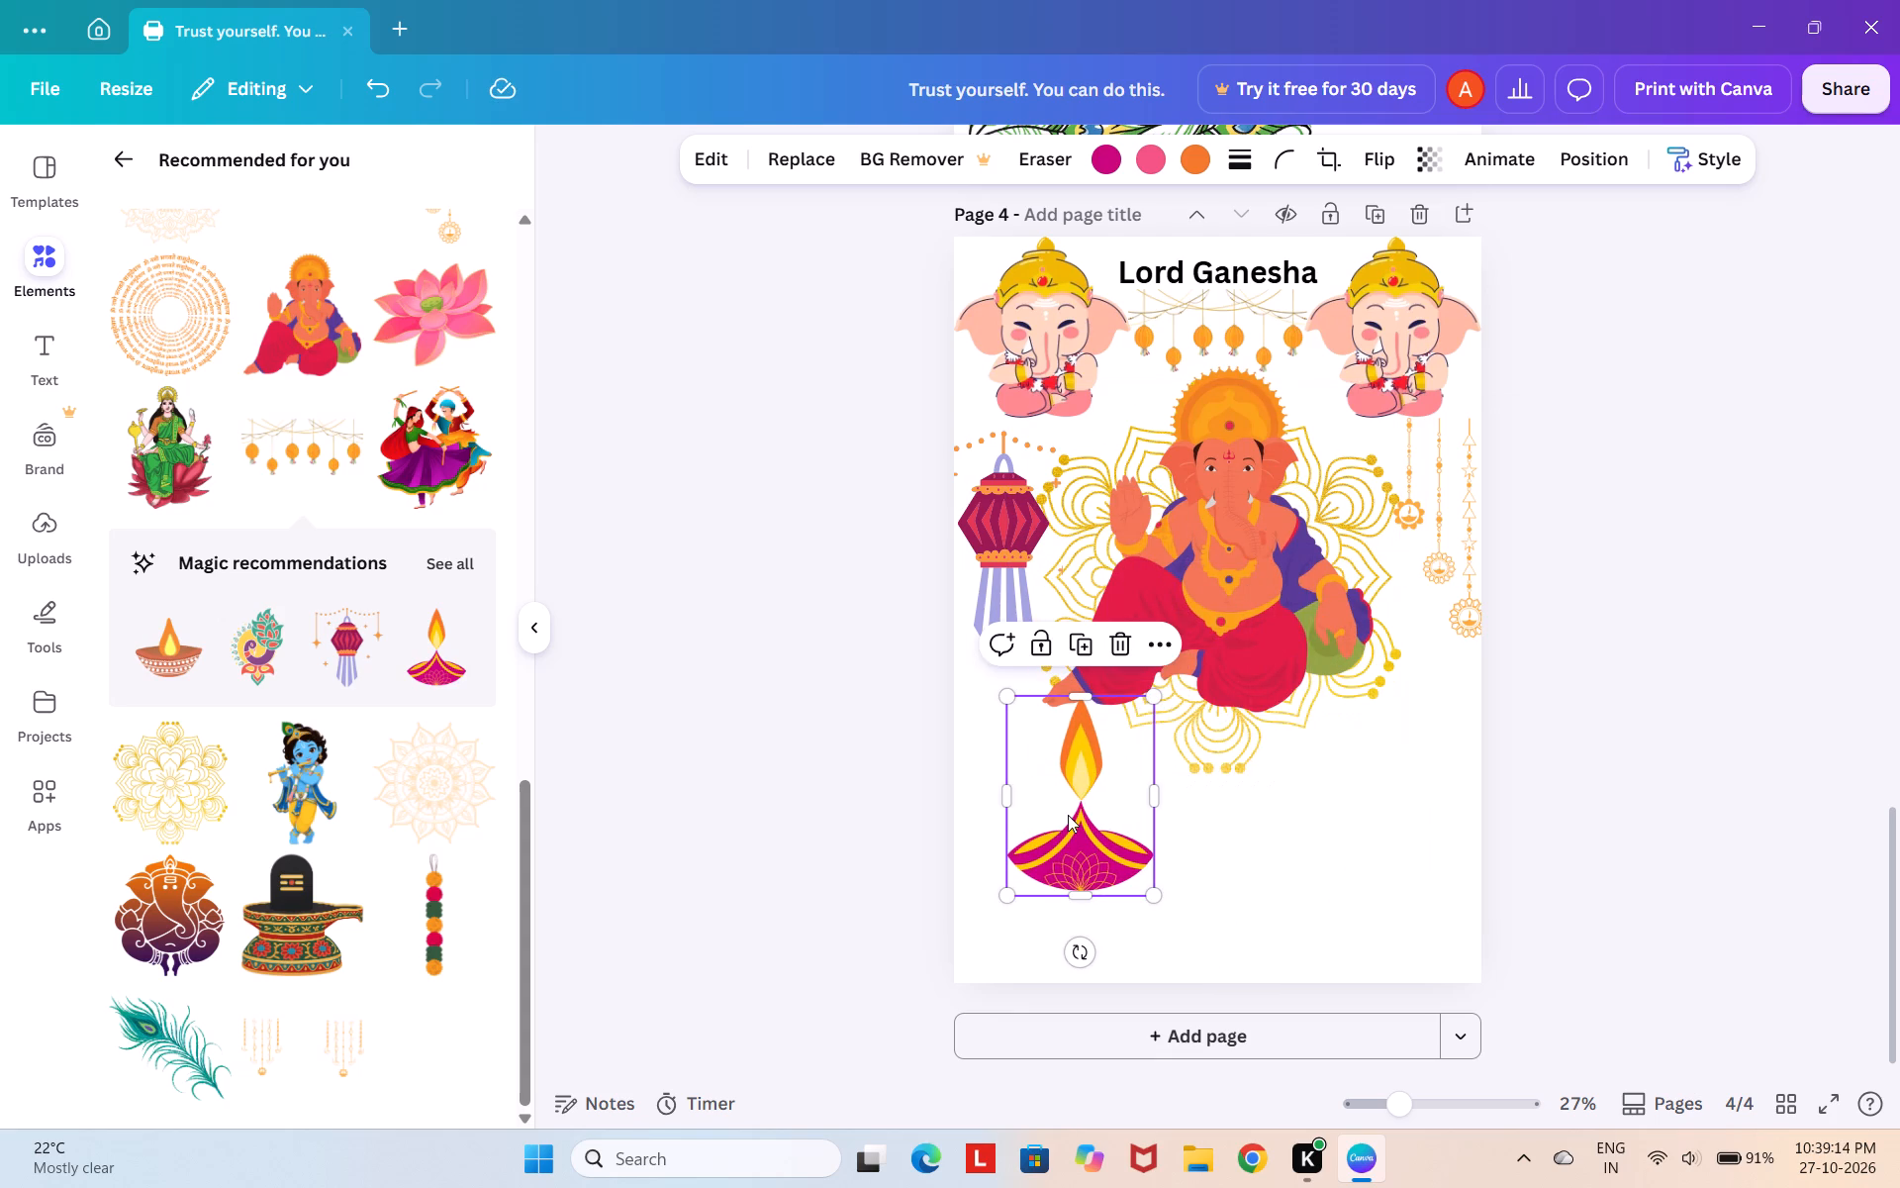
left_click_drag(1068, 815, 1008, 901)
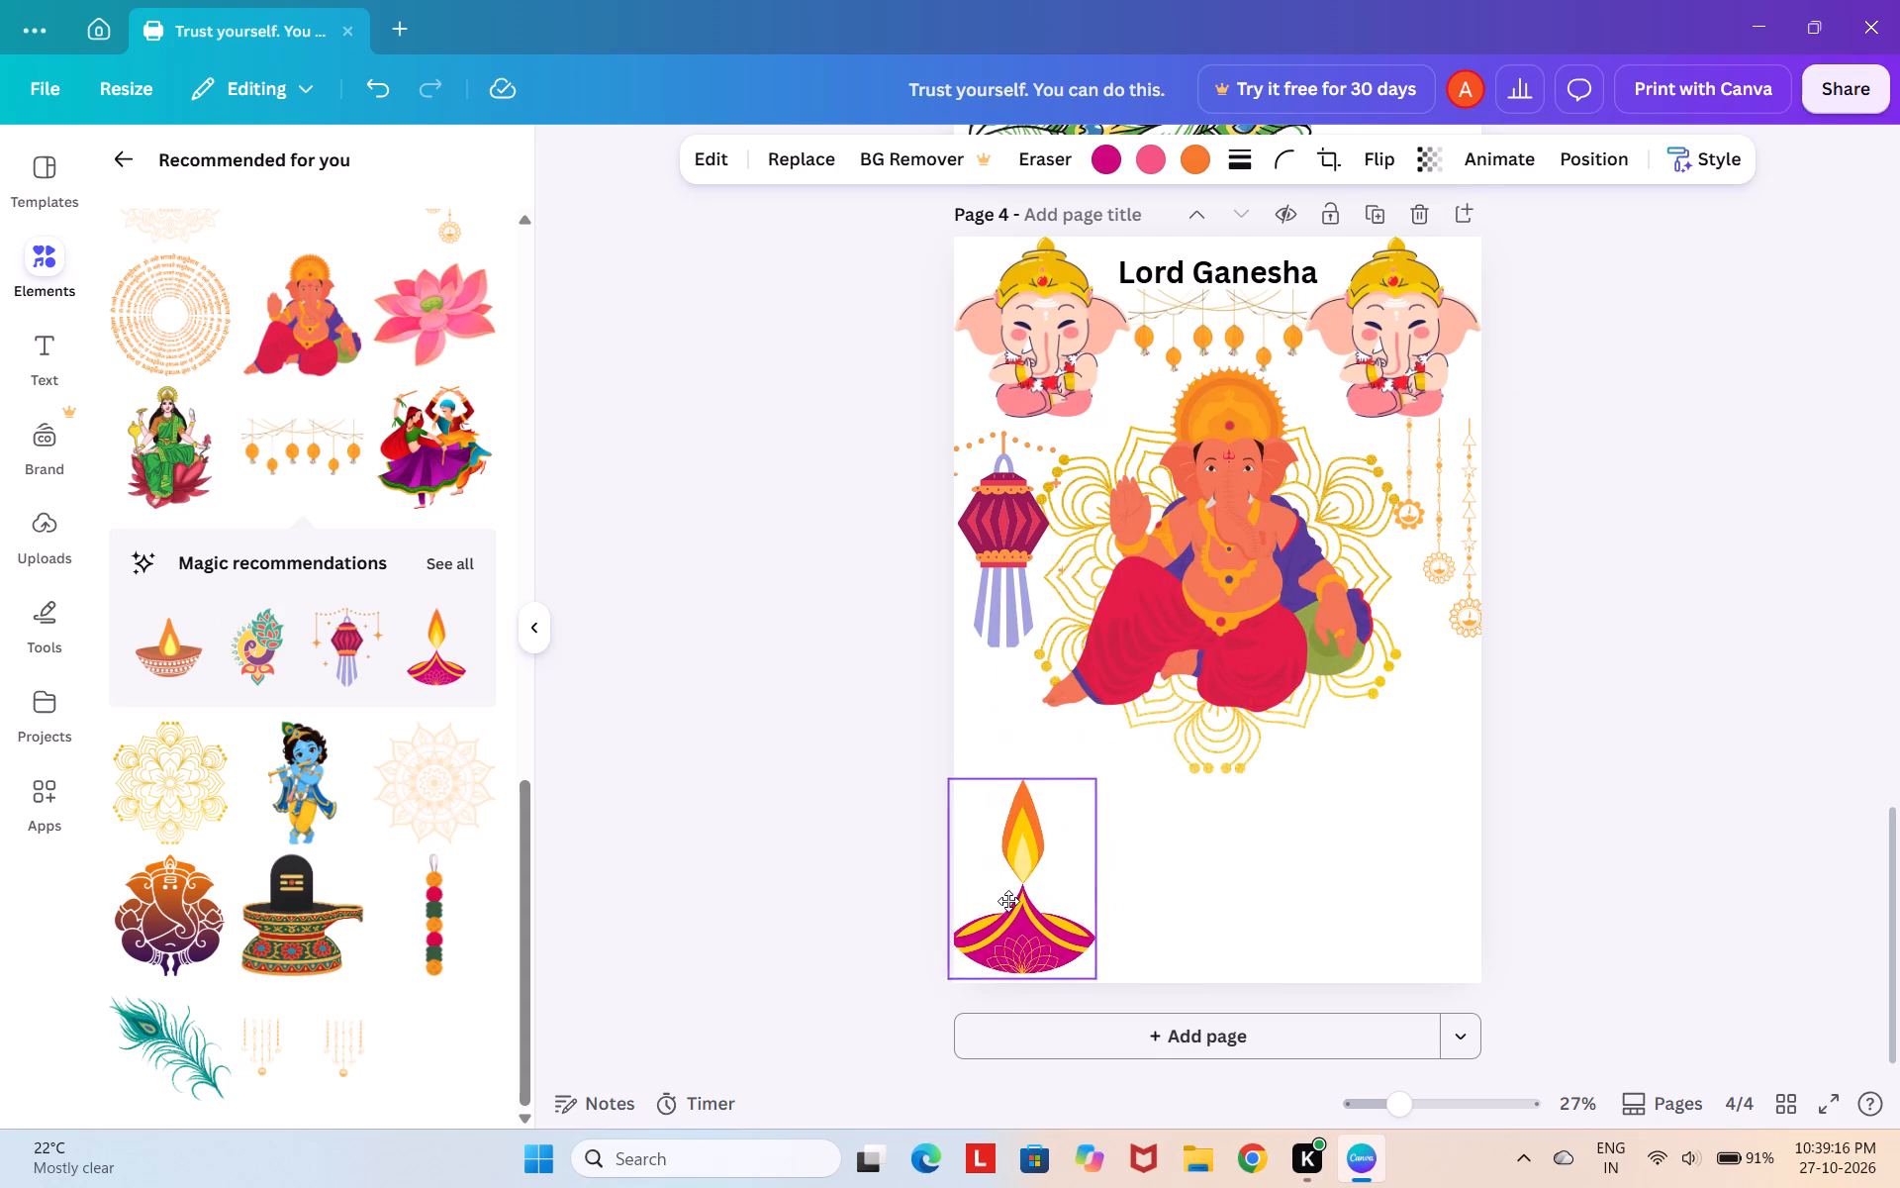
left_click_drag(1008, 901, 1008, 904)
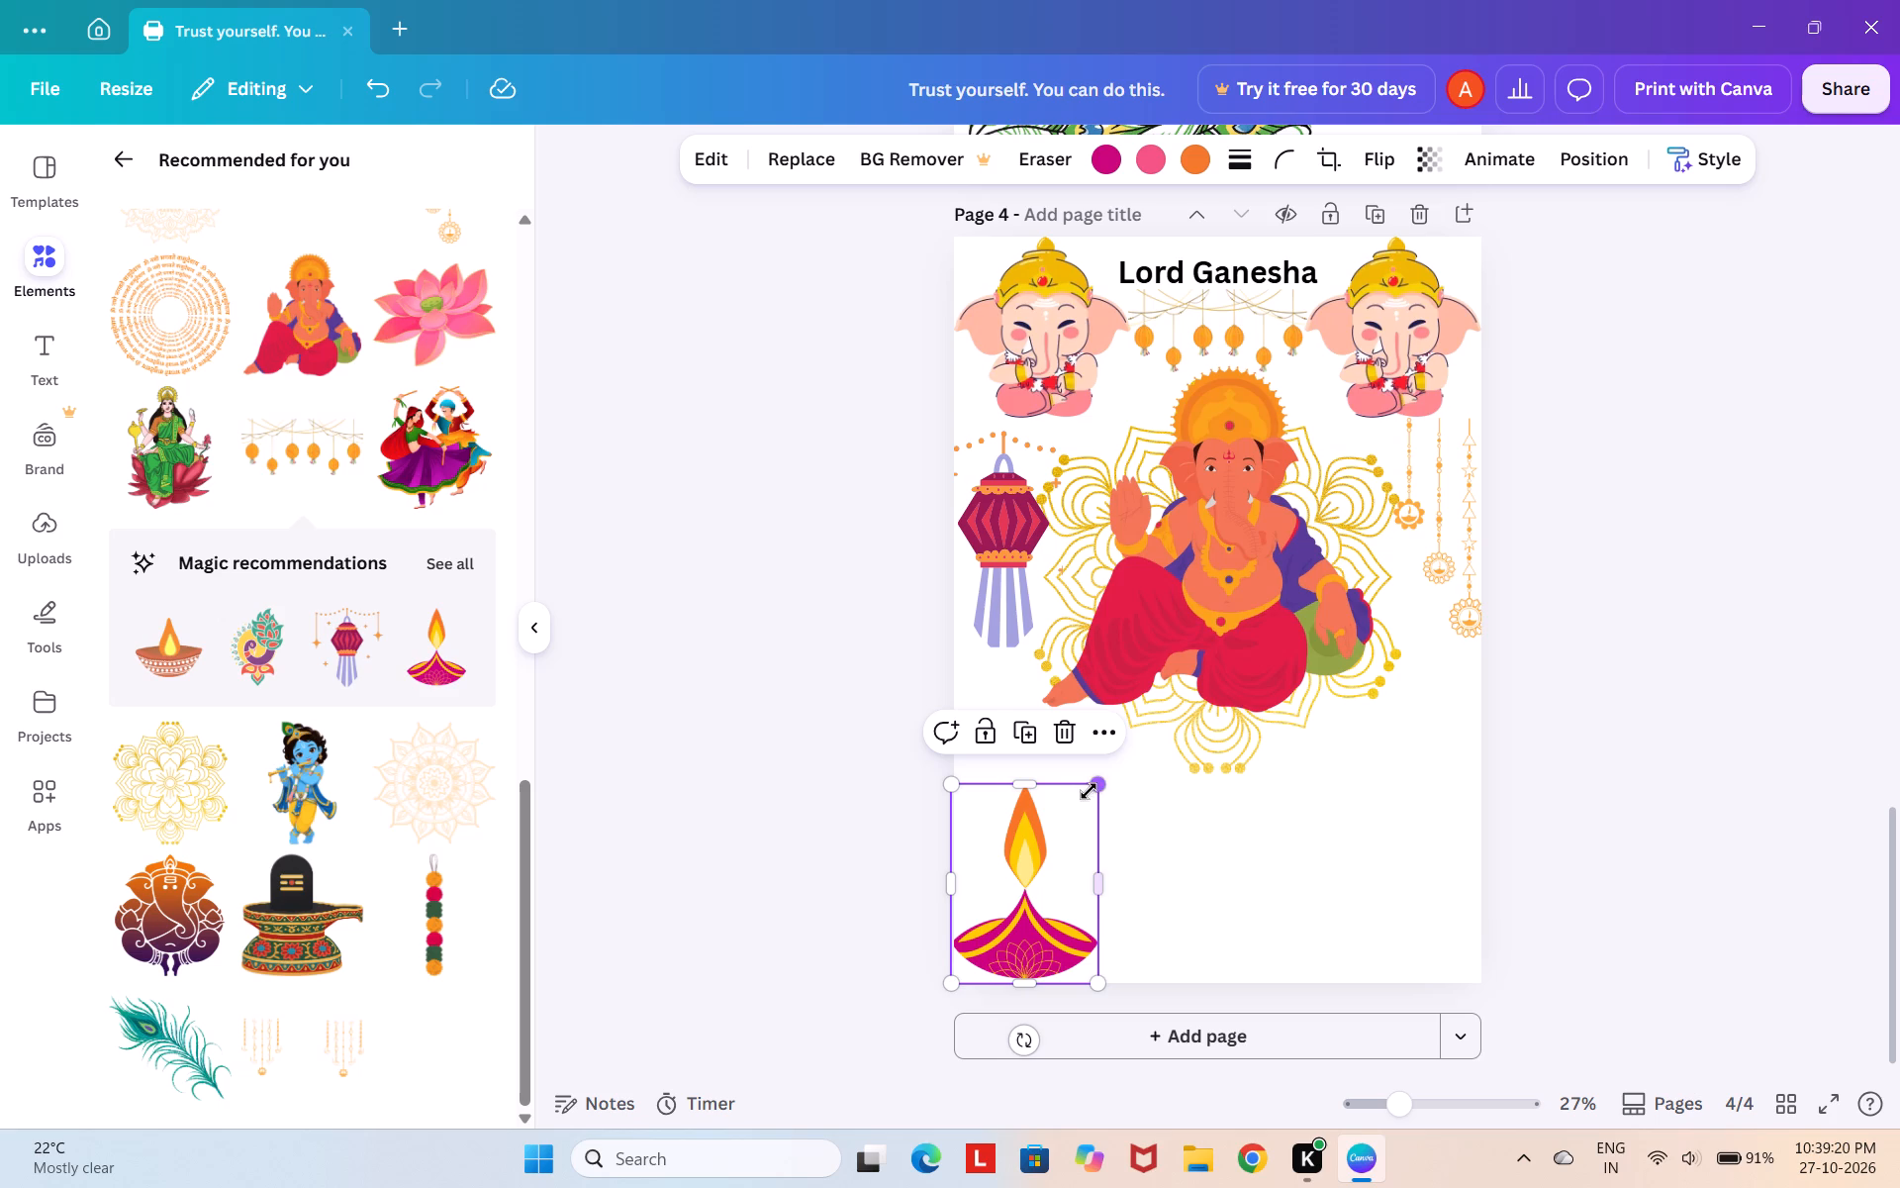
left_click_drag(1089, 791, 1053, 828)
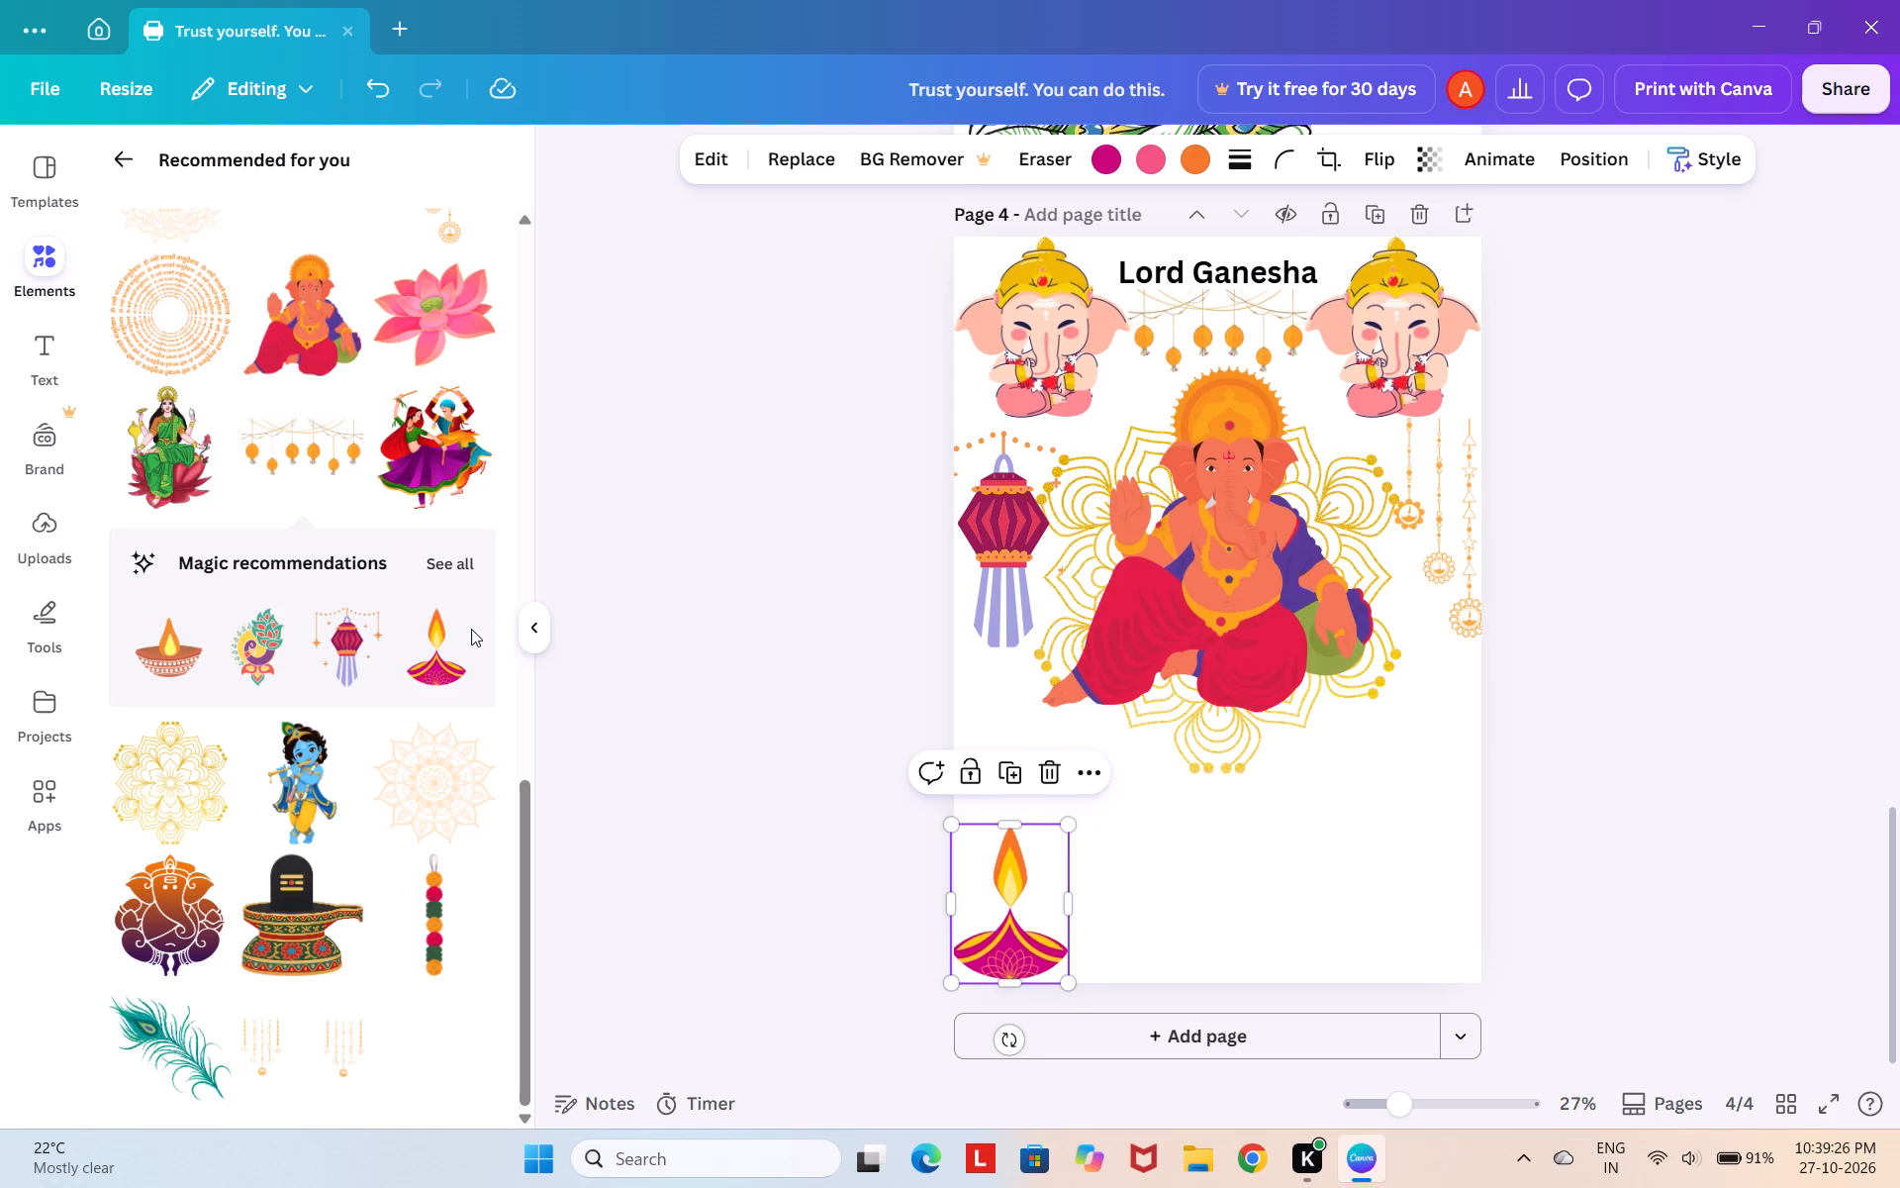
Add a second magenta diya in the page's bottom-right corner, shrinking it slightly to pair with the one on the left.
left_click(439, 639)
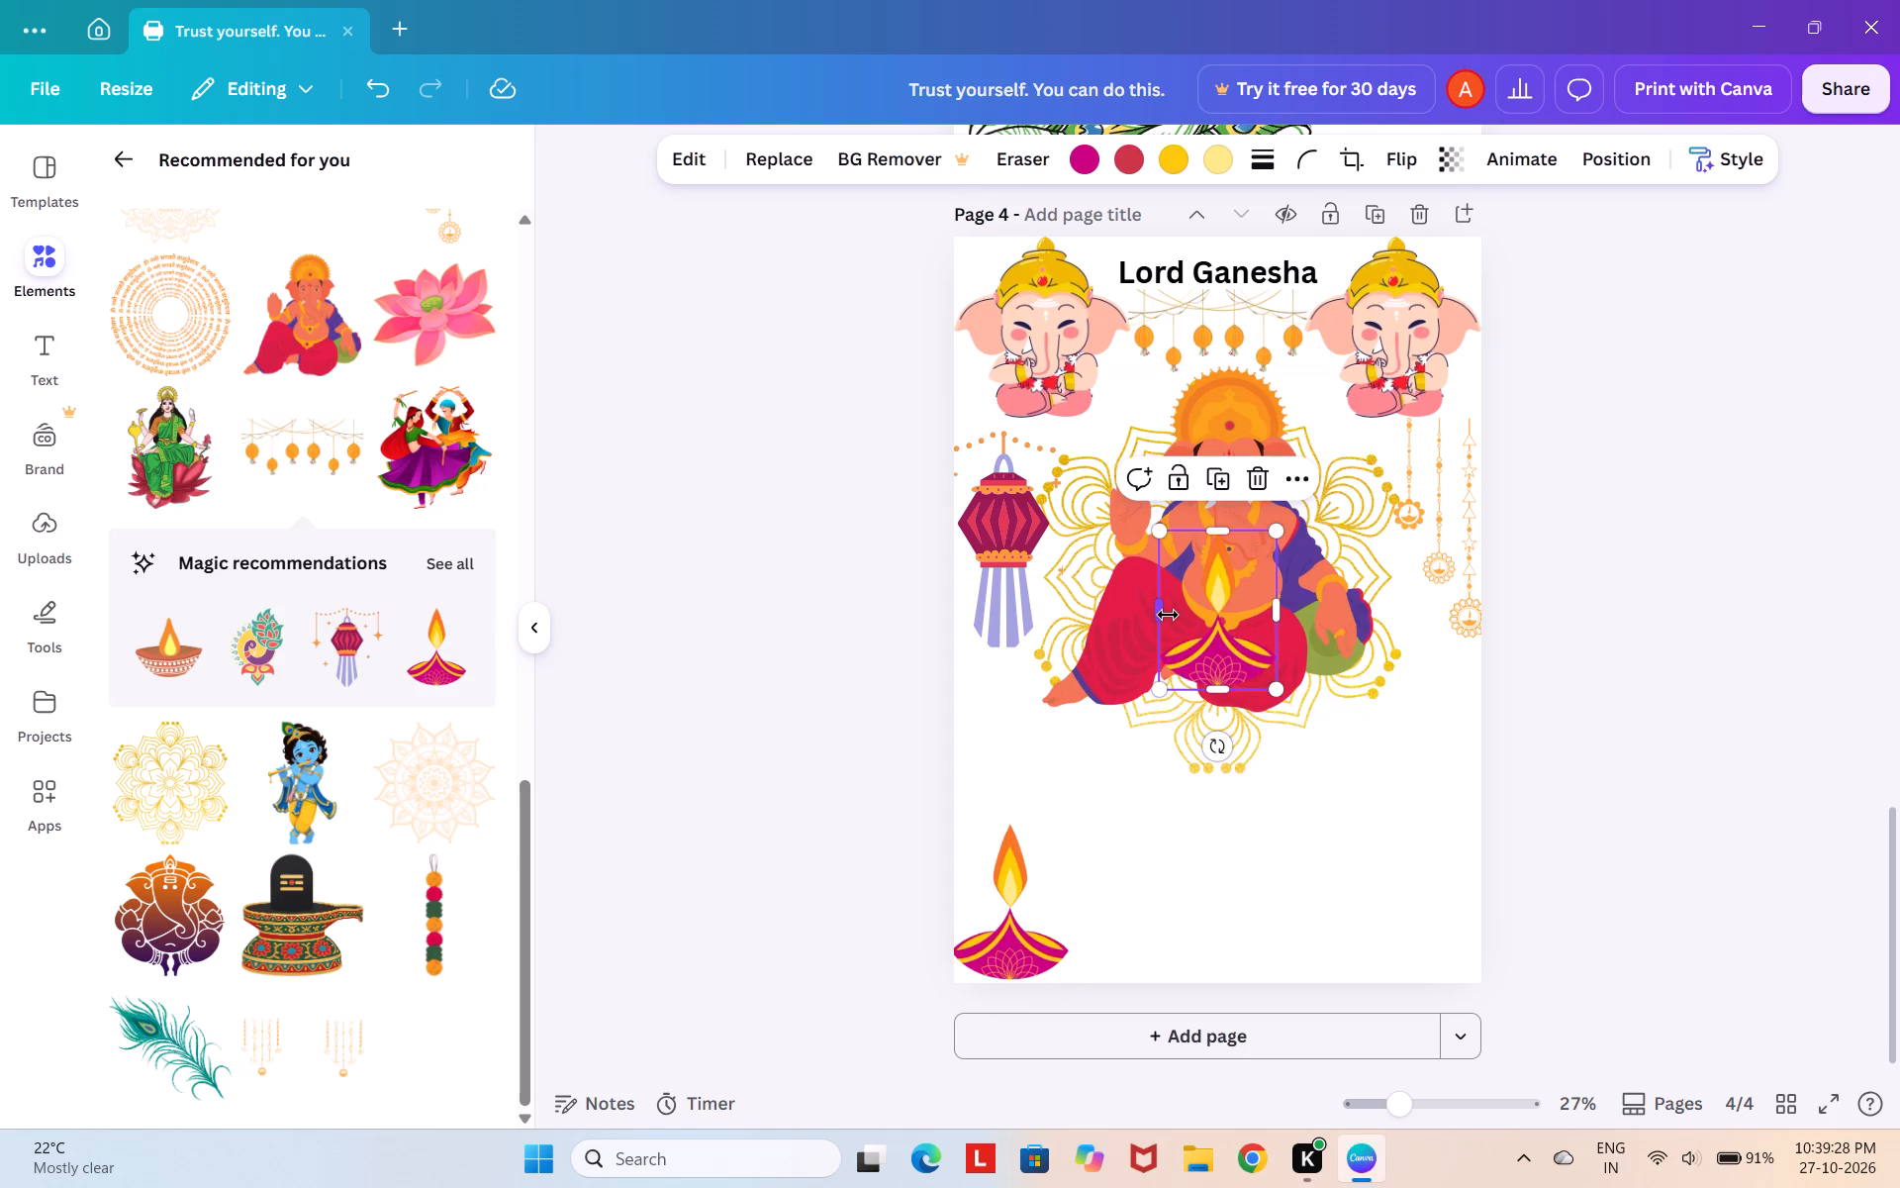
left_click(1213, 622)
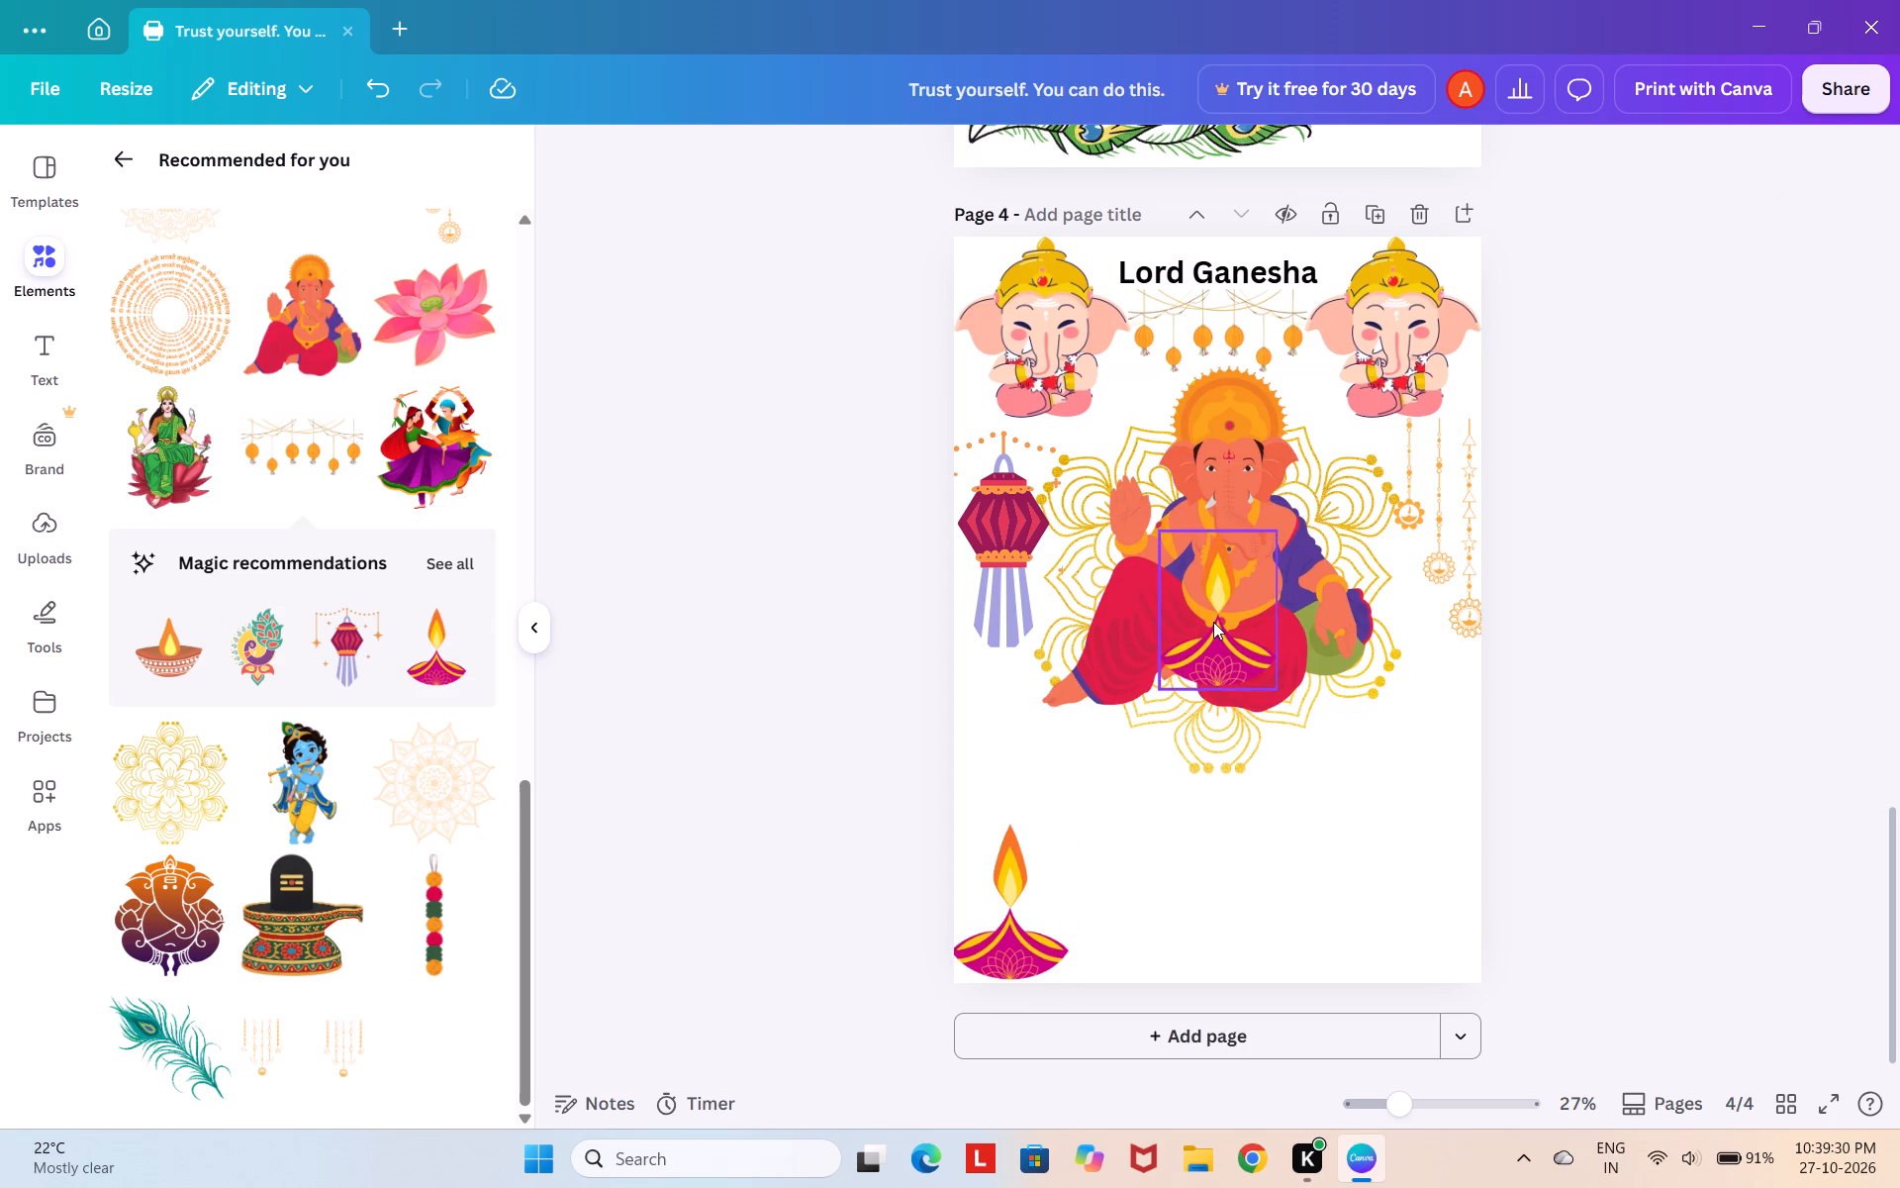
left_click_drag(1213, 622, 1406, 901)
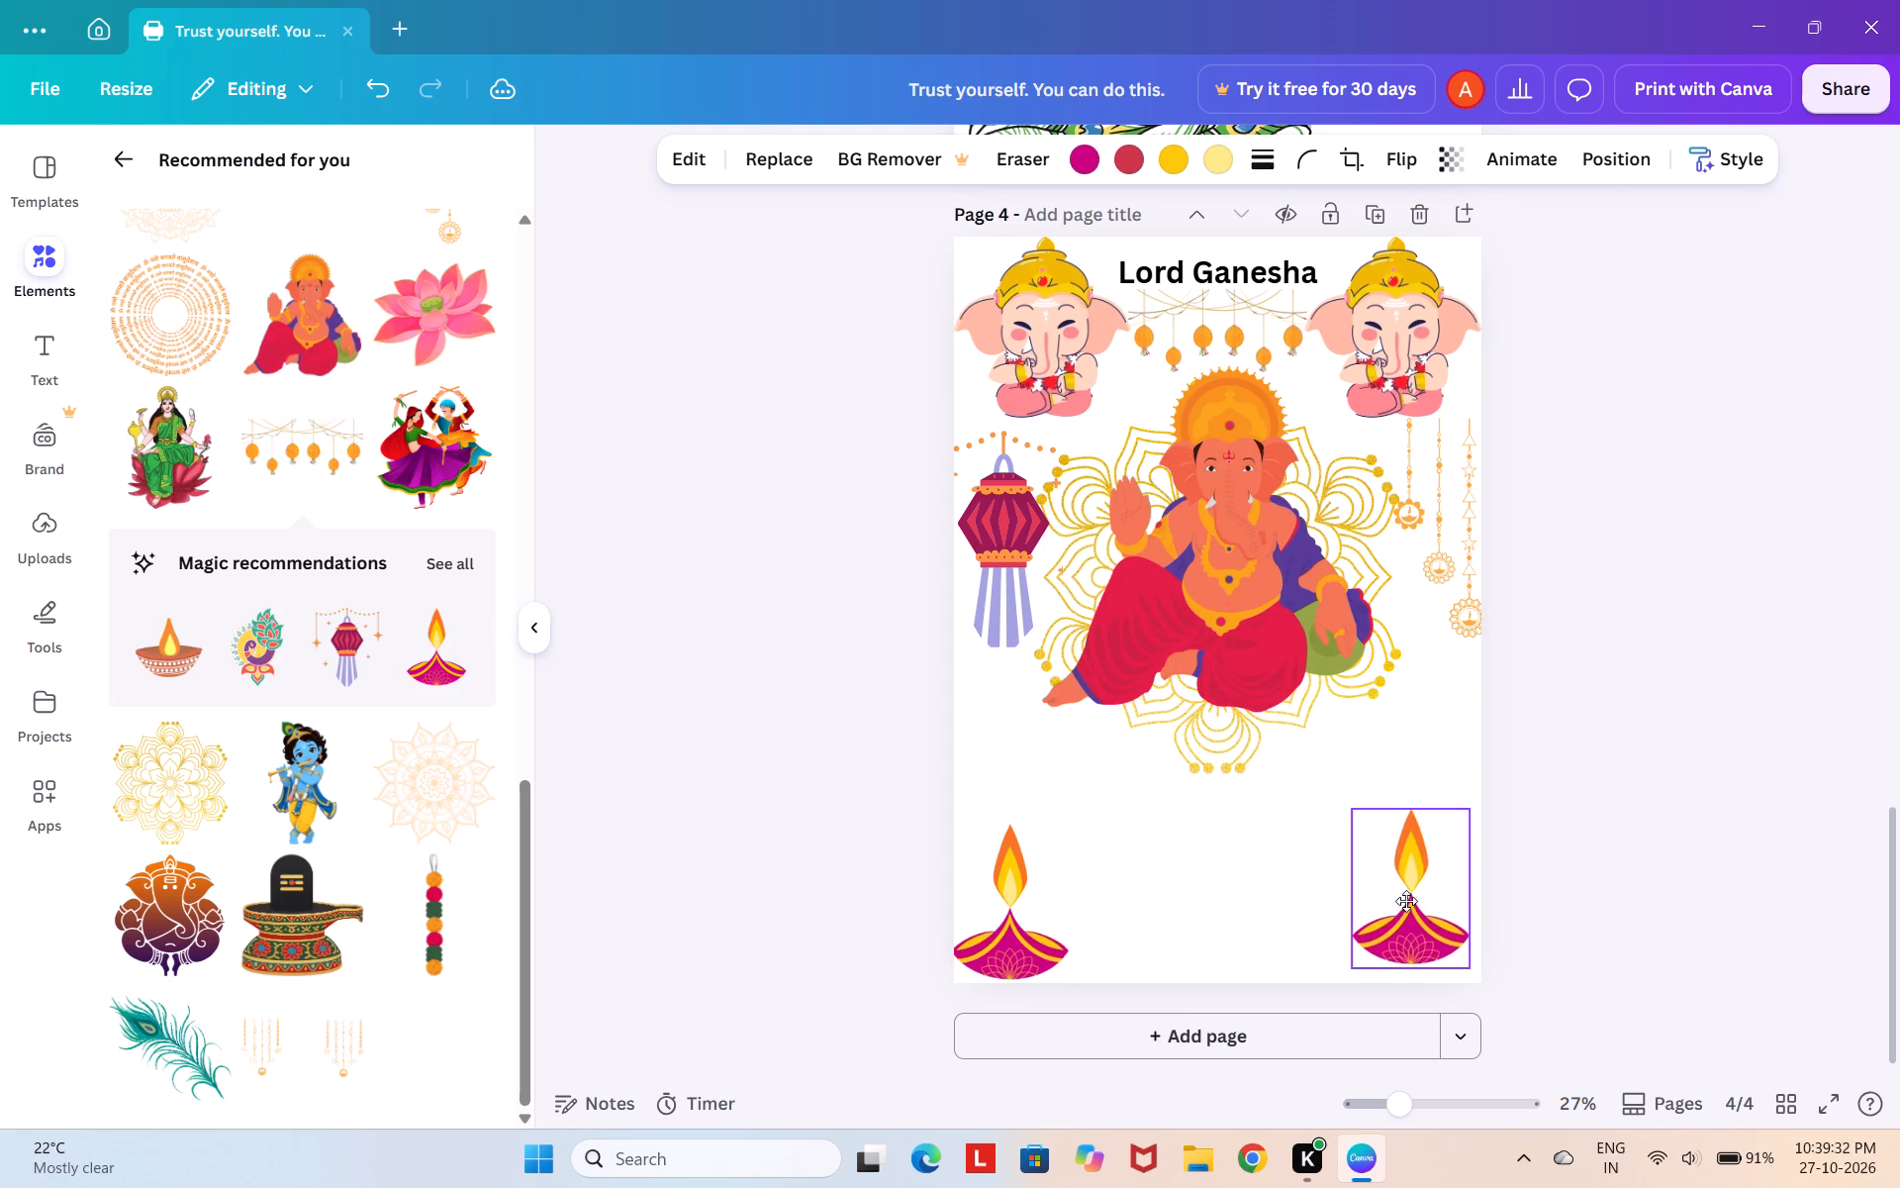
left_click_drag(1406, 901, 1412, 908)
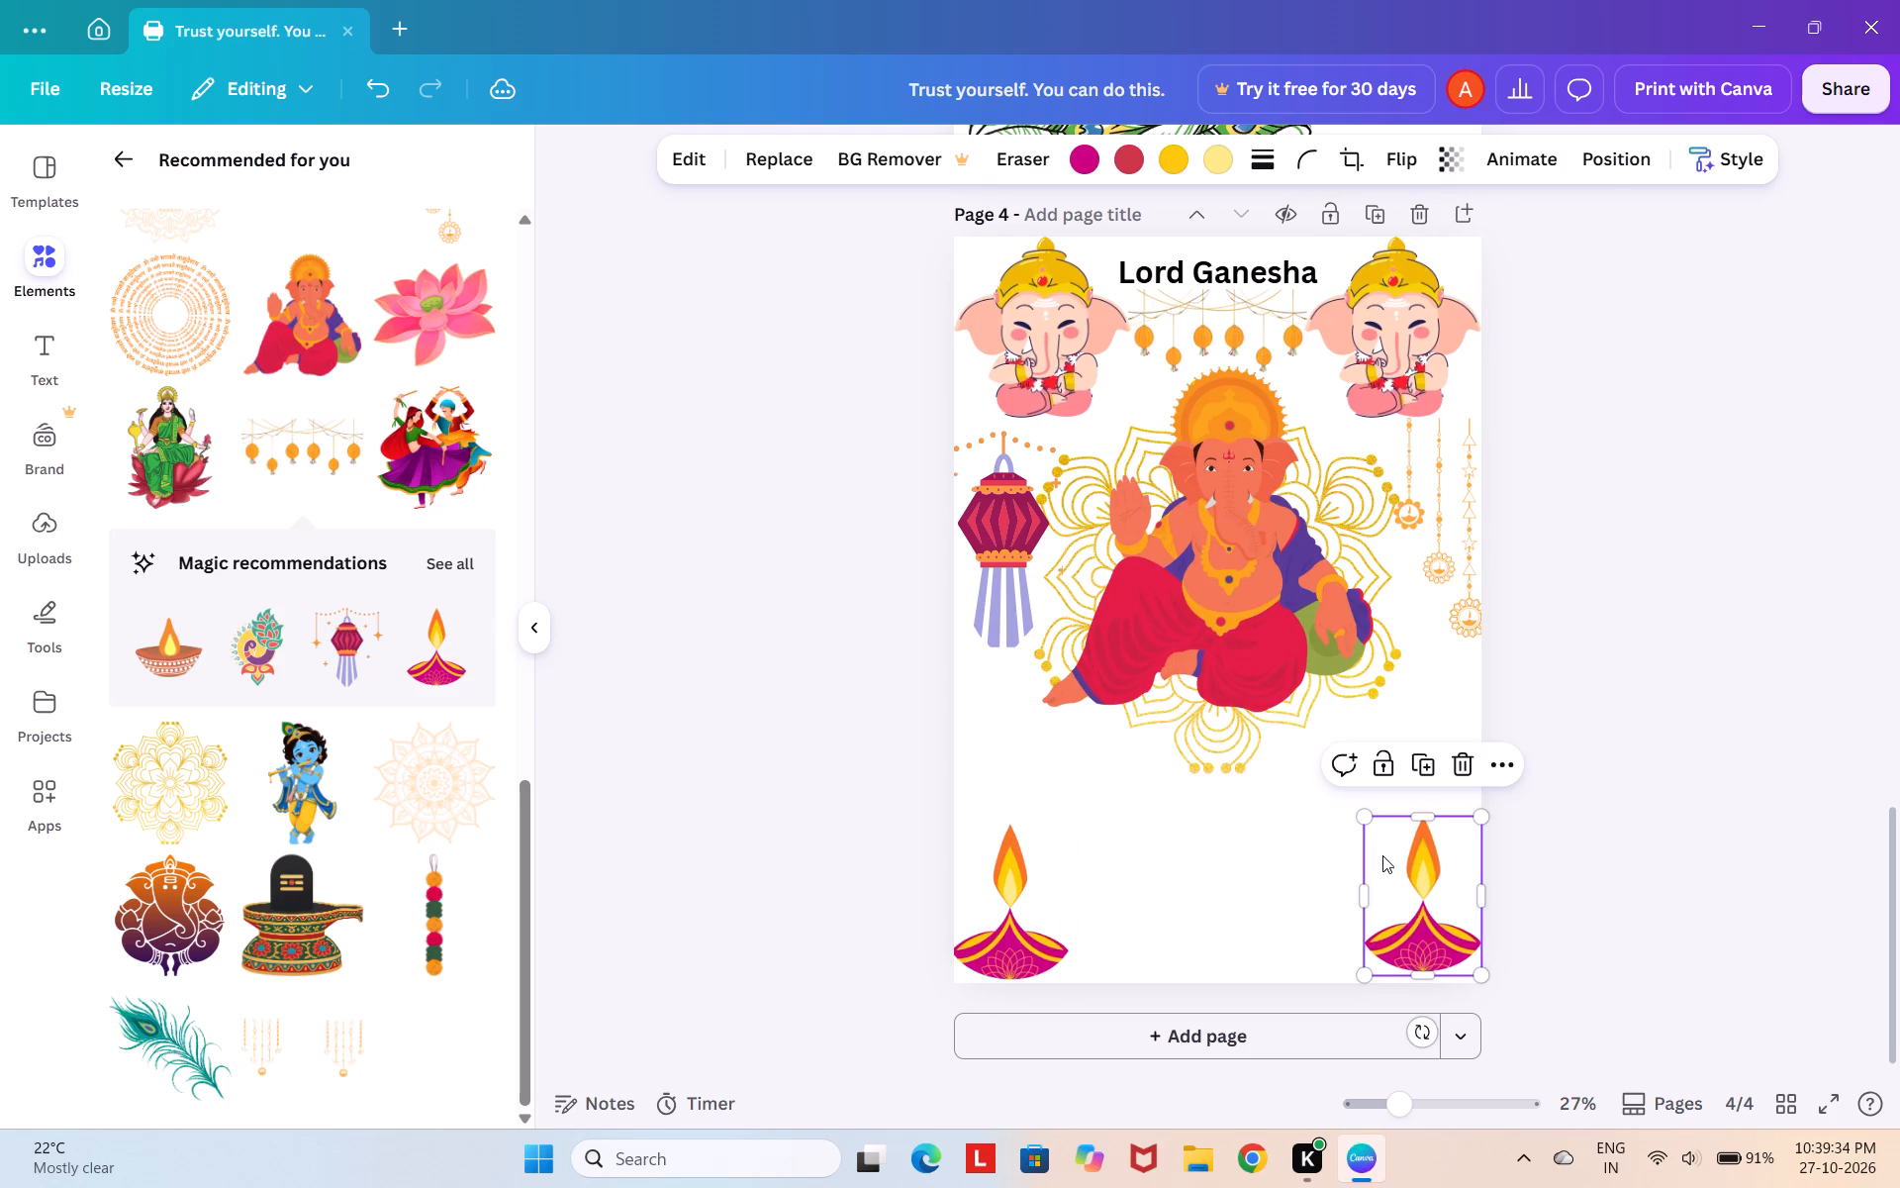
left_click_drag(1373, 821, 1379, 833)
left_click_drag(1379, 833, 1377, 835)
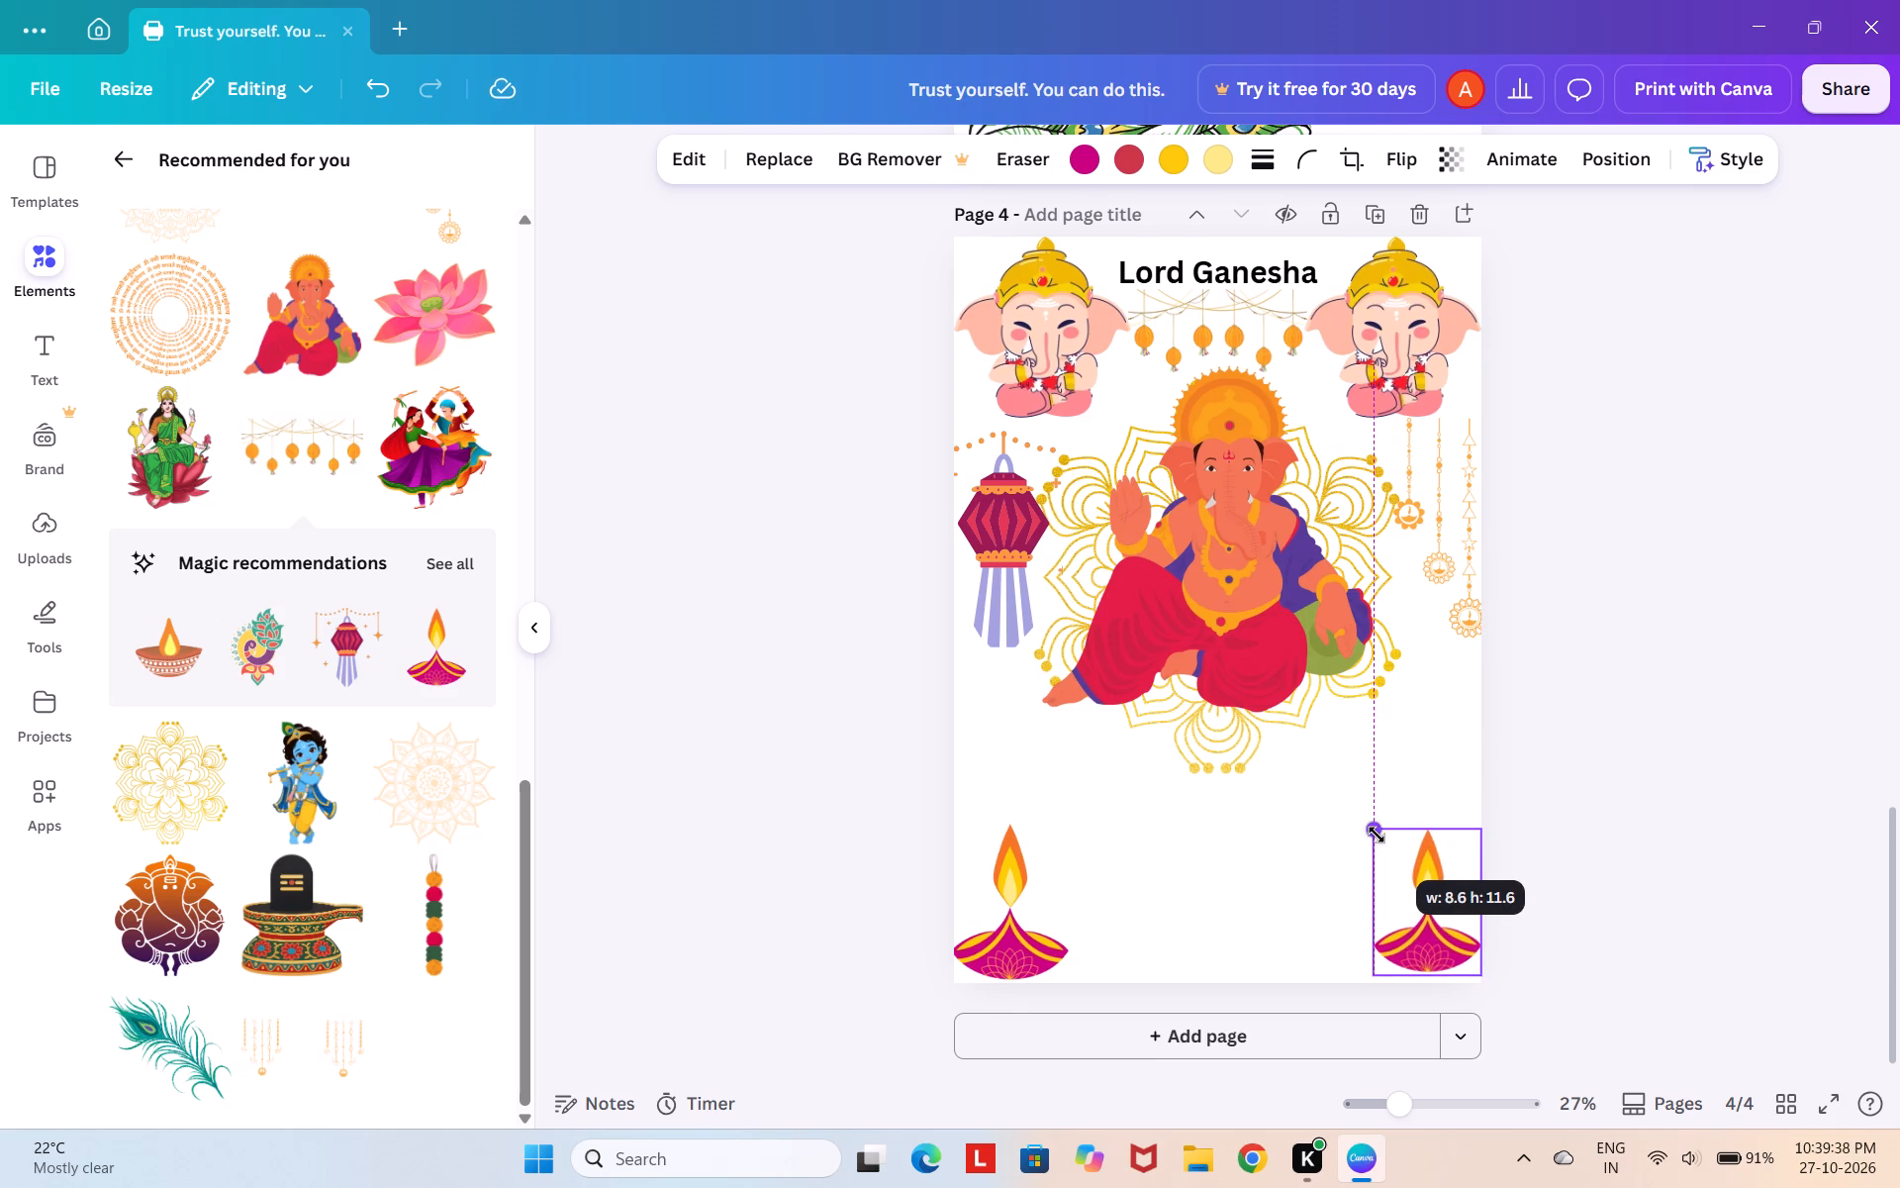
left_click_drag(1377, 835, 1367, 834)
left_click(1272, 850)
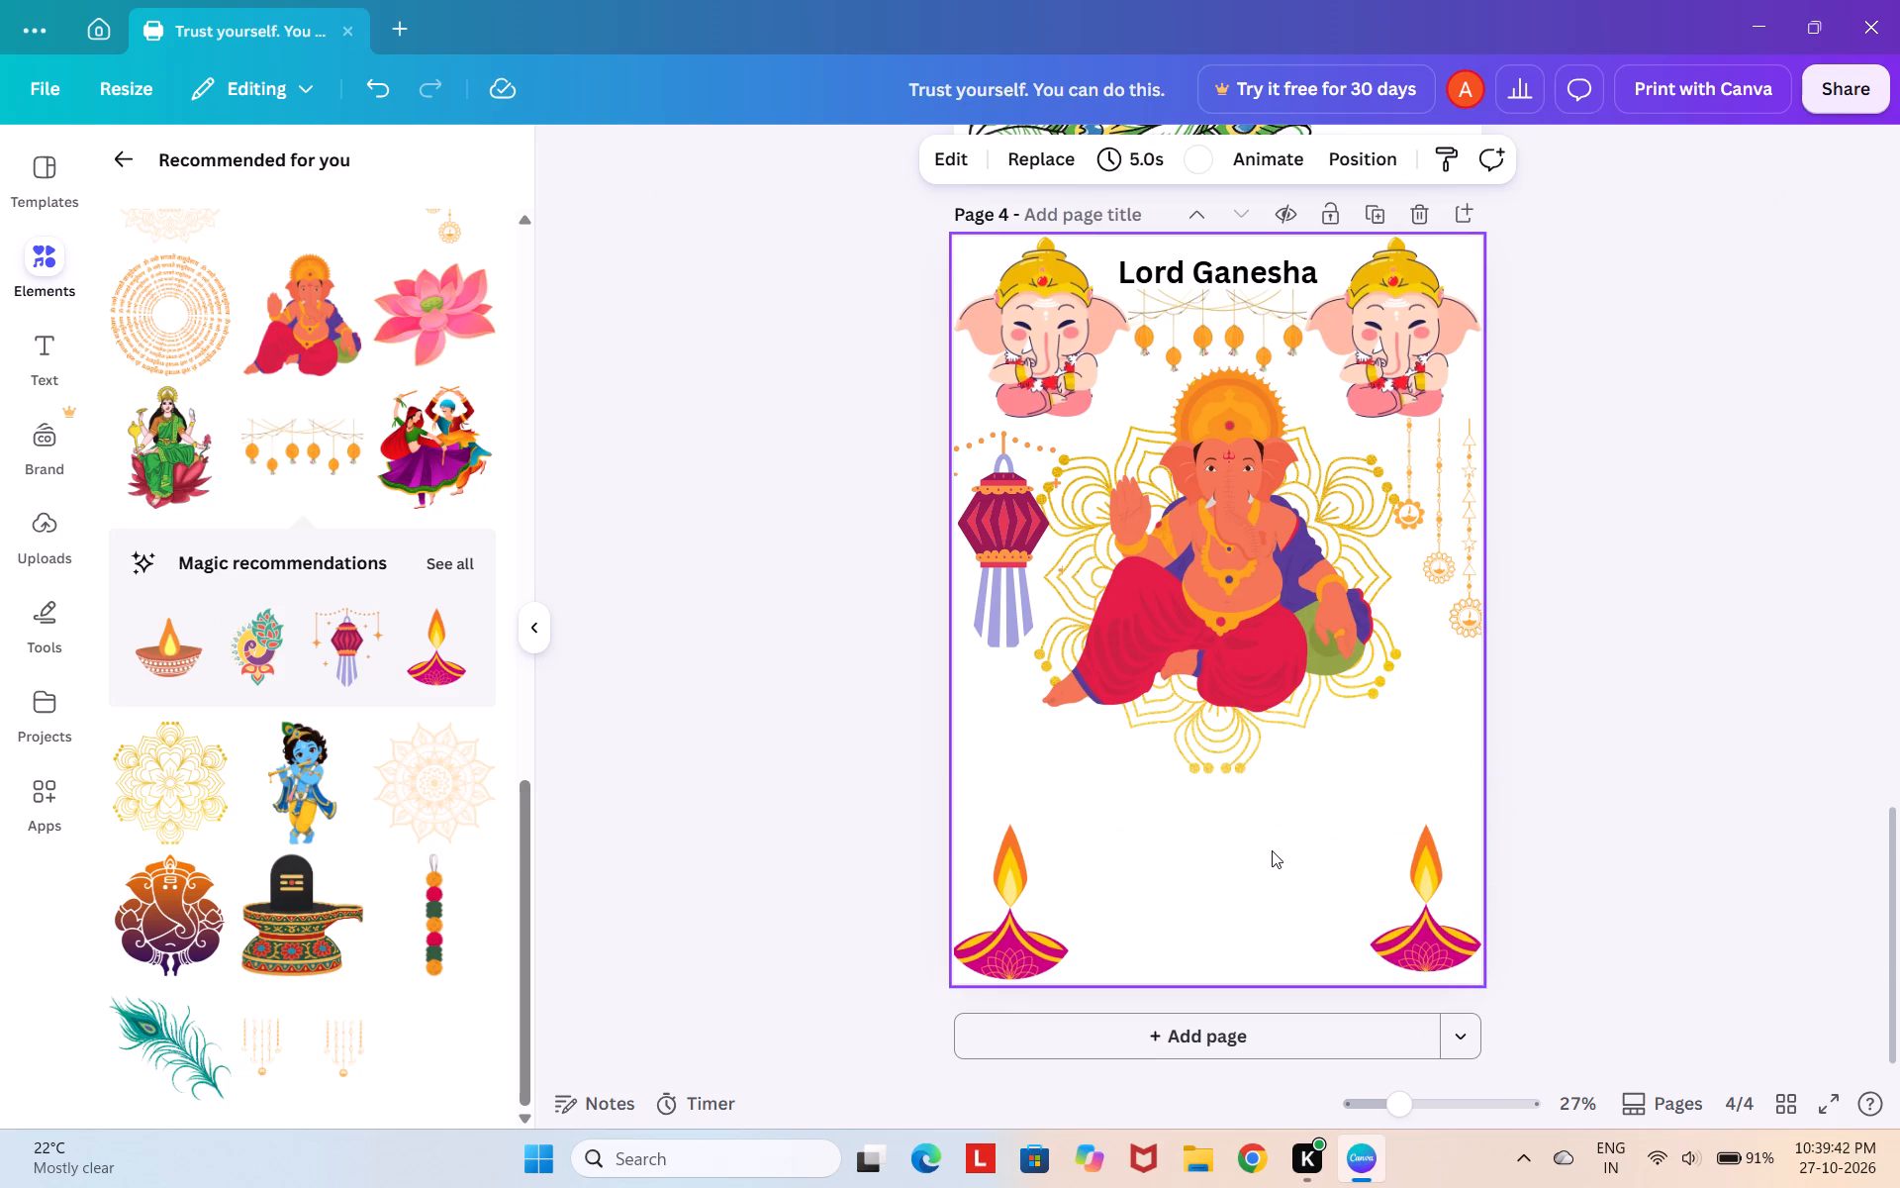
Open the complete set of magic recommendations and look through it for more festive decorations for page 4.
left_click(469, 569)
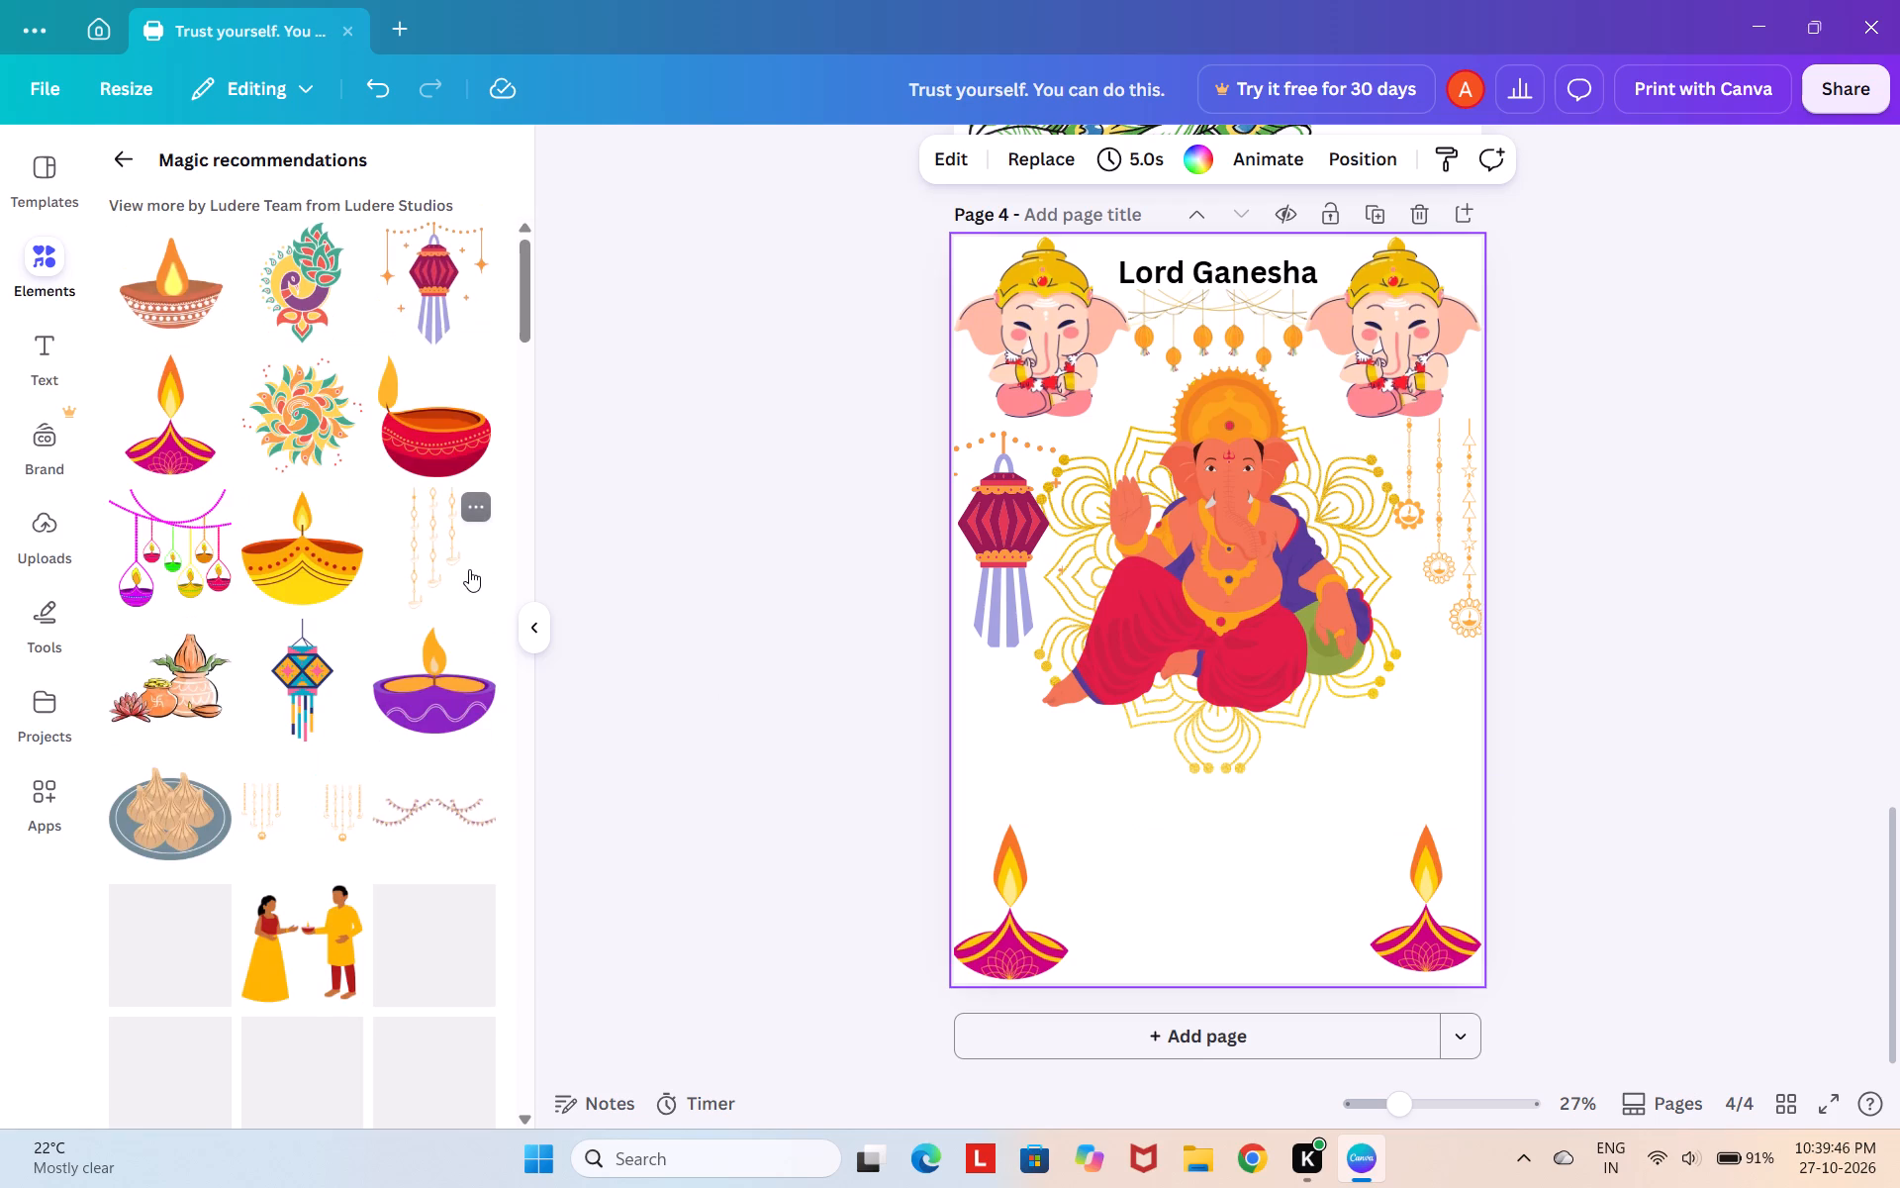
scroll(374, 672, "down", 1)
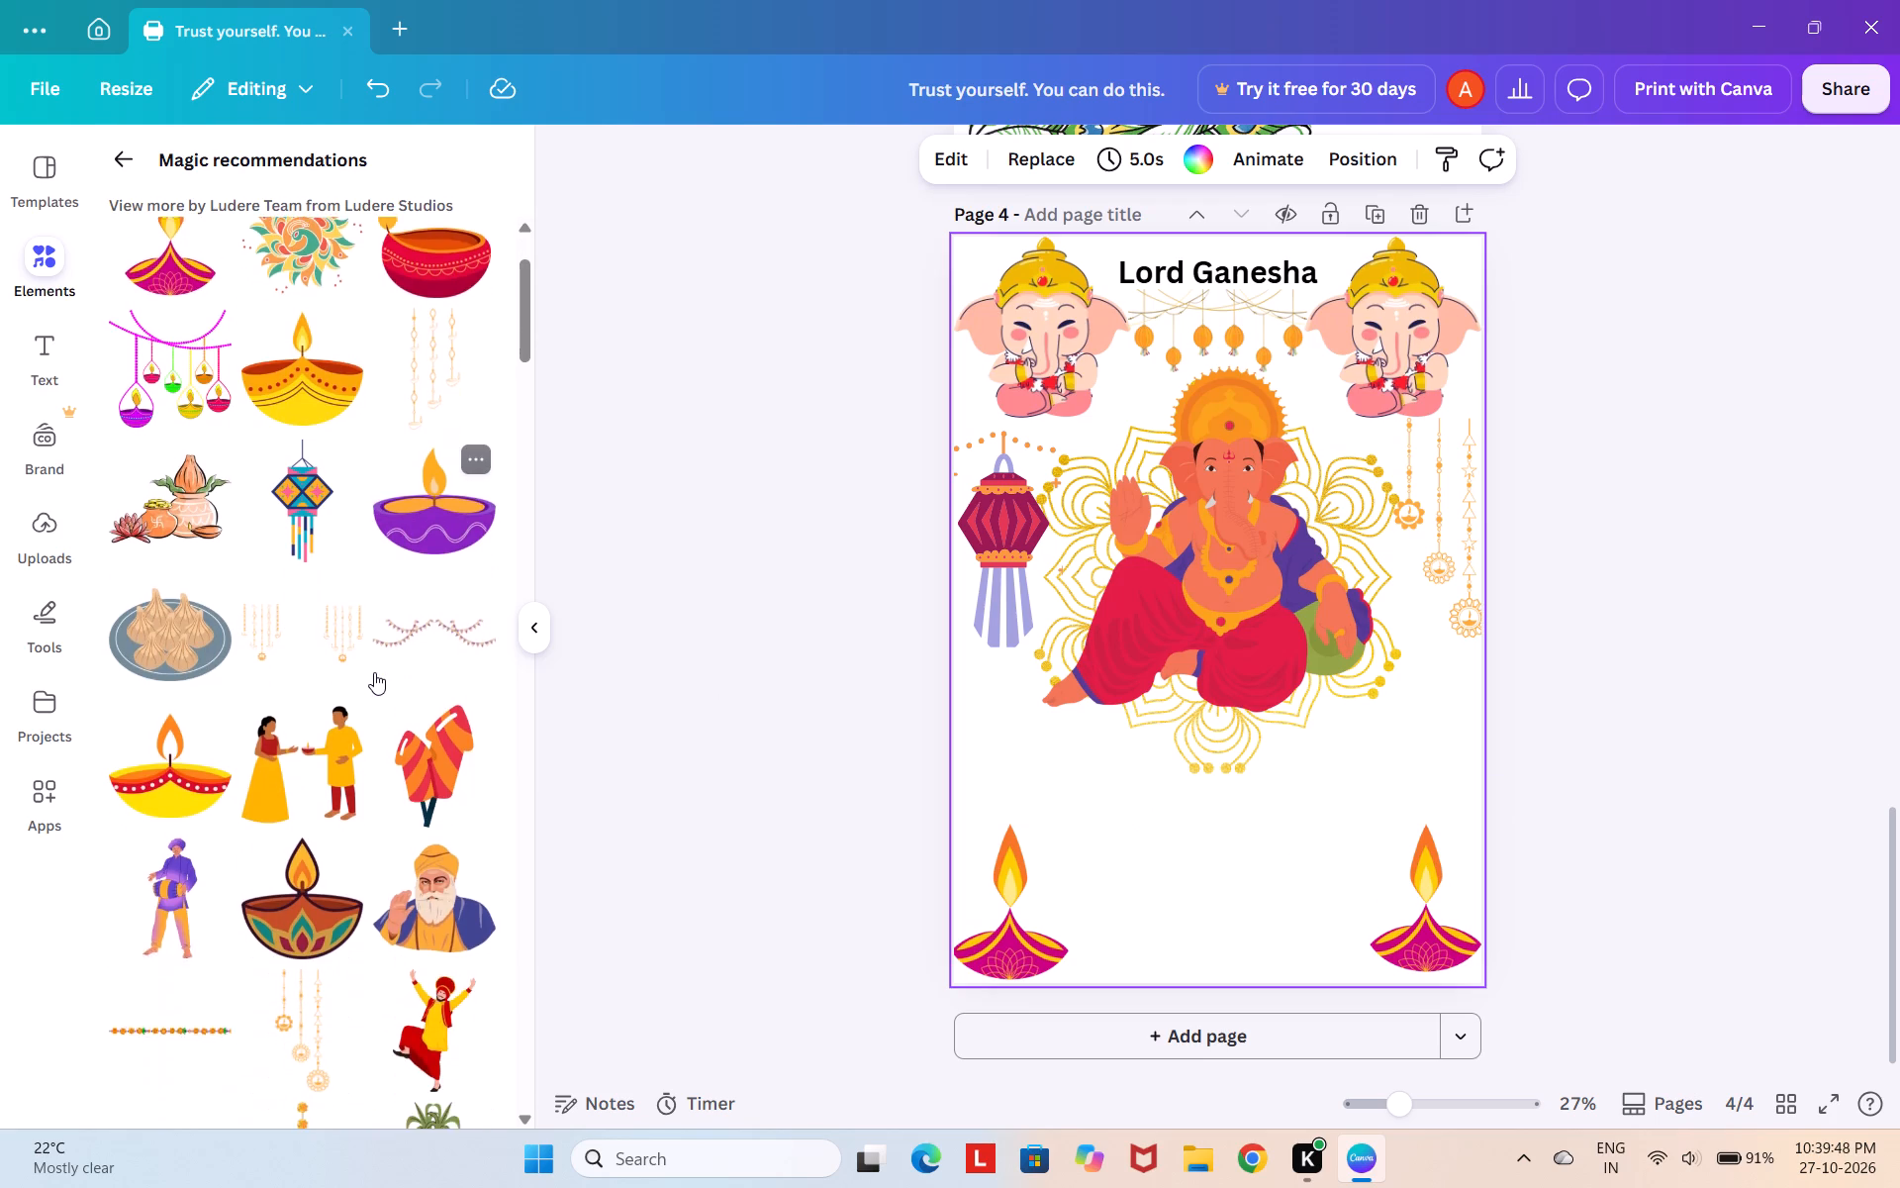
scroll(374, 672, "down", 4)
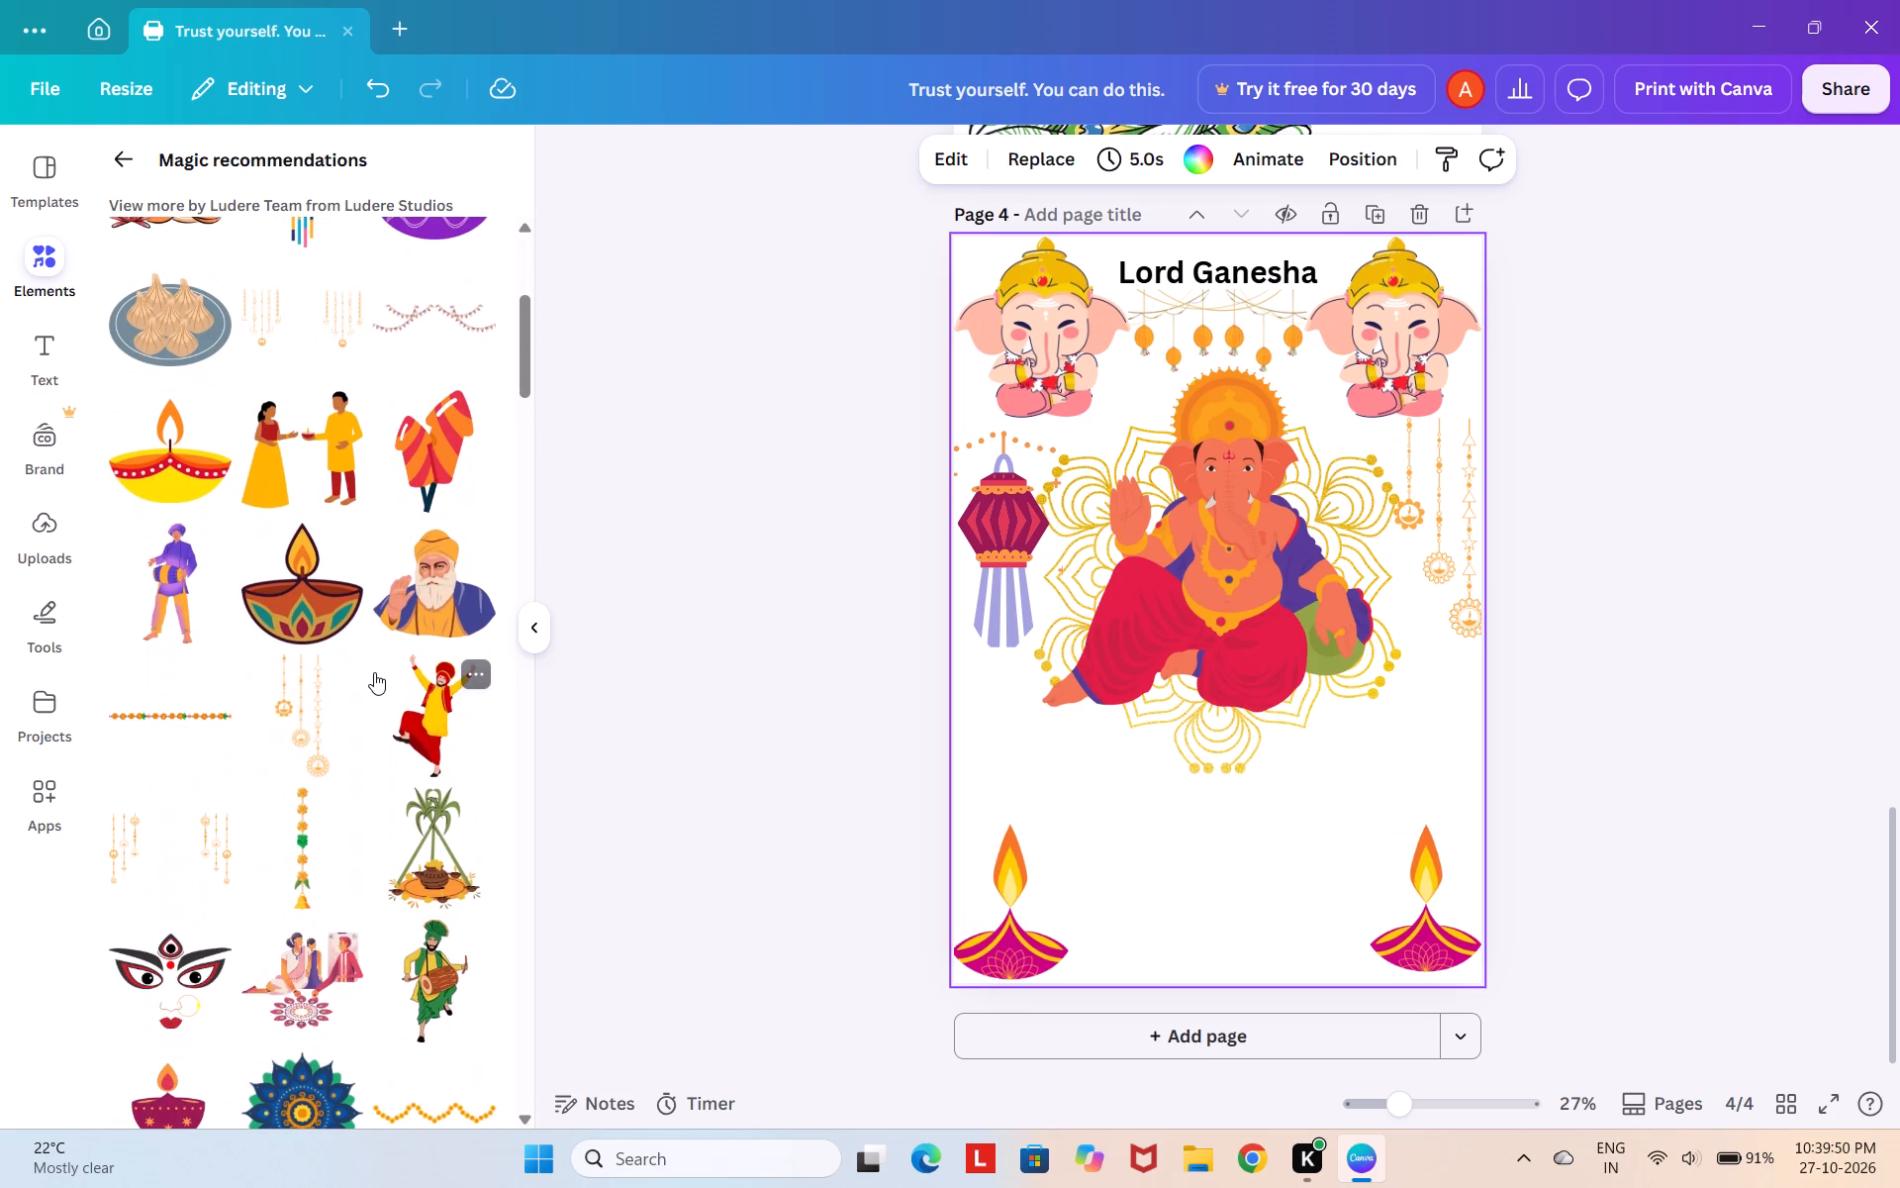
scroll(374, 672, "down", 2)
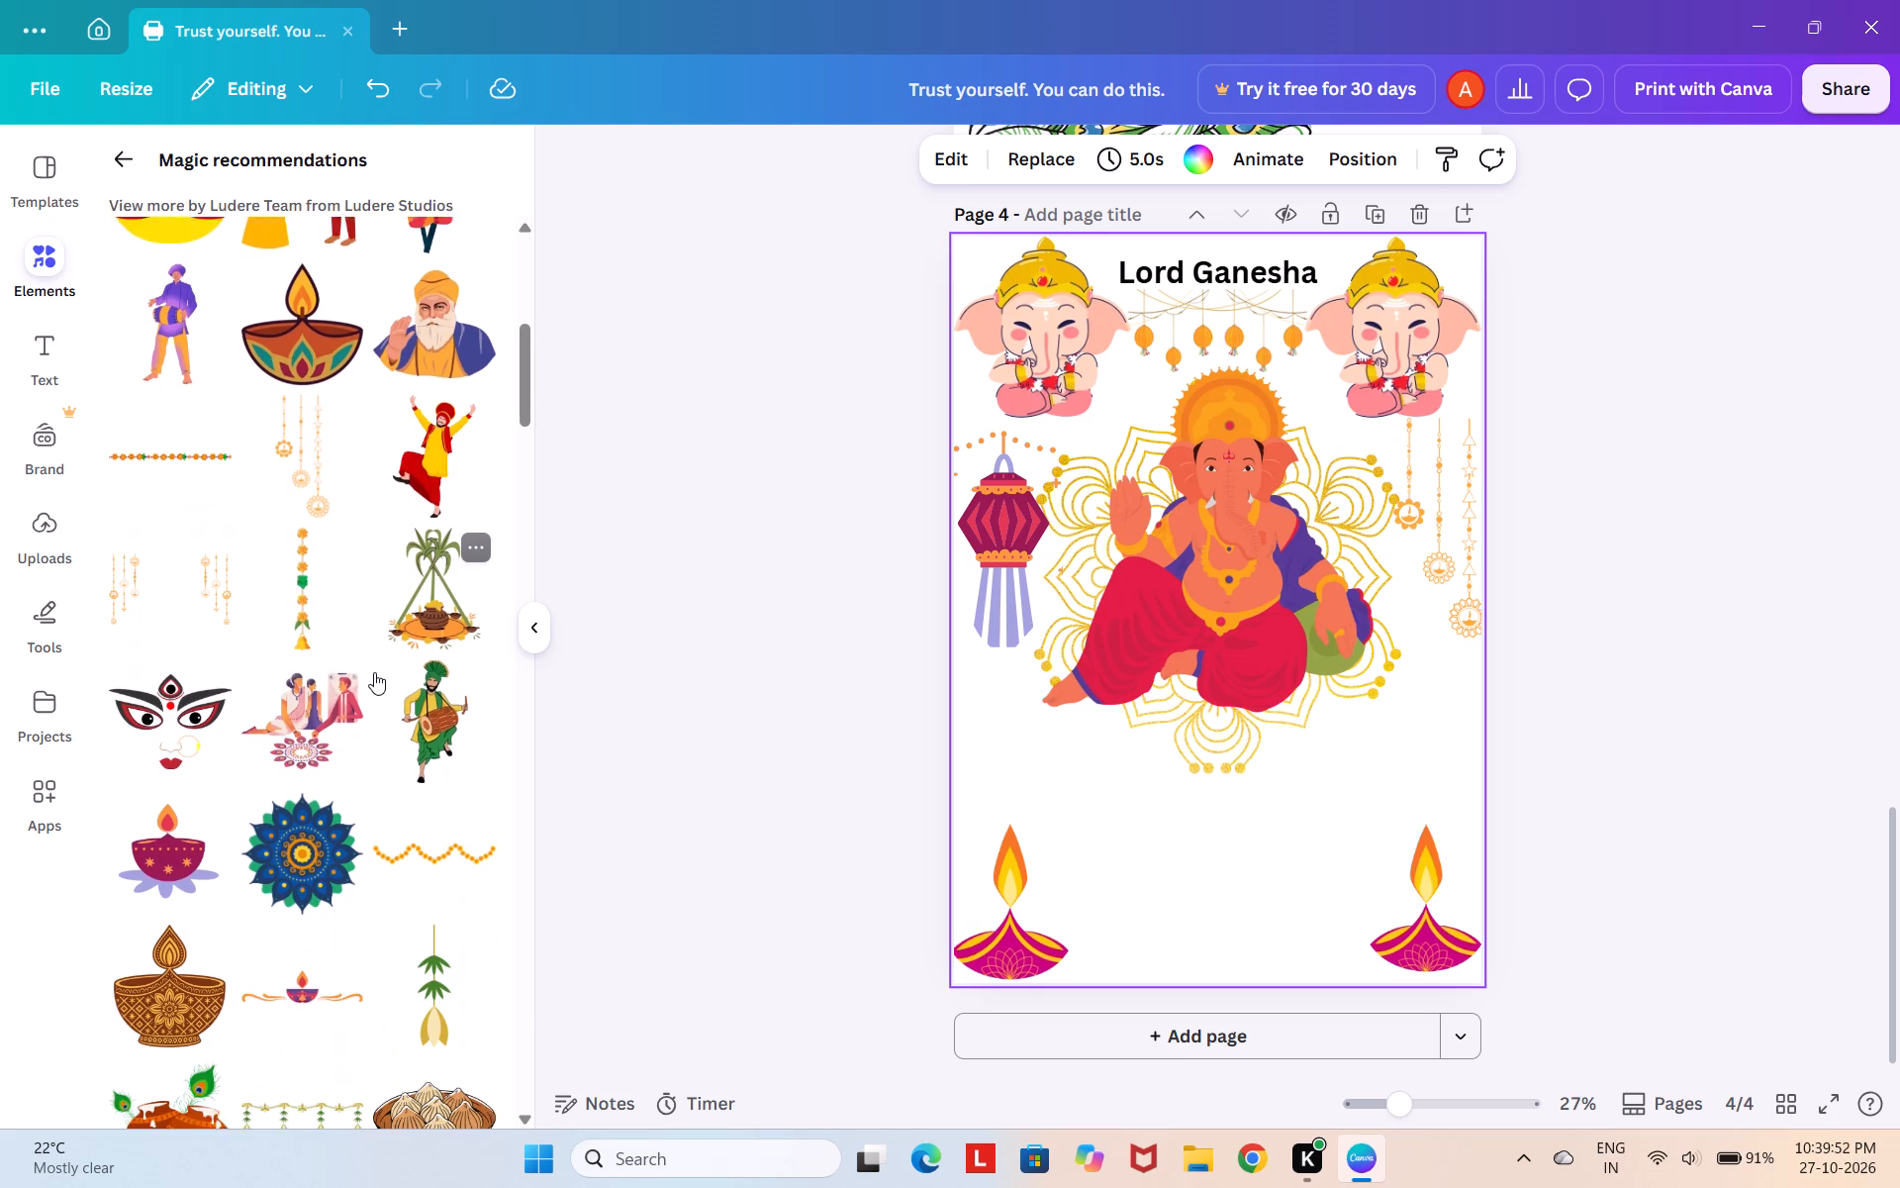
scroll(374, 672, "down", 1)
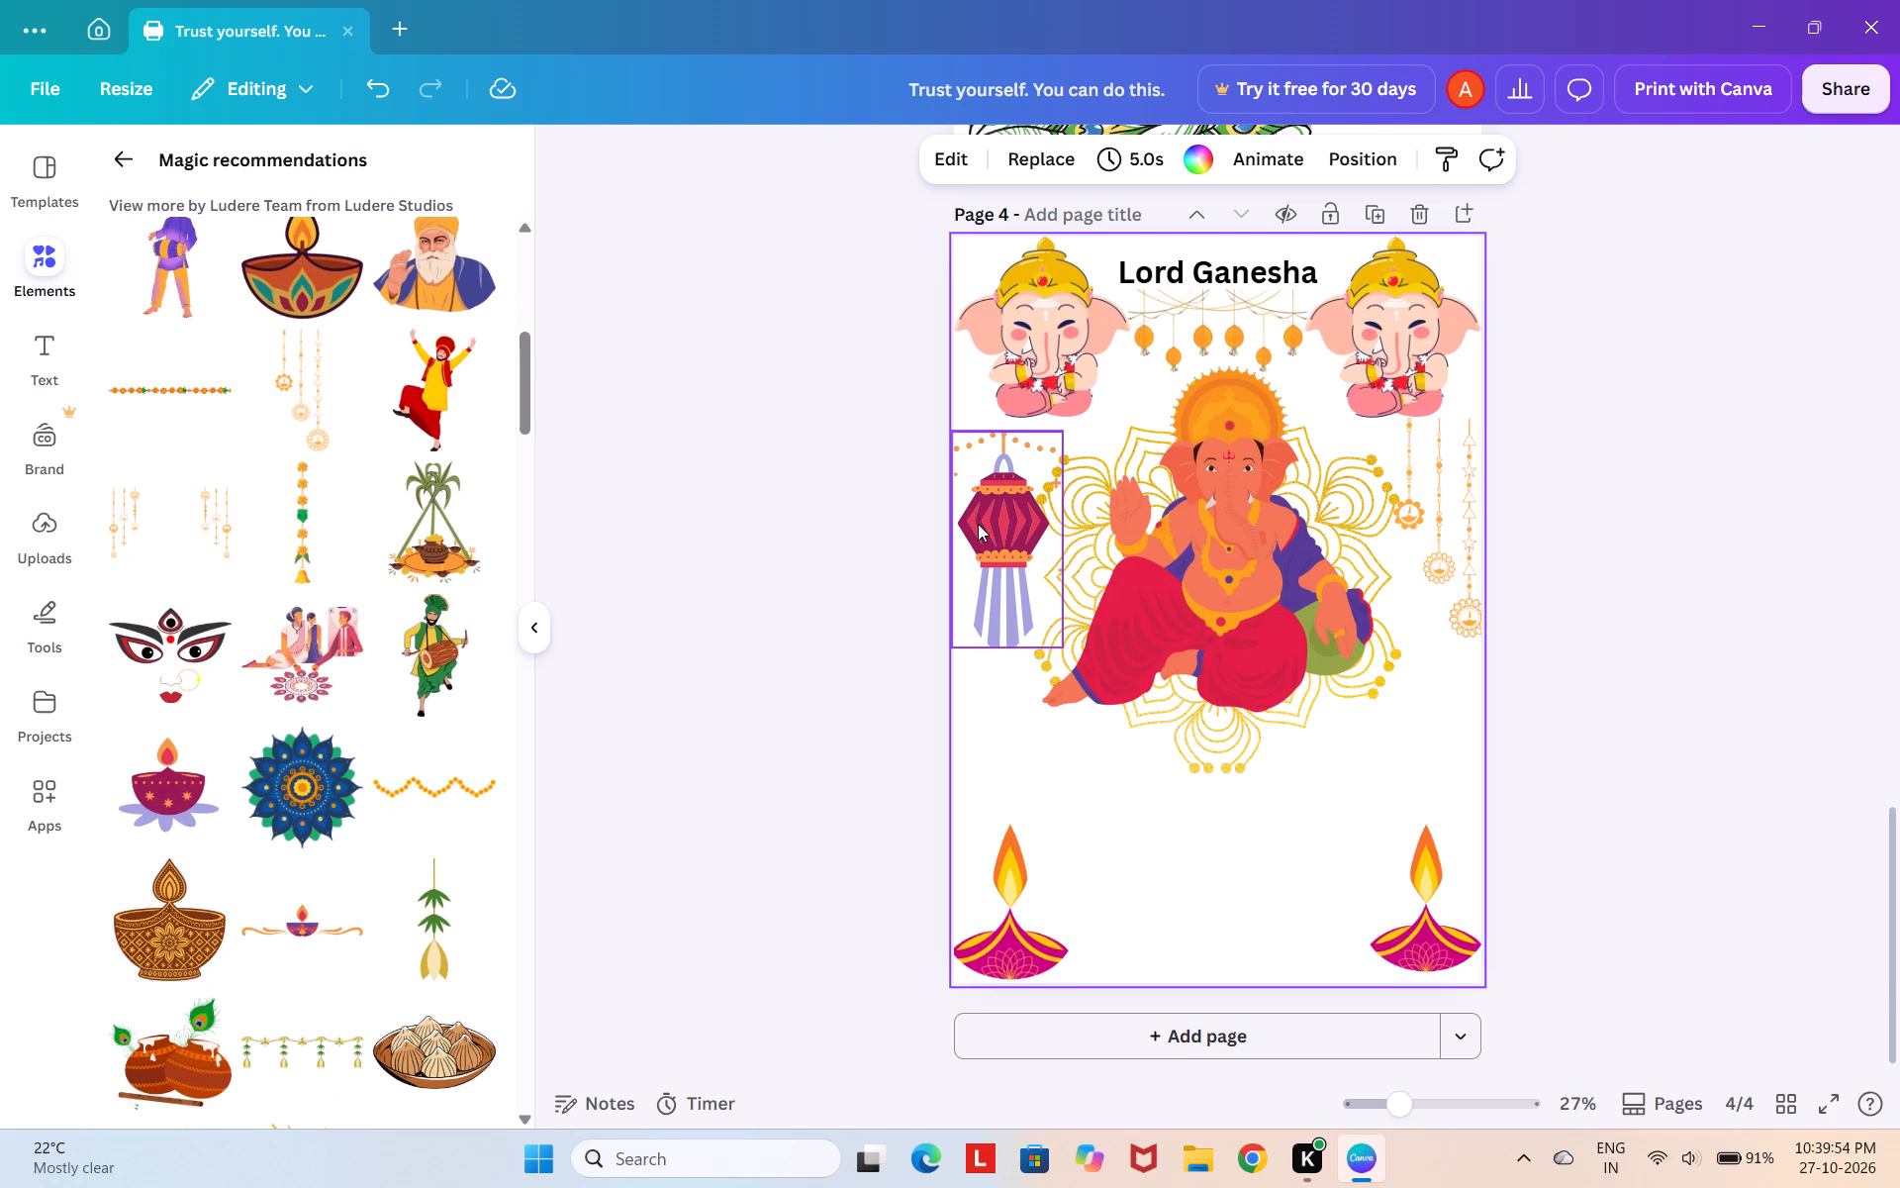
Delete the magenta lantern beside the gold mandala on page 4.
left_click(1016, 509)
left_click(1054, 385)
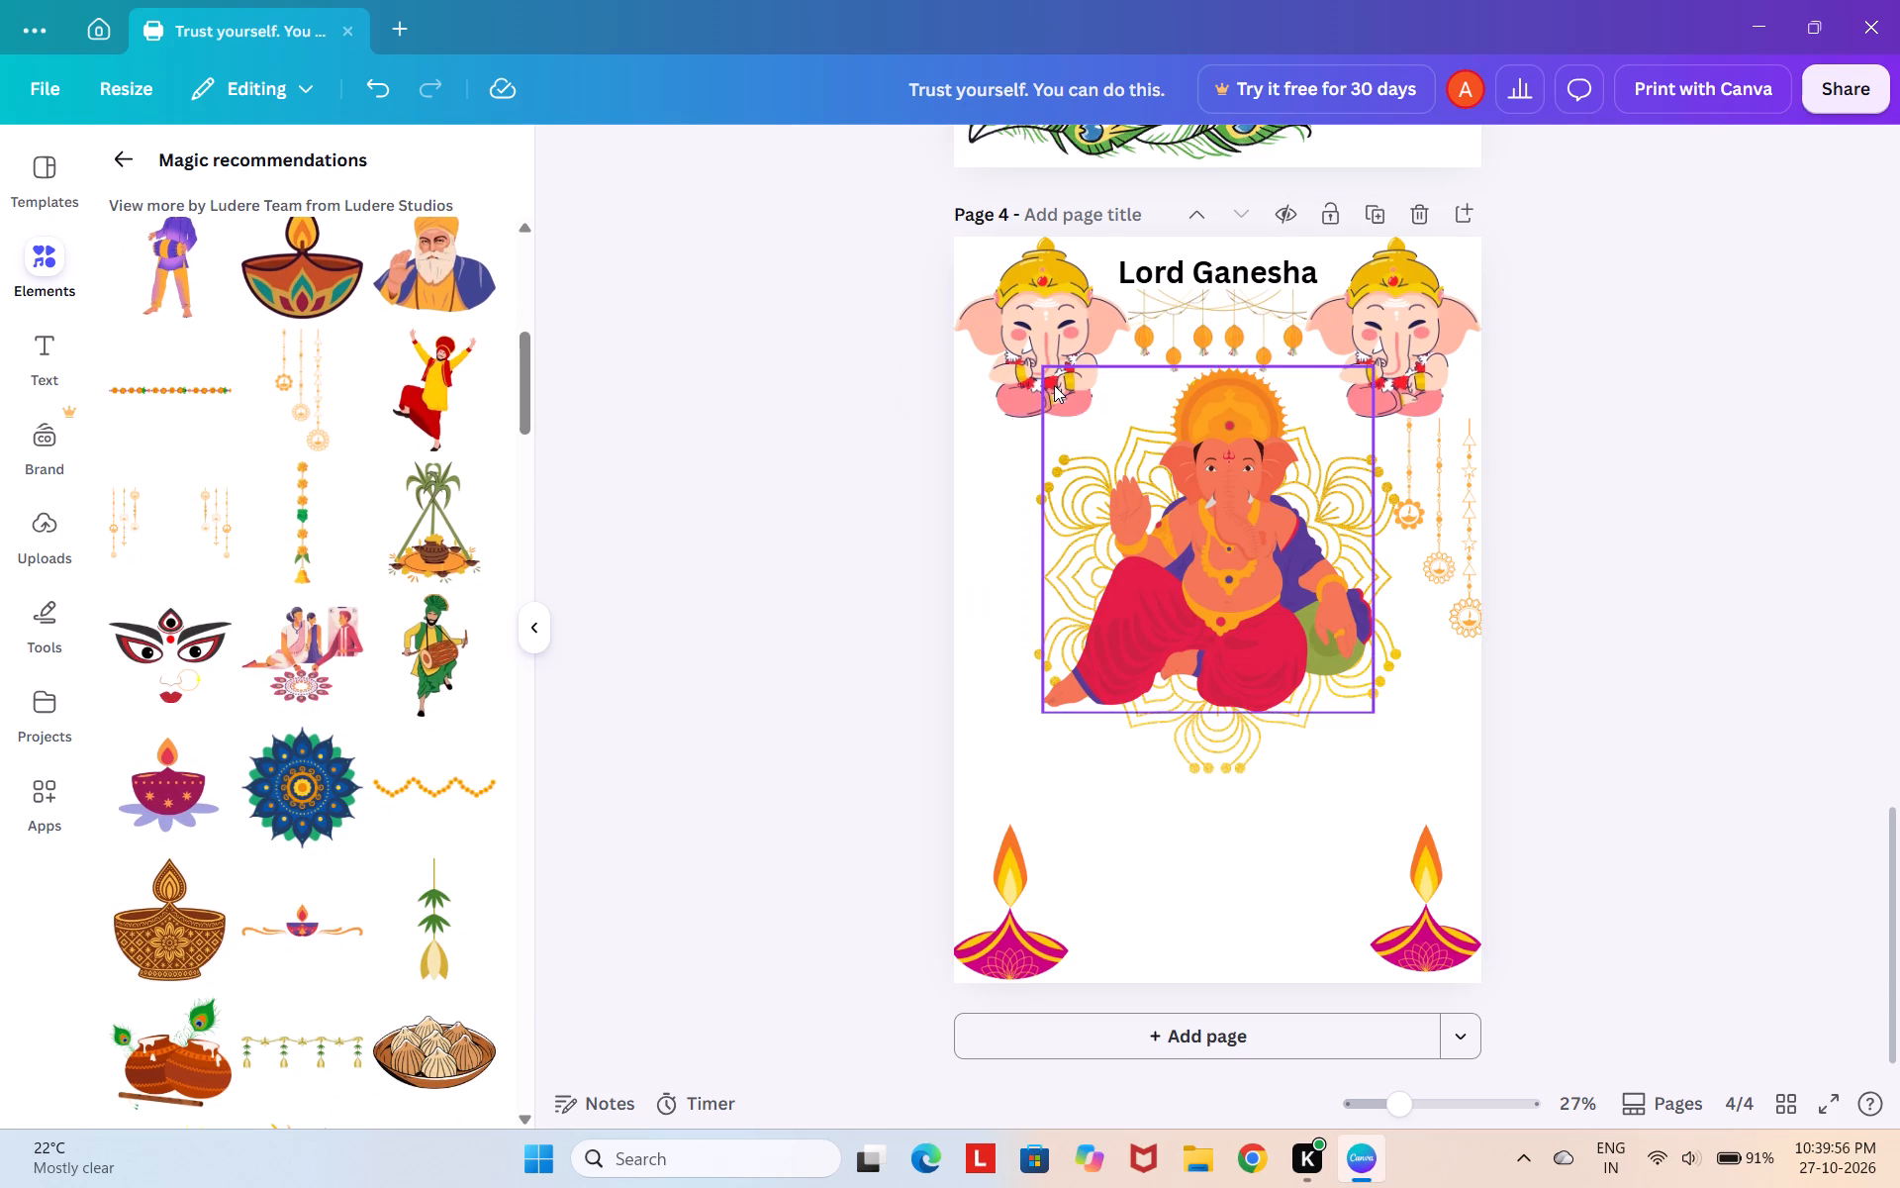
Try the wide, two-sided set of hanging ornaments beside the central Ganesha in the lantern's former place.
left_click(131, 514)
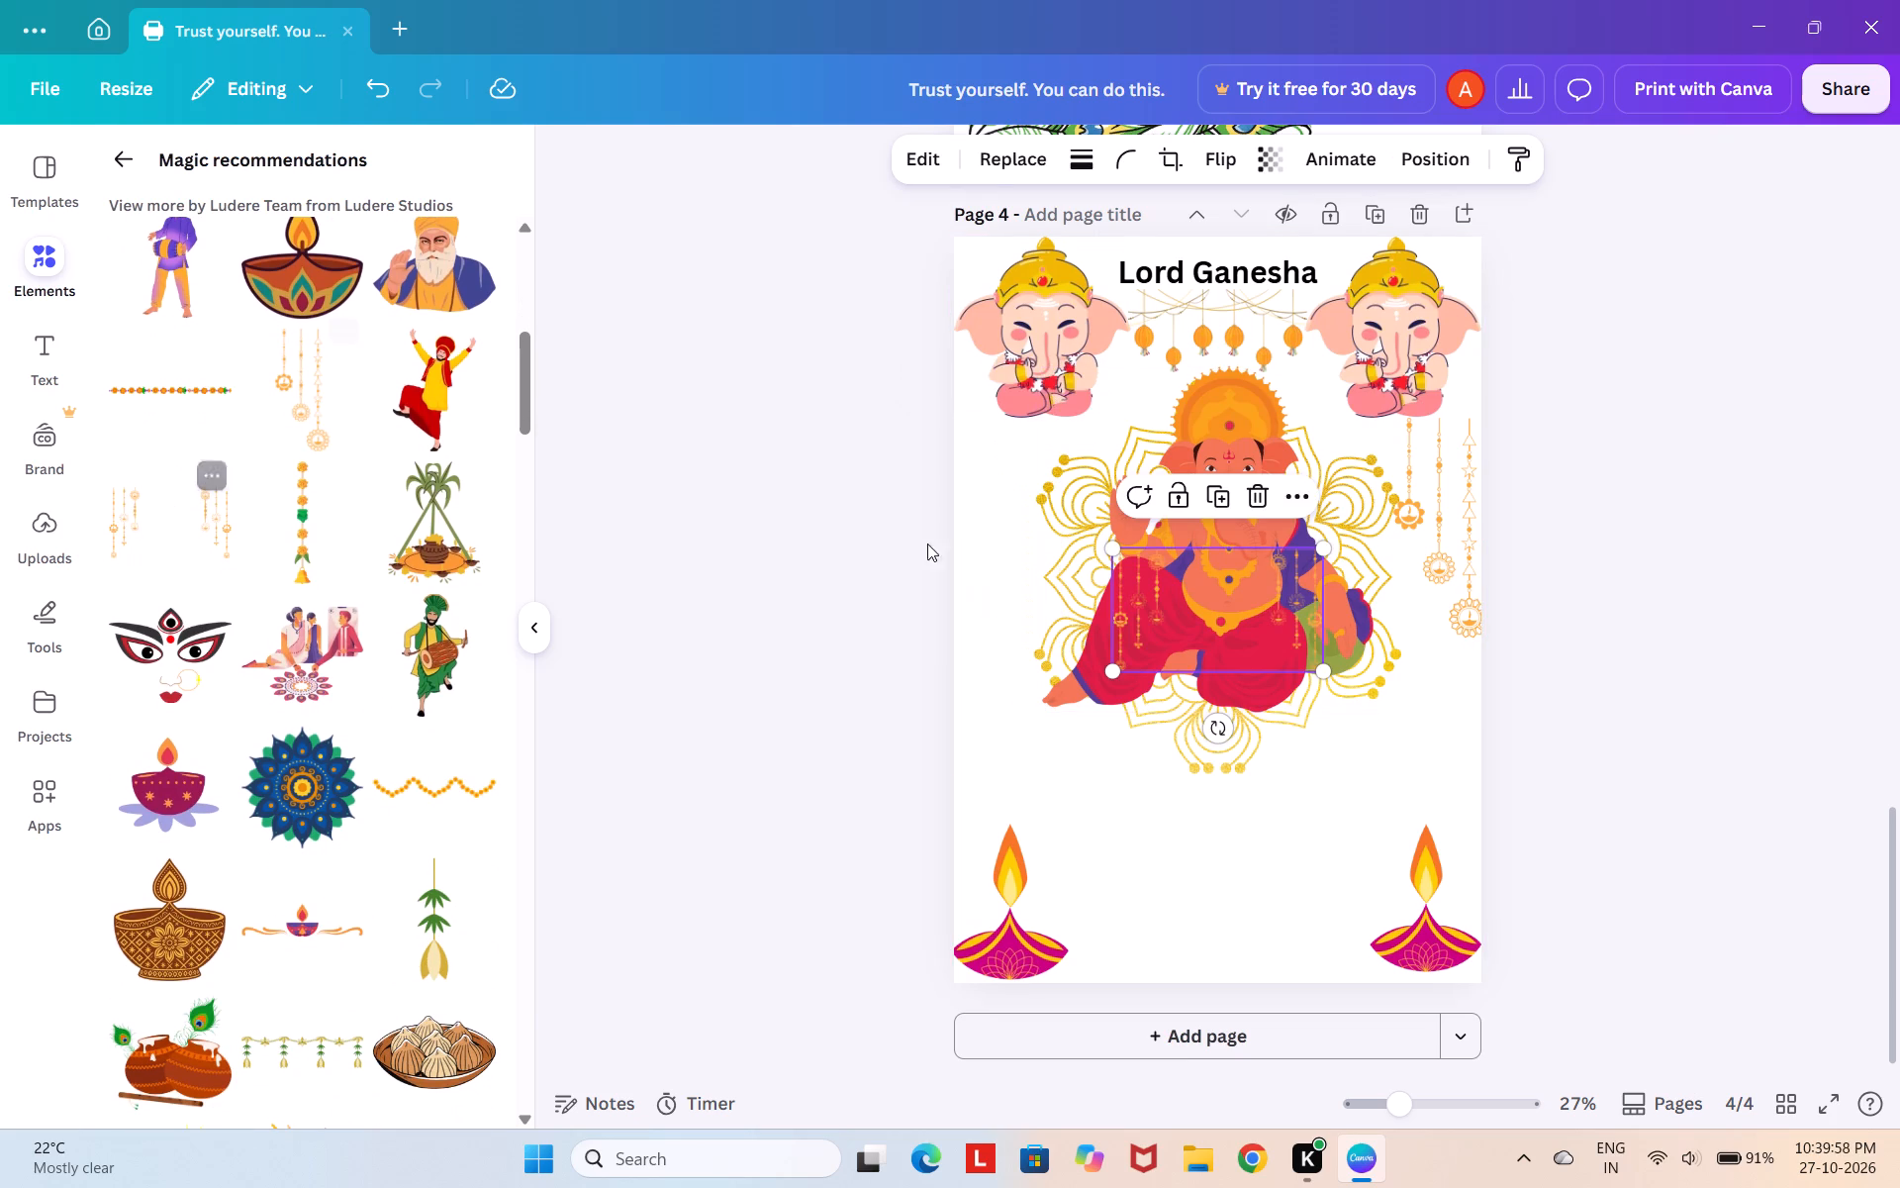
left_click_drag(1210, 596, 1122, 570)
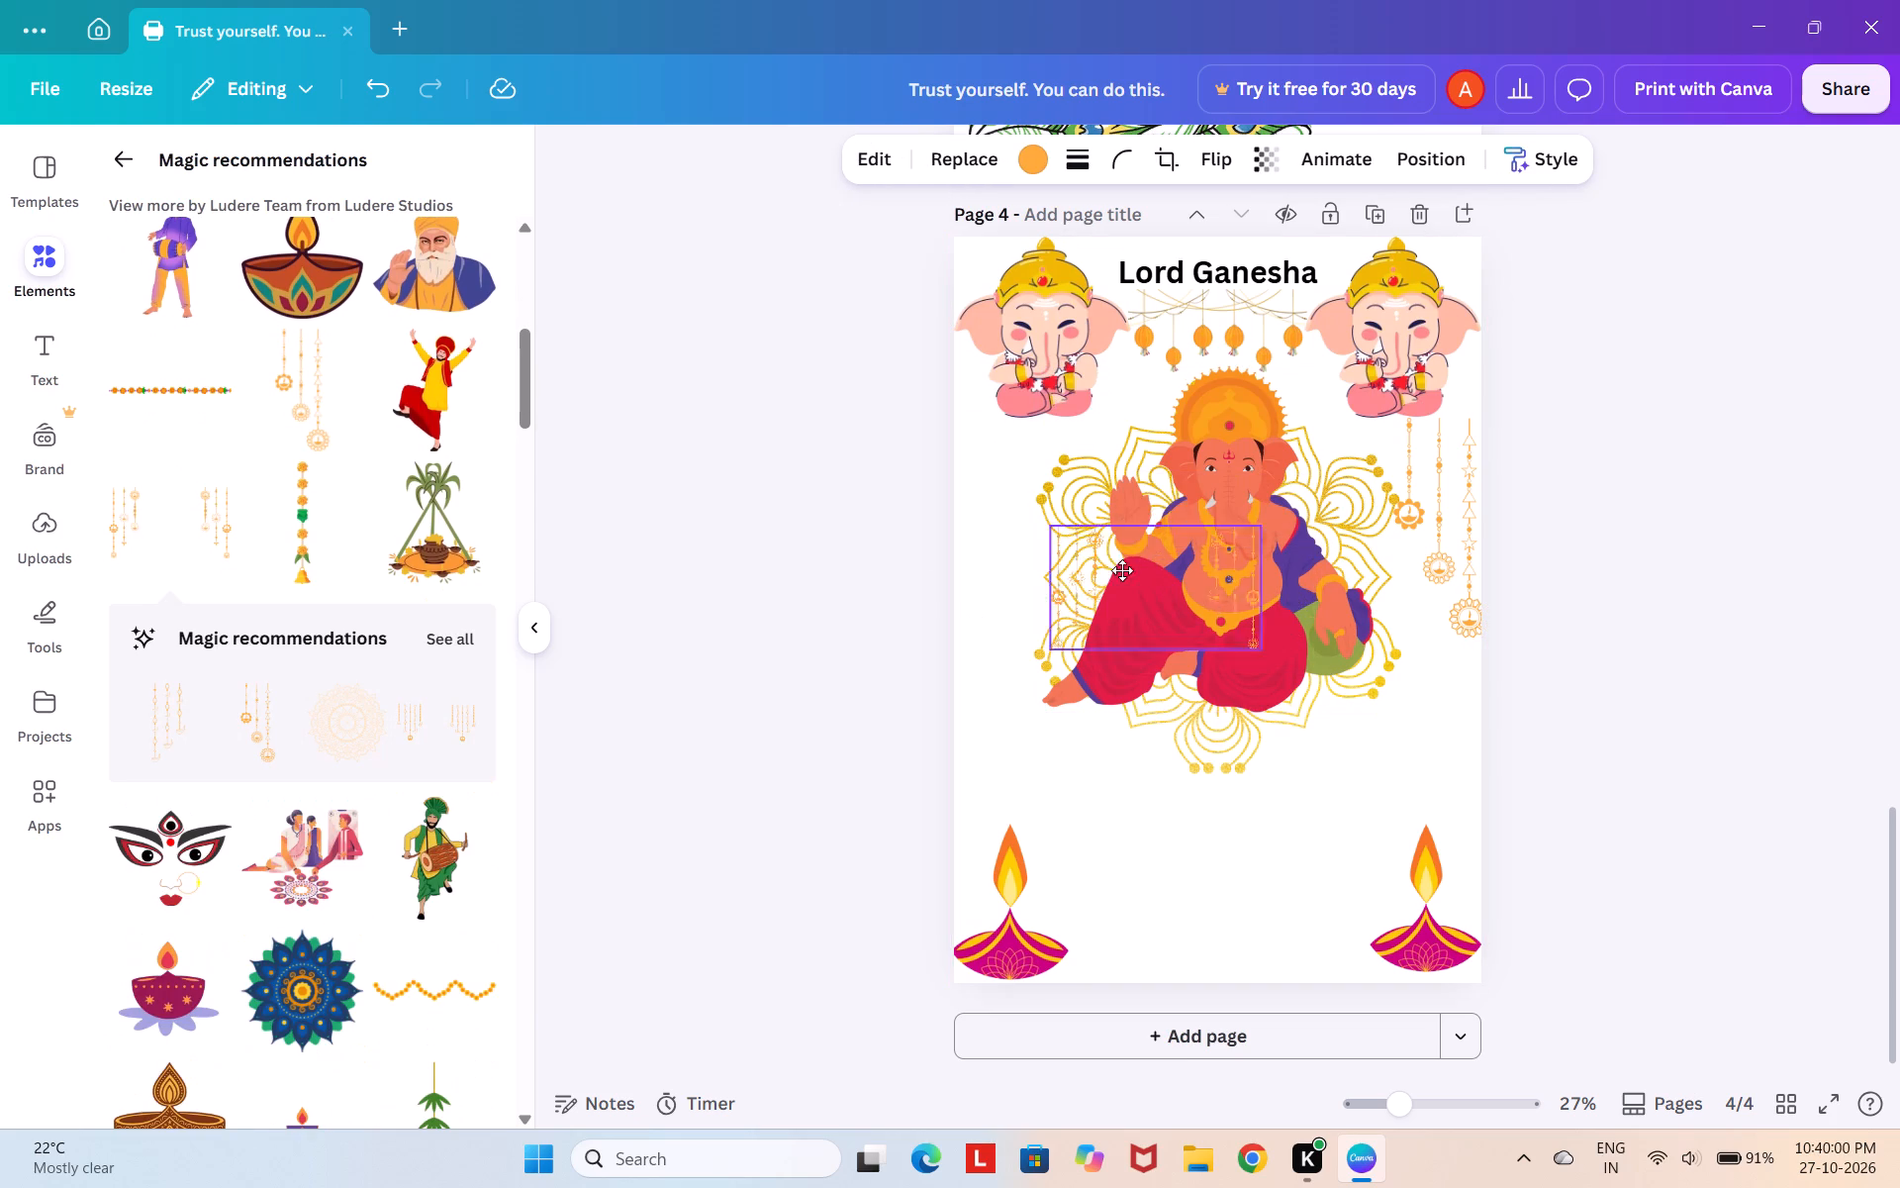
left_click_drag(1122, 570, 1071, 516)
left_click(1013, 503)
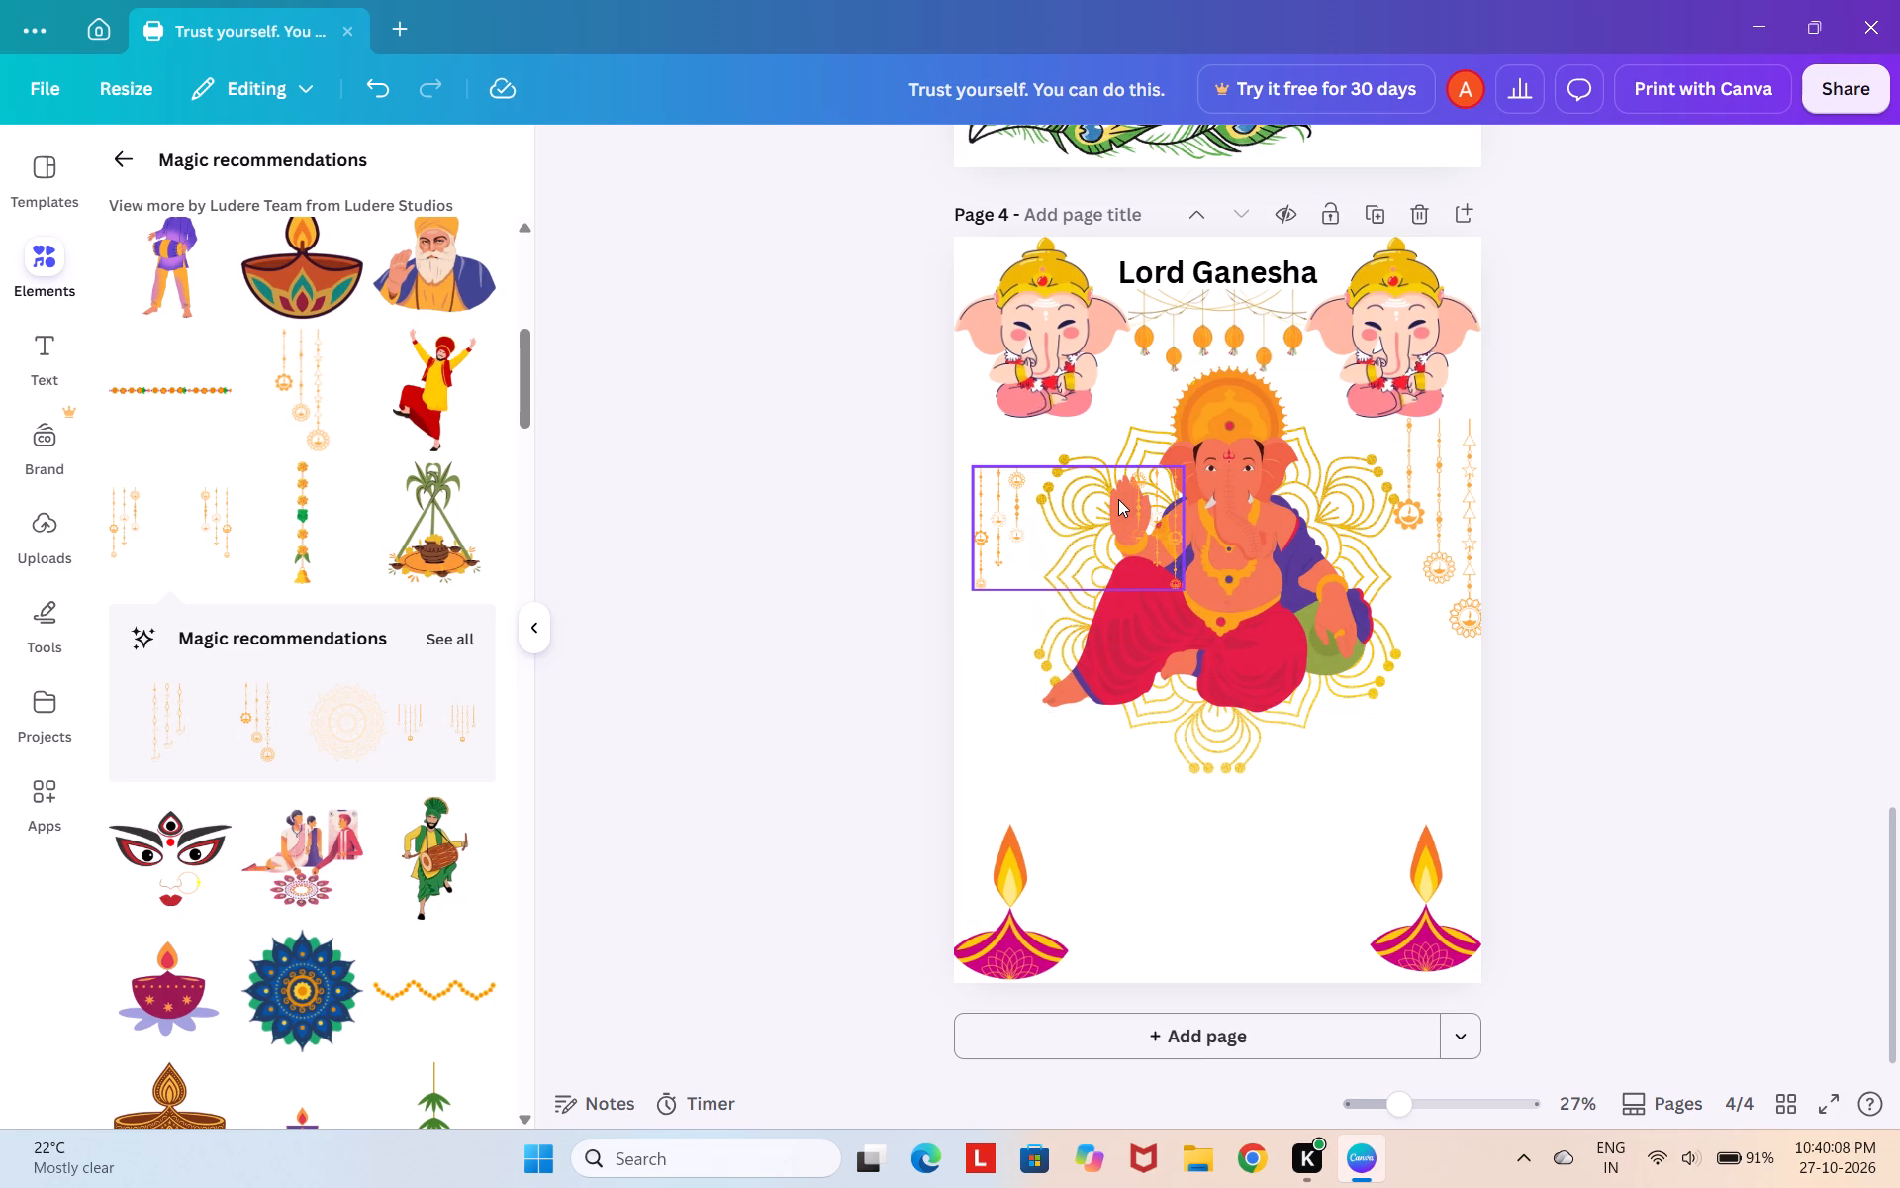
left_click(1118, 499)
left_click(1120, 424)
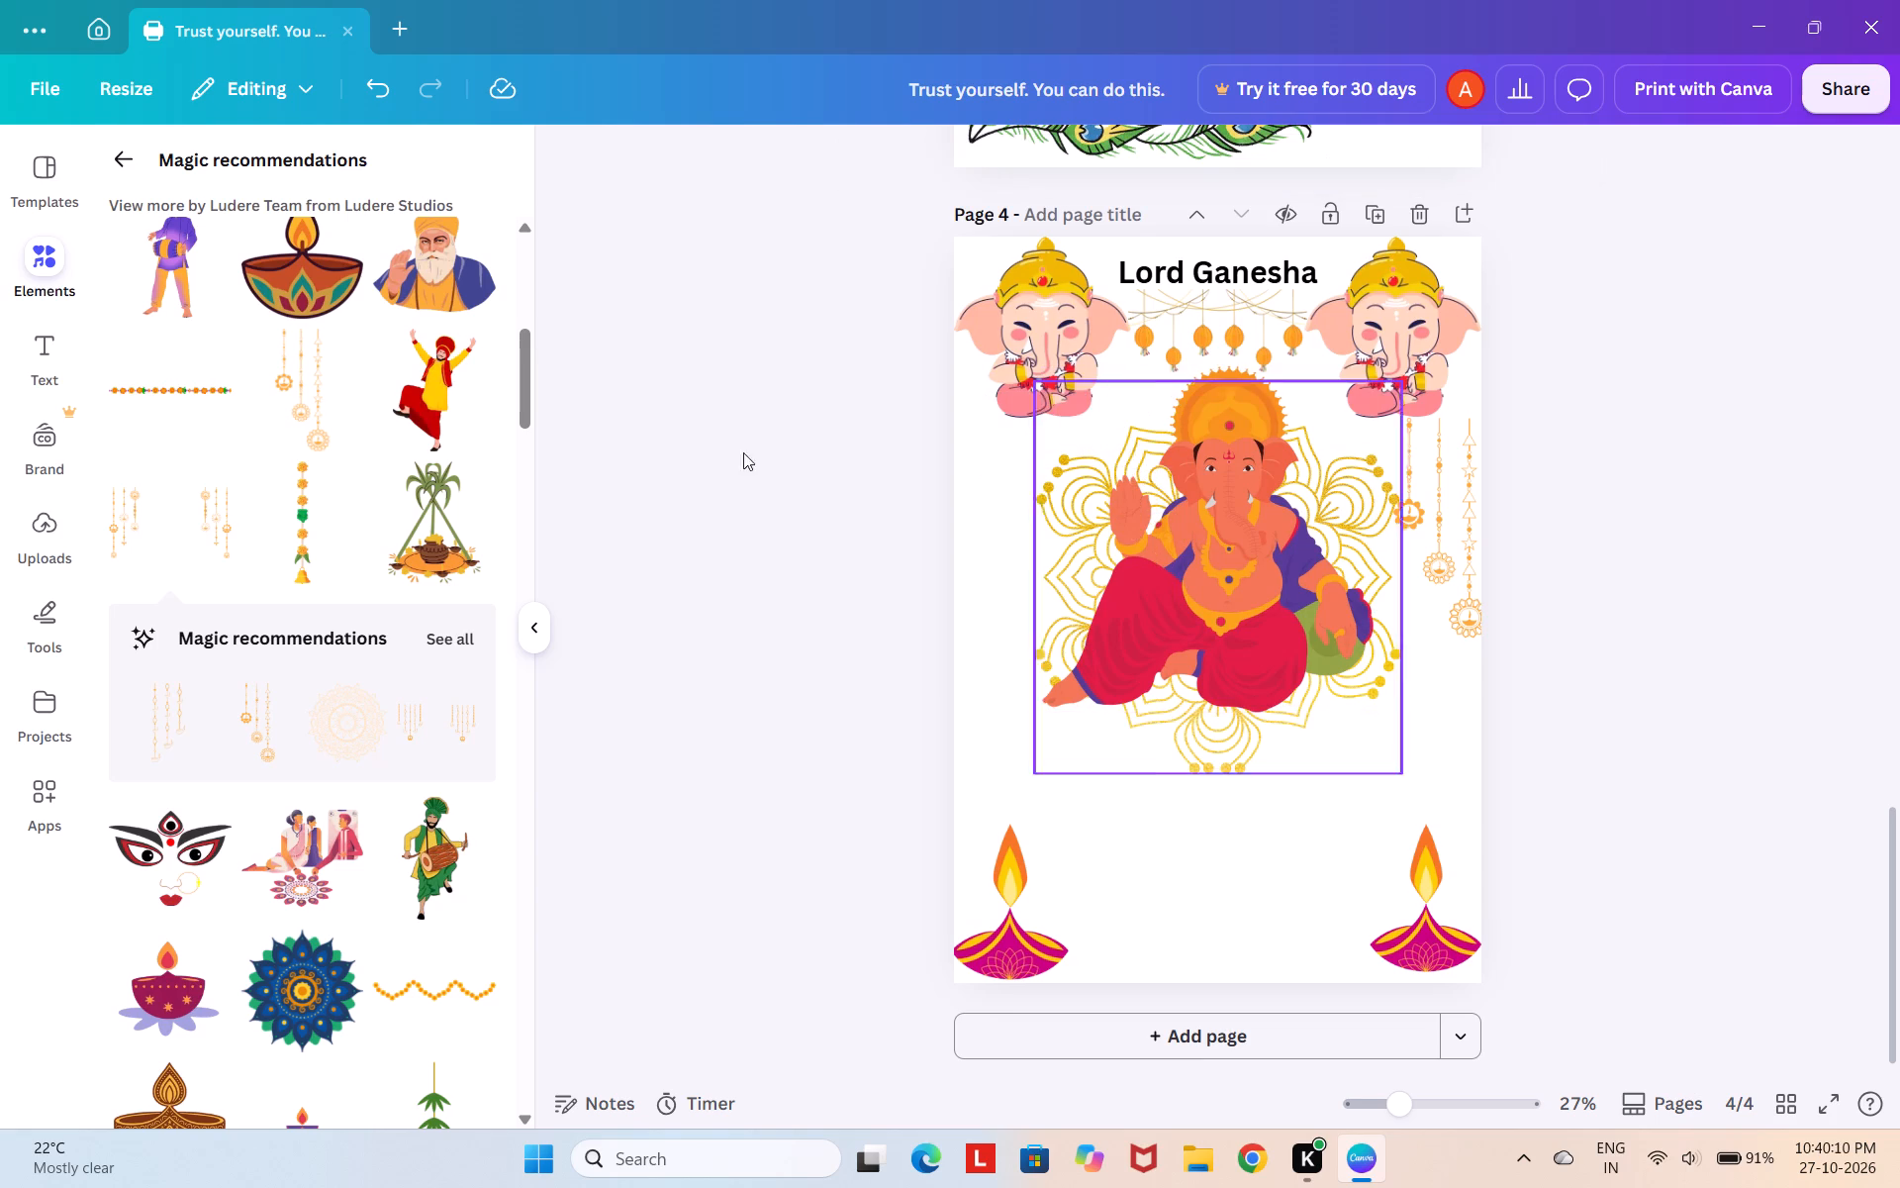
Add the three-strand hanging diya decoration, shrink it and place it at page 4's left edge, just beneath the small left Ganesha.
left_click(152, 736)
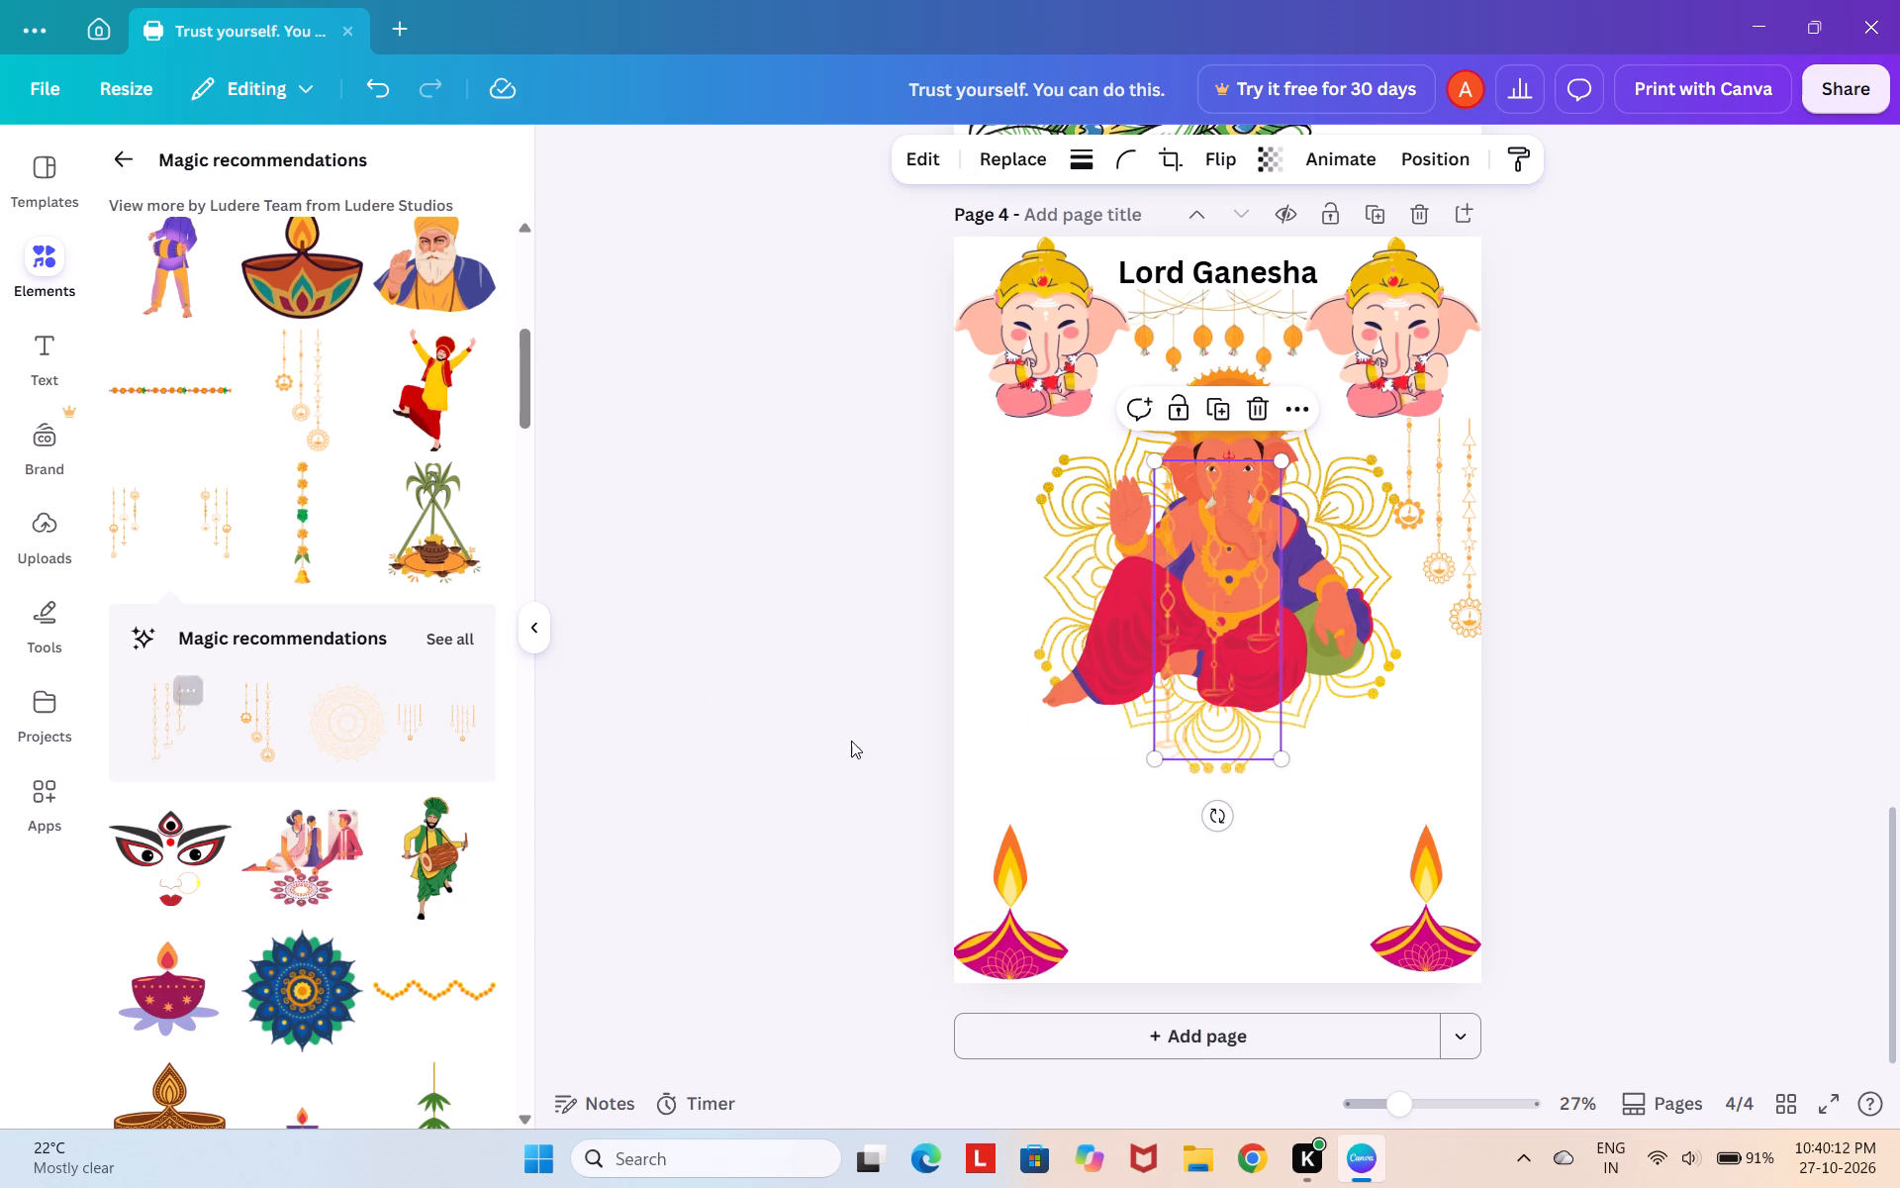
left_click_drag(1230, 625, 1066, 591)
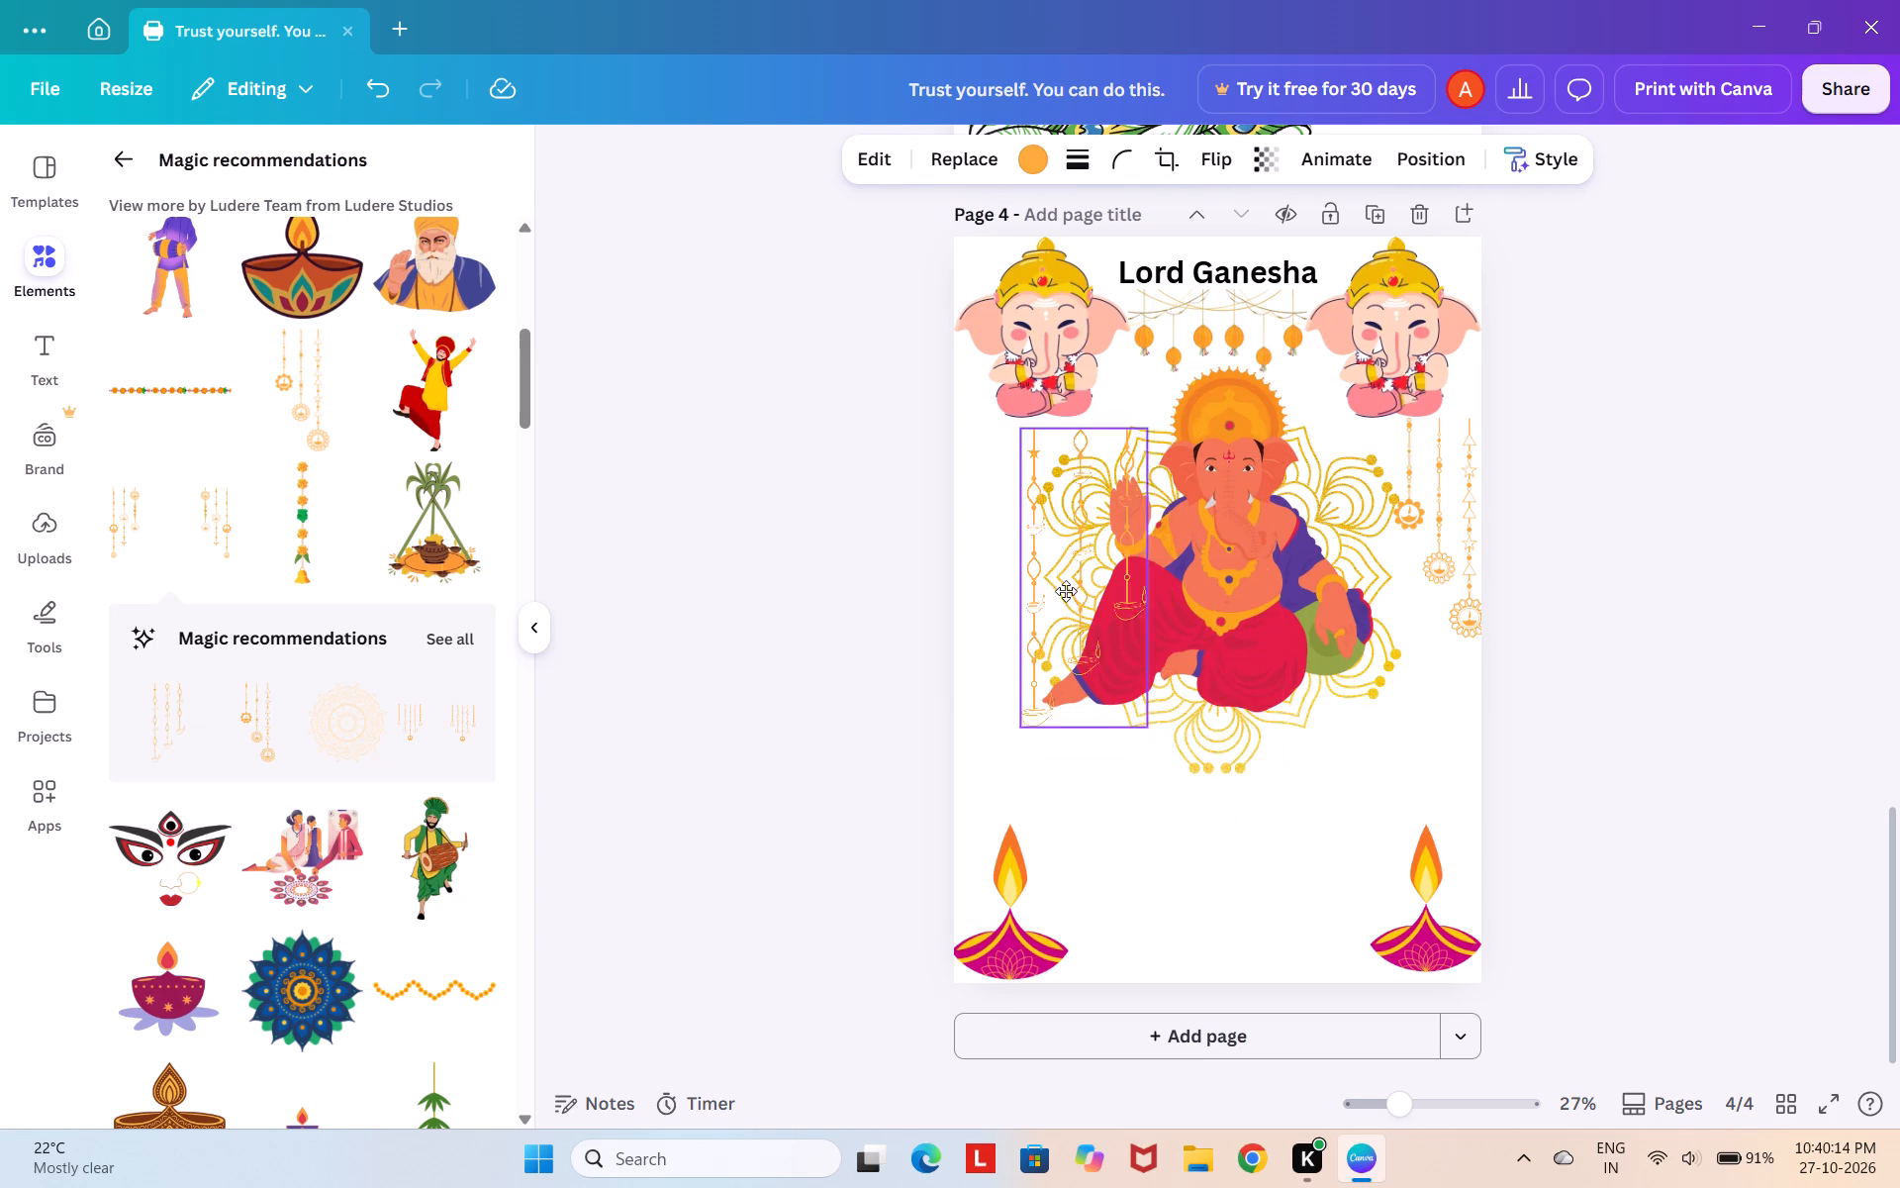
left_click_drag(1066, 591, 1024, 597)
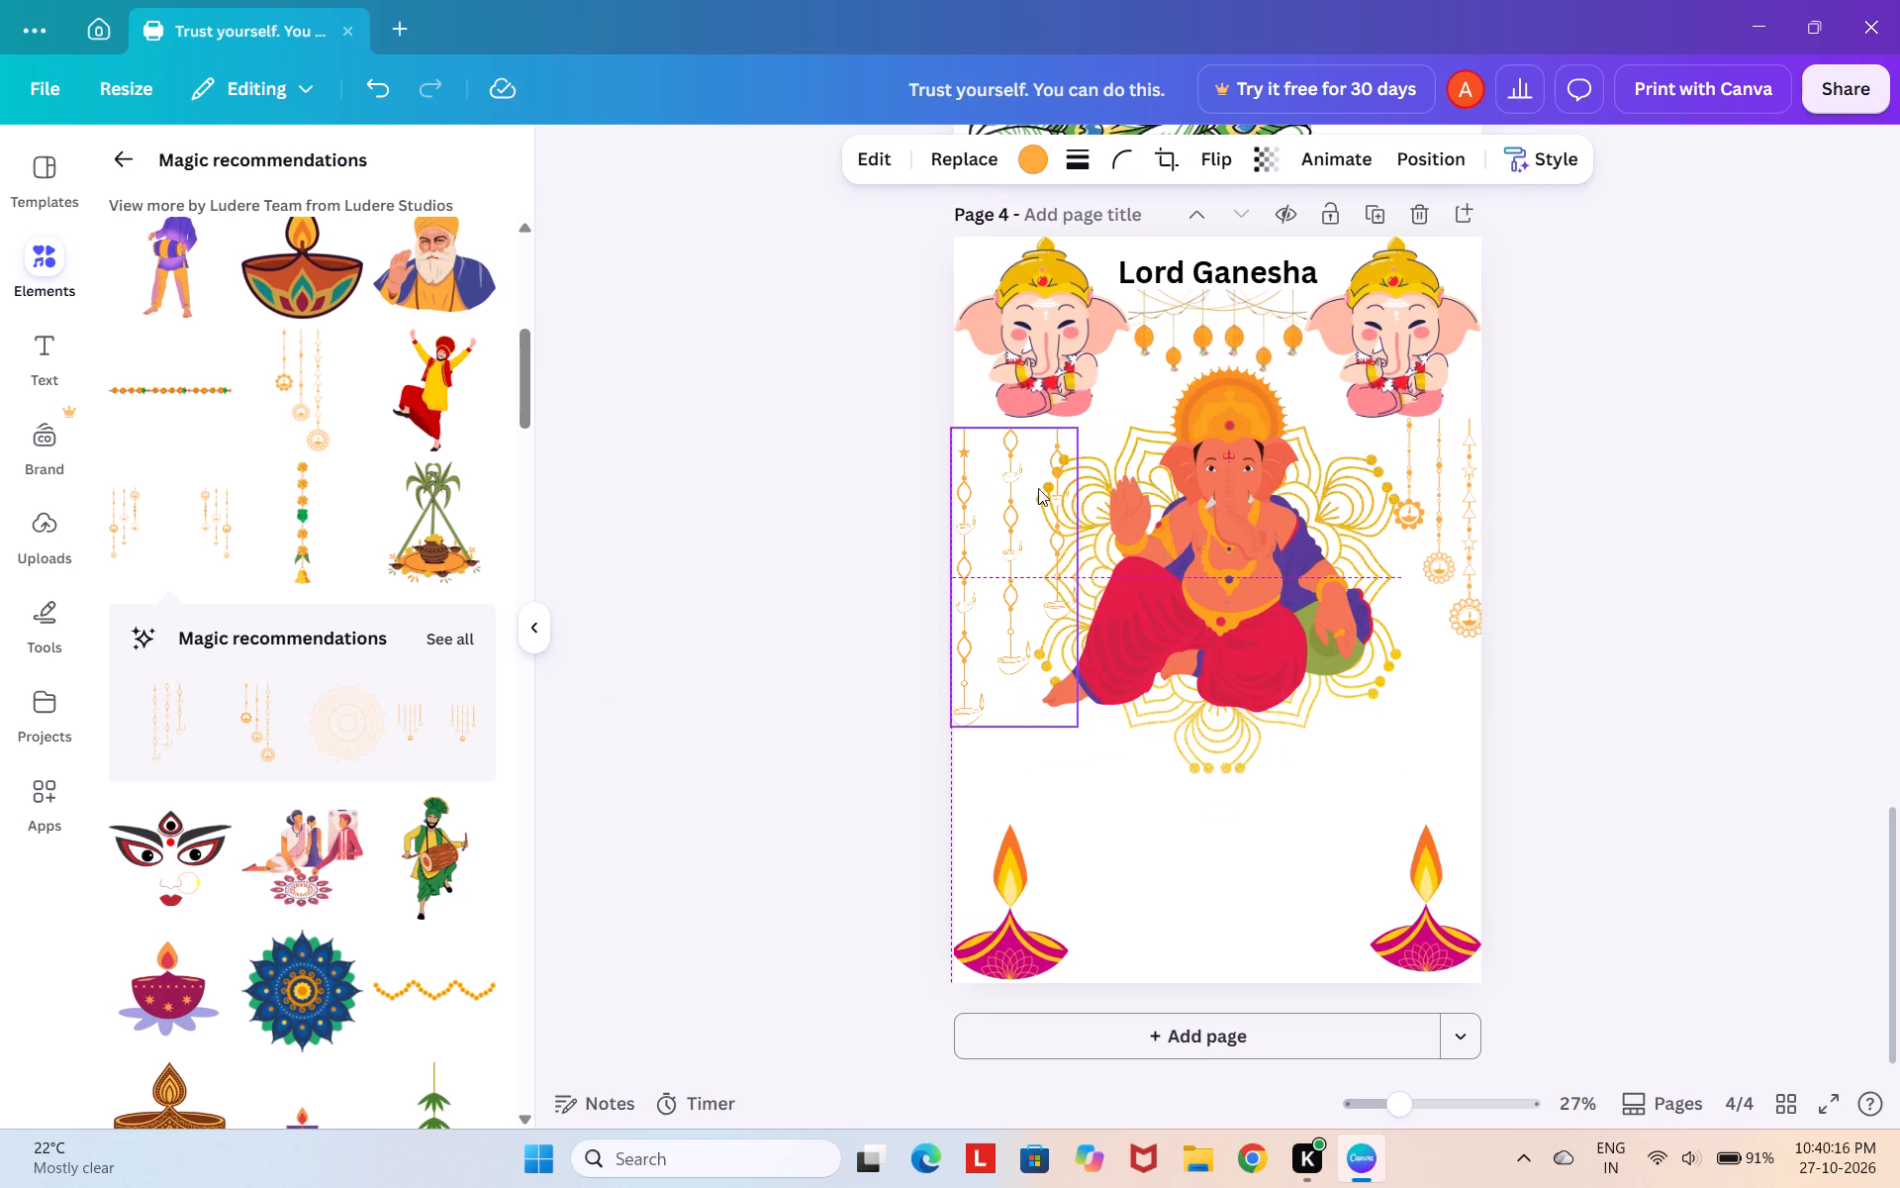
left_click_drag(1076, 432, 1043, 432)
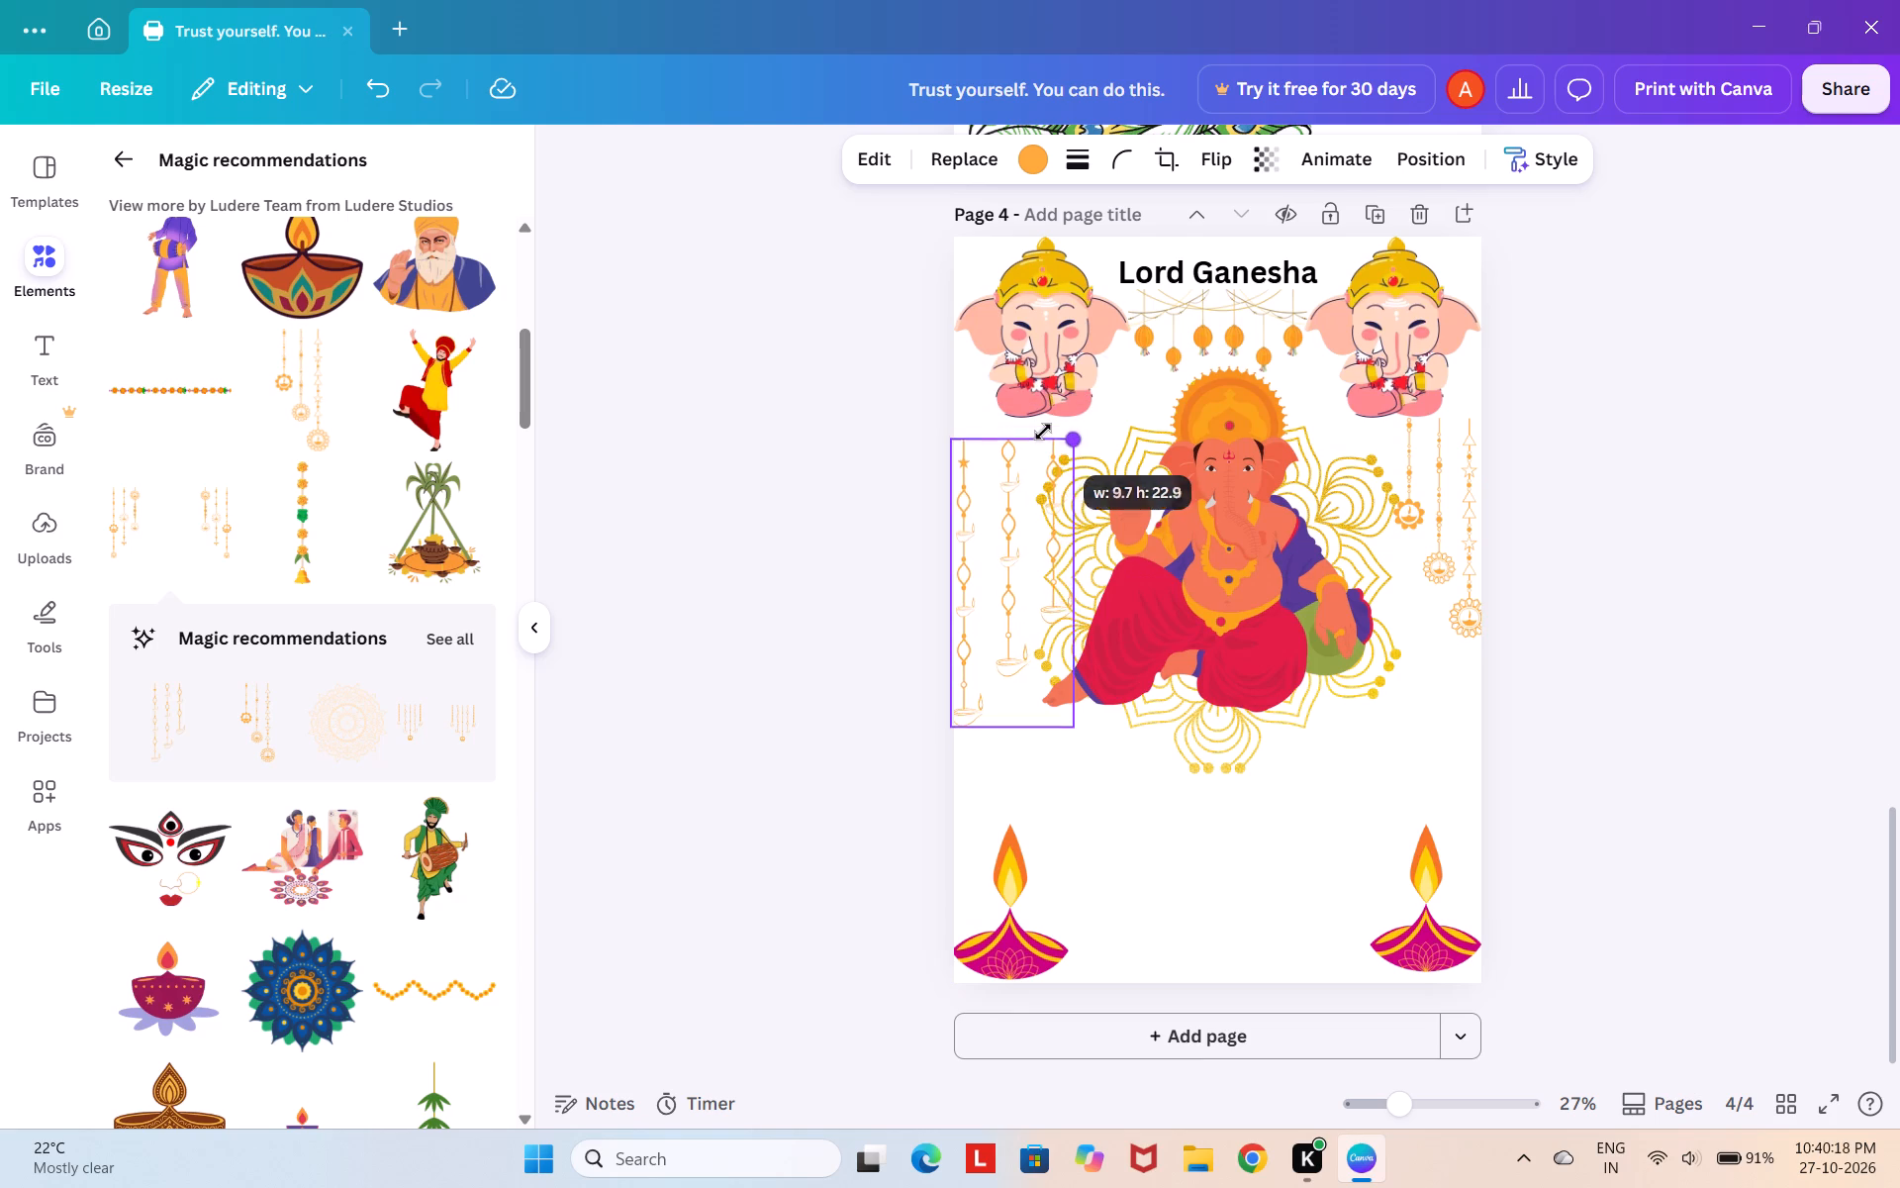
left_click_drag(1043, 432, 999, 507)
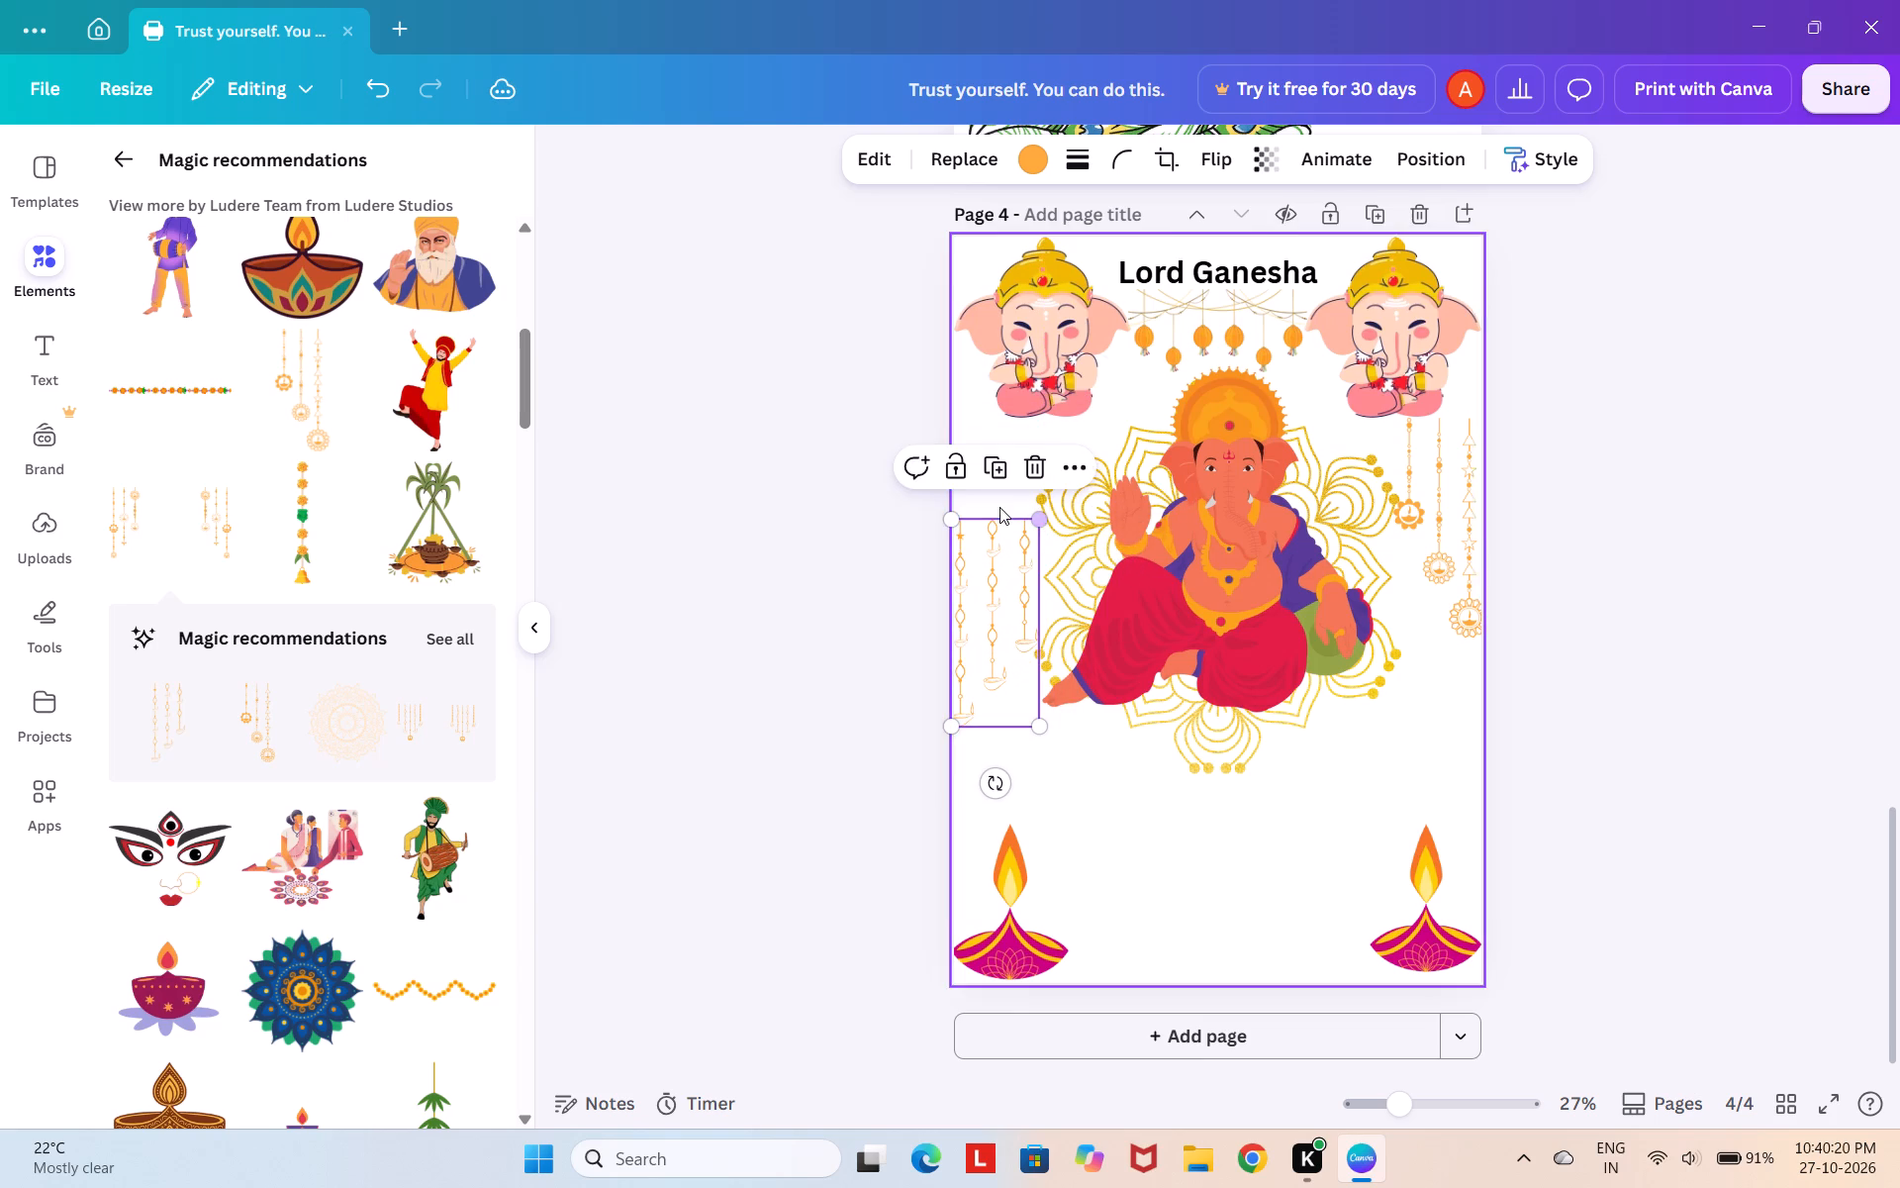
left_click(1000, 570)
left_click_drag(1000, 570, 1002, 489)
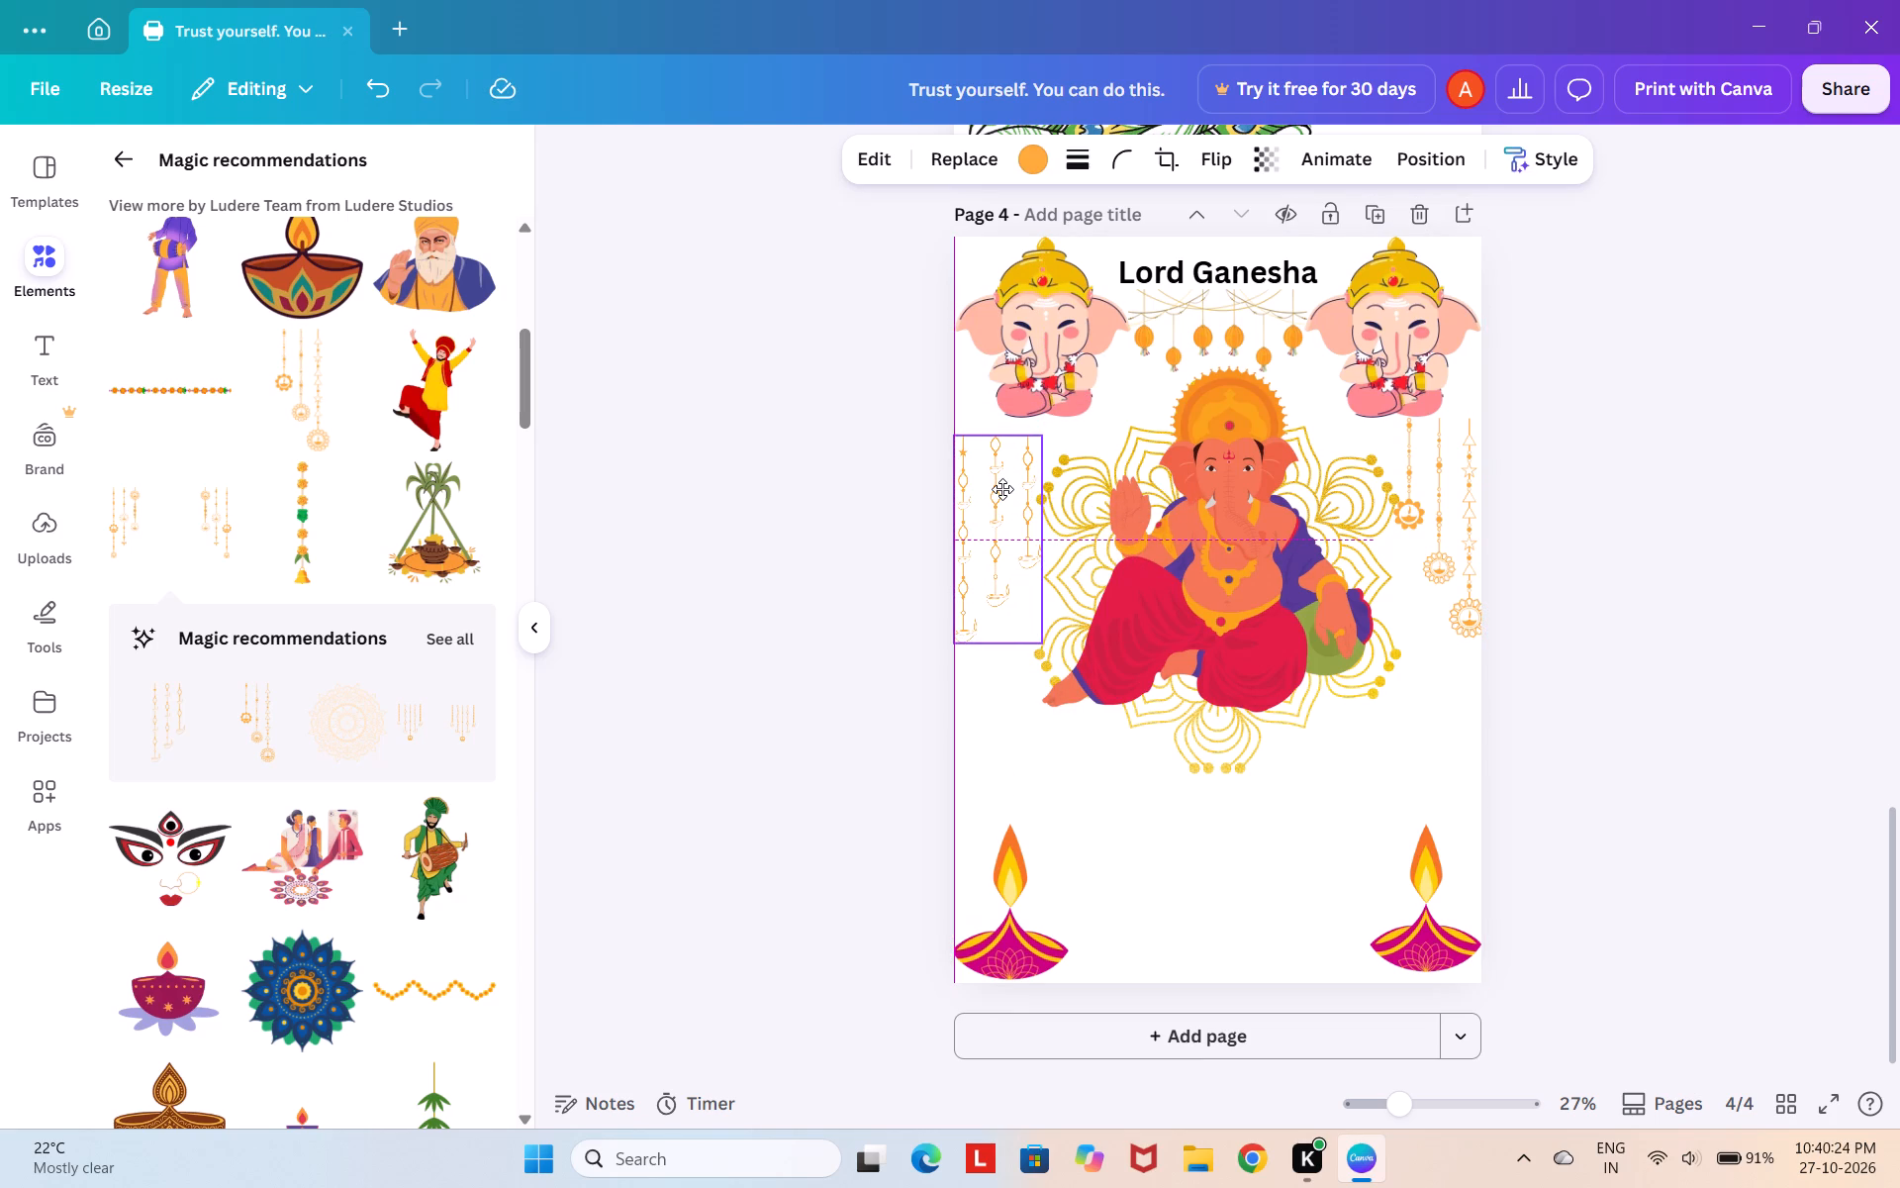
left_click_drag(1002, 489, 1006, 463)
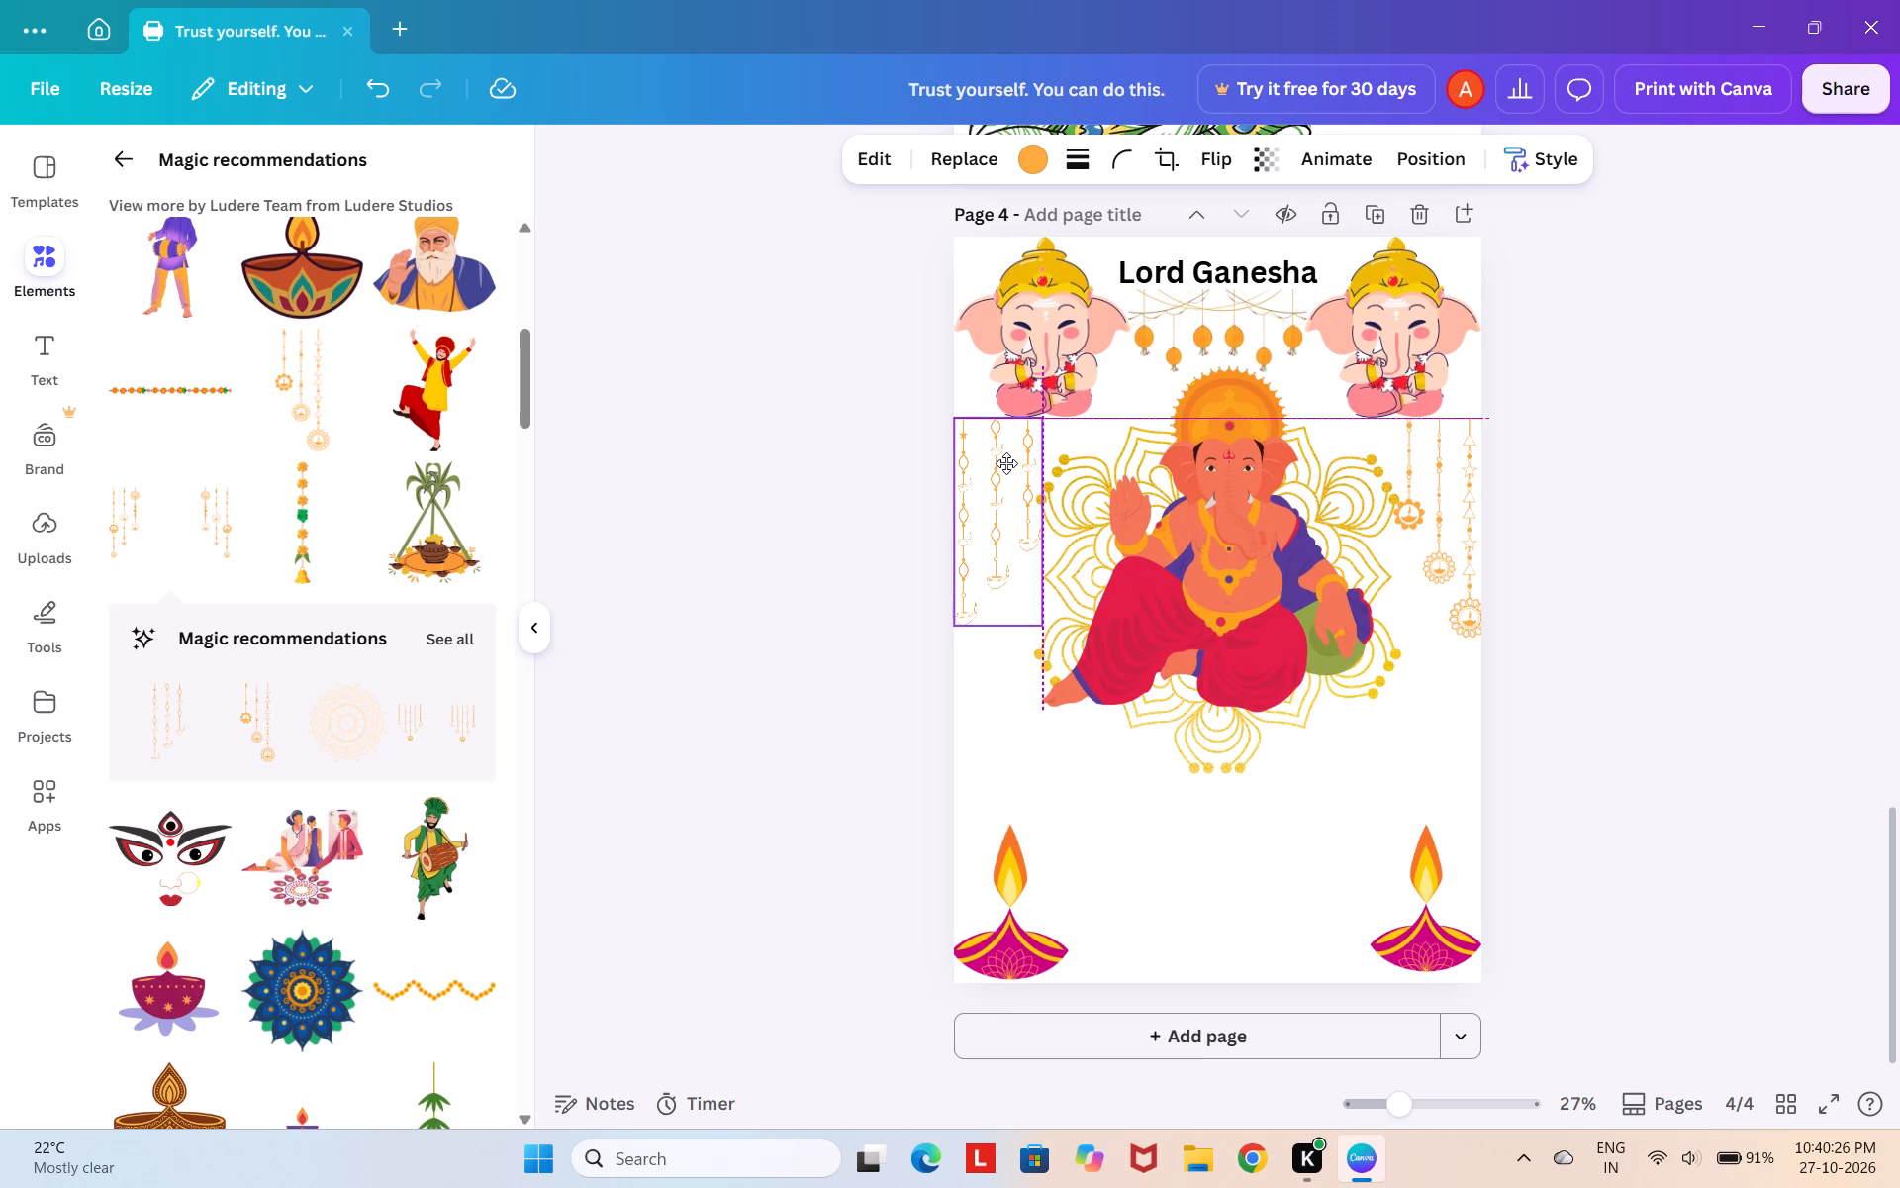
left_click_drag(1006, 463, 1006, 478)
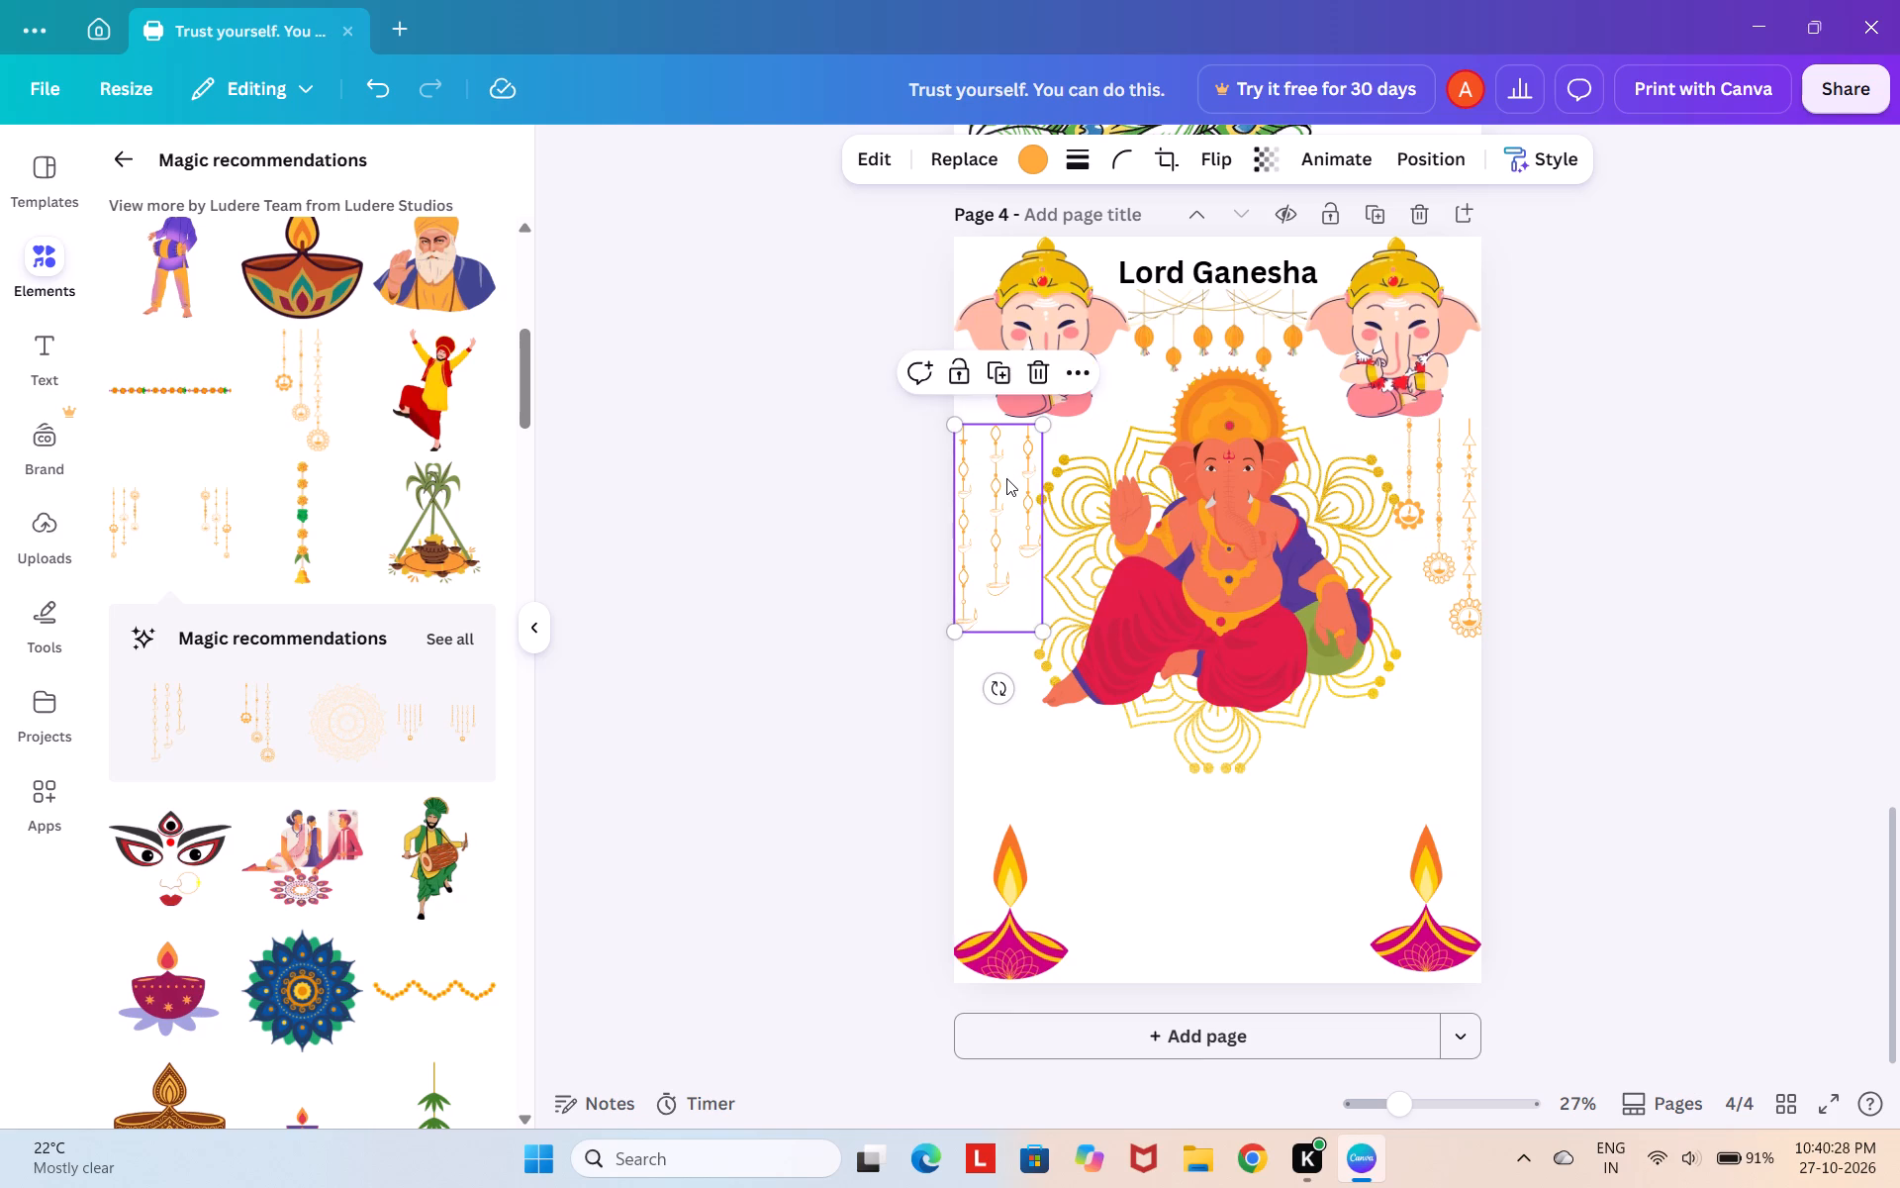
left_click(1006, 478)
left_click(1025, 765)
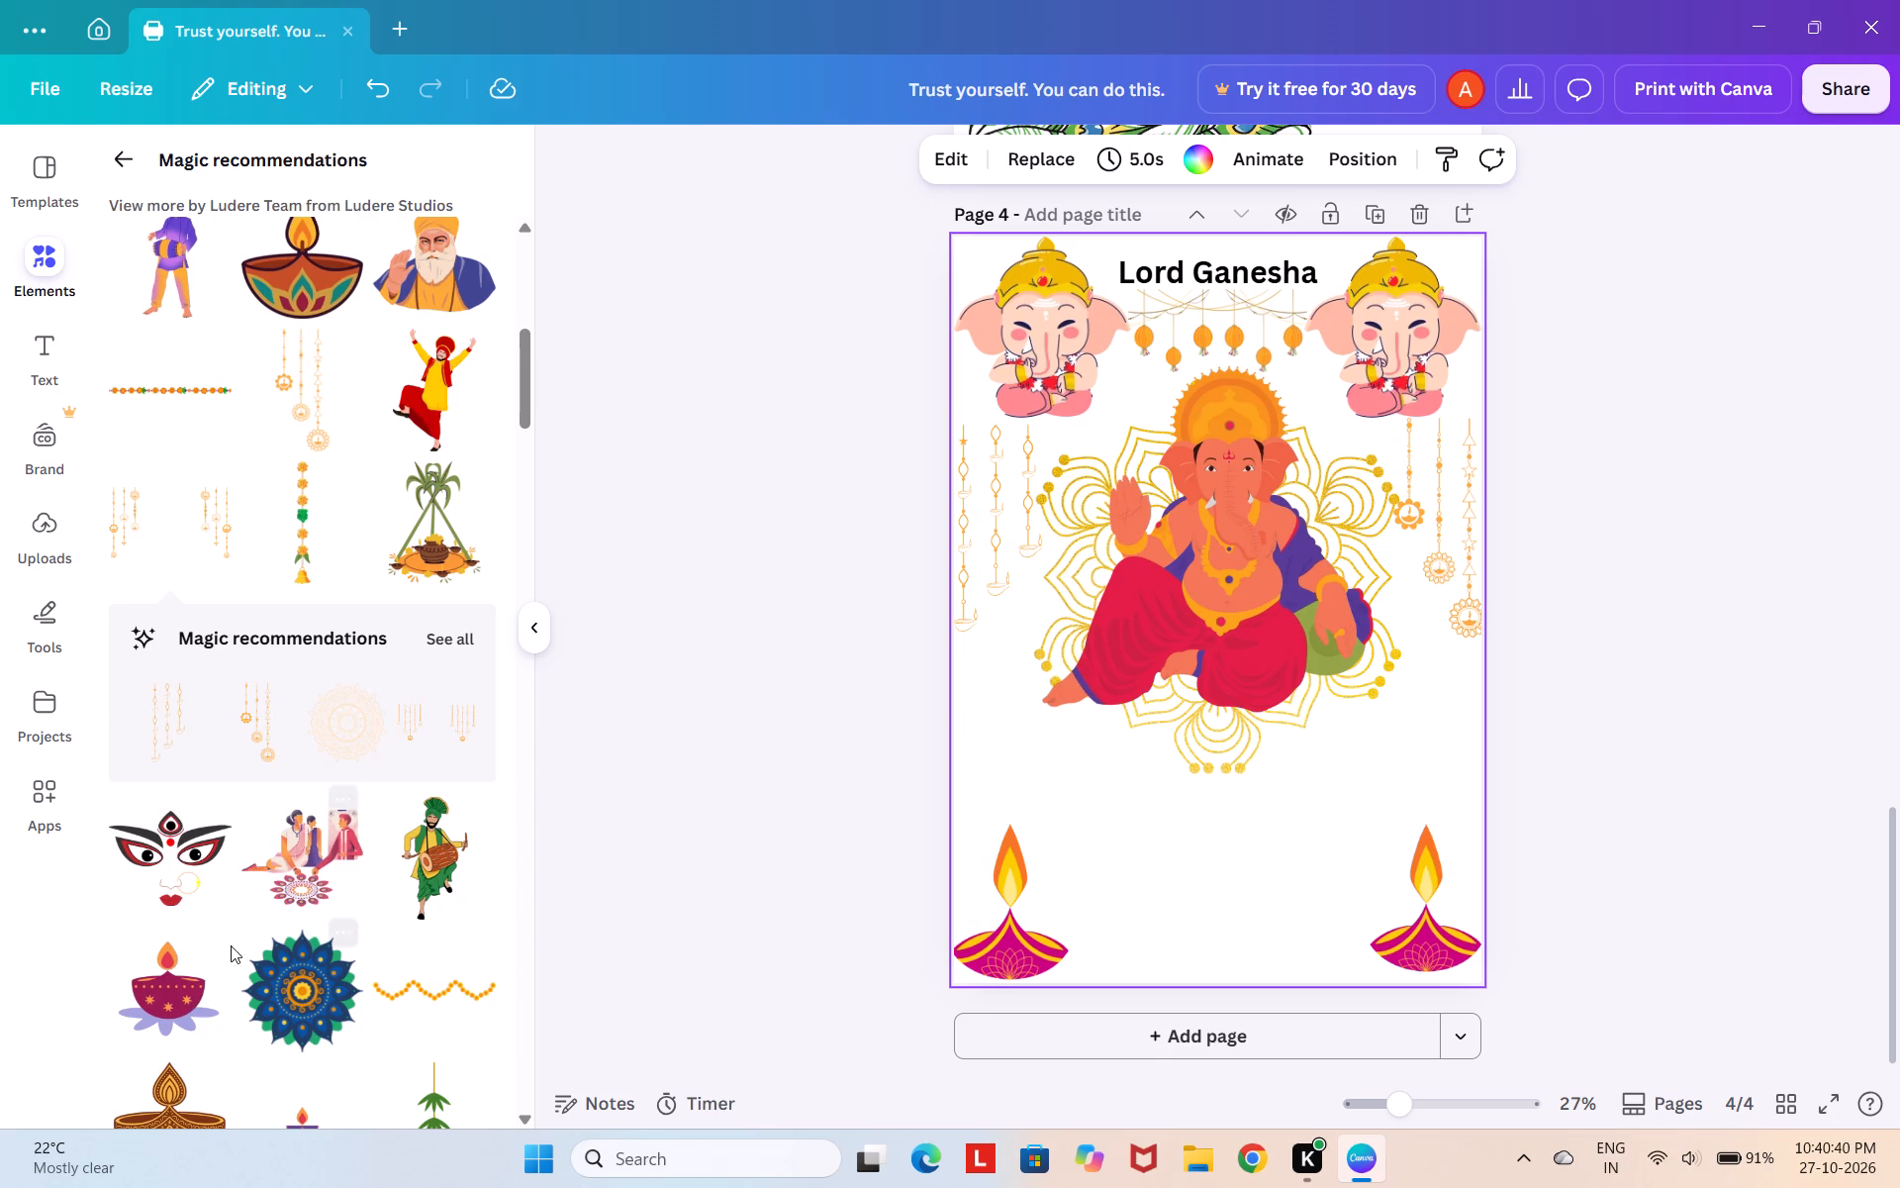
Add the blue and green mandala and position it at the bottom of page 4, midway between the two magenta diyas.
left_click(312, 974)
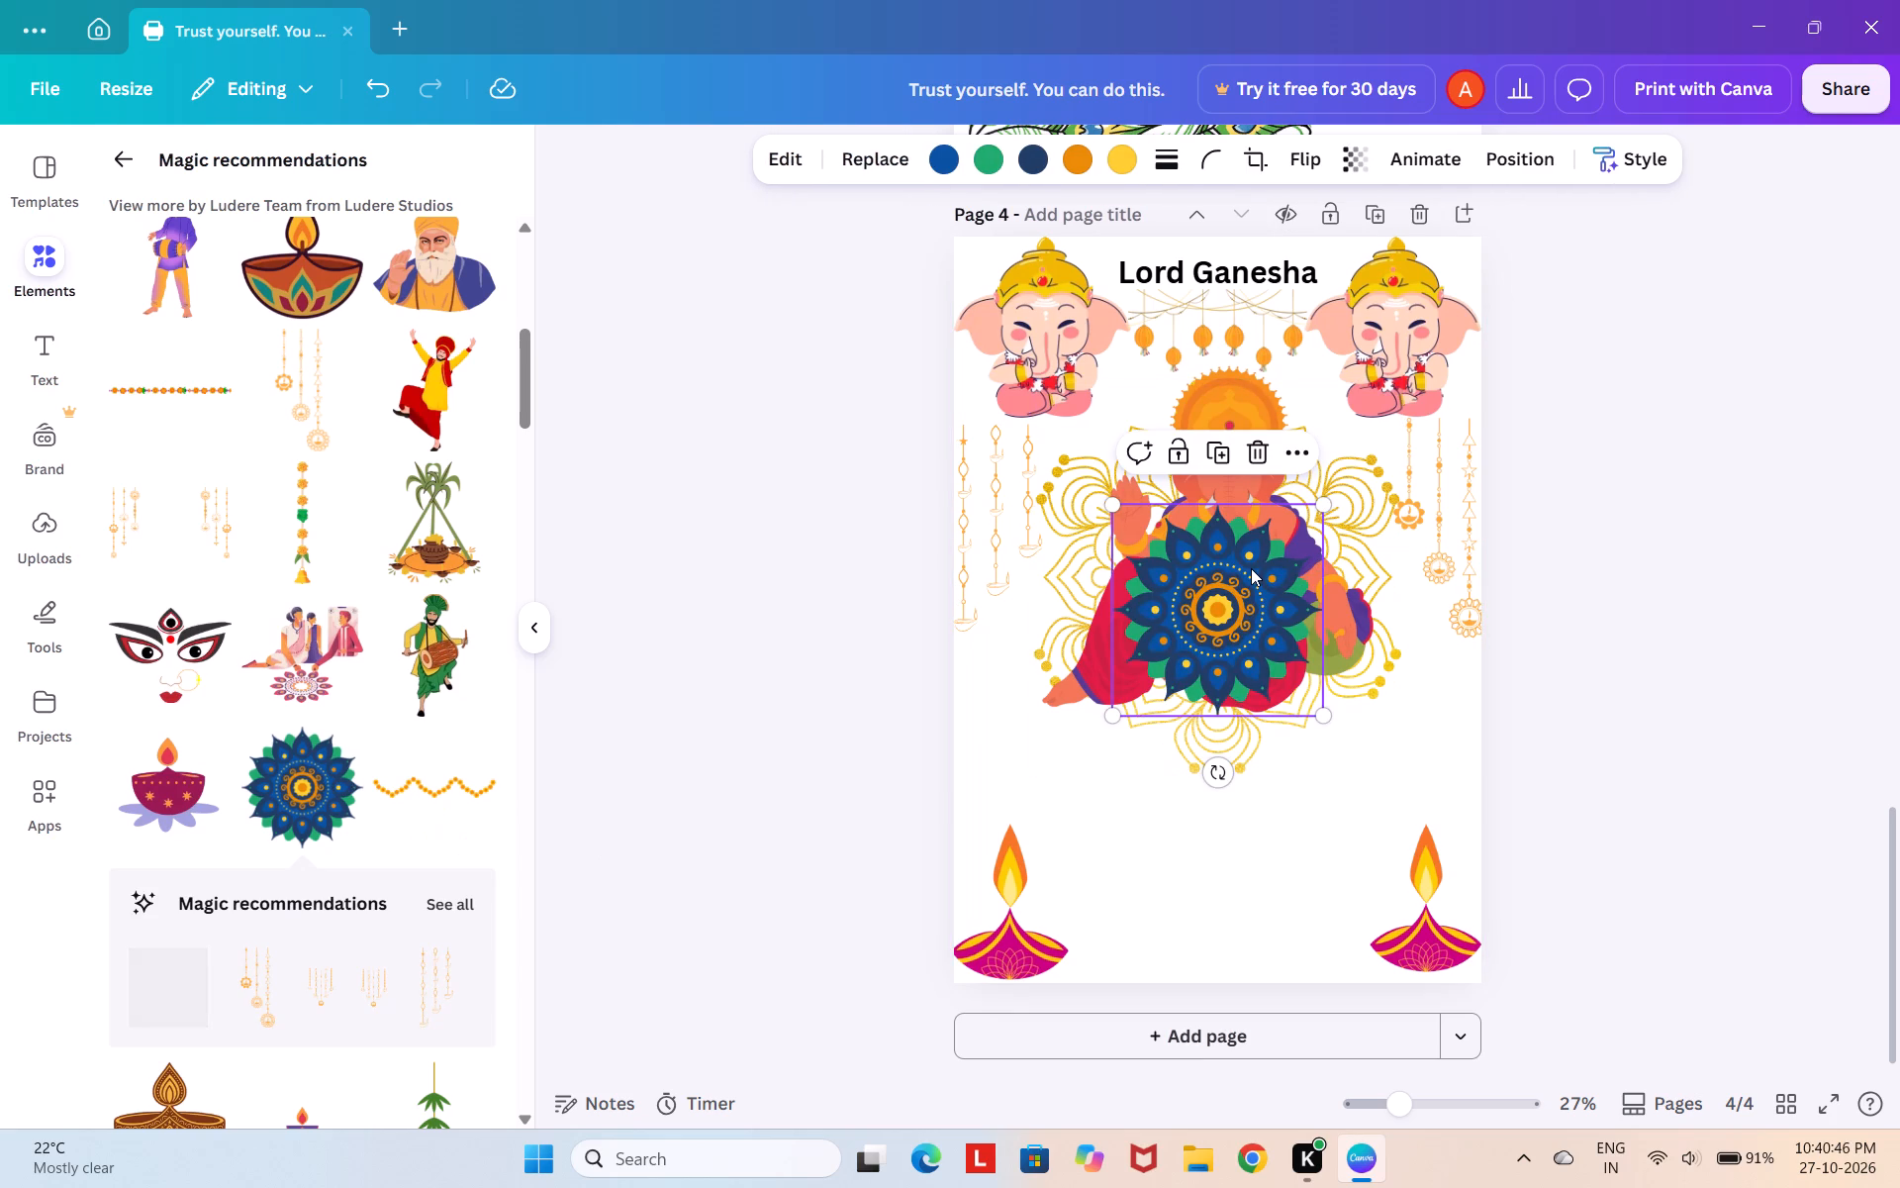
left_click_drag(1251, 568, 1263, 853)
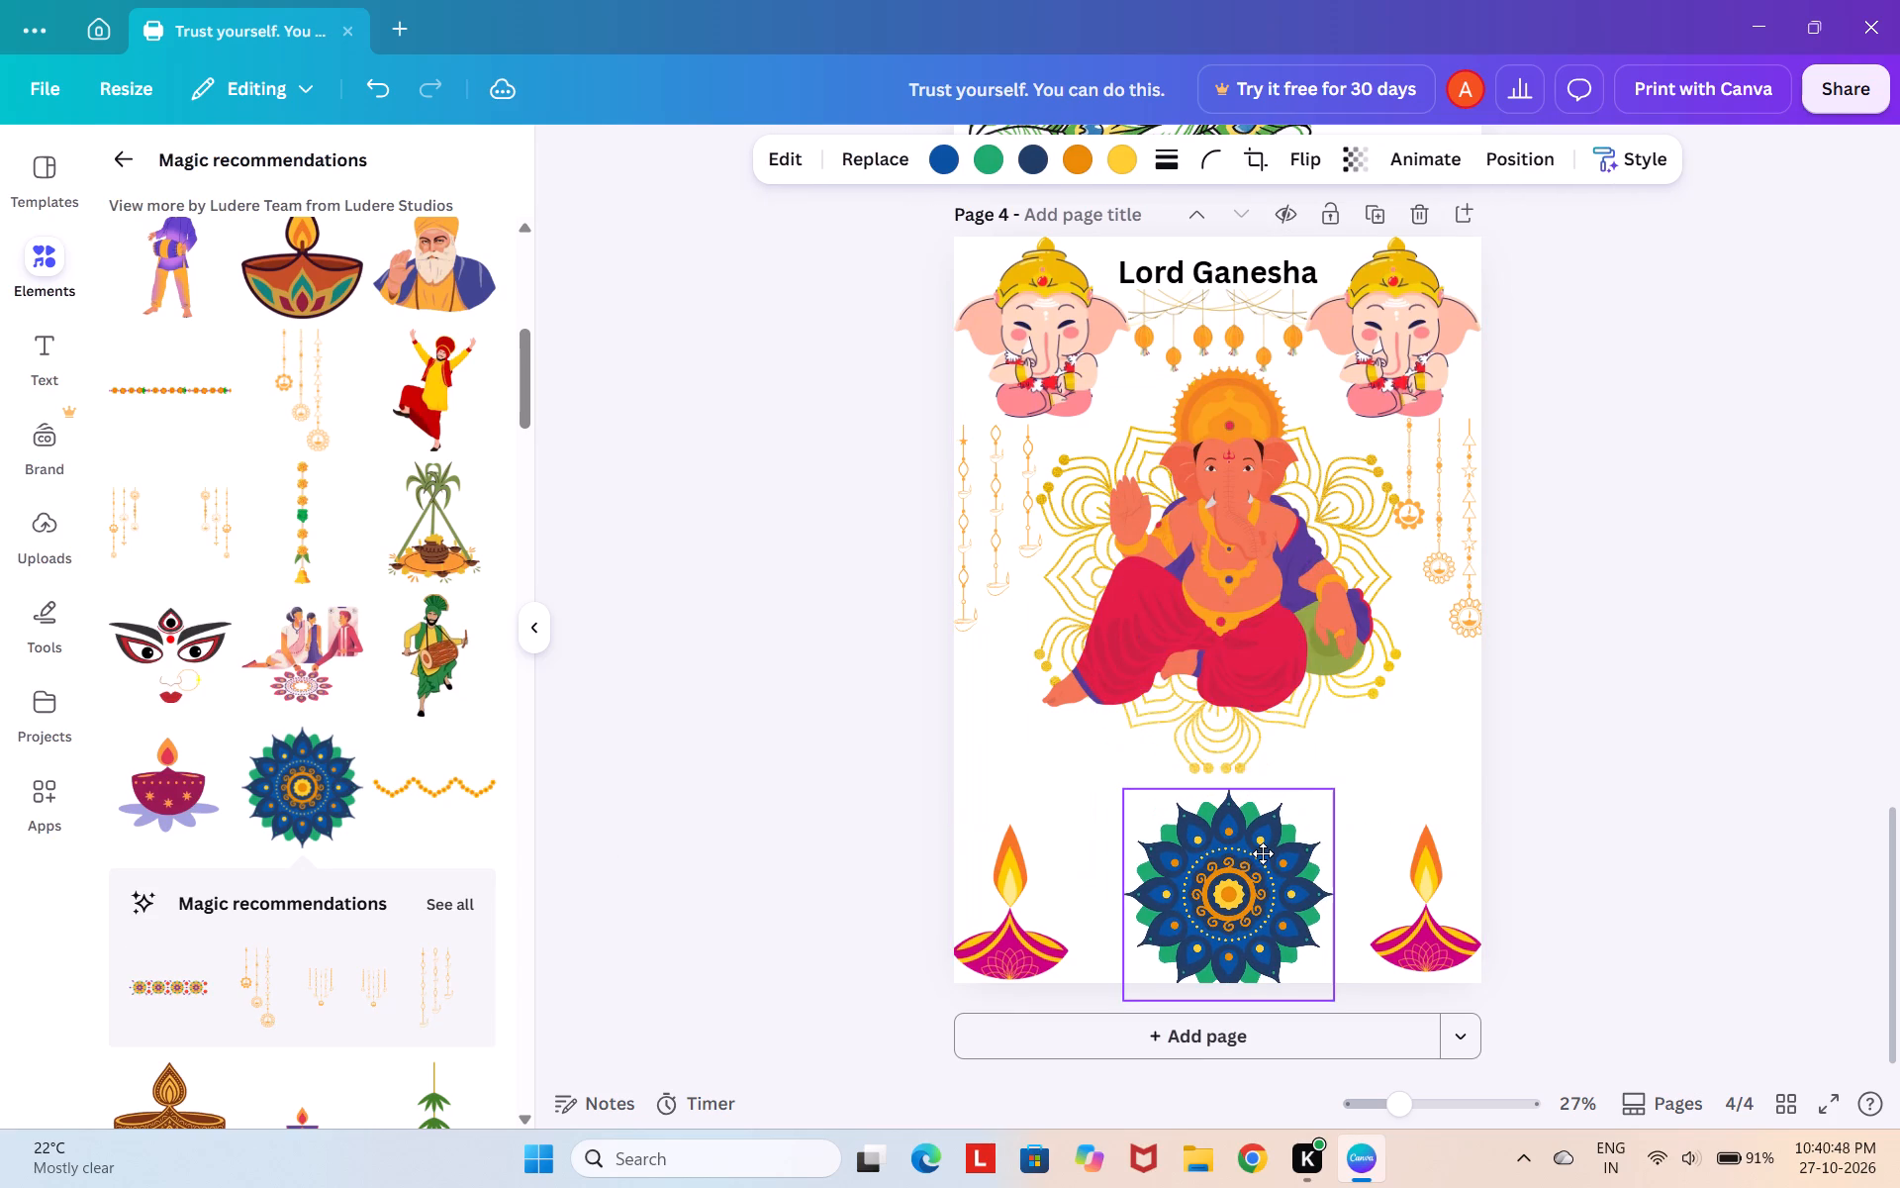
left_click_drag(1263, 853, 1245, 858)
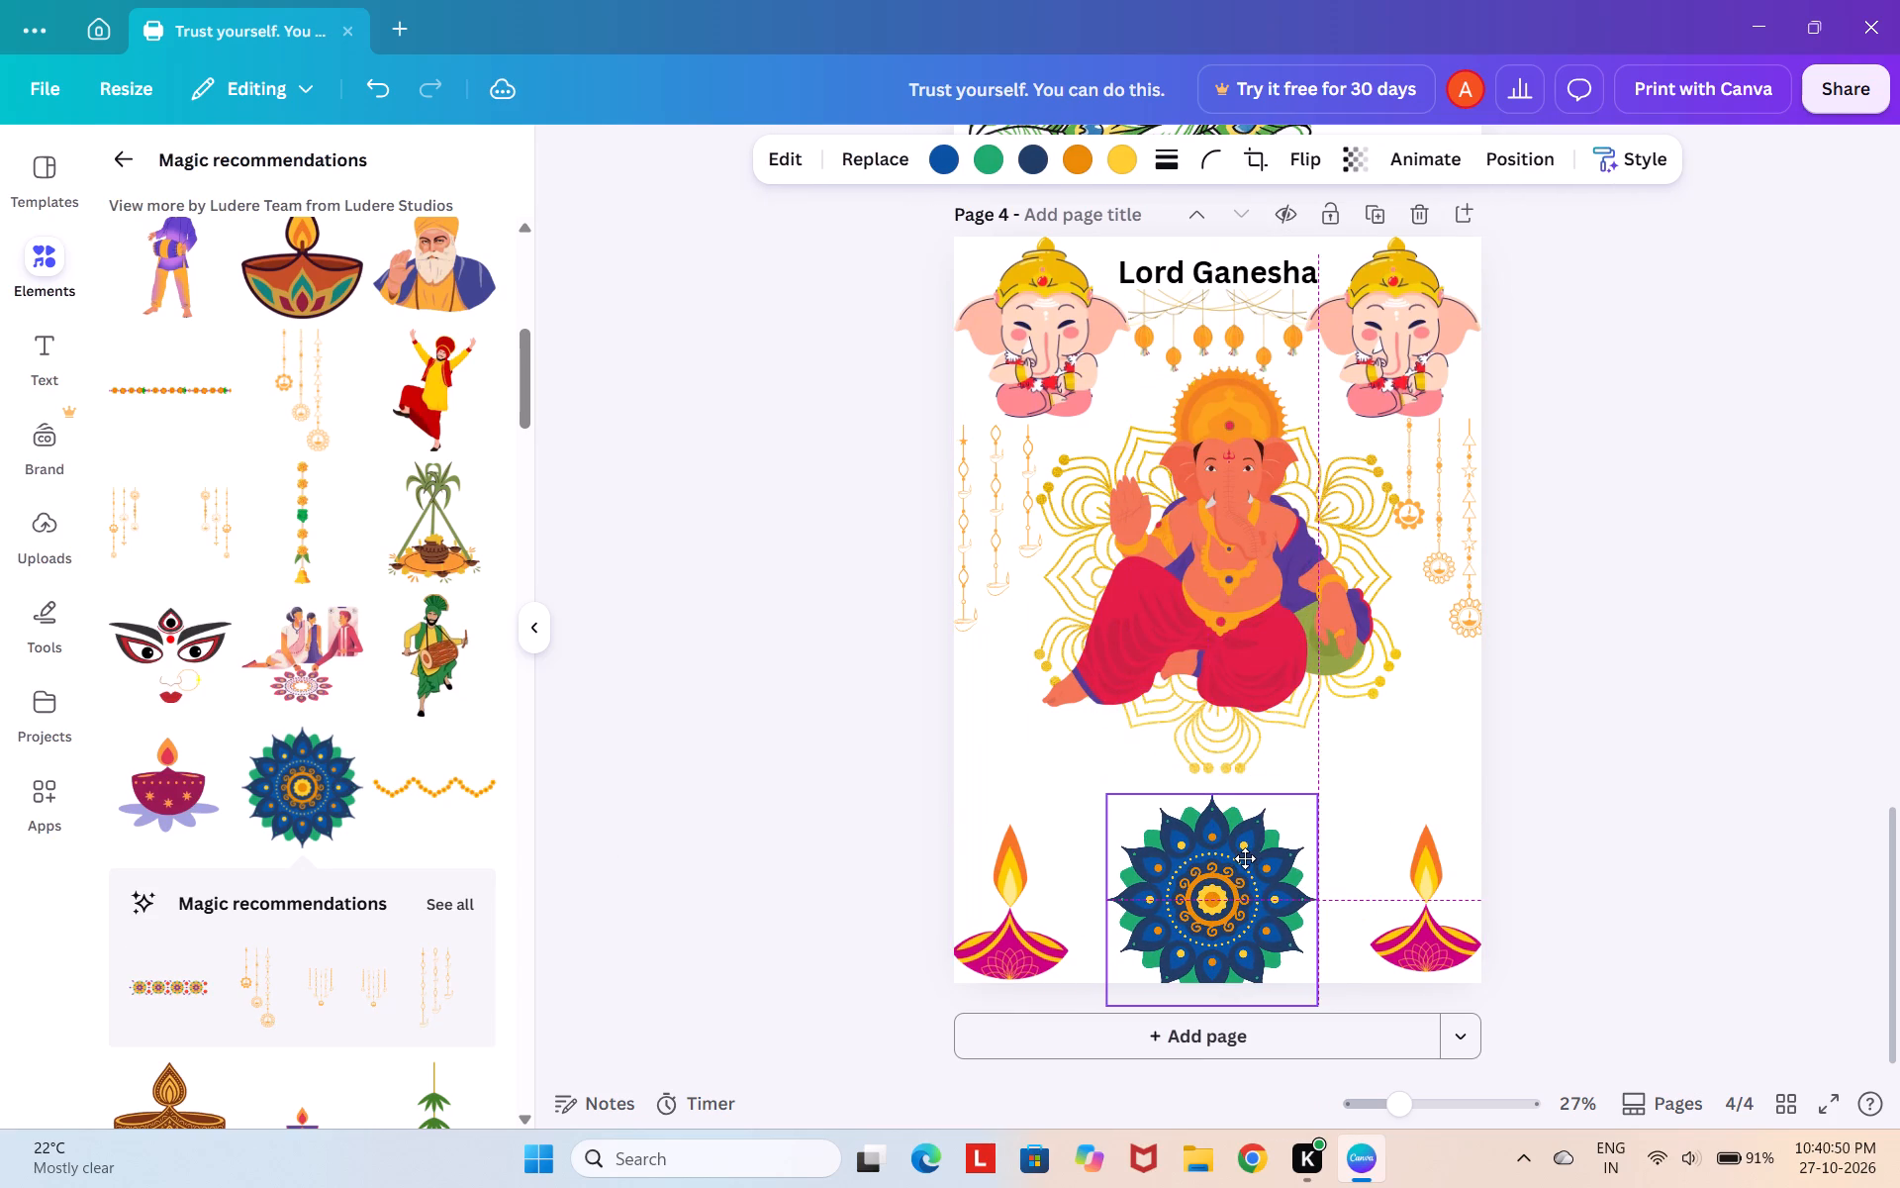
left_click_drag(1245, 858, 1243, 850)
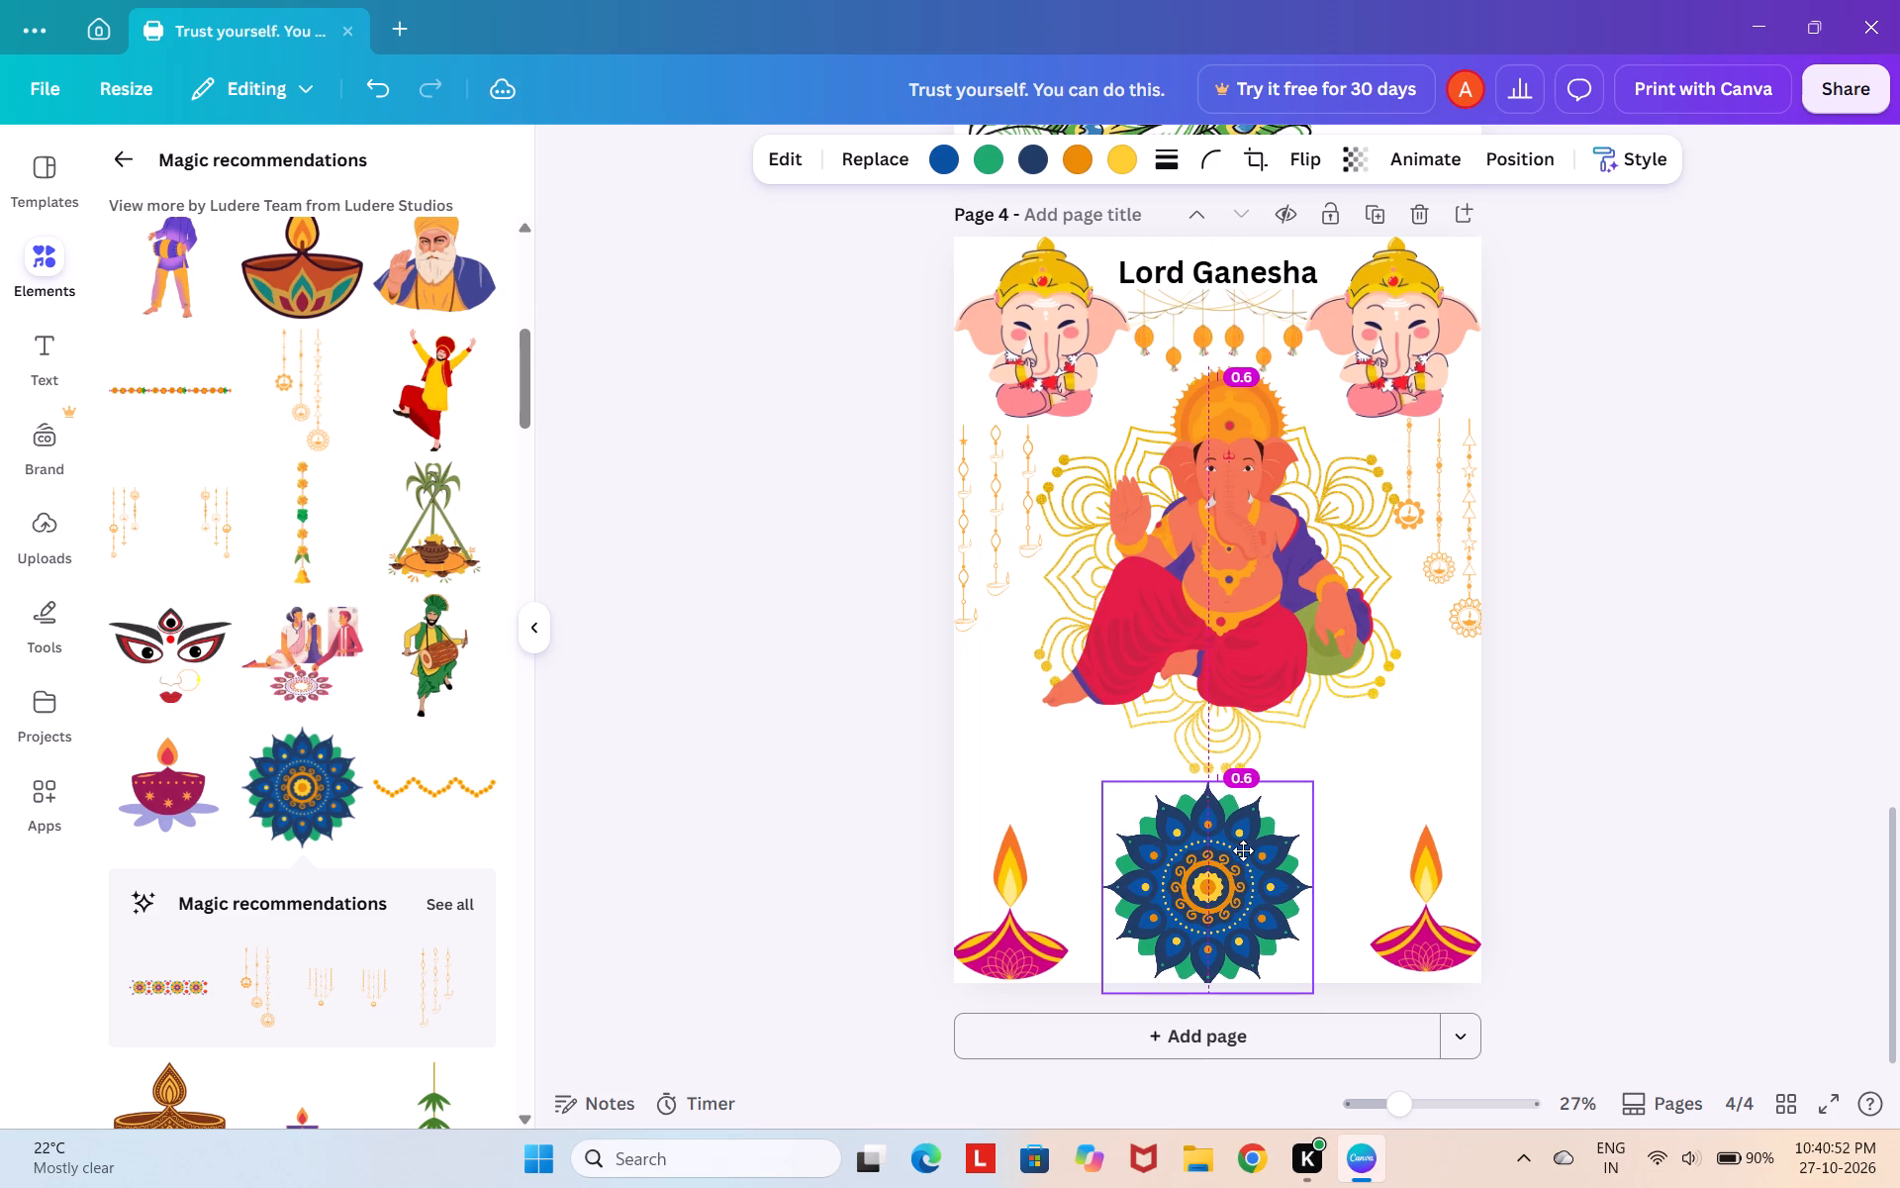
left_click_drag(1243, 850, 1251, 848)
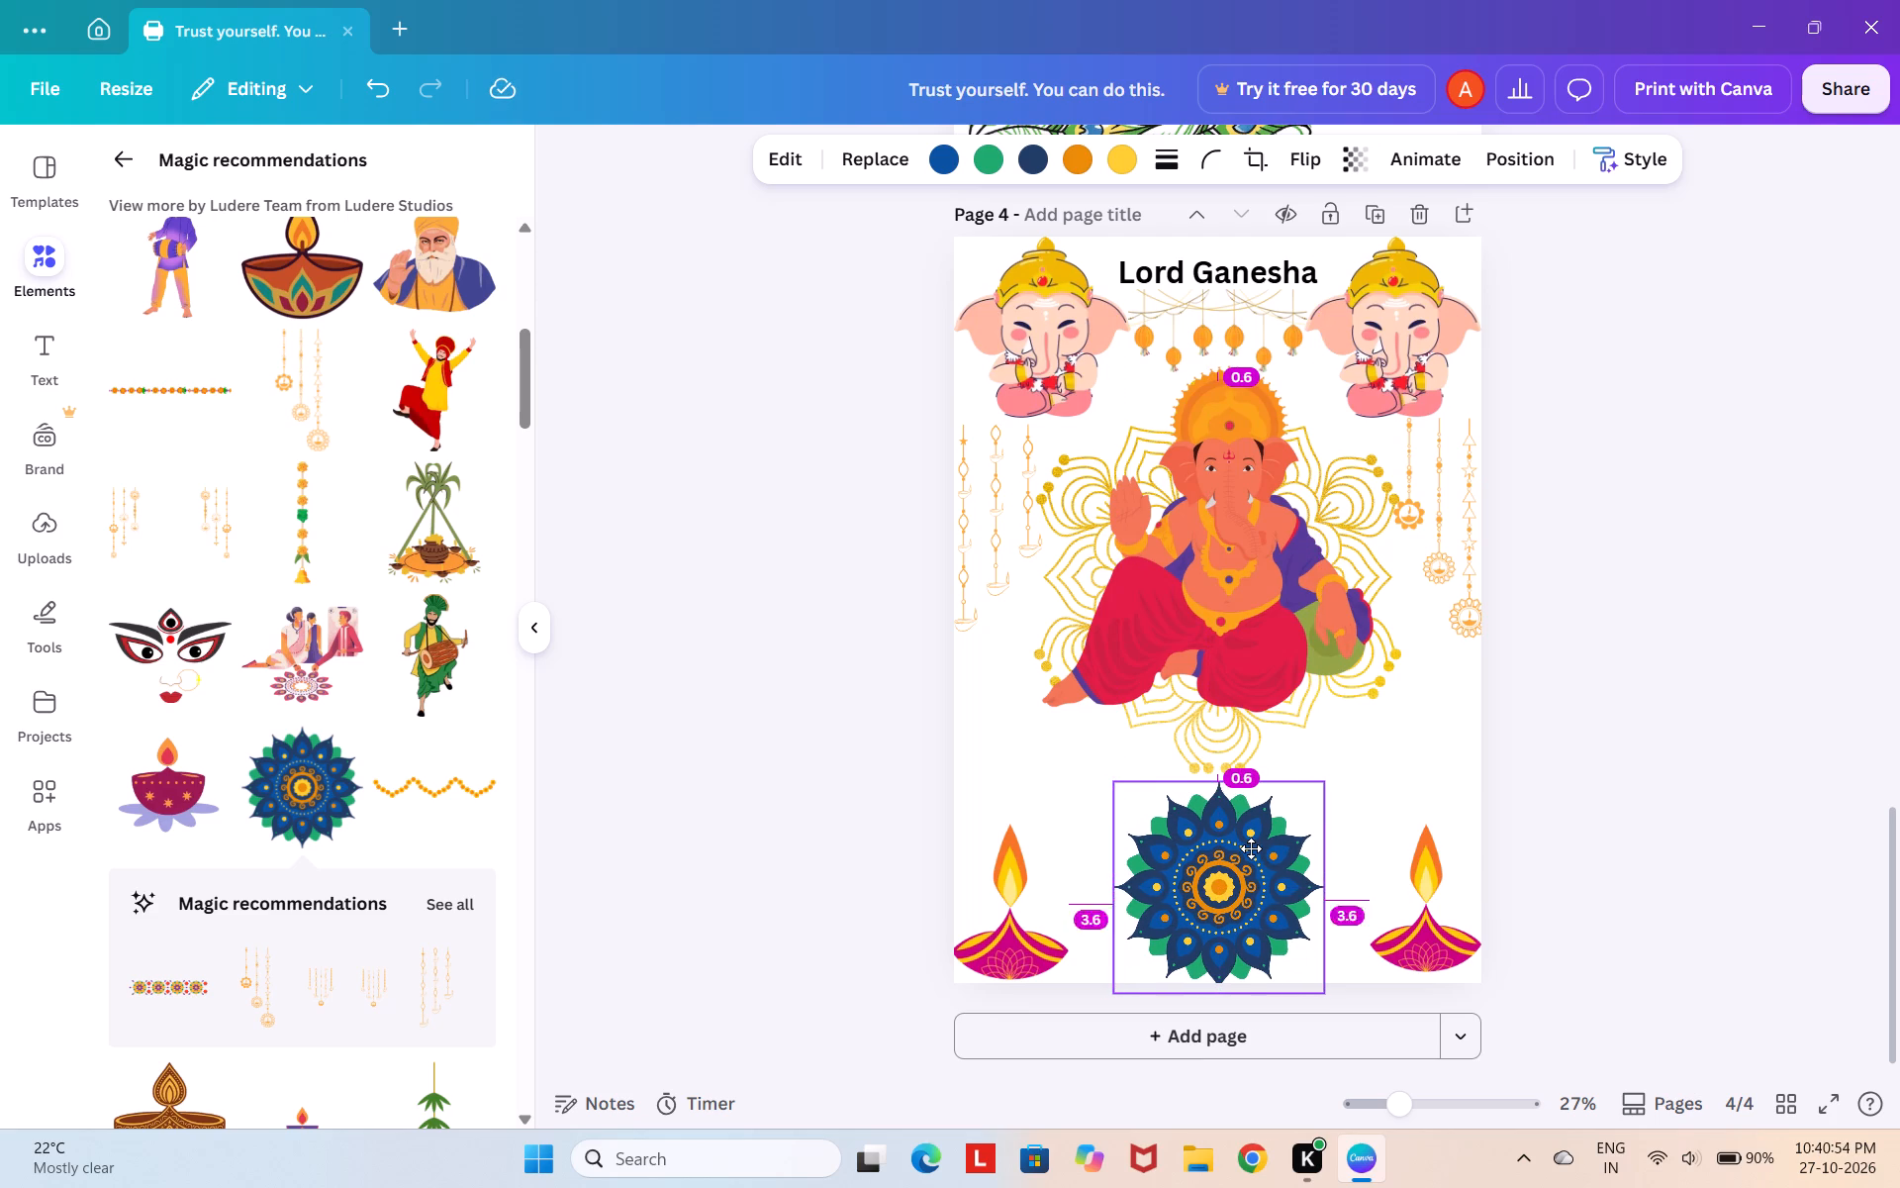
left_click_drag(1251, 848, 1247, 849)
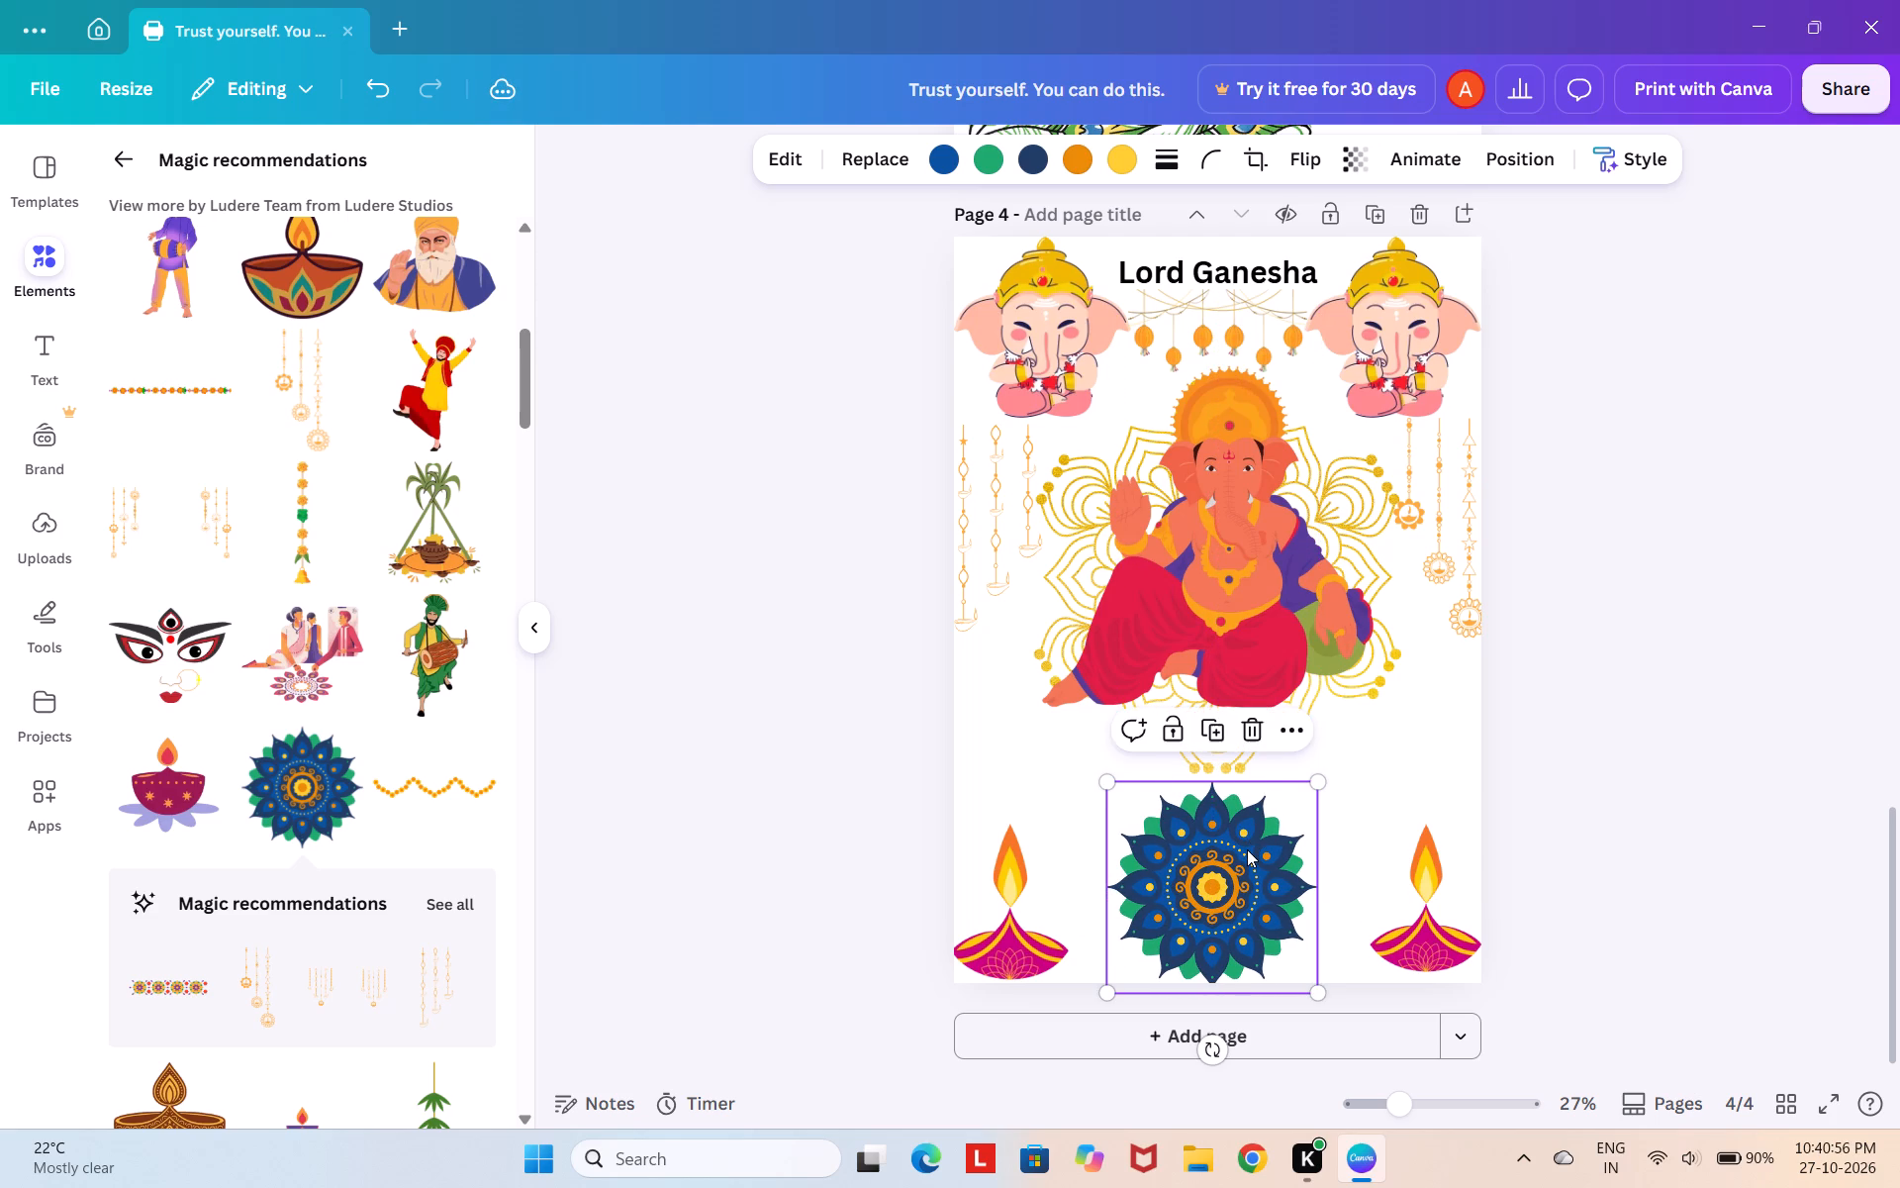
left_click(1228, 866)
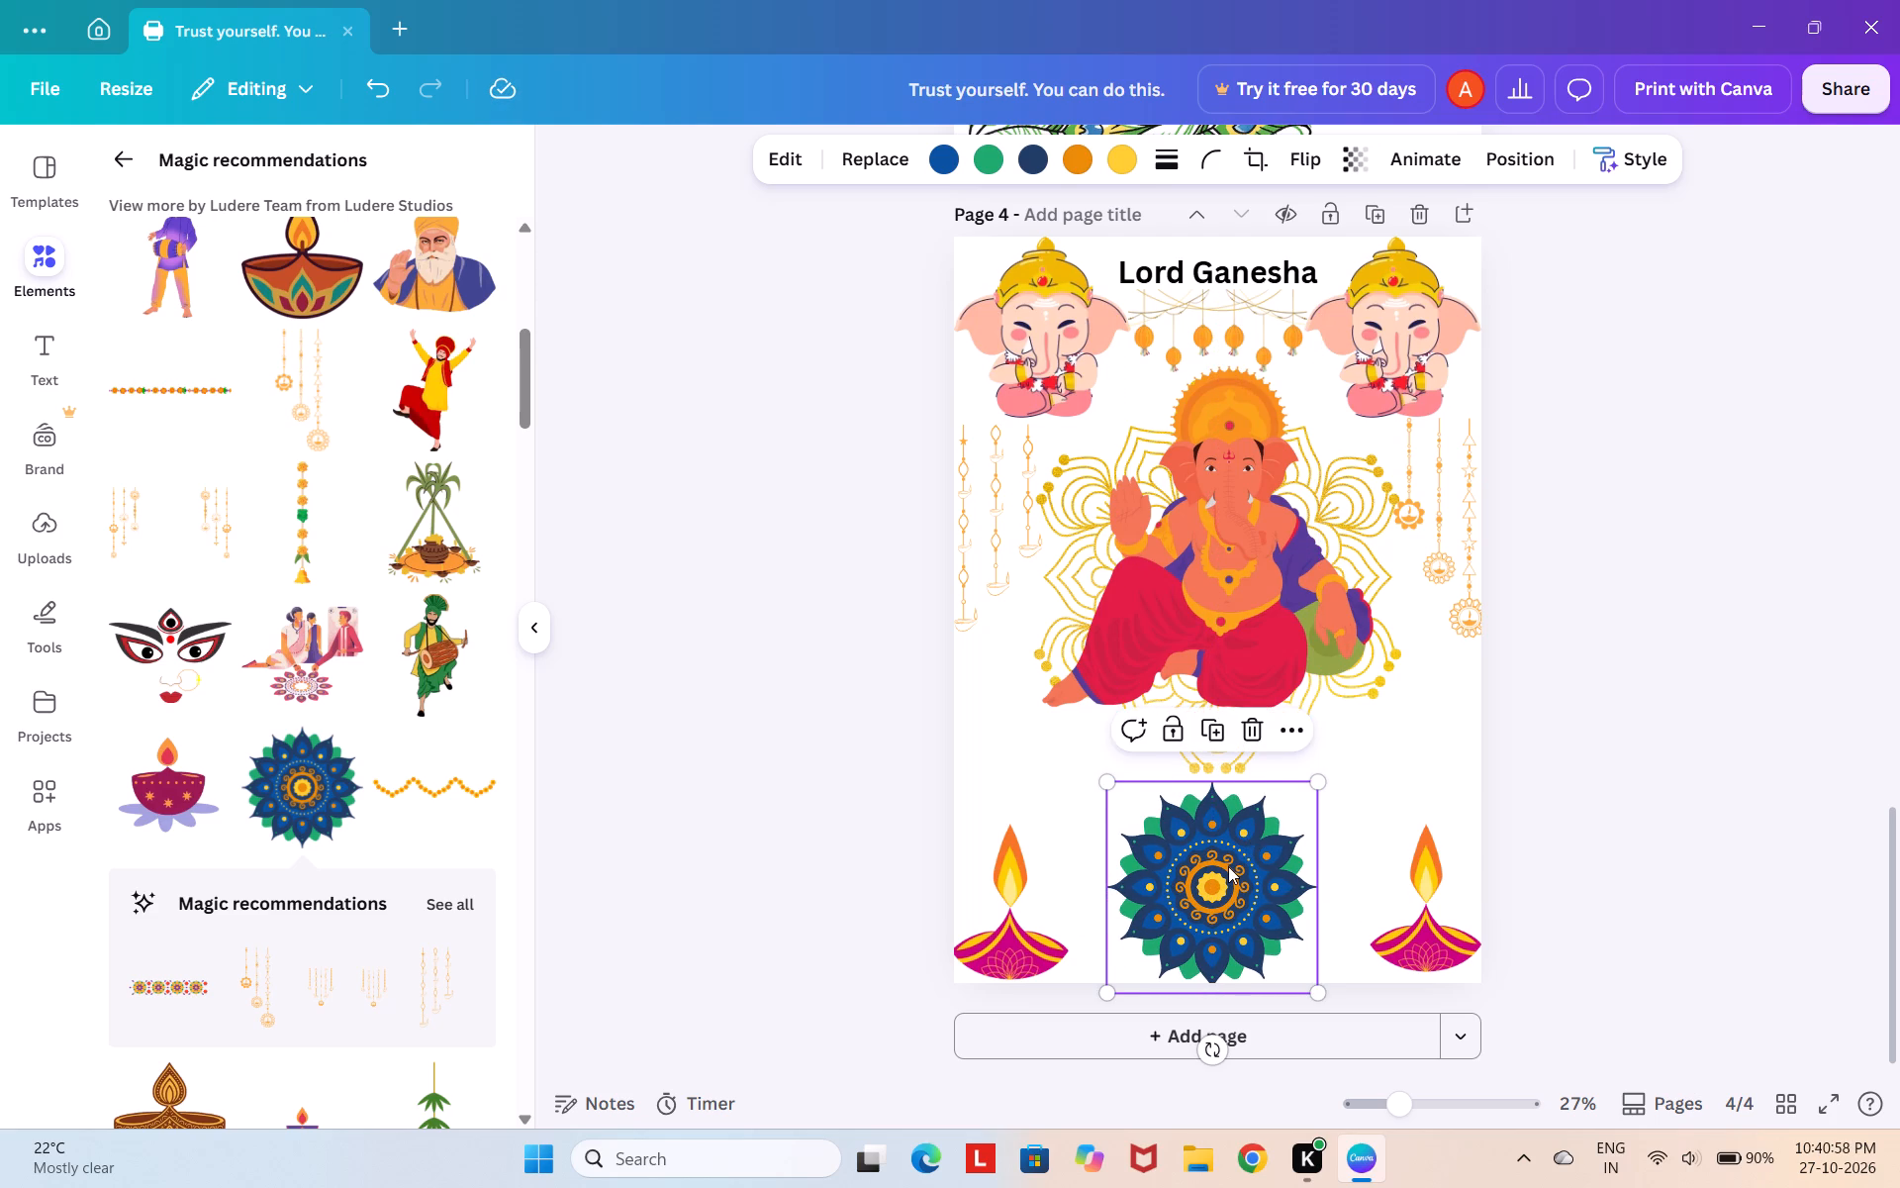
left_click(1228, 866)
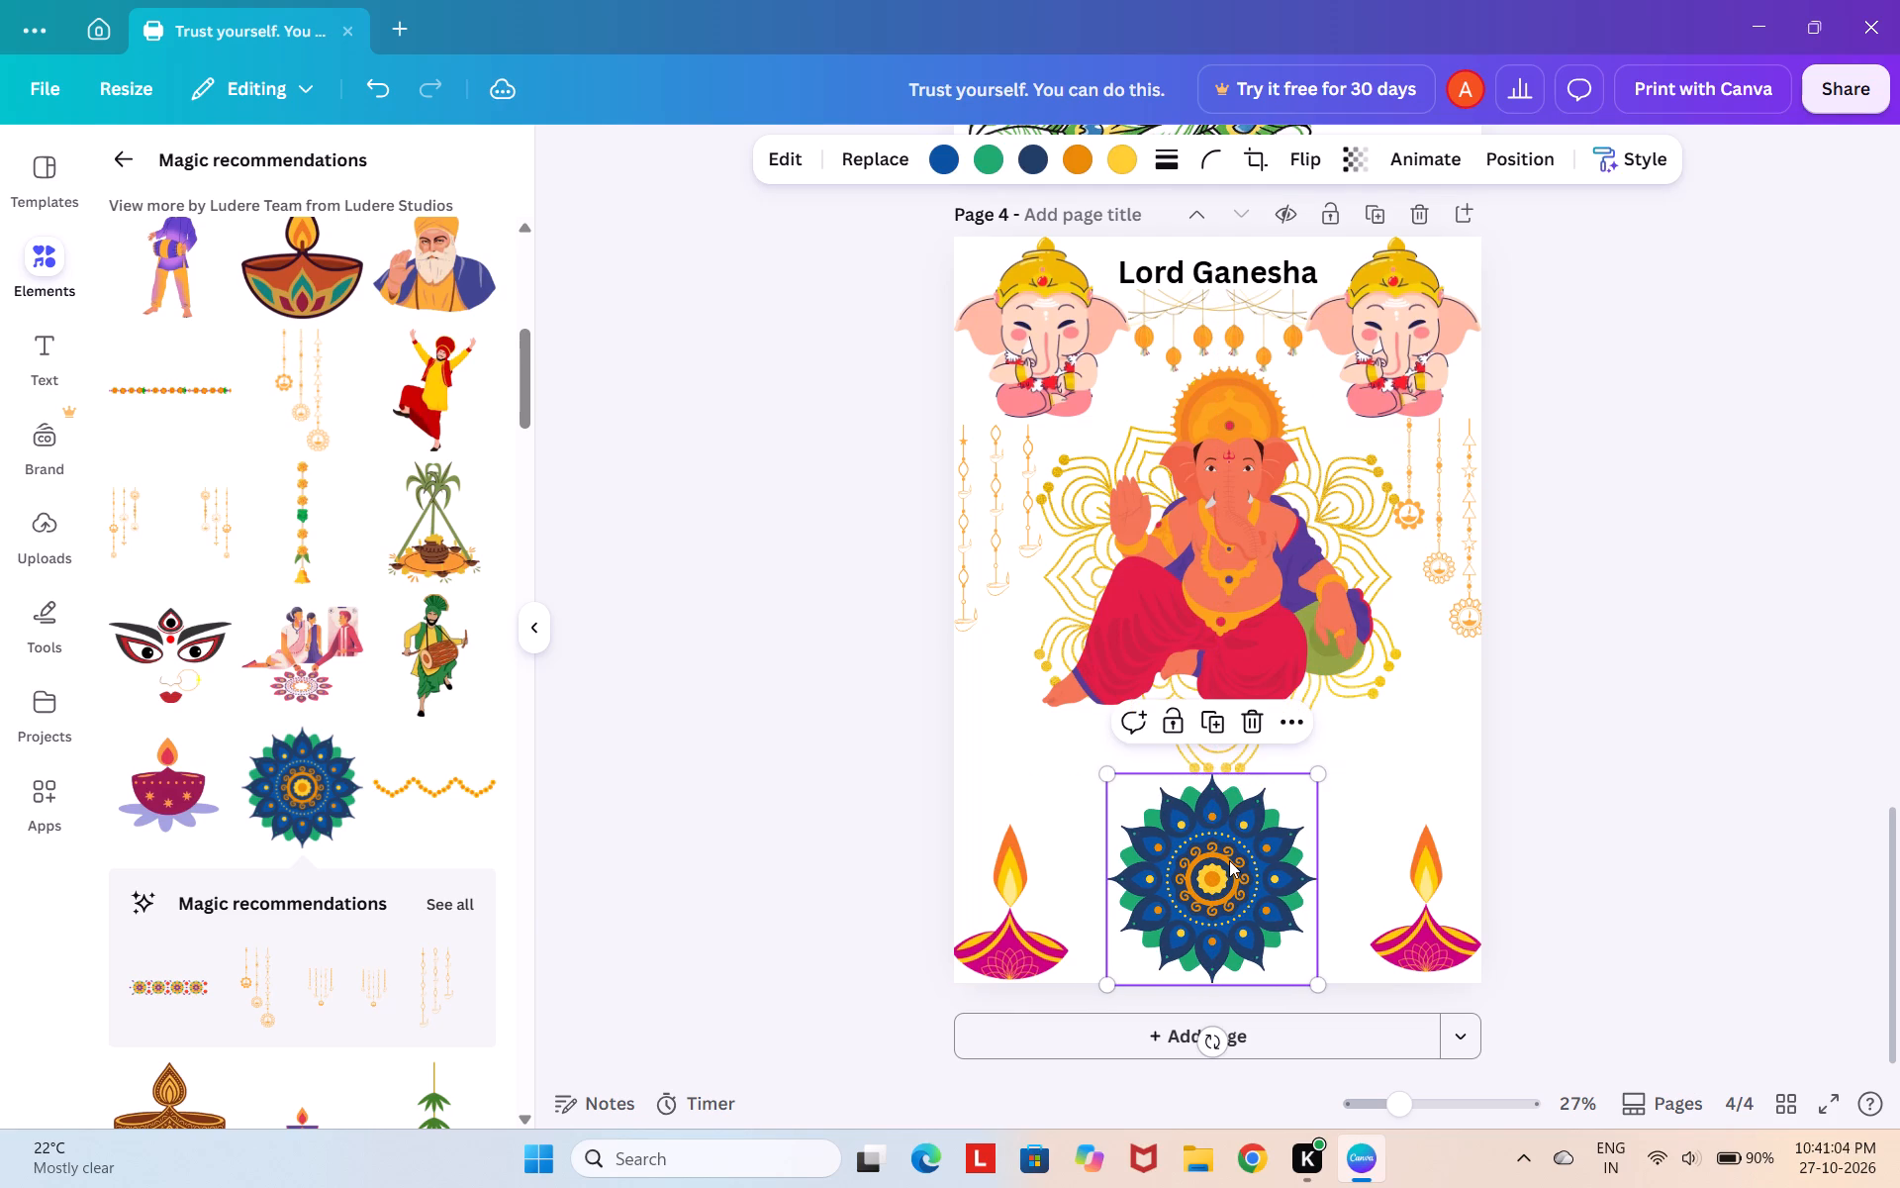
left_click(1229, 860)
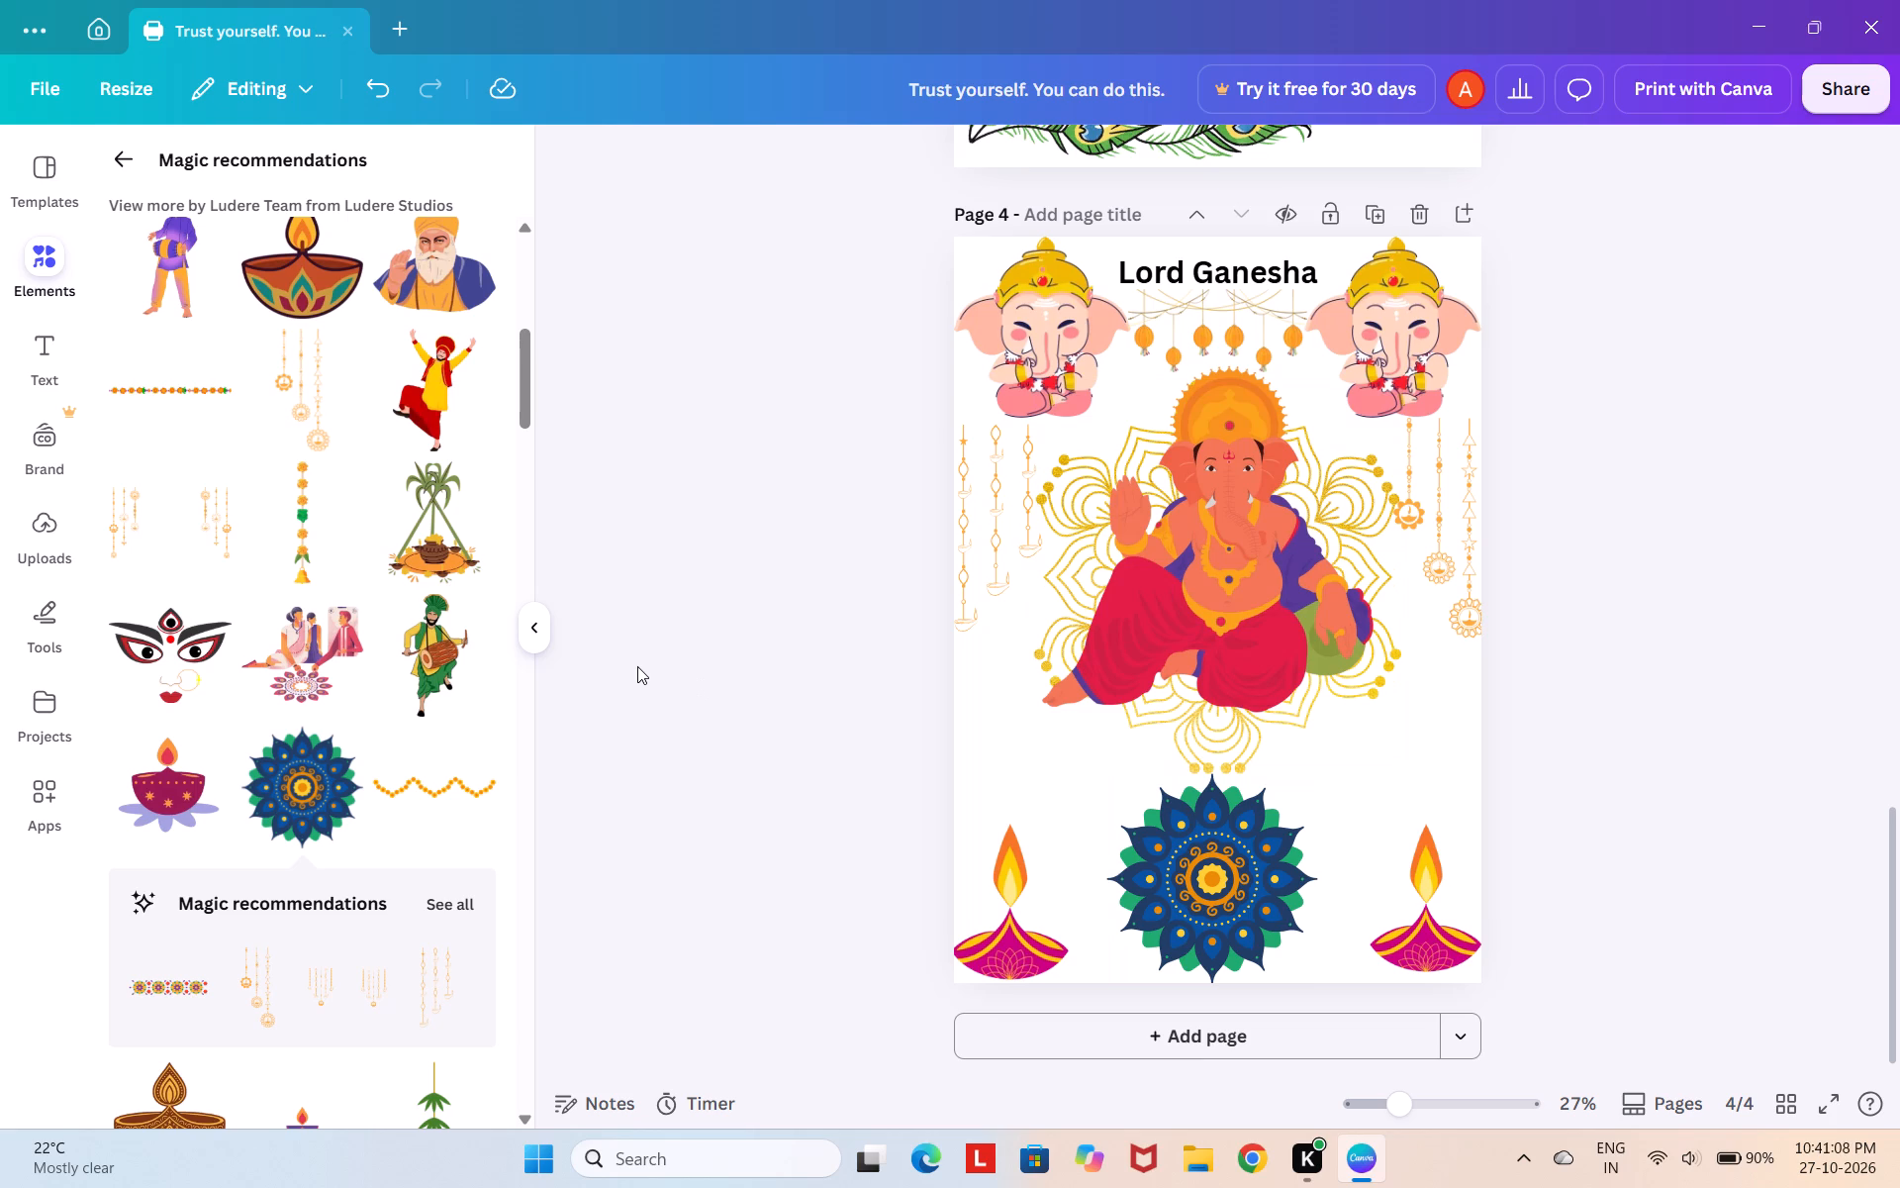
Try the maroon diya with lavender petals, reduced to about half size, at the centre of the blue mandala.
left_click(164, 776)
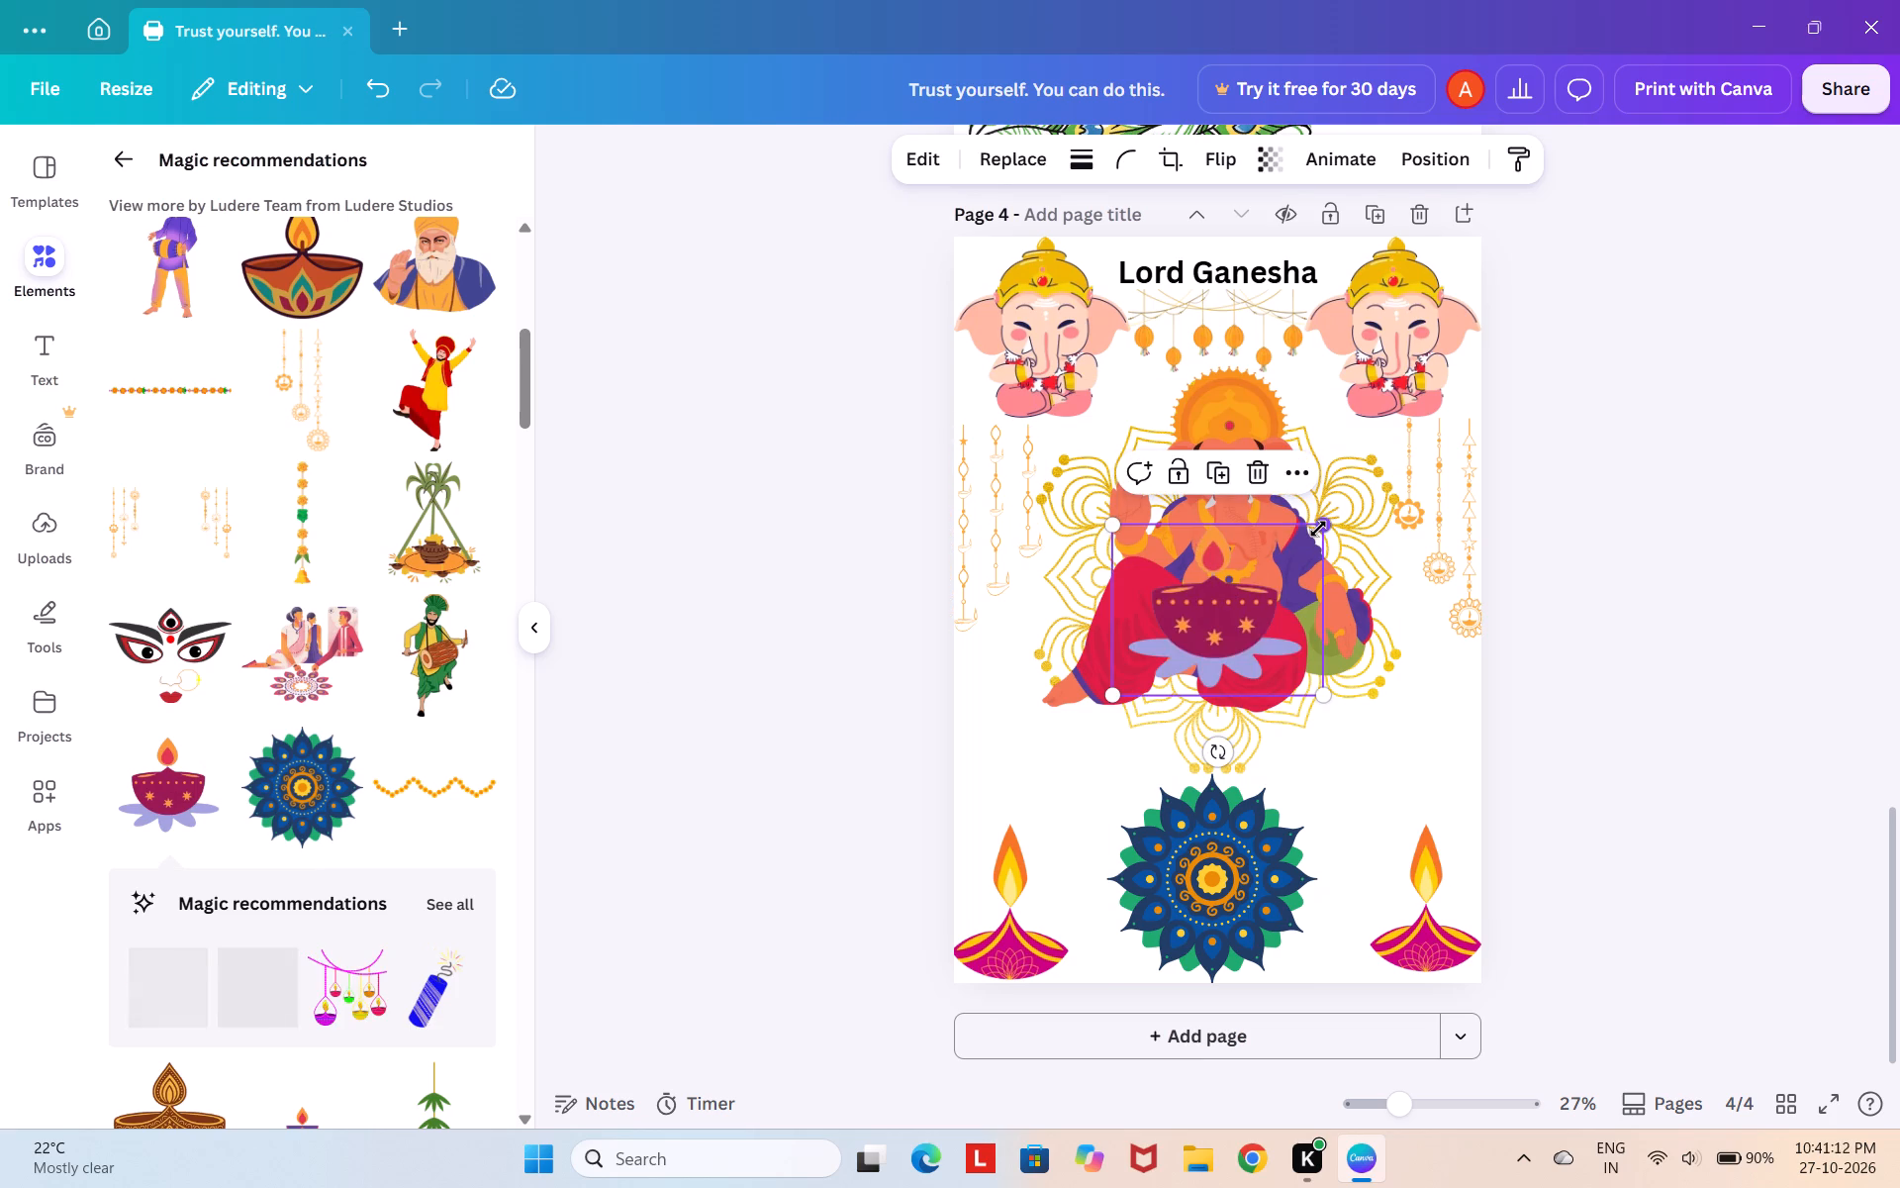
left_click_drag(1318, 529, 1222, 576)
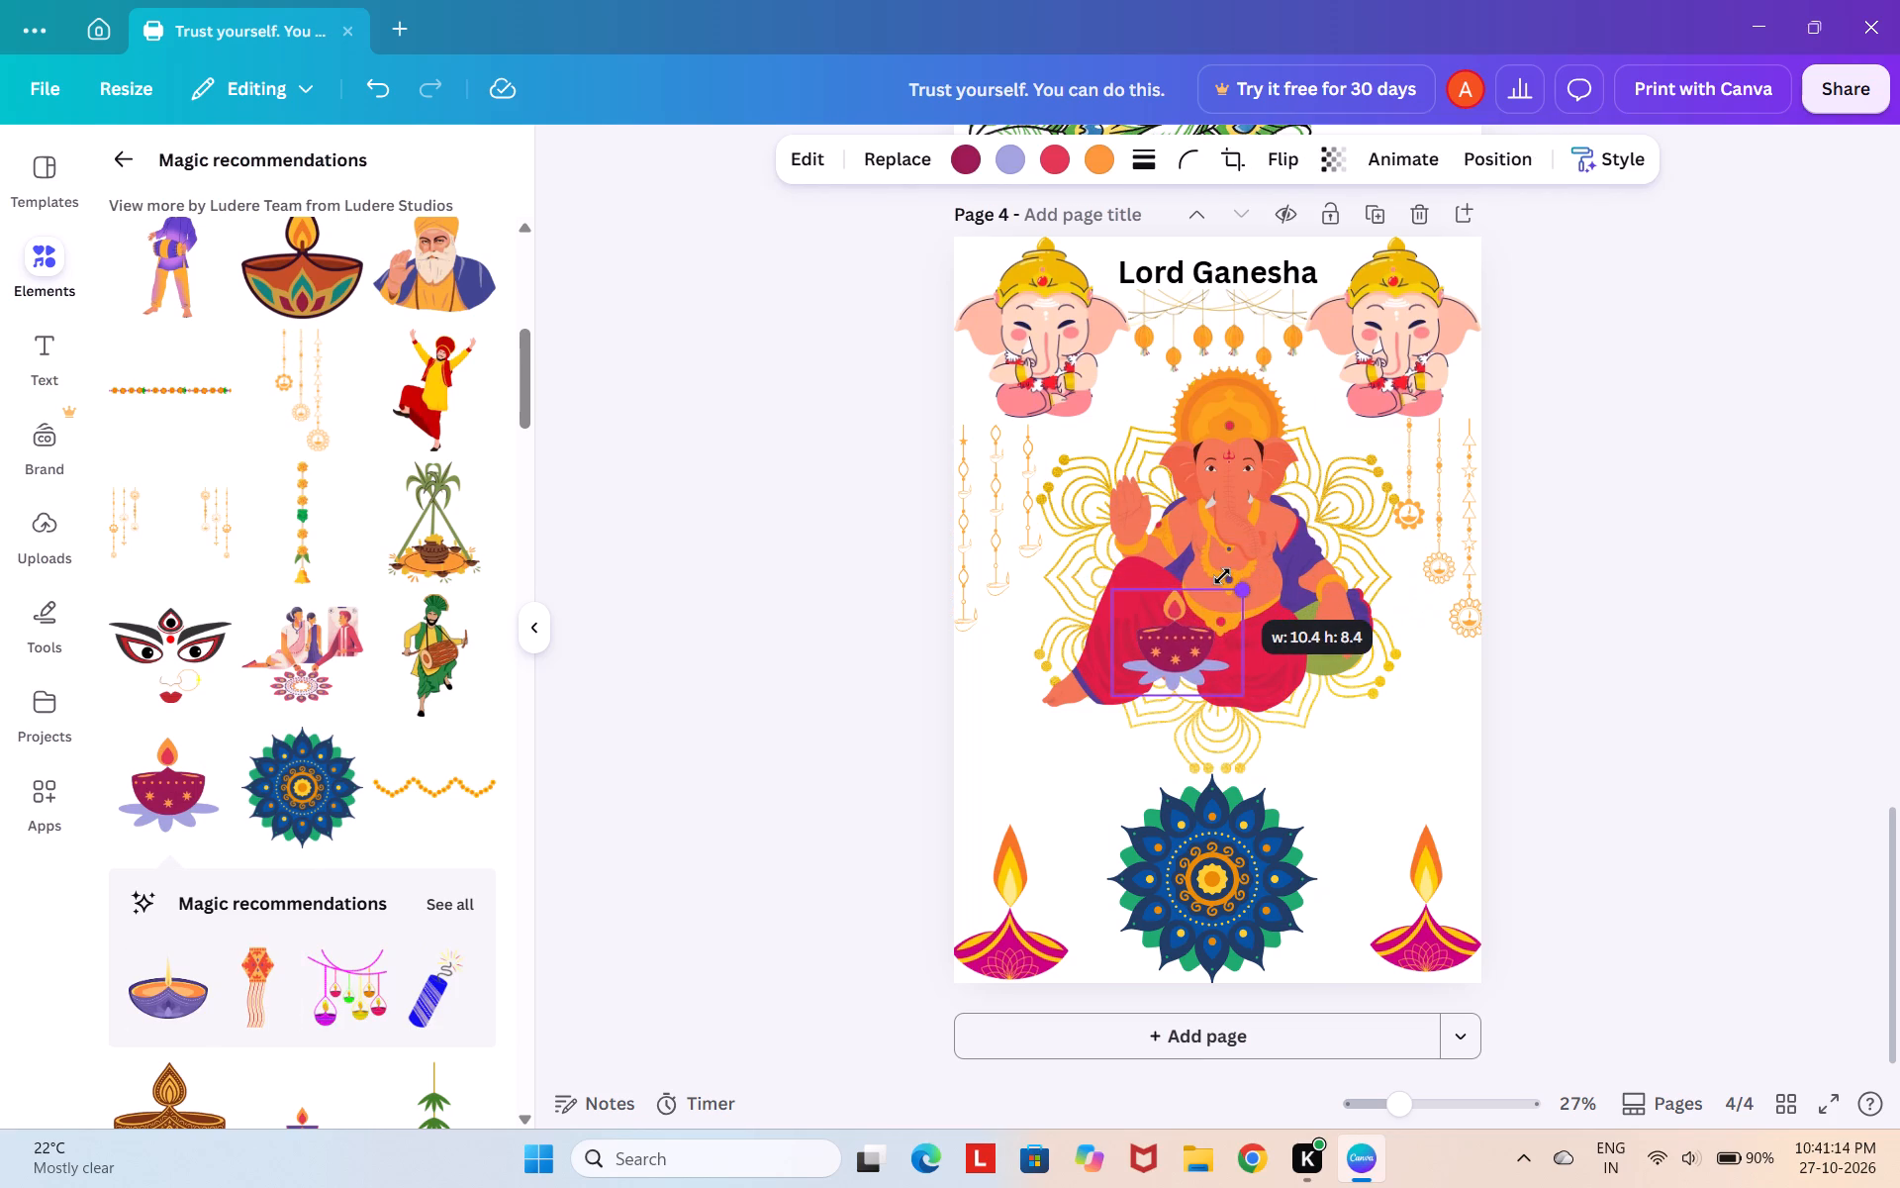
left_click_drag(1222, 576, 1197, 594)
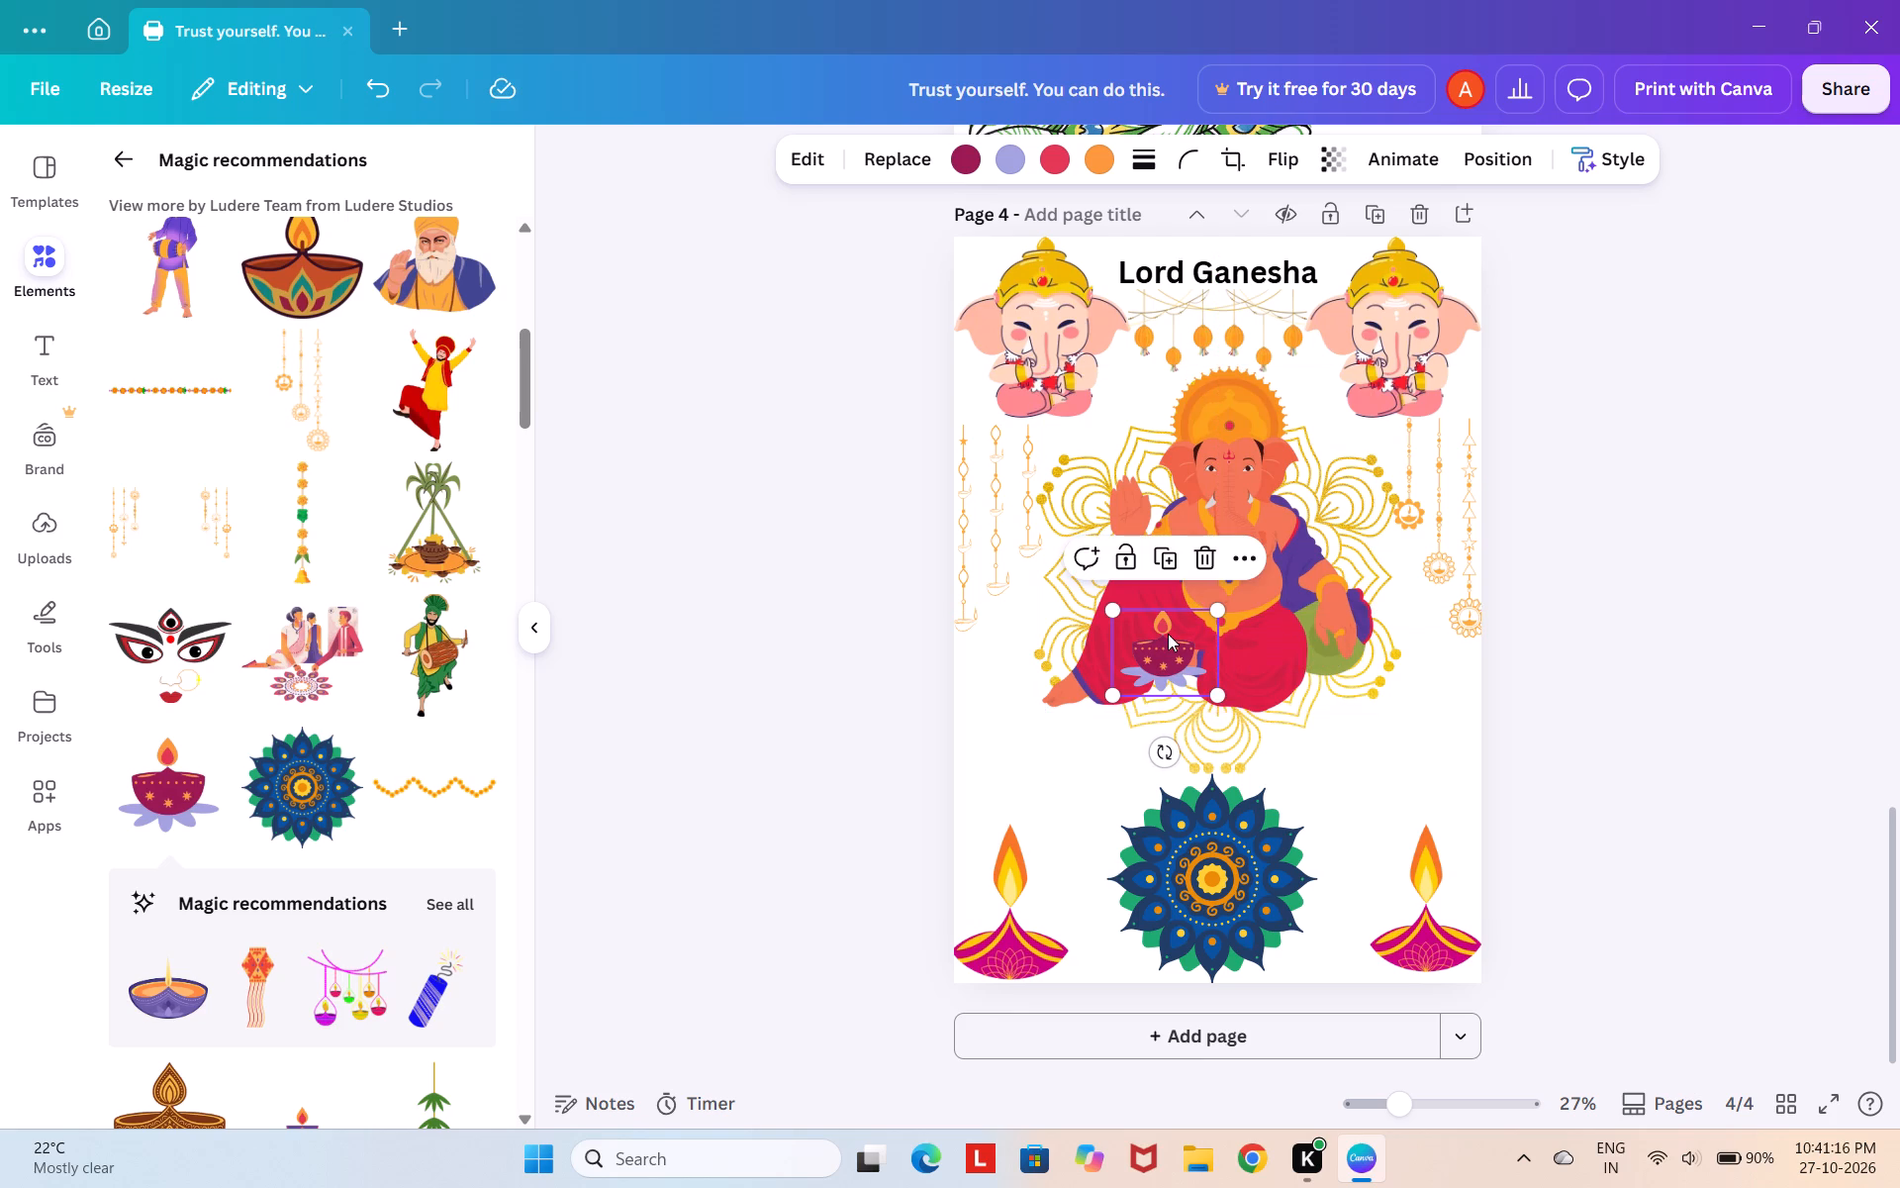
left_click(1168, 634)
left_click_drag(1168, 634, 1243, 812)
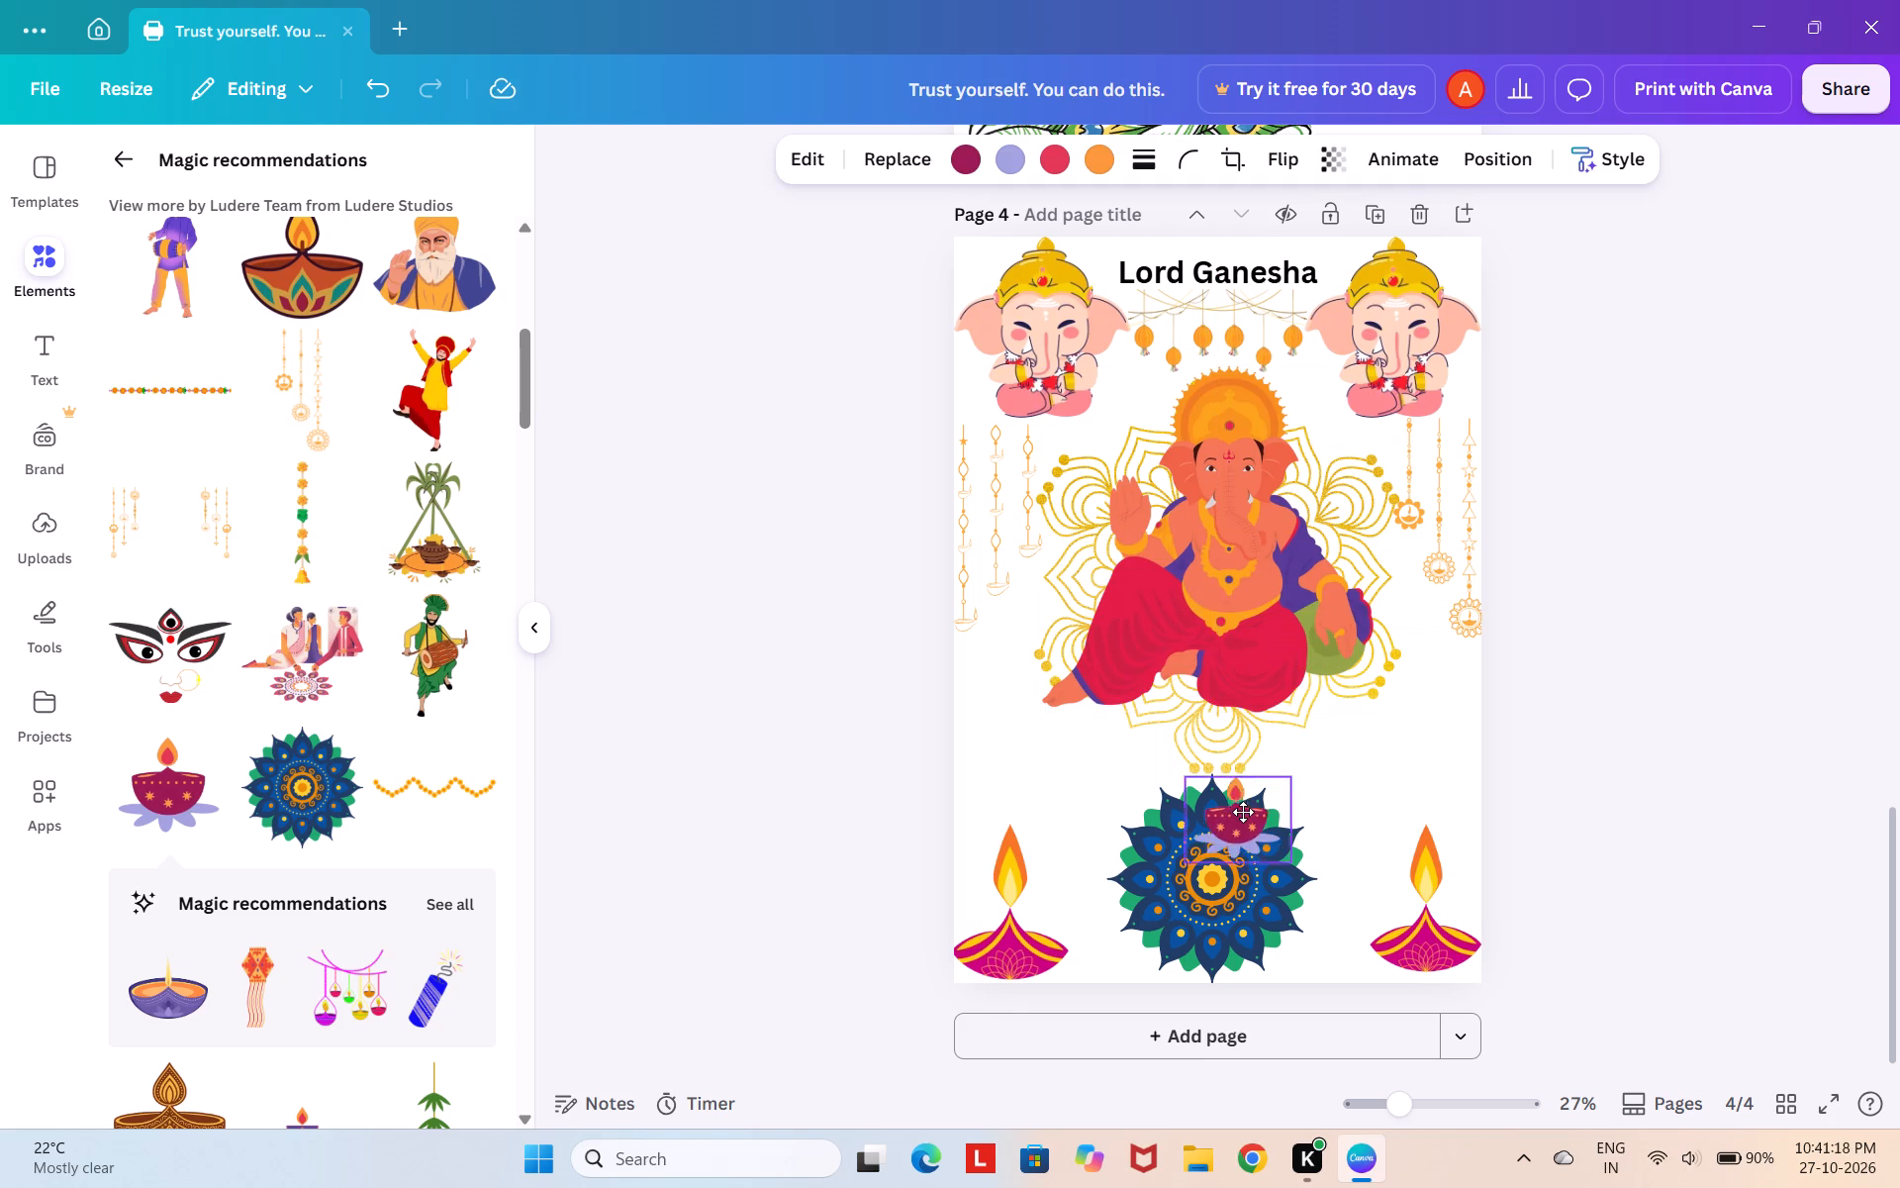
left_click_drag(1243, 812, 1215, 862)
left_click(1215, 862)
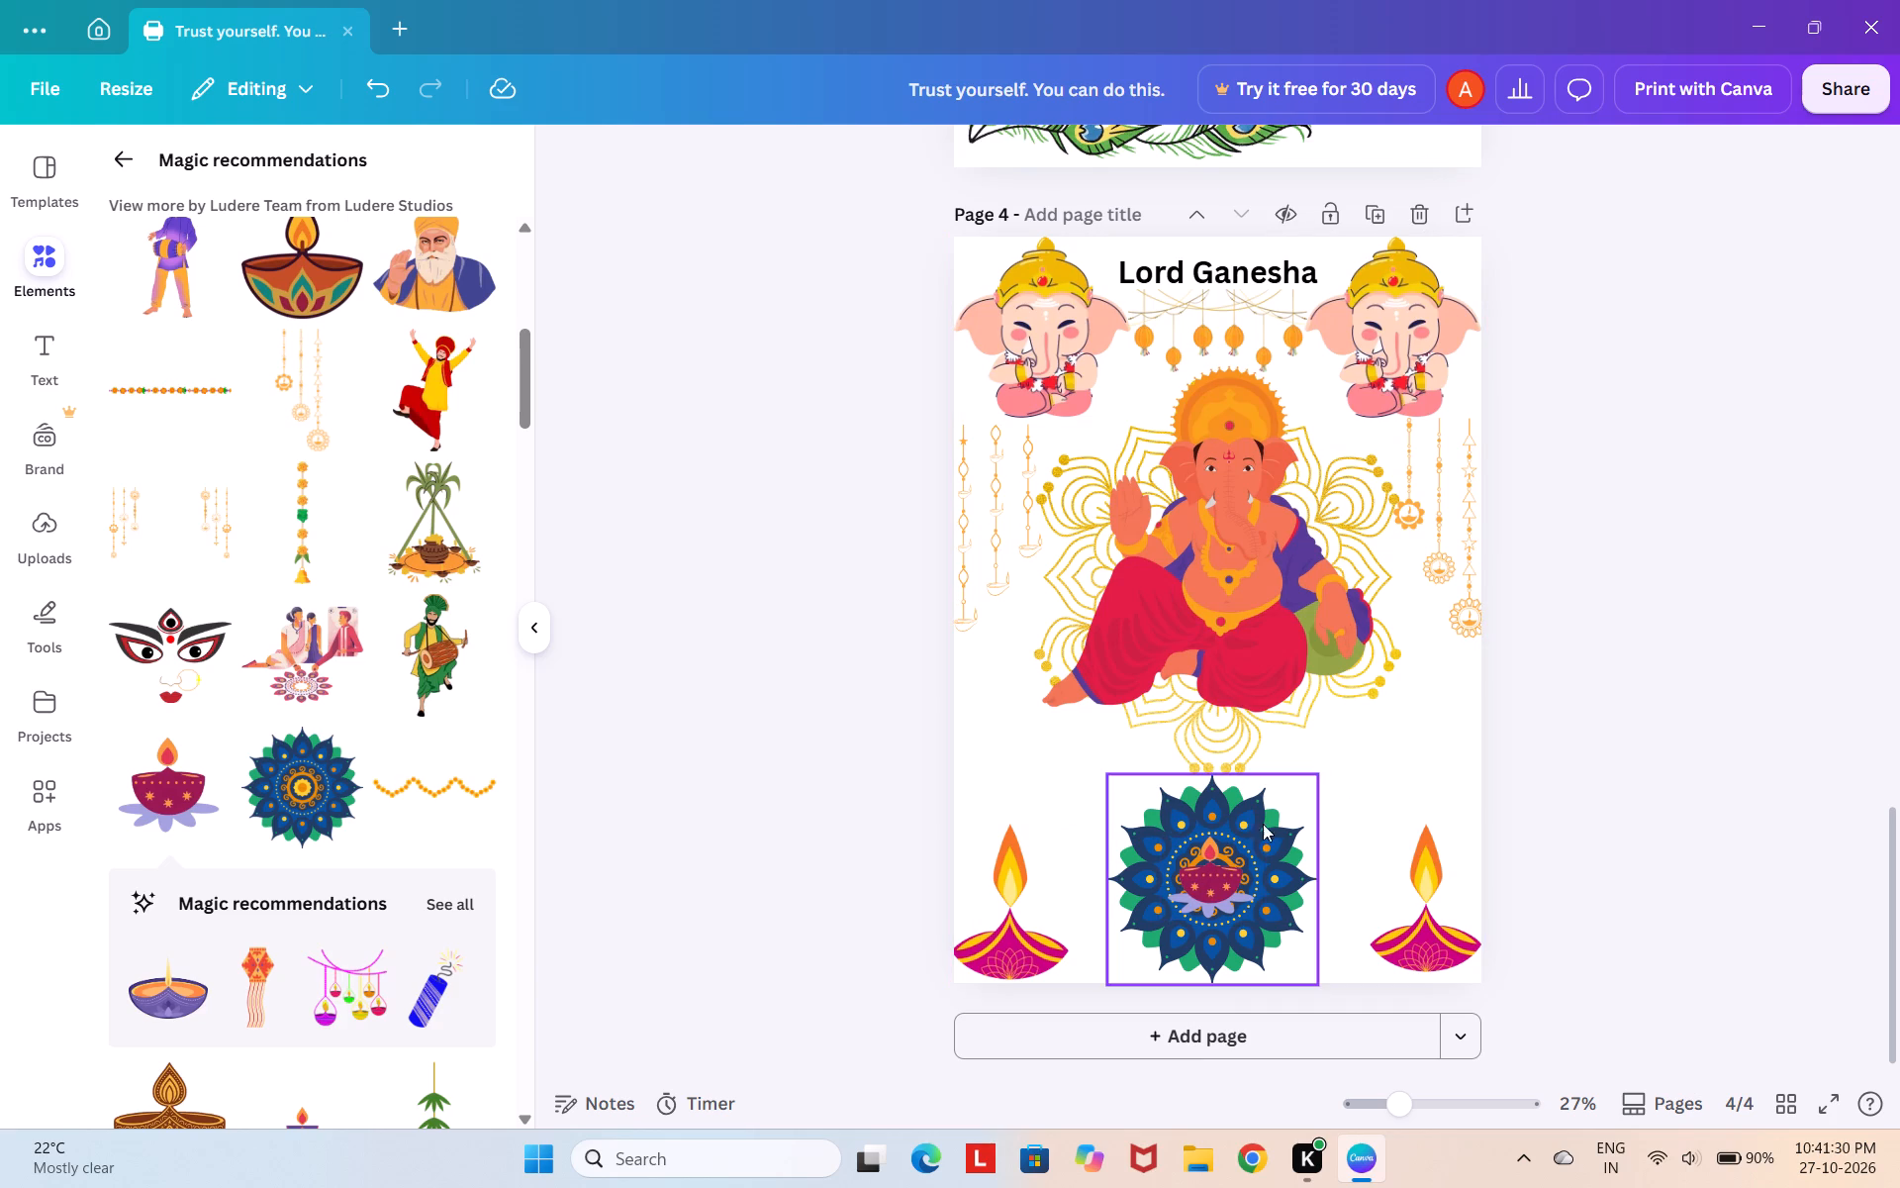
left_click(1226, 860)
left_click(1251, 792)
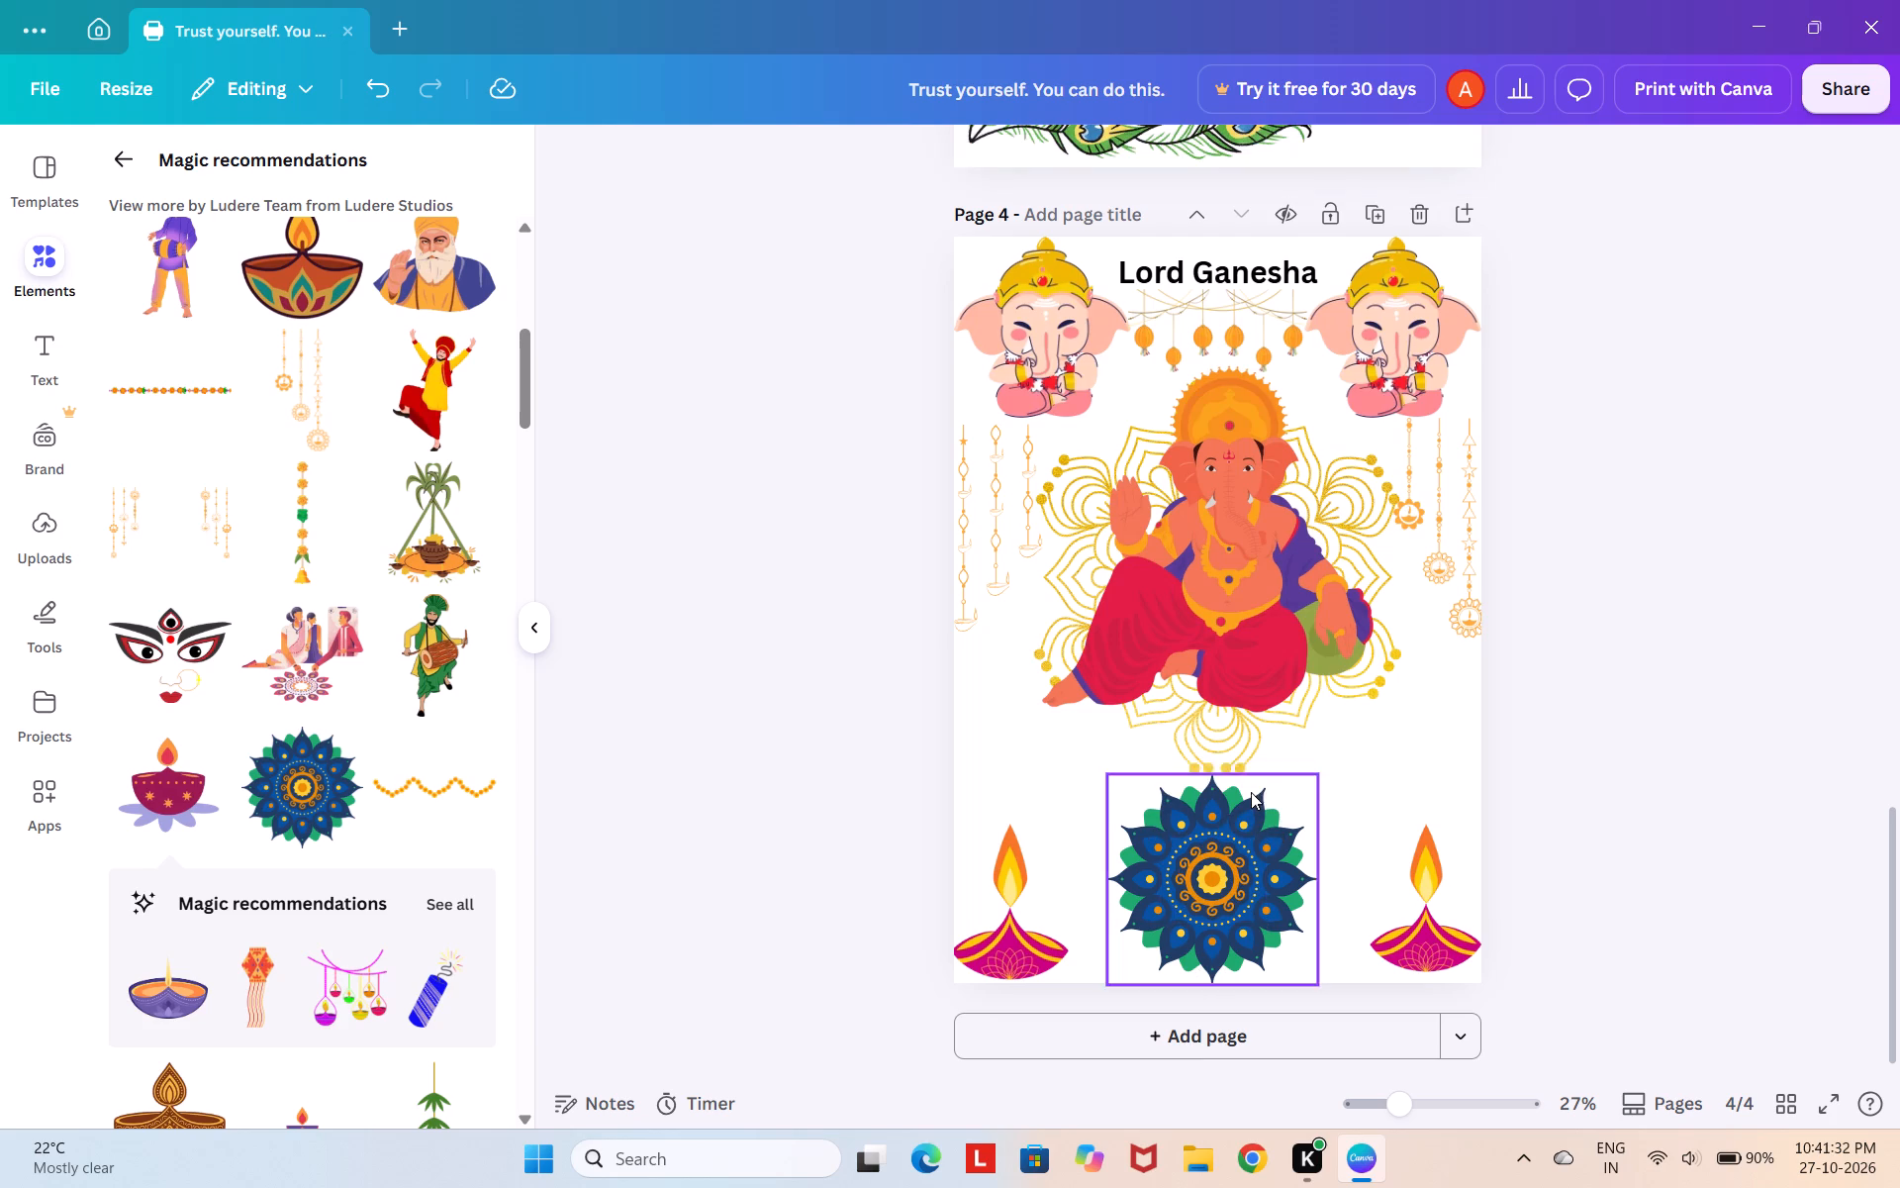
Add the yellow diya with the red, white-dotted rim to page 4 and shrink it to about a quarter of its size.
scroll(367, 838, "down", 4)
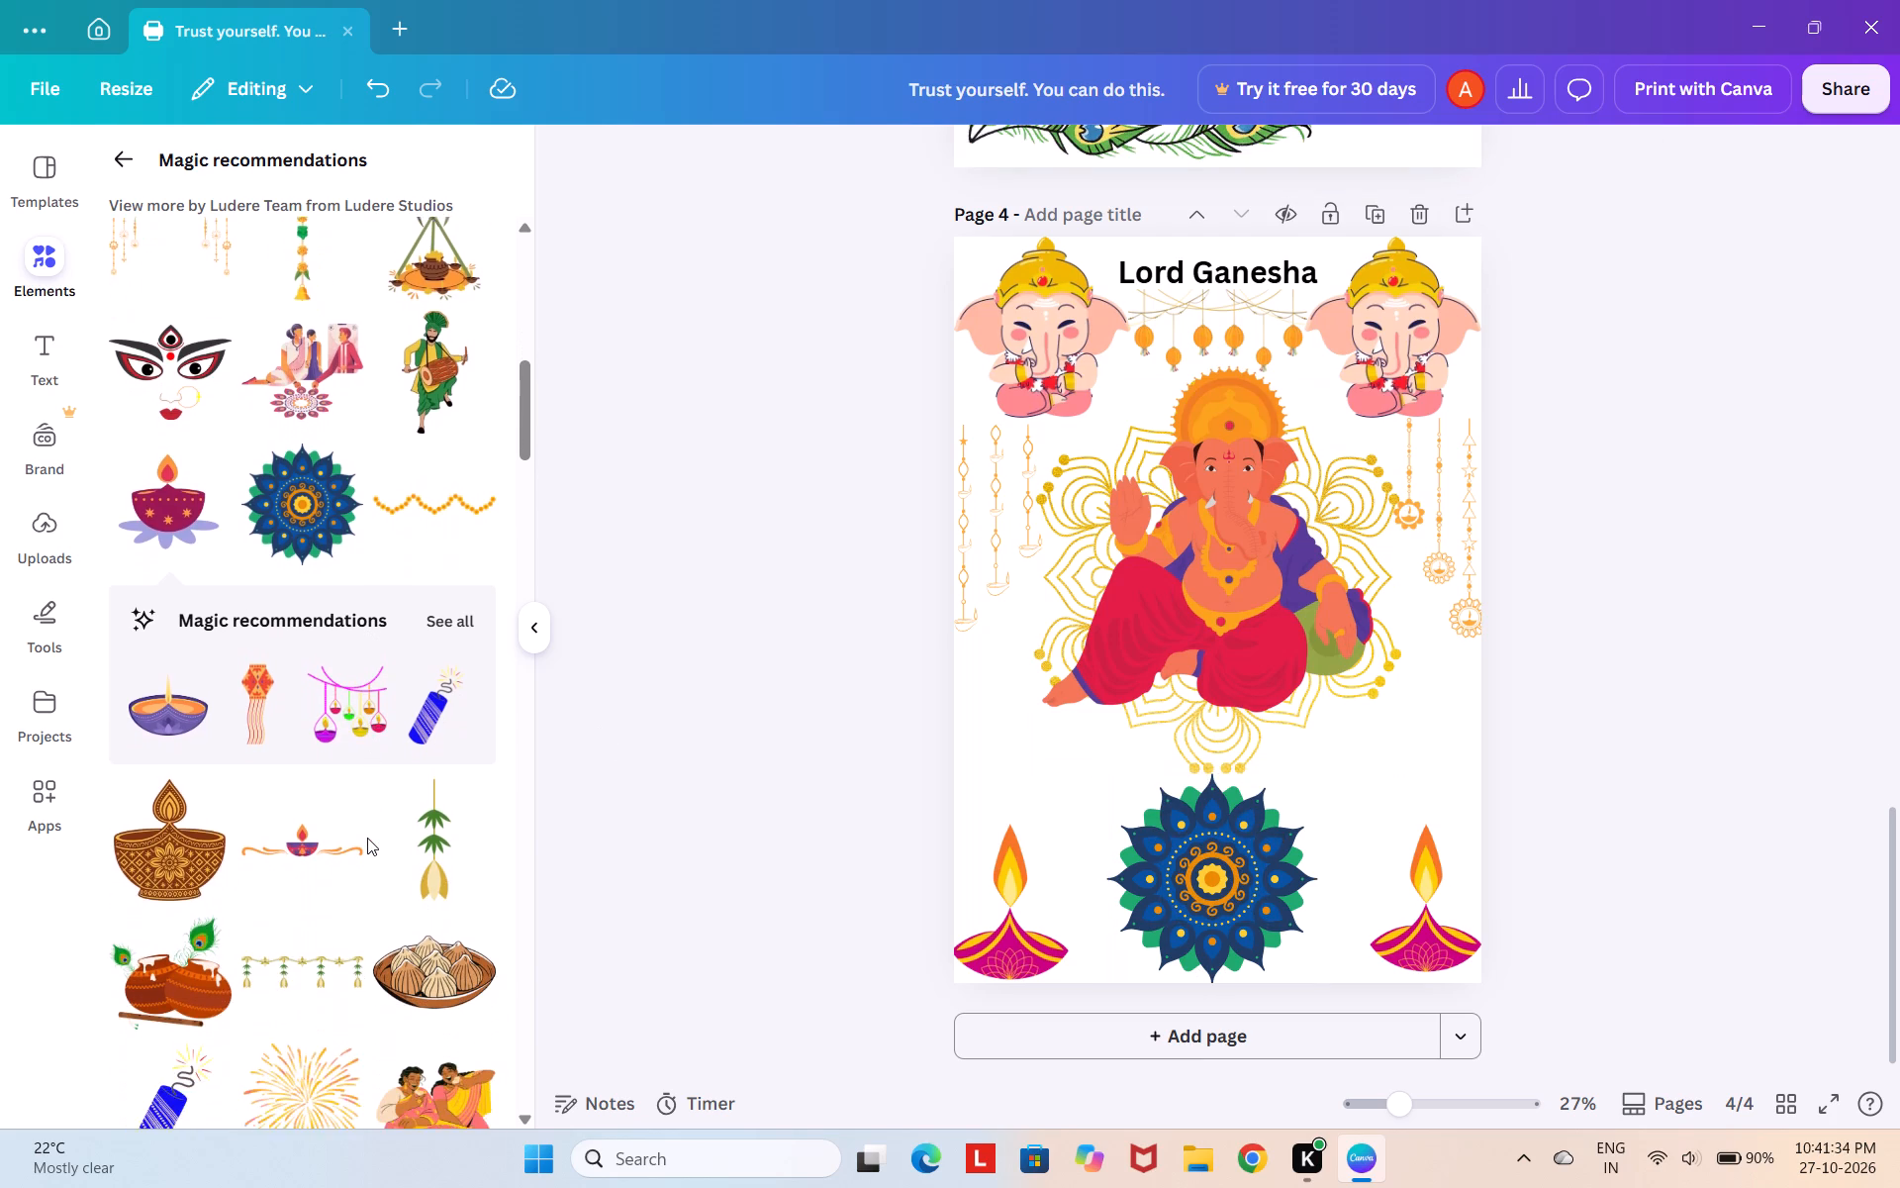
scroll(367, 838, "down", 1)
scroll(367, 838, "up", 1)
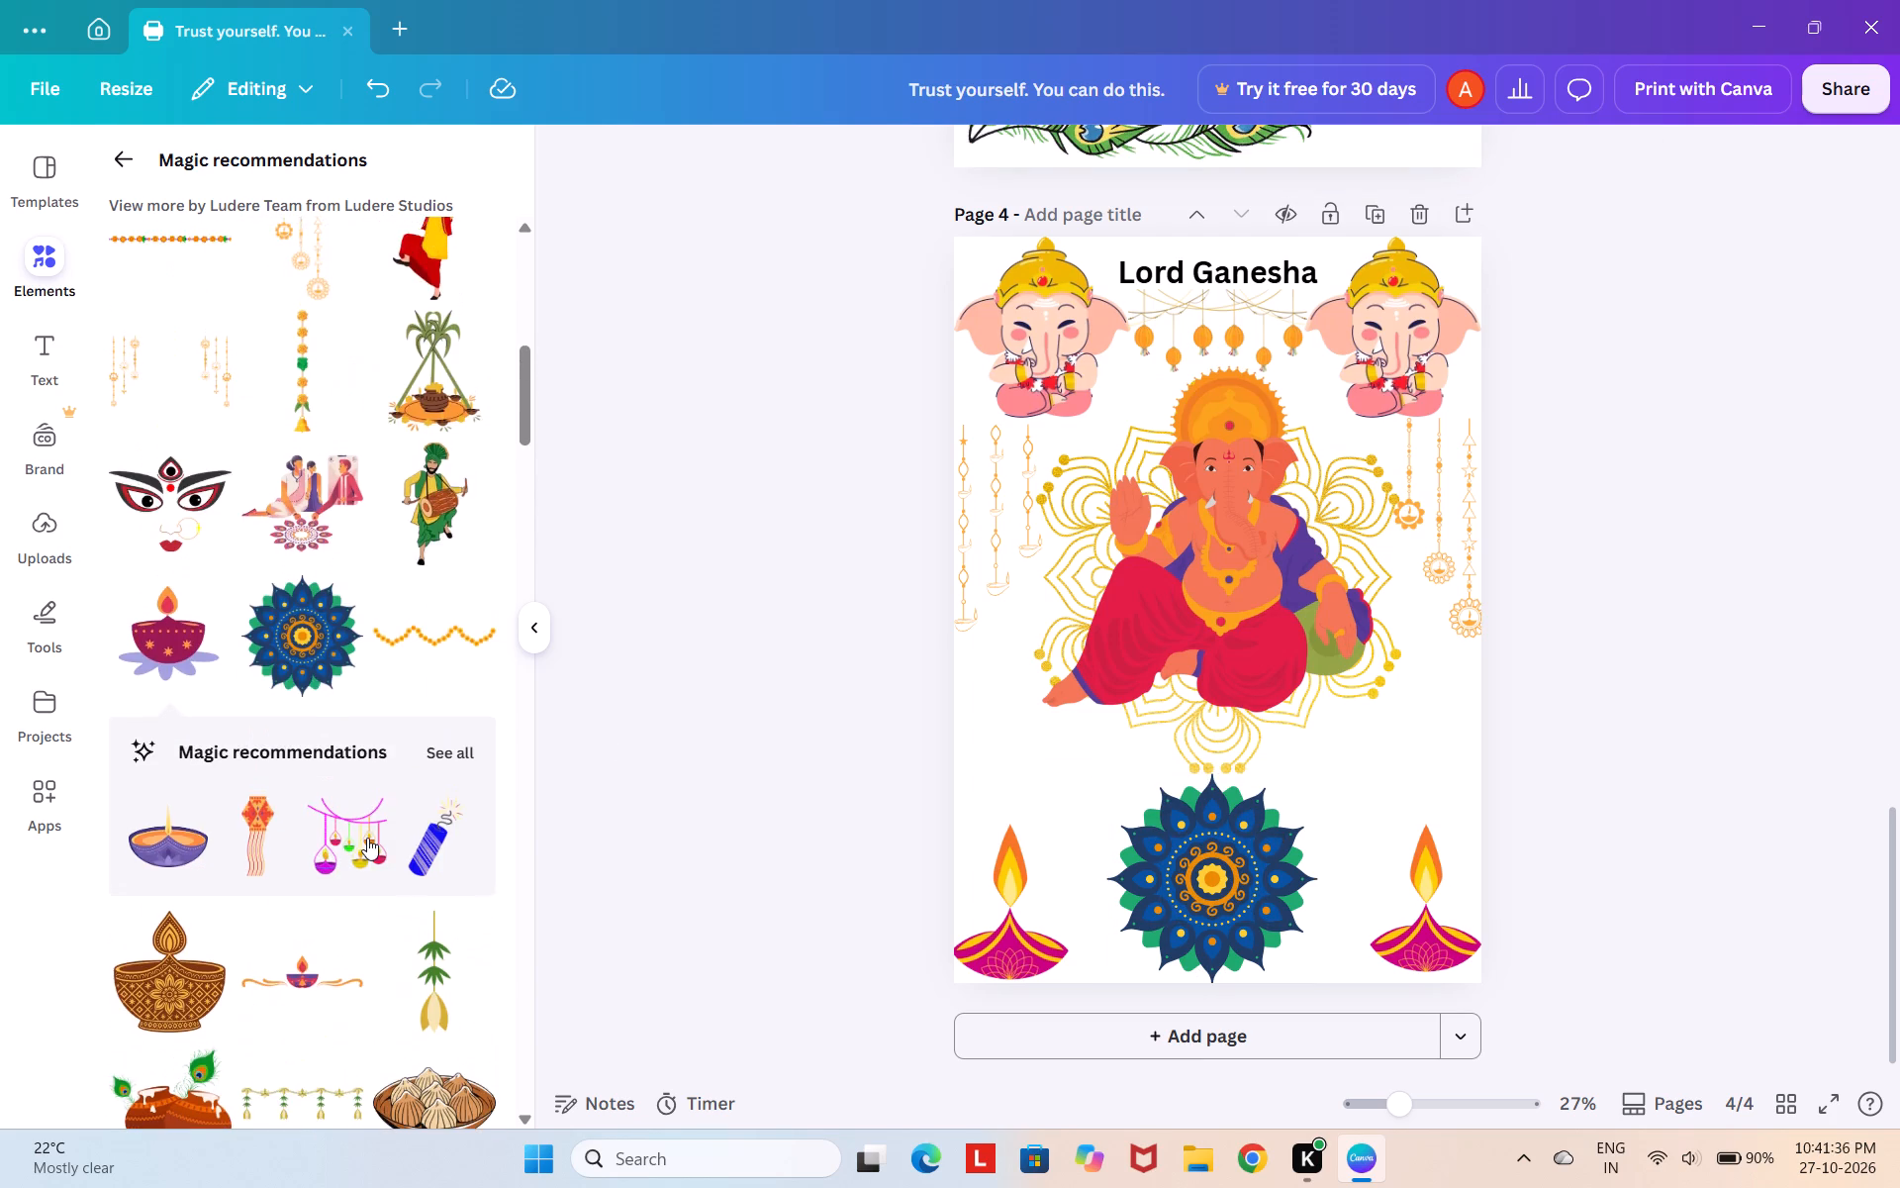
scroll(367, 838, "up", 3)
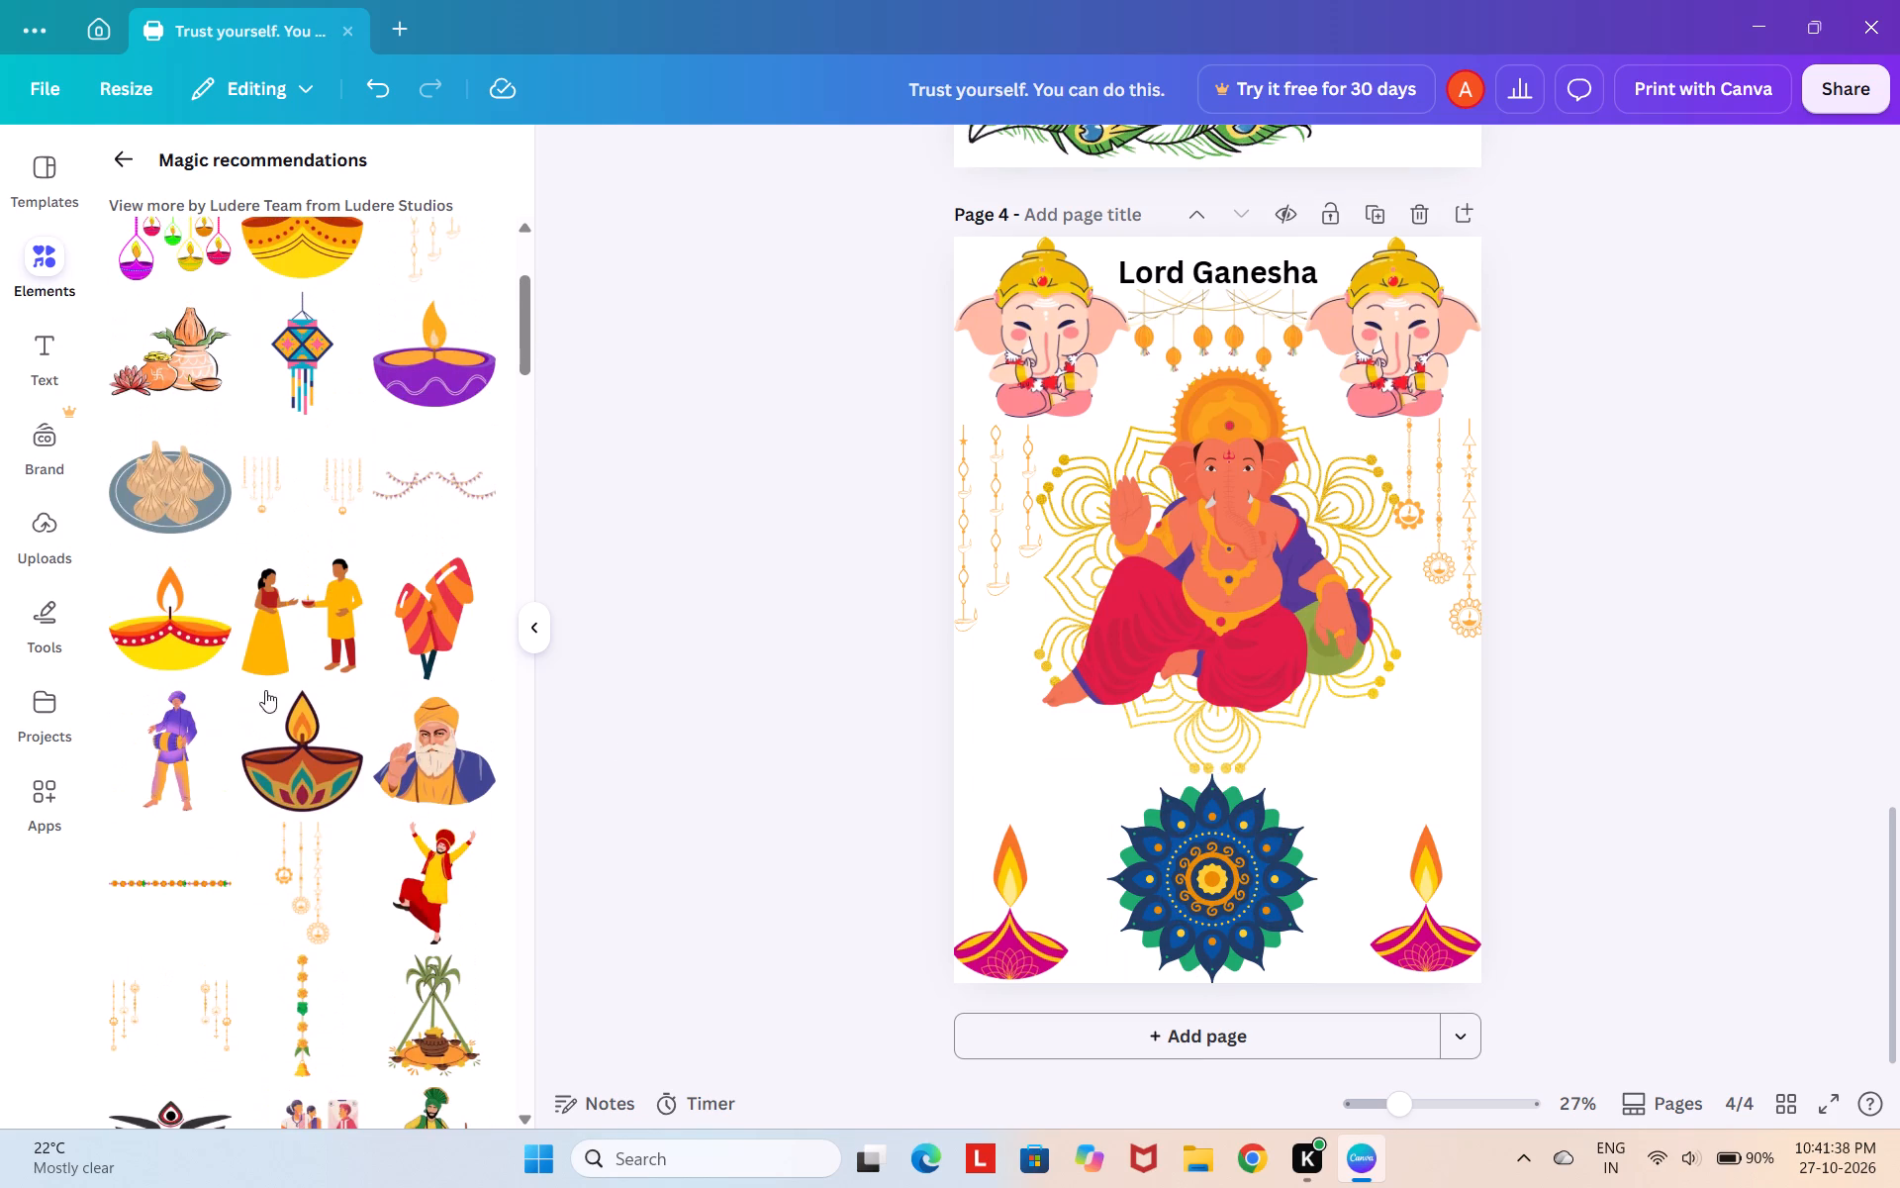
left_click(178, 623)
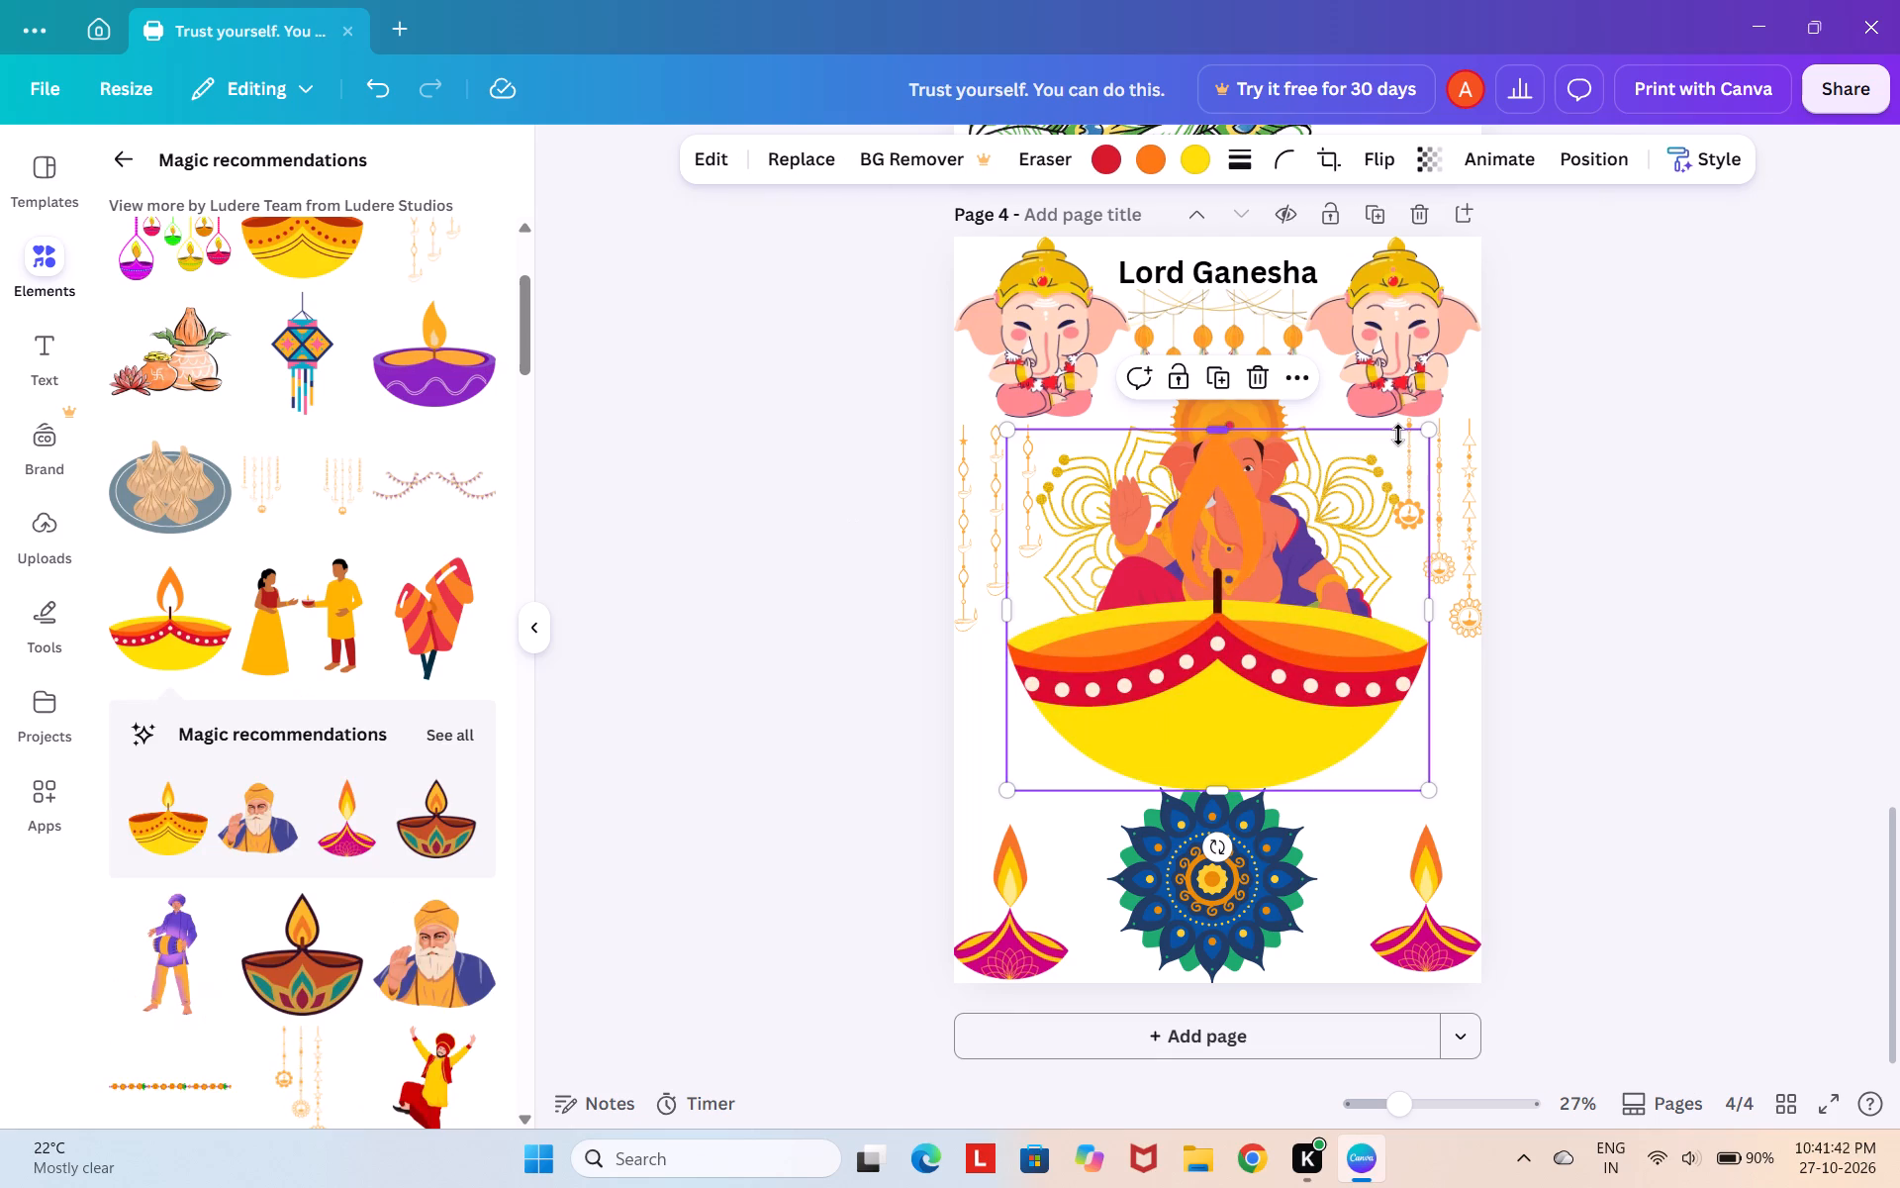
left_click_drag(1424, 436, 1264, 541)
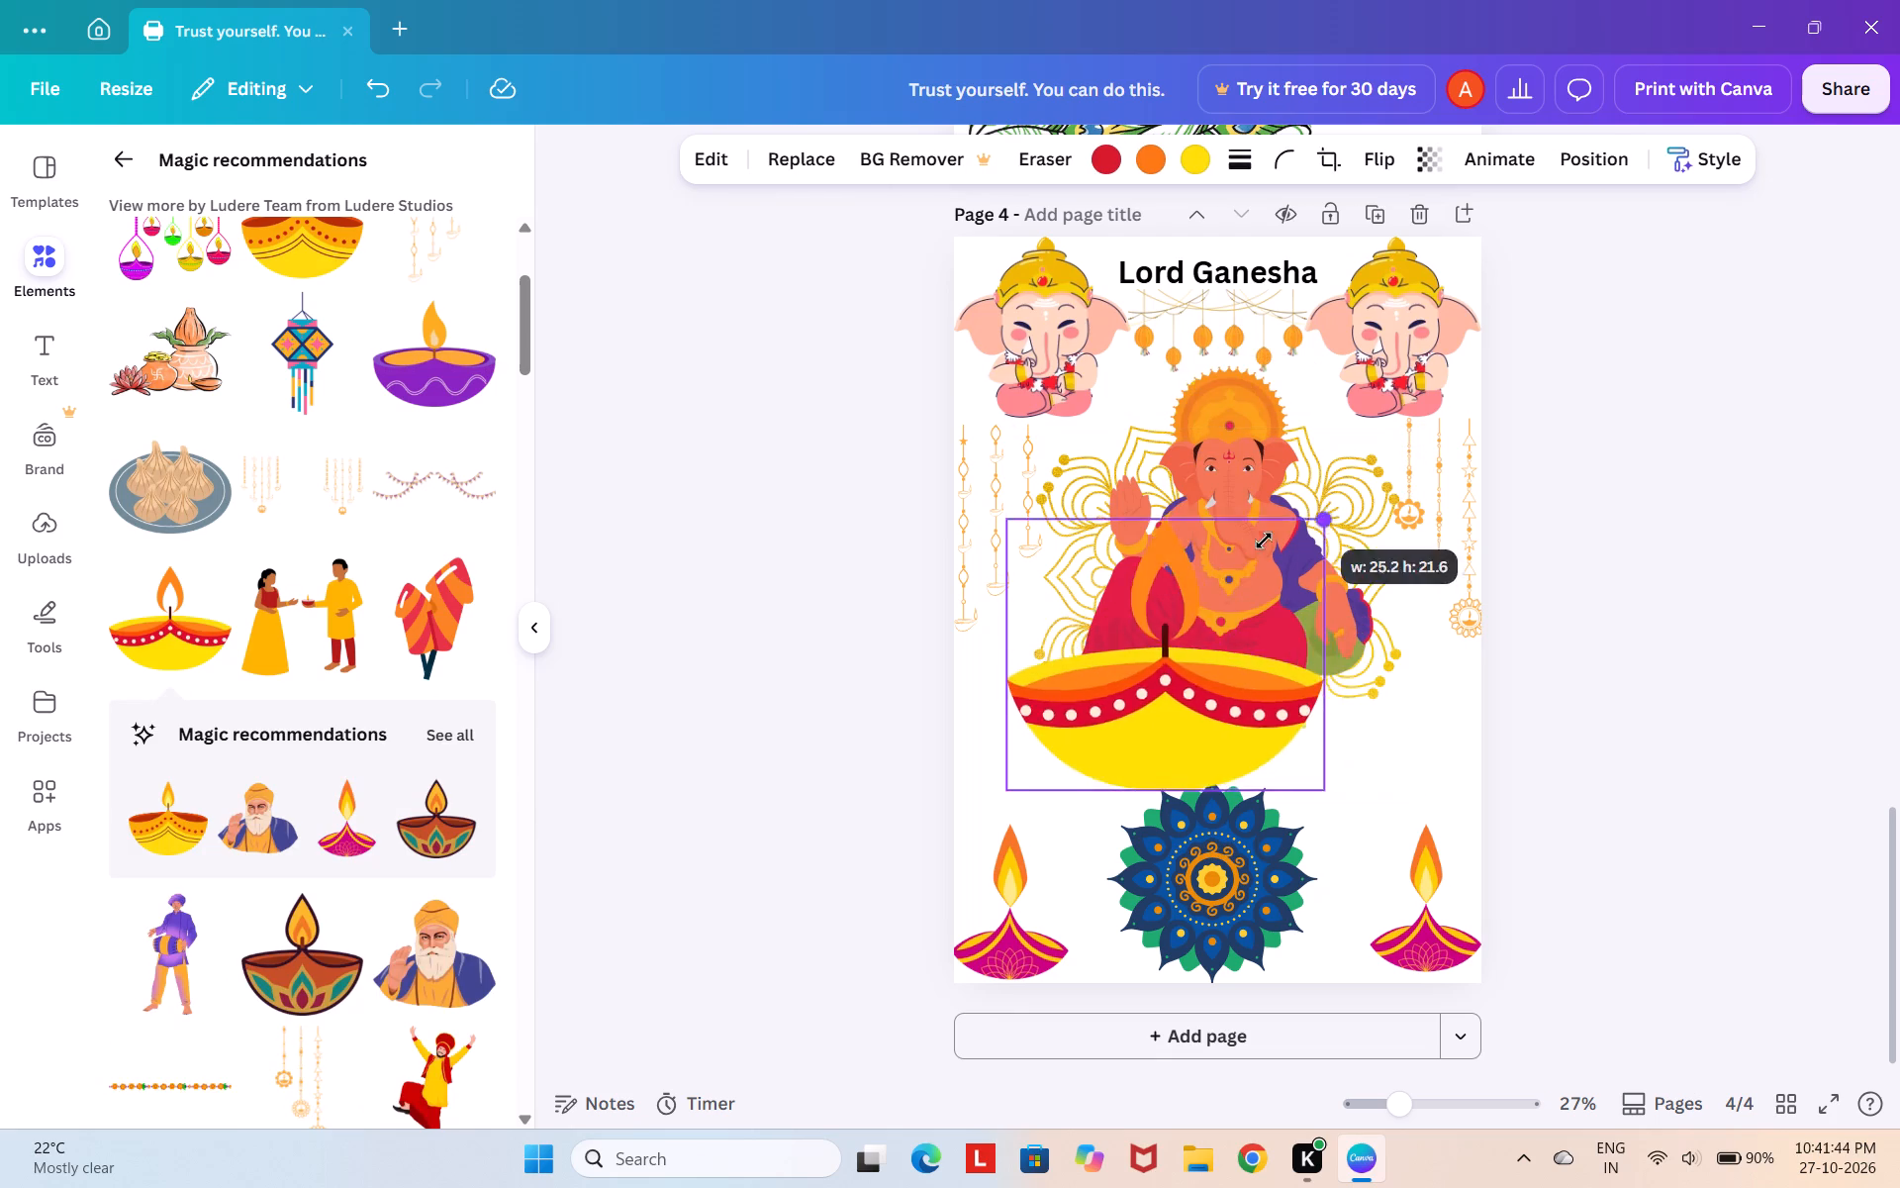
left_click_drag(1264, 541, 1115, 694)
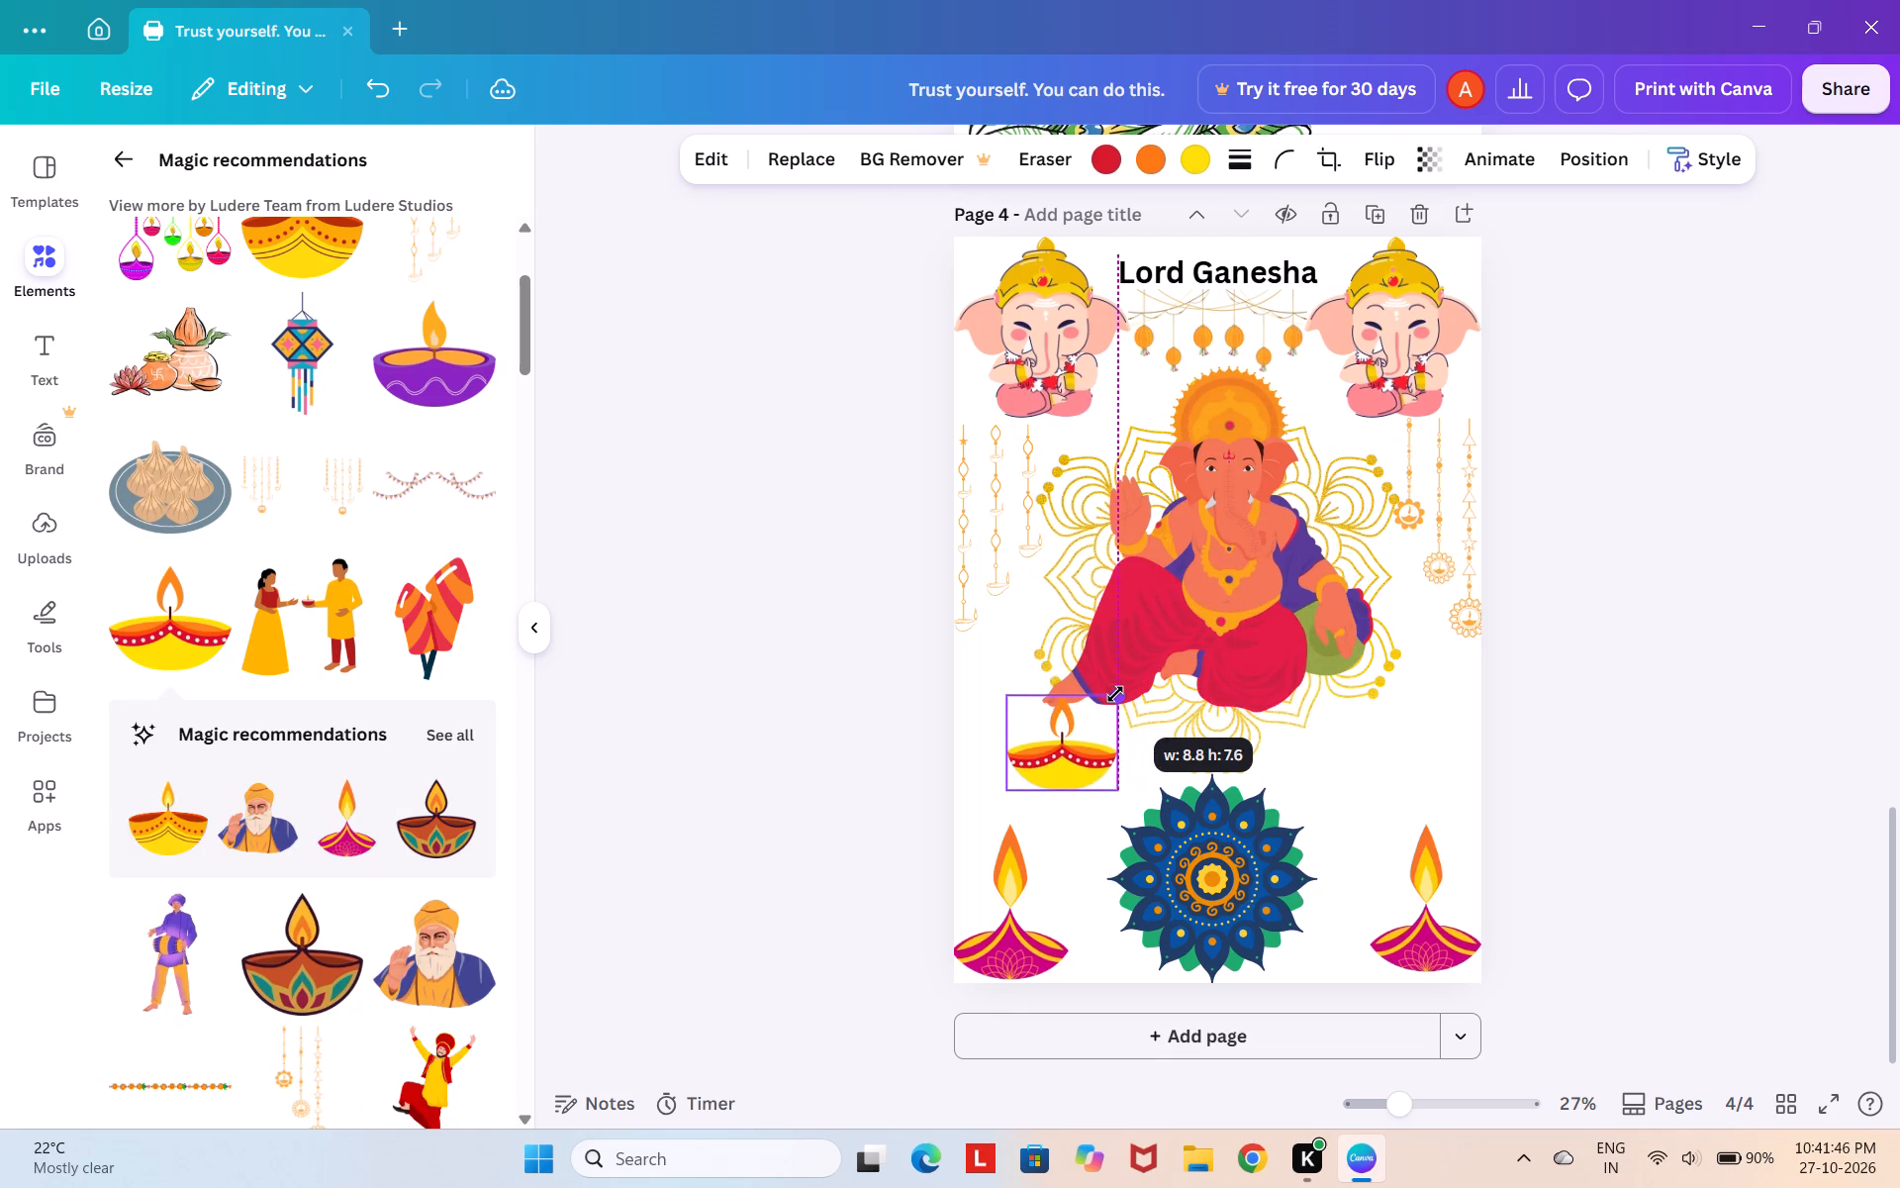
left_click_drag(1115, 694, 1103, 718)
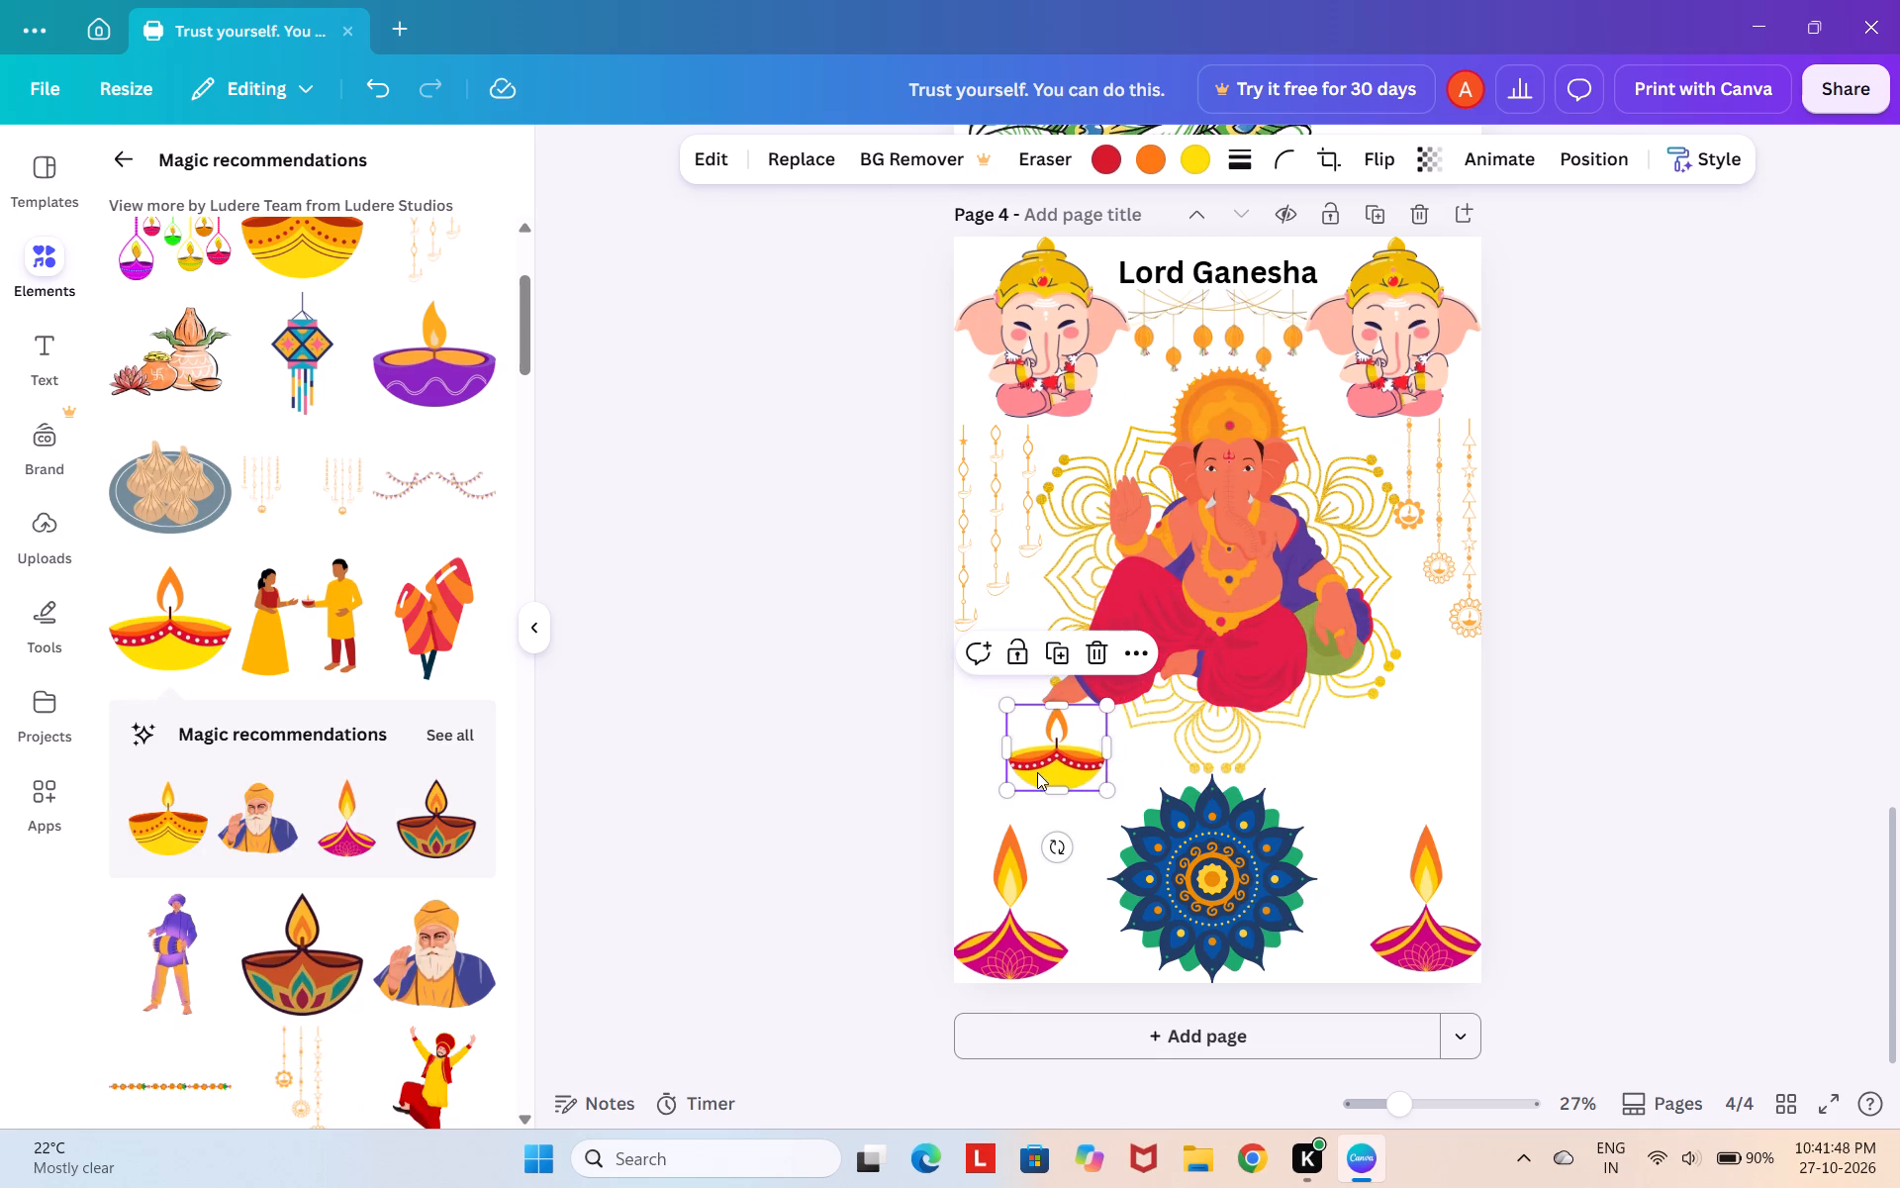
Place the small yellow diya at the centre of the blue and green mandala at the bottom of page 4.
left_click(1048, 751)
left_click_drag(1048, 751, 1206, 873)
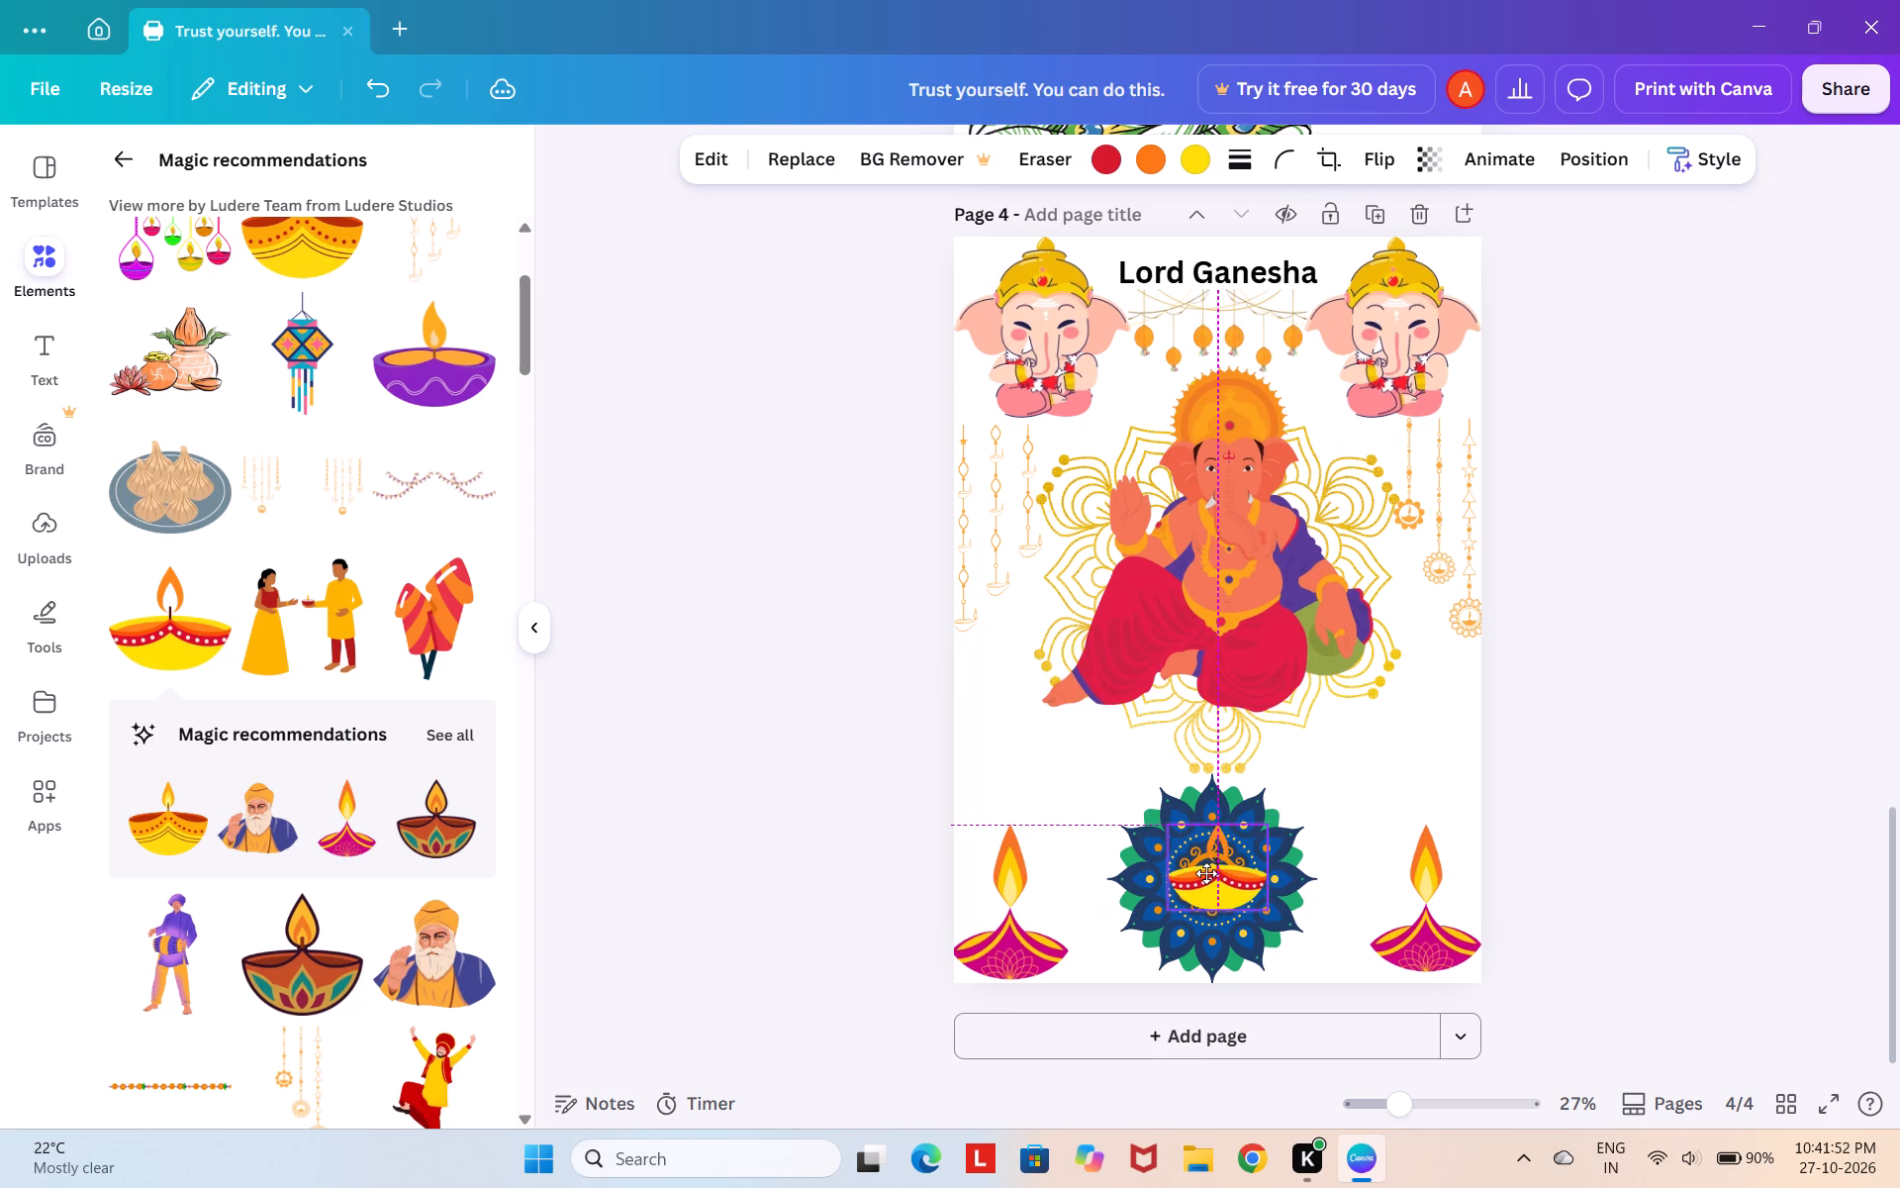
left_click_drag(1206, 873, 1202, 878)
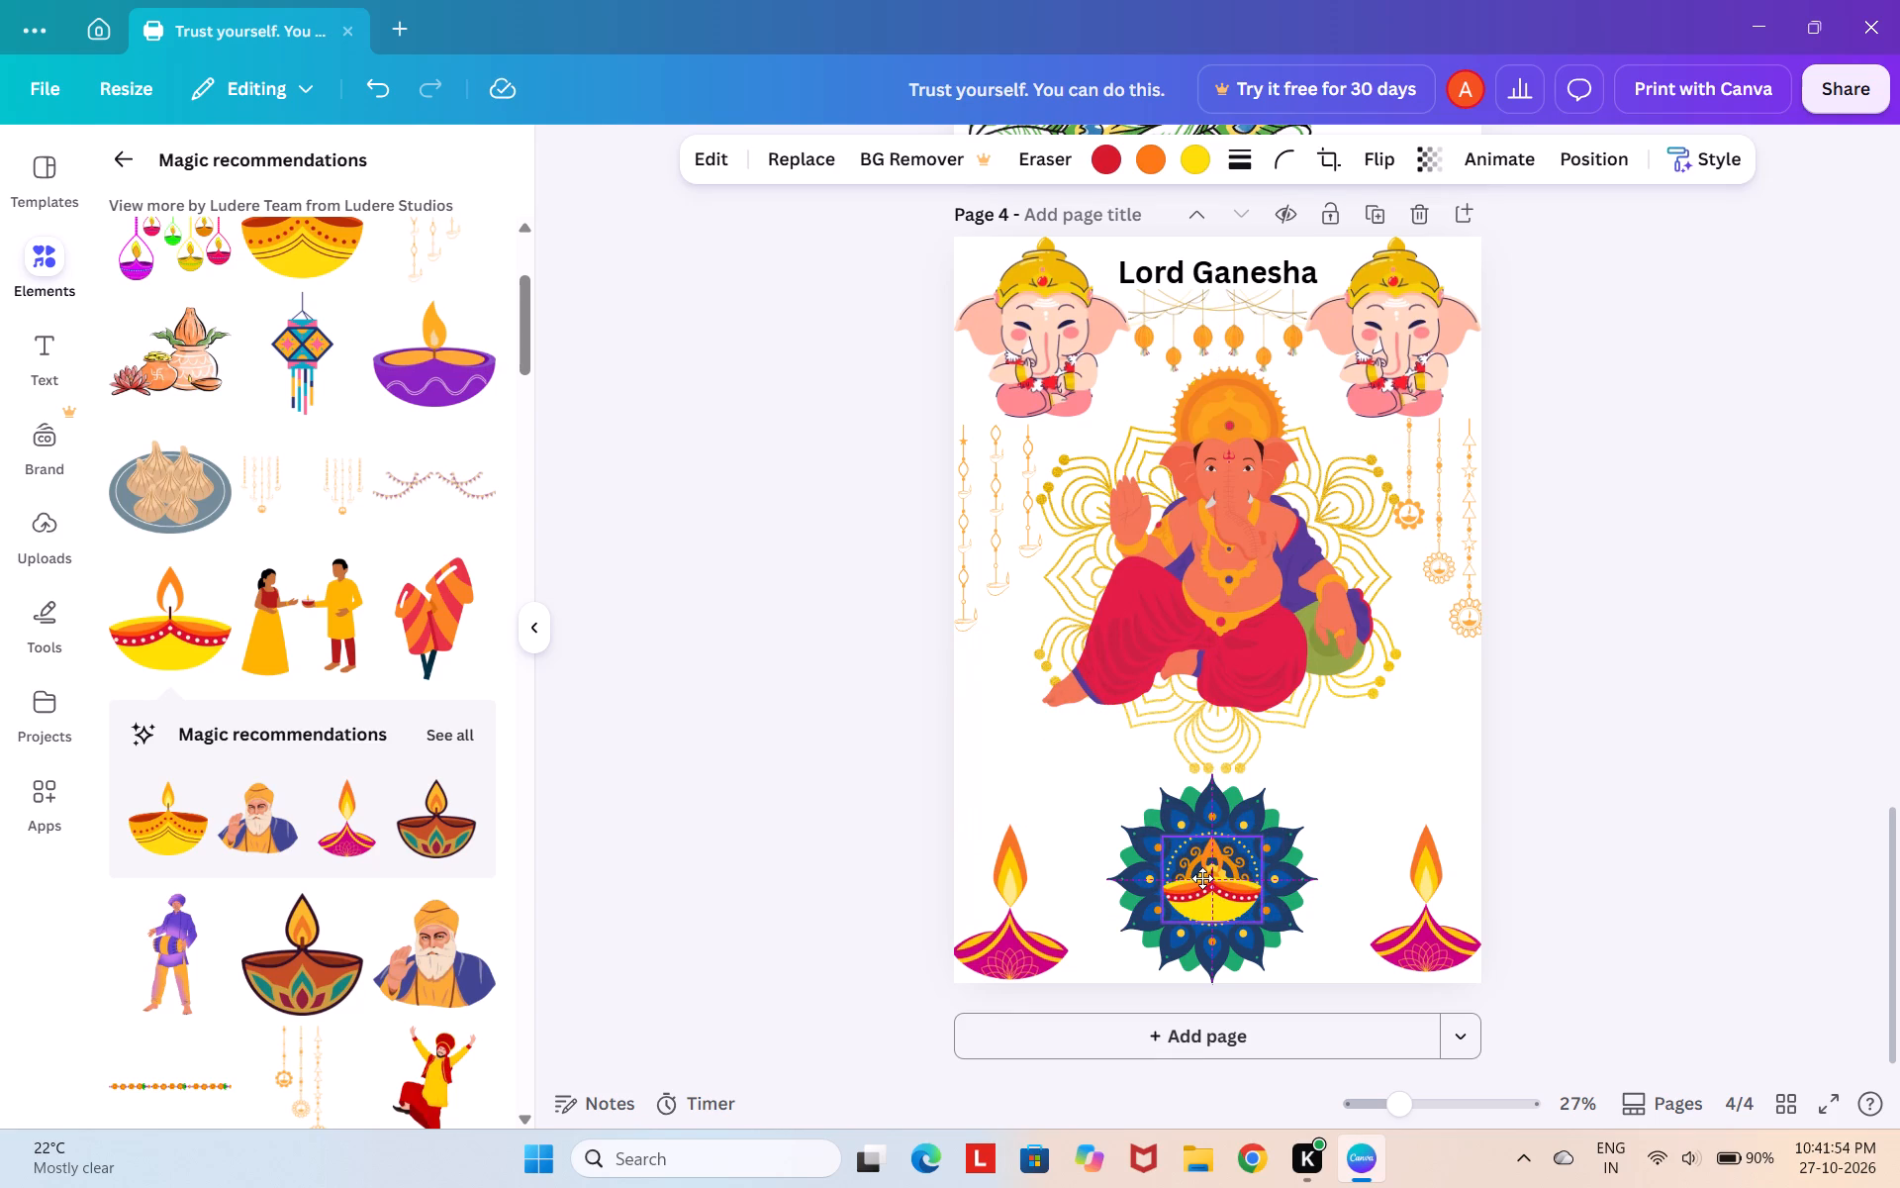
left_click_drag(1202, 878, 1207, 862)
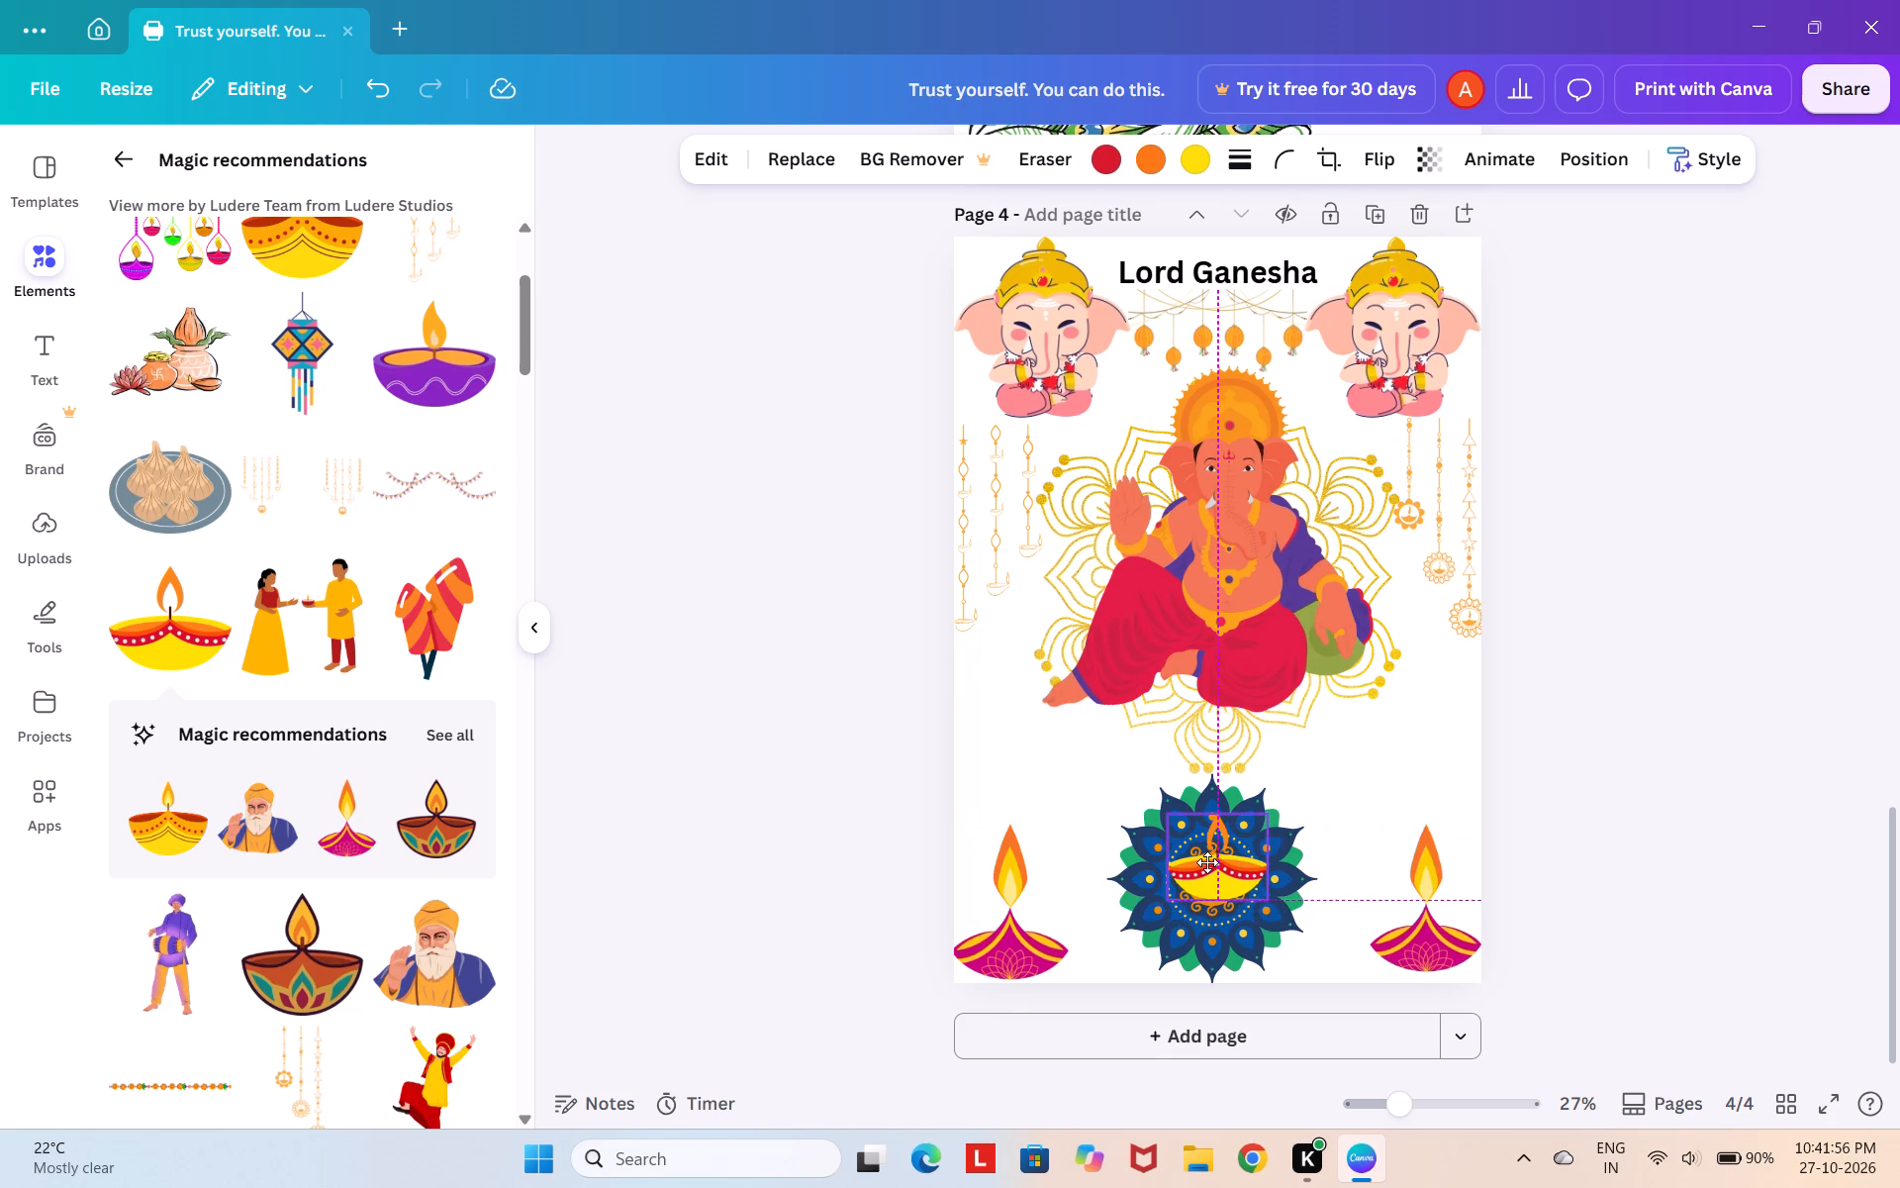
left_click_drag(1207, 862, 1203, 863)
left_click(1360, 762)
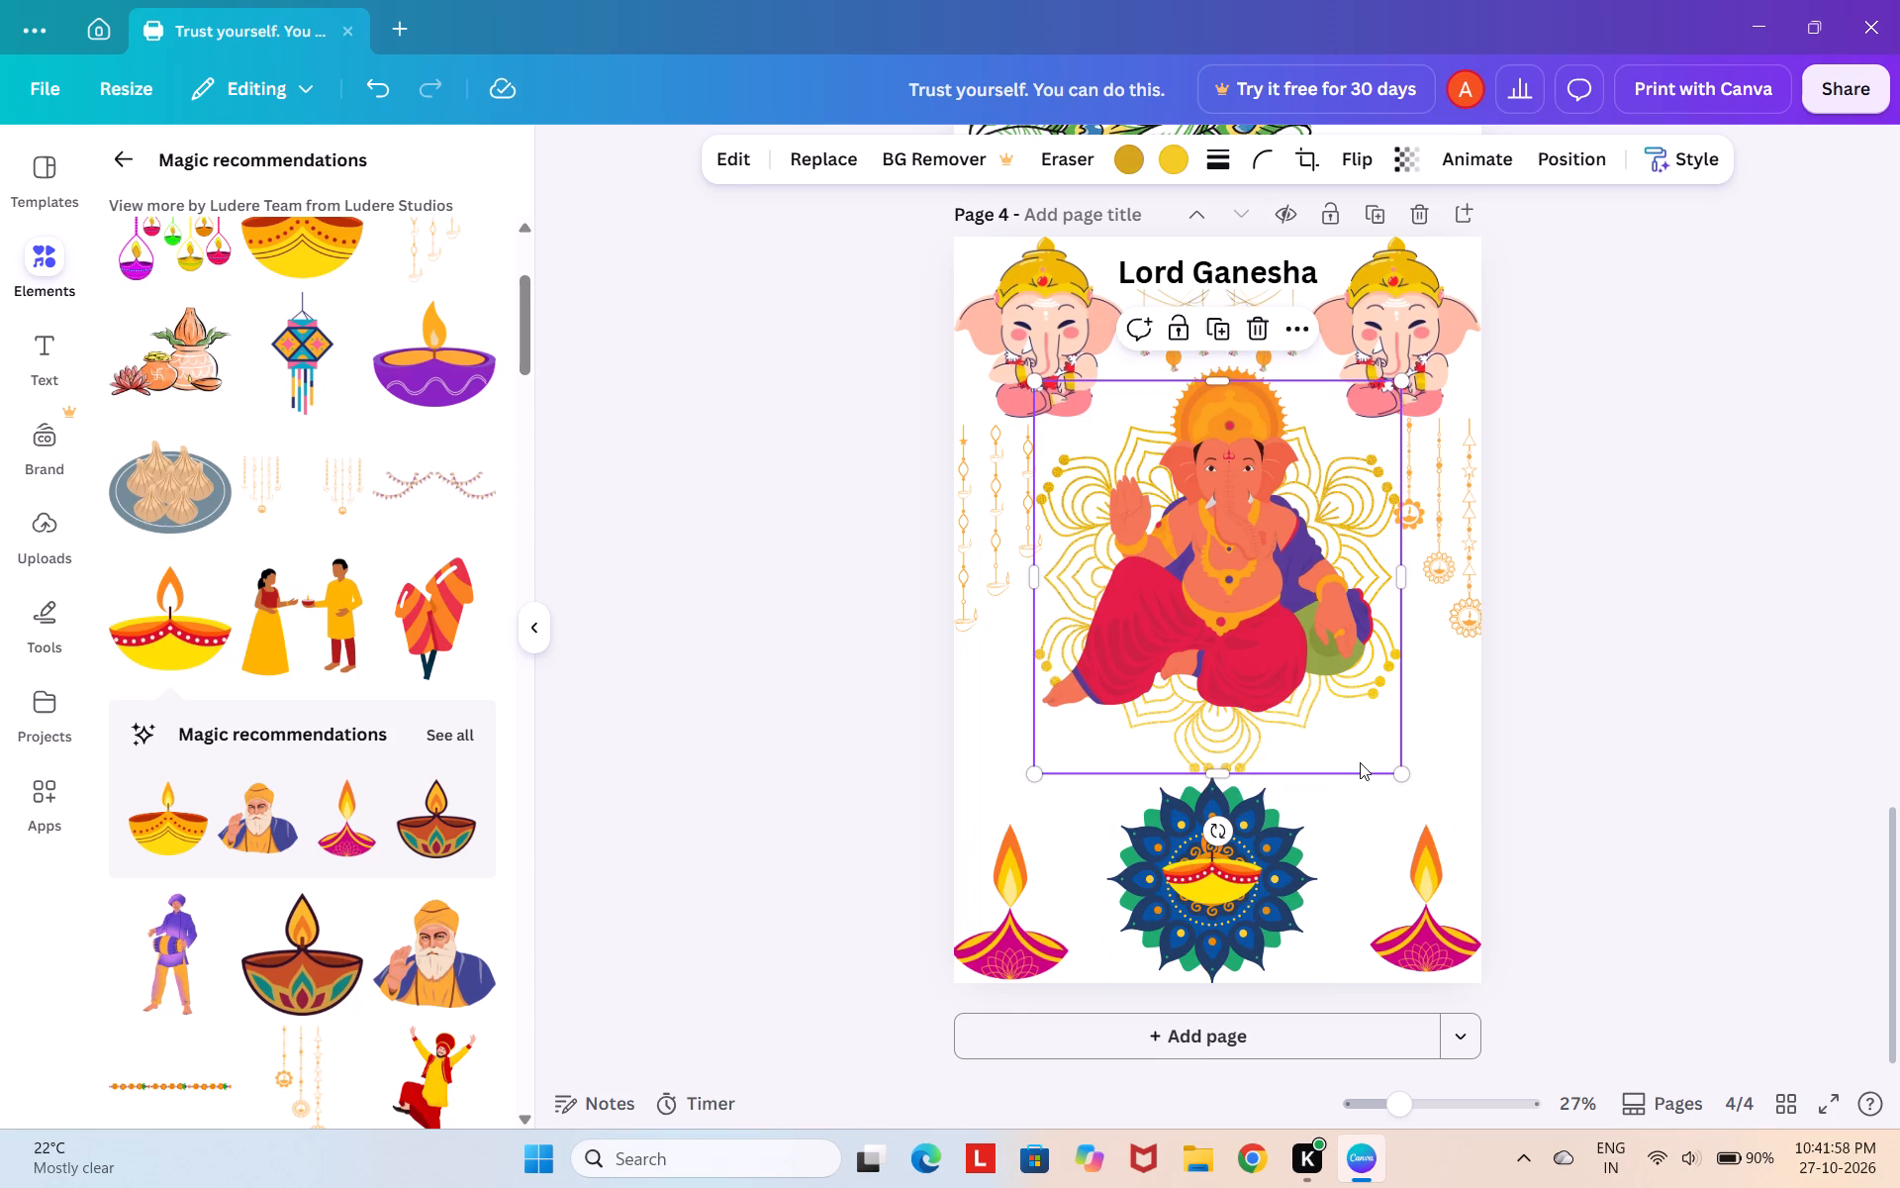
left_click(1357, 804)
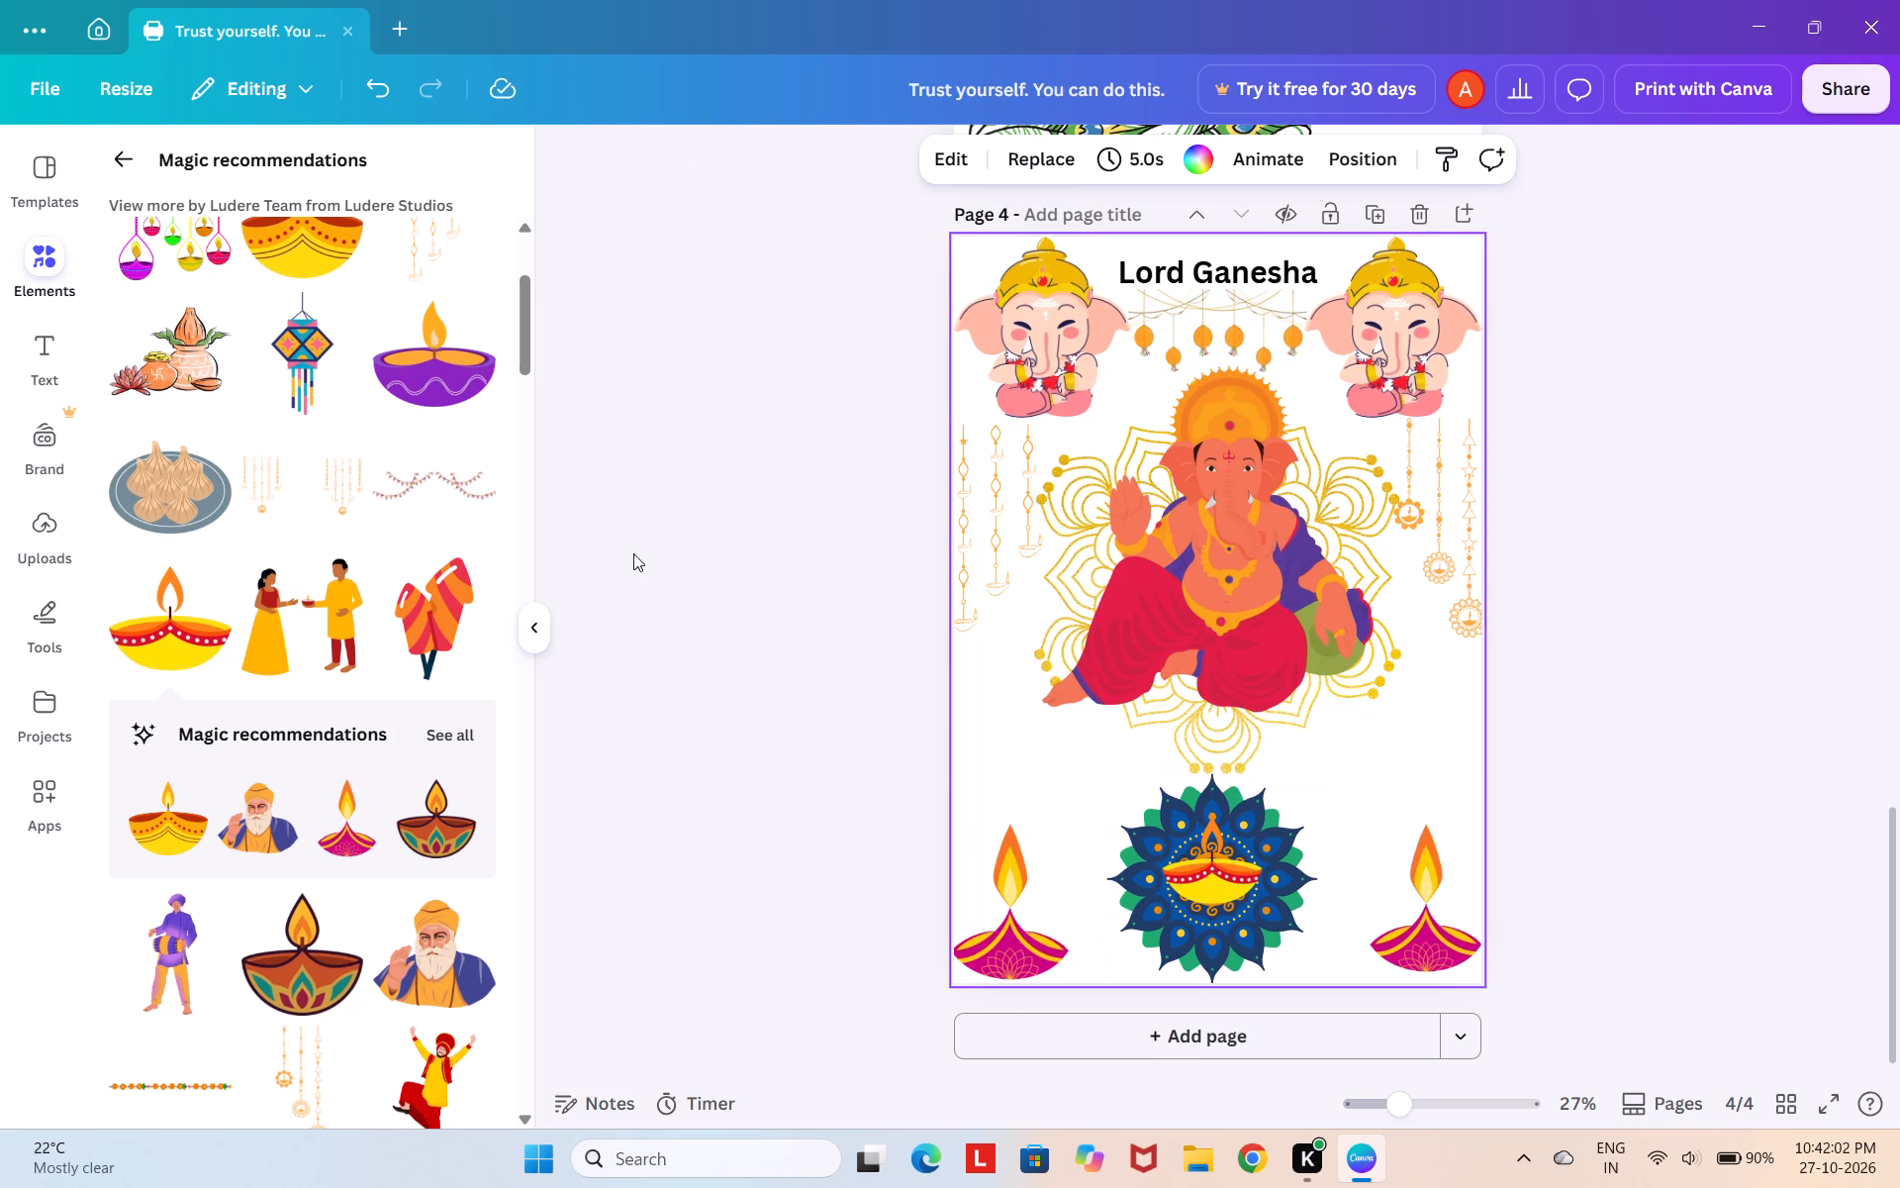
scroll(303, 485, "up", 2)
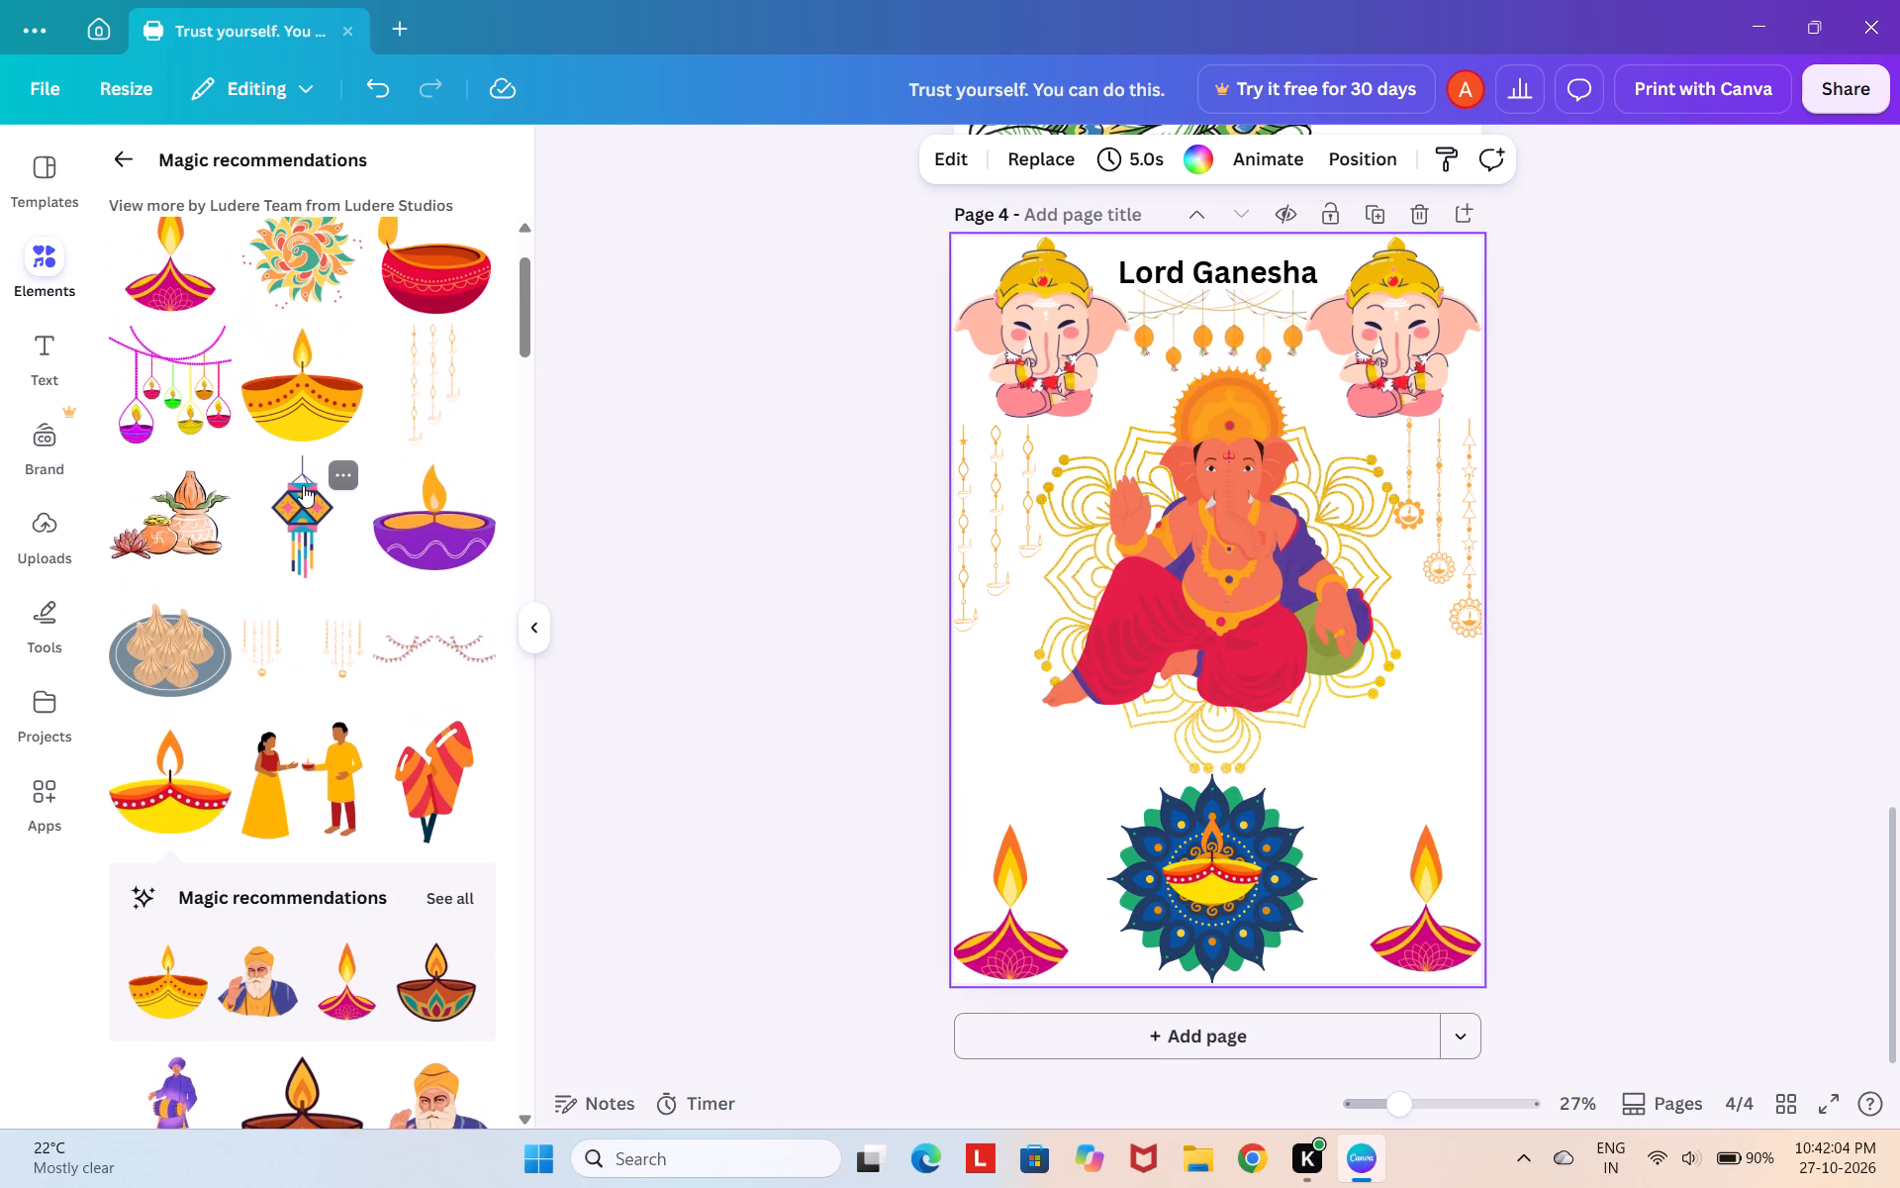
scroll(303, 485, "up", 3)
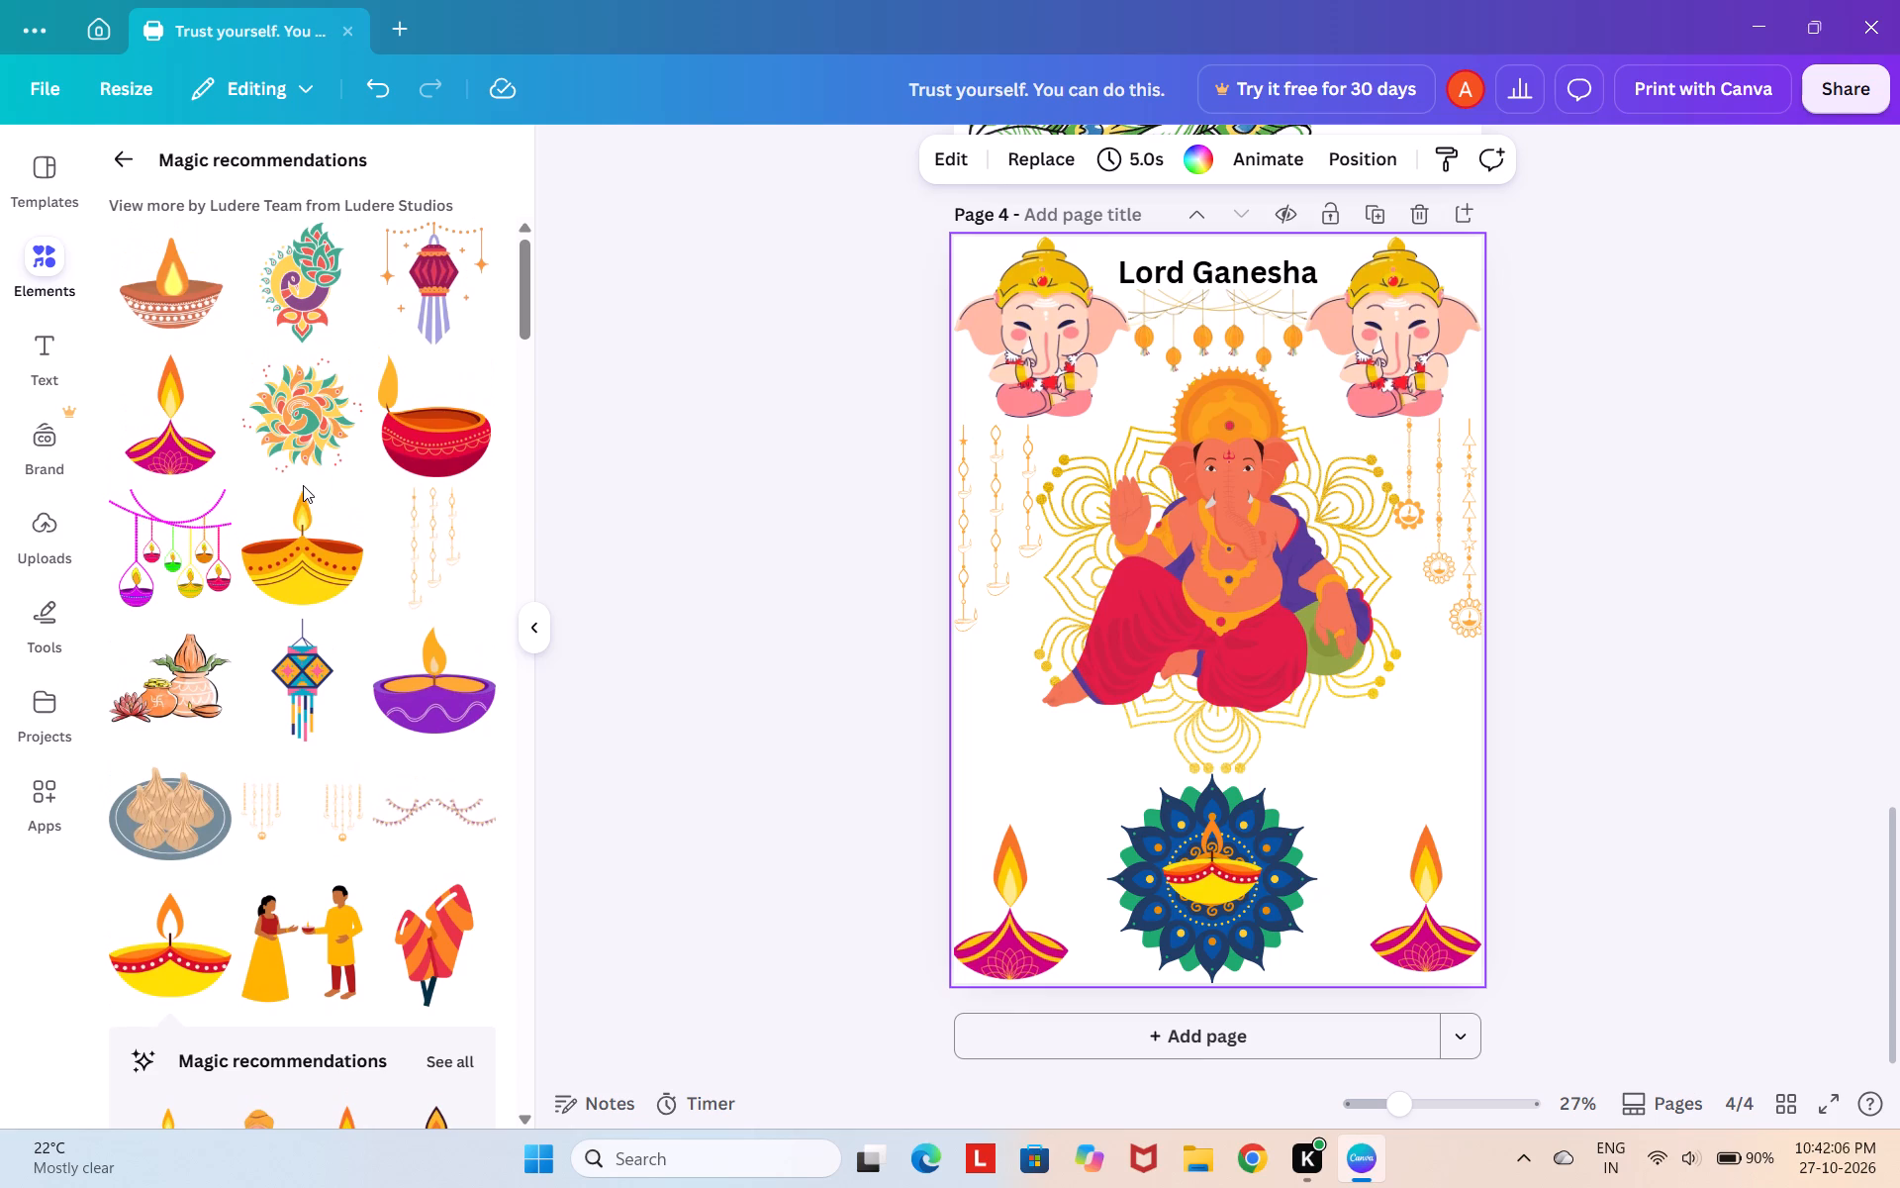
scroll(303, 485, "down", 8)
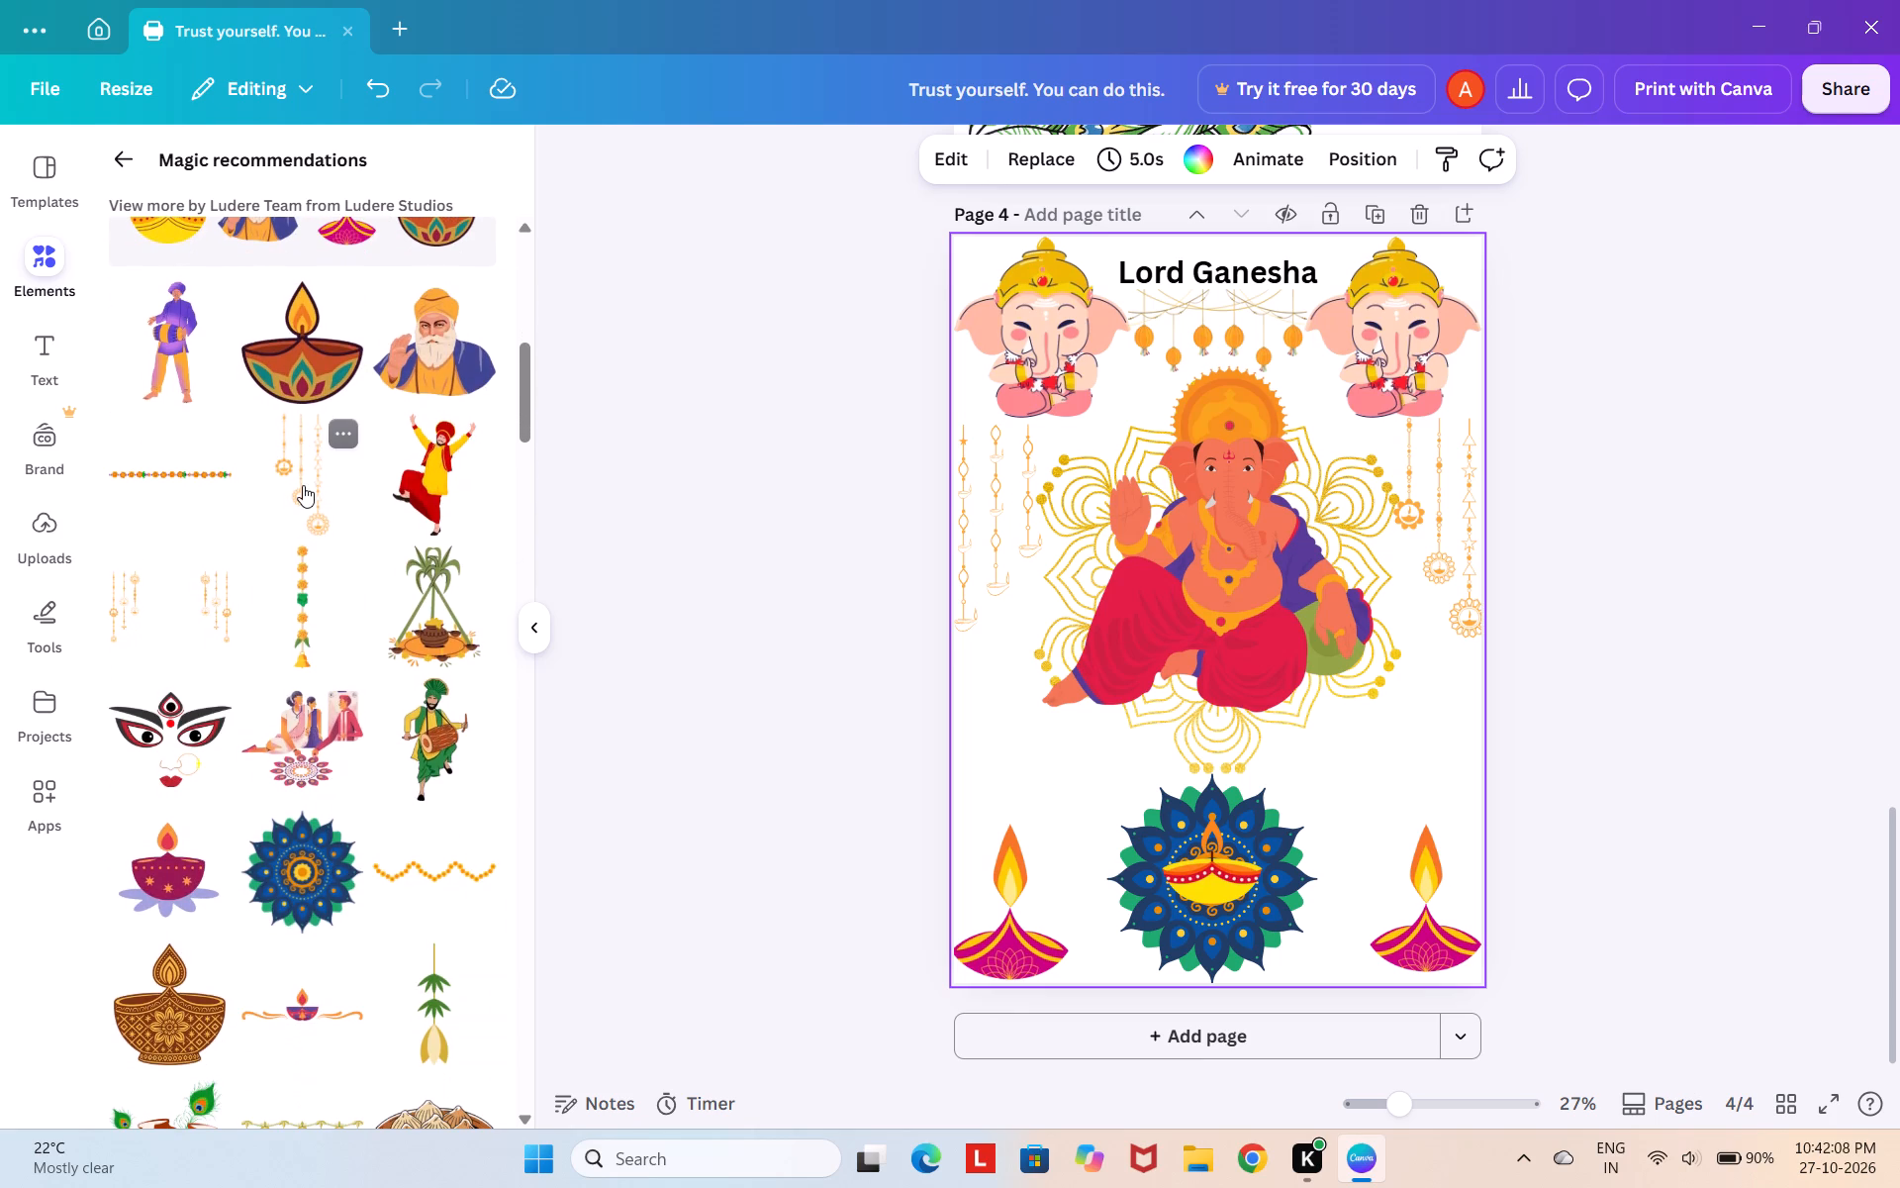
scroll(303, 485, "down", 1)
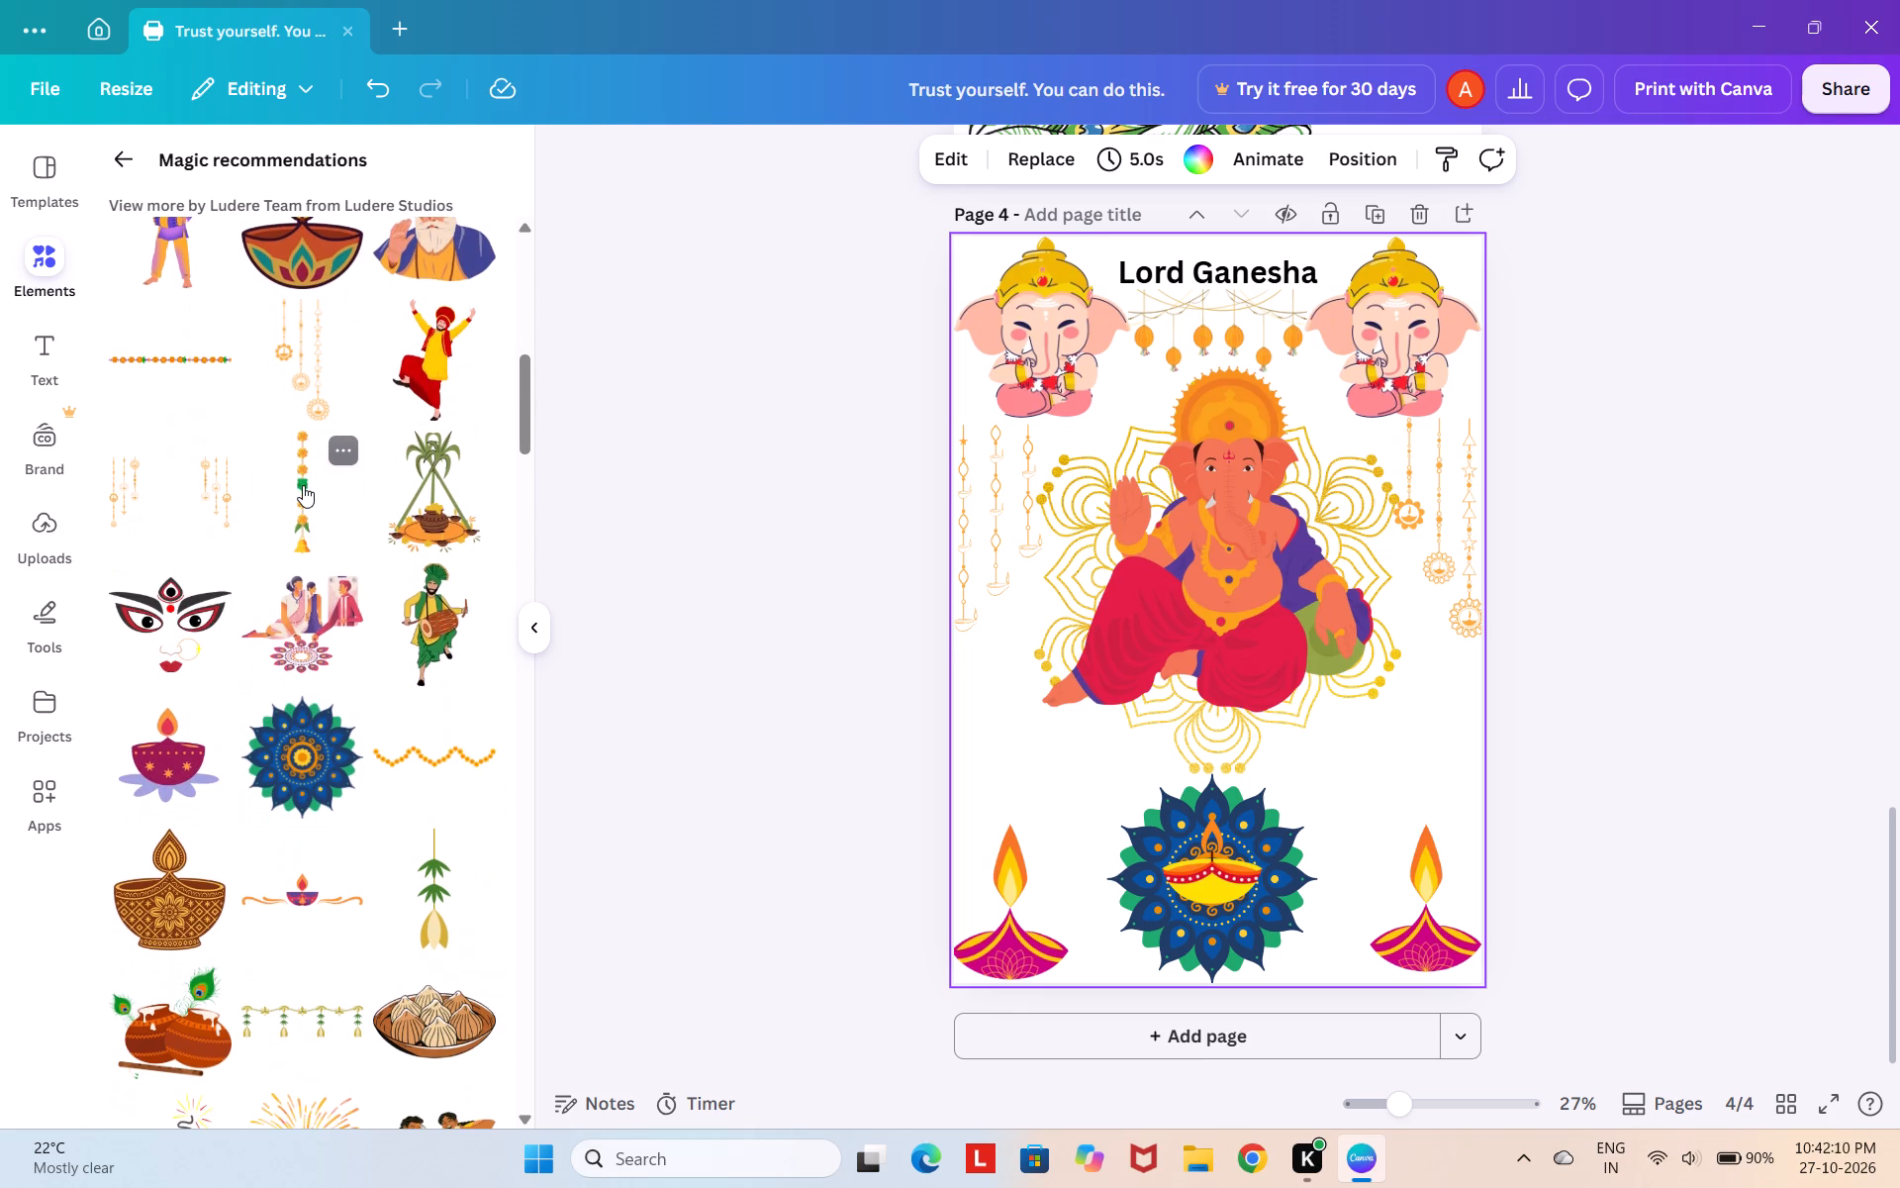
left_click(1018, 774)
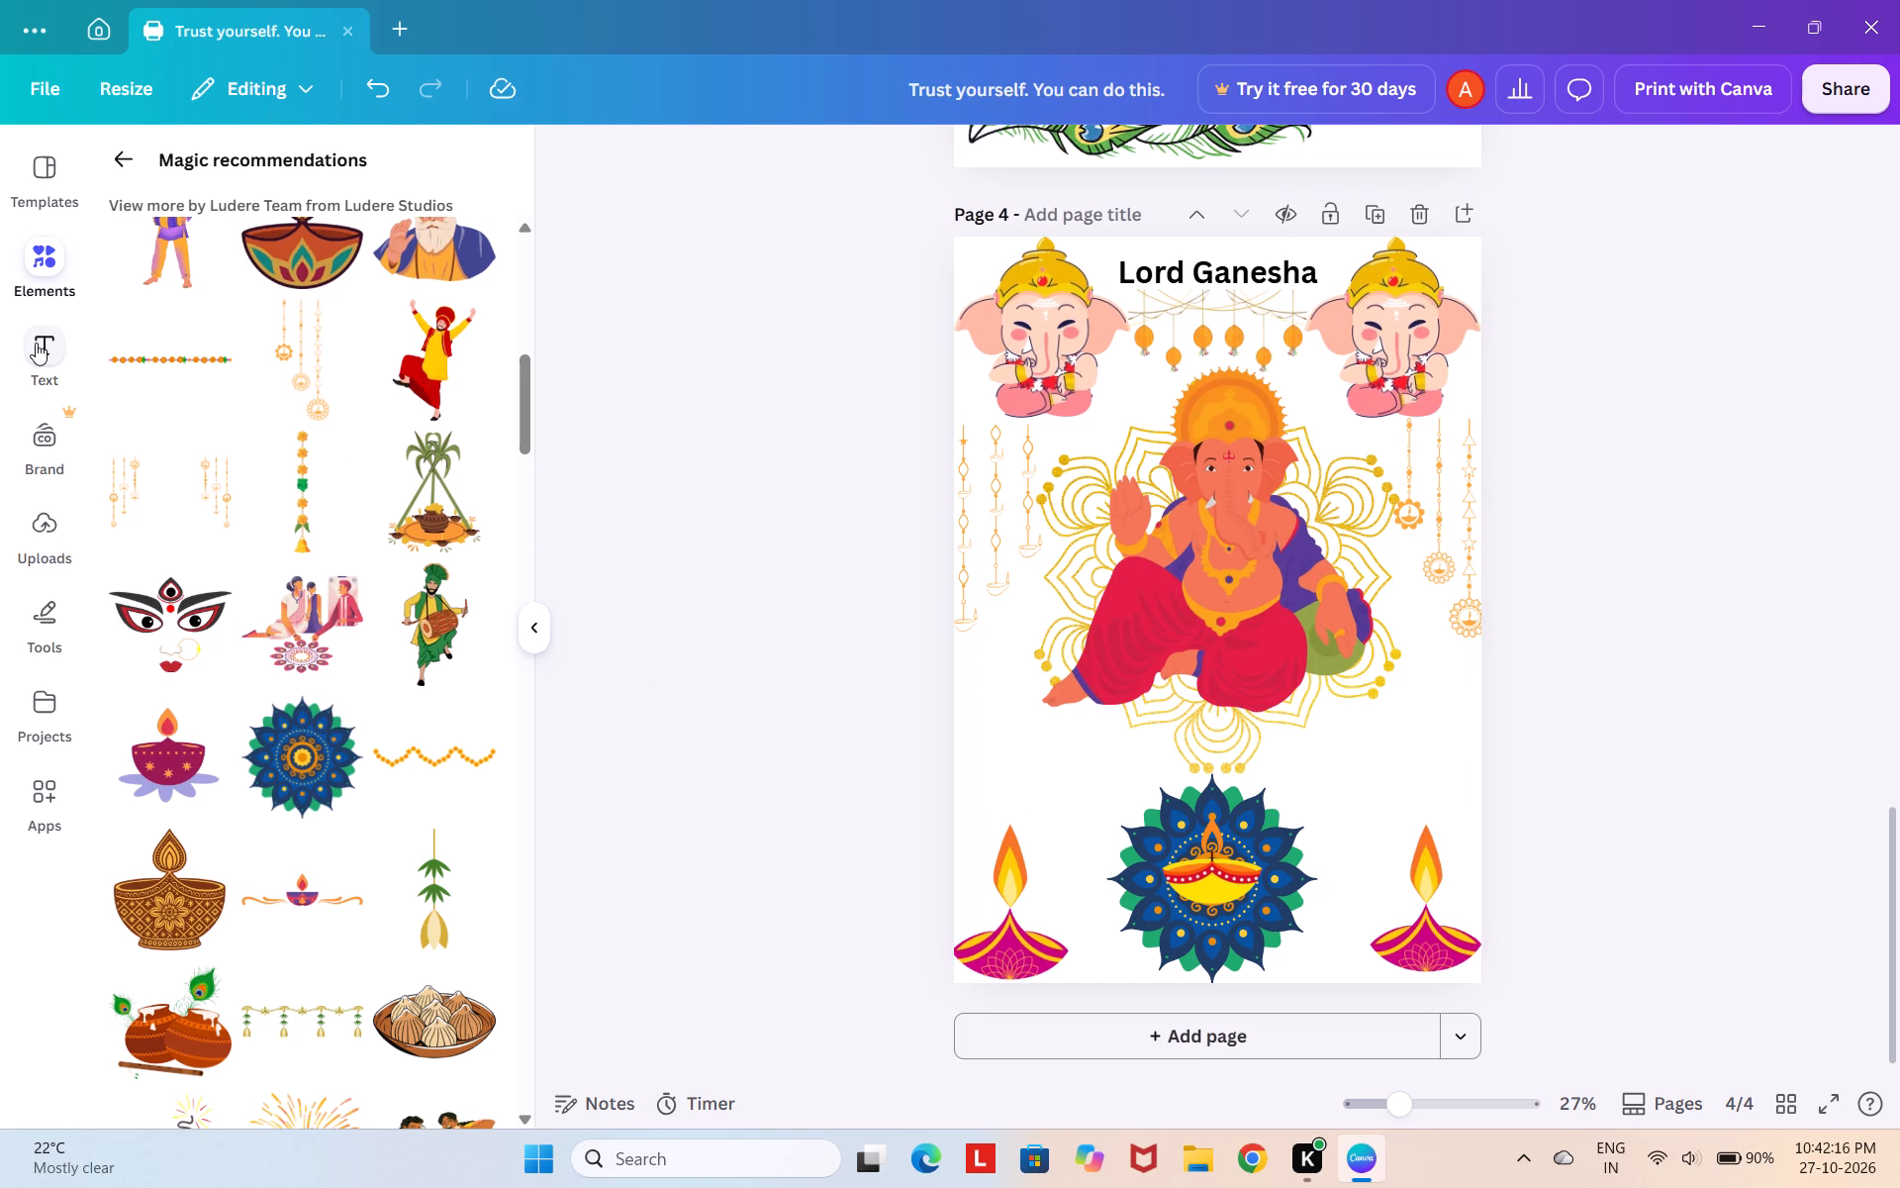
Add a subheading reading "Happy" and place it just above the left magenta diya on page 4.
left_click(36, 343)
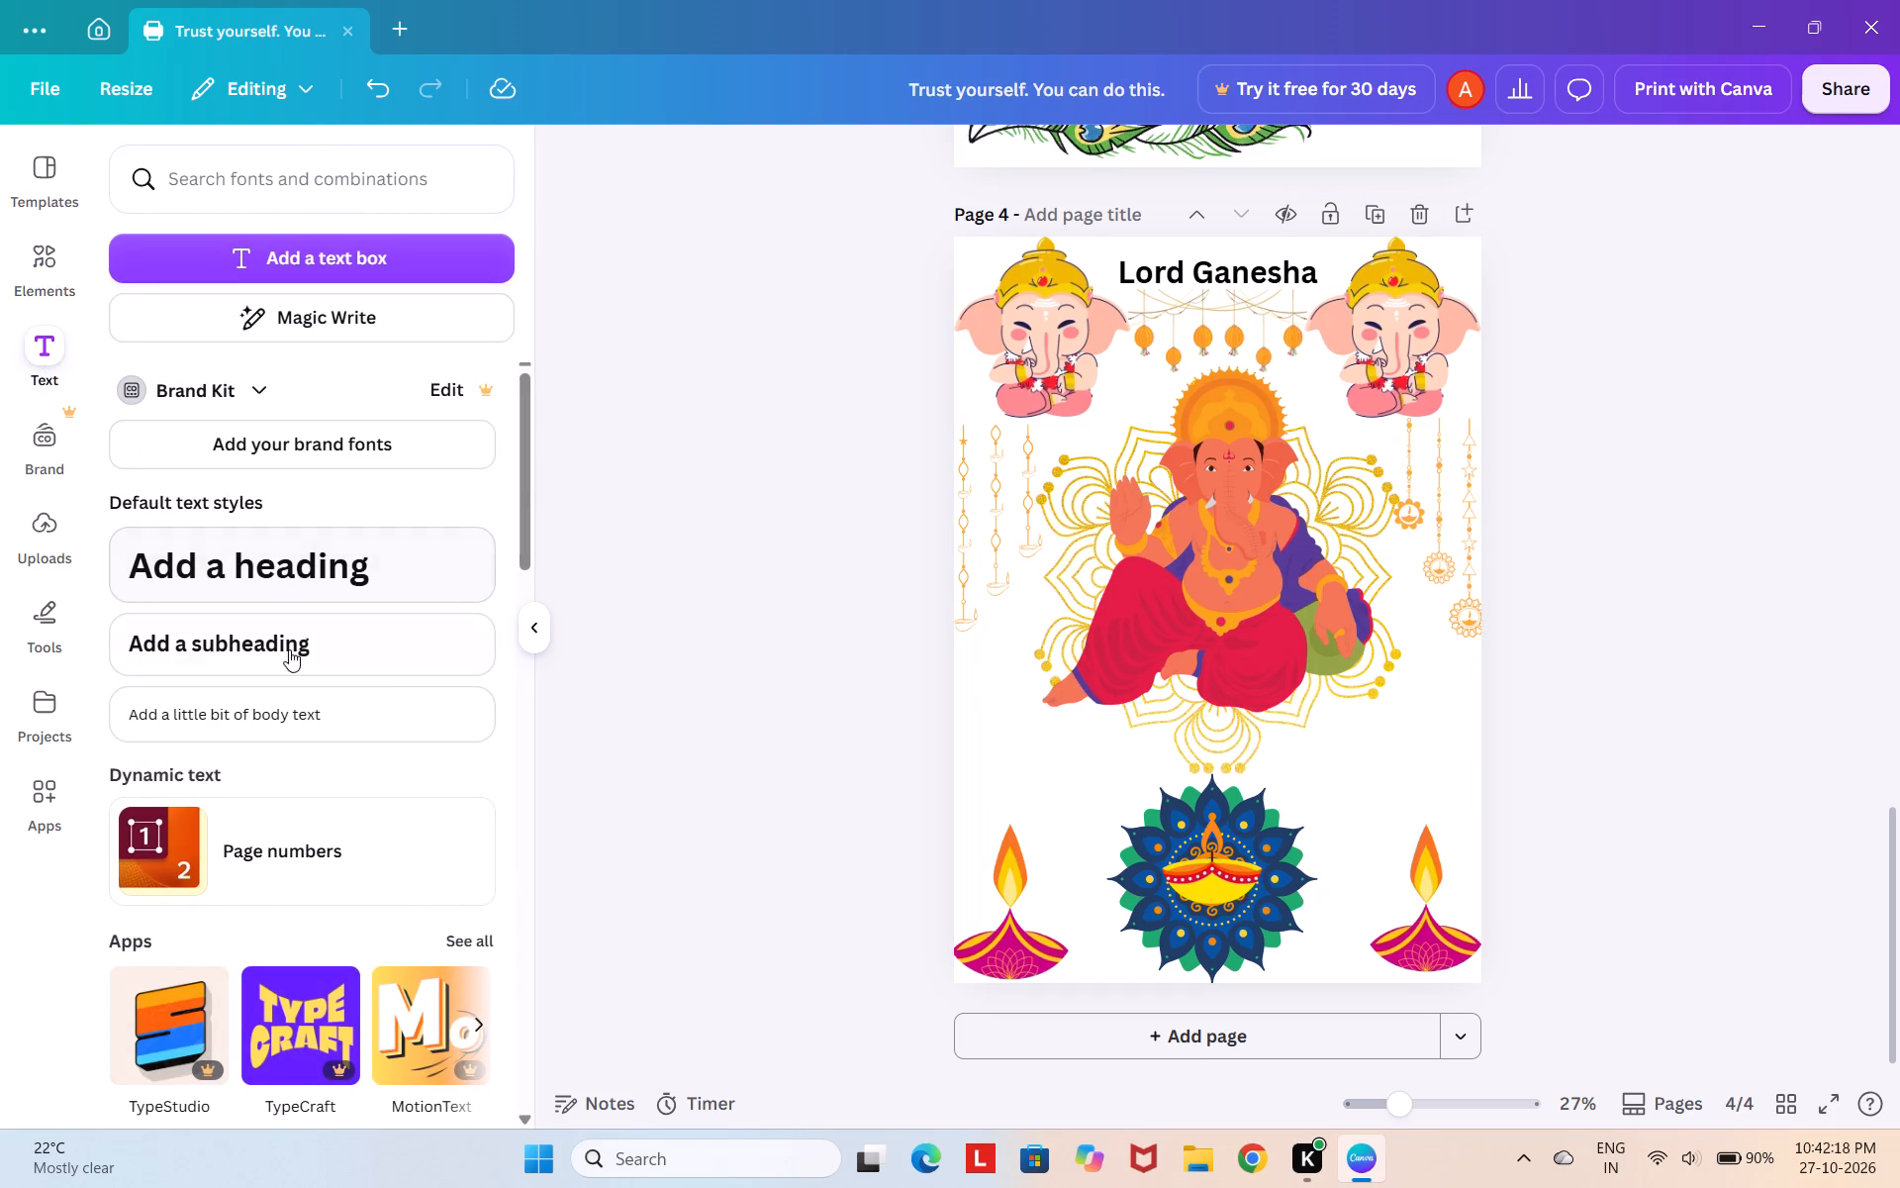
left_click(283, 635)
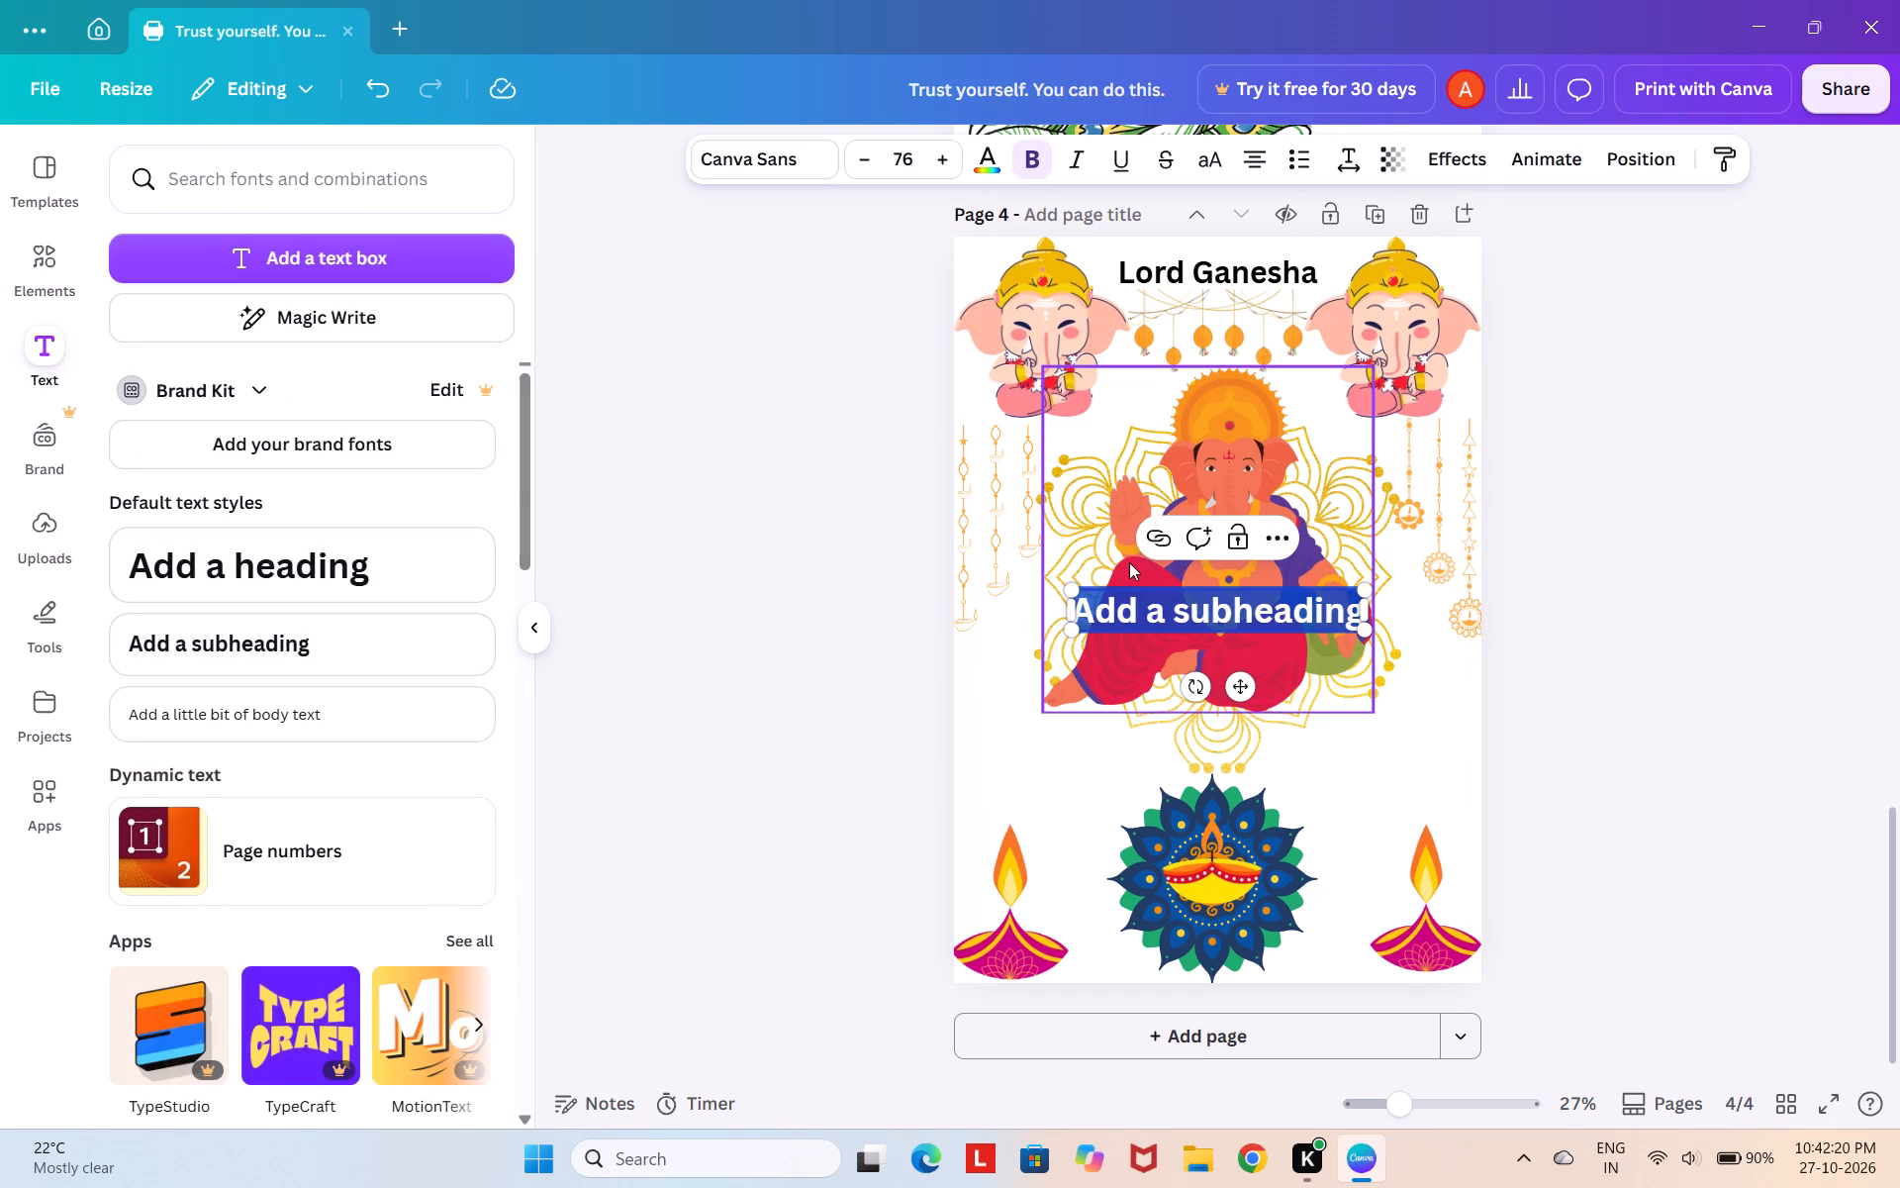
key("BackSpace")
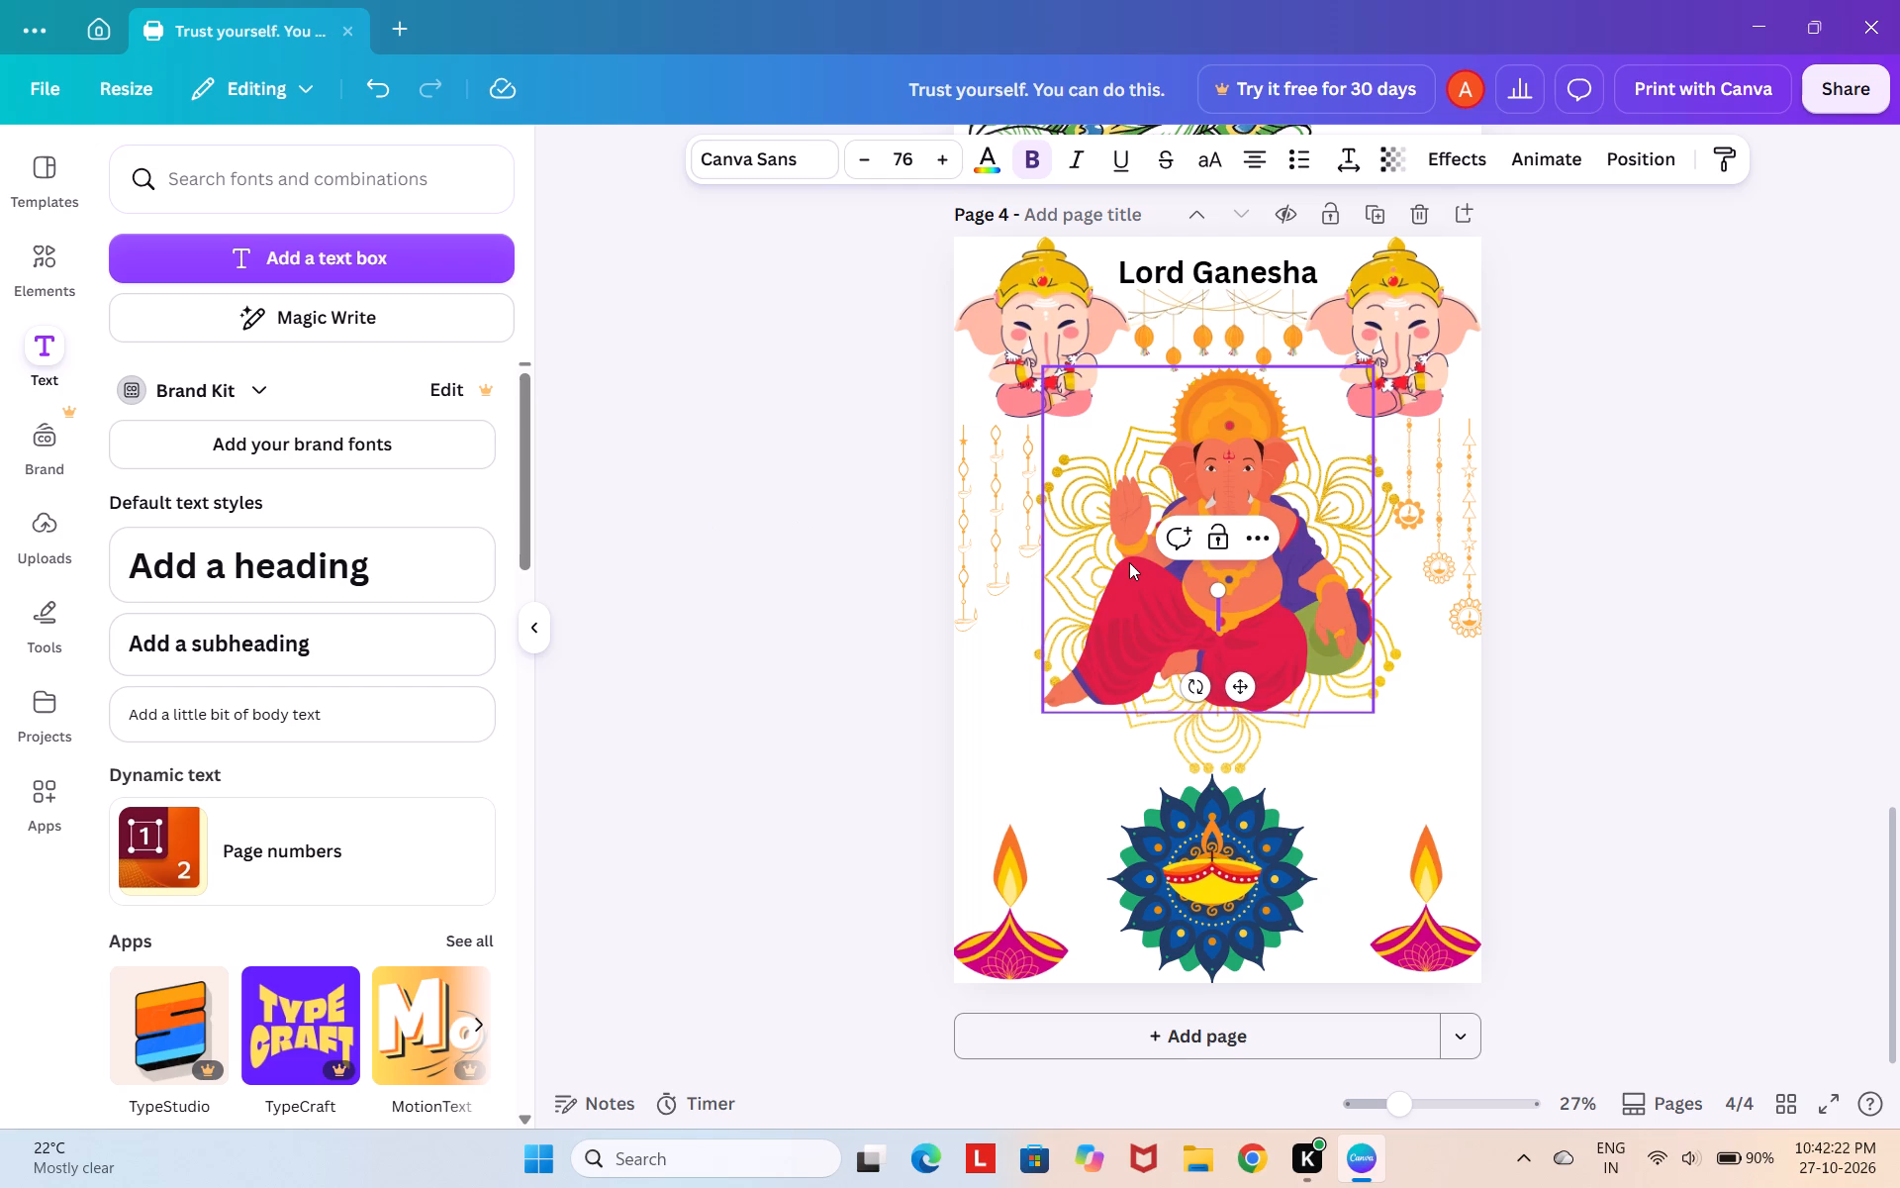
key("shift+h")
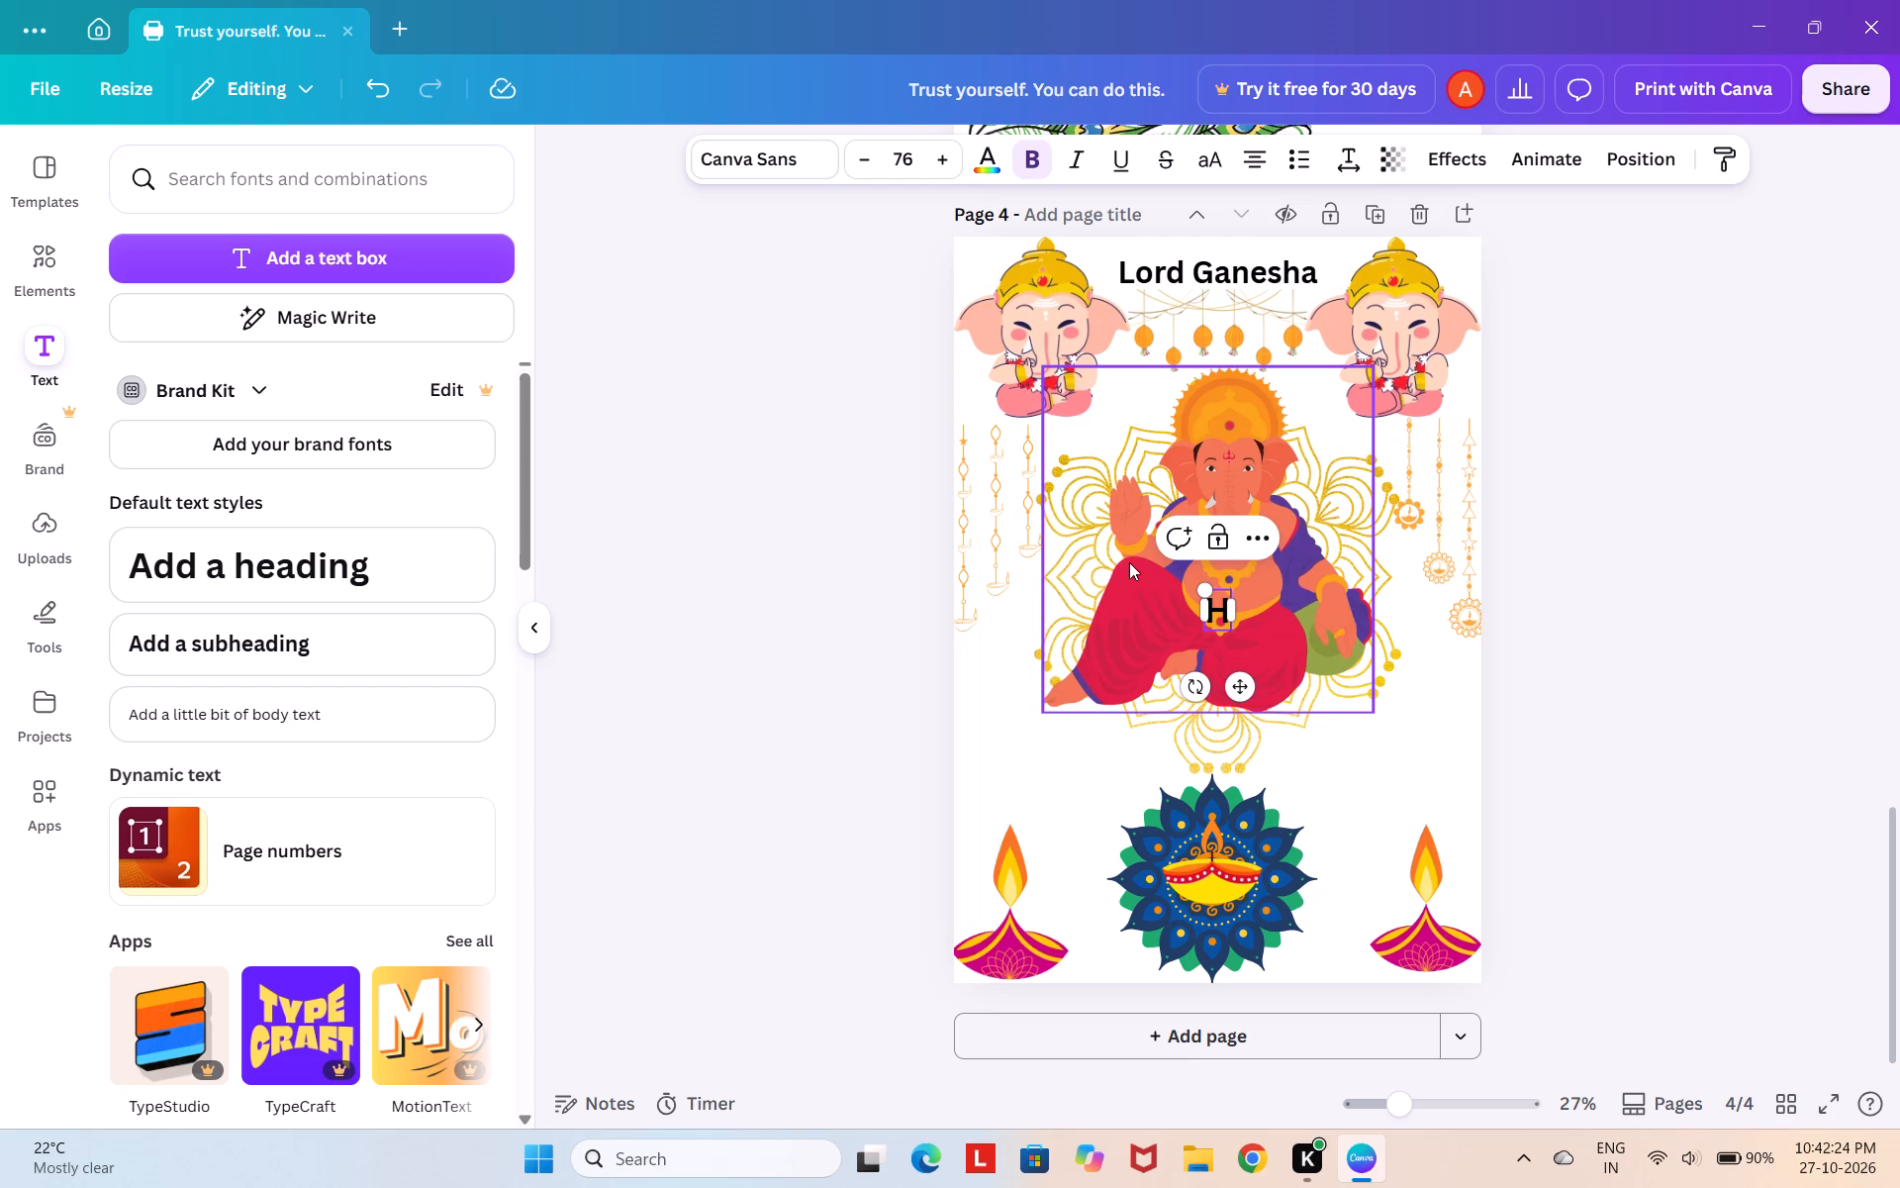
type("app")
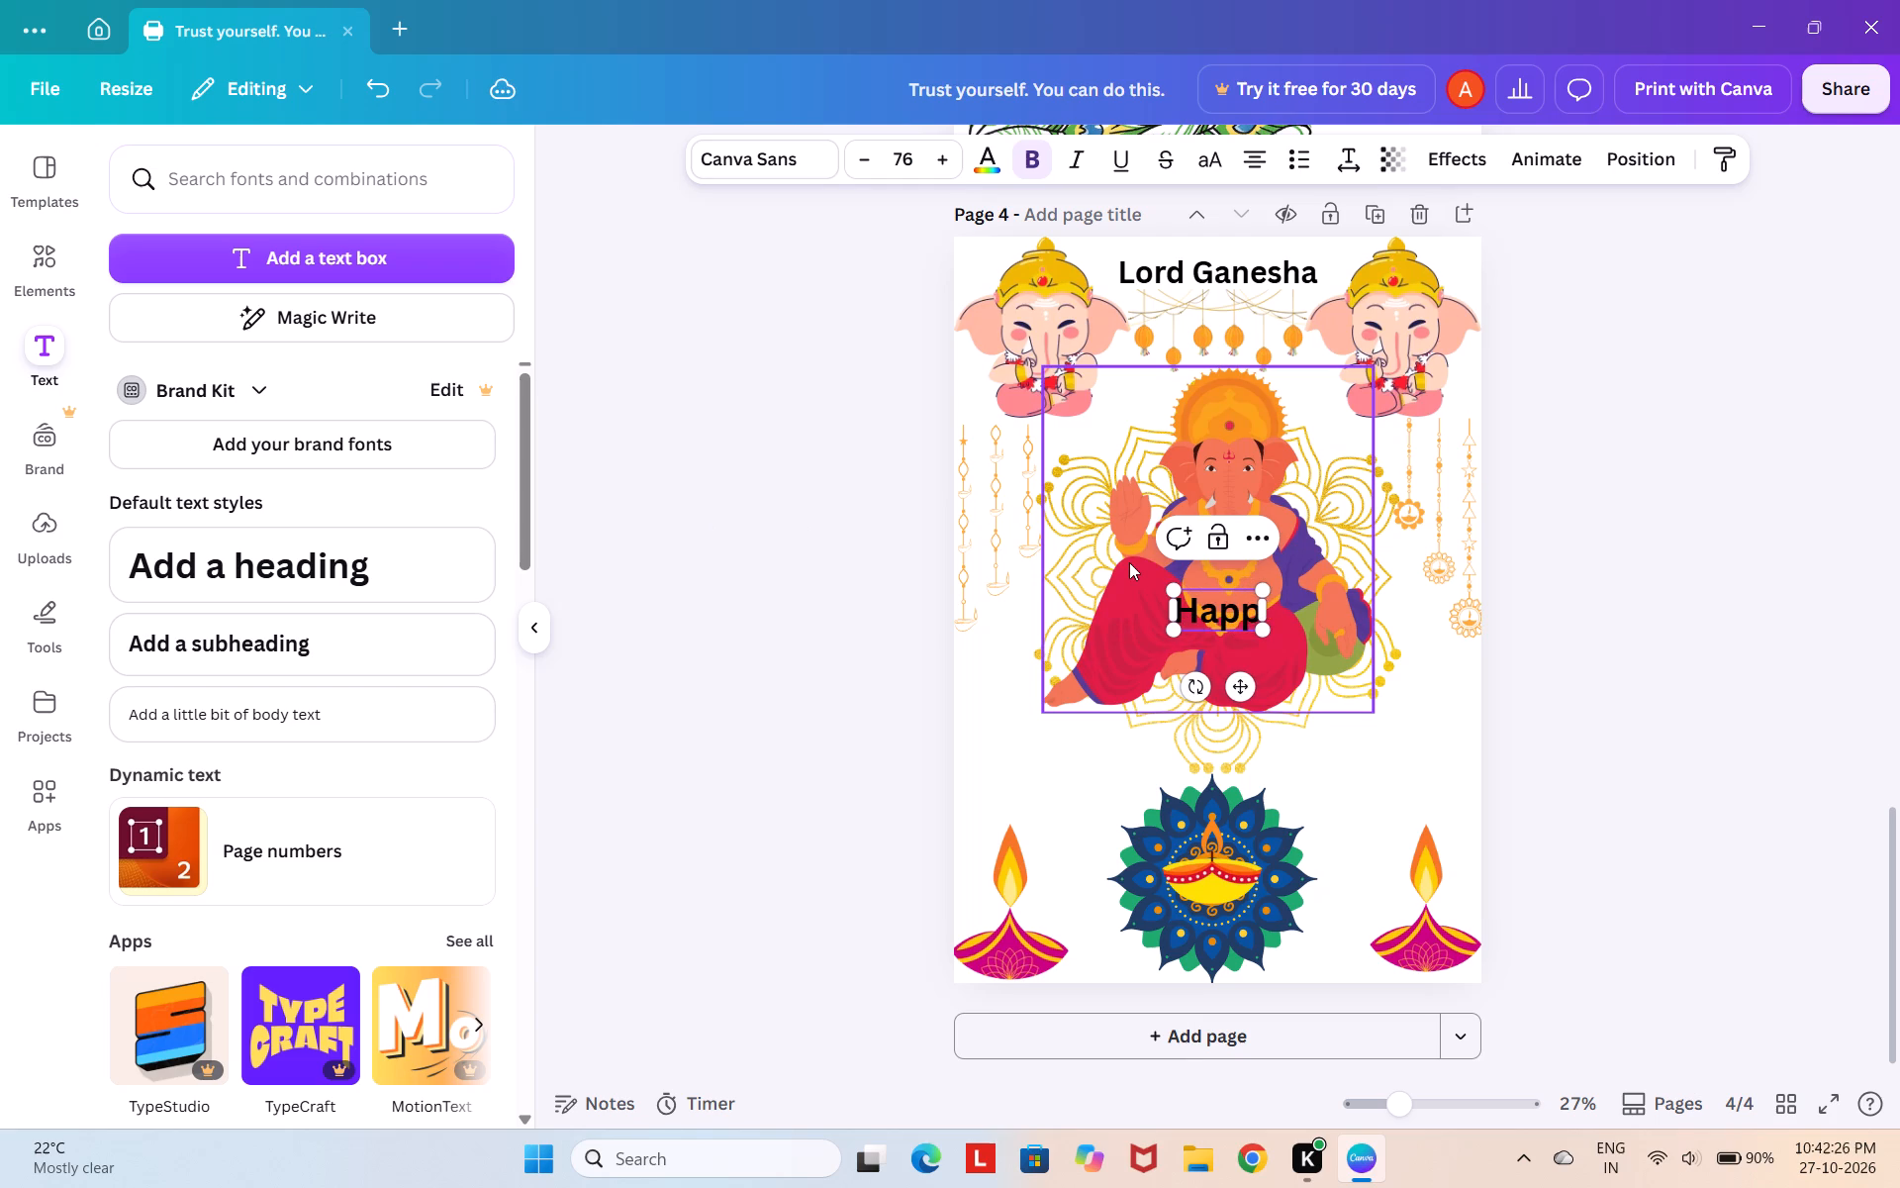
key("y")
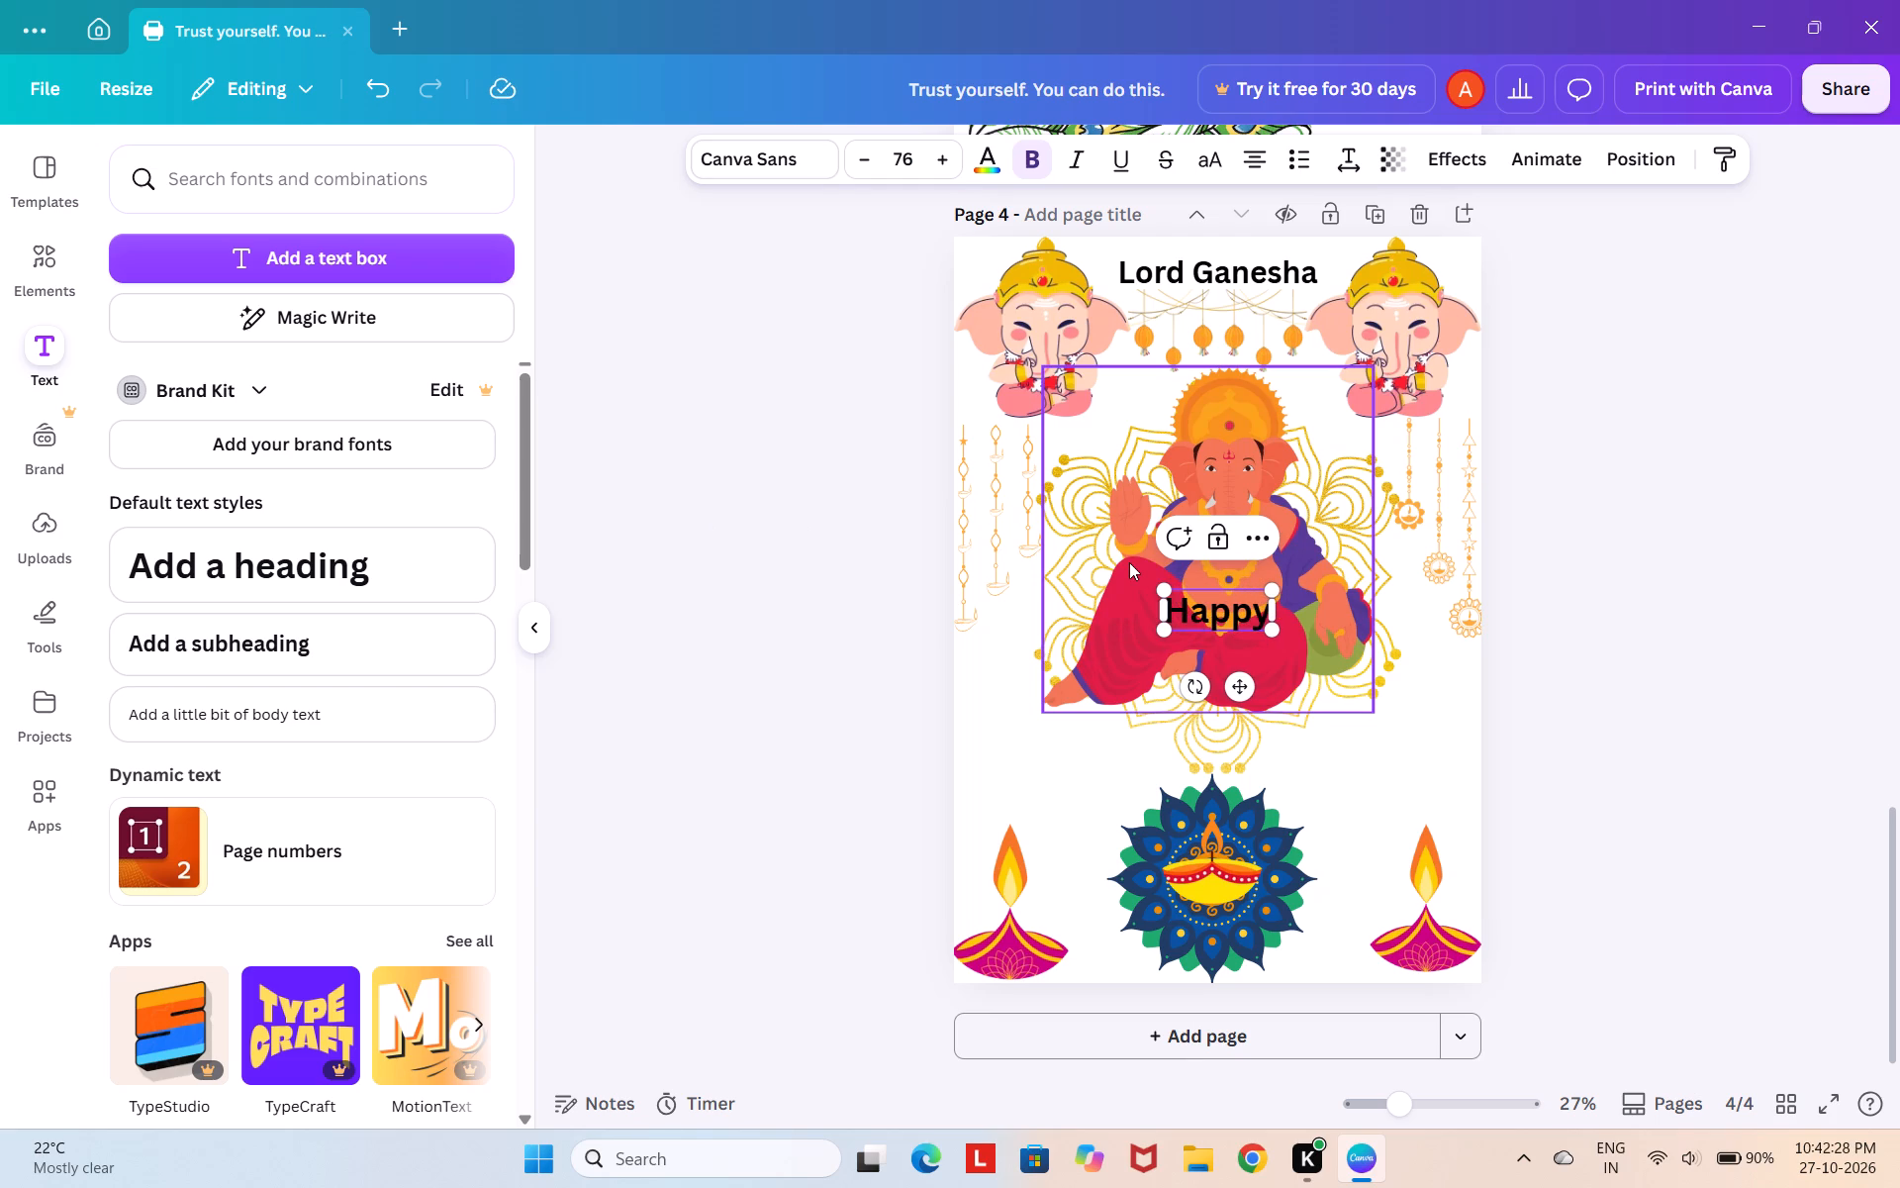
left_click(1201, 616)
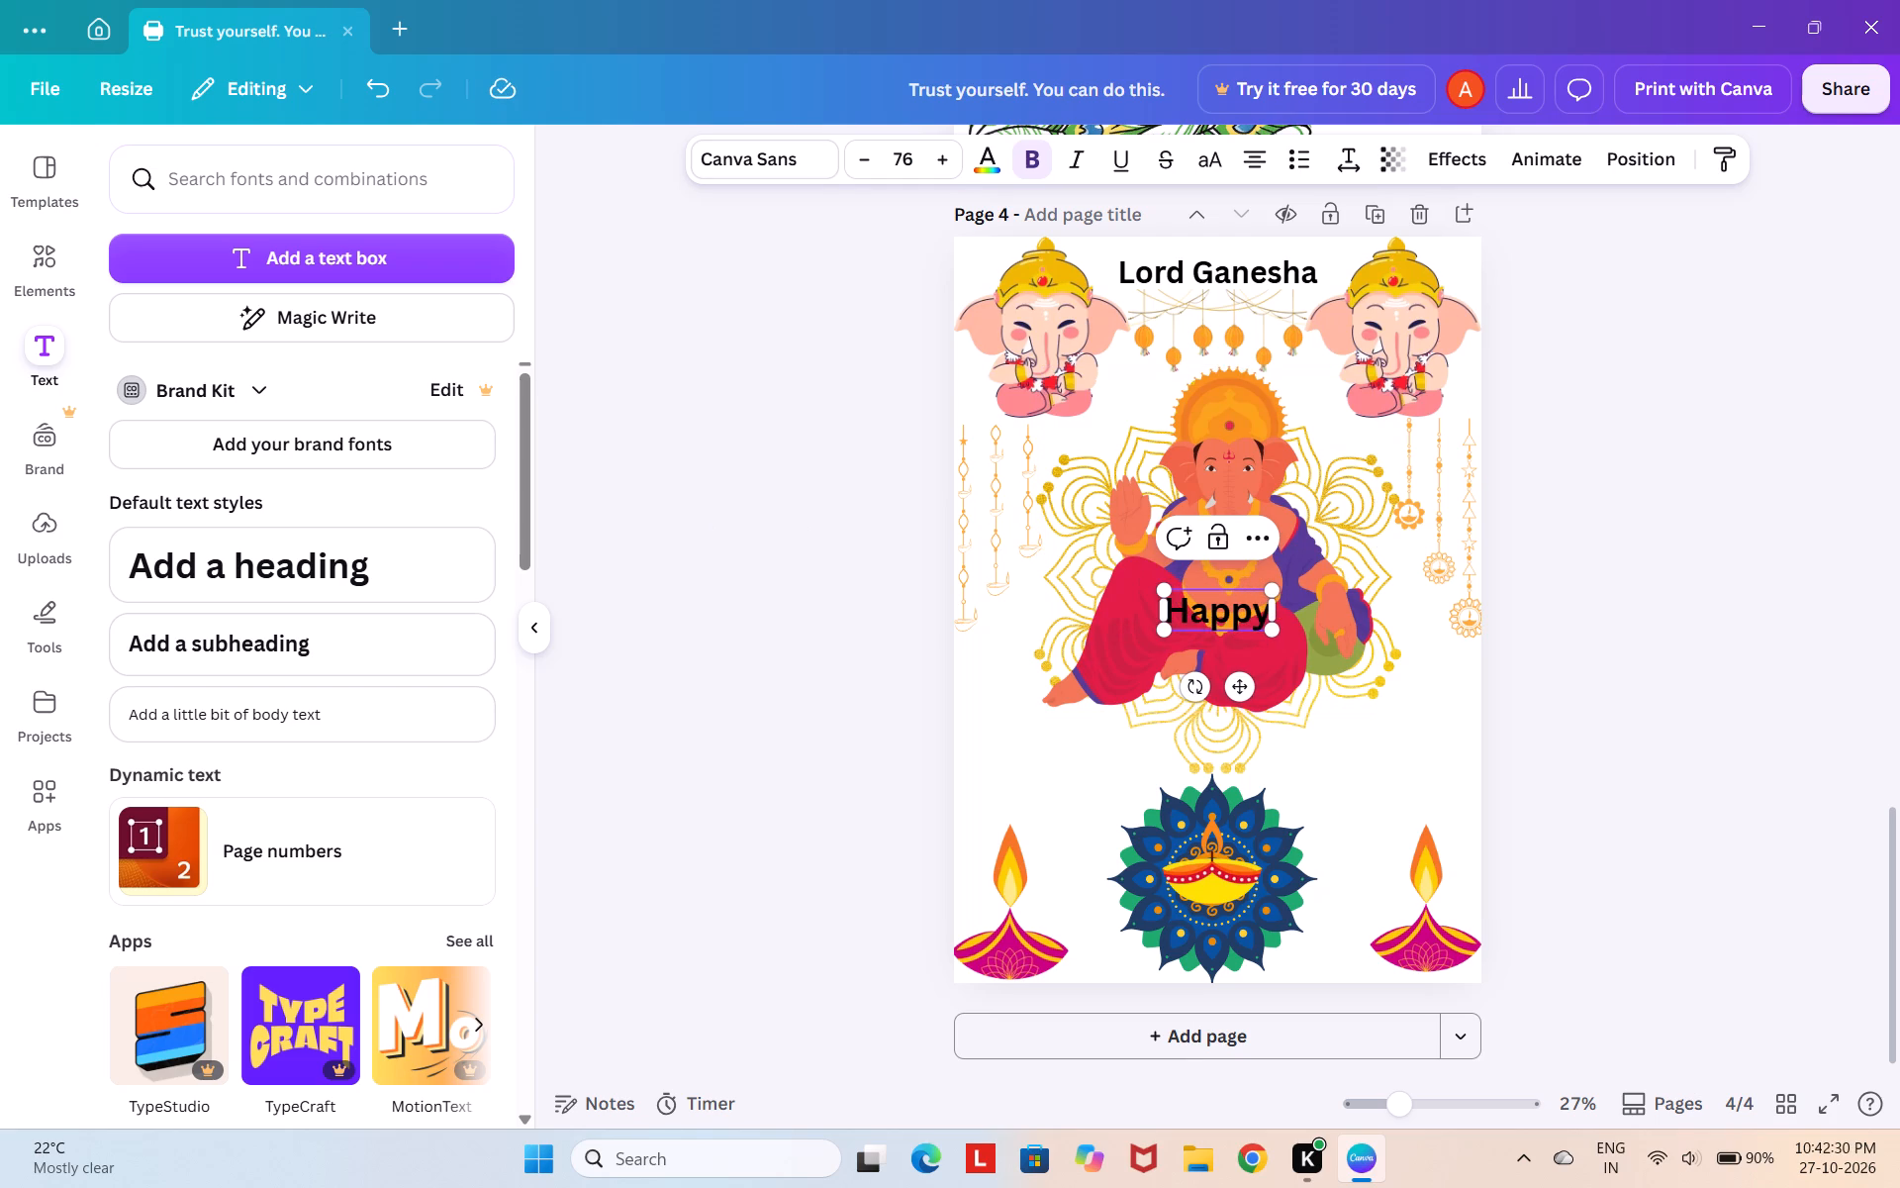
left_click(1230, 608)
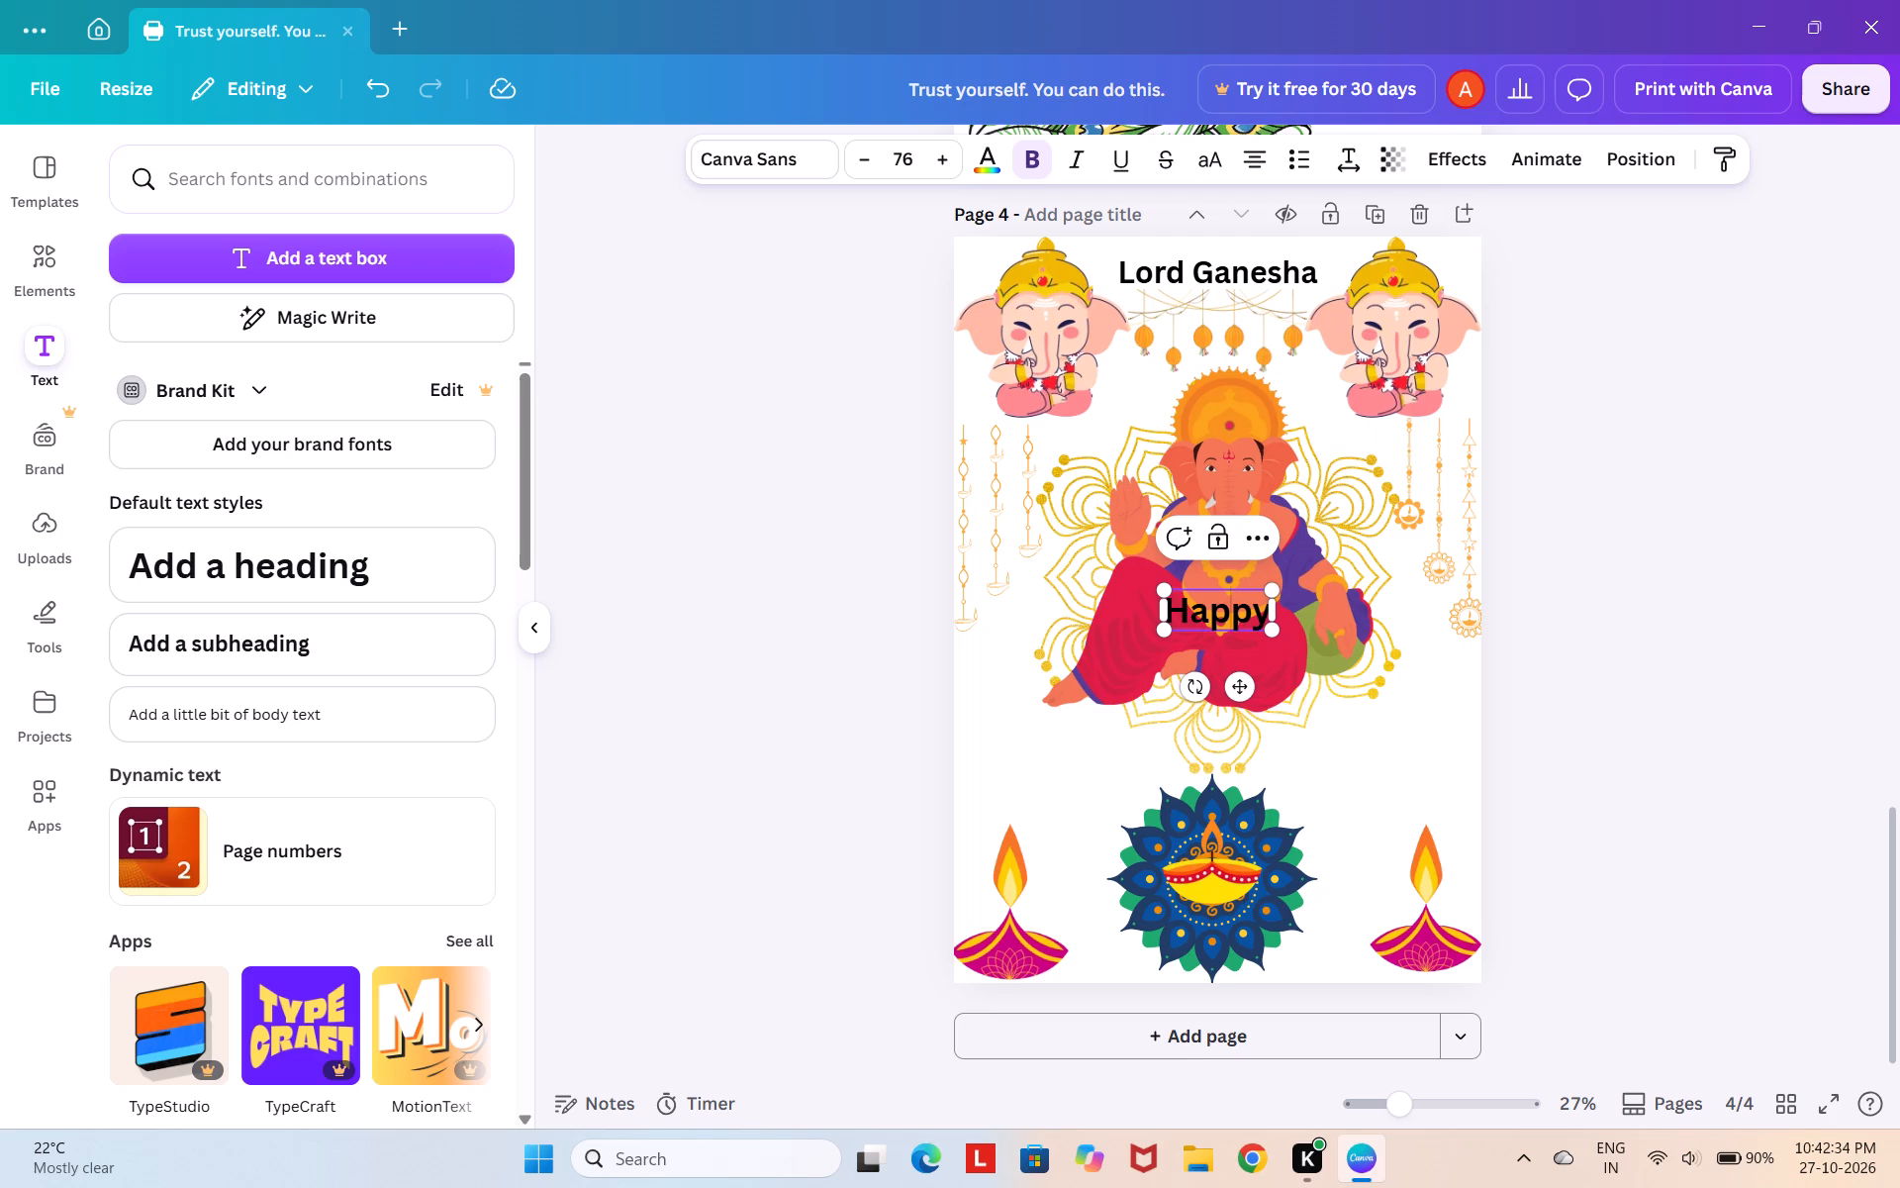
left_click(1234, 601)
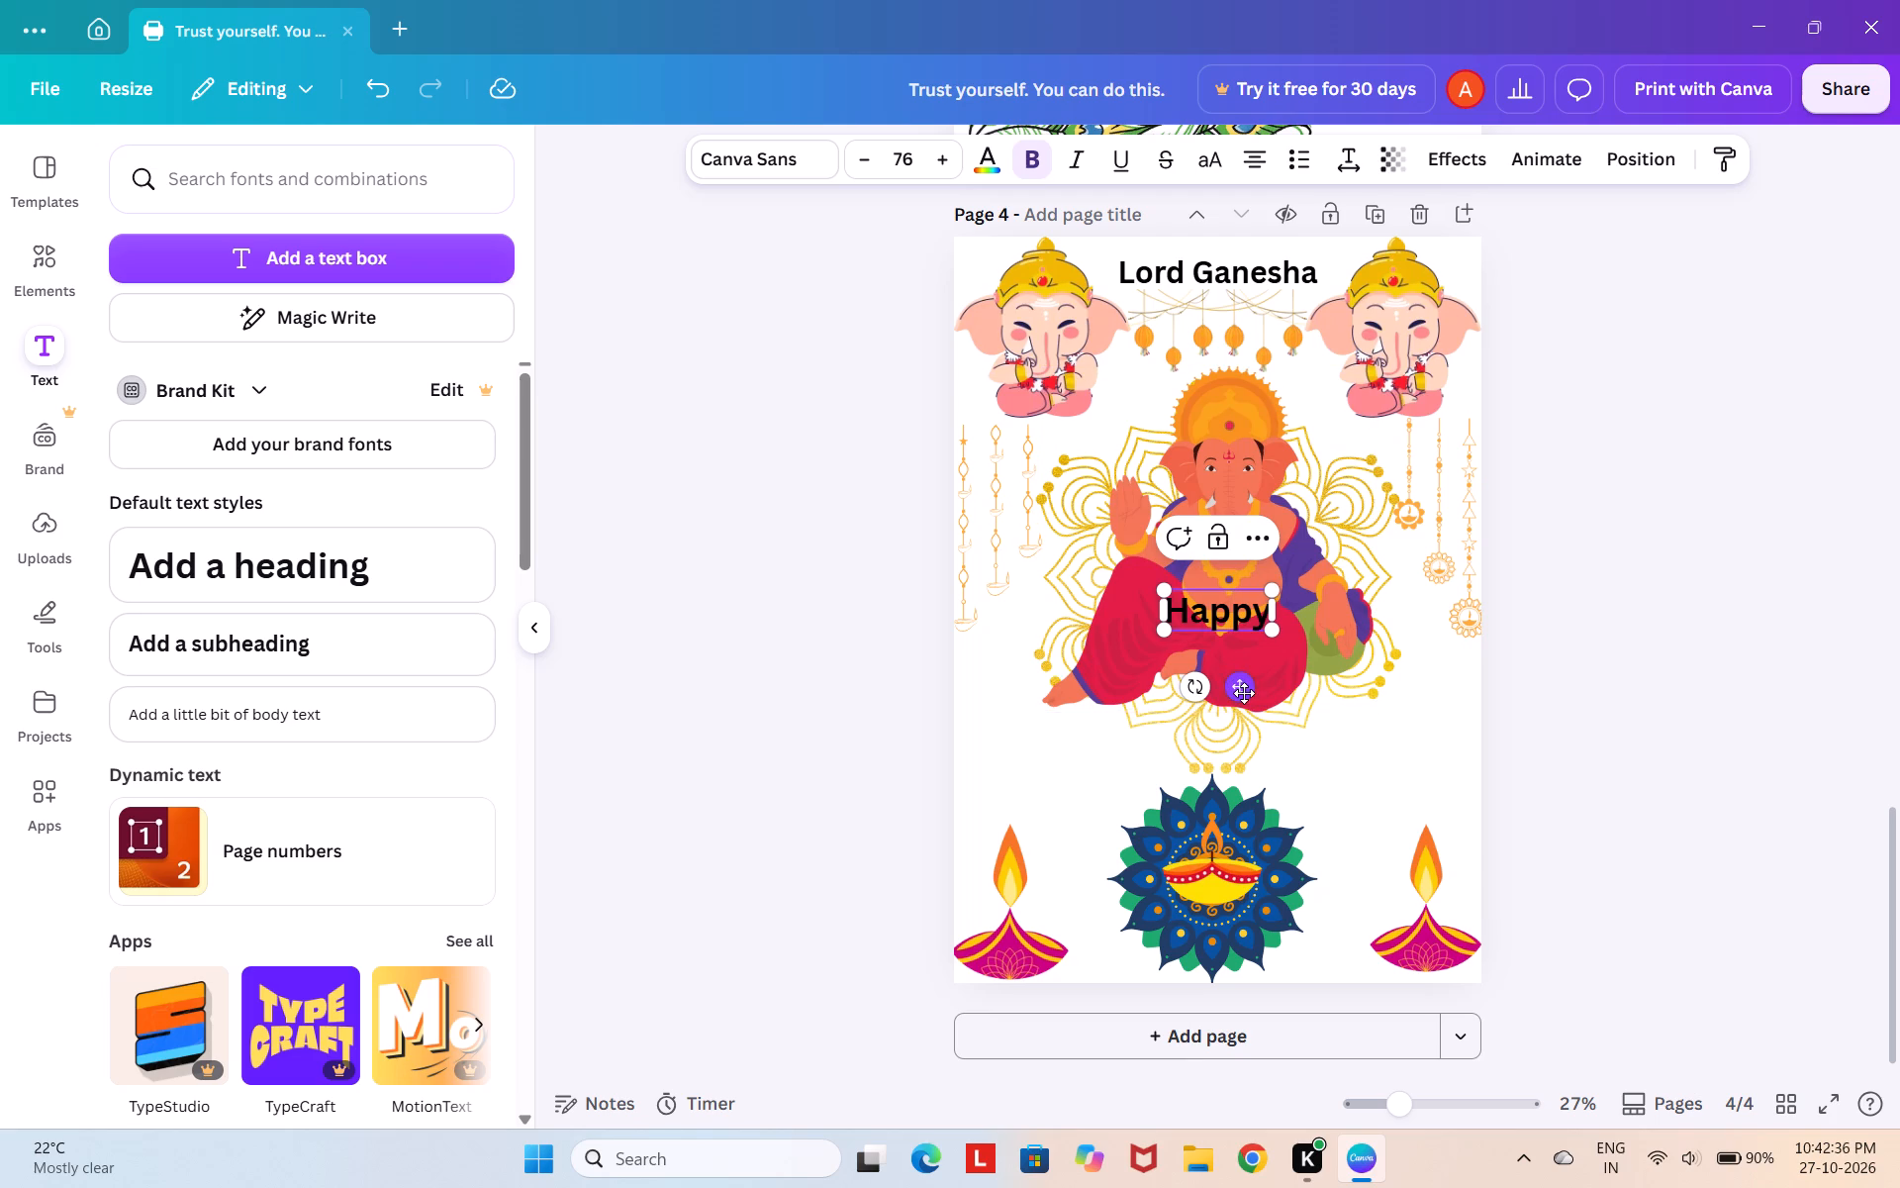
left_click(1237, 682)
left_click_drag(1237, 682, 1062, 828)
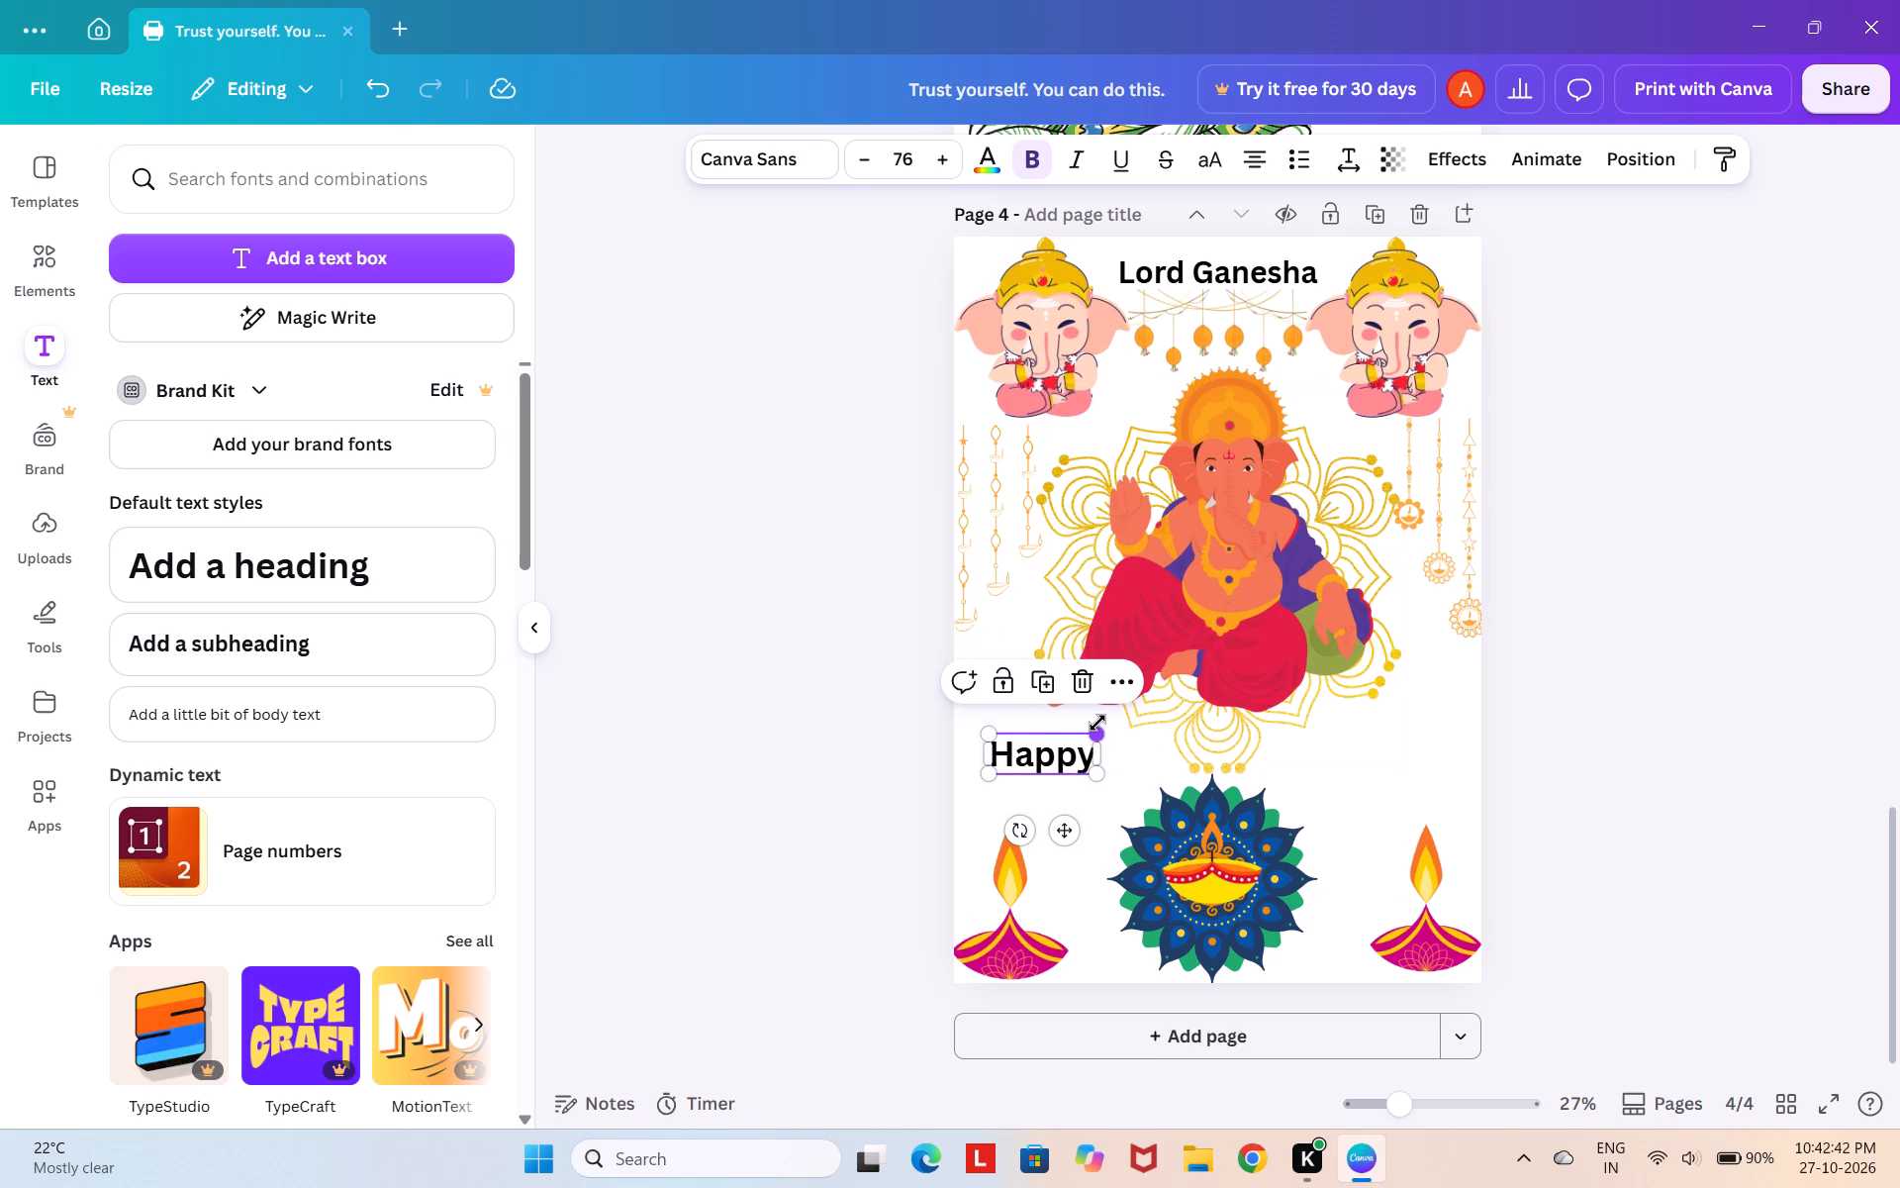
Enlarge the "Happy" subheading to font size 117, filling the space between the page's left edge and the gold mandala's lower tip.
left_click_drag(1097, 723, 1117, 701)
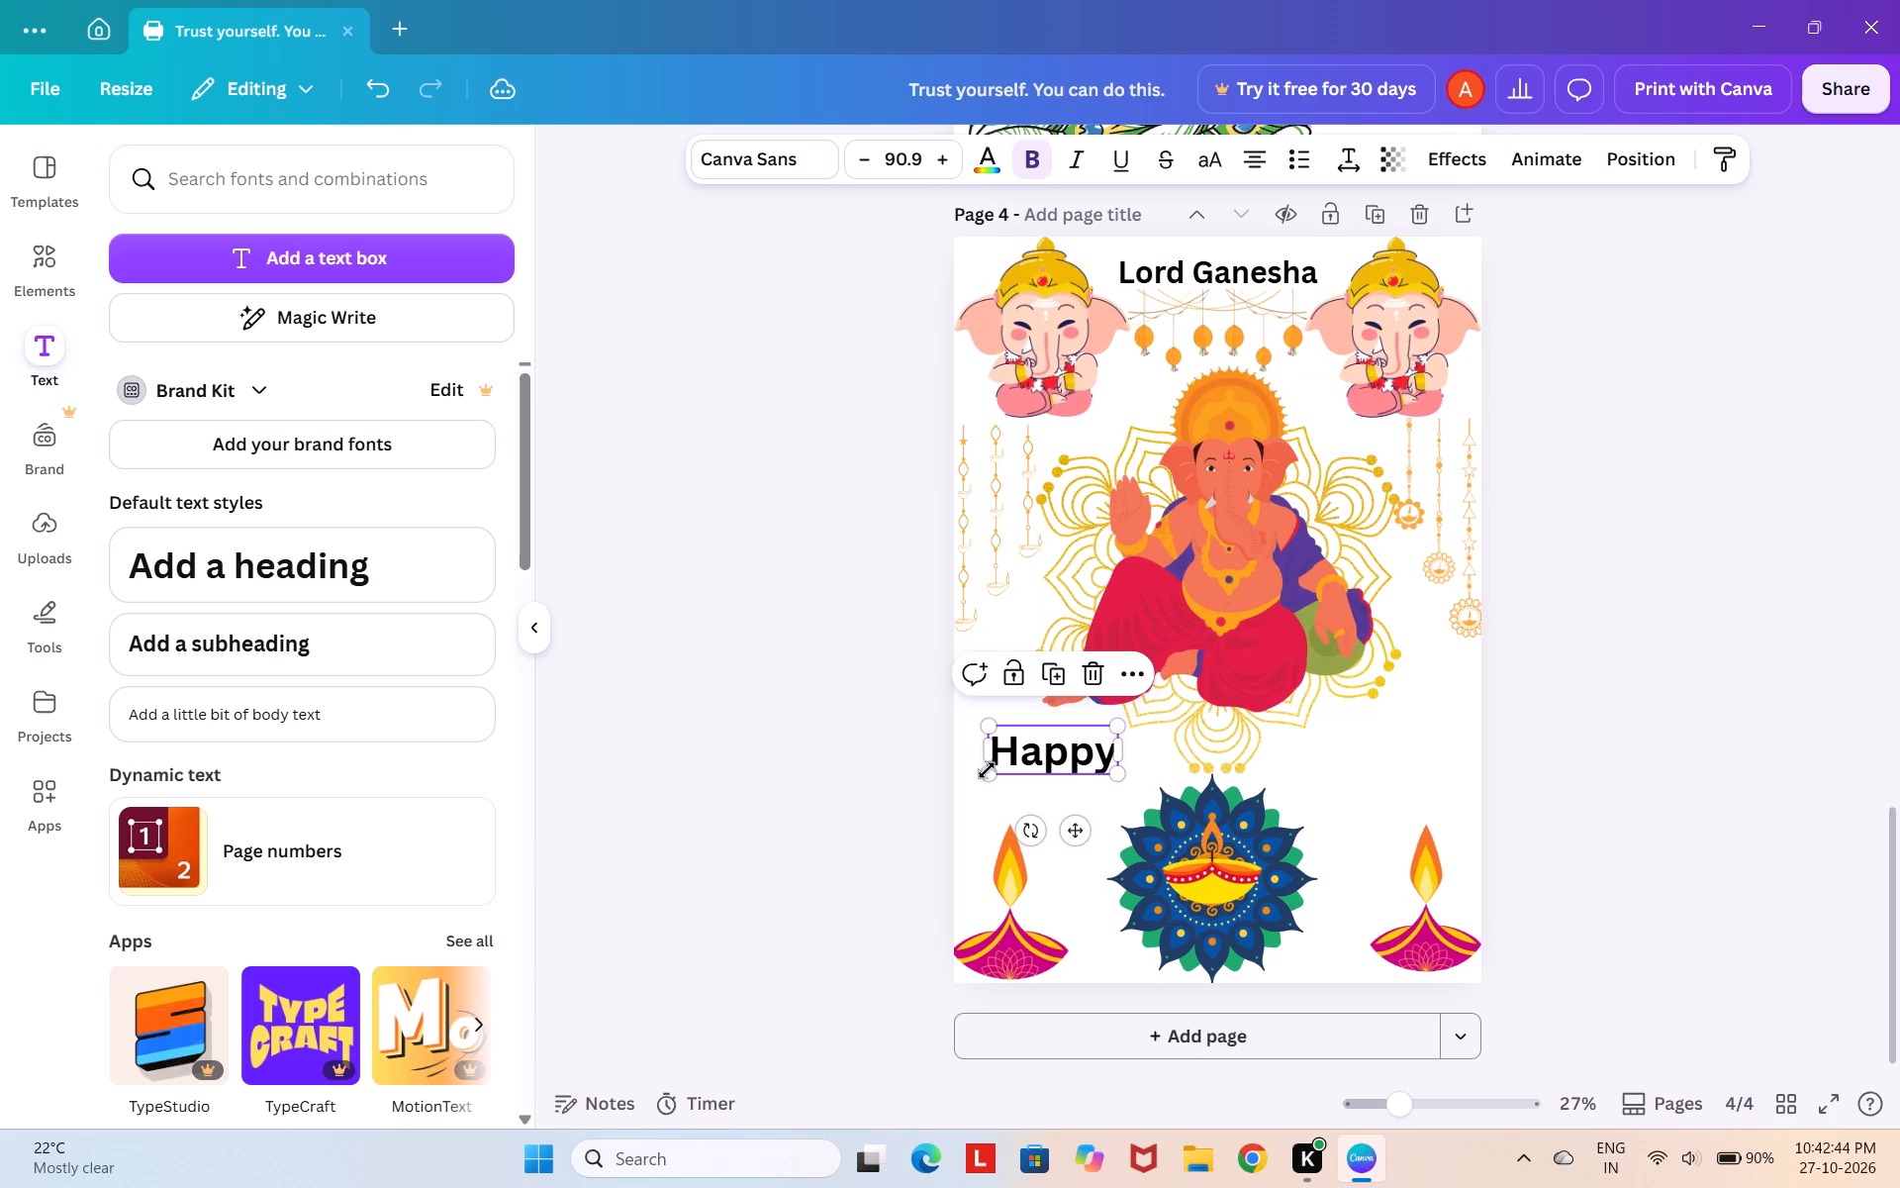
left_click_drag(983, 779, 972, 792)
left_click_drag(972, 792, 963, 798)
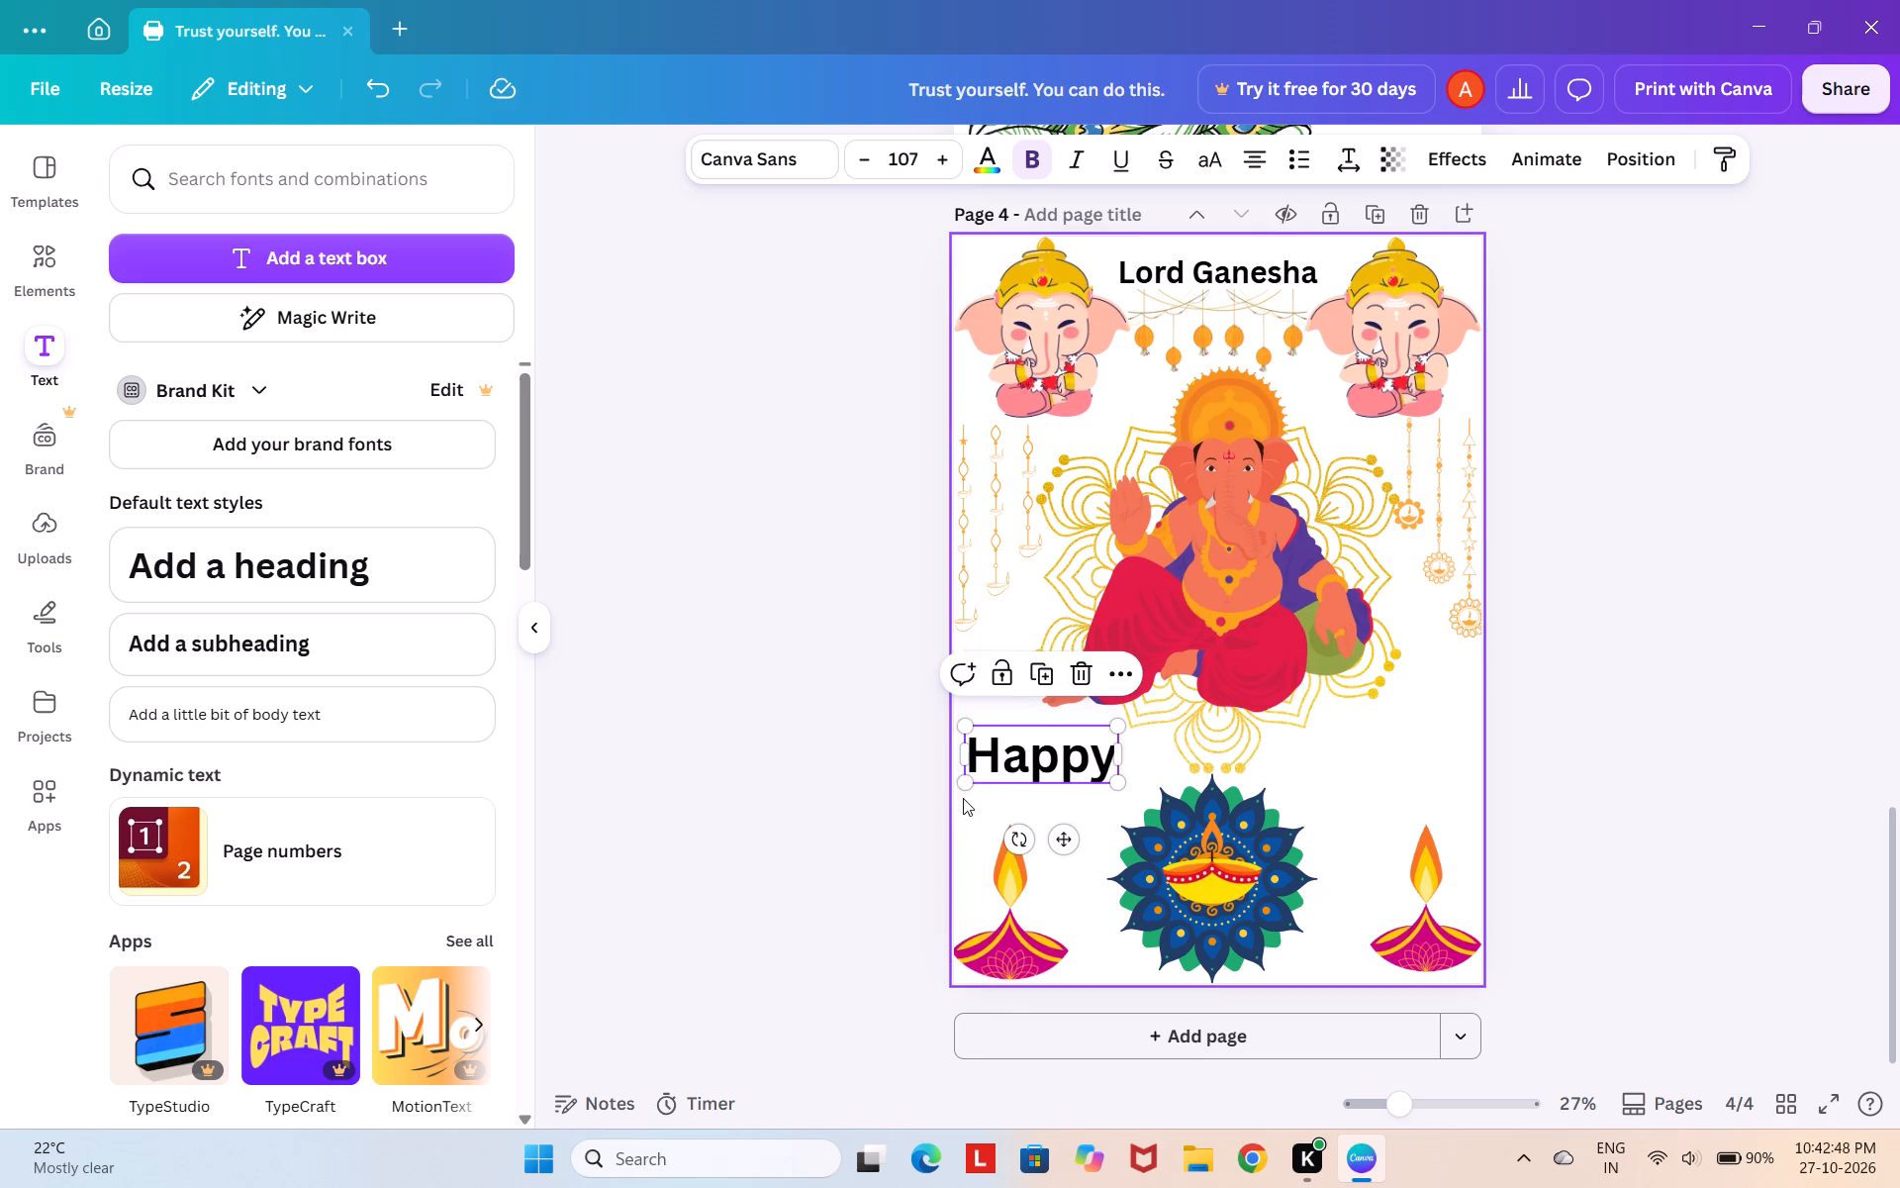
left_click_drag(1122, 783, 1147, 794)
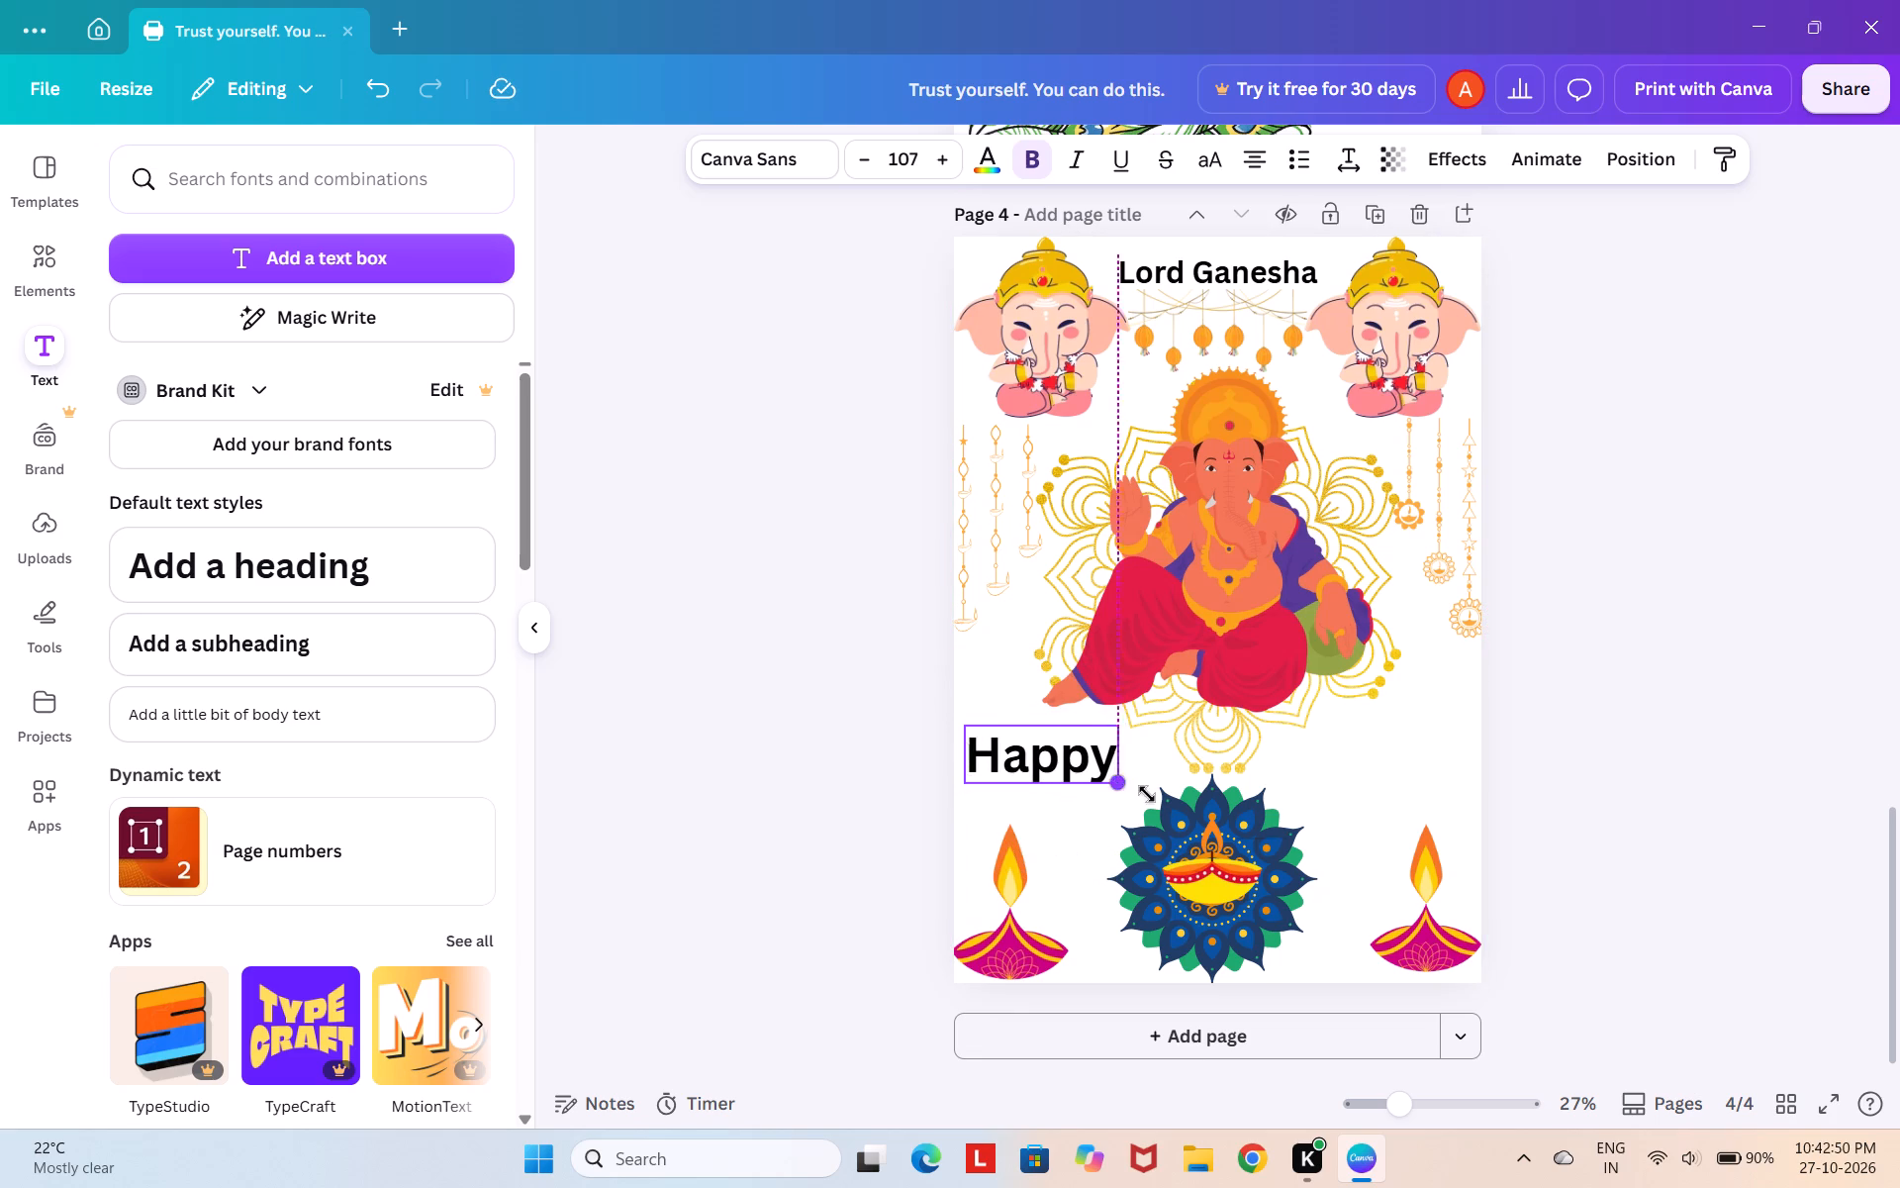
left_click_drag(1147, 794, 1138, 788)
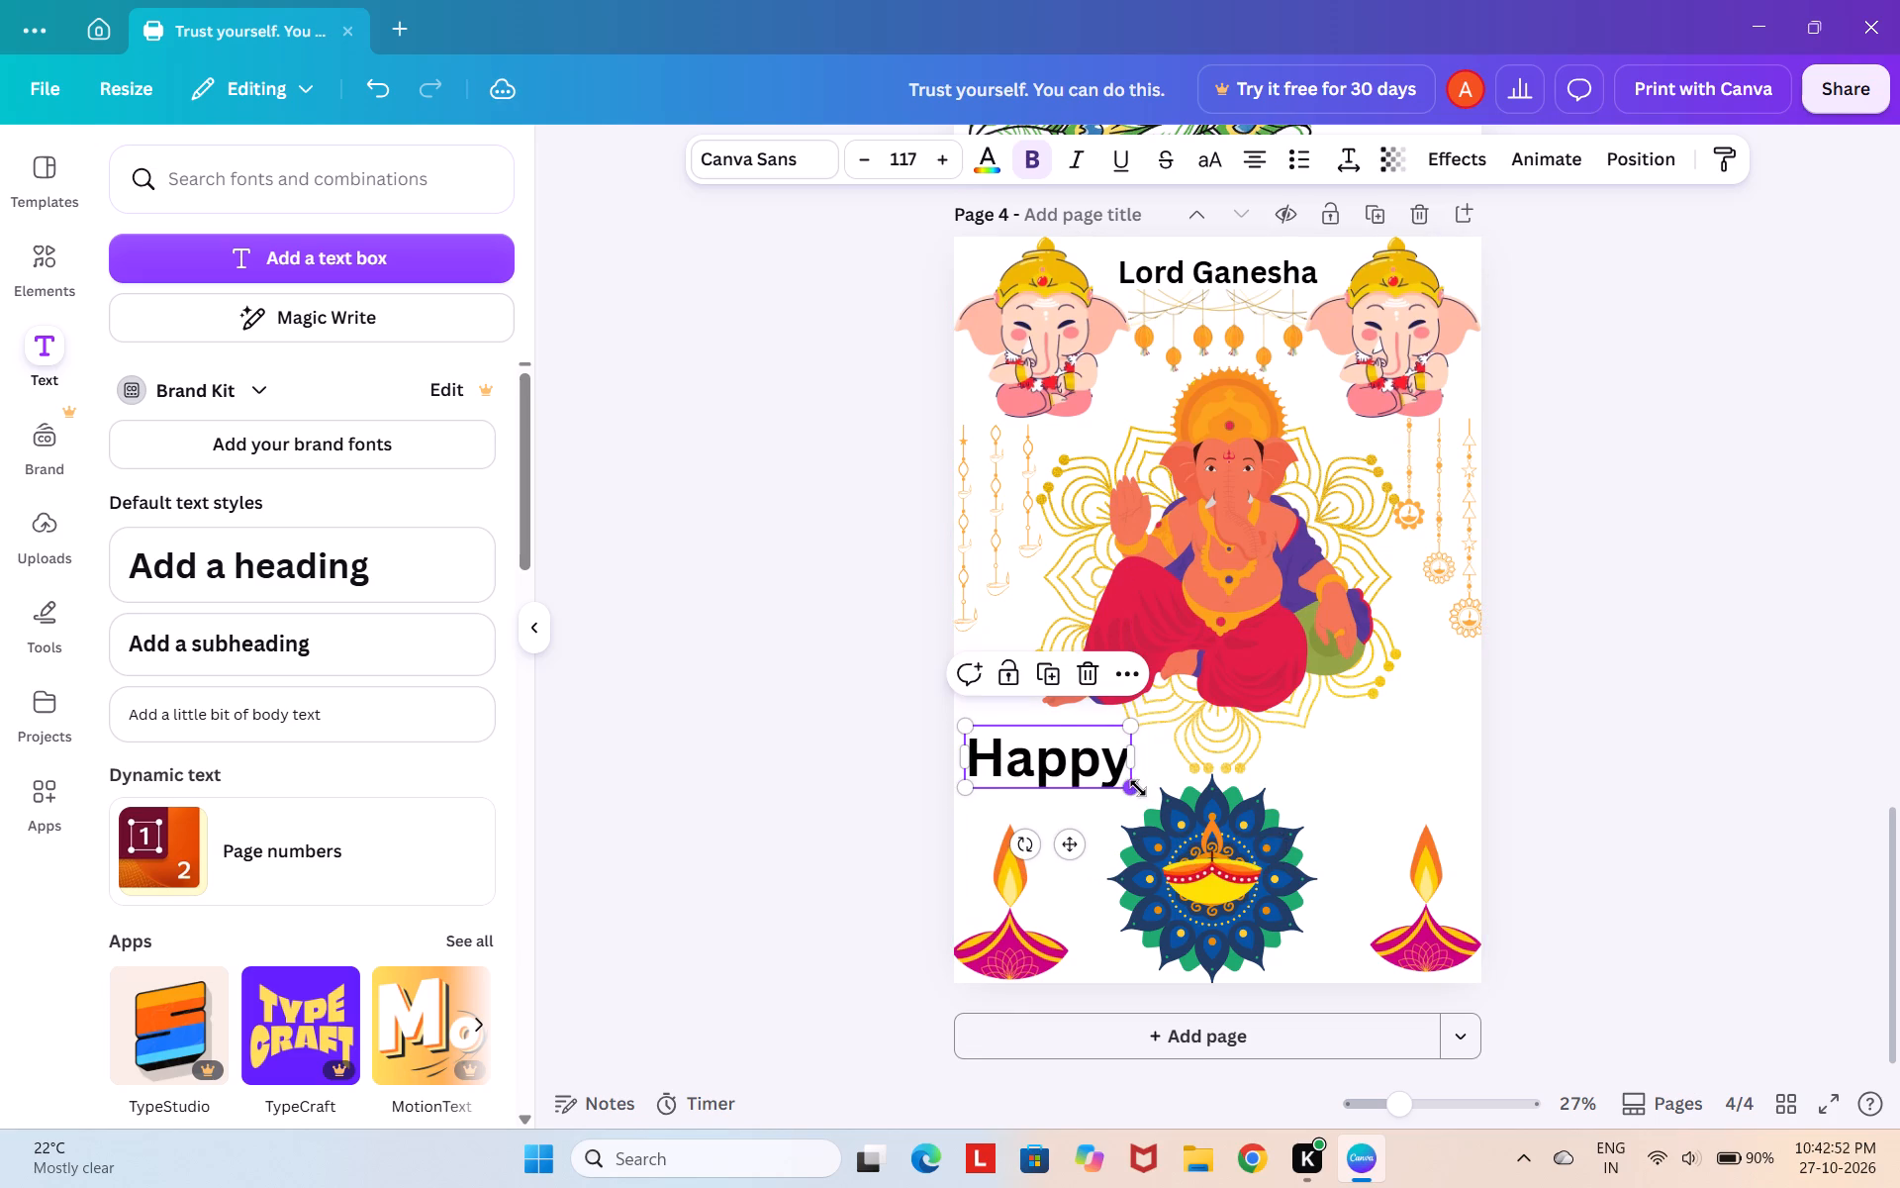
Retype the "Happy" subheading on page 4 in capitals as "HAPPY" and nudge it slightly inward from the page's left edge.
left_click(1106, 756)
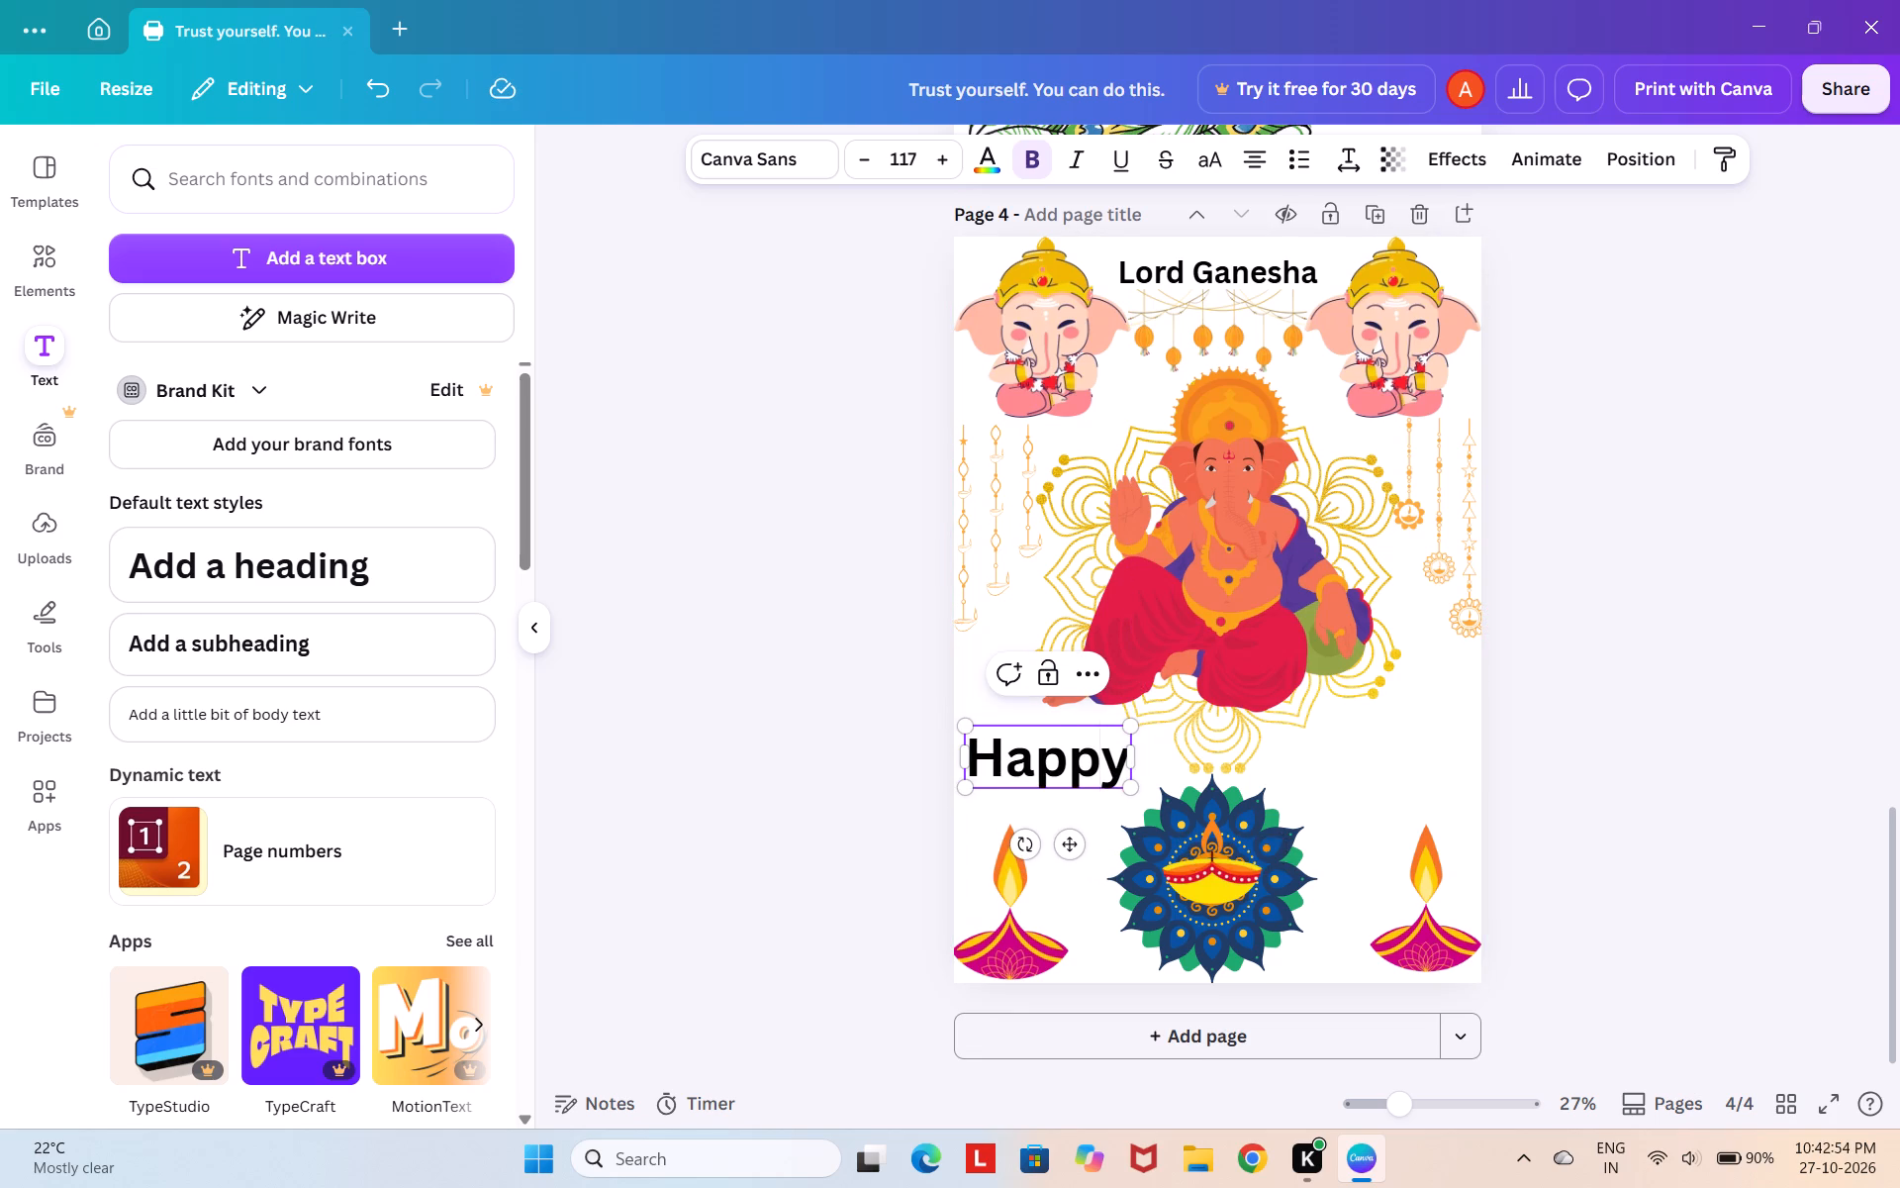
key("Right")
key("BackSpace")
key("BackSpace")
key("BackSpace")
key("BackSpace")
key("BackSpace")
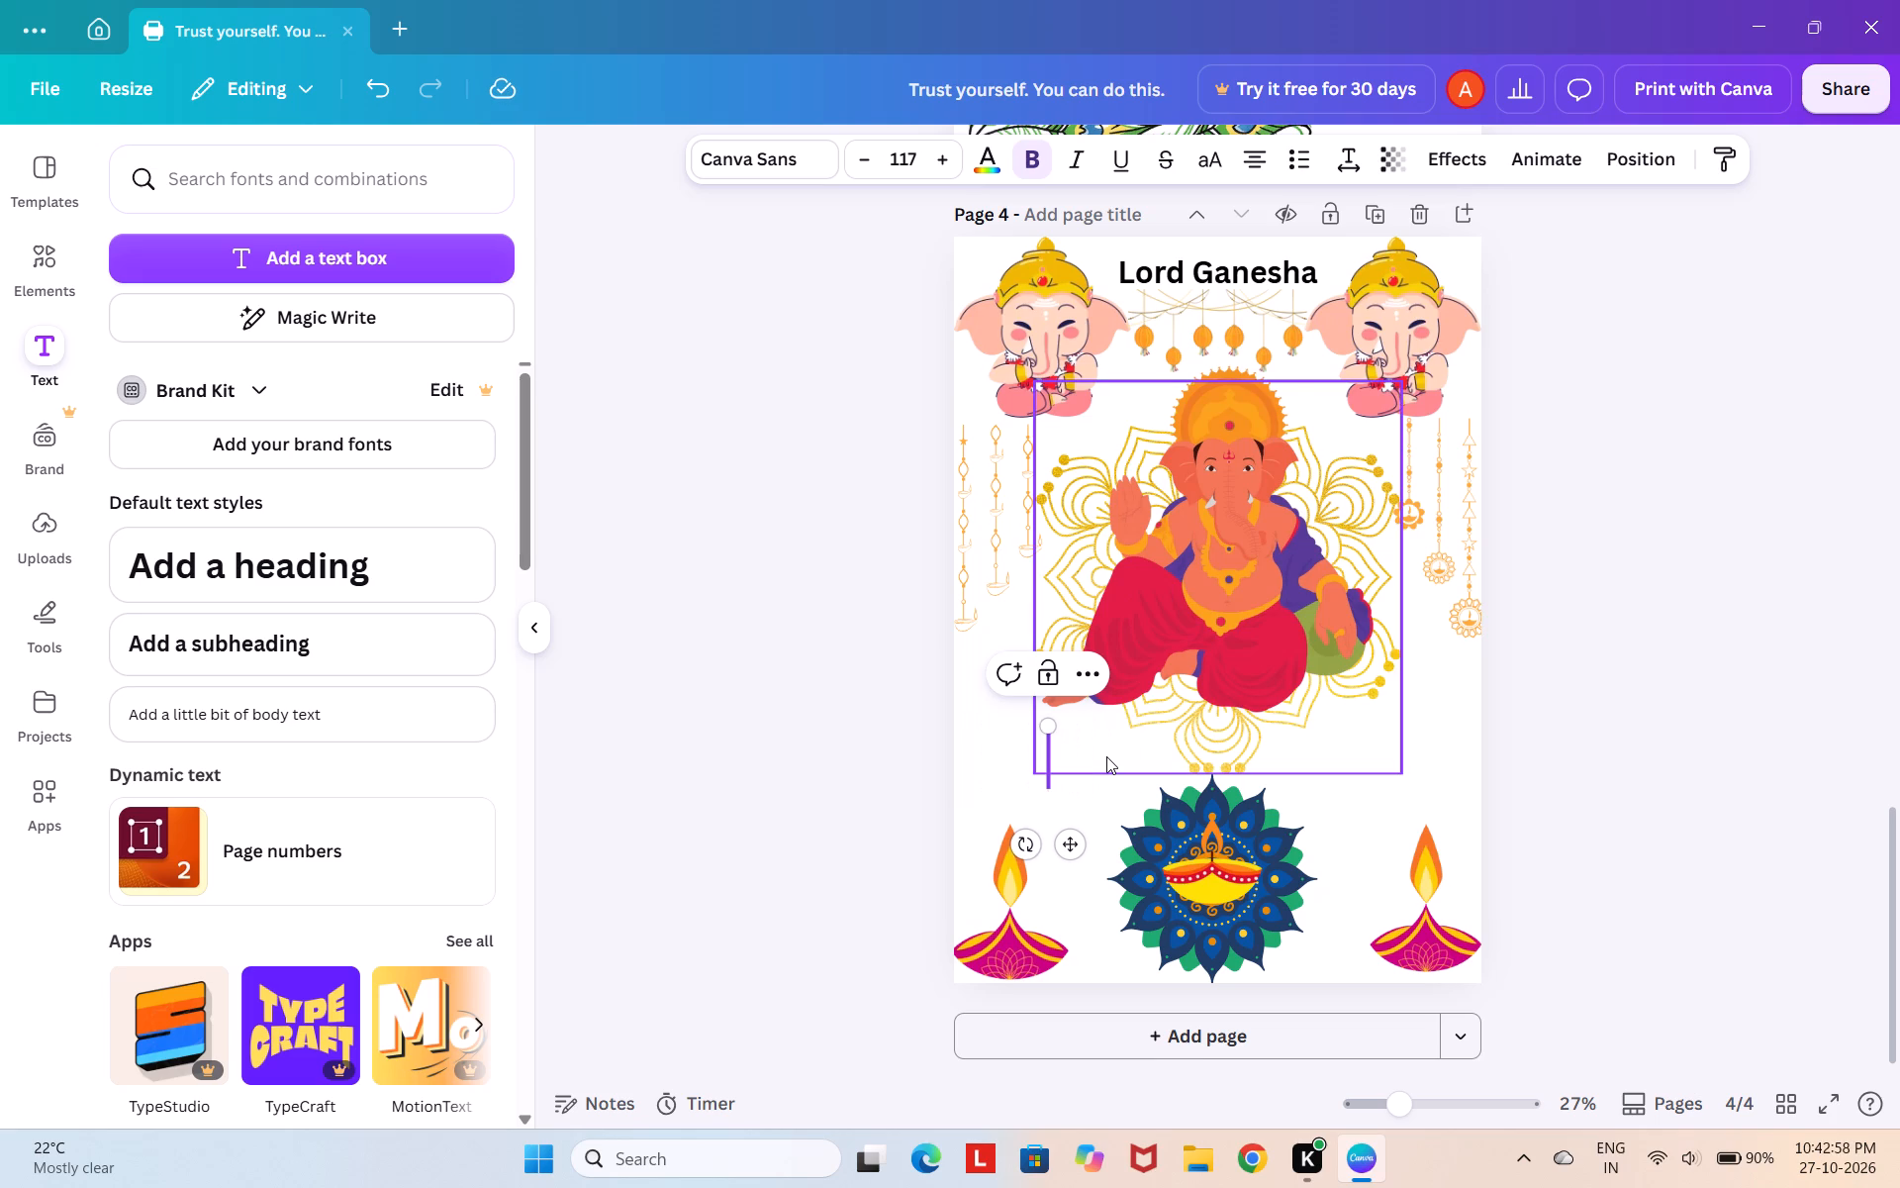
type("HA")
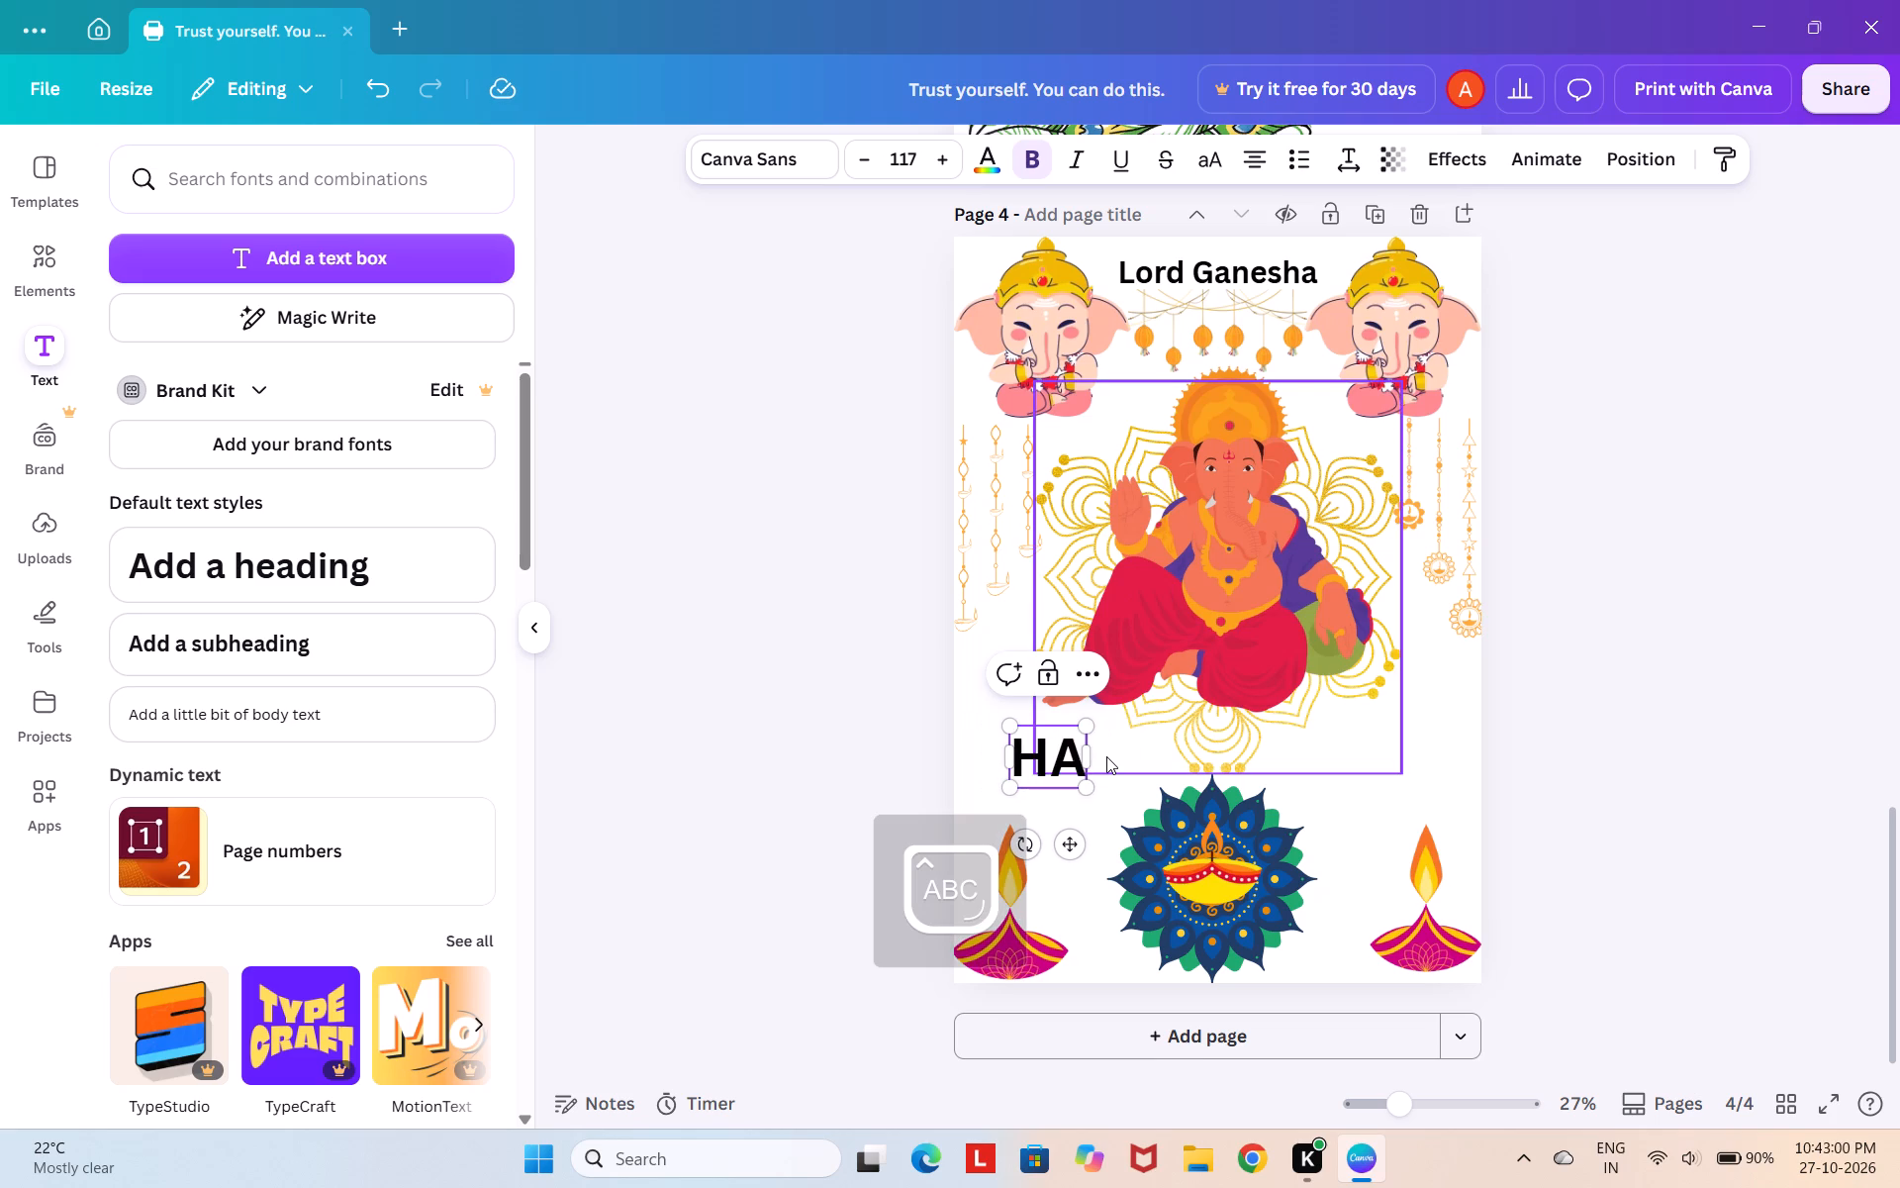
type("PPY")
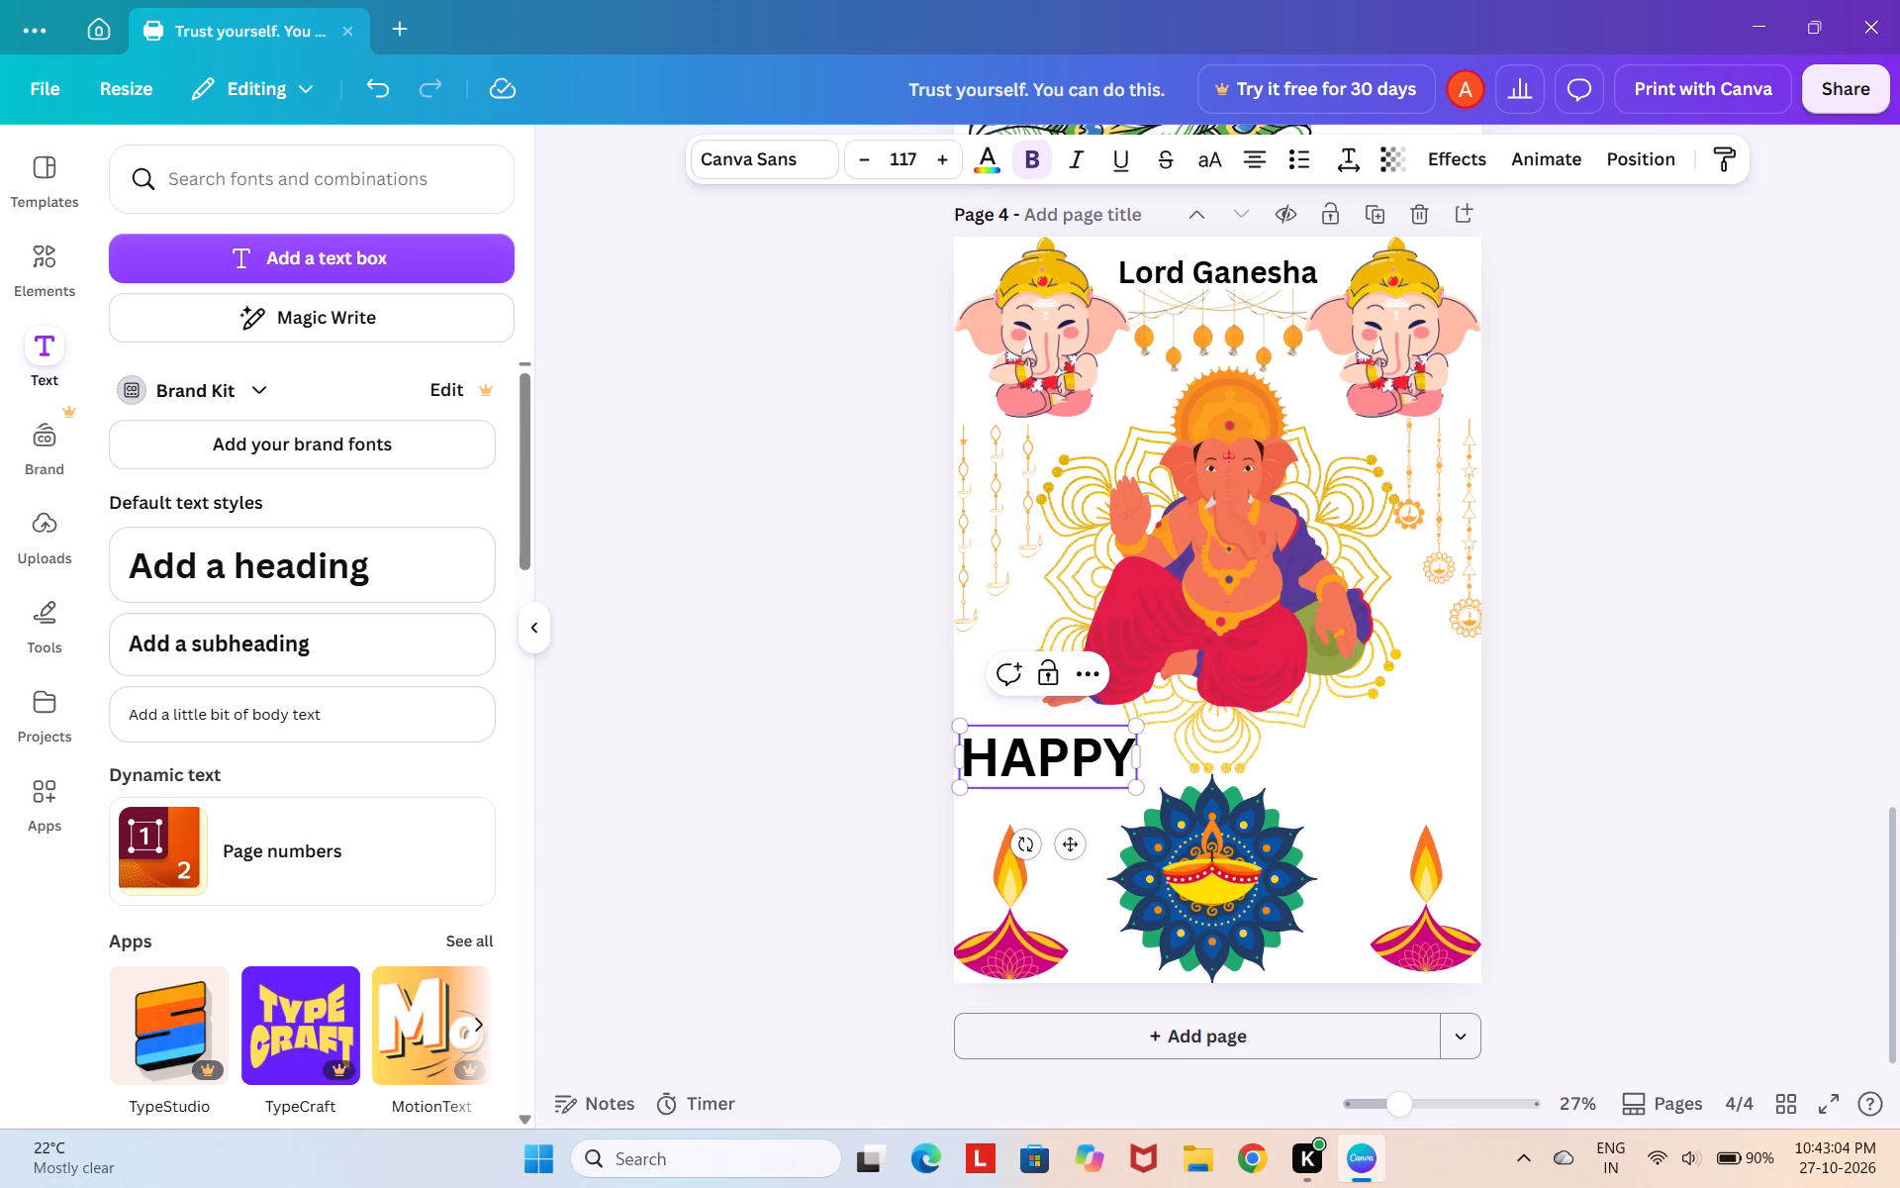
left_click(1067, 754)
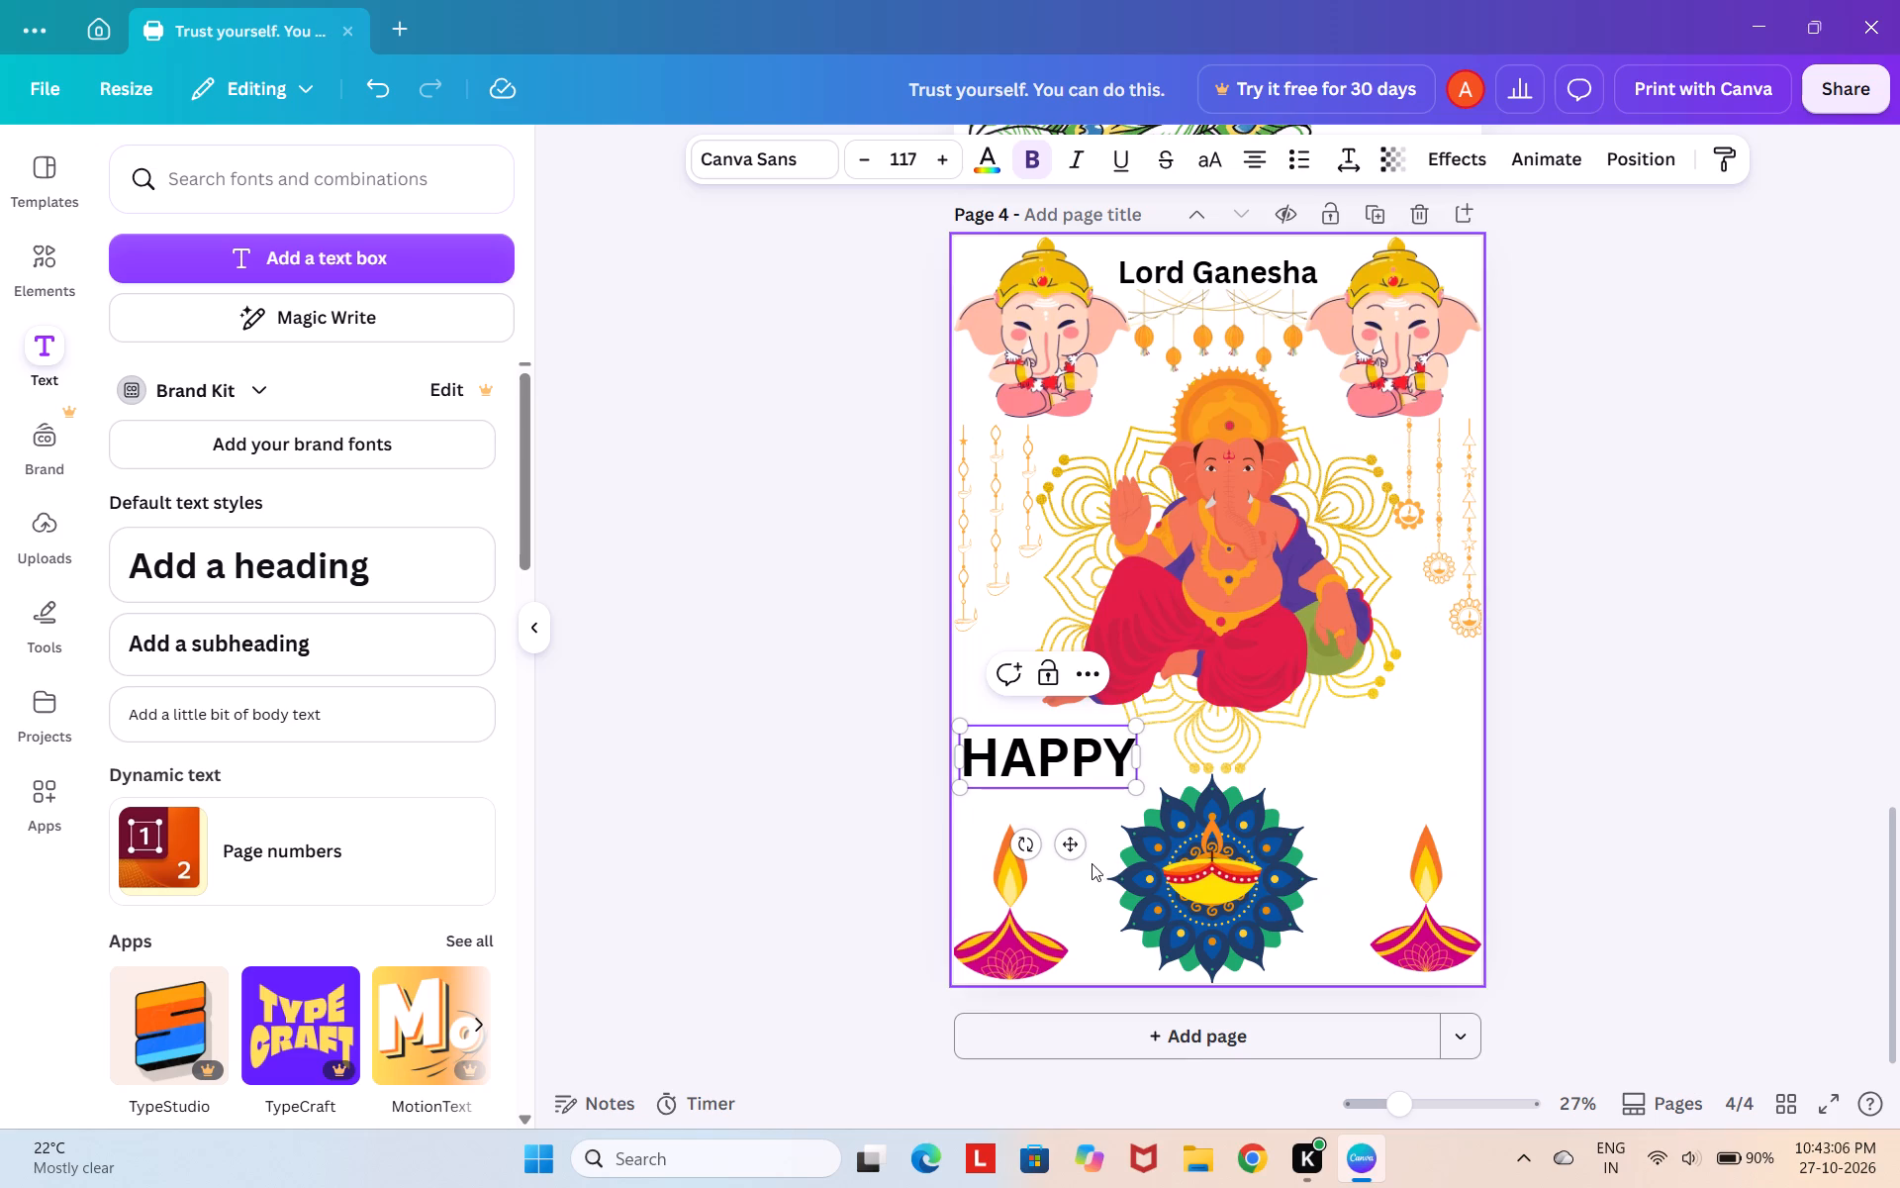
left_click(1068, 849)
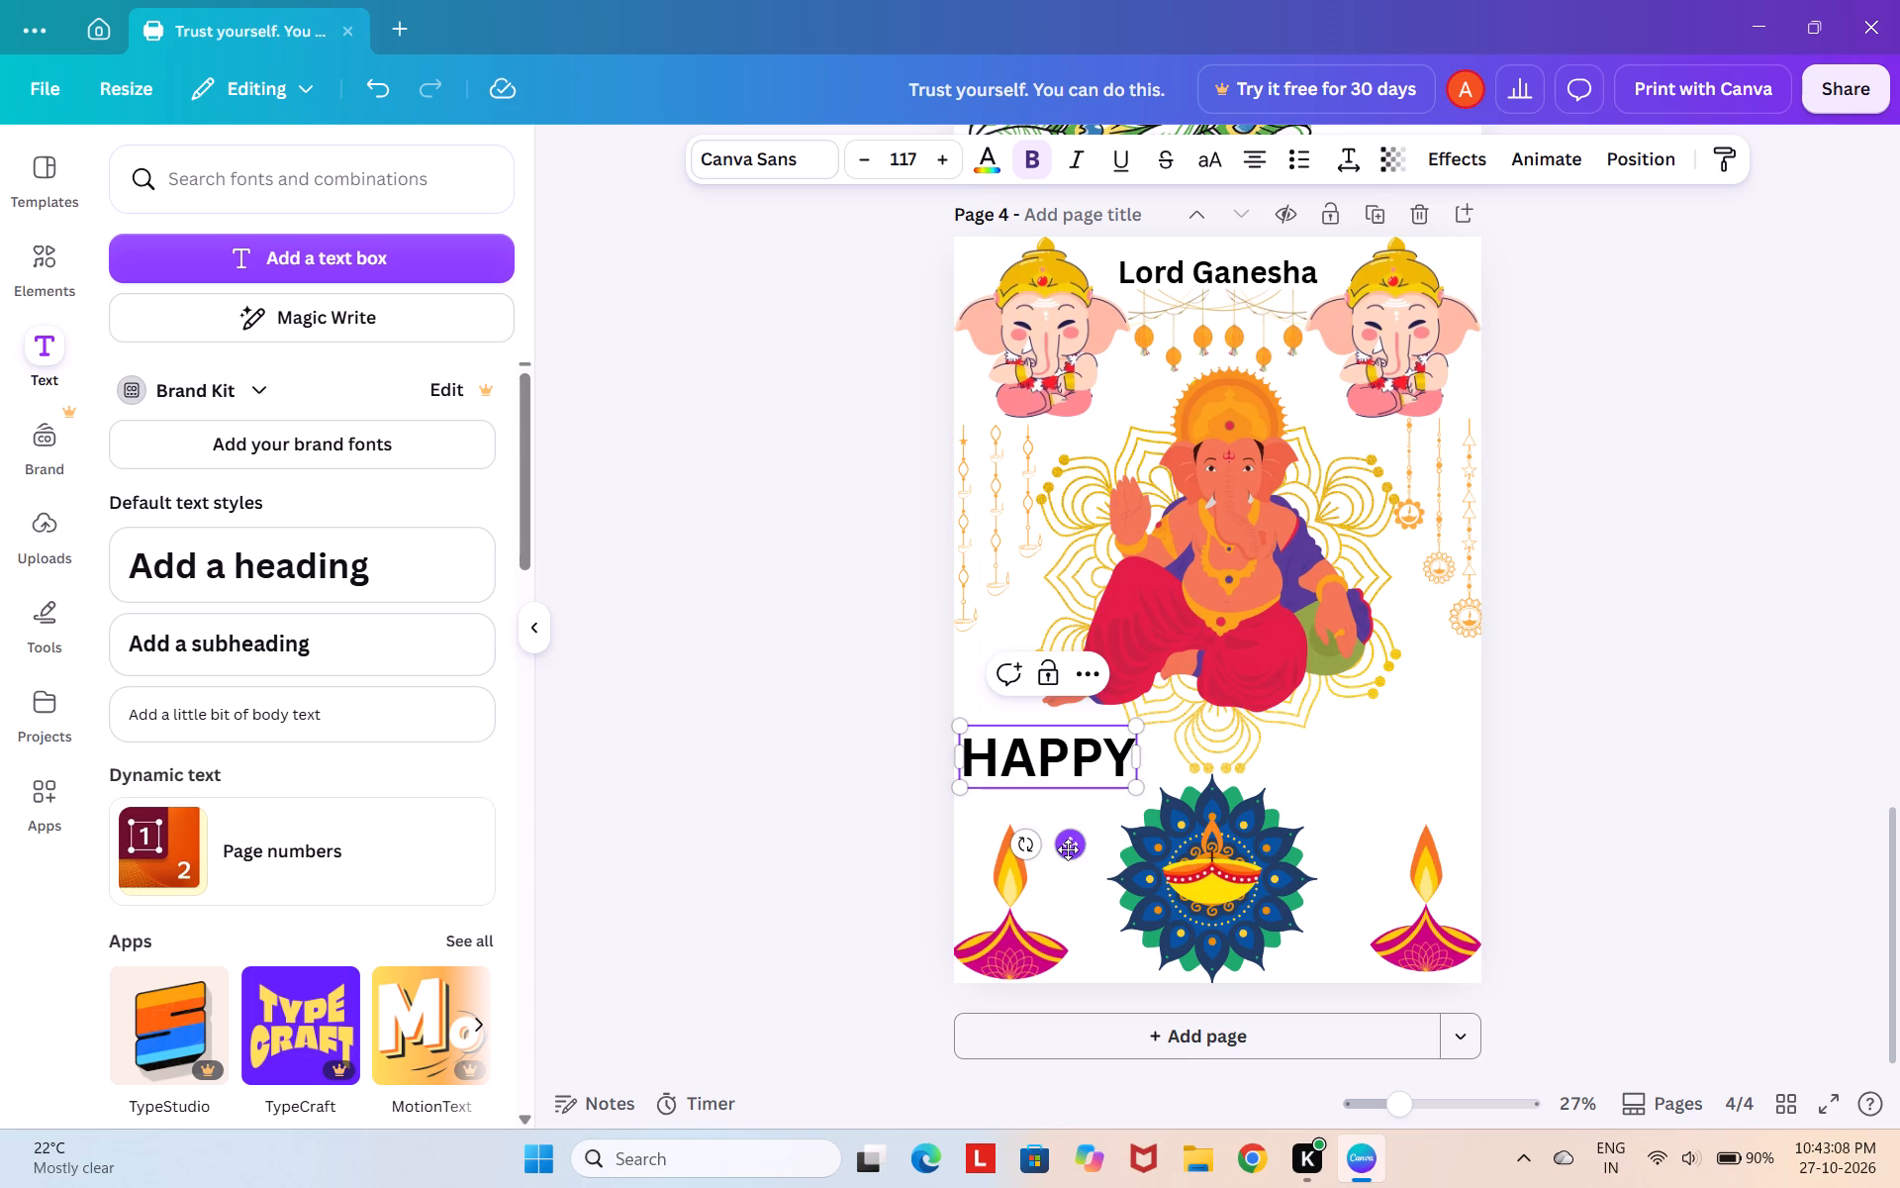
left_click(1068, 849)
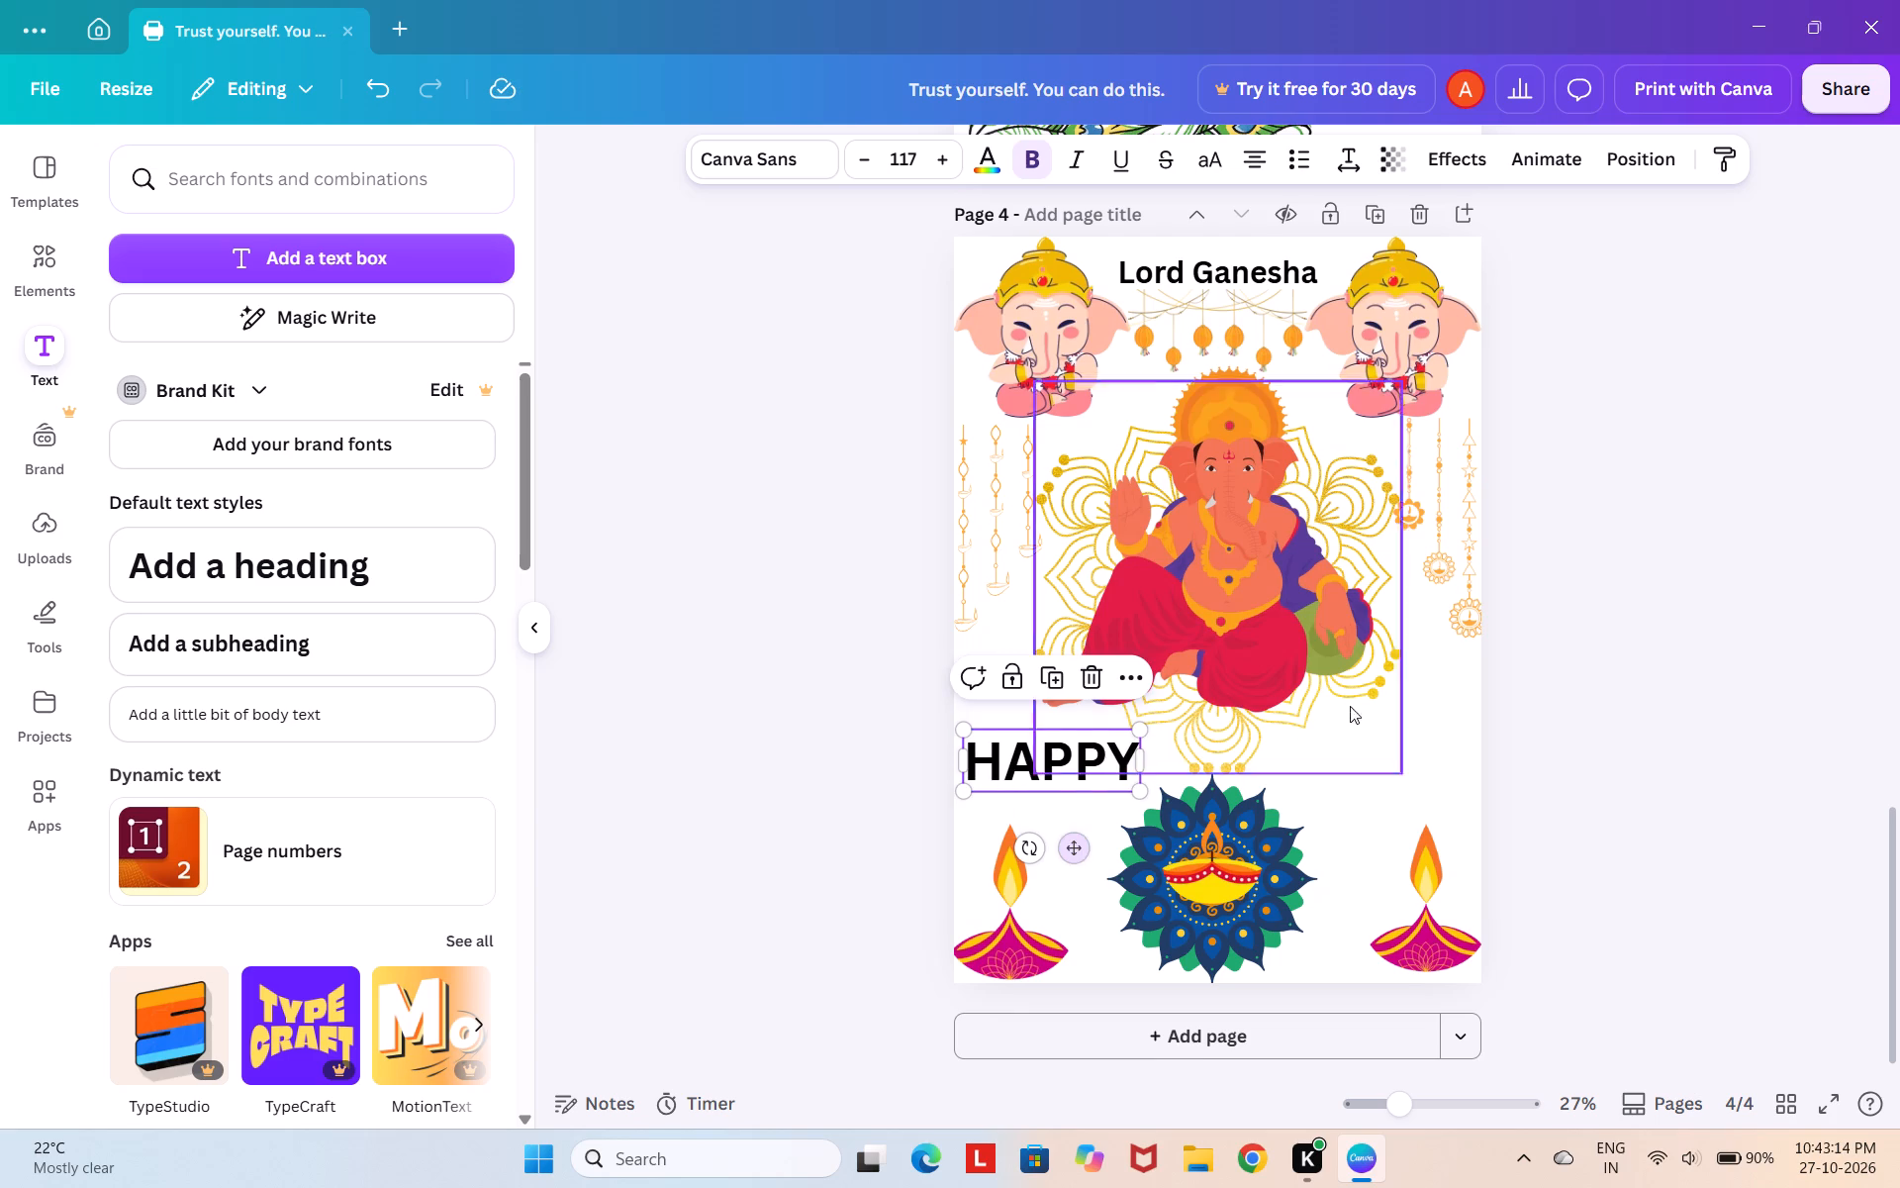
Add a new subheading to page 4 and replace its placeholder text with "DIWALI".
left_click(350, 638)
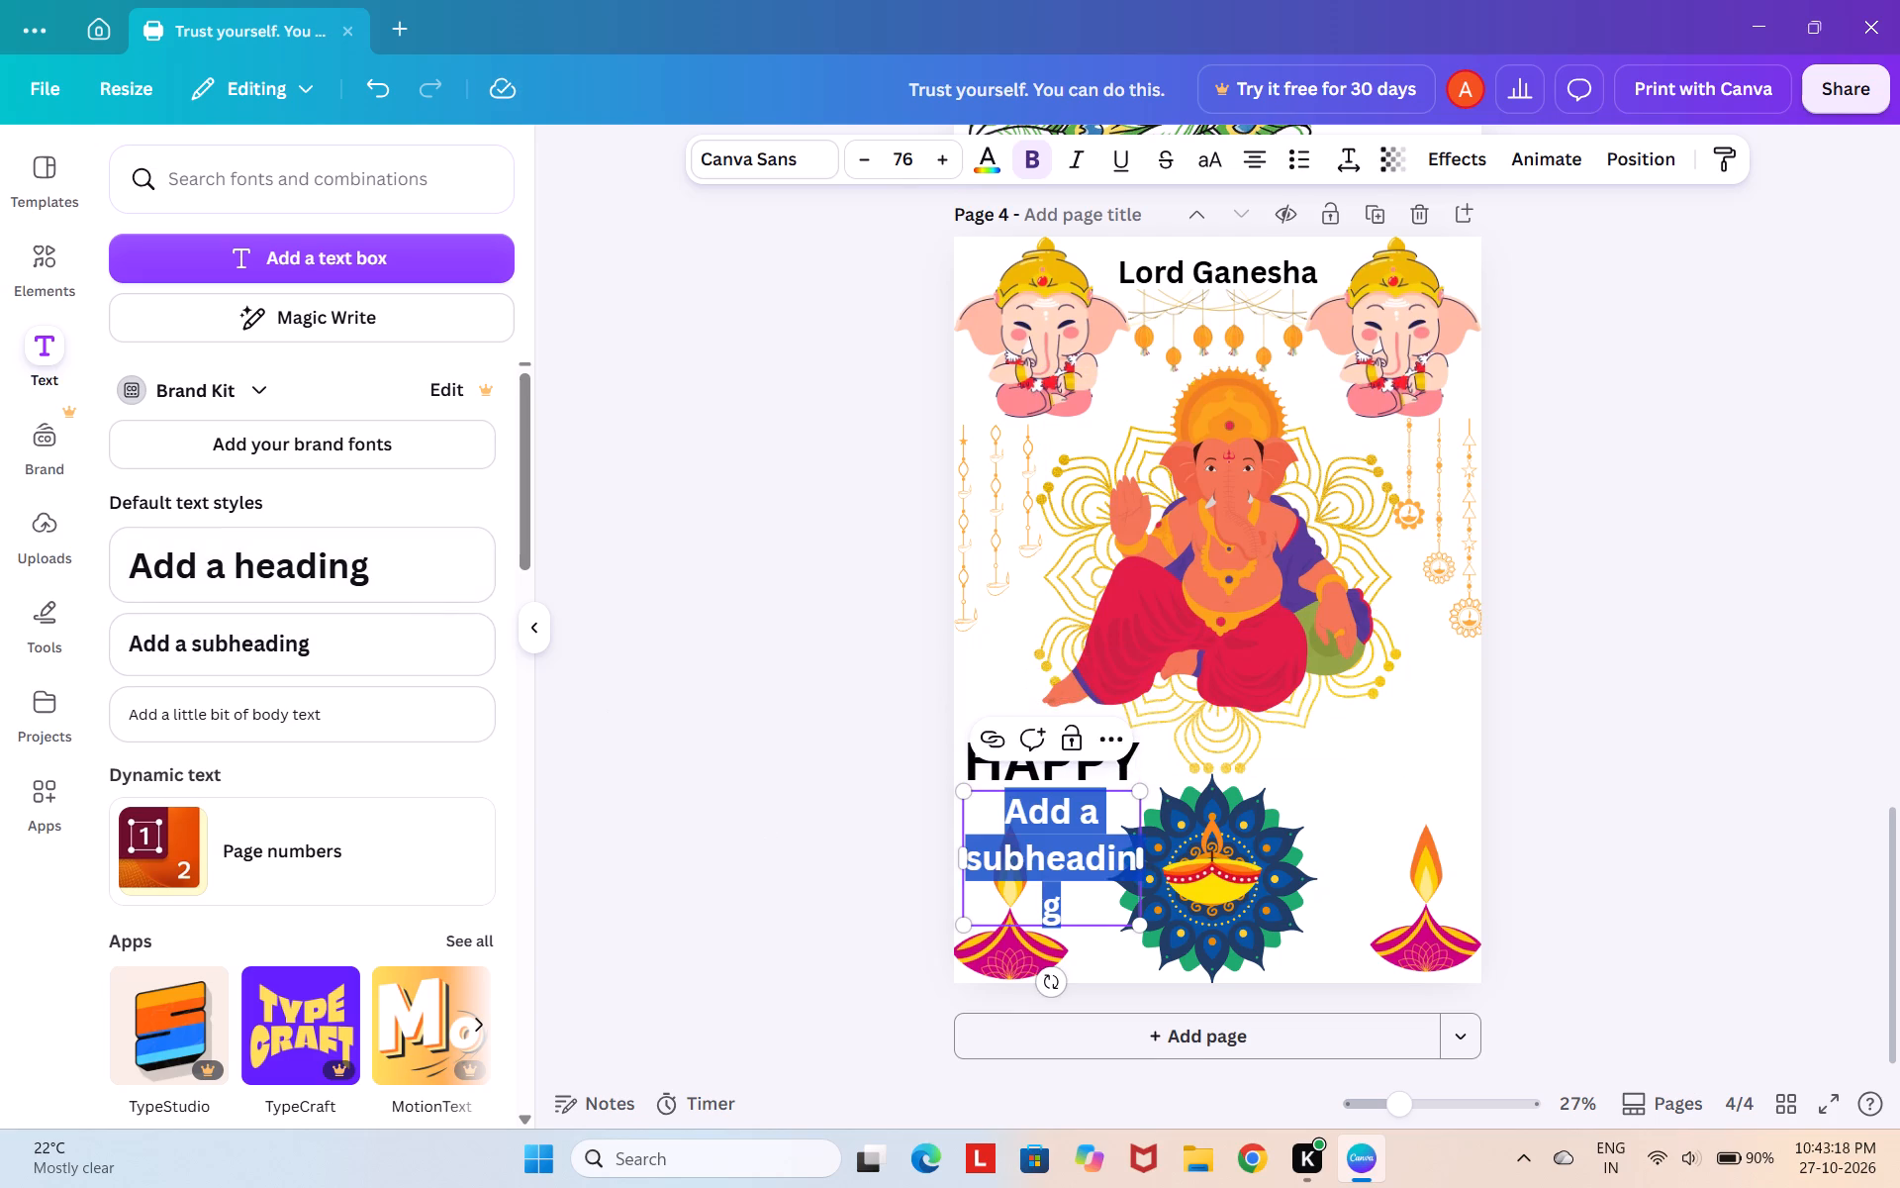
left_click_drag(1034, 859, 1080, 854)
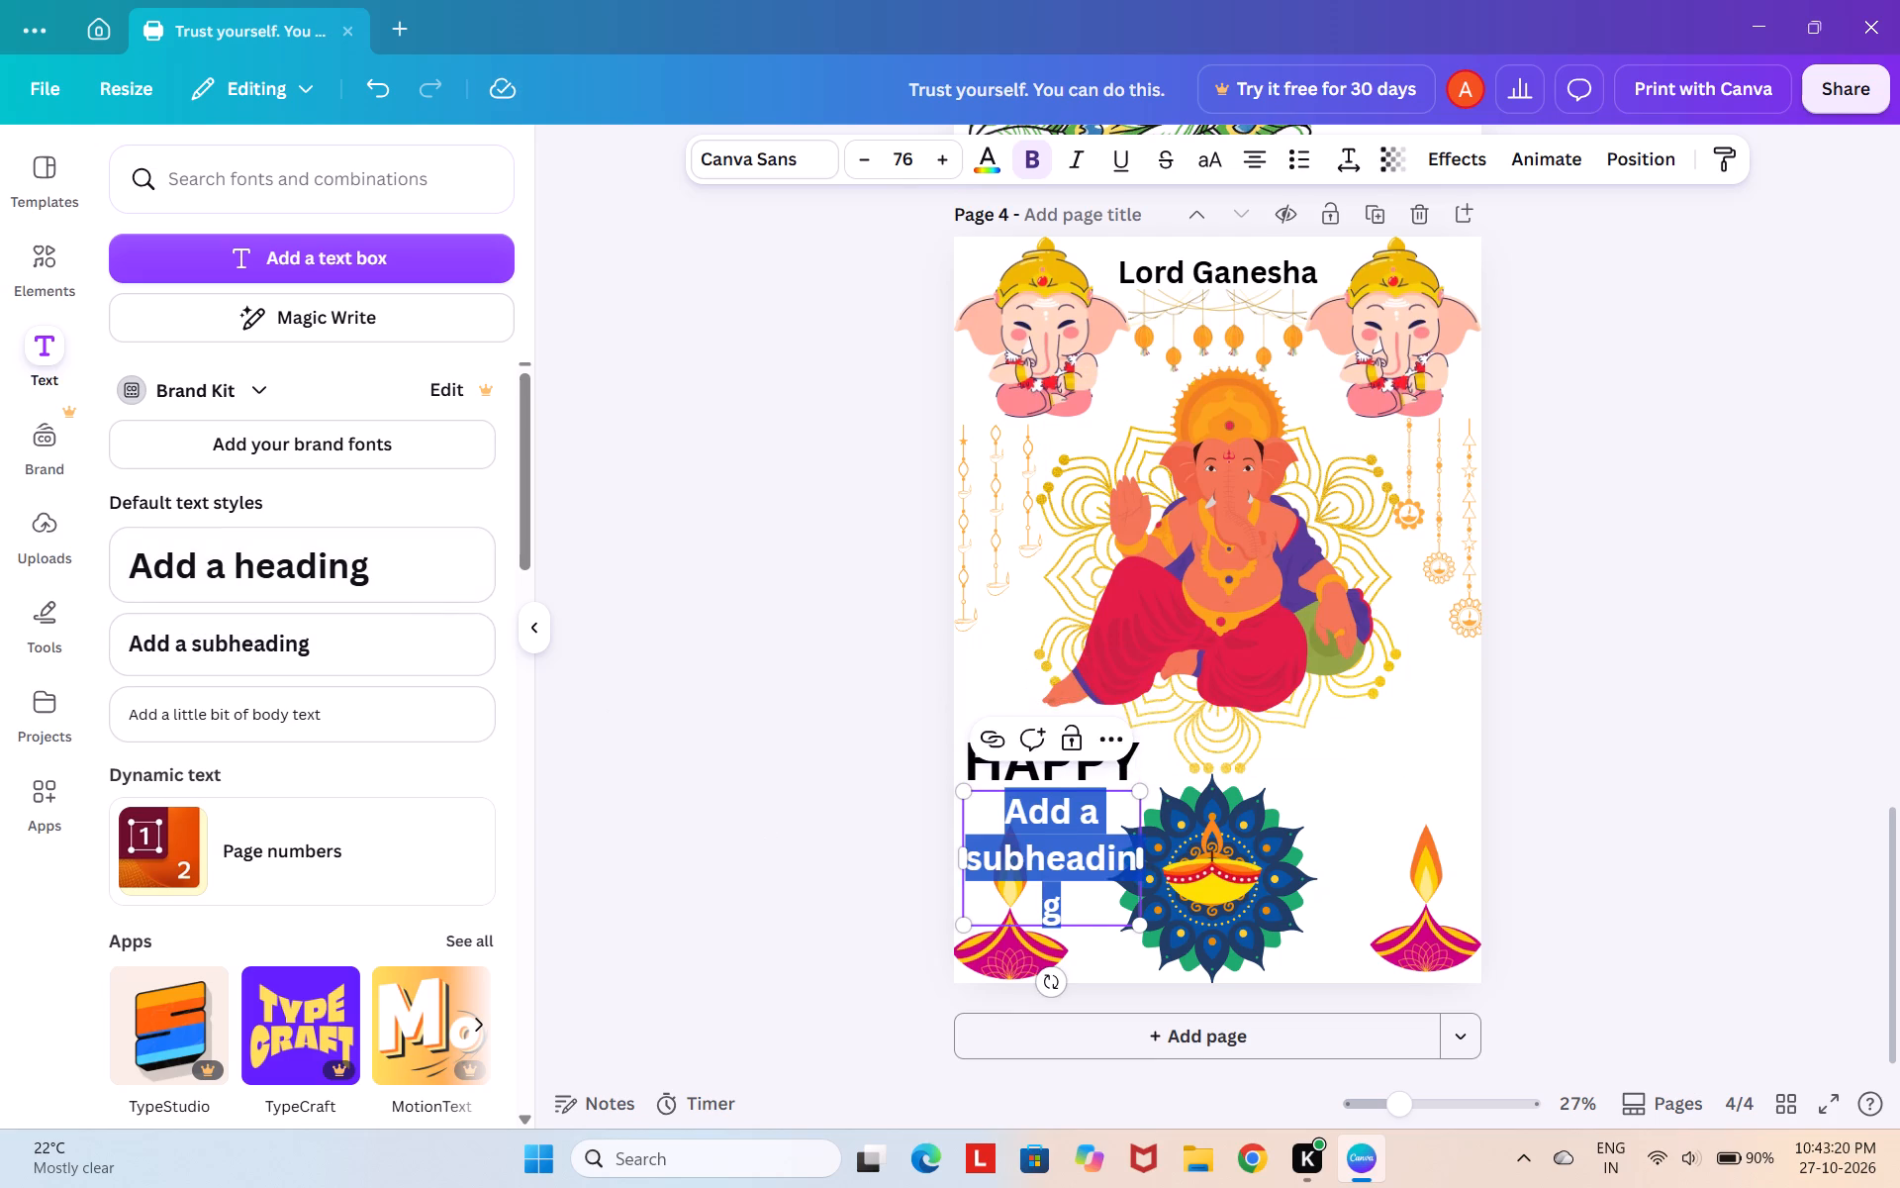
left_click_drag(1080, 854, 1171, 844)
left_click(1090, 850)
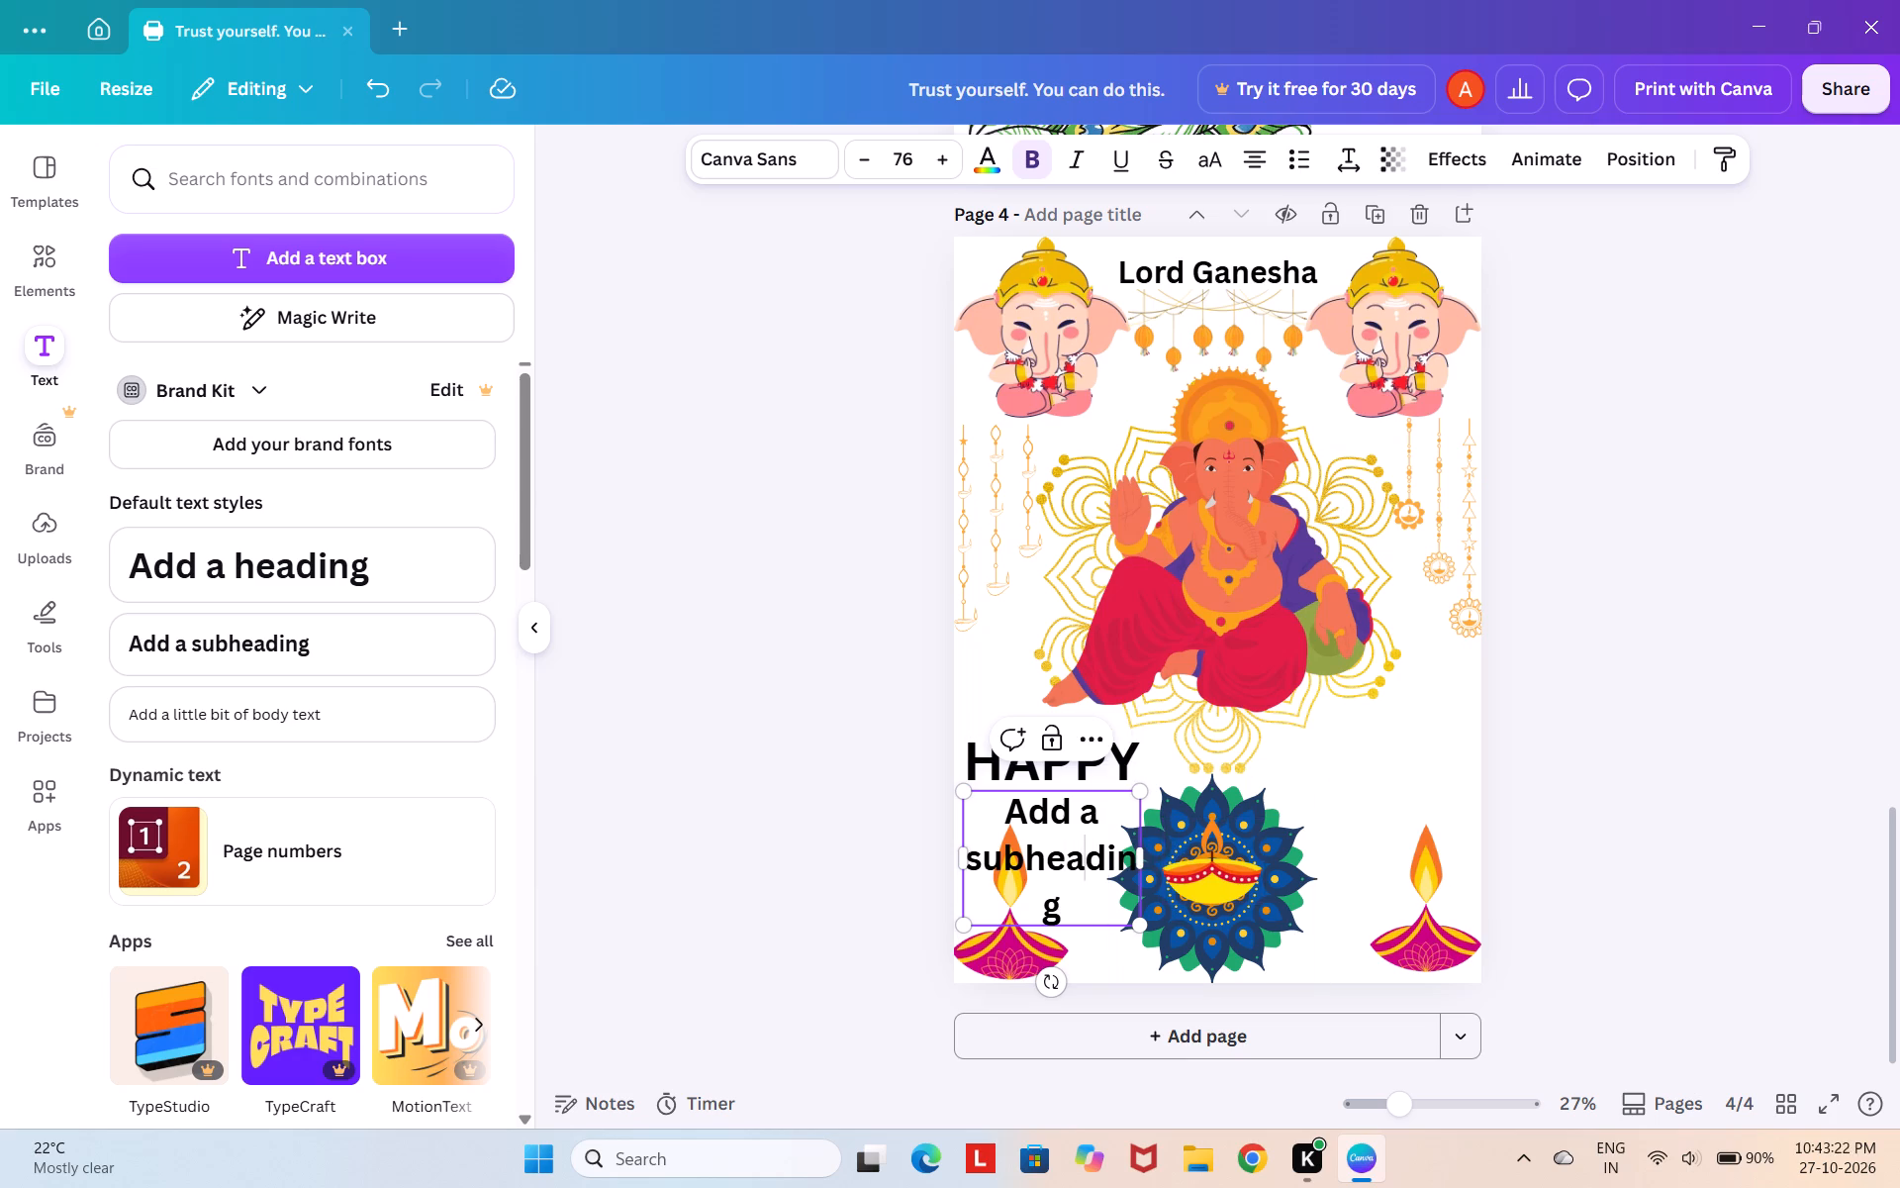
left_click(1062, 906)
key("BackSpace")
key("BackSpace")
key("BackSpace")
key("BackSpace")
key("BackSpace")
key("BackSpace")
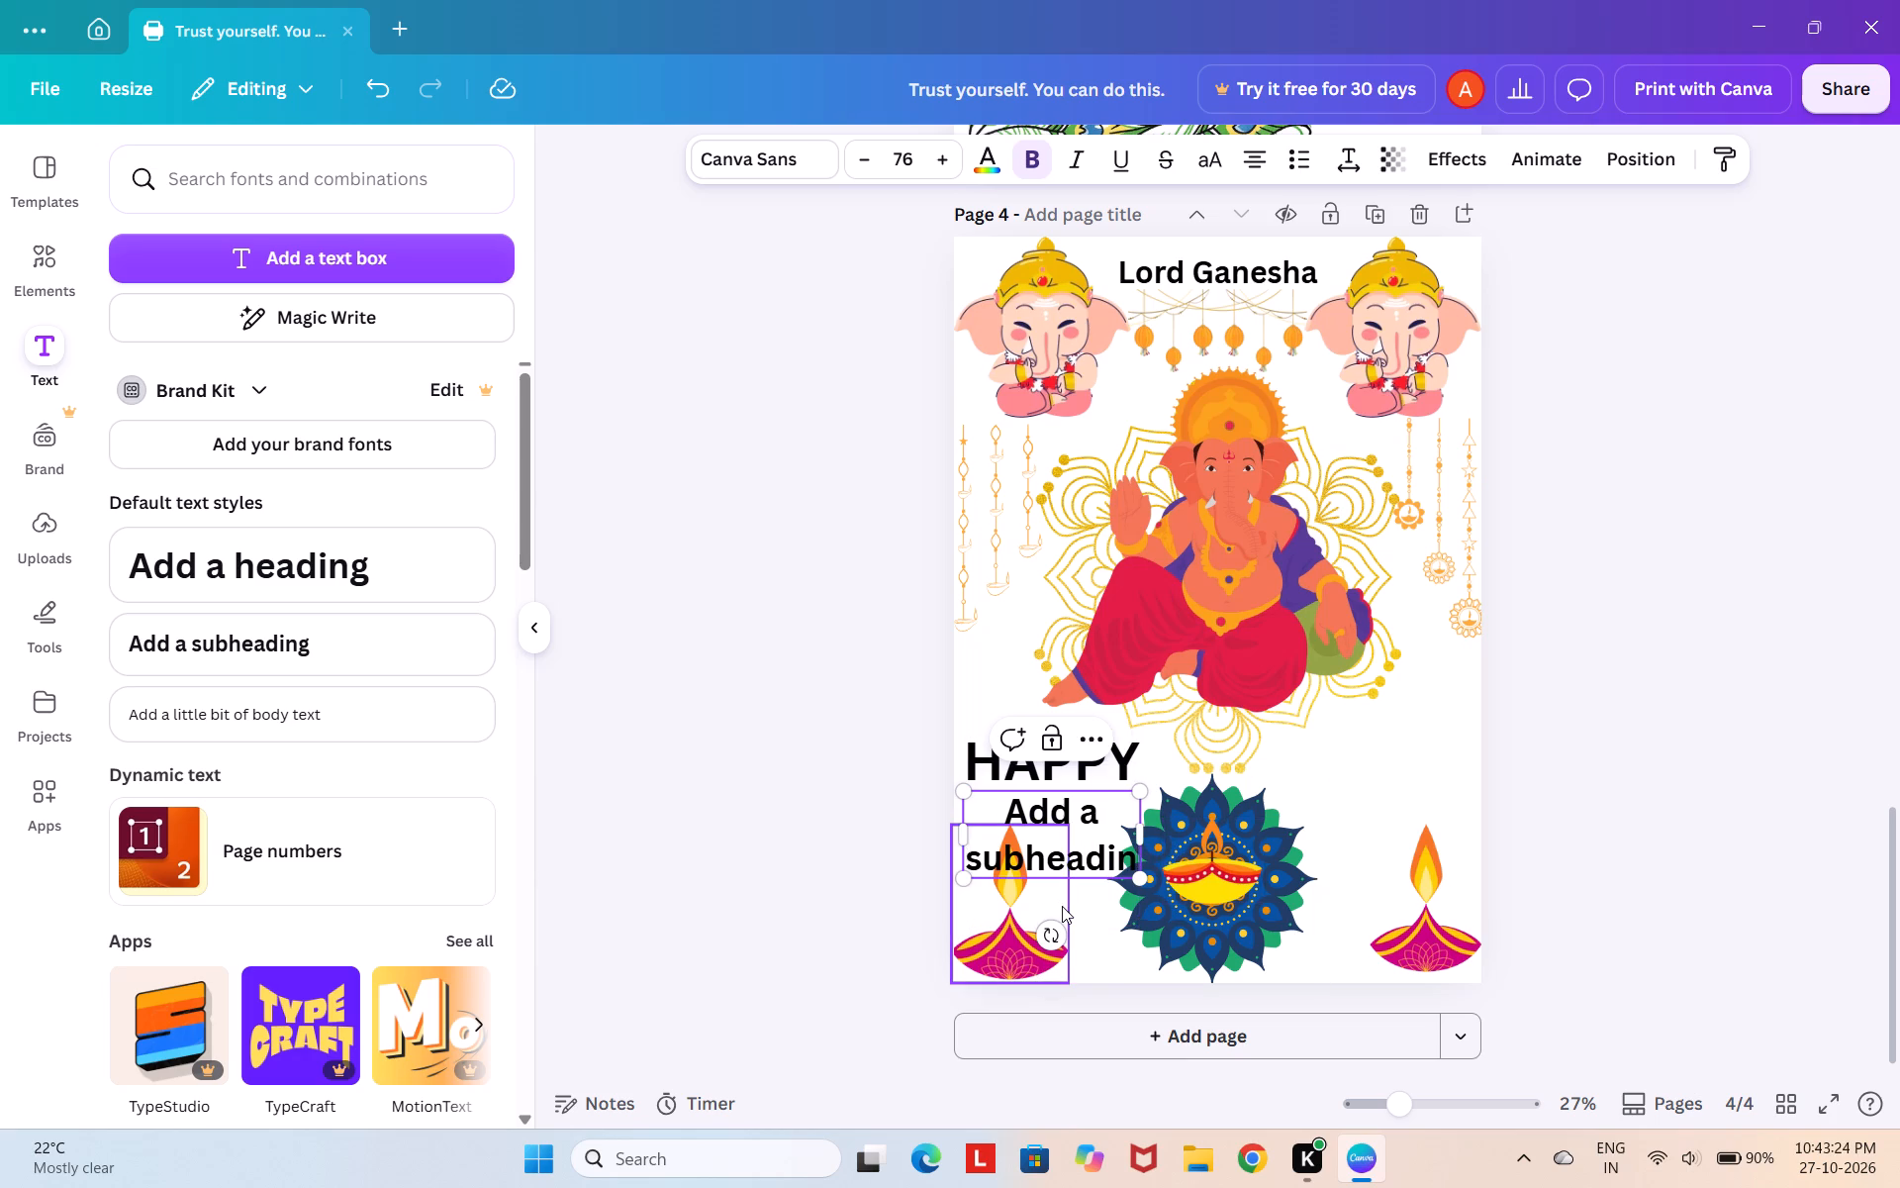
key("BackSpace")
key("BackSpace")
key("BackSpace")
key("BackSpace")
key("BackSpace")
key("BackSpace")
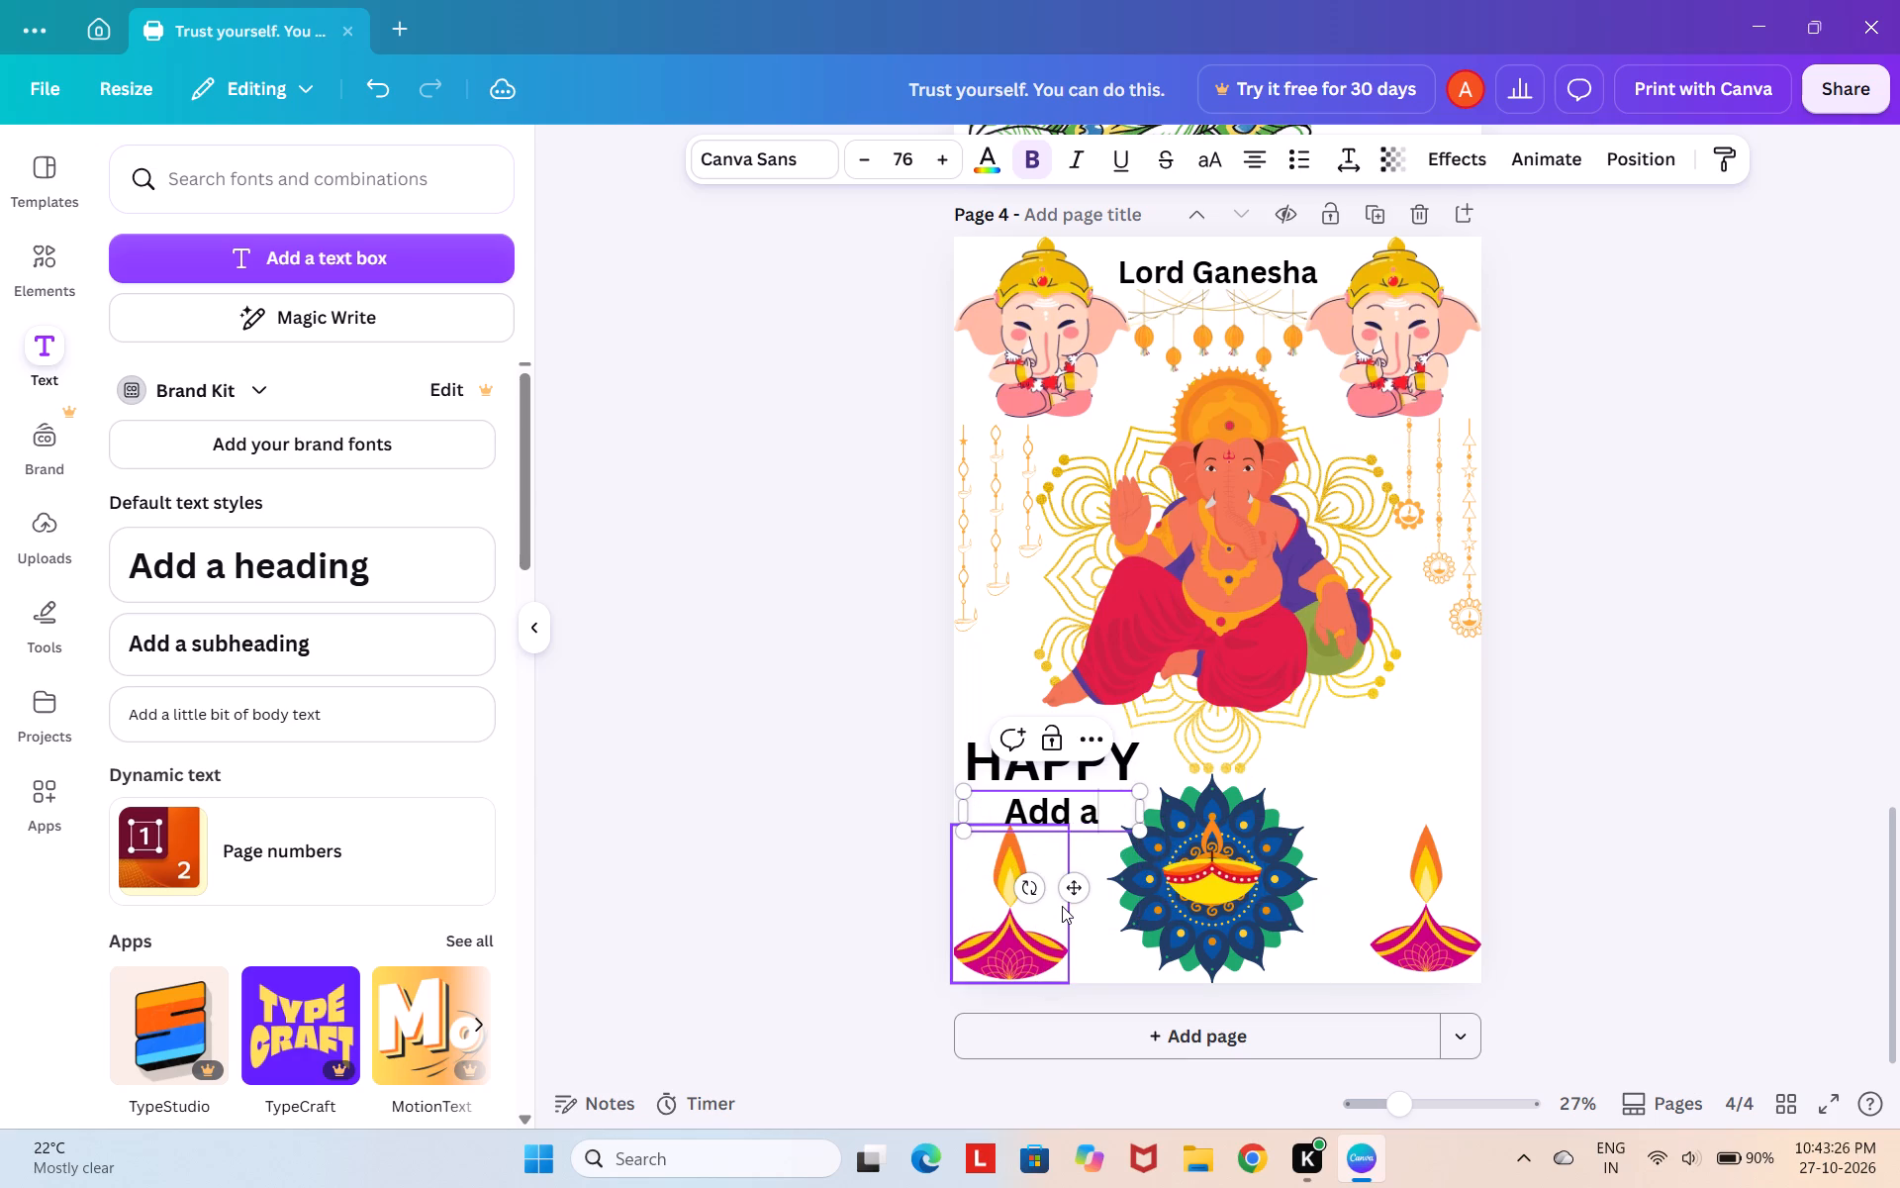
key("BackSpace")
key("BackSpace")
key("BackSpace")
key("BackSpace")
key("BackSpace")
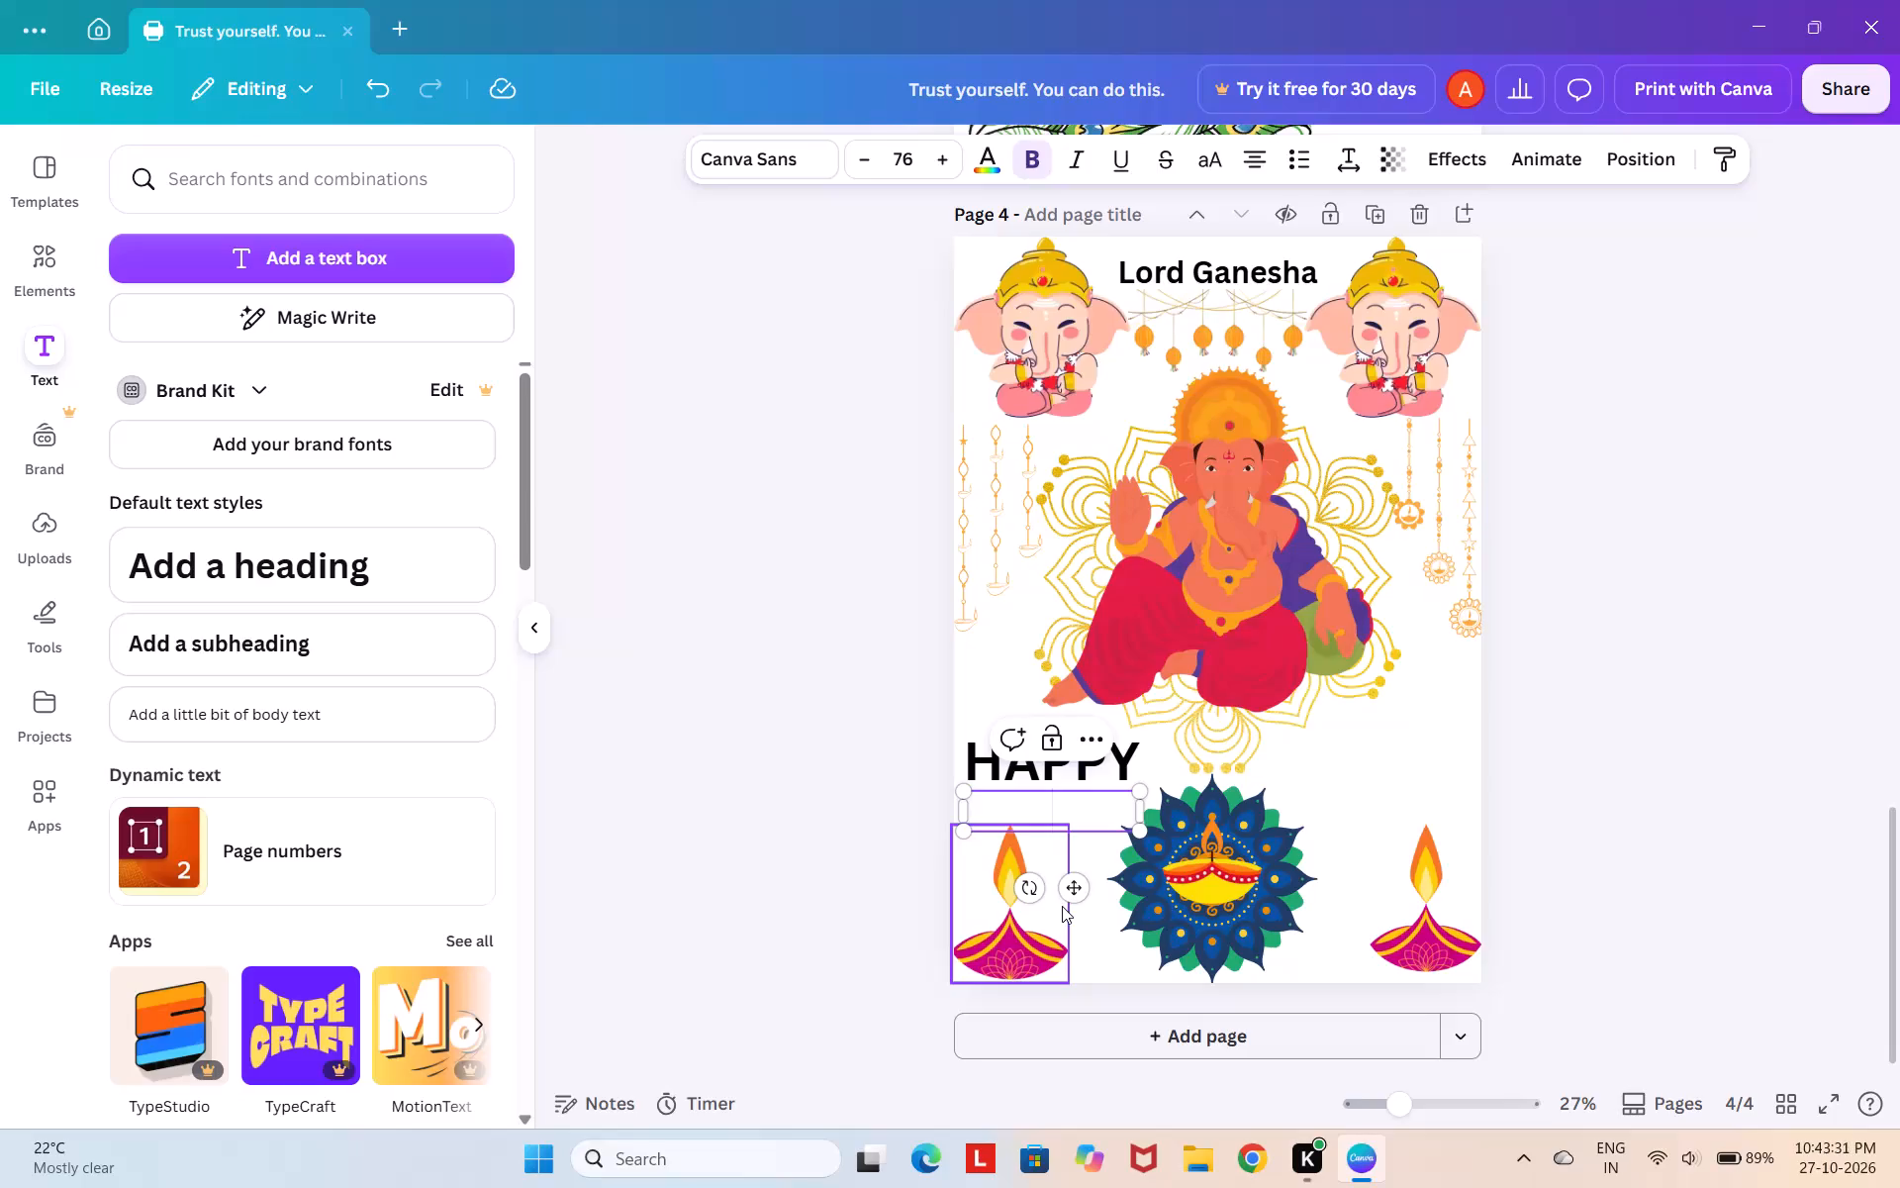
key("d")
type("IWALI")
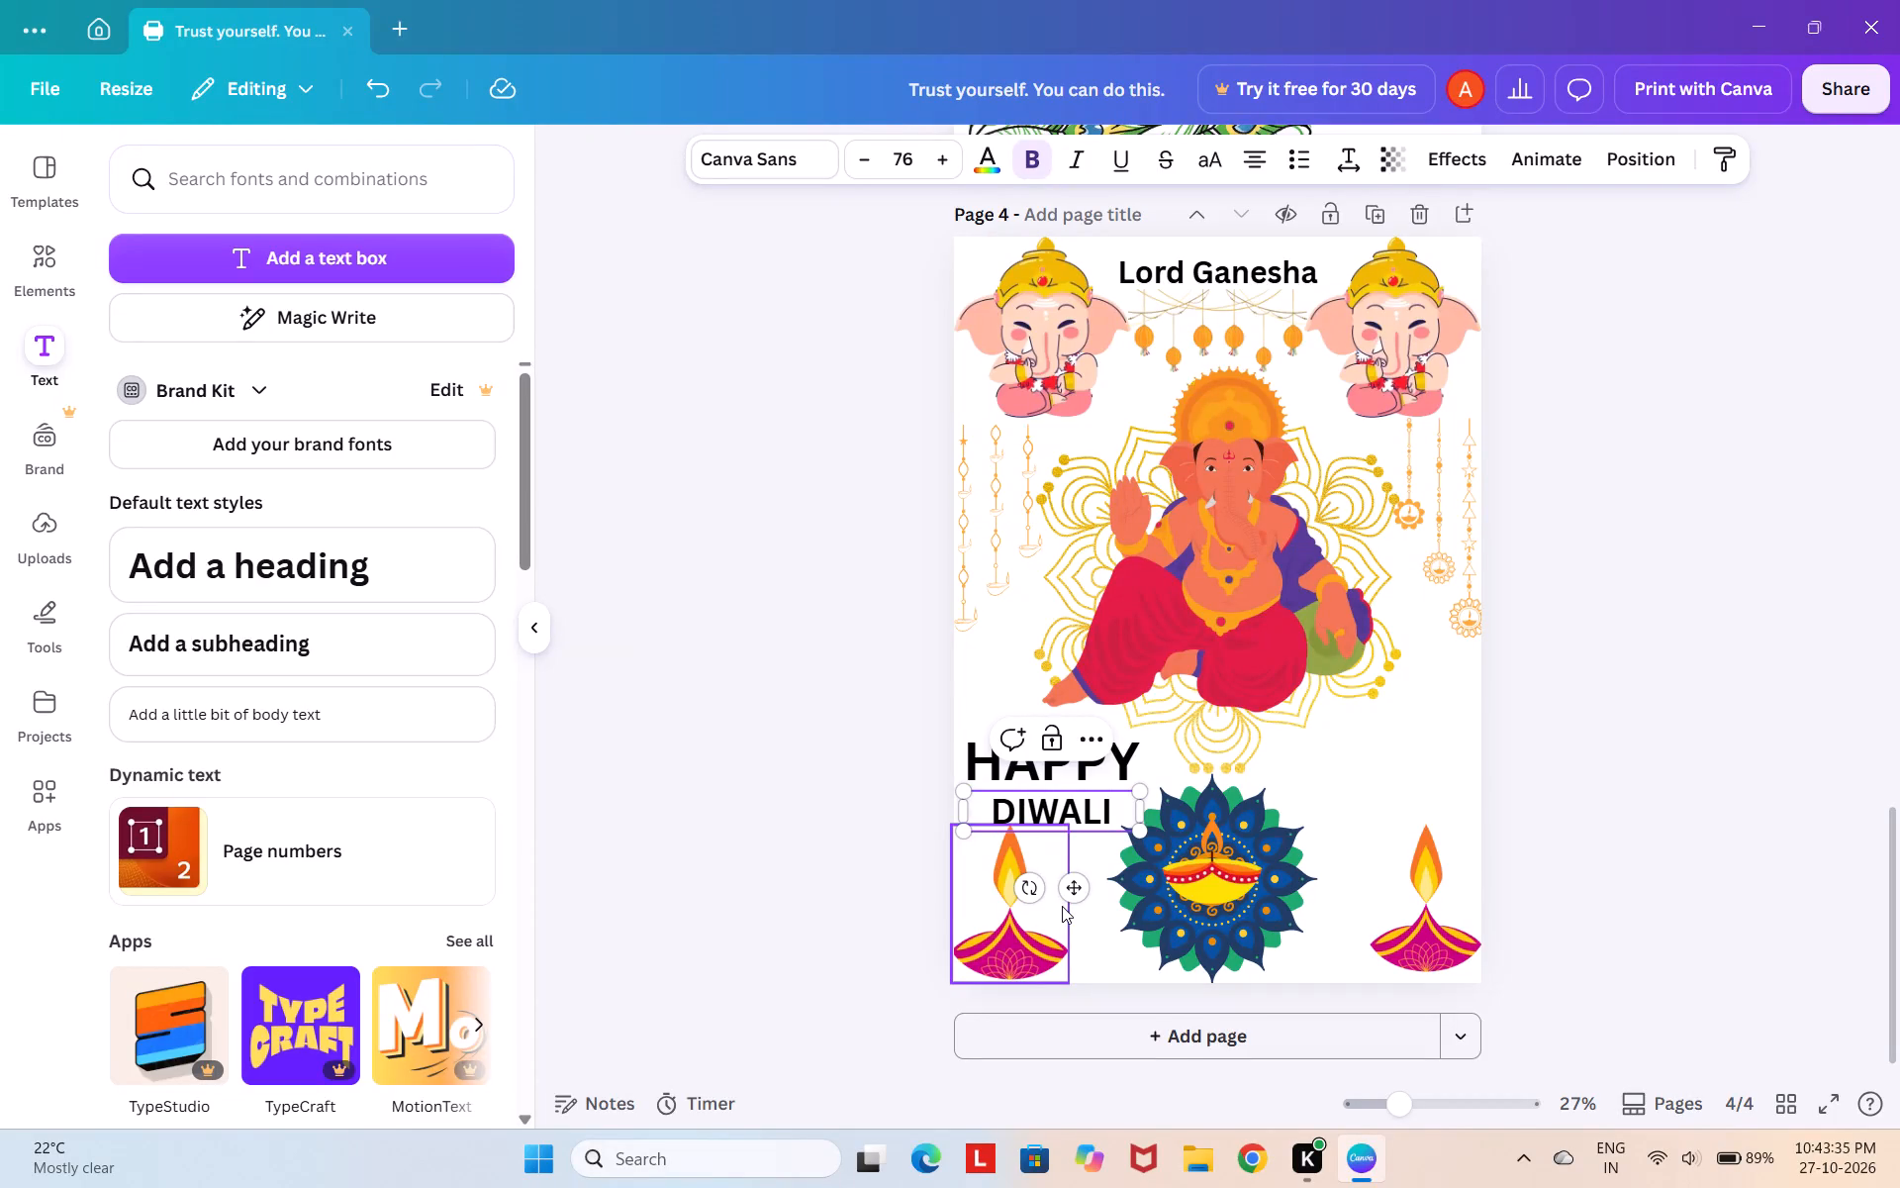
Place the "DIWALI" subheading above the right magenta diya on page 4, roughly level with "HAPPY".
left_click(1096, 806)
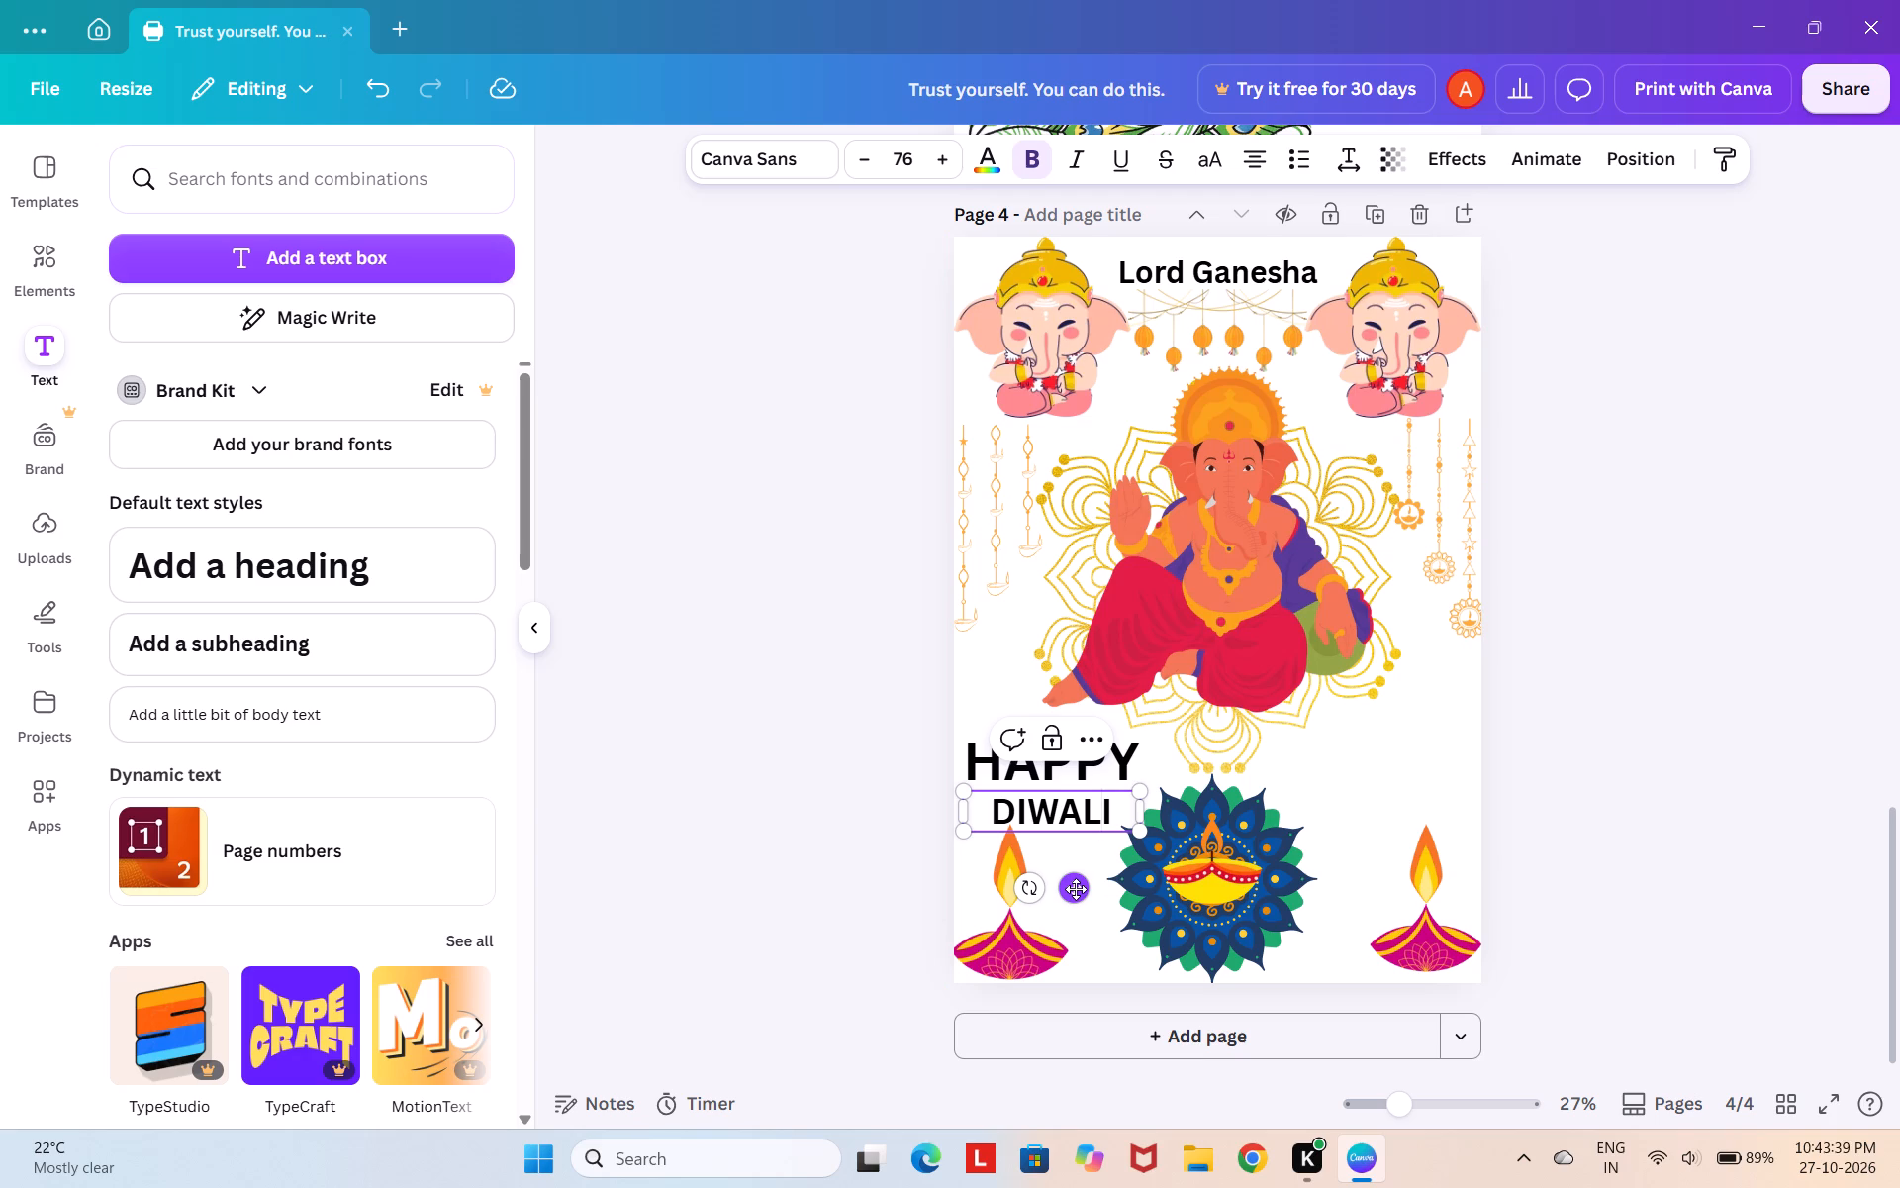
left_click_drag(1076, 889, 1392, 829)
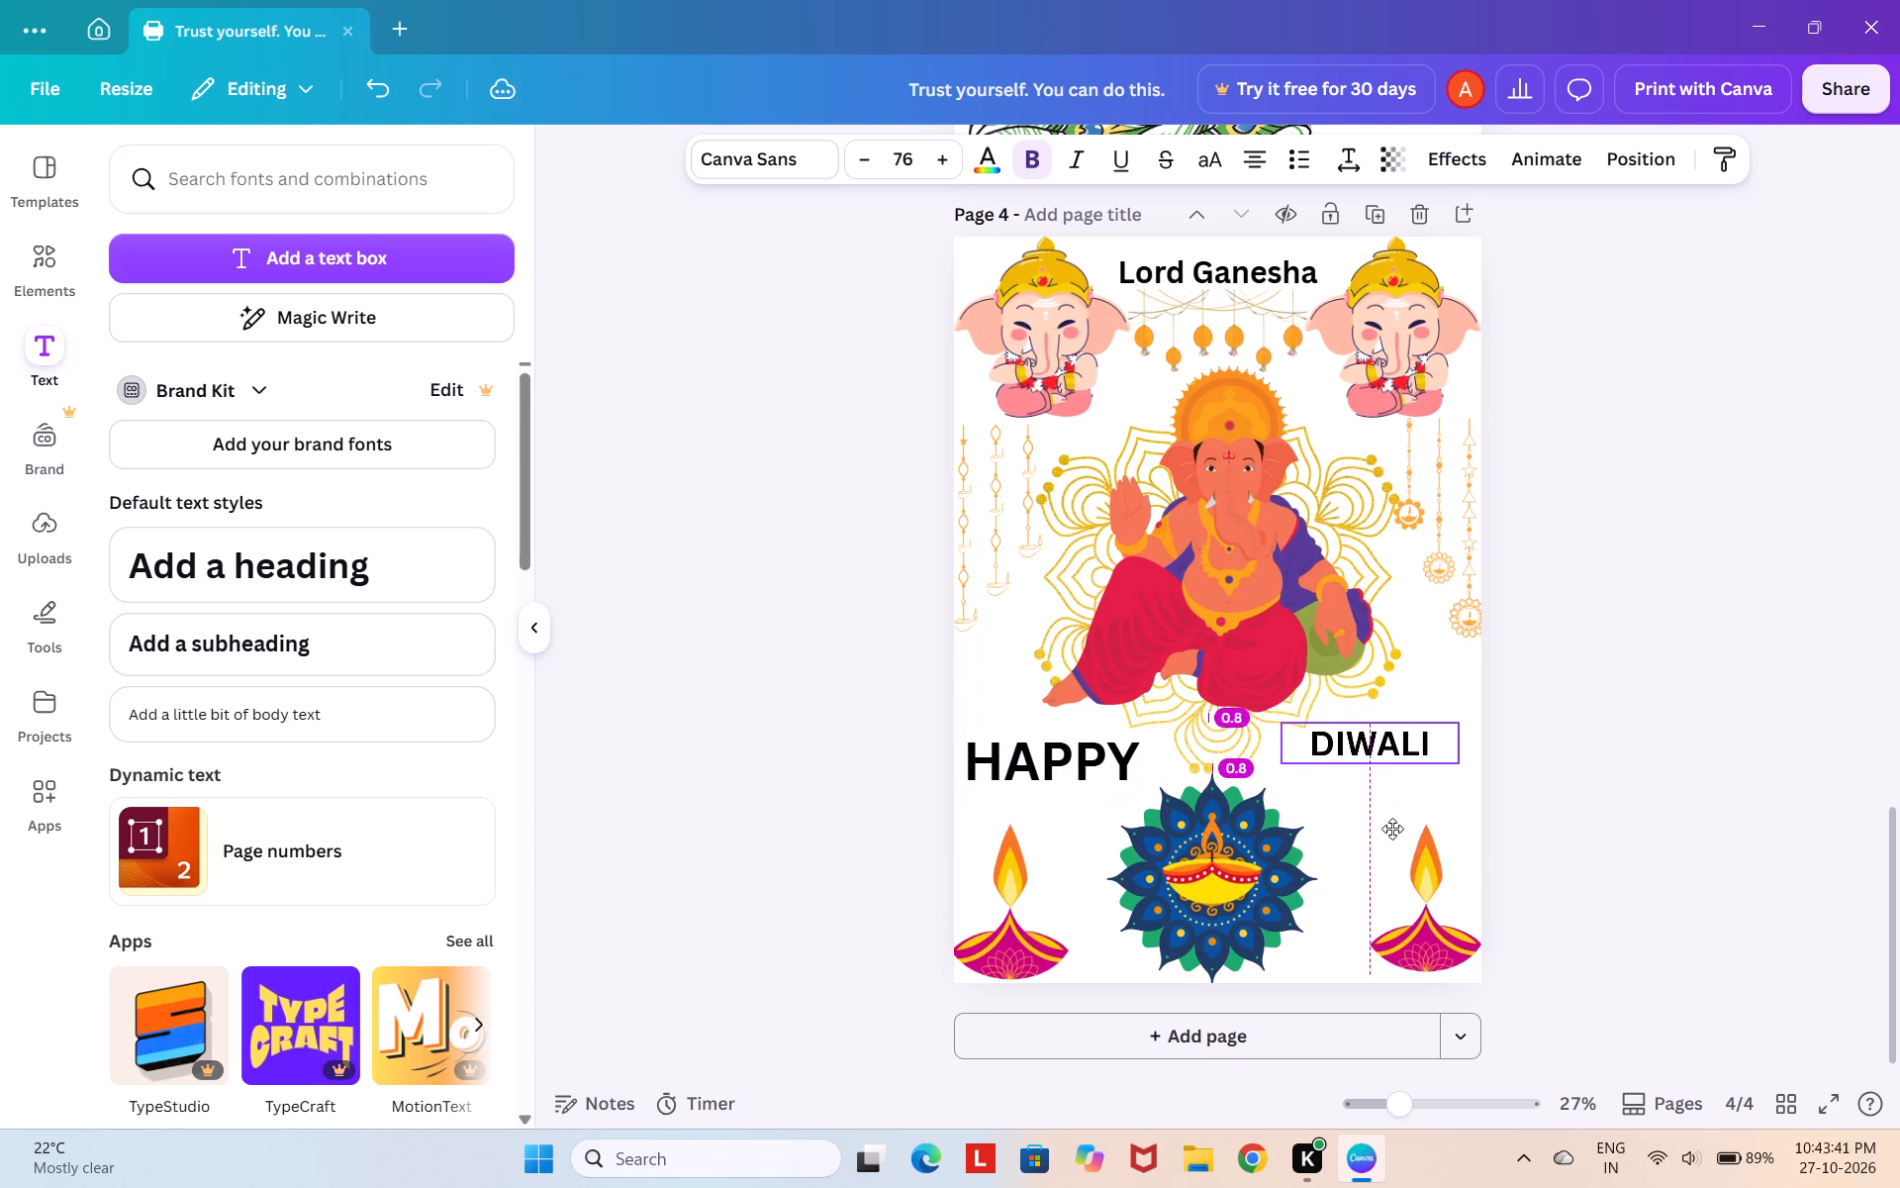
left_click_drag(1392, 829, 1382, 837)
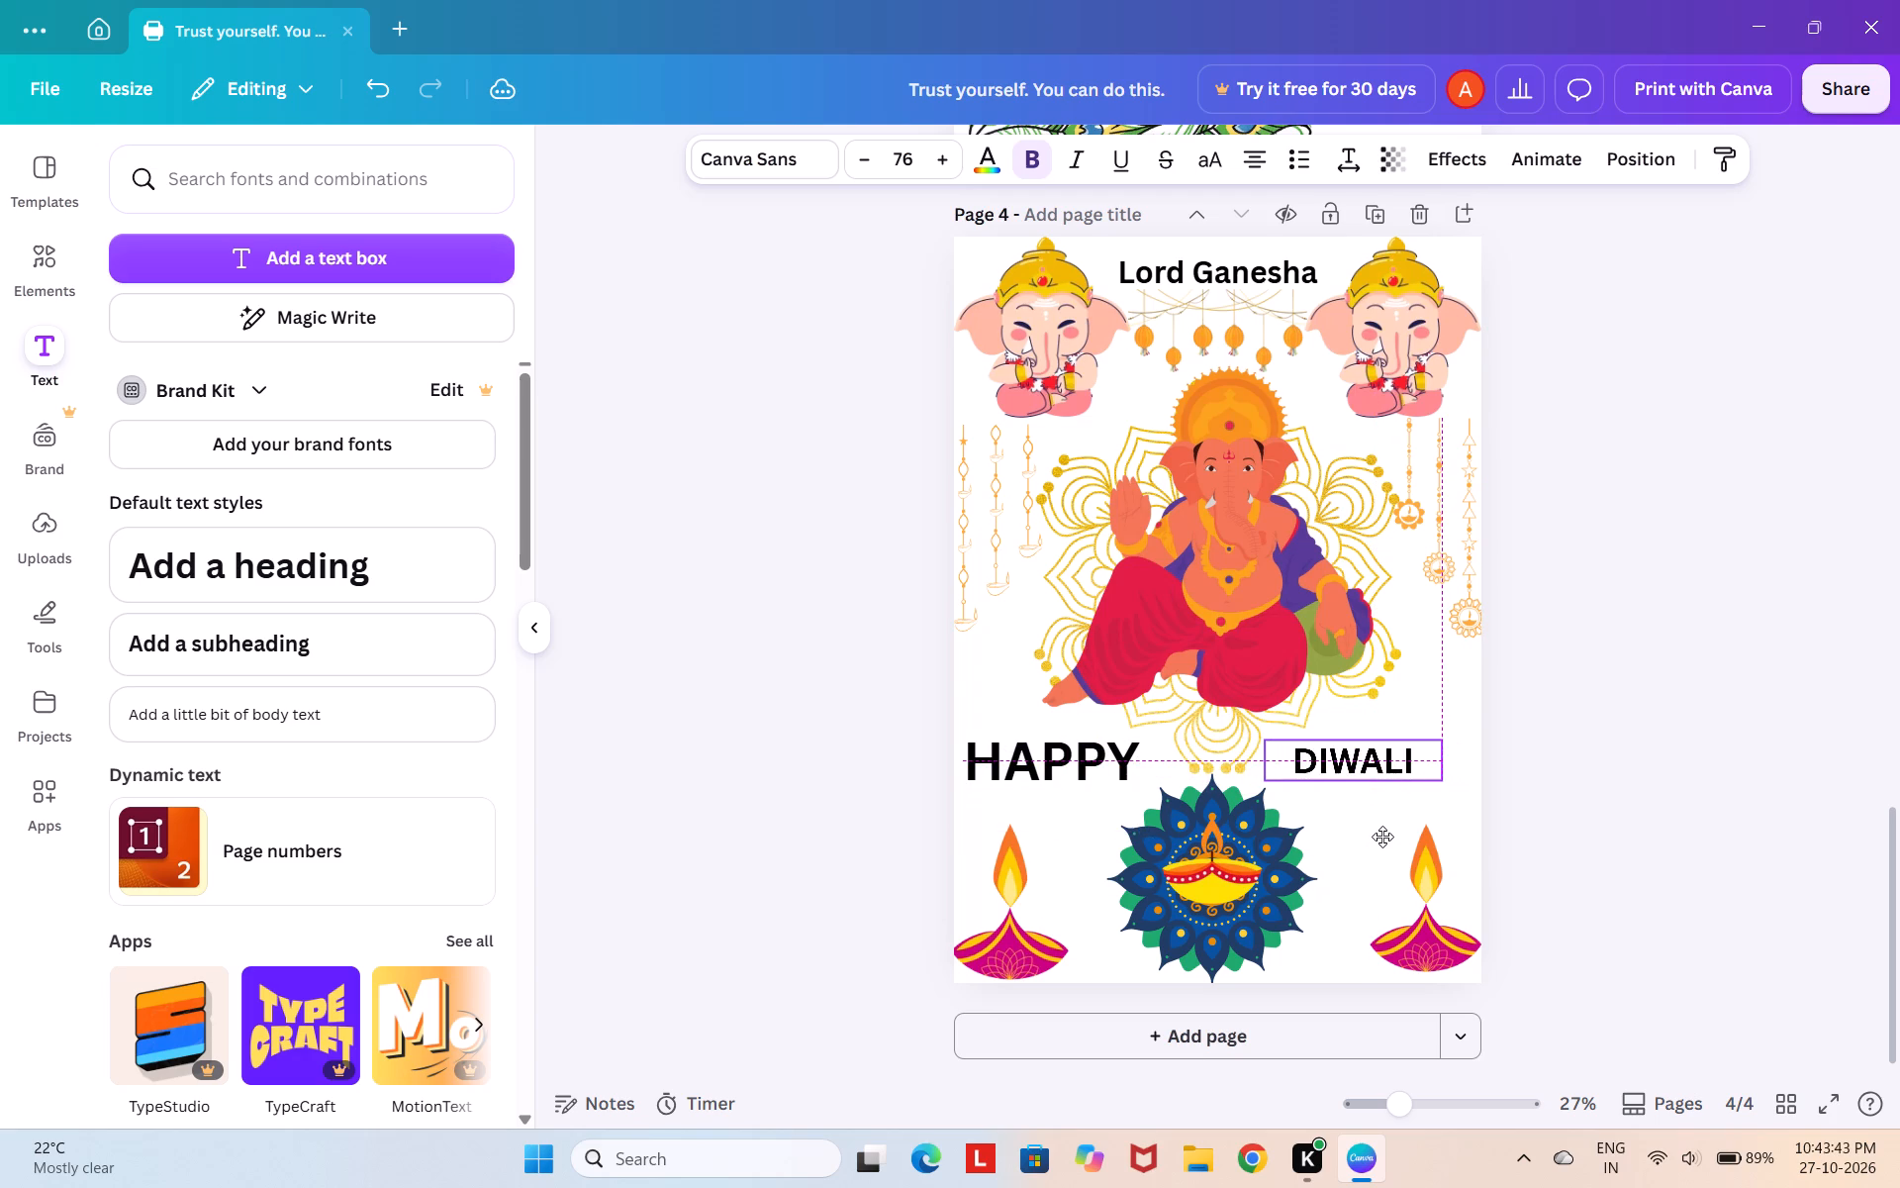
left_click_drag(1382, 837, 1387, 849)
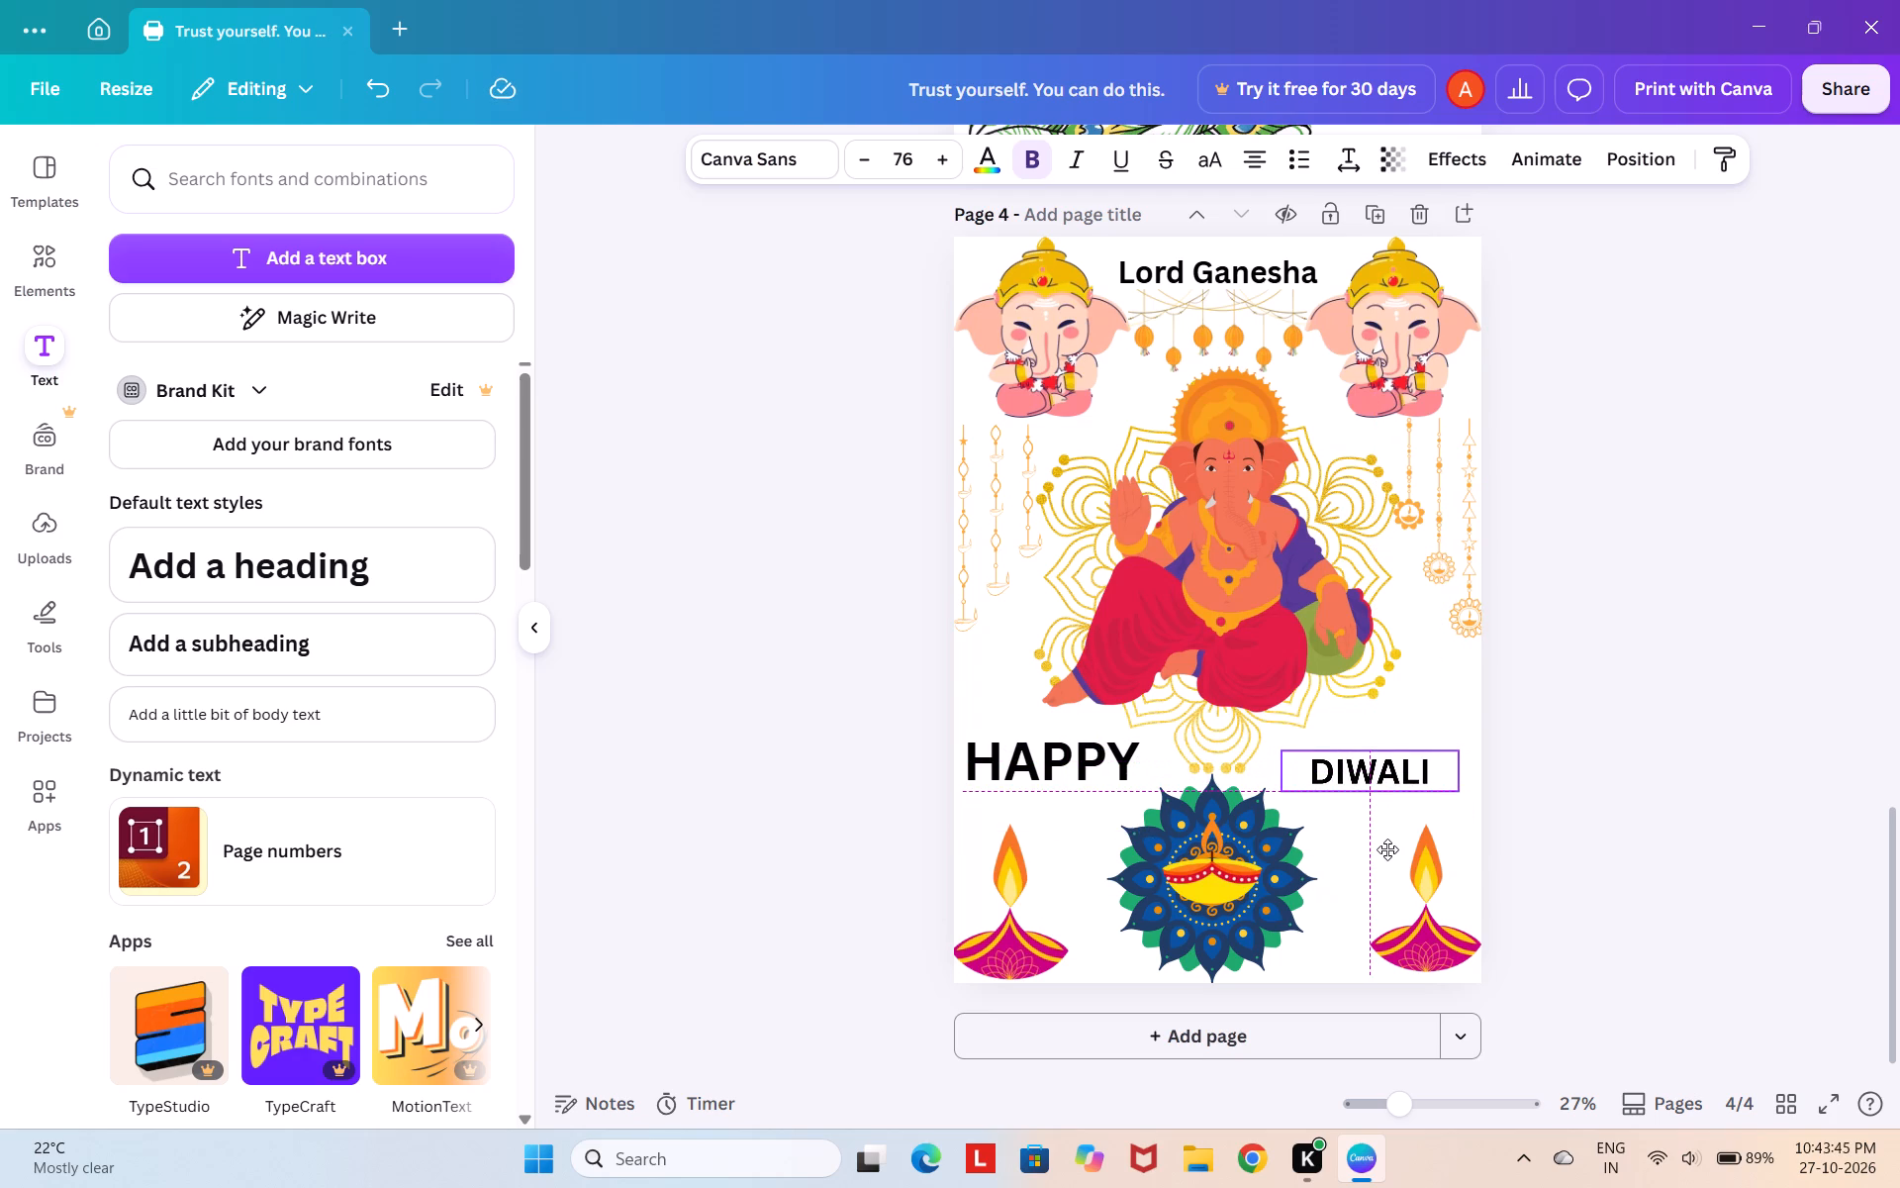
left_click_drag(1387, 849, 1377, 842)
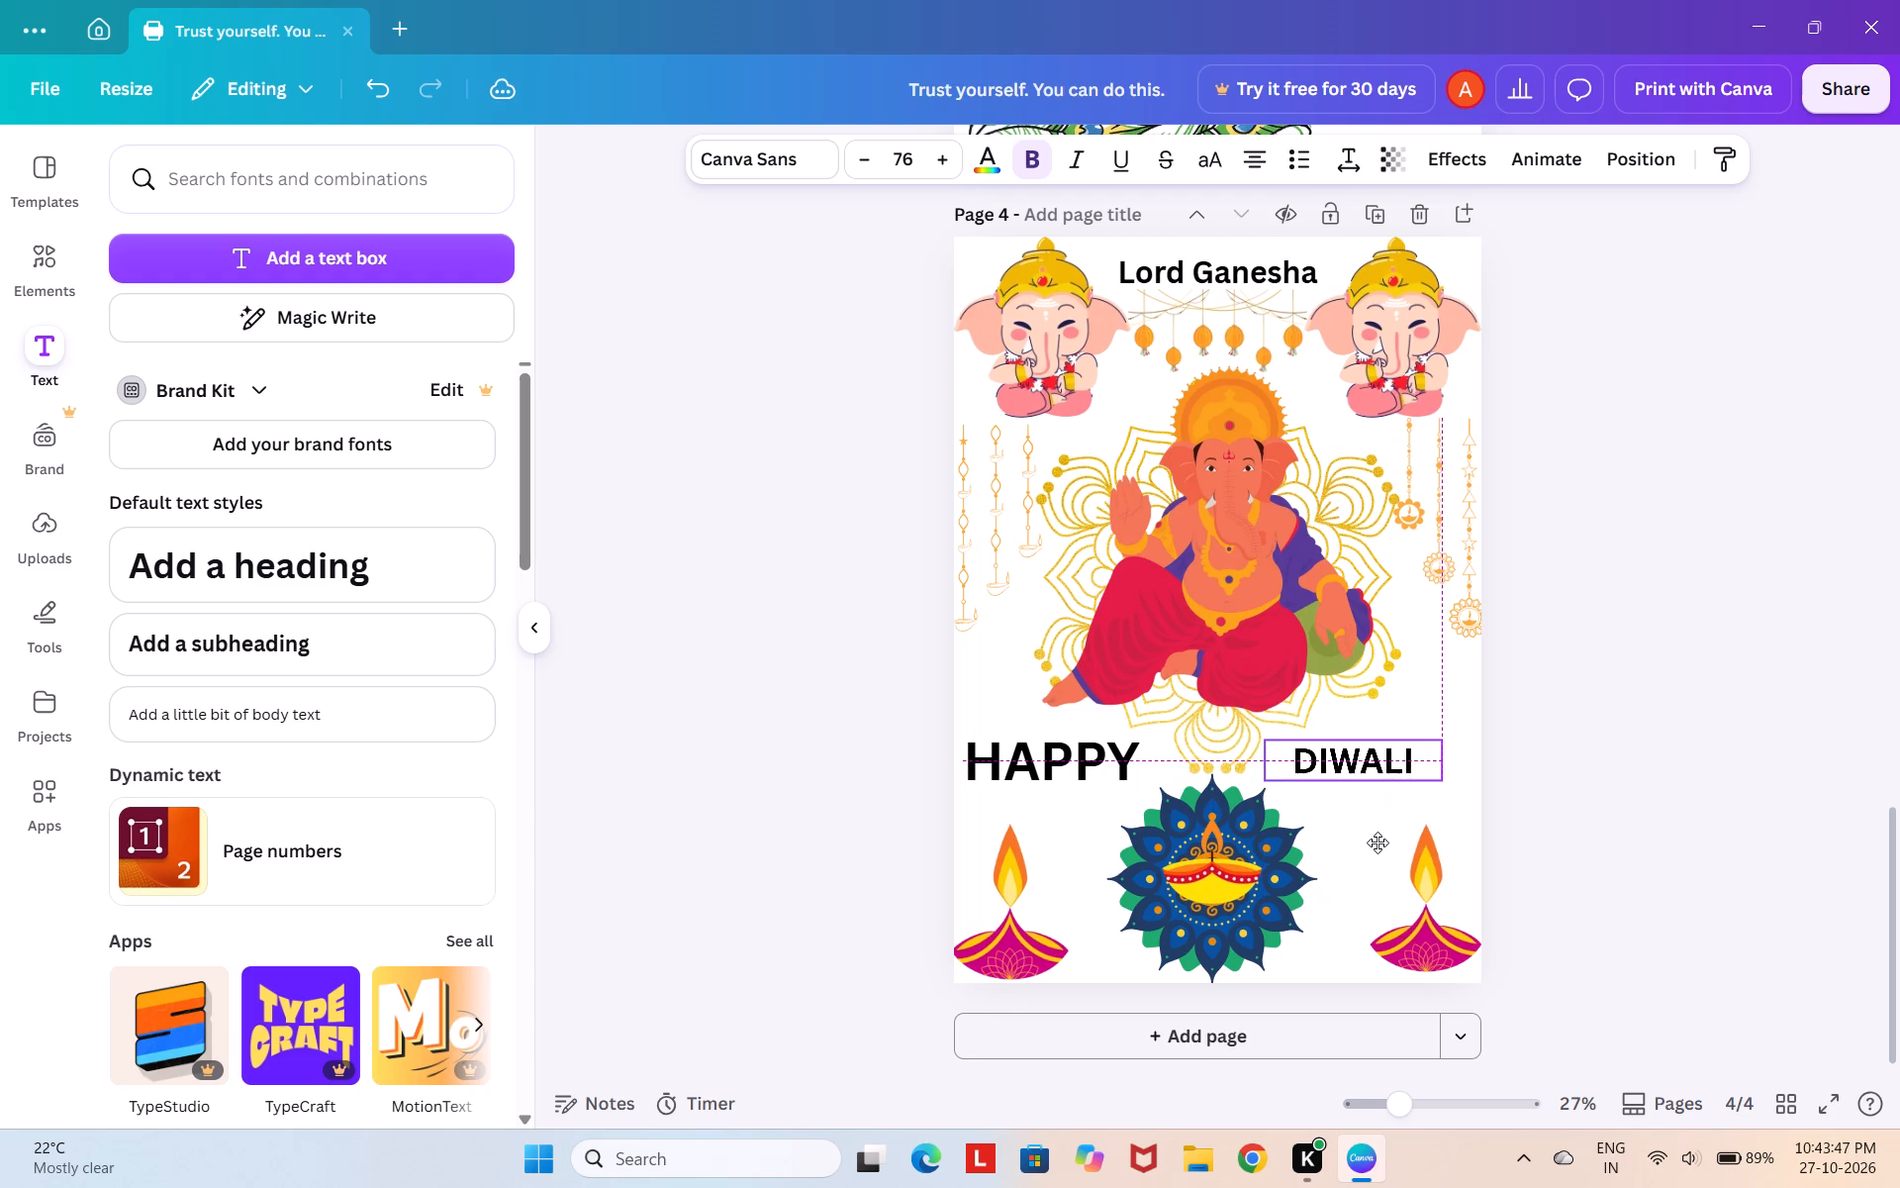
left_click_drag(1377, 842, 1385, 846)
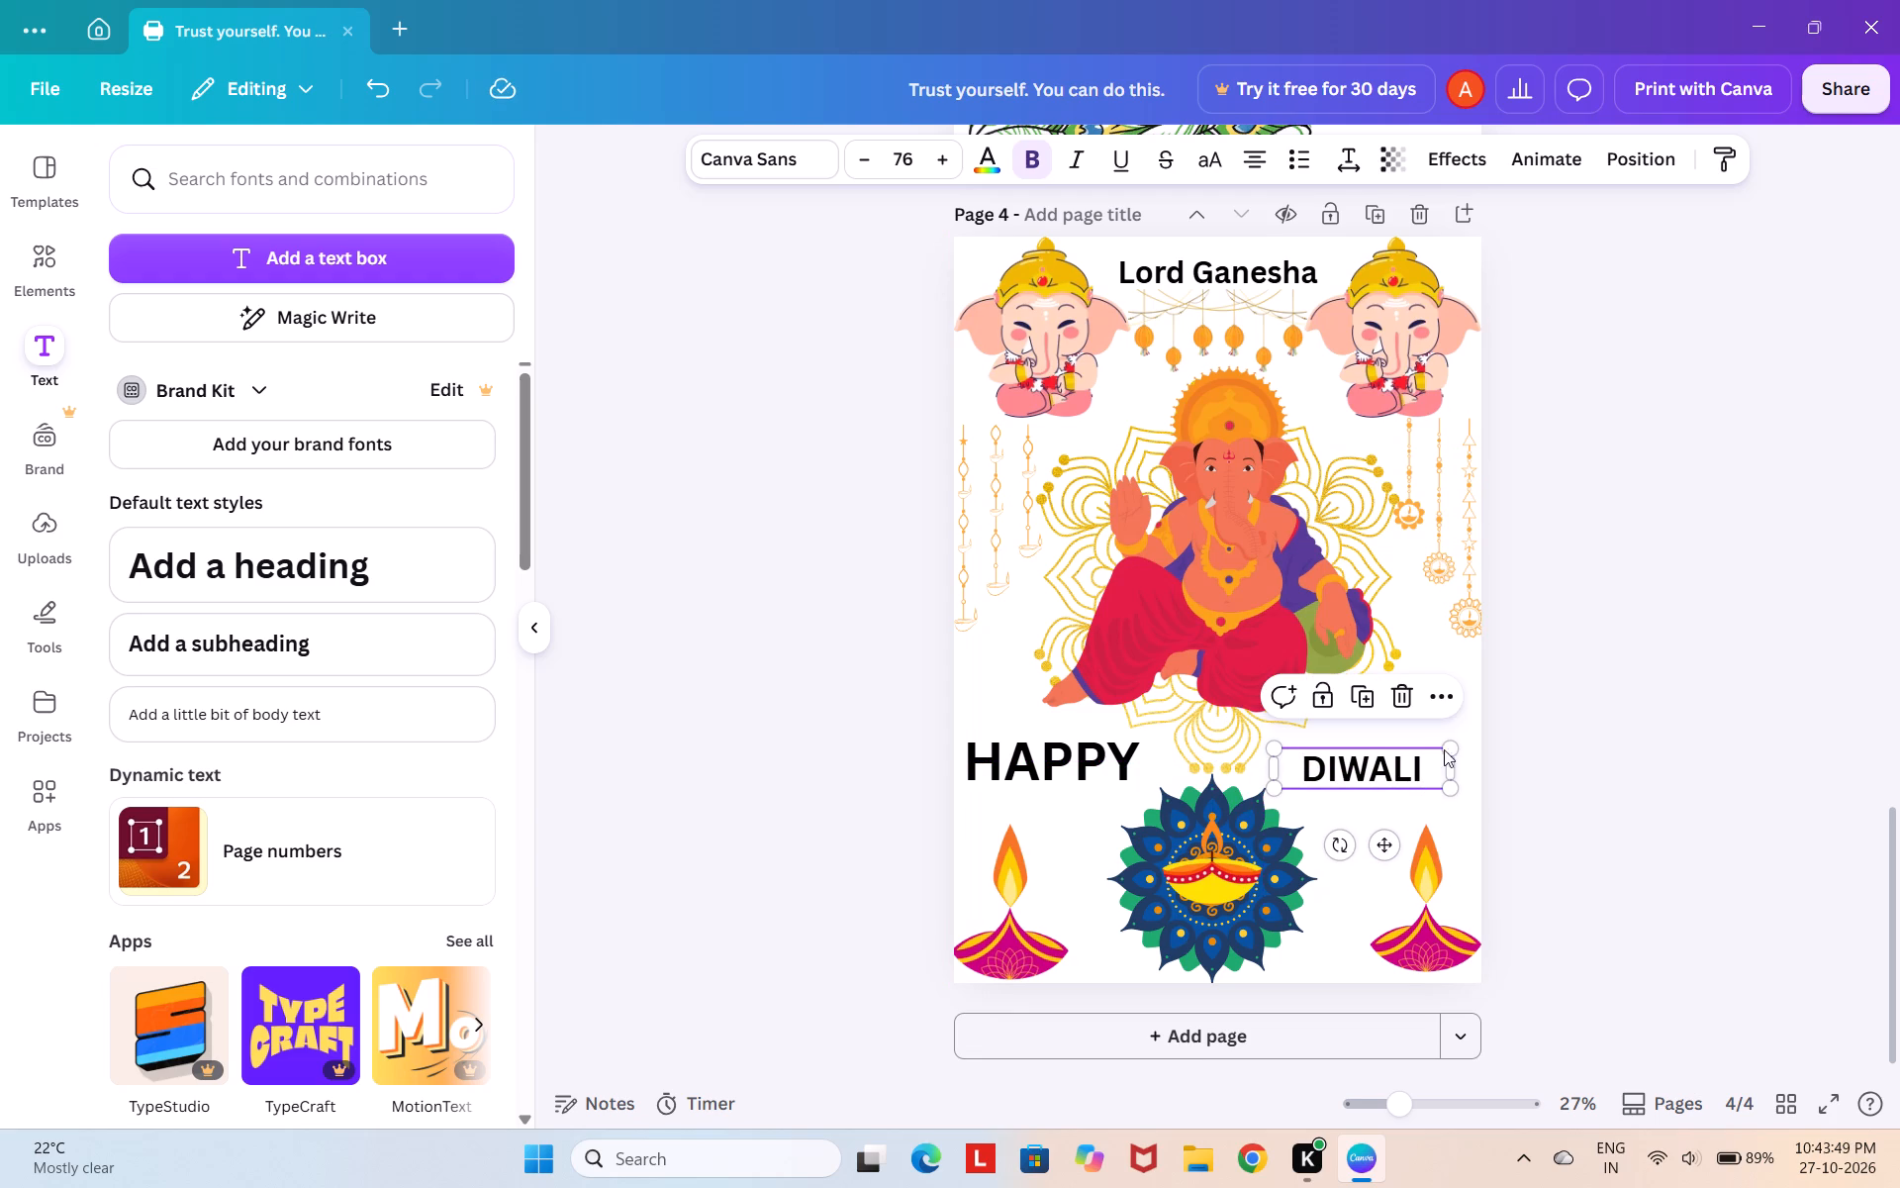
Enlarge the "DIWALI" subheading to font size 112, nearly matching the height of "HAPPY".
left_click_drag(1448, 748, 1467, 704)
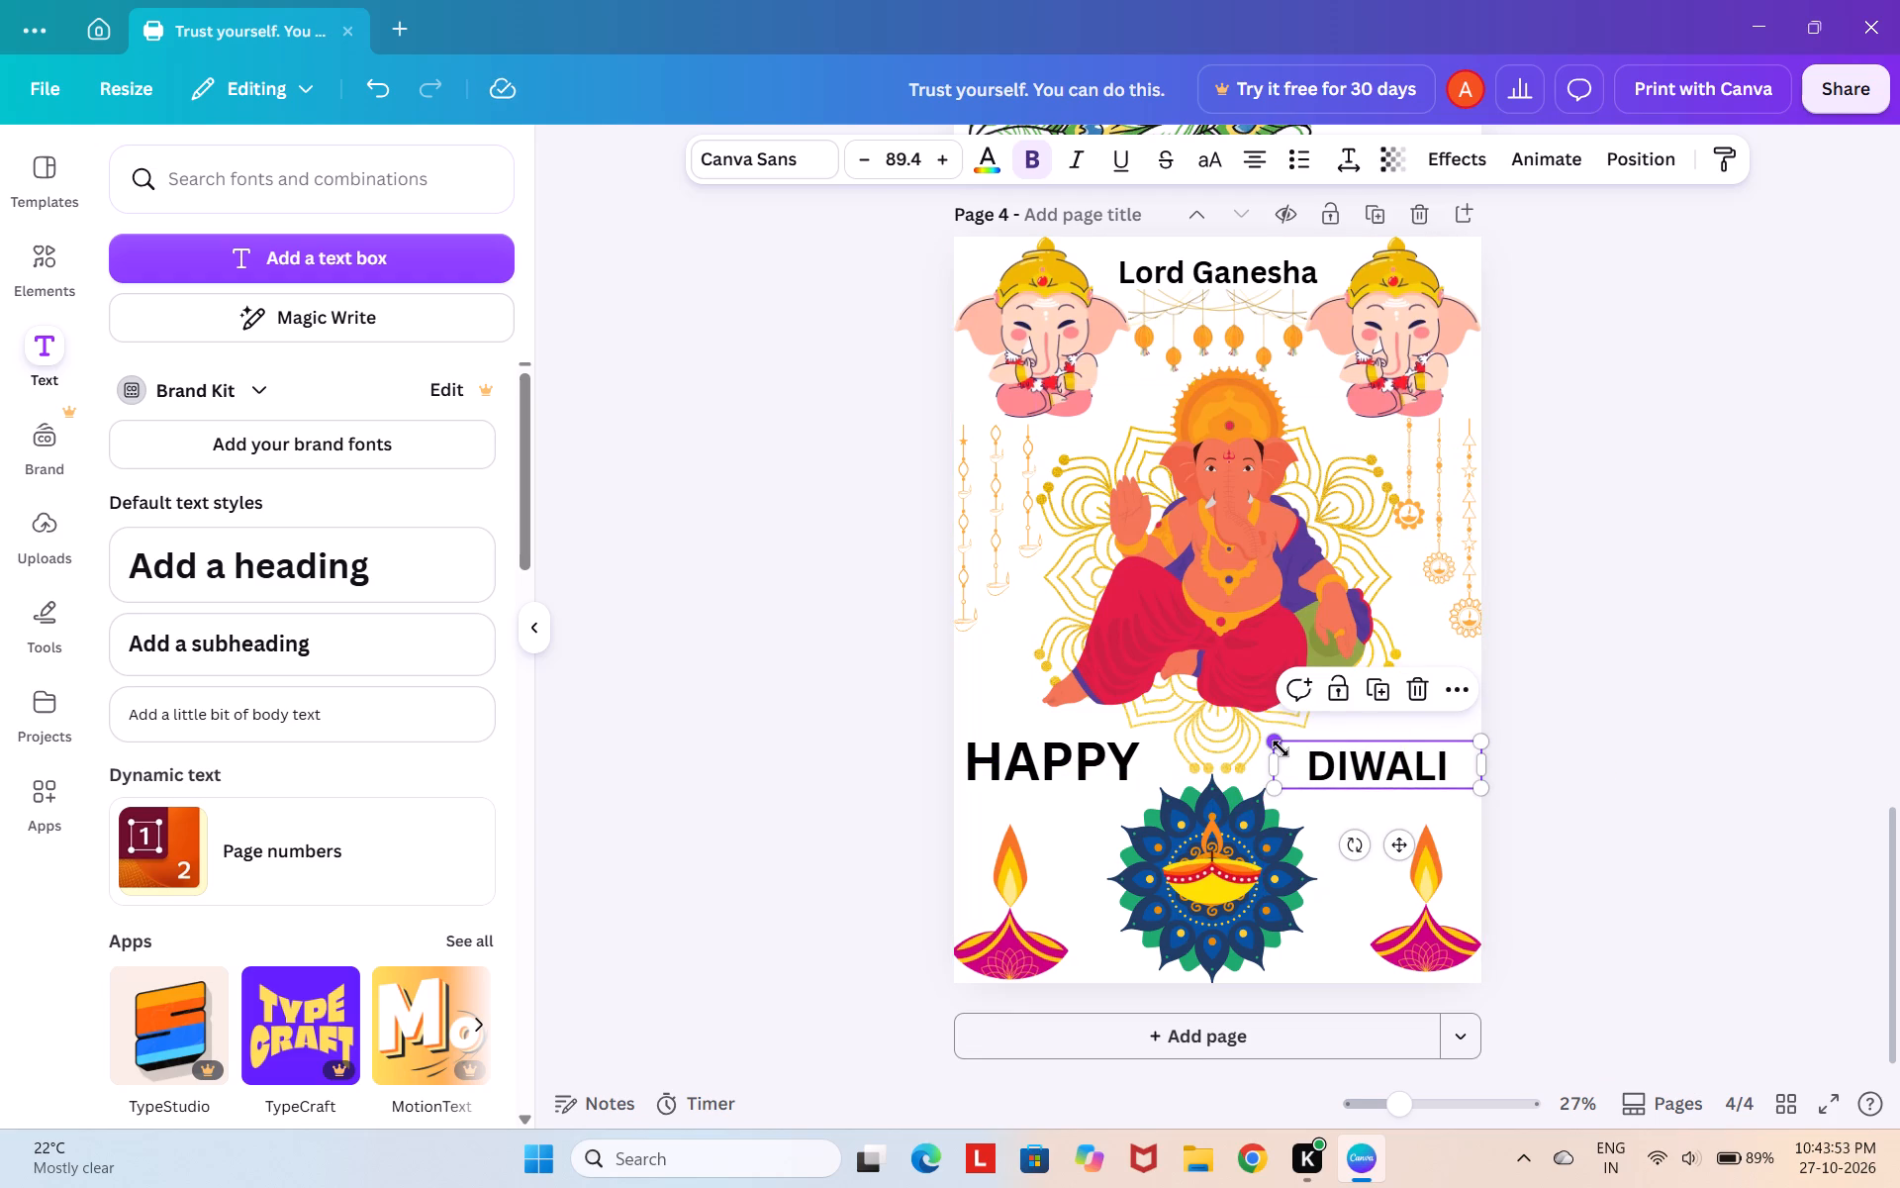
left_click_drag(1281, 748, 1251, 725)
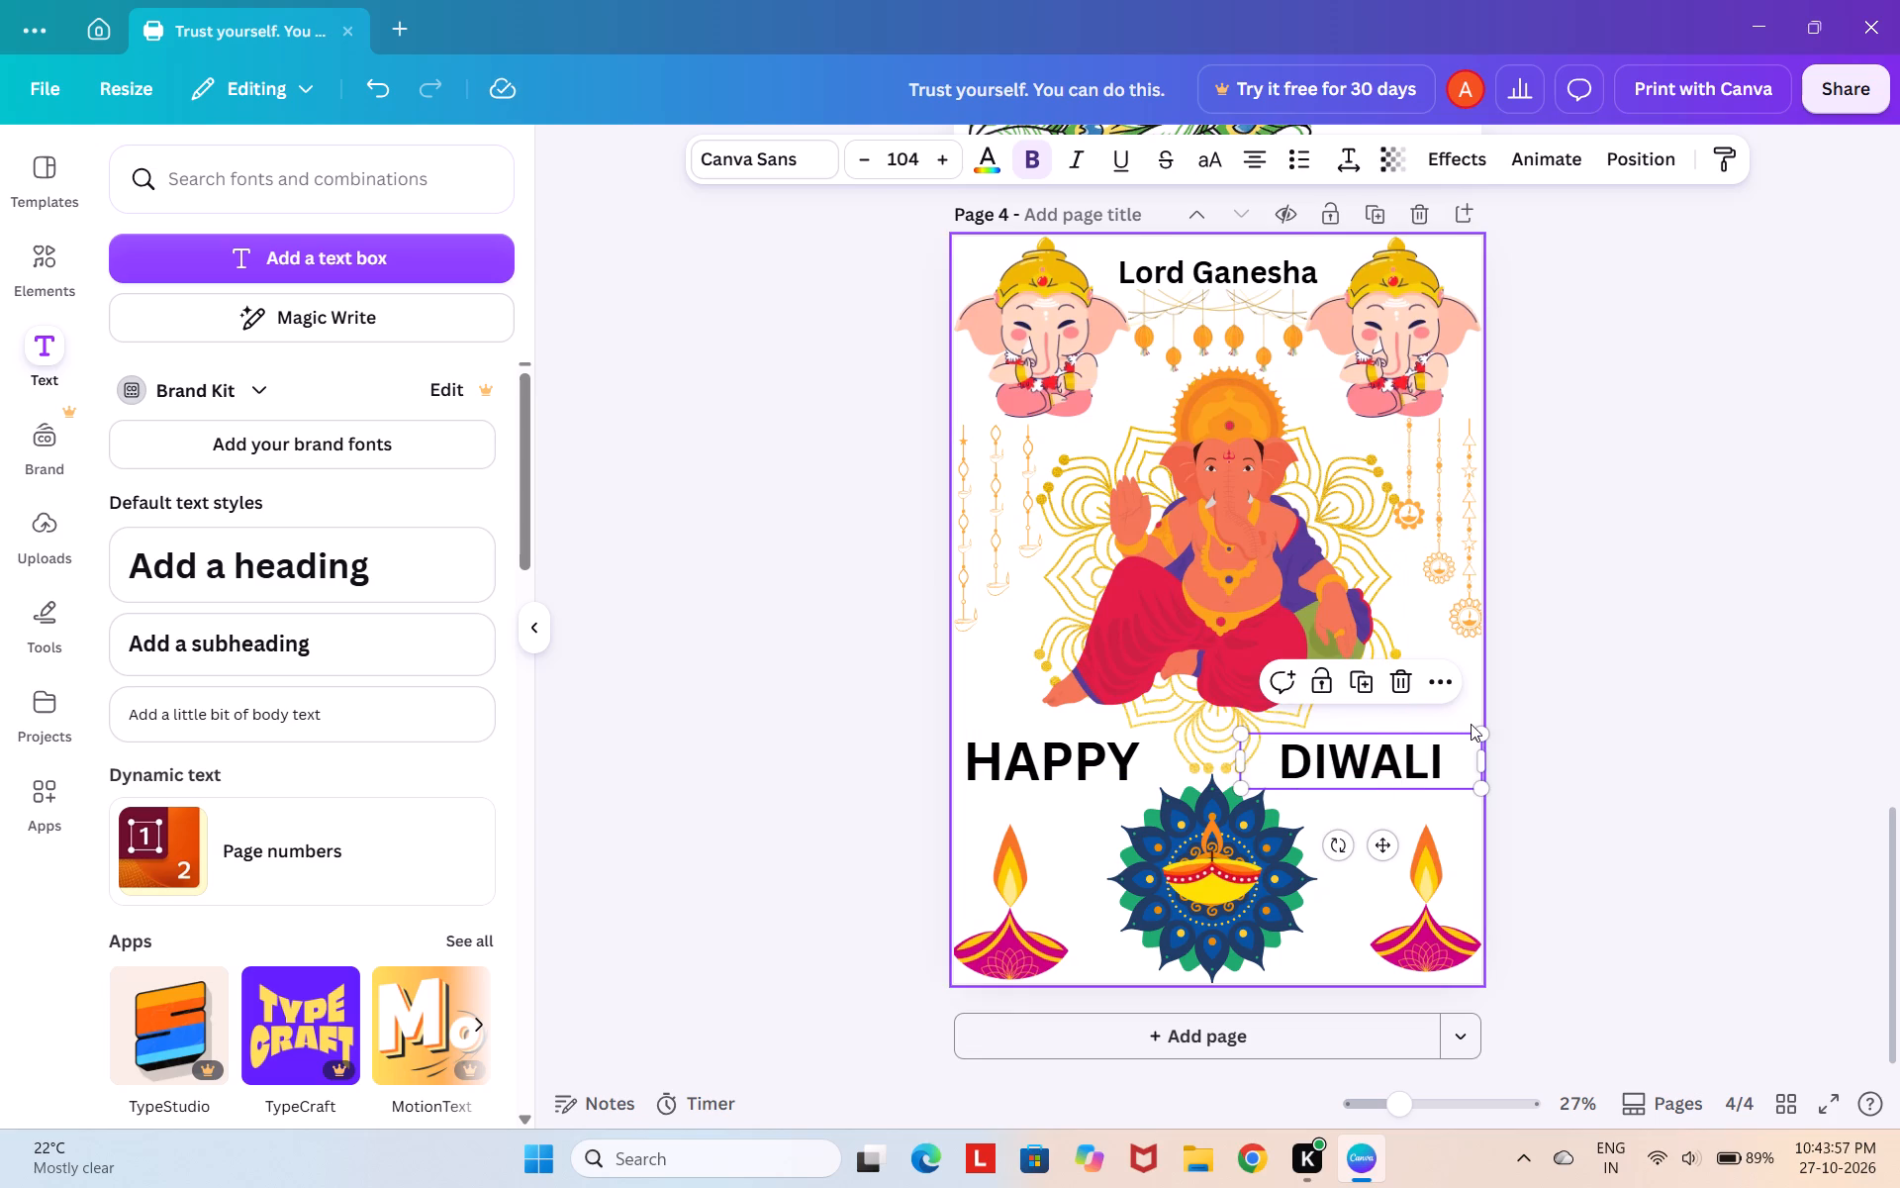
left_click_drag(1486, 730, 1492, 719)
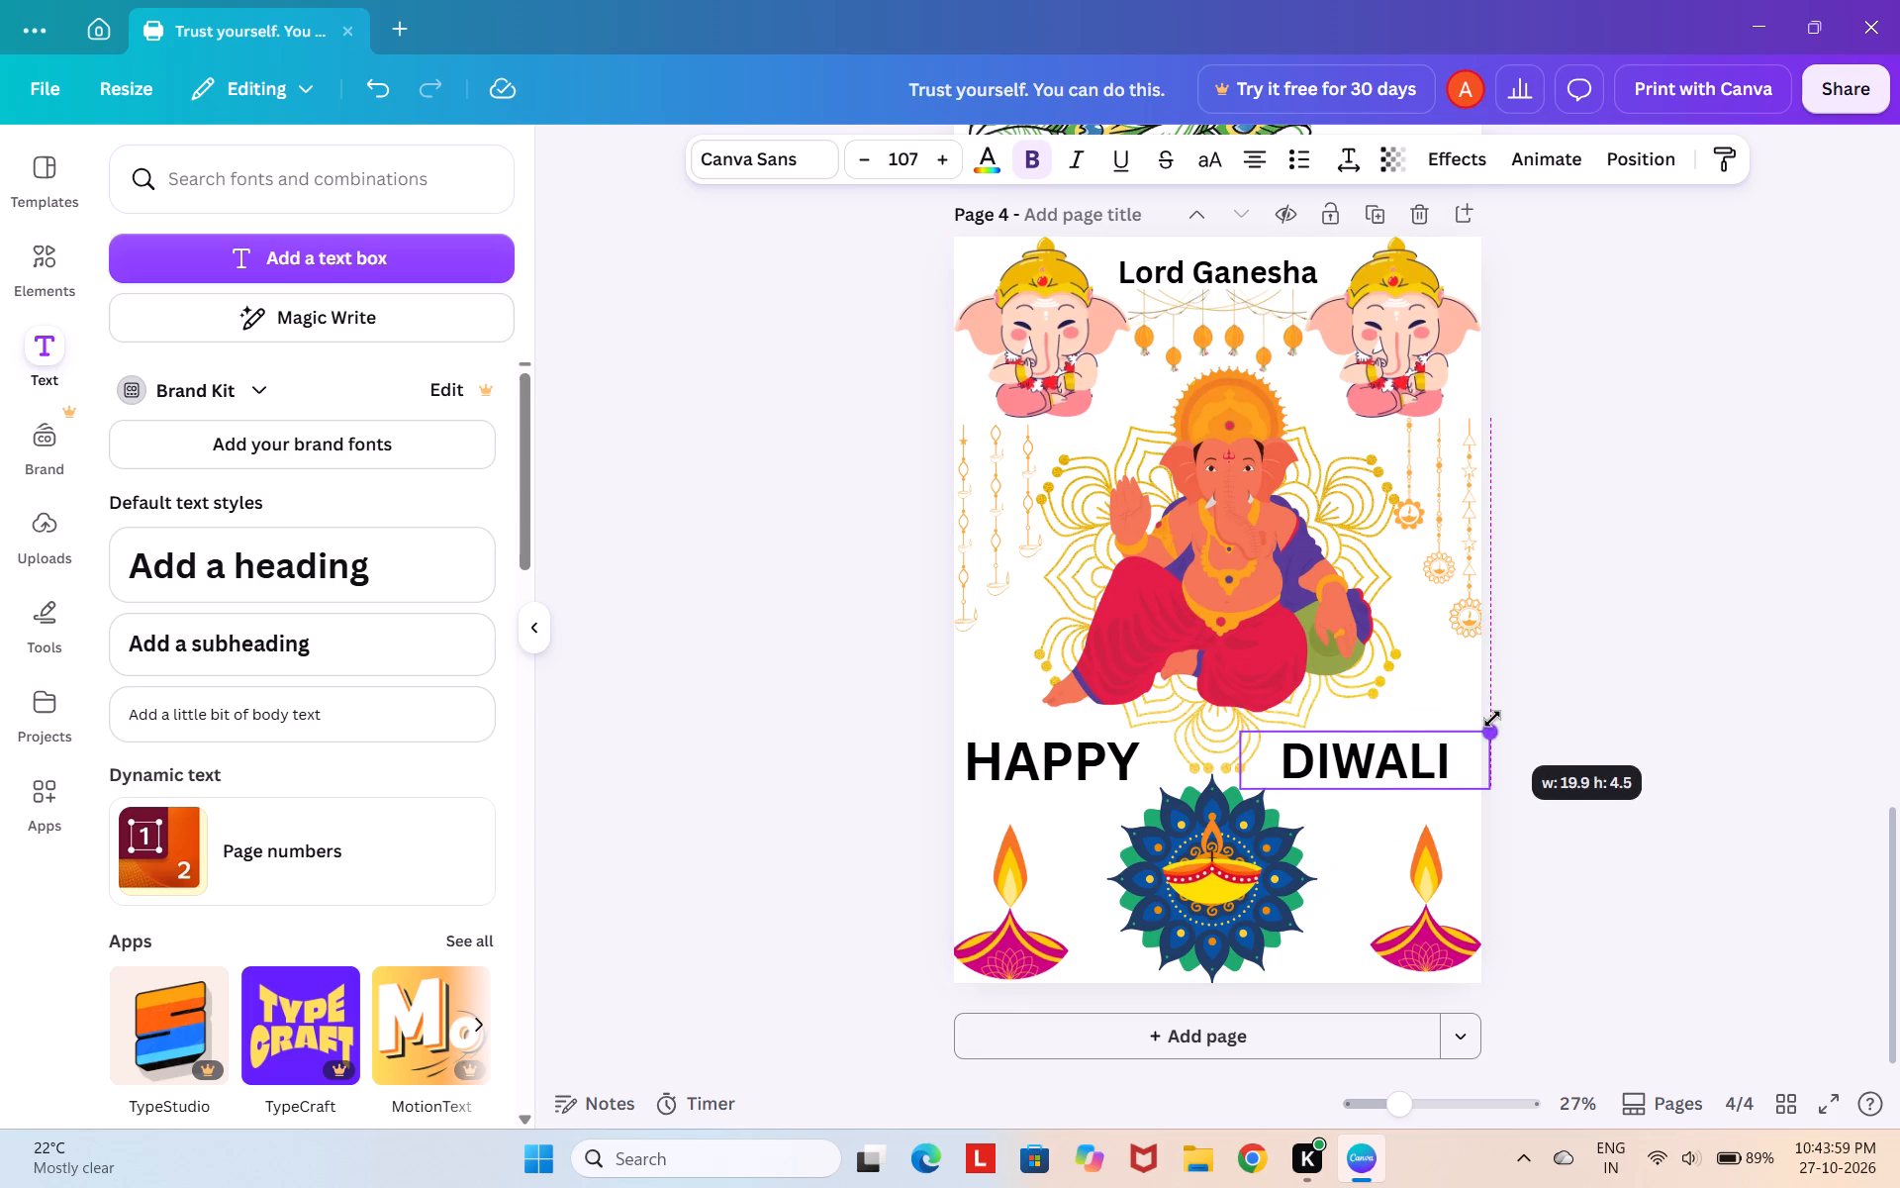
left_click_drag(1492, 719, 1484, 702)
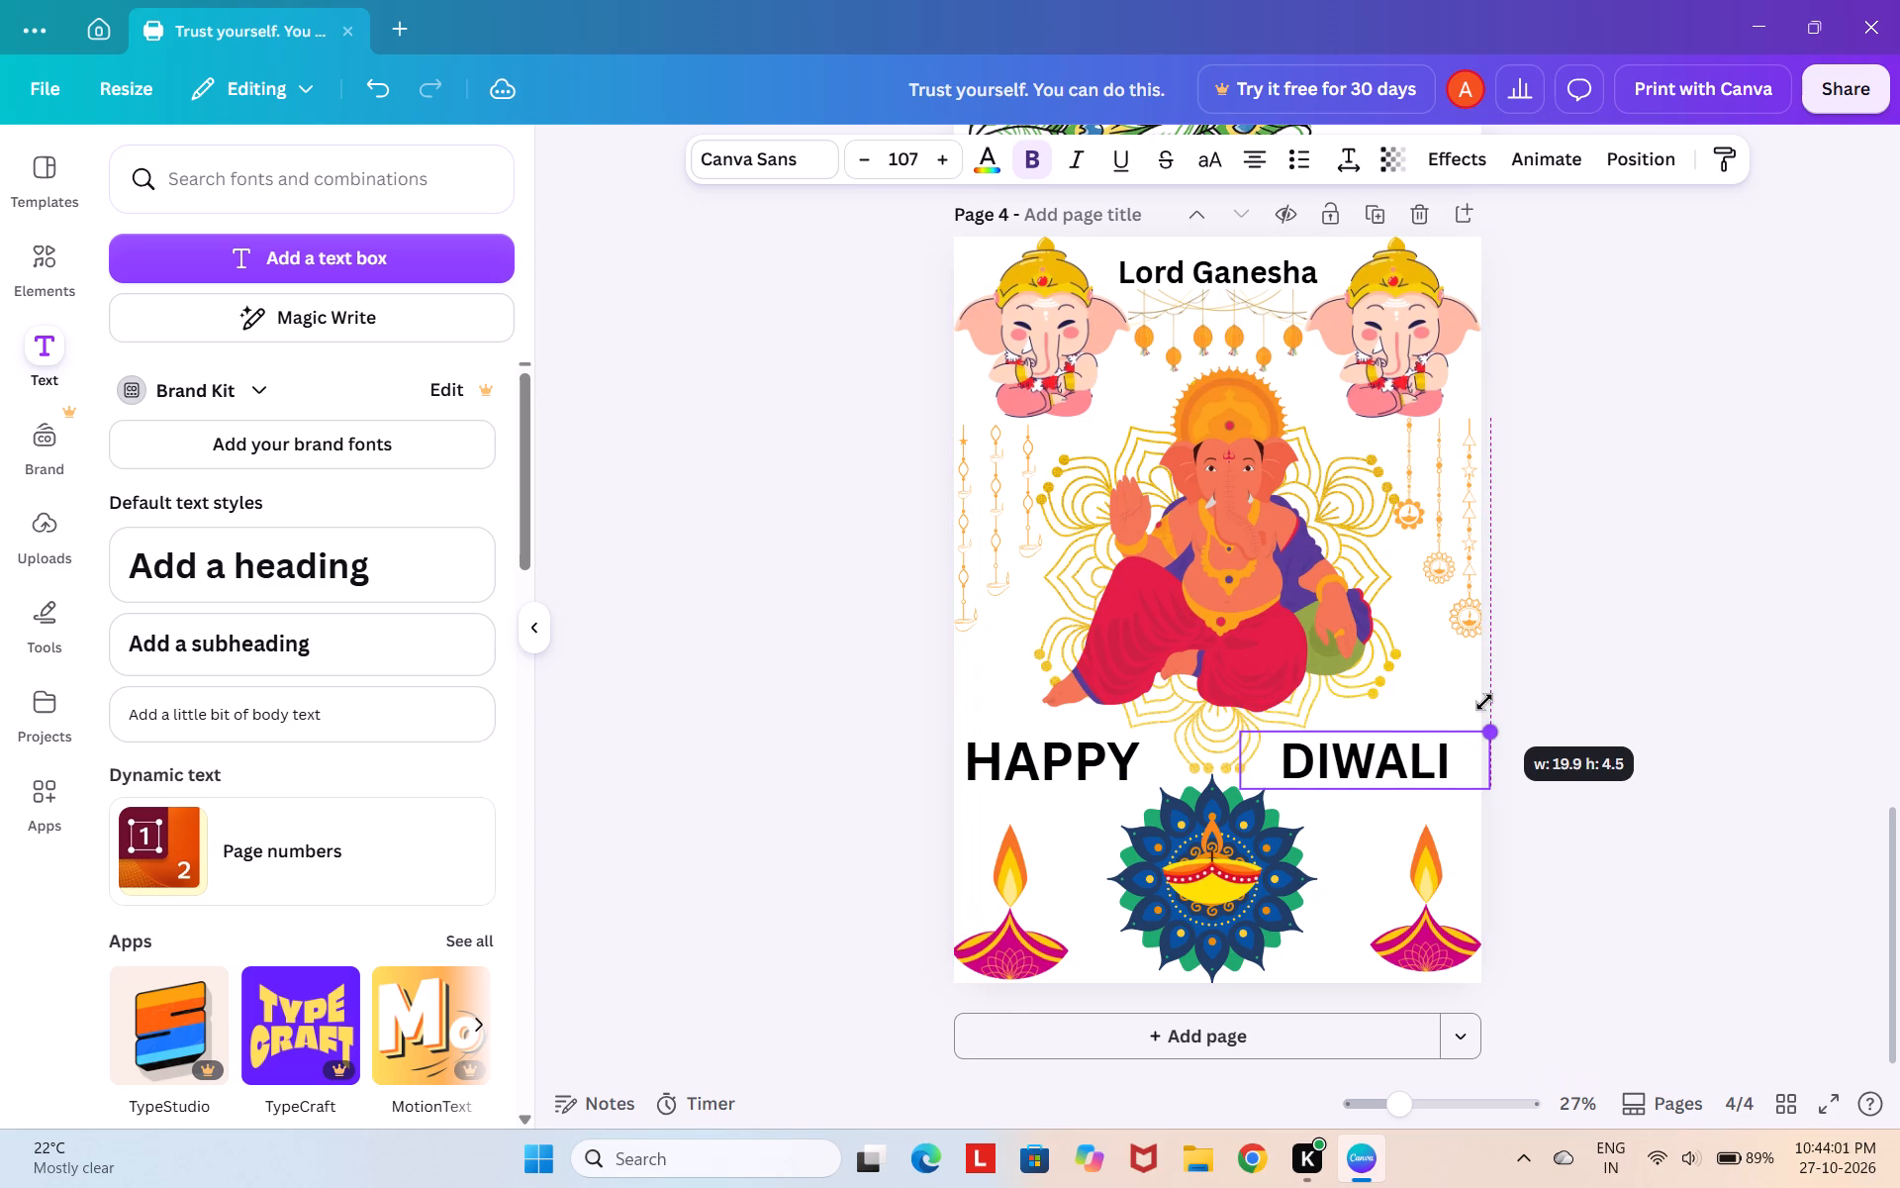
left_click_drag(1484, 702, 1496, 688)
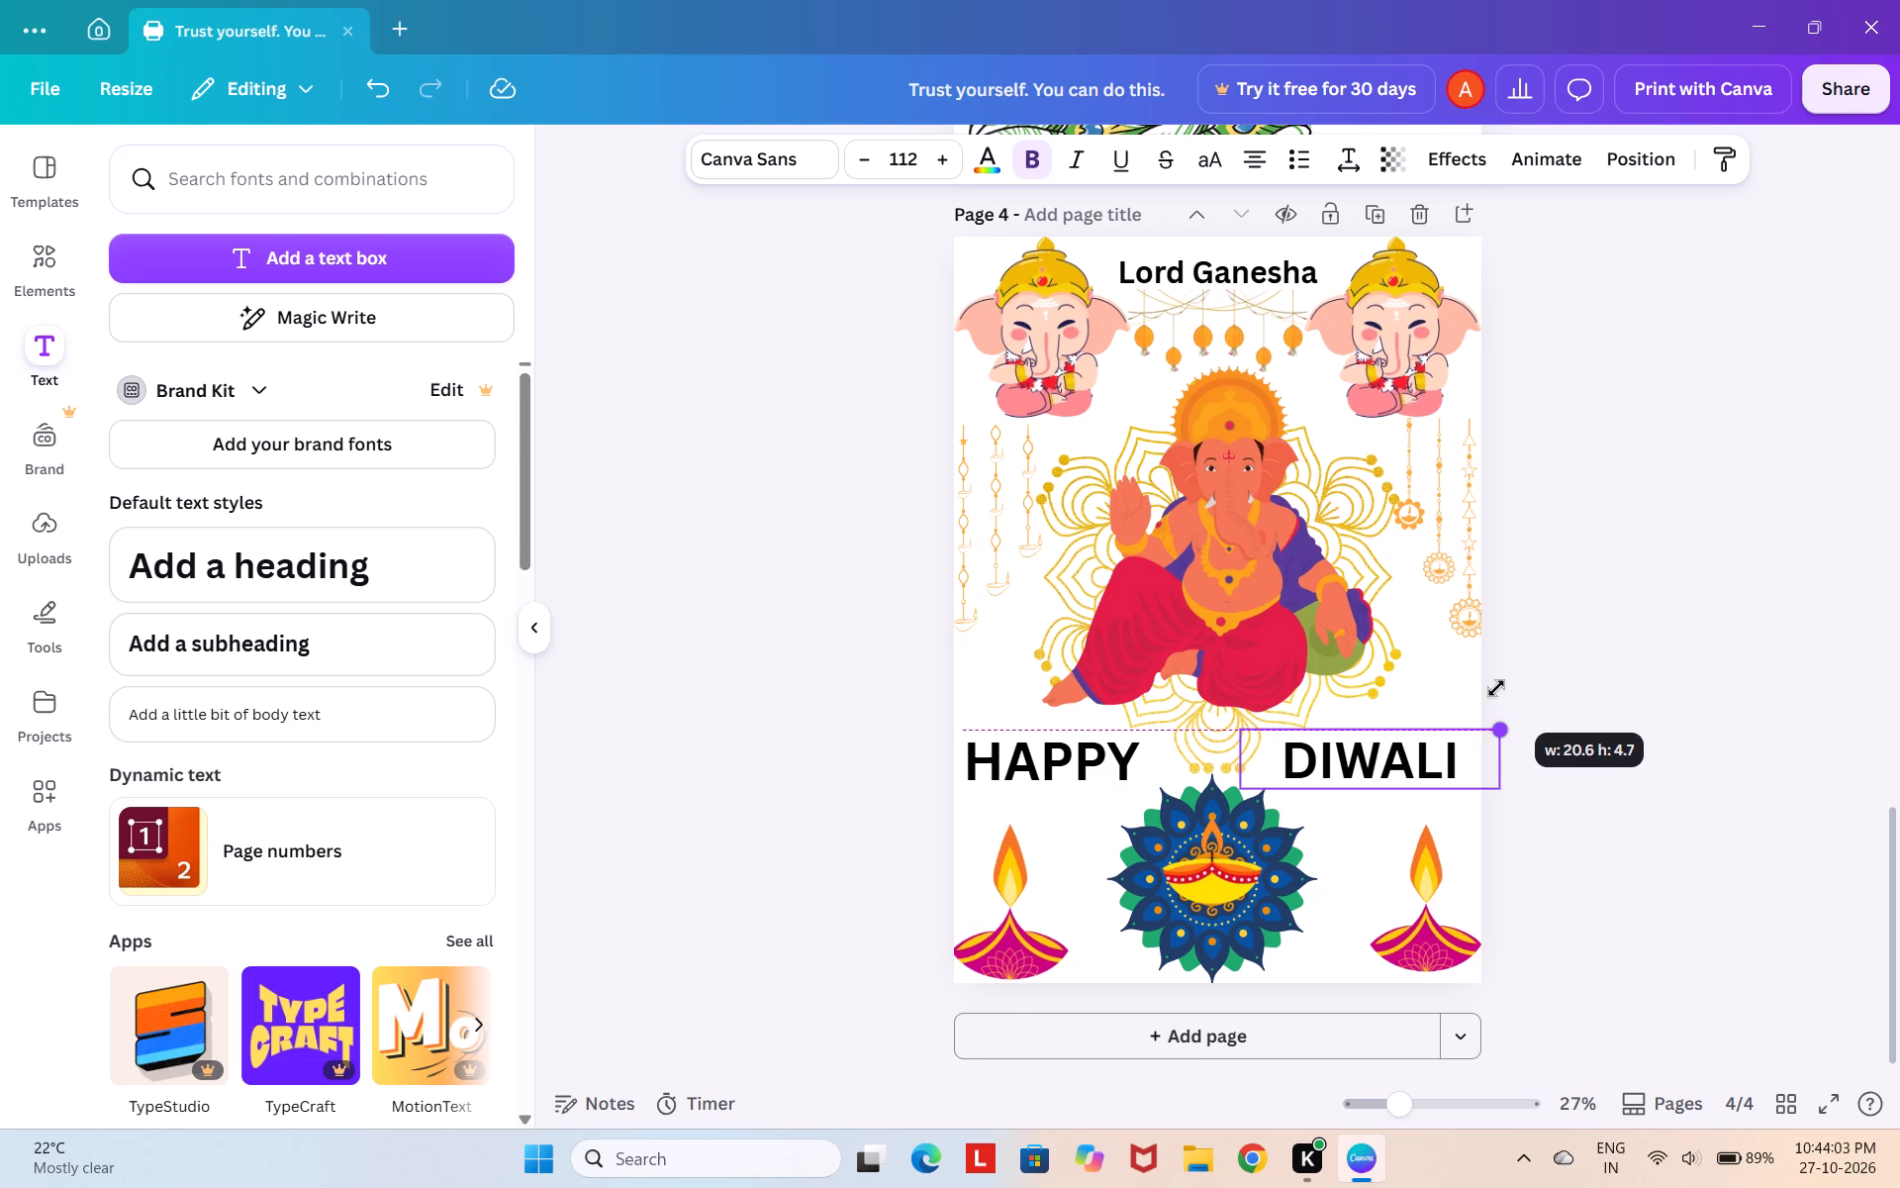
left_click_drag(1496, 688, 1506, 682)
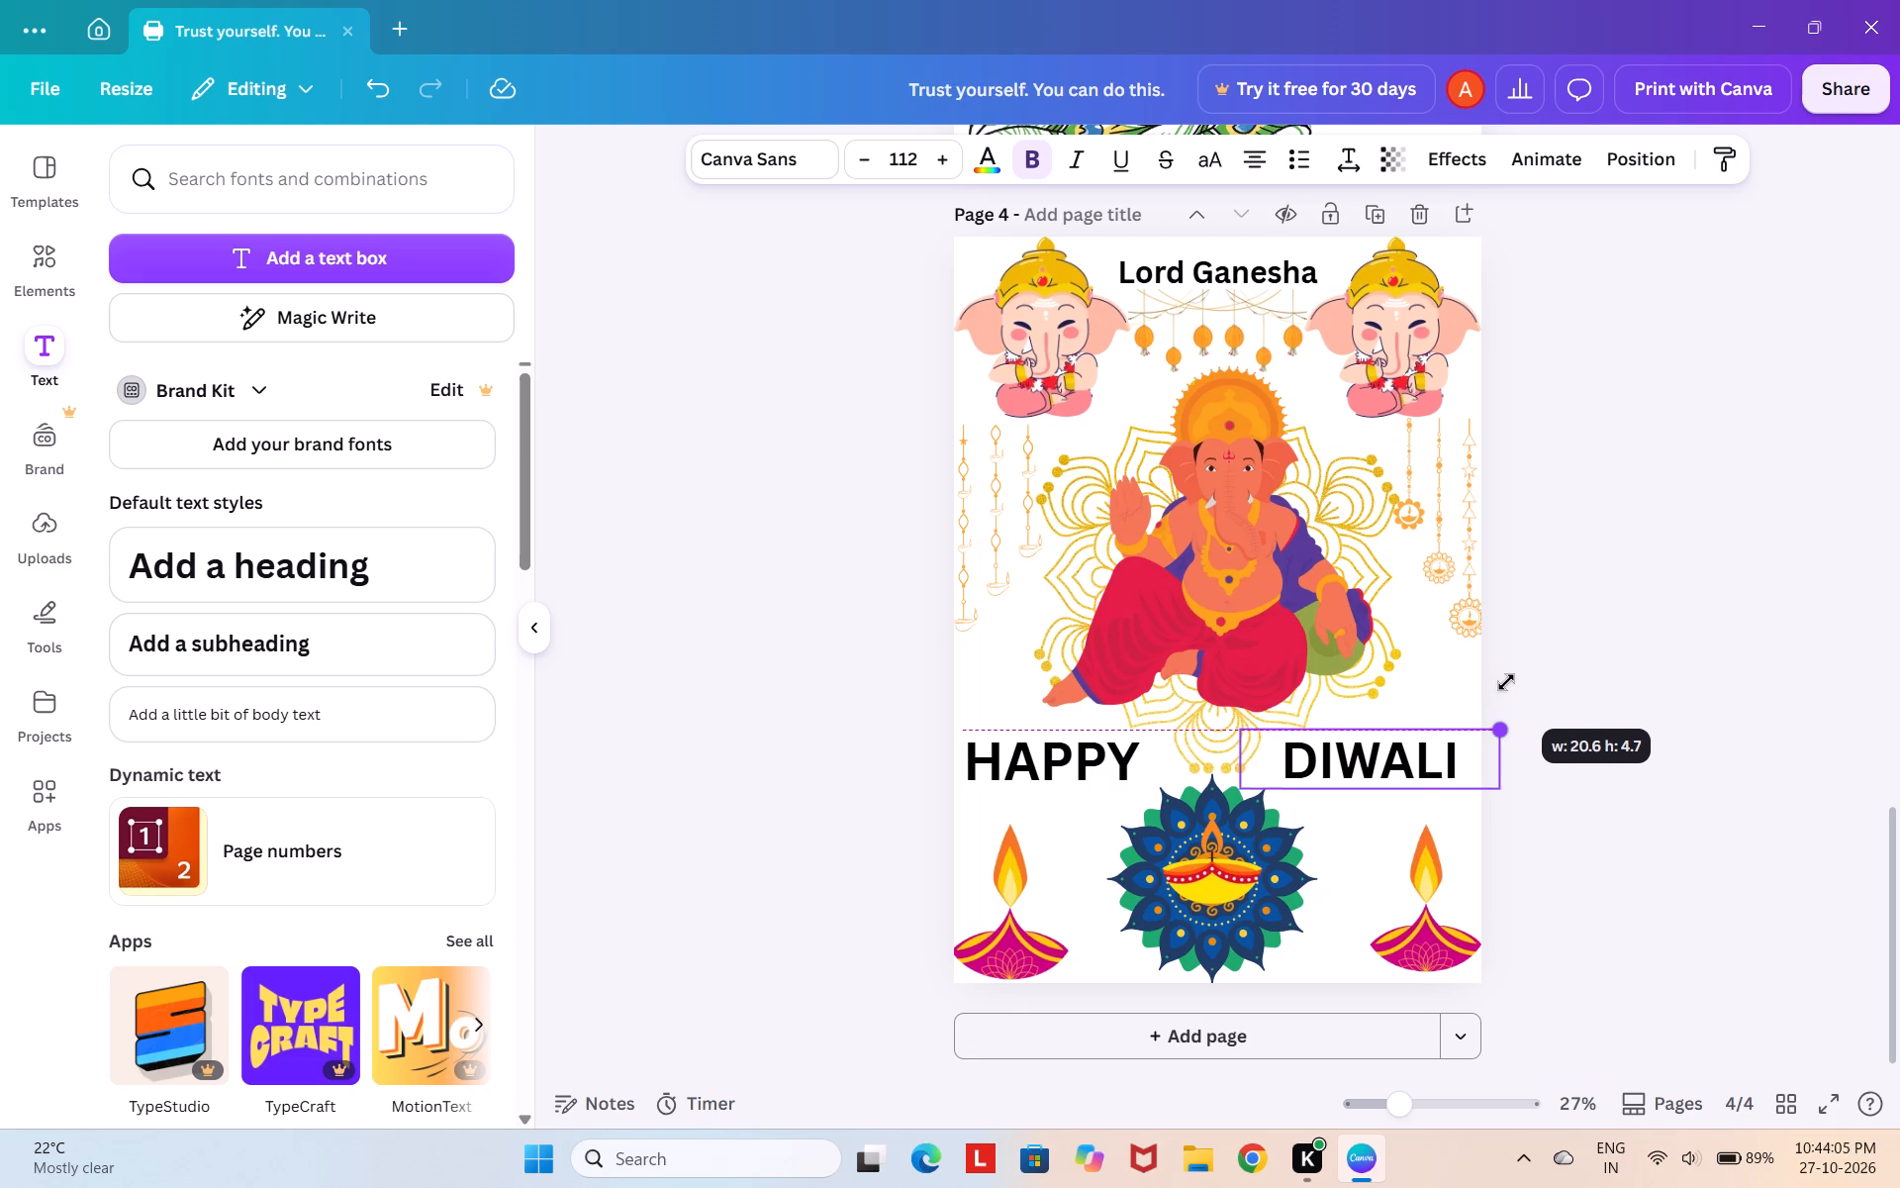
left_click_drag(1506, 682, 1500, 680)
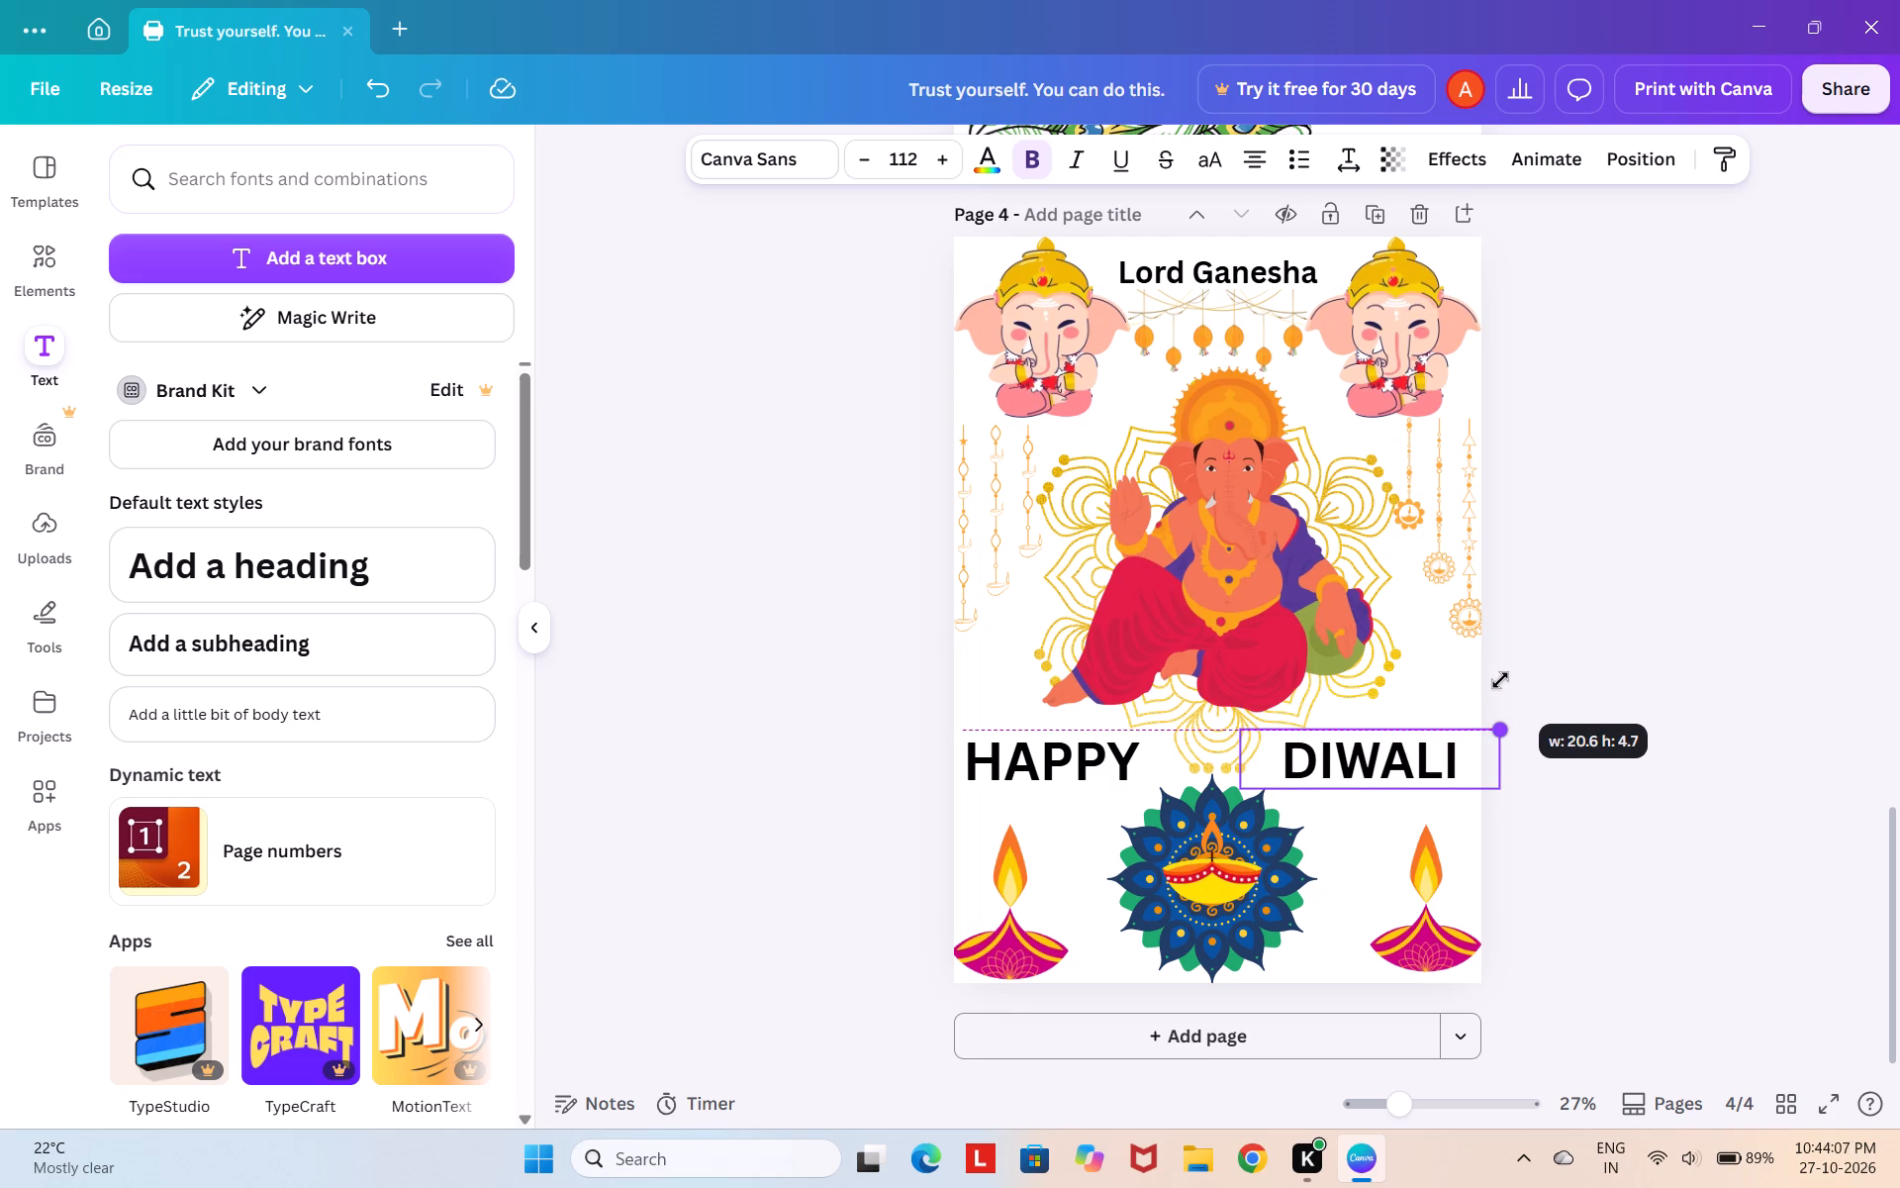
left_click_drag(1500, 680, 1499, 681)
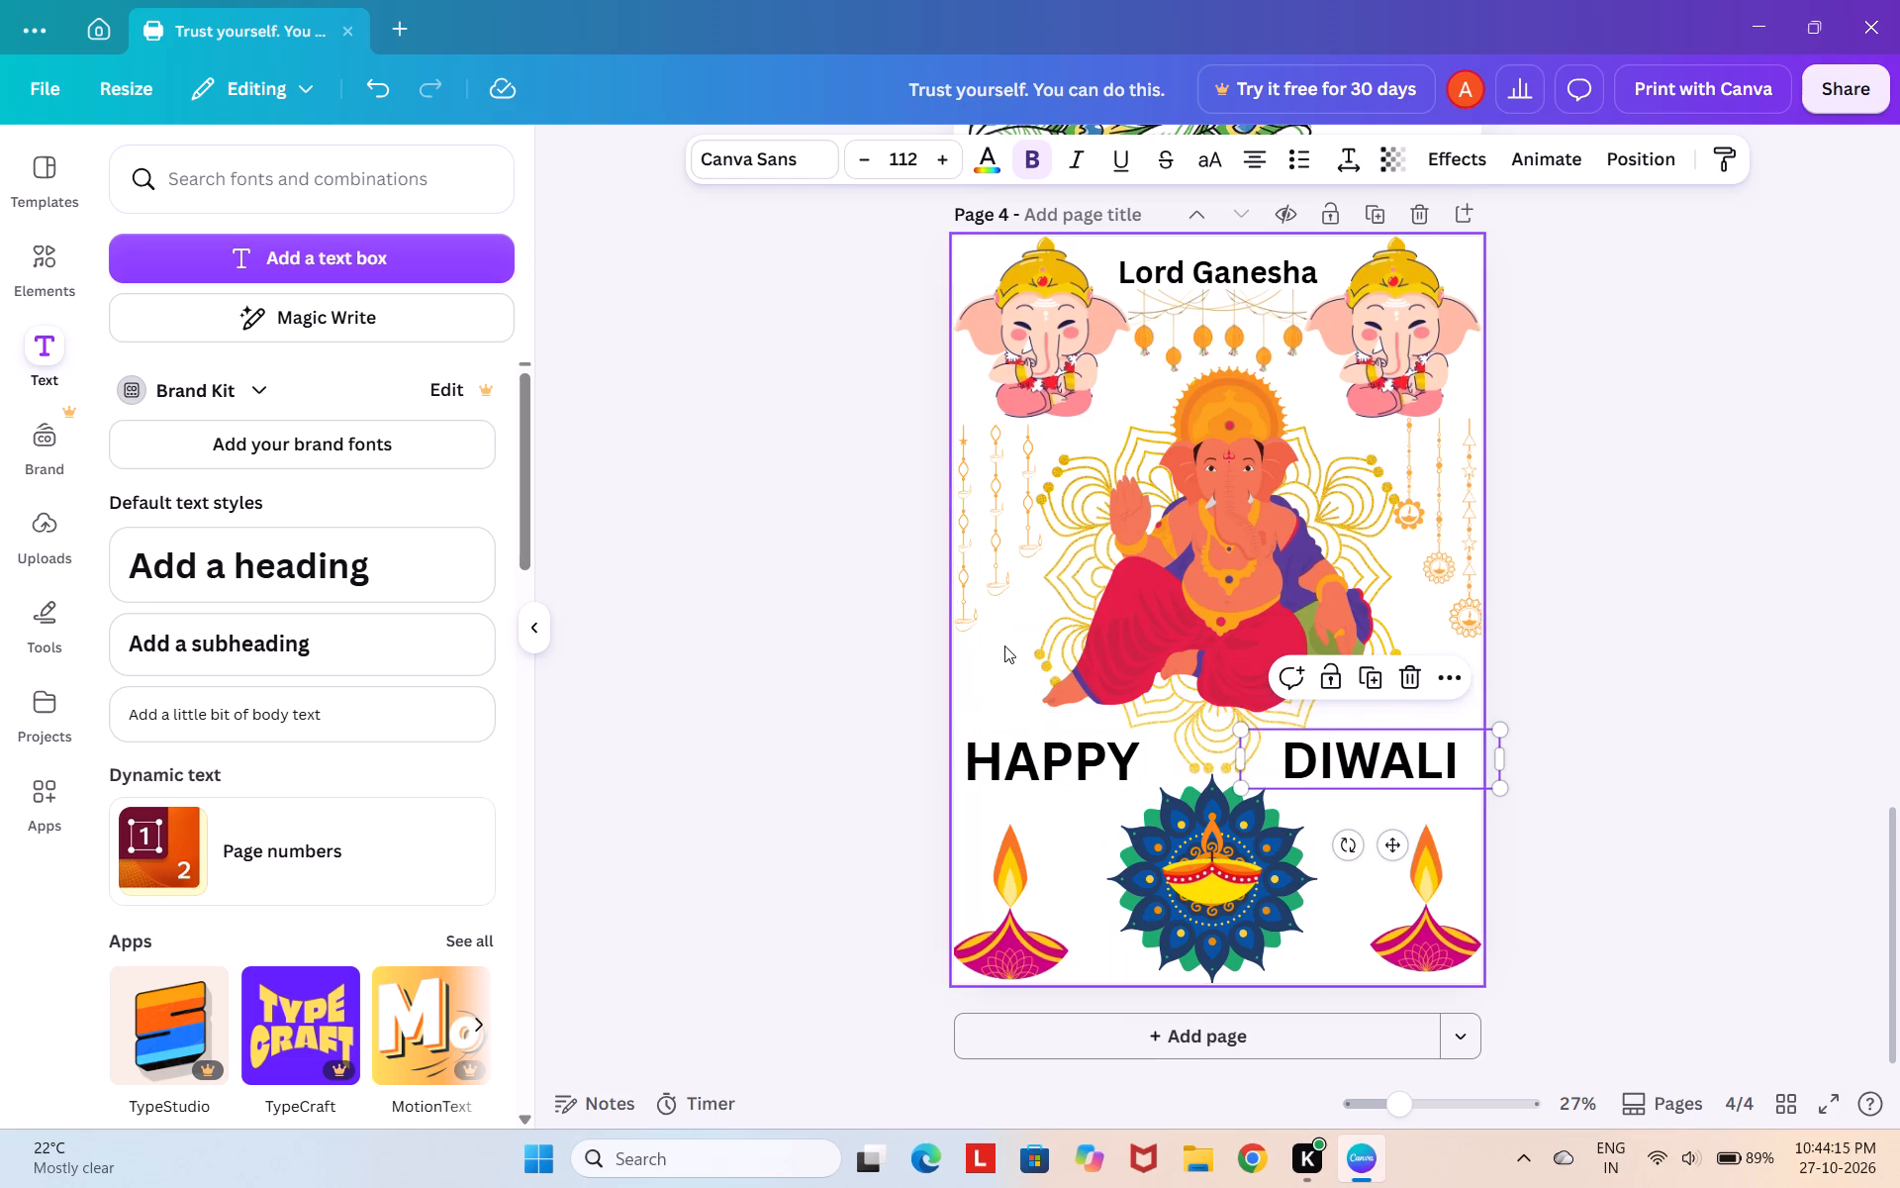
left_click(1006, 678)
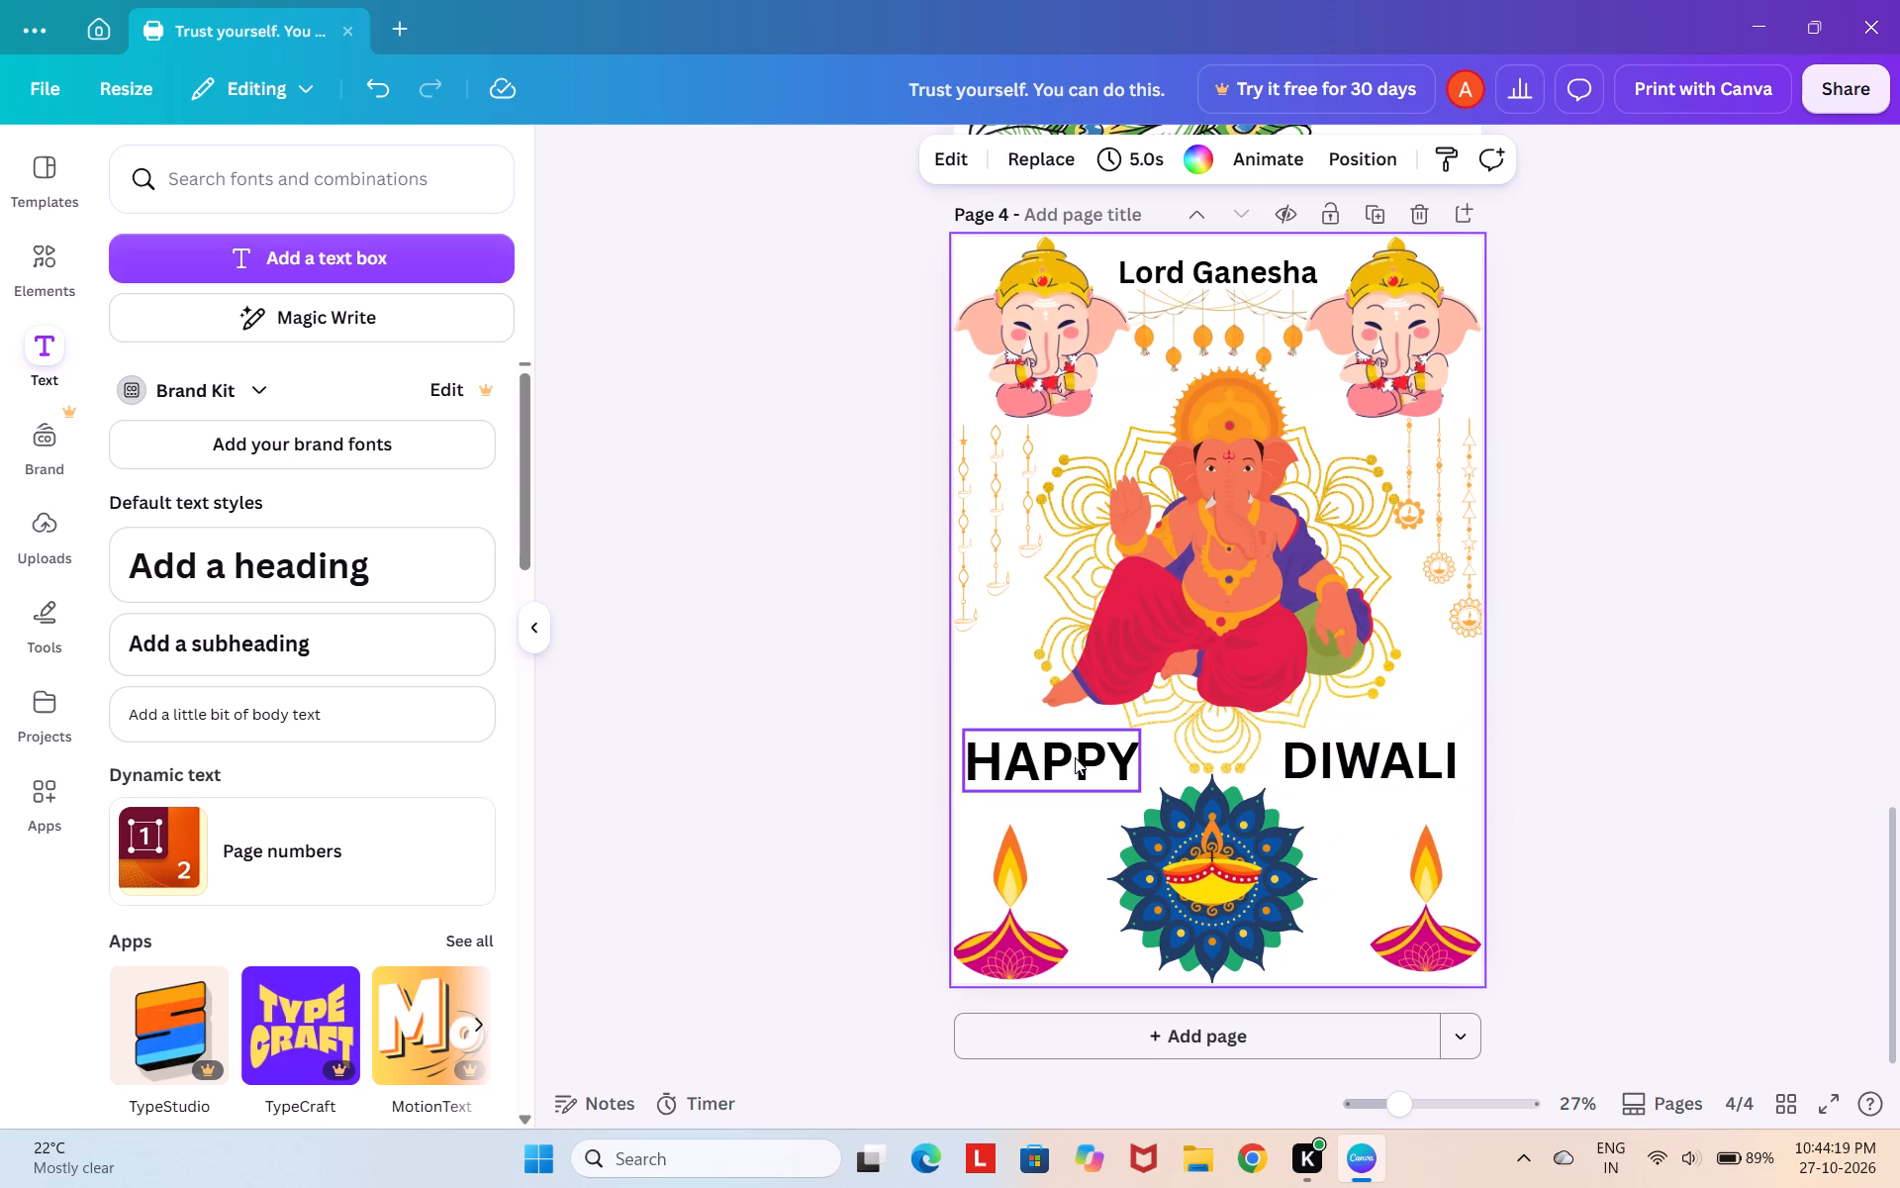
Recolour the "Lord Ganesha" title at the top of page 4 to the default bright red.
left_click(1175, 279)
left_click(986, 170)
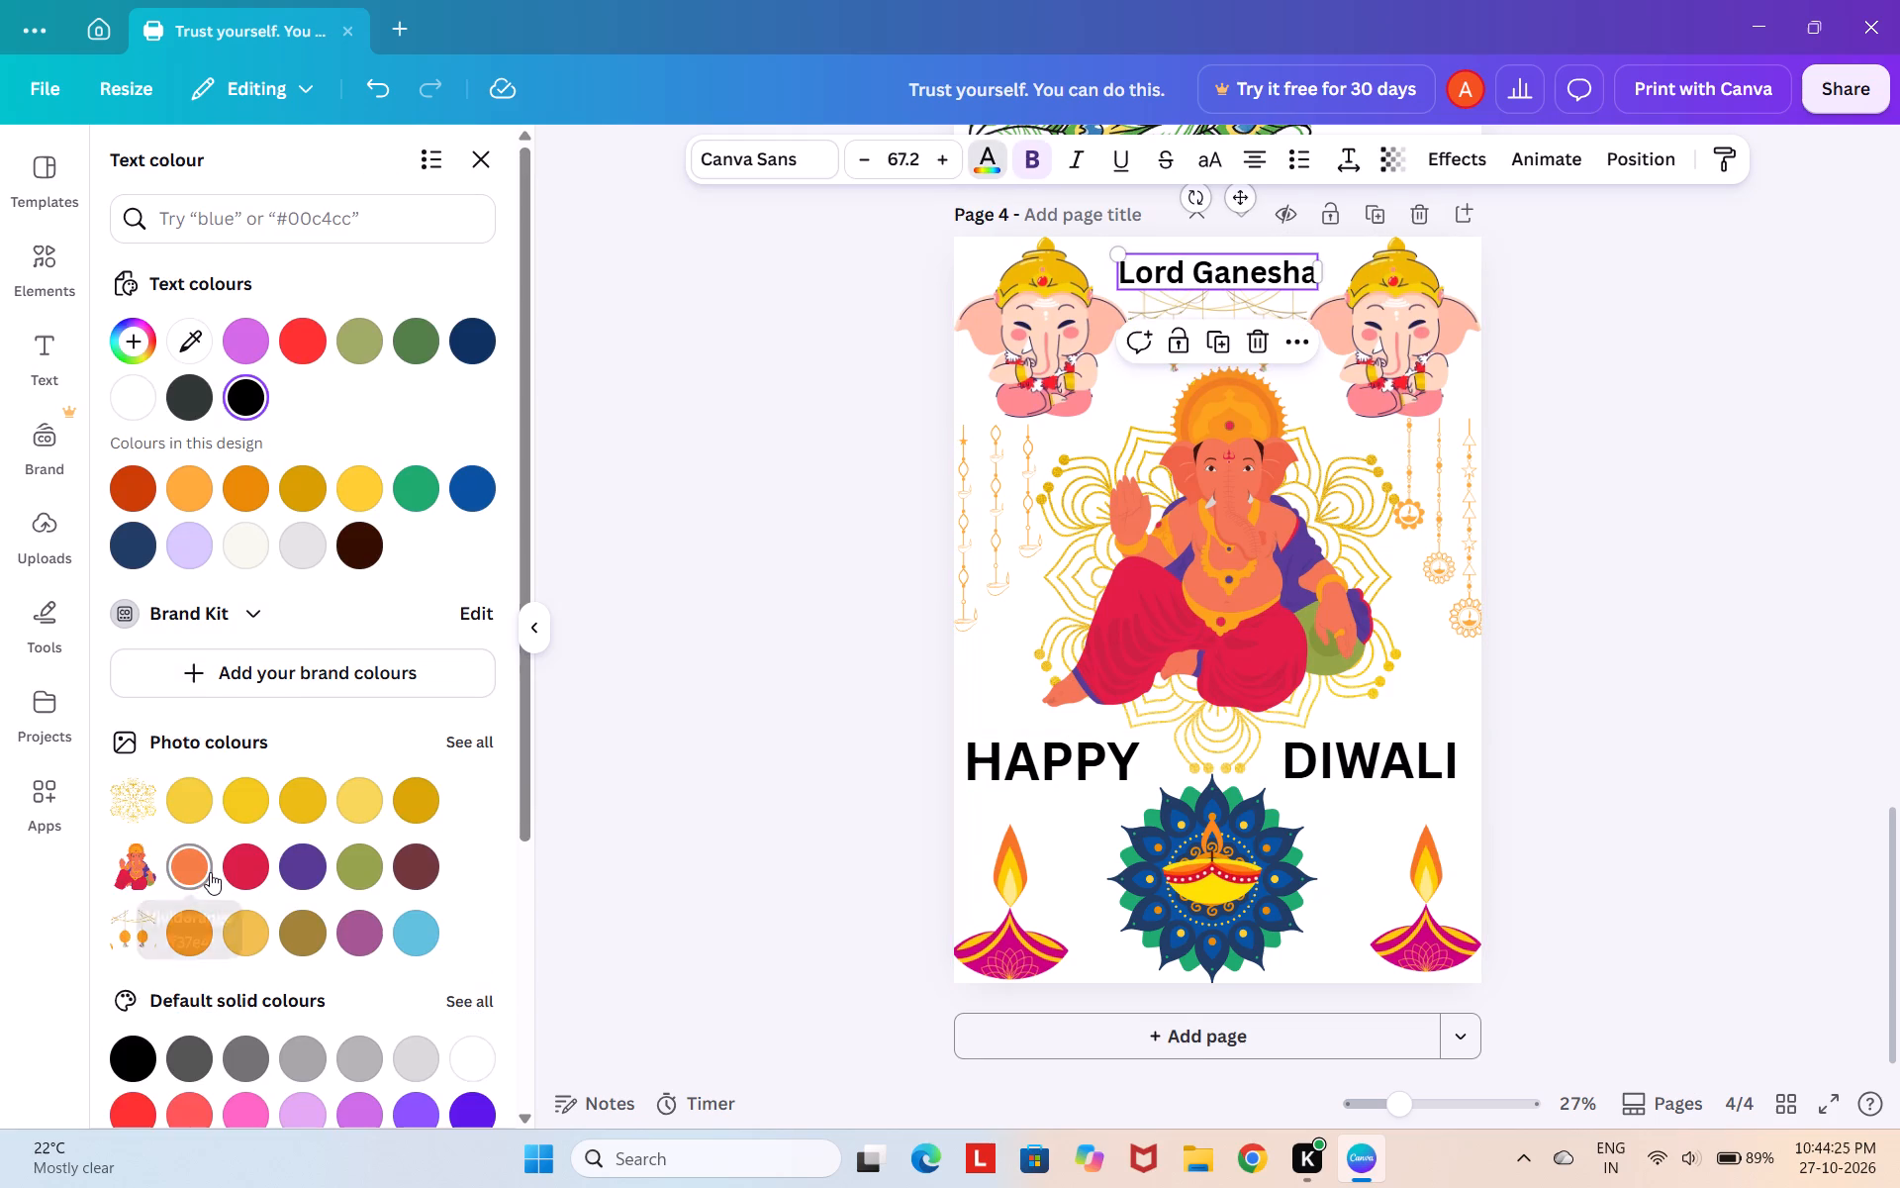
scroll(210, 872, "down", 2)
left_click(117, 882)
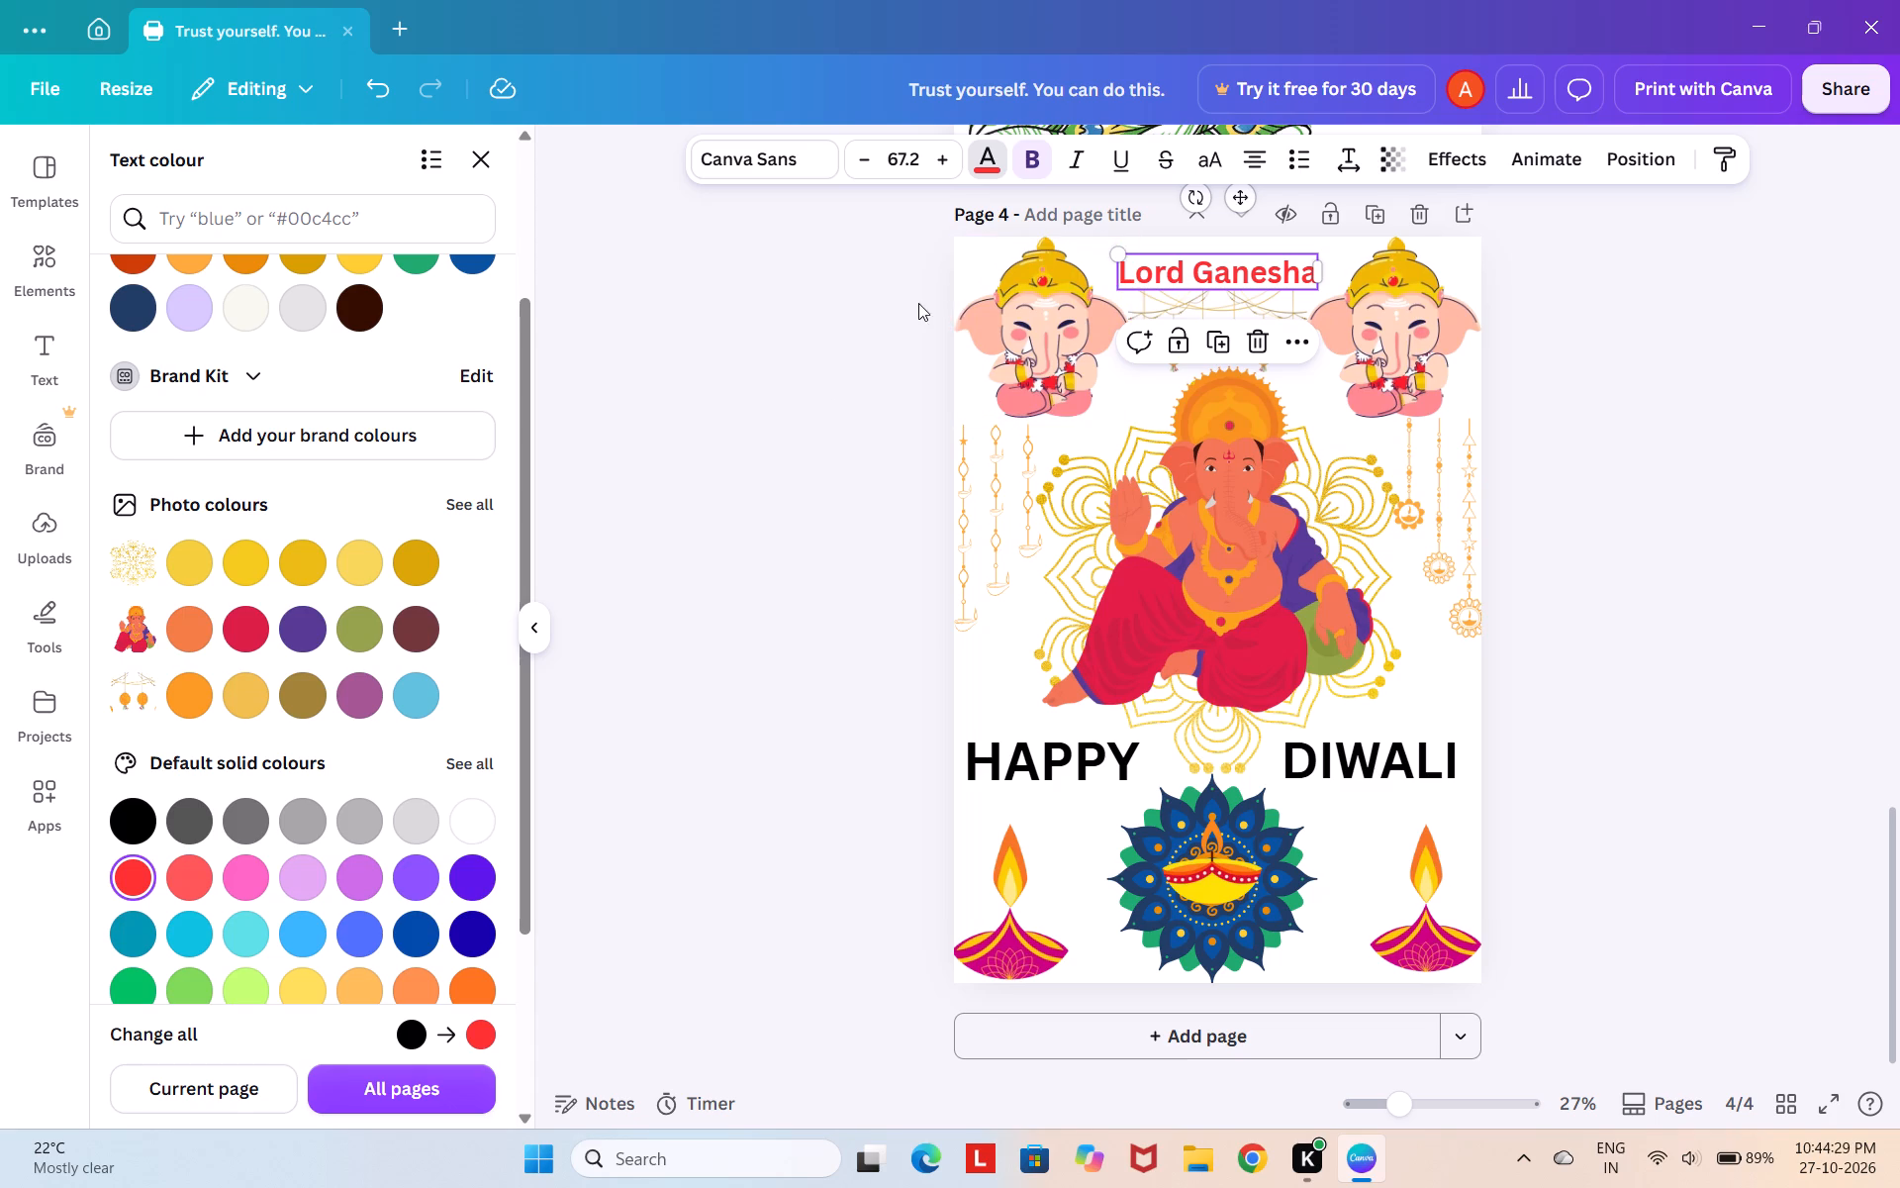
left_click(896, 284)
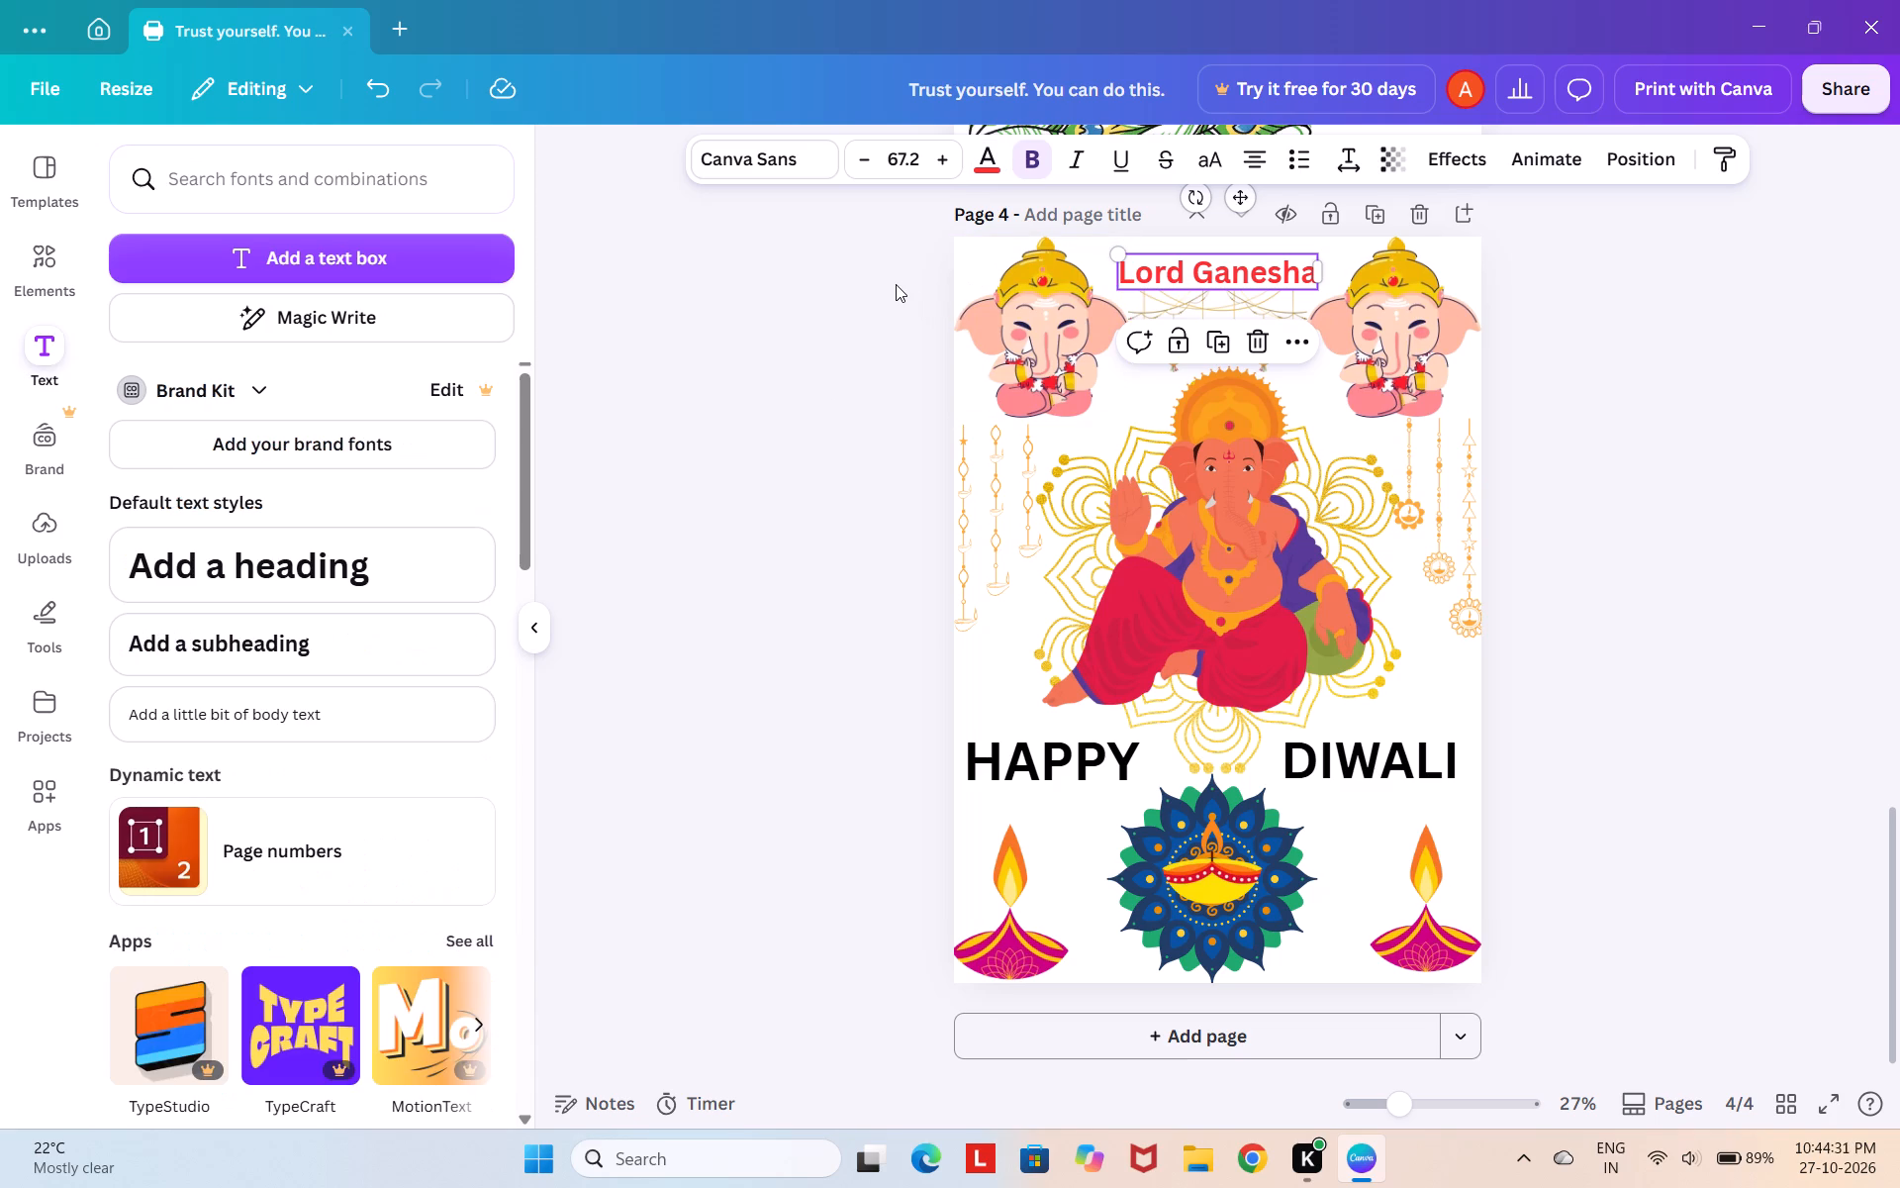
left_click(896, 284)
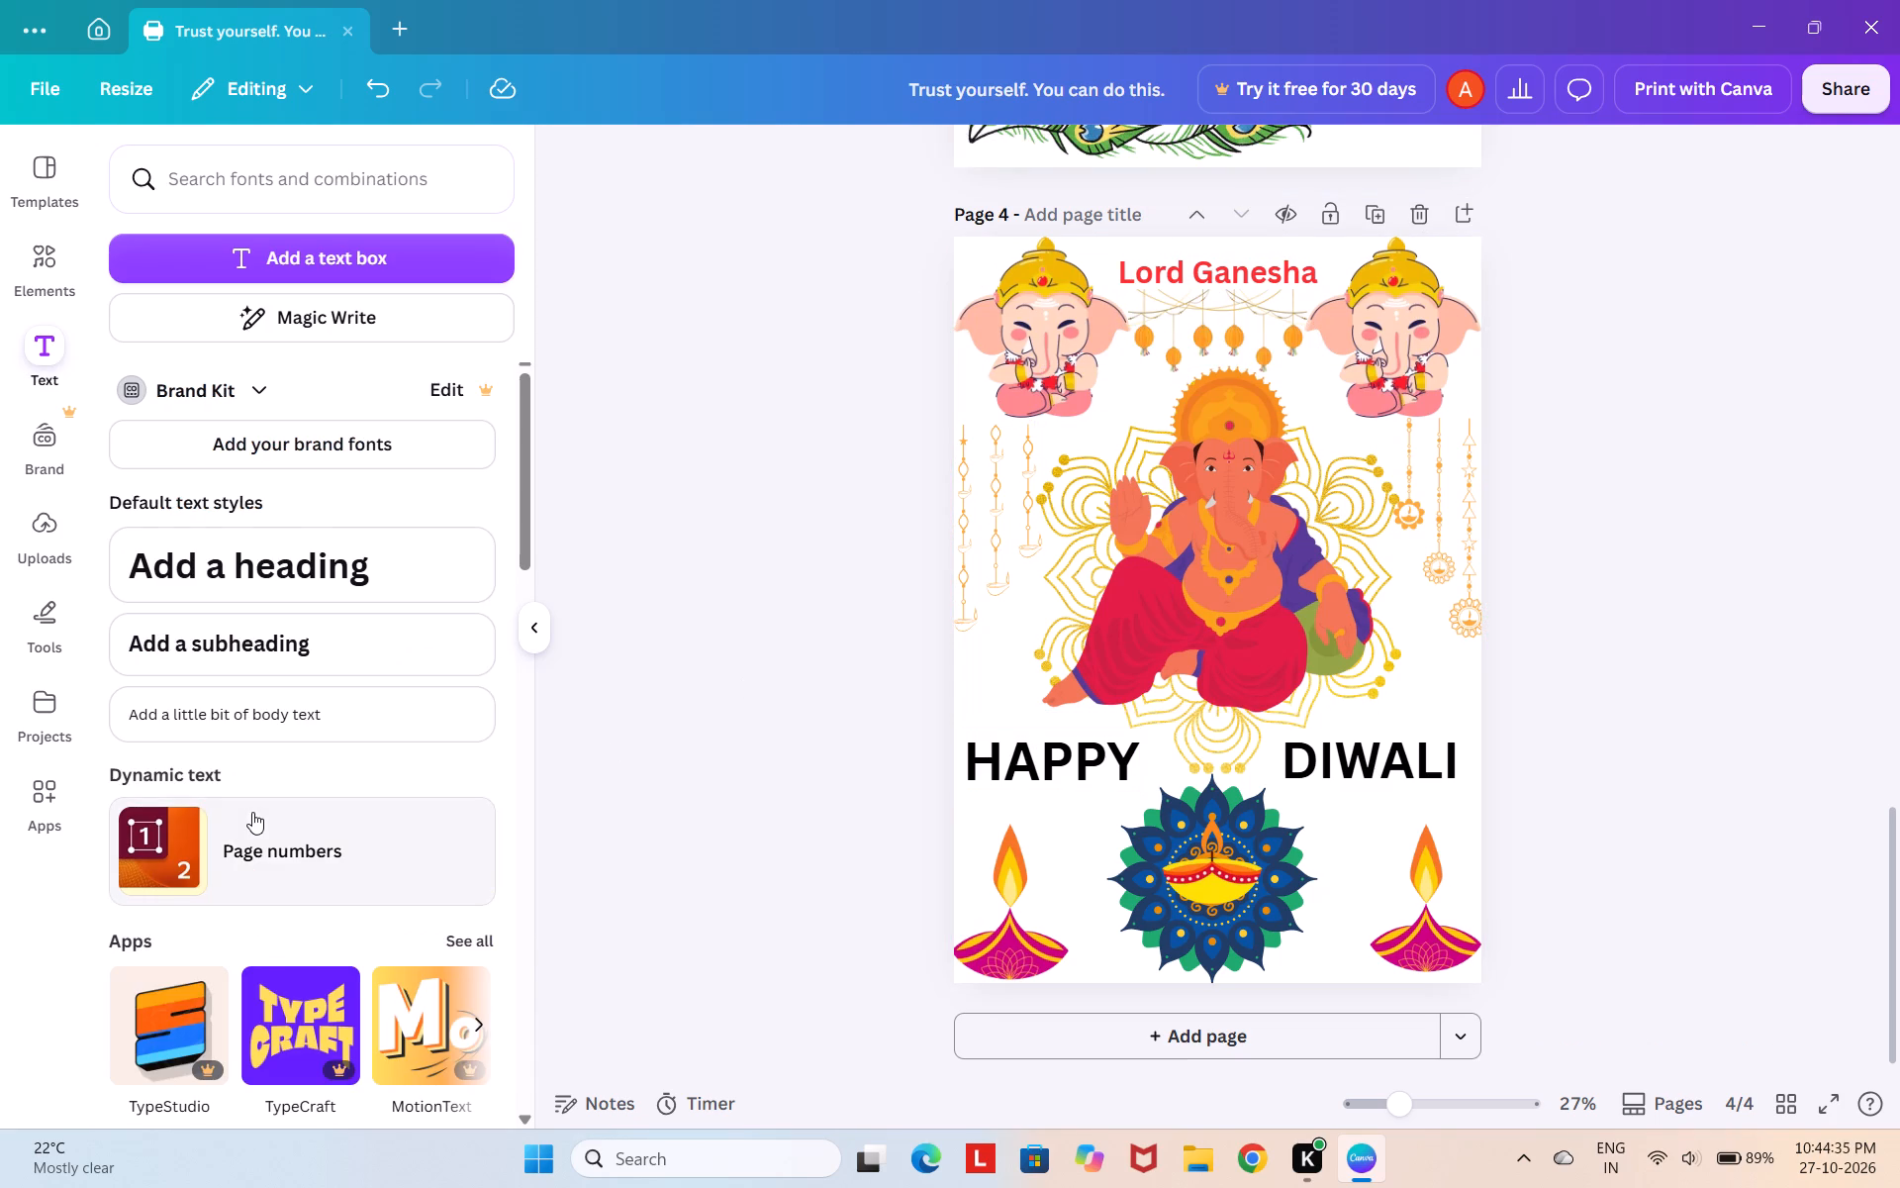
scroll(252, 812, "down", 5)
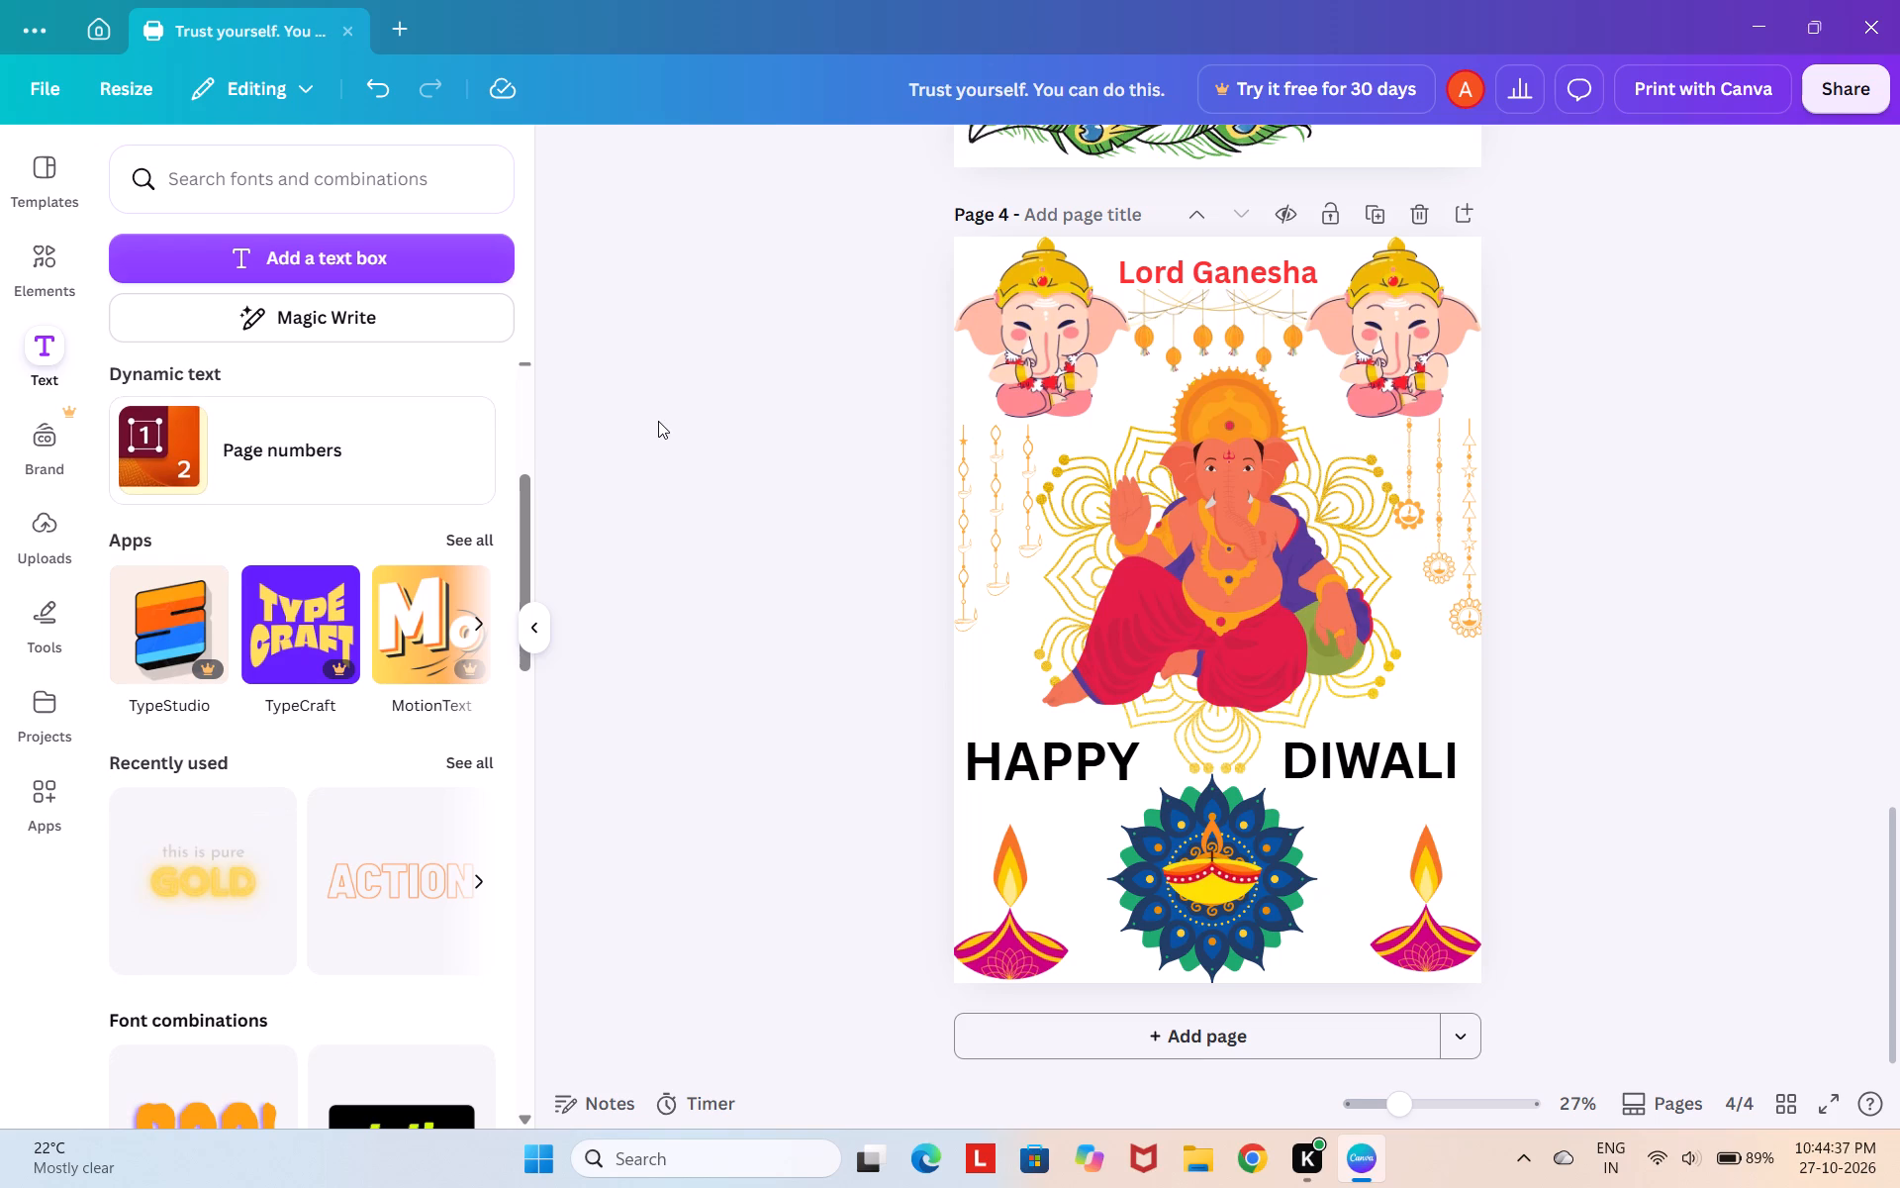
Look through the ready-made font combinations for a text style that could suit page 4.
scroll(341, 676, "down", 4)
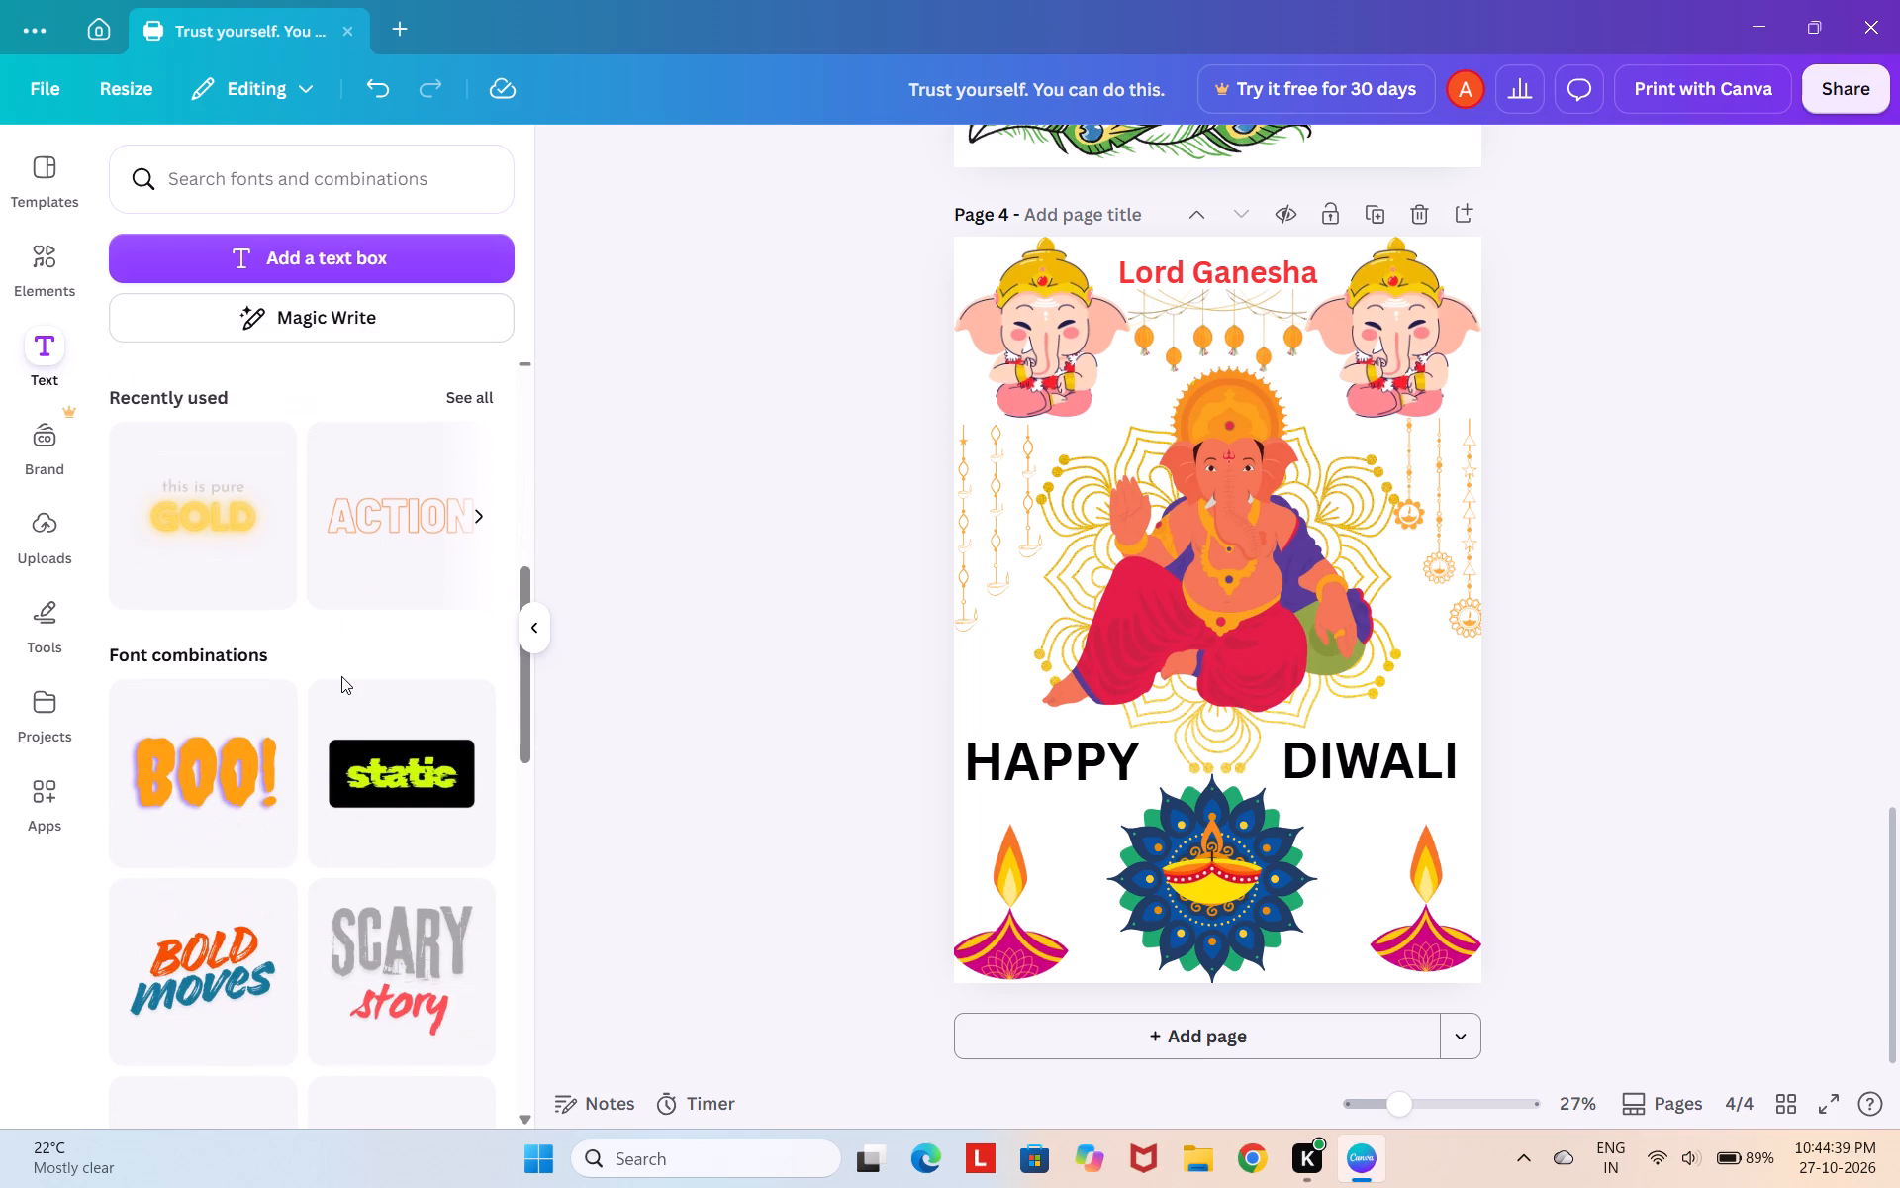
scroll(341, 676, "down", 6)
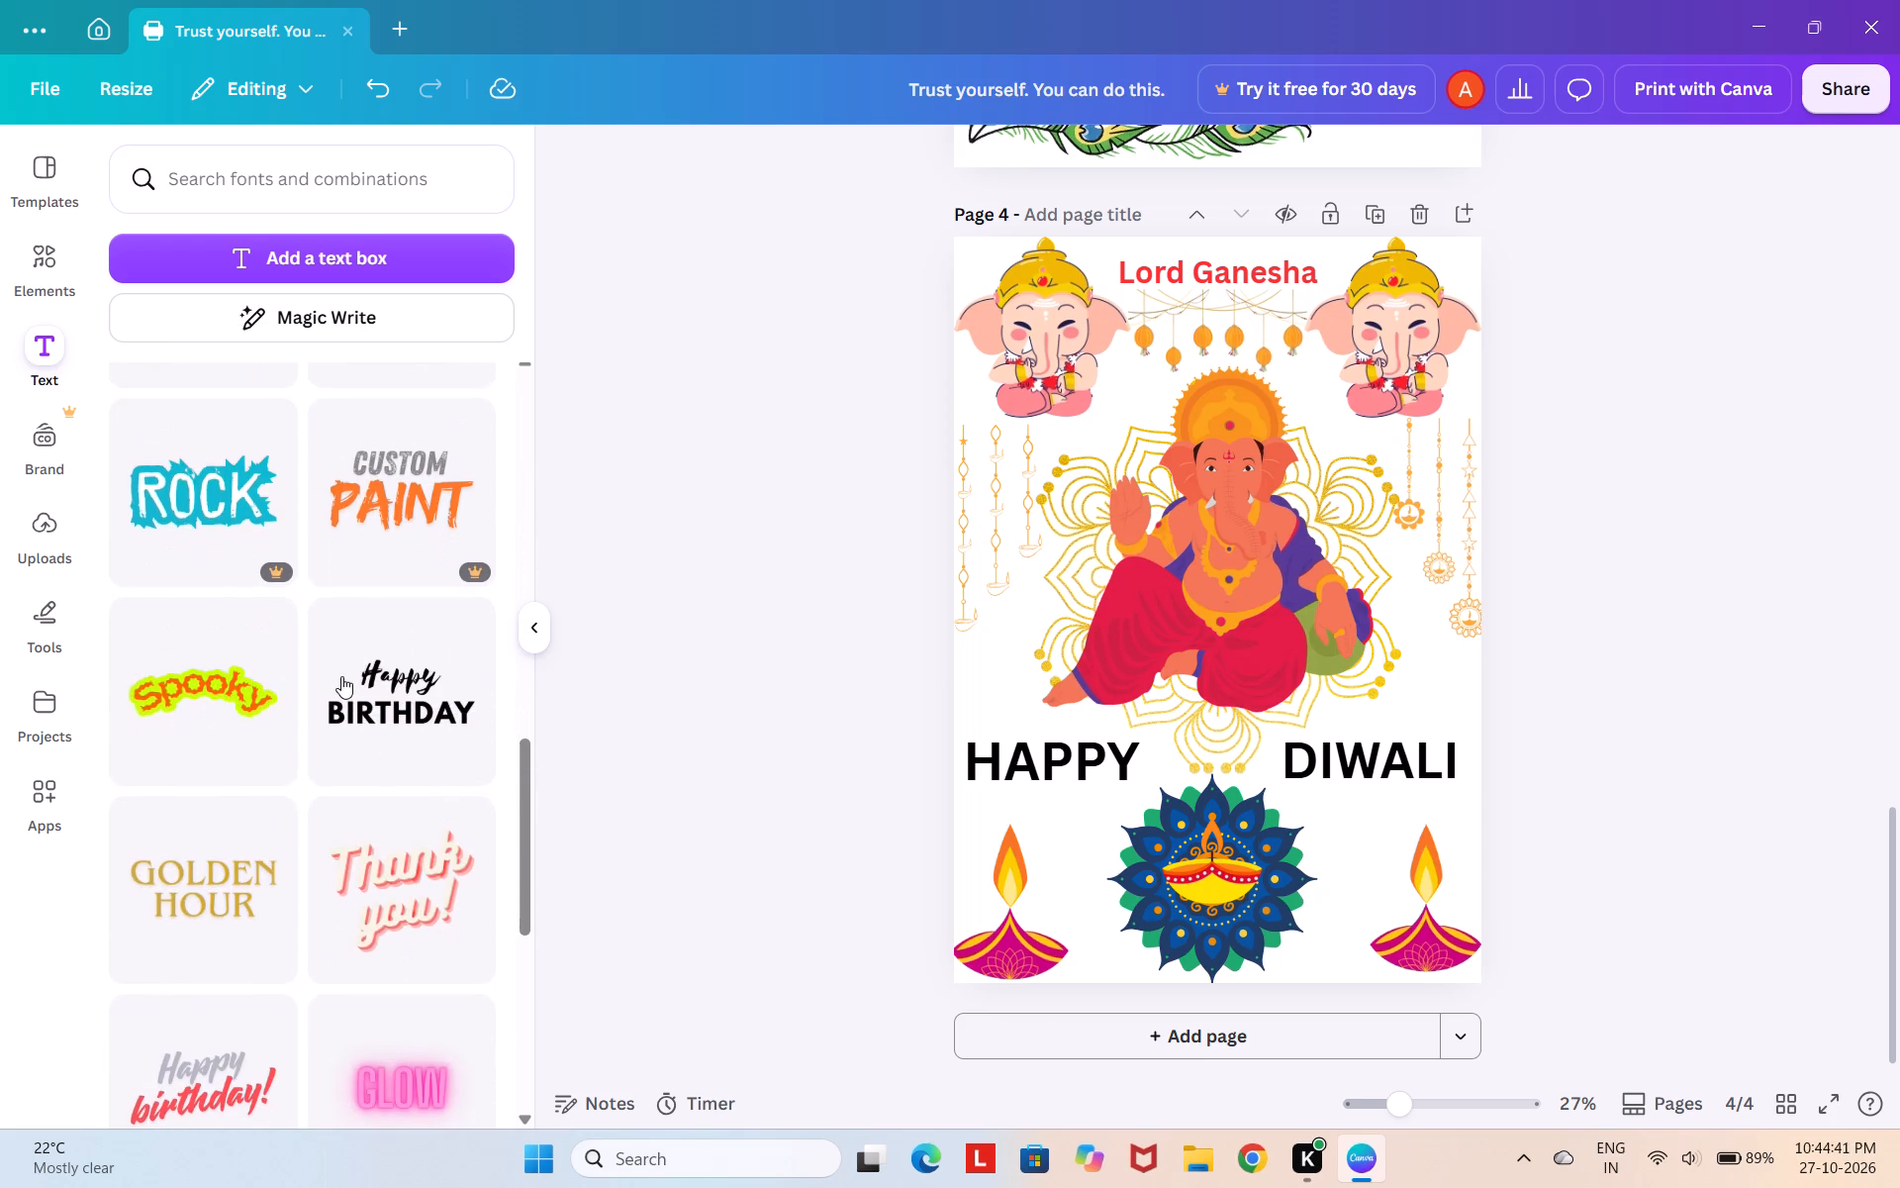
scroll(341, 676, "down", 2)
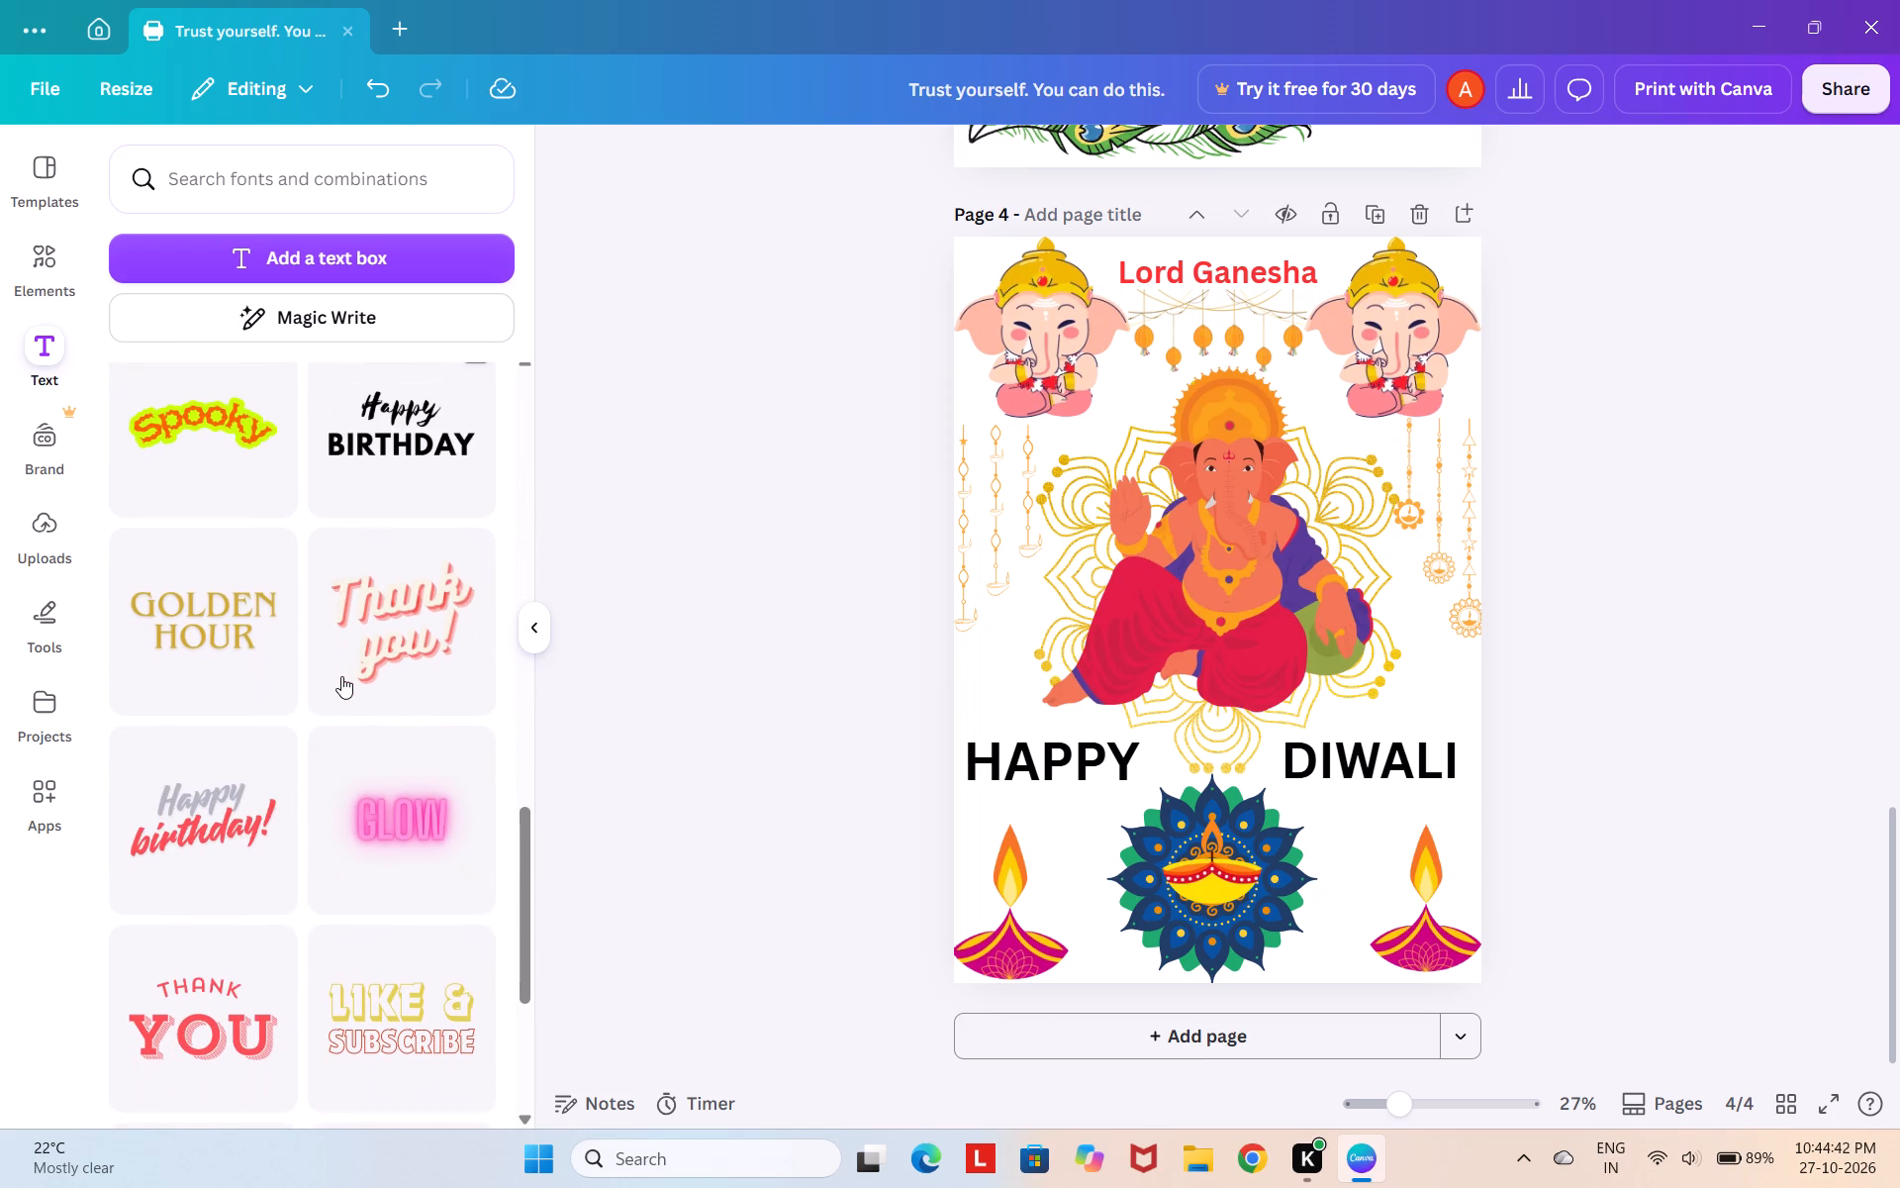
scroll(341, 676, "down", 4)
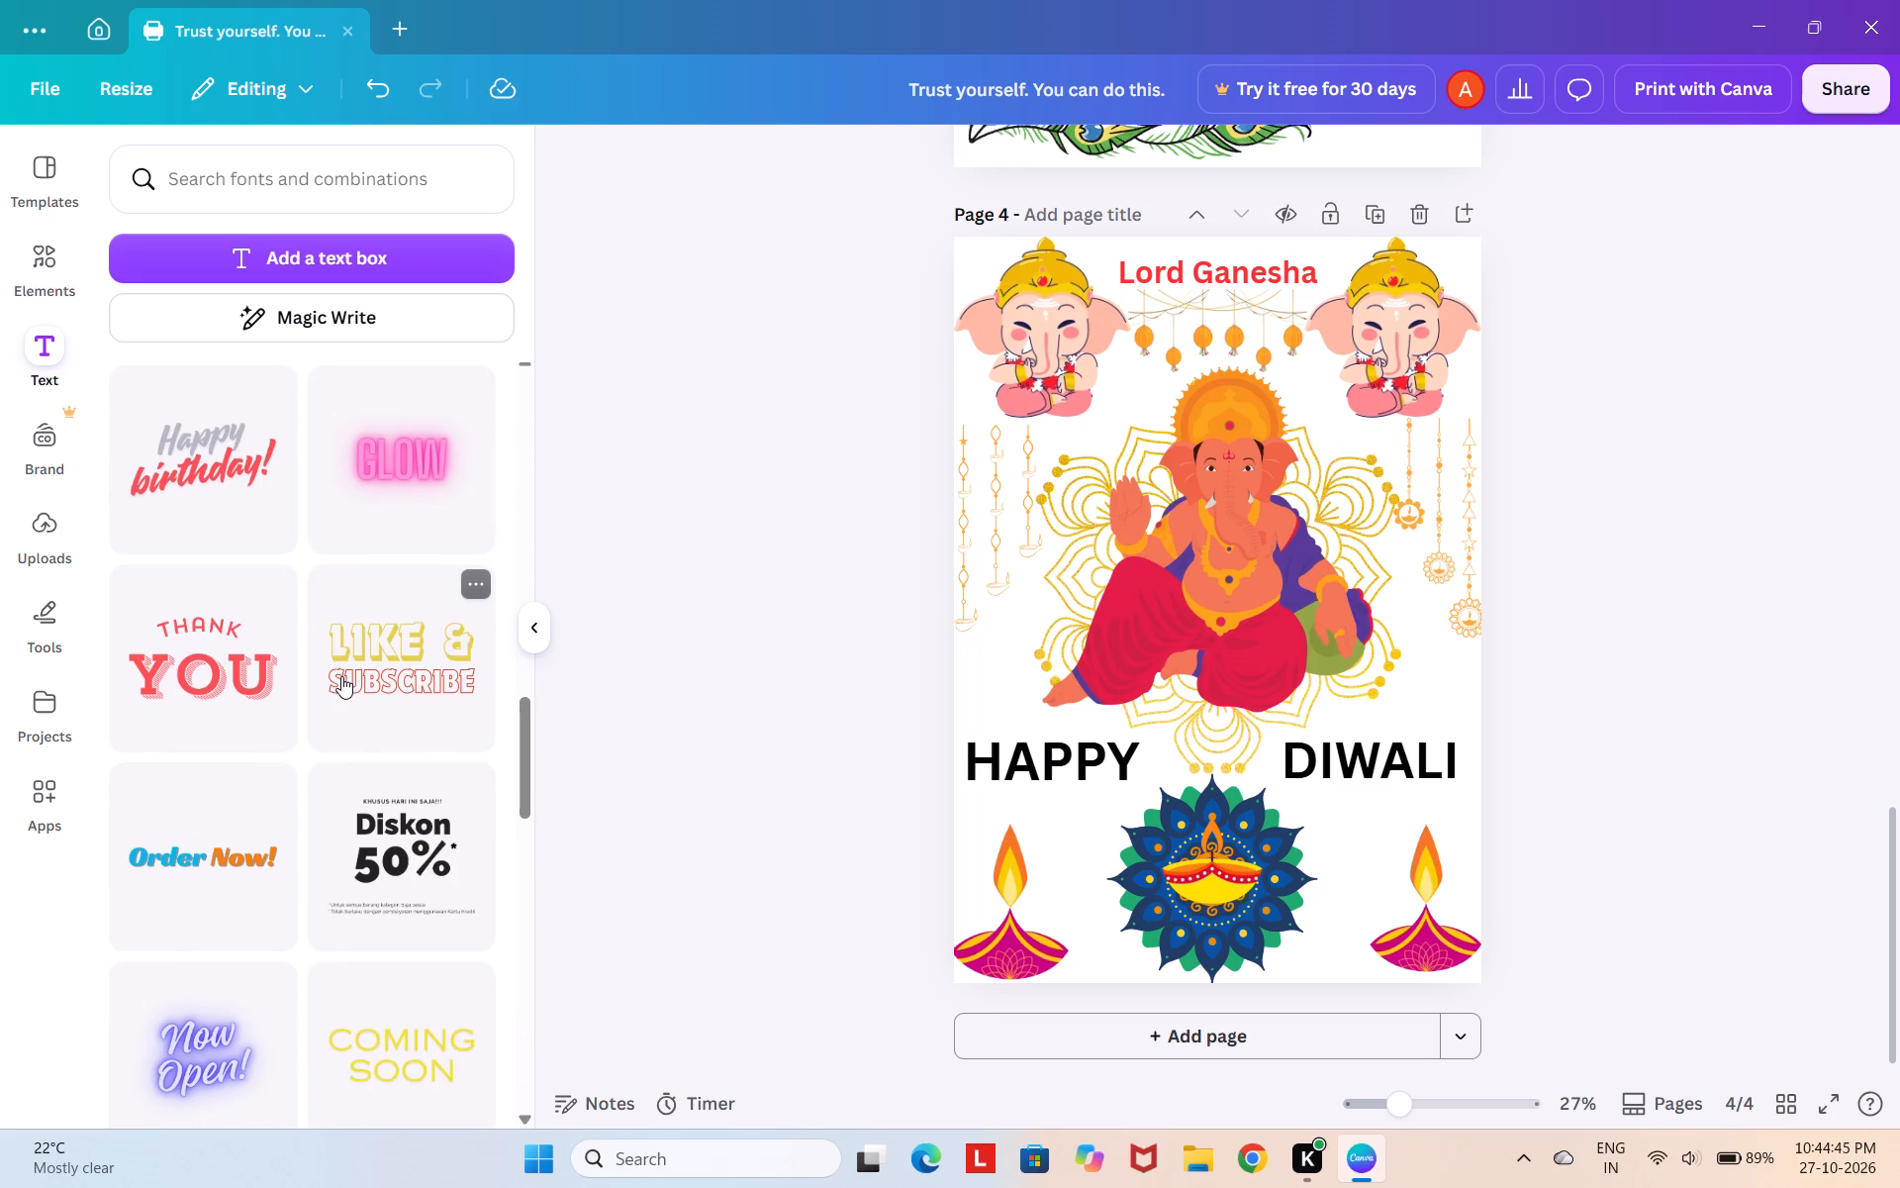
scroll(341, 676, "down", 7)
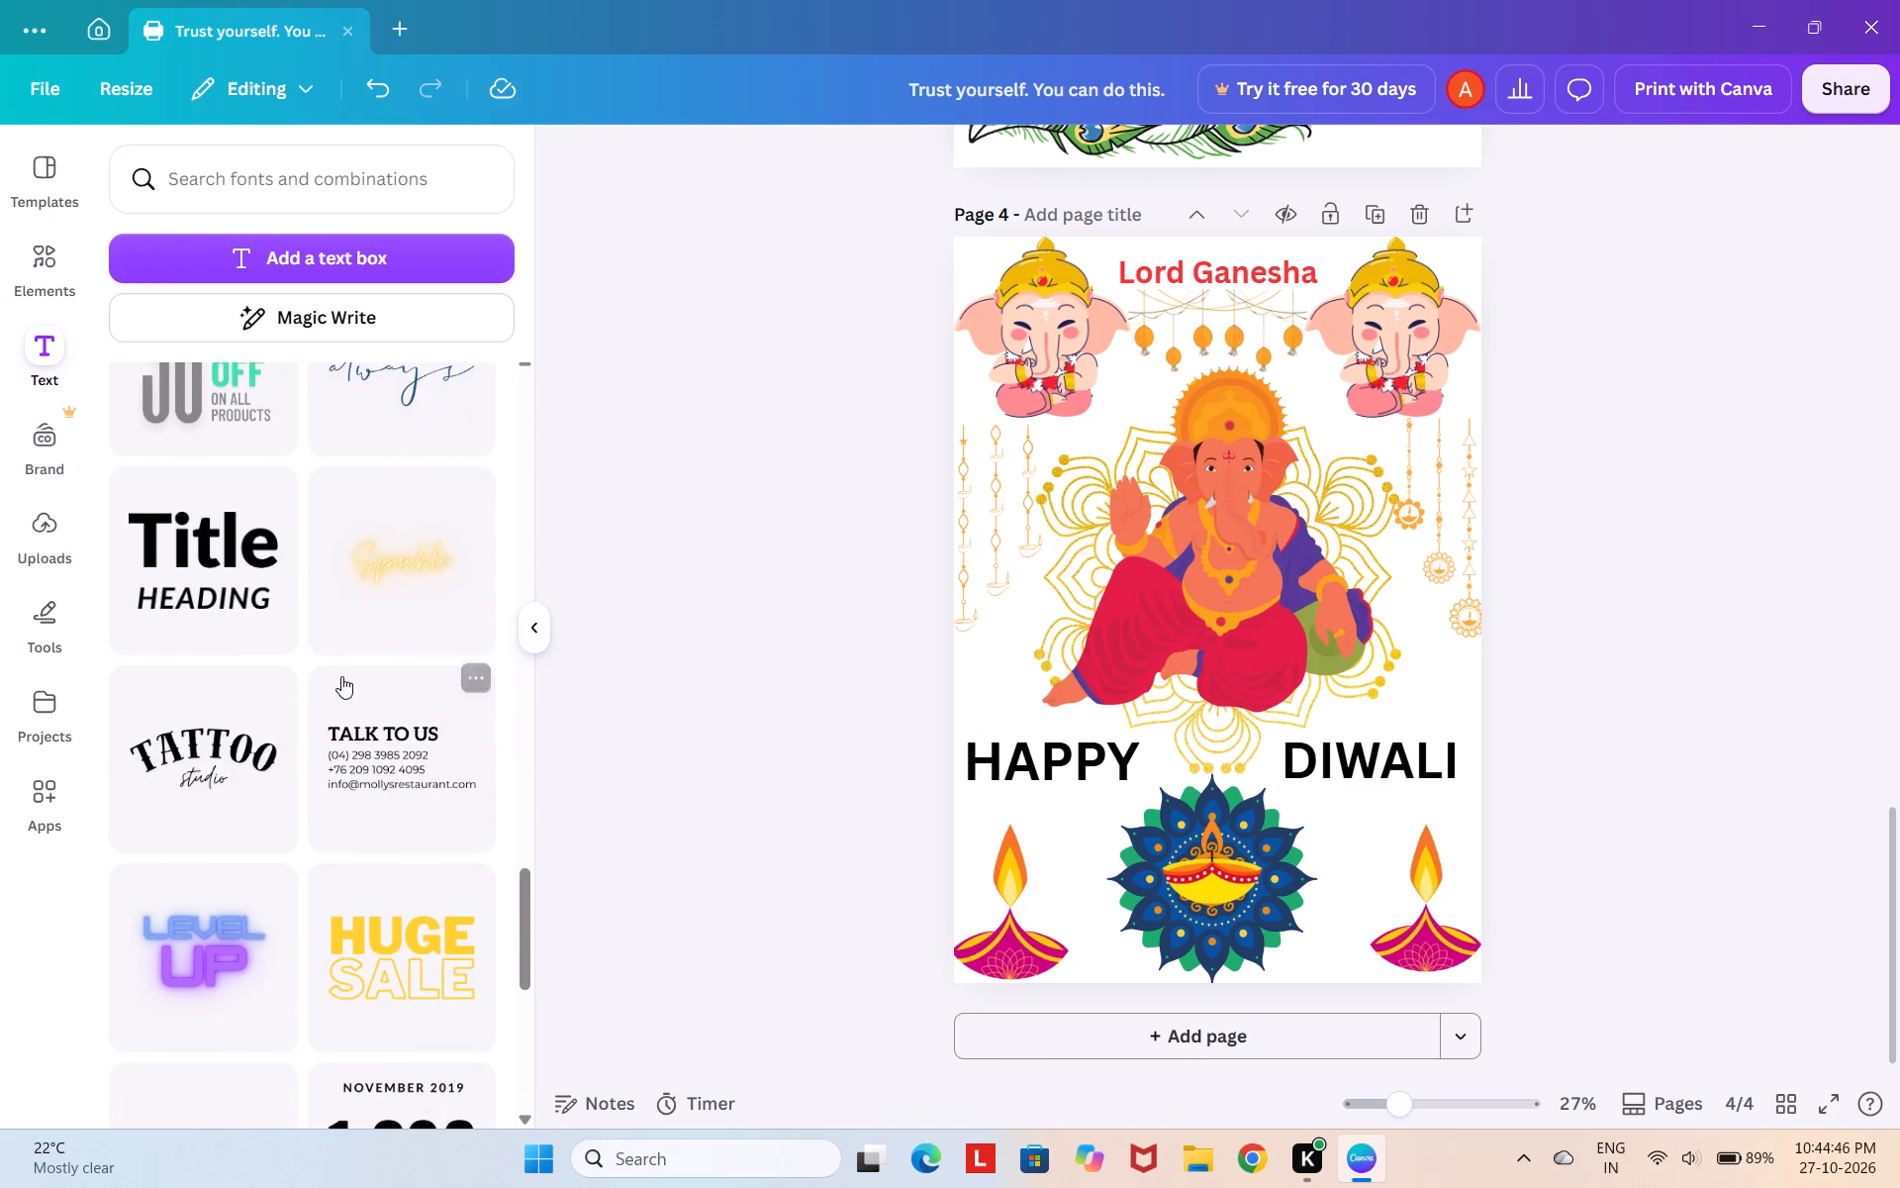
scroll(341, 676, "down", 3)
scroll(341, 676, "up", 1)
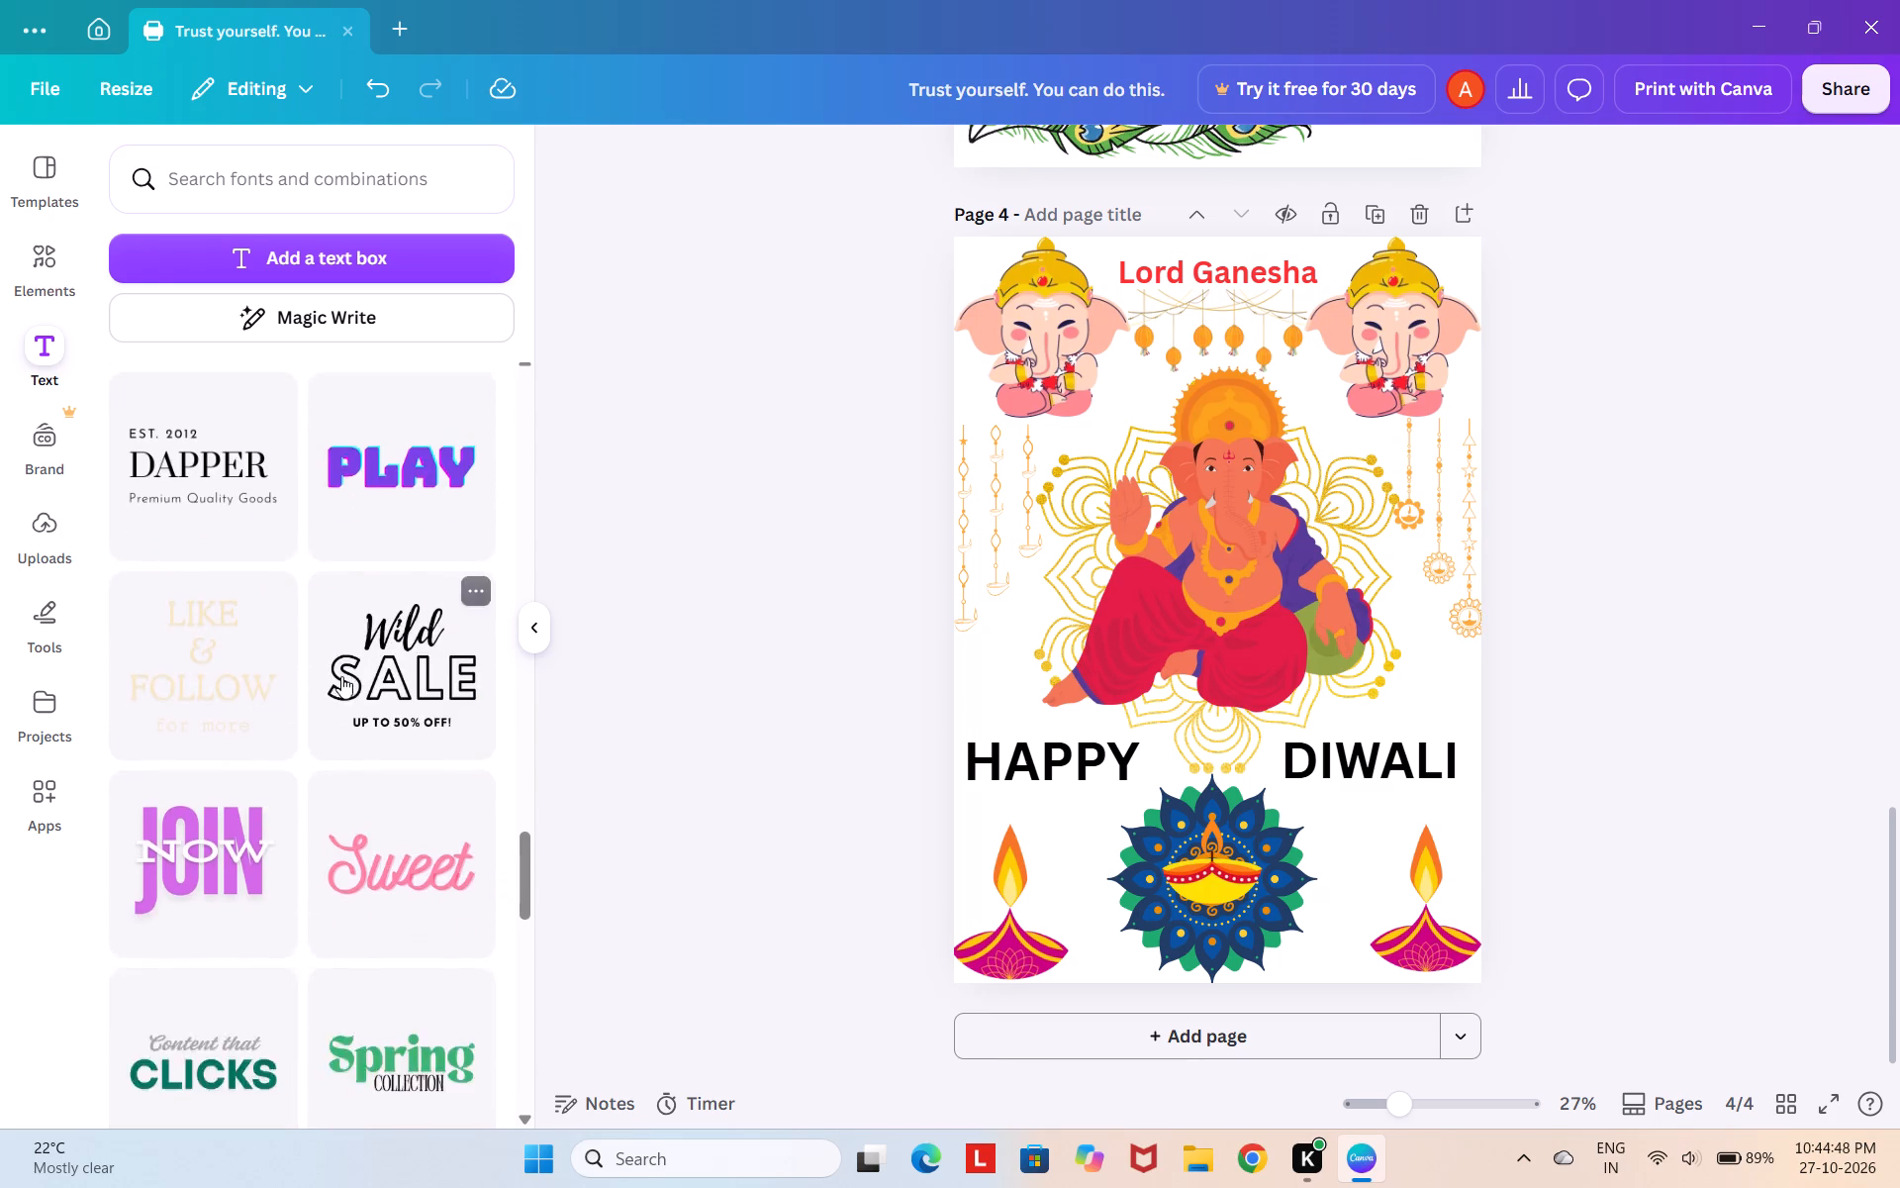
scroll(341, 676, "up", 8)
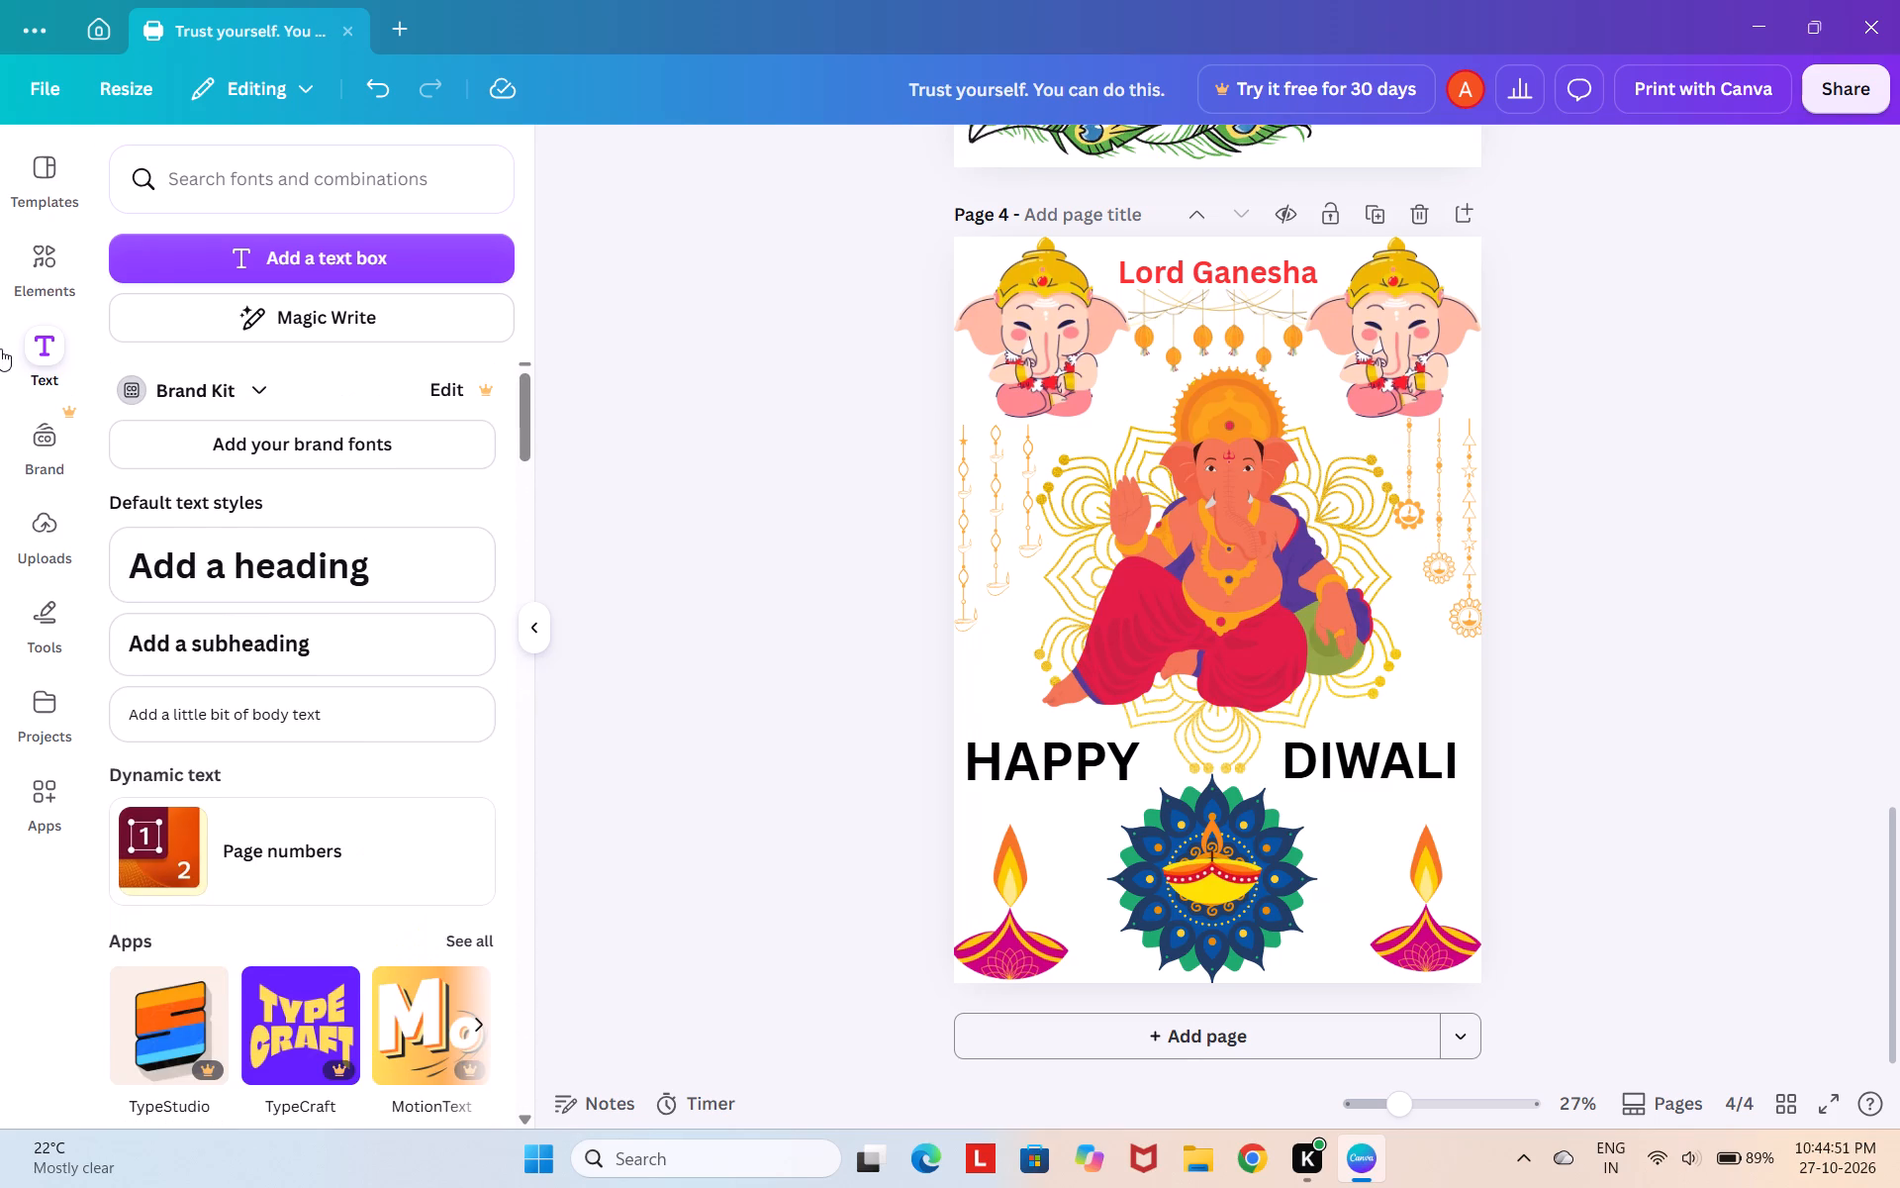
Browse the graphics categories in the elements library for another decoration for page 4.
left_click(56, 248)
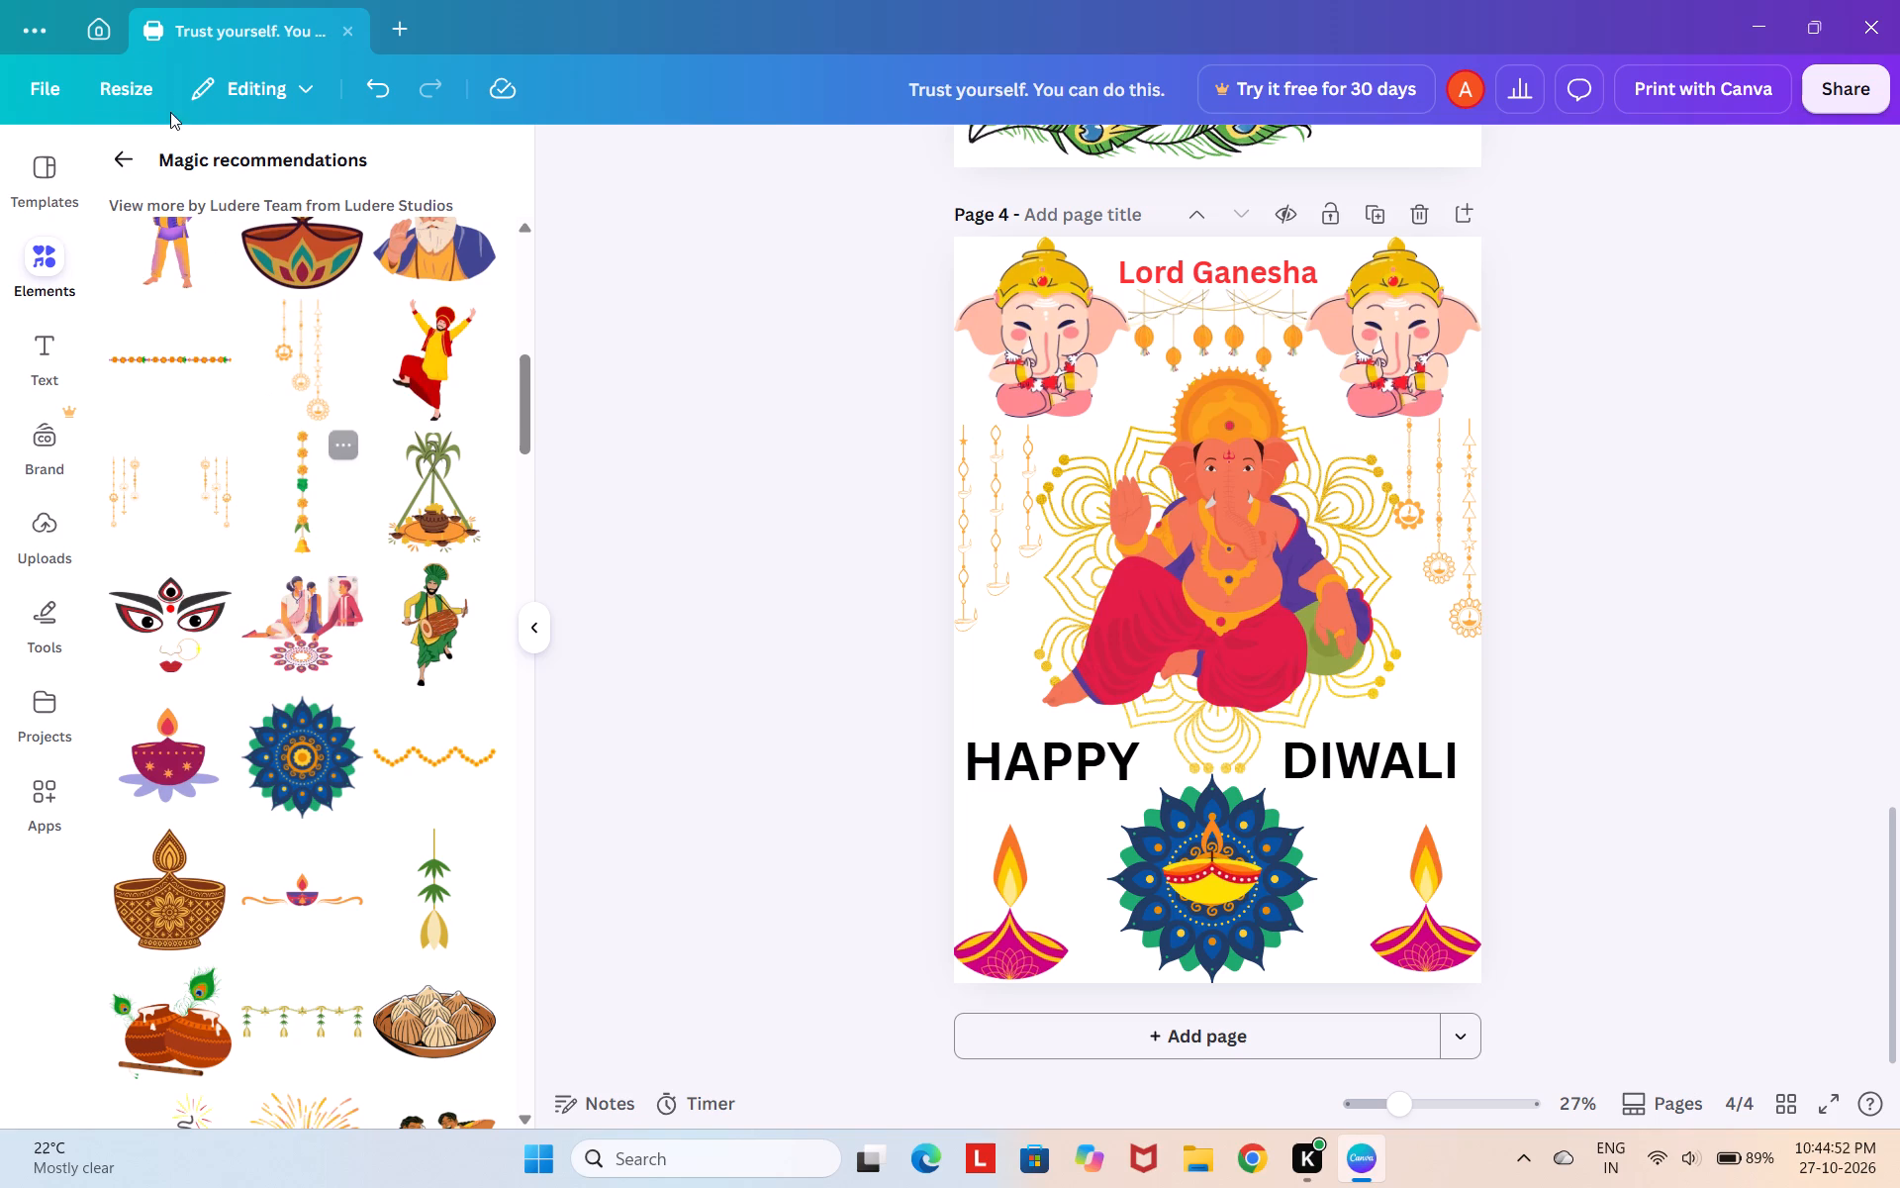
left_click(112, 161)
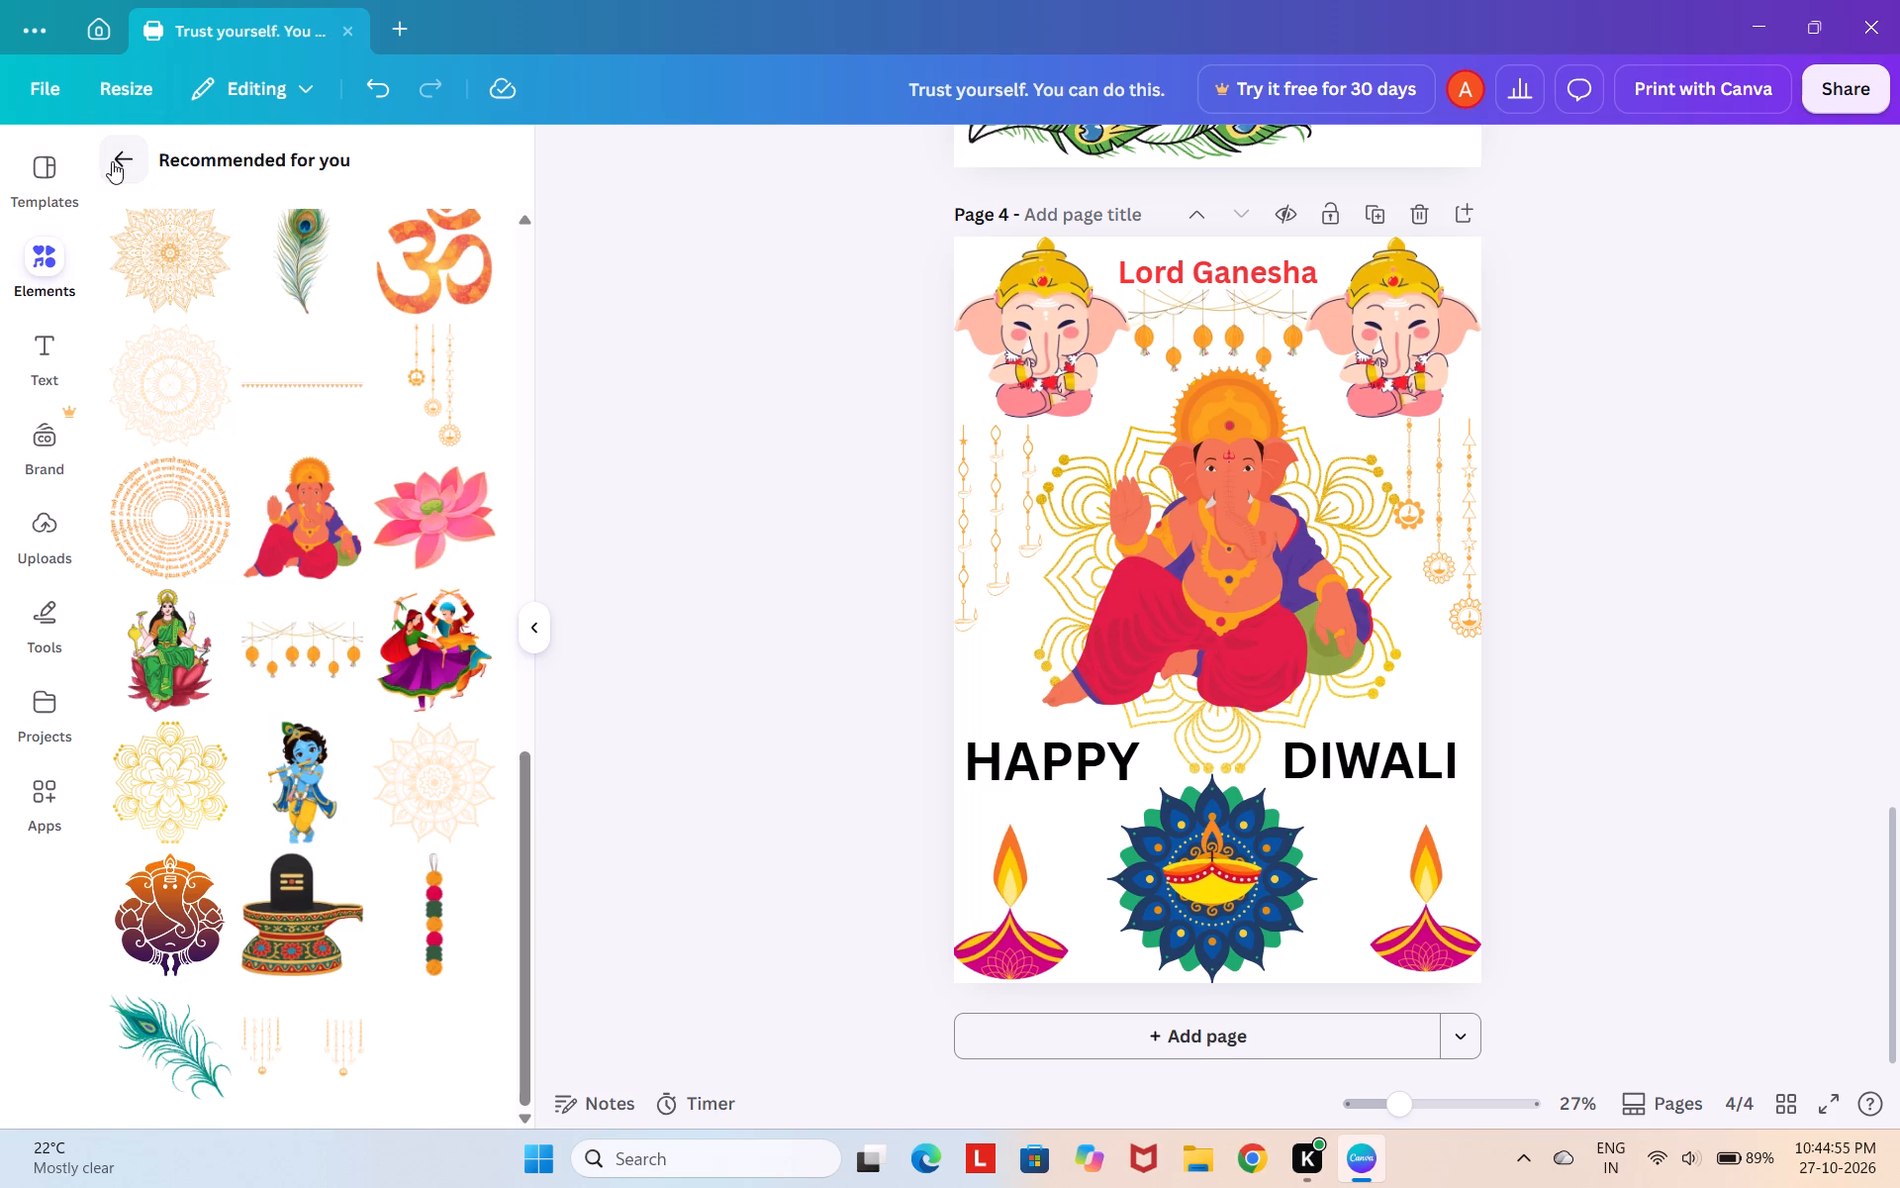
left_click(112, 161)
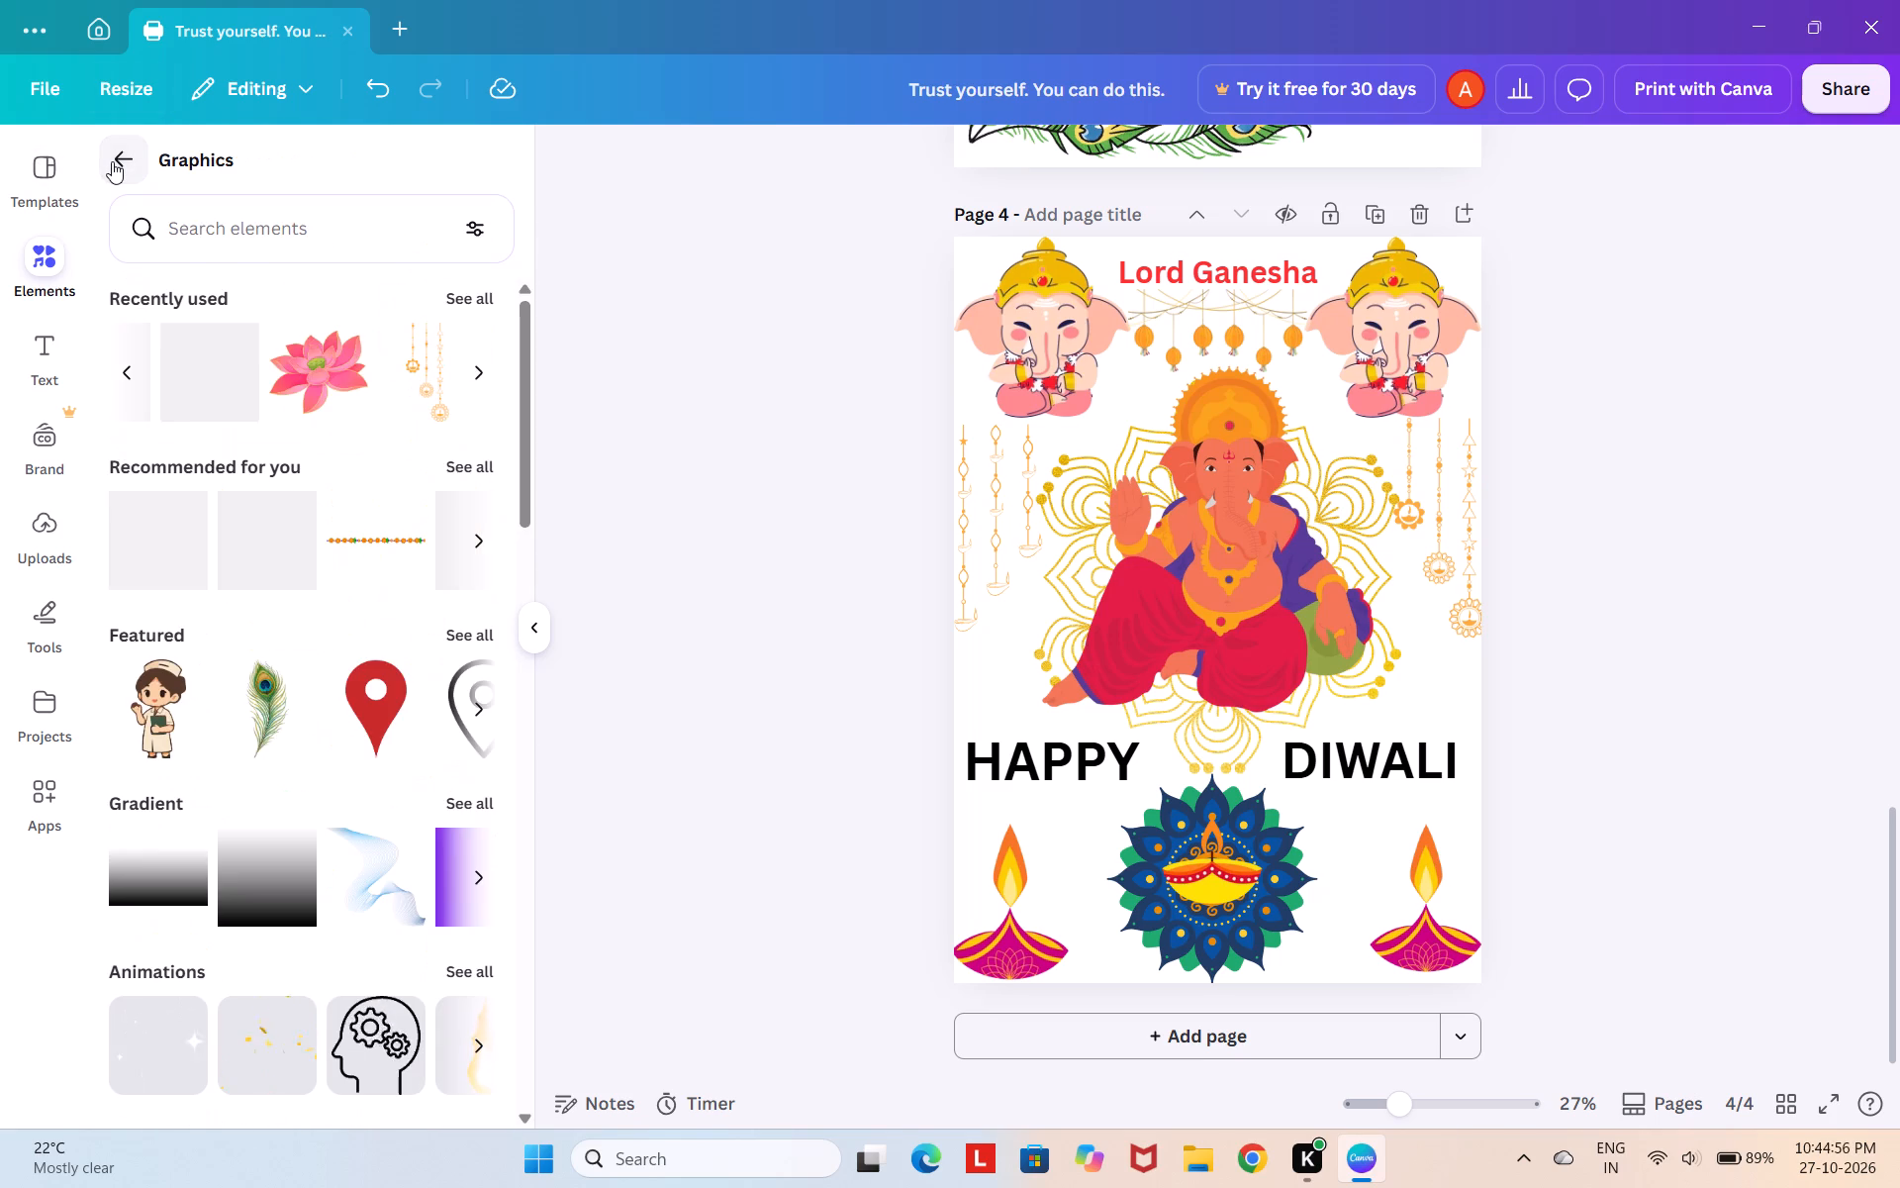
left_click(123, 160)
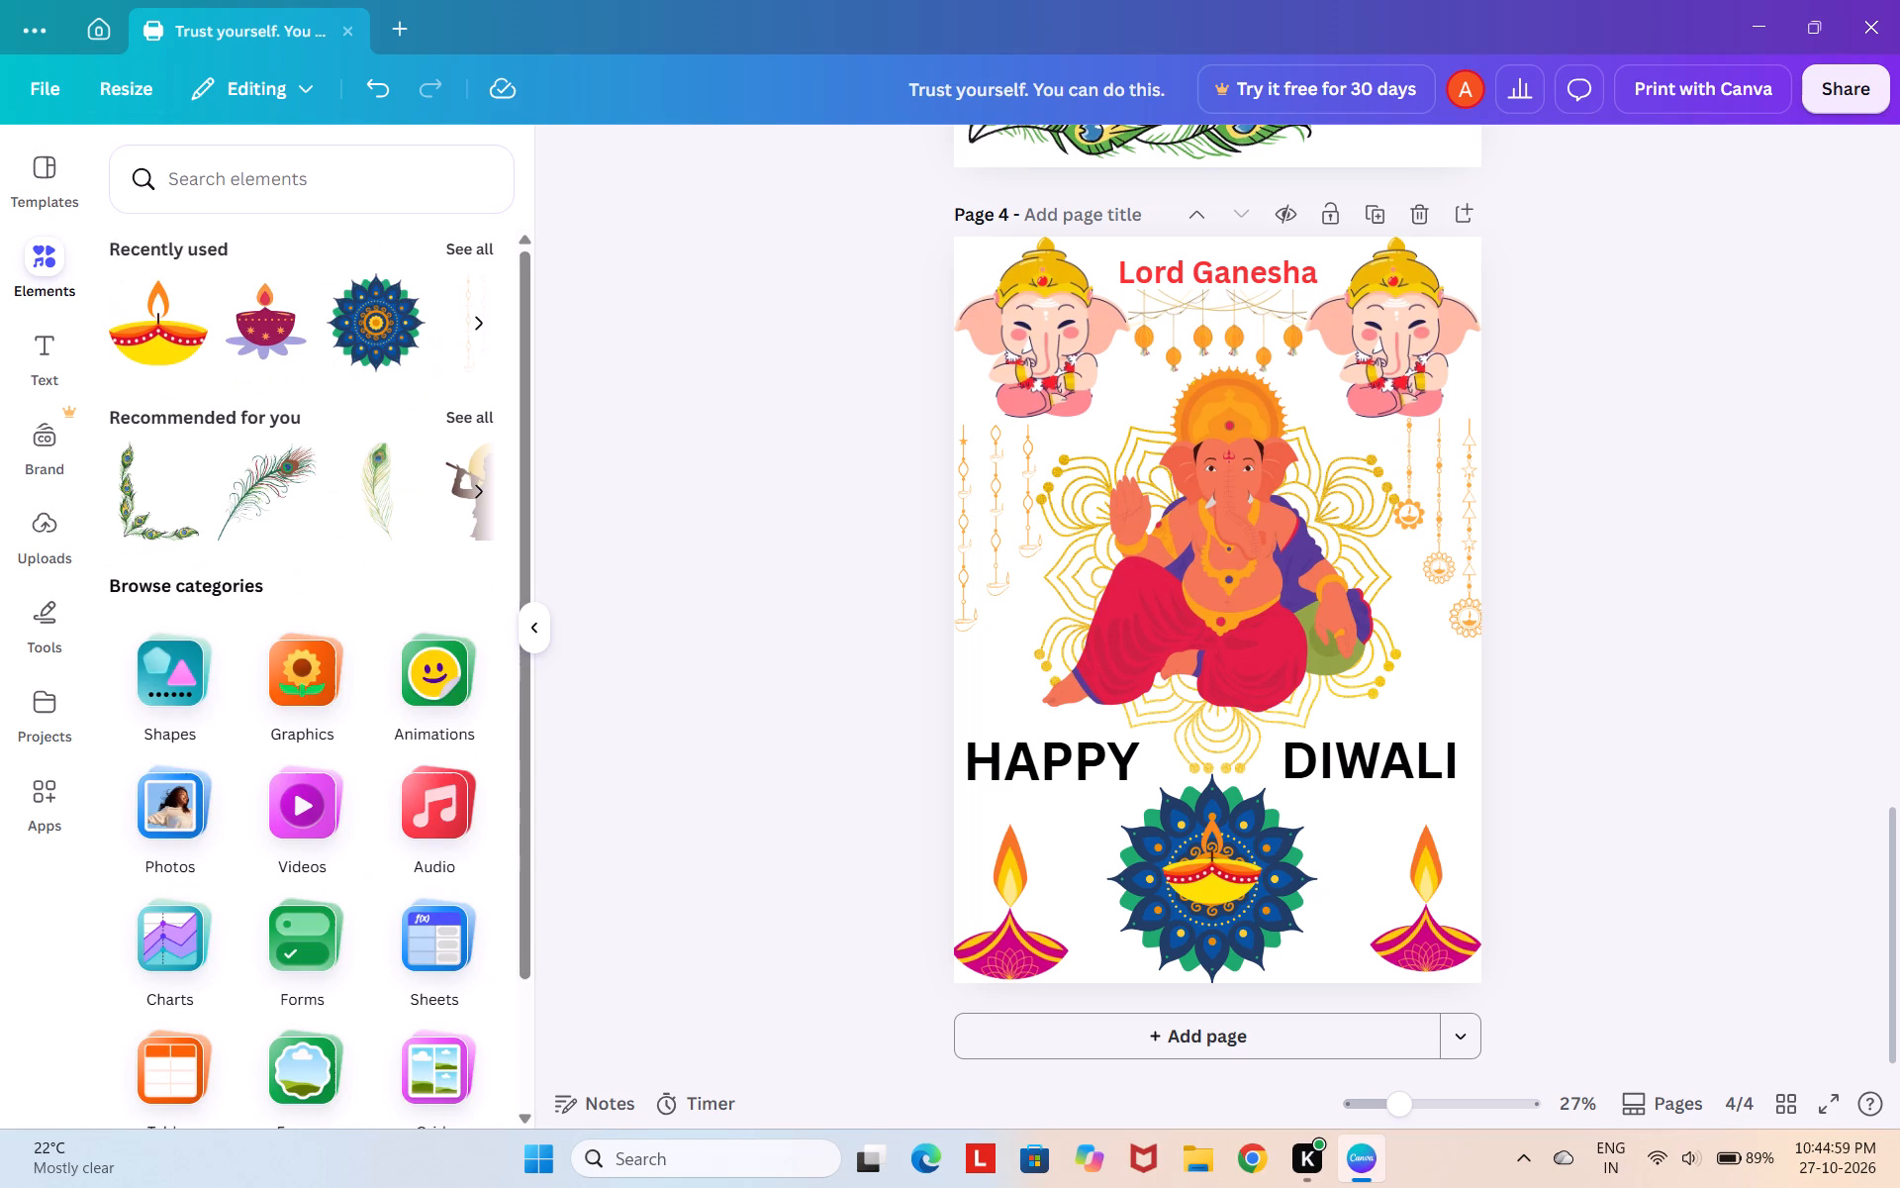
left_click(45, 268)
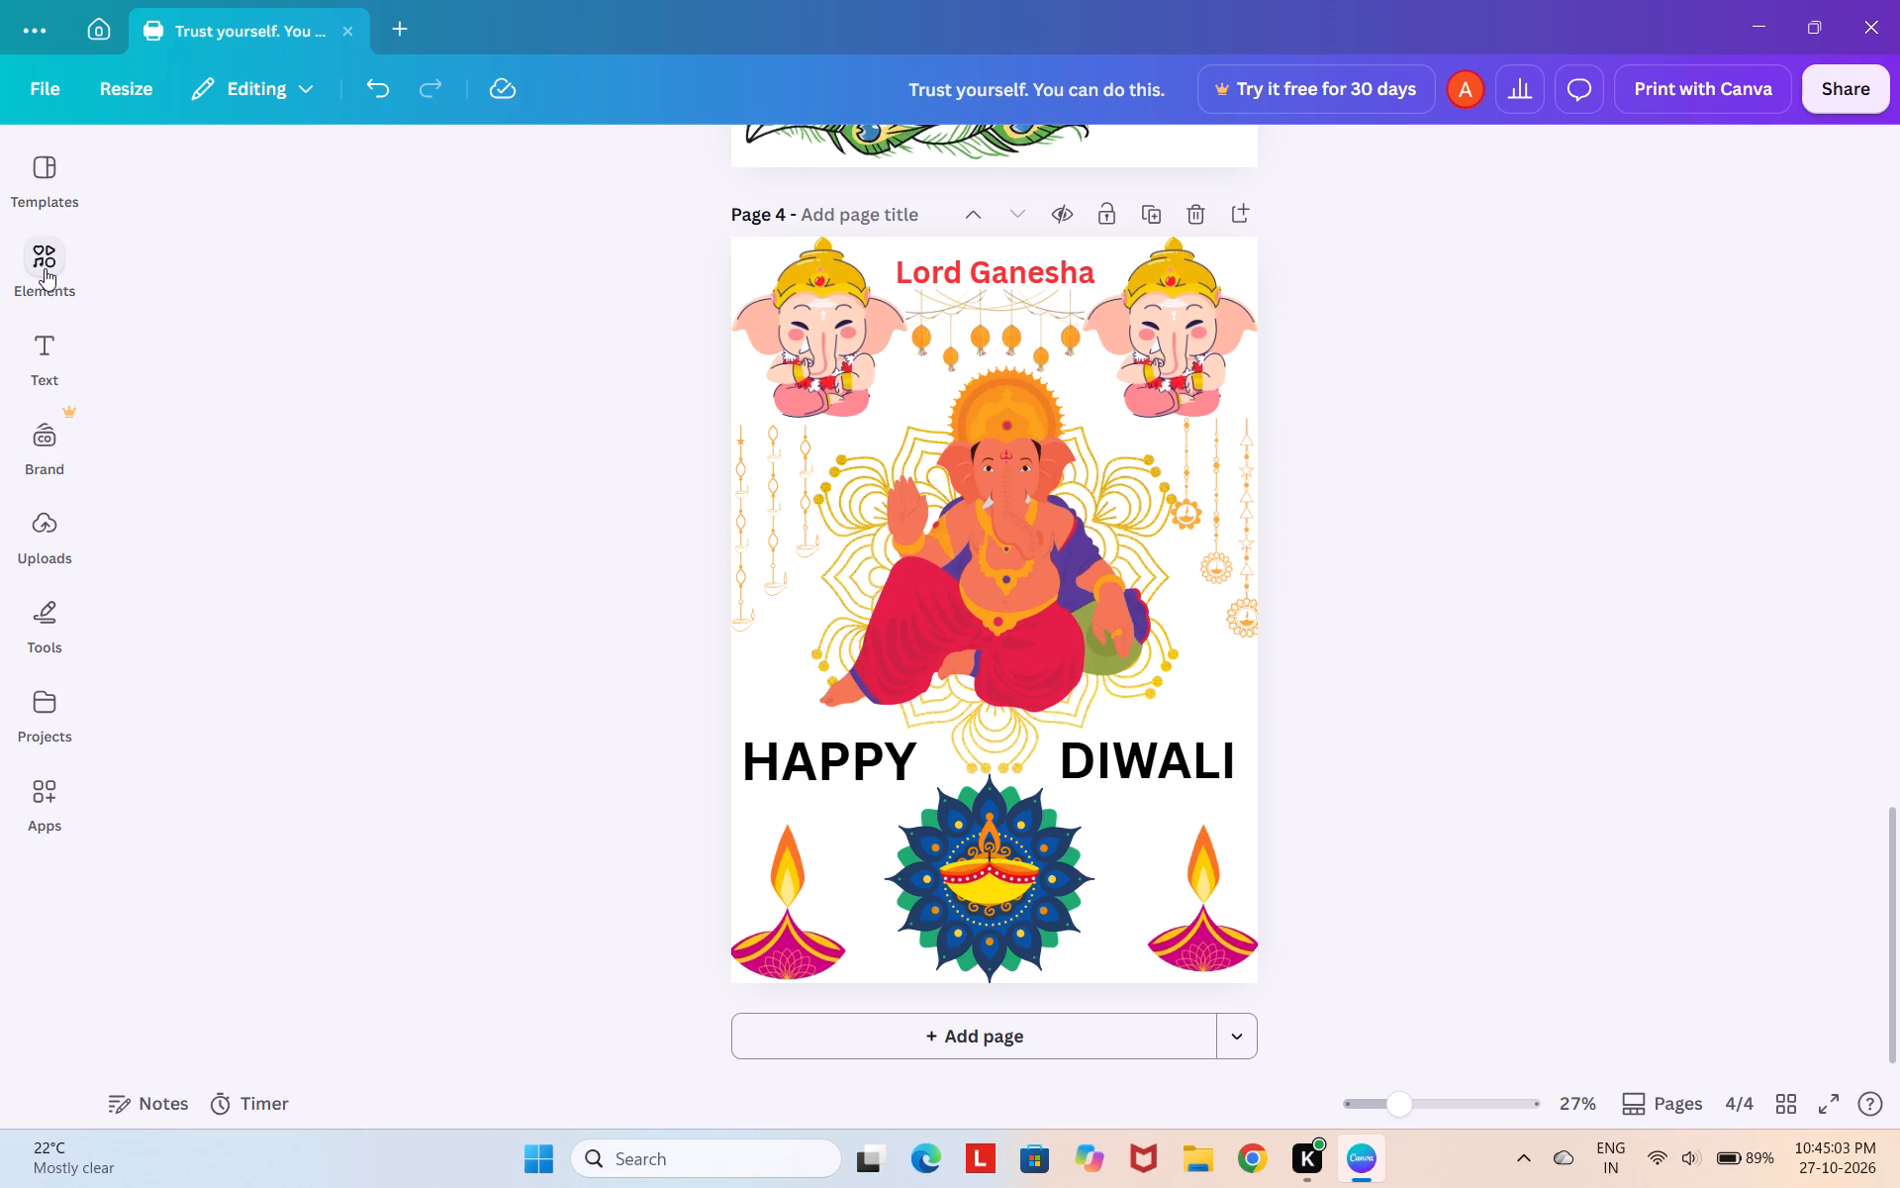
left_click(45, 268)
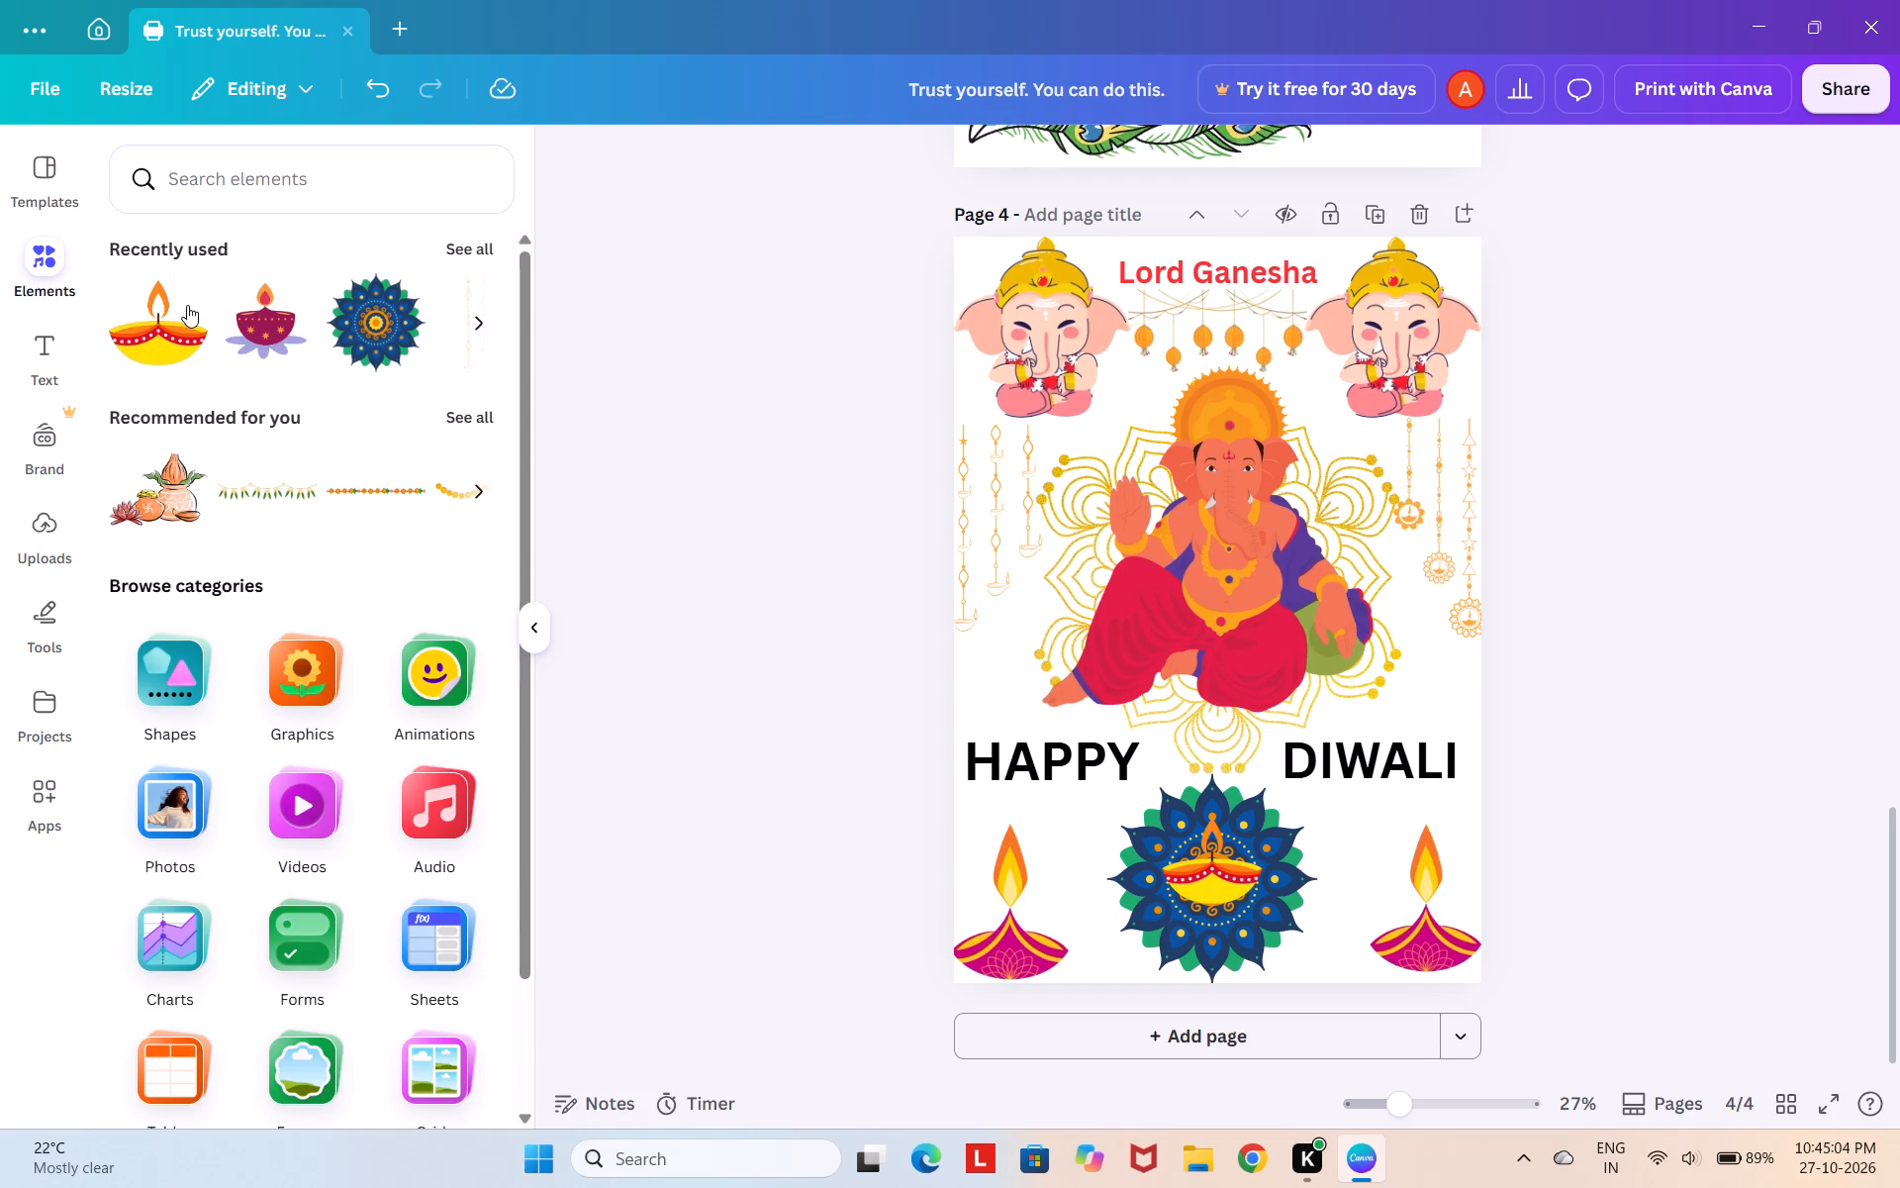
scroll(209, 352, "down", 3)
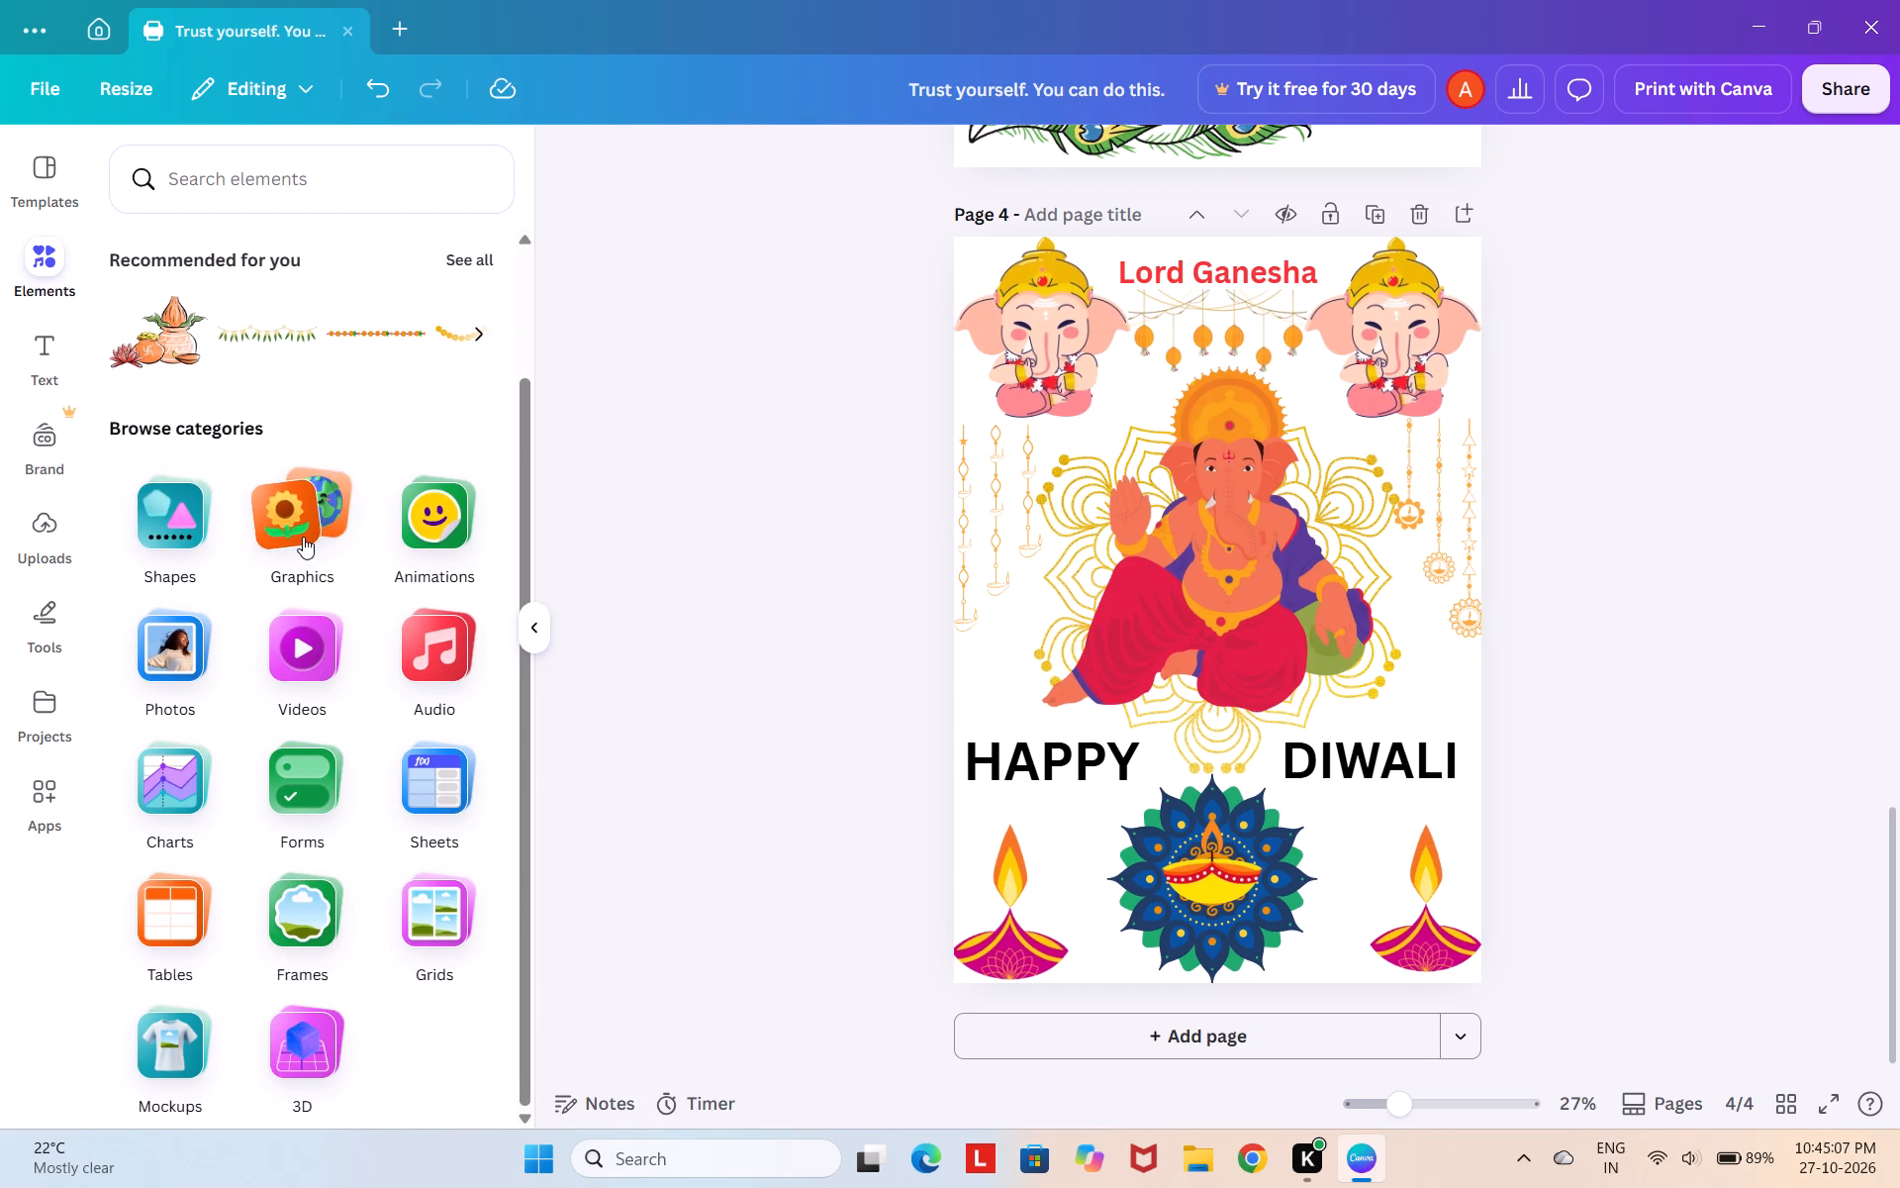
left_click(303, 537)
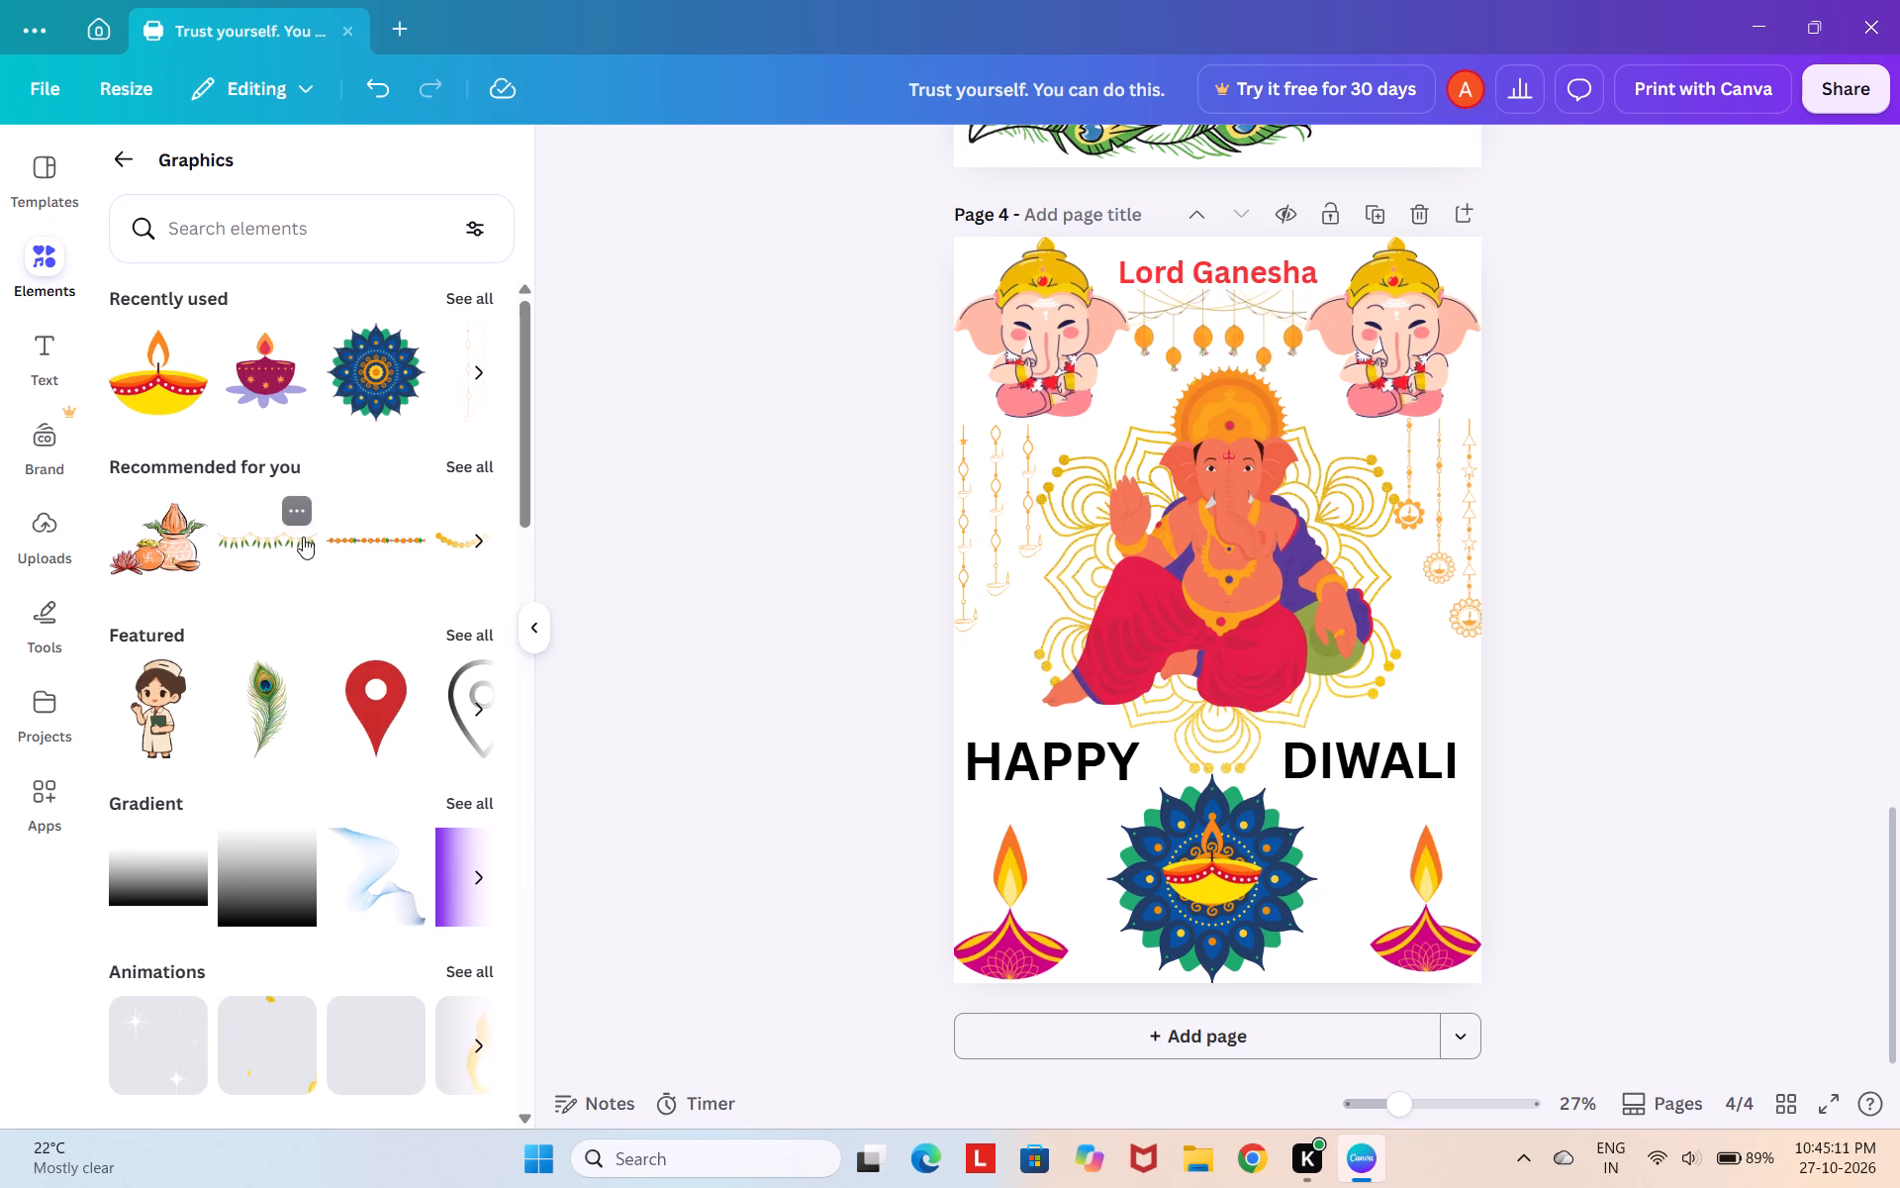
scroll(303, 537, "down", 5)
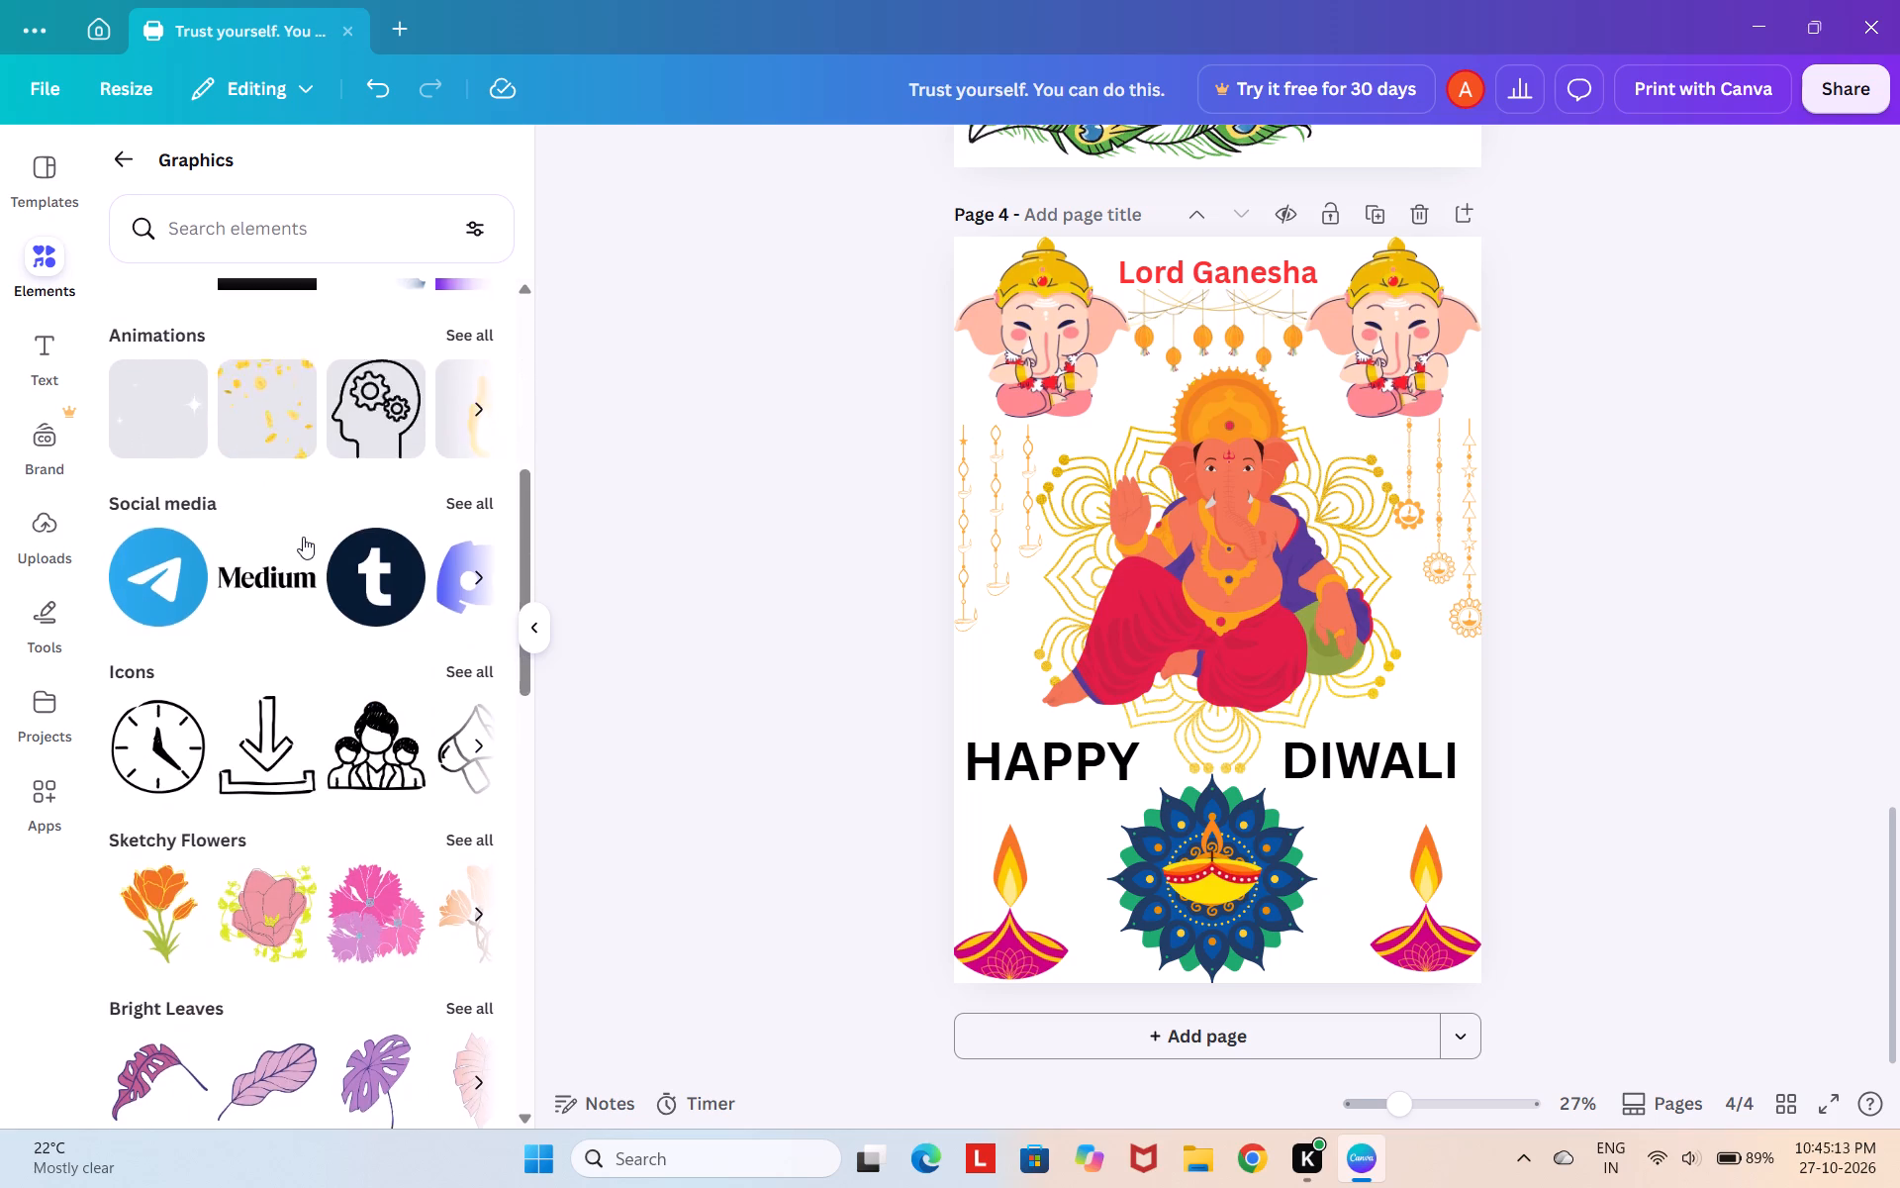
scroll(303, 537, "down", 4)
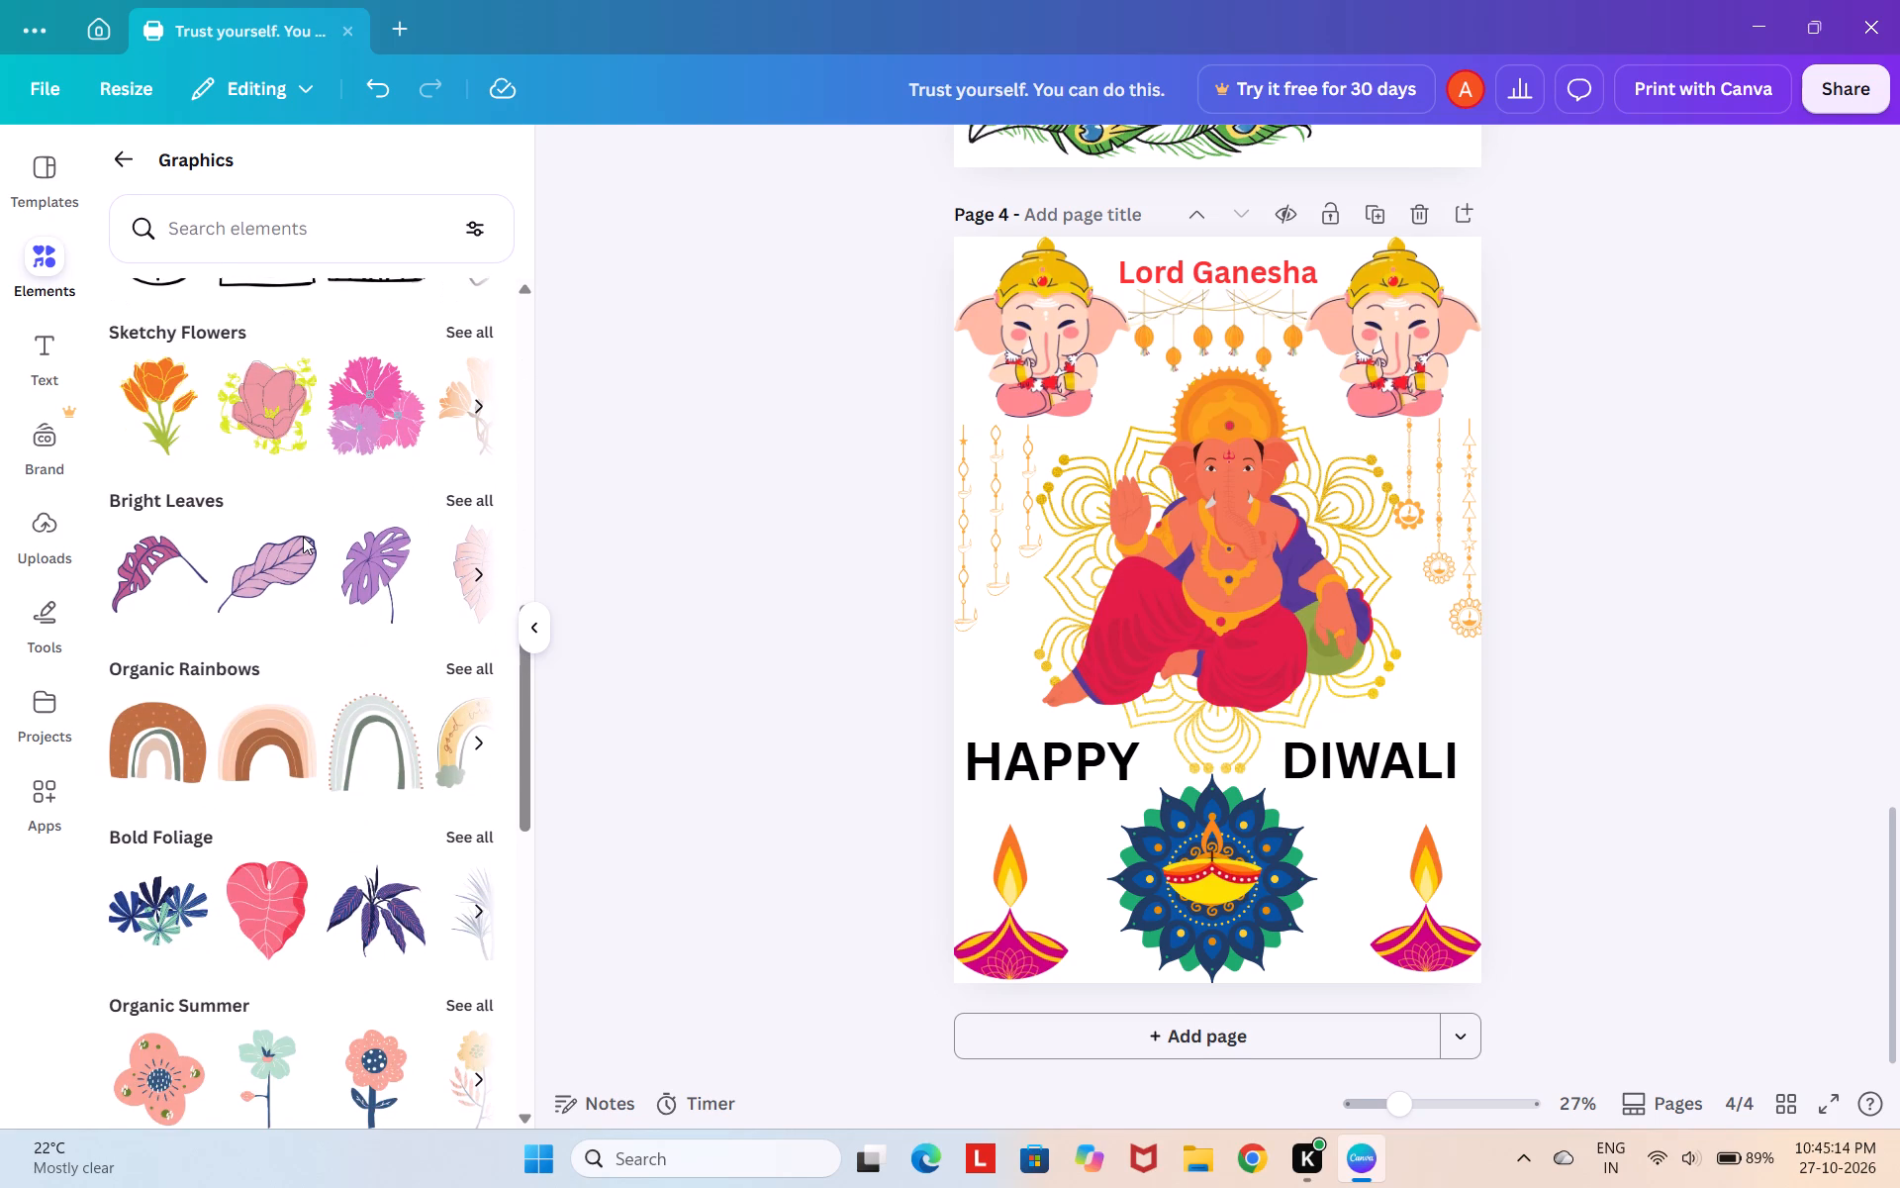
scroll(303, 537, "down", 2)
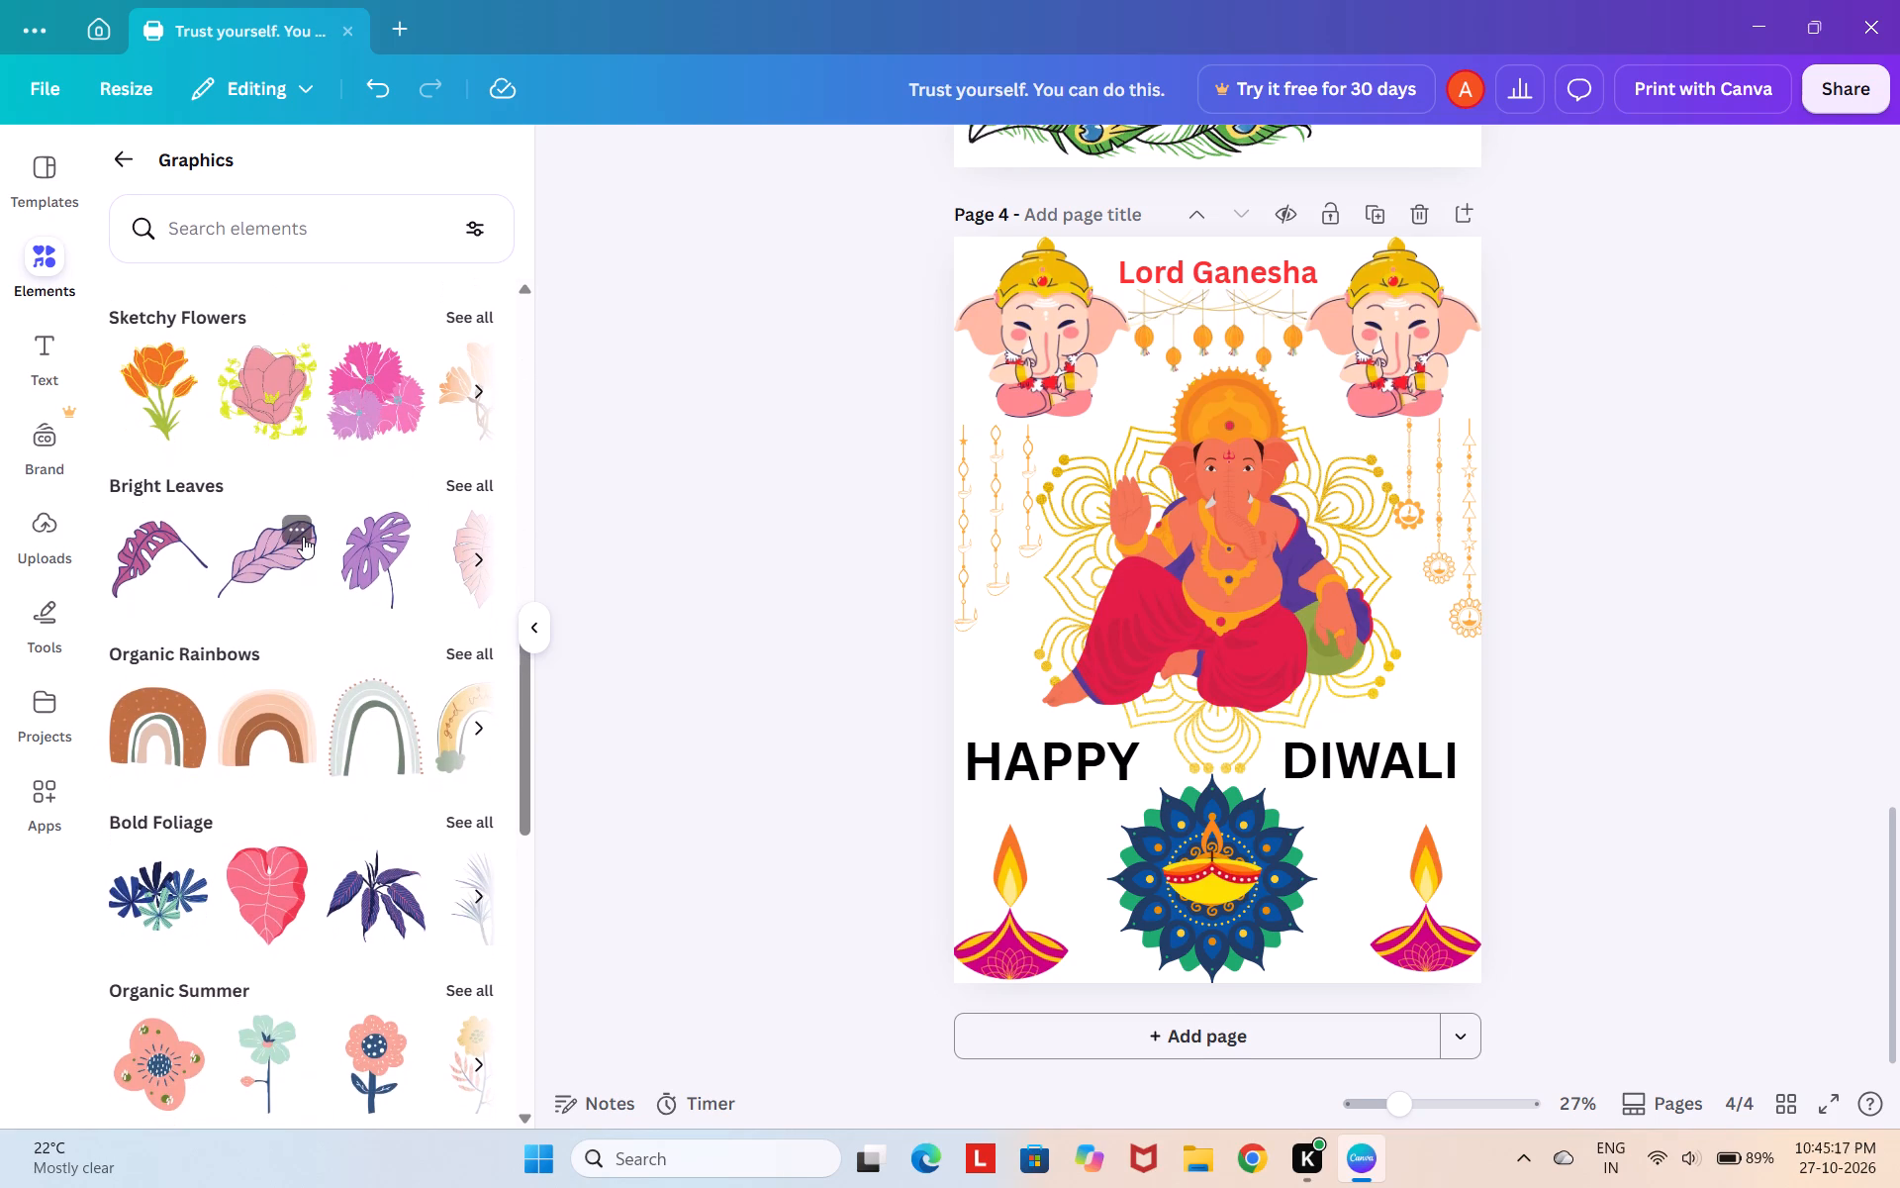
scroll(303, 537, "down", 8)
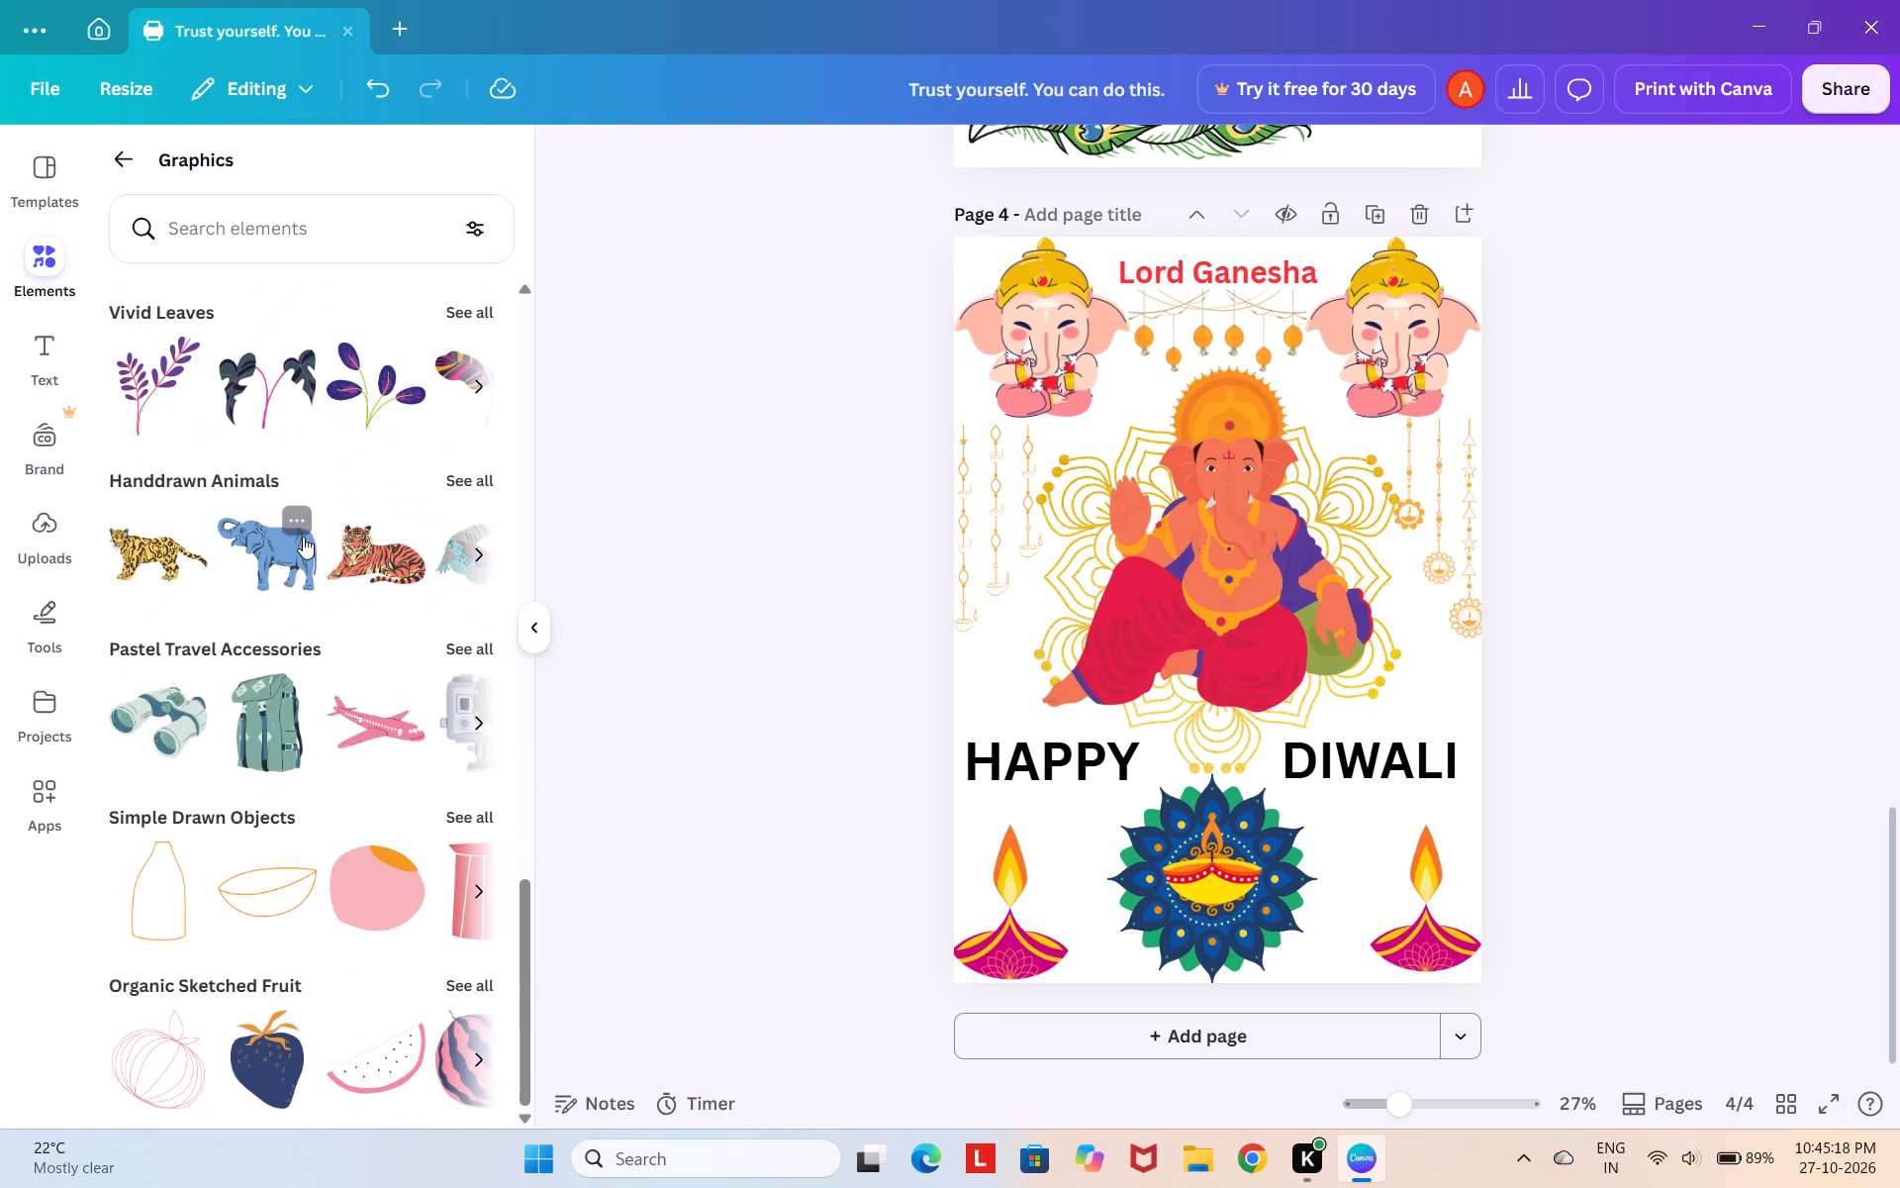
scroll(303, 537, "down", 3)
scroll(303, 537, "up", 5)
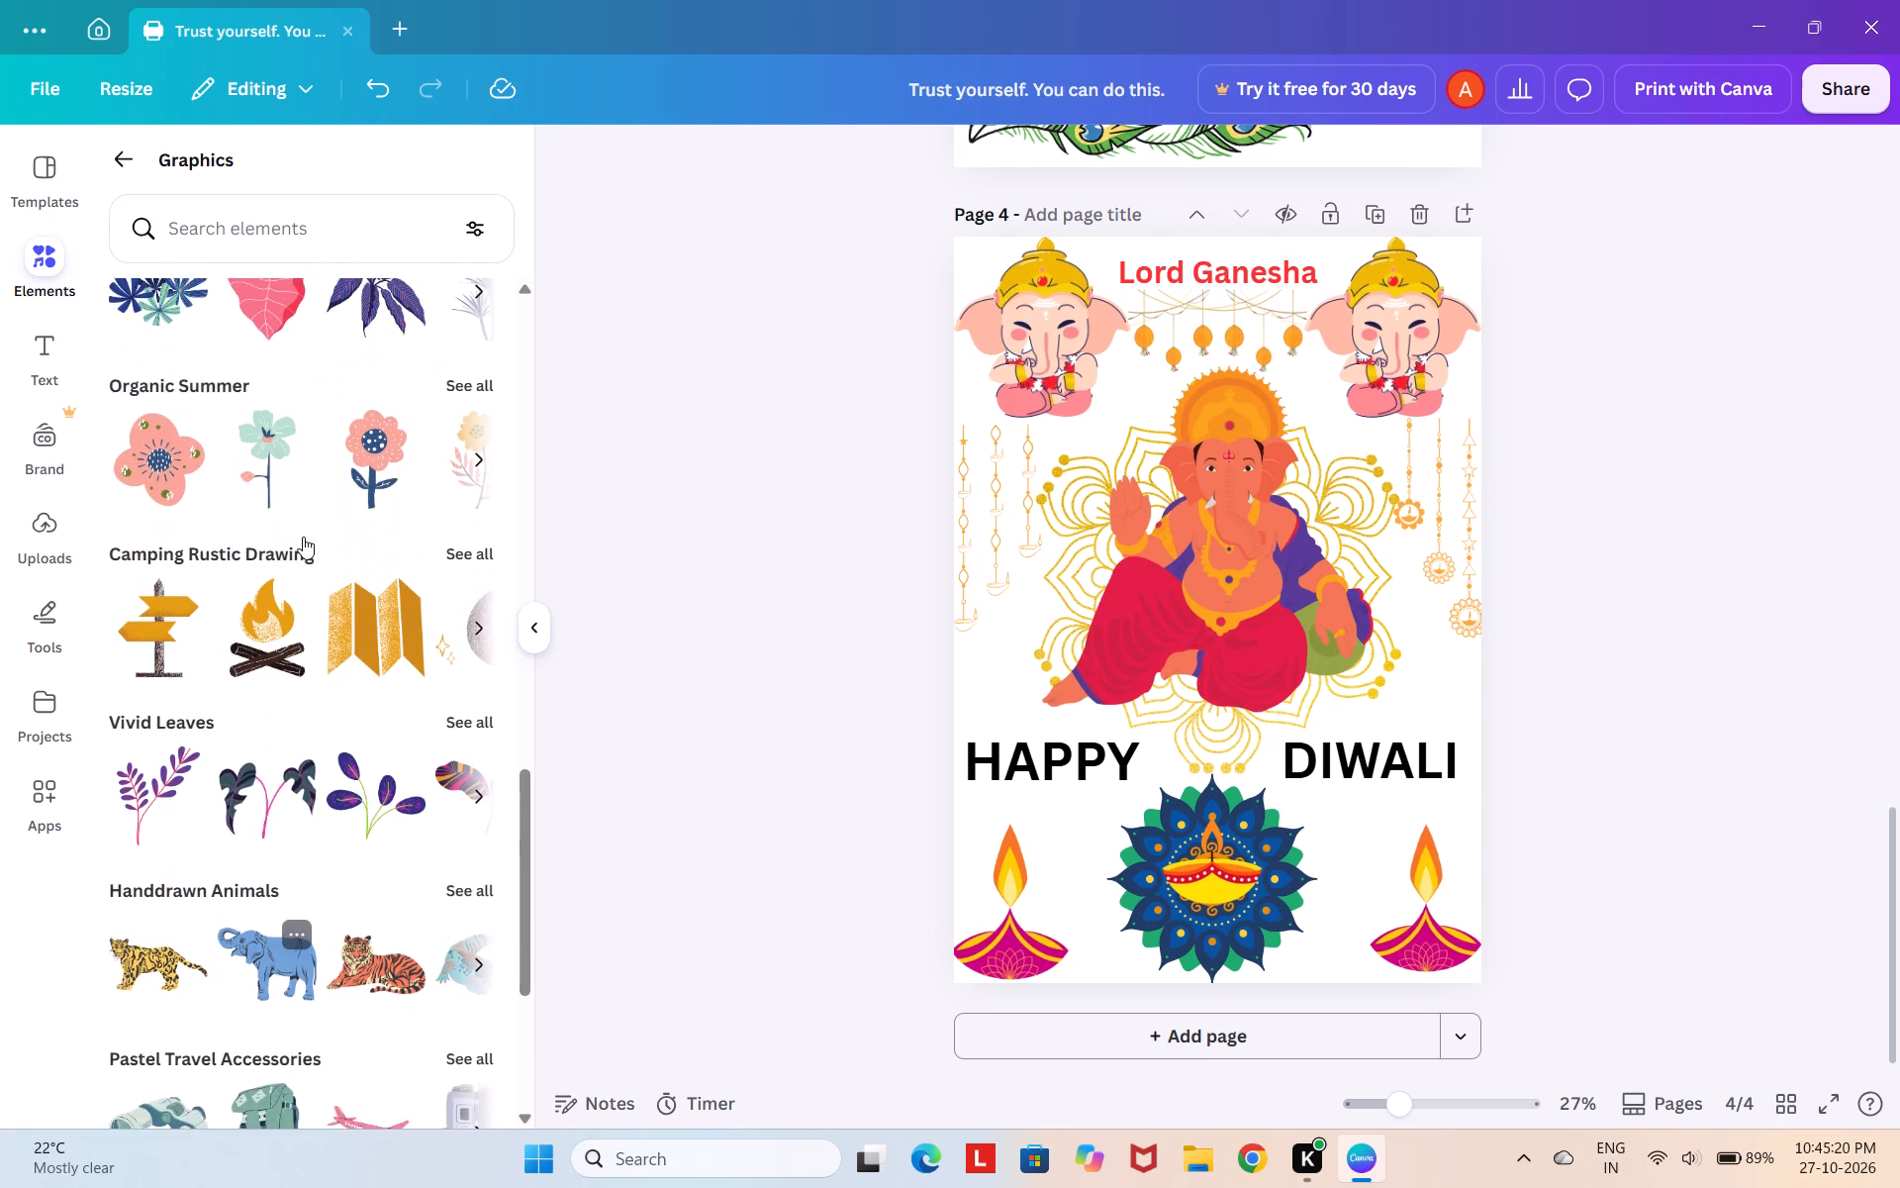
scroll(303, 537, "up", 3)
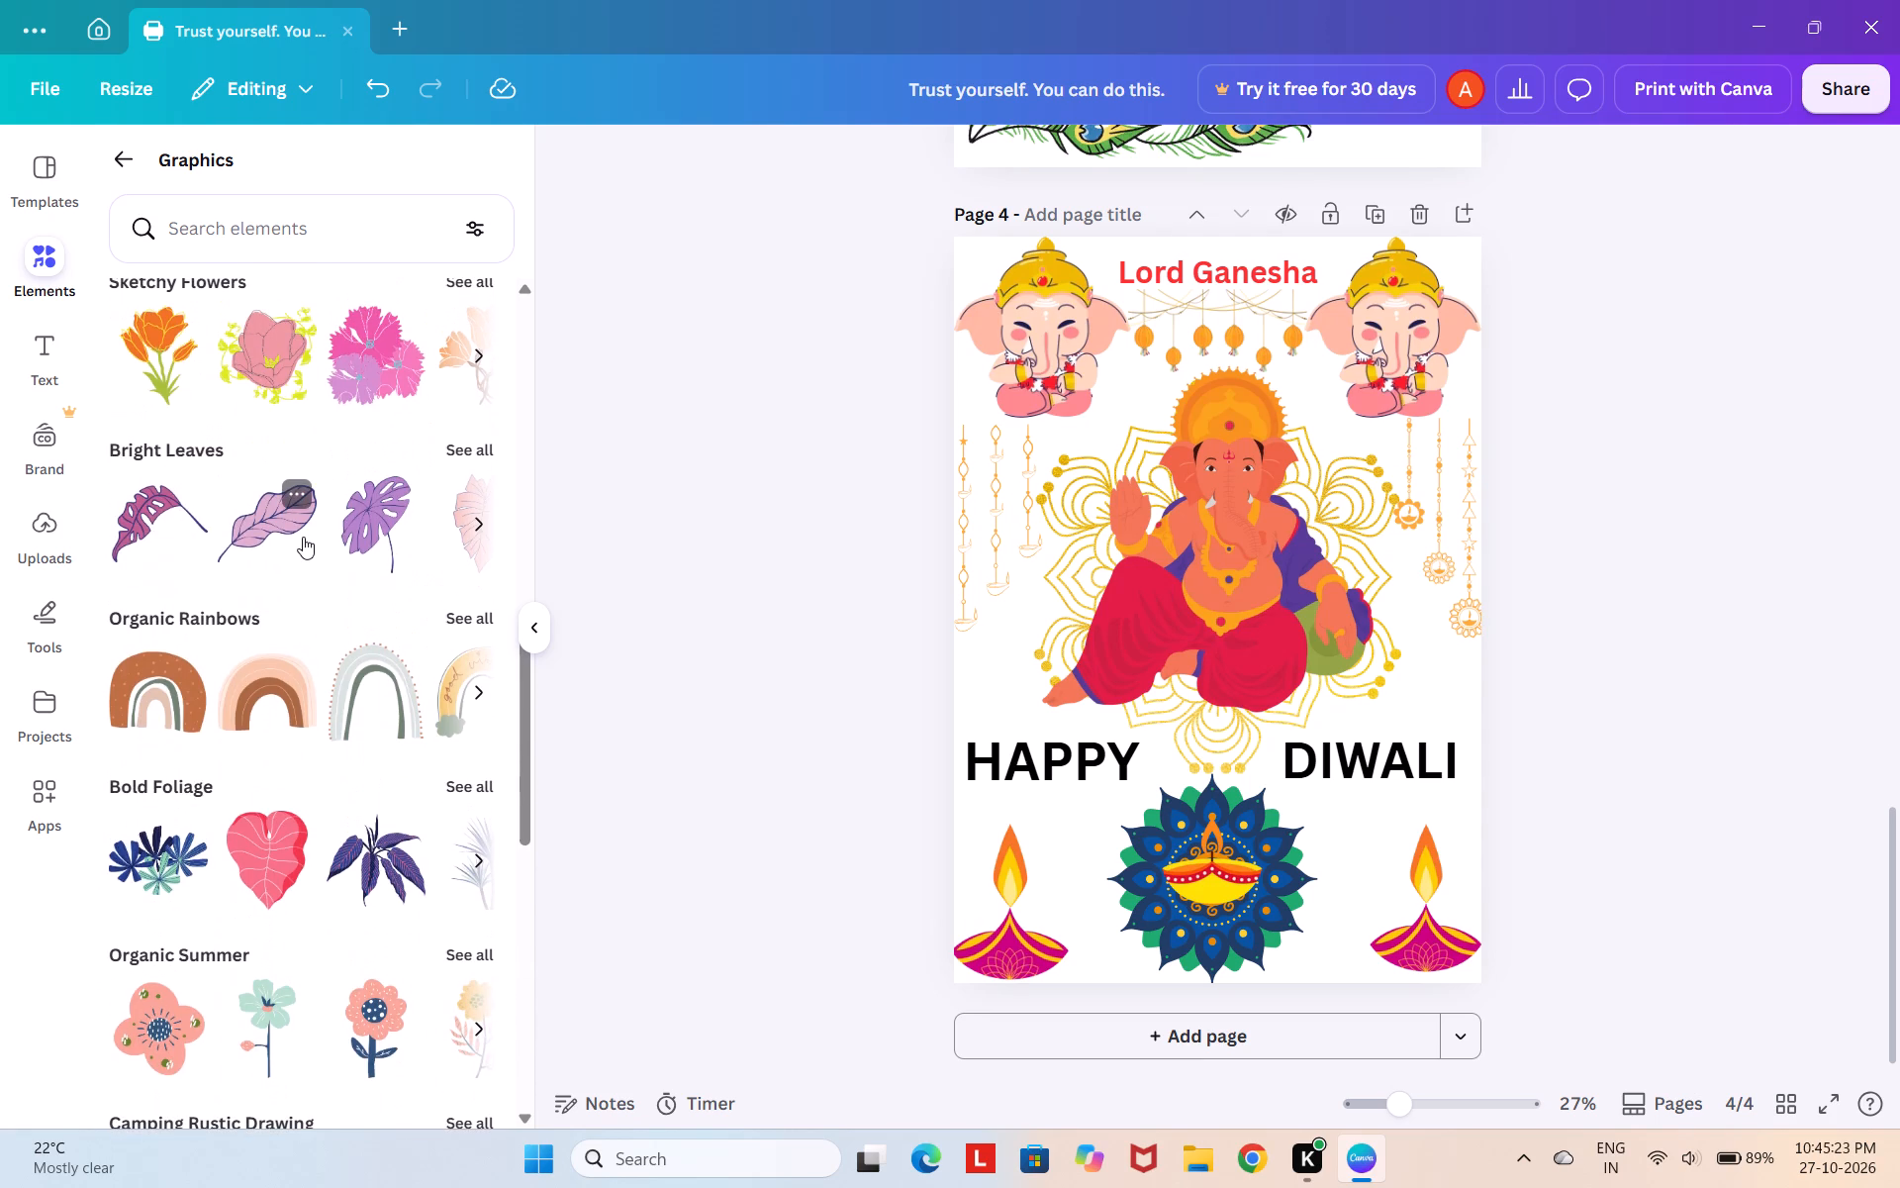
scroll(303, 537, "up", 1)
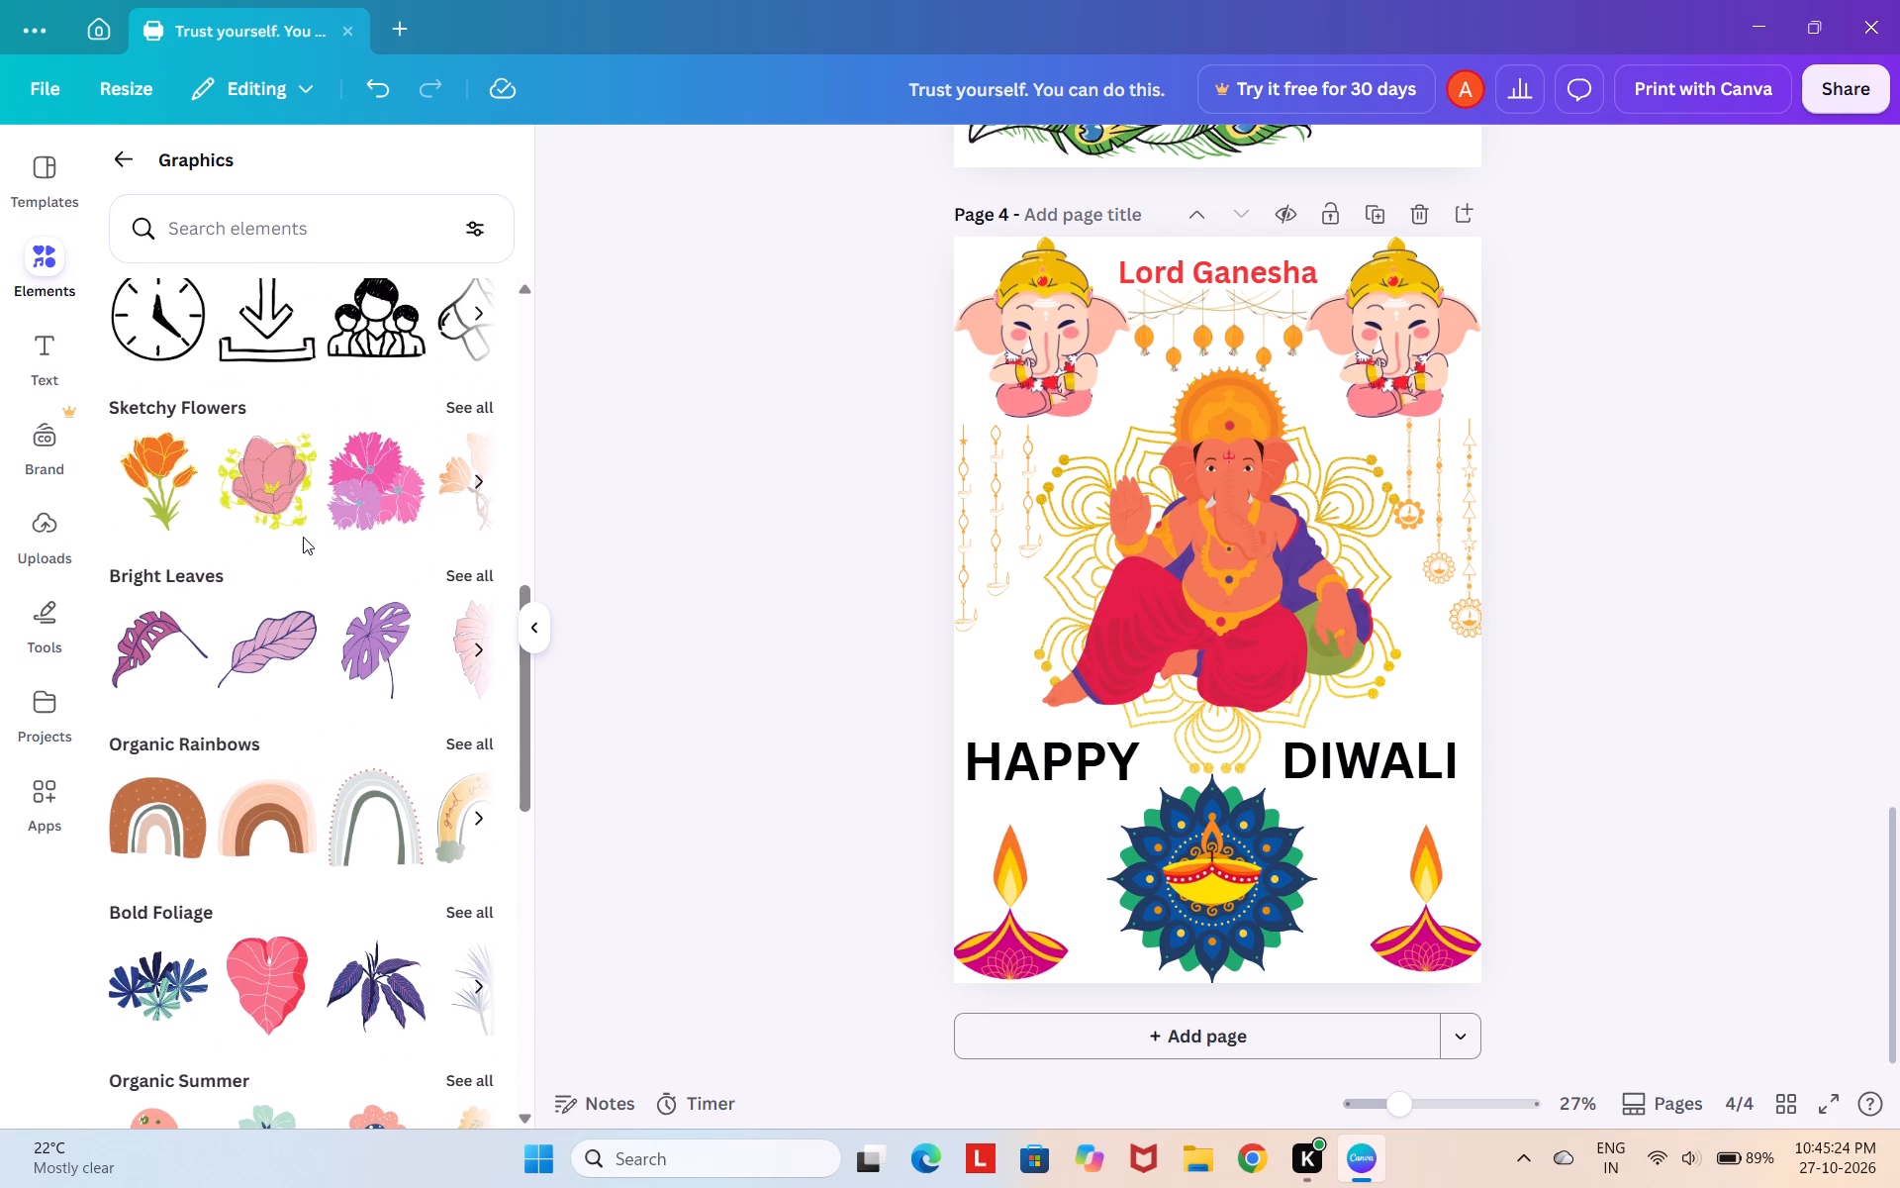
Add the pink flower with the curling green stem from the Sketchy Flowers collection to page 4.
left_click(465, 404)
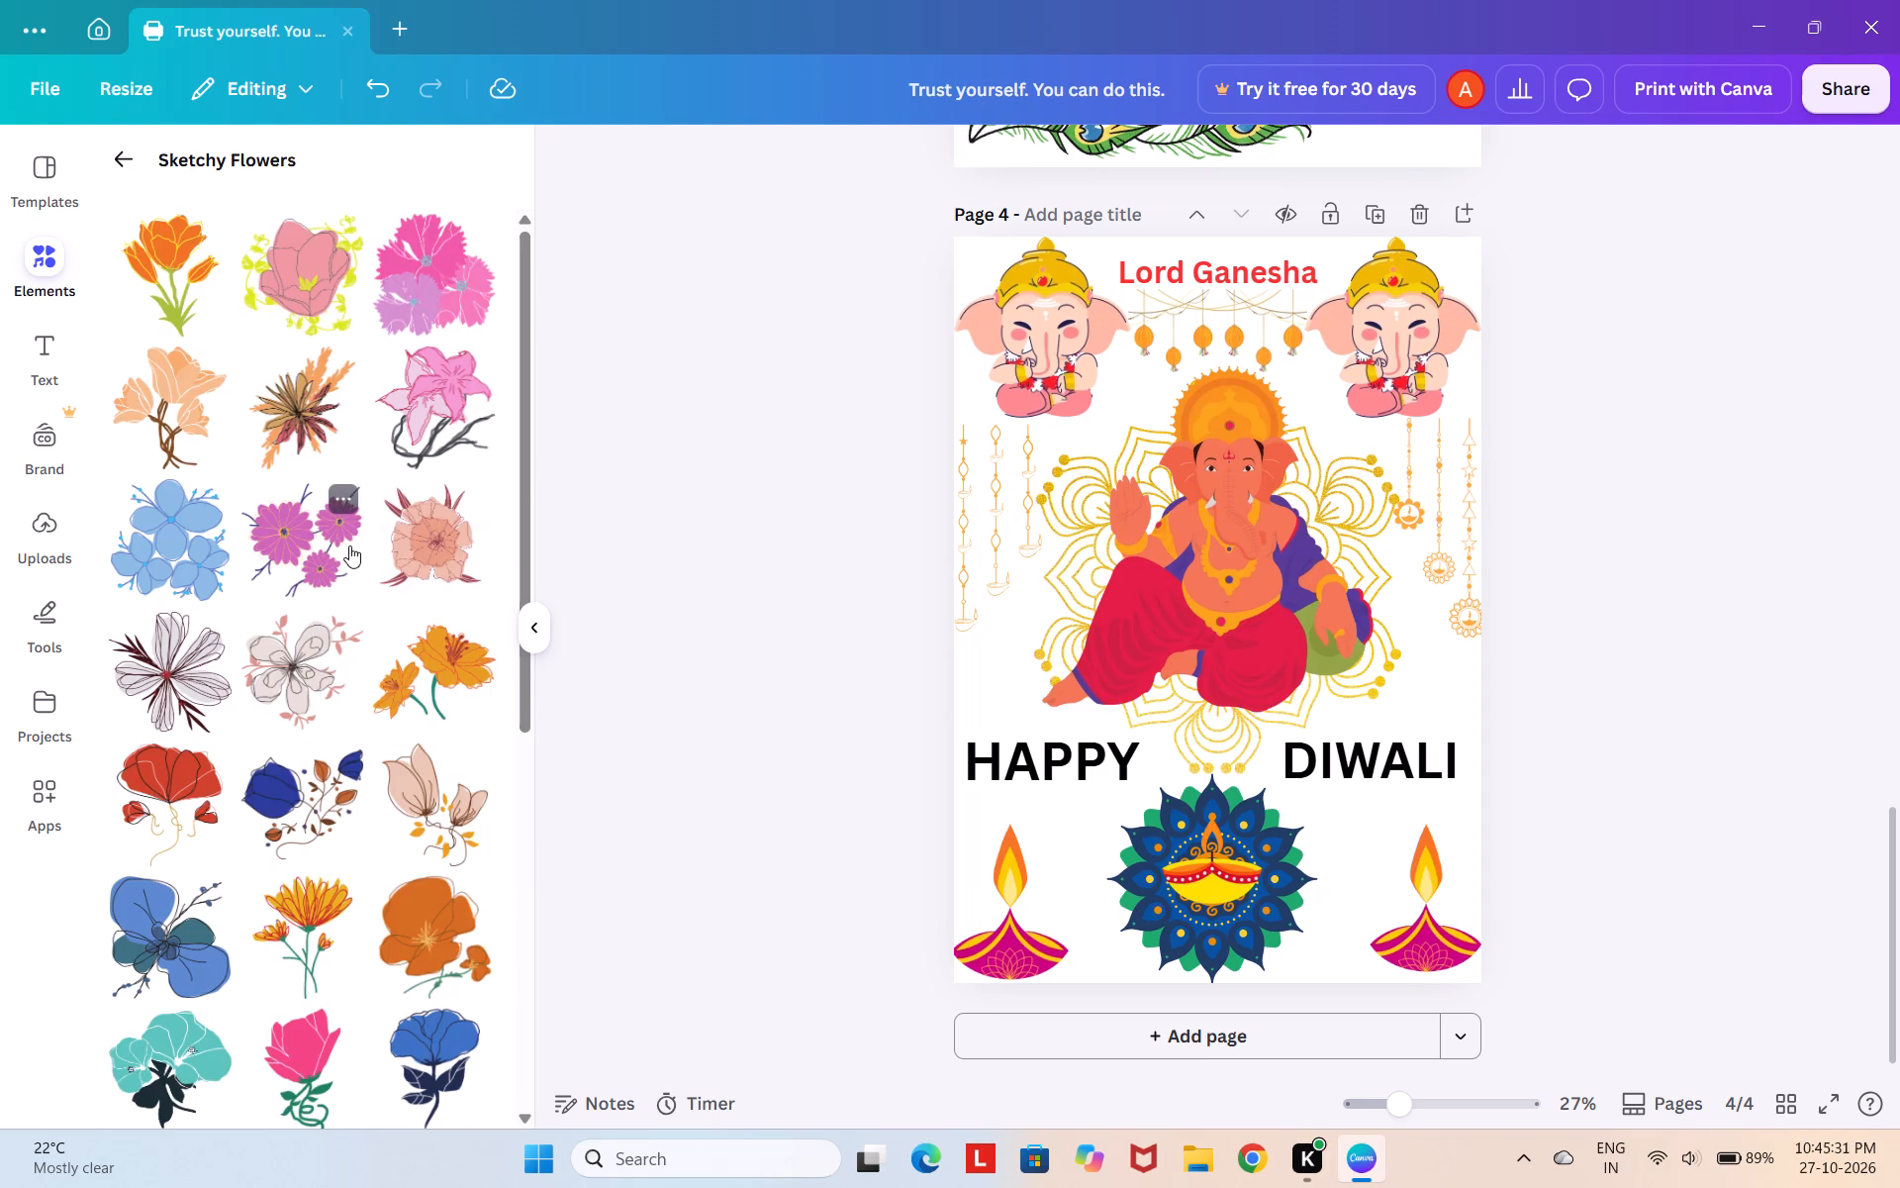
scroll(349, 545, "down", 4)
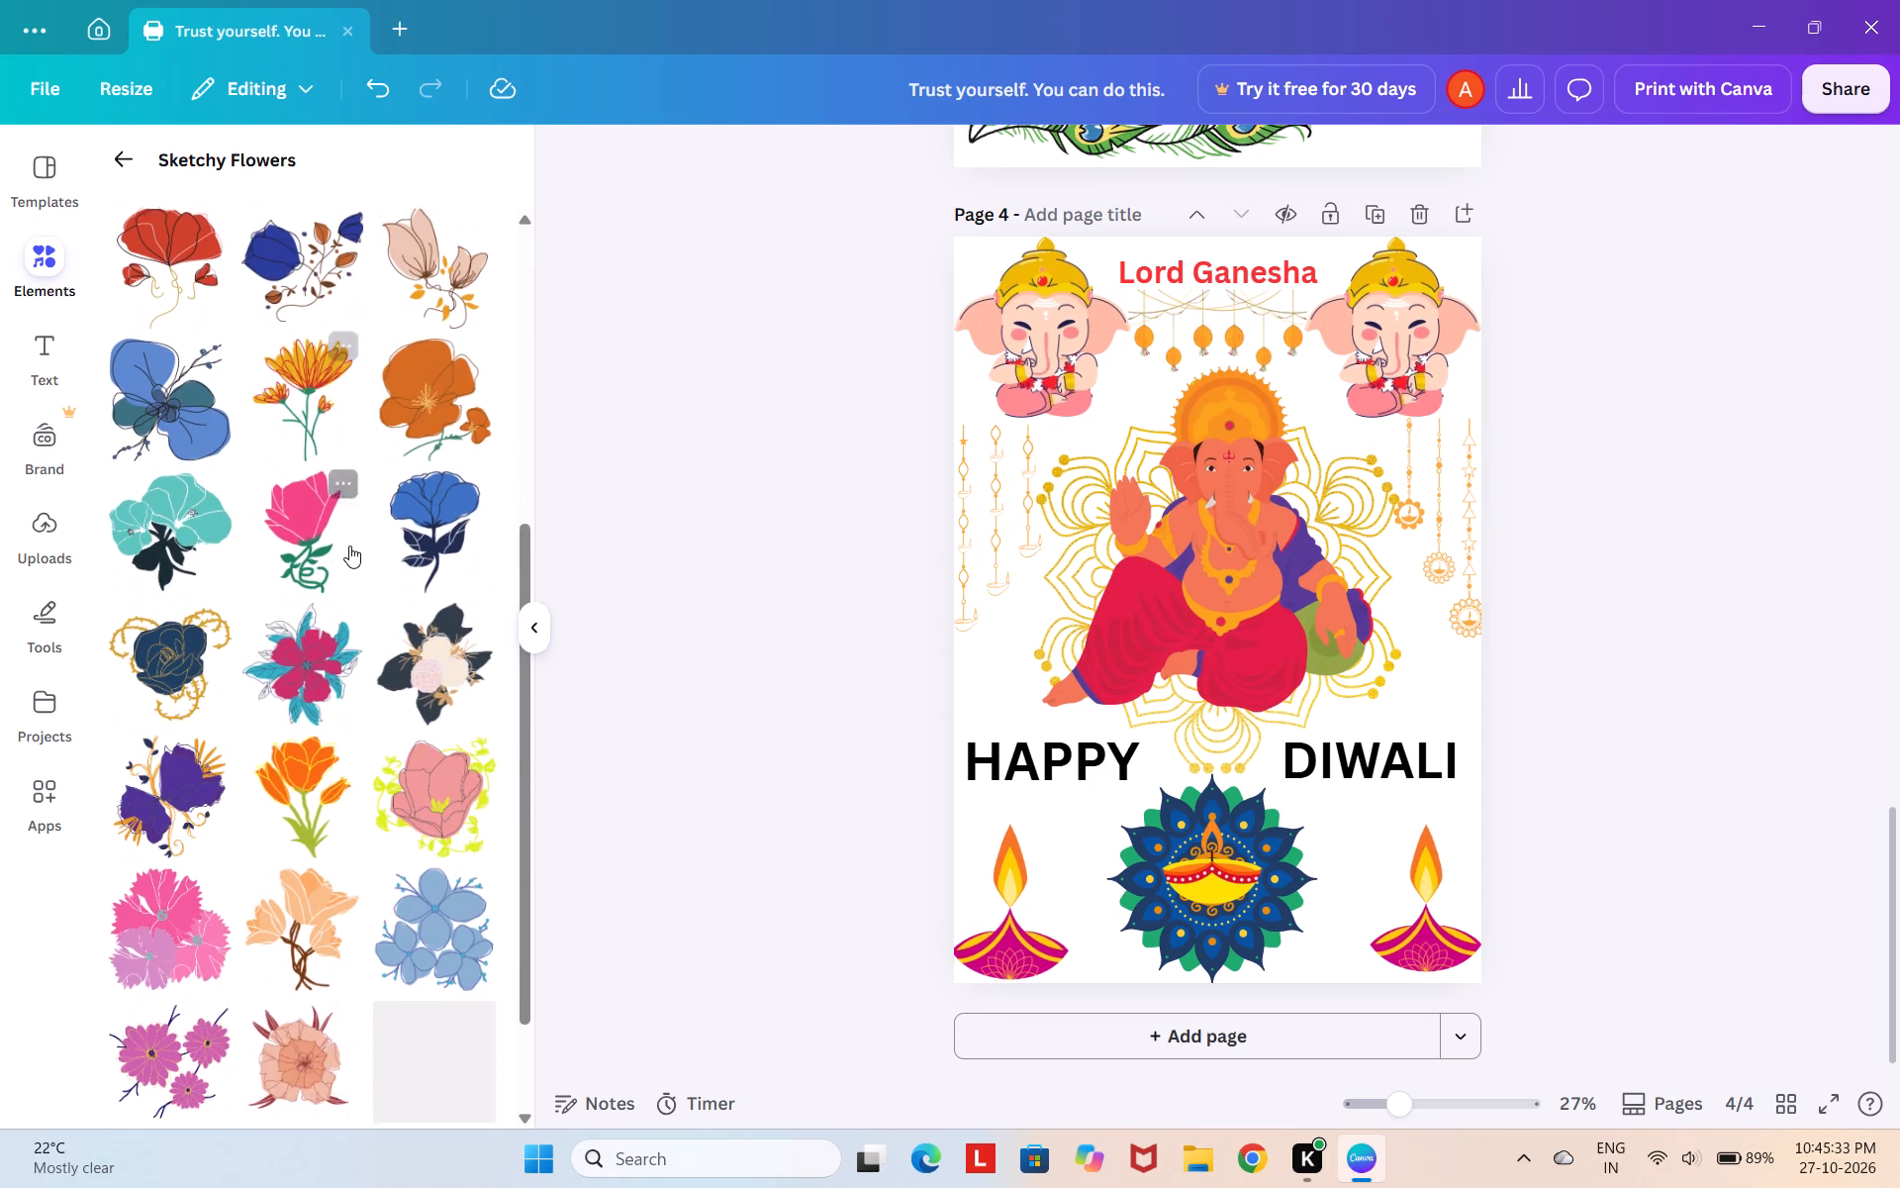
scroll(349, 545, "down", 2)
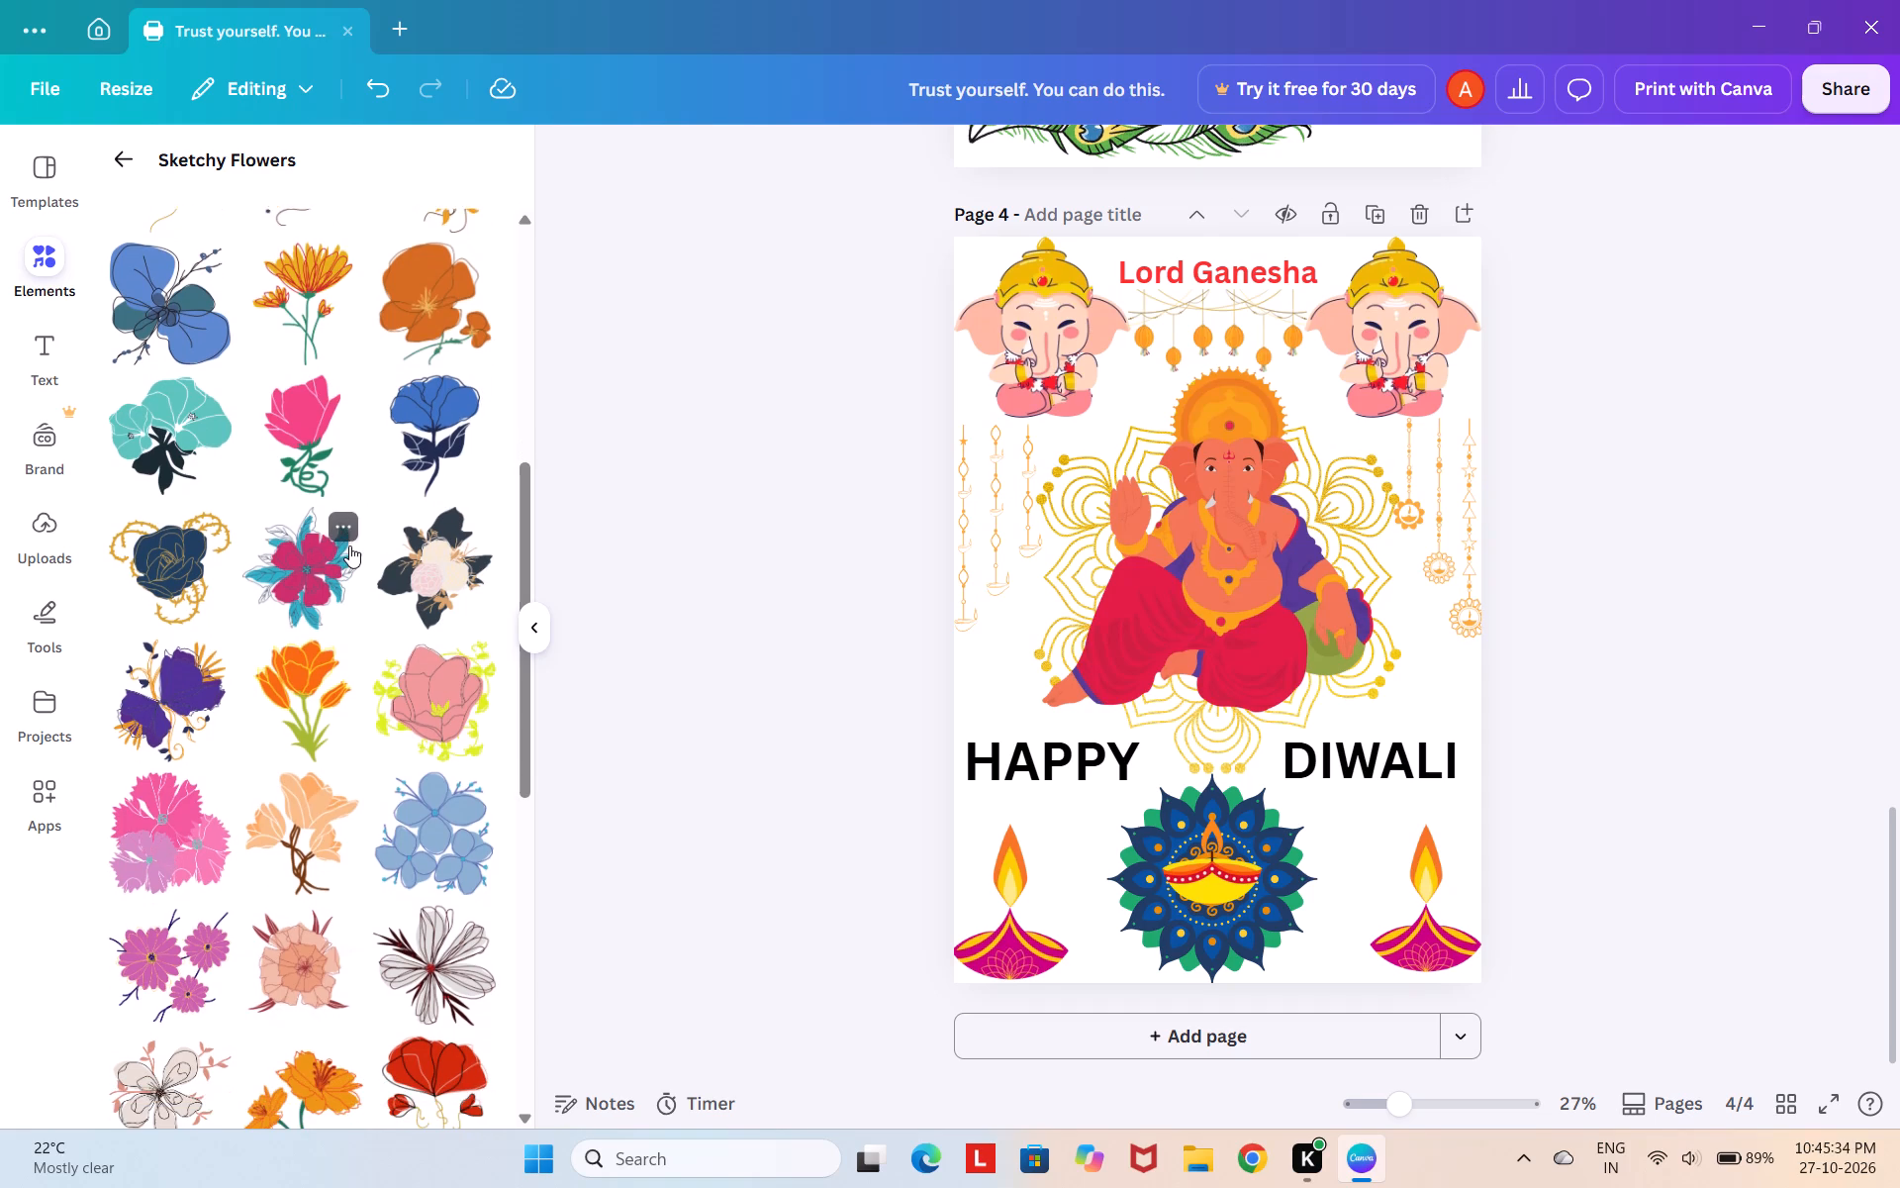
scroll(349, 545, "down", 2)
scroll(349, 545, "up", 1)
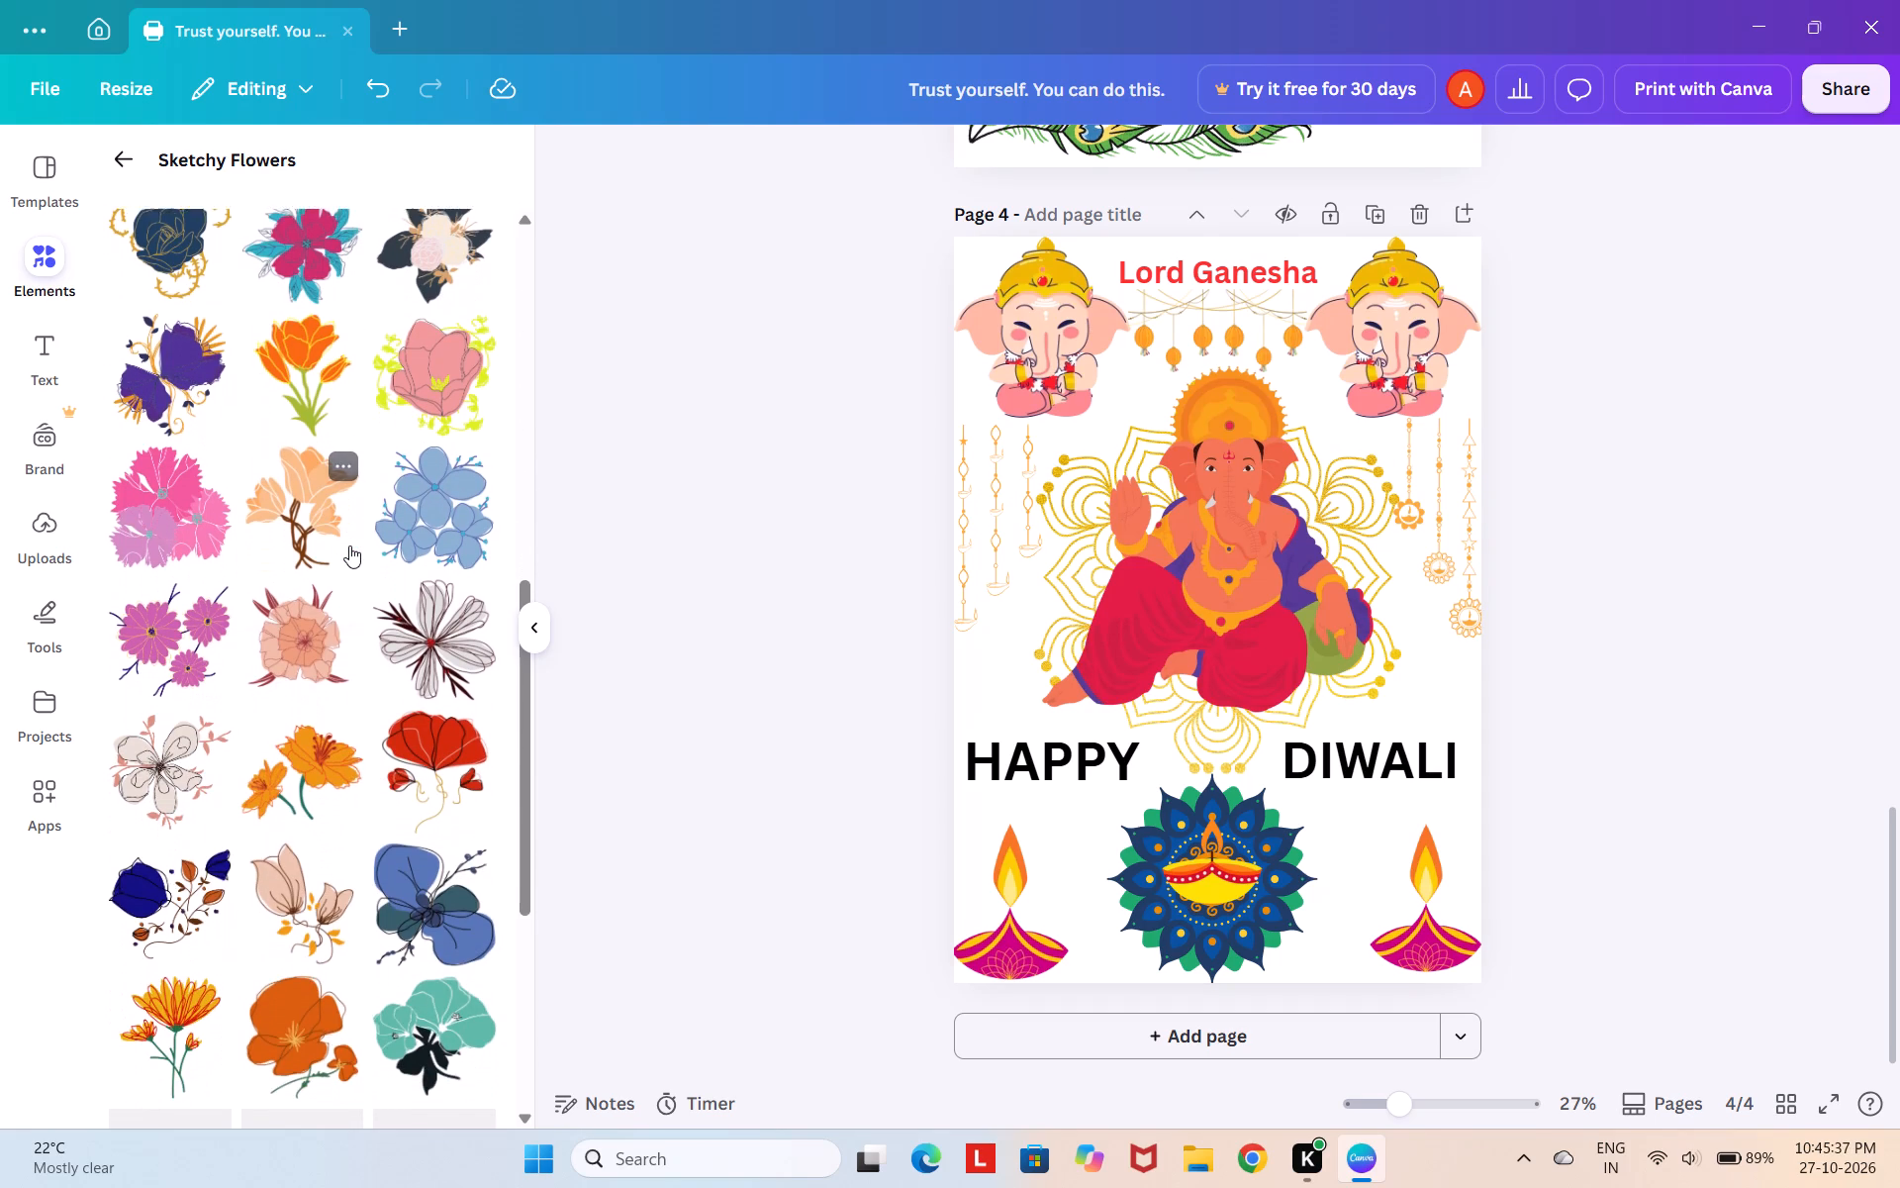
scroll(349, 545, "up", 2)
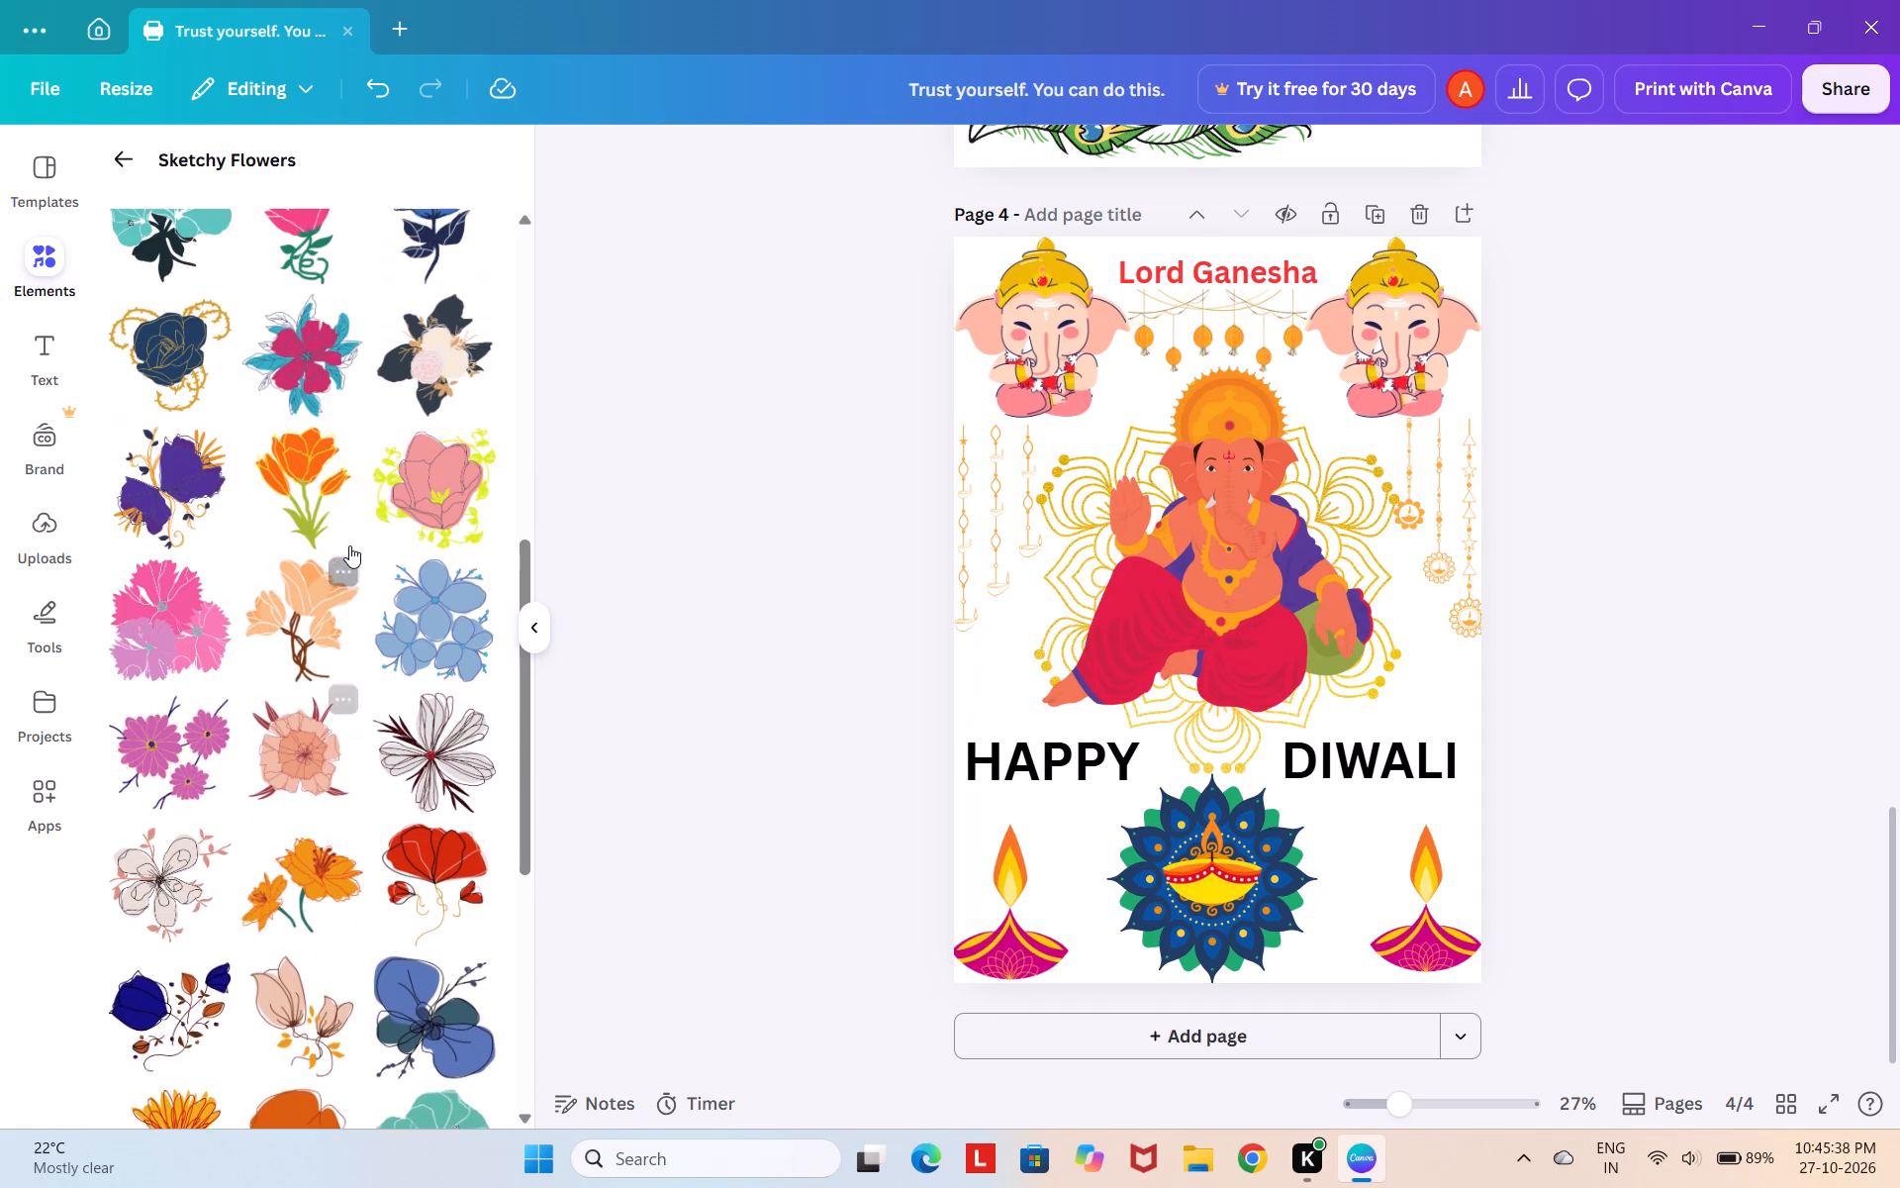
scroll(349, 545, "up", 2)
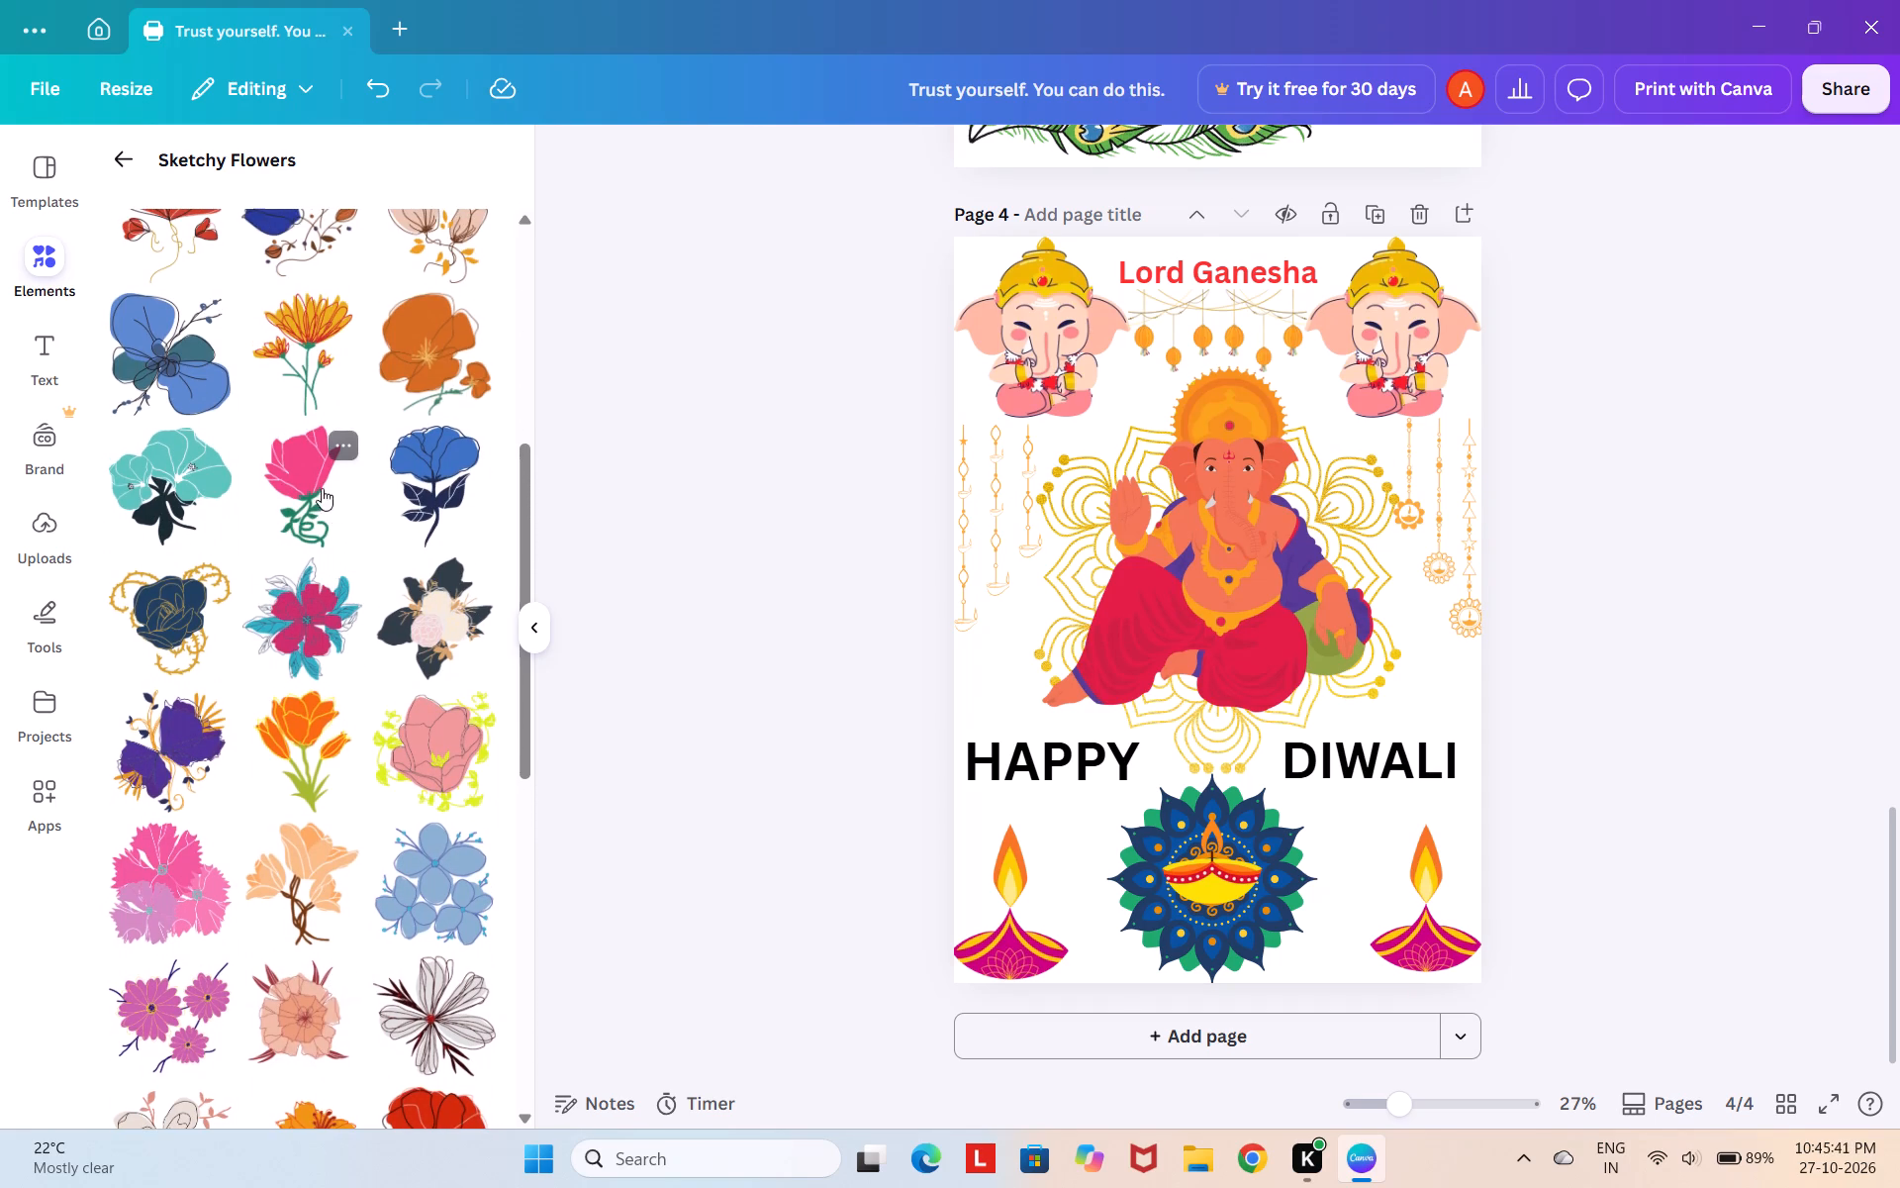
left_click(305, 463)
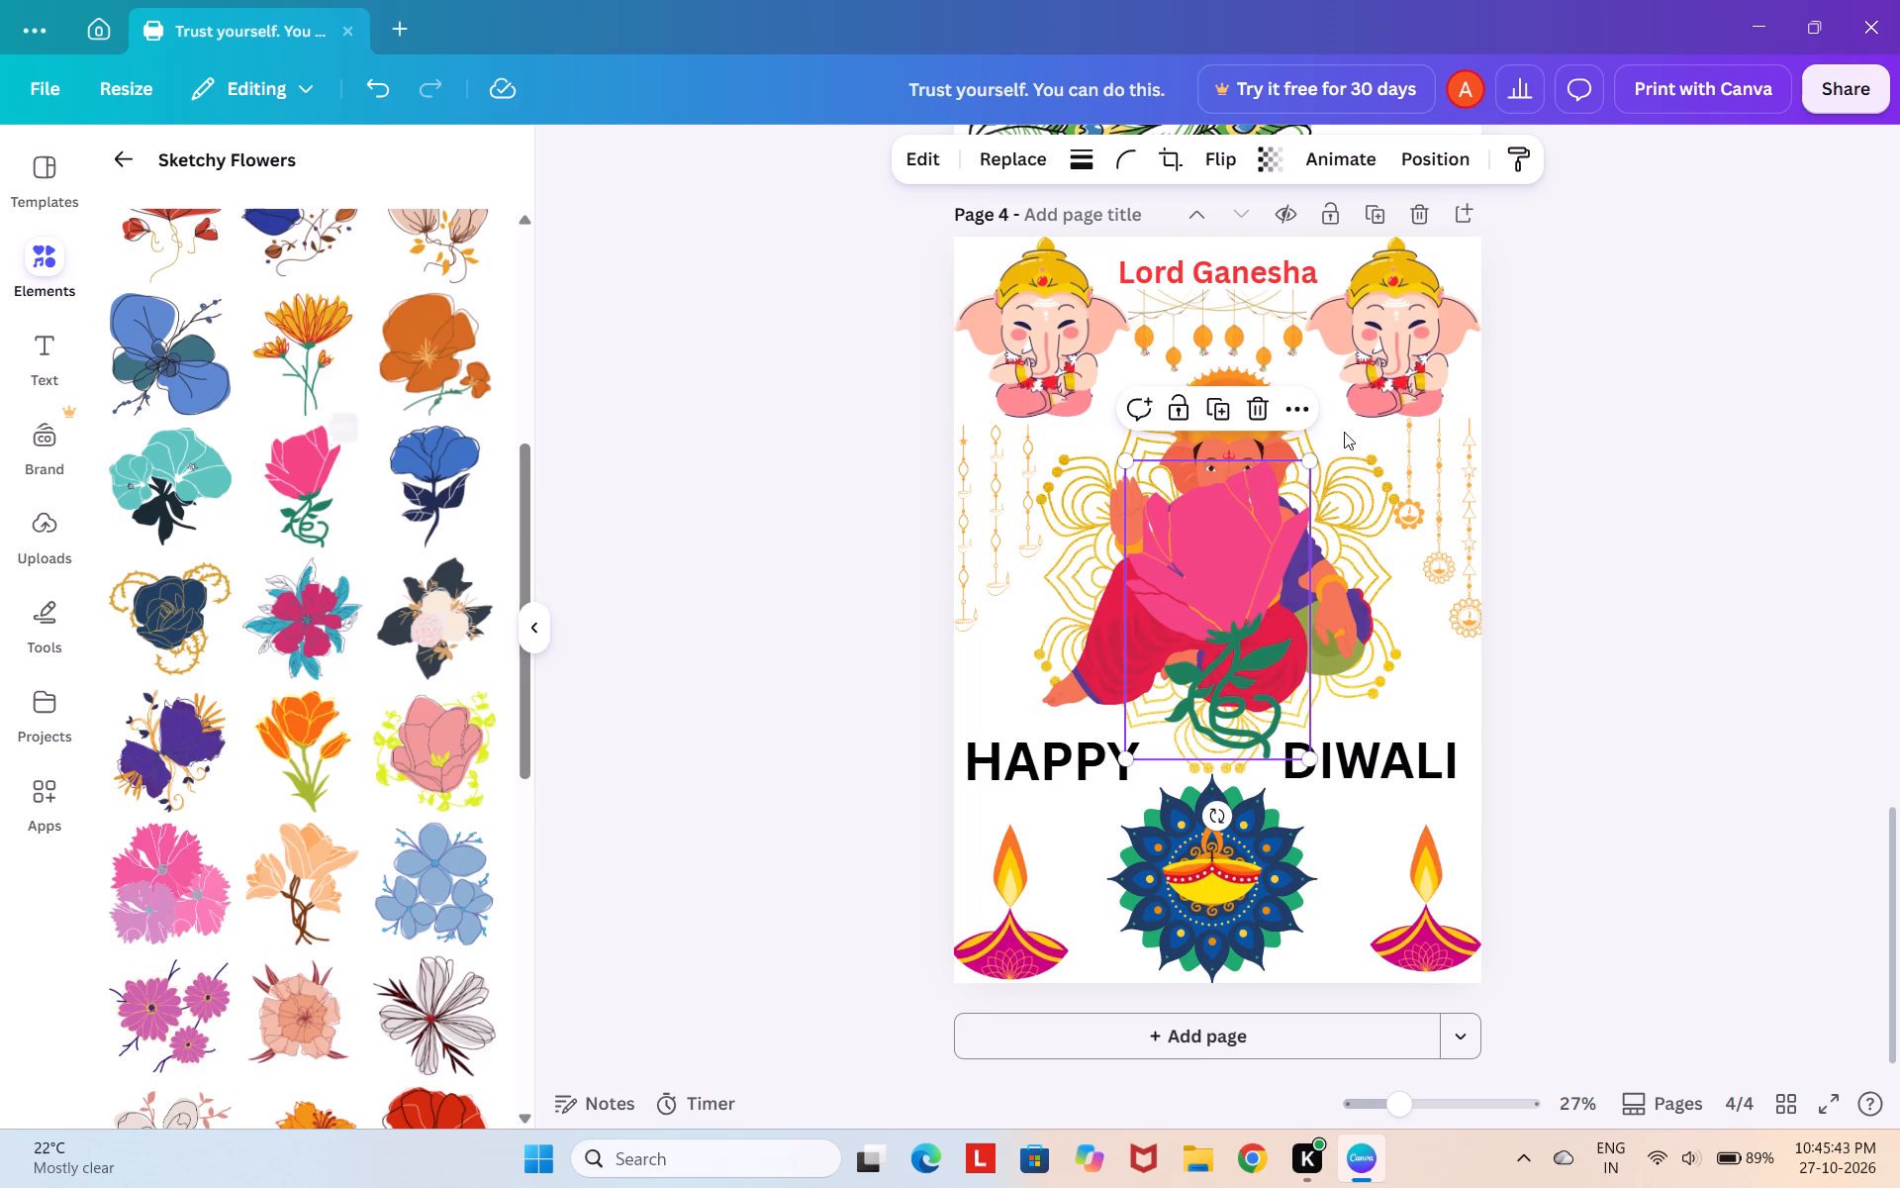
Shrink the pink flower to a small accent and place it at page 4's left edge, just above "HAPPY" and below the hanging ornaments.
left_click(1193, 539)
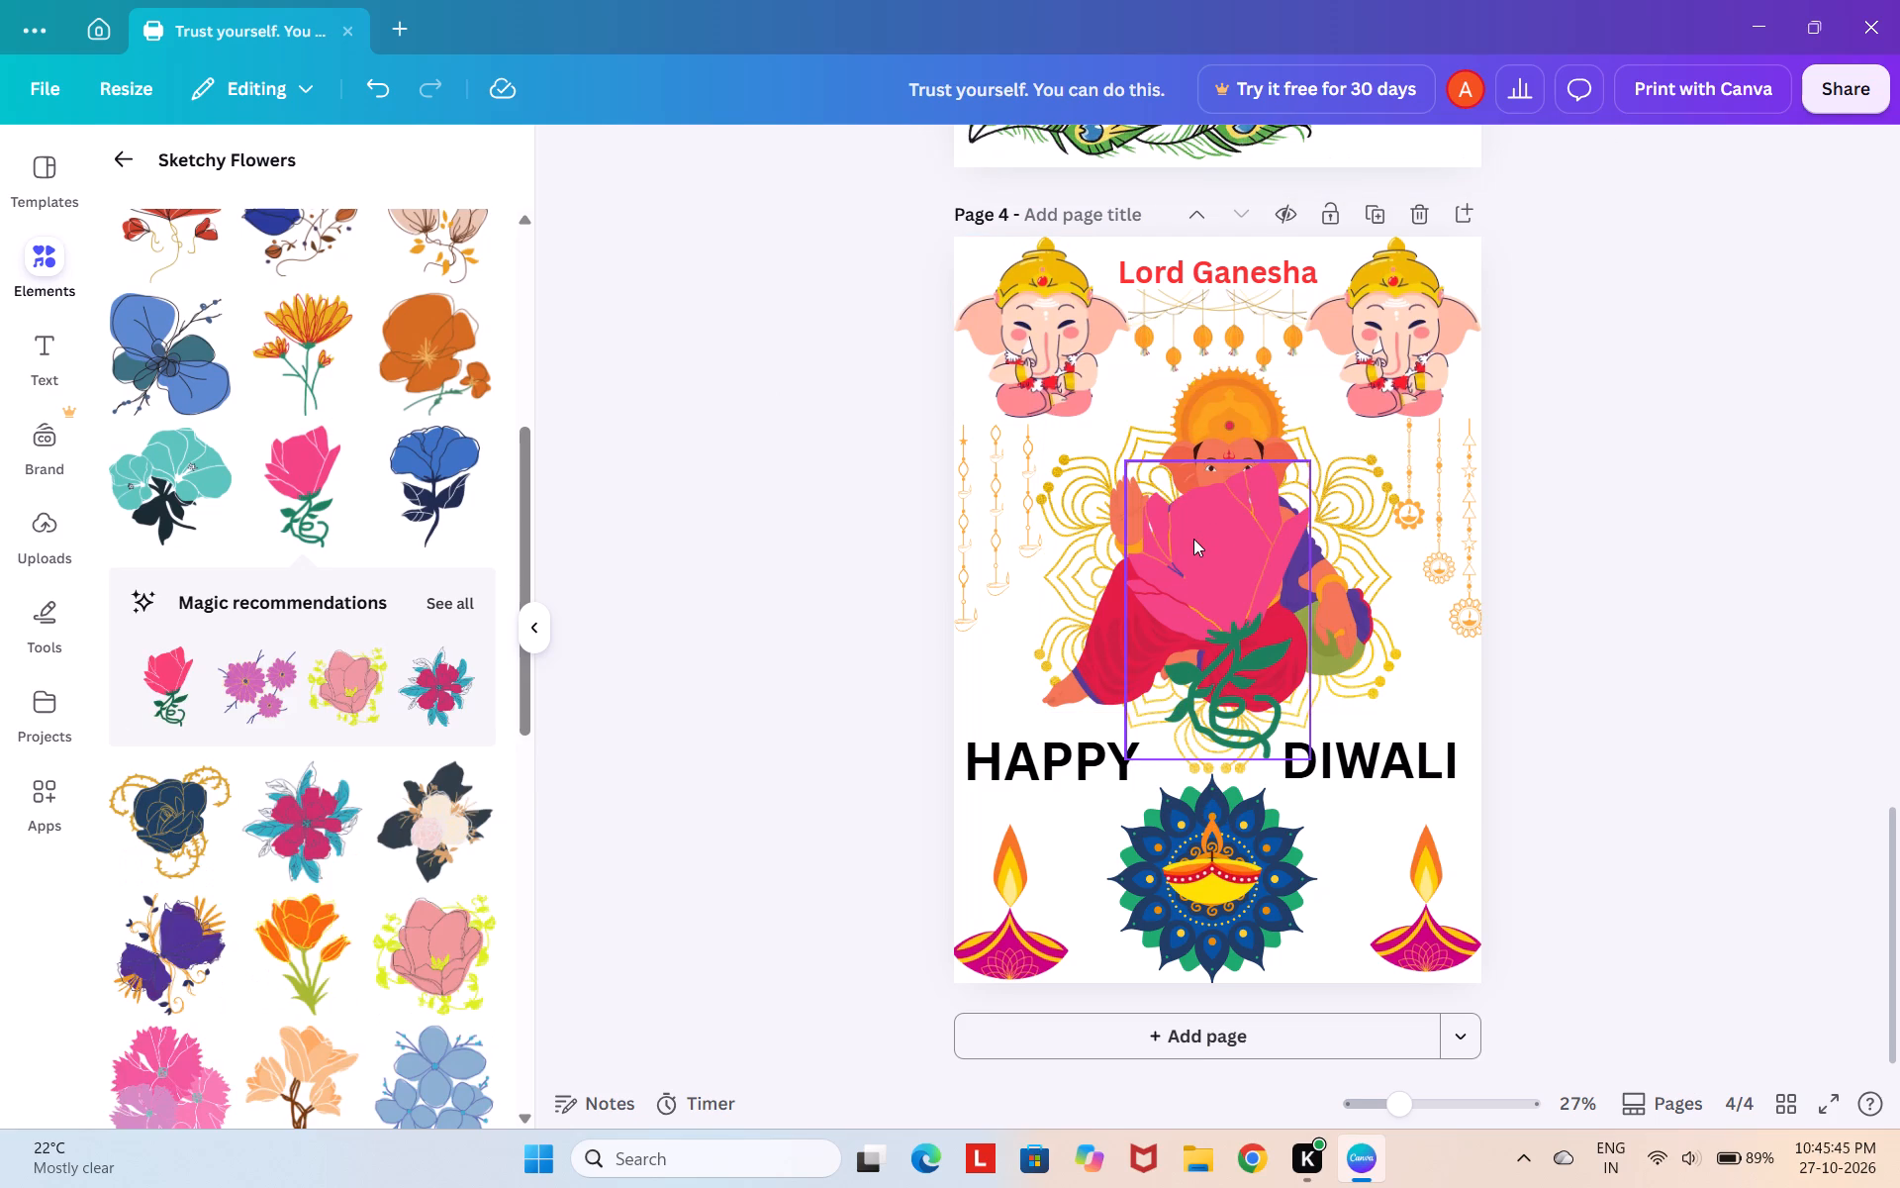
left_click_drag(1193, 539, 1185, 539)
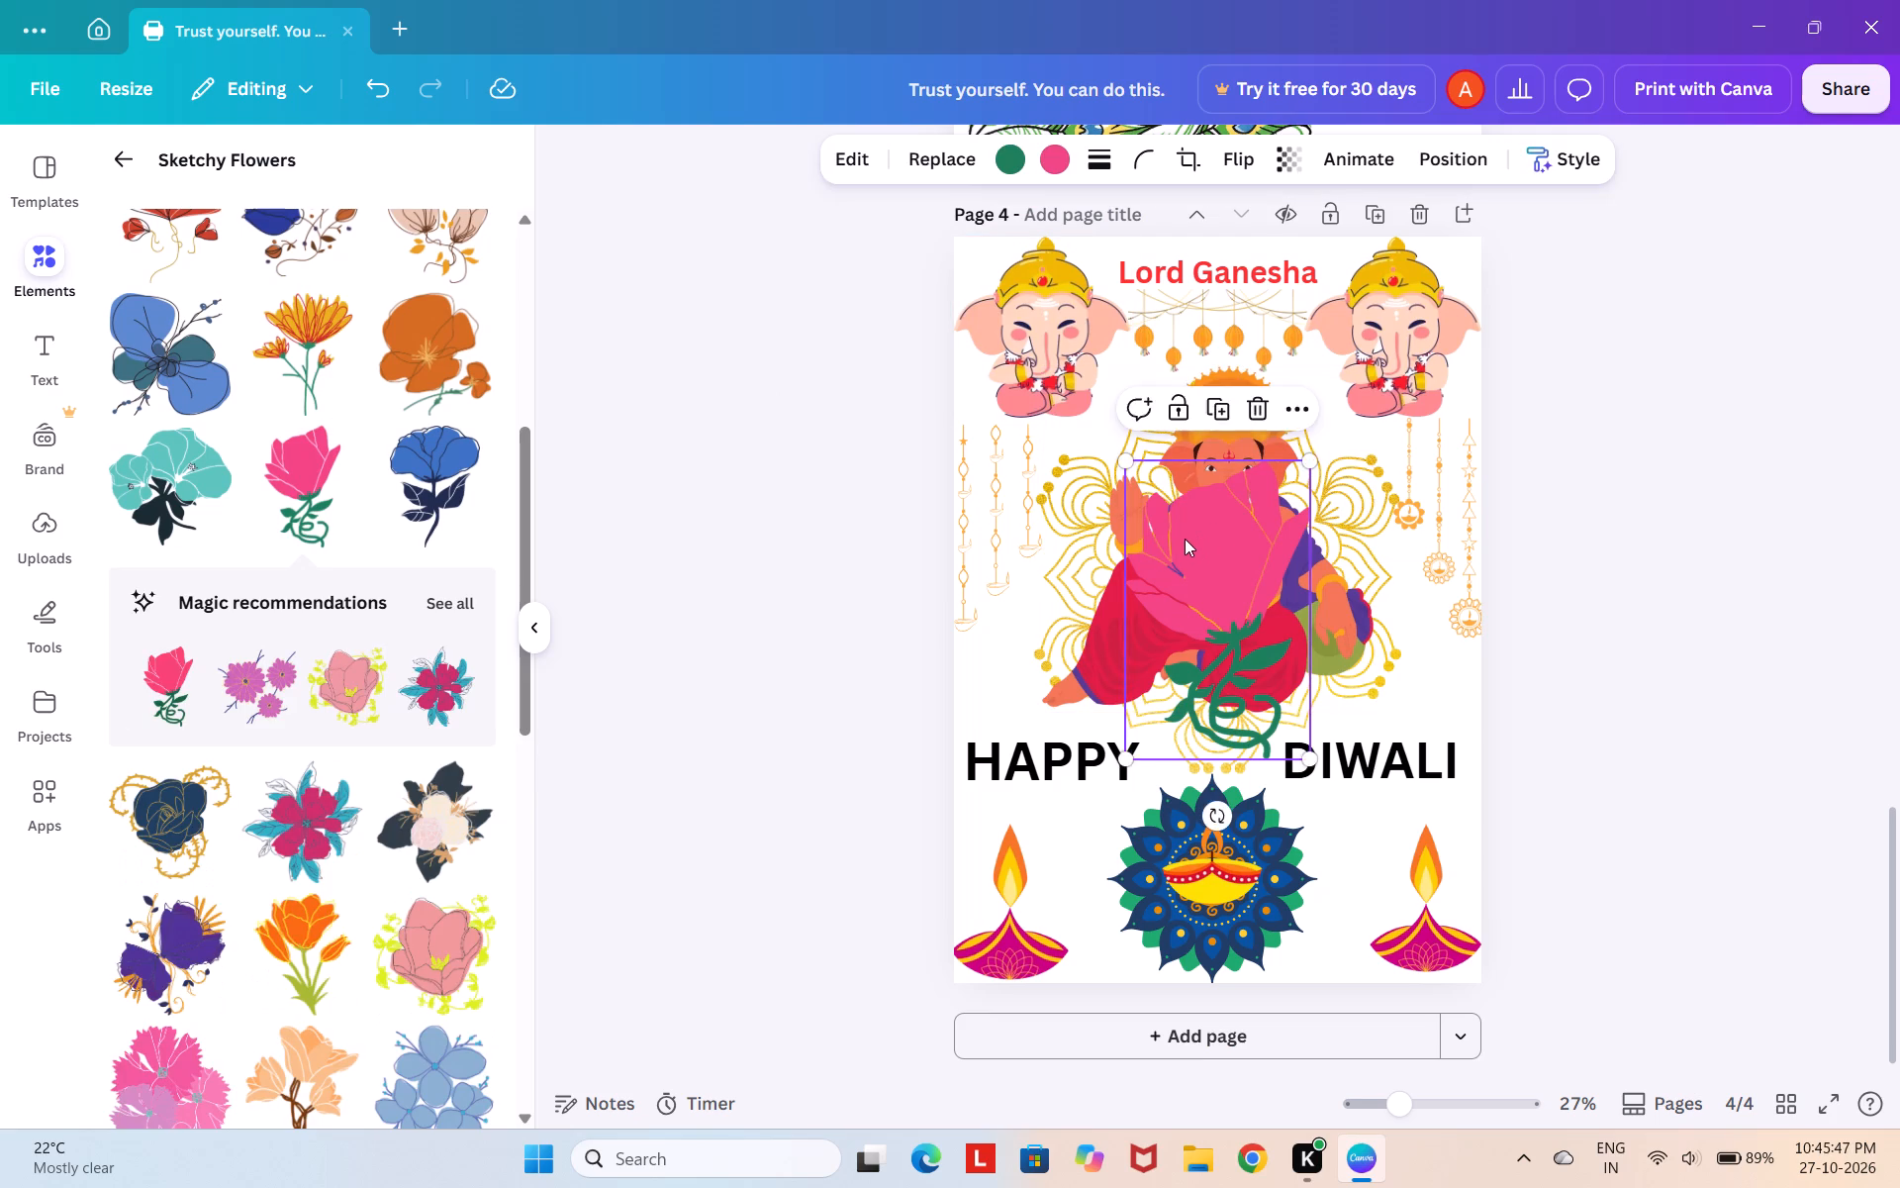
left_click_drag(1185, 539, 1039, 553)
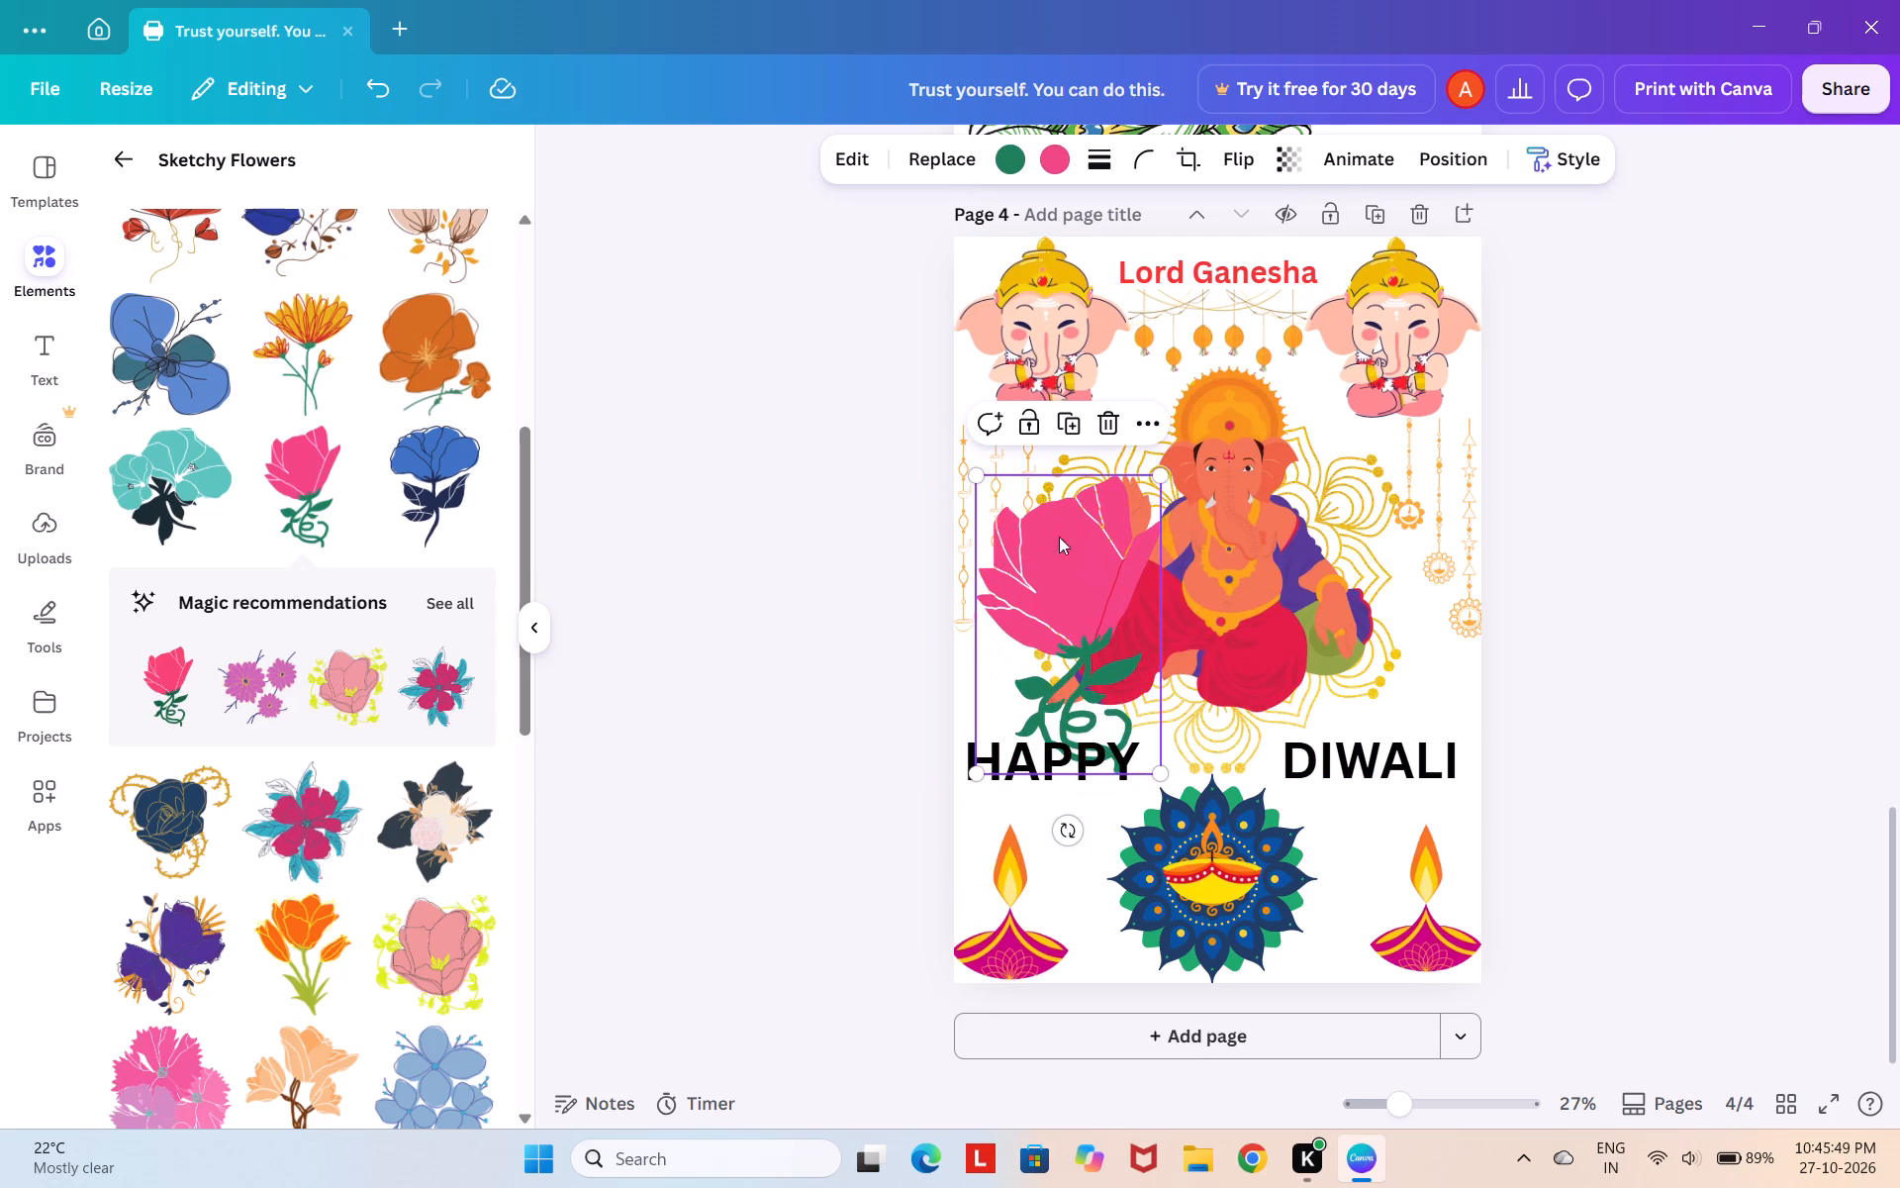
left_click_drag(1153, 473, 992, 576)
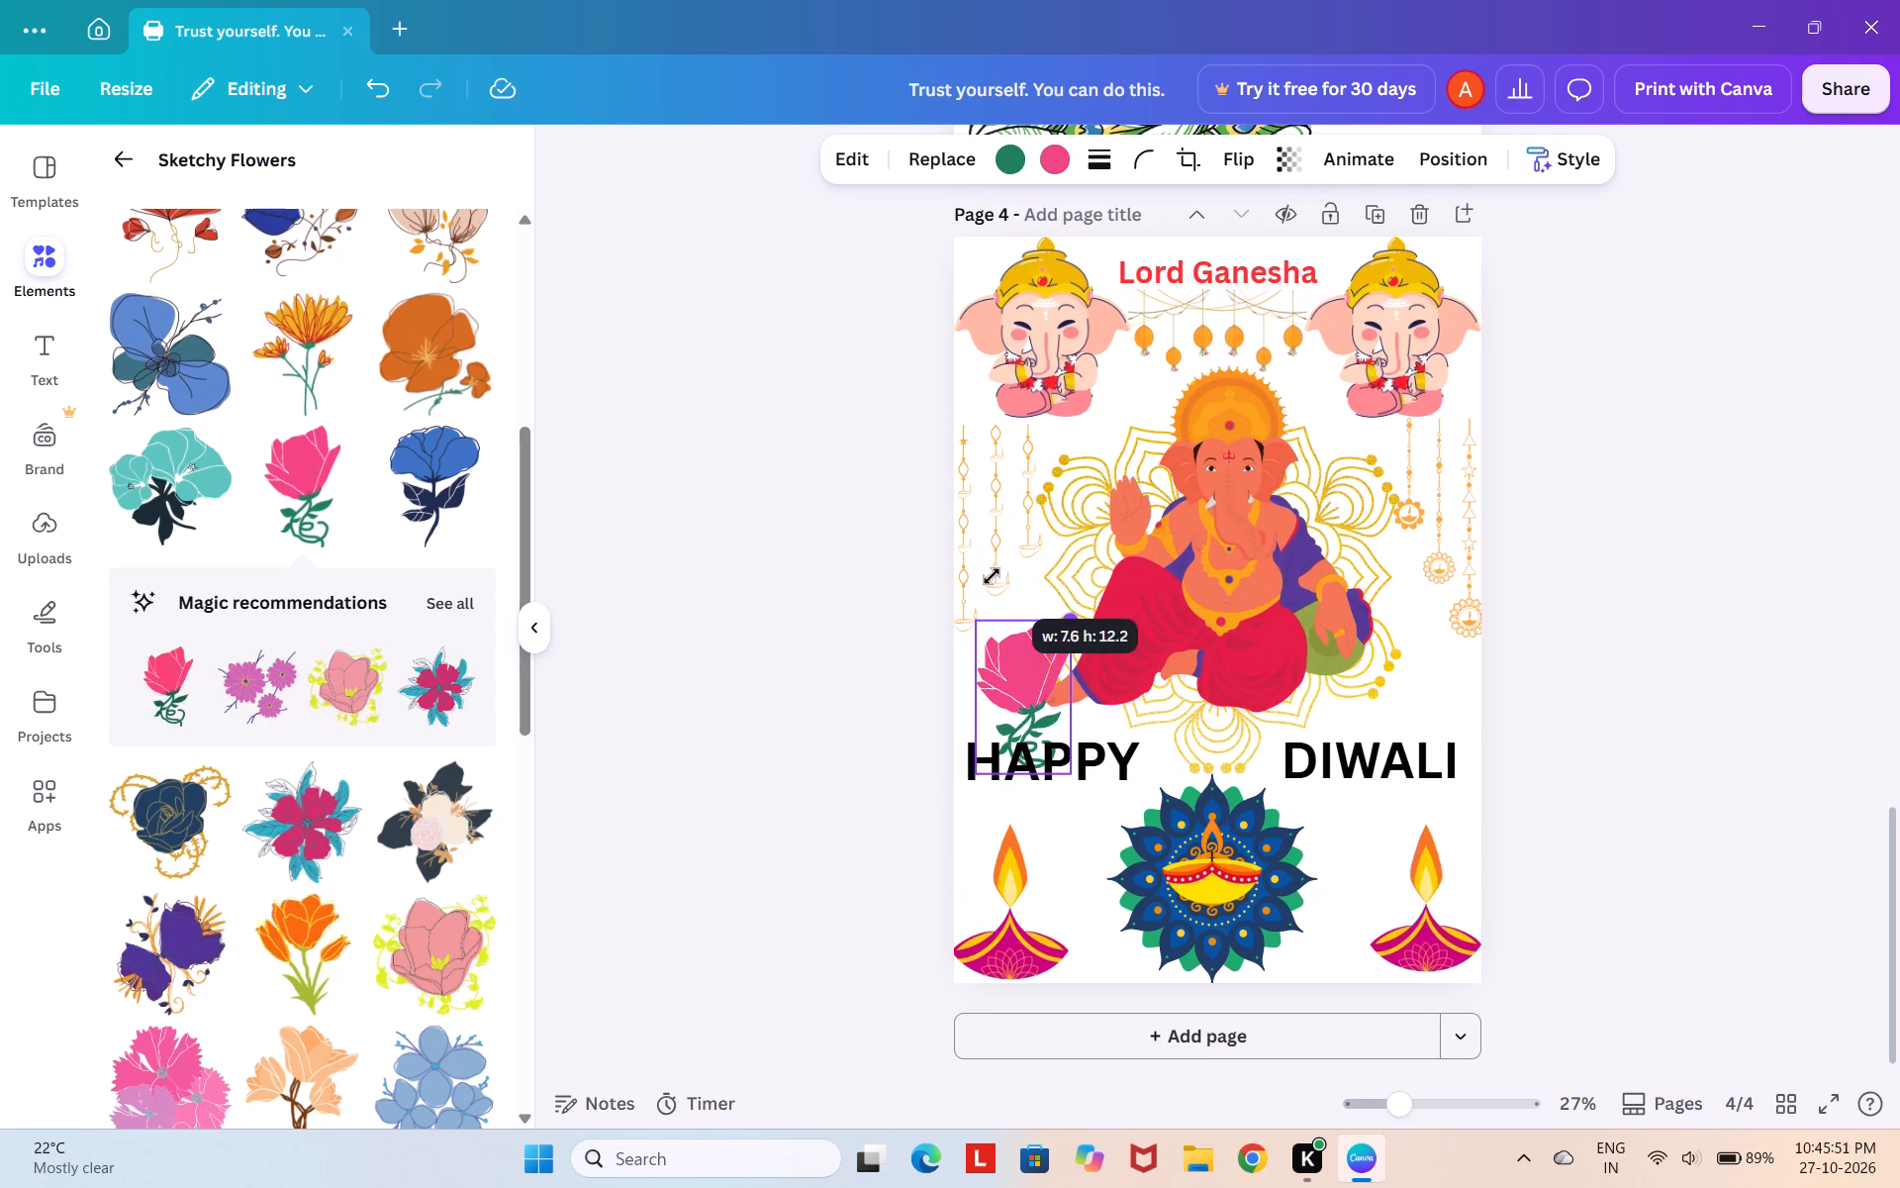
left_click_drag(992, 576, 981, 606)
left_click(1018, 693)
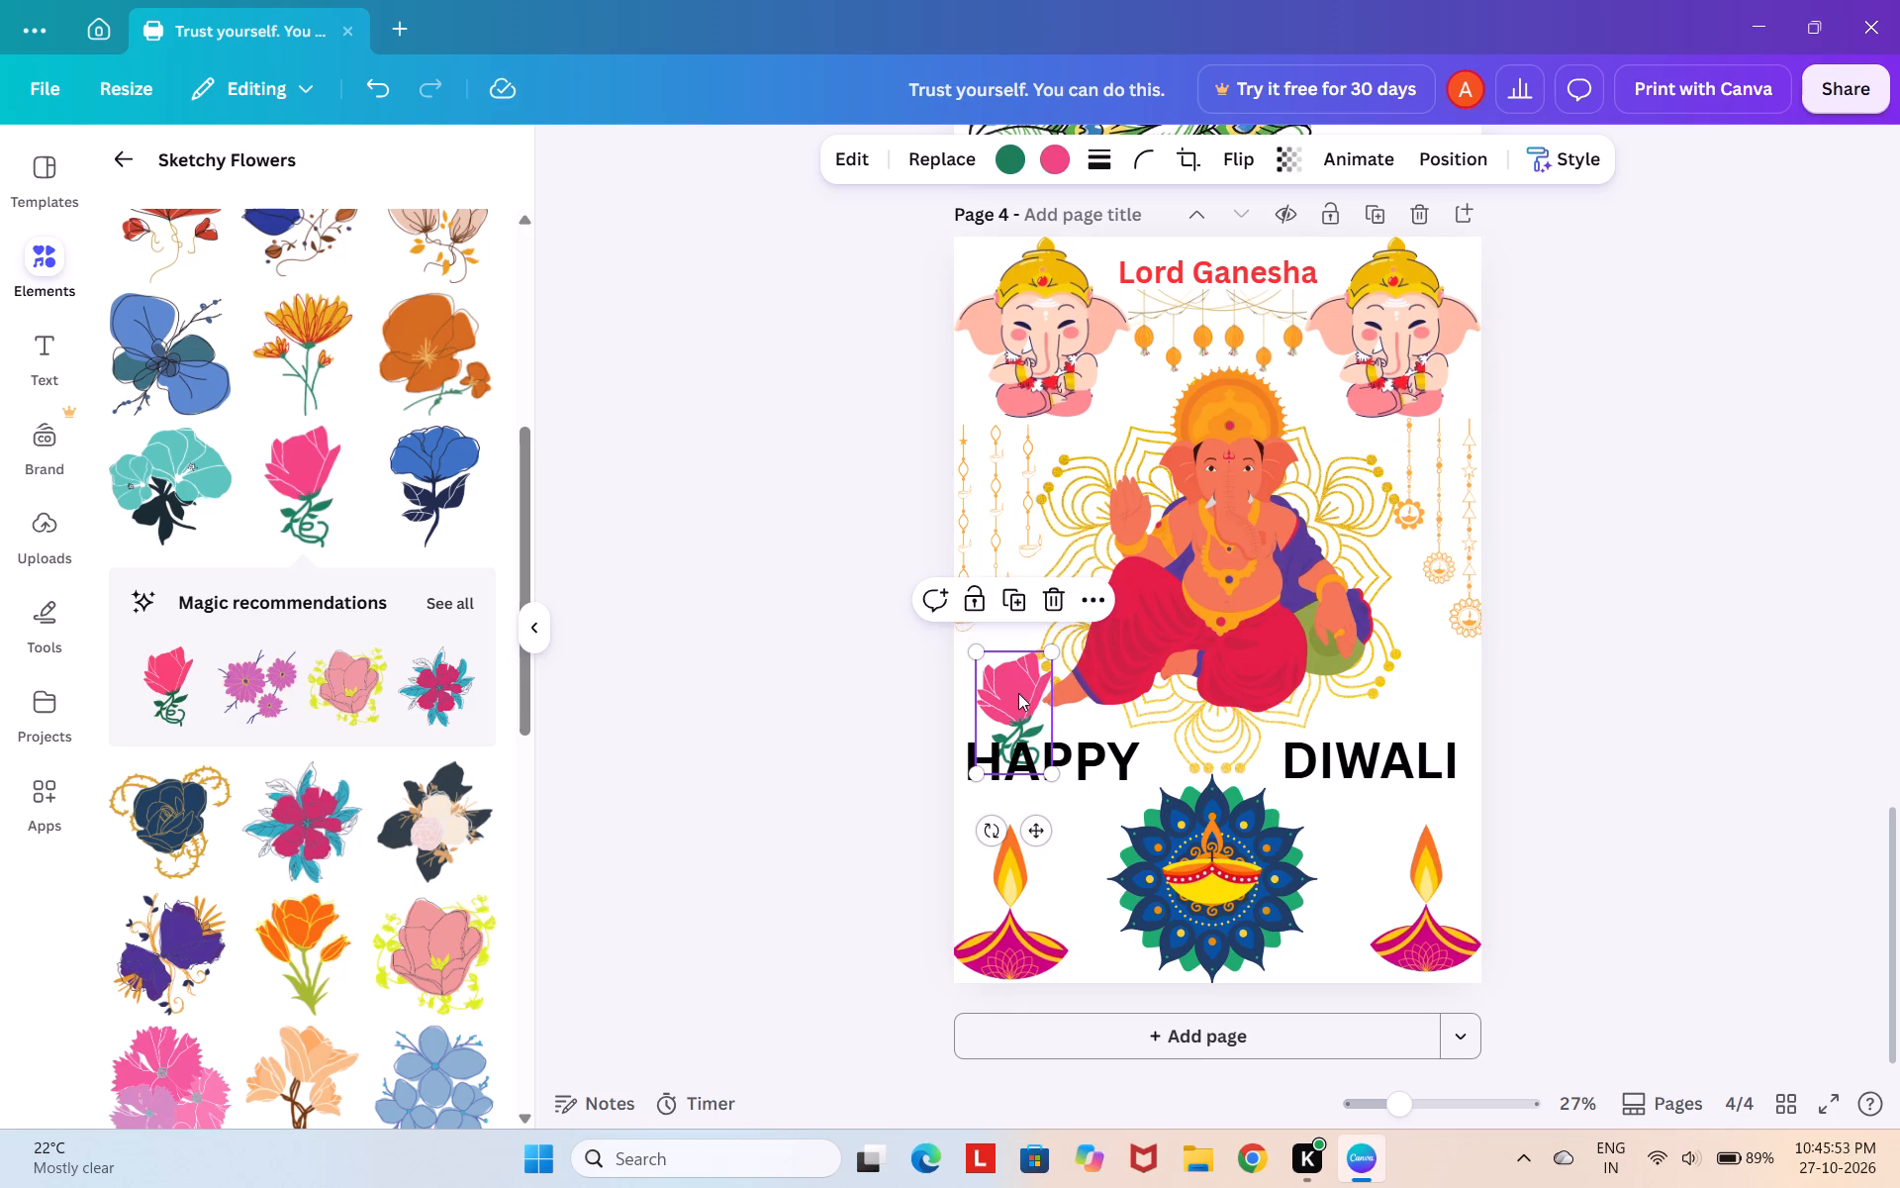
left_click_drag(1018, 693, 1001, 669)
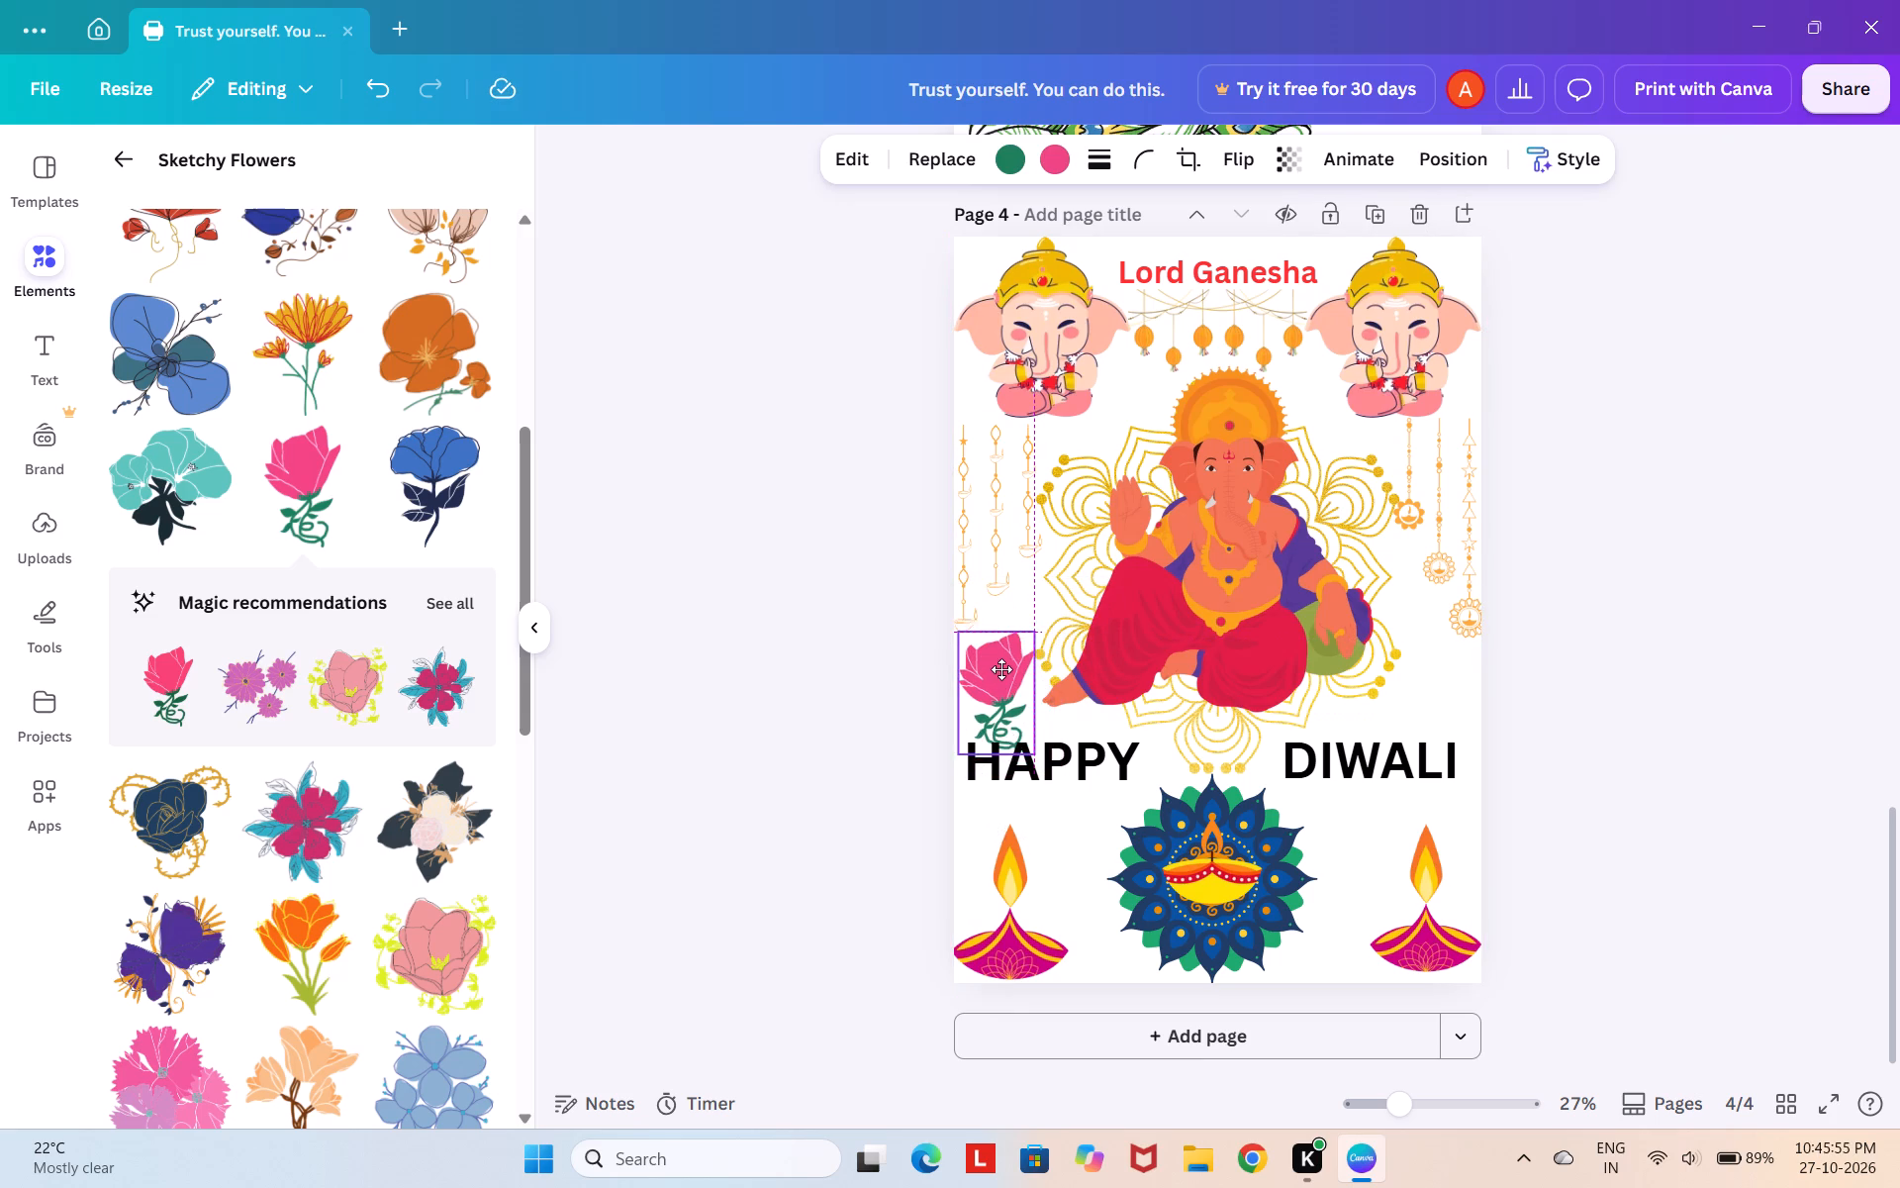
Shrink the pink flower at page 4's left edge a little more and position it clear above the "HAPPY" text.
left_click_drag(1001, 669, 998, 660)
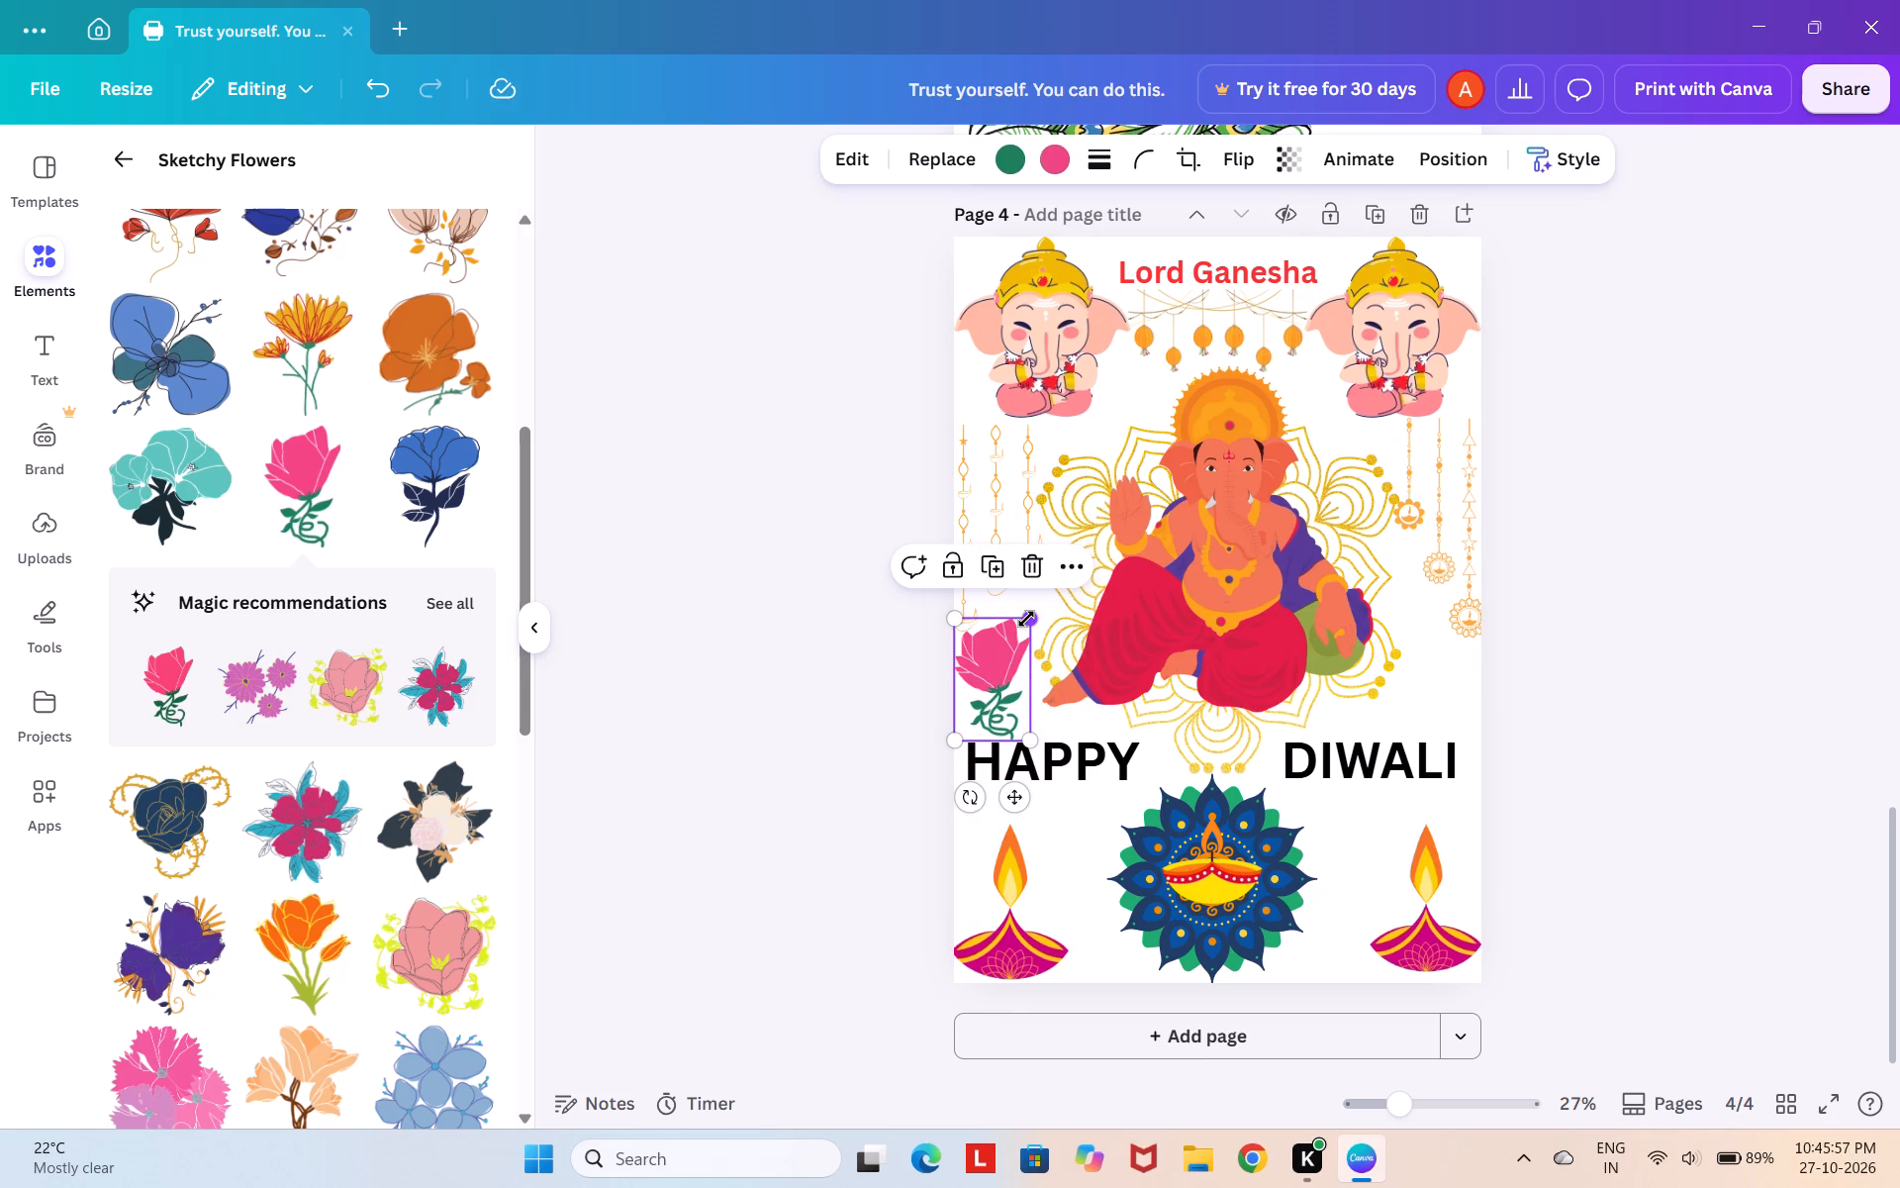
left_click_drag(1026, 619, 1015, 637)
left_click(993, 653)
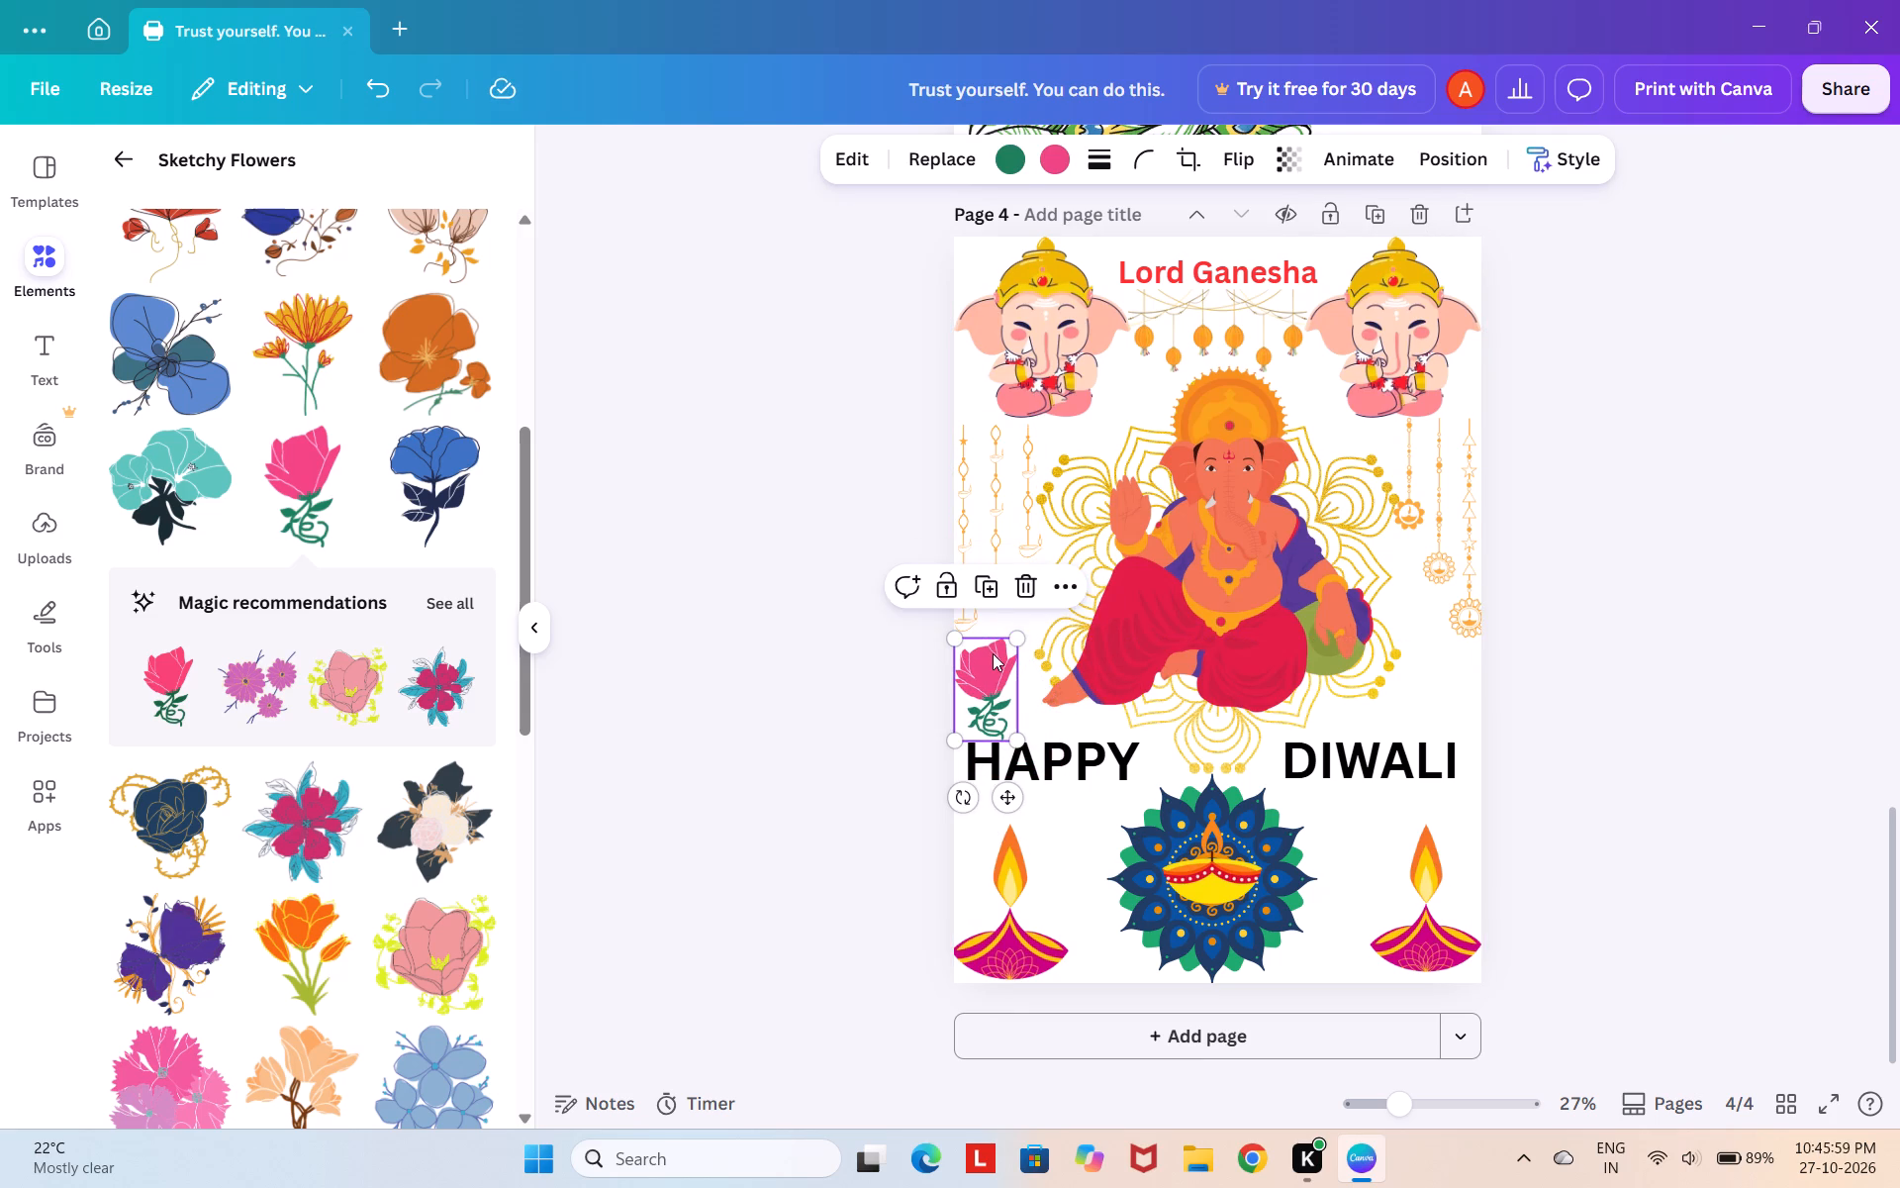
left_click_drag(993, 653, 1002, 641)
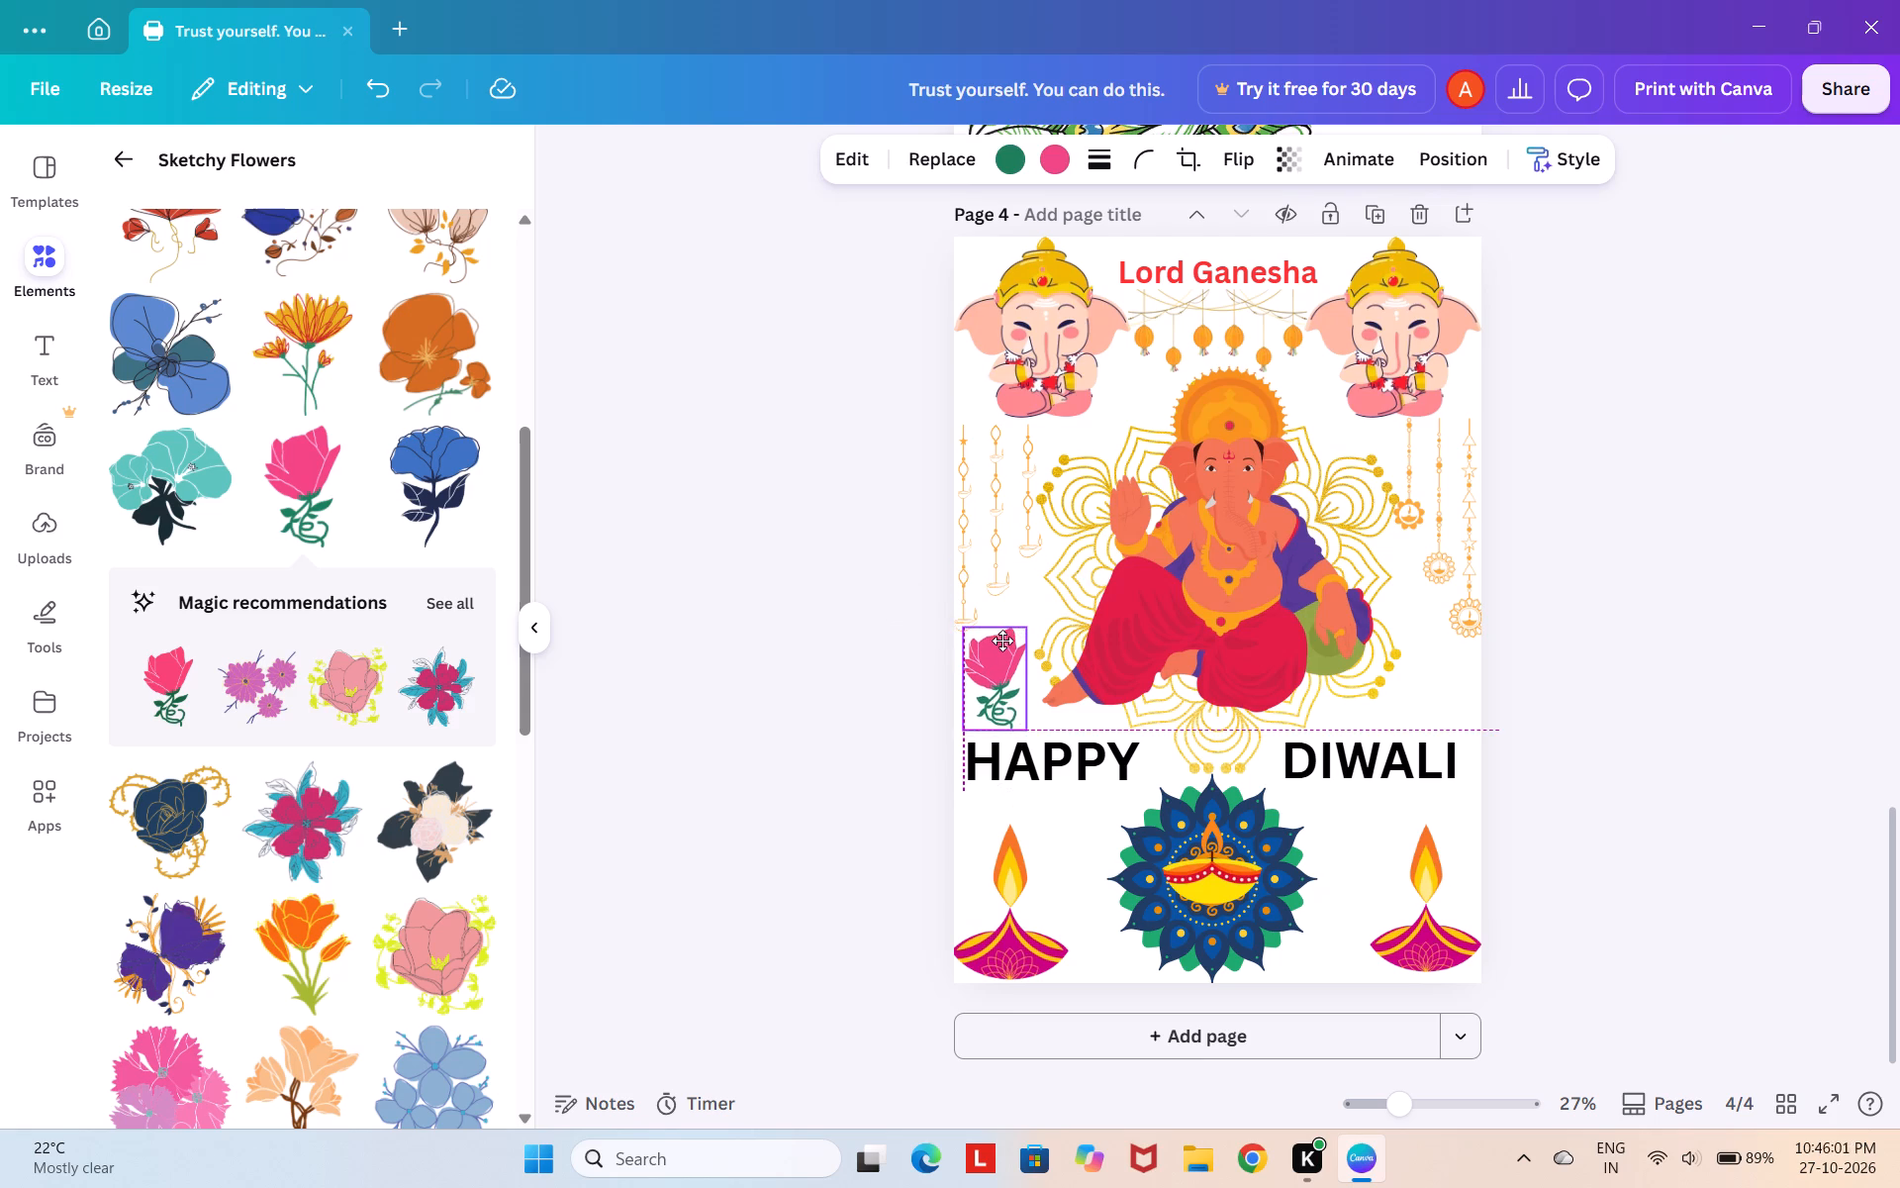
left_click_drag(1002, 641, 1003, 636)
left_click(1003, 636)
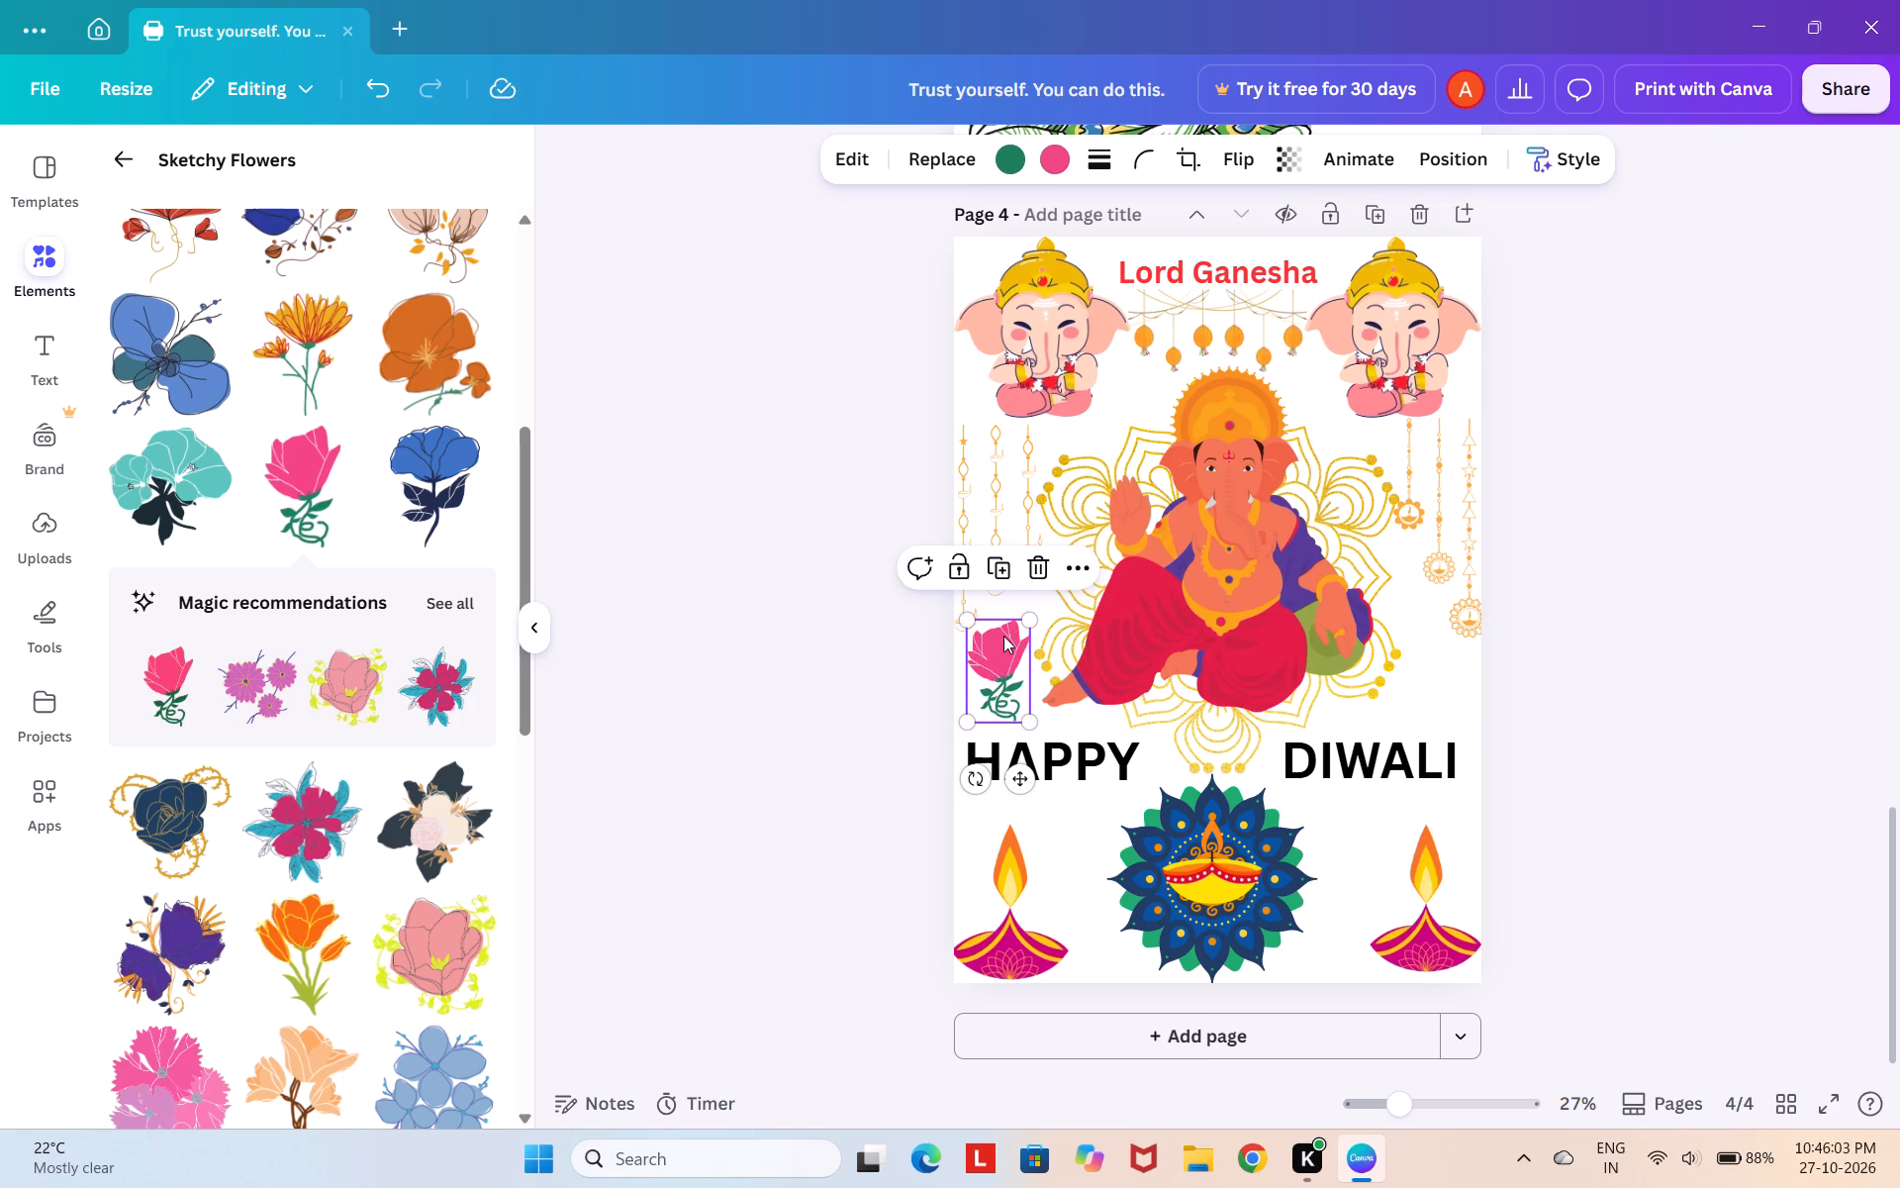
Add a second matching pink flower at page 4's right edge, above "DIWALI", sized to pair with the left one.
left_click(302, 450)
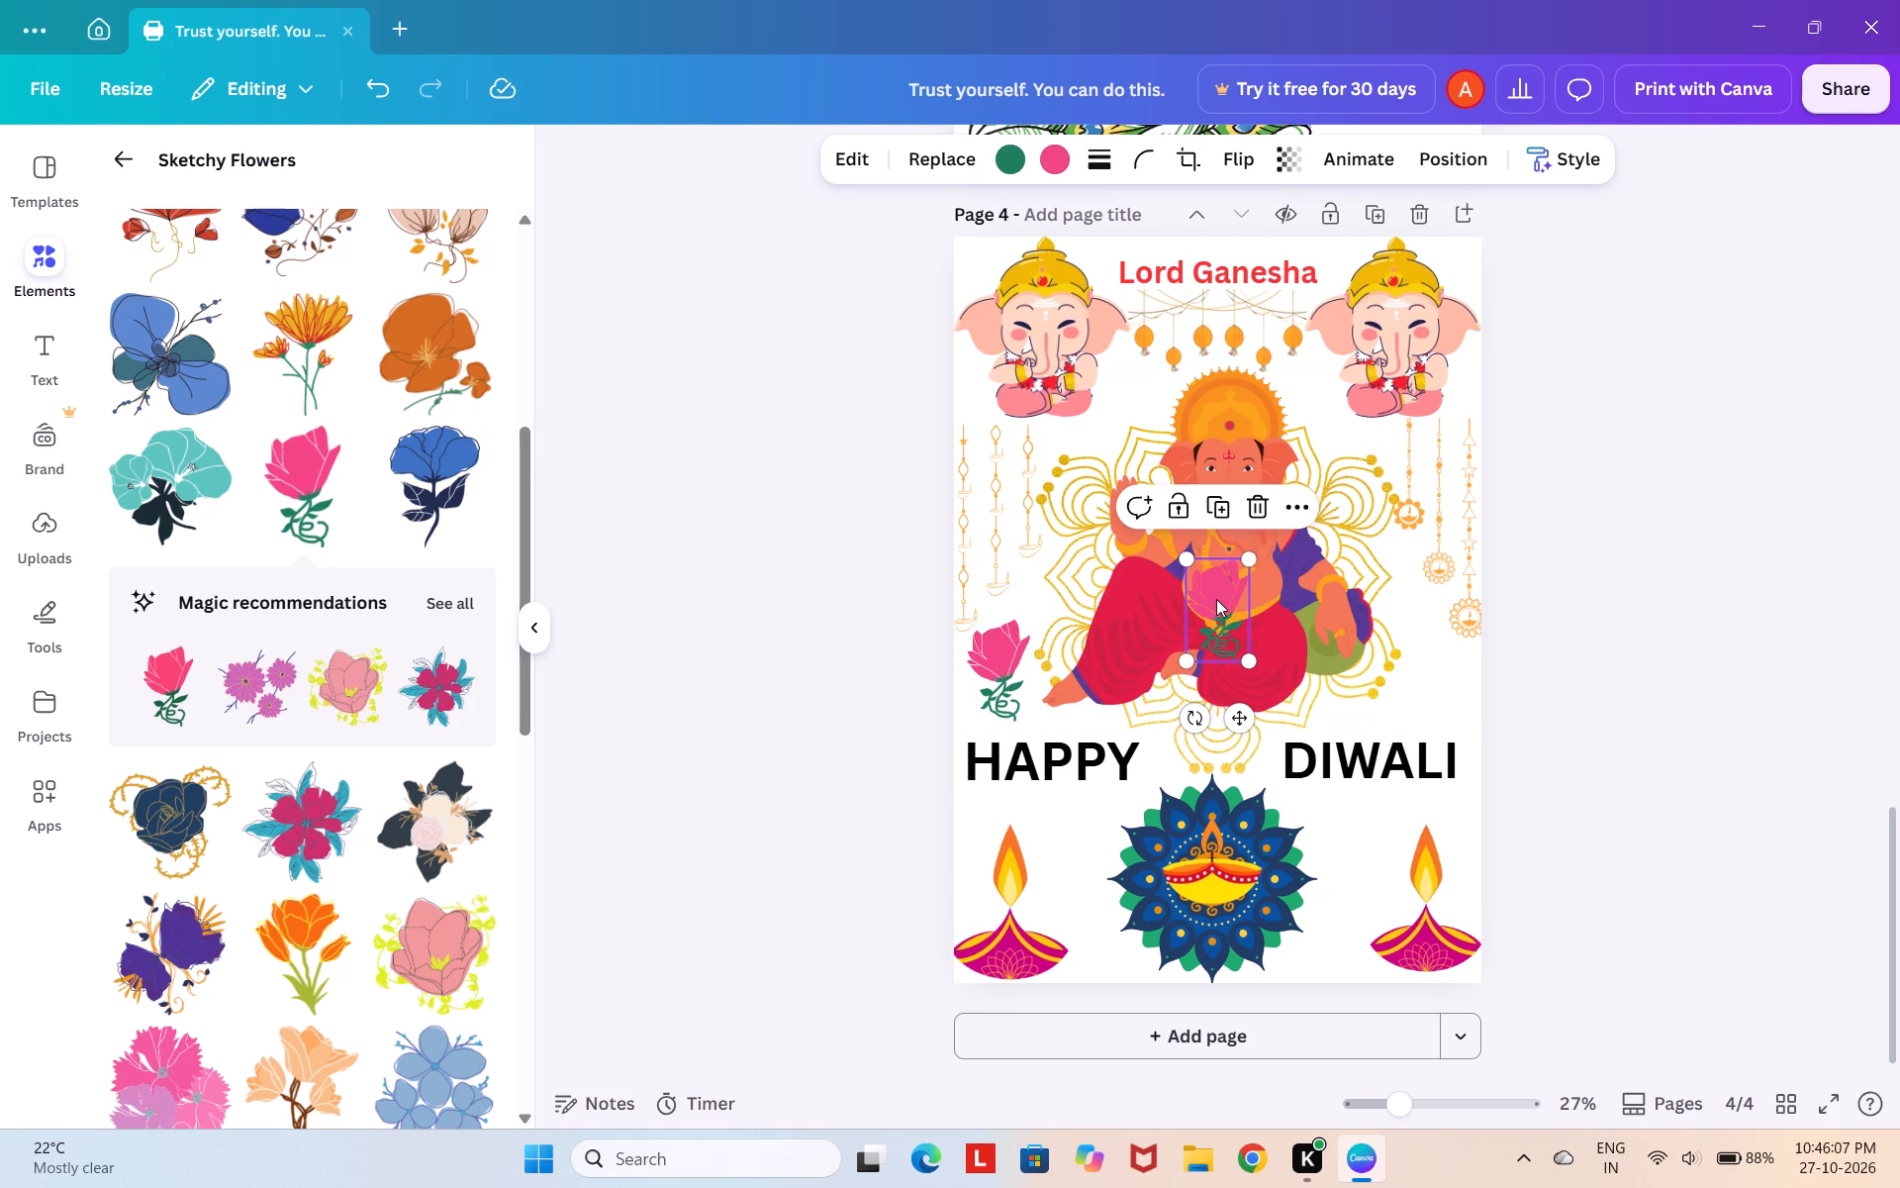
left_click(1216, 599)
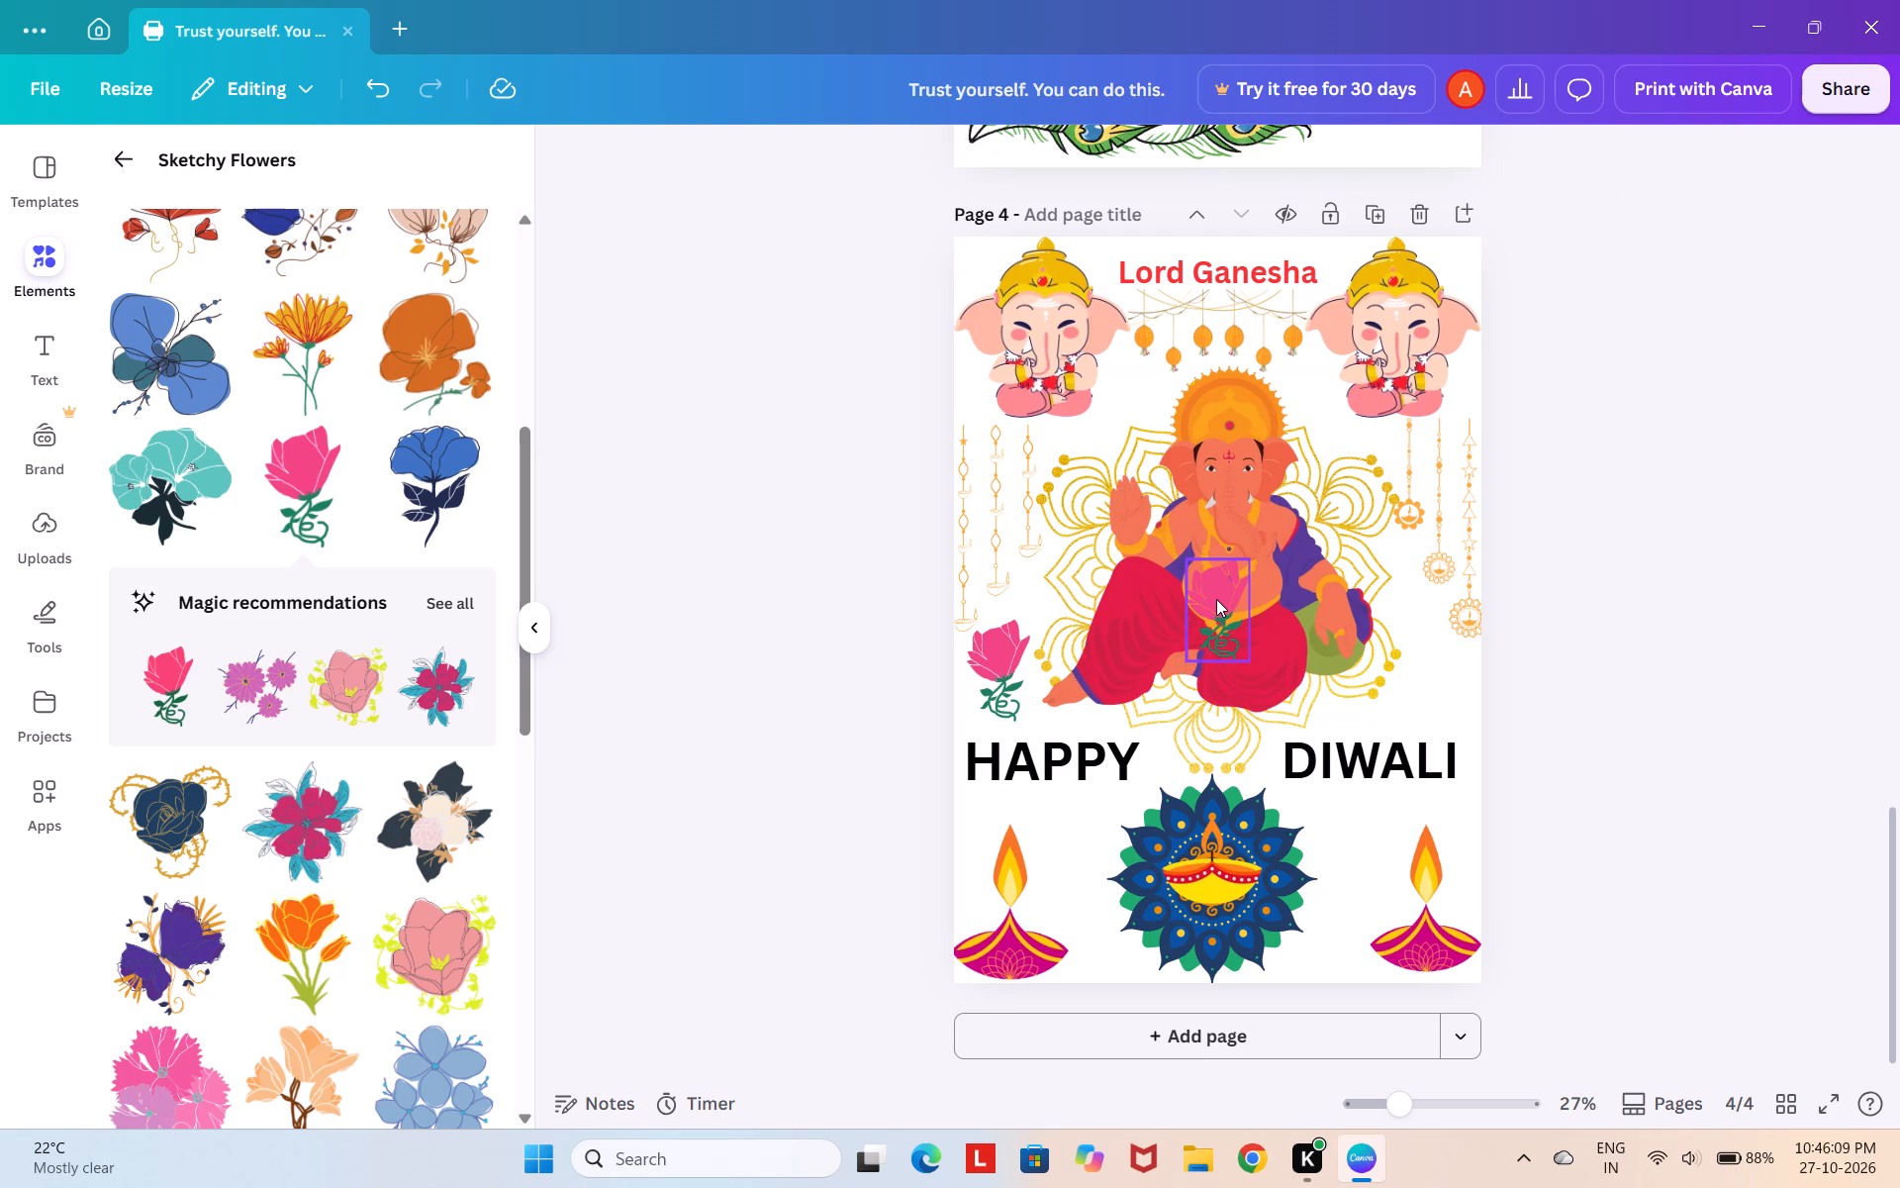
left_click_drag(1216, 599, 1430, 675)
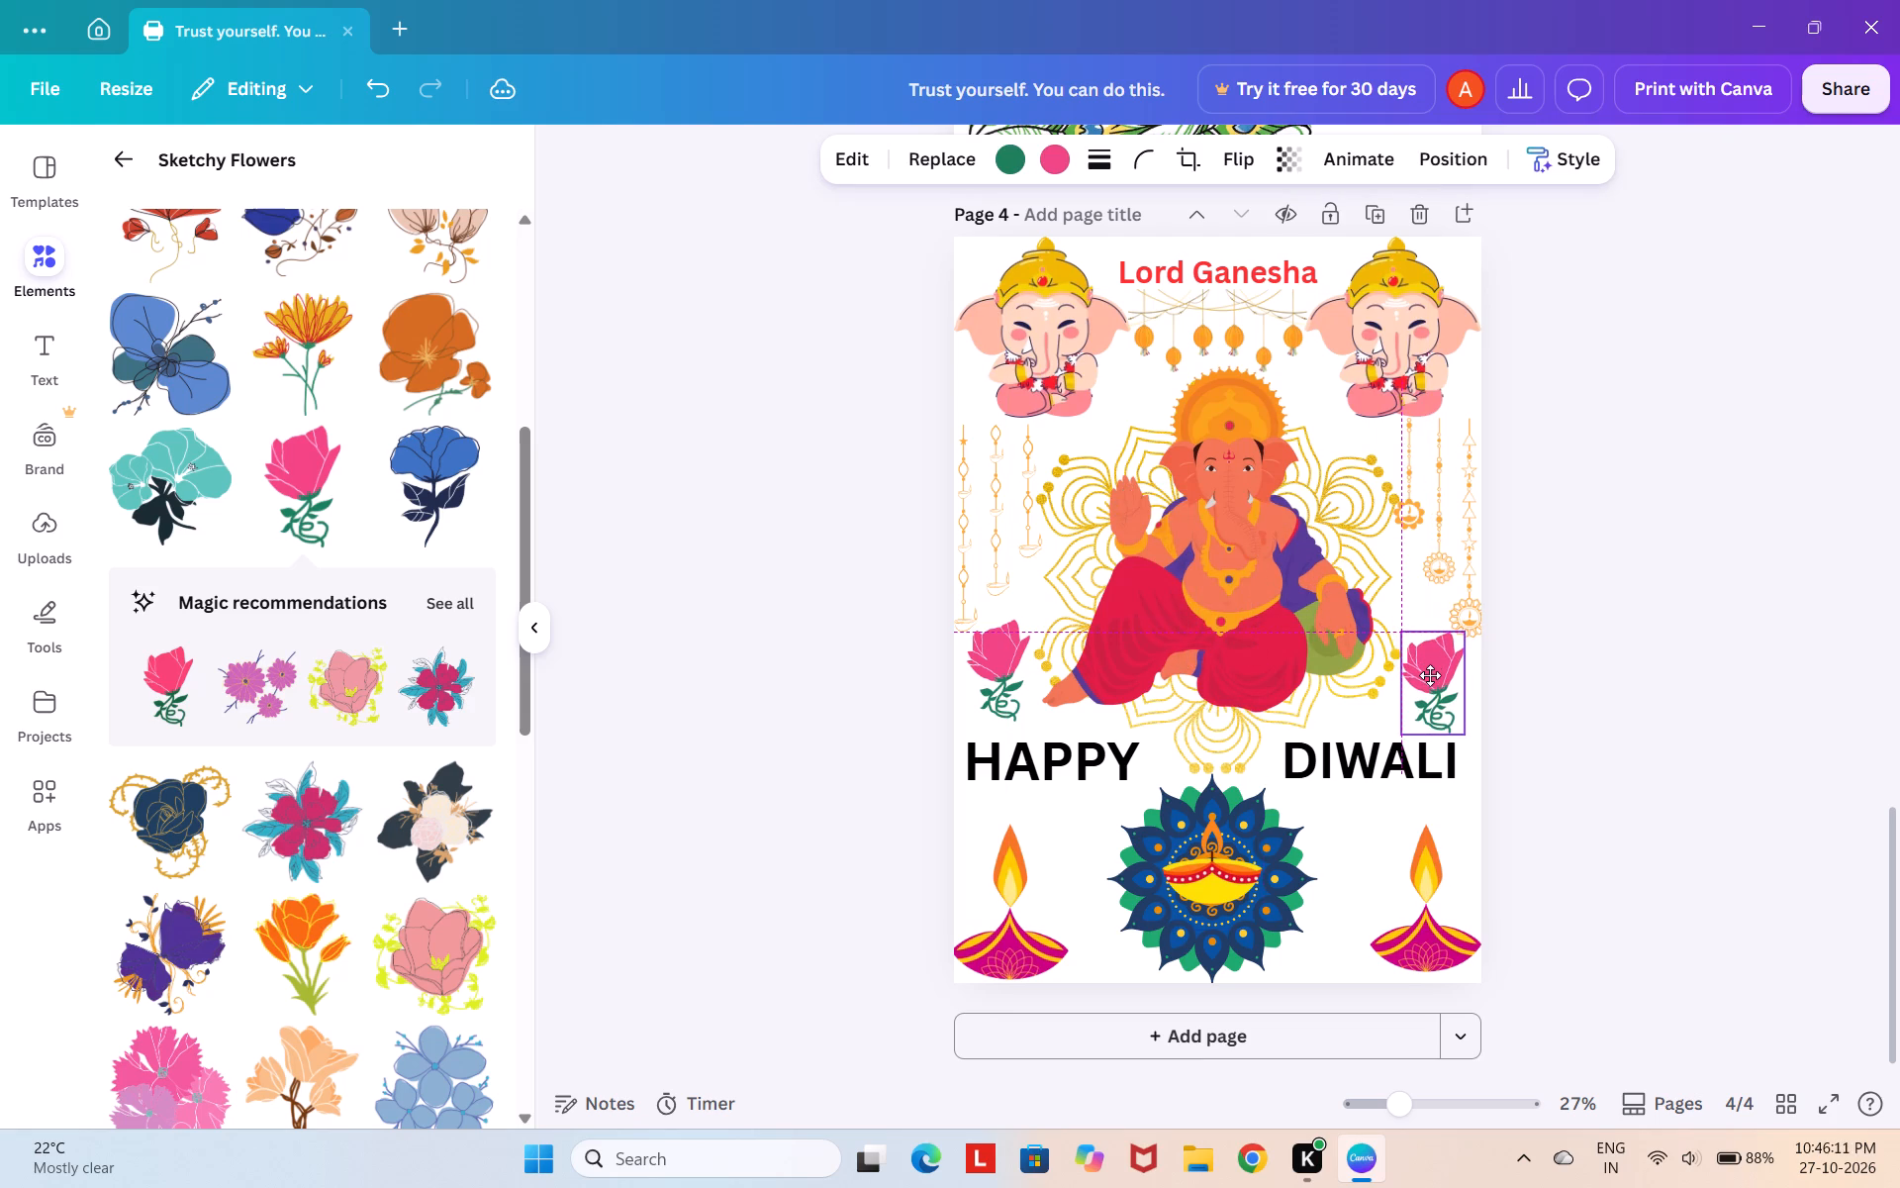
left_click_drag(1430, 675, 1430, 670)
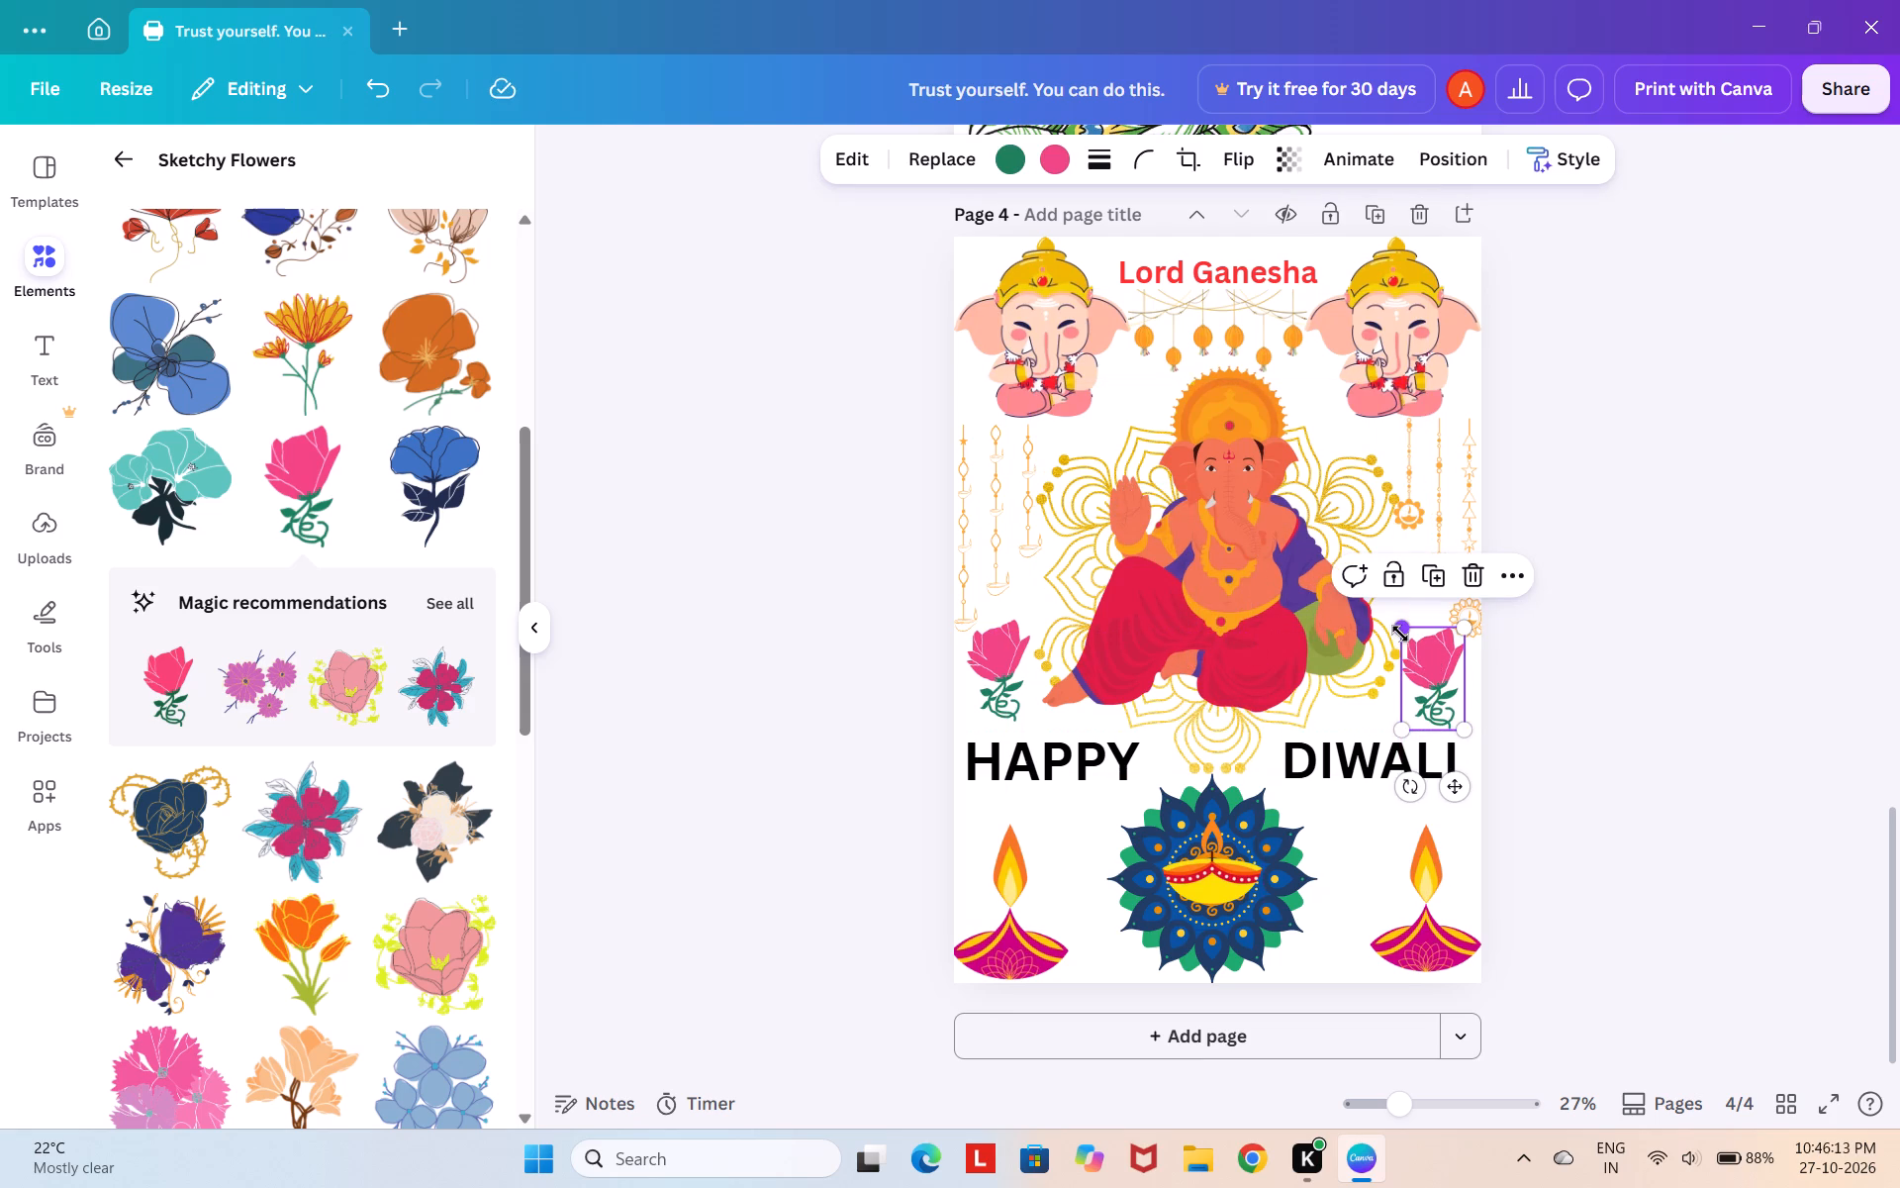
left_click_drag(1400, 634, 1414, 643)
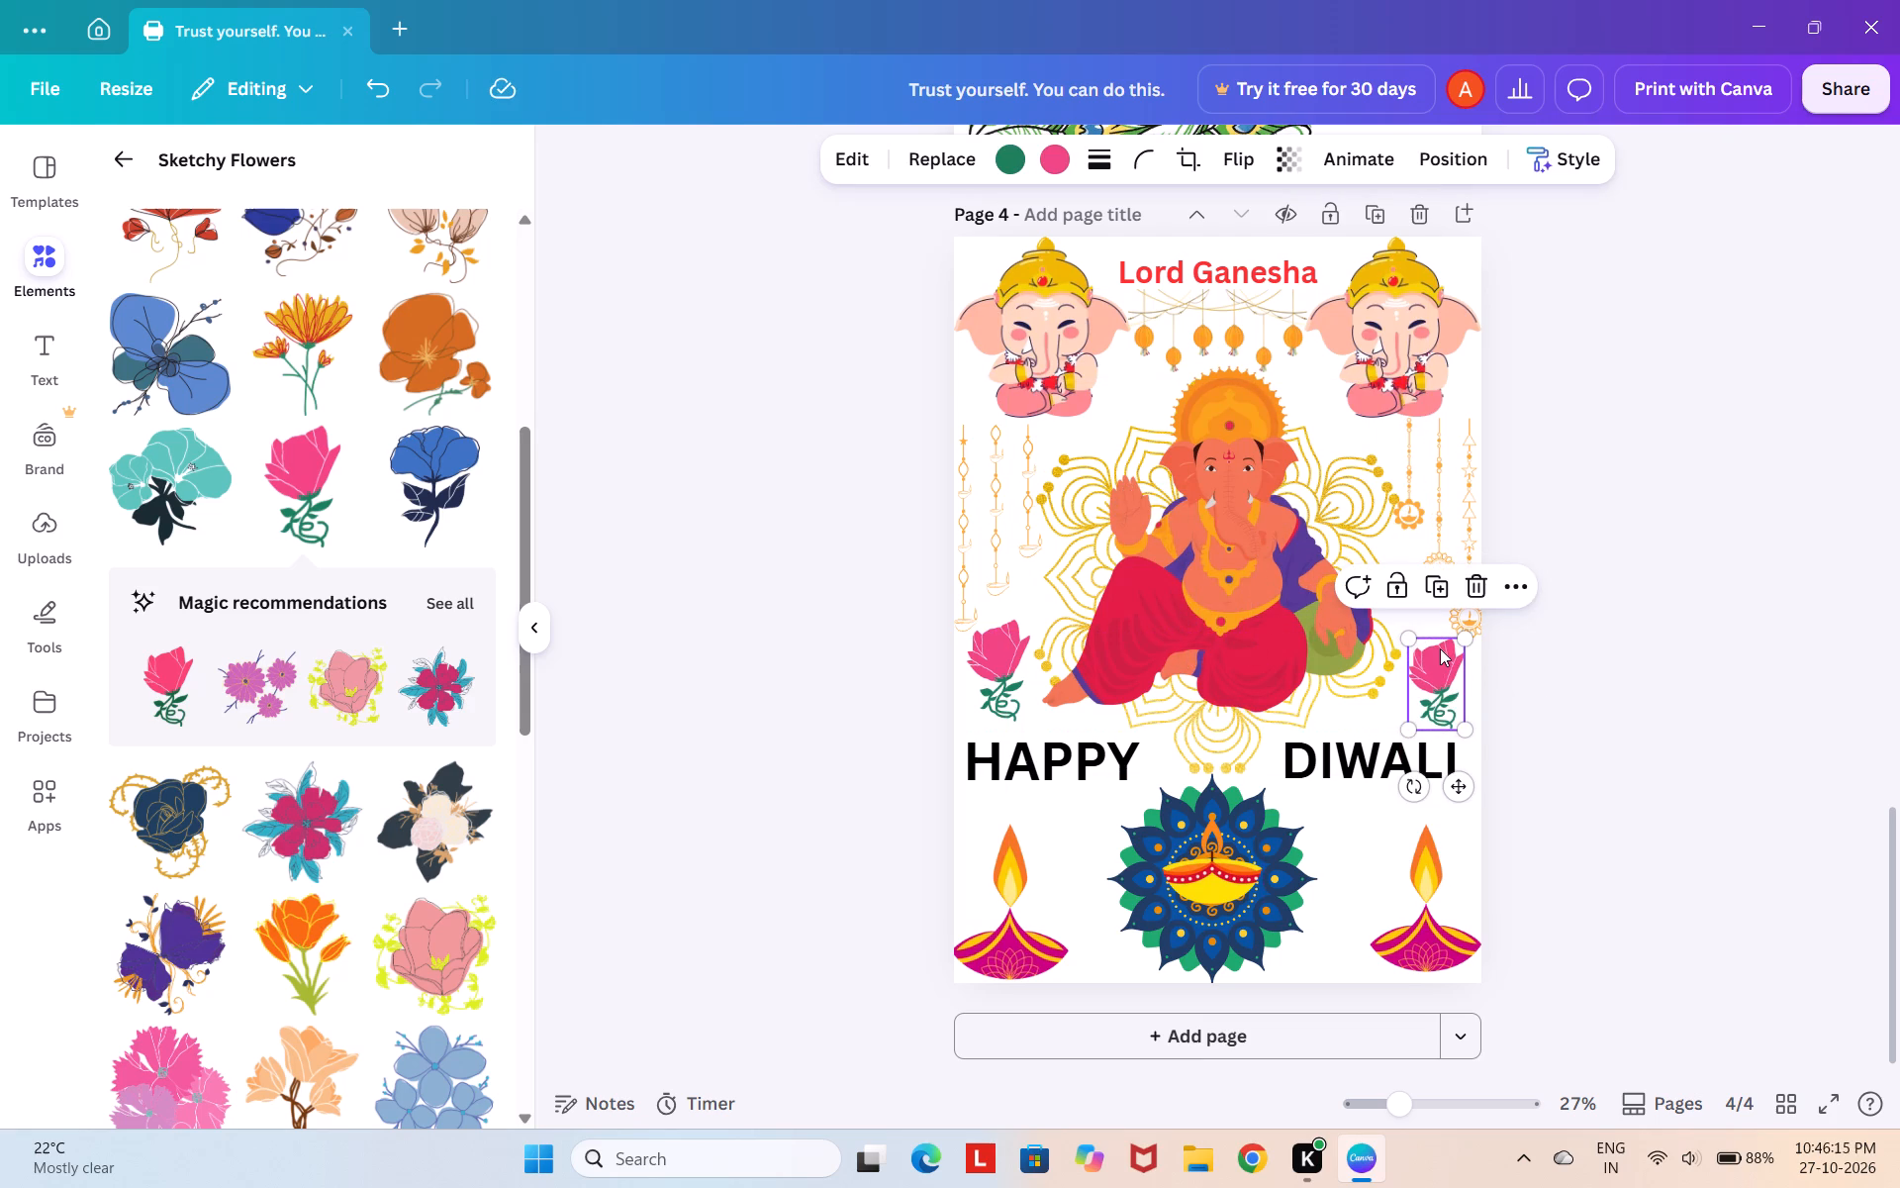
left_click_drag(1408, 640, 1403, 631)
left_click_drag(1403, 631, 1394, 626)
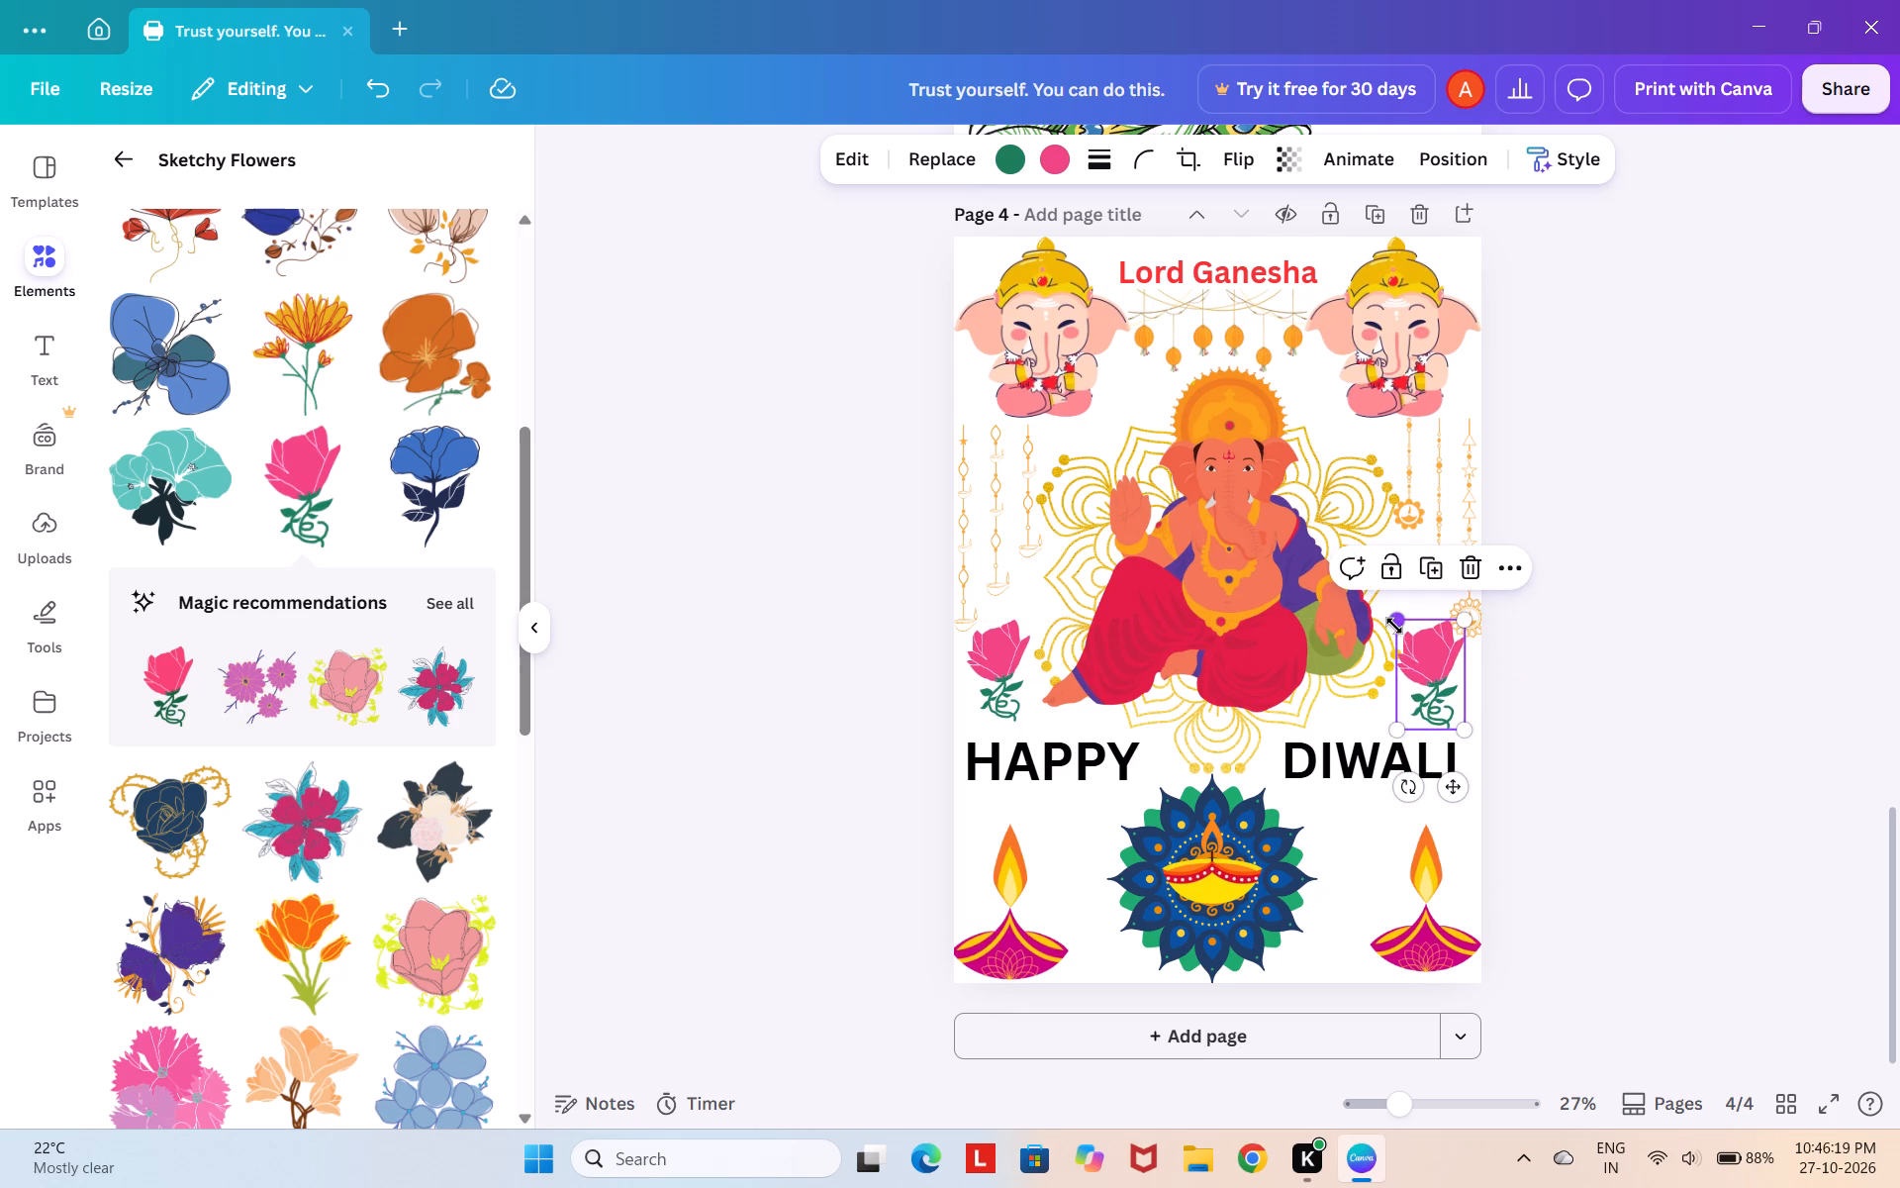
left_click(1424, 648)
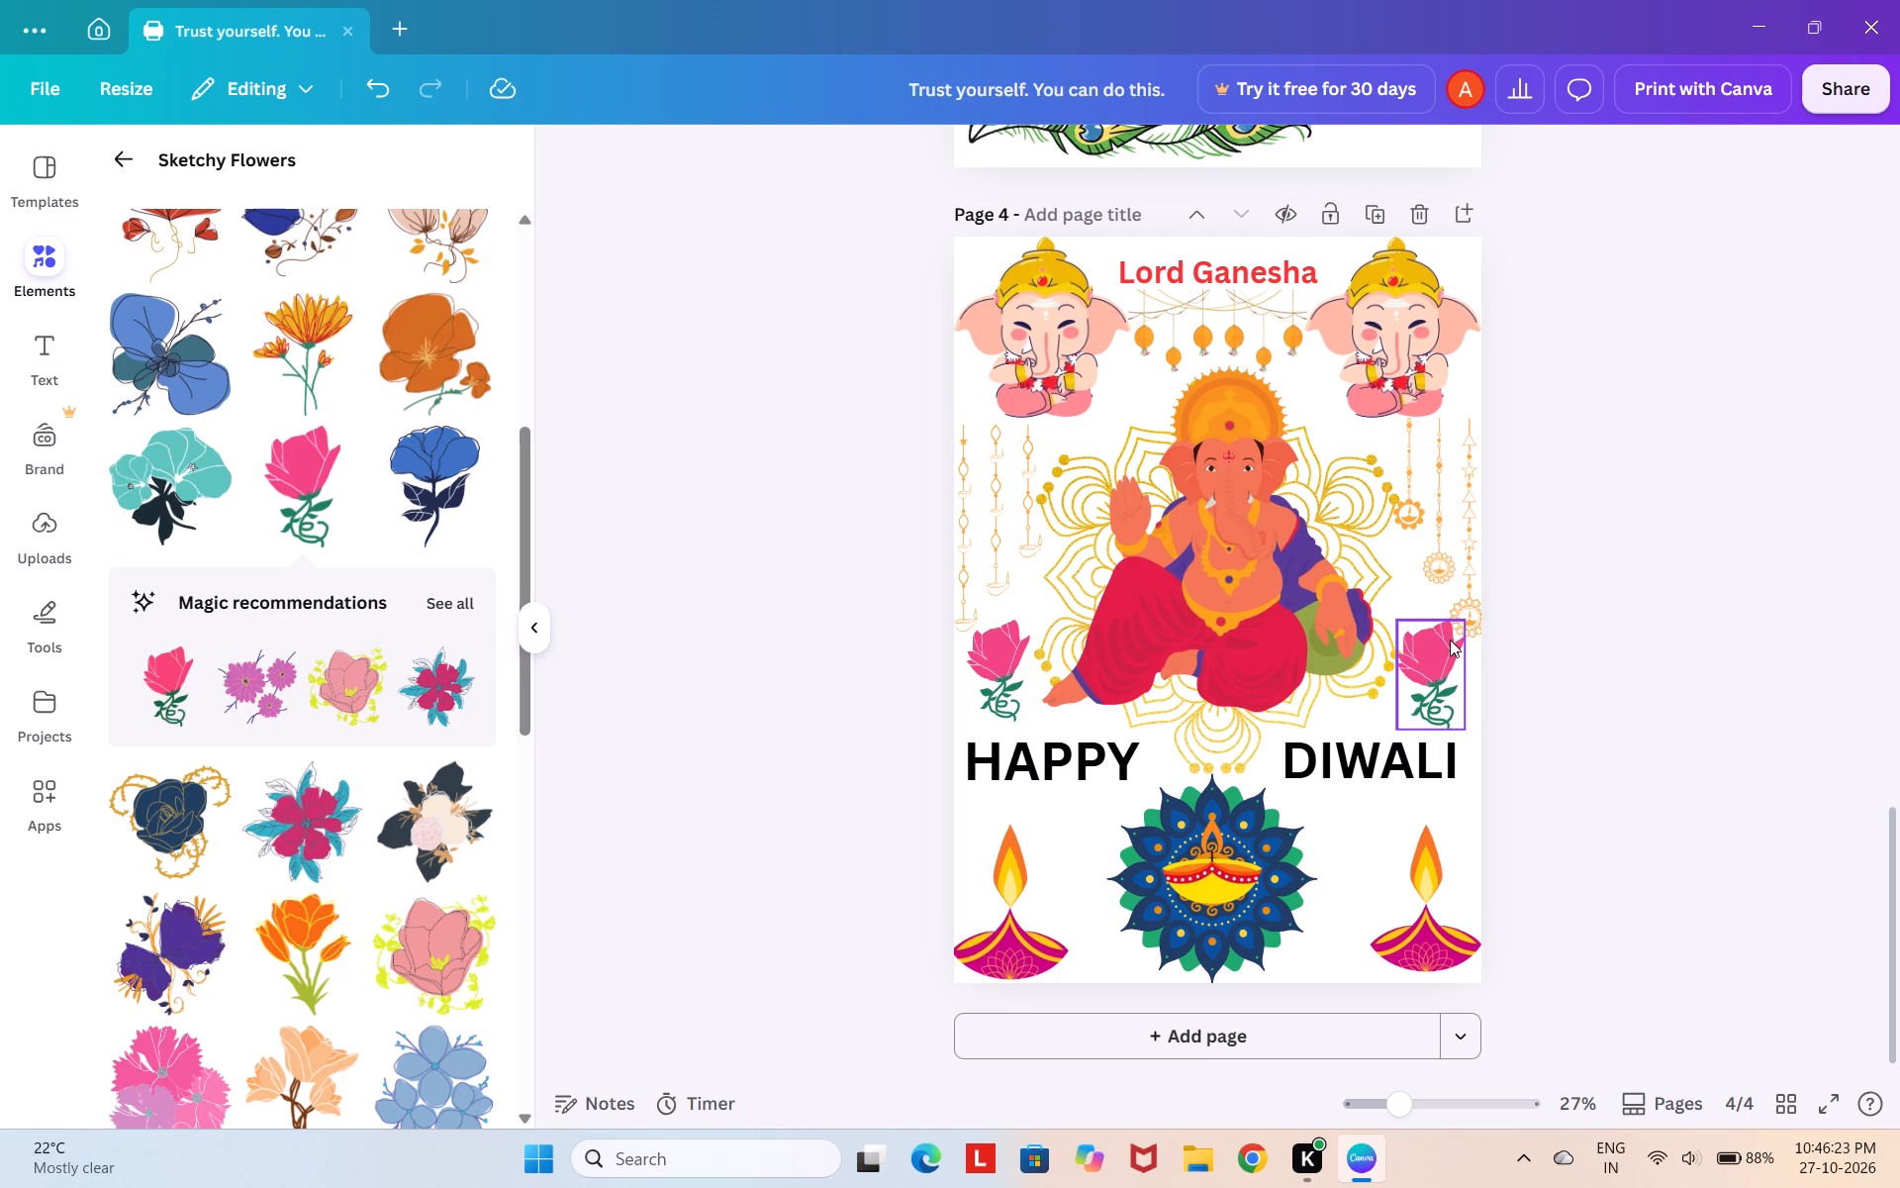
left_click(1450, 640)
left_click(1463, 625)
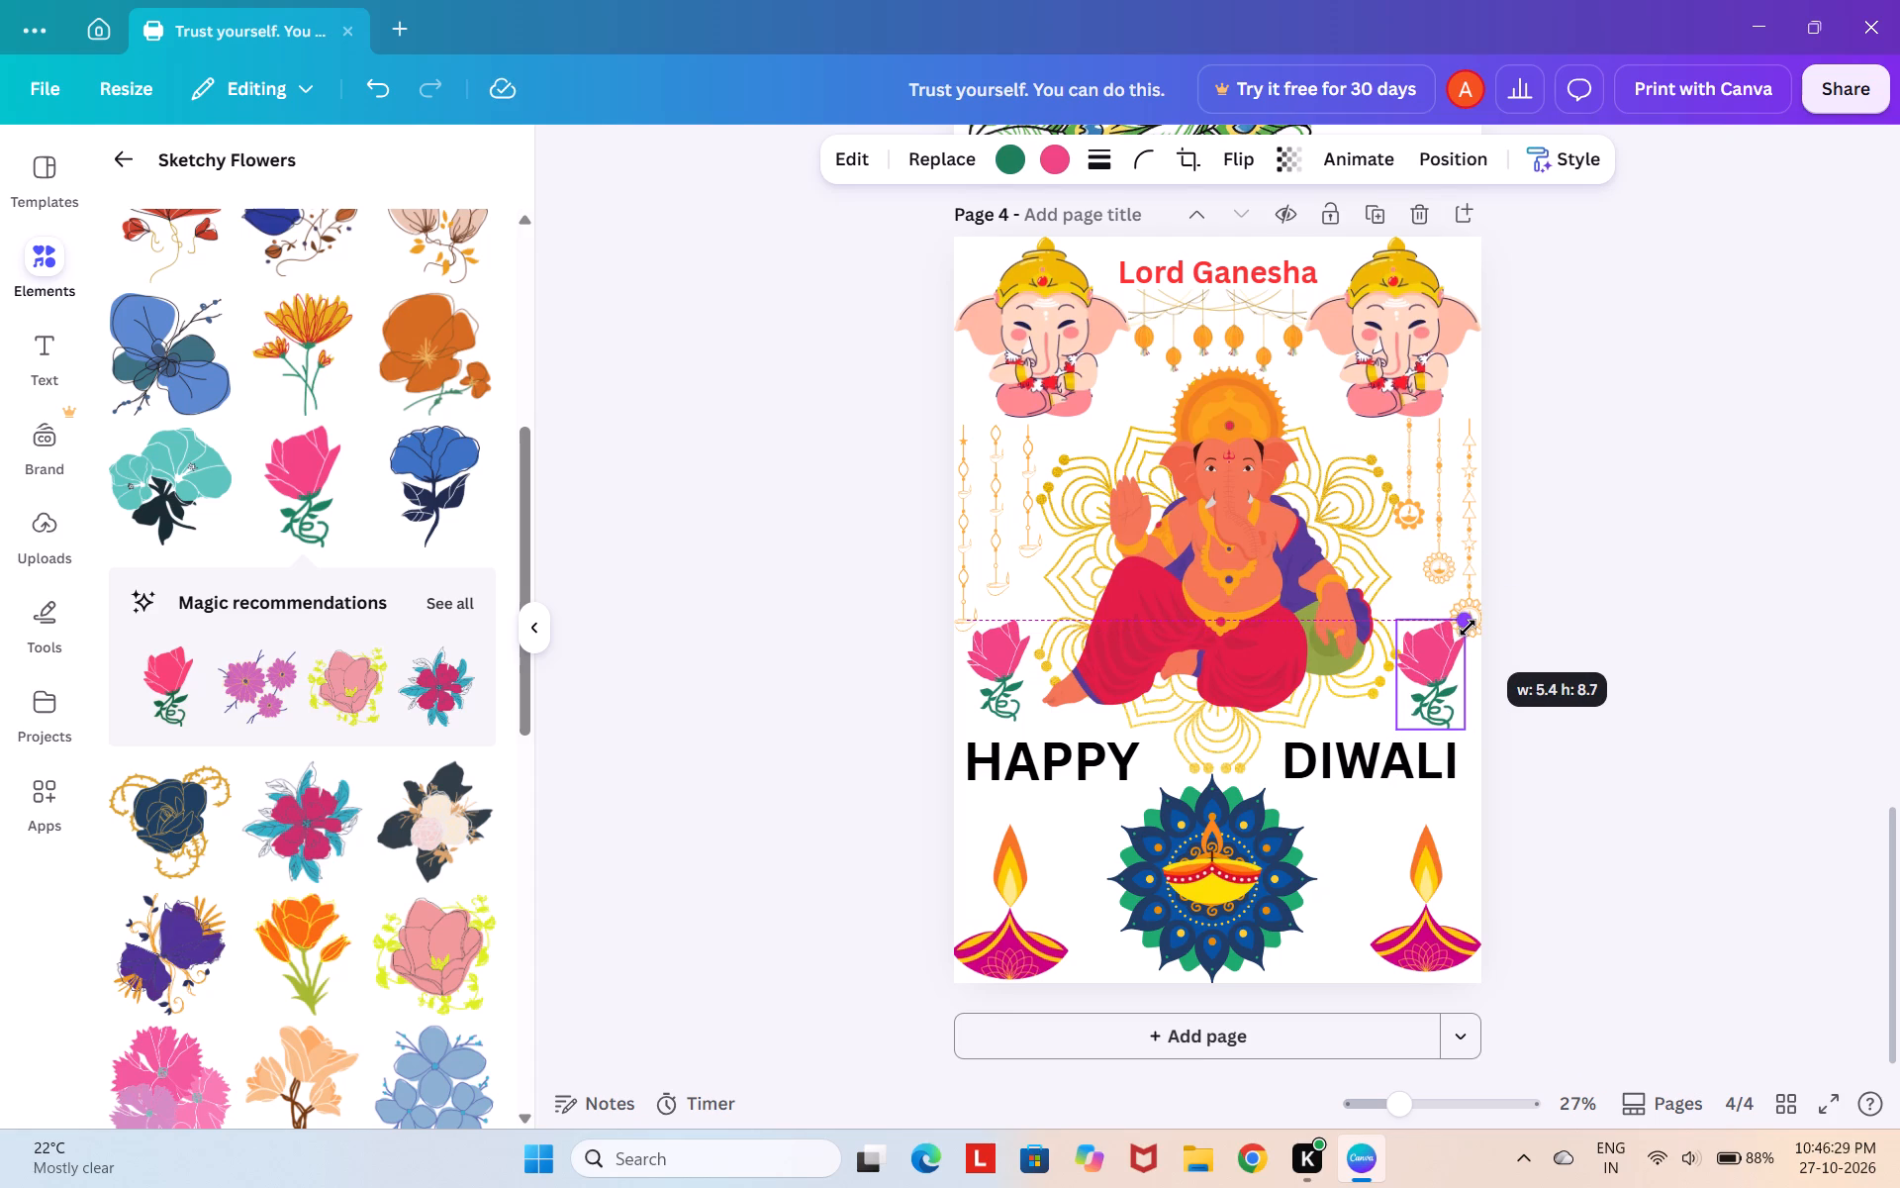
left_click(1412, 687)
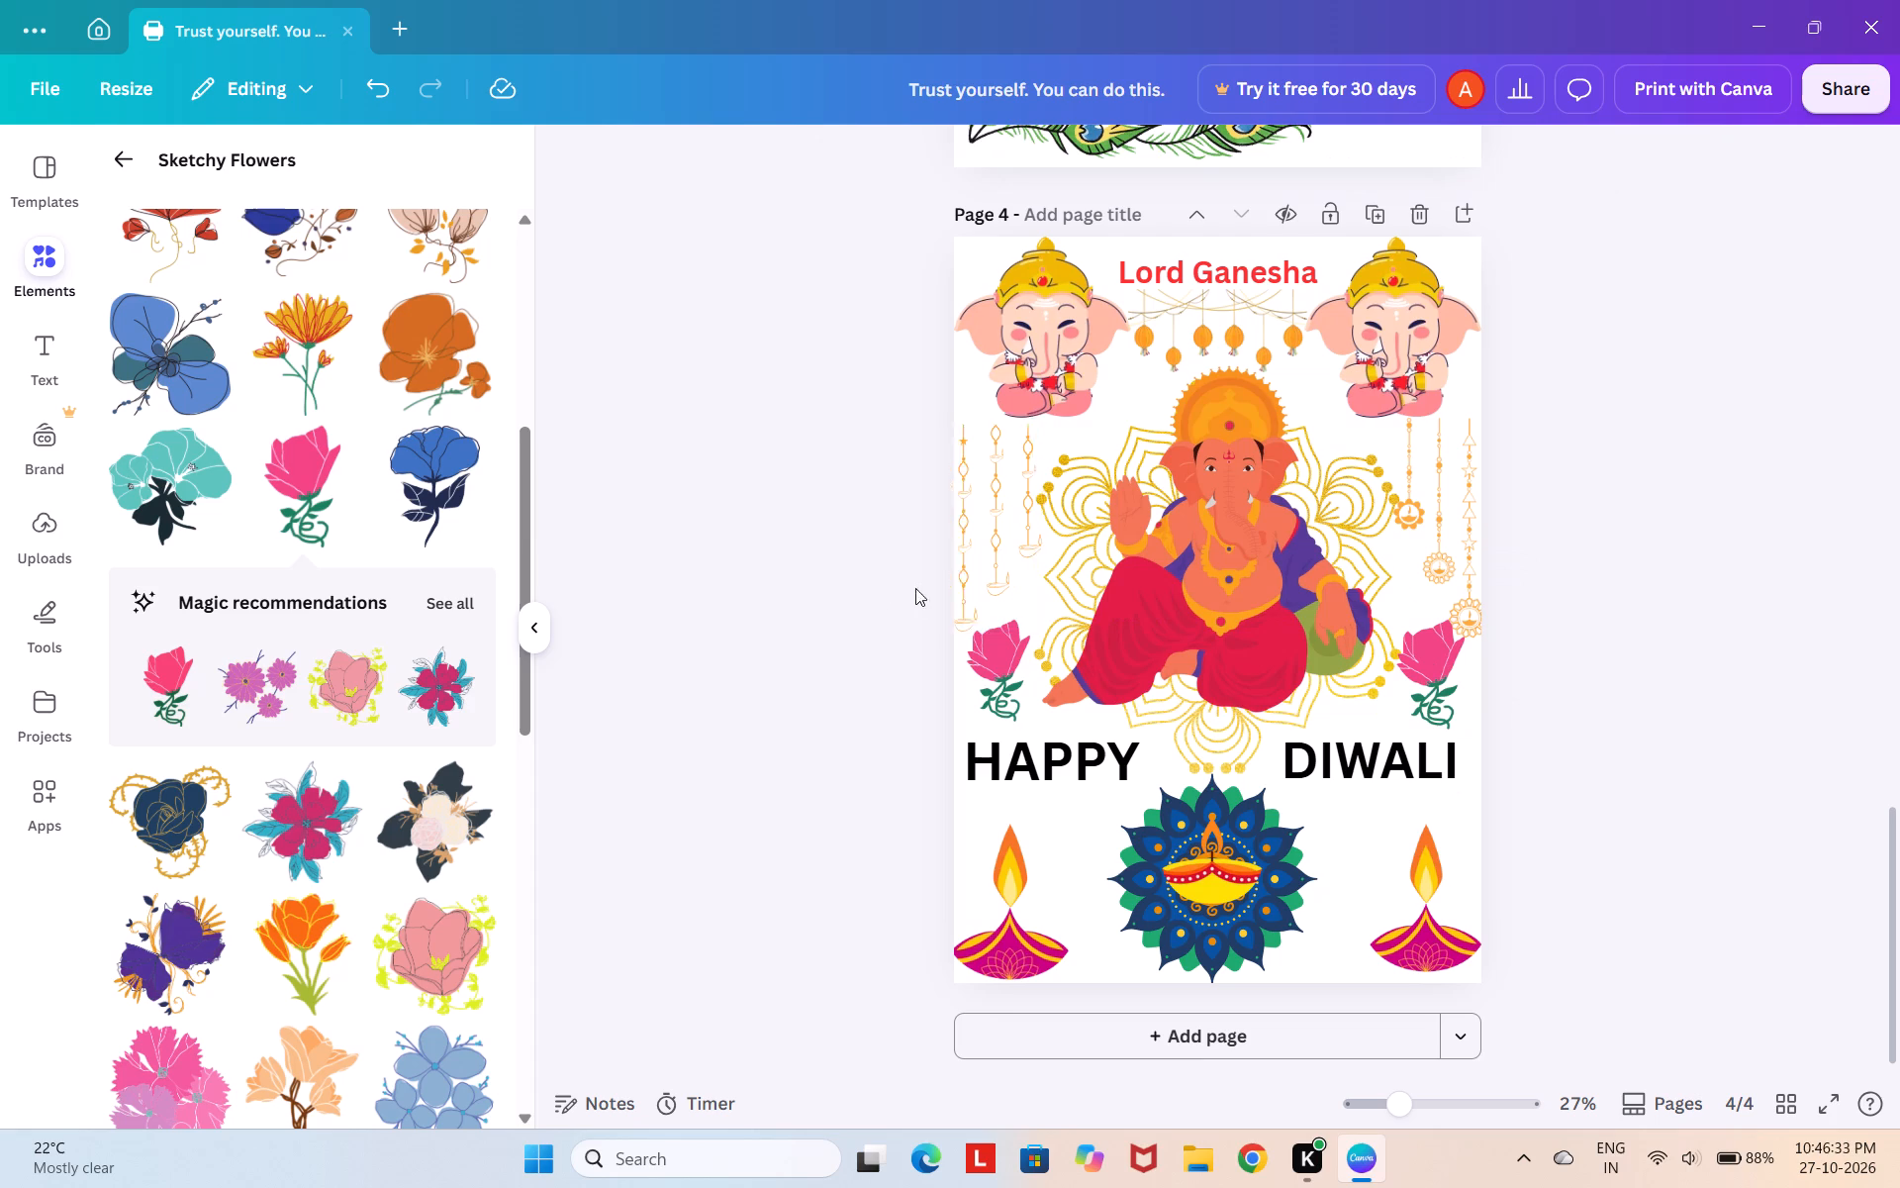
left_click(1078, 831)
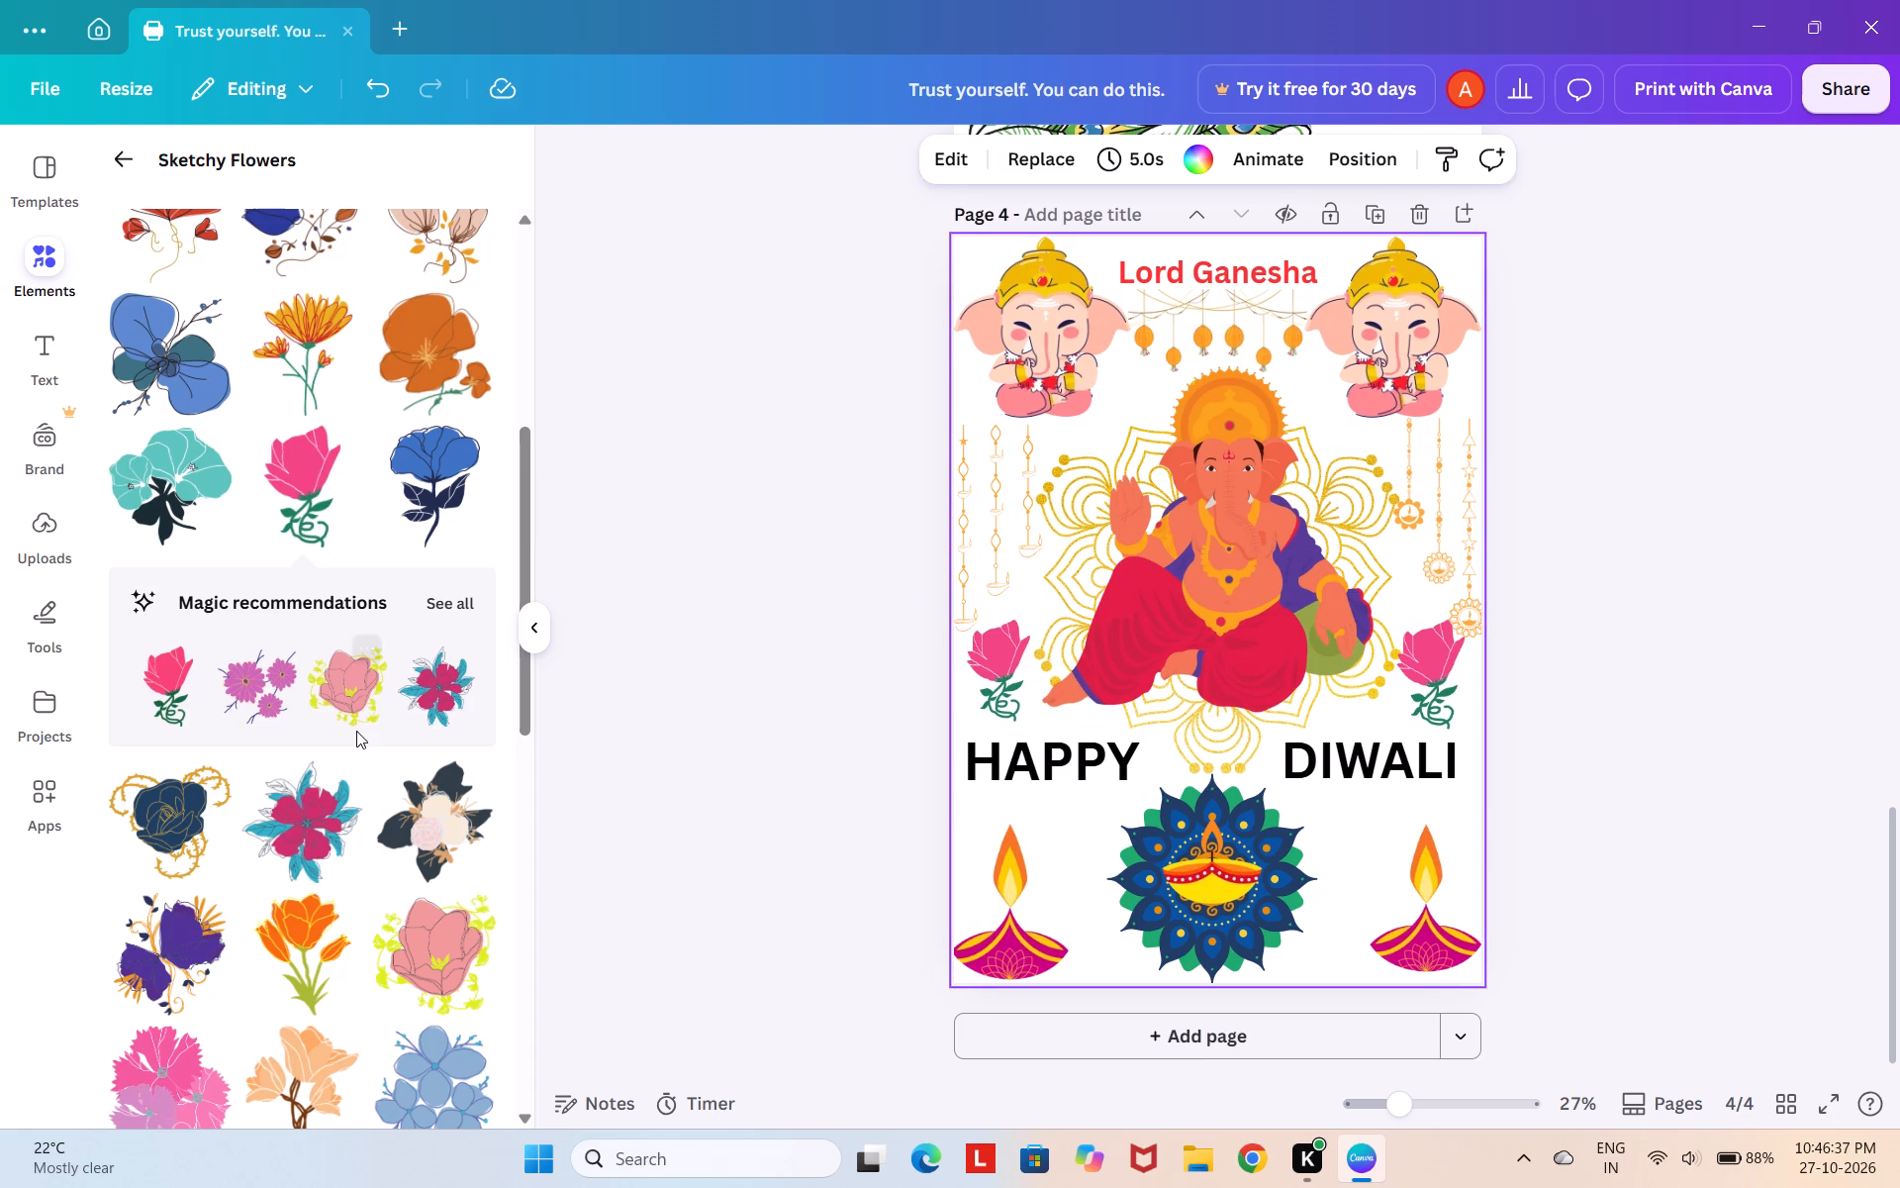
Look further through the Sketchy Flowers collection for another flower for page 4.
scroll(356, 731, "down", 2)
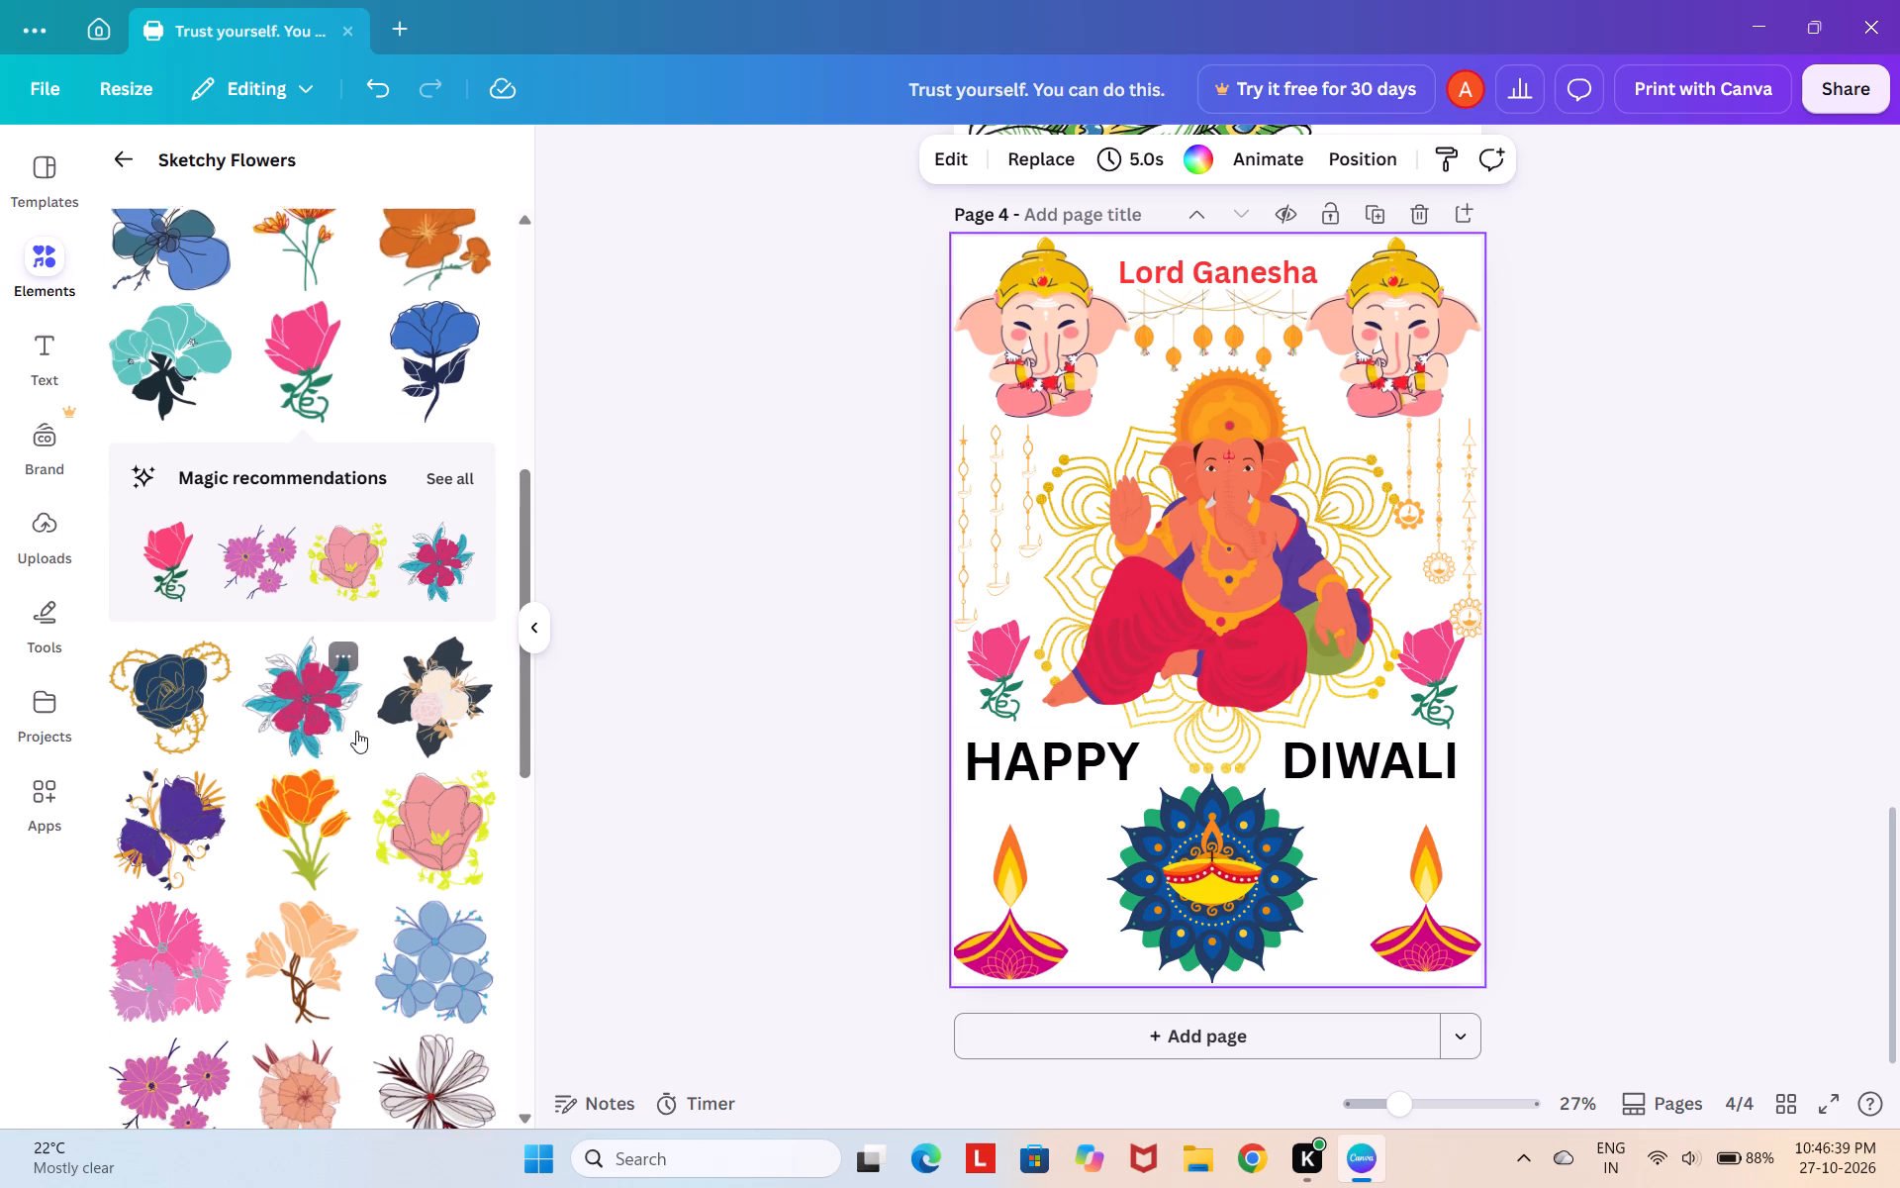
scroll(356, 731, "down", 5)
scroll(356, 731, "up", 1)
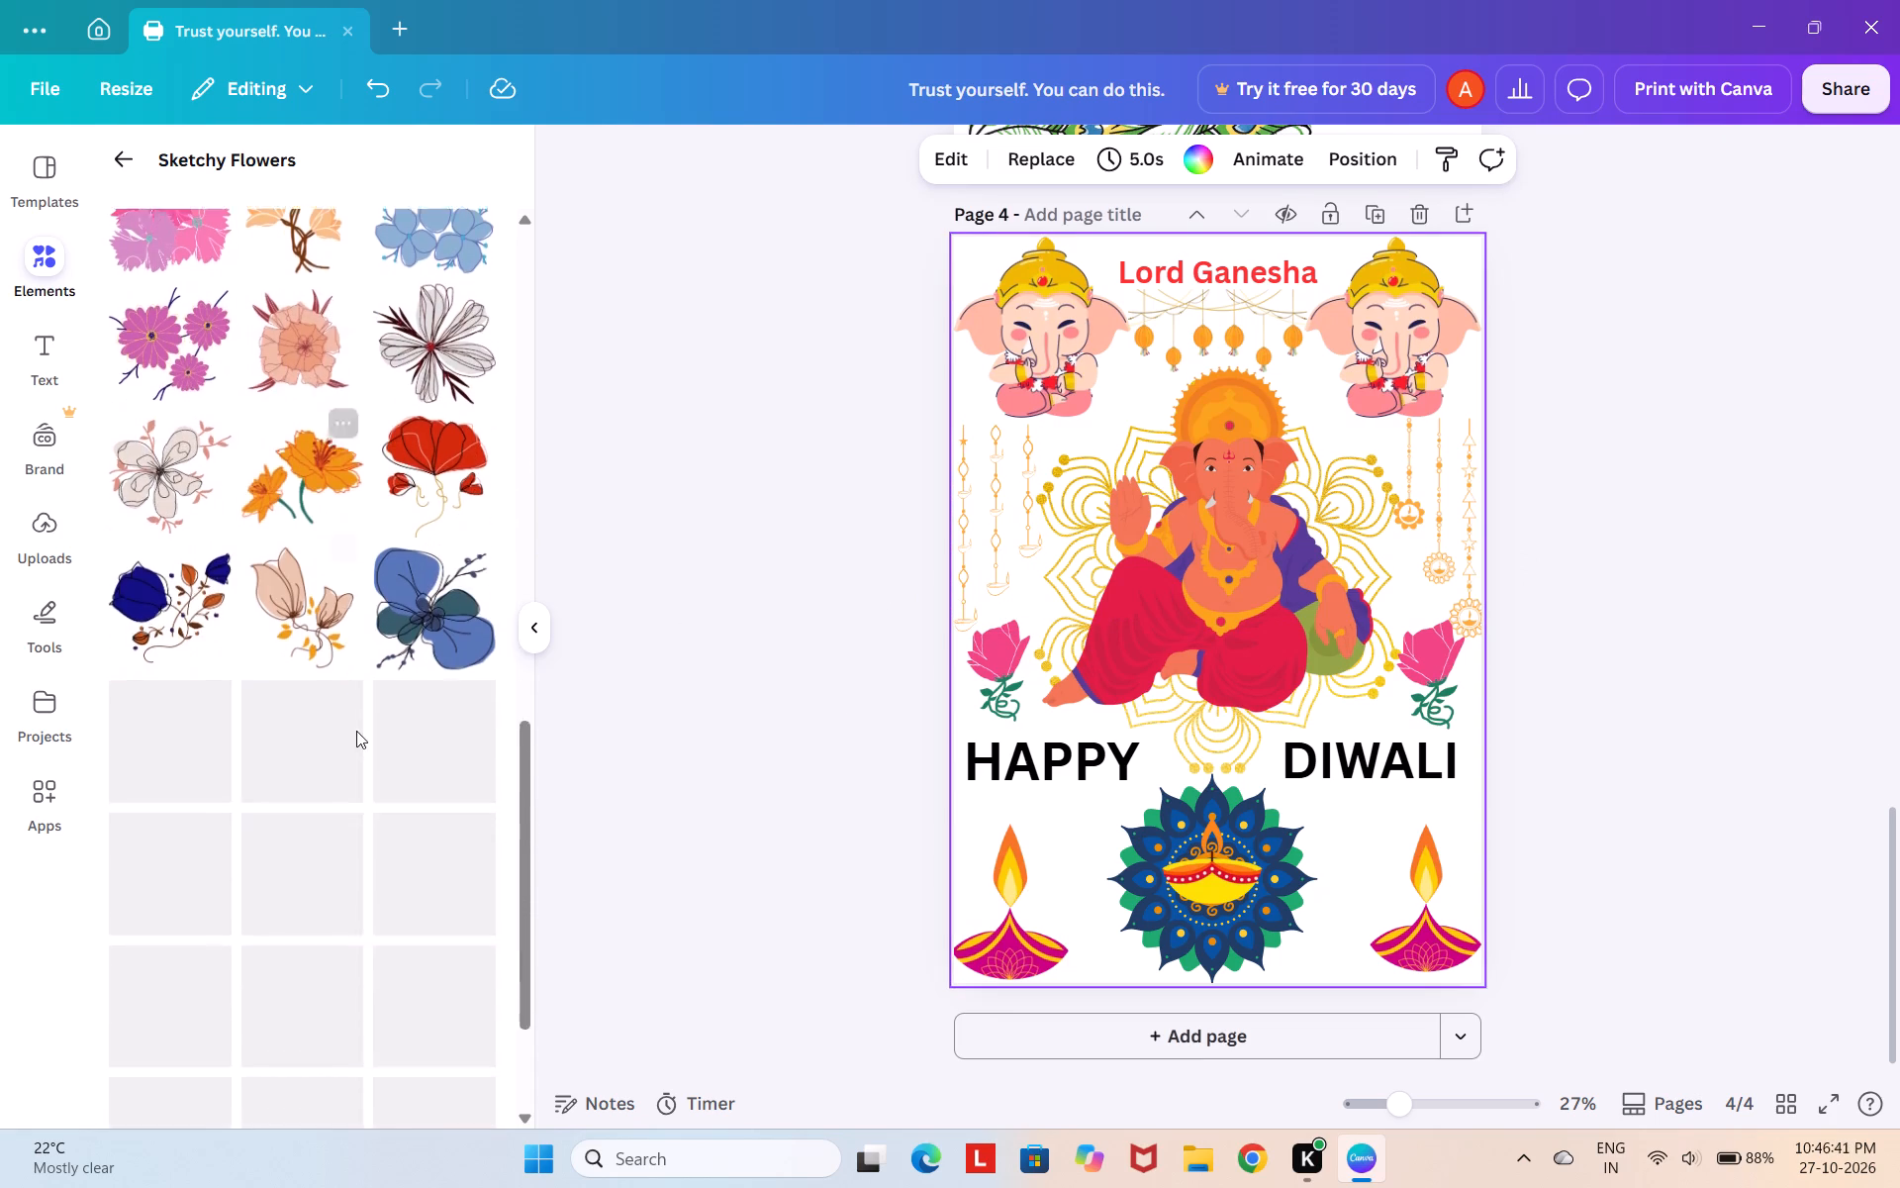
scroll(356, 731, "up", 1)
left_click(131, 154)
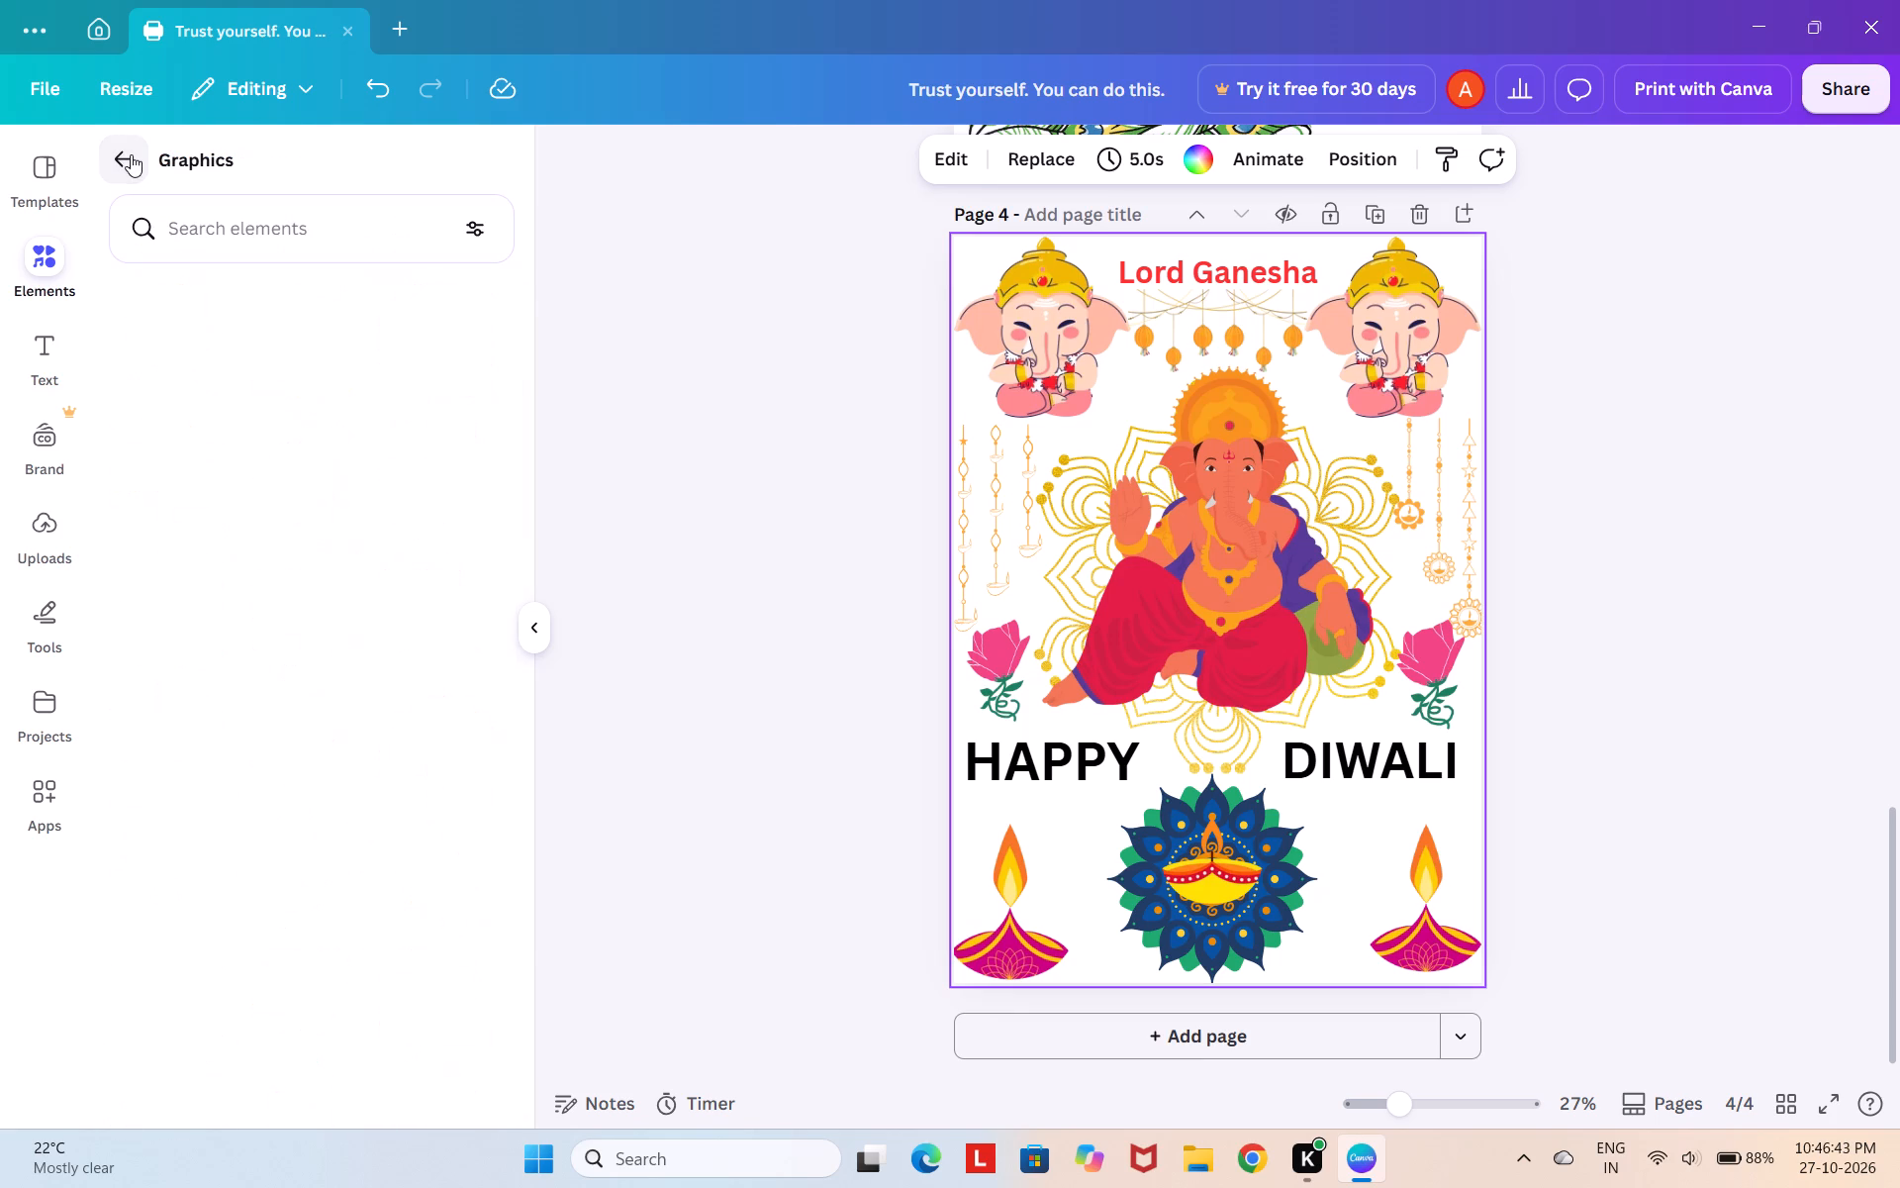
left_click(133, 159)
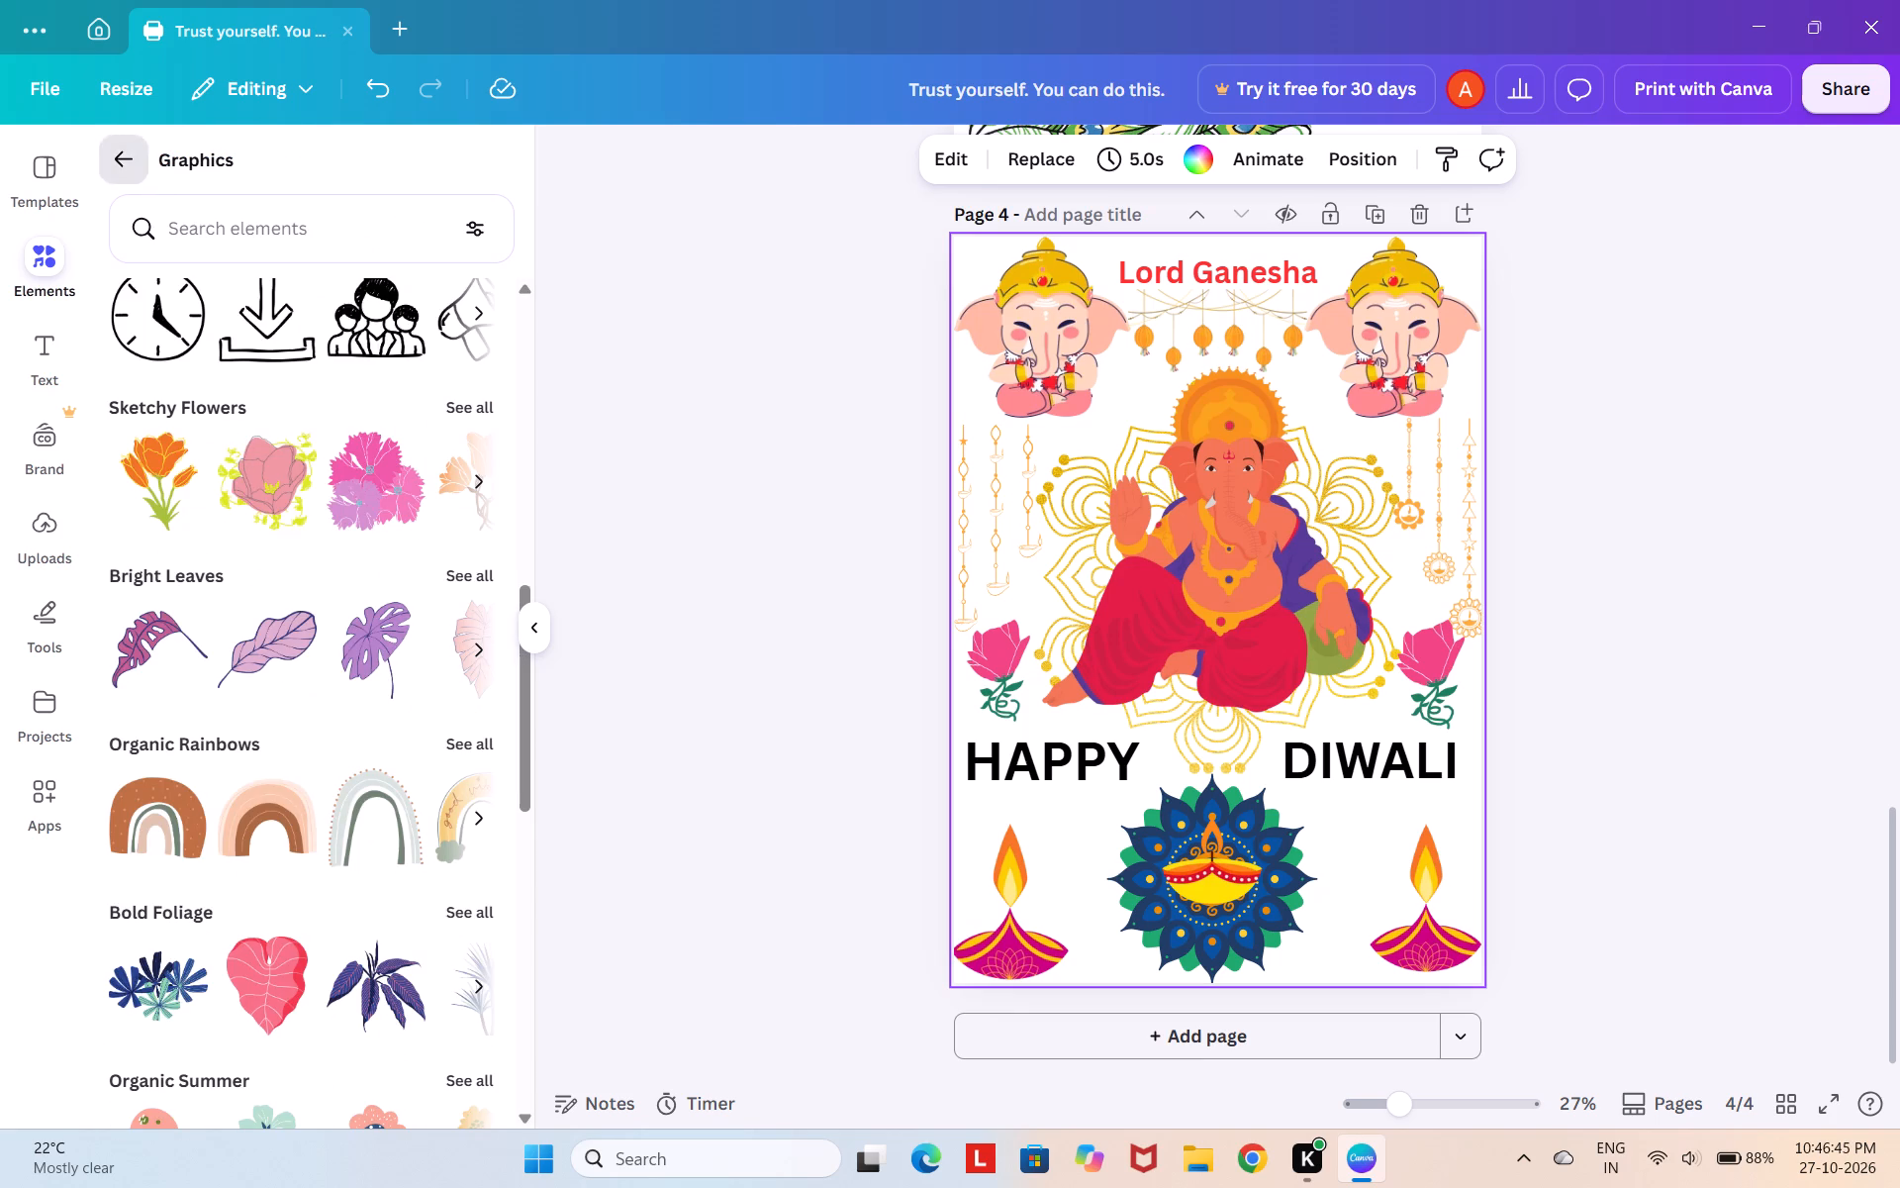
Browse the element categories and graphics collections, from Featured to Organic Sketched Fruit, for another decoration for page 4.
scroll(246, 557, "down", 1)
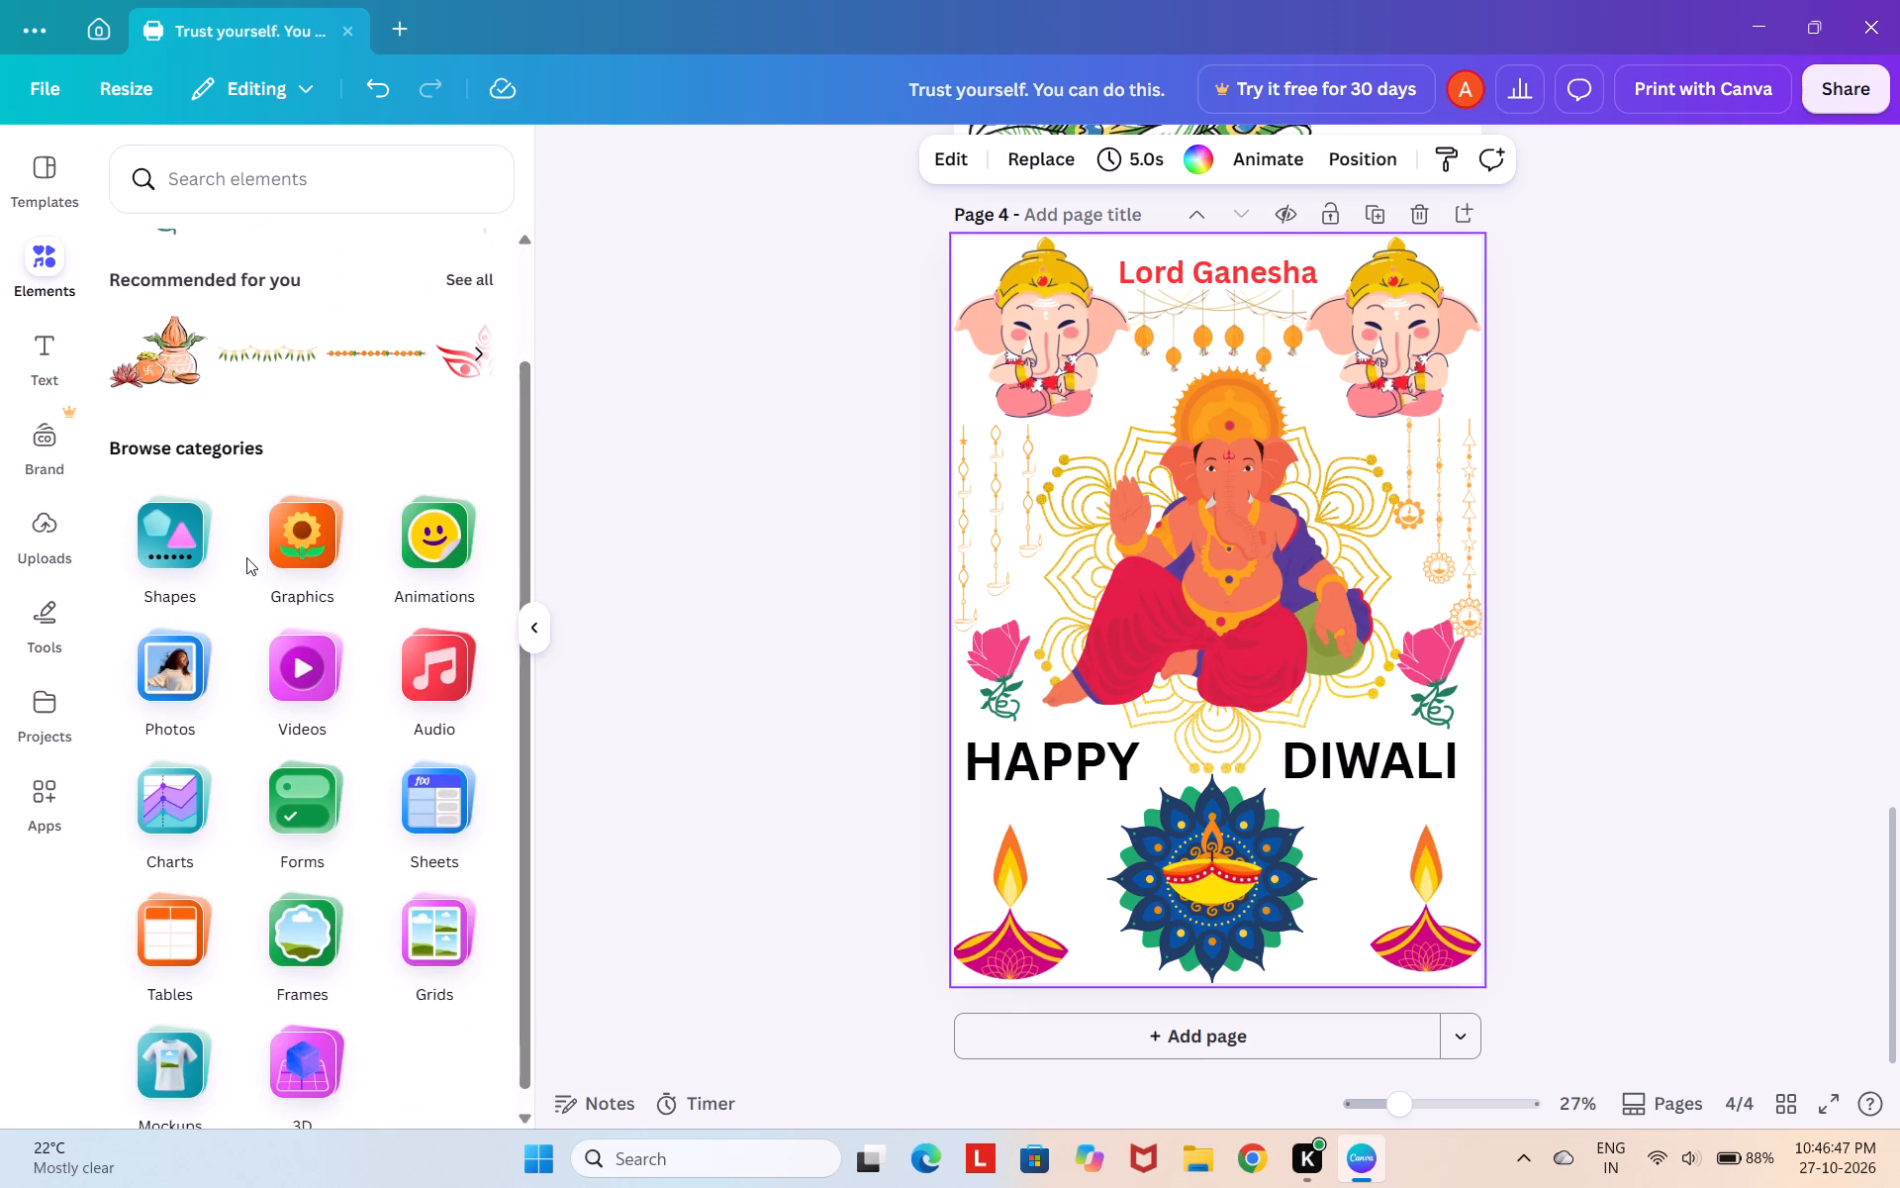
scroll(246, 557, "down", 2)
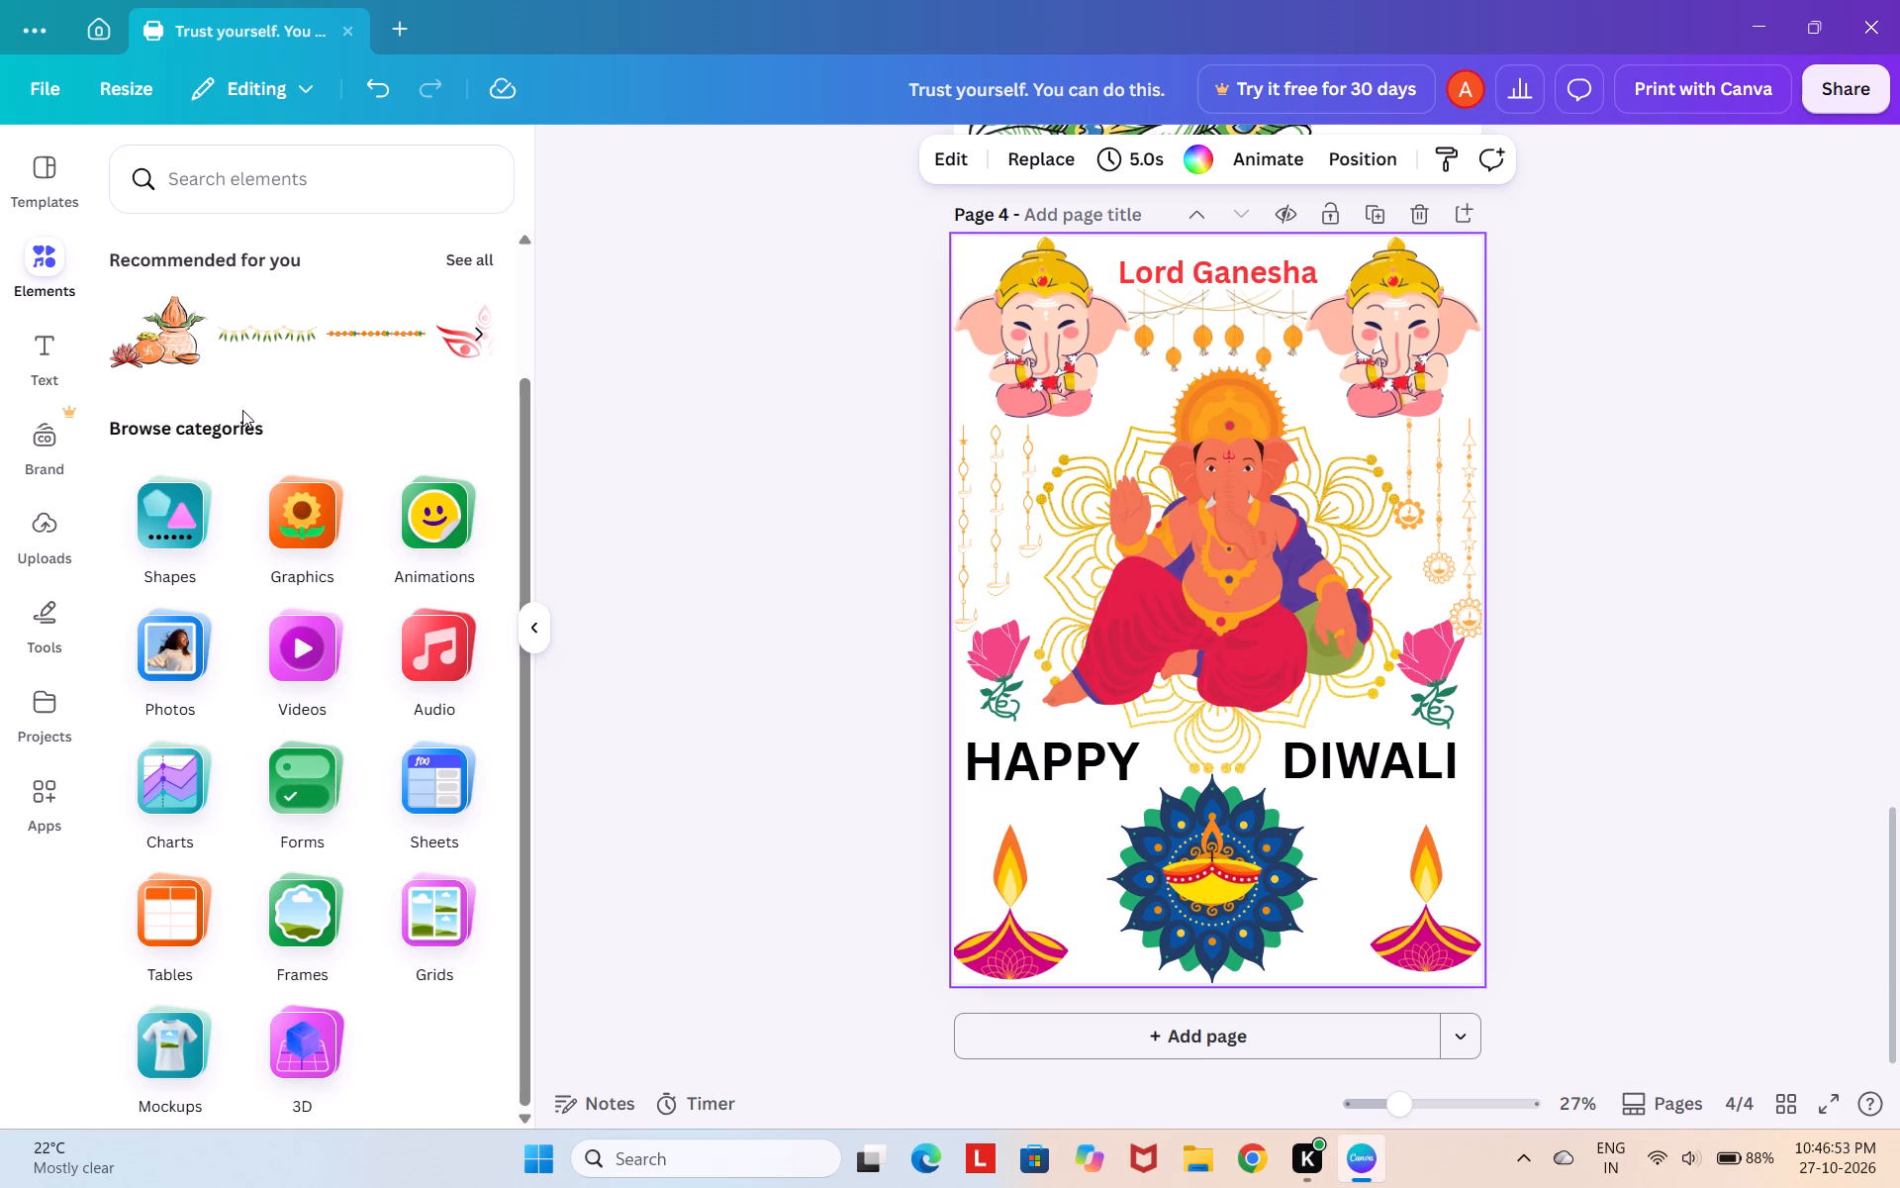
left_click(324, 506)
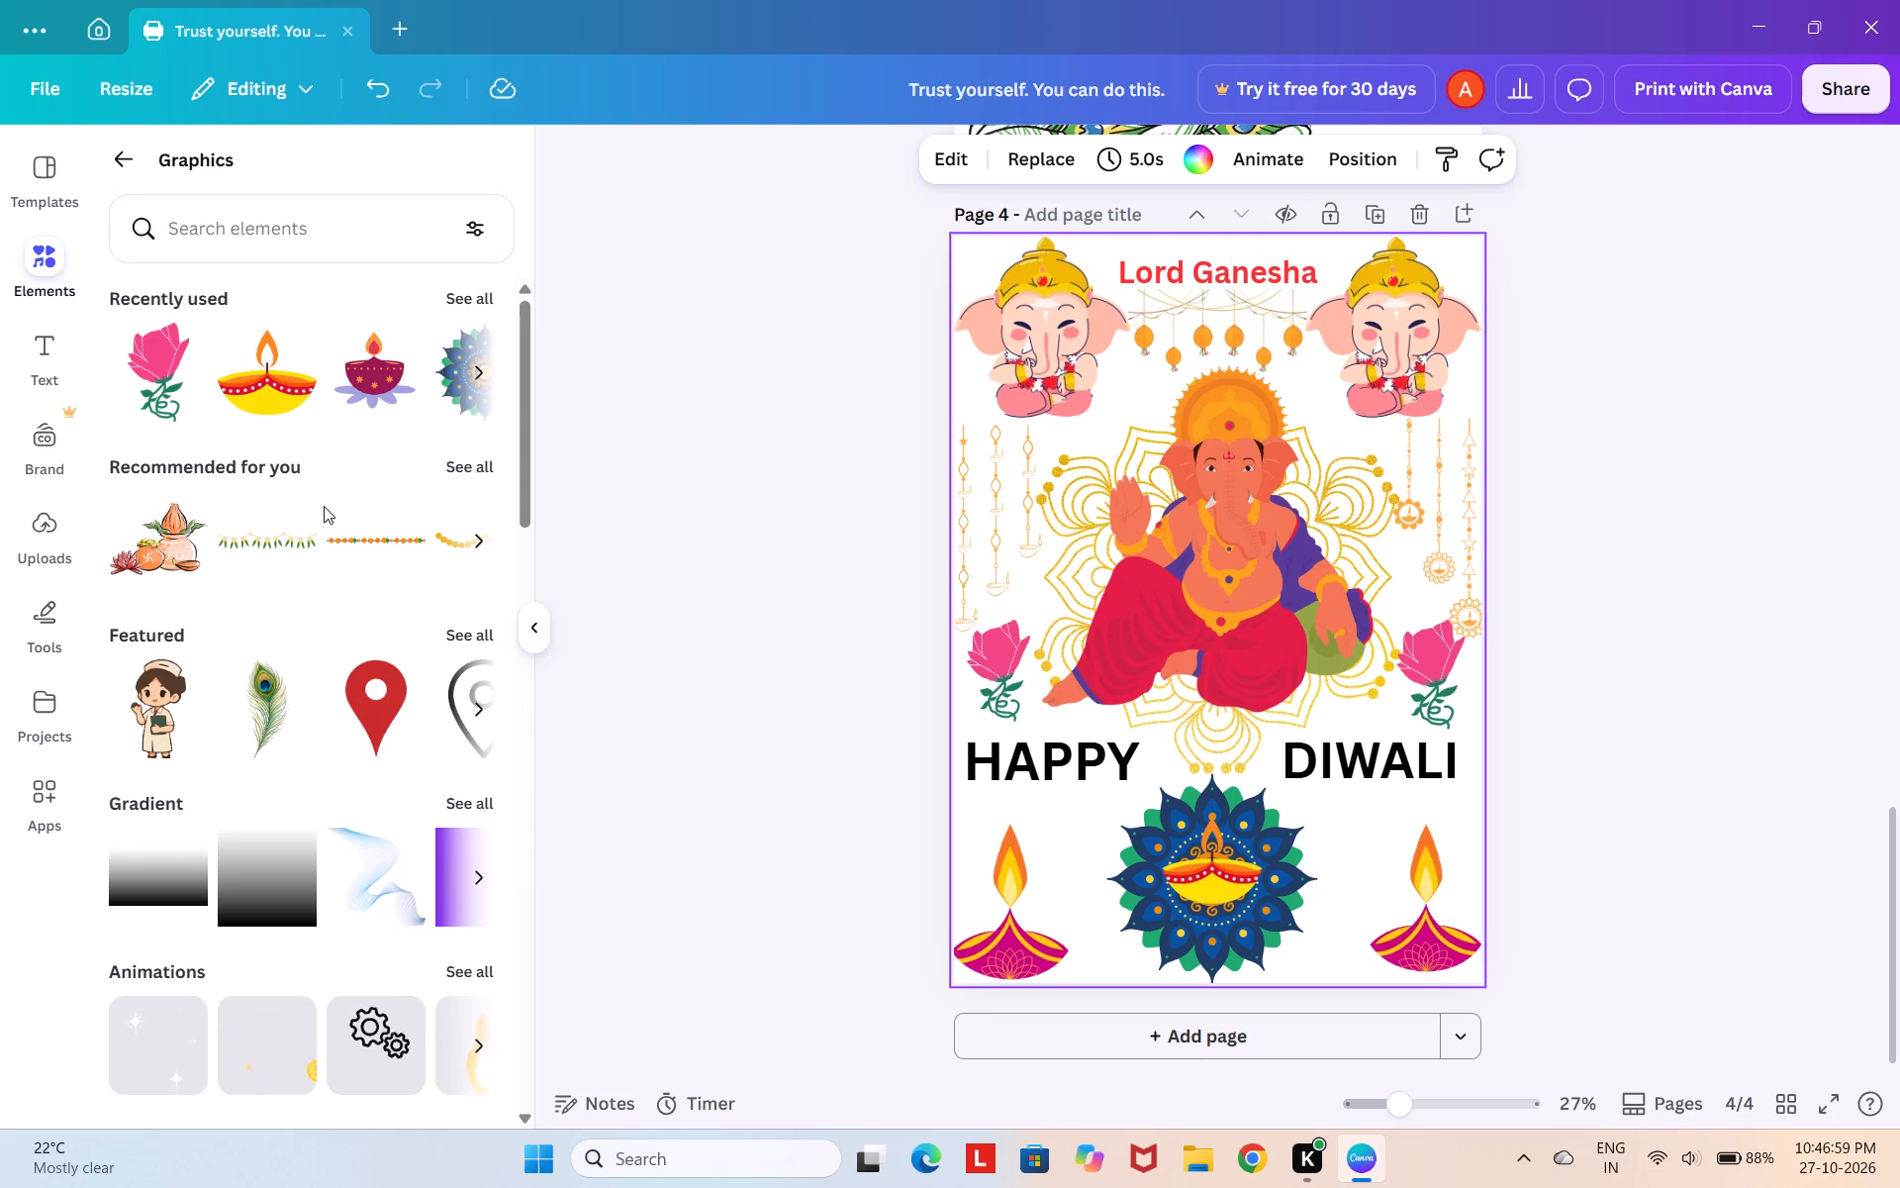
scroll(312, 539, "down", 2)
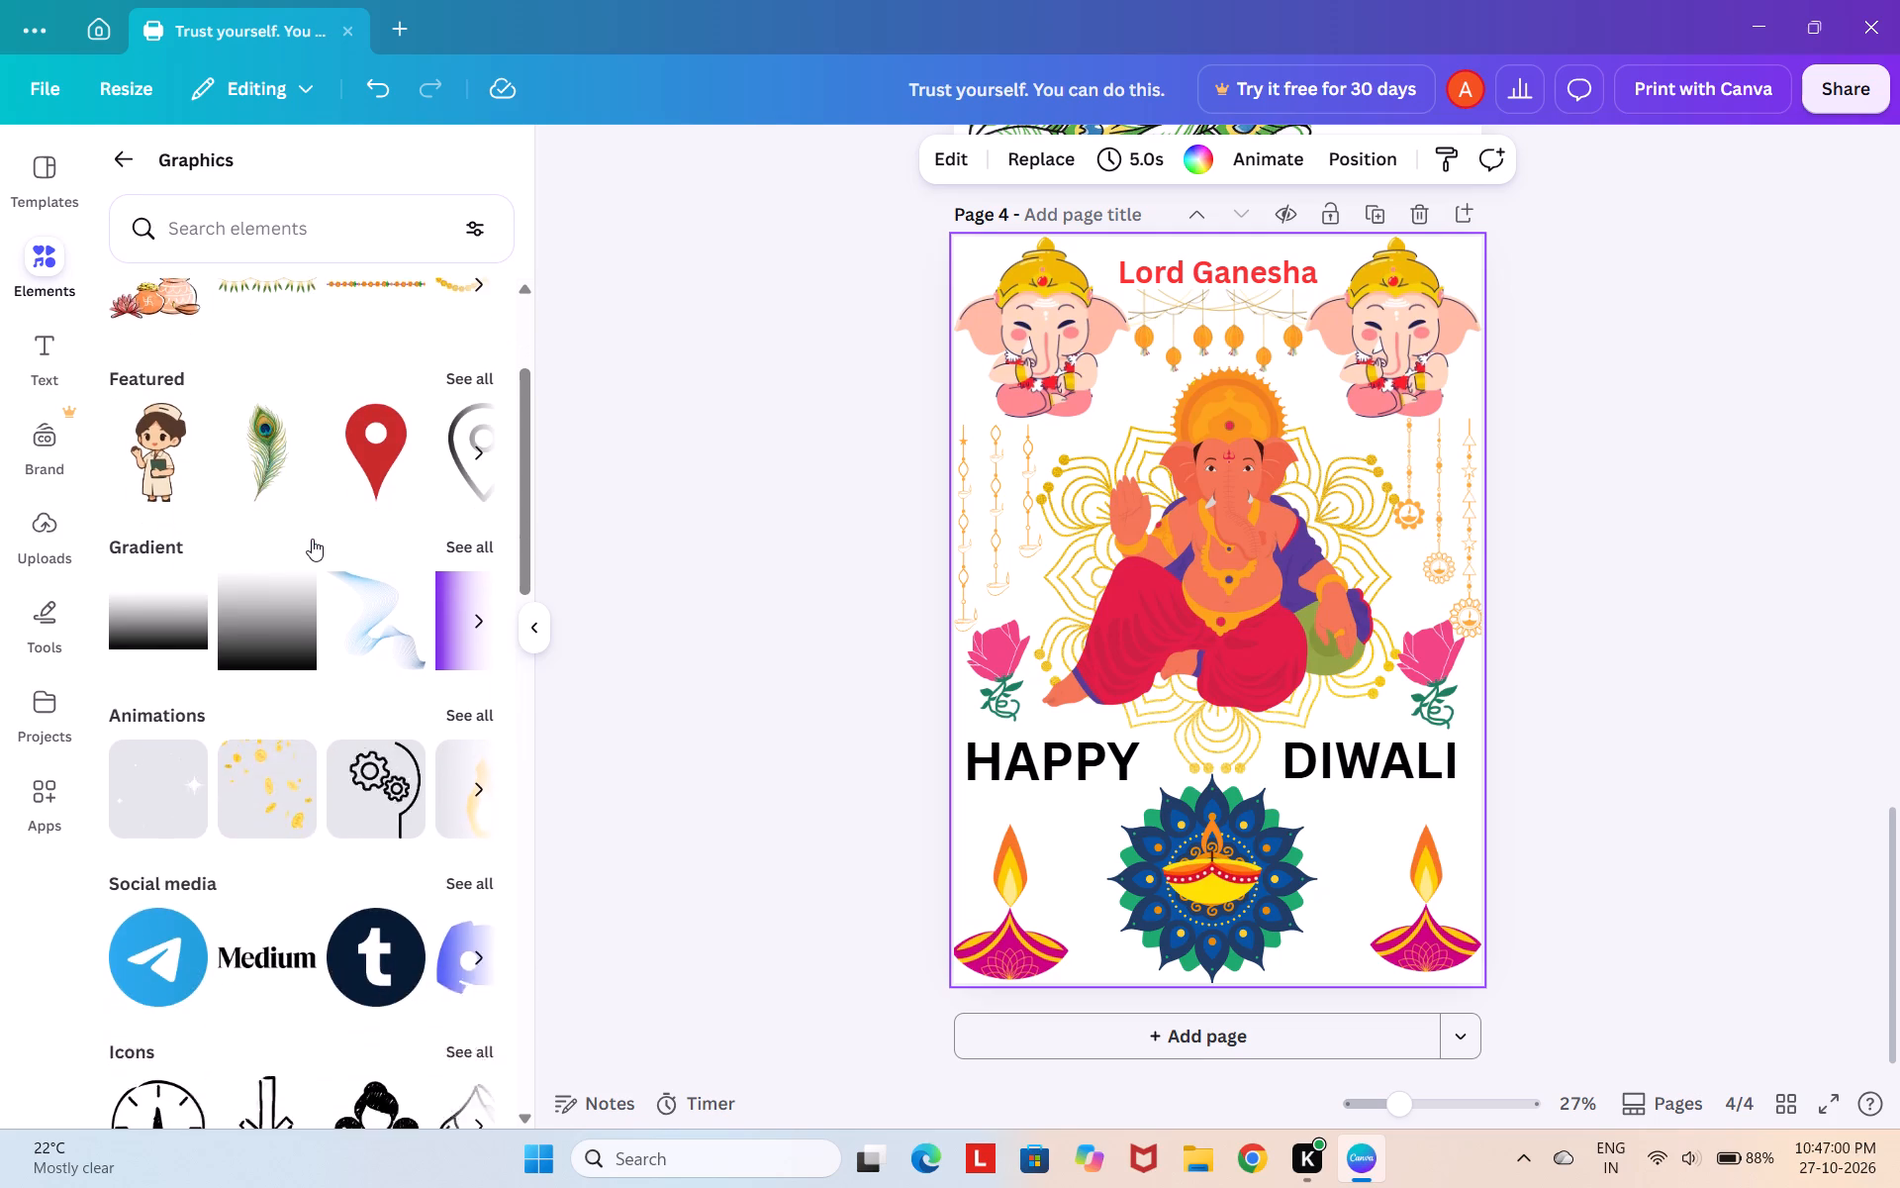
scroll(312, 539, "down", 4)
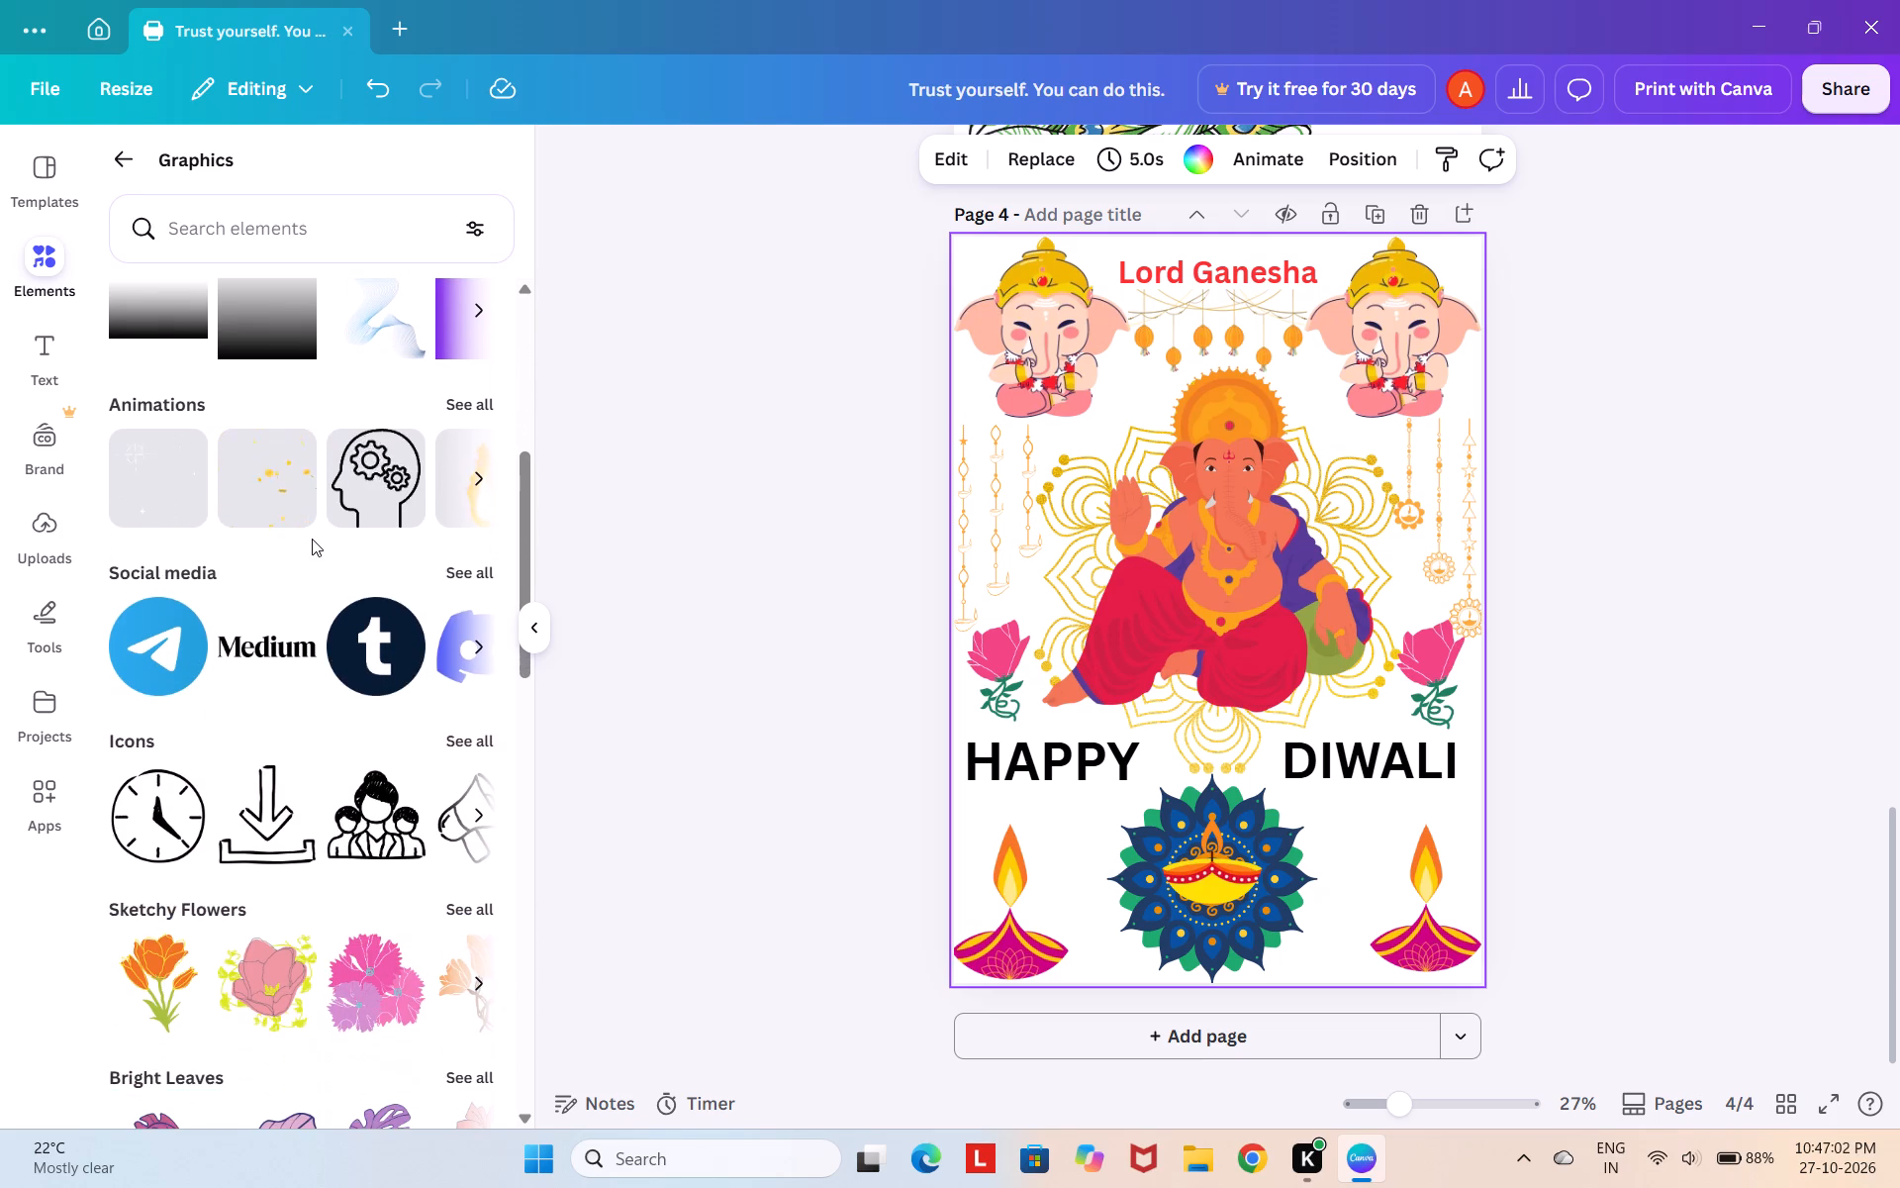
scroll(312, 539, "up", 5)
left_click(120, 153)
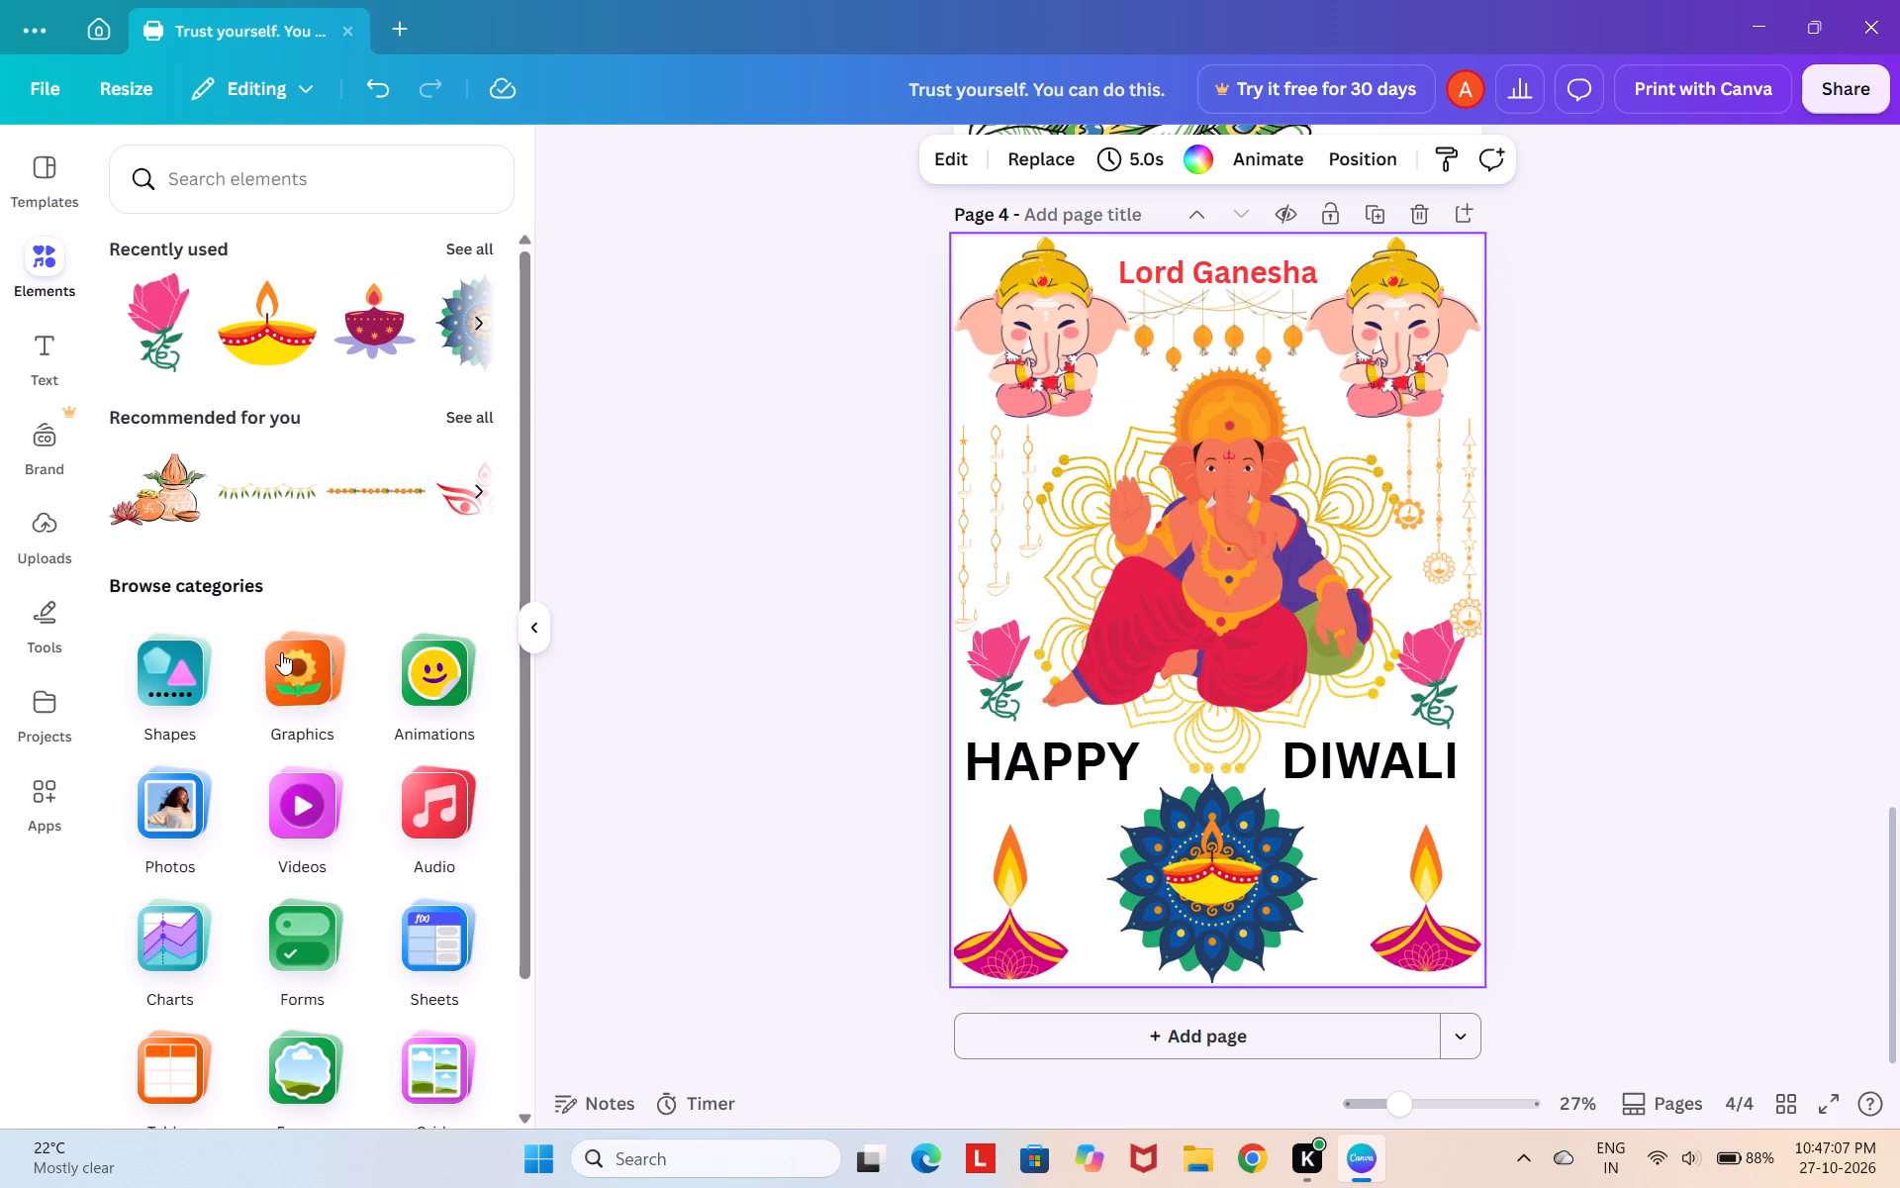
left_click(344, 687)
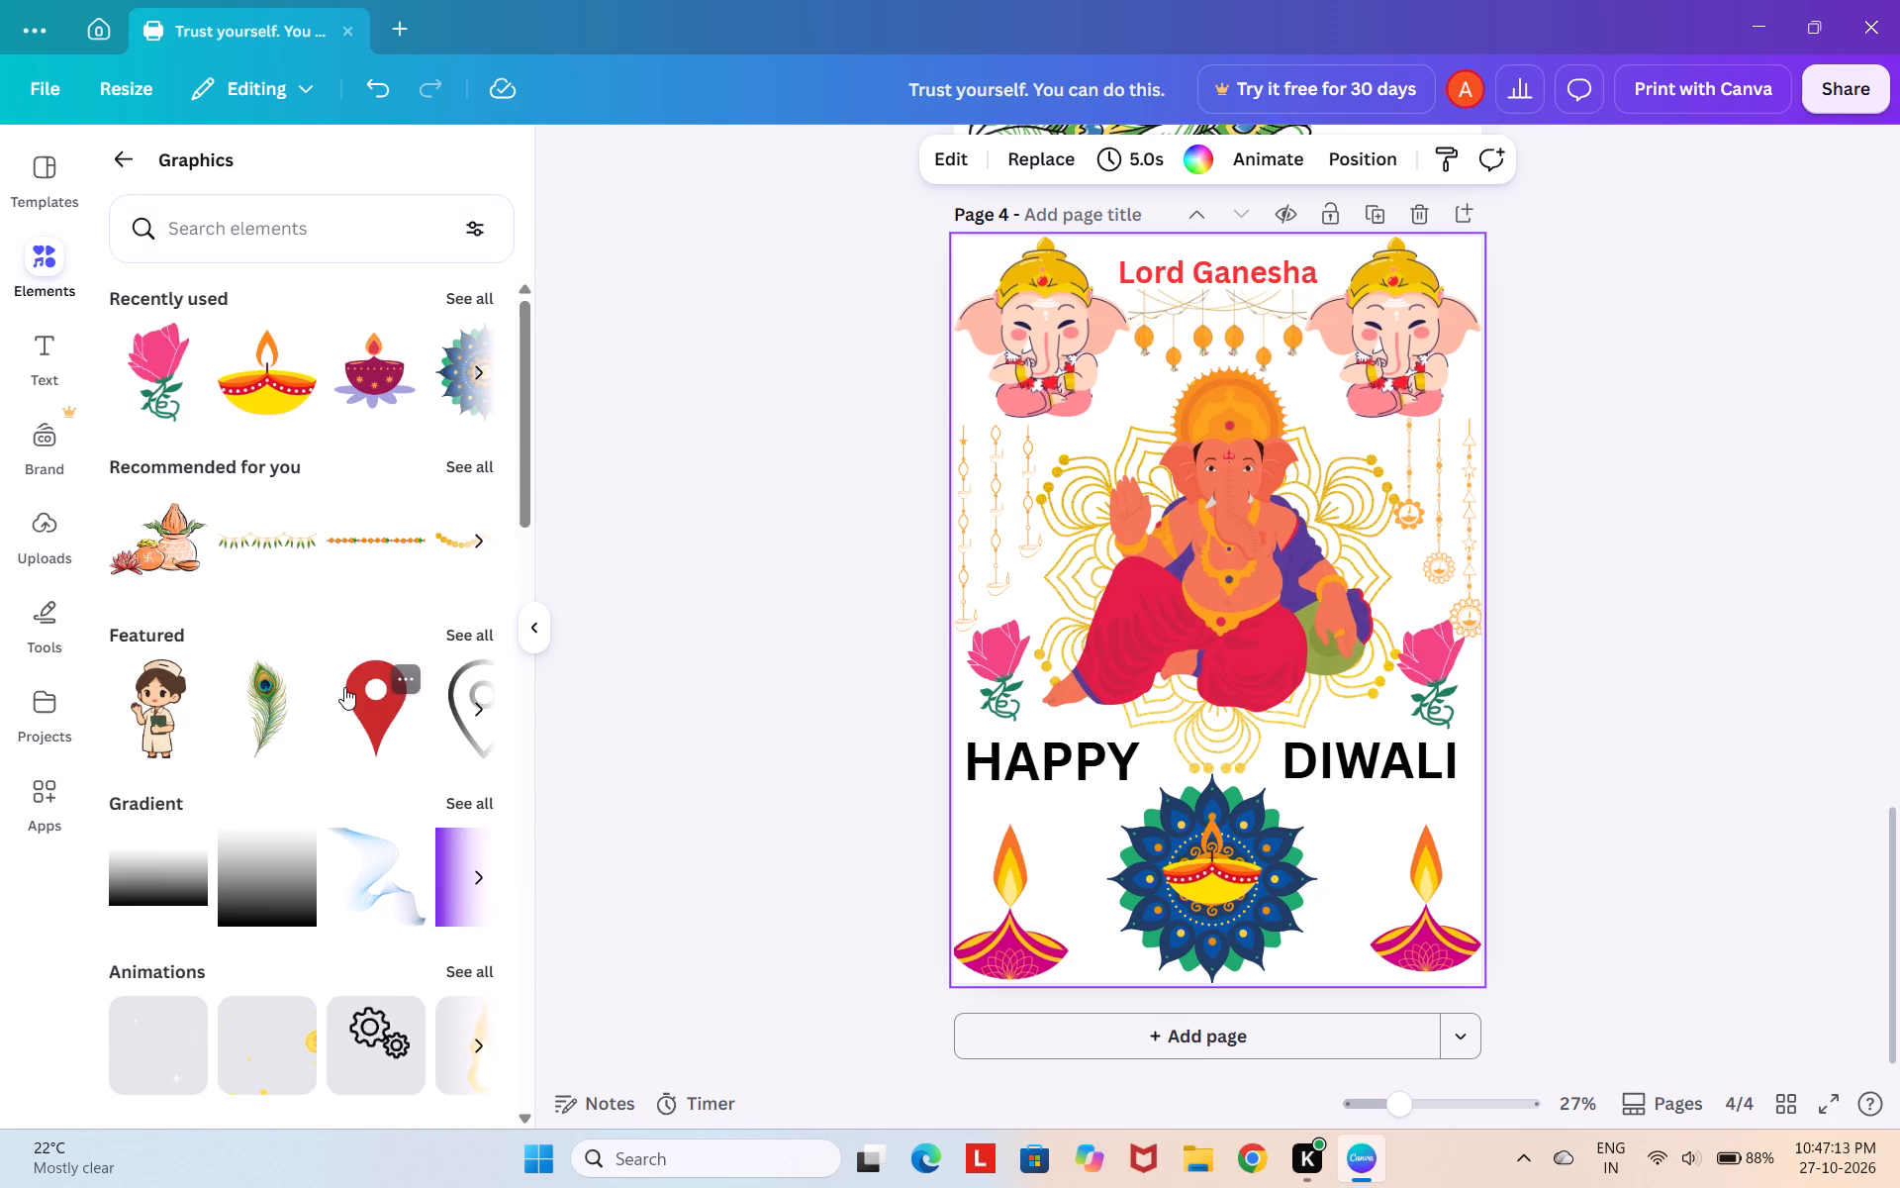
scroll(344, 687, "down", 9)
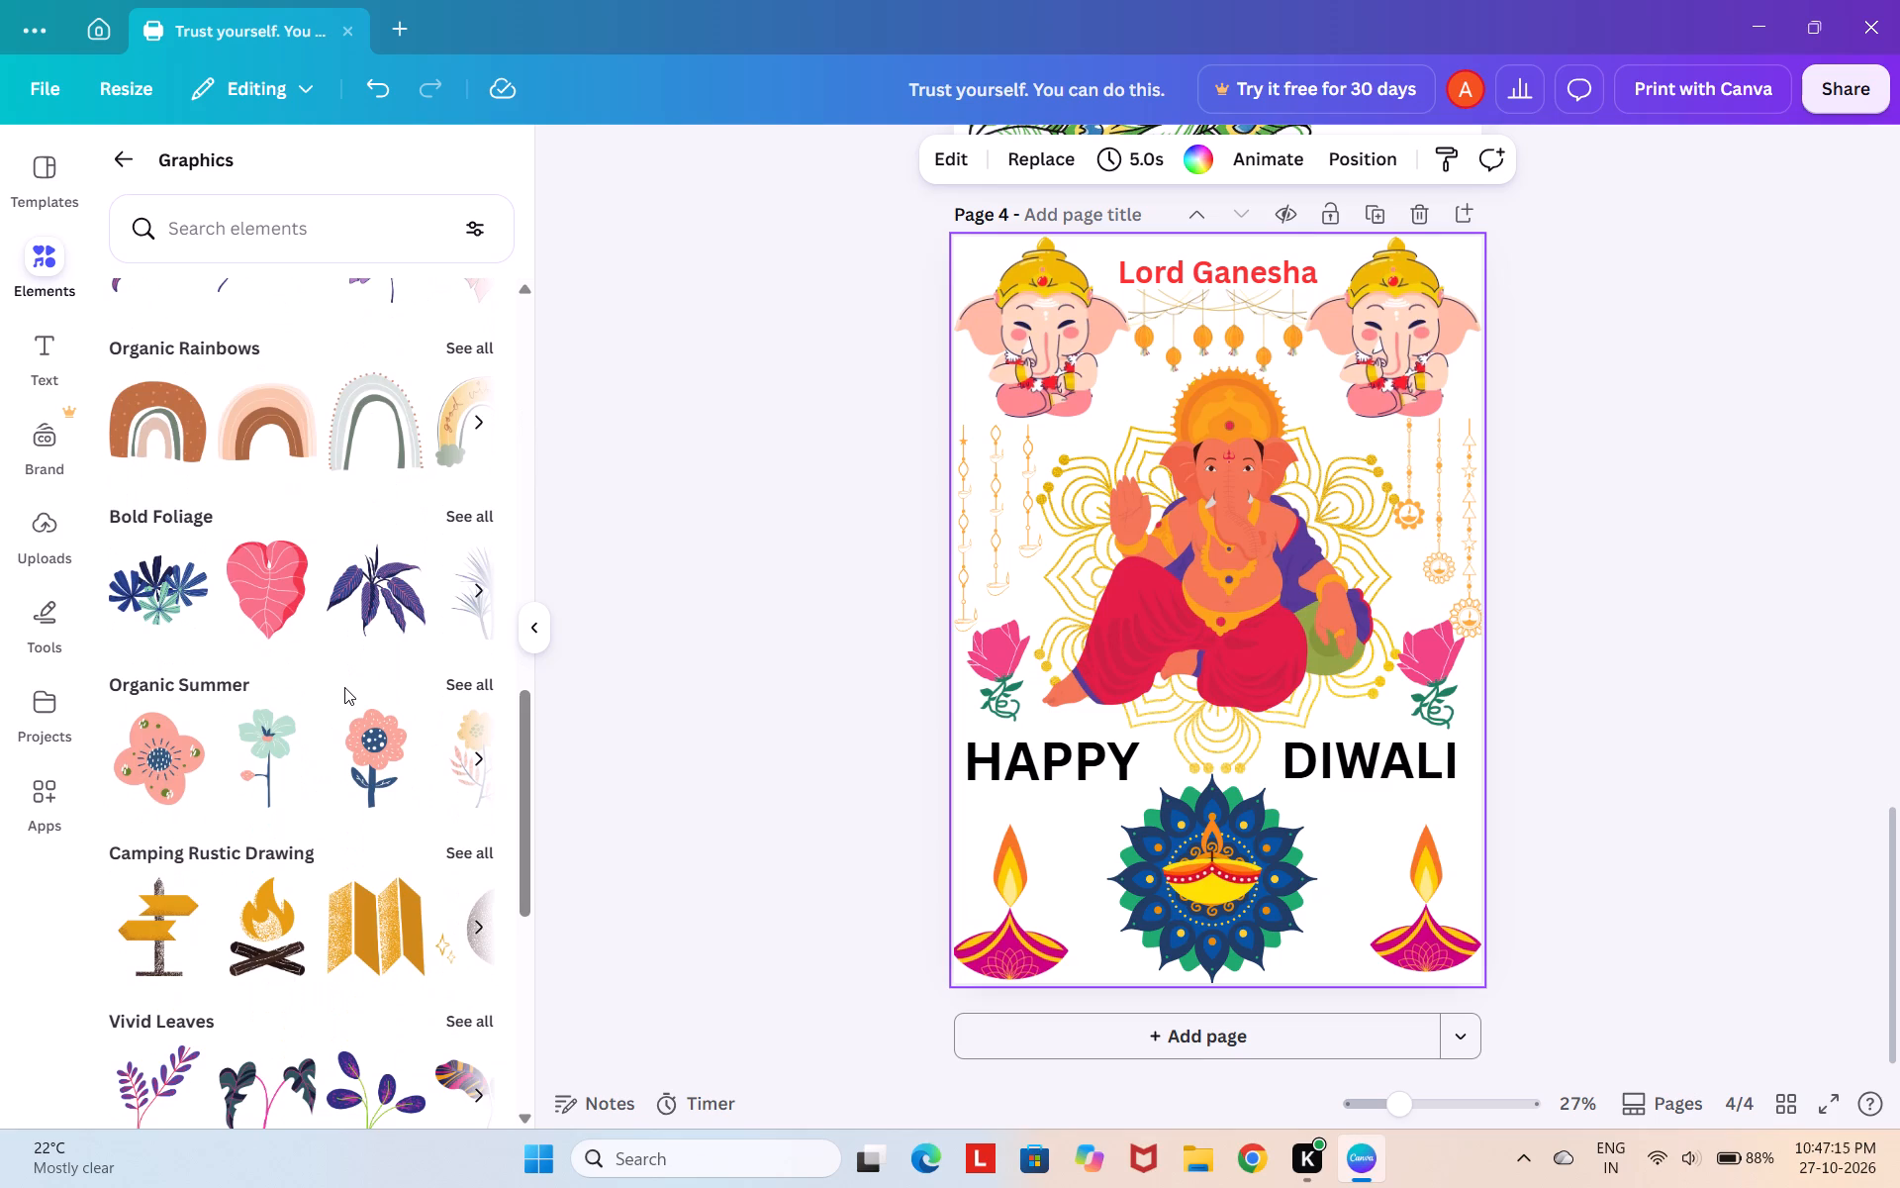
scroll(344, 687, "down", 5)
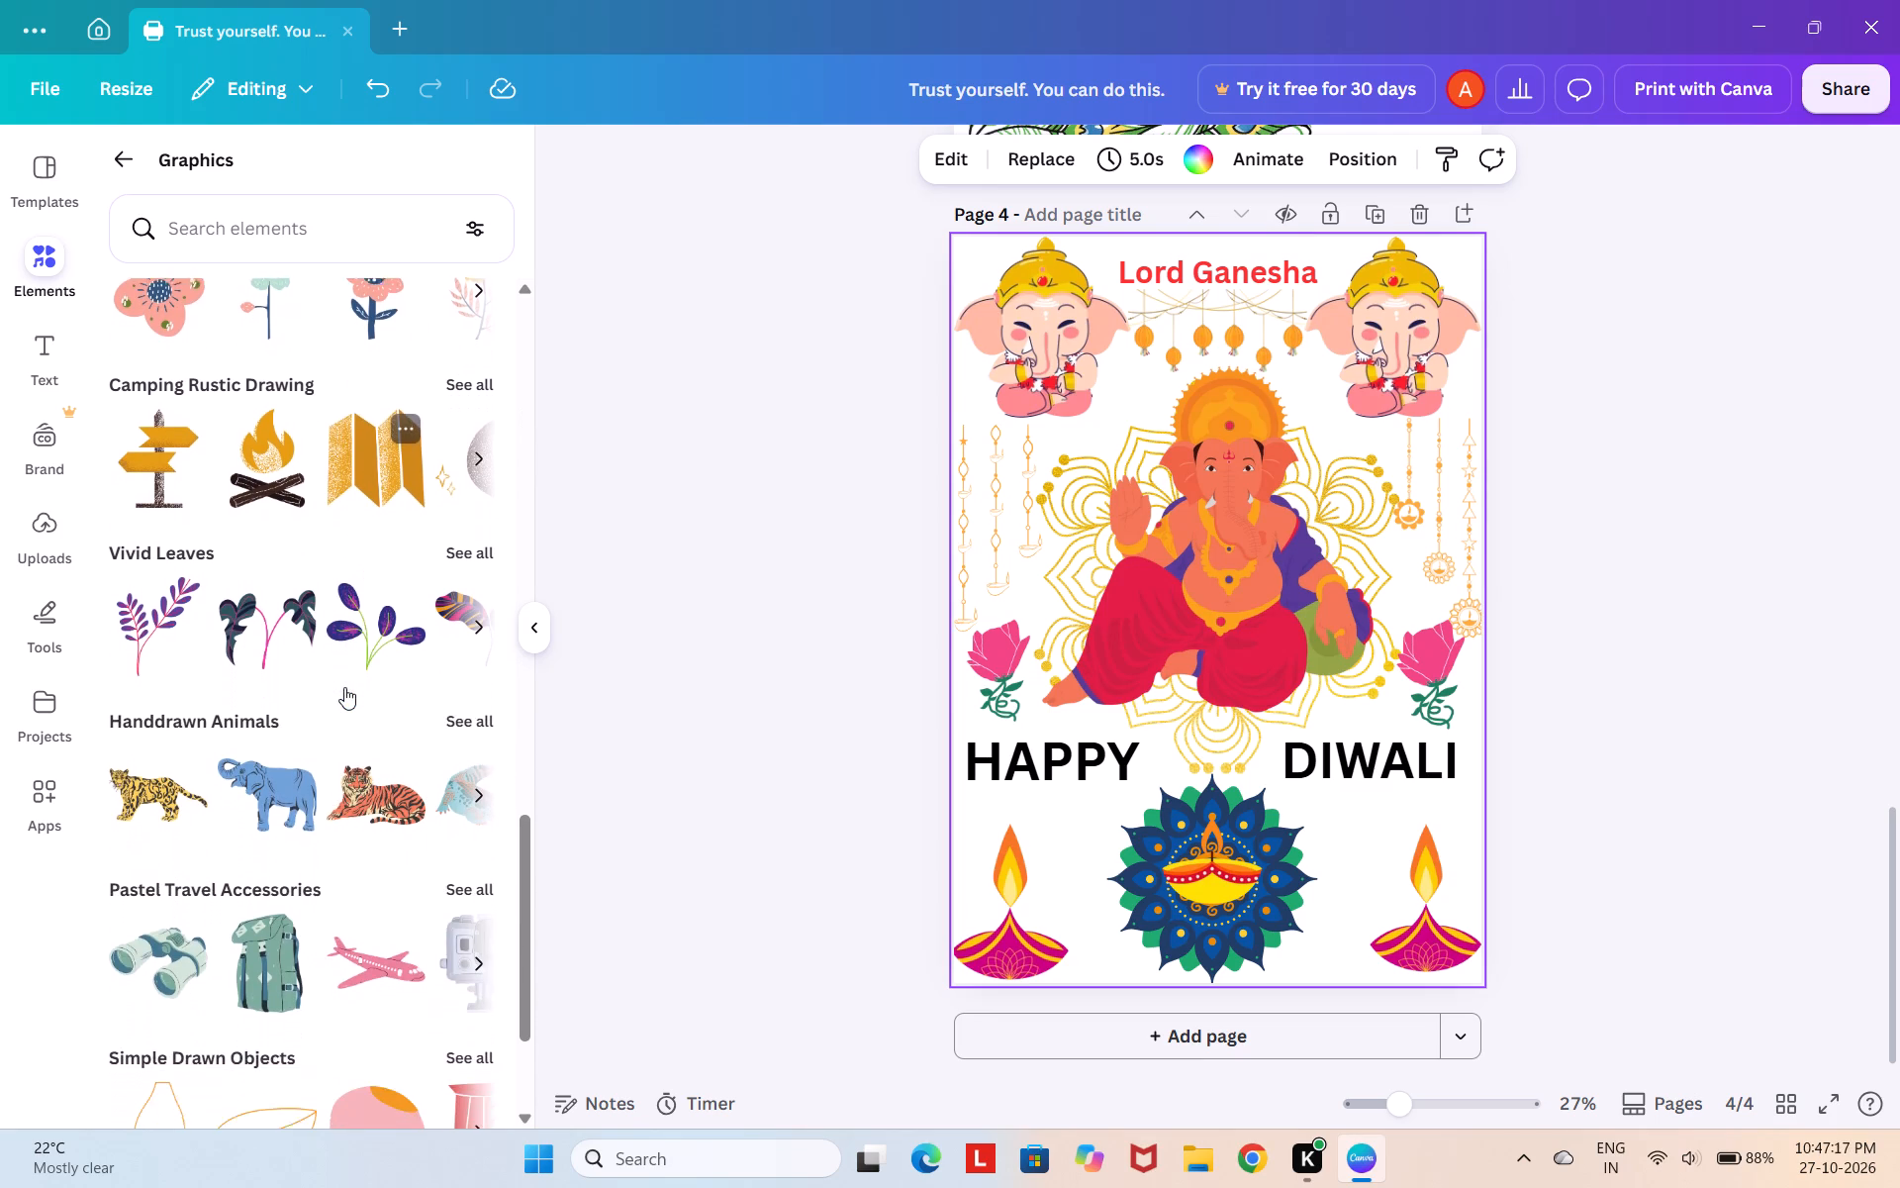
scroll(344, 687, "down", 4)
scroll(344, 687, "up", 1)
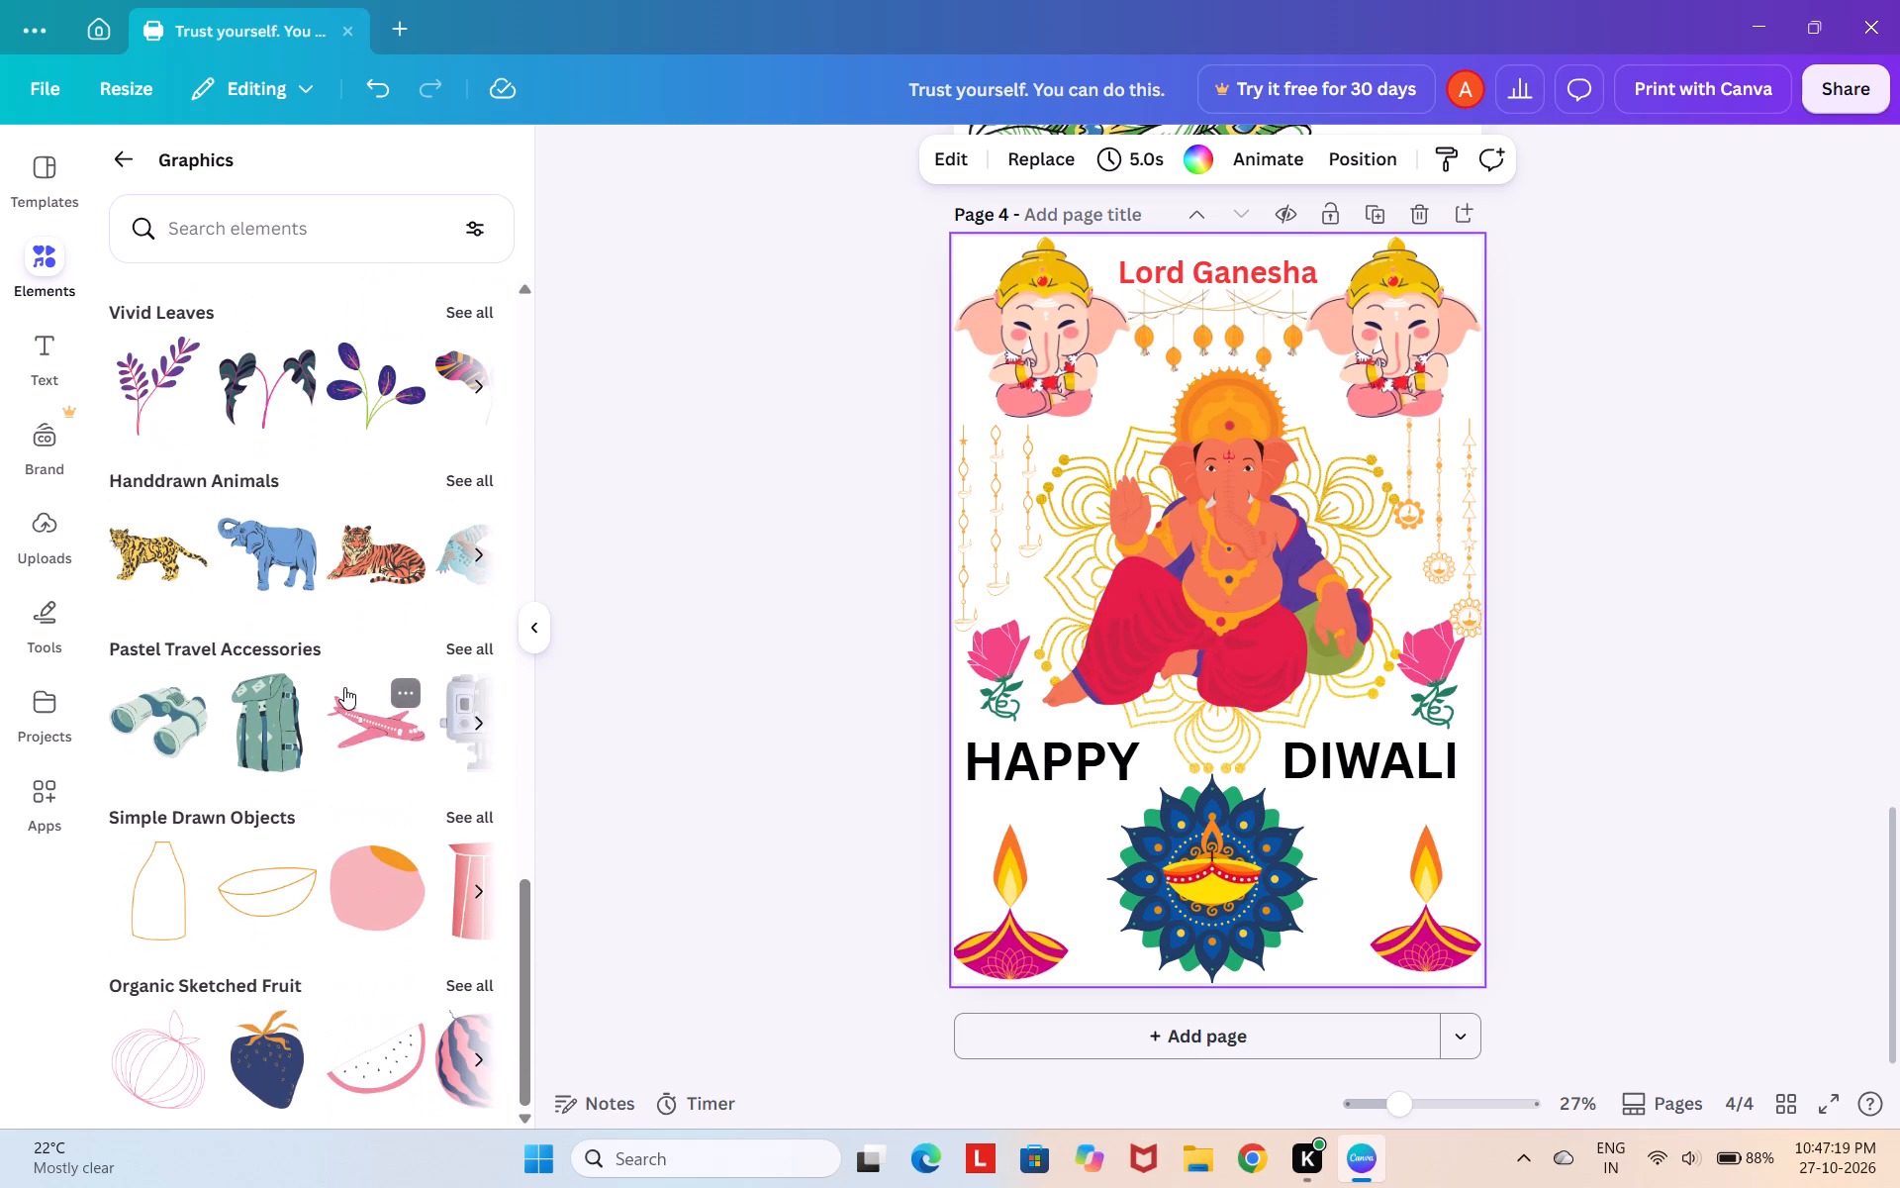
scroll(344, 687, "up", 8)
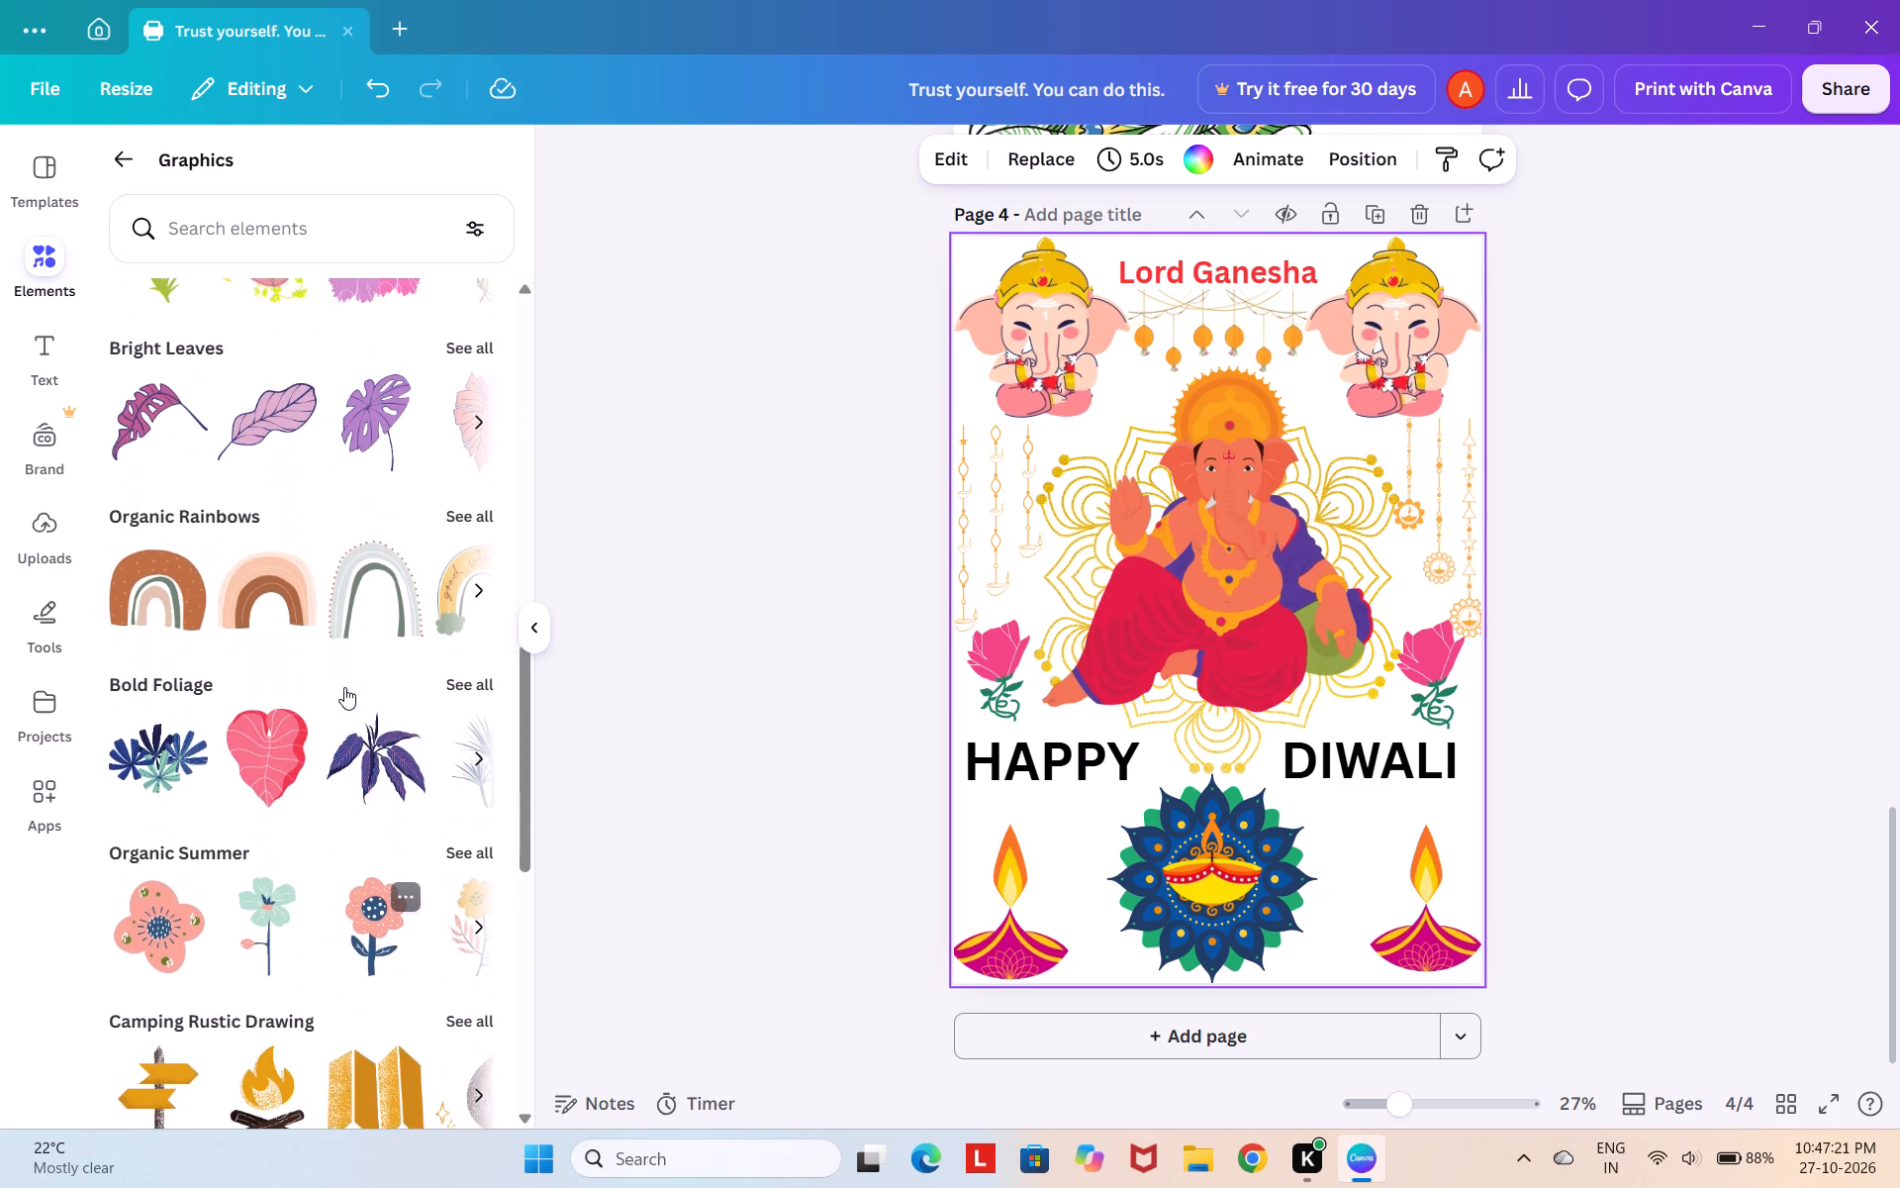
scroll(344, 687, "up", 1)
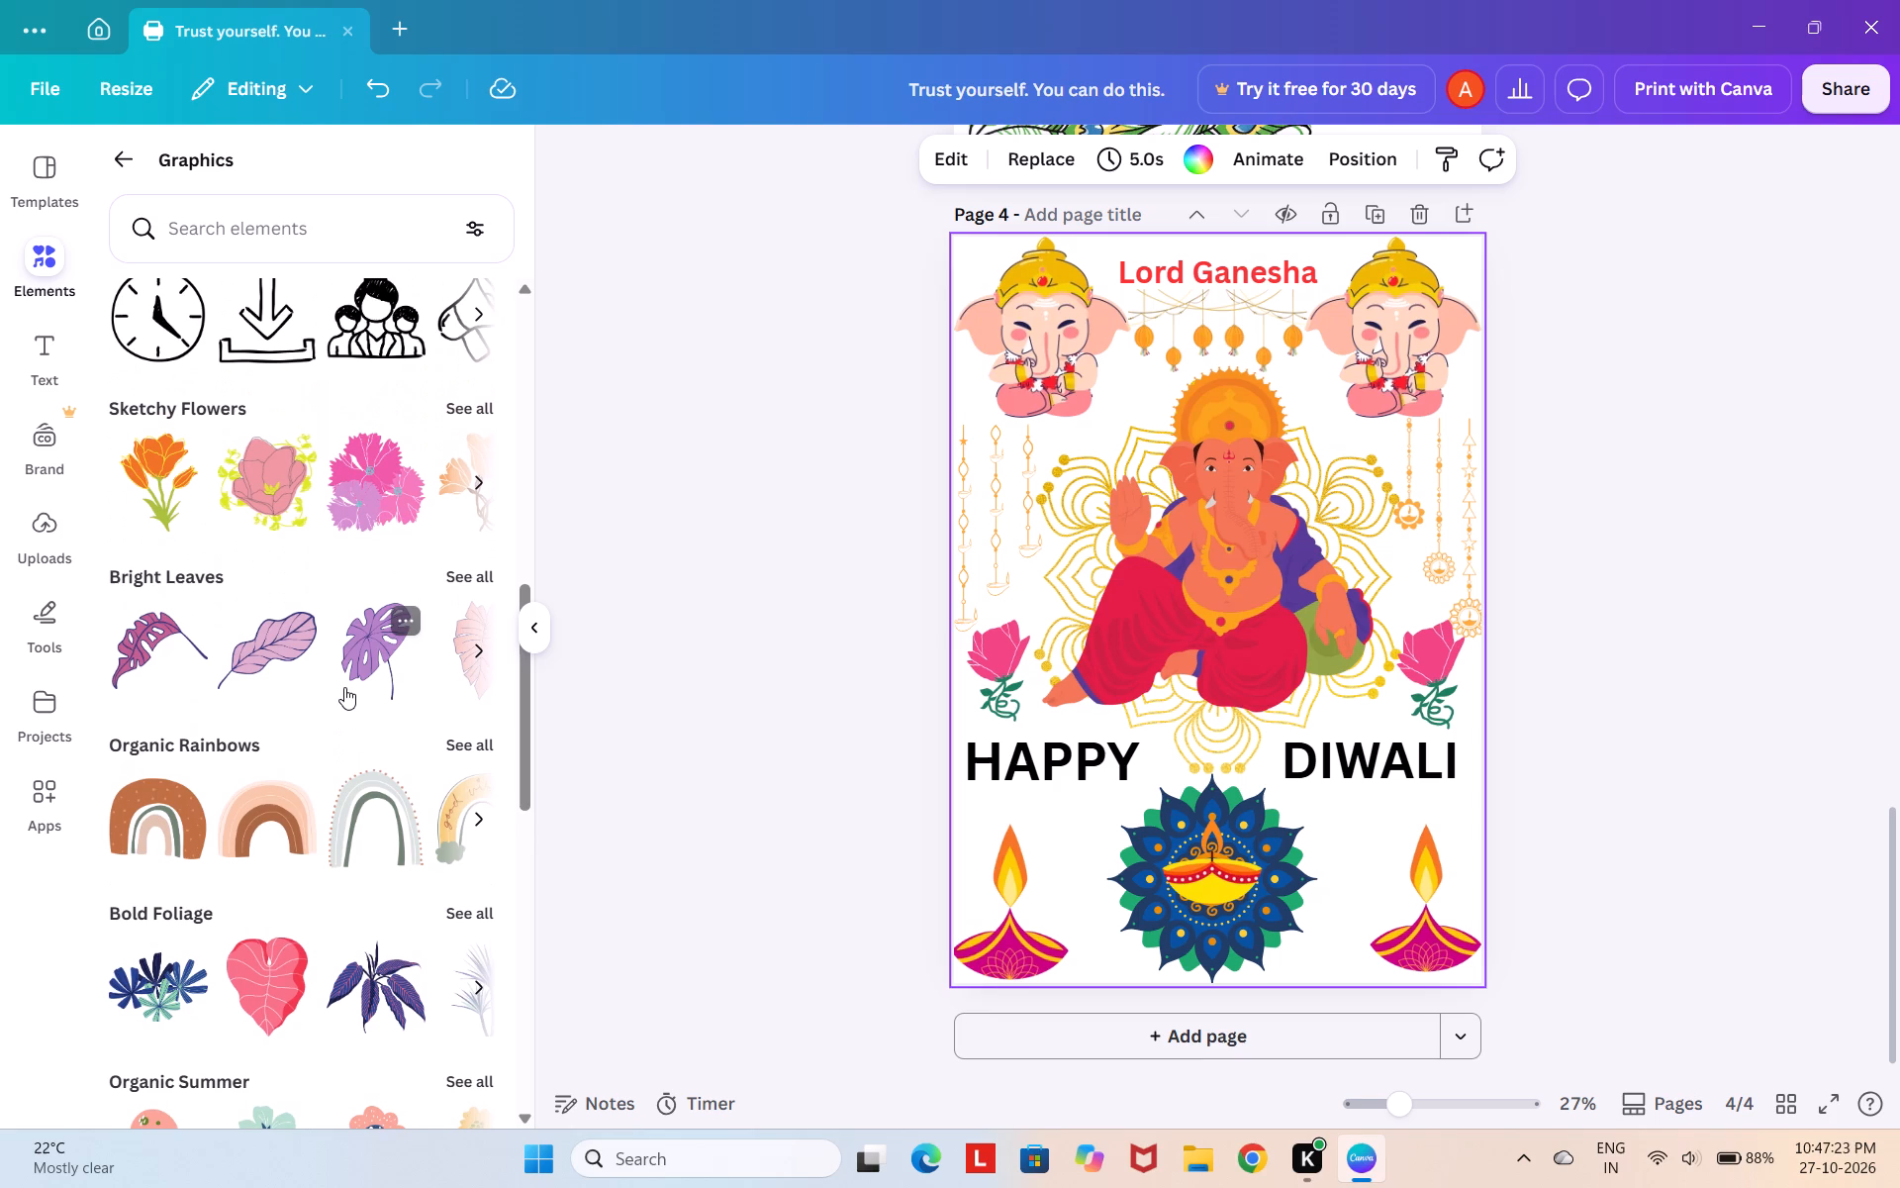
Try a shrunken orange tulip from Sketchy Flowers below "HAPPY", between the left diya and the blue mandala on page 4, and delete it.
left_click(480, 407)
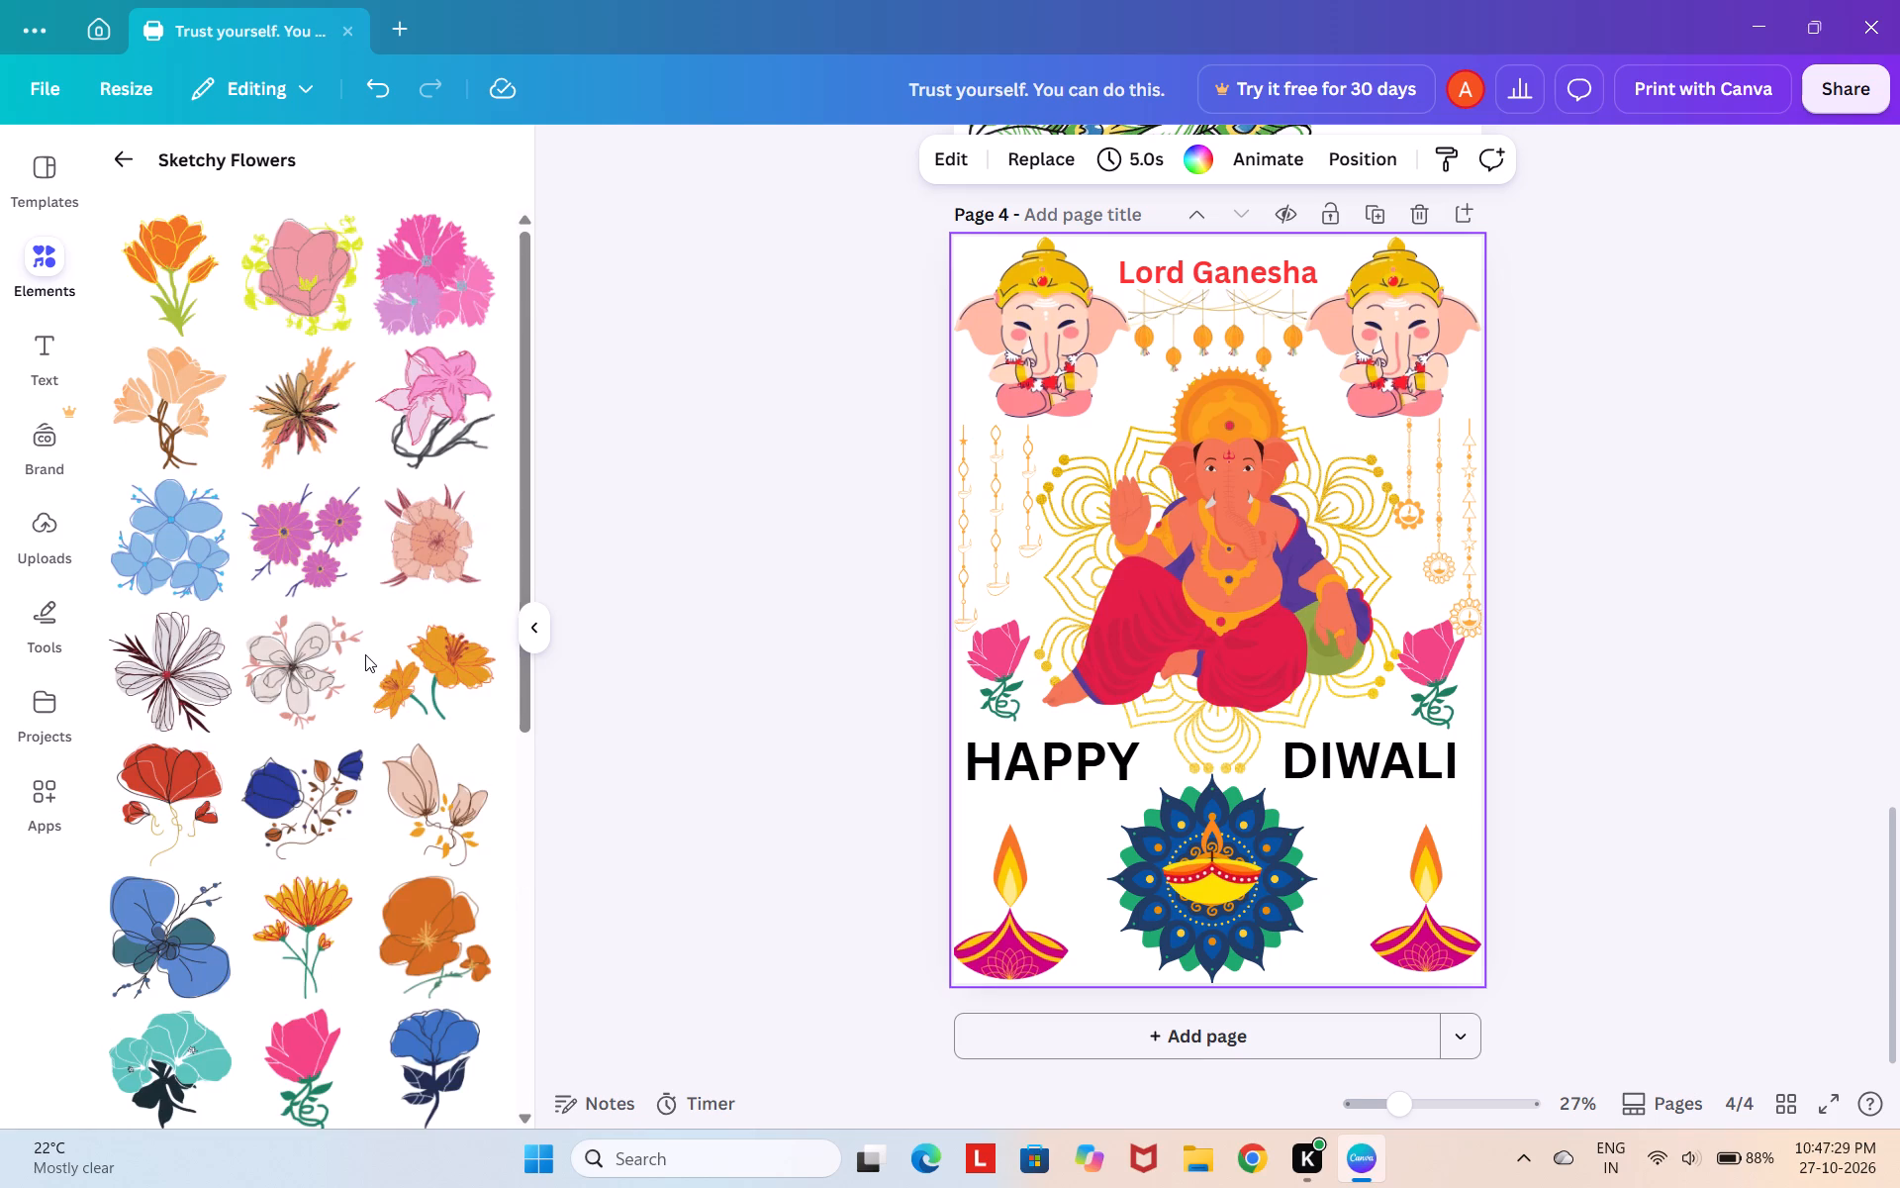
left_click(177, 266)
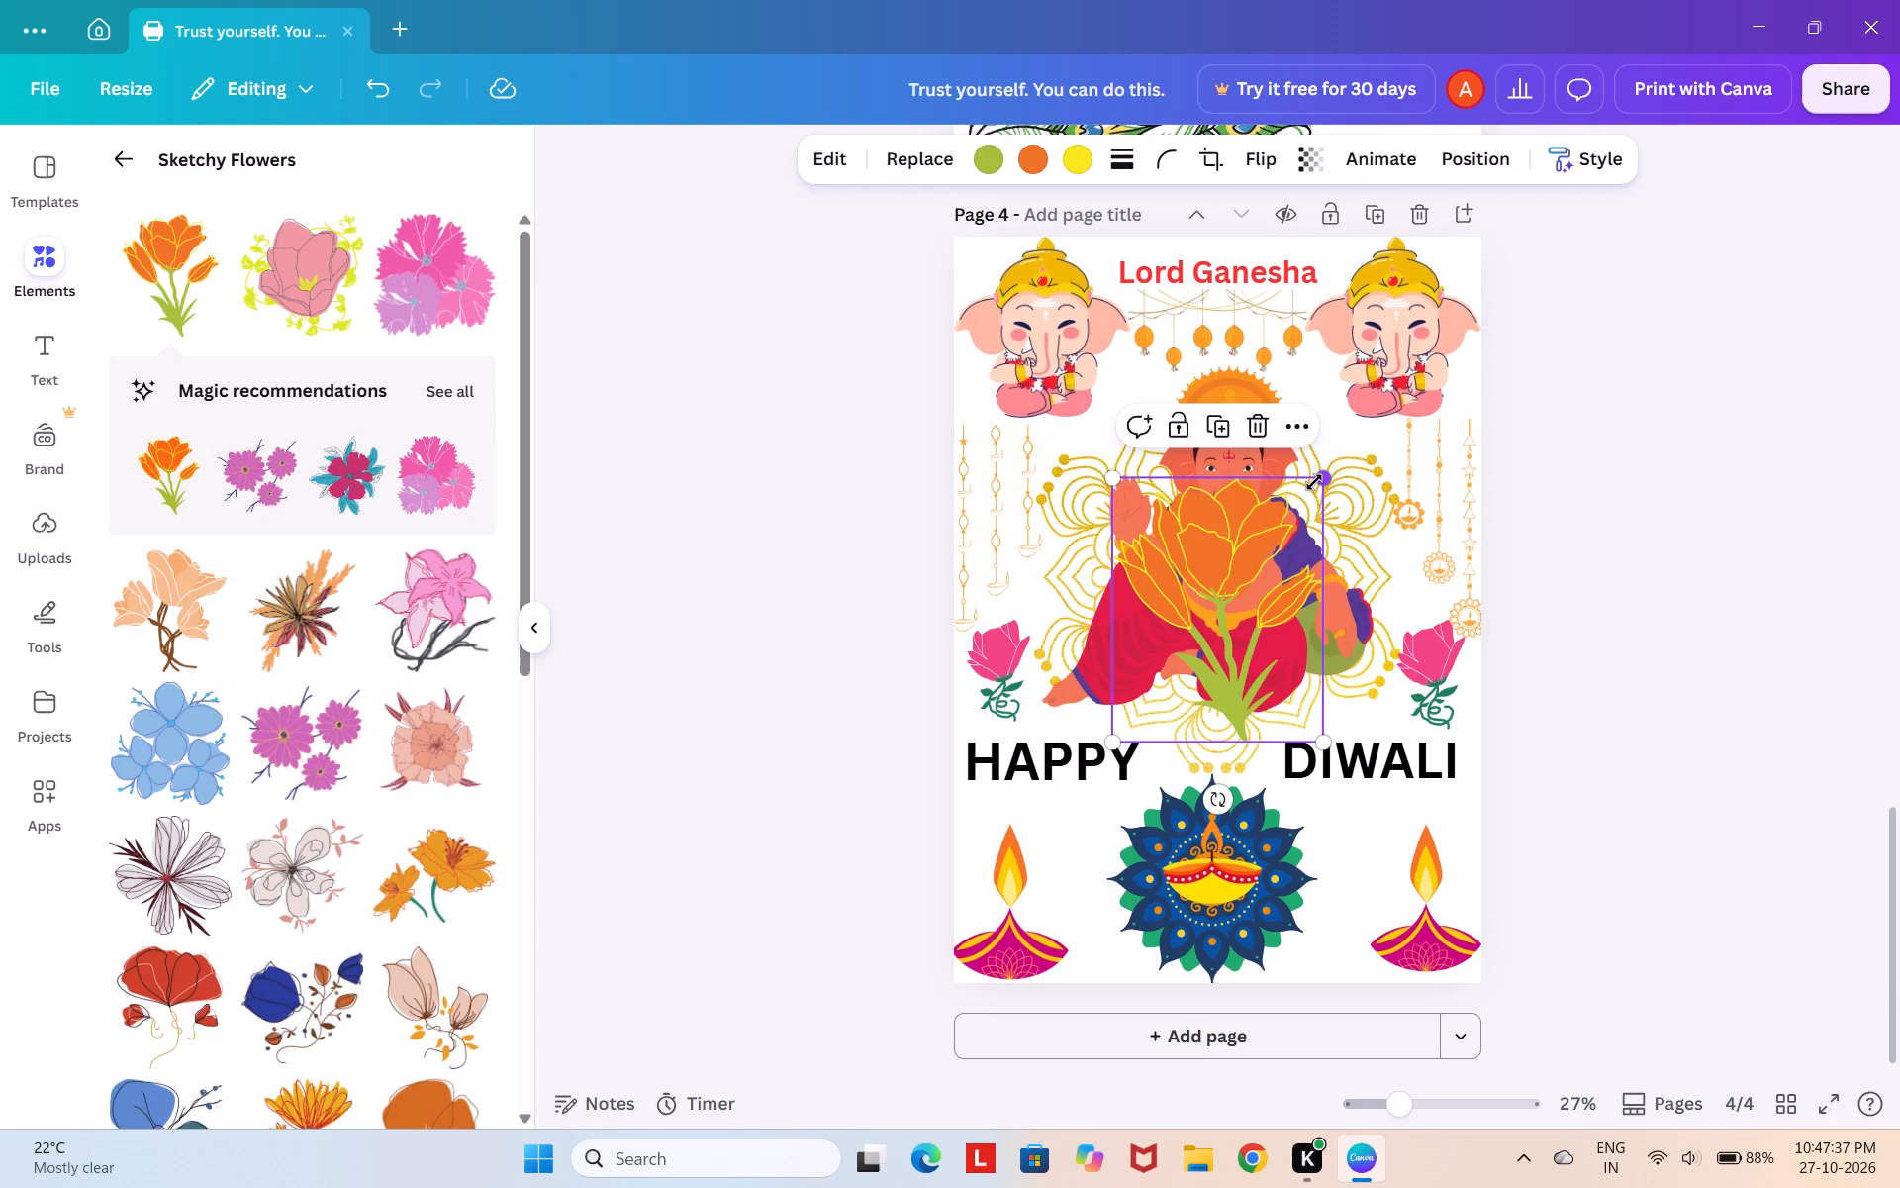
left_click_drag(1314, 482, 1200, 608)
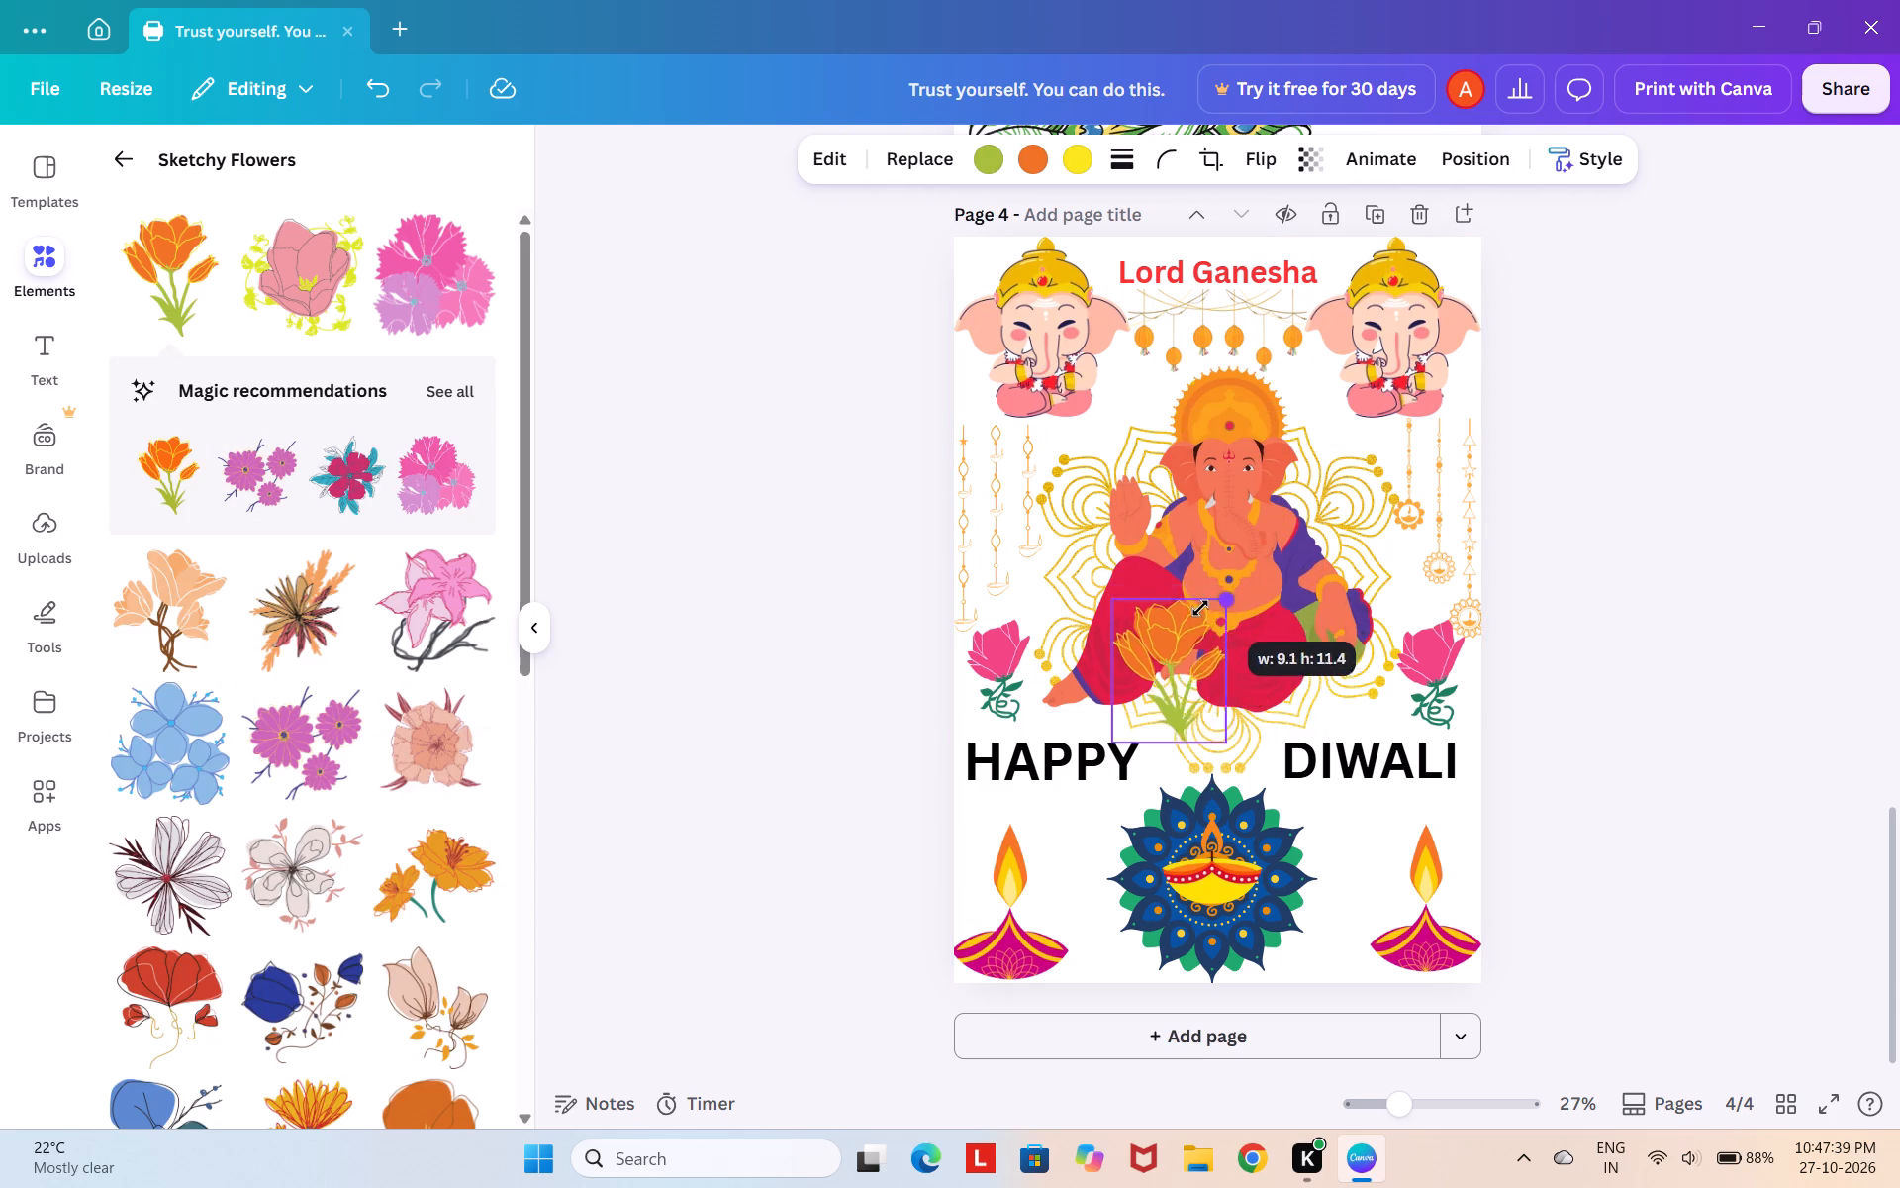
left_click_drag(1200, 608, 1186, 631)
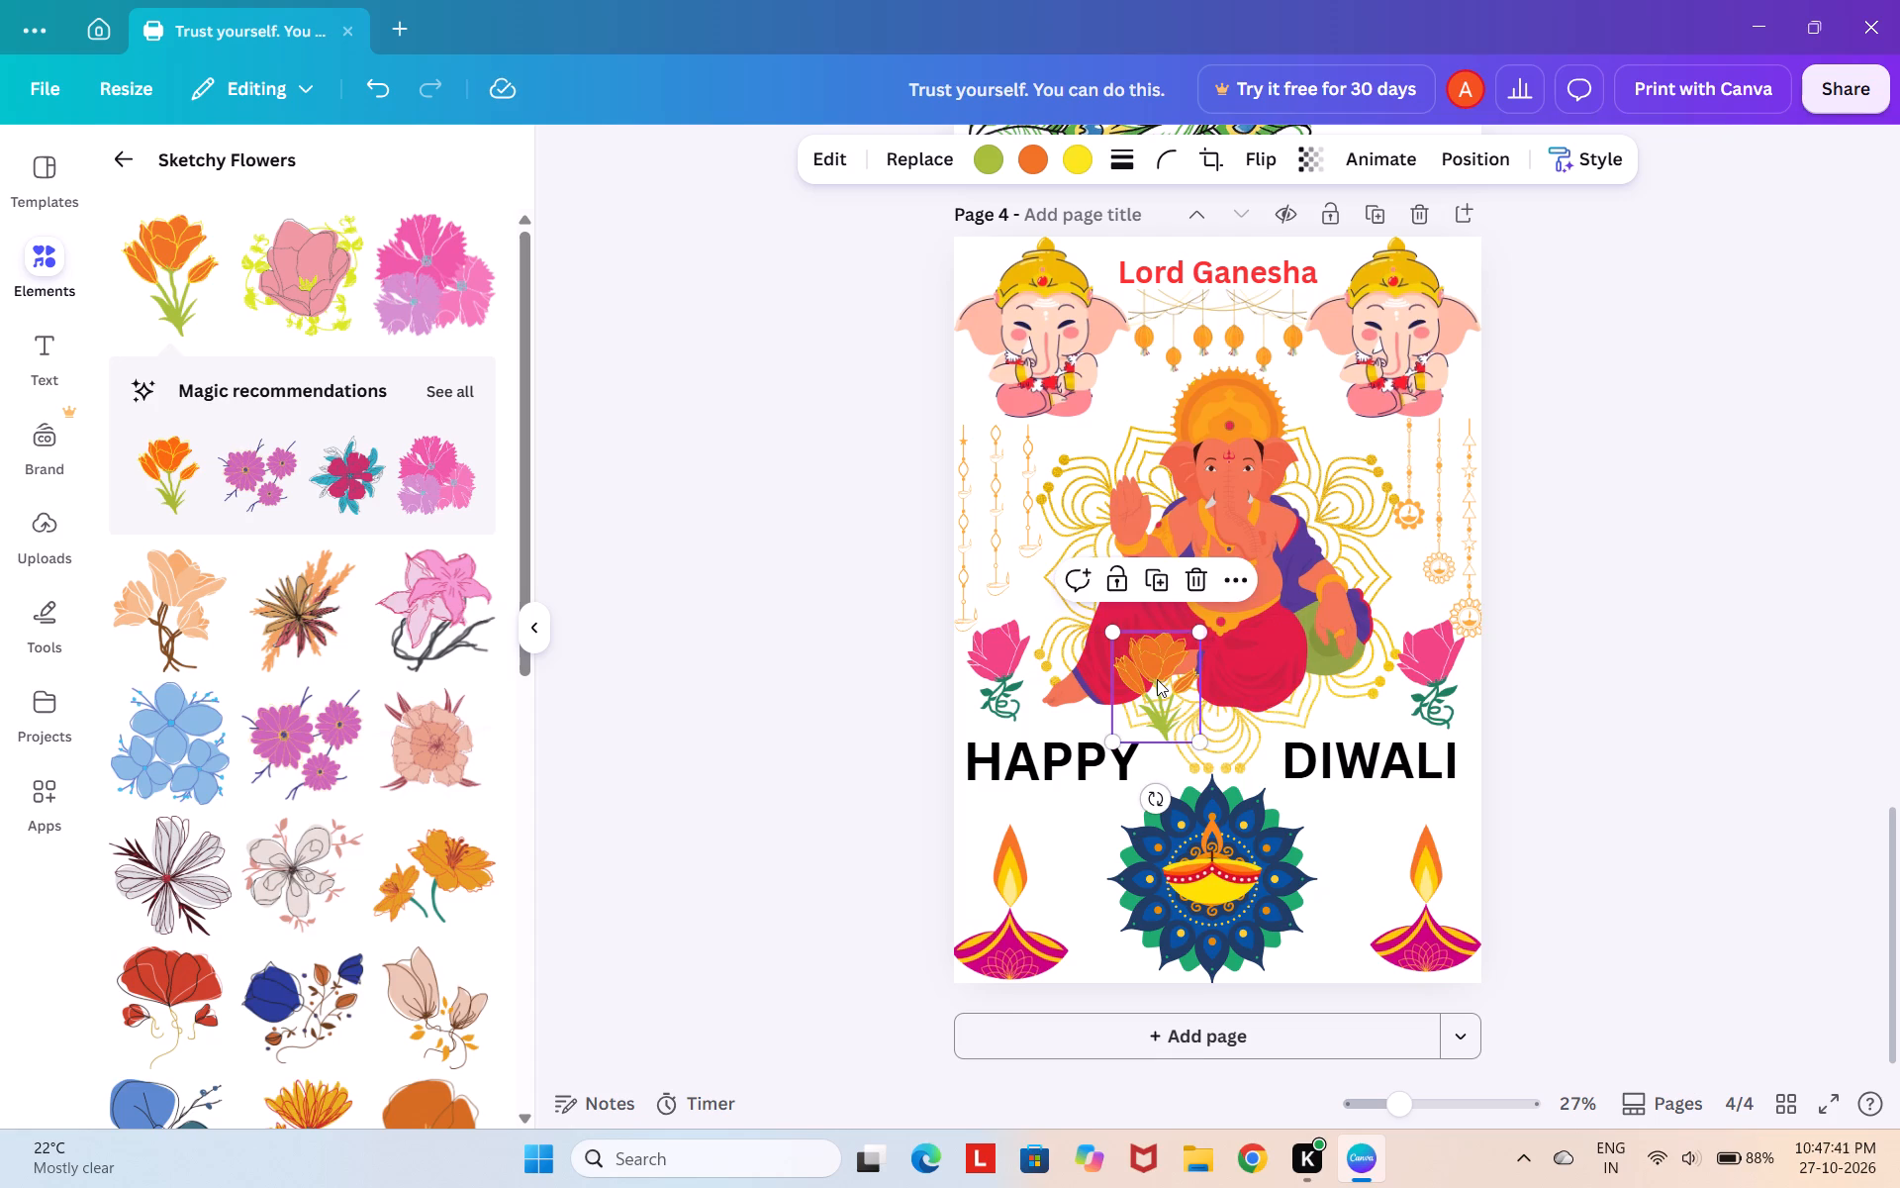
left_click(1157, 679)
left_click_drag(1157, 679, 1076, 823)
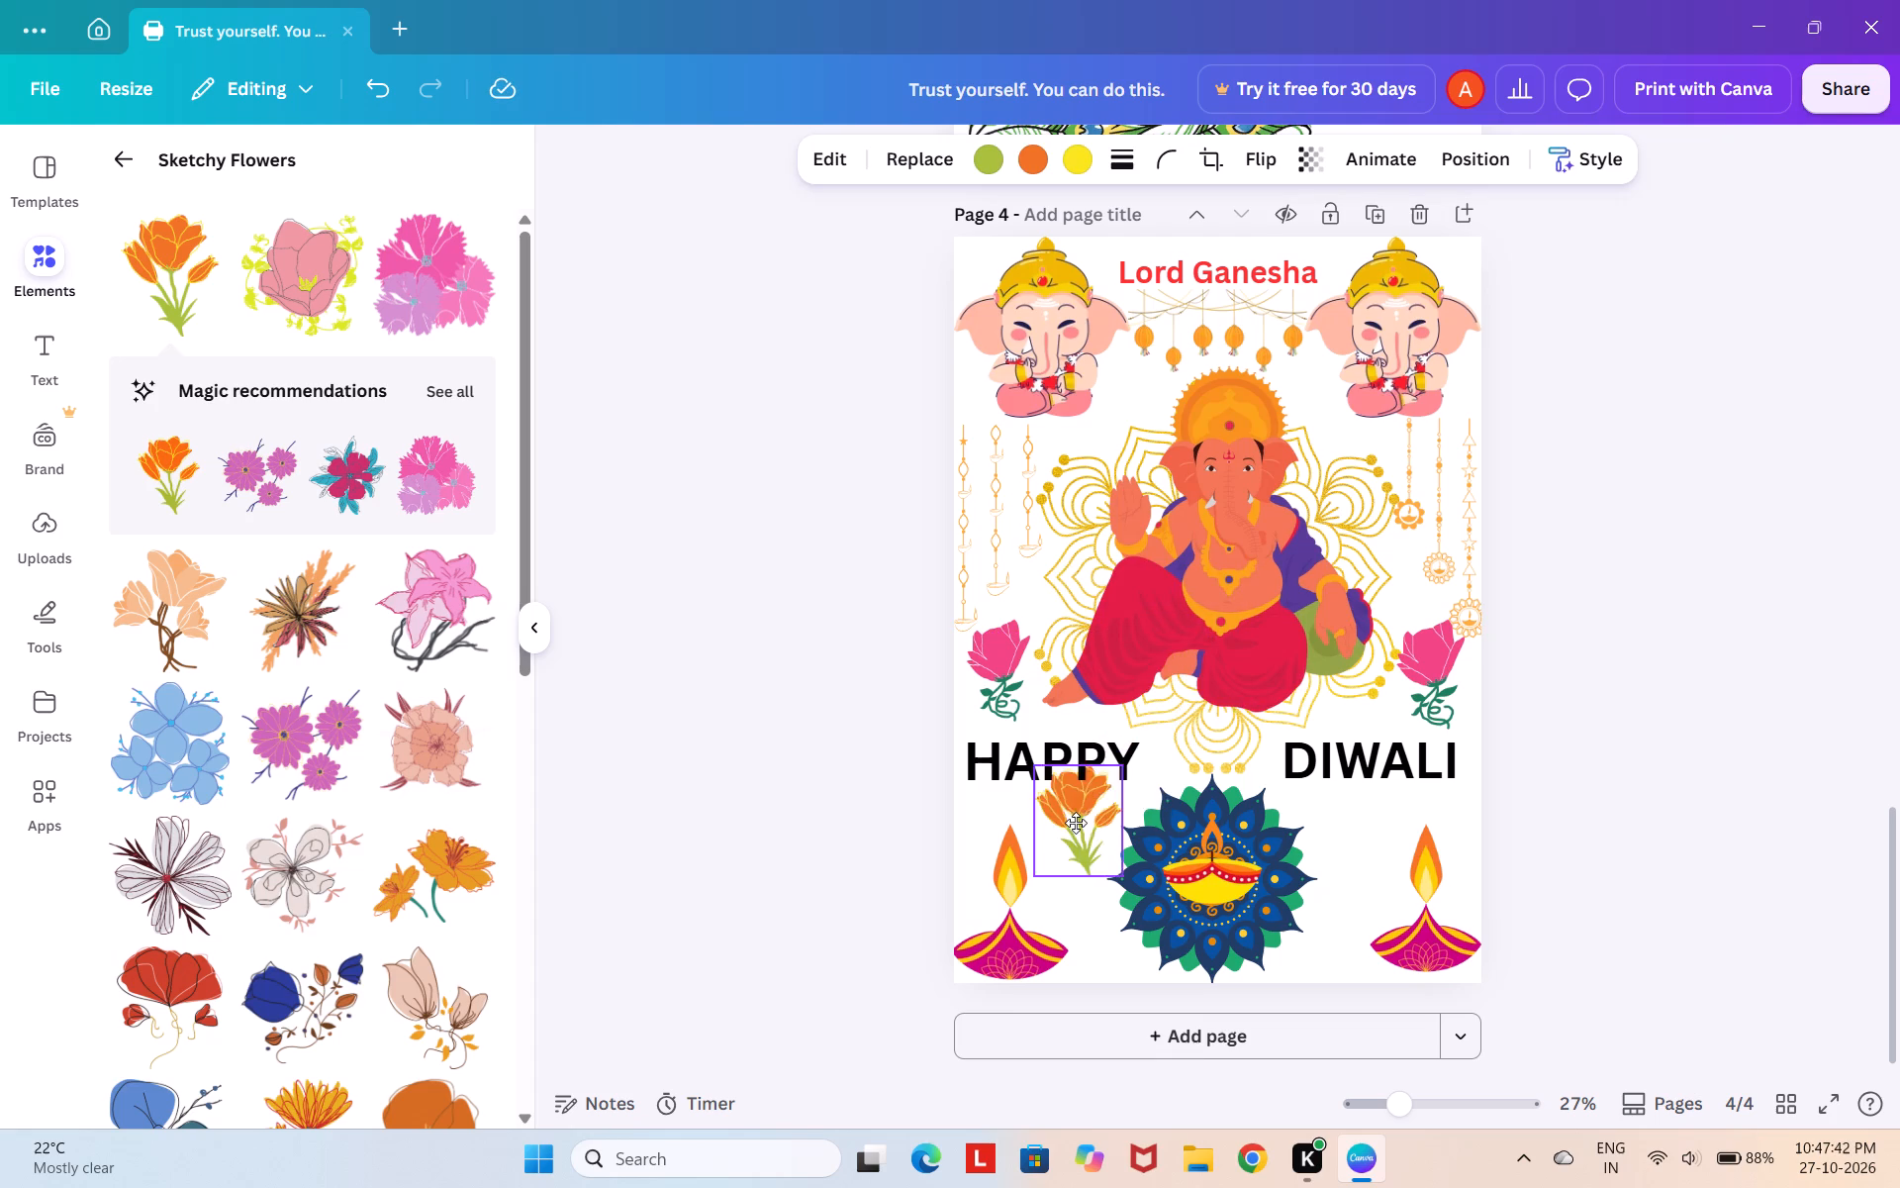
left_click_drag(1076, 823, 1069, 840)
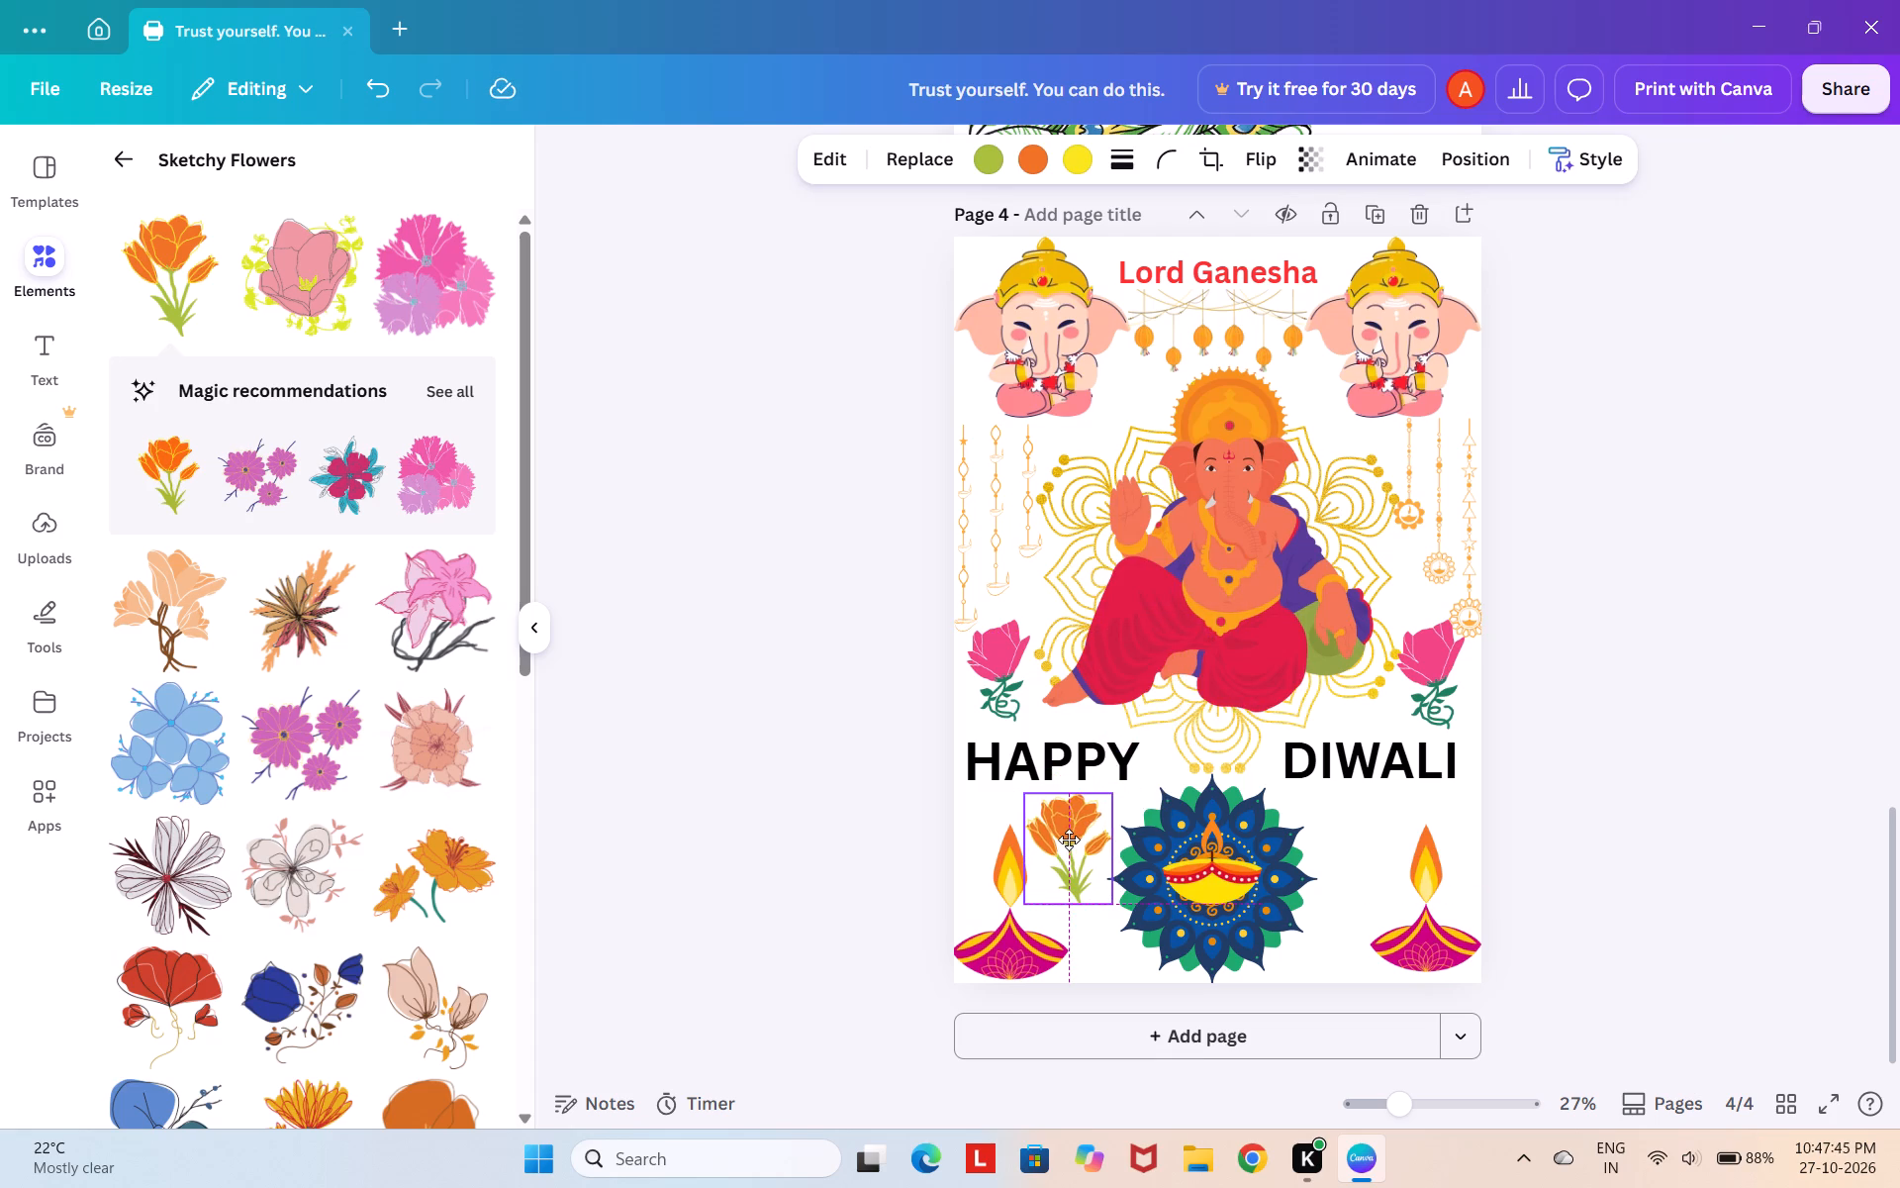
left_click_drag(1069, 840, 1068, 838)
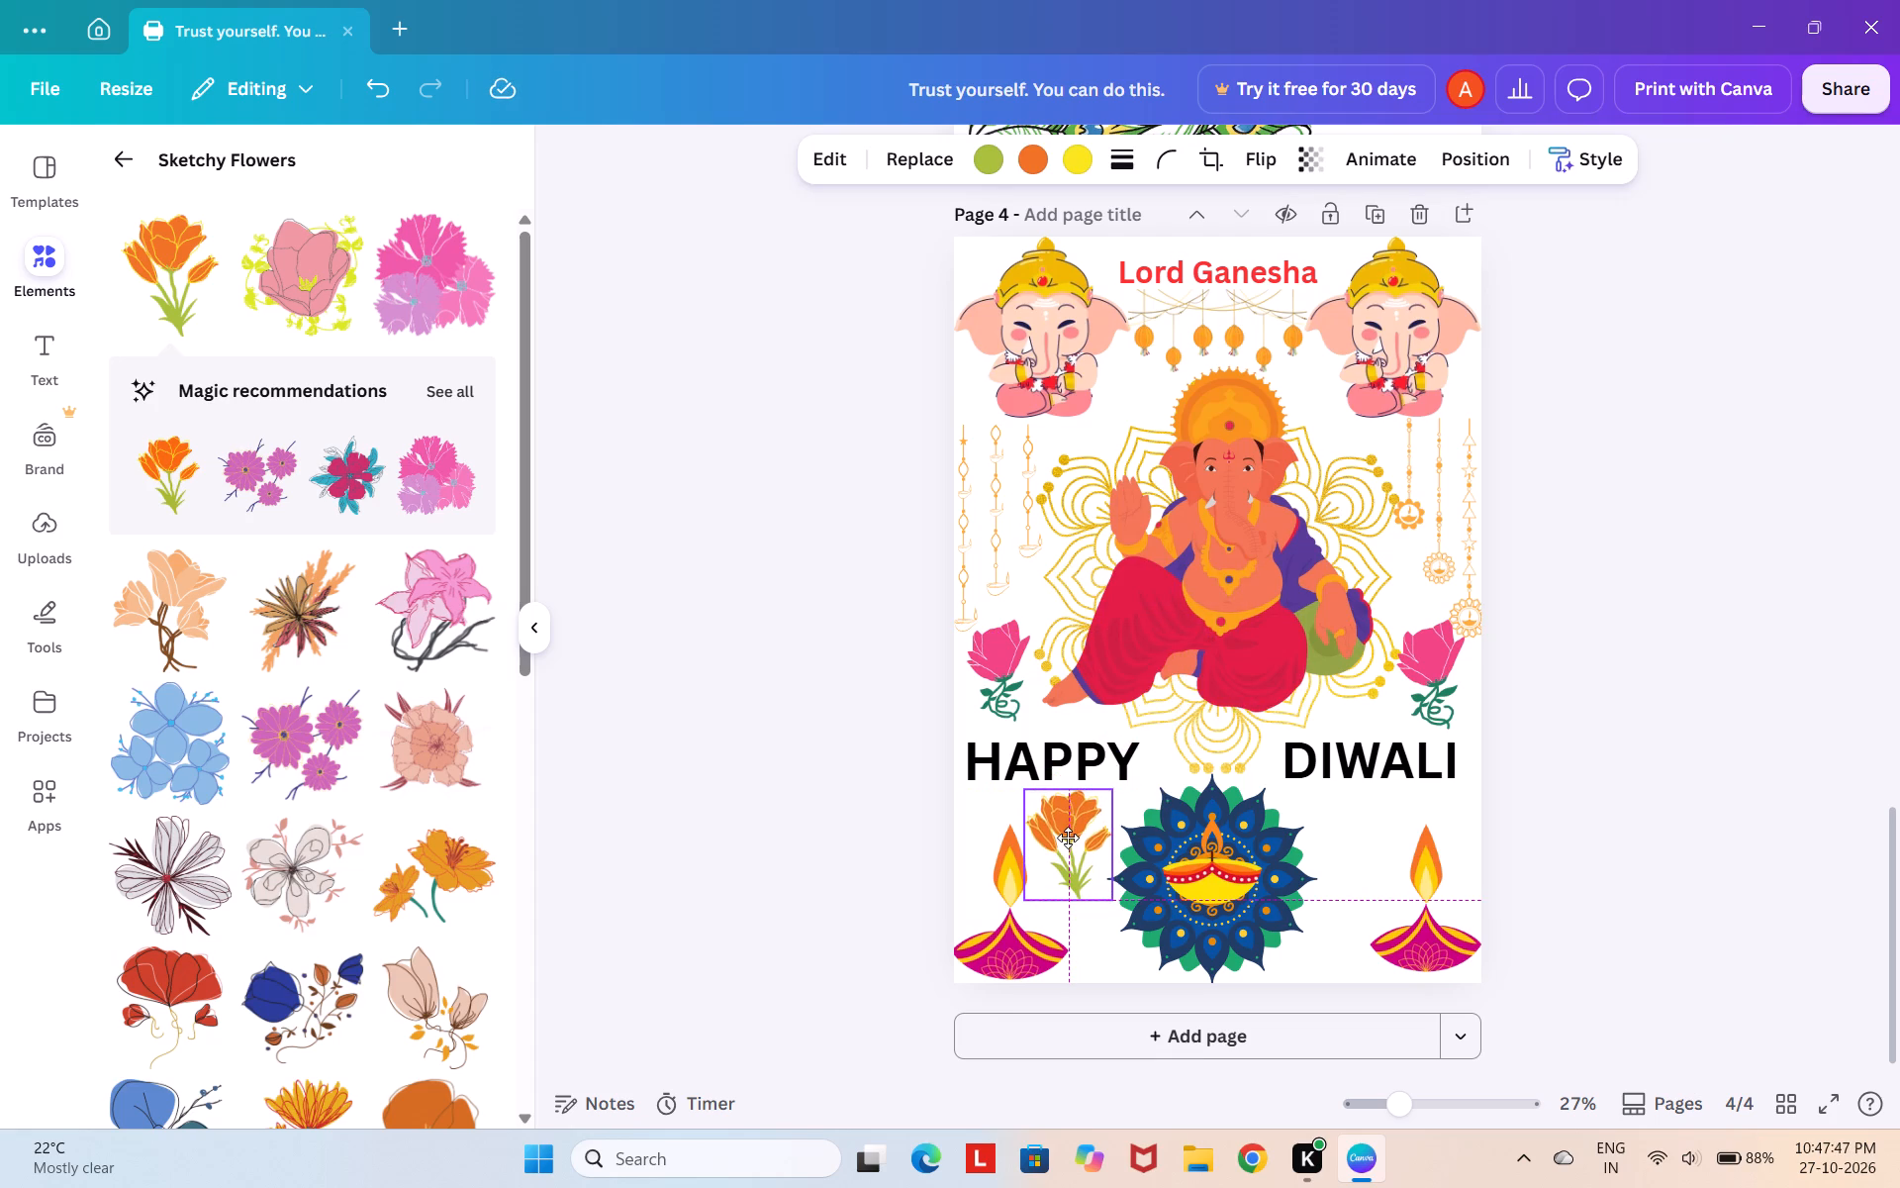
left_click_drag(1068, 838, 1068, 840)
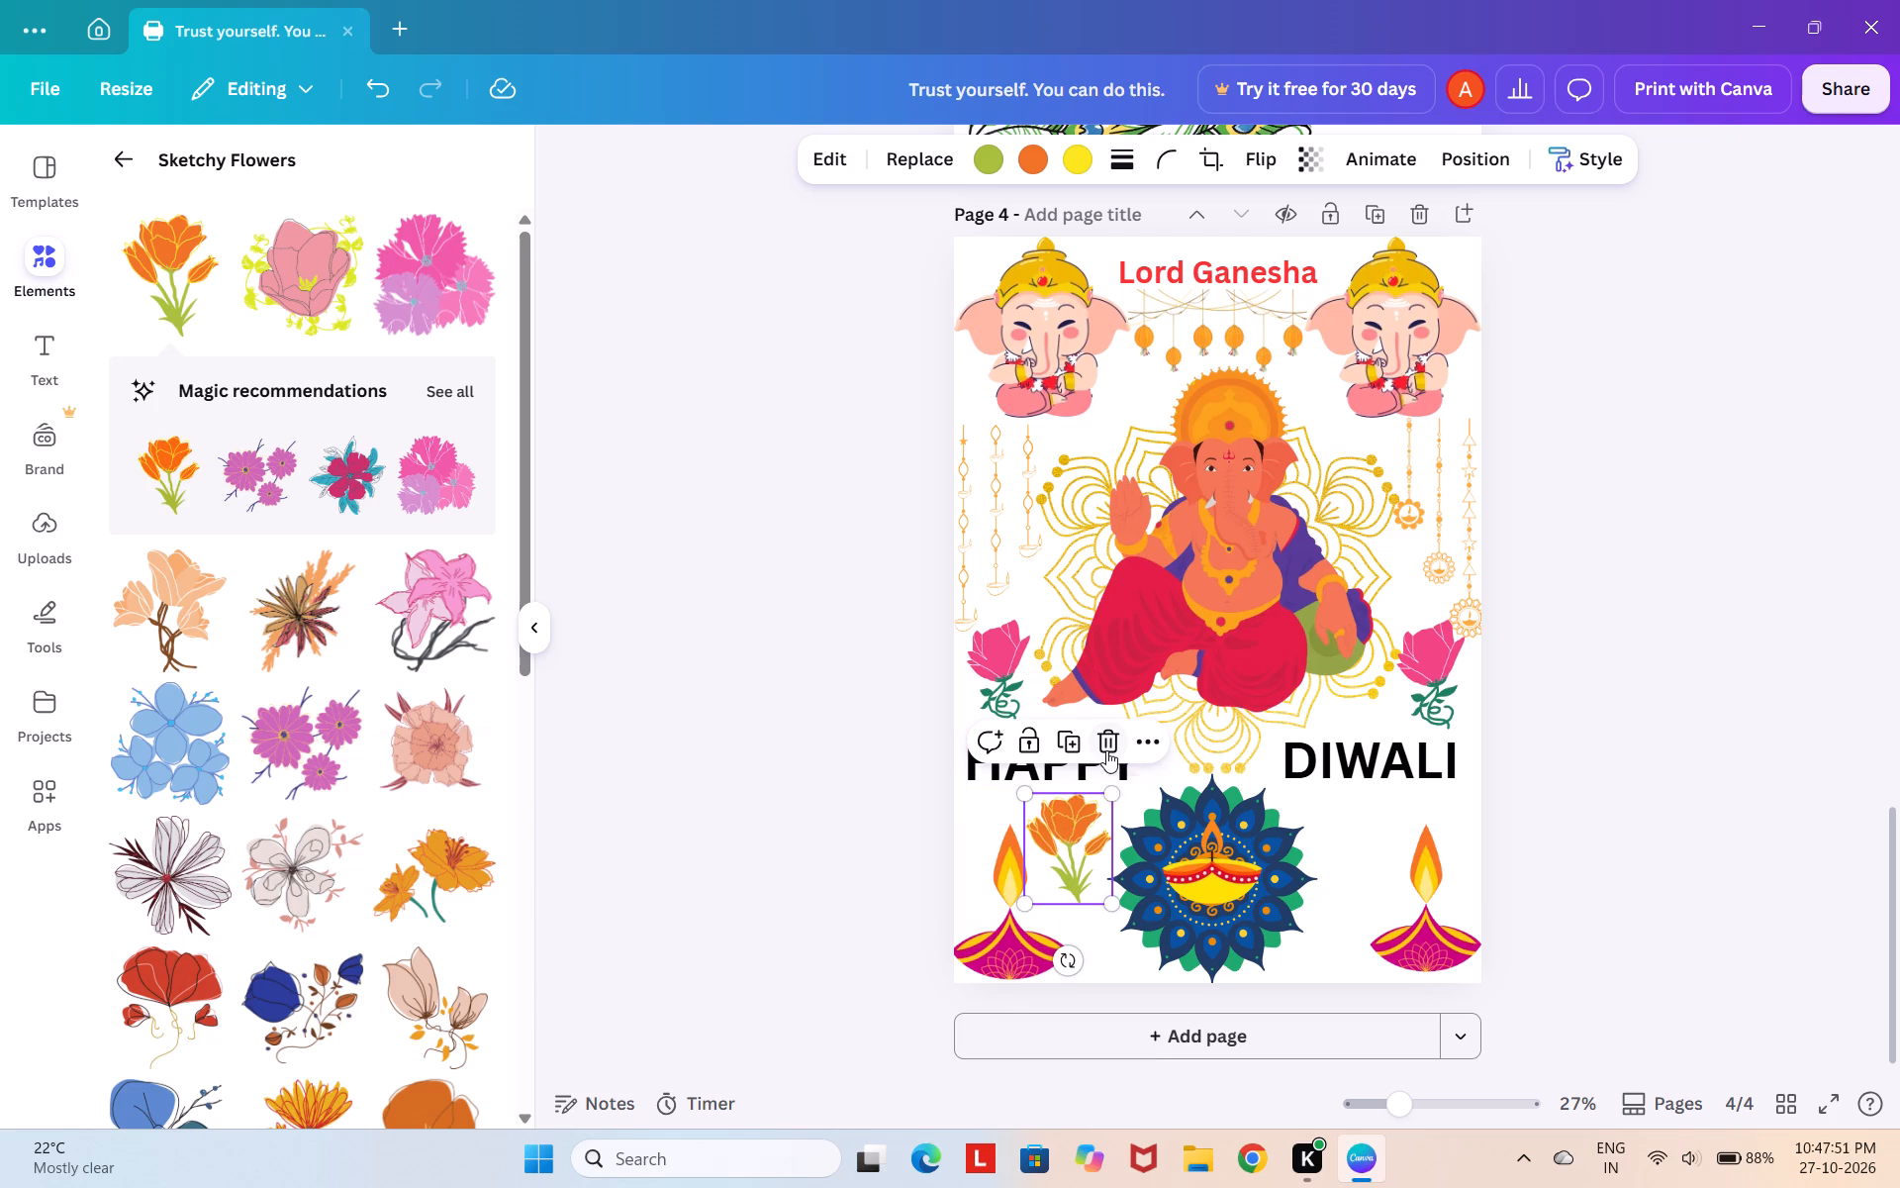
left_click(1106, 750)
Return to the graphics collections and look around Featured for another decoration for page 4.
left_click(115, 164)
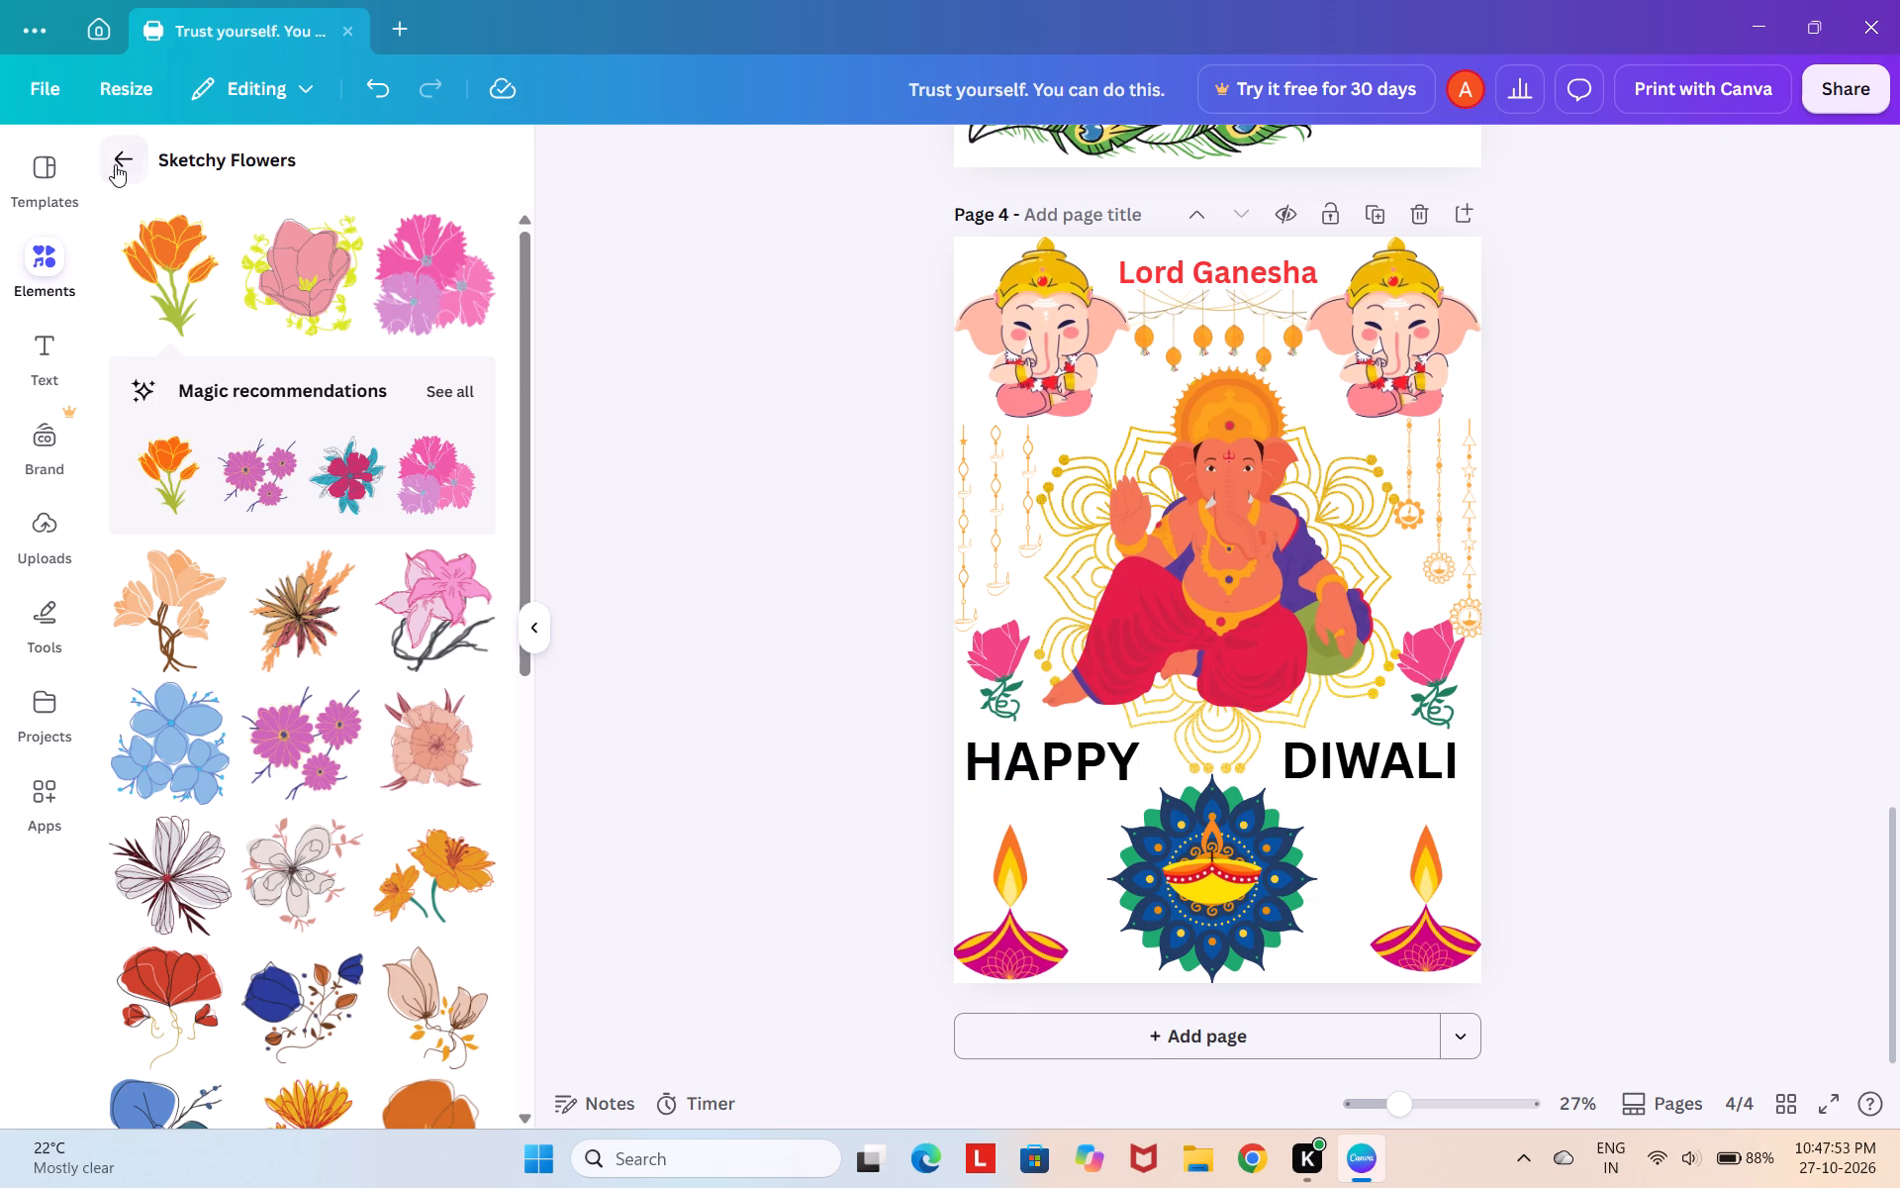
scroll(214, 460, "up", 6)
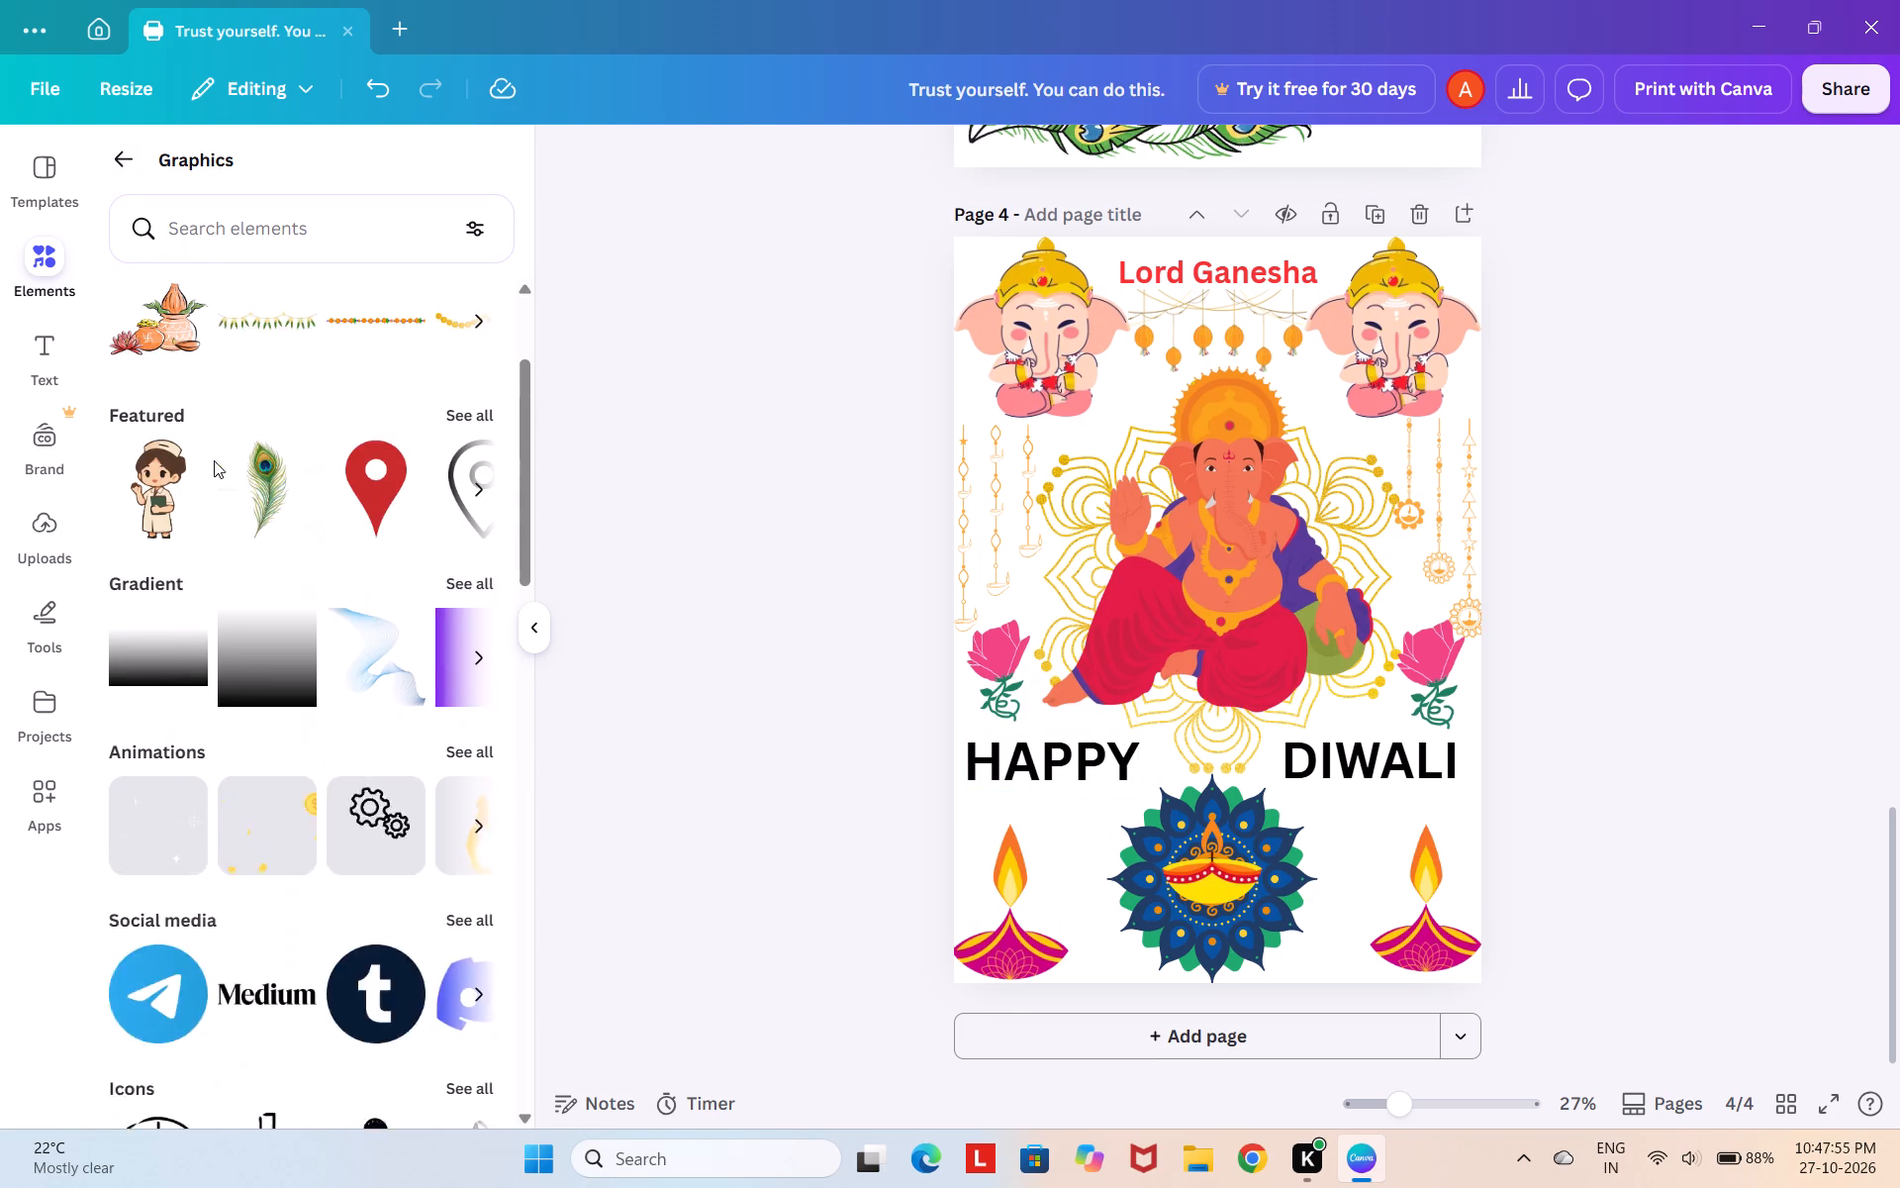
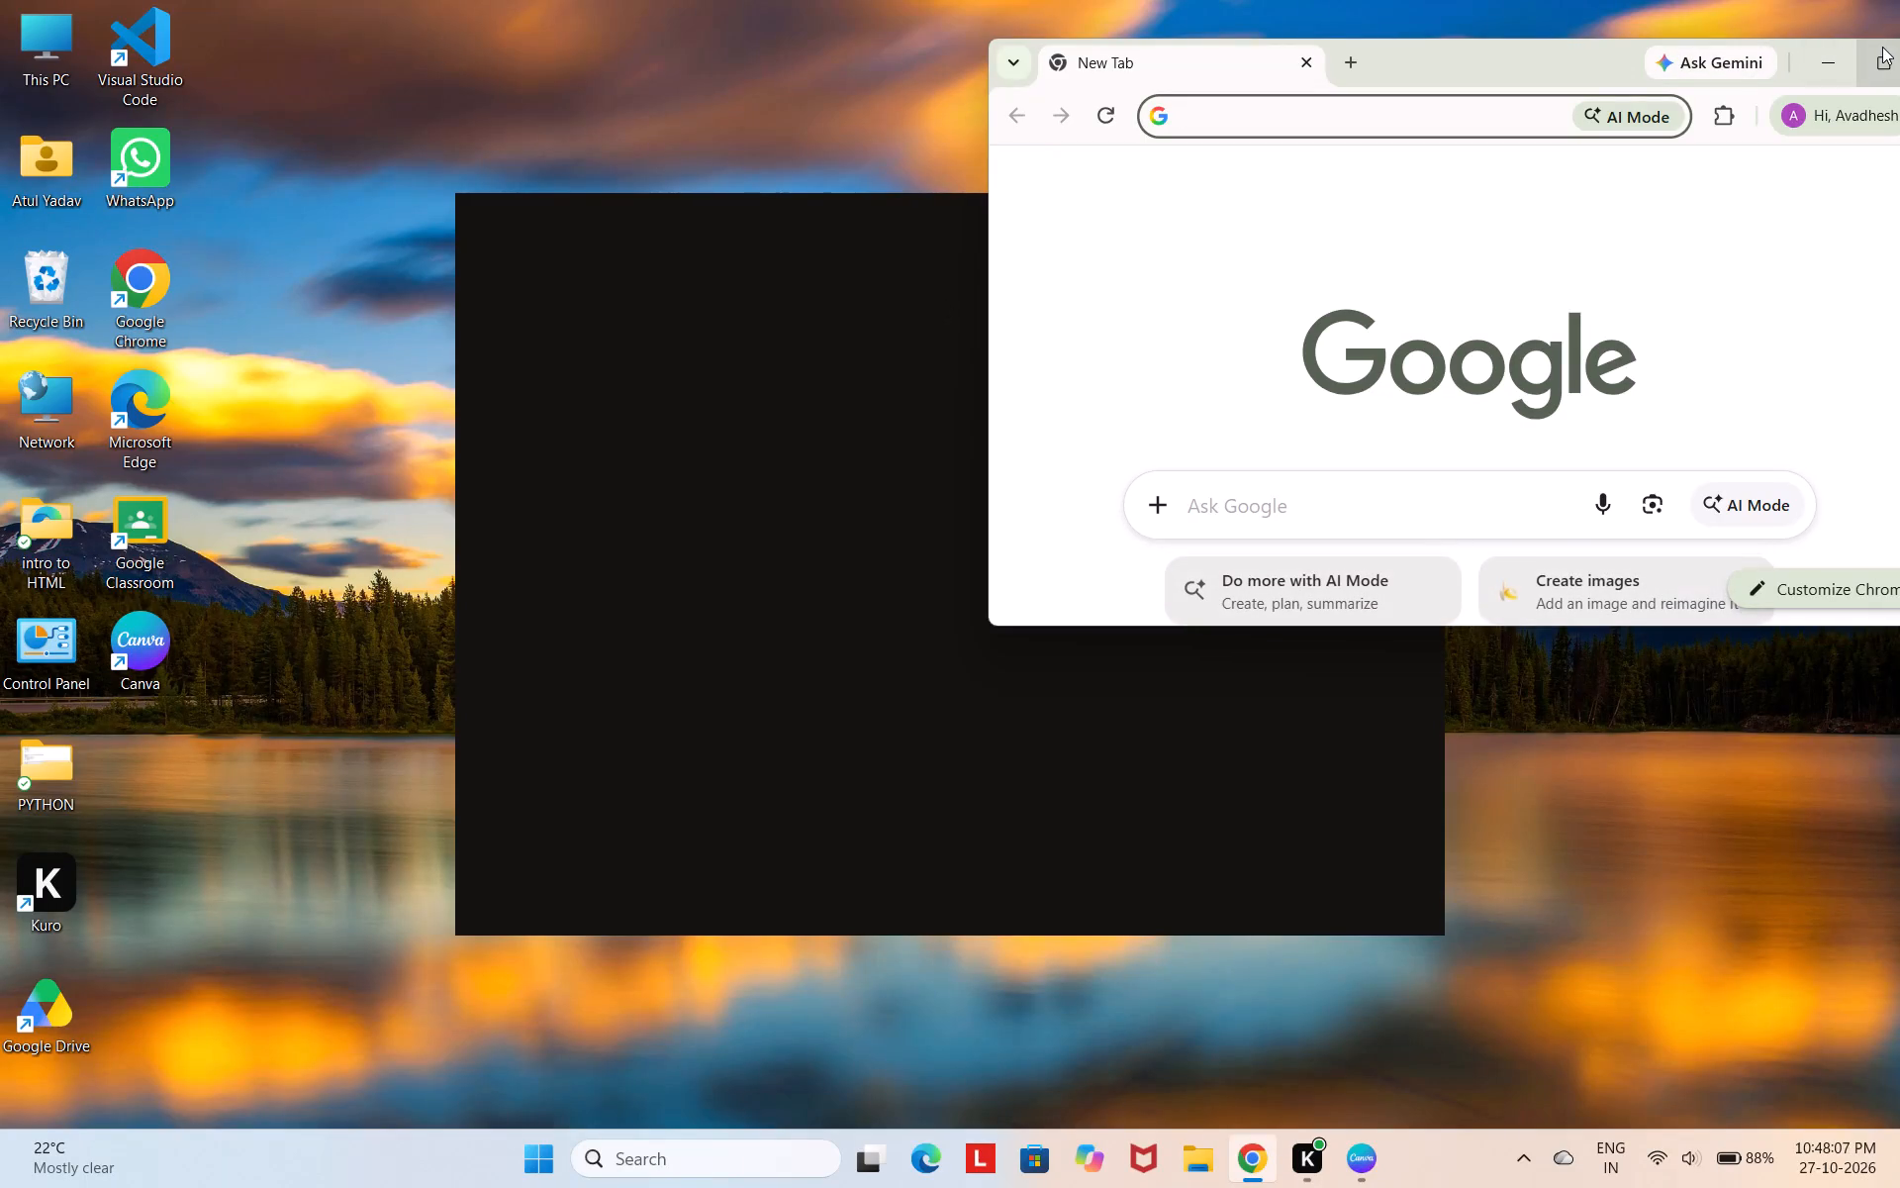
In a maximized Chrome window, open W3Schools and go to the Python Booleans page of its Python tutorial.
left_click(1884, 71)
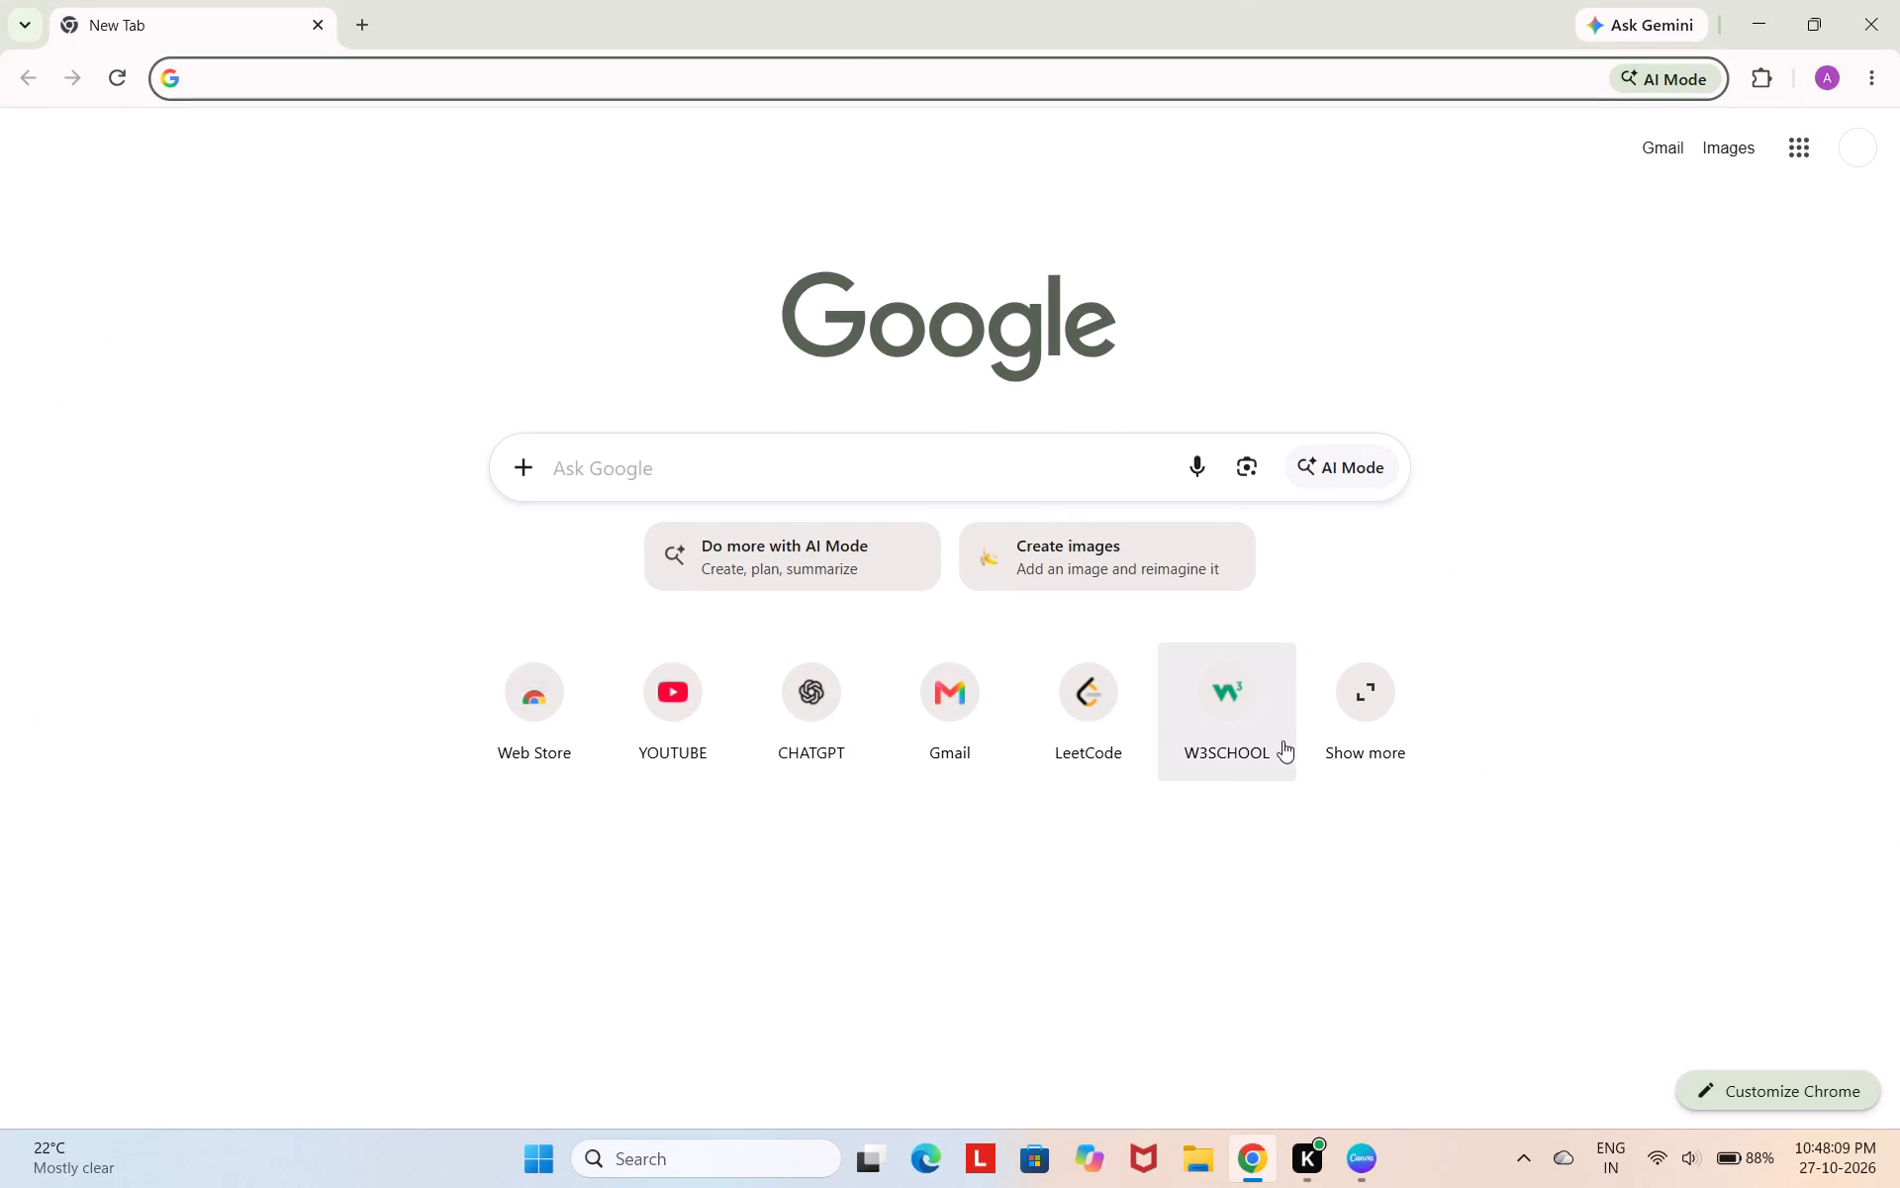
double_click(1216, 691)
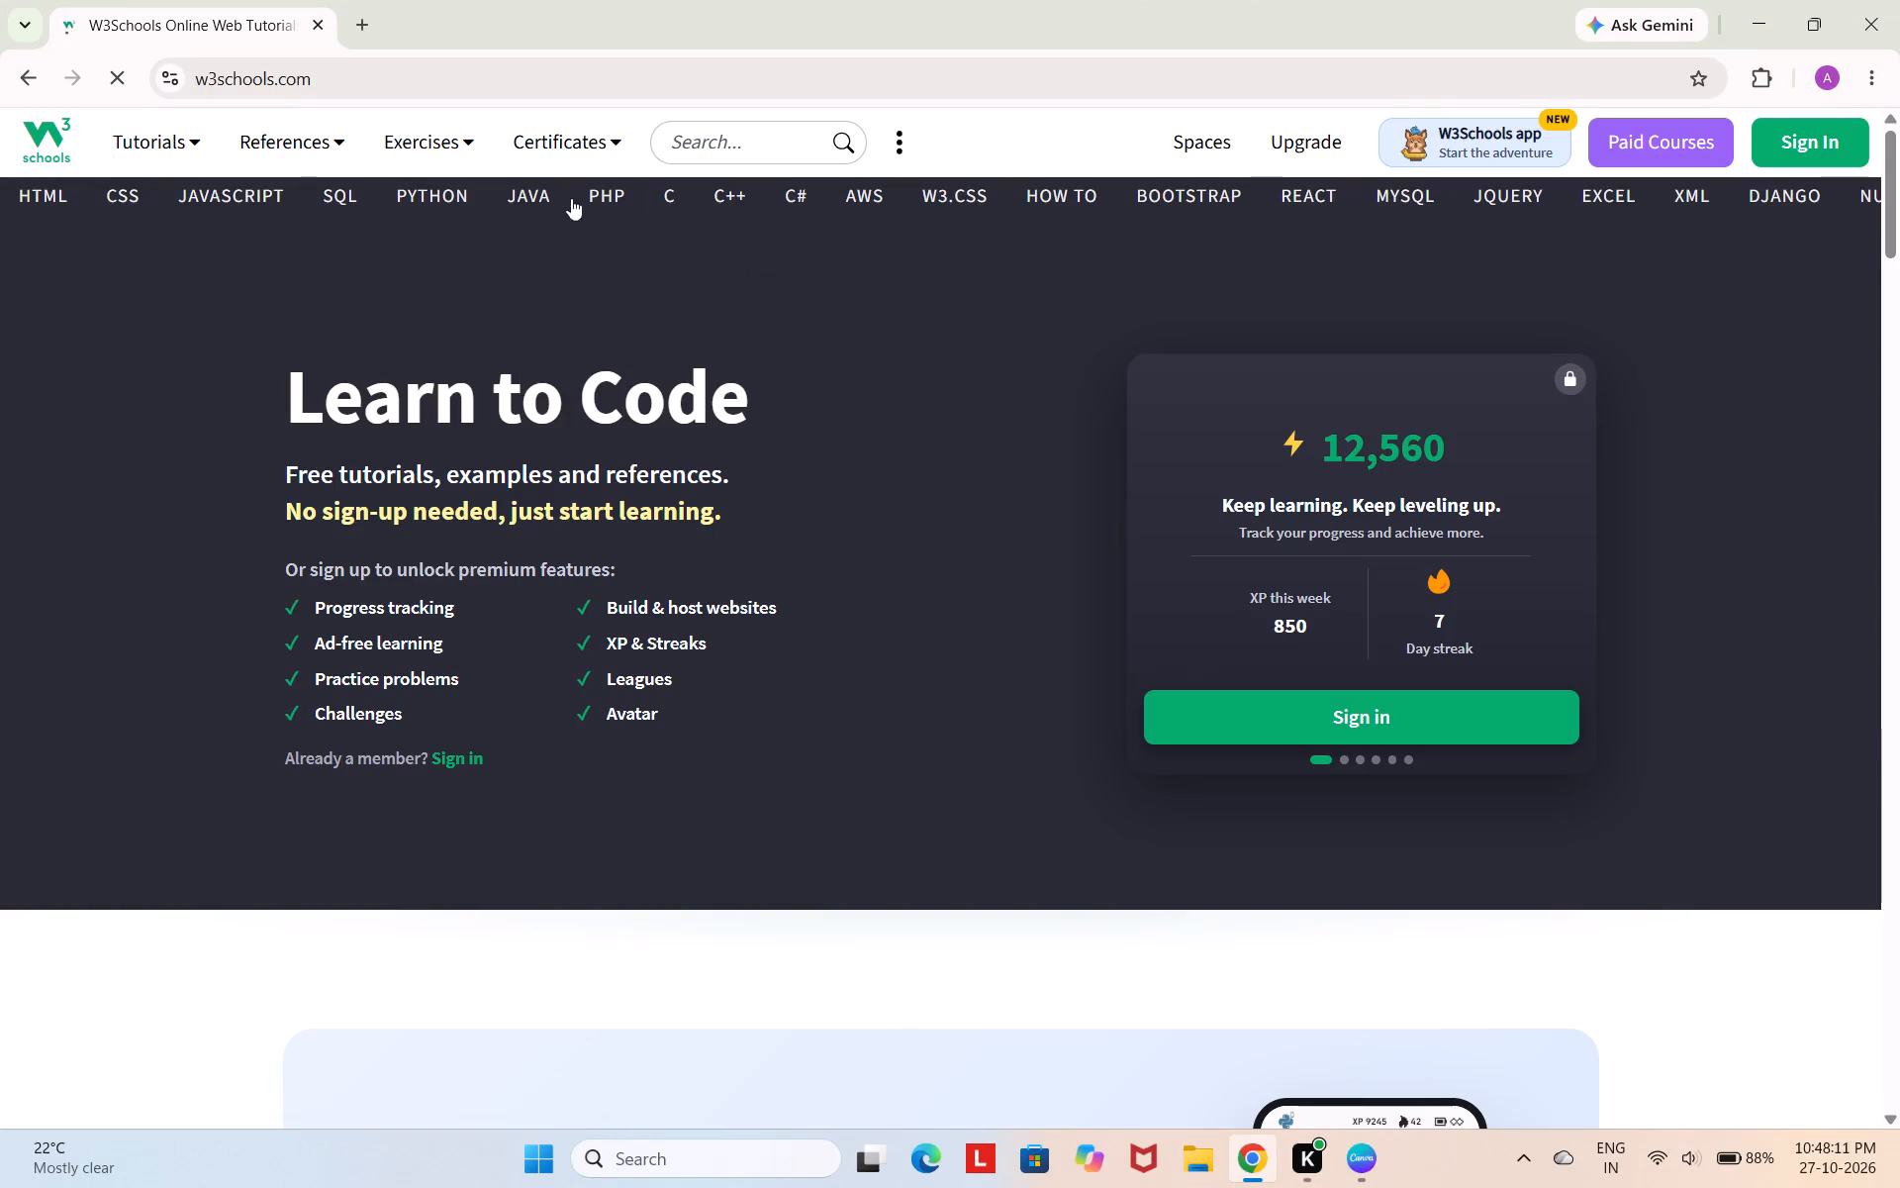
left_click(439, 198)
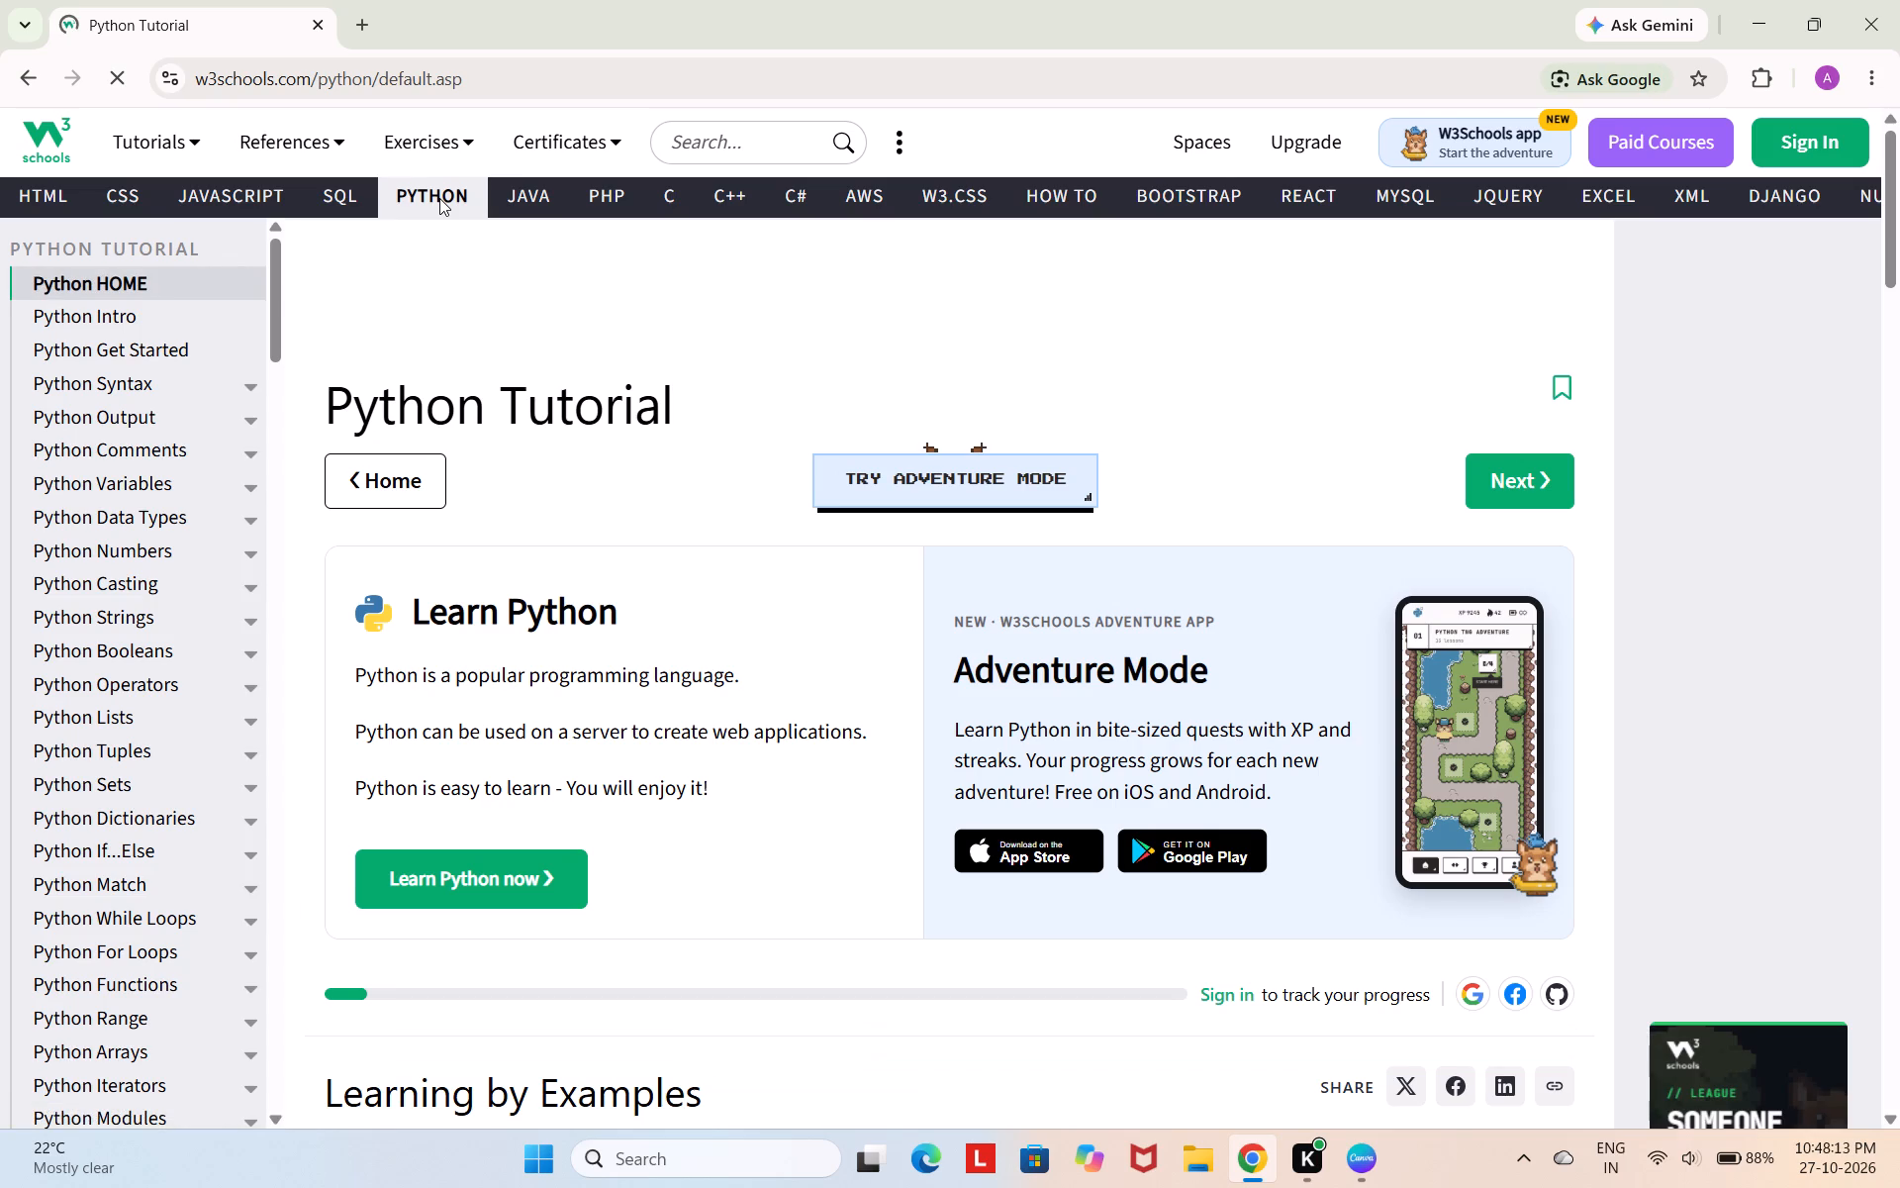
left_click(146, 649)
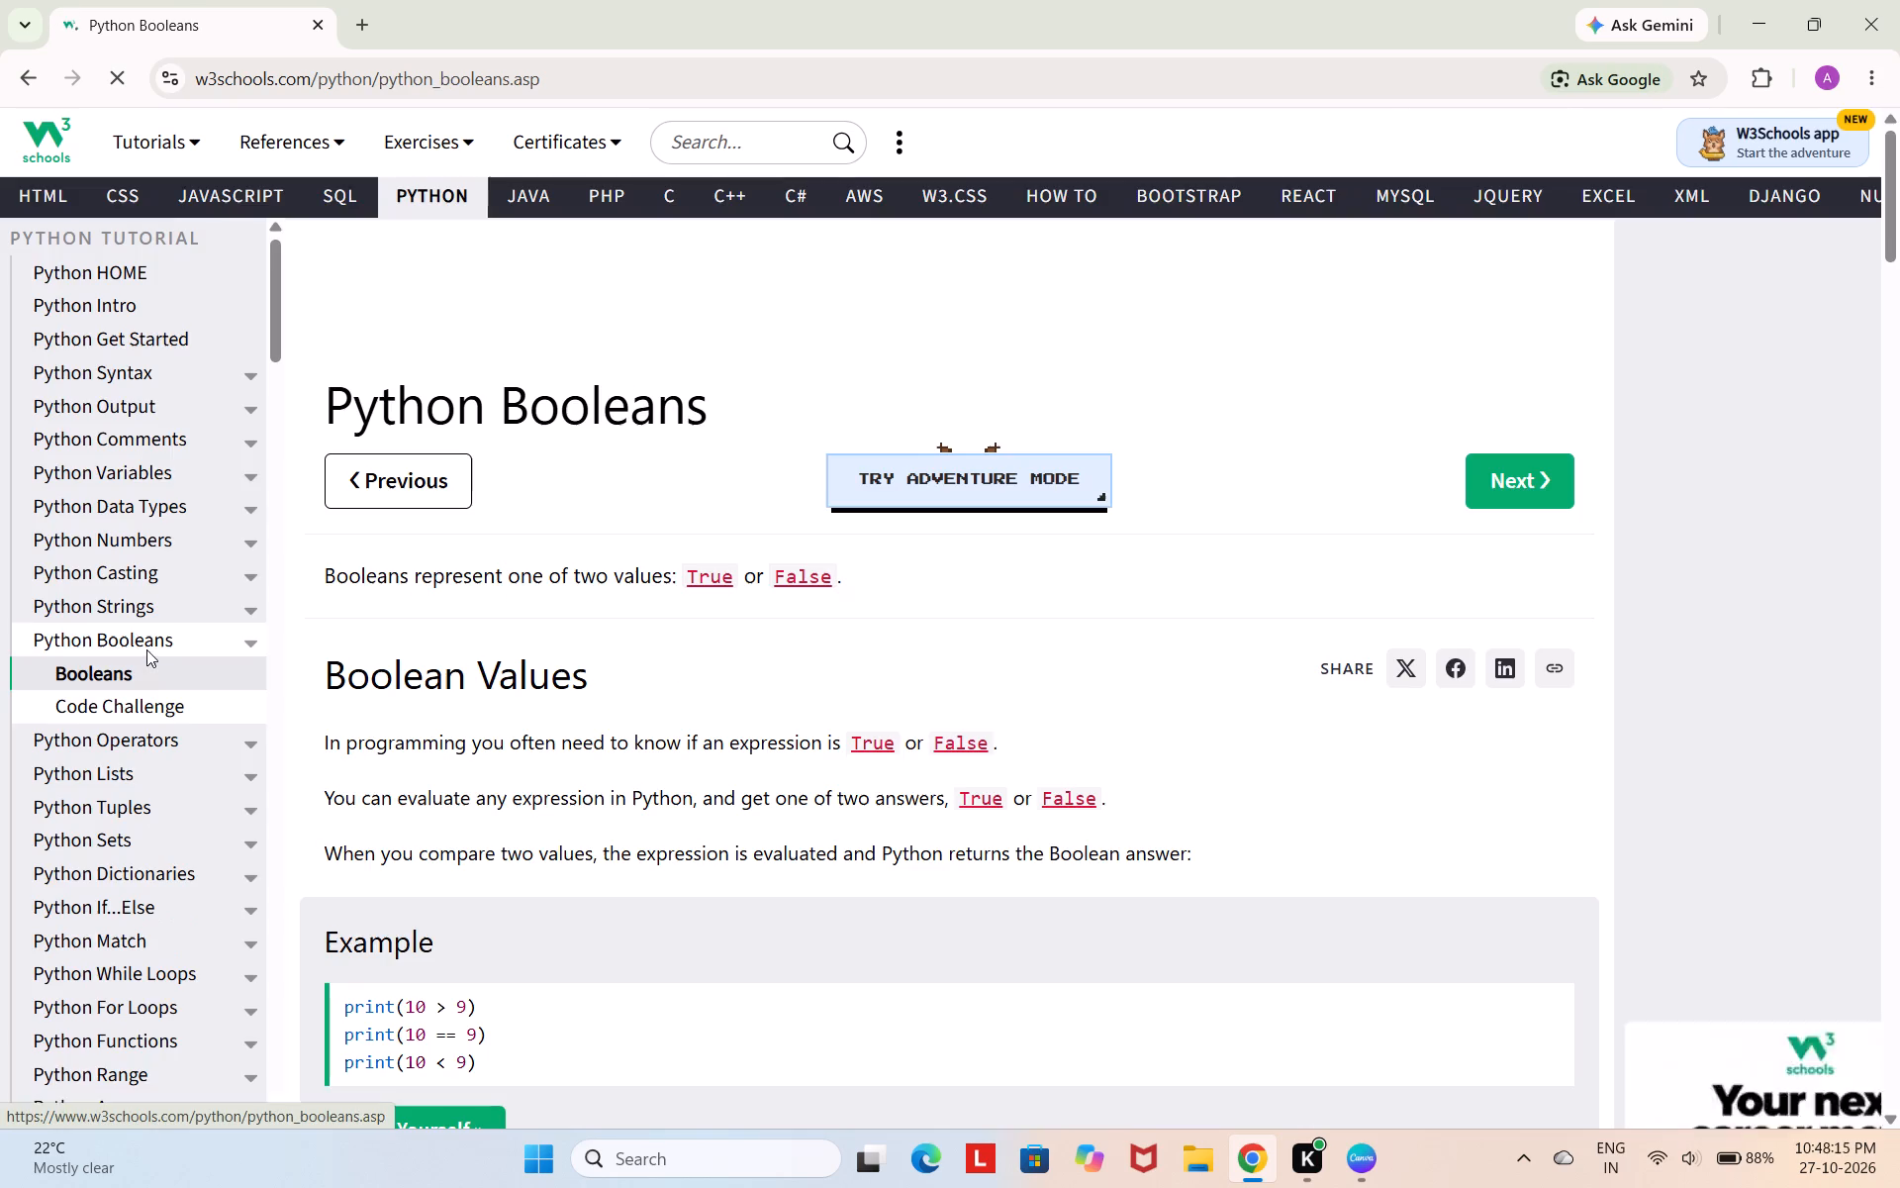
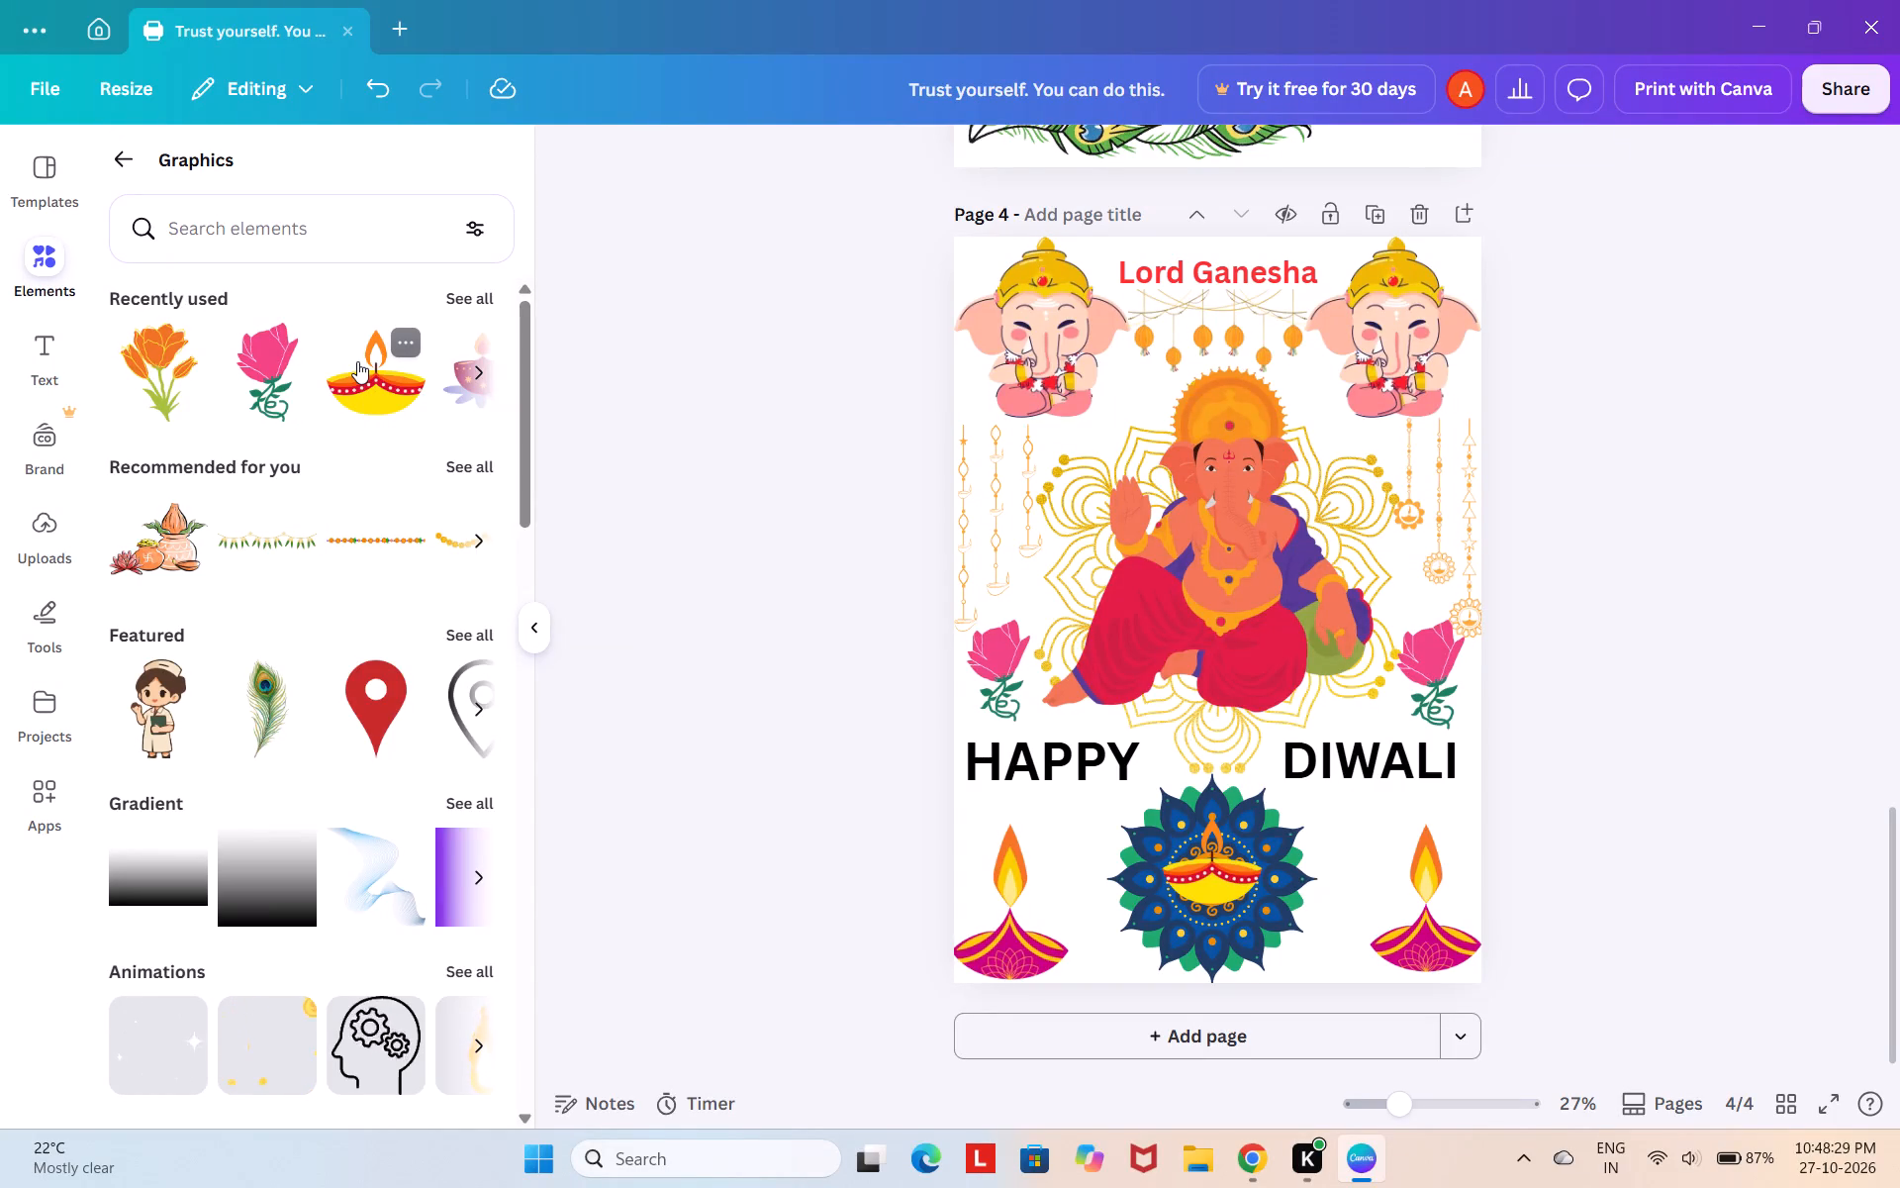
Add the maroon lotus diya from the recently used graphics to page 4 and shrink it to about 8.9 by 7.2 below HAPPY.
left_click(476, 289)
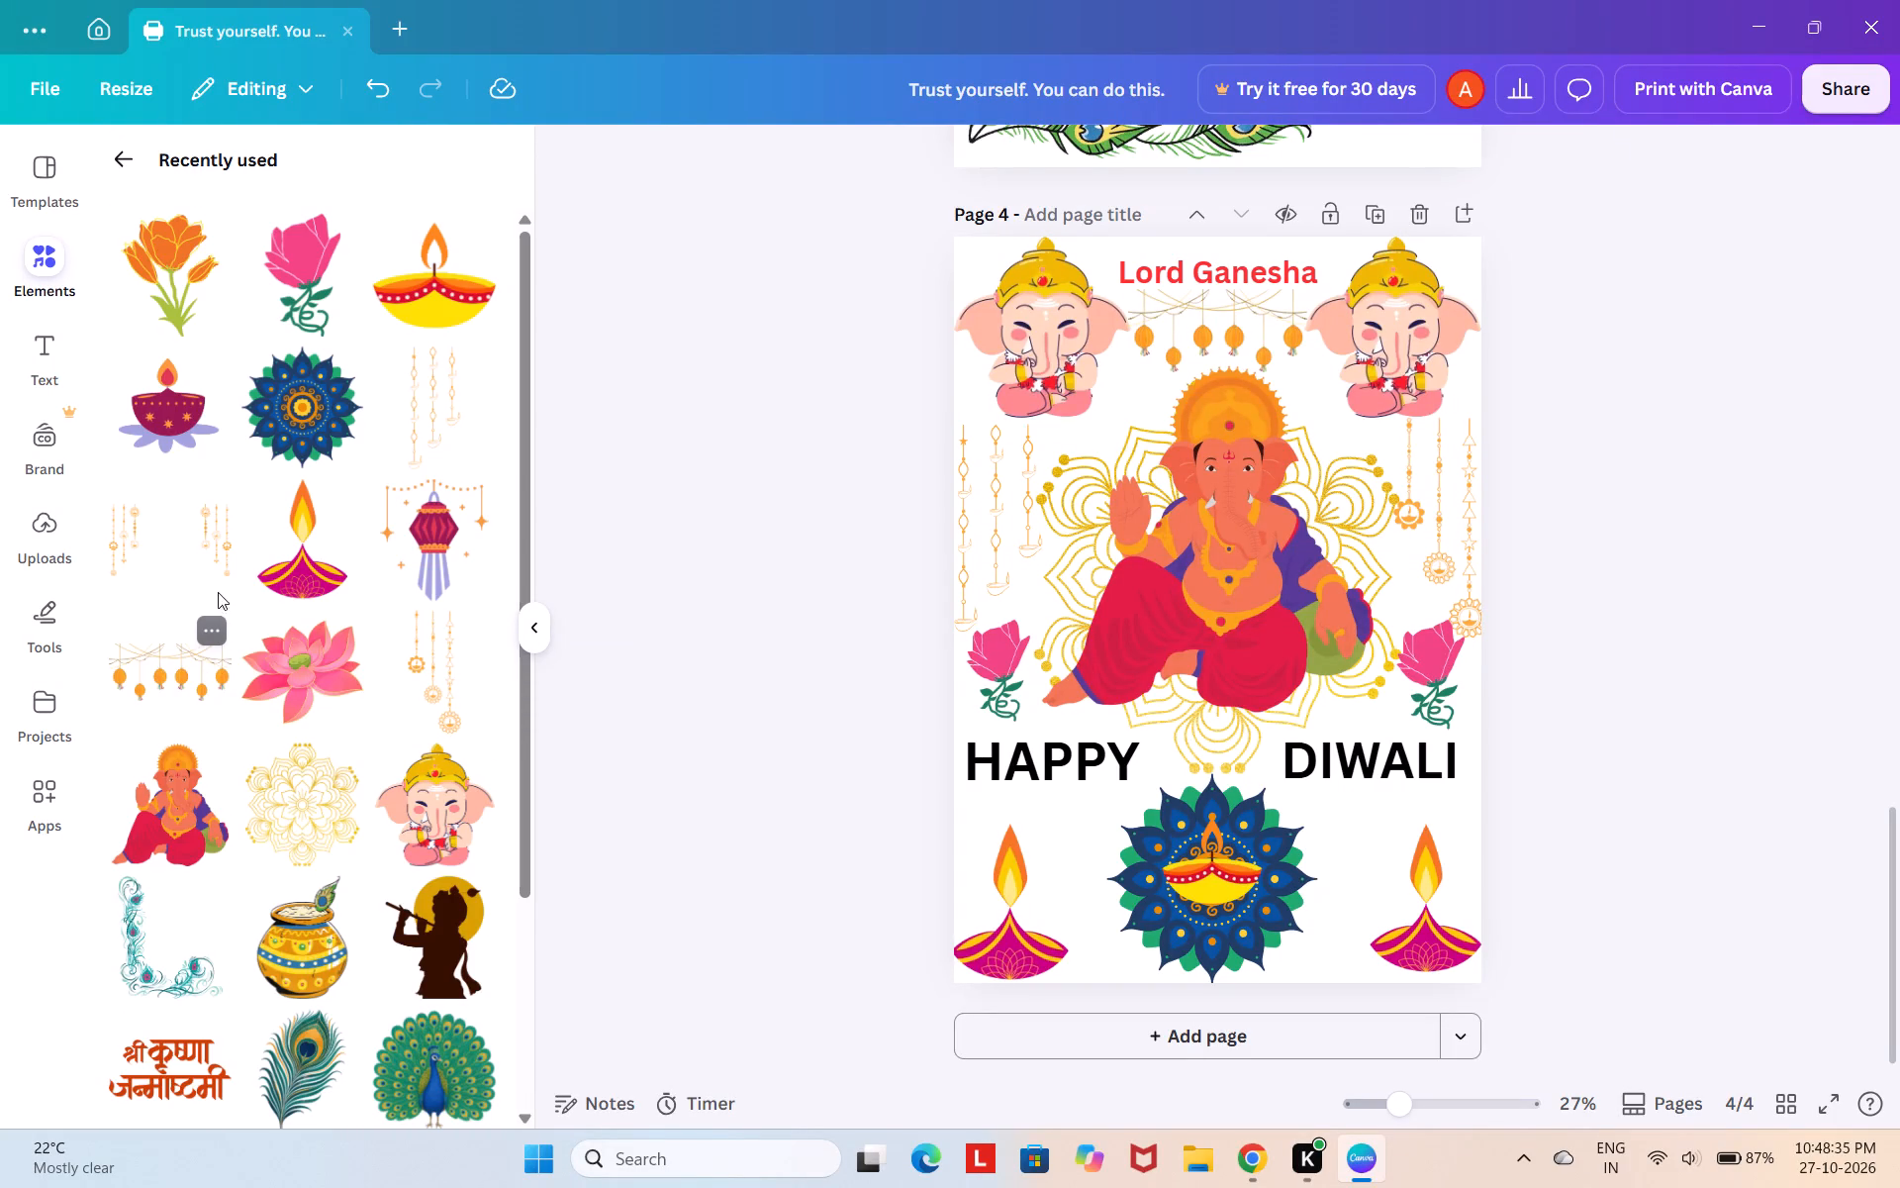
left_click(176, 406)
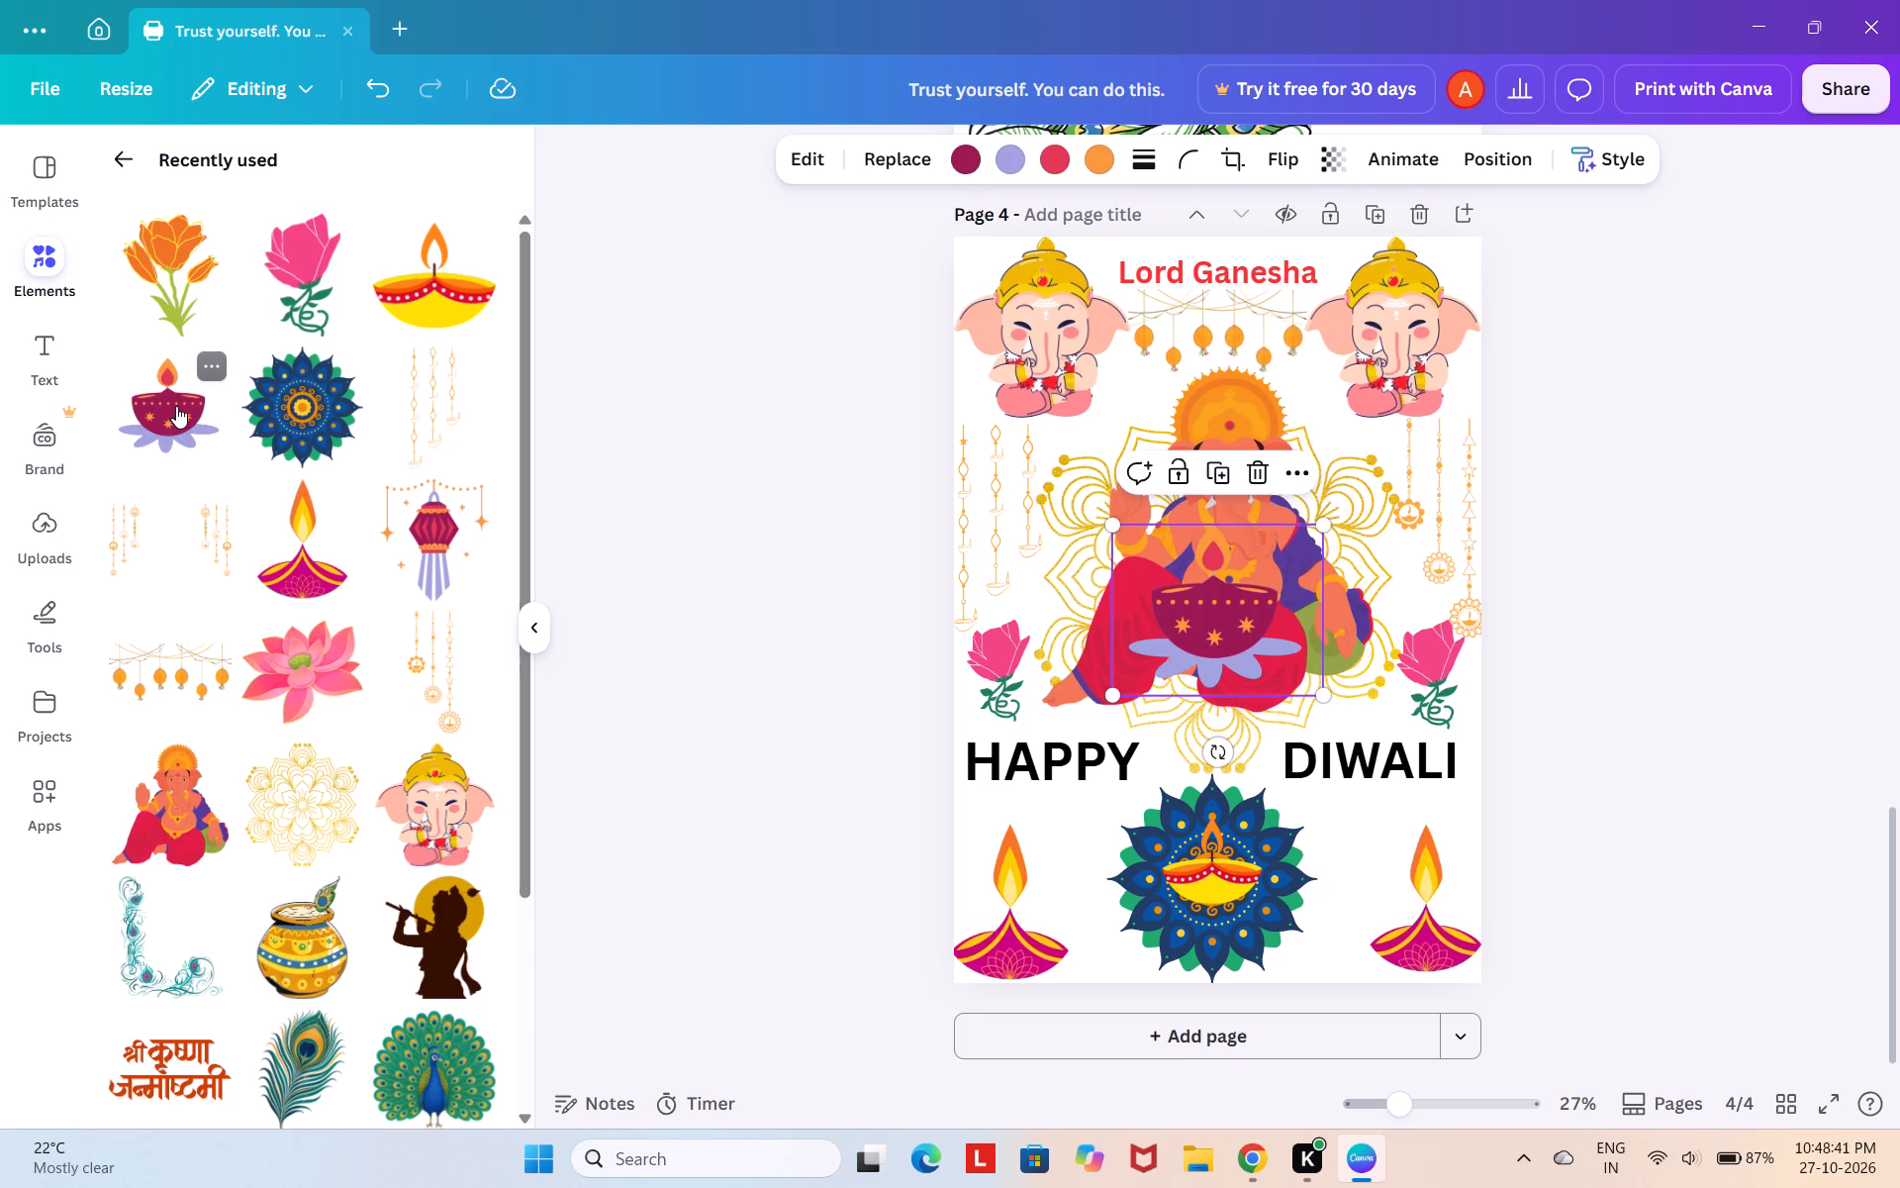
left_click_drag(1320, 529, 1235, 609)
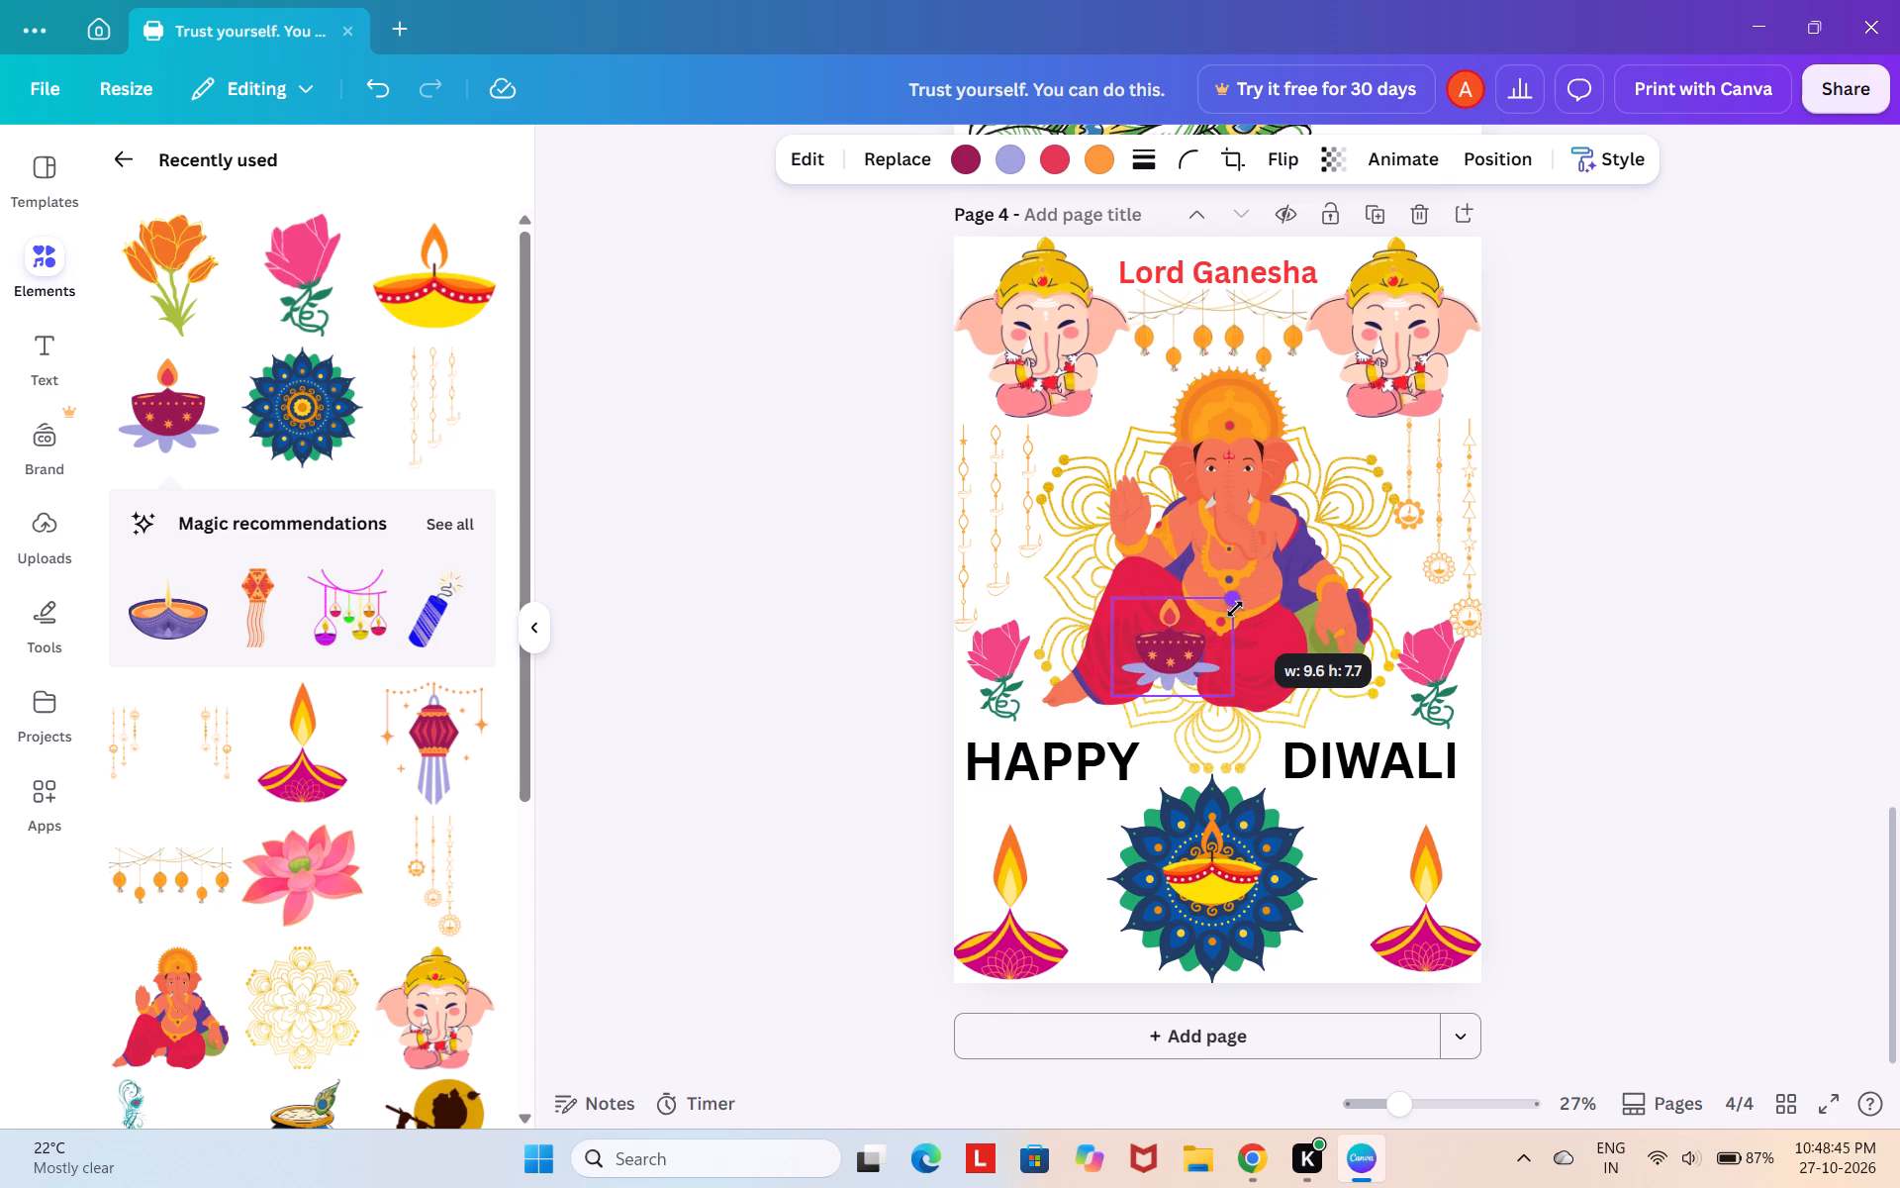
left_click_drag(1235, 609, 1243, 602)
left_click(1167, 648)
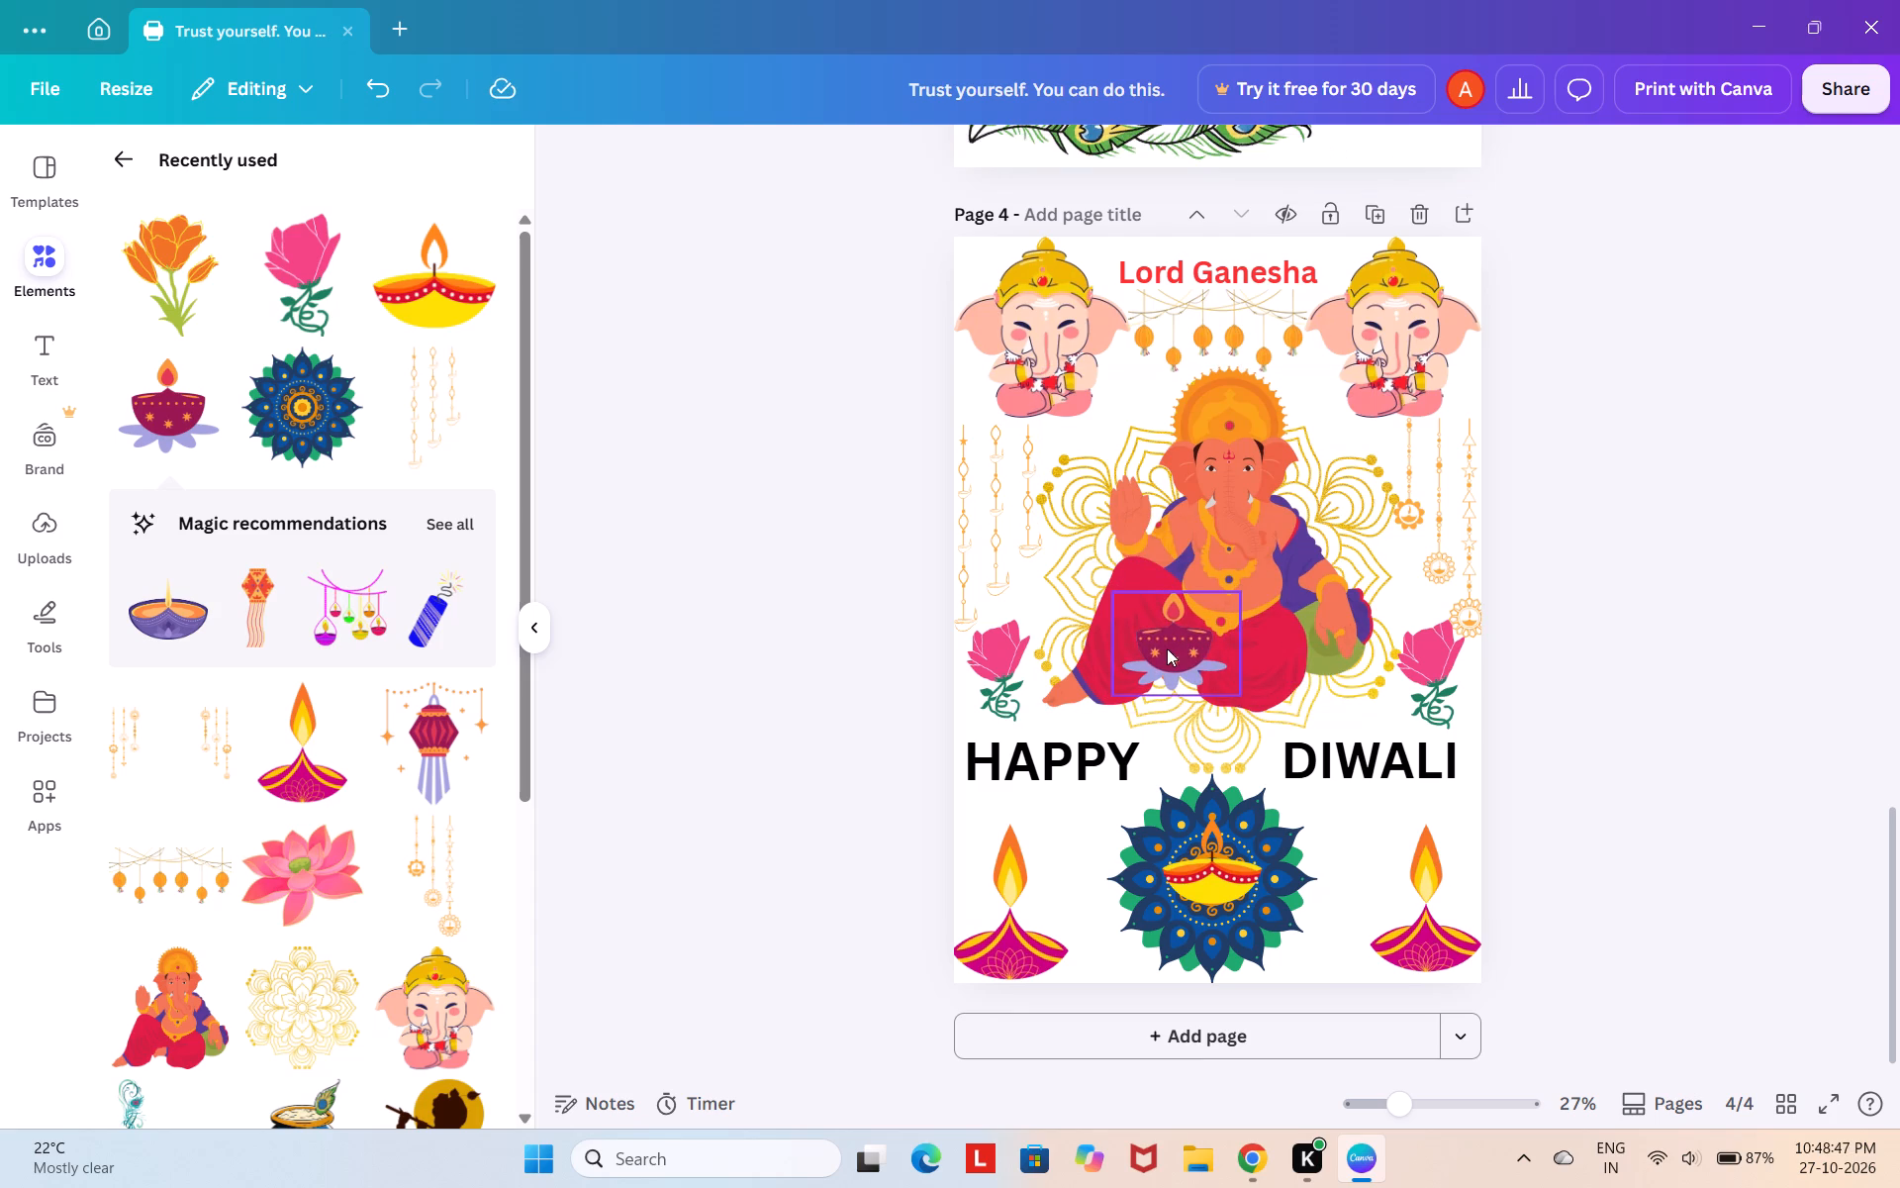
left_click_drag(1167, 648, 1064, 835)
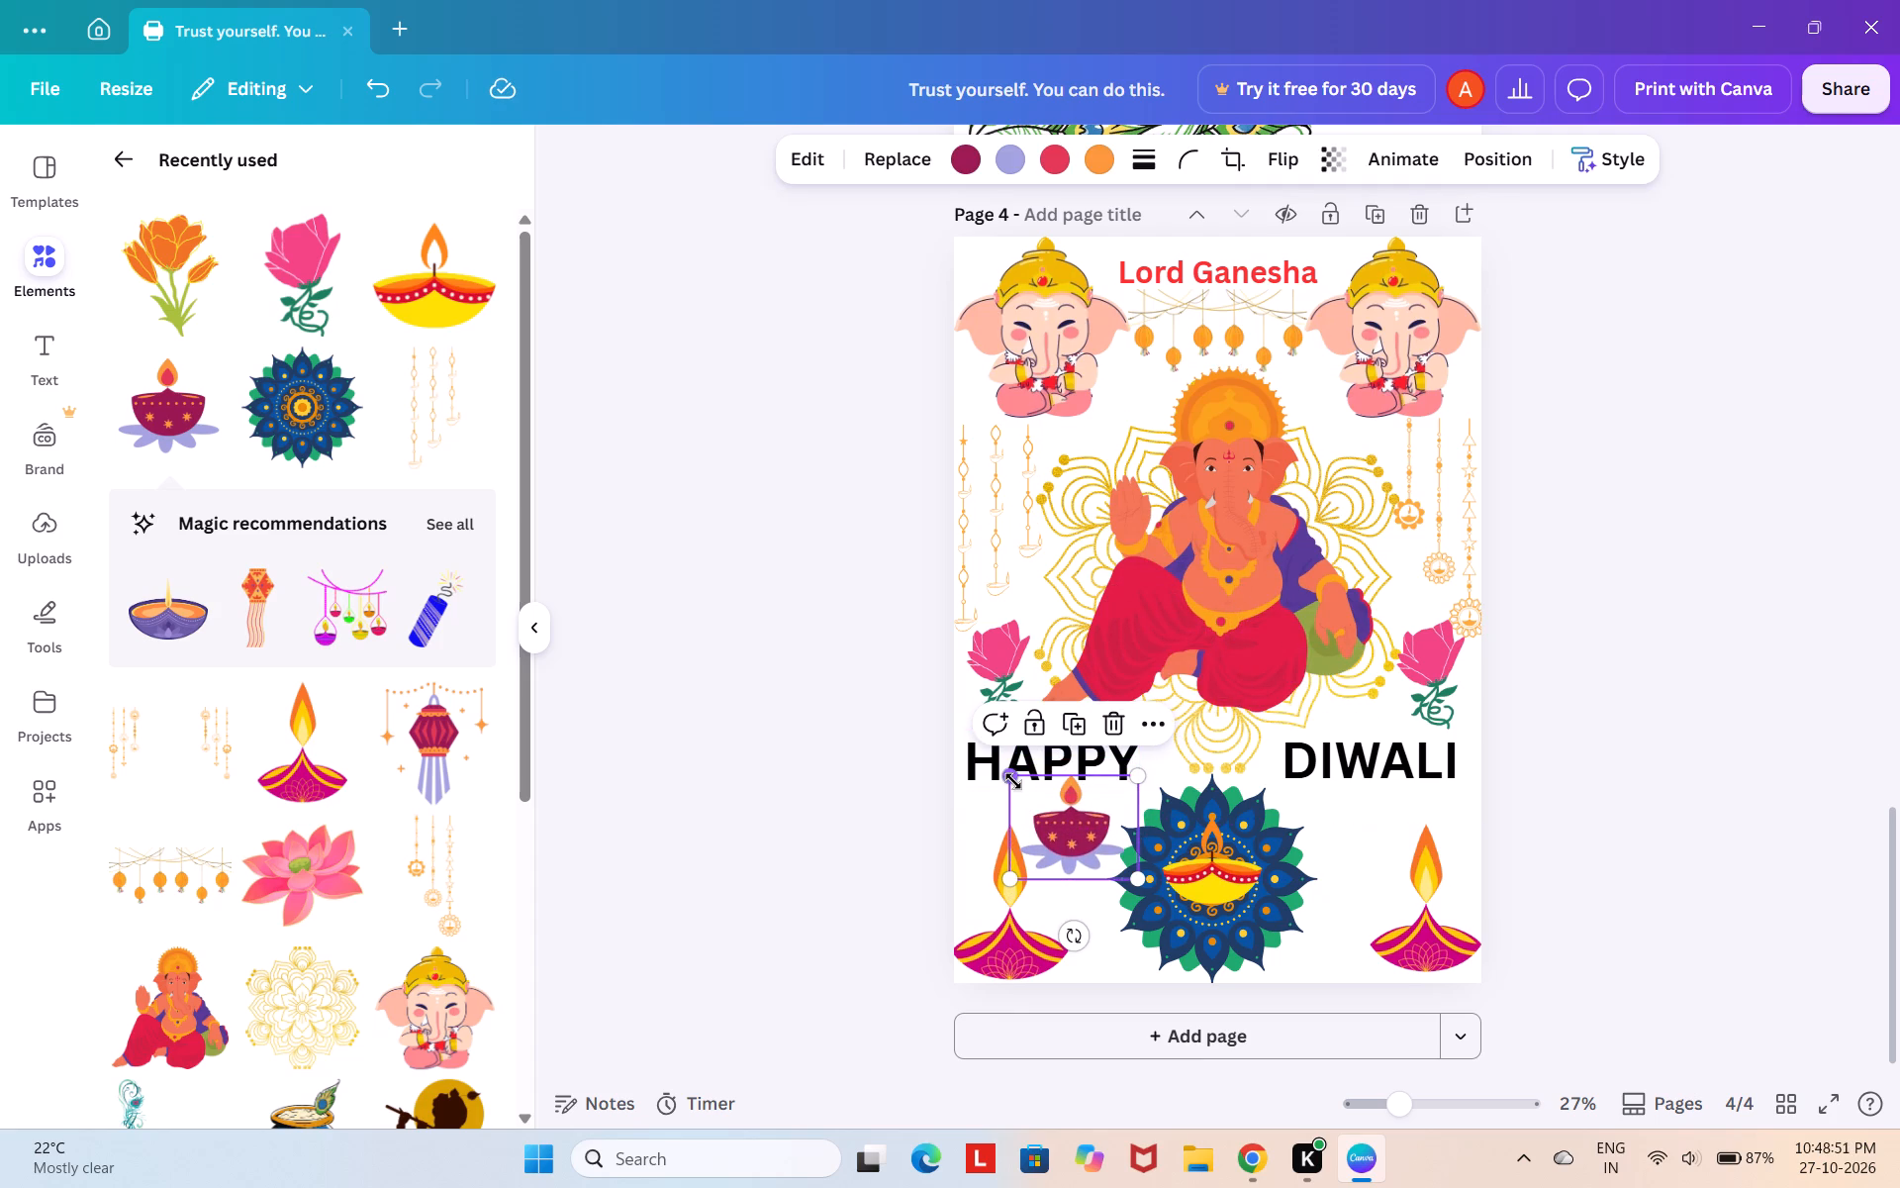
left_click_drag(1013, 781, 1028, 797)
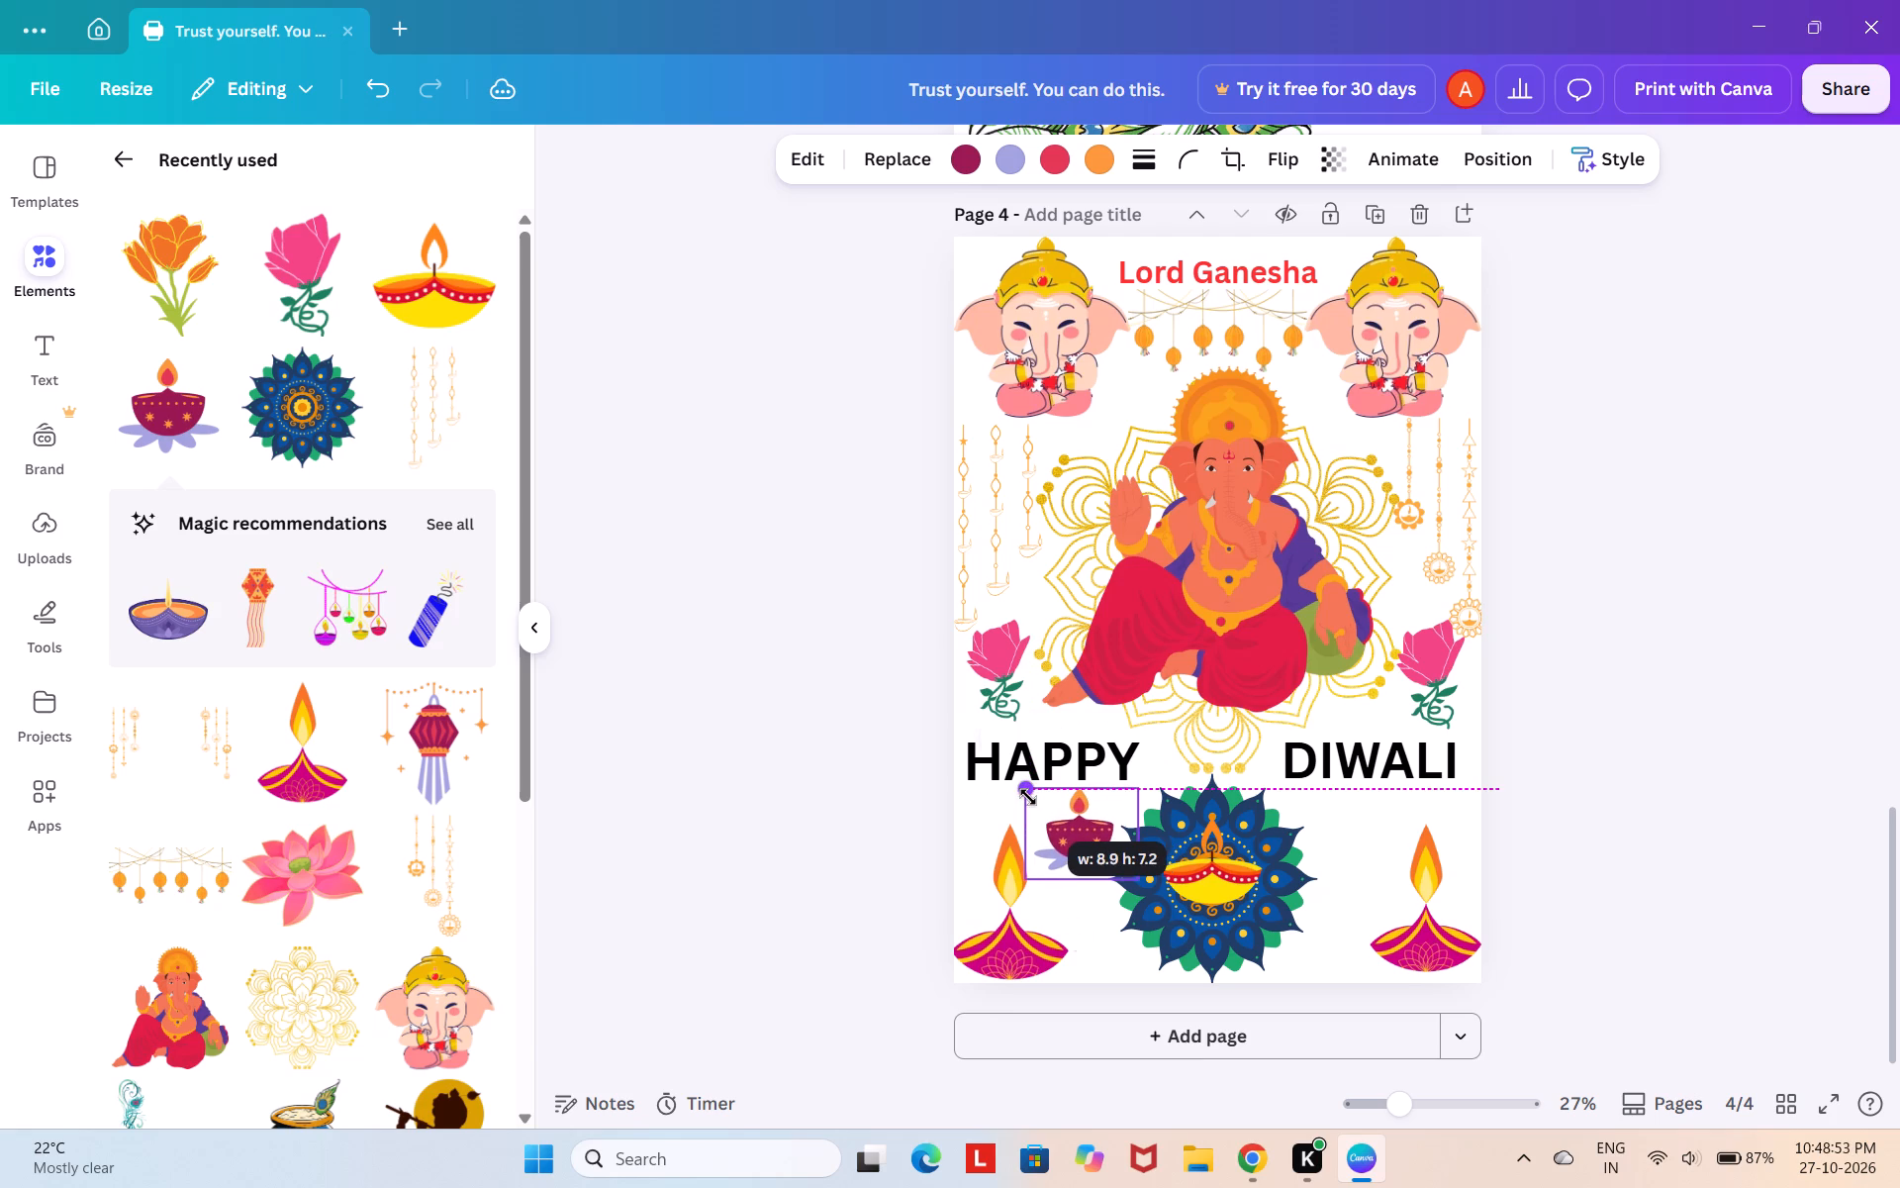
left_click(1072, 812)
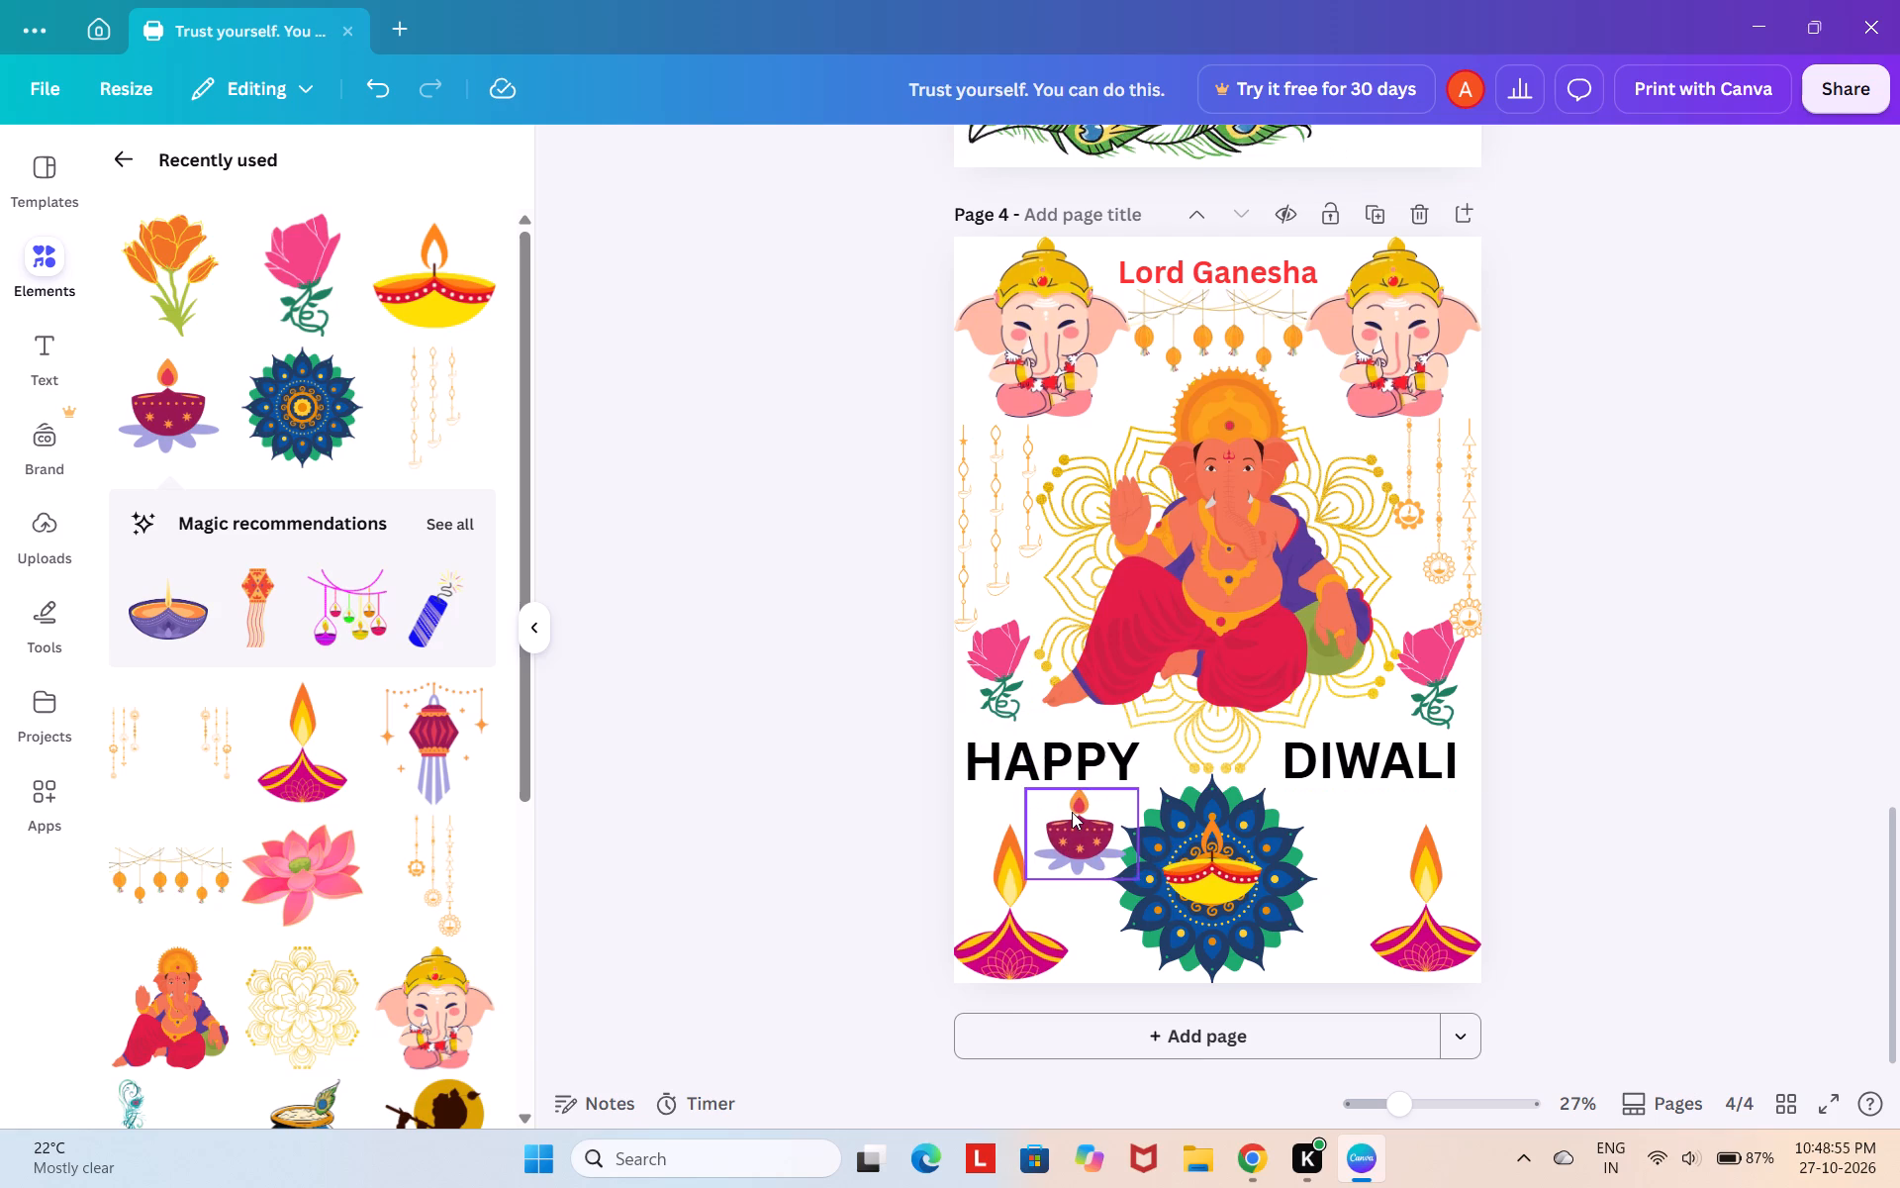
left_click(1072, 812)
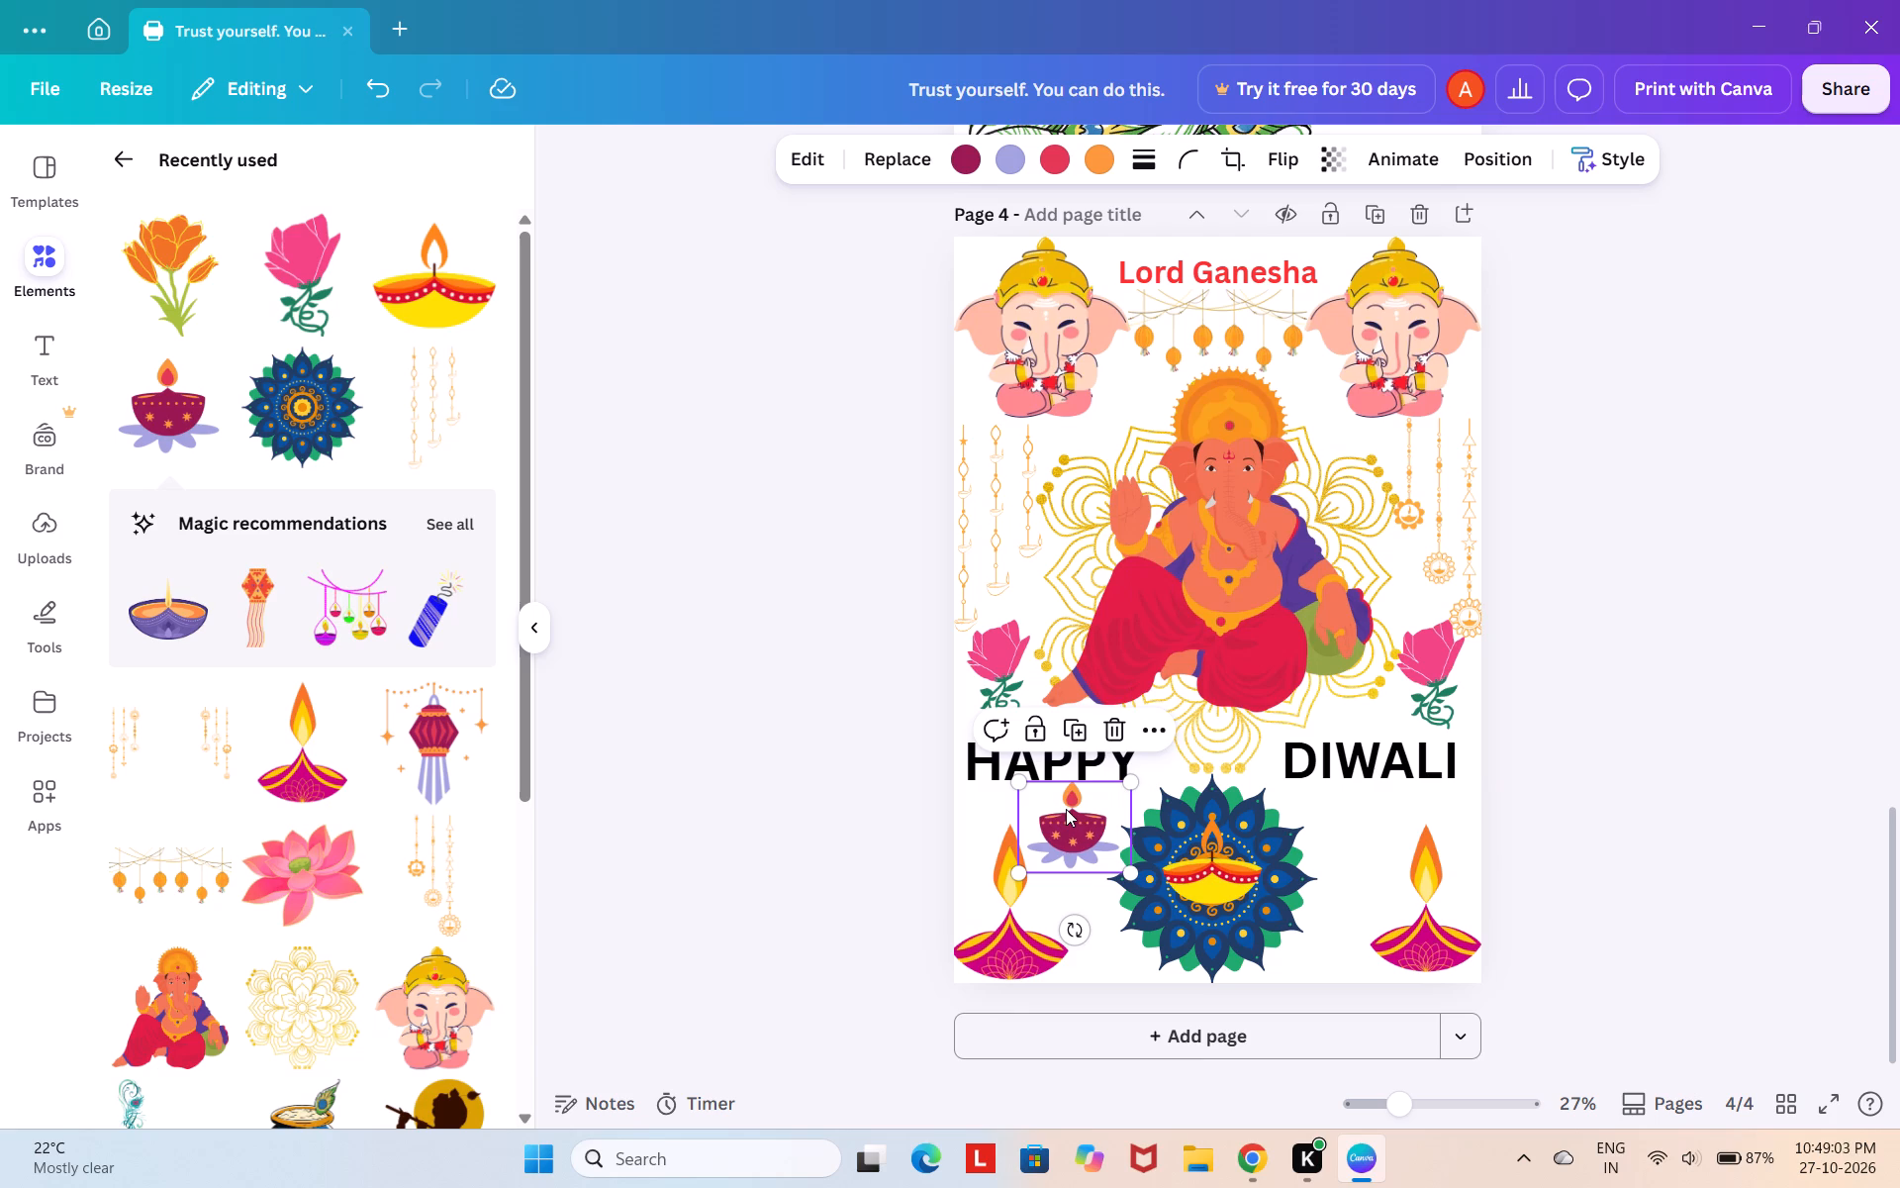
Move the maroon diya down to the page's bottom edge, between the left pink diya and the blue mandala.
left_click_drag(1066, 809, 1089, 895)
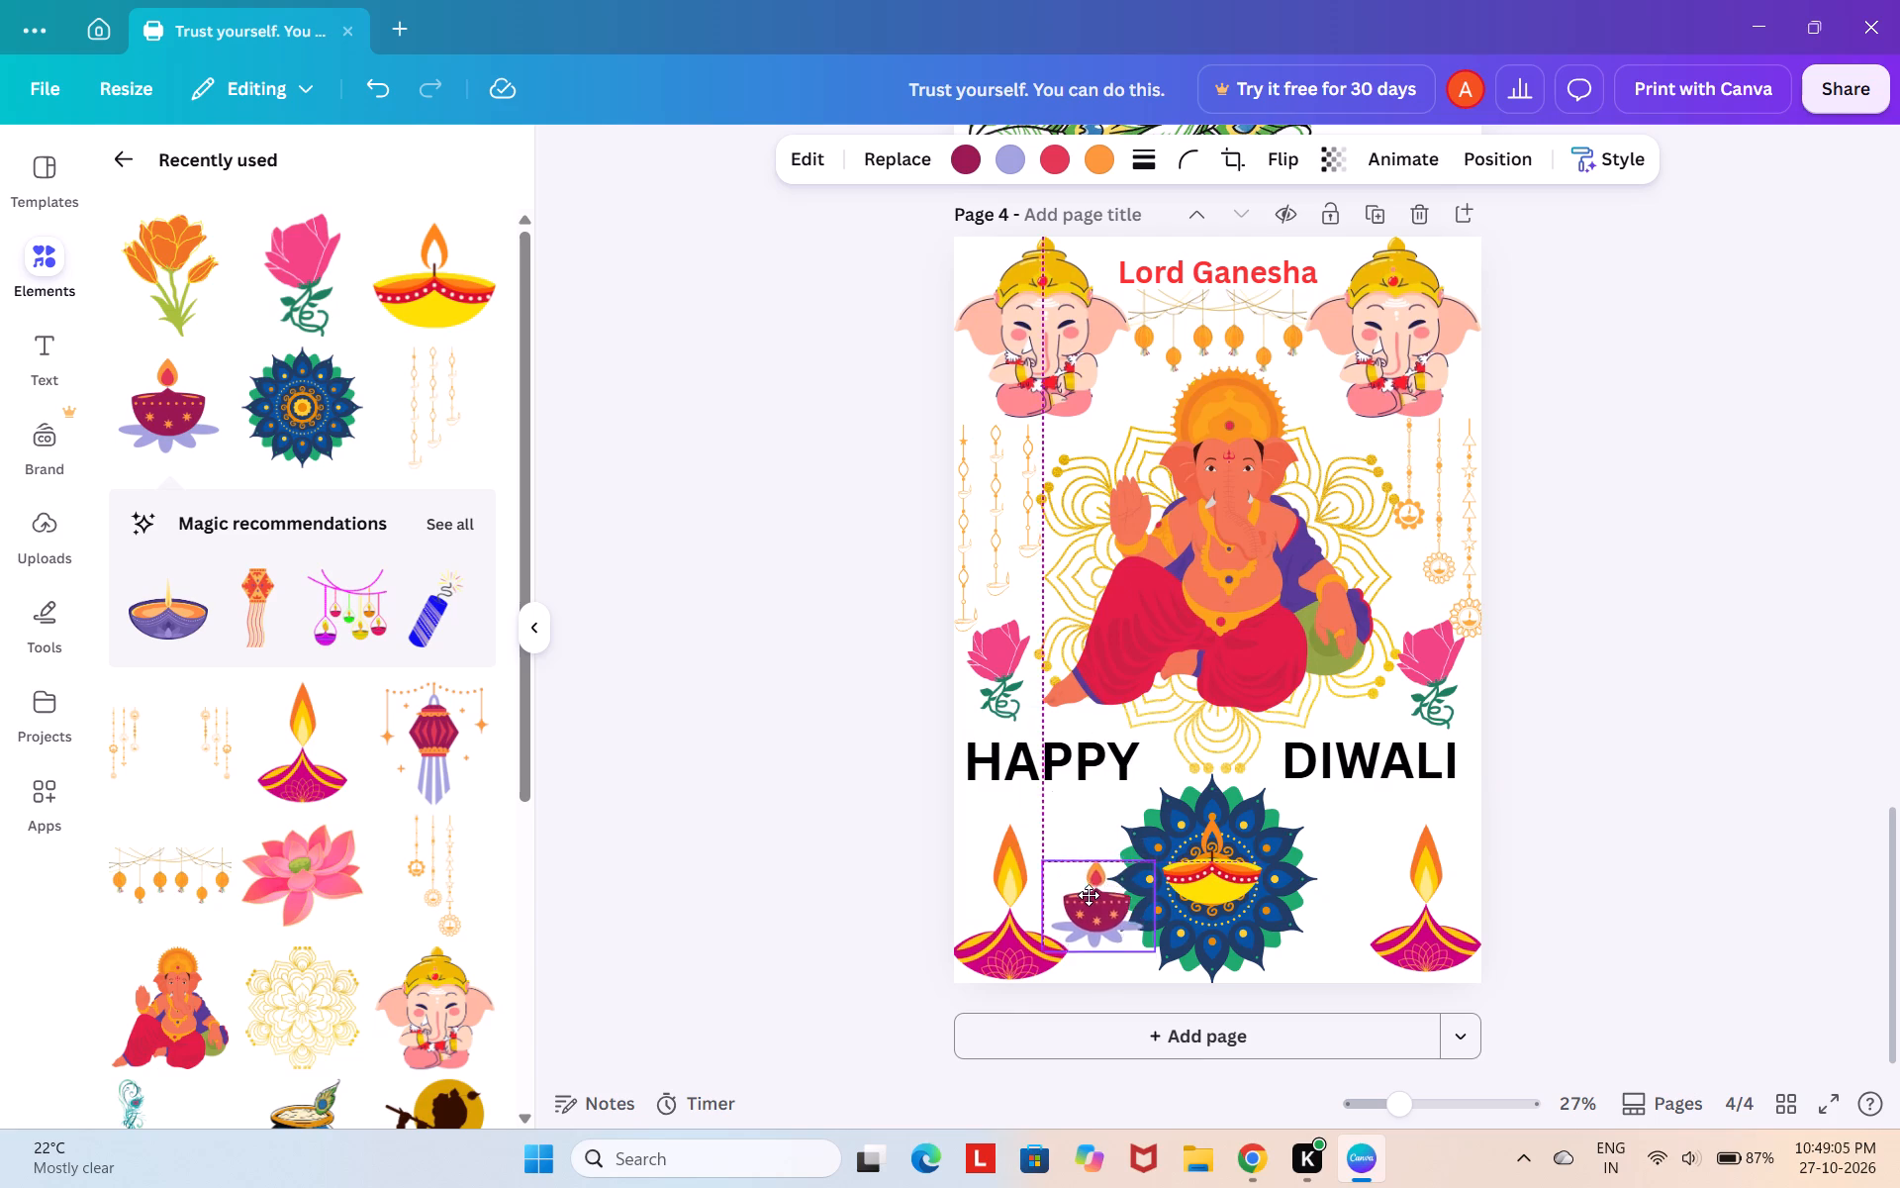
left_click_drag(1089, 895, 1099, 922)
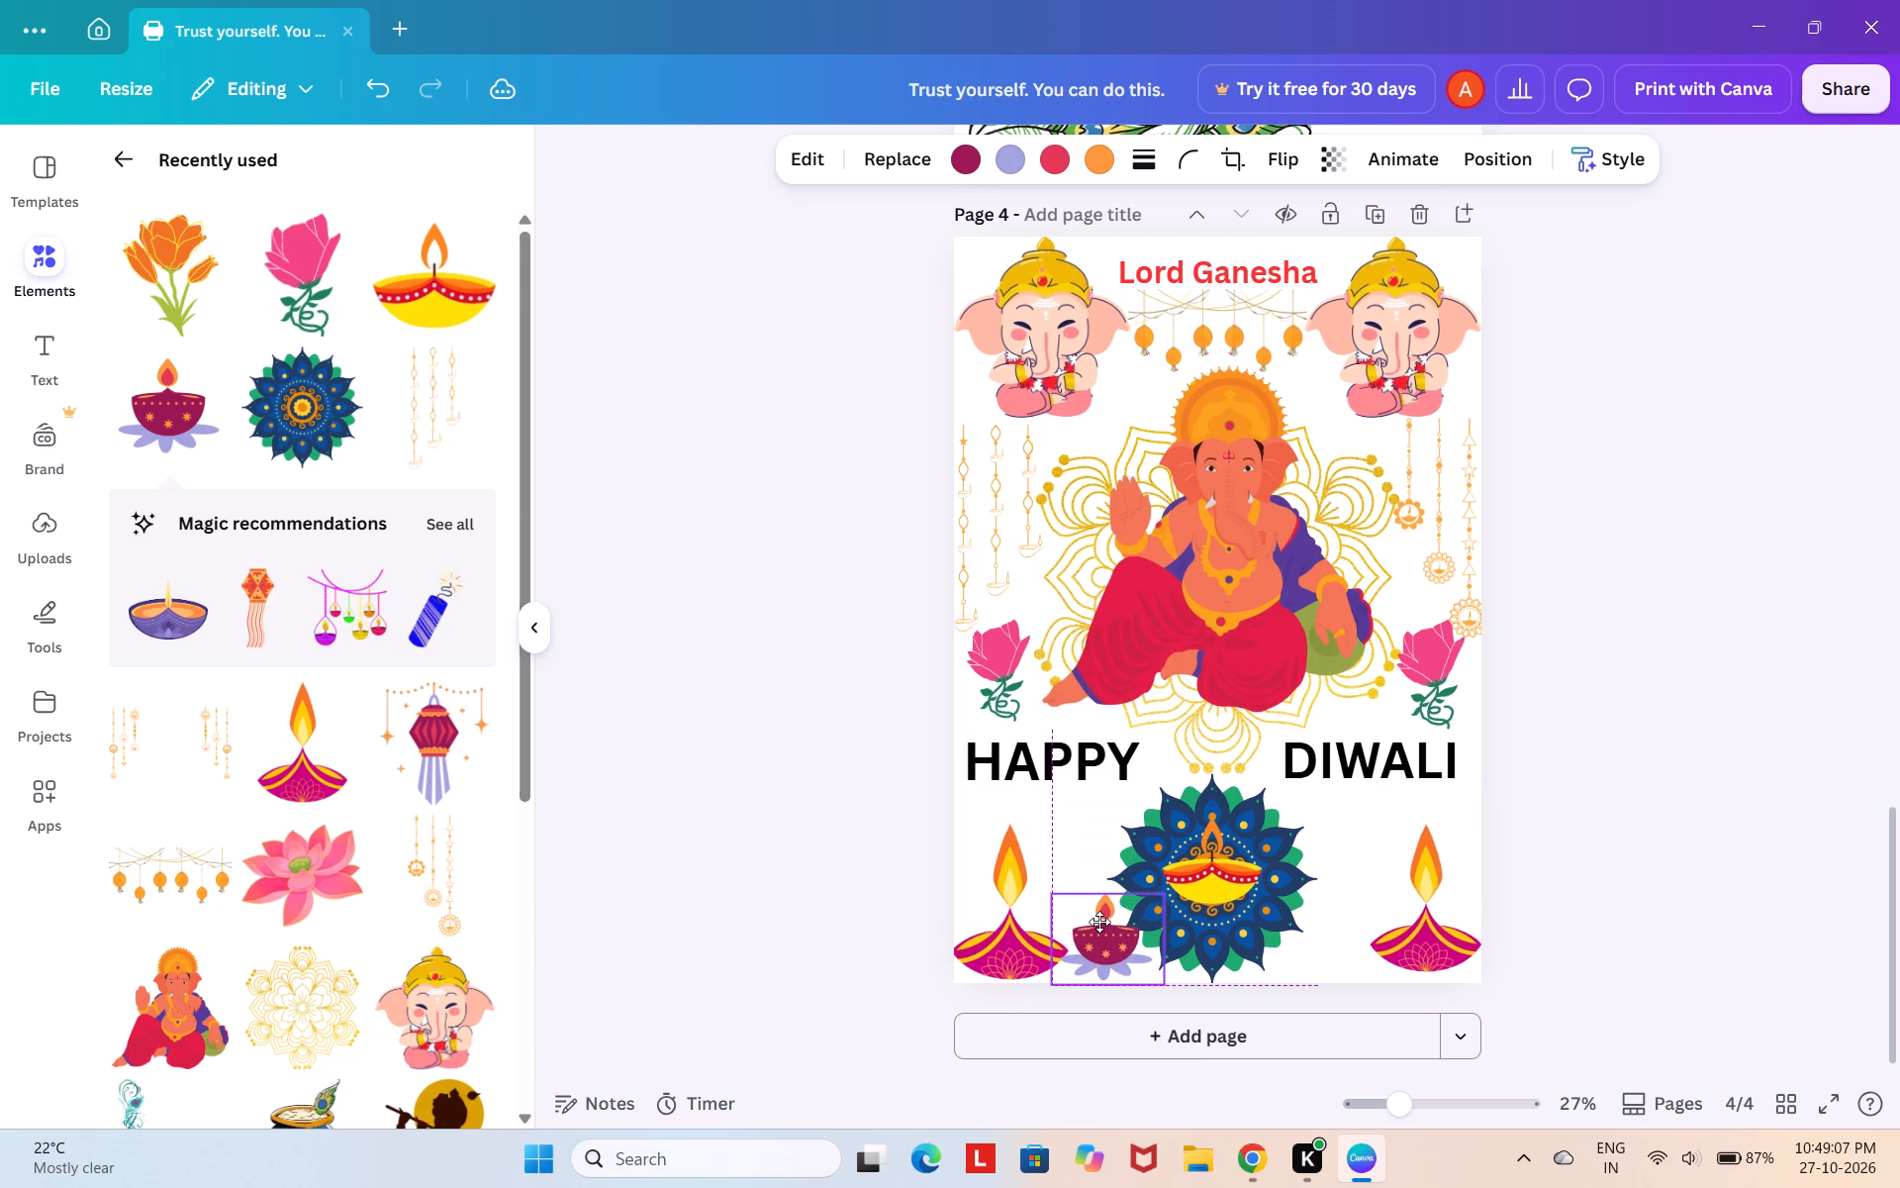
left_click_drag(1099, 922, 1100, 922)
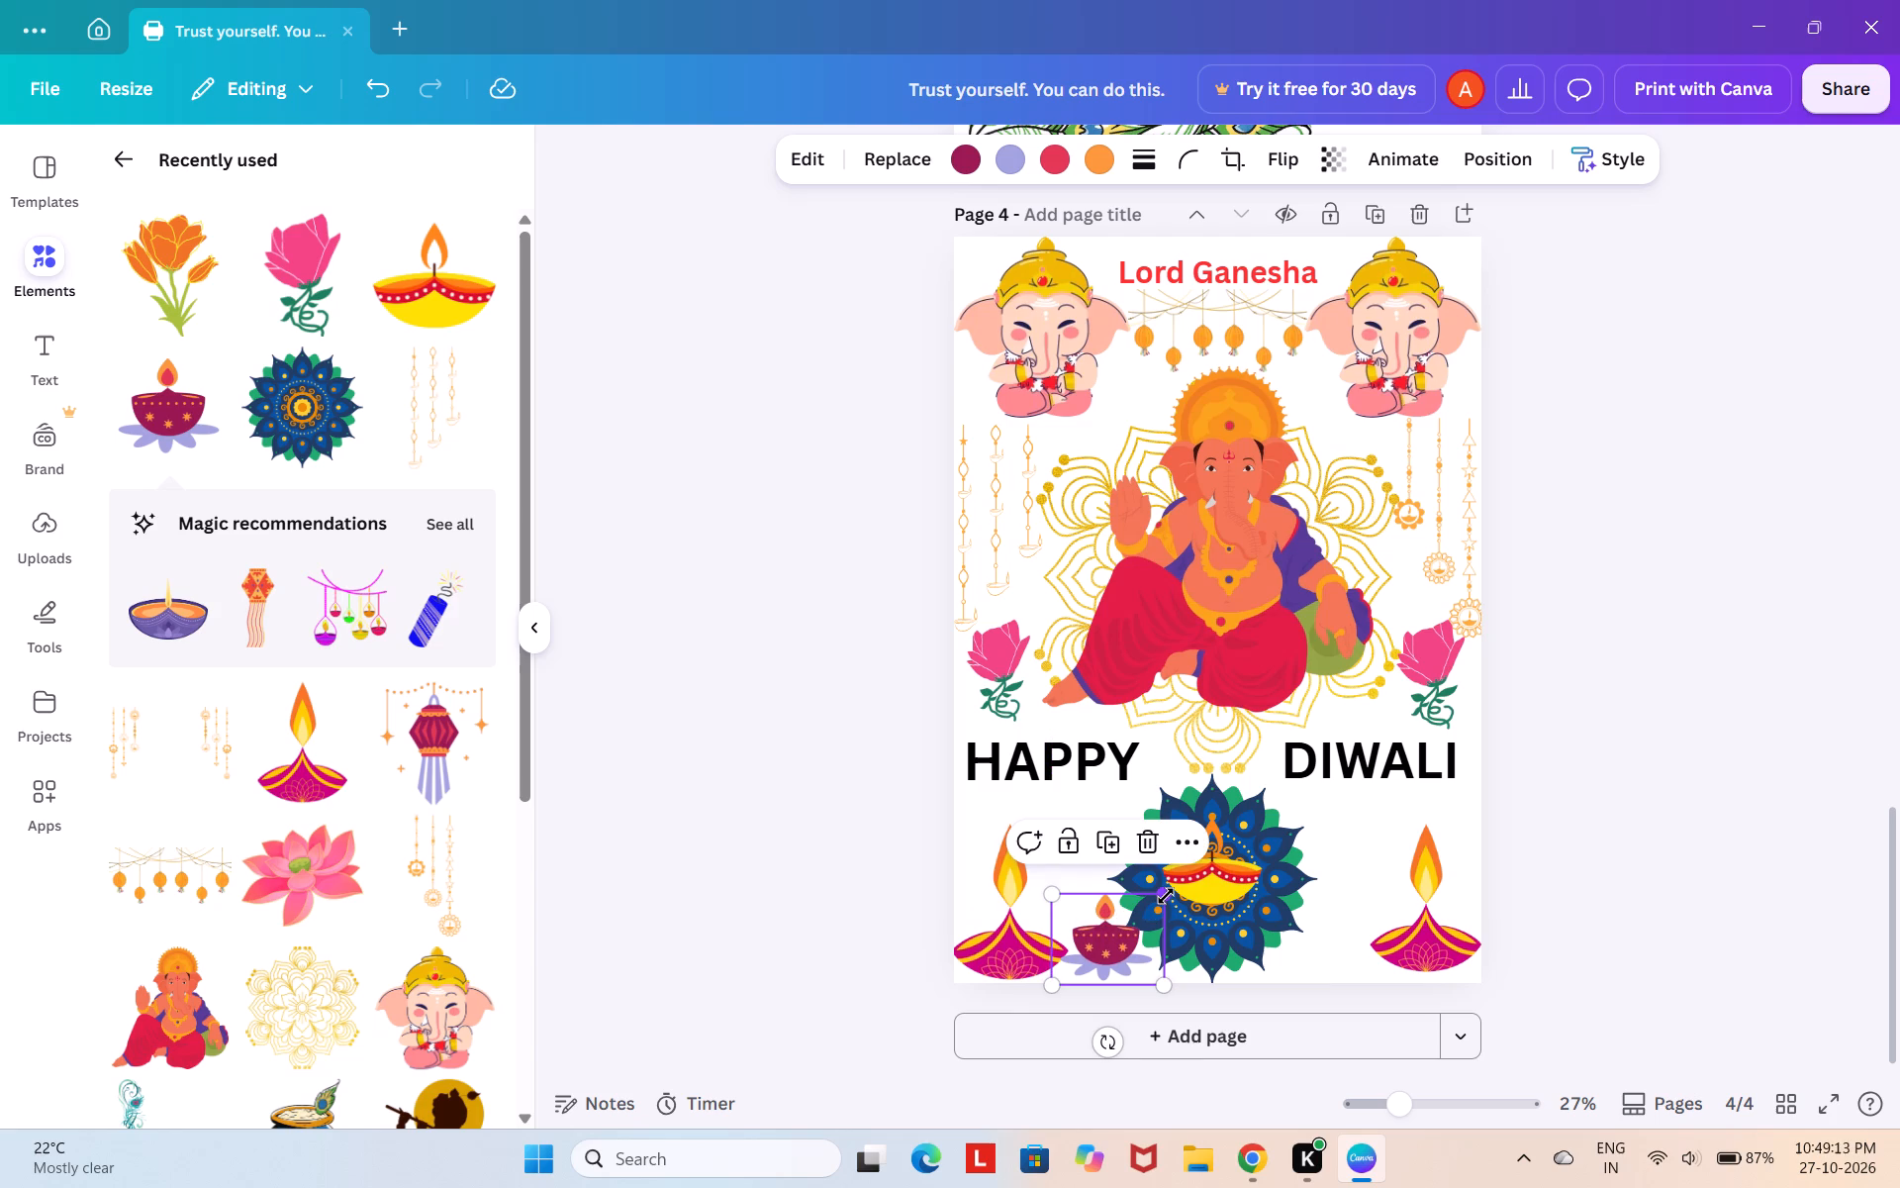
left_click(1166, 896)
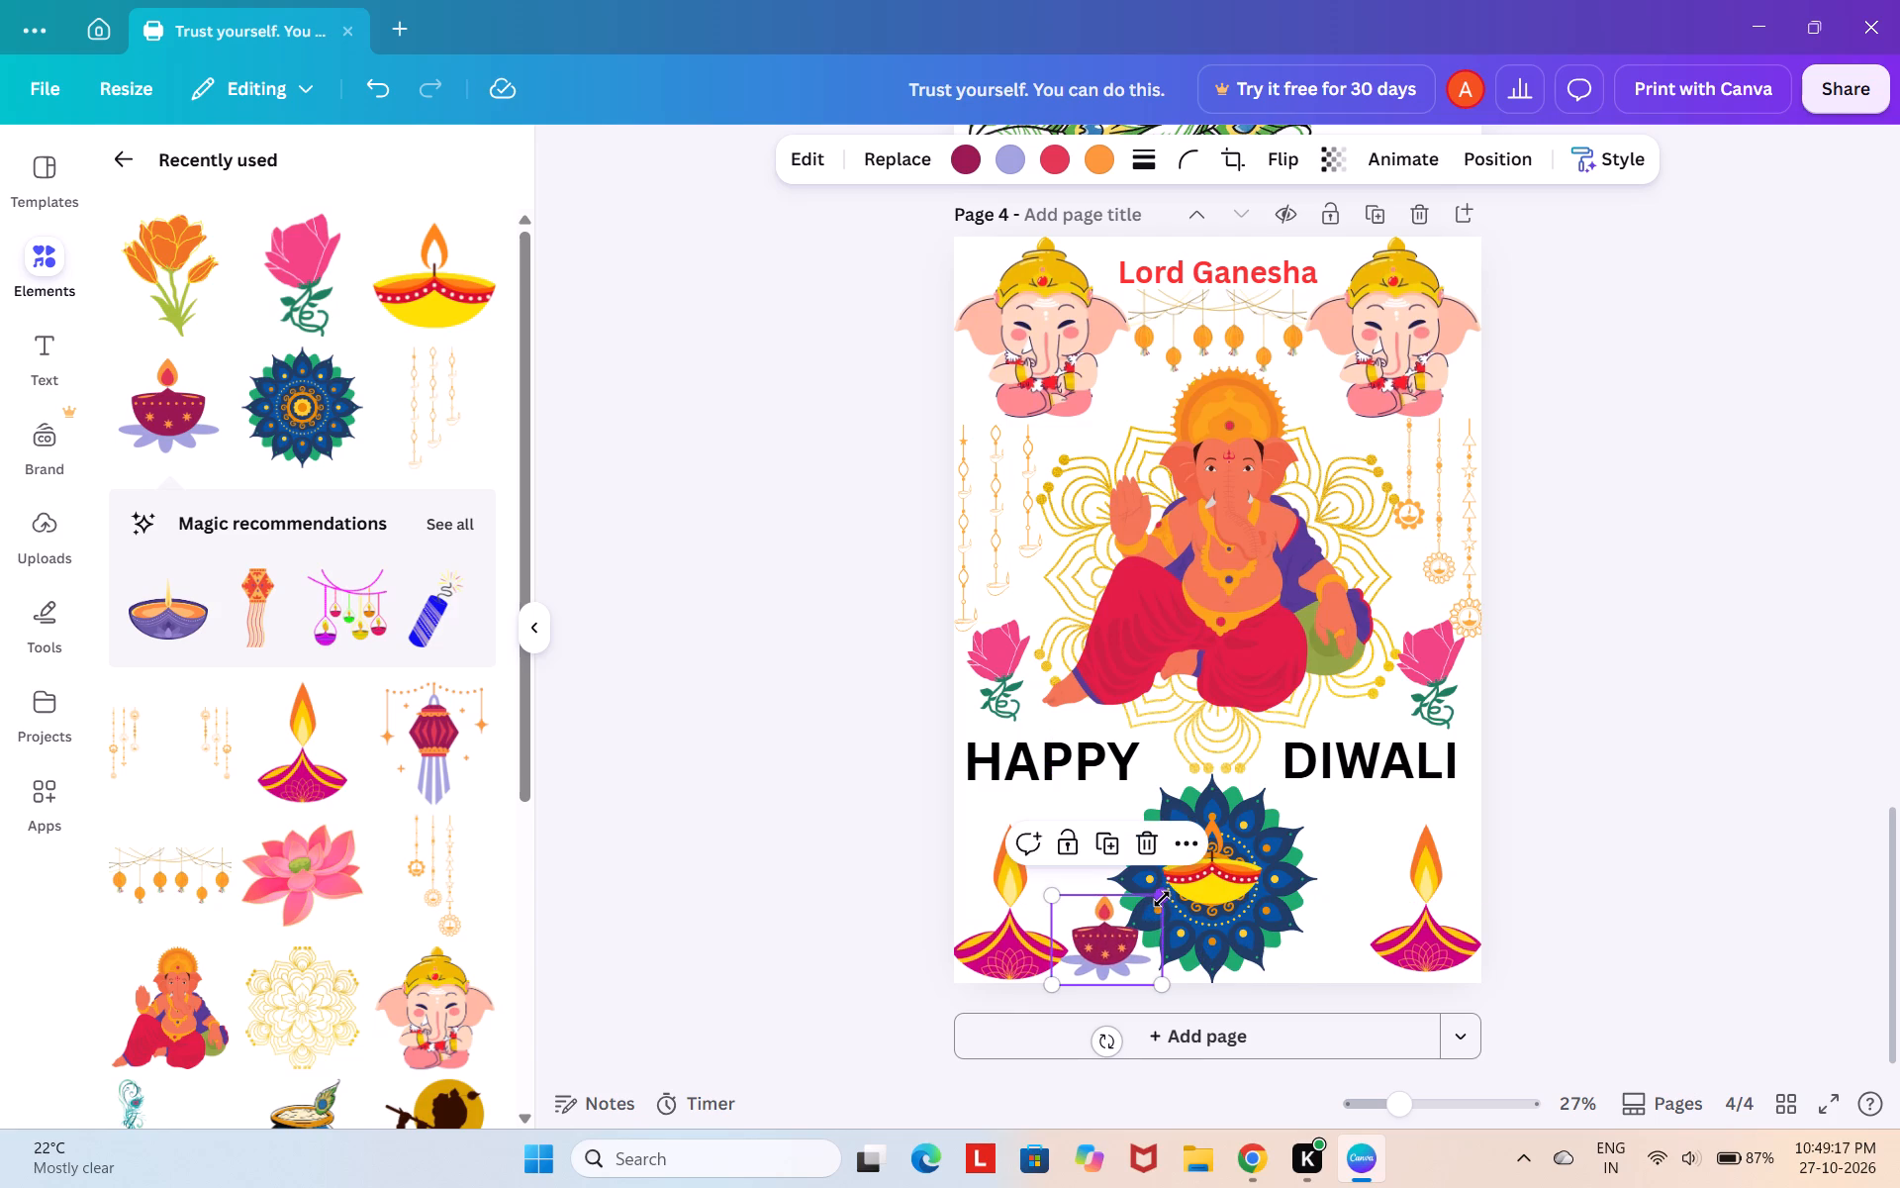
left_click(788, 576)
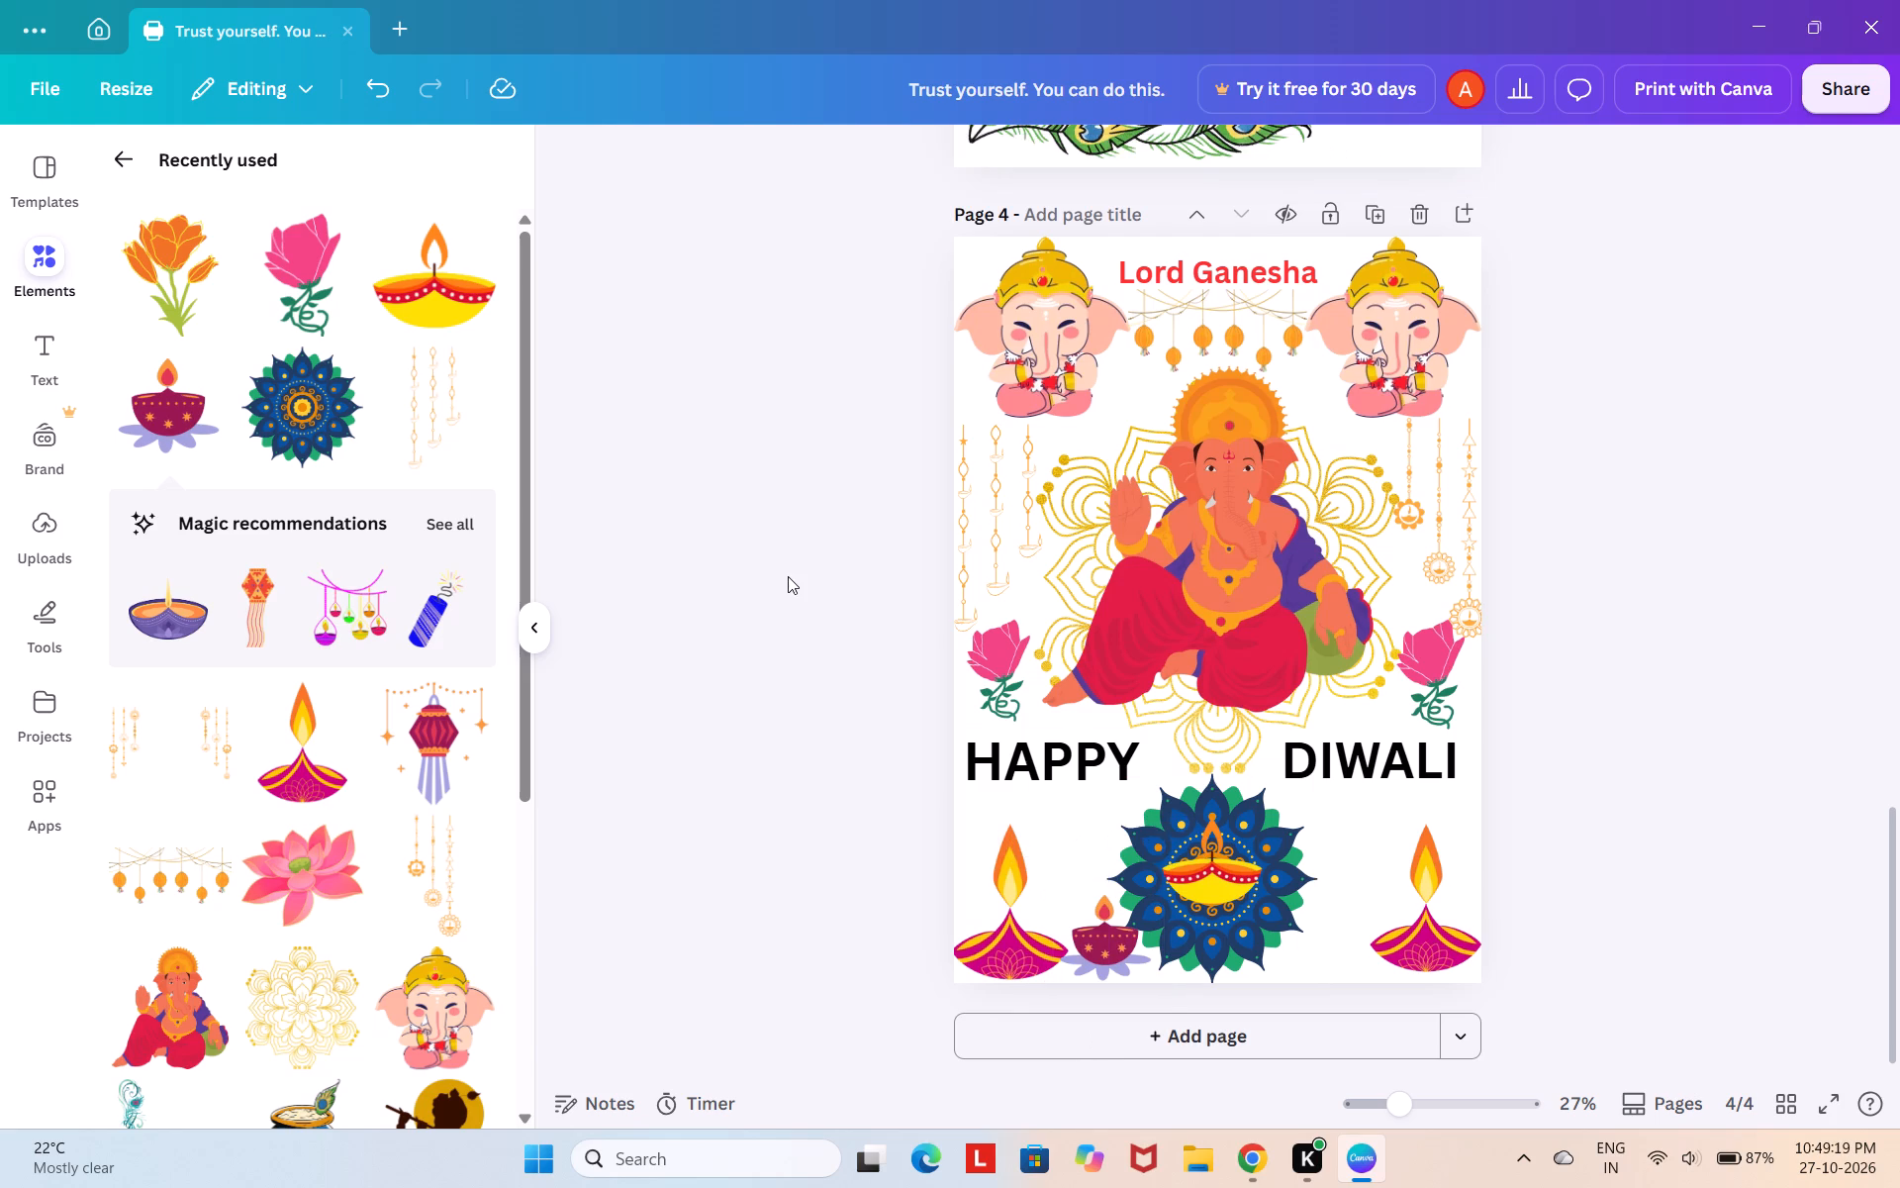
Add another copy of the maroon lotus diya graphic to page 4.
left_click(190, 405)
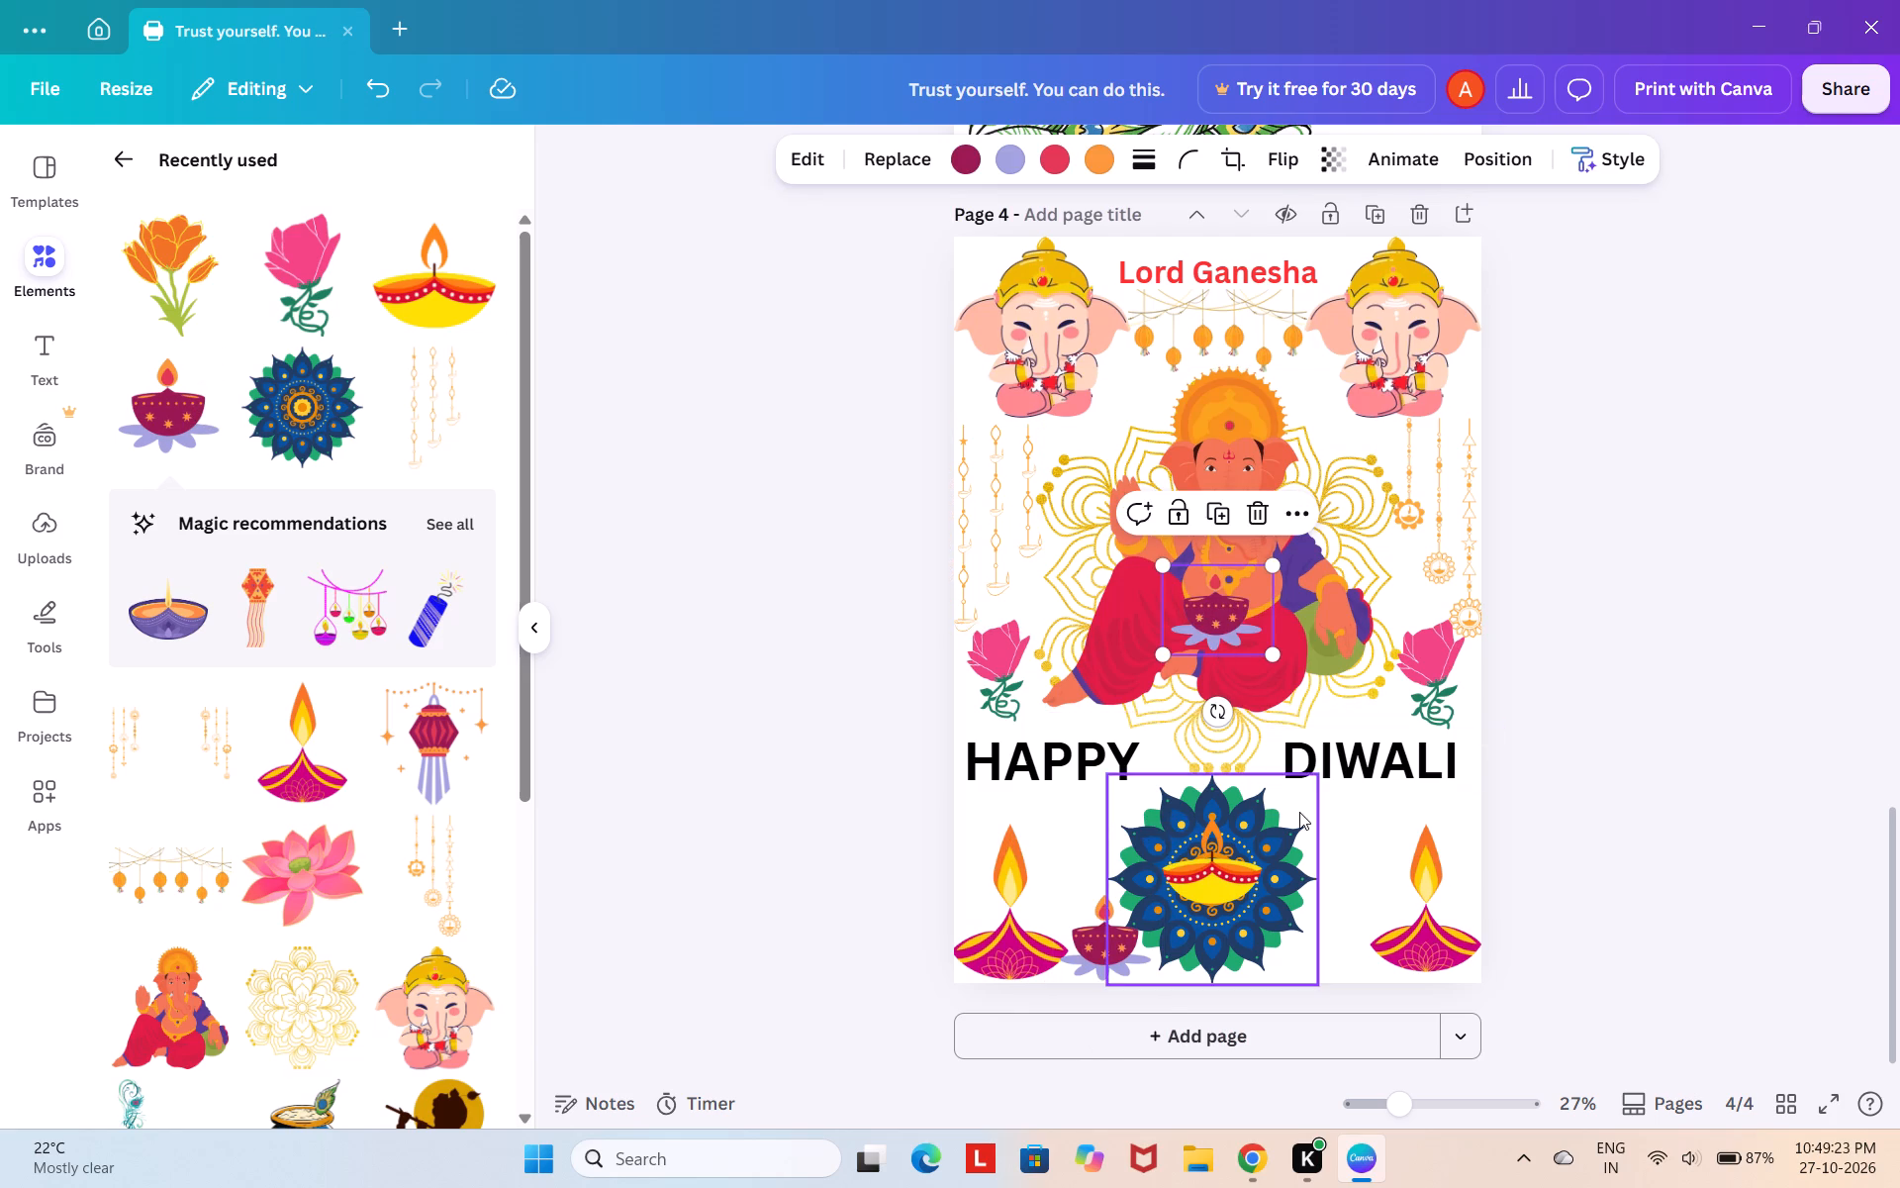
Shift the blue mandala slightly upward and adjust the yellow diya to sit at its centre.
left_click_drag(1299, 812, 1294, 791)
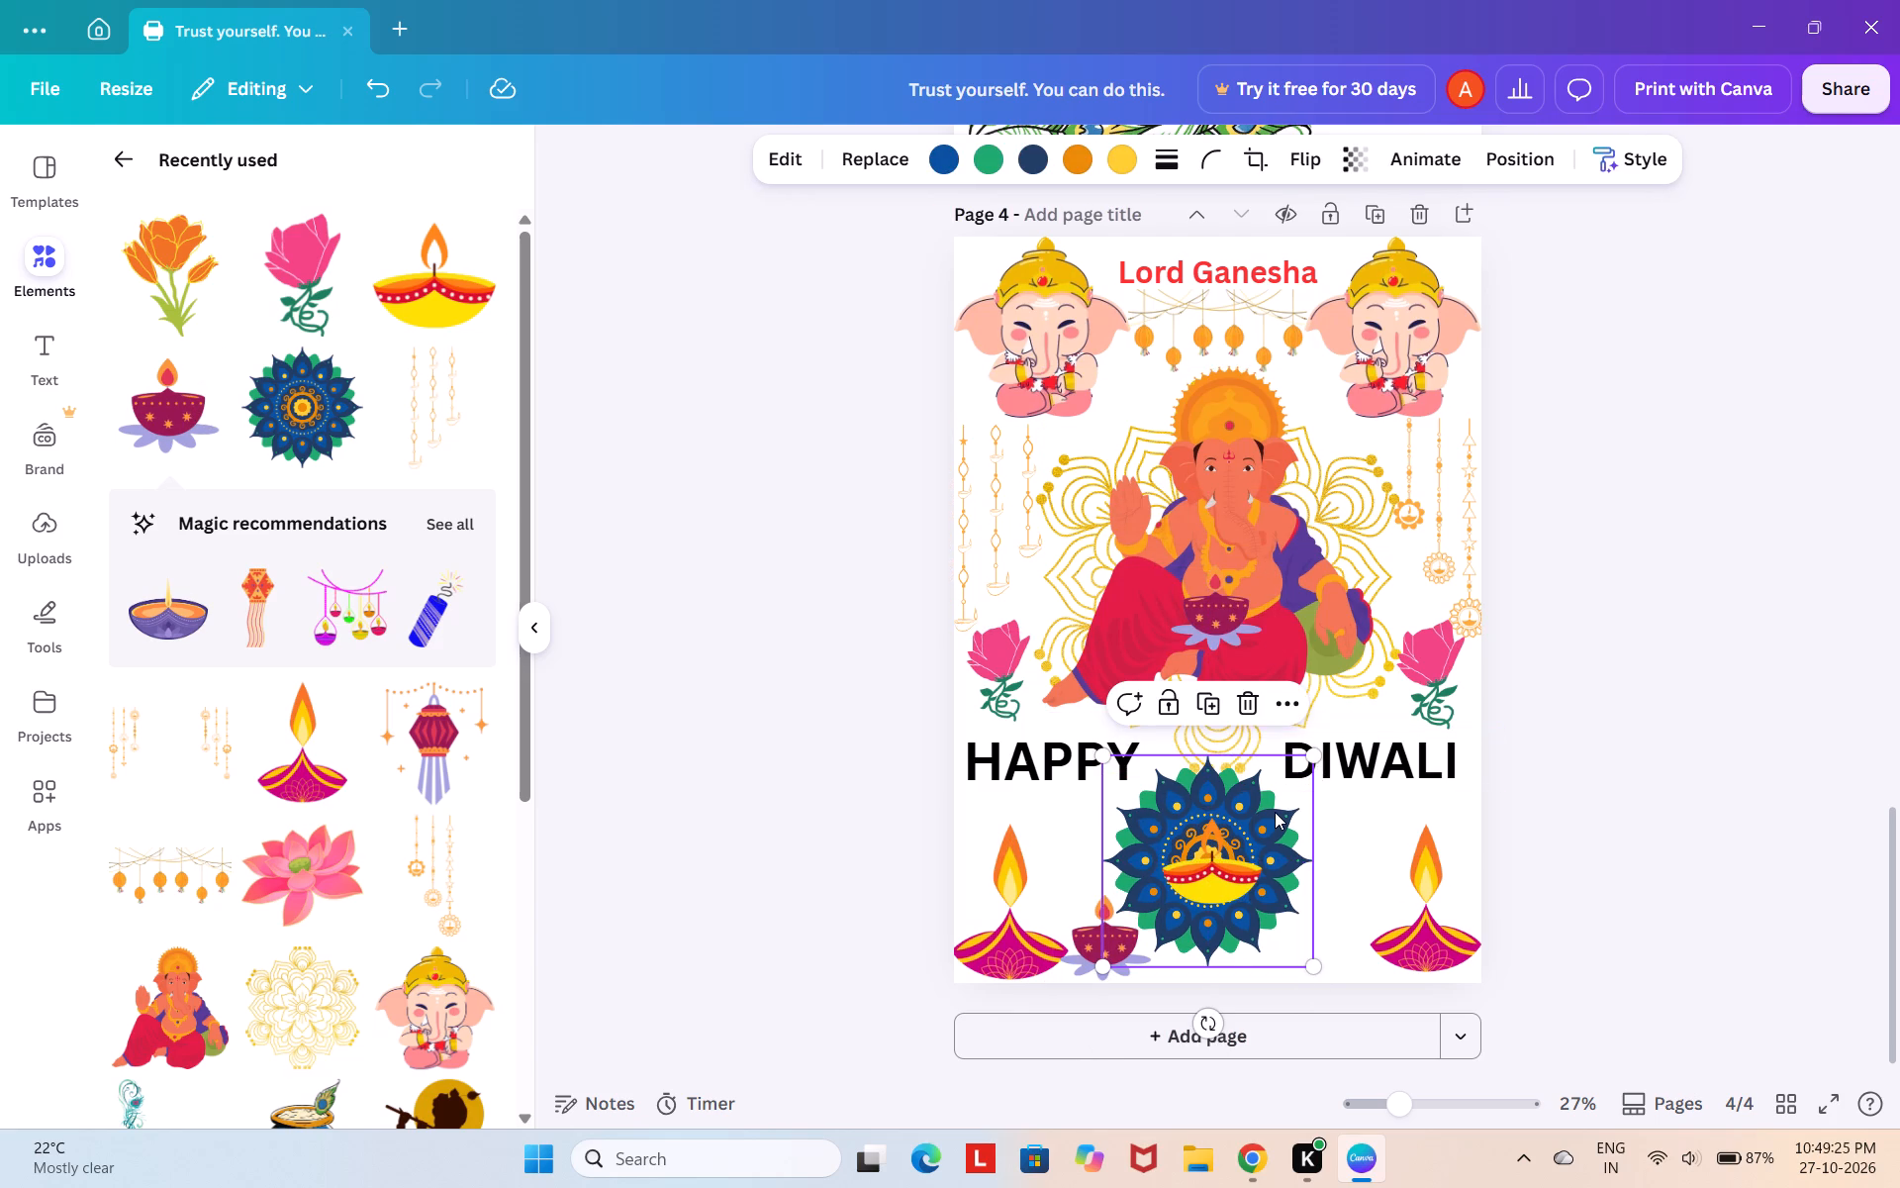
left_click(1275, 812)
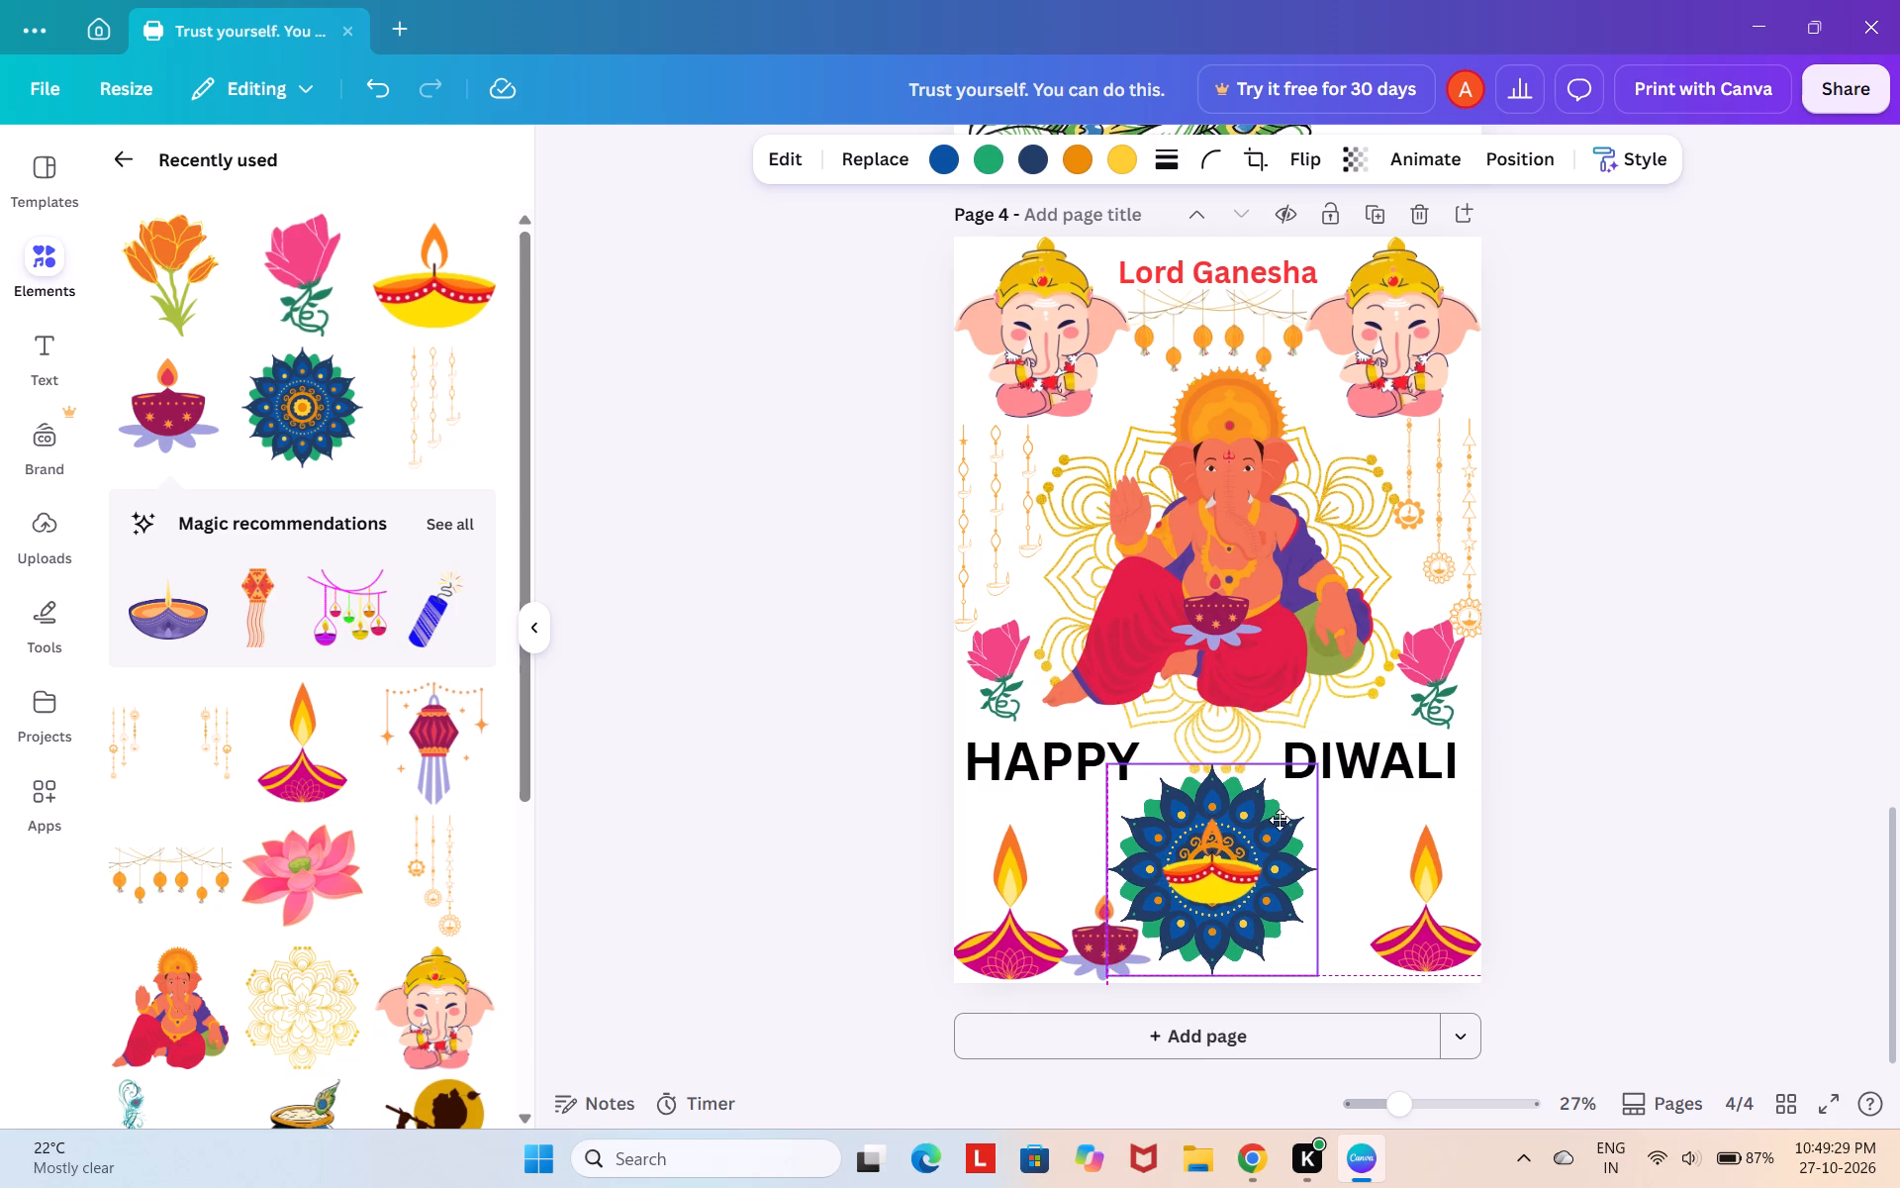
left_click(1199, 888)
left_click(1199, 888)
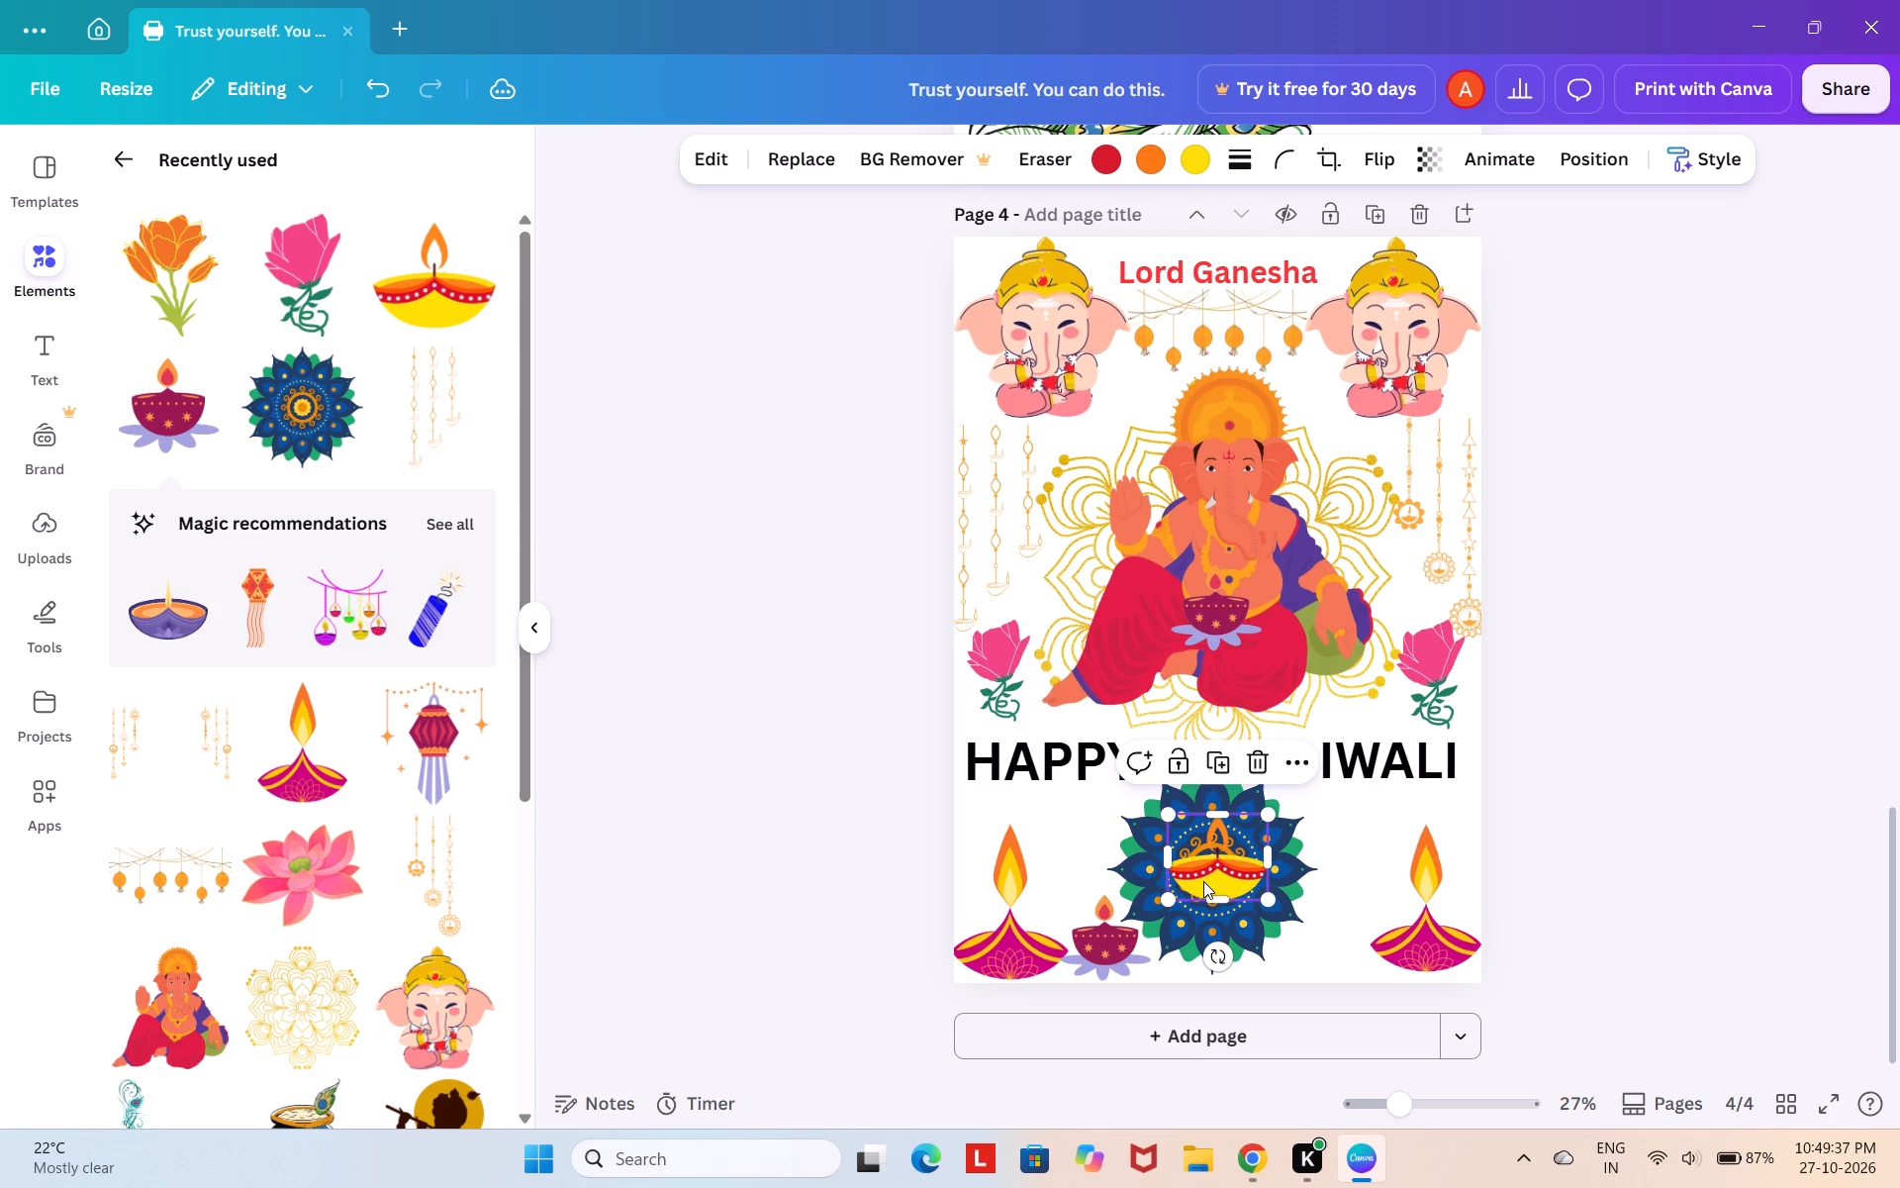
Add another maroon lotus diya and move it between the blue mandala and the right pink diya.
left_click(159, 391)
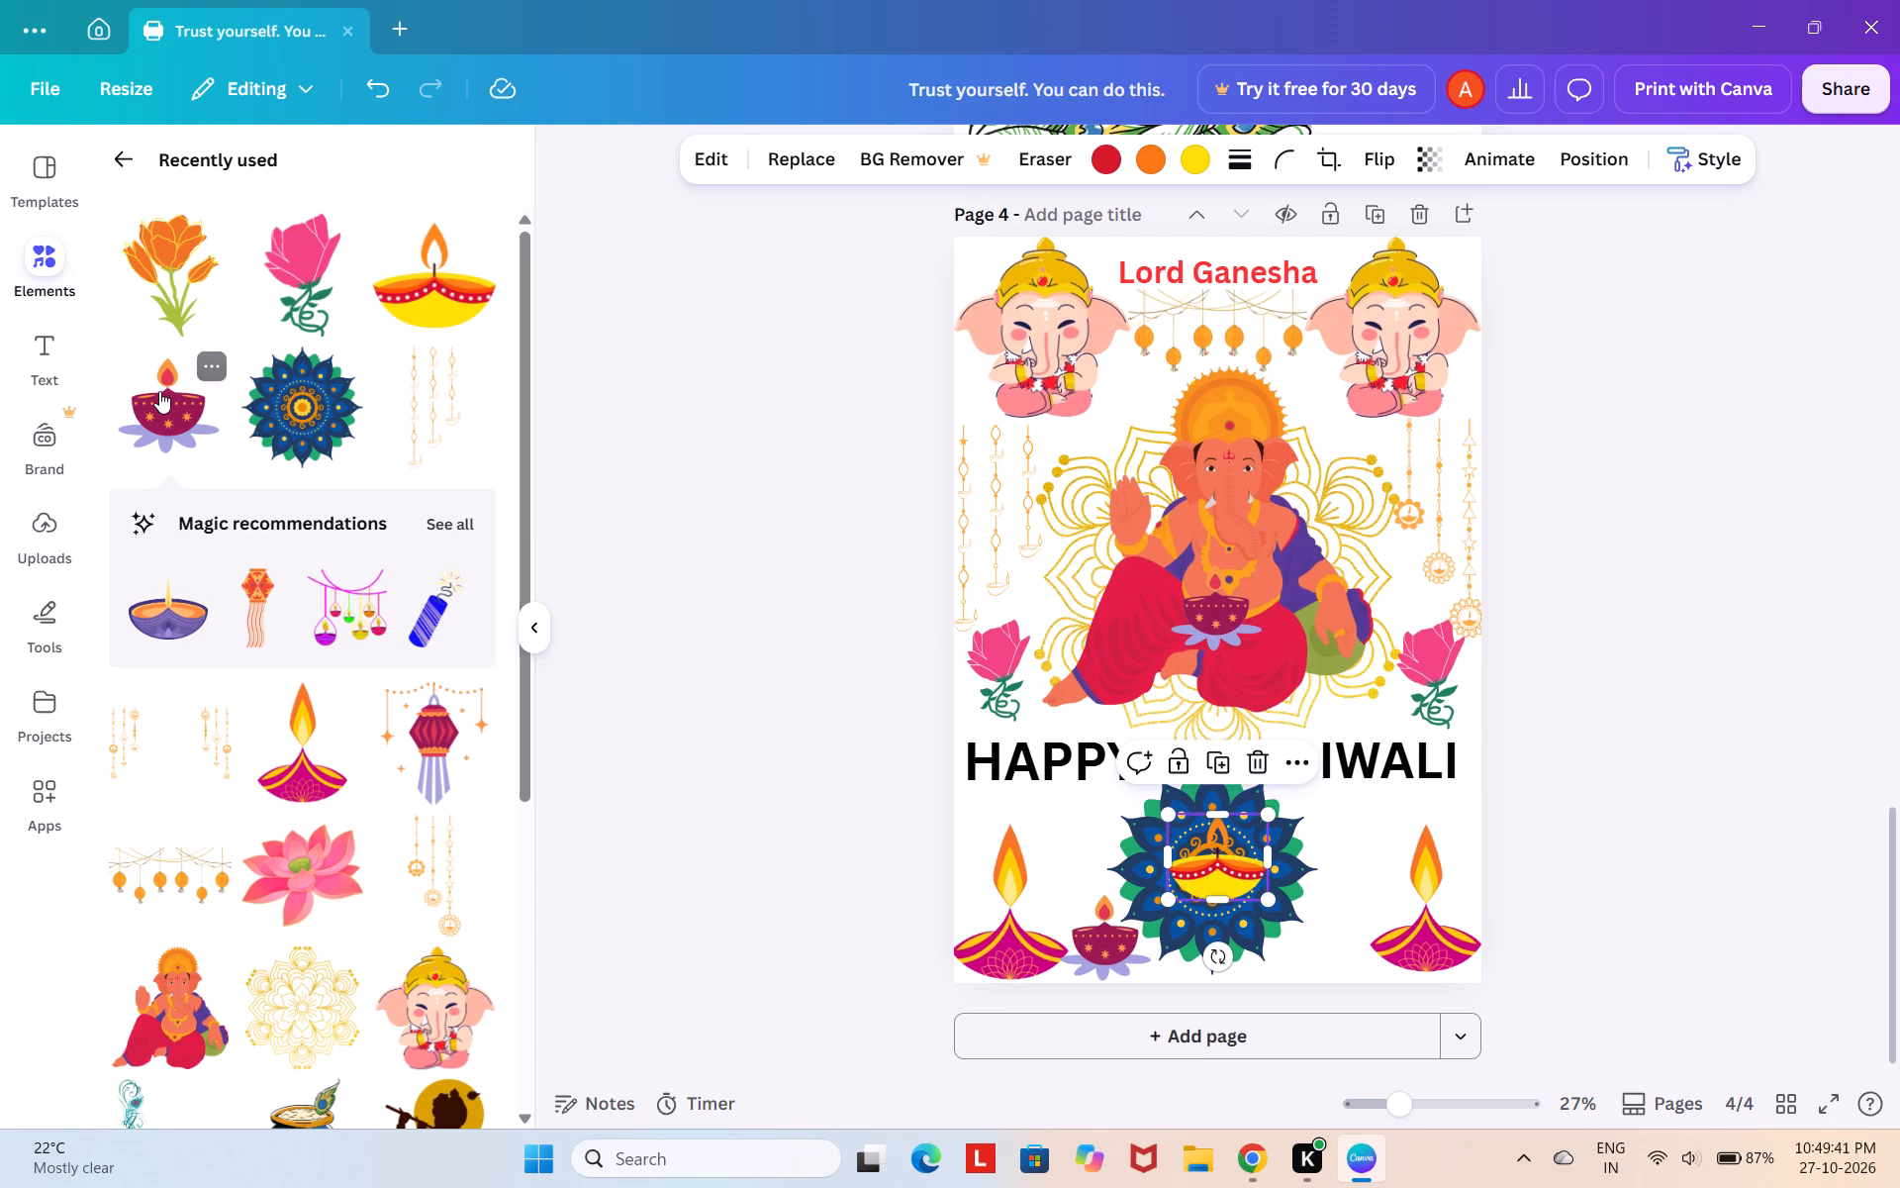
left_click(1227, 606)
left_click_drag(1227, 606, 1281, 674)
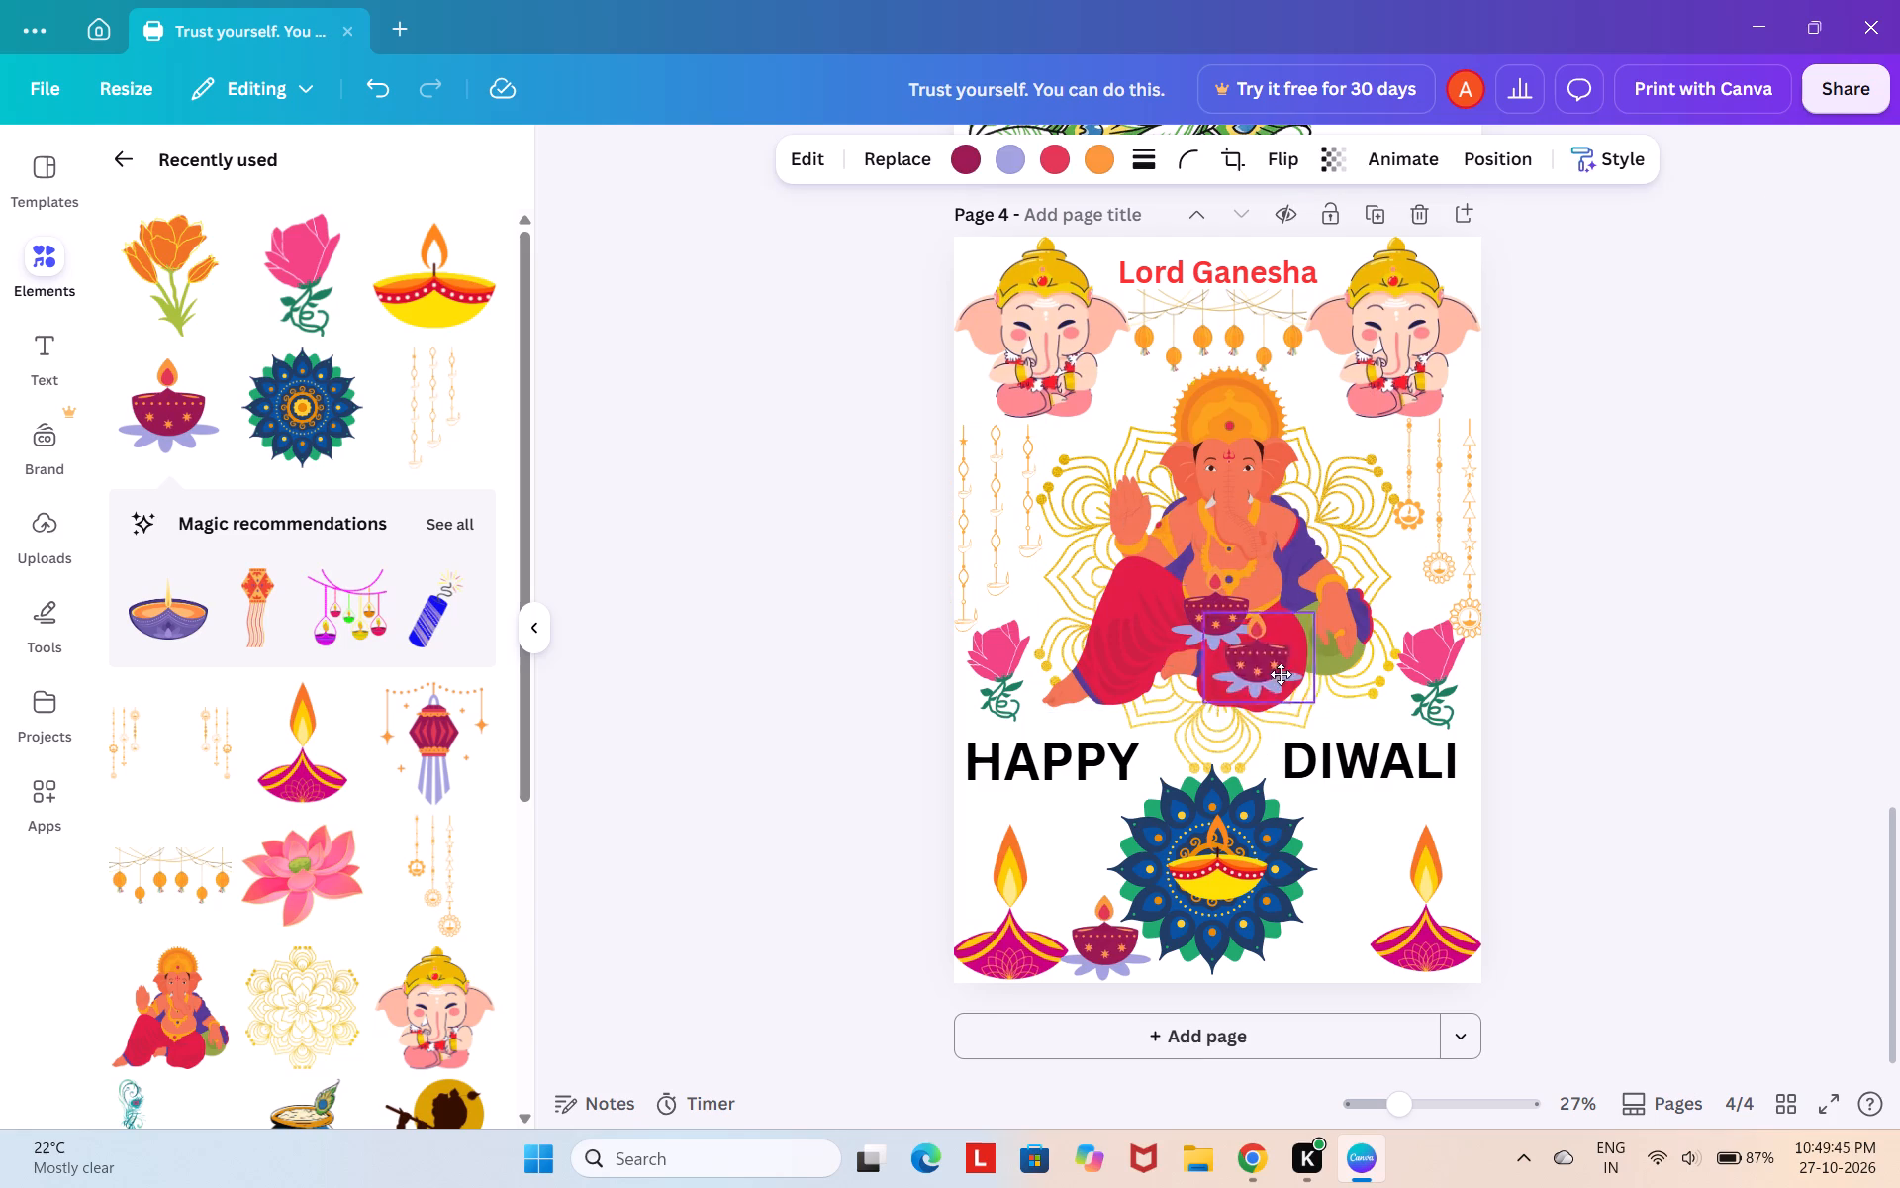
left_click_drag(1281, 674, 1344, 906)
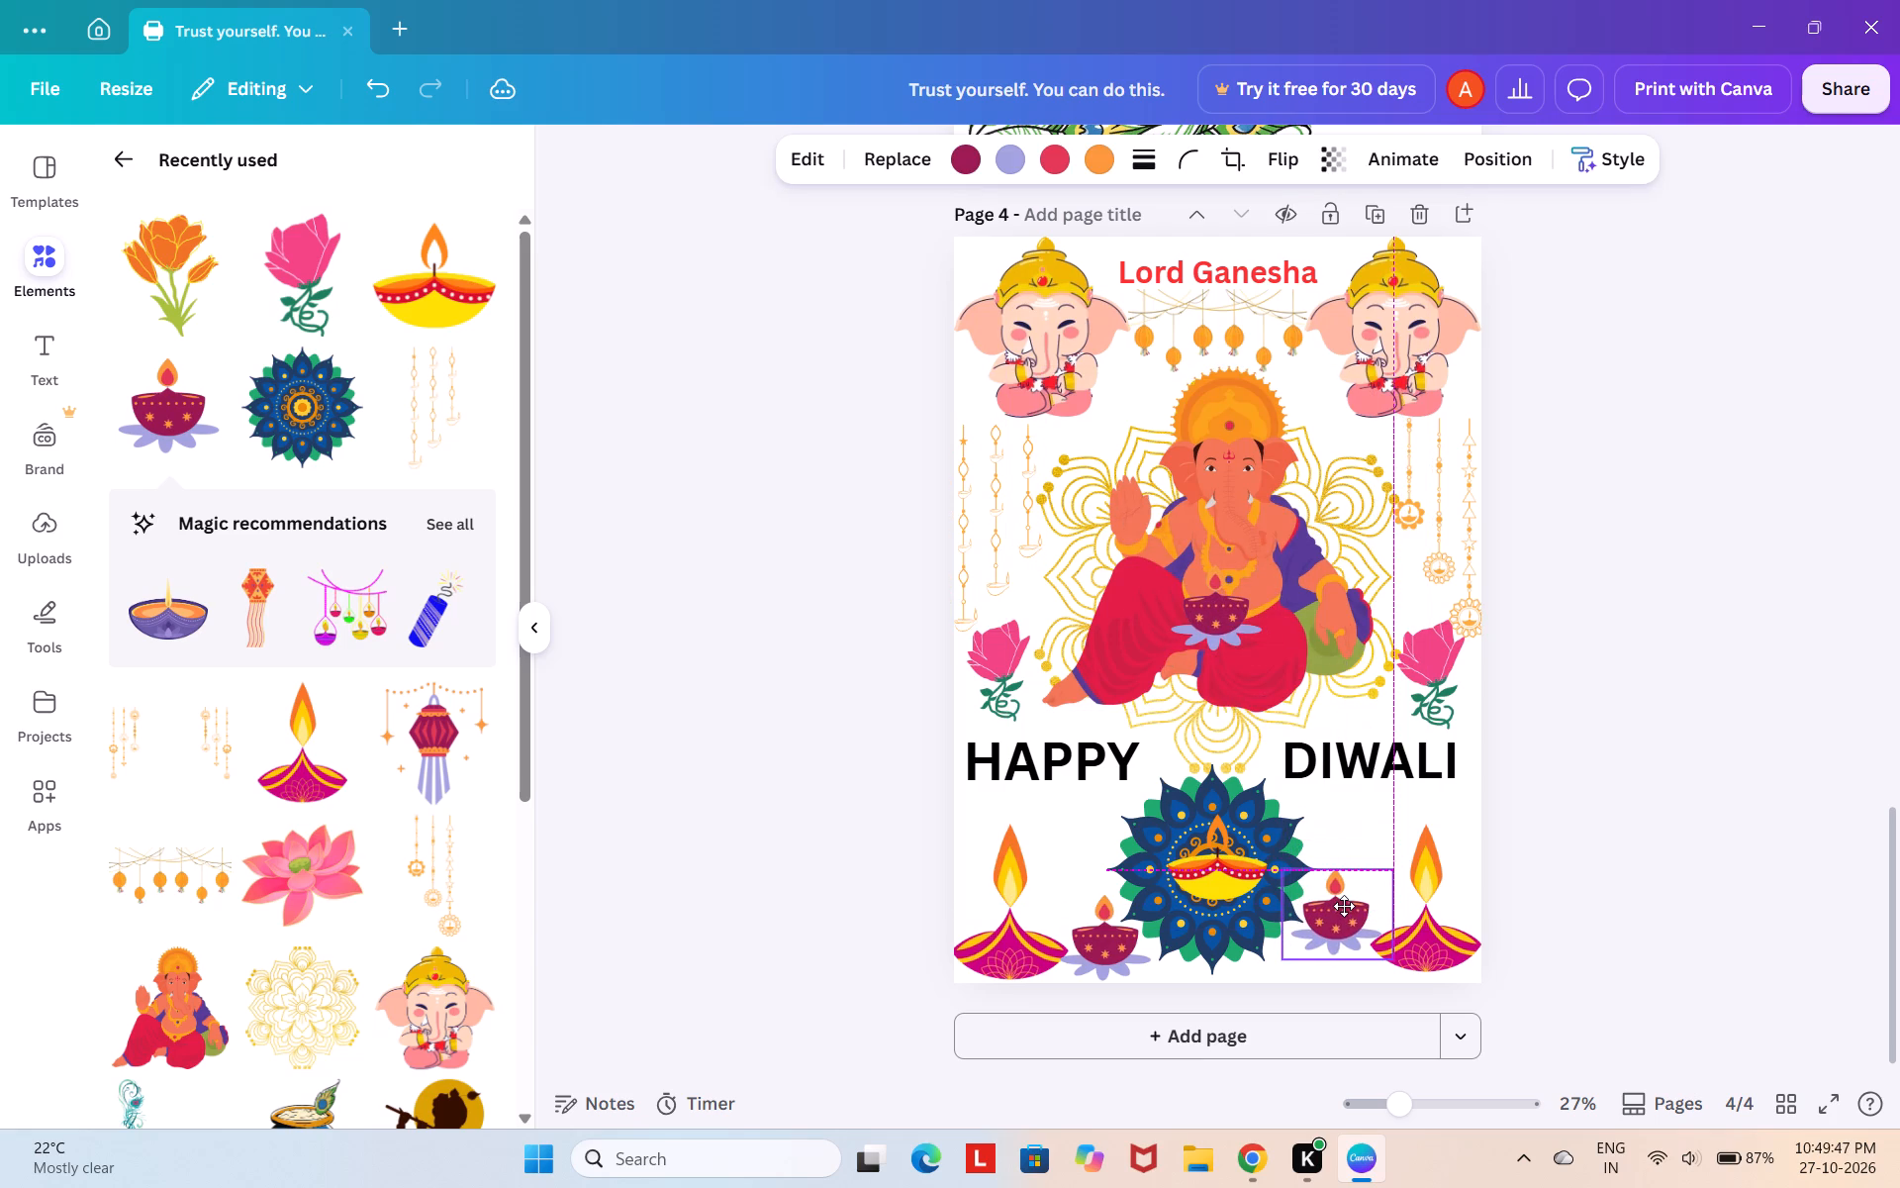
left_click_drag(1344, 906, 1343, 914)
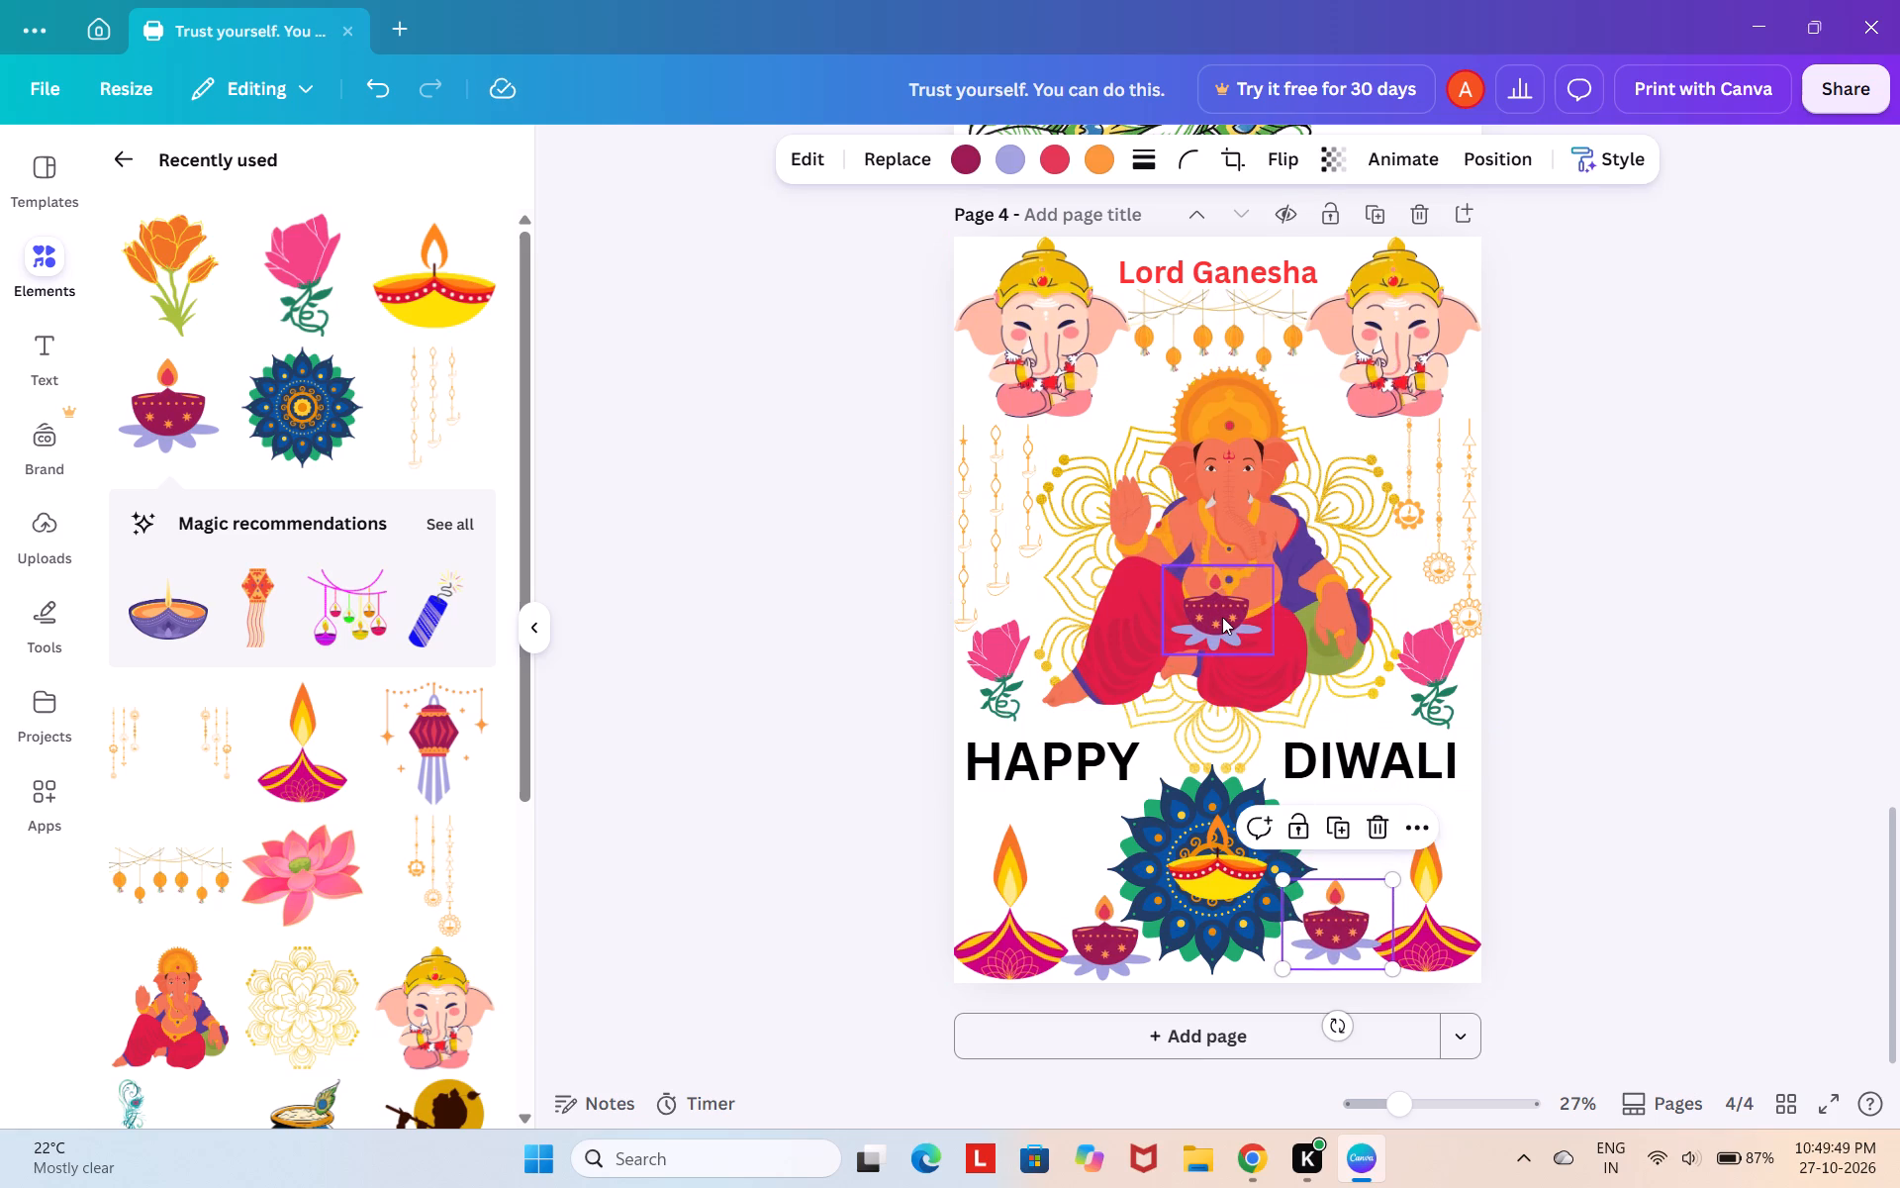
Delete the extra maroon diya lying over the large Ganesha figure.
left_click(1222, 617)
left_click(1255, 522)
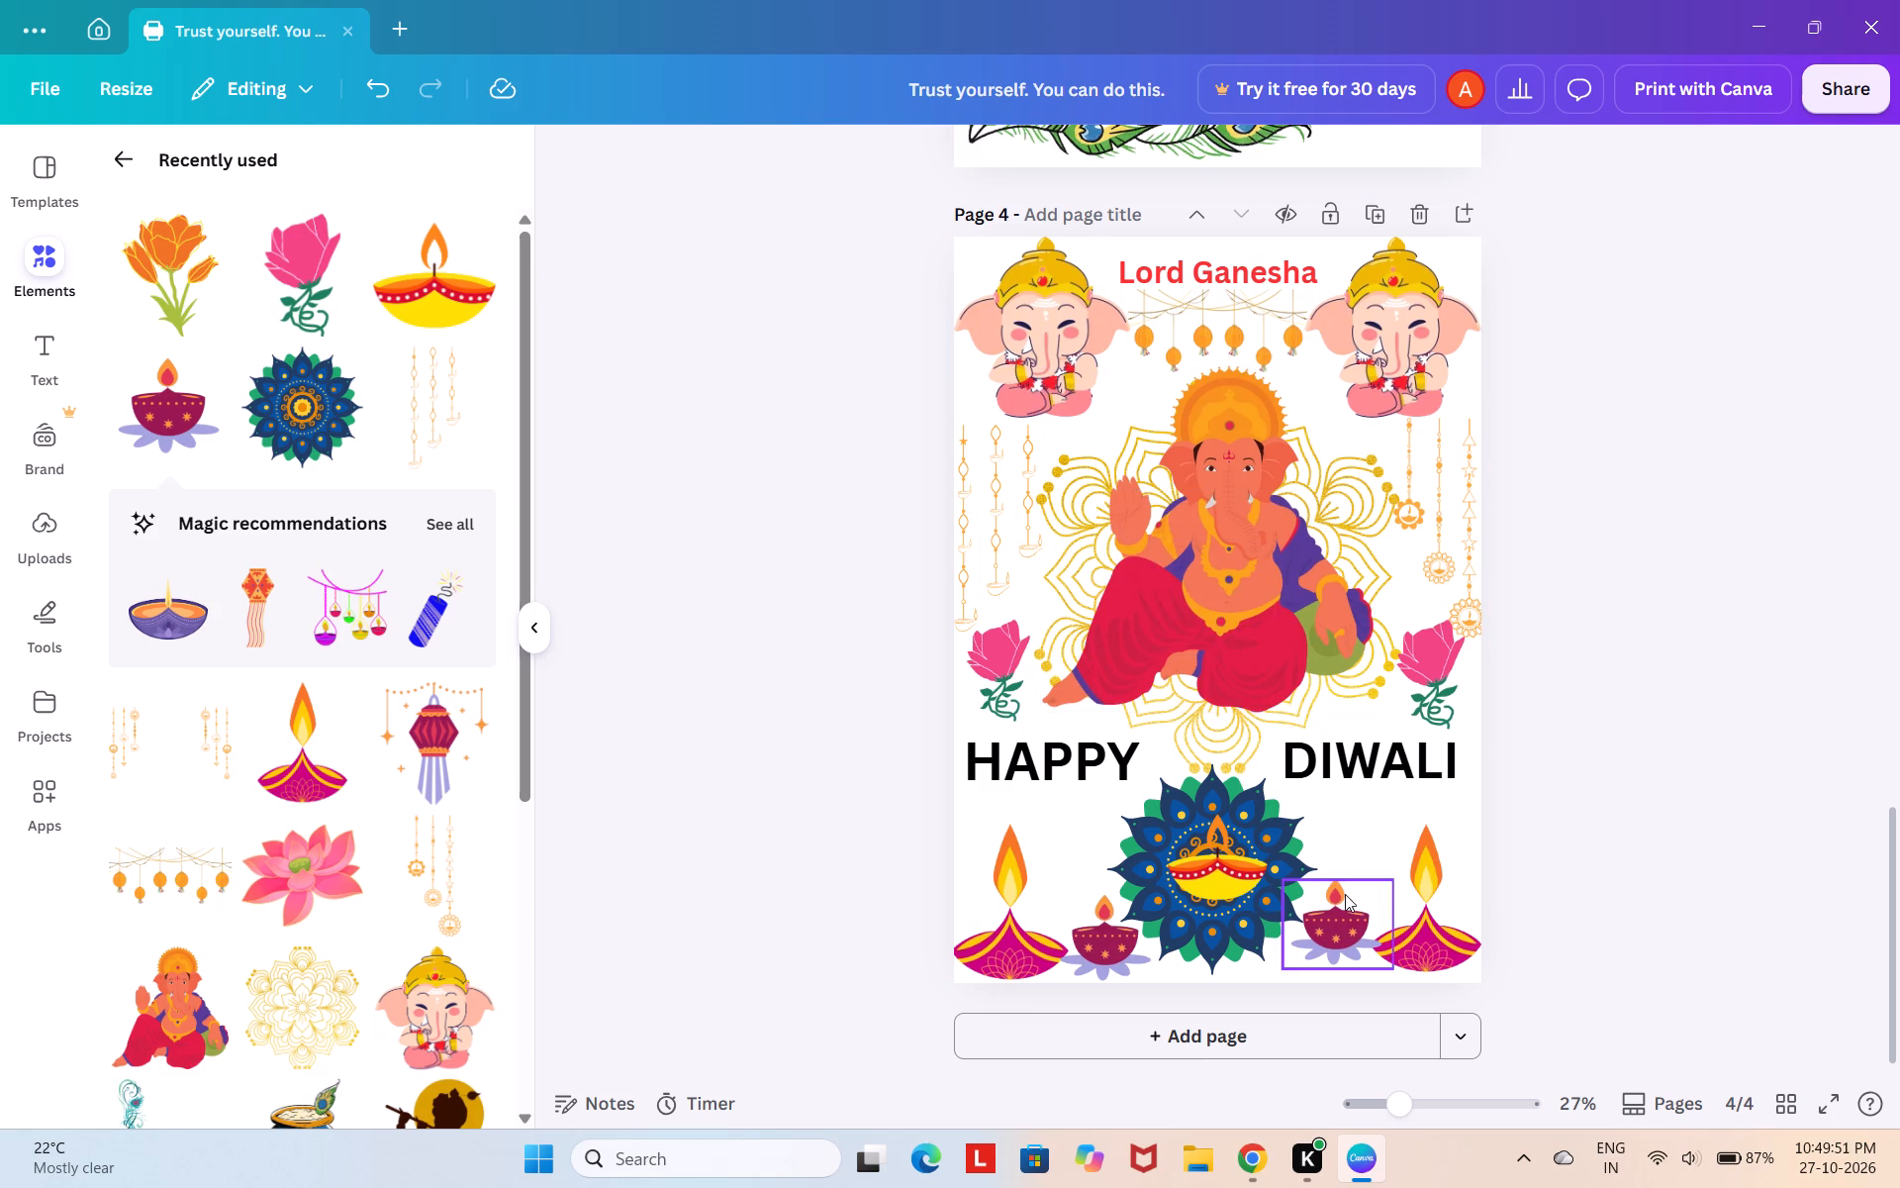
Align the right maroon diya with the page's bottom edge, shrink it slightly and nudge it toward the right pink diya.
left_click_drag(1344, 901, 1336, 918)
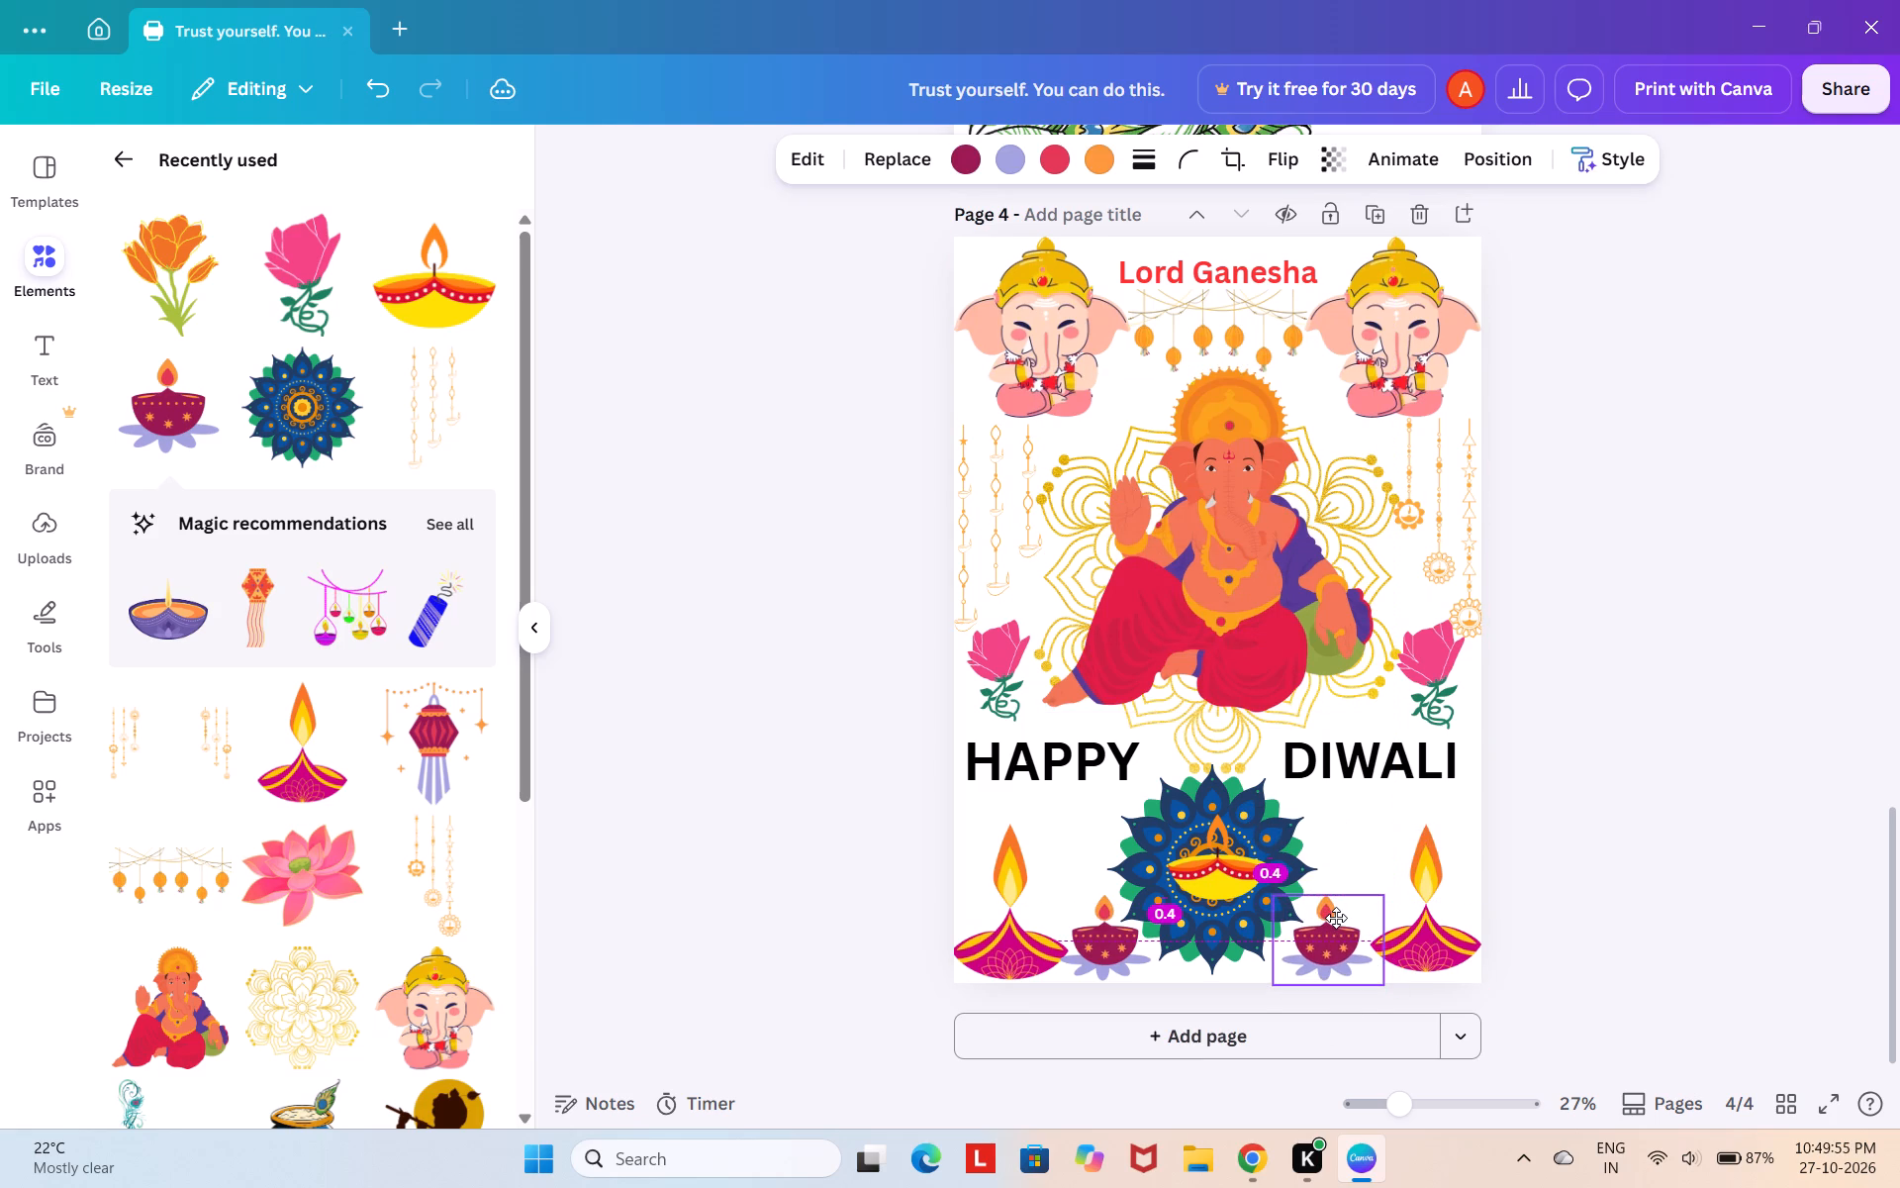
left_click_drag(1336, 918, 1342, 917)
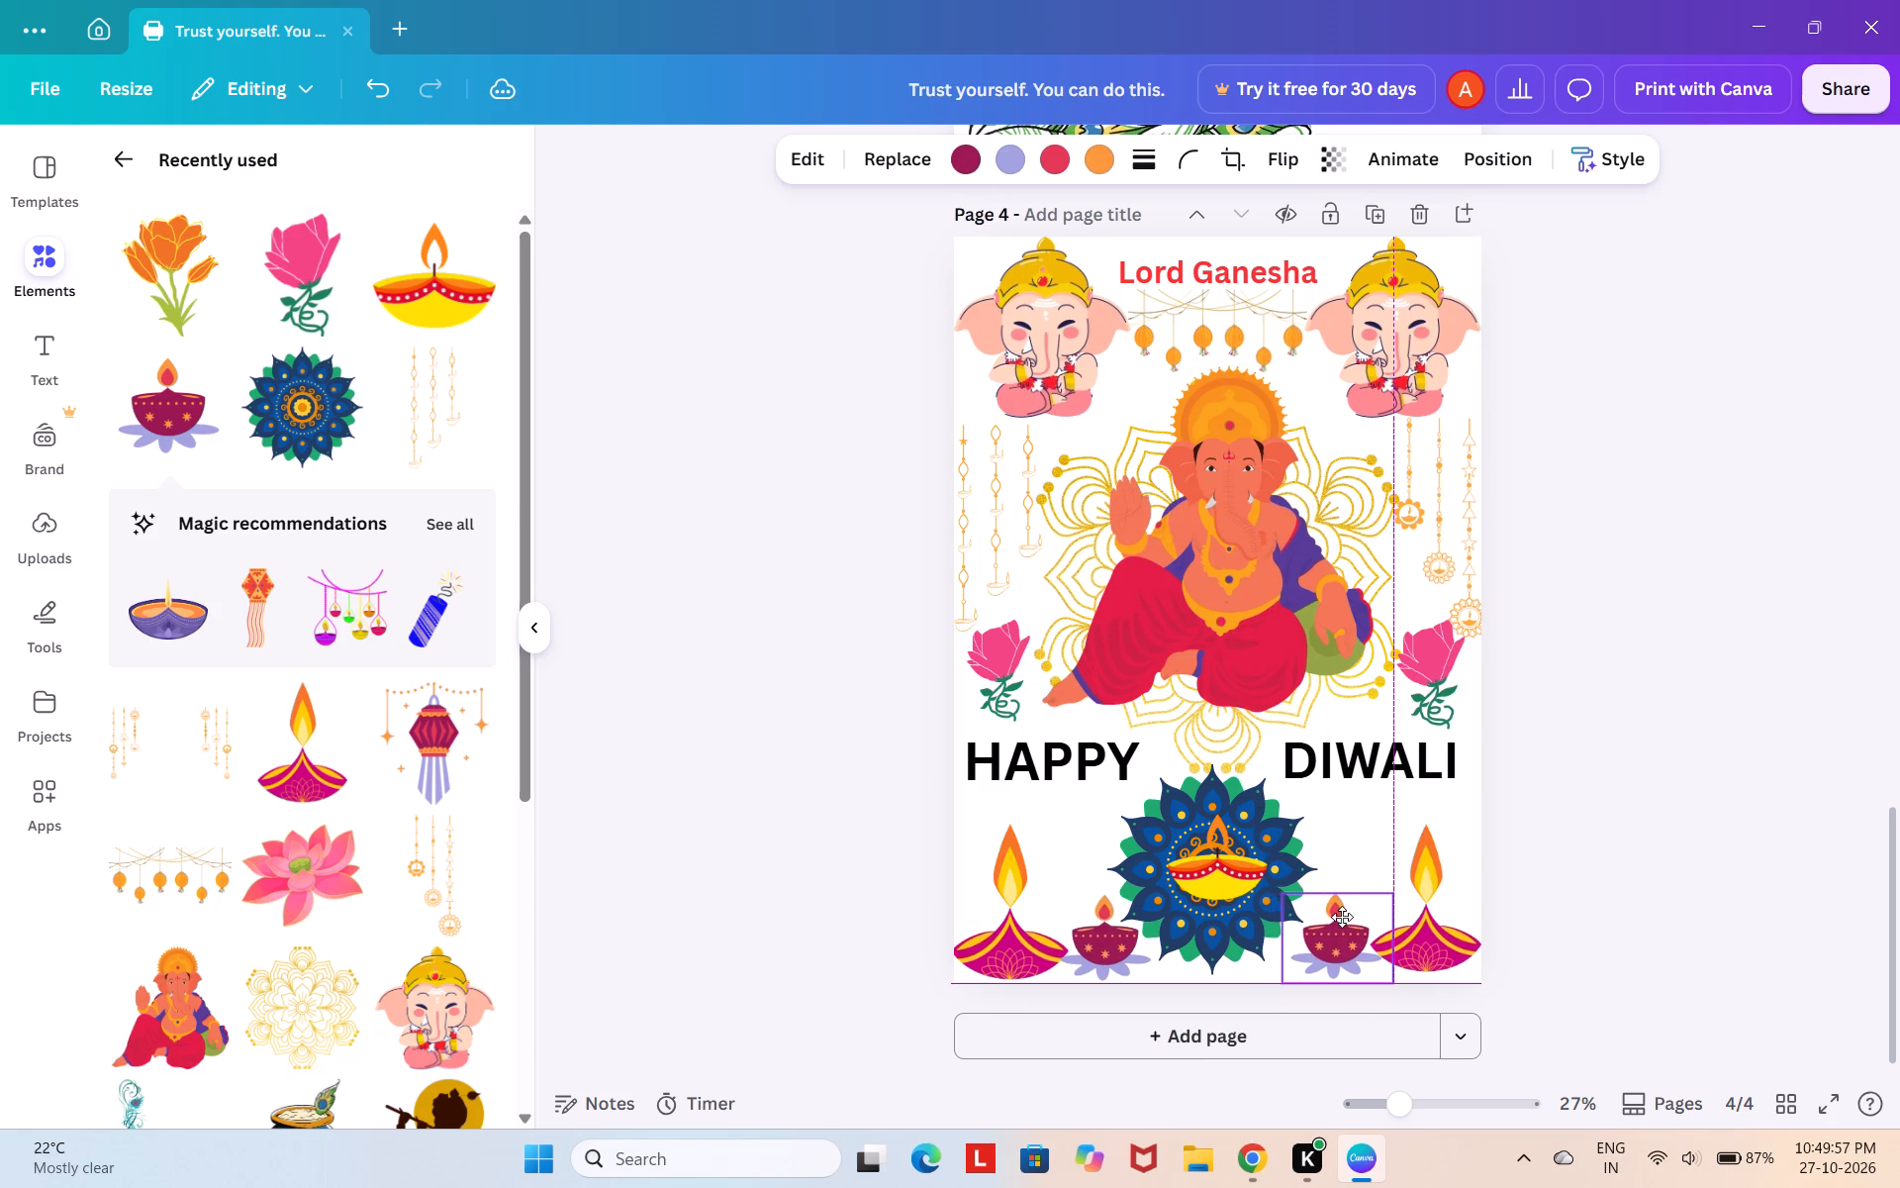
left_click_drag(1342, 917, 1337, 917)
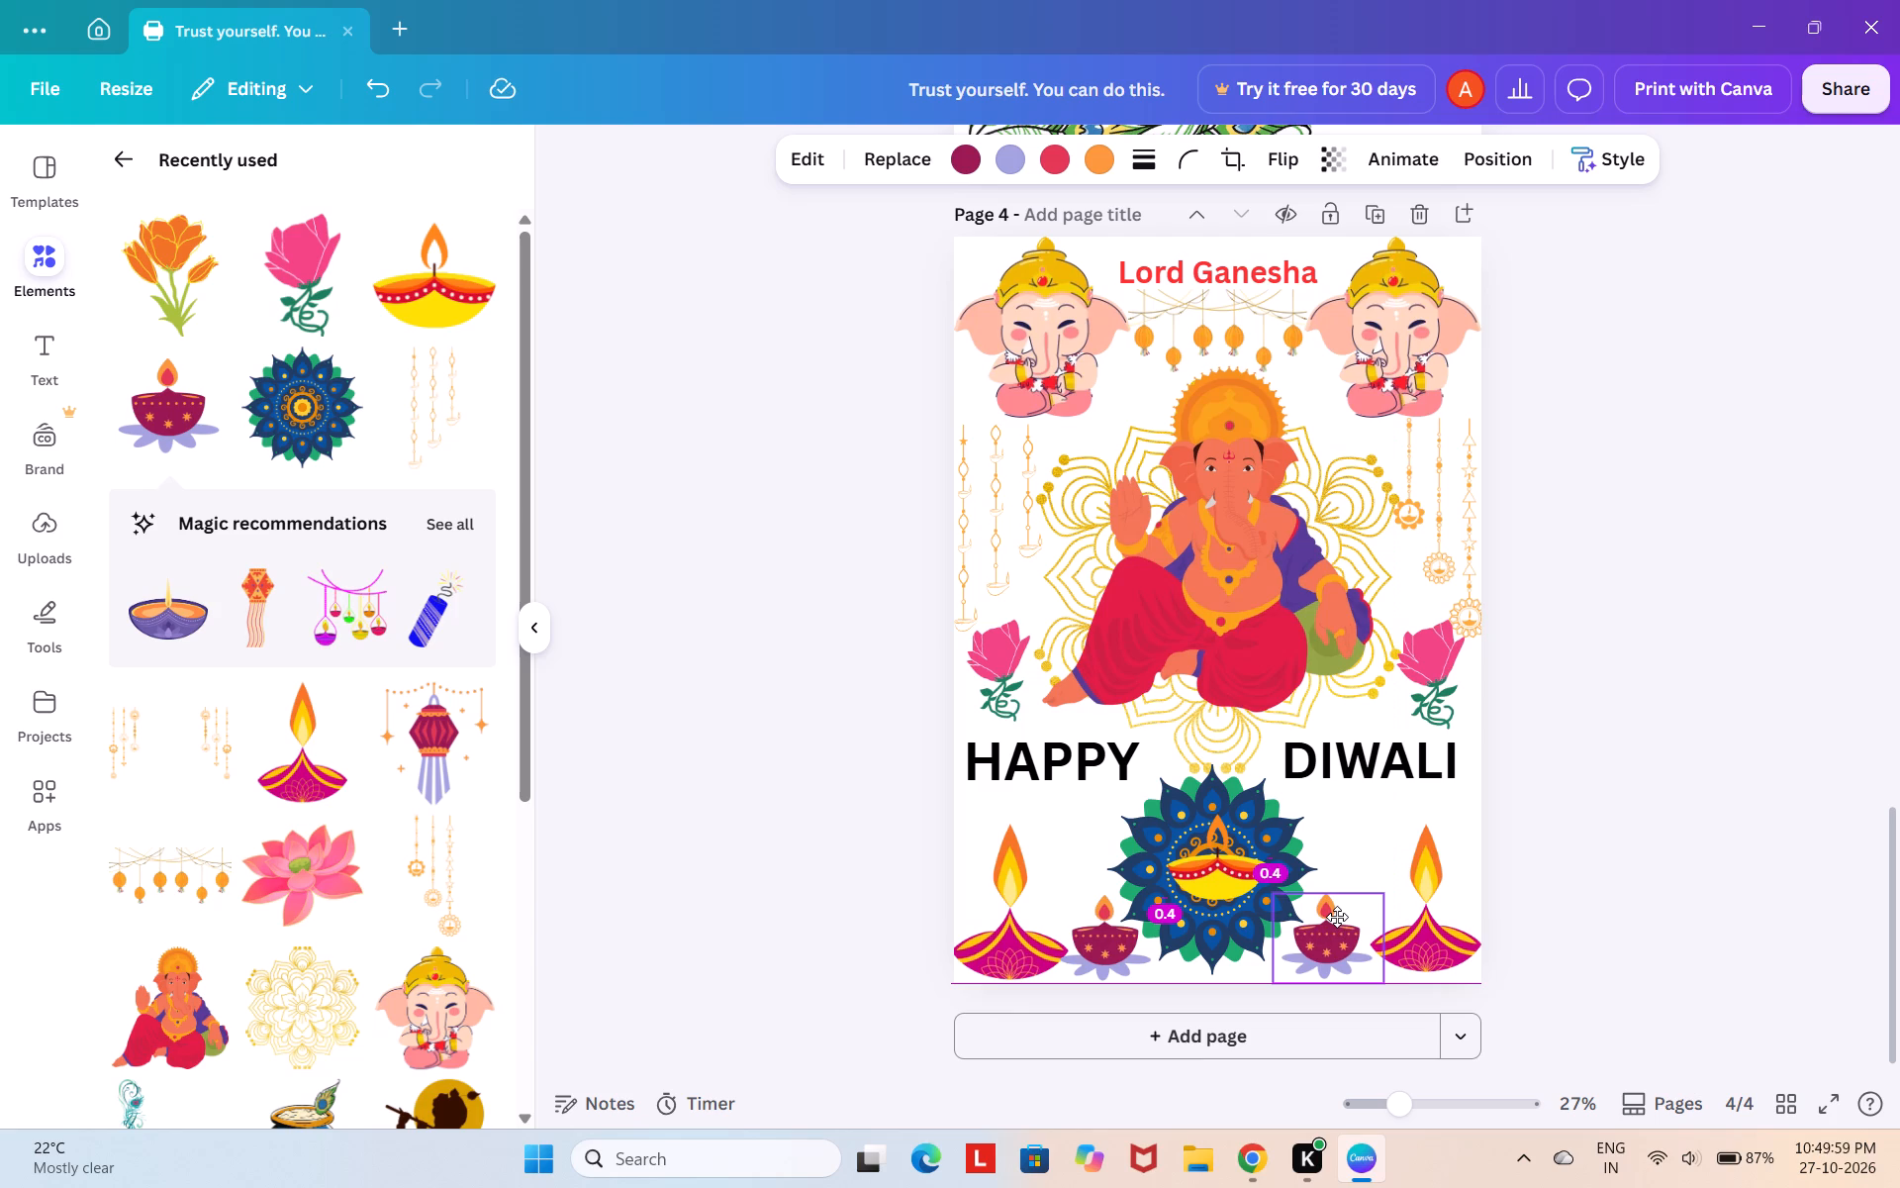
left_click_drag(1337, 917, 1339, 917)
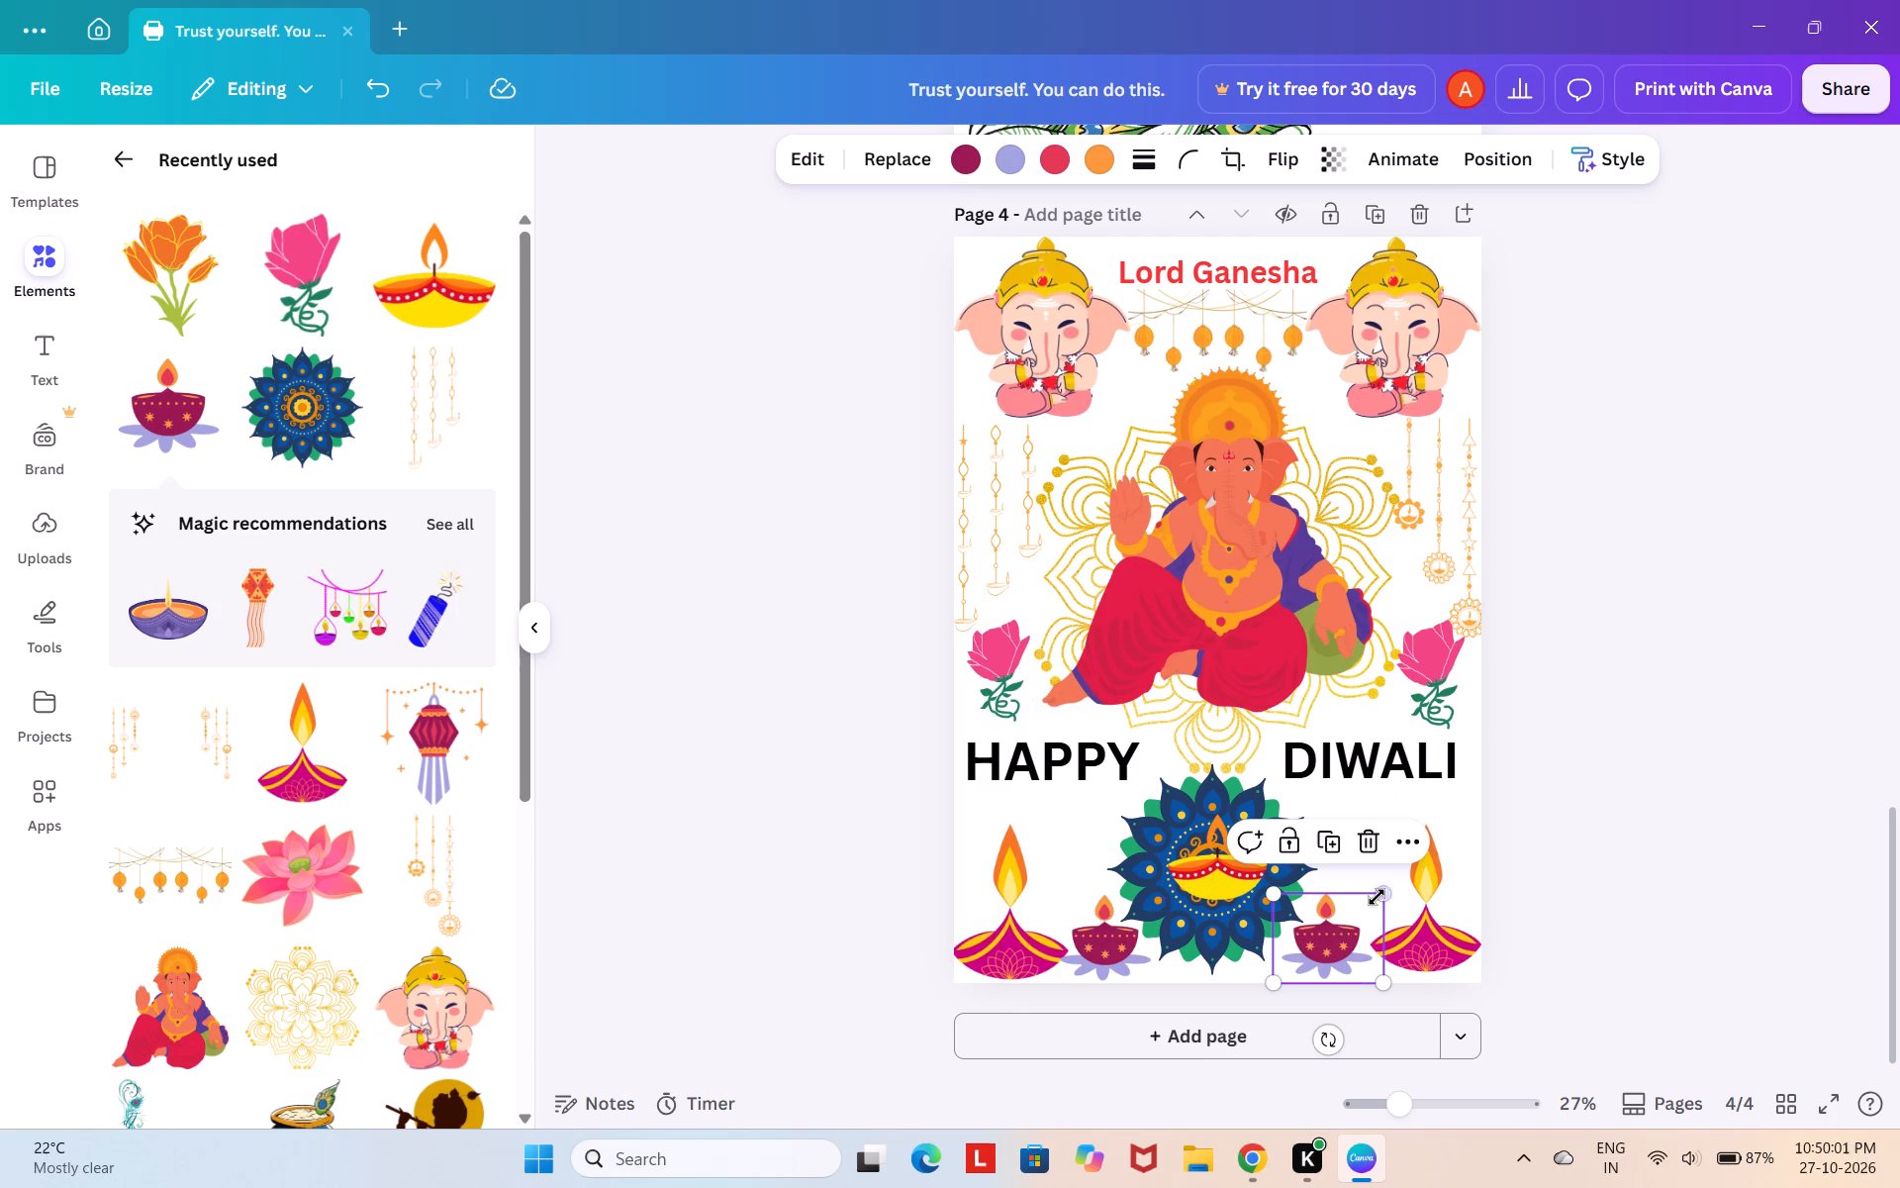
left_click_drag(1377, 897, 1370, 909)
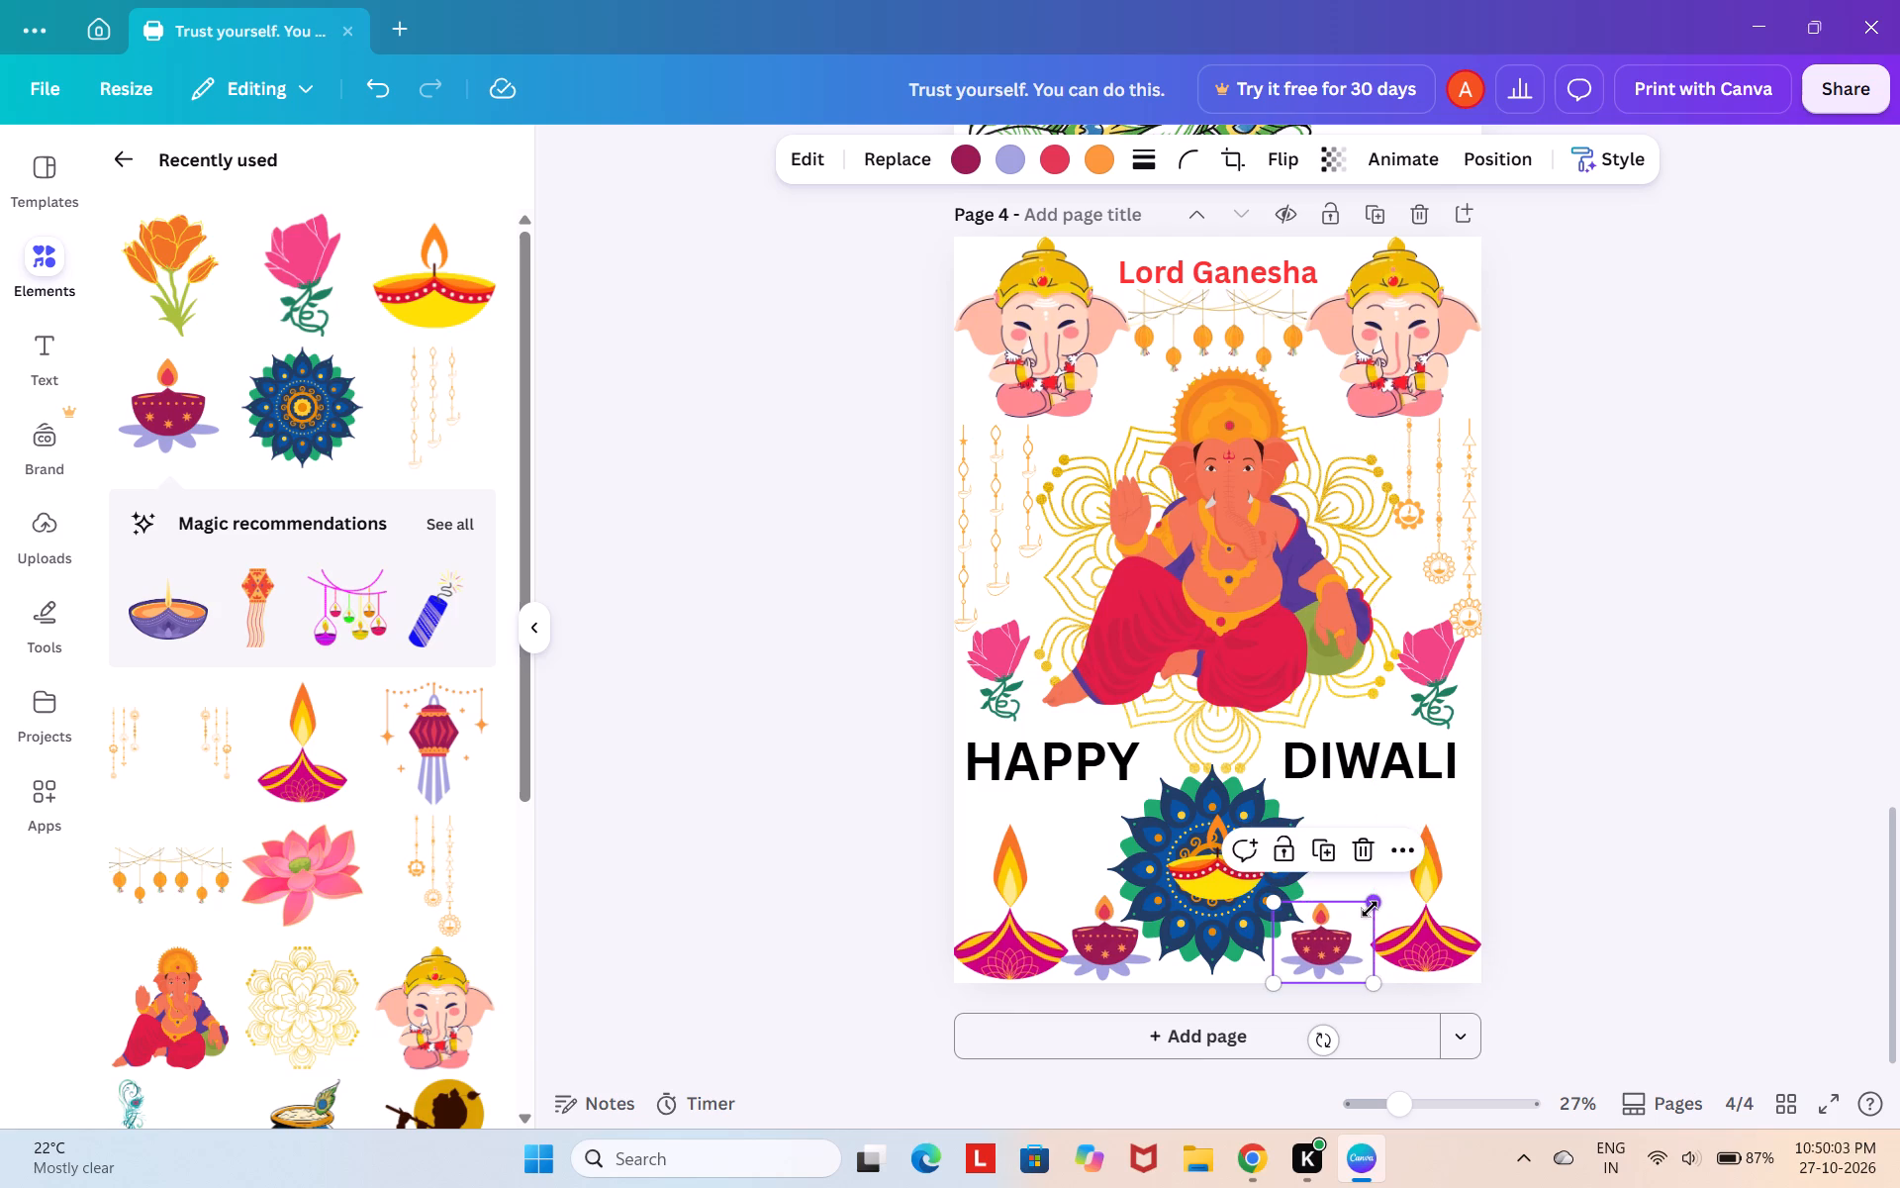
left_click(1340, 925)
left_click_drag(1340, 925, 1350, 925)
left_click_drag(1350, 925, 1352, 926)
left_click(1069, 831)
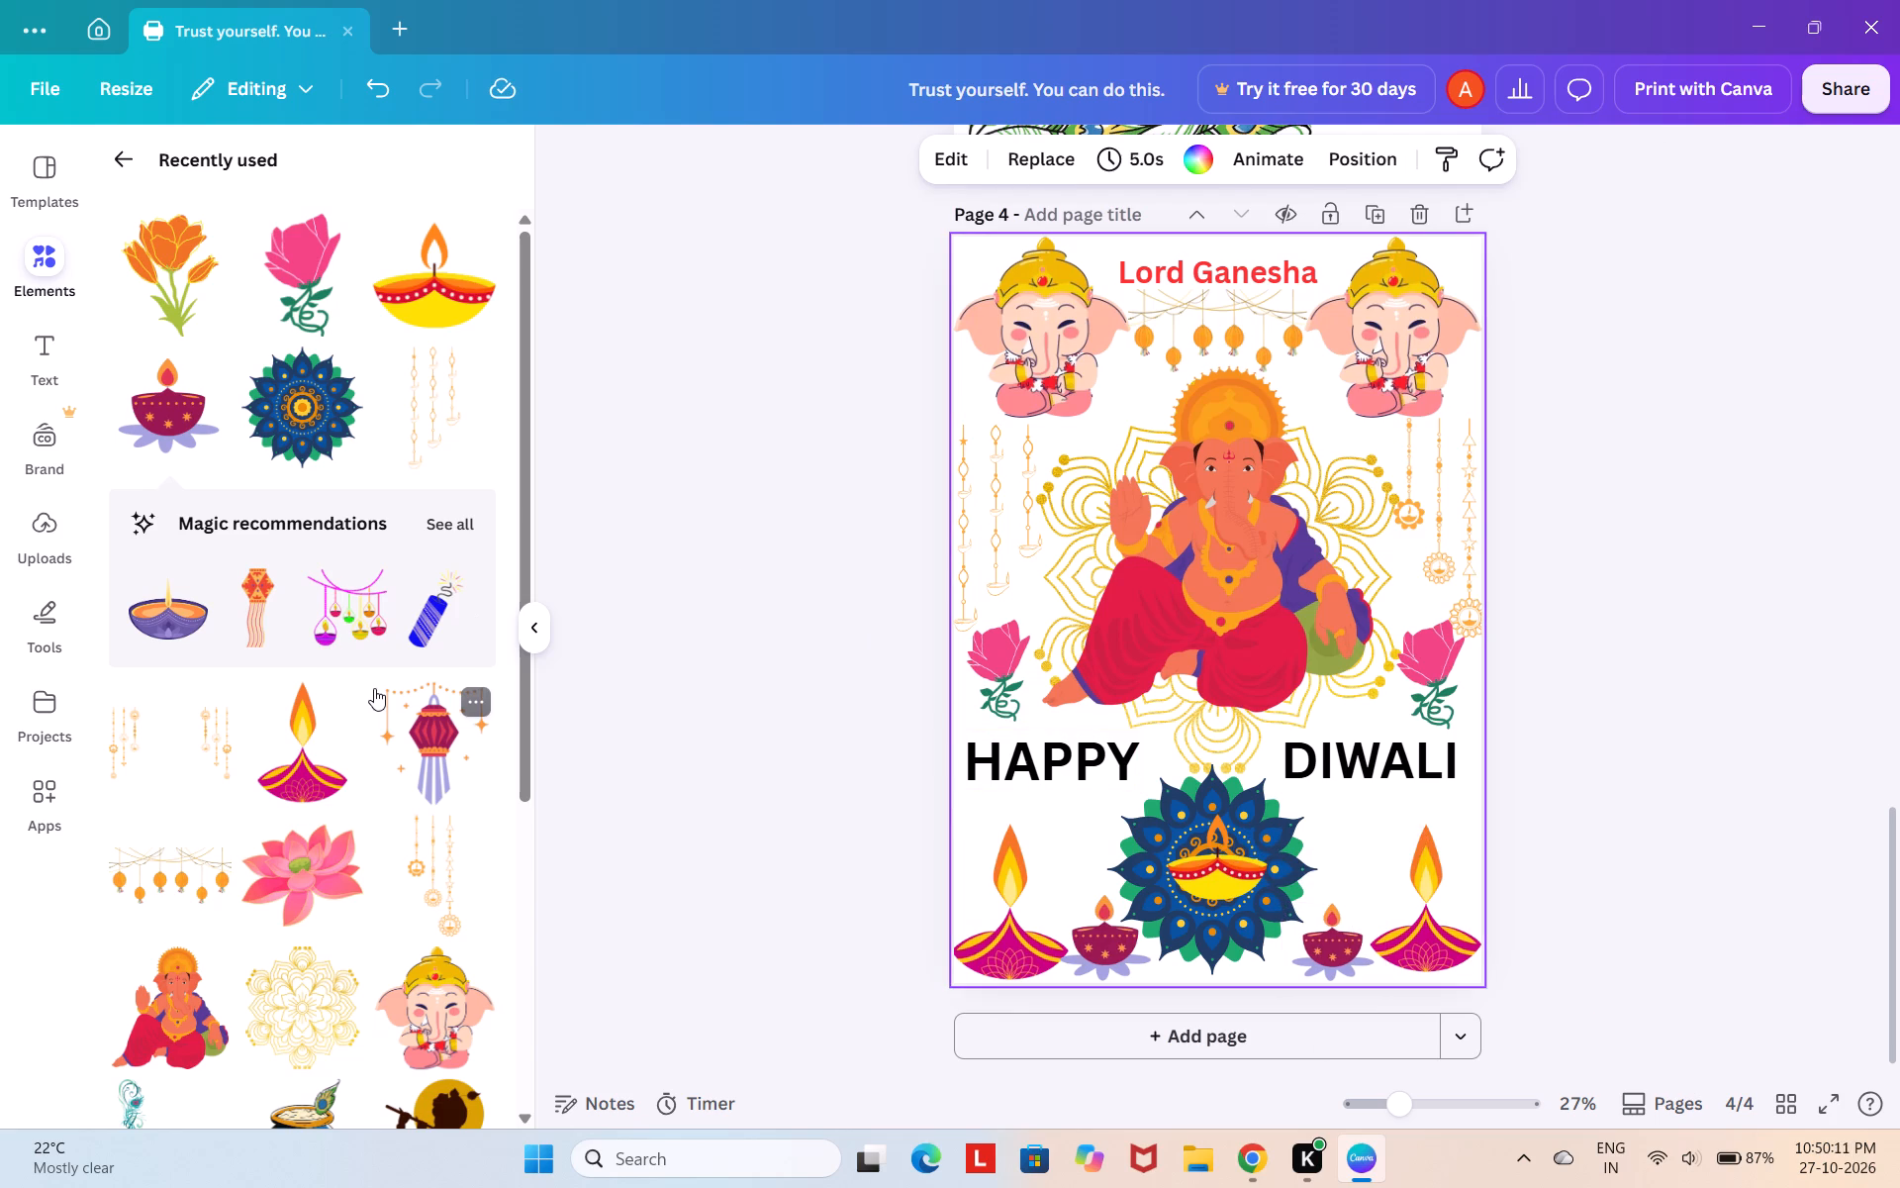
Look through the recently used graphics for further decorations for page 4.
scroll(374, 688, "down", 2)
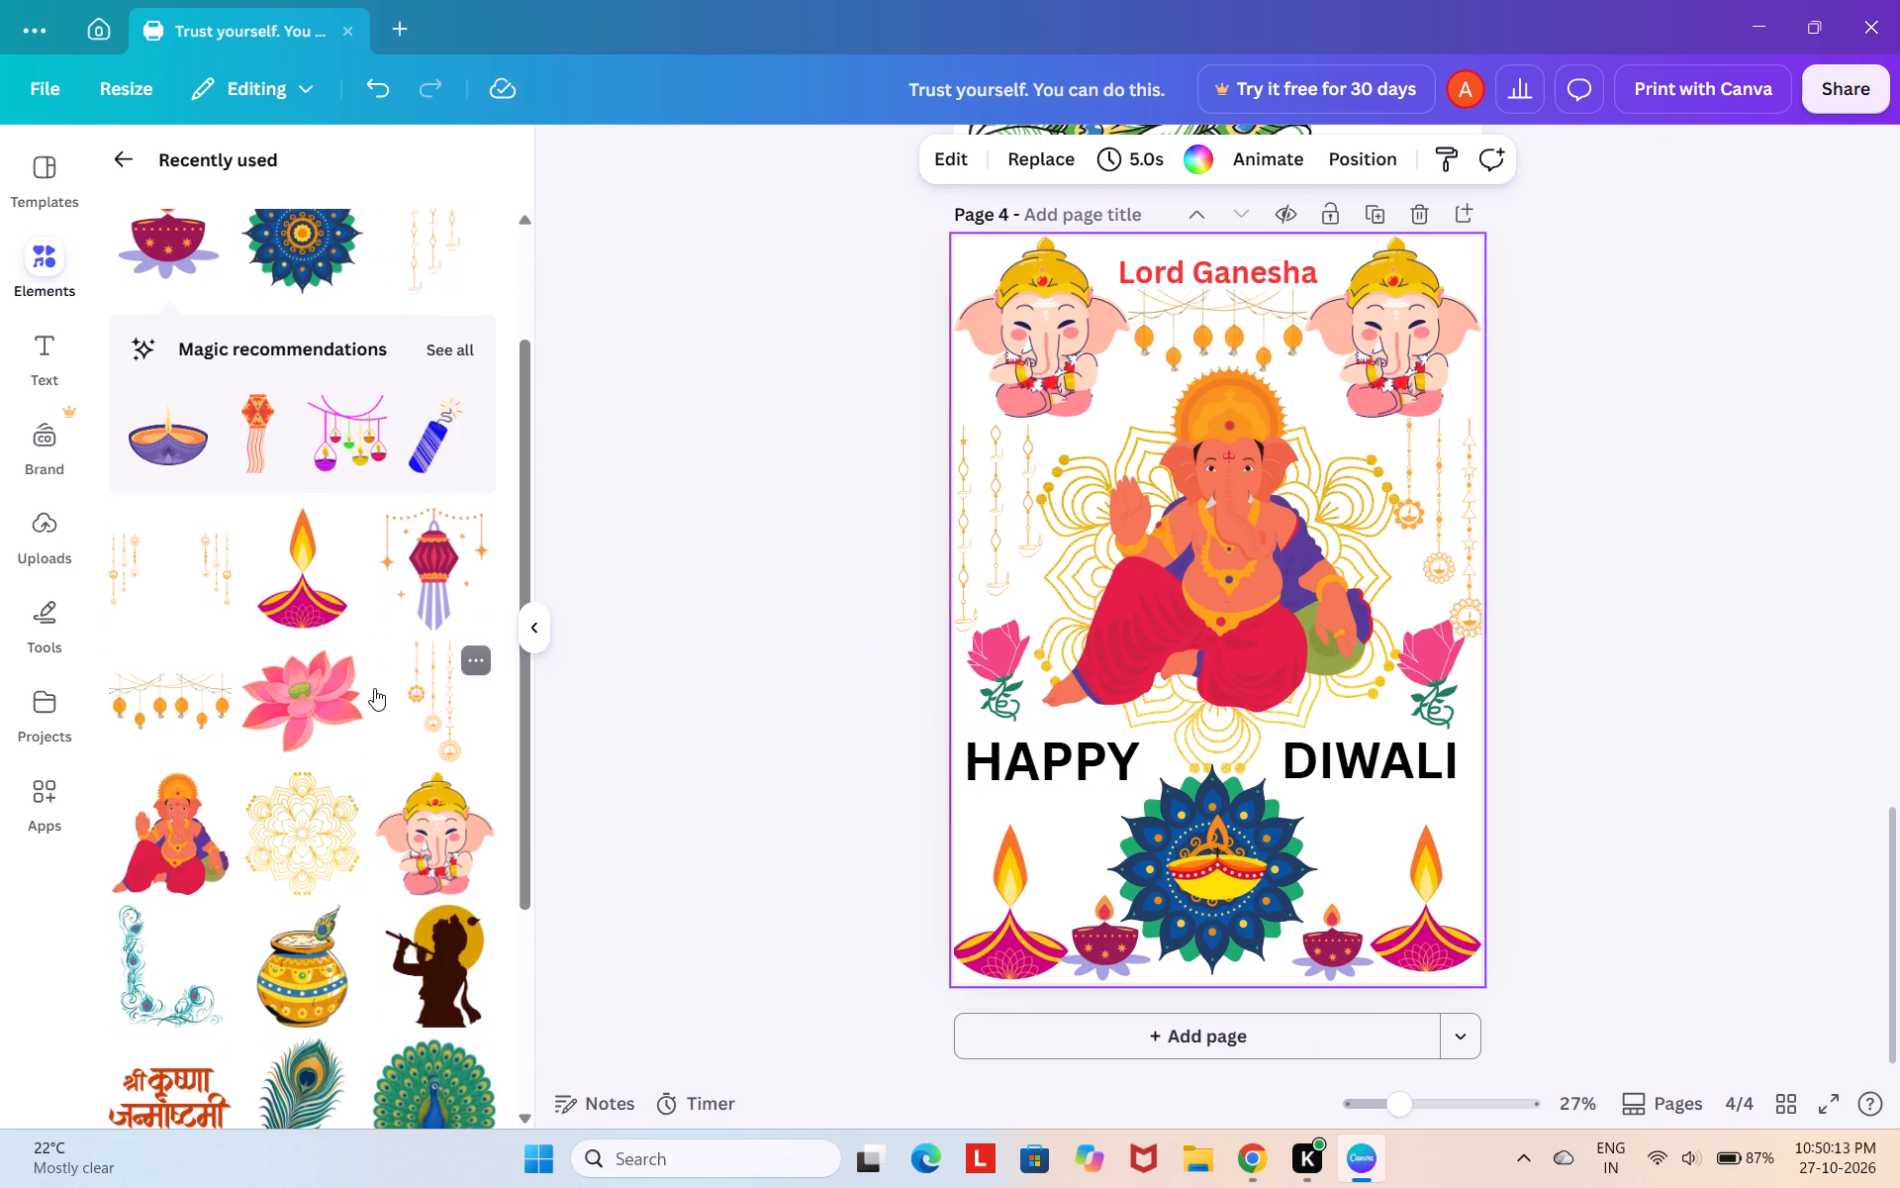
scroll(374, 688, "down", 2)
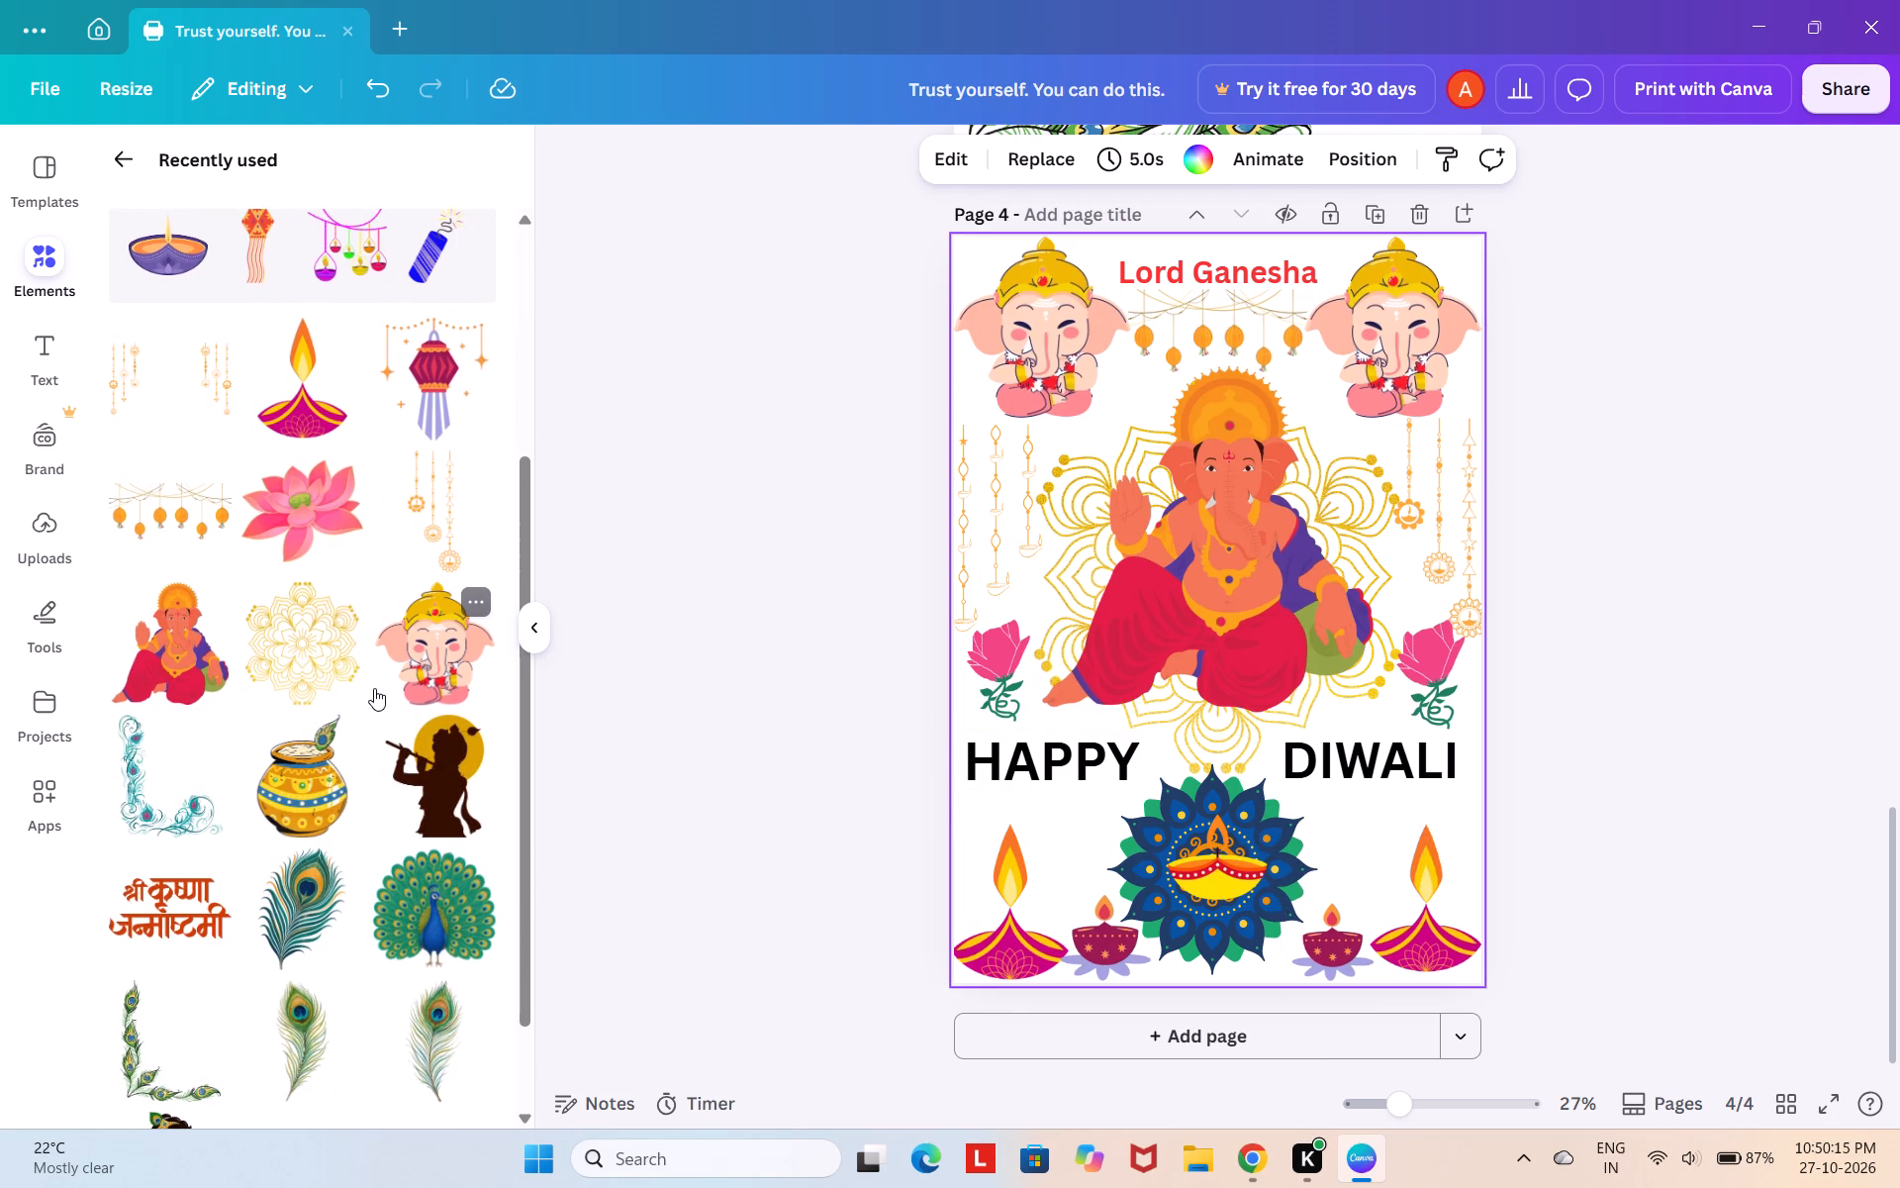
scroll(374, 688, "down", 1)
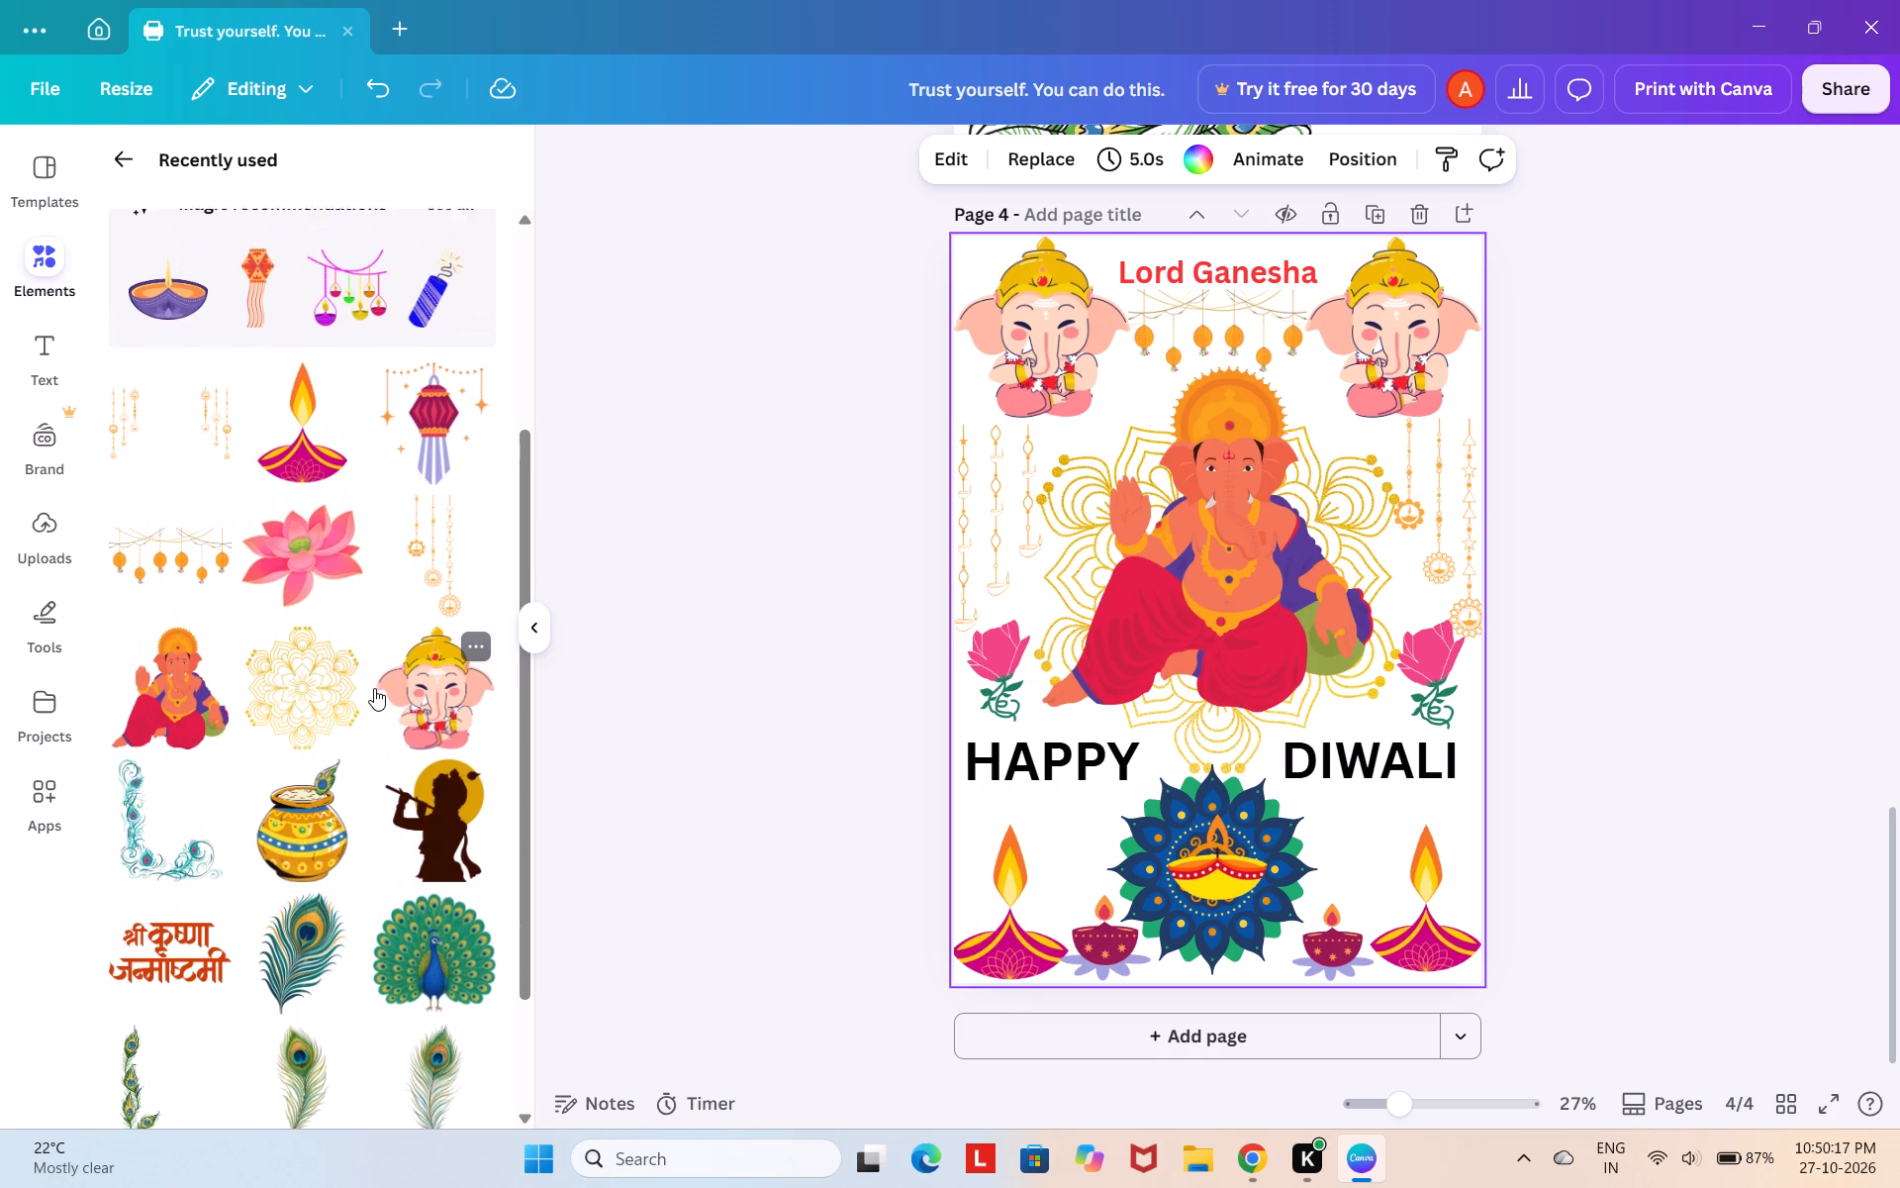
scroll(374, 688, "down", 4)
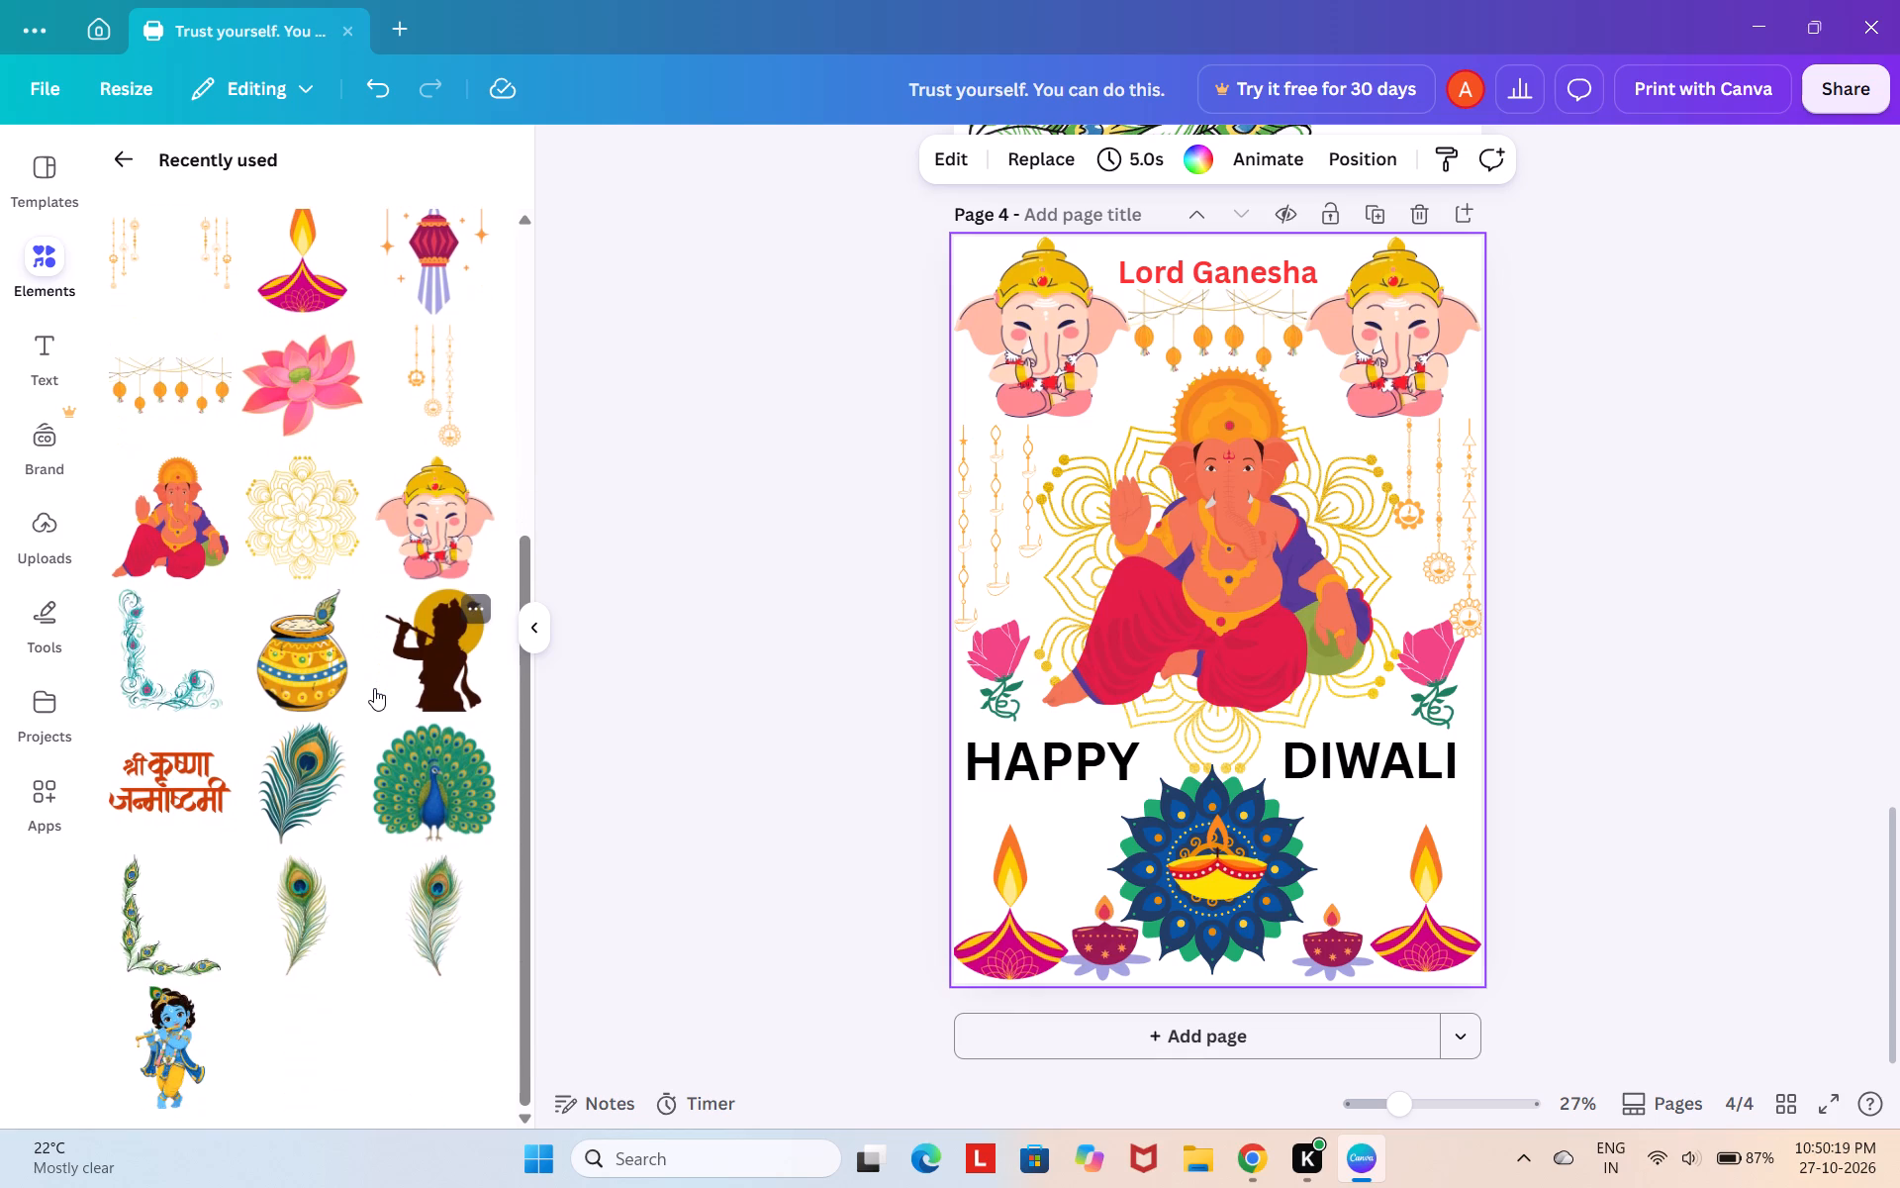
scroll(374, 688, "up", 5)
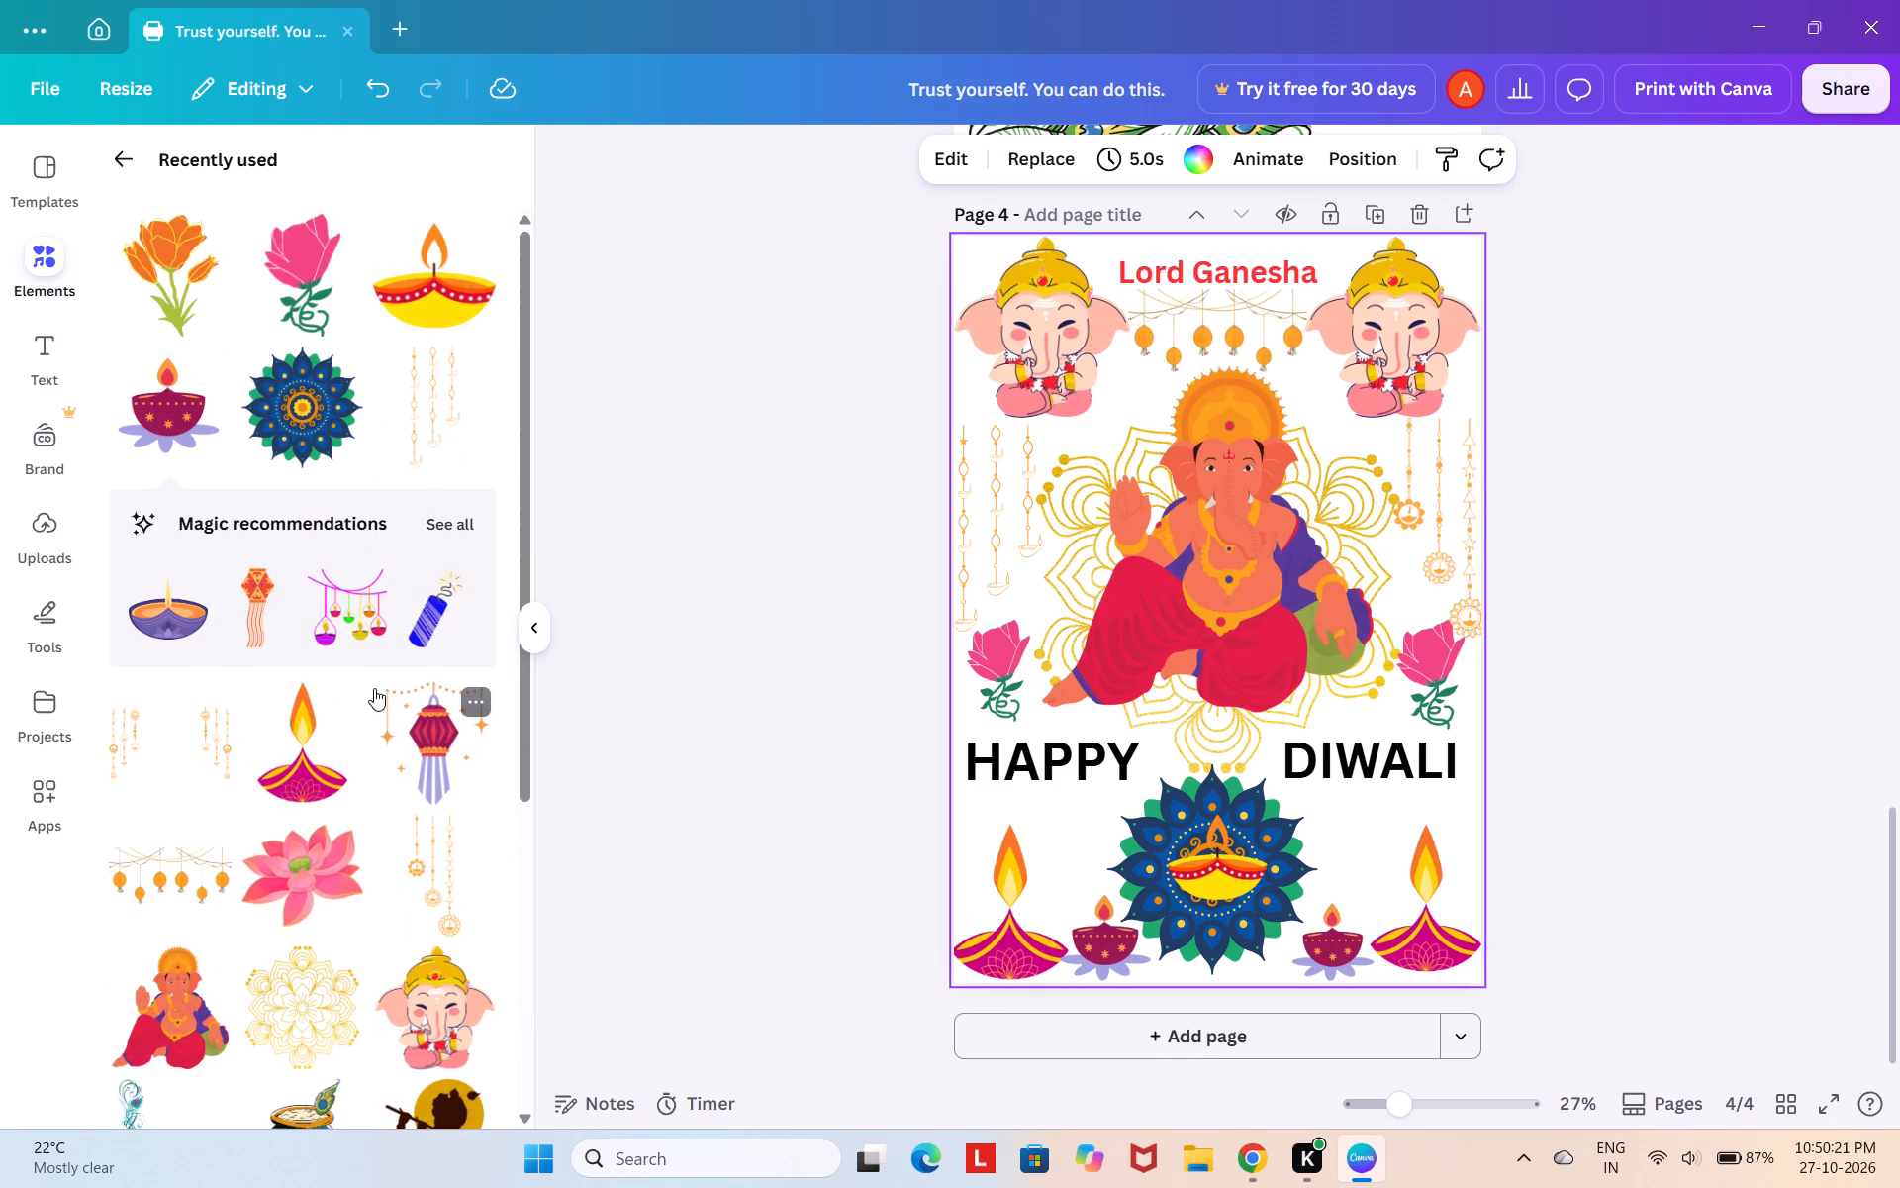
scroll(346, 513, "up", 1)
Add the brown multi-flame aarti lamp from the maroon lotus diya's full magic recommendations to page 4.
scroll(346, 513, "up", 1)
left_click(470, 520)
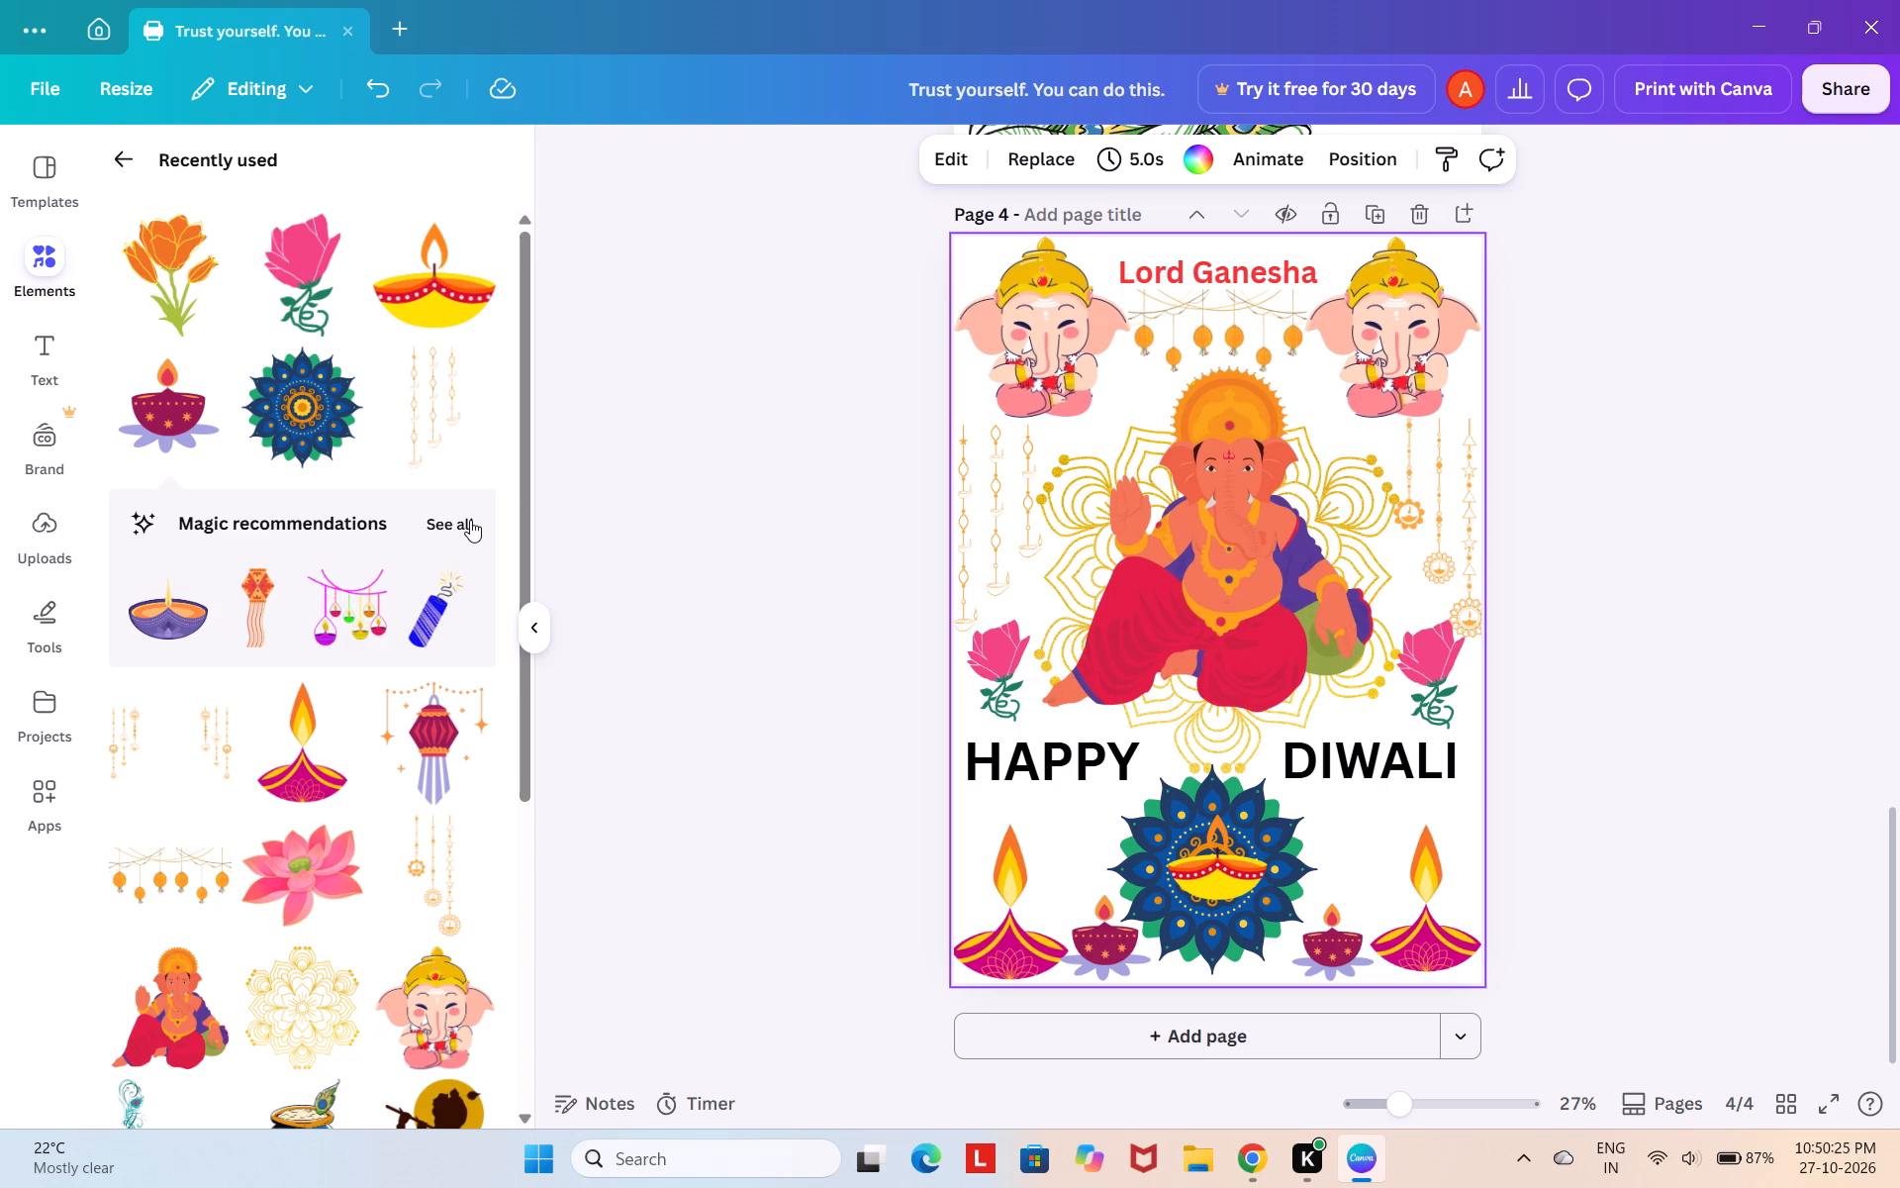
scroll(355, 548, "down", 2)
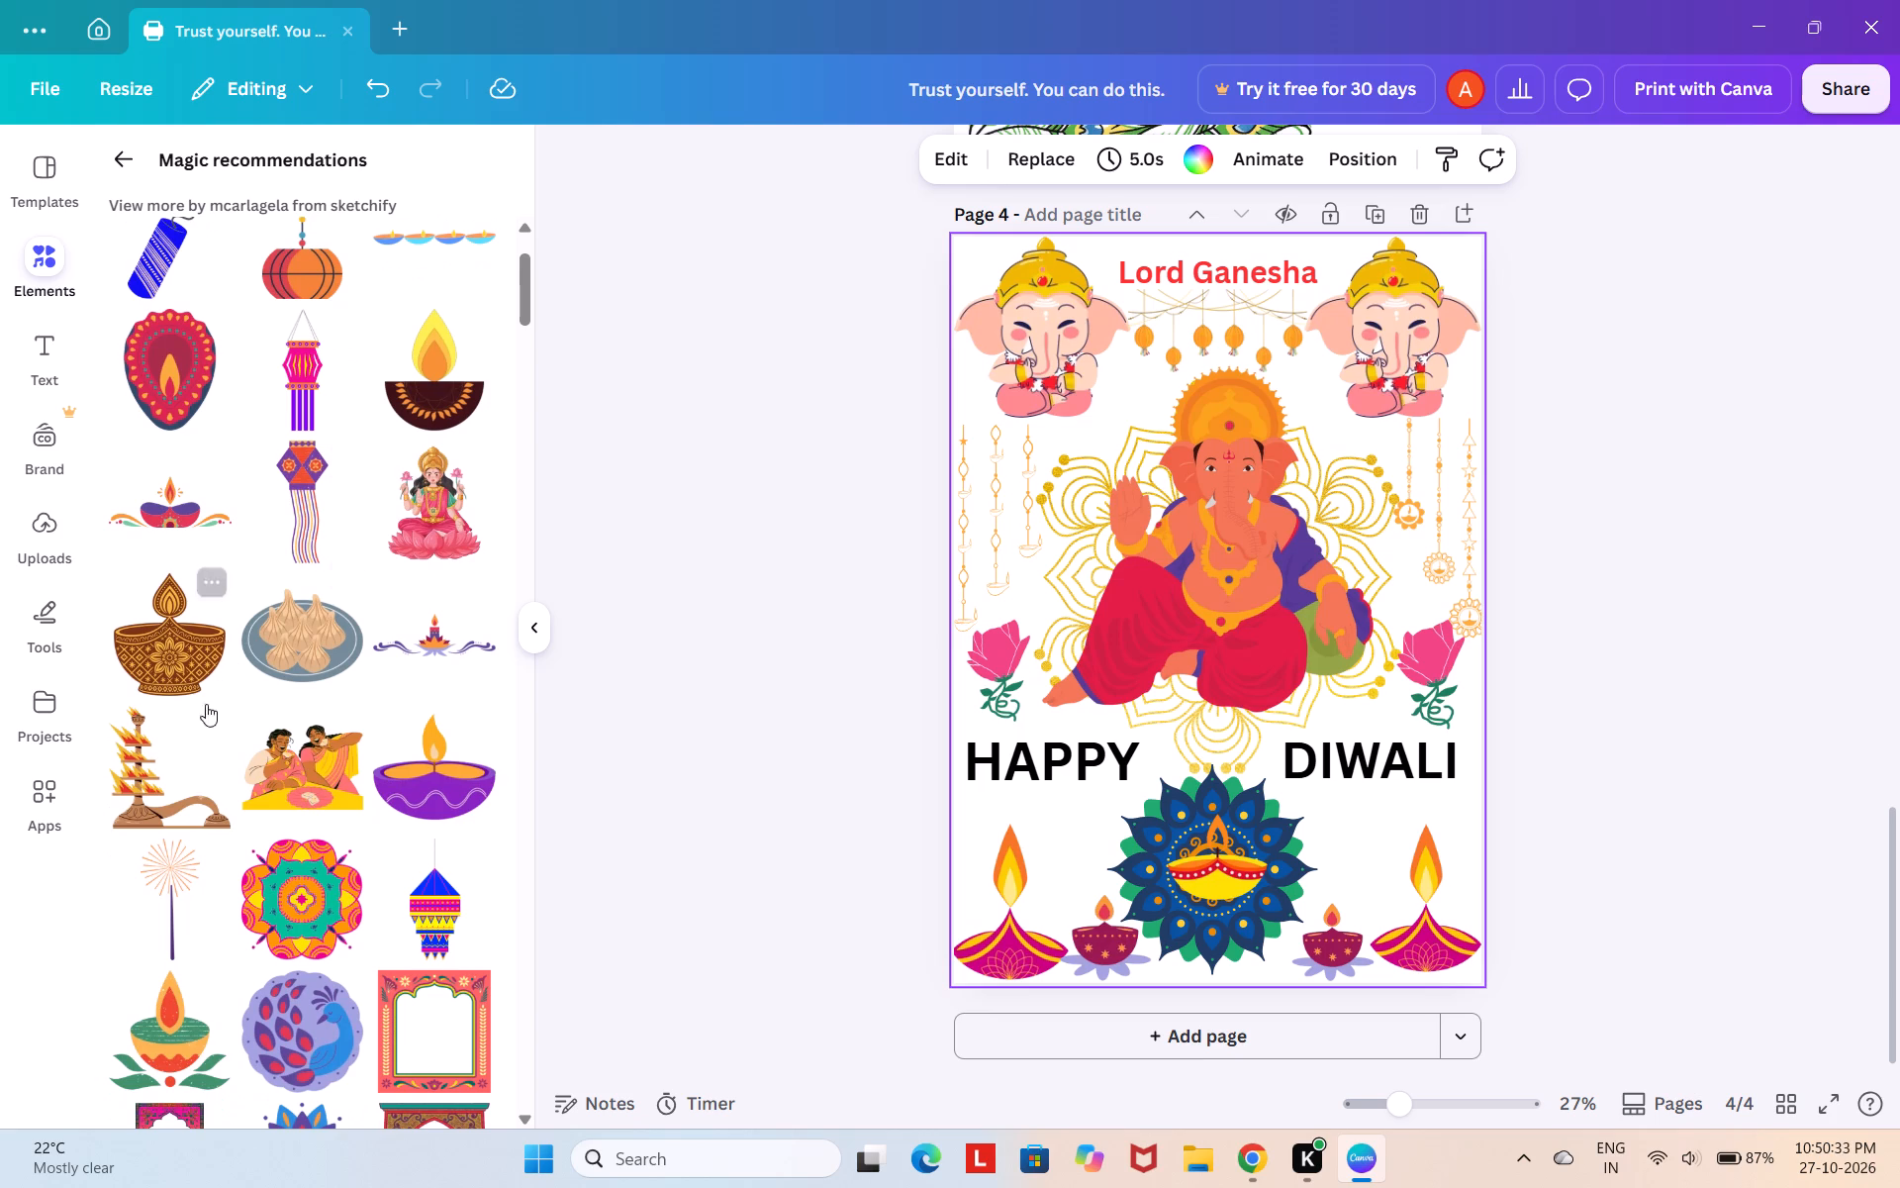
left_click(130, 790)
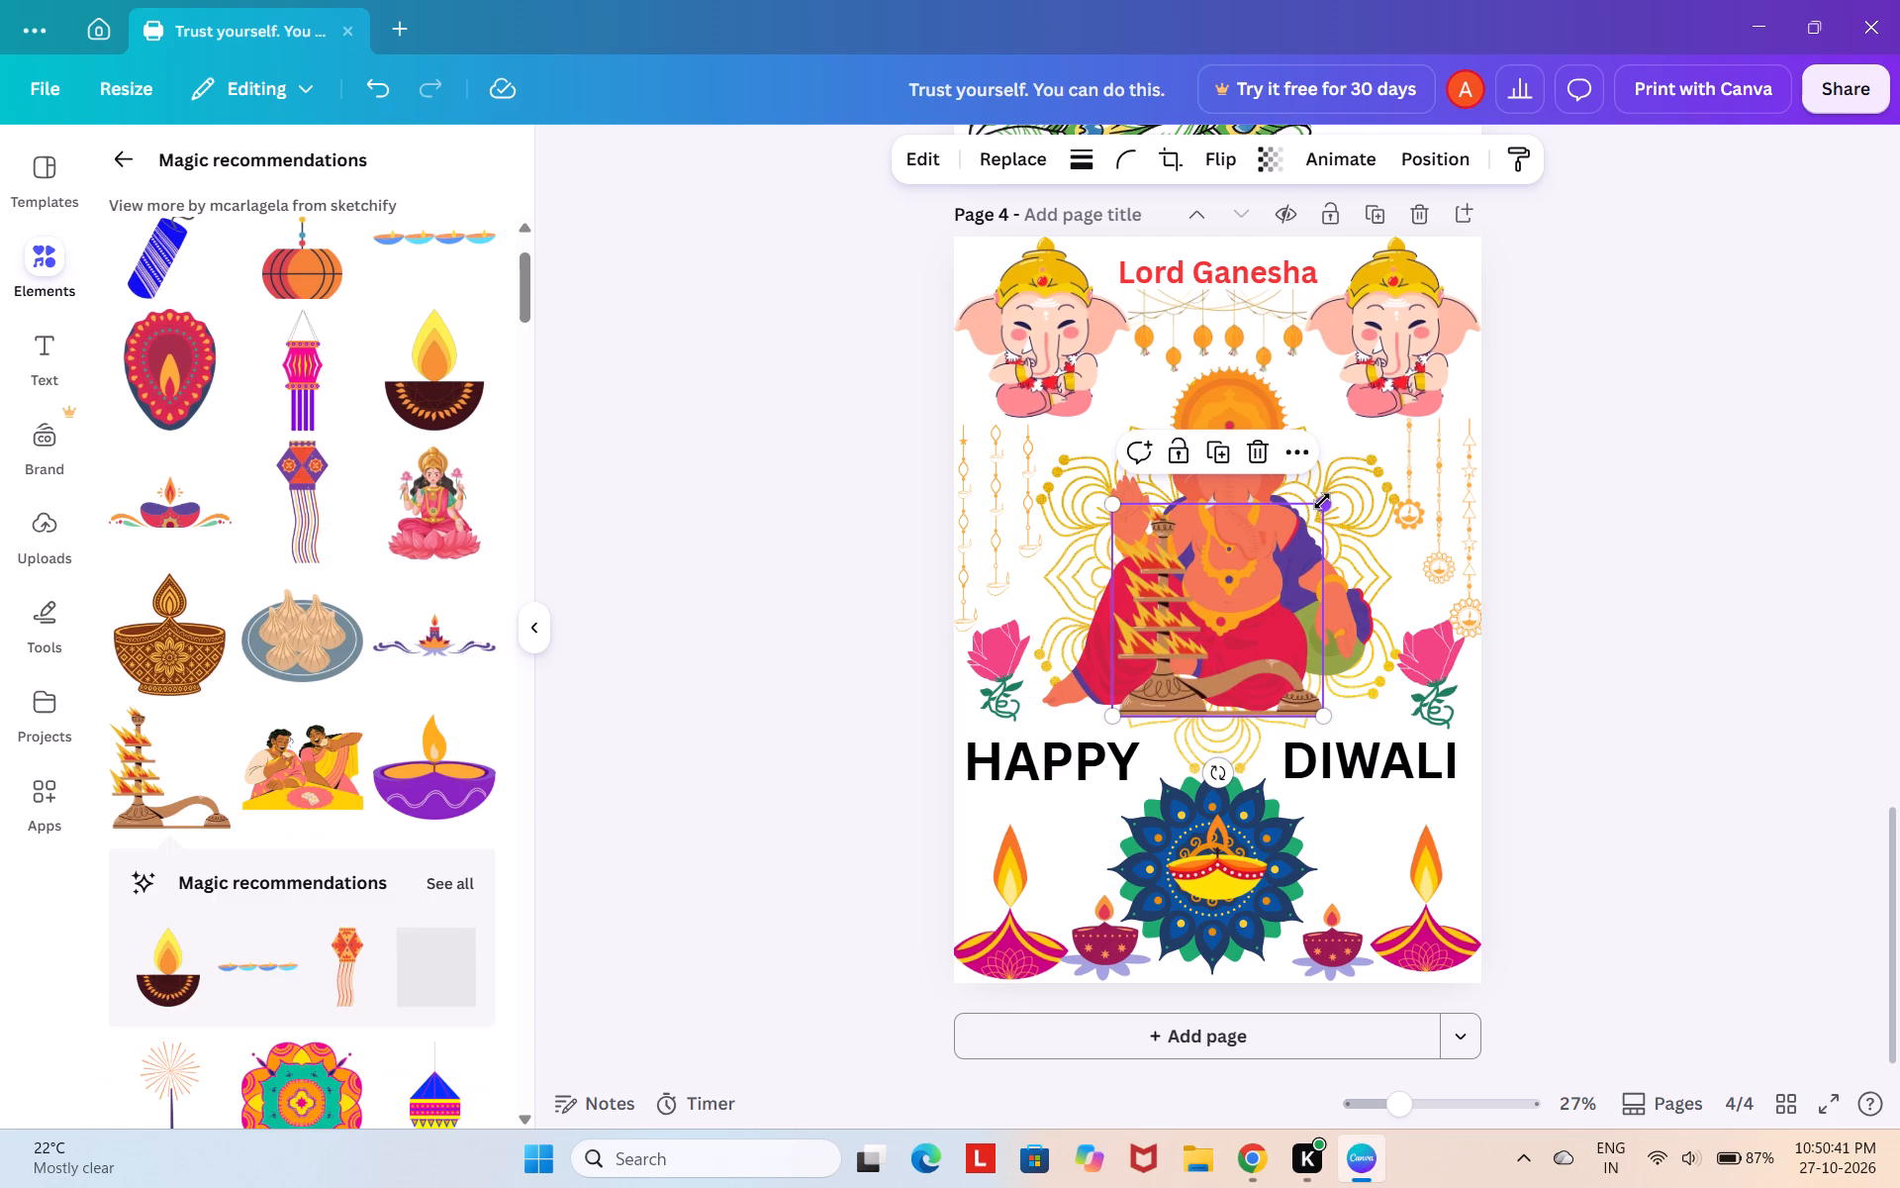
Shrink the brown aarti lamp and place it below DIWALI, between the blue mandala and the right pink diya.
left_click_drag(1322, 501, 1206, 603)
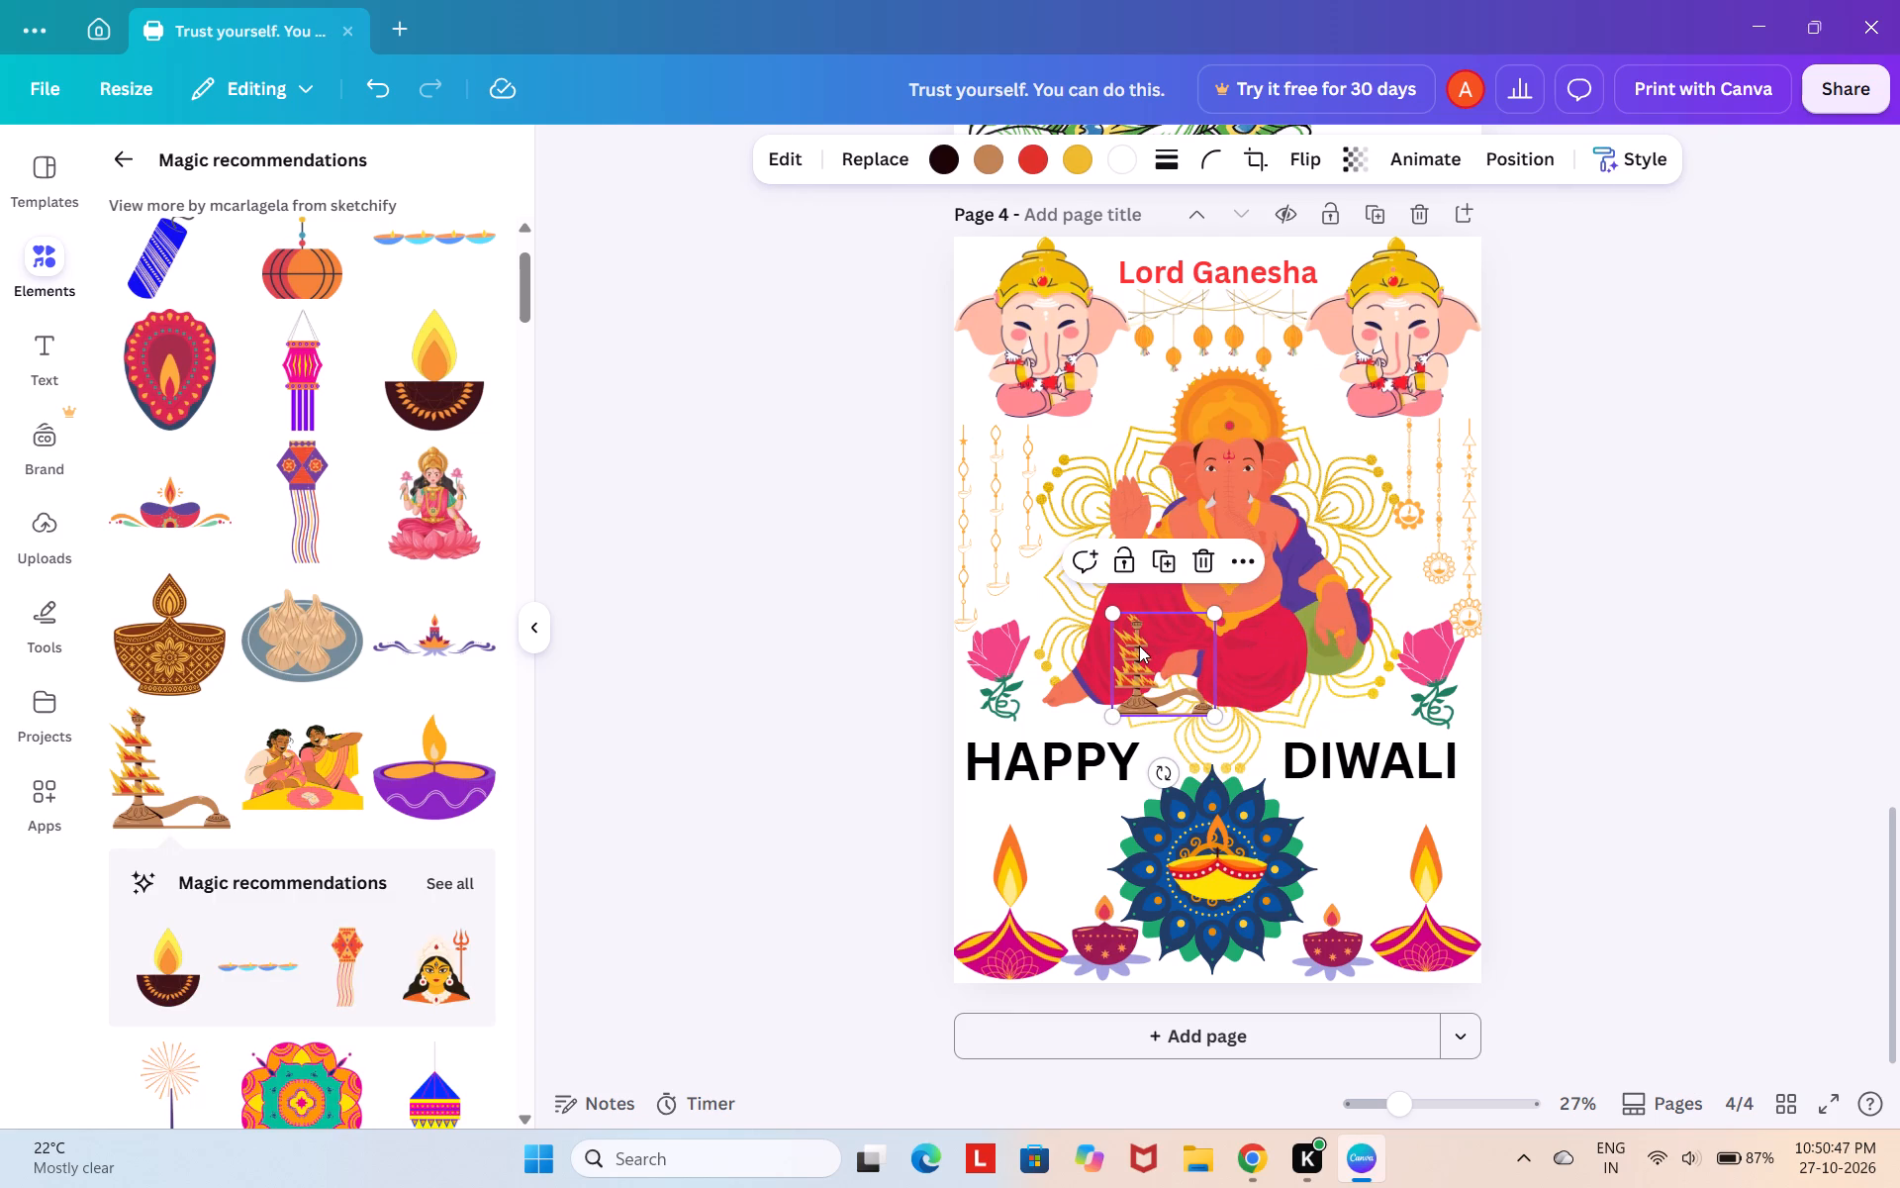
left_click(1151, 645)
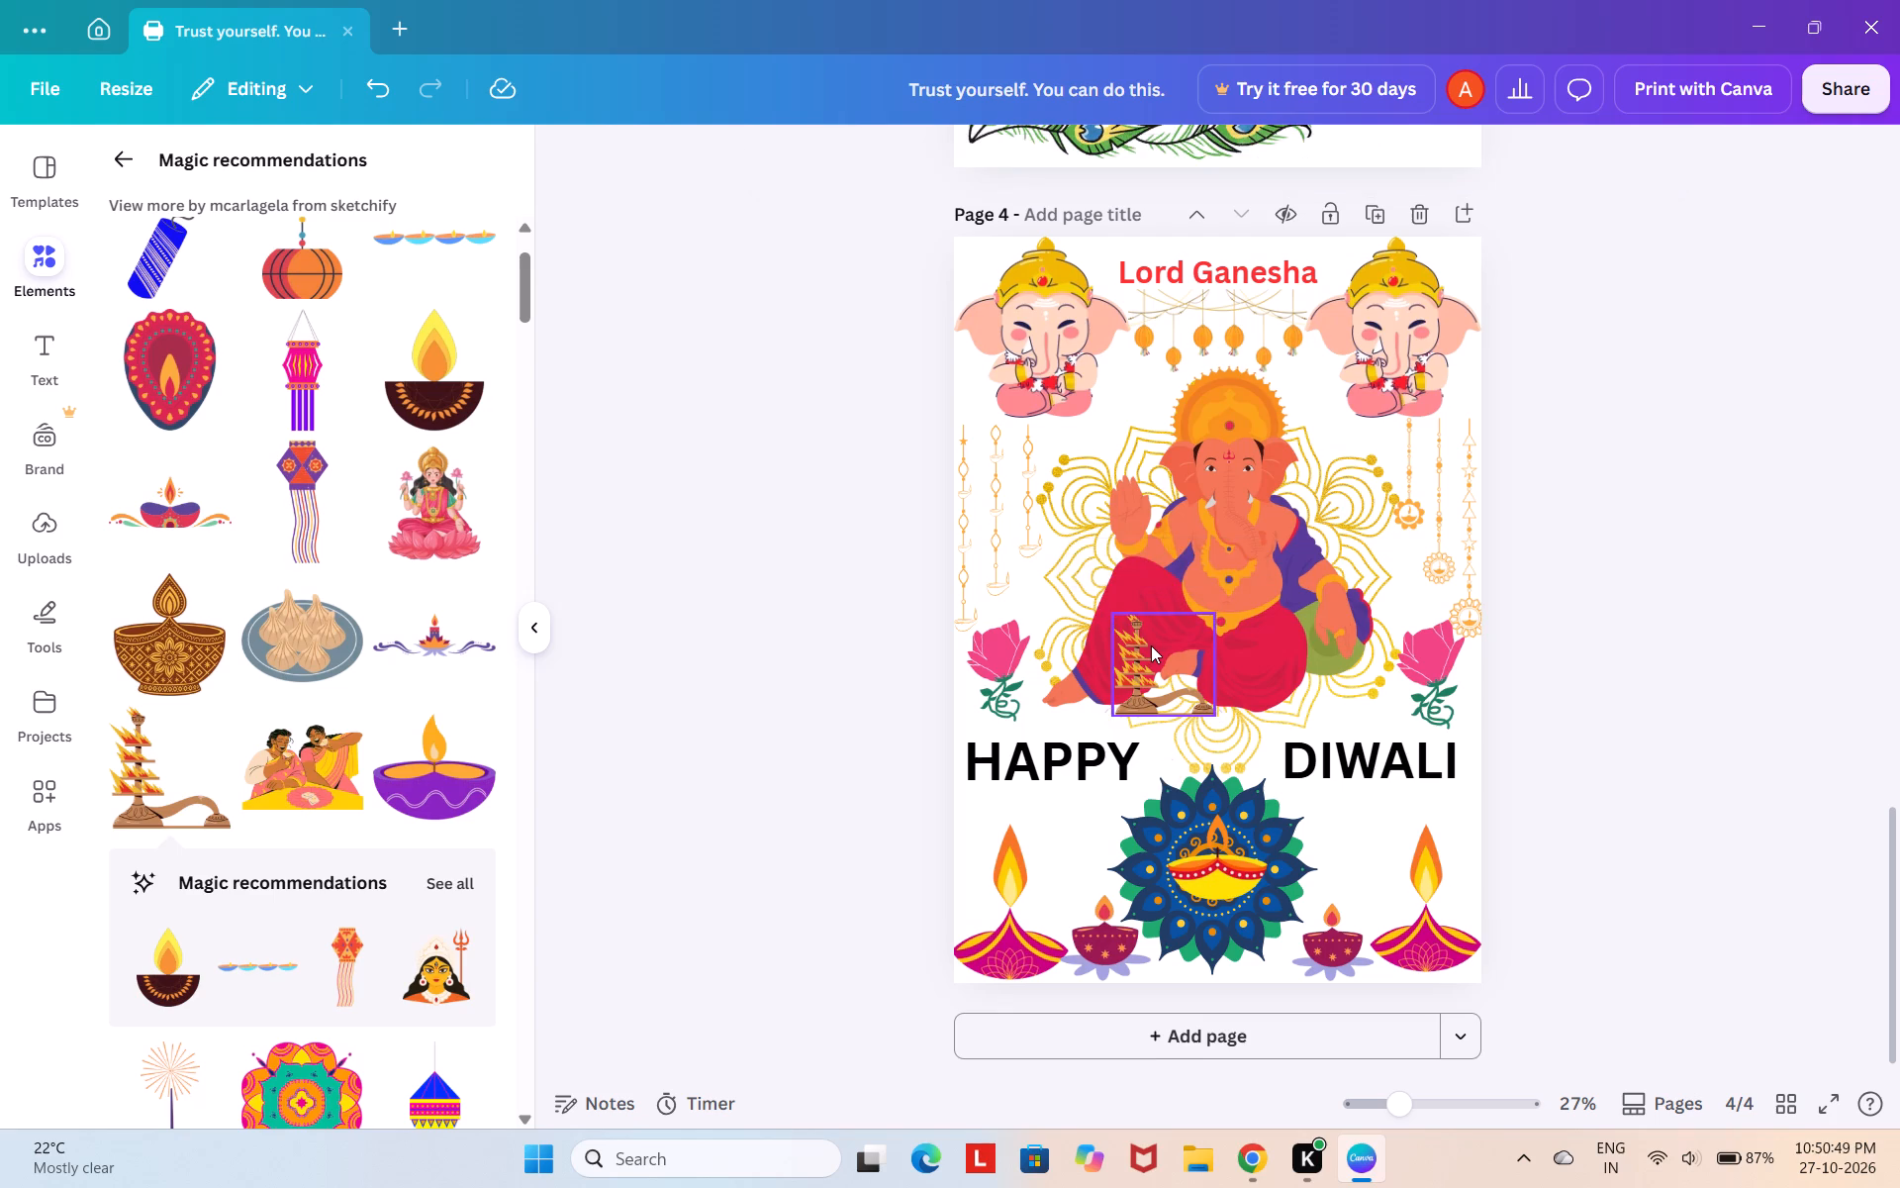
left_click_drag(1151, 645, 1343, 803)
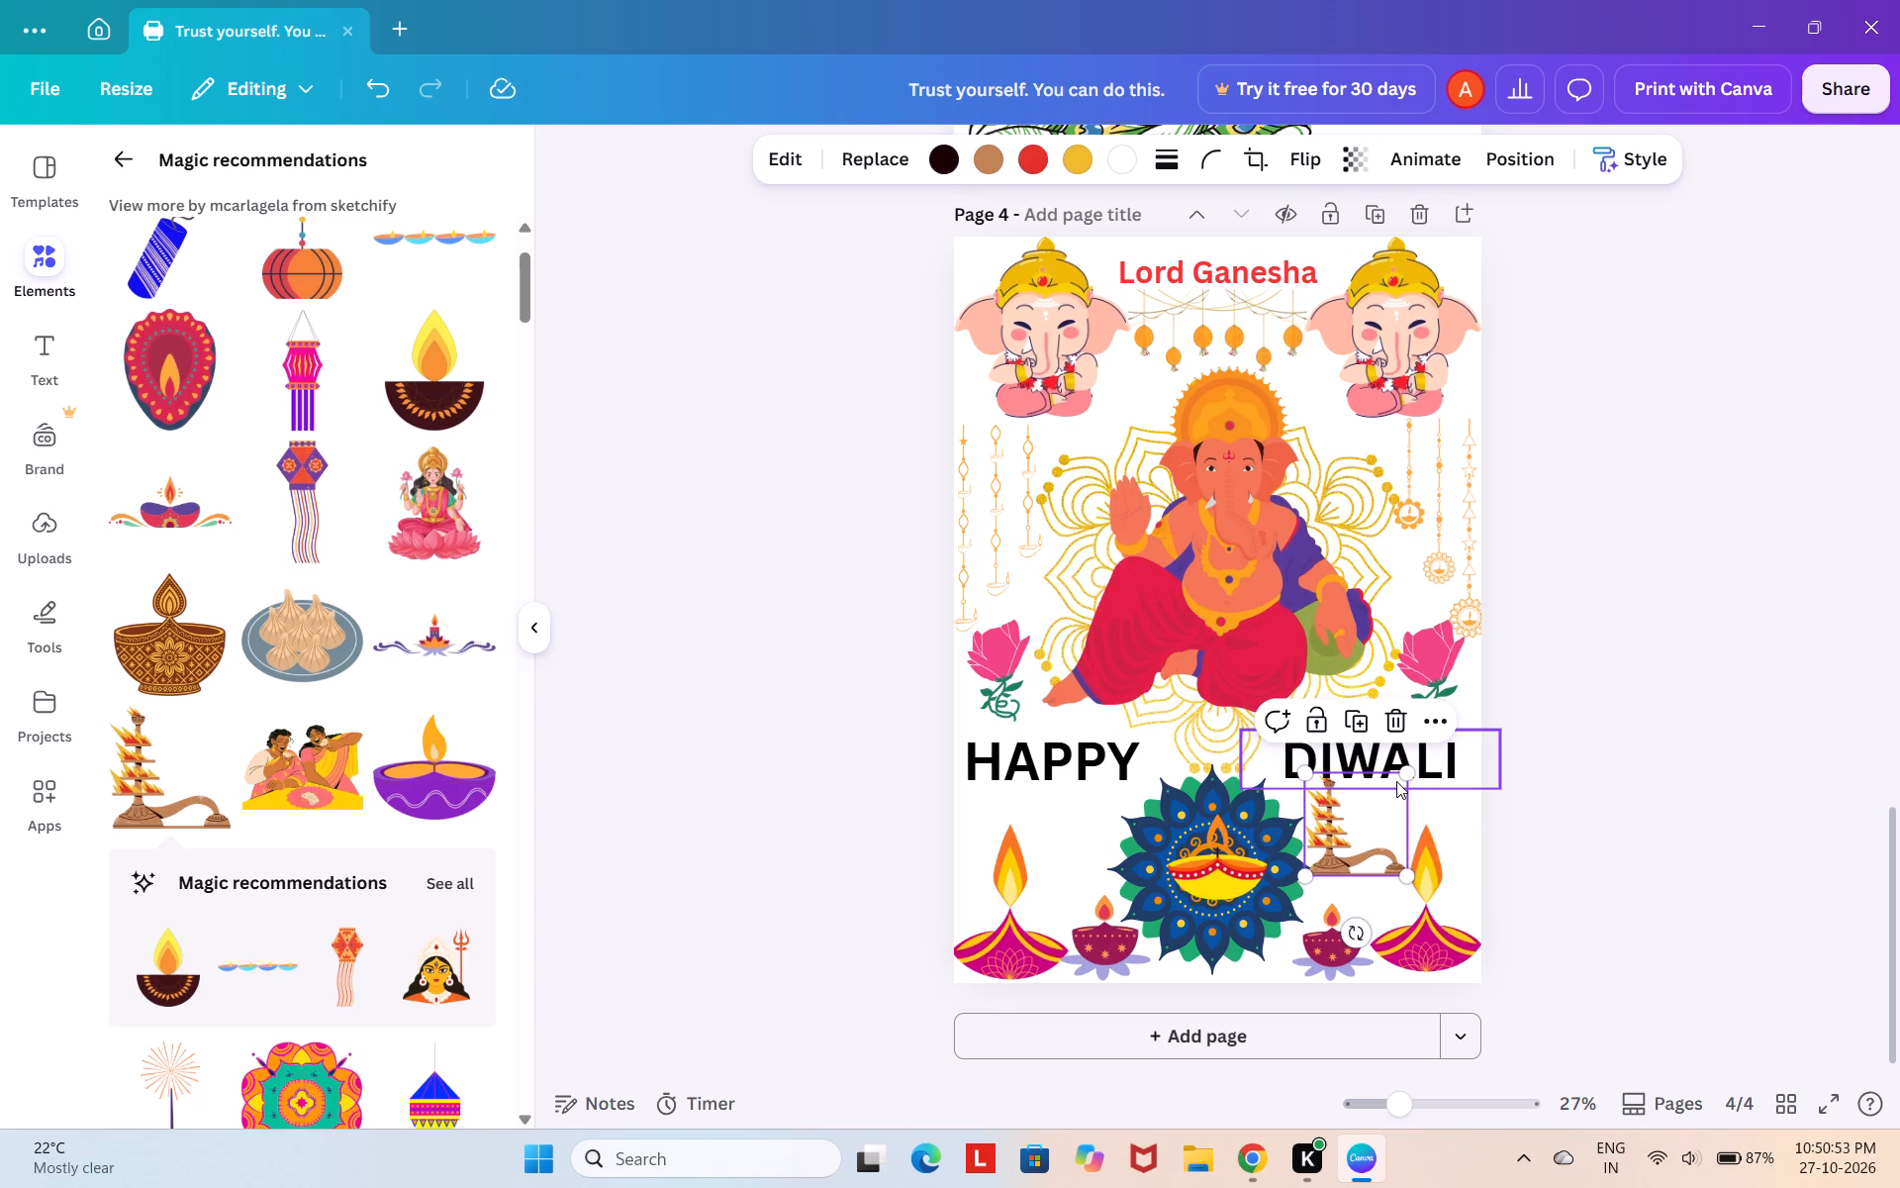
left_click_drag(1402, 772, 1384, 796)
left_click(1351, 820)
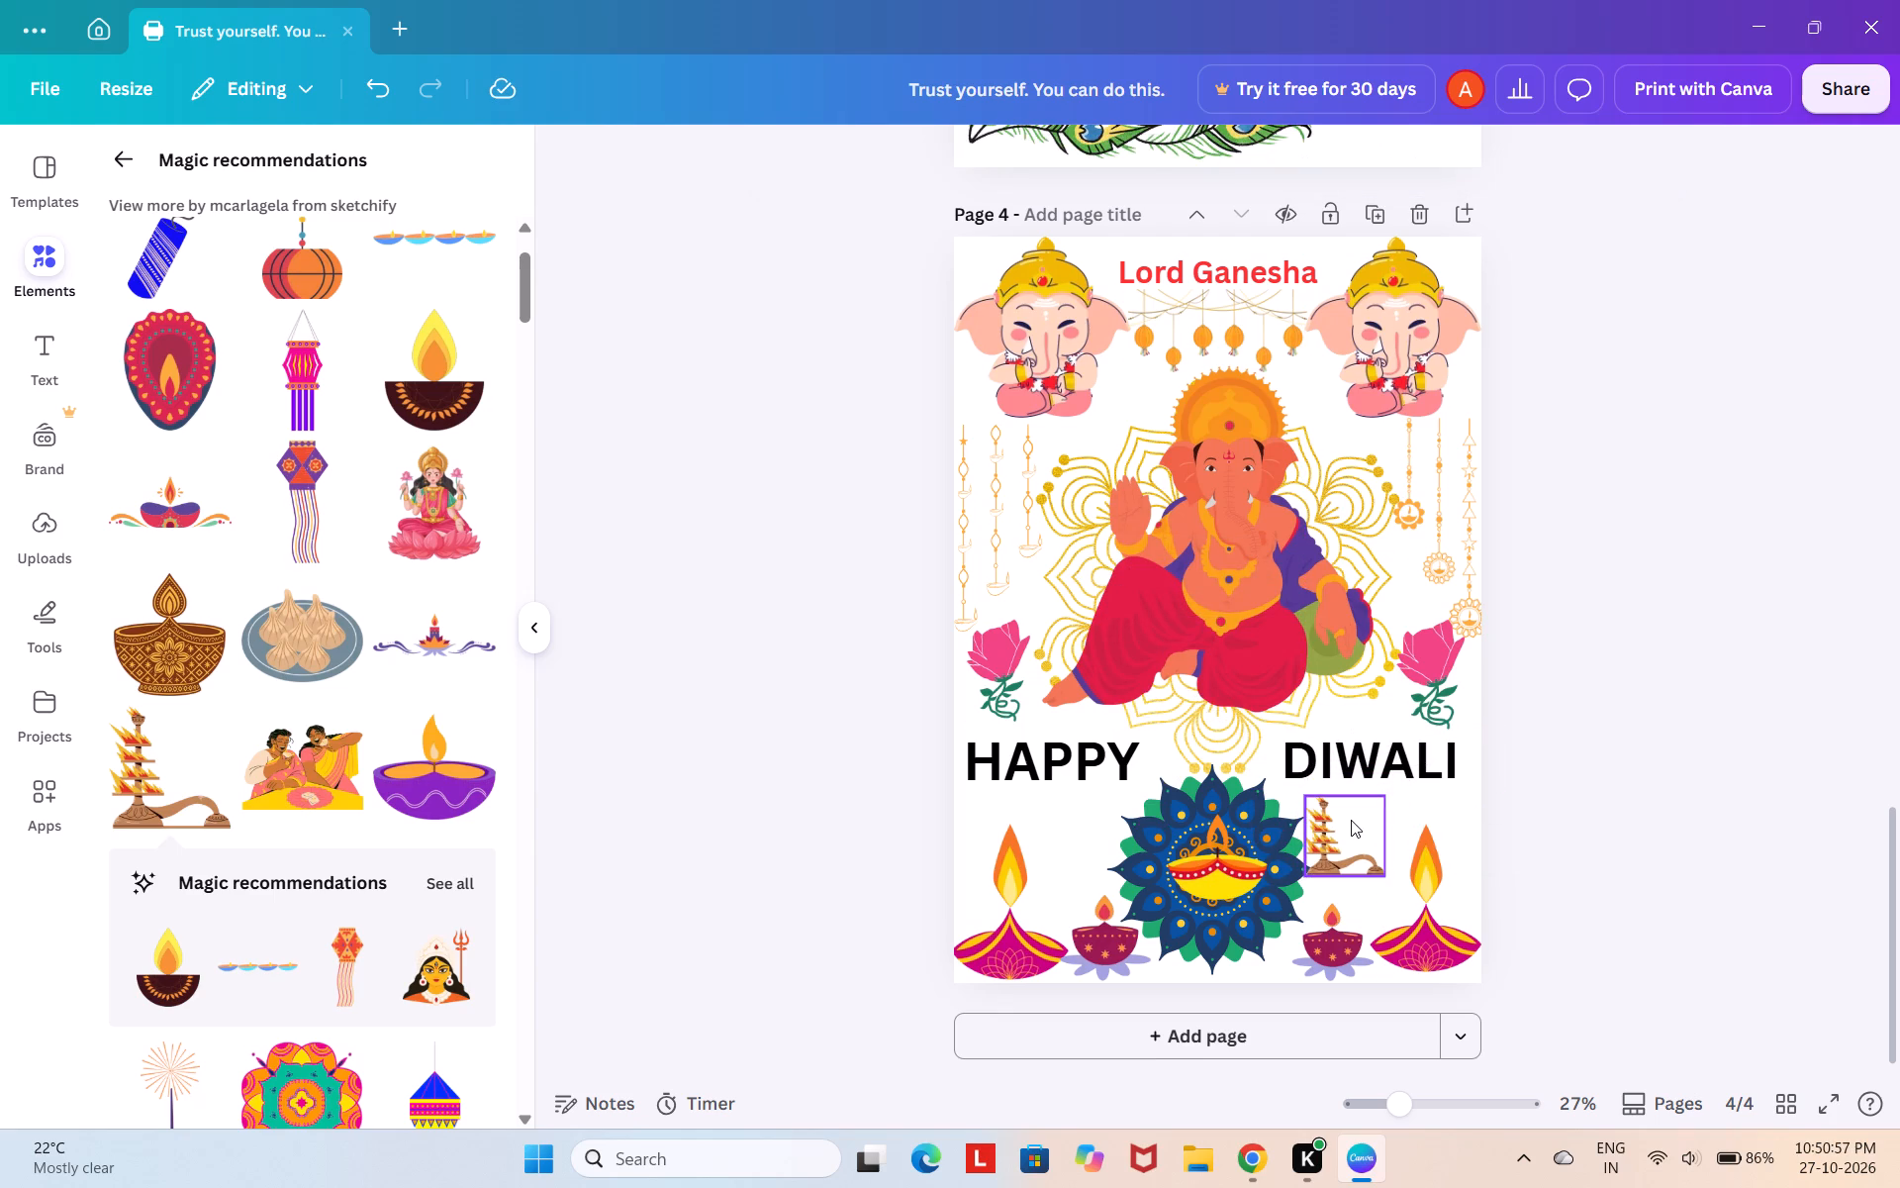
left_click_drag(1351, 820, 1367, 810)
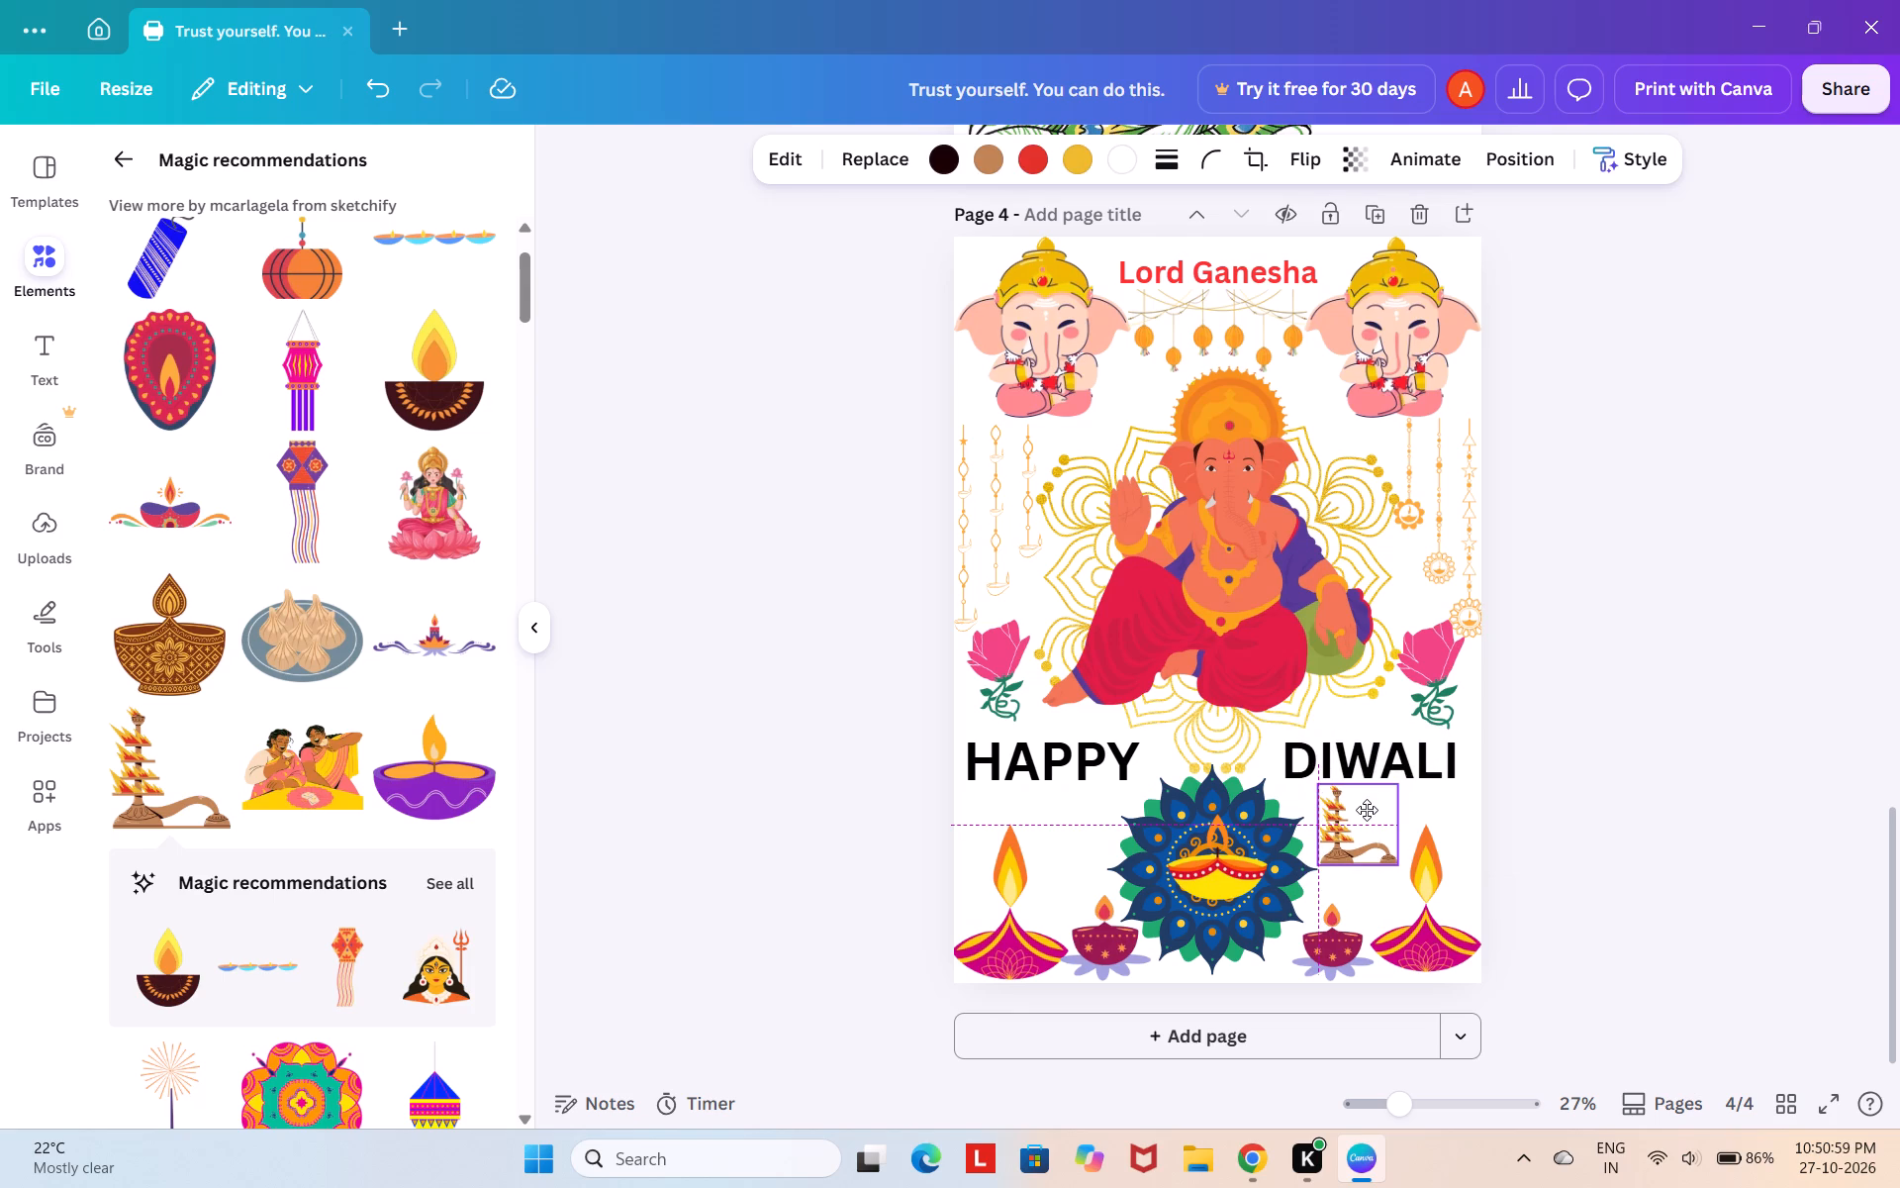
left_click_drag(1367, 810, 1369, 807)
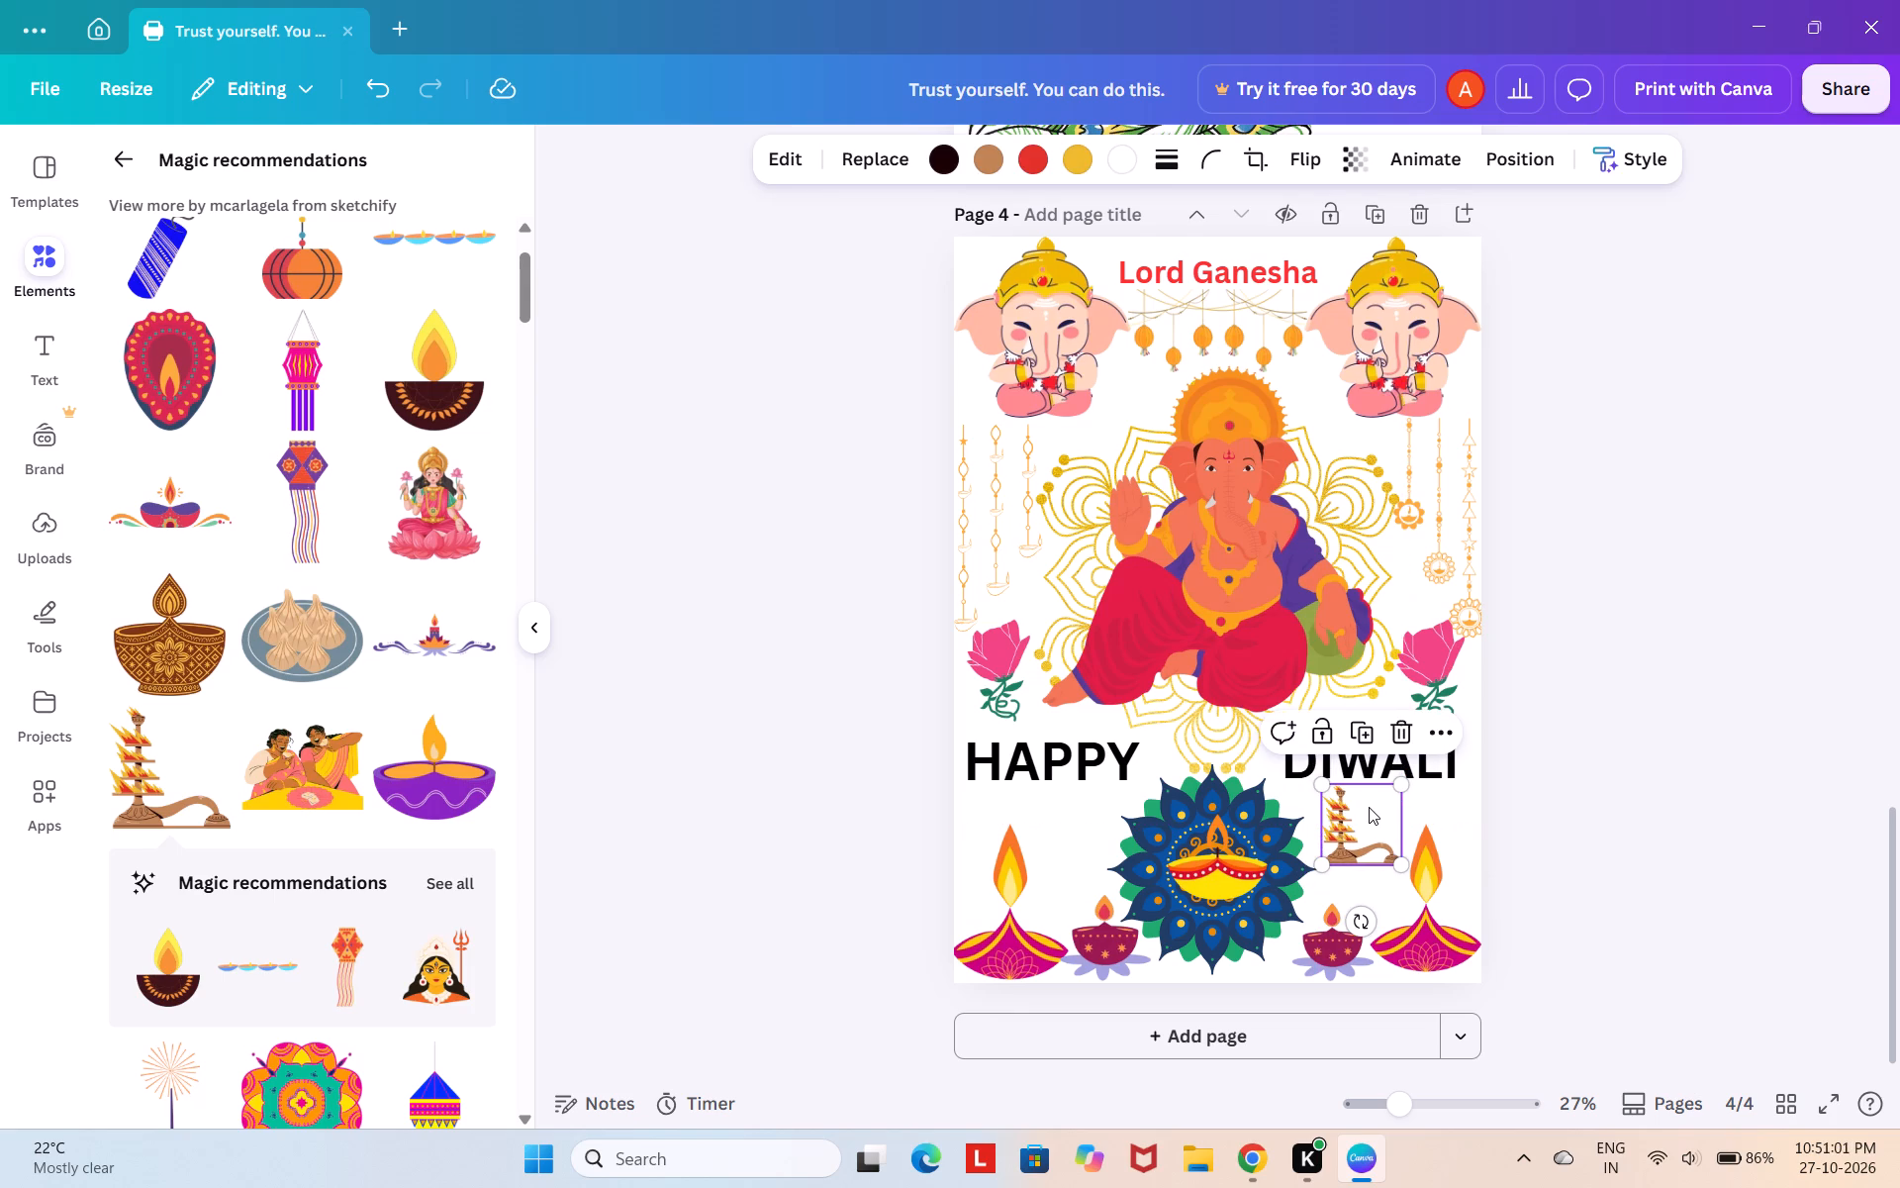
left_click(1369, 807)
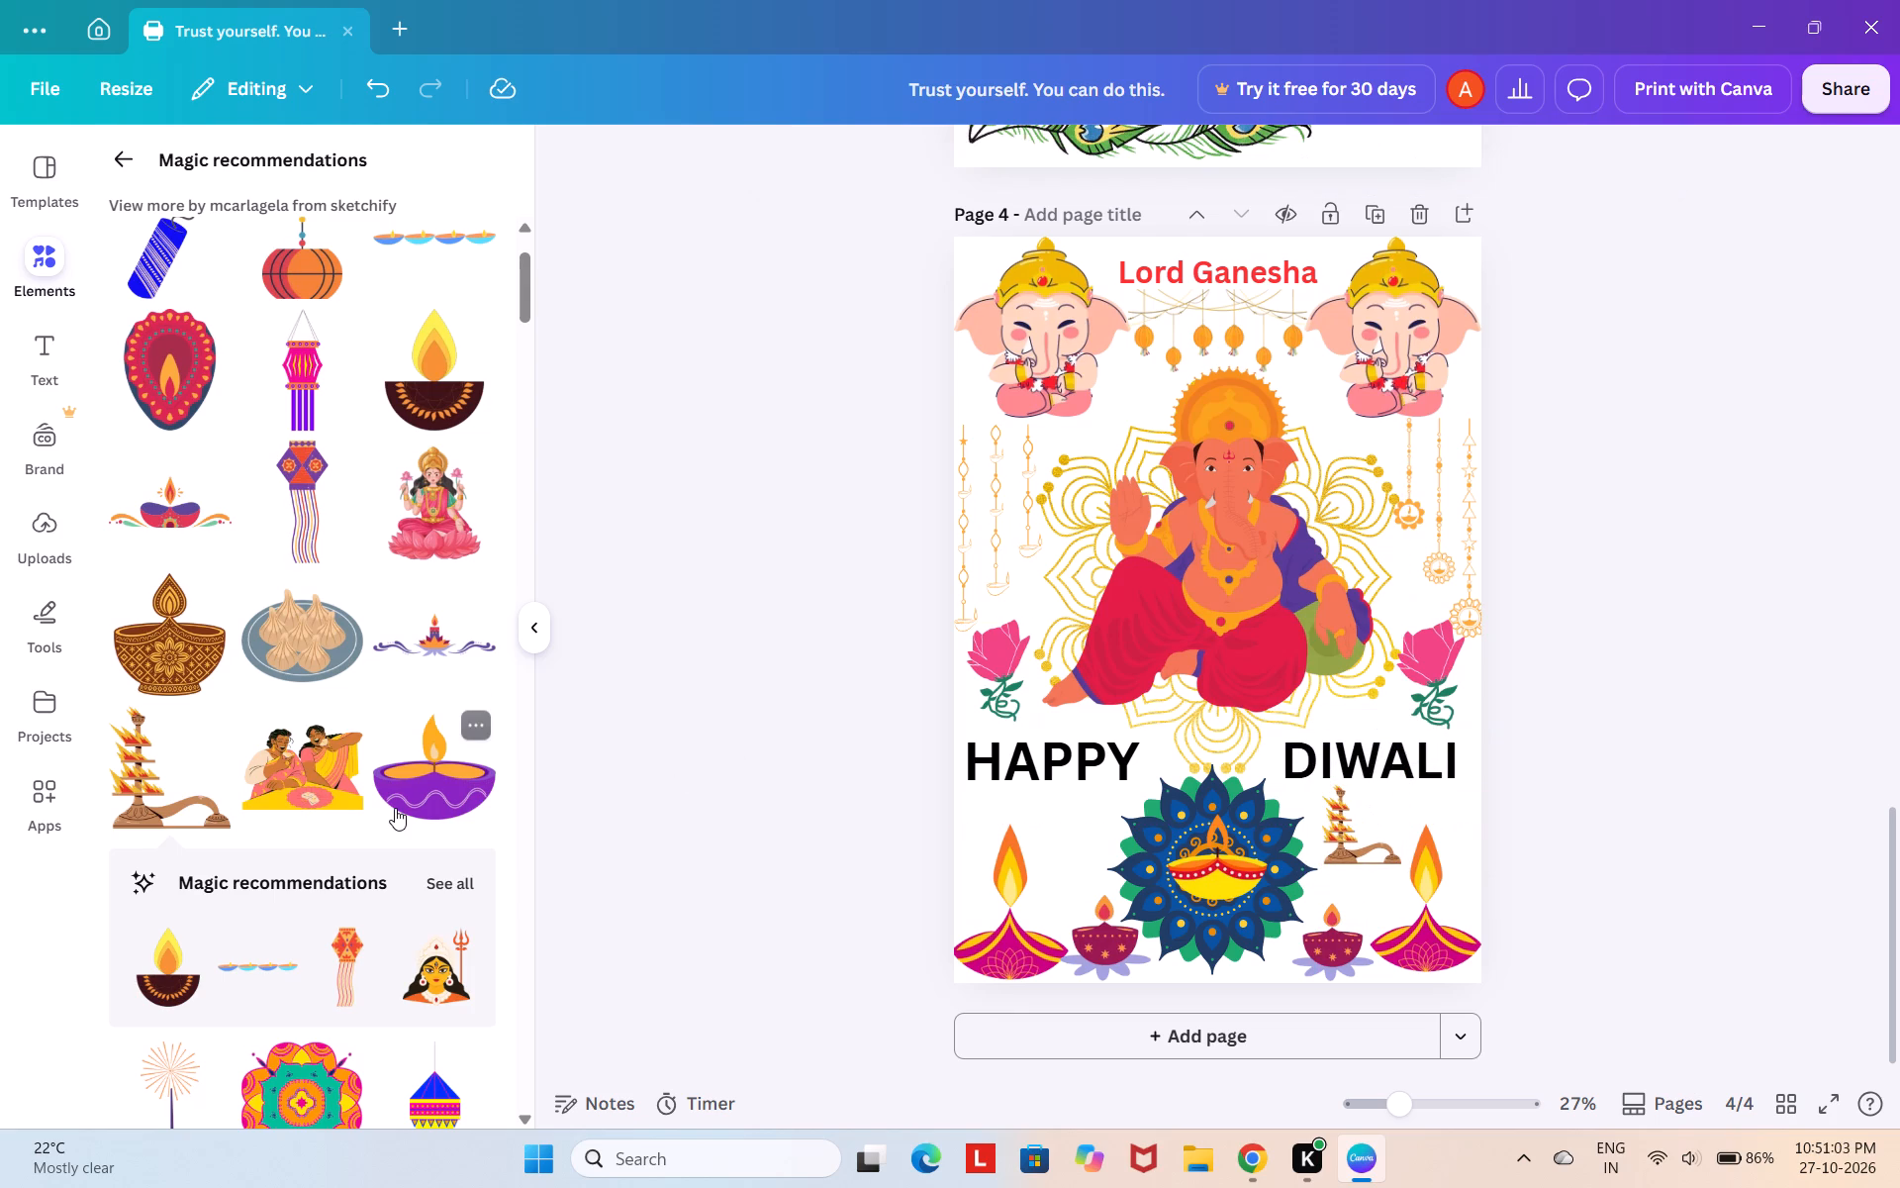
Look through the rest of the magic recommendations for another decoration to go on page 4.
scroll(395, 808, "down", 5)
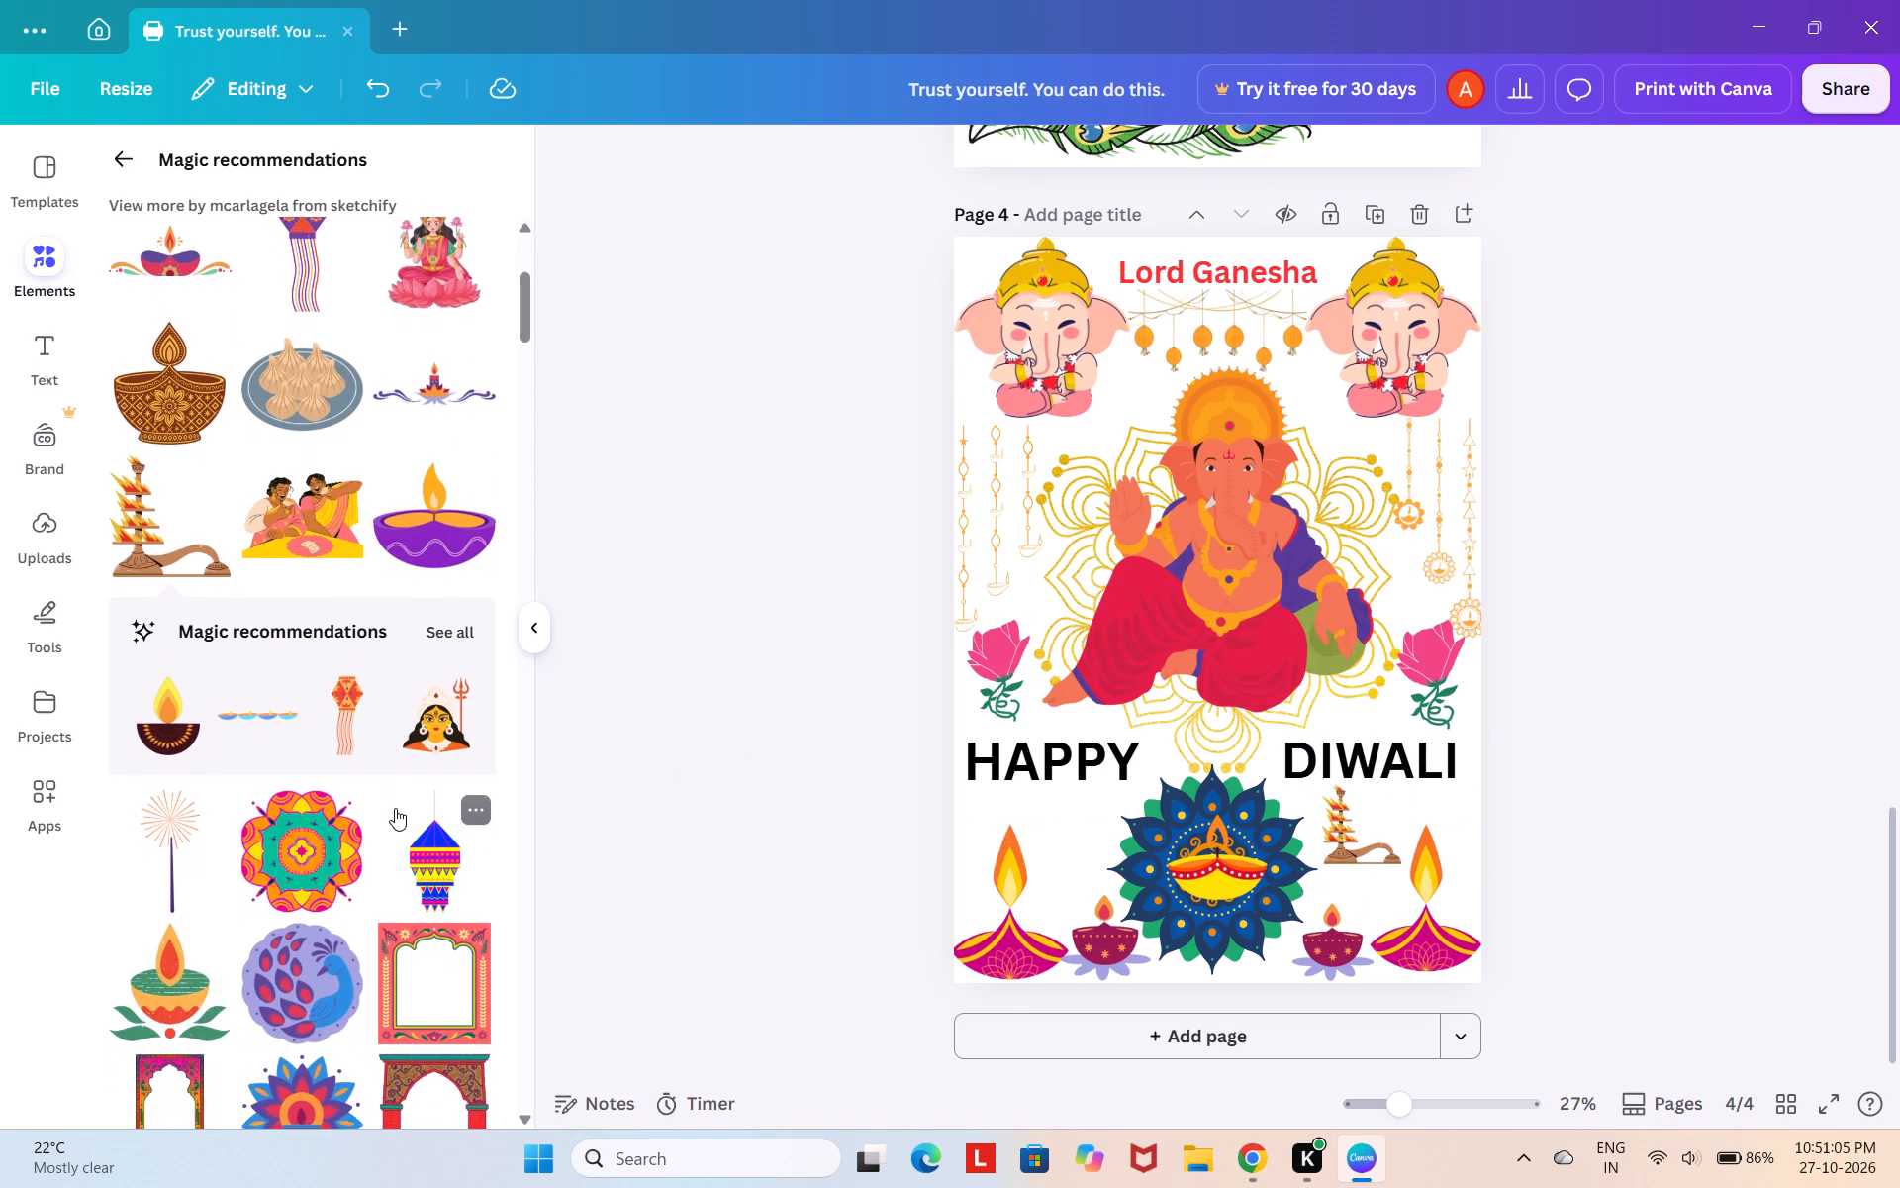
scroll(395, 808, "down", 2)
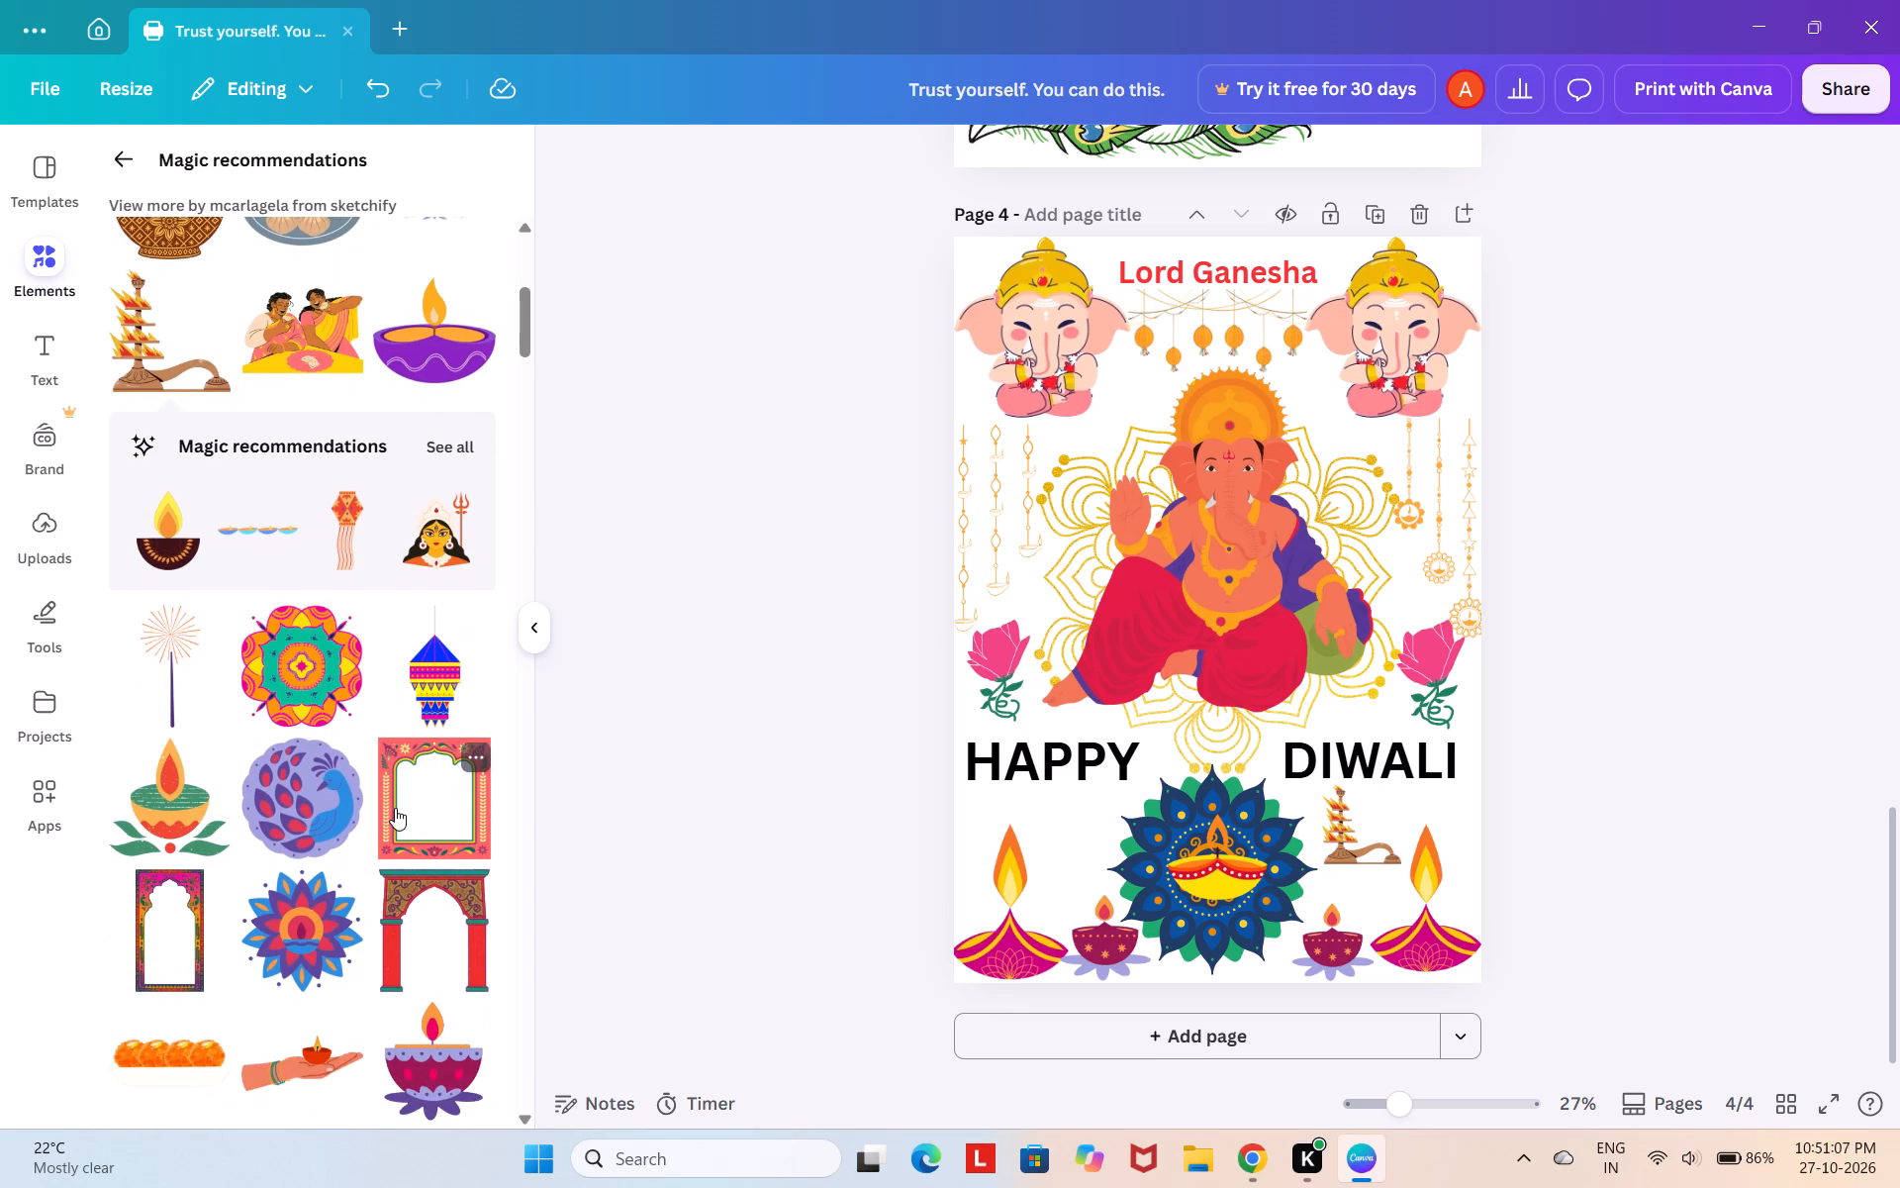
scroll(395, 808, "down", 4)
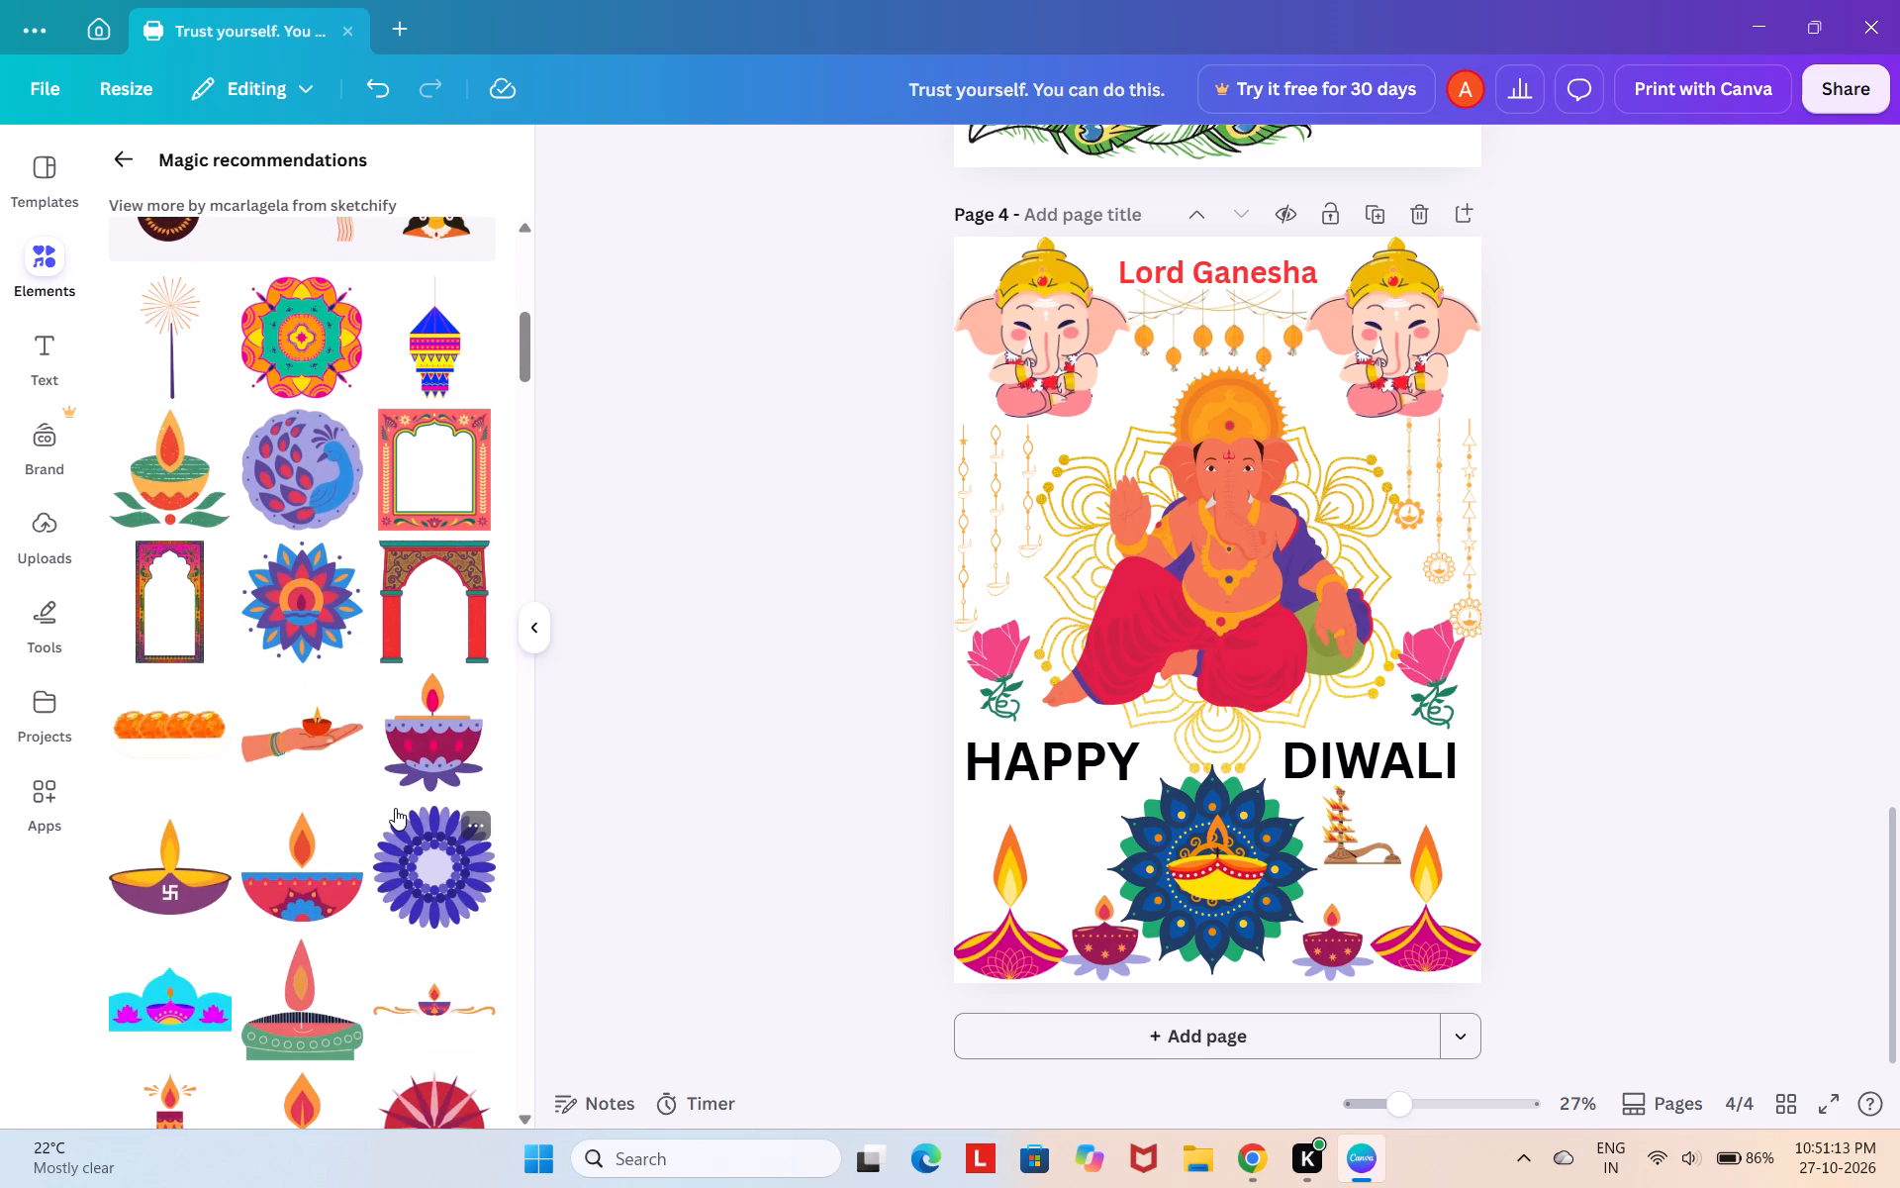
scroll(395, 808, "down", 2)
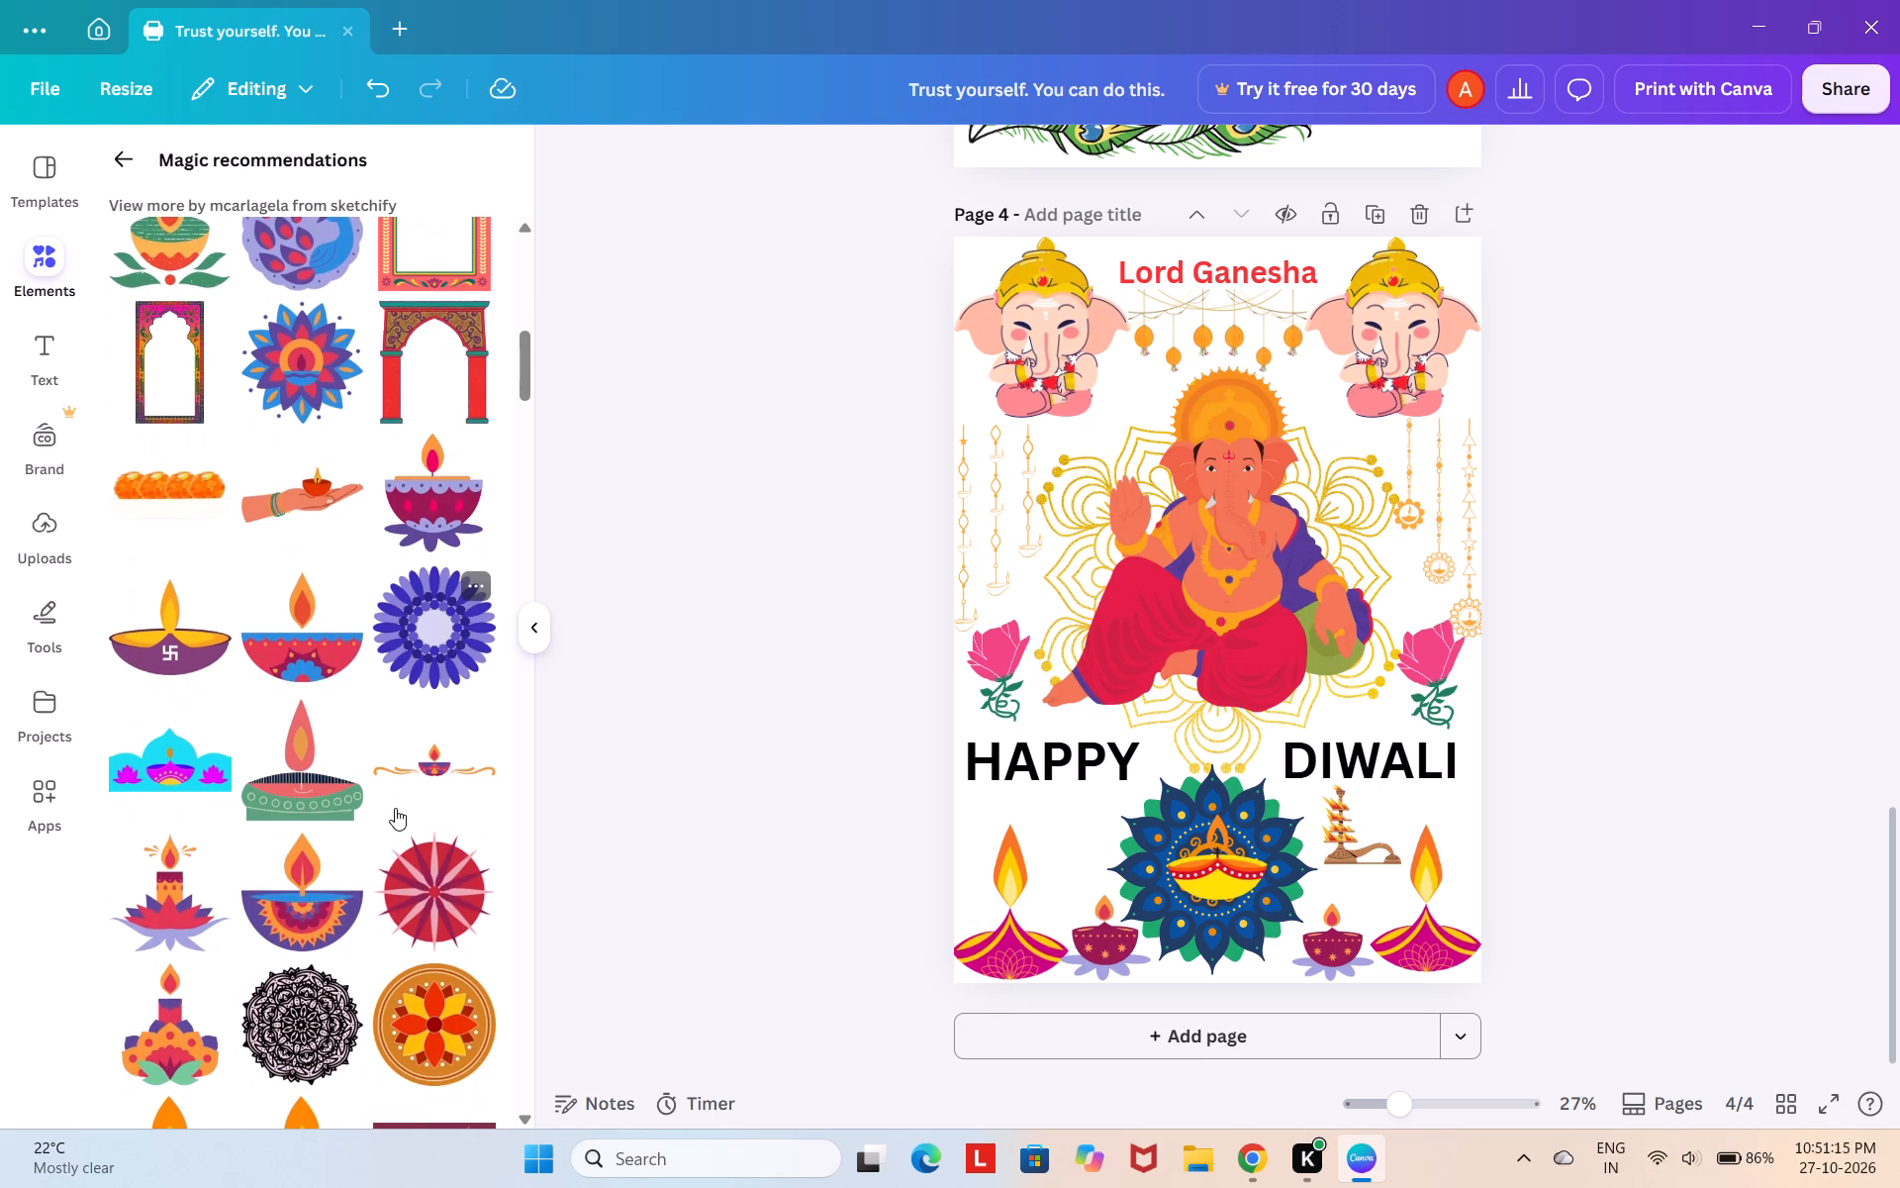
scroll(395, 808, "down", 1)
scroll(395, 808, "up", 9)
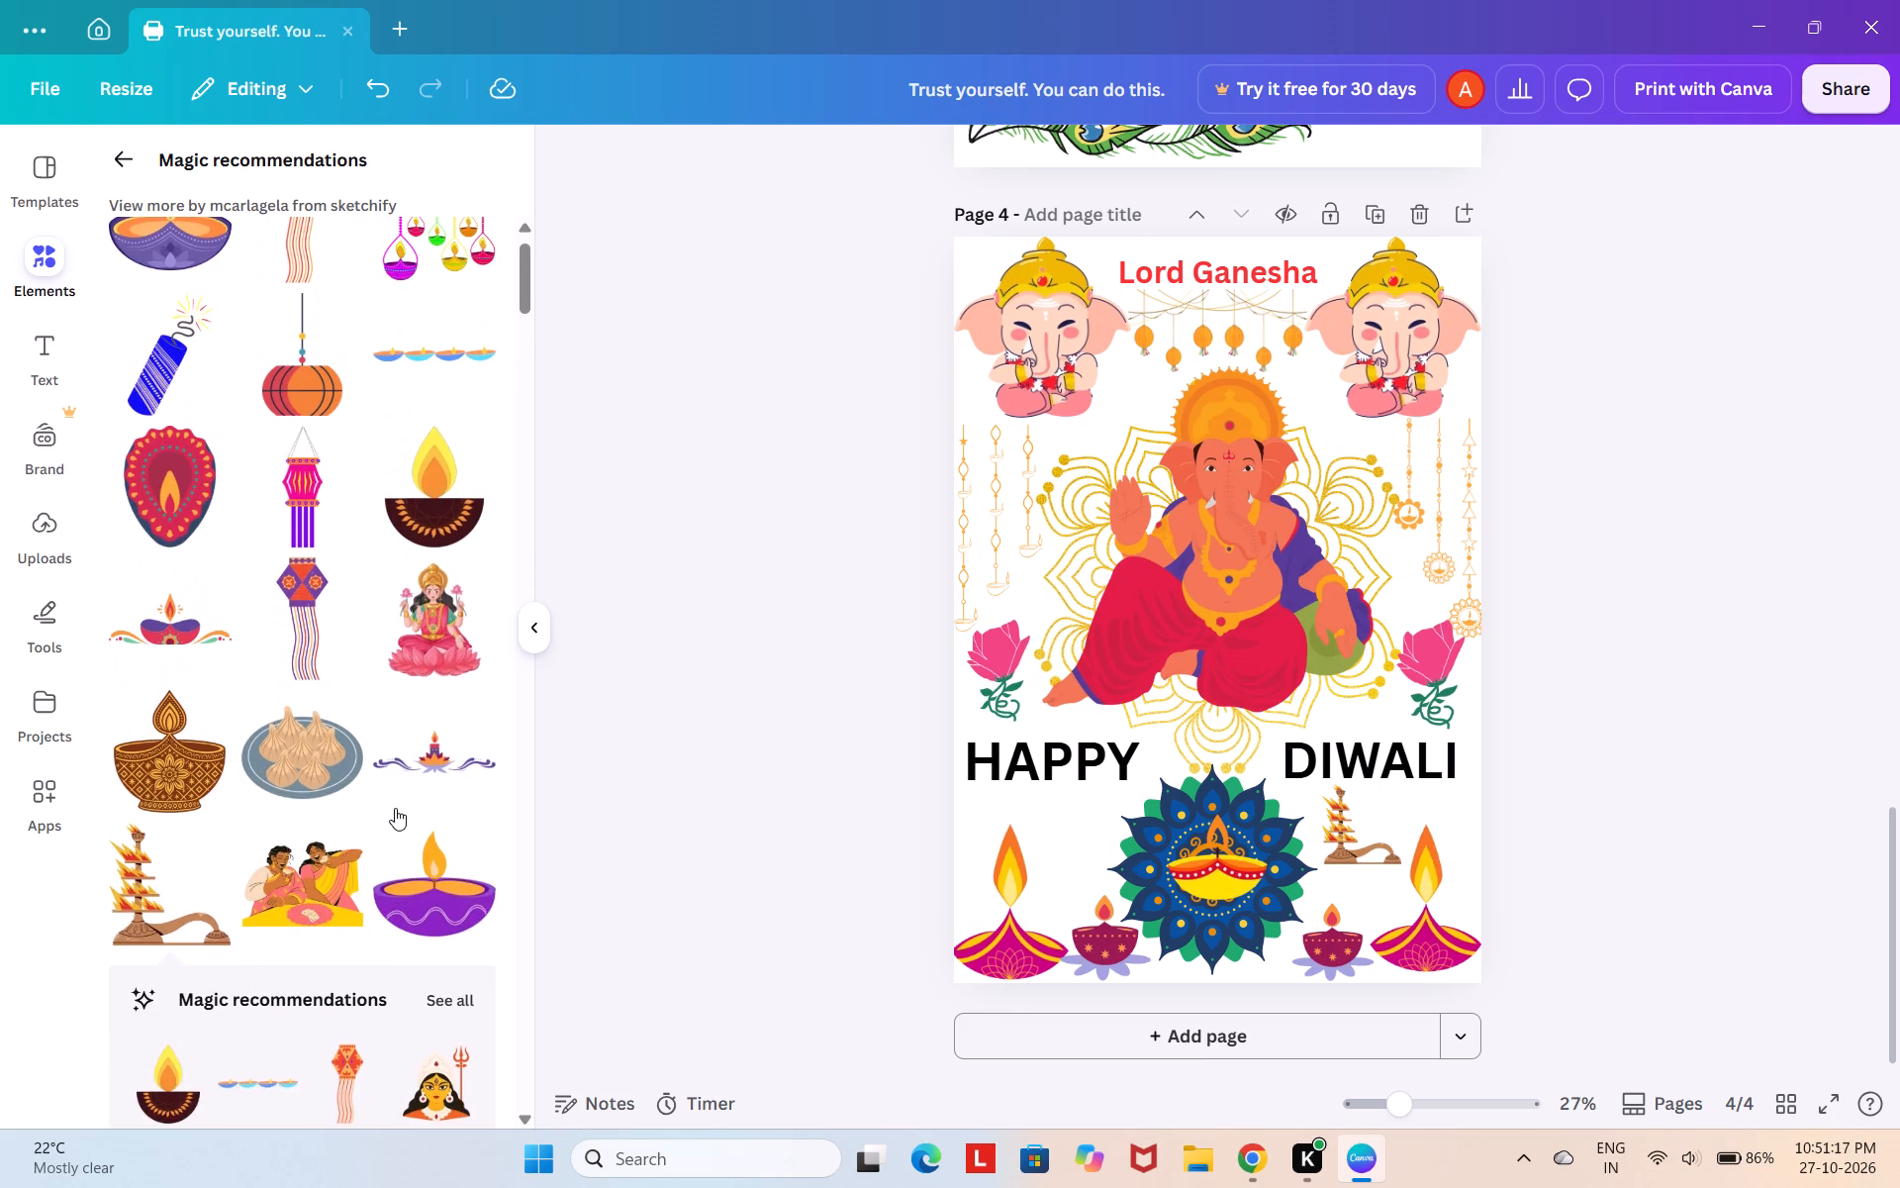
scroll(395, 808, "down", 3)
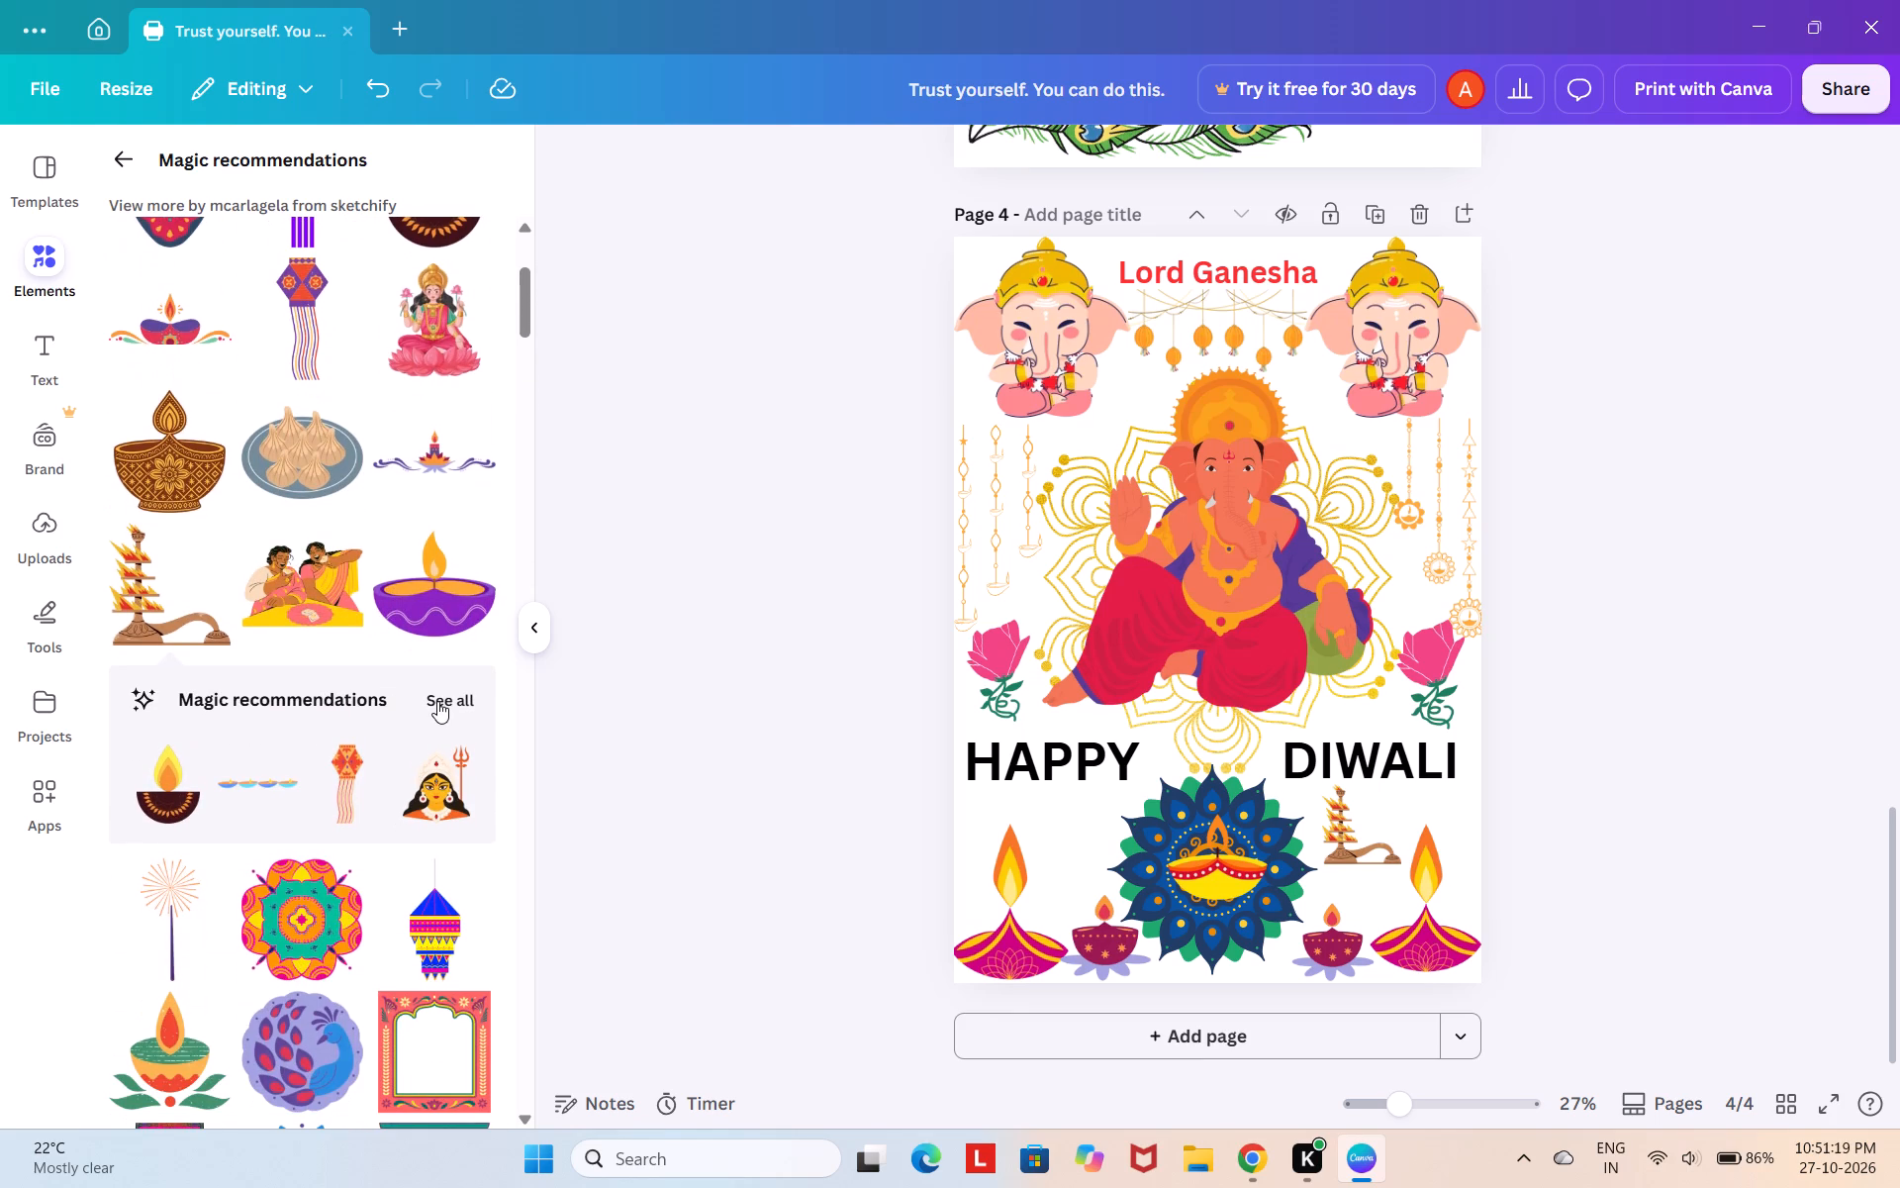
Add the golden tiered oil lamp from the brown aarti lamp's full magic recommendations to page 4.
left_click(437, 701)
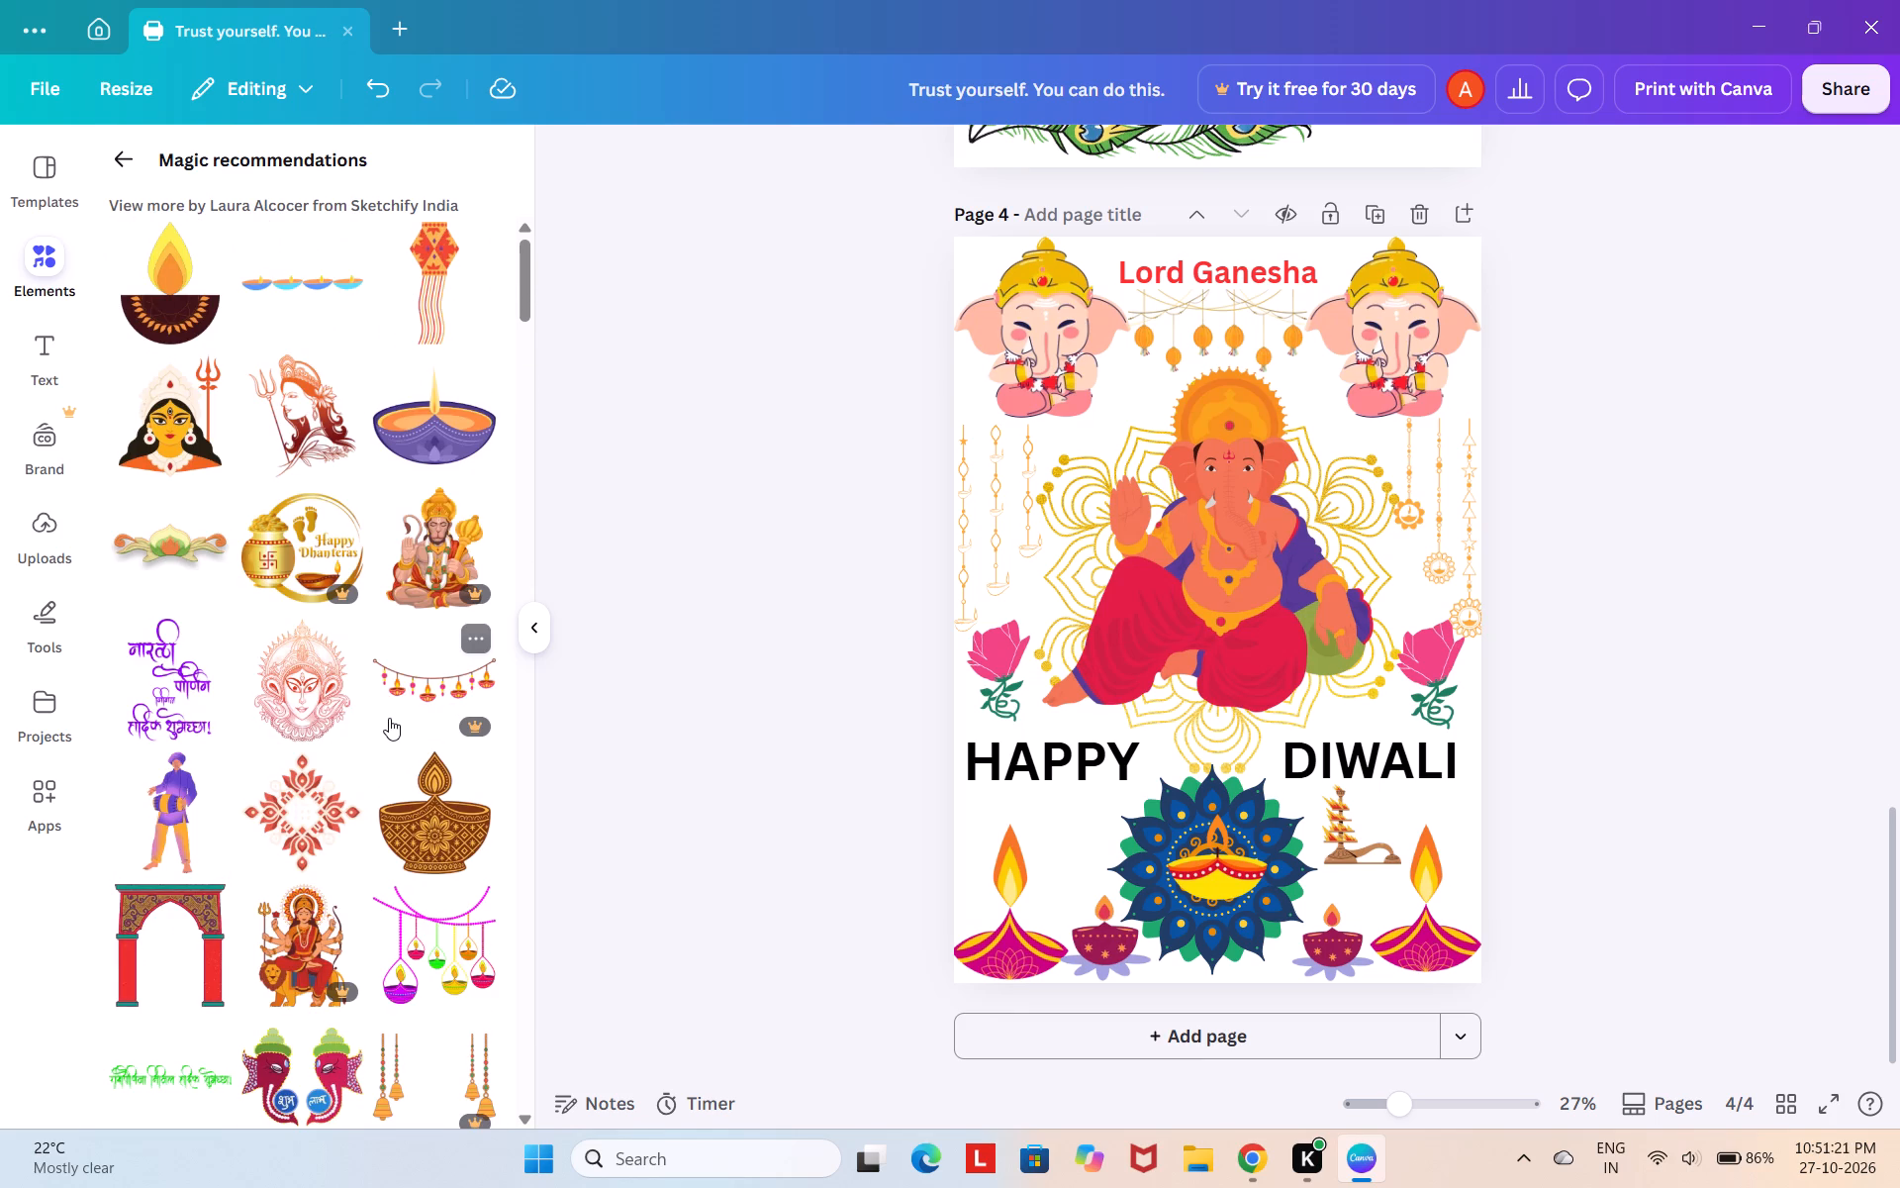
scroll(389, 718, "down", 4)
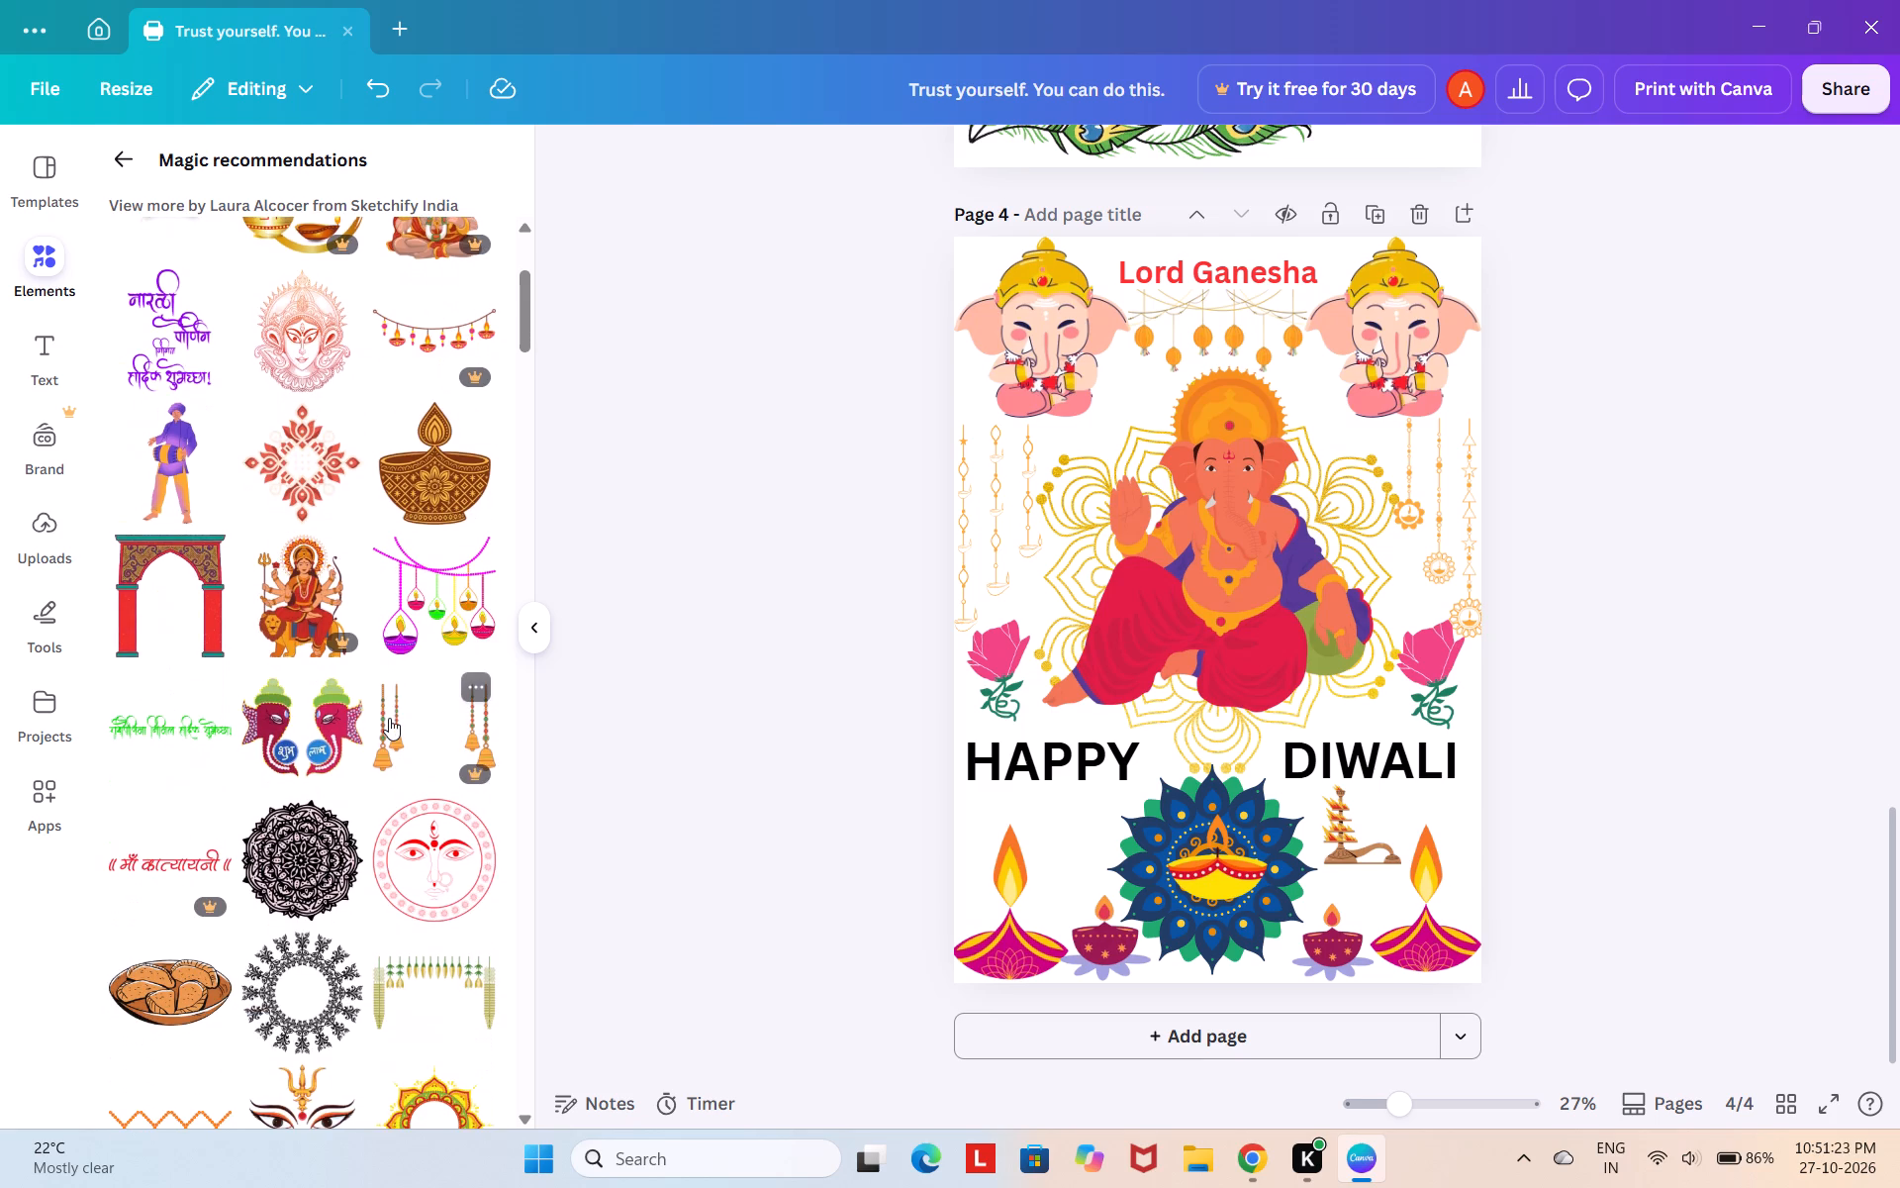
scroll(389, 718, "down", 4)
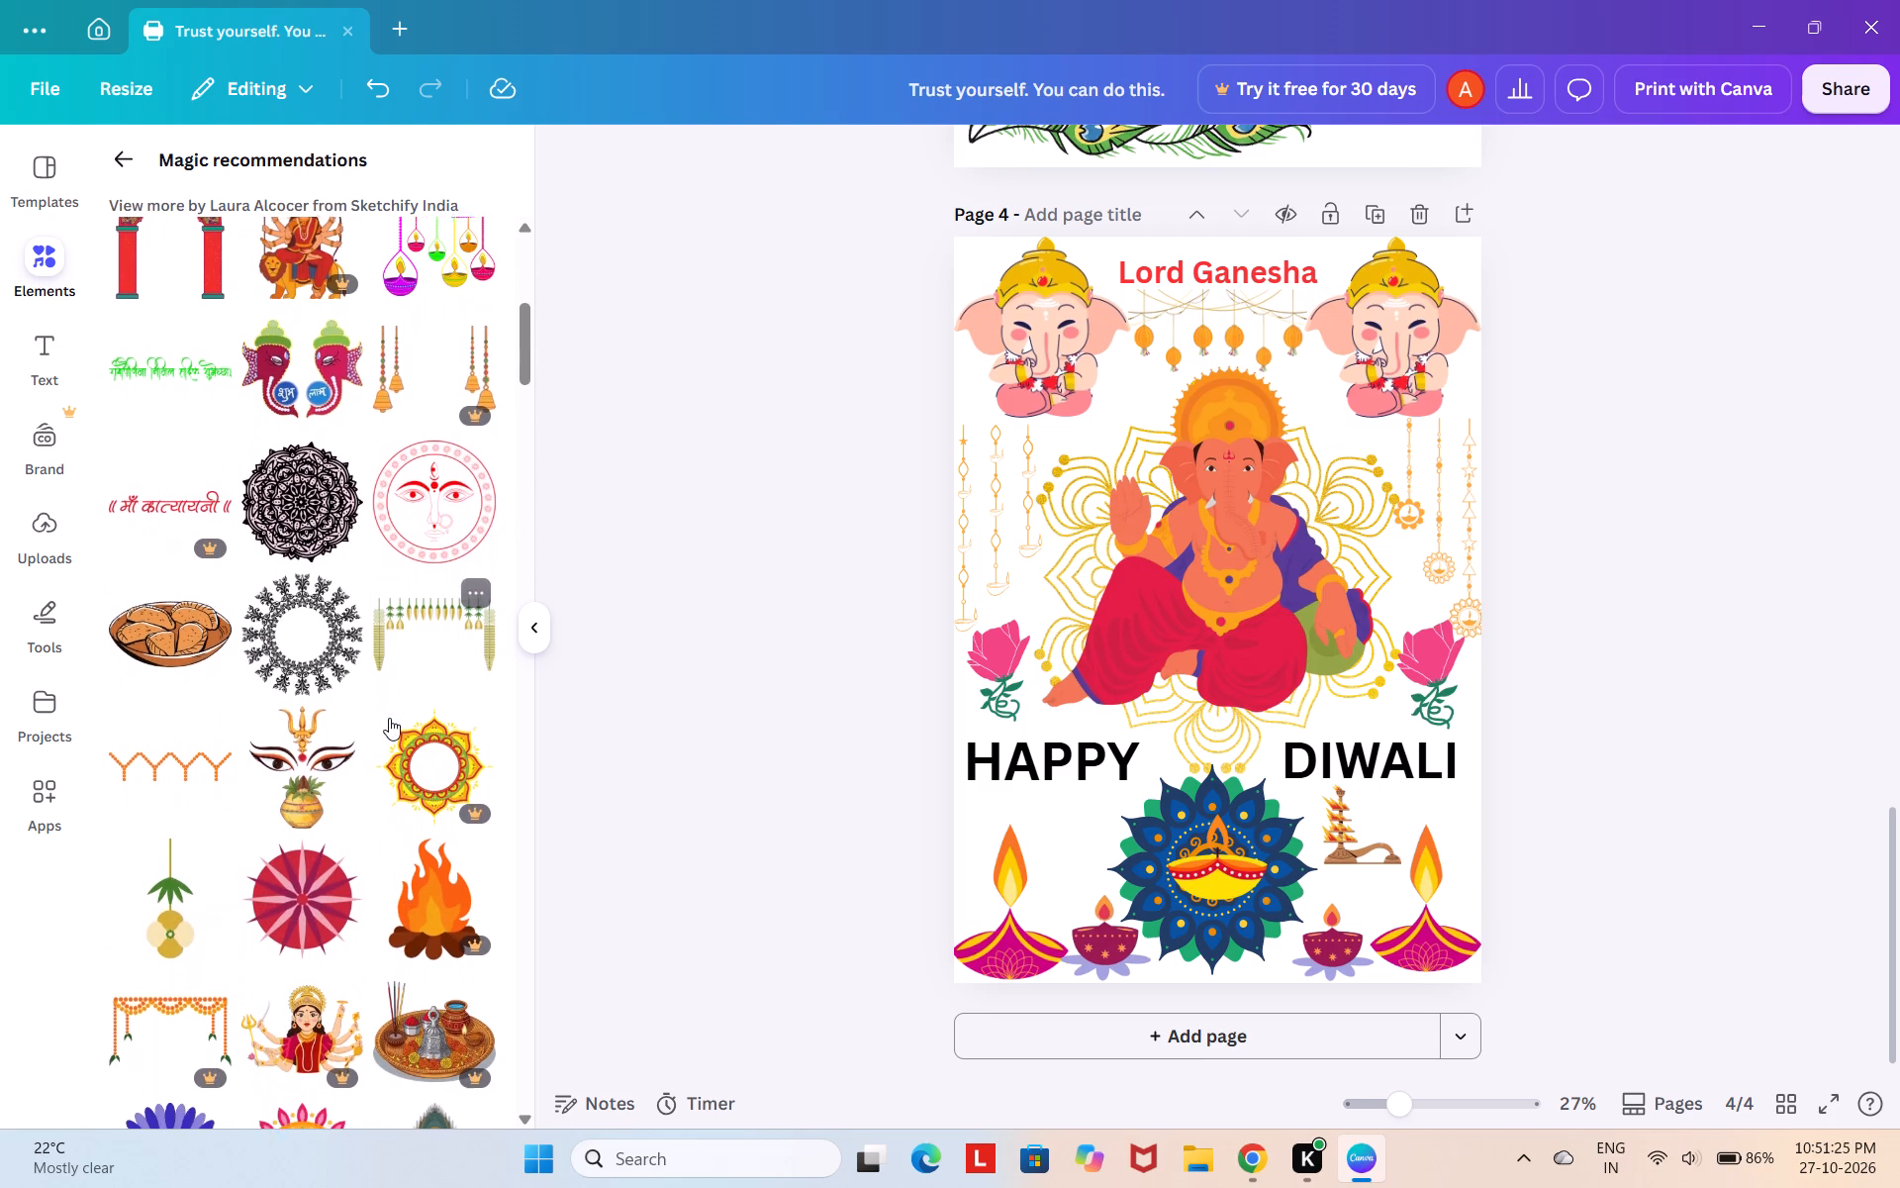
scroll(389, 718, "down", 3)
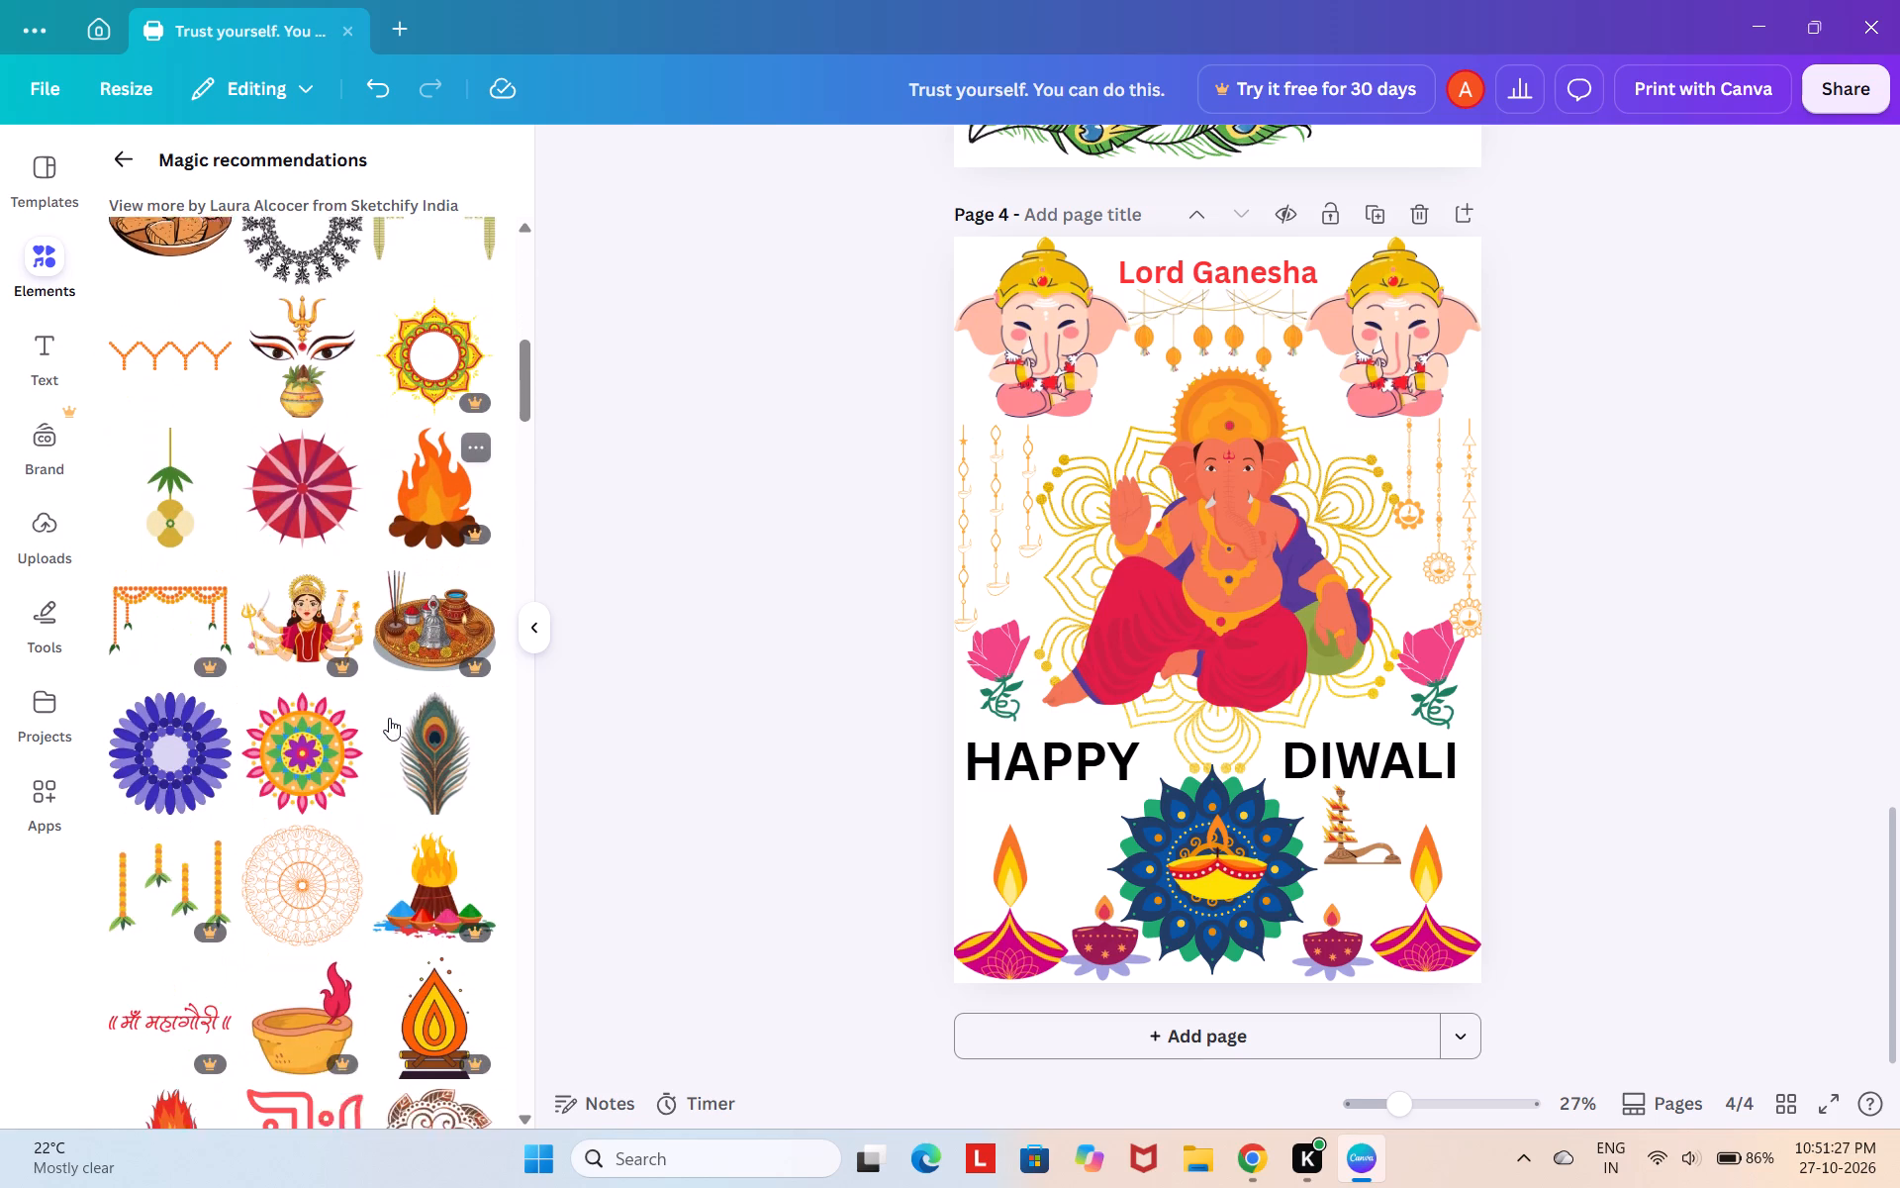
scroll(389, 718, "down", 4)
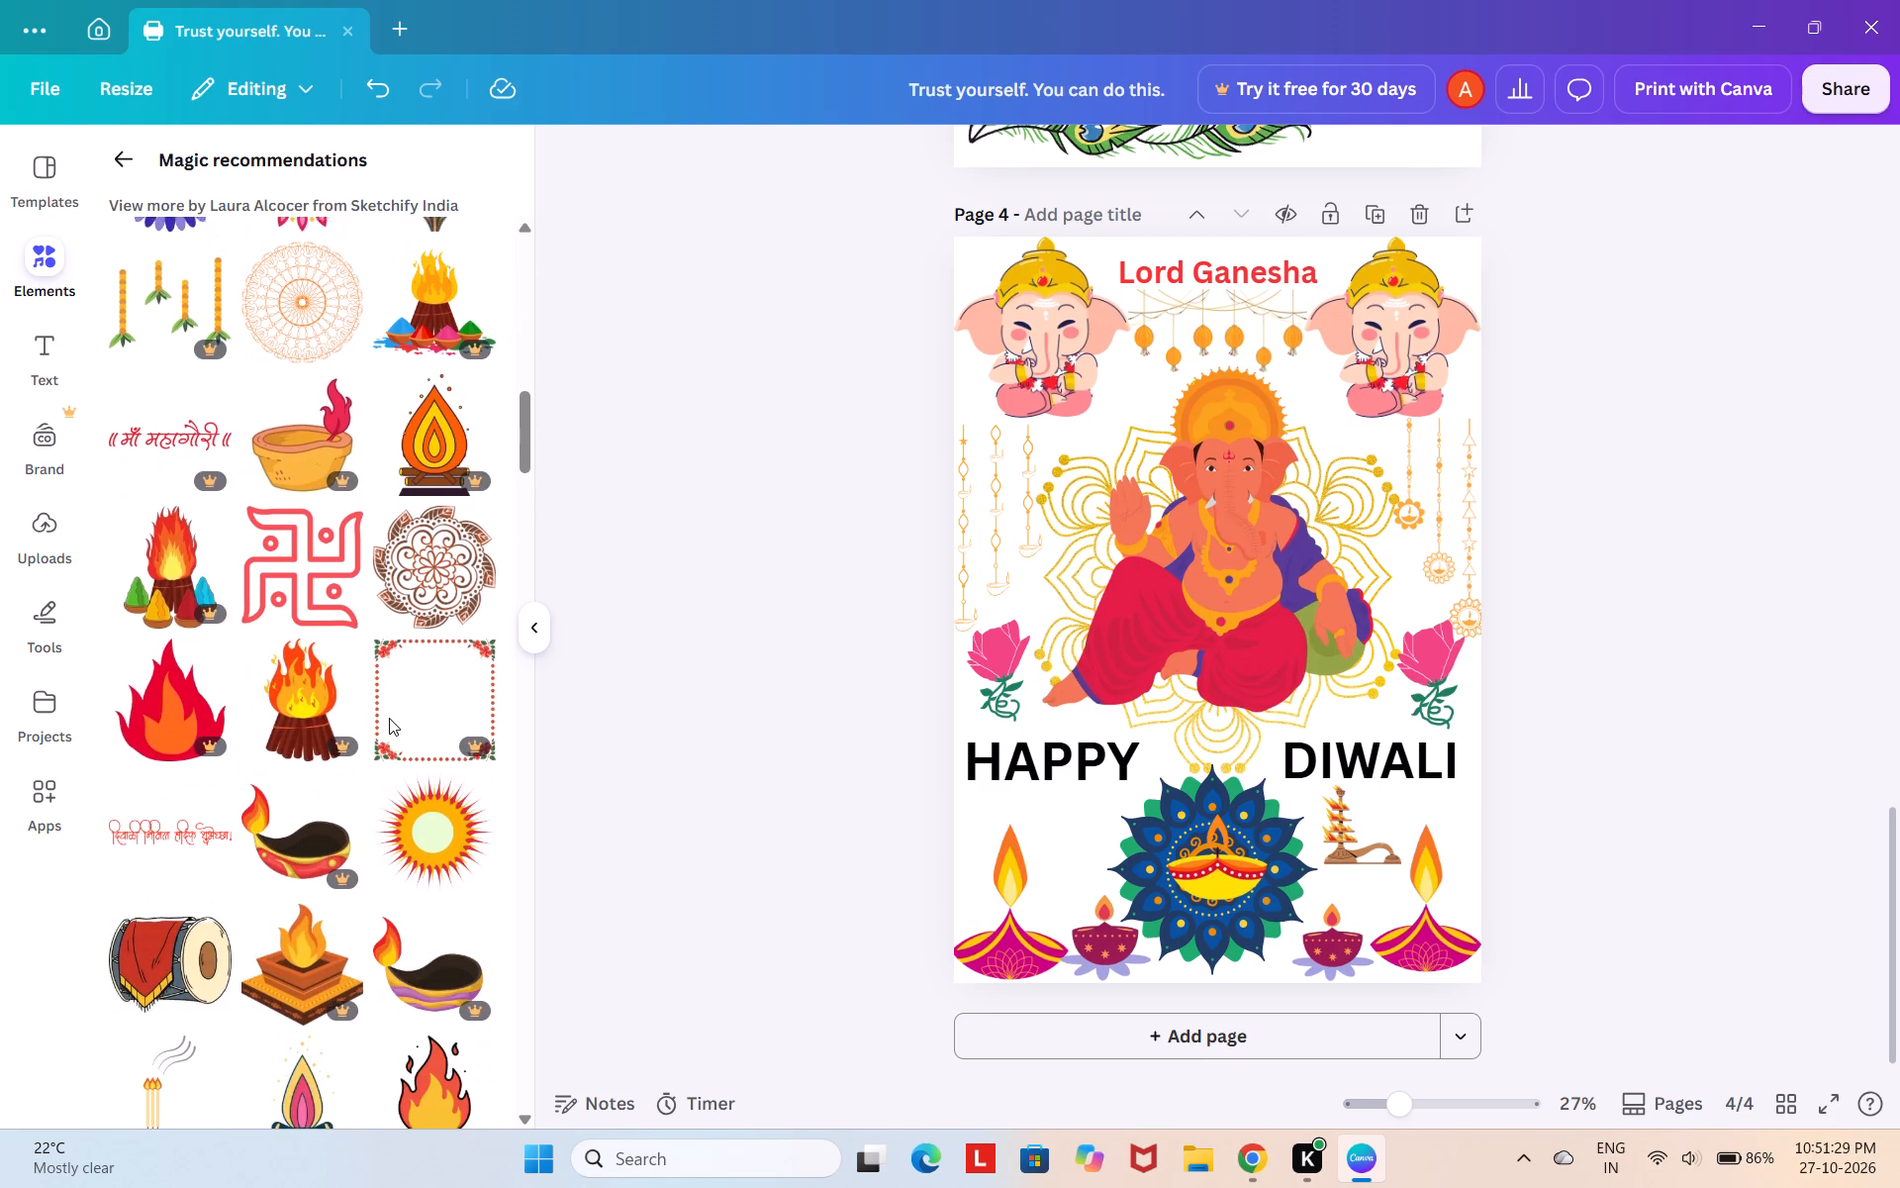
scroll(389, 718, "down", 4)
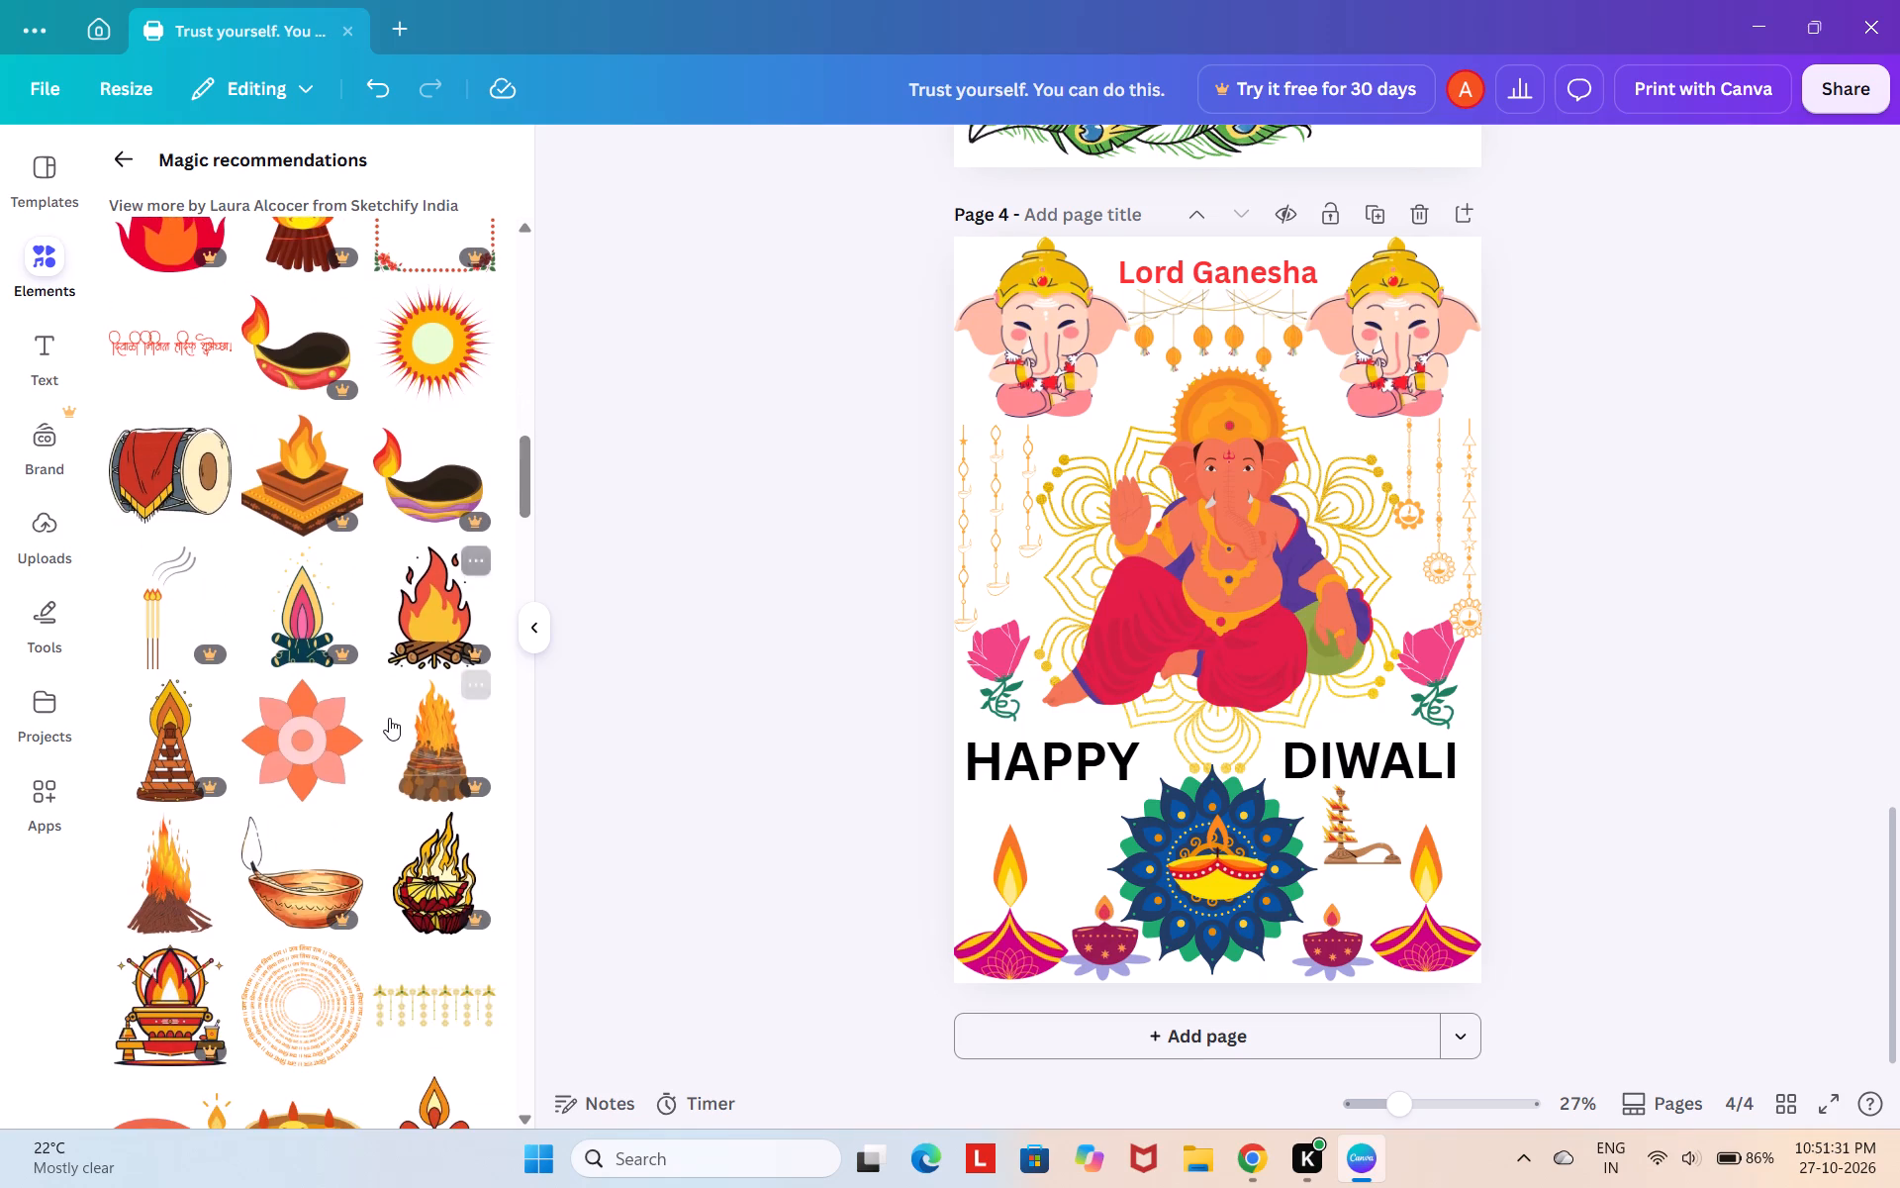
scroll(389, 718, "down", 2)
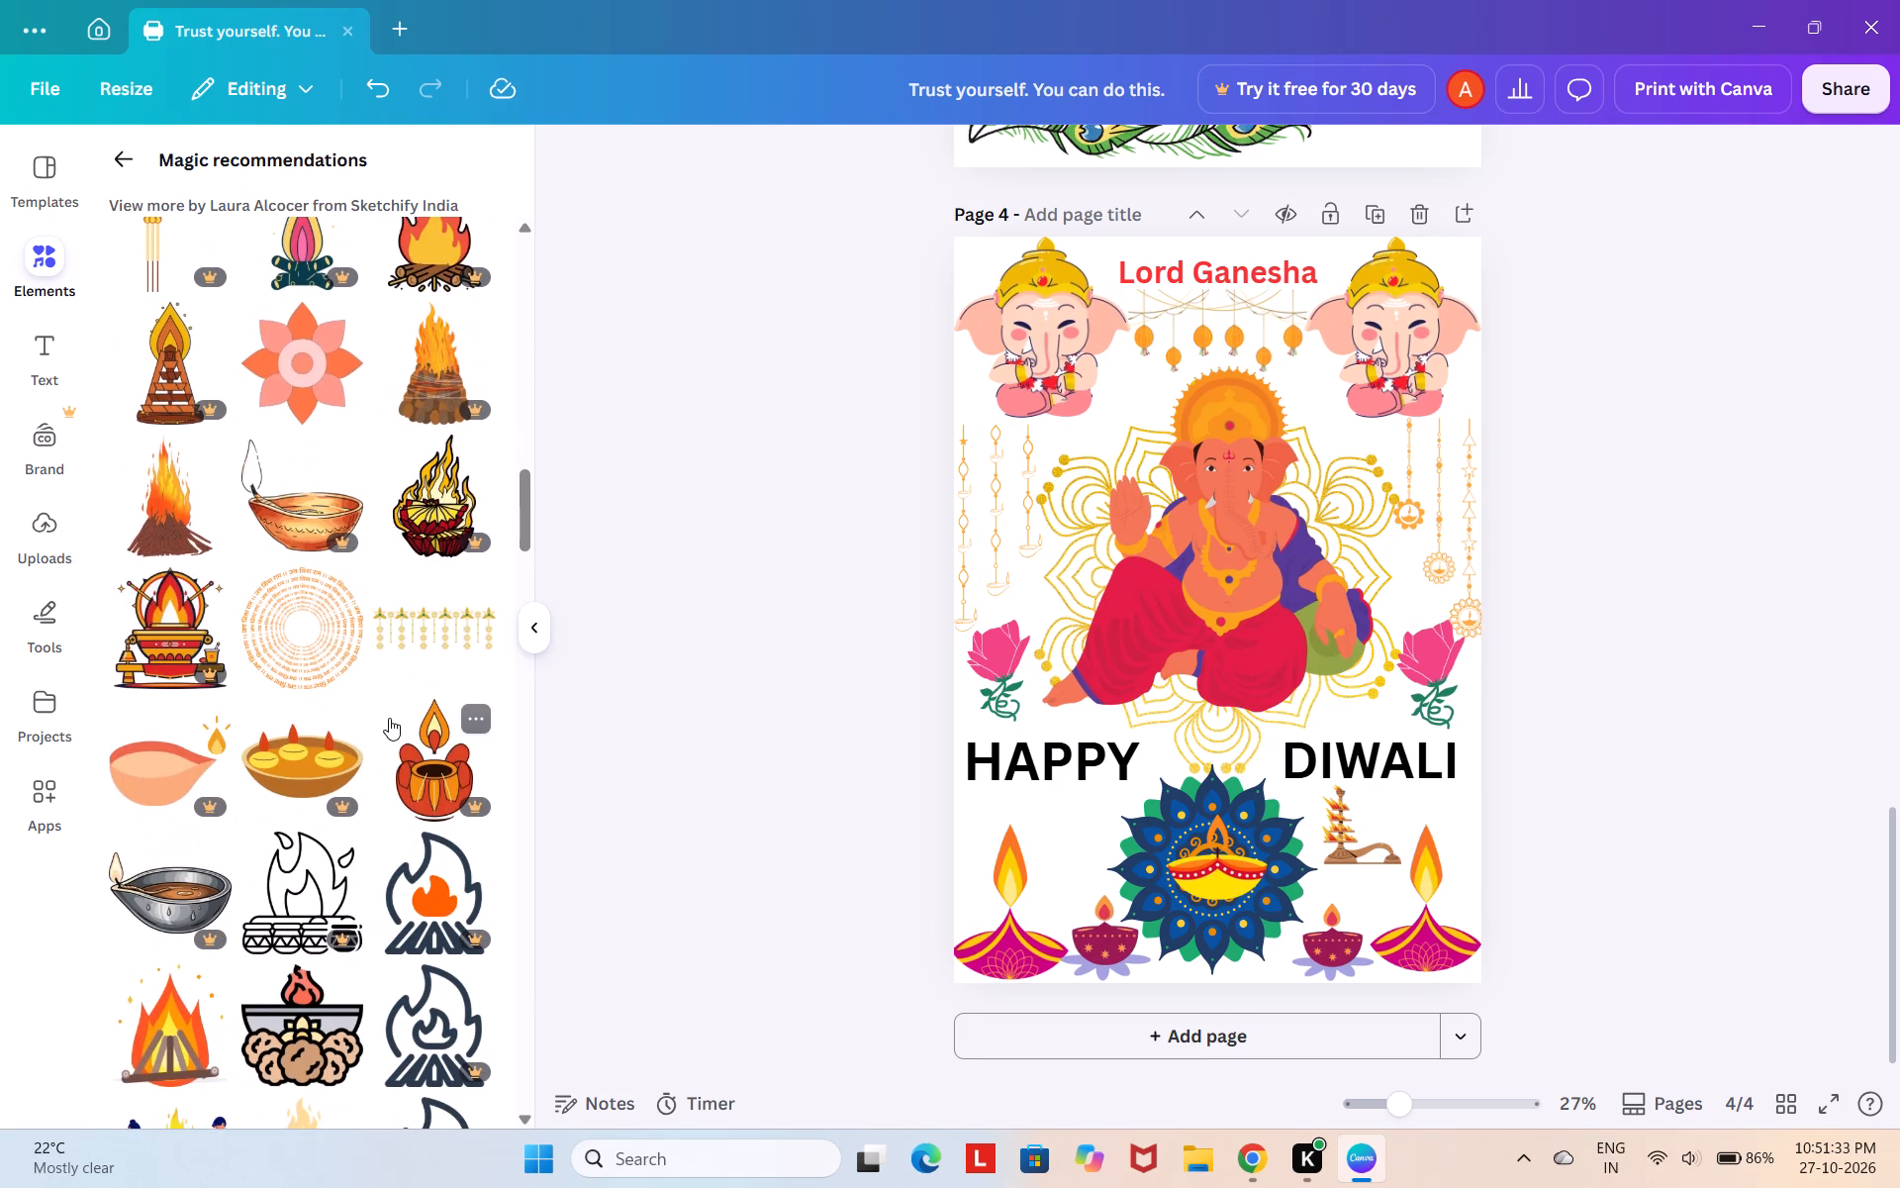
scroll(389, 718, "down", 5)
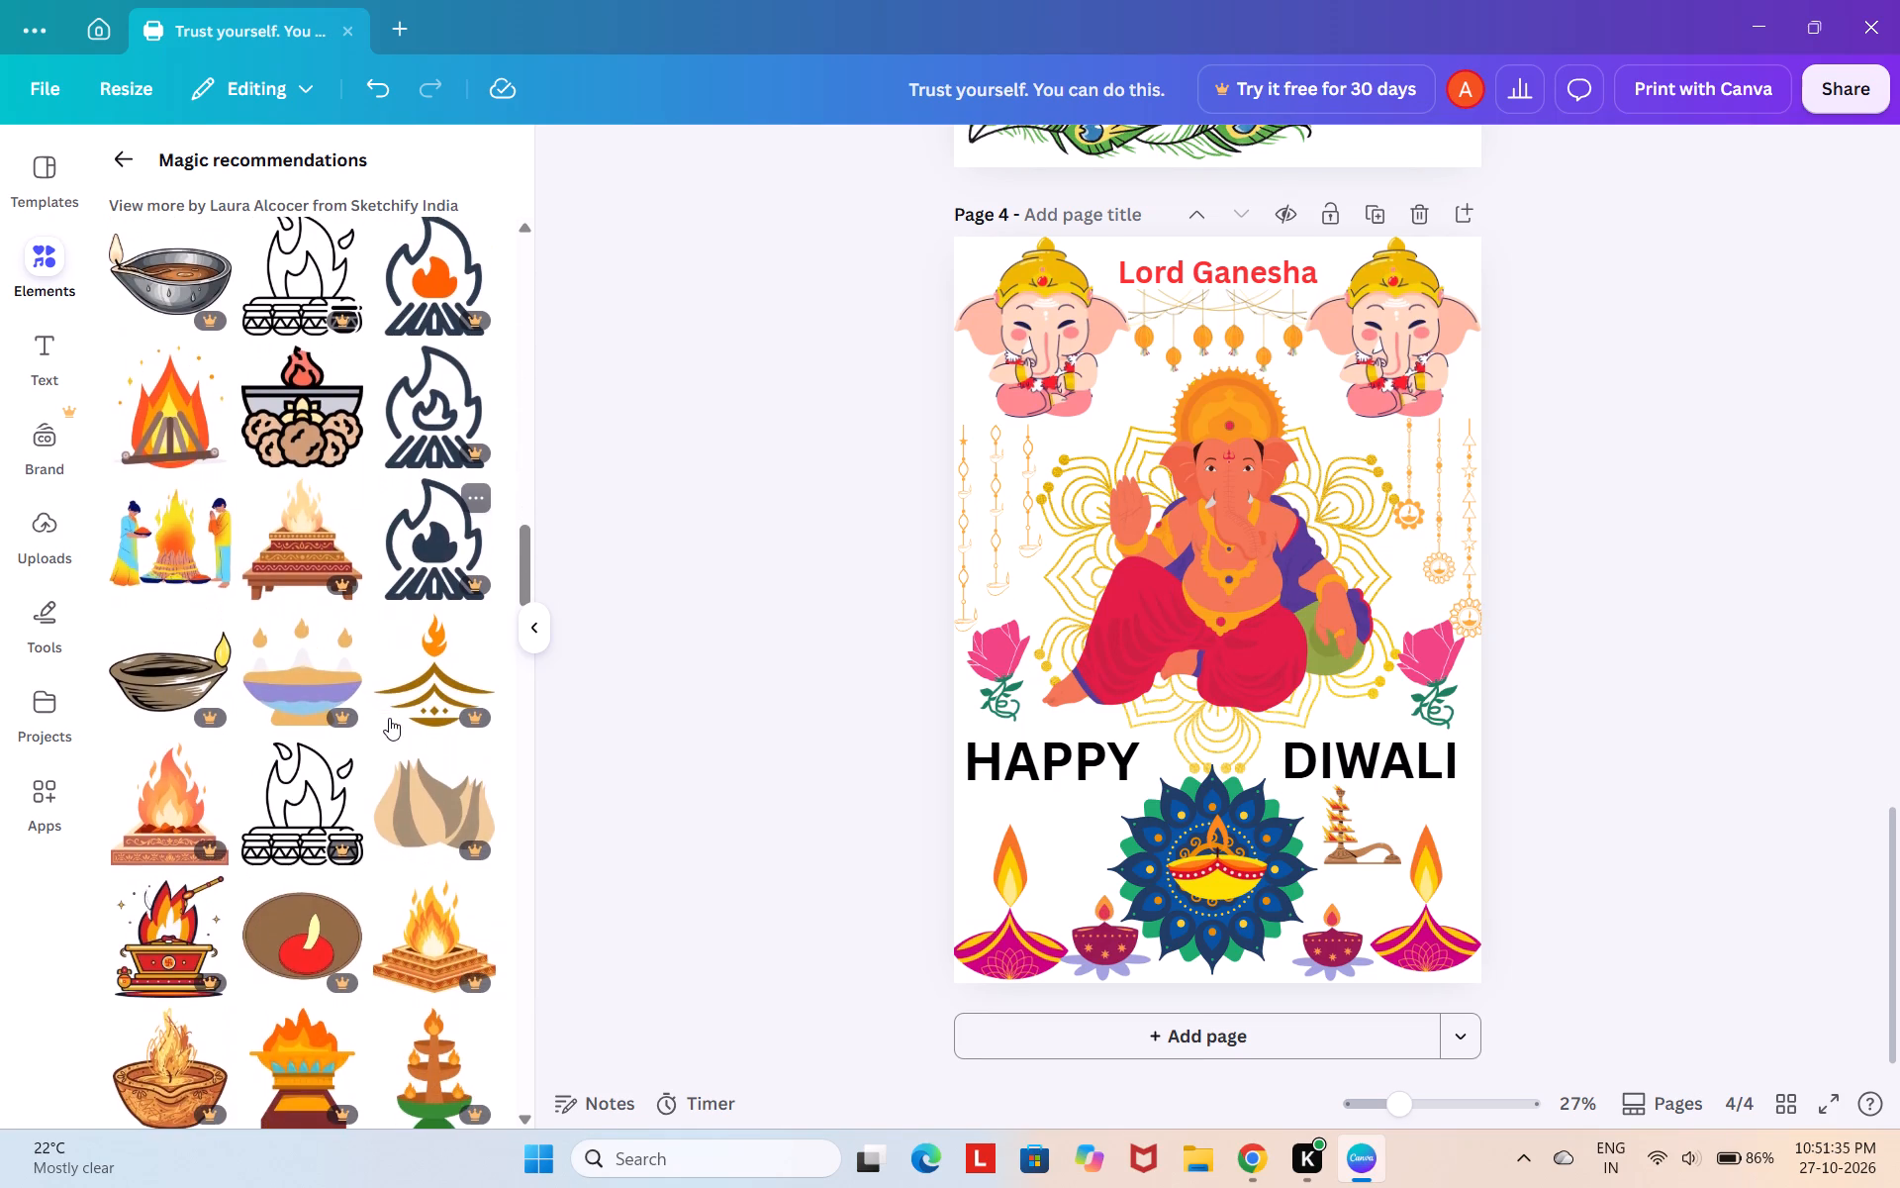
scroll(389, 718, "down", 4)
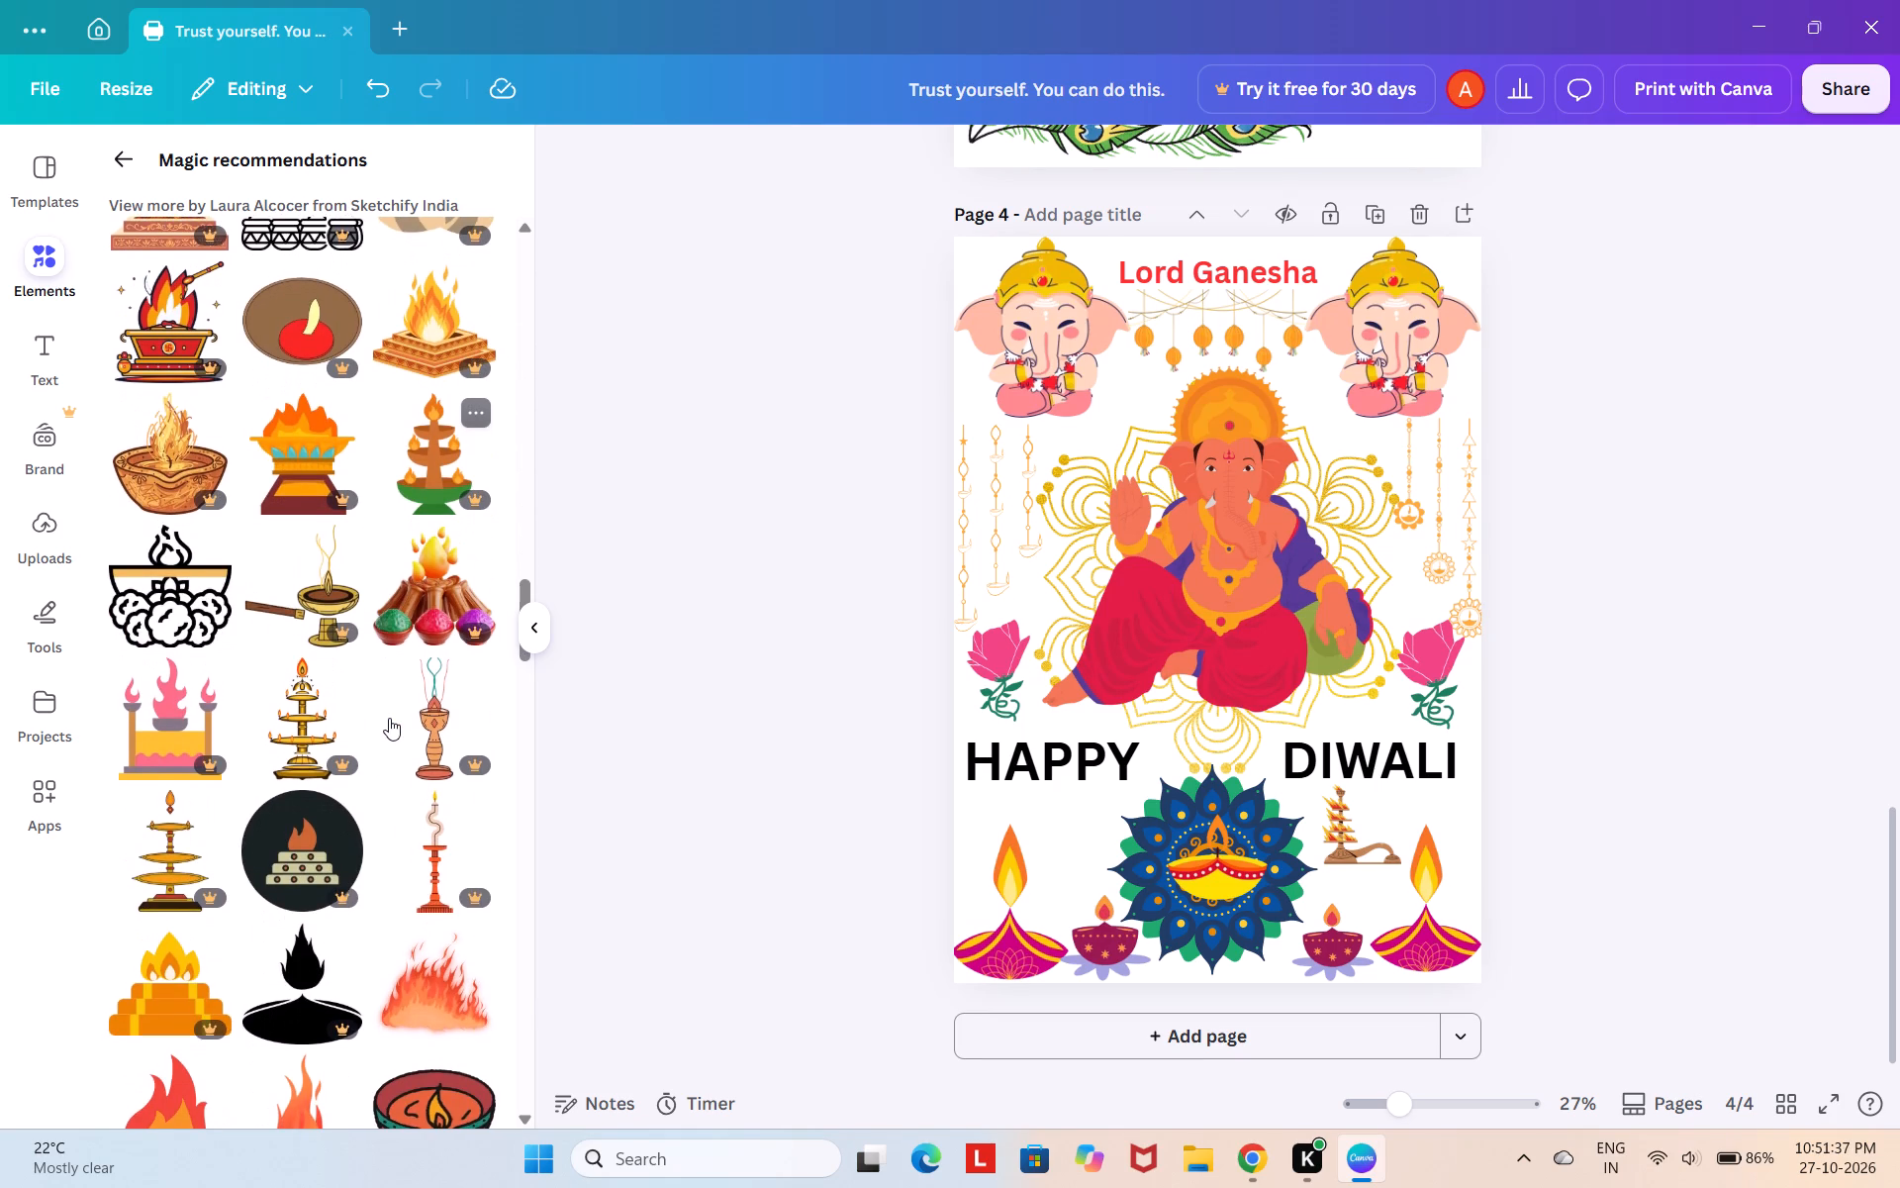
scroll(389, 718, "down", 3)
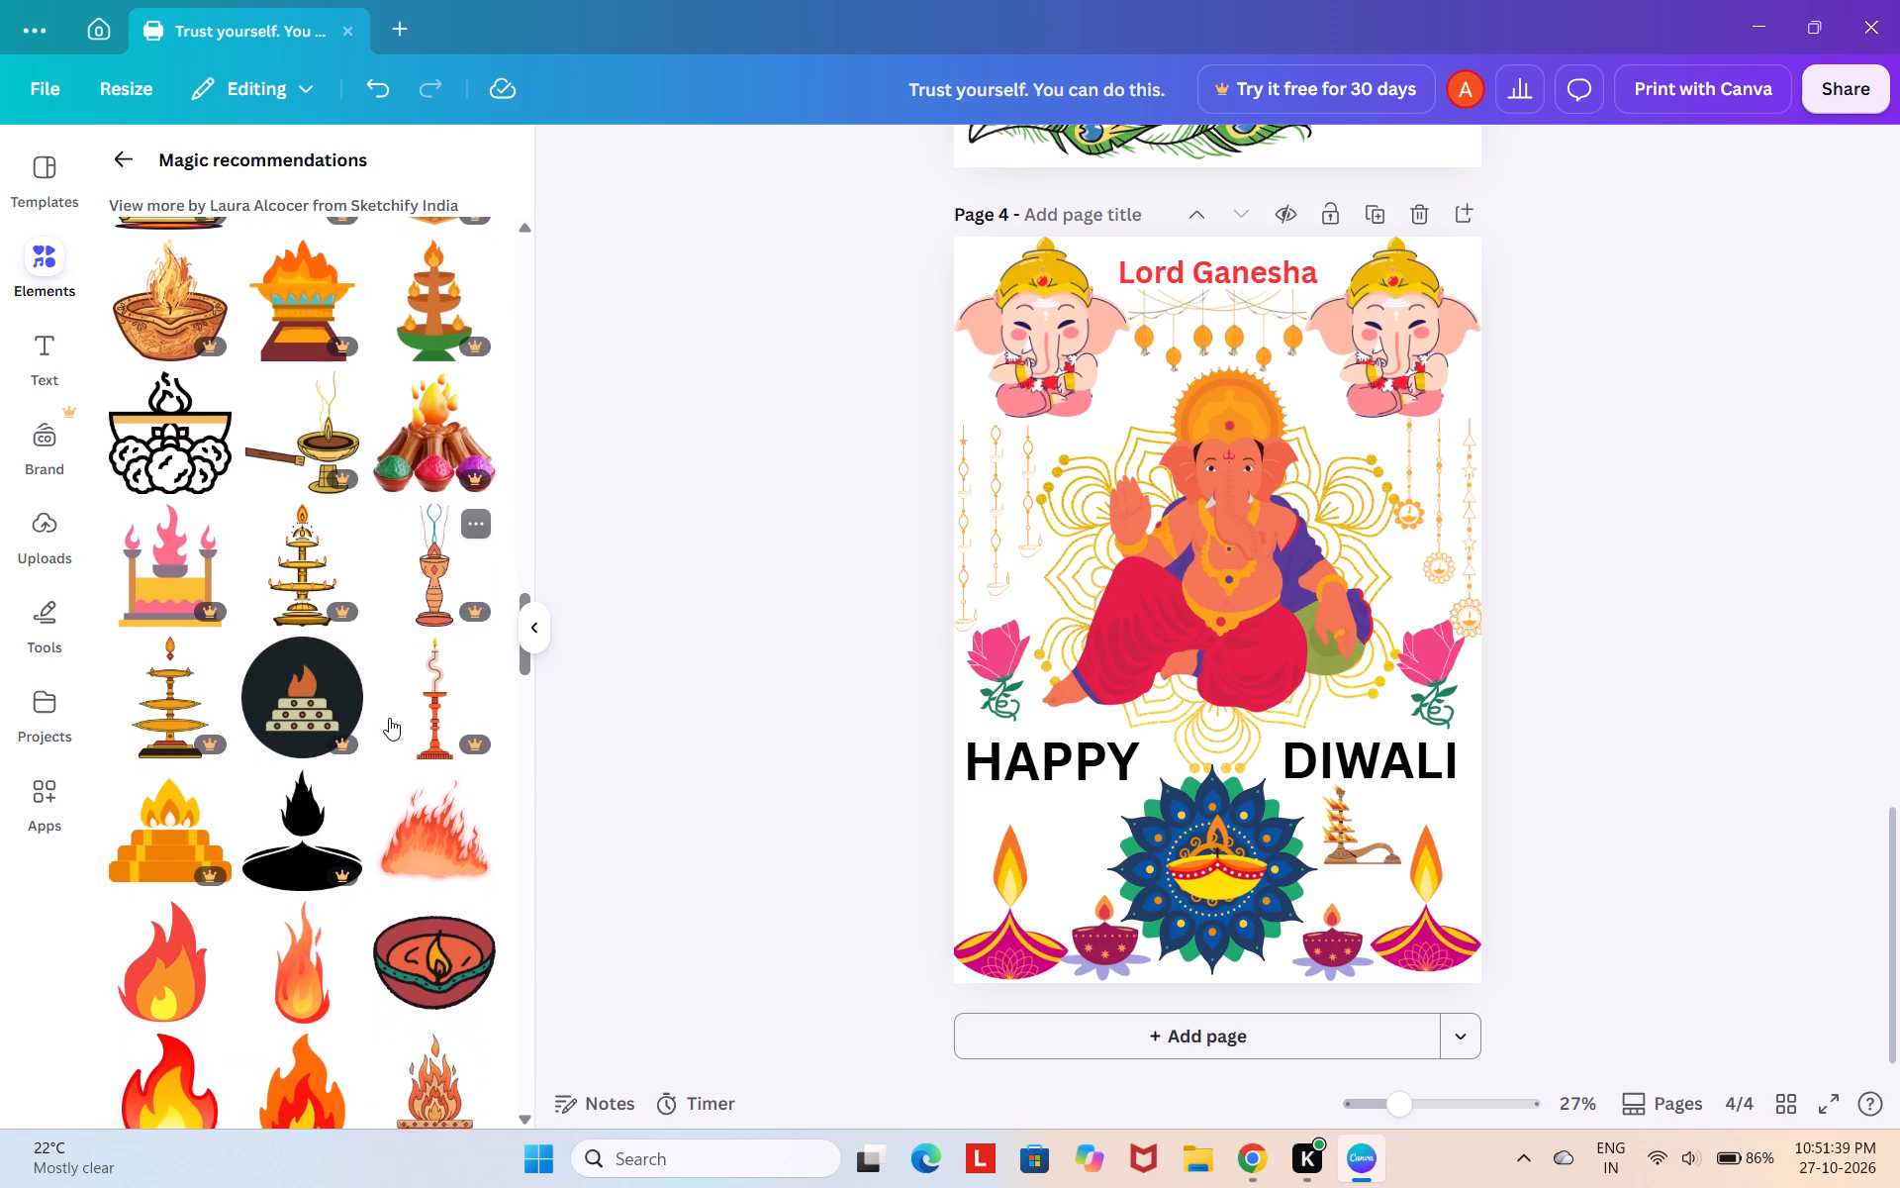
scroll(389, 718, "down", 2)
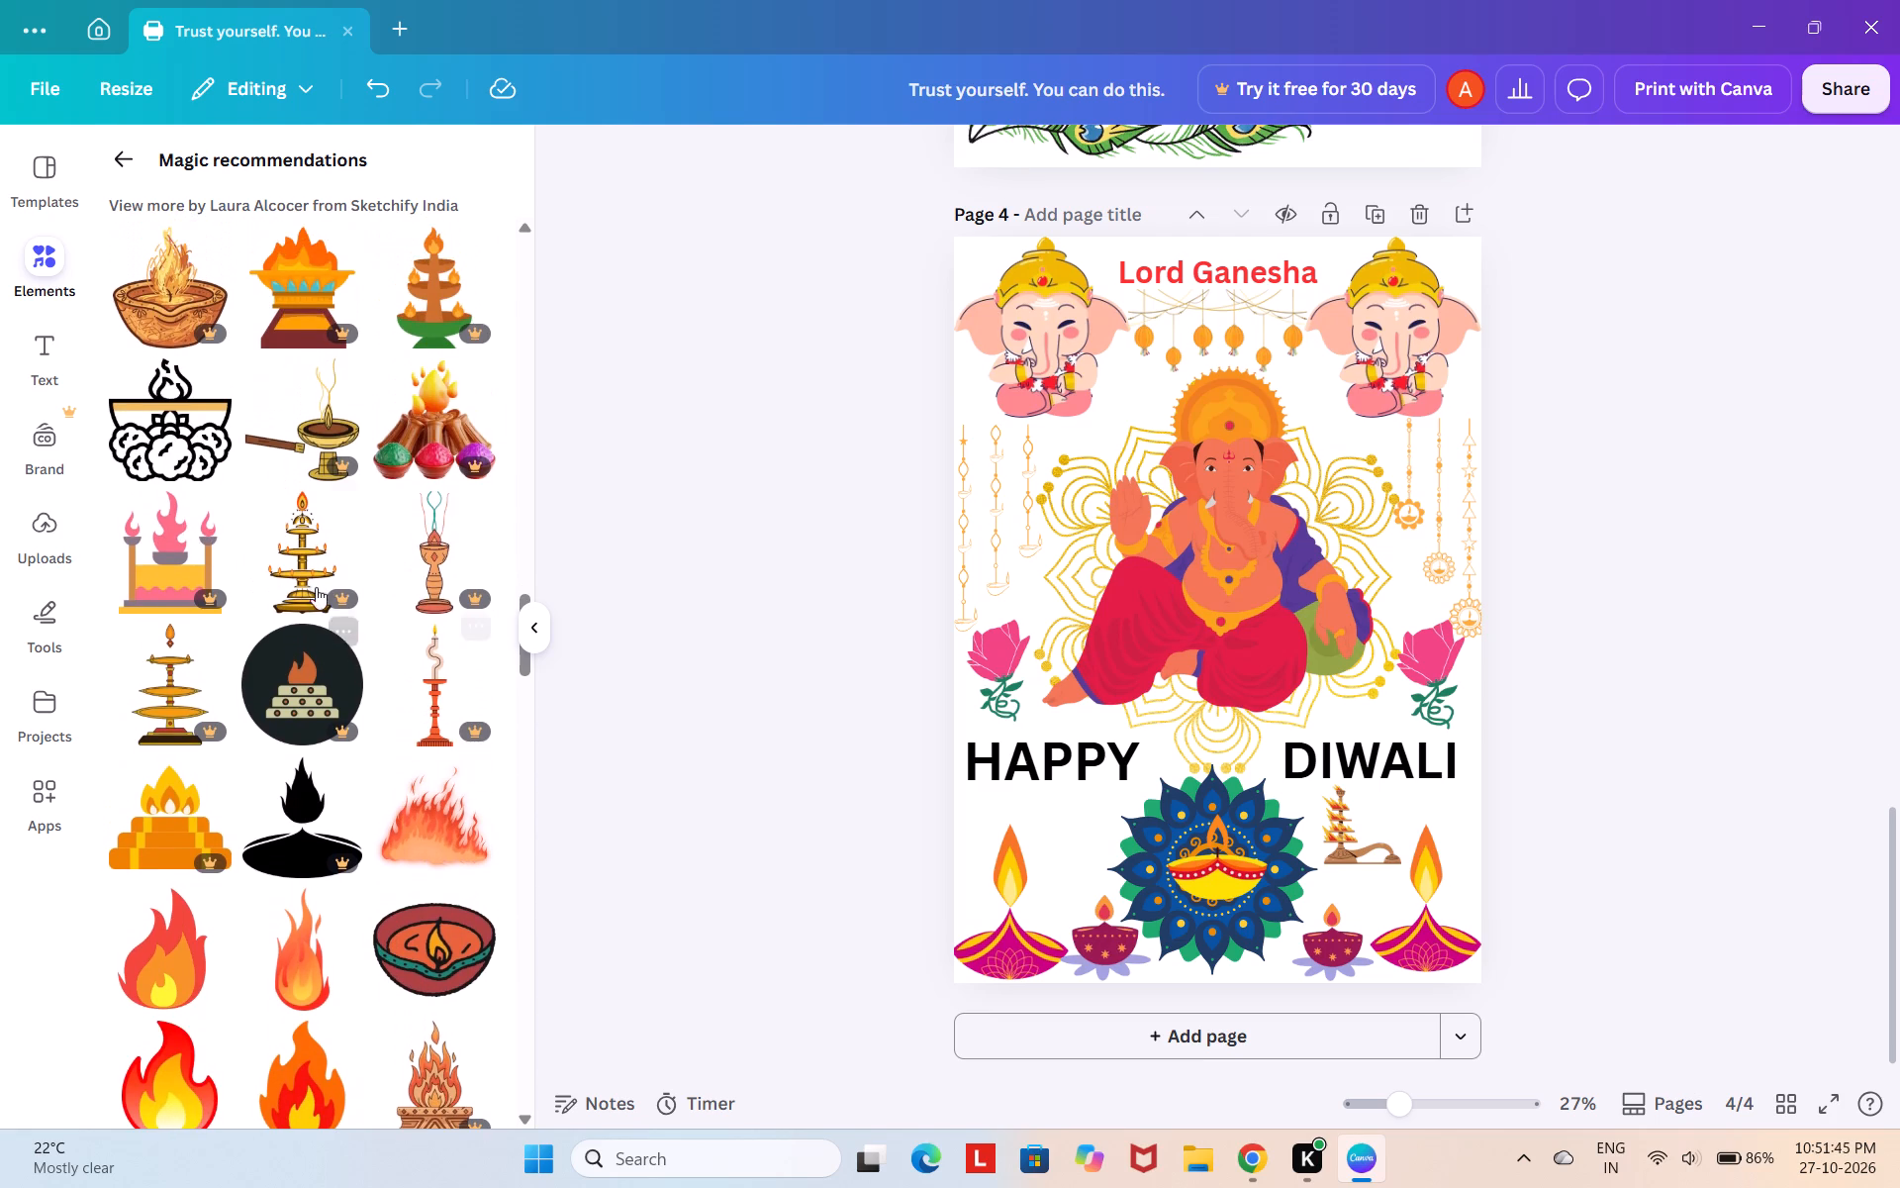
left_click(306, 530)
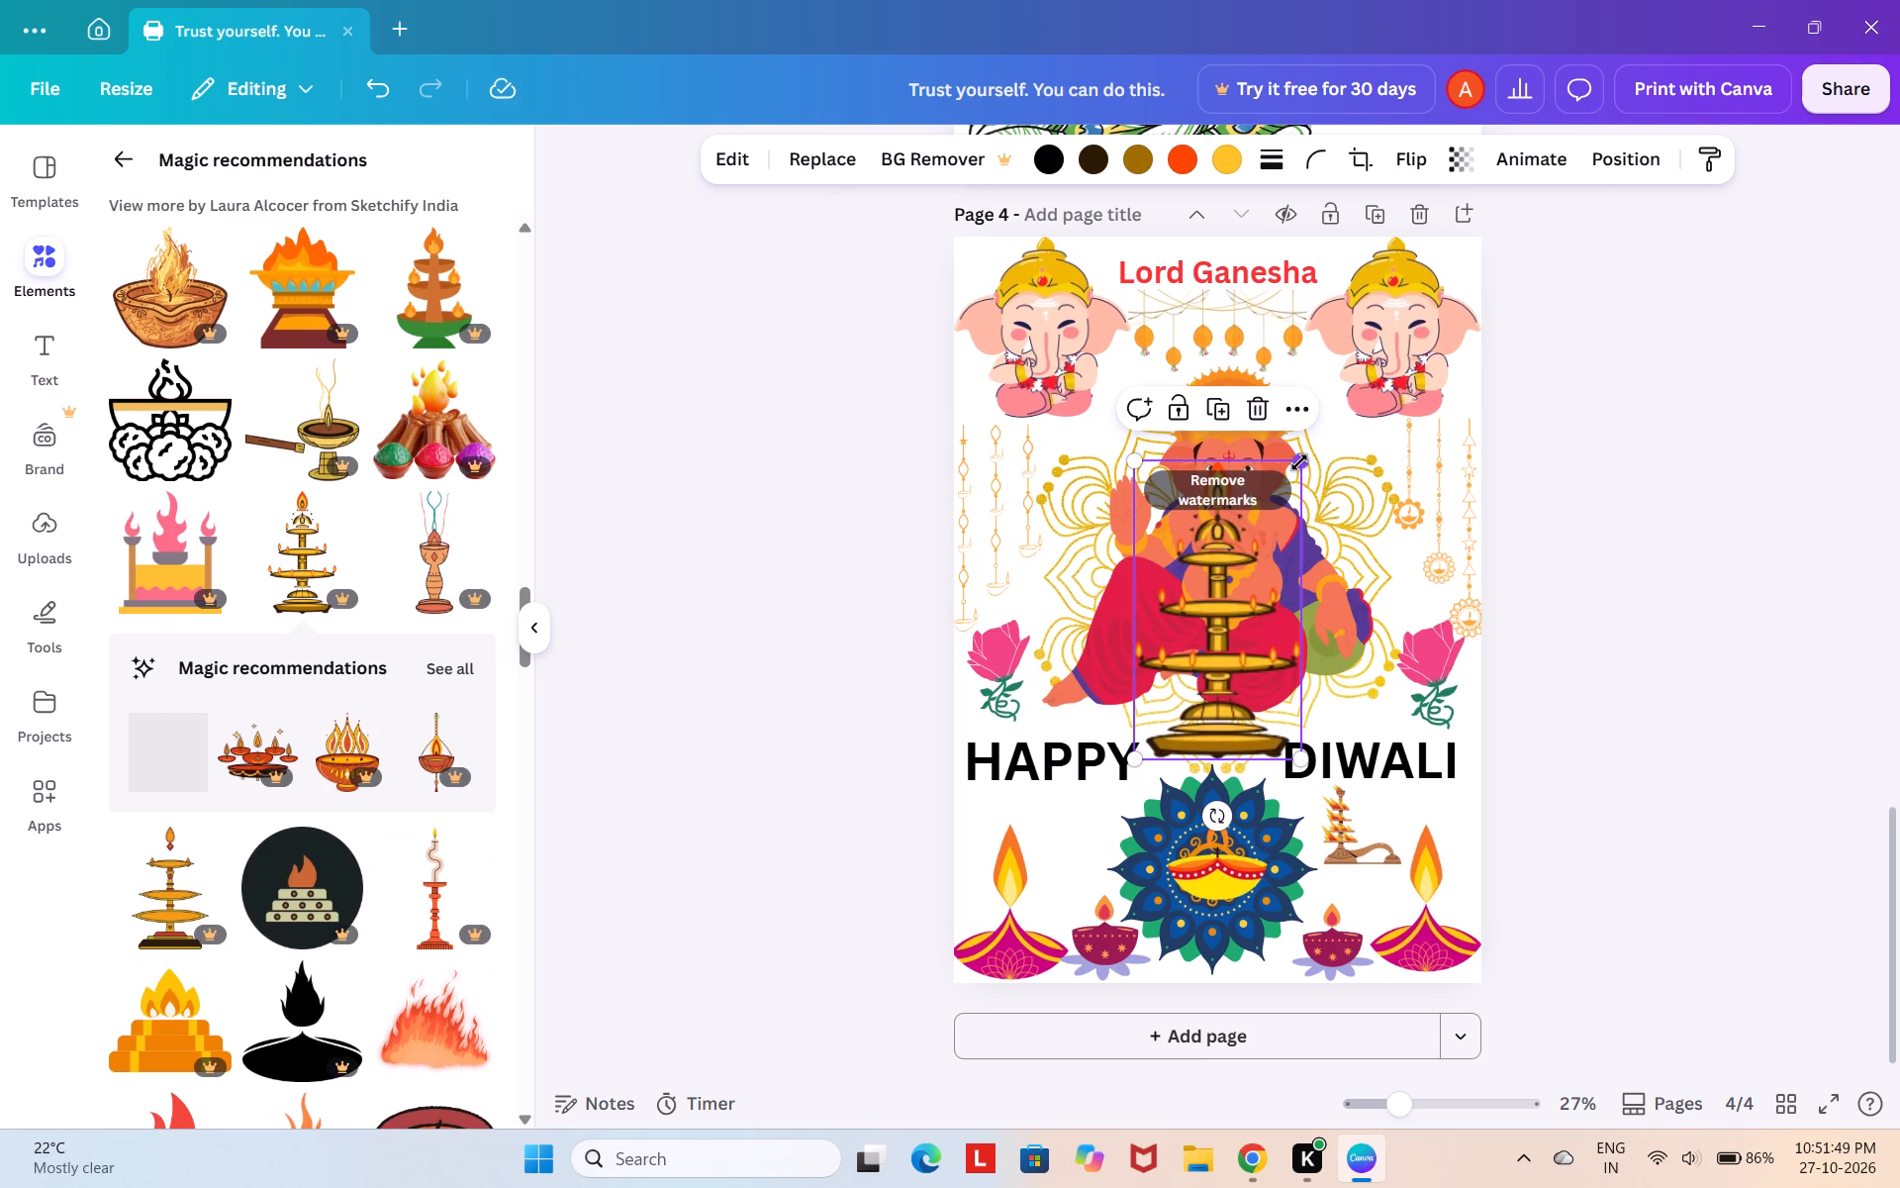
Shrink the golden tiered lamp and place it below HAPPY, between the left pink diya and the blue mandala.
left_click_drag(1299, 462, 1164, 571)
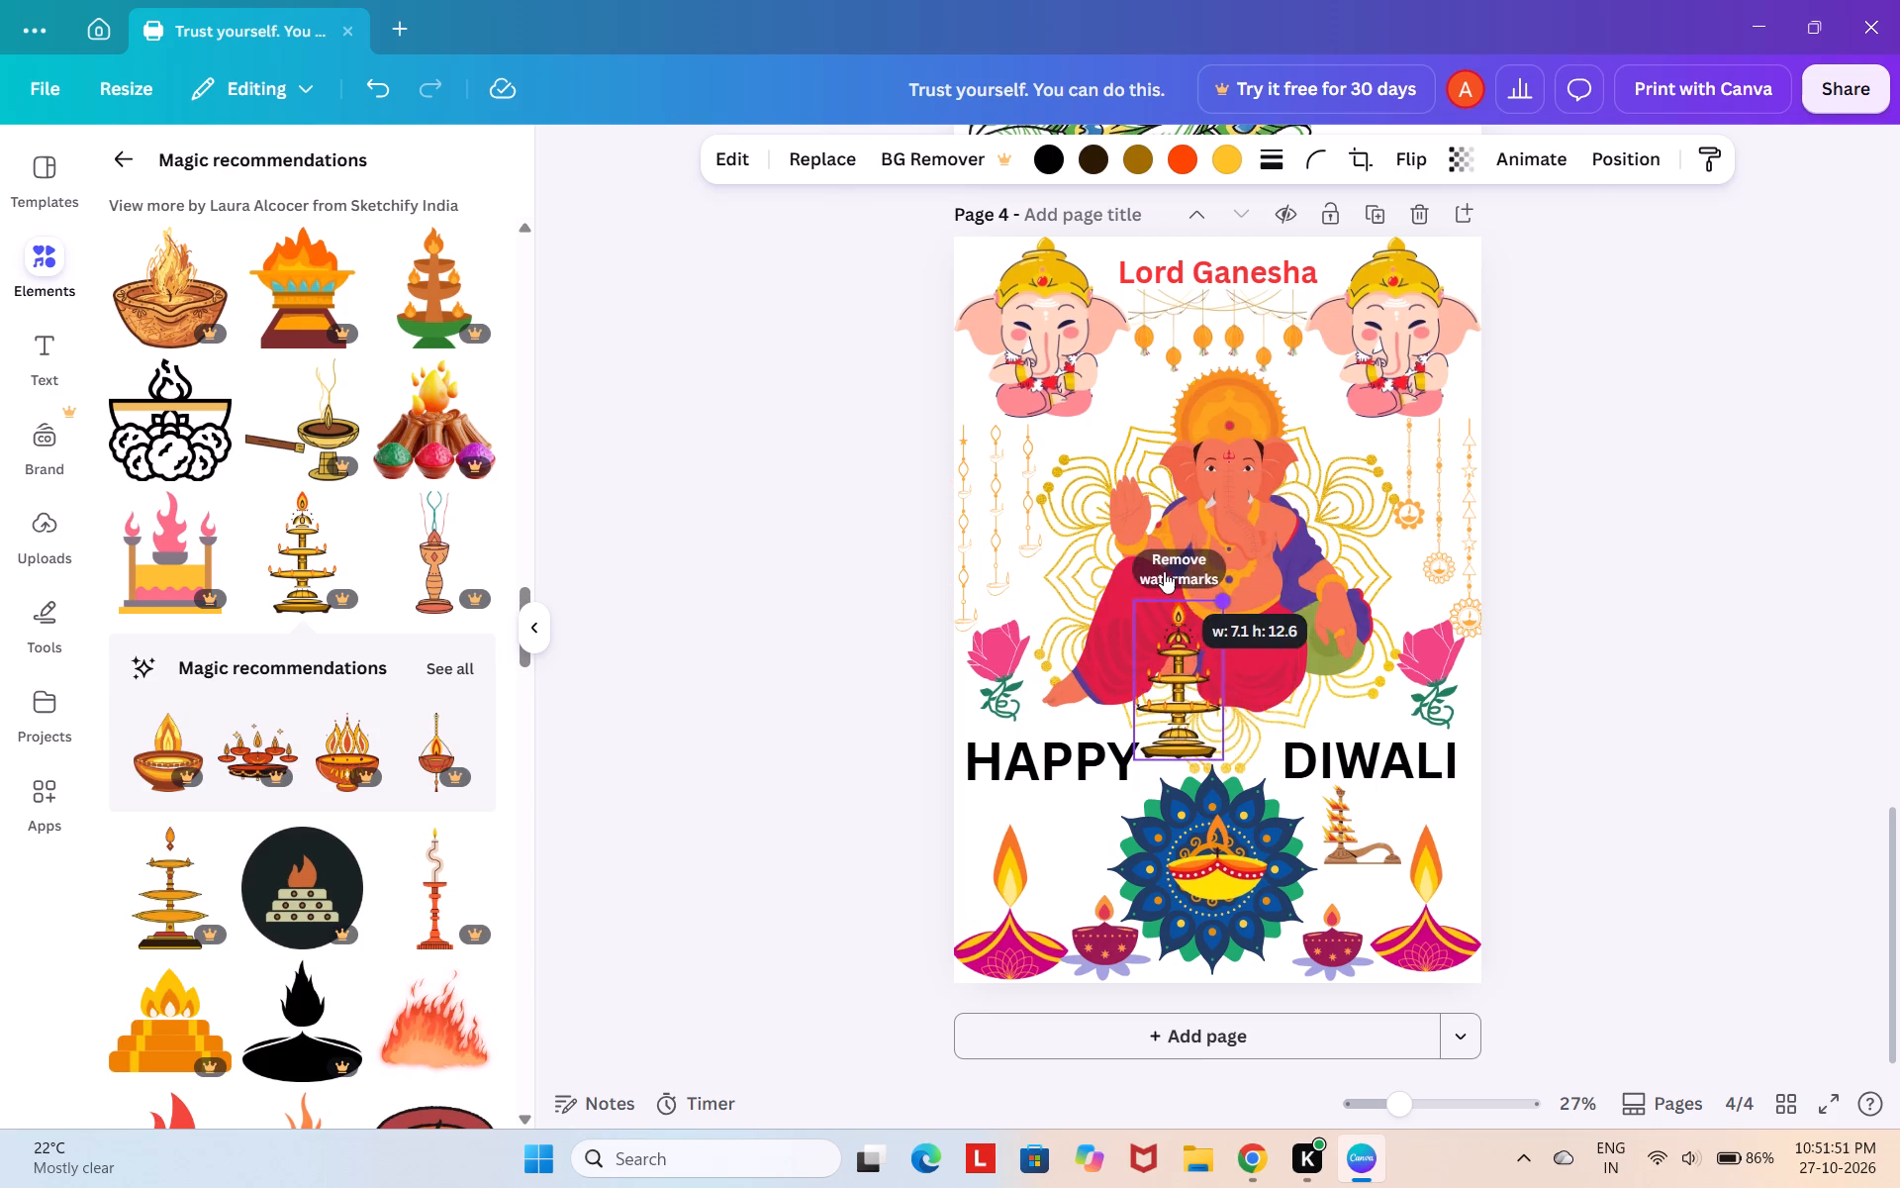
left_click_drag(1164, 571, 1156, 585)
left_click(1171, 652)
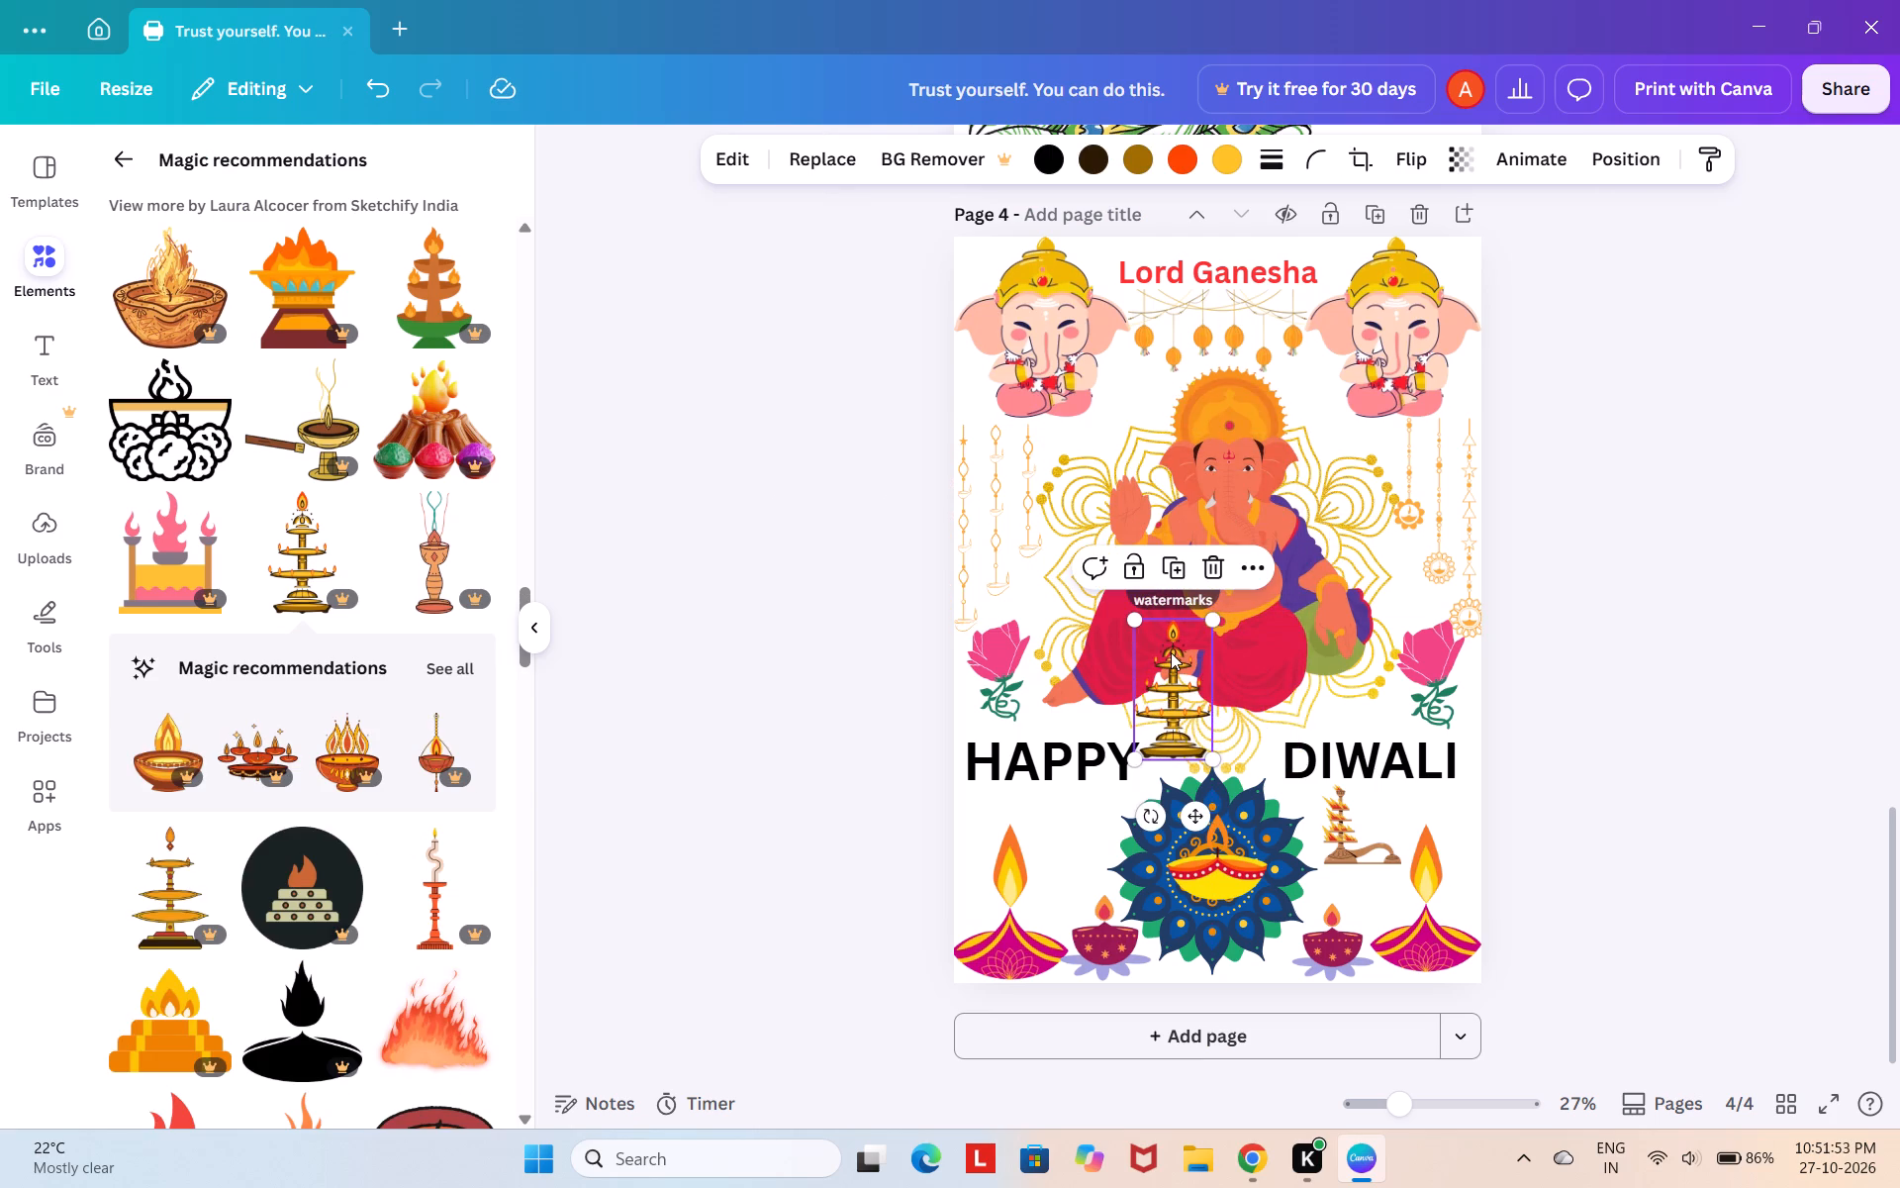
left_click_drag(1171, 652, 1059, 788)
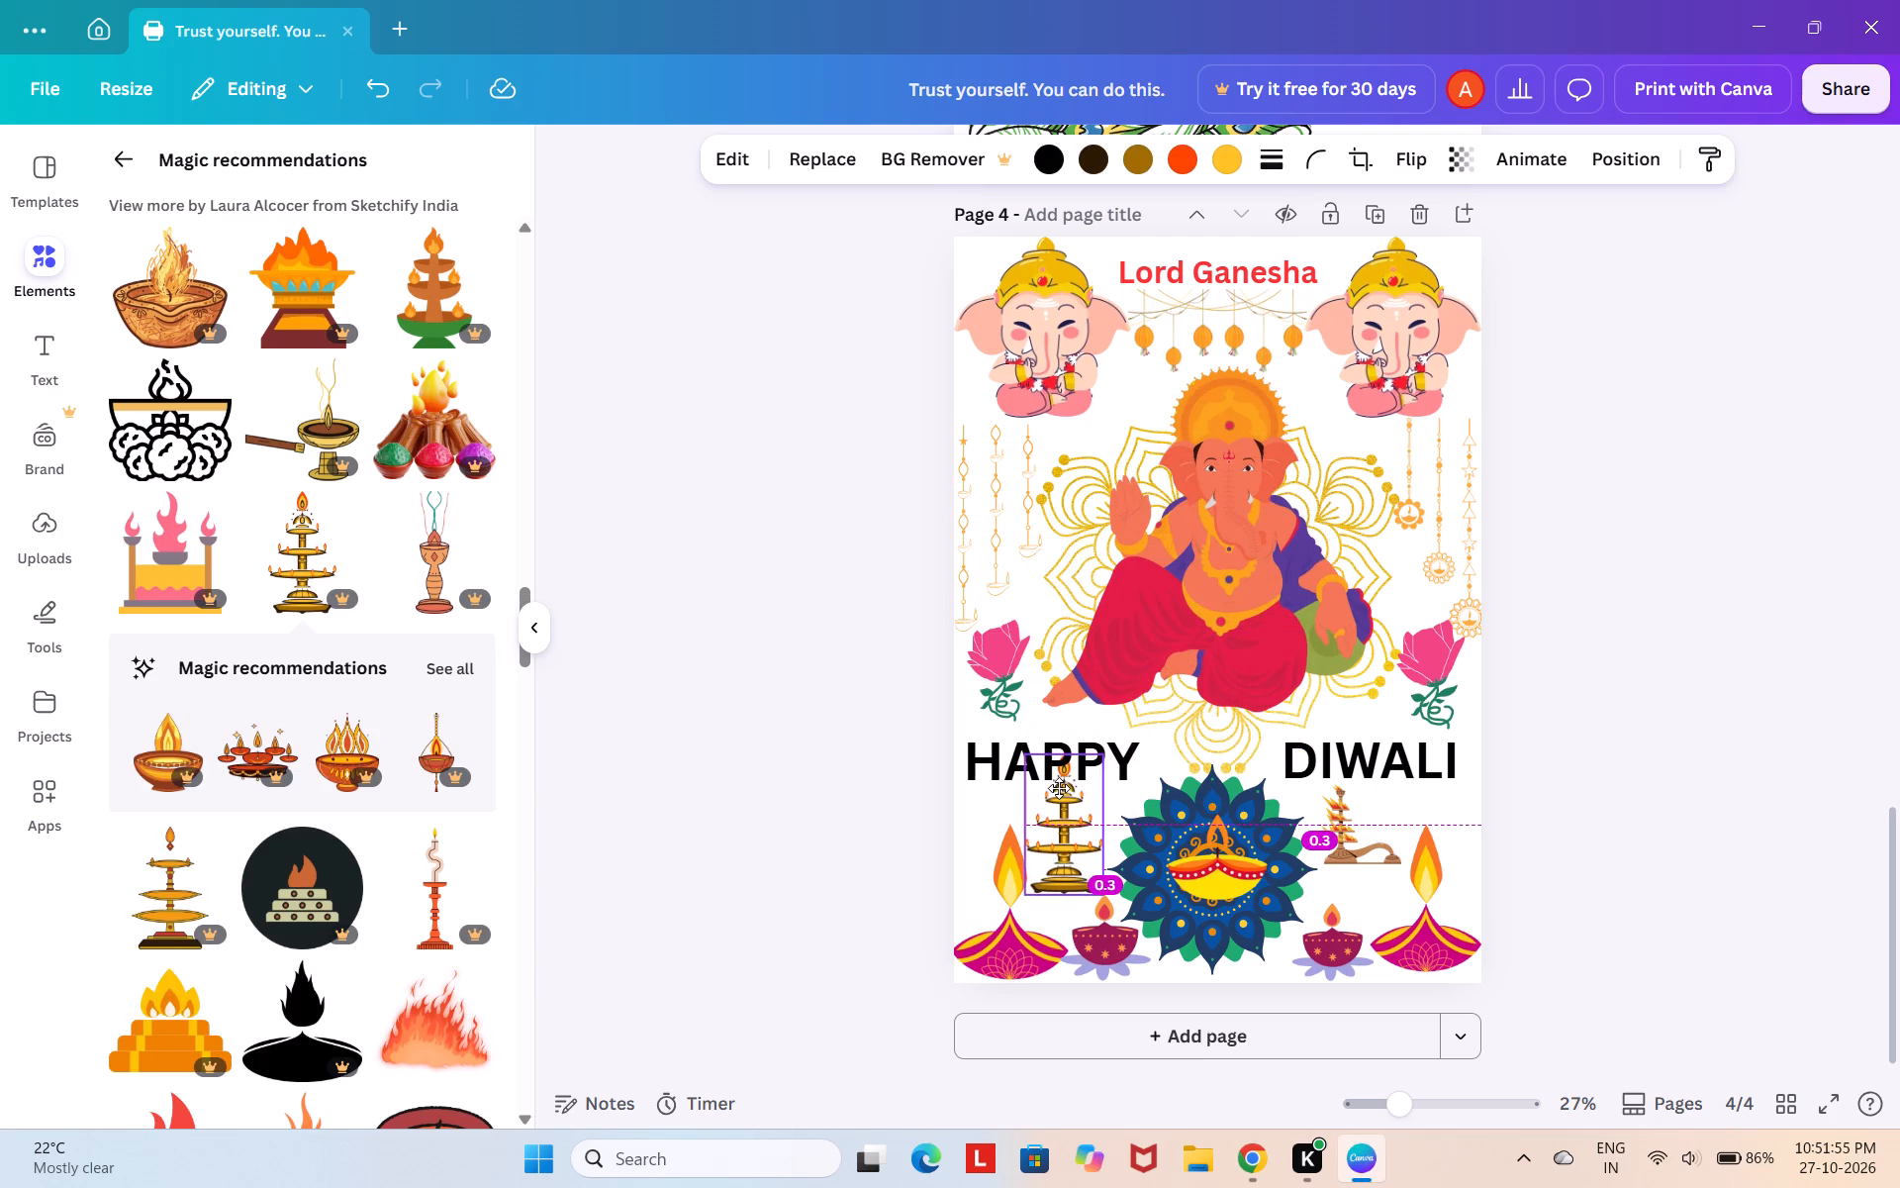
left_click_drag(1059, 788, 1063, 788)
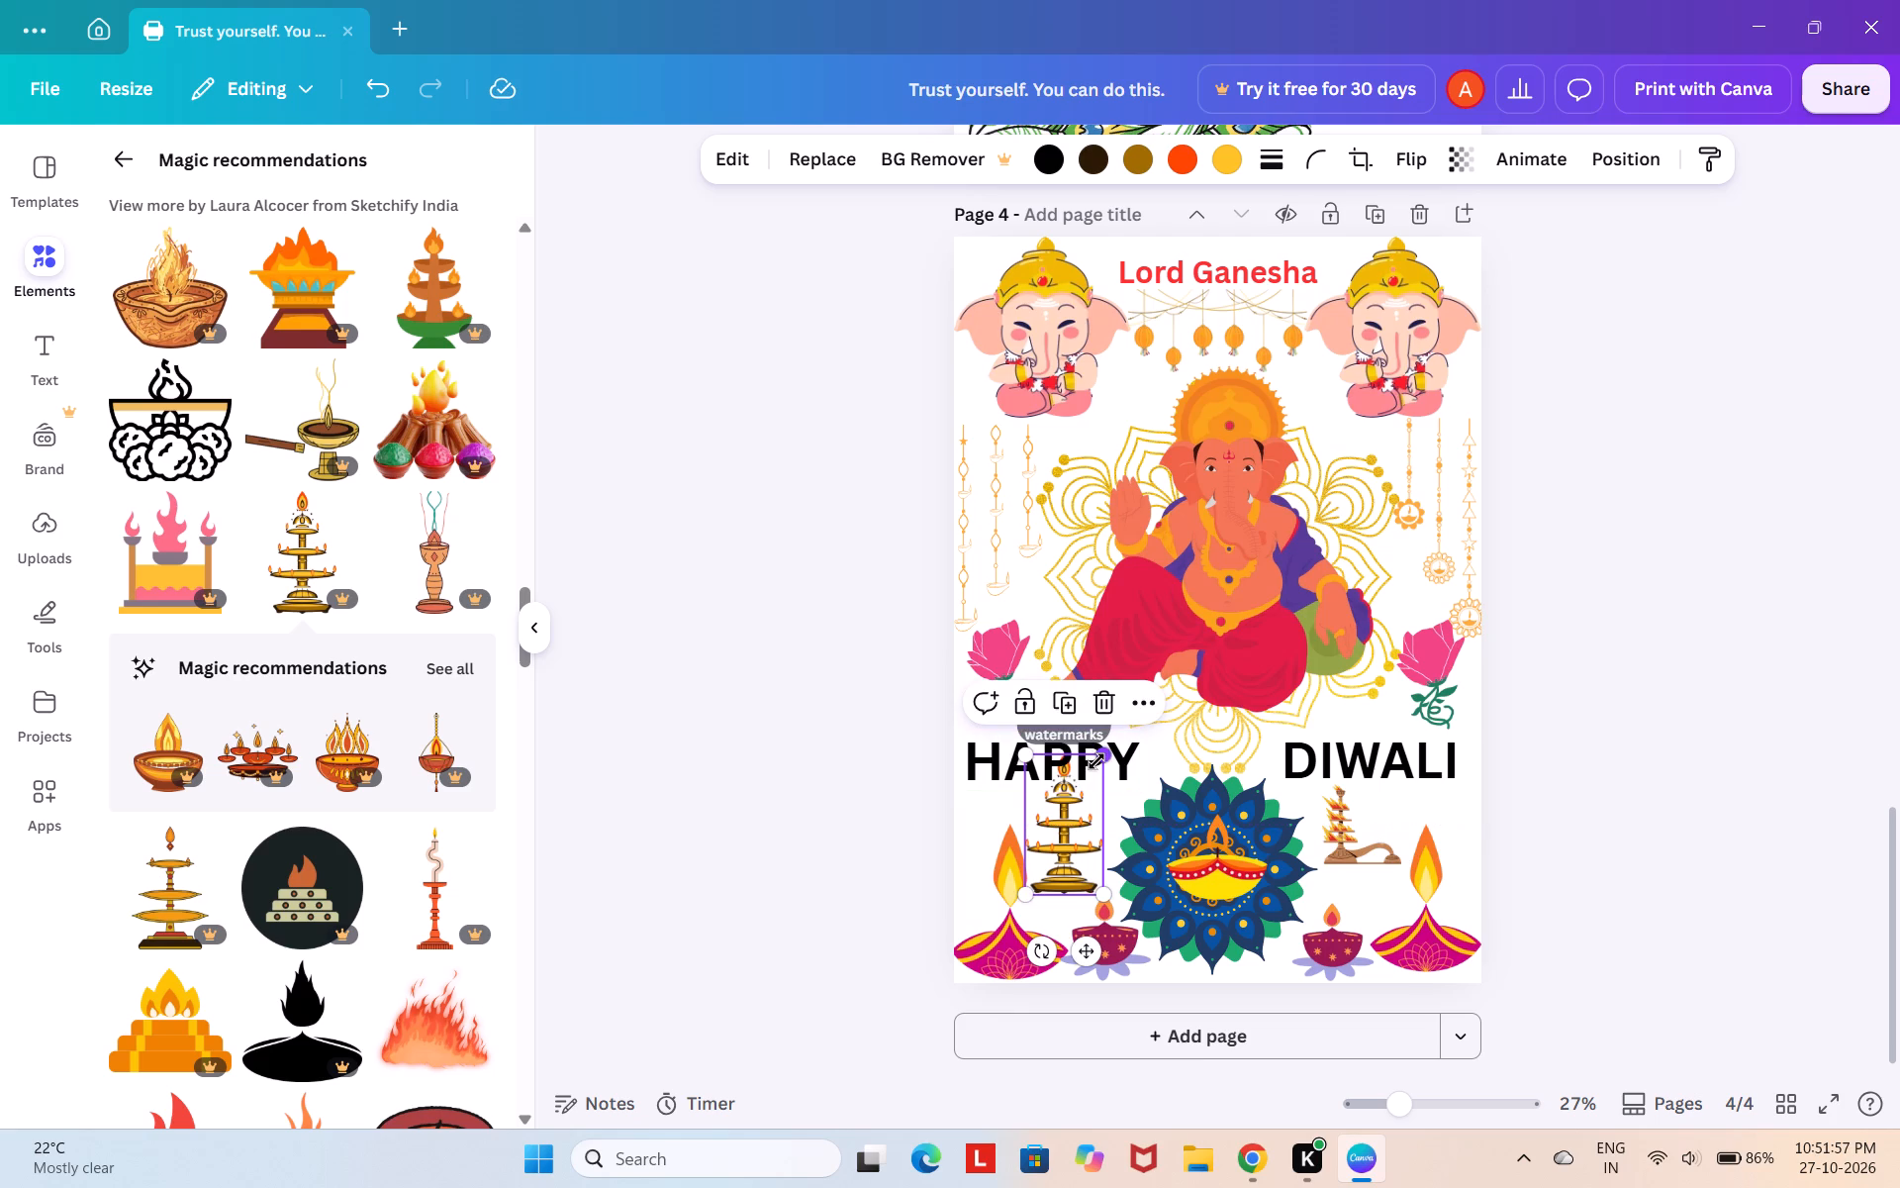
left_click_drag(1096, 761, 1084, 795)
left_click(1053, 817)
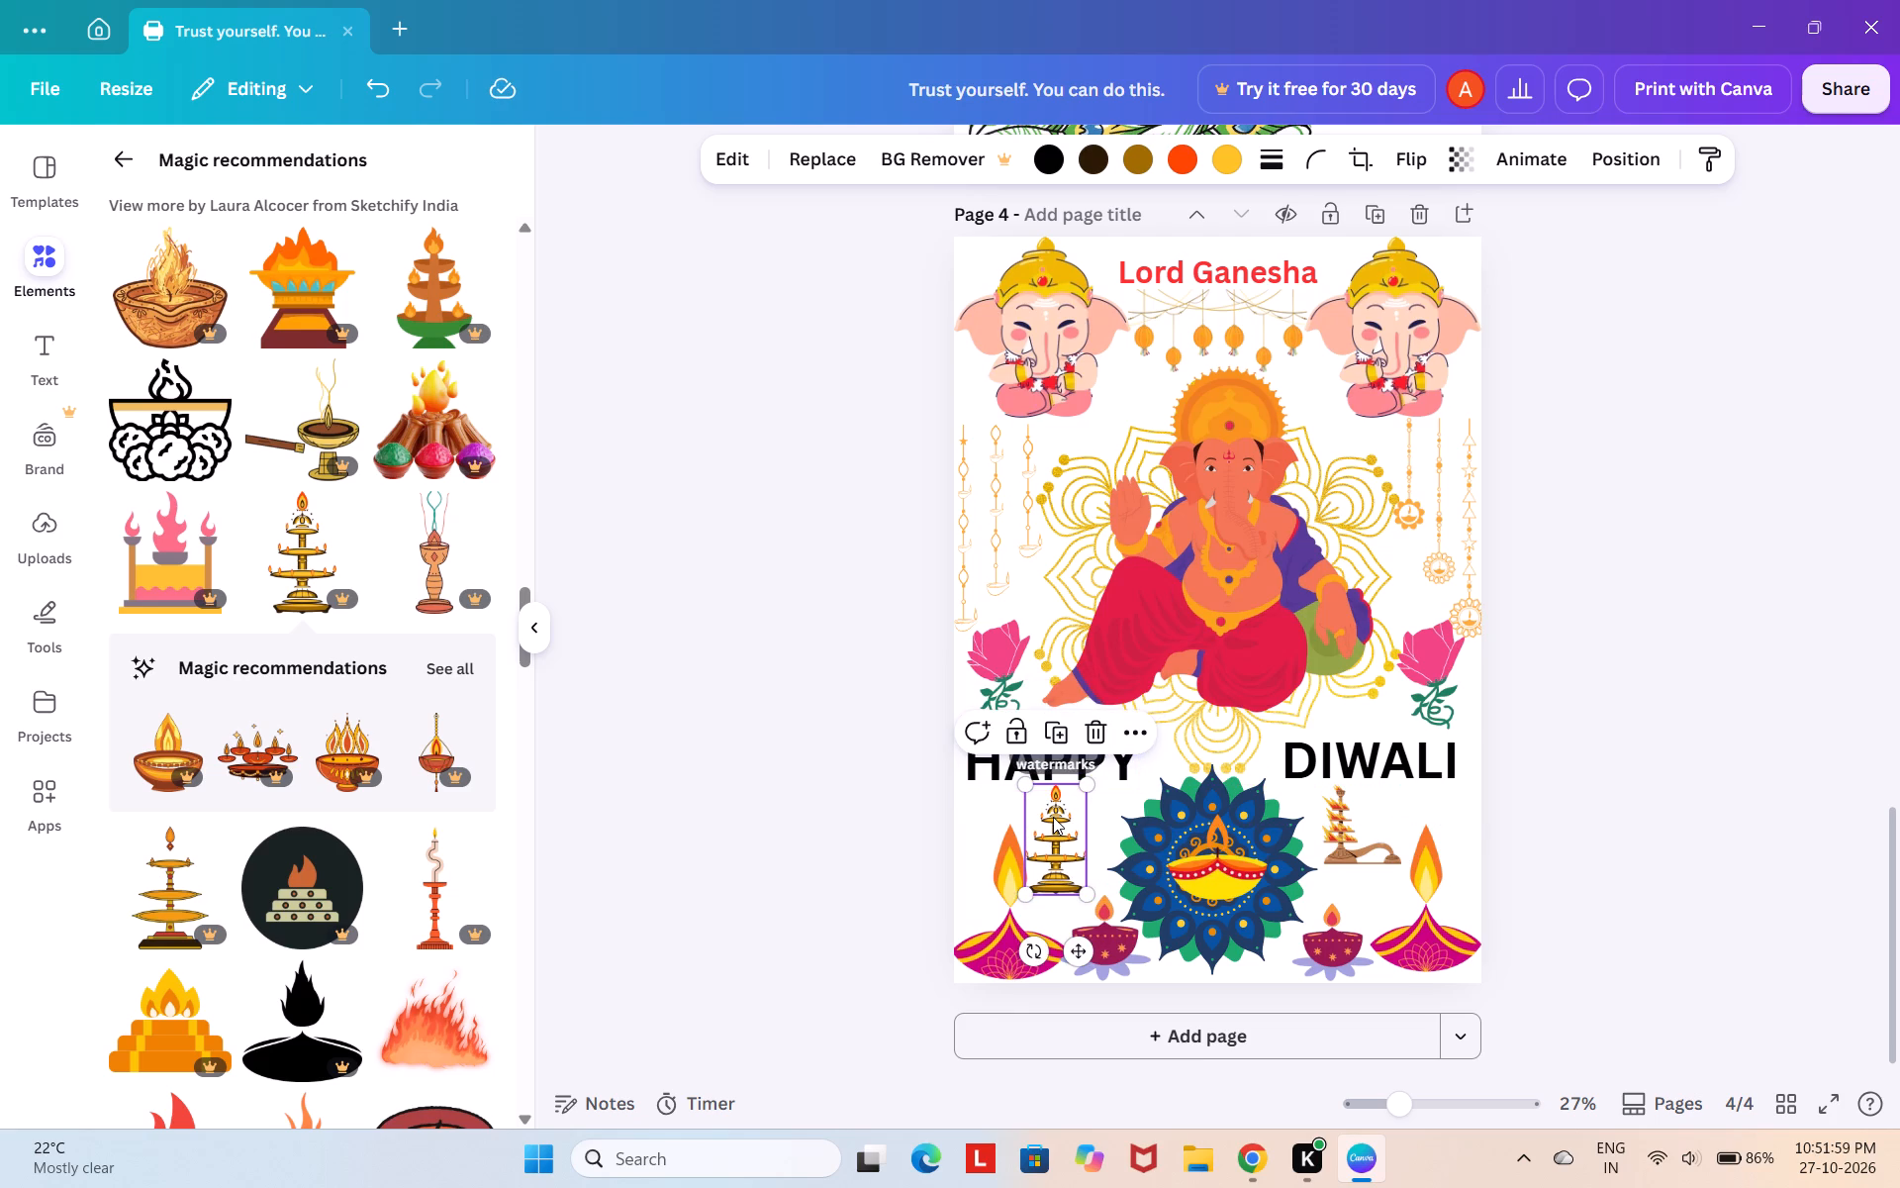
left_click_drag(1053, 817, 1068, 822)
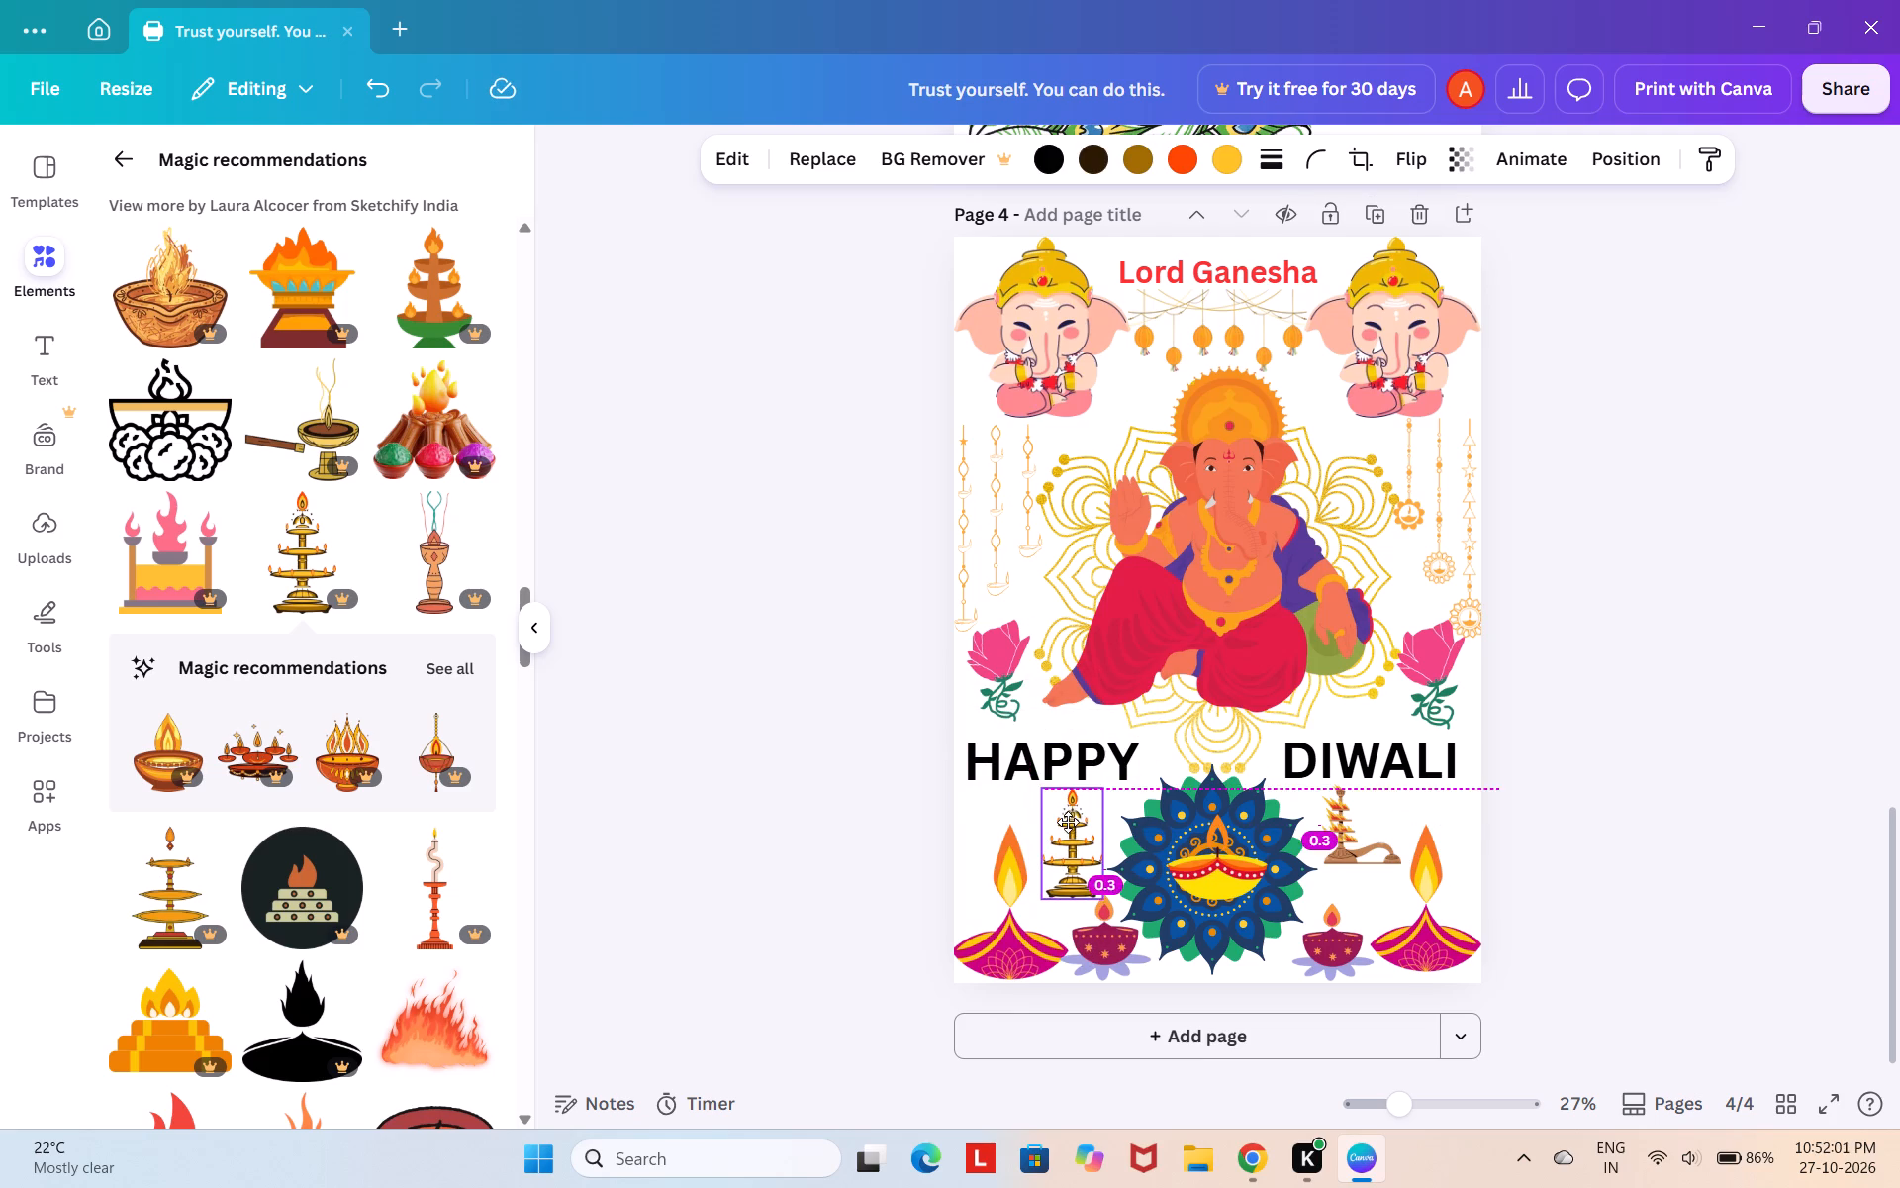
left_click_drag(1068, 822, 1066, 813)
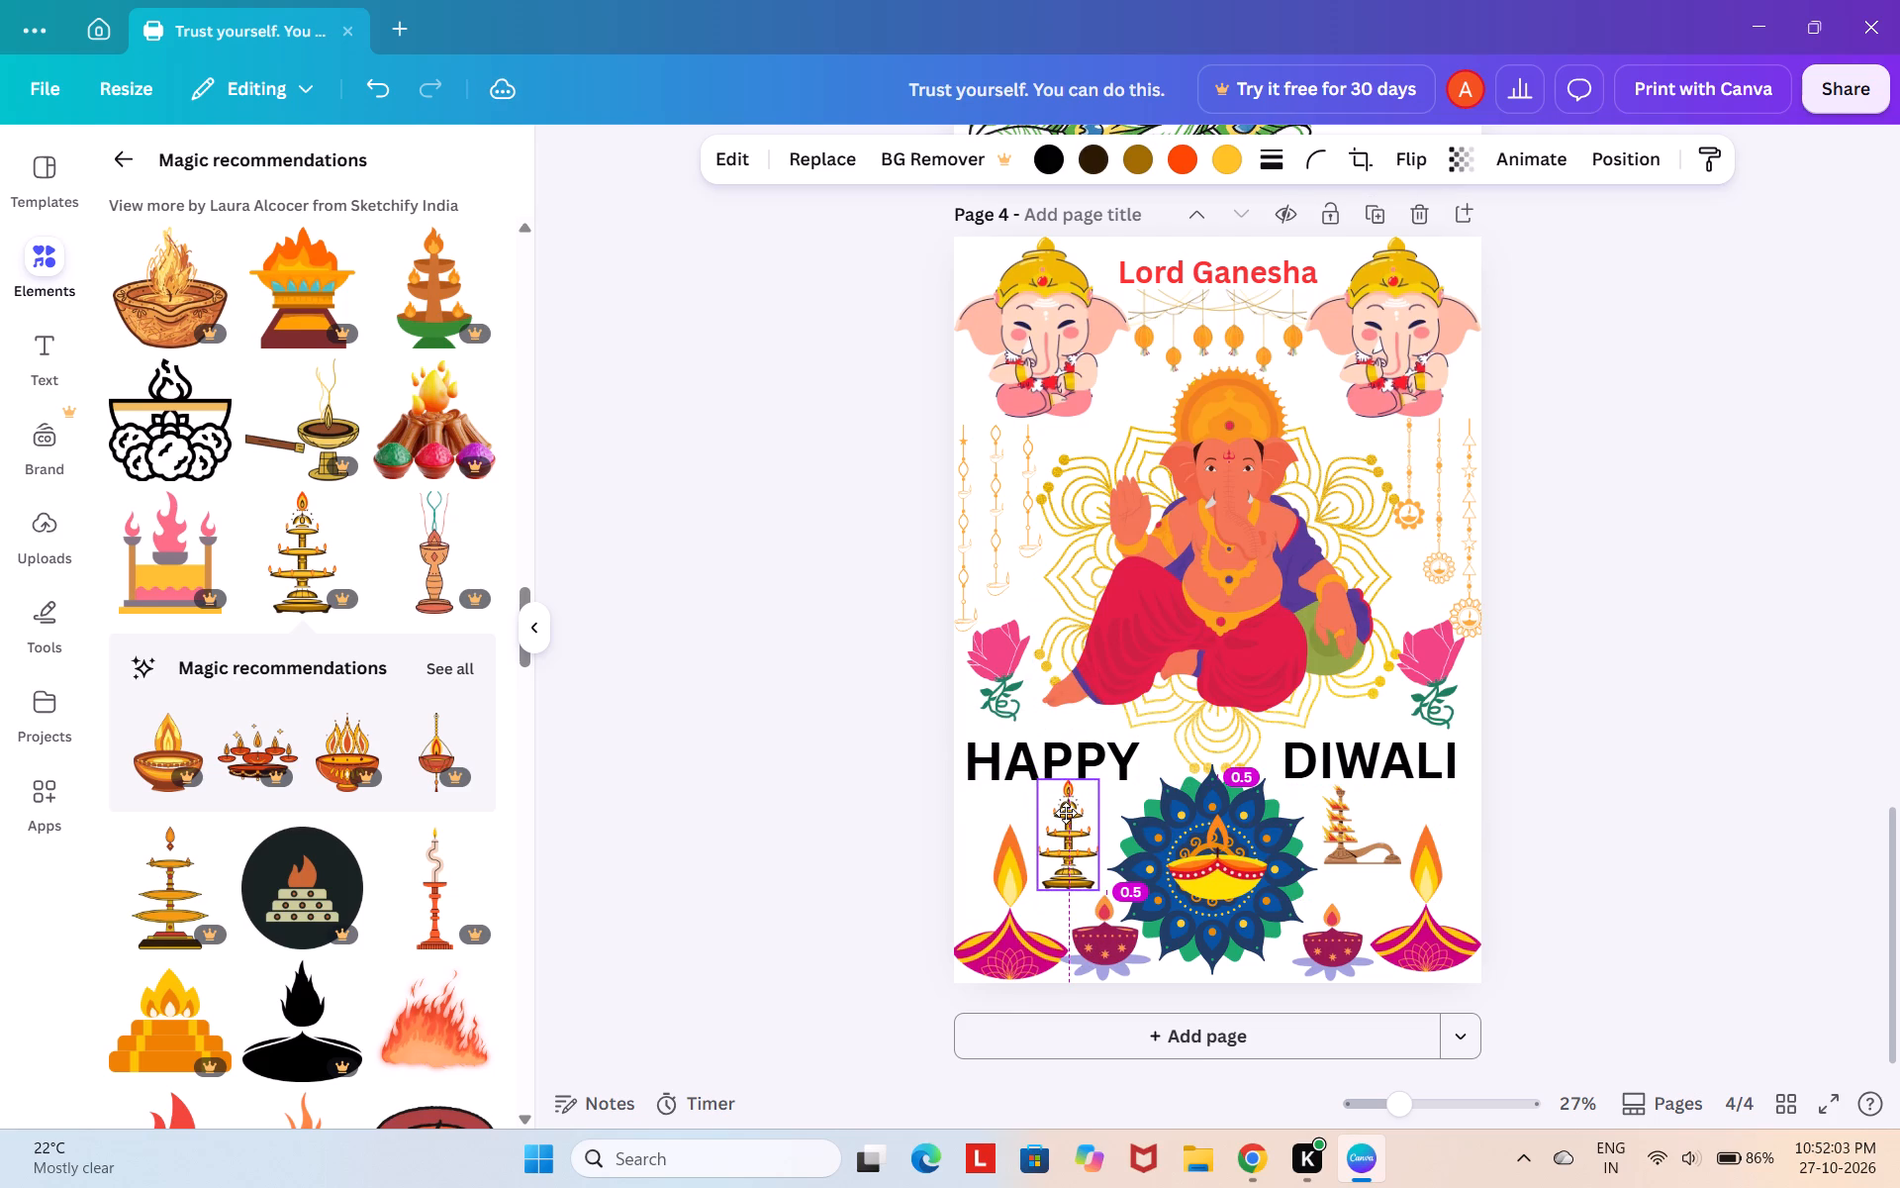
Fine-tune the position of the golden tiered lamp below HAPPY and deselect it.
left_click_drag(1066, 813, 1066, 812)
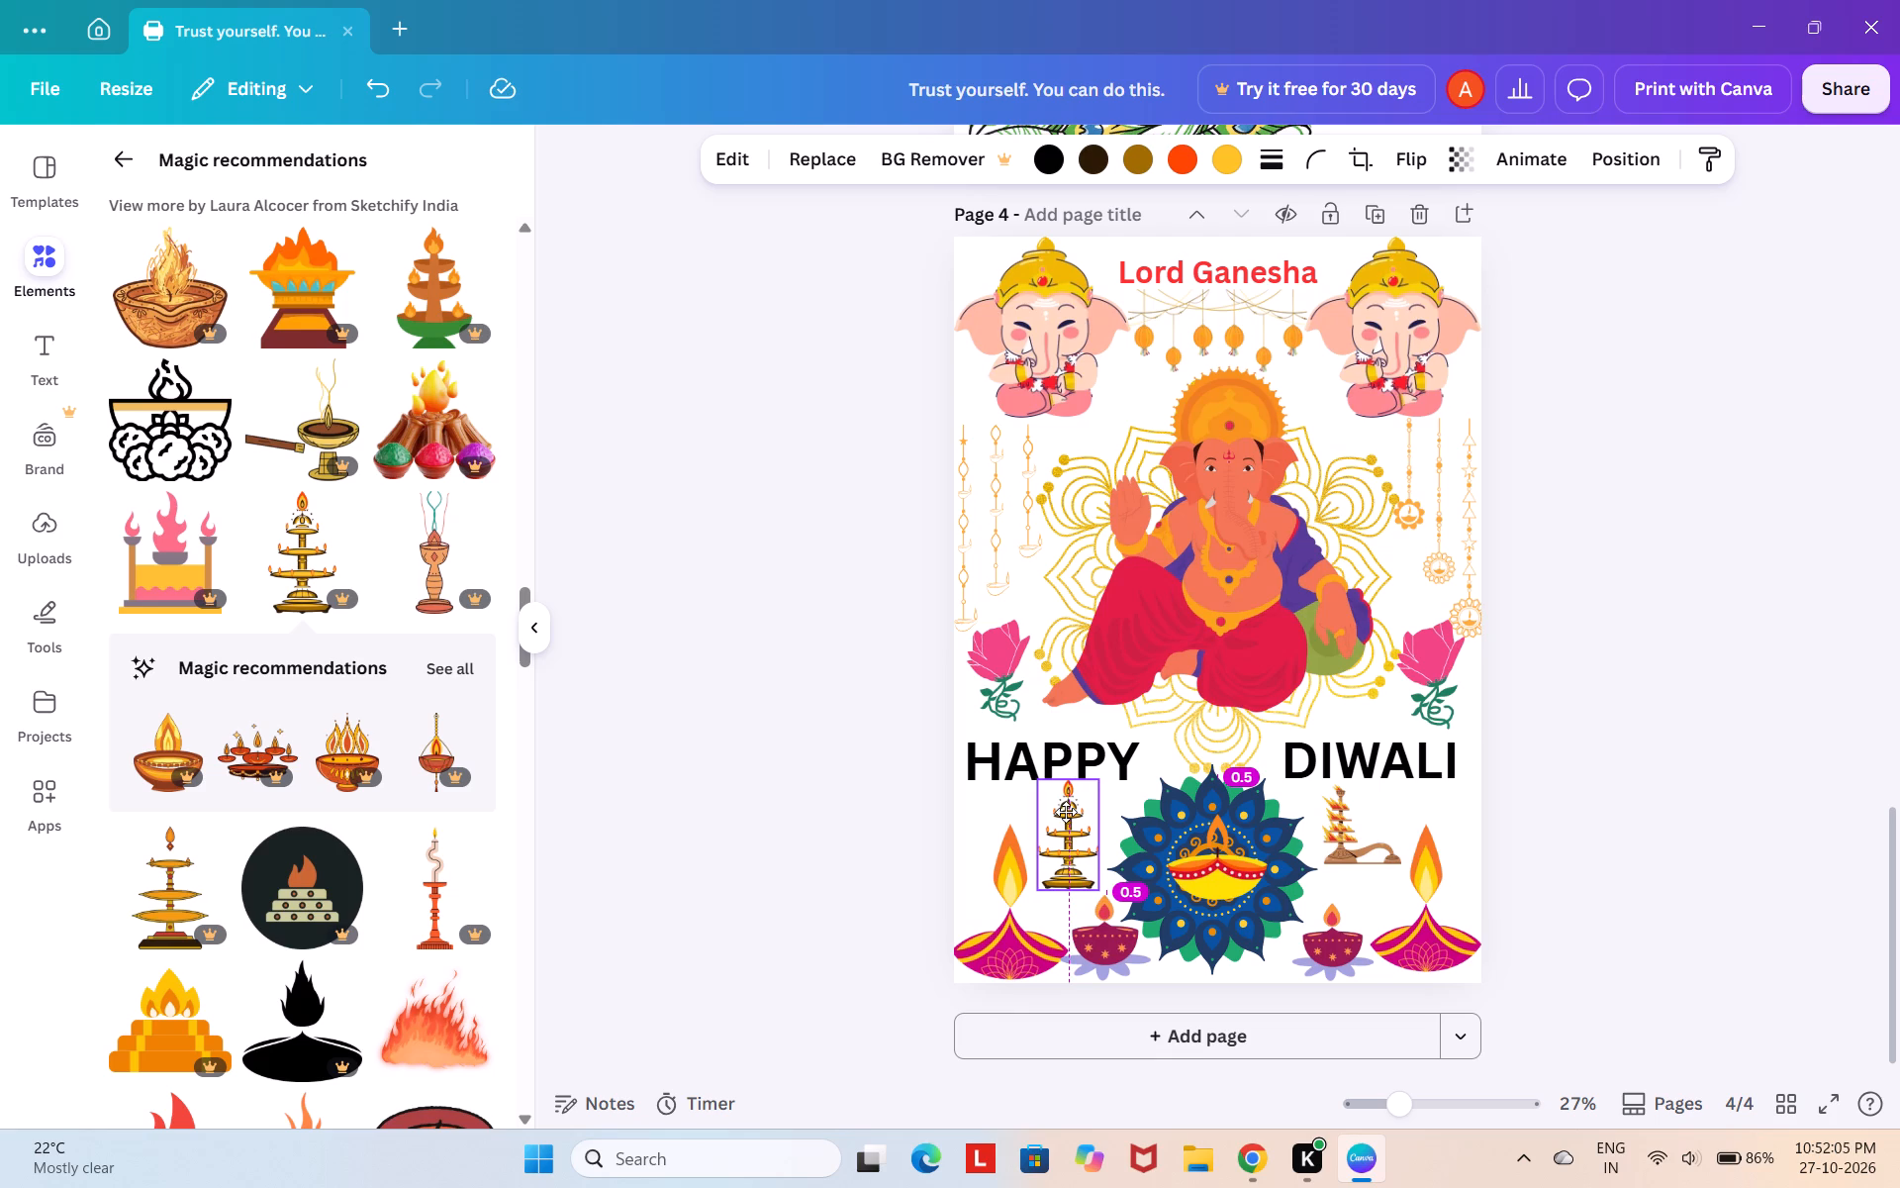
left_click_drag(1066, 812, 1065, 813)
left_click(1065, 813)
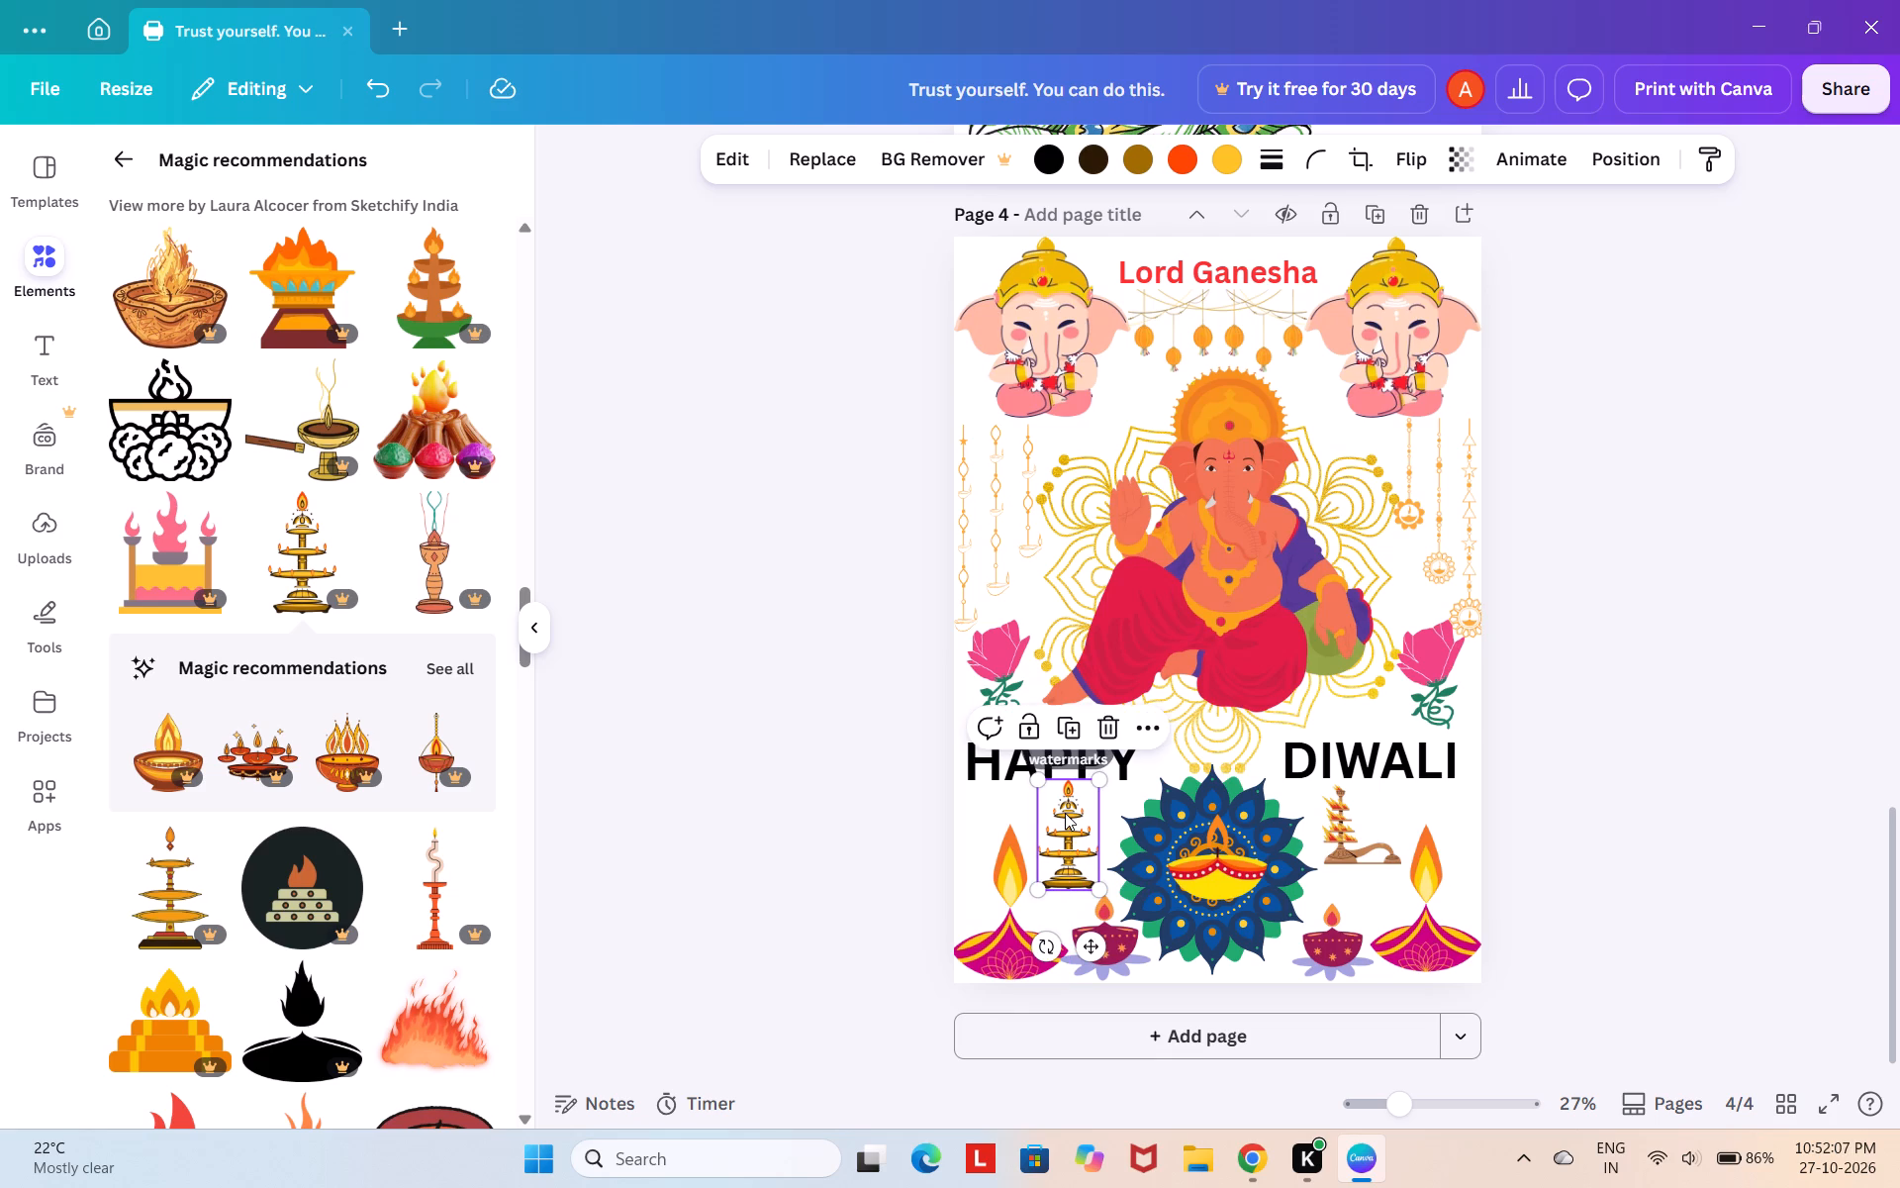
left_click(984, 803)
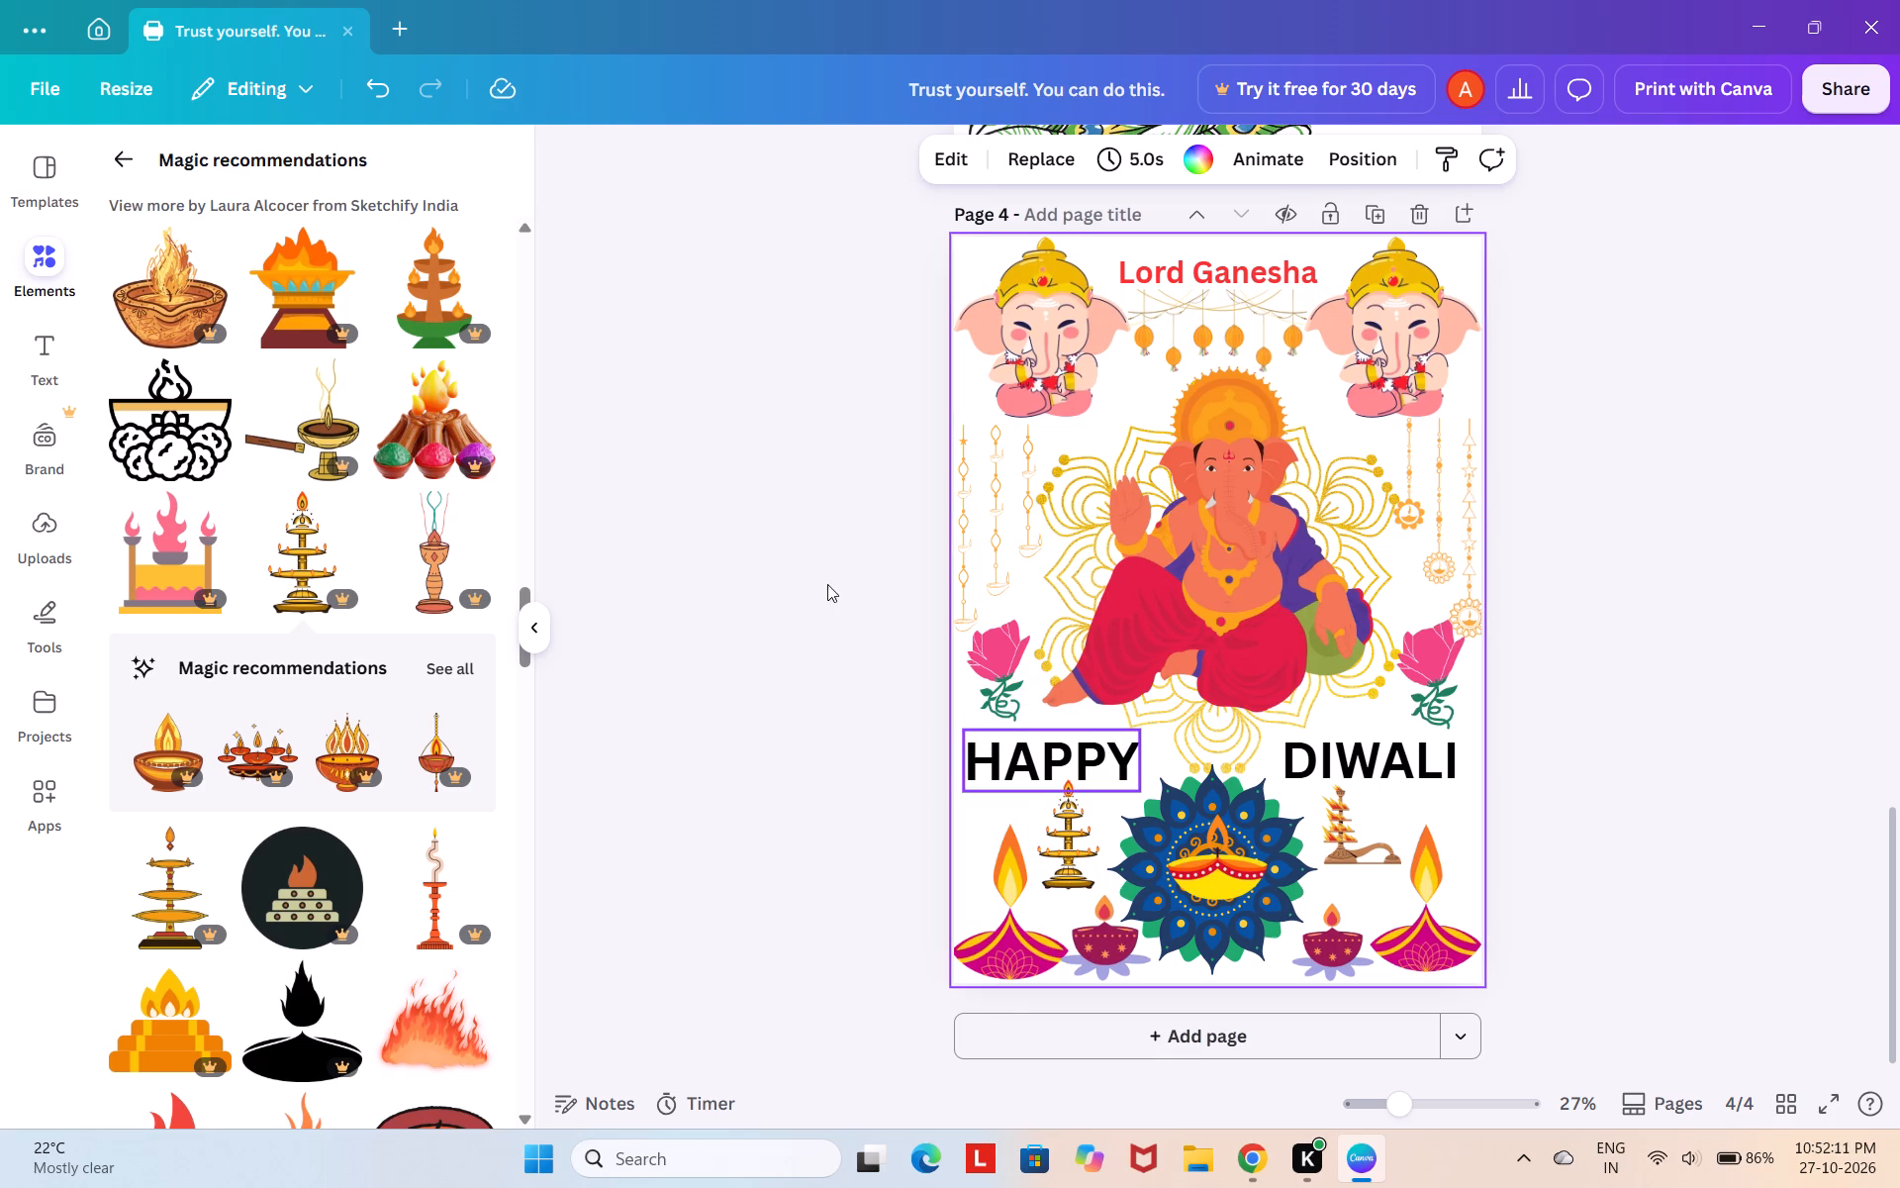
Leave the magic recommendations and look through the recently used graphics and the Graphics overview for another decoration.
scroll(361, 379, "up", 14)
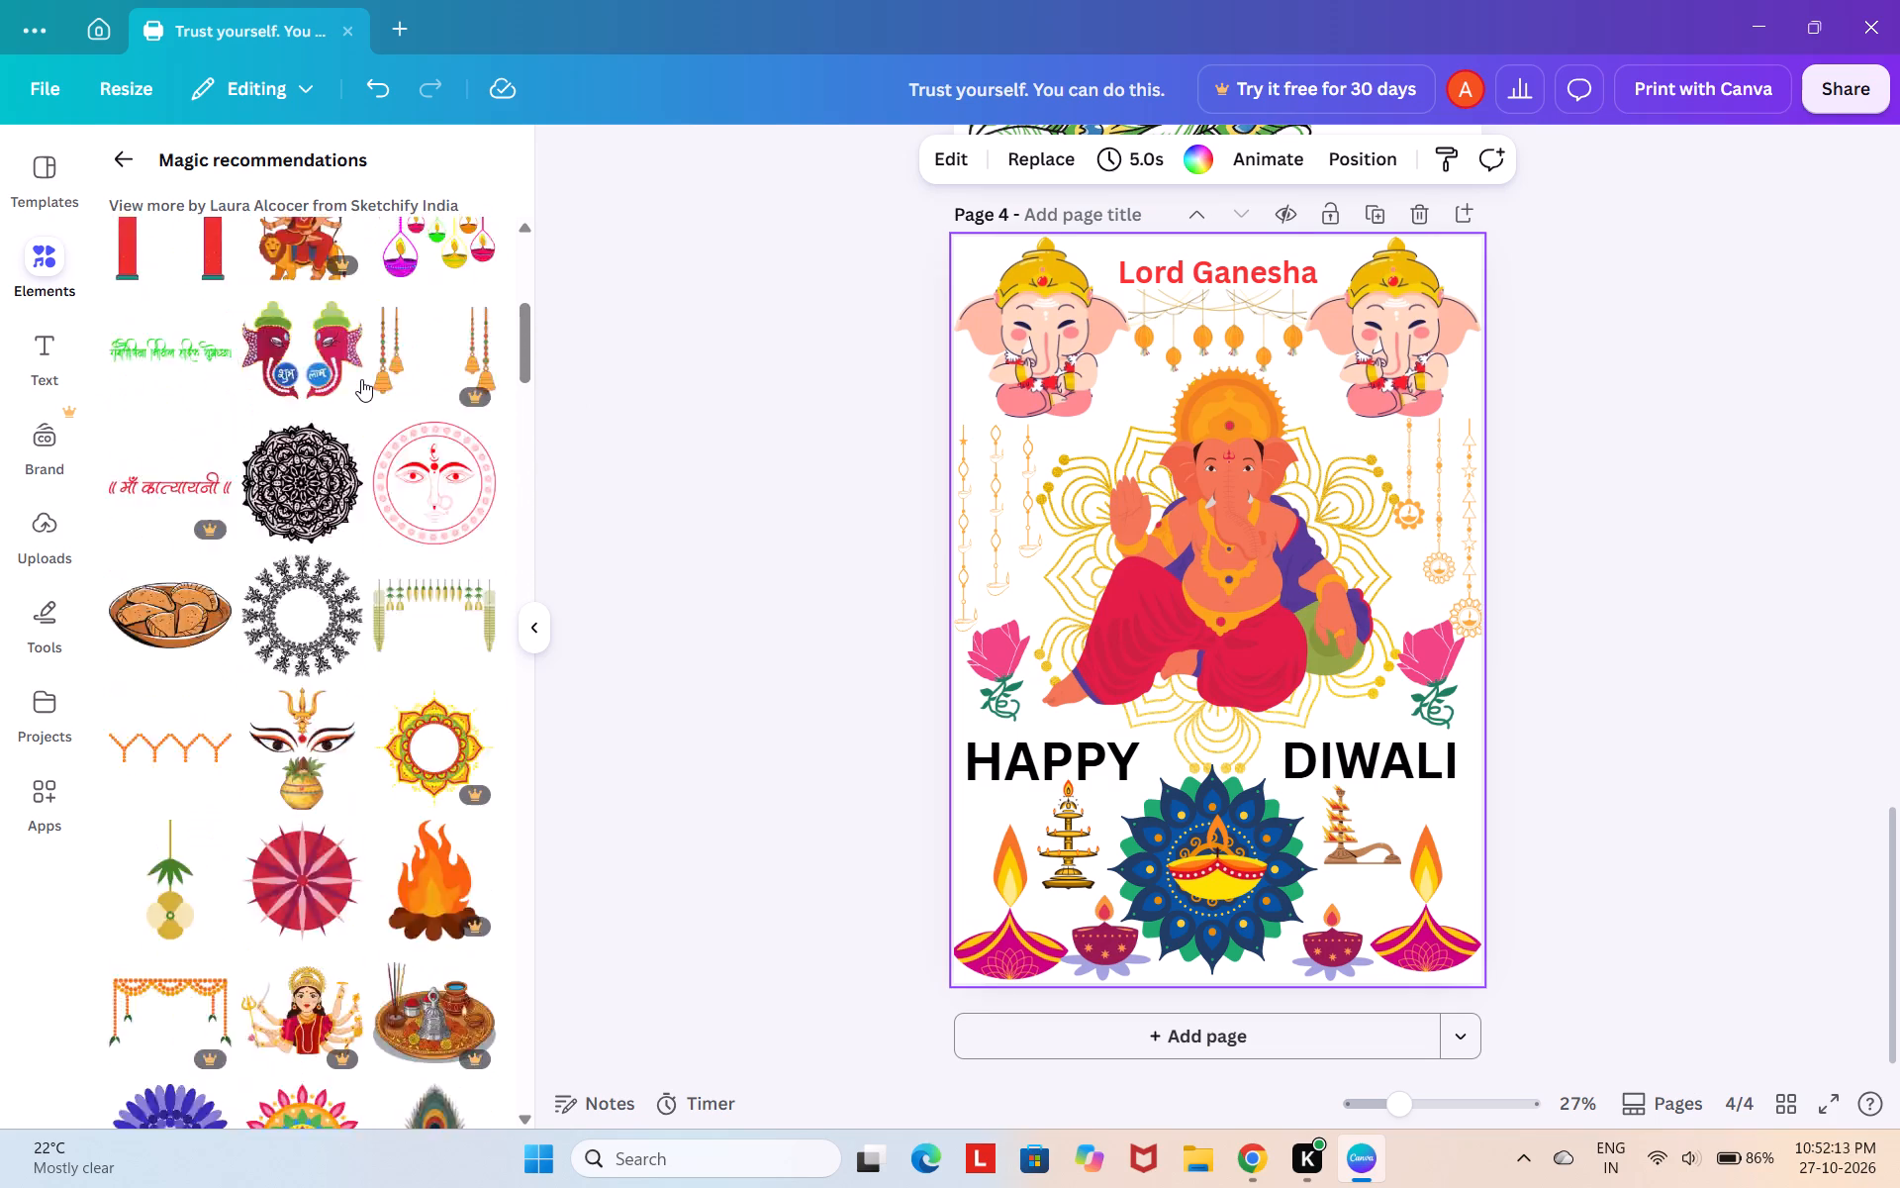
left_click(125, 151)
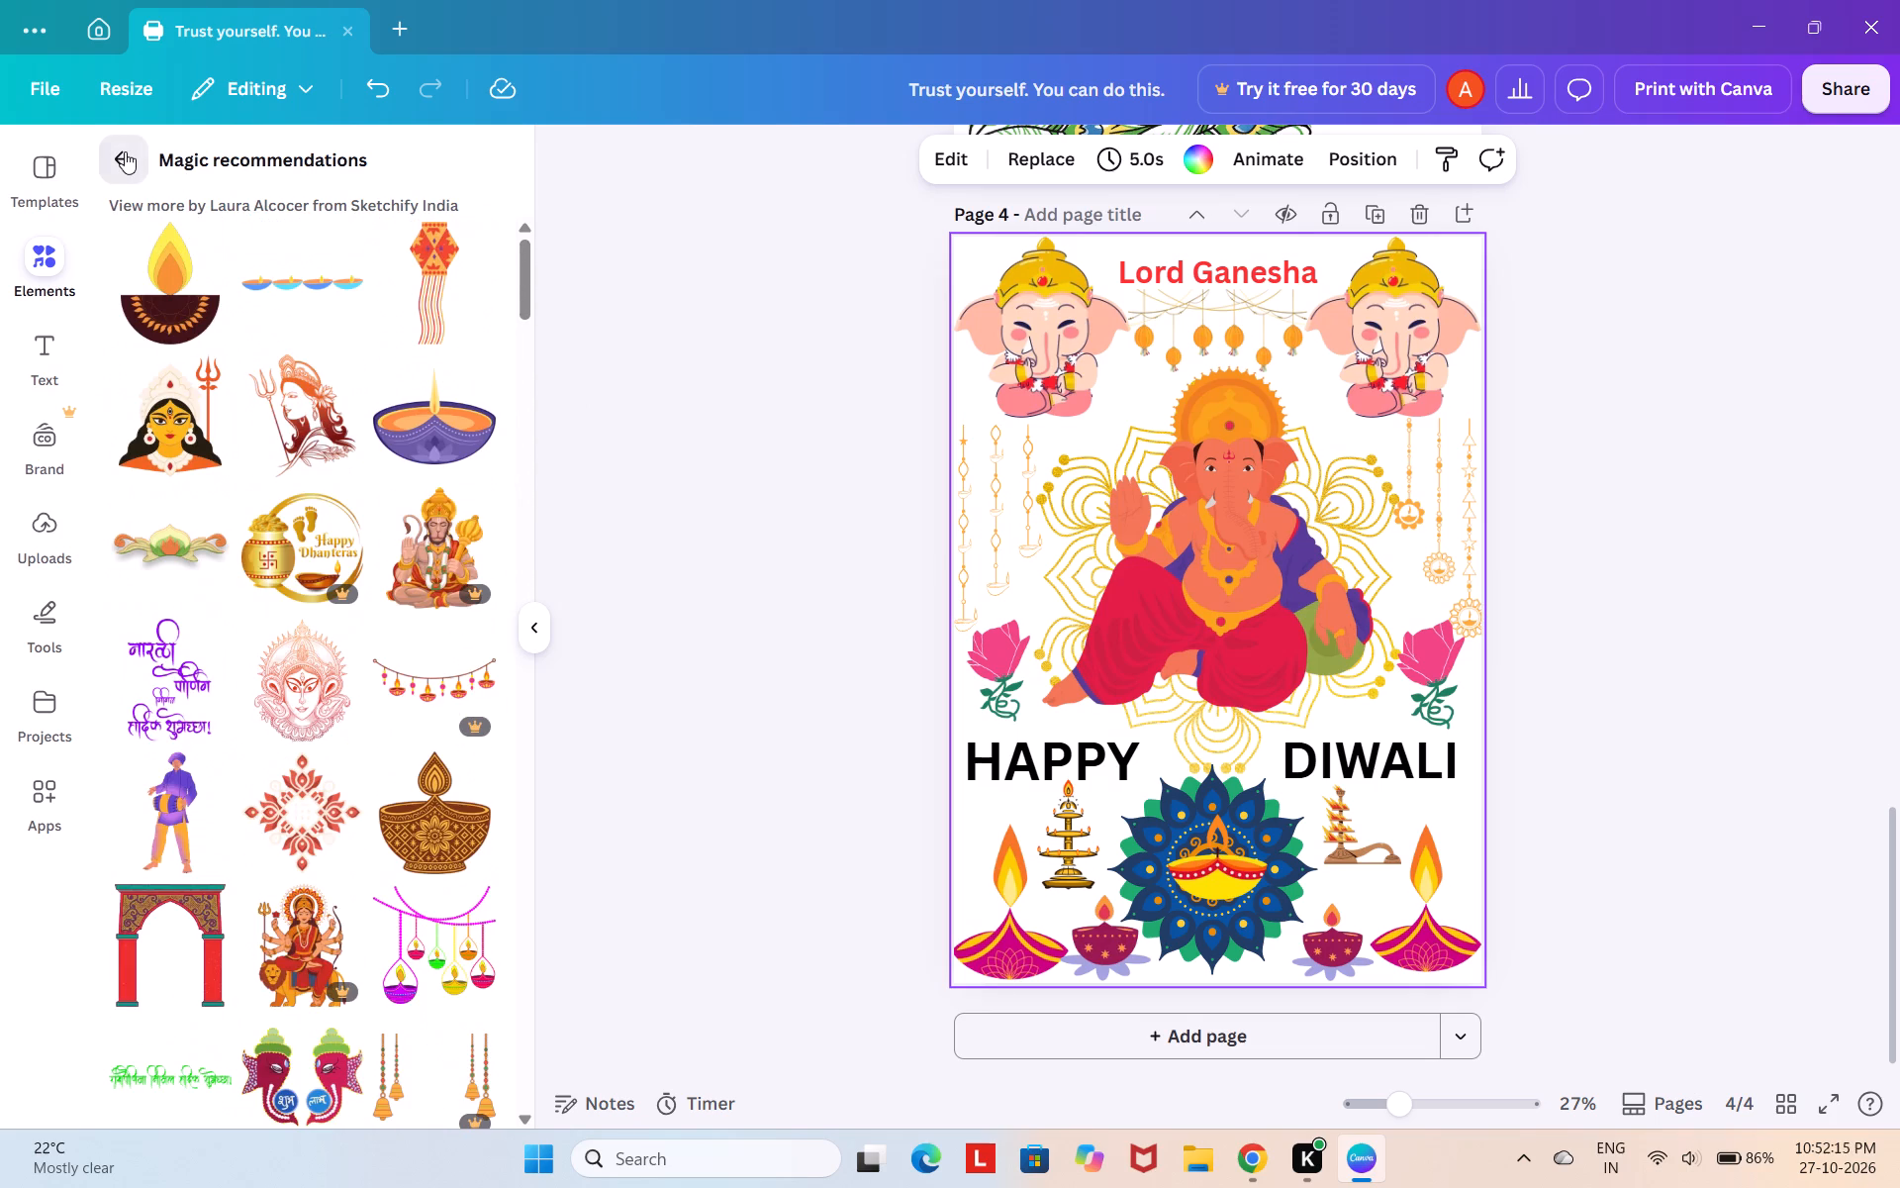
scroll(218, 429, "up", 1)
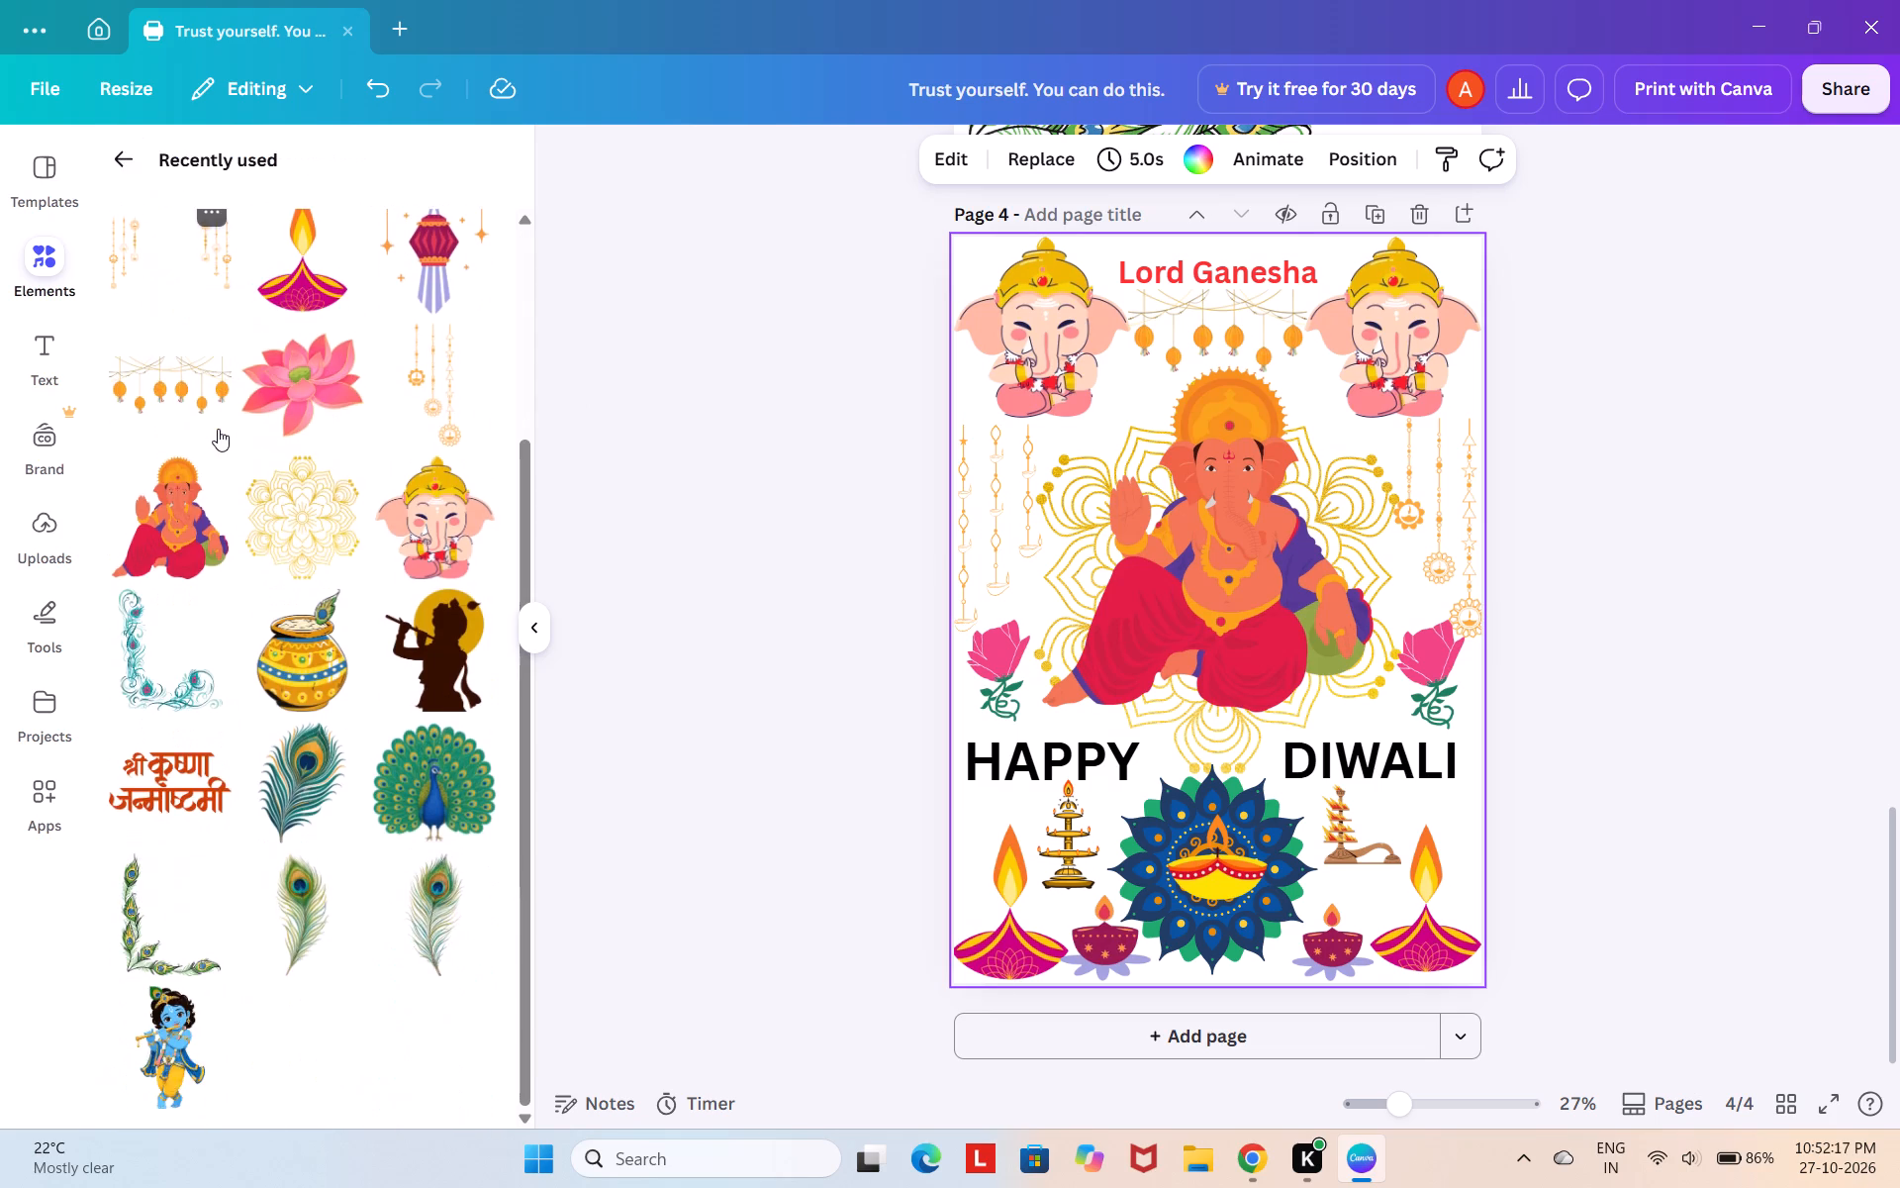
scroll(218, 429, "up", 1)
scroll(218, 429, "down", 4)
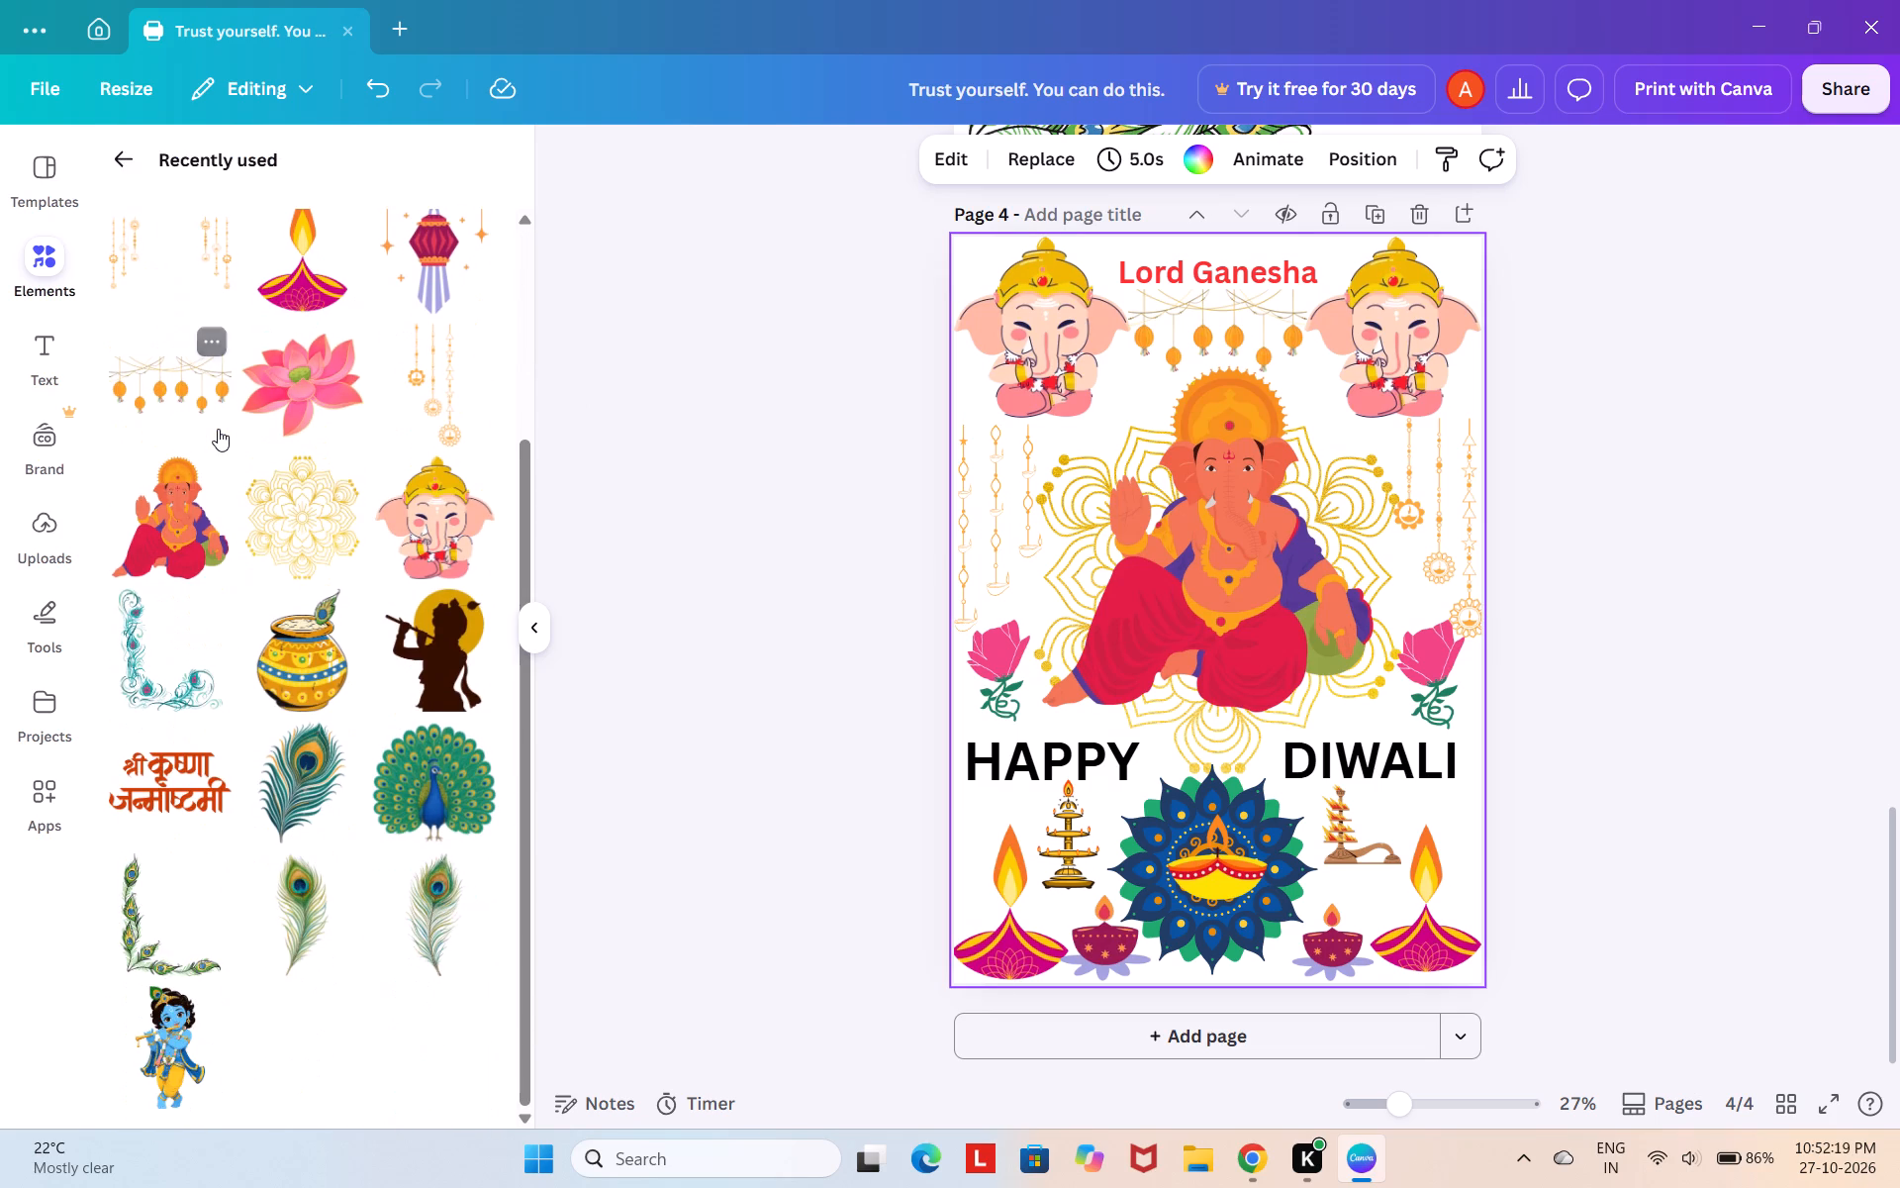
scroll(218, 429, "up", 5)
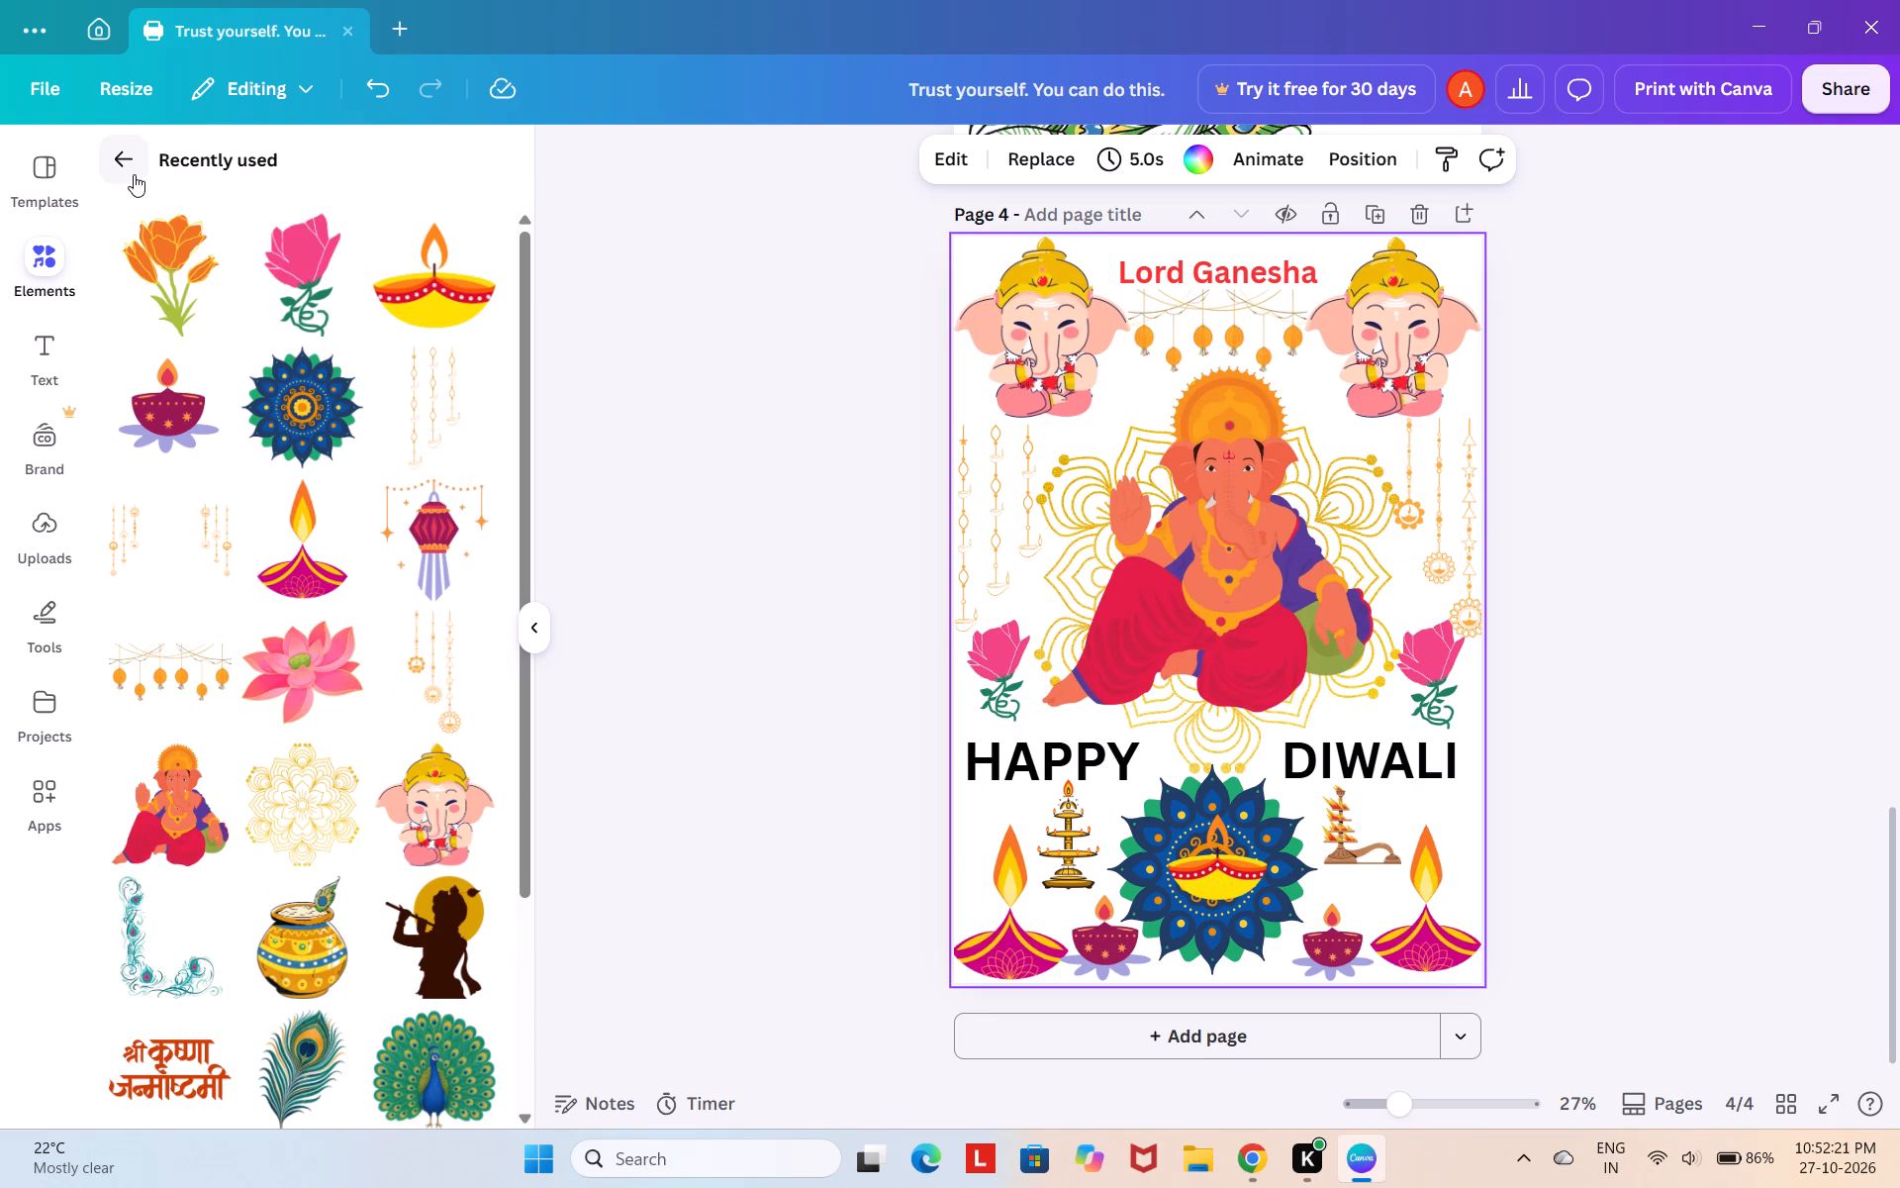
left_click(129, 171)
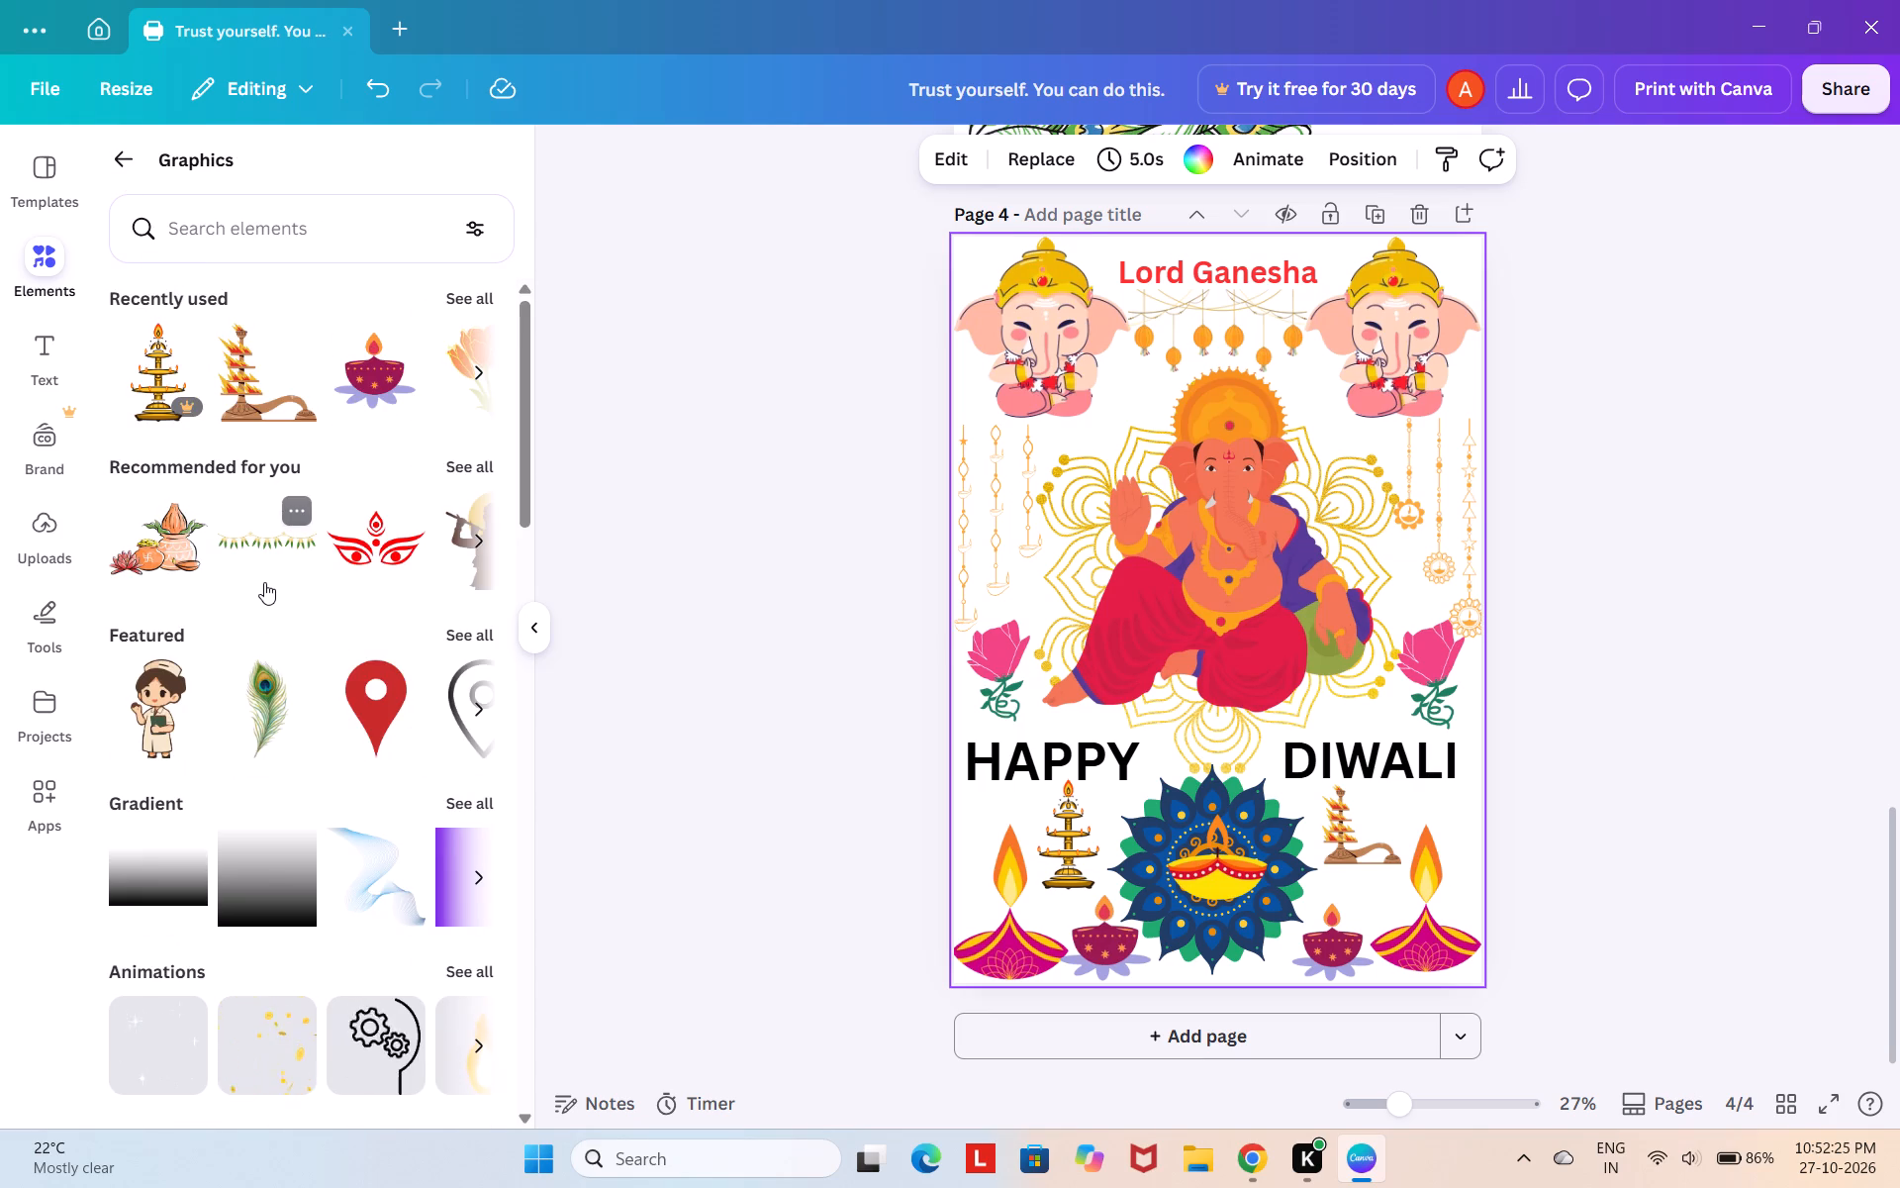
scroll(264, 582, "down", 4)
scroll(264, 582, "up", 5)
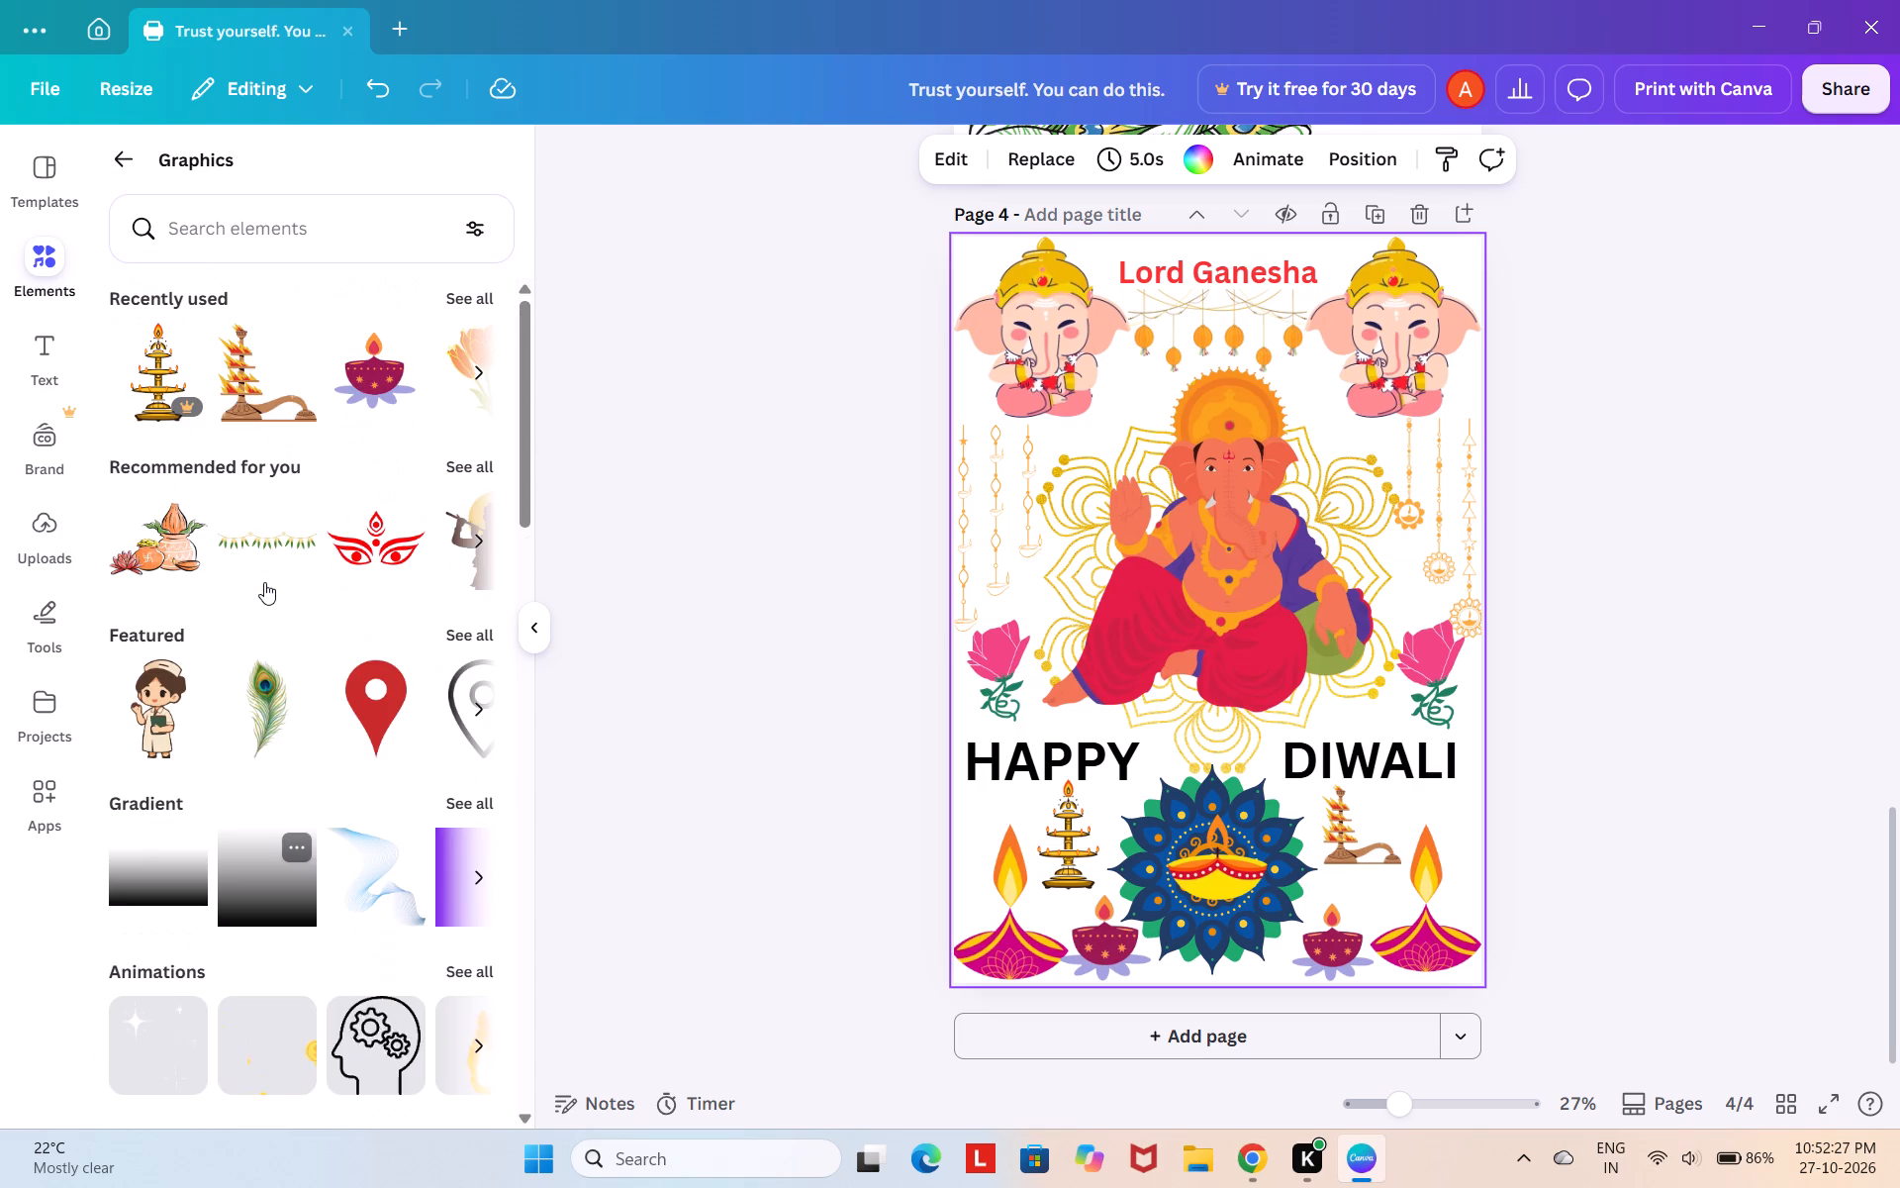
Look through the full Recommended for you graphics collection for another festive decoration for page 4.
left_click(462, 472)
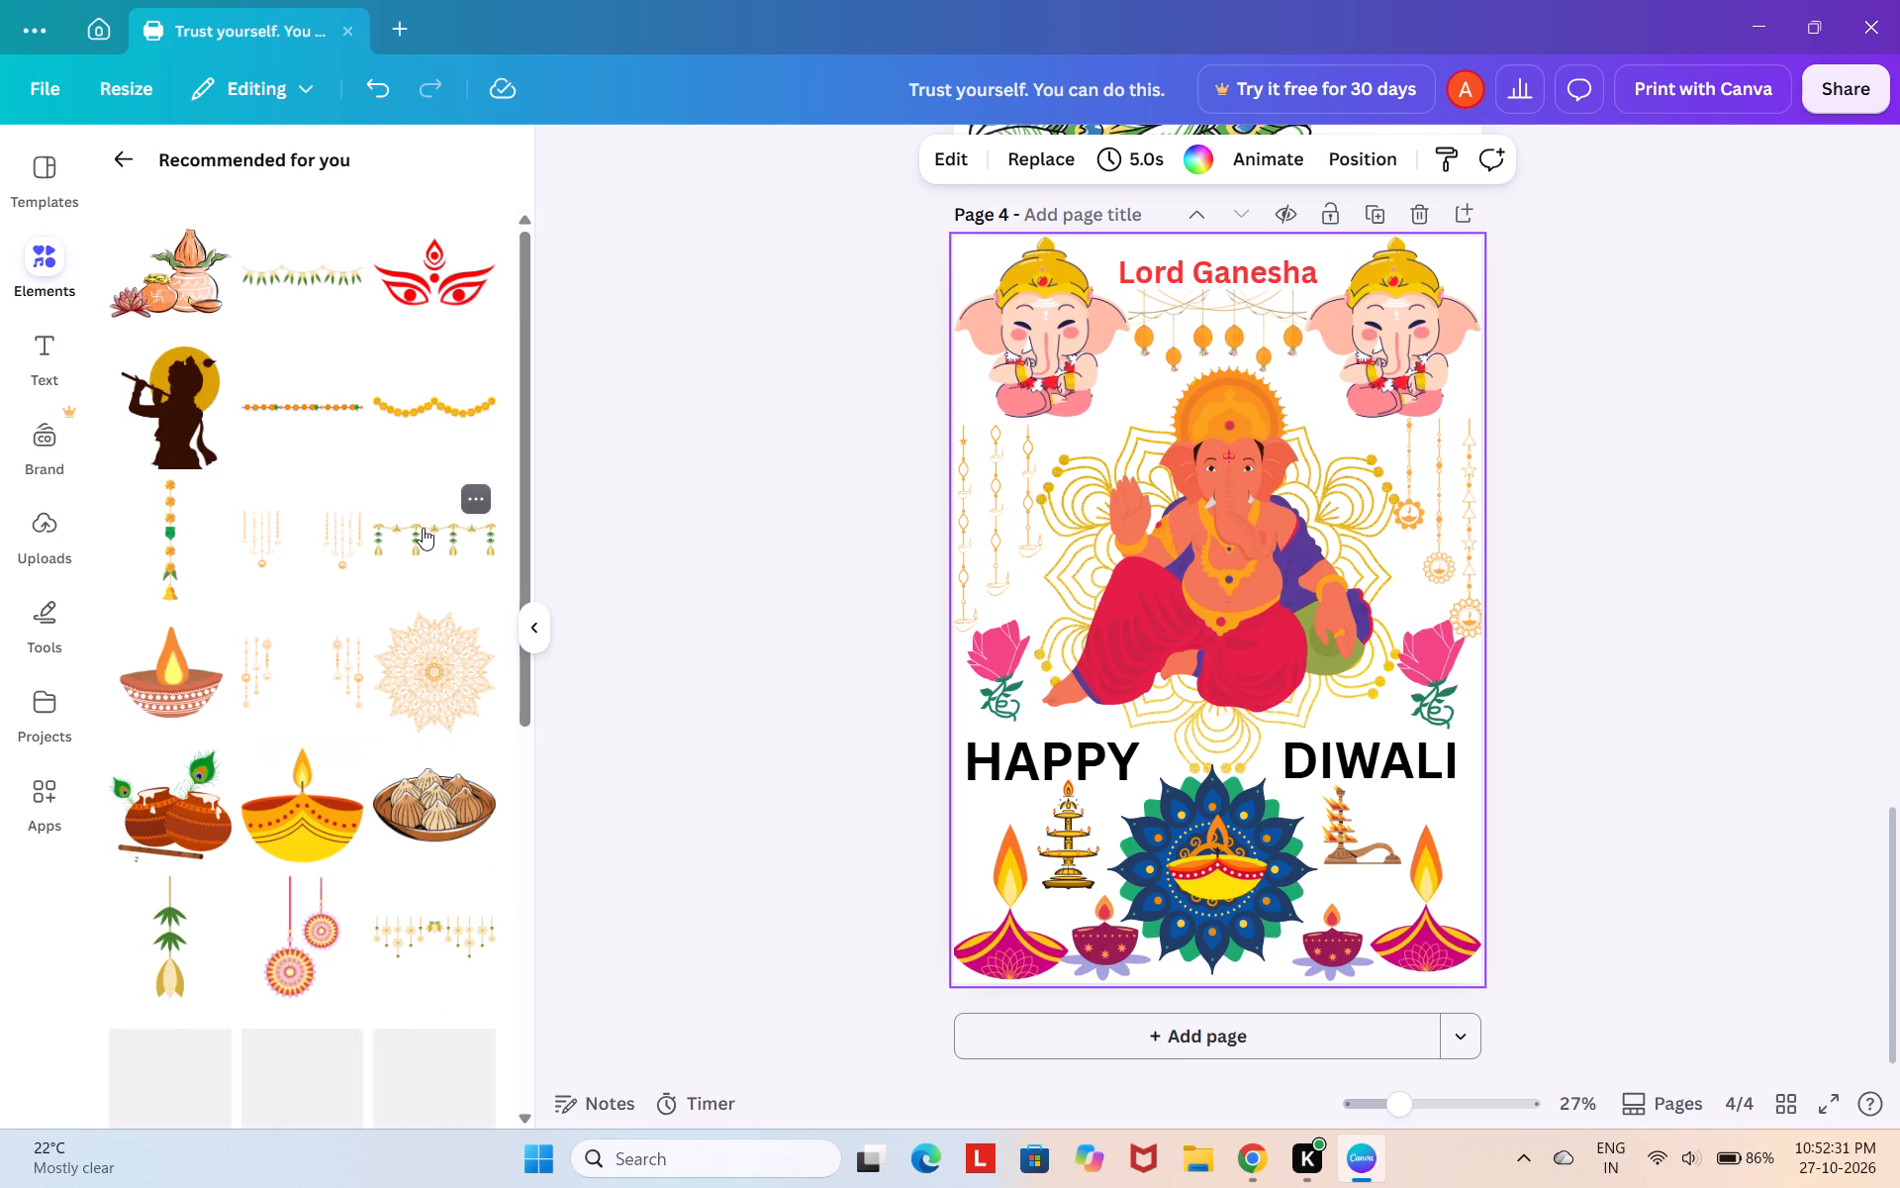
scroll(363, 639, "down", 6)
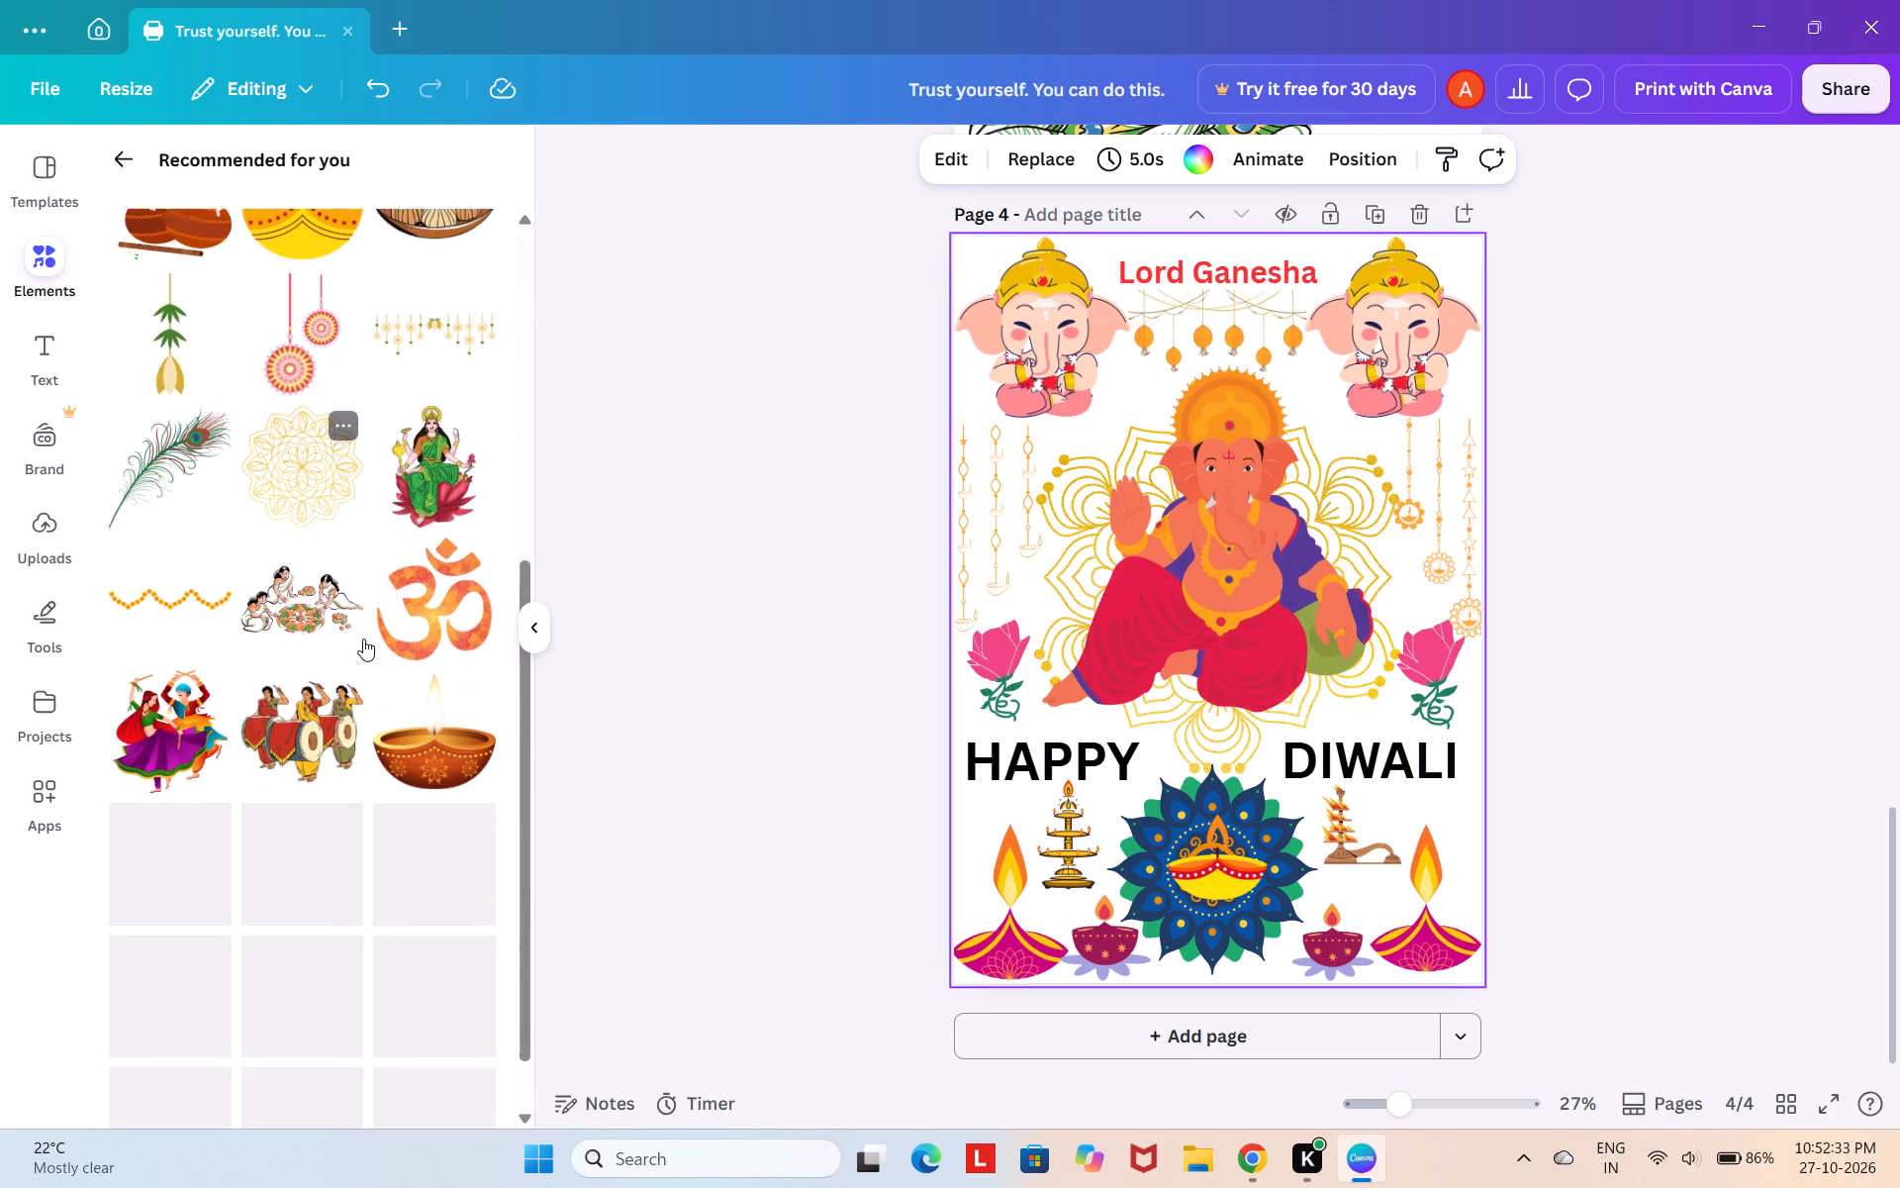
scroll(363, 639, "down", 3)
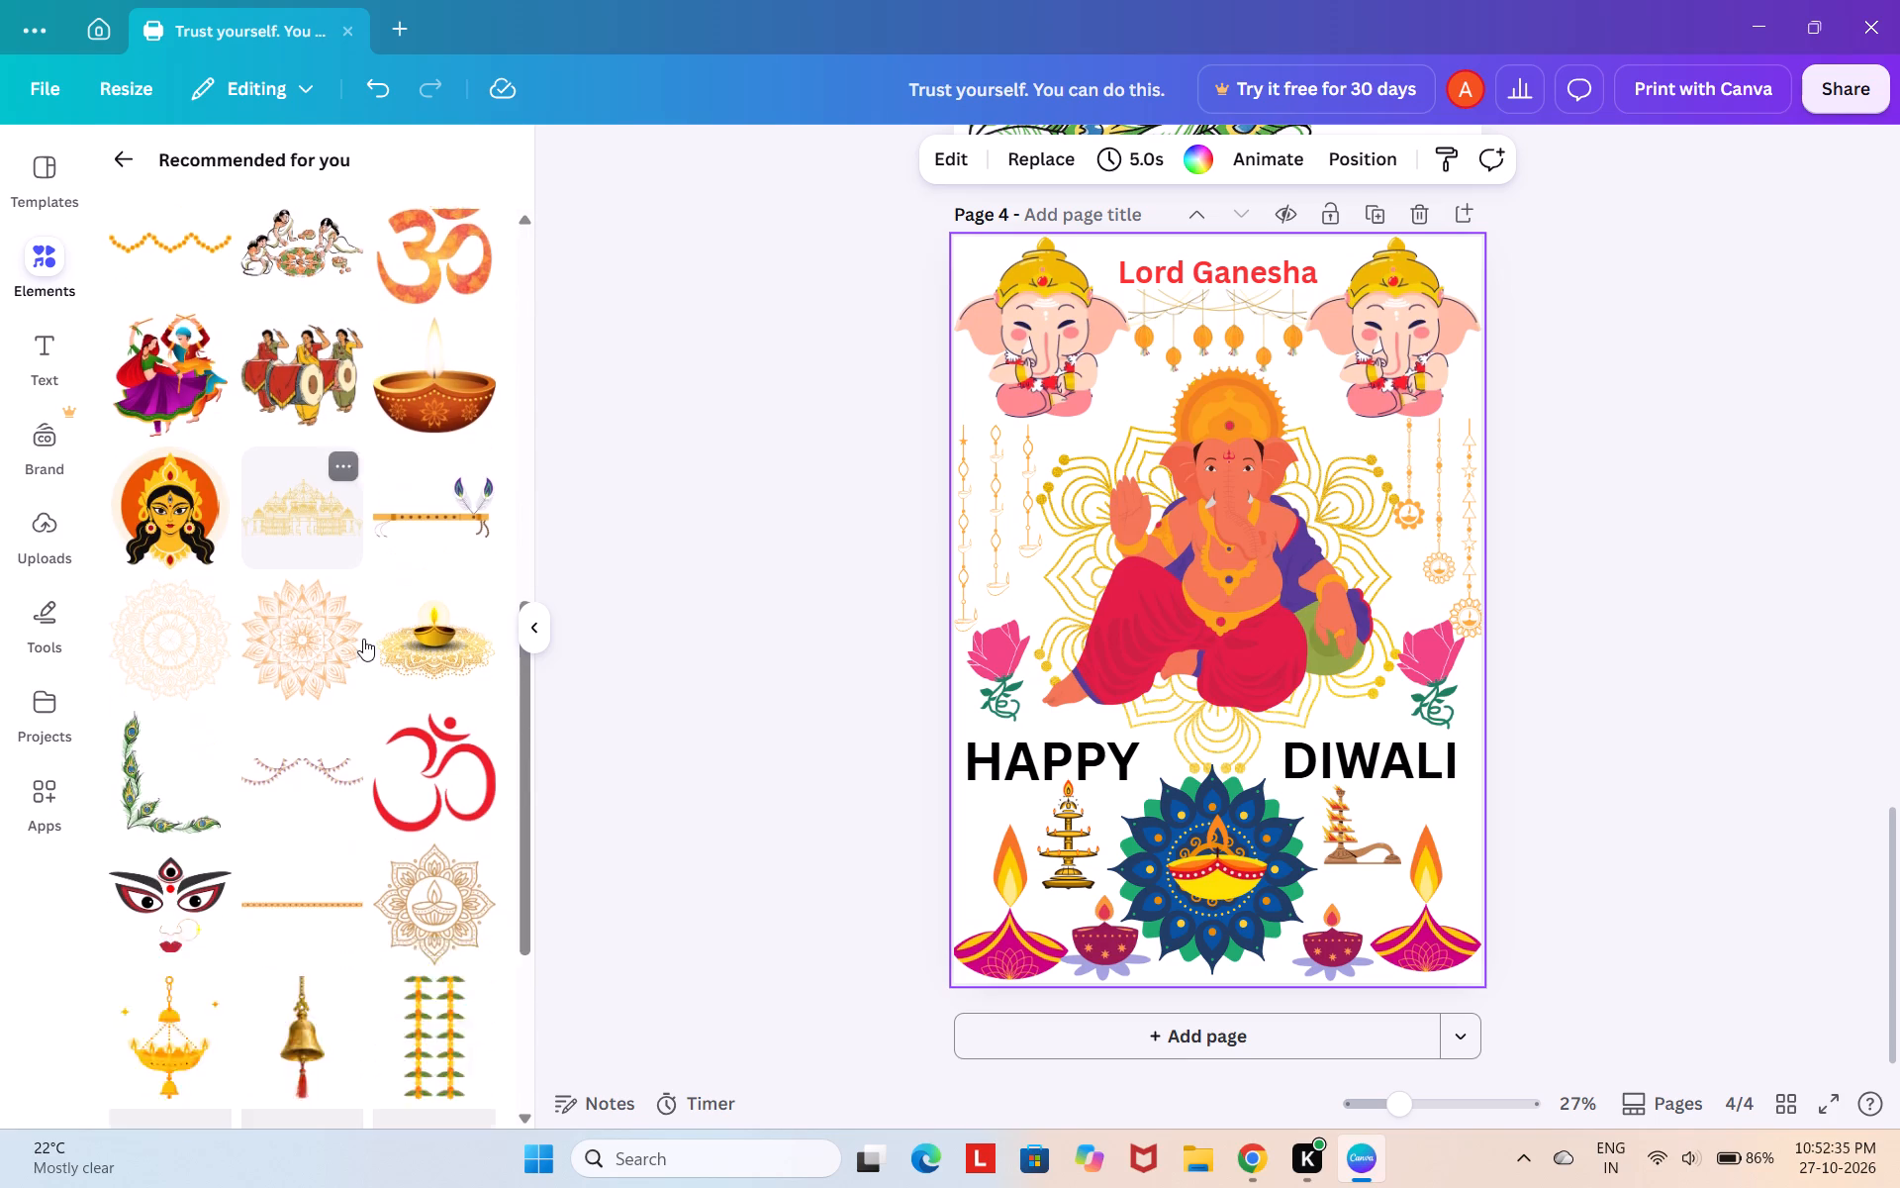
scroll(363, 639, "down", 4)
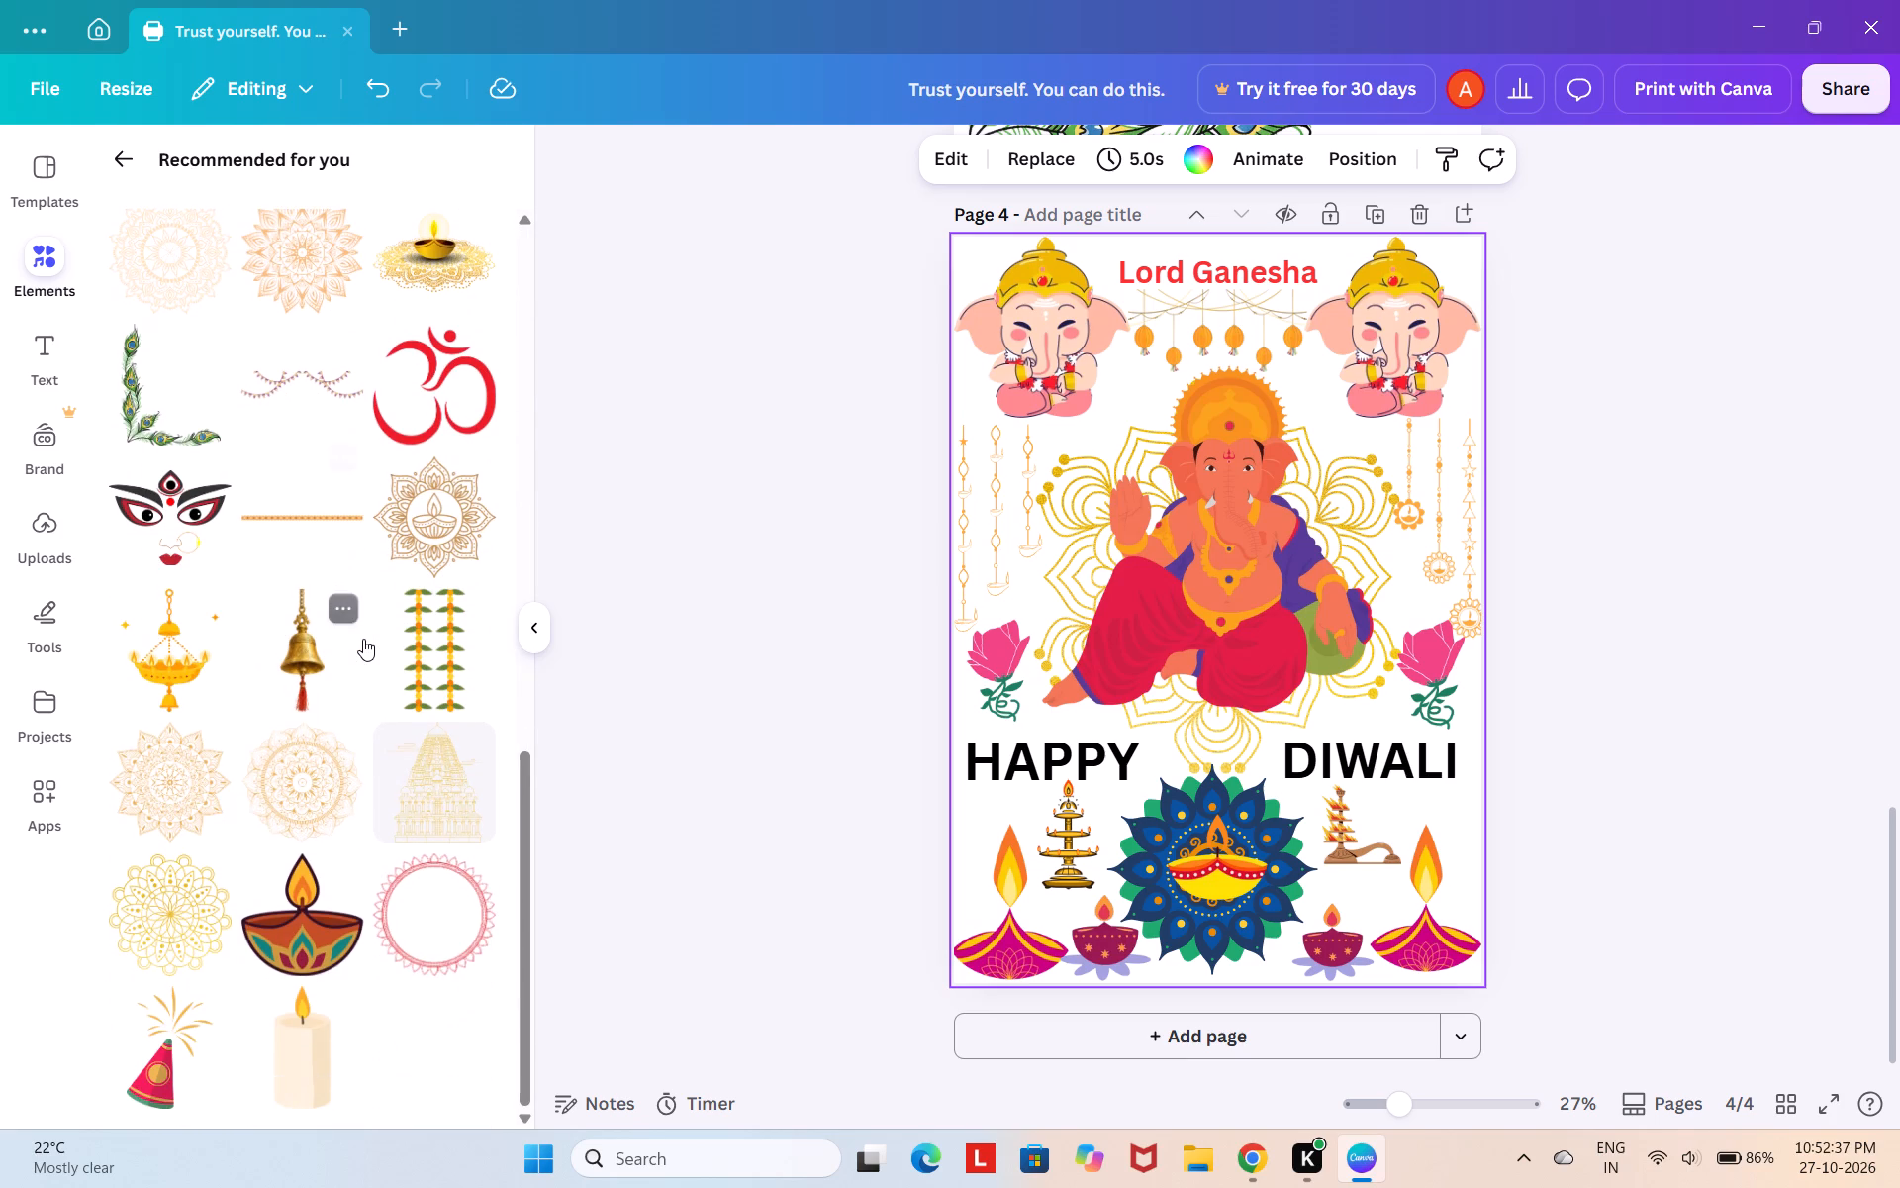
scroll(363, 639, "up", 7)
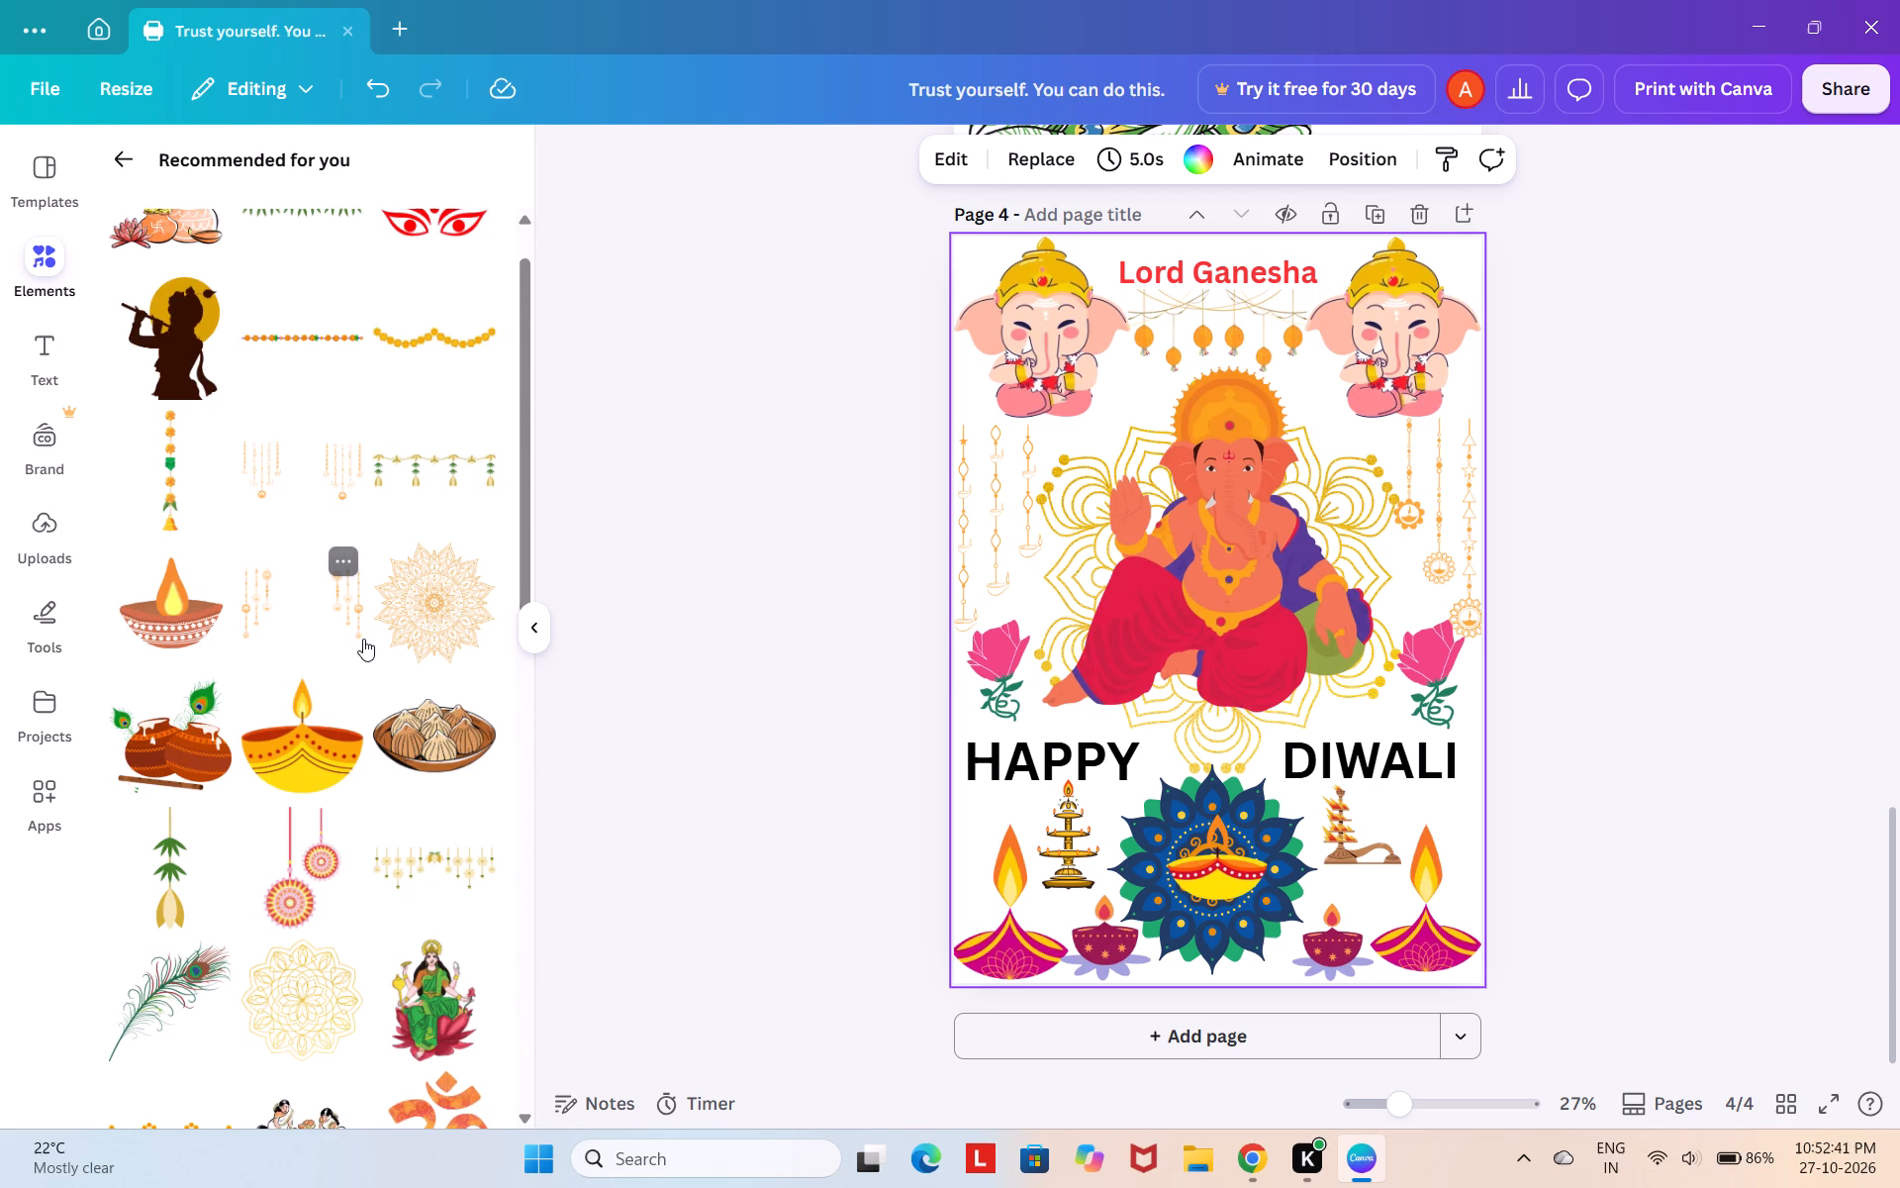
scroll(363, 639, "up", 4)
scroll(363, 639, "down", 3)
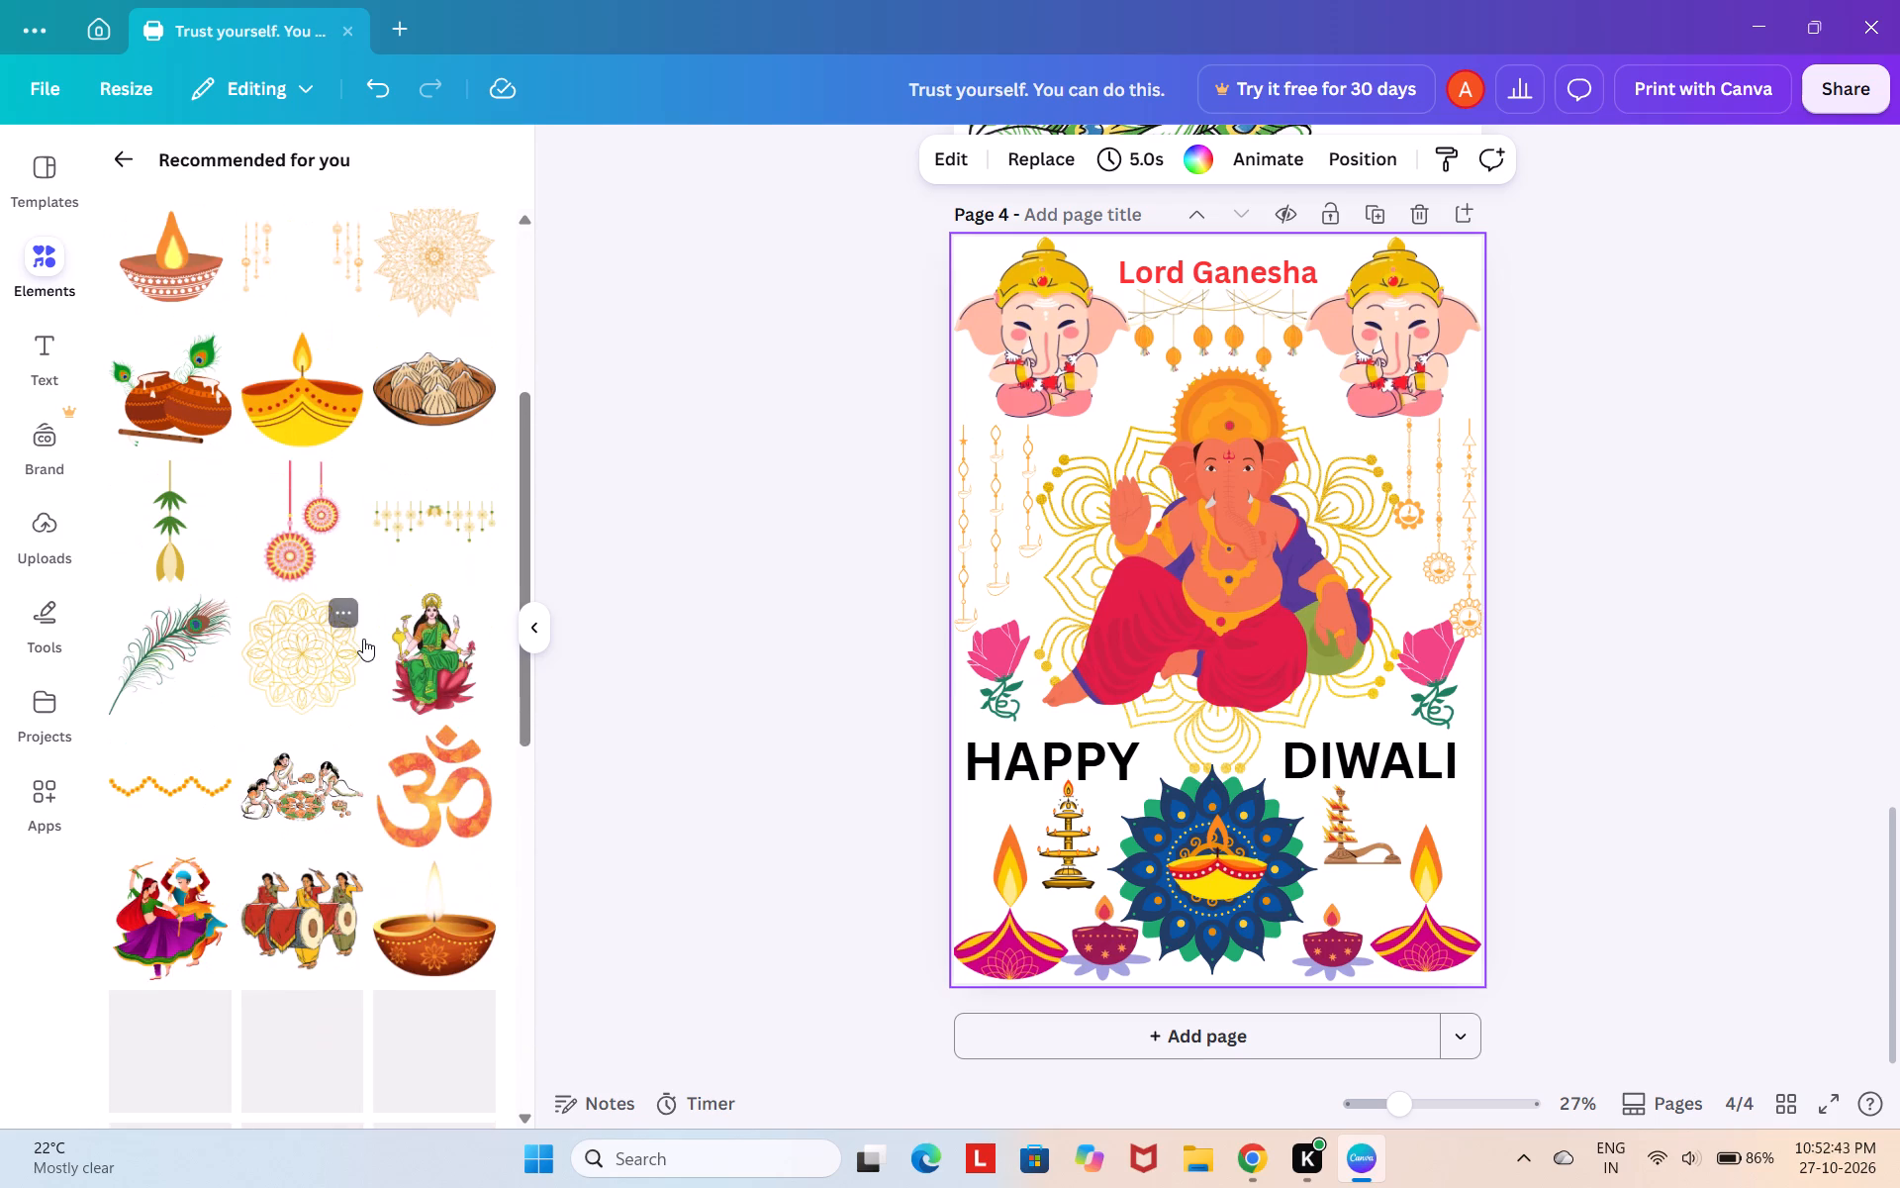
scroll(363, 639, "down", 5)
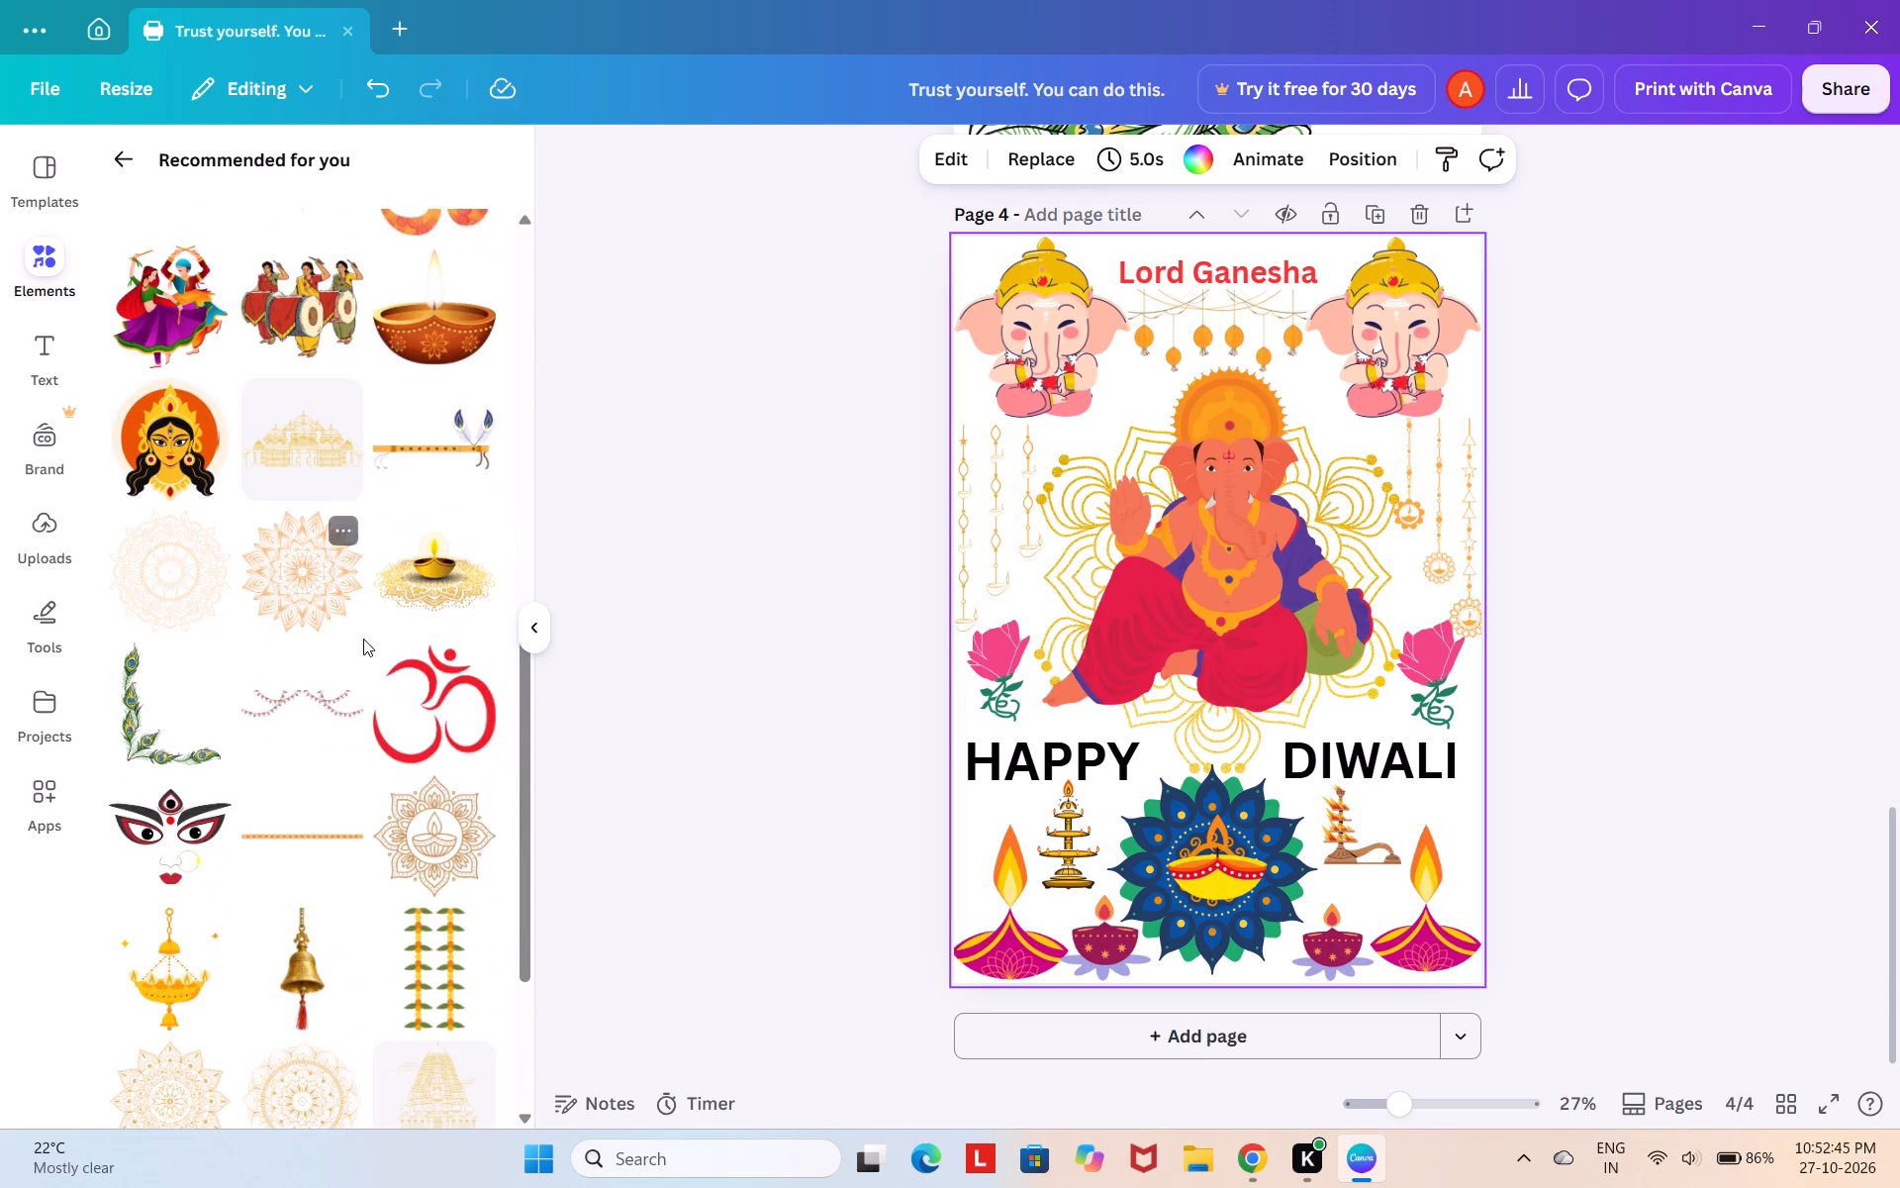
scroll(363, 639, "down", 3)
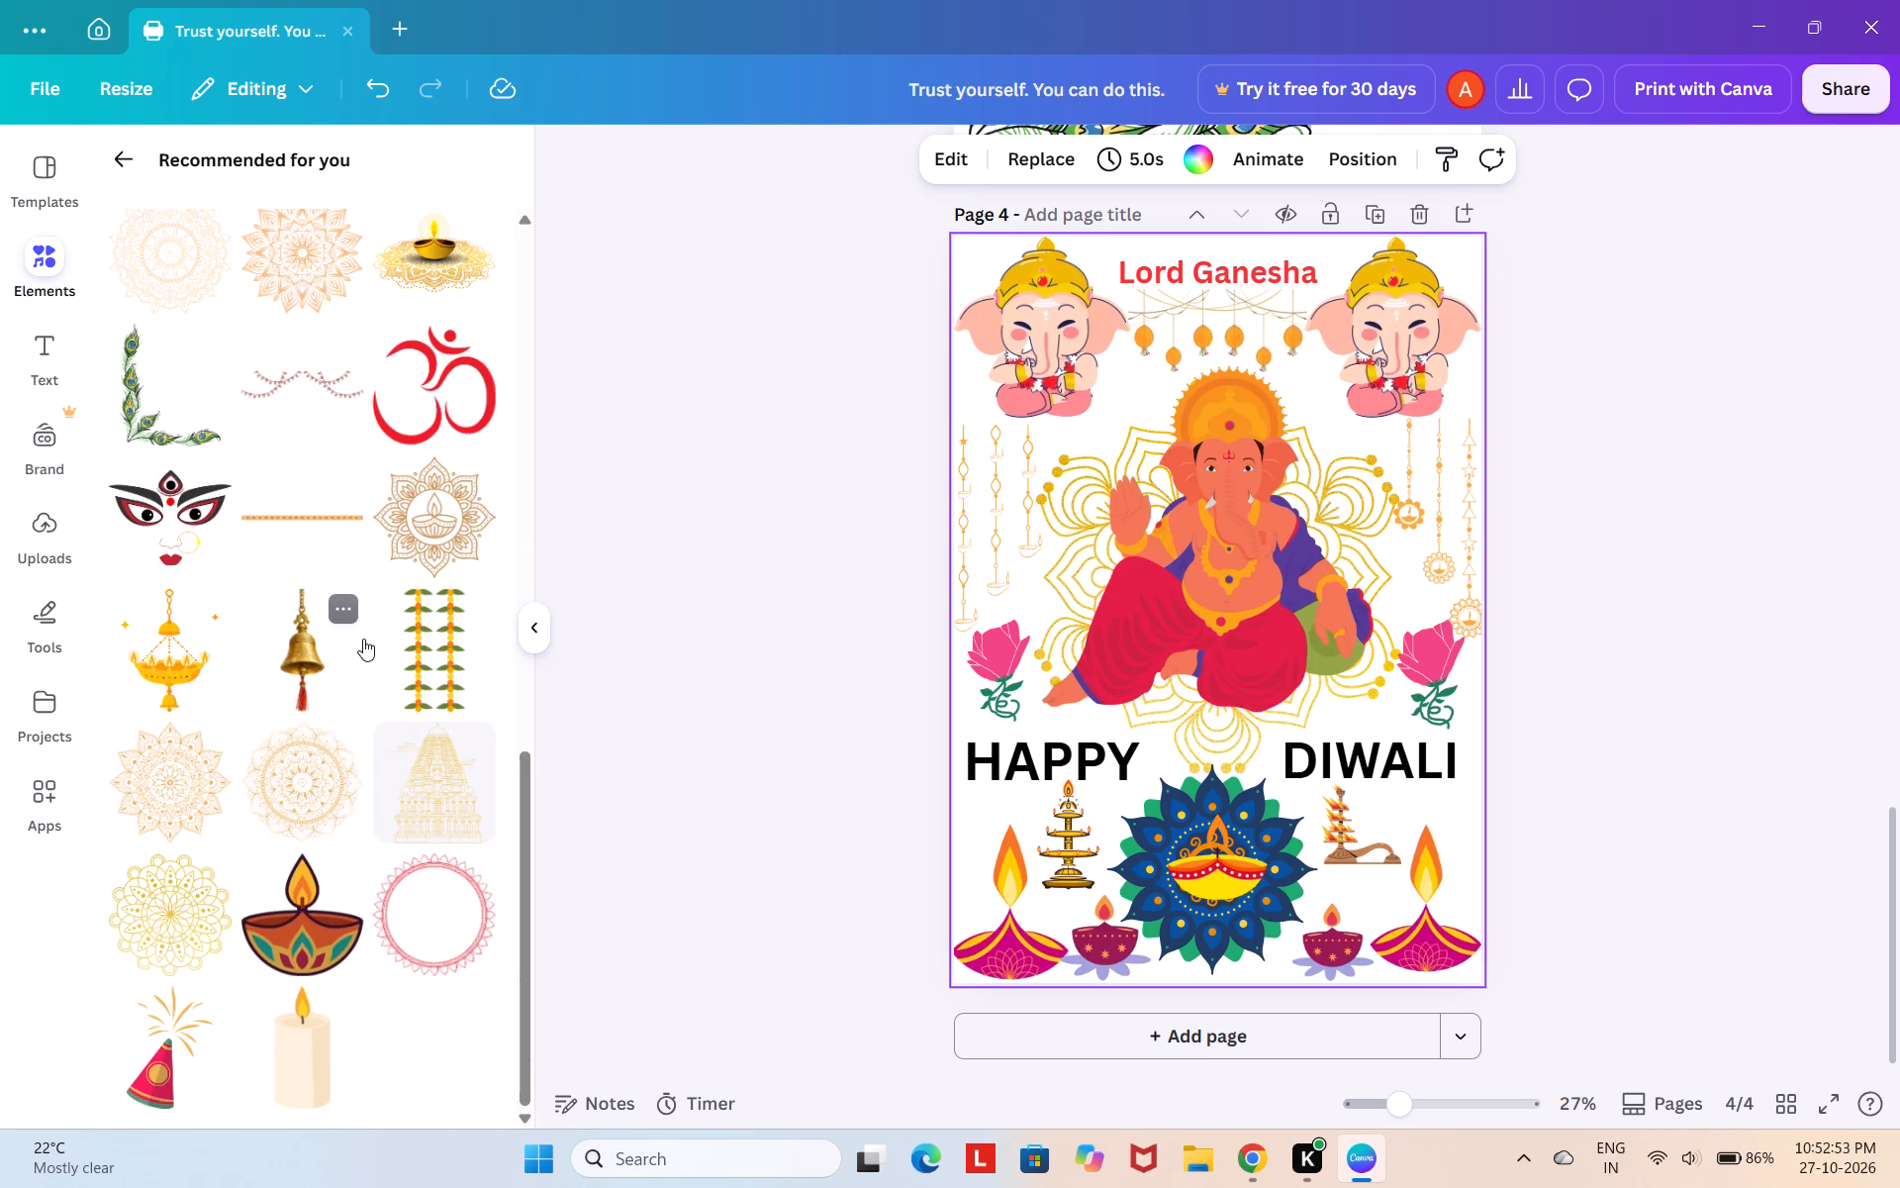
scroll(363, 639, "down", 1)
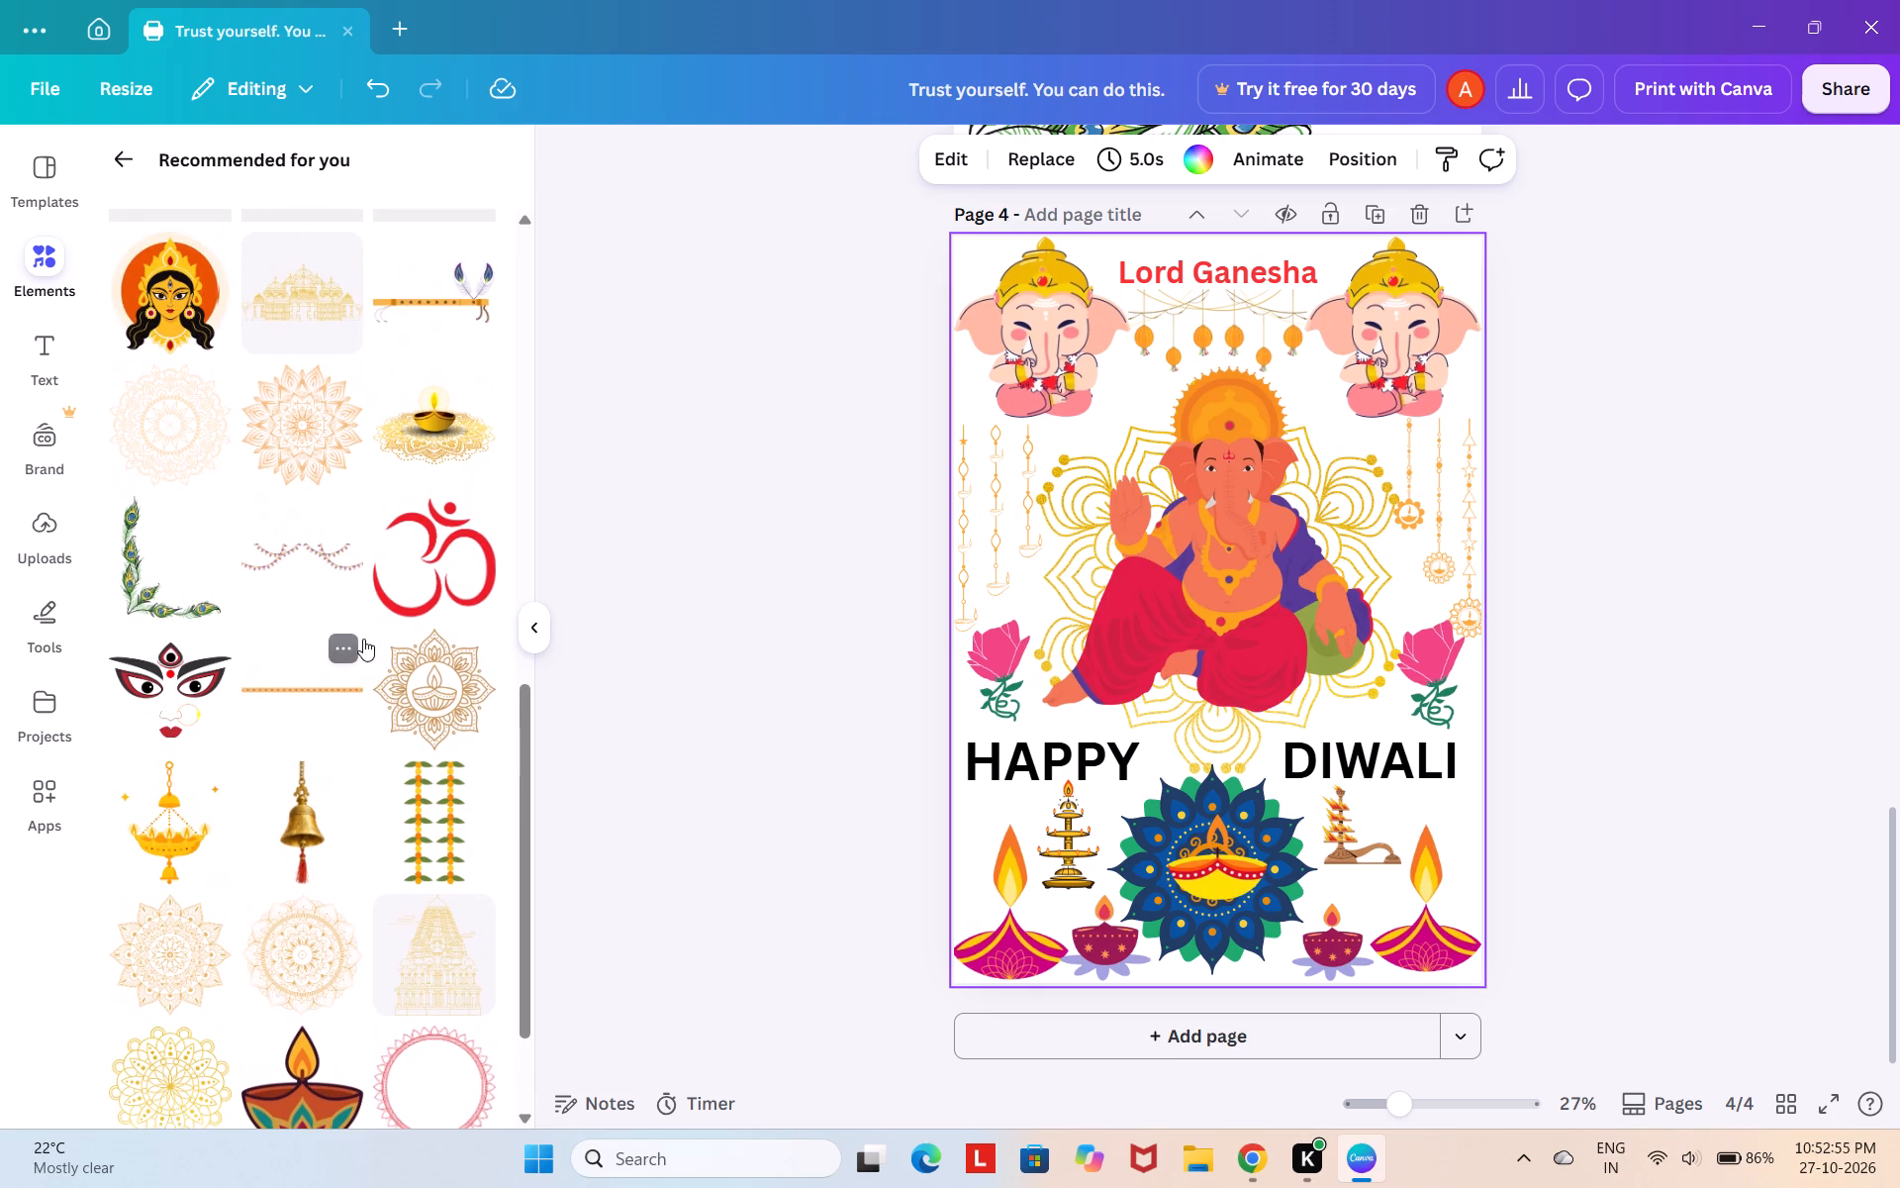
scroll(363, 639, "down", 1)
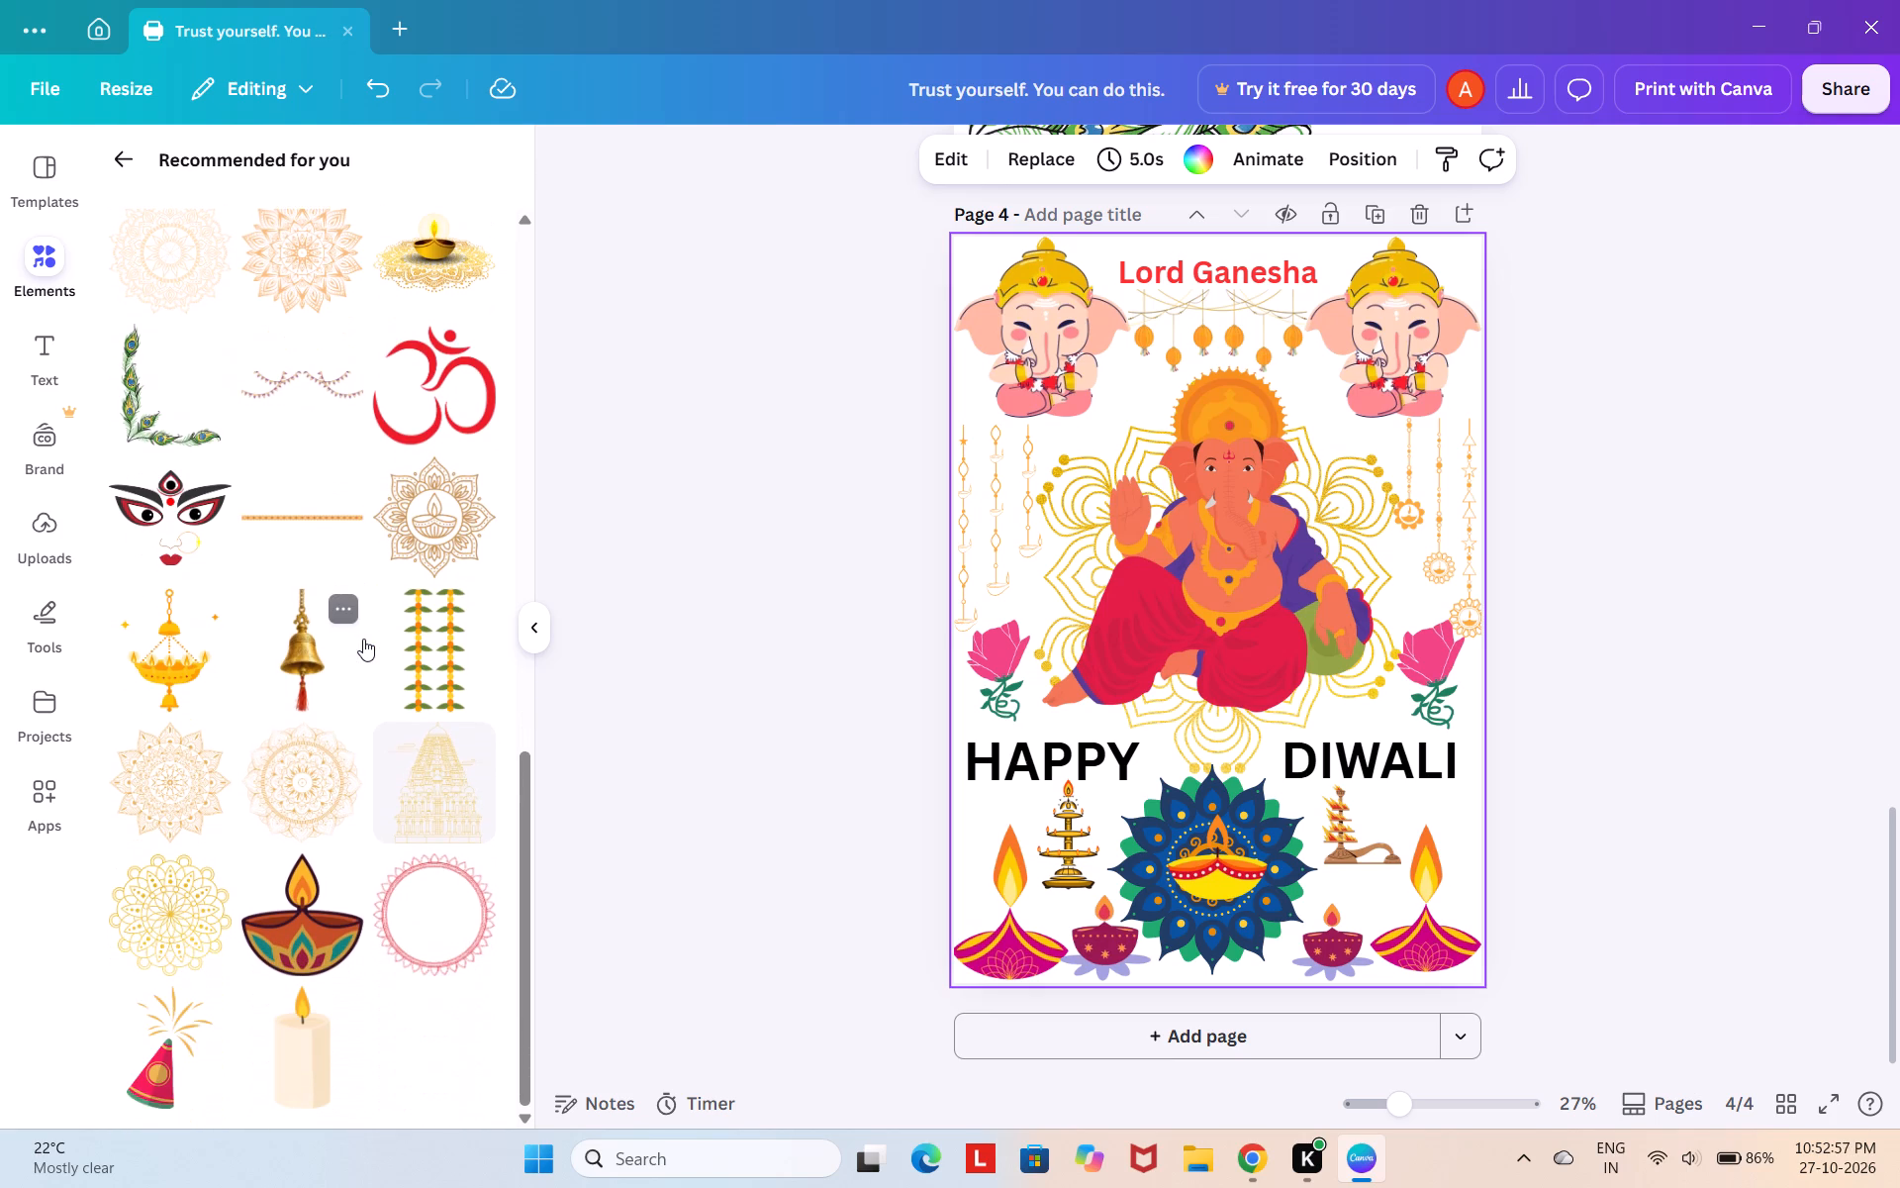
scroll(363, 639, "up", 6)
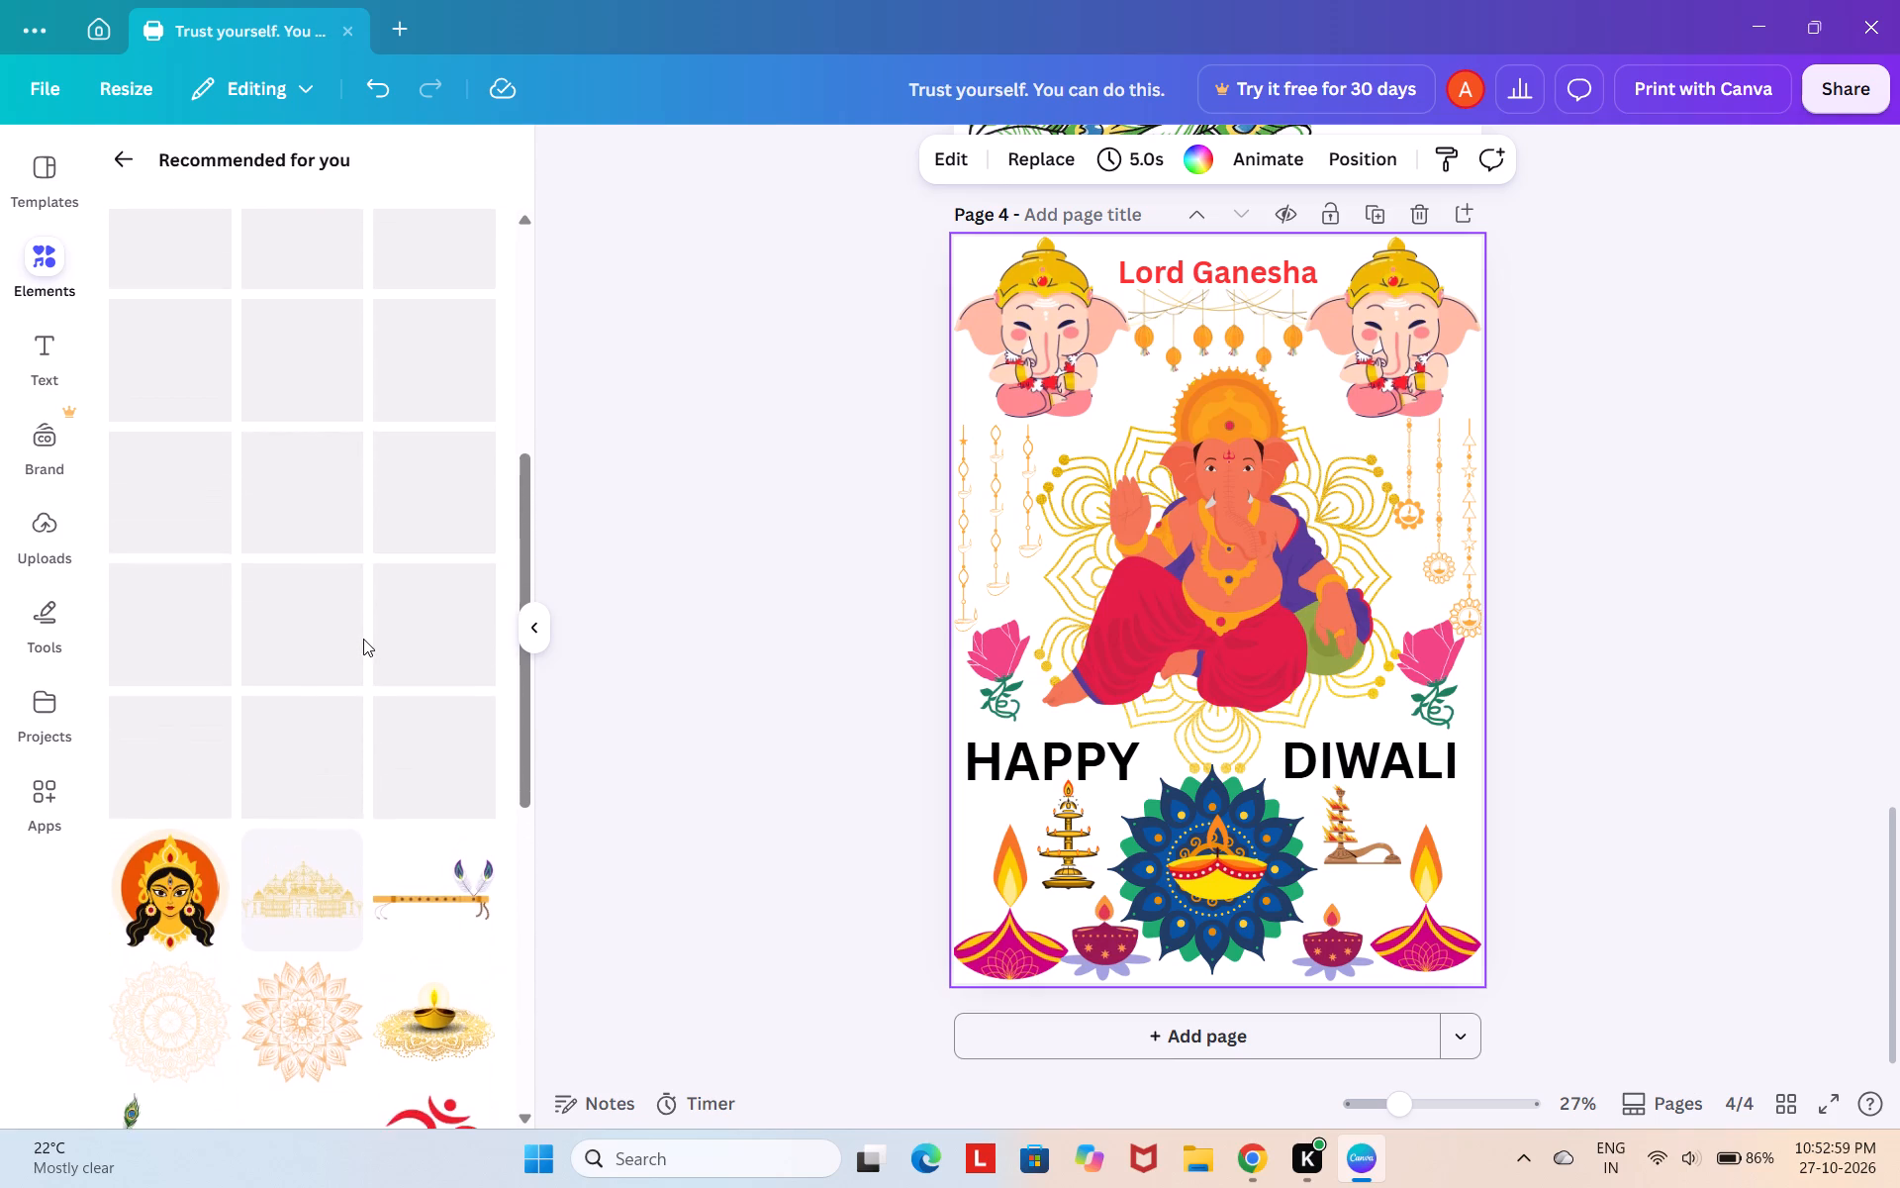
scroll(363, 639, "up", 1)
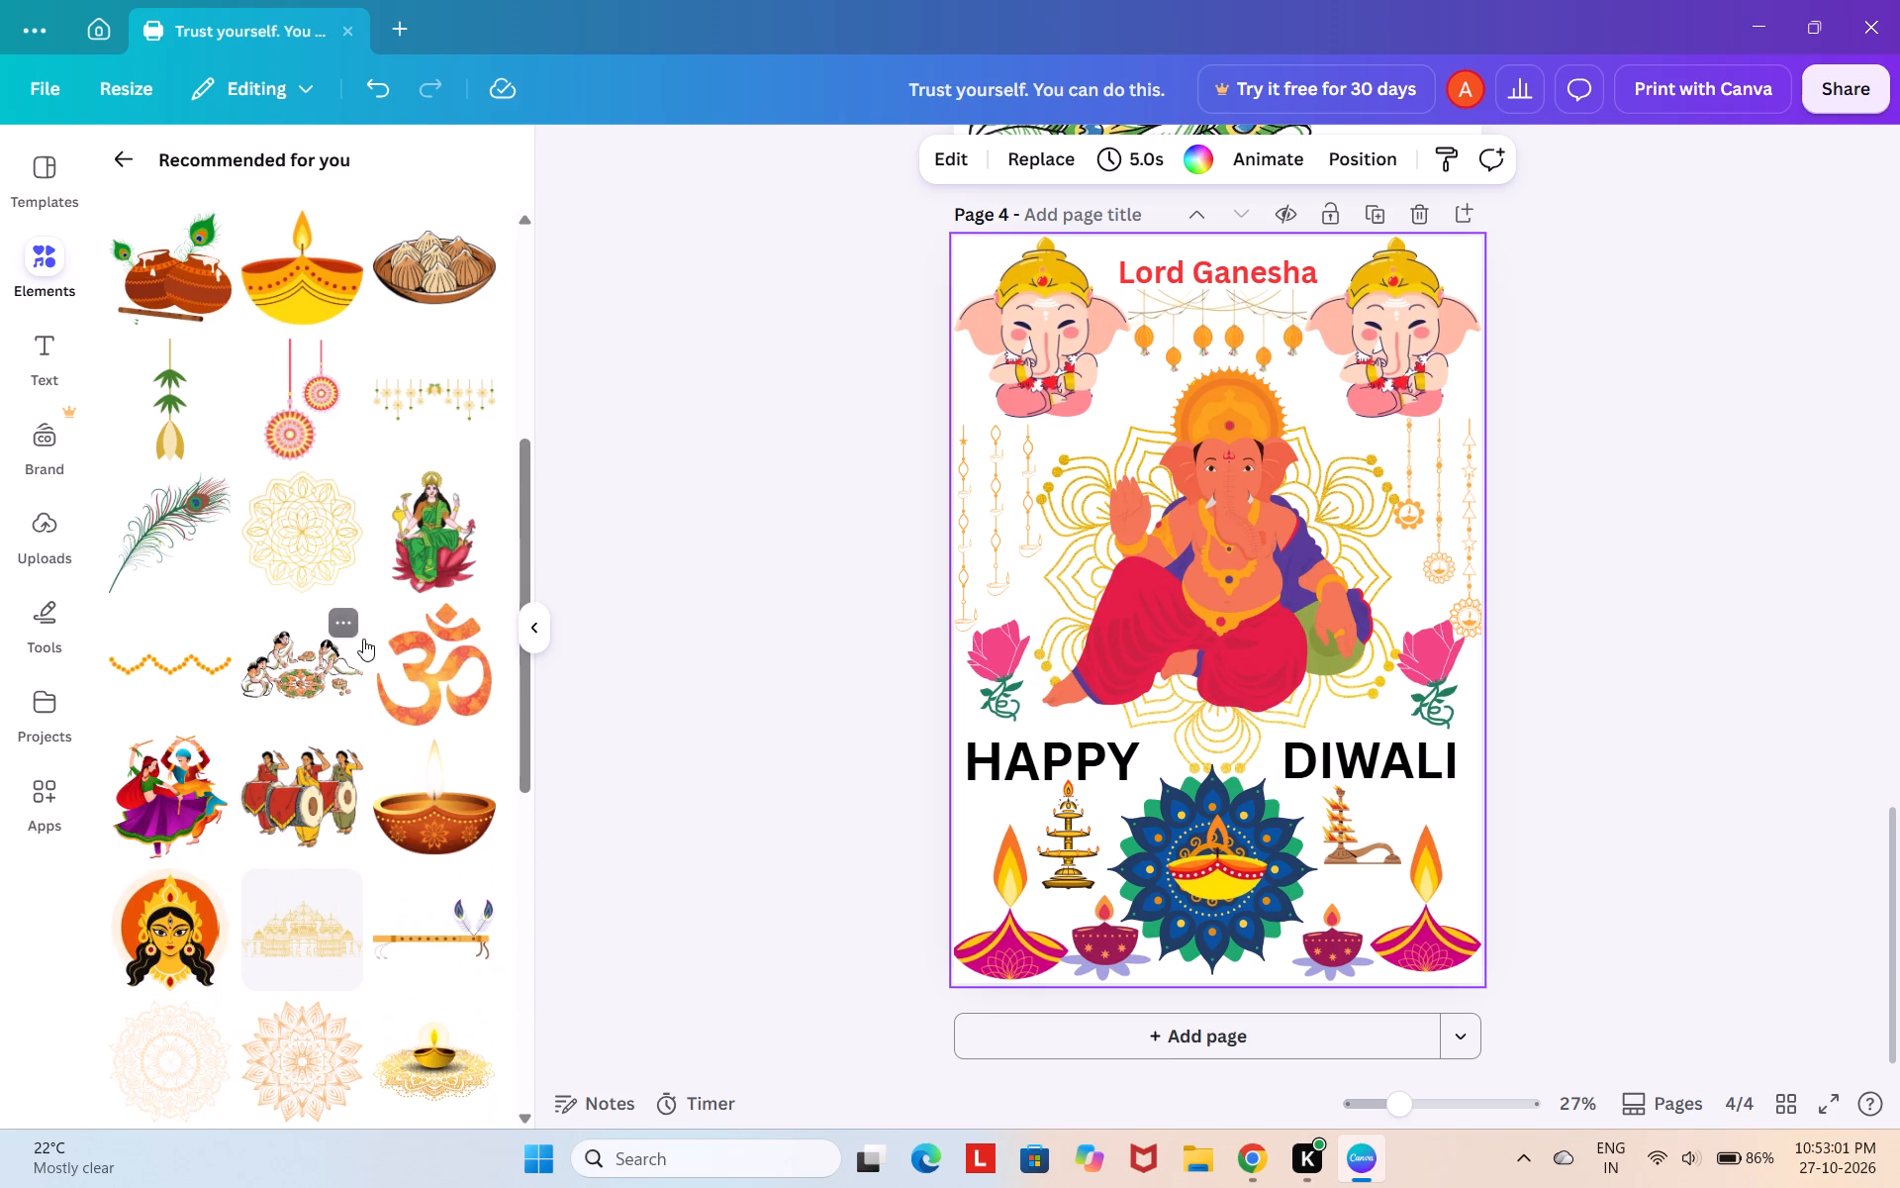
scroll(363, 639, "up", 6)
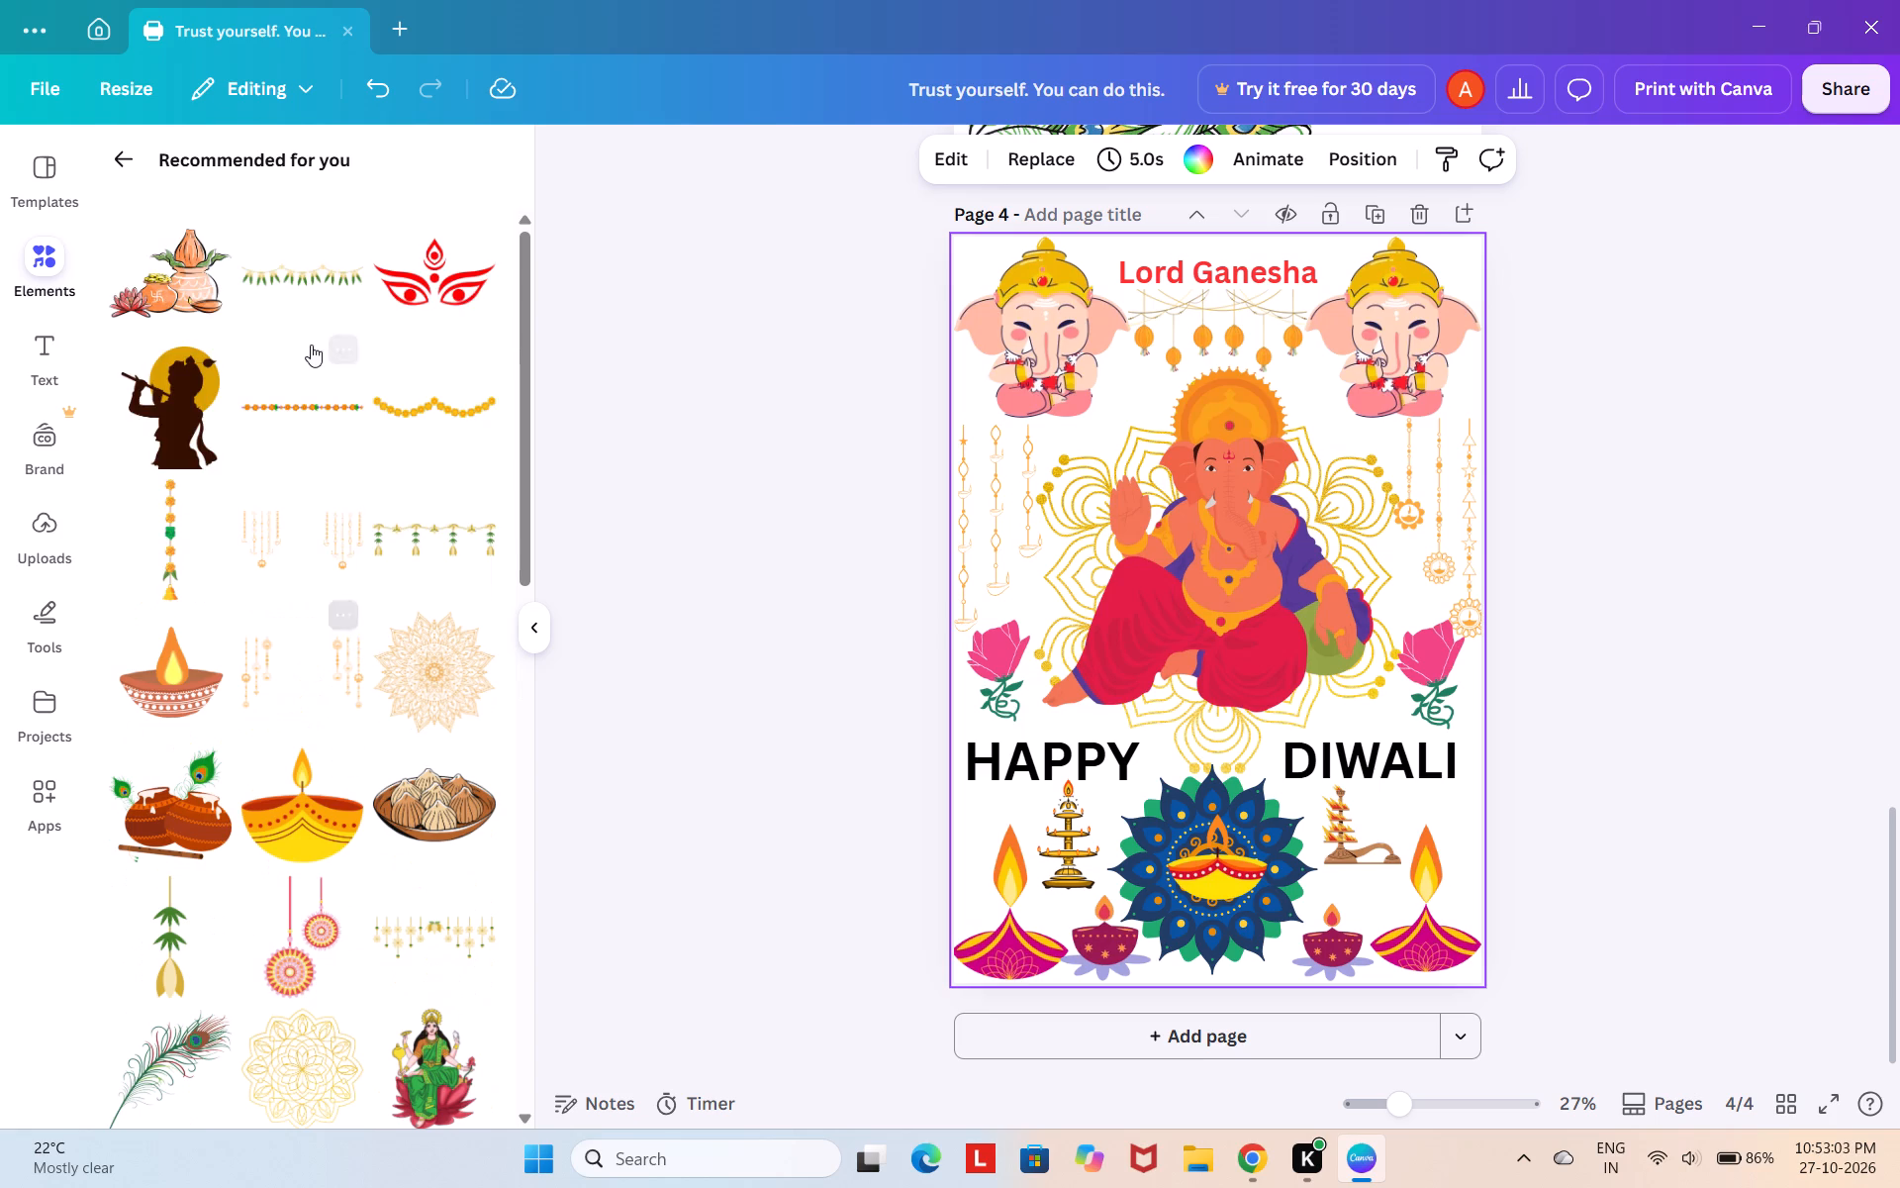
left_click(132, 155)
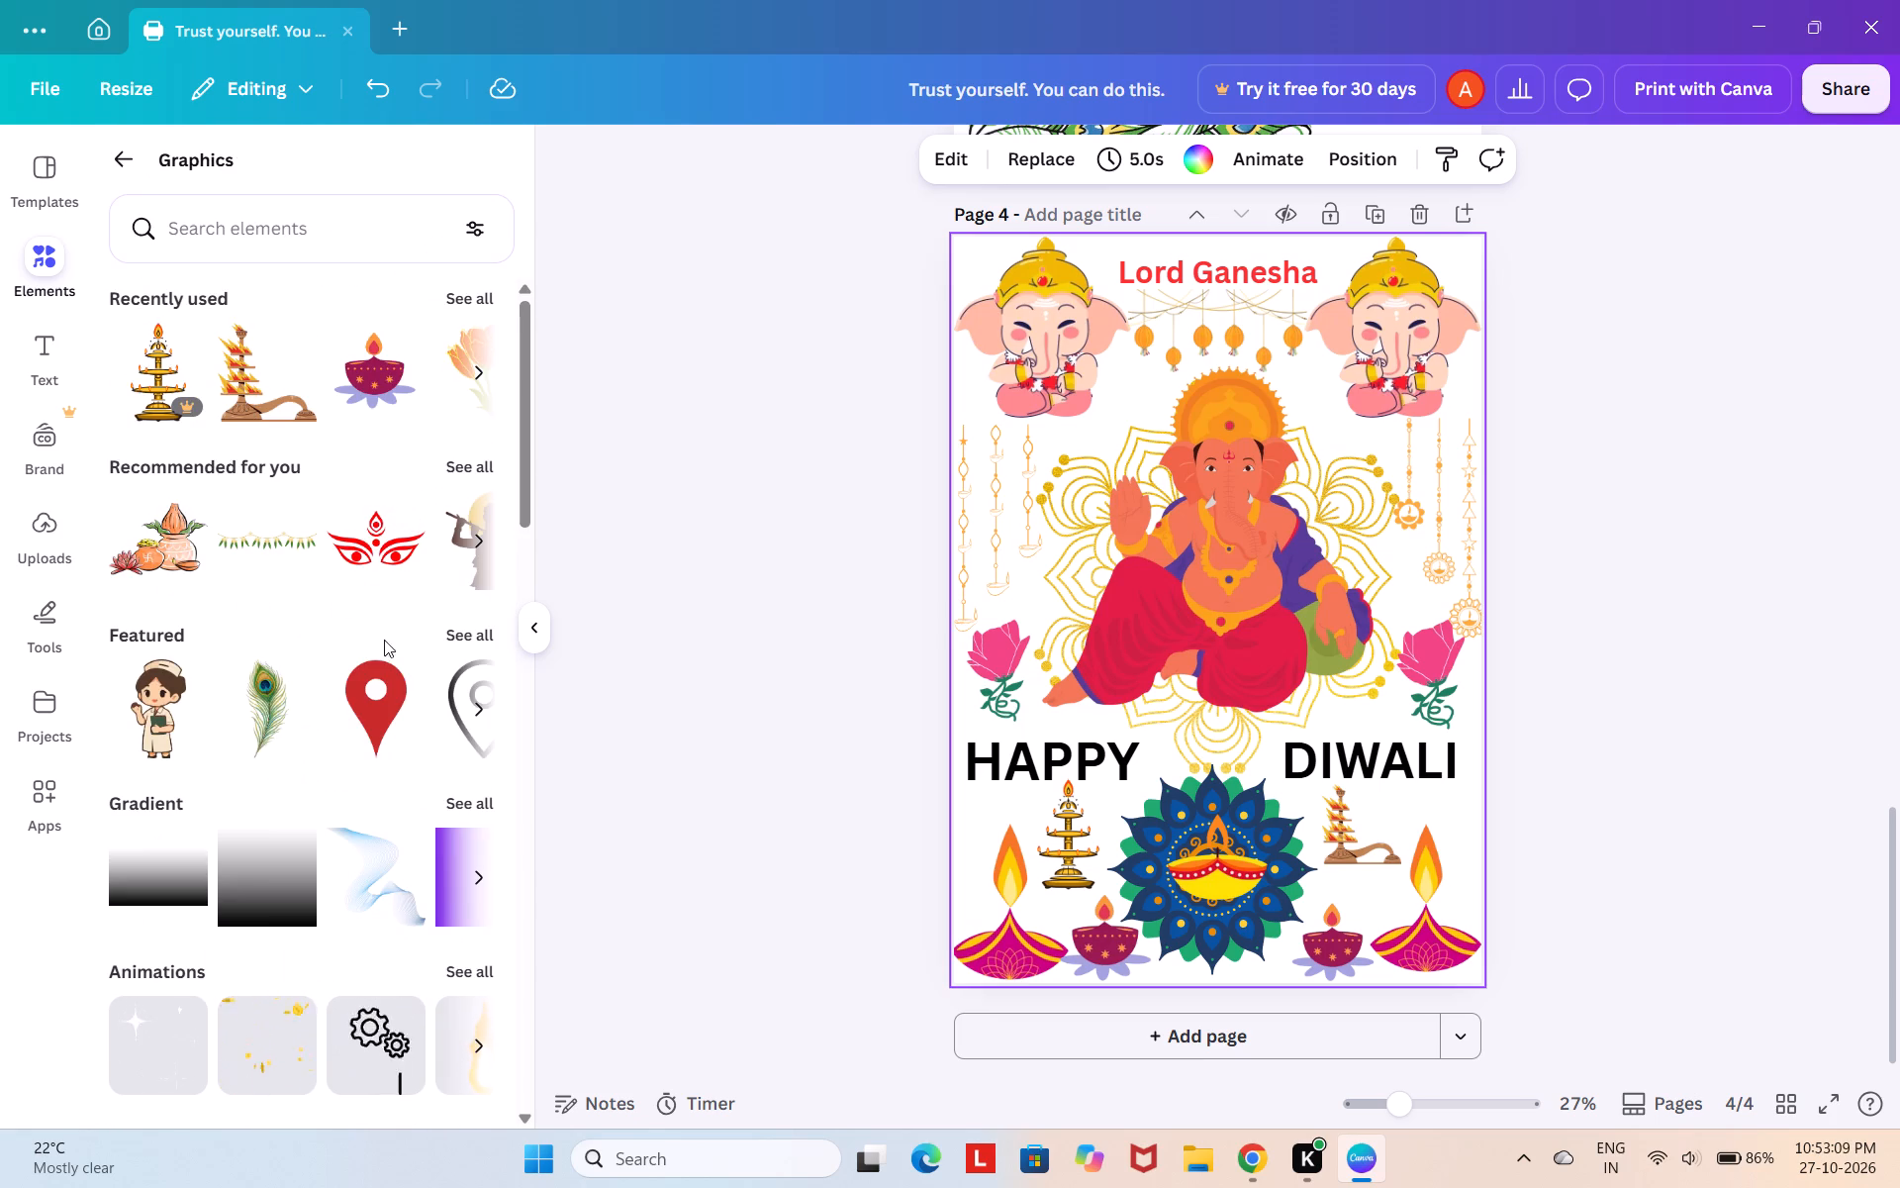
Look through the full Featured graphics collection for a decoration that suits page 4.
left_click(455, 642)
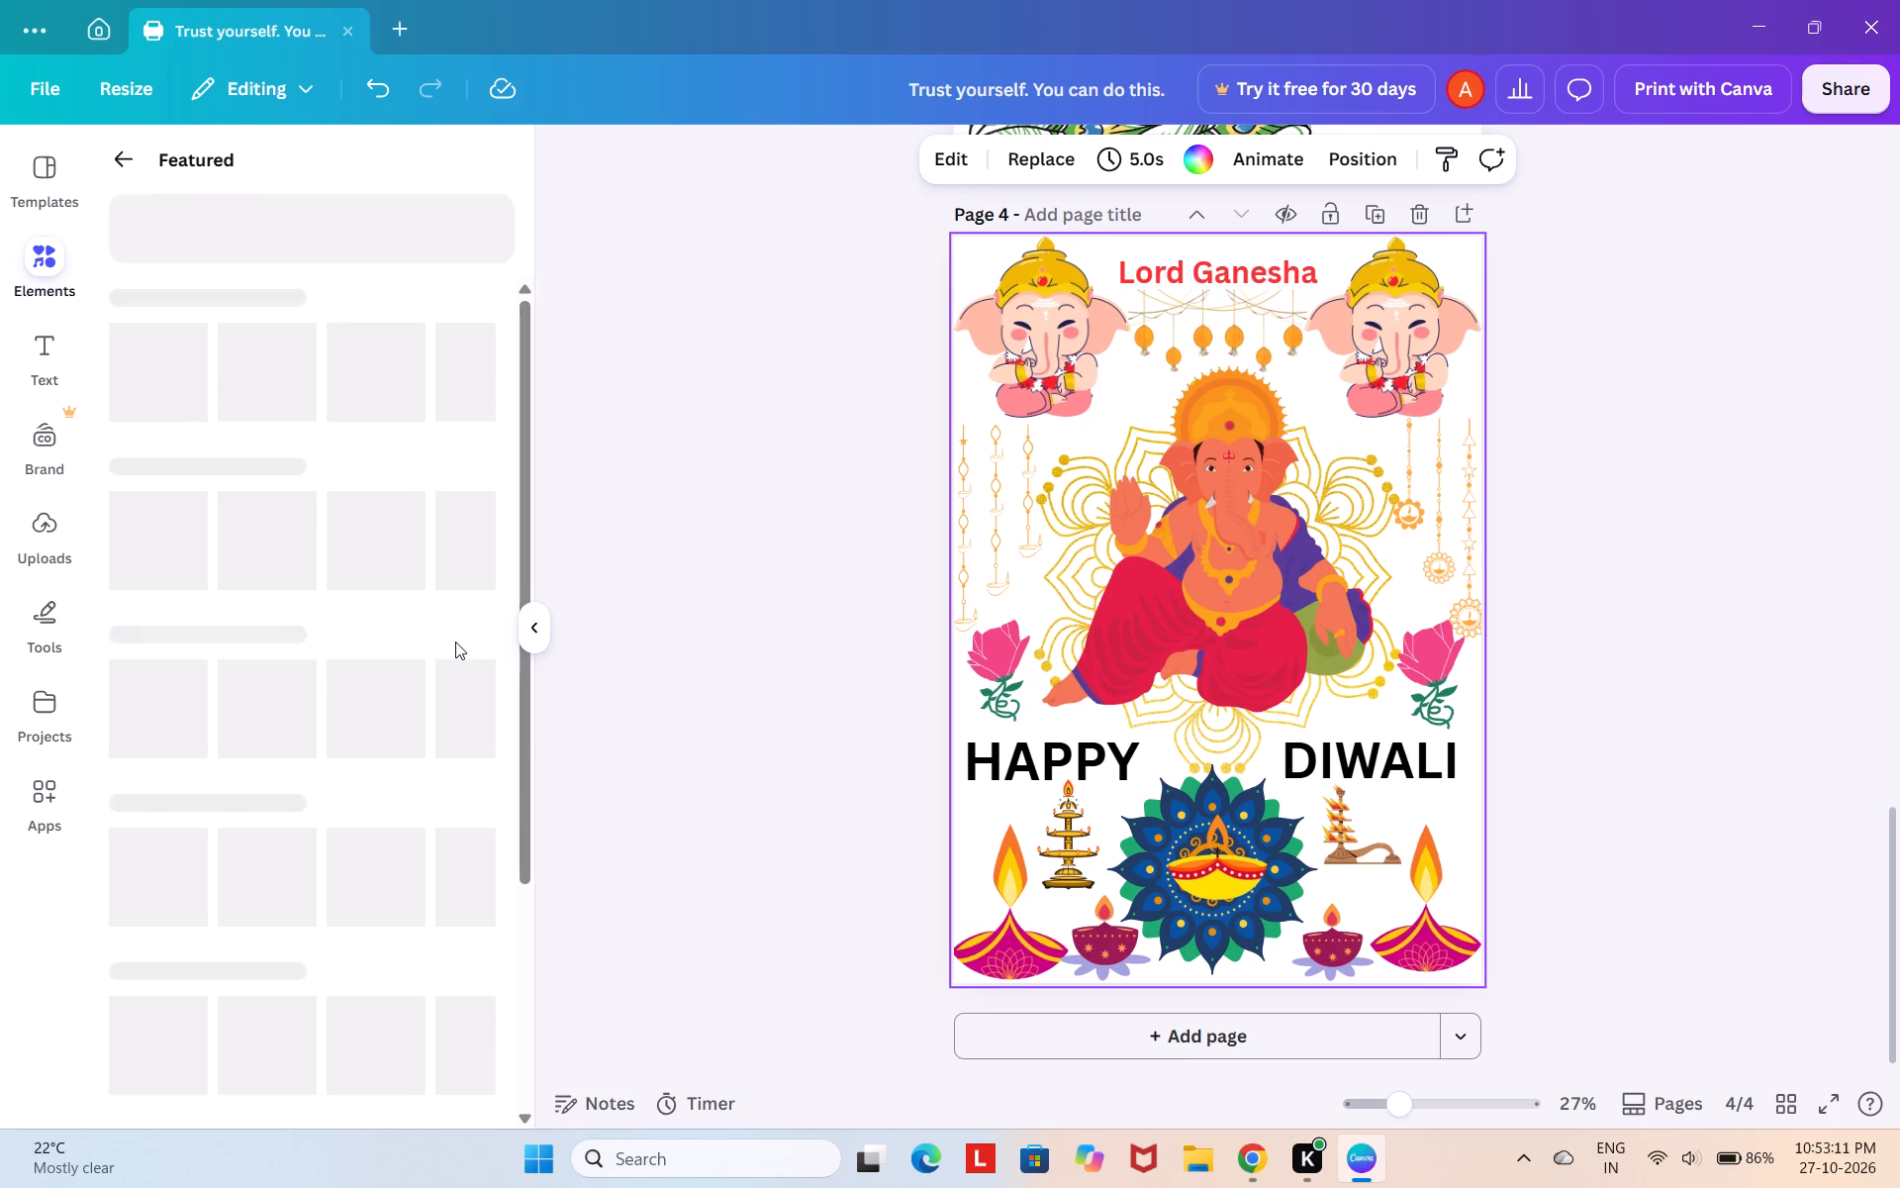
scroll(338, 649, "down", 3)
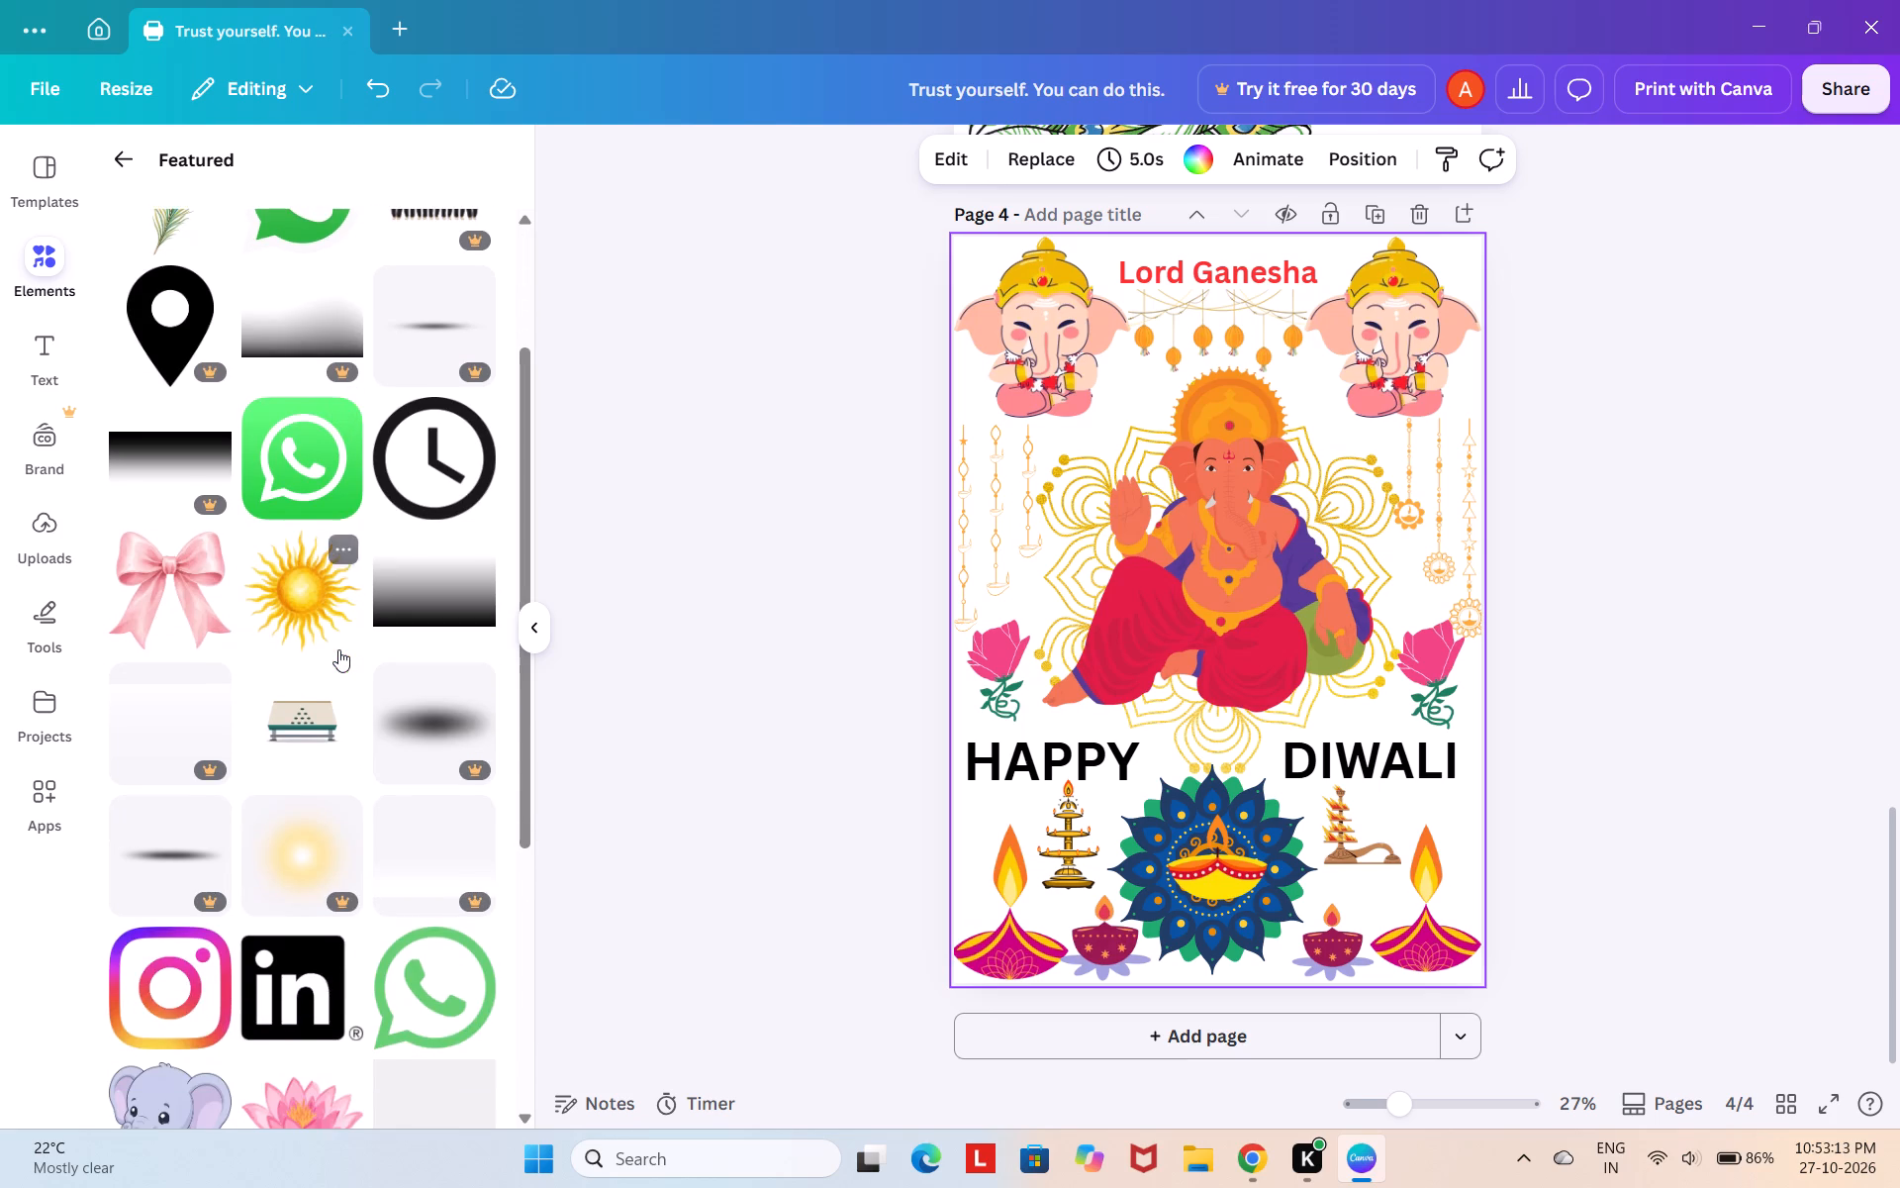
scroll(338, 649, "down", 6)
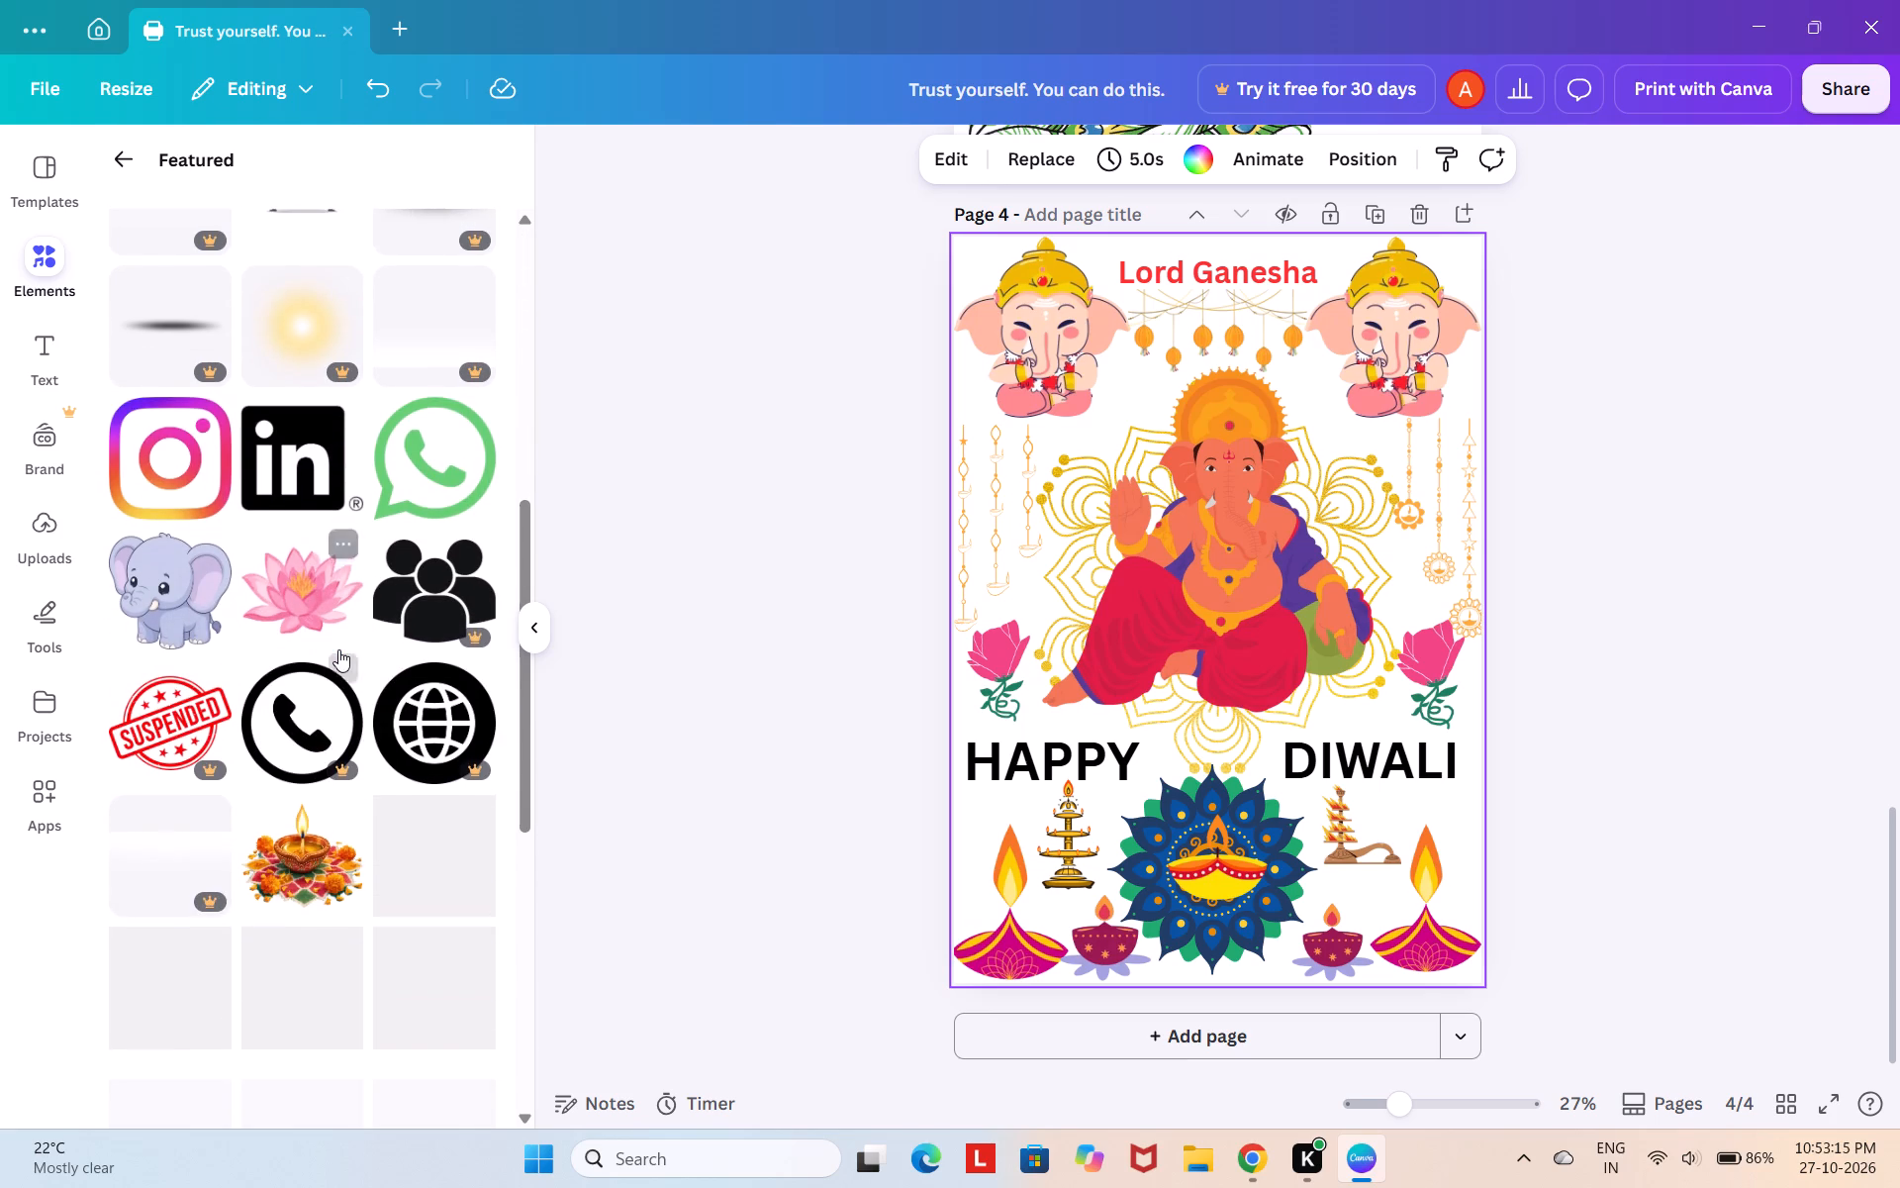
scroll(338, 649, "down", 2)
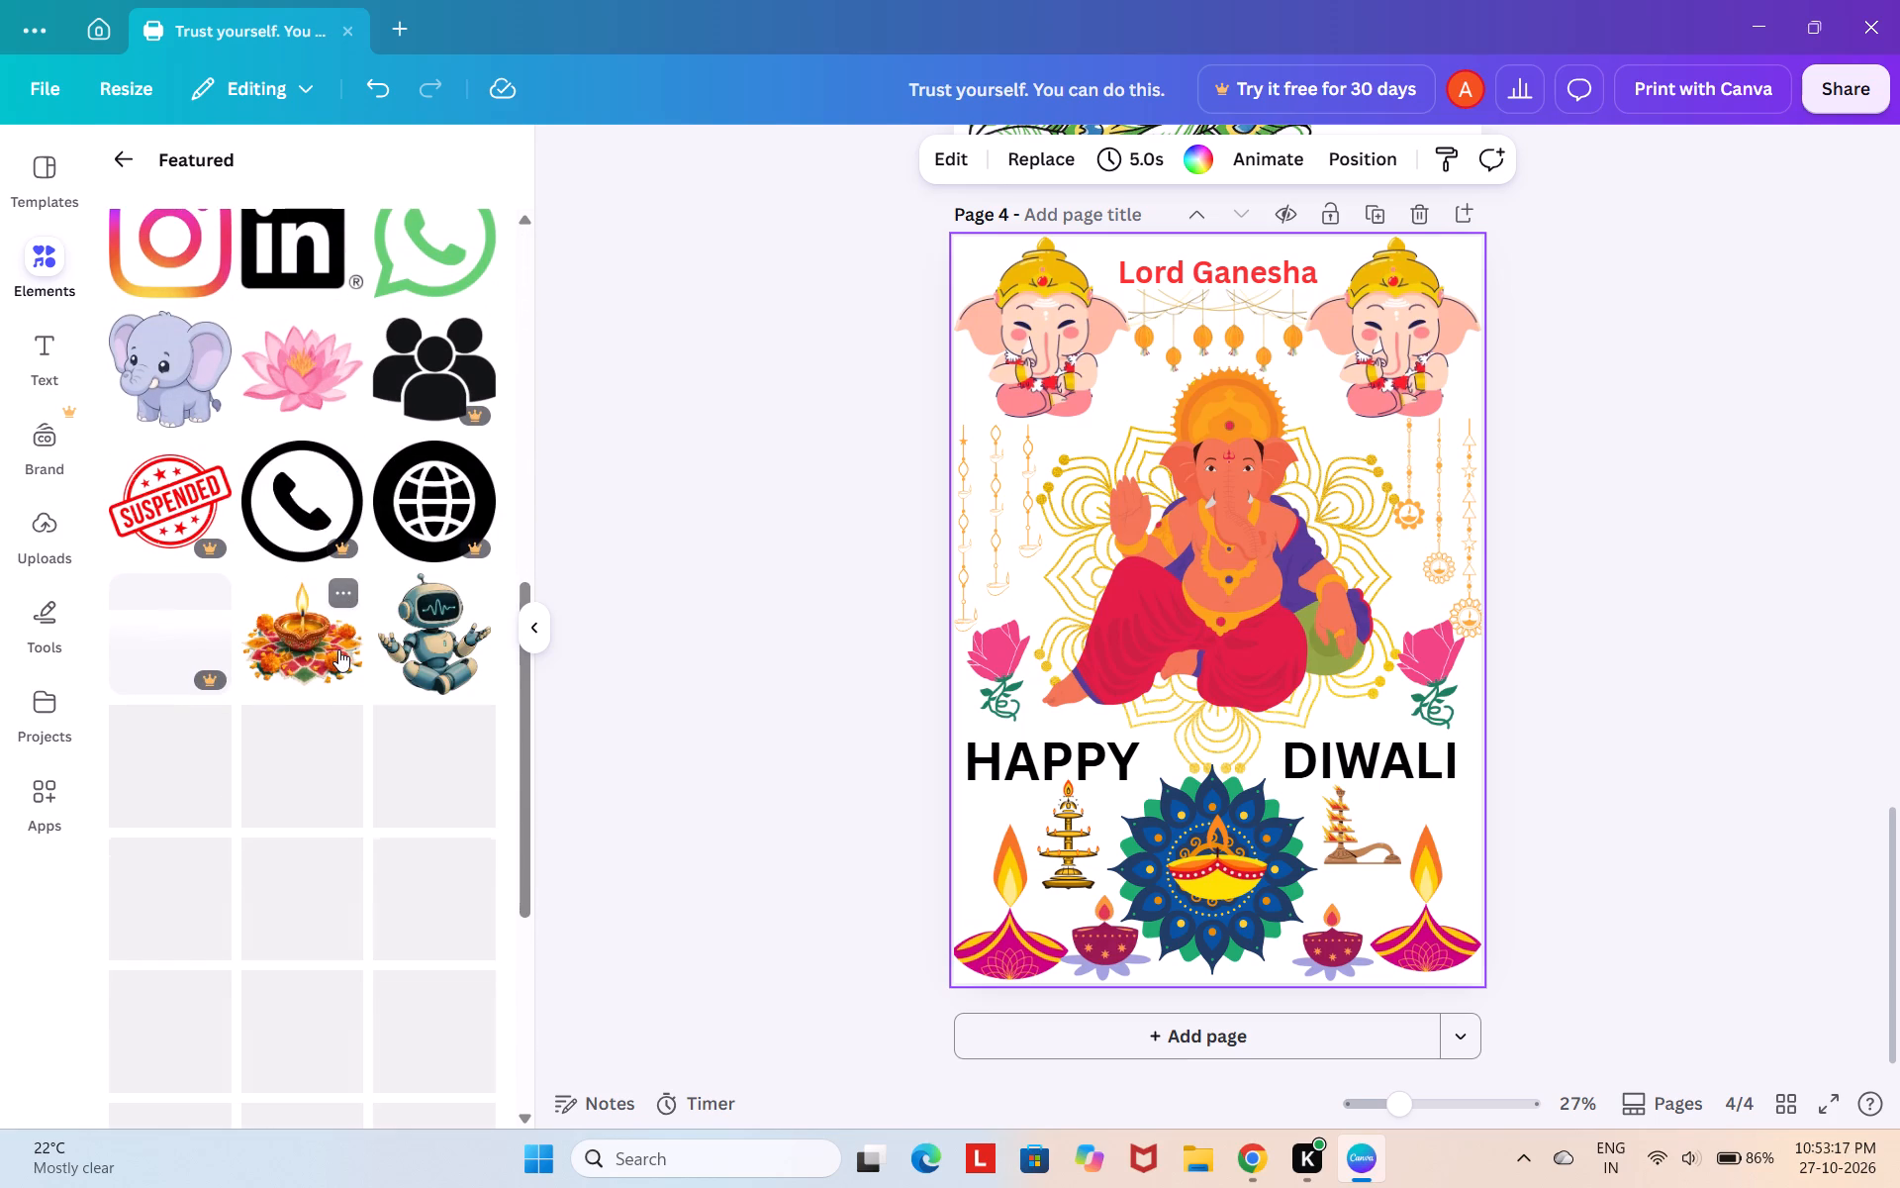
scroll(338, 649, "down", 2)
scroll(338, 649, "up", 6)
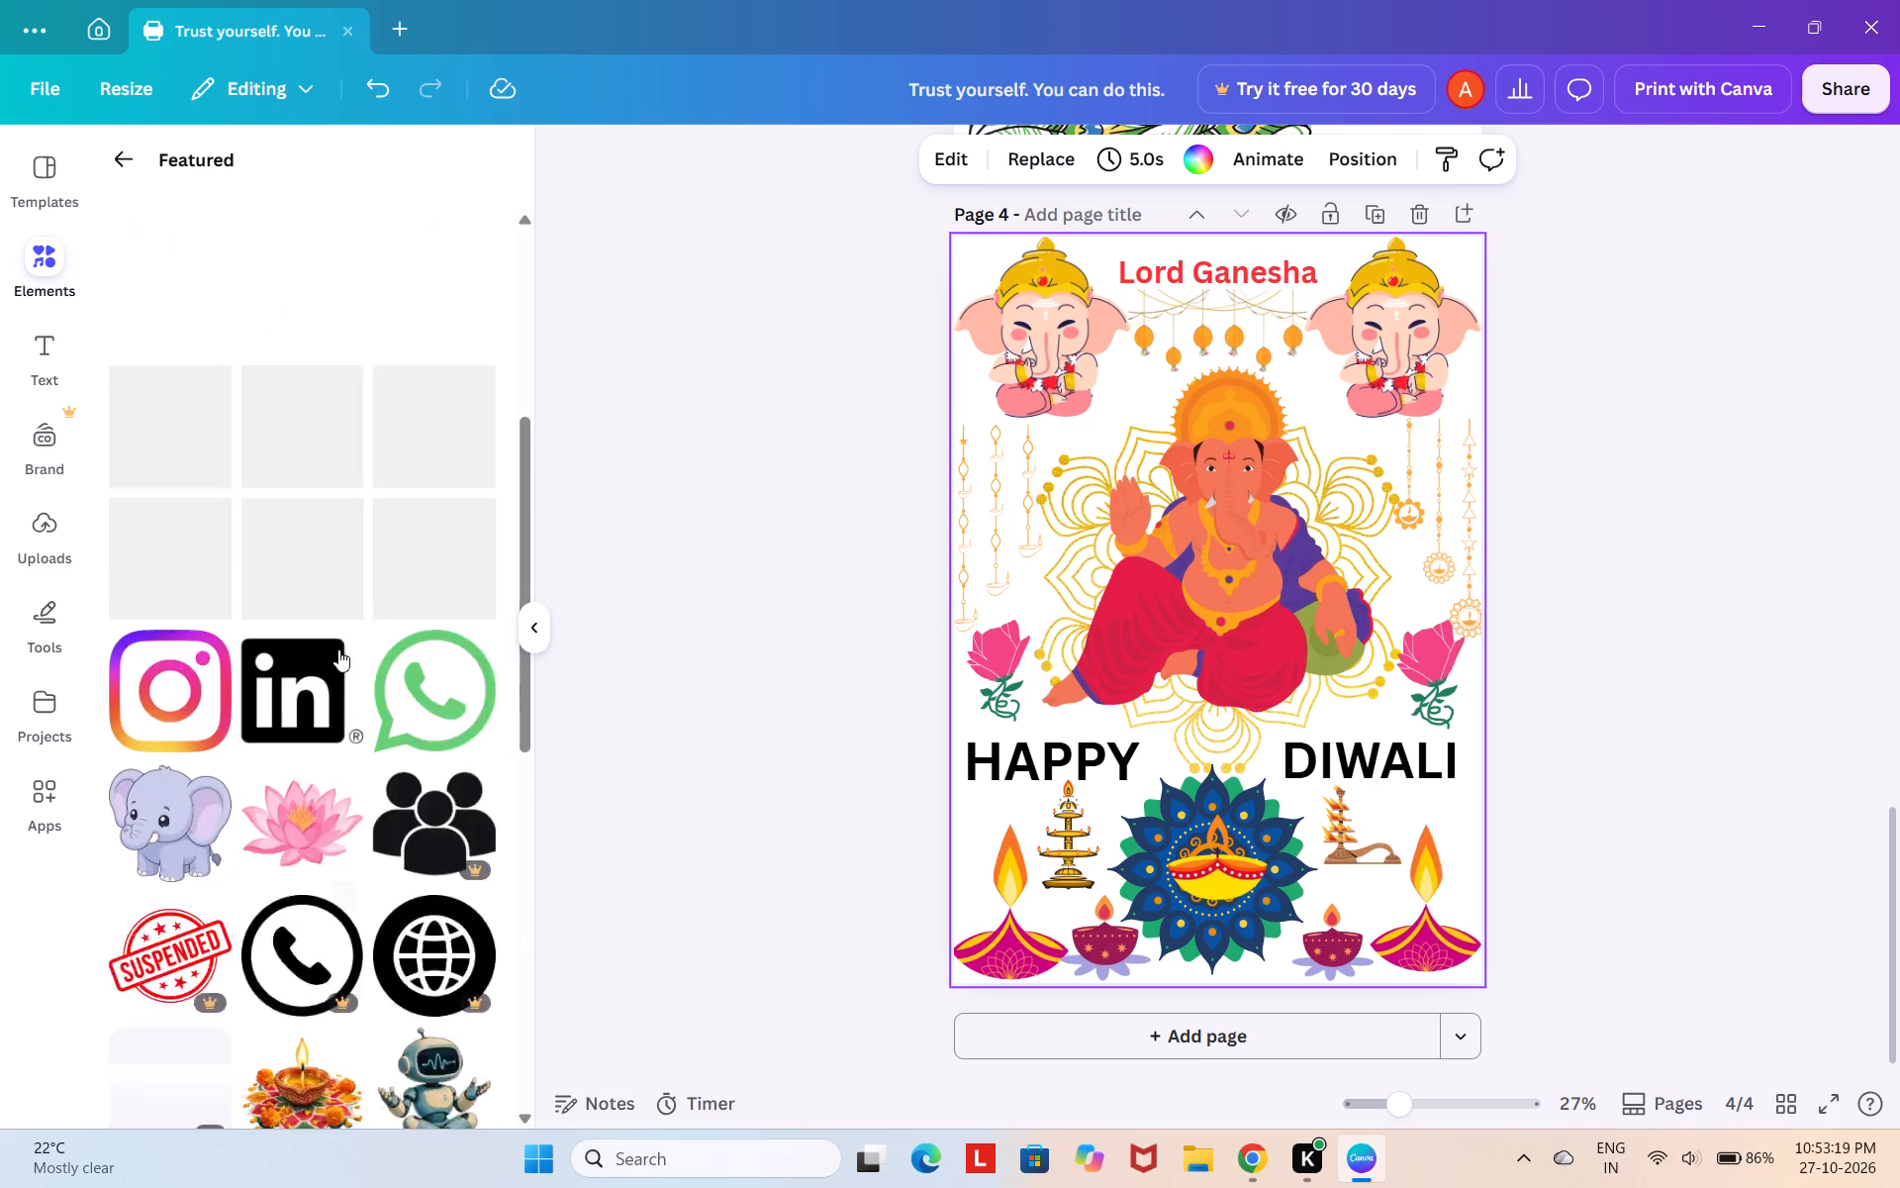
left_click(124, 155)
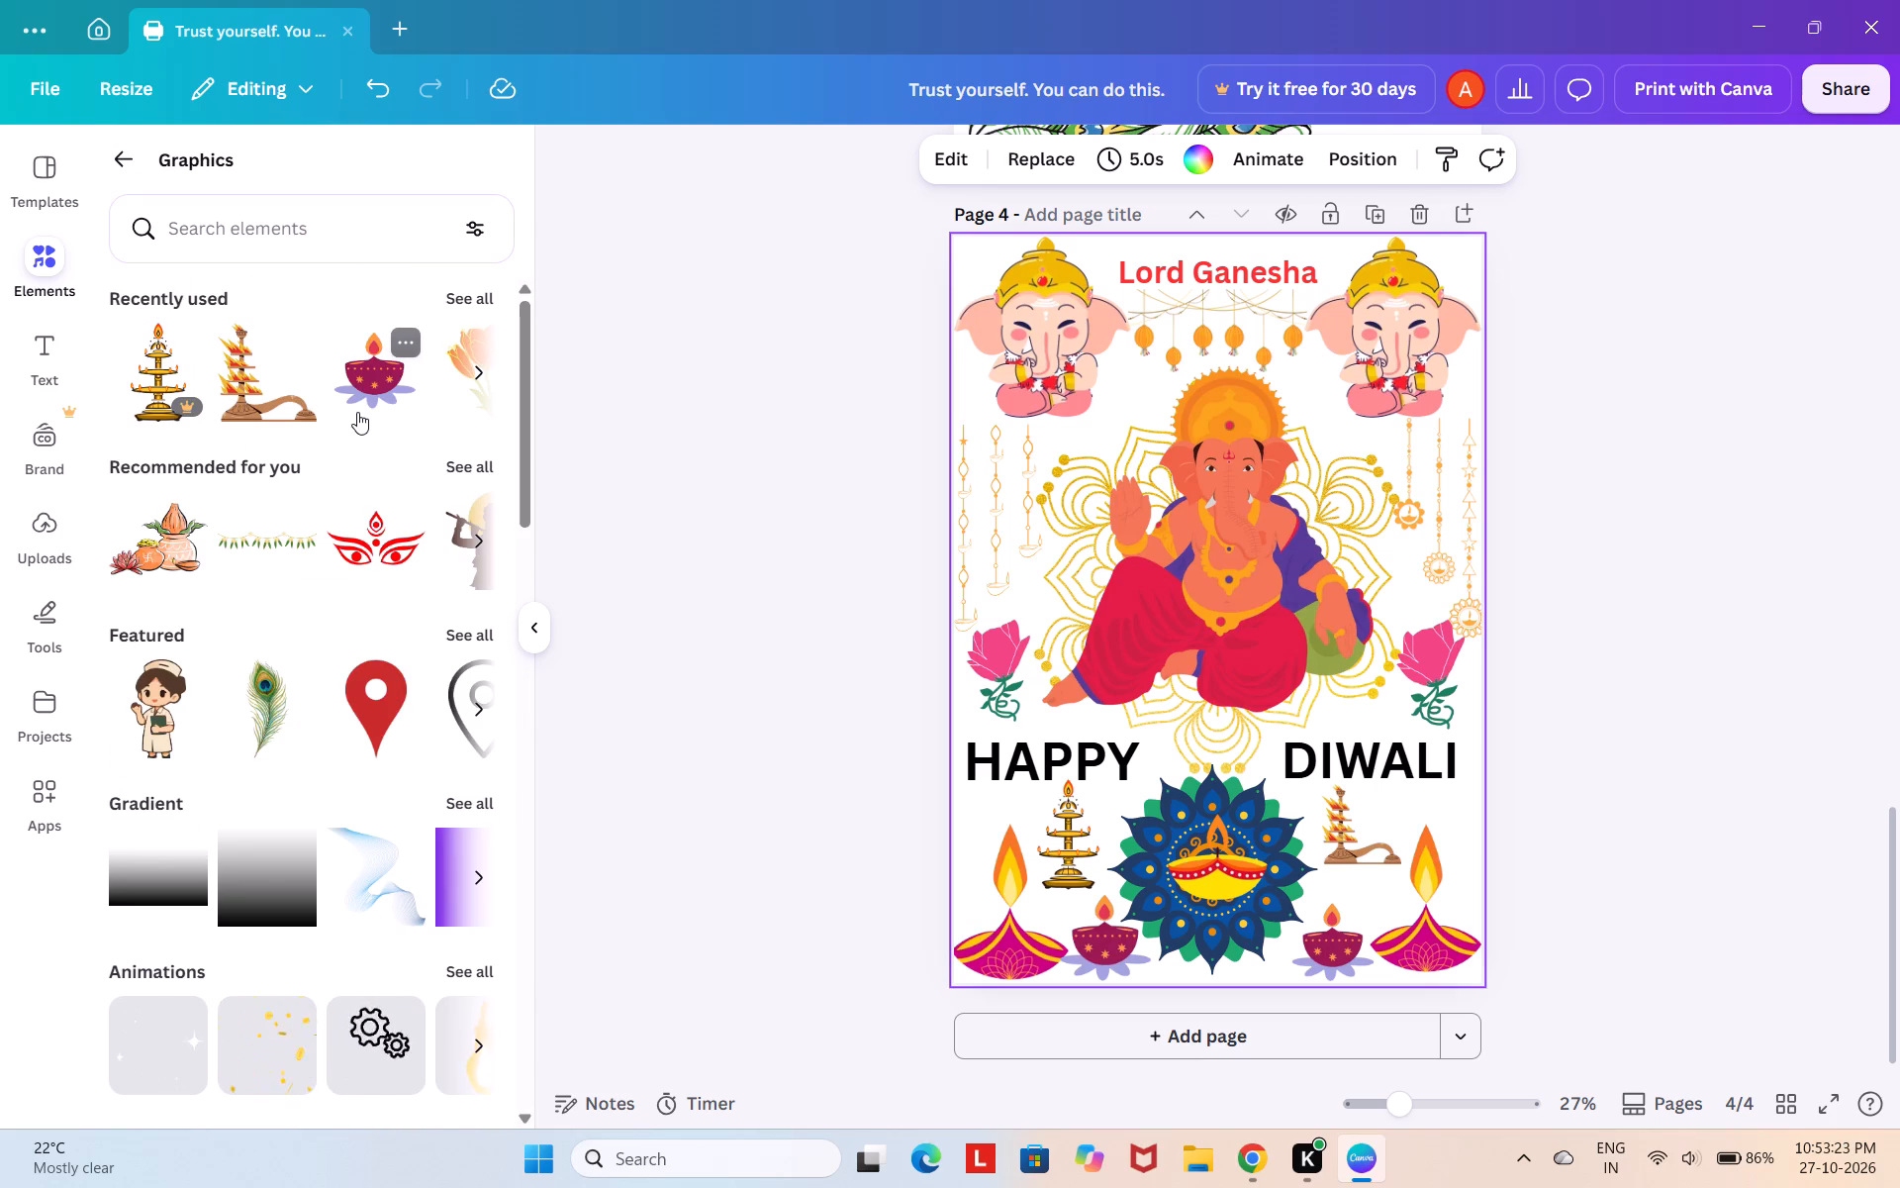
Look through the Graphics overview and the full Sketchy Flowers collection for another decoration for page 4.
scroll(356, 668, "down", 5)
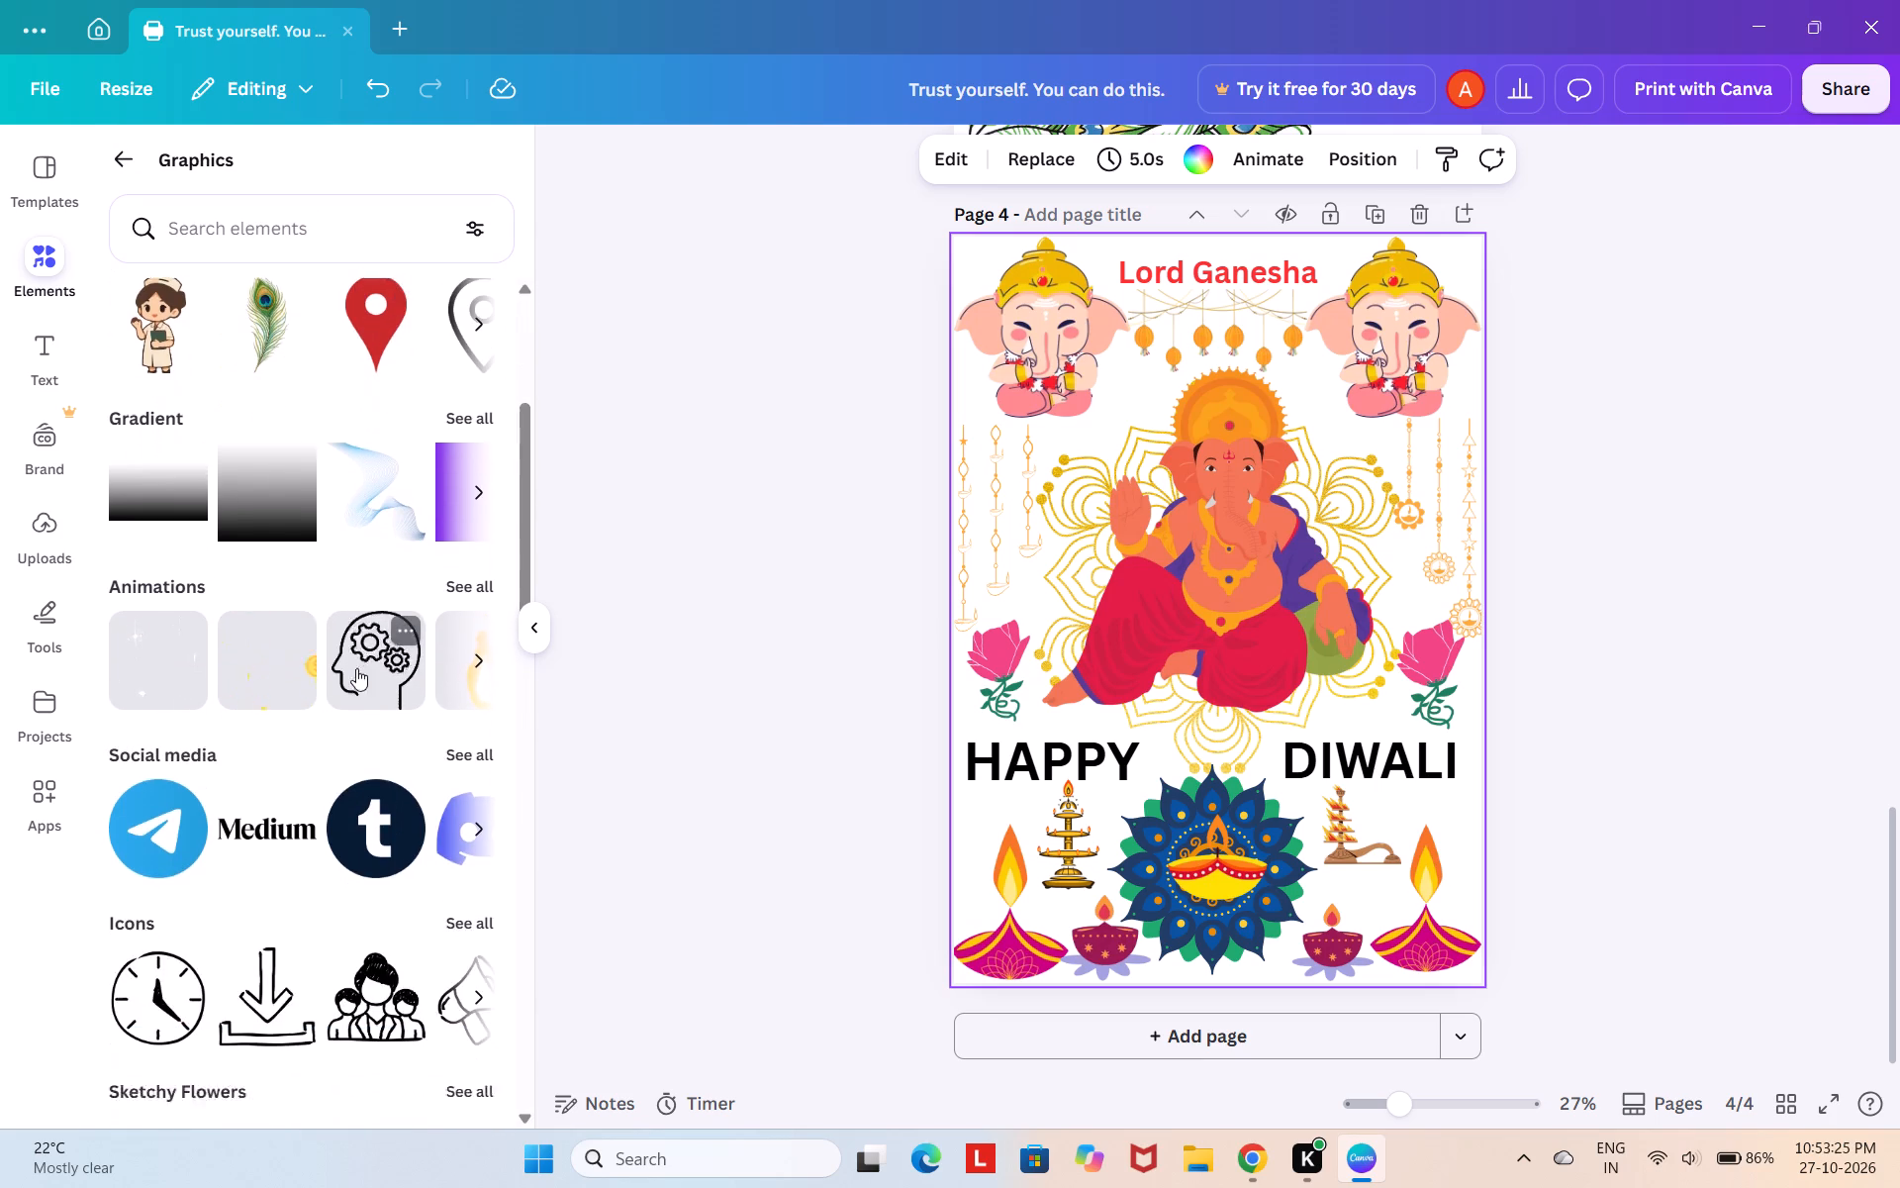
scroll(356, 668, "down", 6)
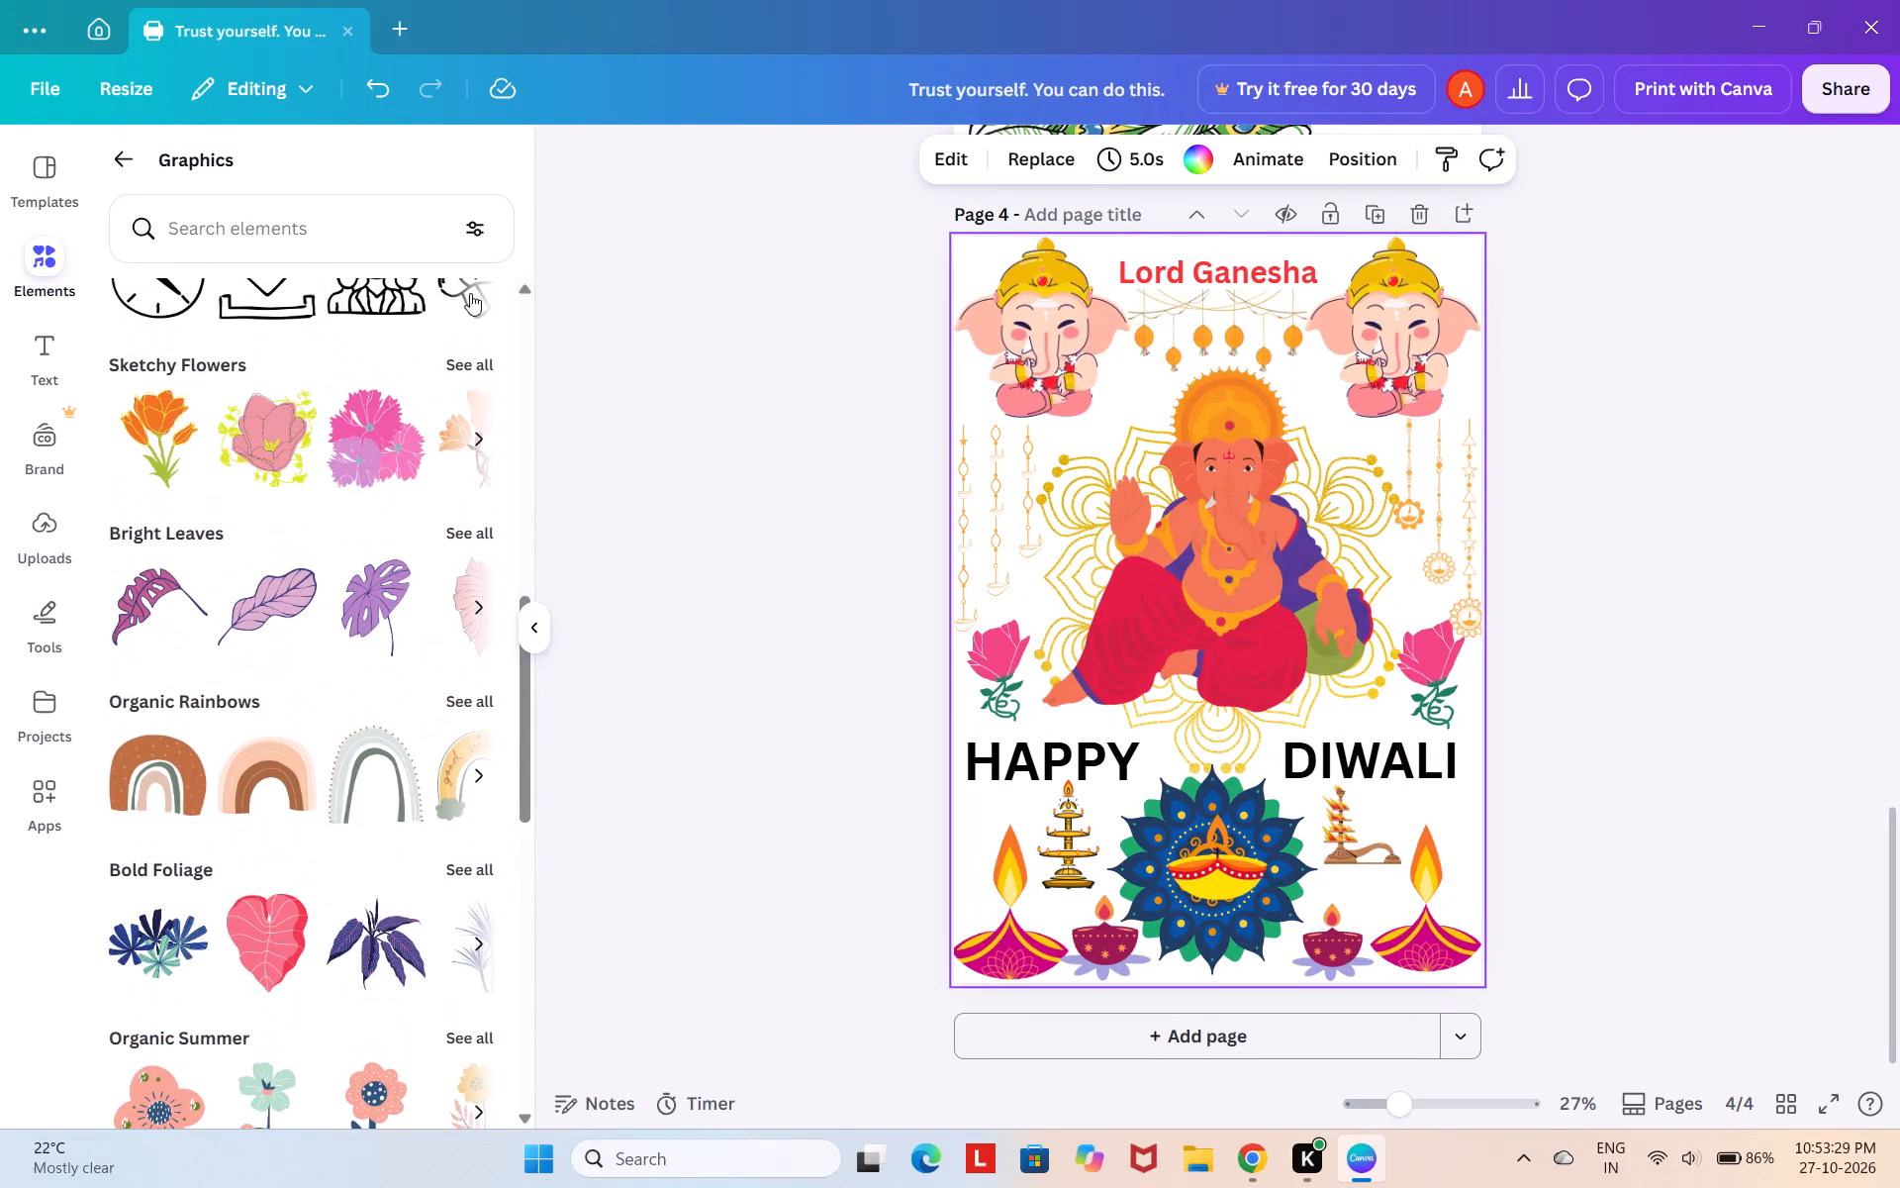
left_click(475, 365)
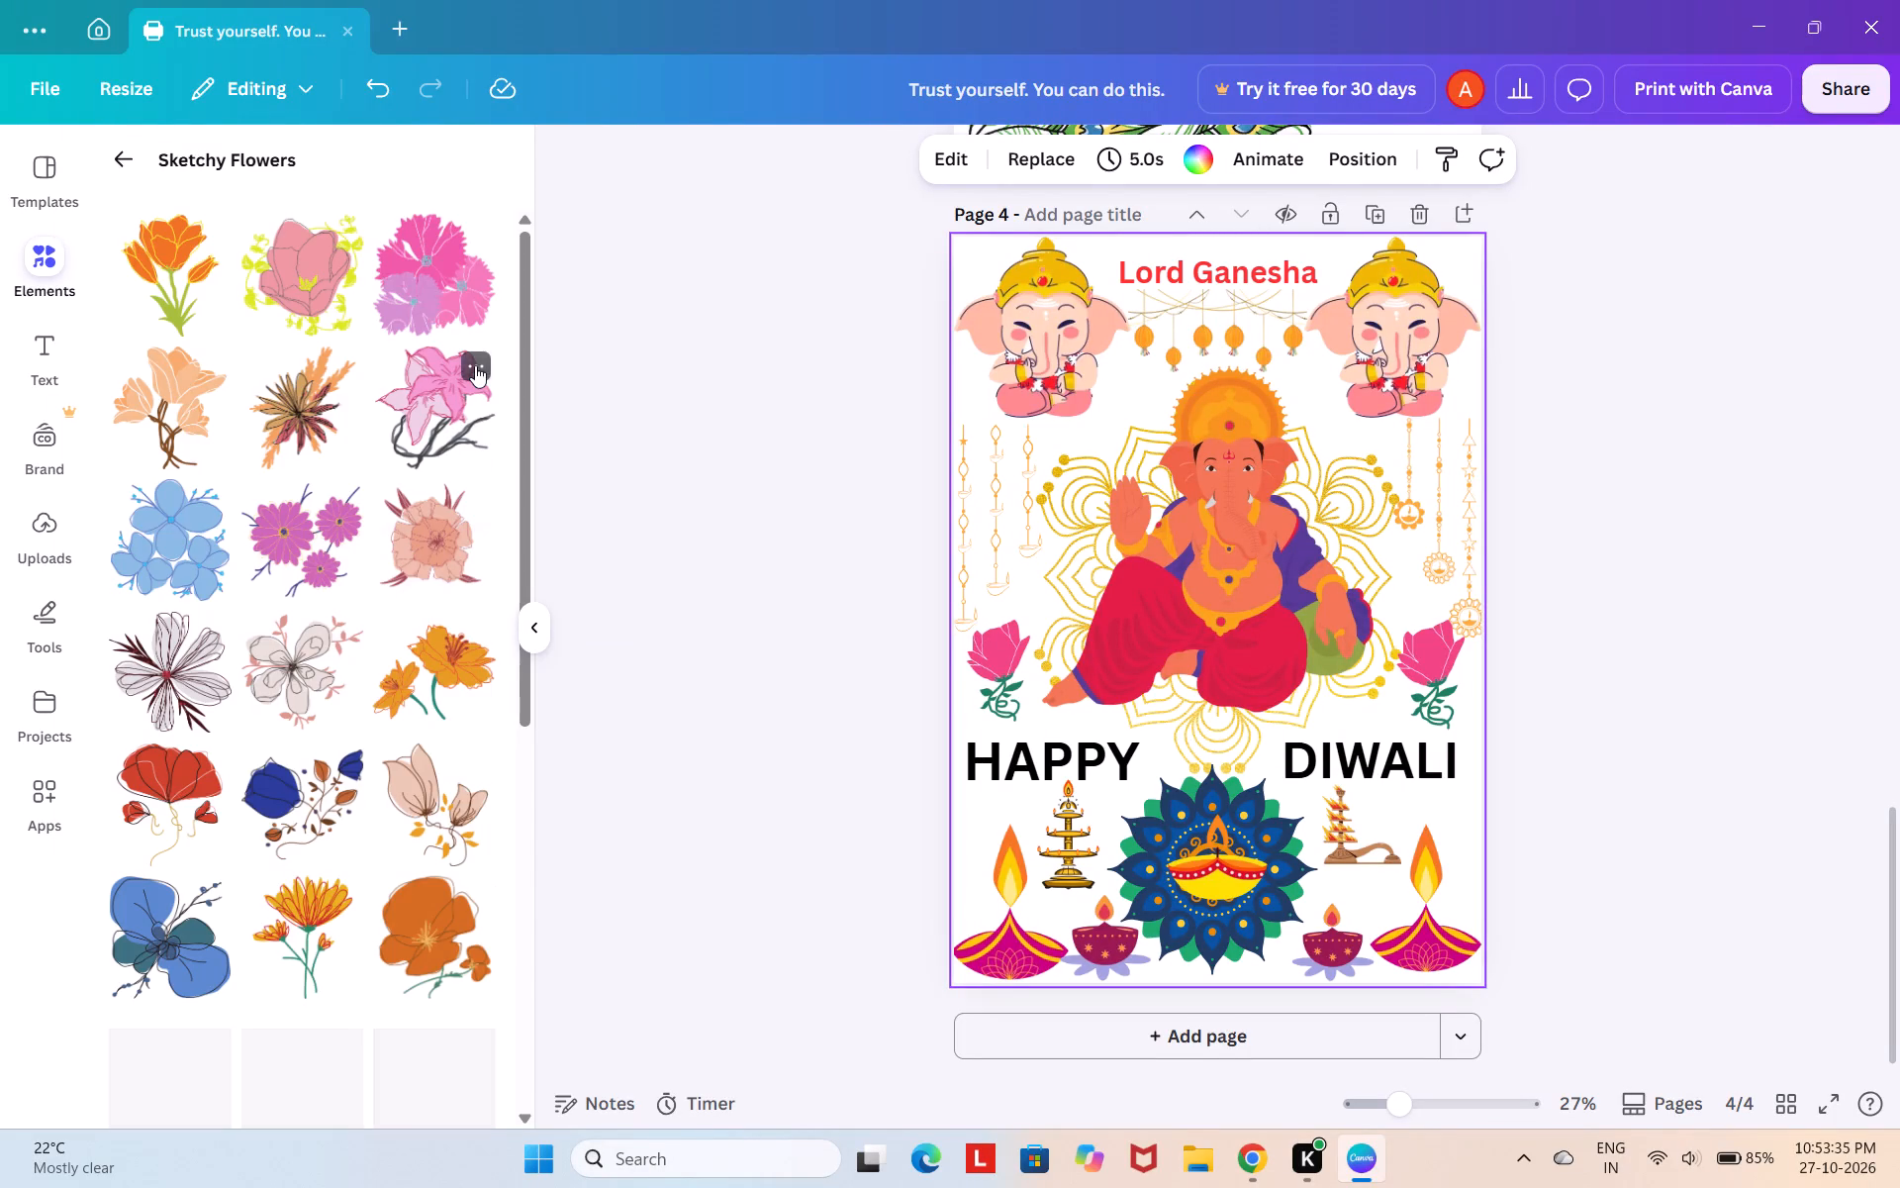
scroll(348, 668, "down", 6)
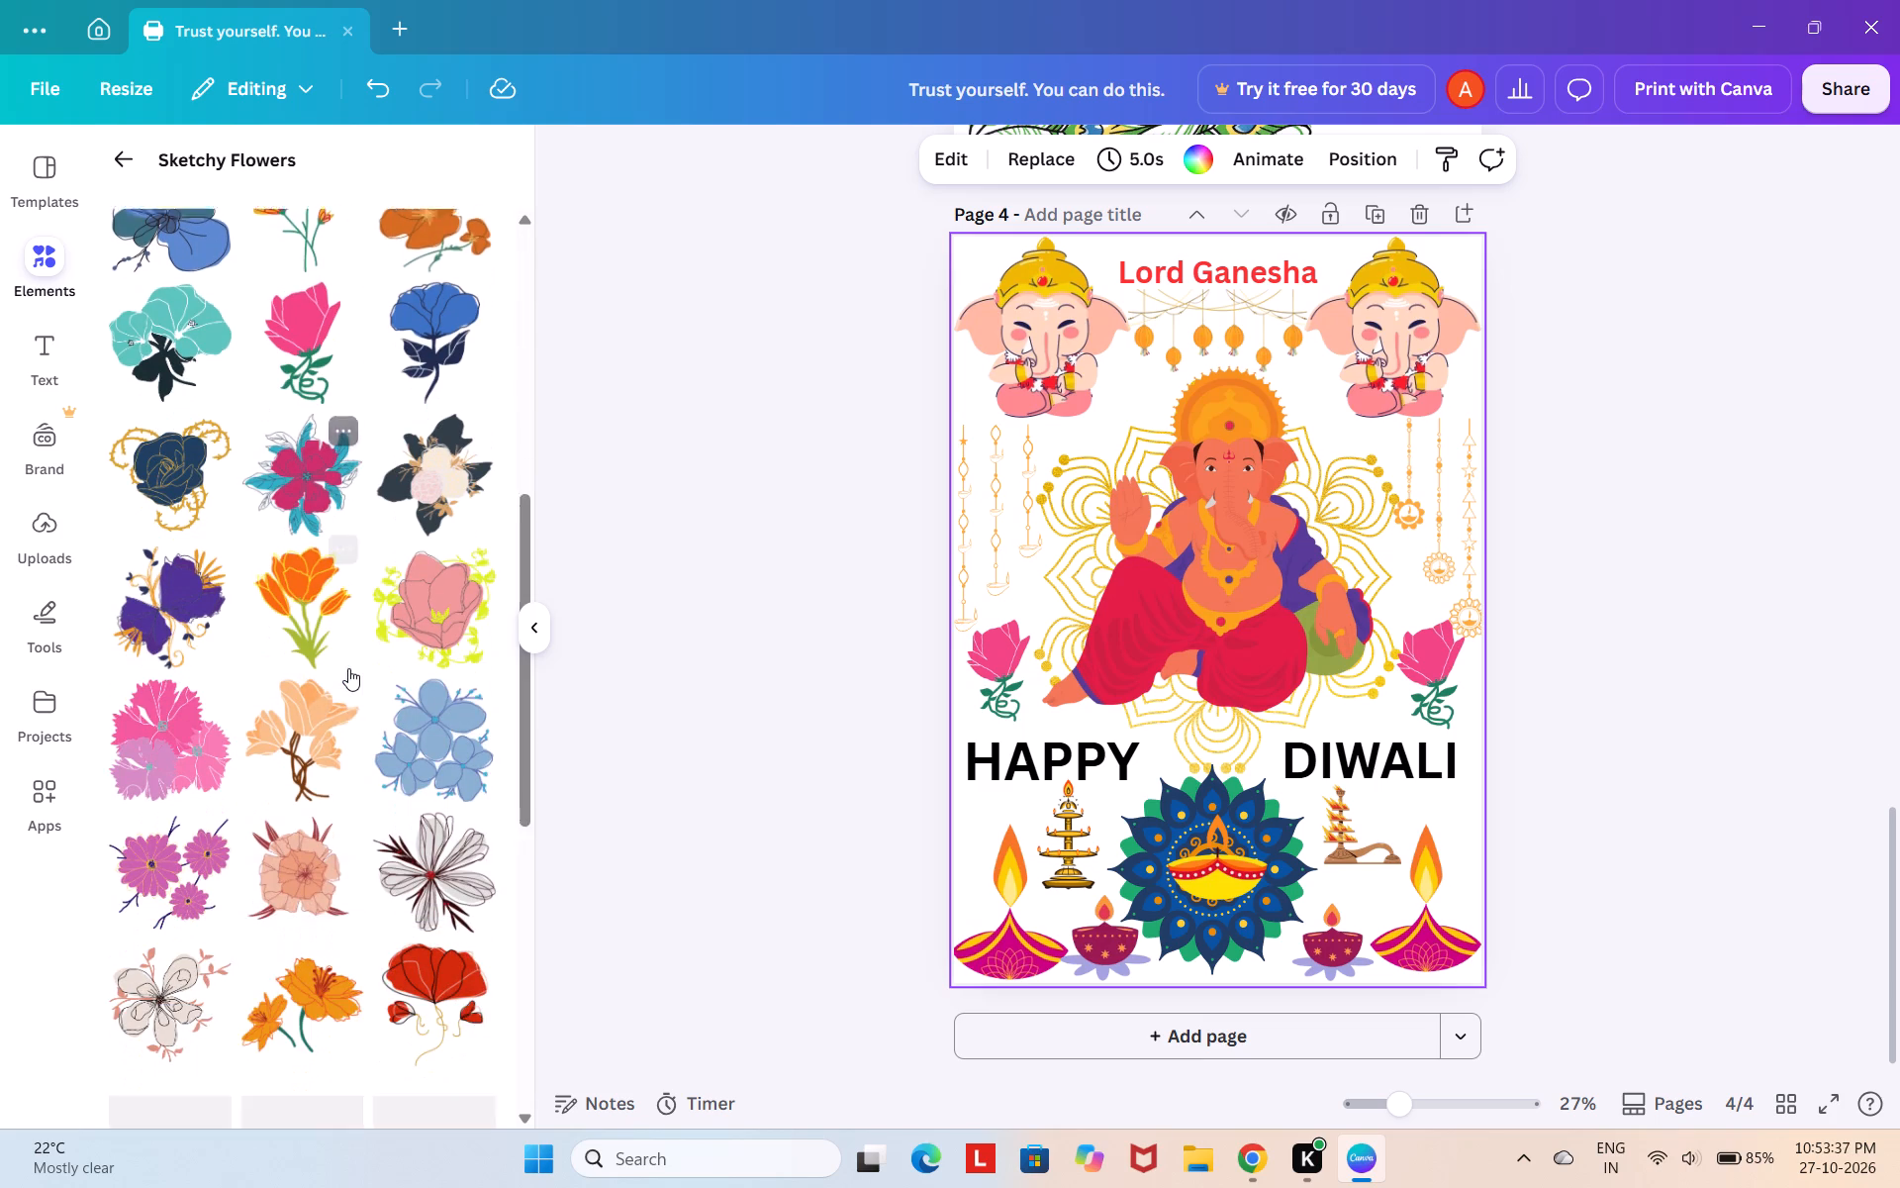
scroll(348, 668, "down", 7)
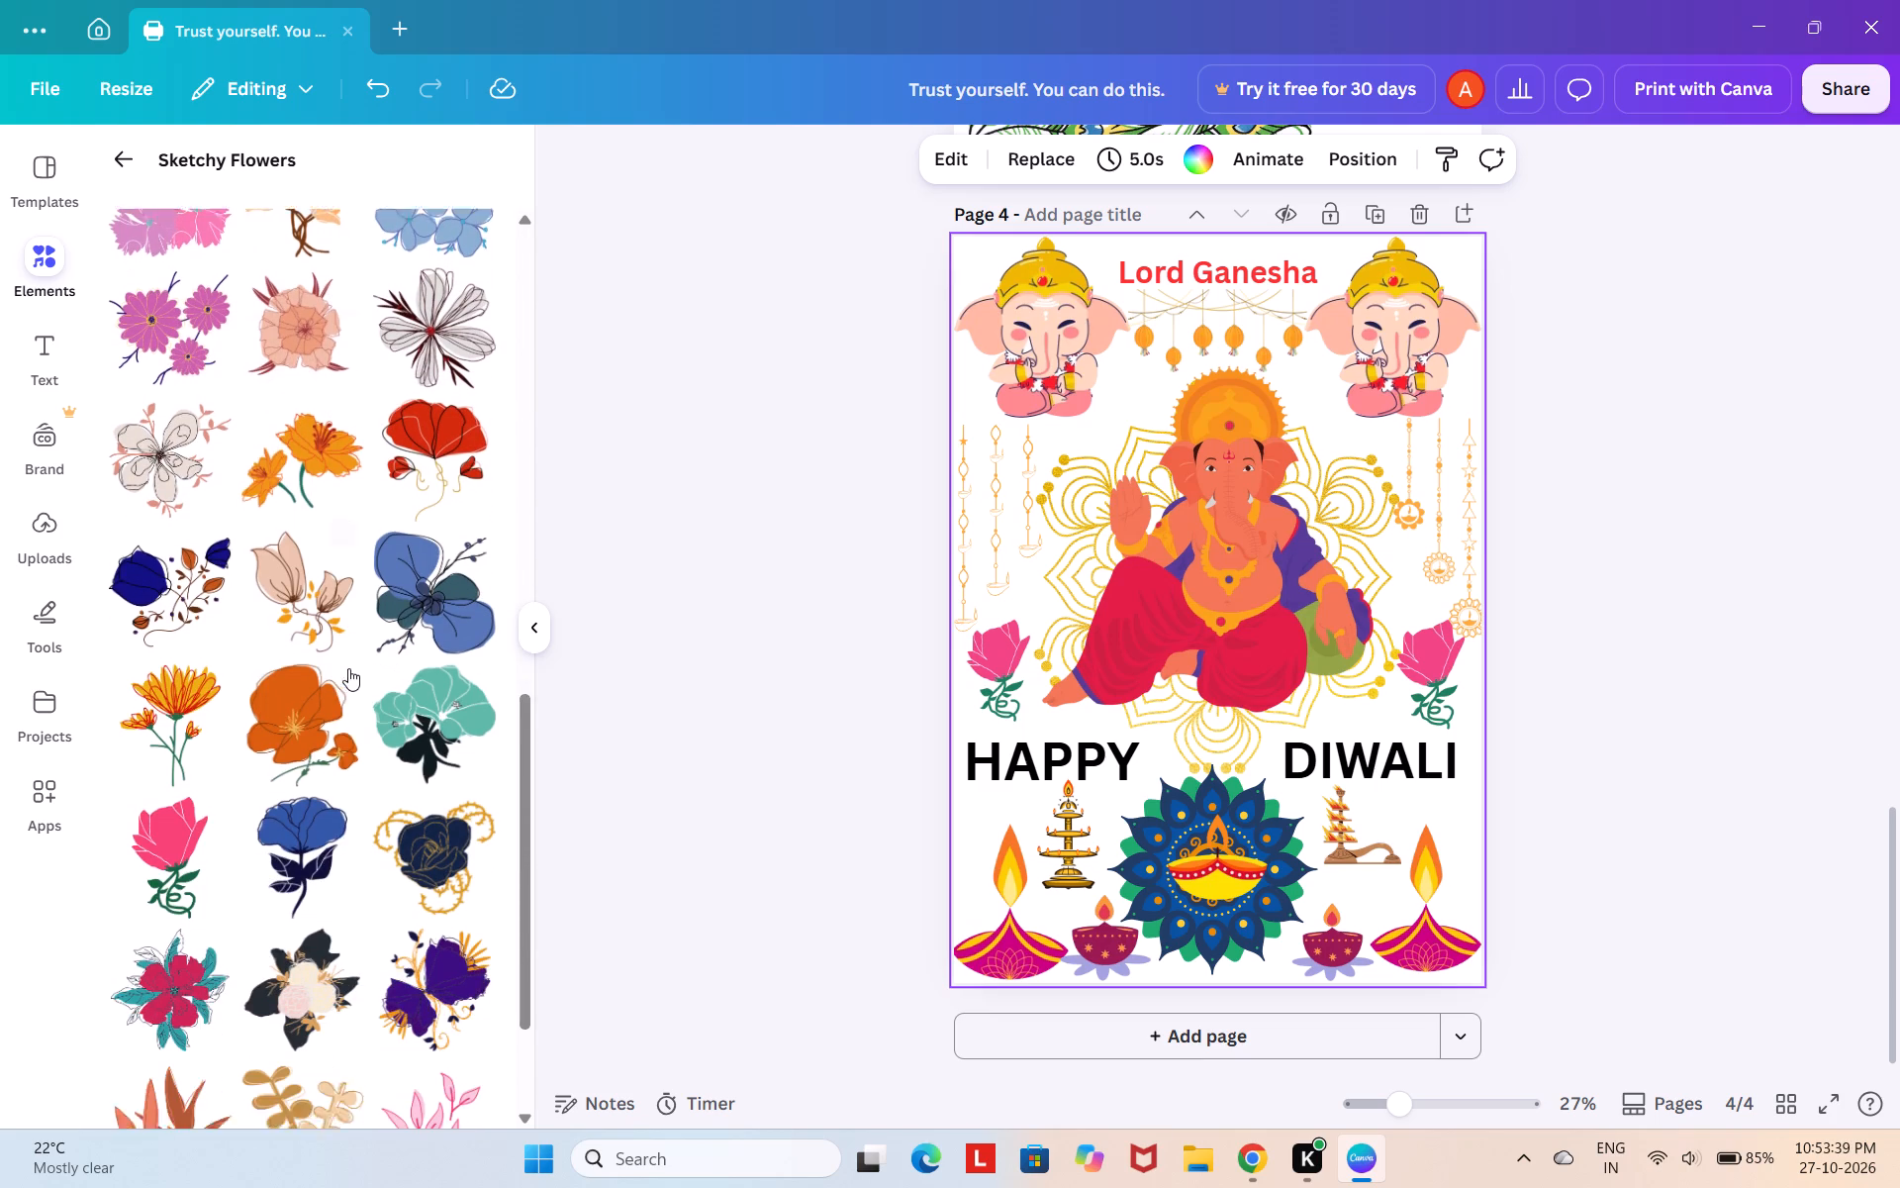
scroll(348, 668, "down", 7)
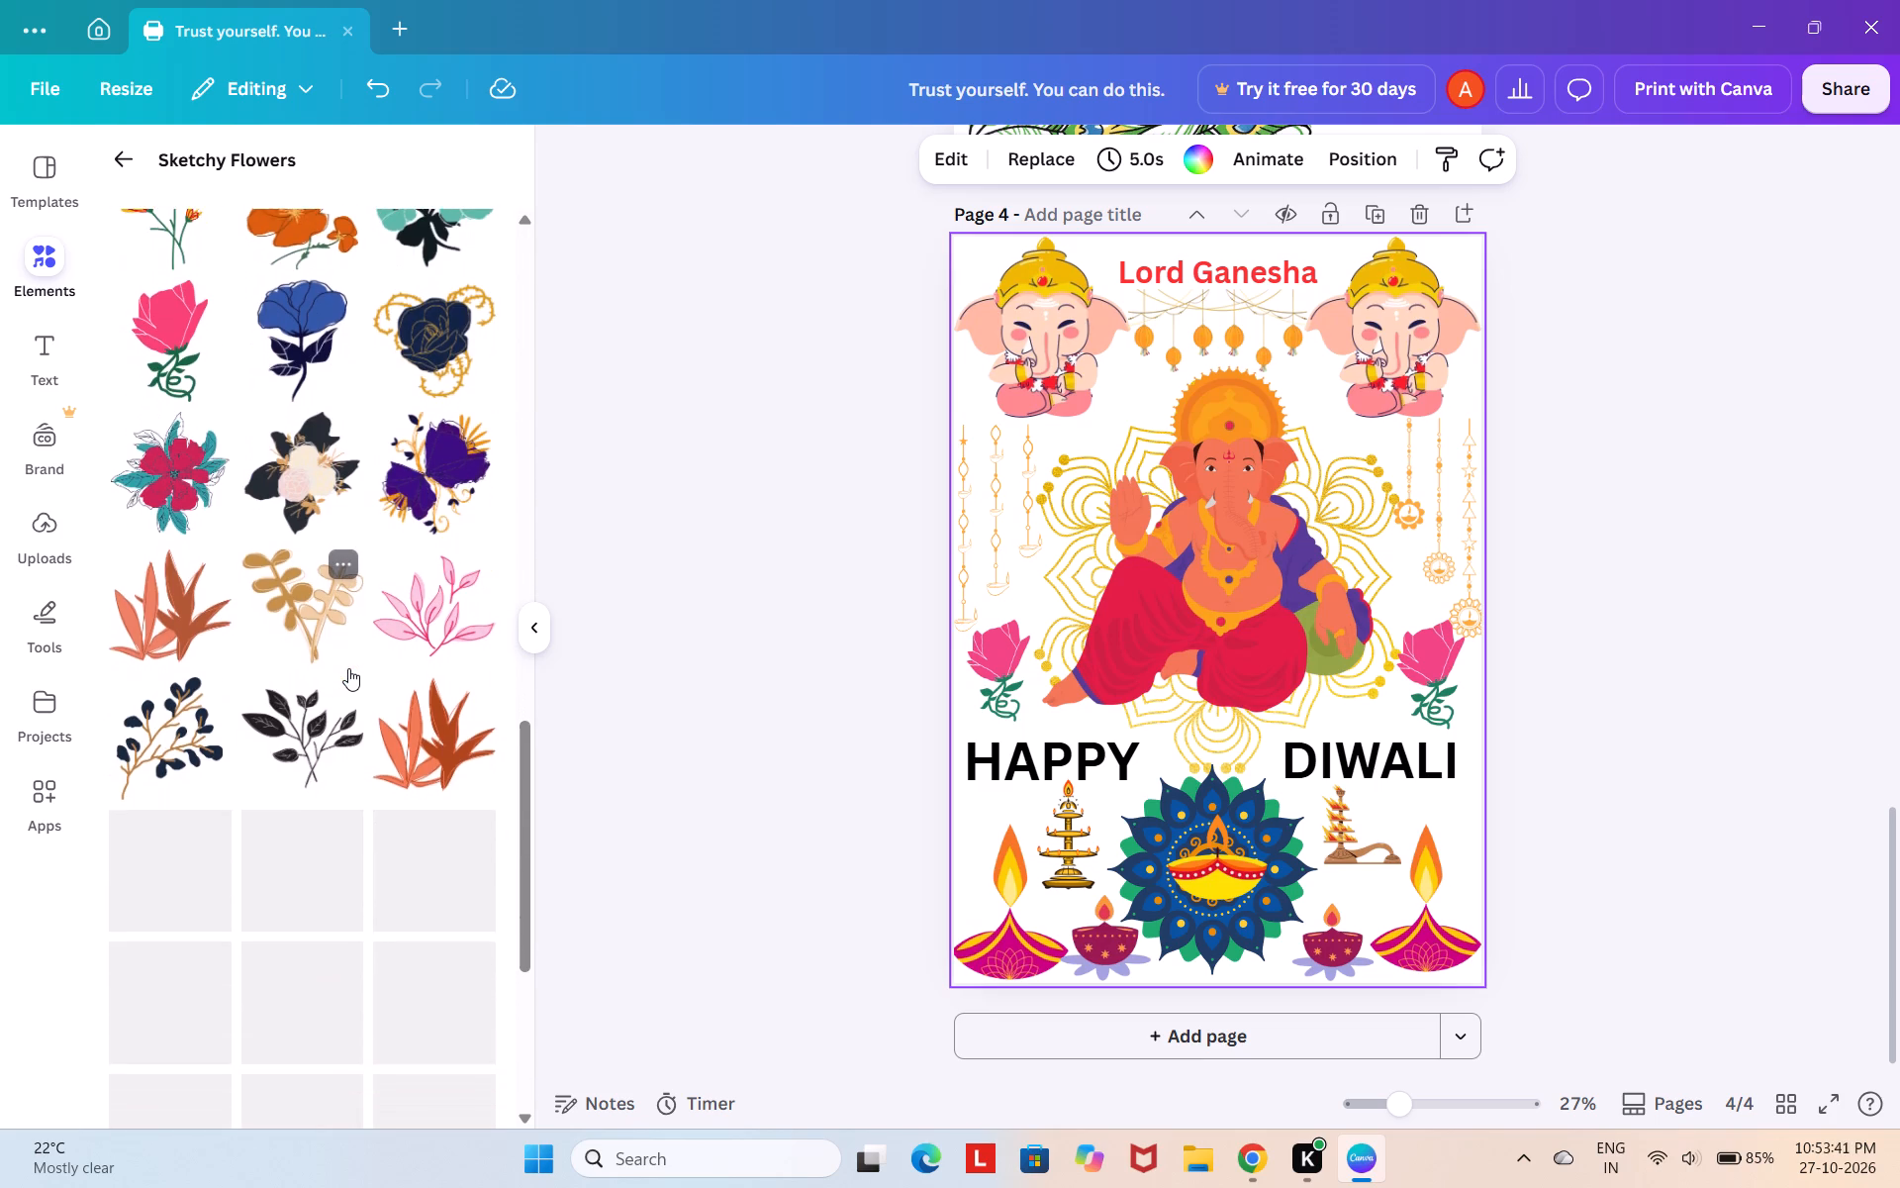
scroll(348, 668, "up", 9)
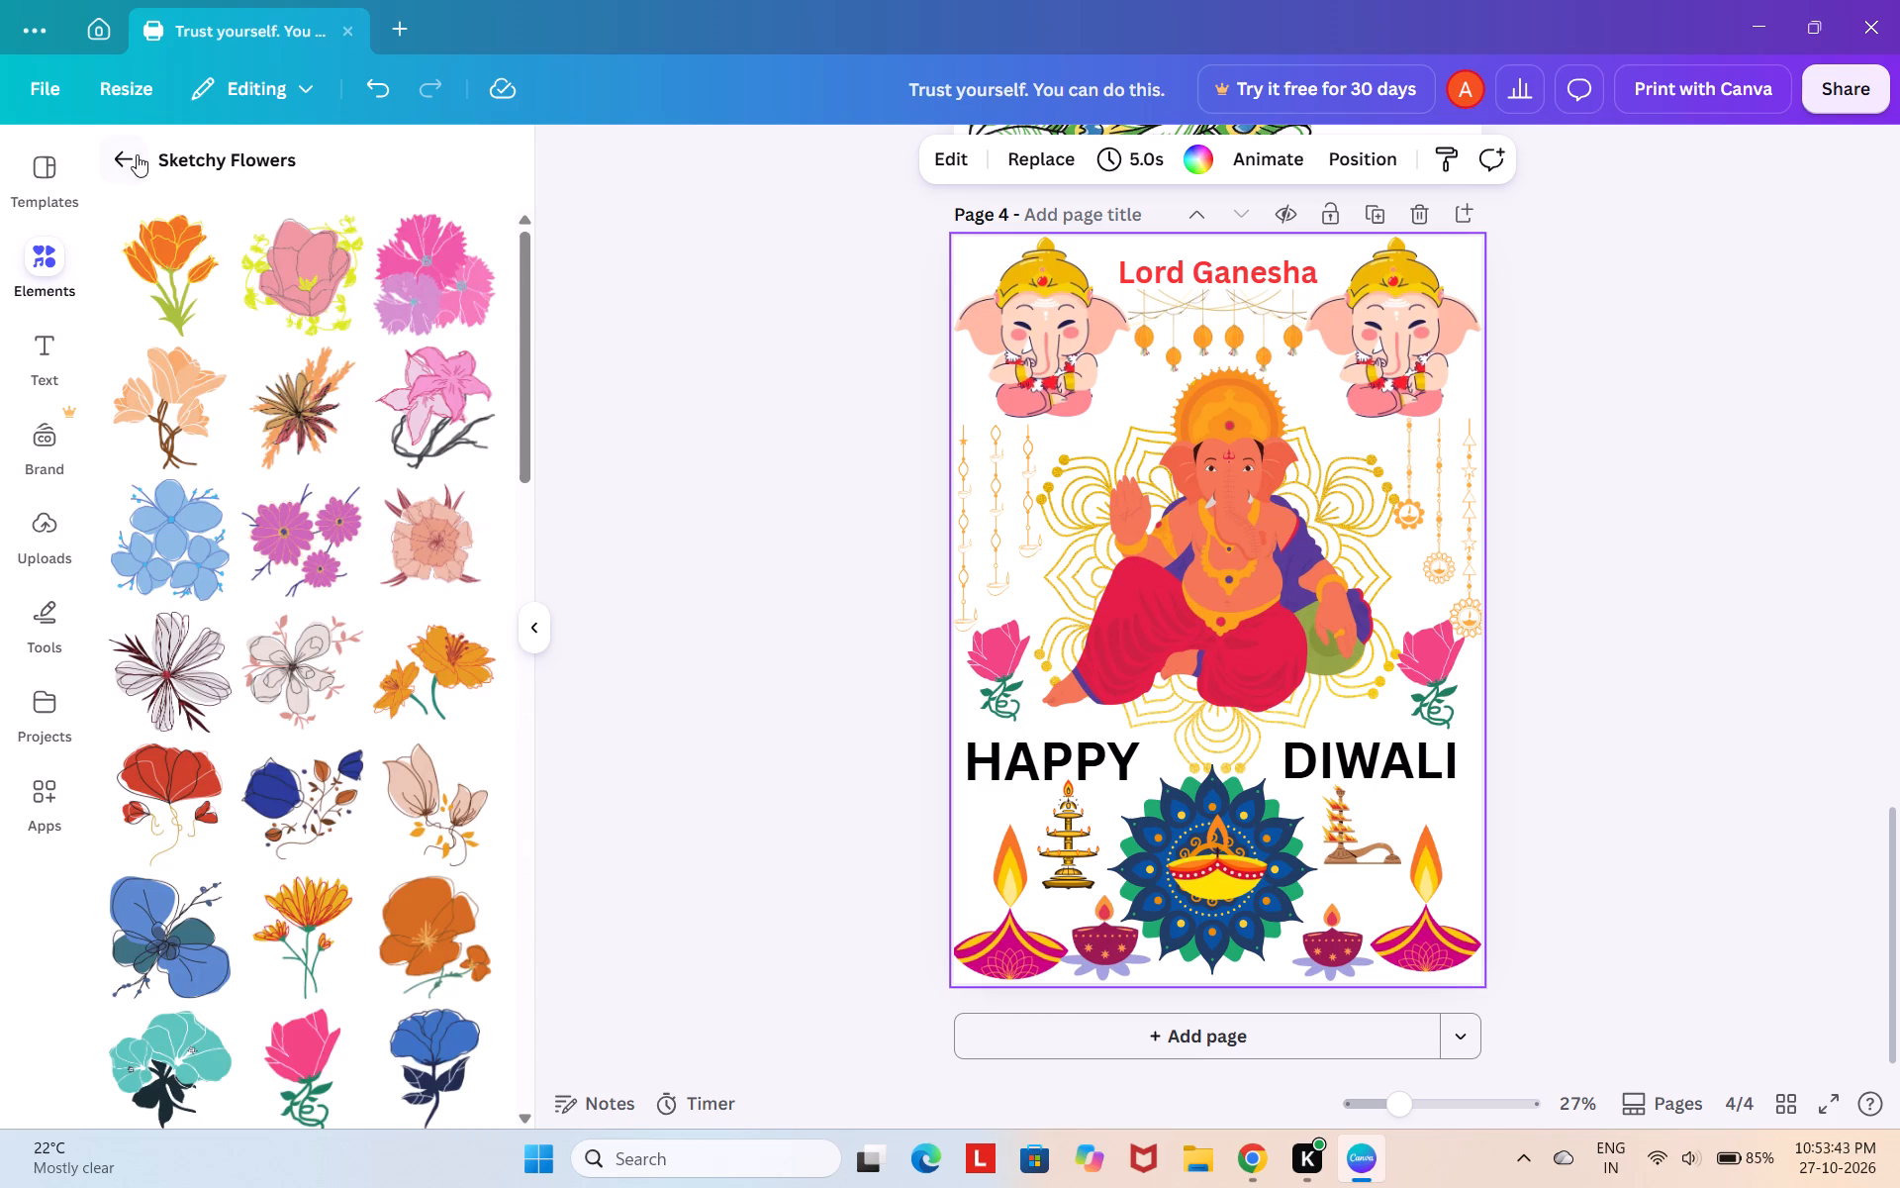
left_click(137, 153)
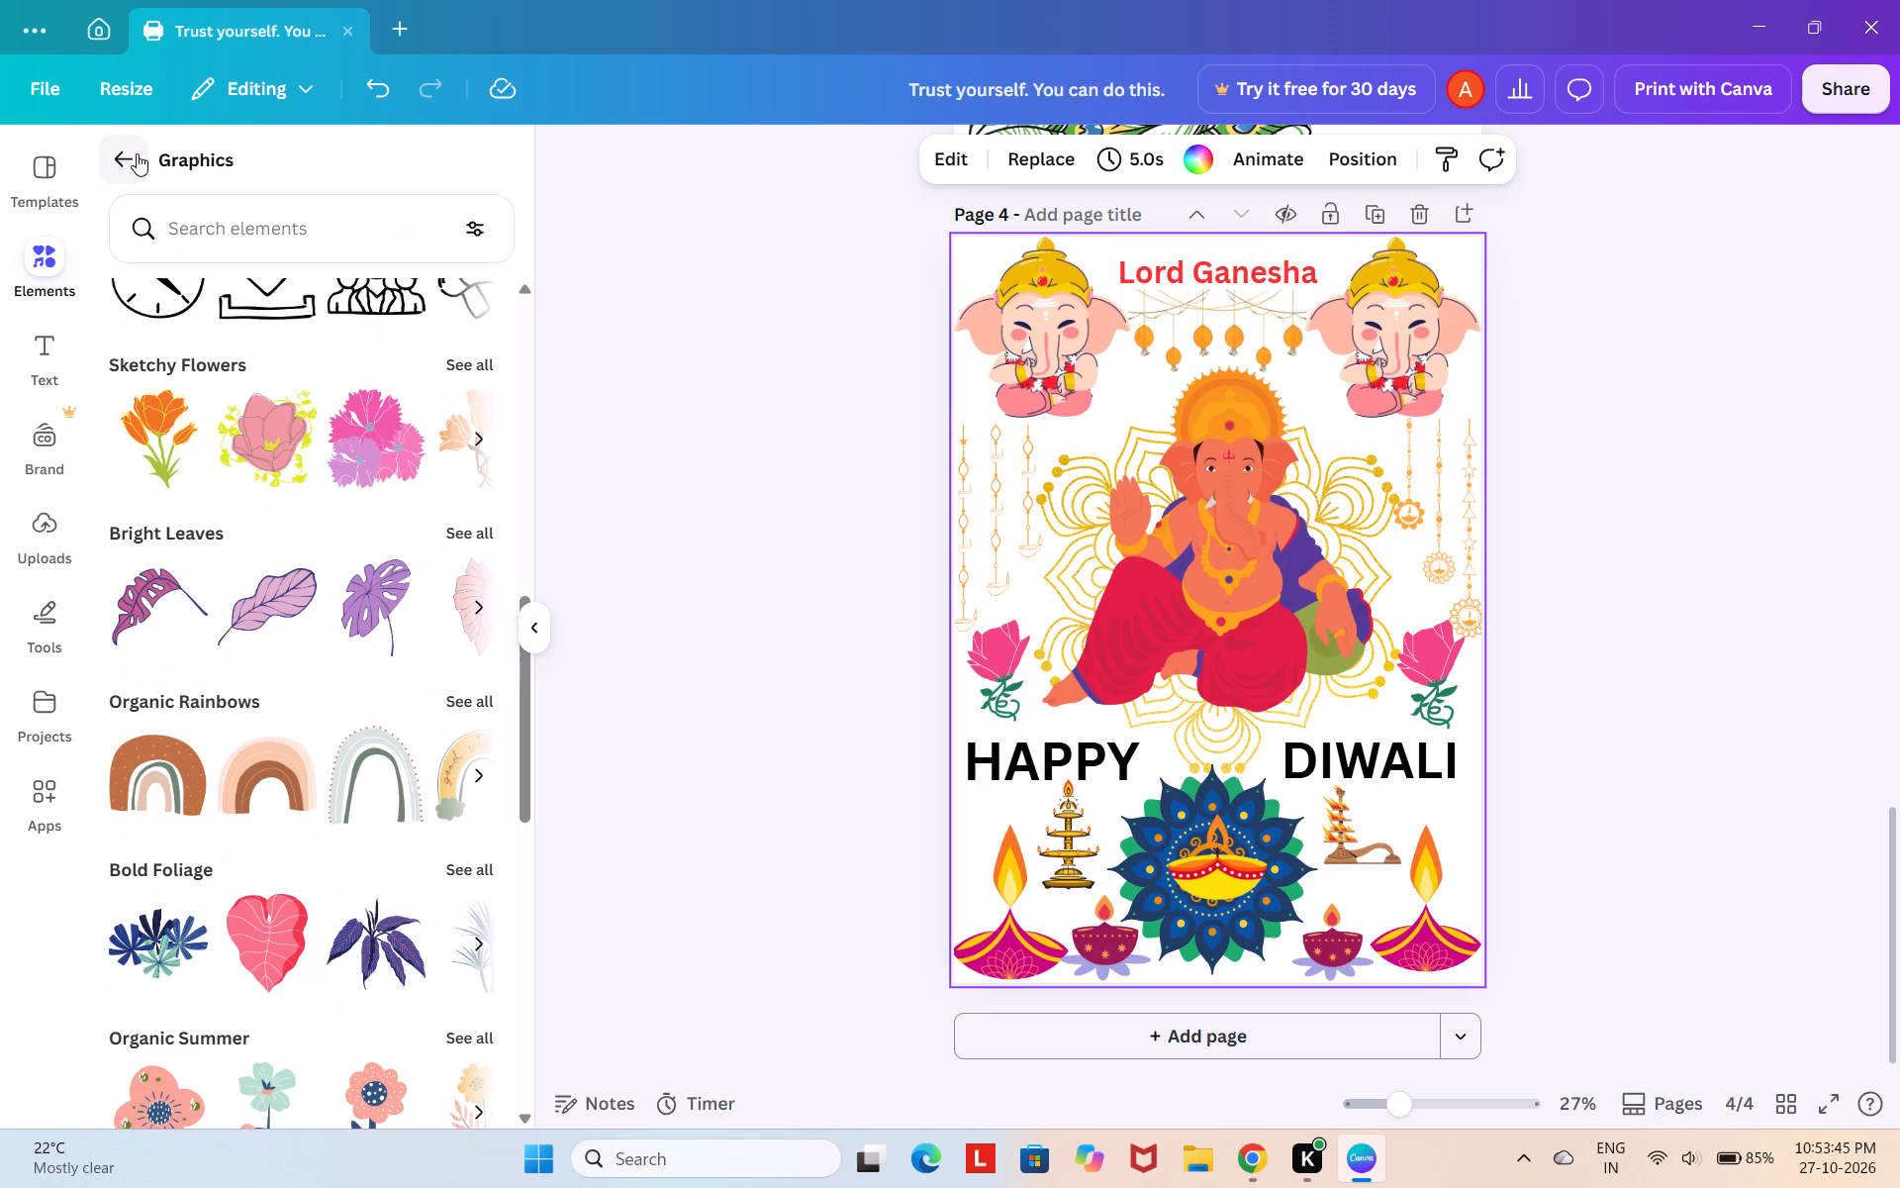
Add the vertical marigold garland with a bell from the recommended graphics to page 4 and shrink it to about 2.6 wide by 12 high.
scroll(260, 393, "up", 9)
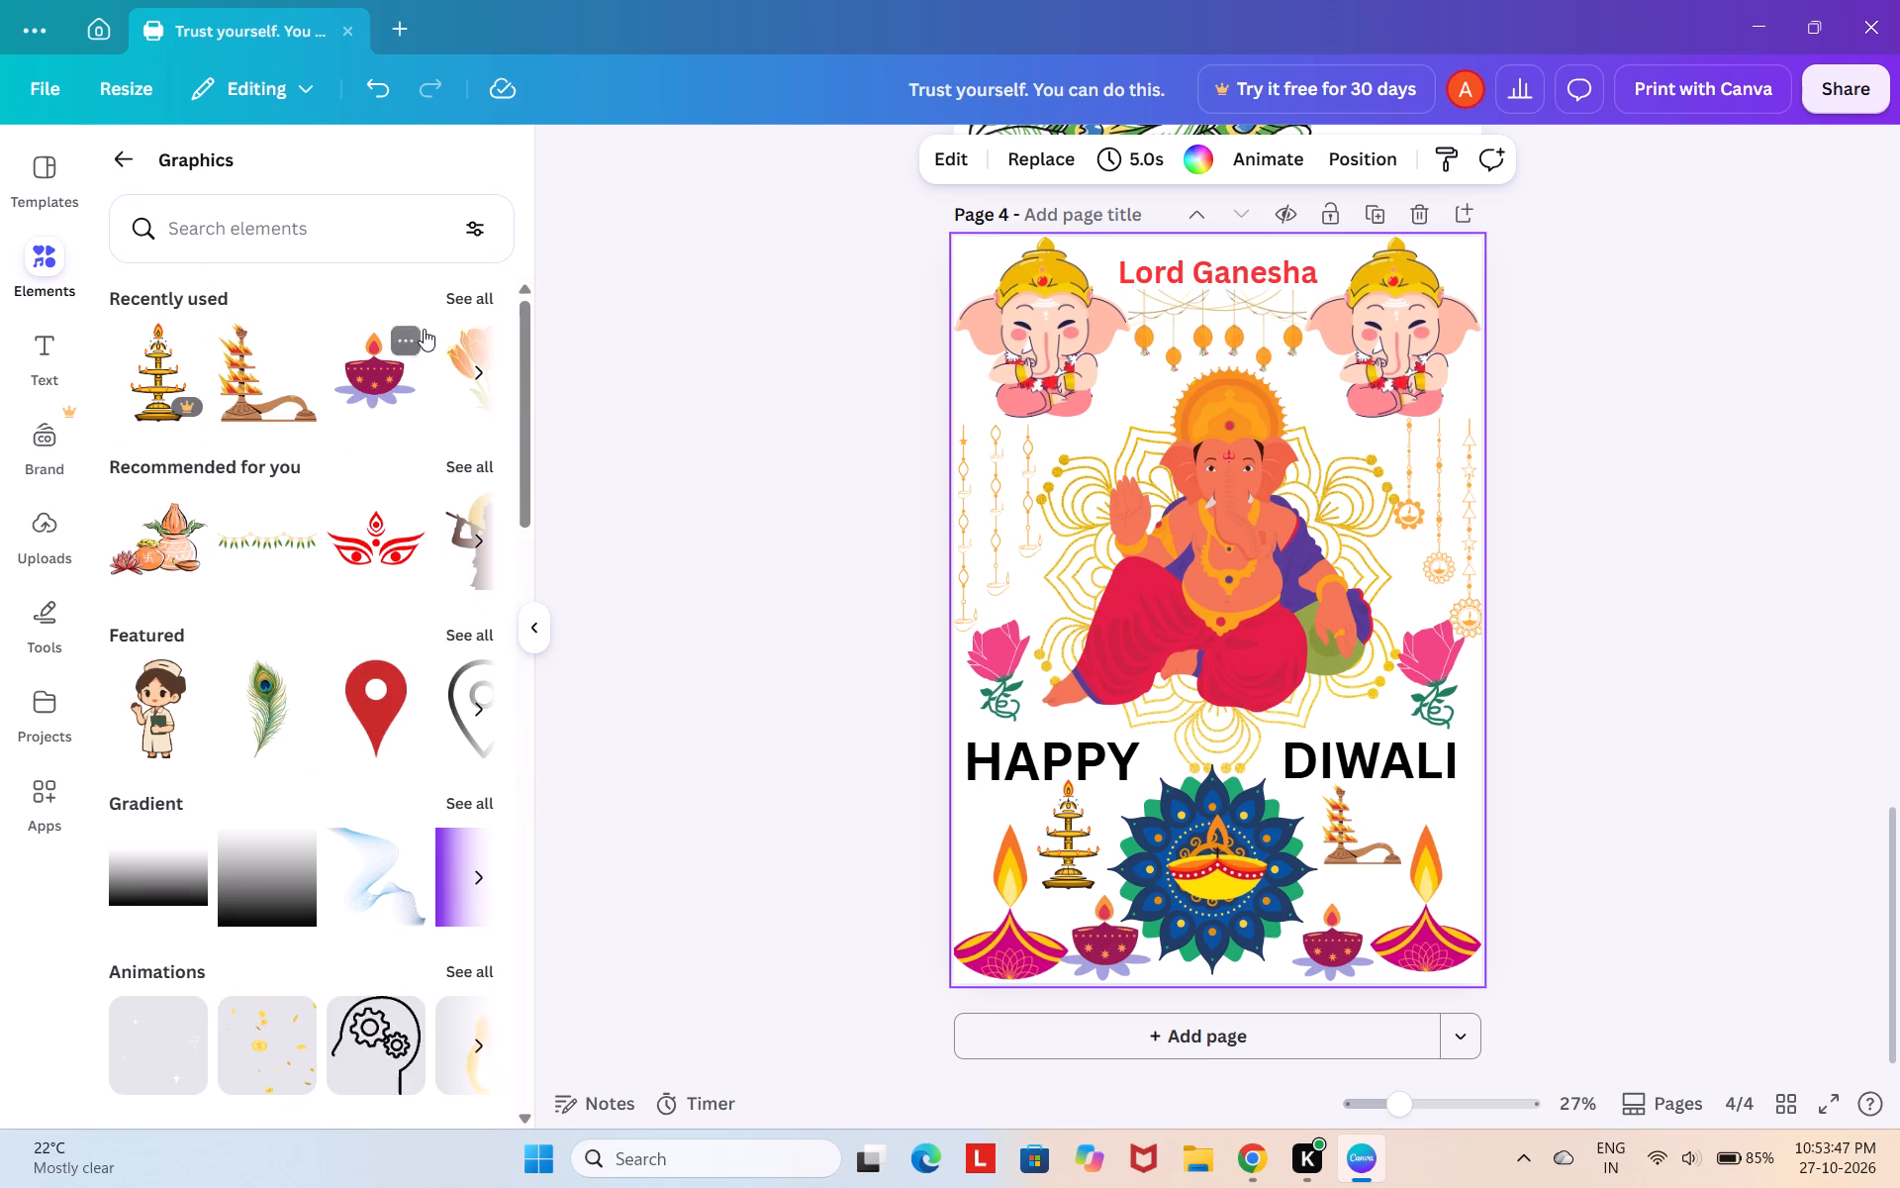
left_click(470, 474)
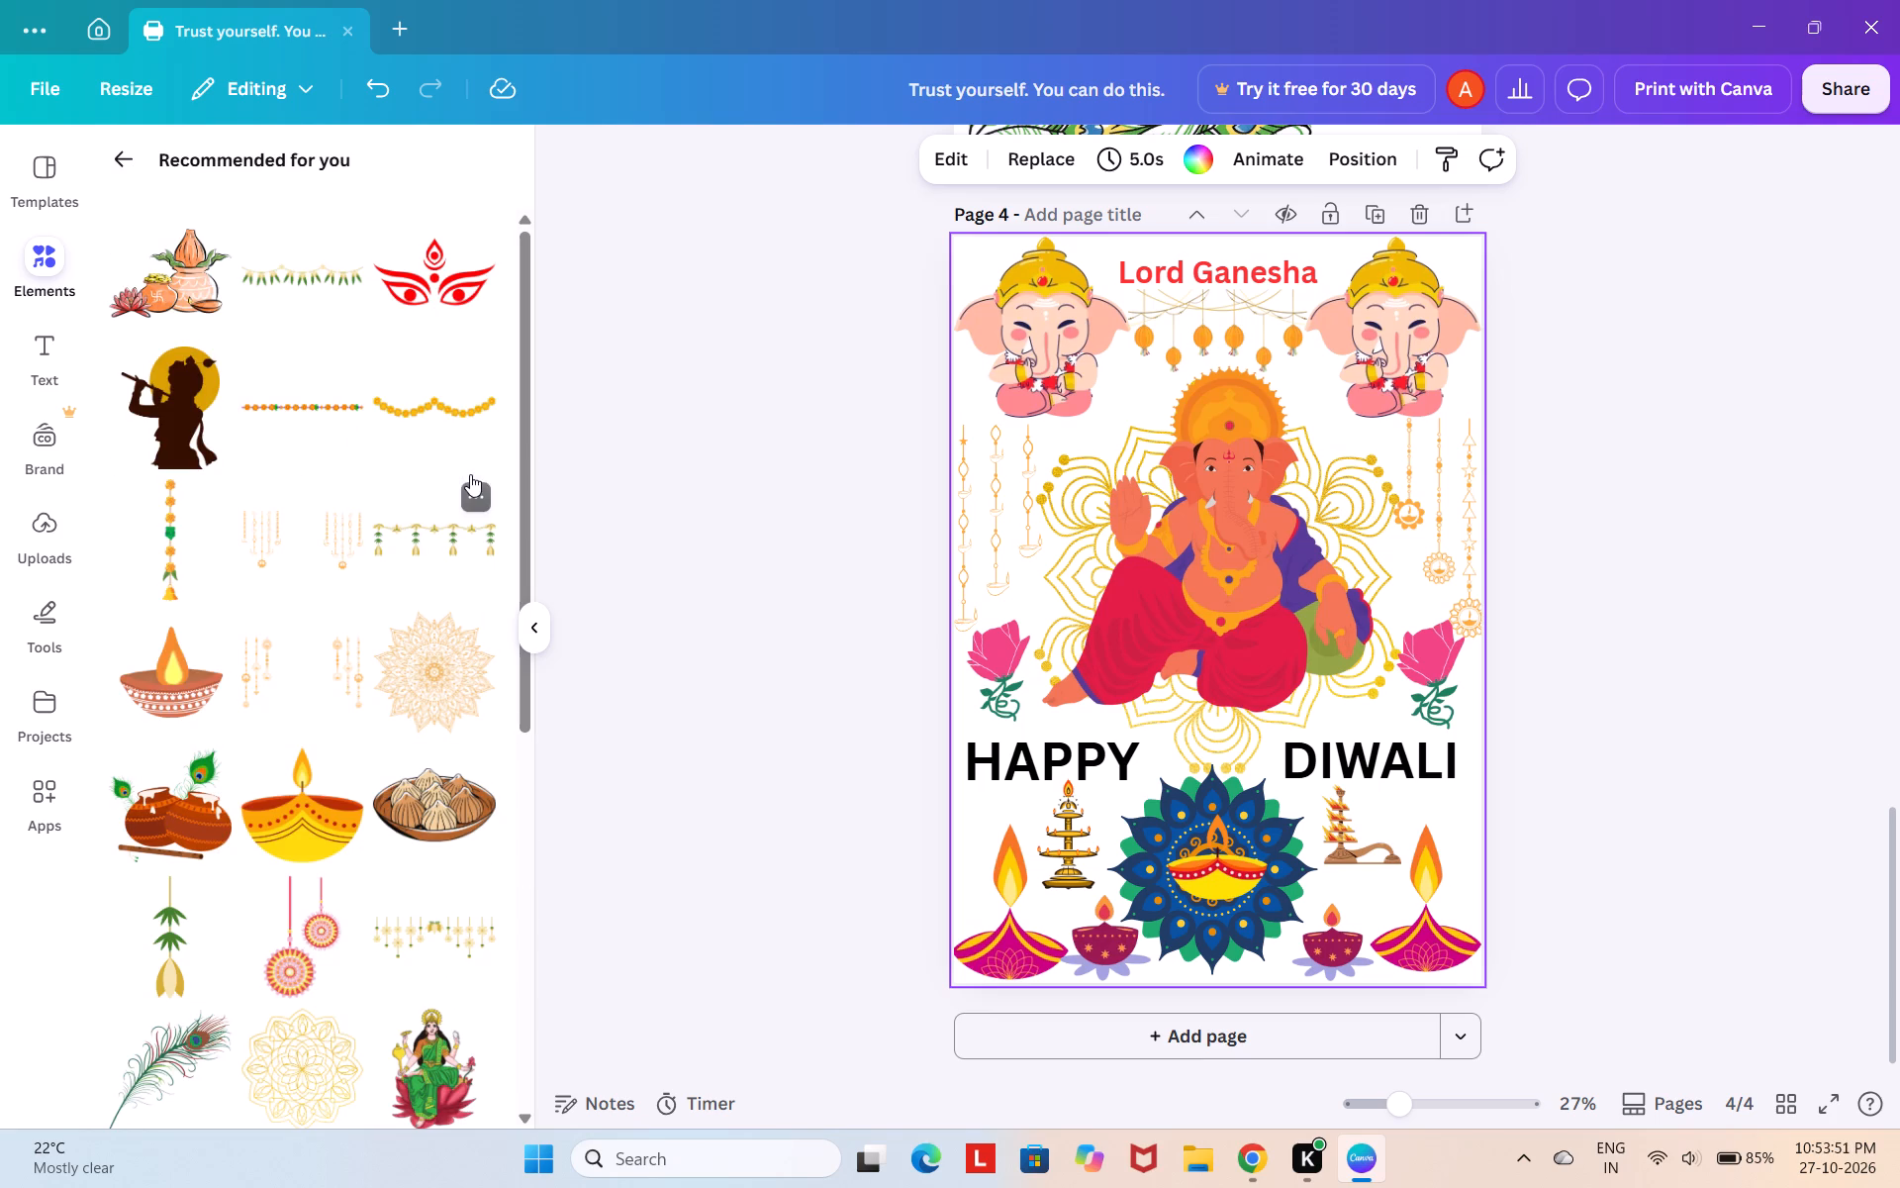
left_click(173, 511)
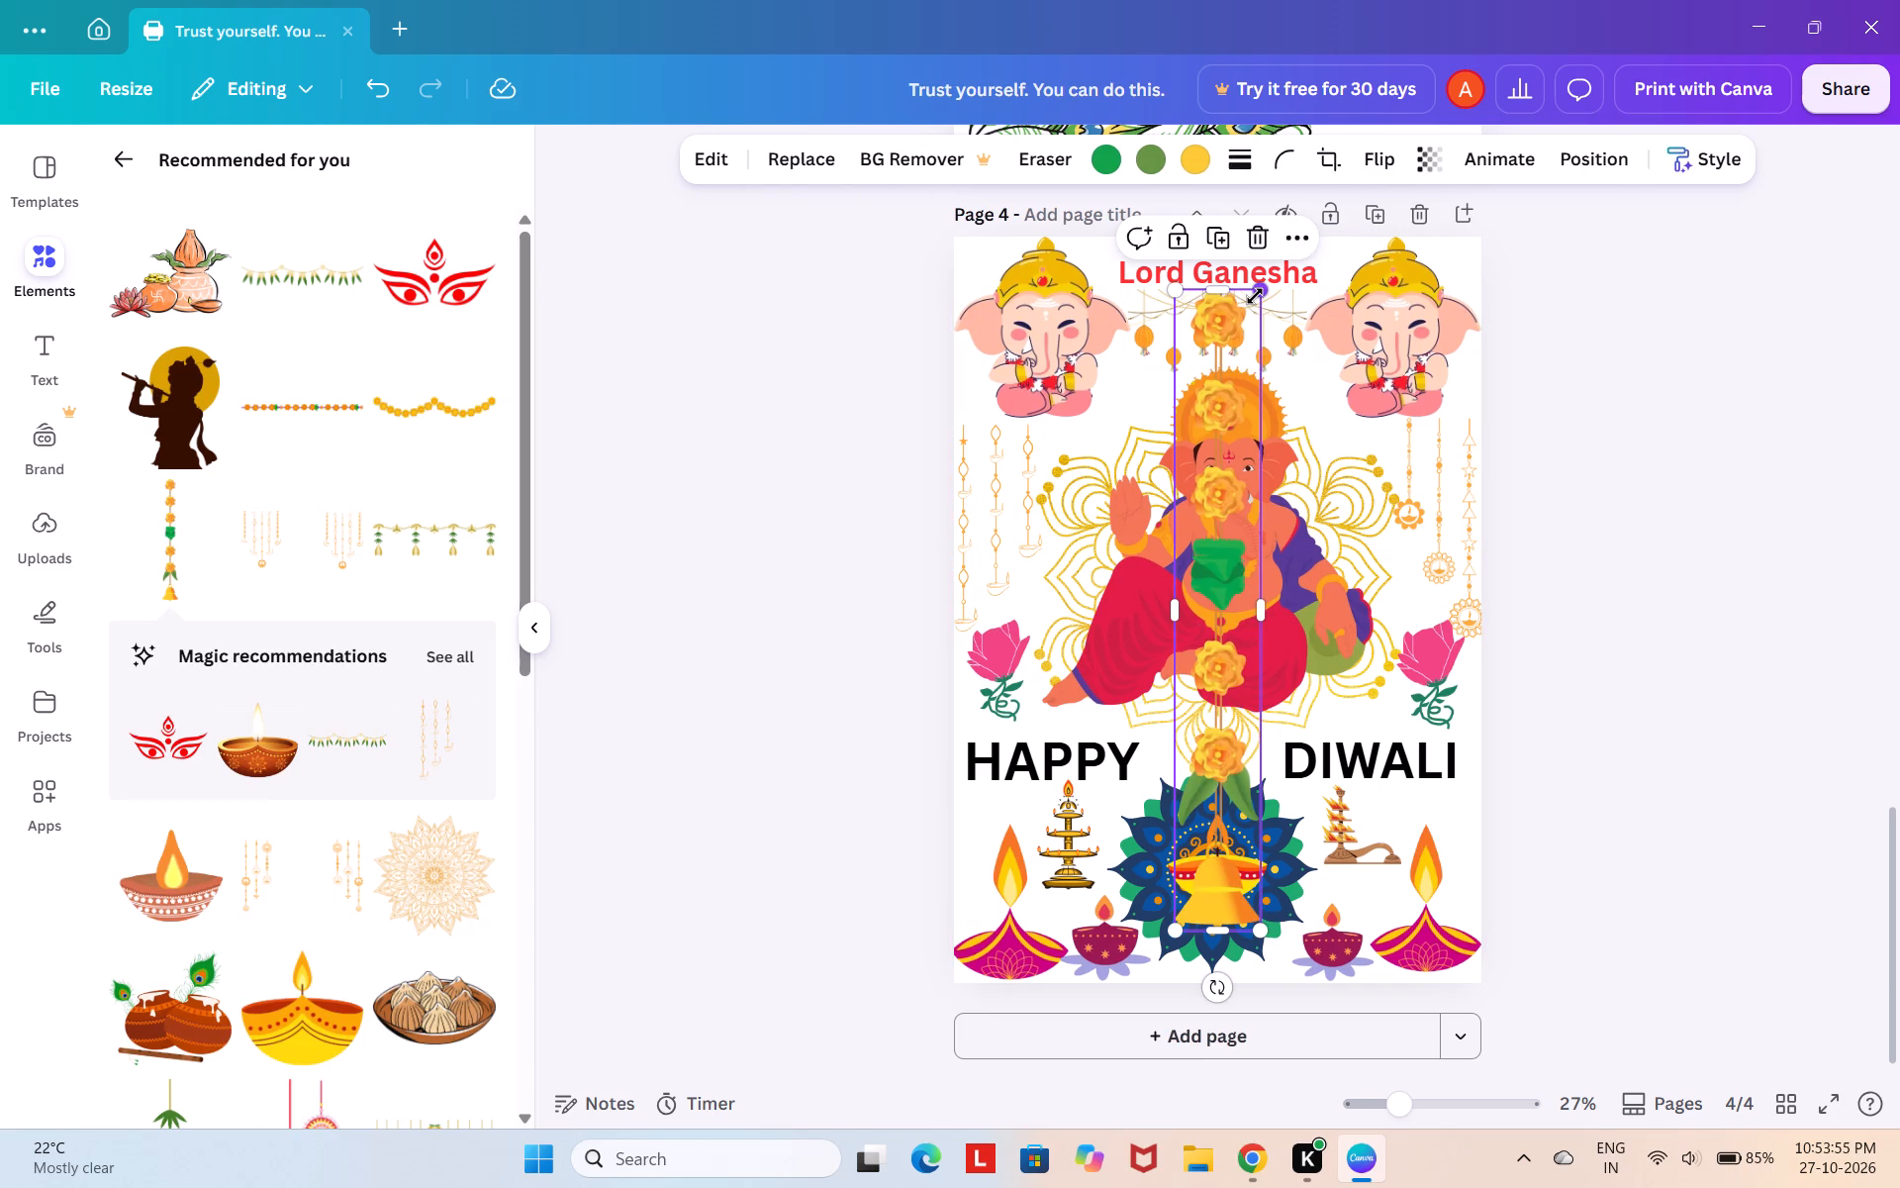
left_click_drag(1255, 296, 1185, 619)
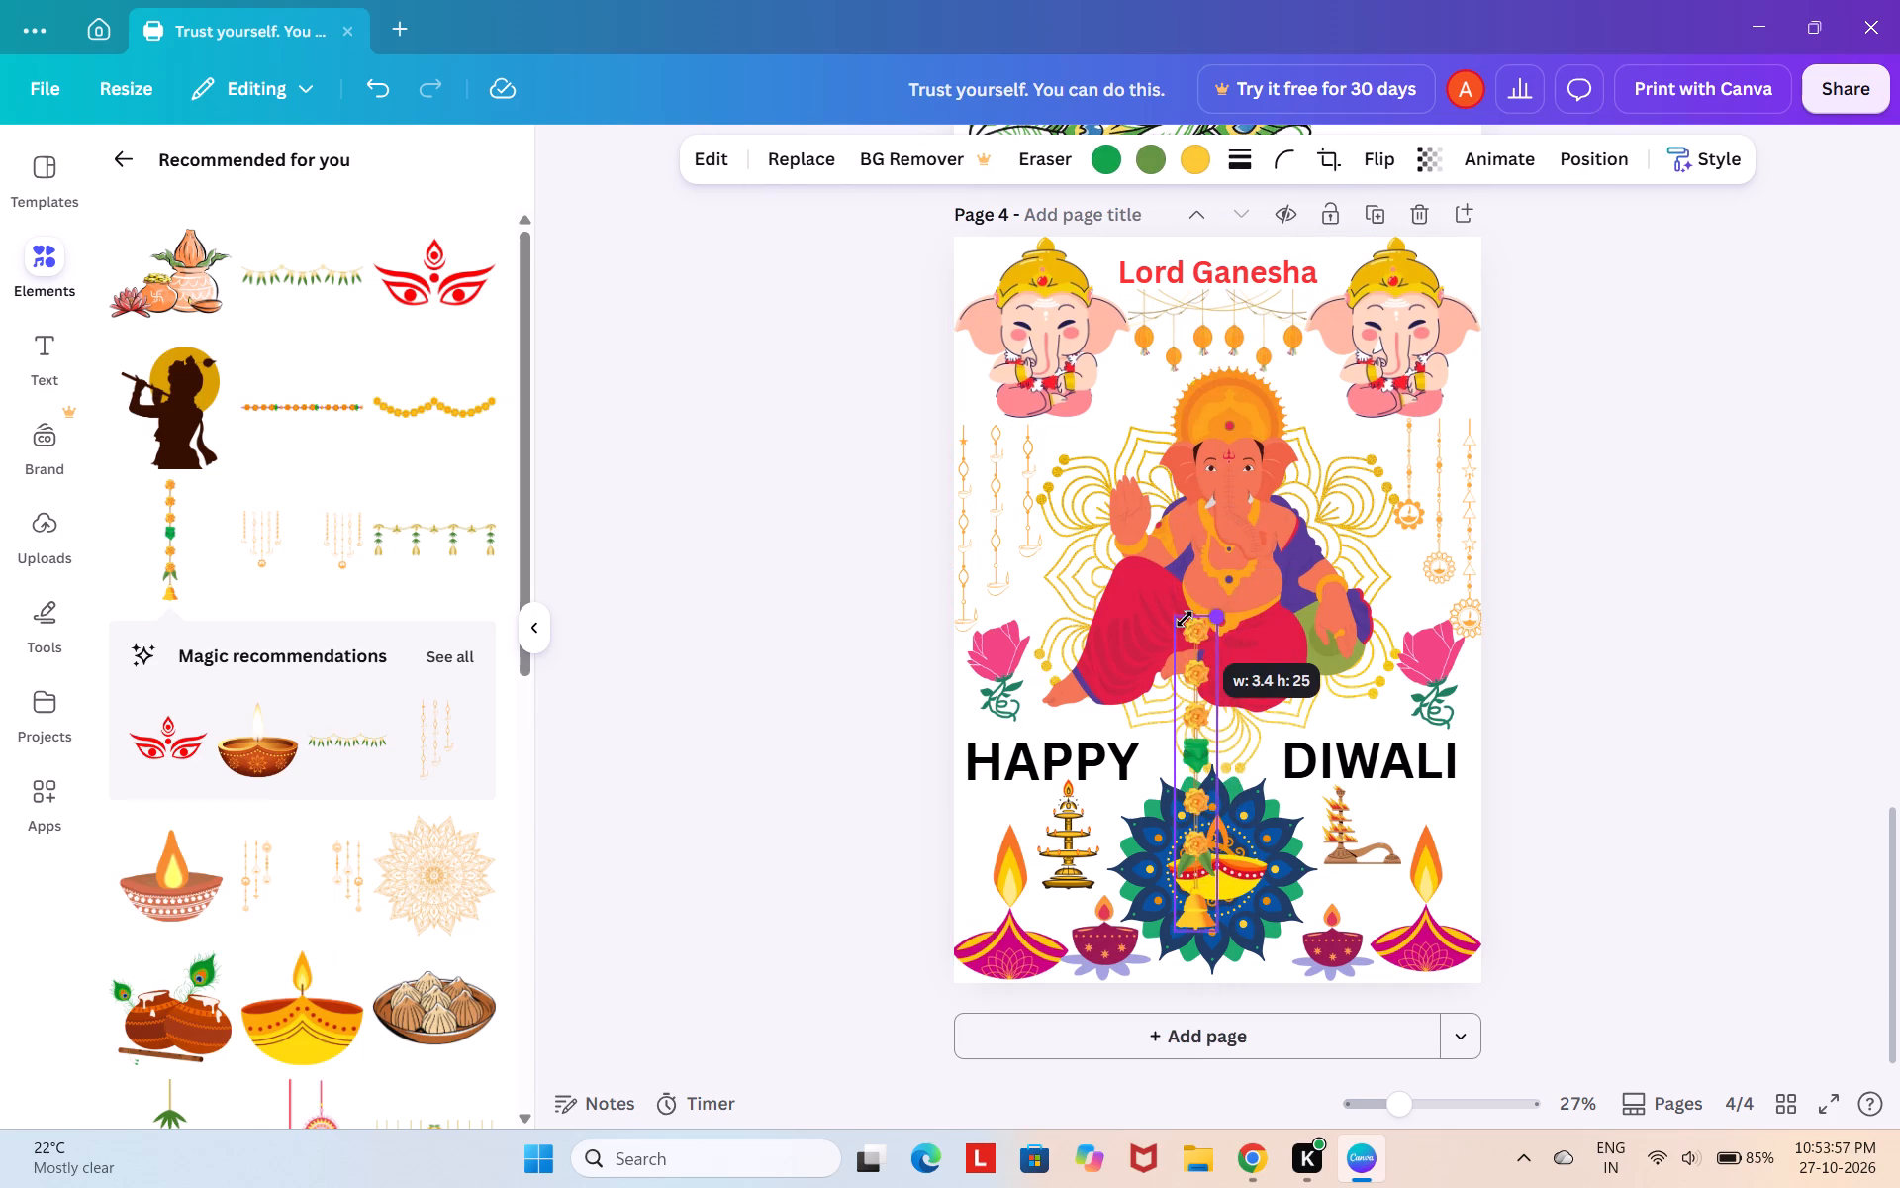
left_click_drag(1185, 619, 1192, 818)
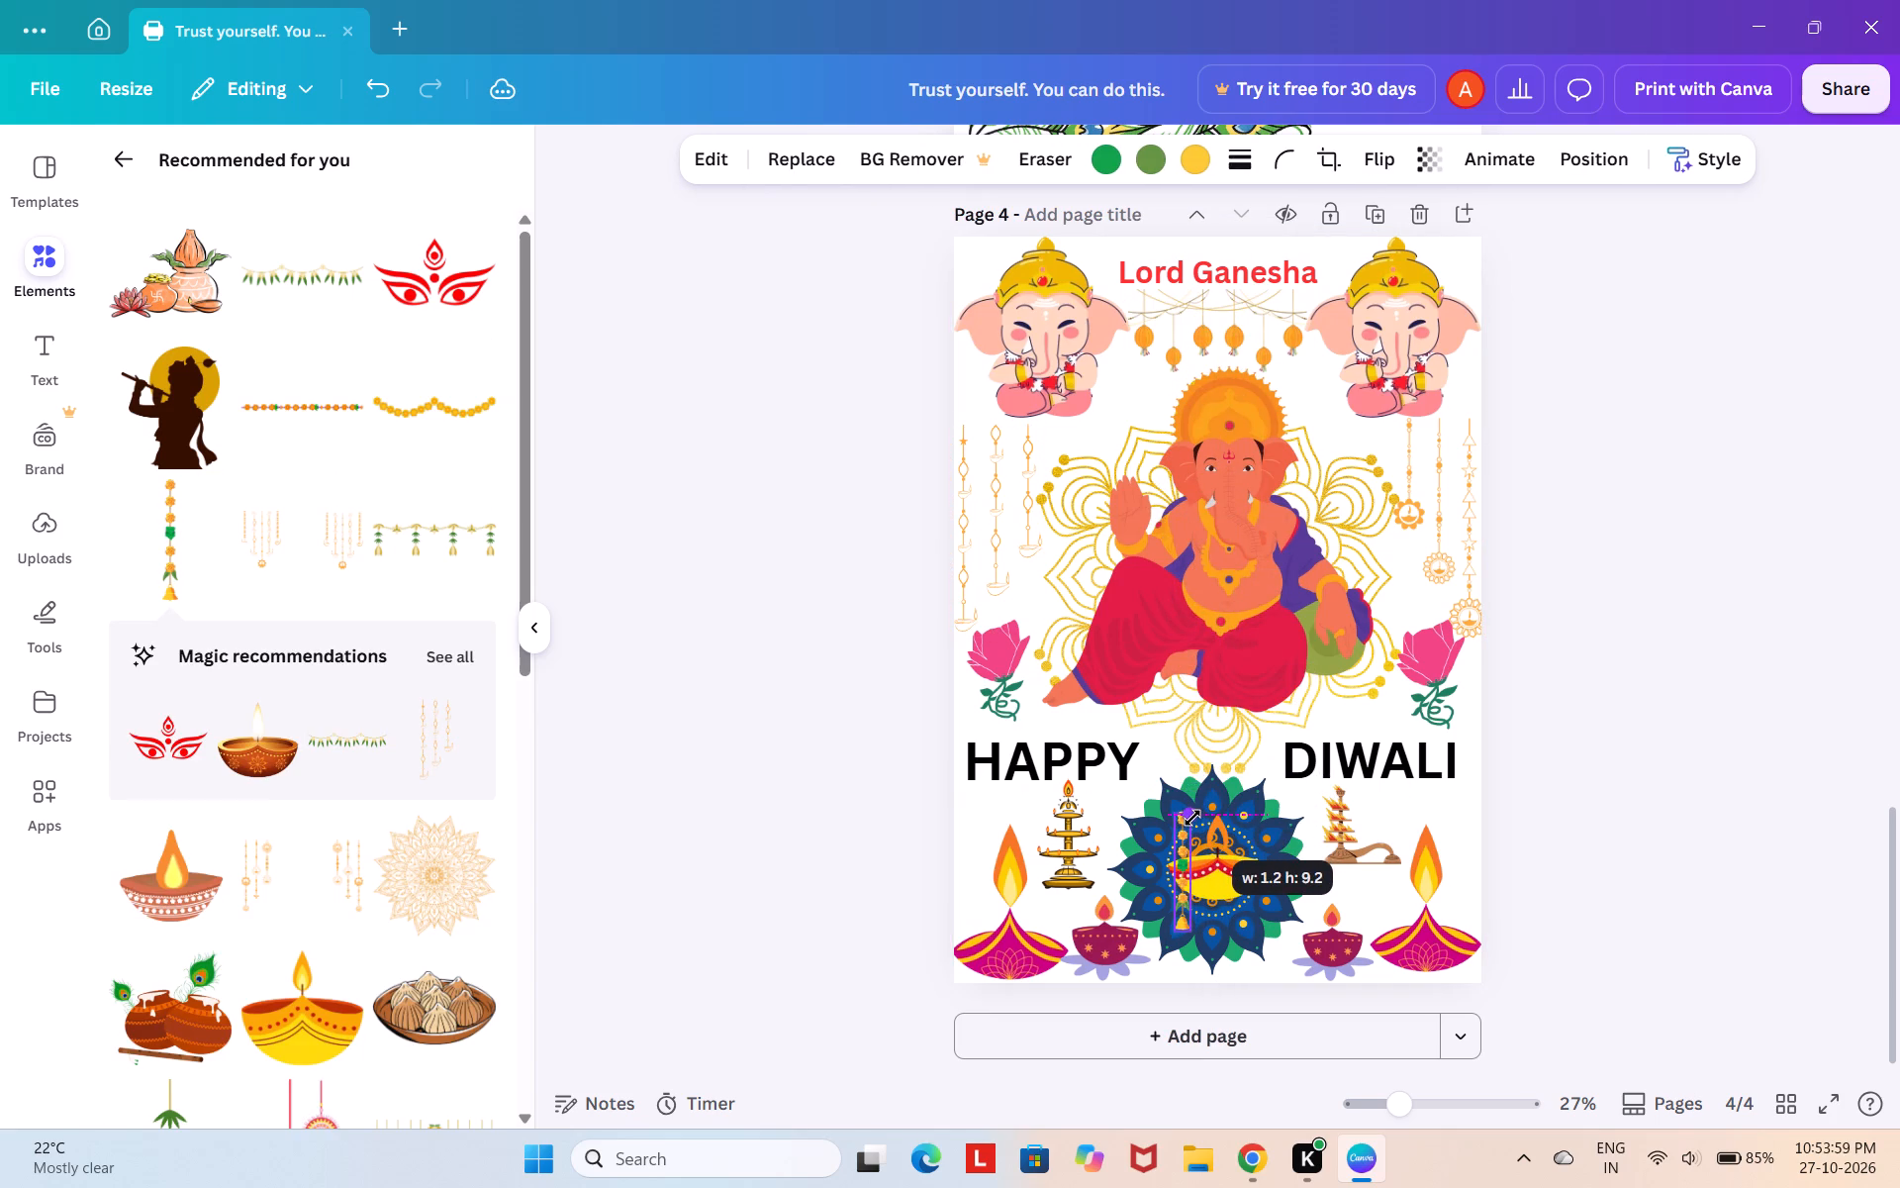
left_click_drag(1192, 818, 1206, 789)
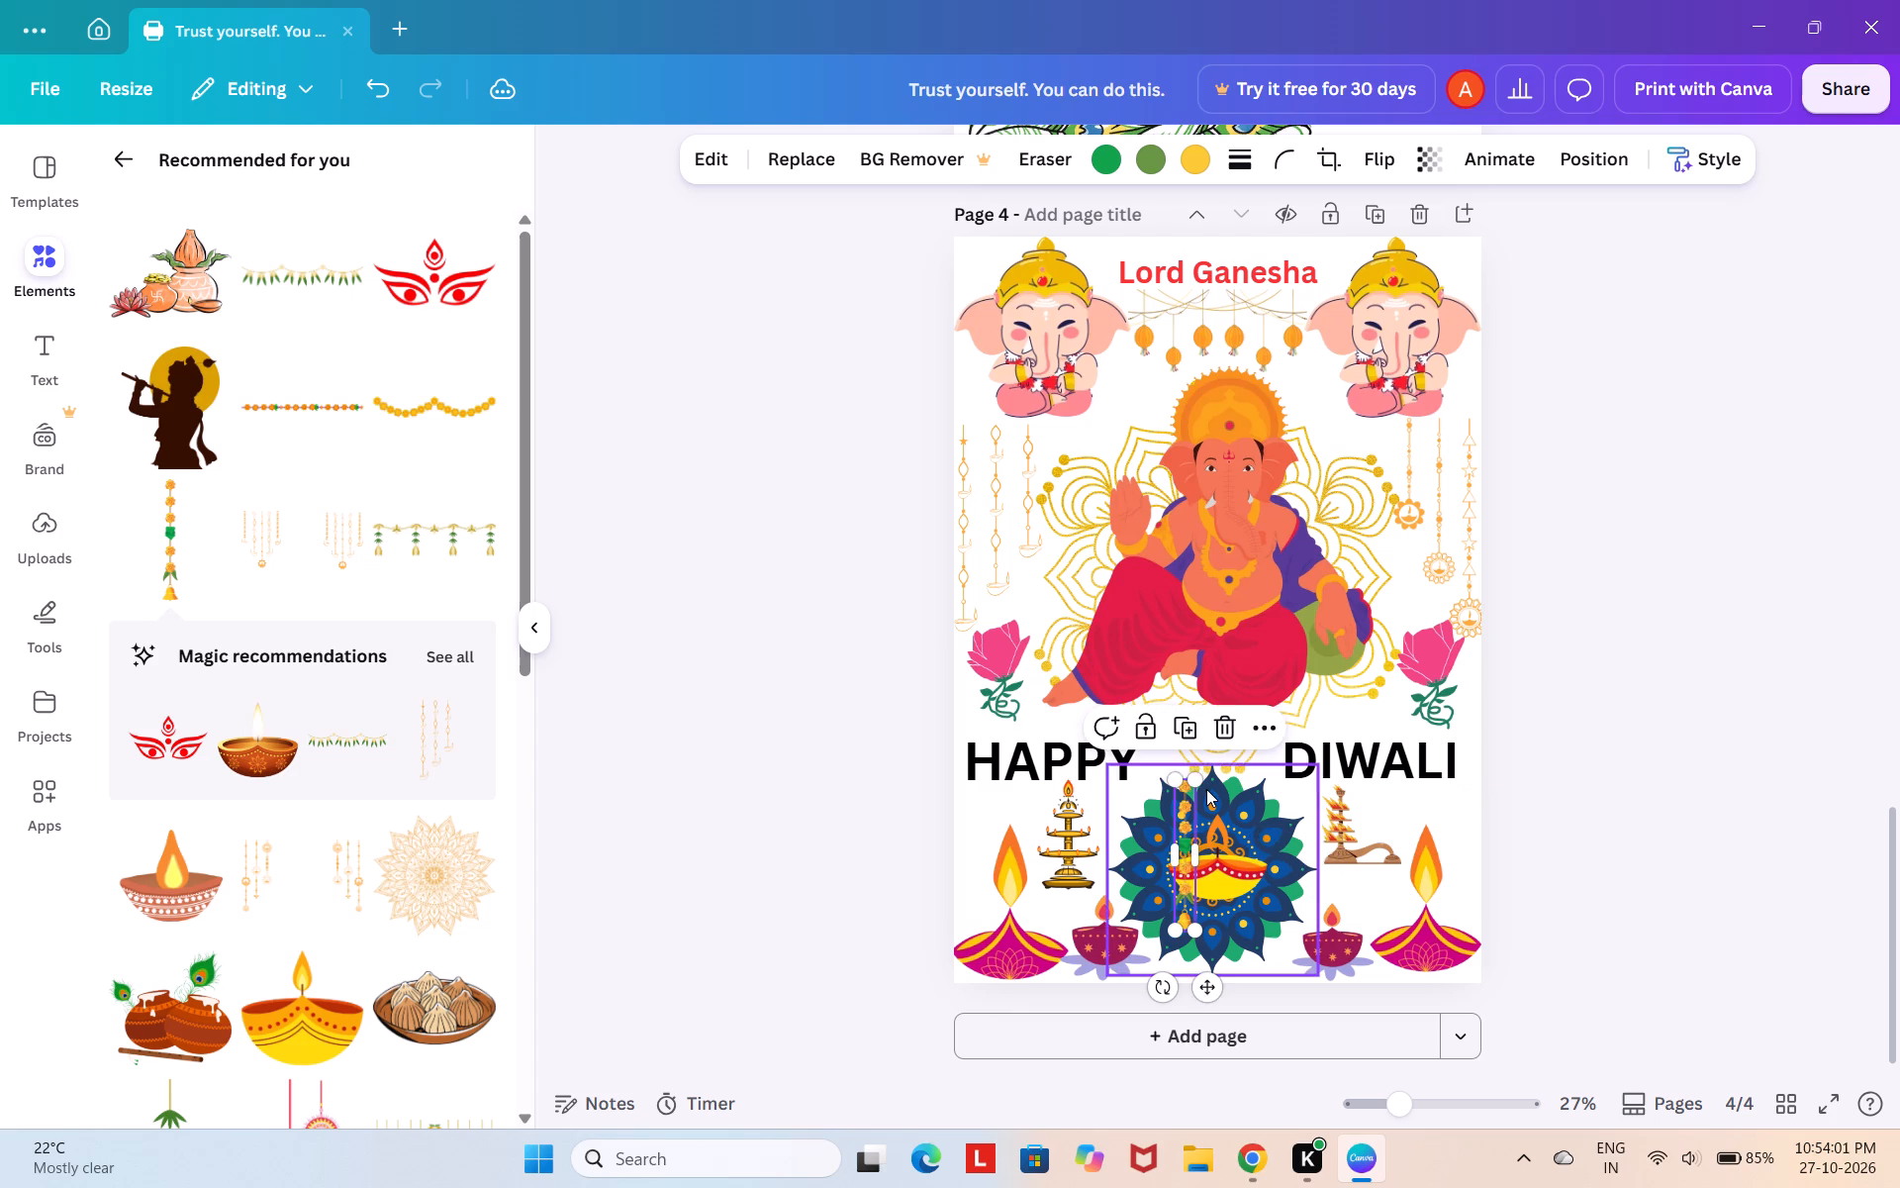
left_click(1187, 814)
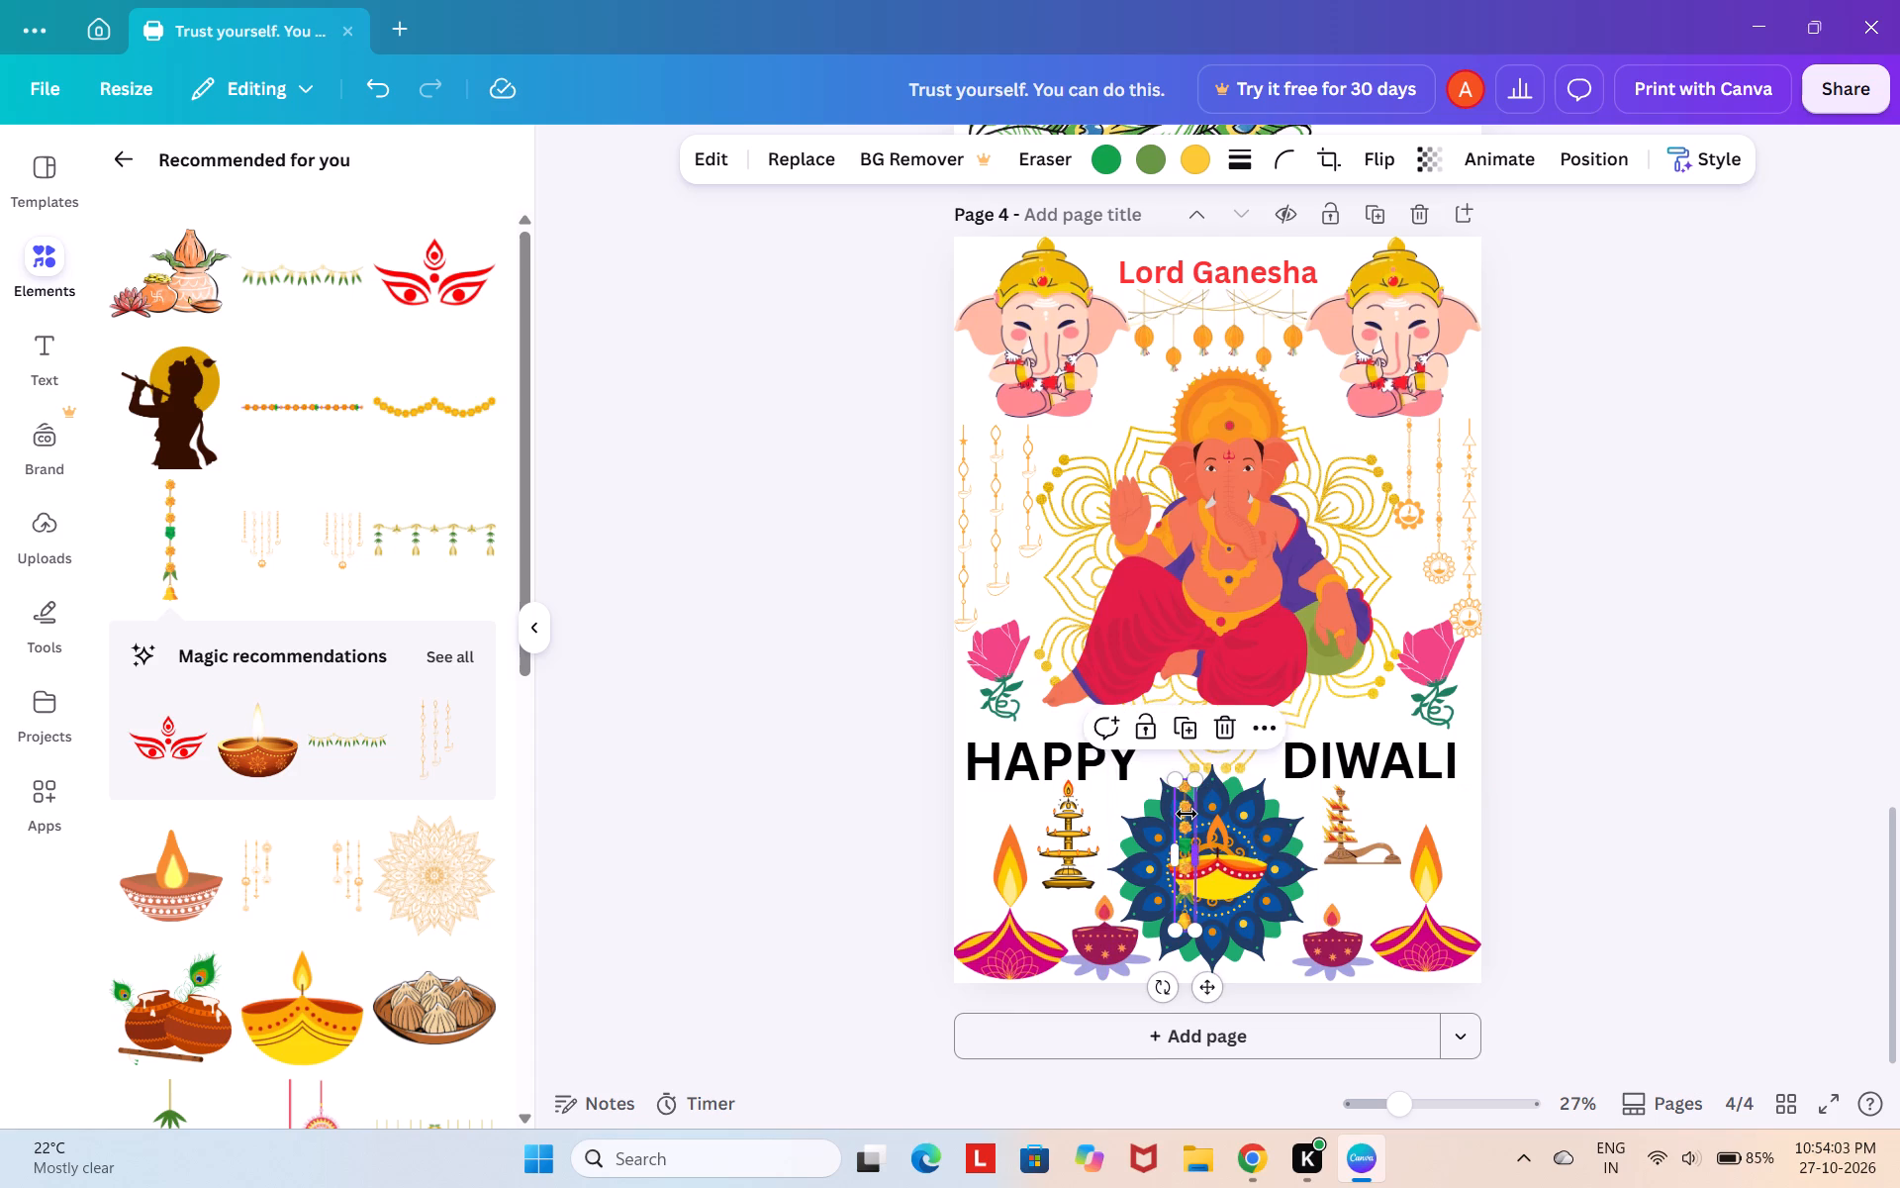
left_click(1187, 821)
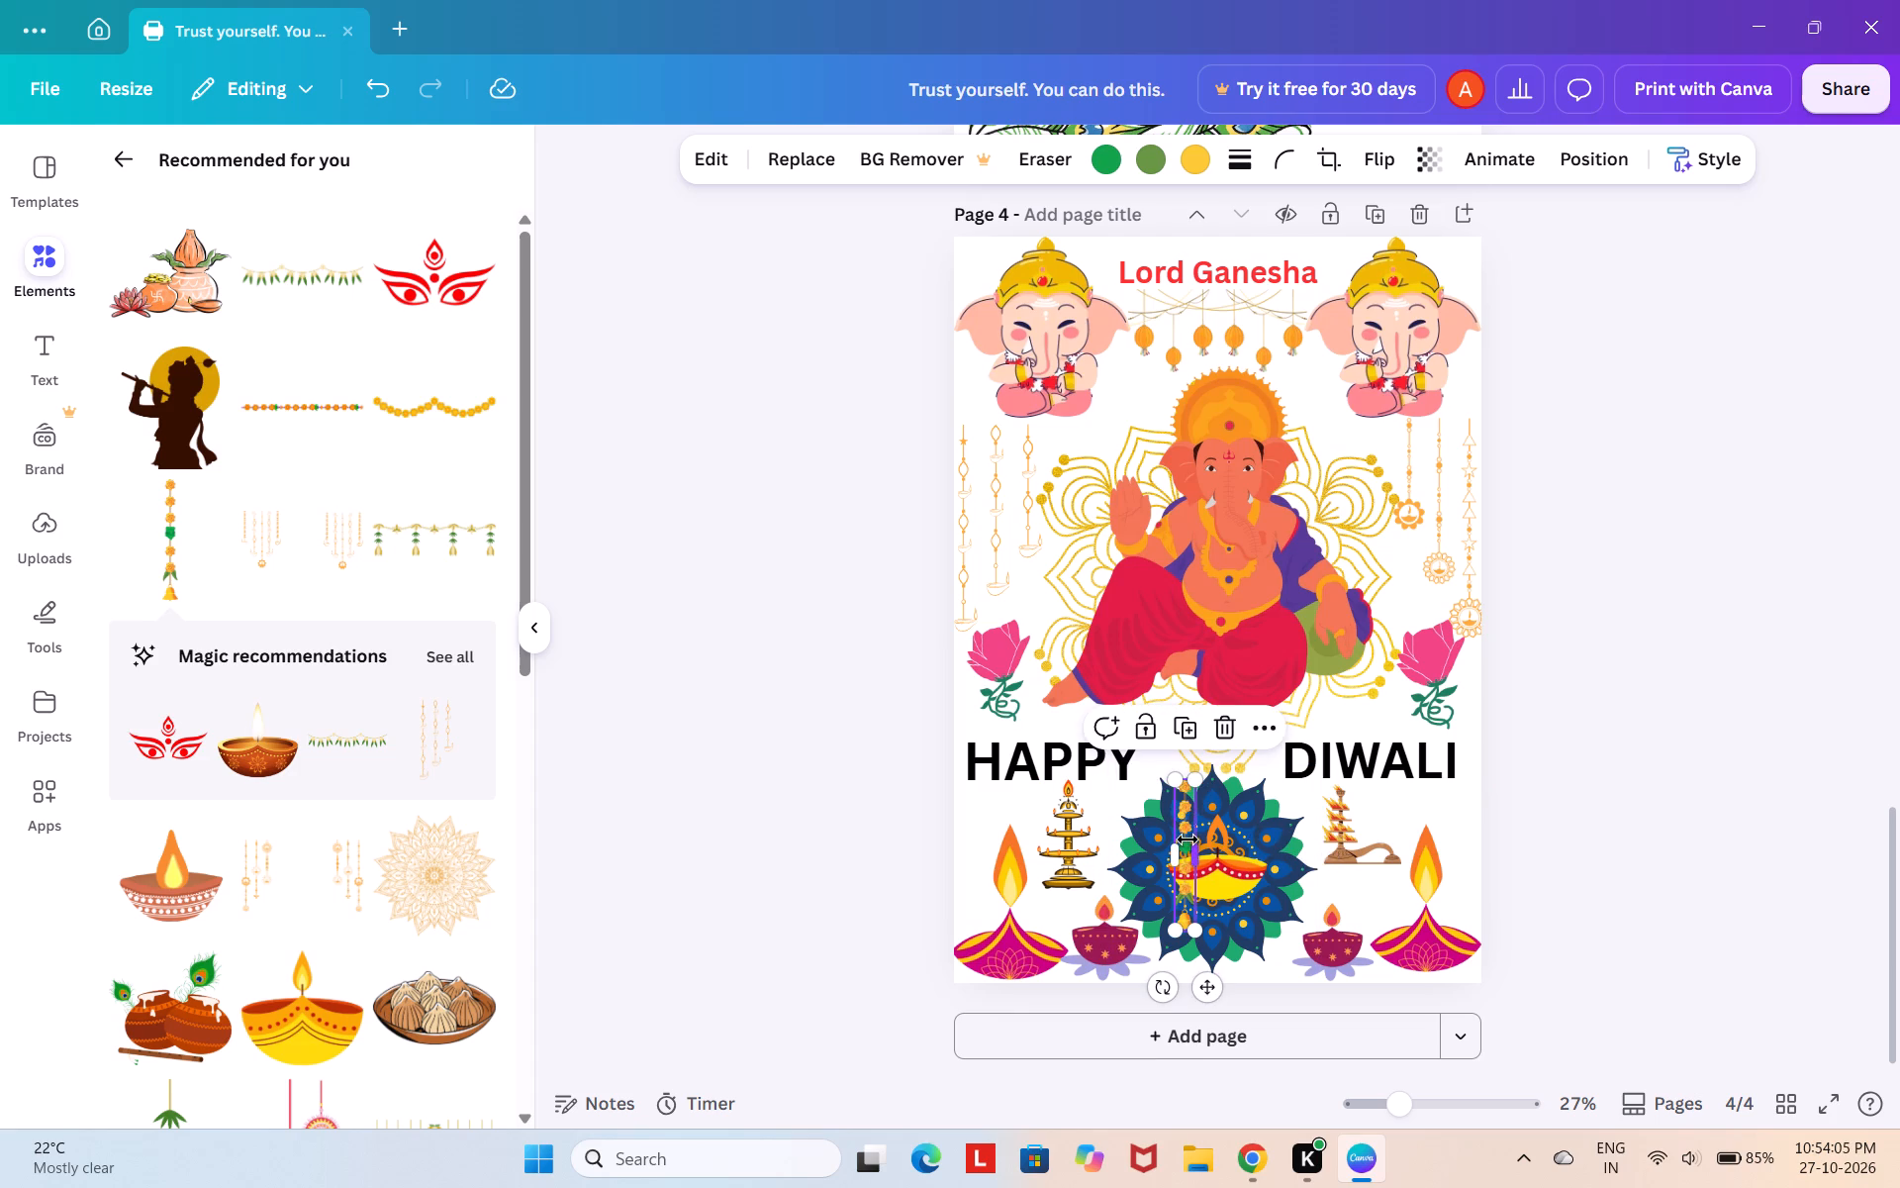
left_click(1187, 820)
left_click_drag(1187, 820, 1142, 815)
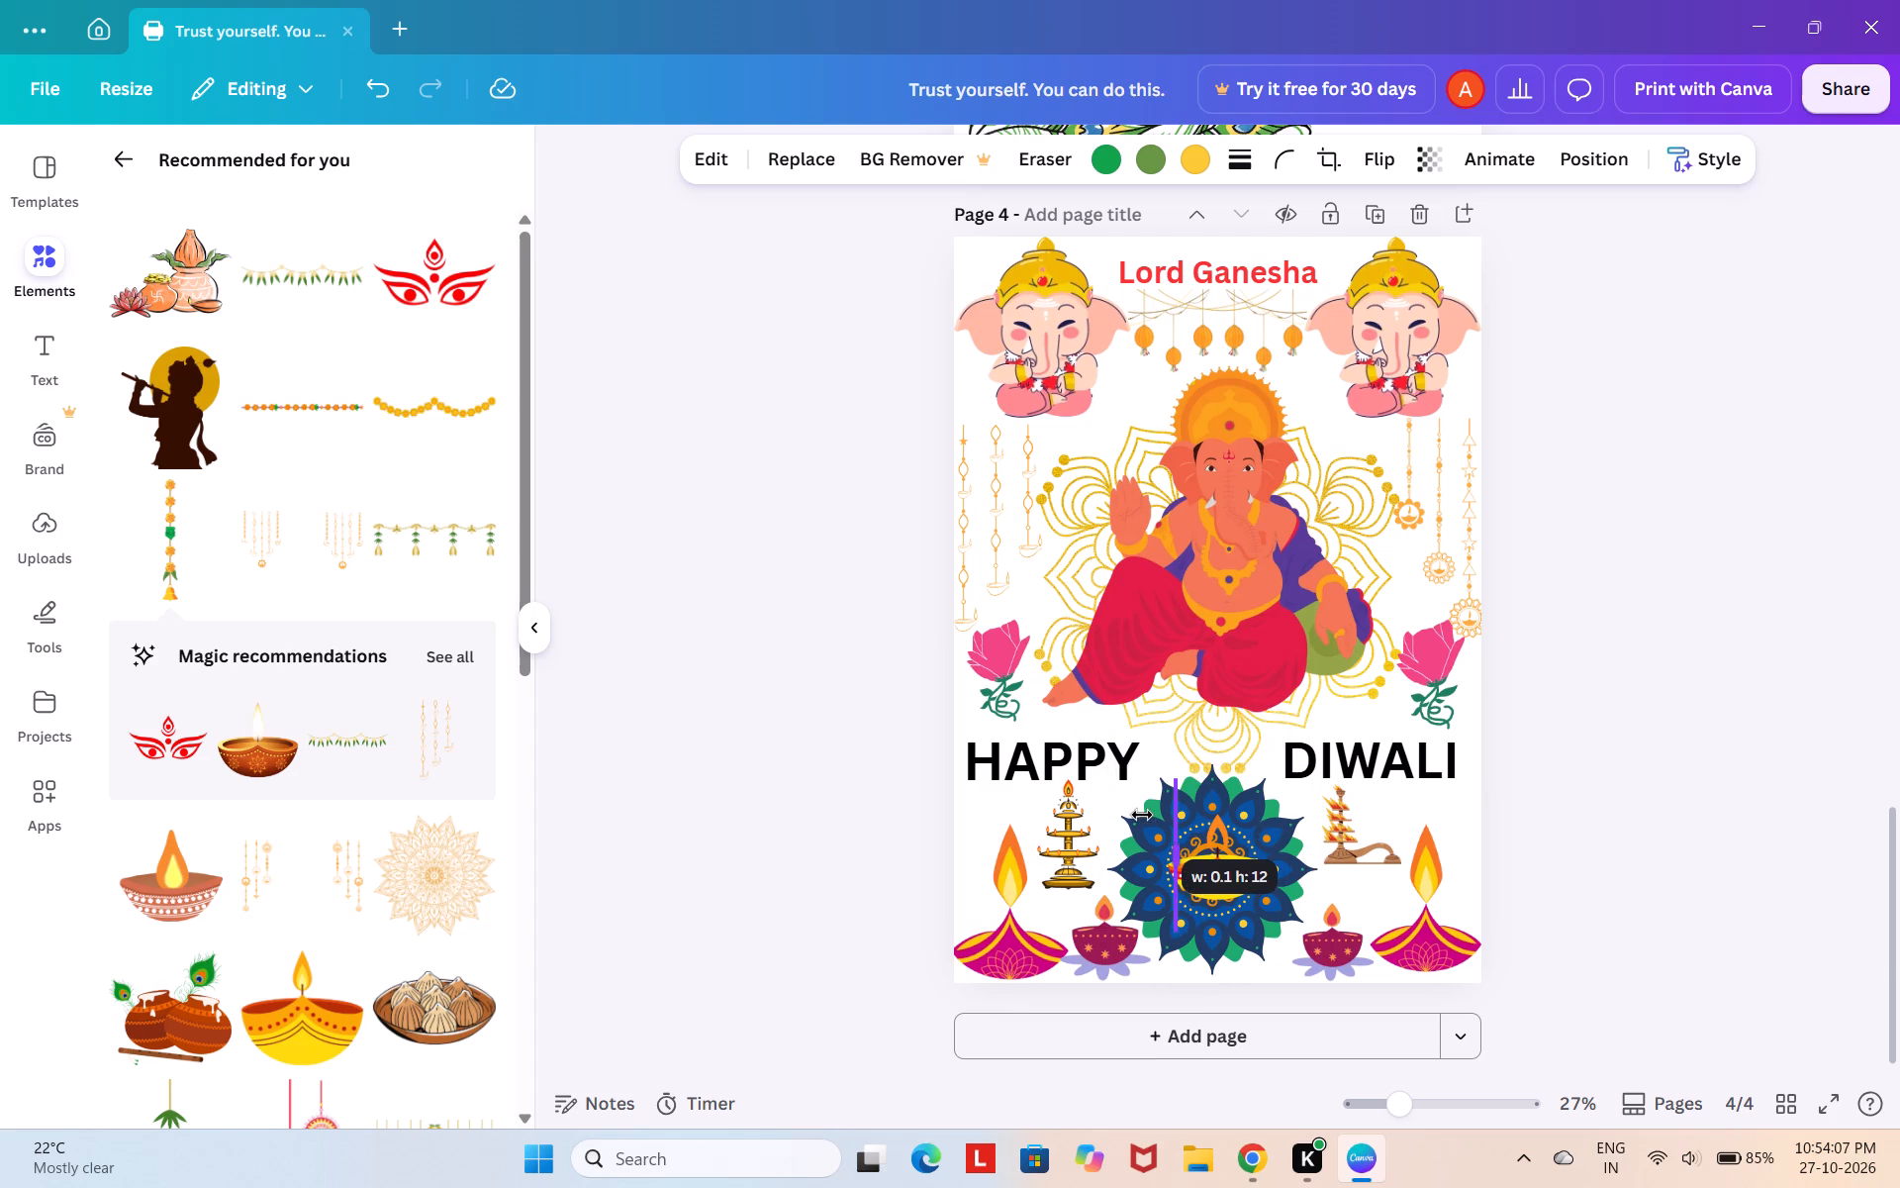
left_click_drag(1142, 815, 1192, 819)
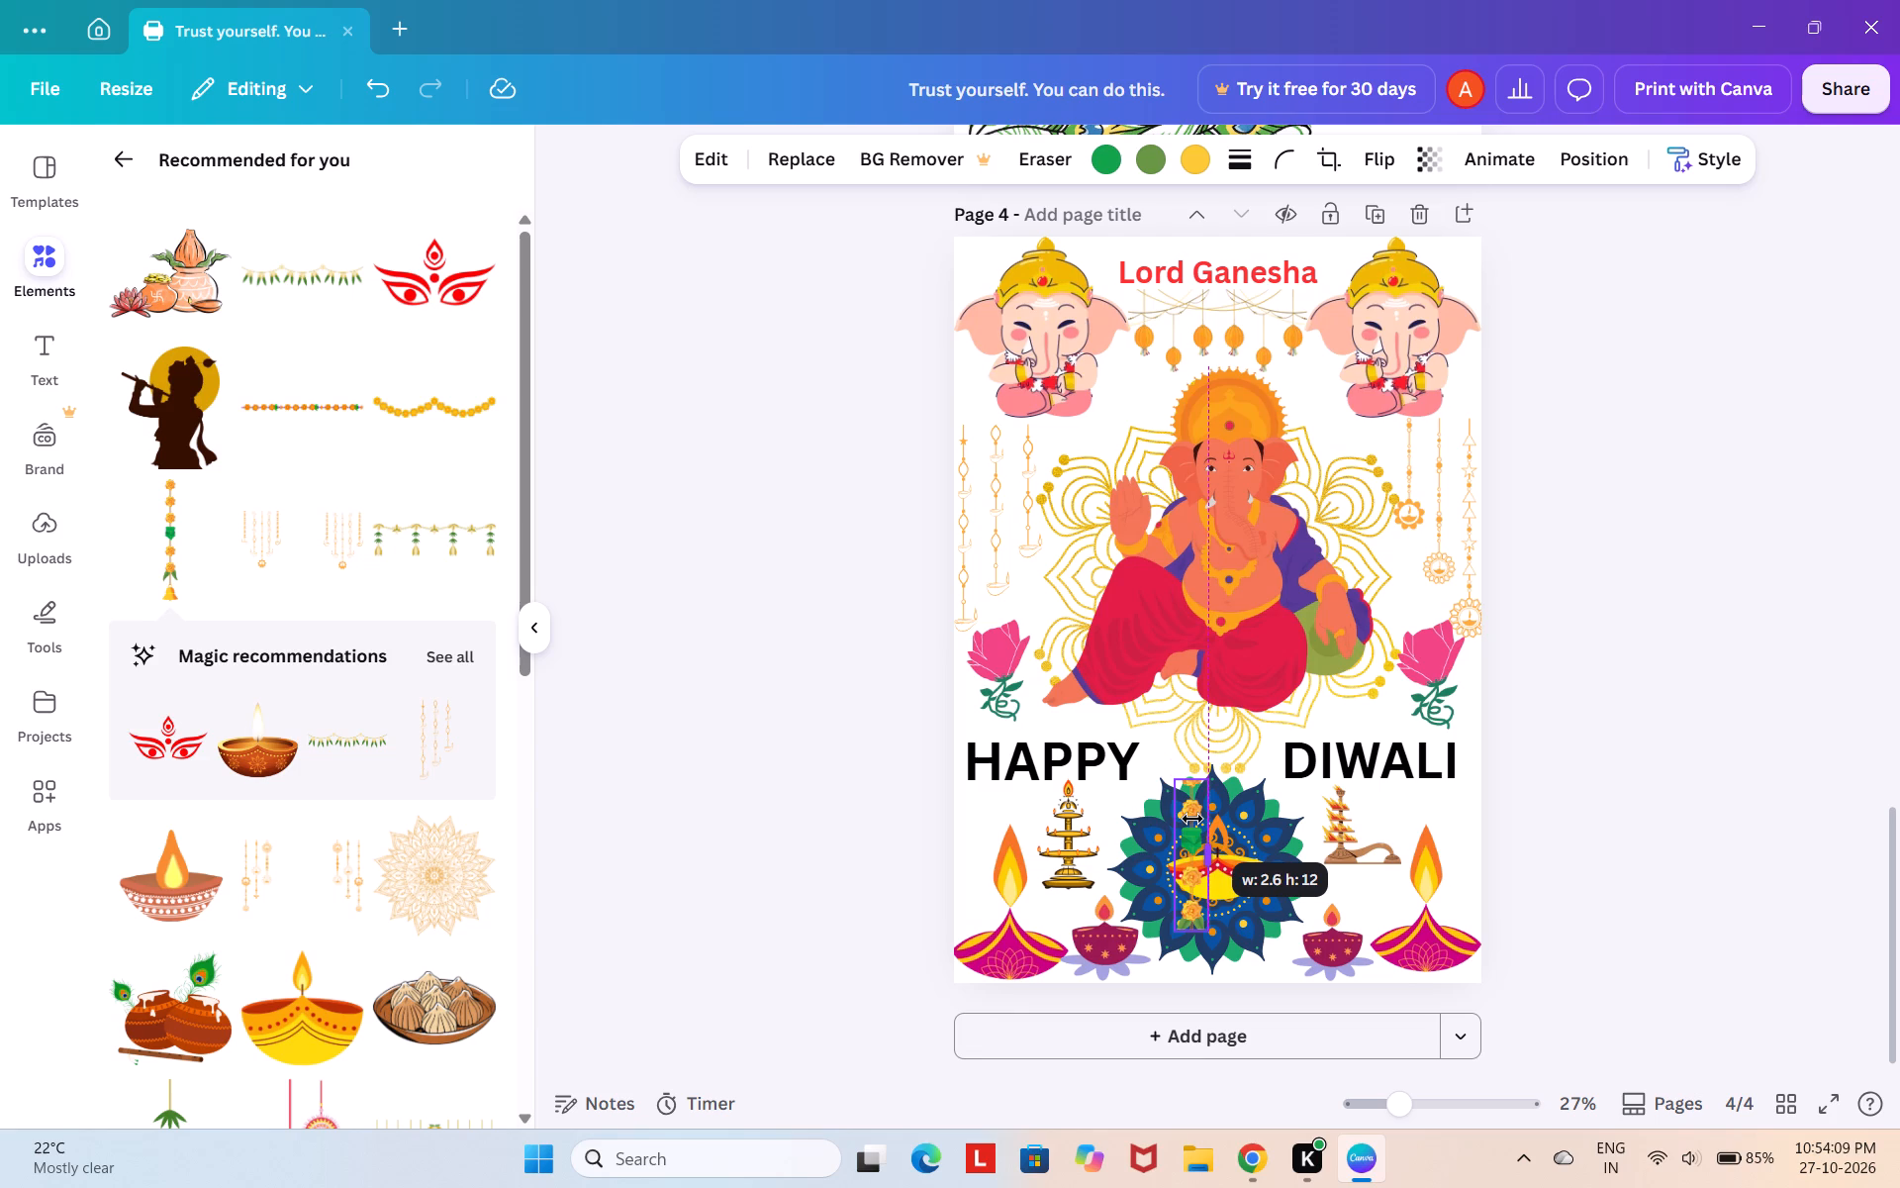
left_click_drag(1192, 819, 1196, 771)
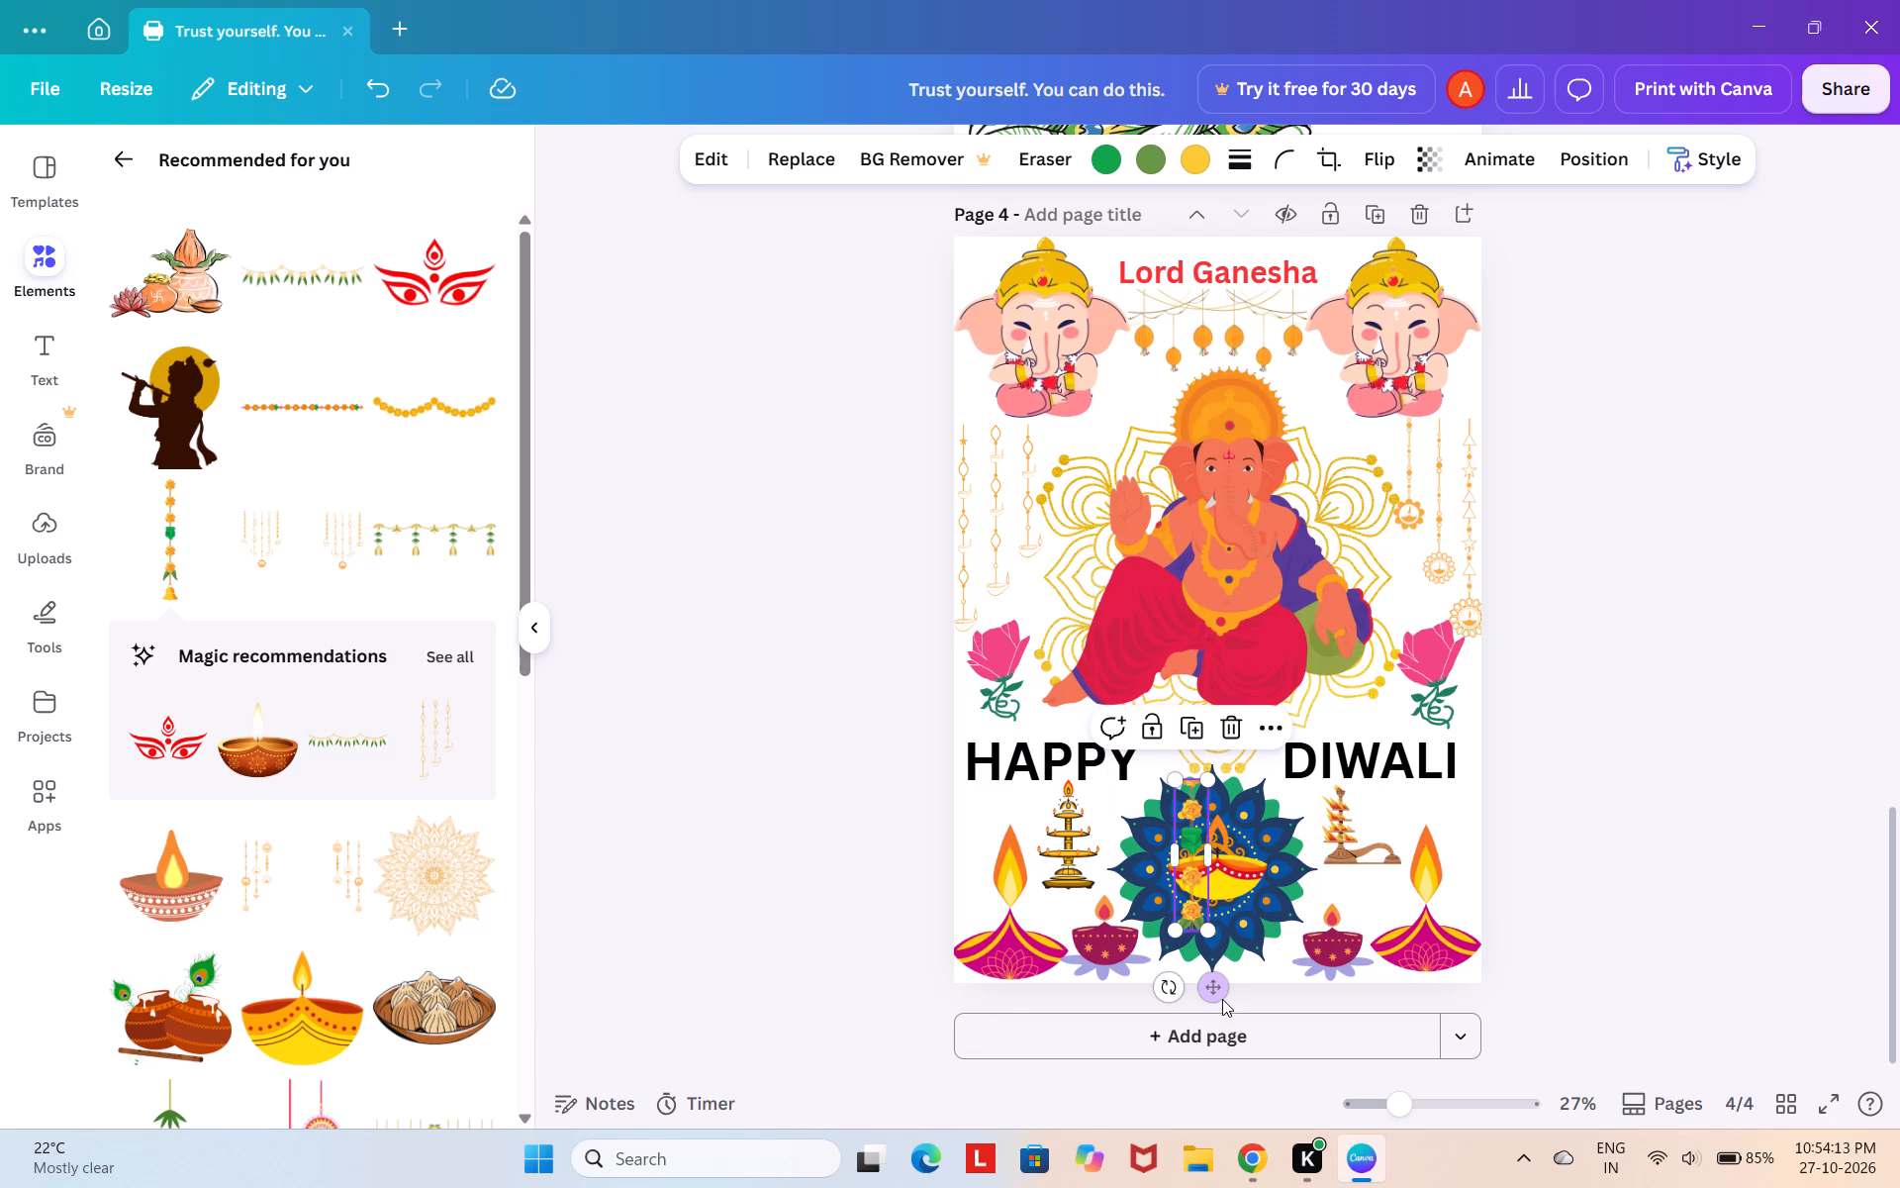
Move the marigold garland to the page's left edge, directly below HAPPY and beside the large pink diya.
left_click_drag(1211, 990, 1029, 972)
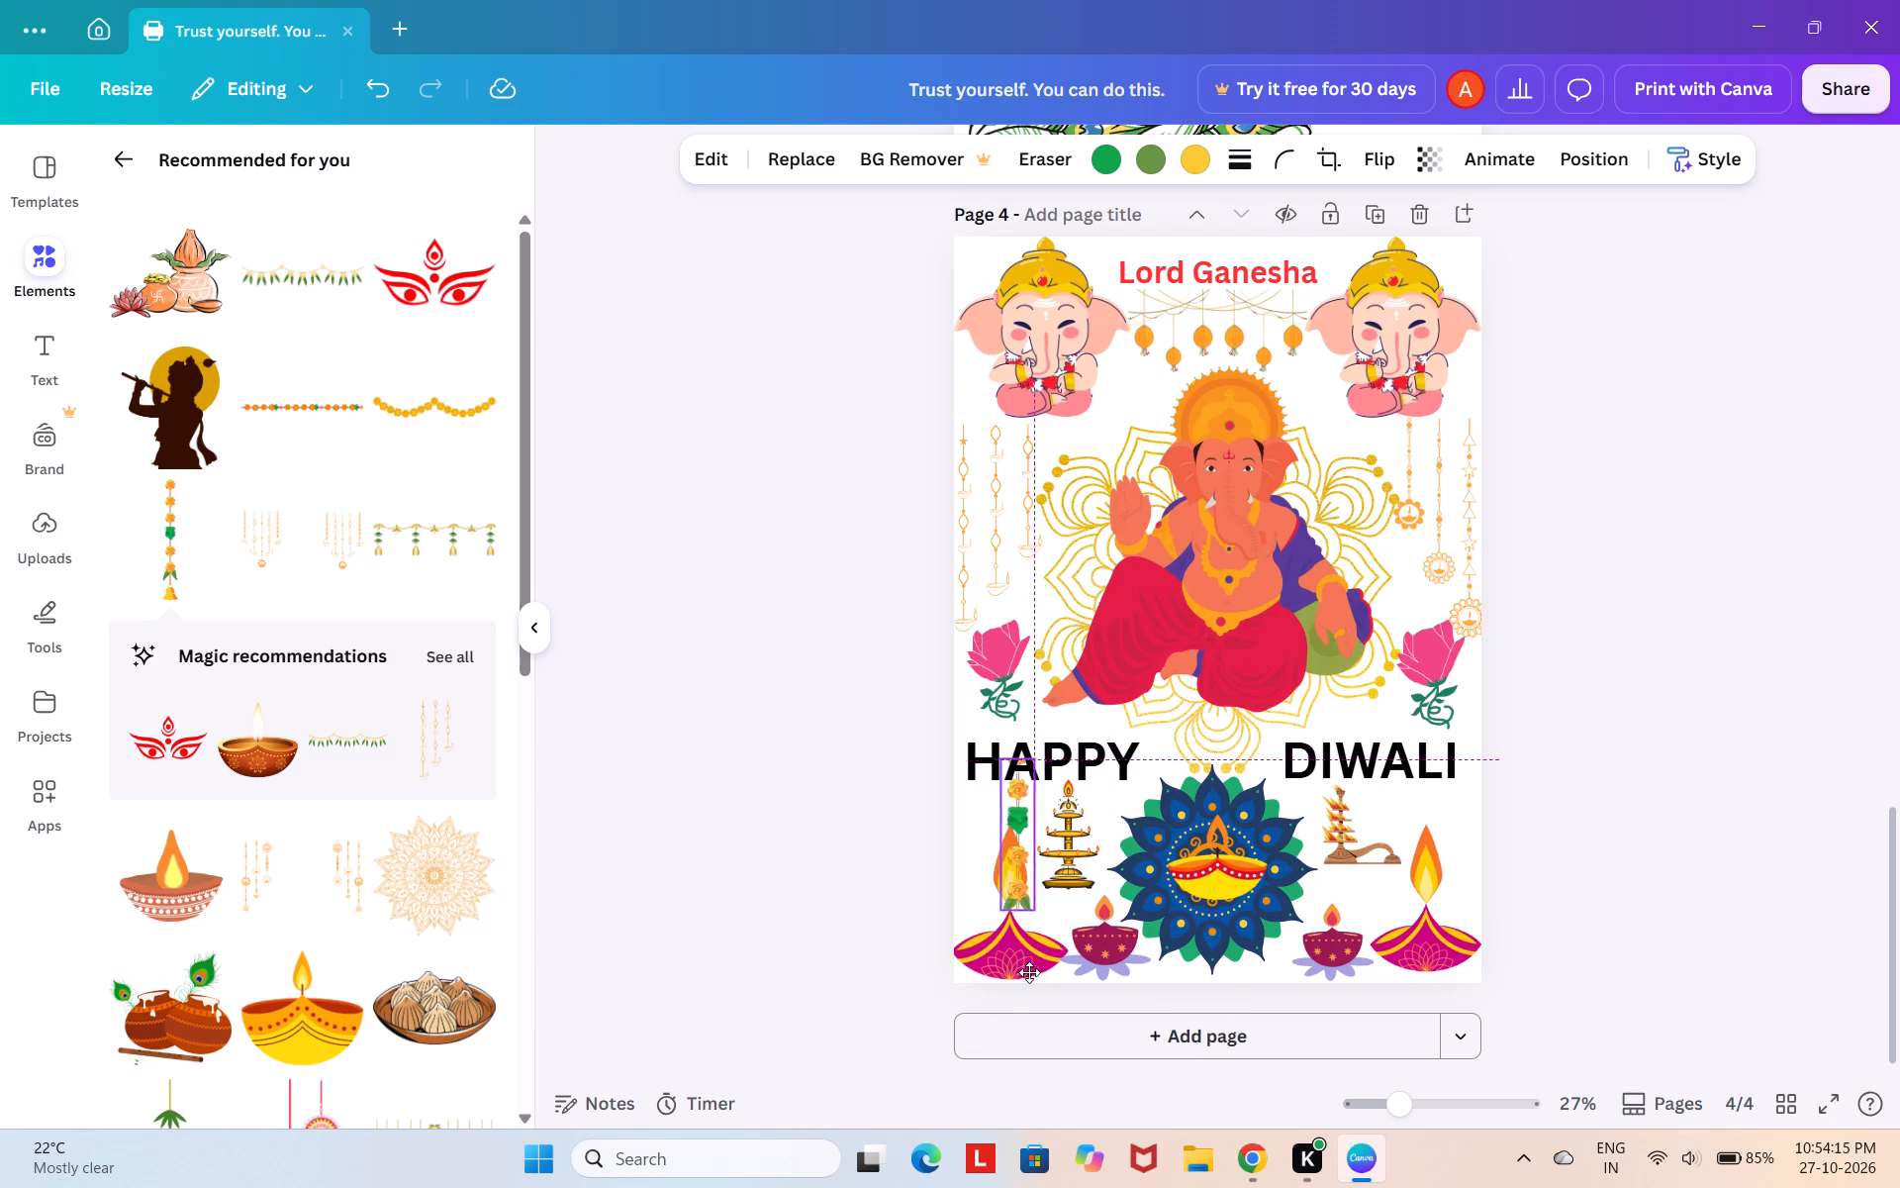
left_click_drag(1029, 972, 1001, 982)
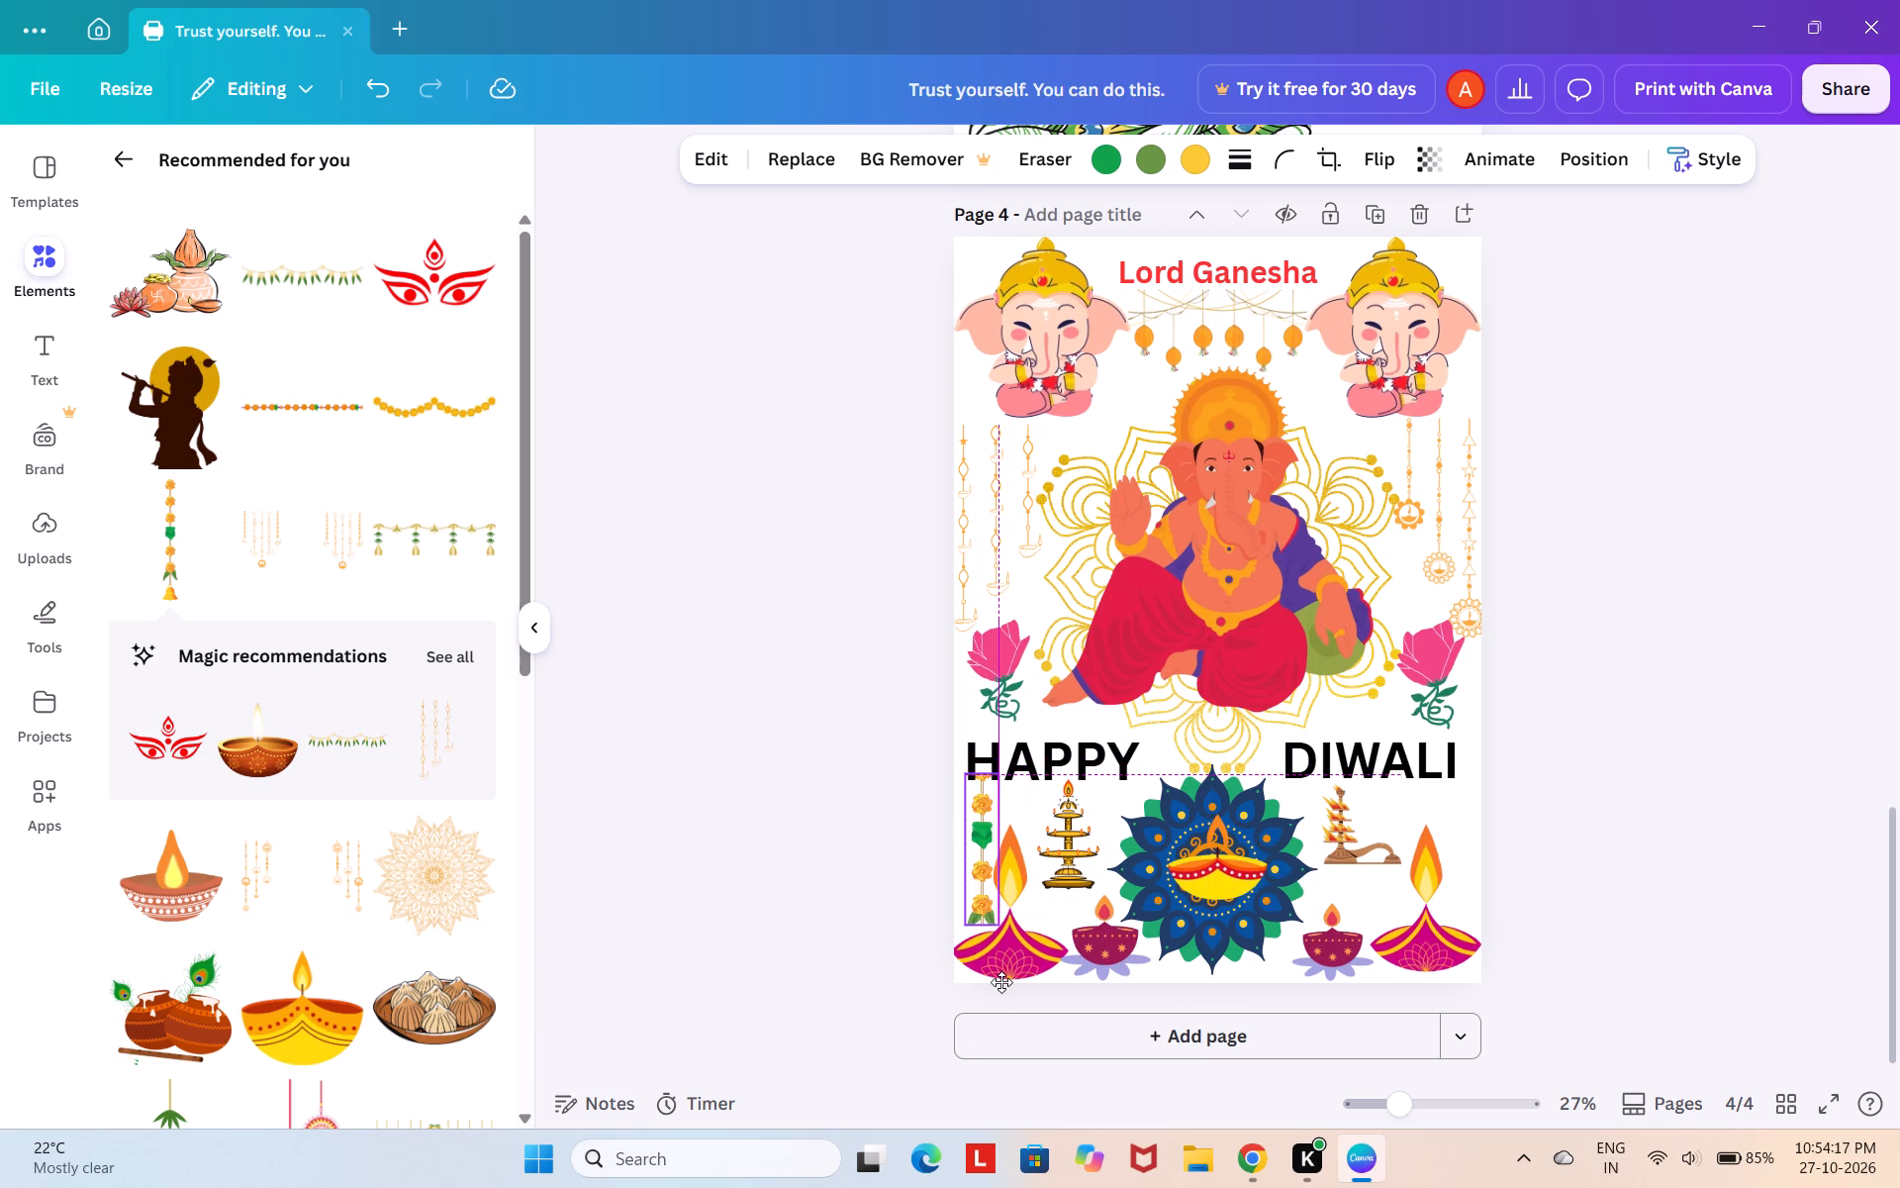
left_click_drag(1001, 982, 994, 990)
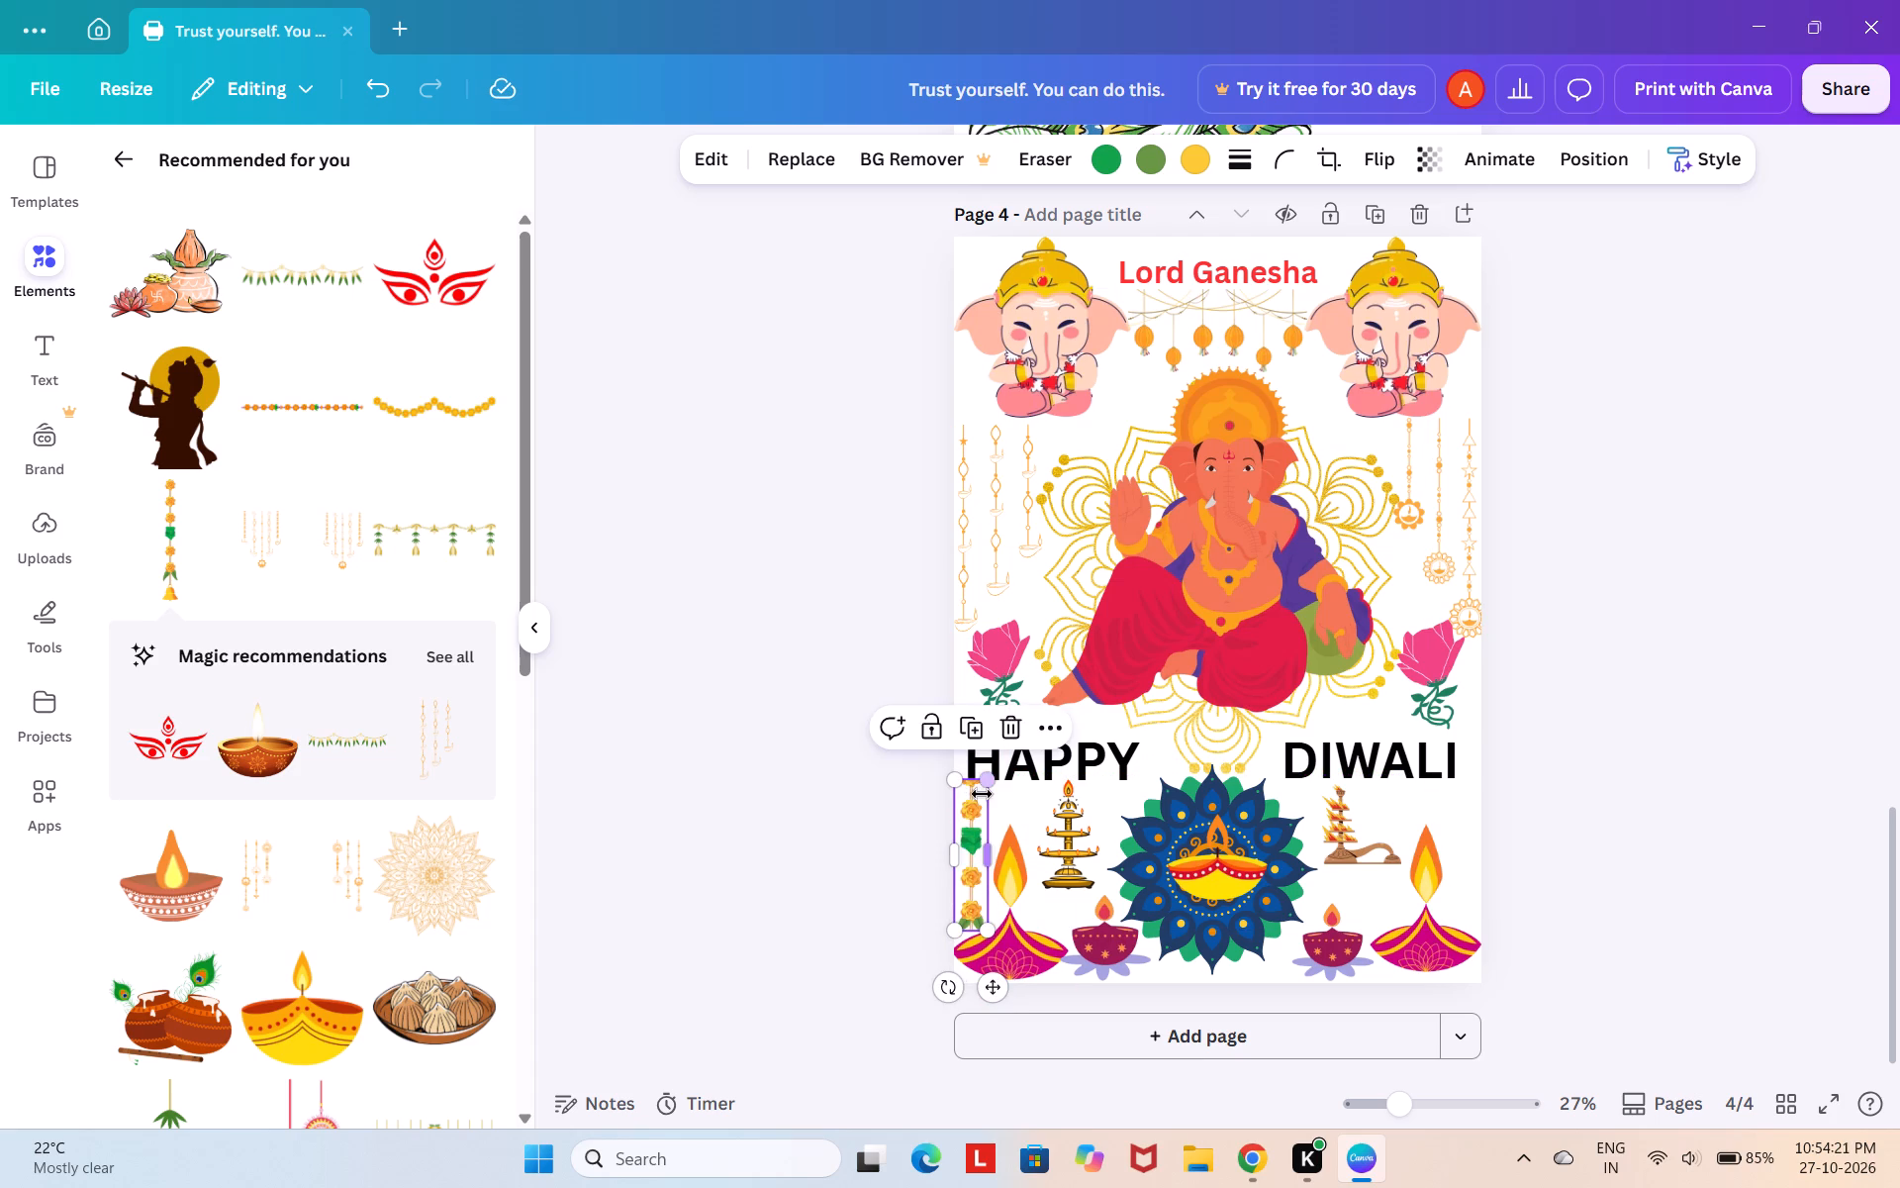
Resize the marigold garland at the page's left edge to about 3.5 wide by 12 high and deselect it.
left_click_drag(979, 786, 979, 796)
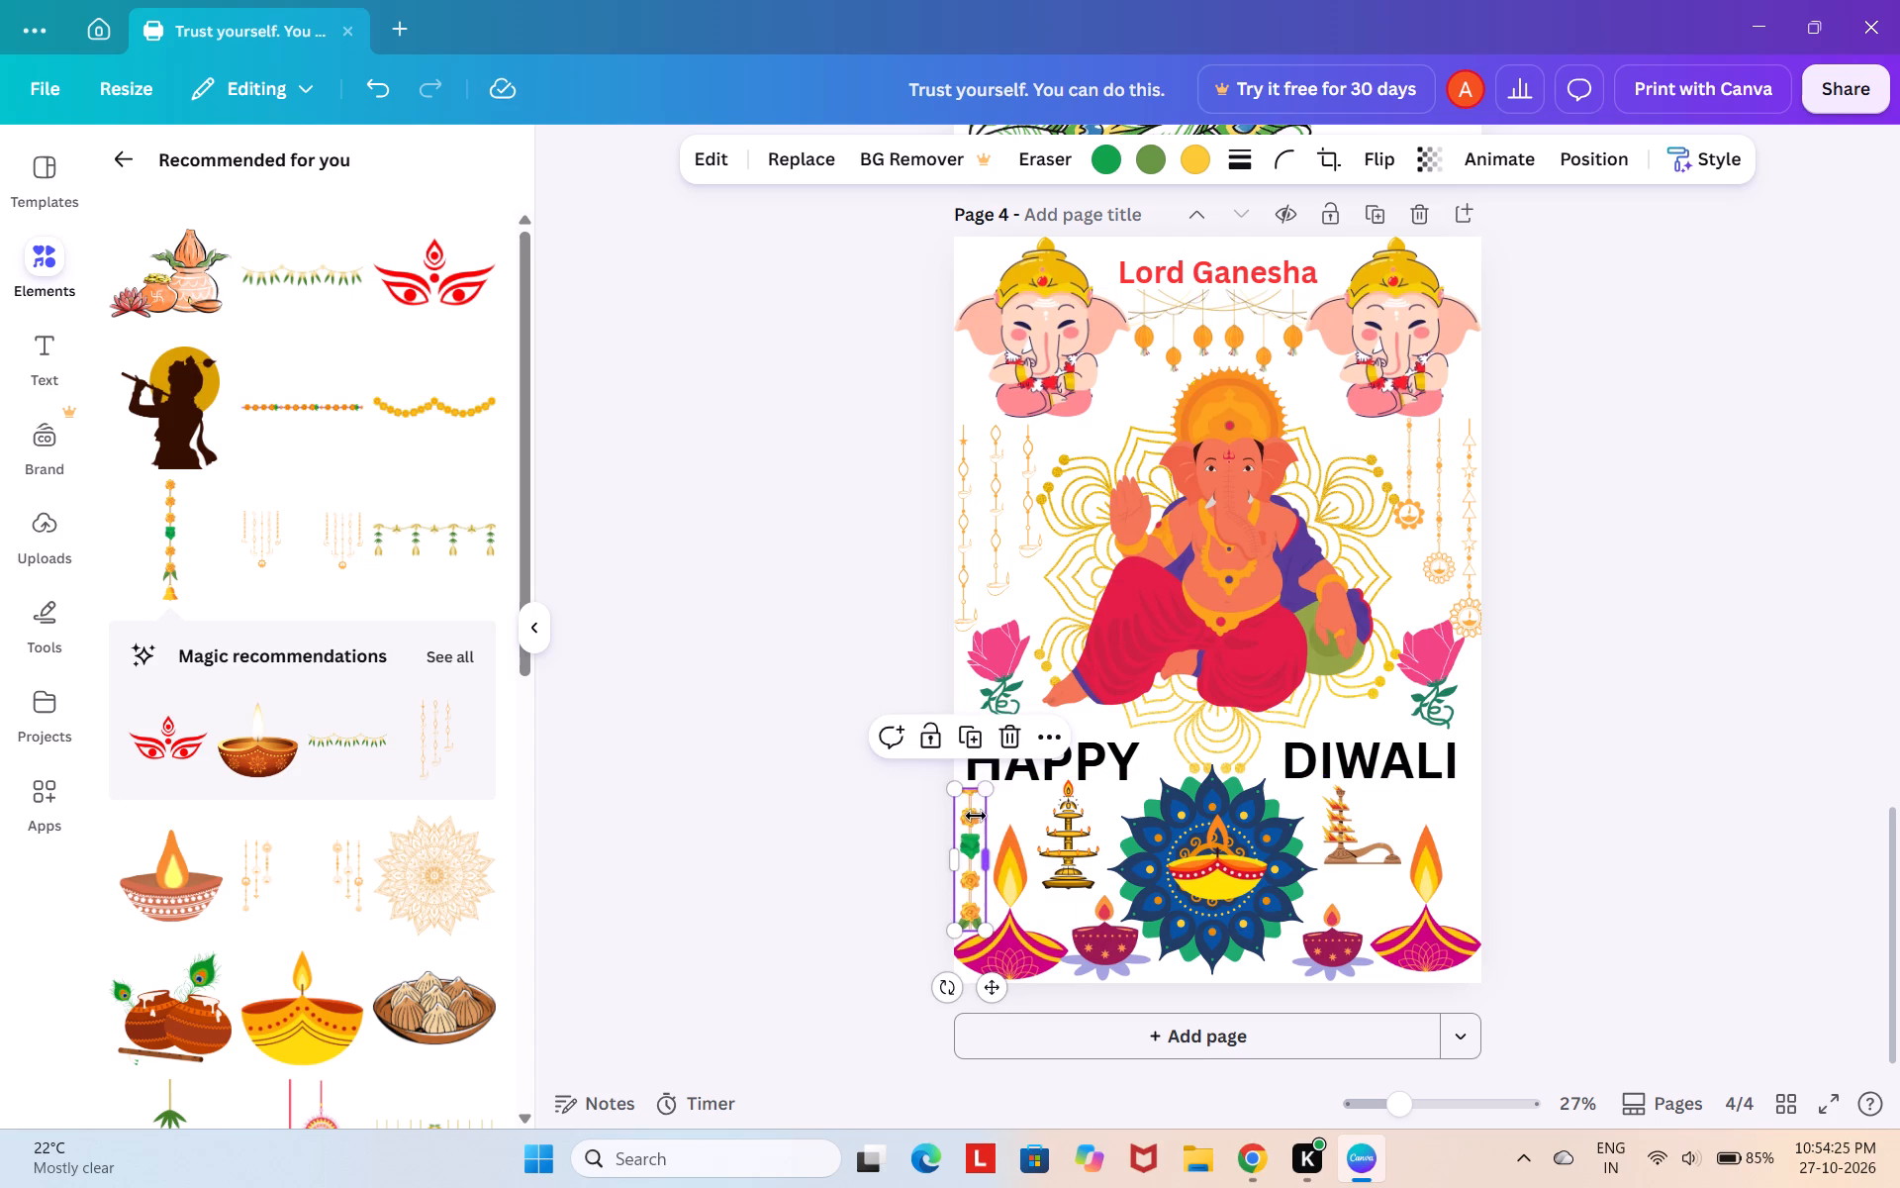
left_click_drag(964, 800, 963, 749)
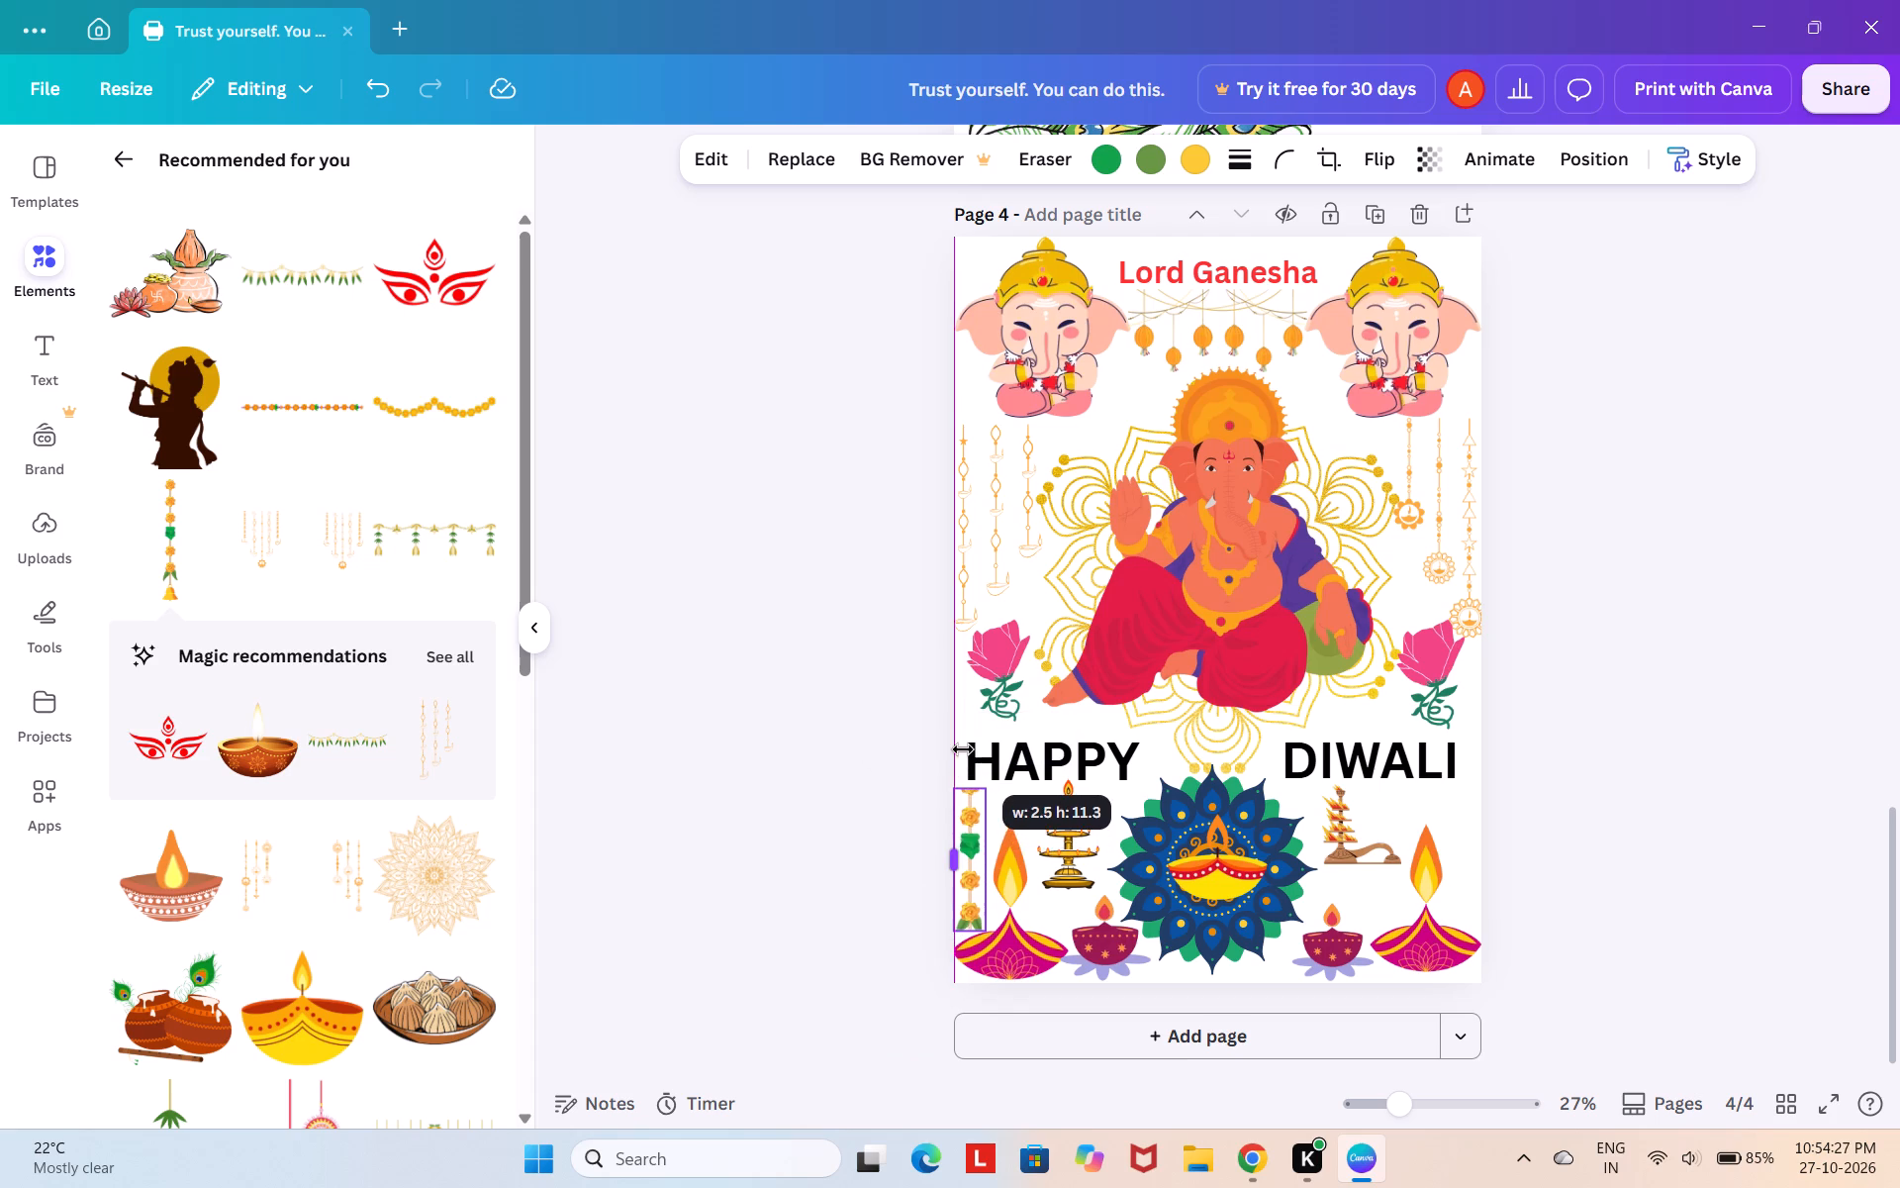
left_click_drag(963, 749, 951, 849)
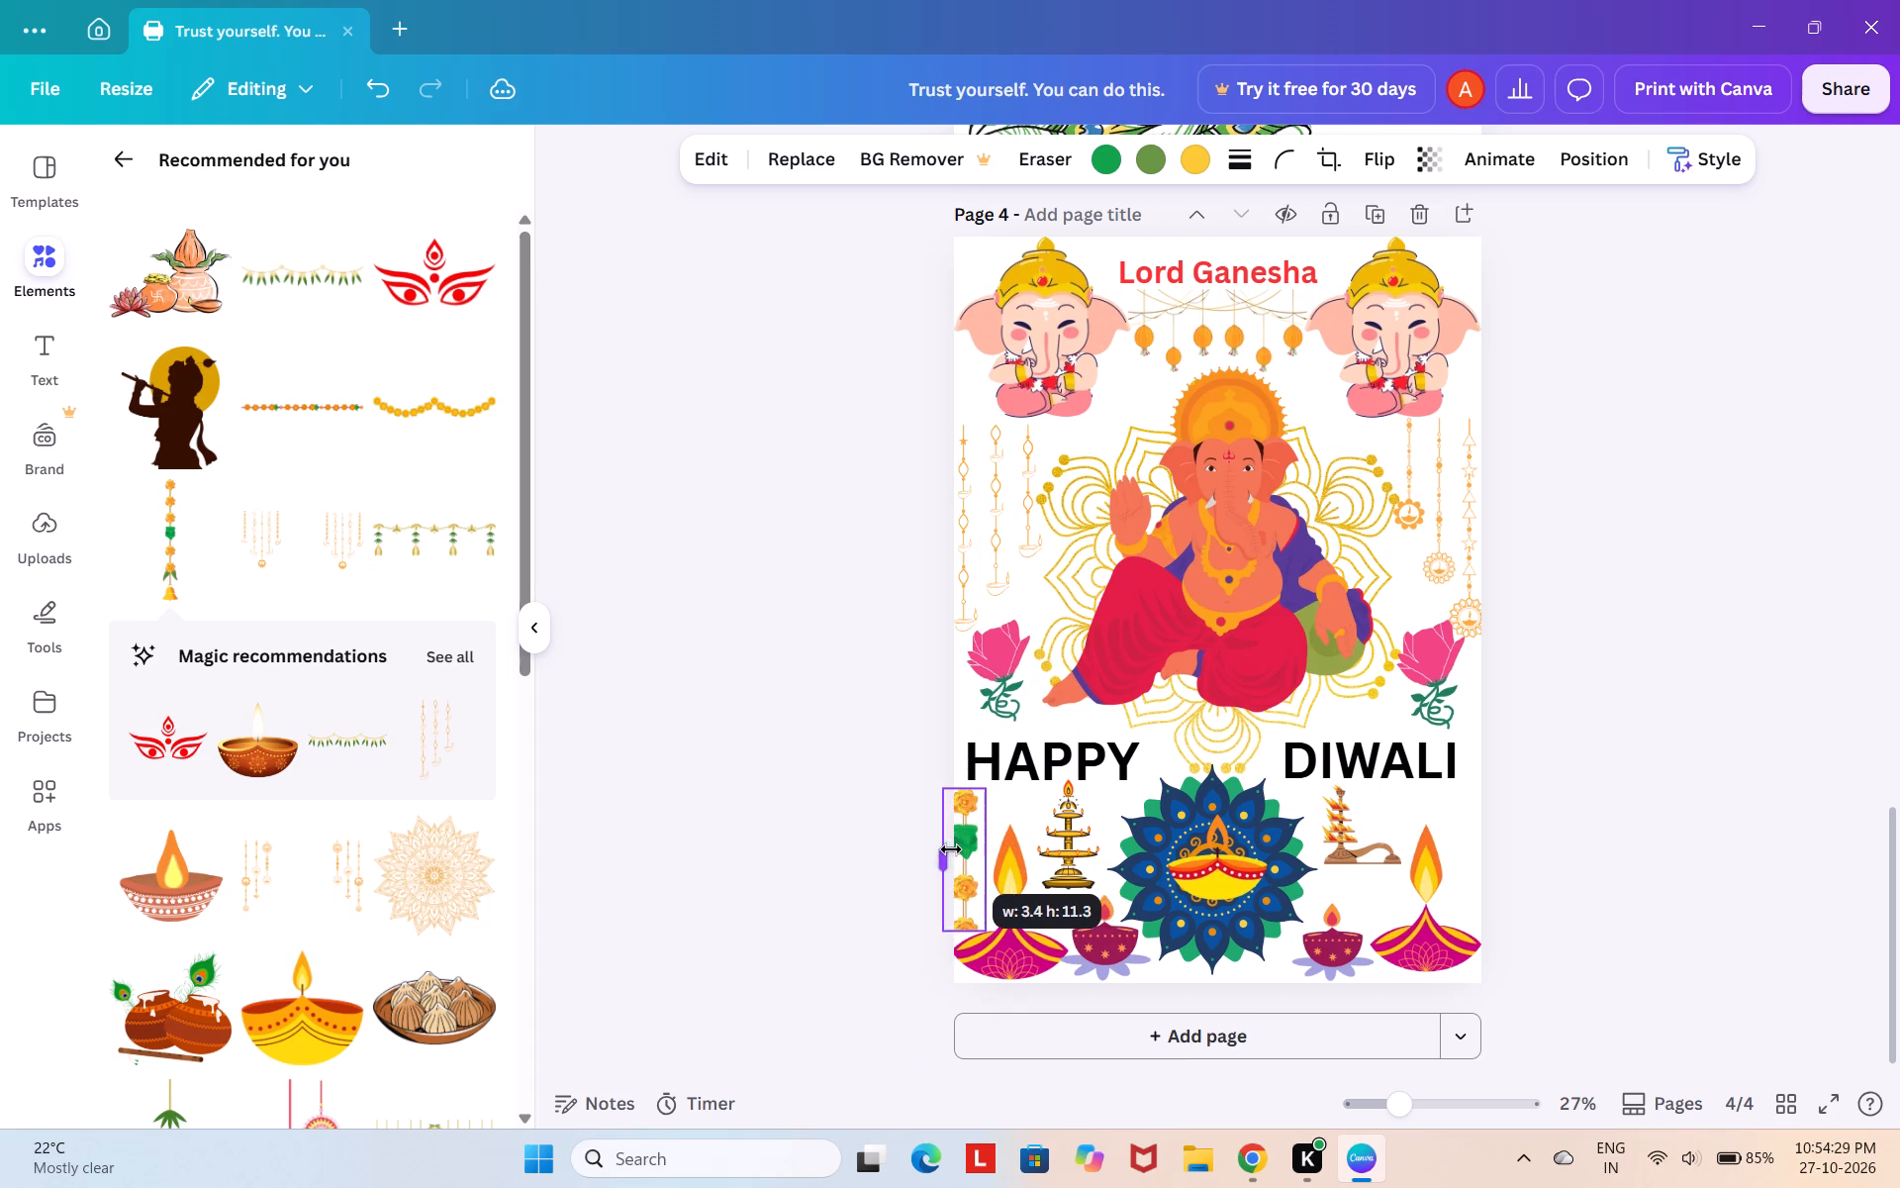
left_click_drag(951, 849, 963, 845)
left_click(982, 845)
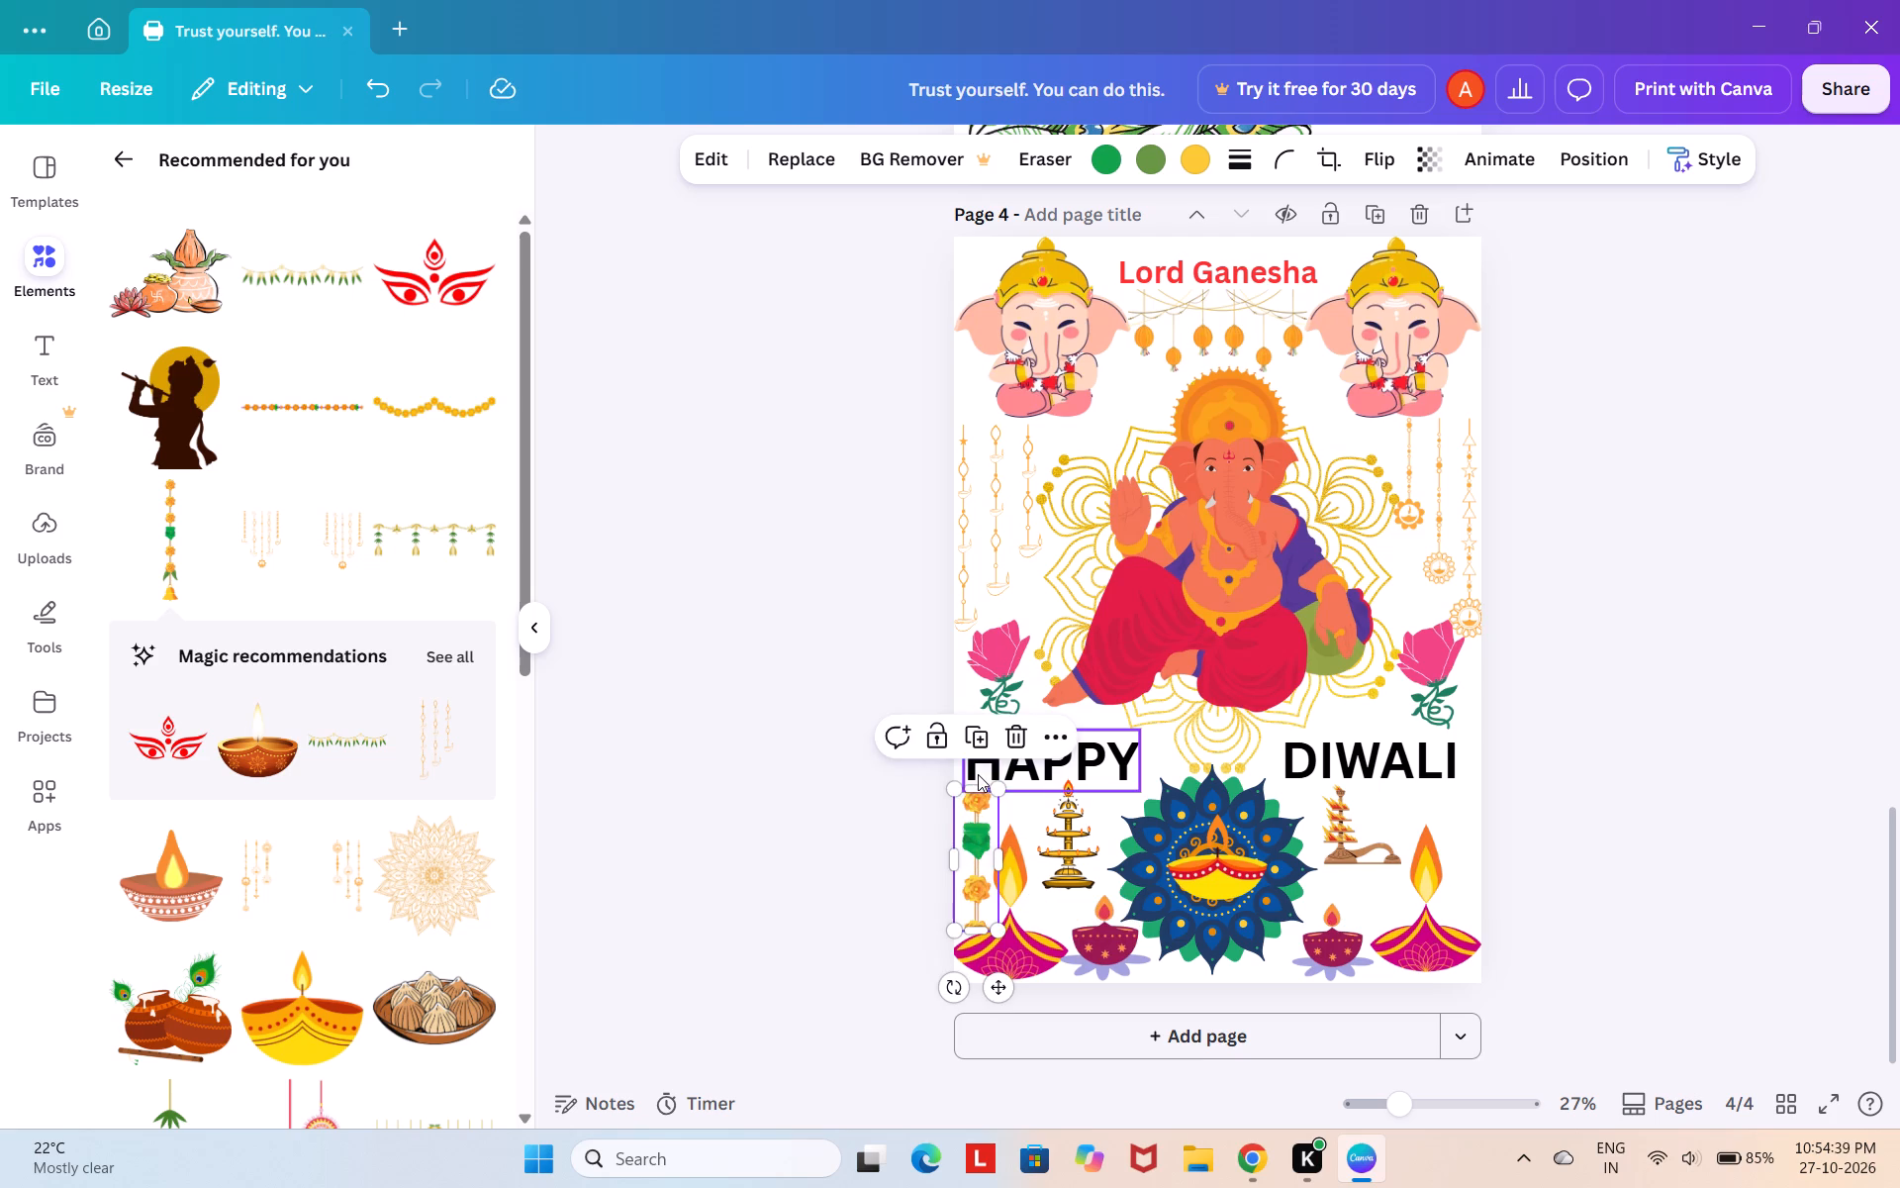
left_click_drag(976, 781, 976, 771)
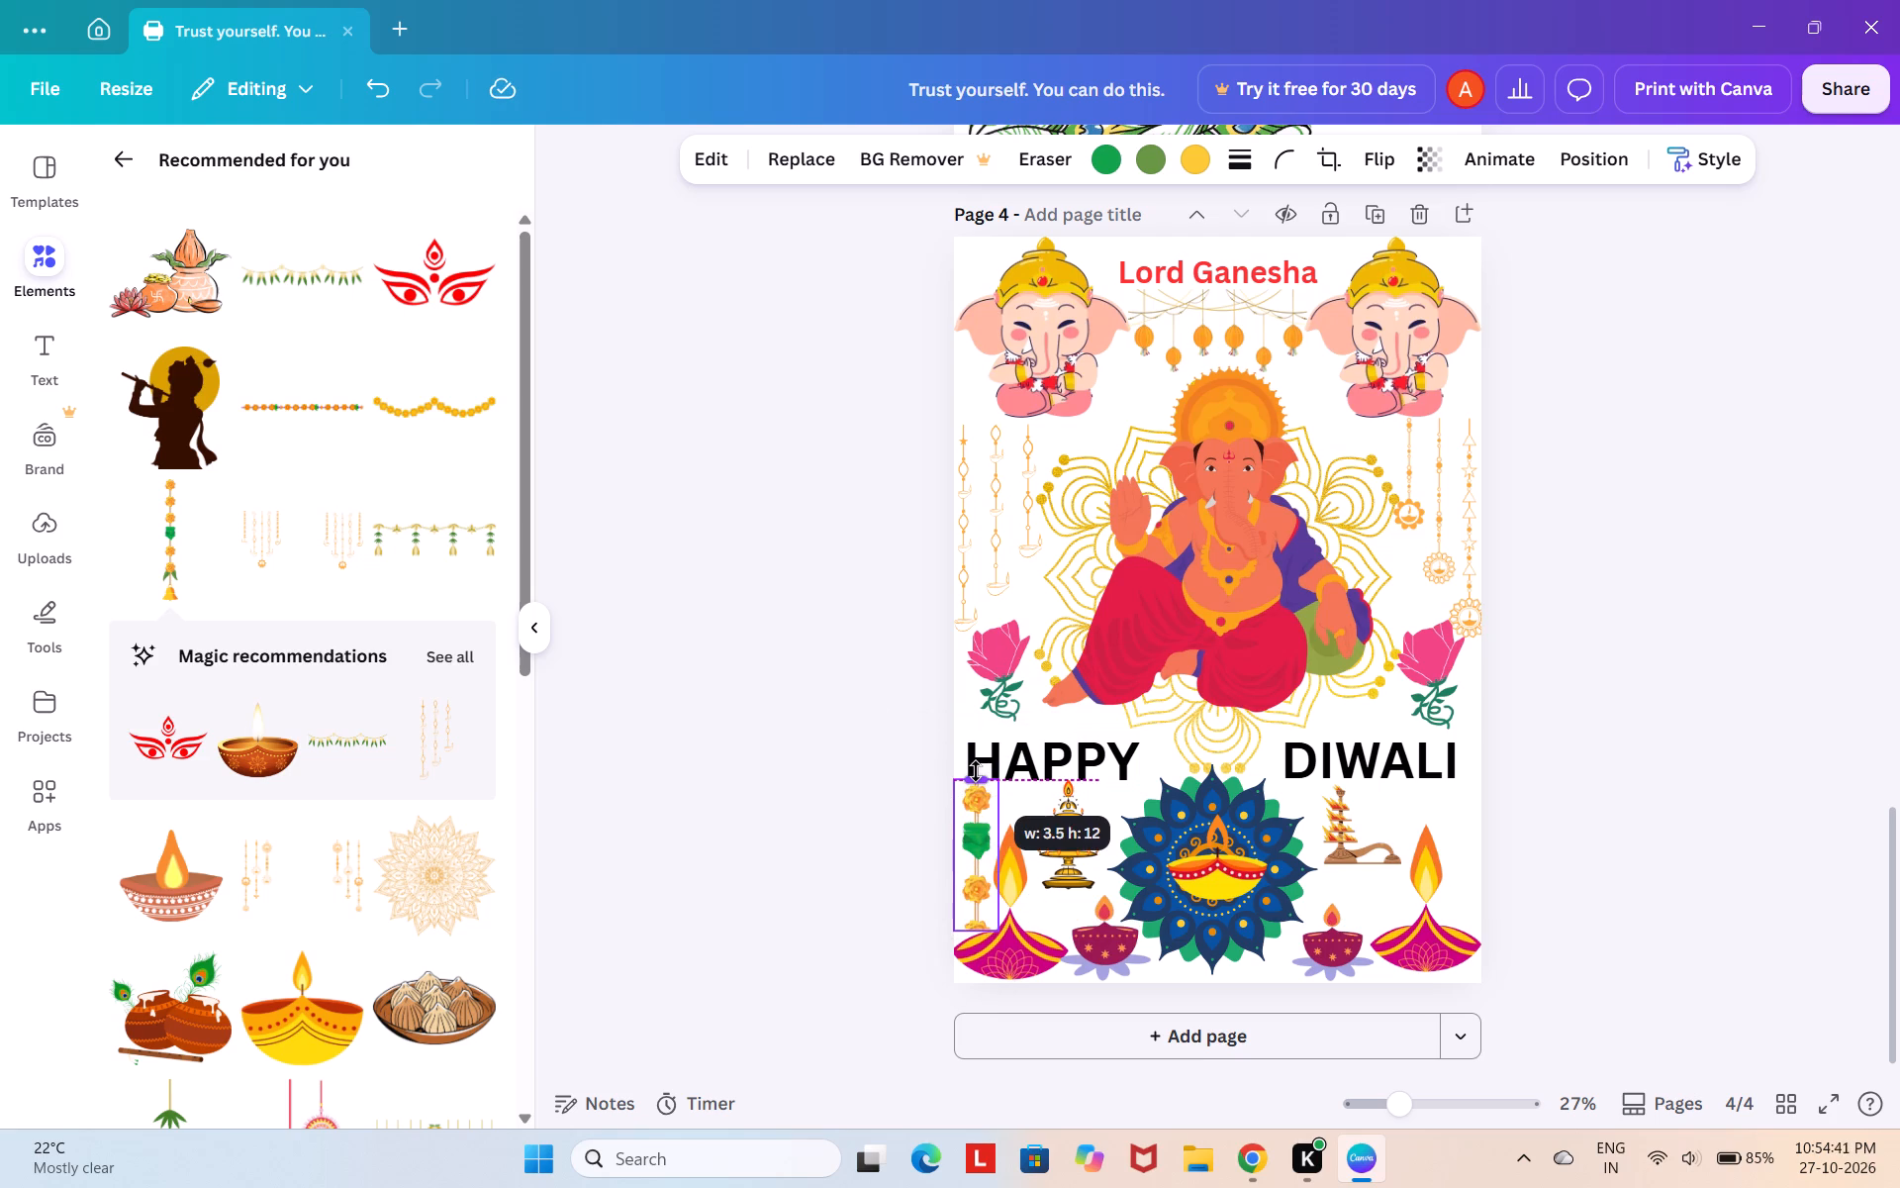
left_click_drag(976, 771, 976, 770)
left_click_drag(976, 770, 976, 771)
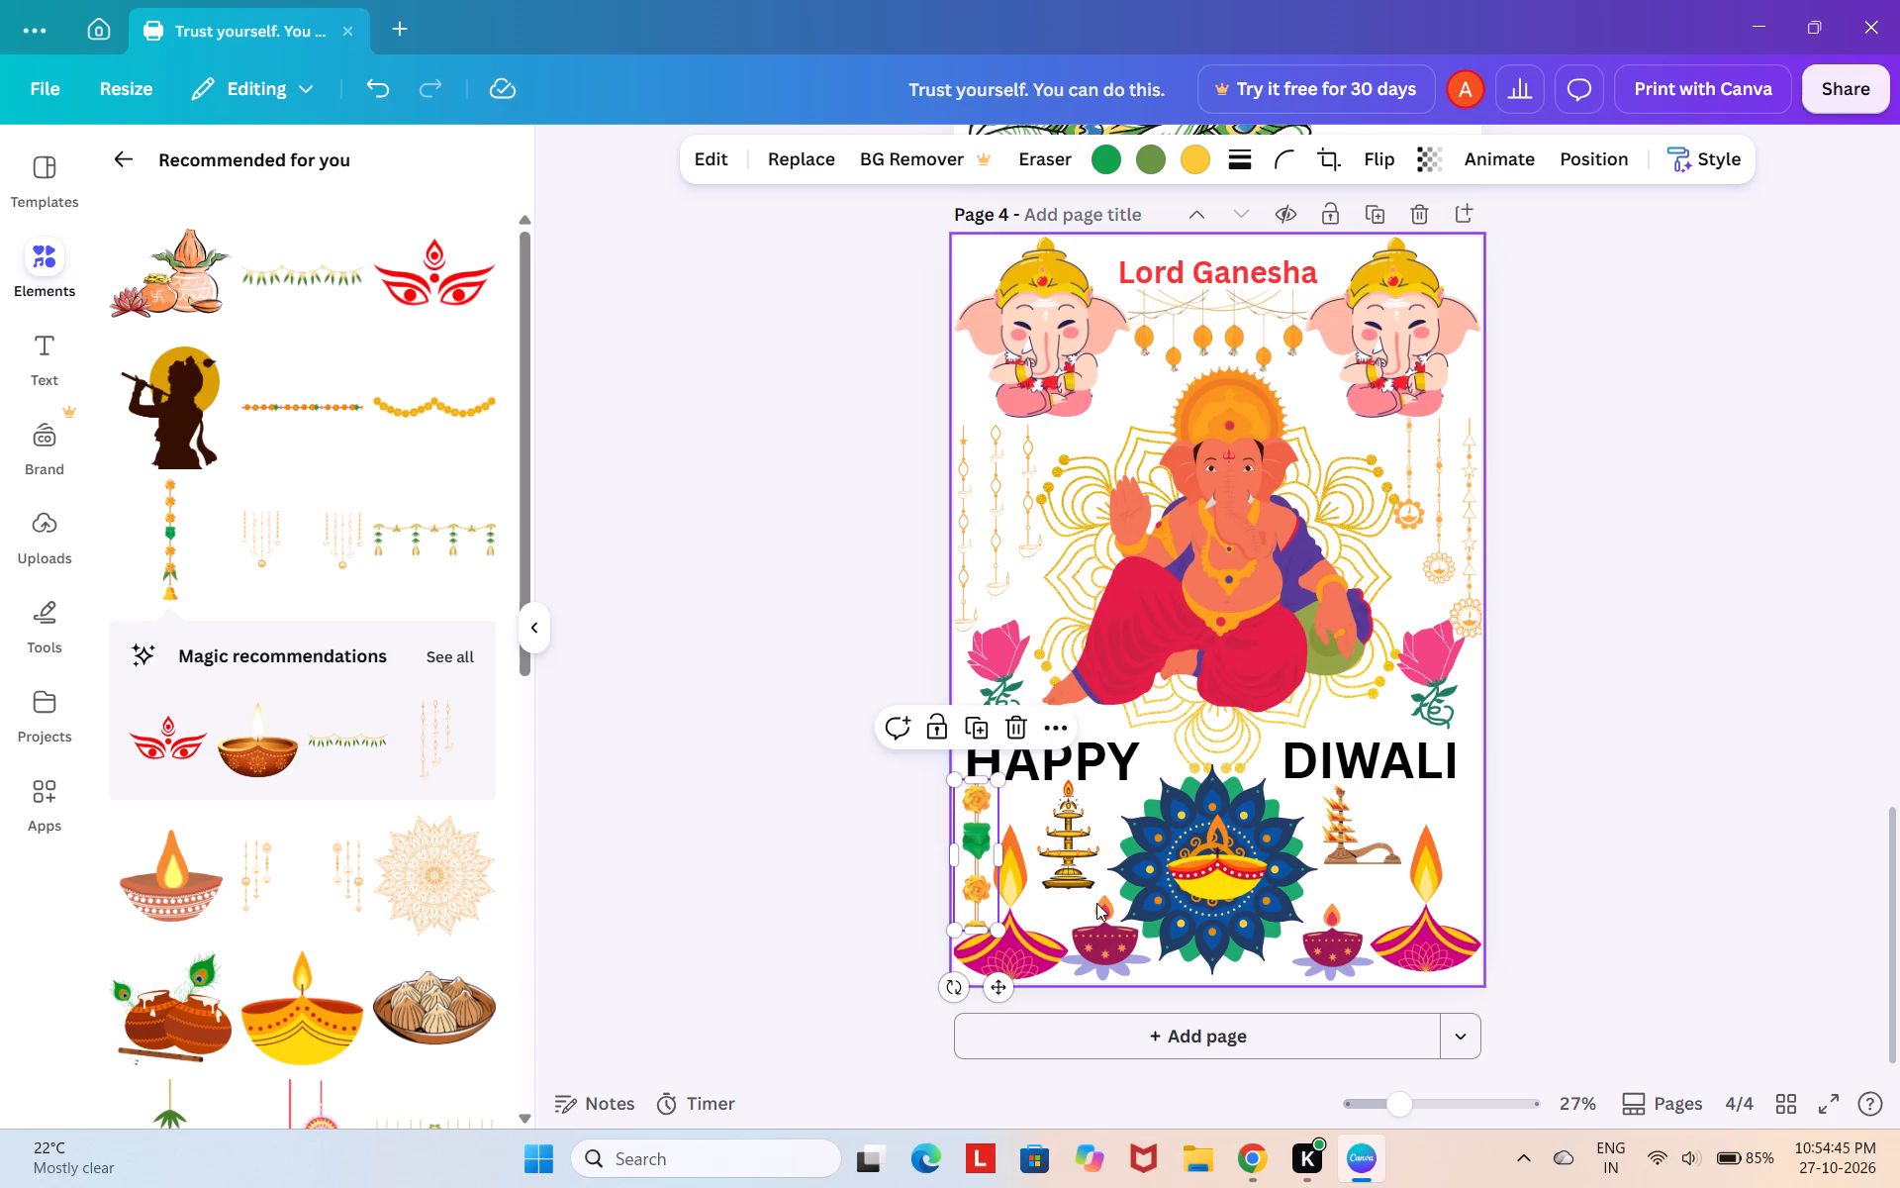
left_click(1436, 800)
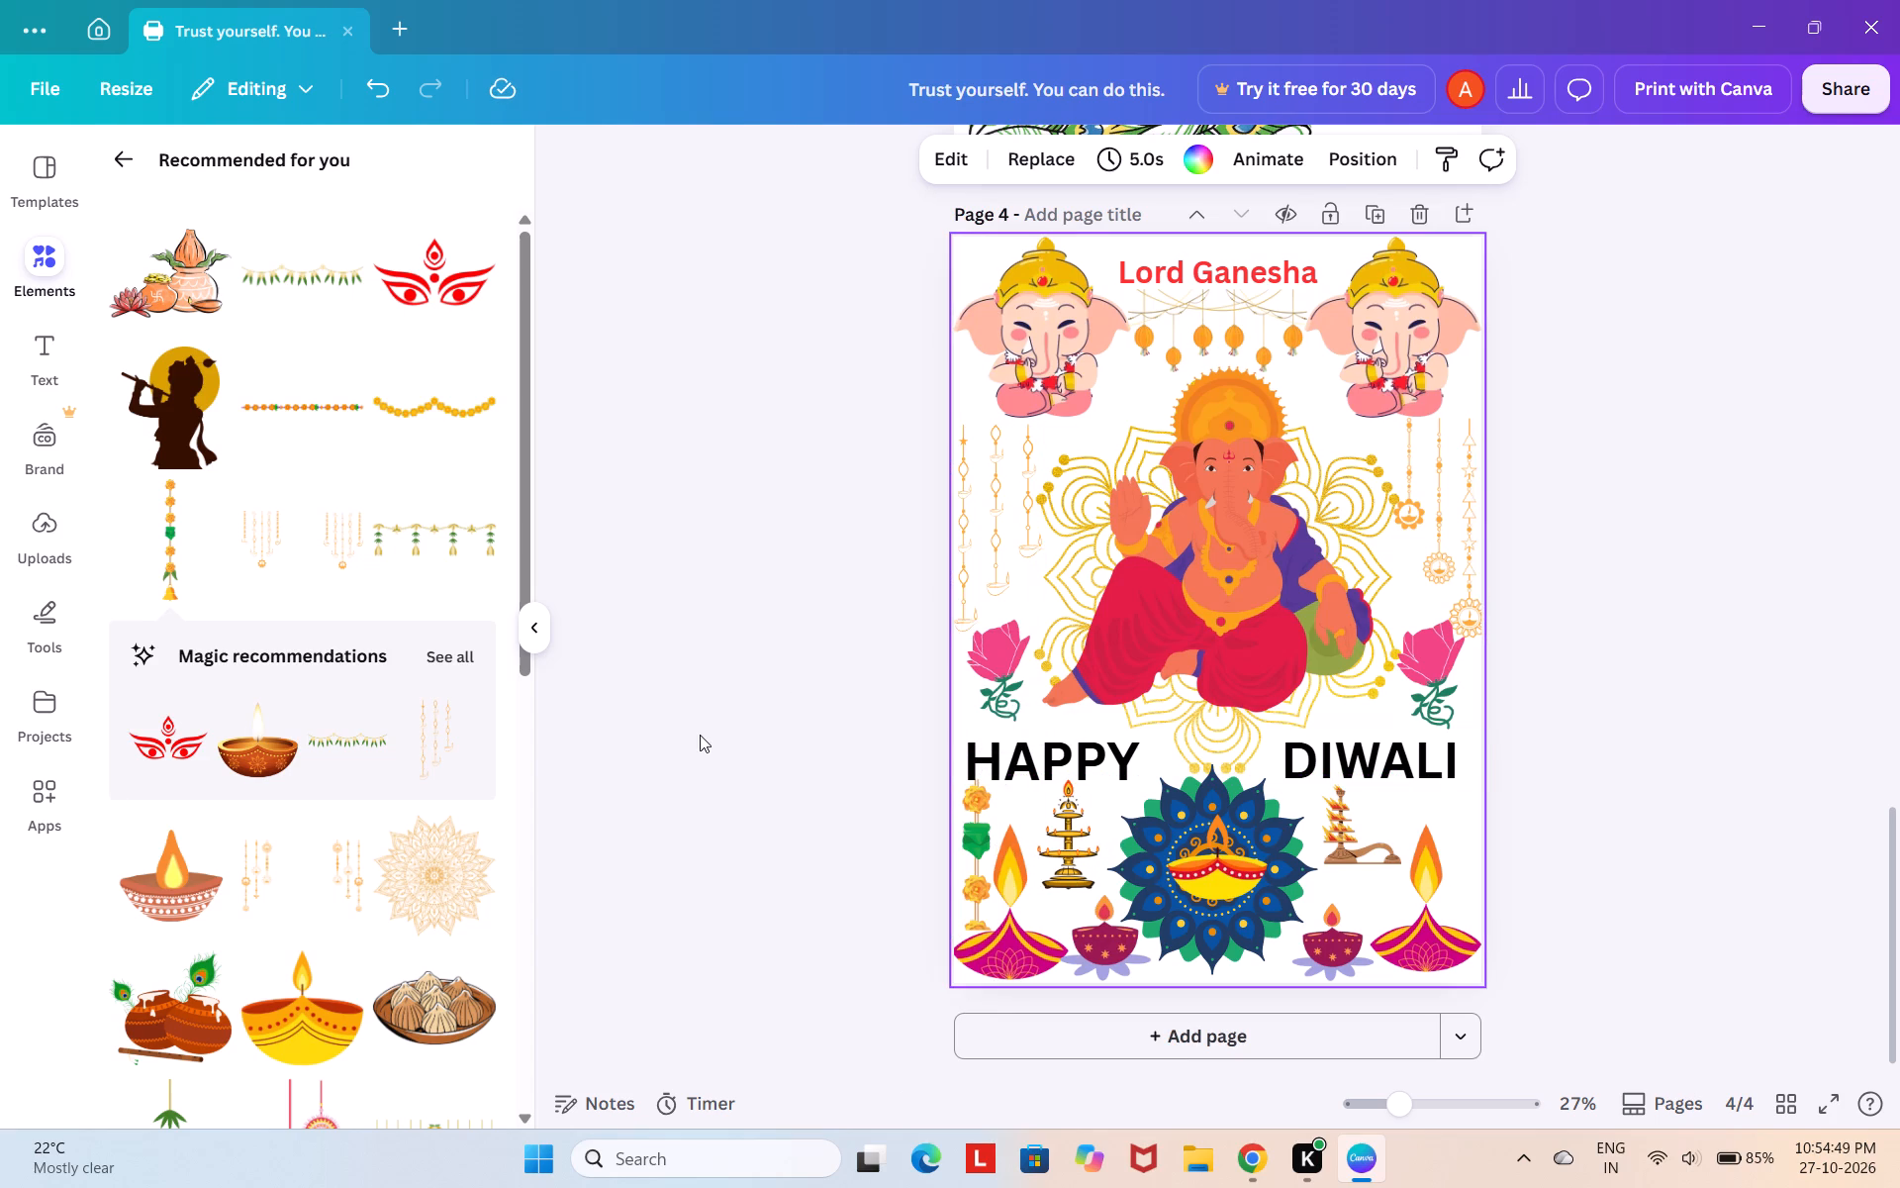
Move the HAPPY text slightly upward so it sits clear above the garland and the golden tiered lamp.
left_click(1030, 758)
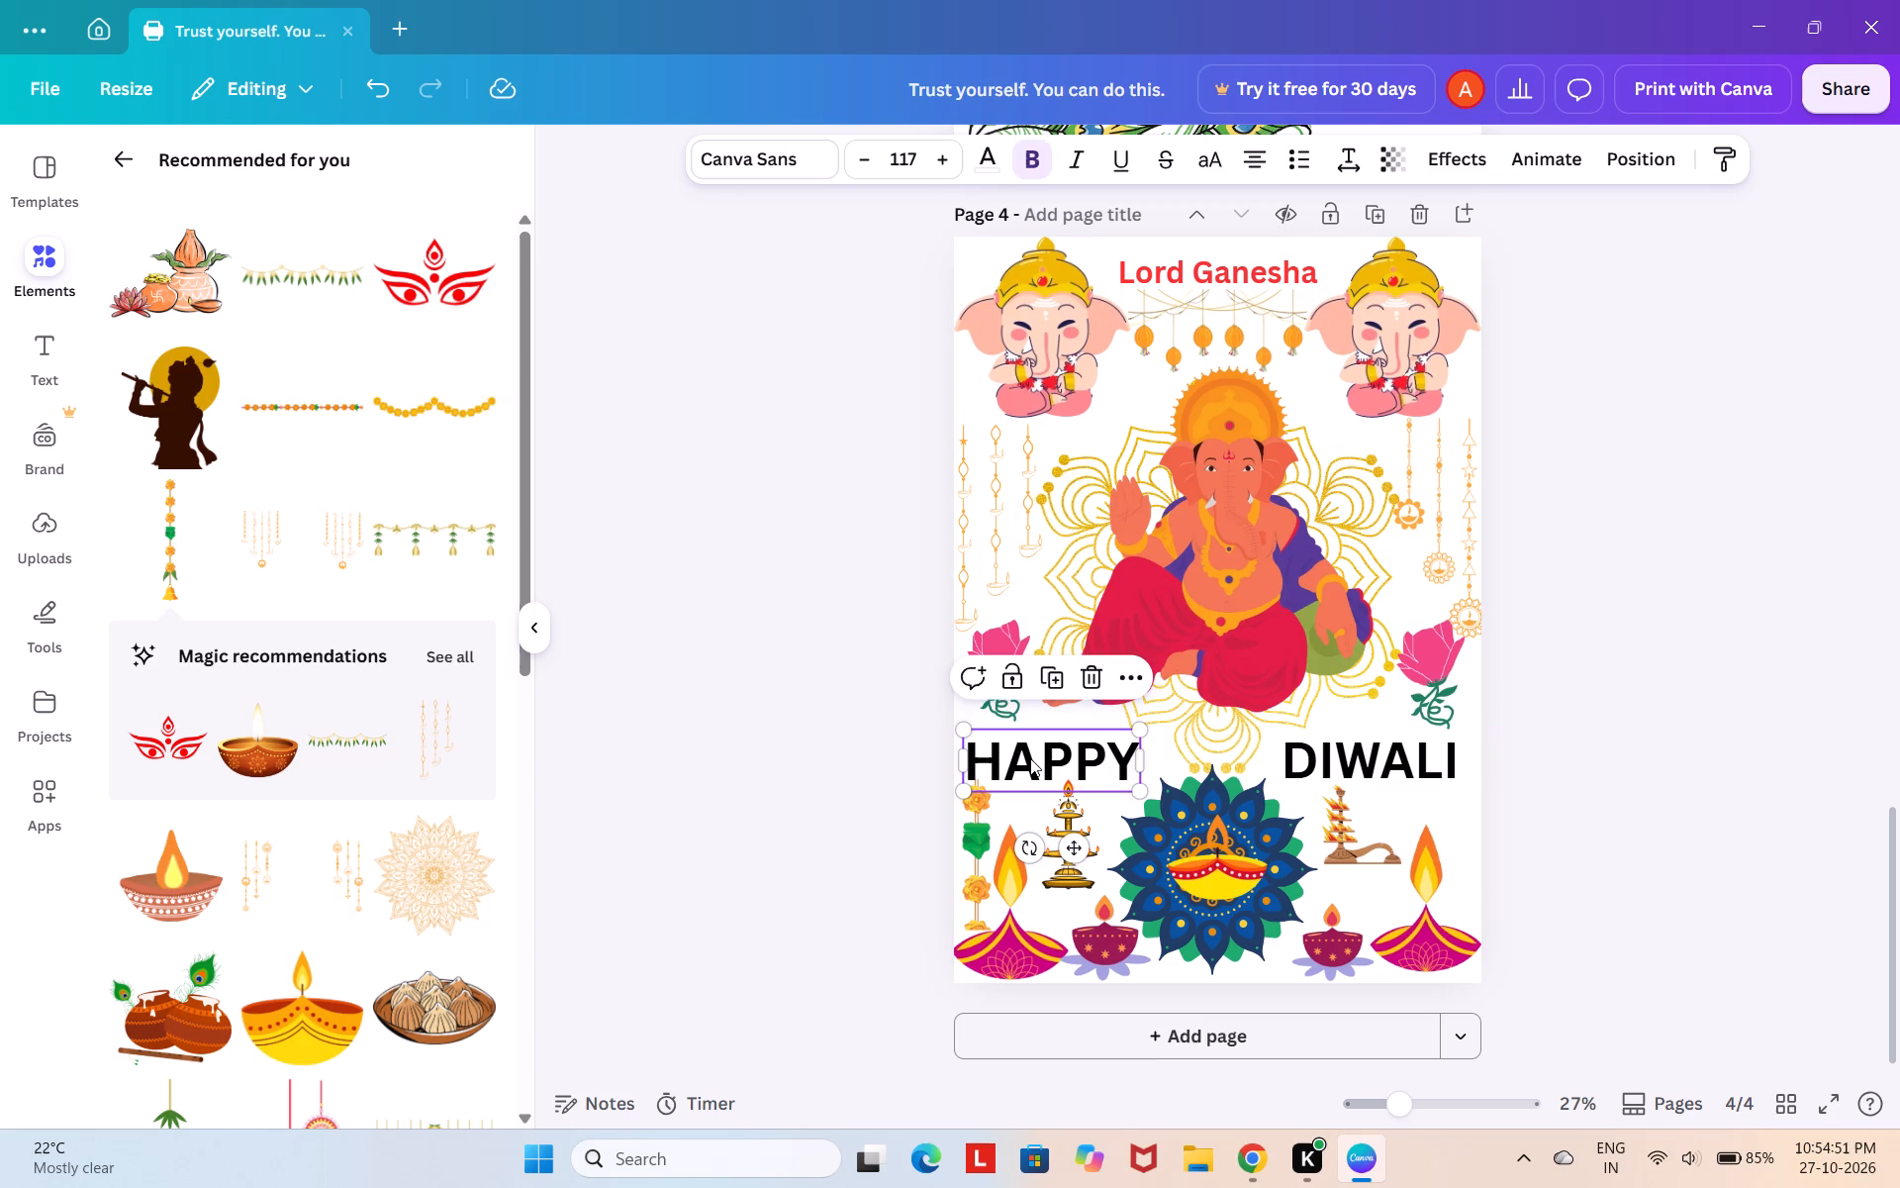
left_click(1030, 758)
left_click(1030, 758)
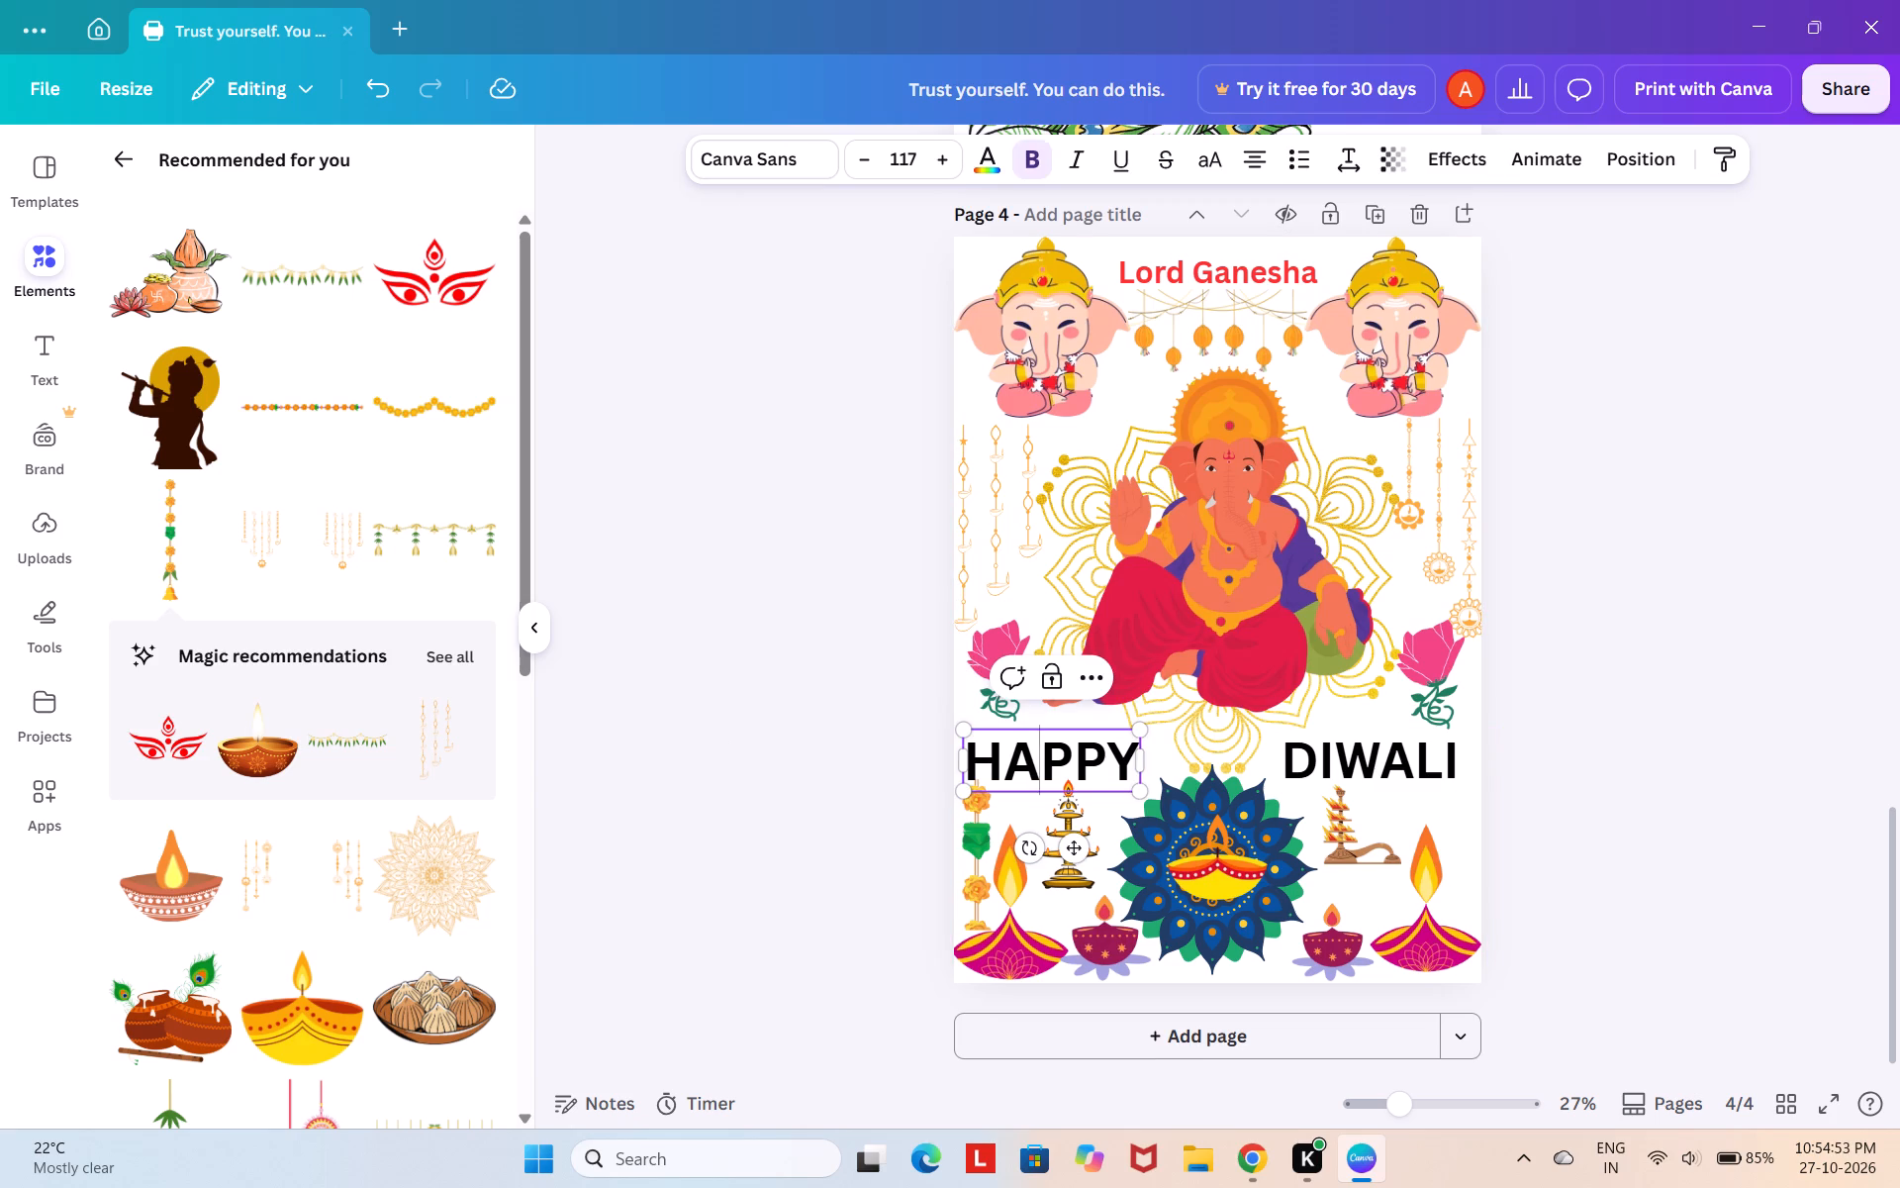
left_click(1075, 850)
left_click_drag(1075, 850, 1073, 839)
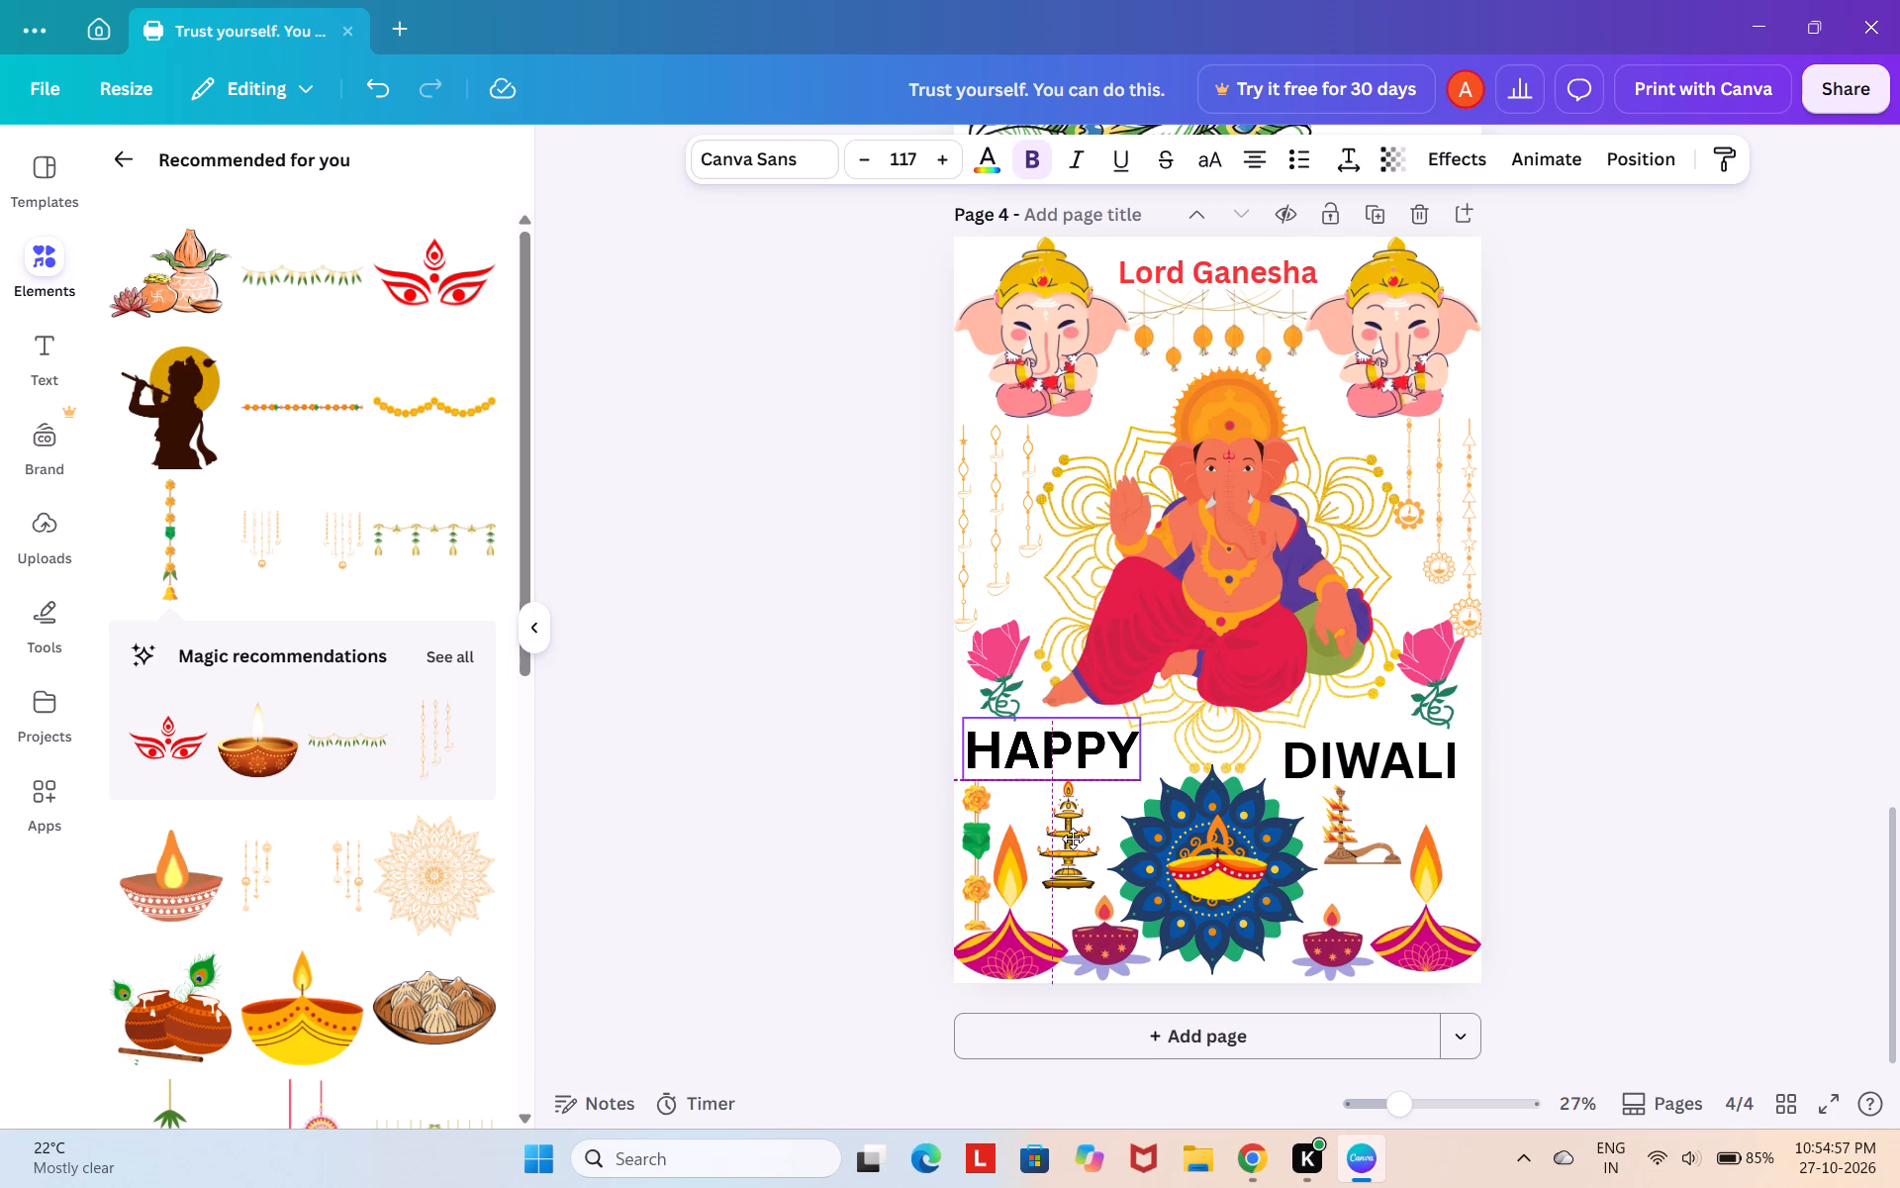
left_click_drag(1073, 839, 1074, 834)
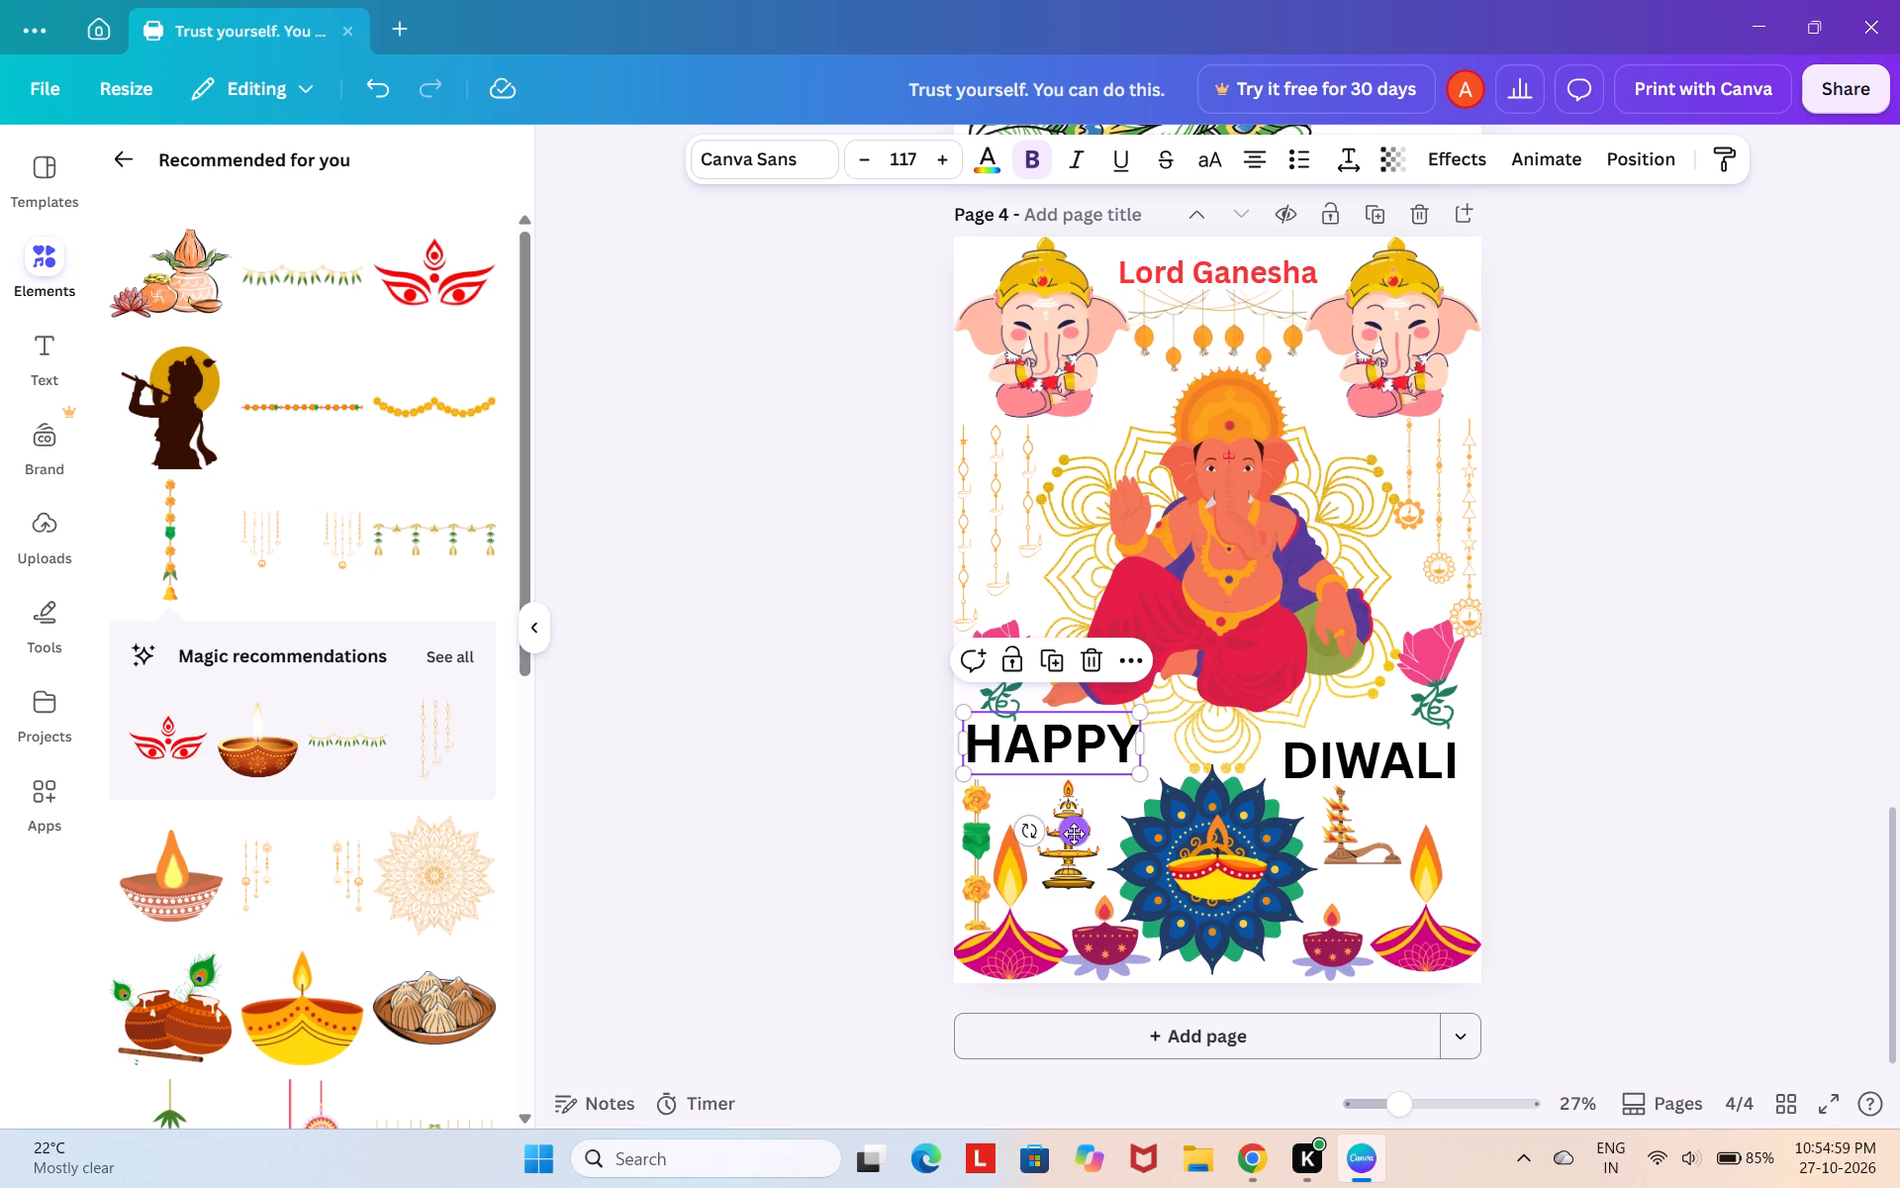
Move the DIWALI text slightly upward so it sits nearly level with HAPPY and clear of the lamp below.
left_click(1394, 778)
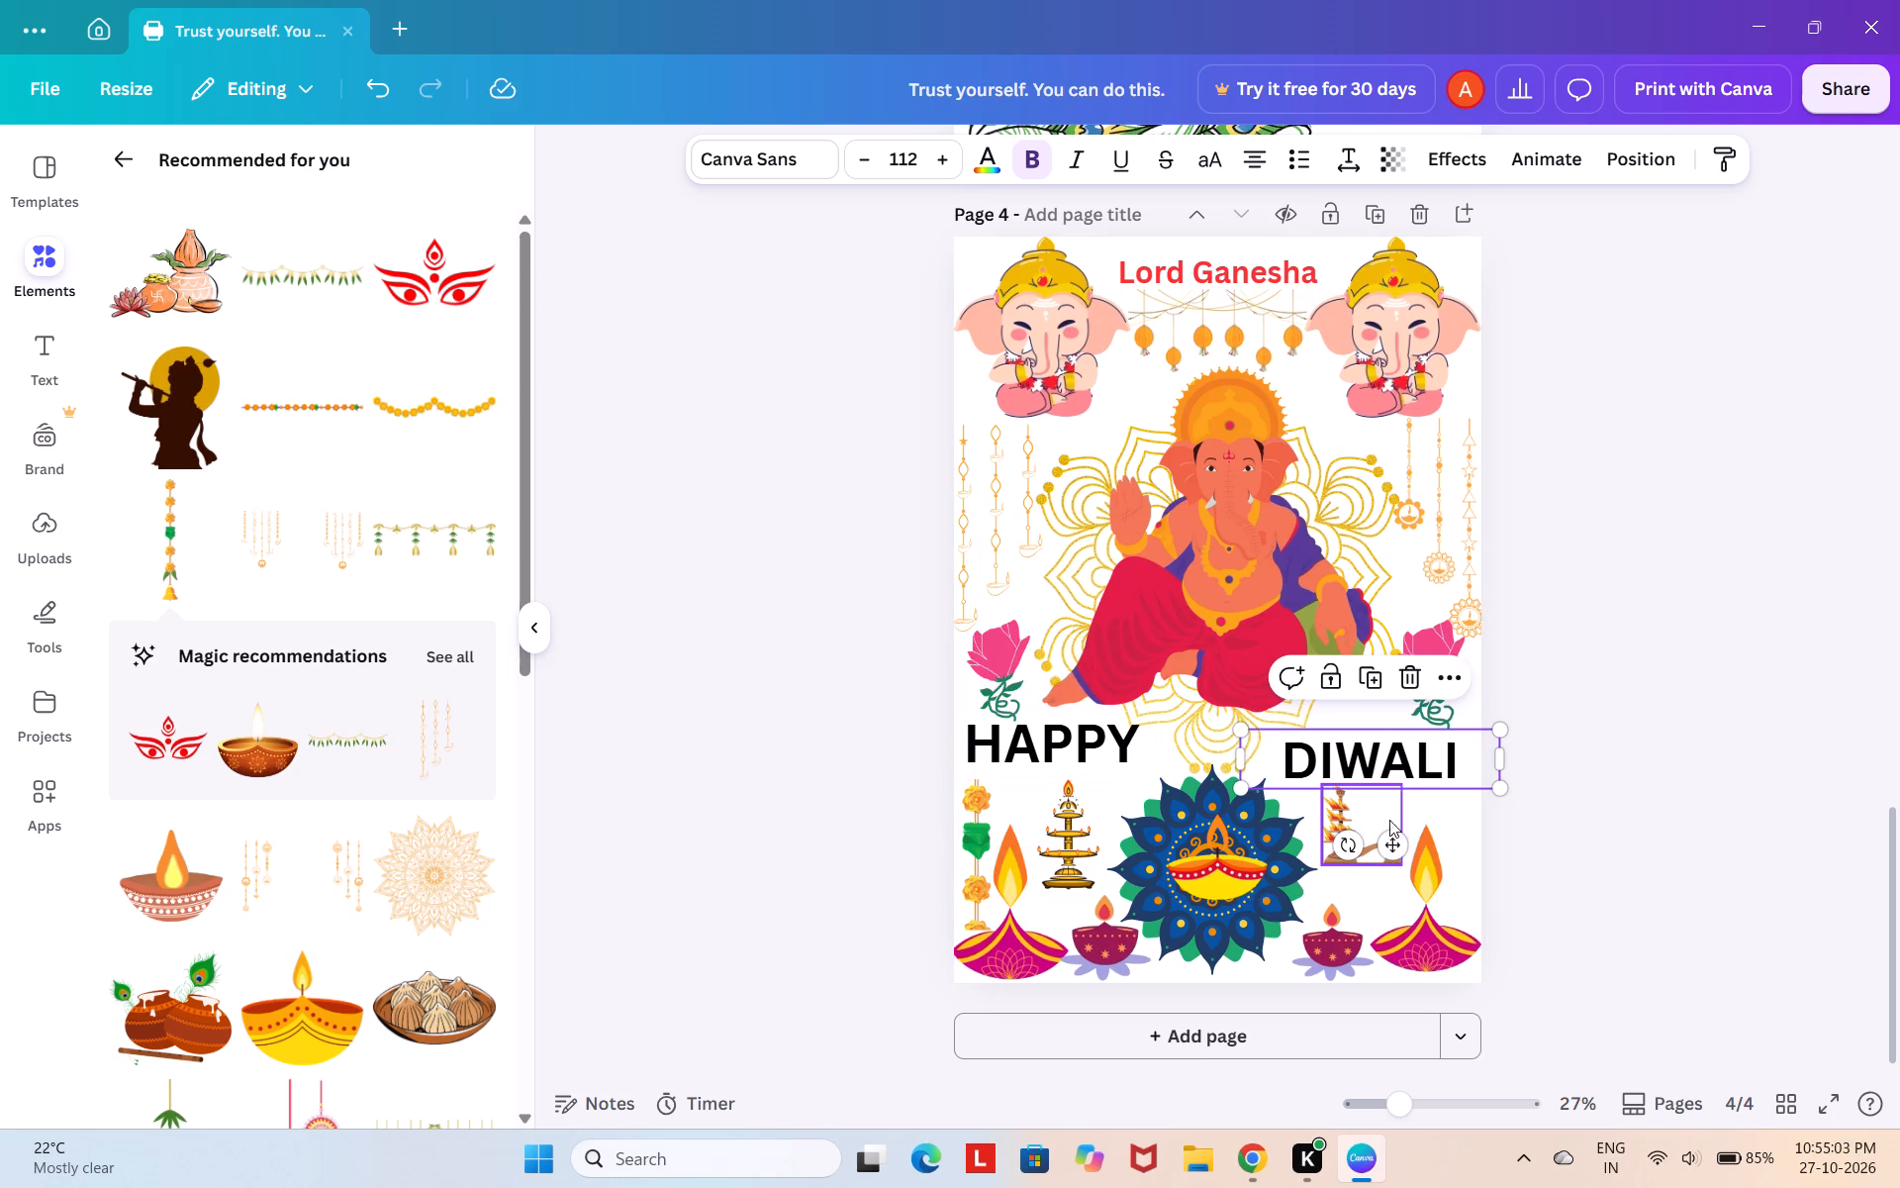
left_click_drag(1389, 841, 1386, 828)
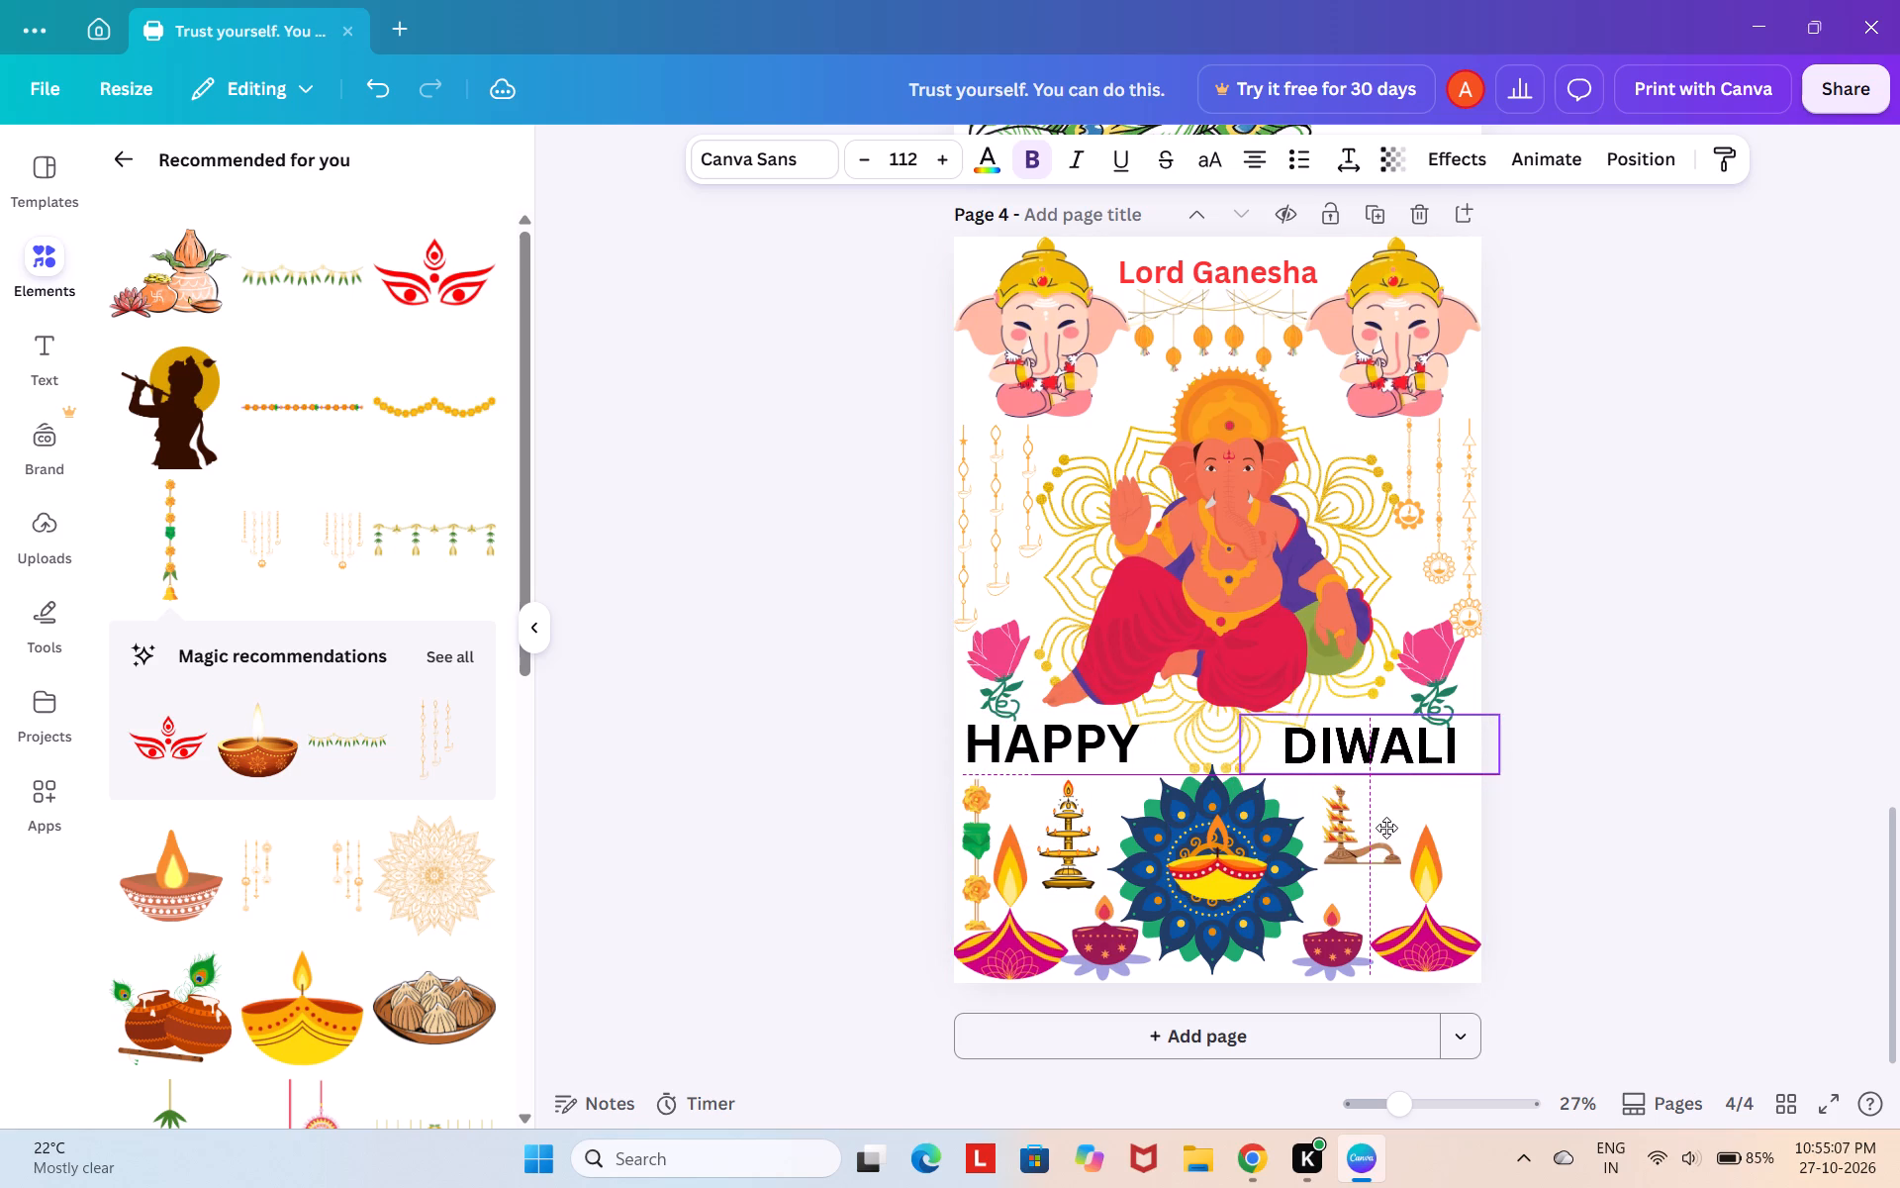
left_click_drag(1386, 828, 1385, 829)
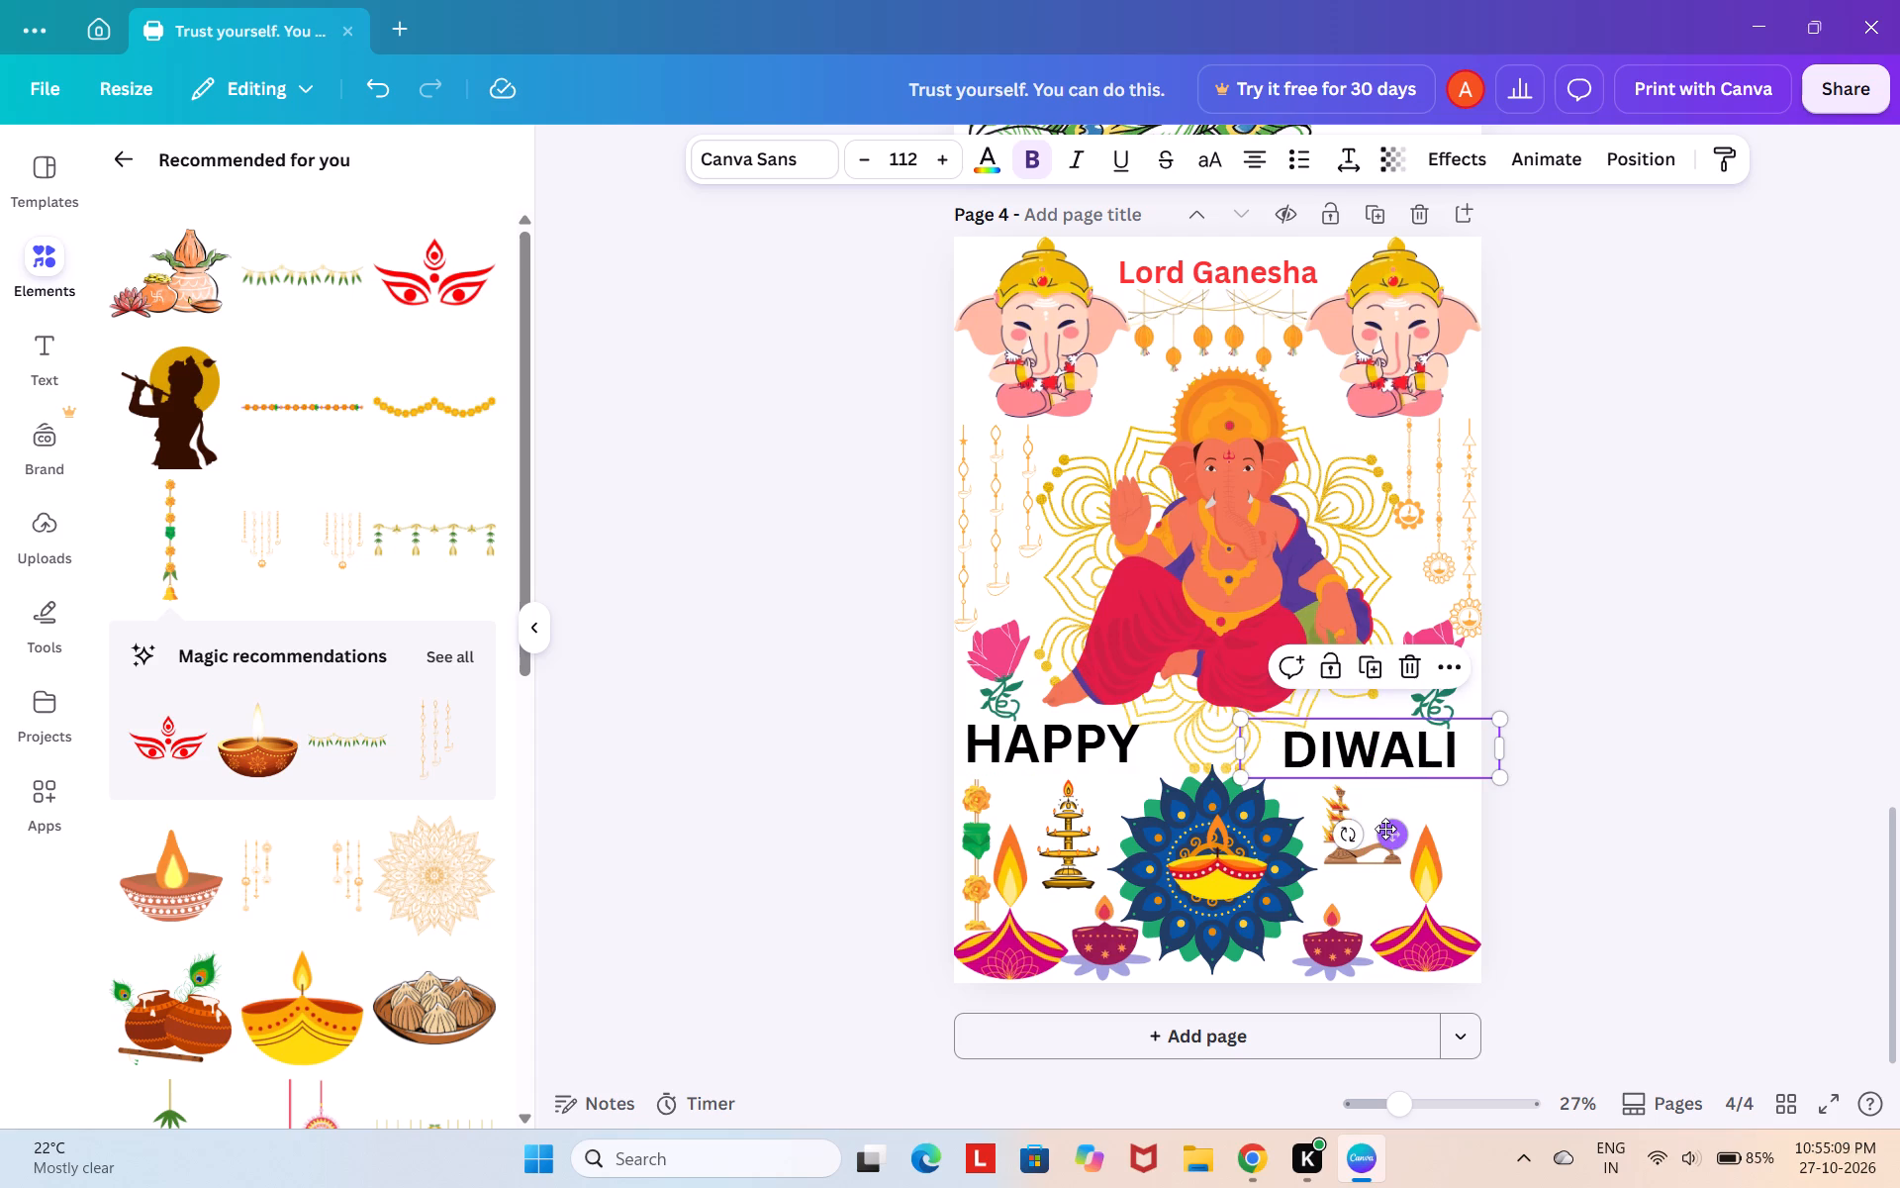
left_click(1455, 807)
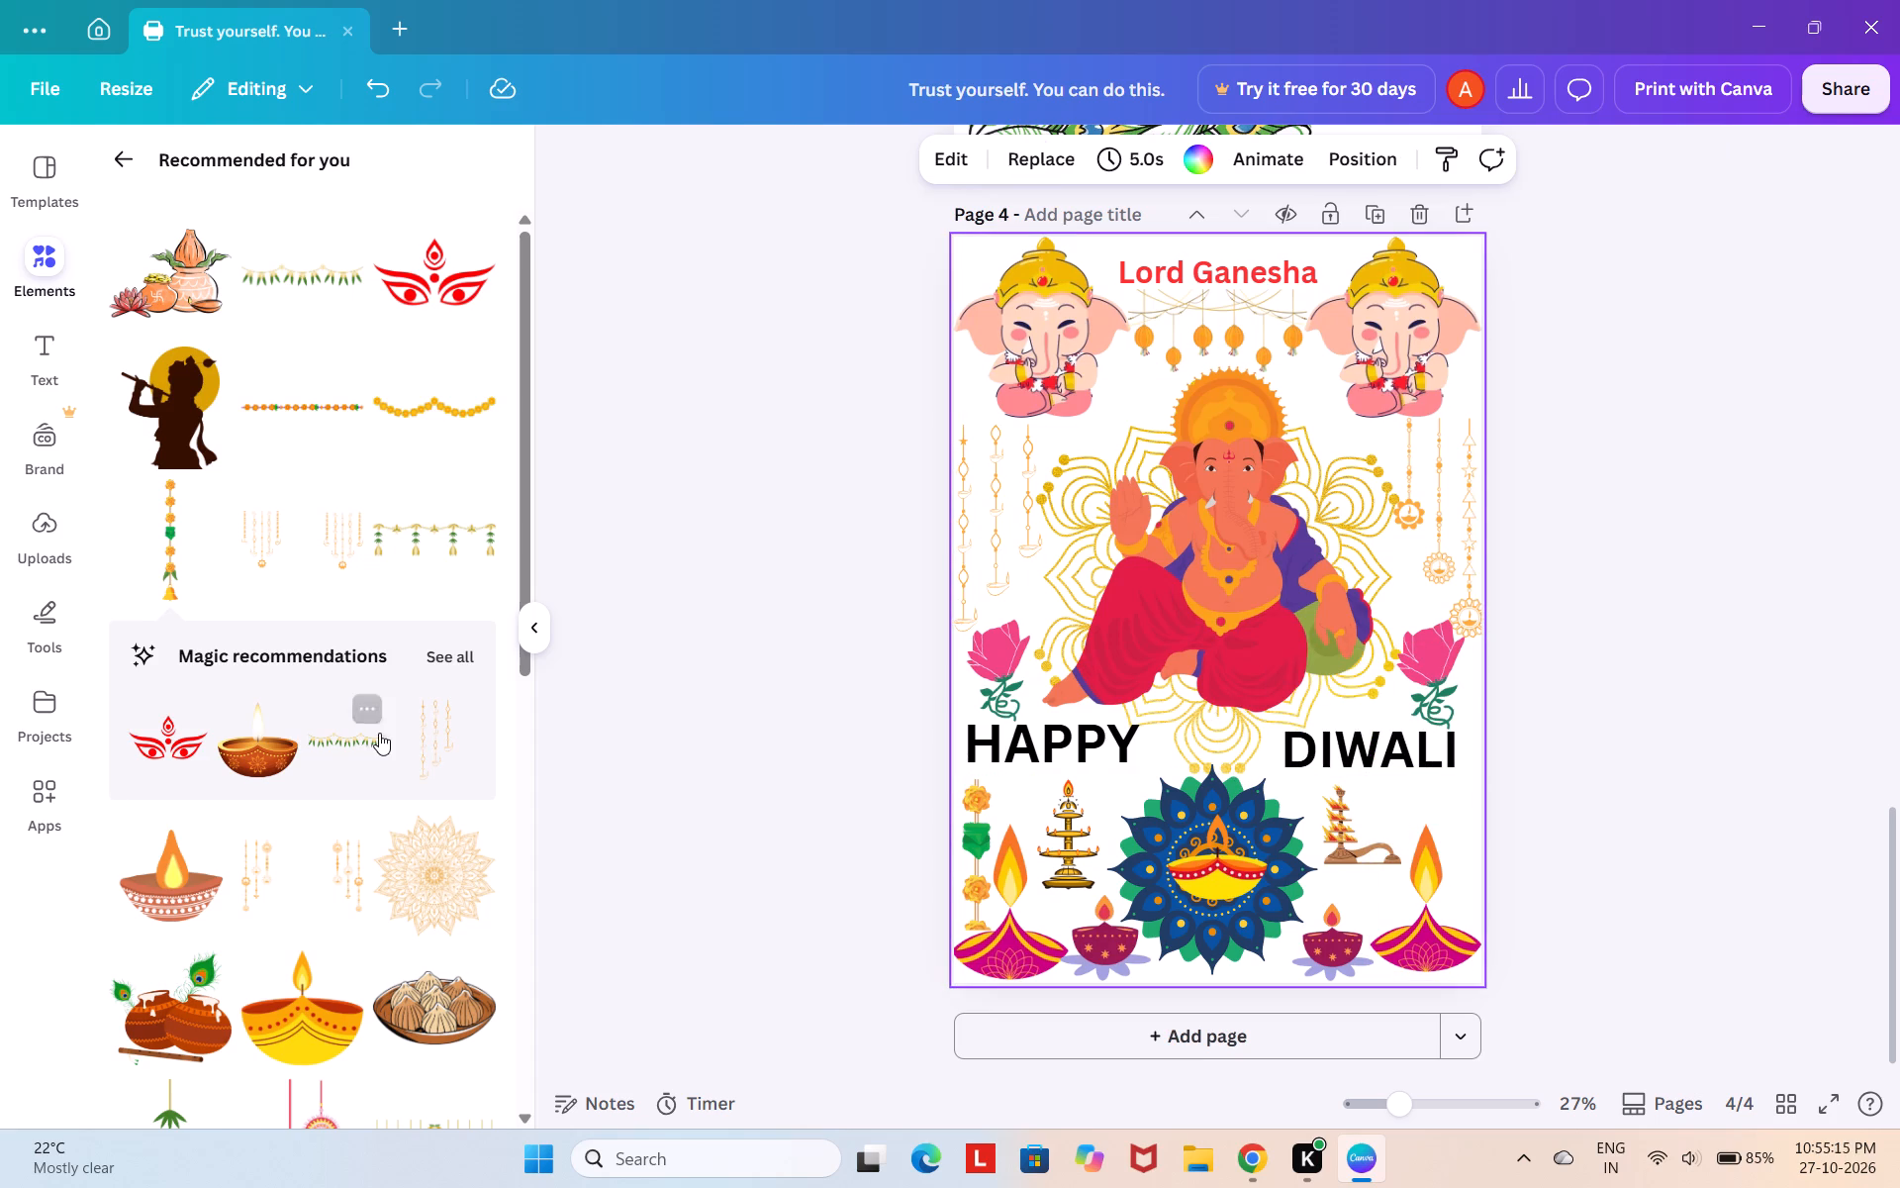
Add a second vertical marigold garland with a bell to page 4 and place it at the page's right edge below DIWALI.
left_click(168, 517)
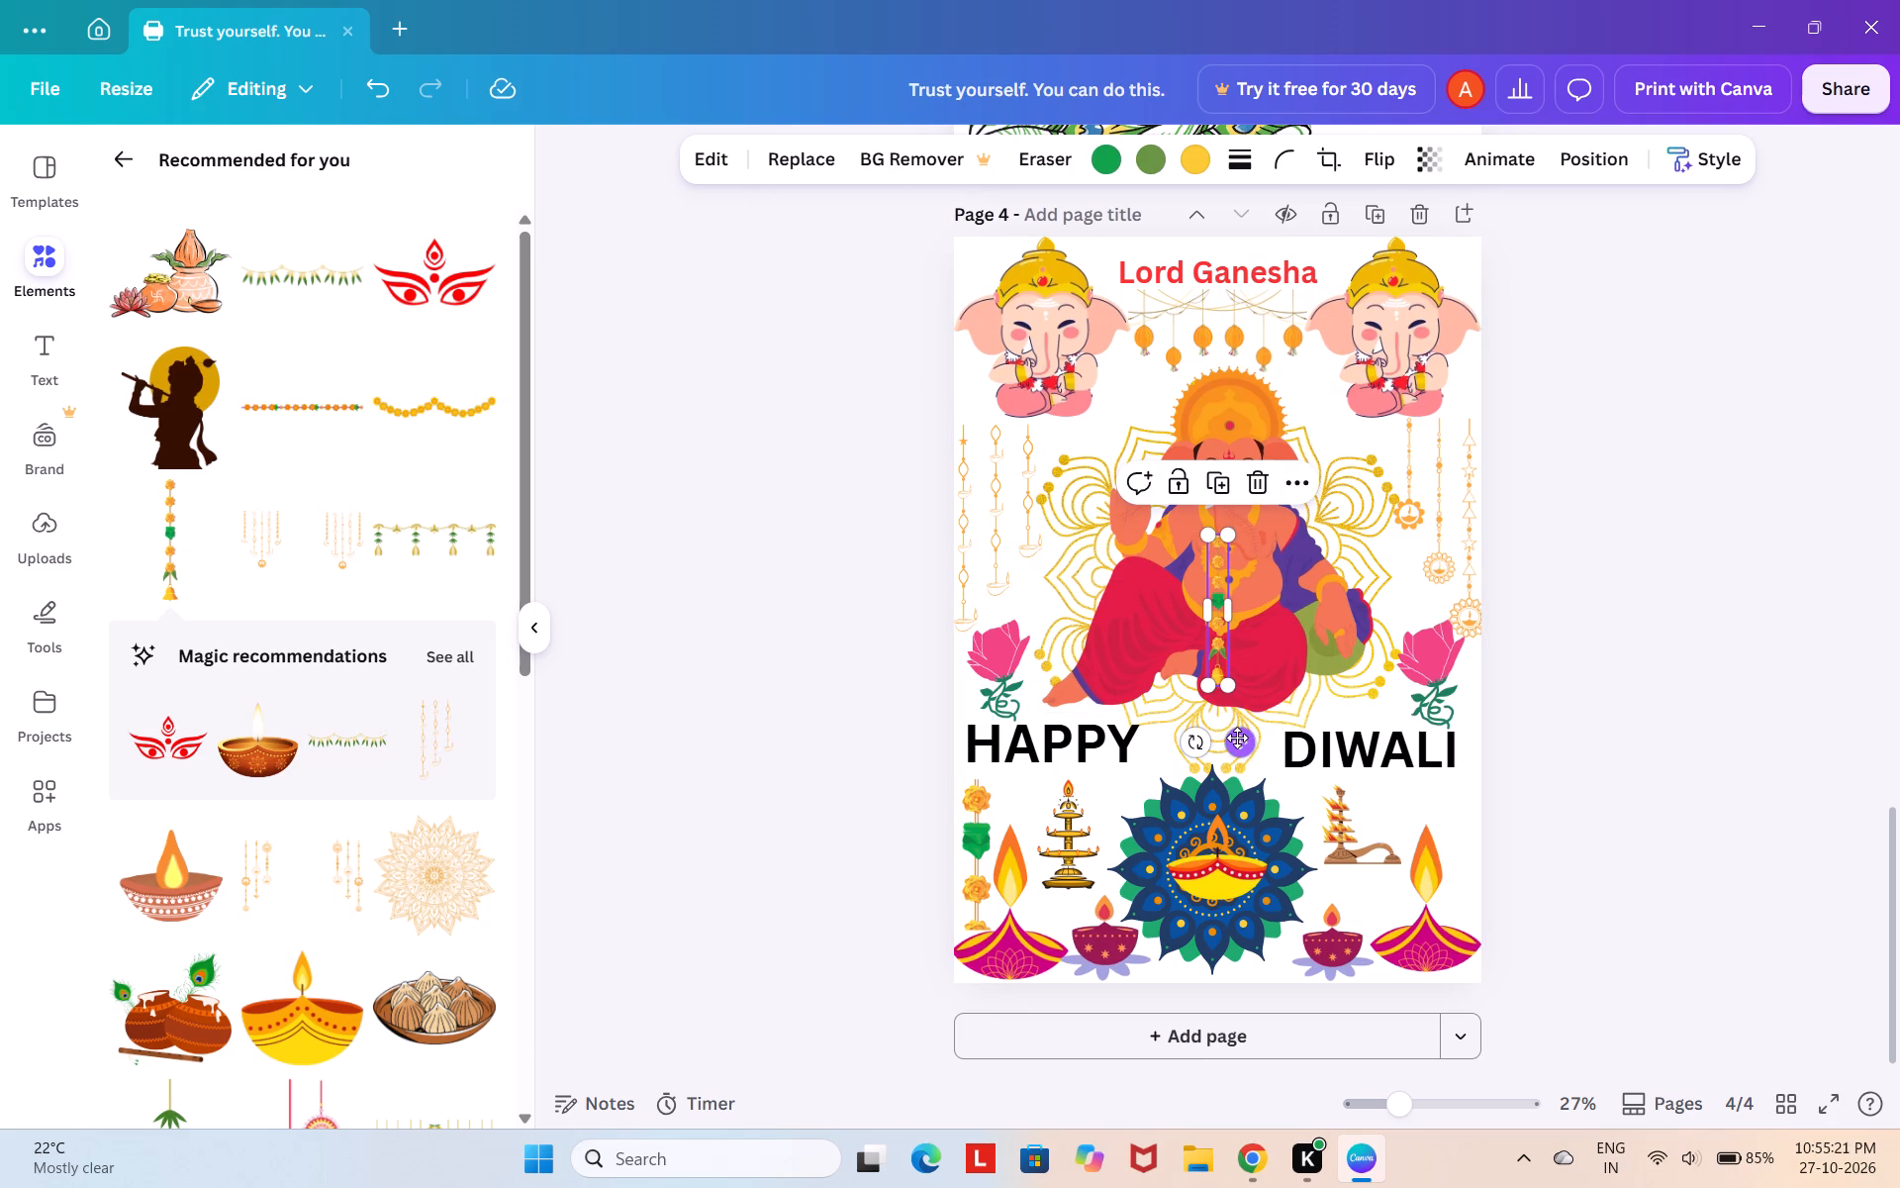
left_click_drag(1237, 738, 1483, 912)
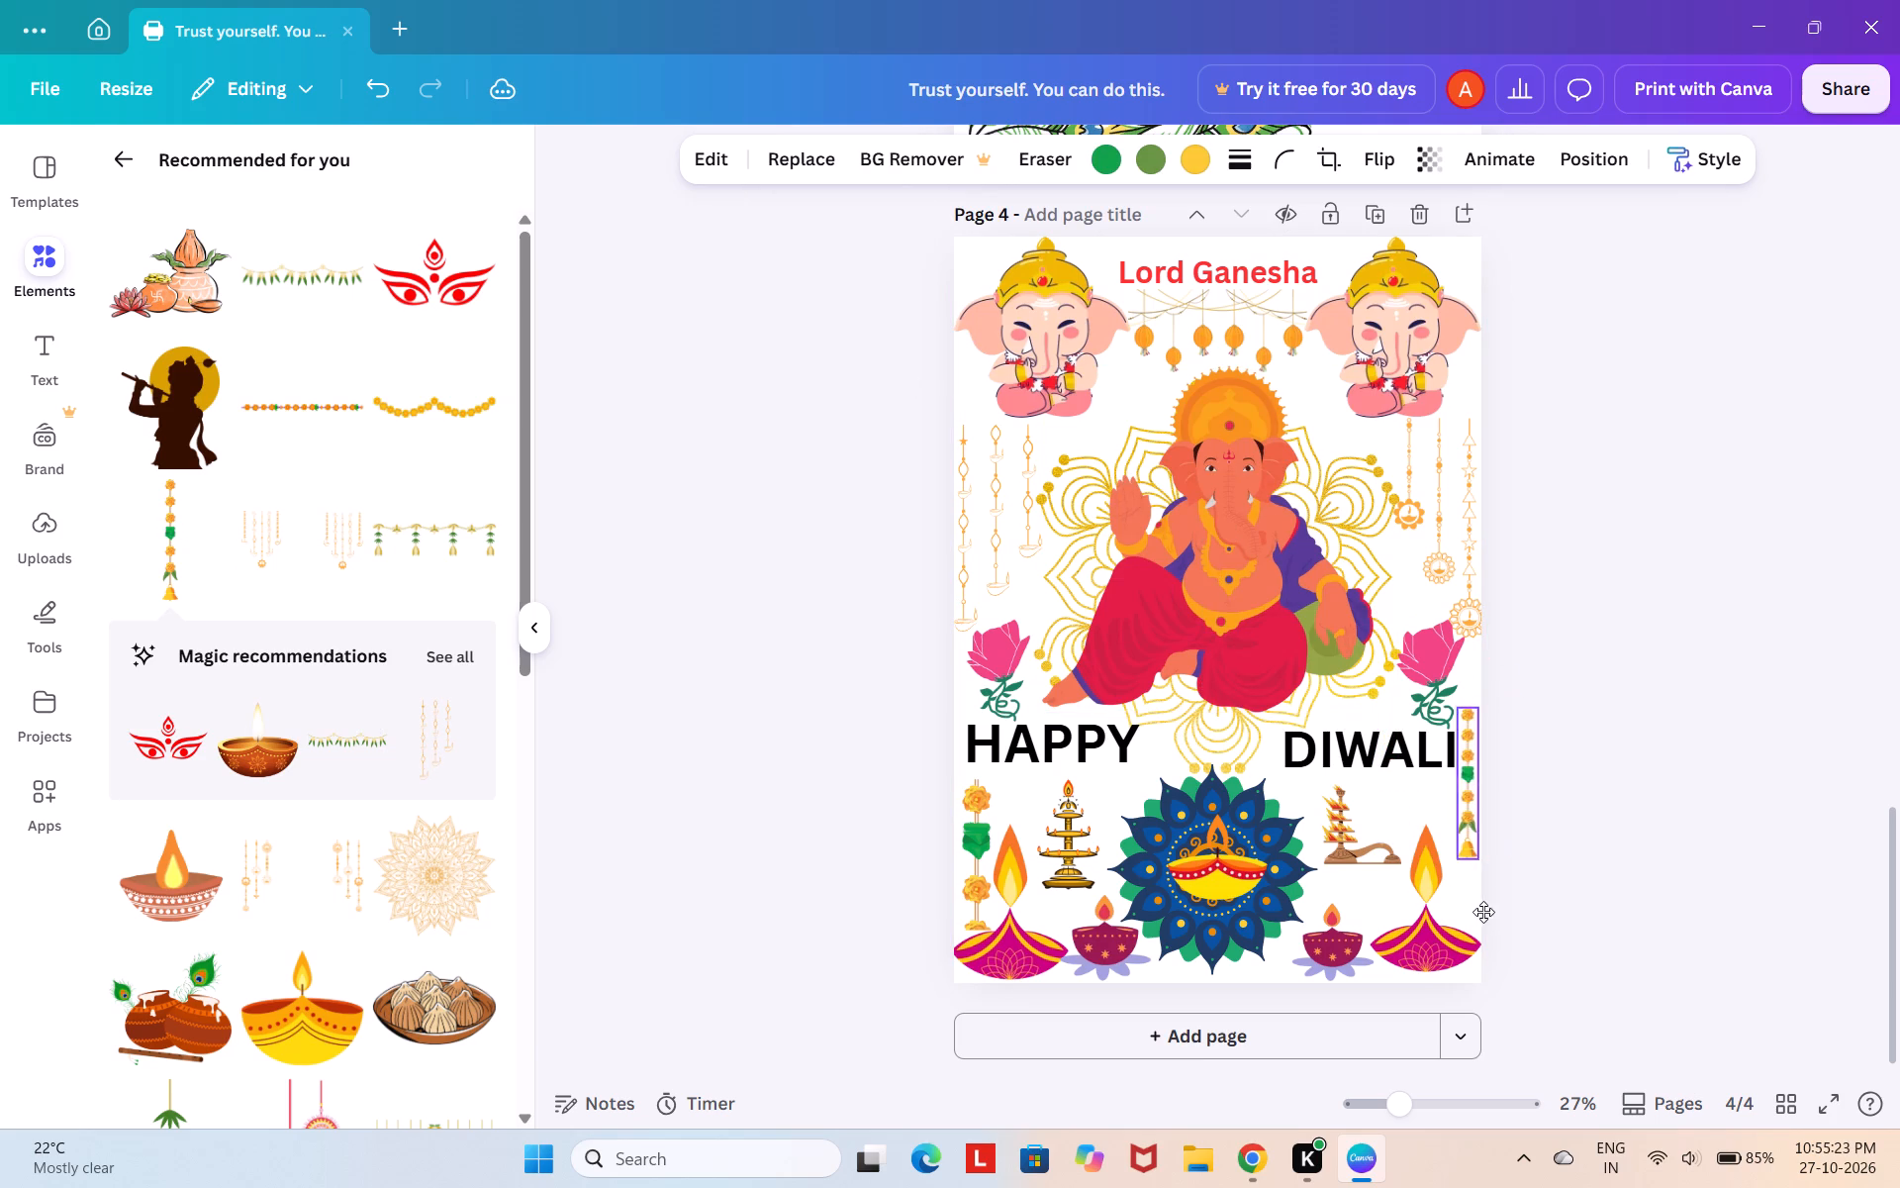
left_click_drag(1483, 912, 1483, 955)
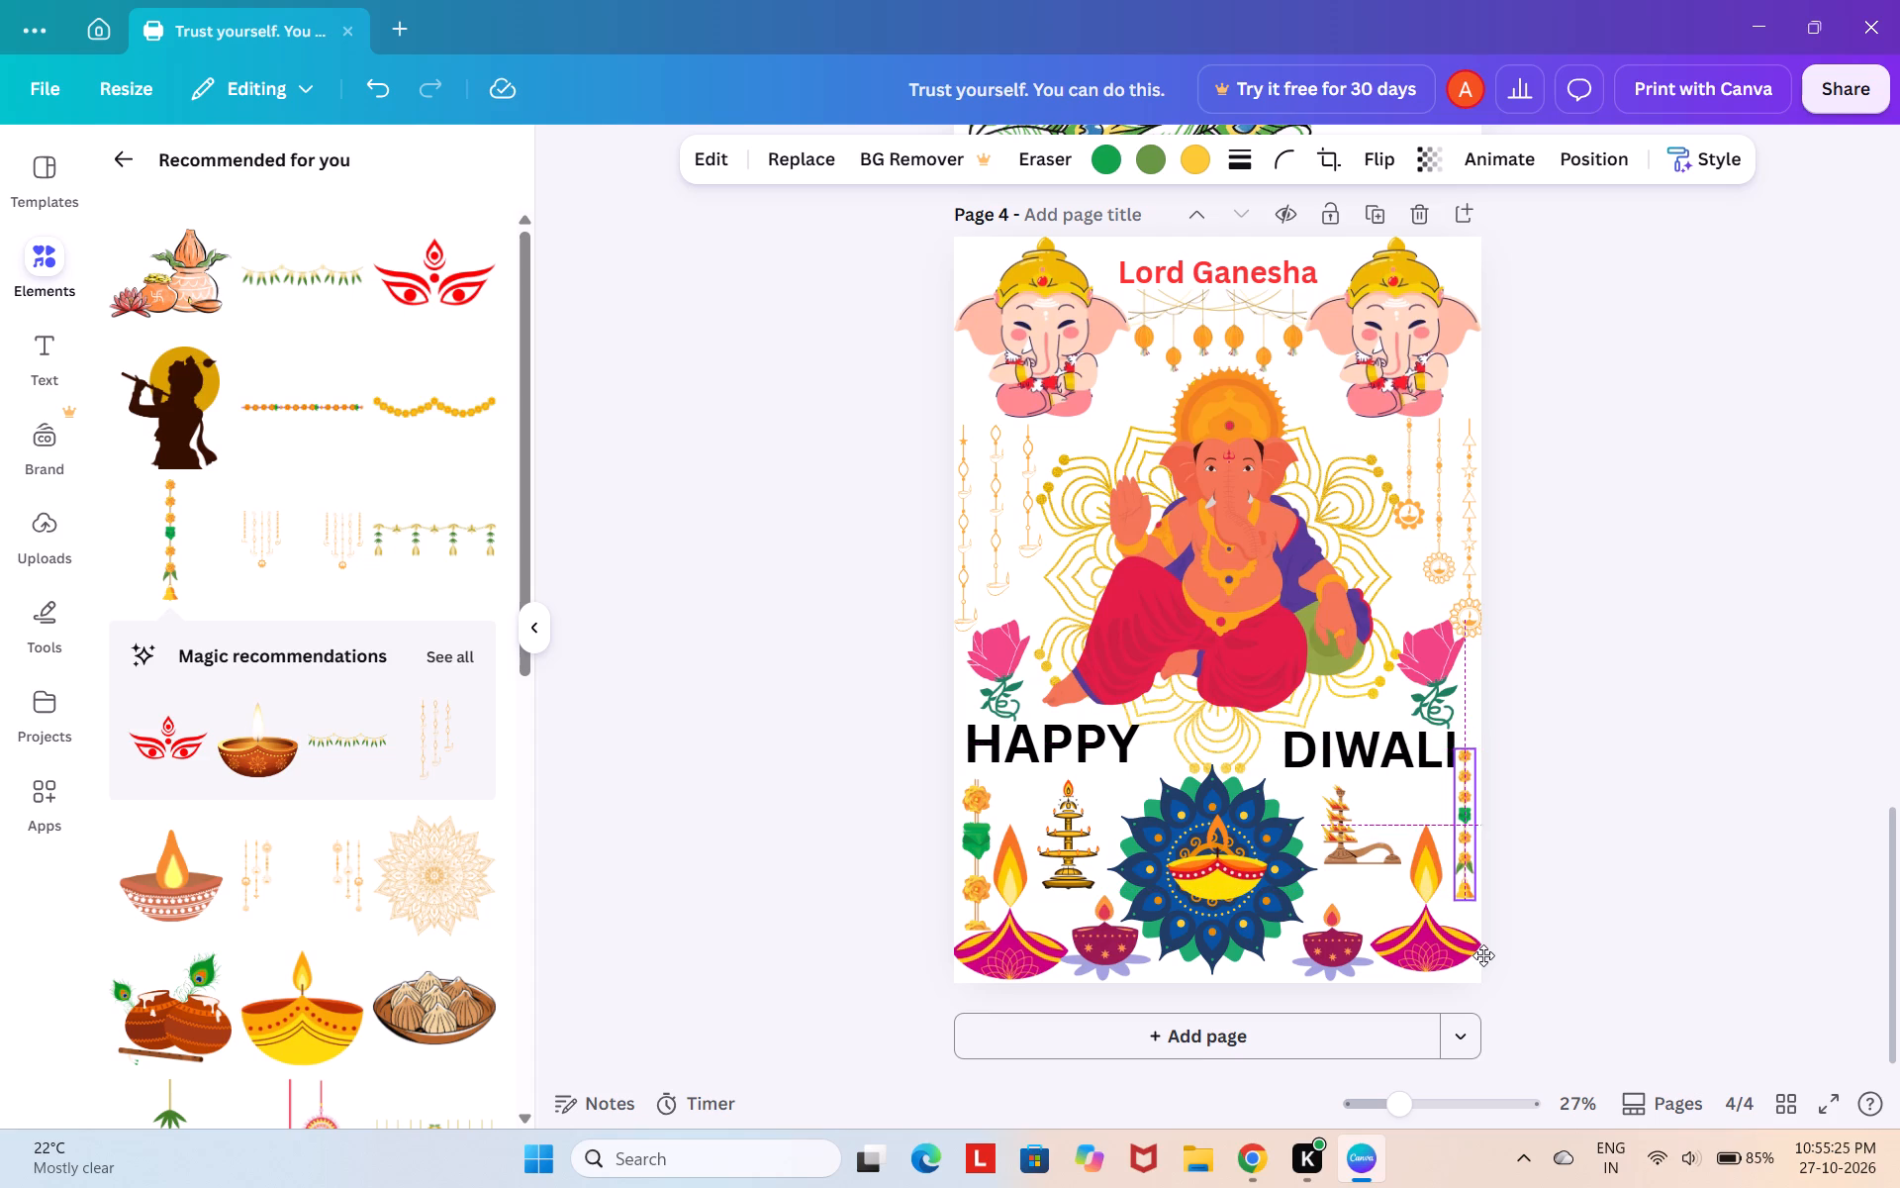
left_click_drag(1483, 955, 1482, 977)
Widen and resize the right-edge marigold garland to match the one on the page's left edge, and deselect it.
left_click_drag(1453, 854, 1440, 854)
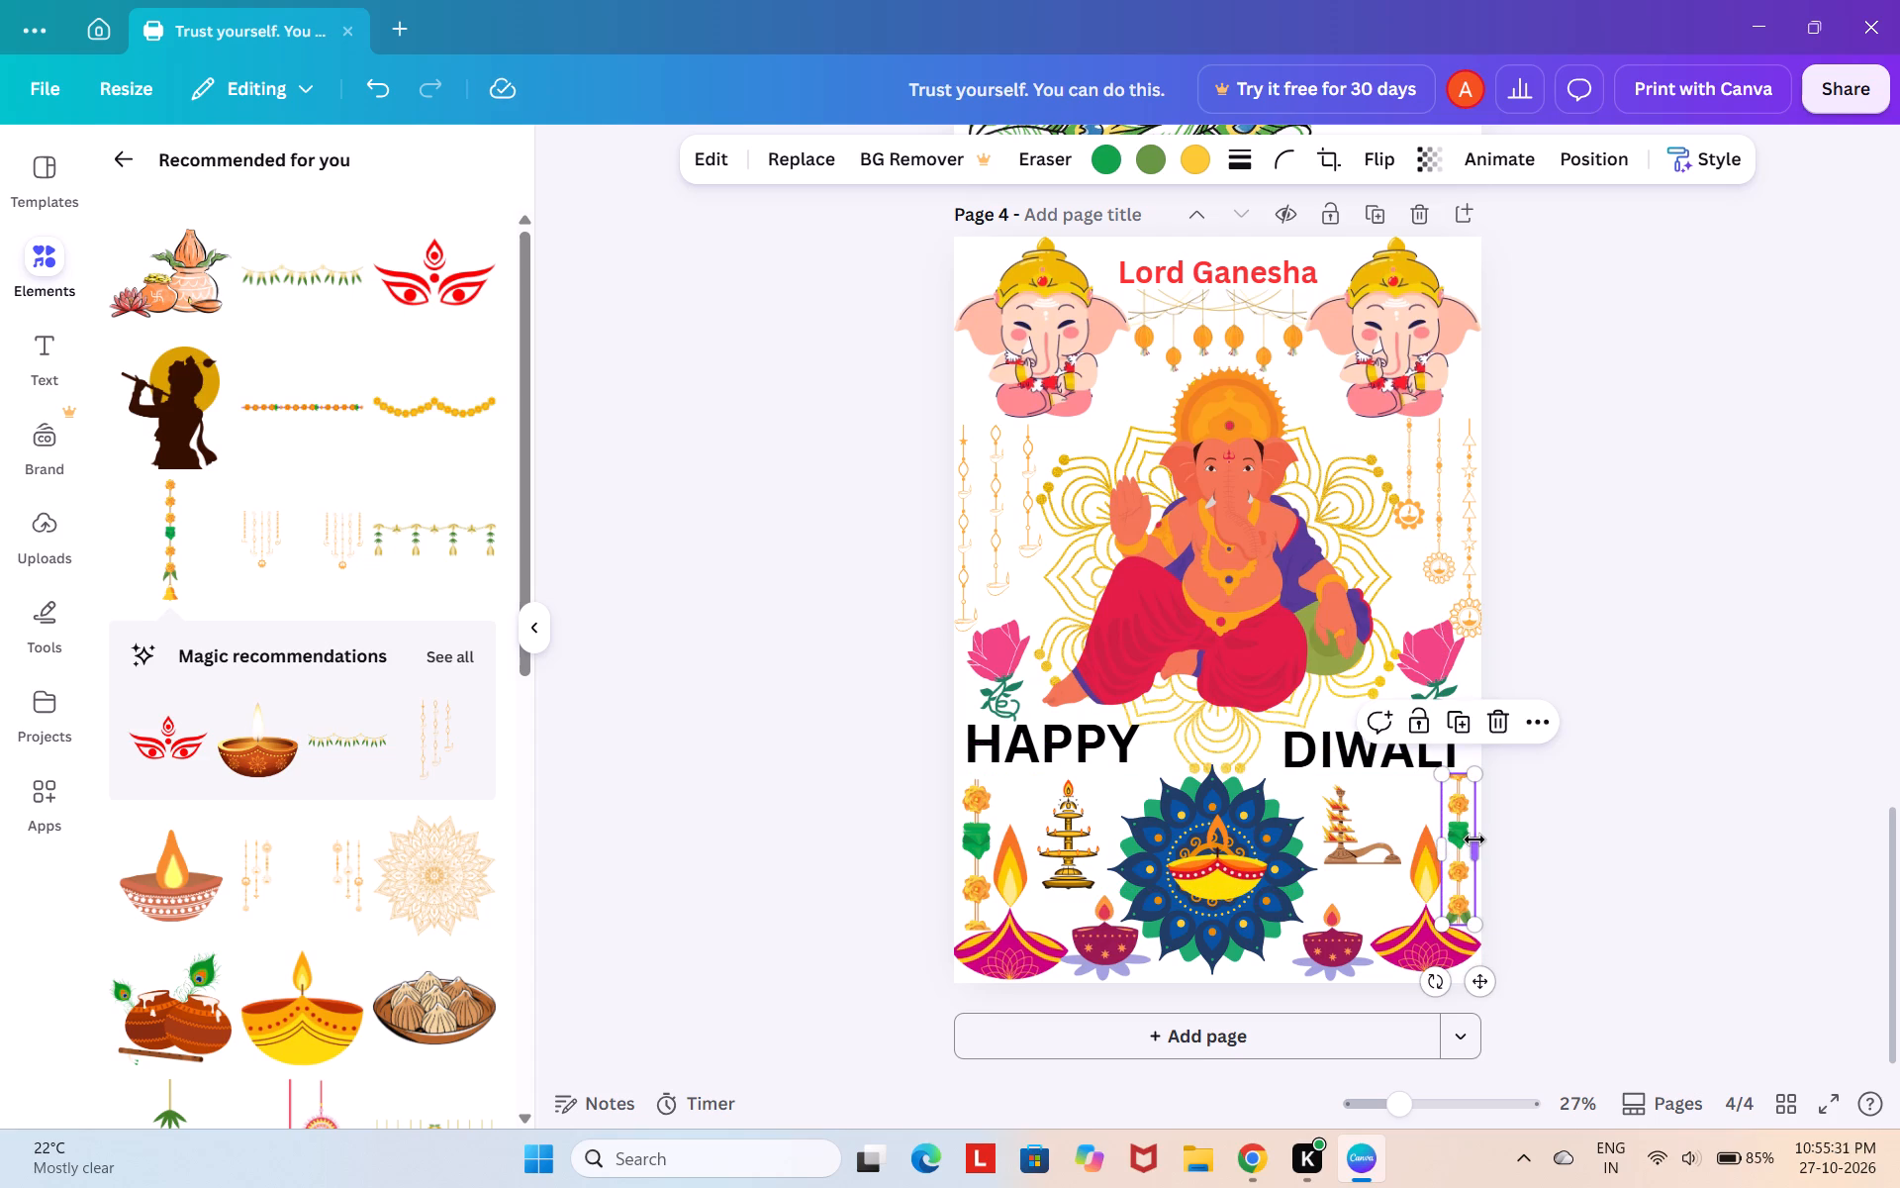
left_click(1474, 840)
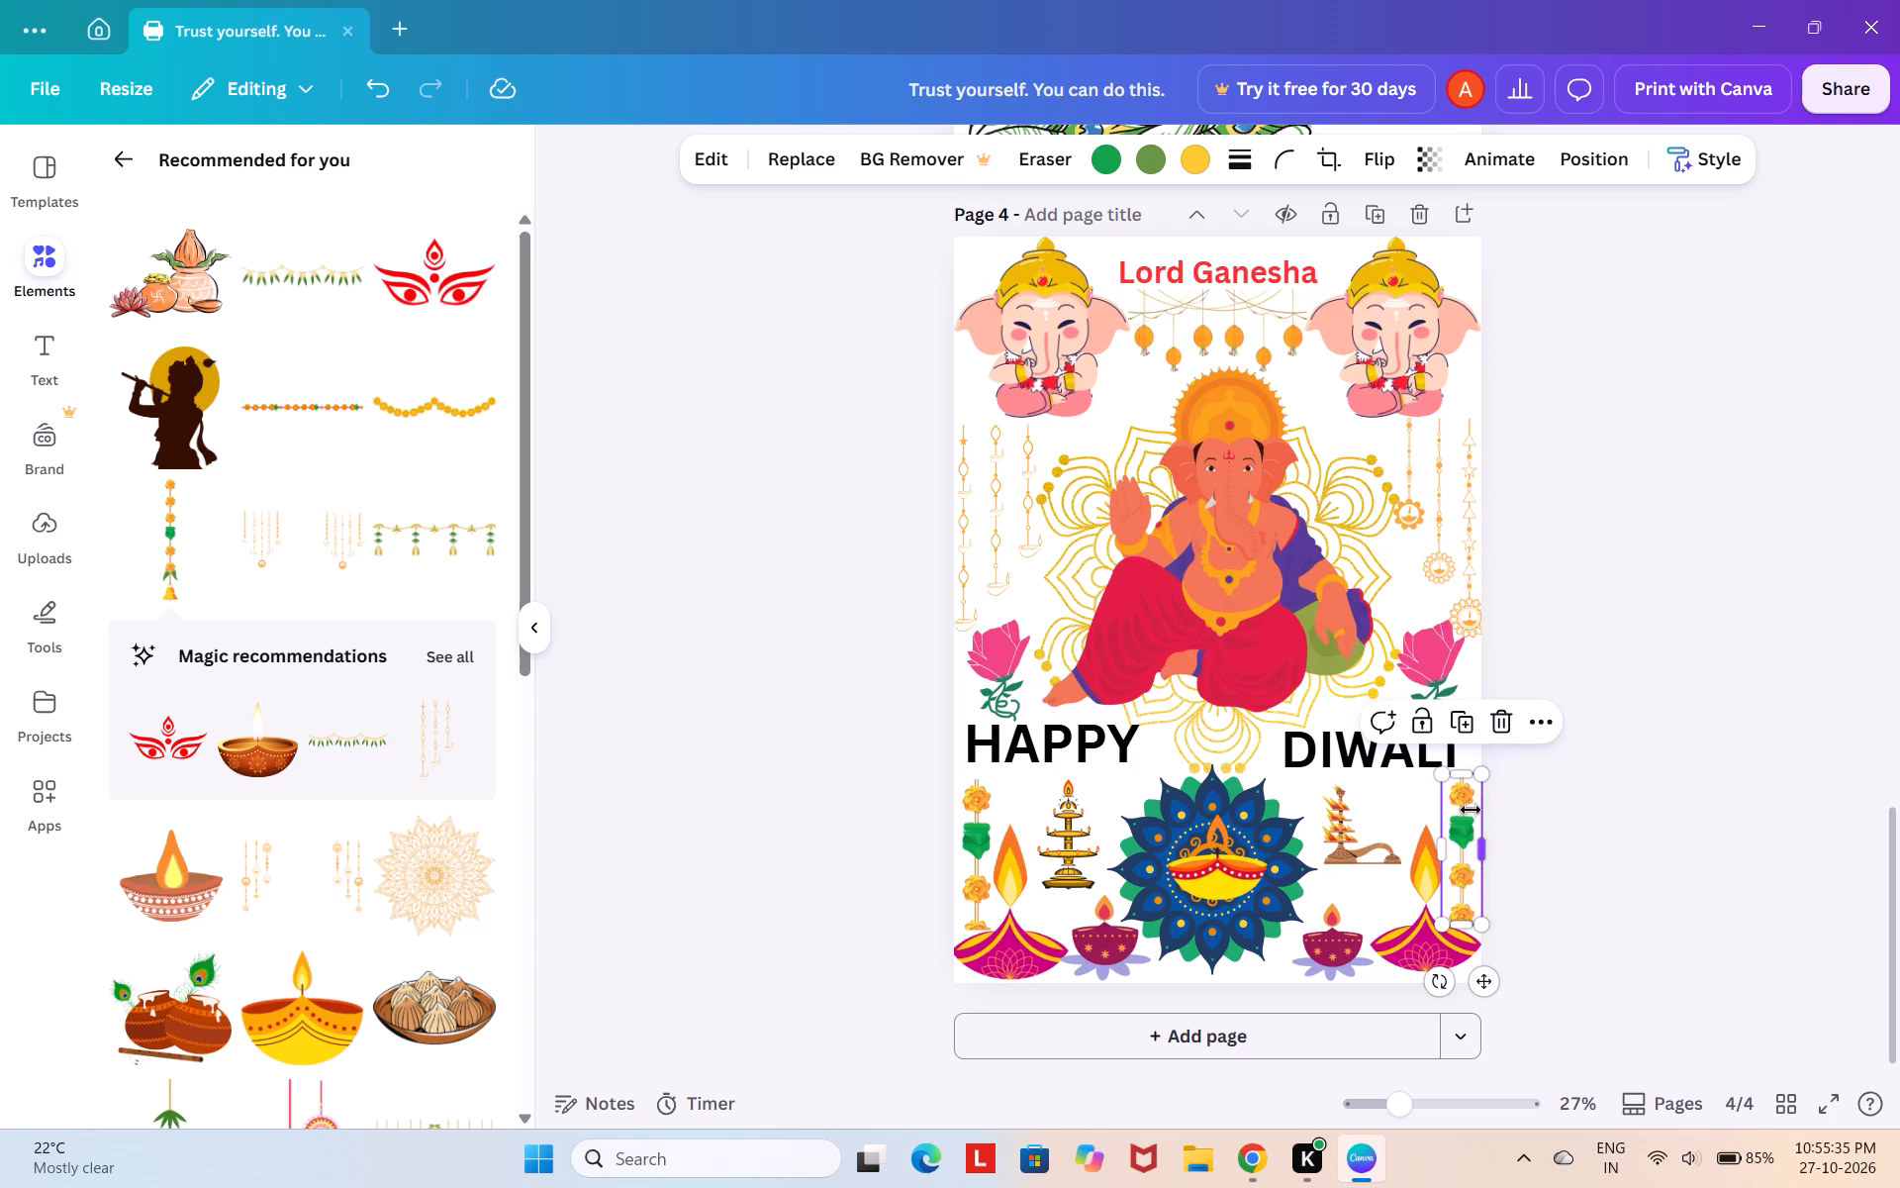
left_click(1463, 780)
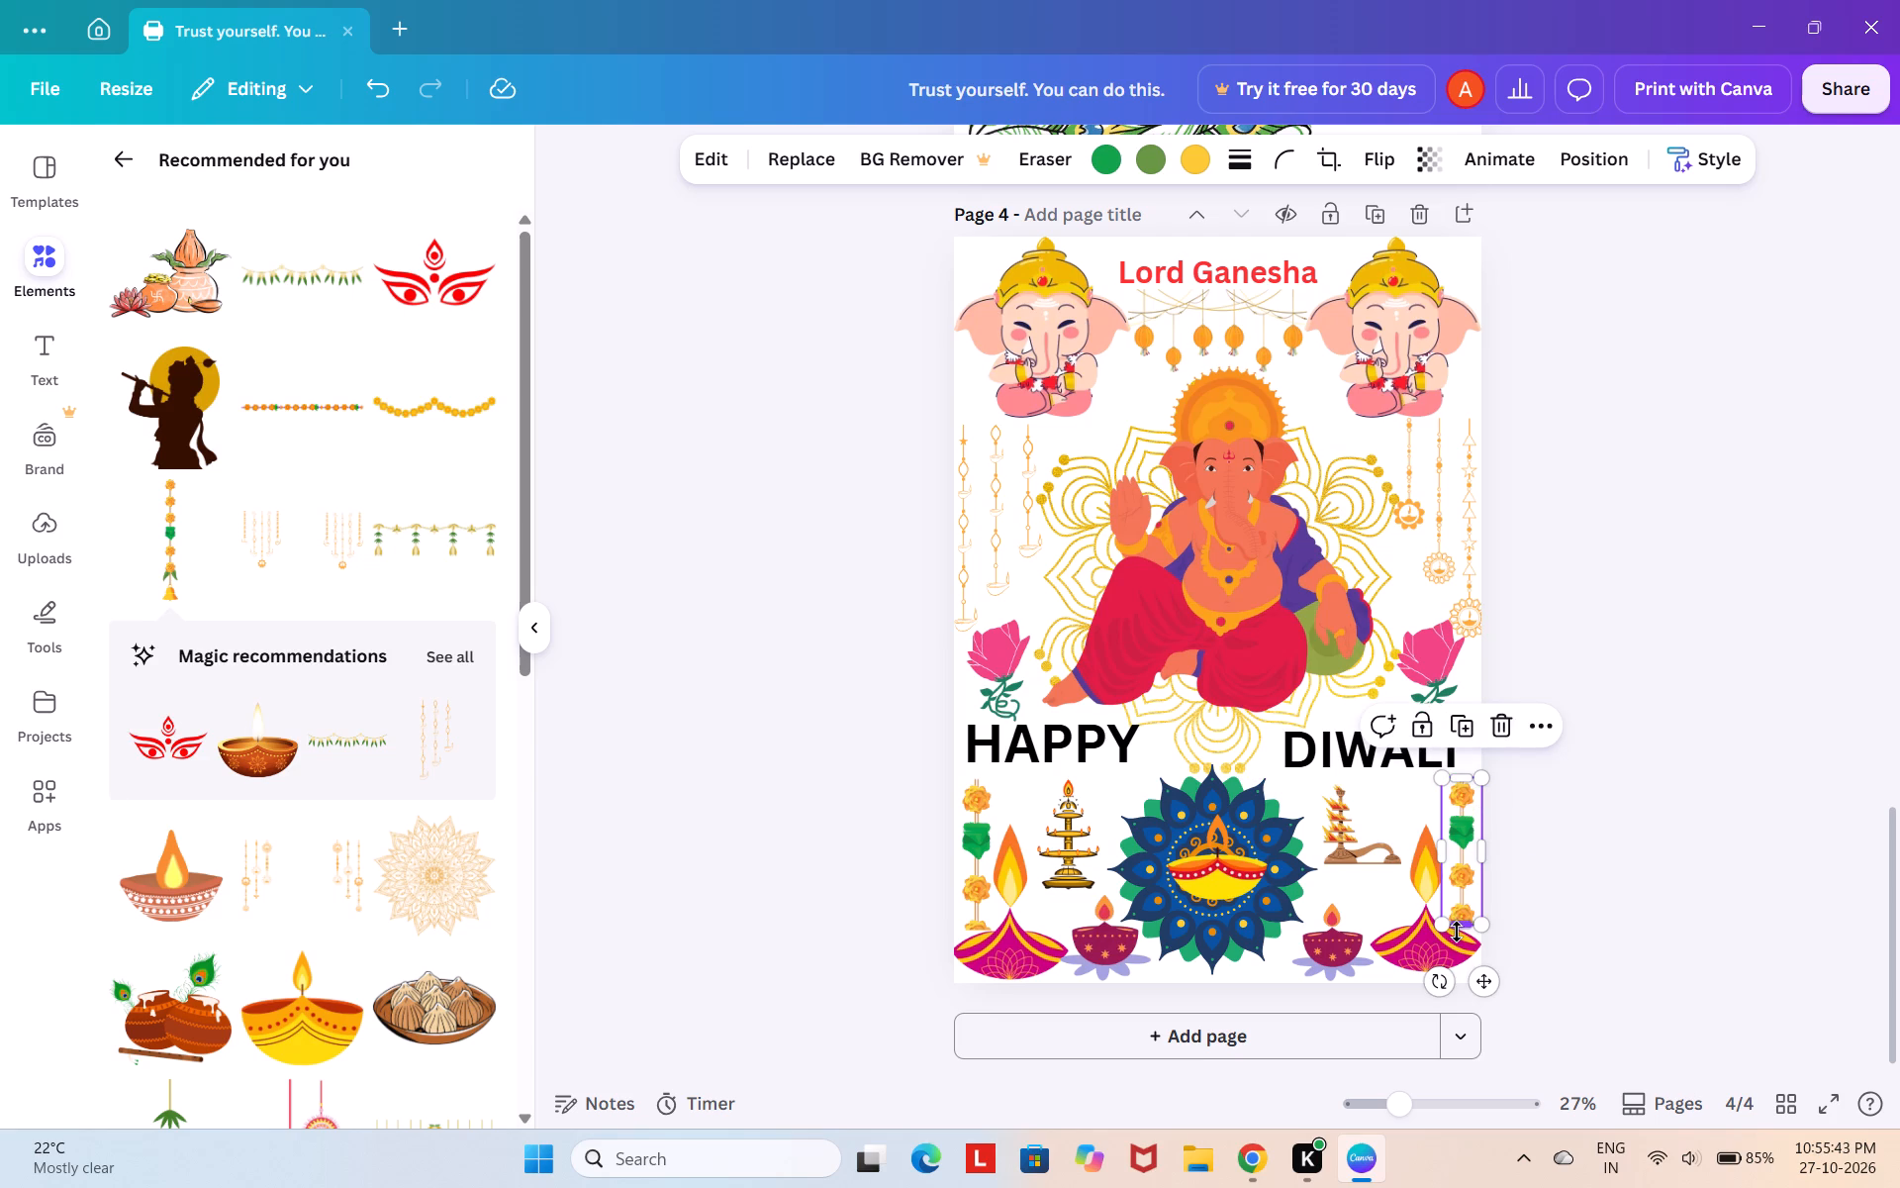
left_click_drag(1457, 932, 1457, 924)
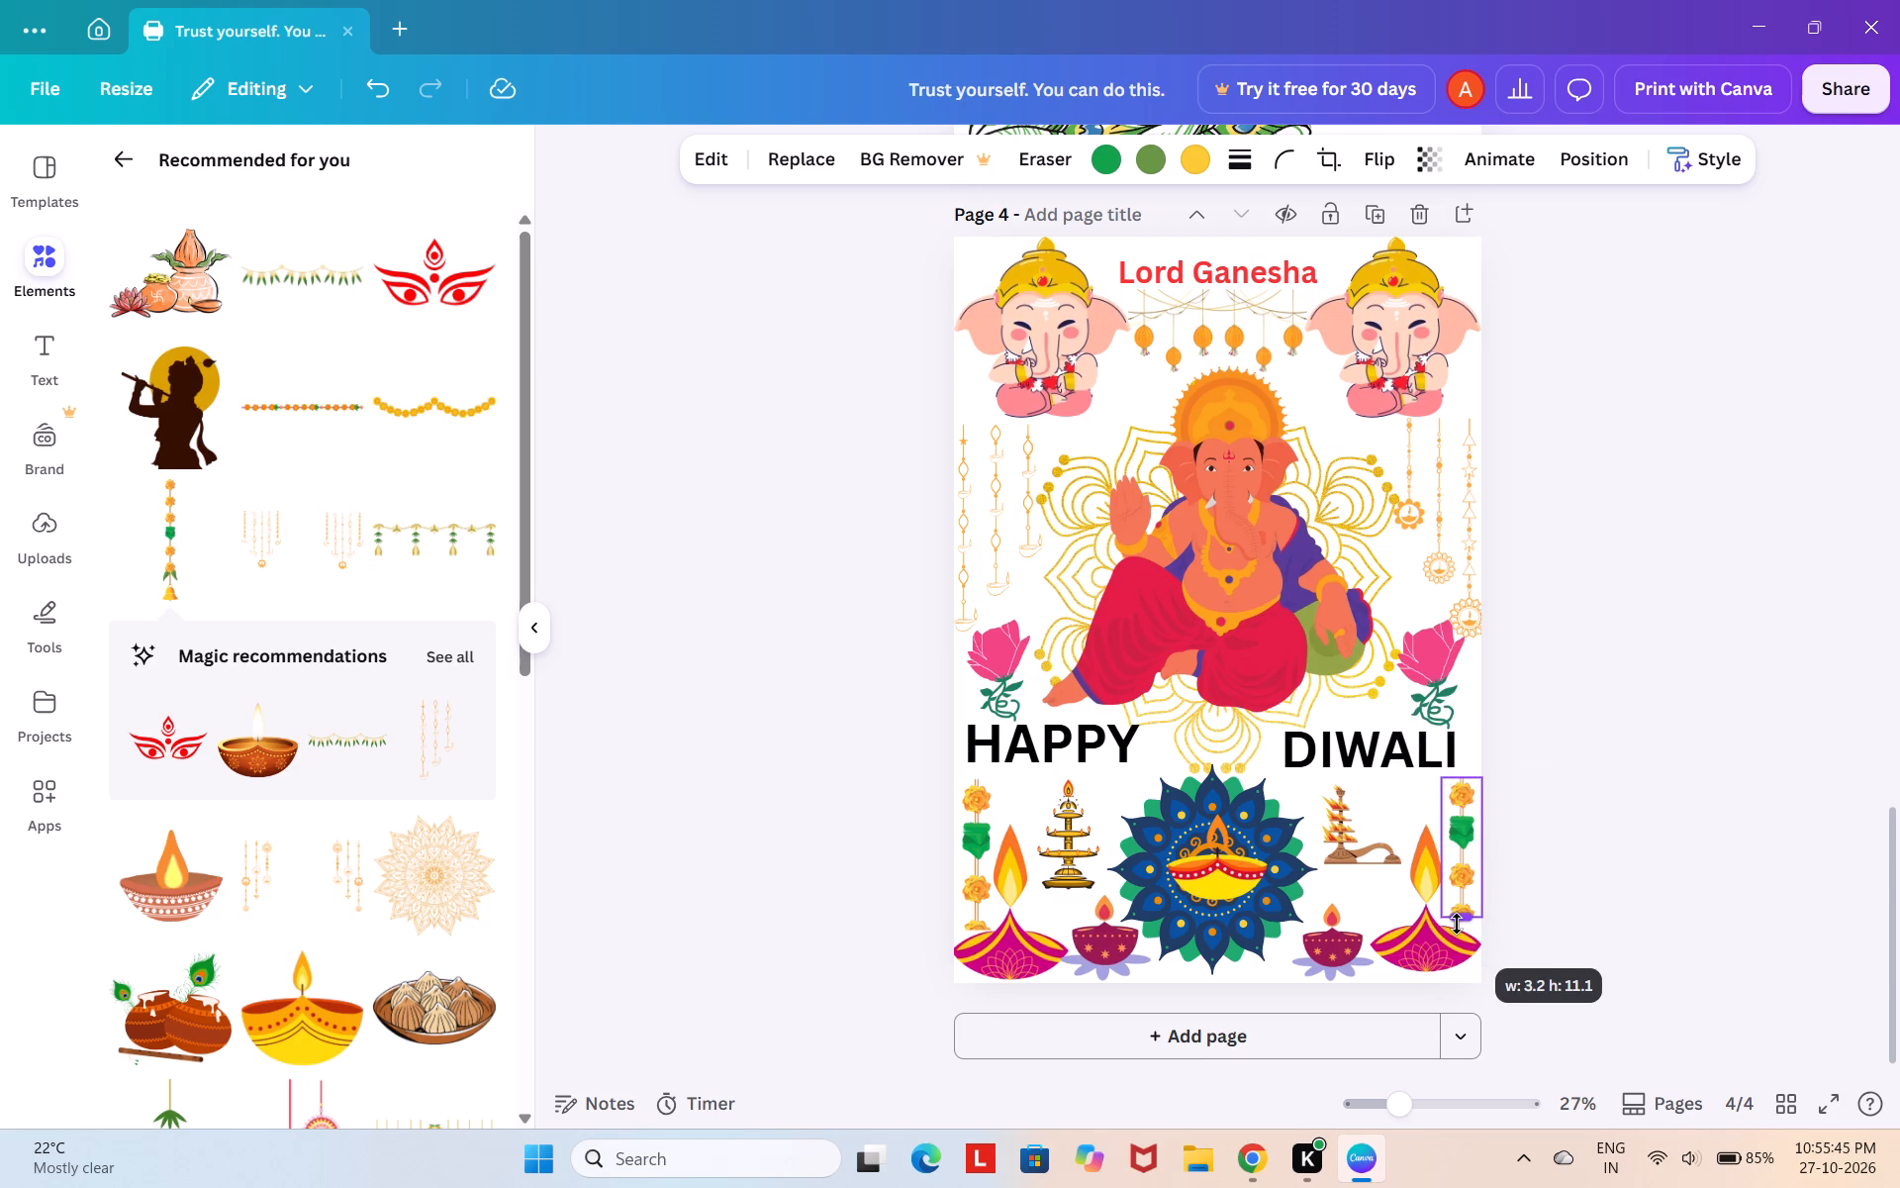
left_click_drag(1457, 924, 1457, 923)
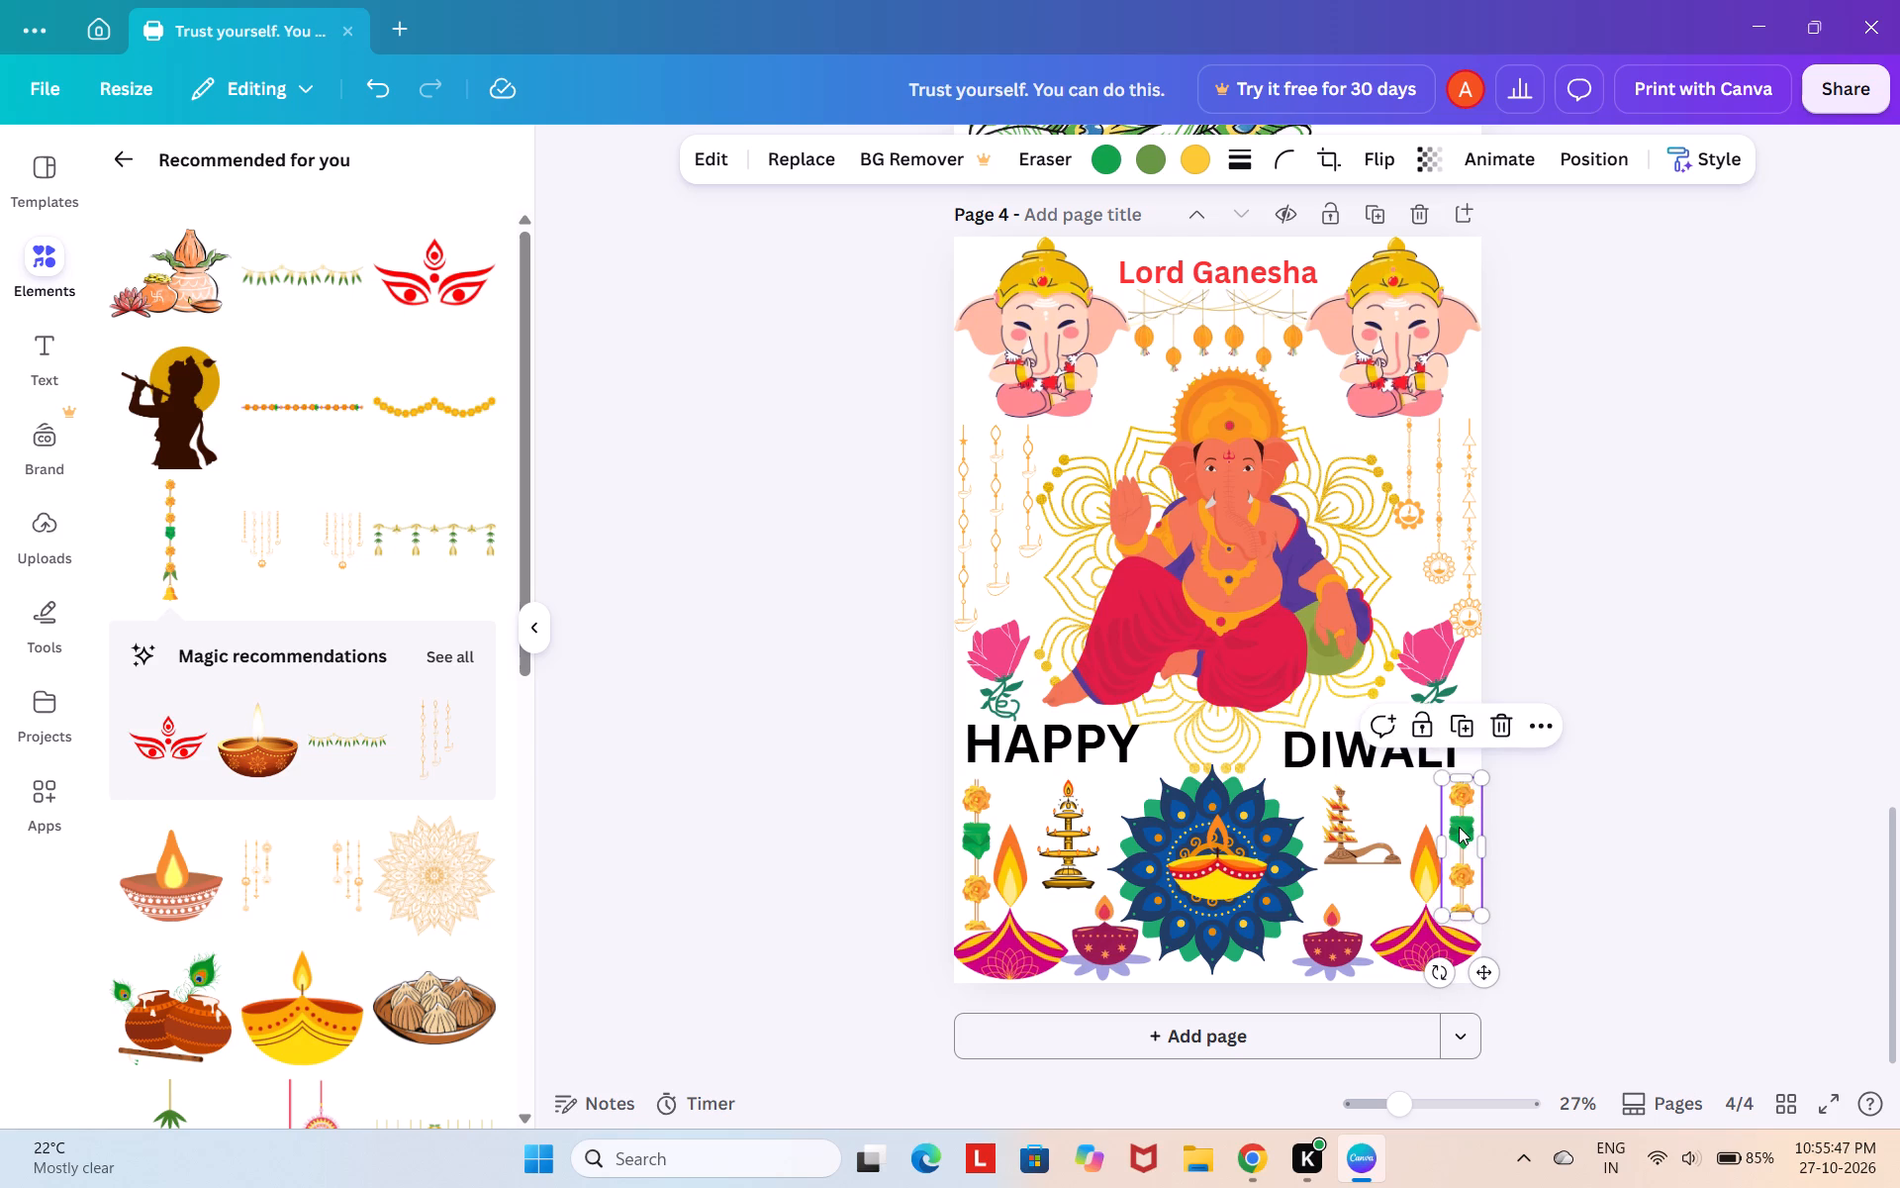
left_click(1481, 781)
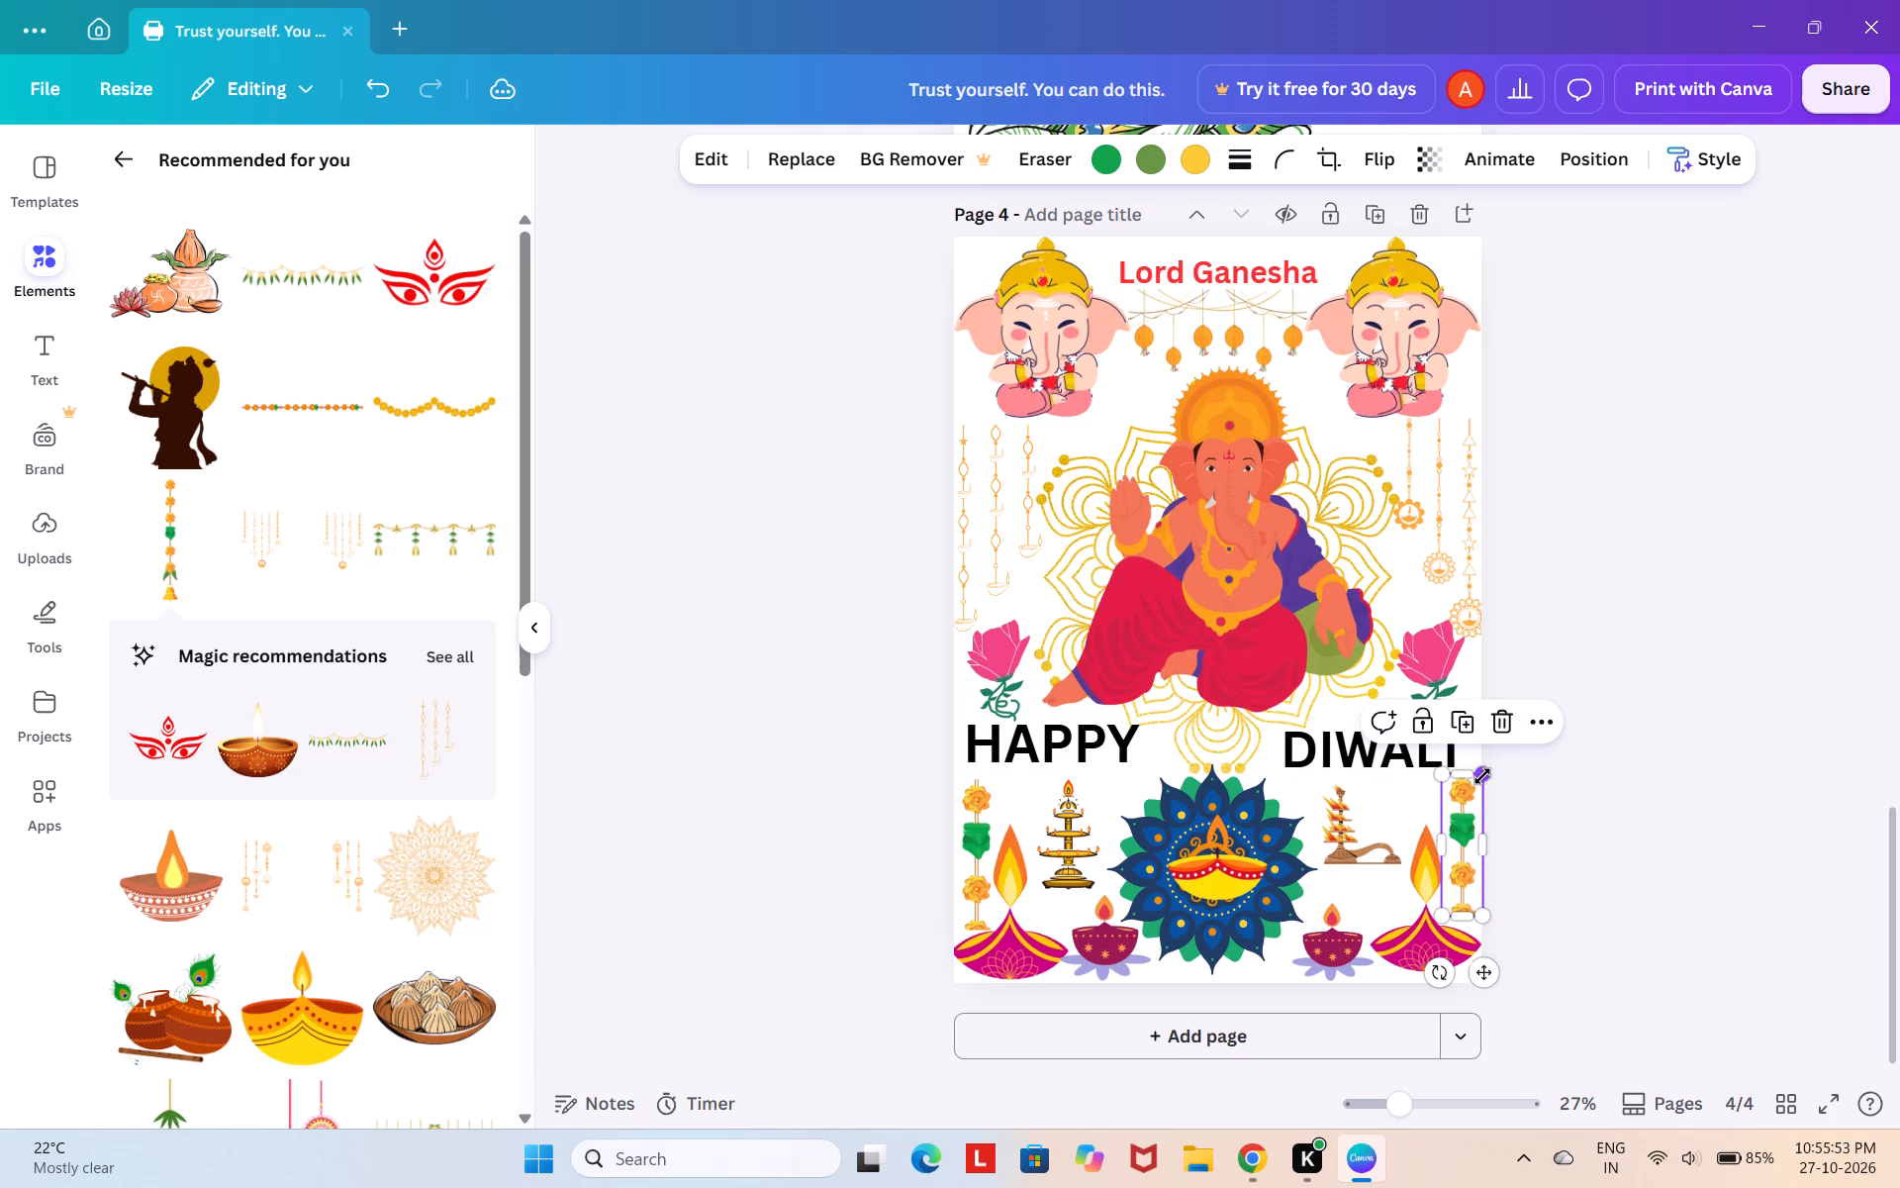
left_click(1490, 917)
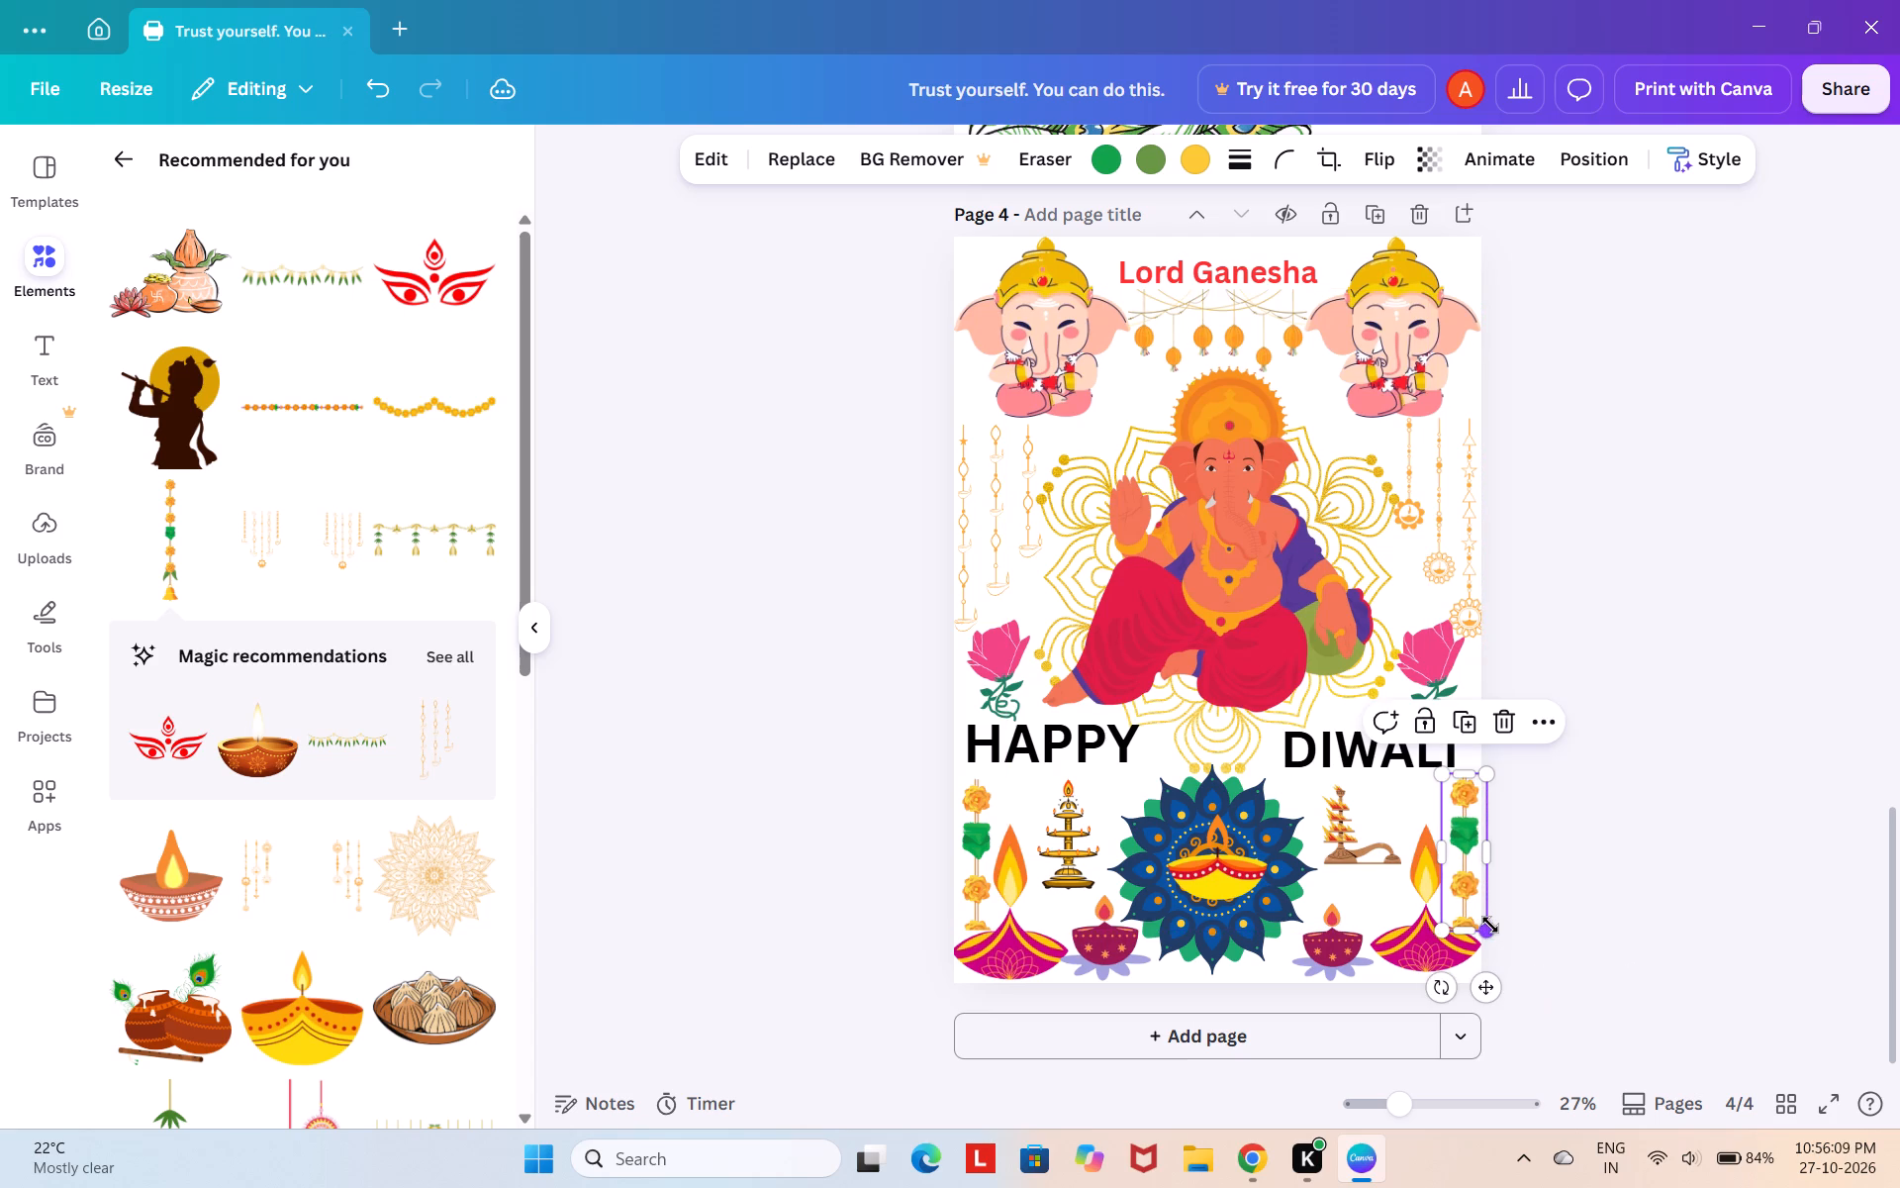
left_click(1520, 806)
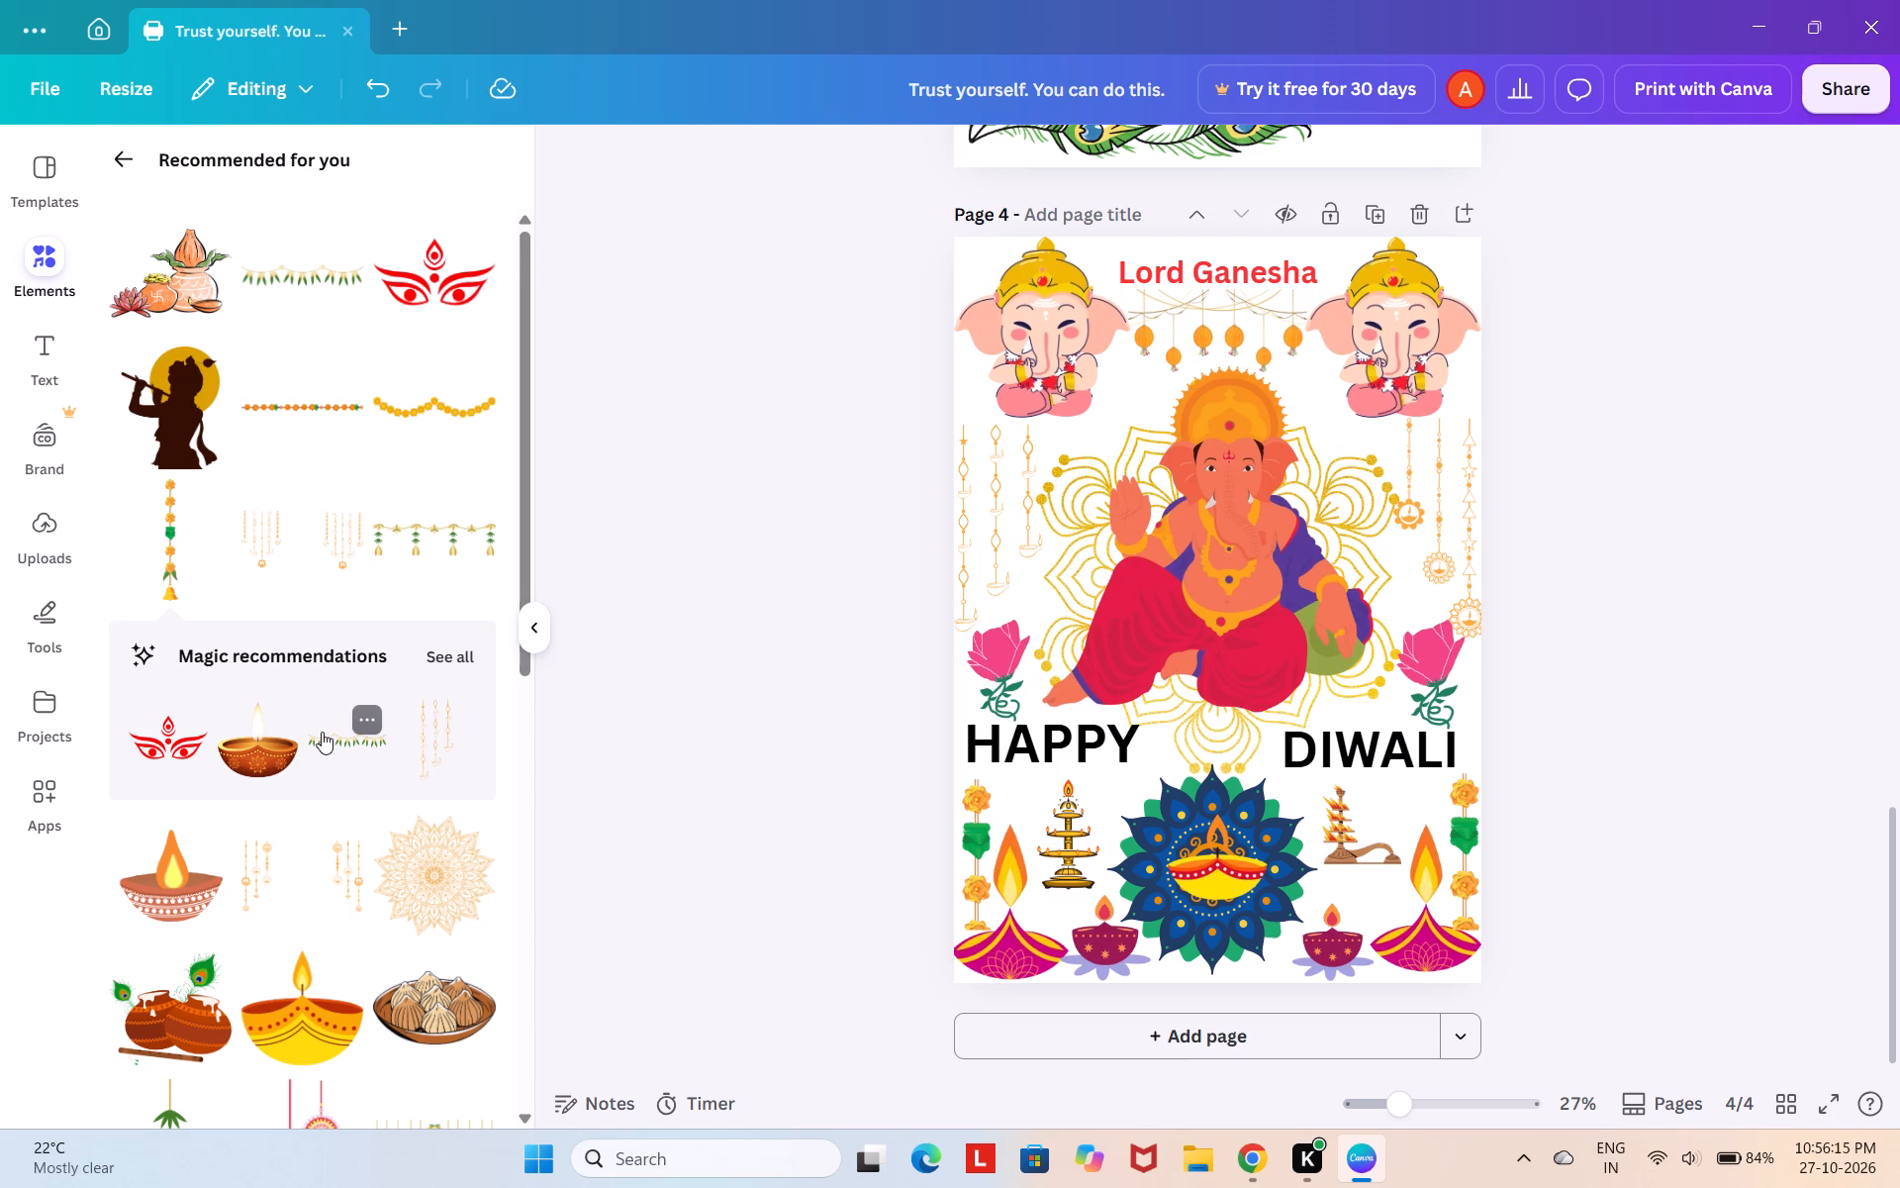
Add a new blank page 5 after the Ganesha poster page.
scroll(322, 732, "down", 1)
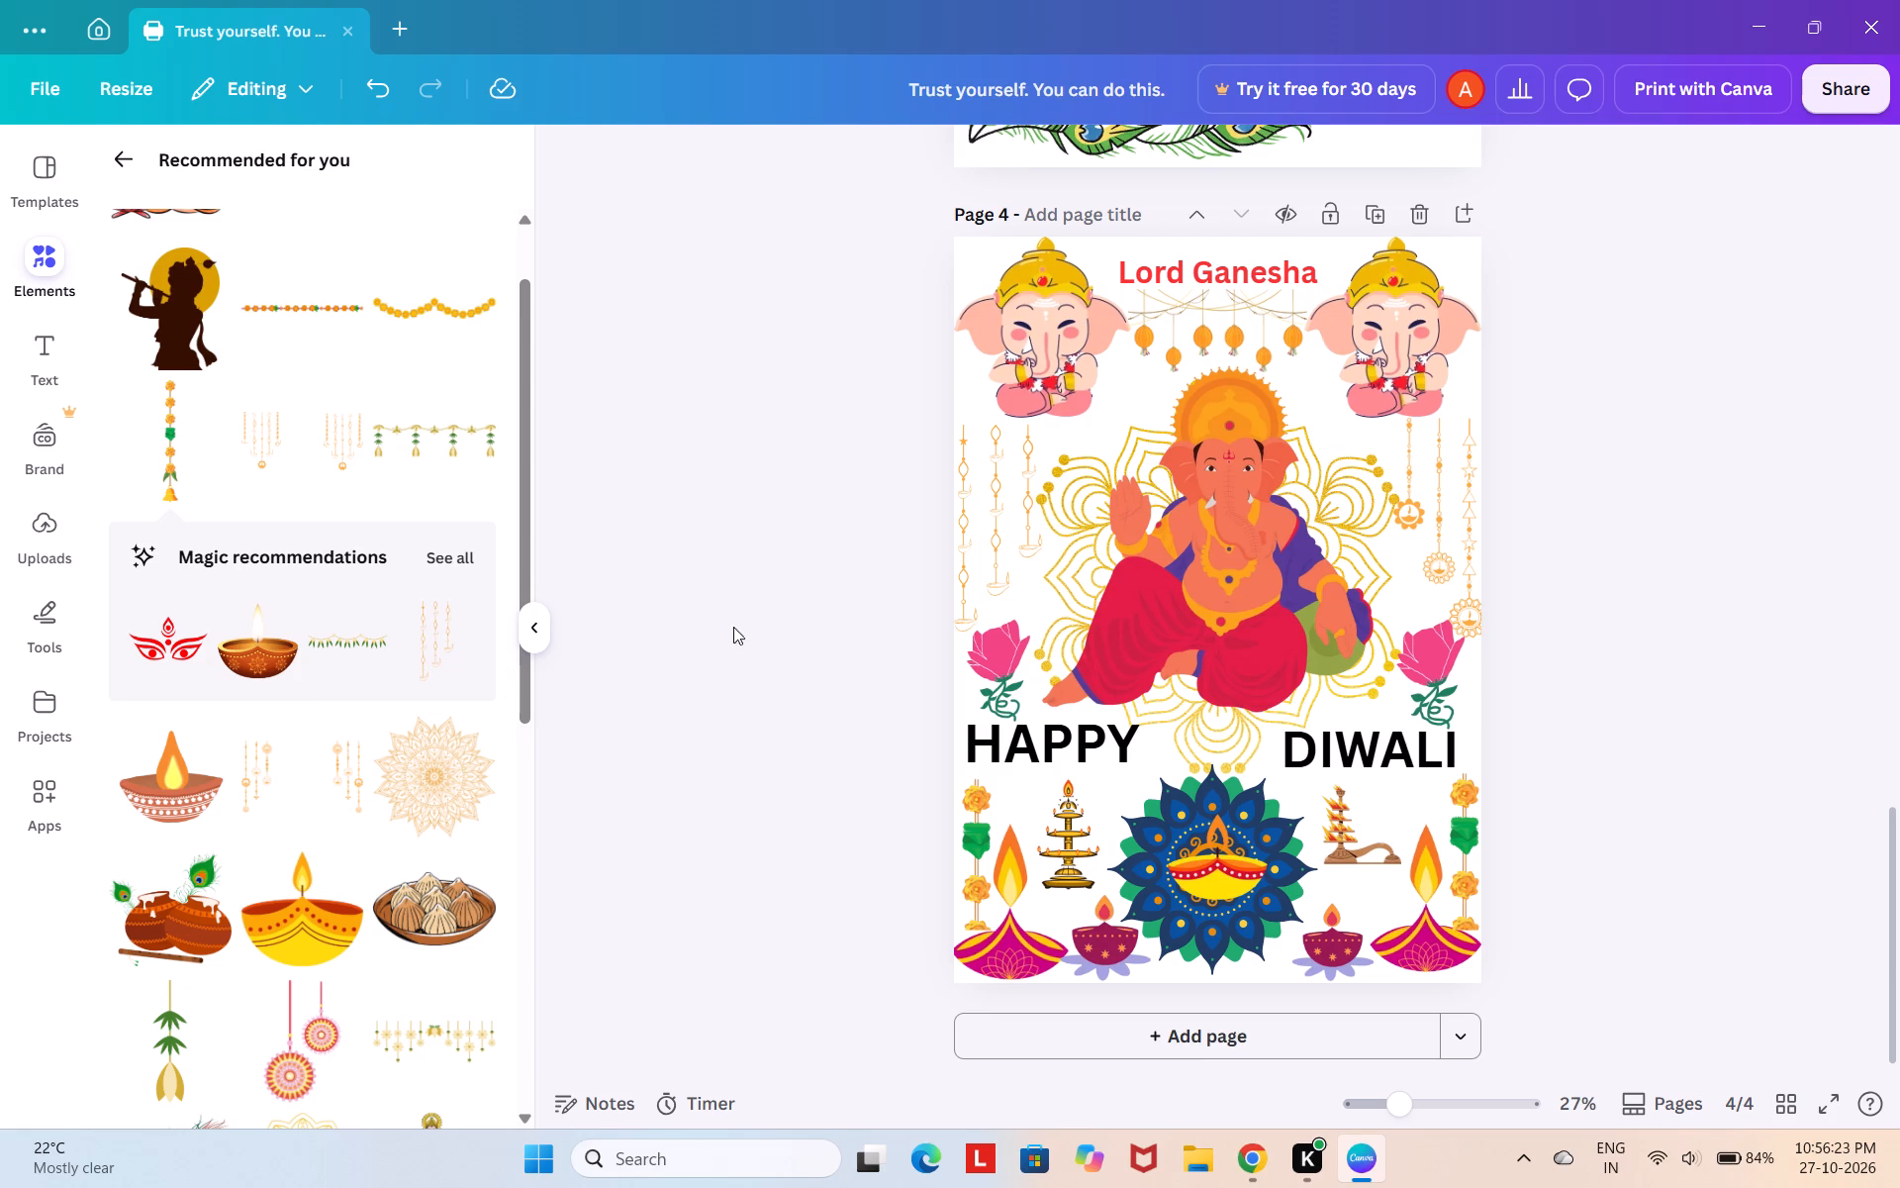
left_click(1143, 1040)
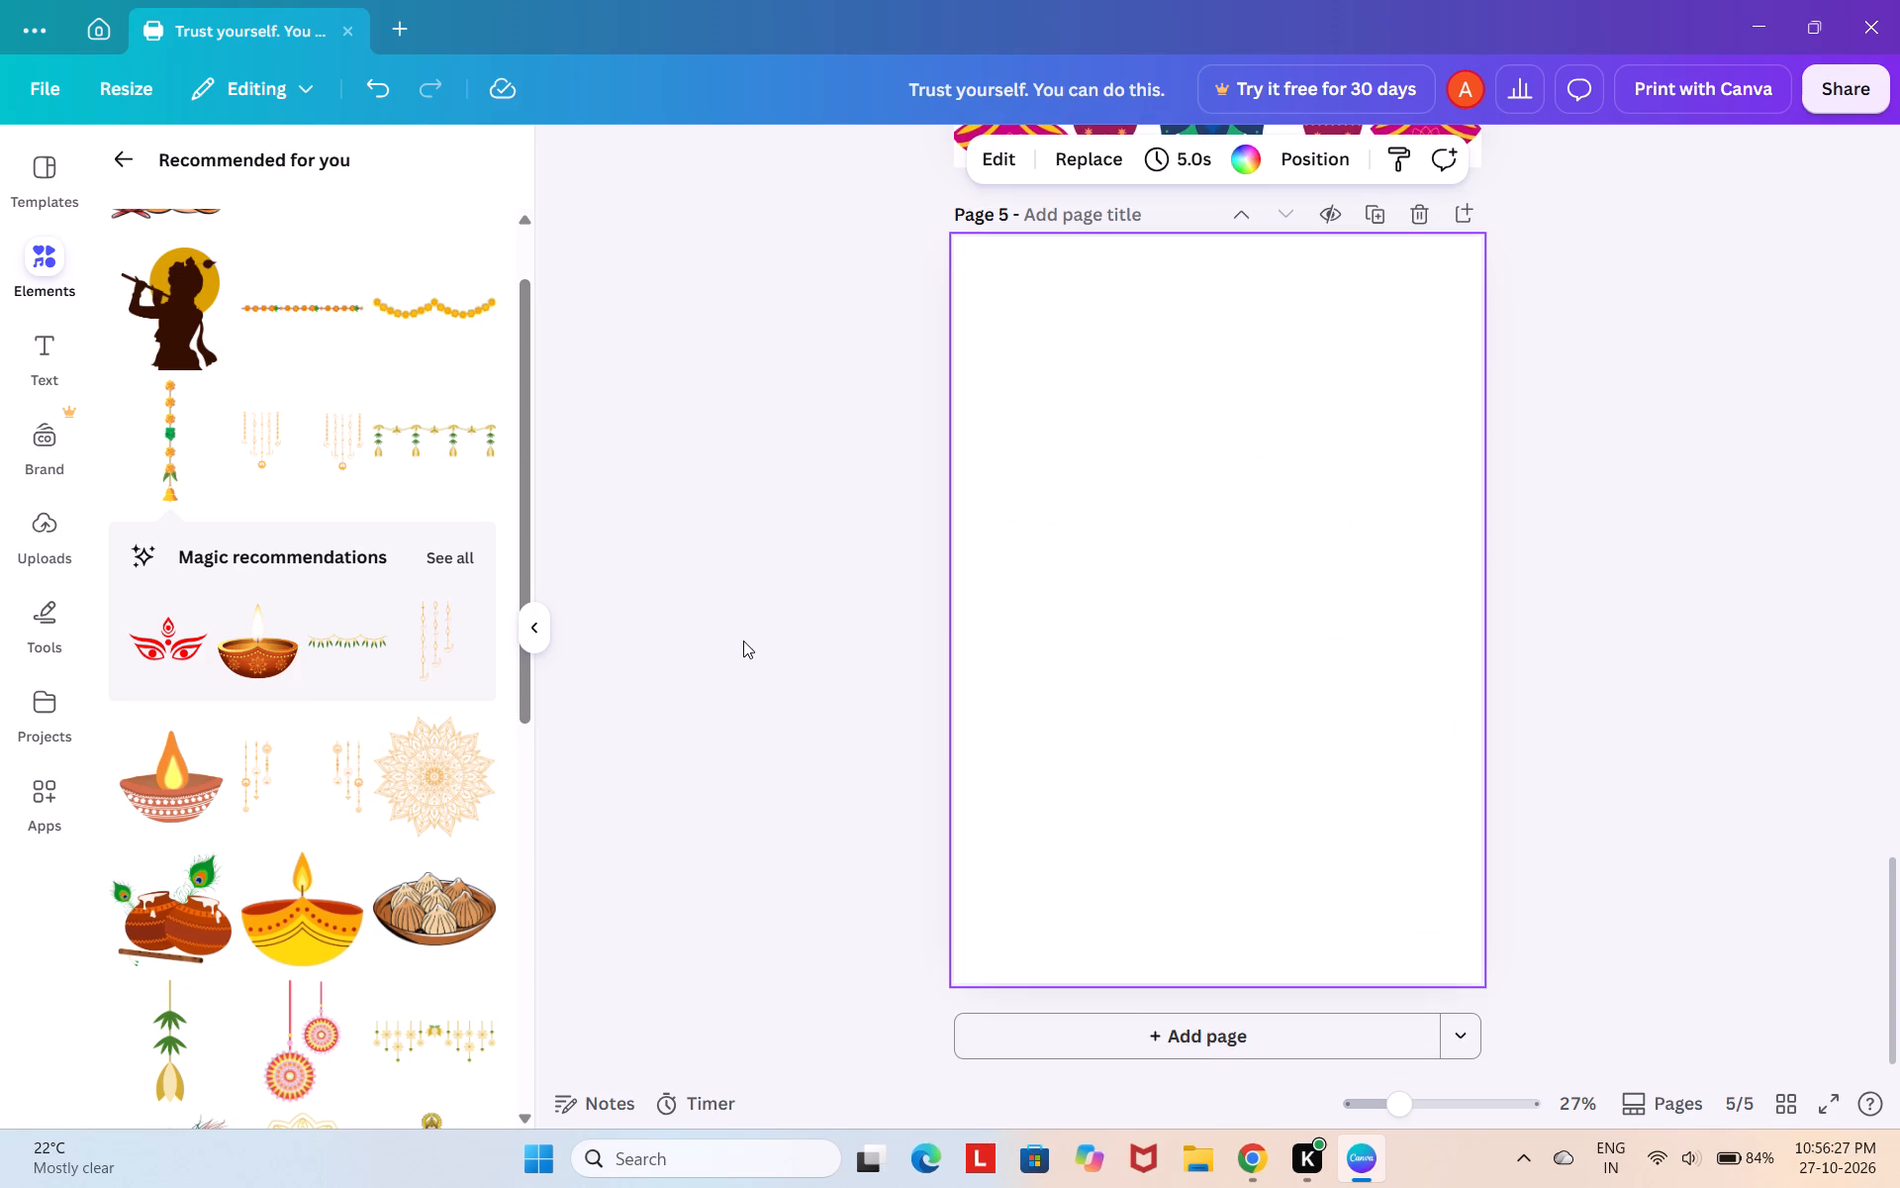
Add the Durga face graphic with the orange circle to page 5 and enlarge it to about 21 wide by 22 high.
scroll(379, 642, "down", 2)
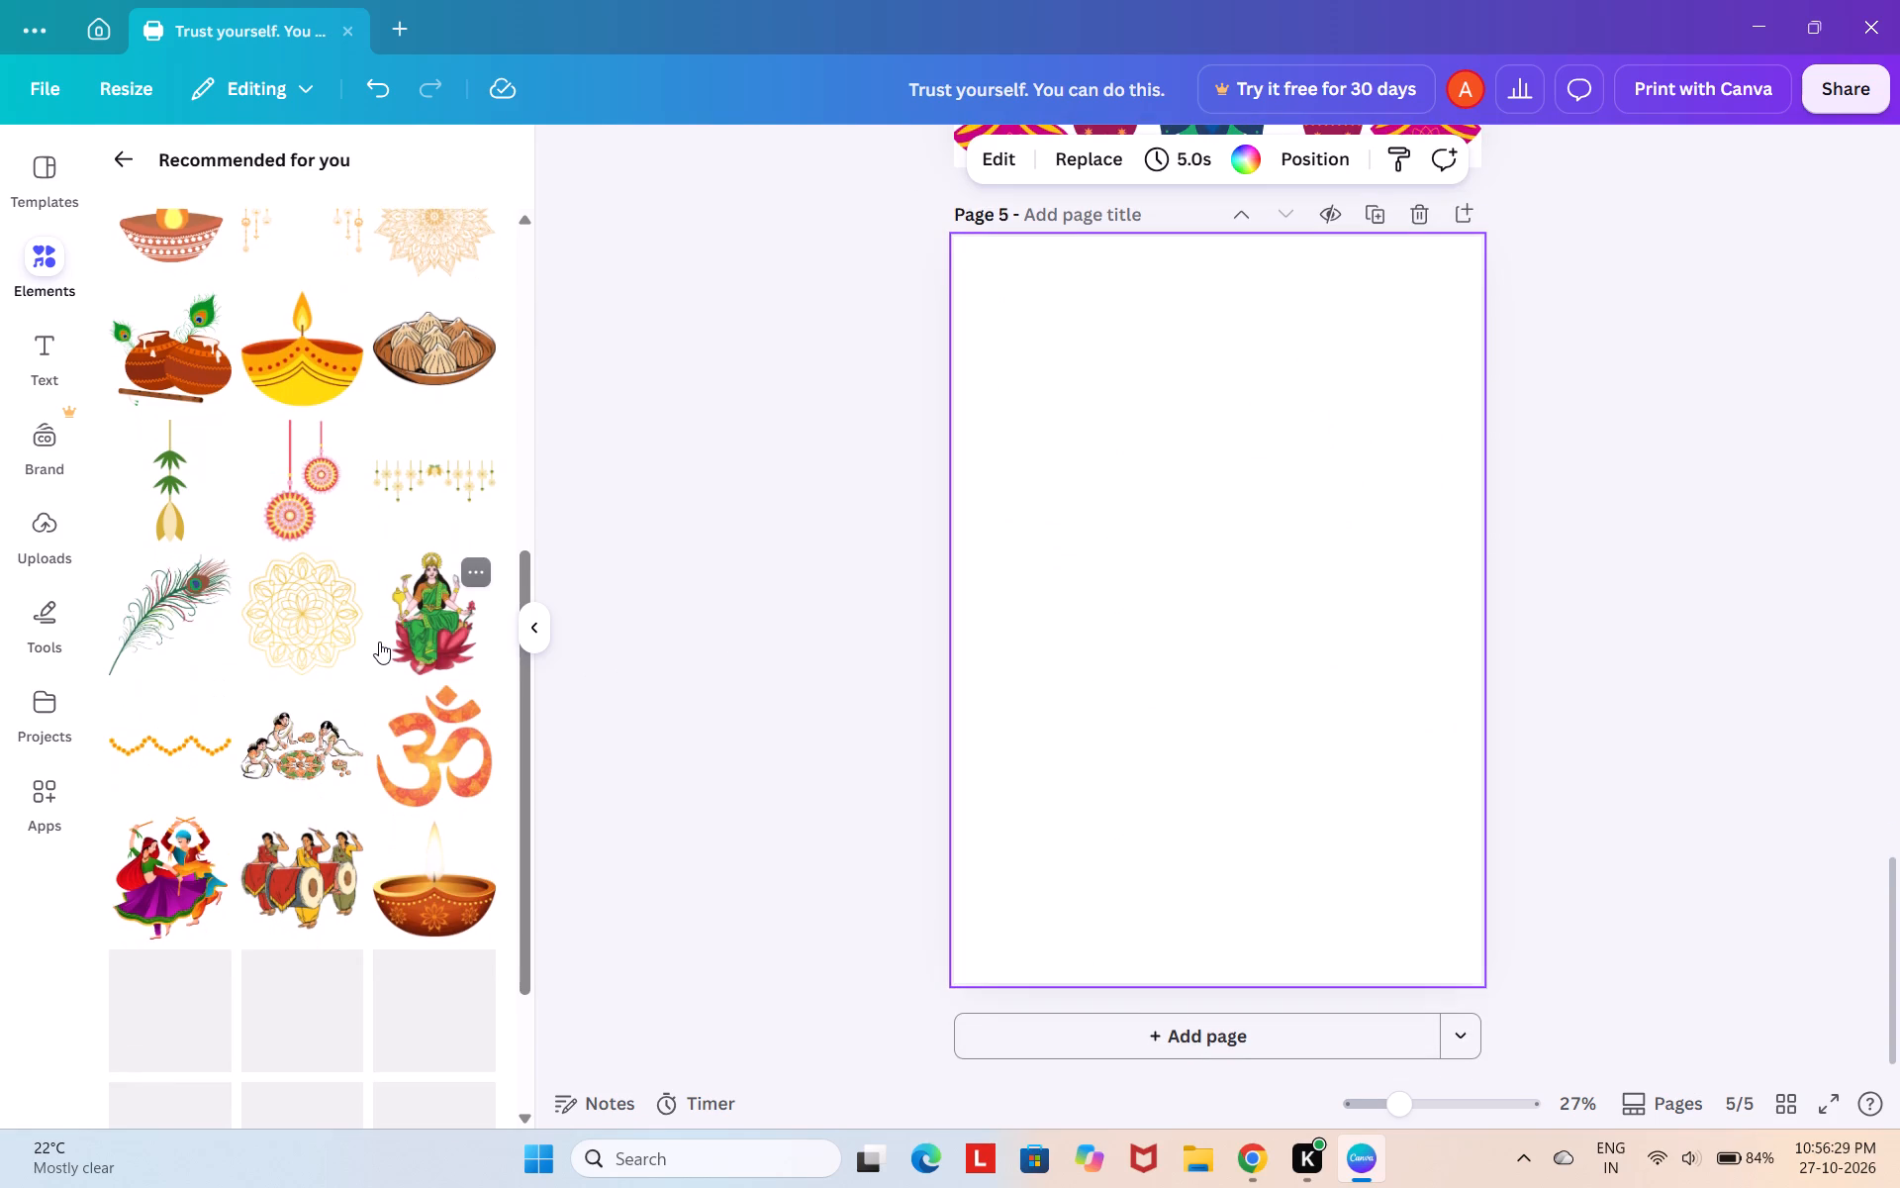
scroll(379, 642, "down", 3)
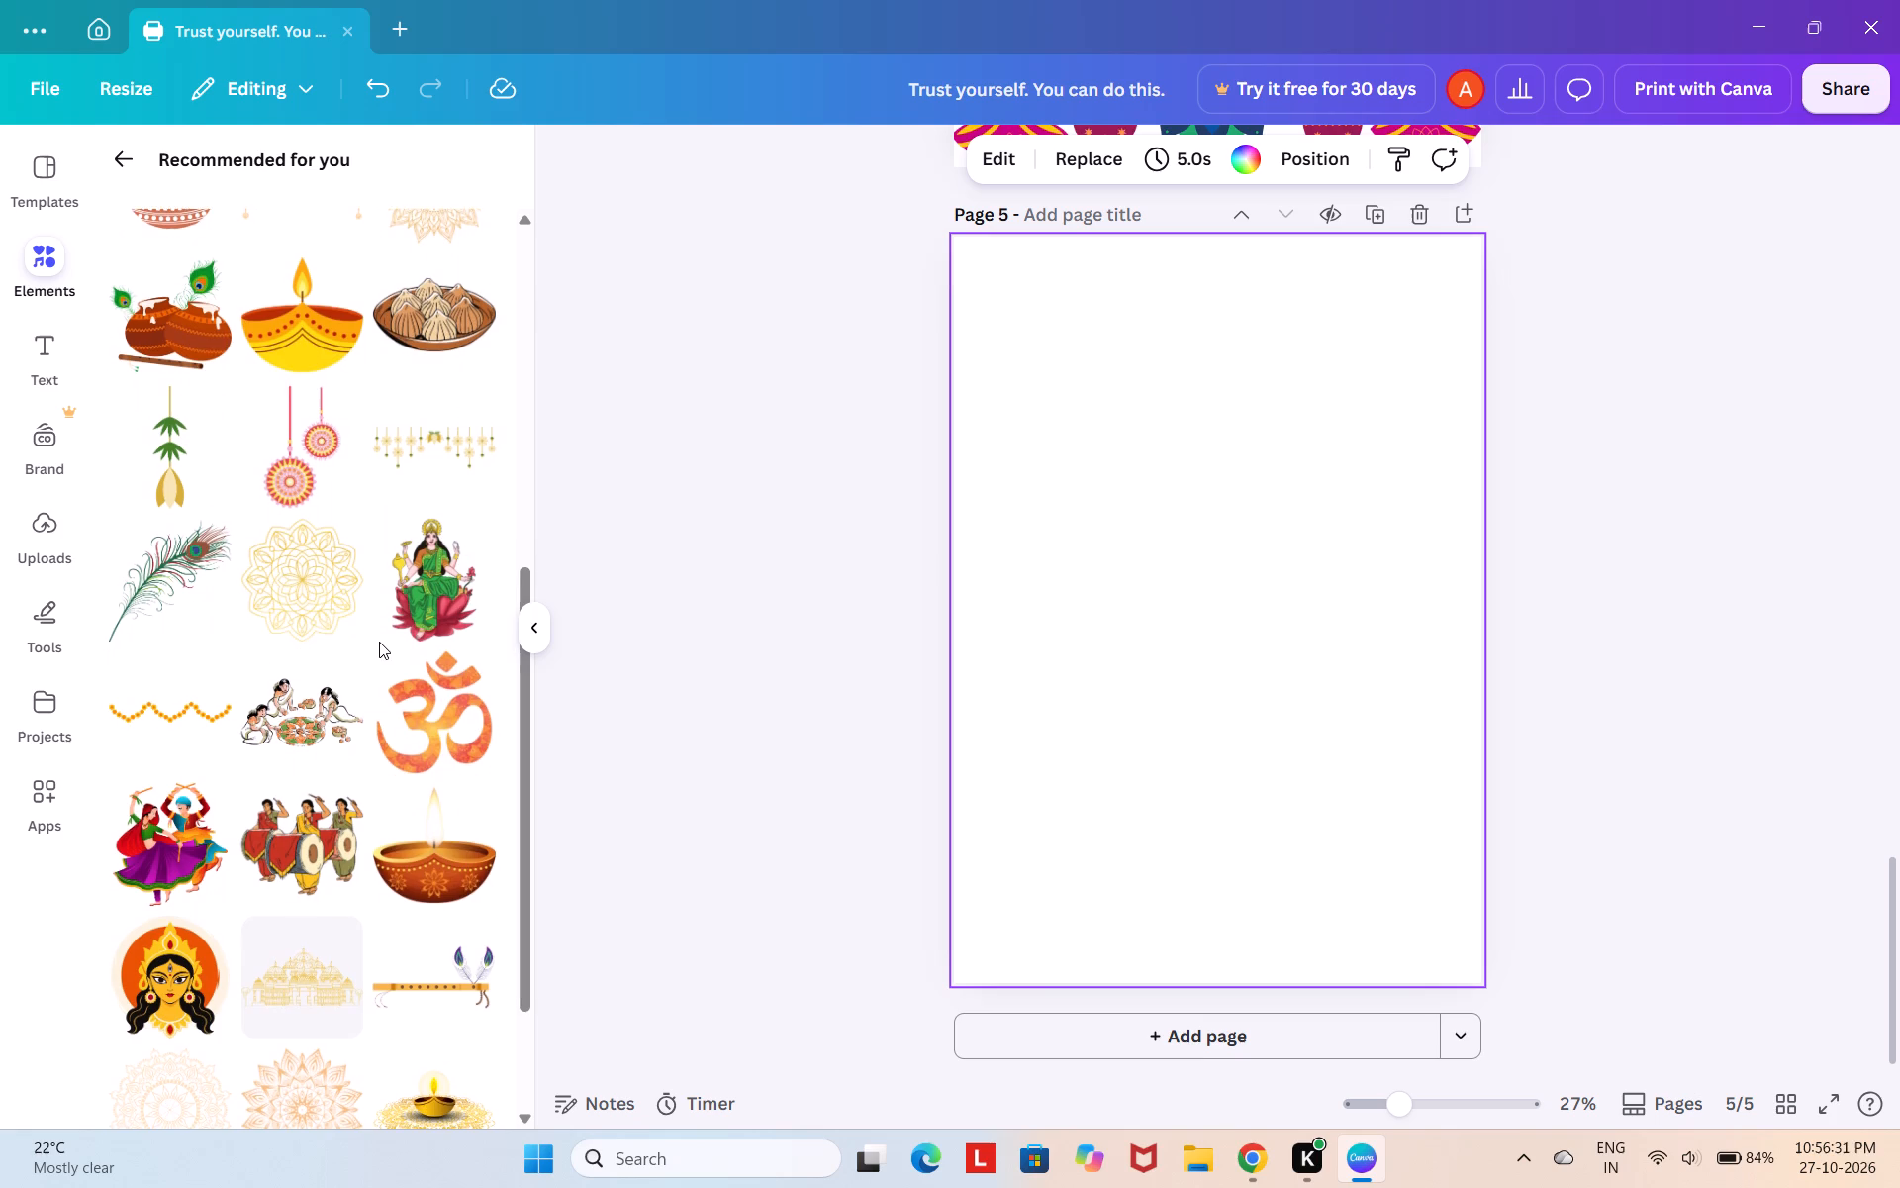
scroll(379, 642, "down", 4)
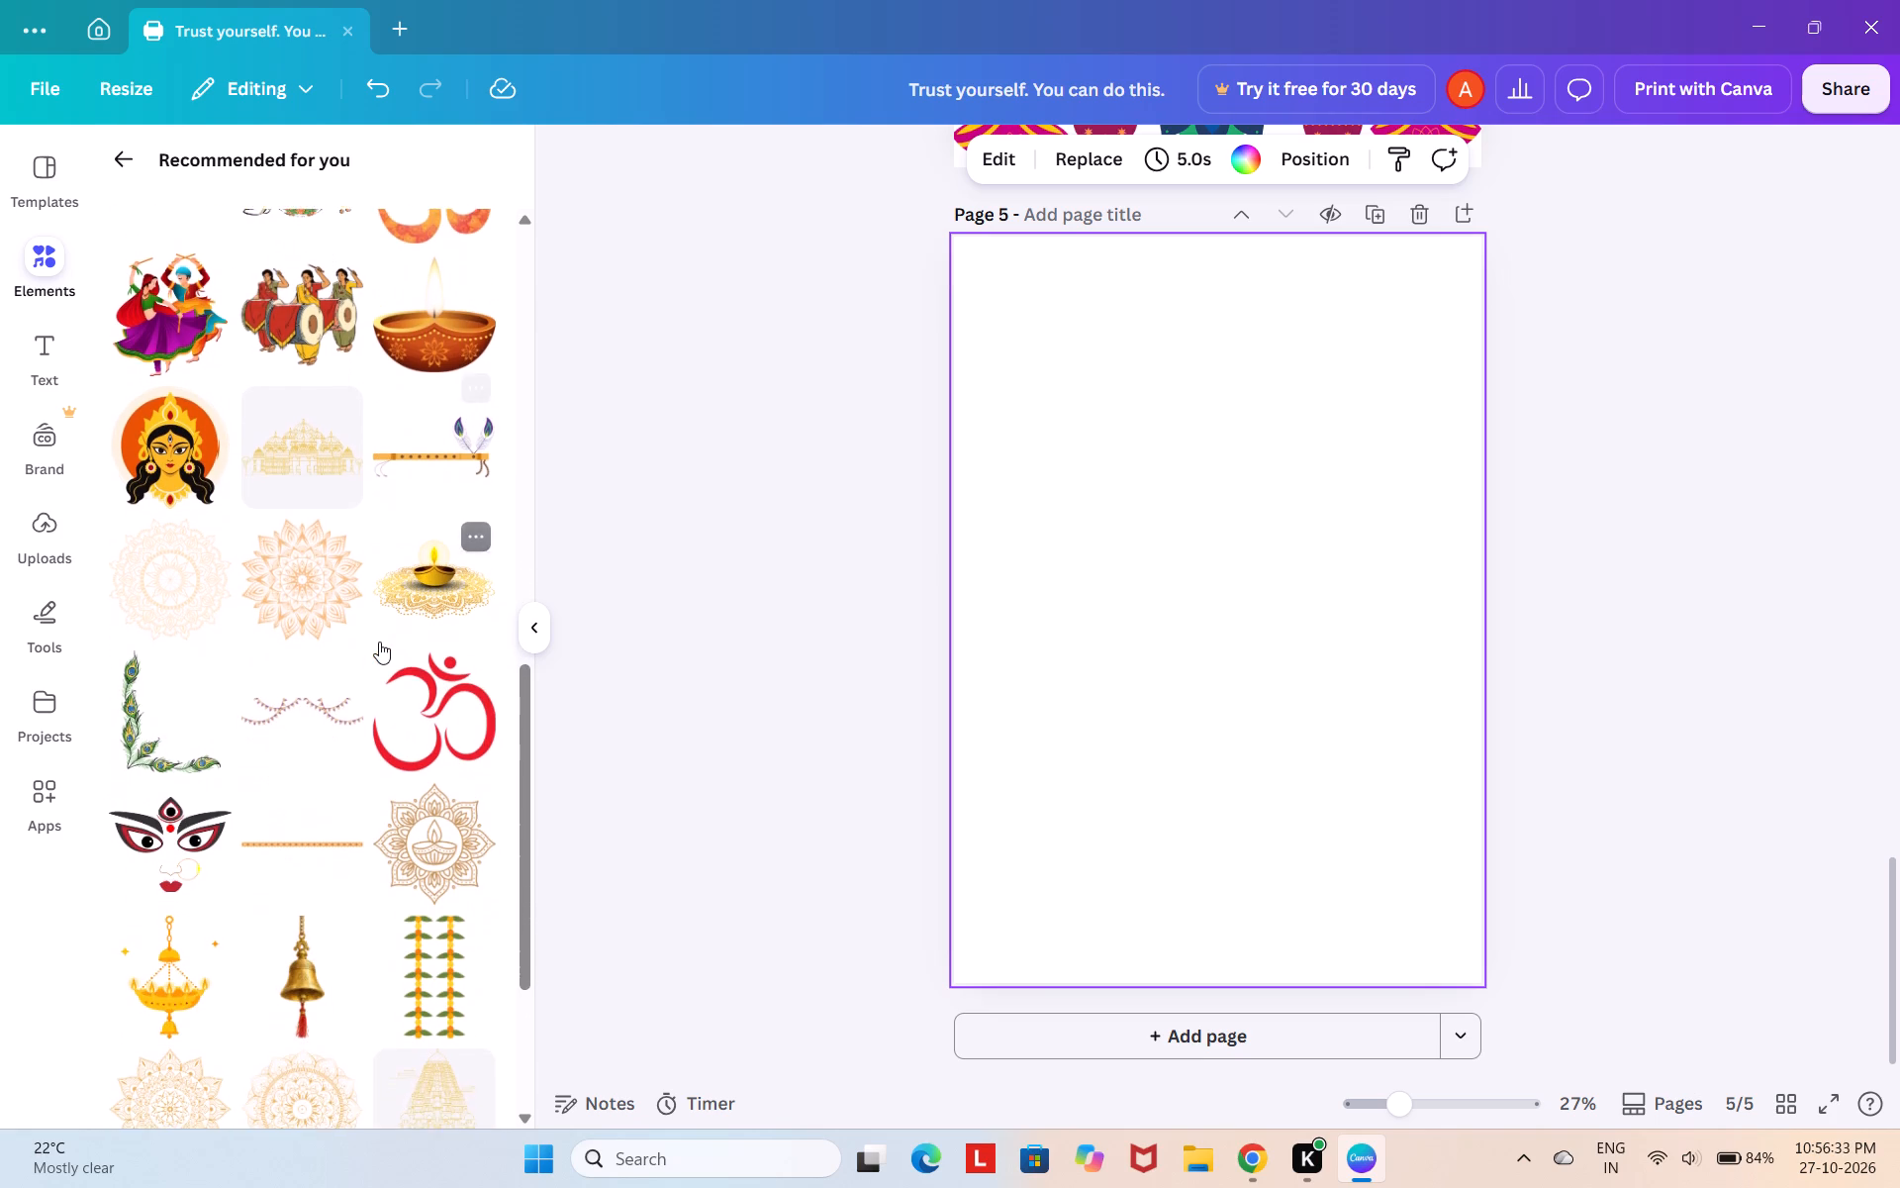
scroll(379, 642, "down", 1)
left_click(172, 421)
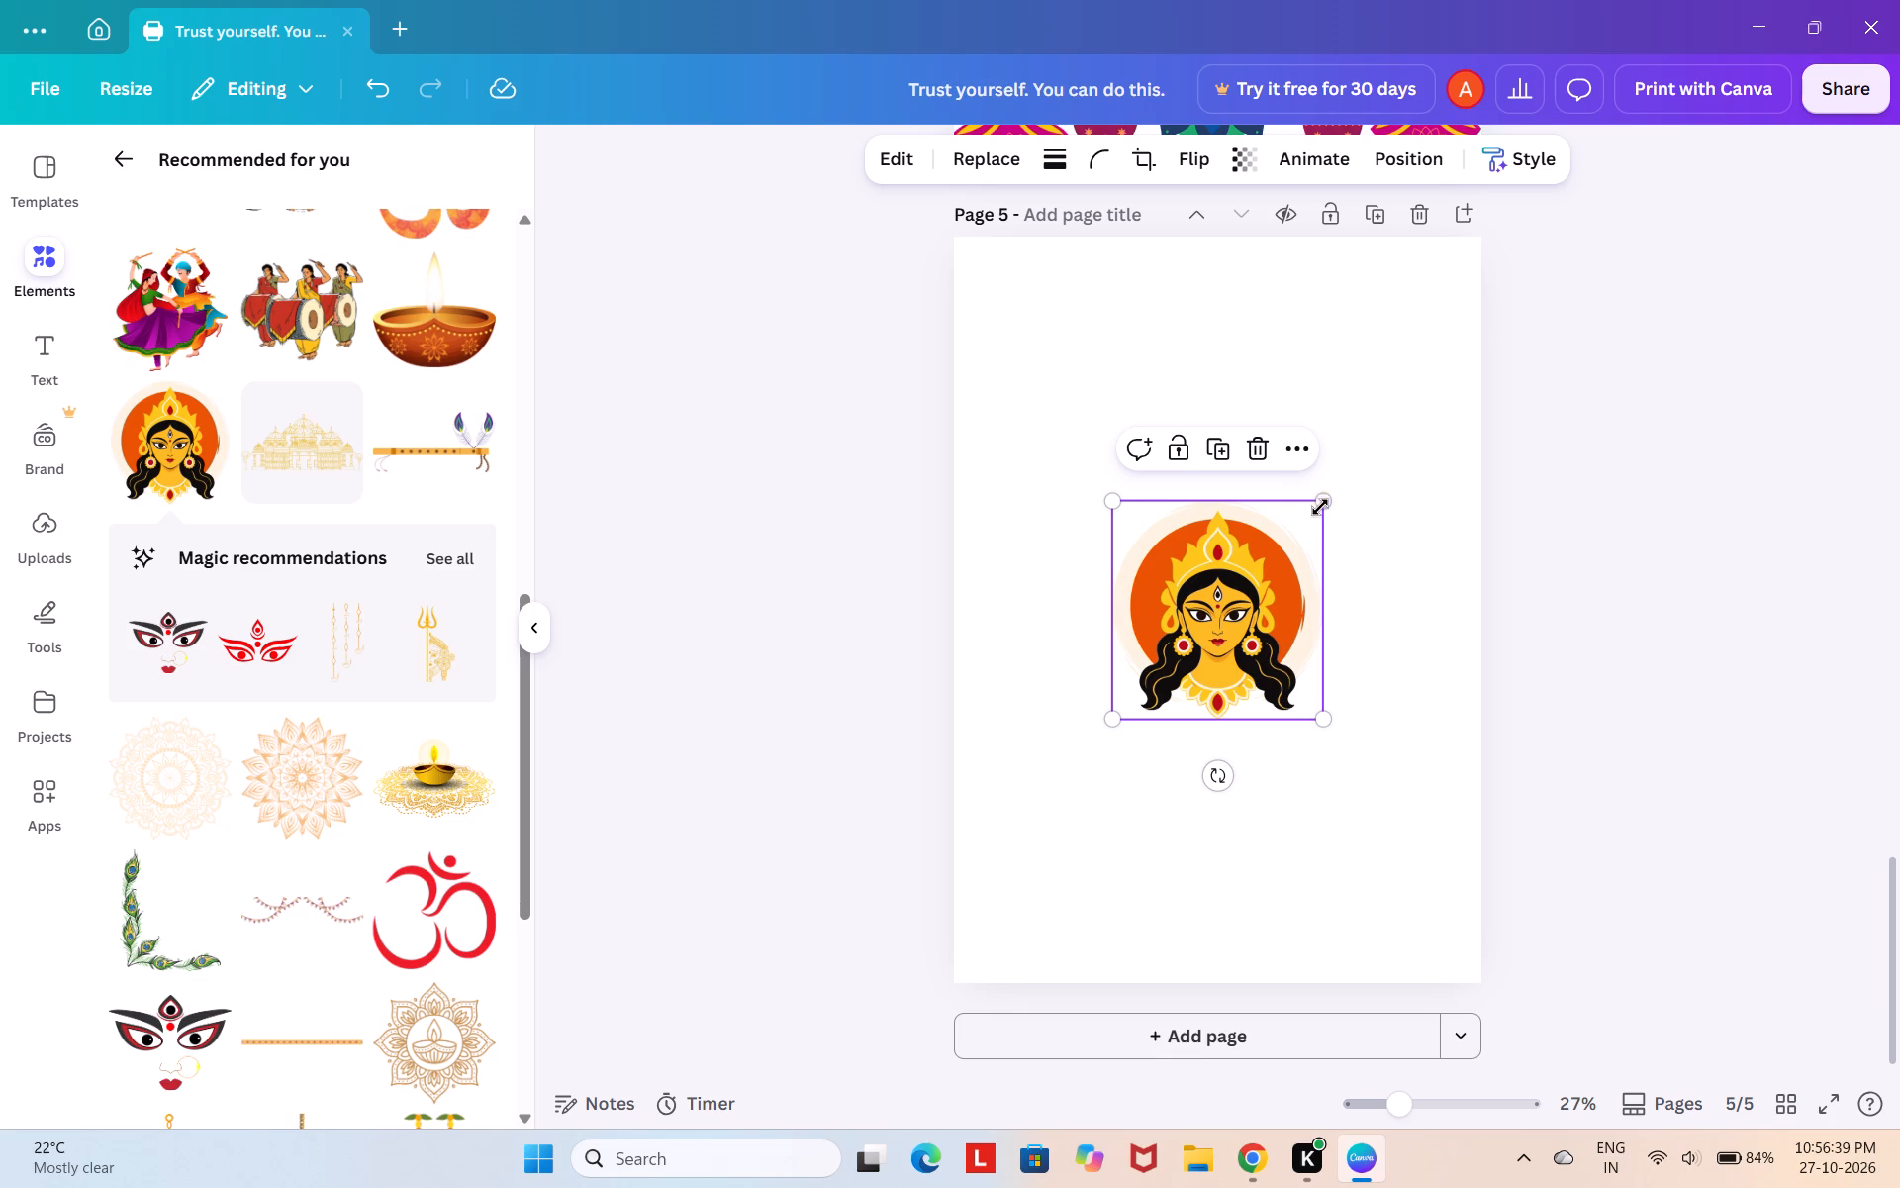
left_click_drag(1321, 506, 1323, 483)
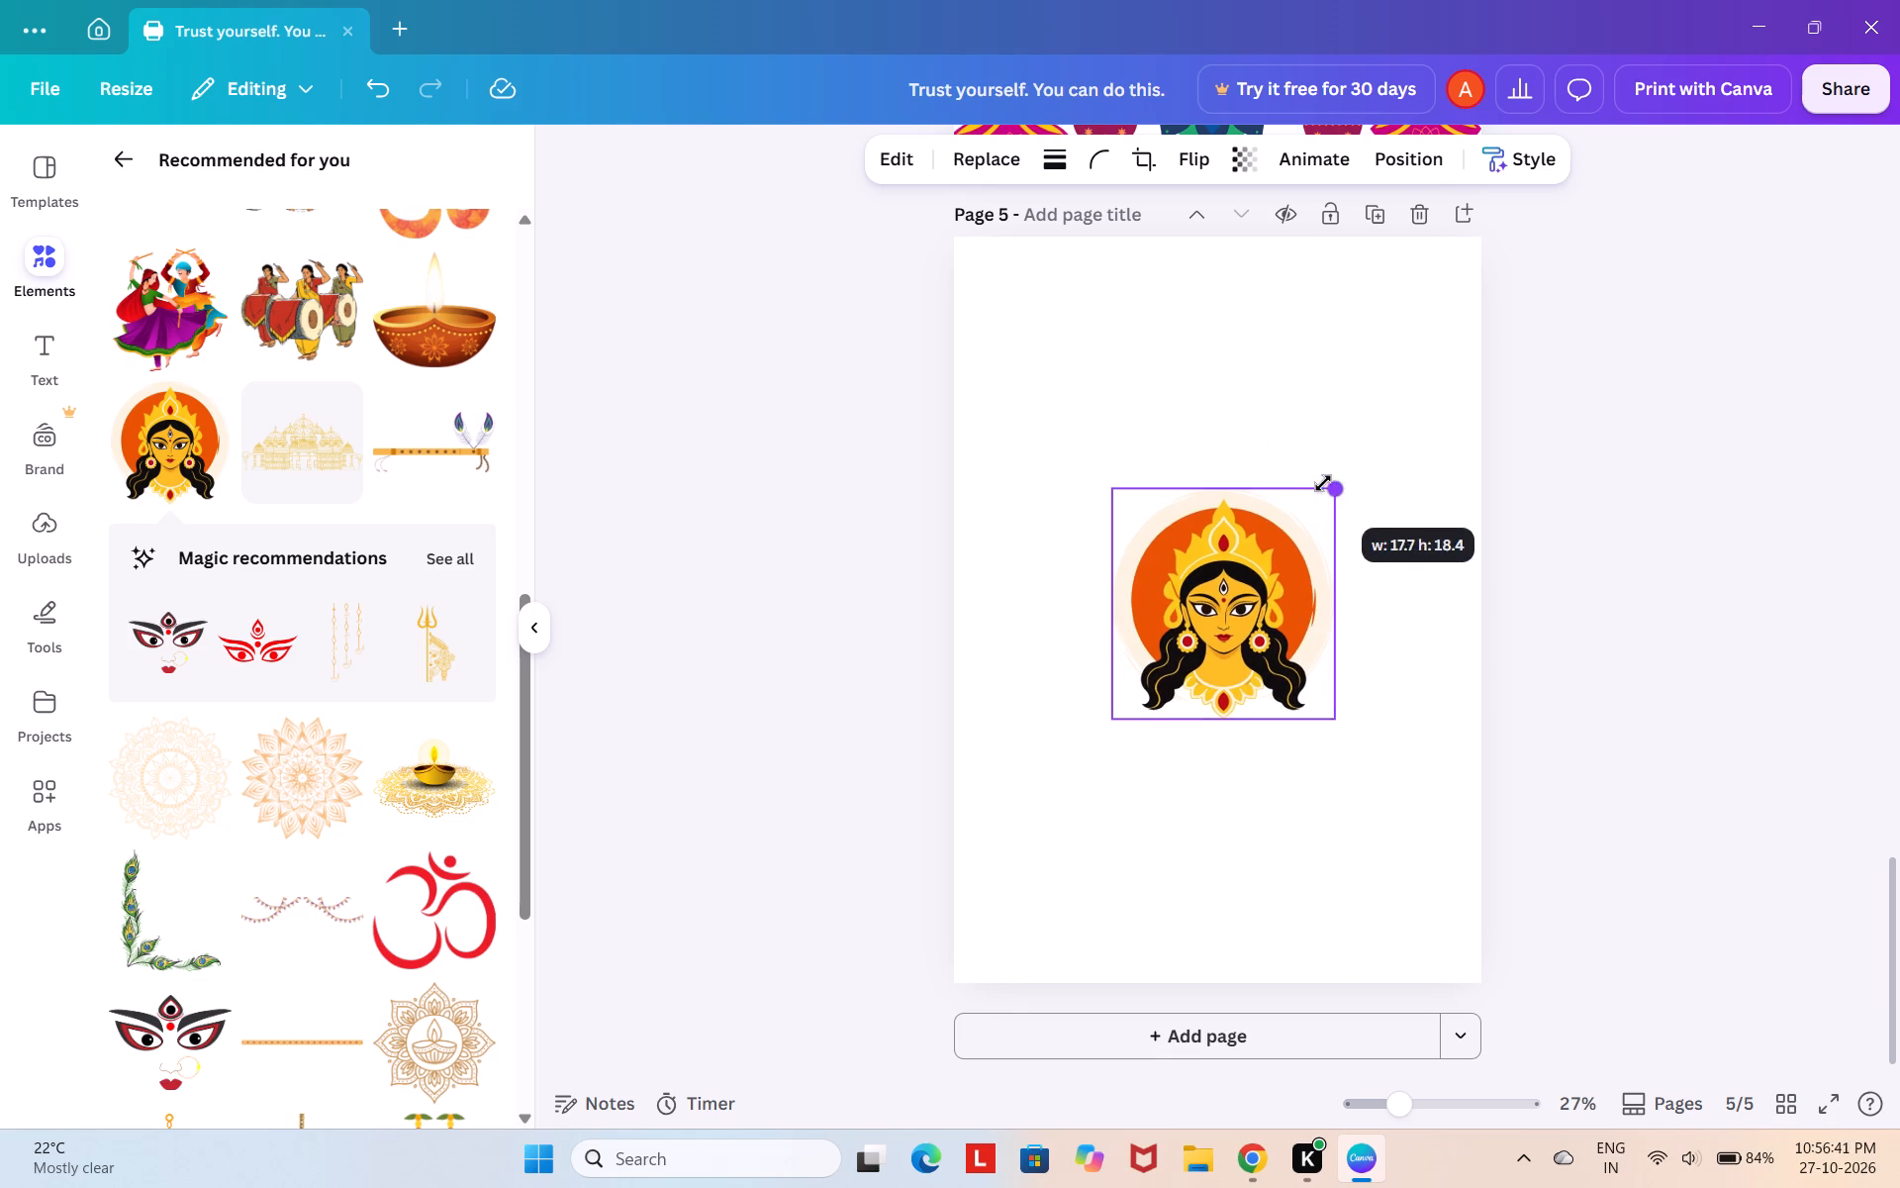
left_click_drag(1323, 483, 1327, 461)
left_click_drag(1113, 471, 1067, 454)
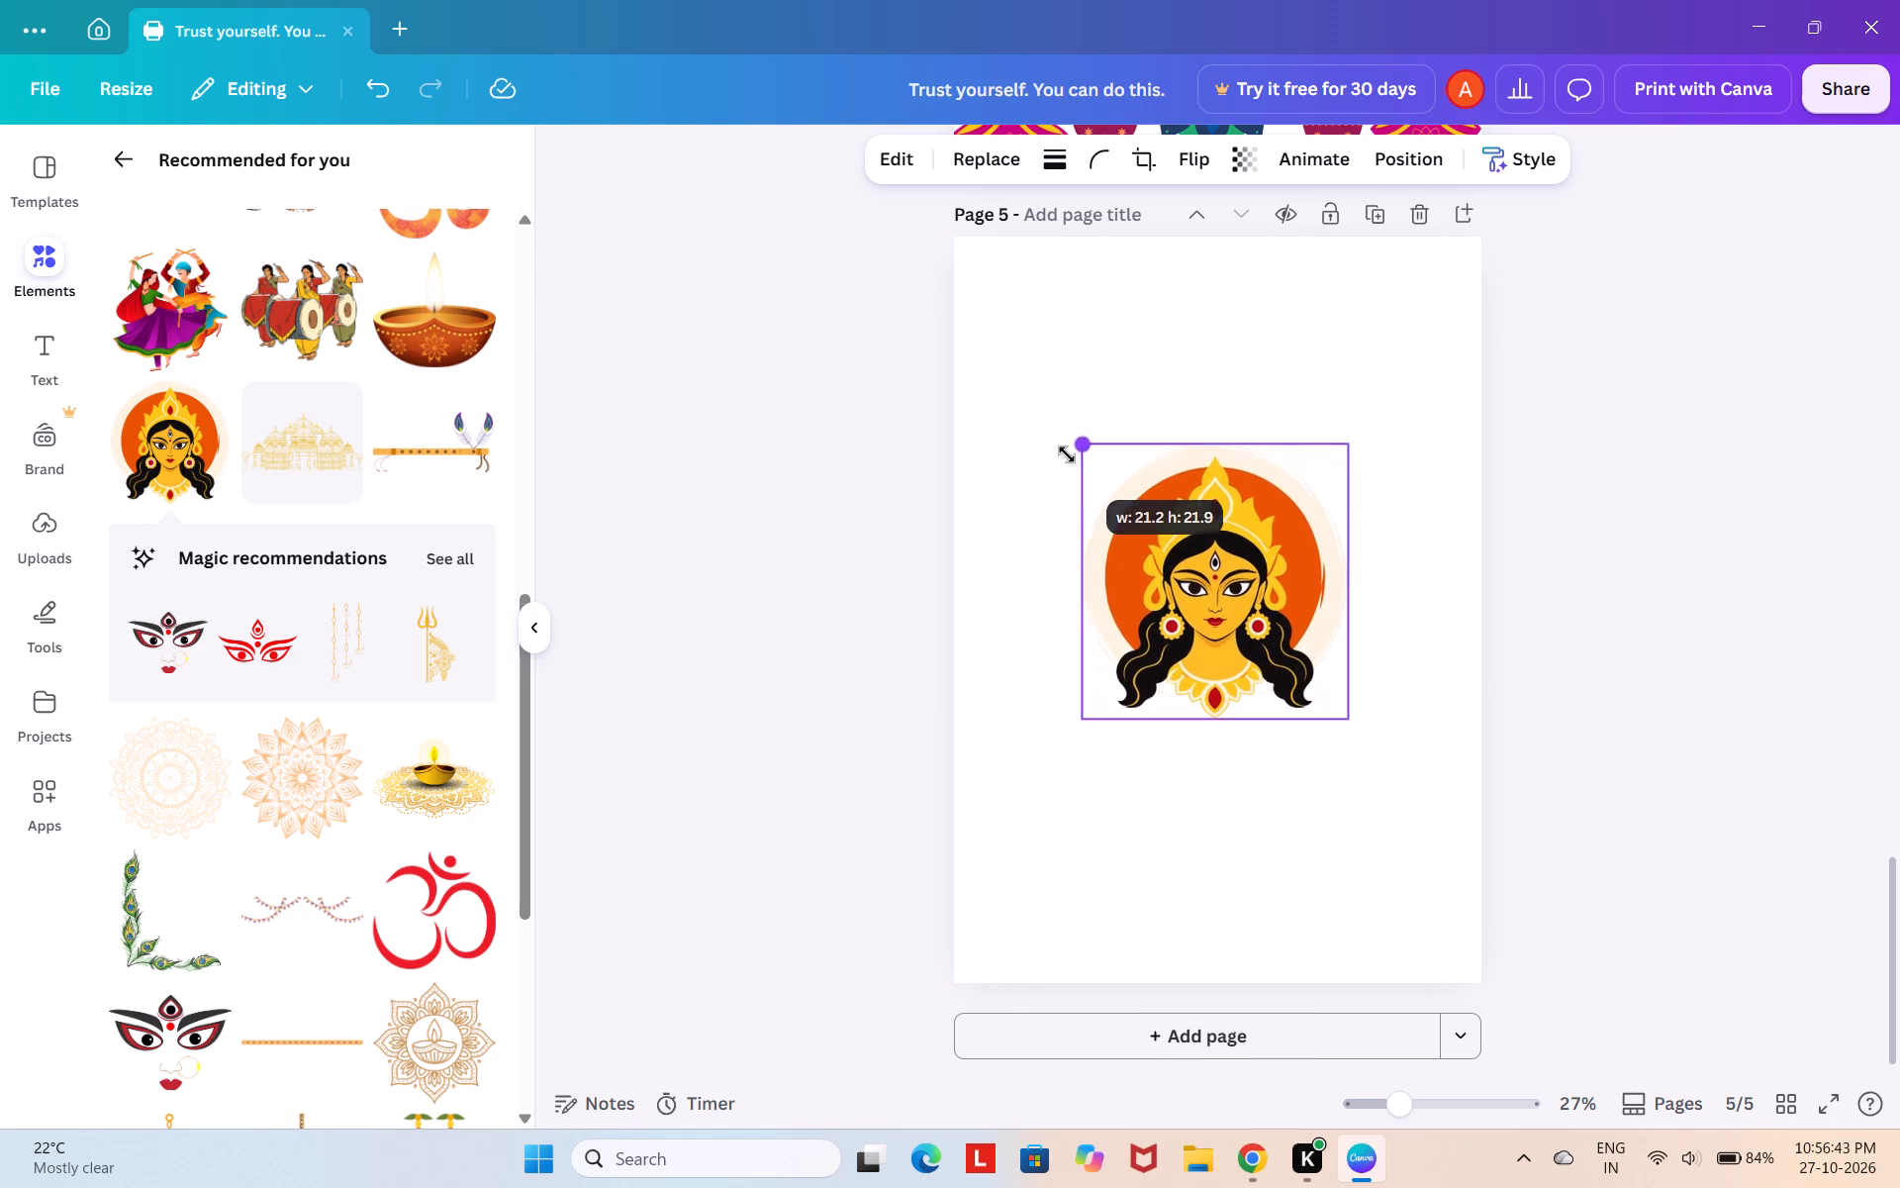
left_click_drag(1067, 454, 1066, 454)
left_click(1251, 590)
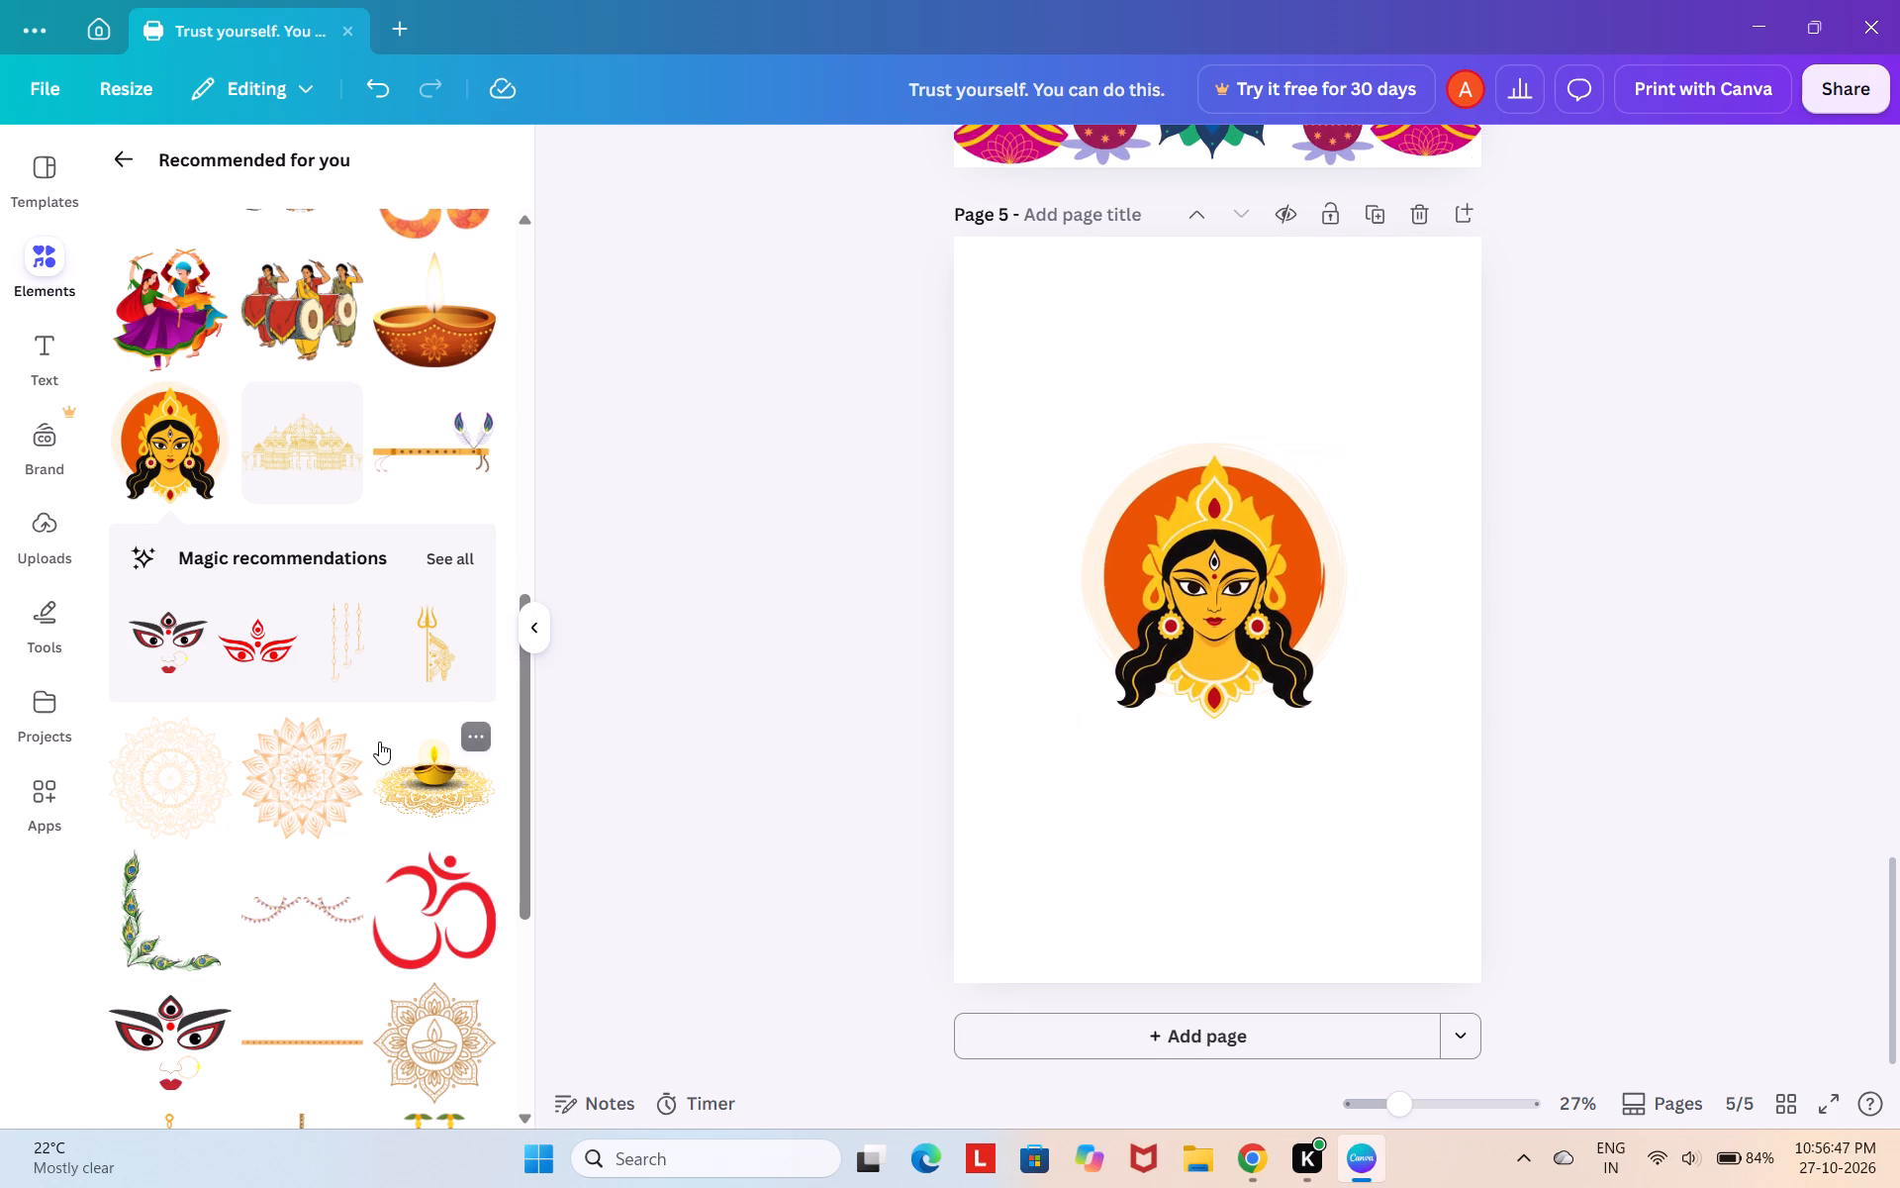
Add the red Durga eyes graphic, shrink it to about 14 wide by 8 high, and place it in page 5's top-left corner.
left_click(254, 633)
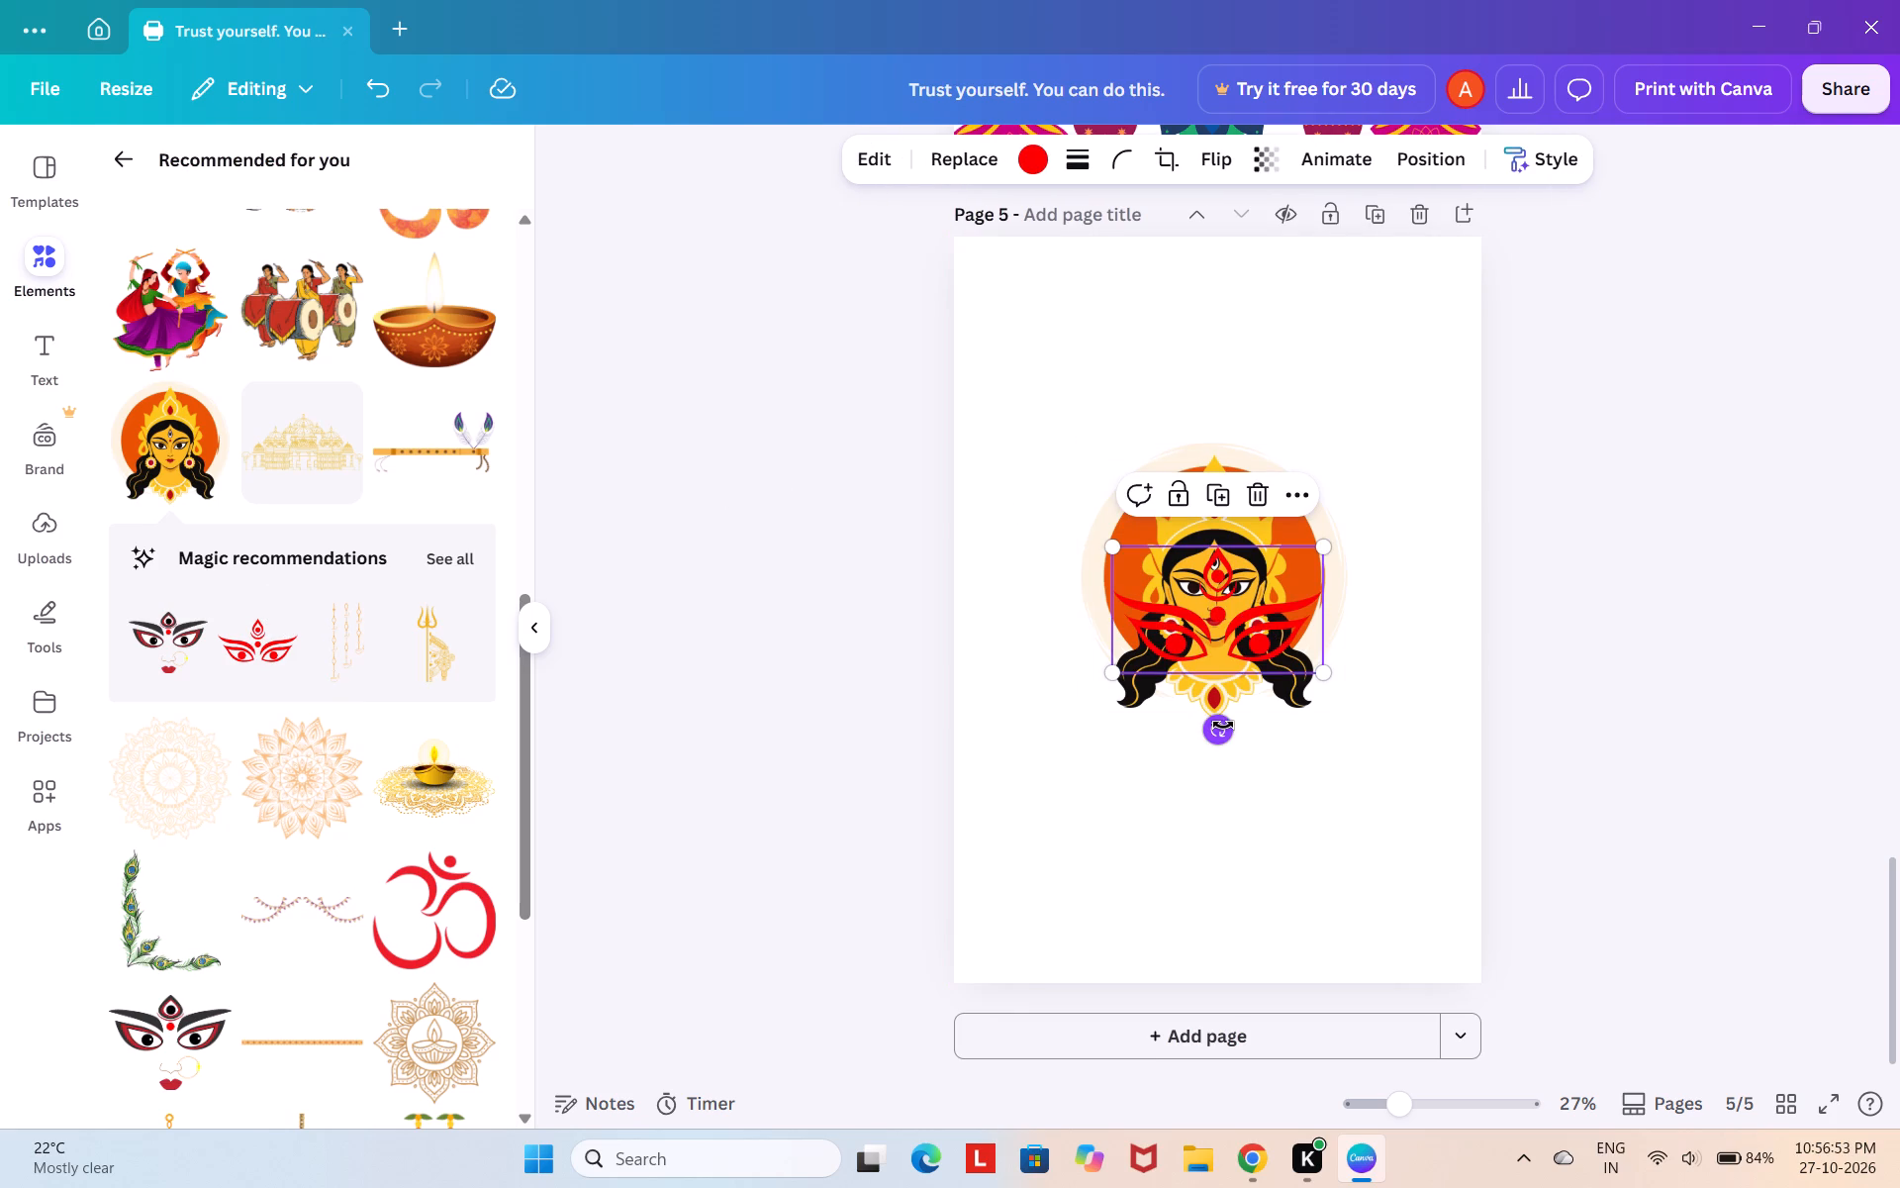
left_click_drag(1230, 641, 1101, 406)
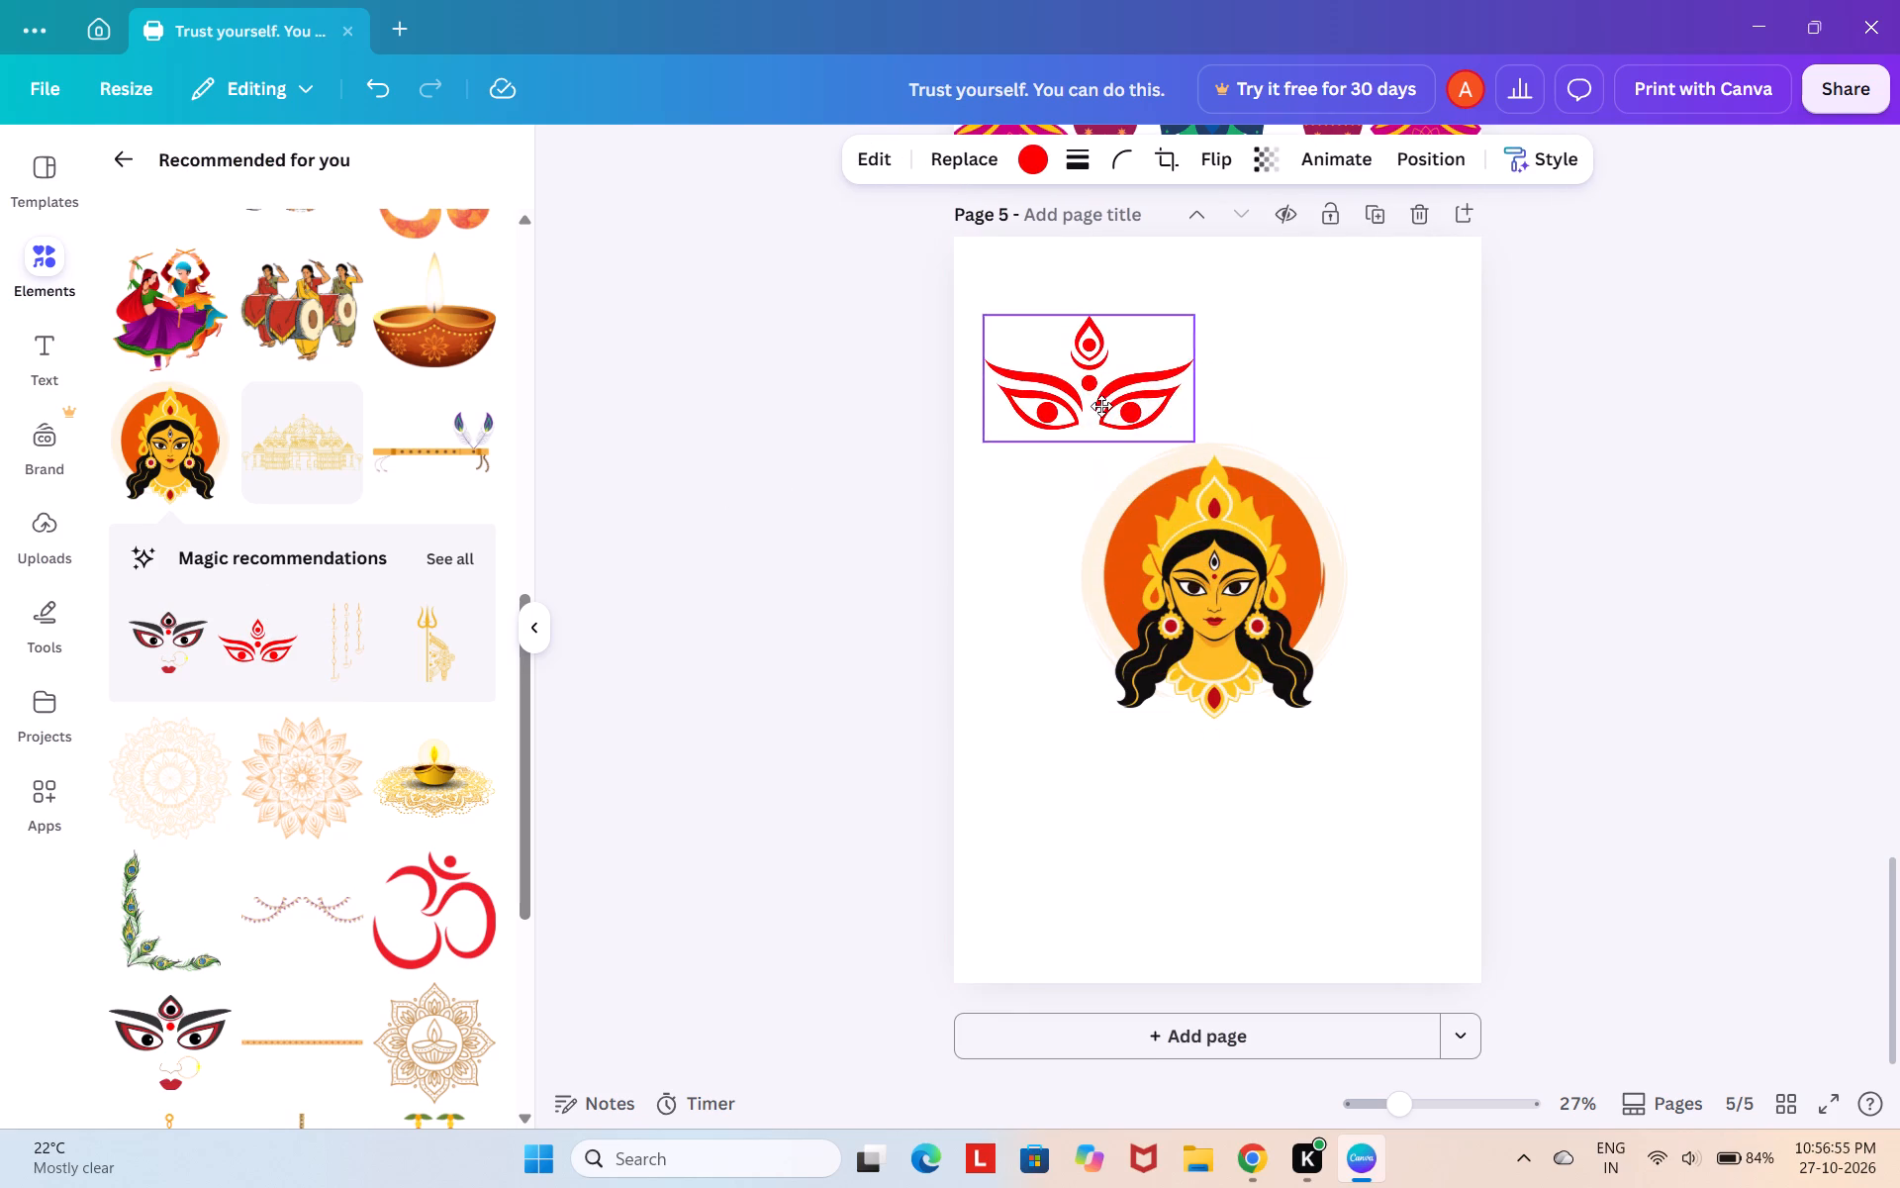
left_click_drag(1101, 406, 1068, 338)
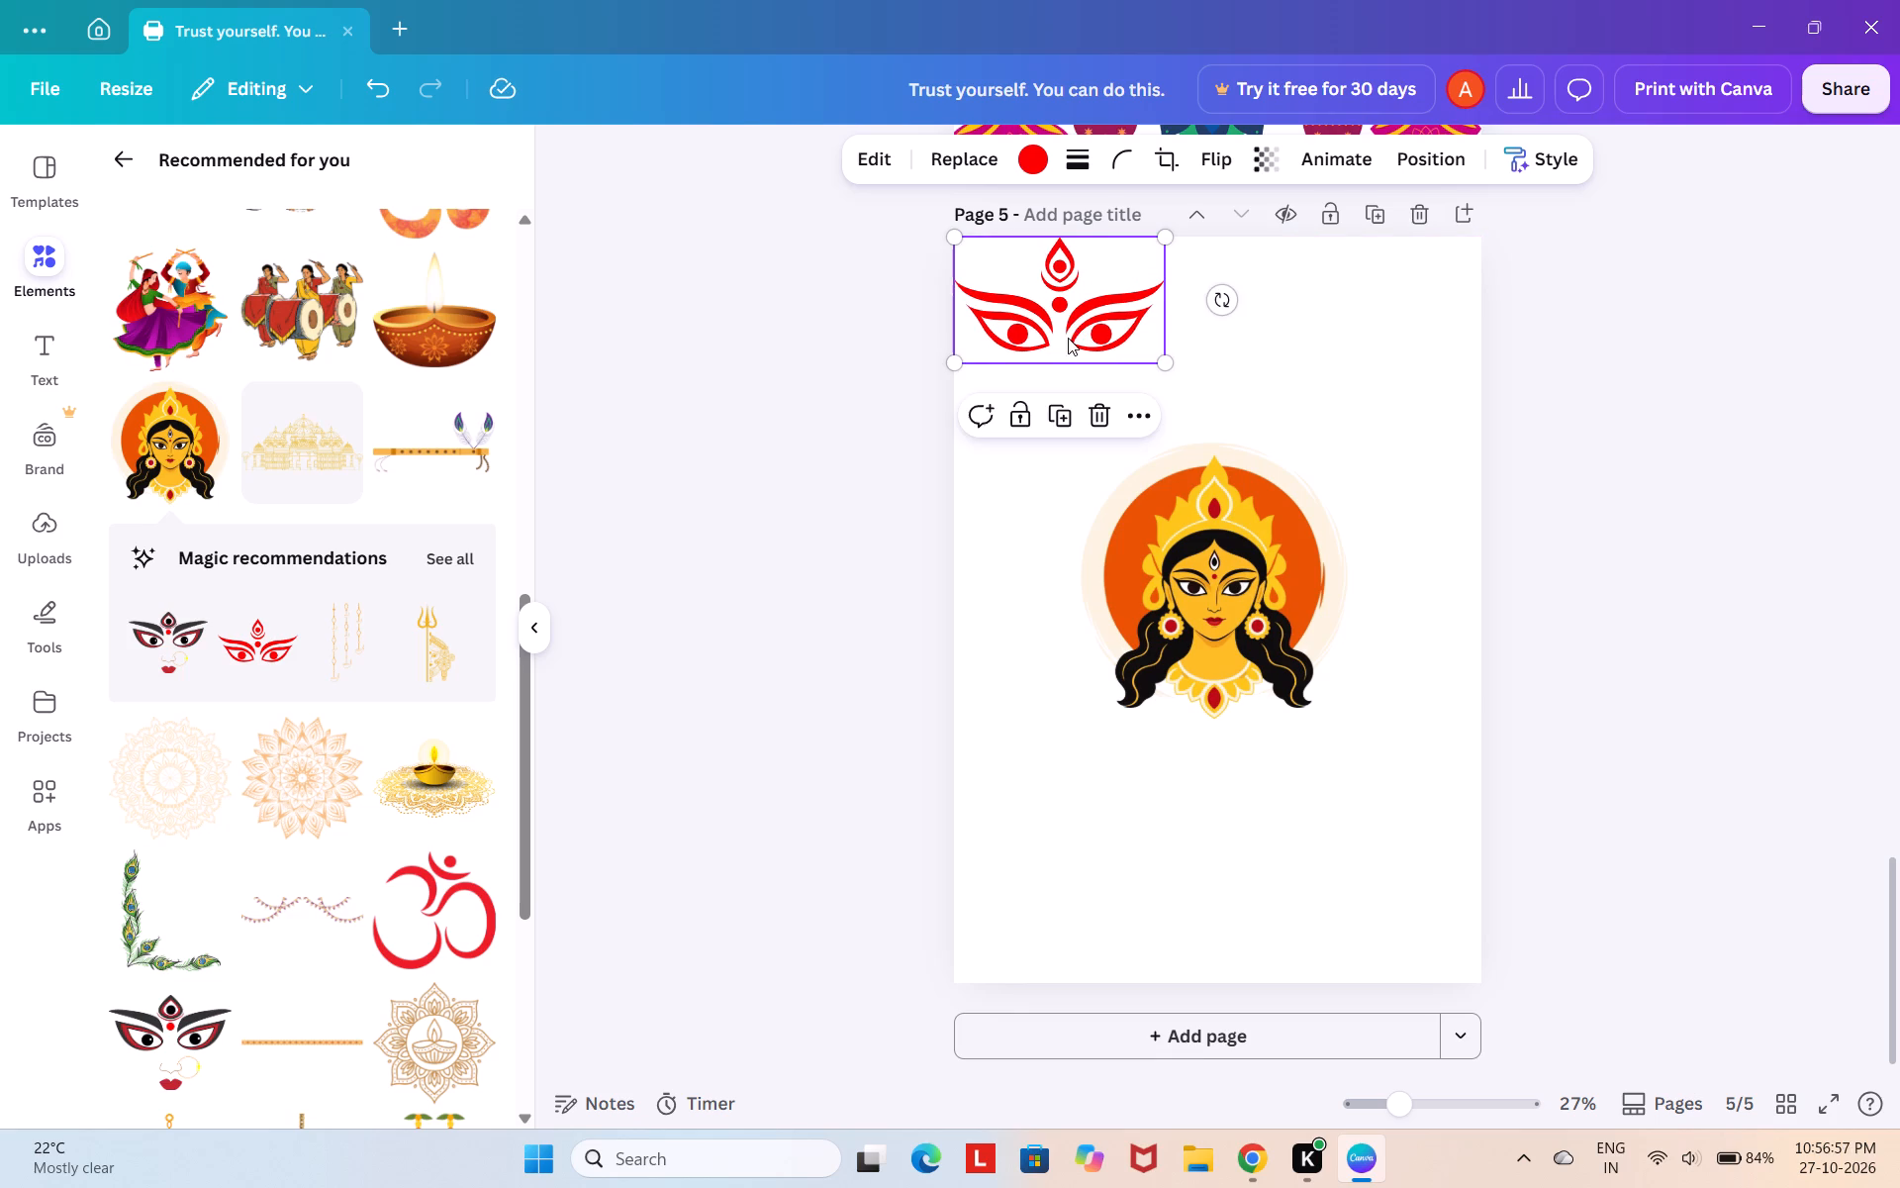
left_click_drag(958, 241, 997, 273)
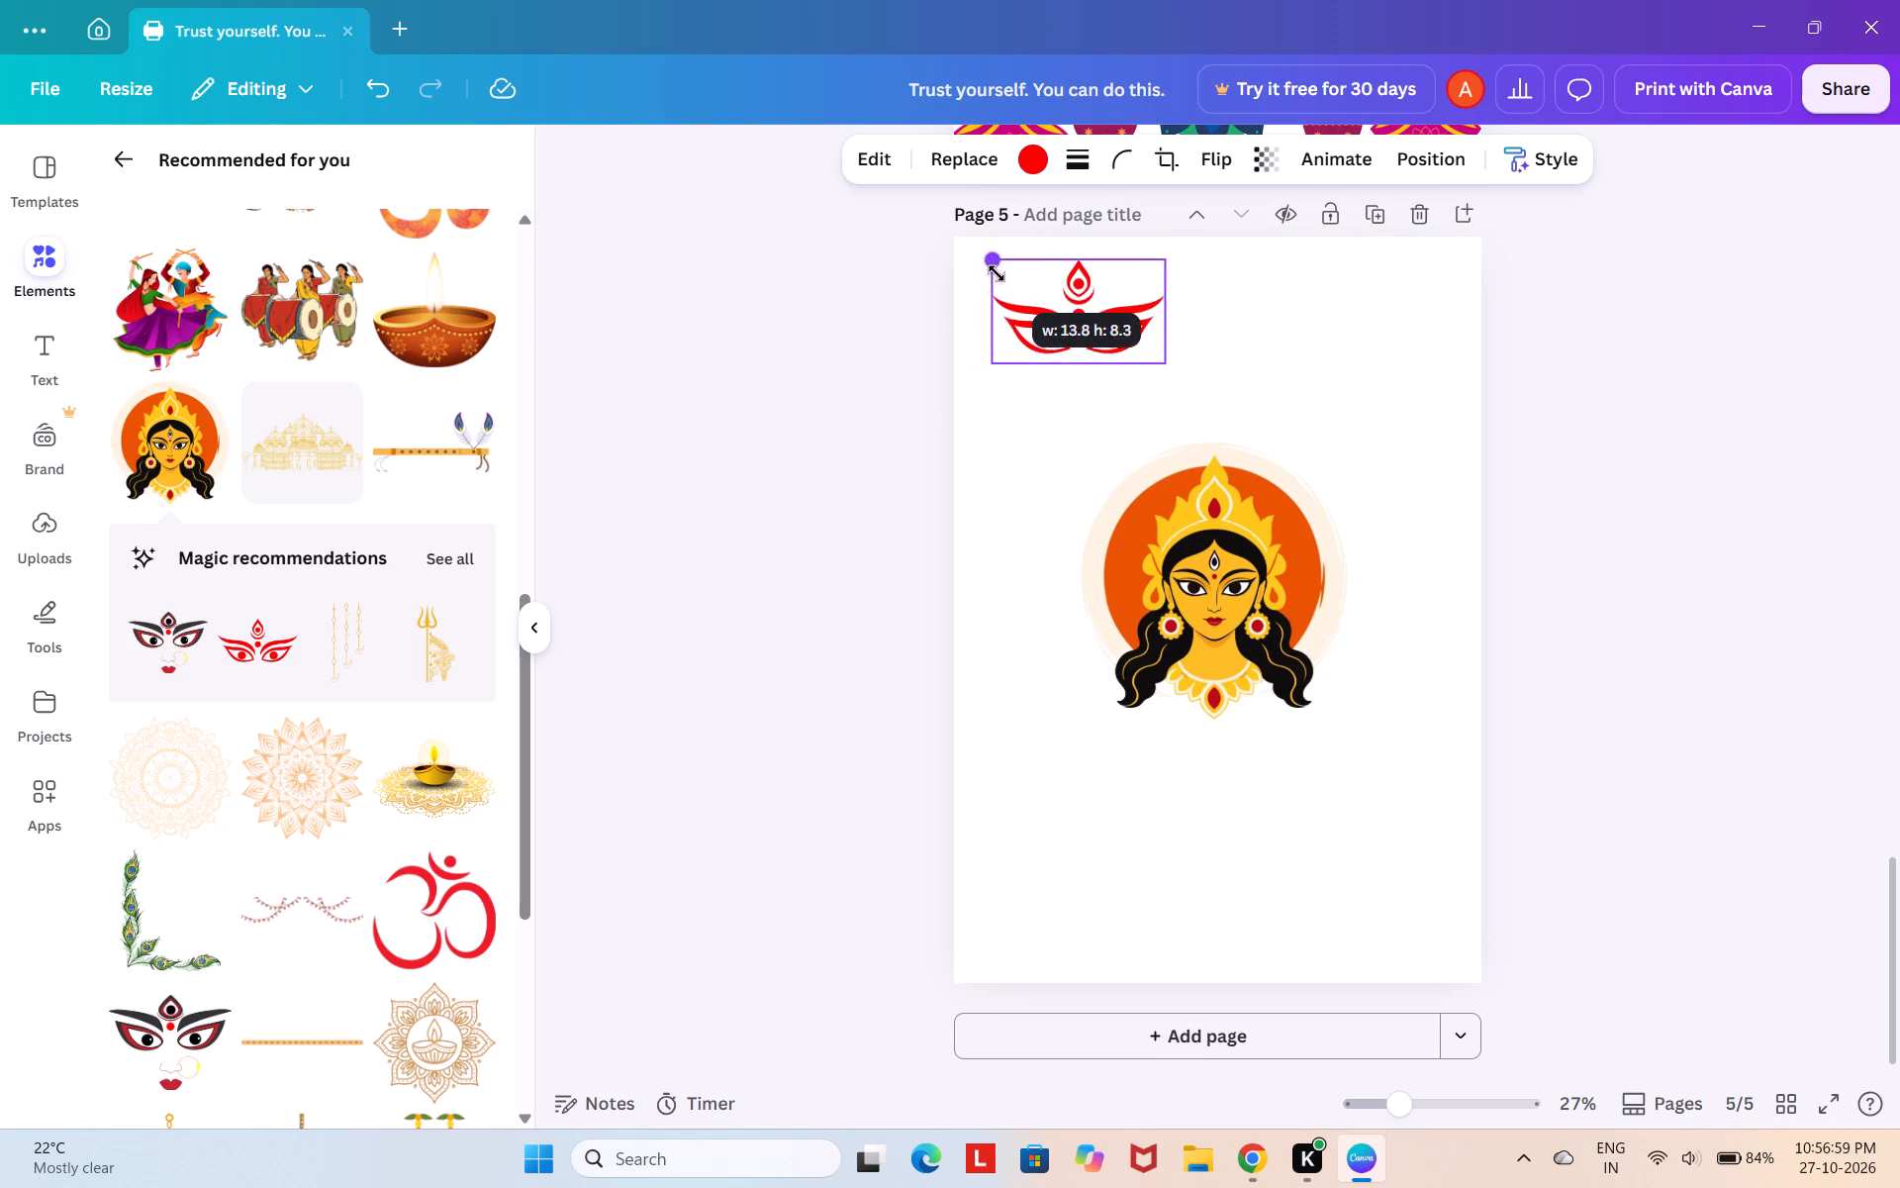
left_click_drag(997, 273, 997, 274)
left_click(1064, 298)
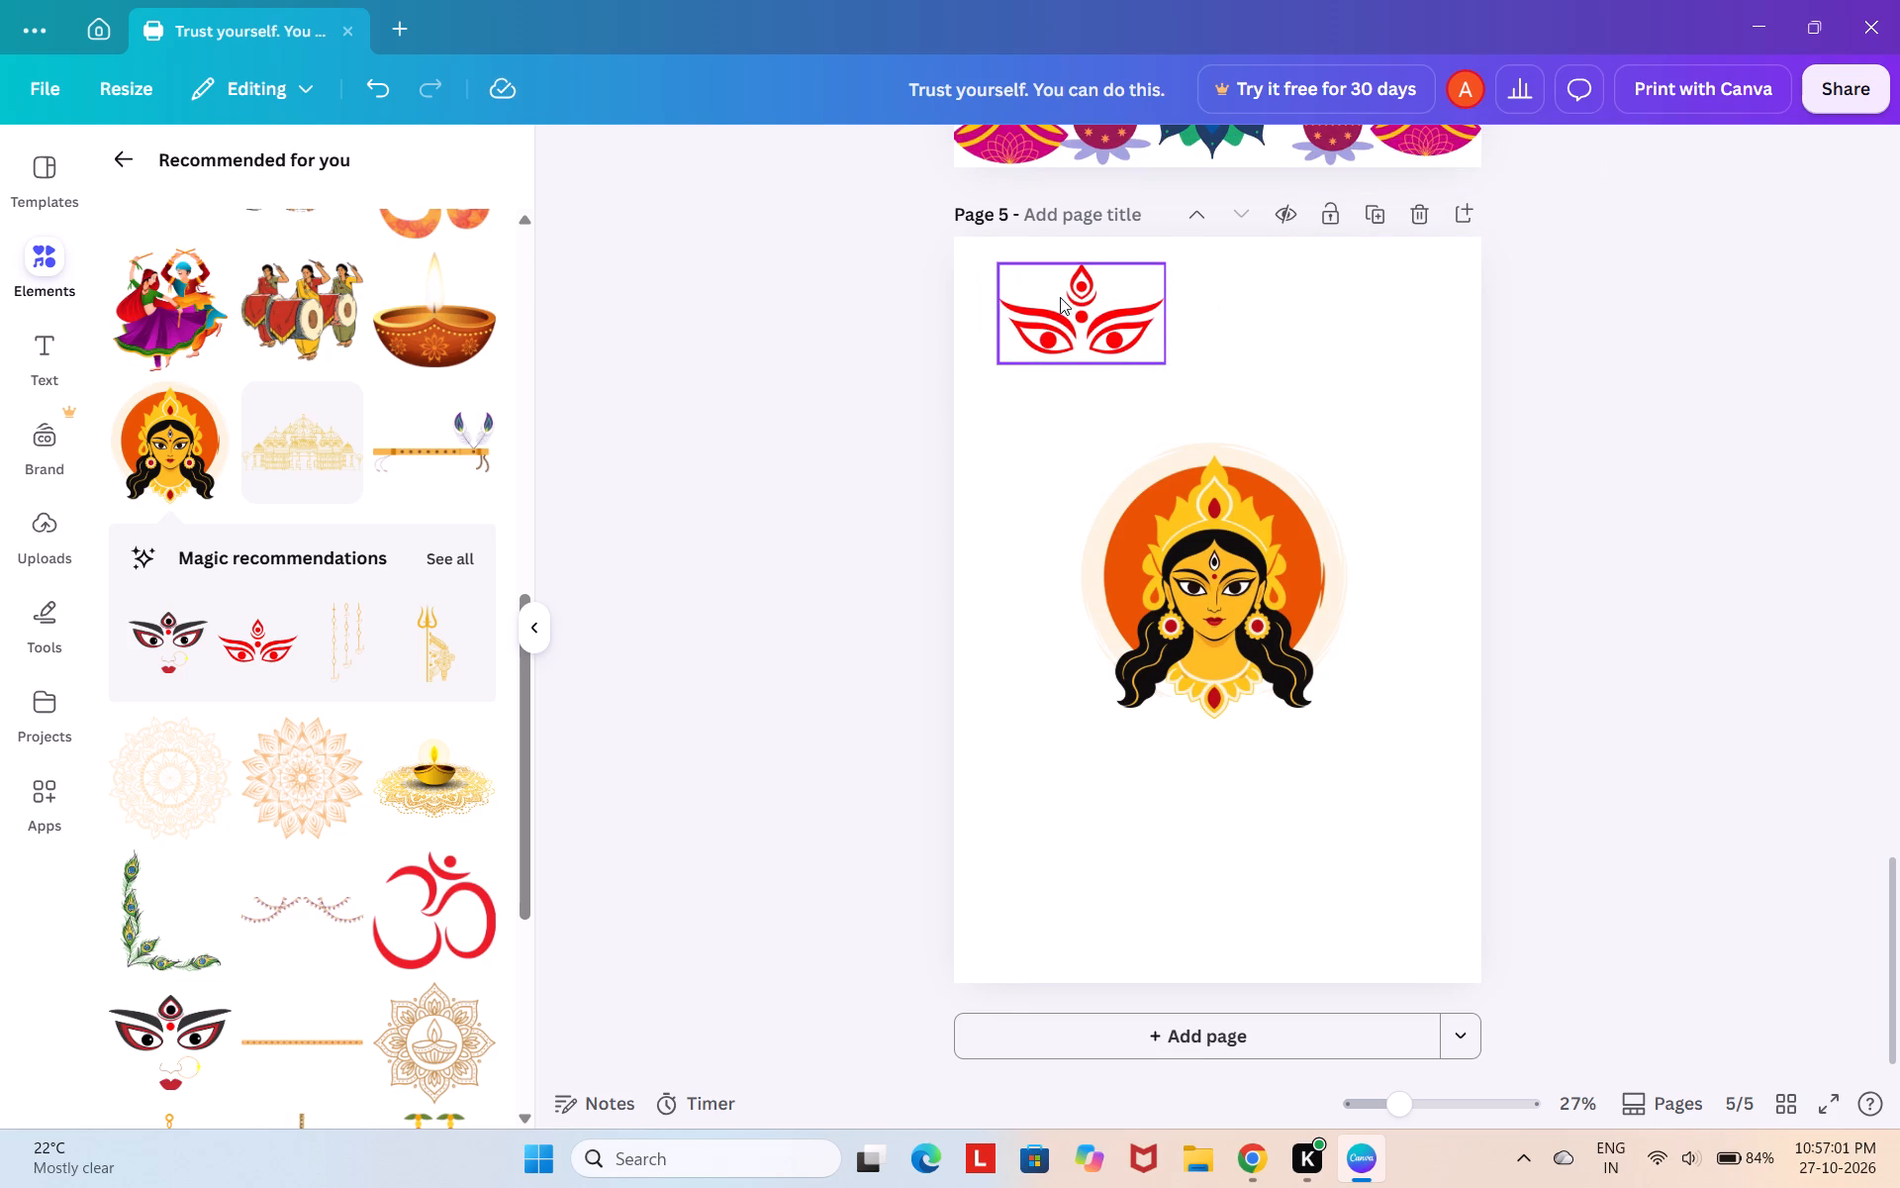
left_click_drag(1064, 298, 1020, 280)
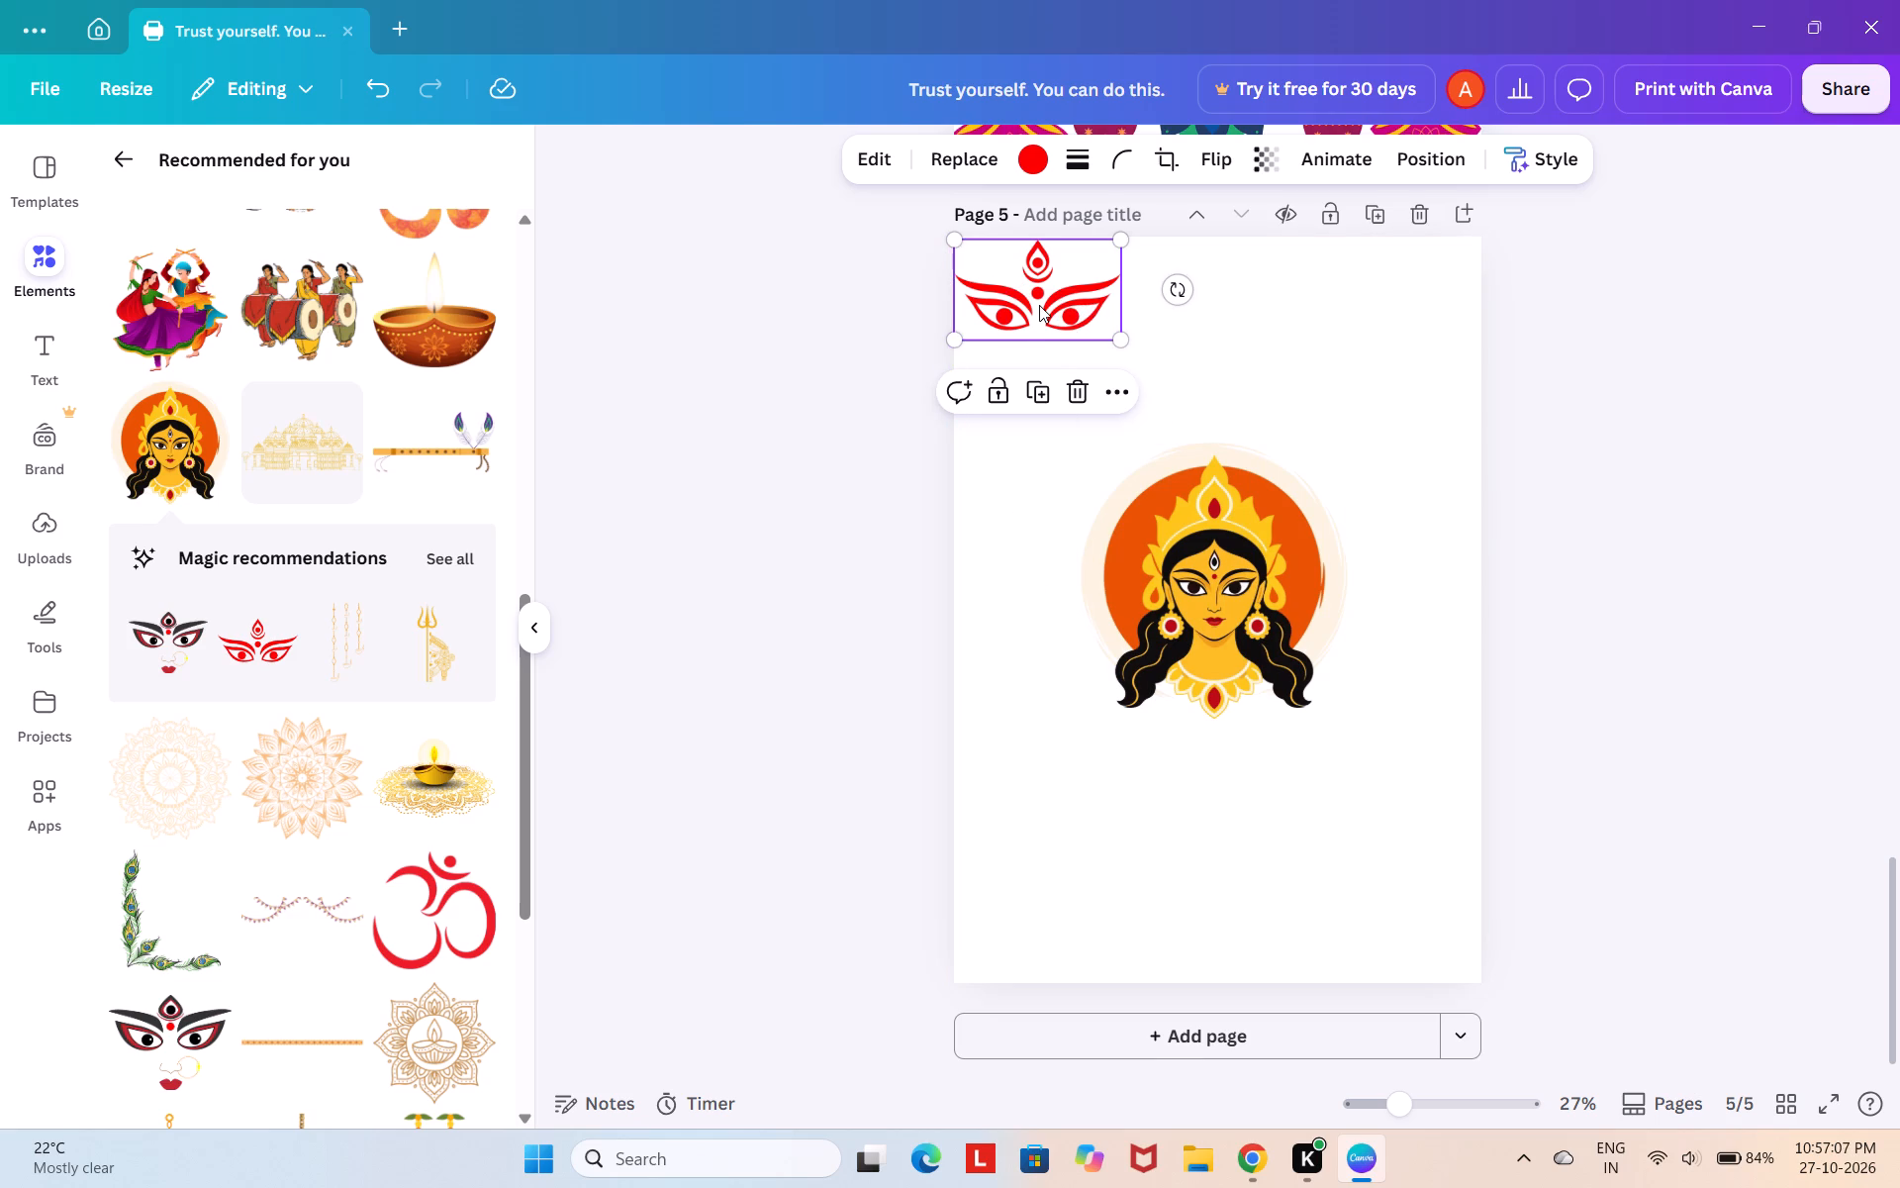
Add a second red Durga eyes graphic in page 5's top-right corner and enlarge it to about 14.6 wide by 8.7 high.
left_click(235, 629)
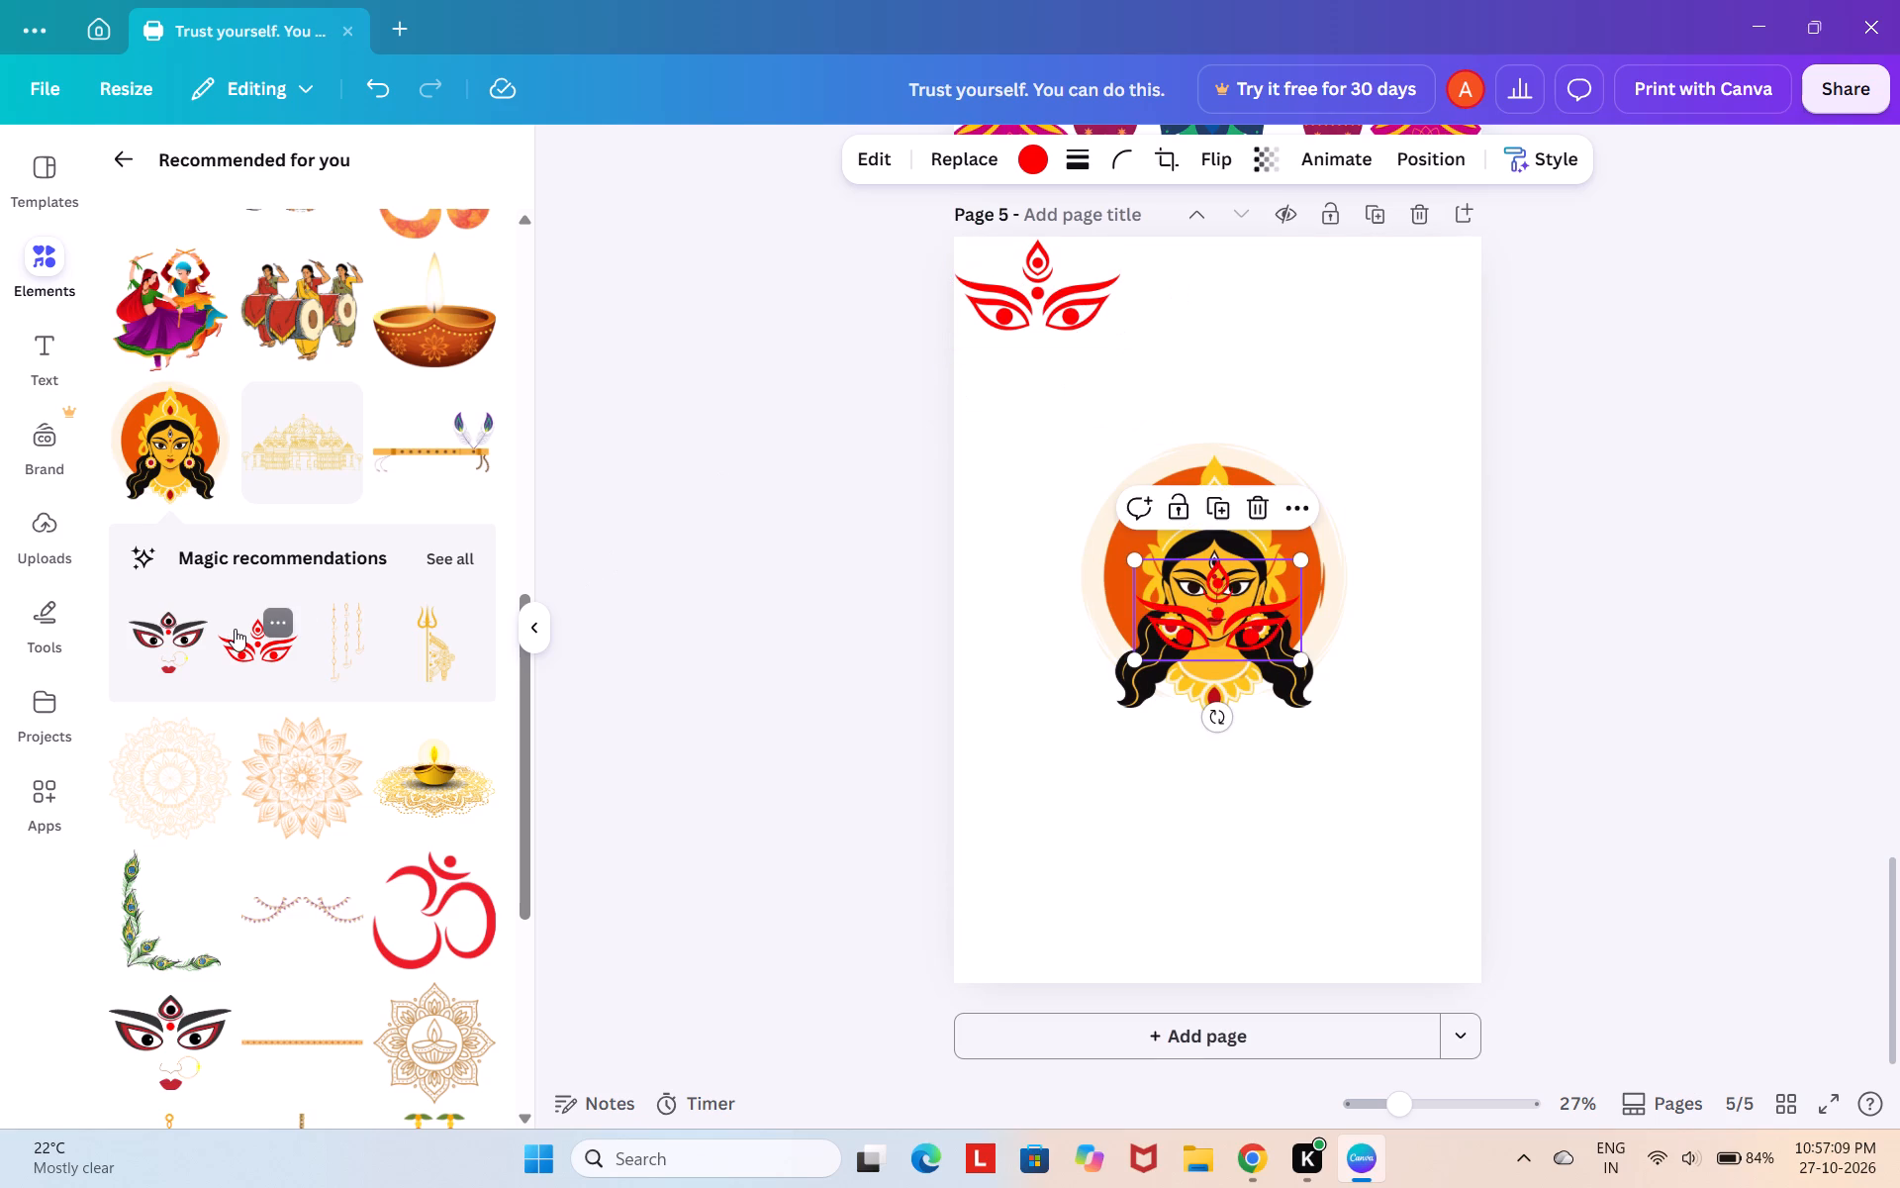
left_click(1216, 623)
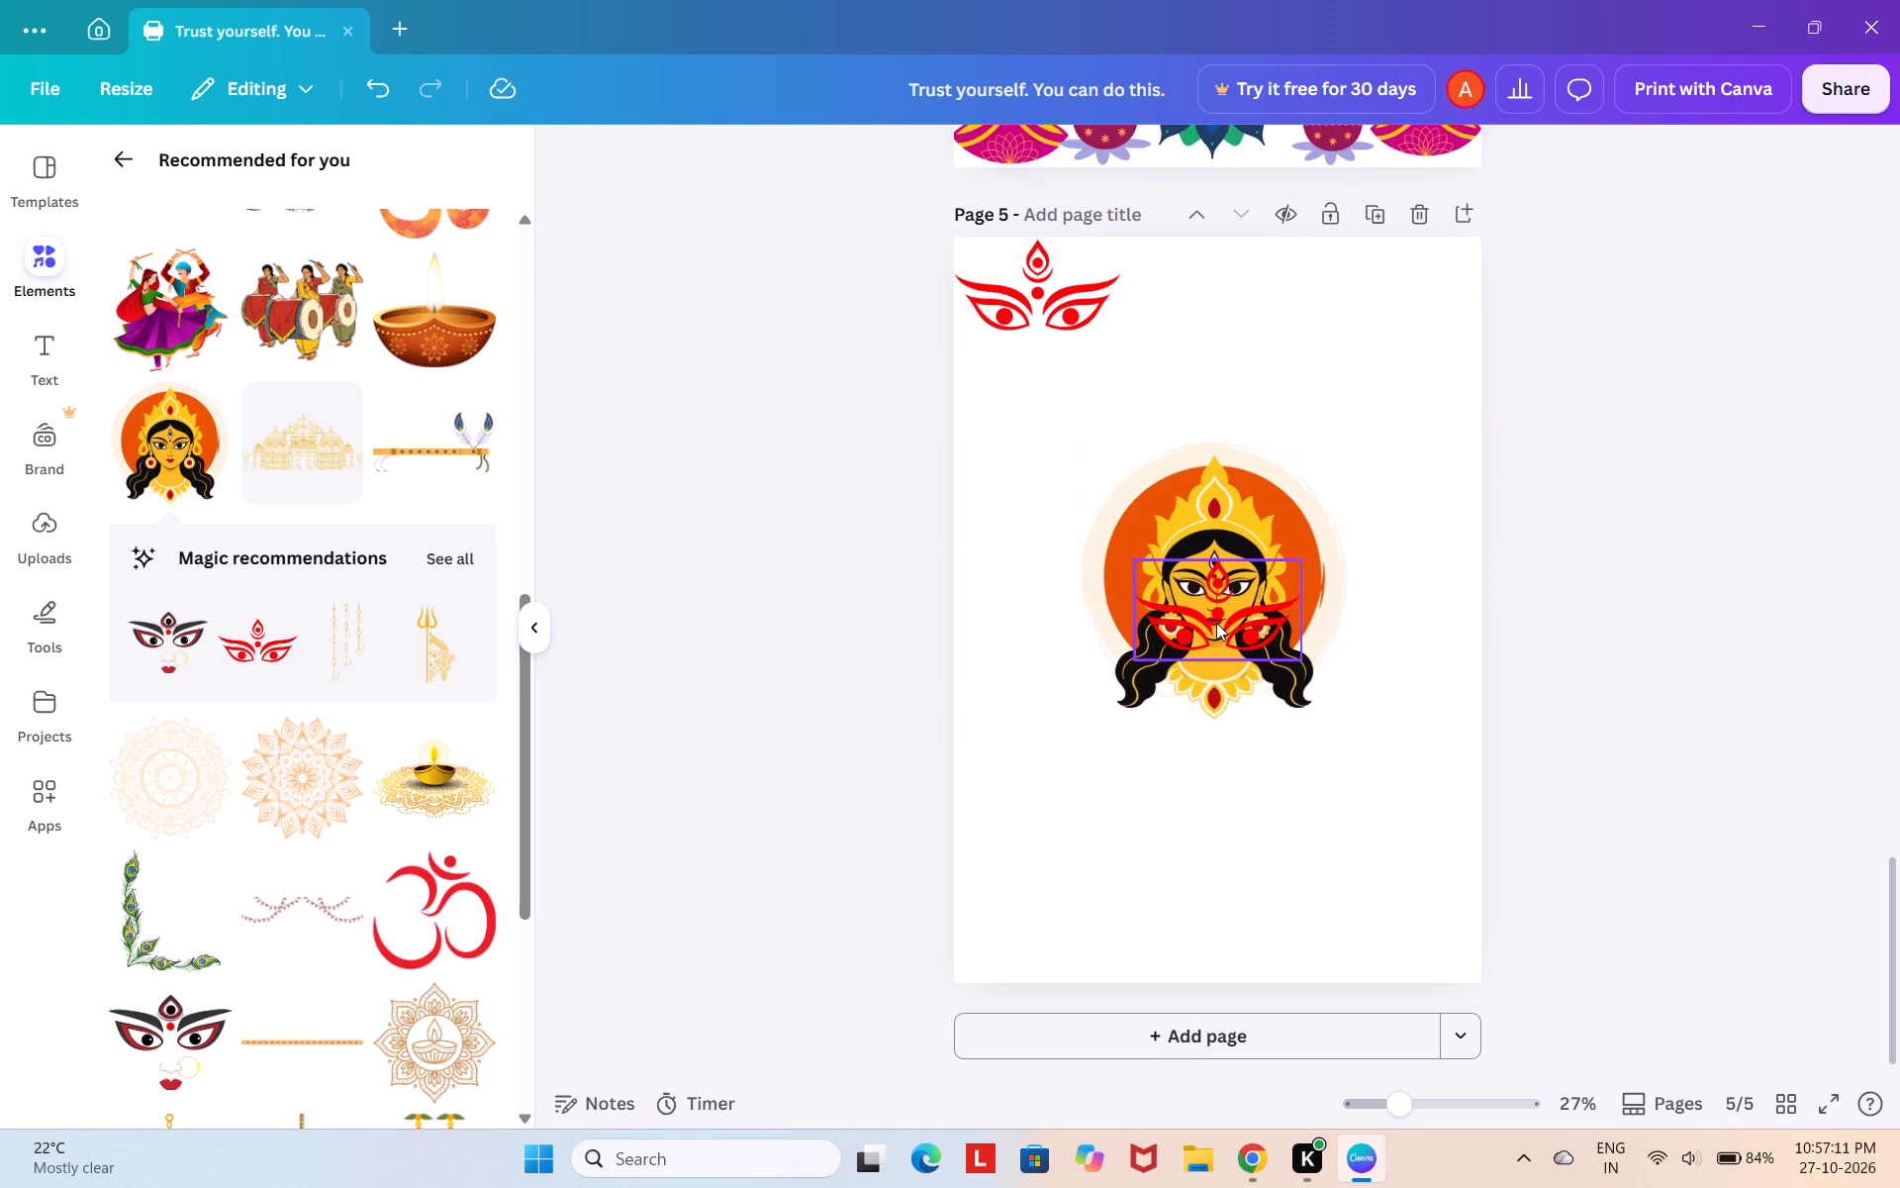
left_click_drag(1216, 623, 1389, 308)
left_click_drag(1318, 341, 1306, 359)
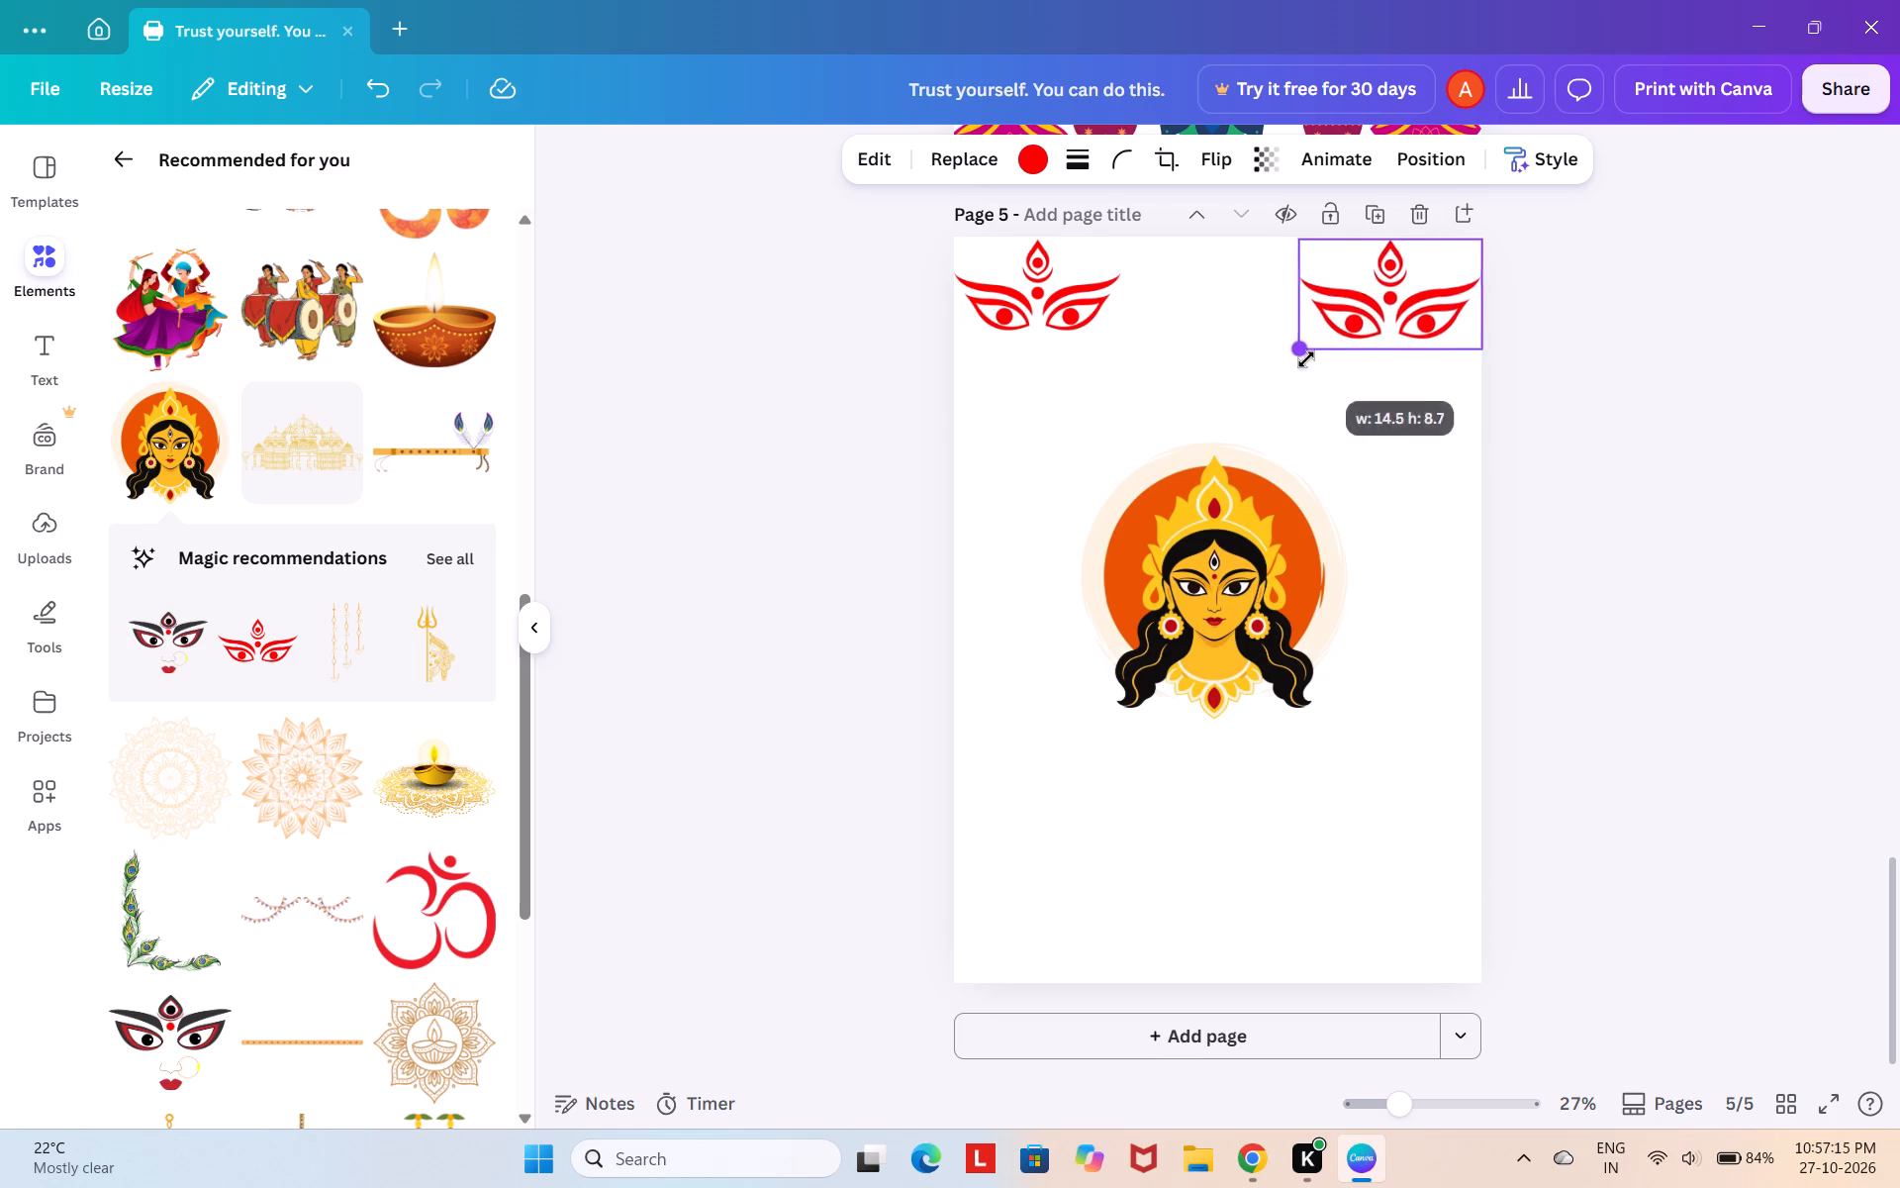
left_click_drag(1306, 359, 1306, 355)
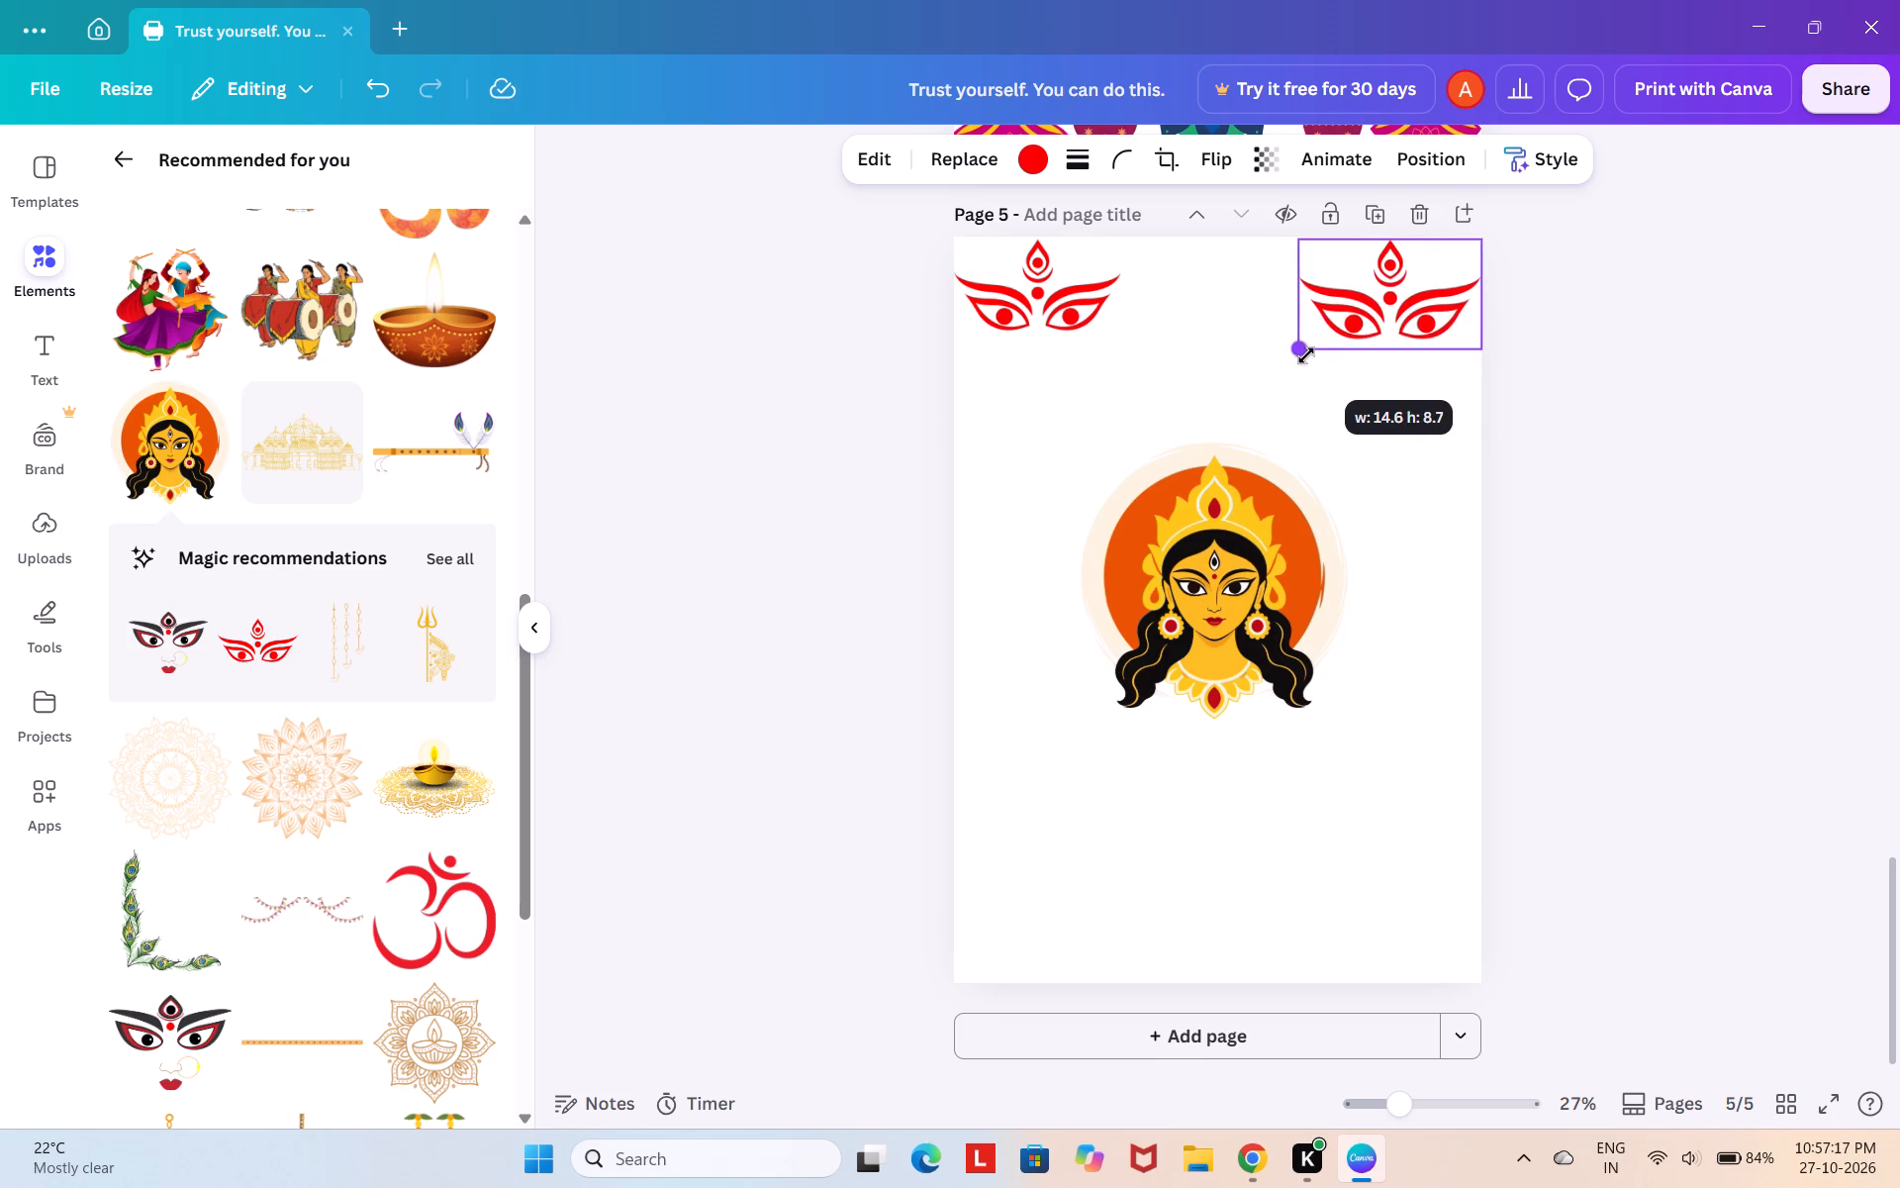
left_click_drag(1306, 355, 1305, 355)
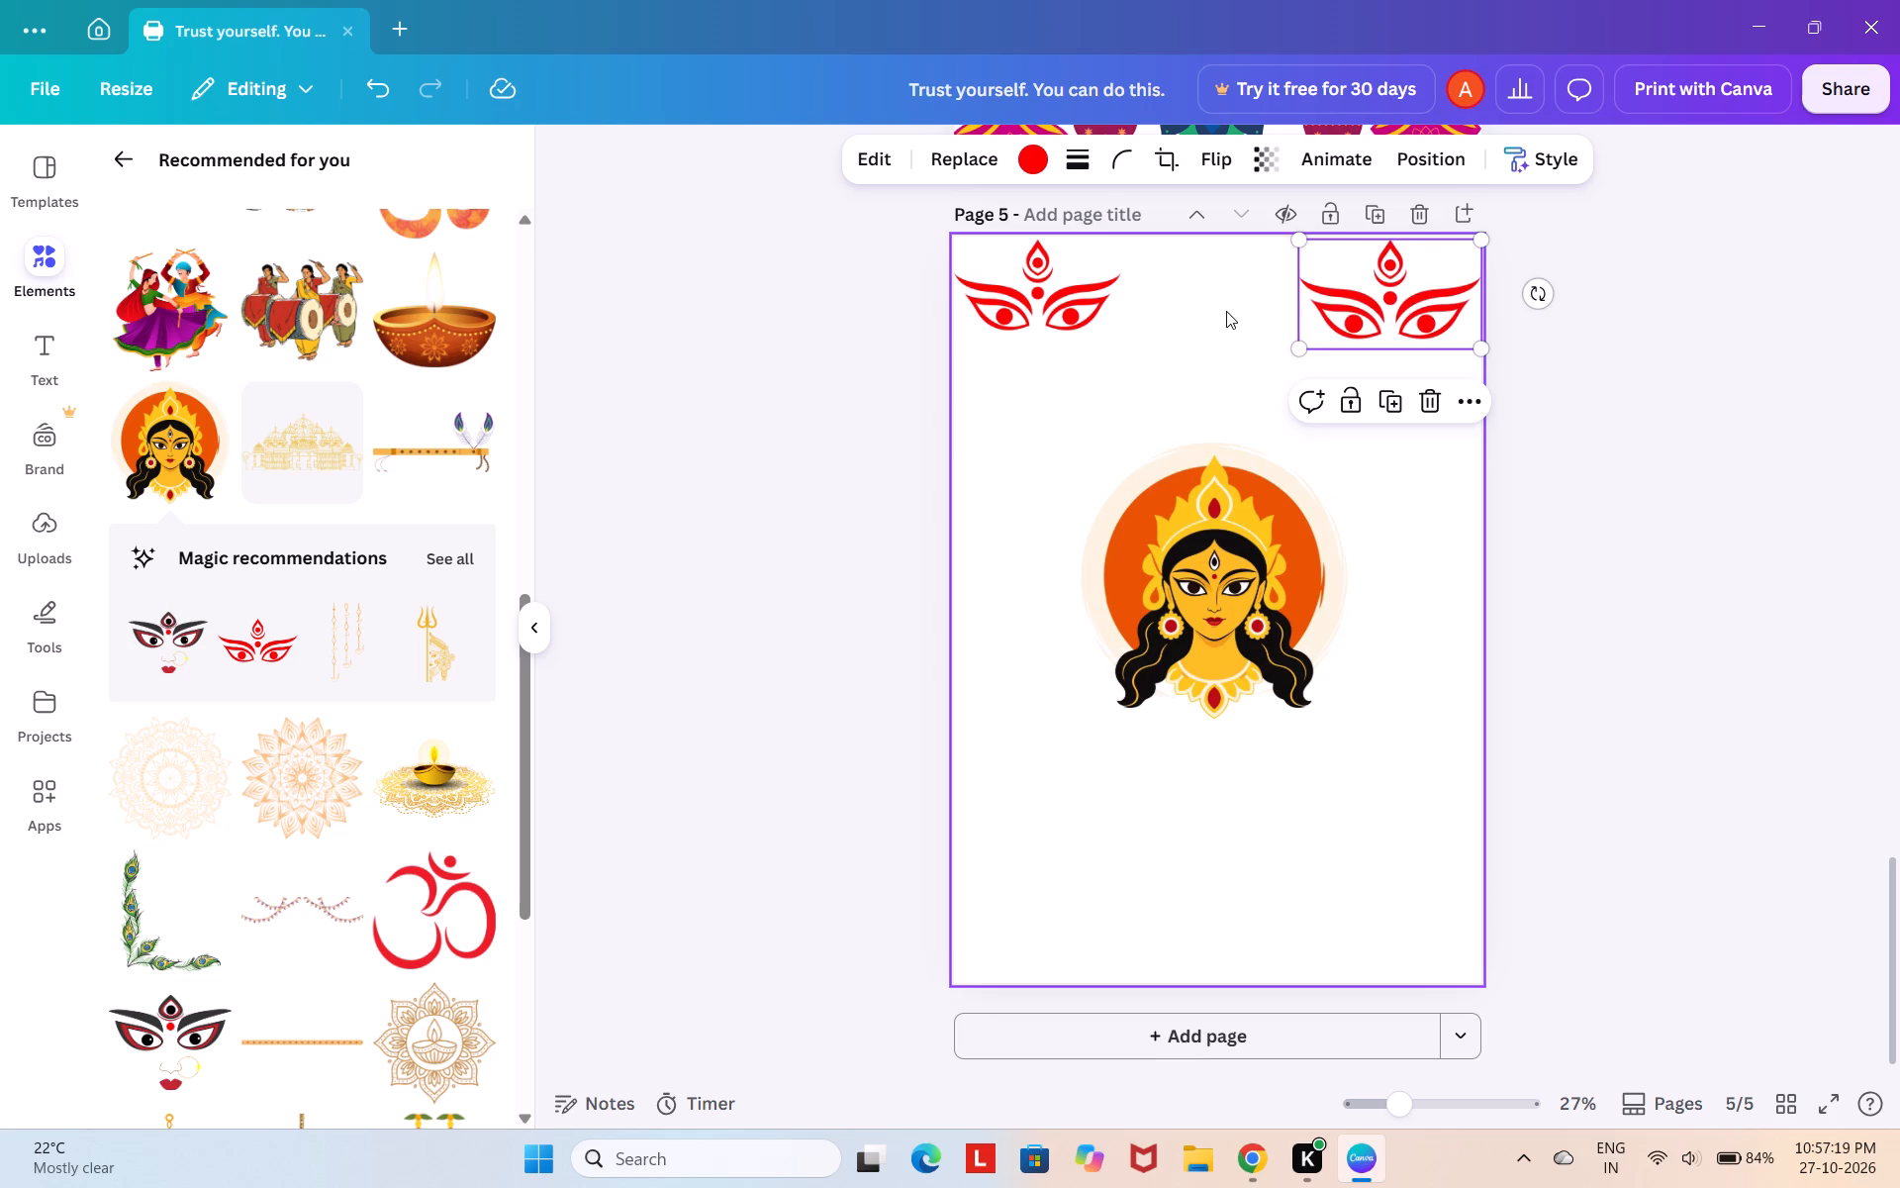
Add the black-and-red Durga face graphic with nose ring to page 5, shrink it, and centre it at the top between the red eyes.
left_click(1226, 311)
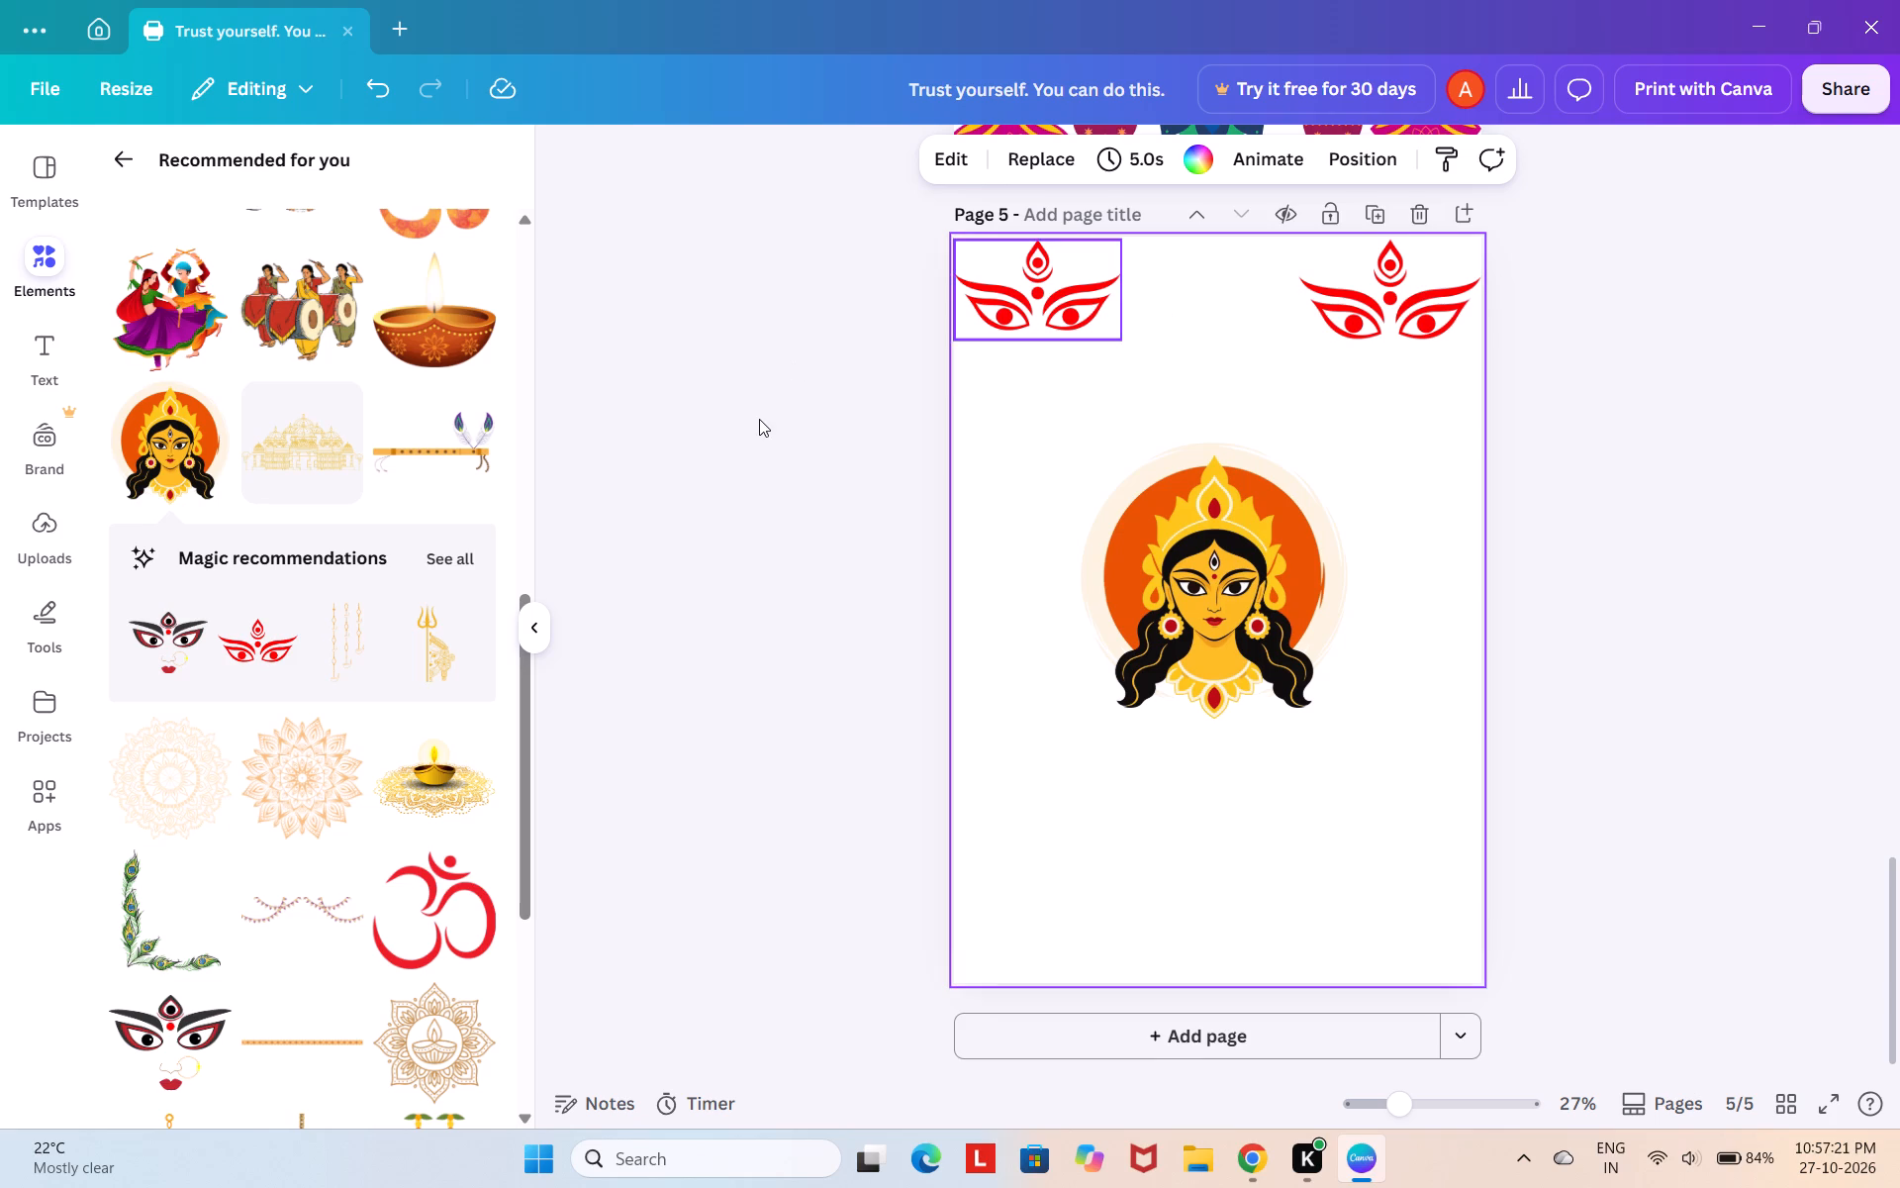
scroll(380, 680, "down", 3)
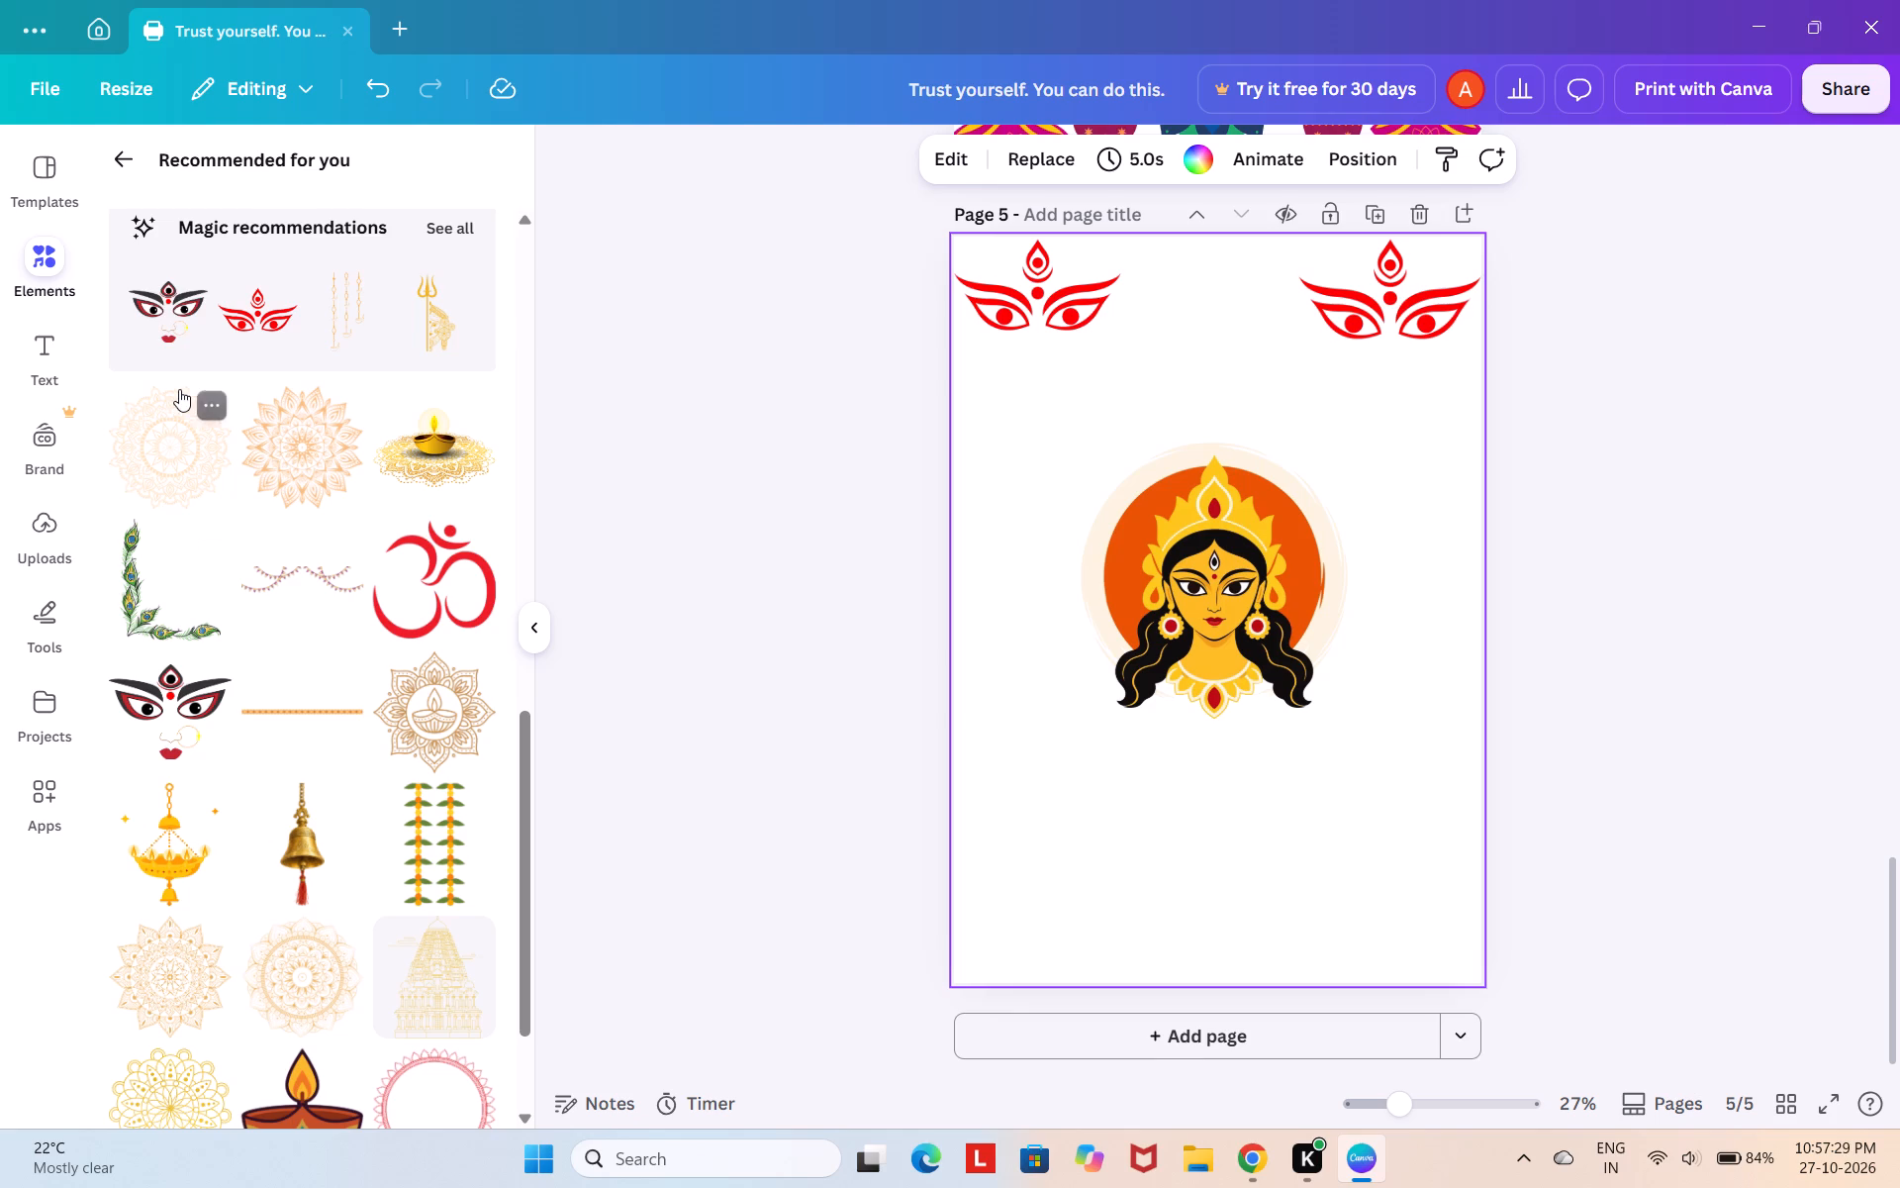
left_click(189, 702)
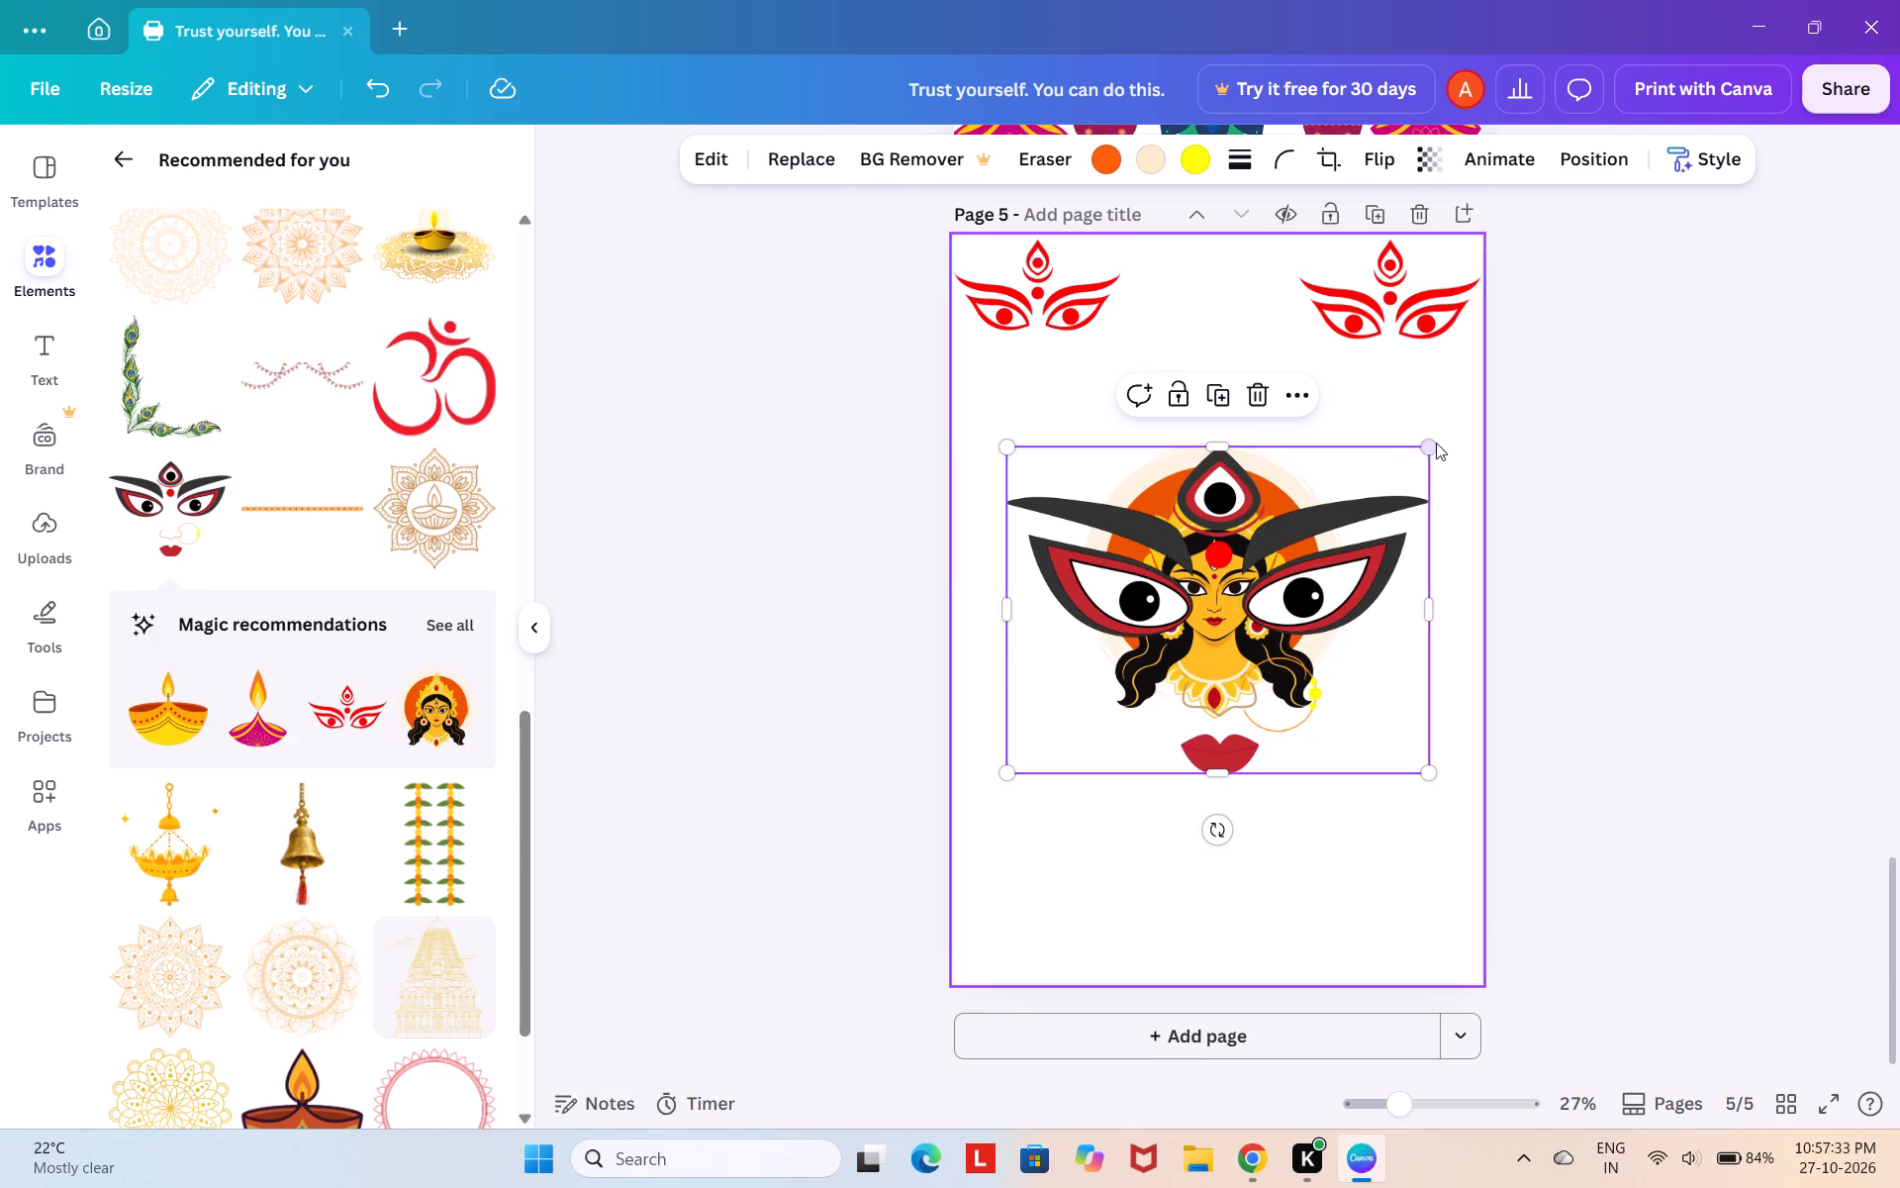
left_click_drag(1427, 452, 1254, 587)
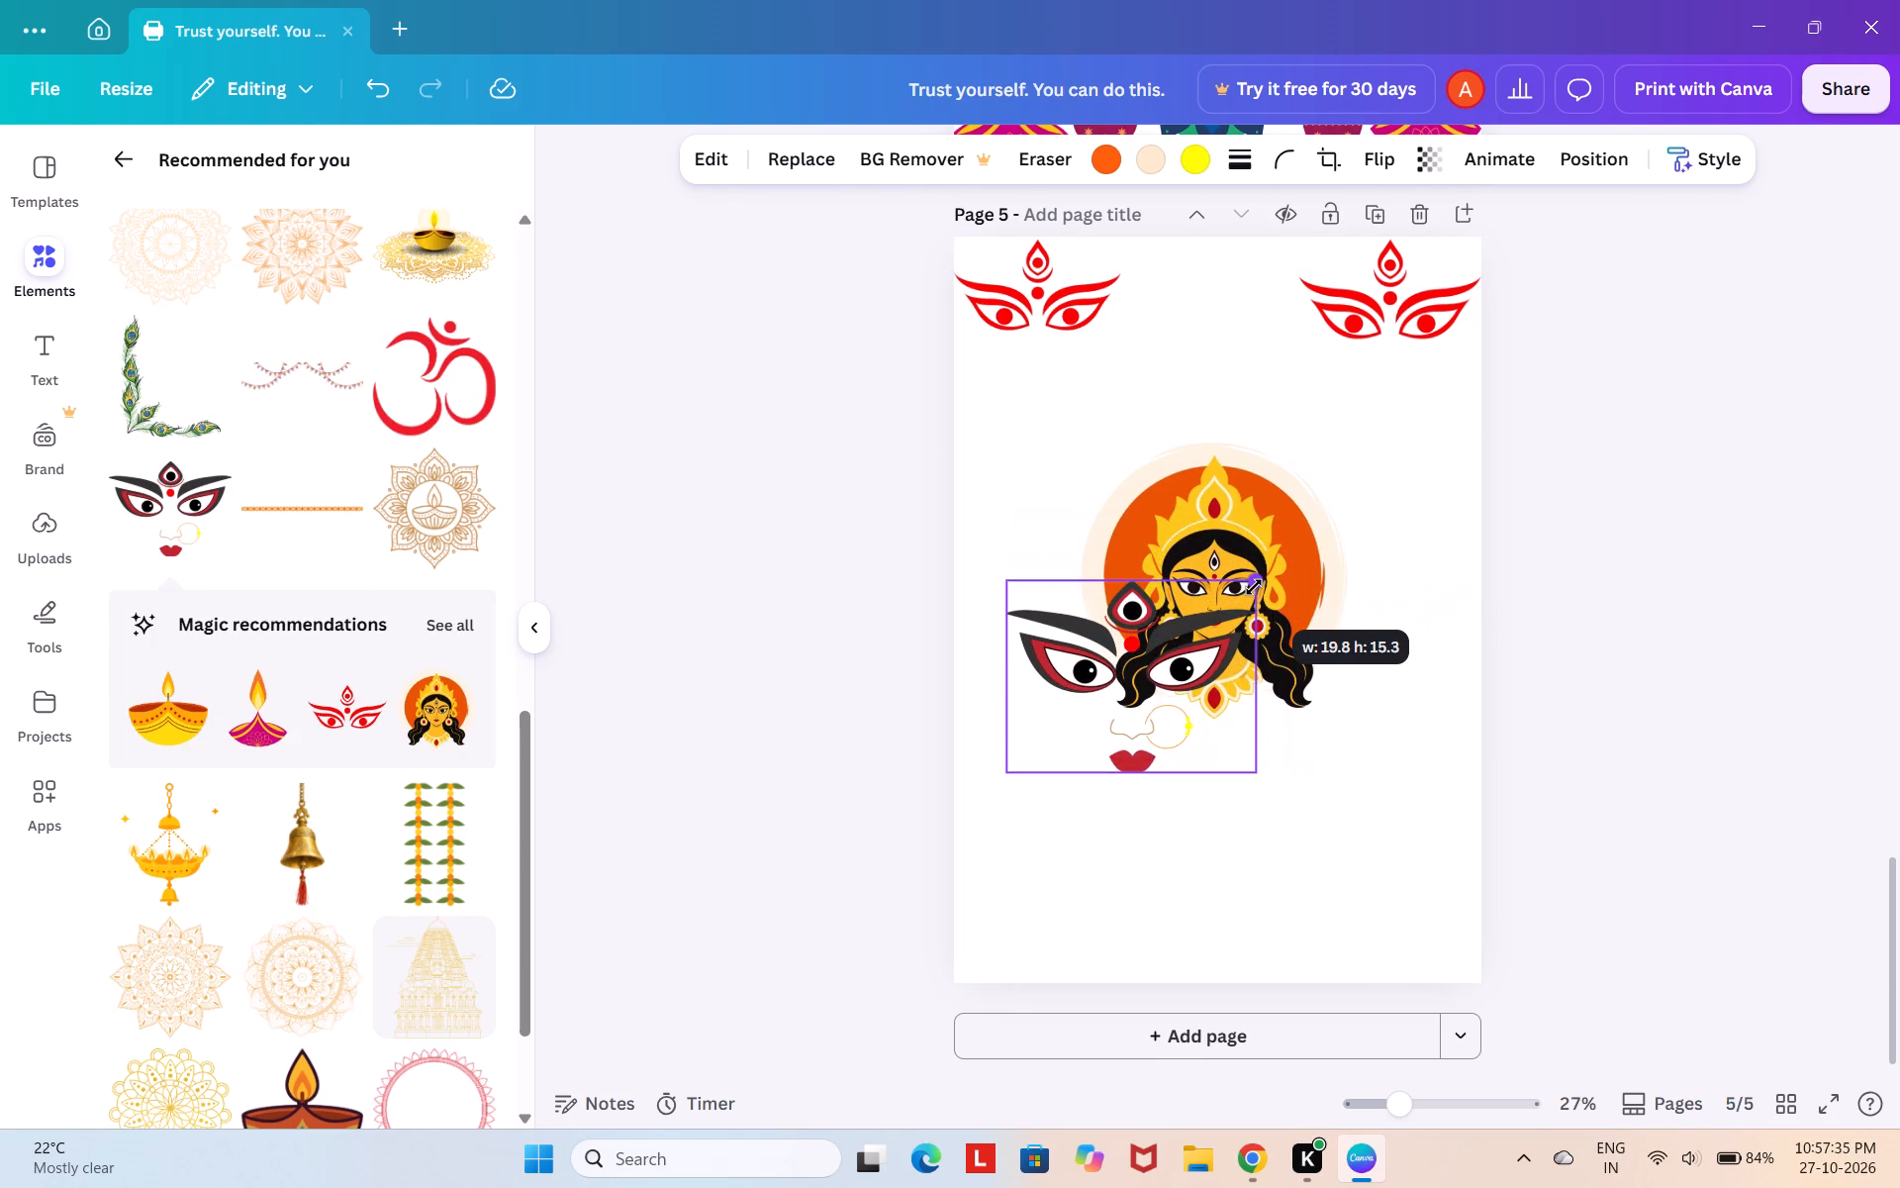
left_click_drag(1254, 587, 1263, 579)
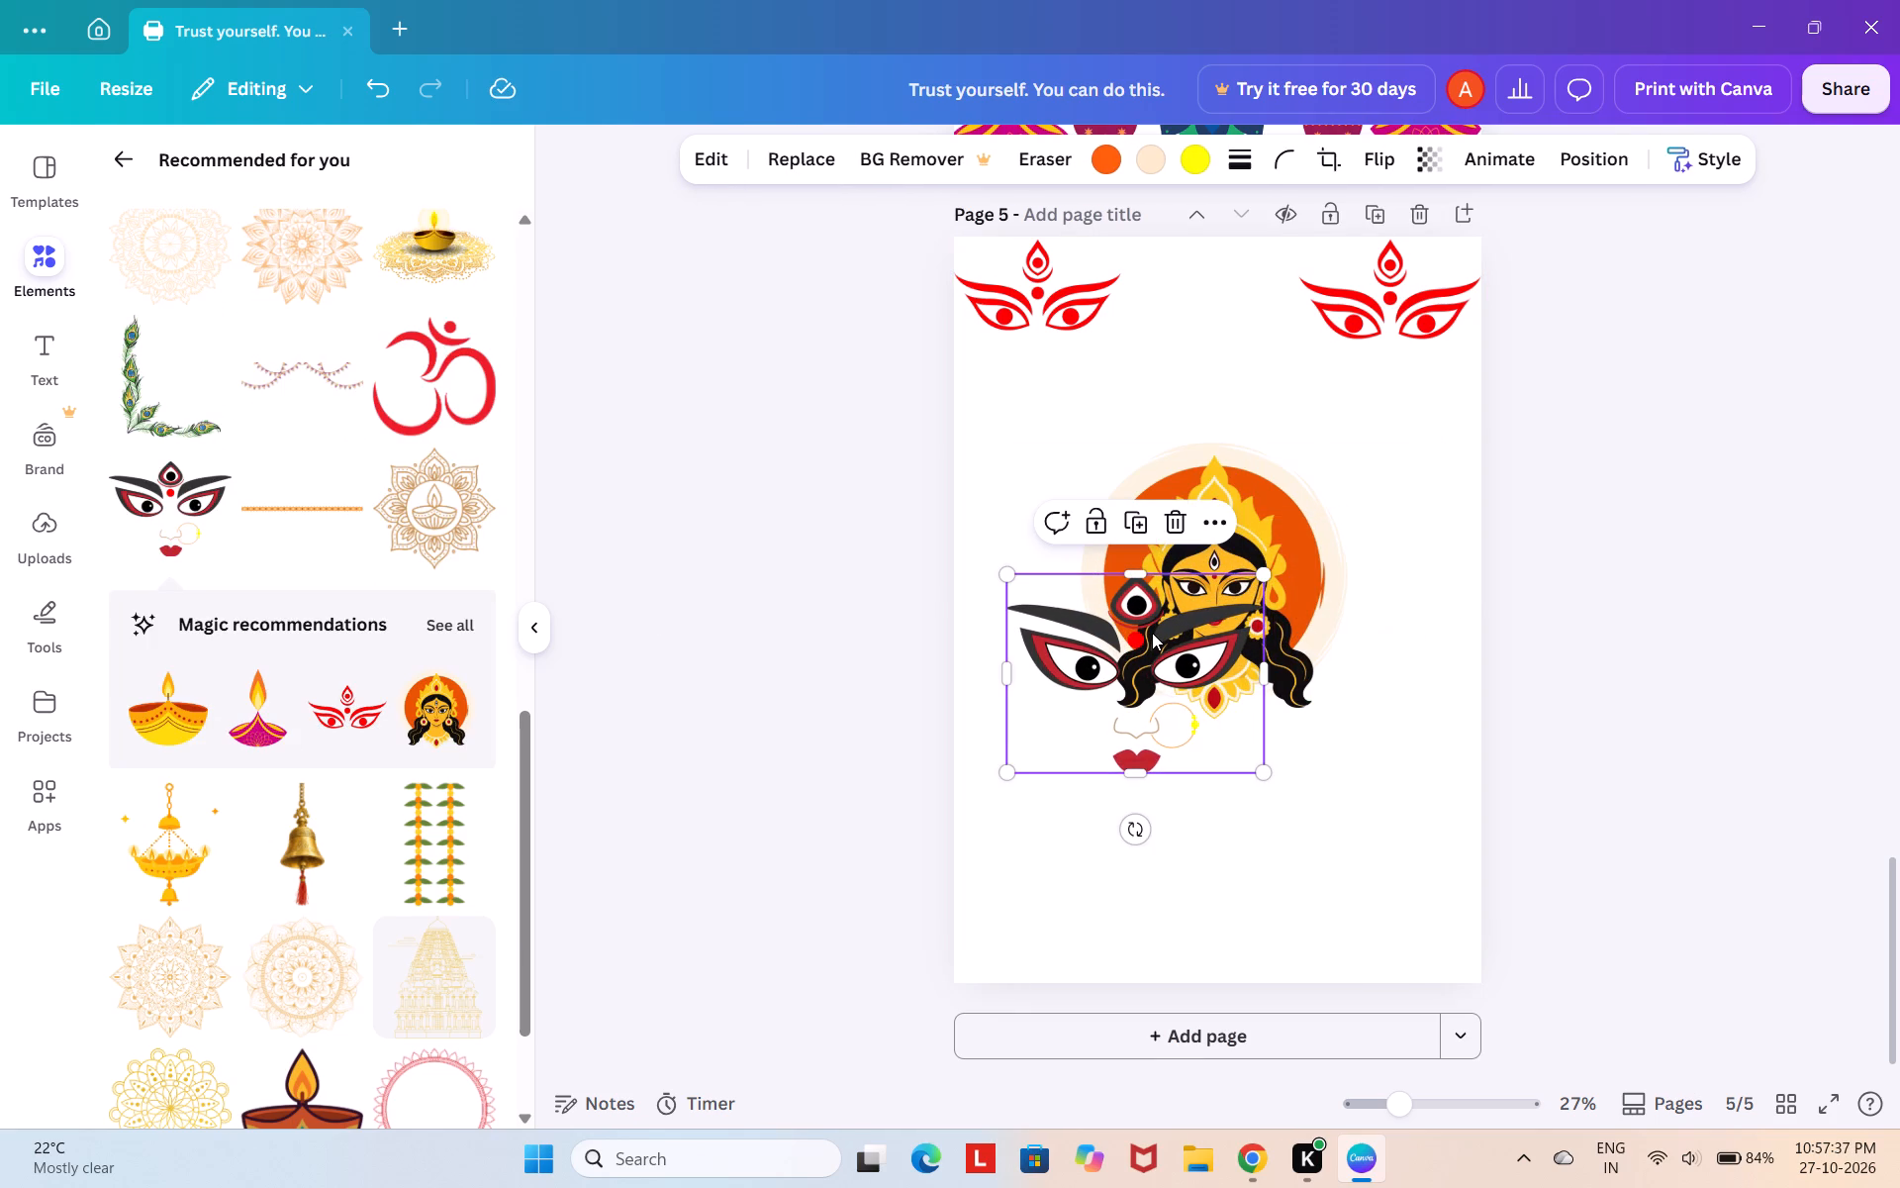
left_click(1152, 633)
left_click_drag(1152, 633, 1187, 465)
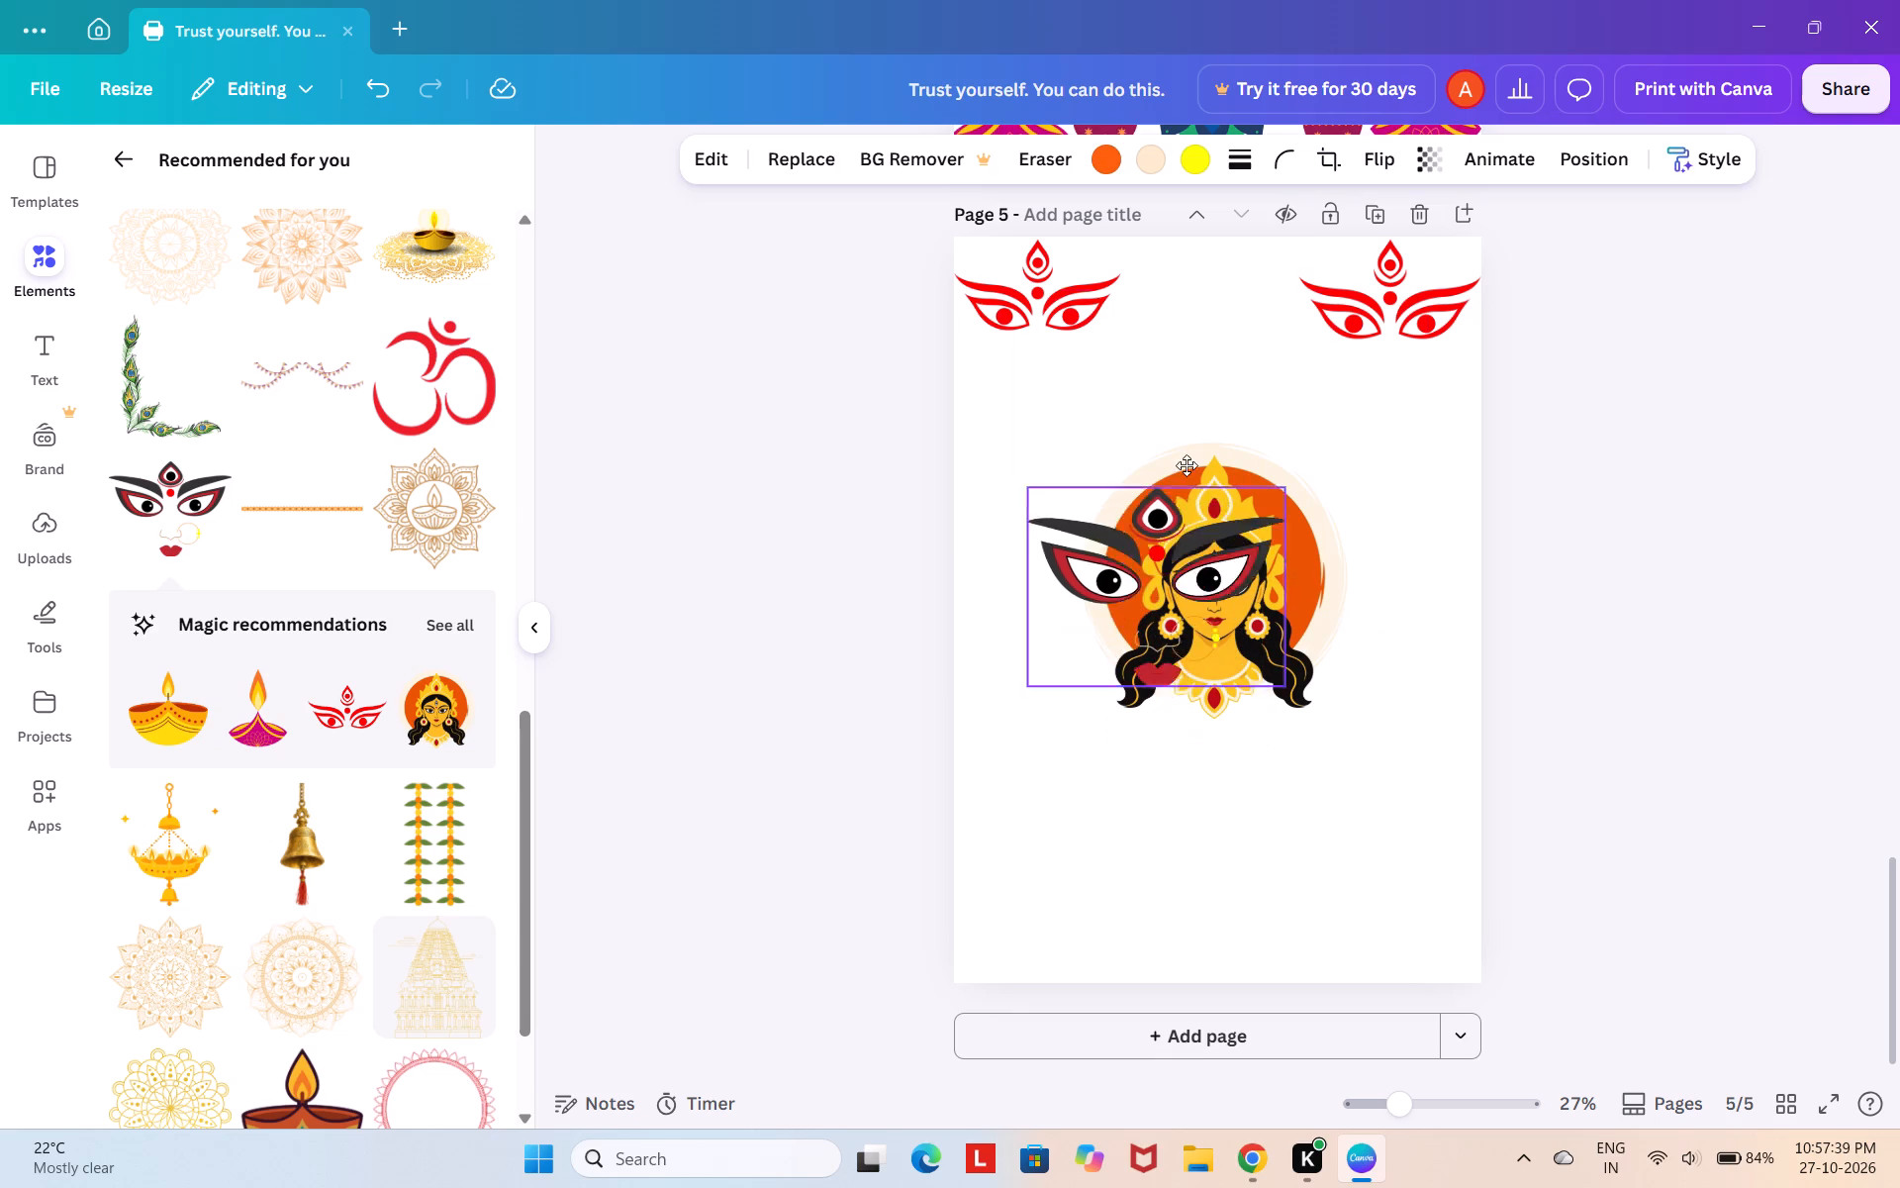
left_click_drag(1187, 465, 1225, 309)
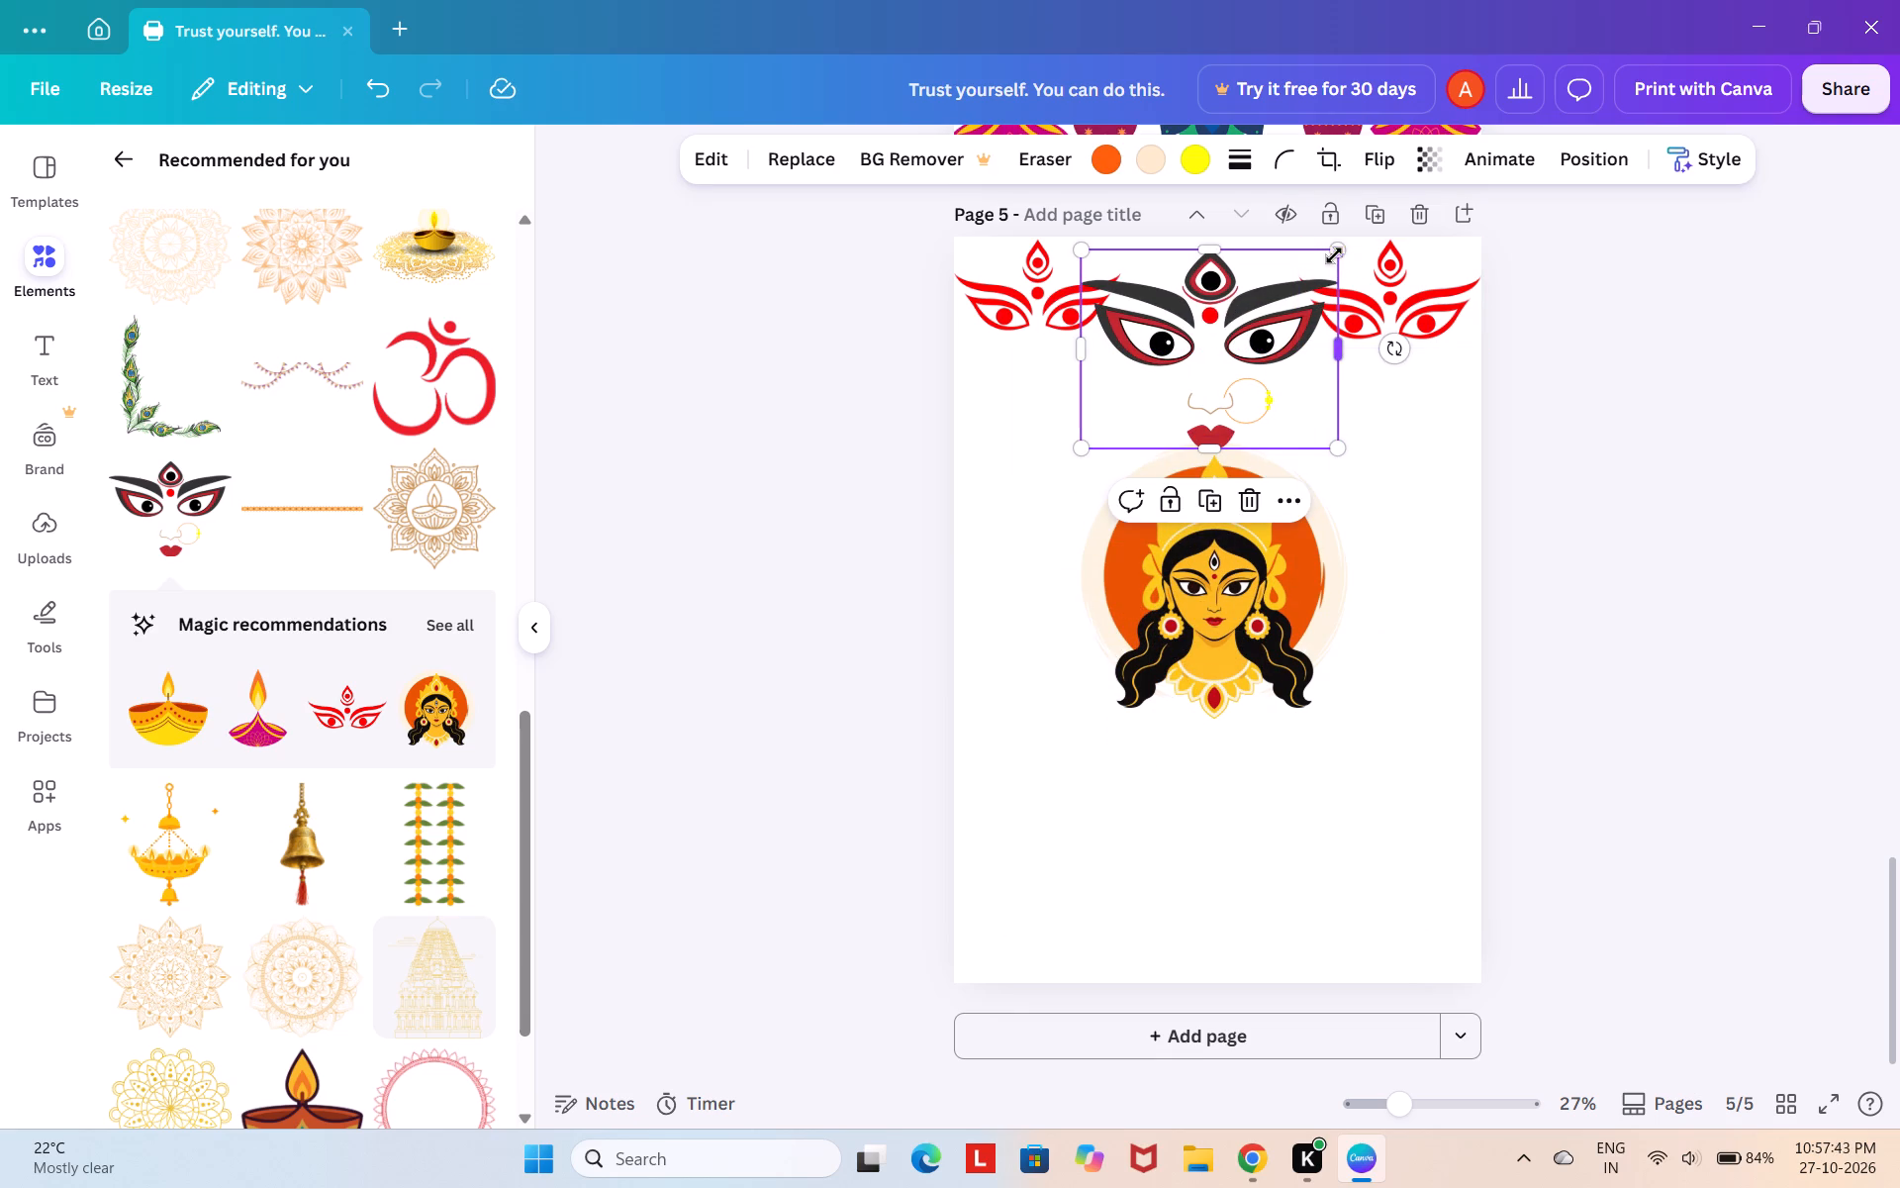
left_click_drag(1334, 255, 1297, 312)
left_click(1215, 334)
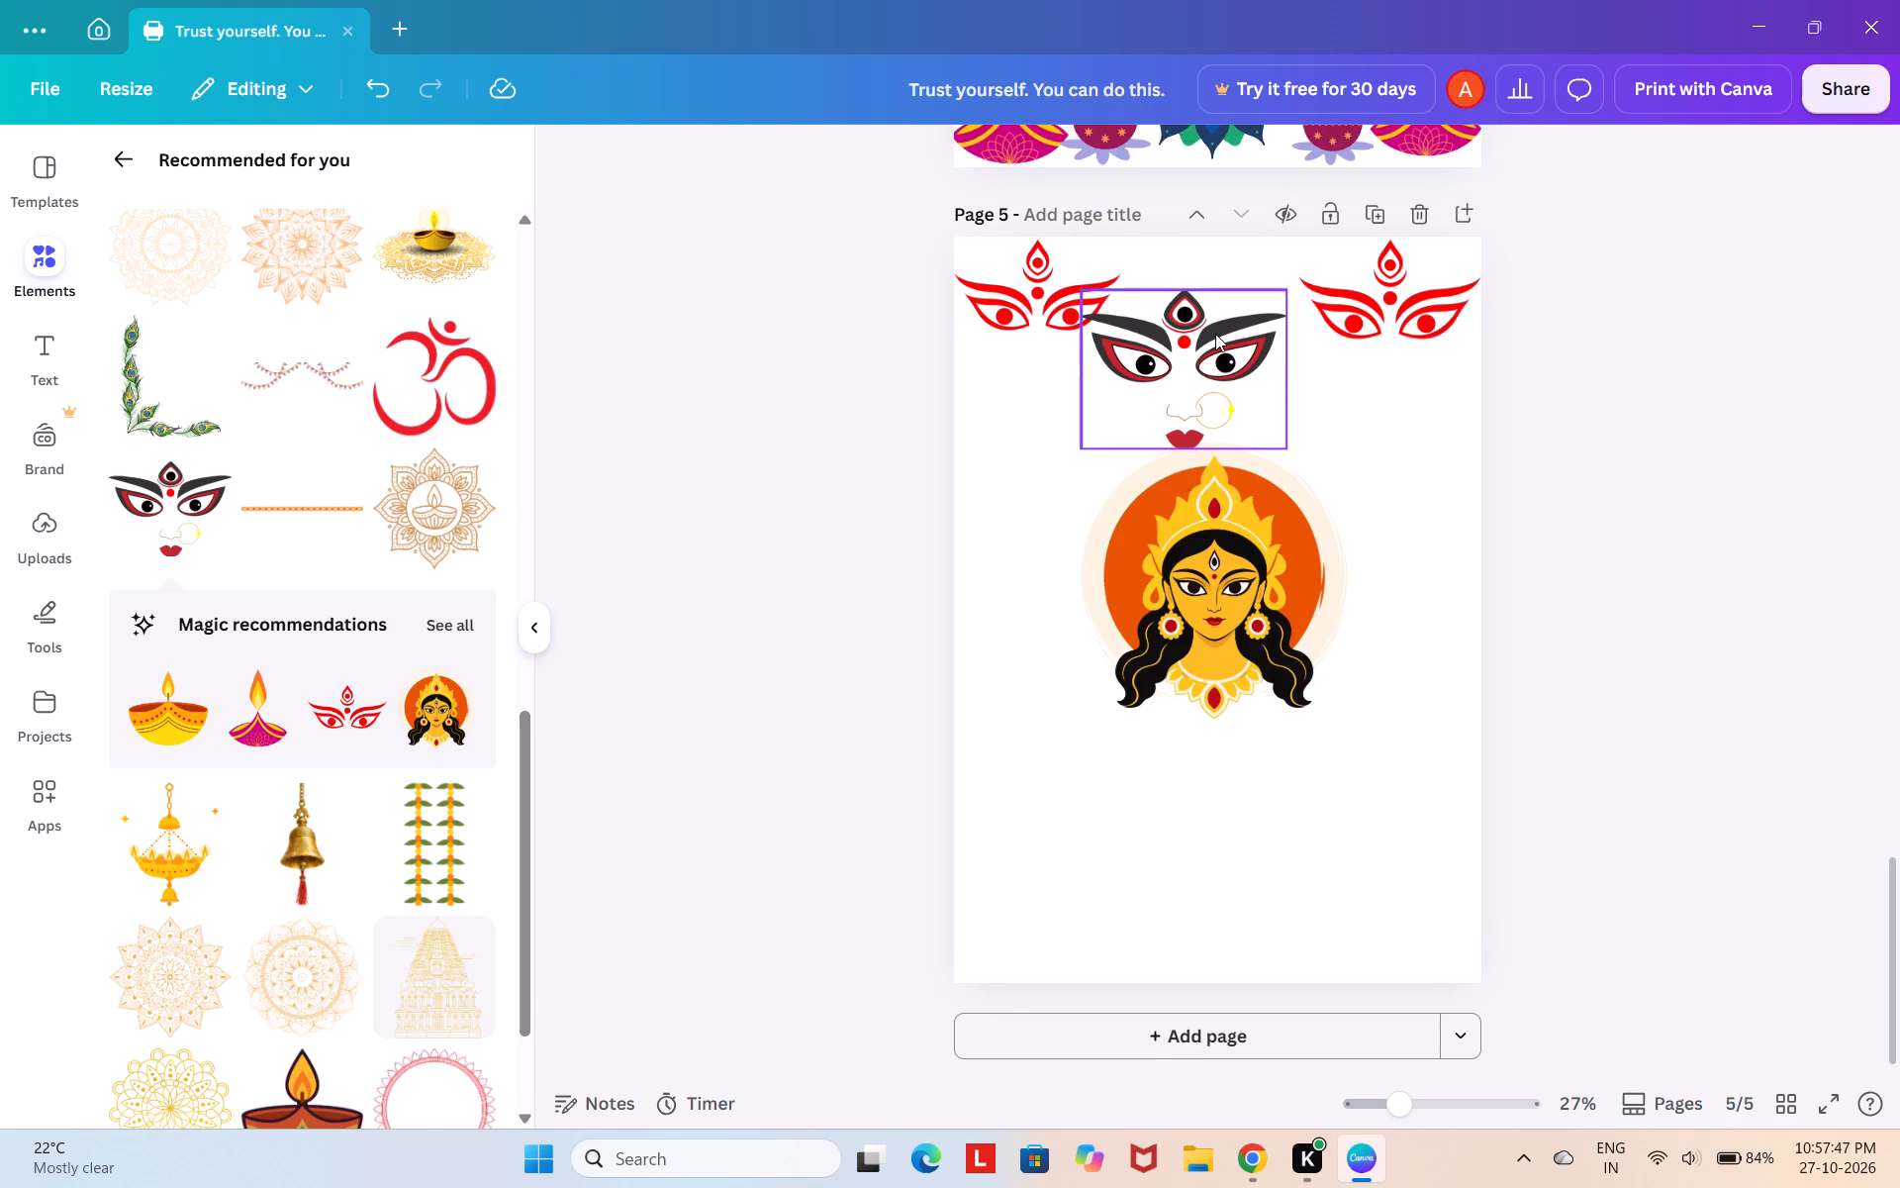
left_click_drag(1215, 334, 1243, 279)
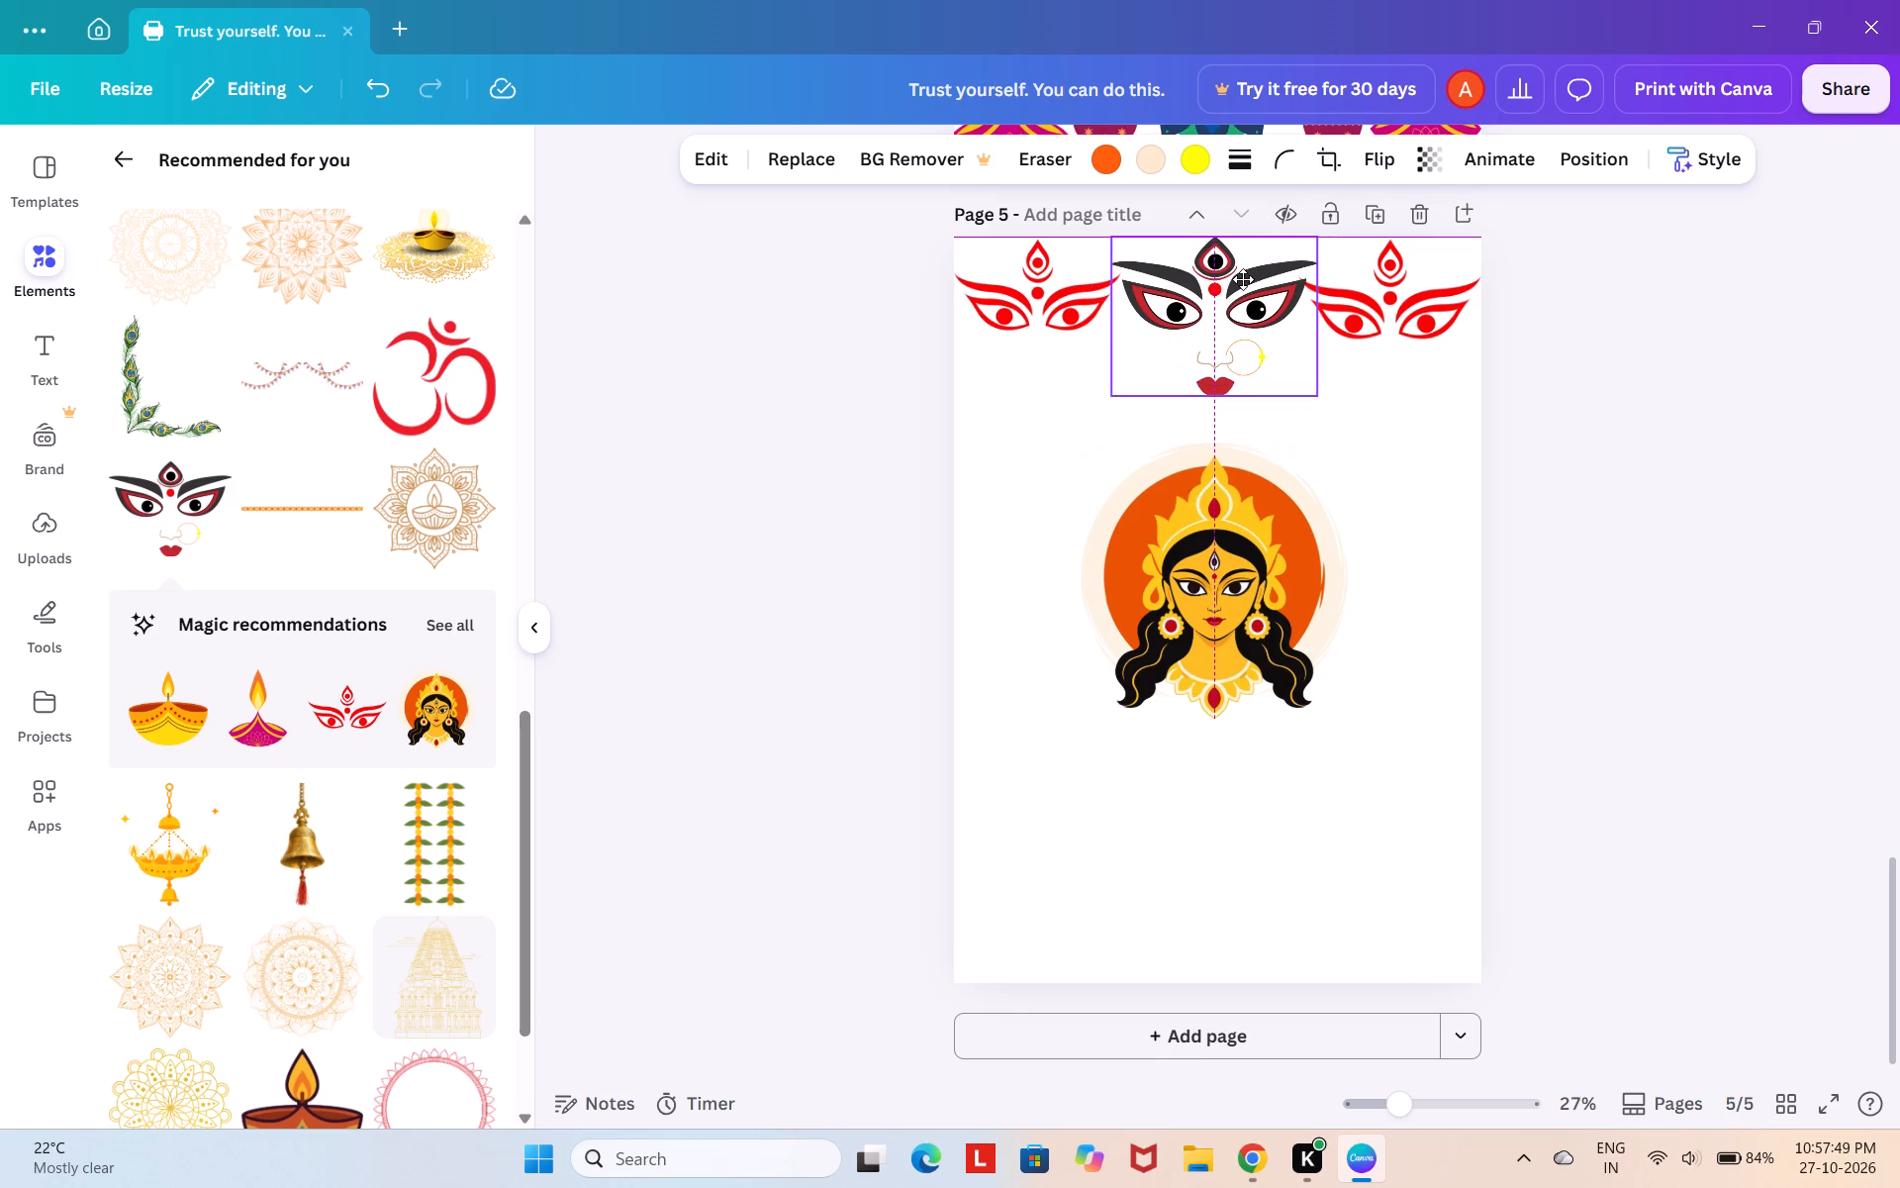
left_click_drag(1243, 279, 1238, 277)
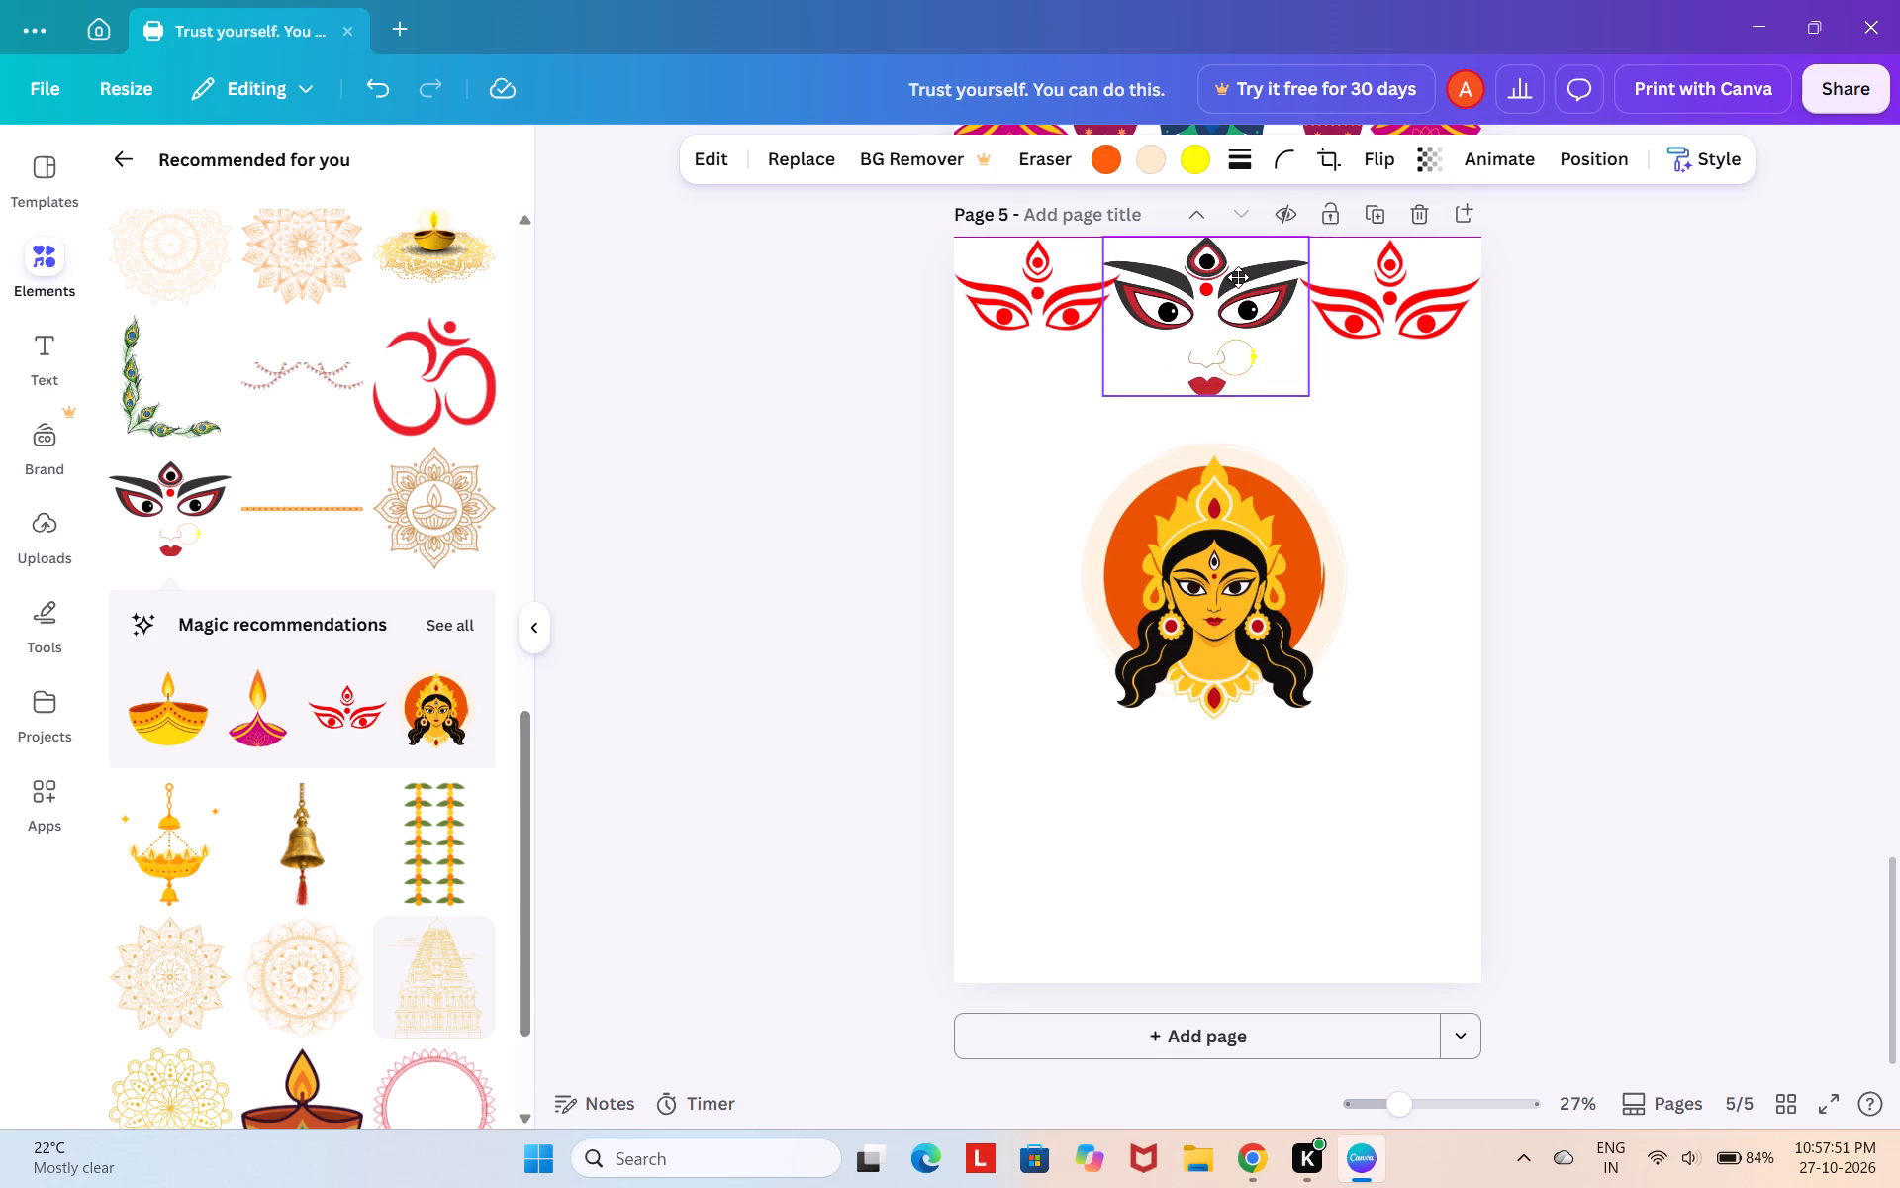
left_click_drag(1238, 277, 1239, 277)
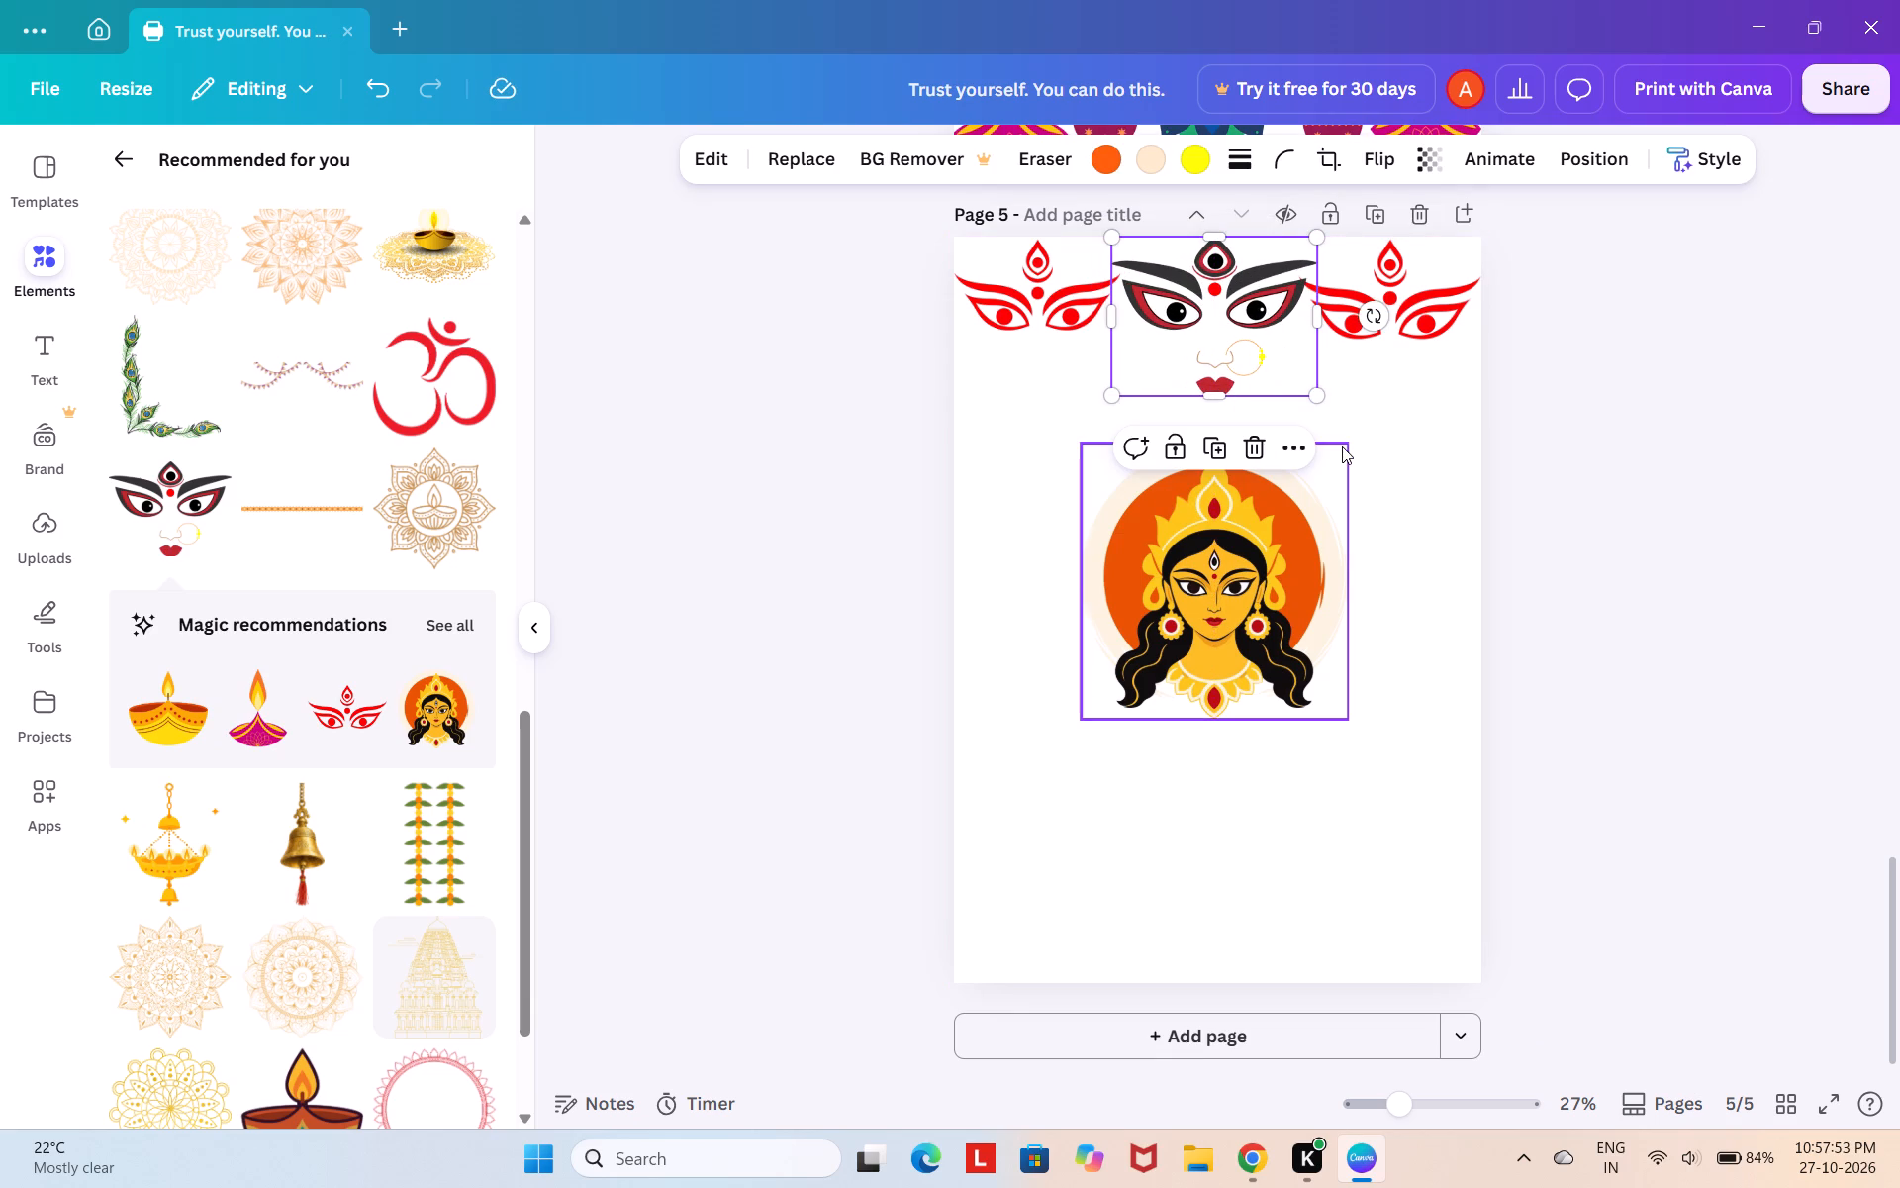
left_click(1369, 431)
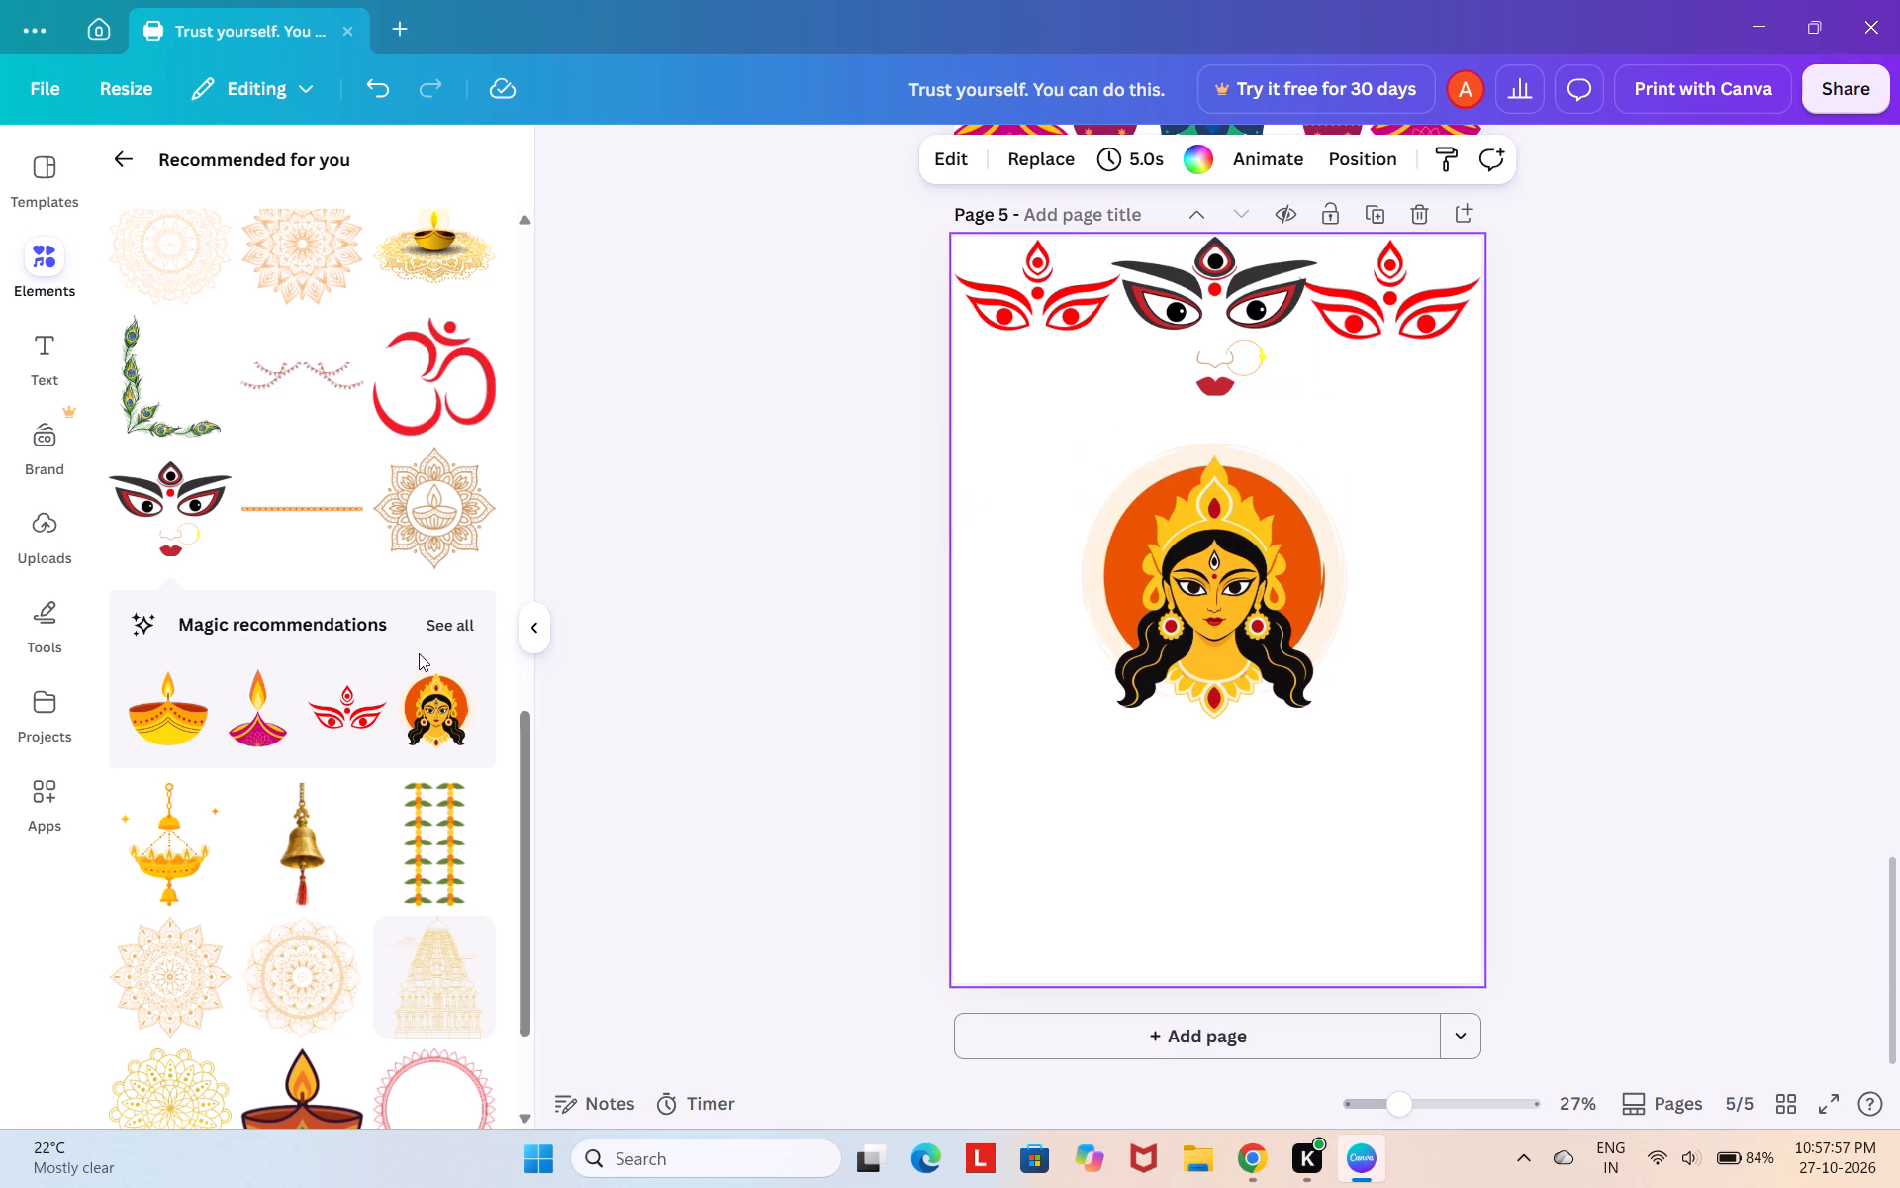
Add the wide golden temple outline graphic to page 5 and enlarge it slightly.
scroll(419, 653, "down", 5)
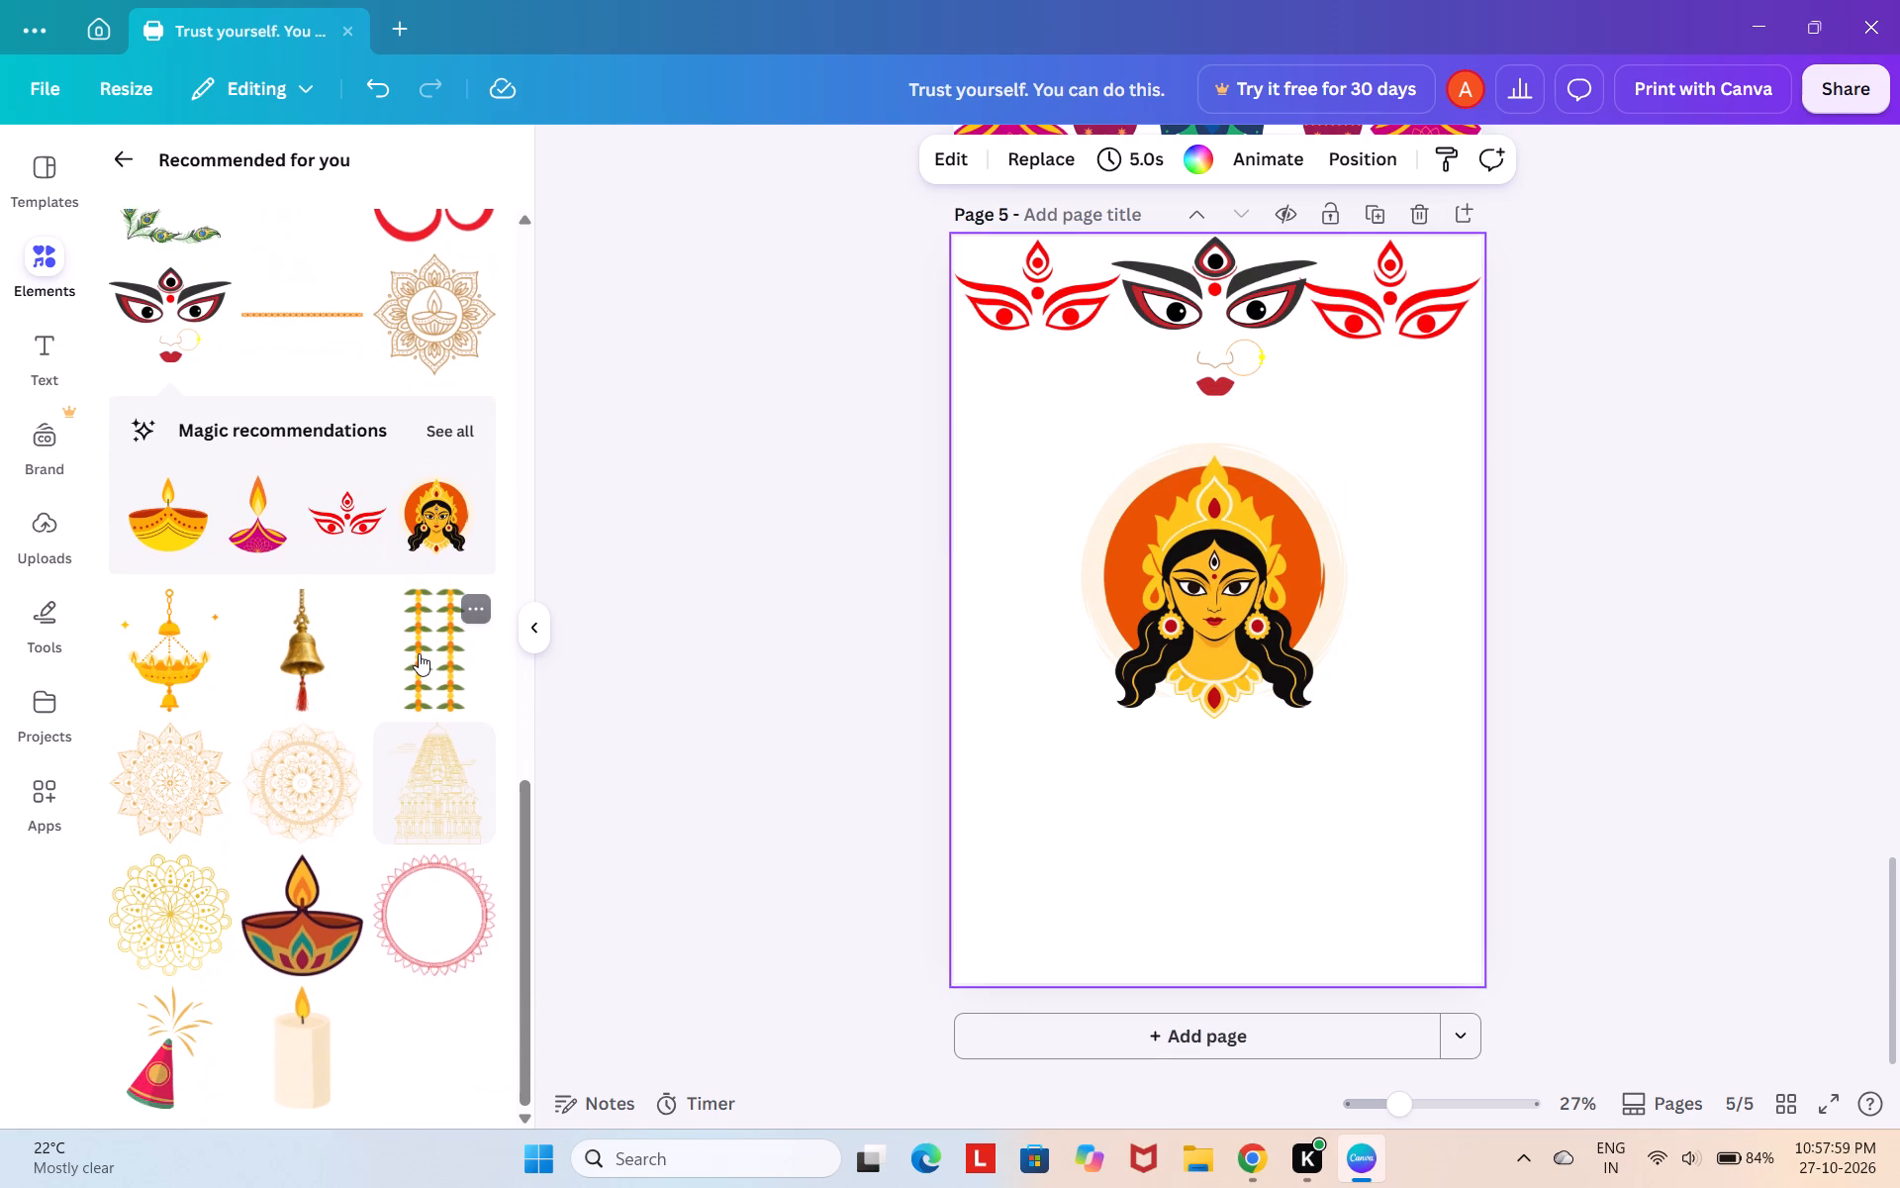
scroll(419, 653, "up", 6)
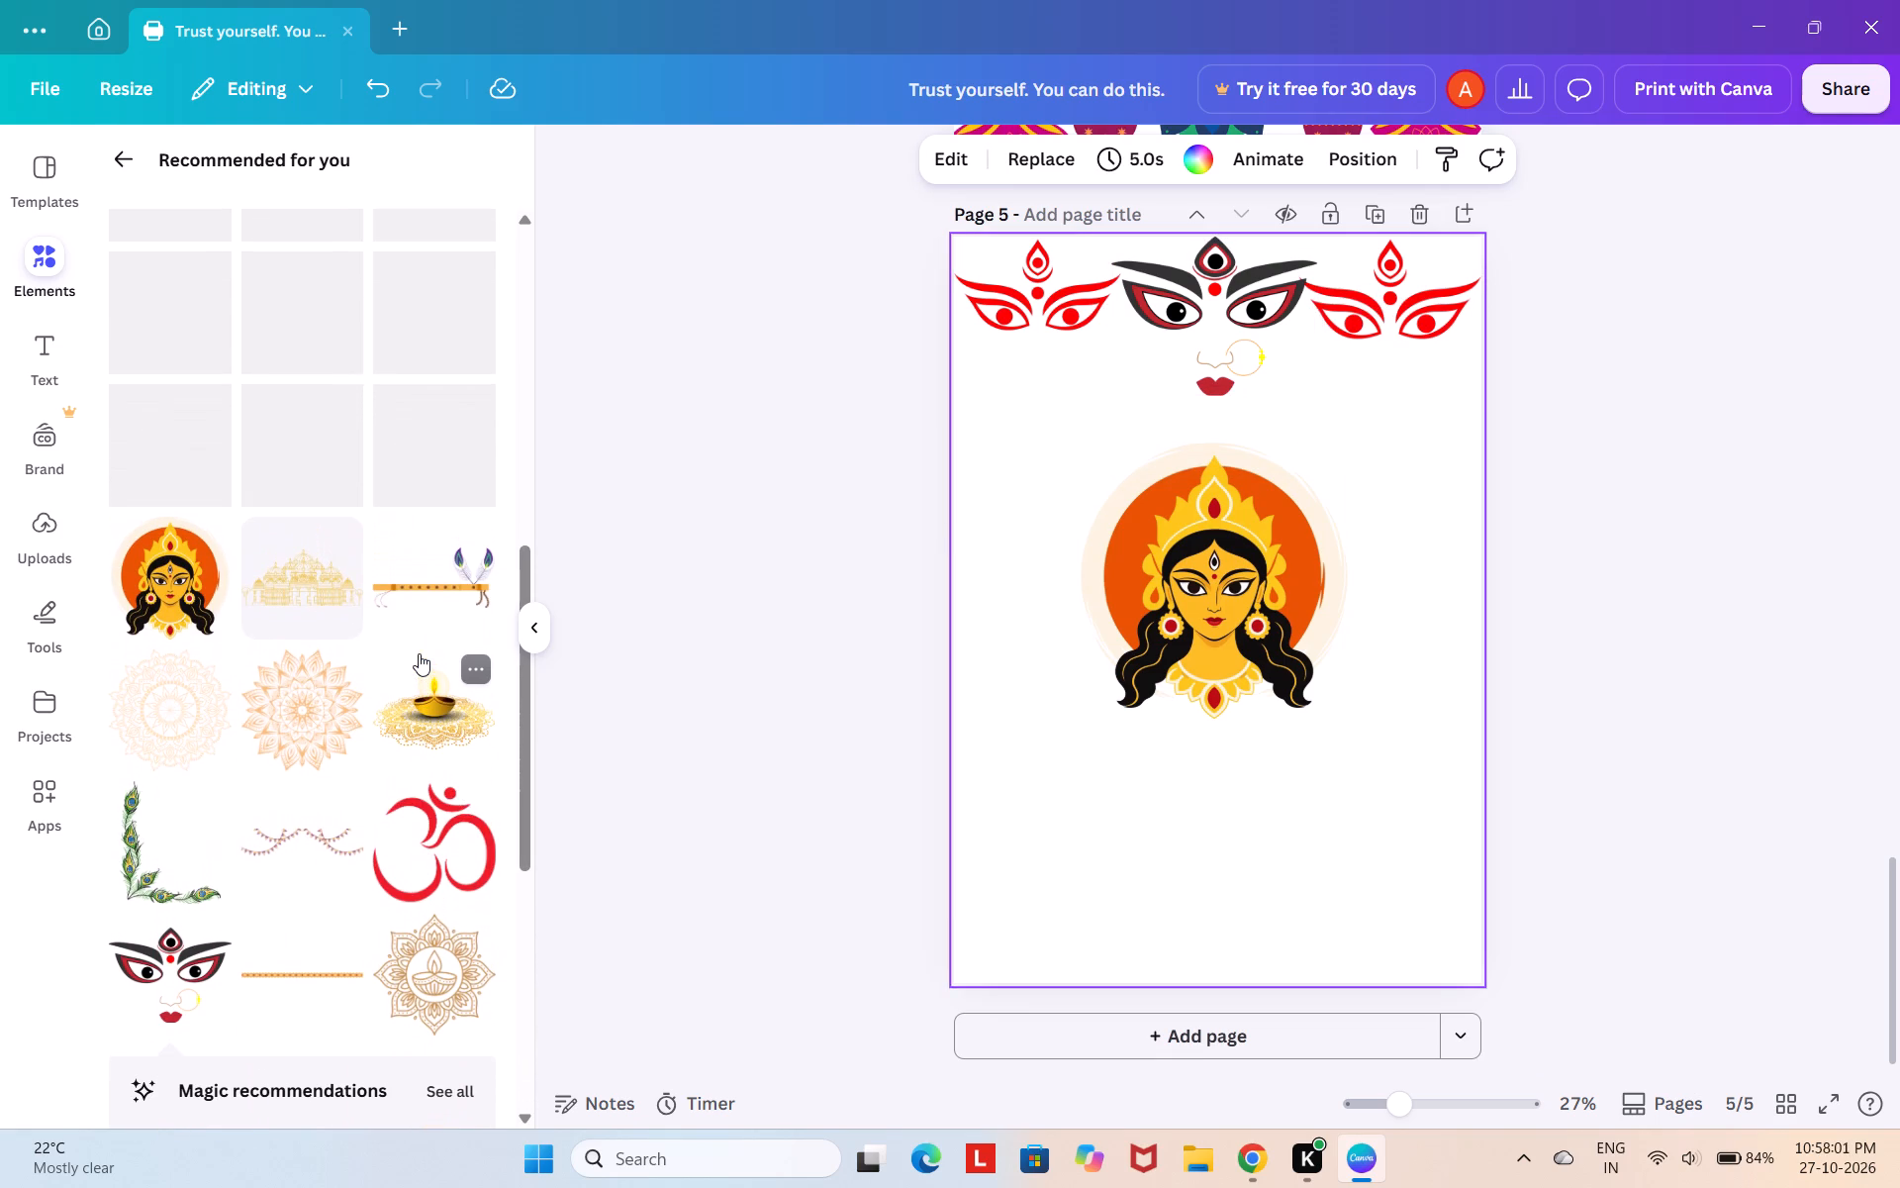
scroll(419, 653, "up", 1)
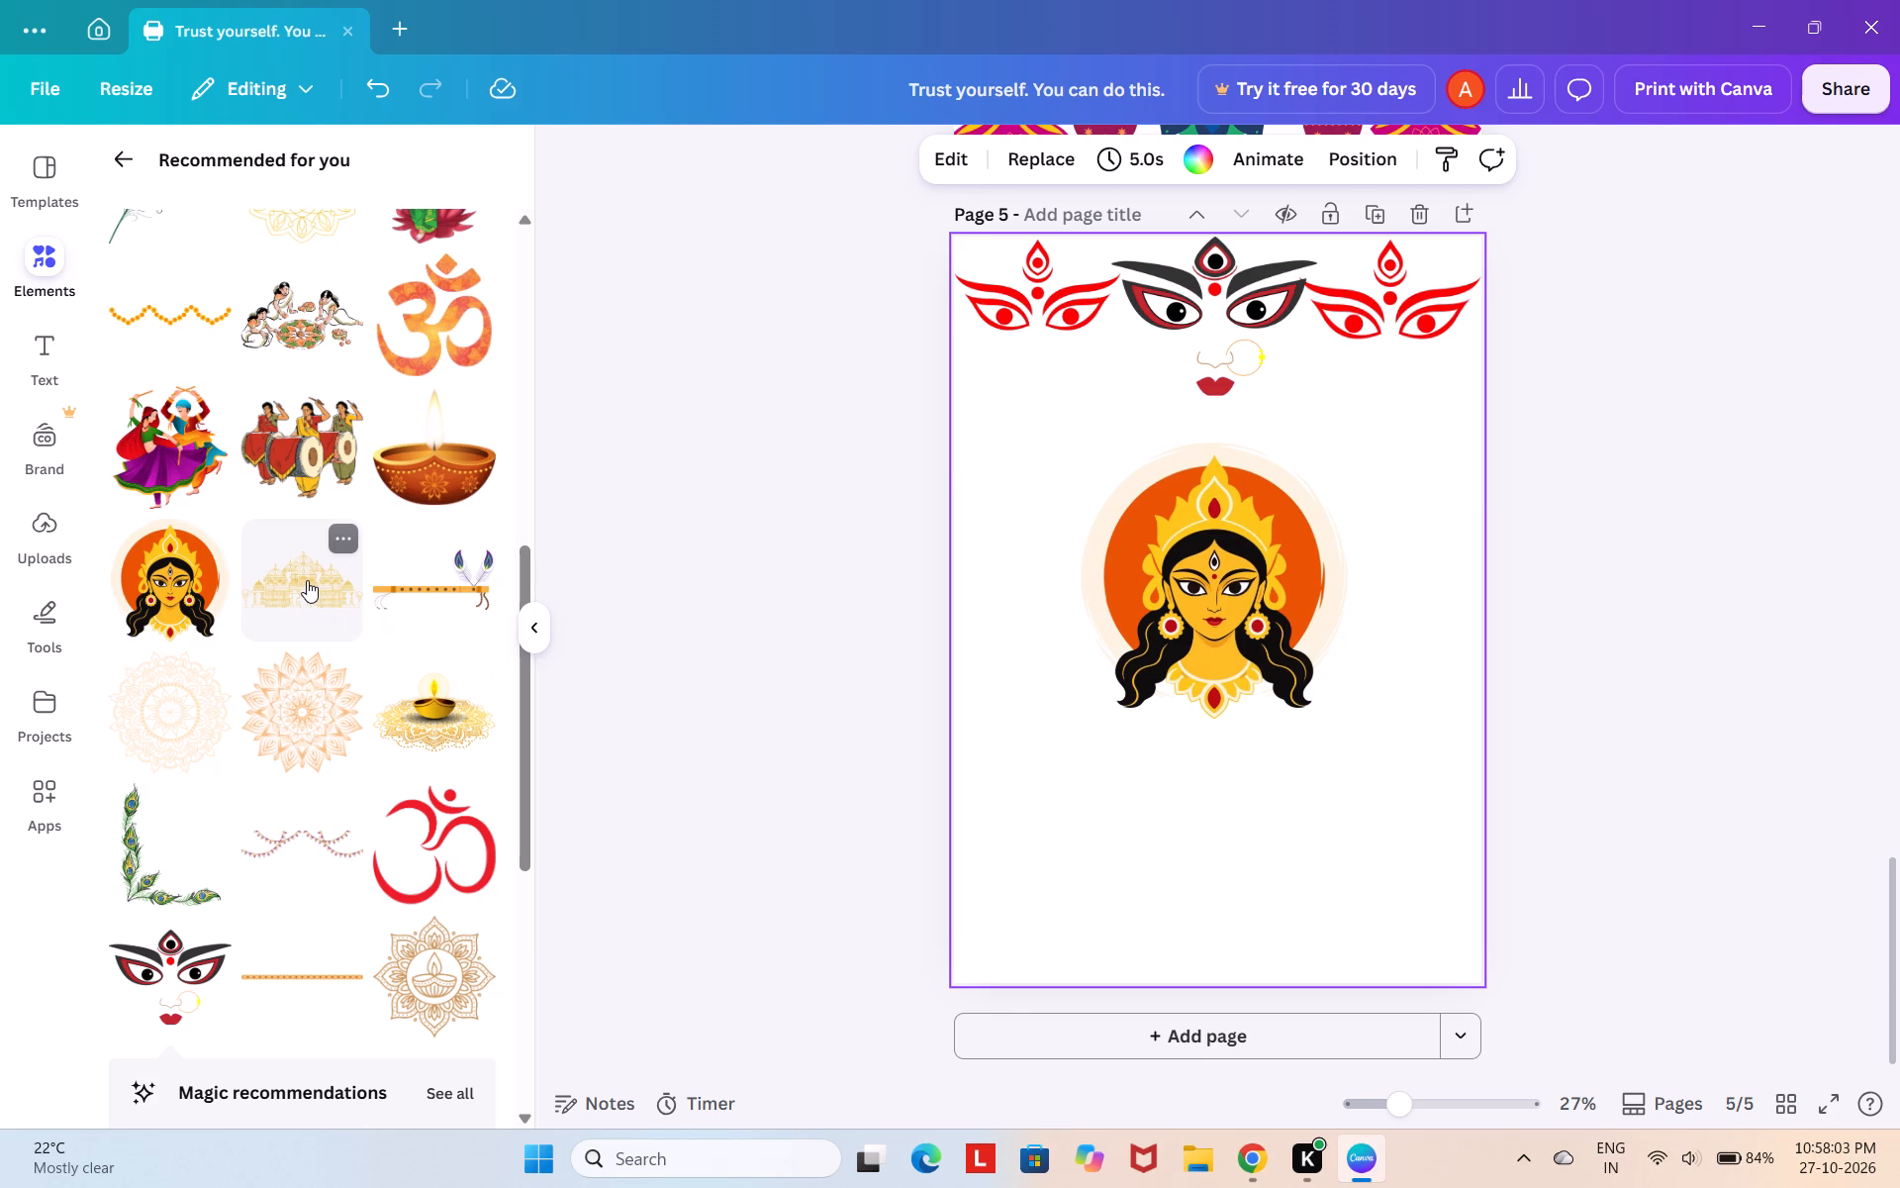
left_click(307, 580)
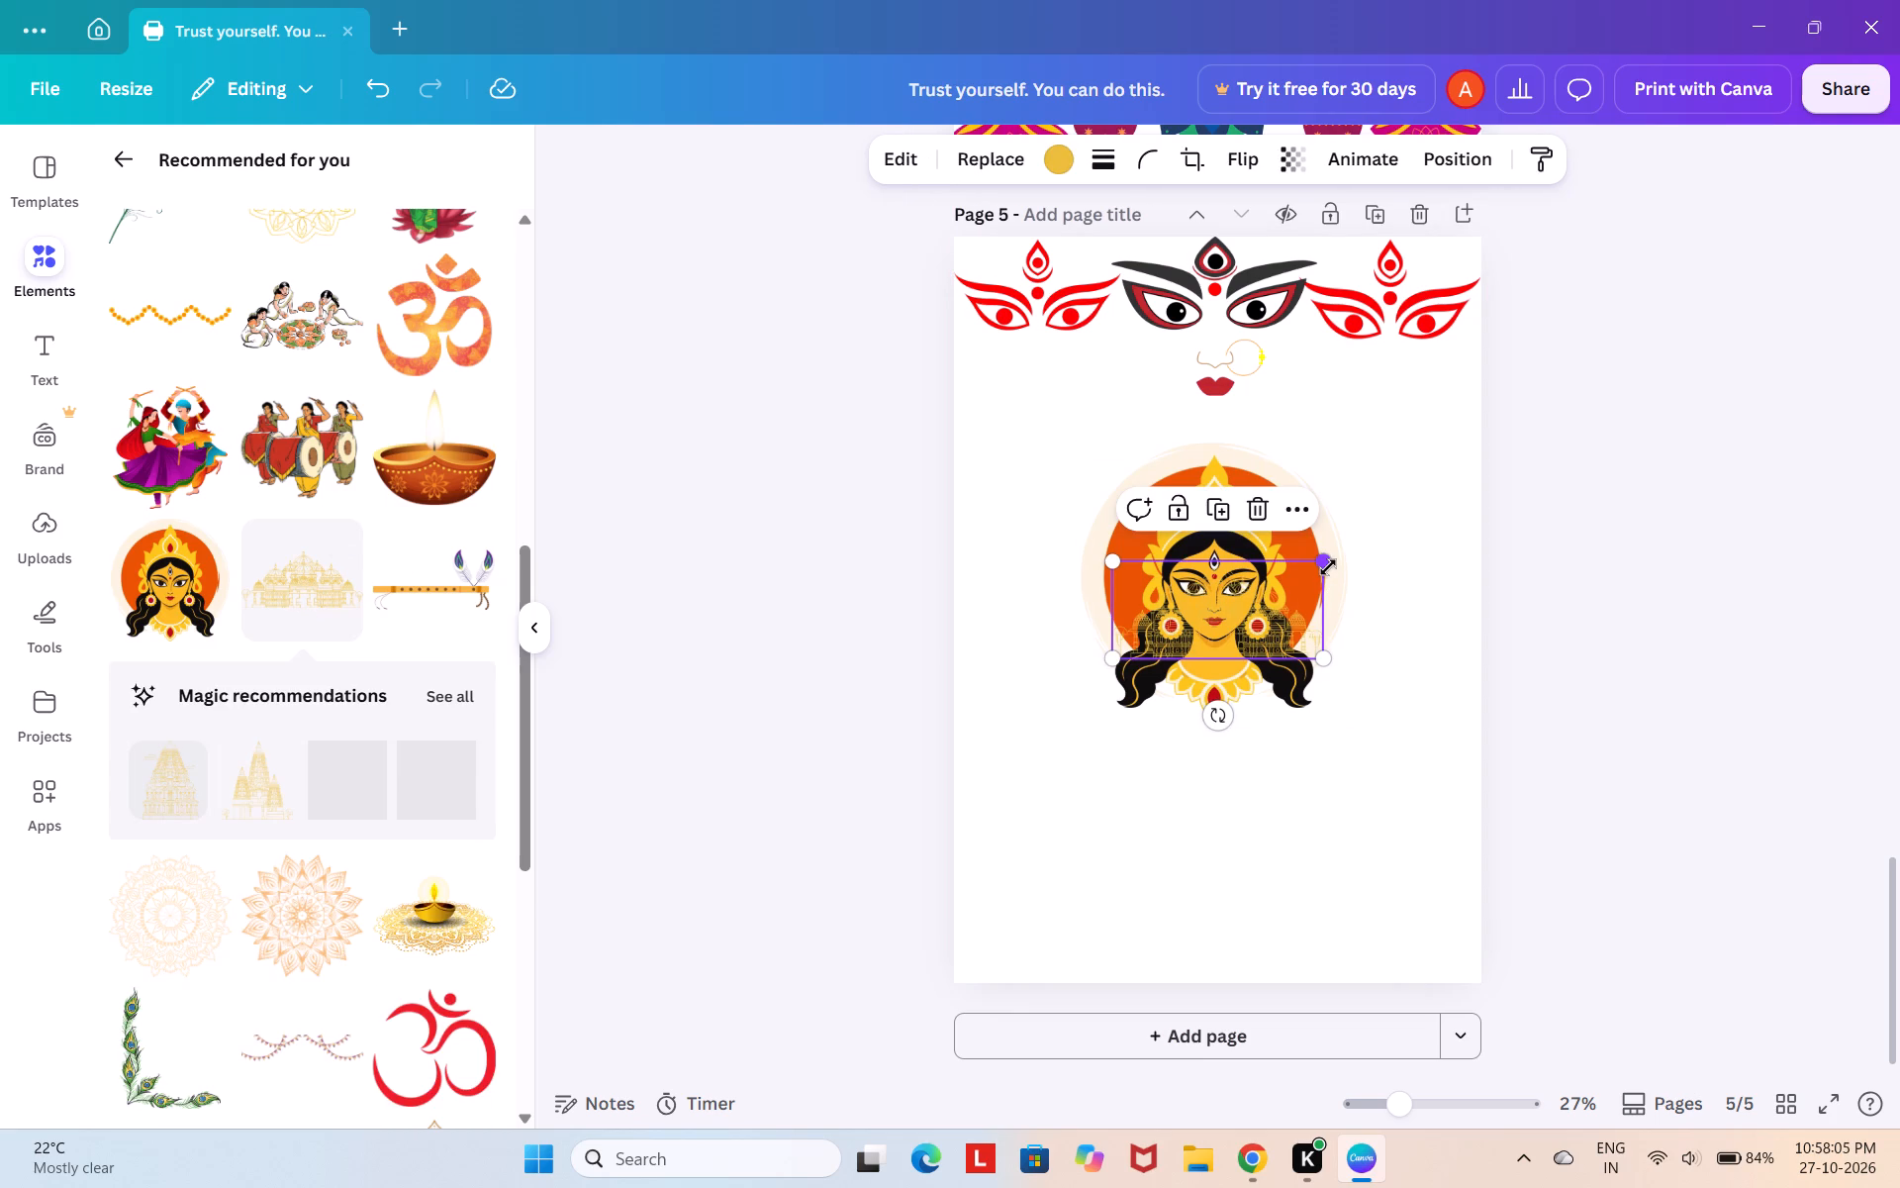
left_click_drag(1328, 567, 1345, 530)
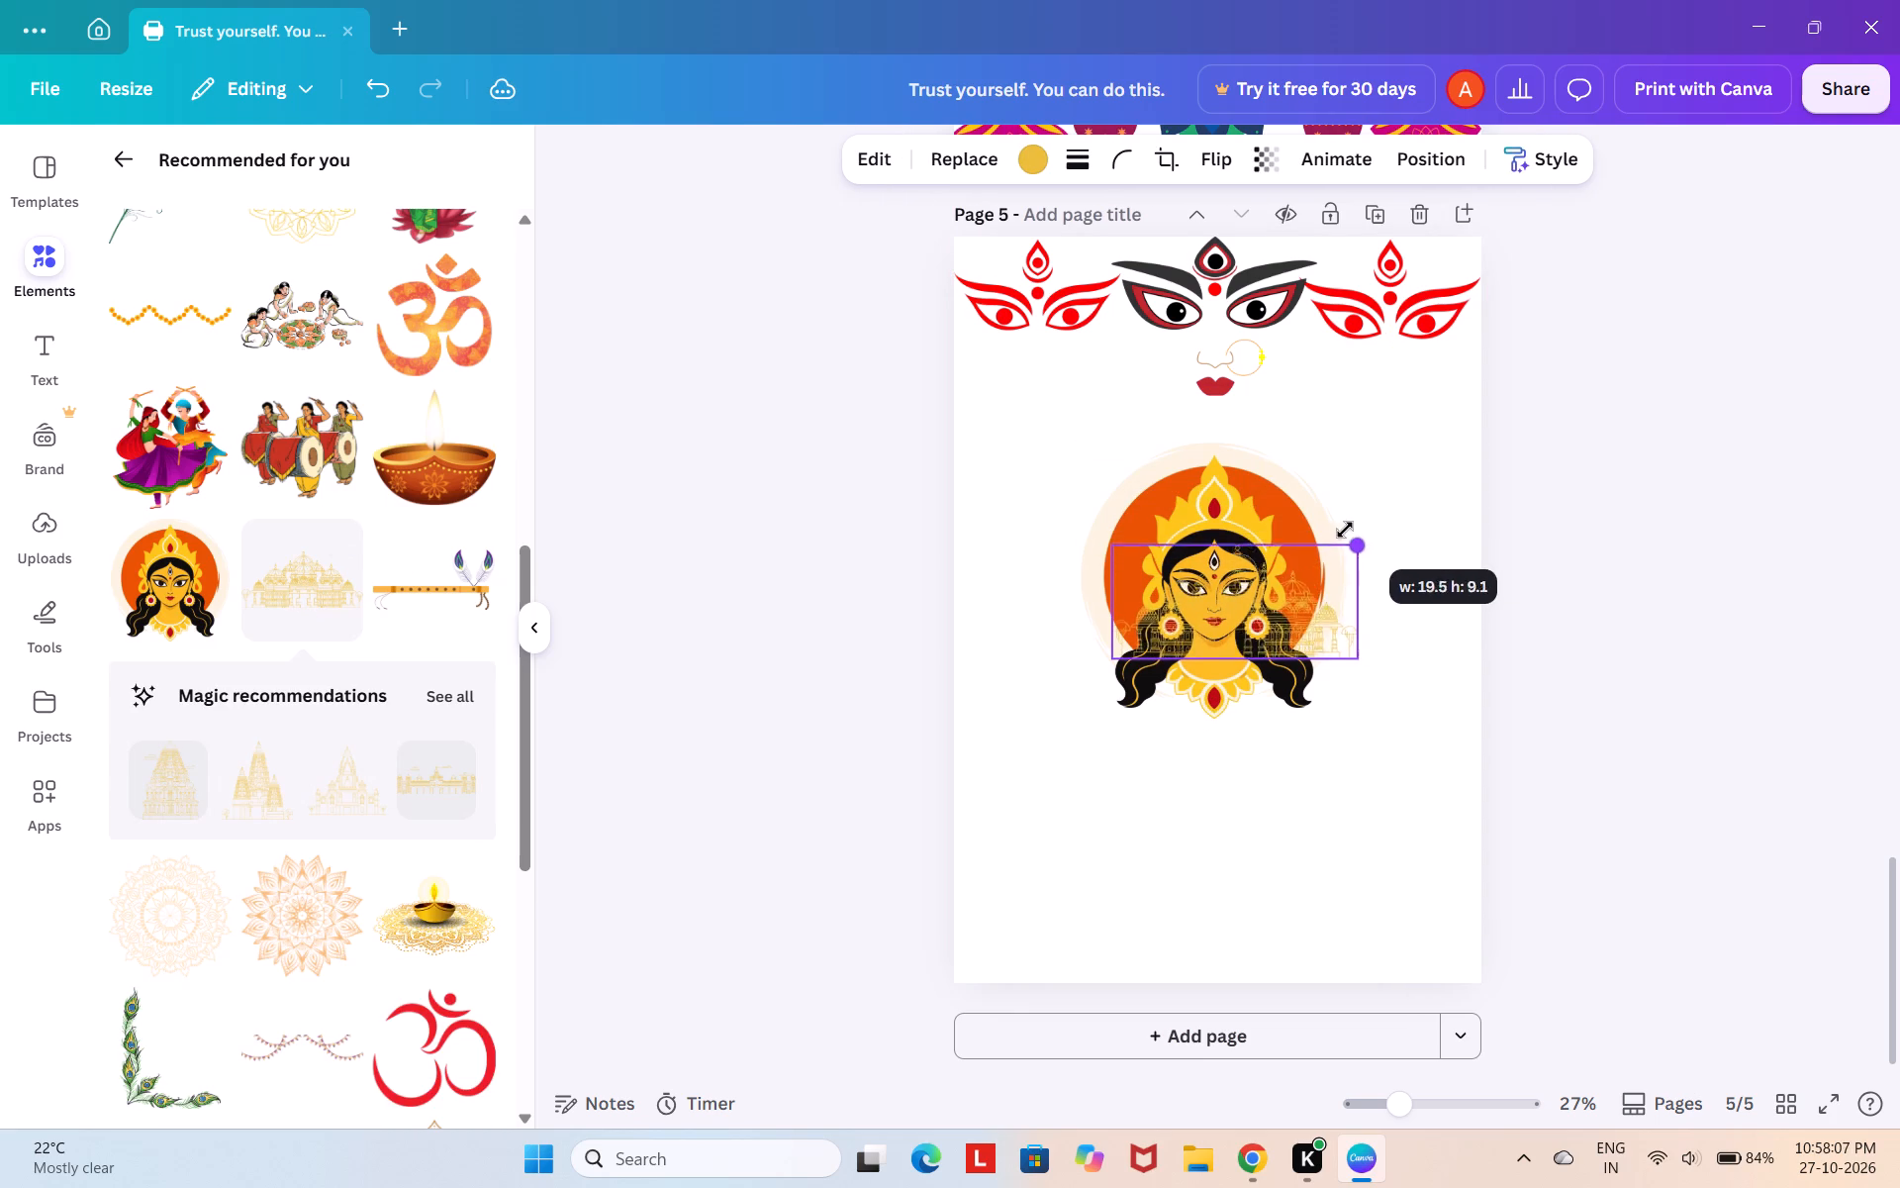
left_click_drag(1345, 530, 1331, 542)
Place the wide golden temple against page 5's left edge, just below the left pair of red eyes.
left_click(1232, 629)
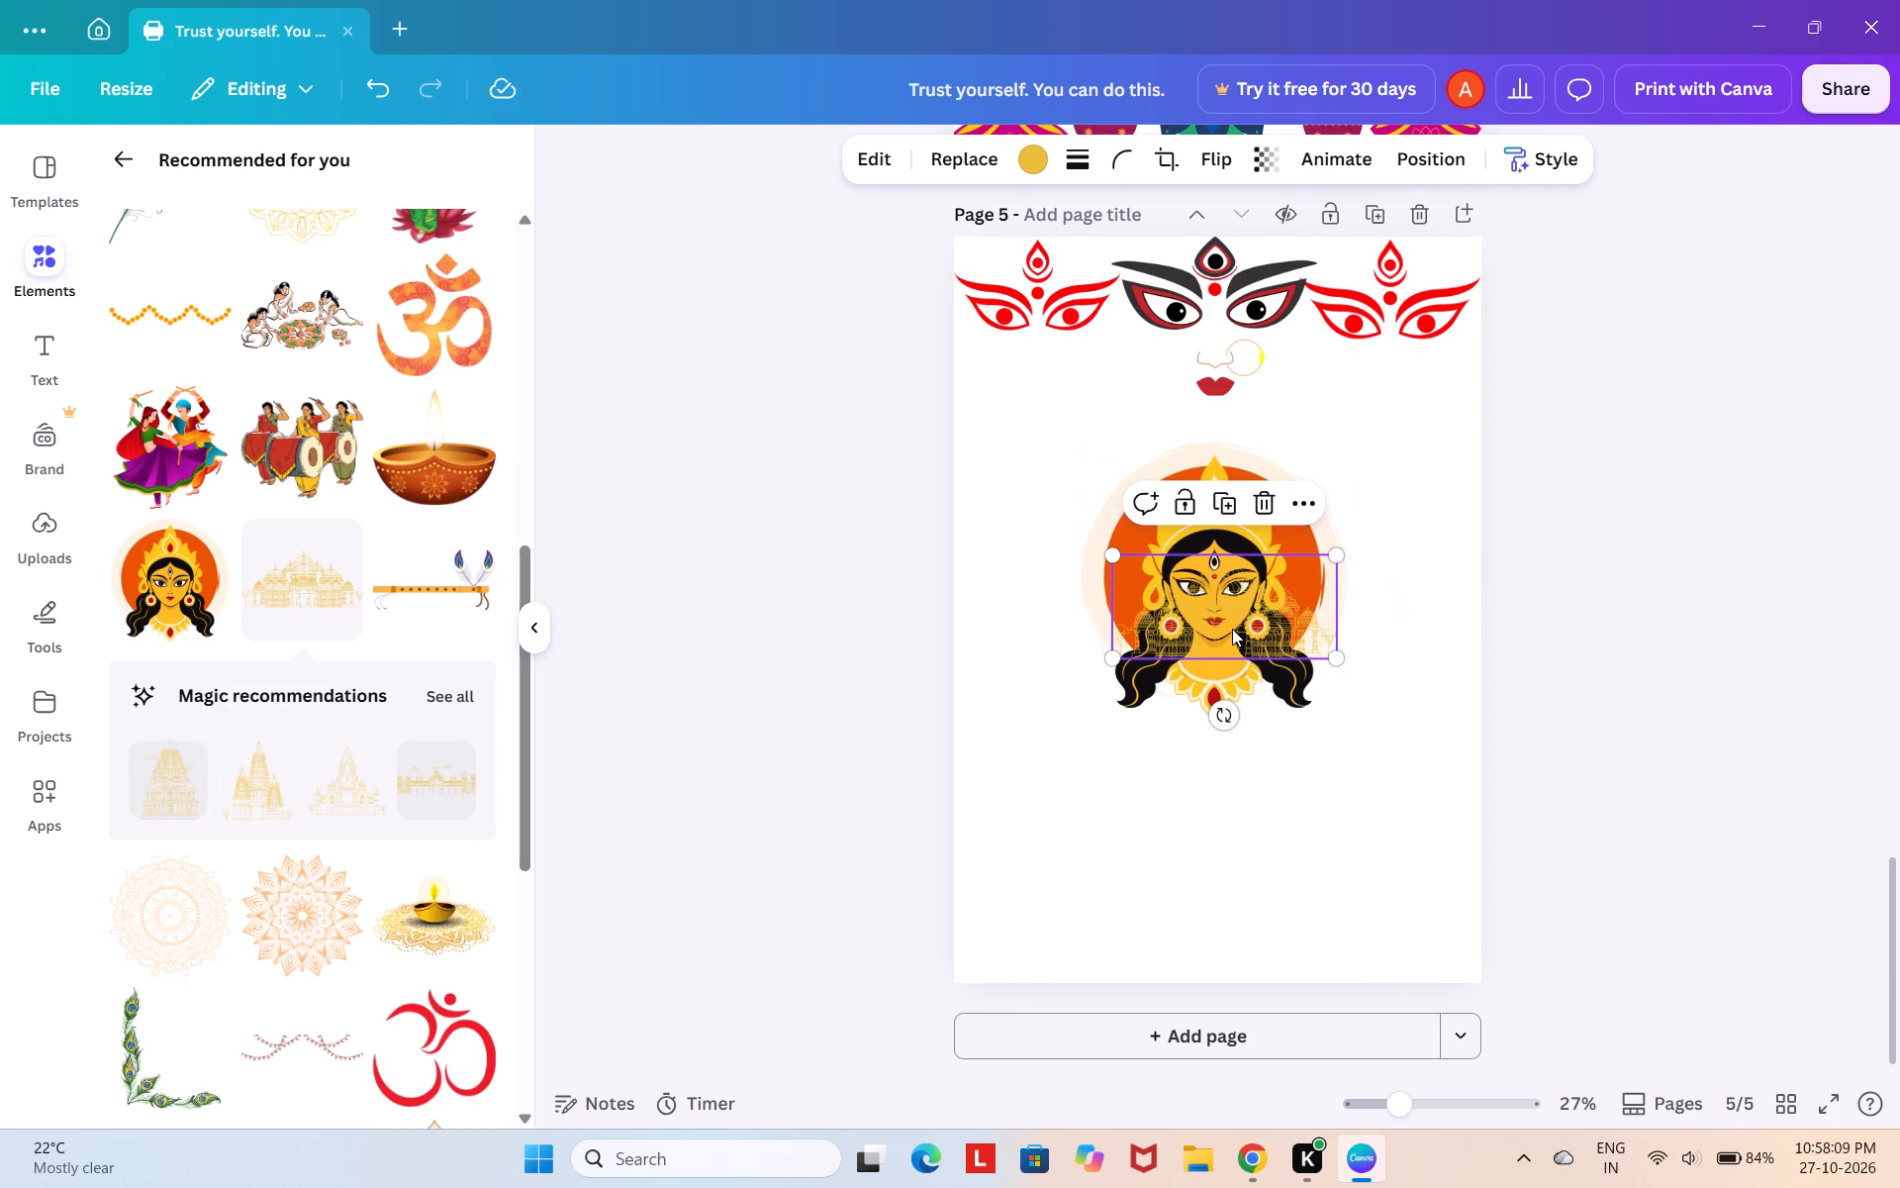
left_click_drag(1232, 629, 1065, 415)
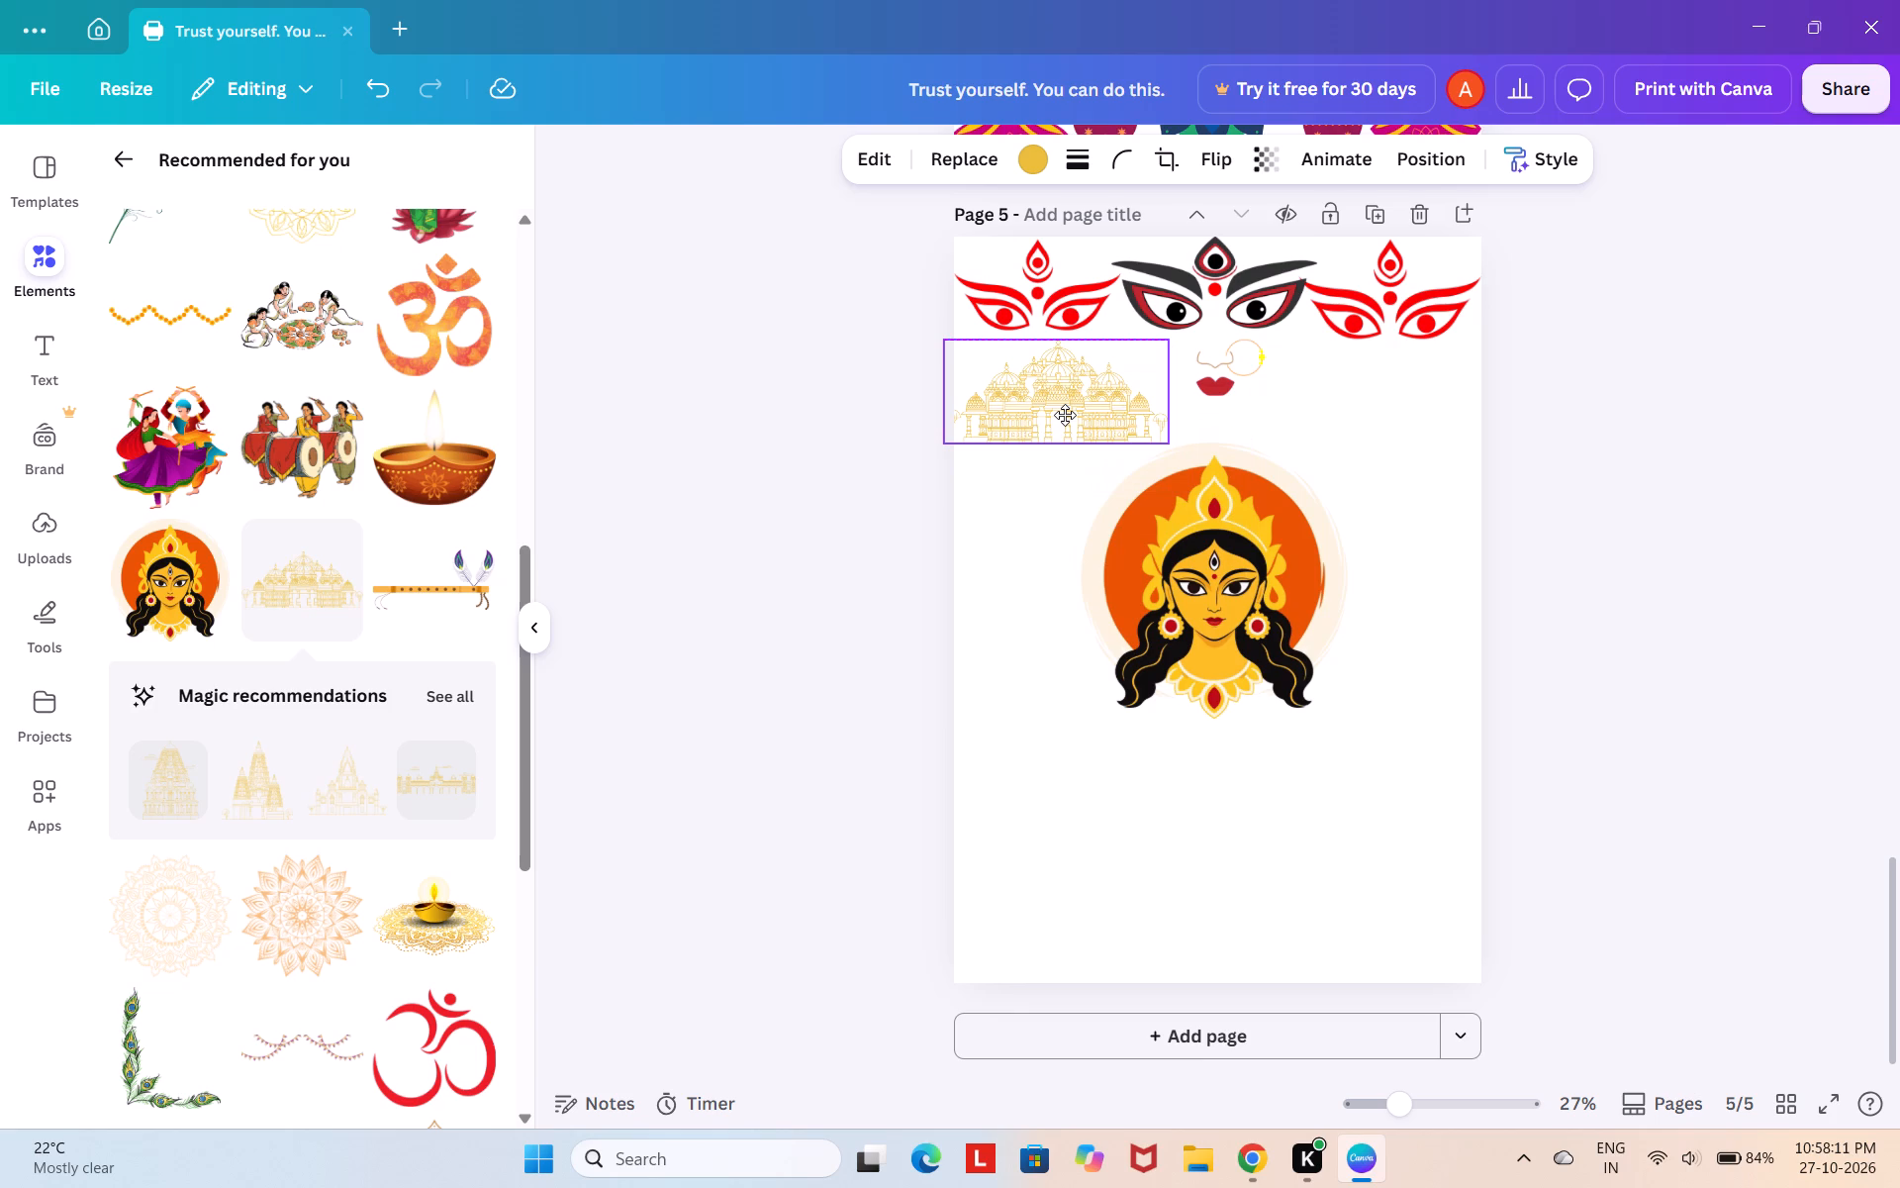
left_click_drag(1065, 415, 1064, 406)
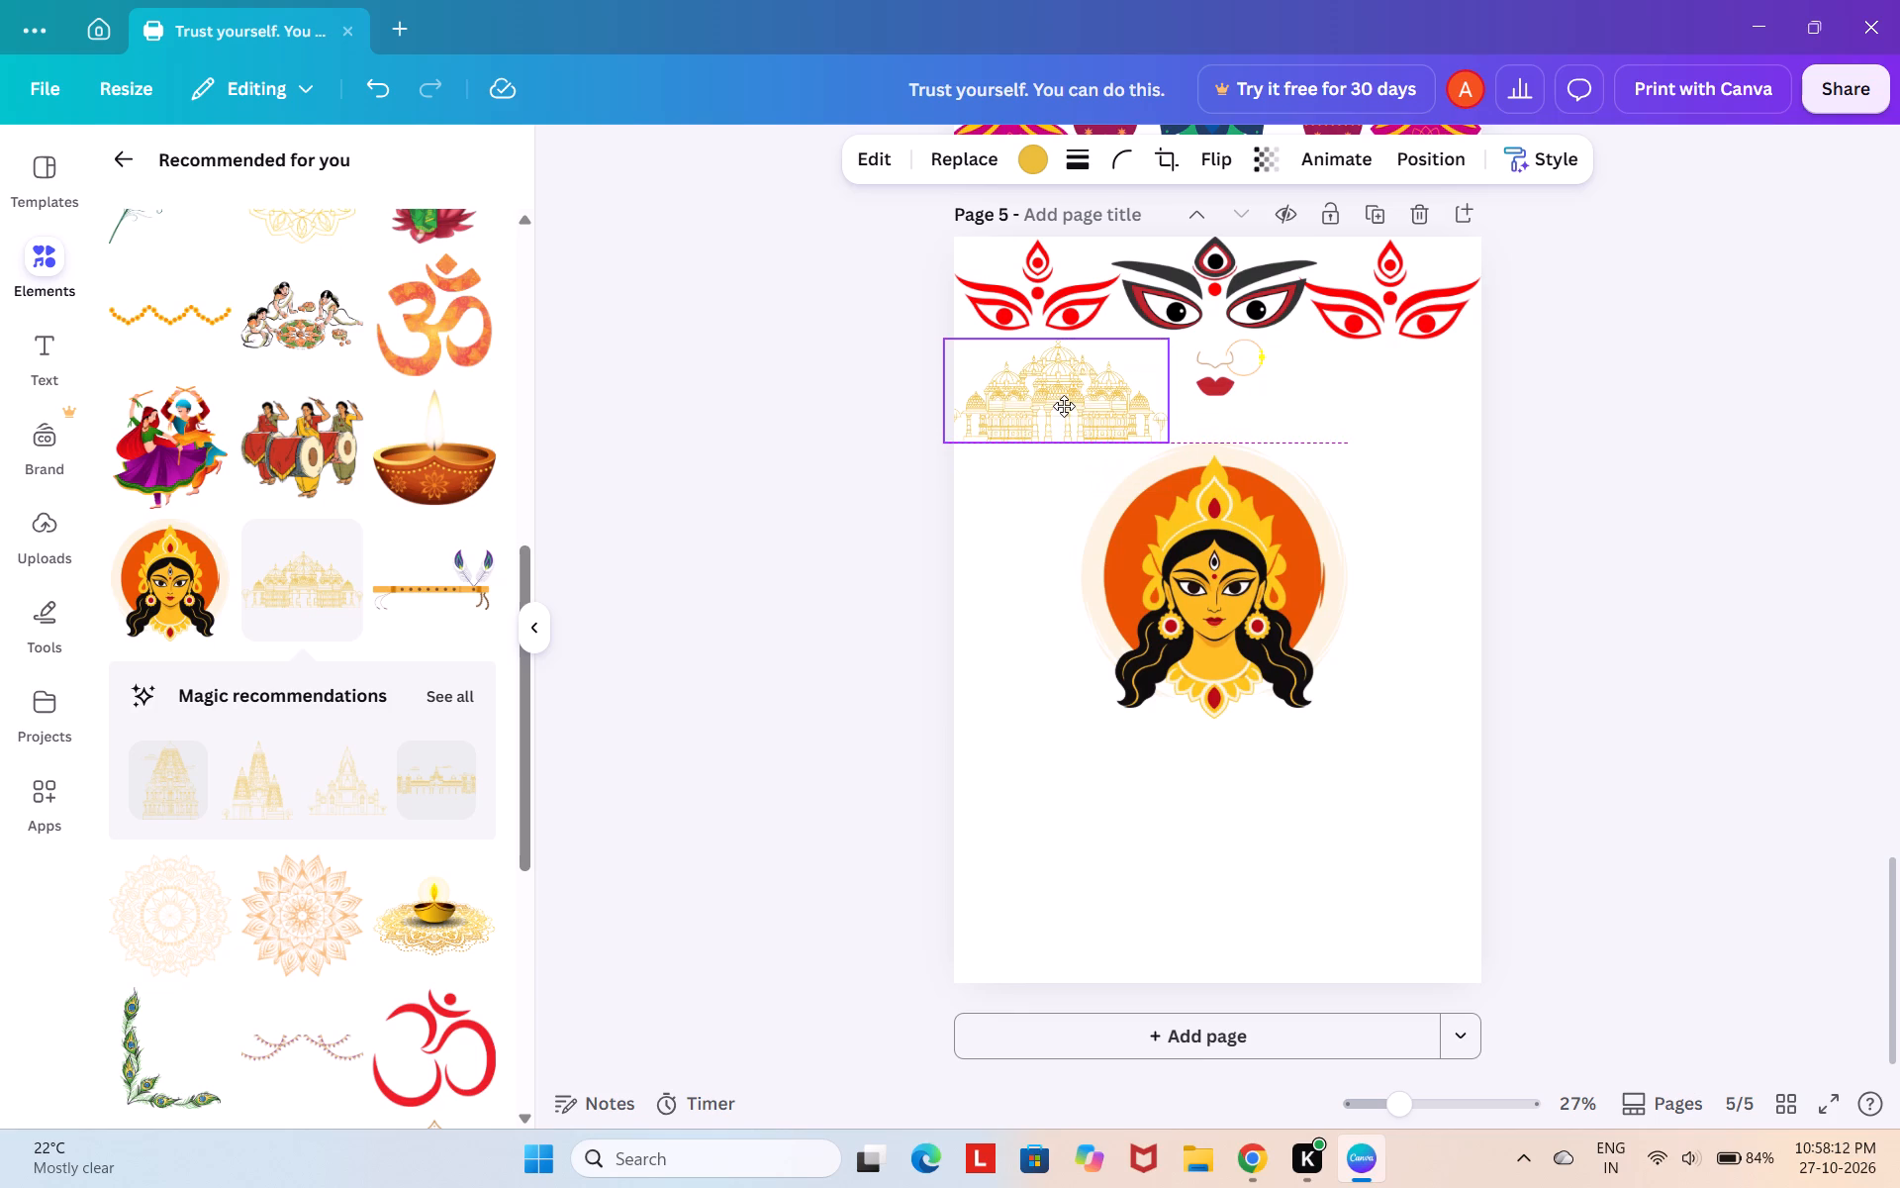
left_click_drag(1064, 406, 1065, 408)
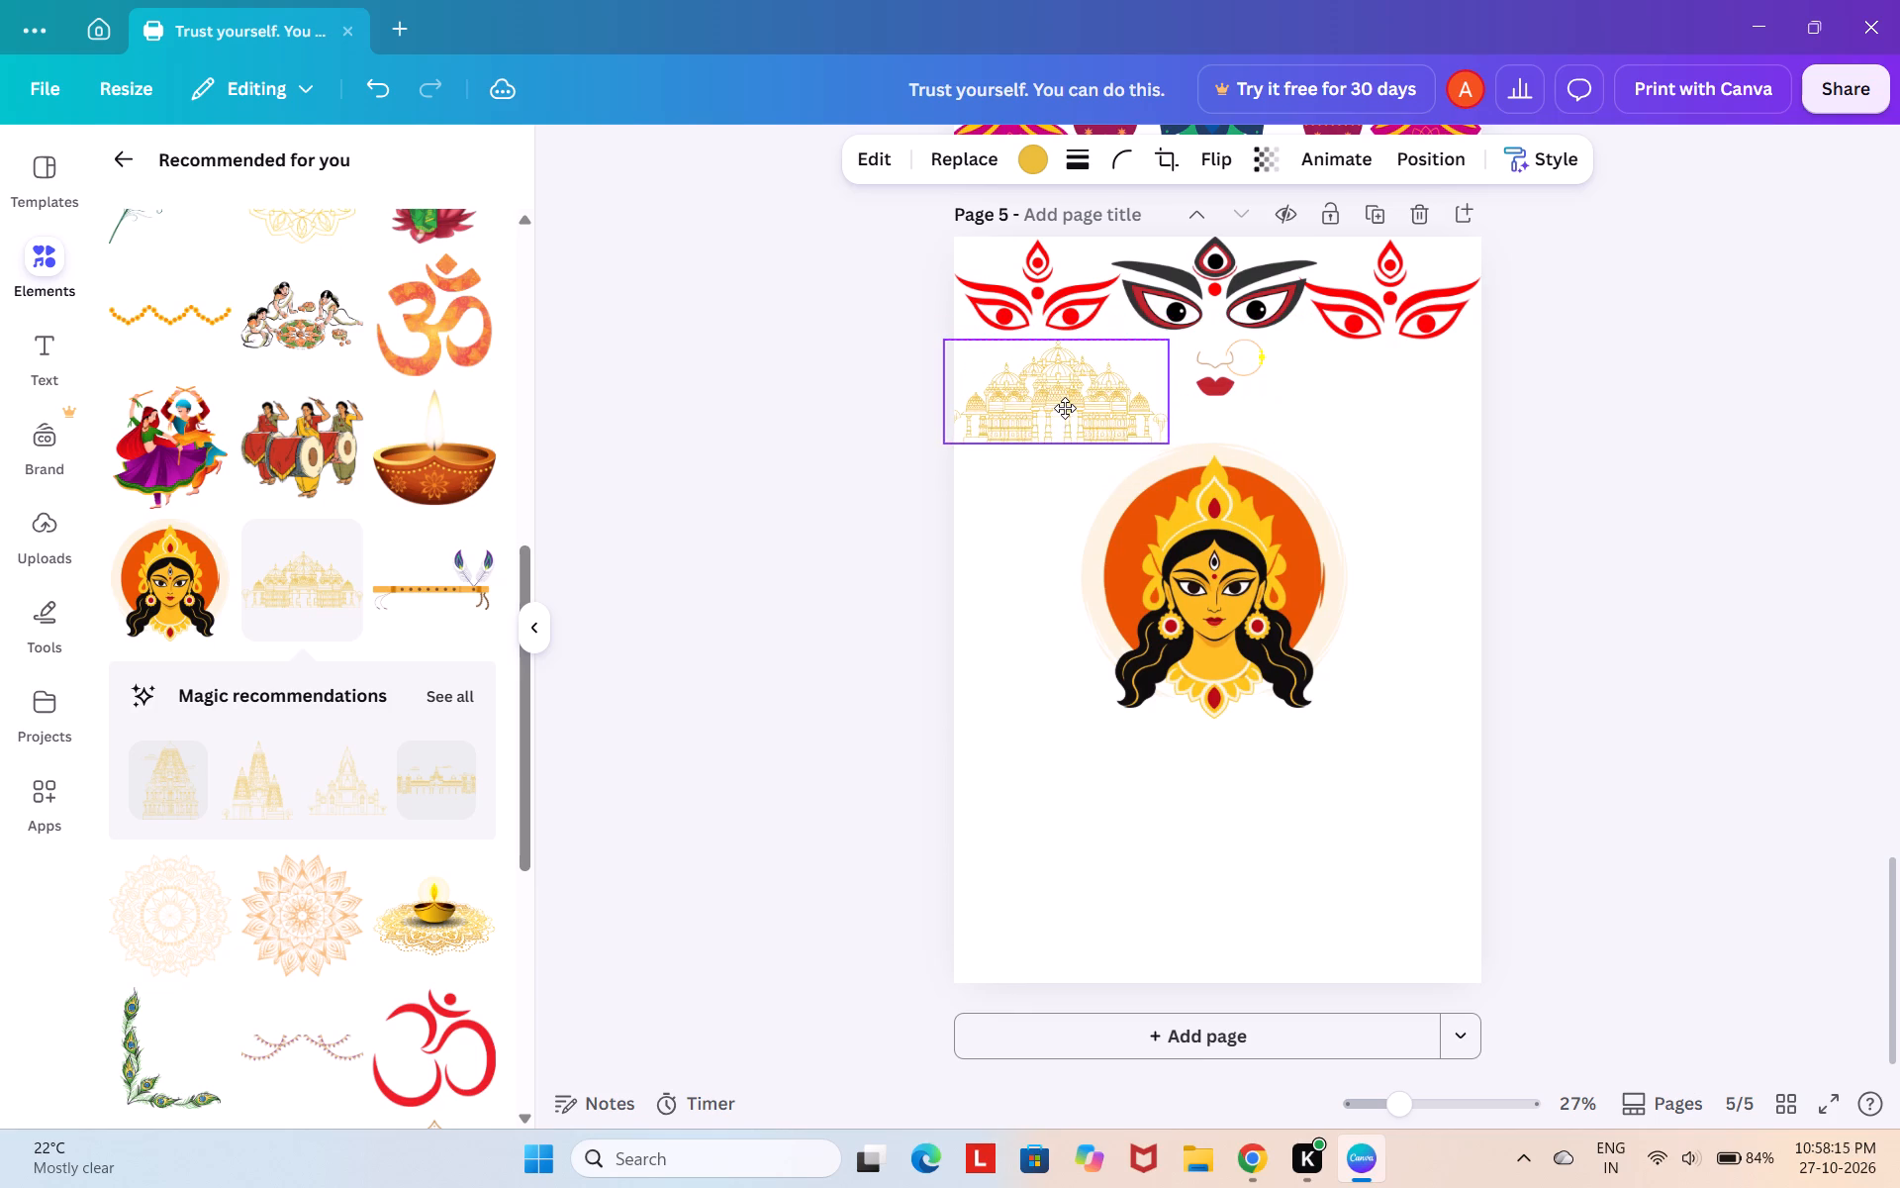
left_click_drag(1065, 408, 1065, 406)
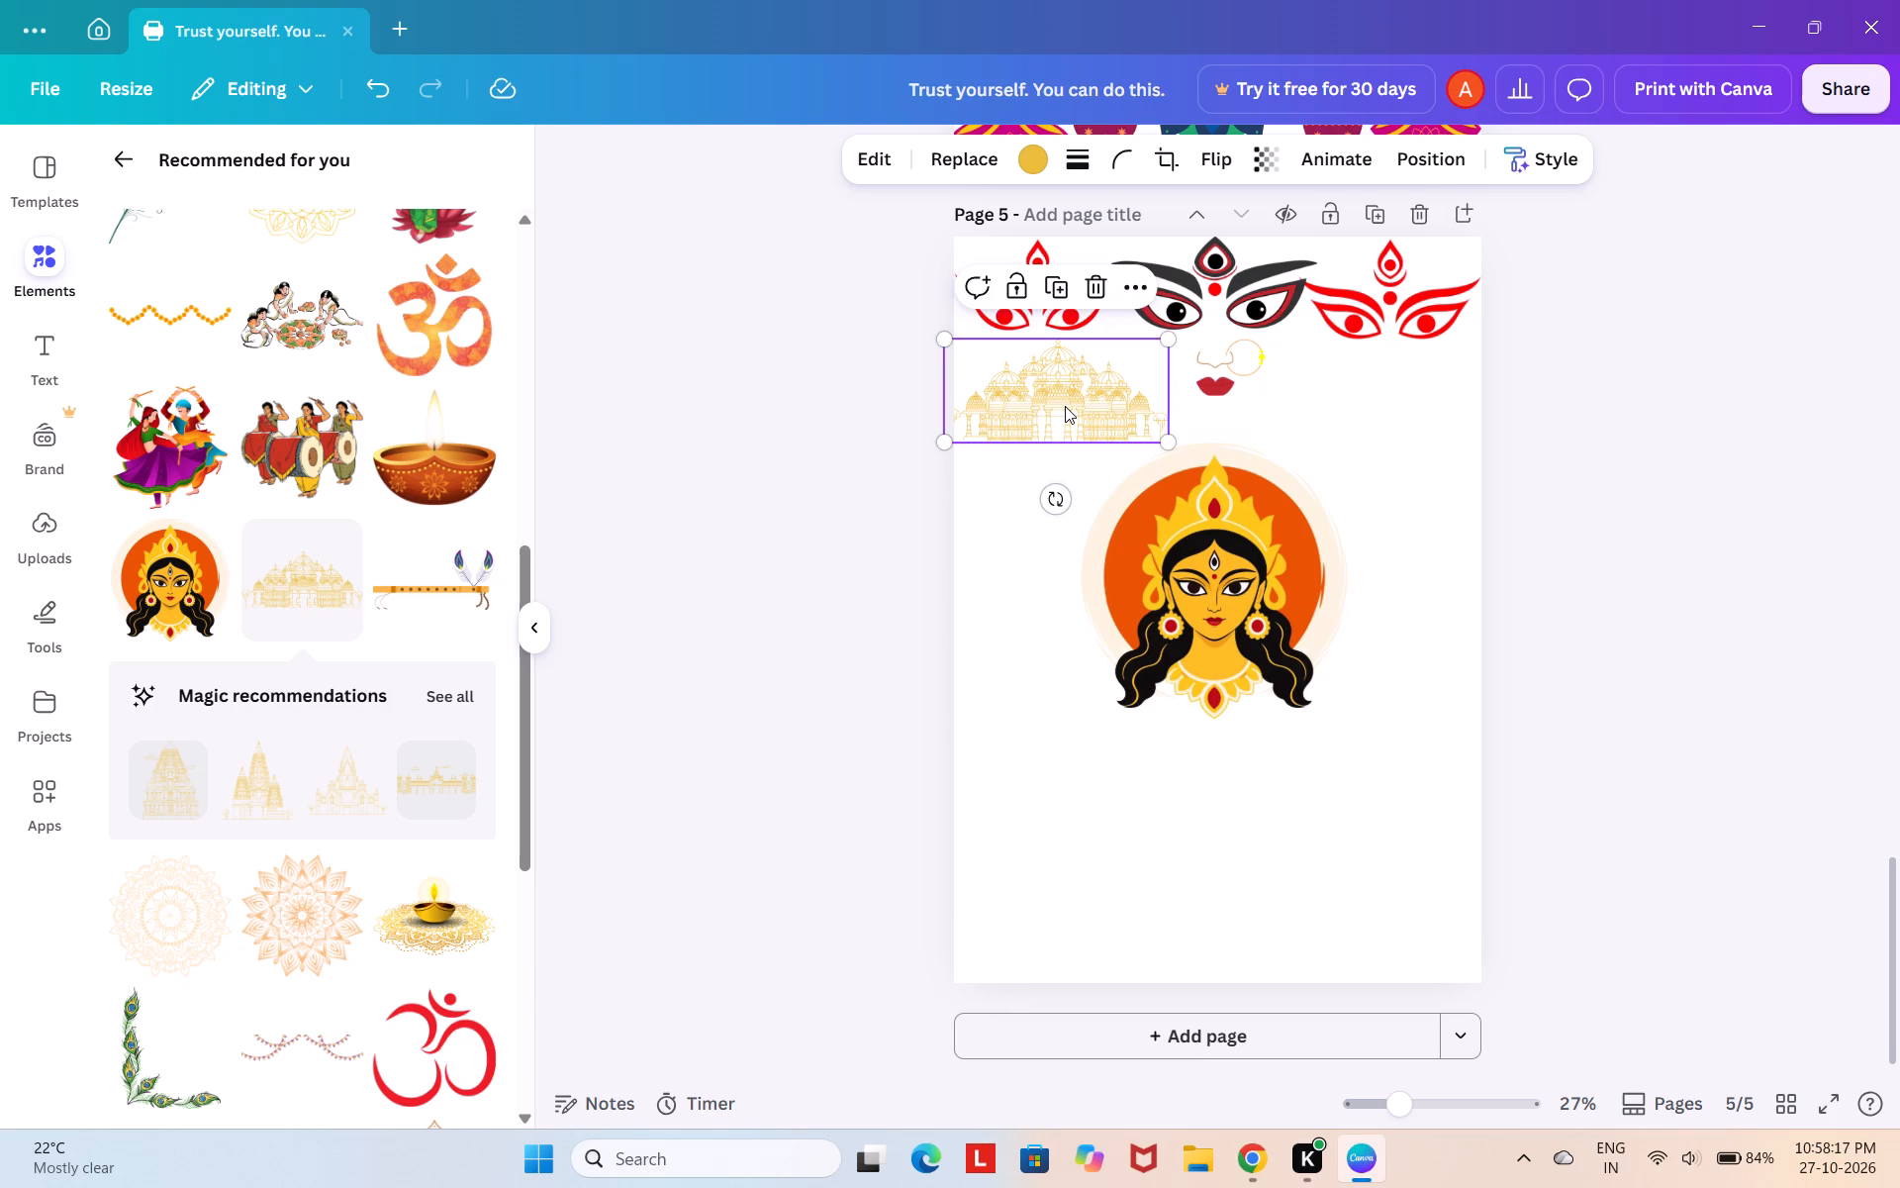
left_click(1065, 406)
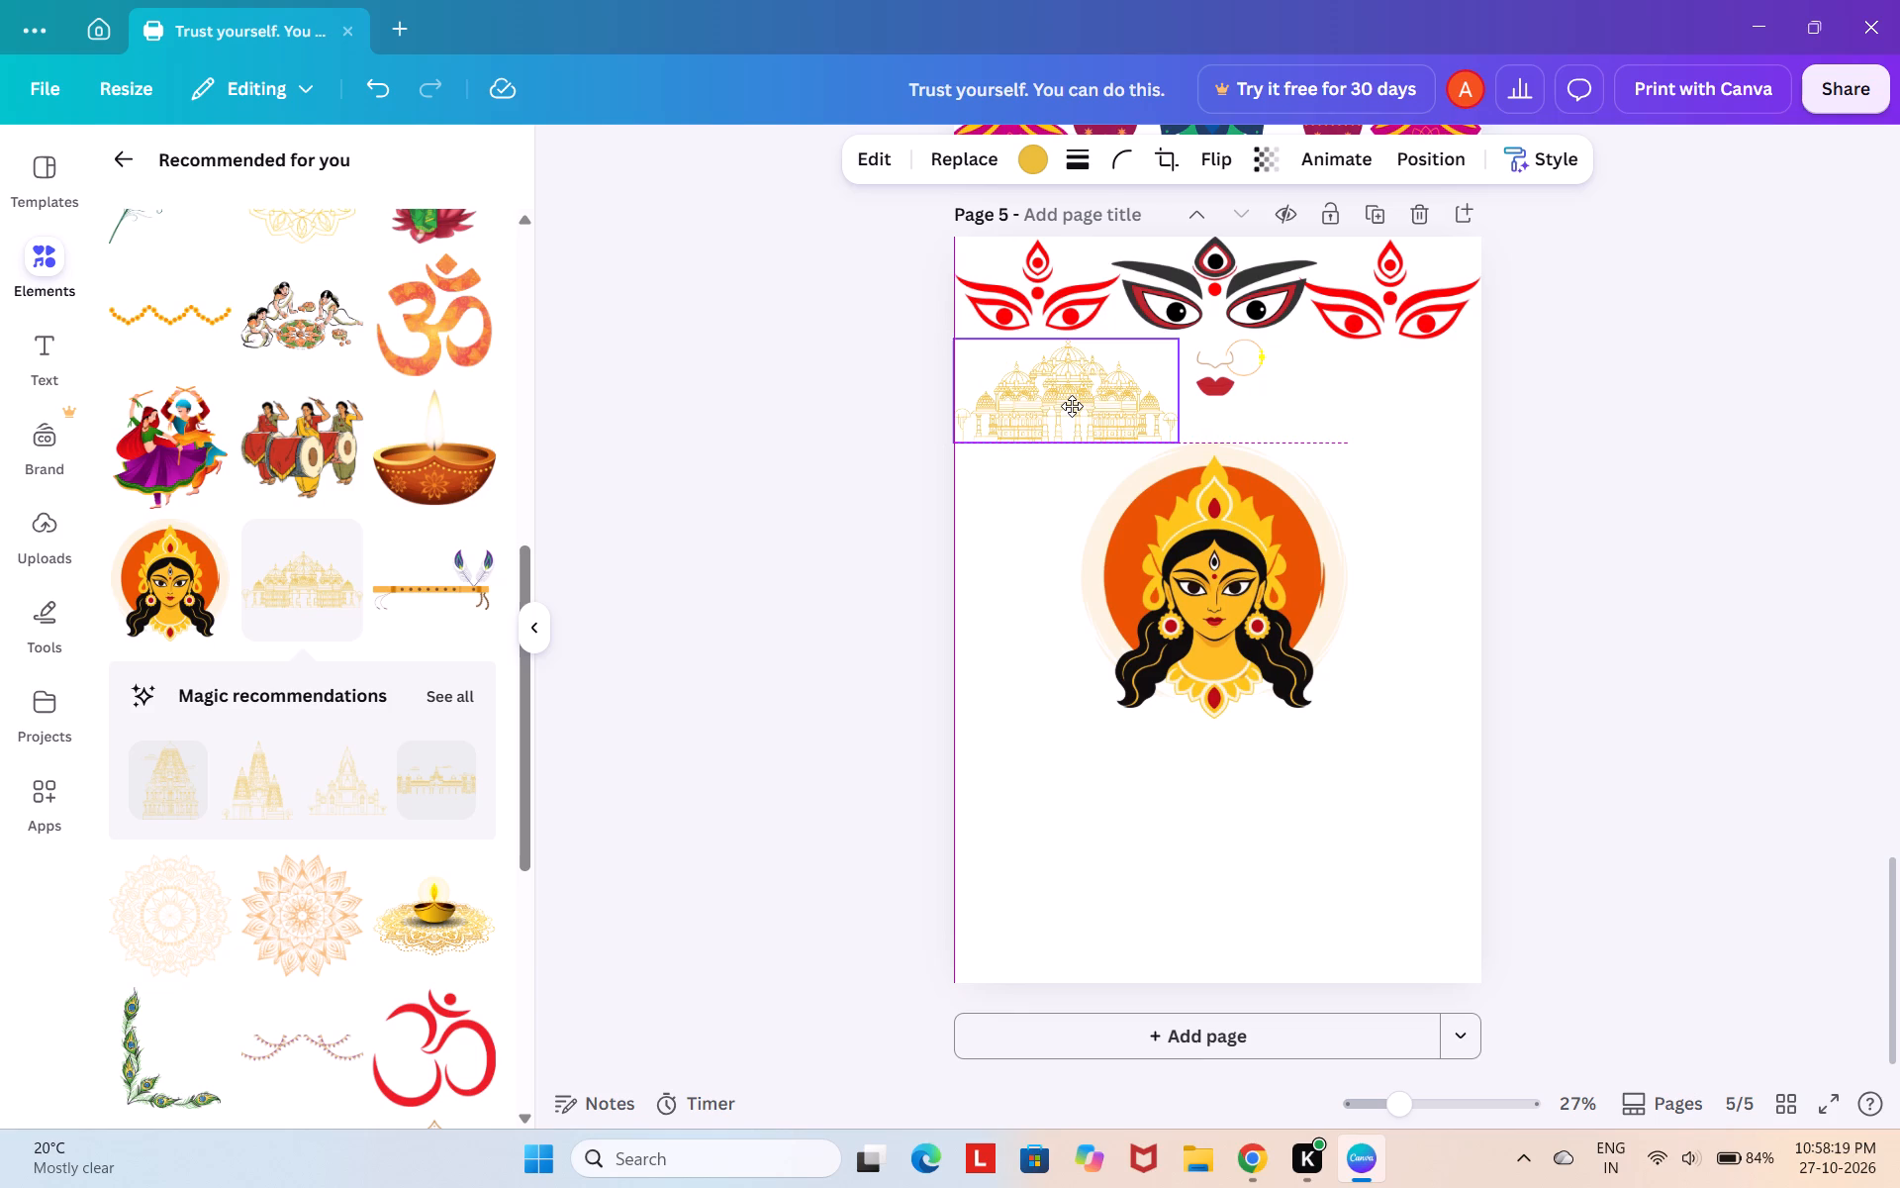
left_click_drag(1072, 406, 1072, 402)
left_click_drag(1072, 402, 1072, 395)
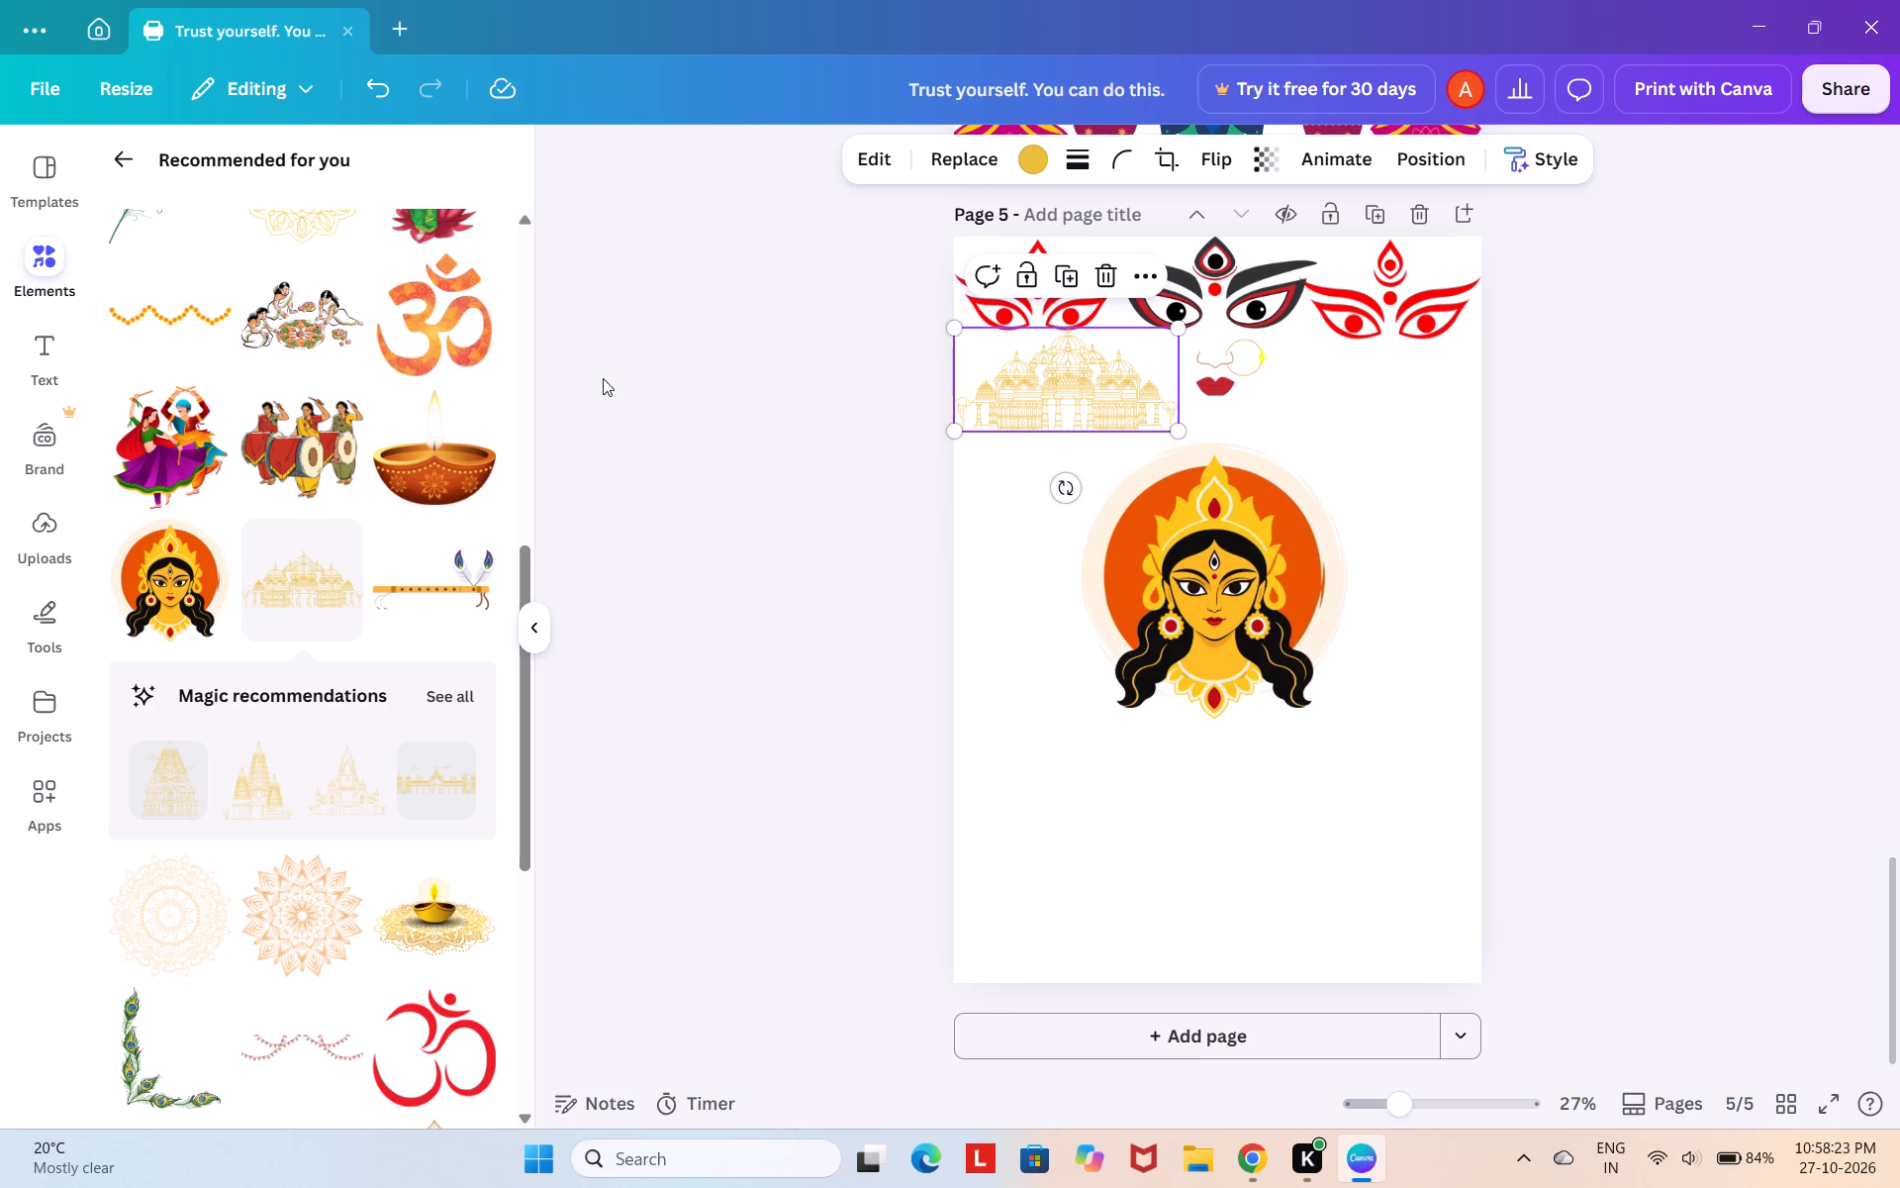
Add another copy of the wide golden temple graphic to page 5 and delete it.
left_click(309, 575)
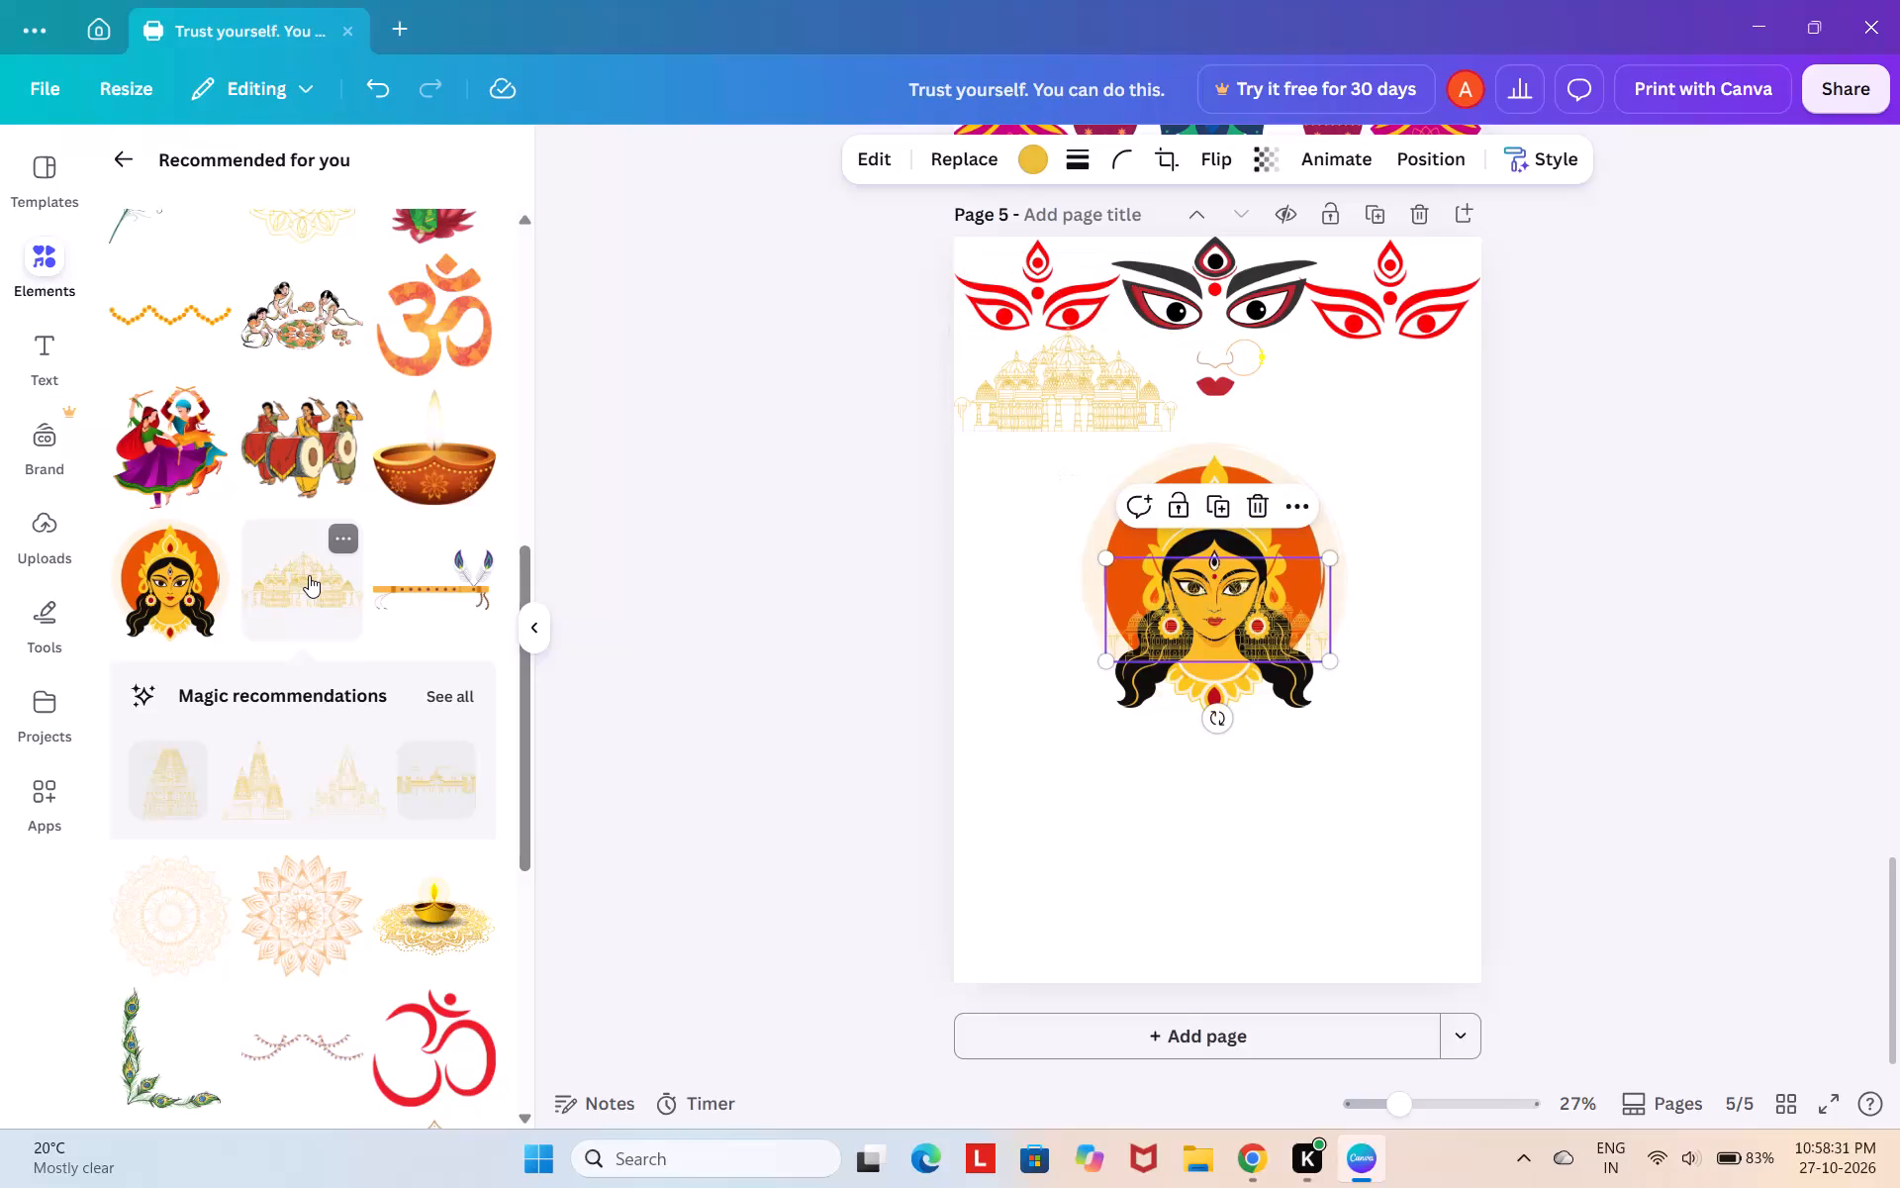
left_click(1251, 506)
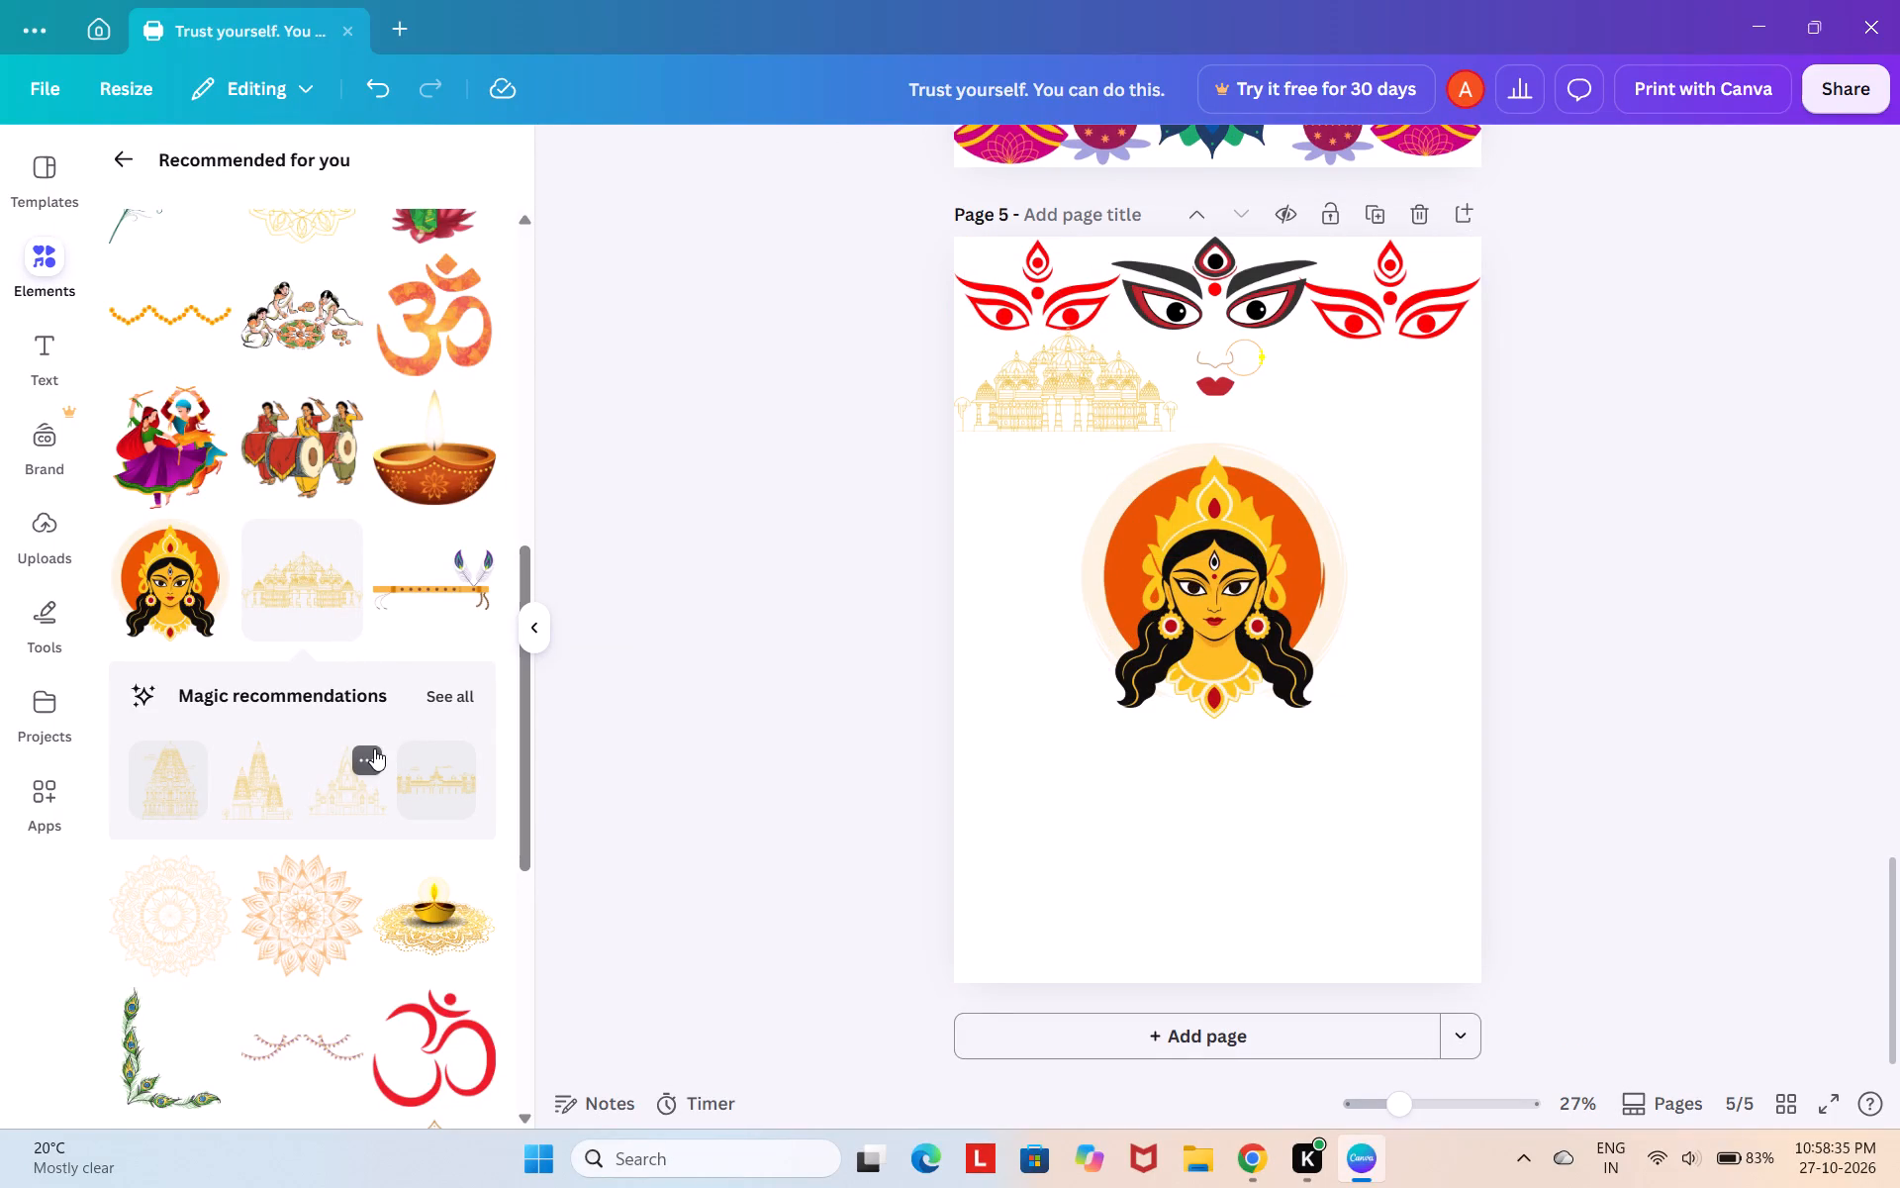
Add the golden temple outline with a tall central spire, shrink it, and place it at page 5's right edge below the right red eyes.
left_click(344, 782)
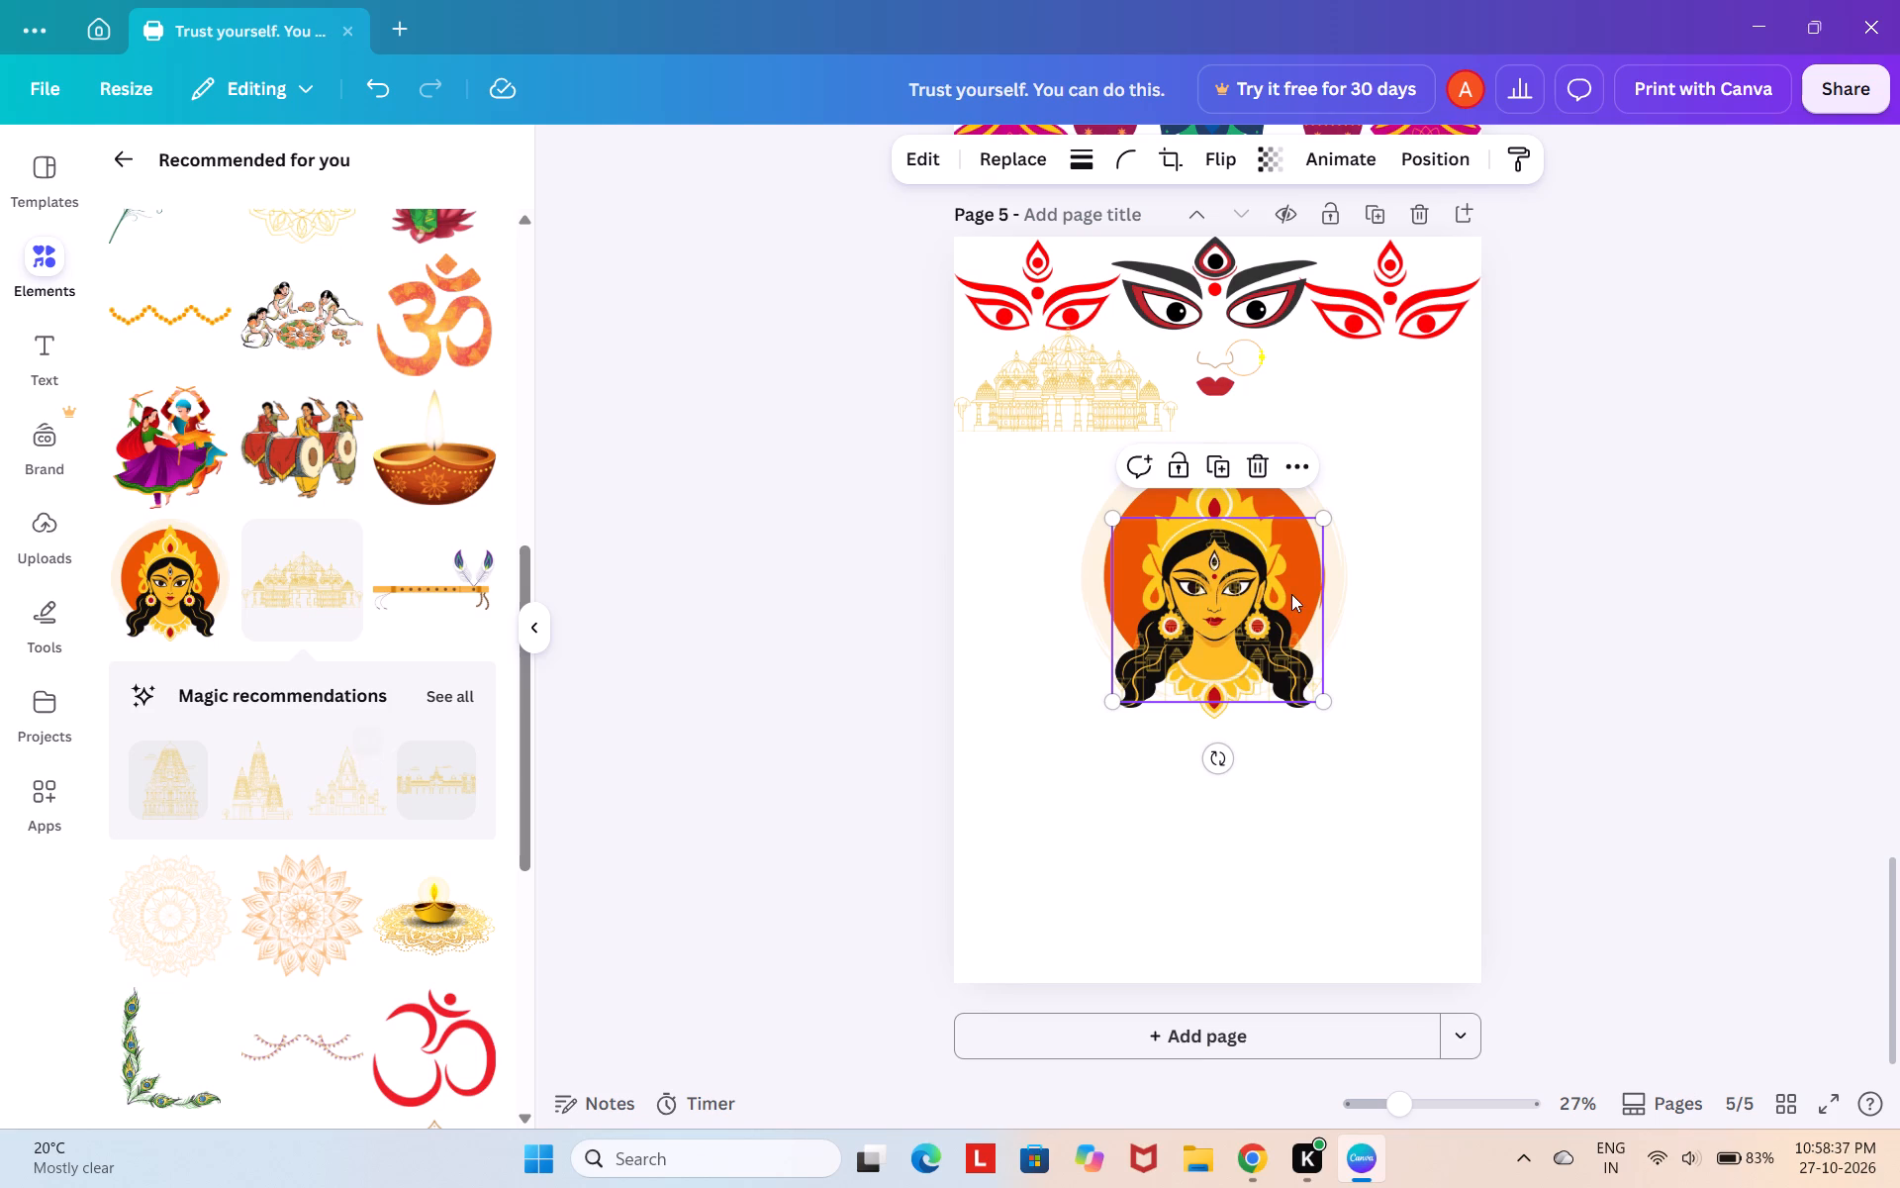
left_click_drag(1239, 585, 1377, 406)
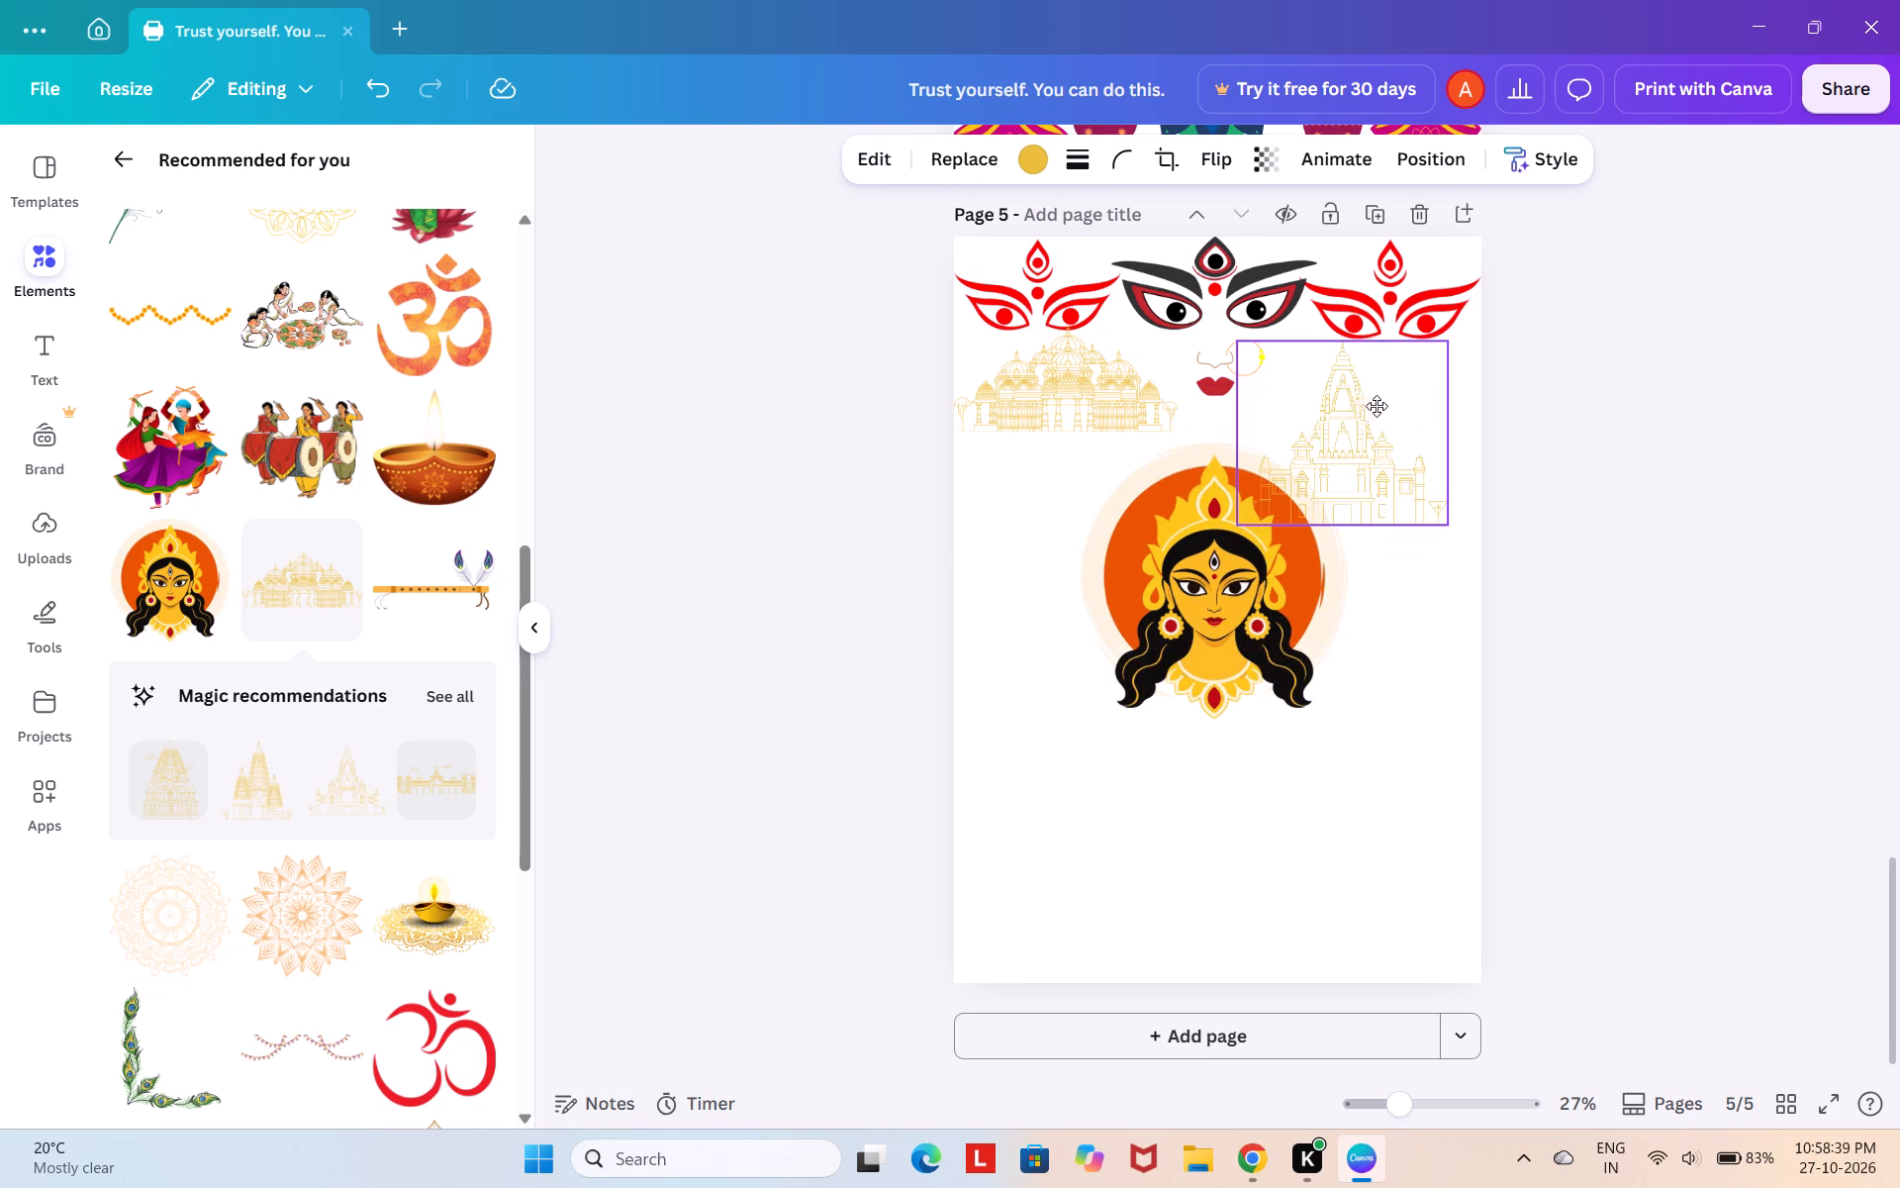
left_click_drag(1377, 406, 1410, 411)
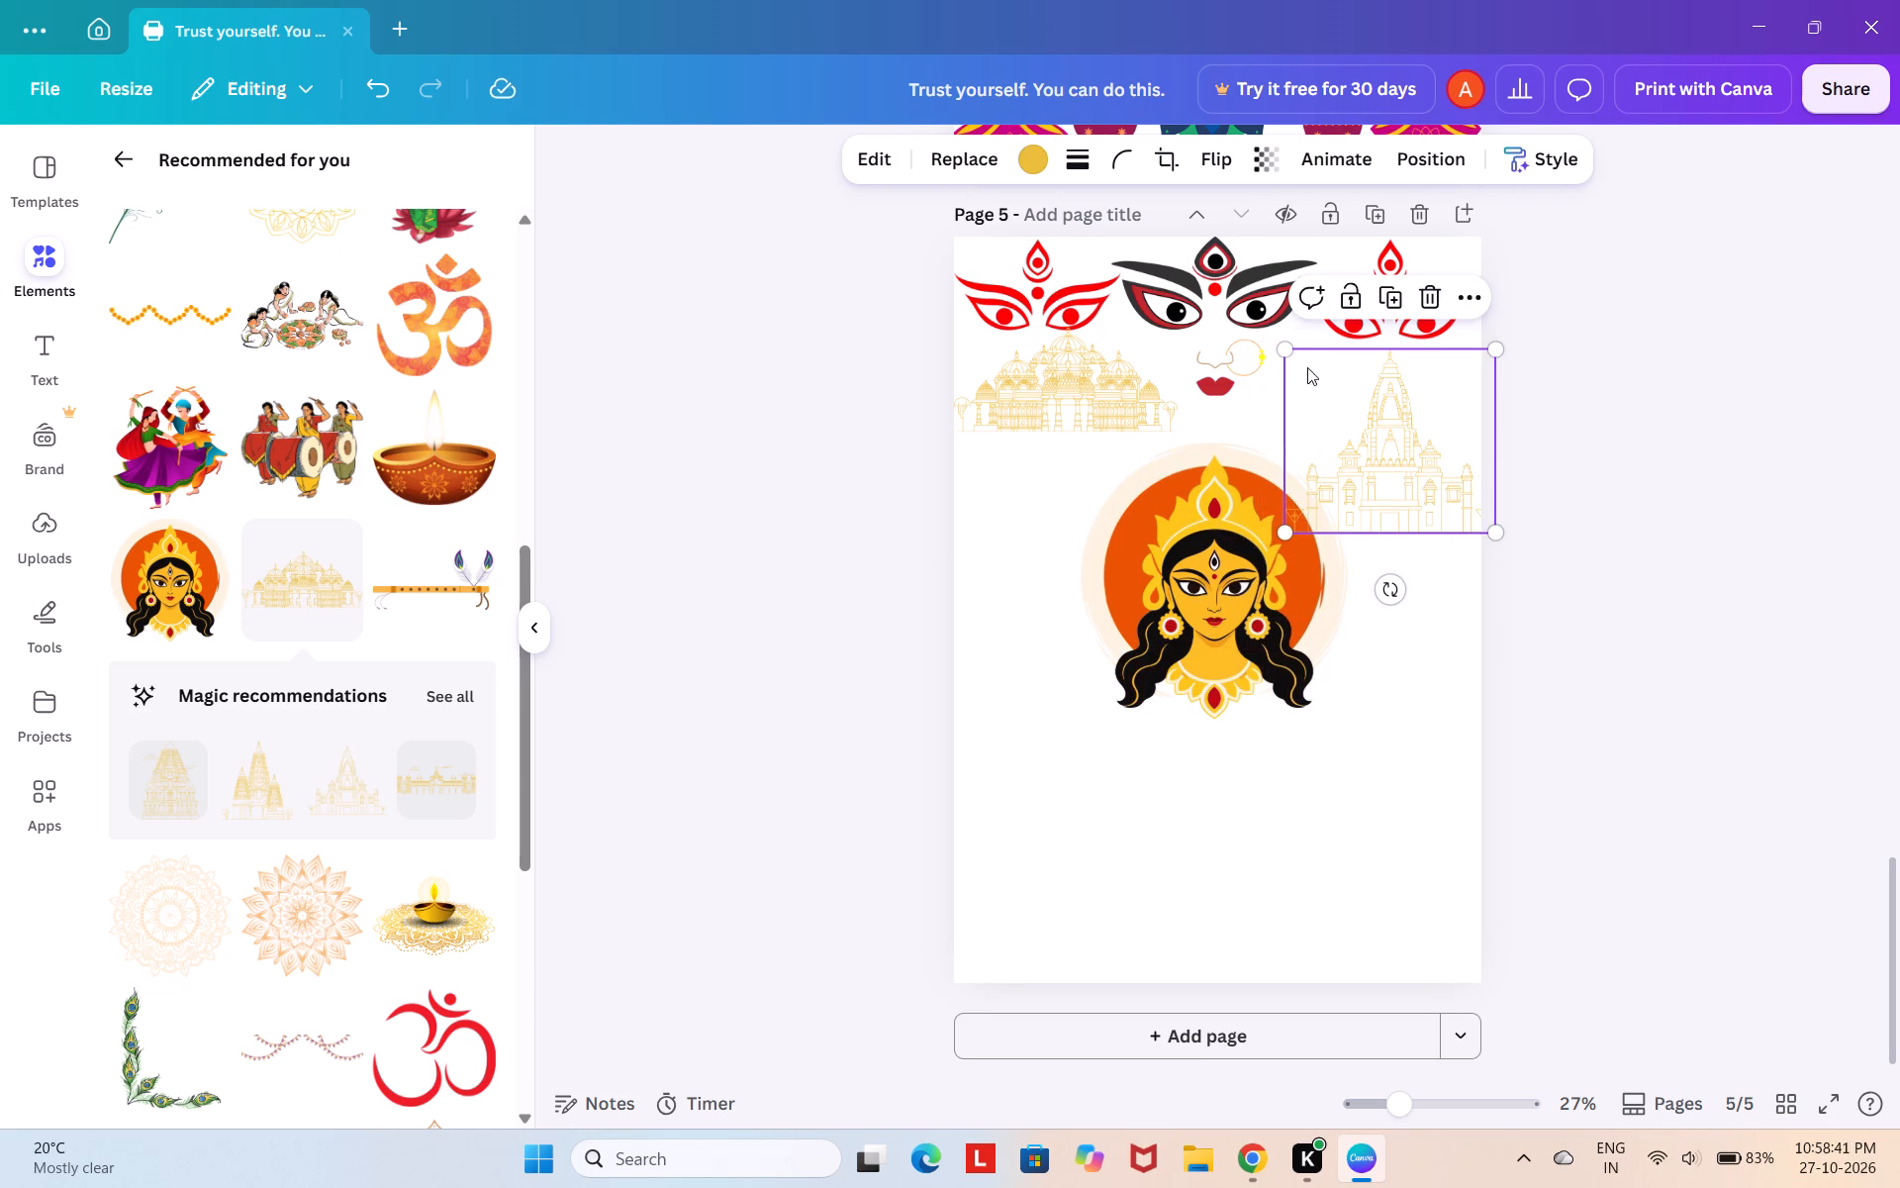
left_click_drag(1286, 353, 1320, 381)
left_click(1387, 451)
left_click_drag(1387, 451, 1385, 436)
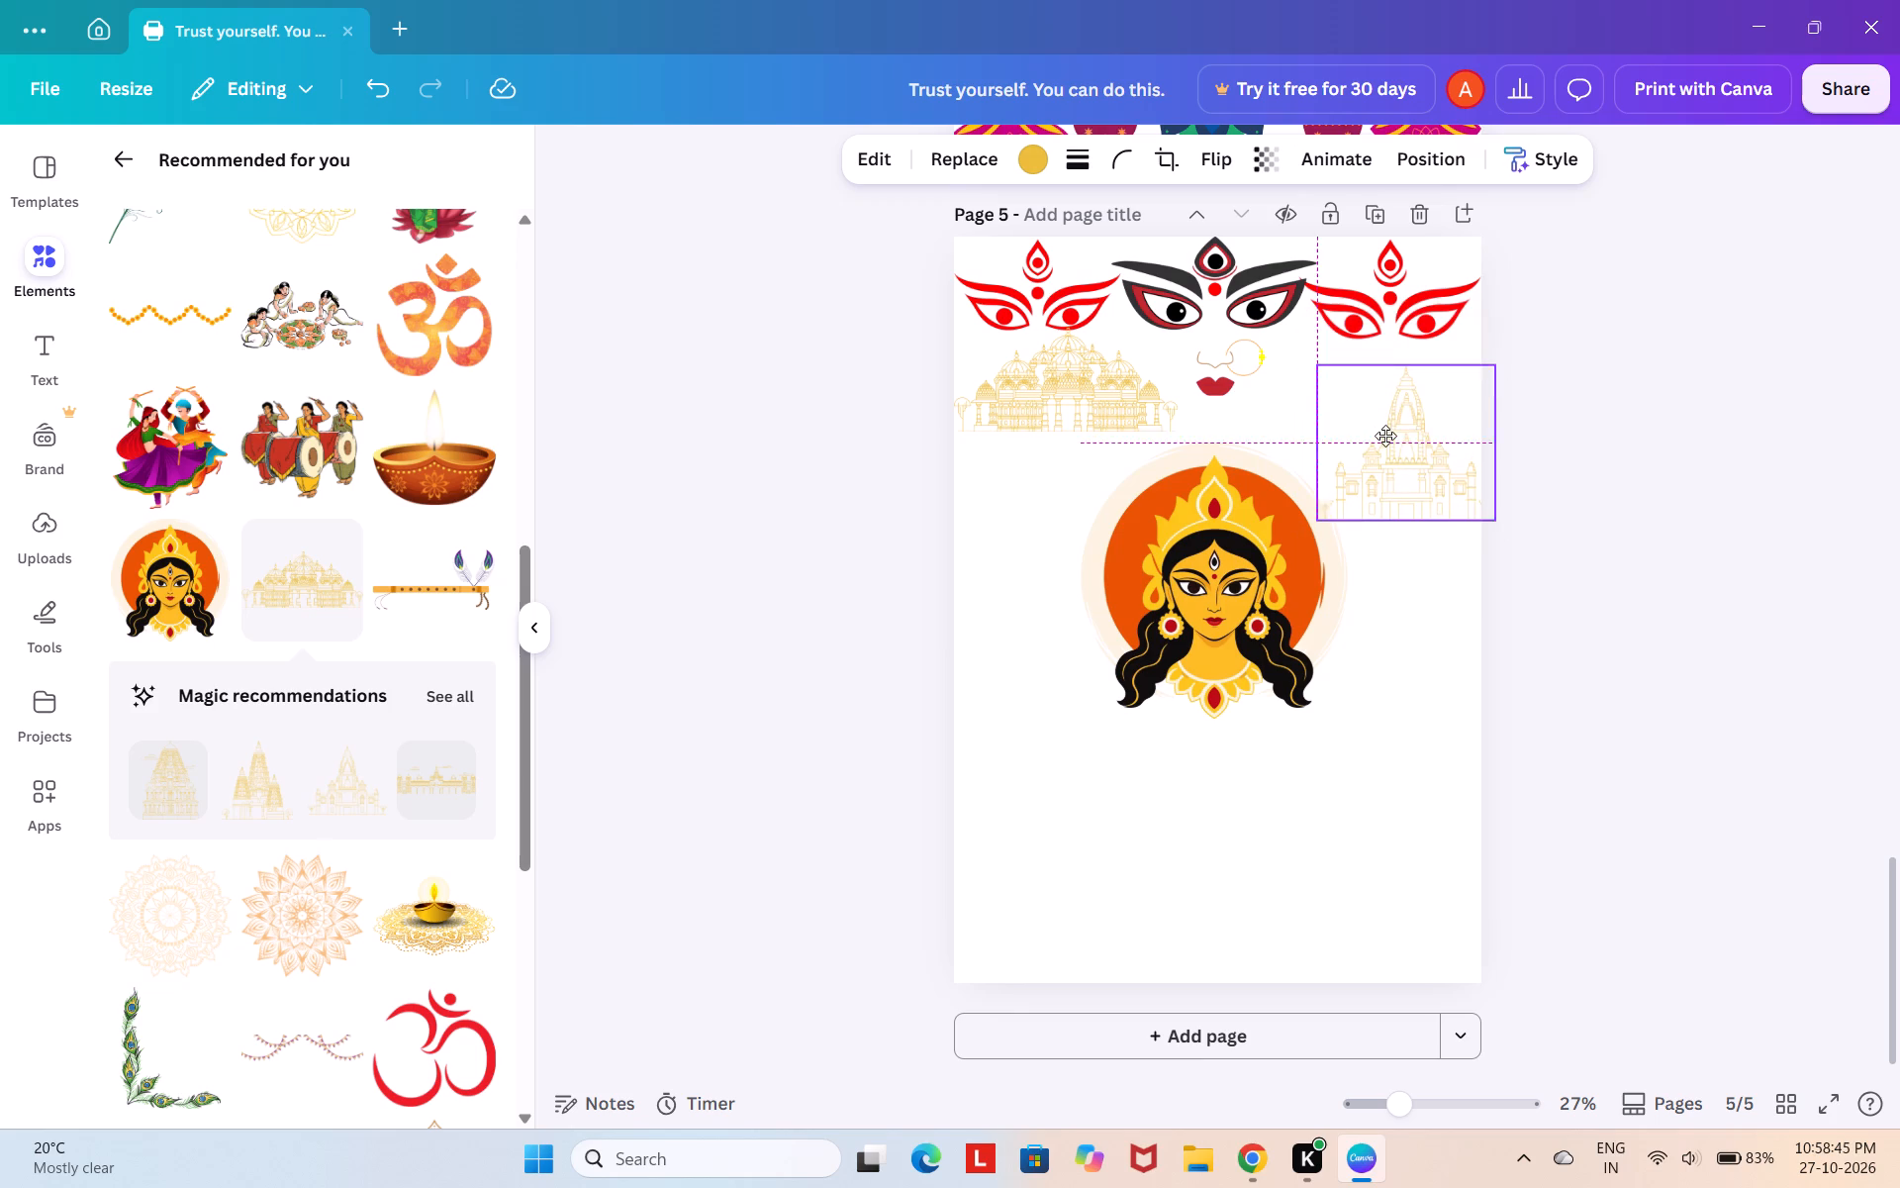
left_click_drag(1385, 436, 1375, 416)
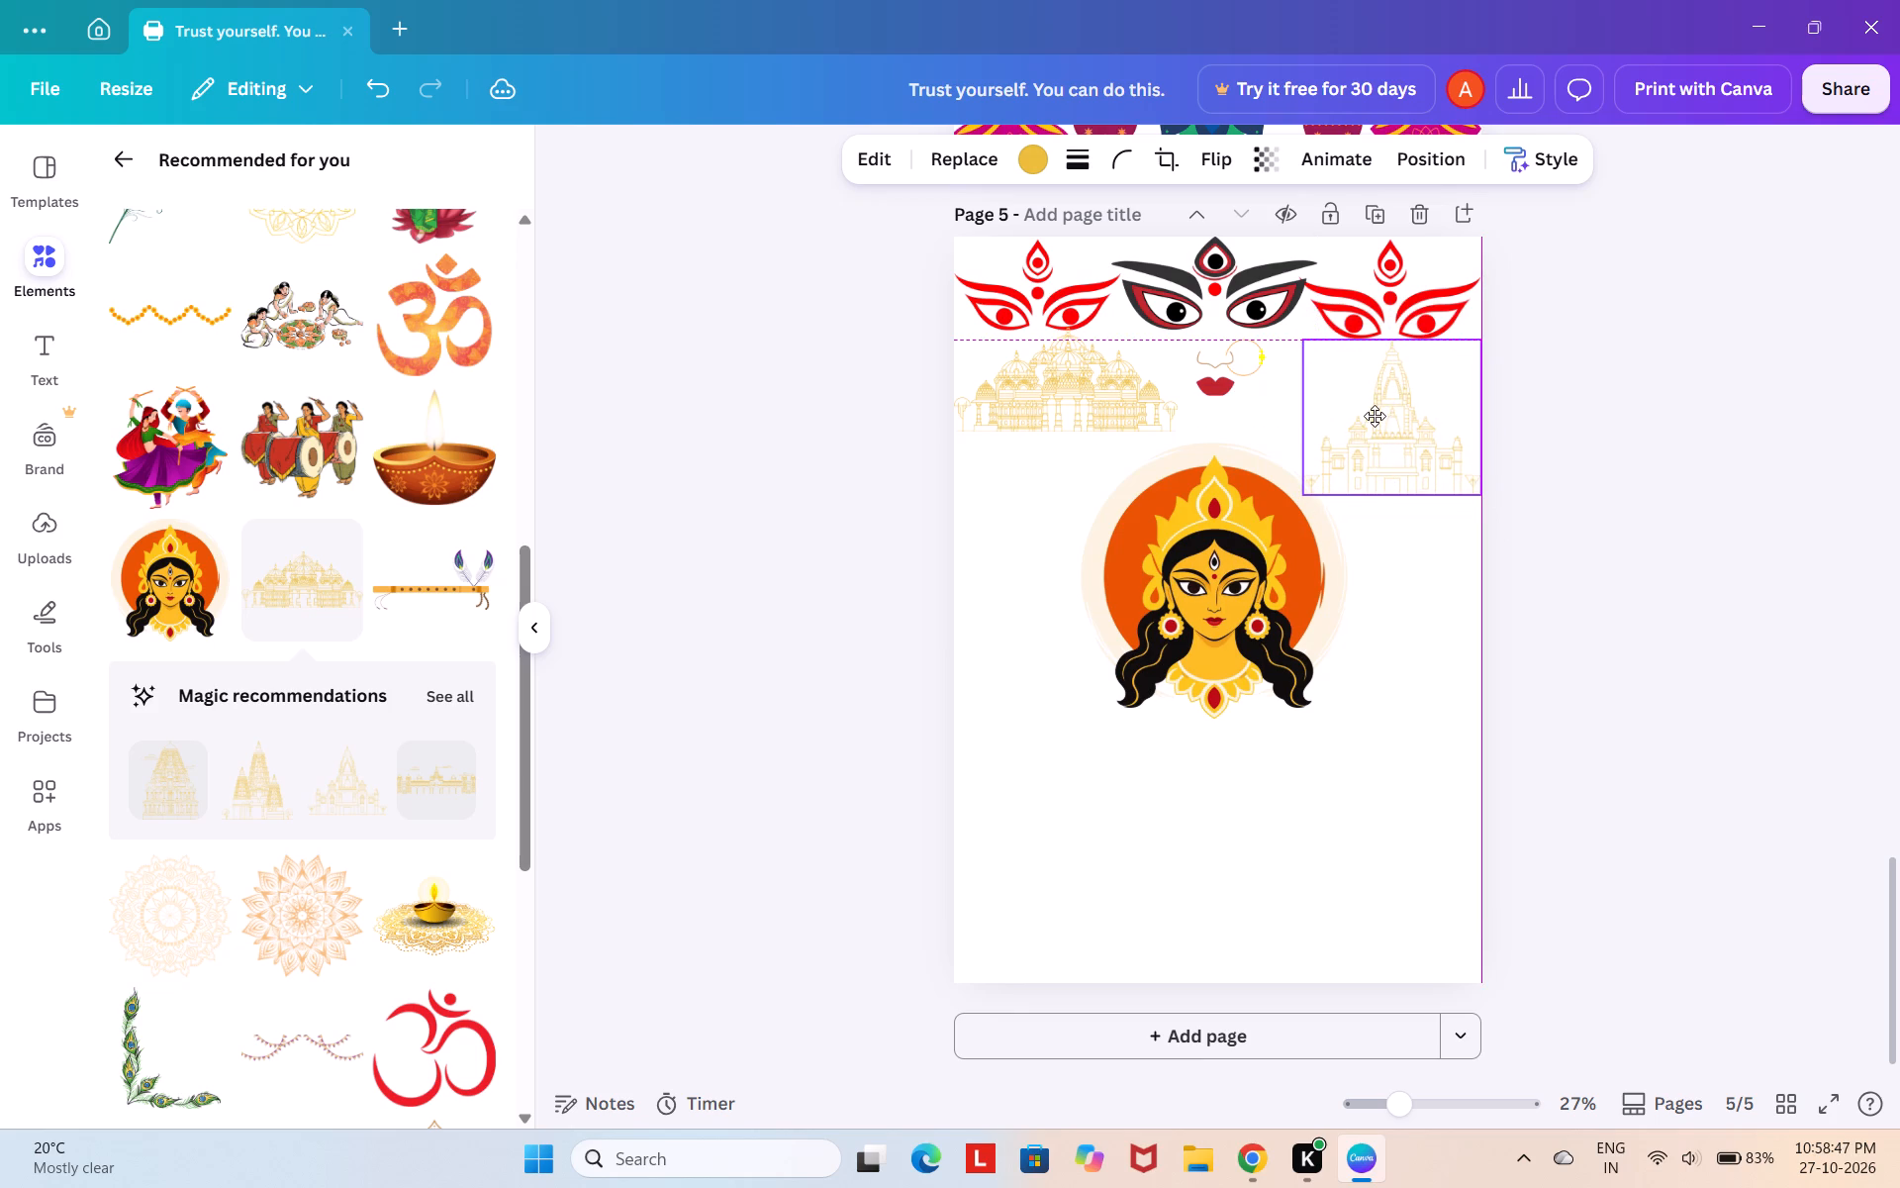
left_click_drag(1375, 416, 1374, 417)
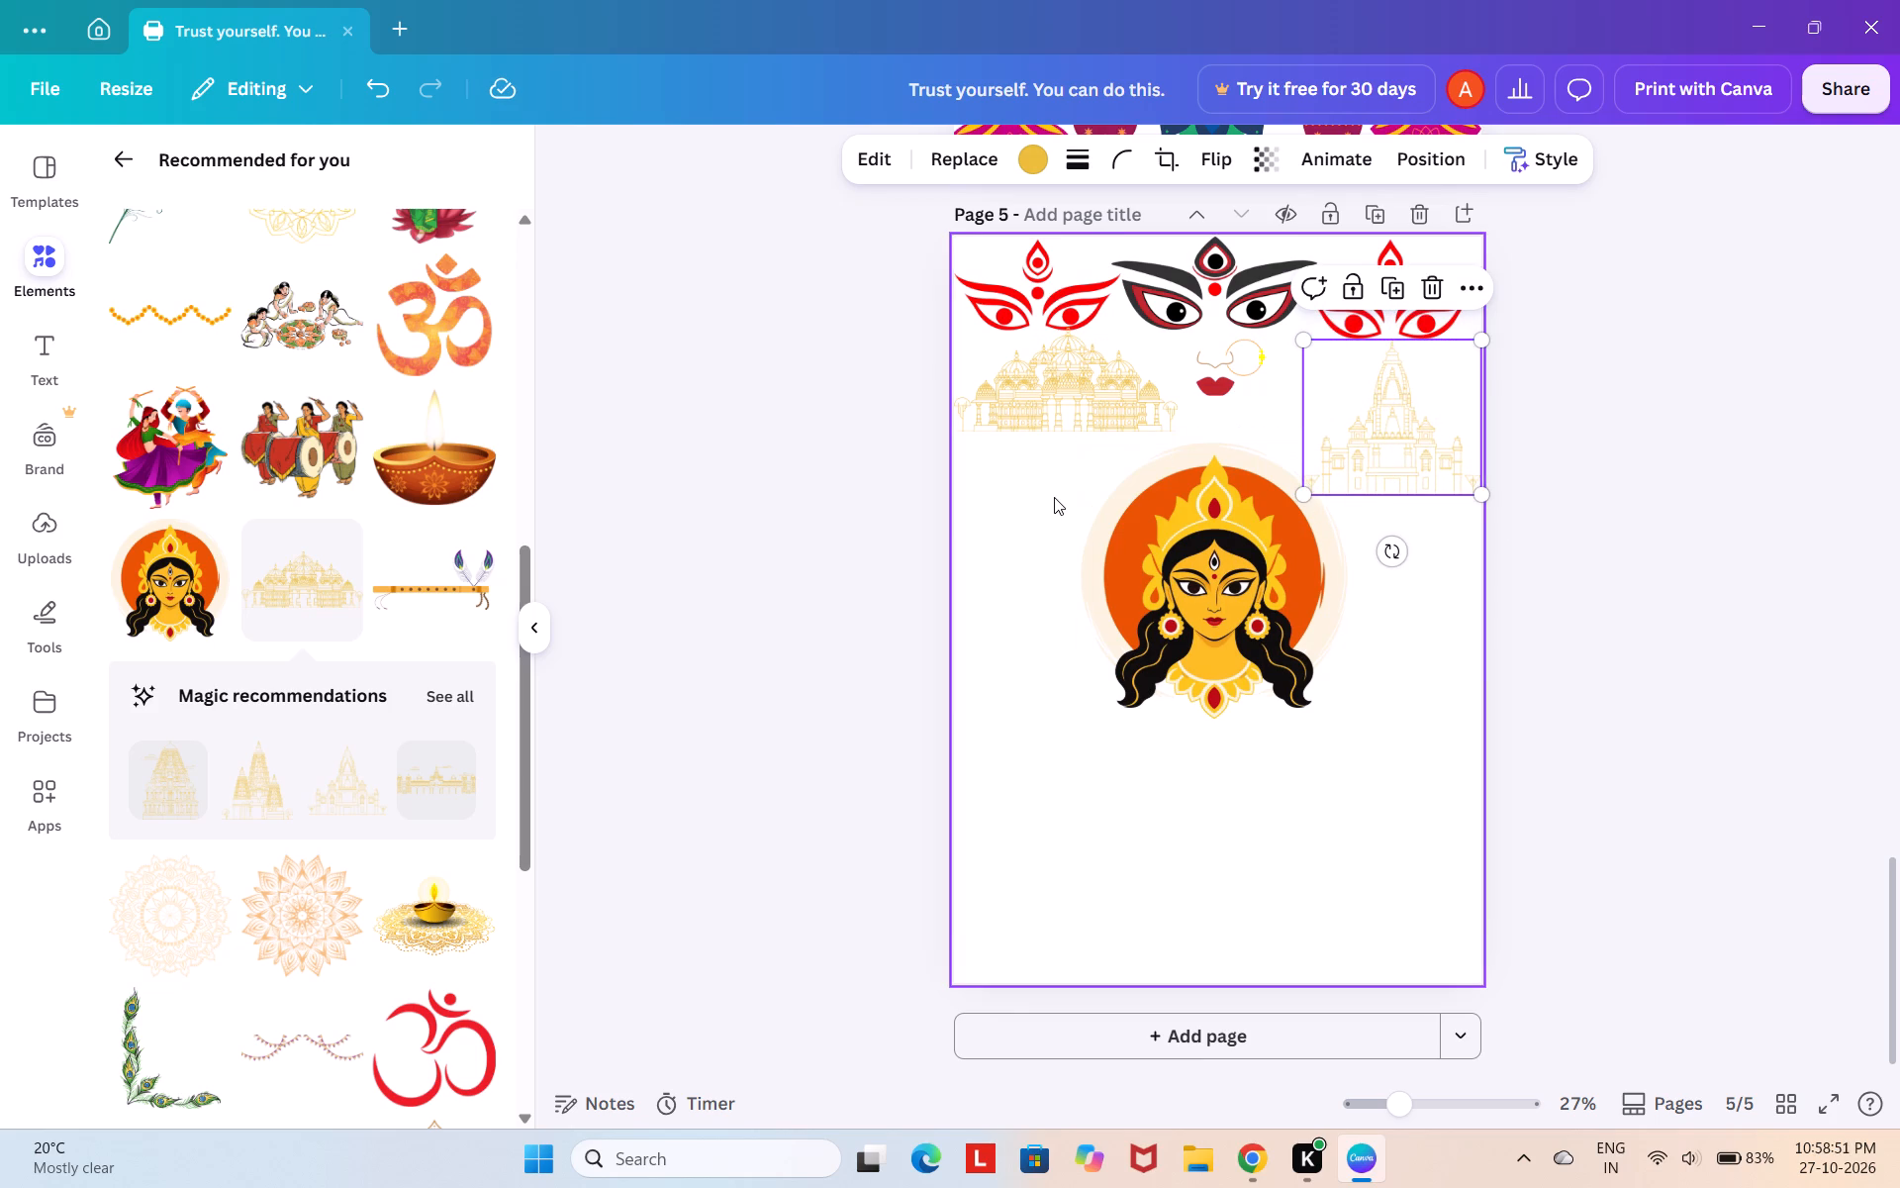
left_click(765, 544)
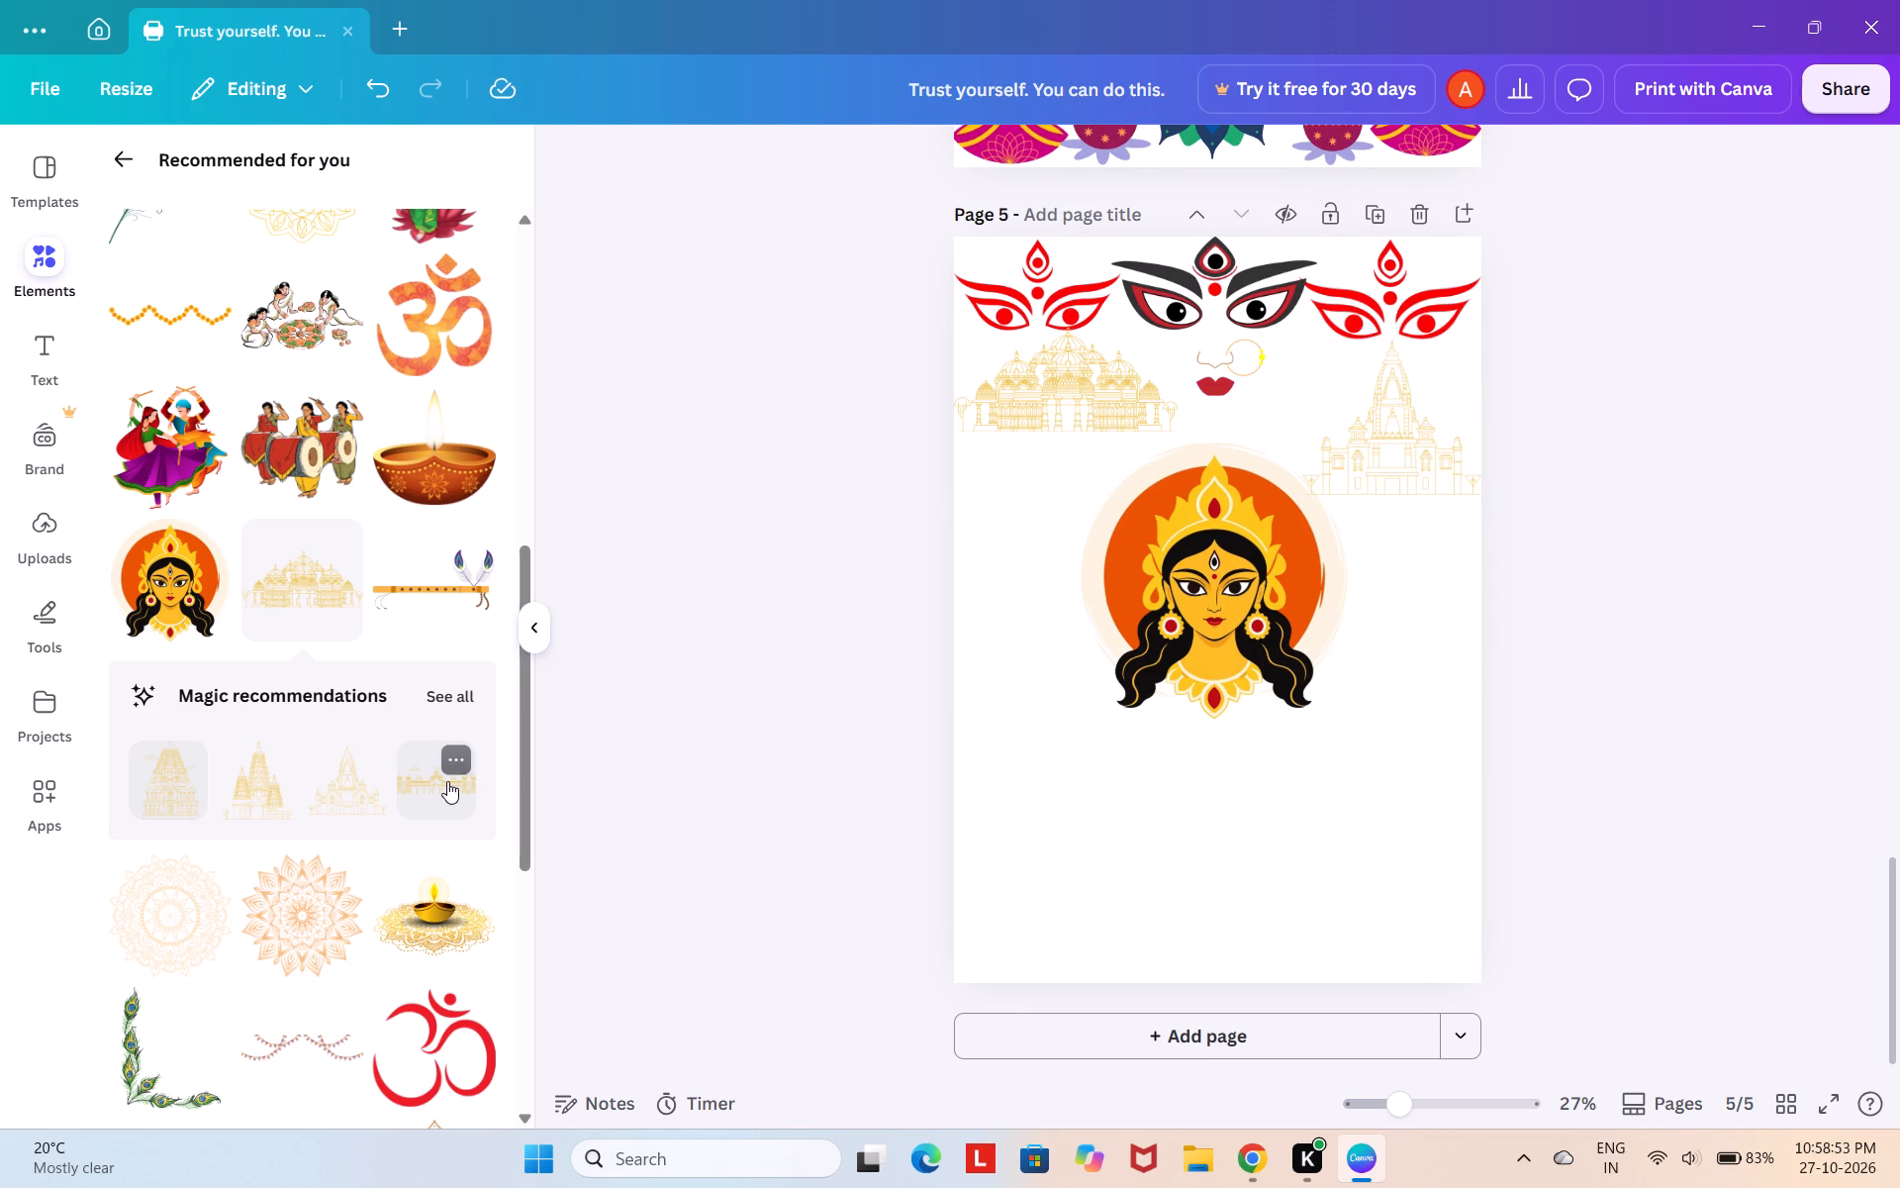
Add the green-saree goddess on a red lotus to page 5, shrink it, and place it between the red lips and the spired temple.
scroll(447, 781, "up", 2)
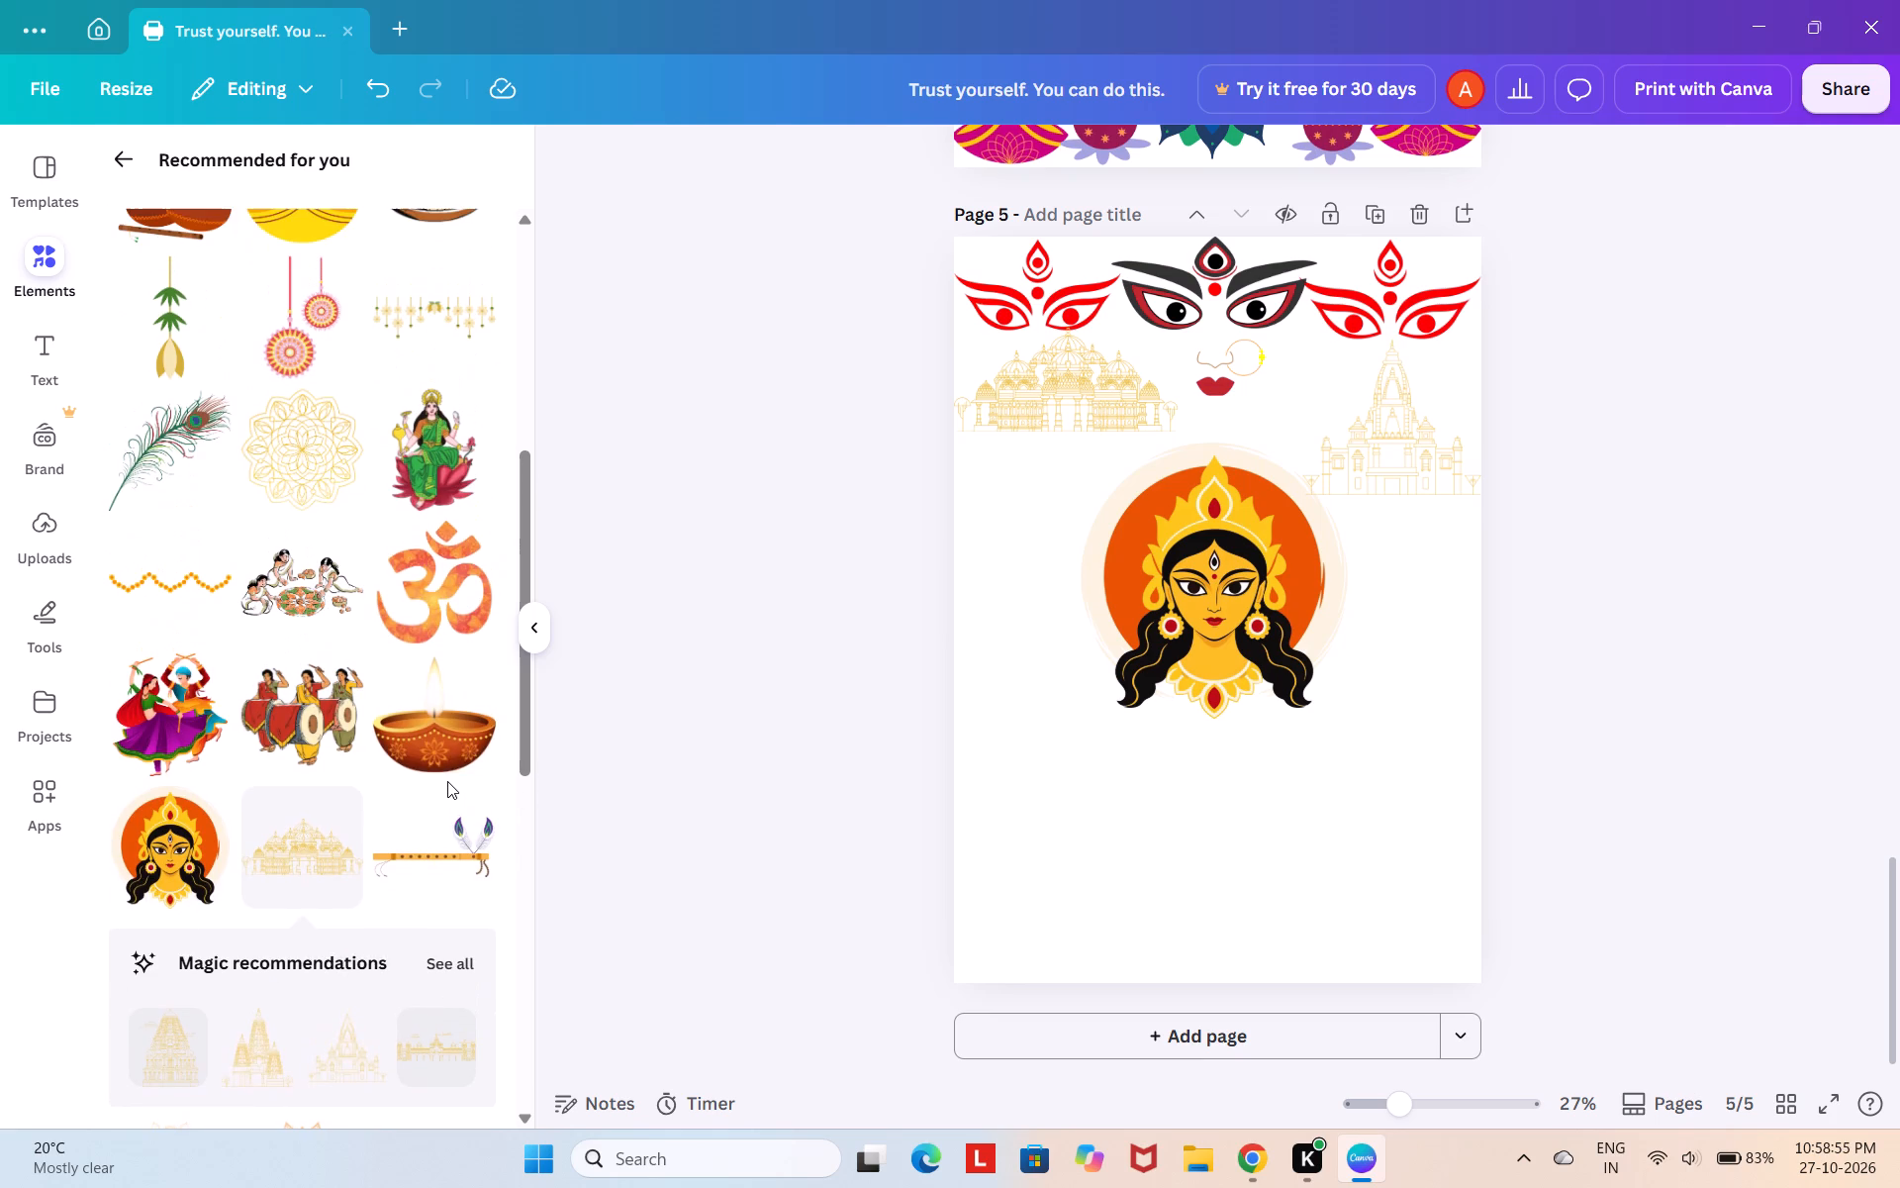
left_click(416, 422)
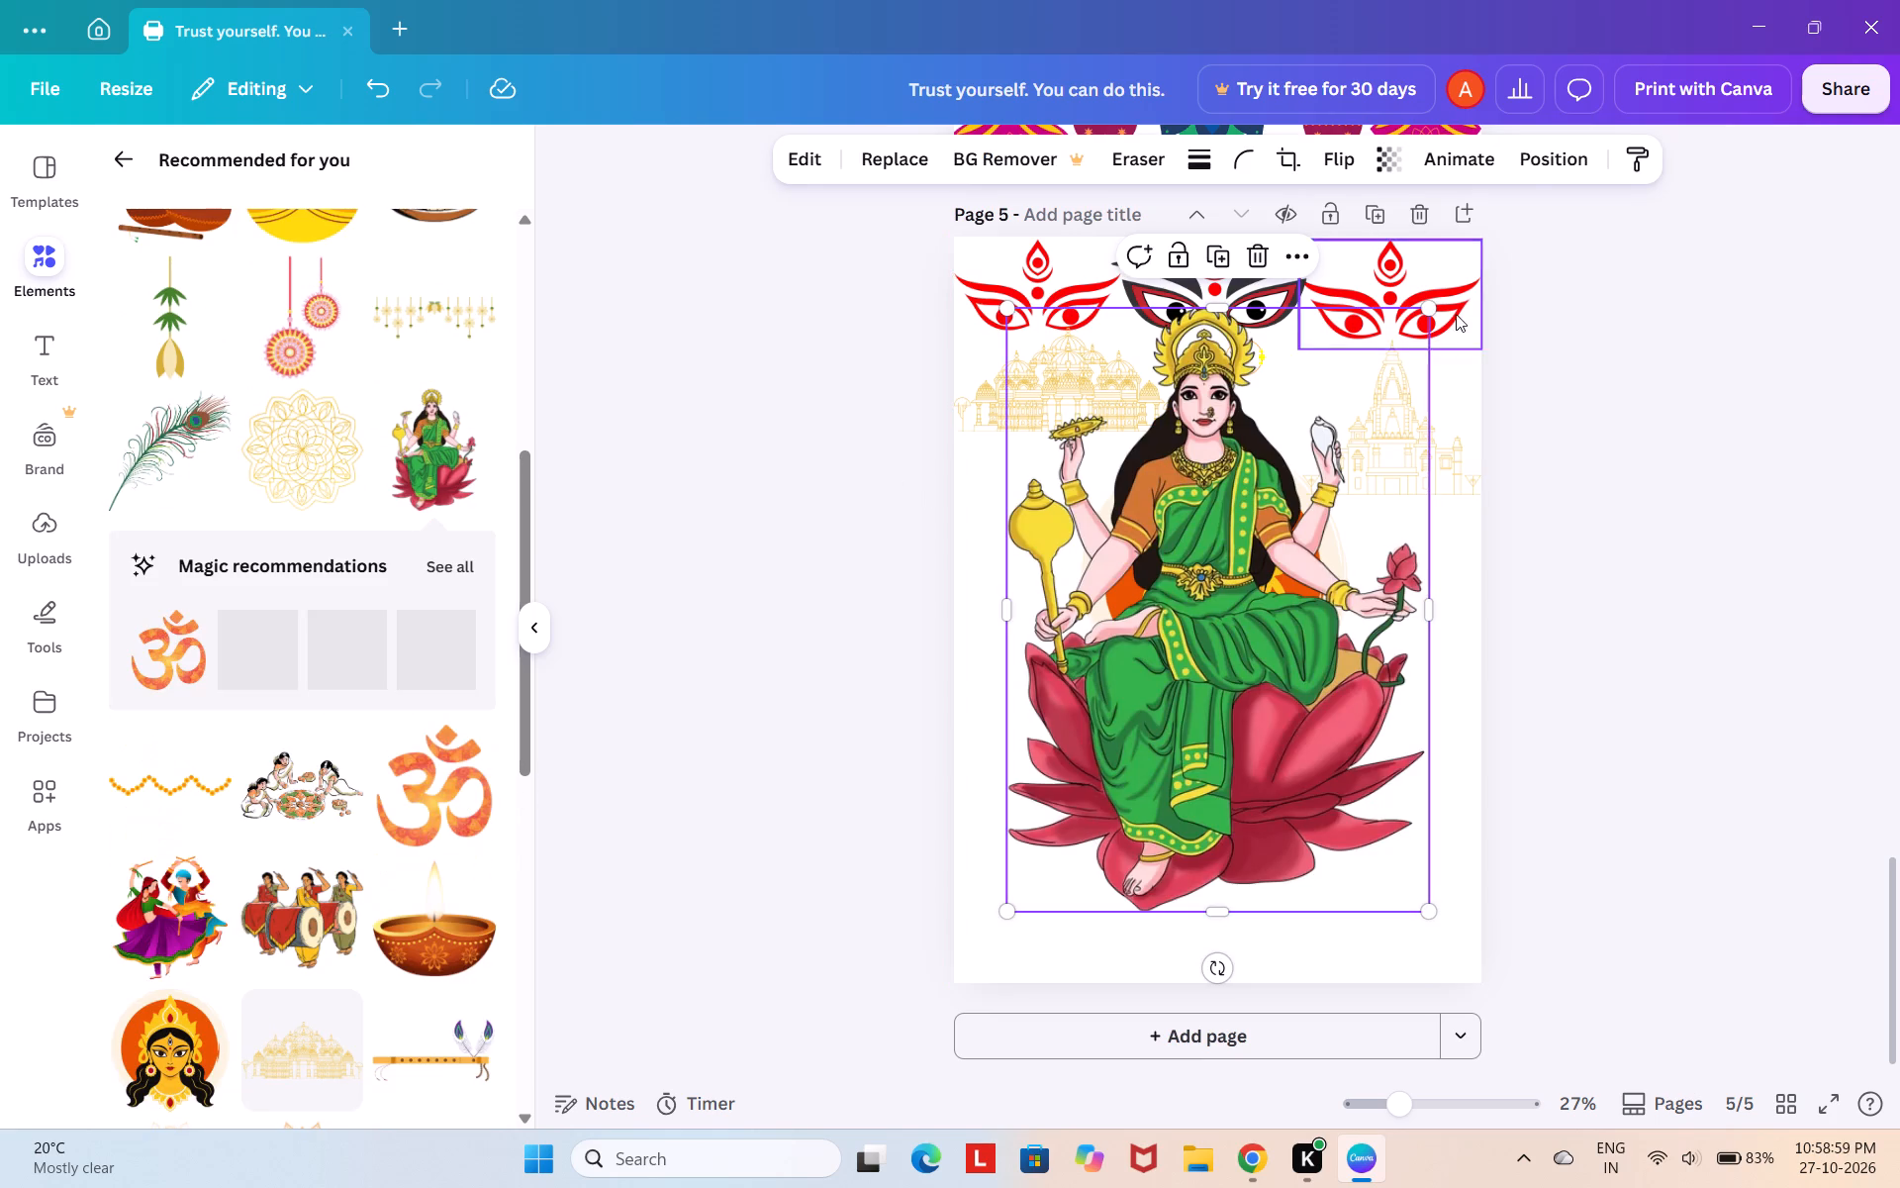
left_click_drag(1427, 314, 1050, 757)
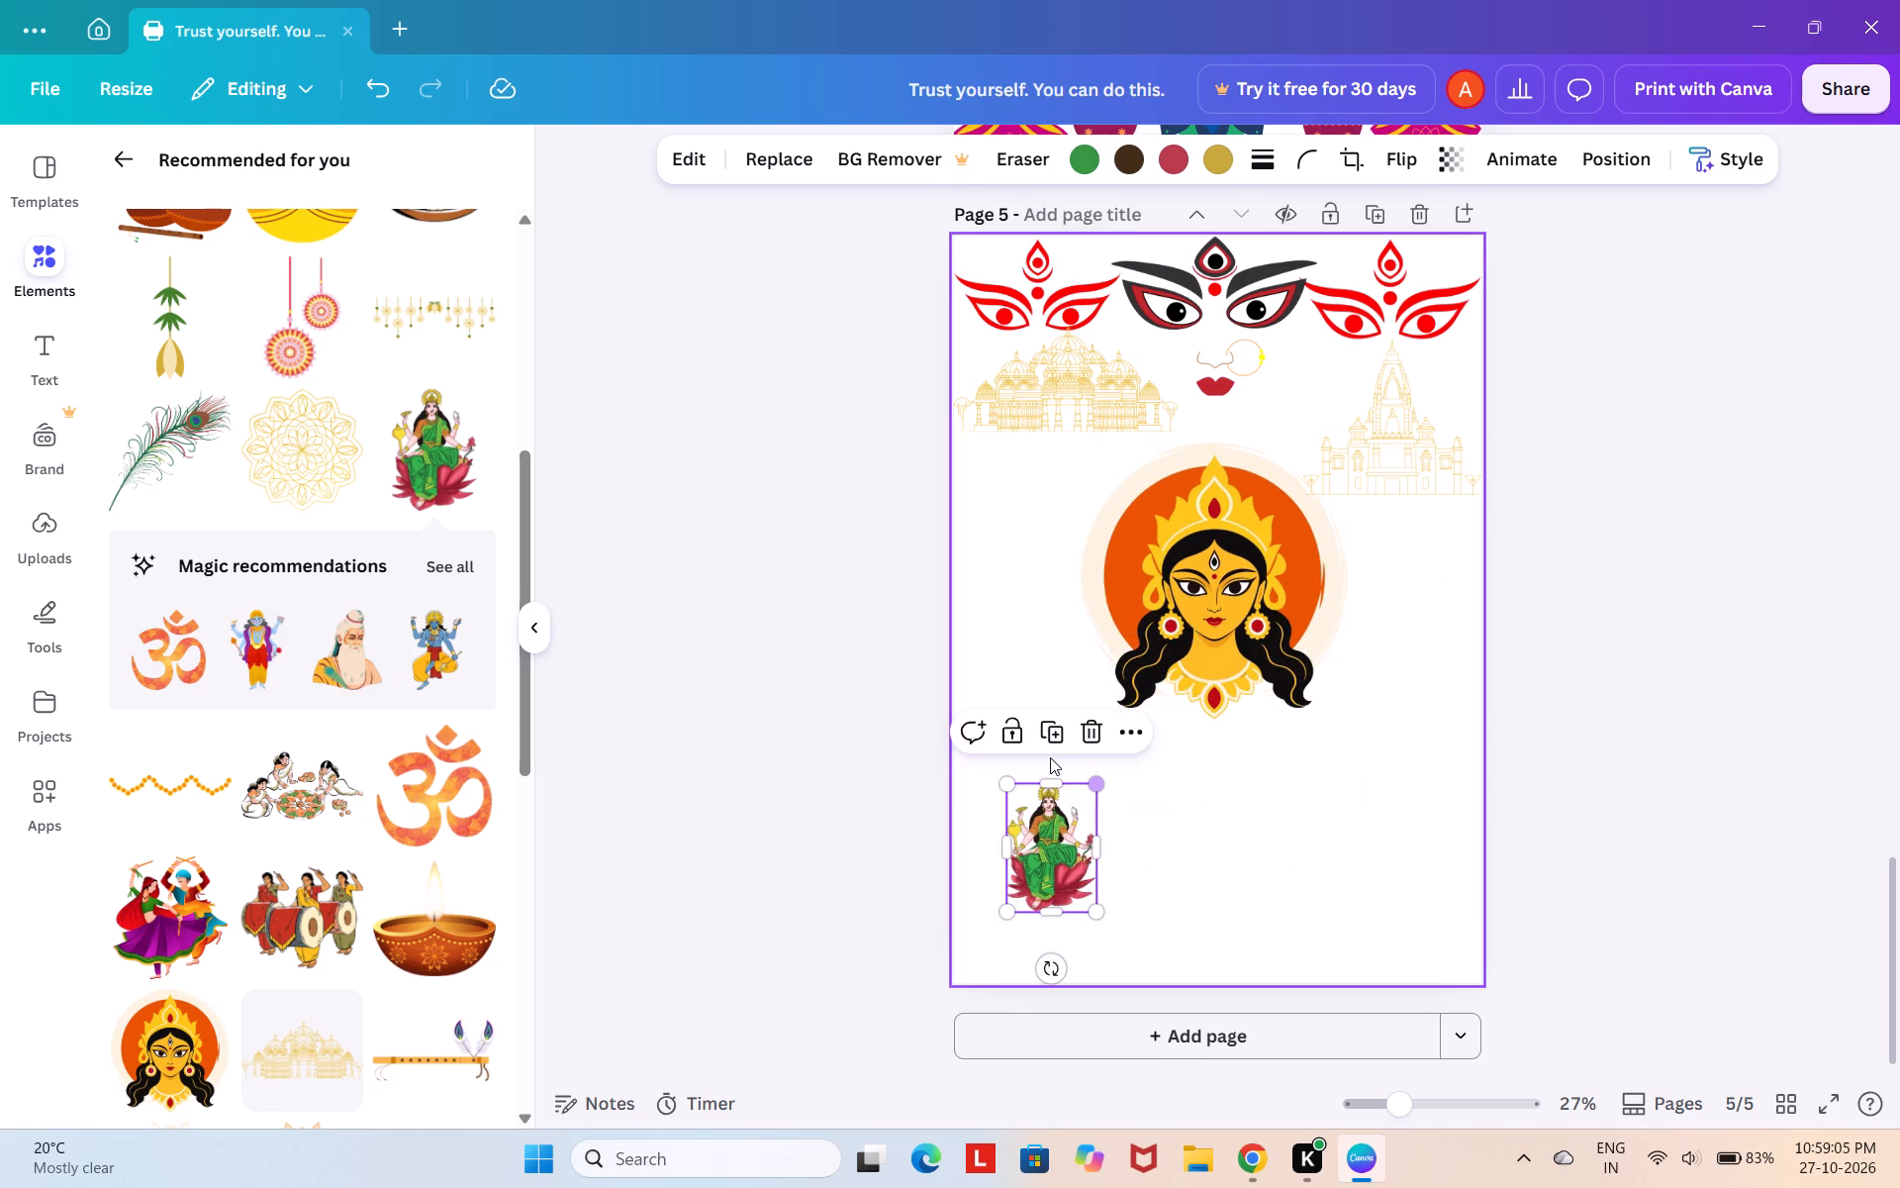
left_click(1057, 827)
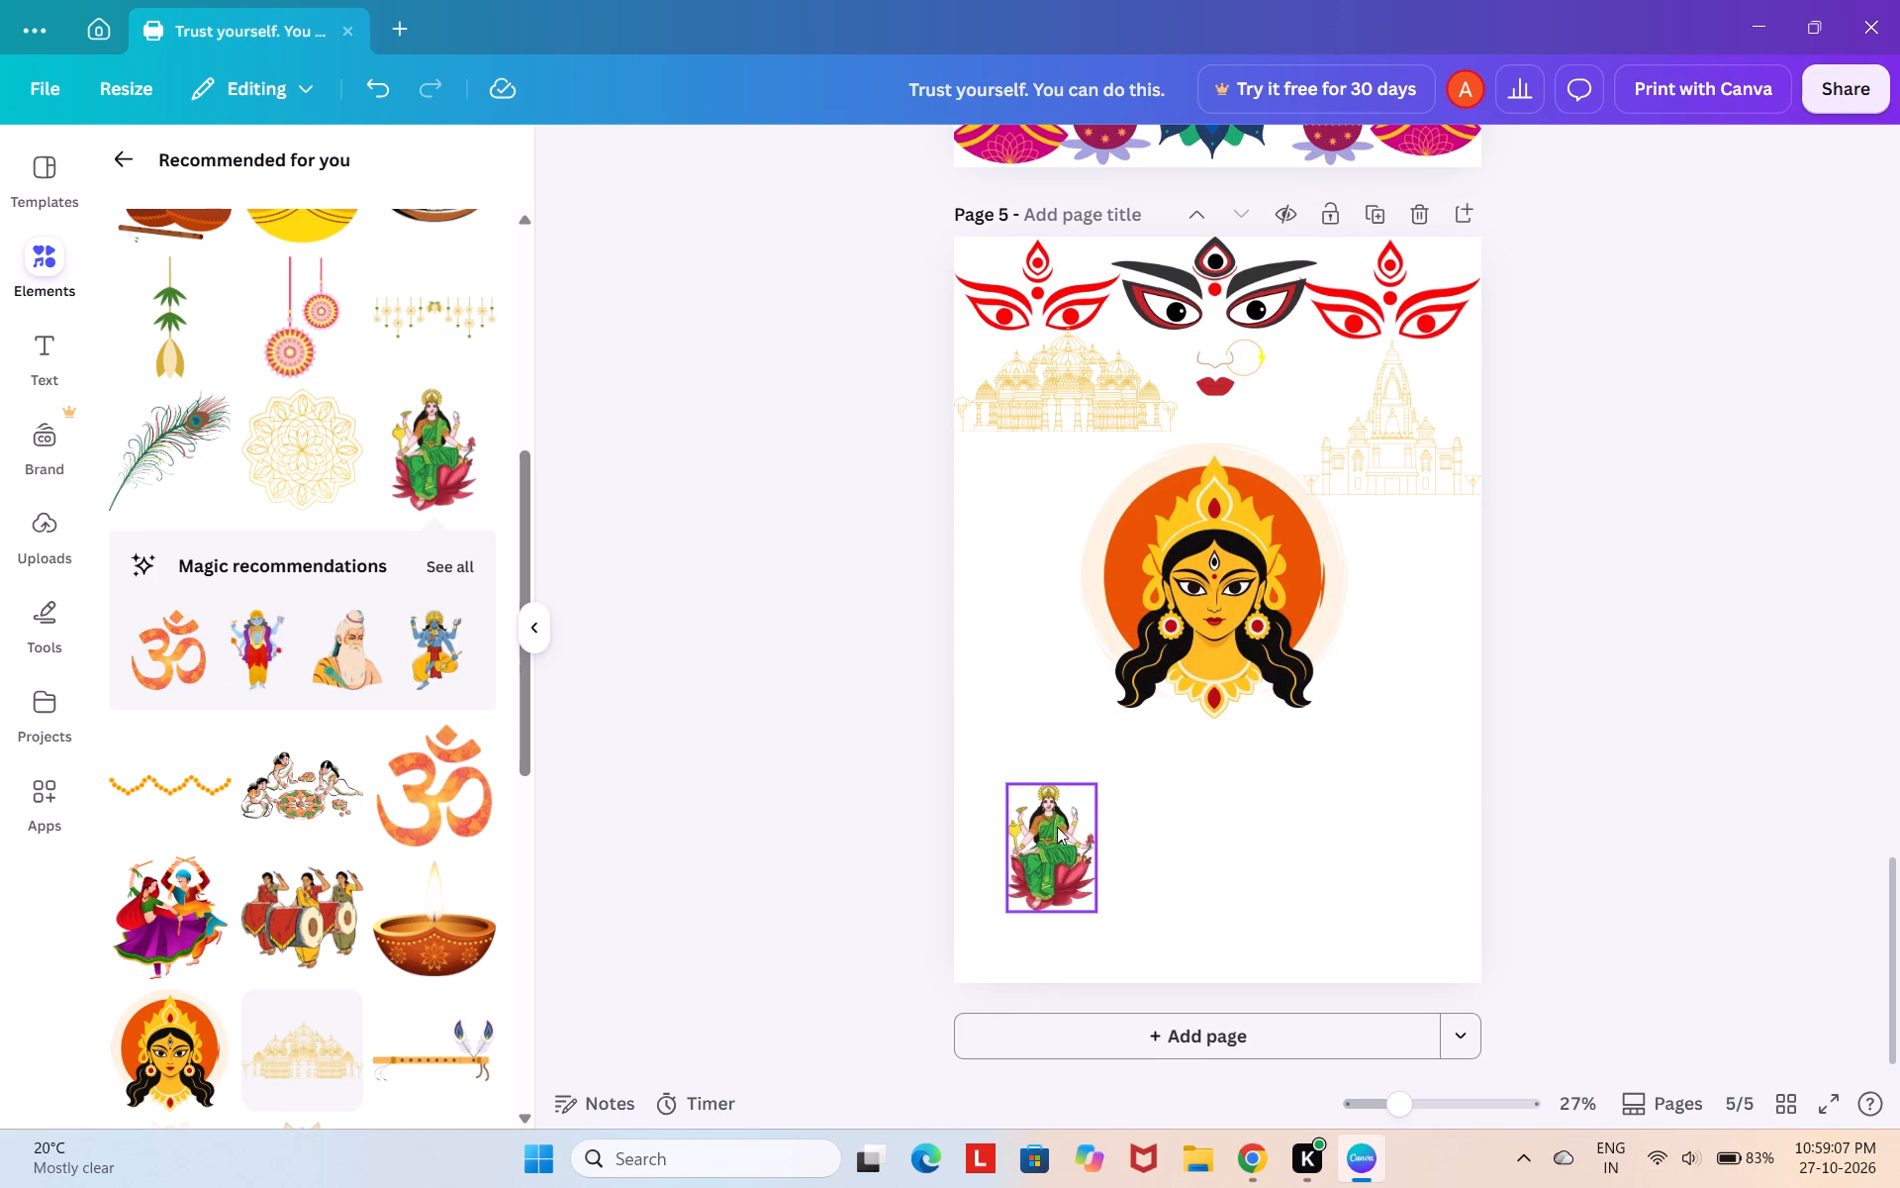
left_click_drag(1057, 827, 1316, 371)
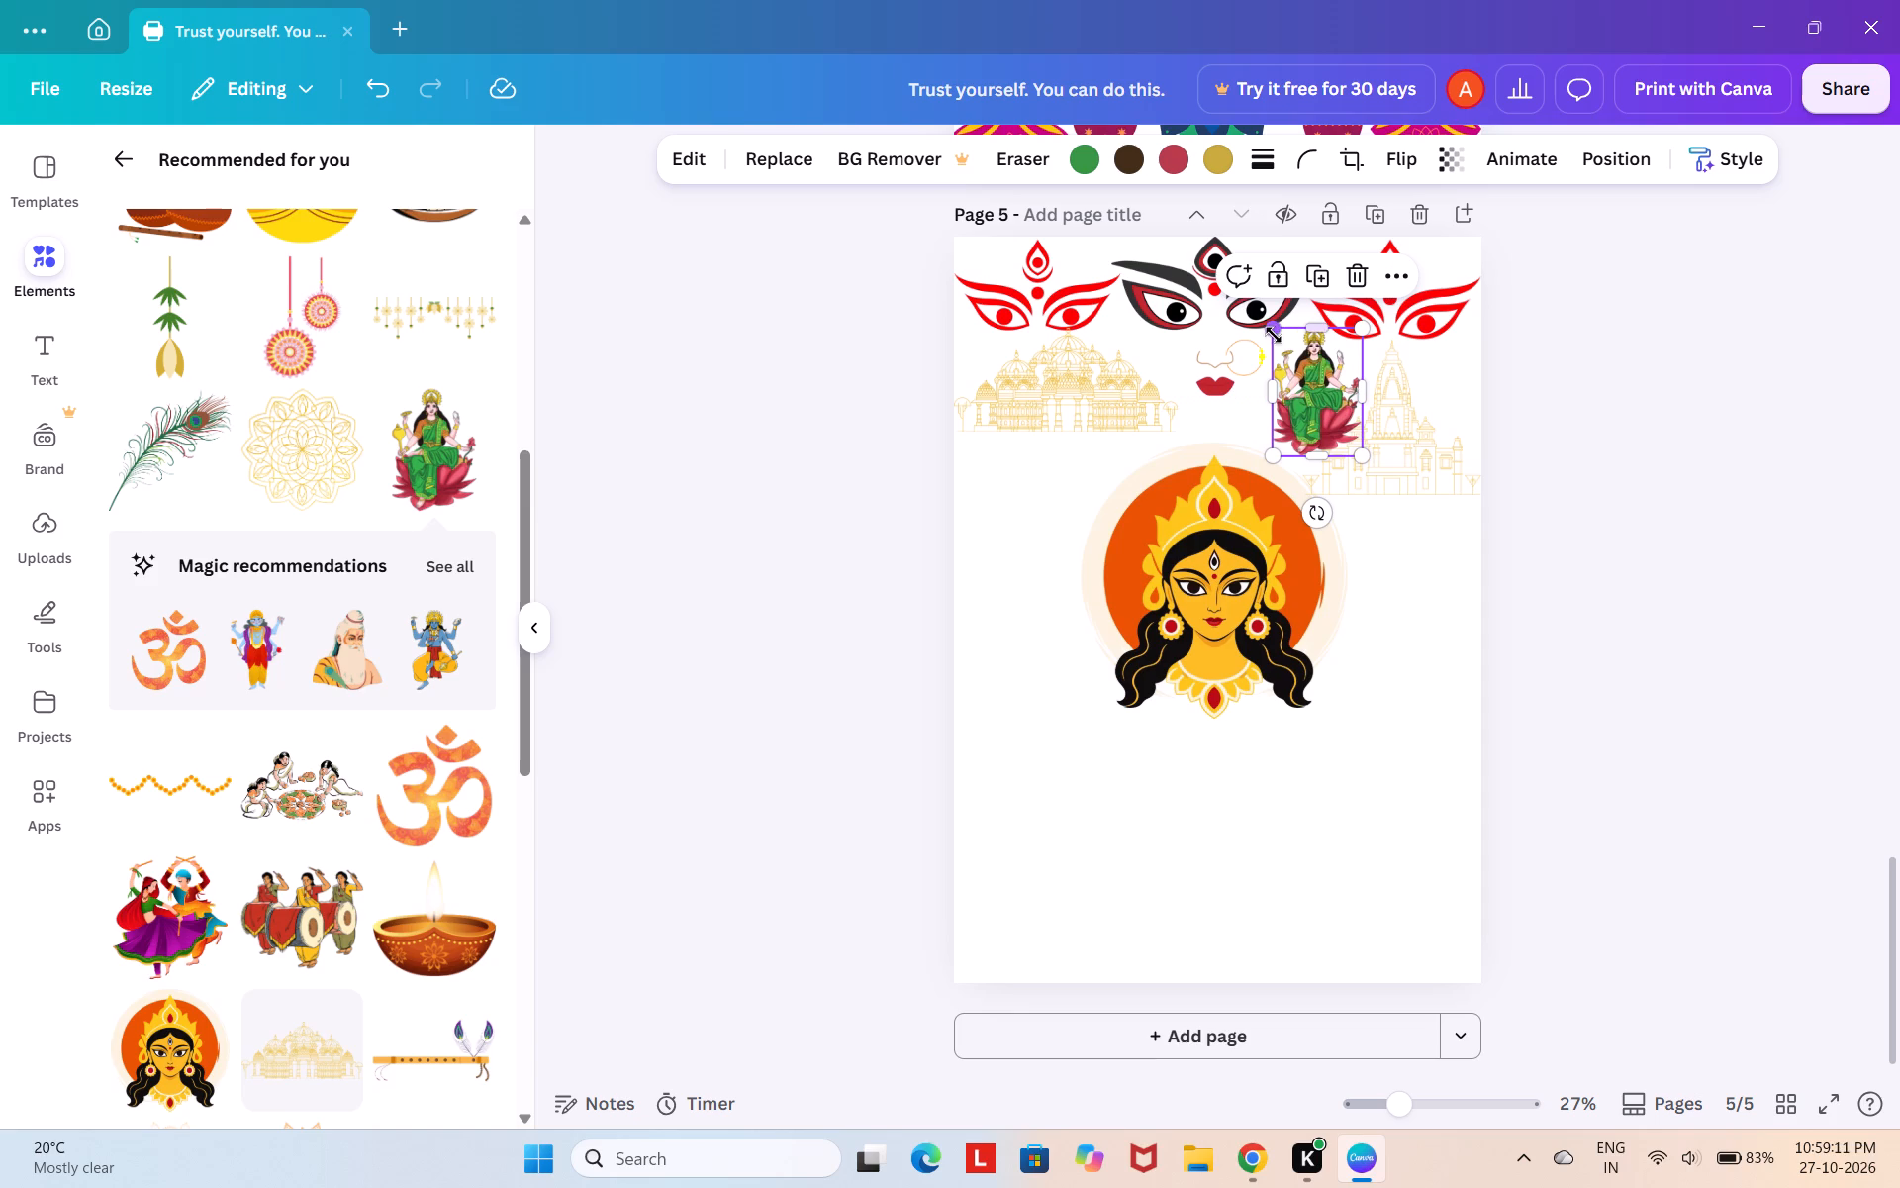
left_click_drag(1274, 335, 1286, 349)
left_click(1315, 371)
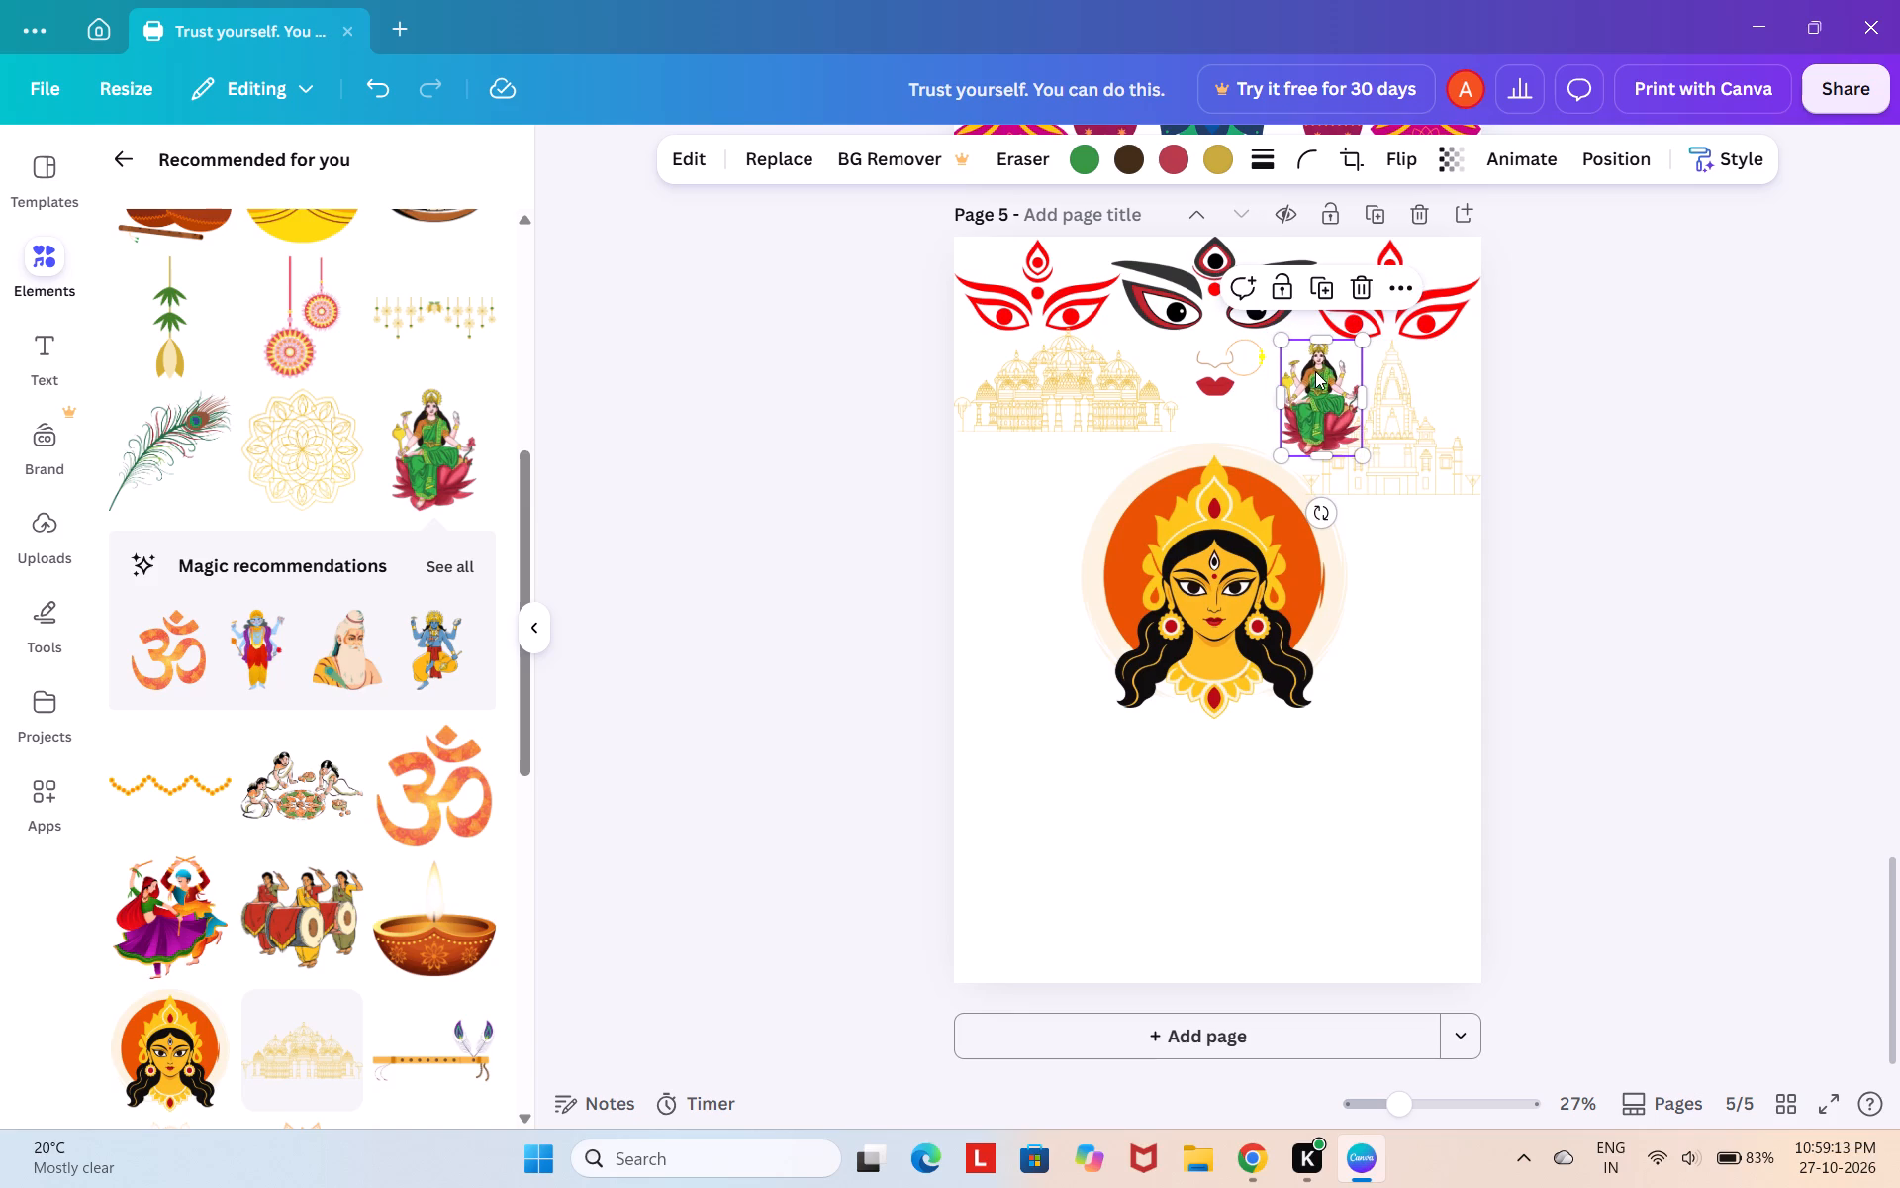
left_click_drag(1315, 371, 1297, 356)
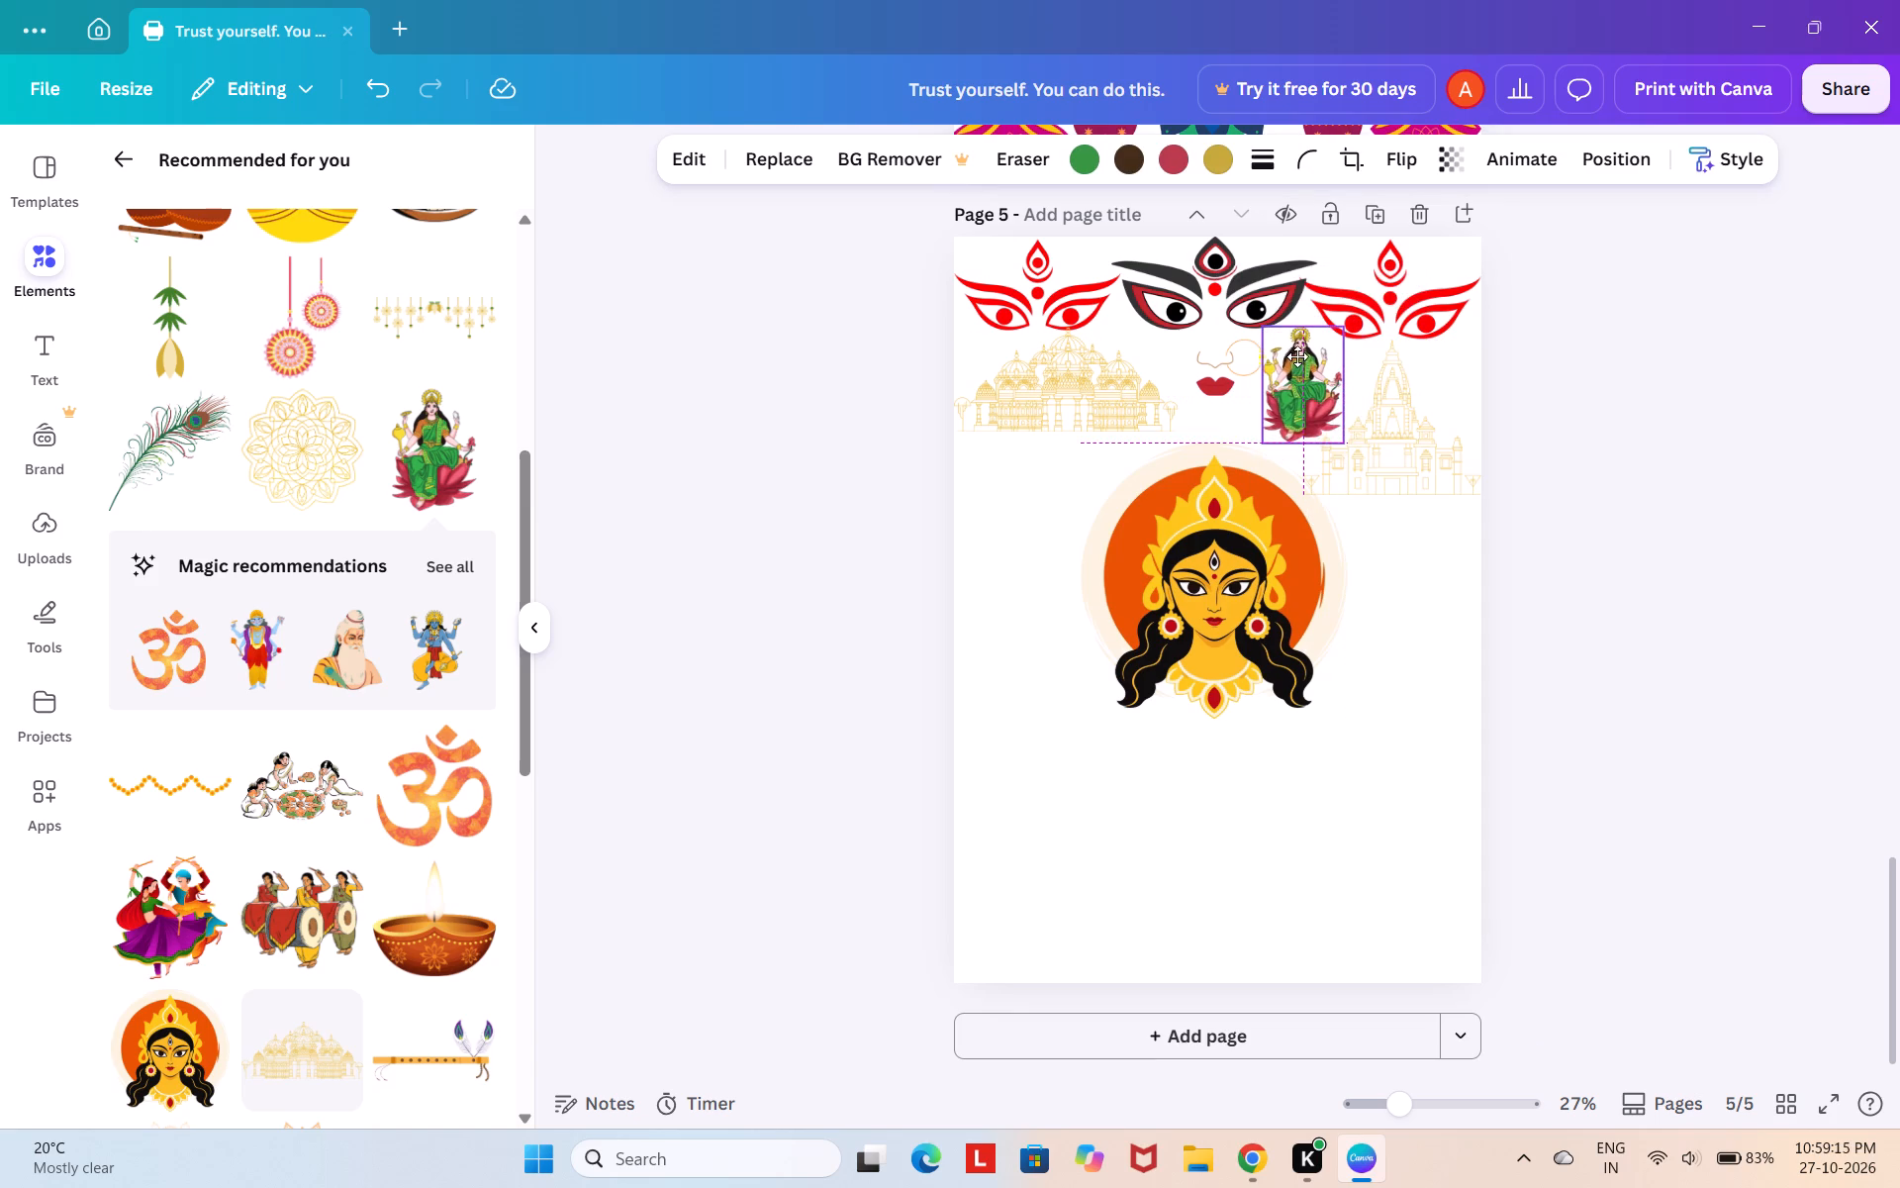
left_click_drag(1297, 356, 1305, 353)
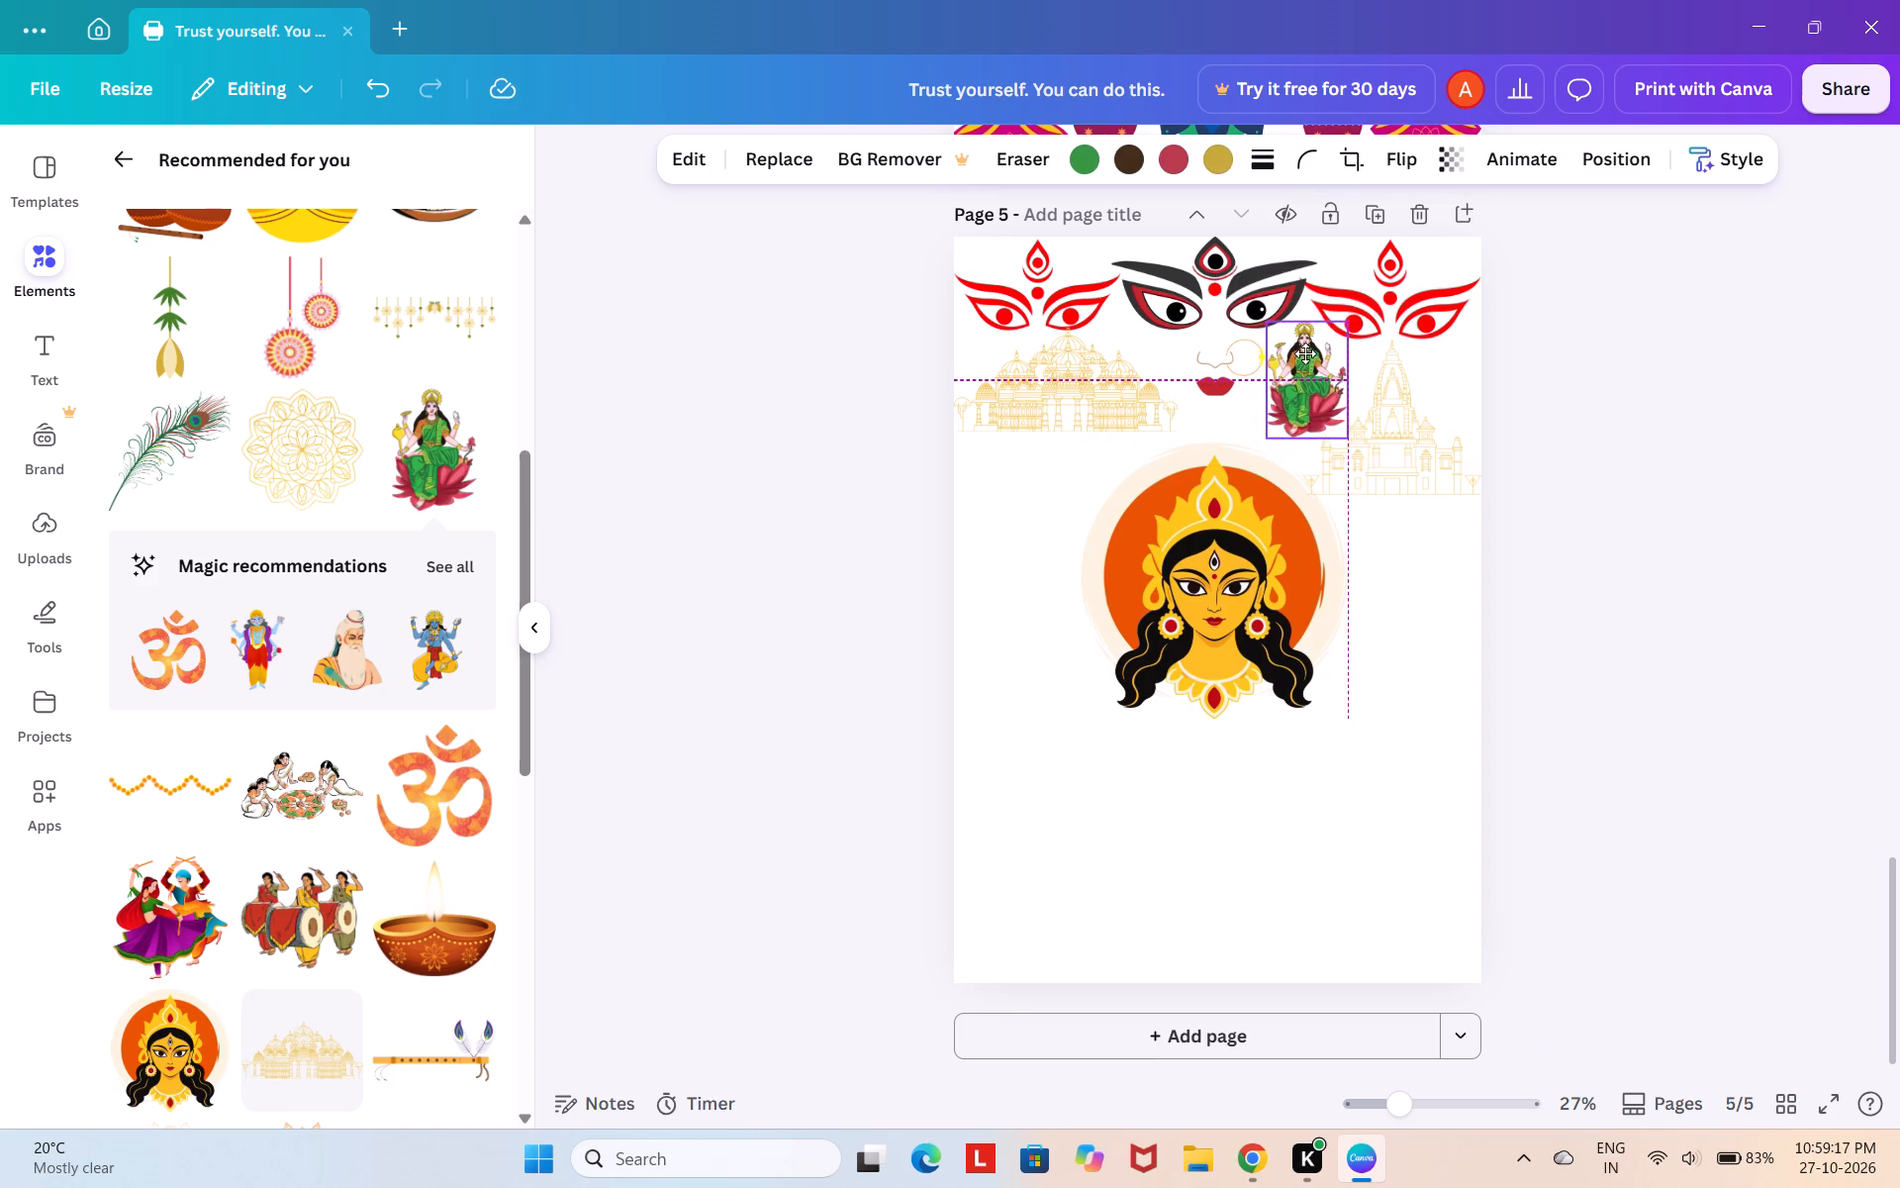
left_click_drag(1305, 353, 1304, 355)
left_click(1304, 355)
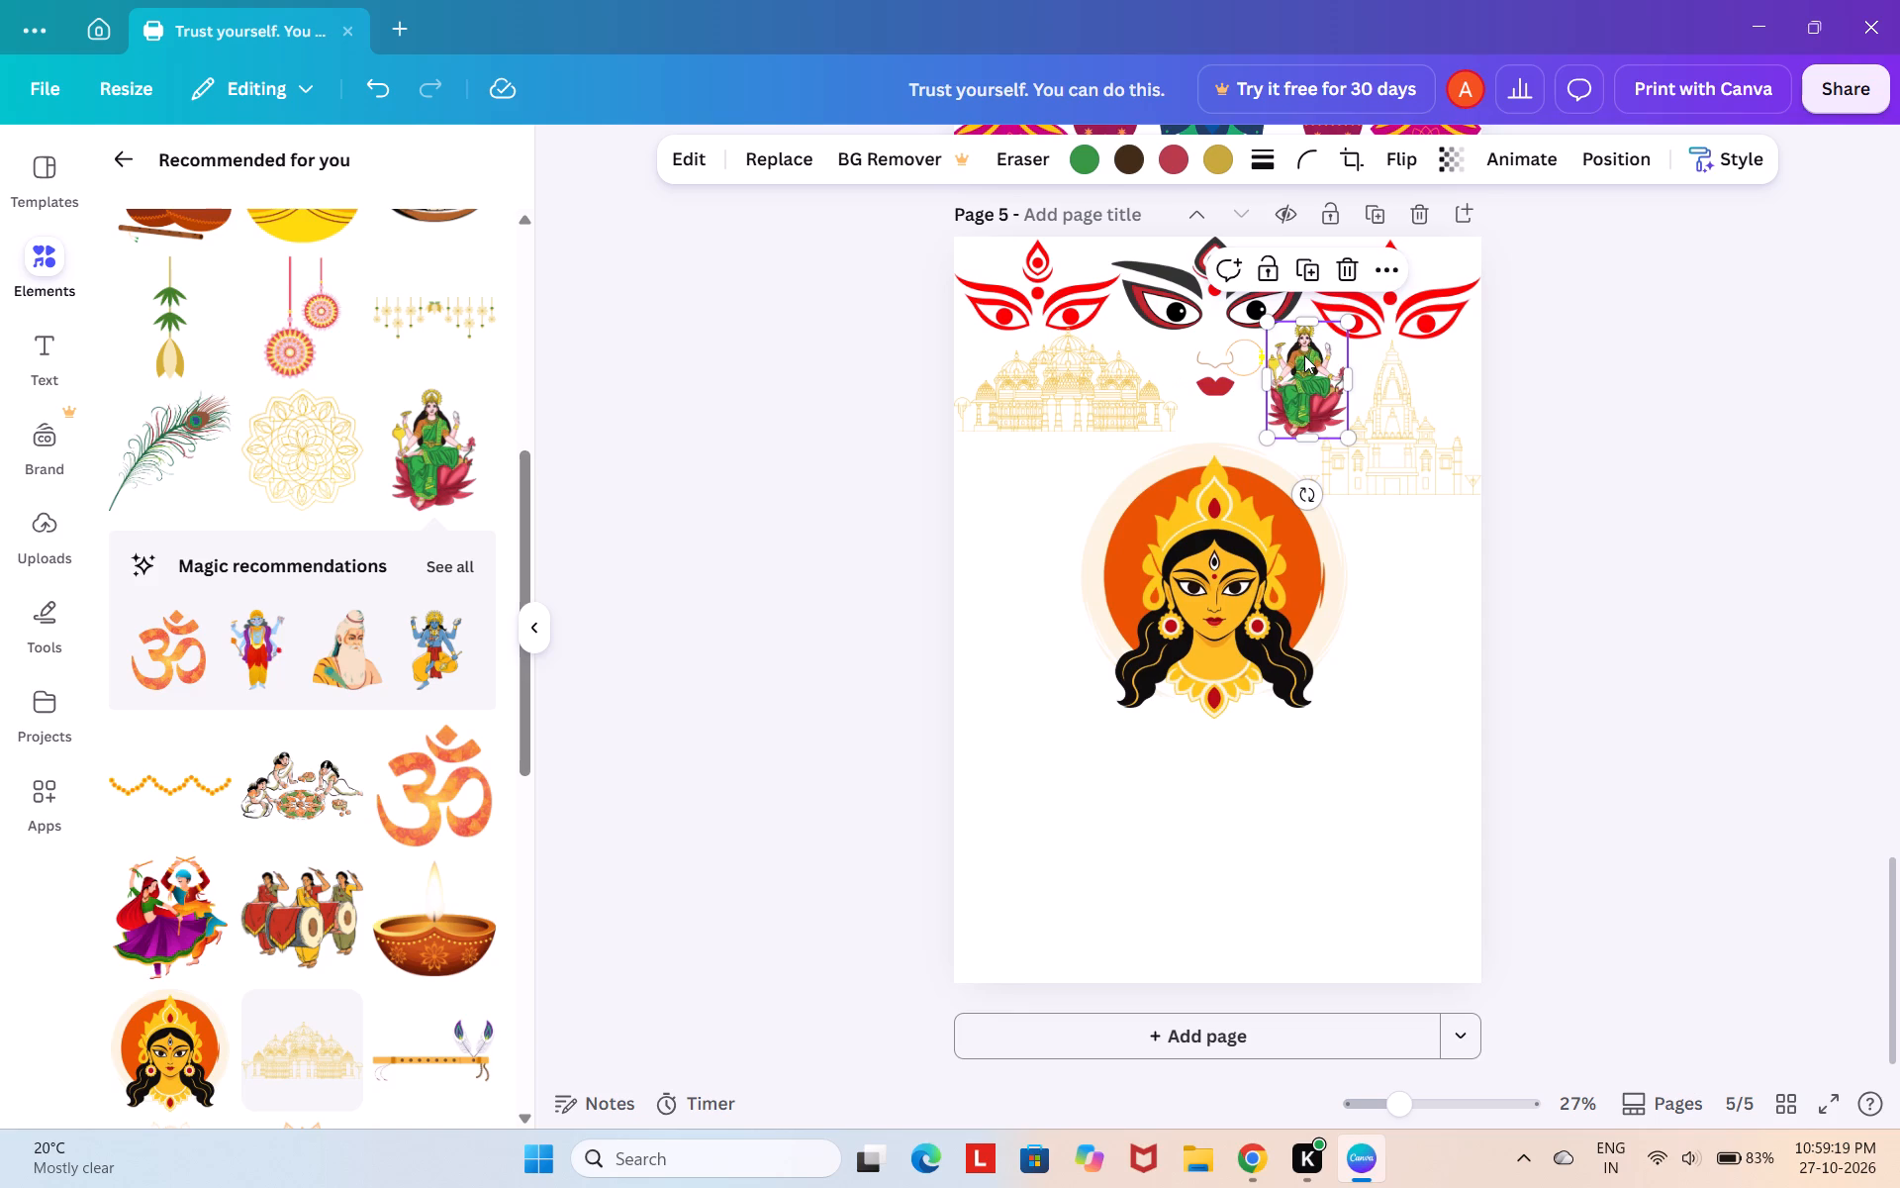
left_click(1371, 529)
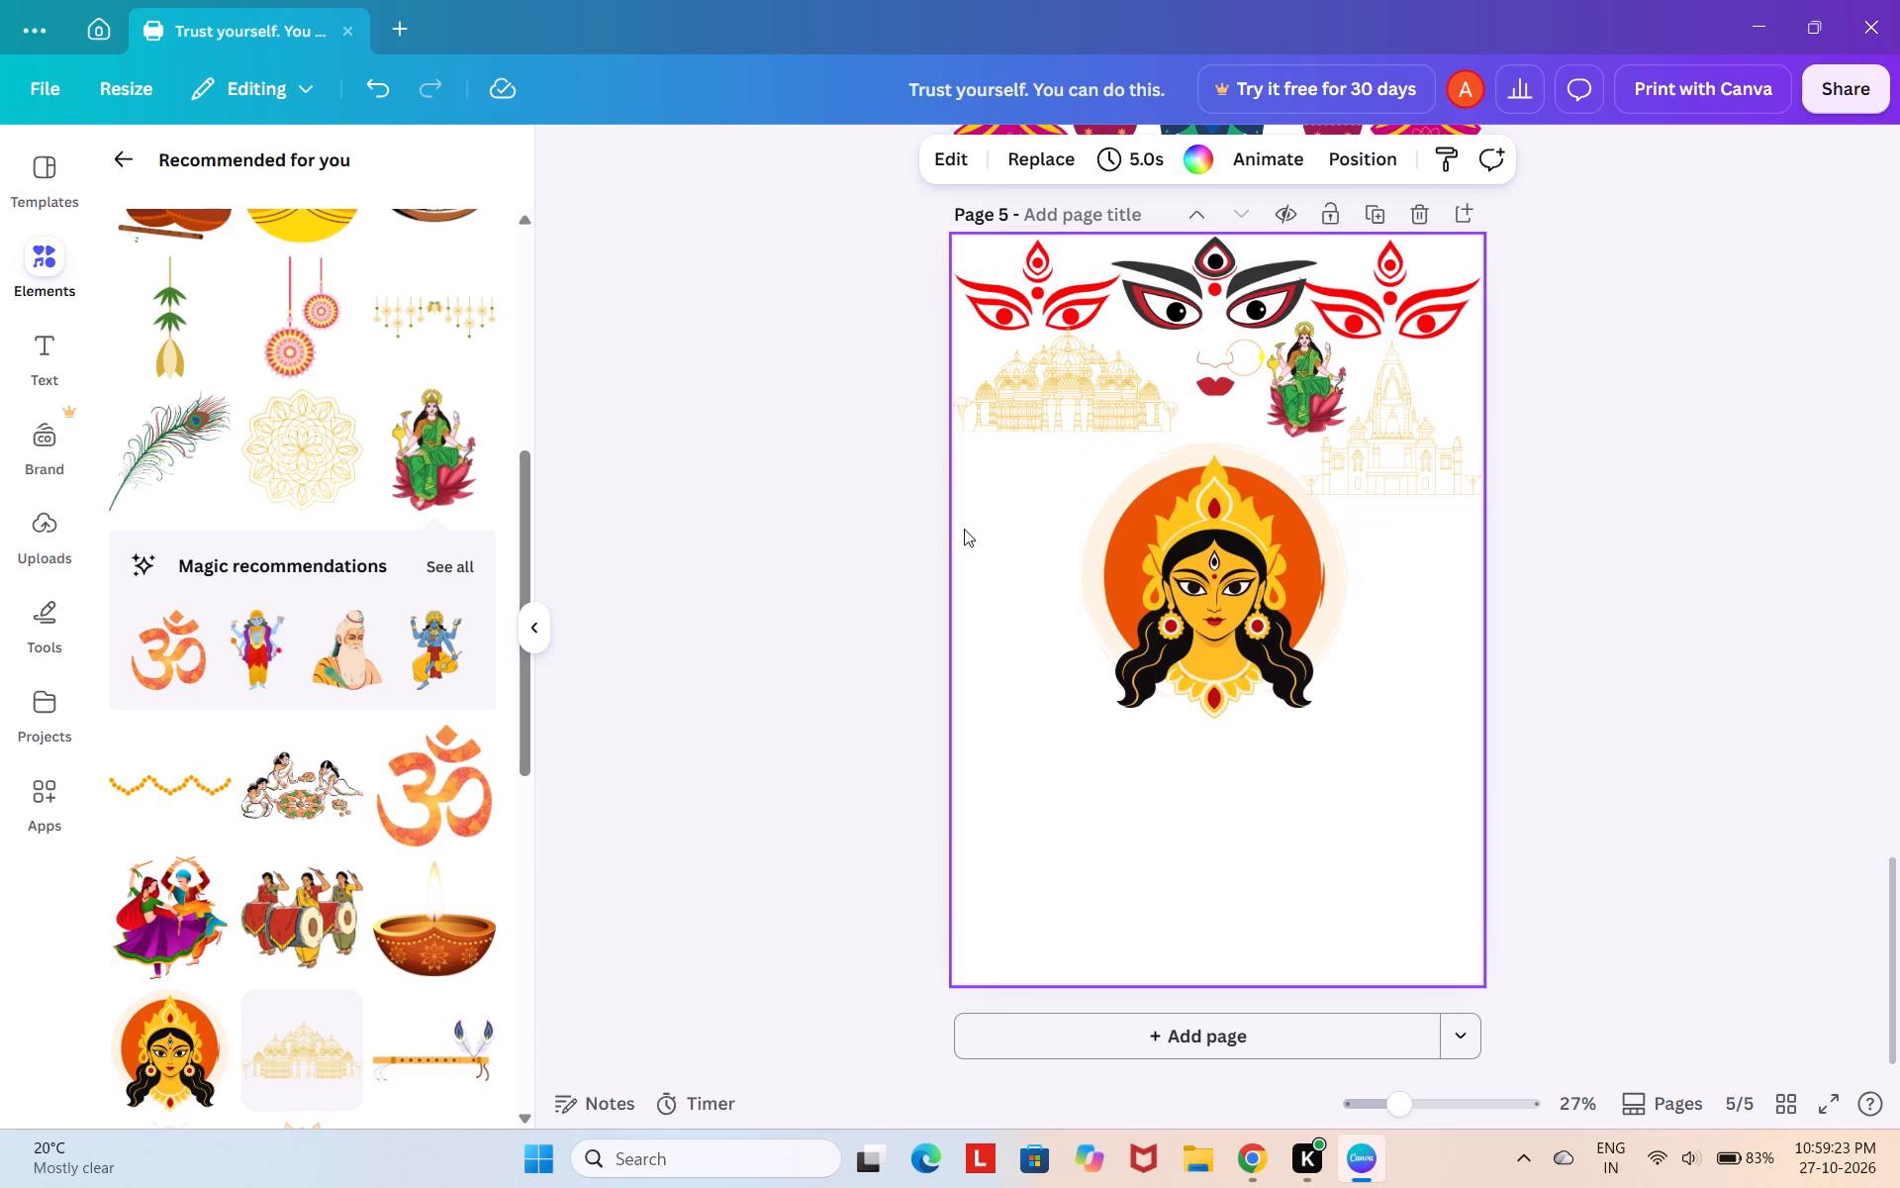
Add the blue four-armed deity with purple shawl to page 5 and shrink it to about 10.2 by 14.9.
left_click(250, 650)
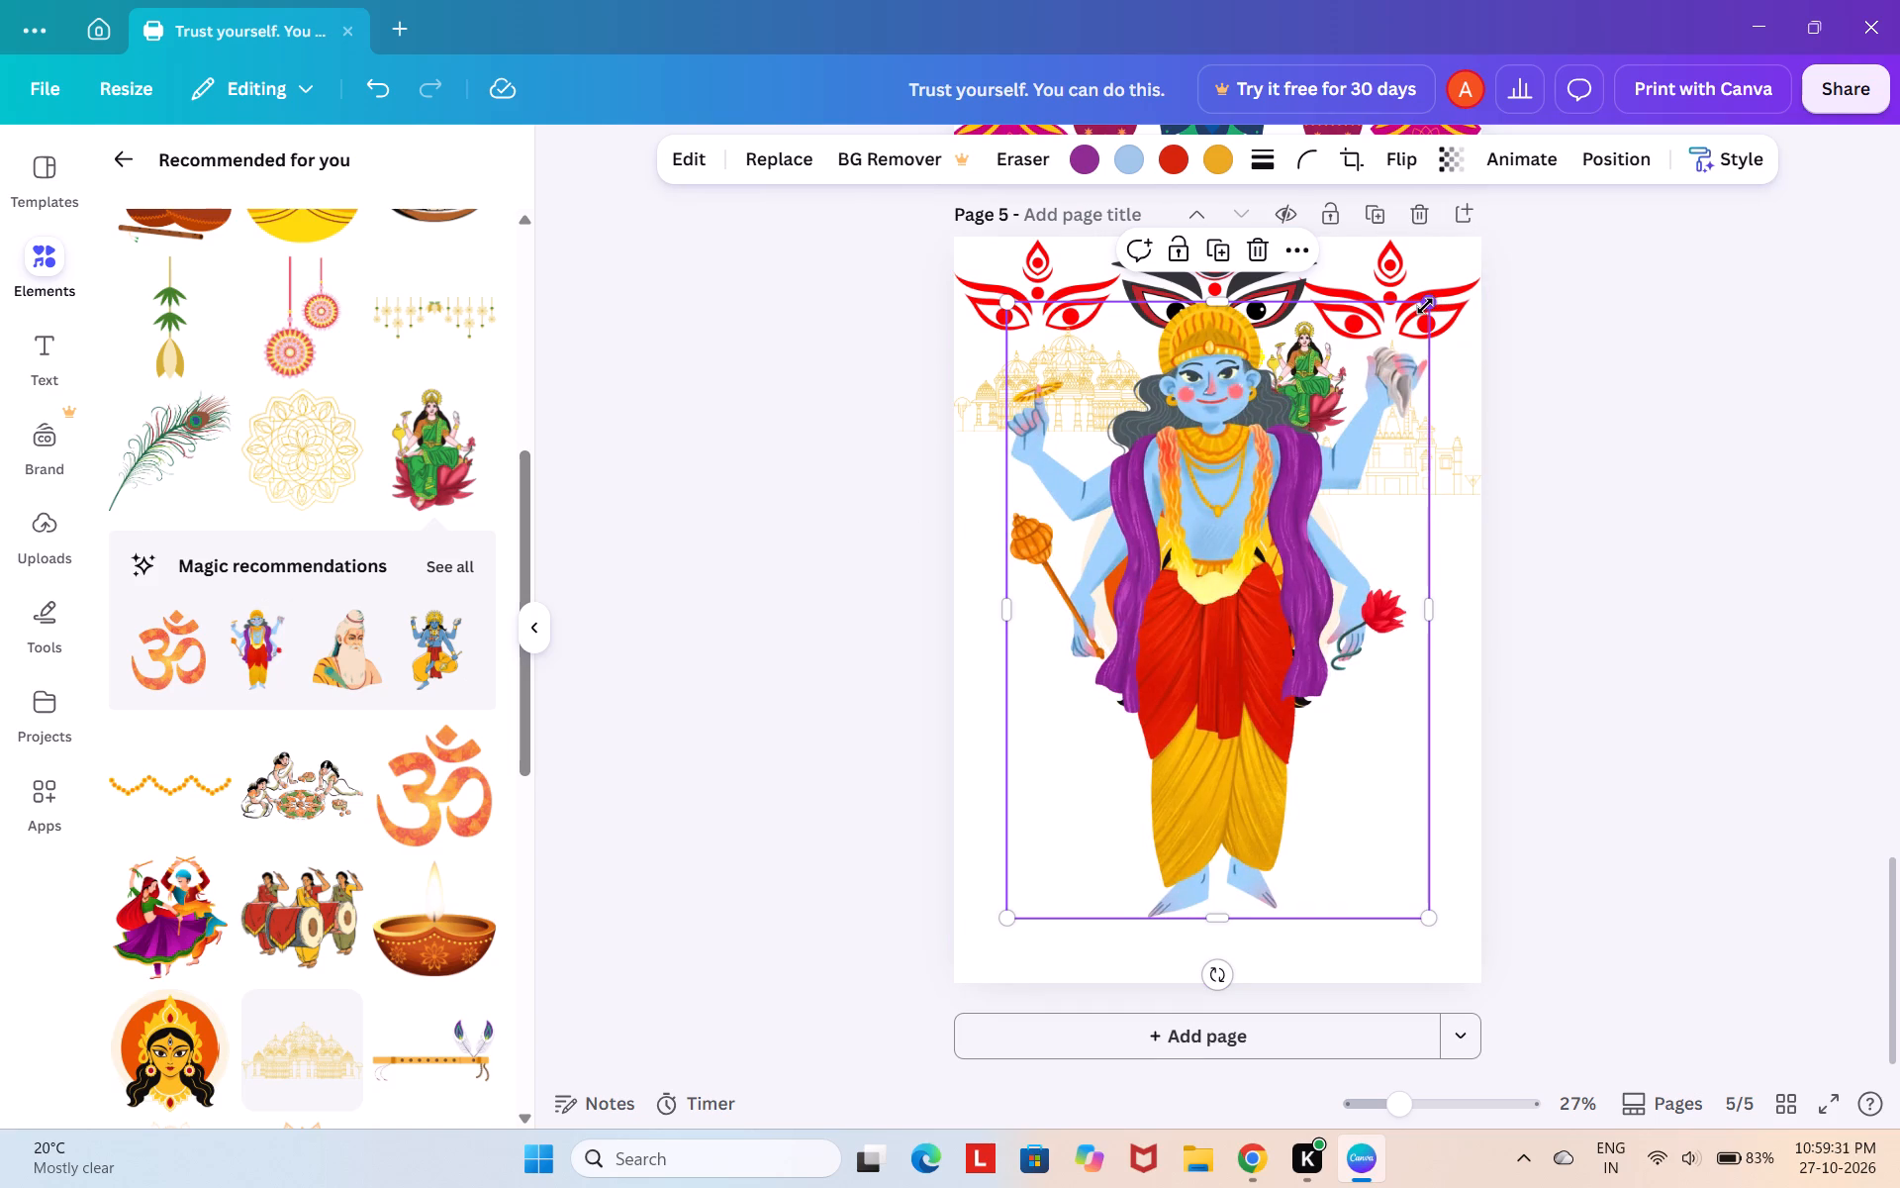
left_click_drag(1425, 306, 1107, 503)
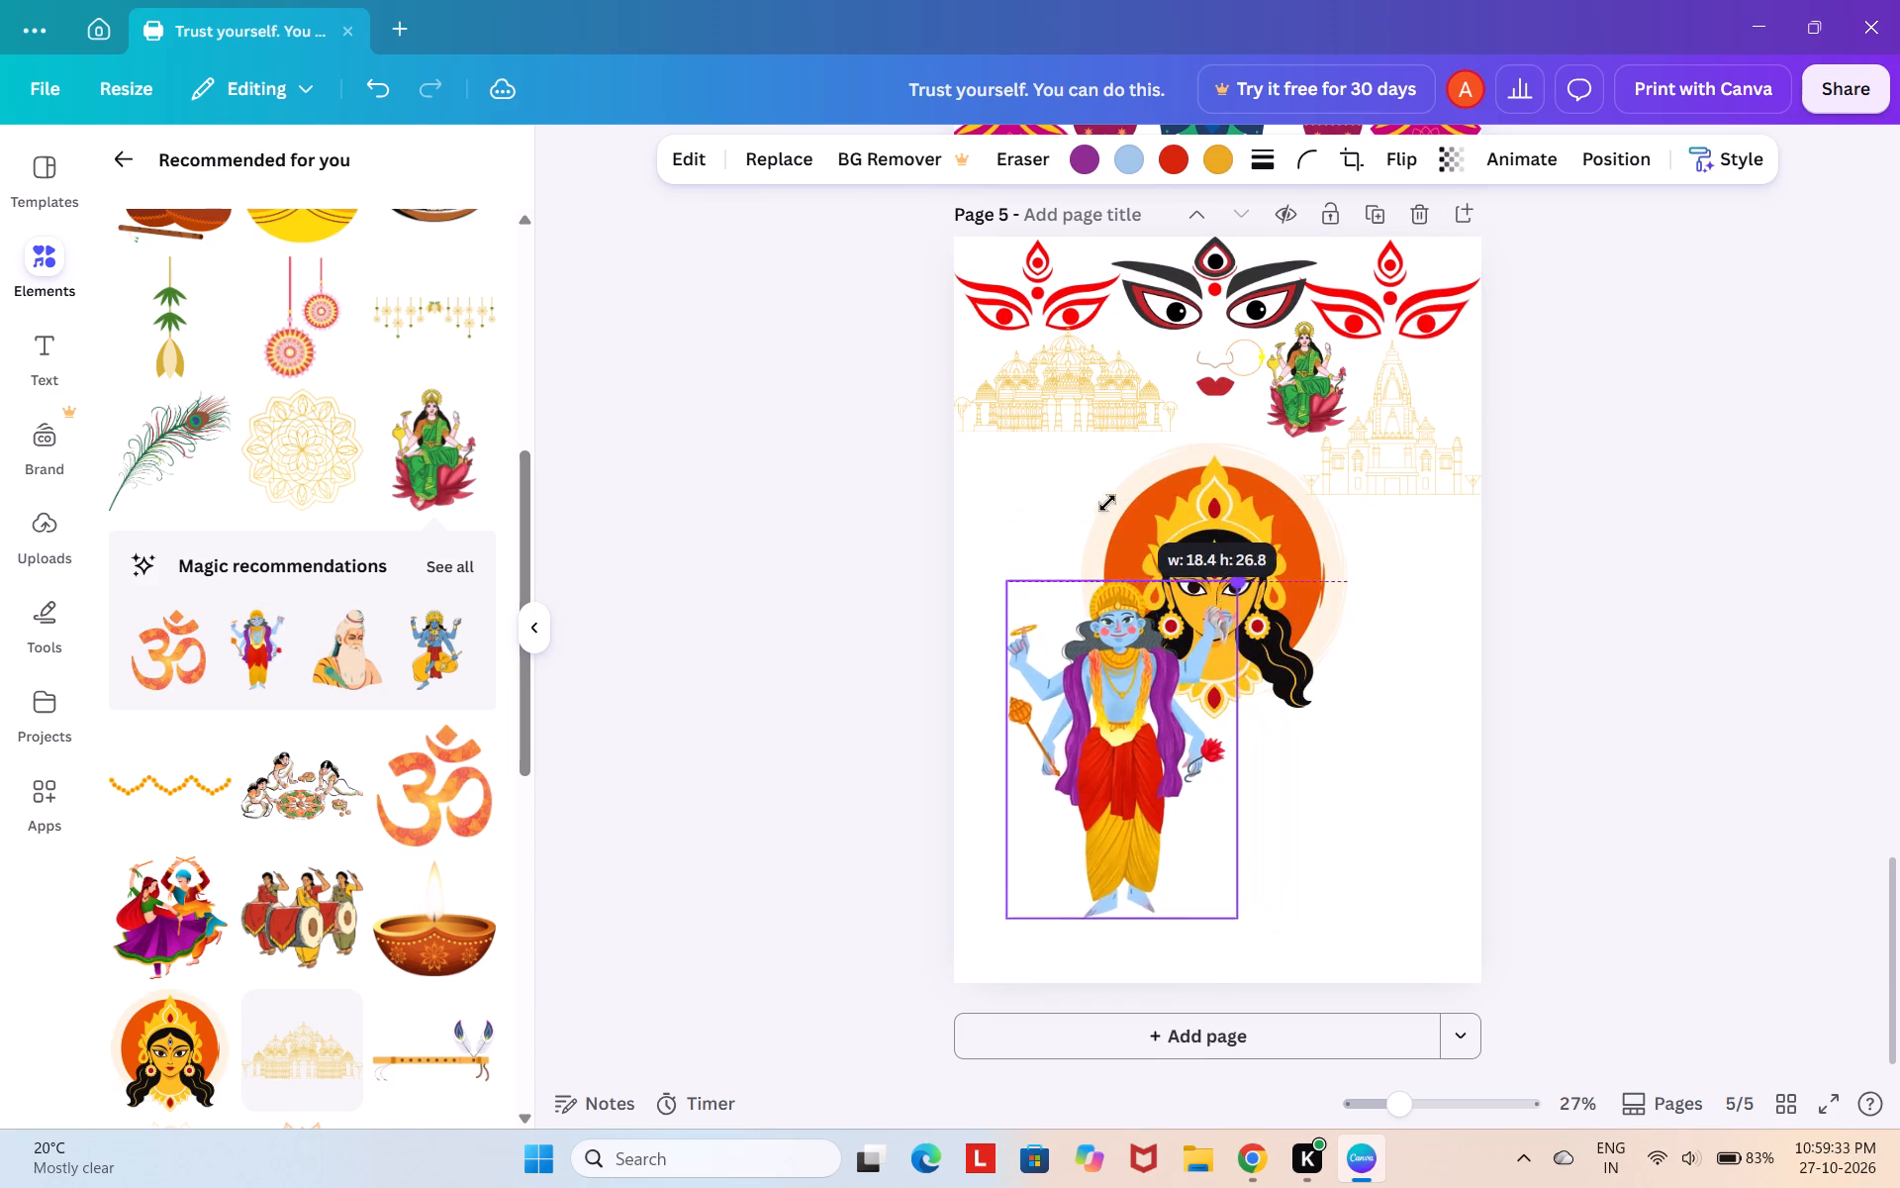
left_click_drag(1107, 503, 1039, 565)
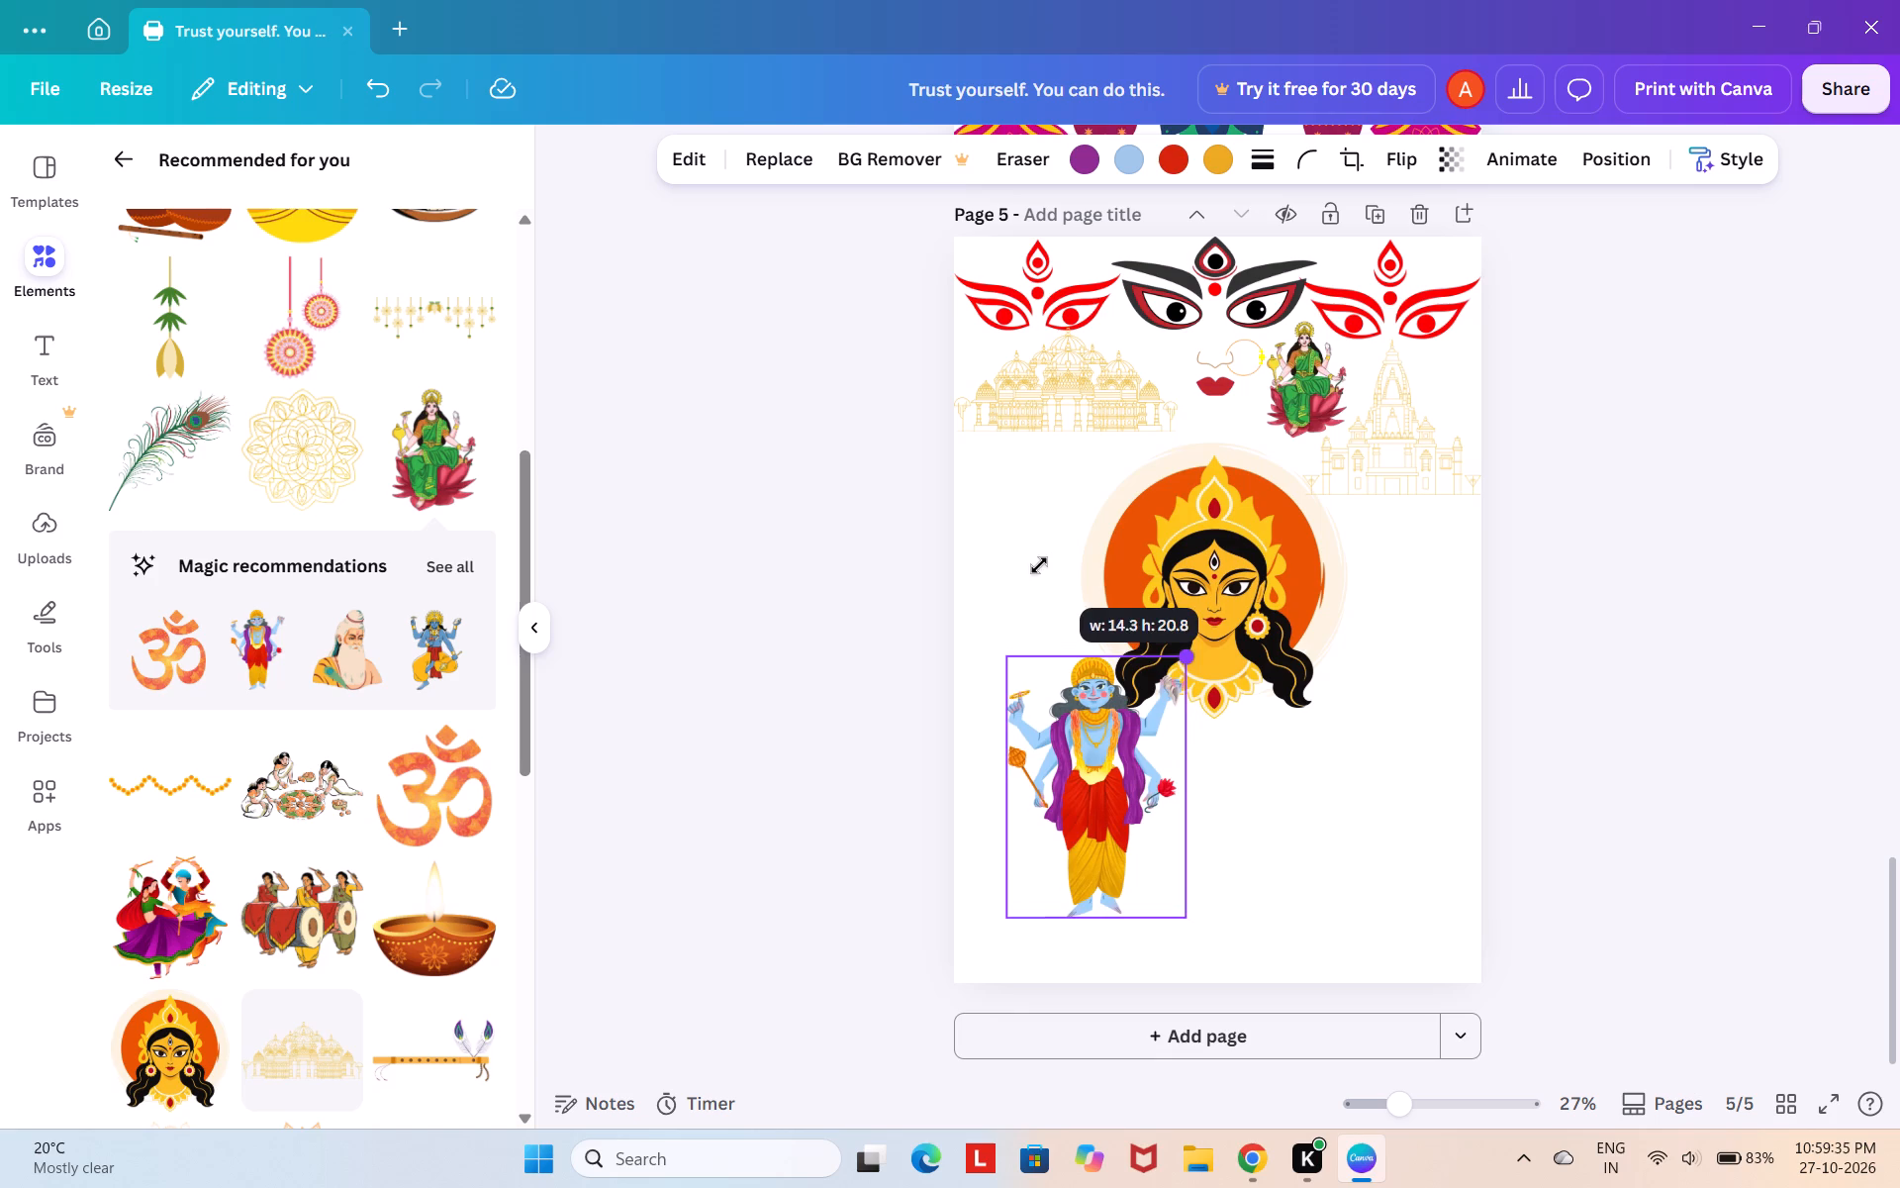
left_click_drag(1039, 565, 1029, 575)
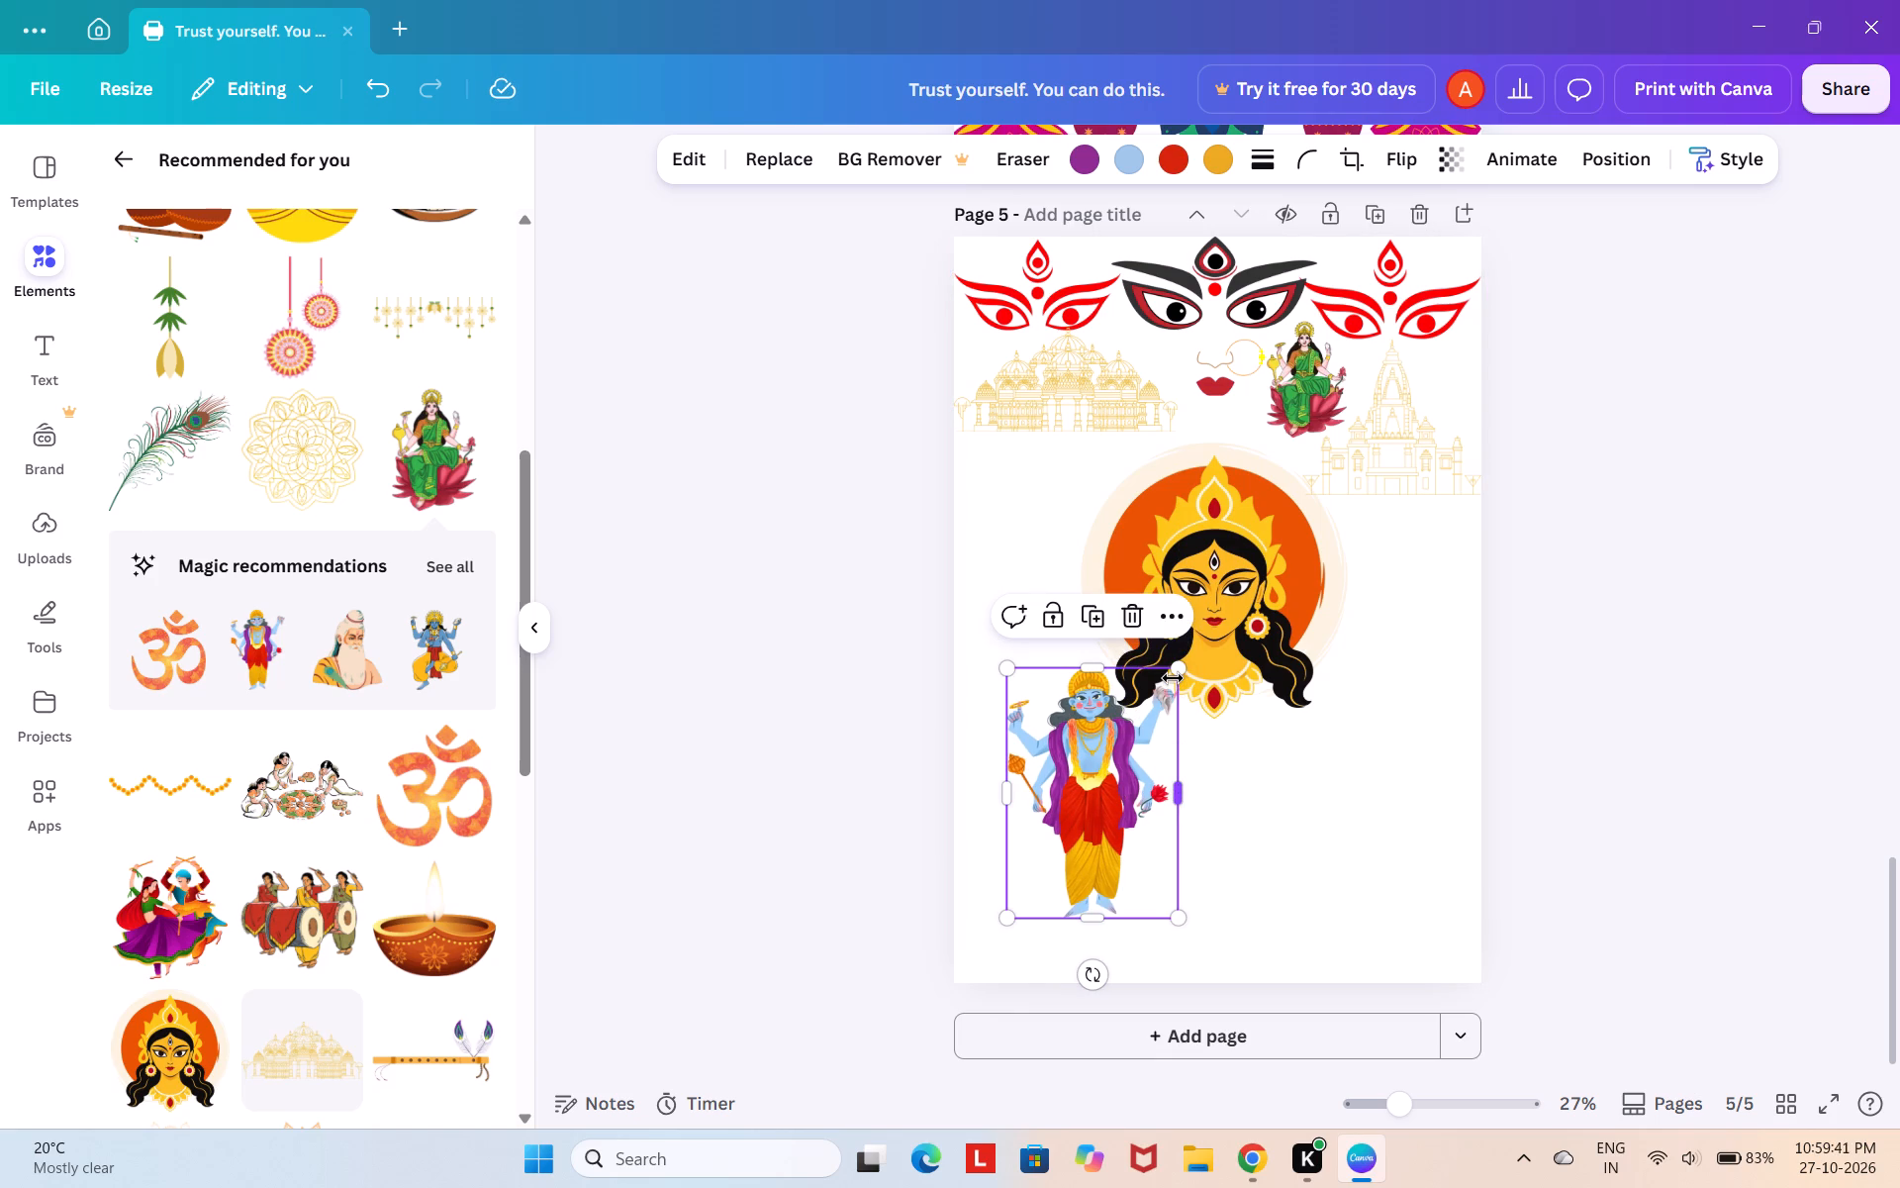
left_click_drag(1176, 667, 1145, 672)
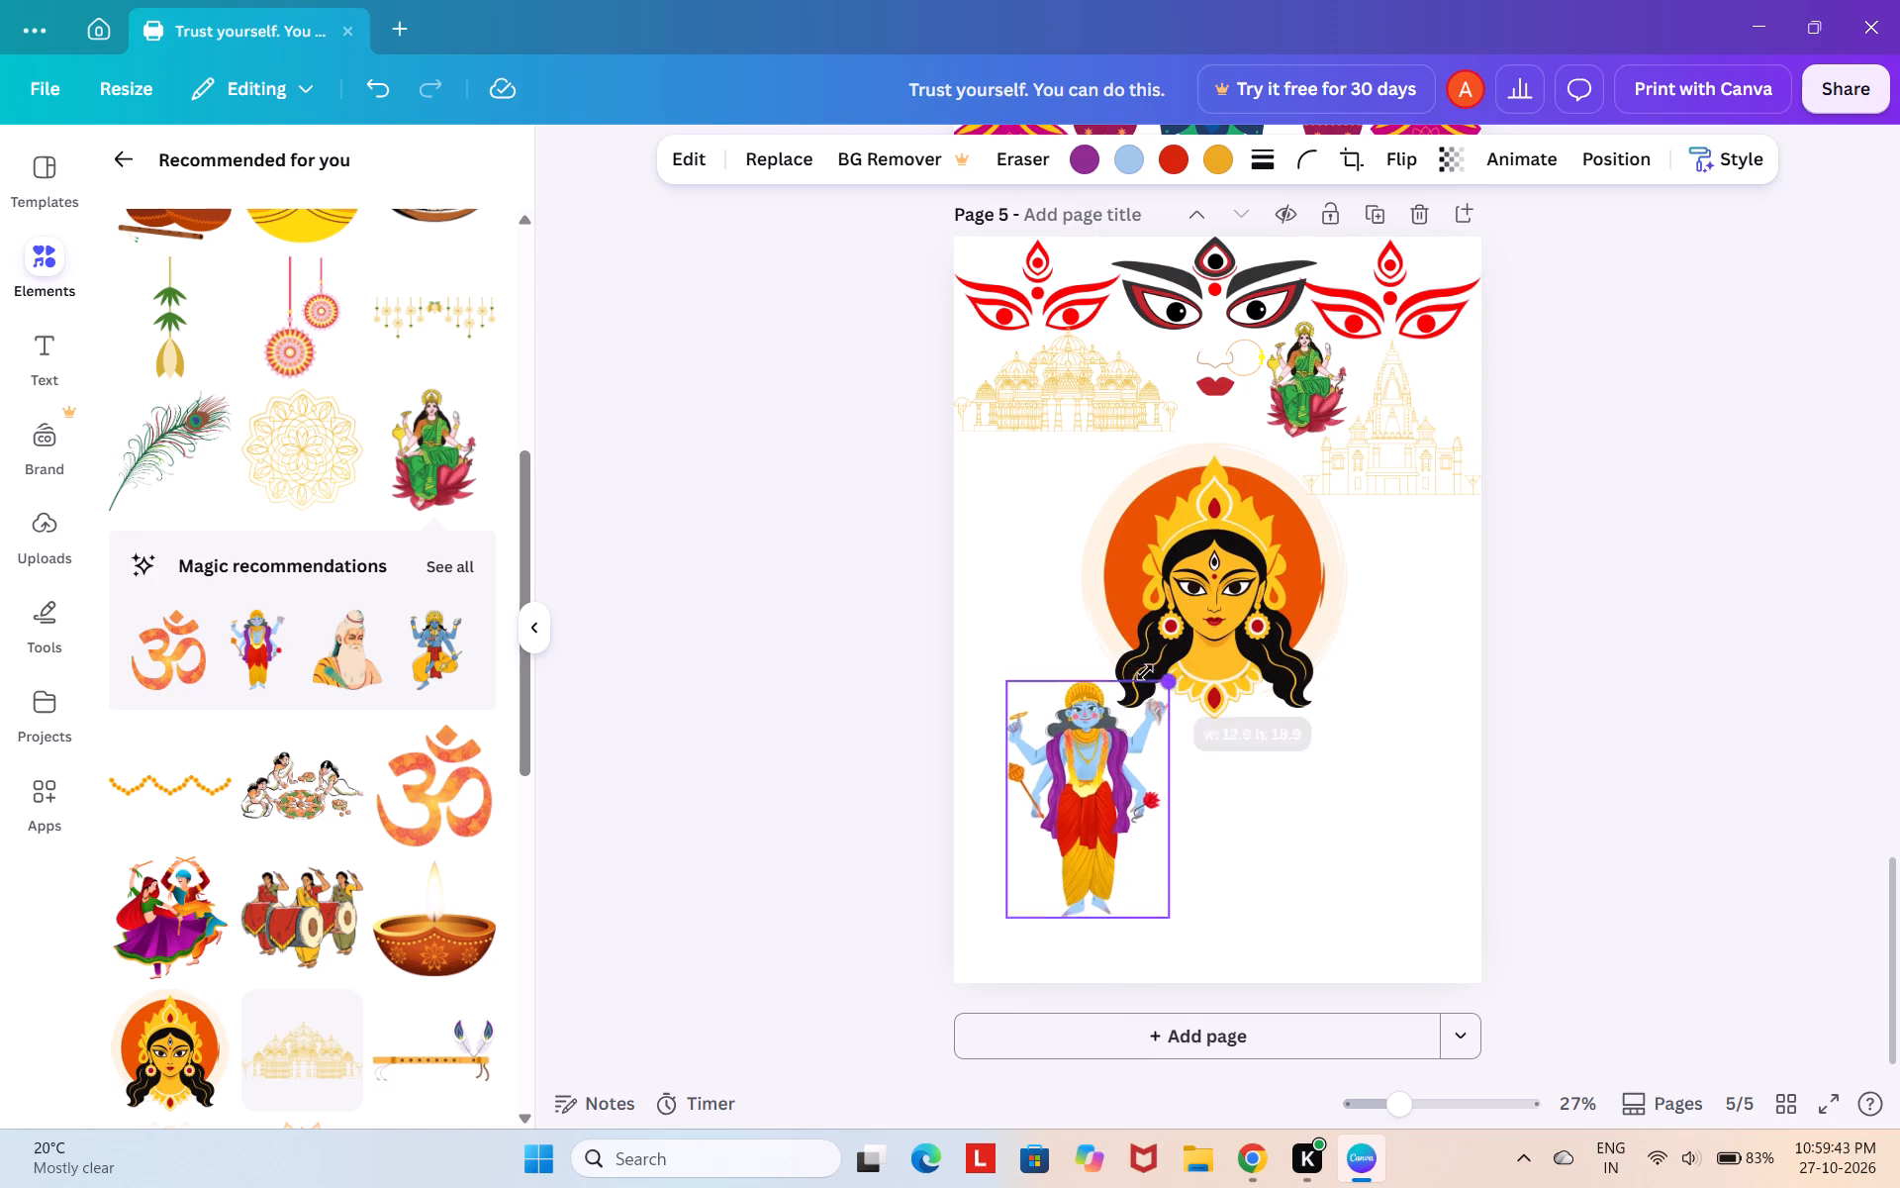
left_click_drag(1145, 672, 1096, 702)
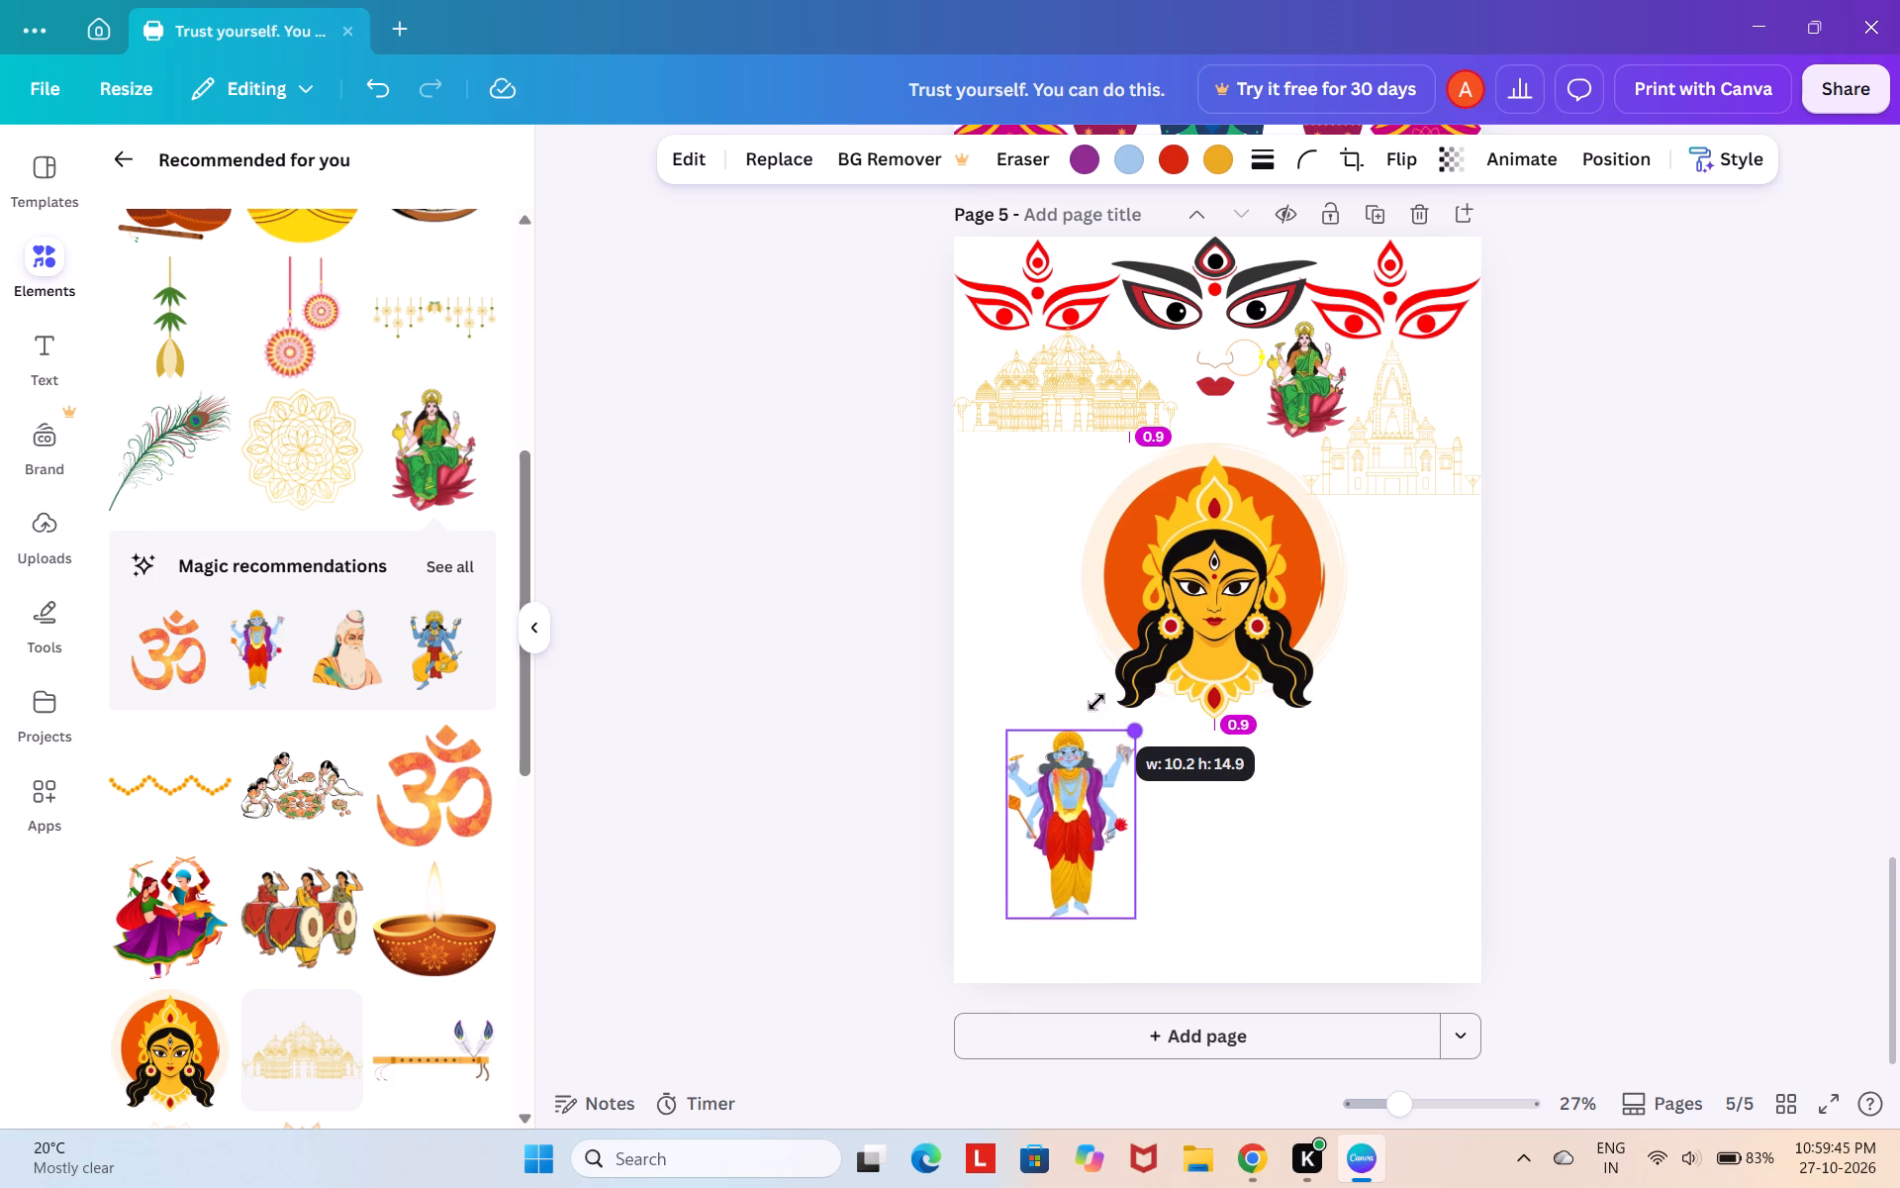
left_click_drag(1096, 702, 1089, 707)
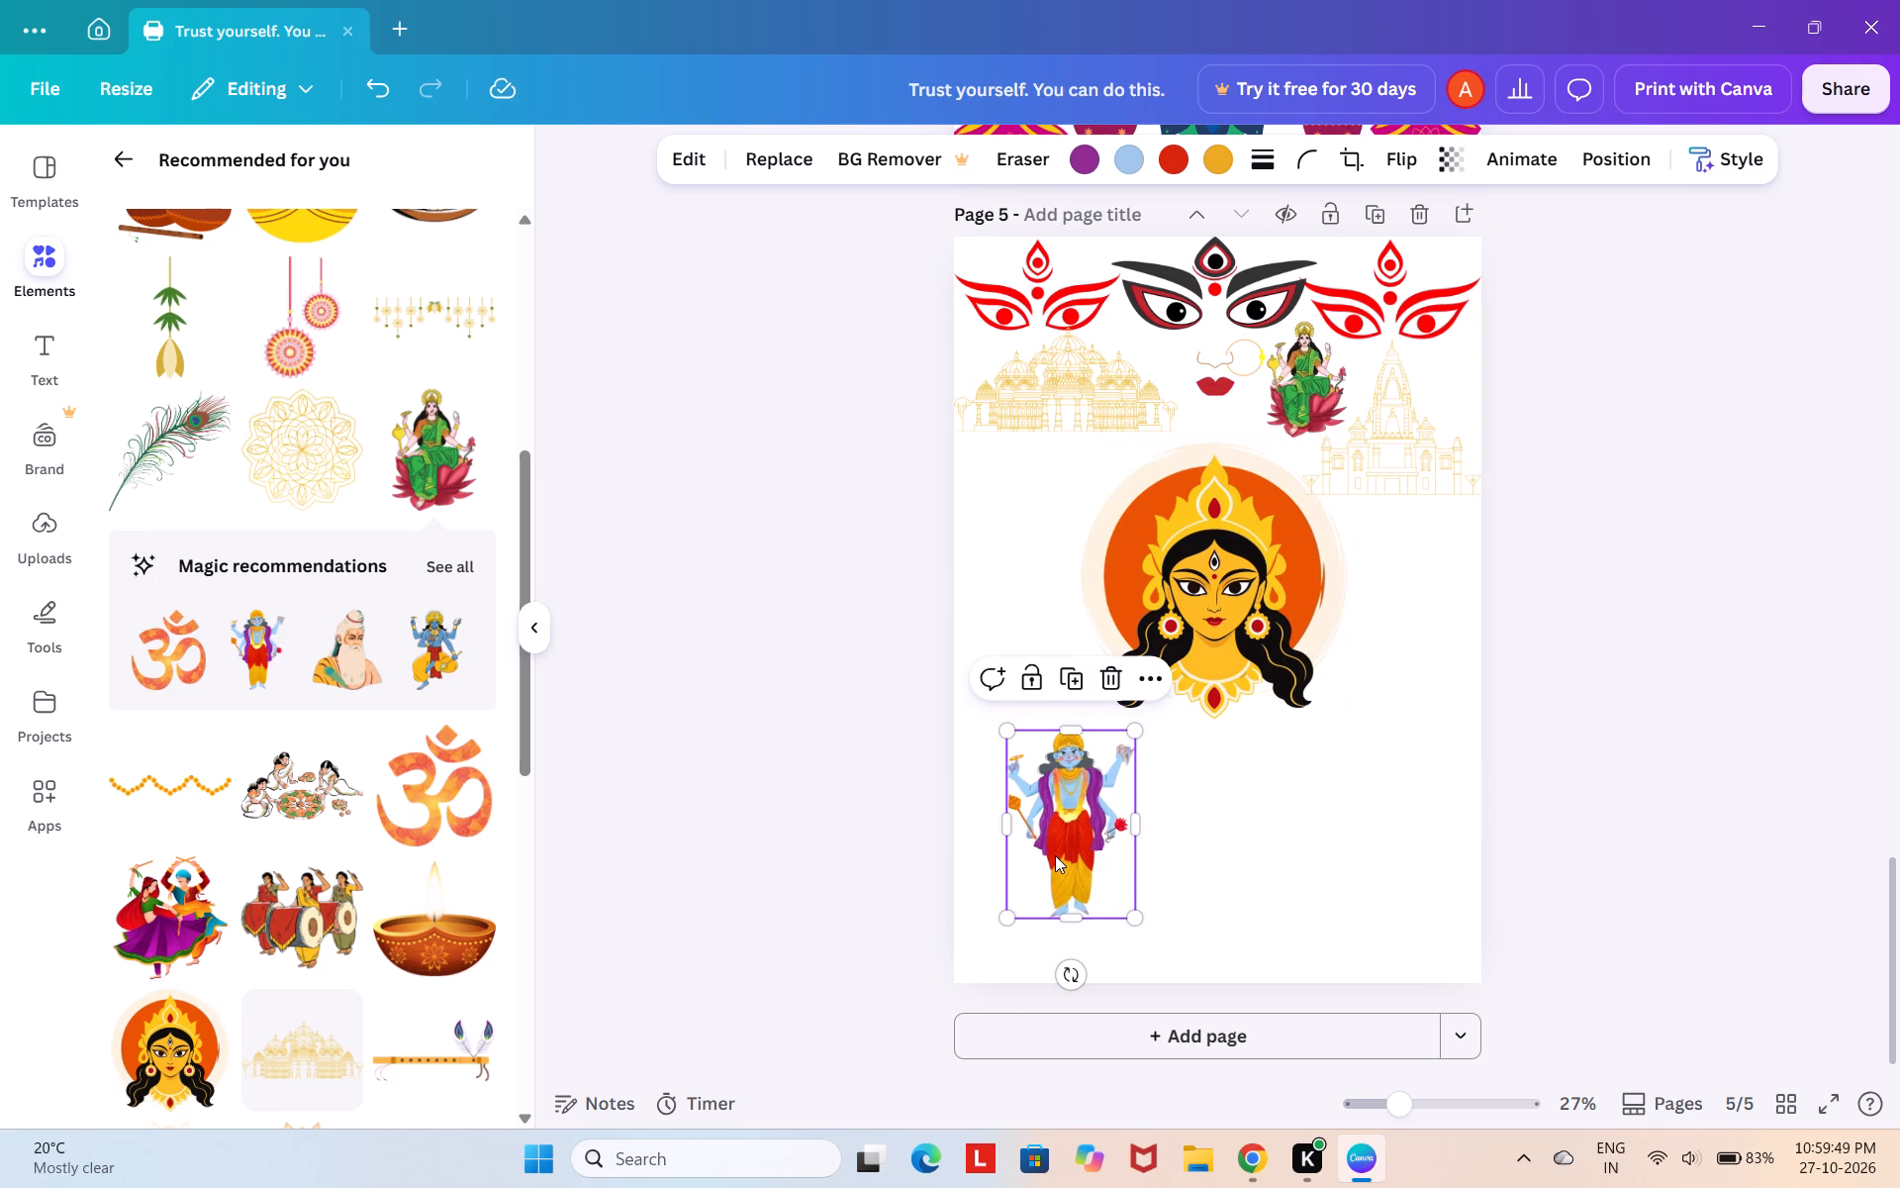
Place the blue deity at page 5's right edge below the spired temple and reduce it to about 9.4 by 13.8.
left_click(1055, 855)
left_click_drag(1055, 855, 1312, 665)
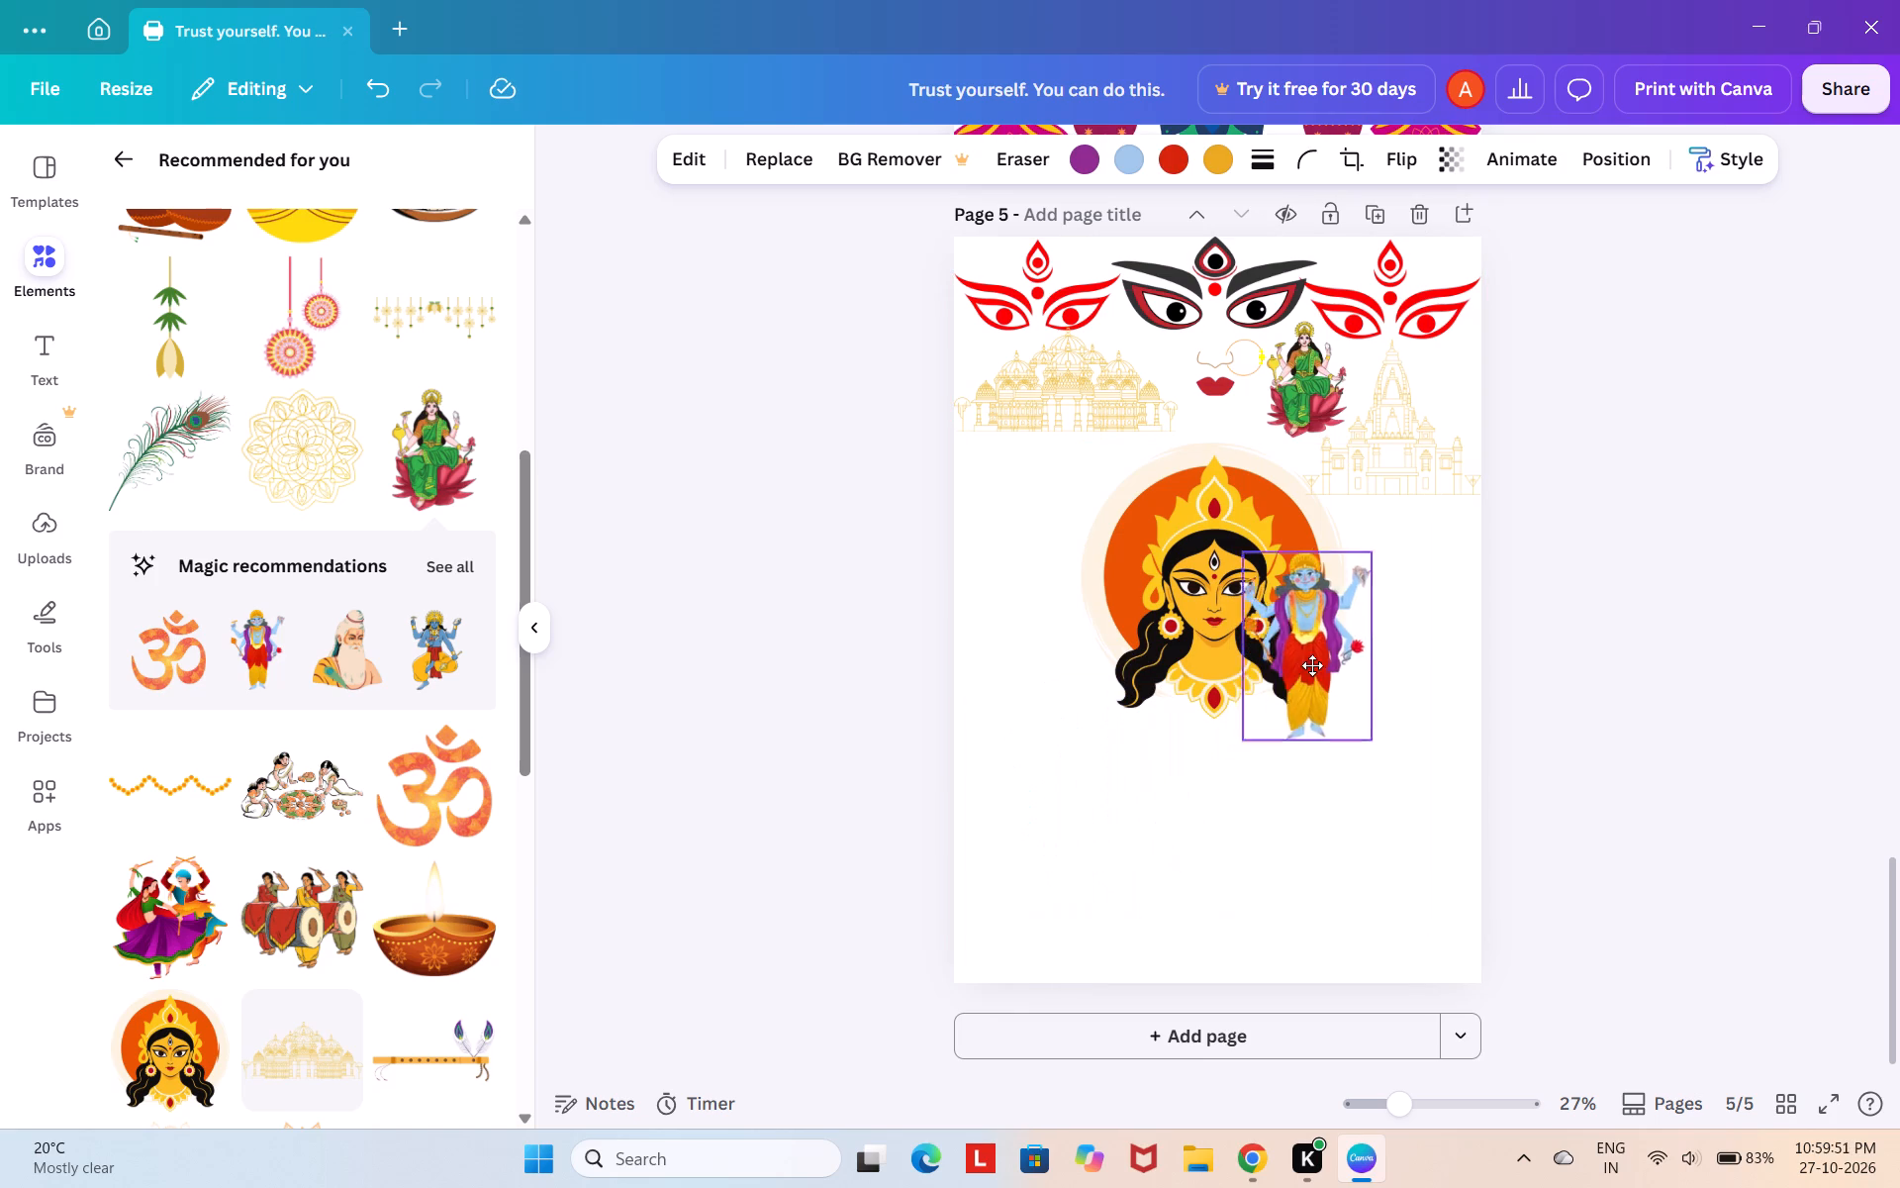
left_click_drag(1312, 665, 1396, 624)
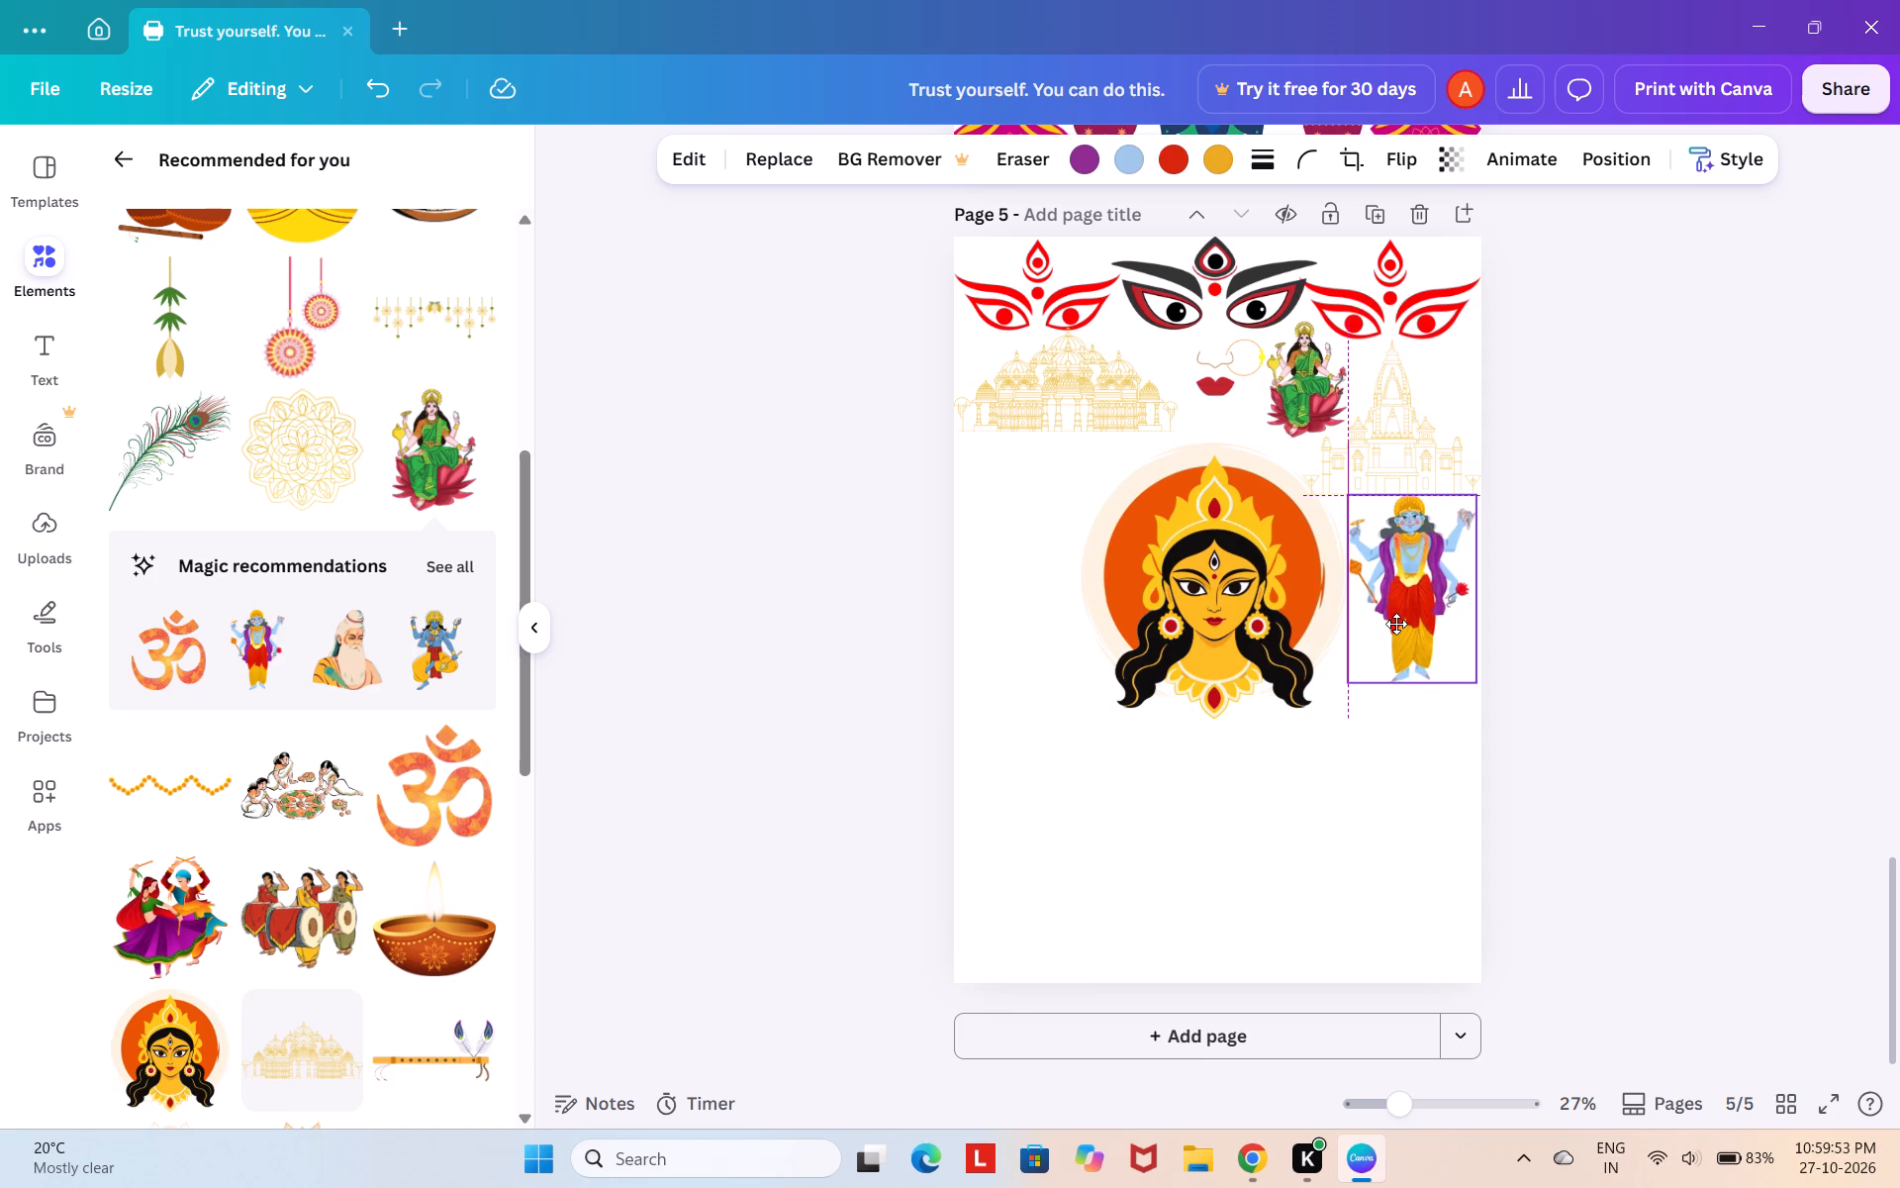
left_click_drag(1396, 624, 1394, 624)
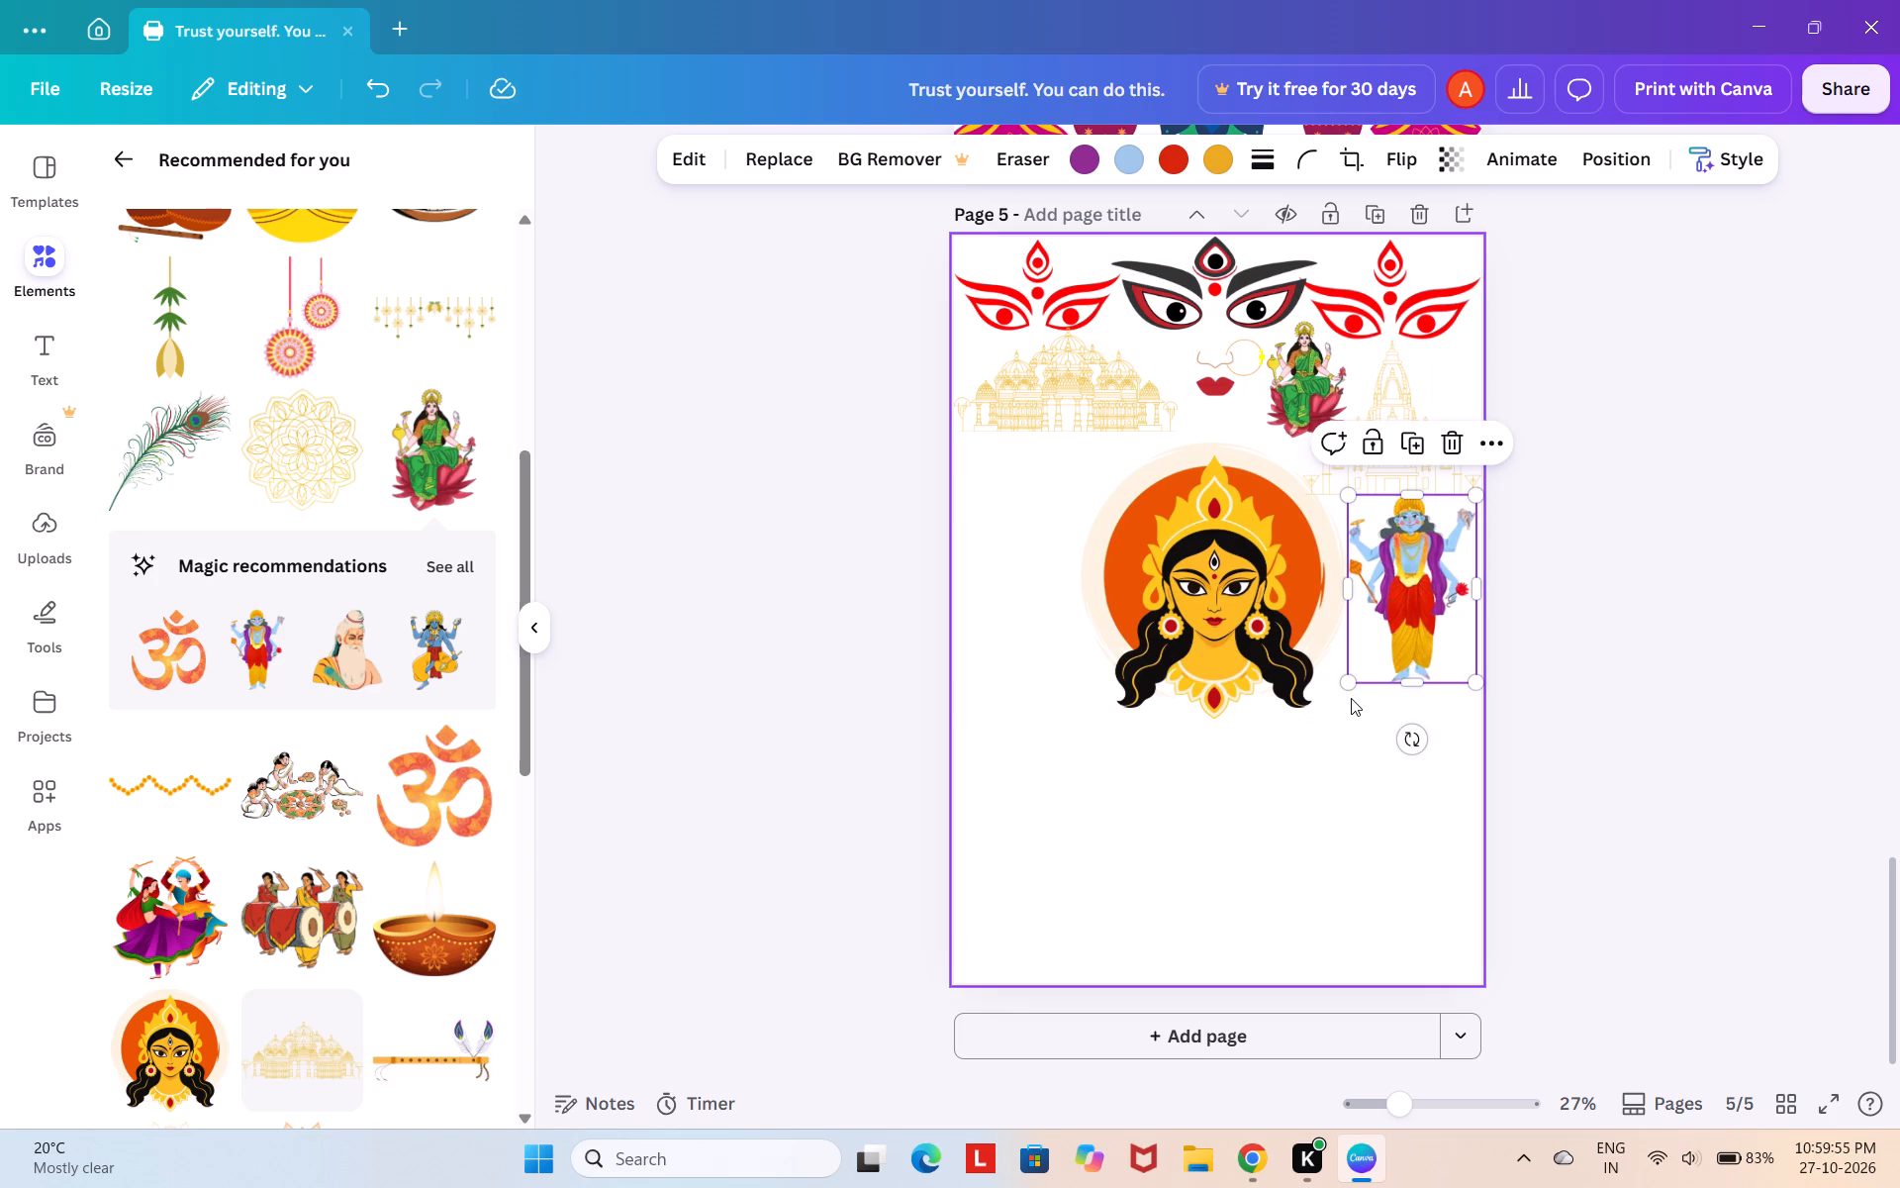
left_click_drag(1346, 687, 1356, 672)
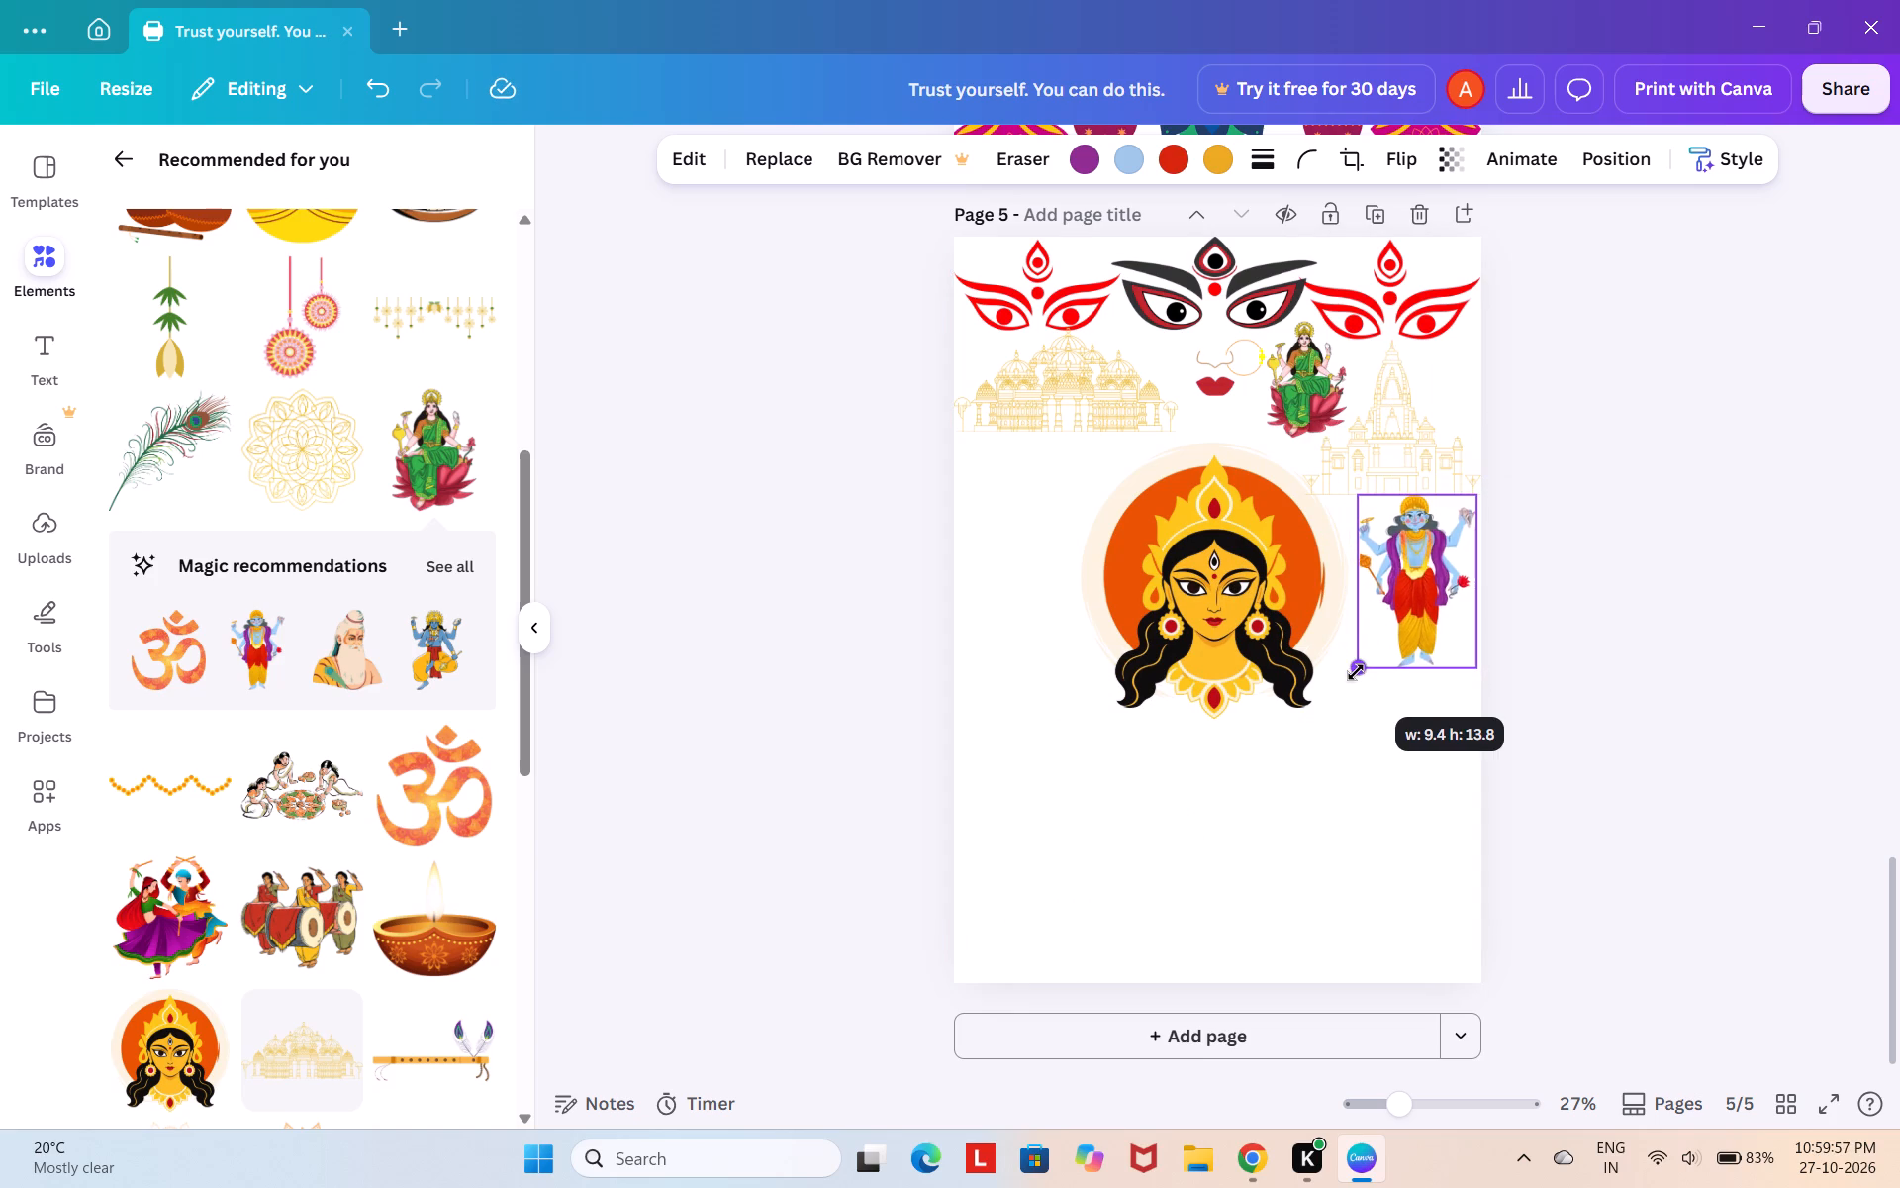
left_click_drag(1356, 672, 1354, 672)
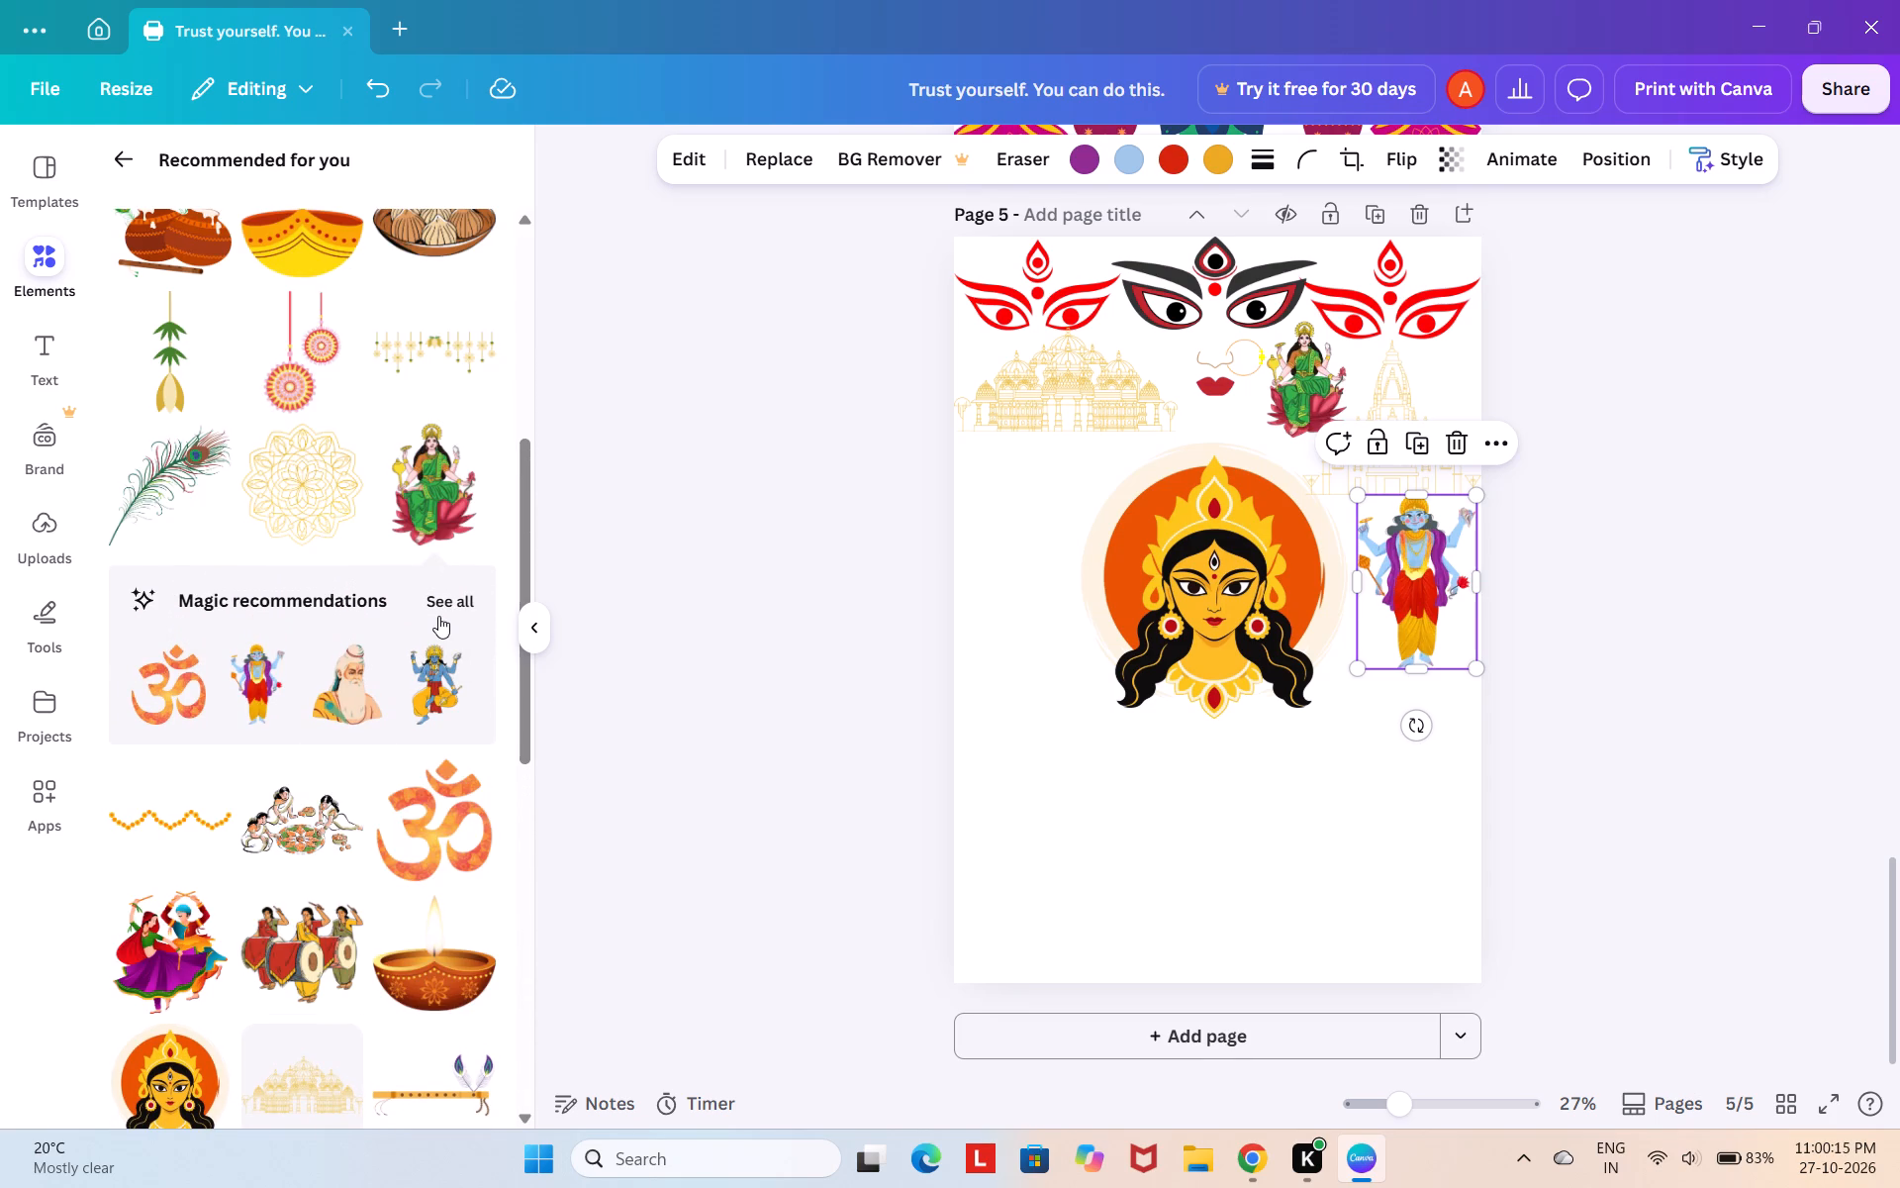
From the full set of similar graphics, add the seated Shiva with trident, shrink it, and place it at page 5's left edge beside the Durga face.
left_click(448, 598)
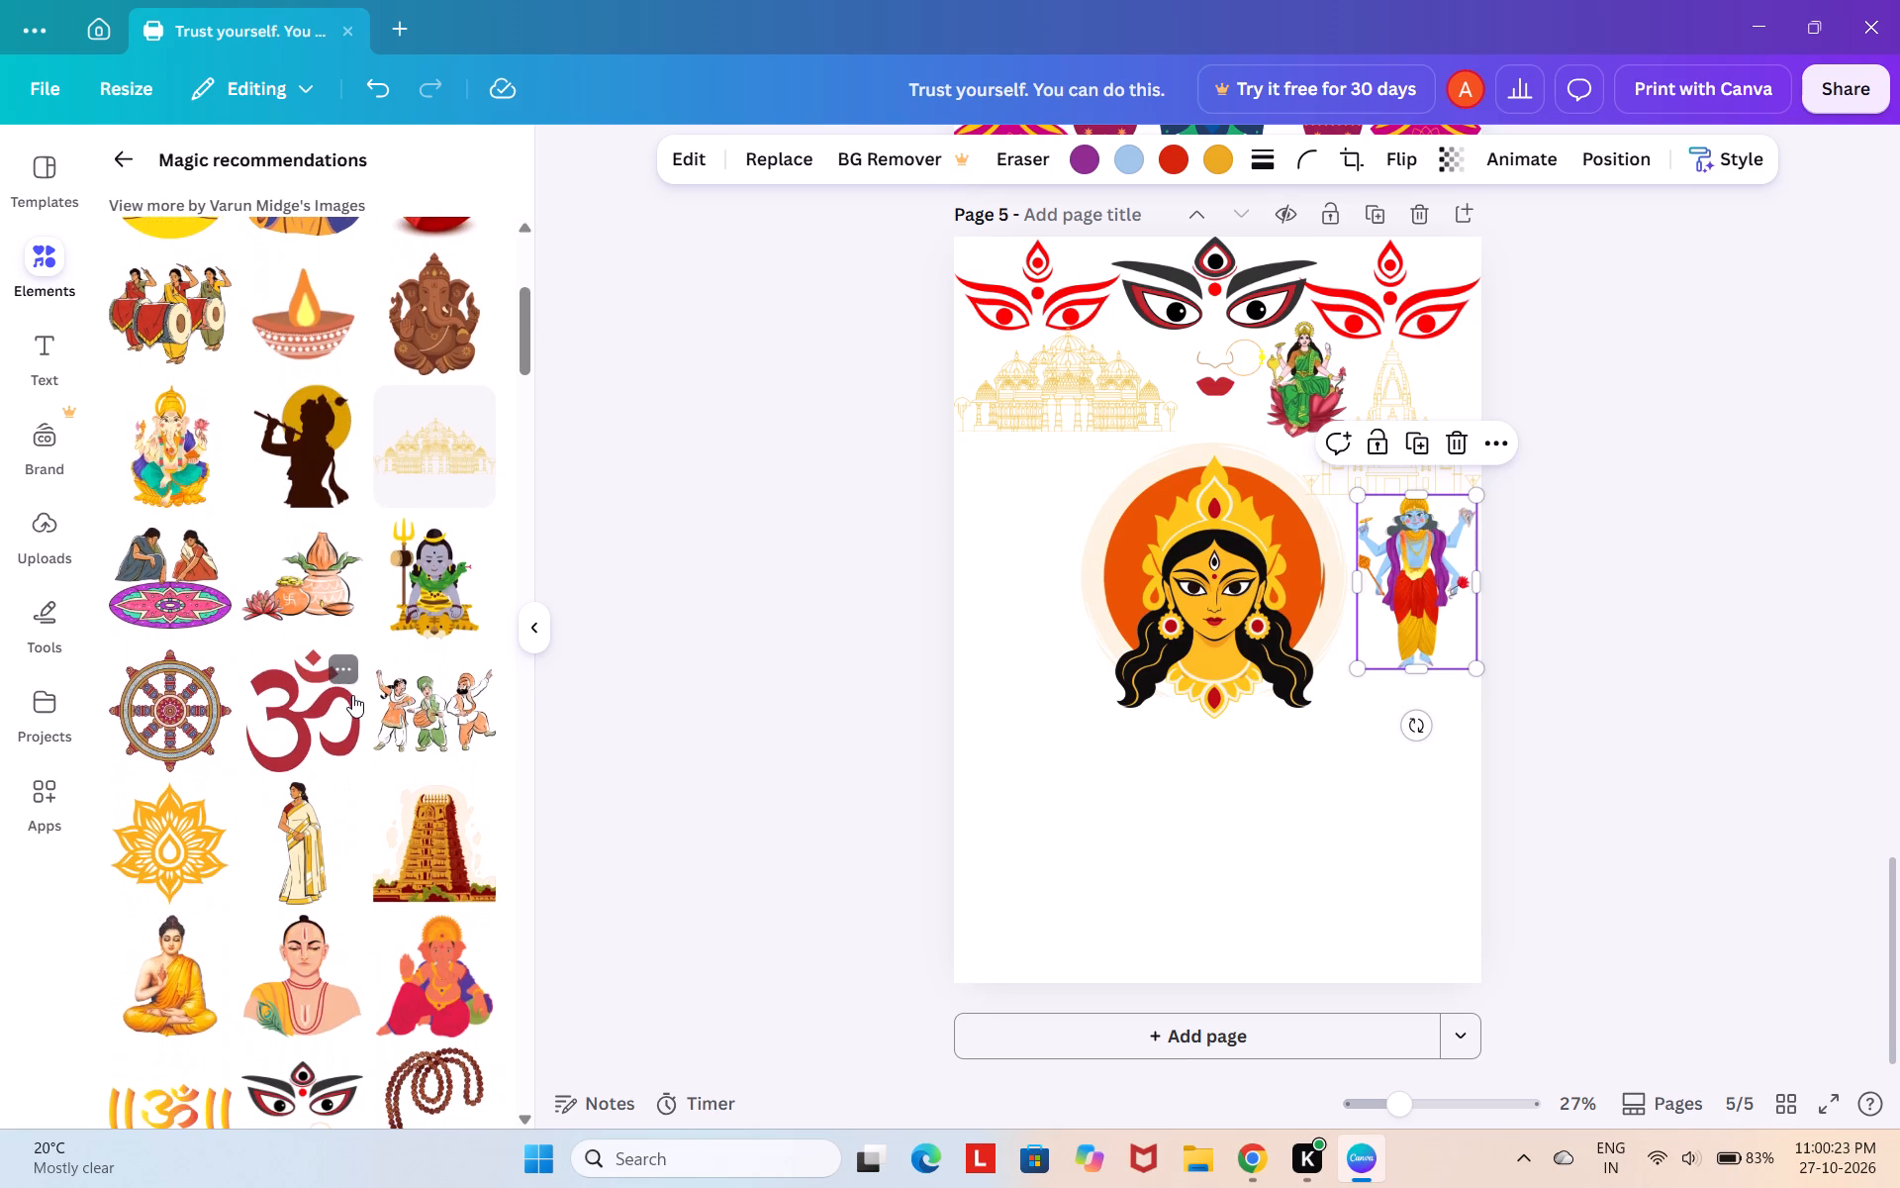
left_click(426, 572)
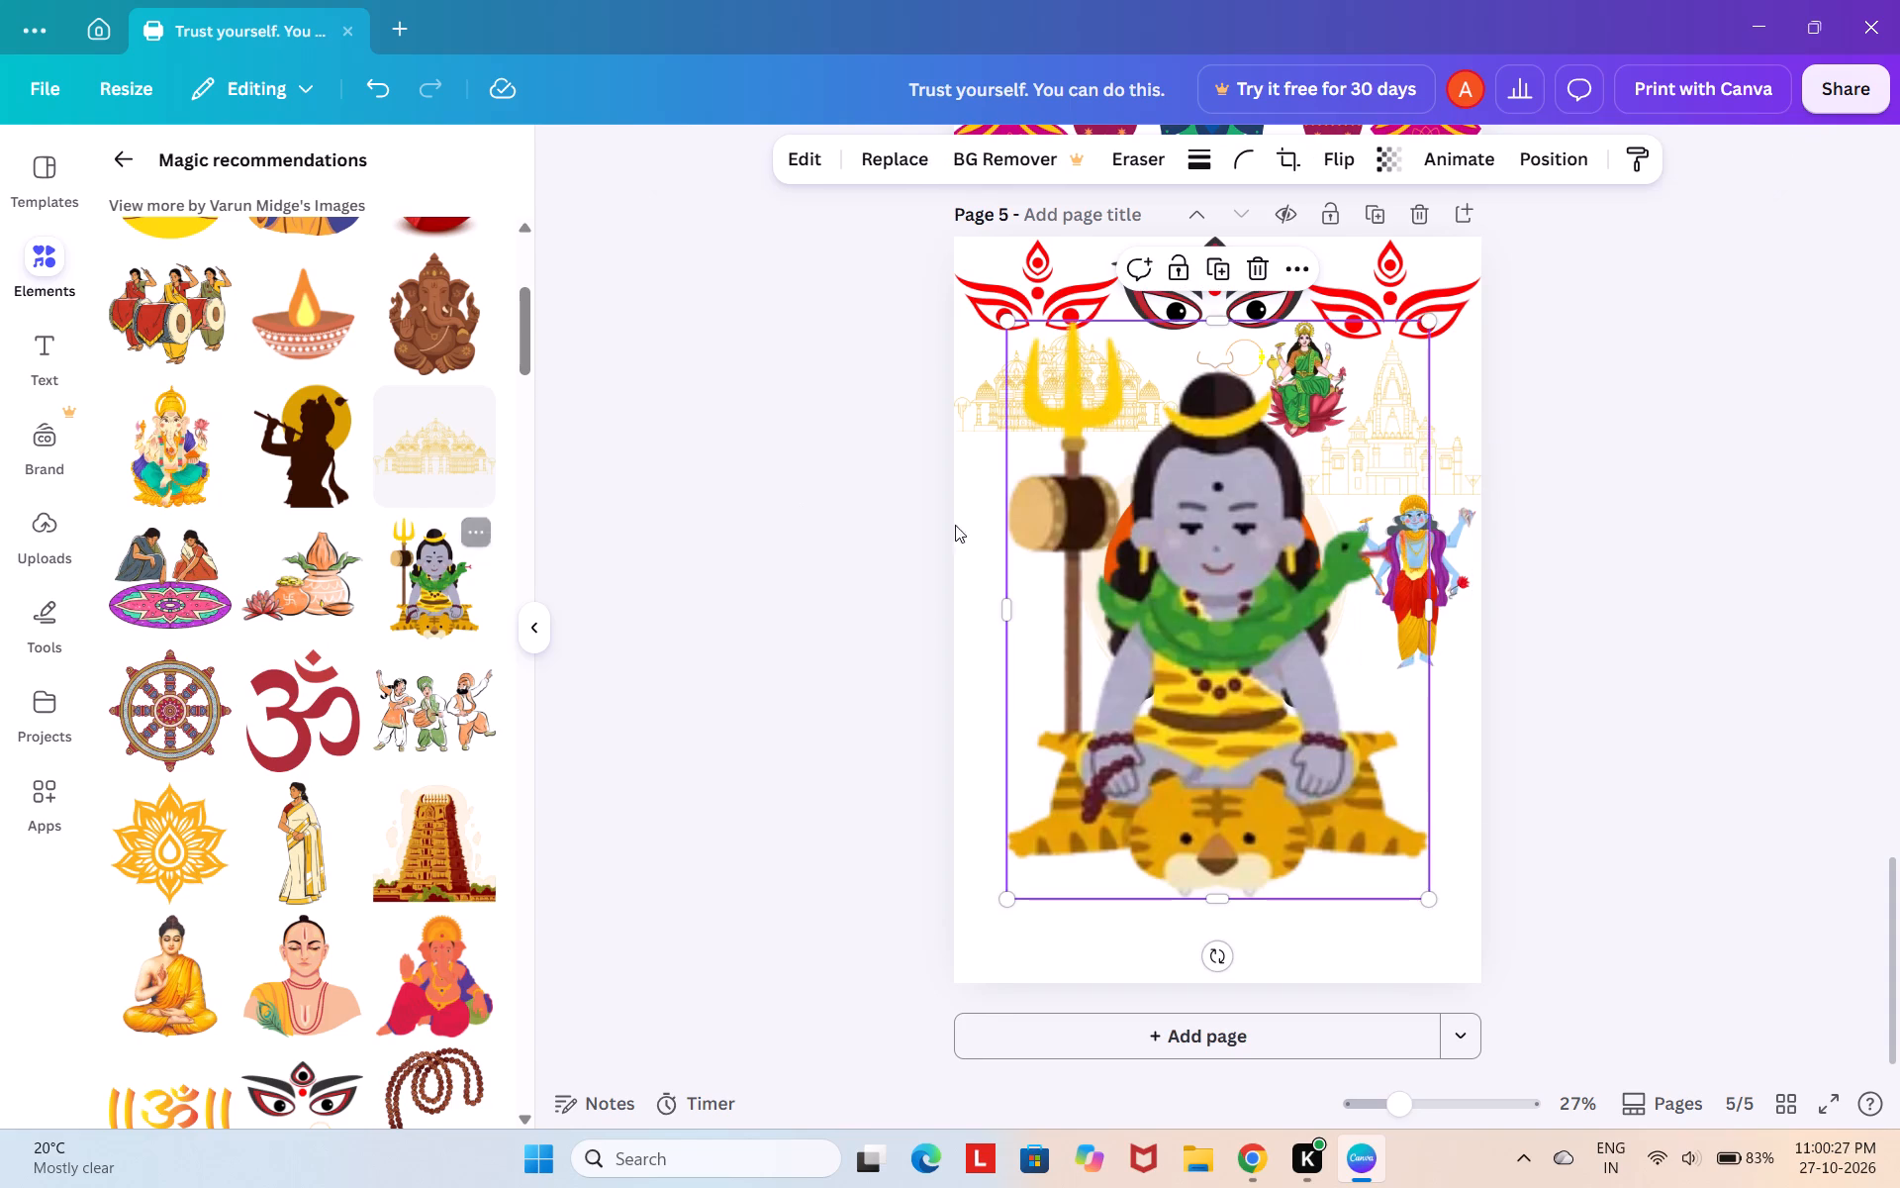
left_click_drag(1426, 325, 1234, 437)
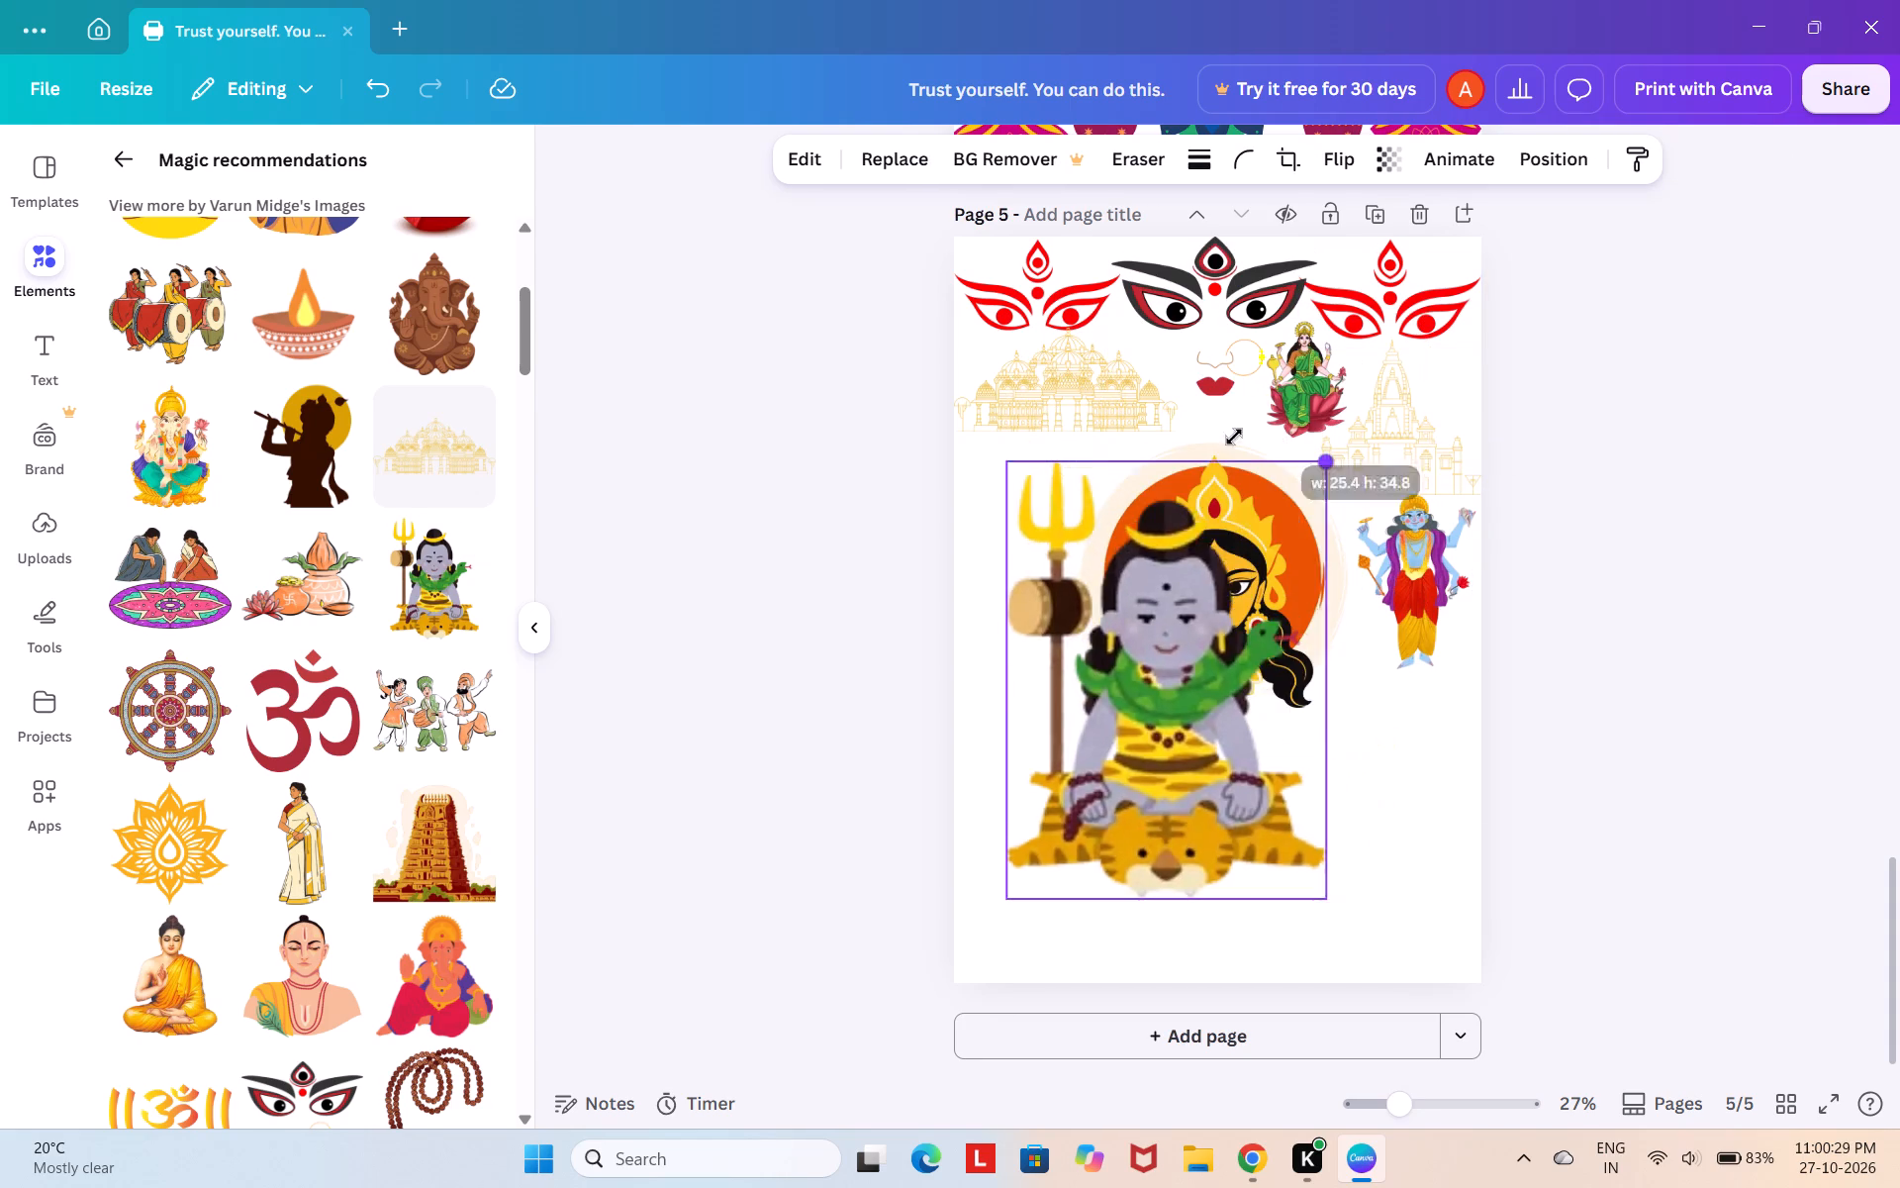
left_click_drag(1234, 437, 1127, 560)
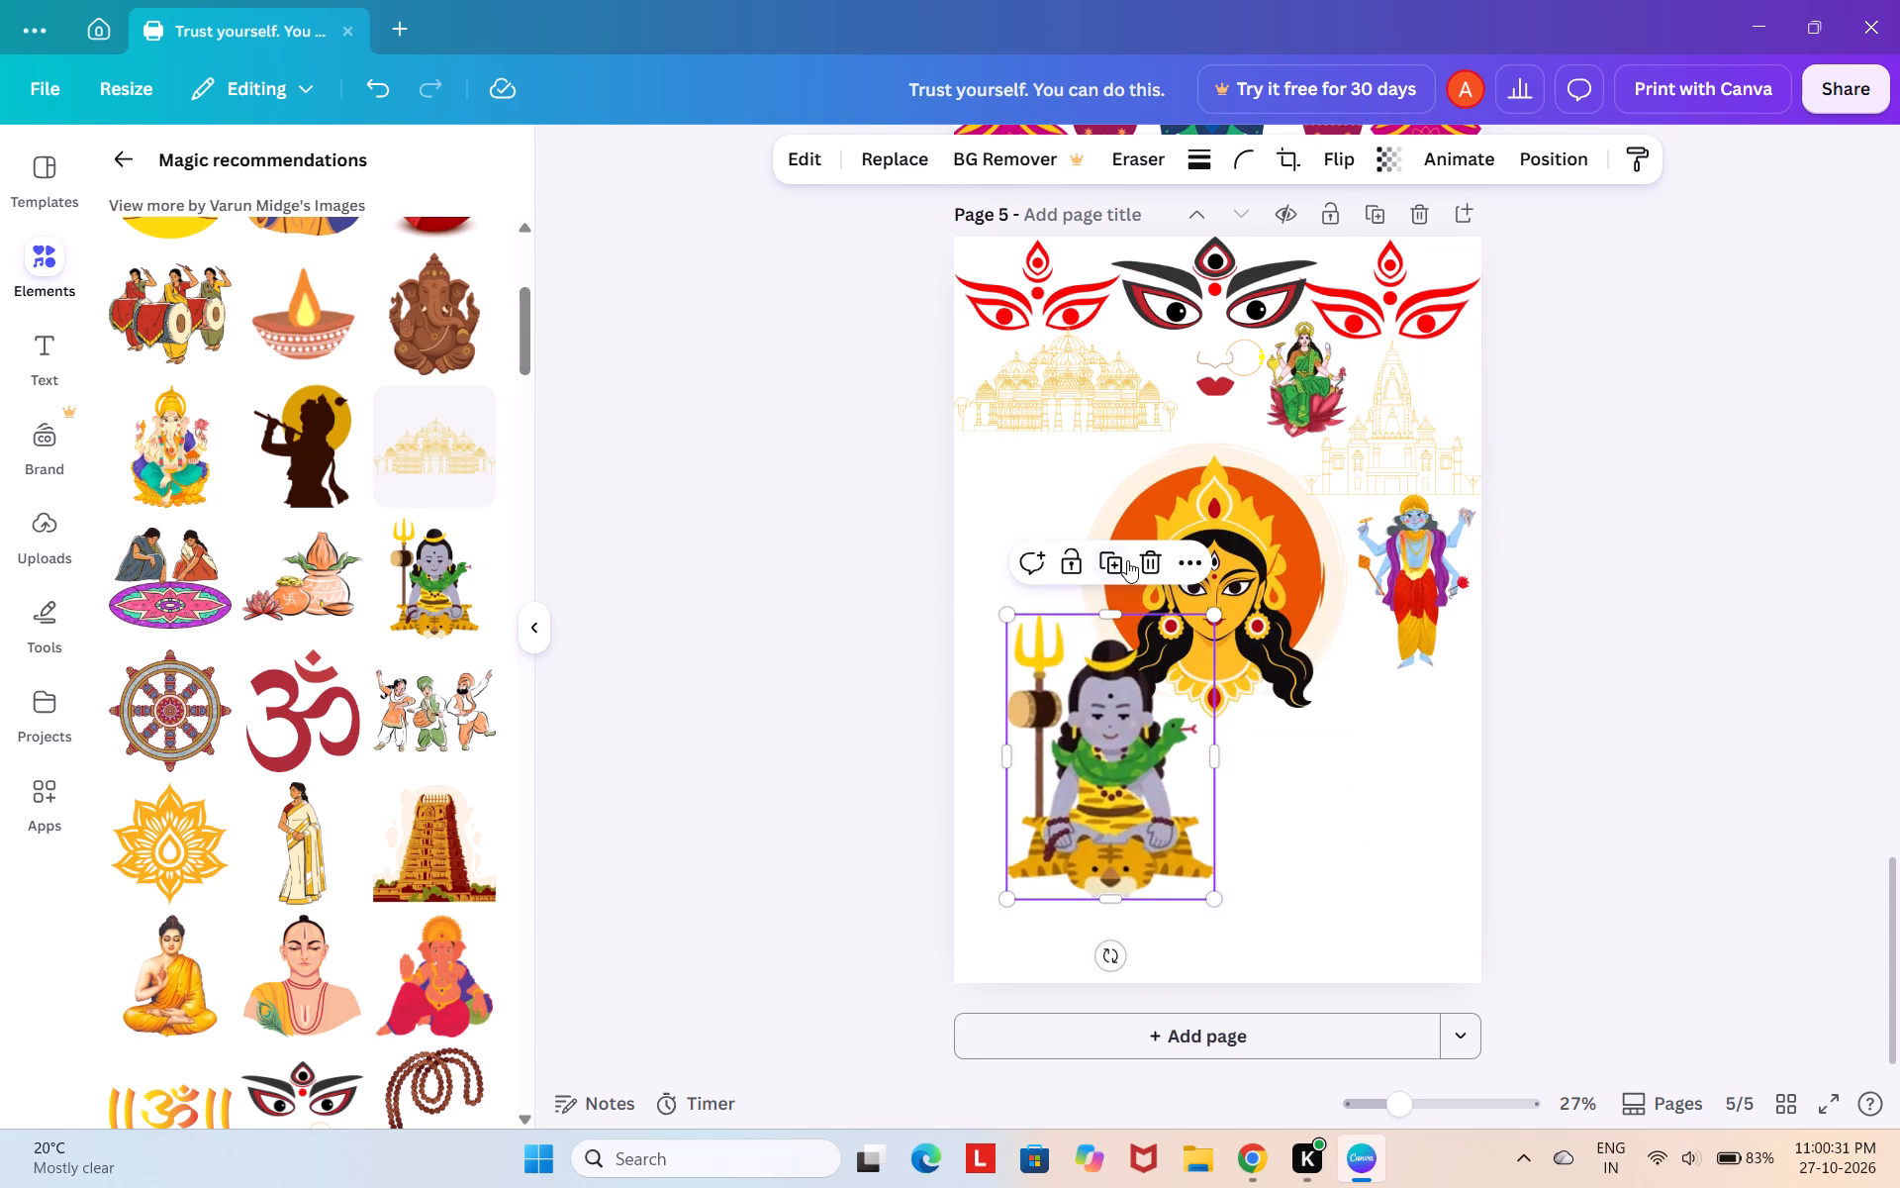
left_click(1089, 725)
left_click_drag(1089, 725, 1030, 537)
left_click_drag(955, 434, 1010, 486)
left_click(1046, 559)
left_click_drag(1046, 559, 1002, 527)
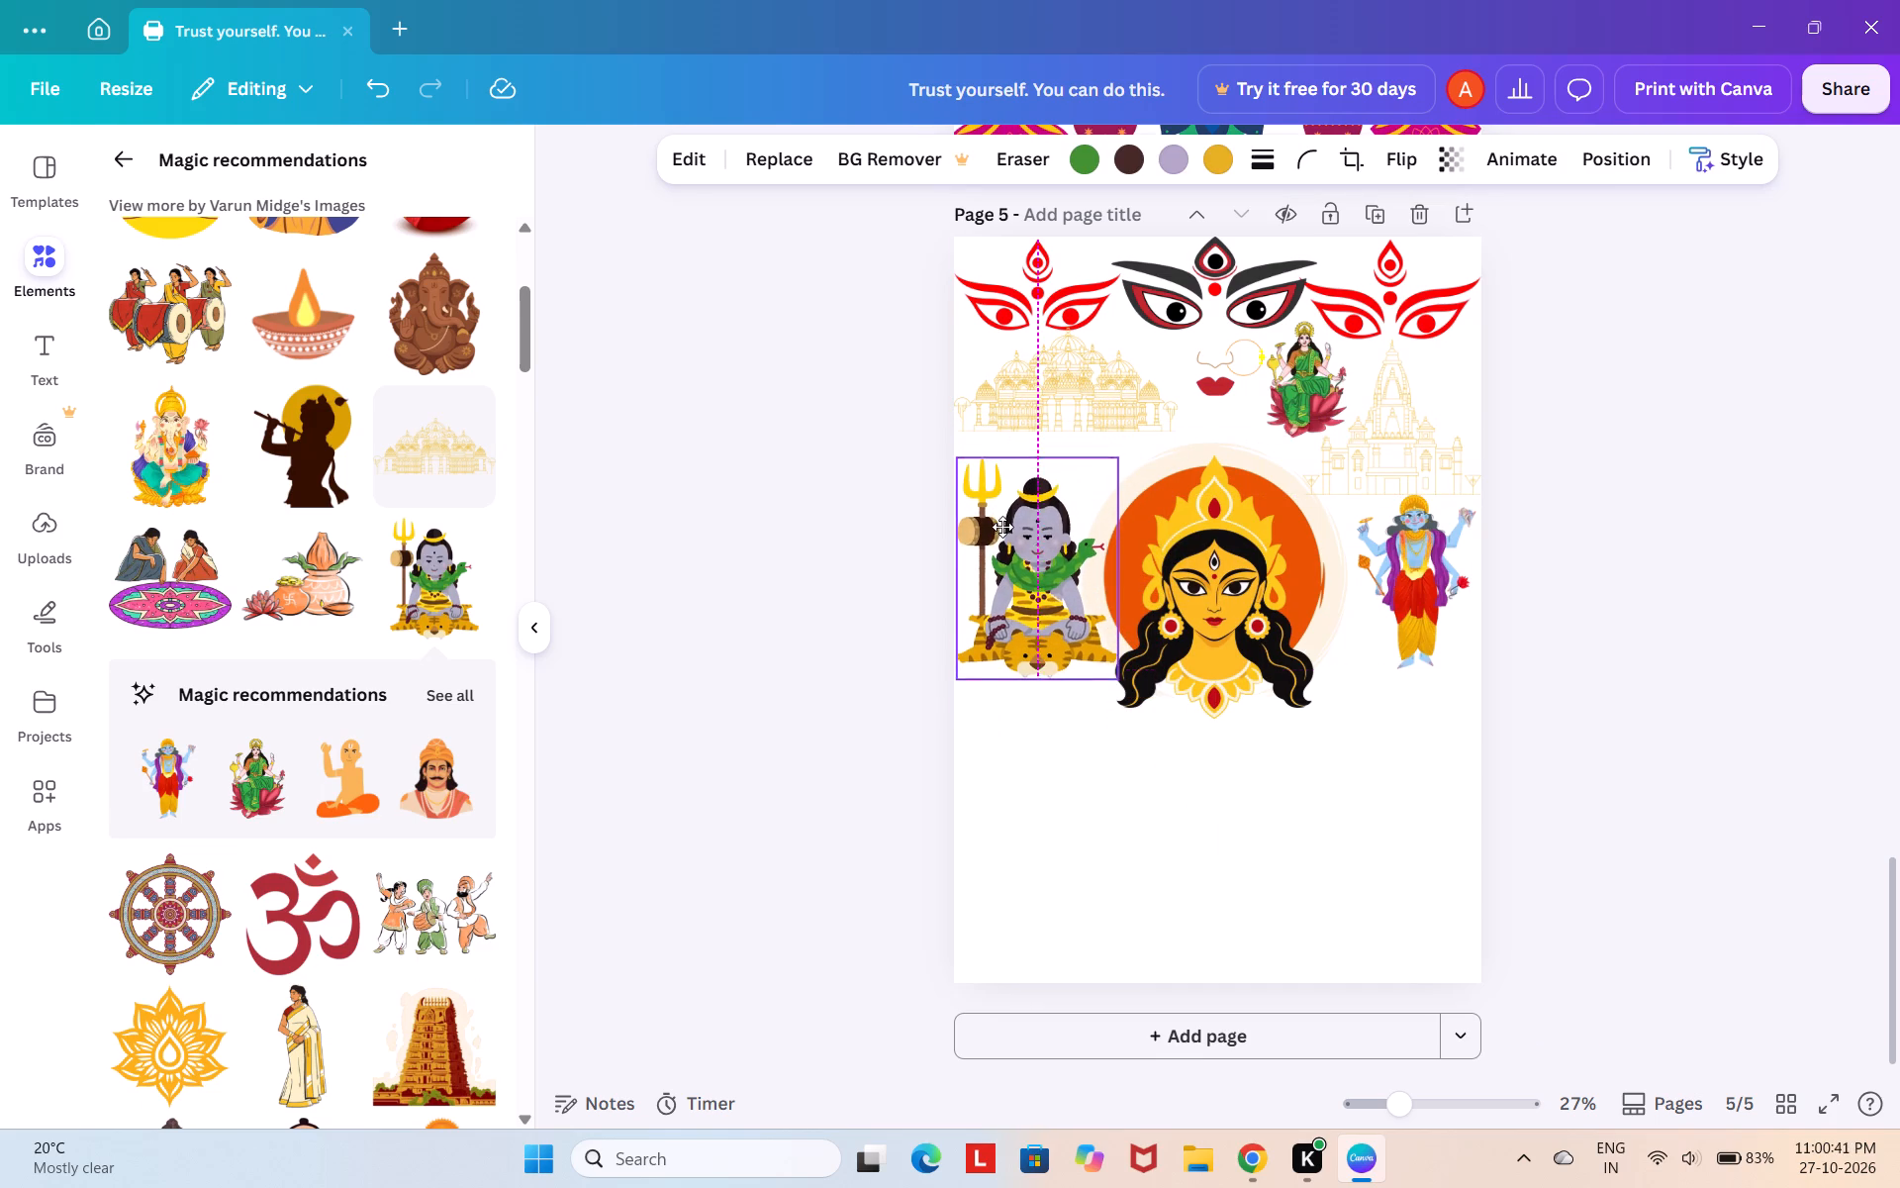
left_click_drag(1002, 527, 1004, 489)
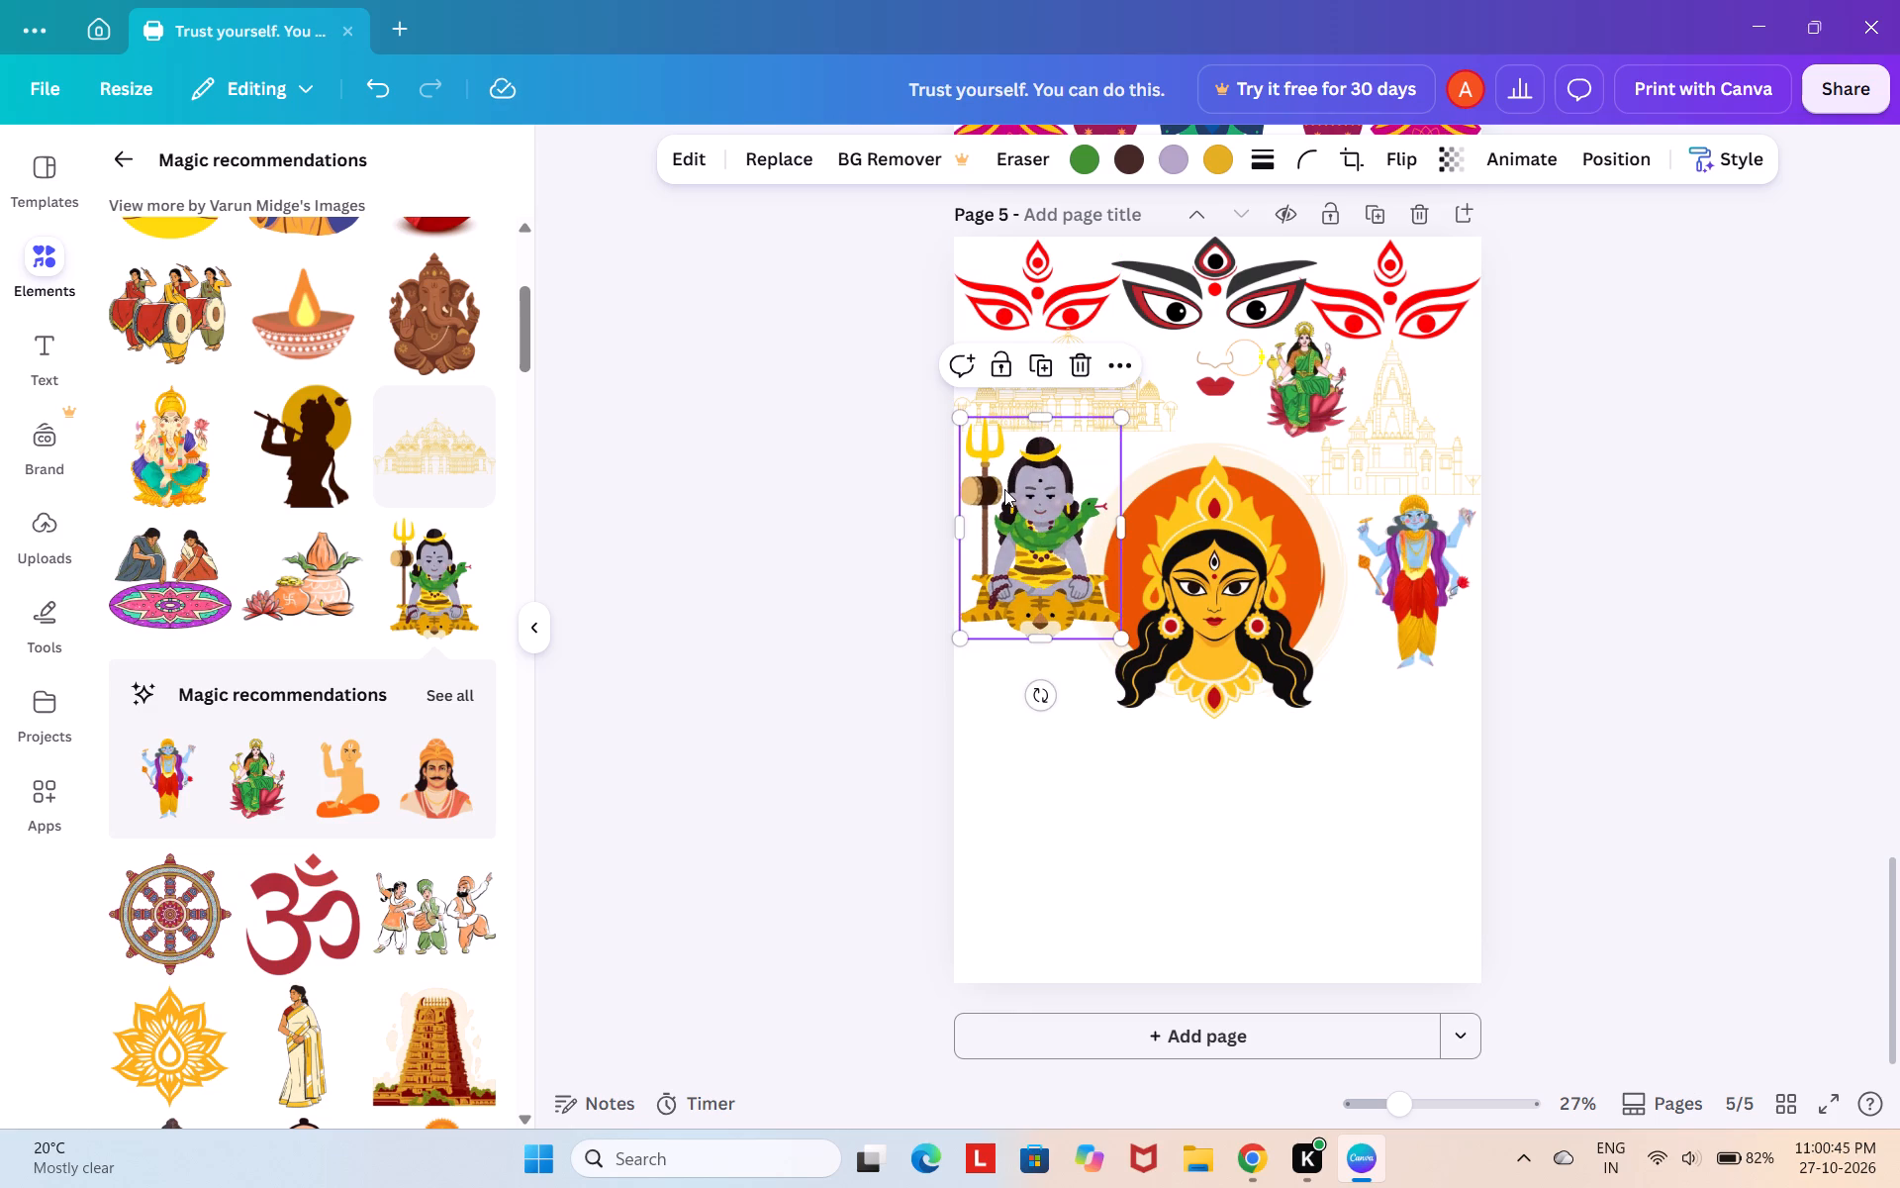
left_click_drag(1004, 489, 1008, 555)
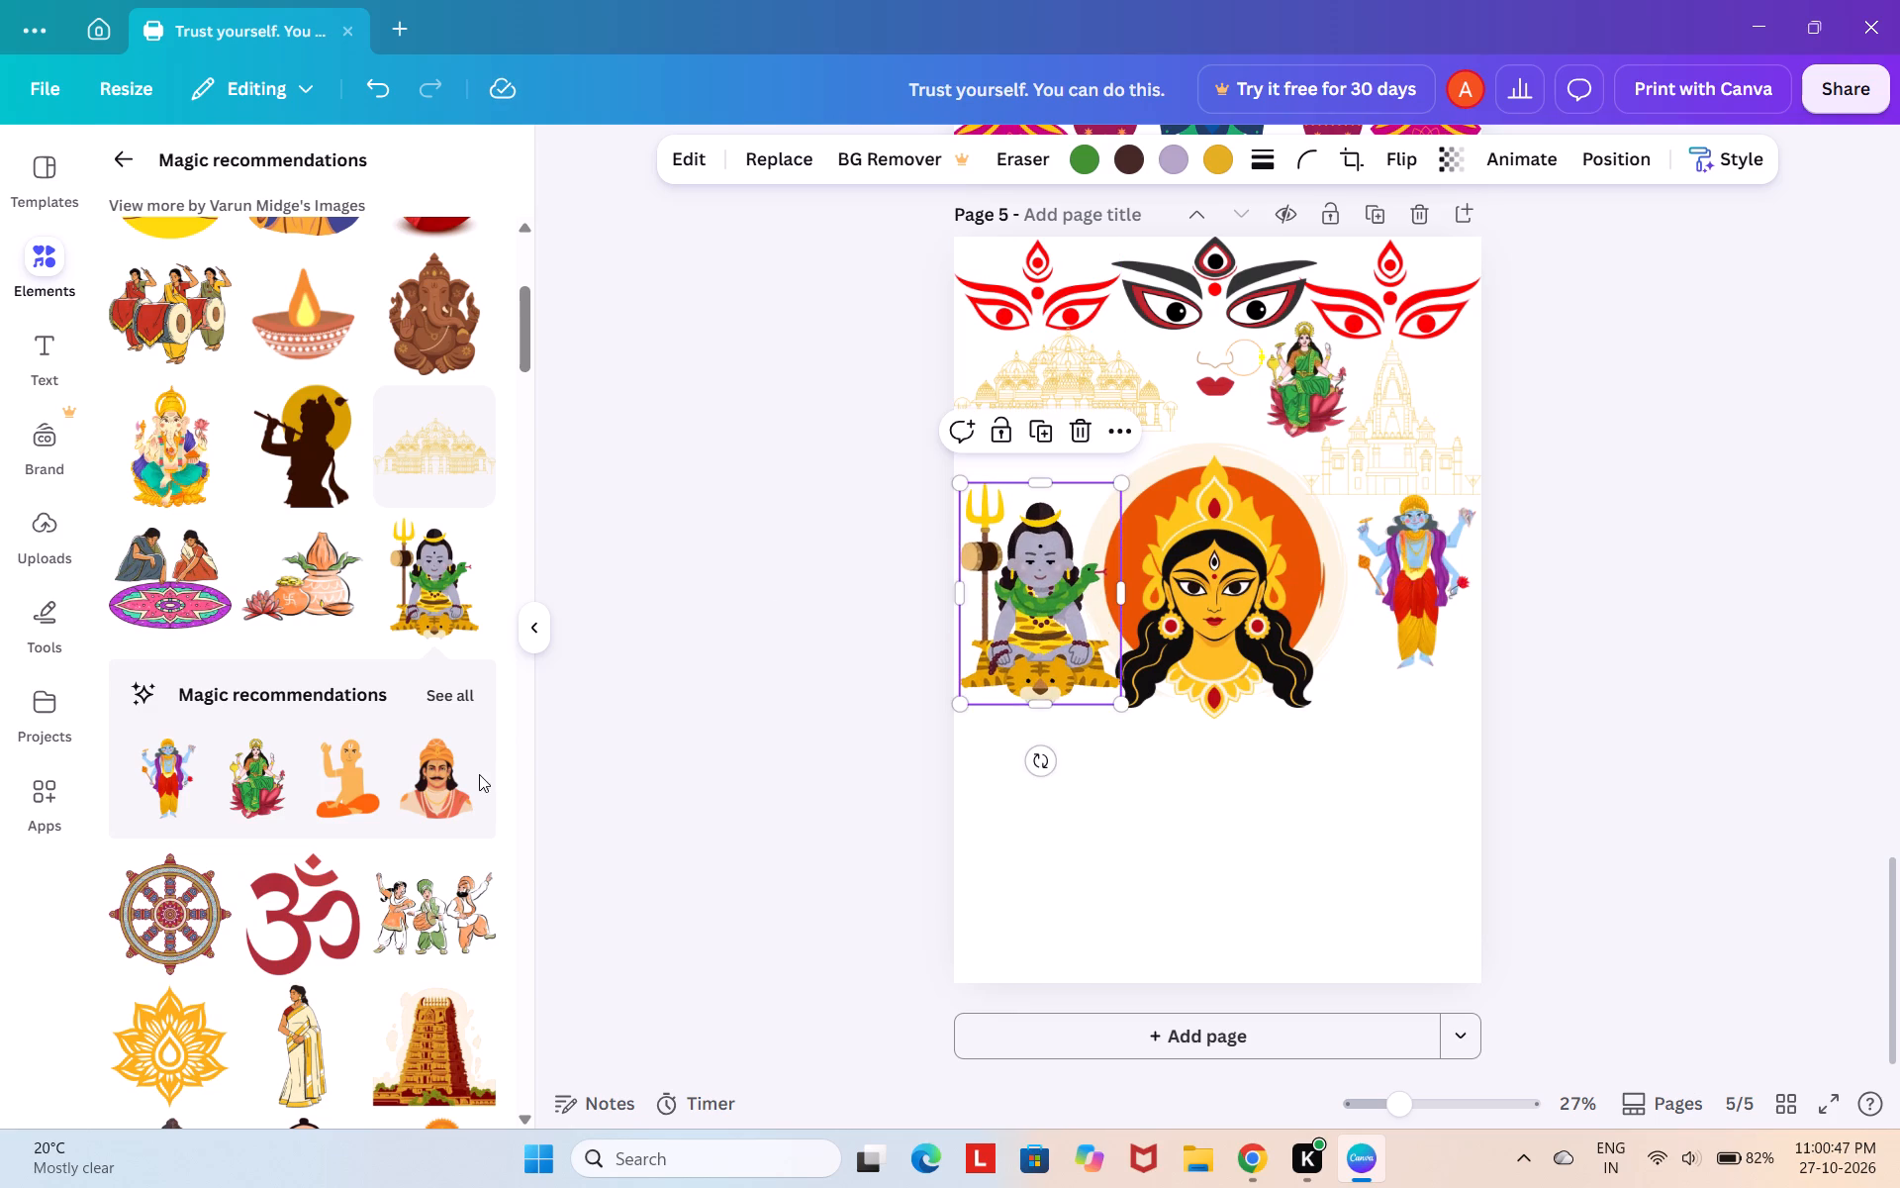
Add the dark red Om symbol to page 5, shrink it, and place it just above Shiva's head below the wide temple.
left_click(293, 943)
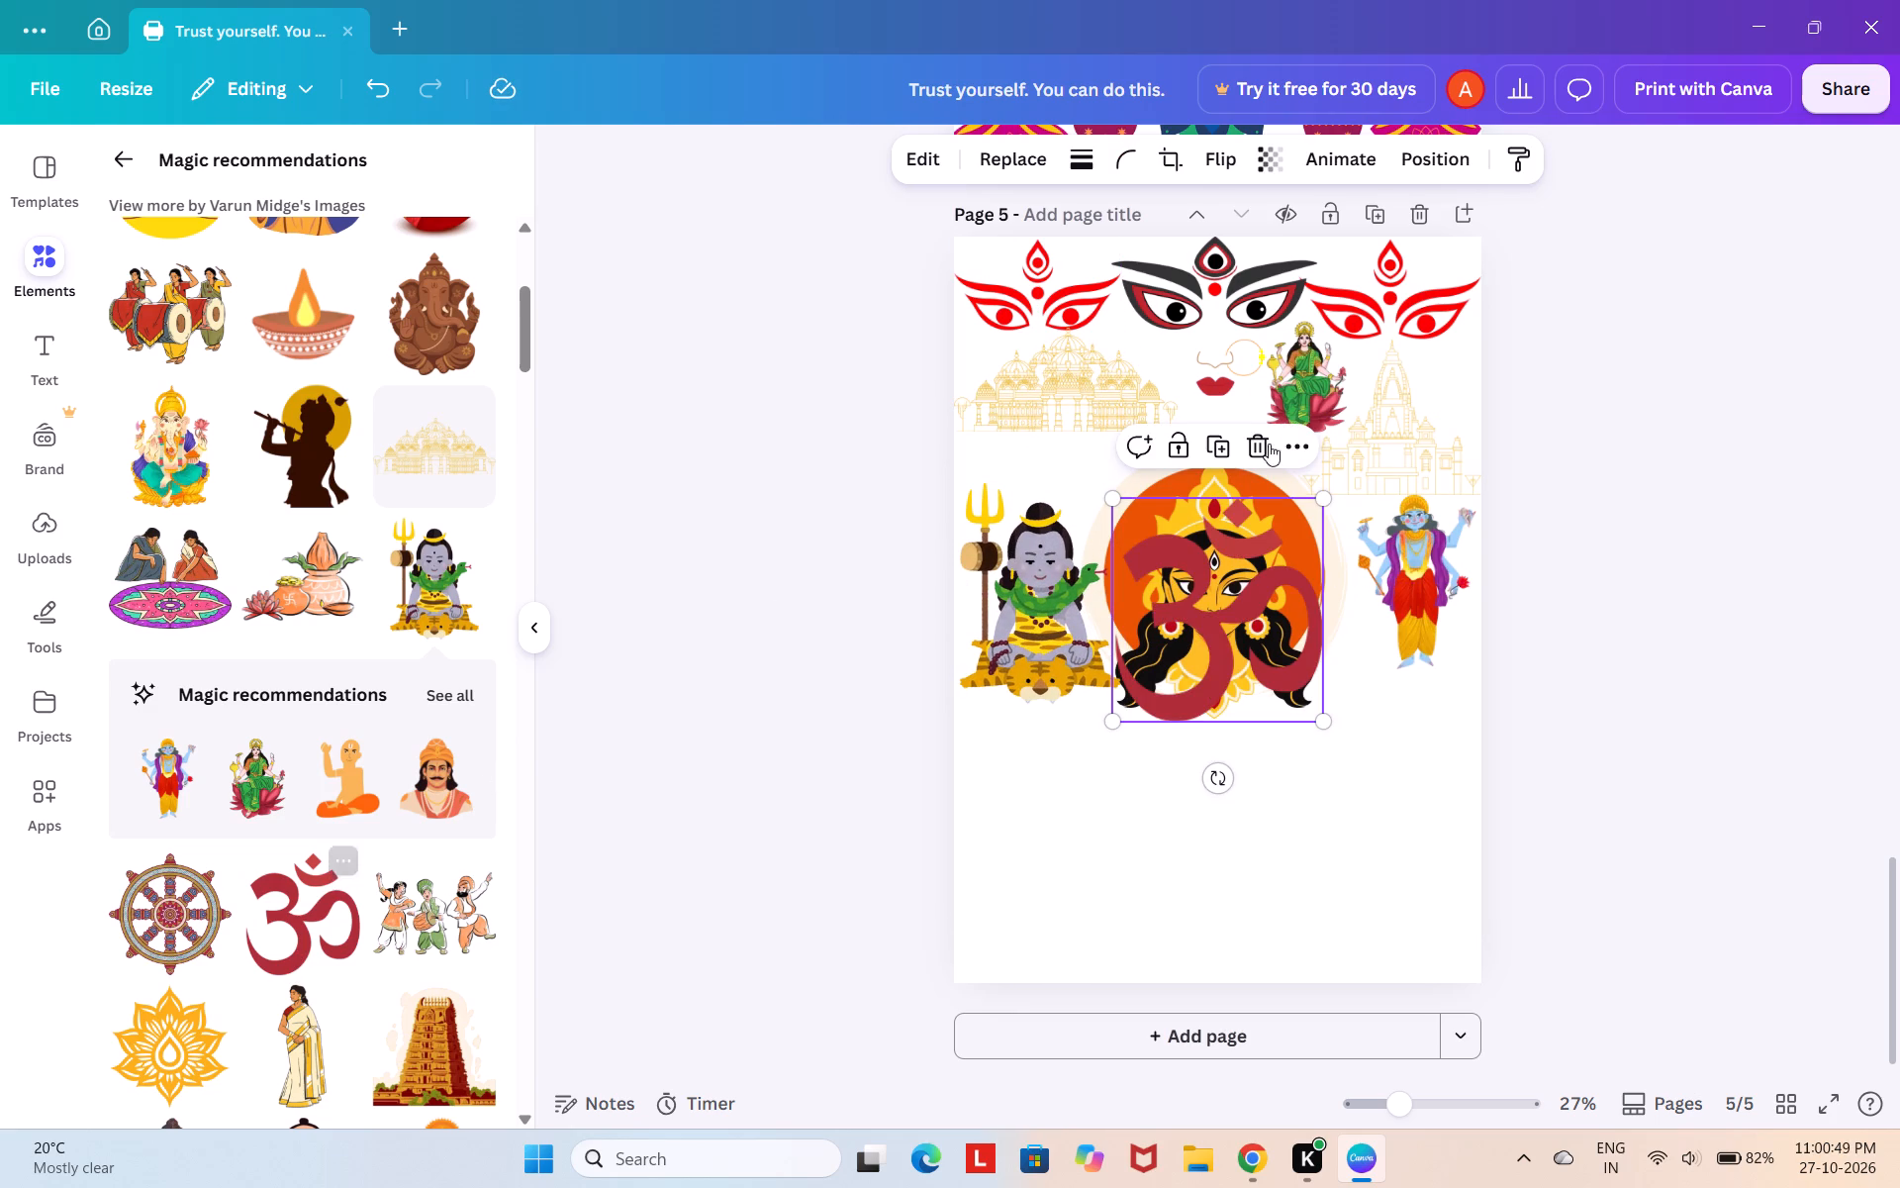
left_click_drag(1320, 503, 1245, 597)
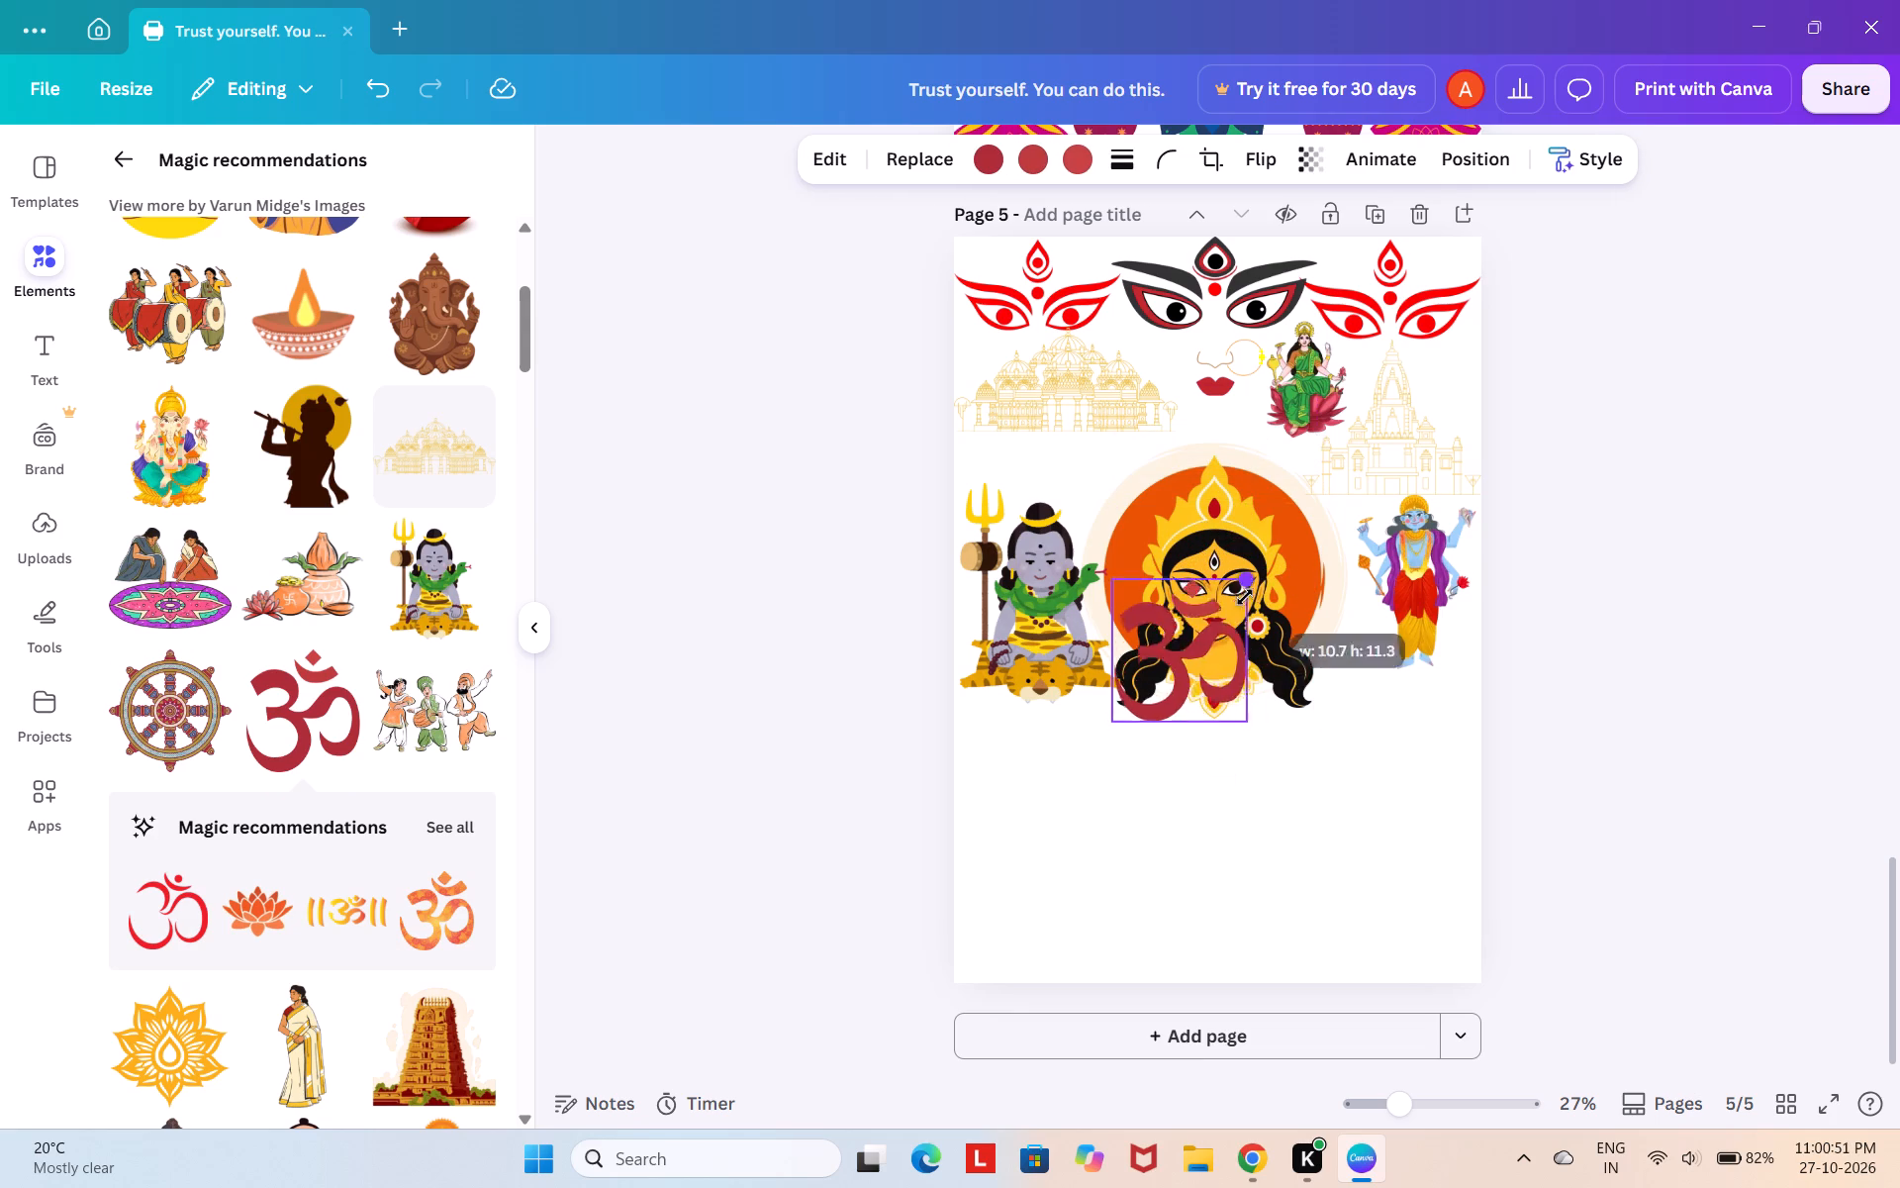
left_click_drag(1245, 597, 1210, 636)
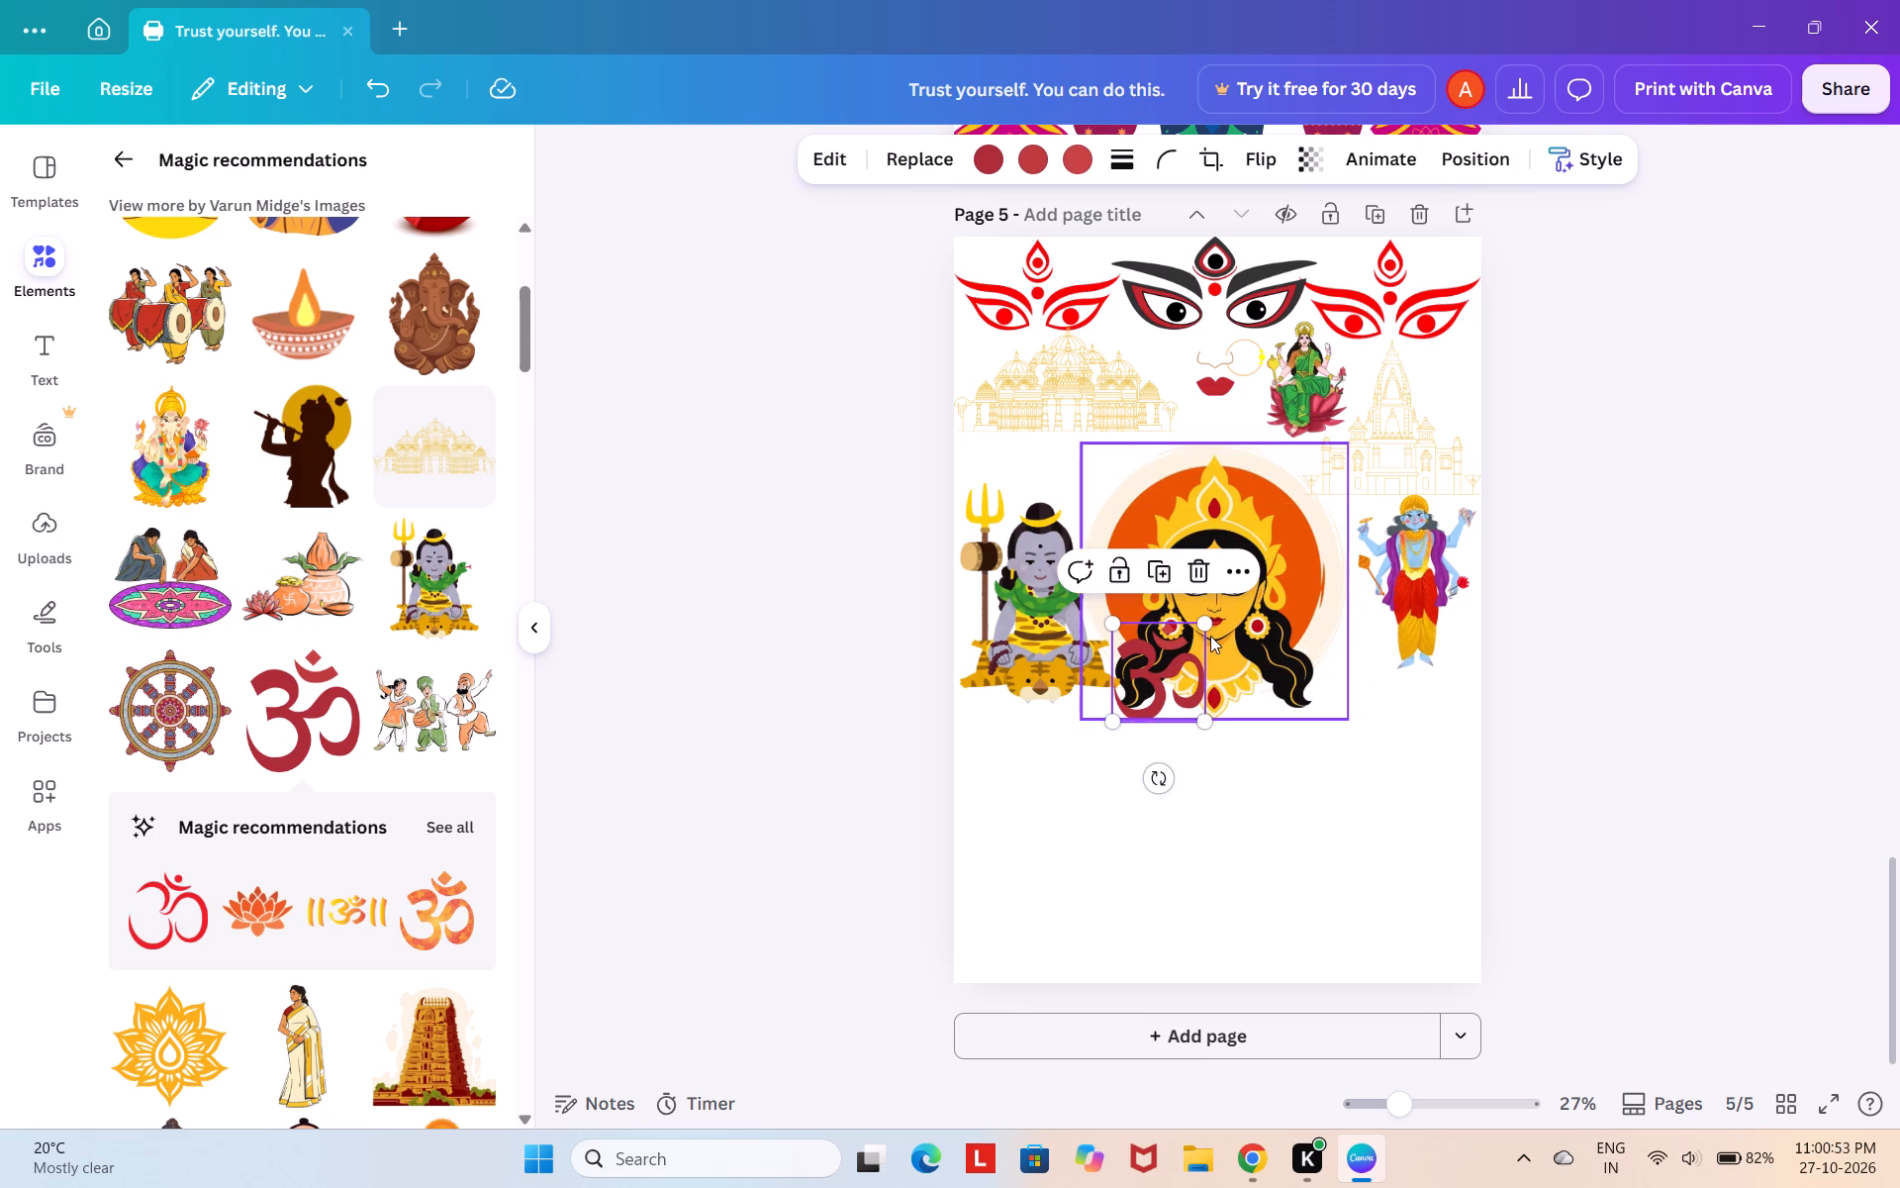
left_click(1176, 647)
left_click_drag(1176, 647, 1088, 493)
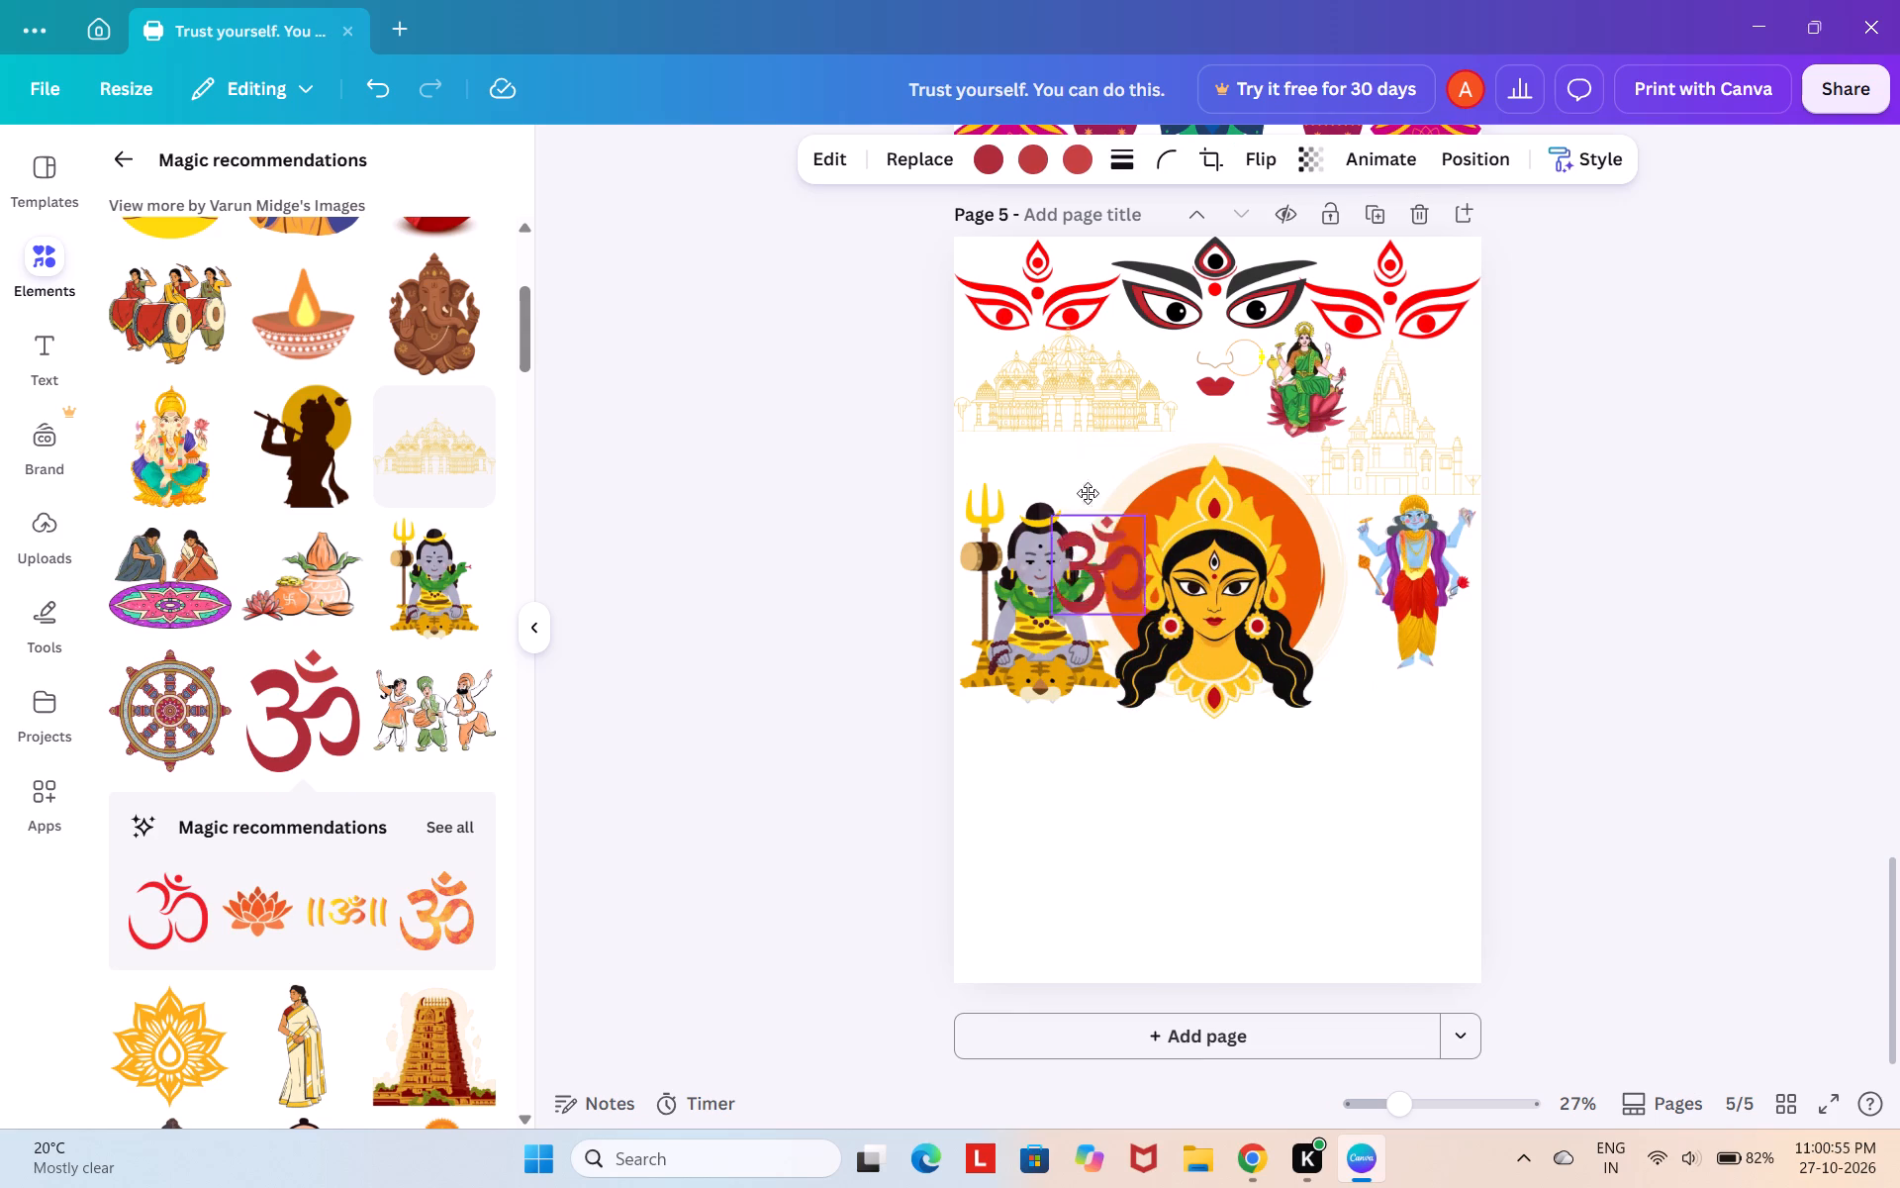
left_click_drag(1088, 493, 1076, 445)
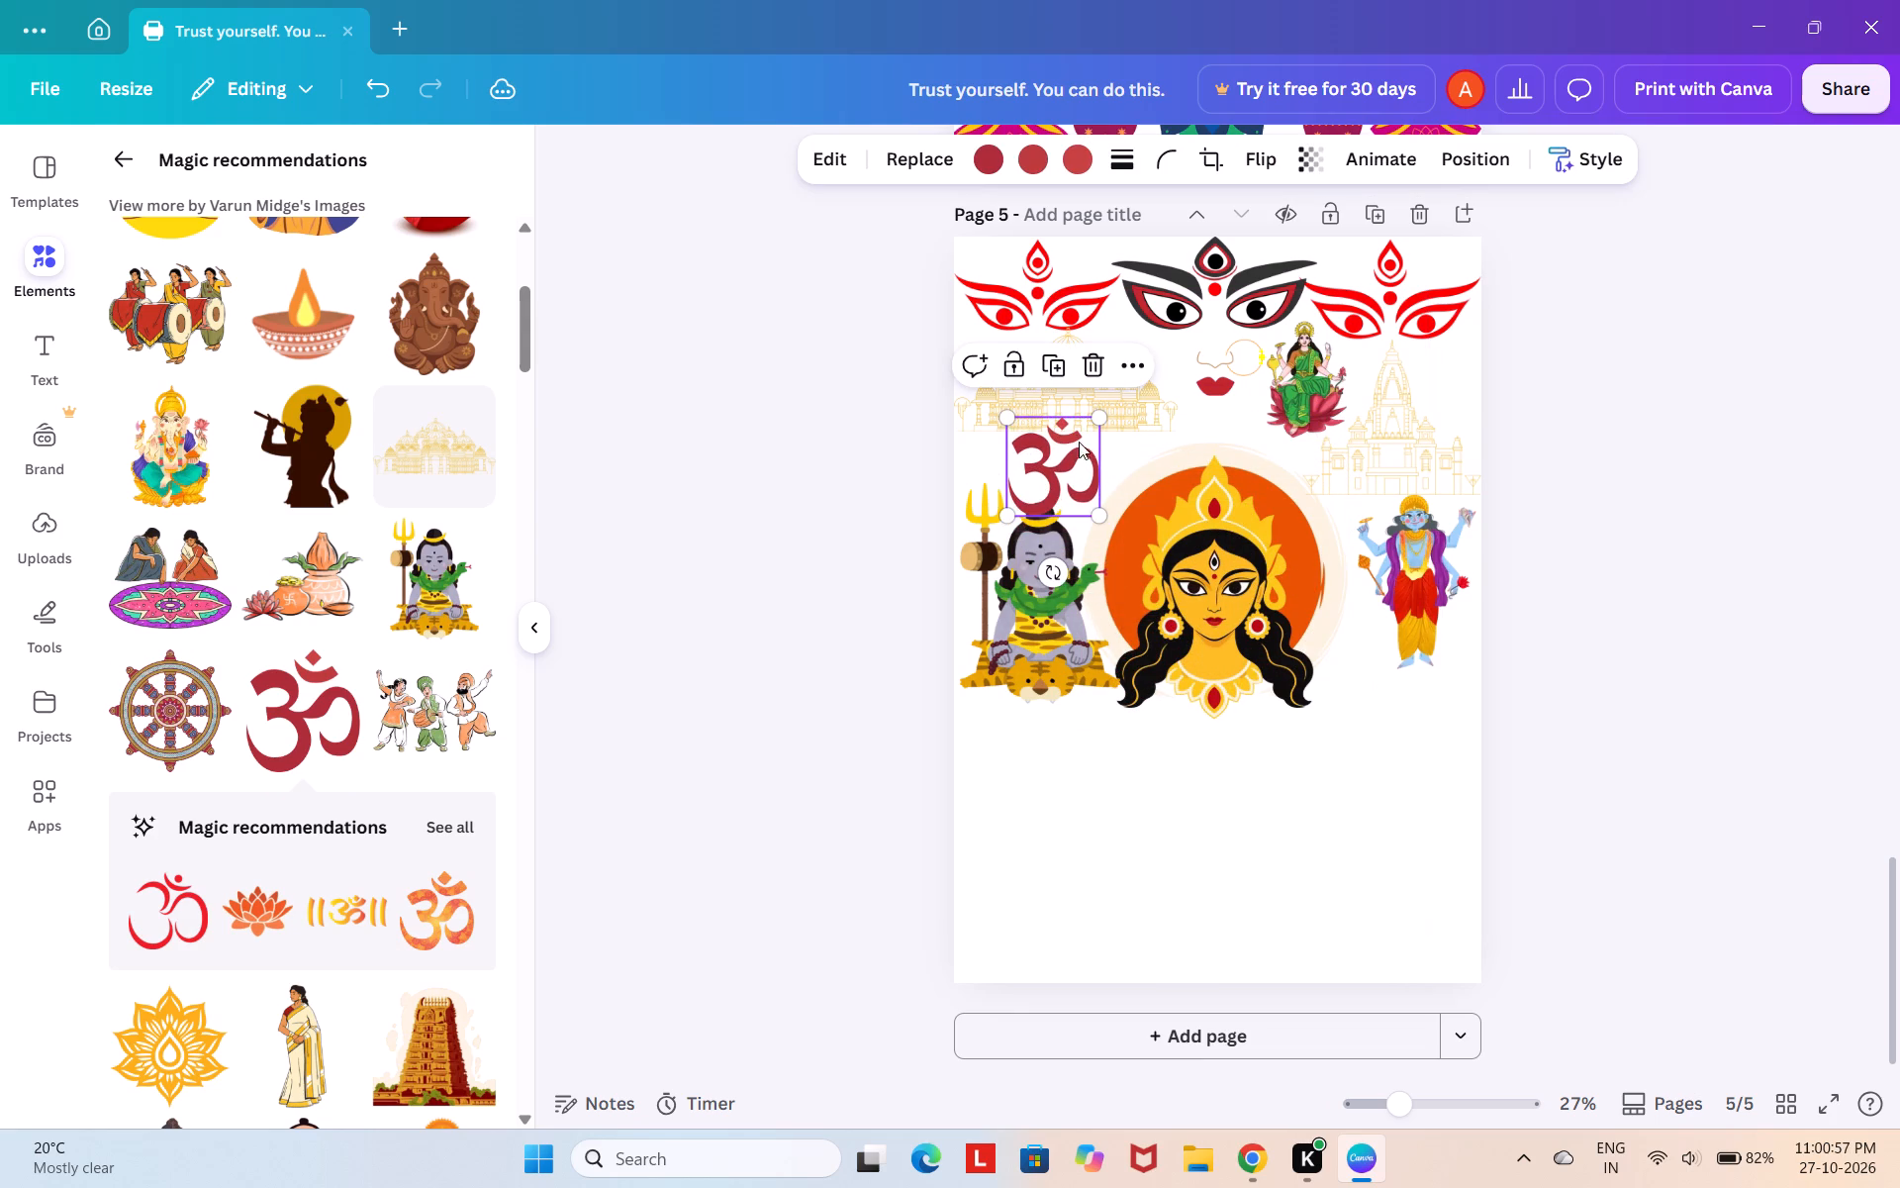
left_click_drag(1097, 418, 1069, 435)
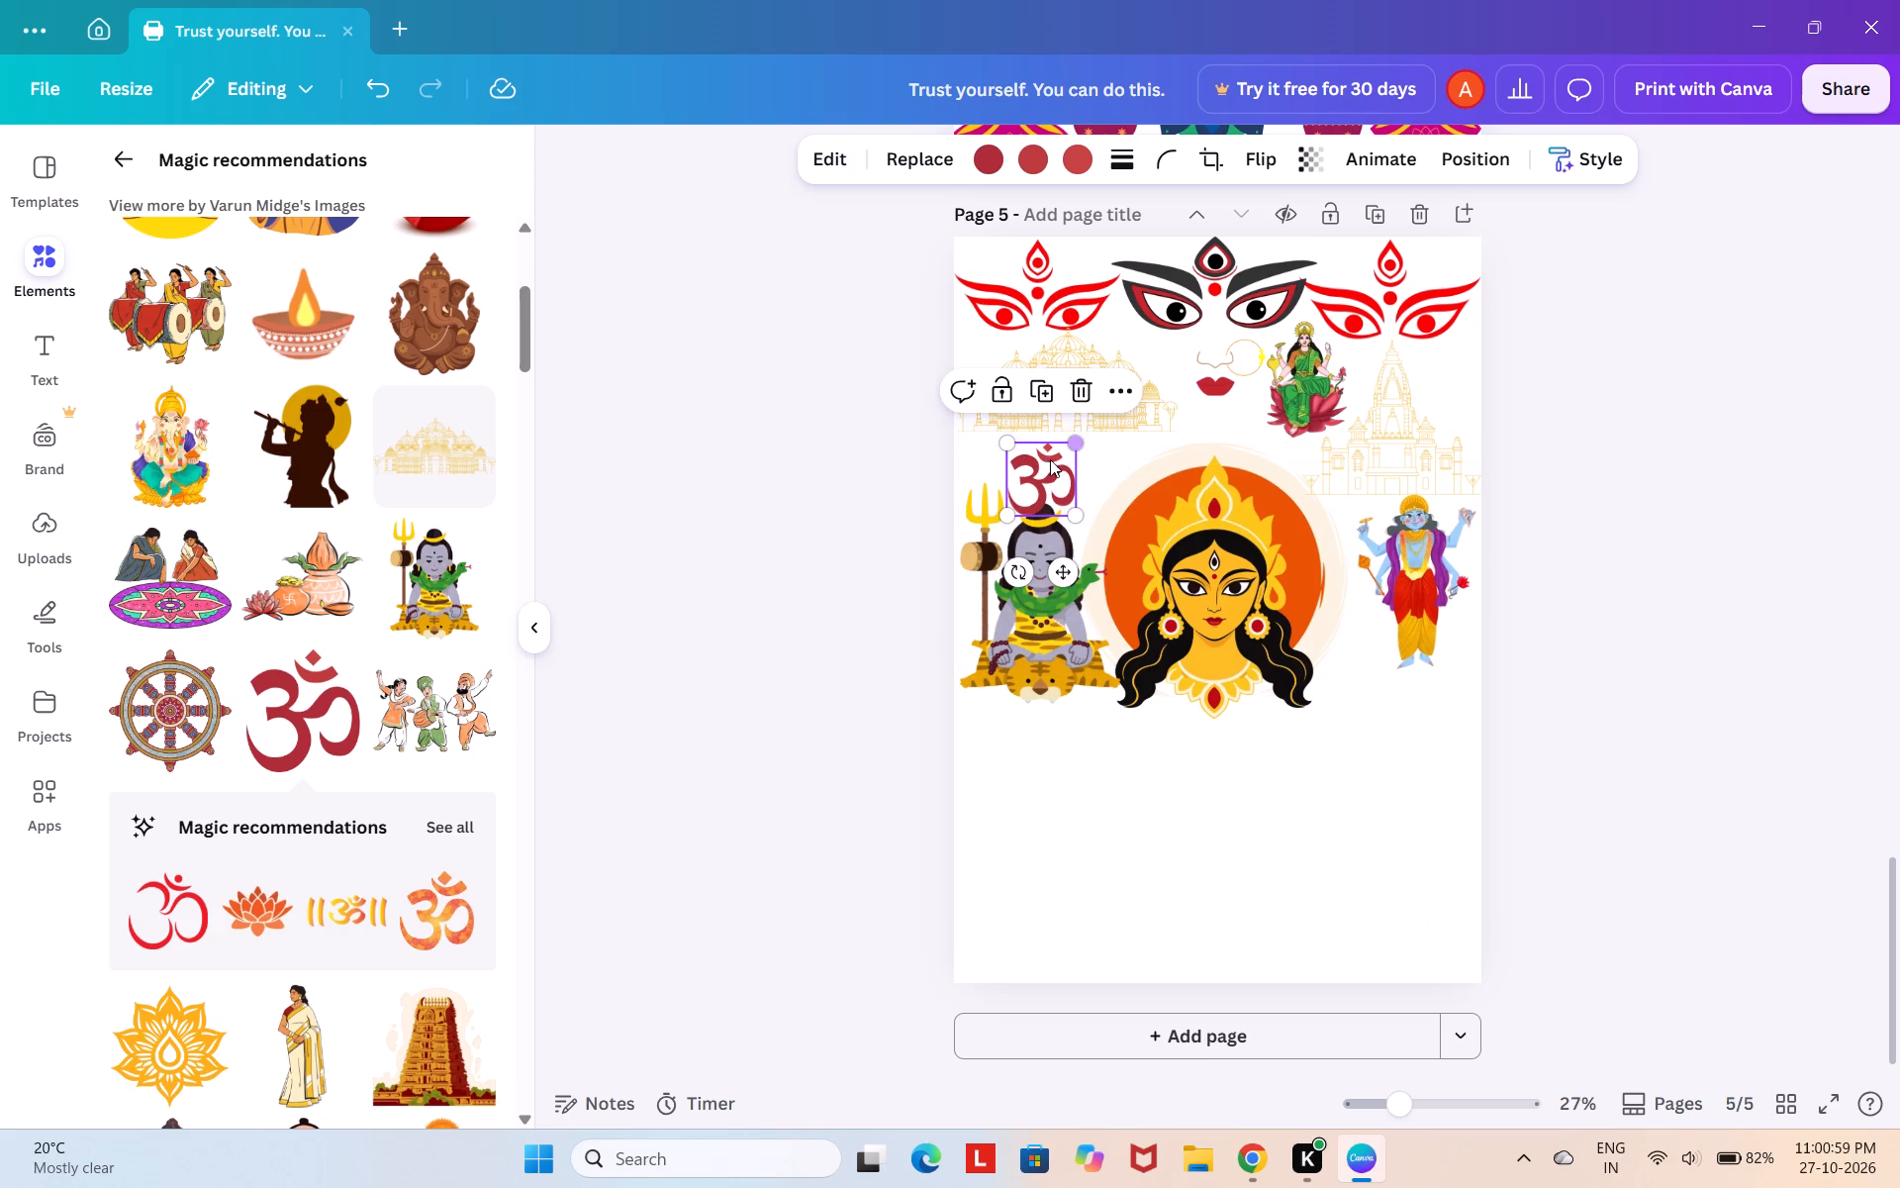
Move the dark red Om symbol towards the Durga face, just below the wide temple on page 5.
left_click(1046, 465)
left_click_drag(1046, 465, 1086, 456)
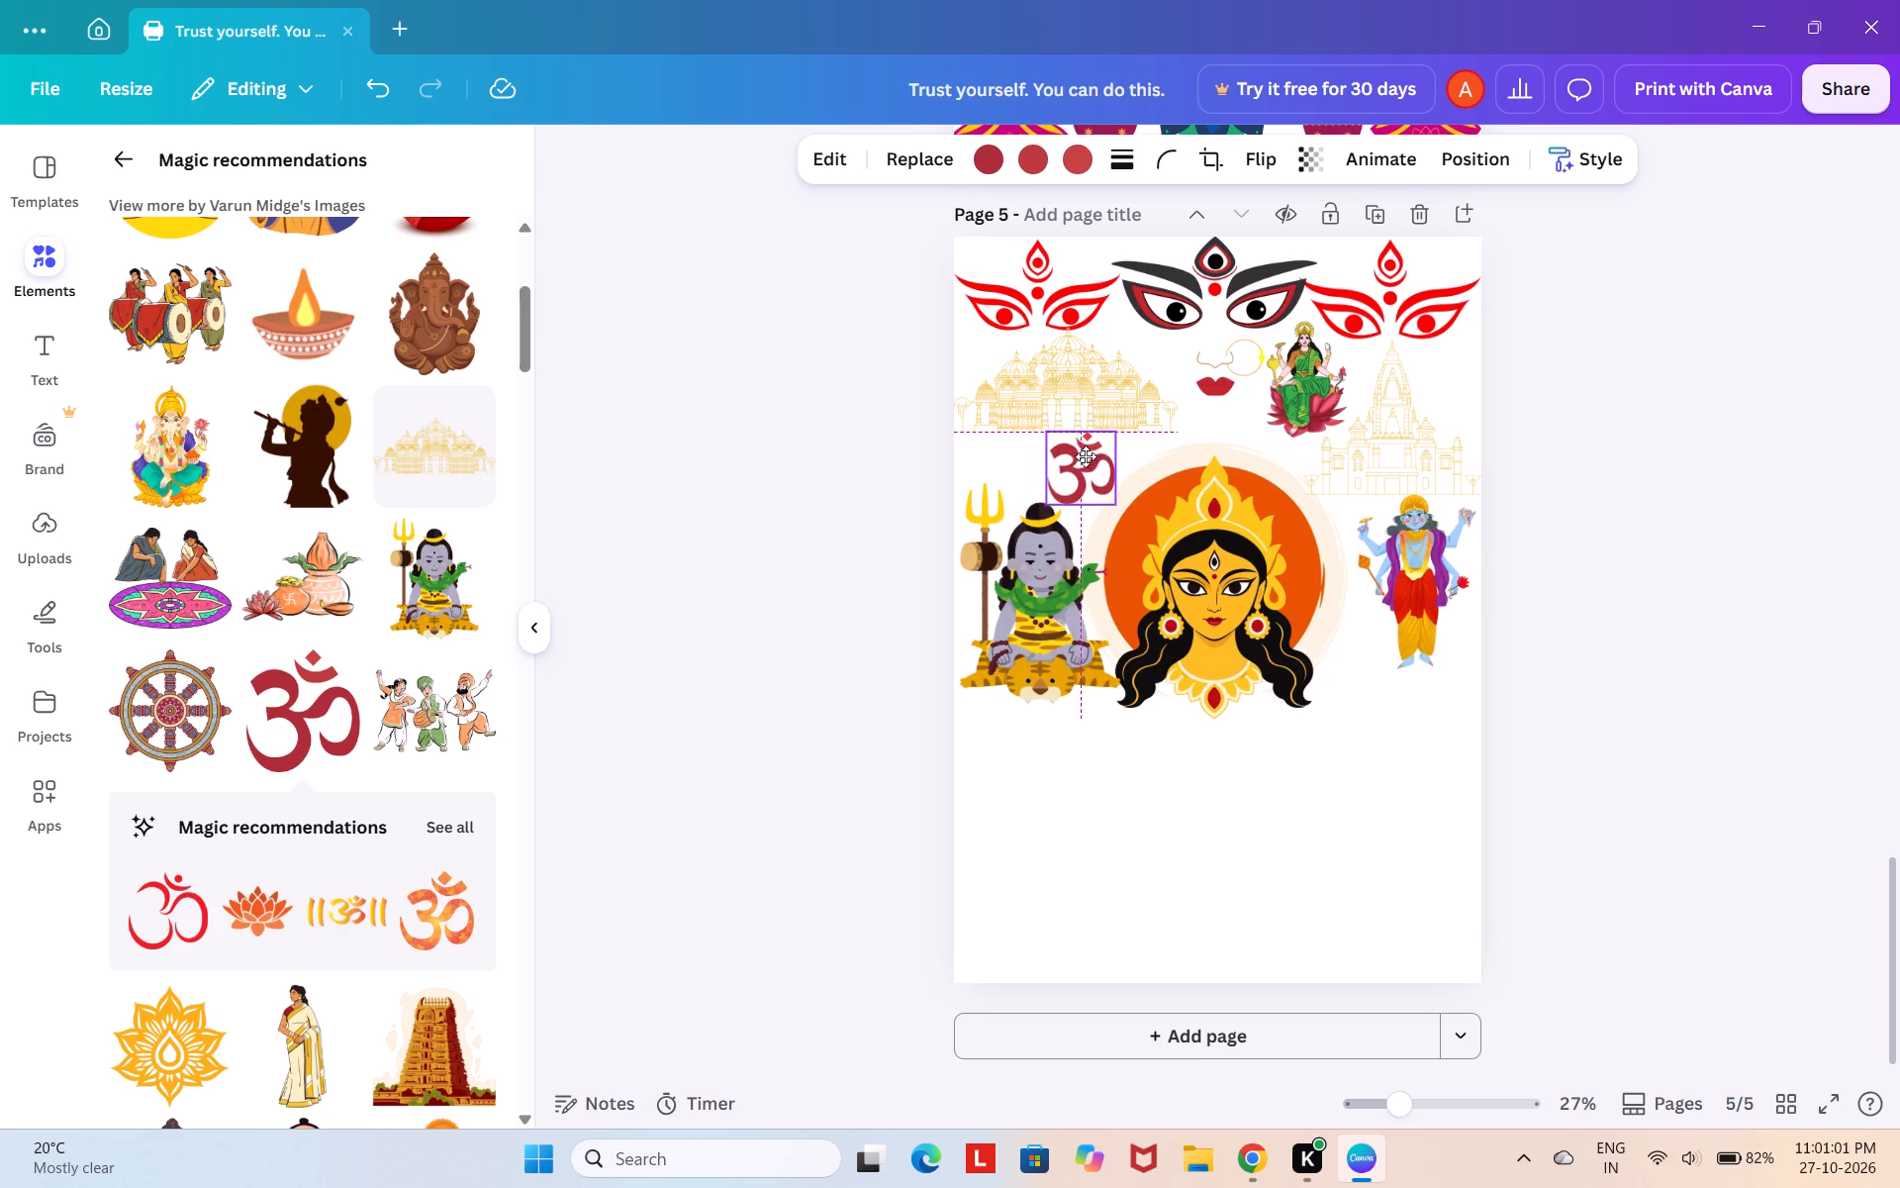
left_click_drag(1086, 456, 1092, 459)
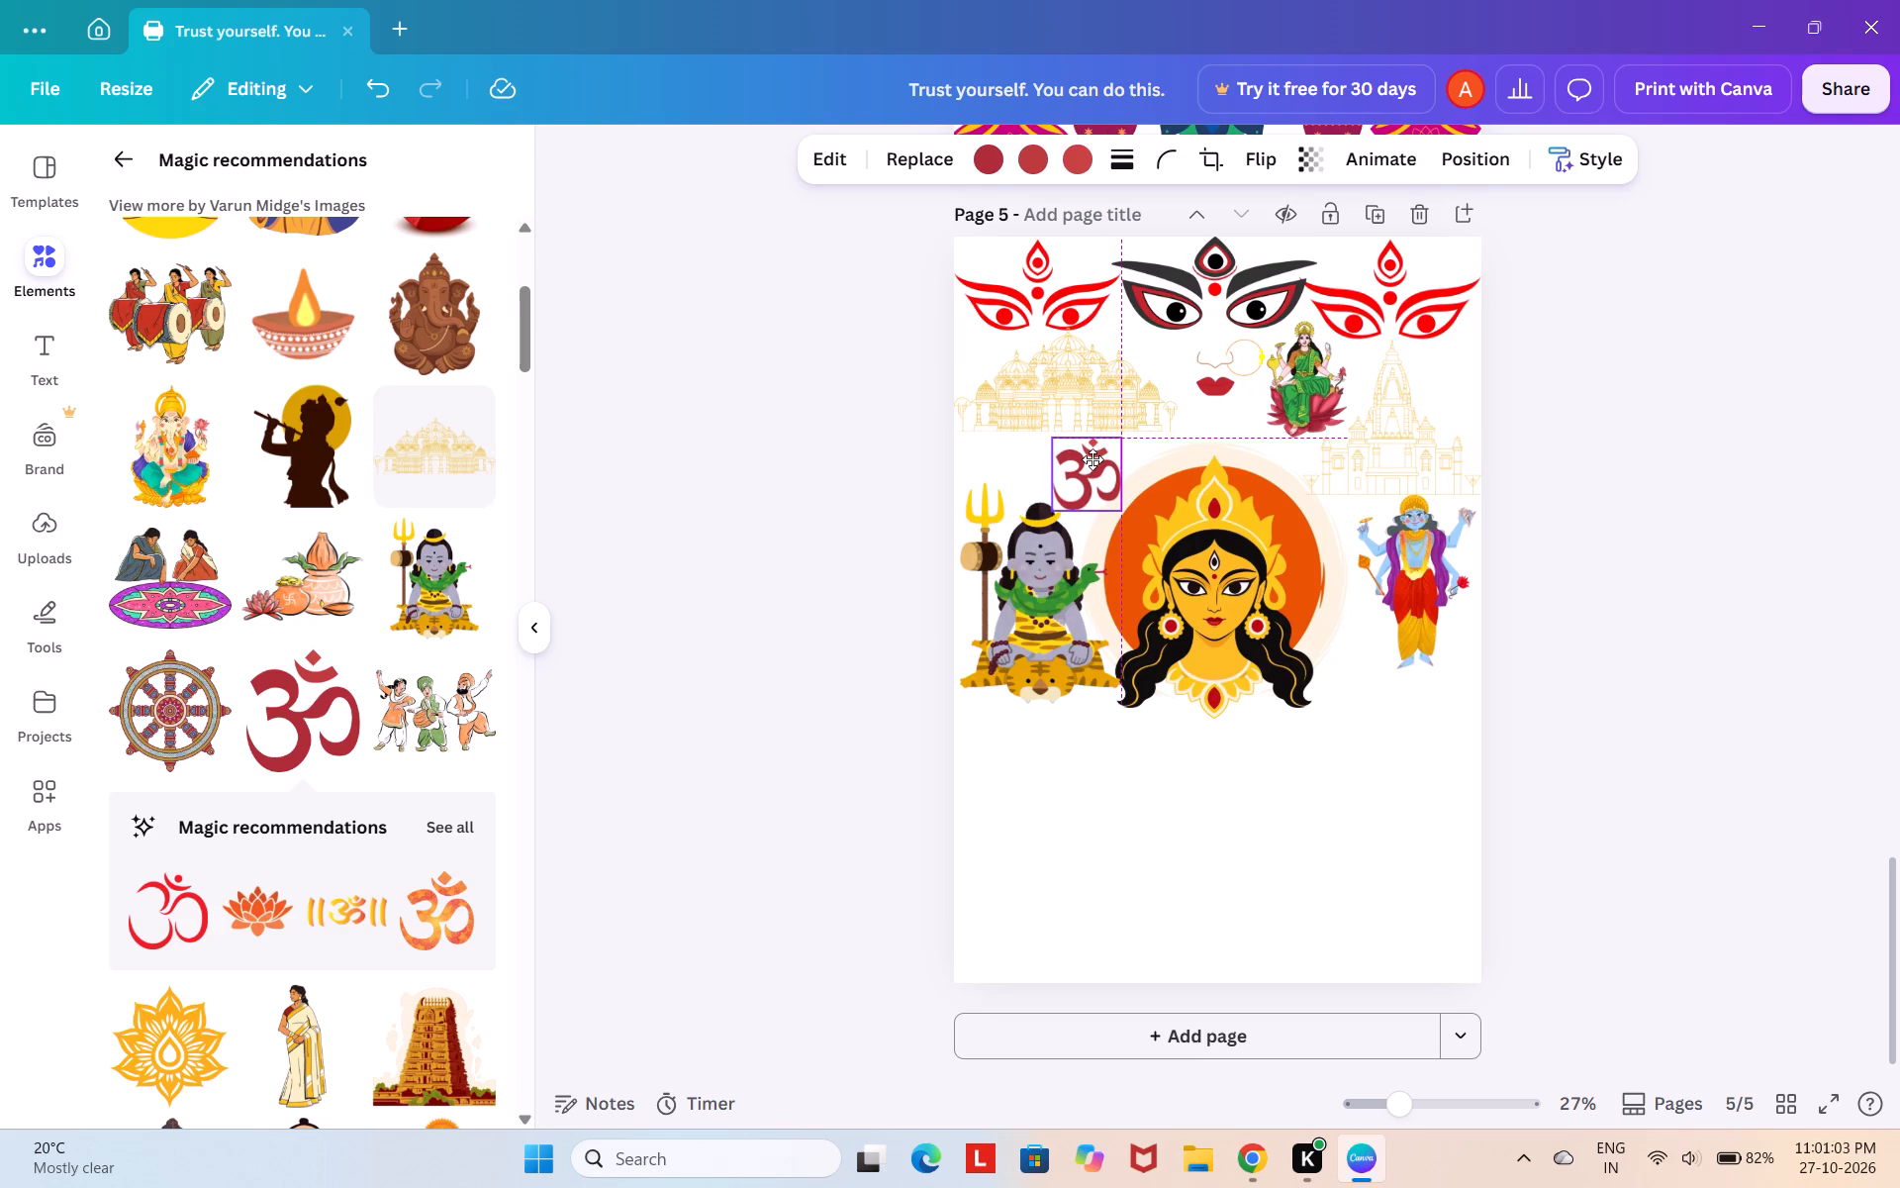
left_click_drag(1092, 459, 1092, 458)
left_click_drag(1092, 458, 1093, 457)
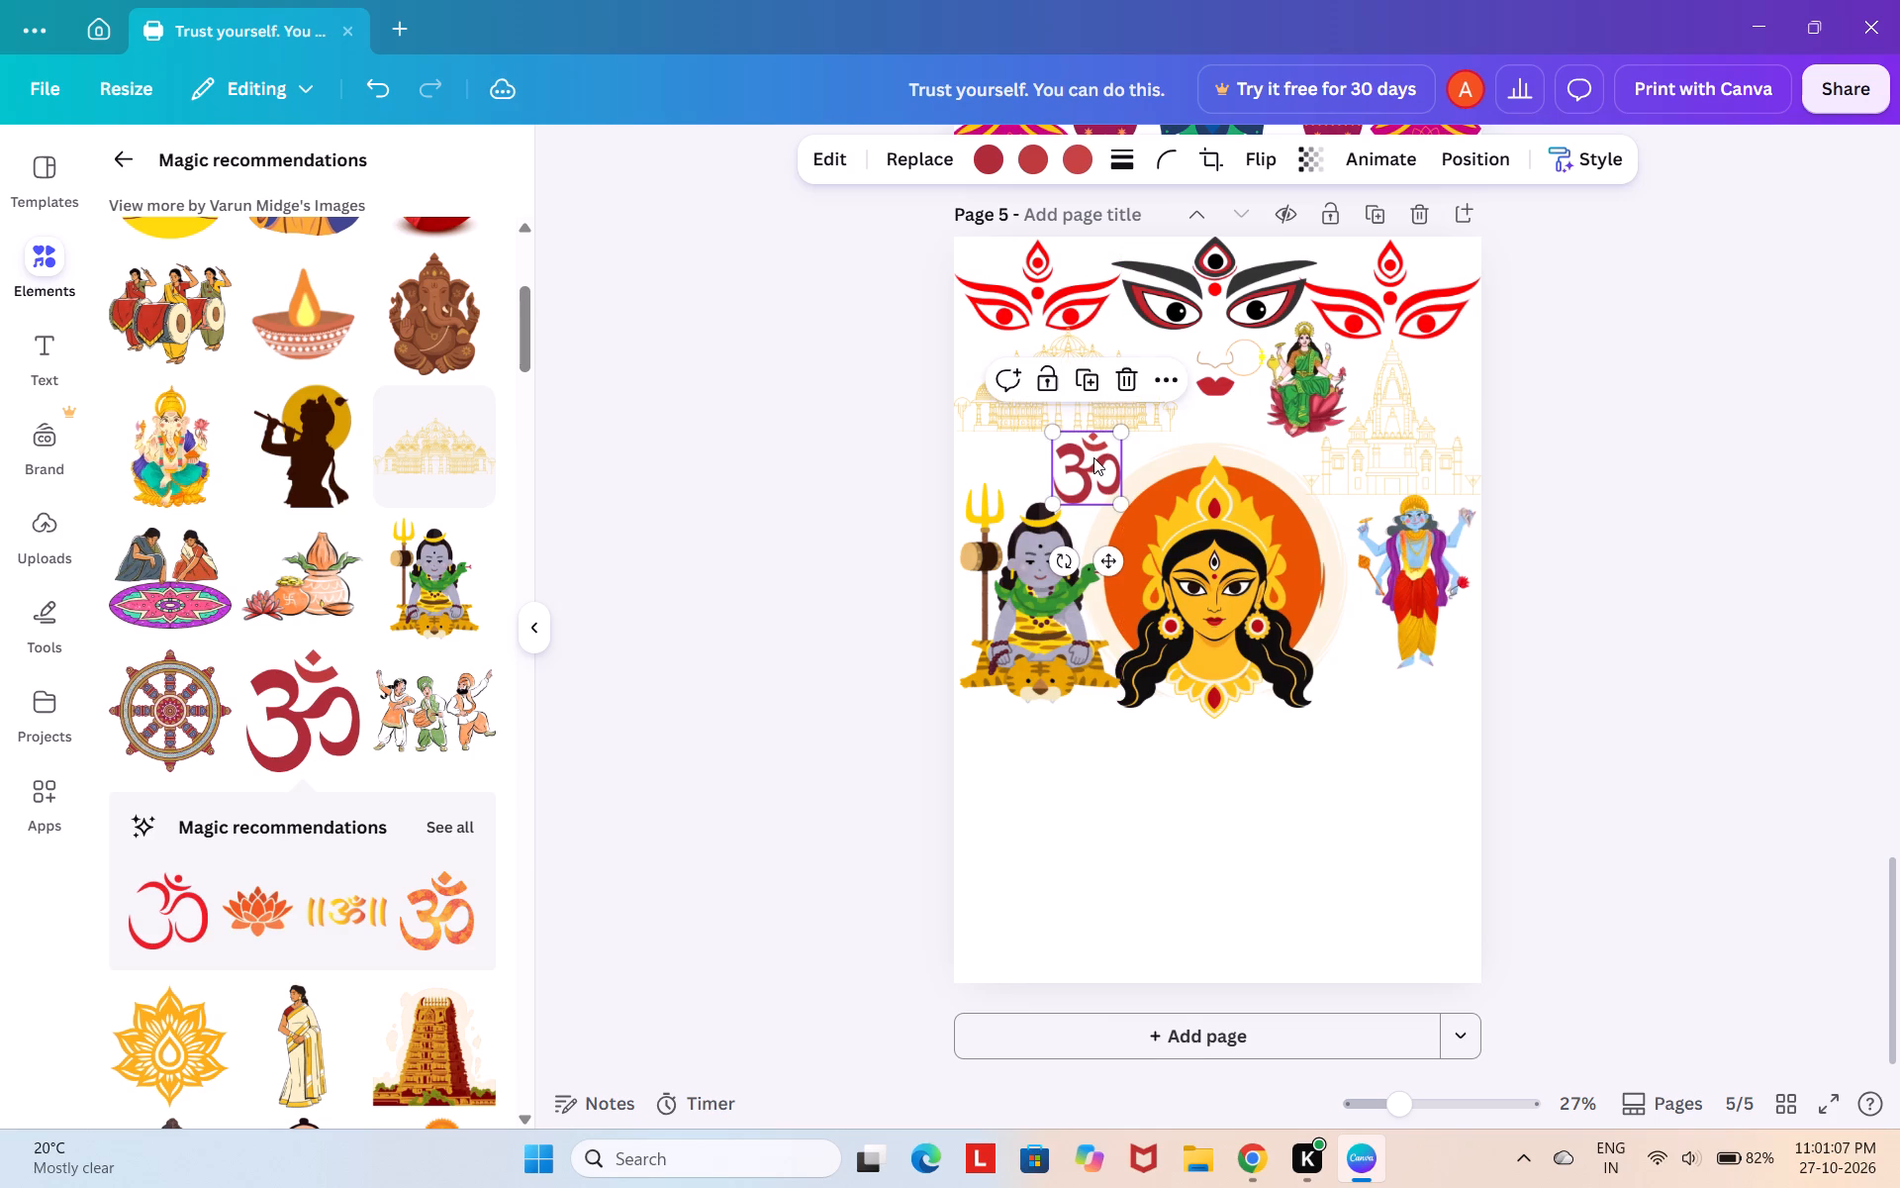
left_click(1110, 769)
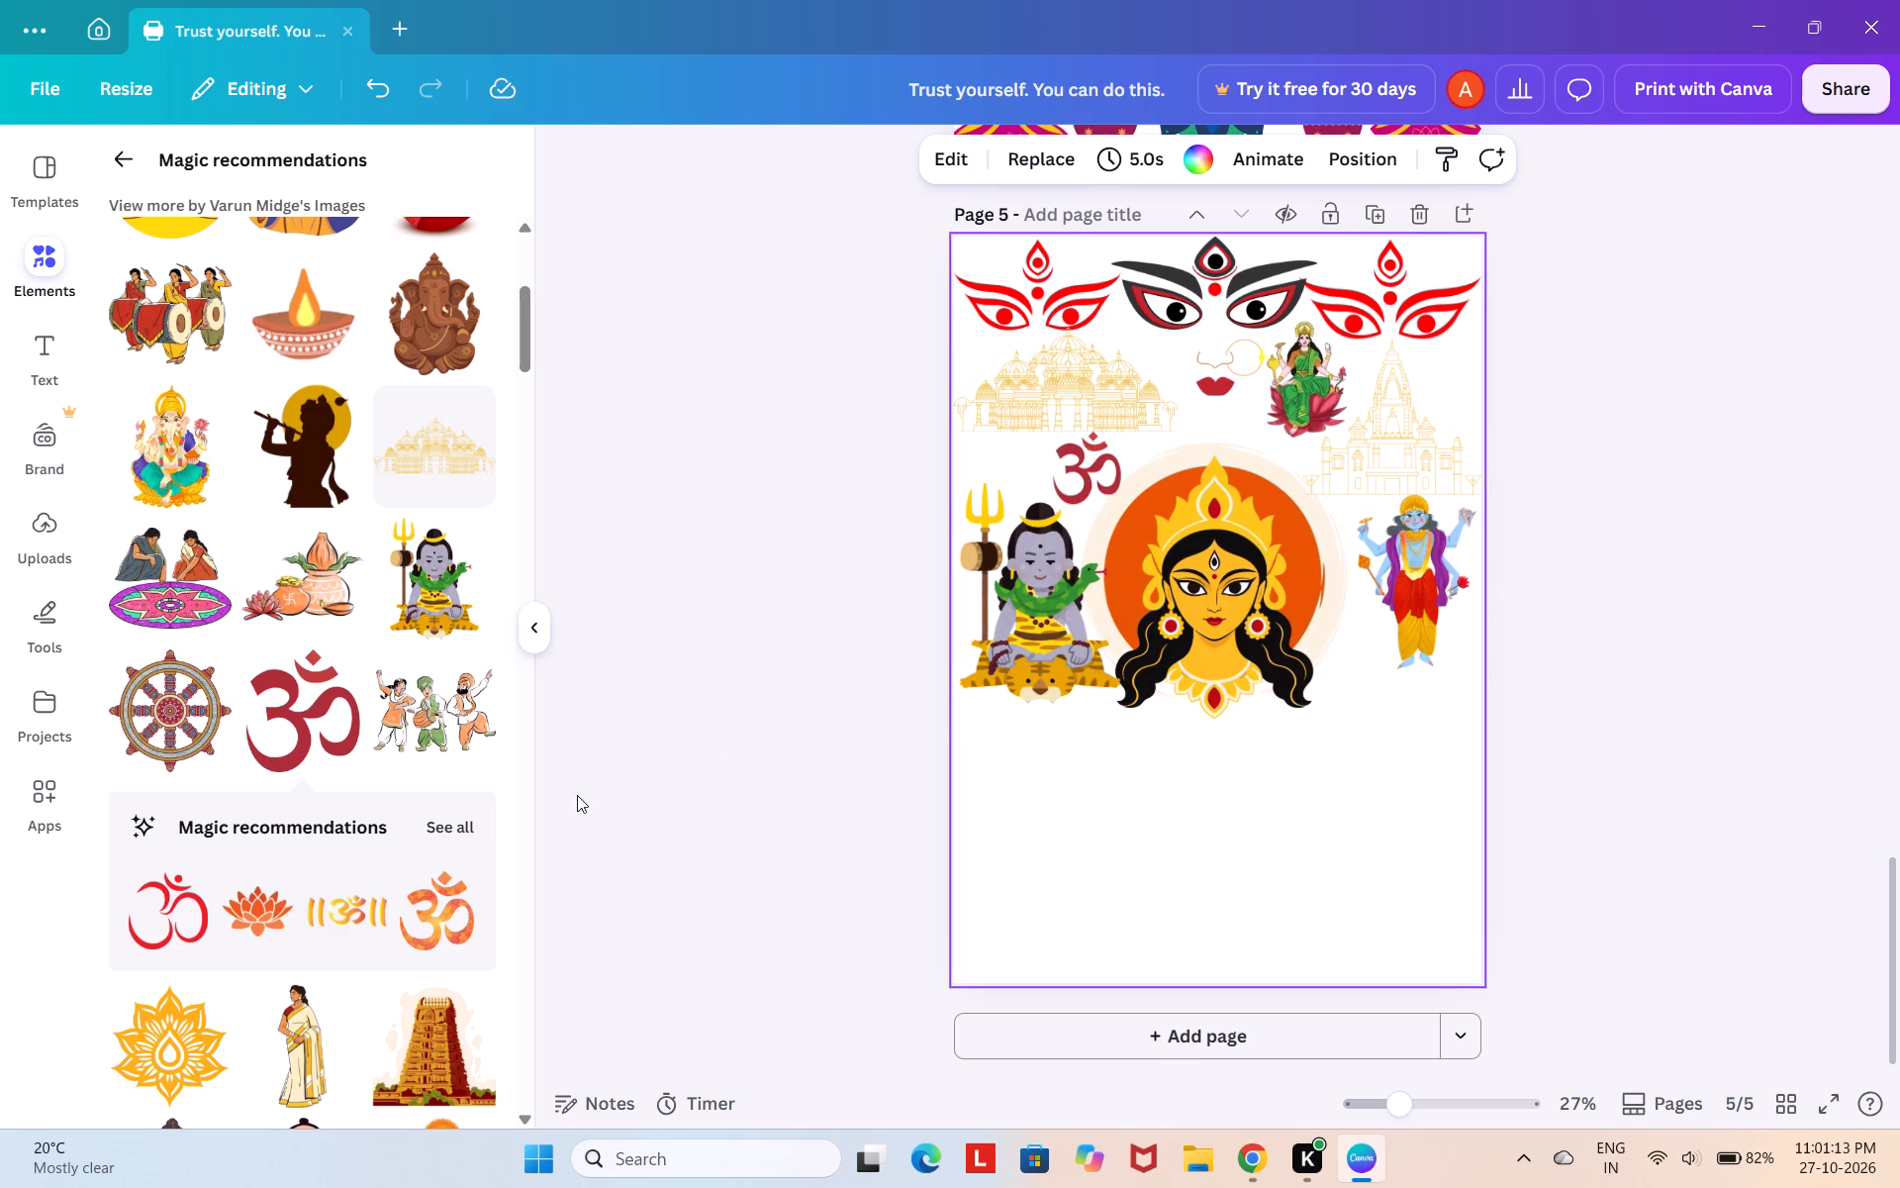
Delete the dark red Om symbol from page 5.
left_click(1098, 471)
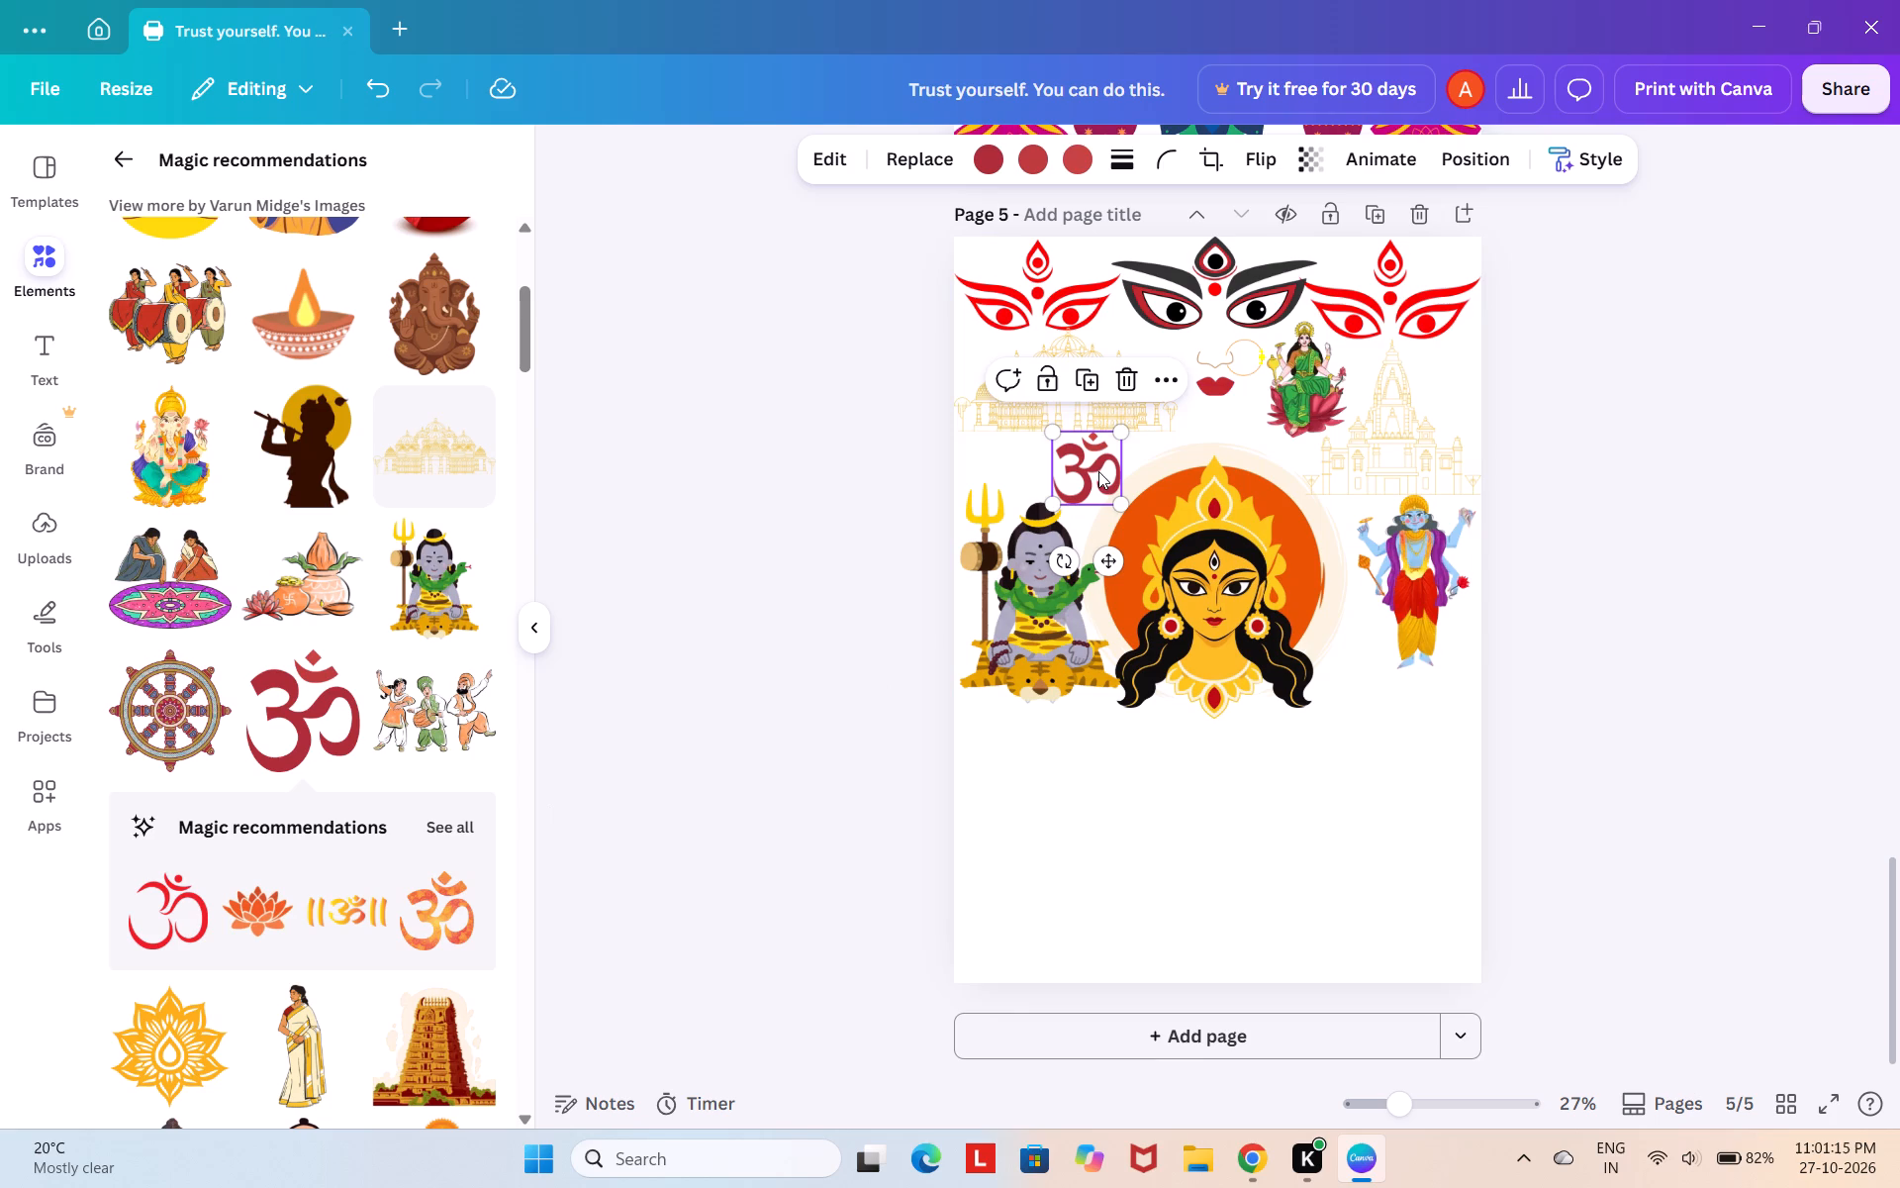
left_click(1127, 379)
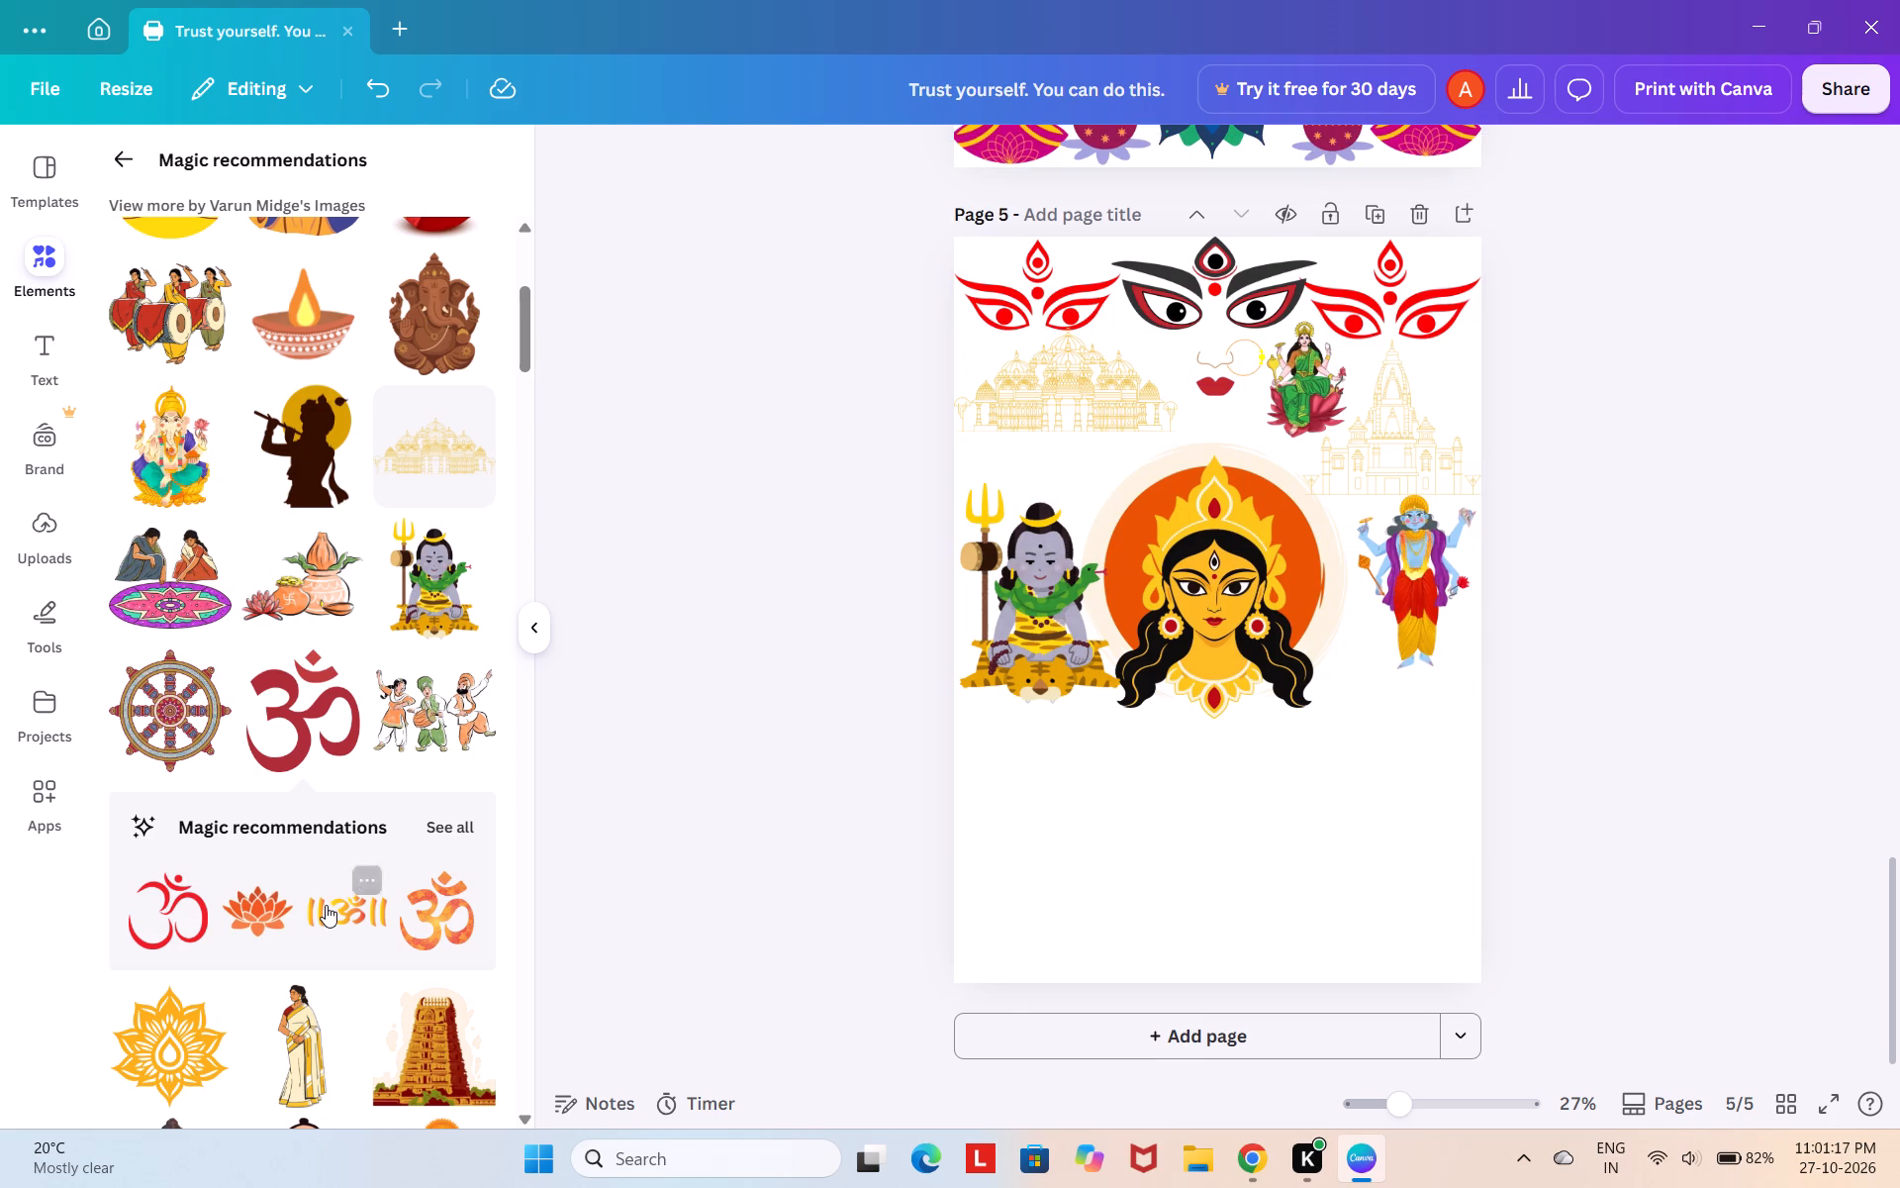
Add the golden Om flanked by double bars to page 5, shrink it, and fit it between the wide temple and Shiva's head.
left_click(328, 905)
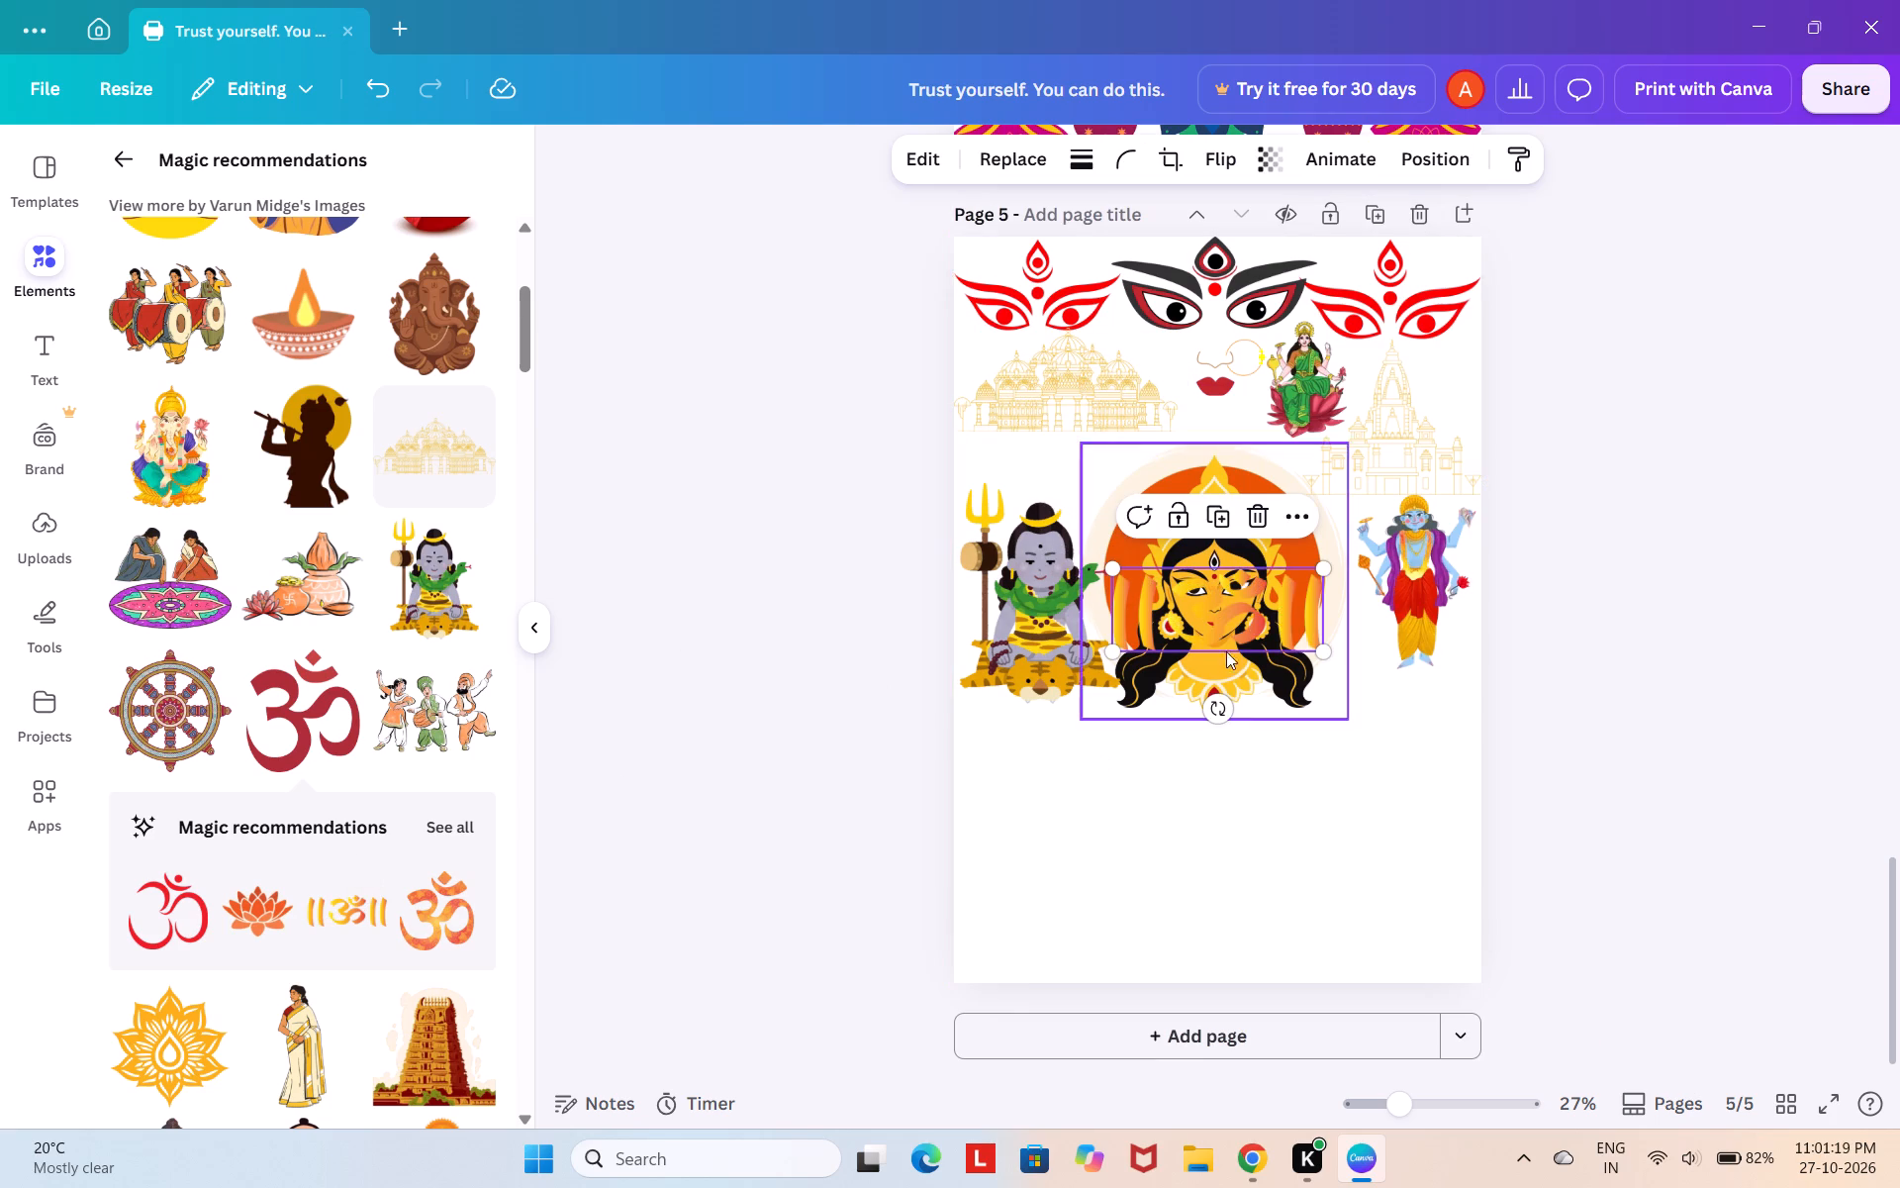
left_click_drag(1219, 607, 1058, 457)
left_click_drag(957, 423, 983, 423)
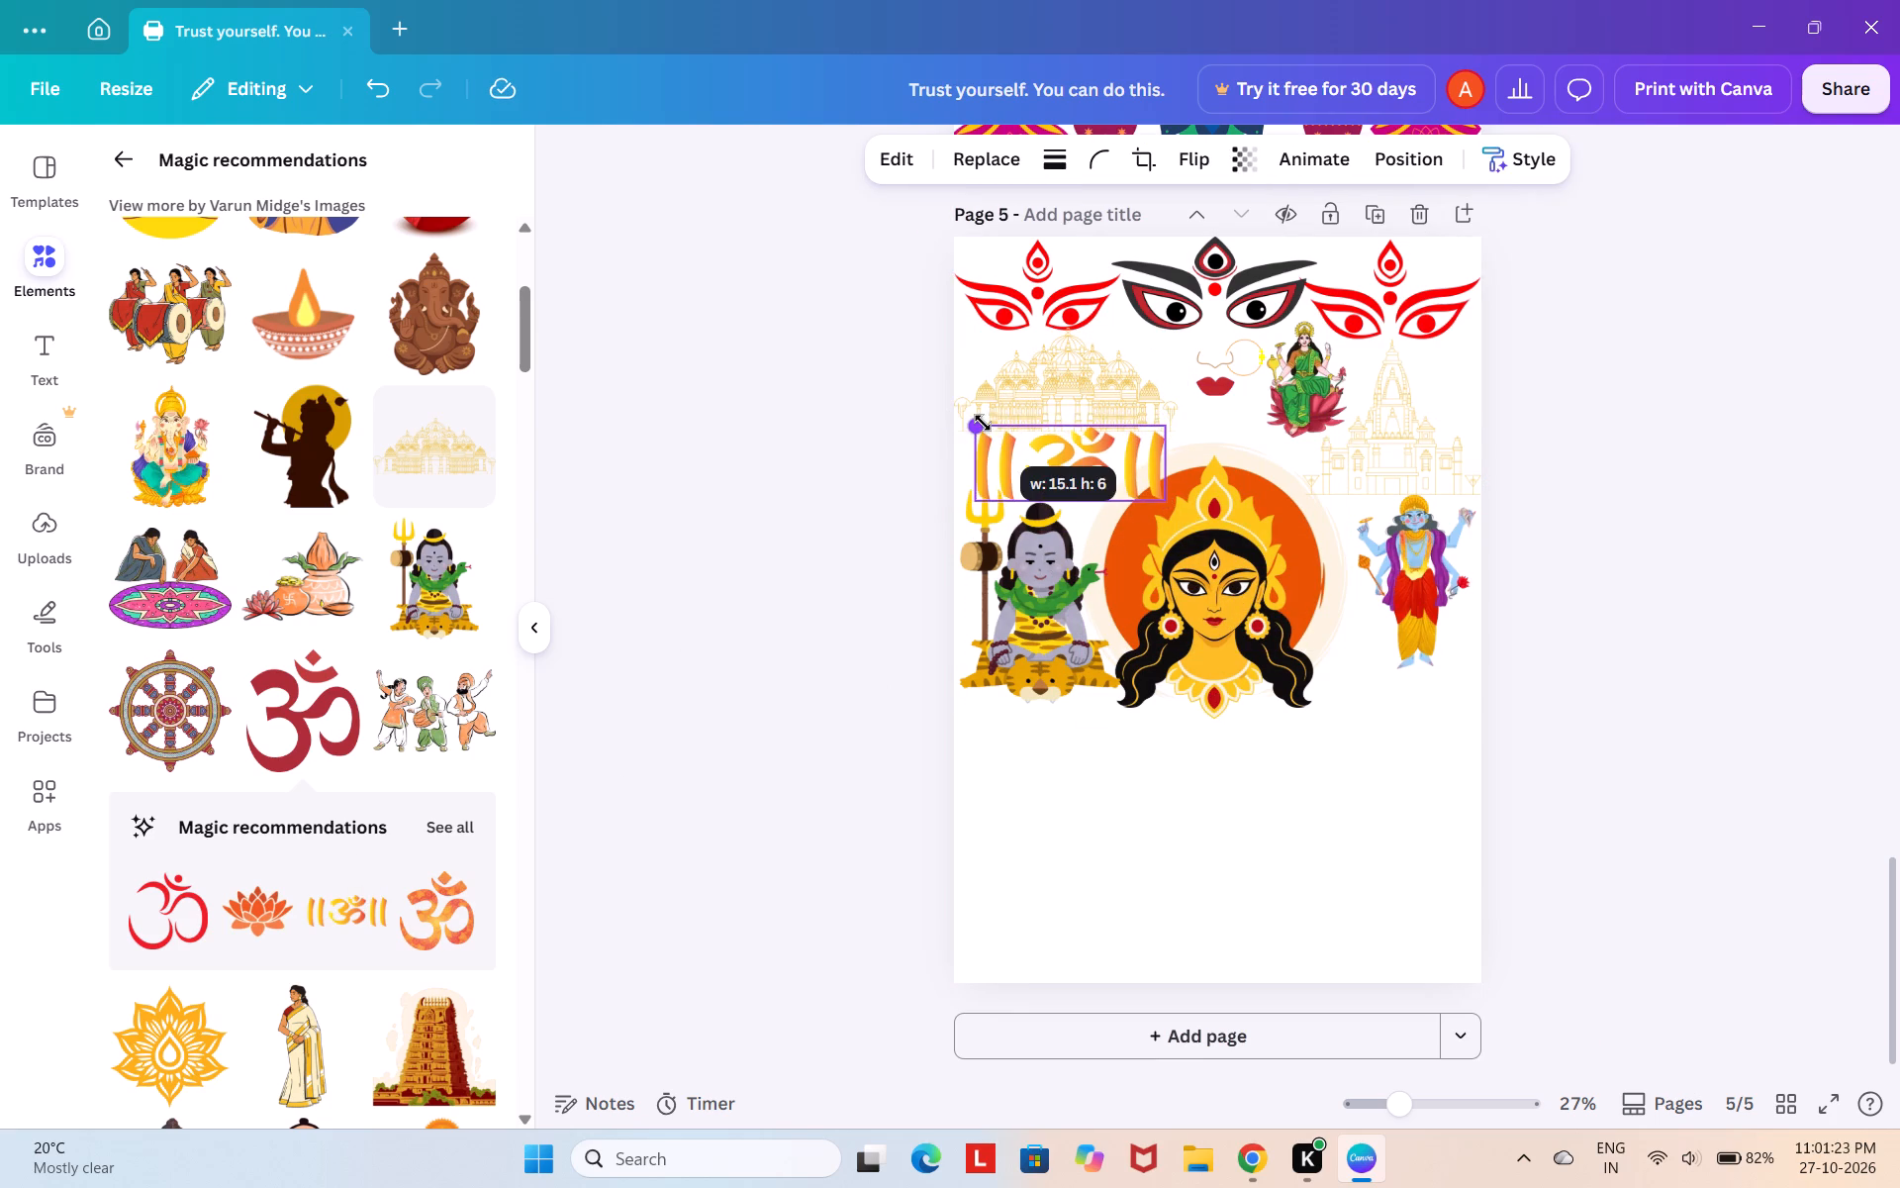
left_click_drag(983, 423, 1003, 430)
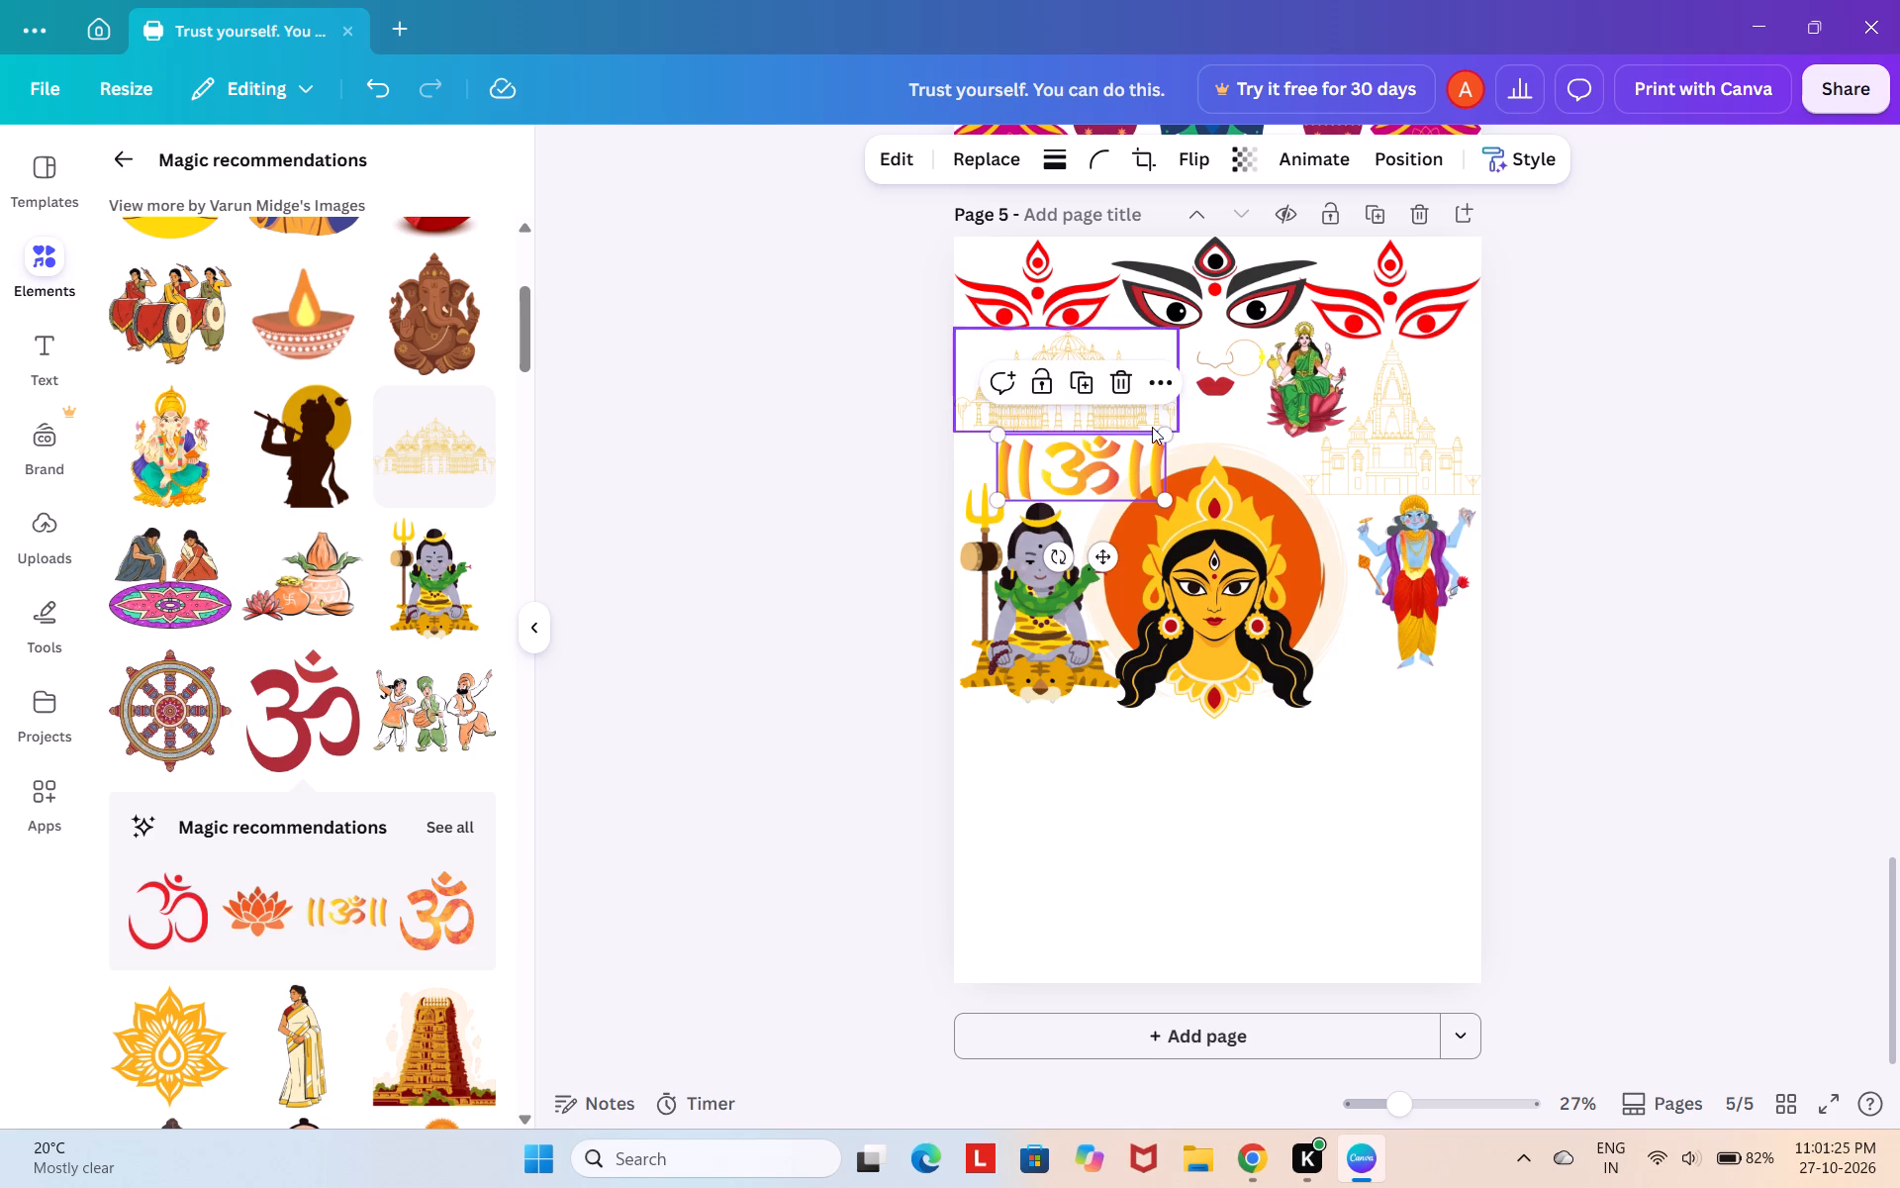
left_click_drag(1165, 441, 1140, 437)
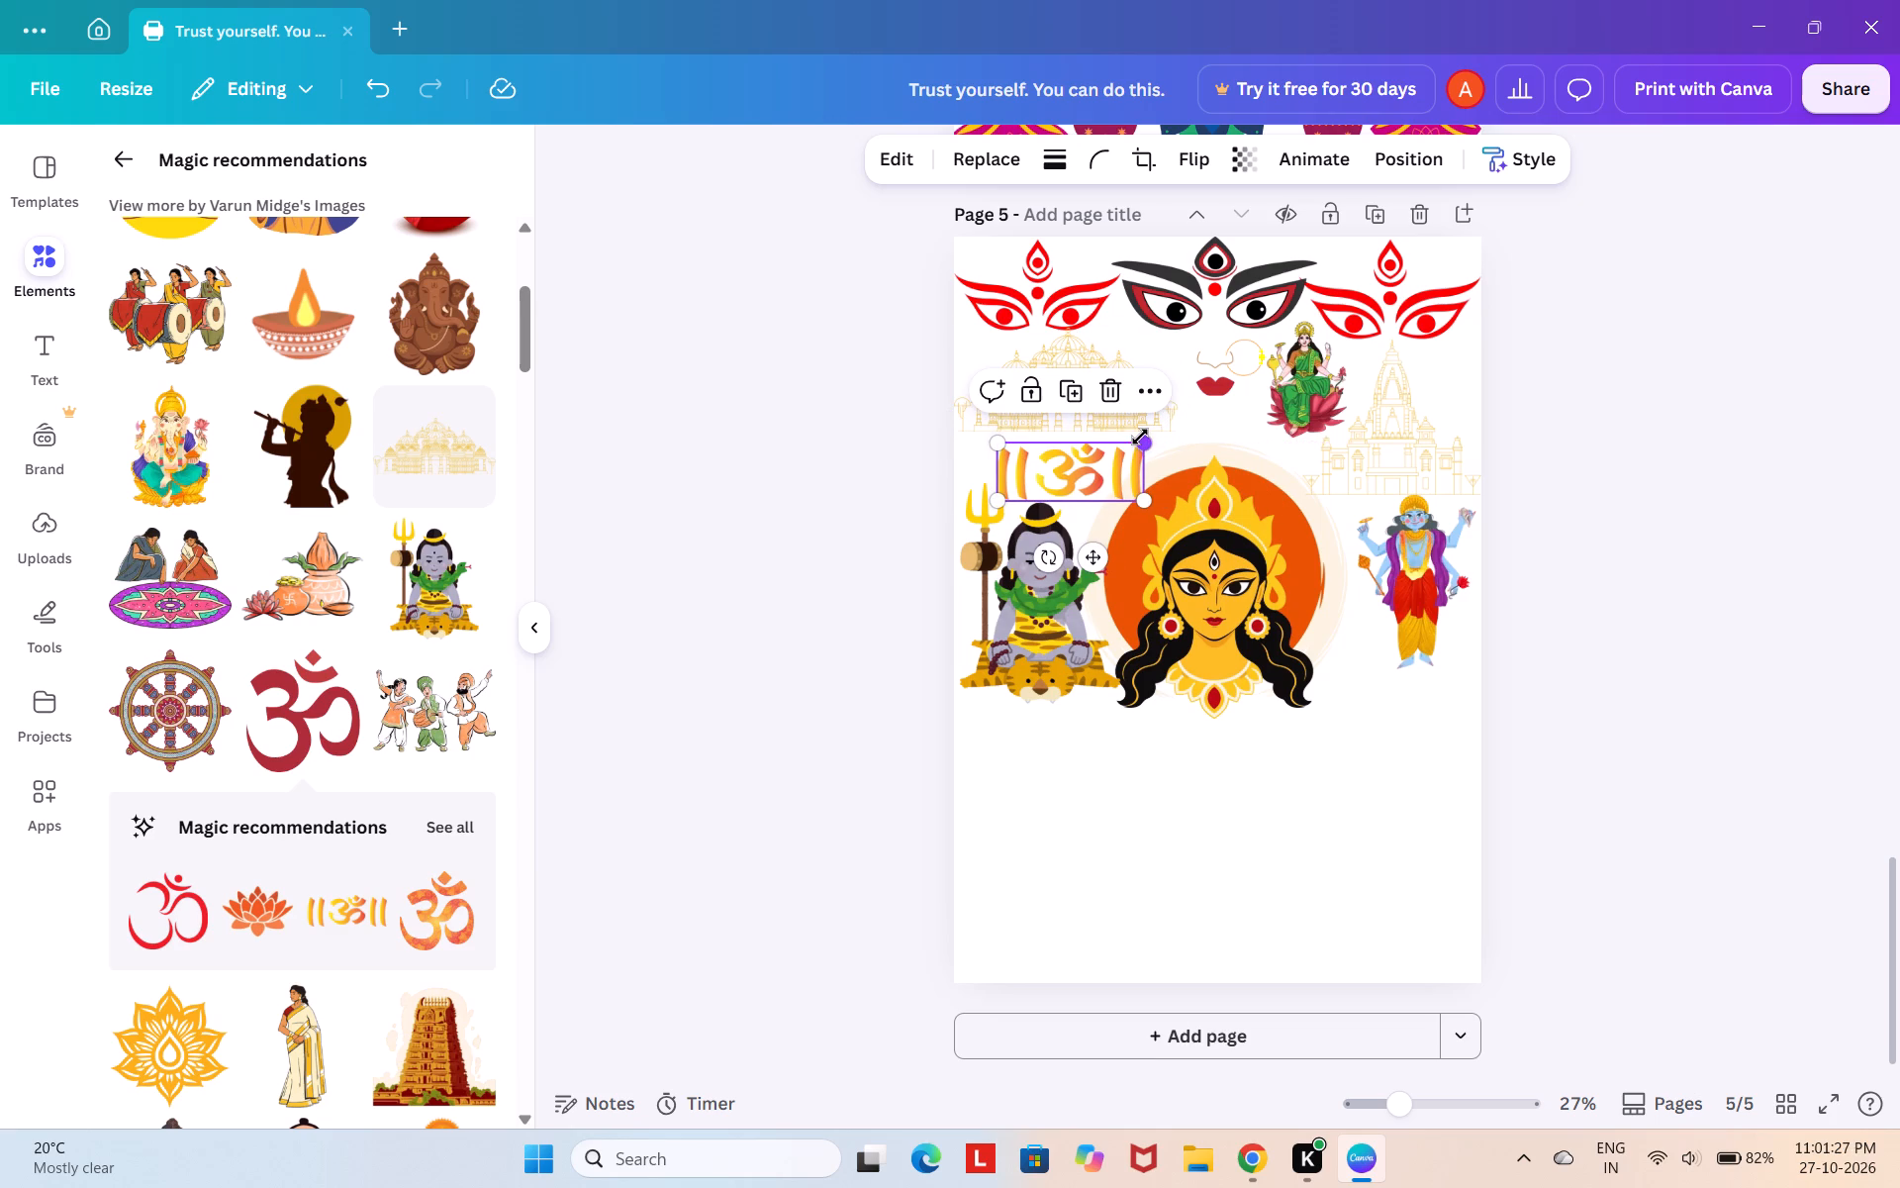
left_click(1104, 469)
left_click_drag(1104, 469, 1108, 460)
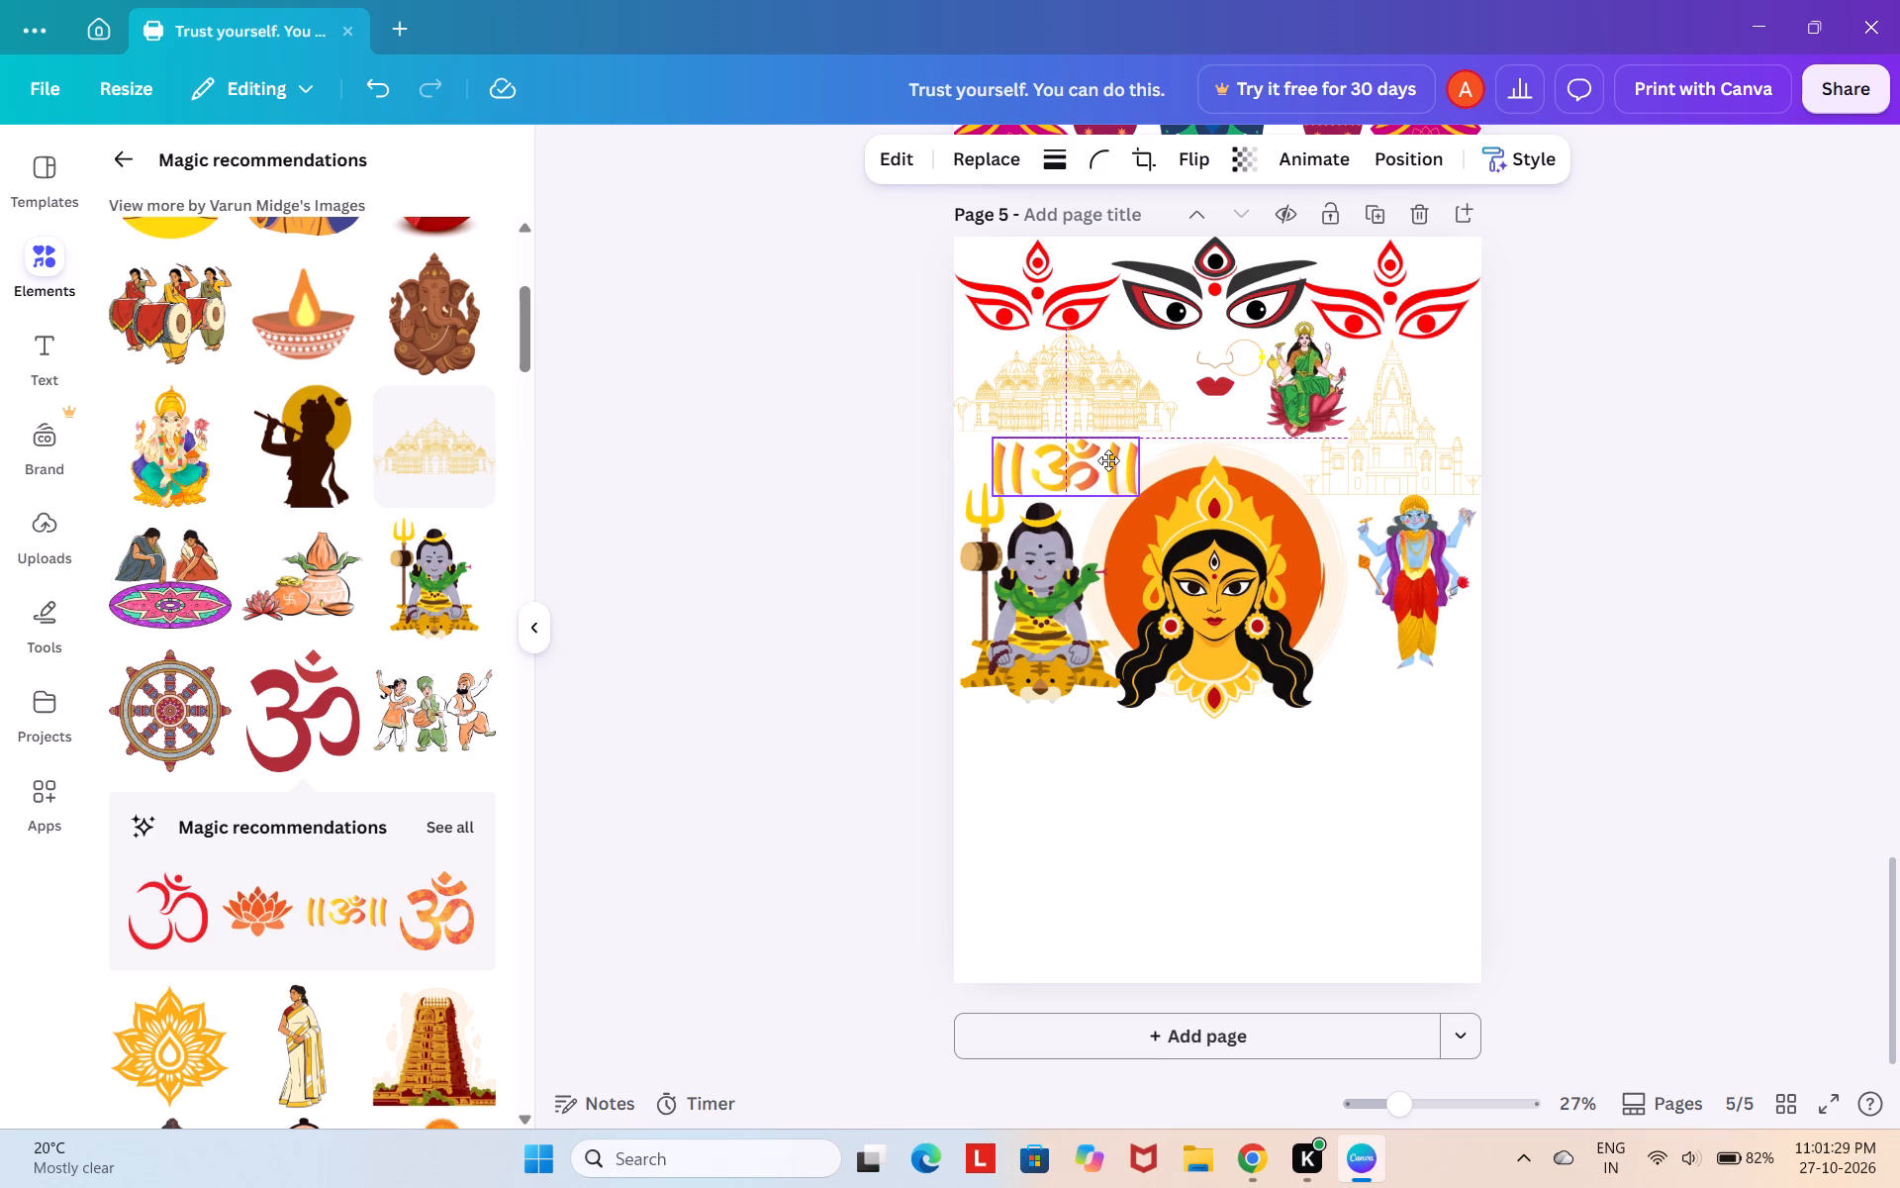
left_click_drag(1108, 460, 1102, 456)
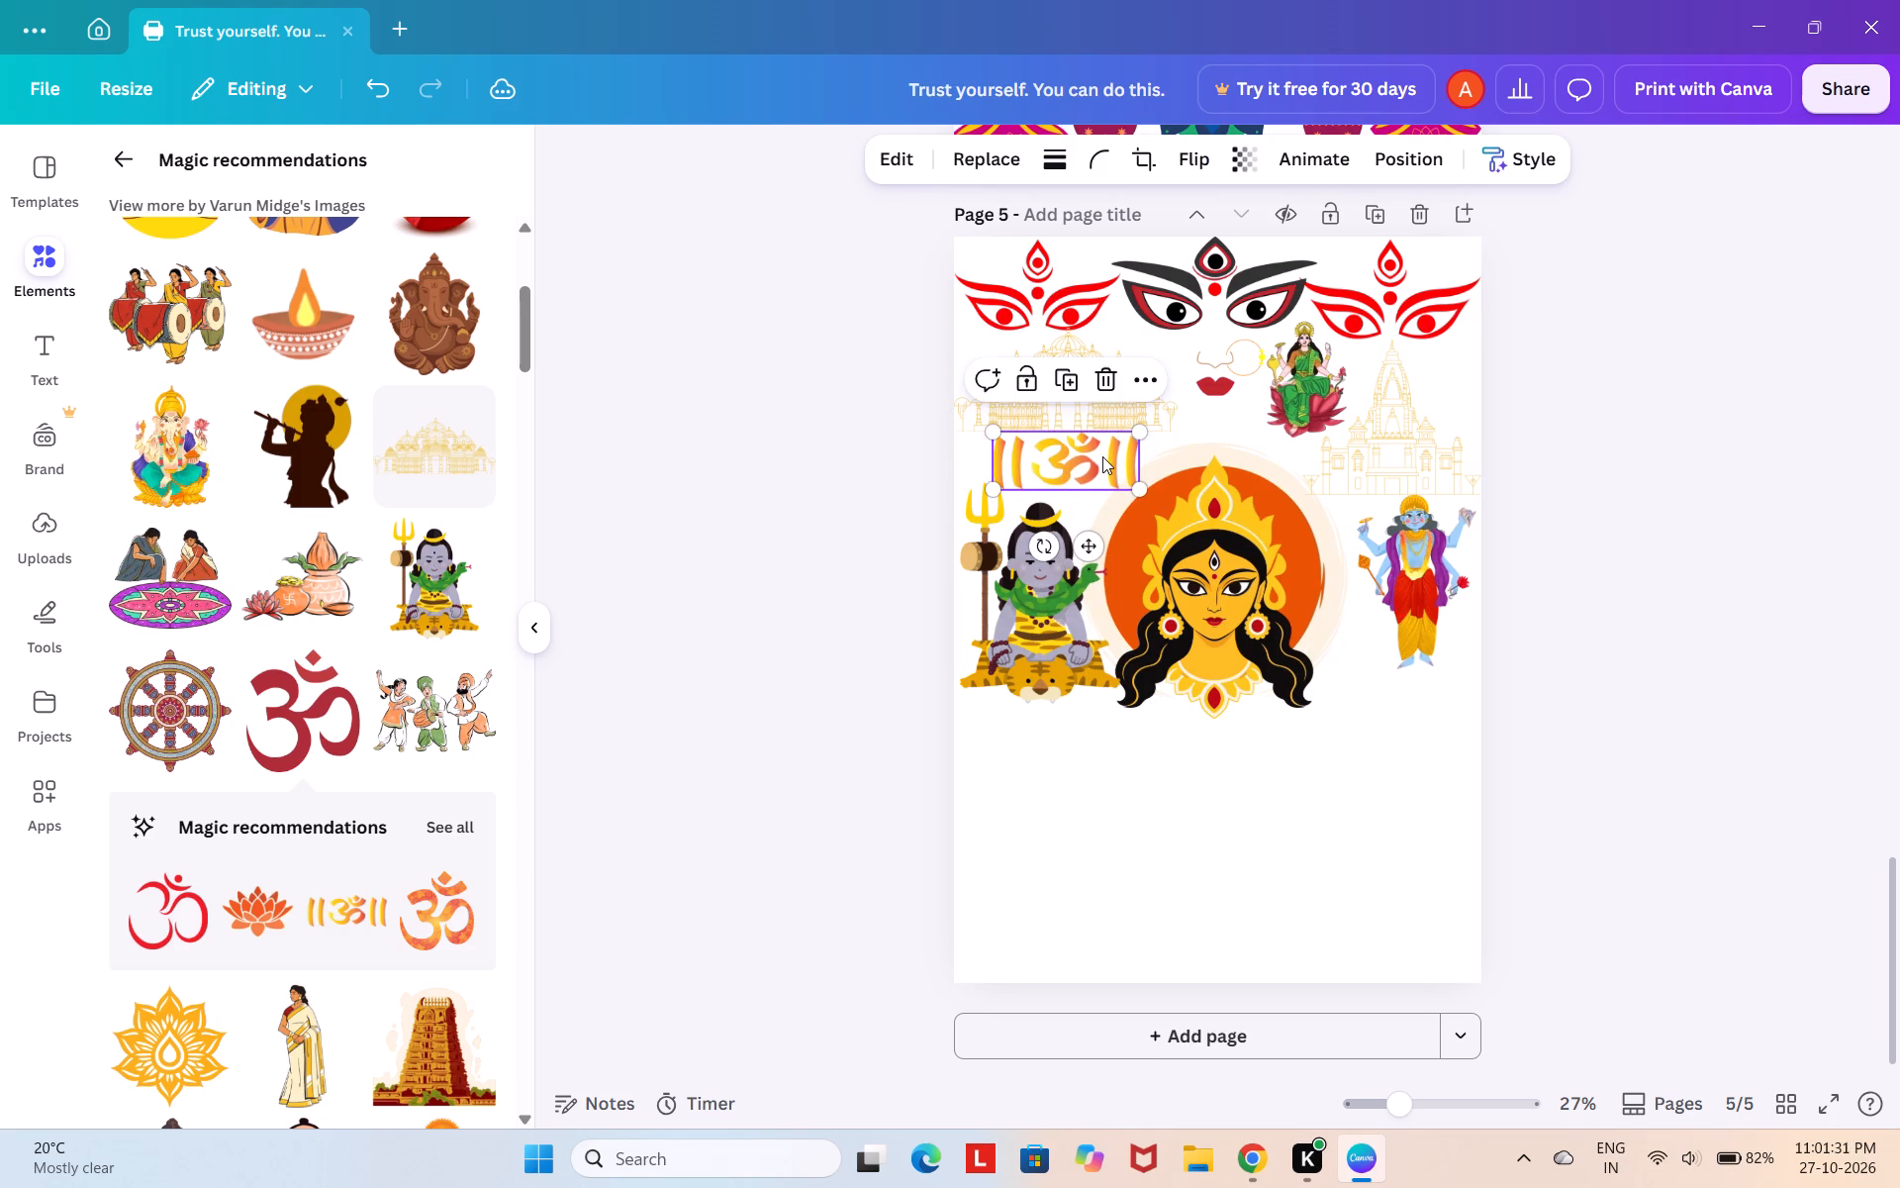
left_click(1135, 764)
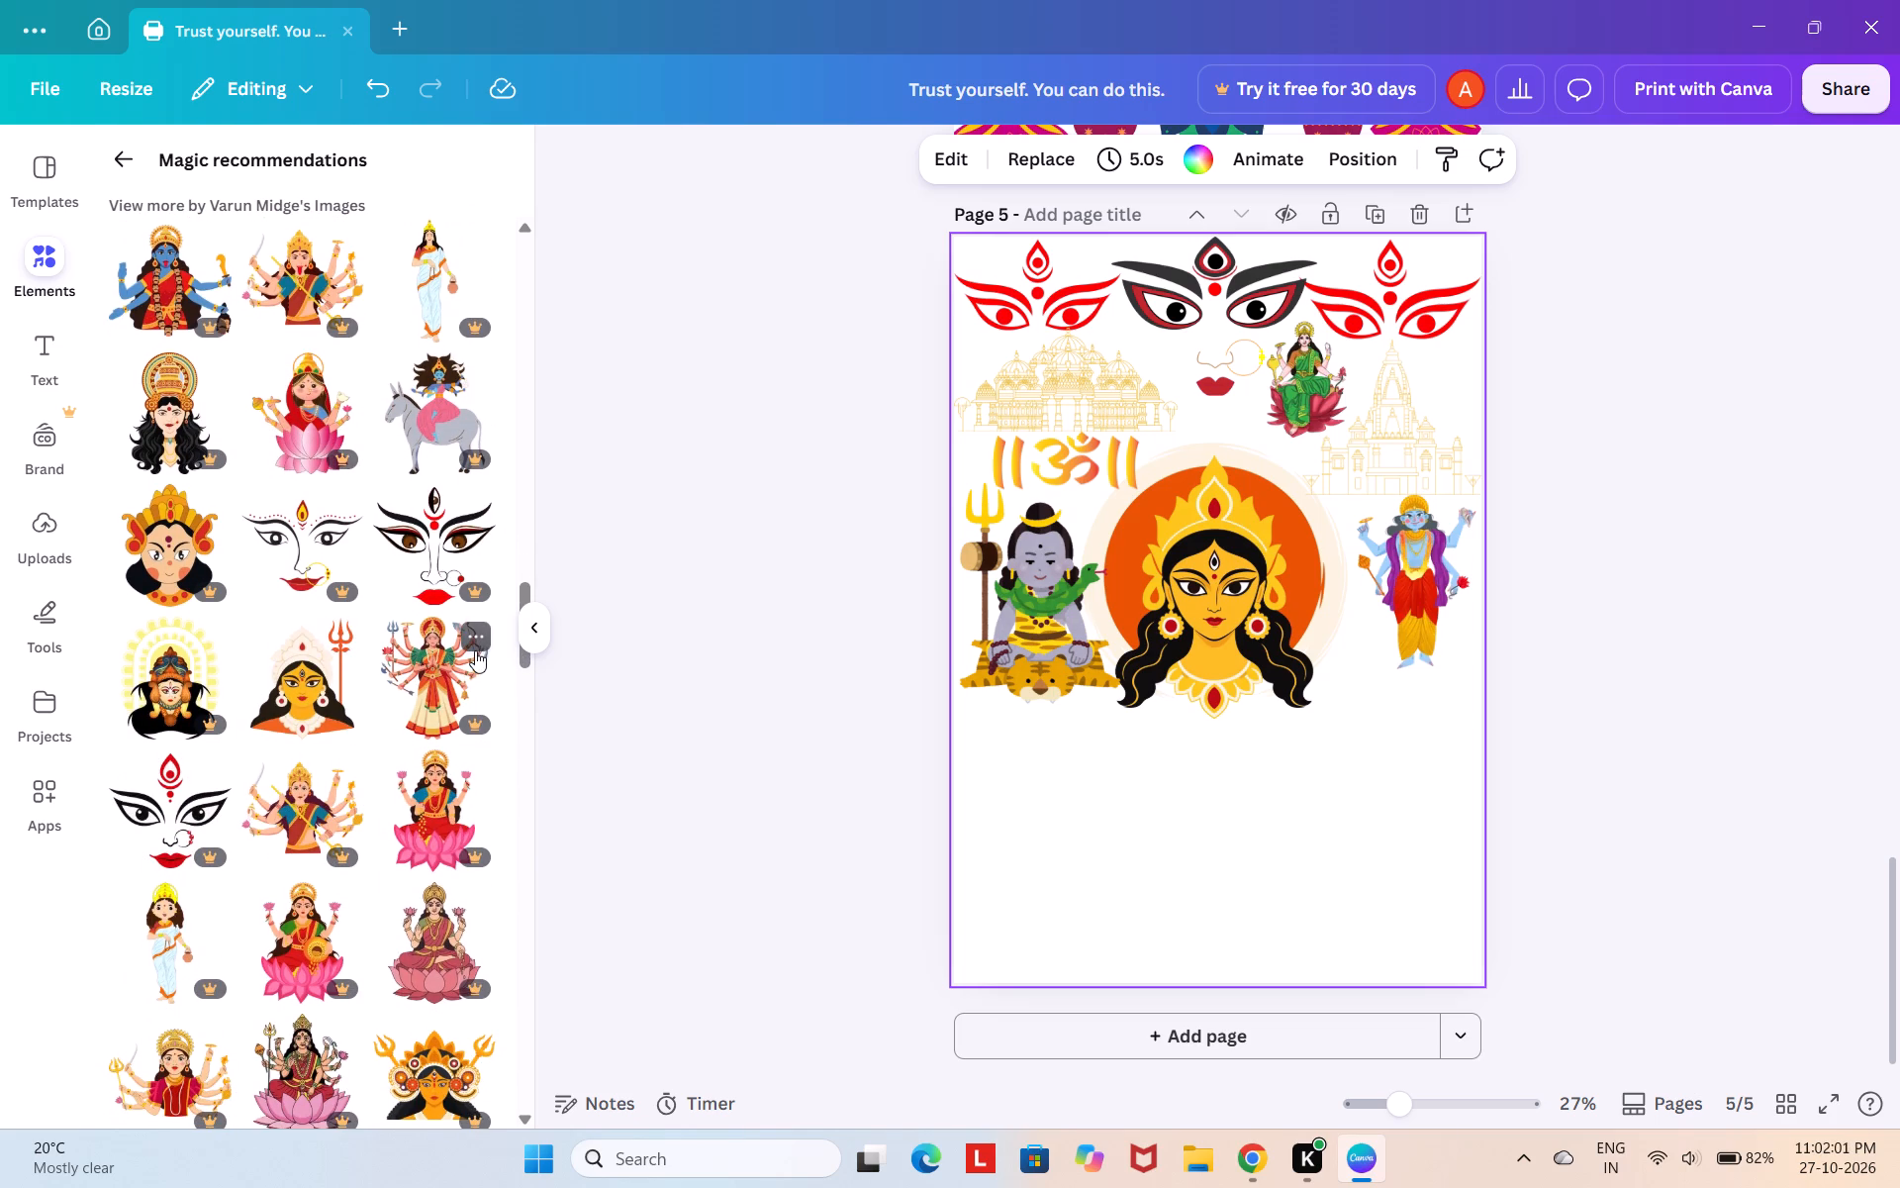
Add the standing many-armed goddess in a cream and red sari, shrink it to about 15 by 17.2, and place it directly below Shiva.
left_click(418, 664)
left_click_drag(1261, 532, 1089, 750)
left_click_drag(1141, 708, 1115, 732)
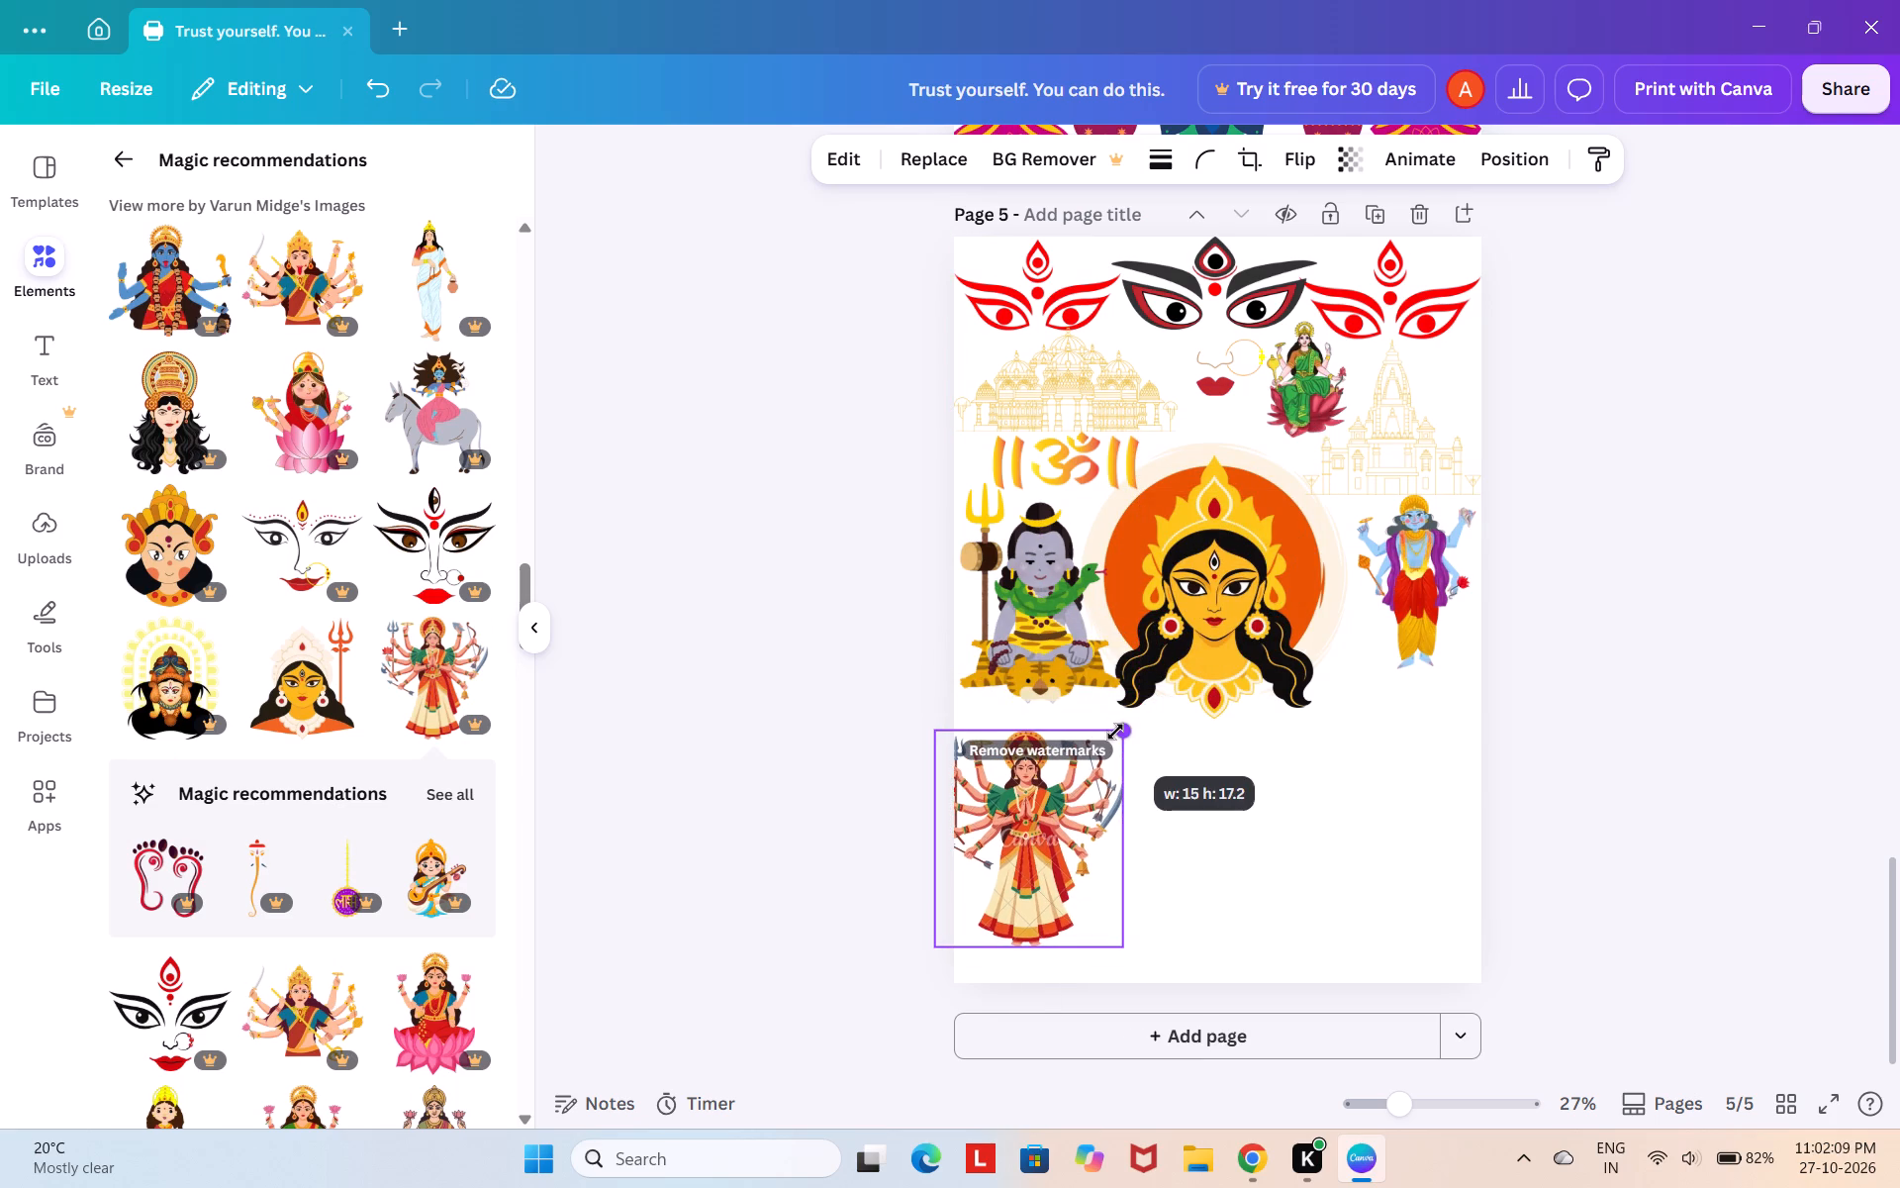
left_click_drag(1115, 732, 1115, 733)
left_click(1071, 775)
left_click_drag(1071, 775, 1089, 752)
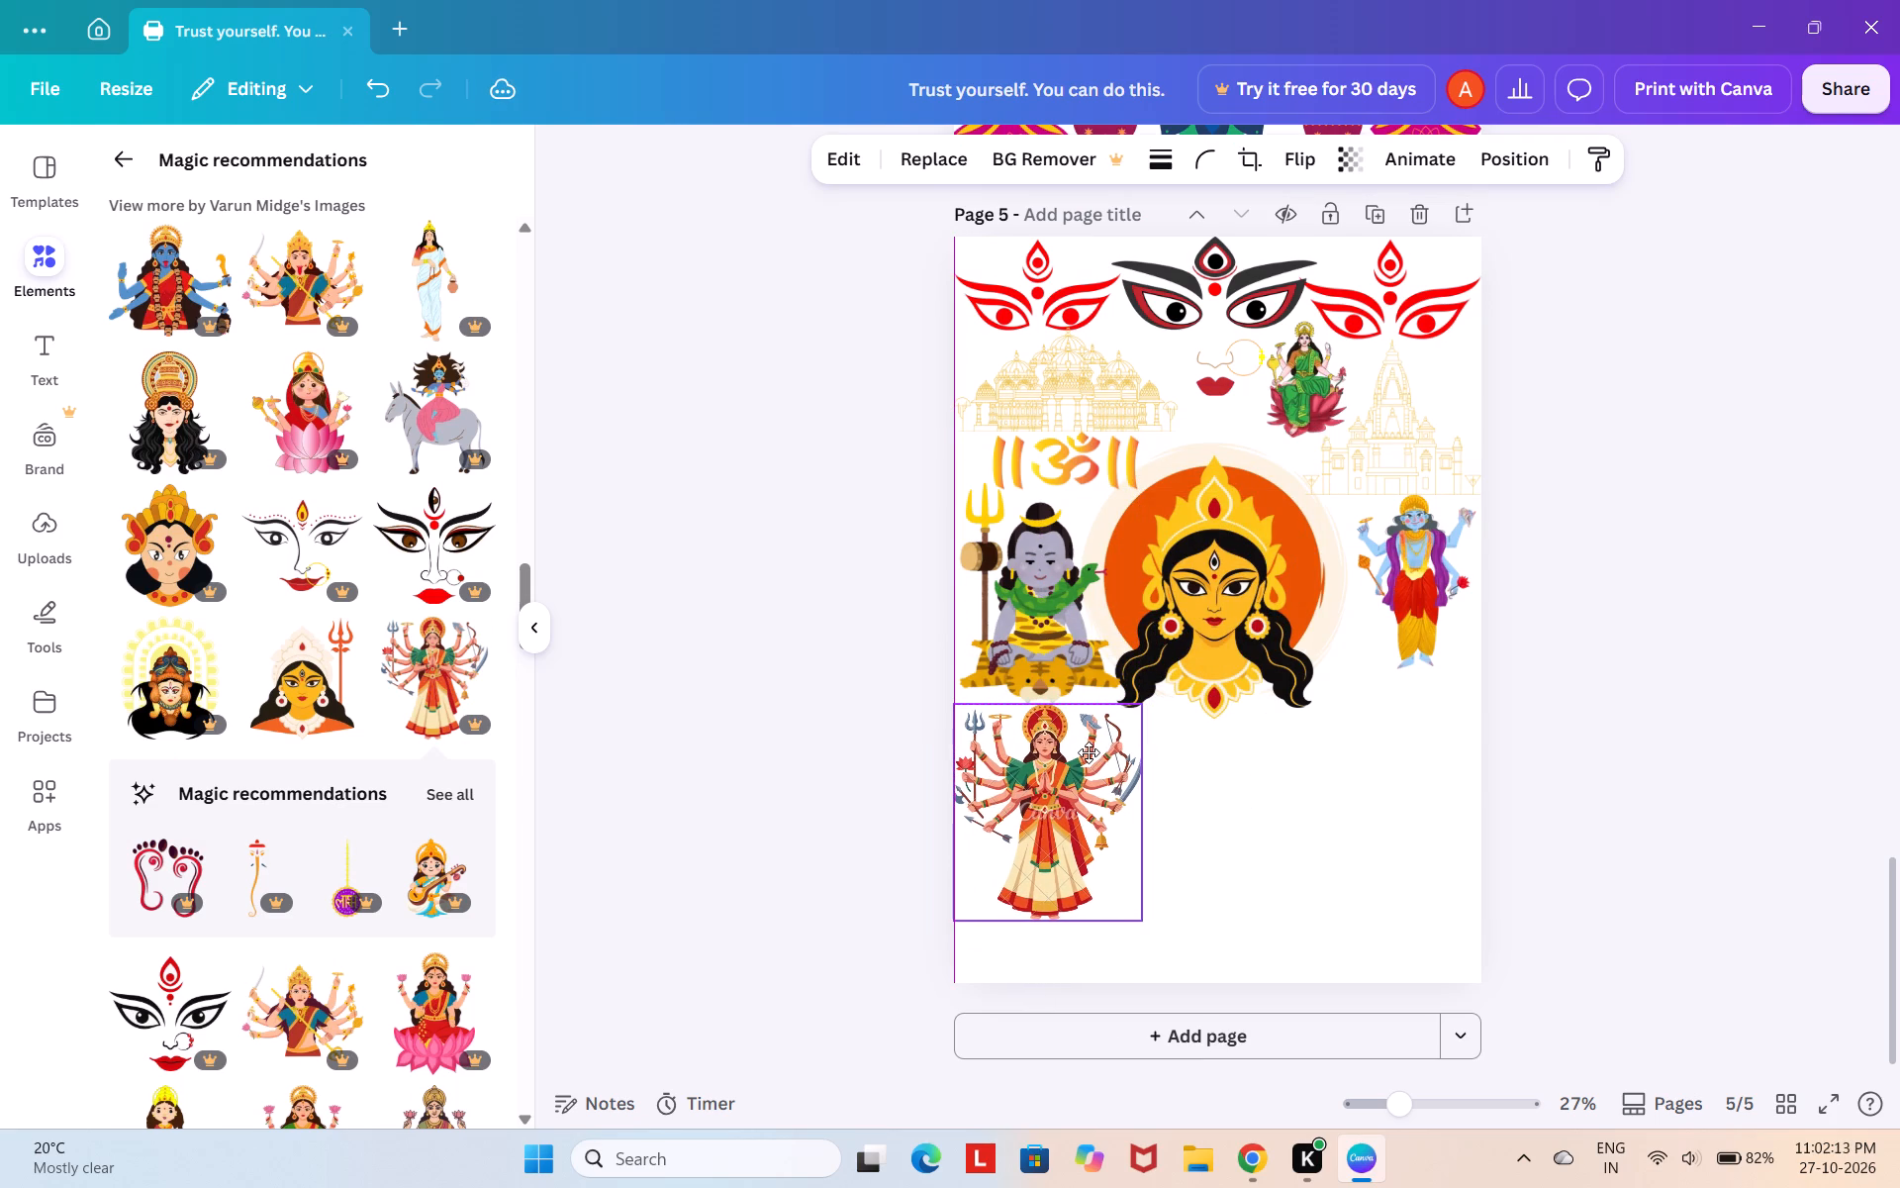
left_click_drag(1089, 752, 1088, 752)
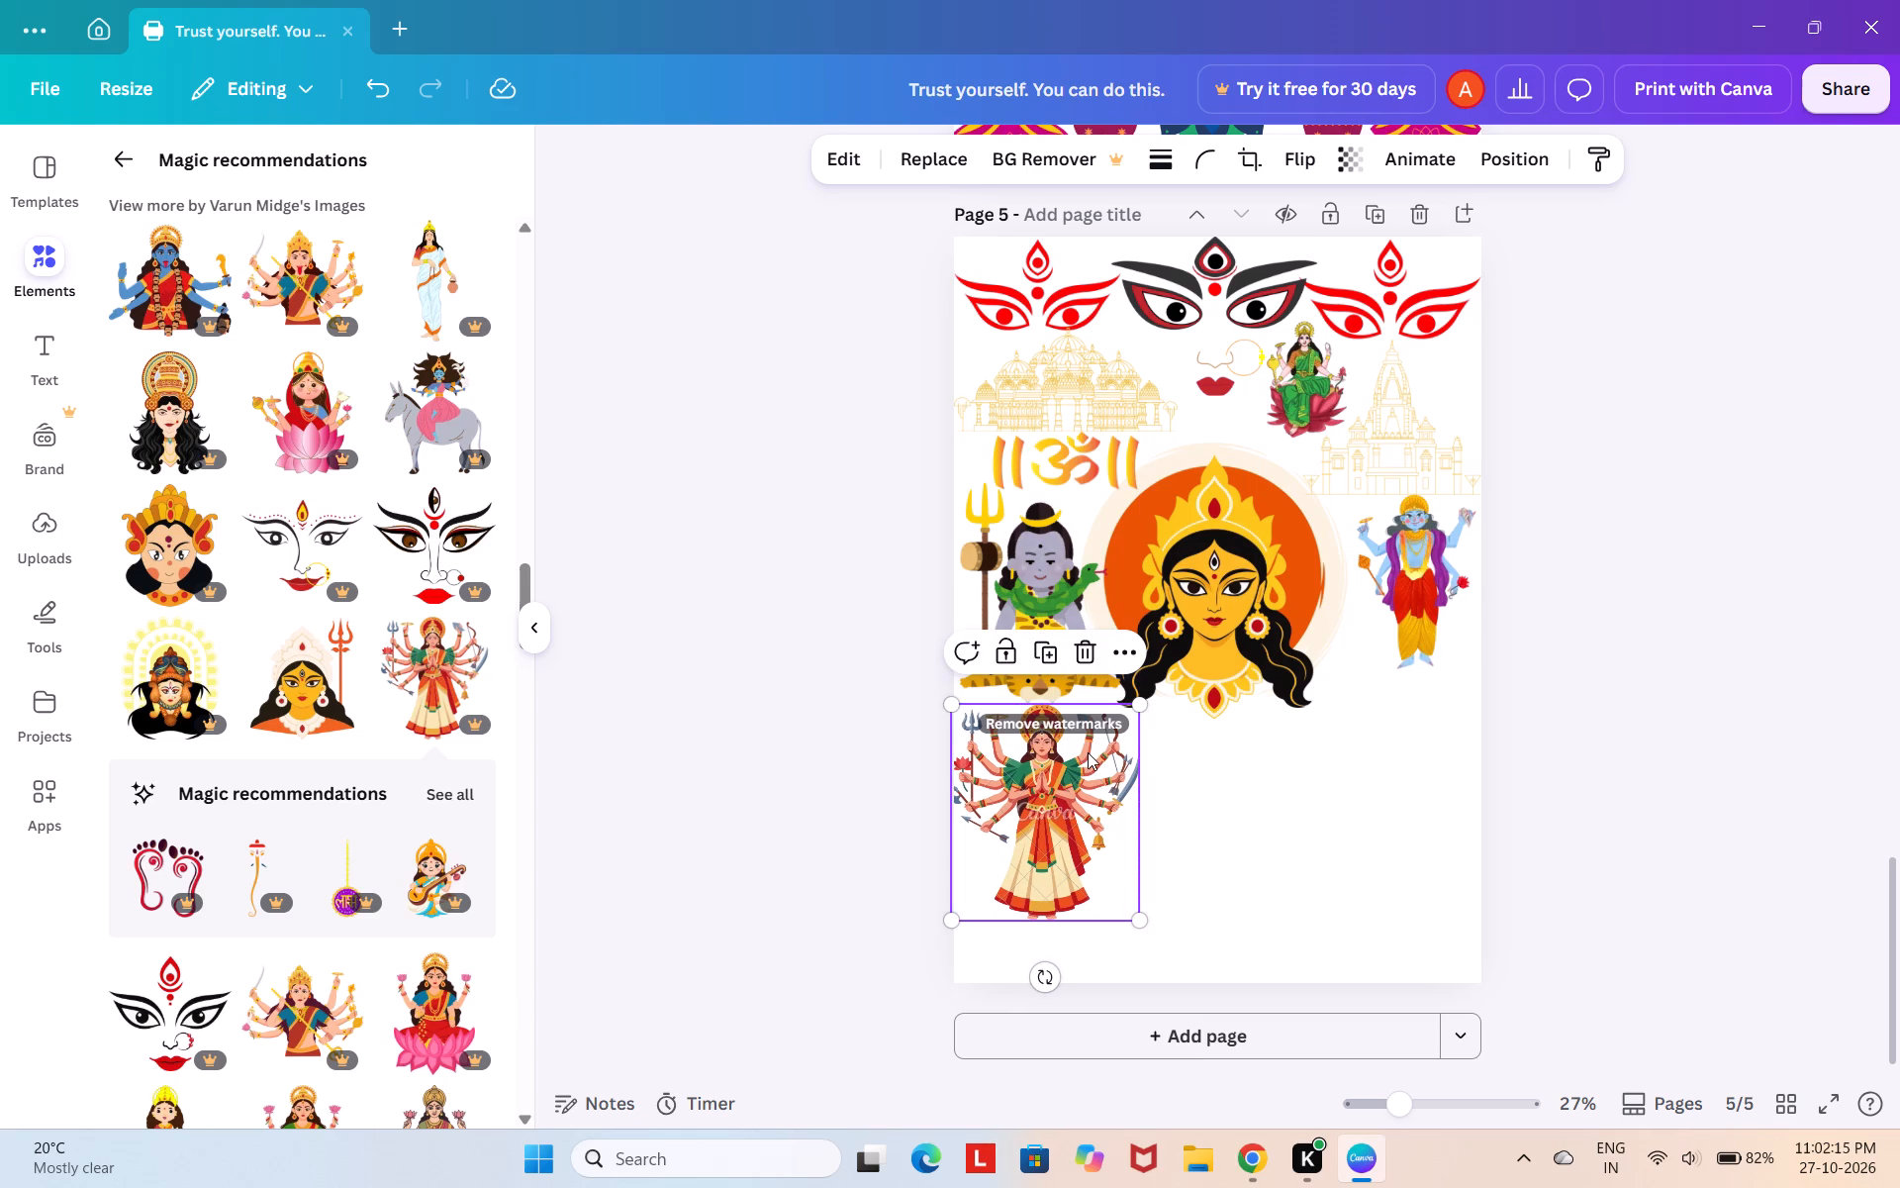
left_click(677, 707)
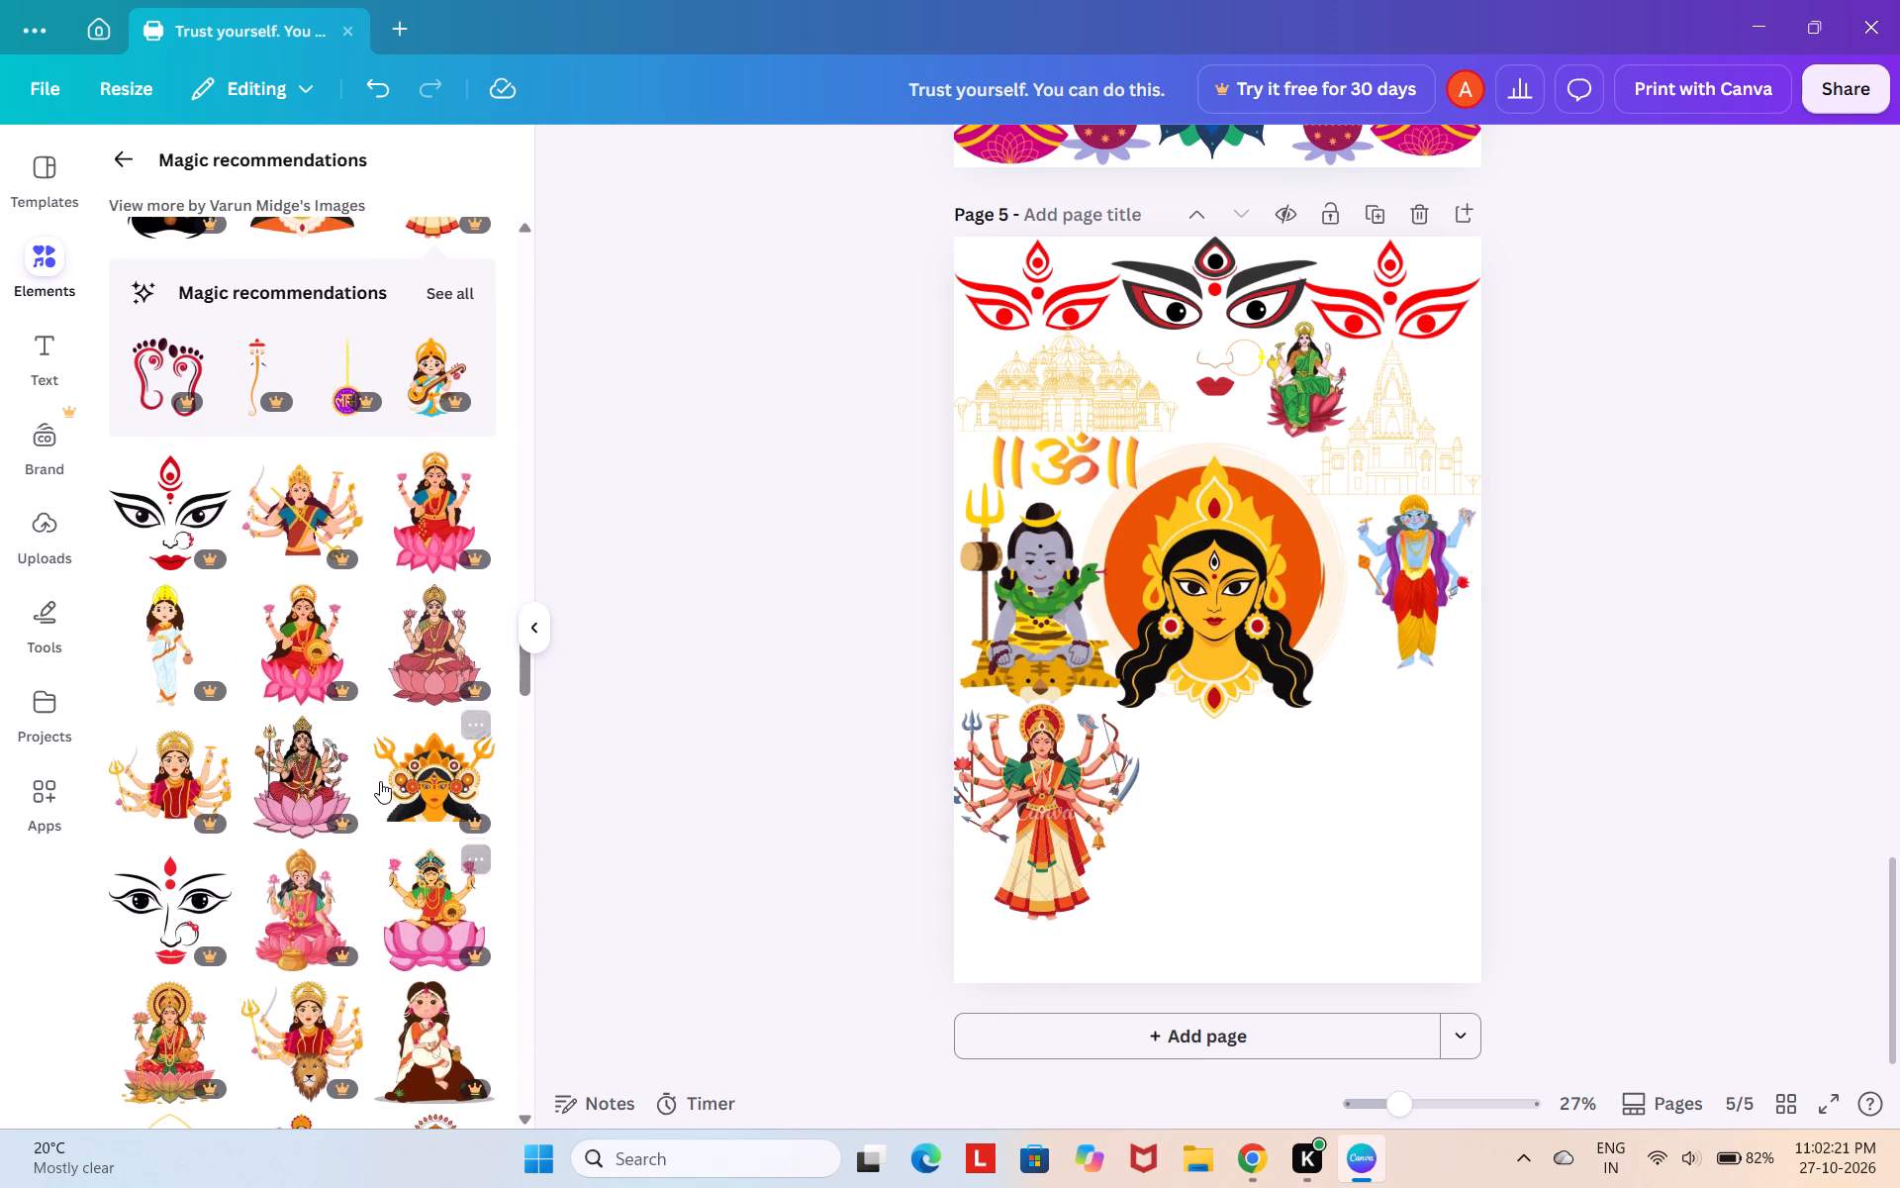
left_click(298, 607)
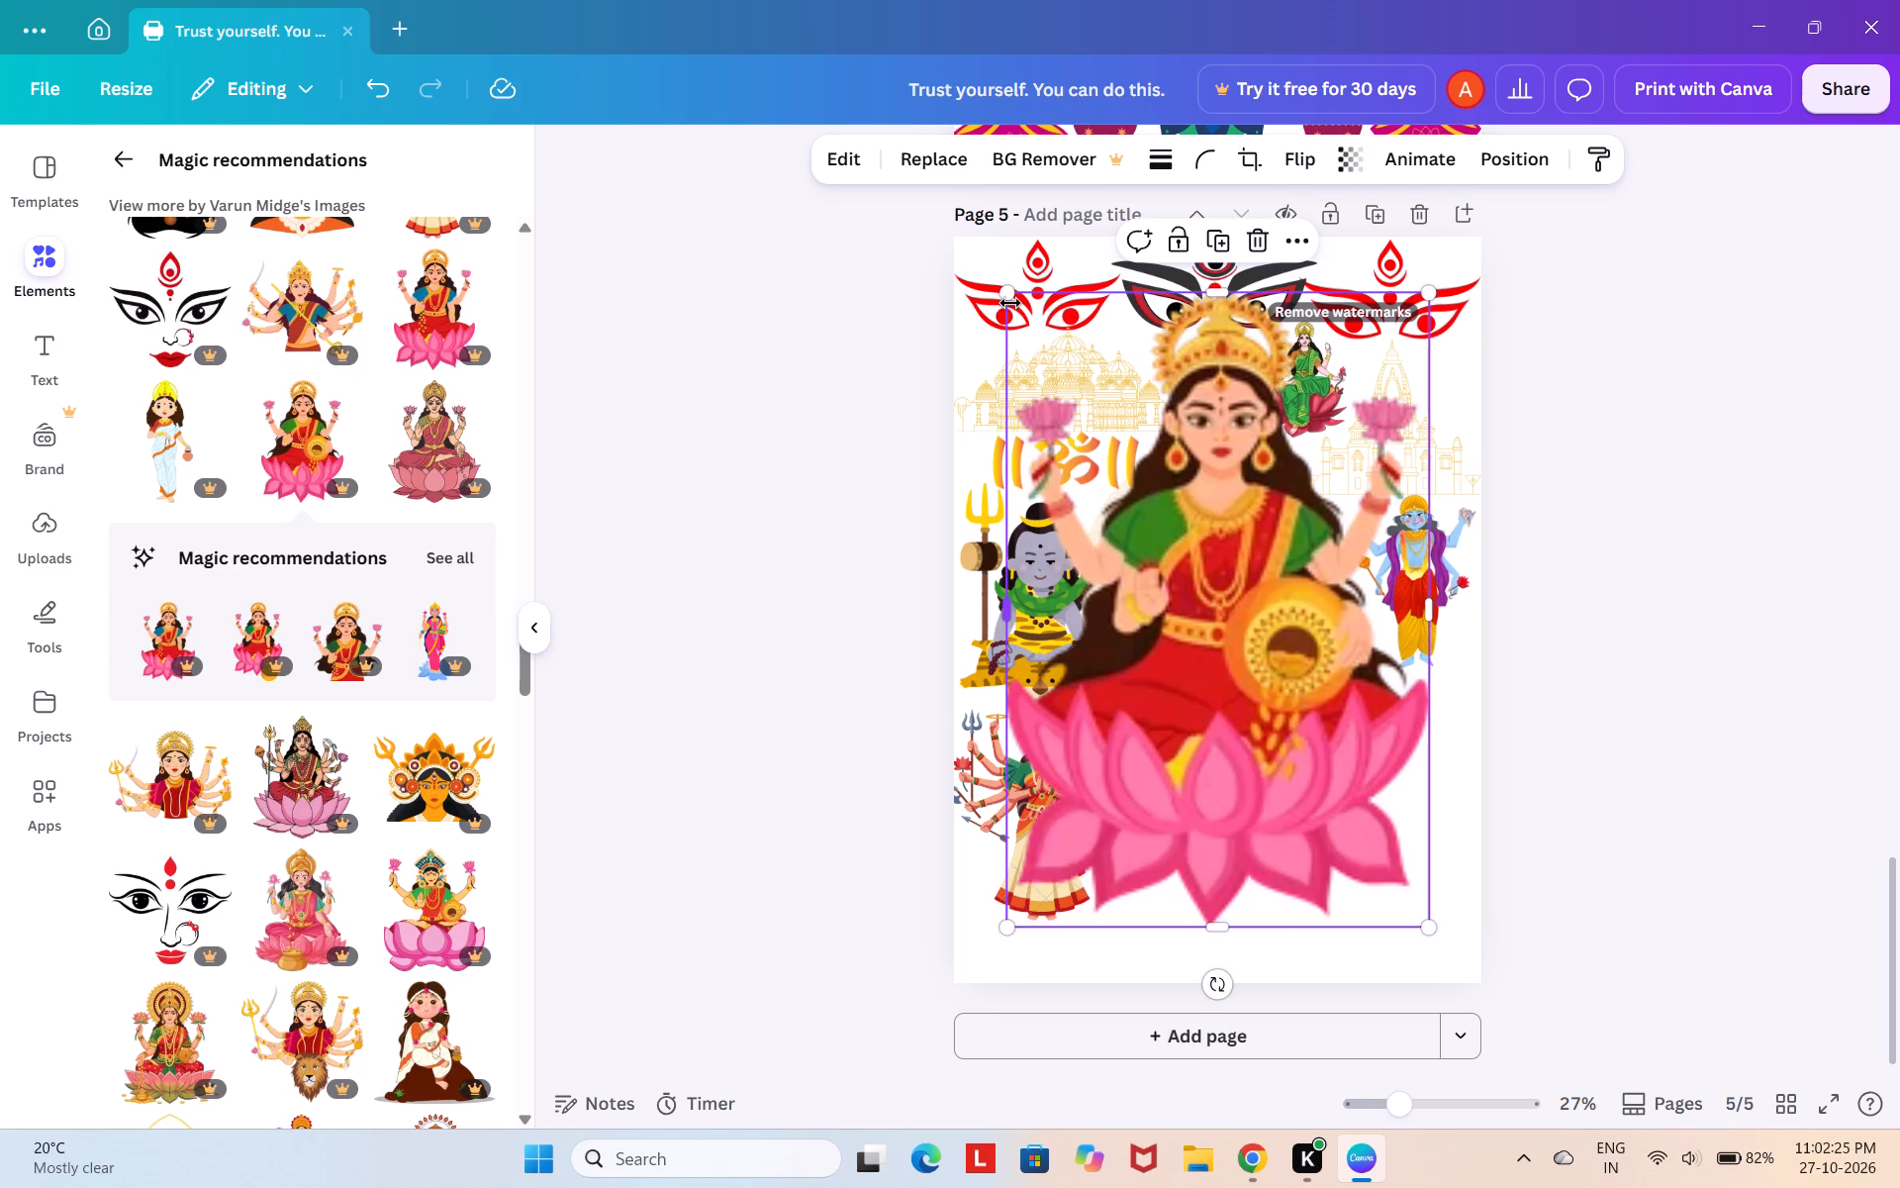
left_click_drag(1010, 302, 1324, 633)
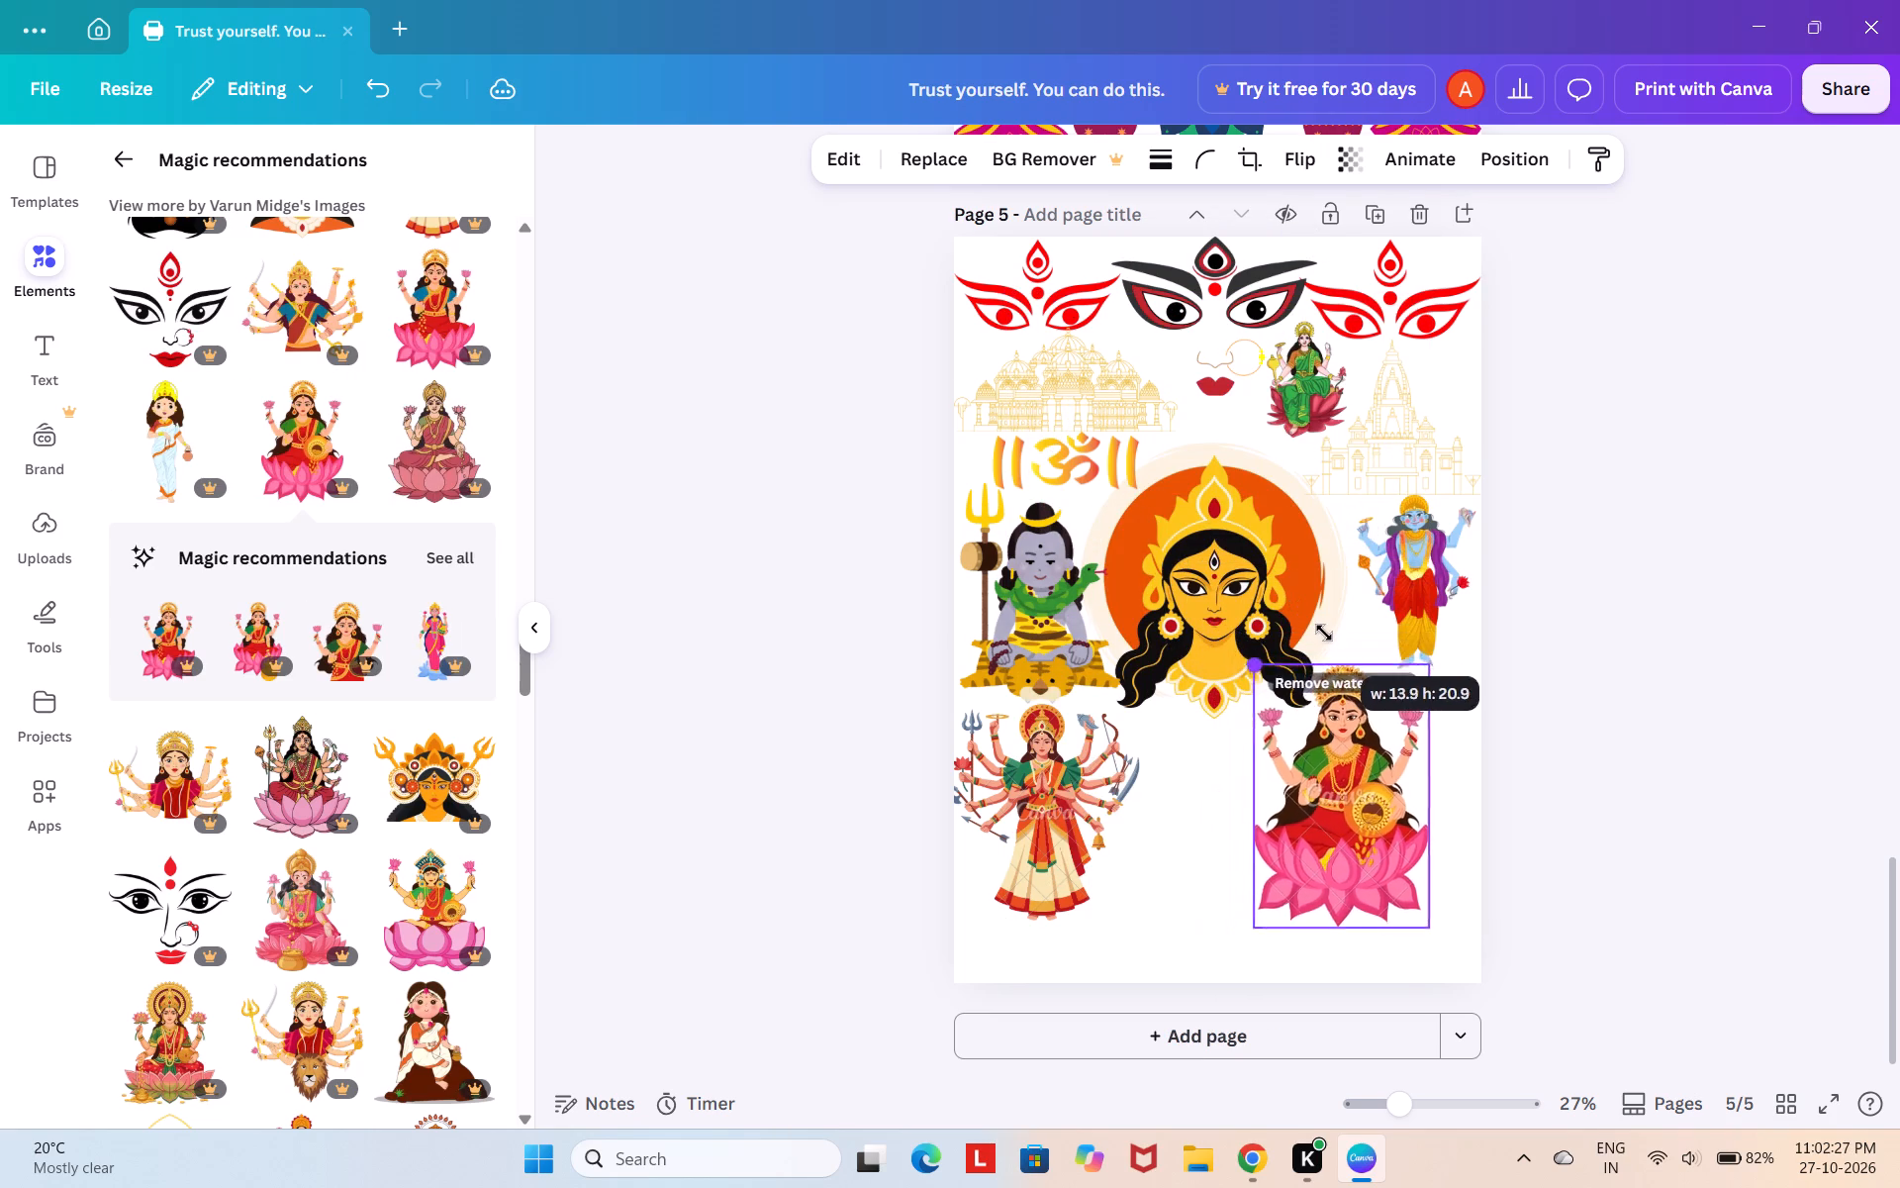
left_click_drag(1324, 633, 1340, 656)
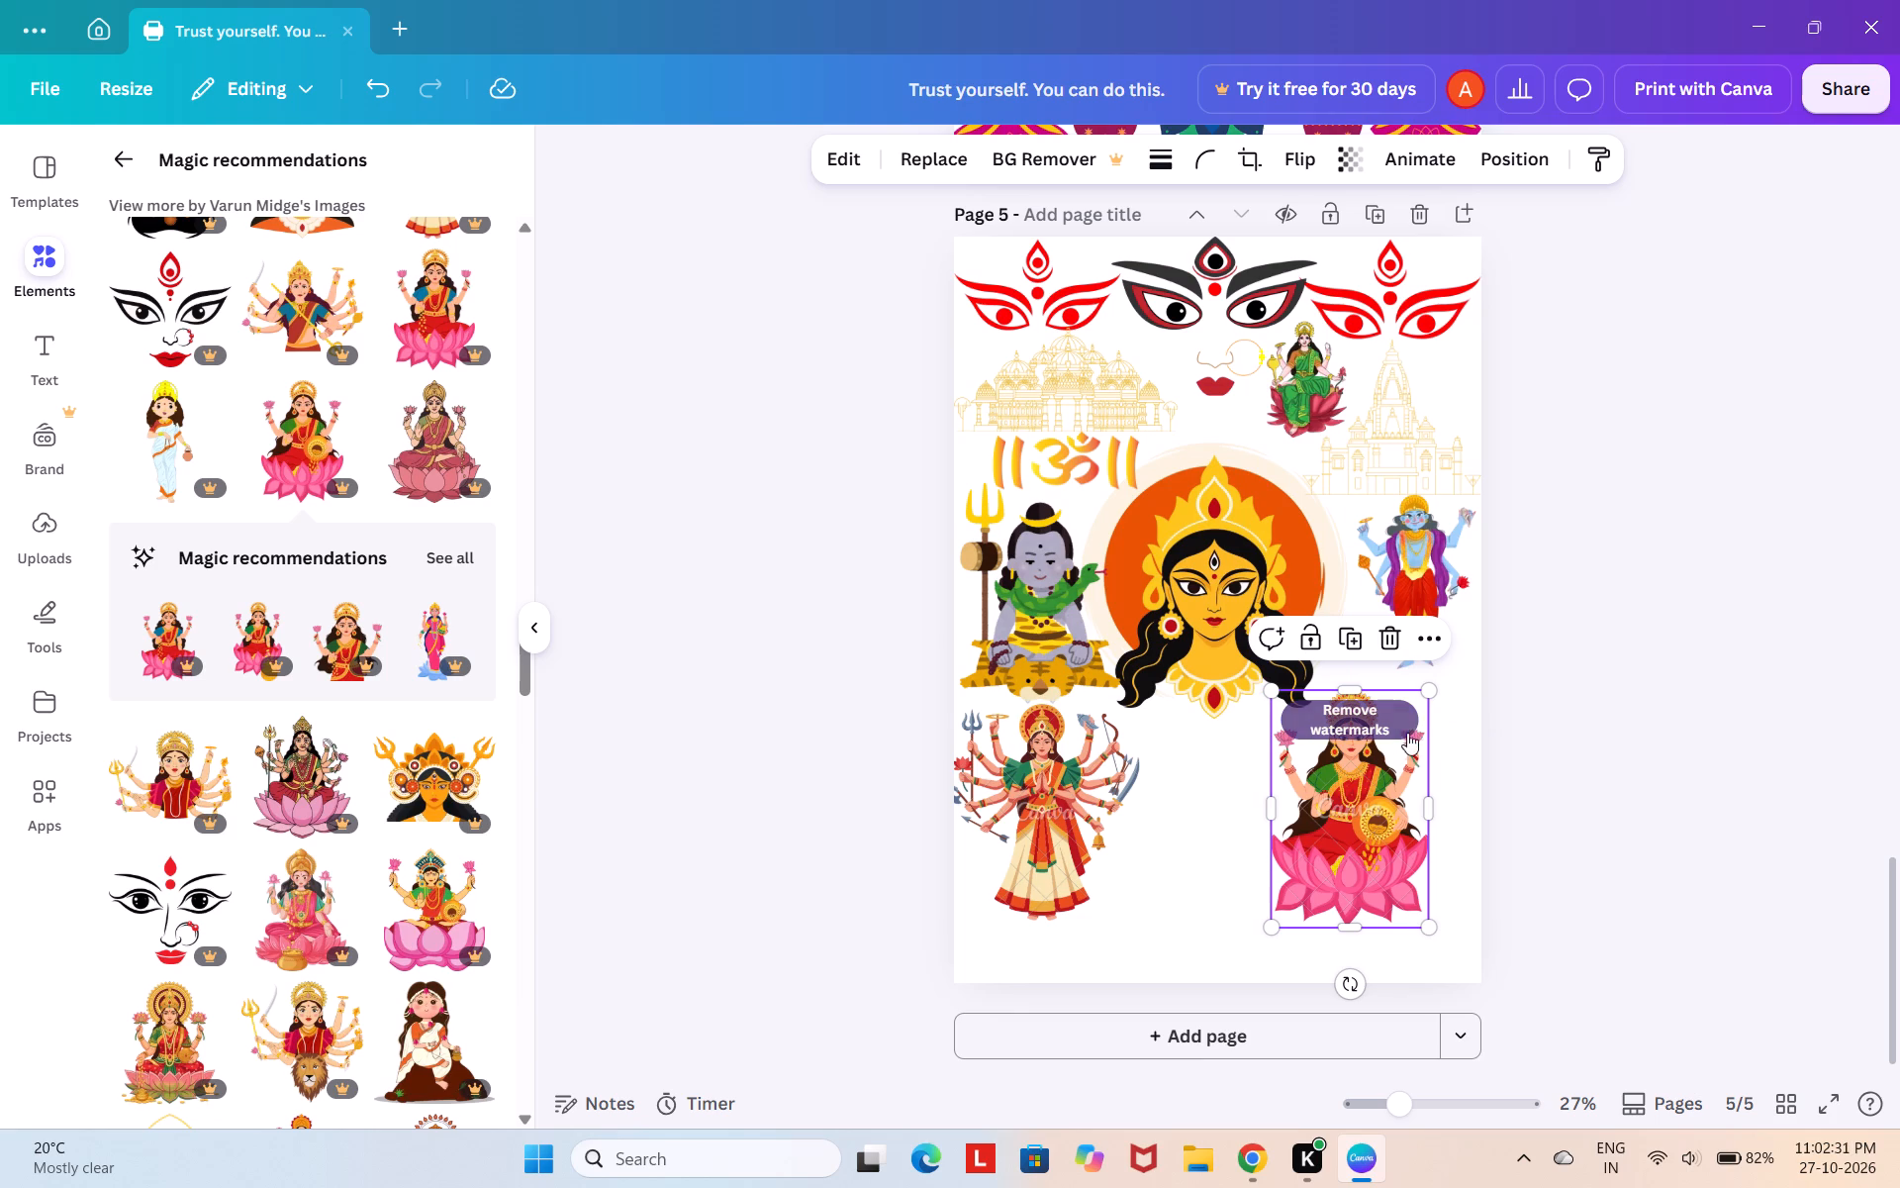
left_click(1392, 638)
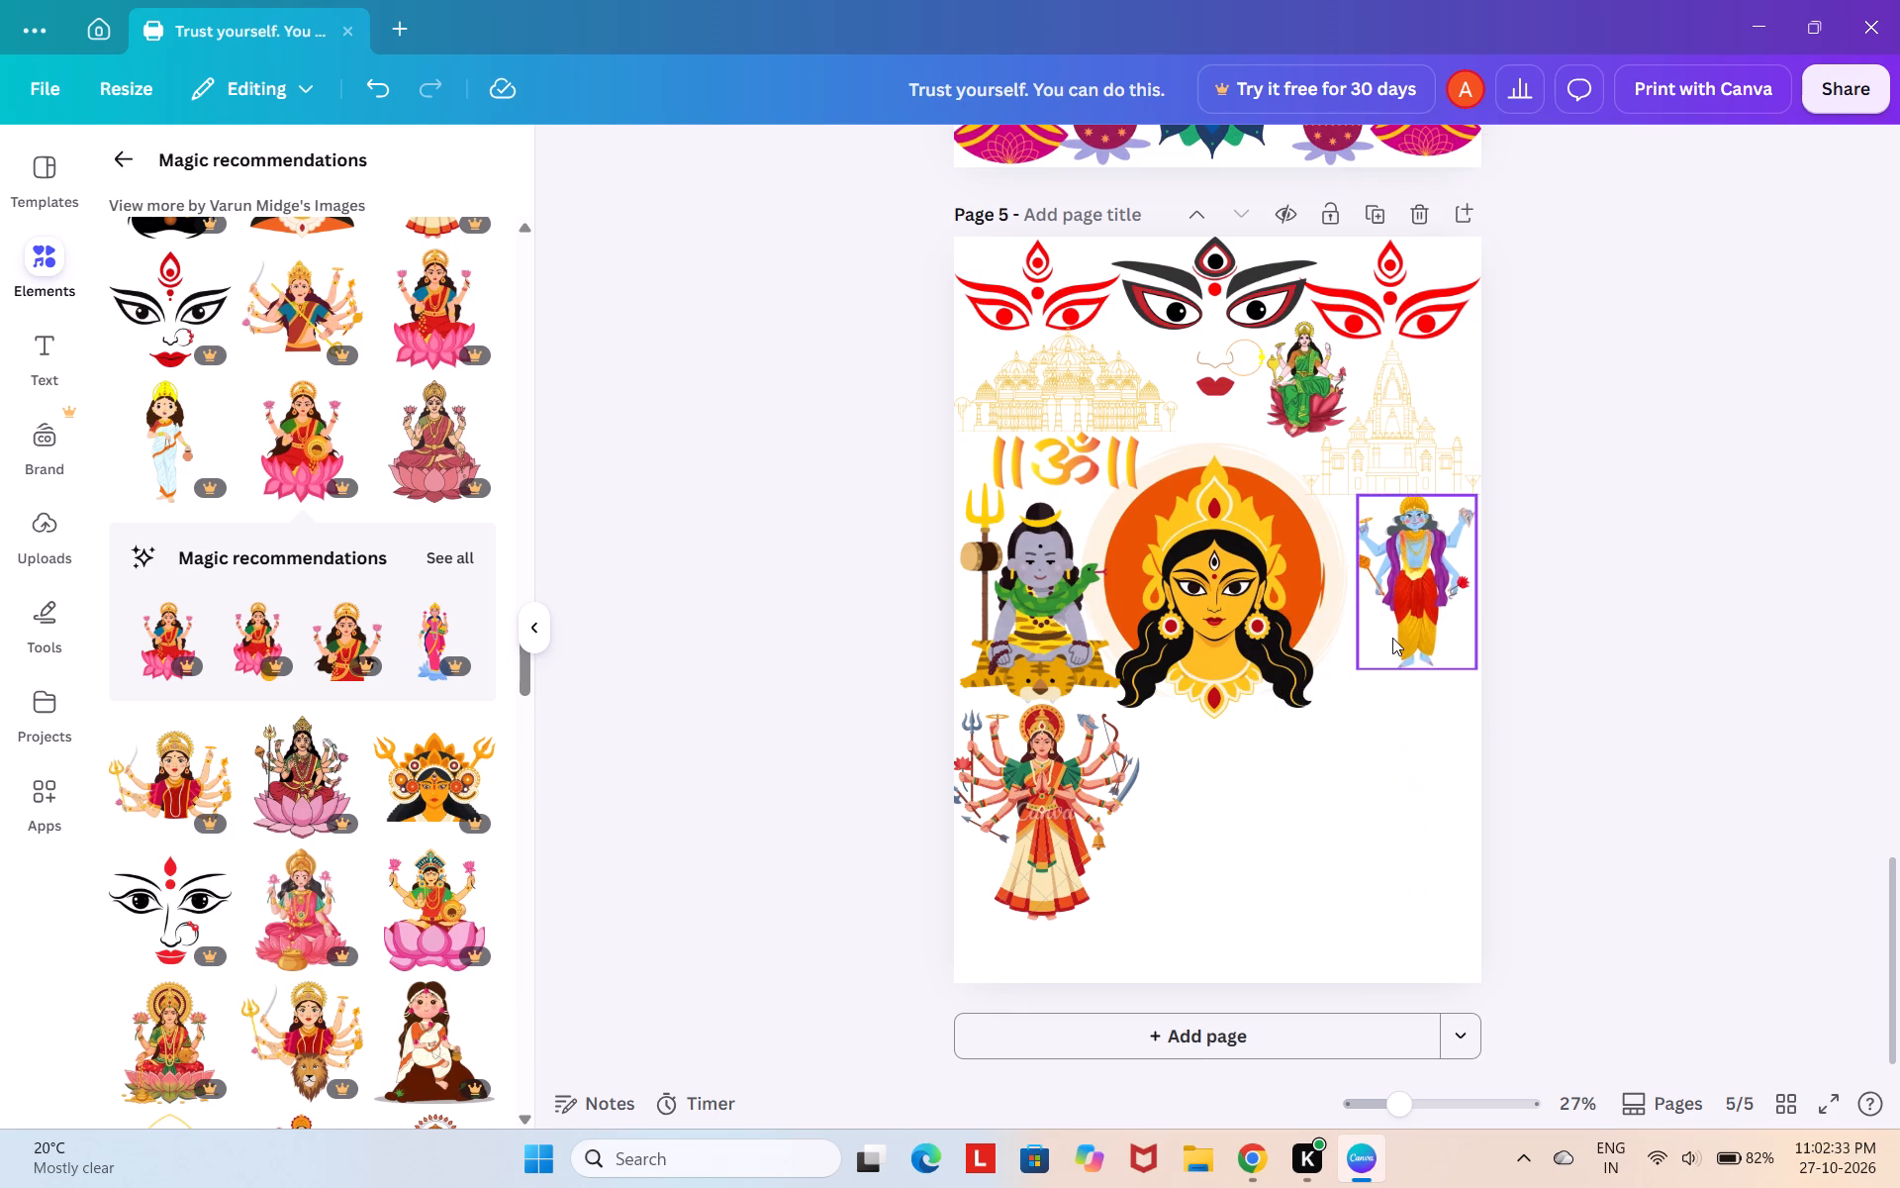
Add the trident-bearing goddess seated on a pale pink lotus, shrink it, and place it below the central Durga face beside the standing goddess.
left_click(314, 771)
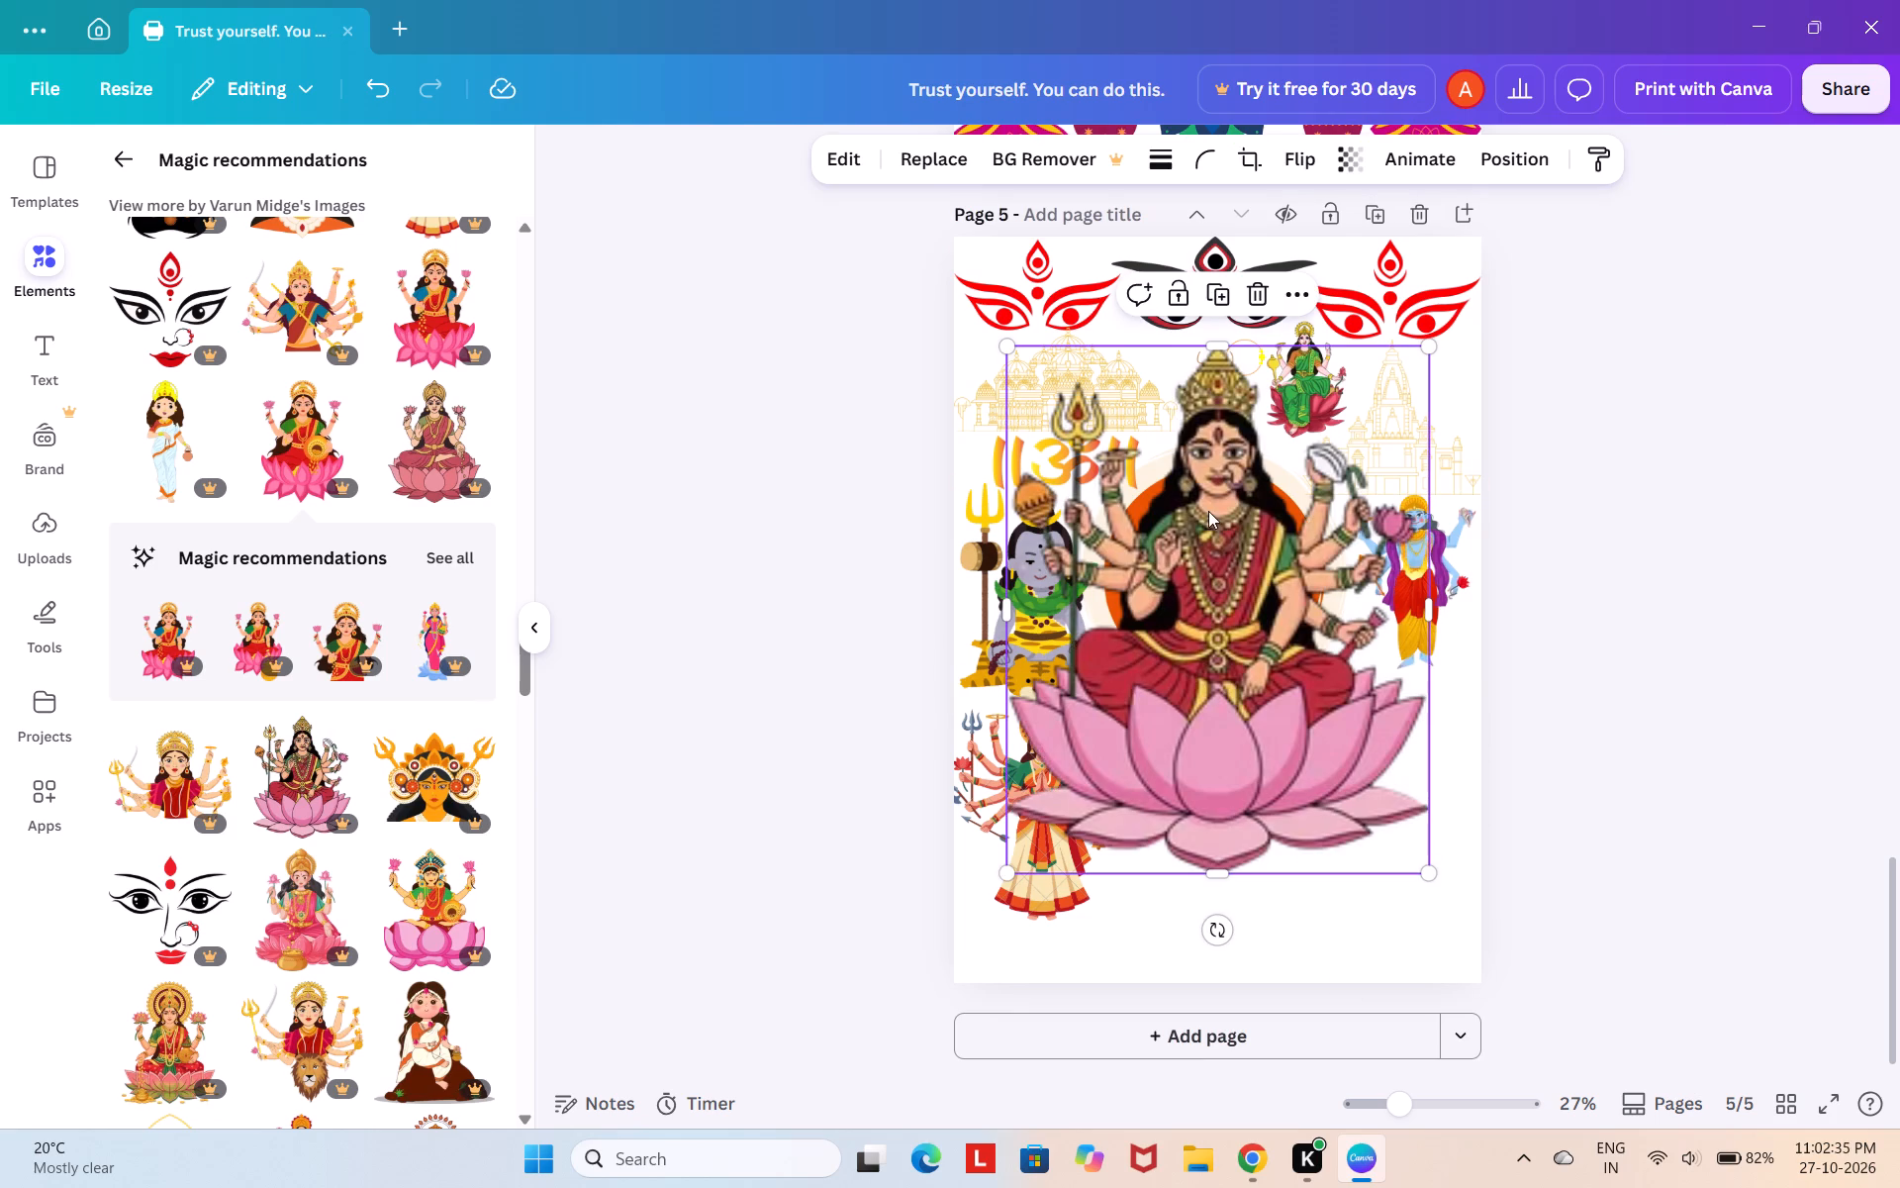
left_click_drag(1007, 351, 1293, 623)
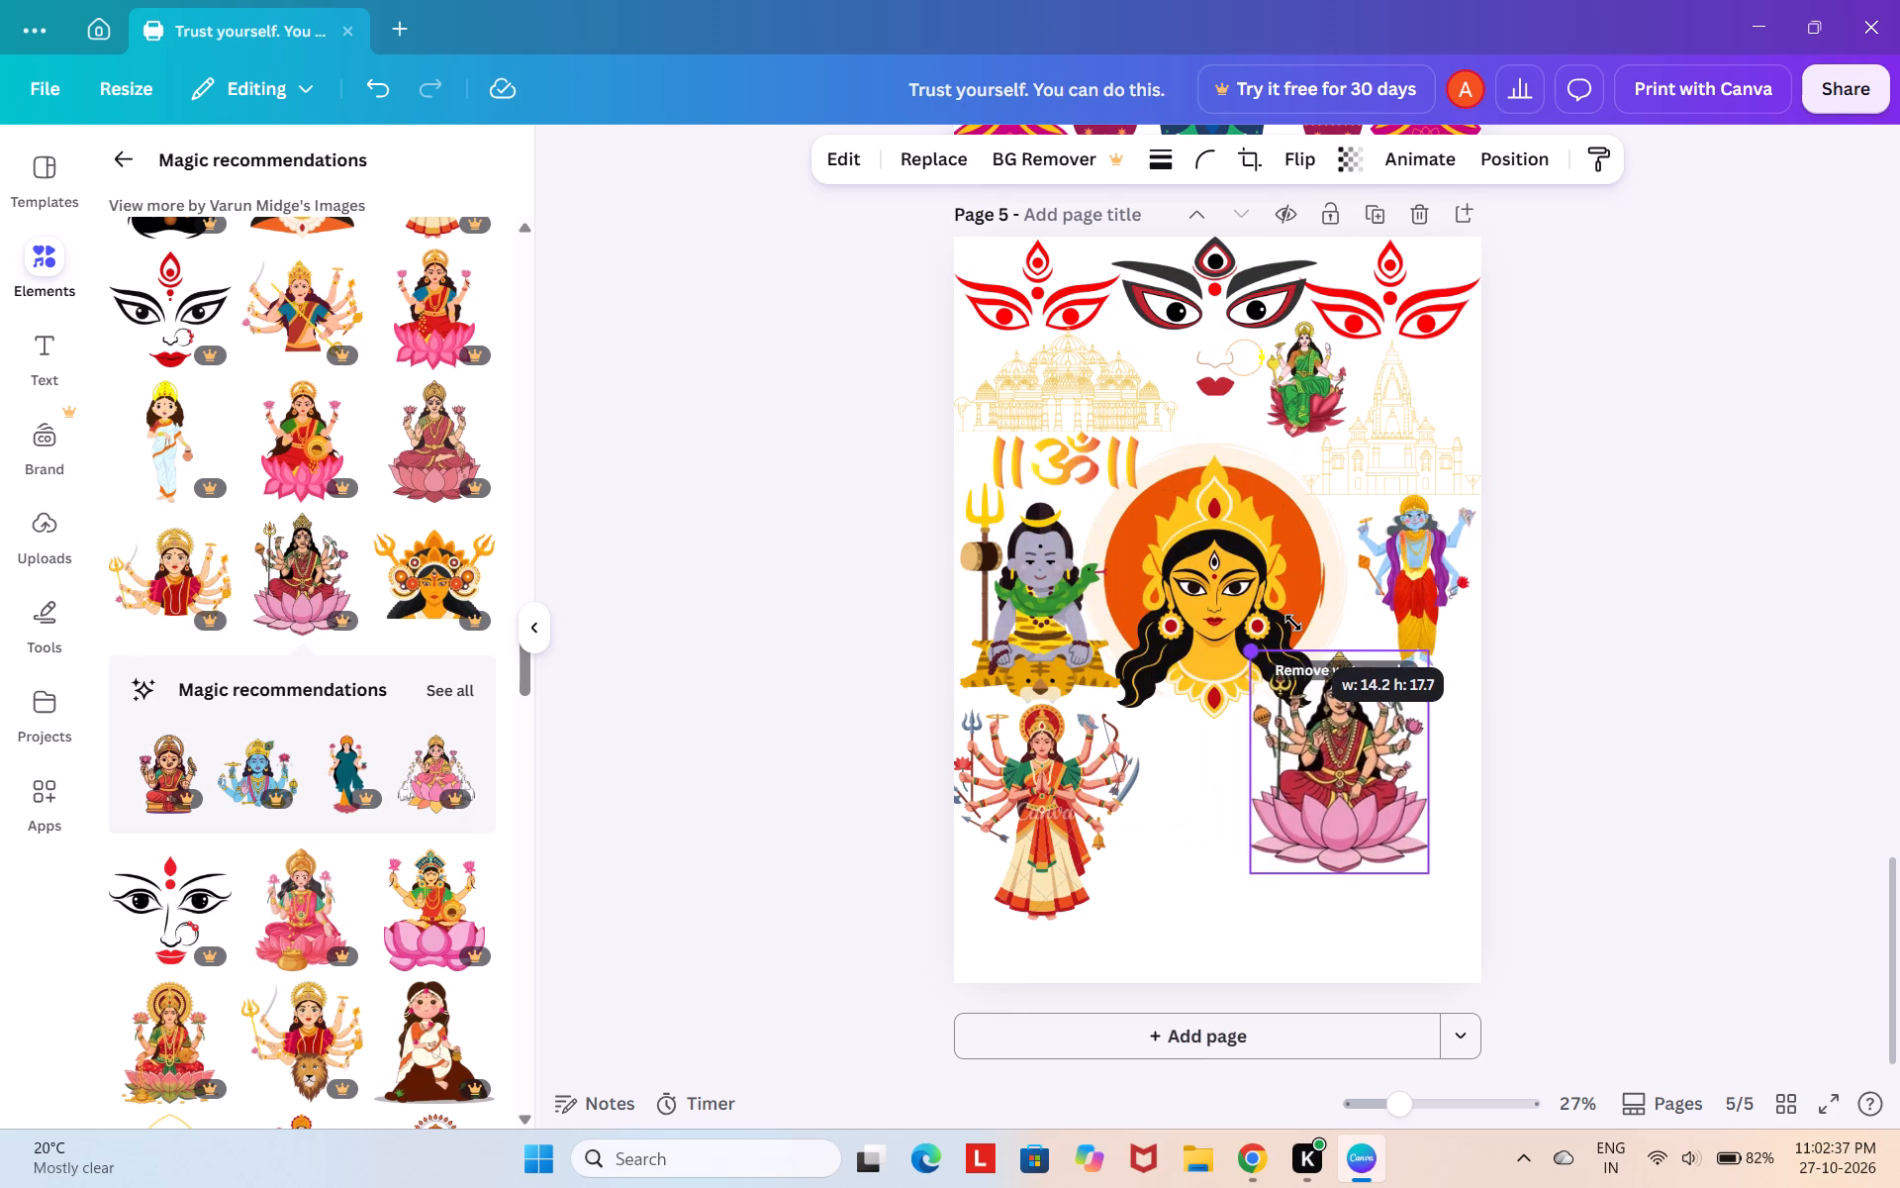
left_click_drag(1293, 623, 1275, 689)
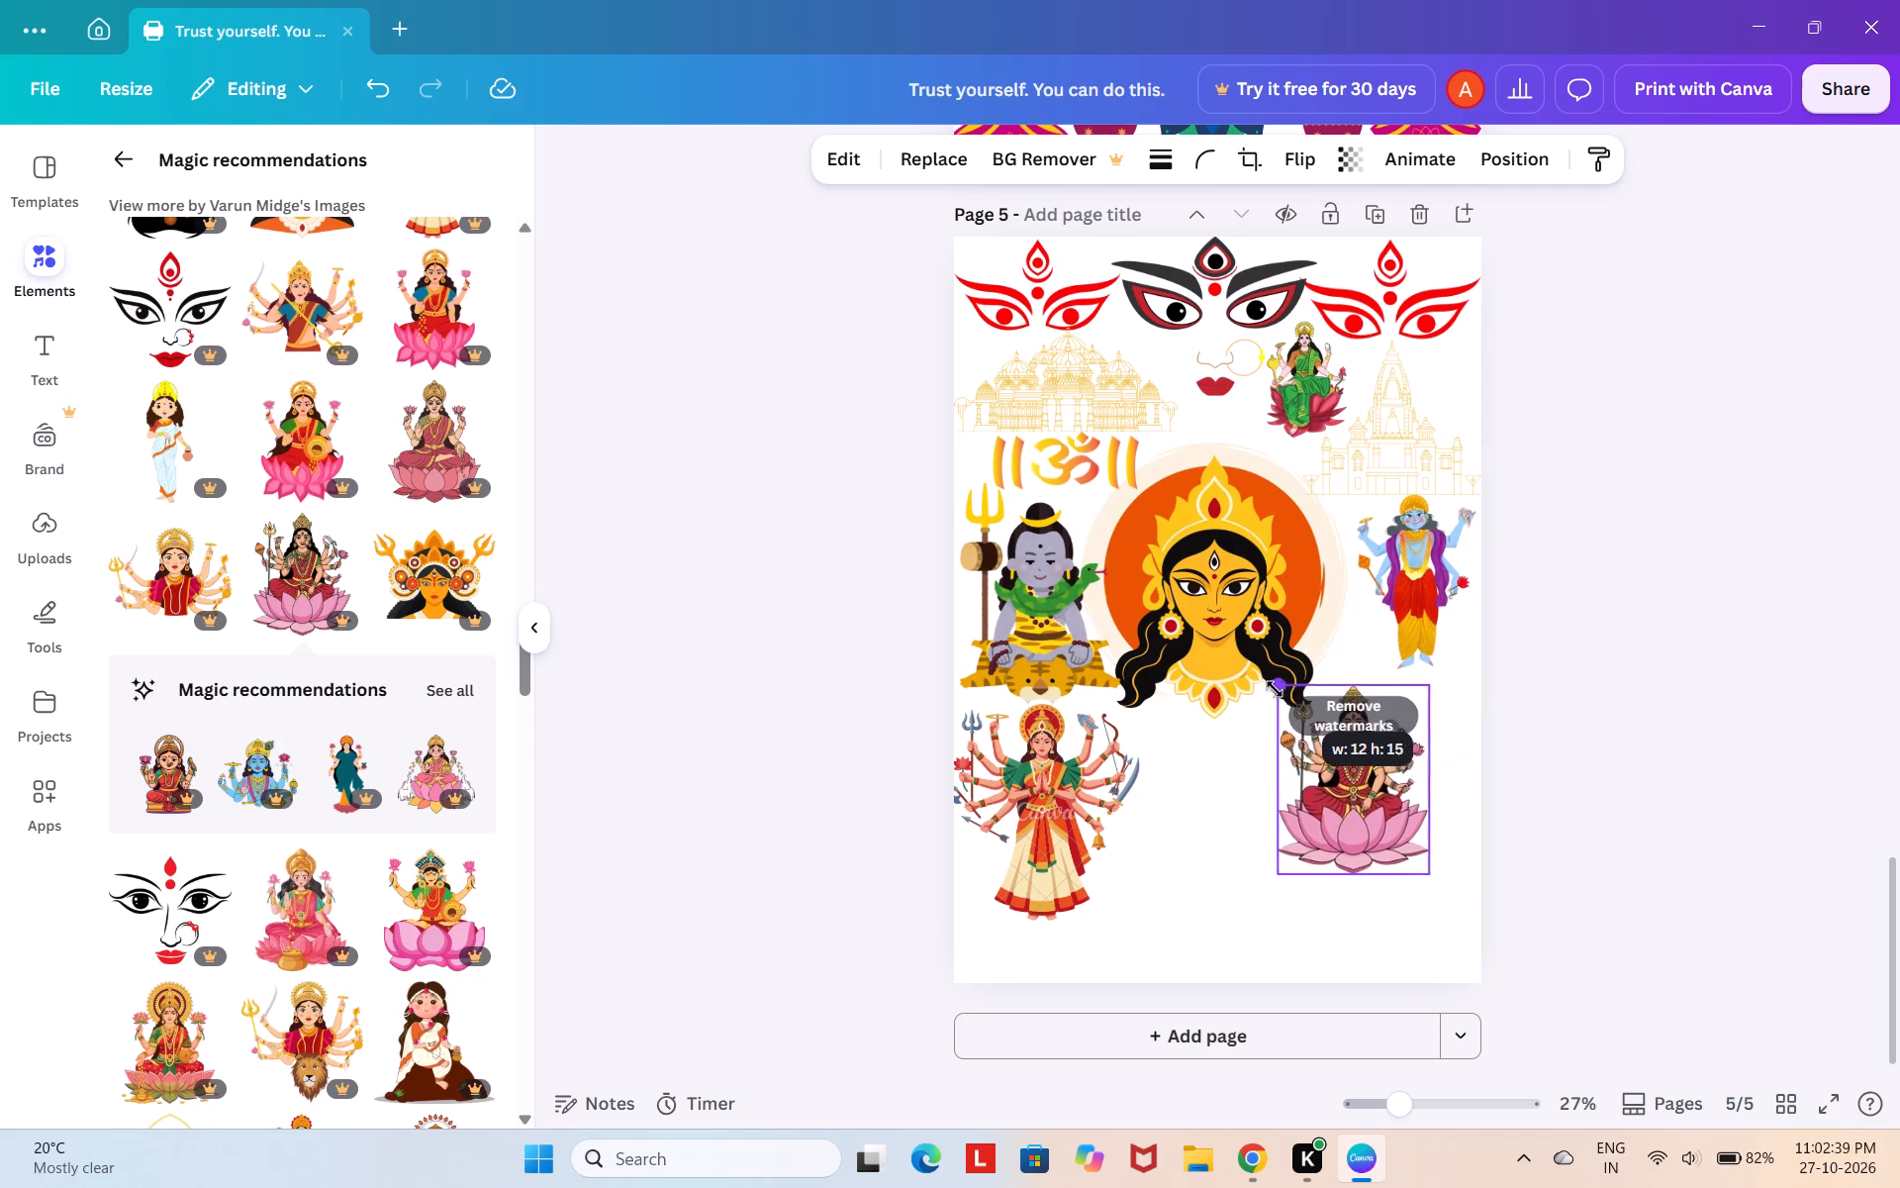
left_click_drag(1275, 689, 1269, 690)
left_click_drag(1274, 877, 1260, 901)
left_click(1326, 812)
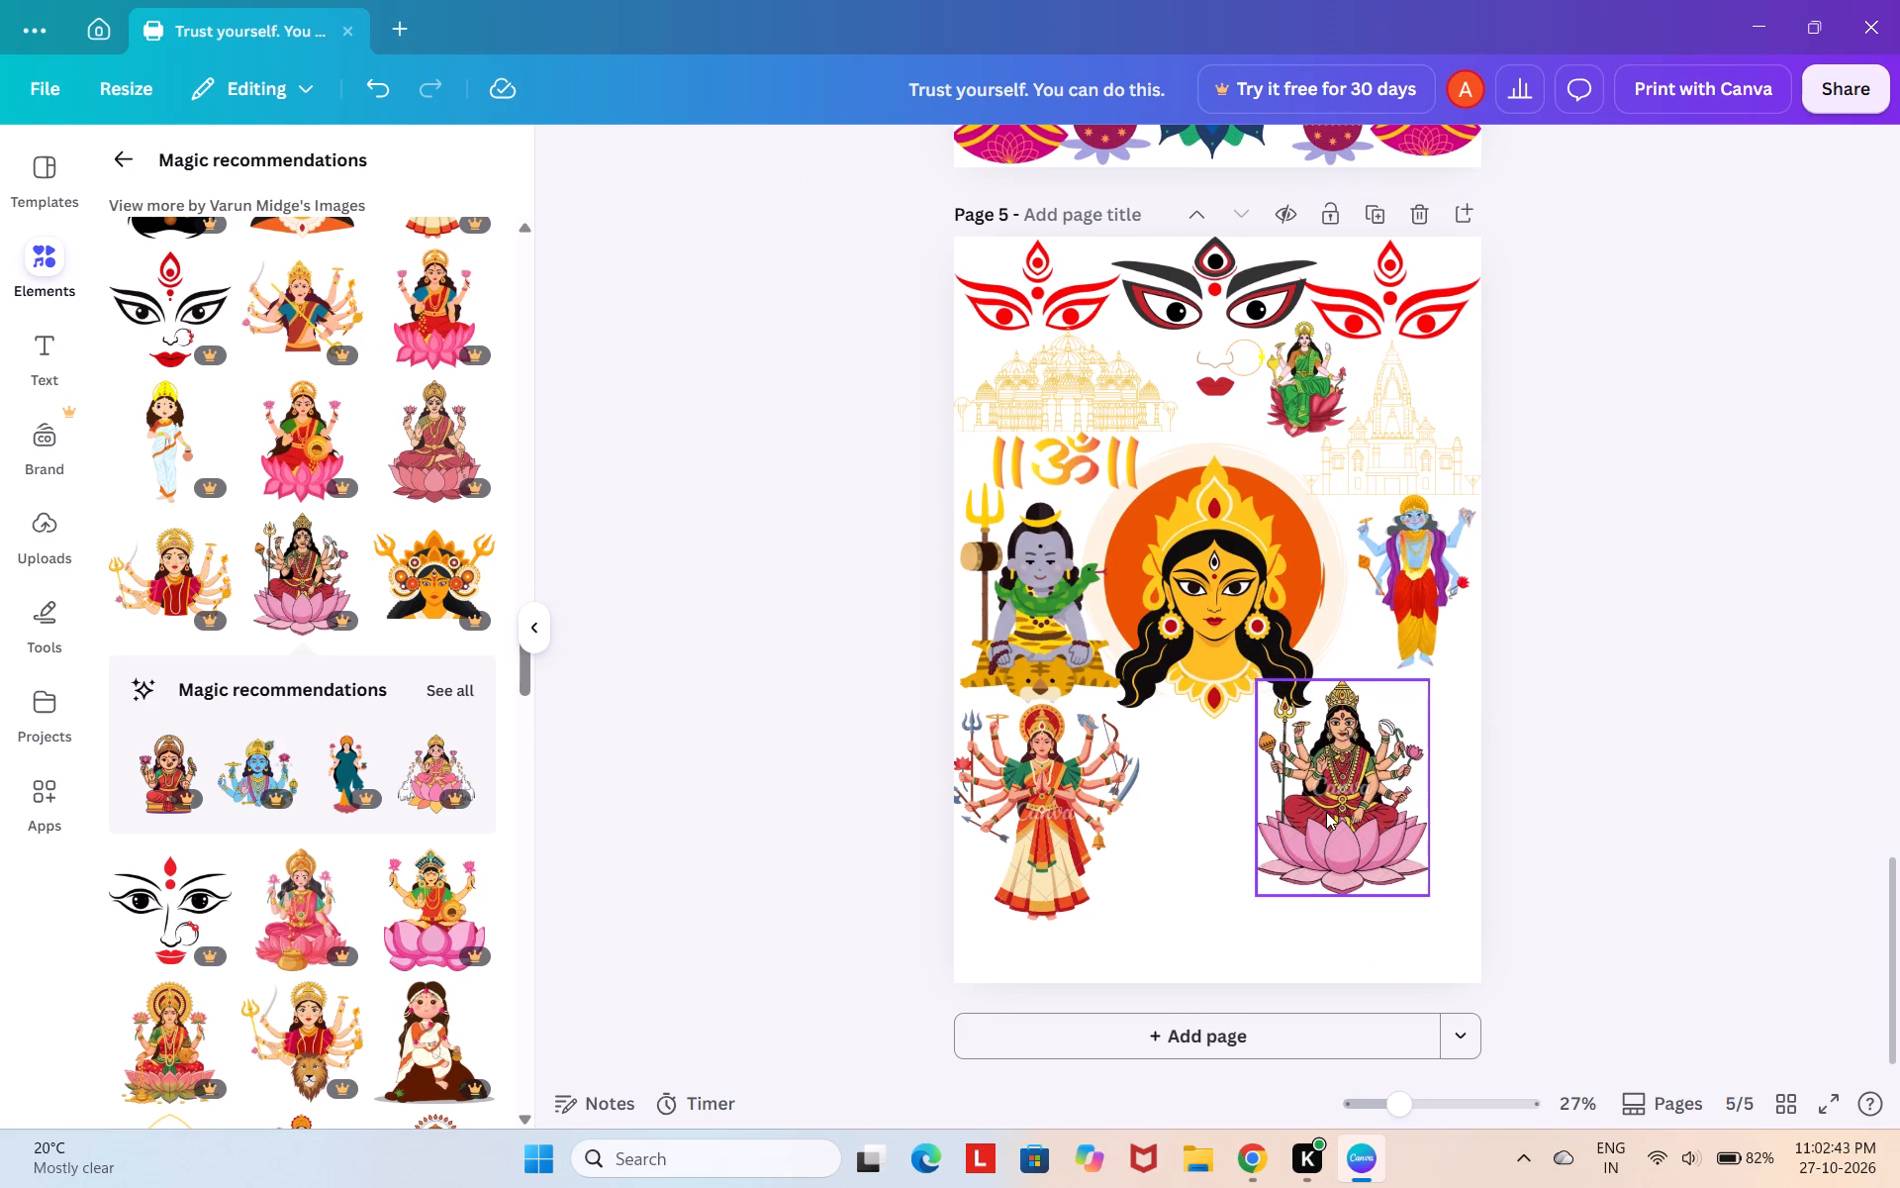
left_click_drag(1326, 812, 1213, 857)
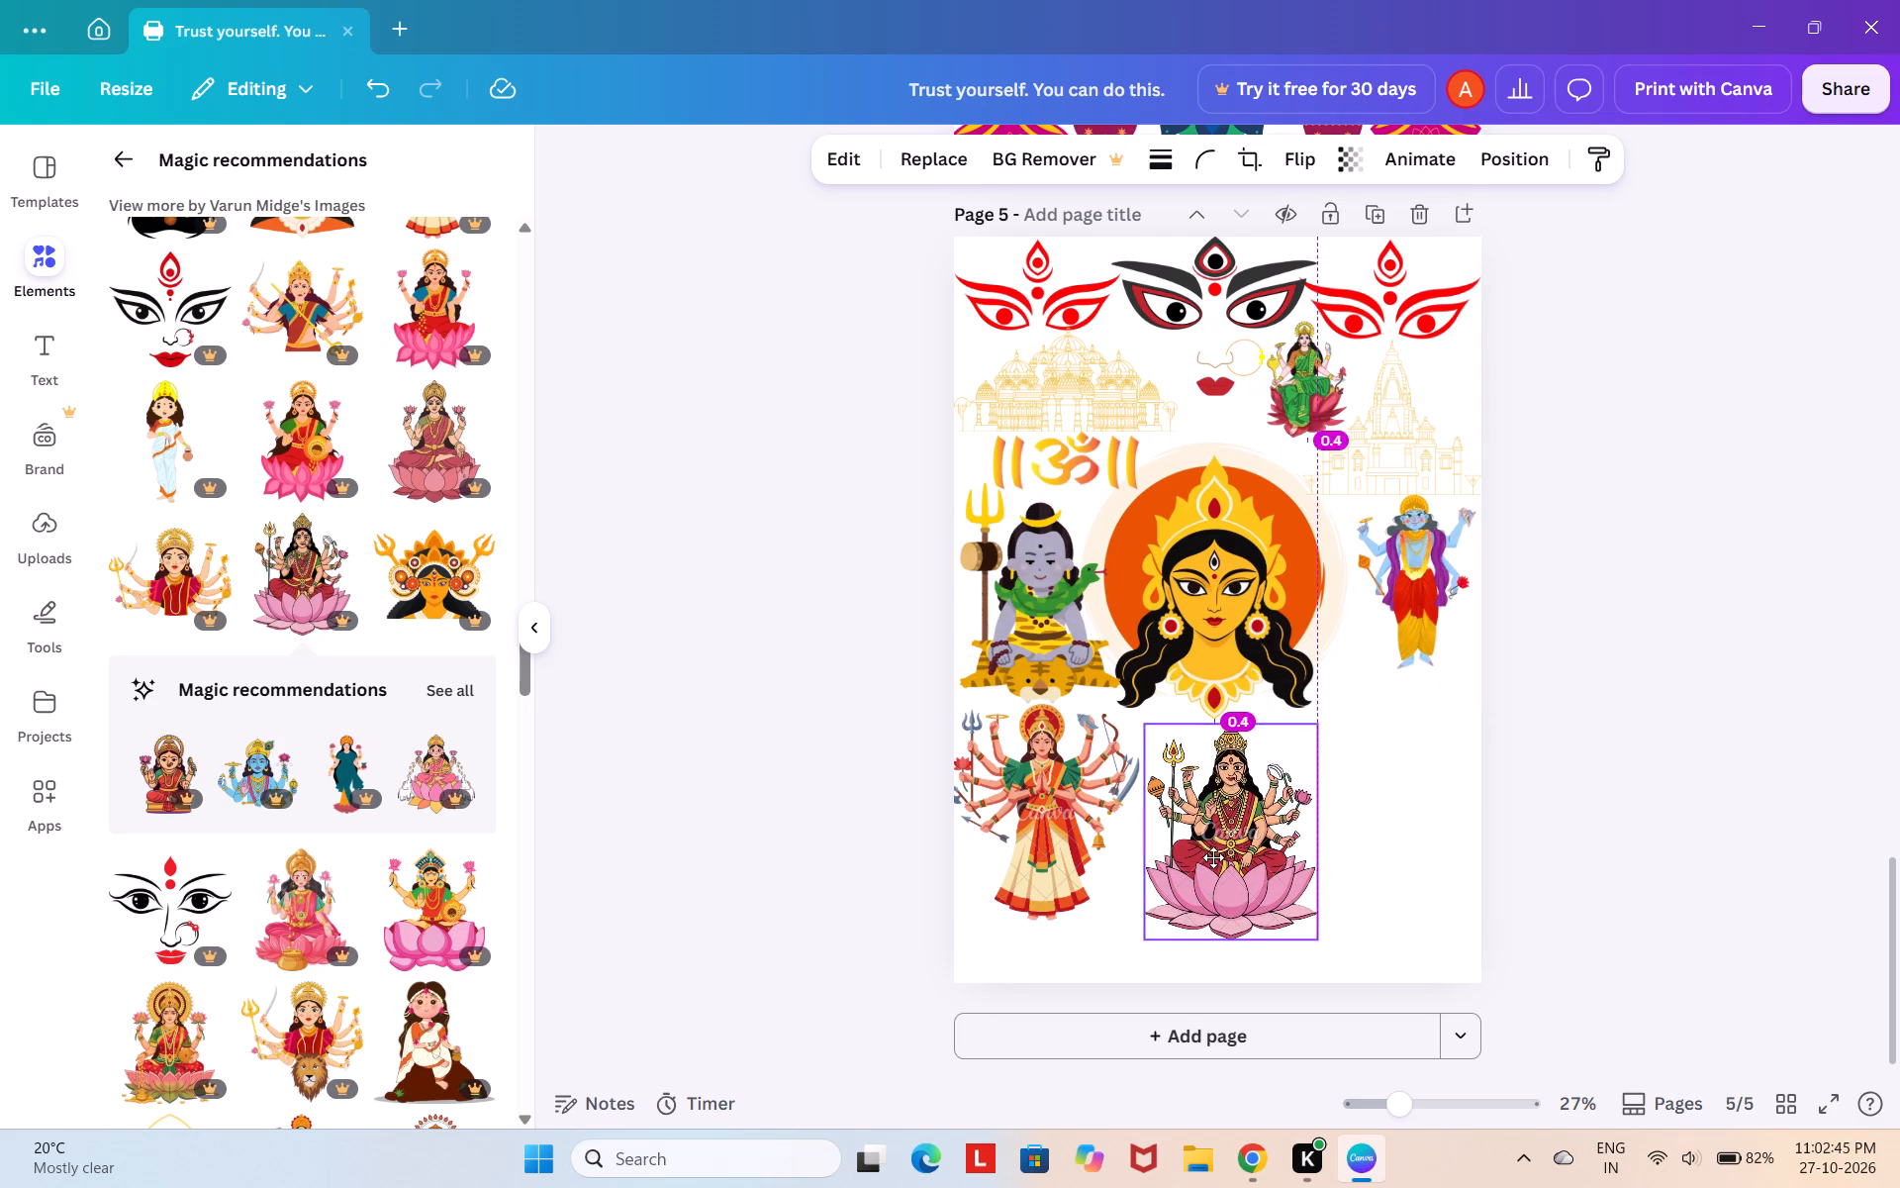
left_click_drag(1213, 857, 1206, 837)
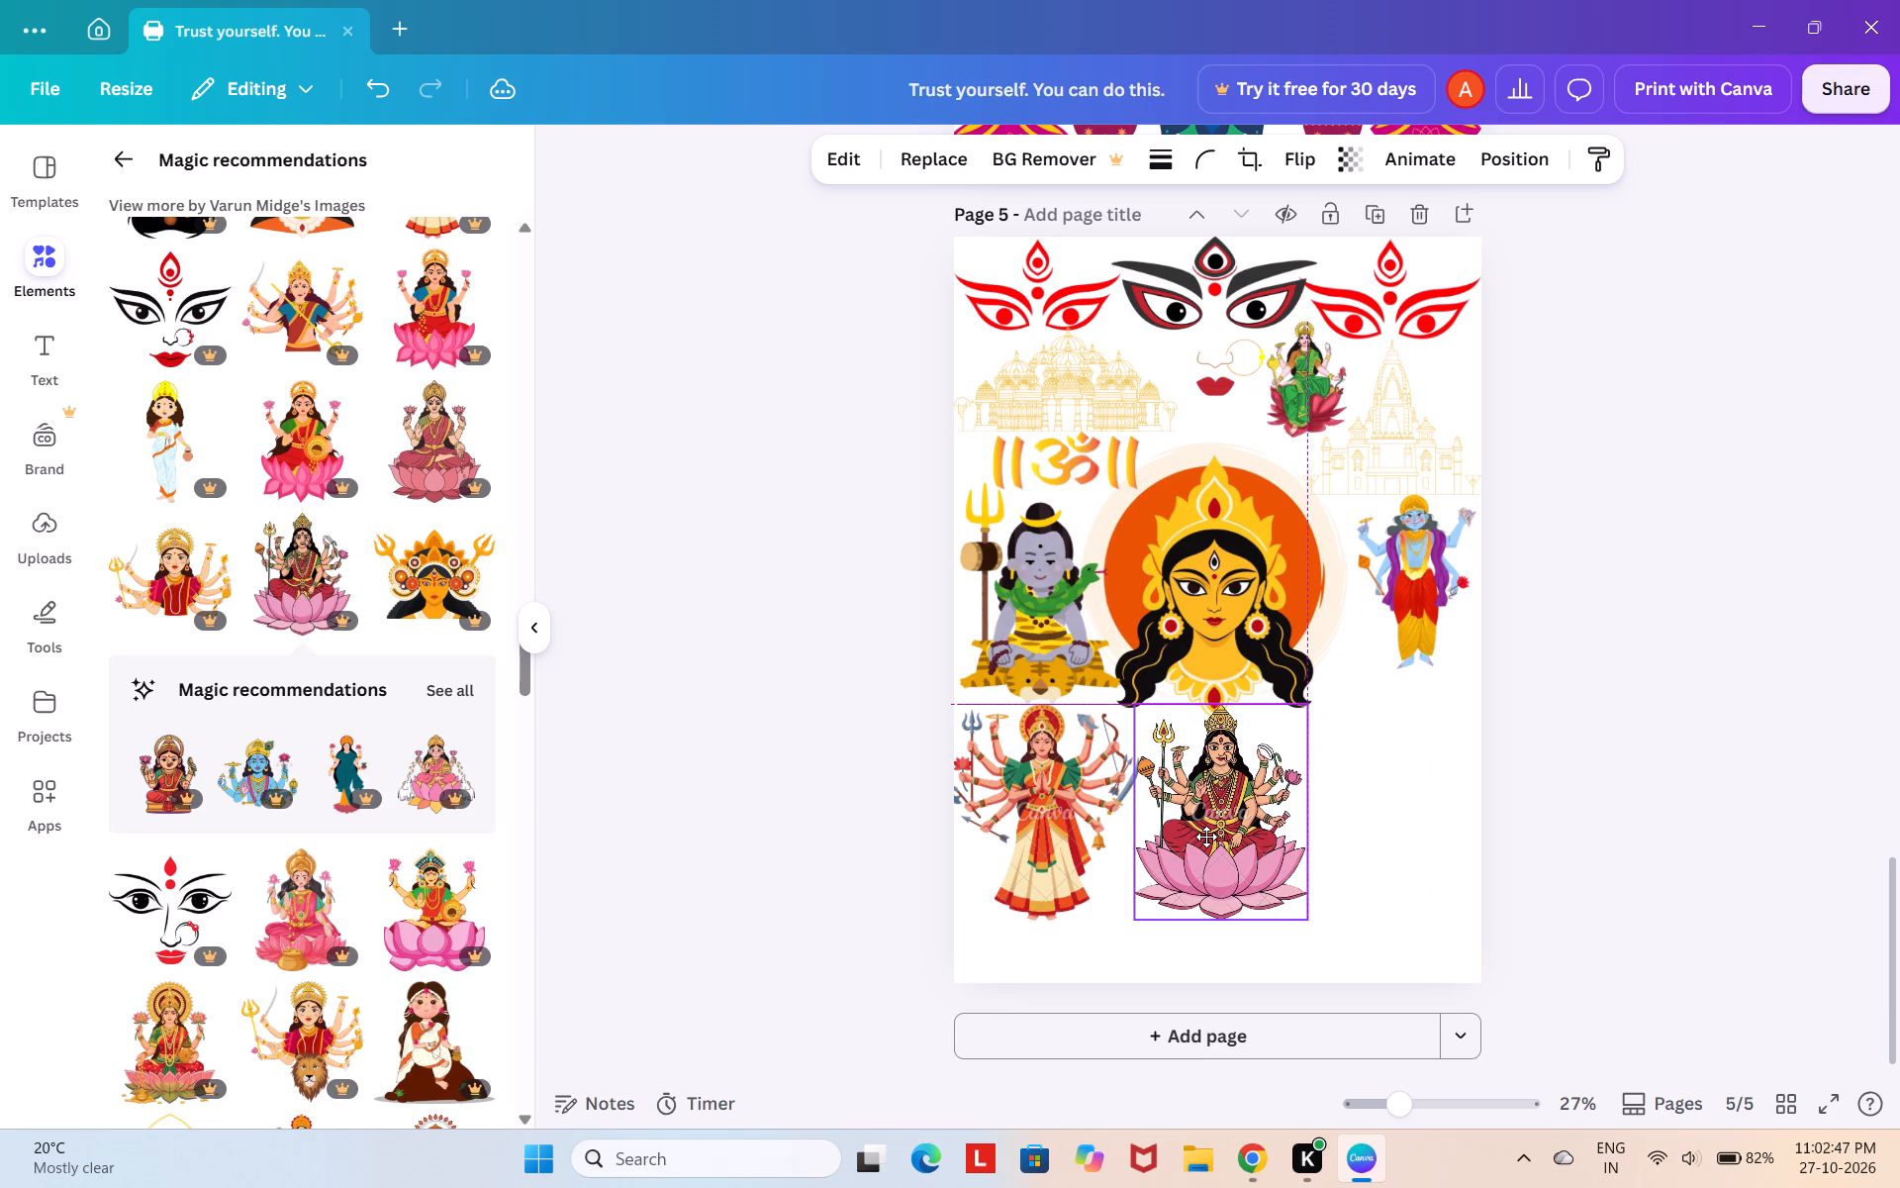
left_click_drag(1206, 837, 1206, 833)
left_click(1206, 833)
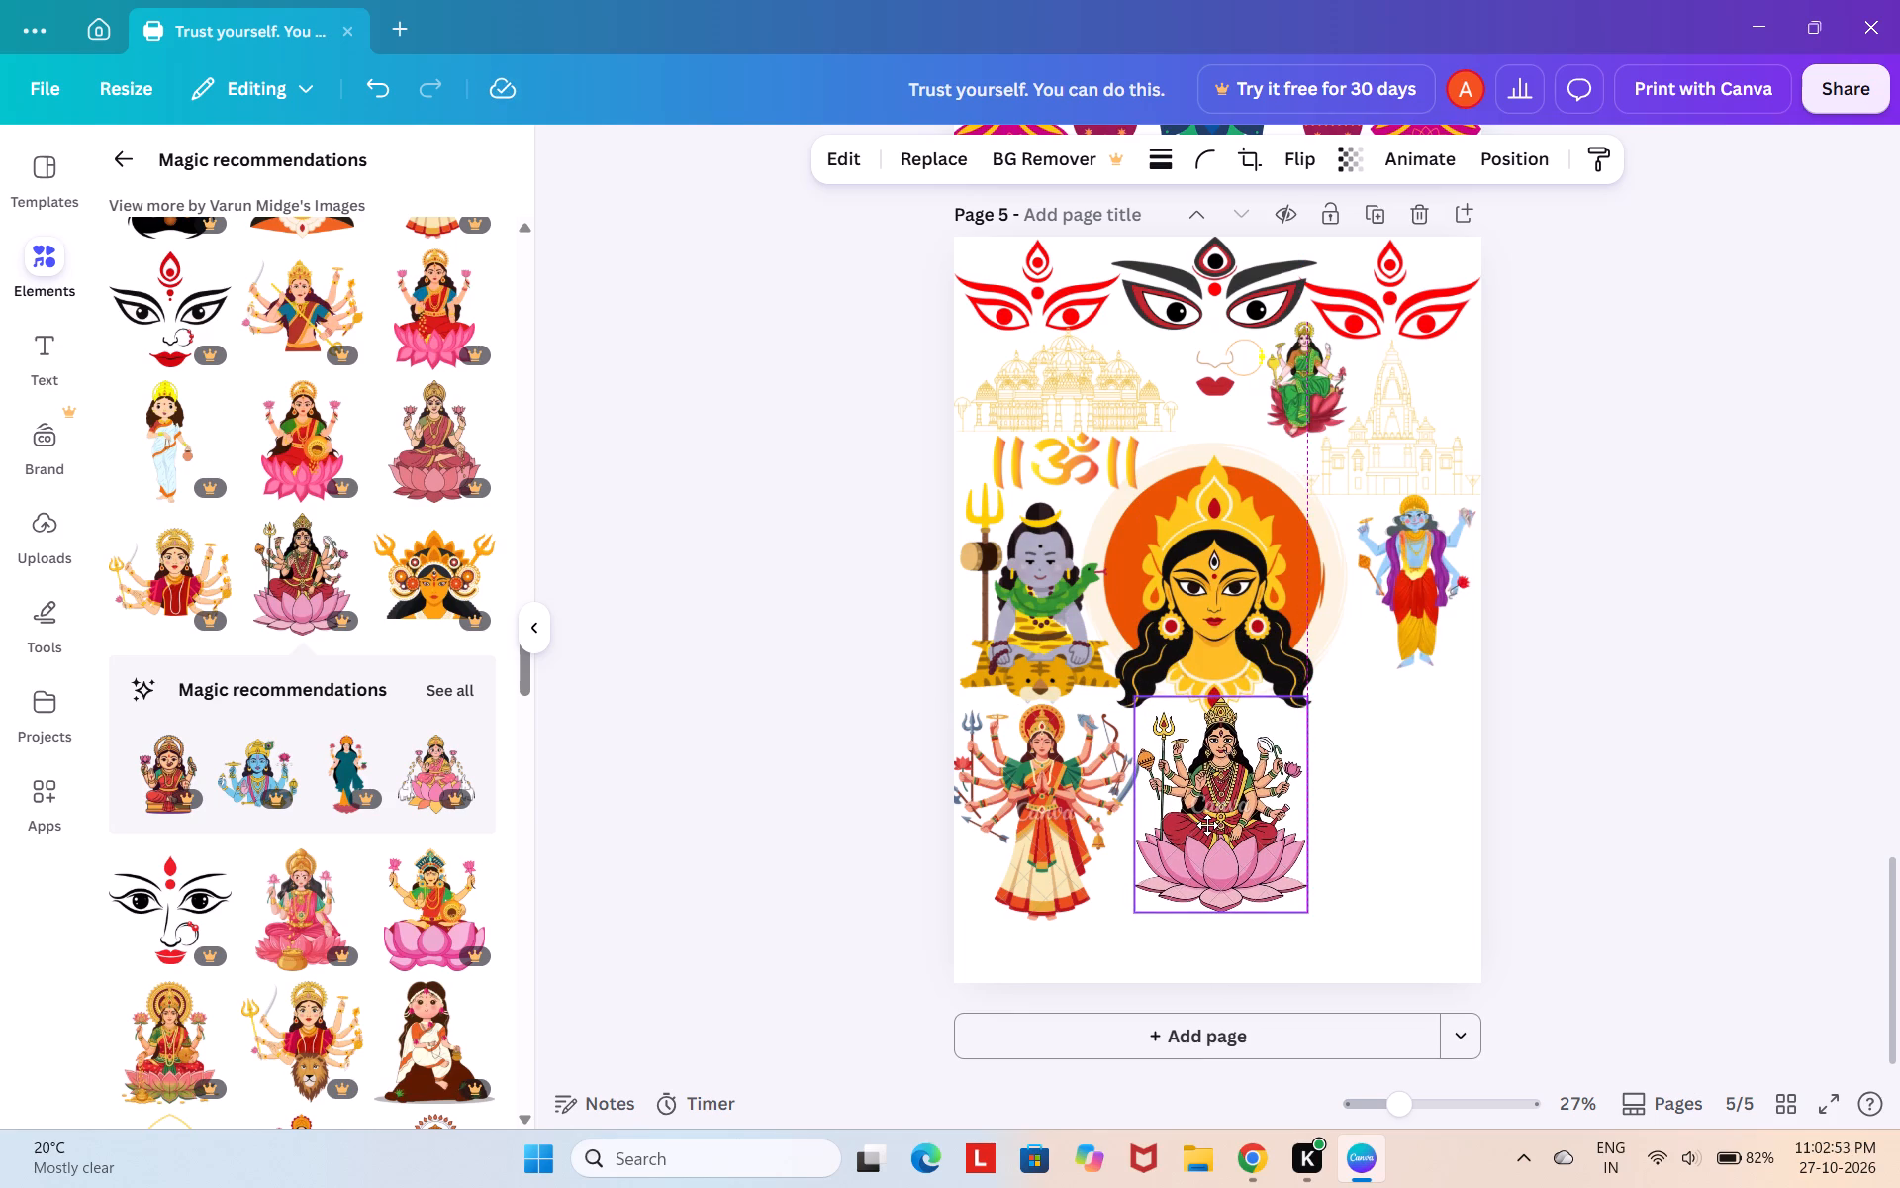
left_click(1207, 826)
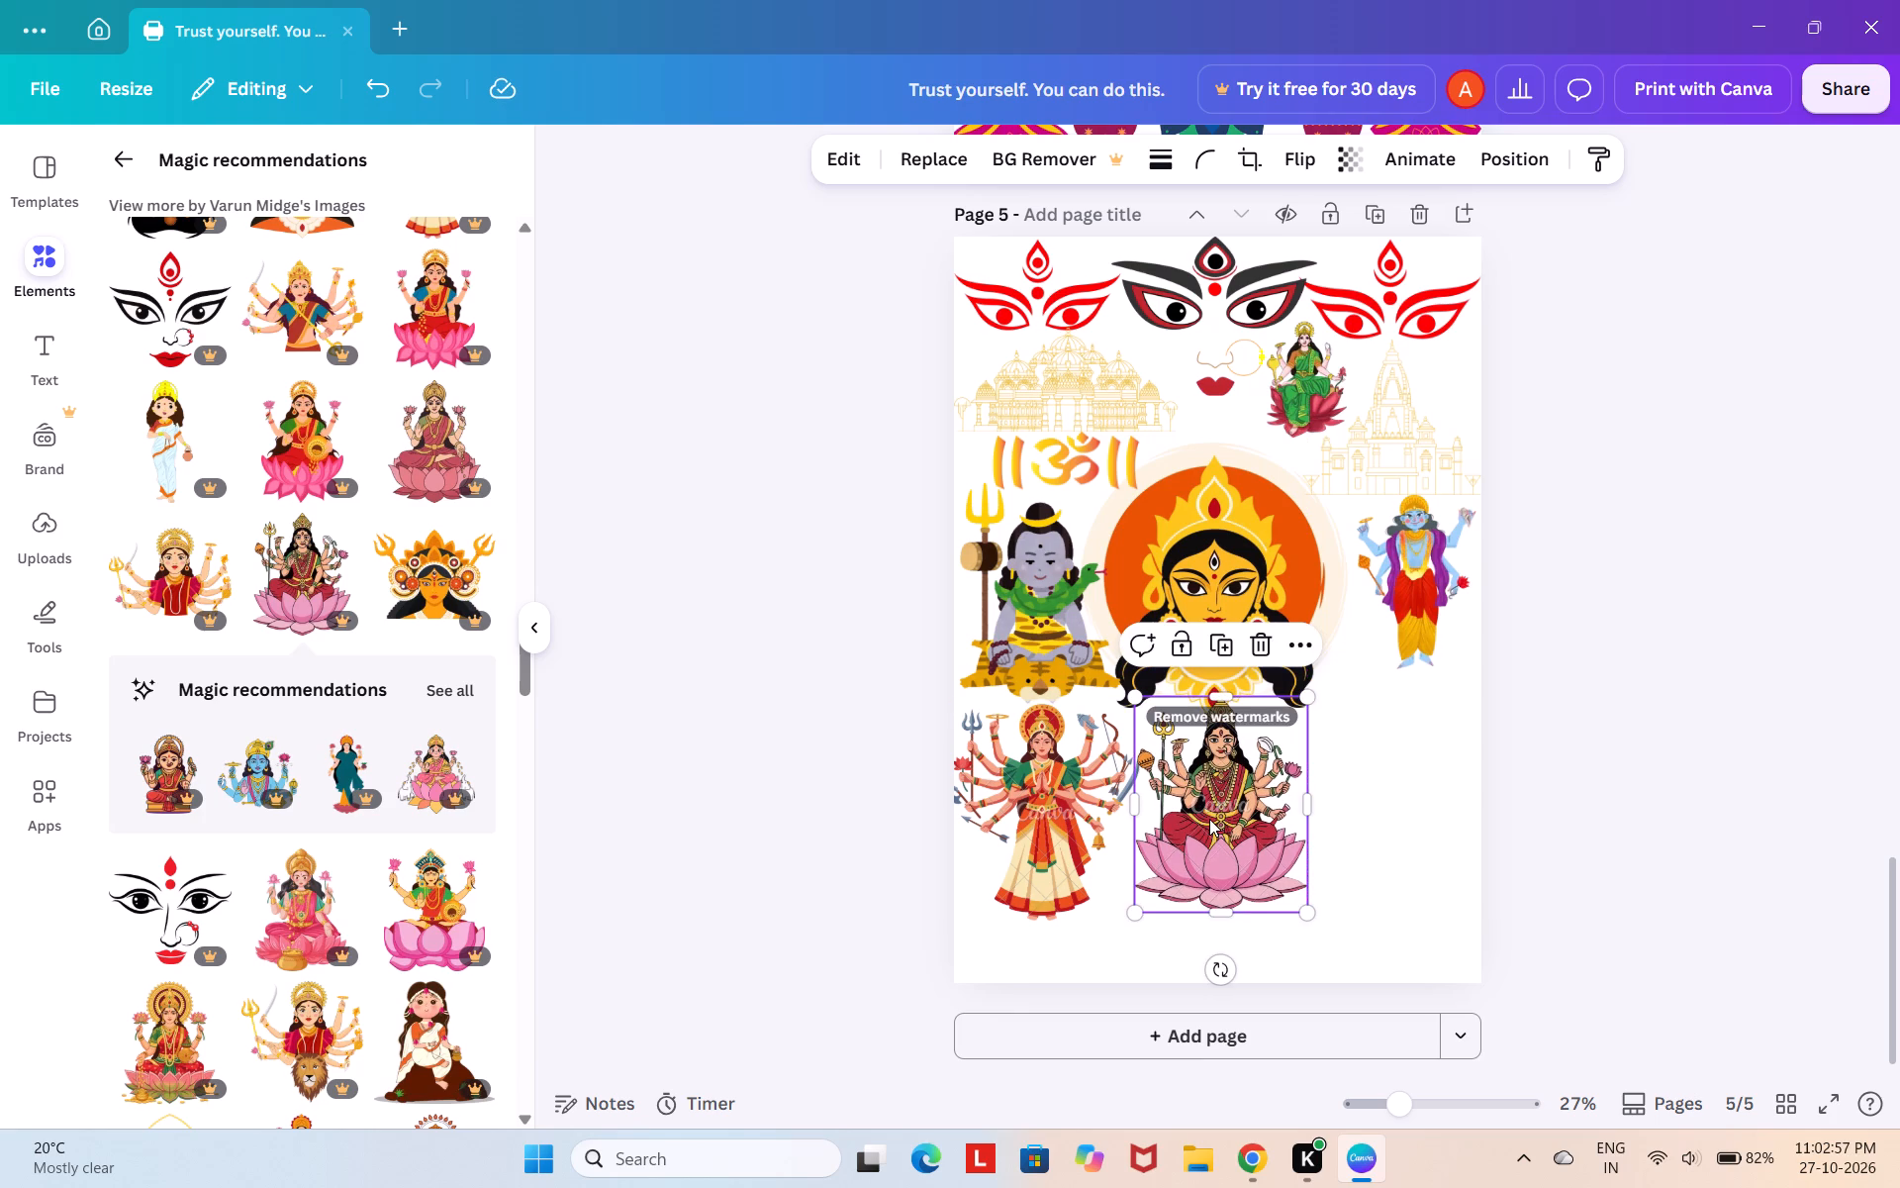
left_click(1064, 930)
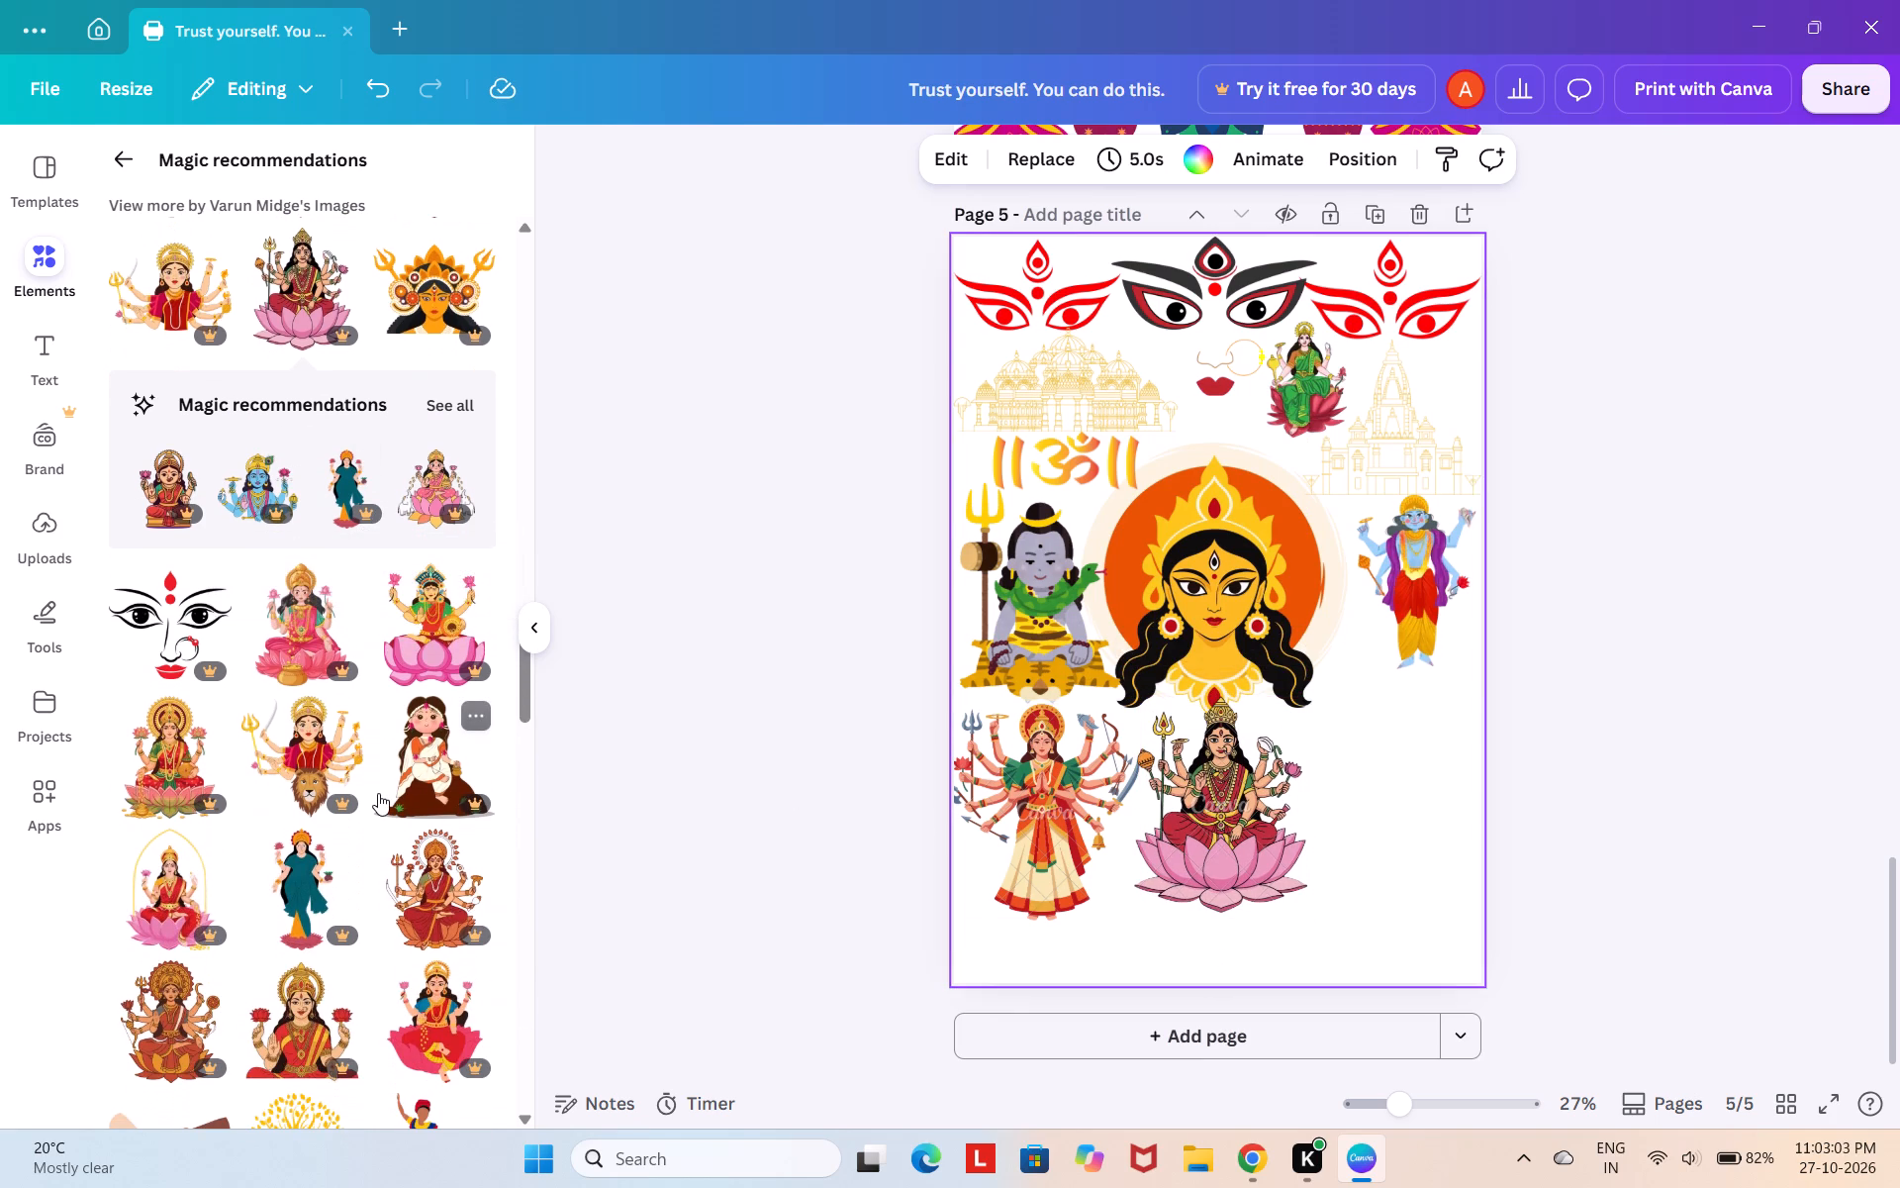
Add the many-armed goddess in a red sari with the lion's head, shrink it, and move it below the blue deity.
left_click(289, 744)
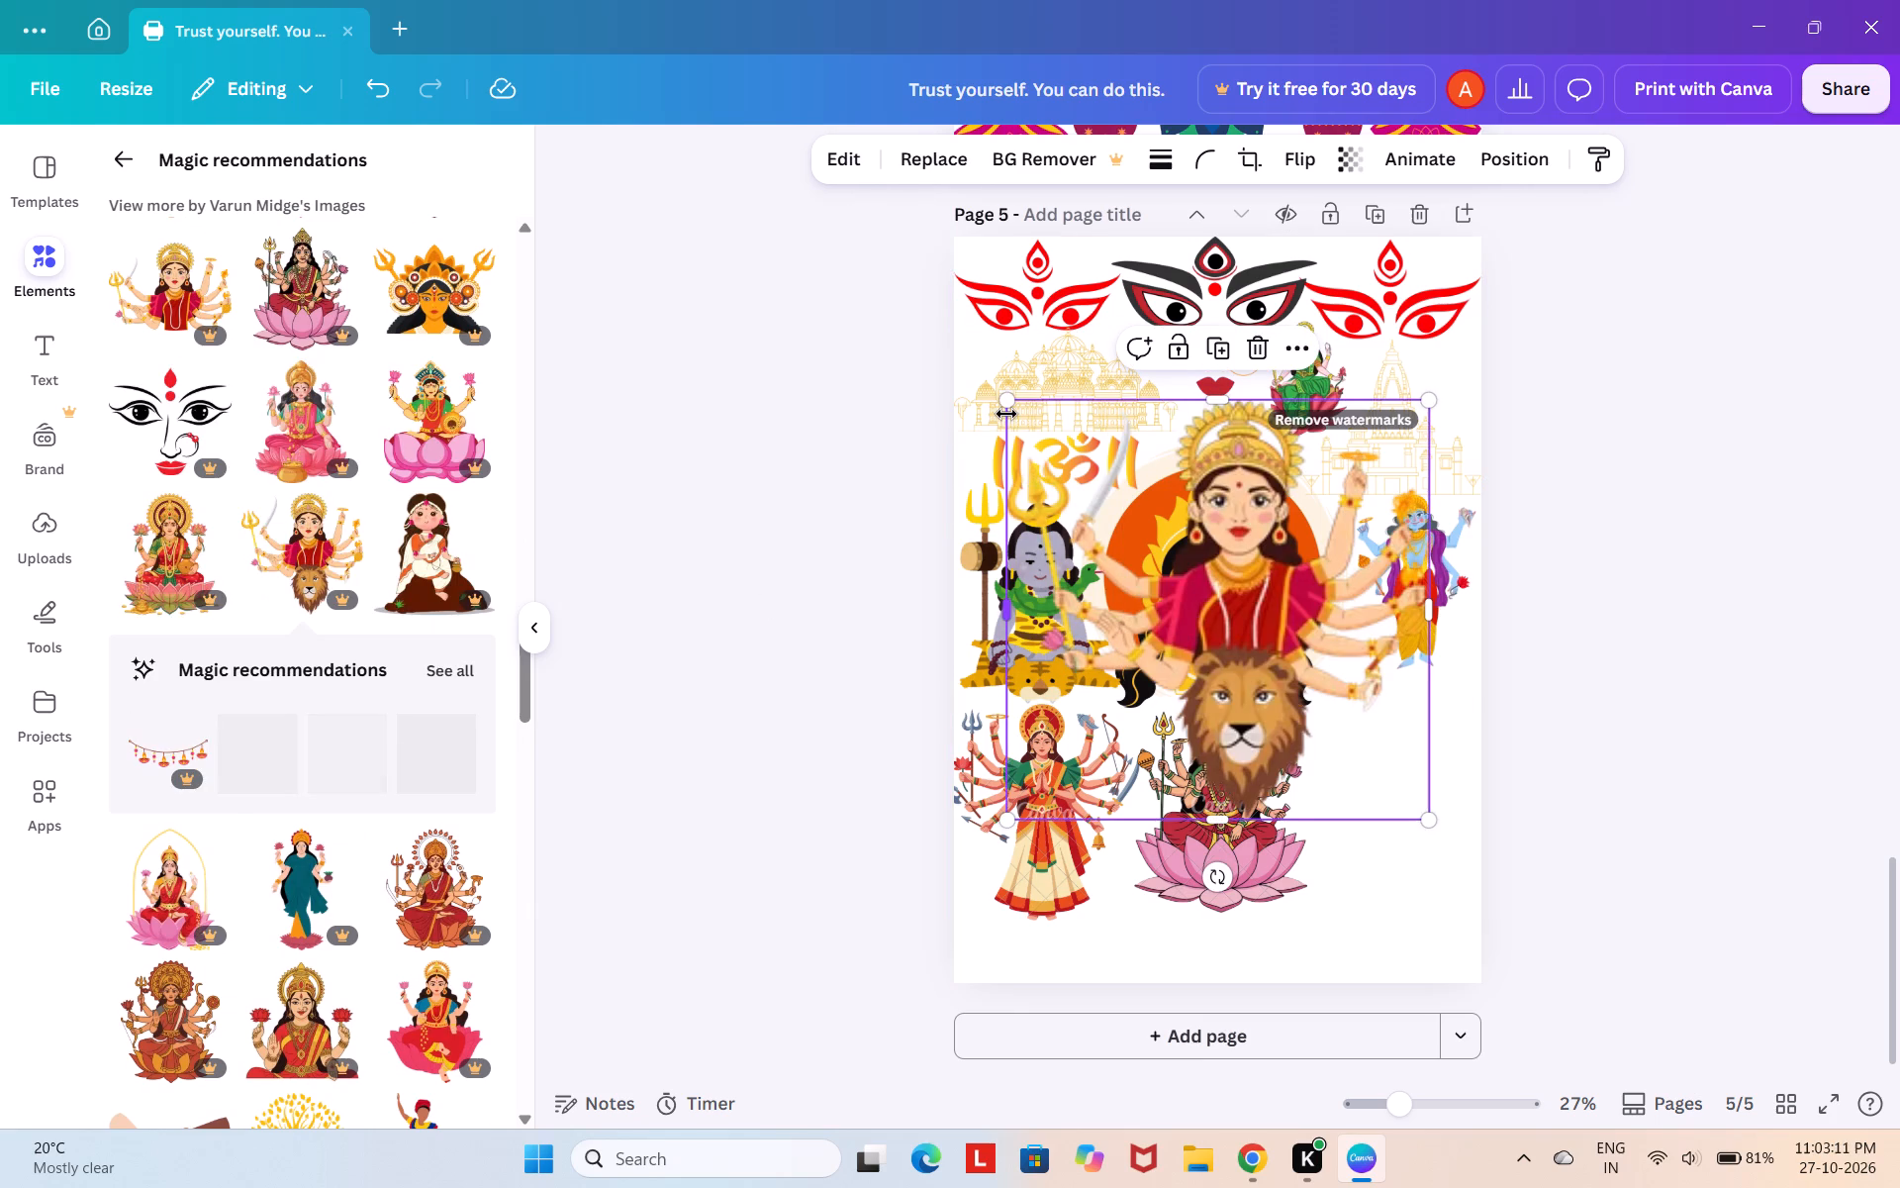
left_click_drag(1012, 409, 1214, 565)
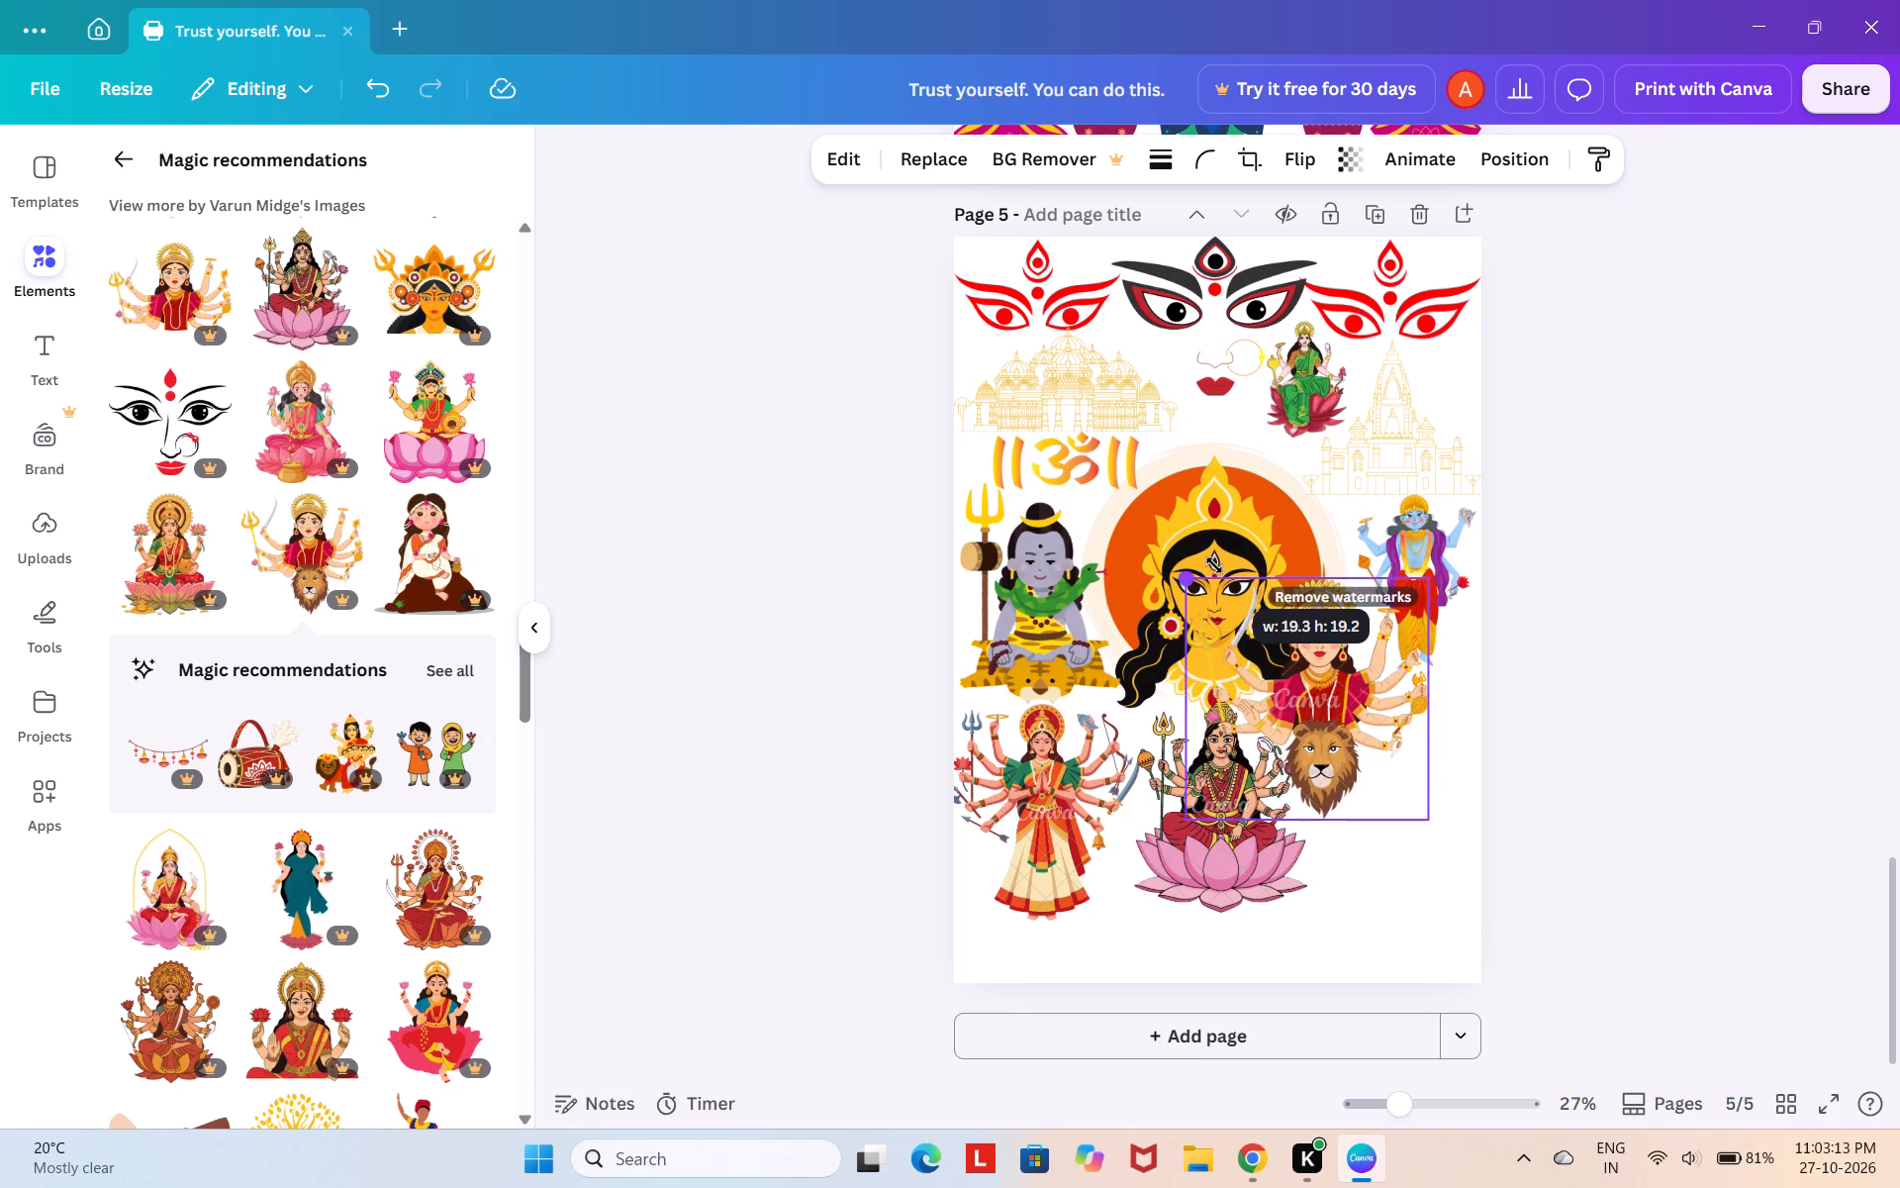
left_click_drag(1214, 565, 1280, 592)
left_click(1333, 688)
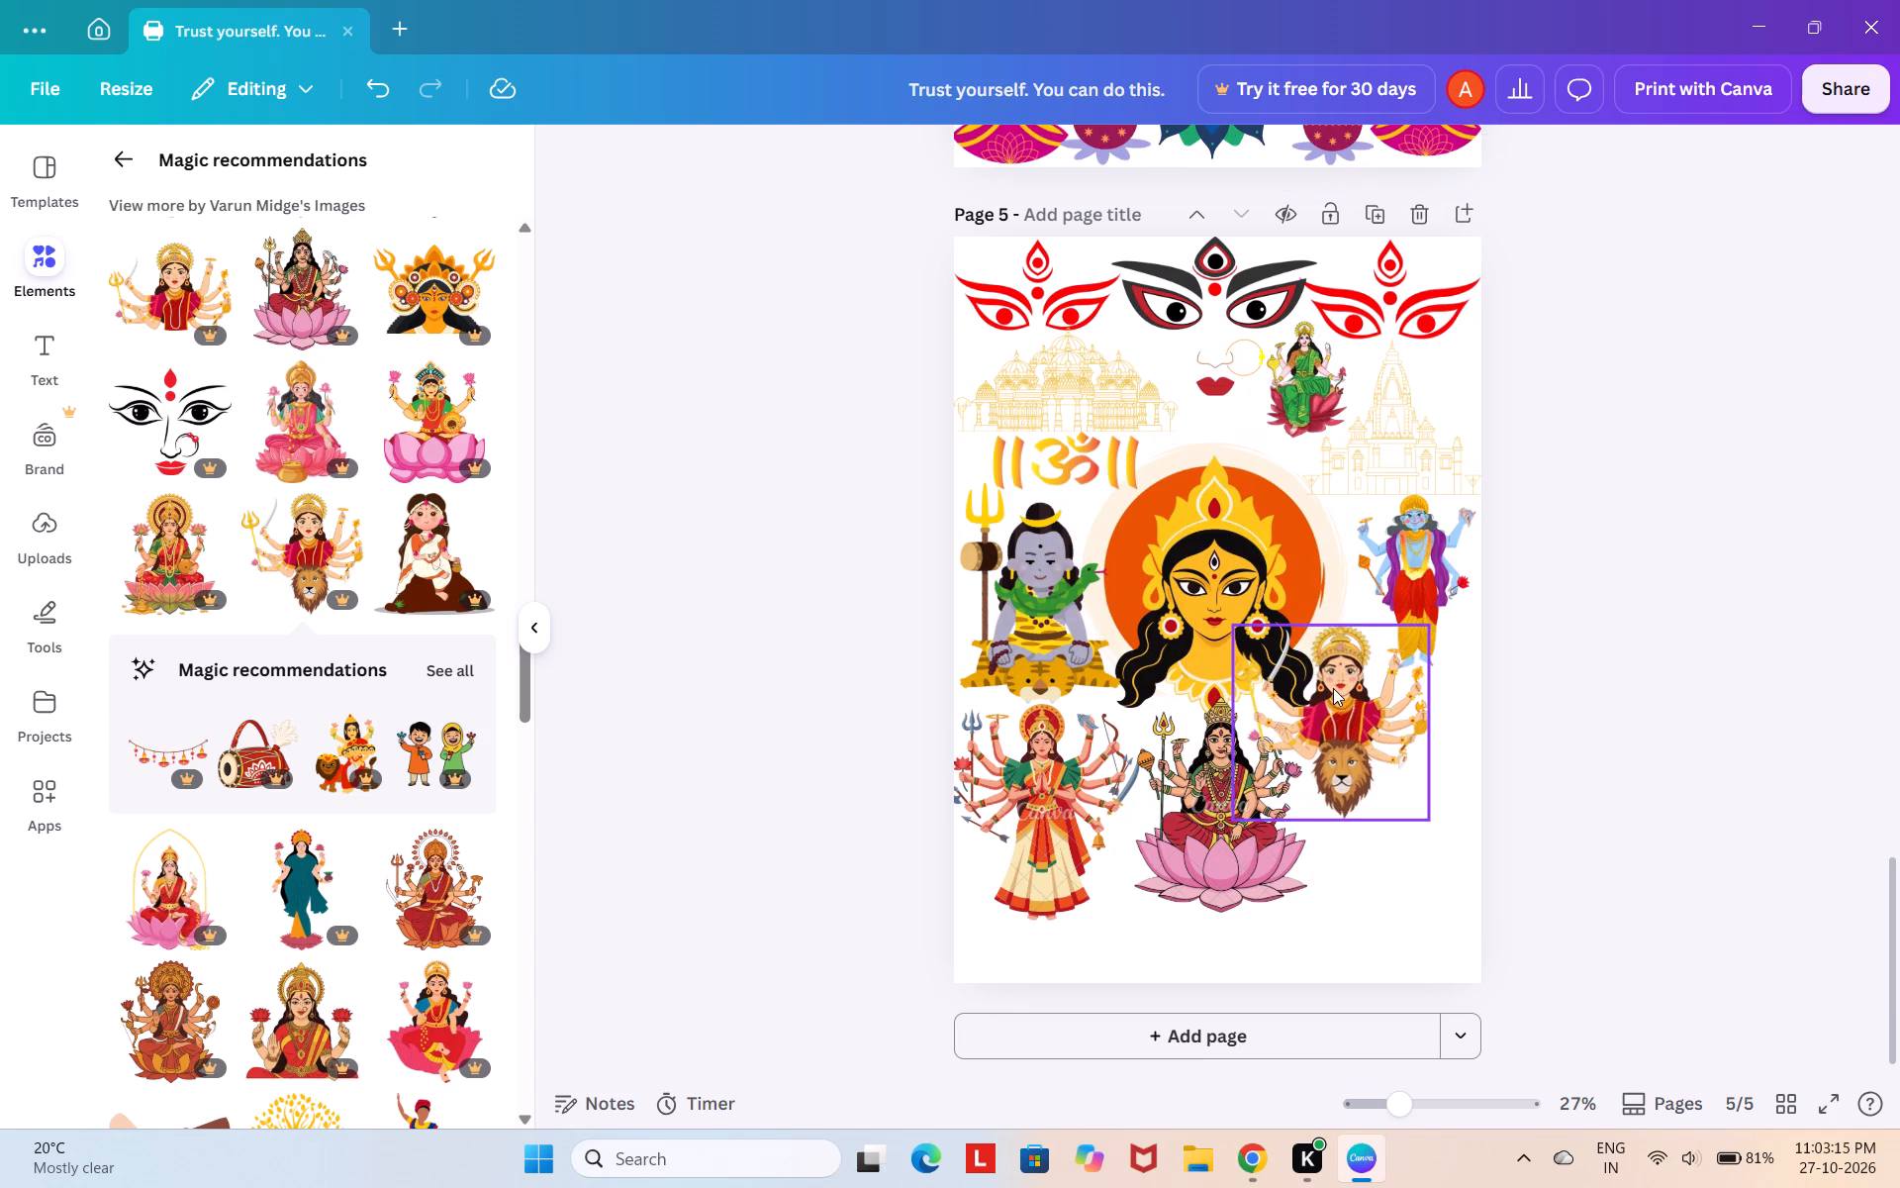
left_click_drag(1333, 688, 1399, 743)
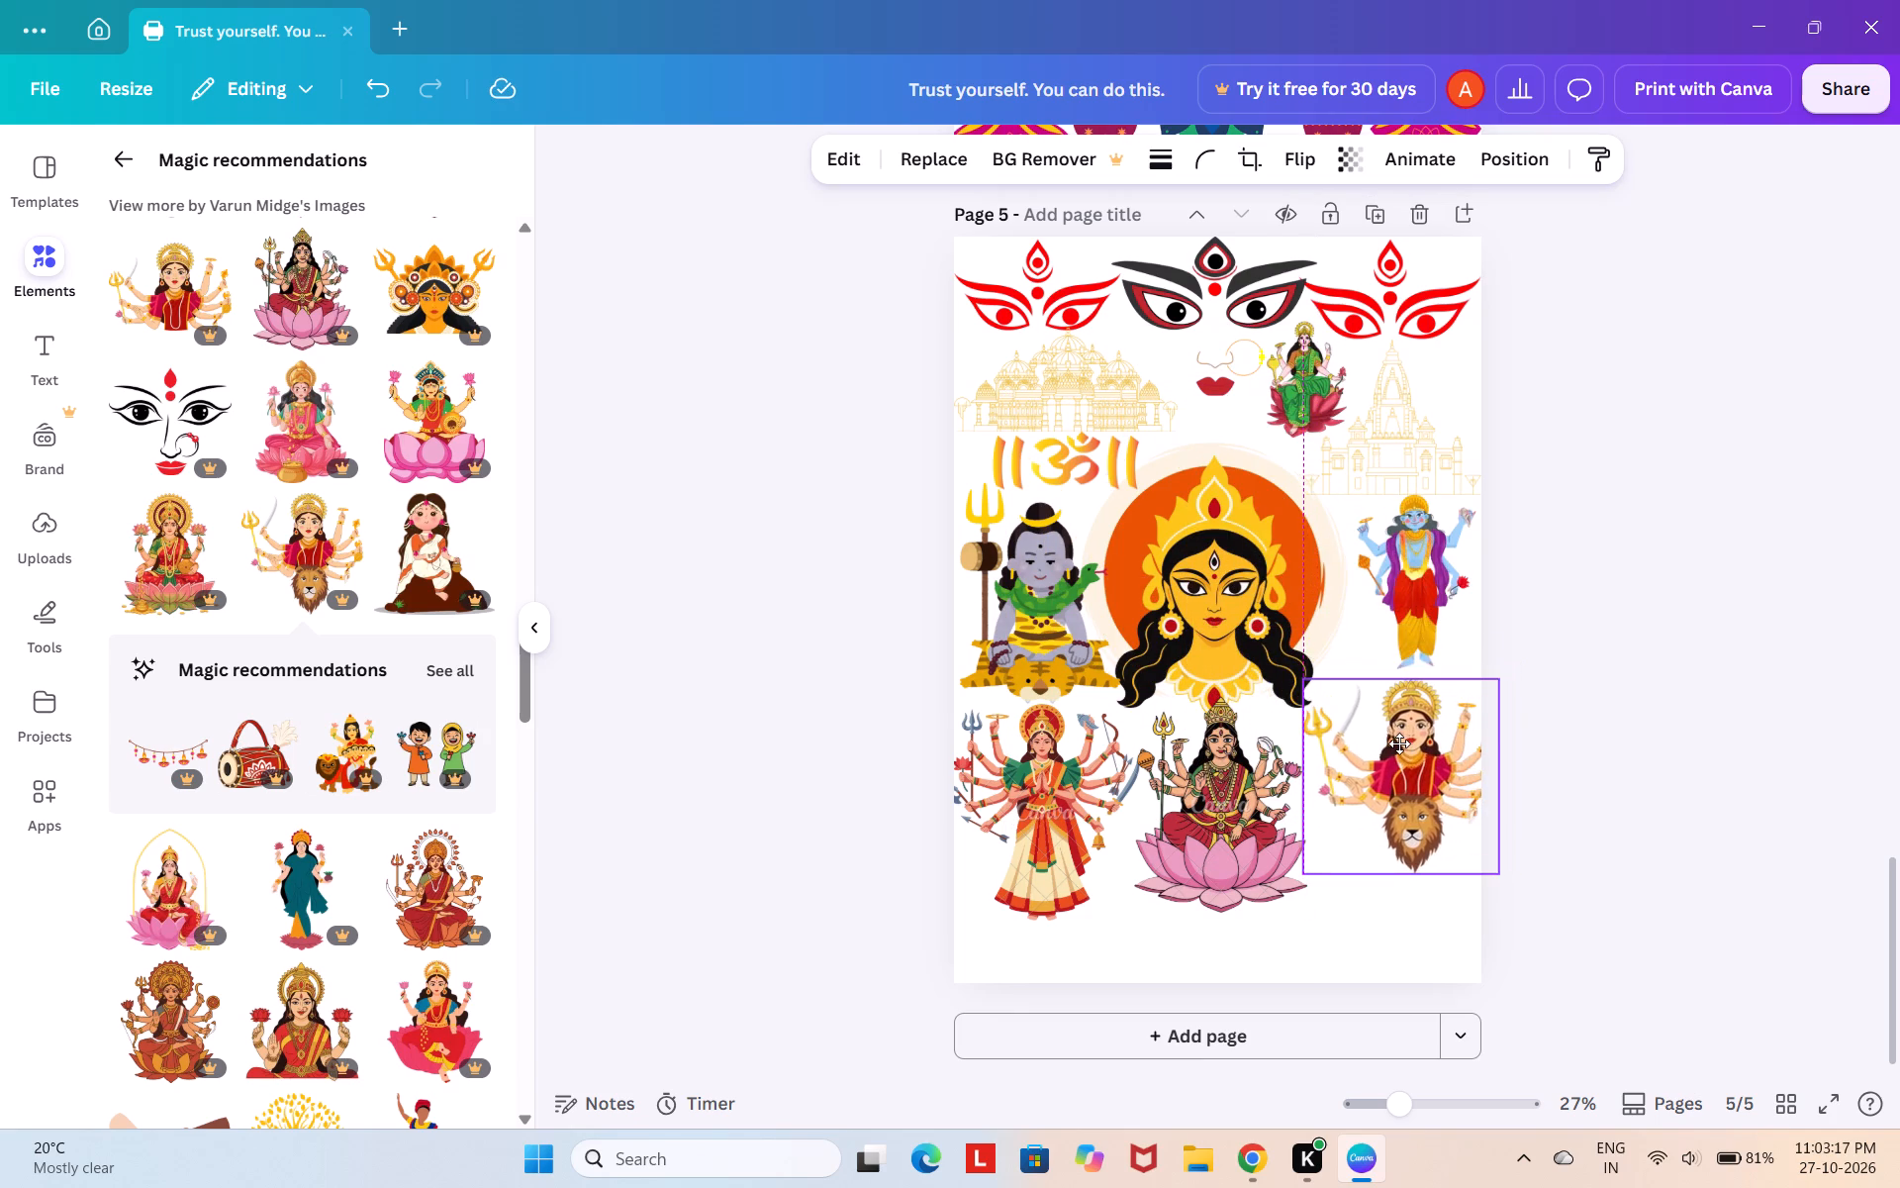
left_click_drag(1399, 743, 1405, 733)
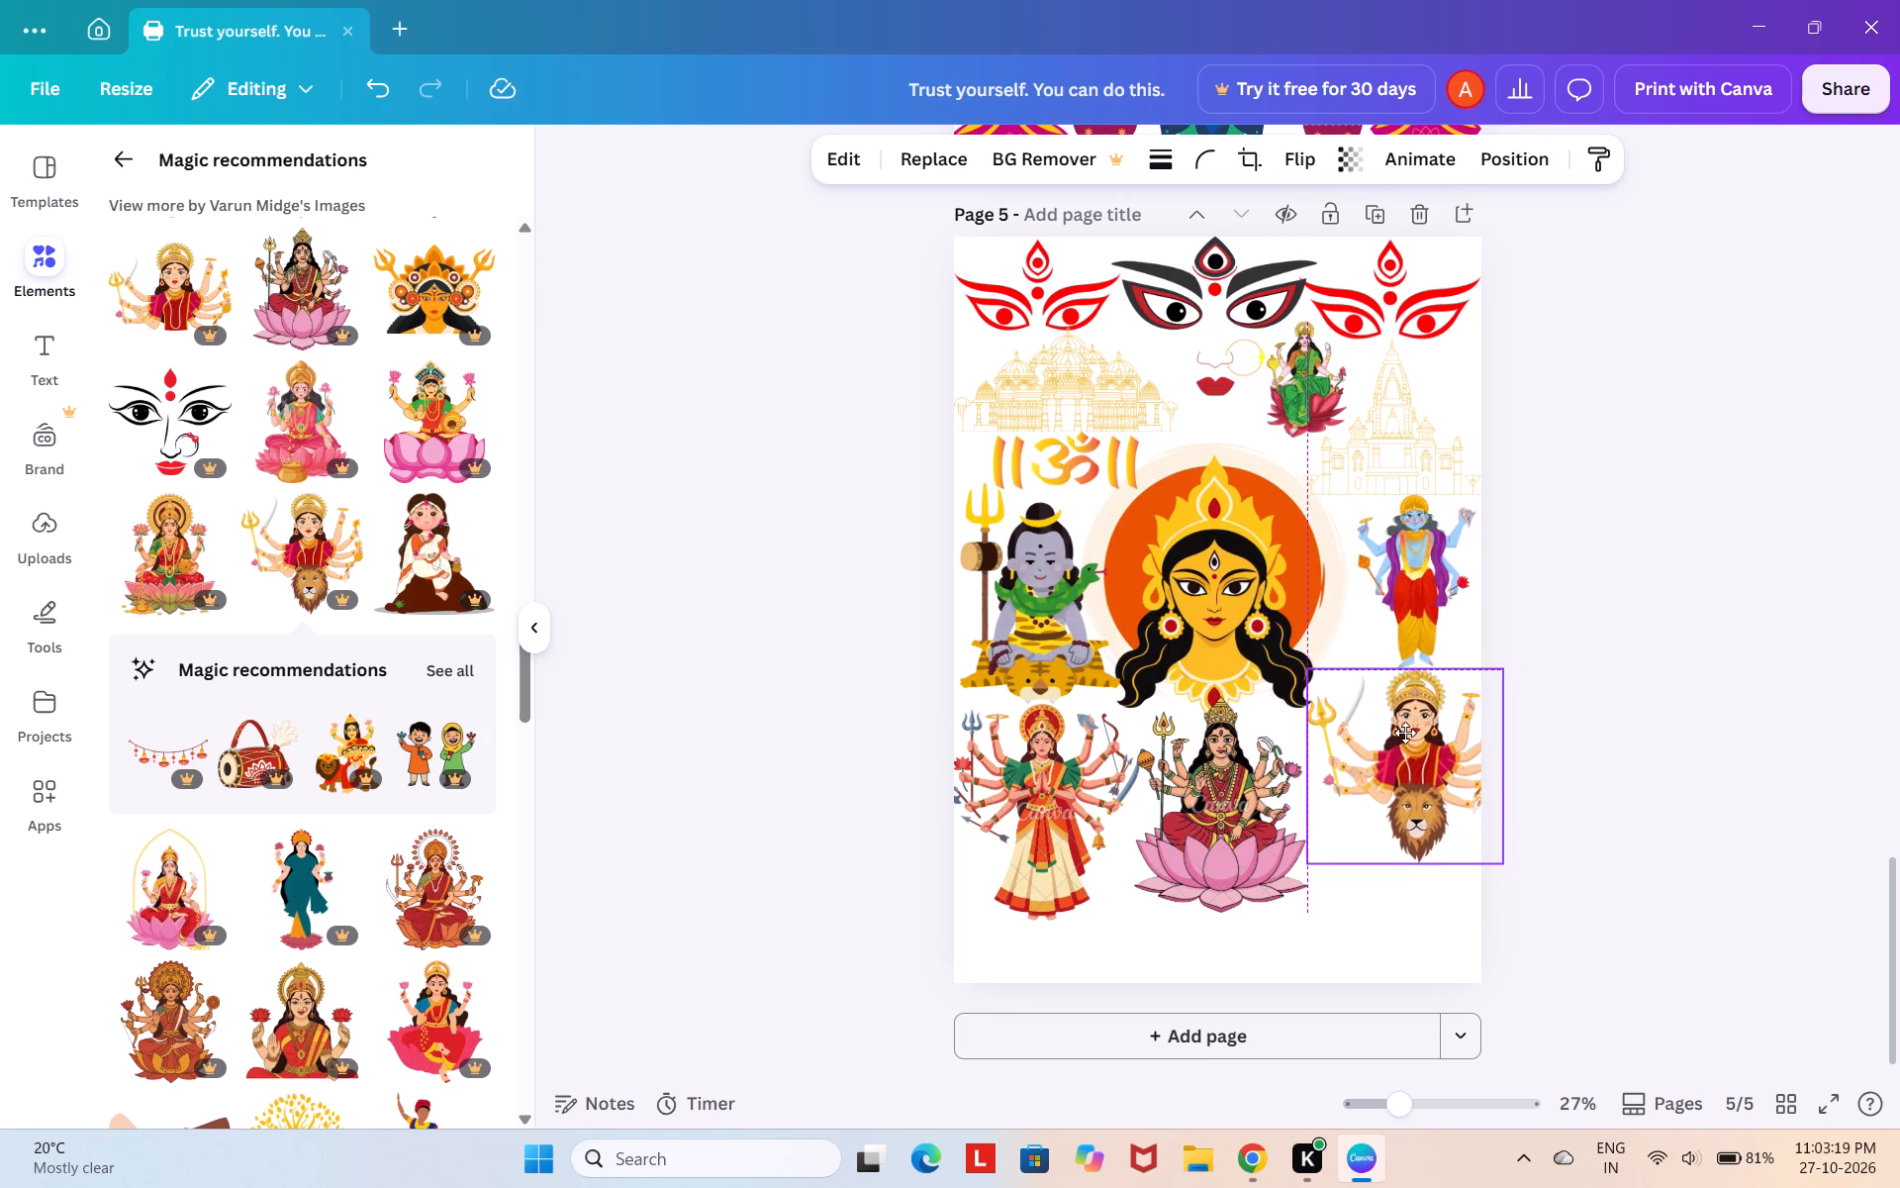
left_click_drag(1405, 733, 1401, 736)
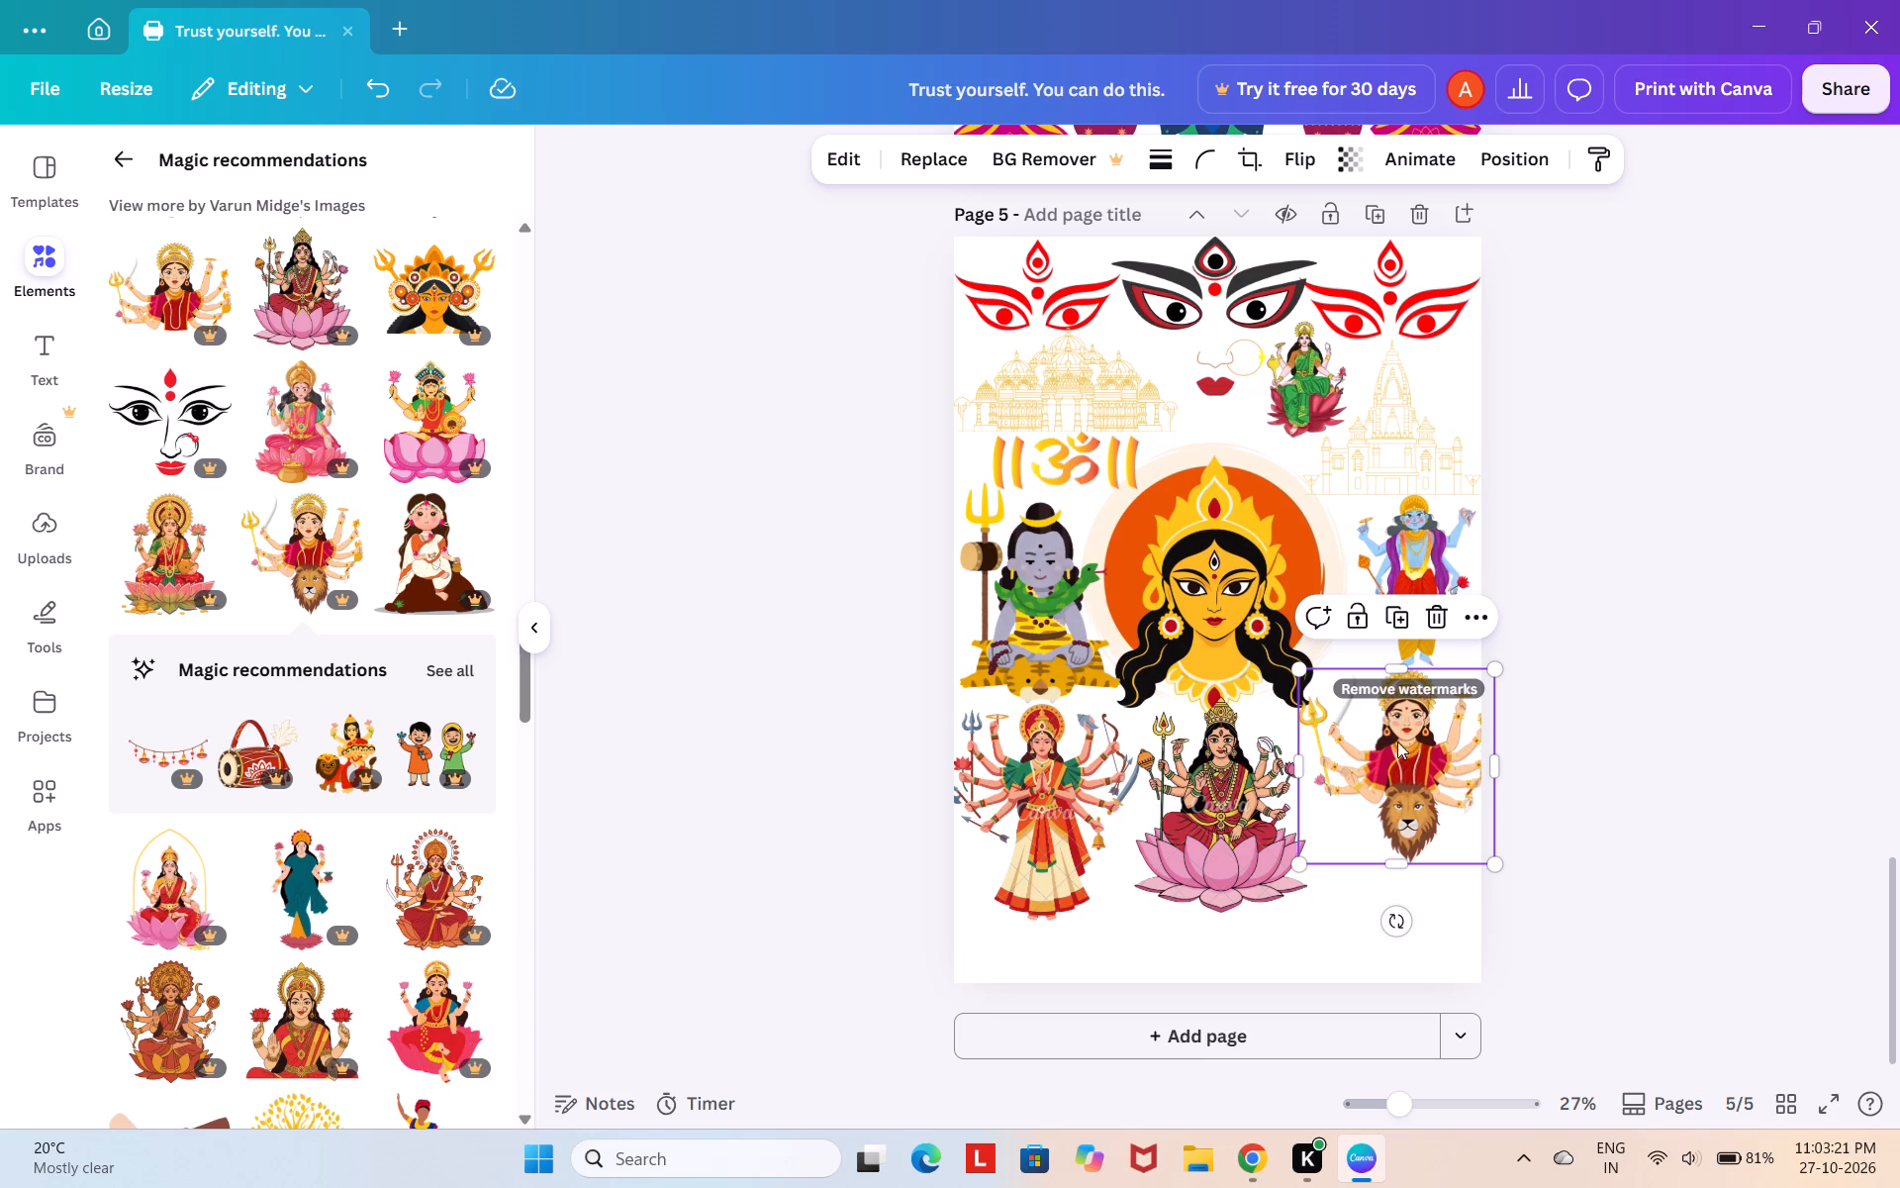
Resize the goddess with the lion to about 15.1 by 15 and fit it between the lotus goddess and the page edge.
left_click_drag(1302, 870, 1302, 885)
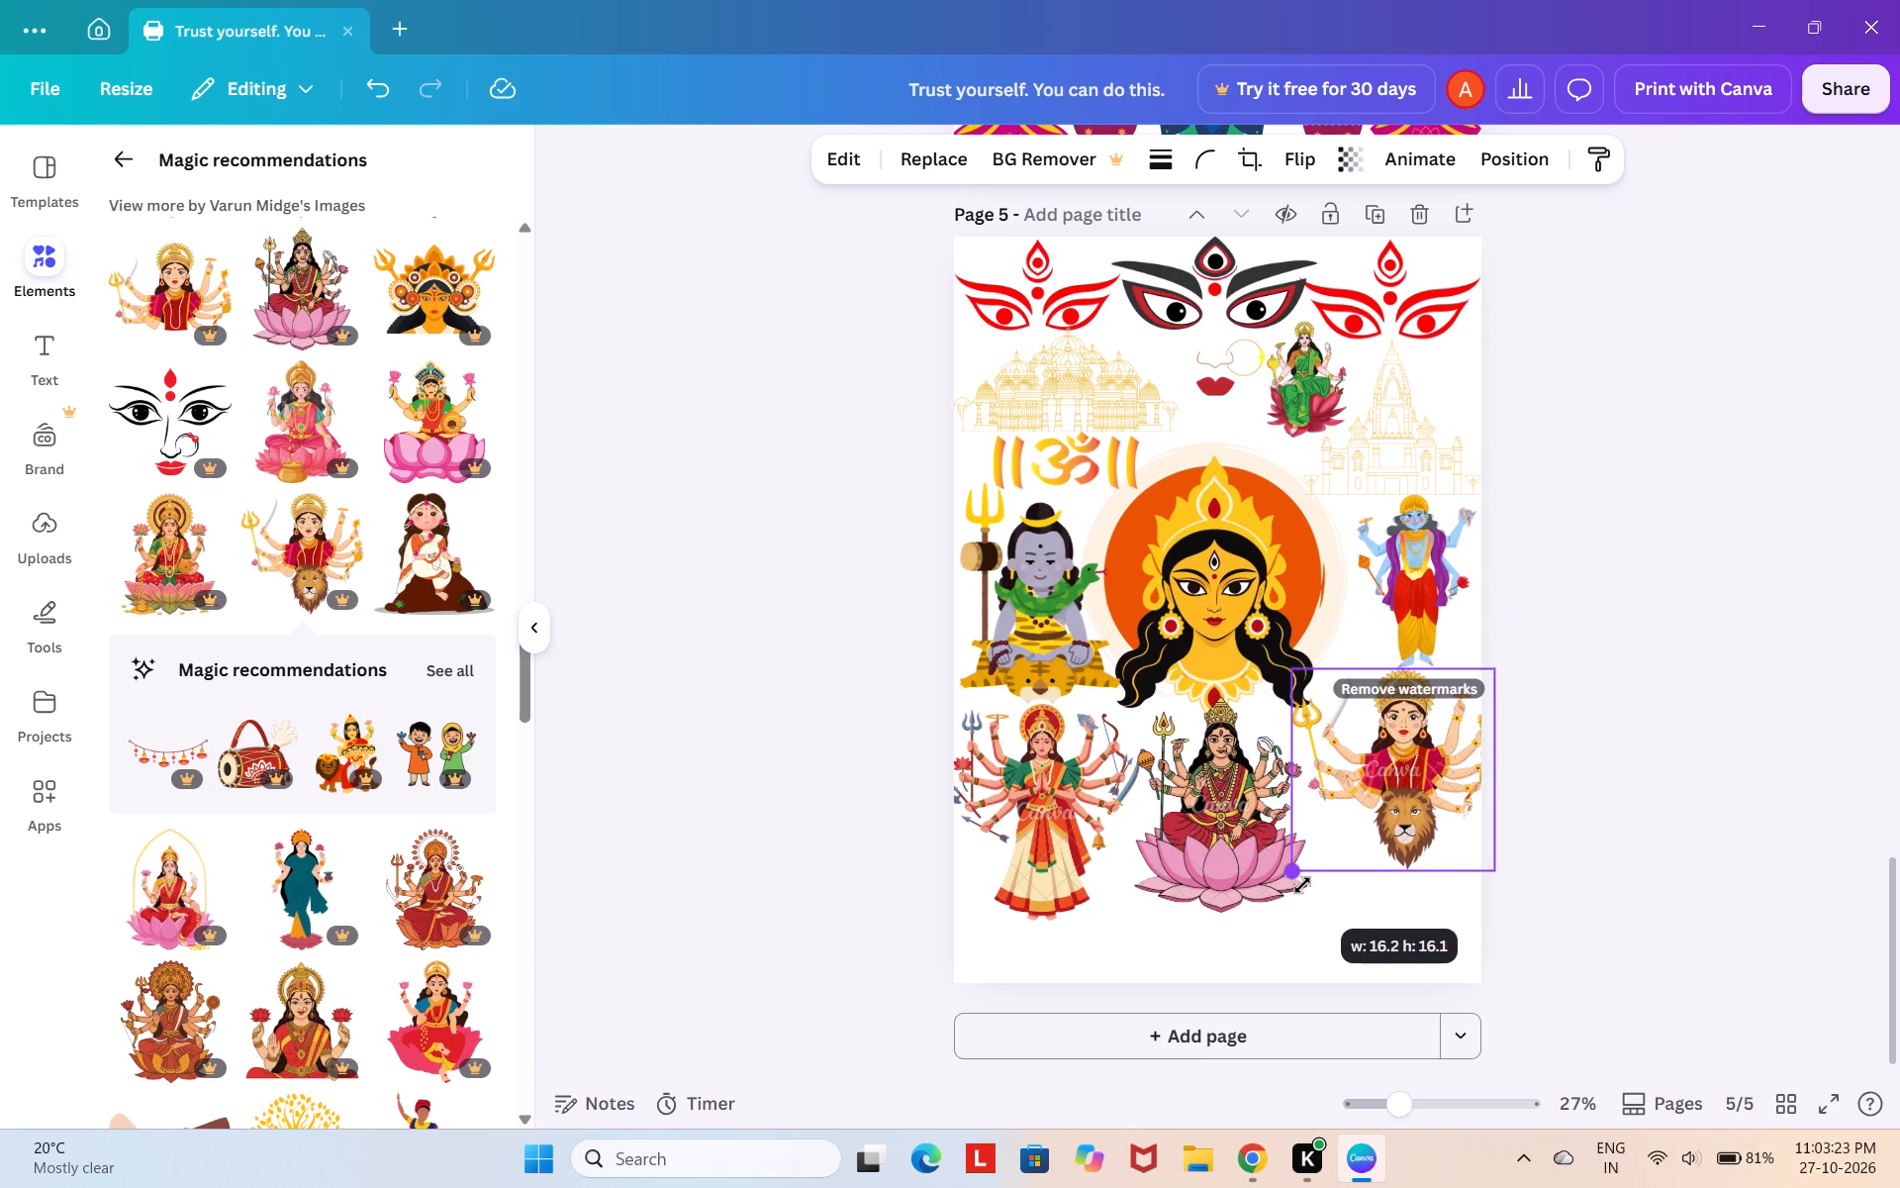
left_click_drag(1302, 885, 1298, 888)
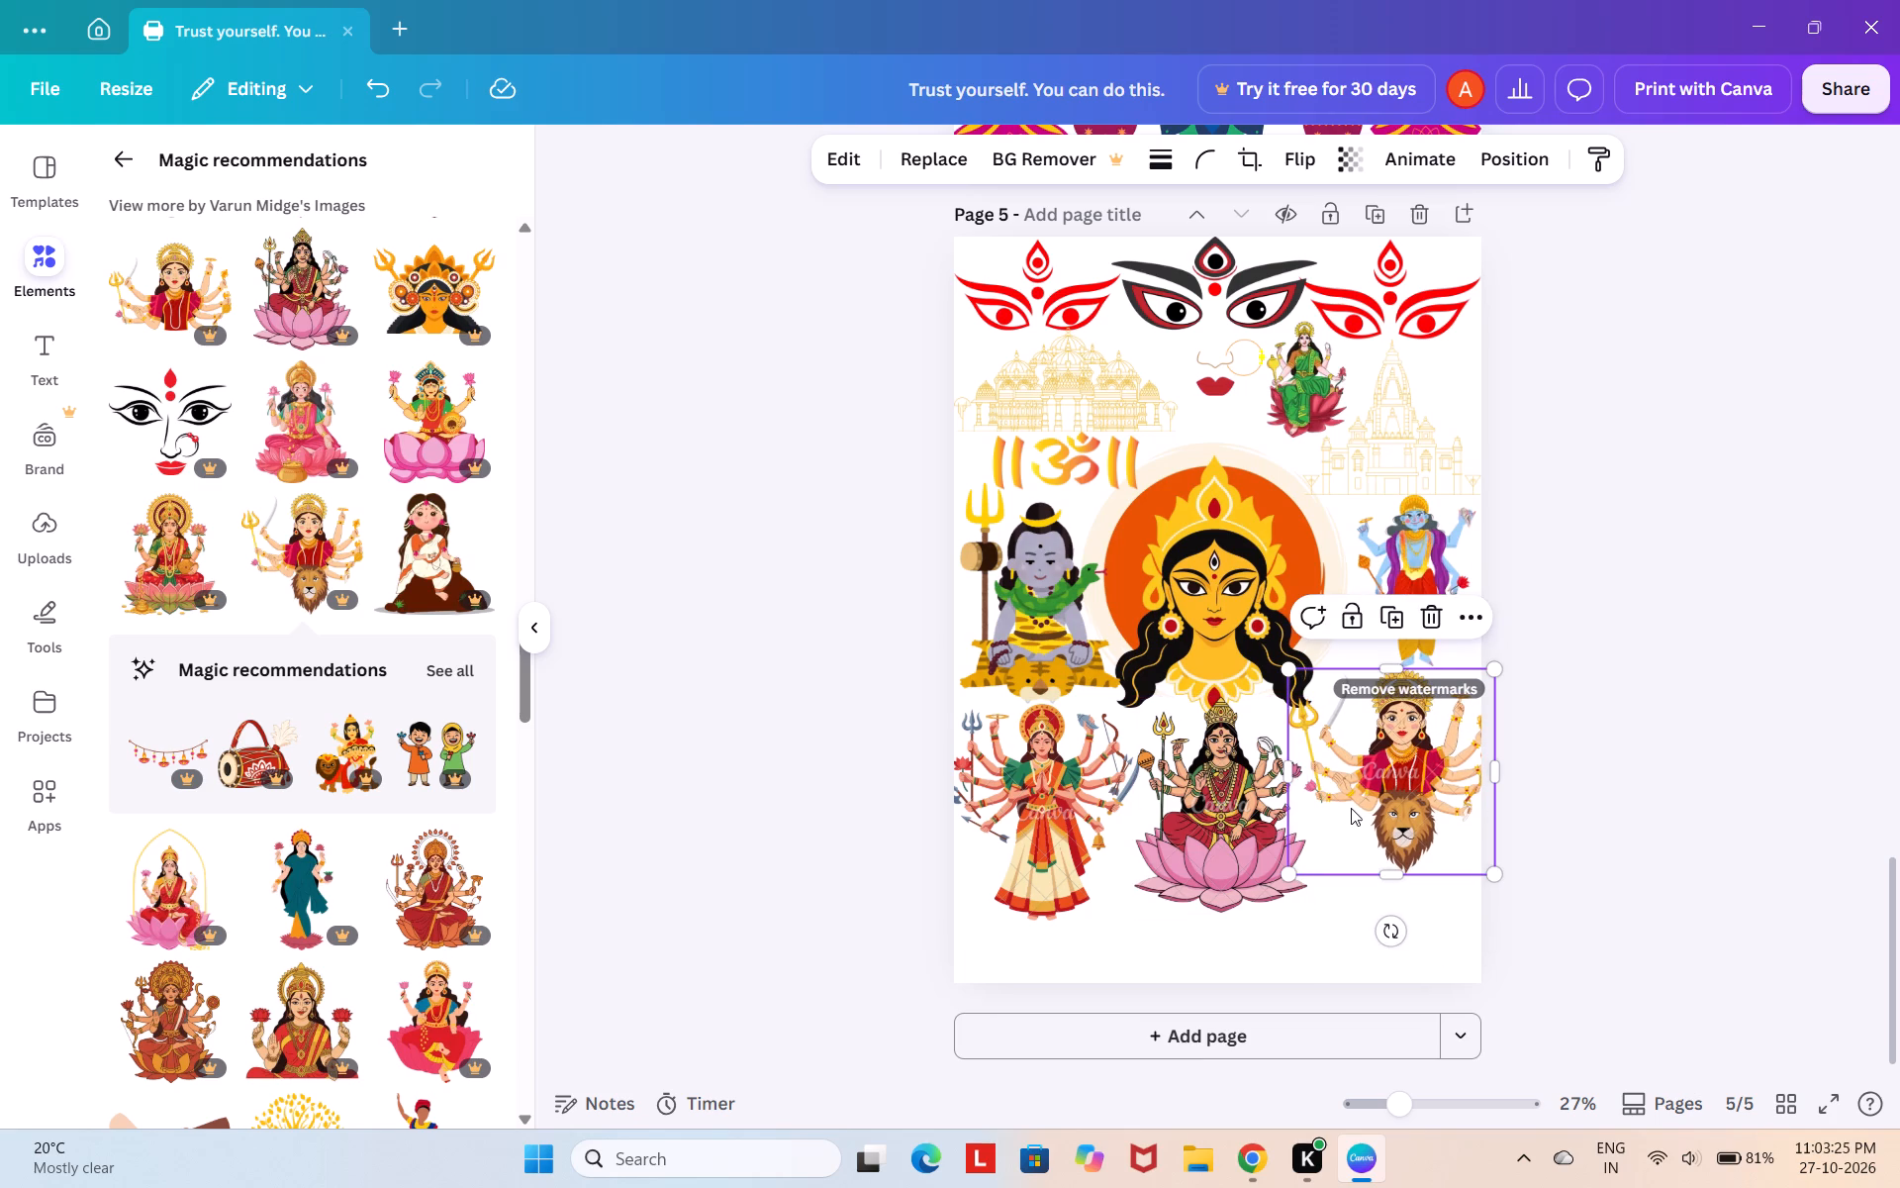
left_click(1351, 808)
left_click(1351, 808)
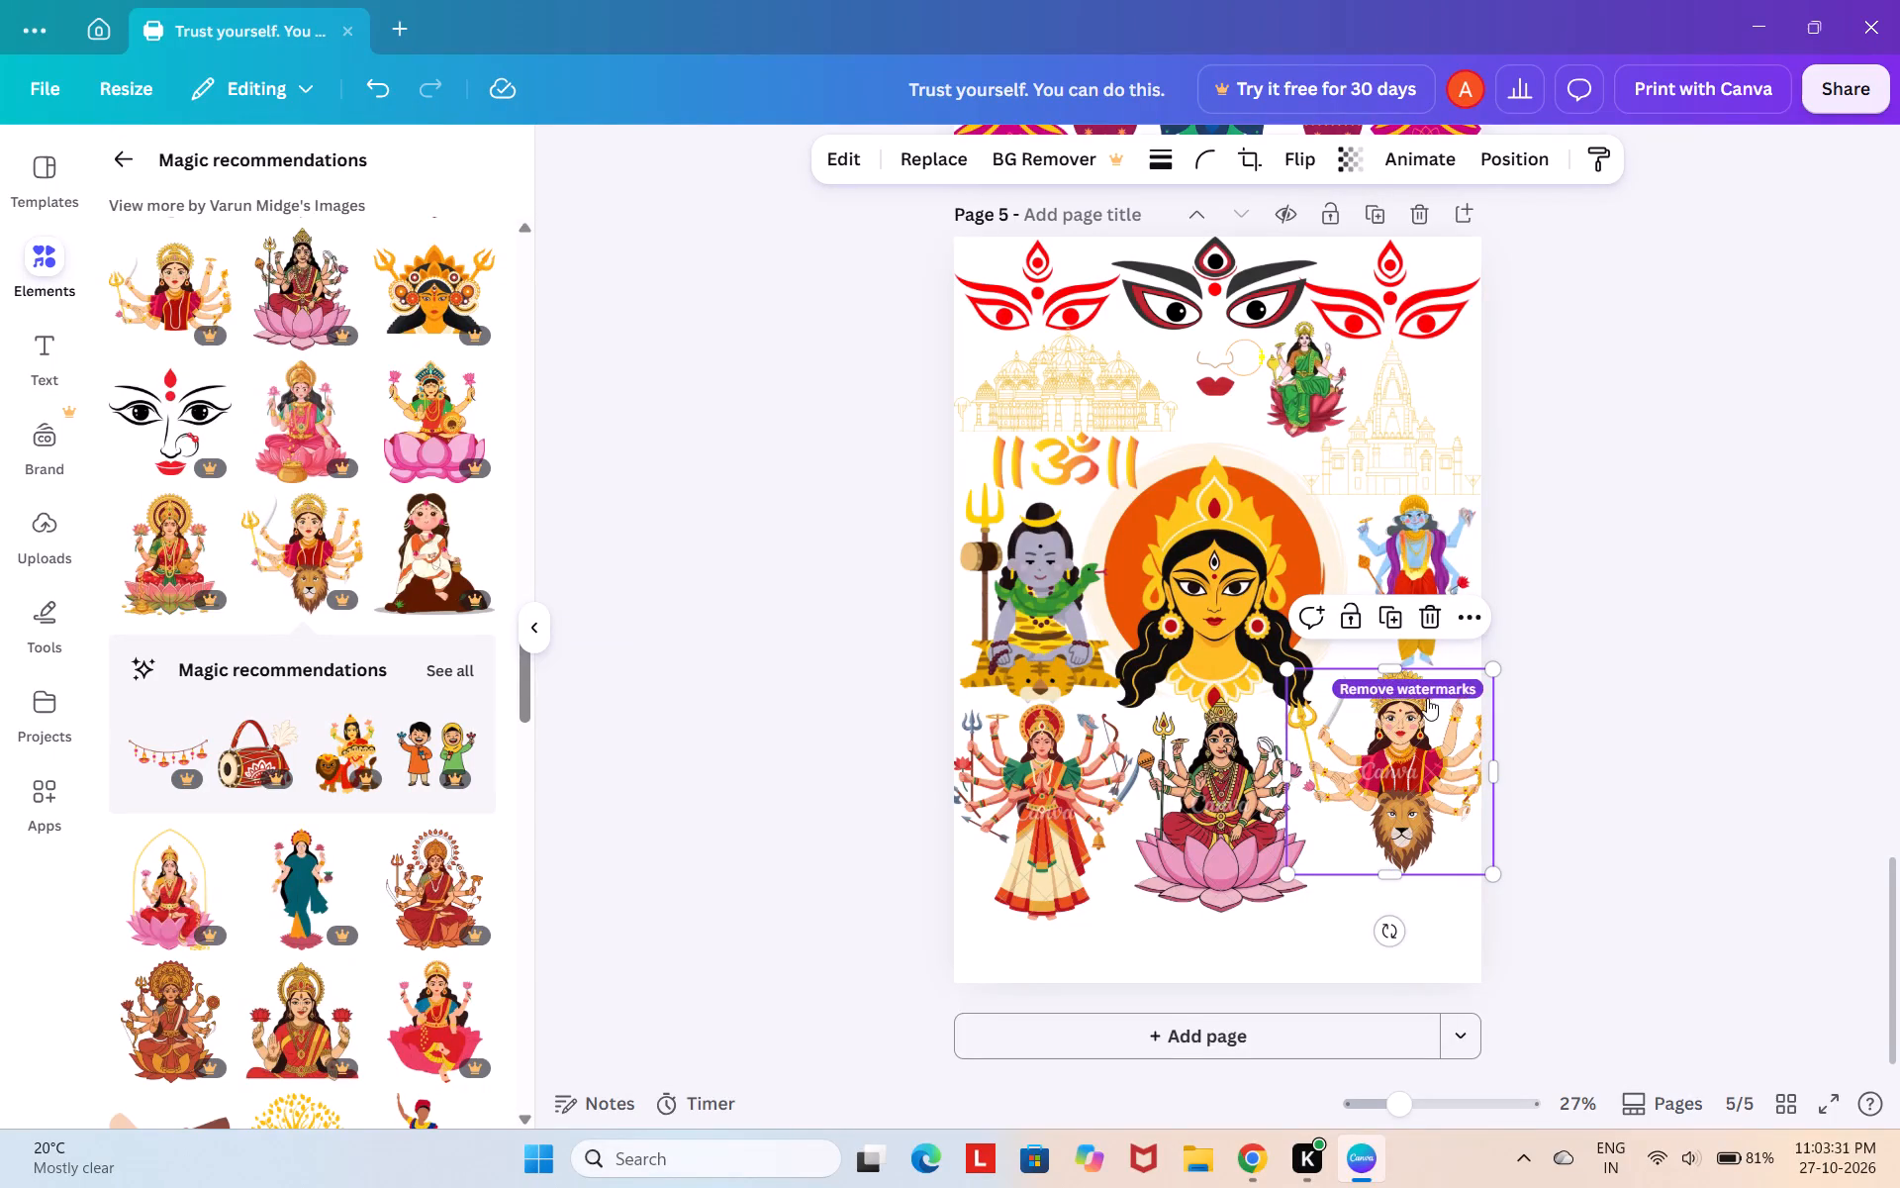
left_click_drag(1483, 675, 1454, 680)
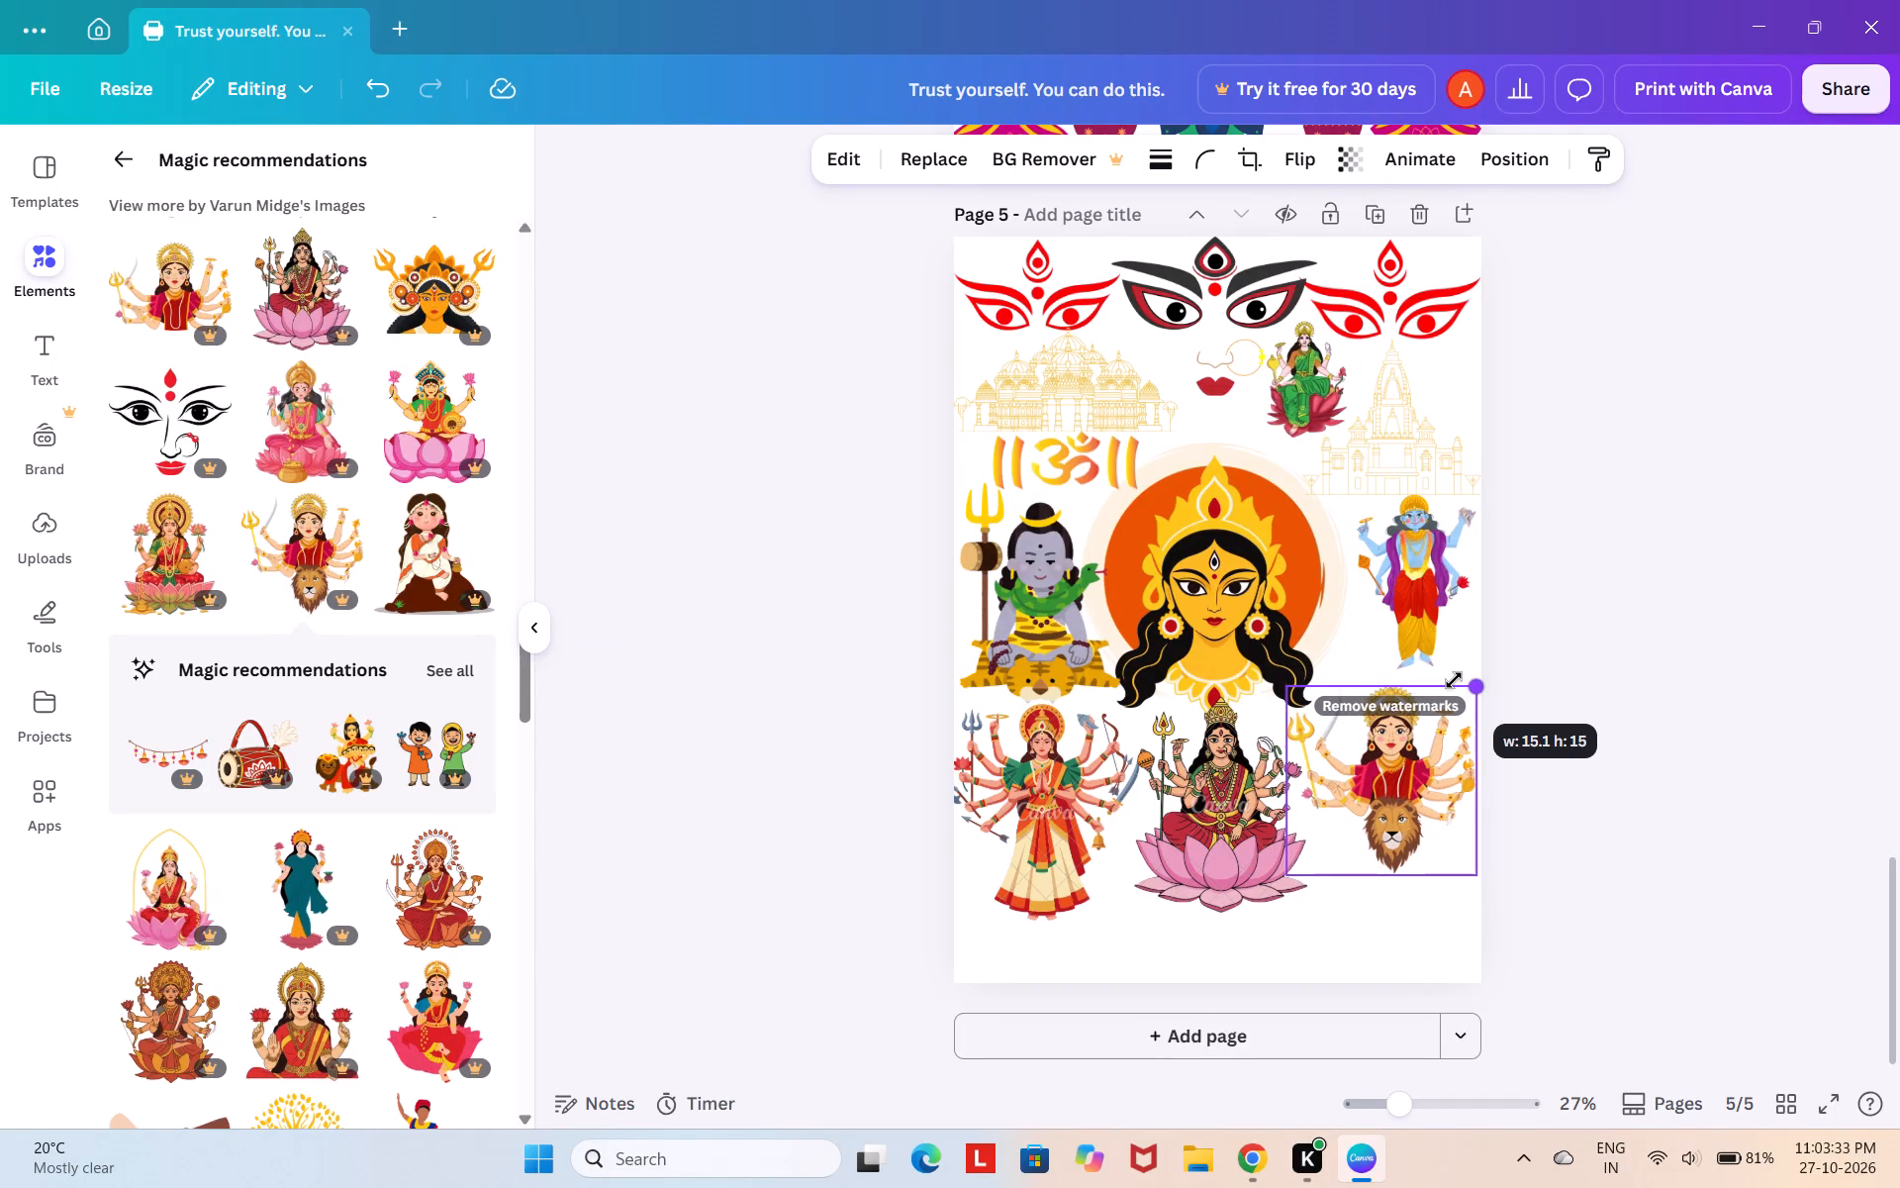
left_click_drag(1454, 680, 1450, 678)
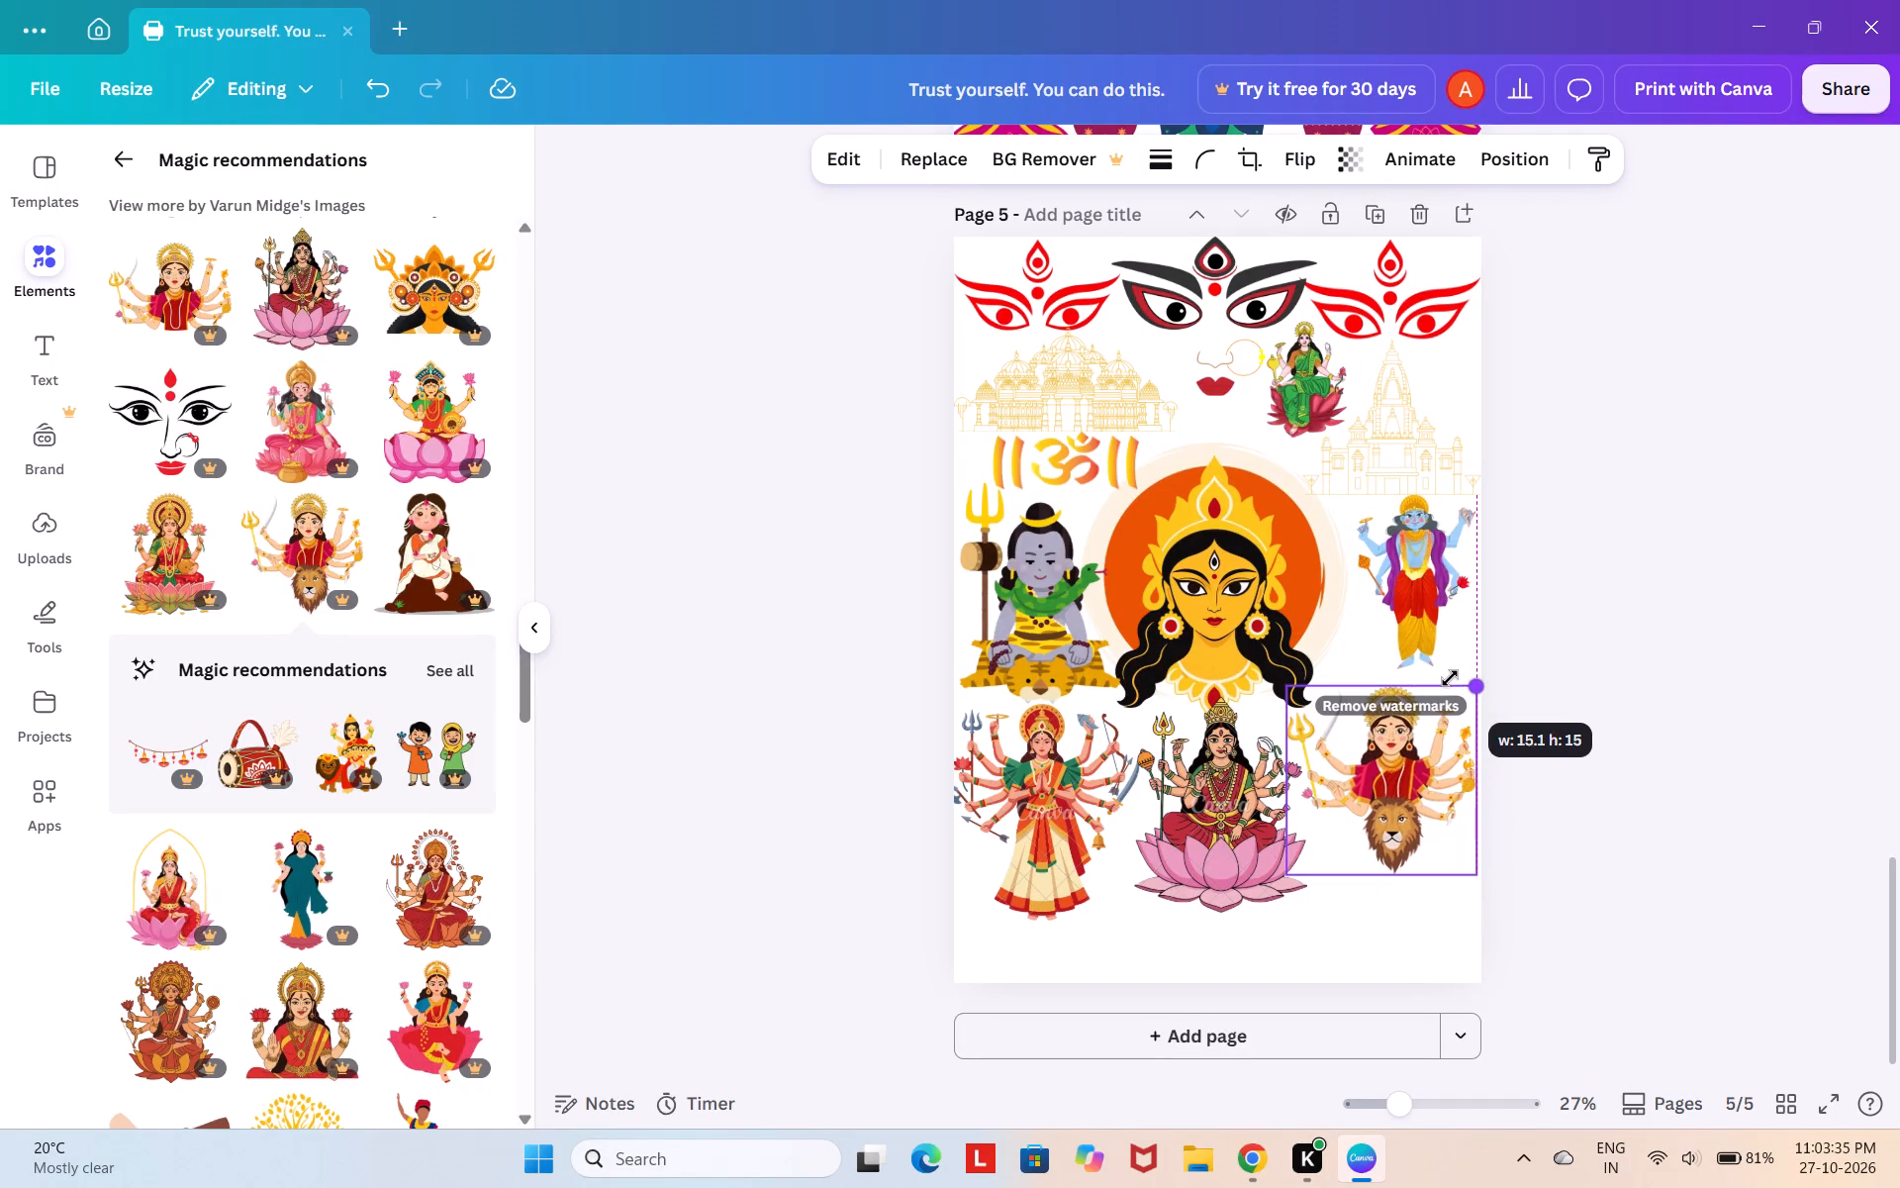
left_click_drag(1450, 678, 1449, 678)
left_click(1413, 775)
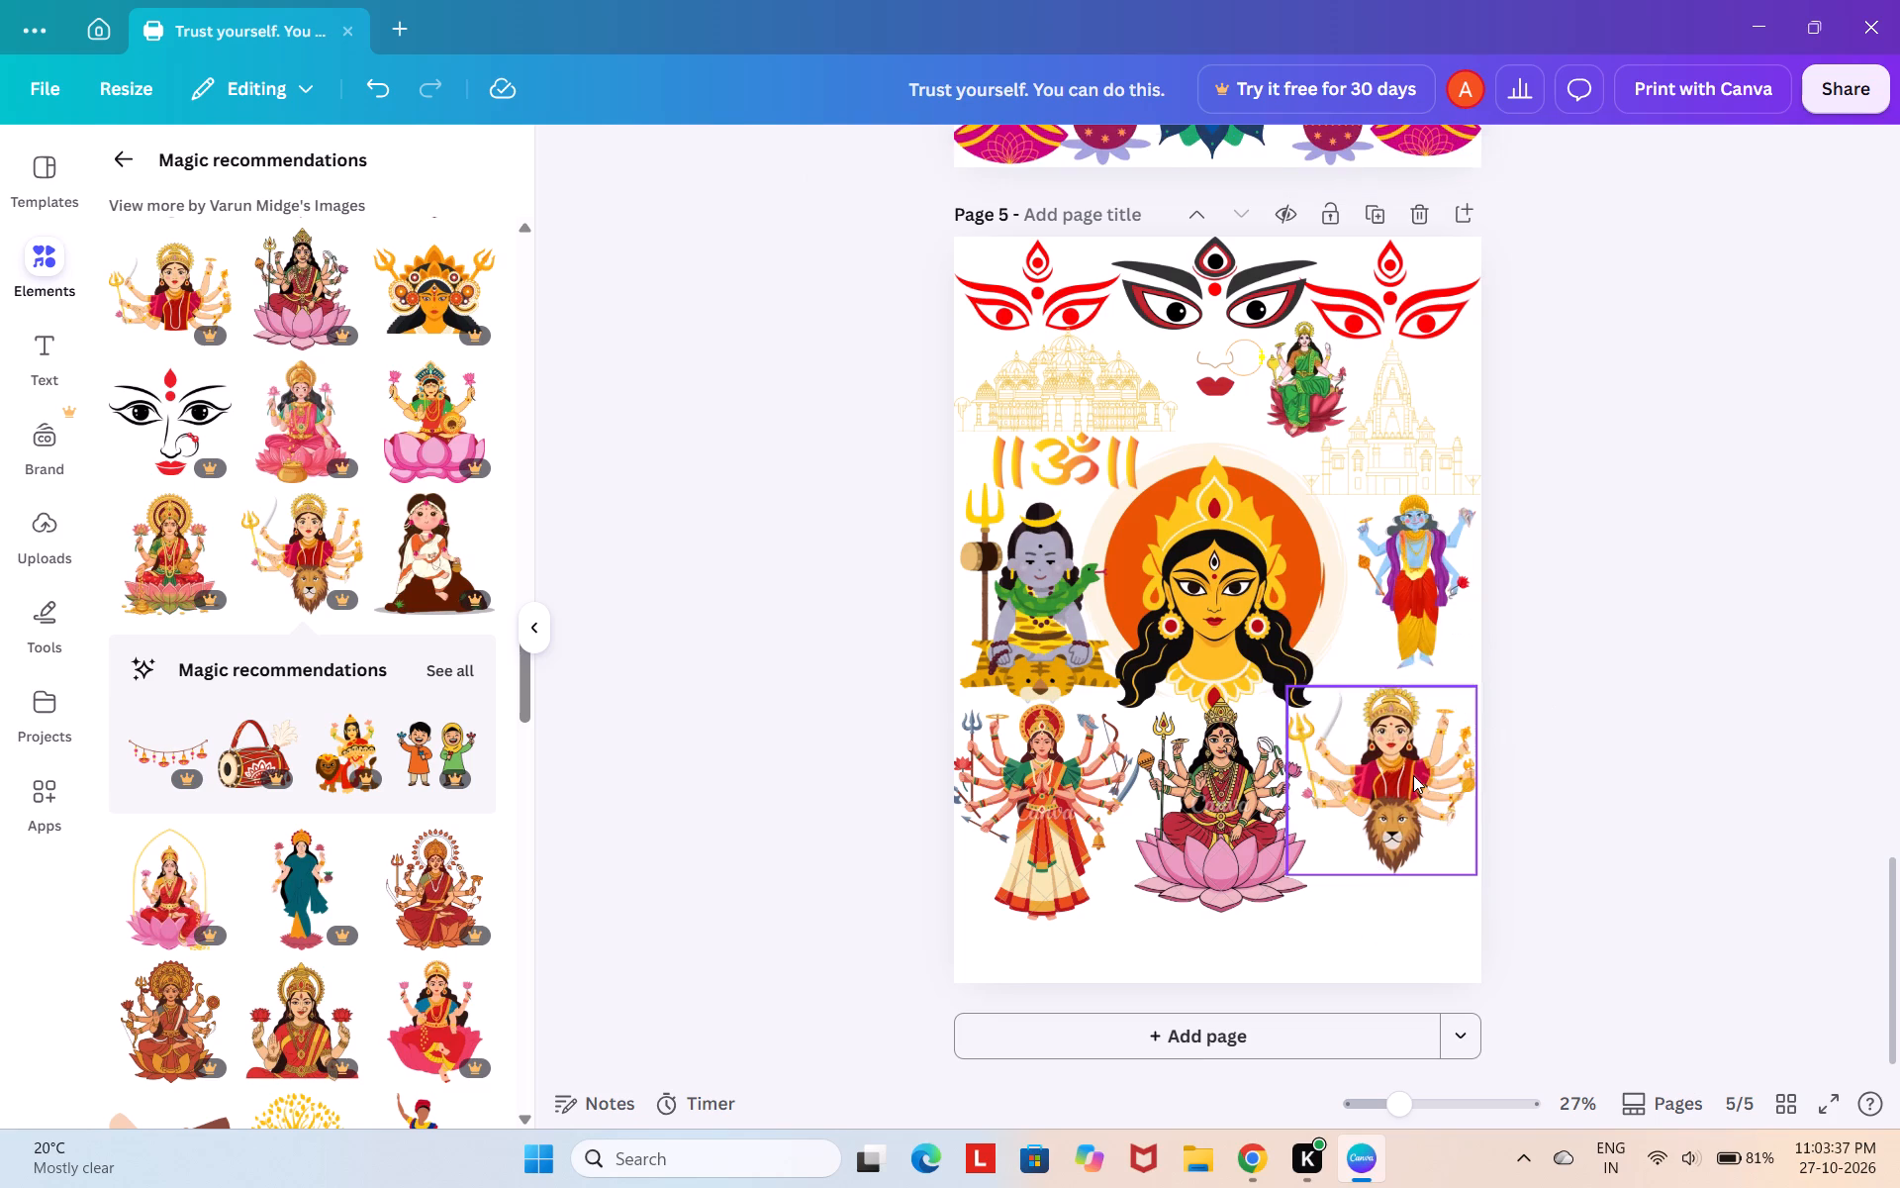
left_click_drag(1413, 775, 1418, 768)
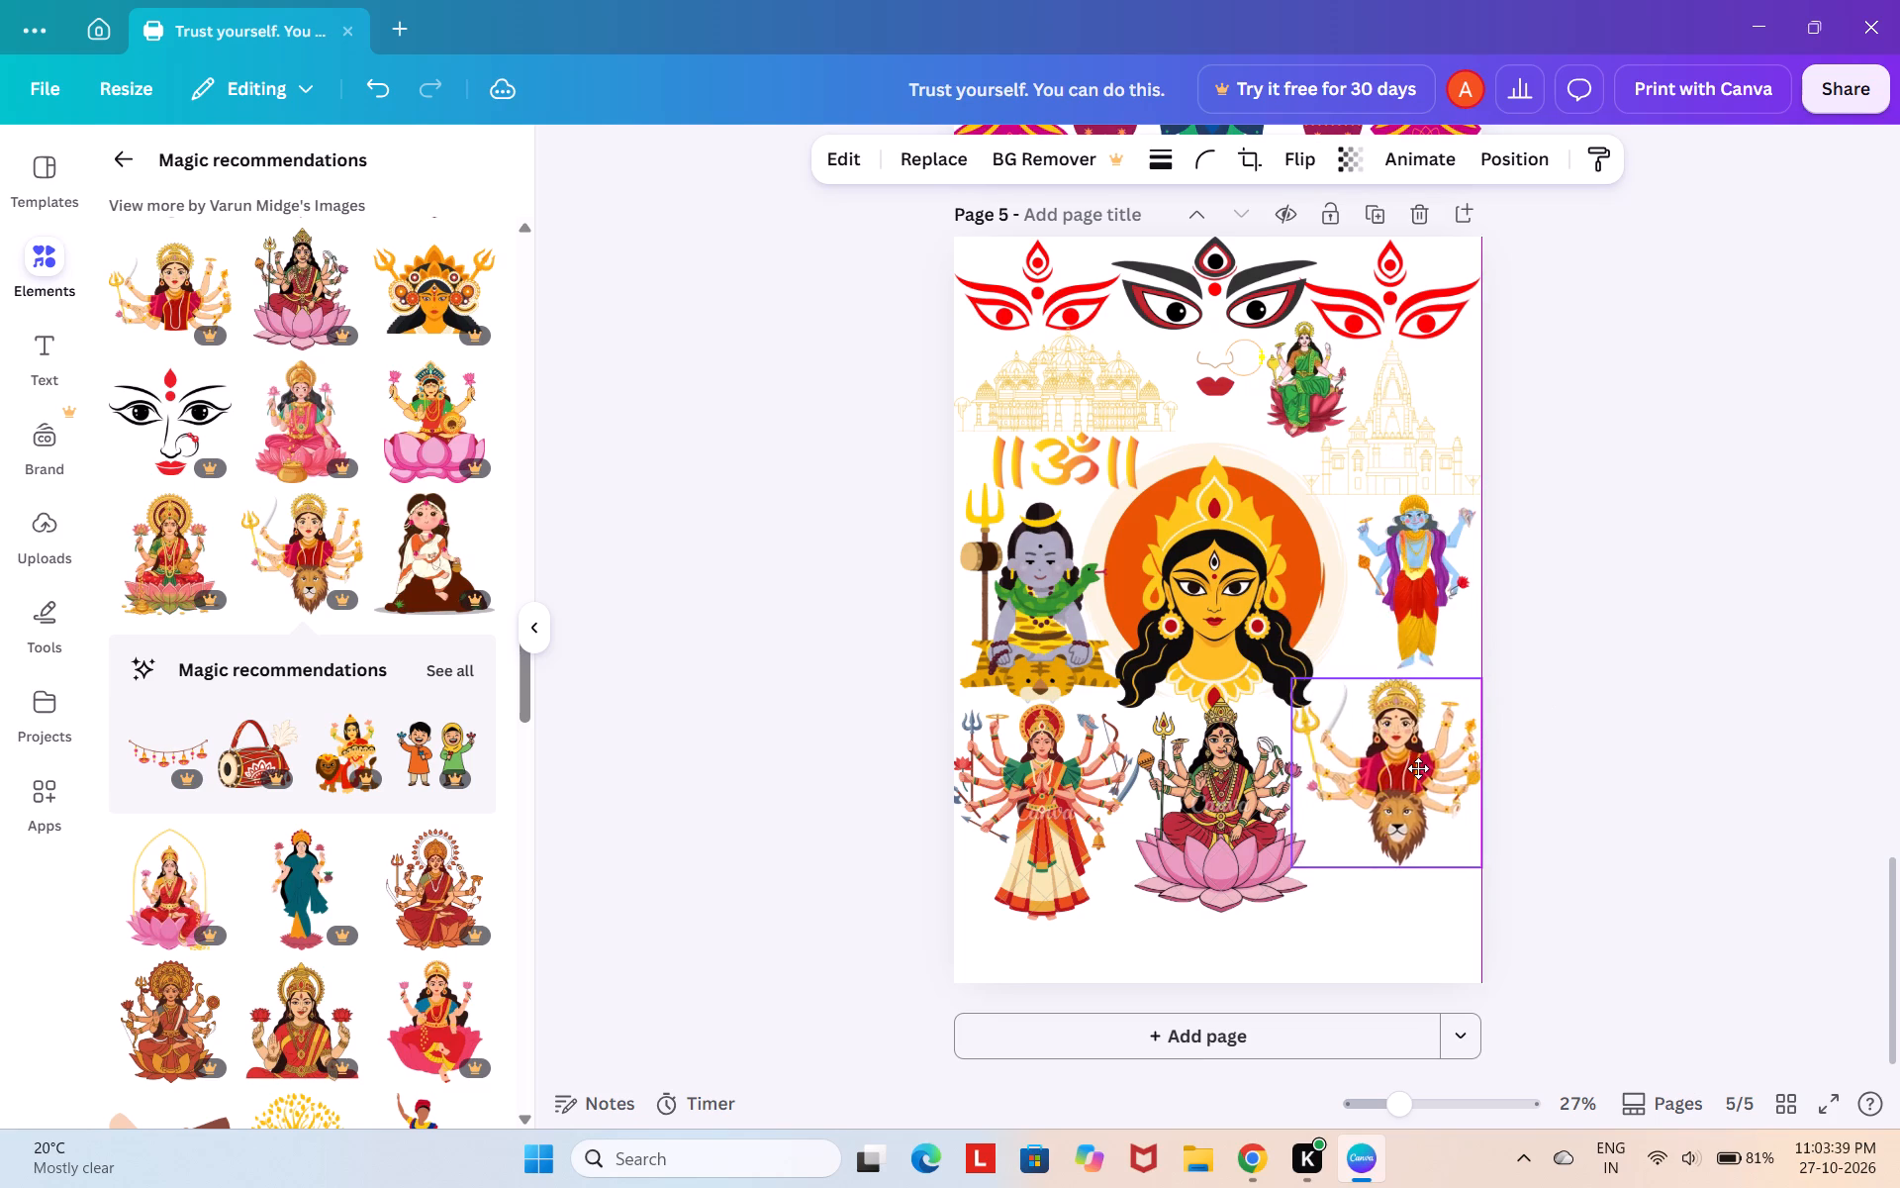
left_click_drag(1418, 768, 1414, 769)
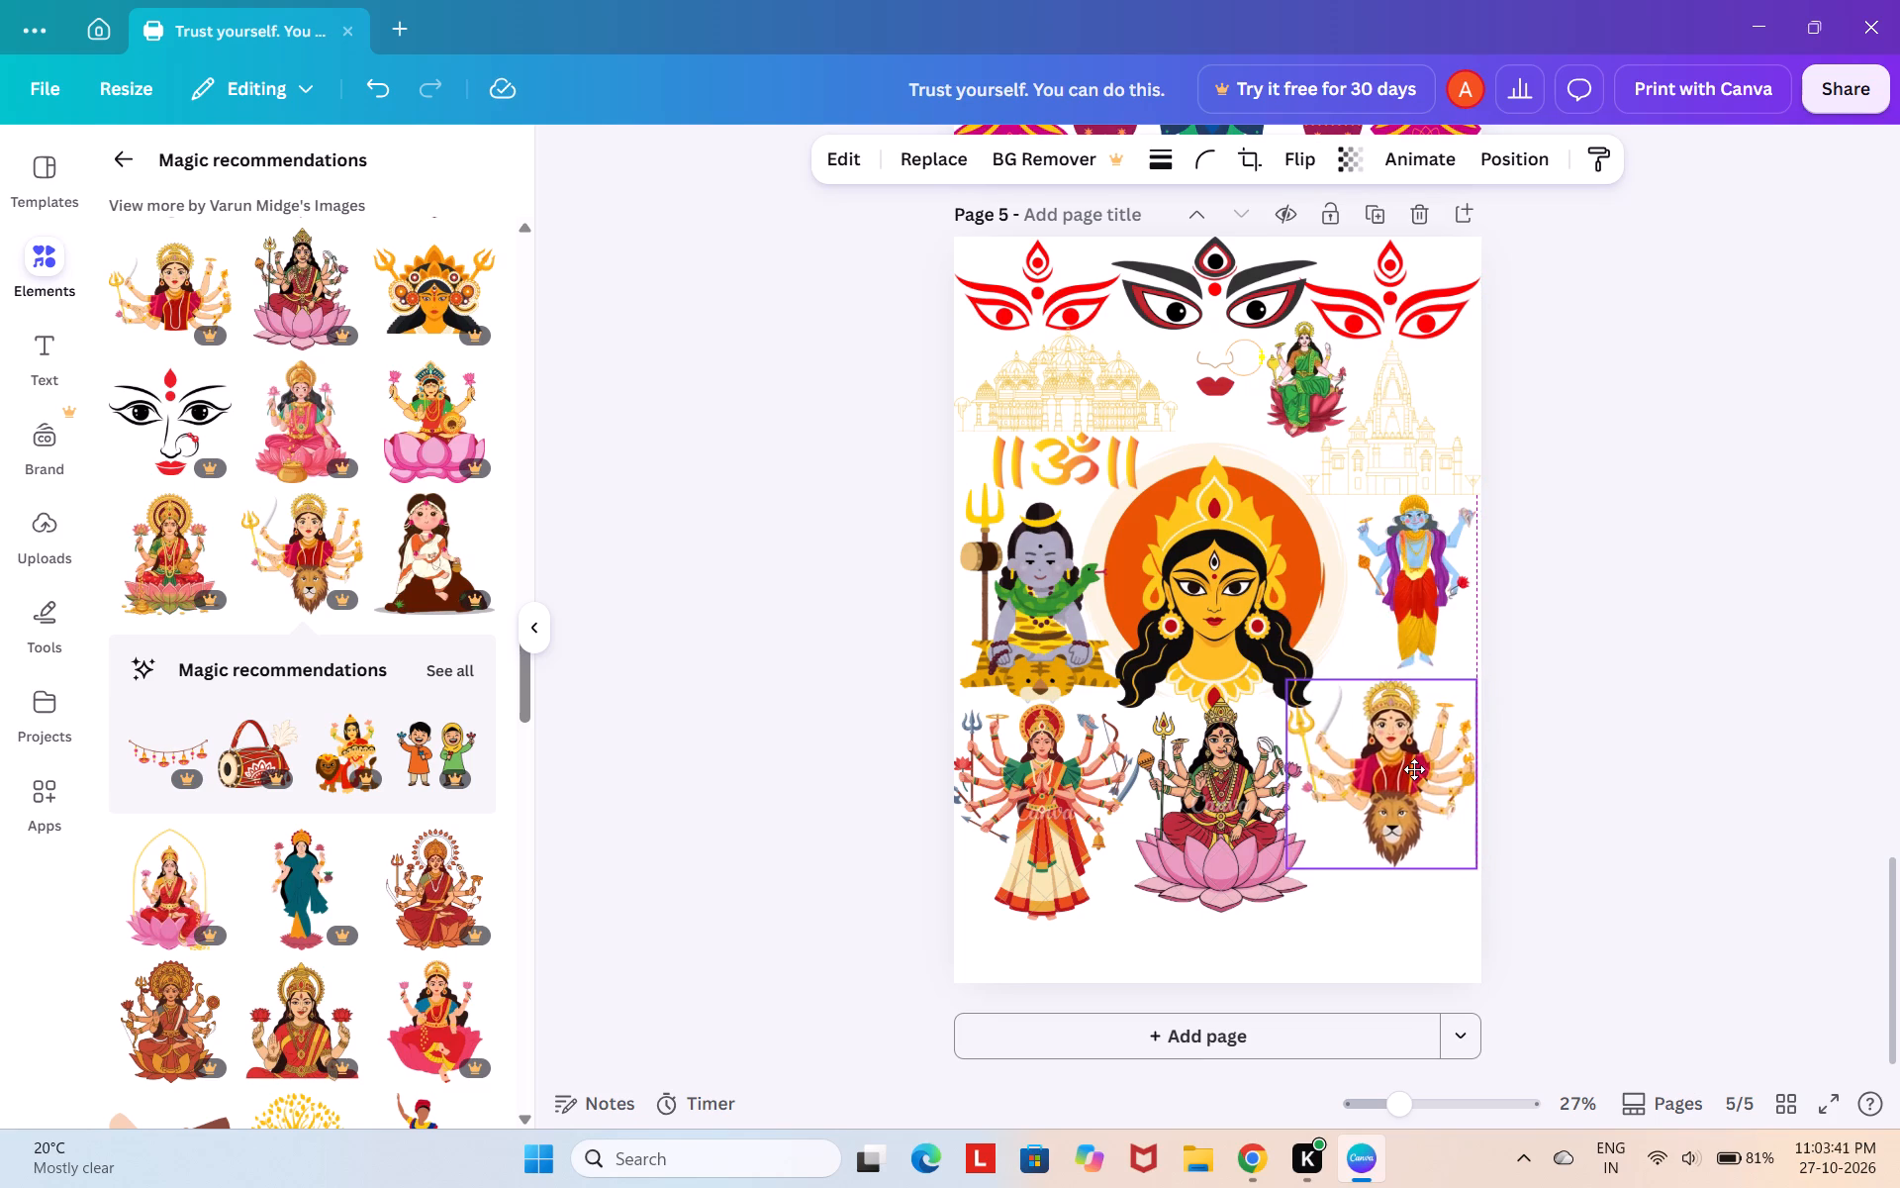
left_click_drag(1414, 769, 1412, 767)
left_click_drag(1412, 767, 1409, 761)
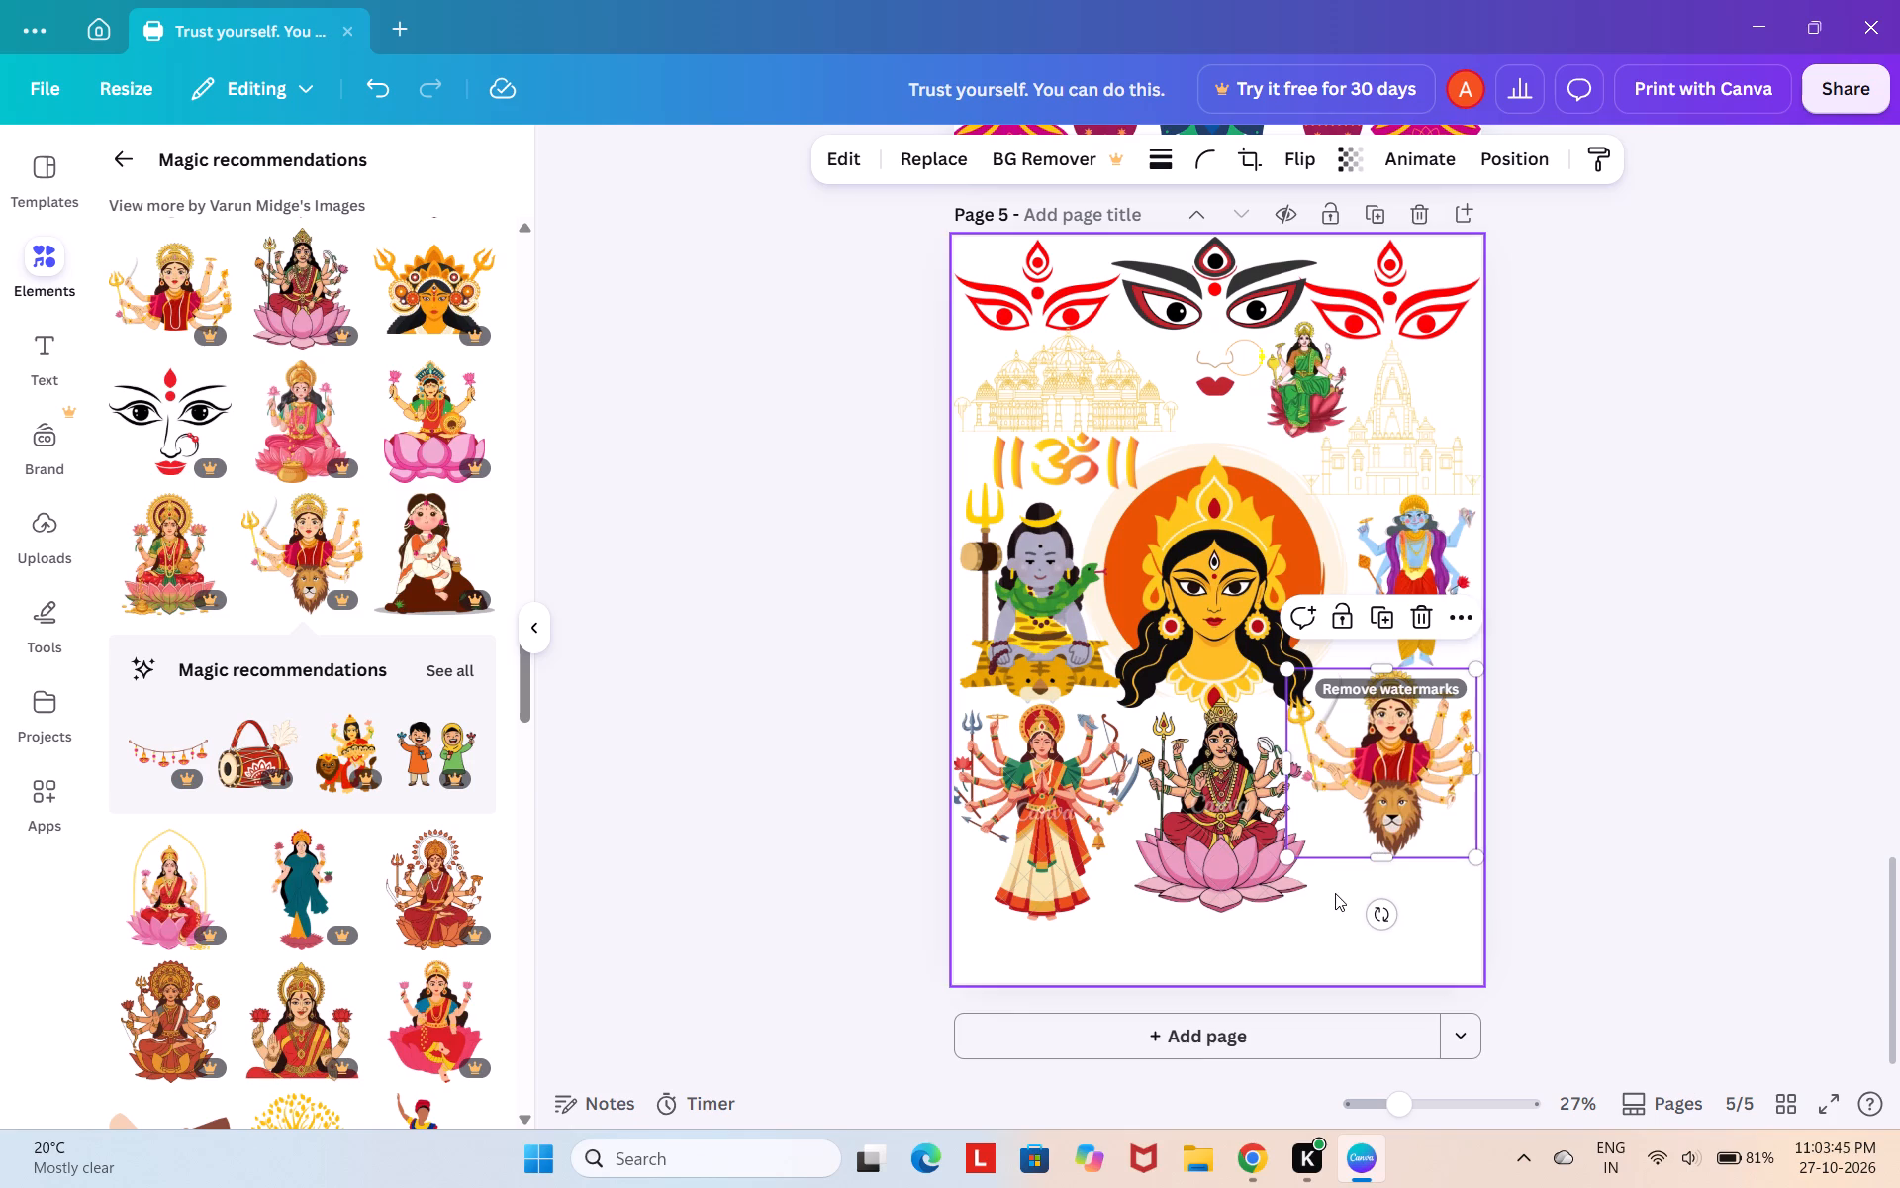
left_click(1326, 895)
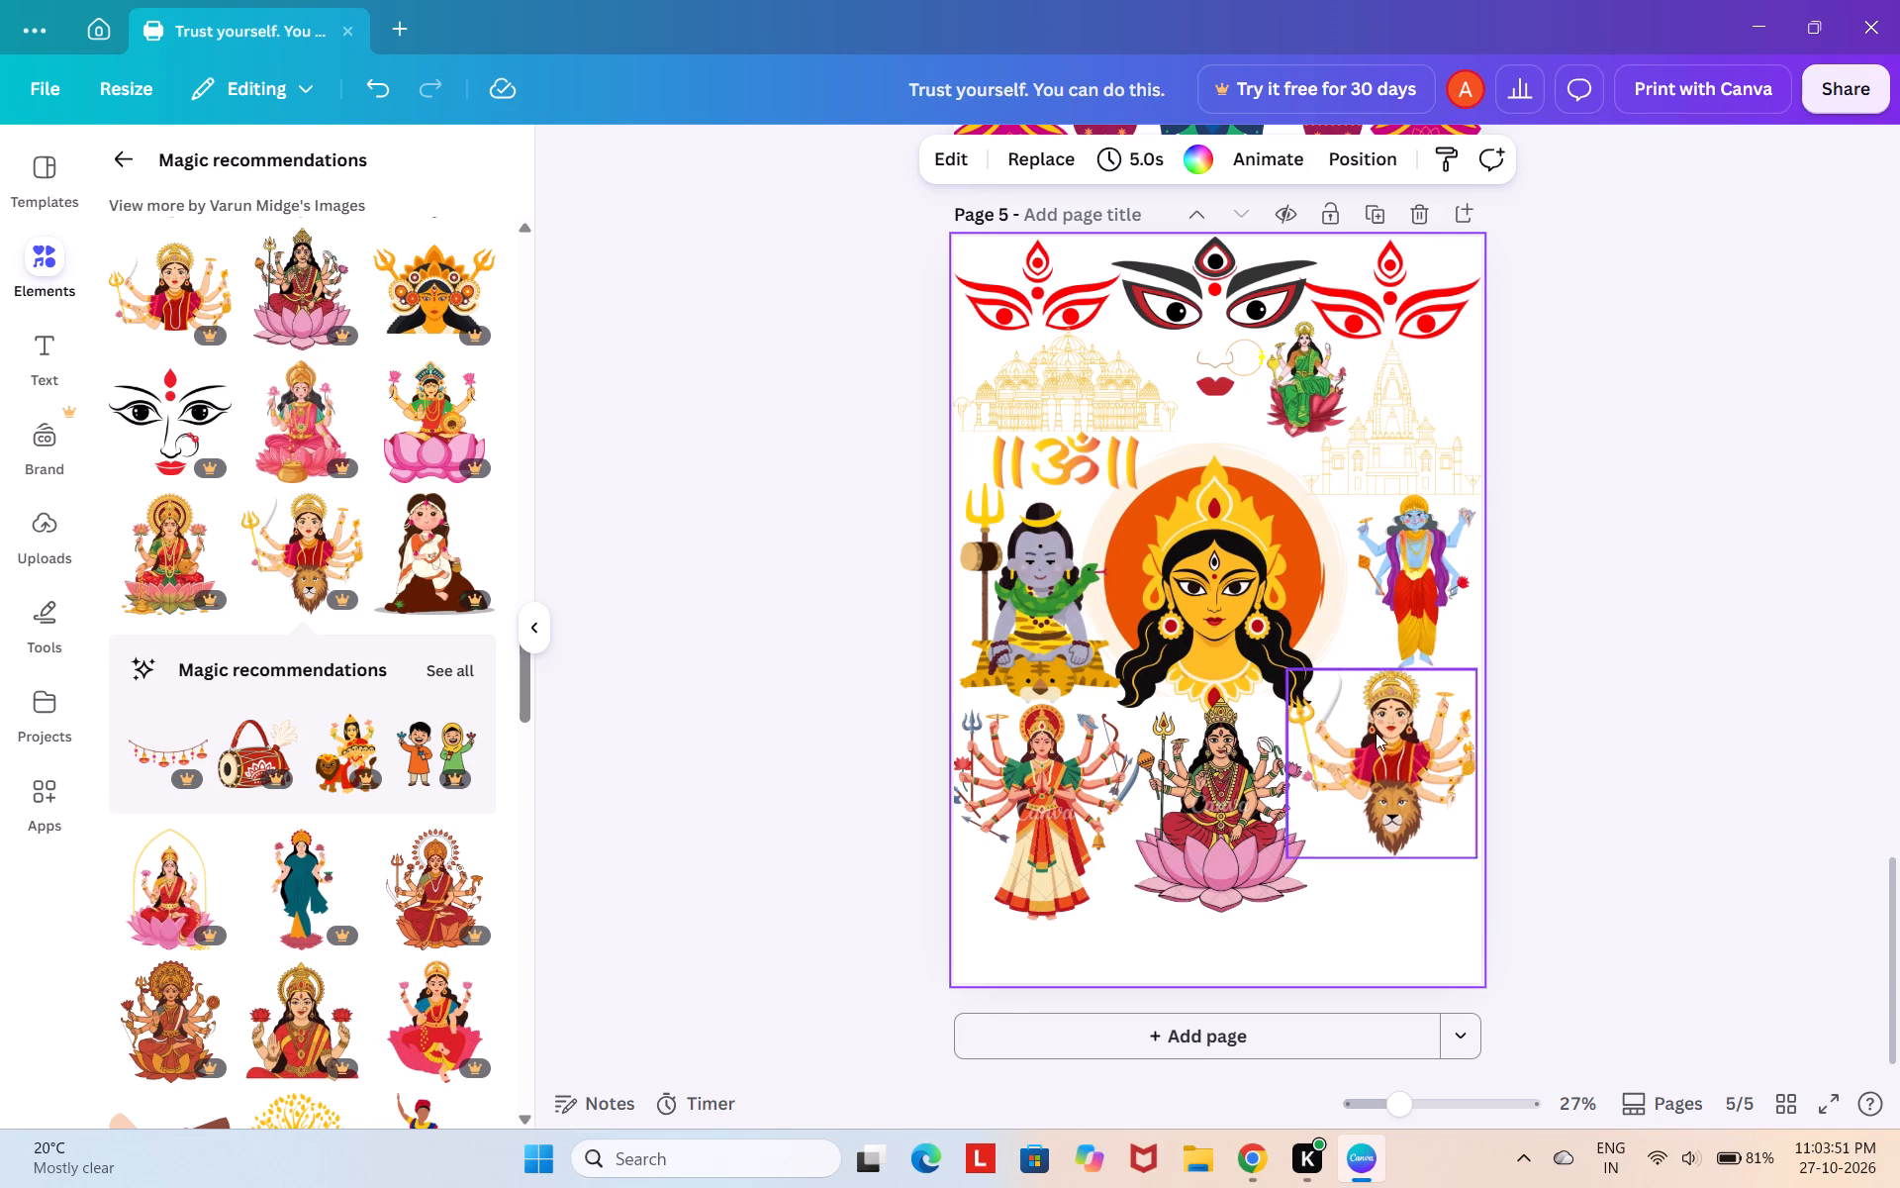
Delete the standing blue deity in purple and red from beside the central Durga face.
left_click(1376, 532)
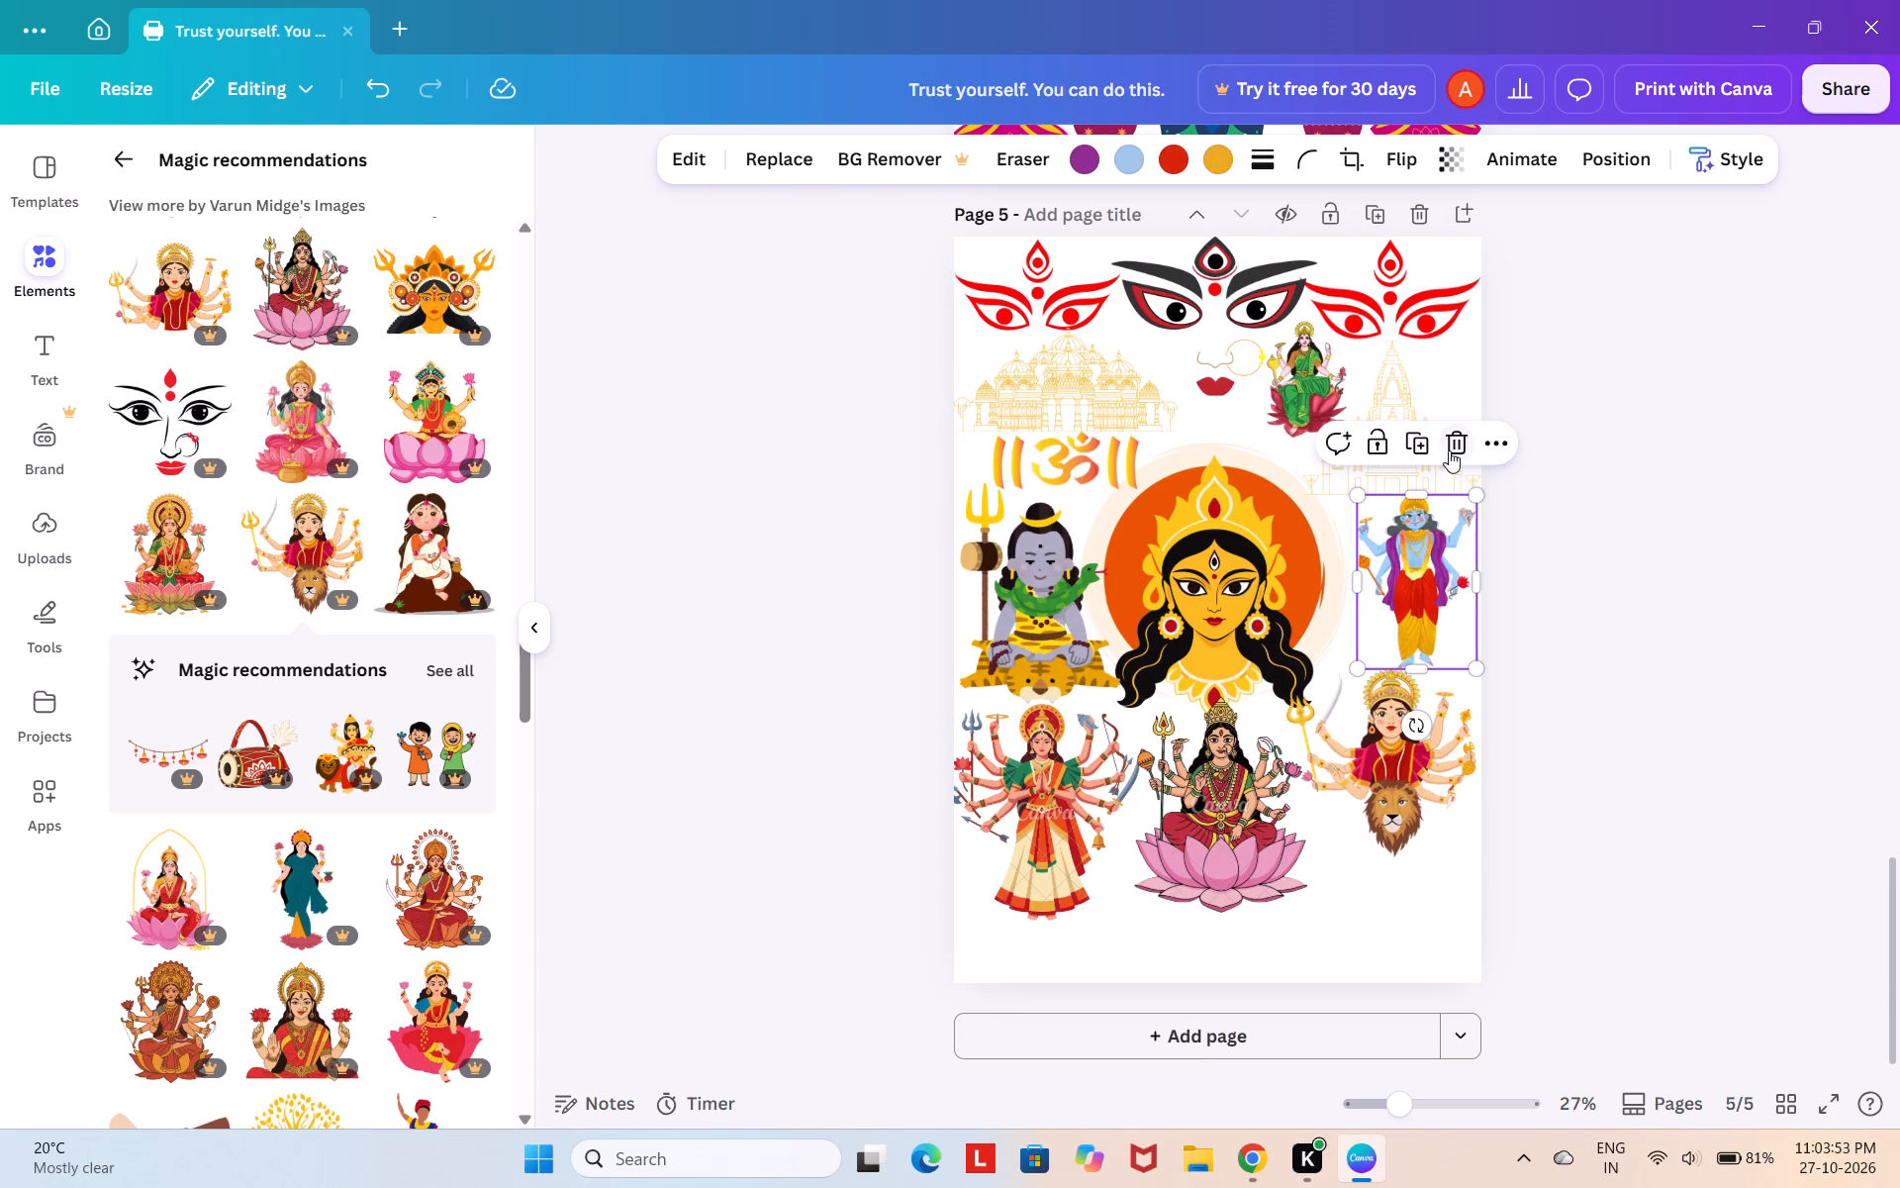
left_click(1447, 455)
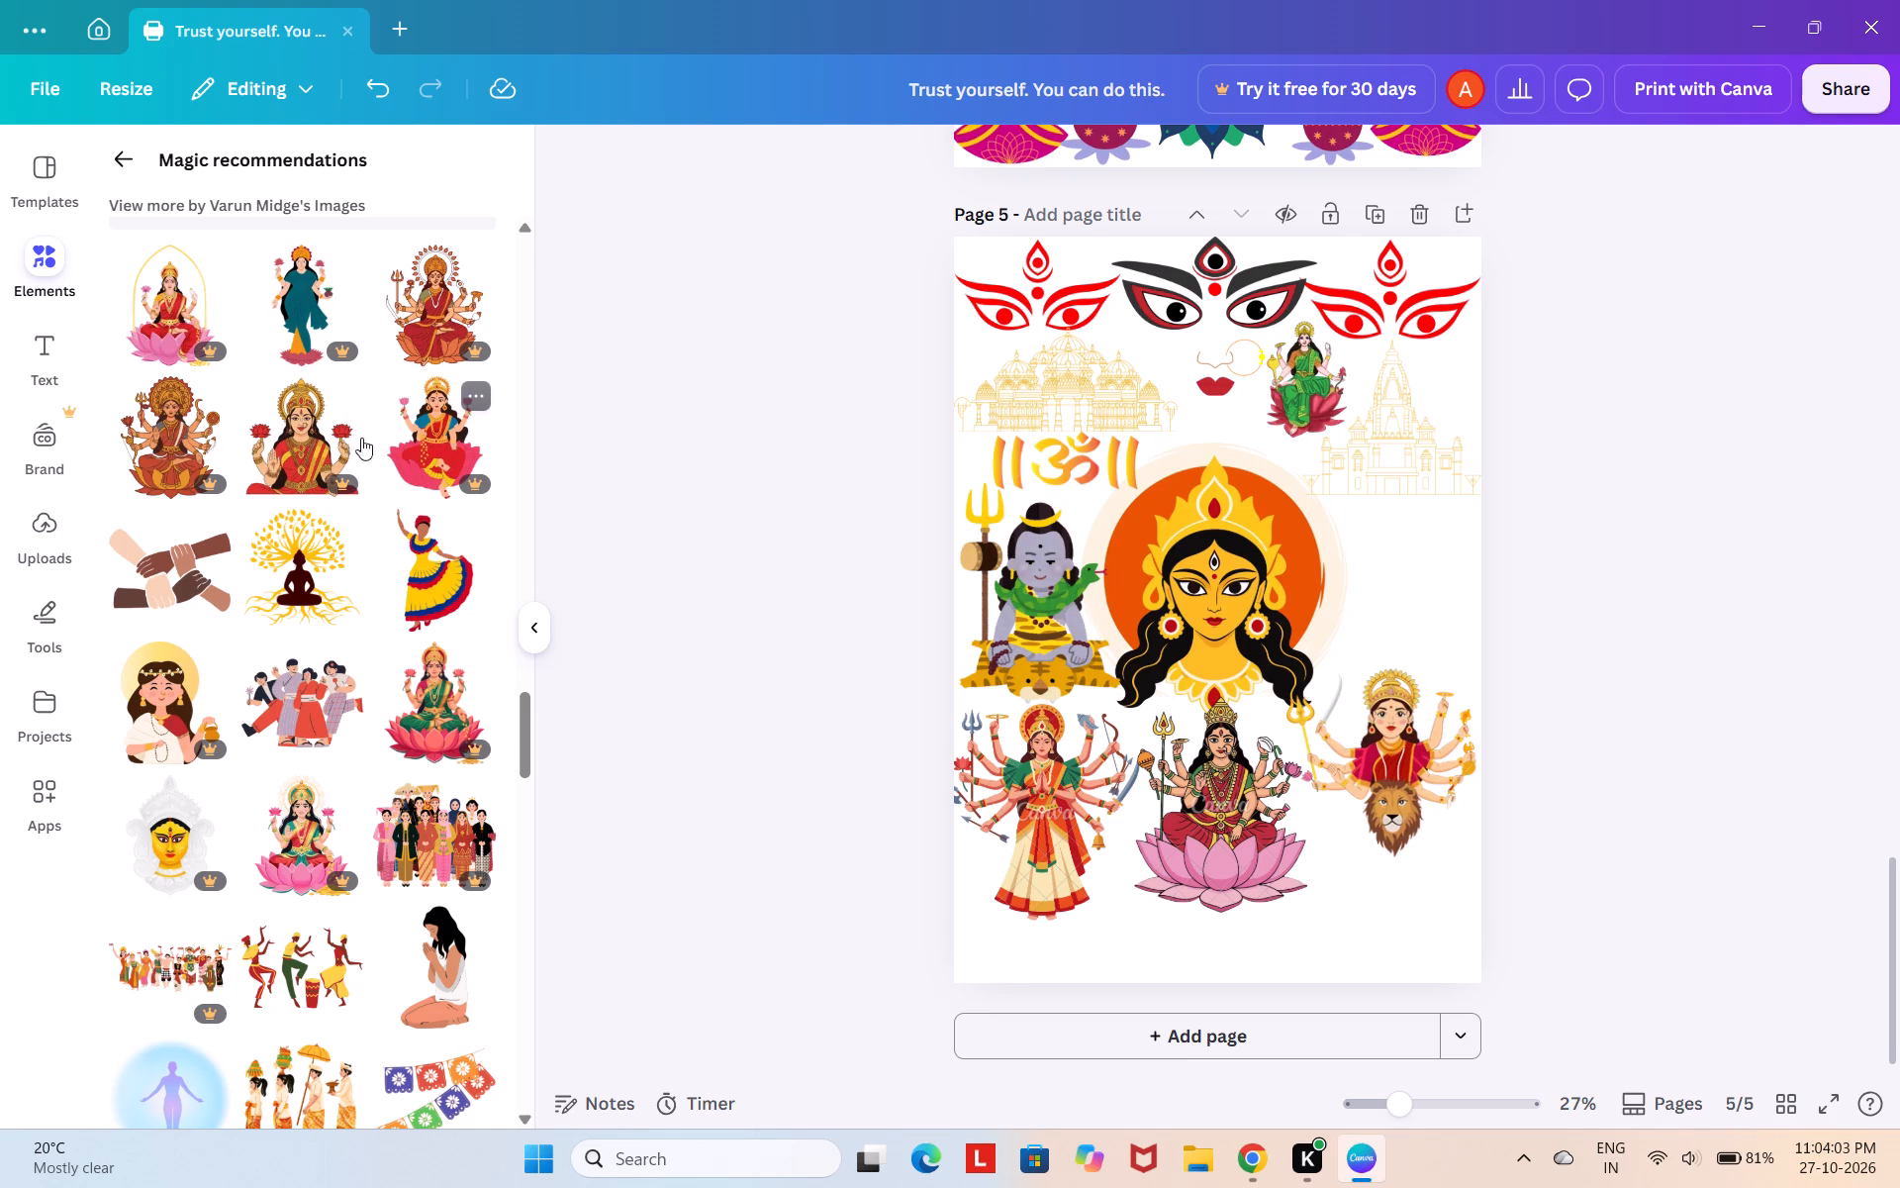
Add the brown-toned many-armed goddess seated on a lotus, shrink it, and place it between the narrow temple and the lion goddess.
left_click(163, 448)
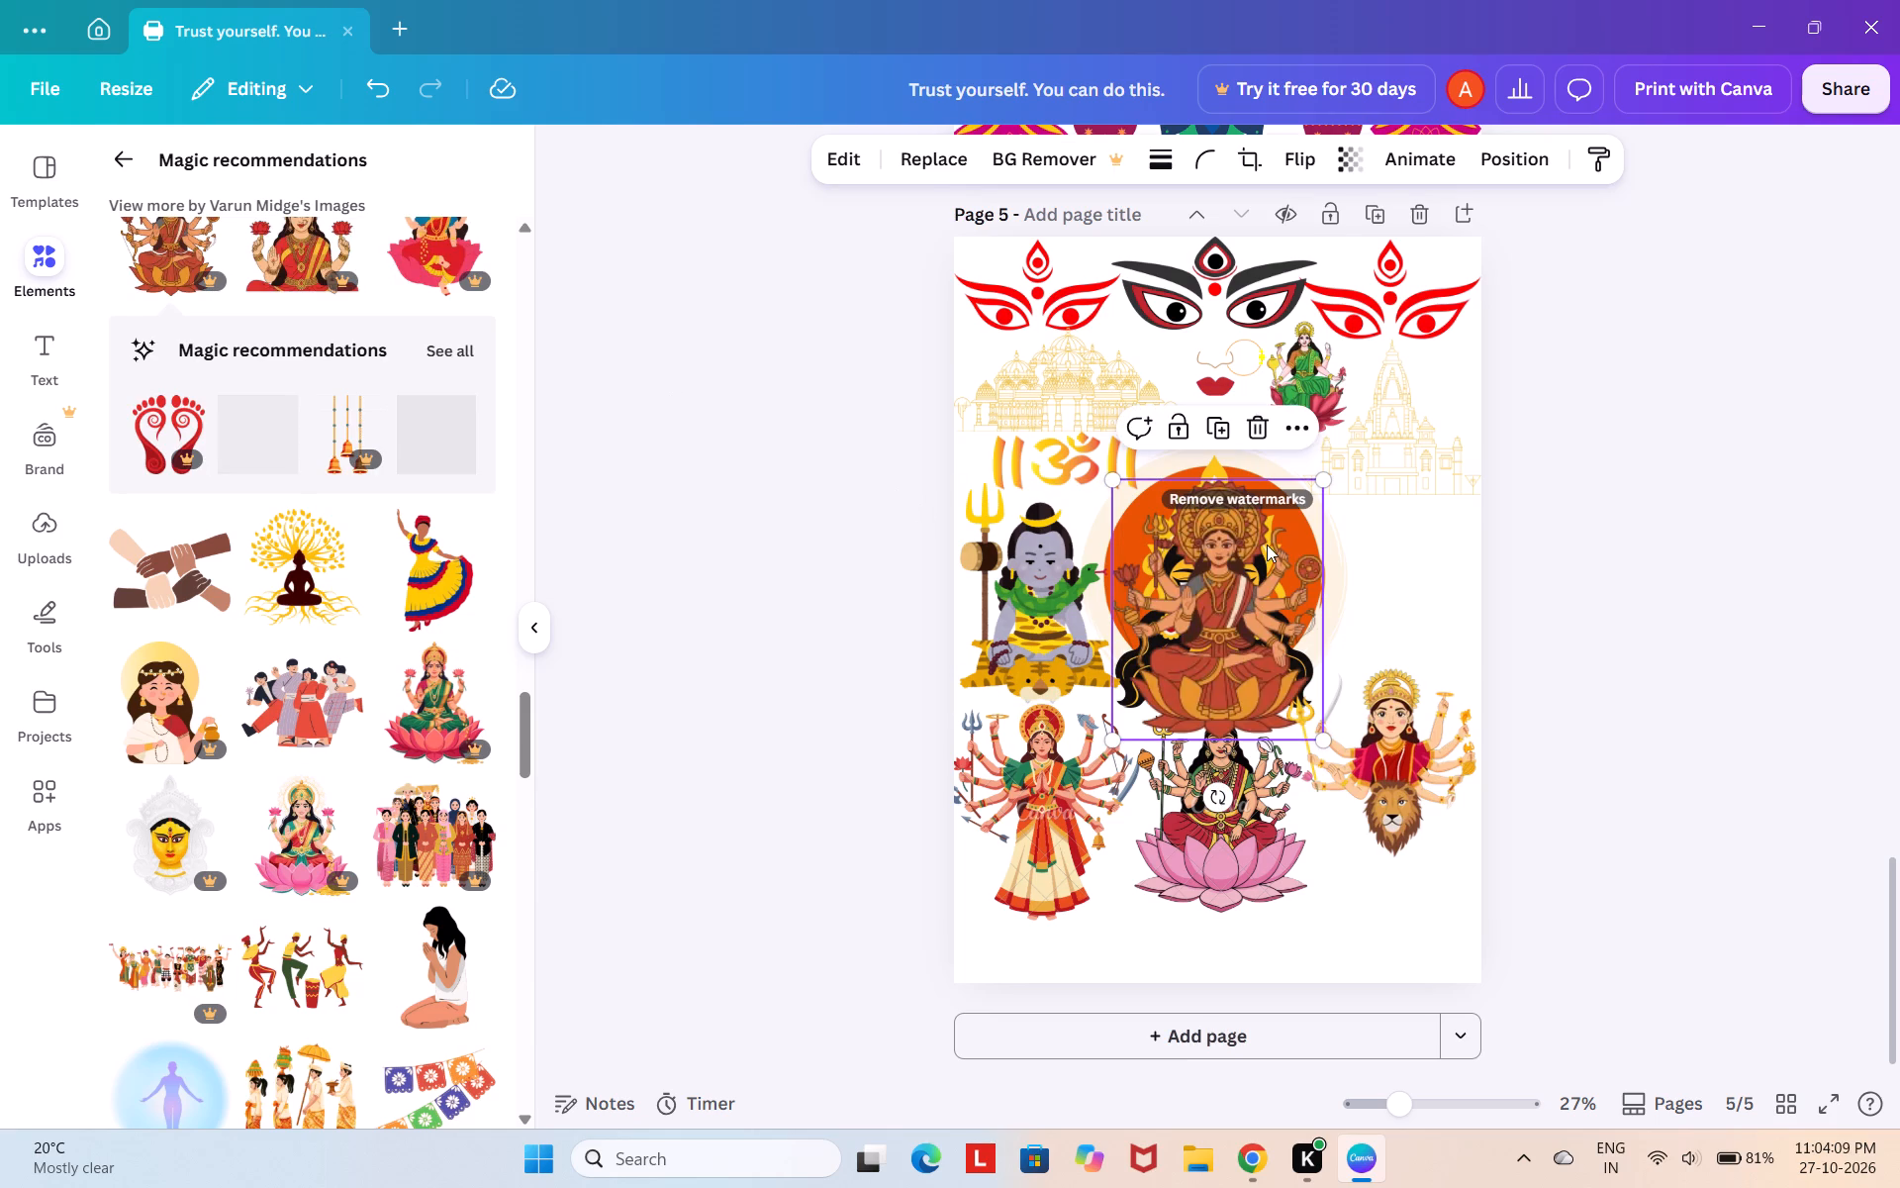
left_click_drag(1107, 486, 1241, 526)
left_click(1266, 633)
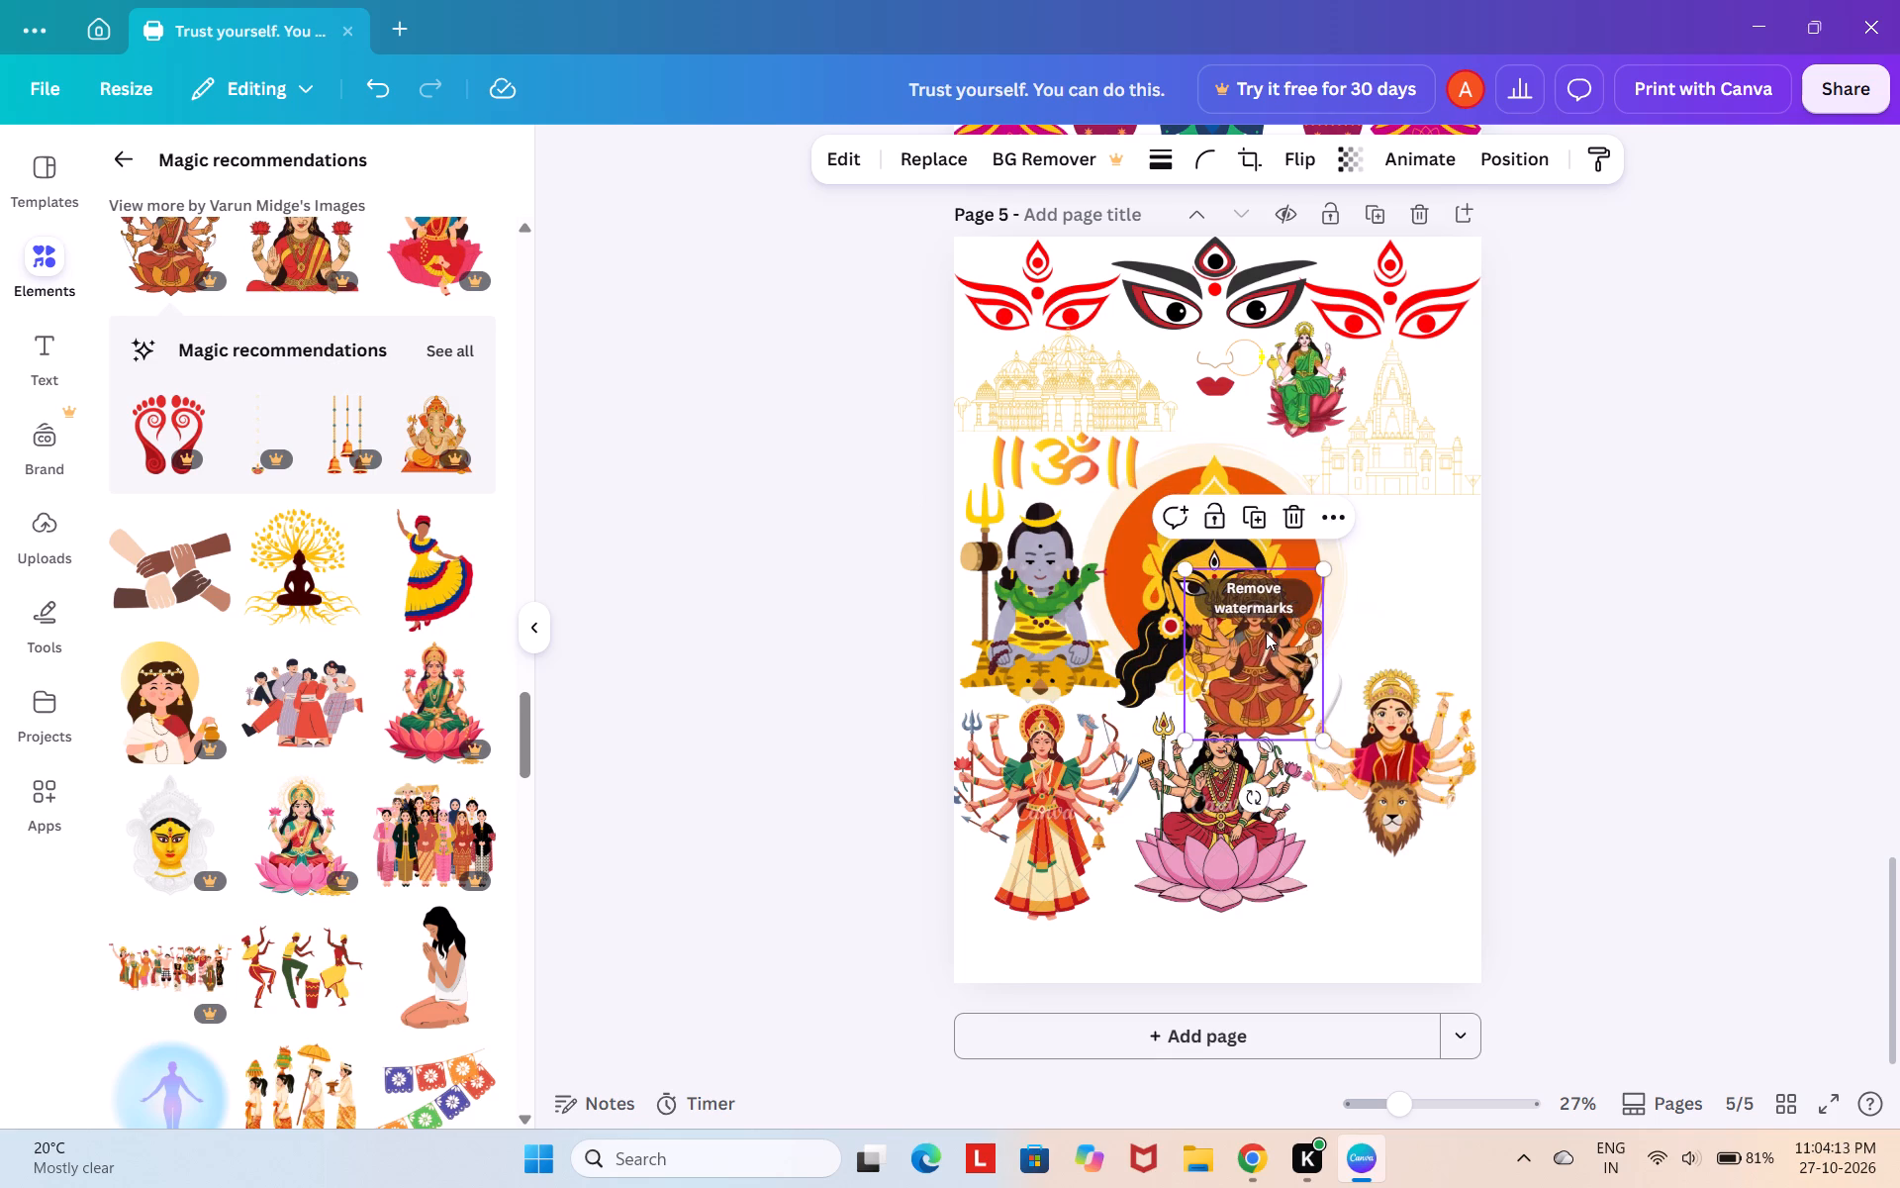
left_click_drag(1266, 633, 1413, 560)
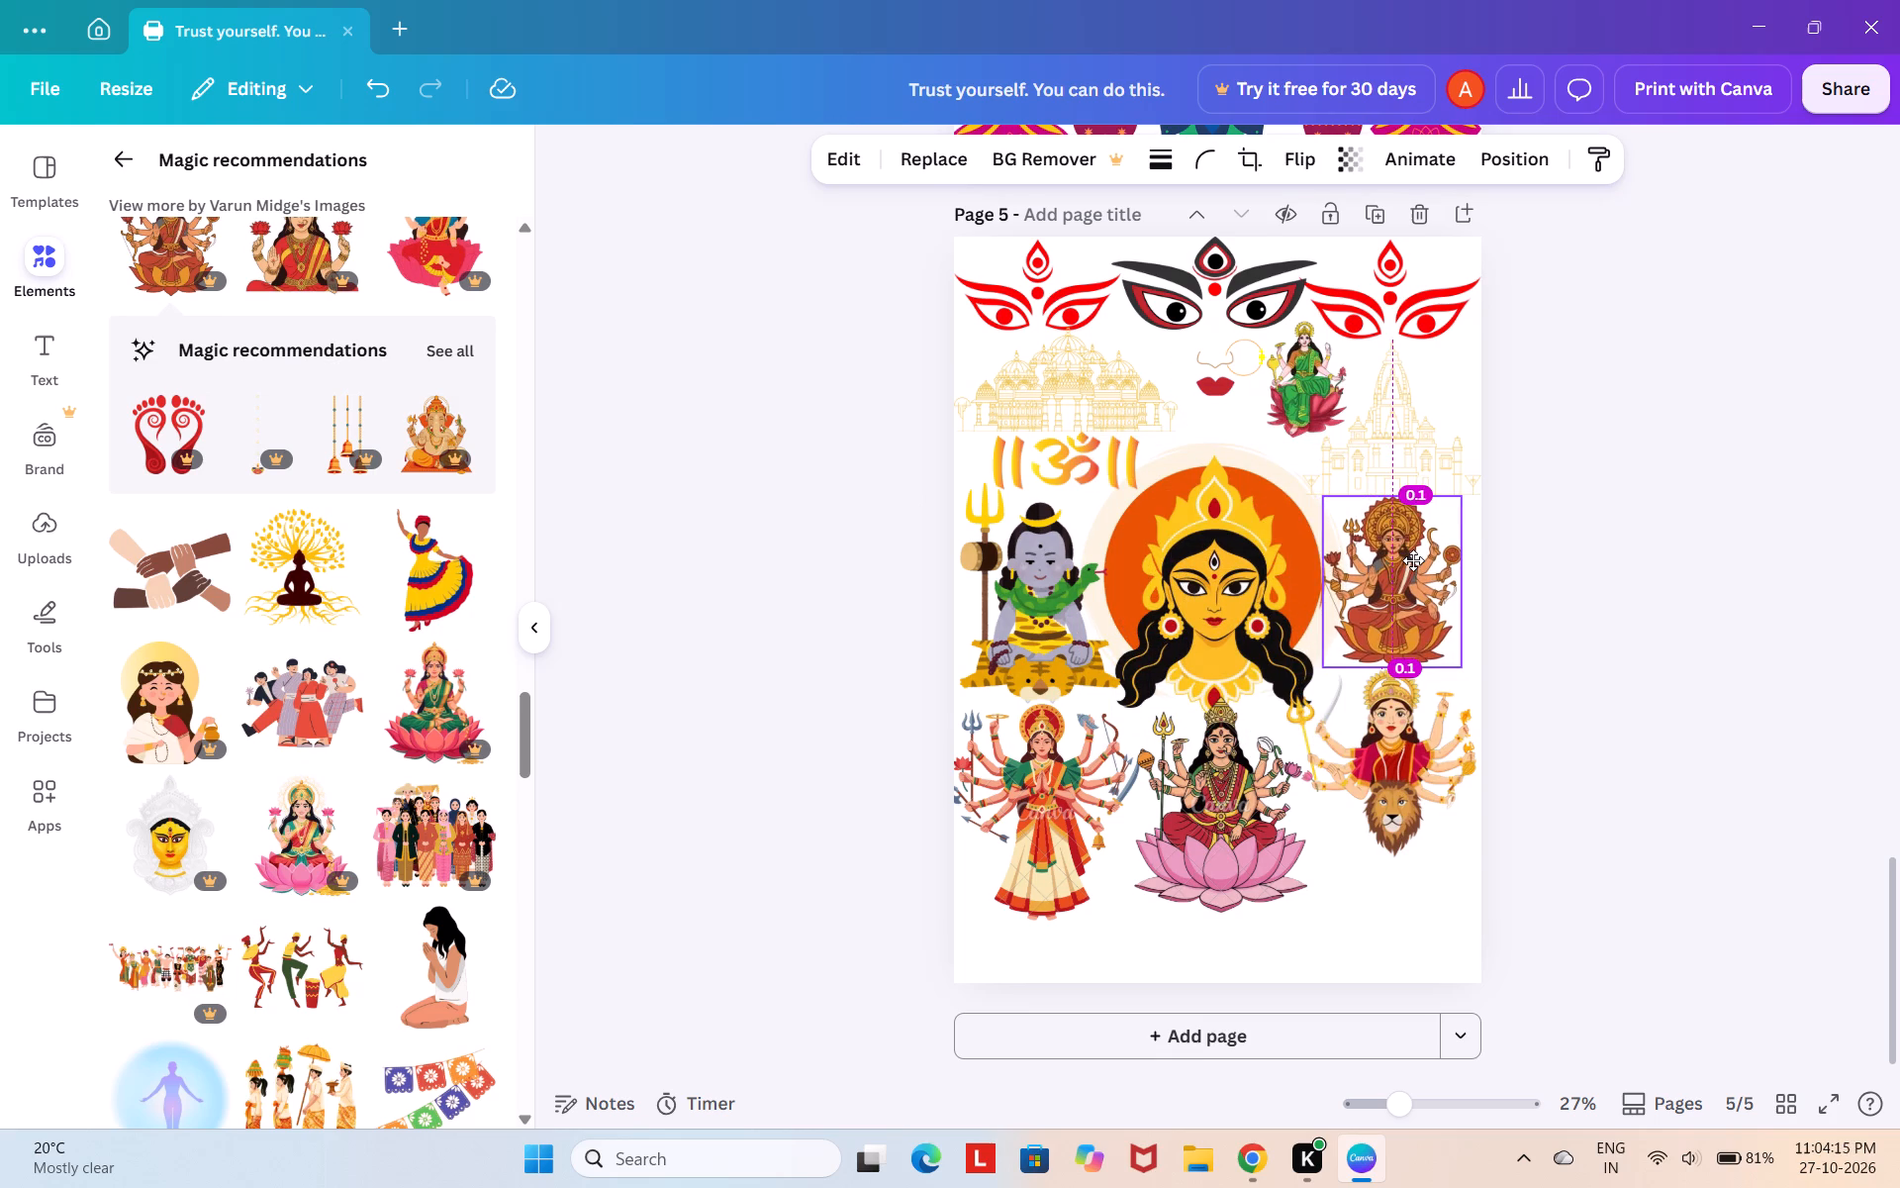
left_click_drag(1413, 560, 1417, 560)
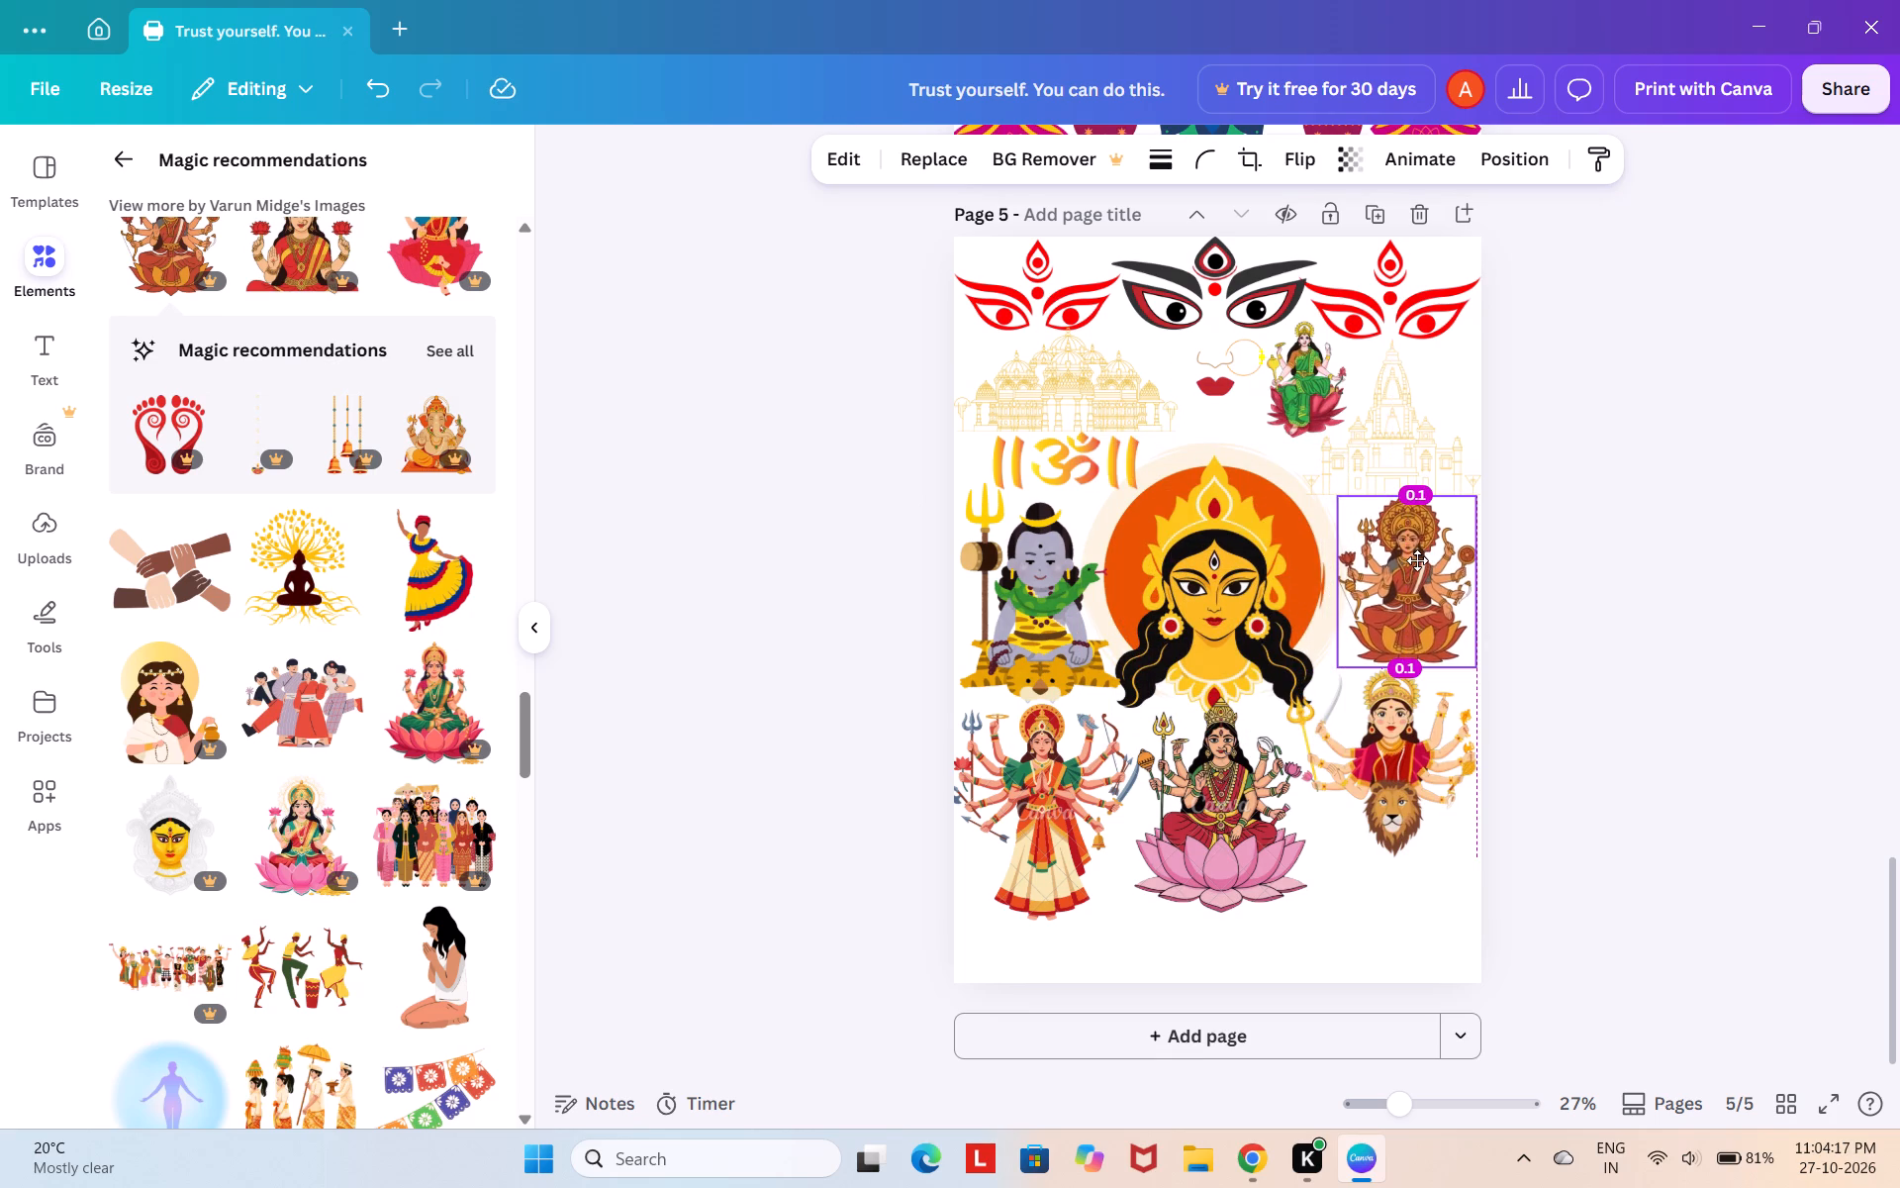
left_click_drag(1417, 560, 1413, 560)
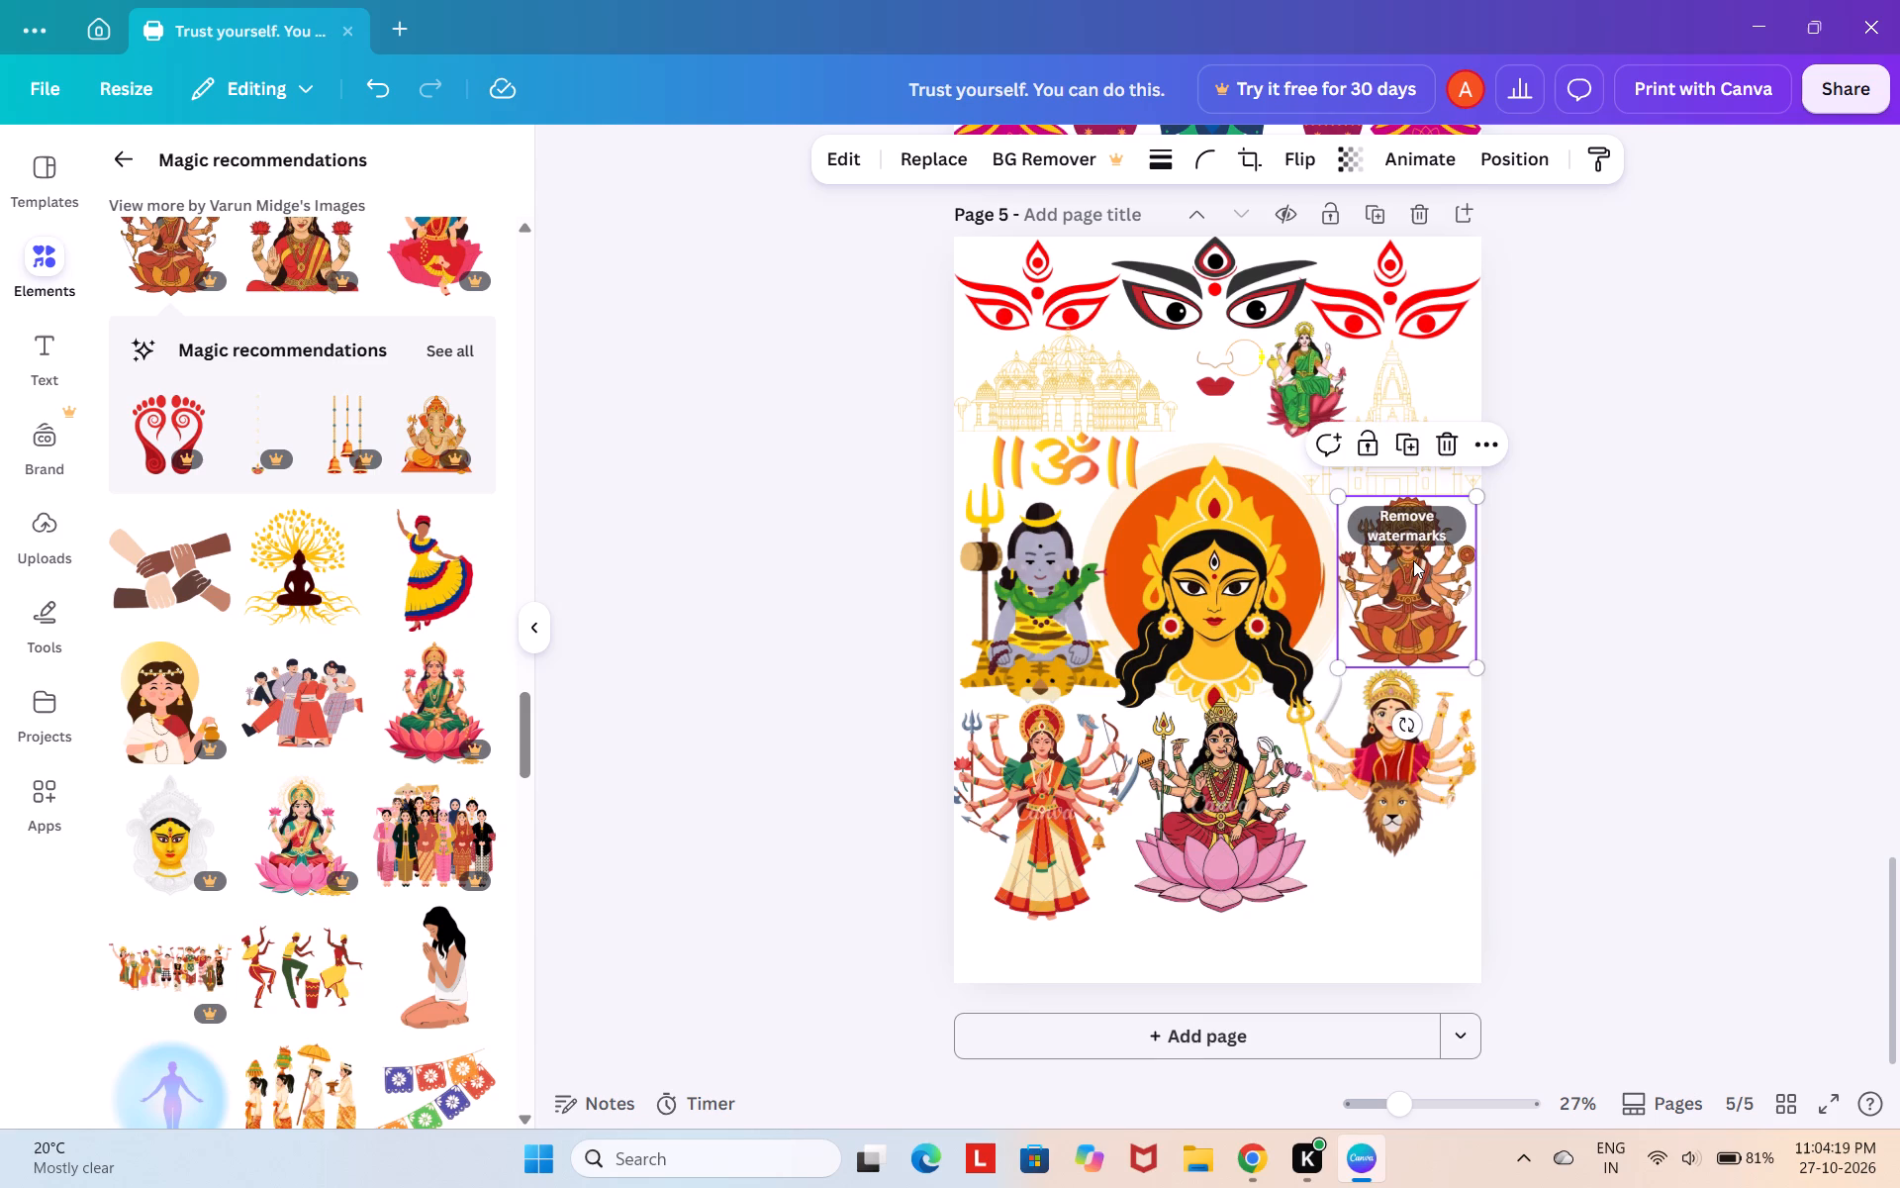
left_click(1389, 885)
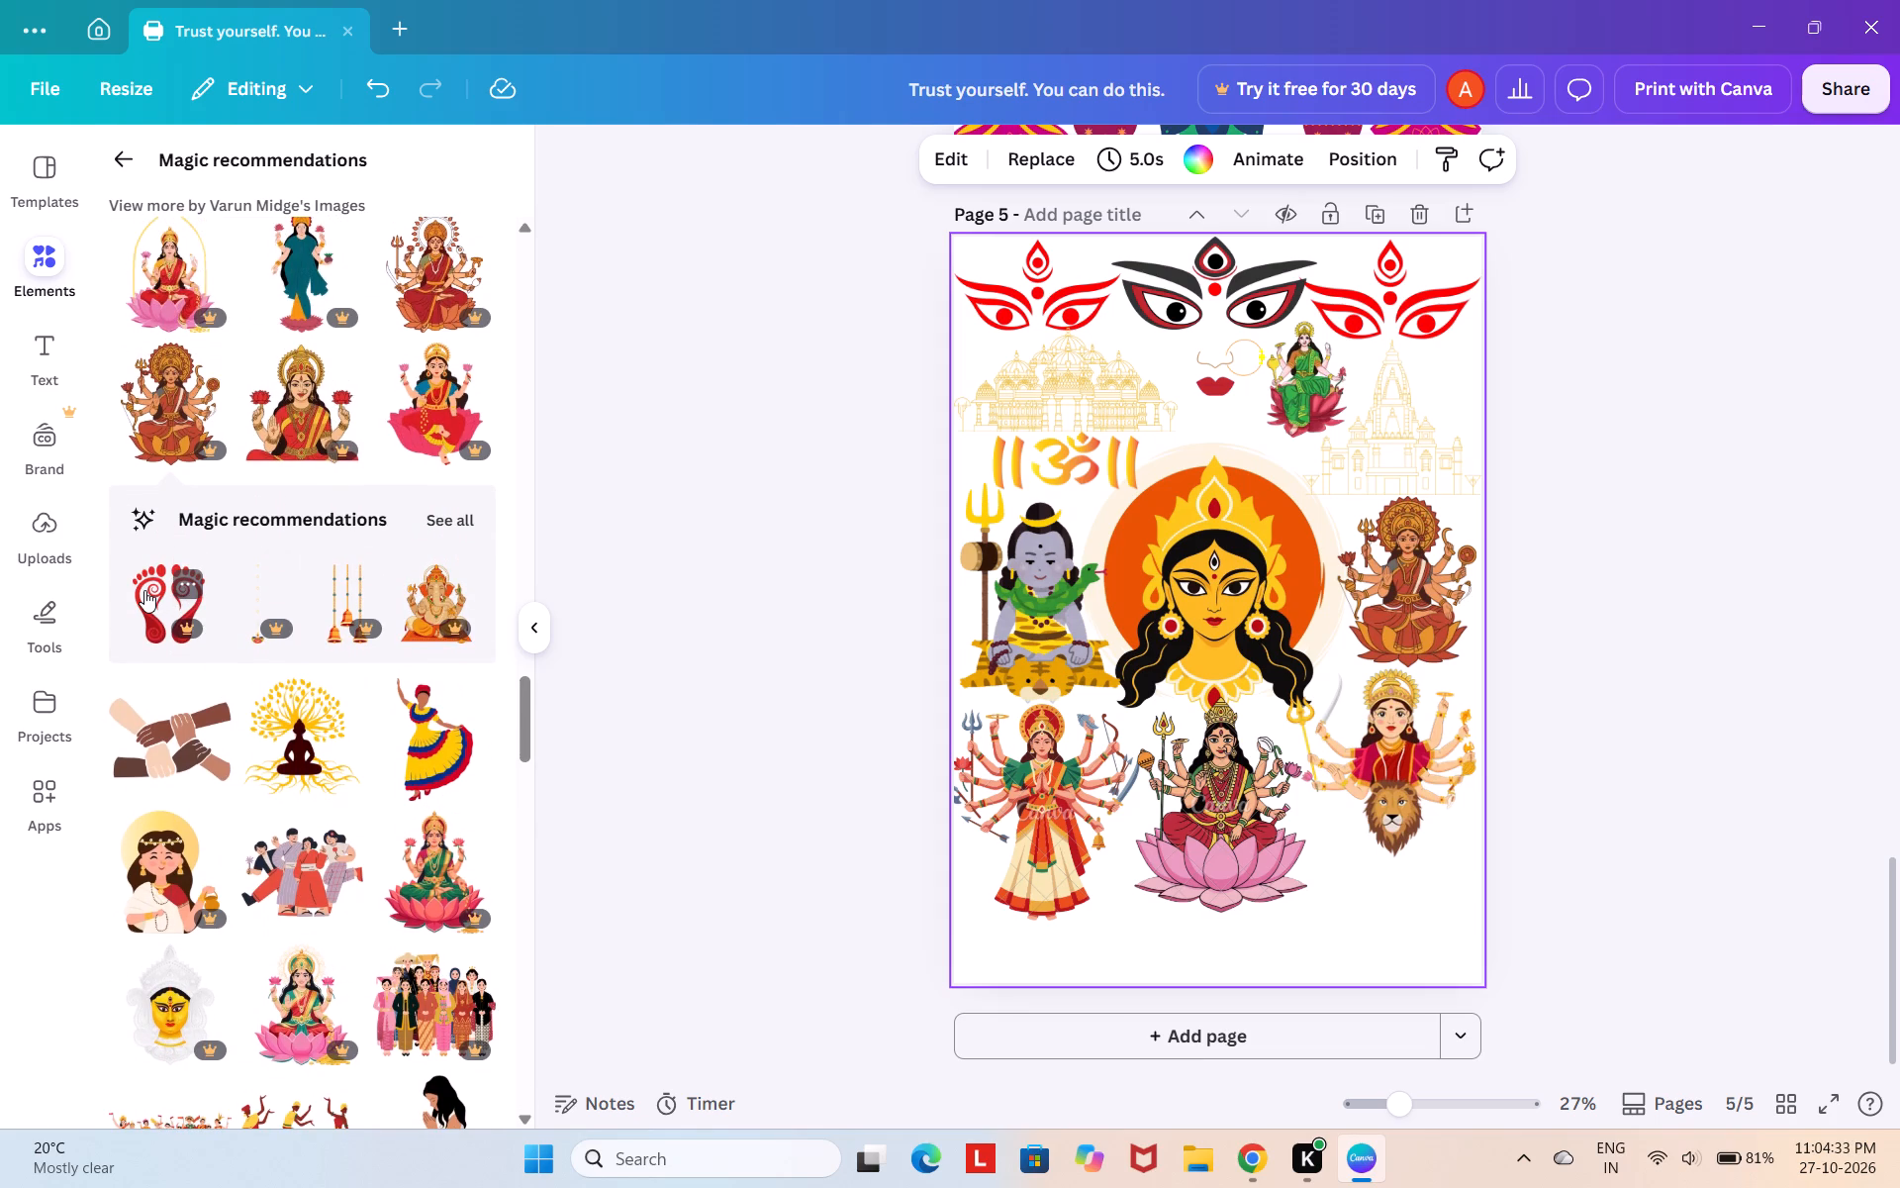
Add the pair of red decorative footprints, shrink it, and place it in the page's bottom corner below the lion's head.
left_click(144, 590)
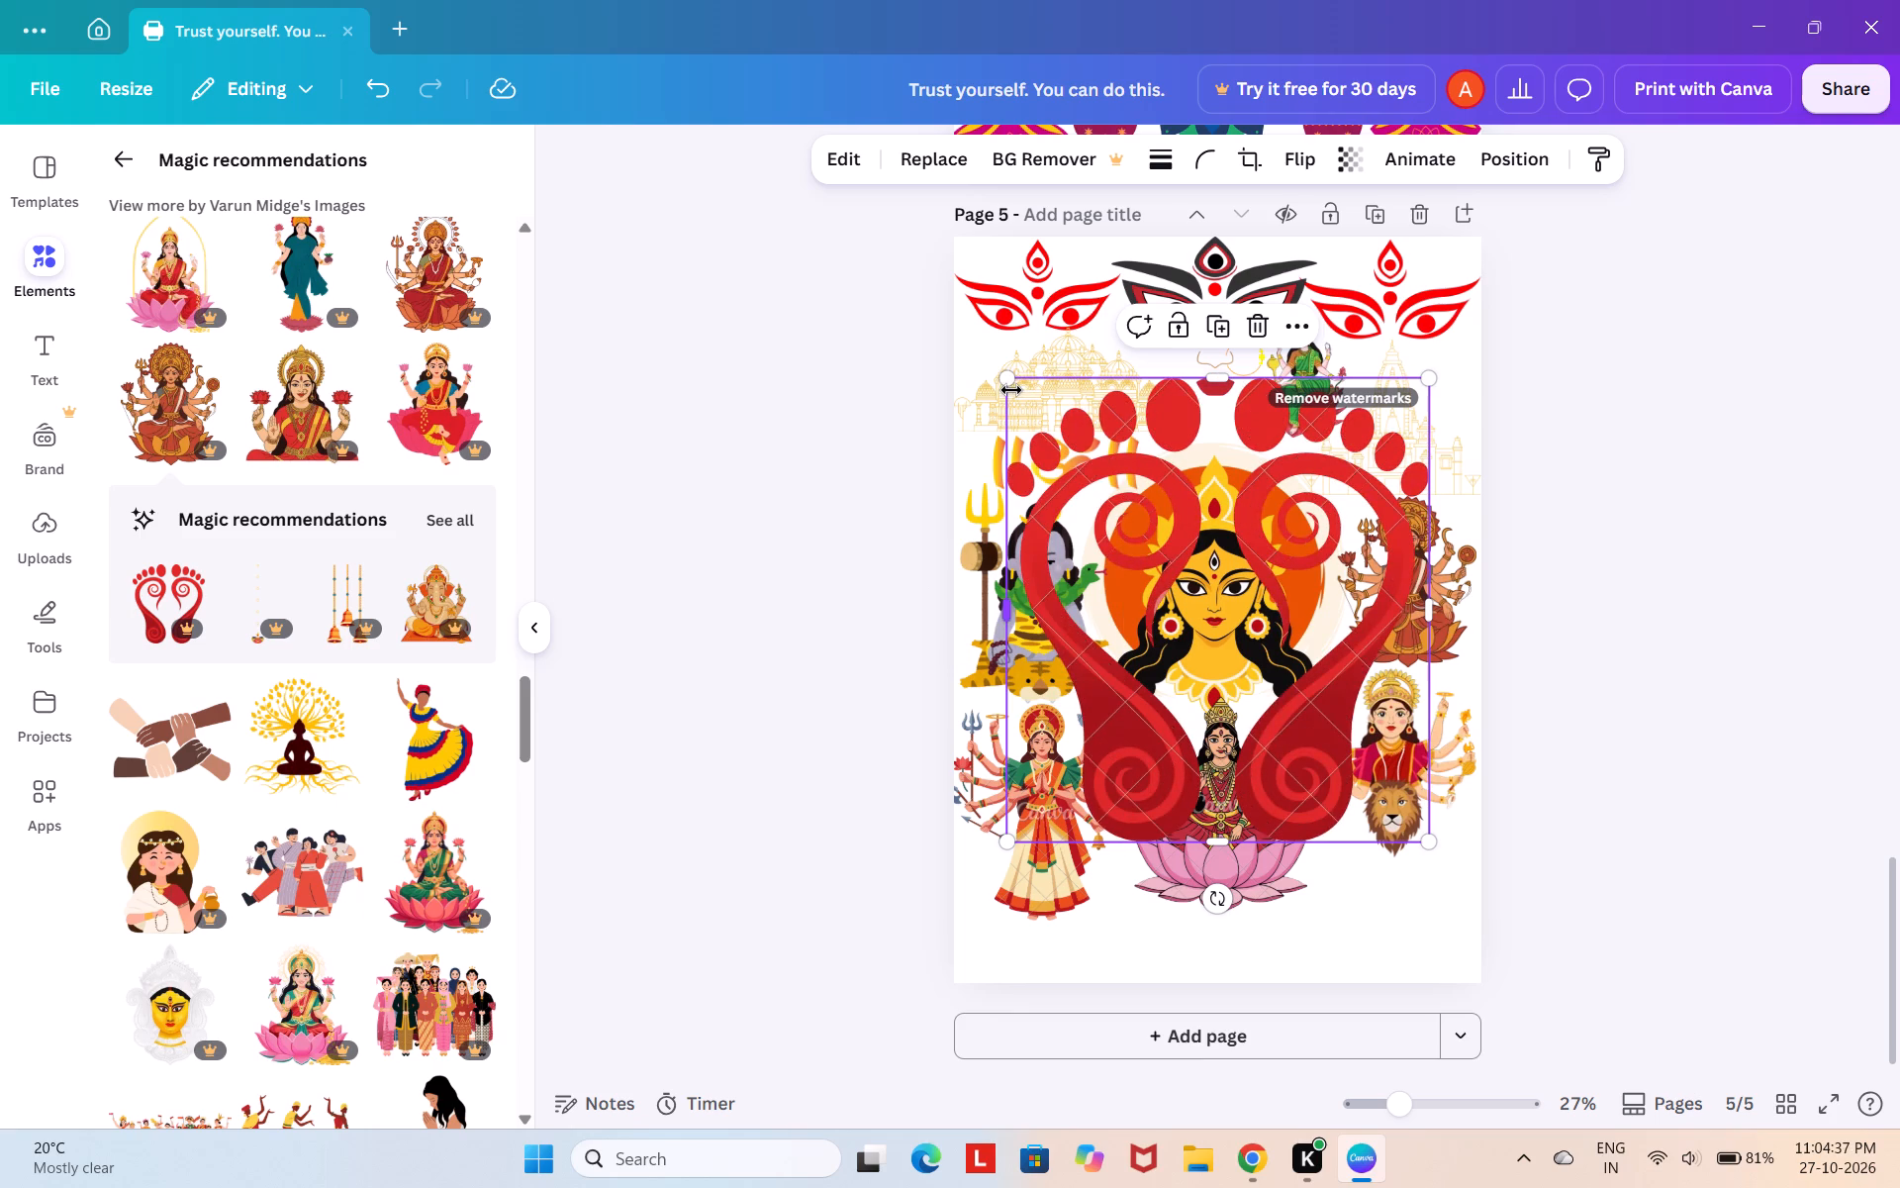
left_click_drag(1014, 382, 1291, 630)
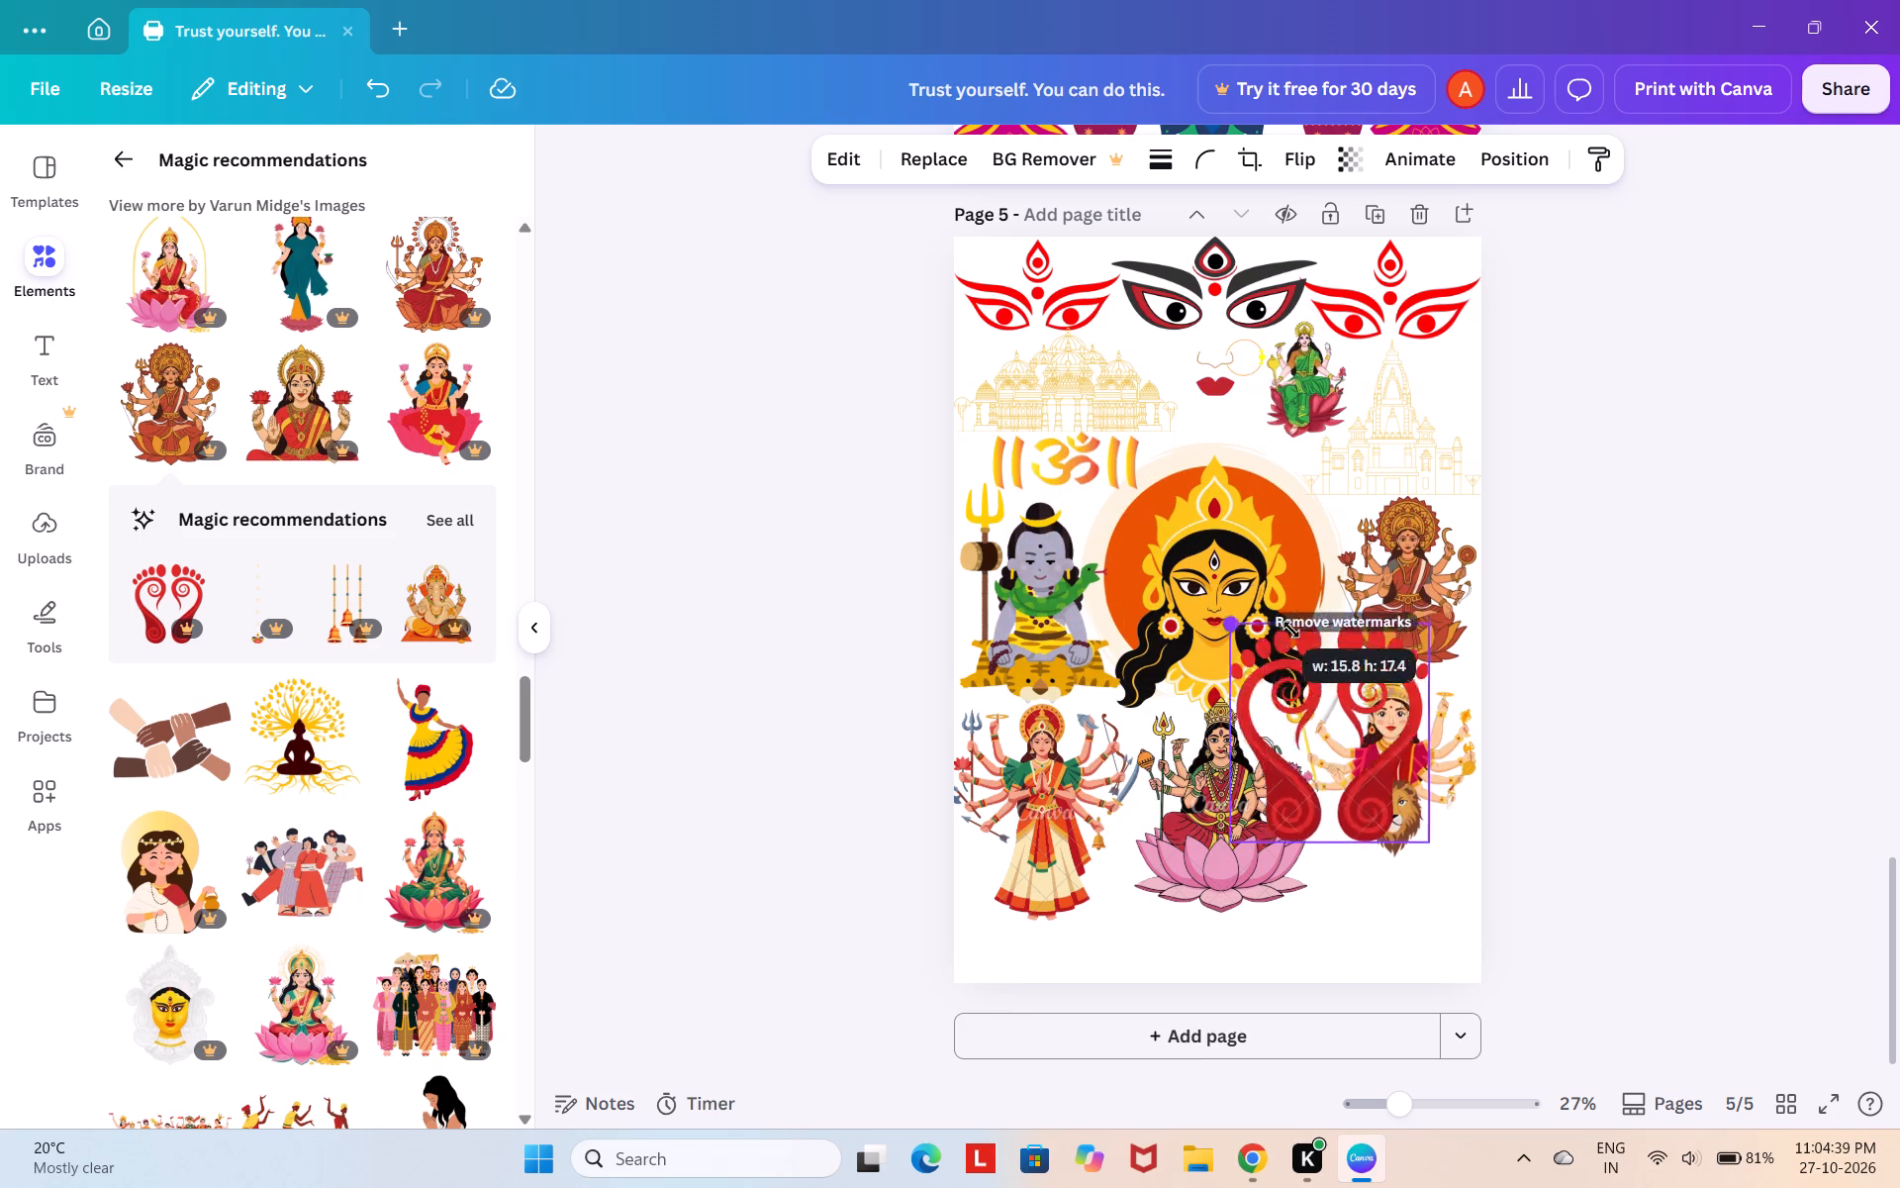
left_click_drag(1291, 630, 1367, 737)
left_click_drag(1397, 782, 1434, 903)
left_click_drag(1377, 864, 1346, 857)
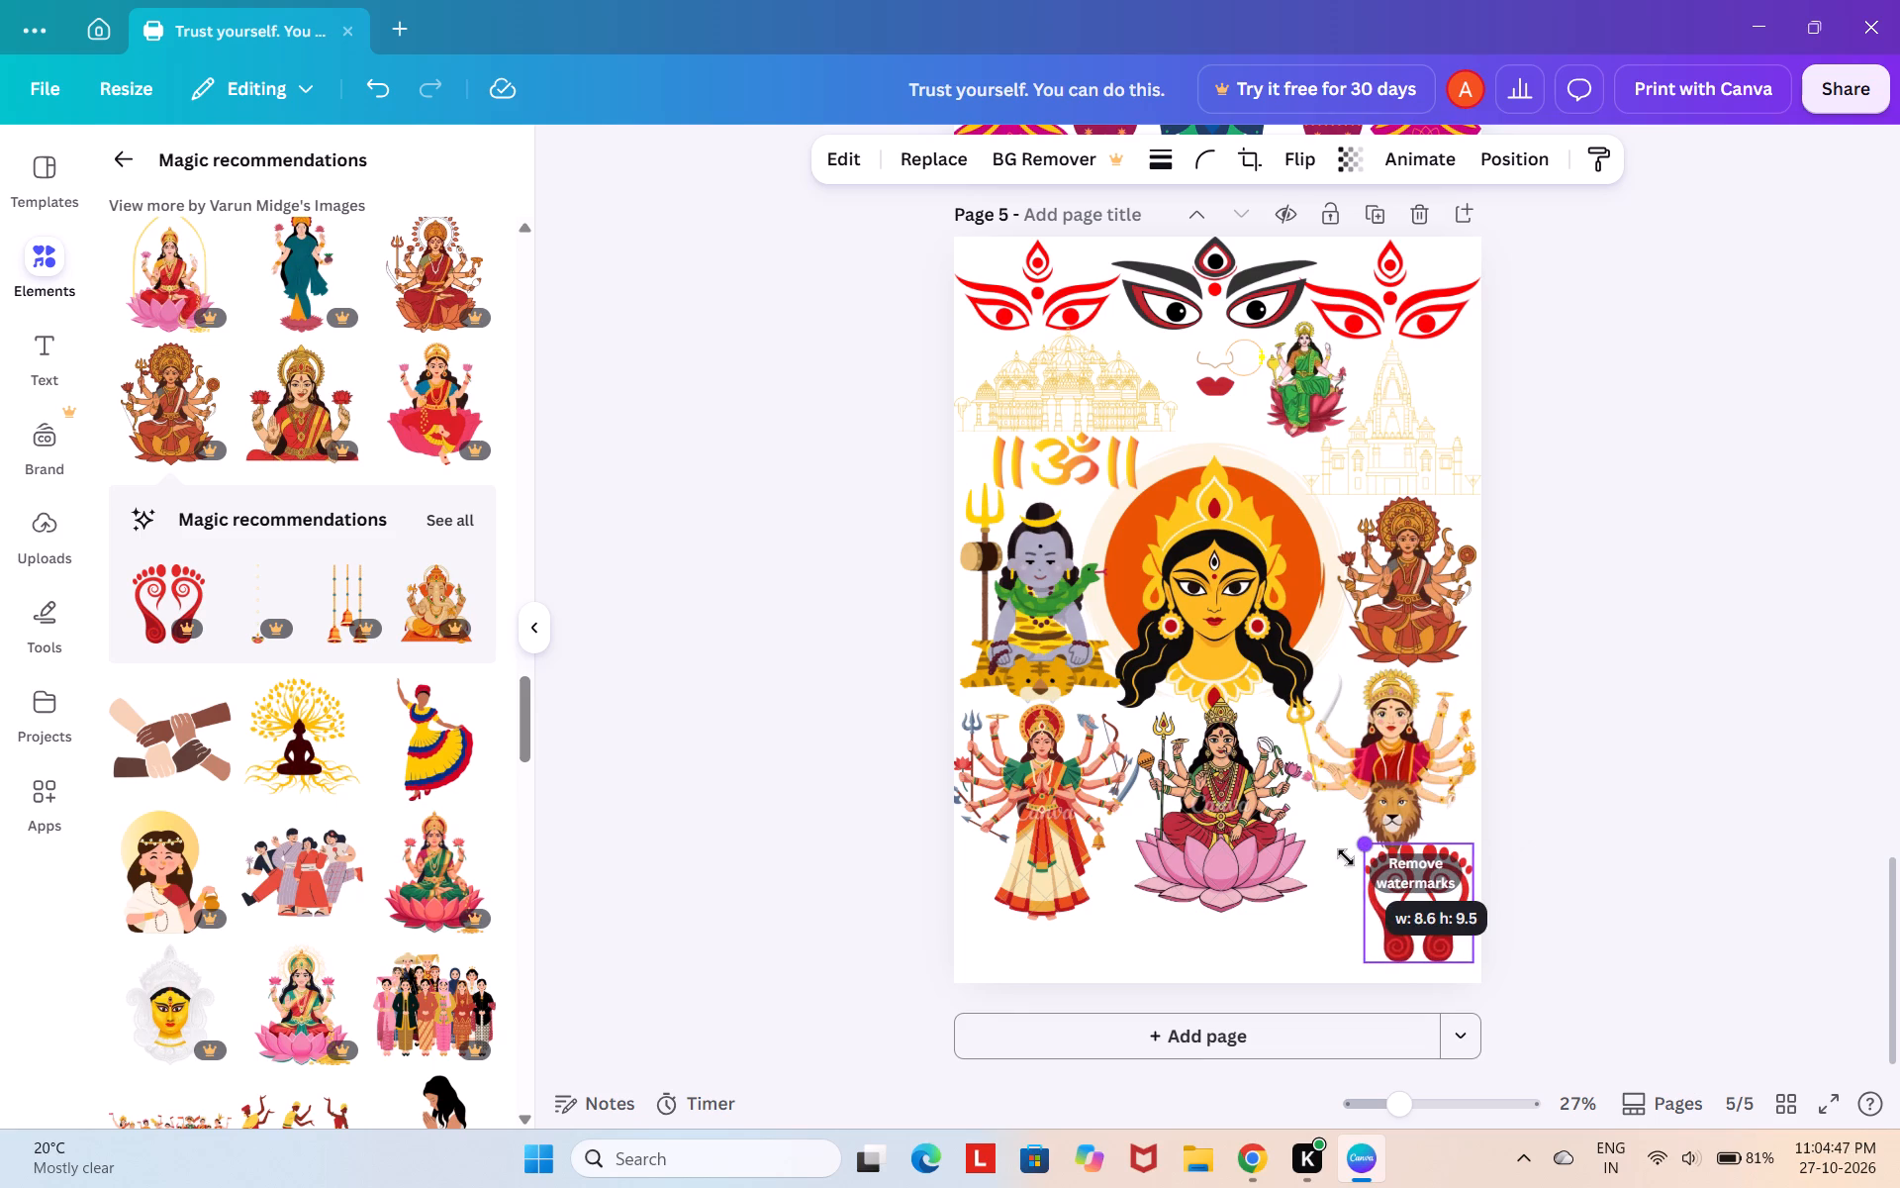
left_click_drag(1346, 857, 1366, 862)
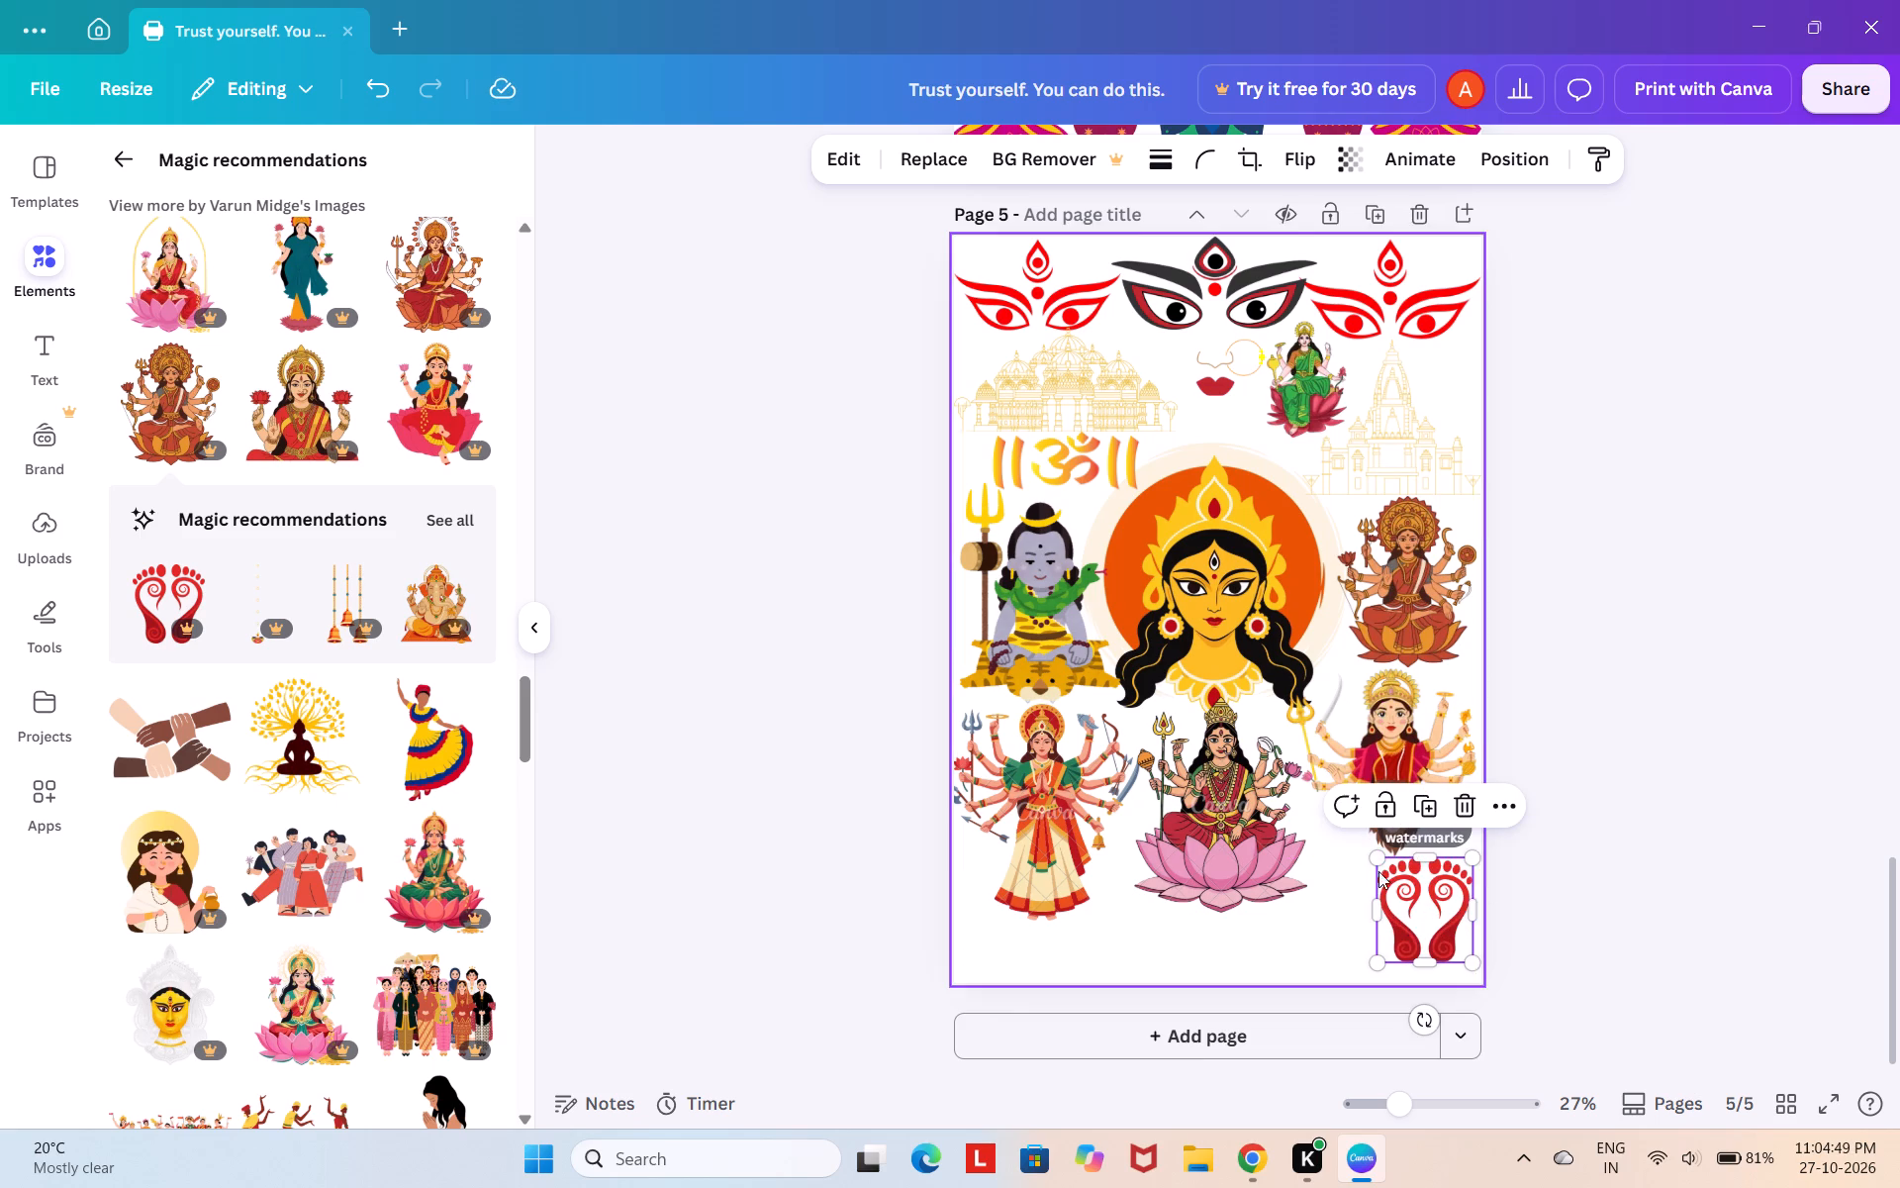
left_click(1408, 903)
left_click_drag(1408, 903, 1405, 912)
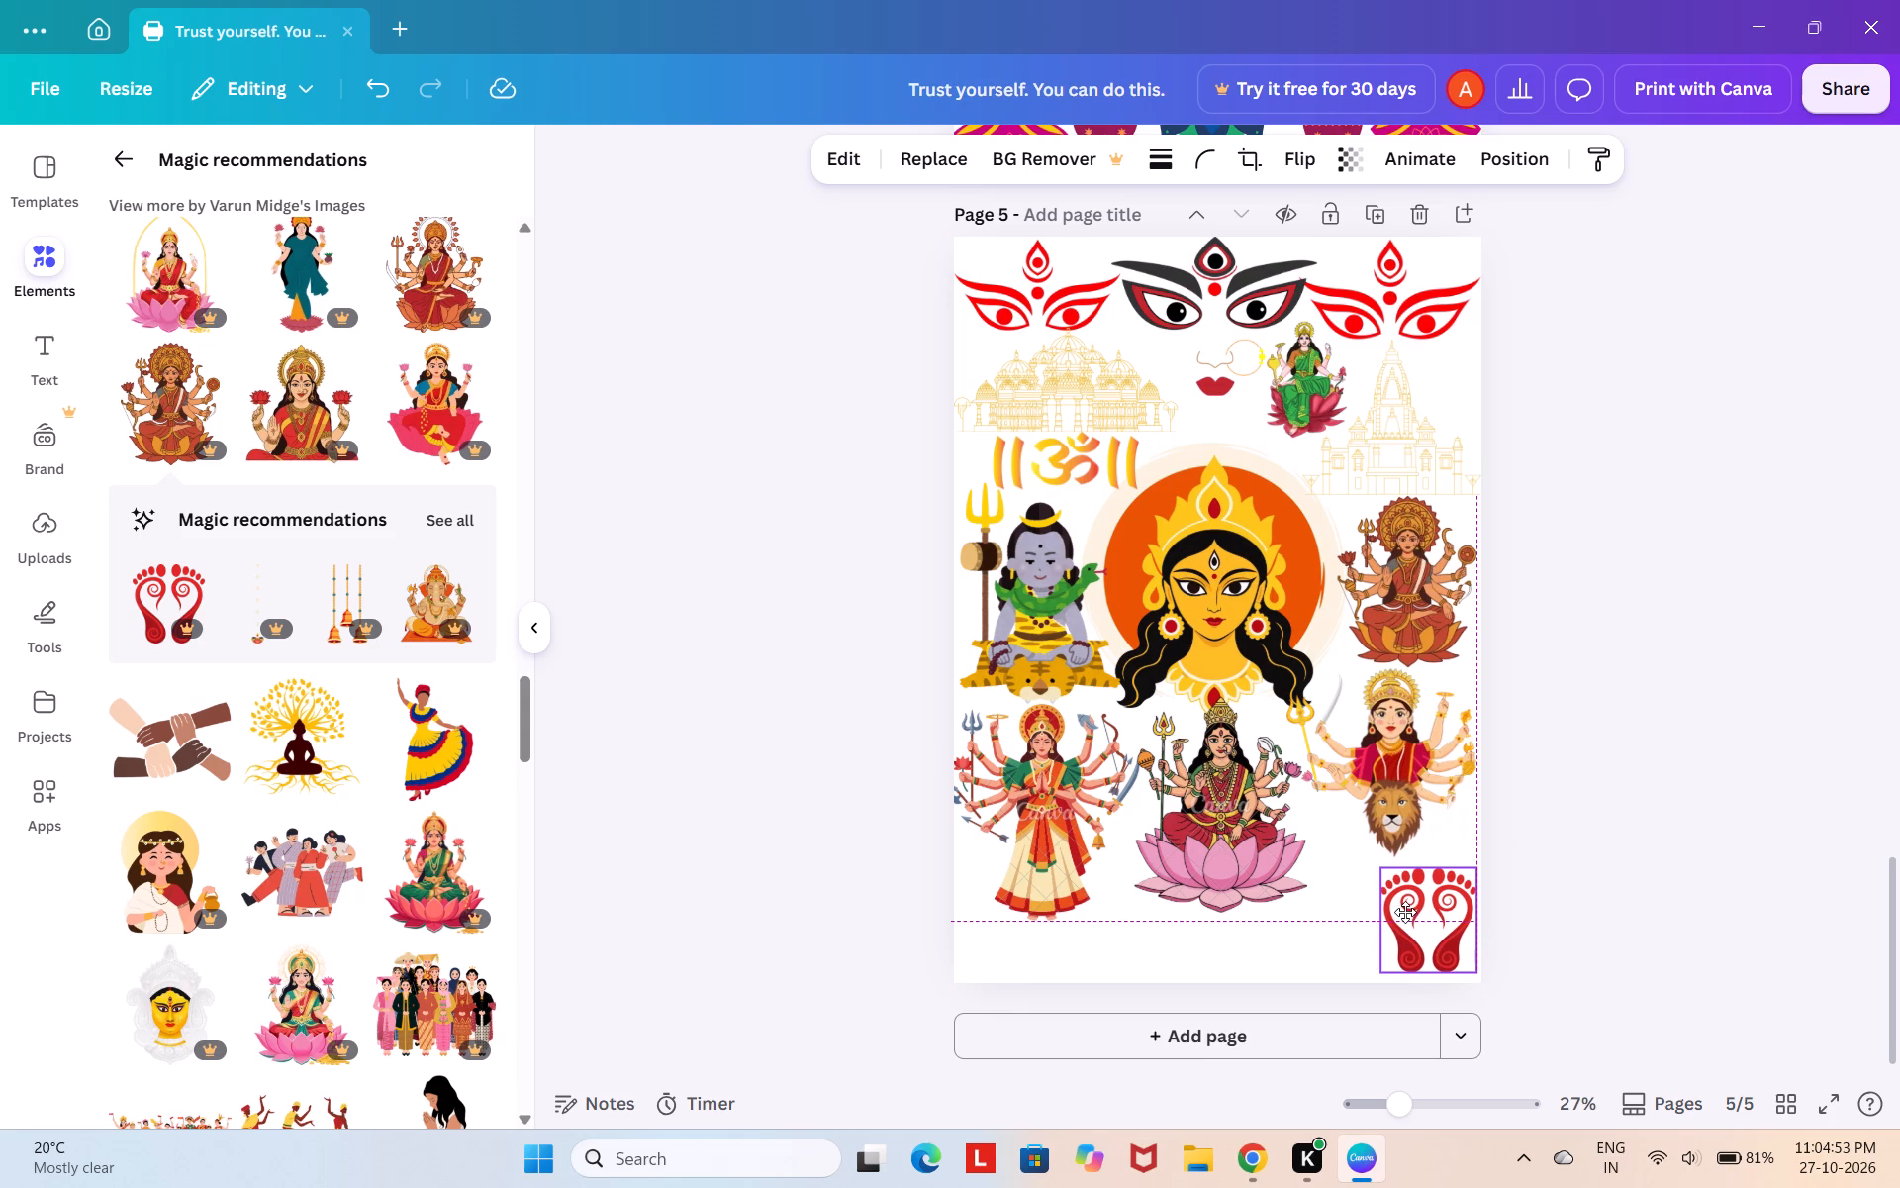
left_click_drag(1405, 912, 1409, 918)
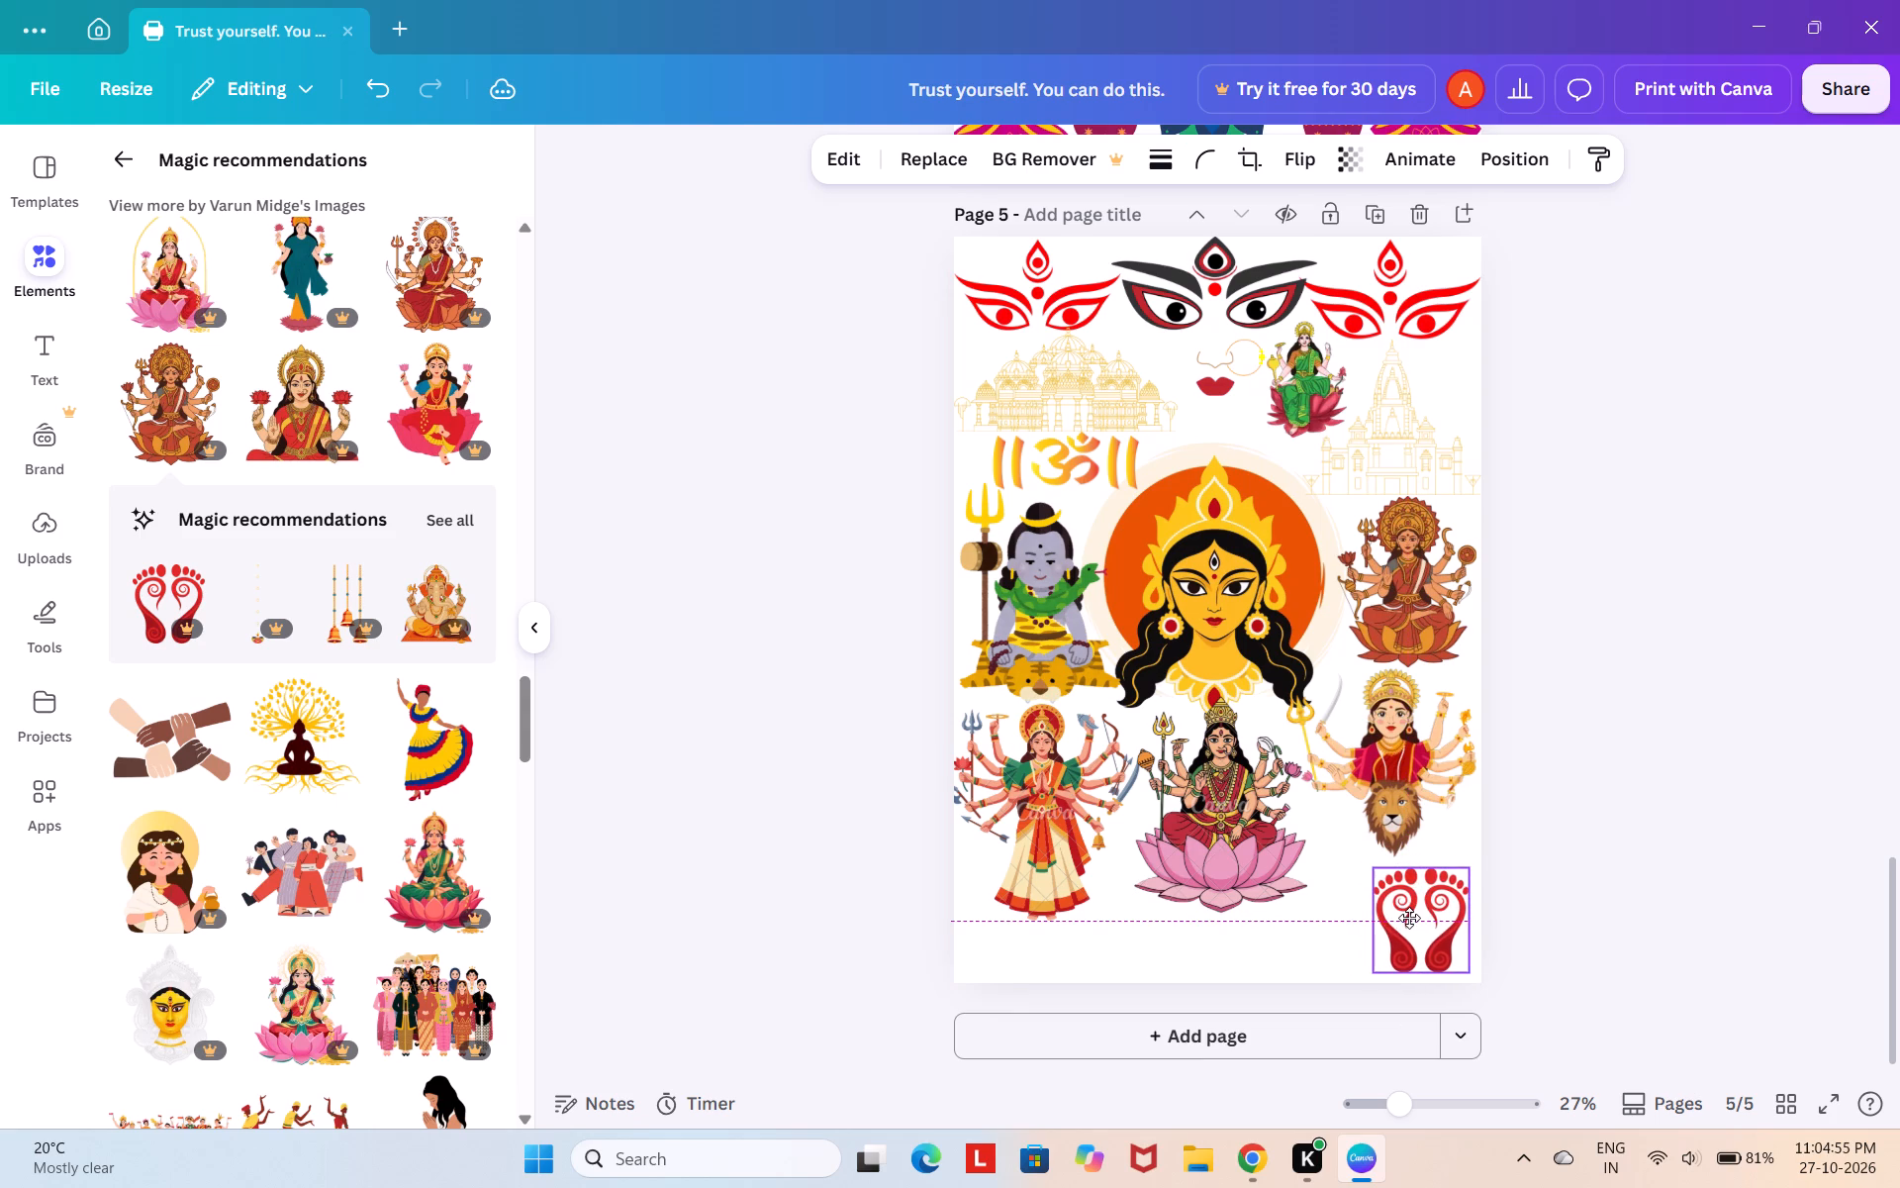
left_click_drag(1409, 918, 1409, 923)
left_click_drag(1409, 923, 1404, 912)
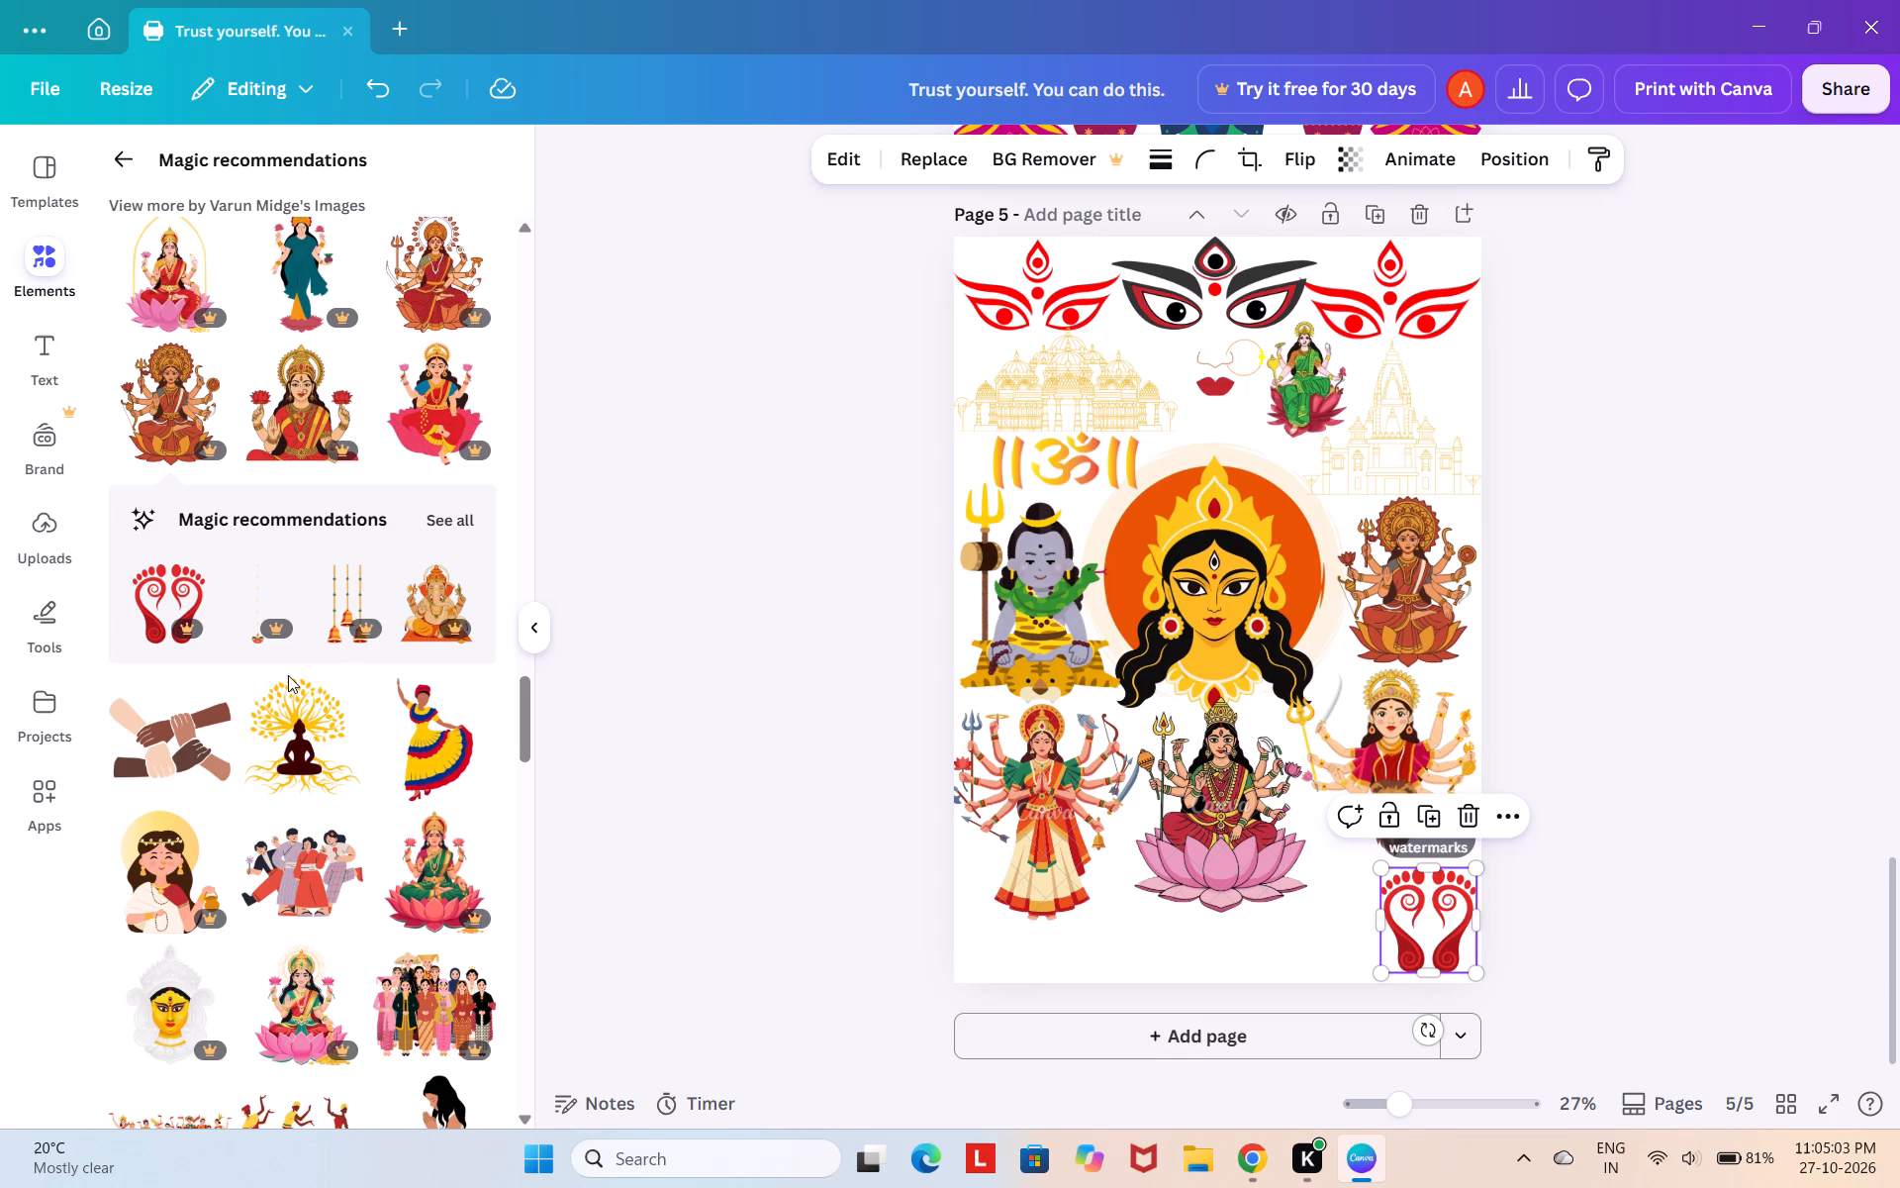
Browse the Magic recommendations graphics for another devotional element to suit page 5, and return to the Recommended for you collection.
scroll(288, 675, "down", 2)
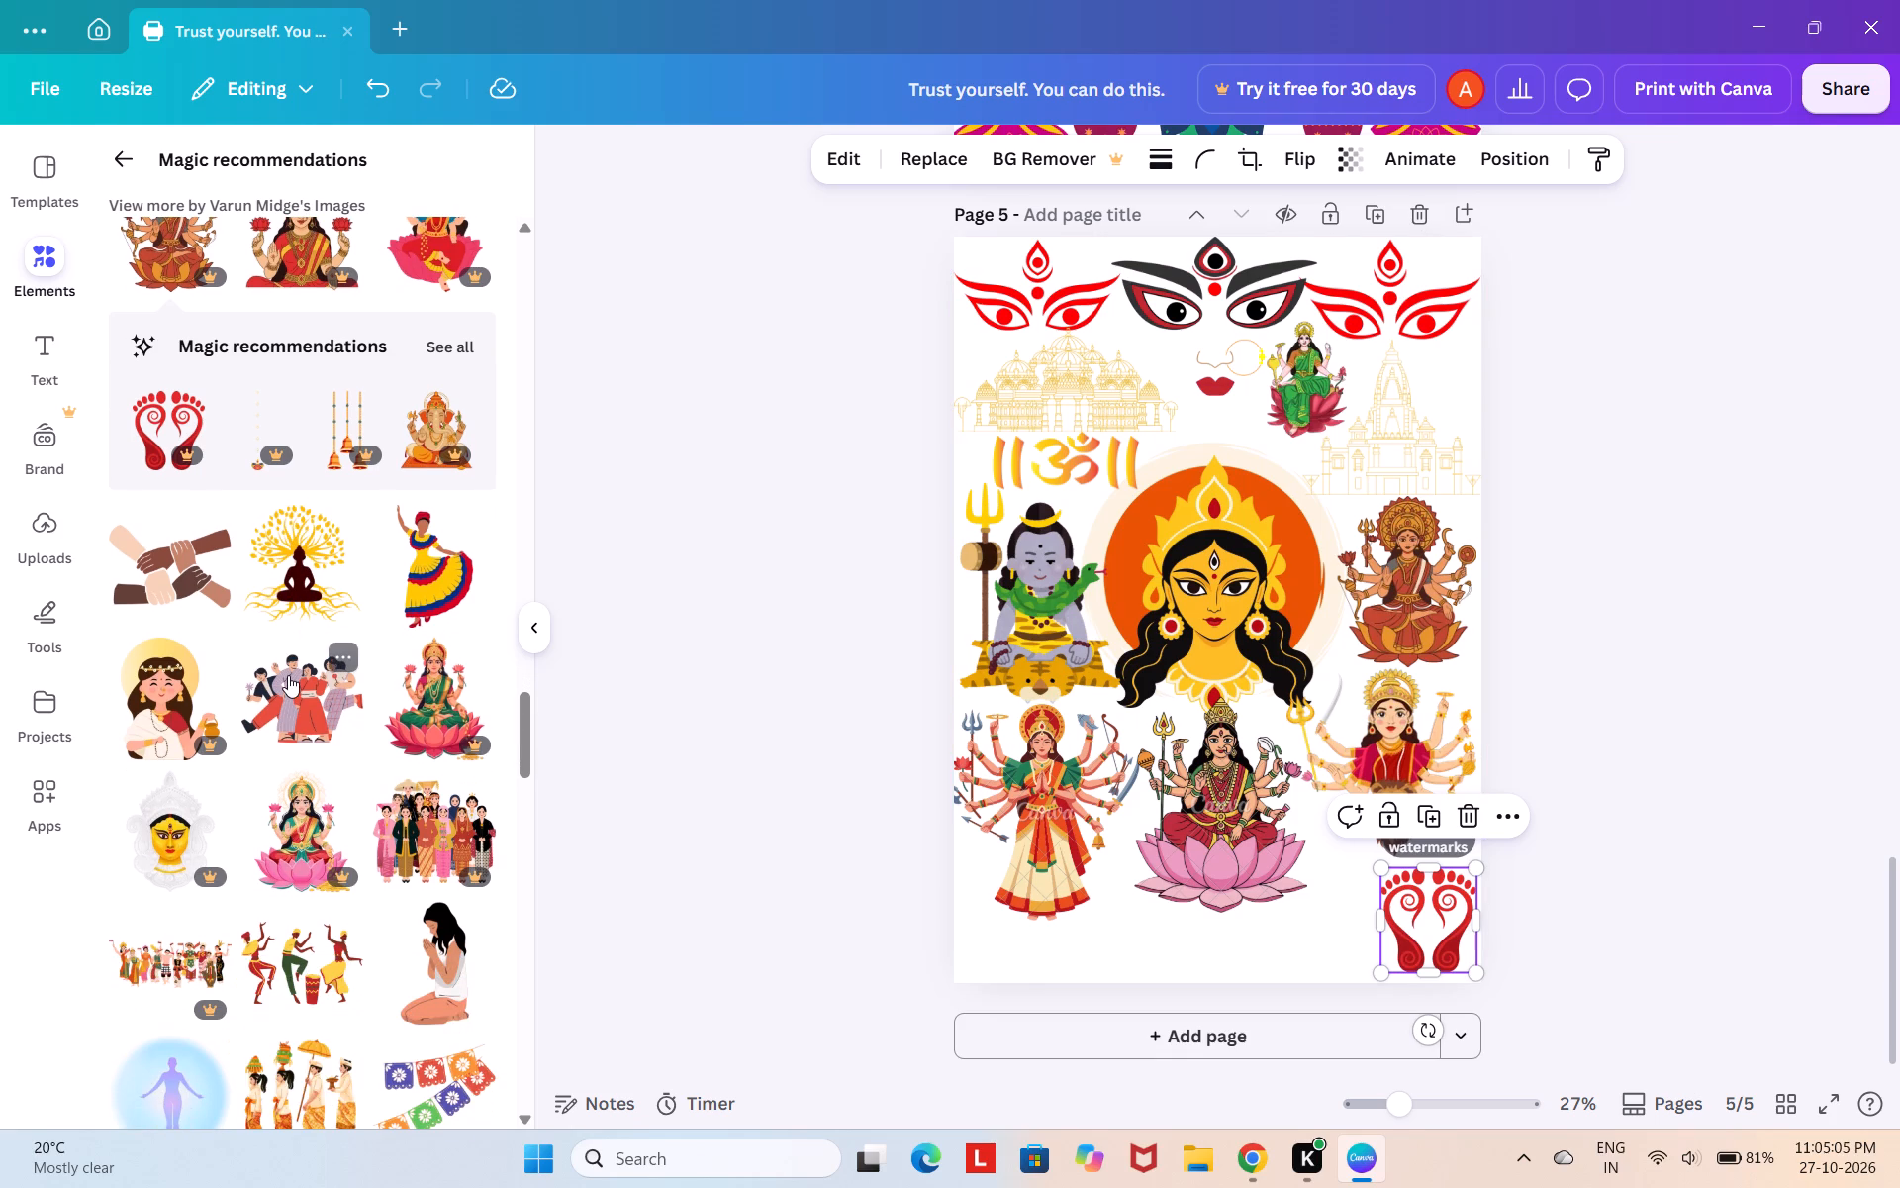
scroll(288, 675, "down", 2)
scroll(288, 675, "up", 5)
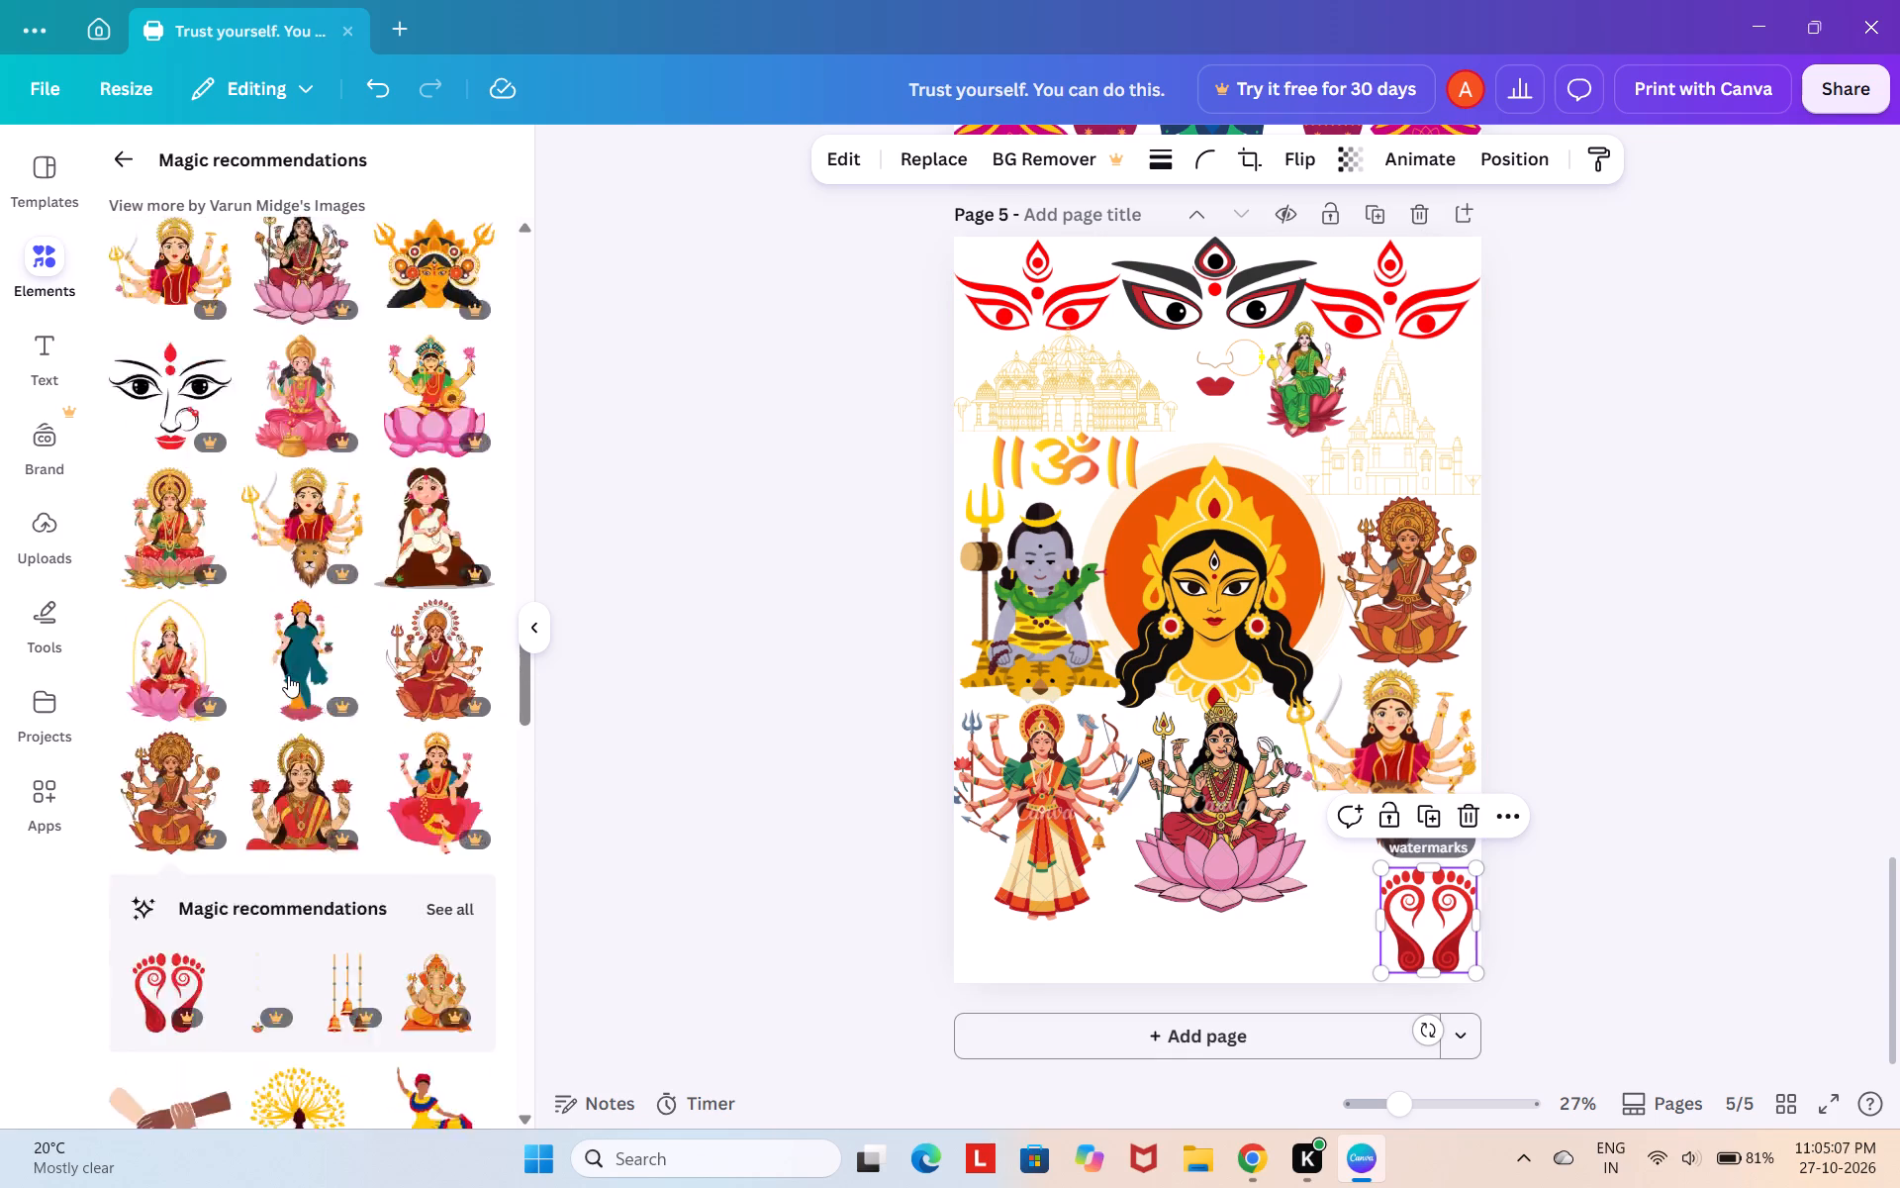
scroll(288, 675, "up", 10)
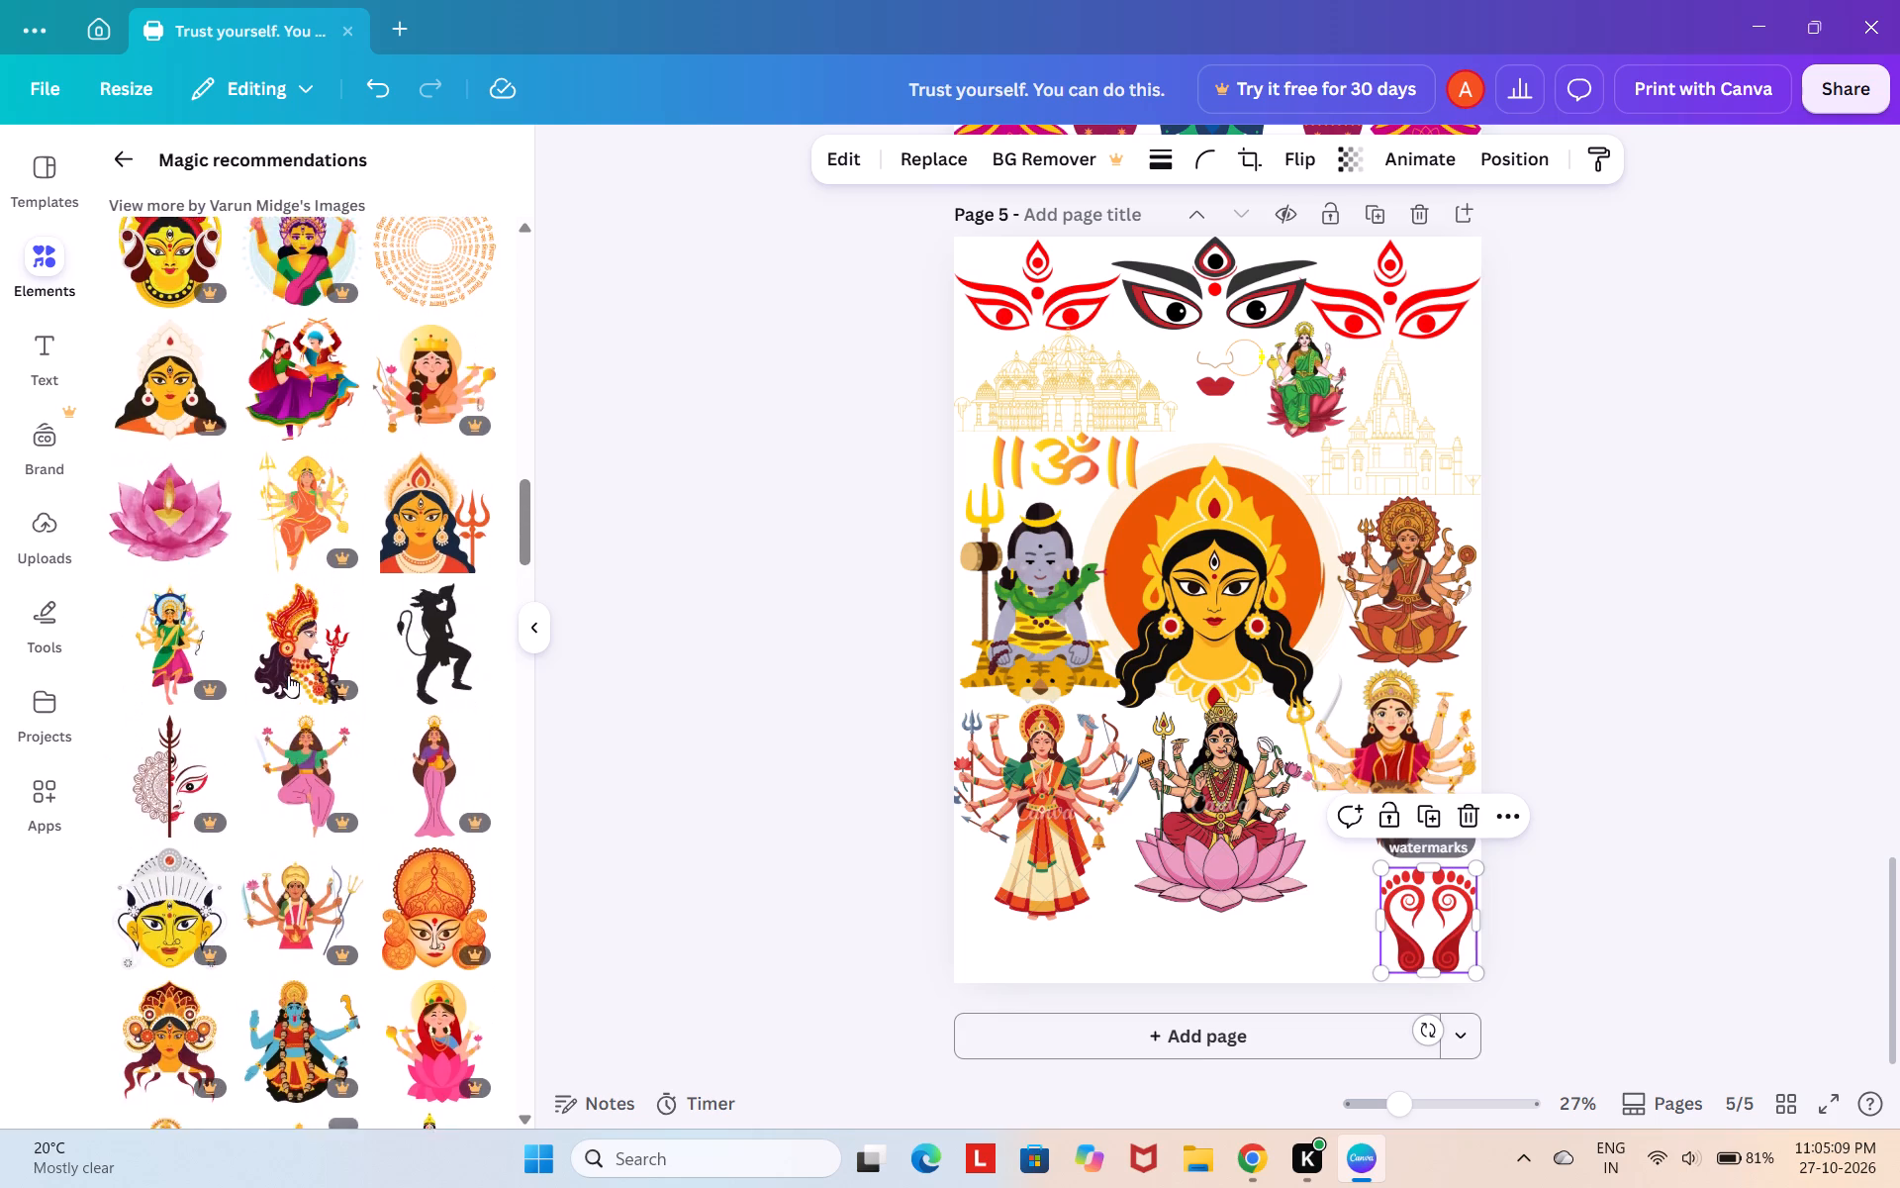
scroll(288, 675, "up", 7)
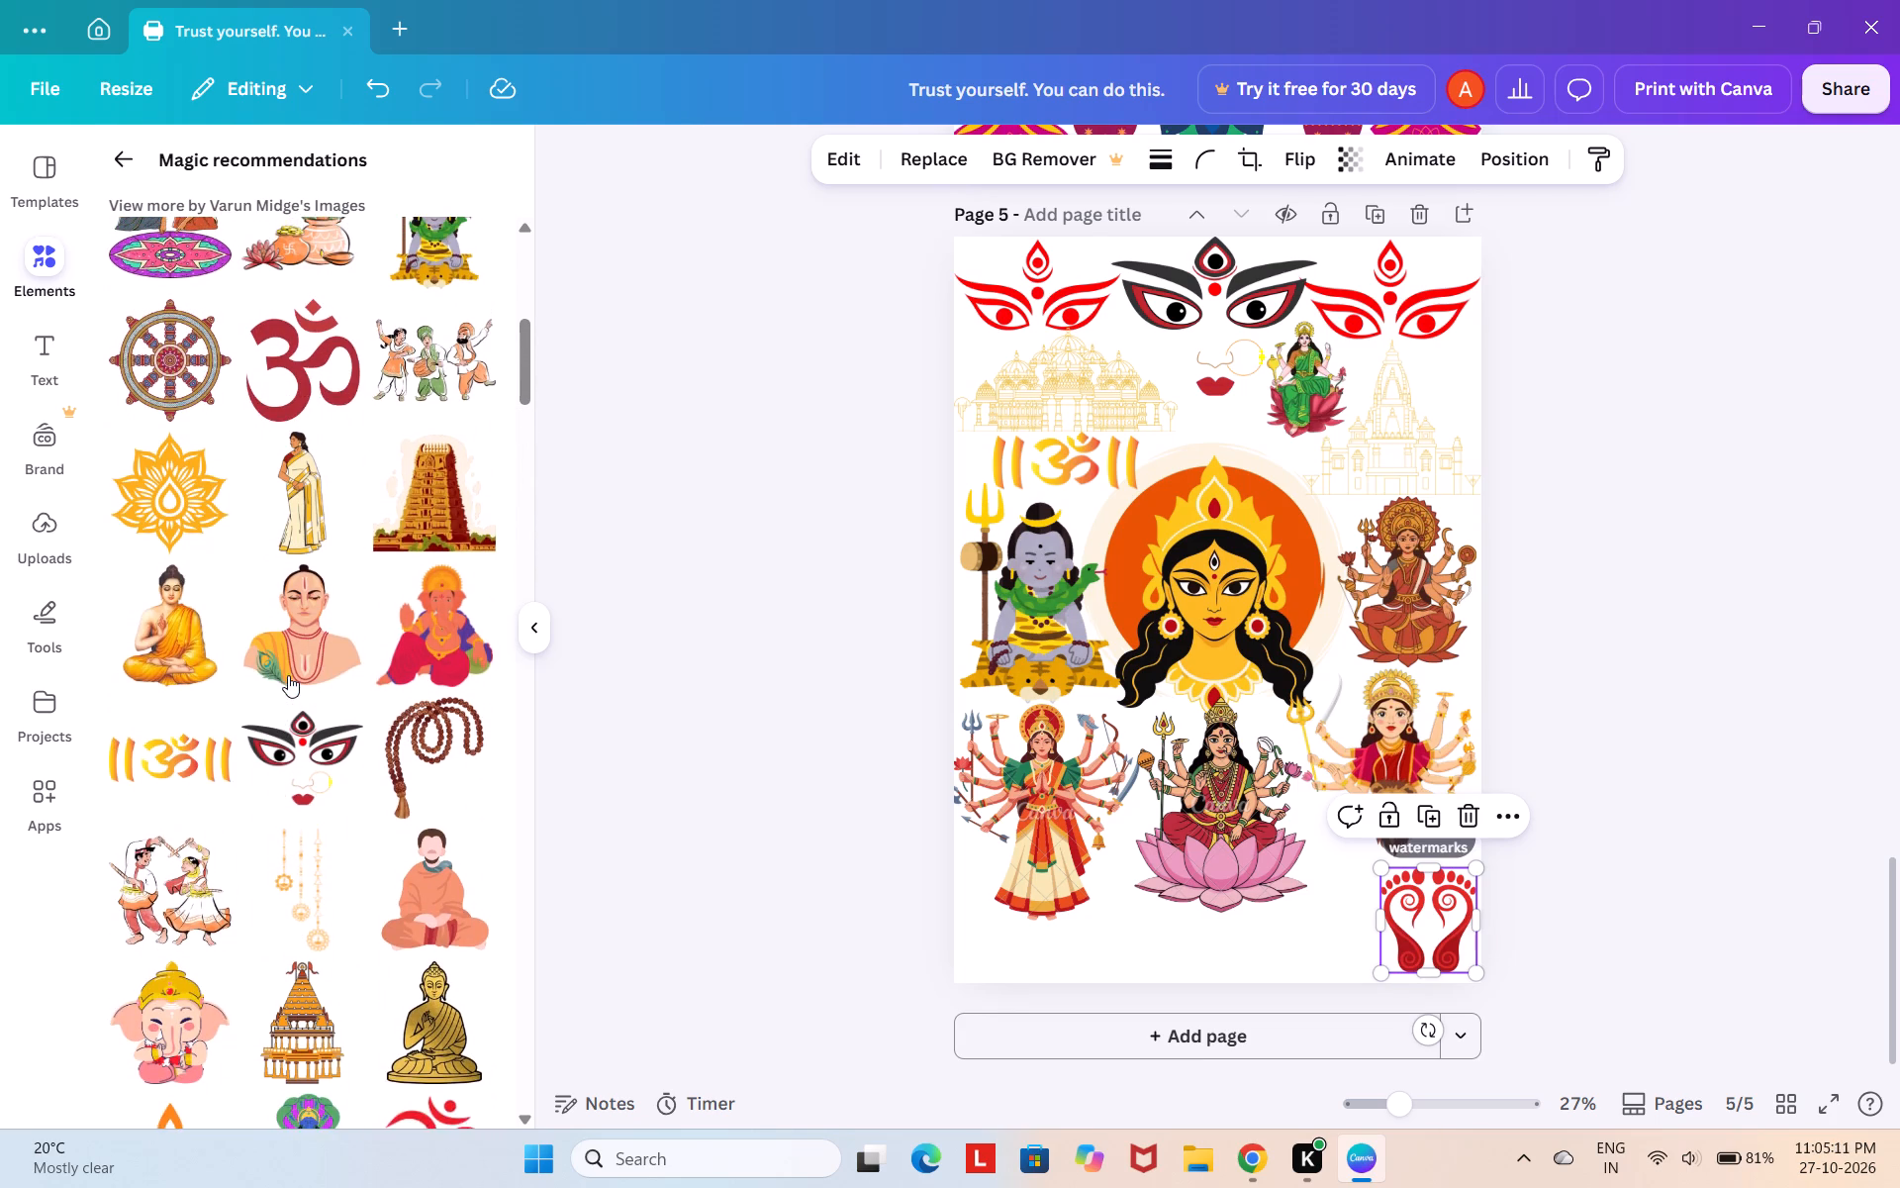
scroll(288, 675, "up", 3)
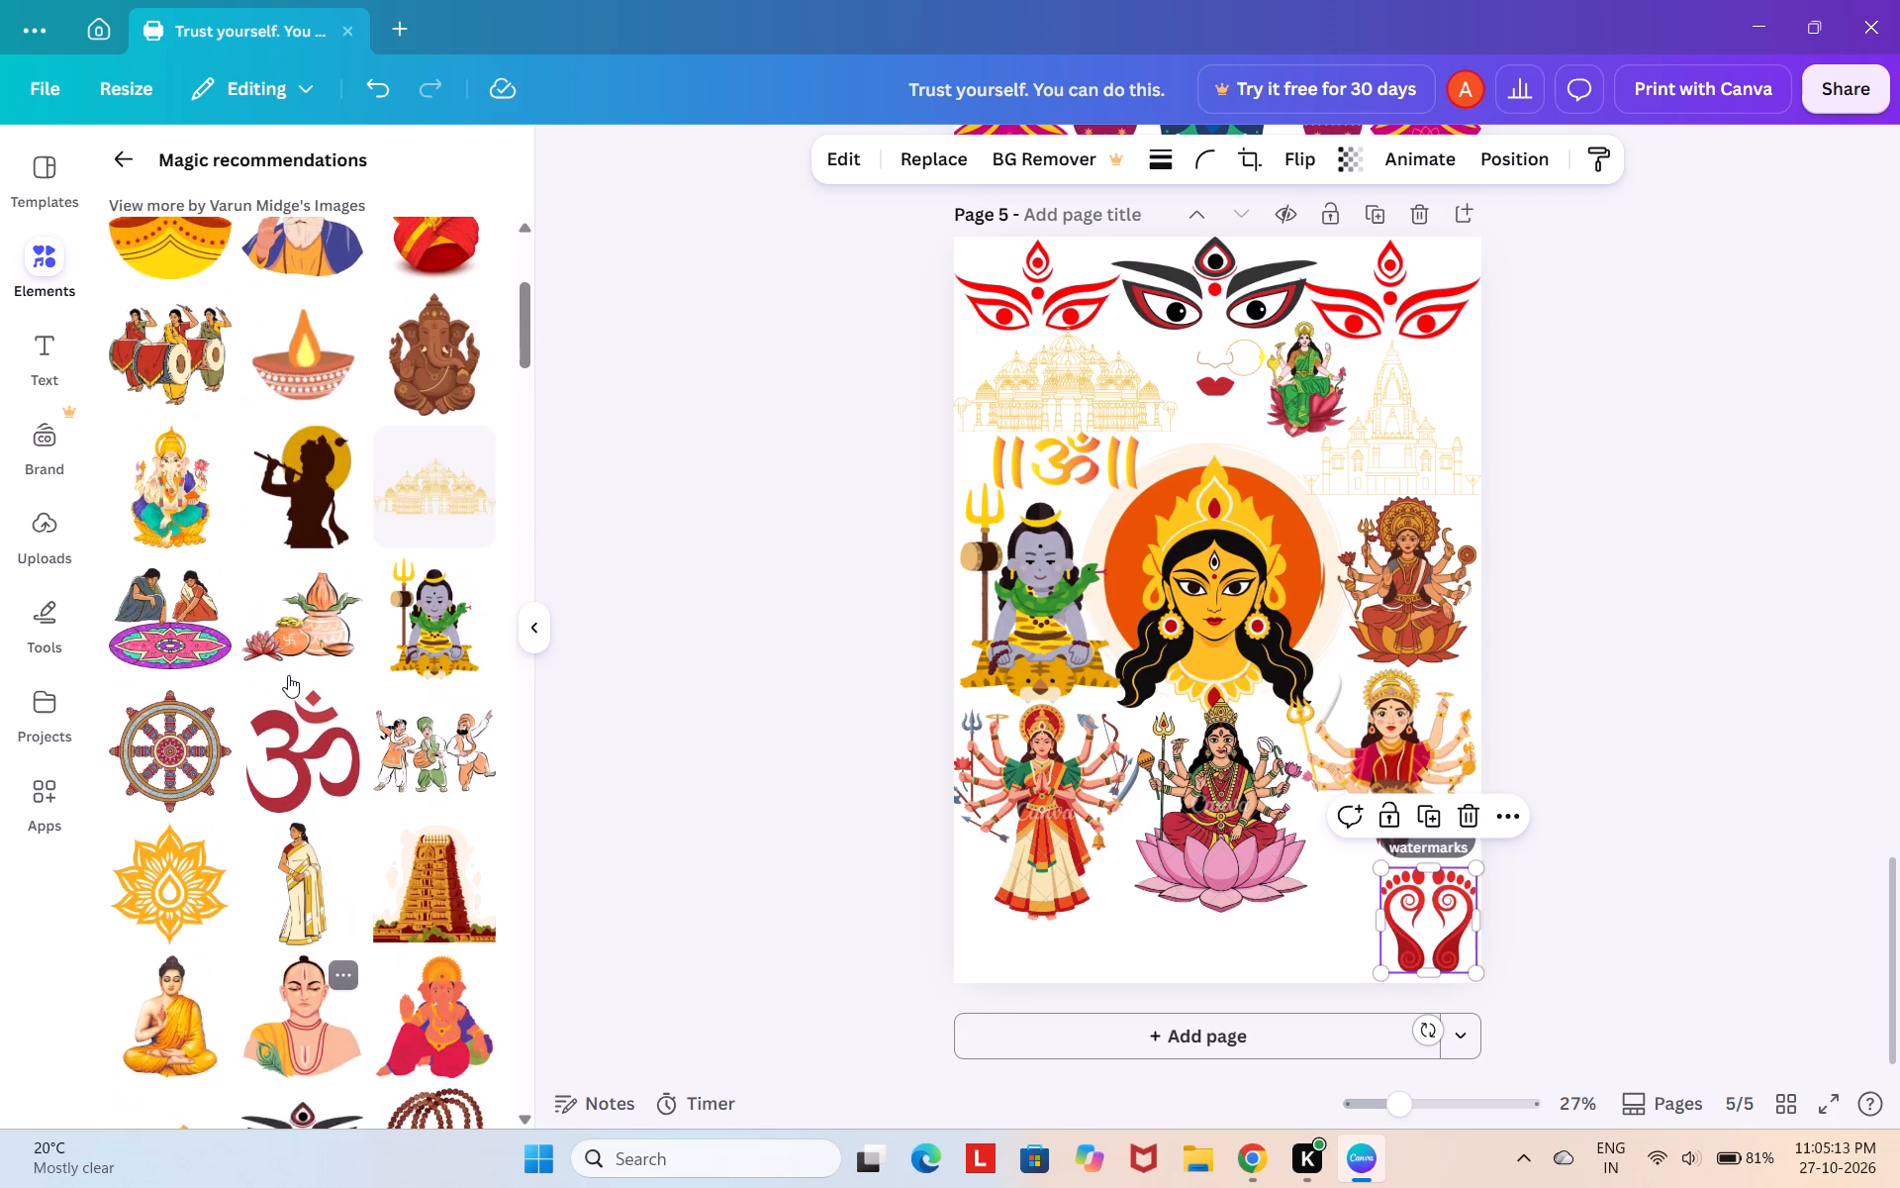
scroll(288, 675, "up", 7)
scroll(288, 675, "down", 2)
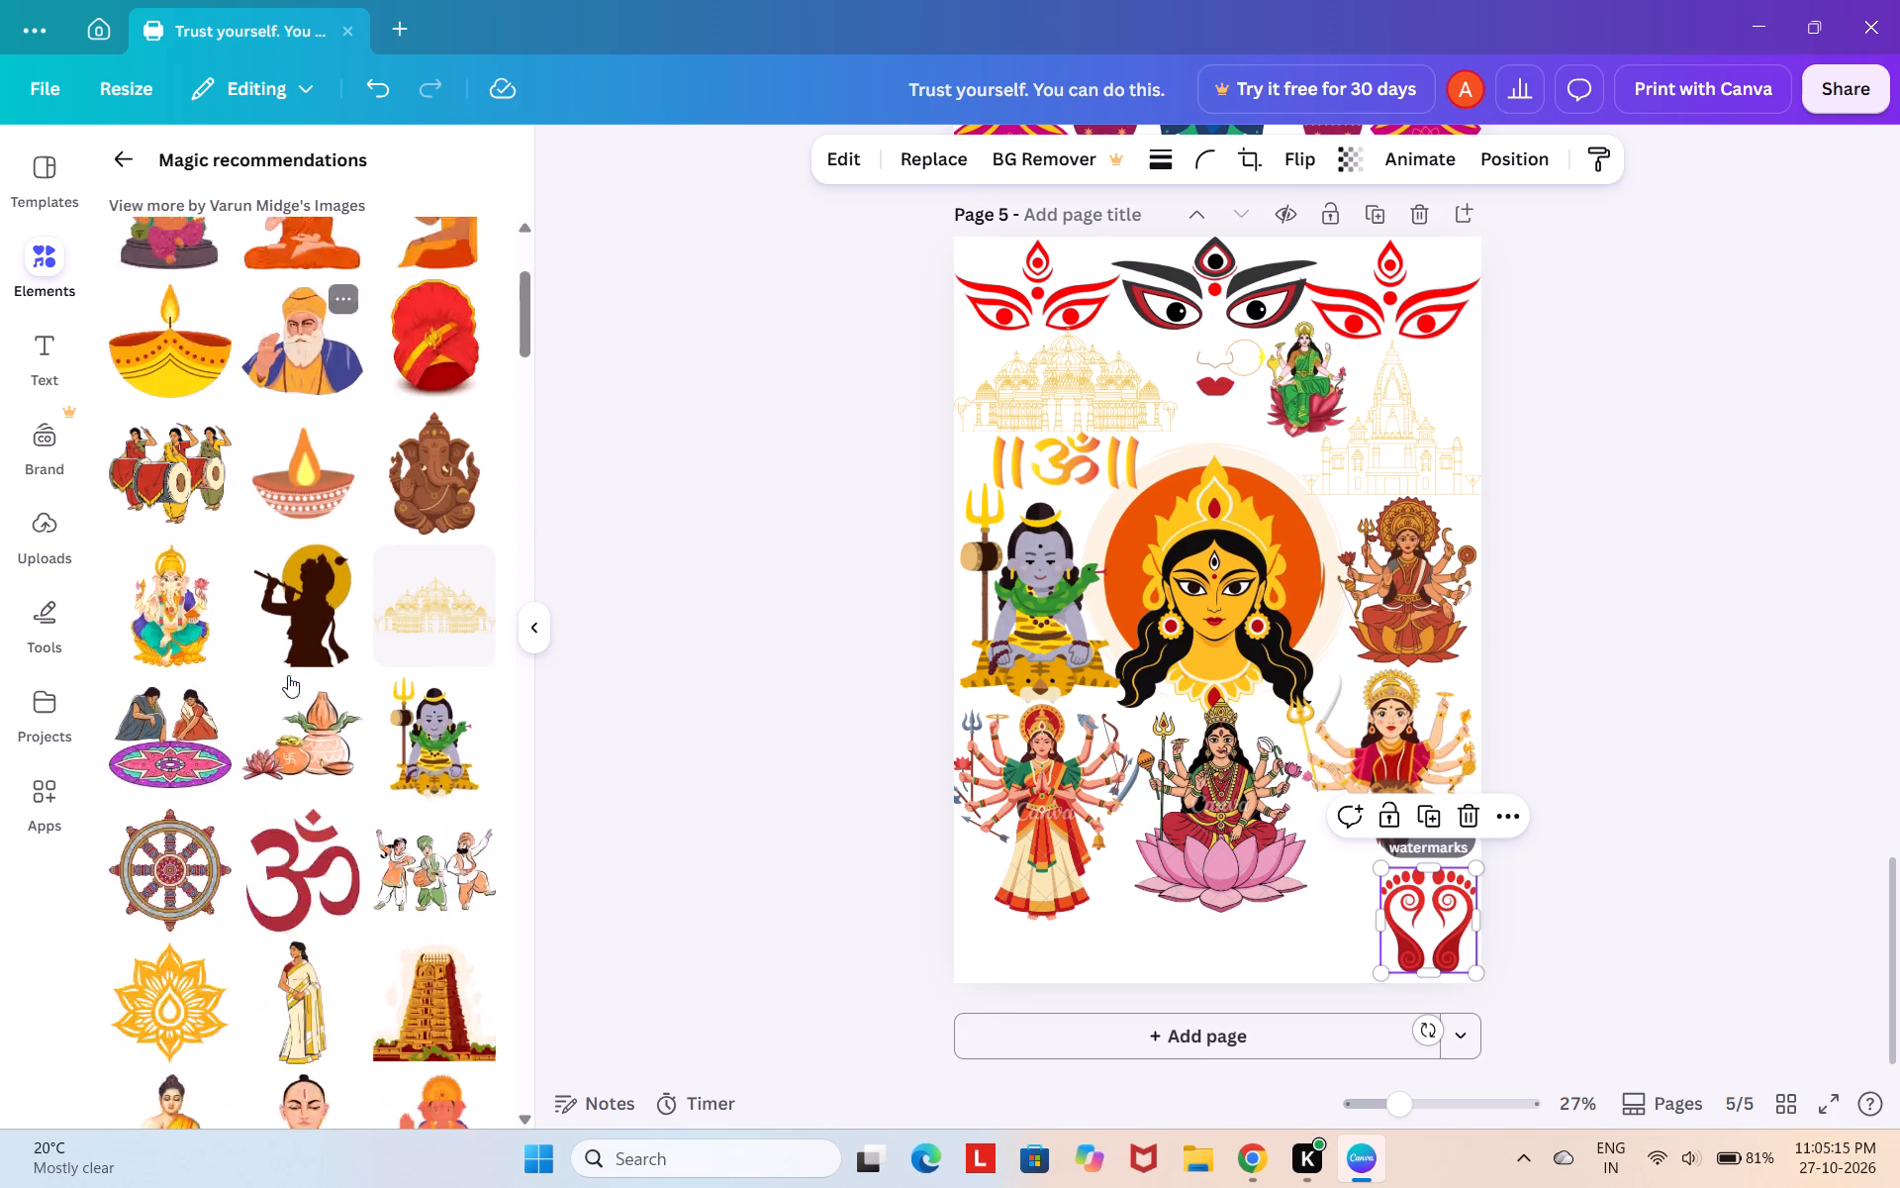
scroll(288, 675, "down", 6)
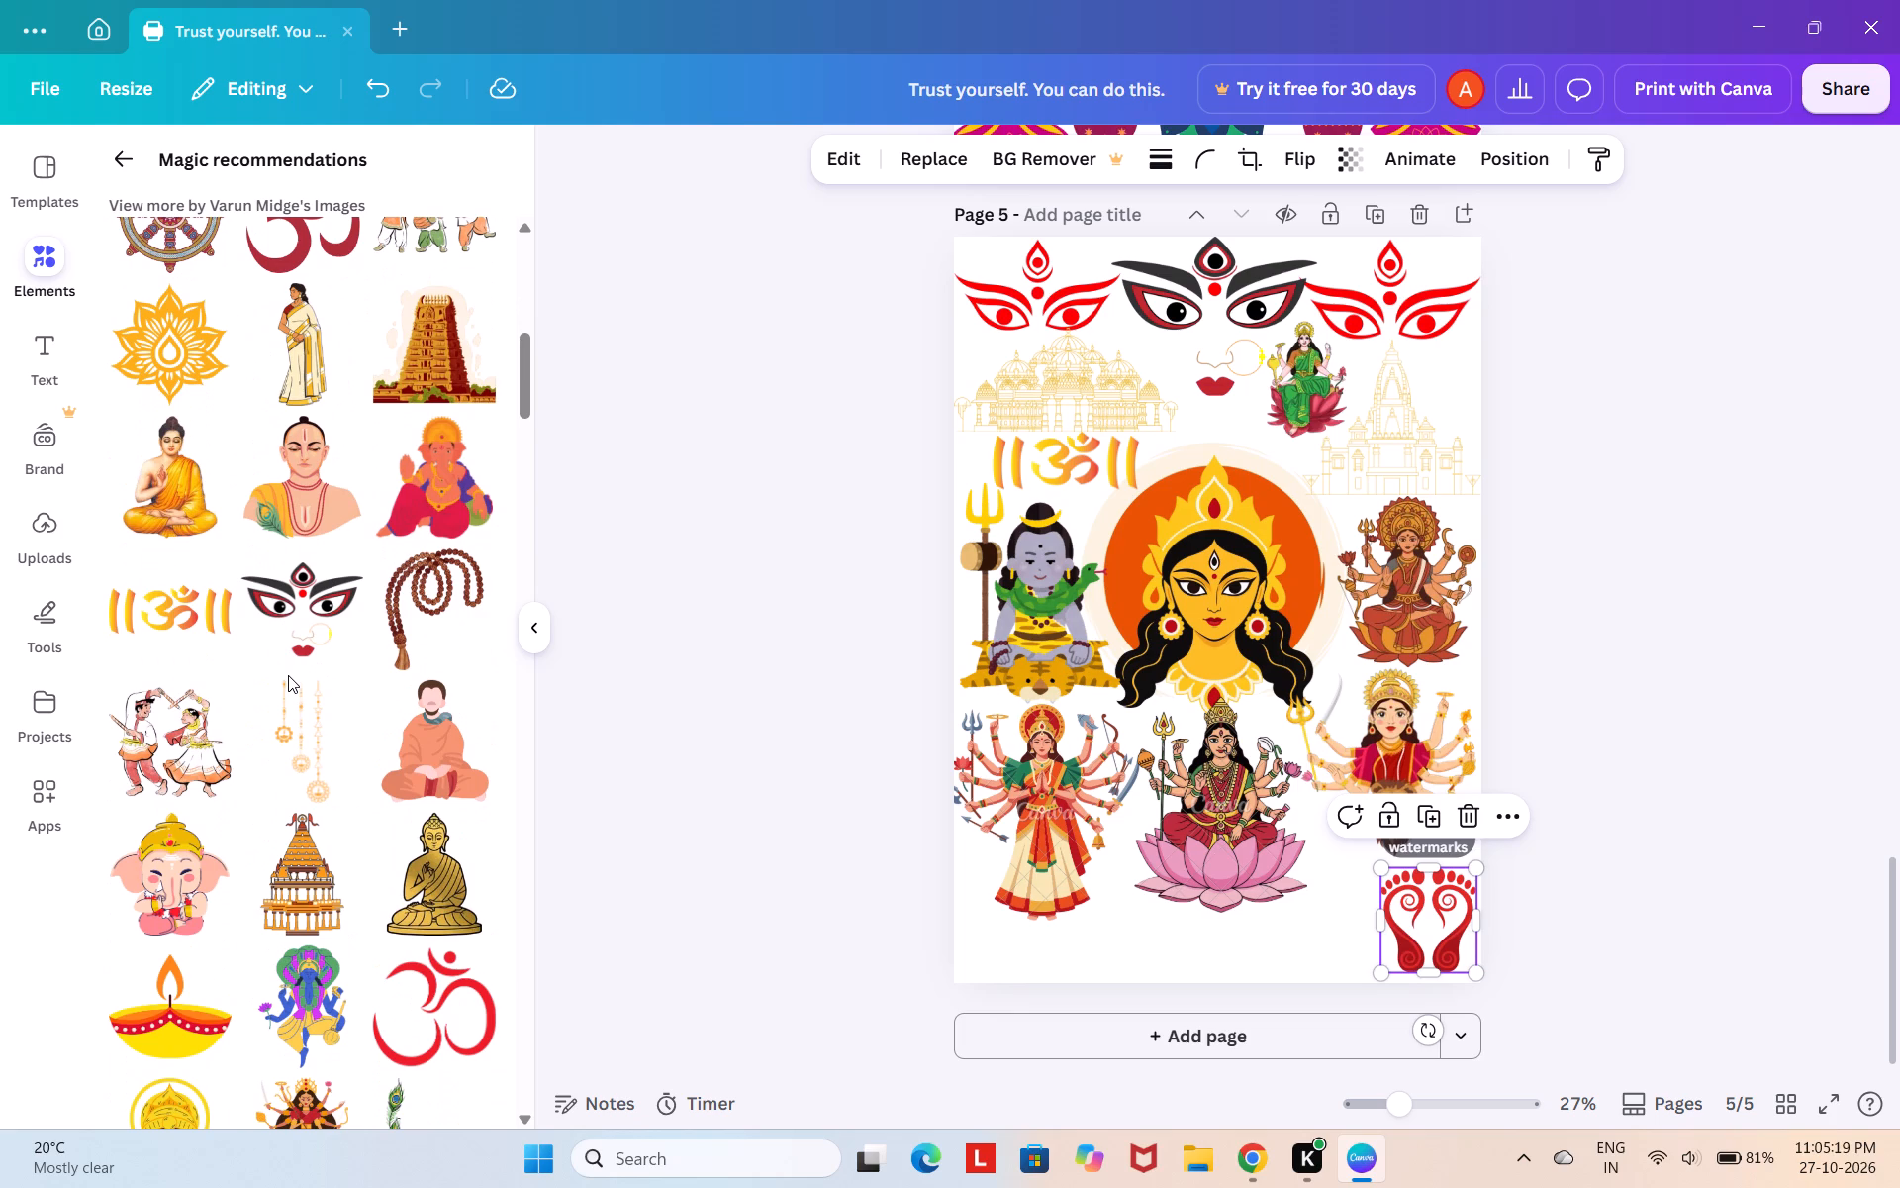
scroll(288, 675, "down", 1)
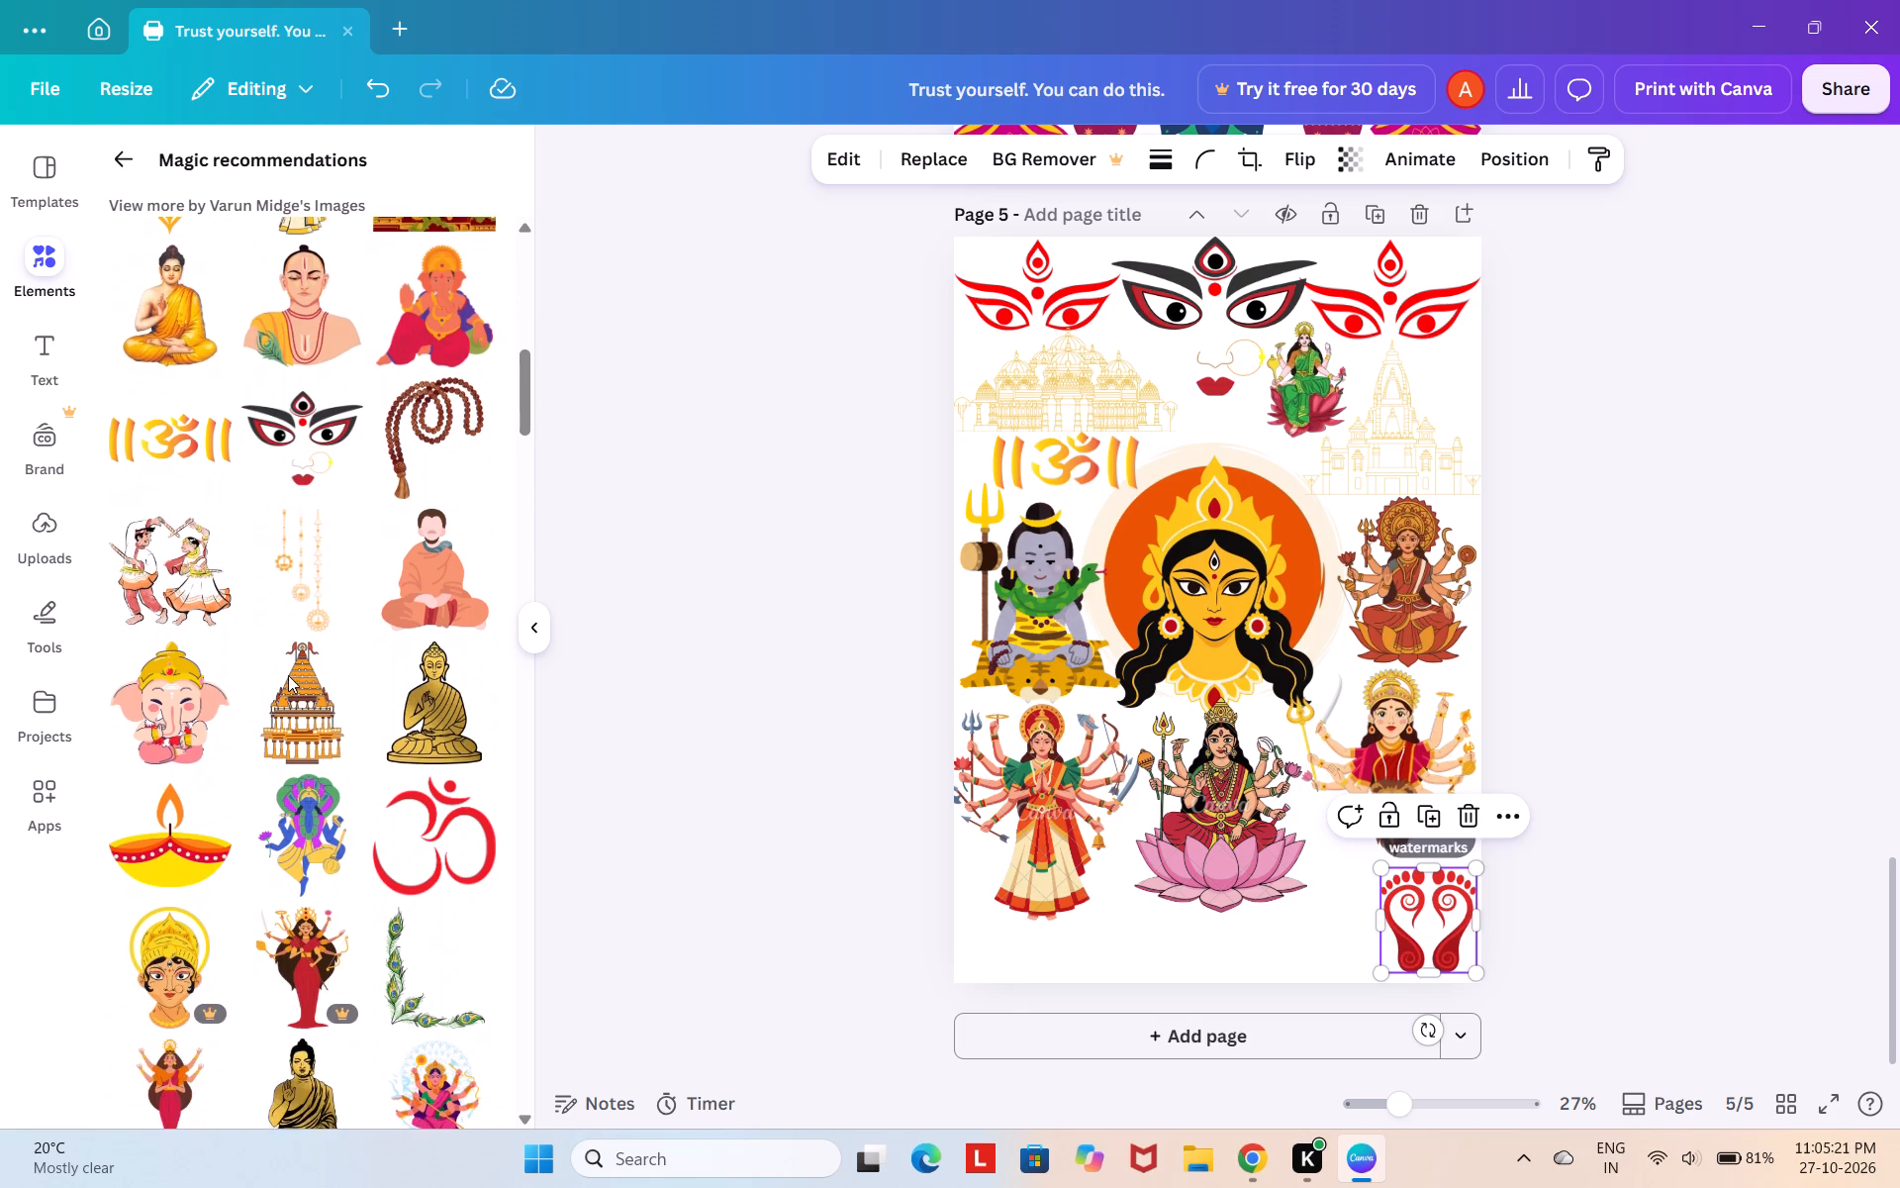
scroll(288, 675, "down", 4)
scroll(288, 675, "up", 7)
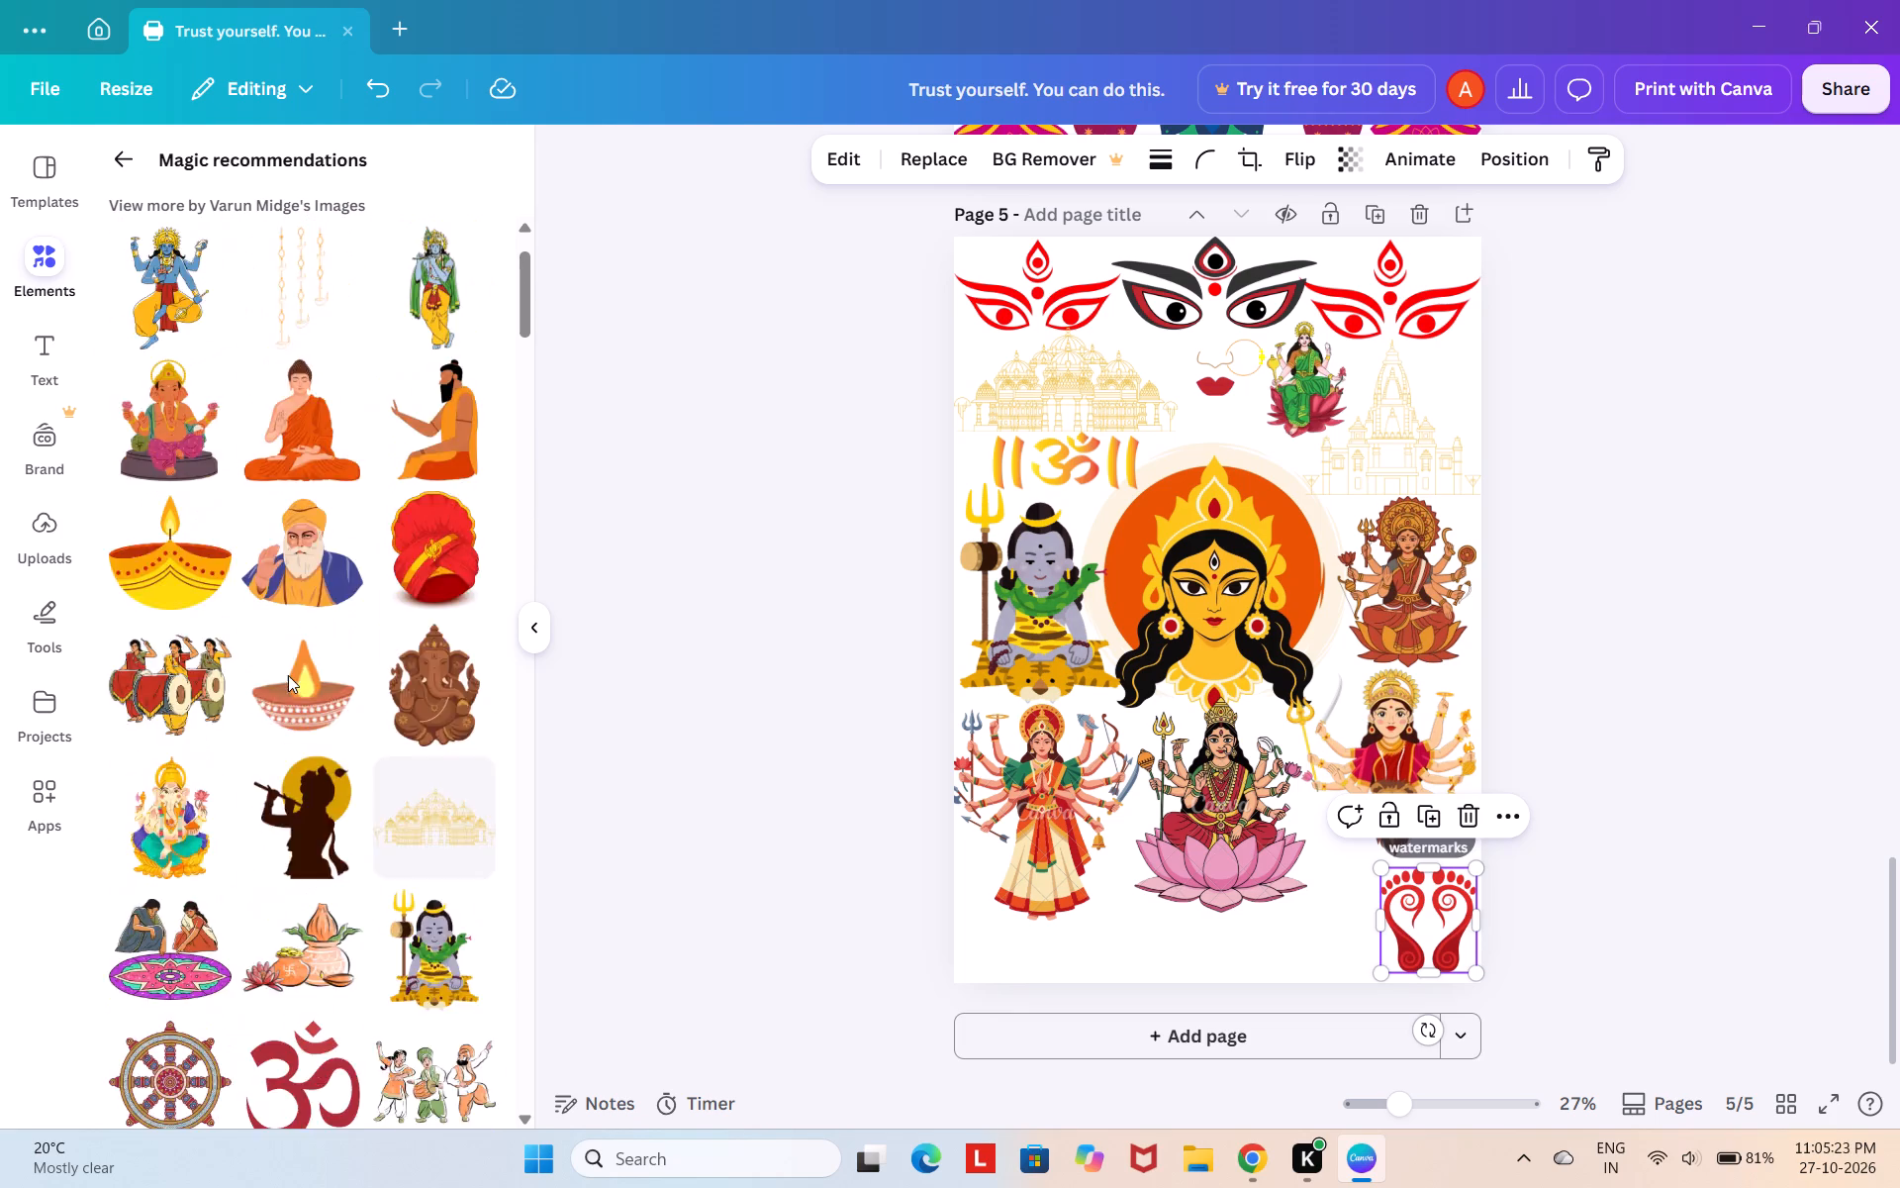
left_click(135, 151)
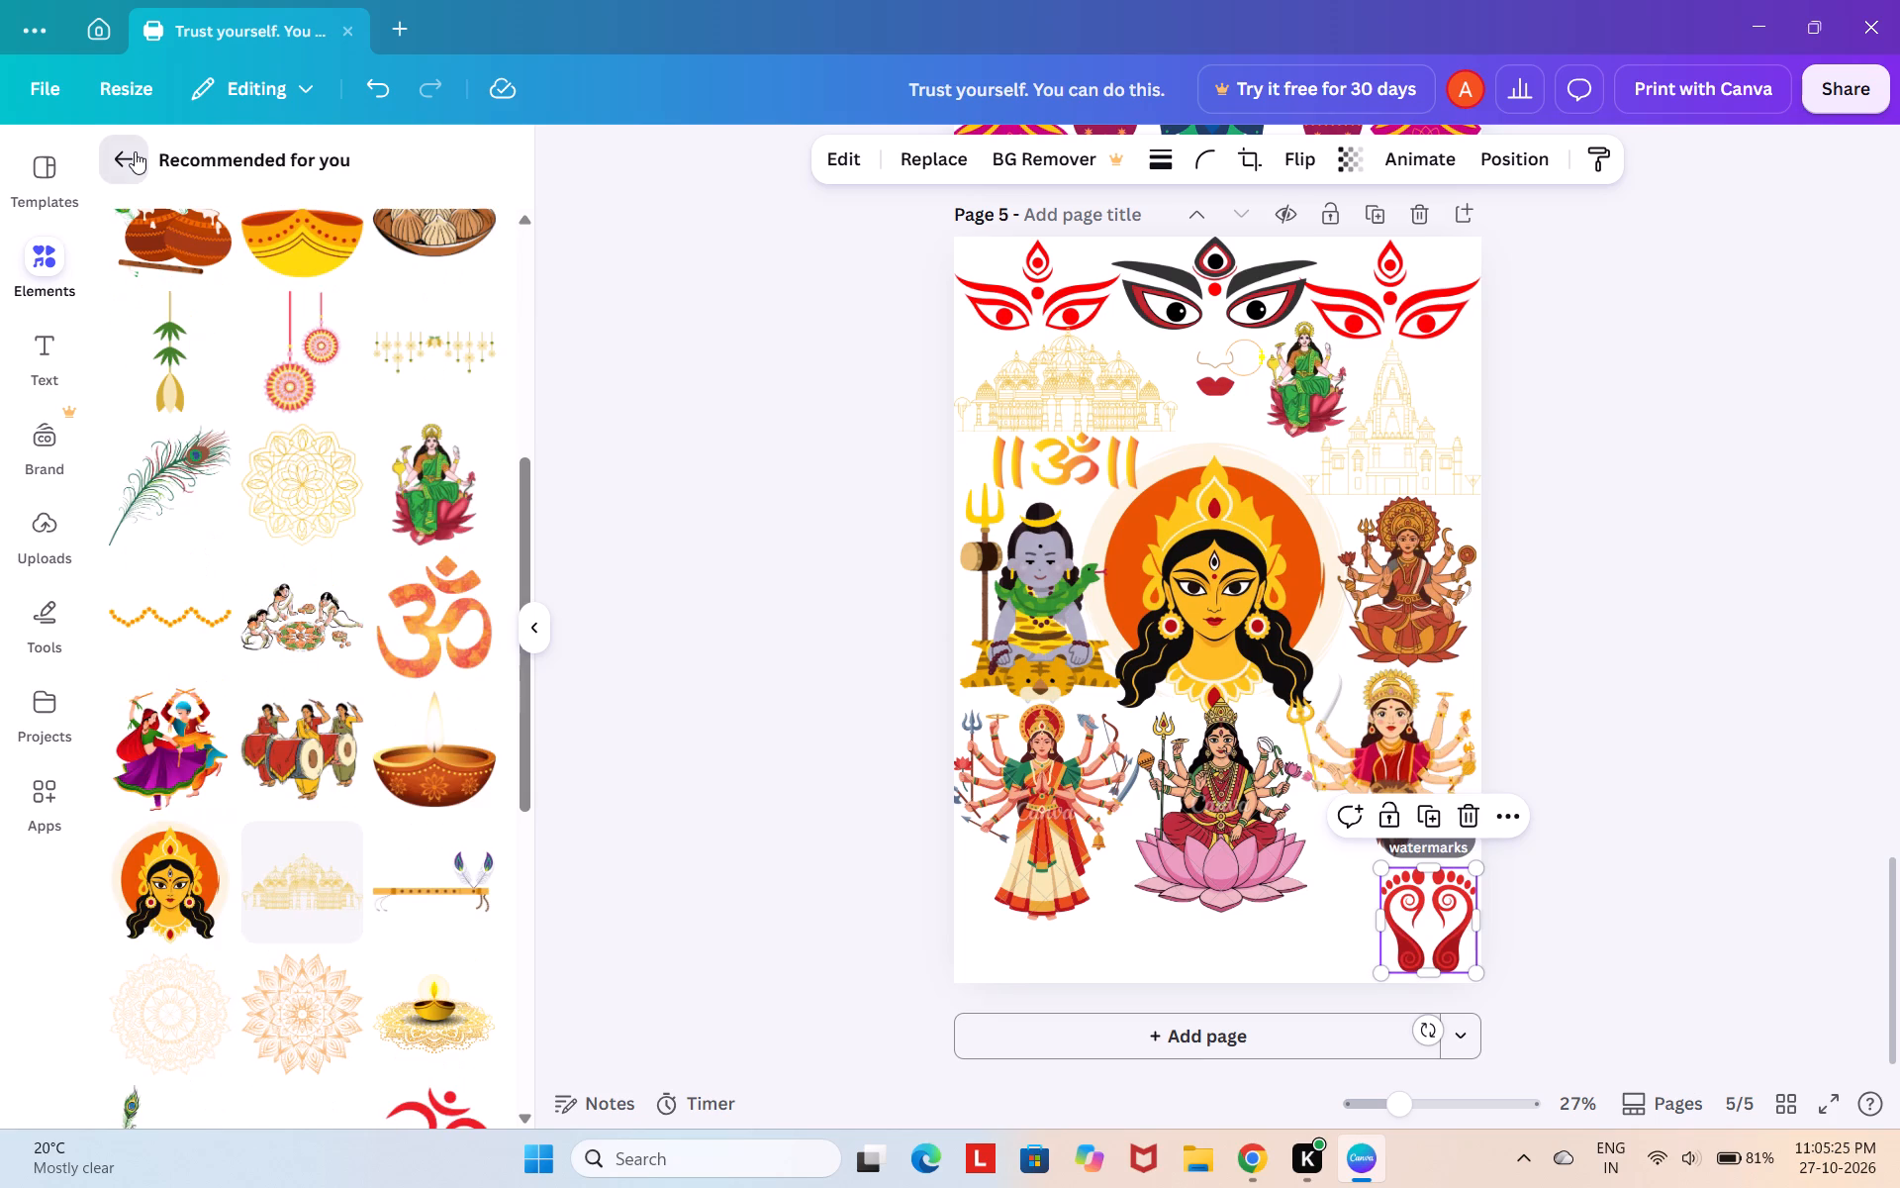
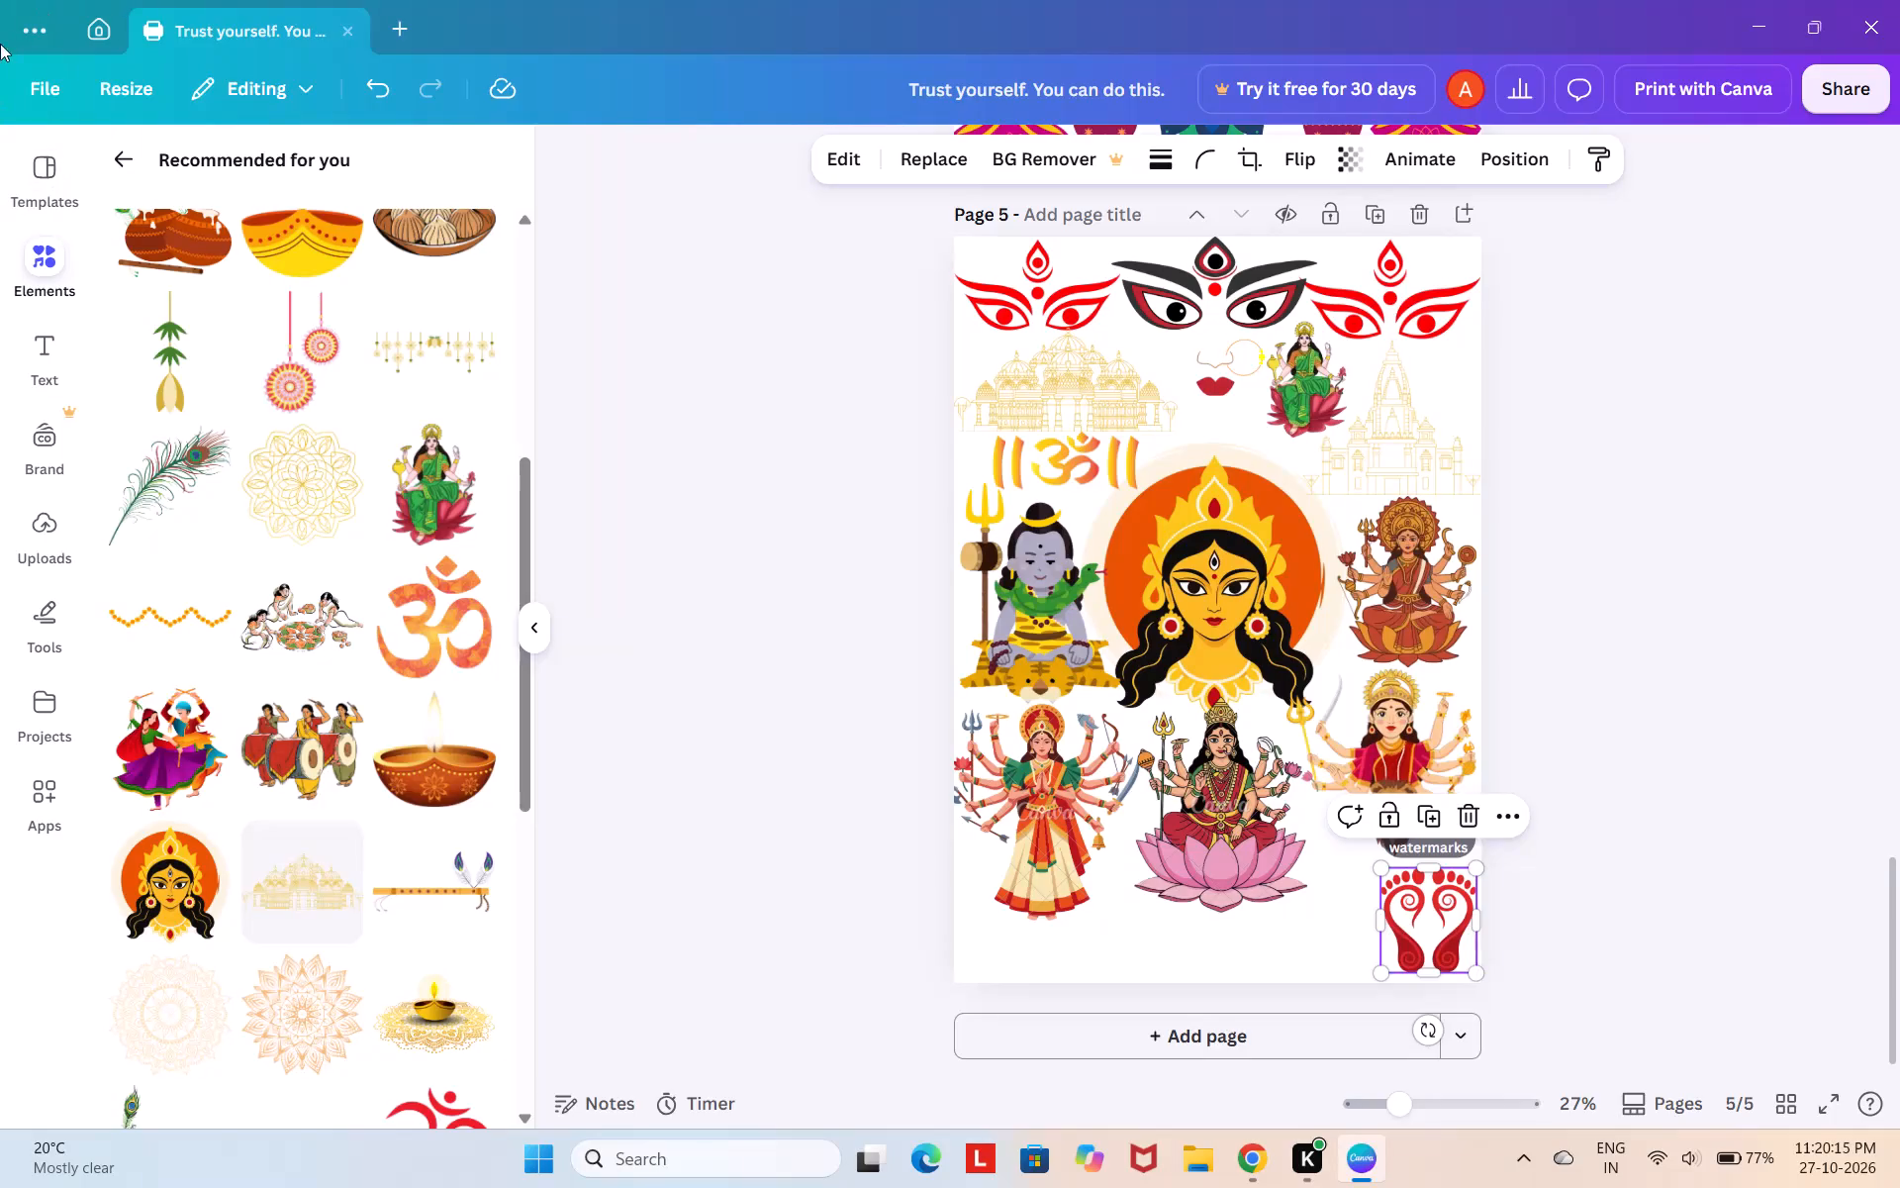
Add the gold hanging floral garland, shrink it, and place it below the pink lotus, directly beside the red footprints.
left_click(440, 370)
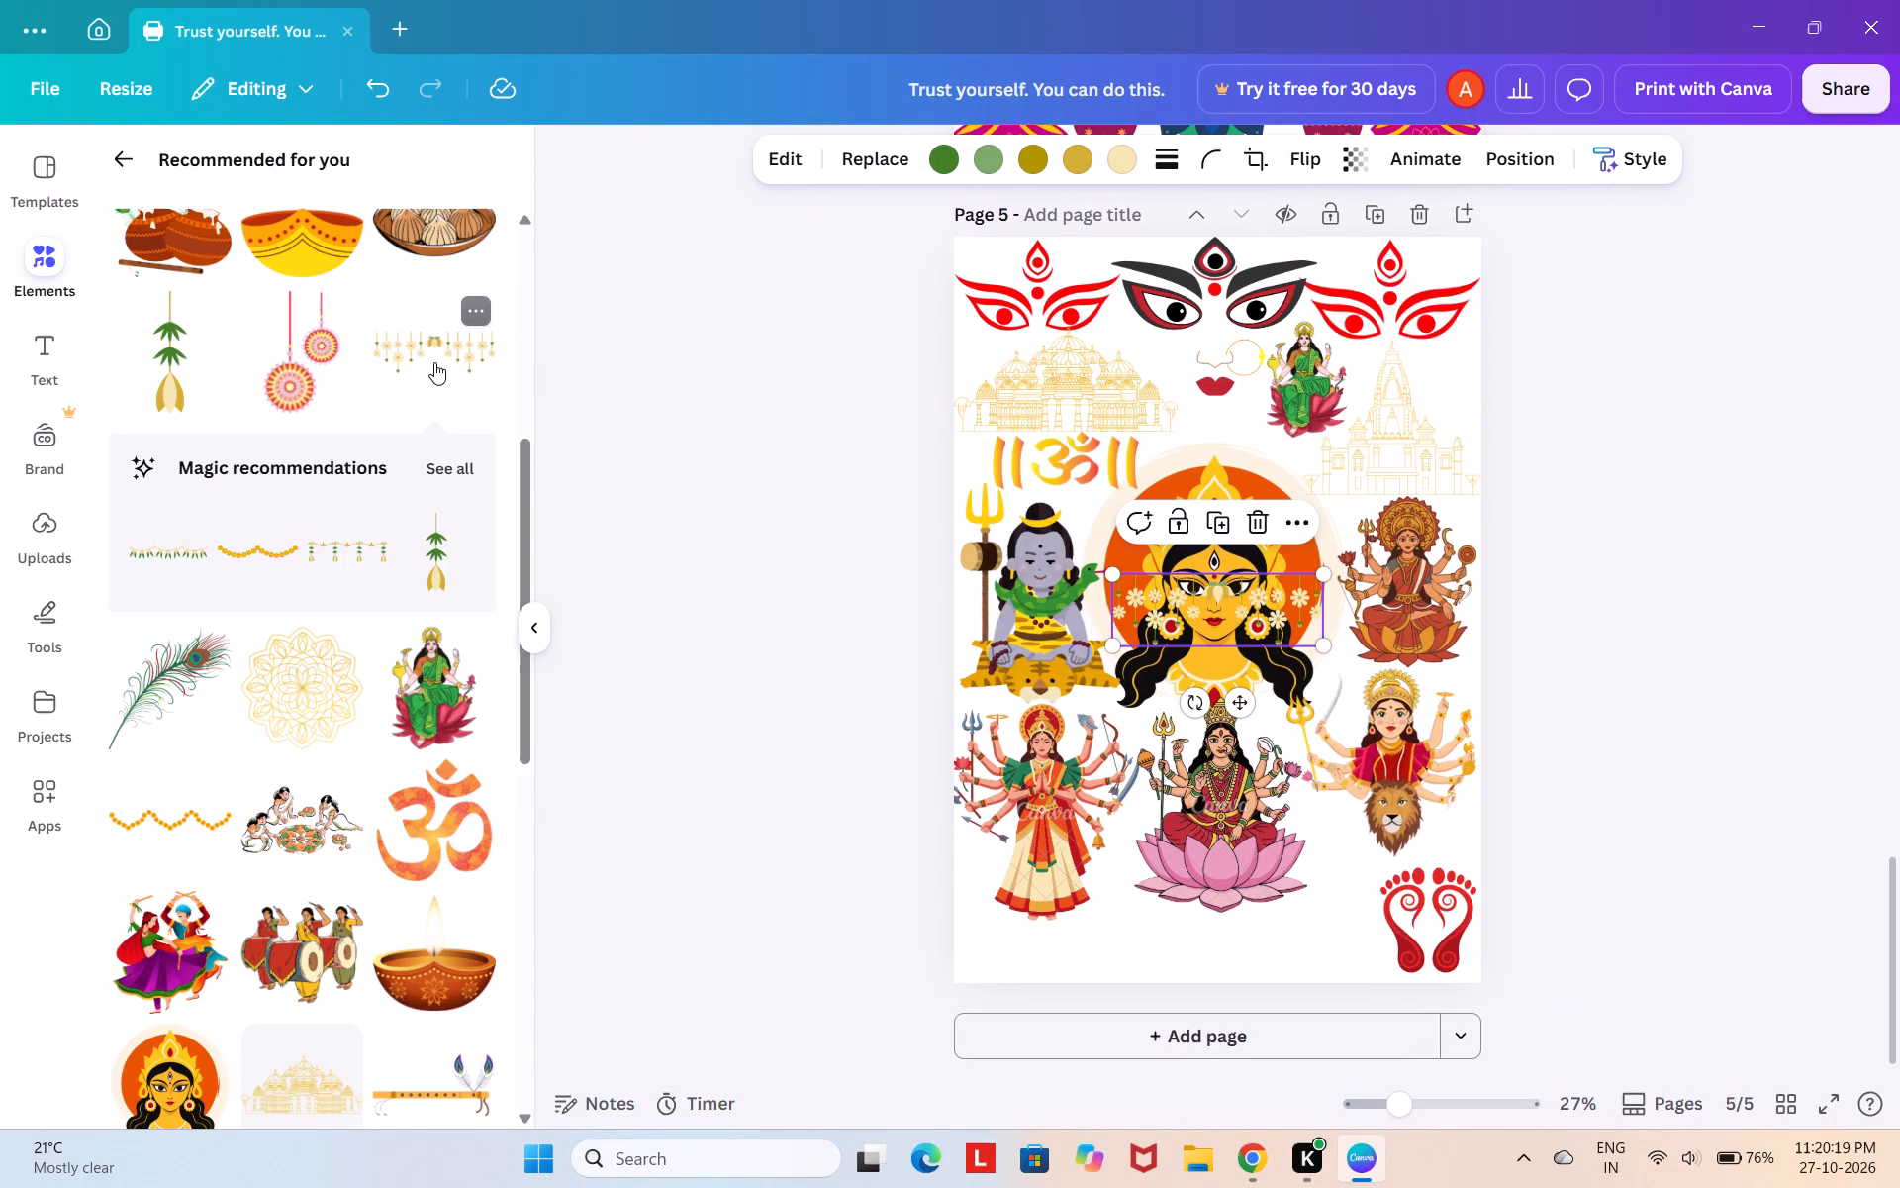
left_click(1209, 603)
left_click_drag(1209, 603, 1104, 936)
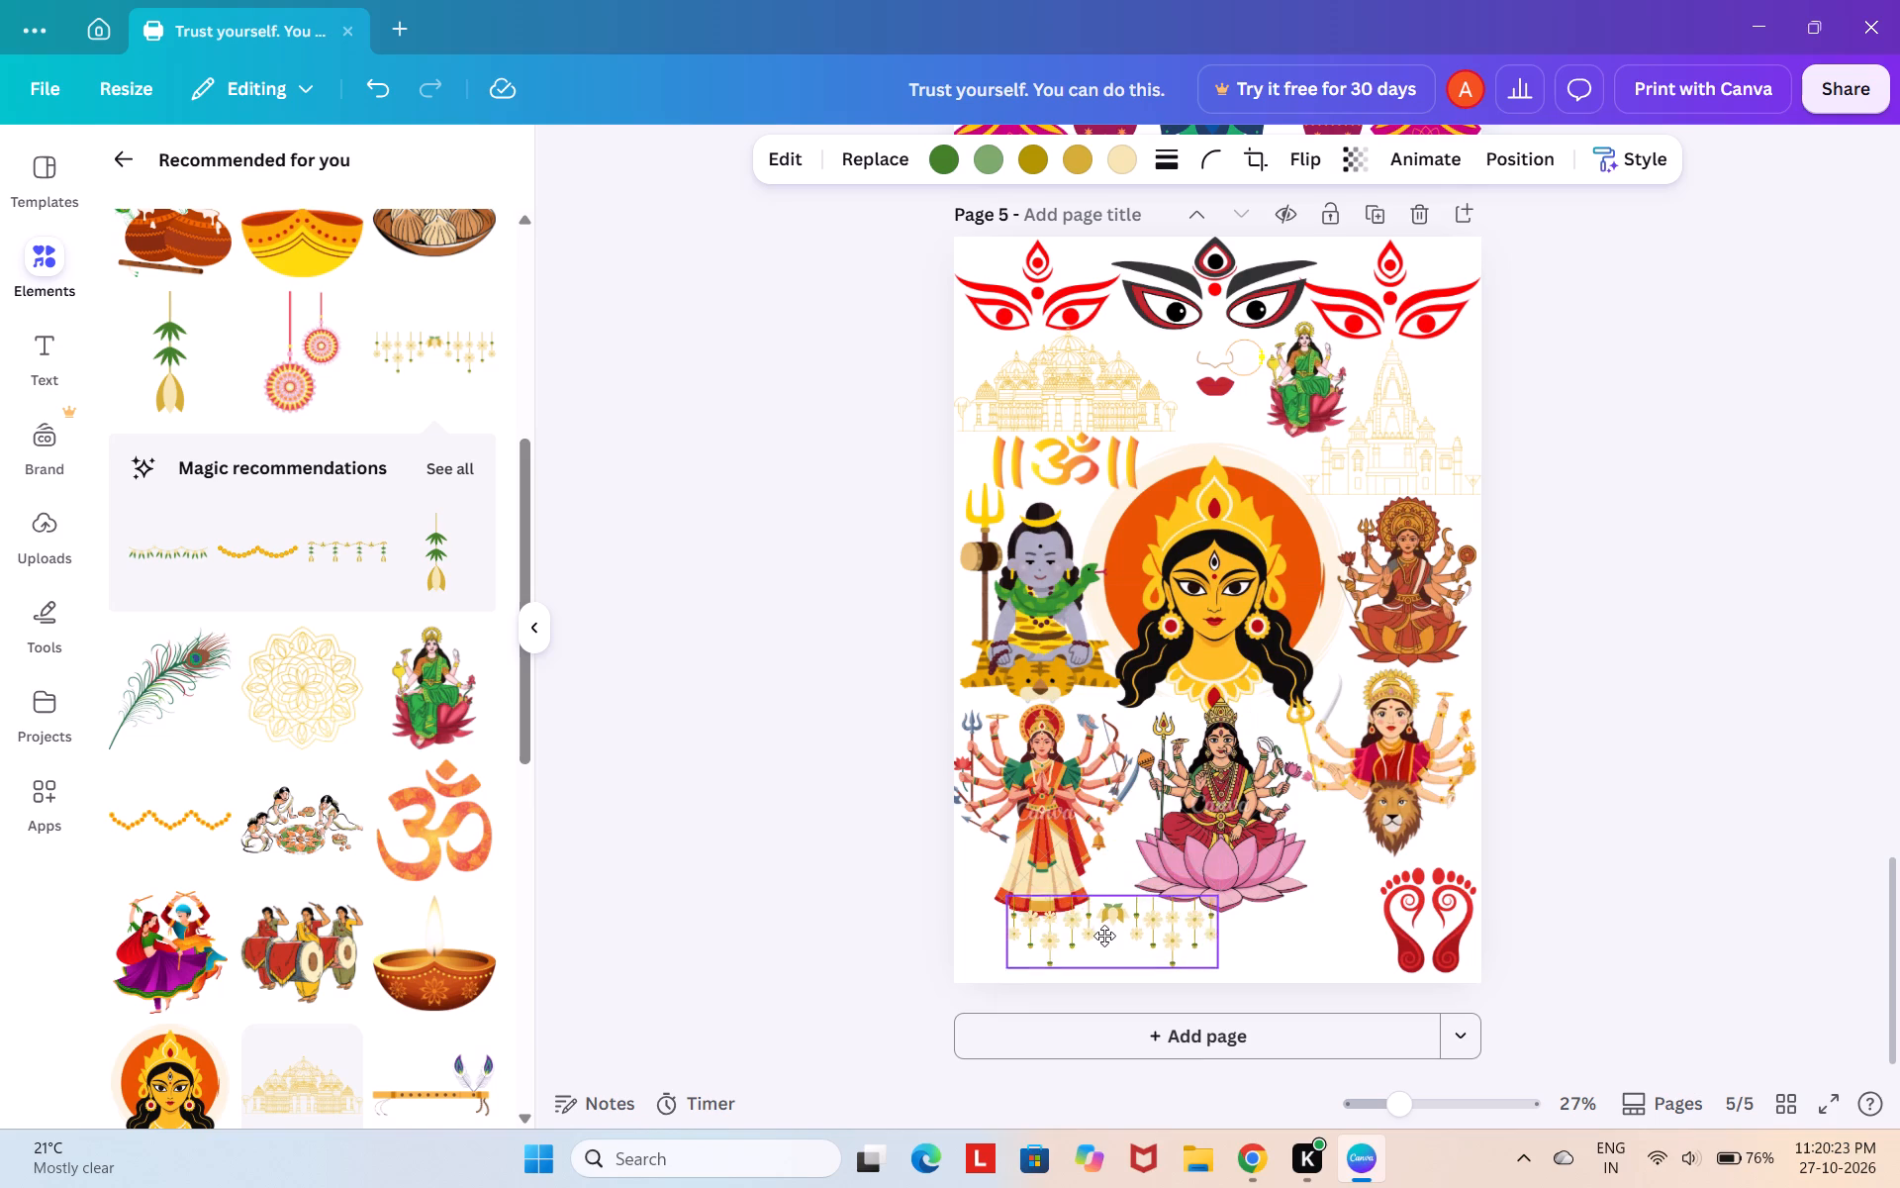
left_click_drag(1104, 936, 1131, 937)
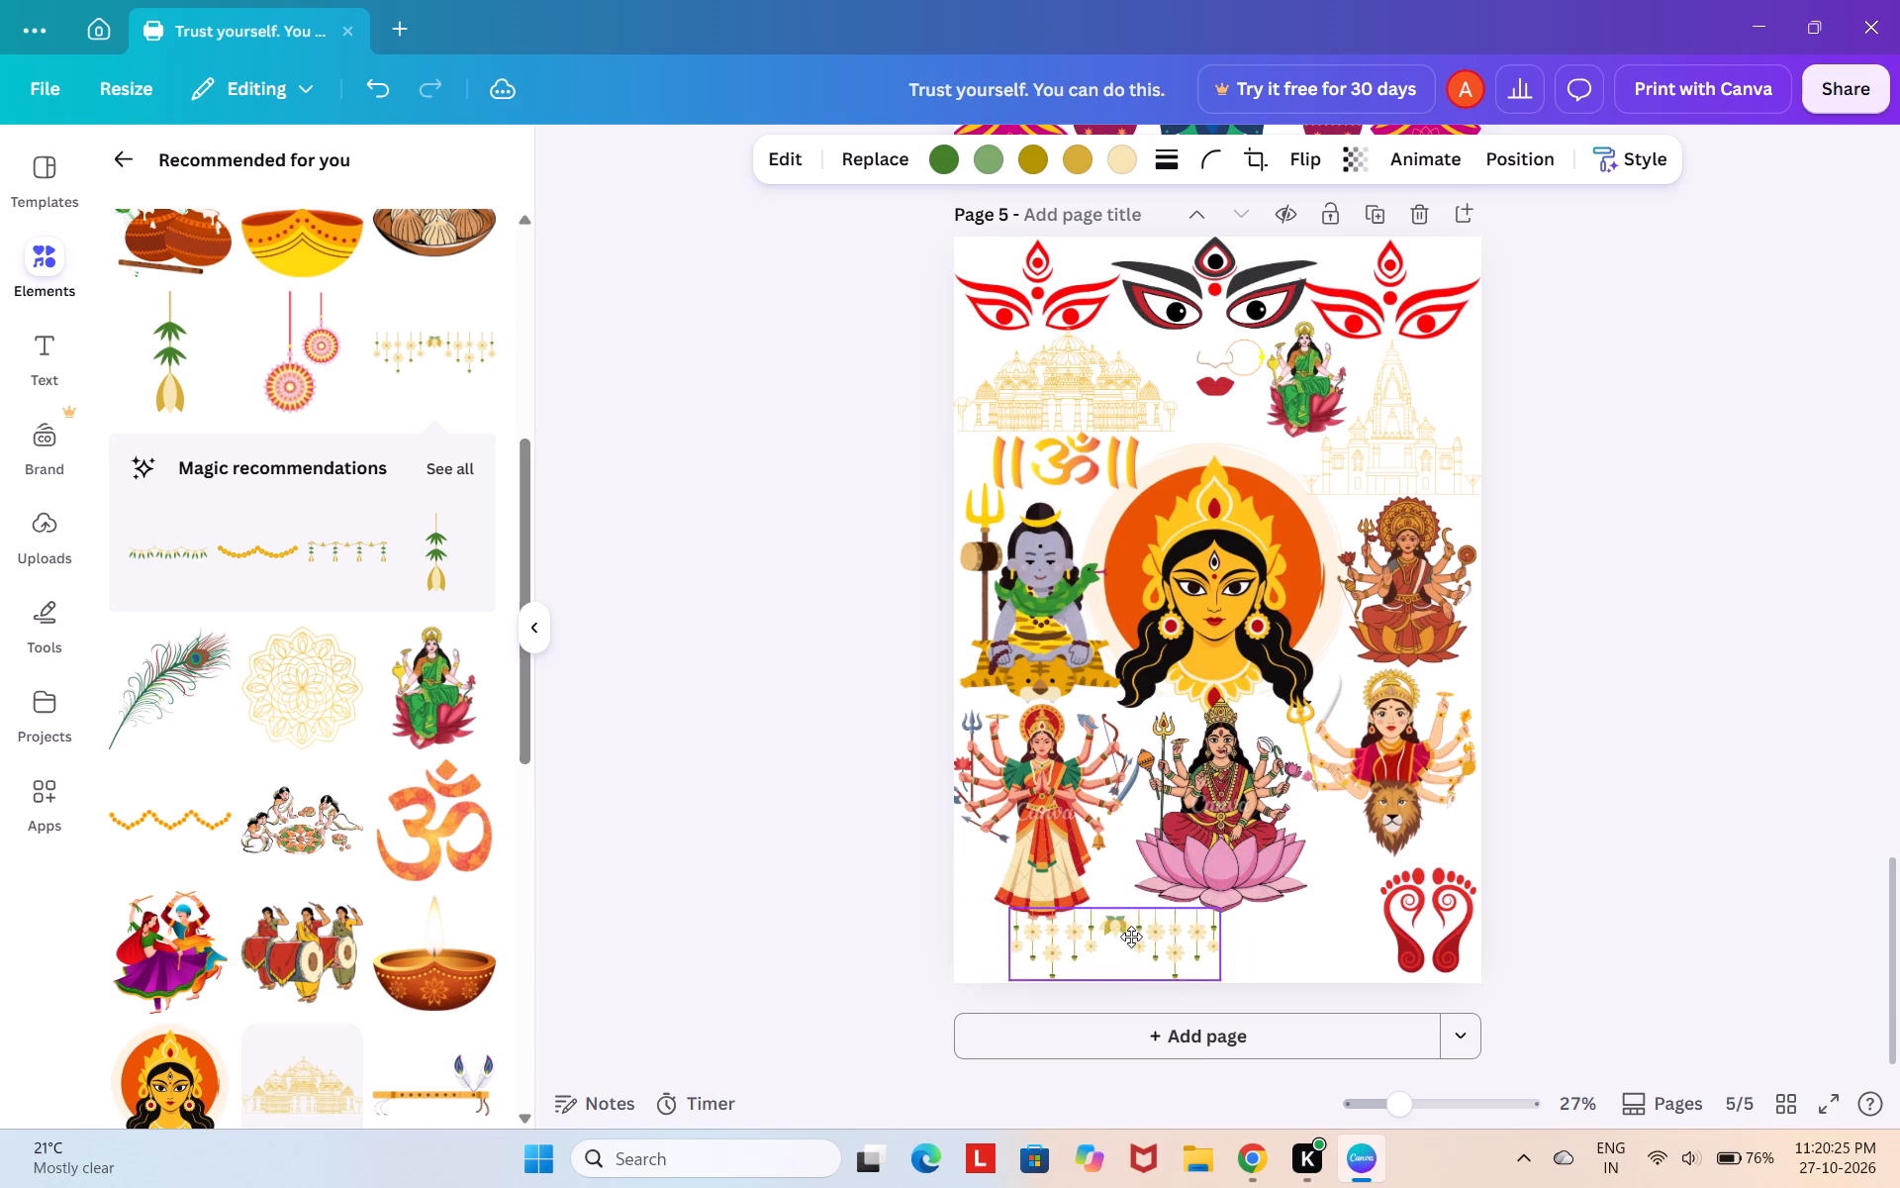
left_click_drag(1131, 937, 1257, 934)
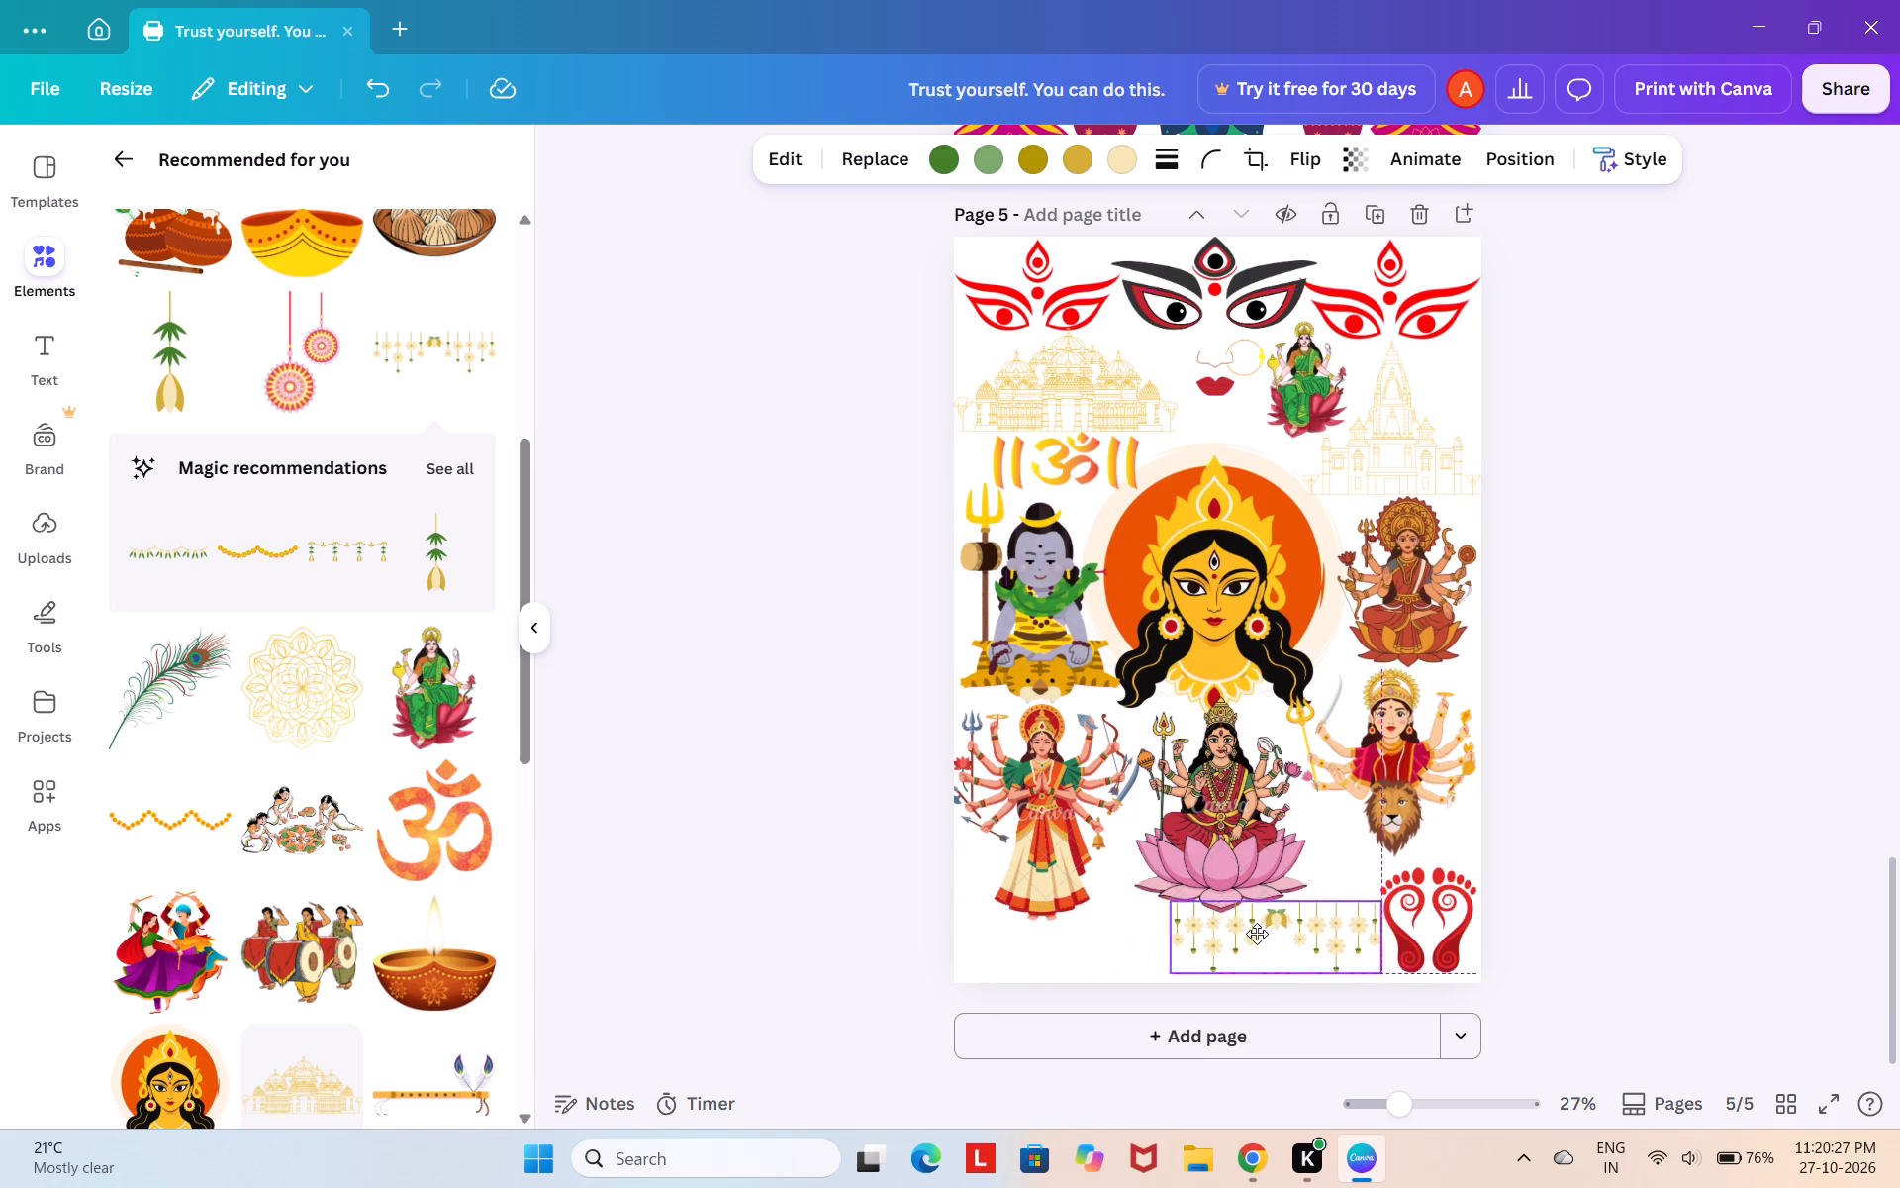
left_click_drag(1257, 934, 1245, 929)
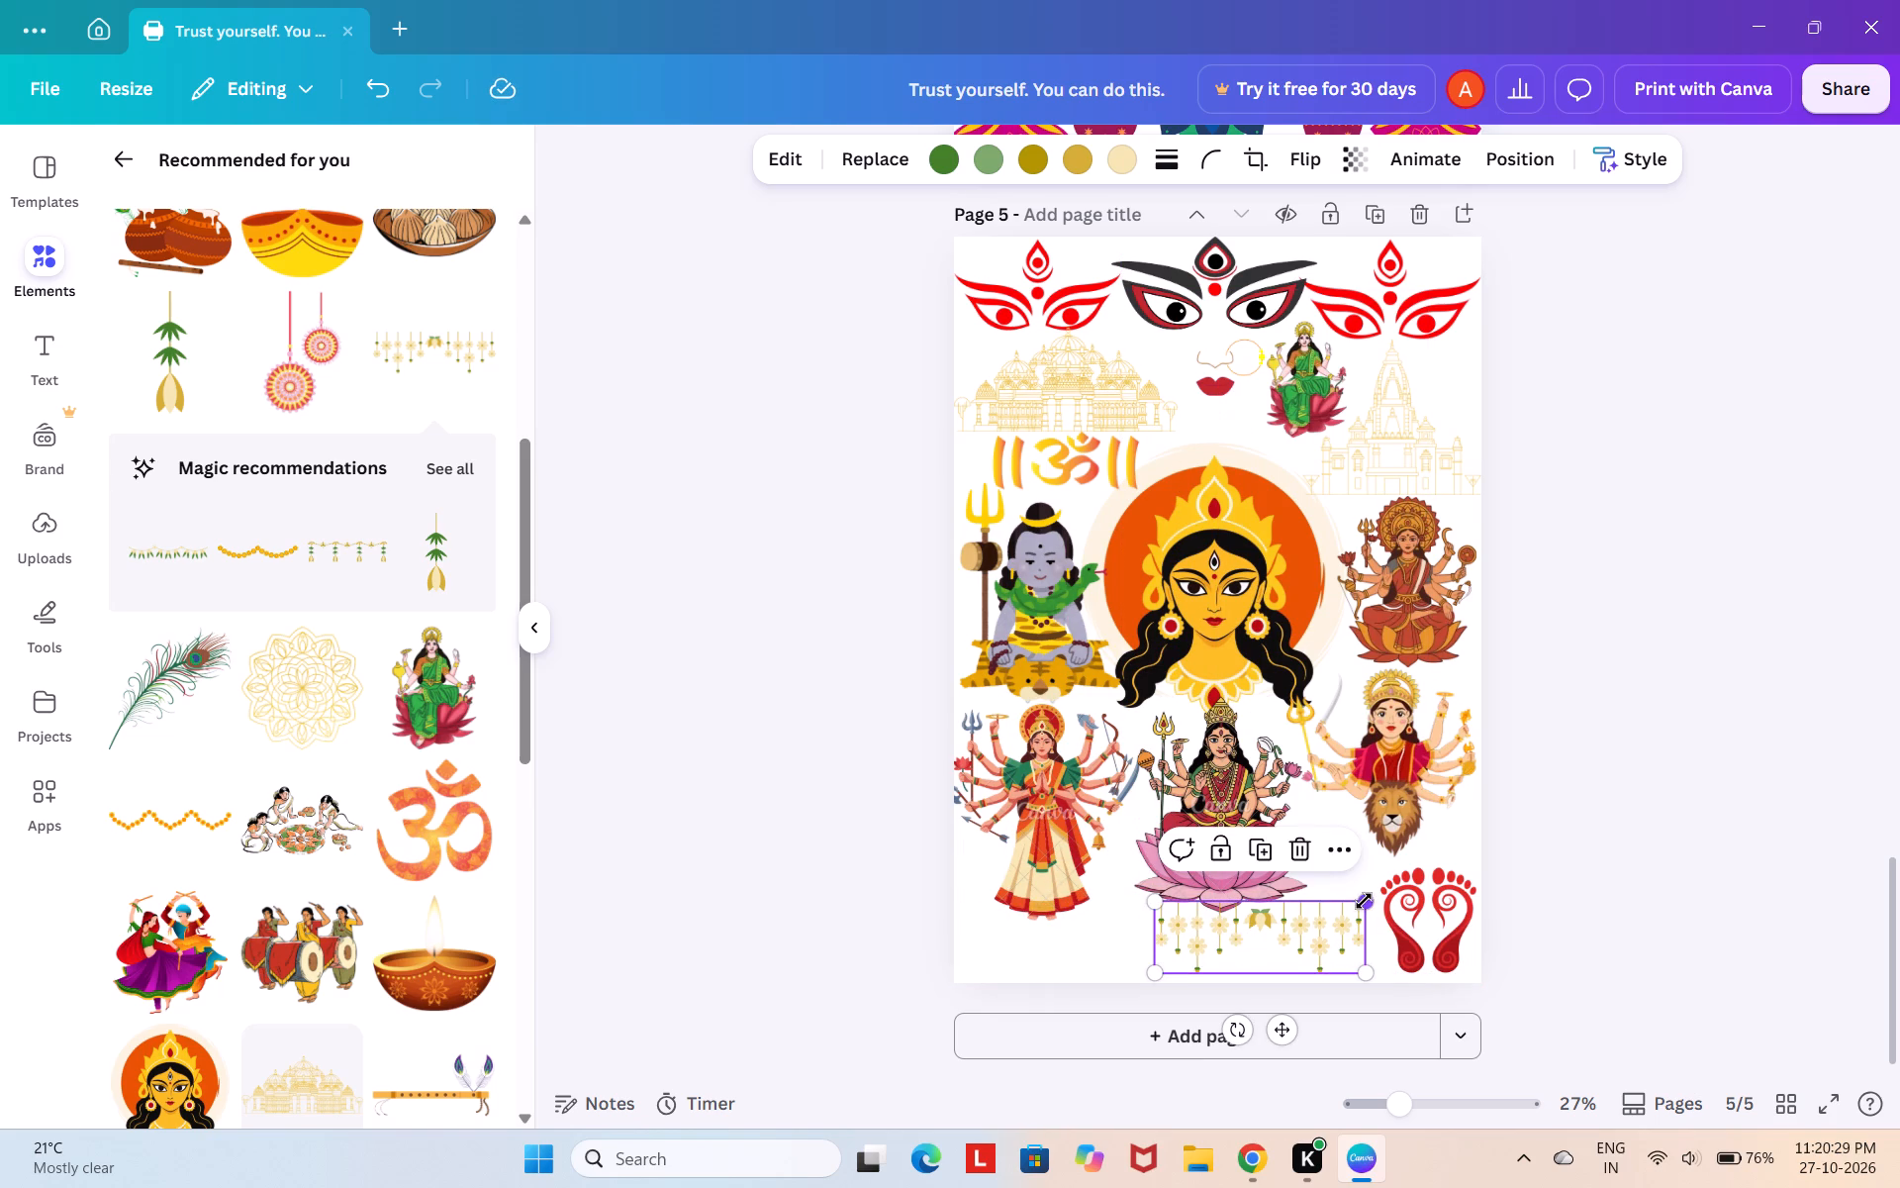
left_click_drag(1364, 901, 1338, 925)
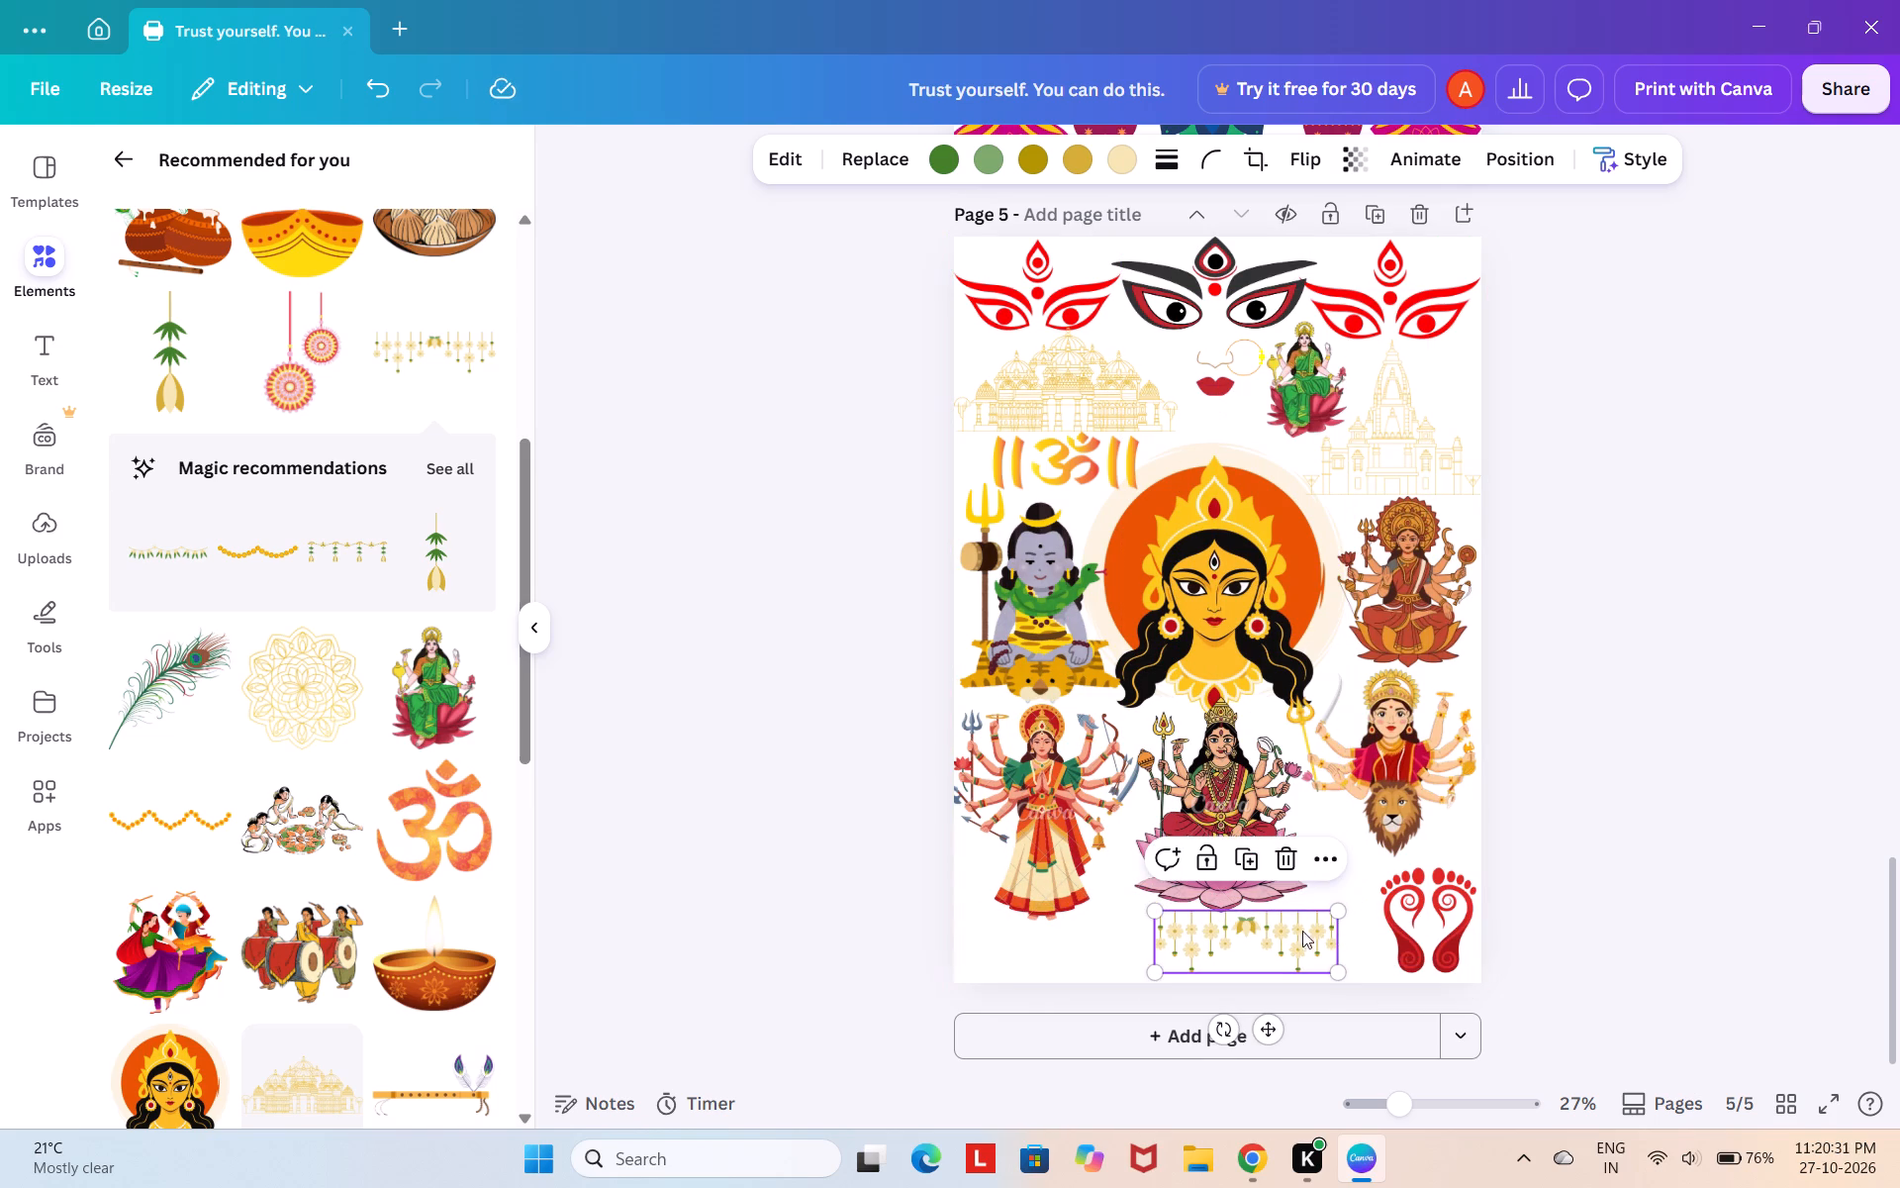
left_click(1285, 937)
left_click_drag(1285, 937, 1318, 935)
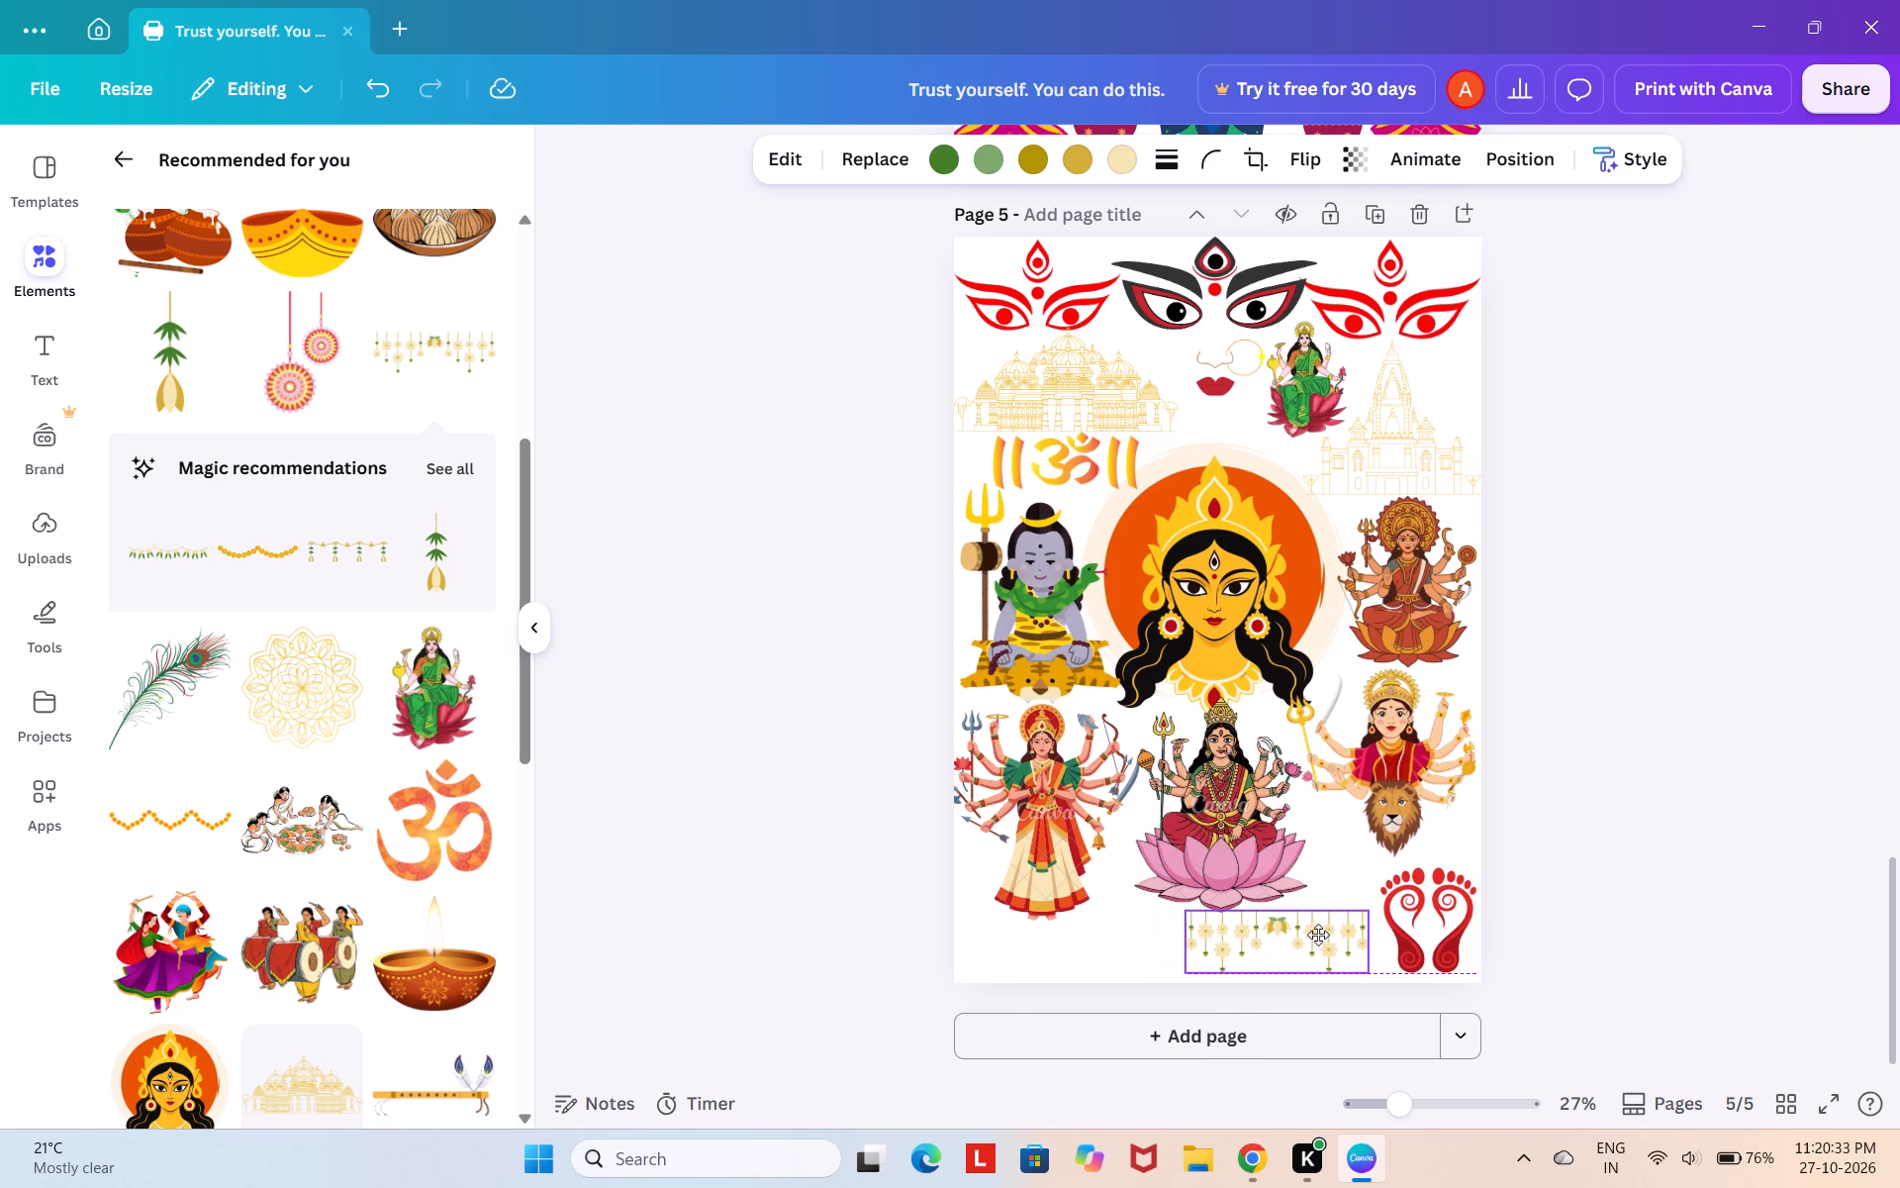
left_click_drag(1318, 935, 1319, 933)
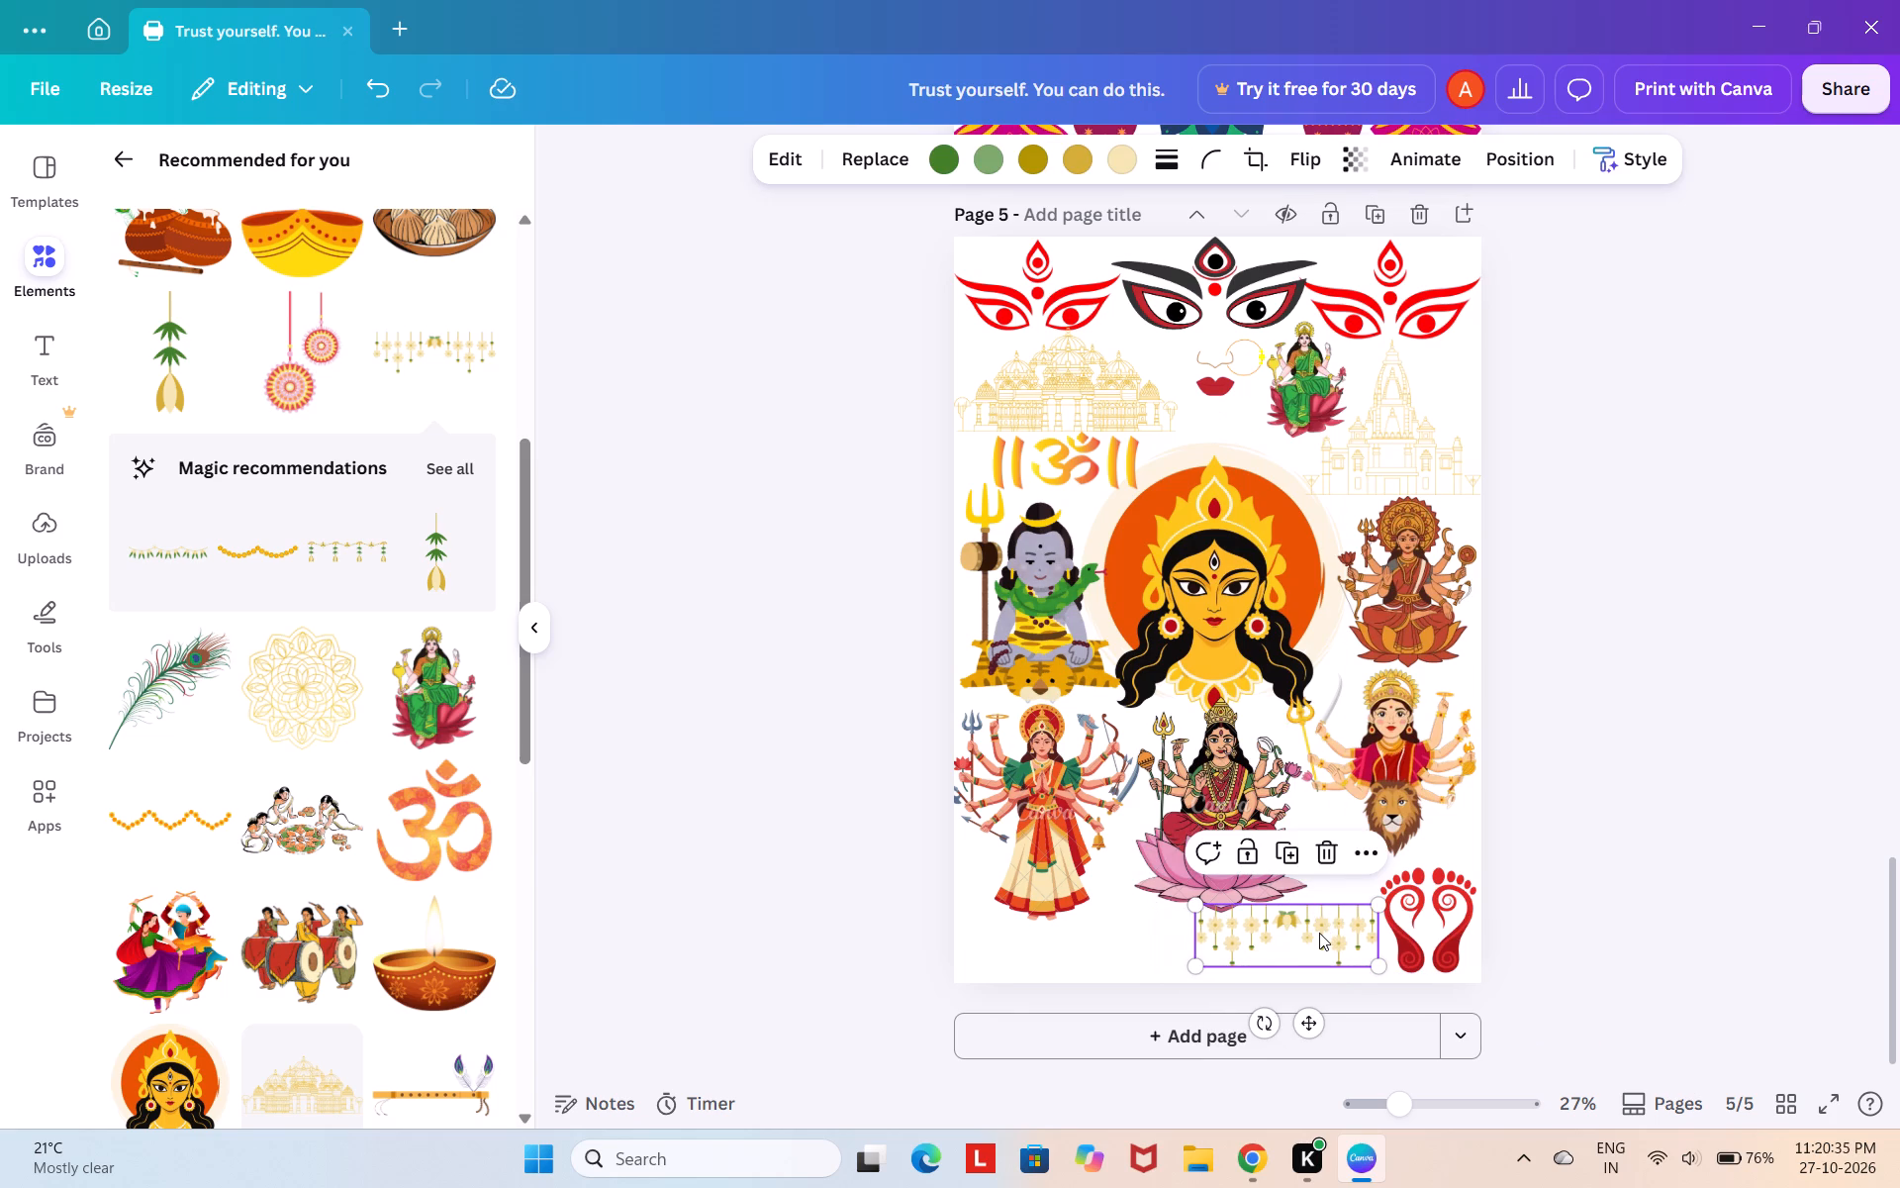
left_click_drag(1304, 933, 1304, 943)
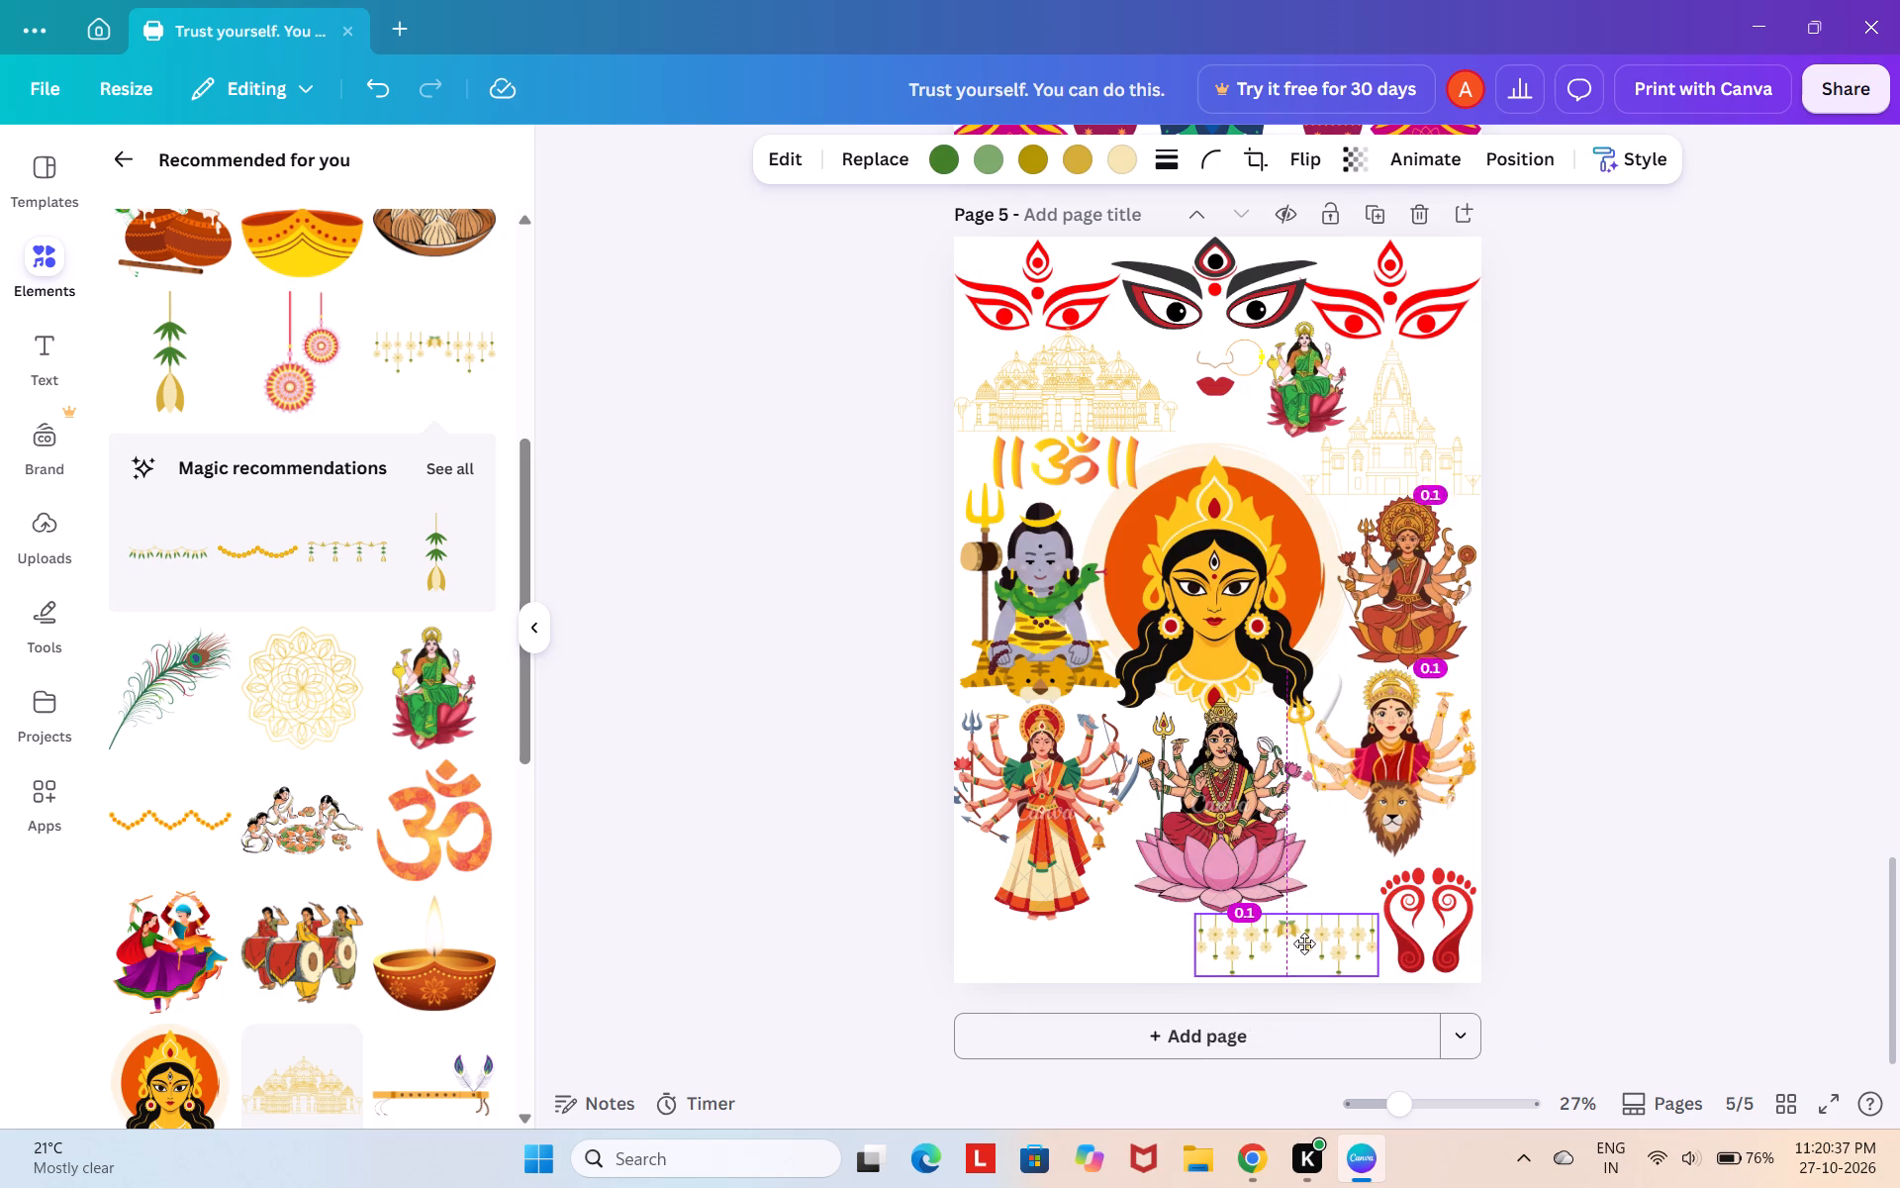
left_click_drag(1304, 943, 1310, 938)
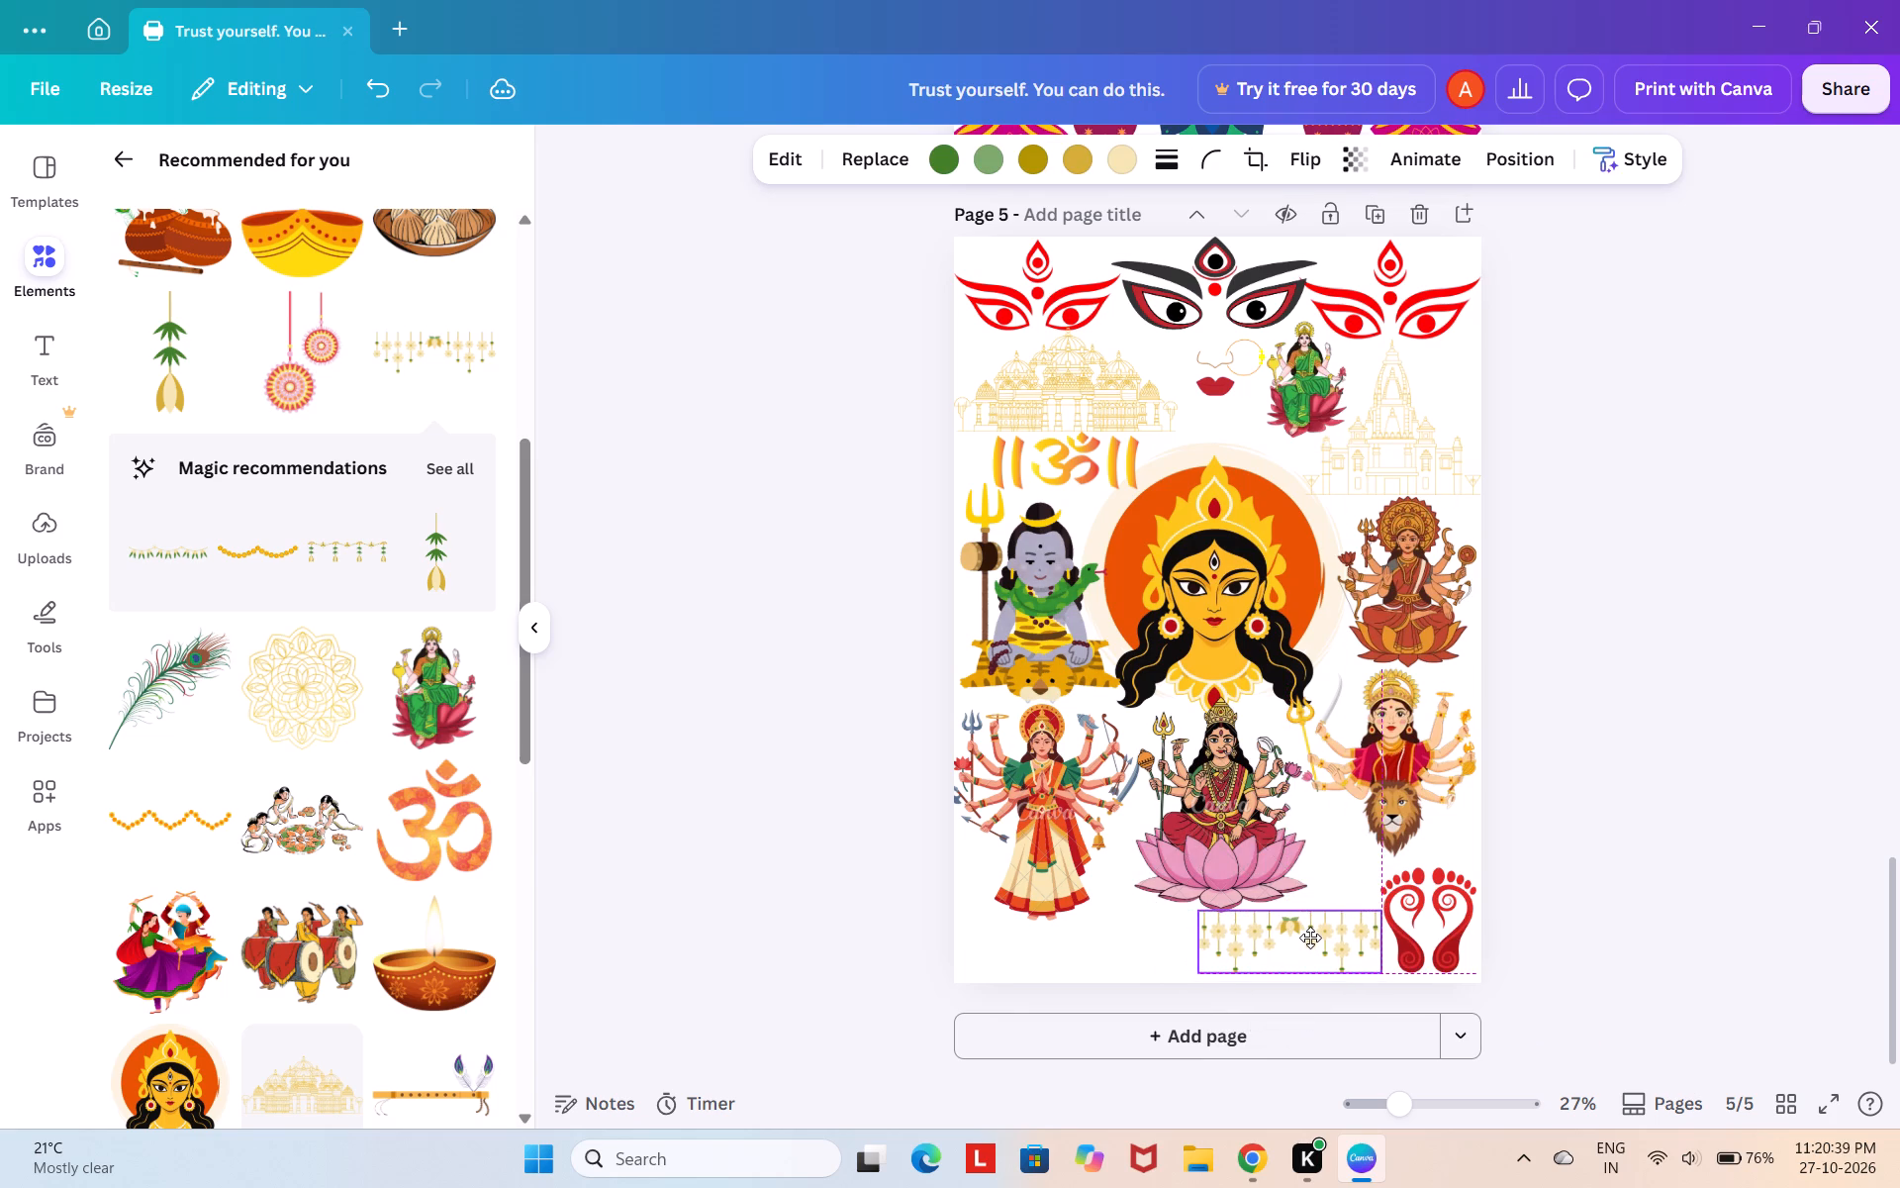
left_click_drag(1310, 938, 1307, 941)
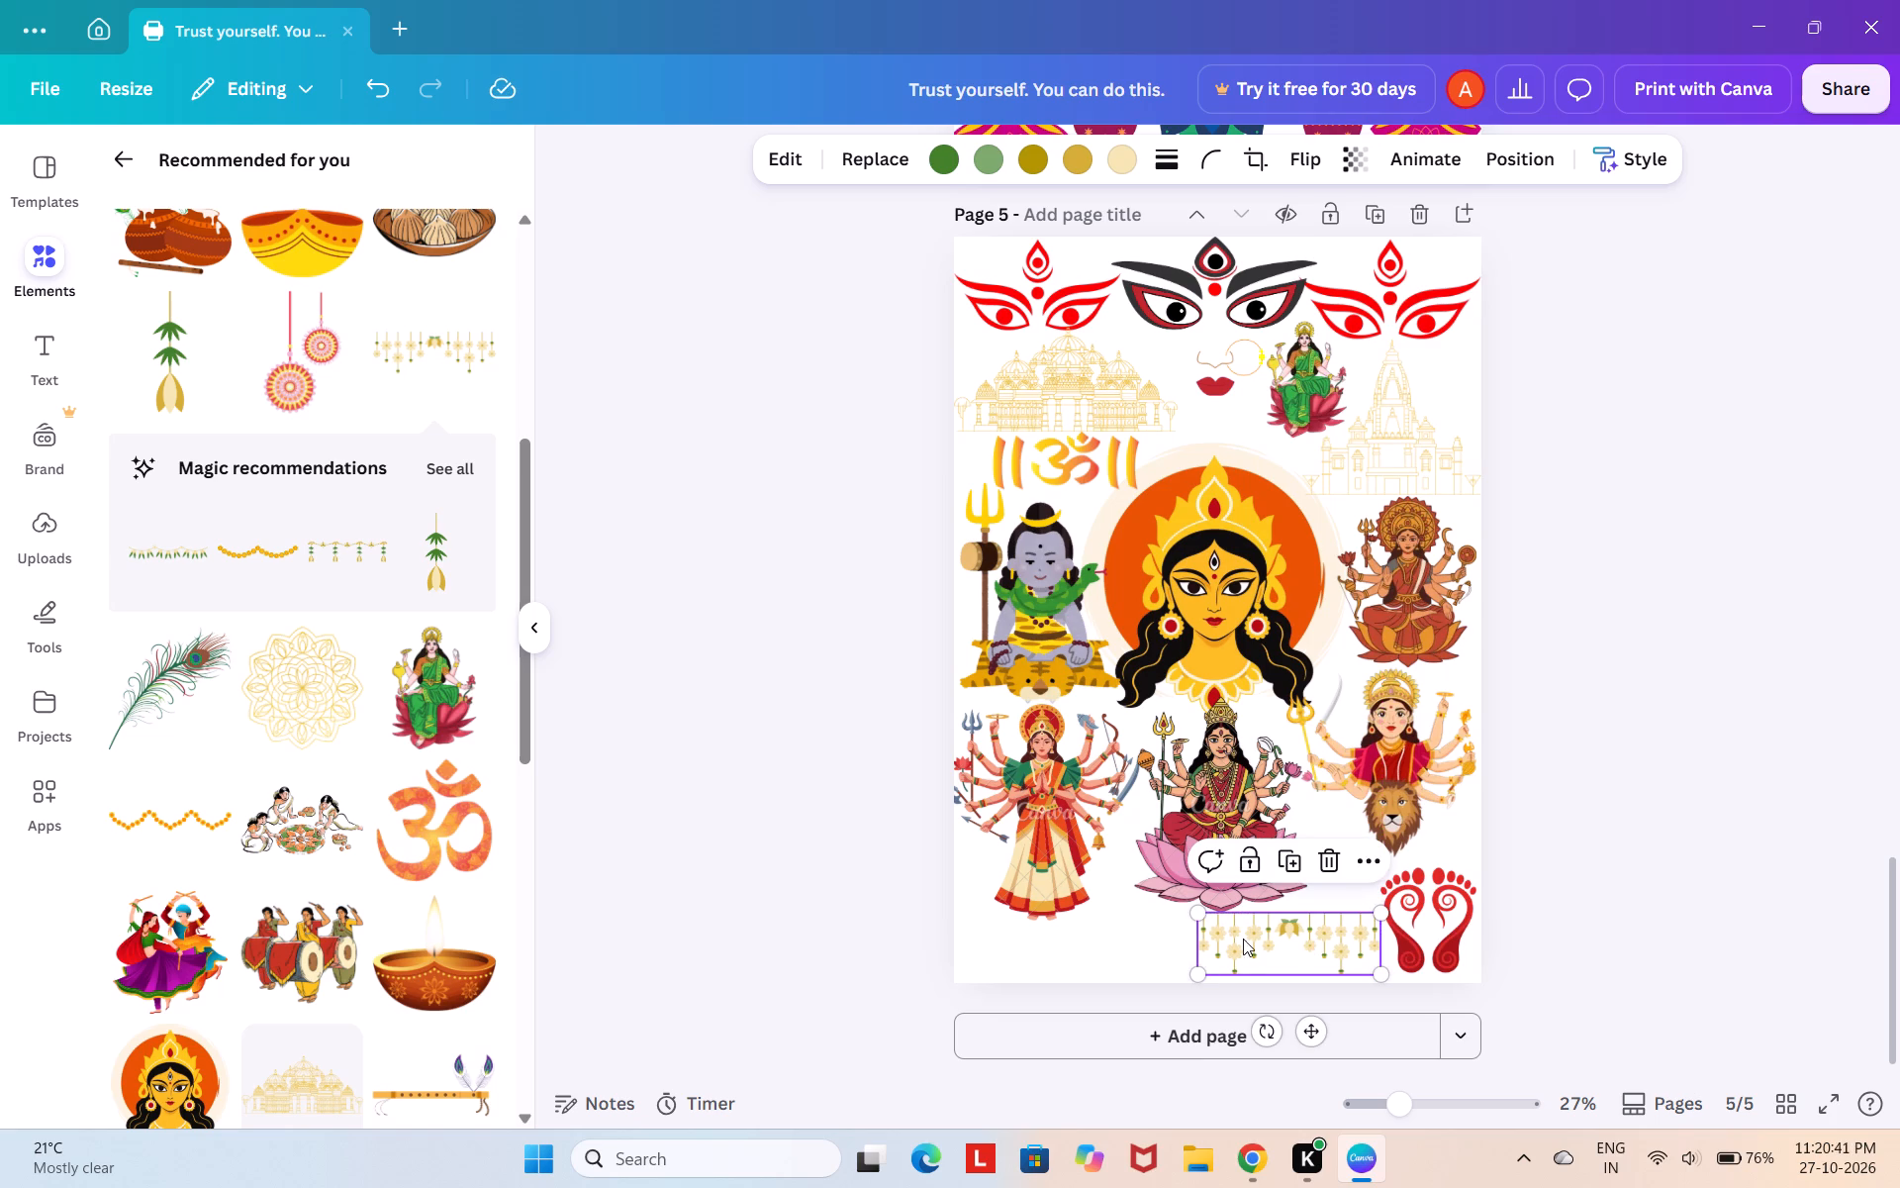
left_click(1144, 940)
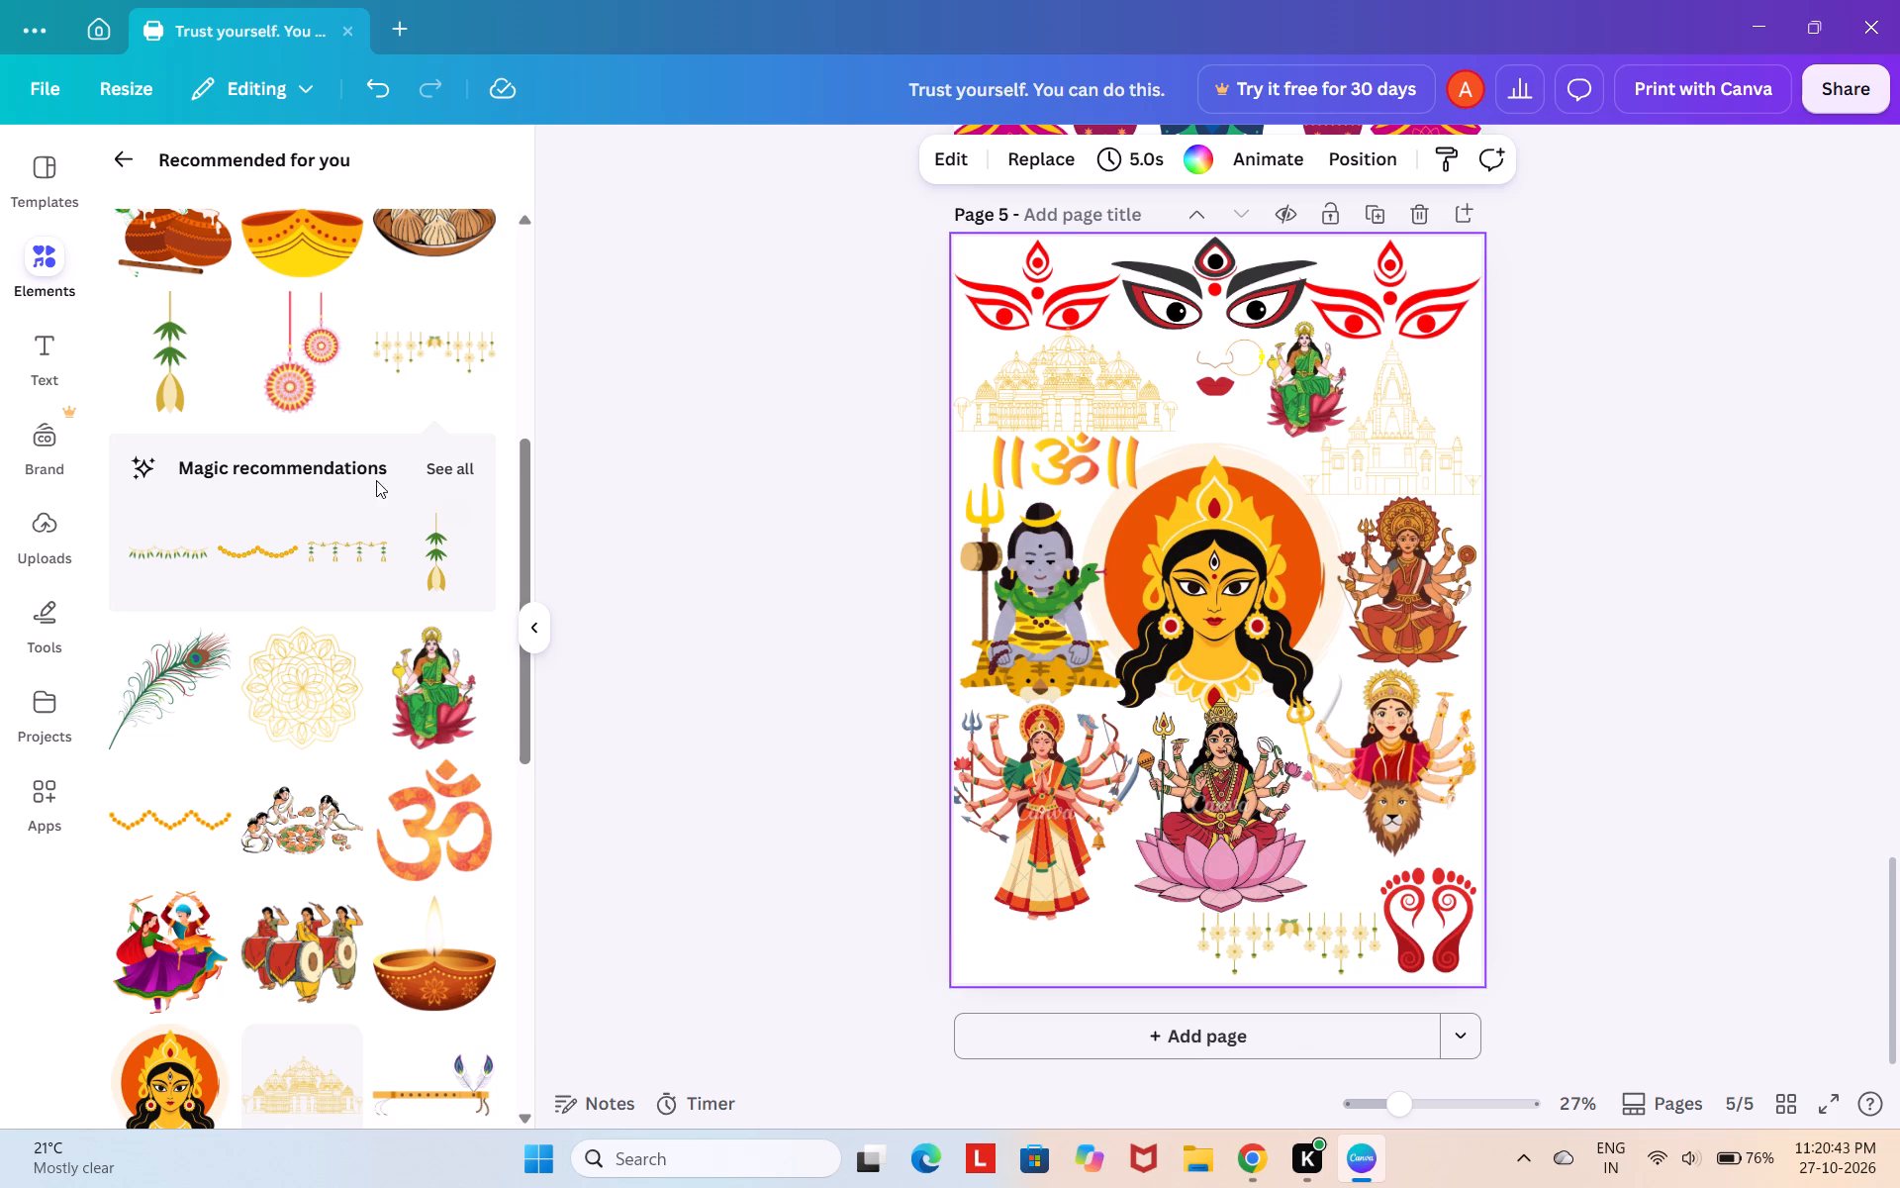
Add the single green mango-leaf hanging with a gold tip, shrink it, and place it in the empty bottom corner below the standing goddess.
left_click(159, 327)
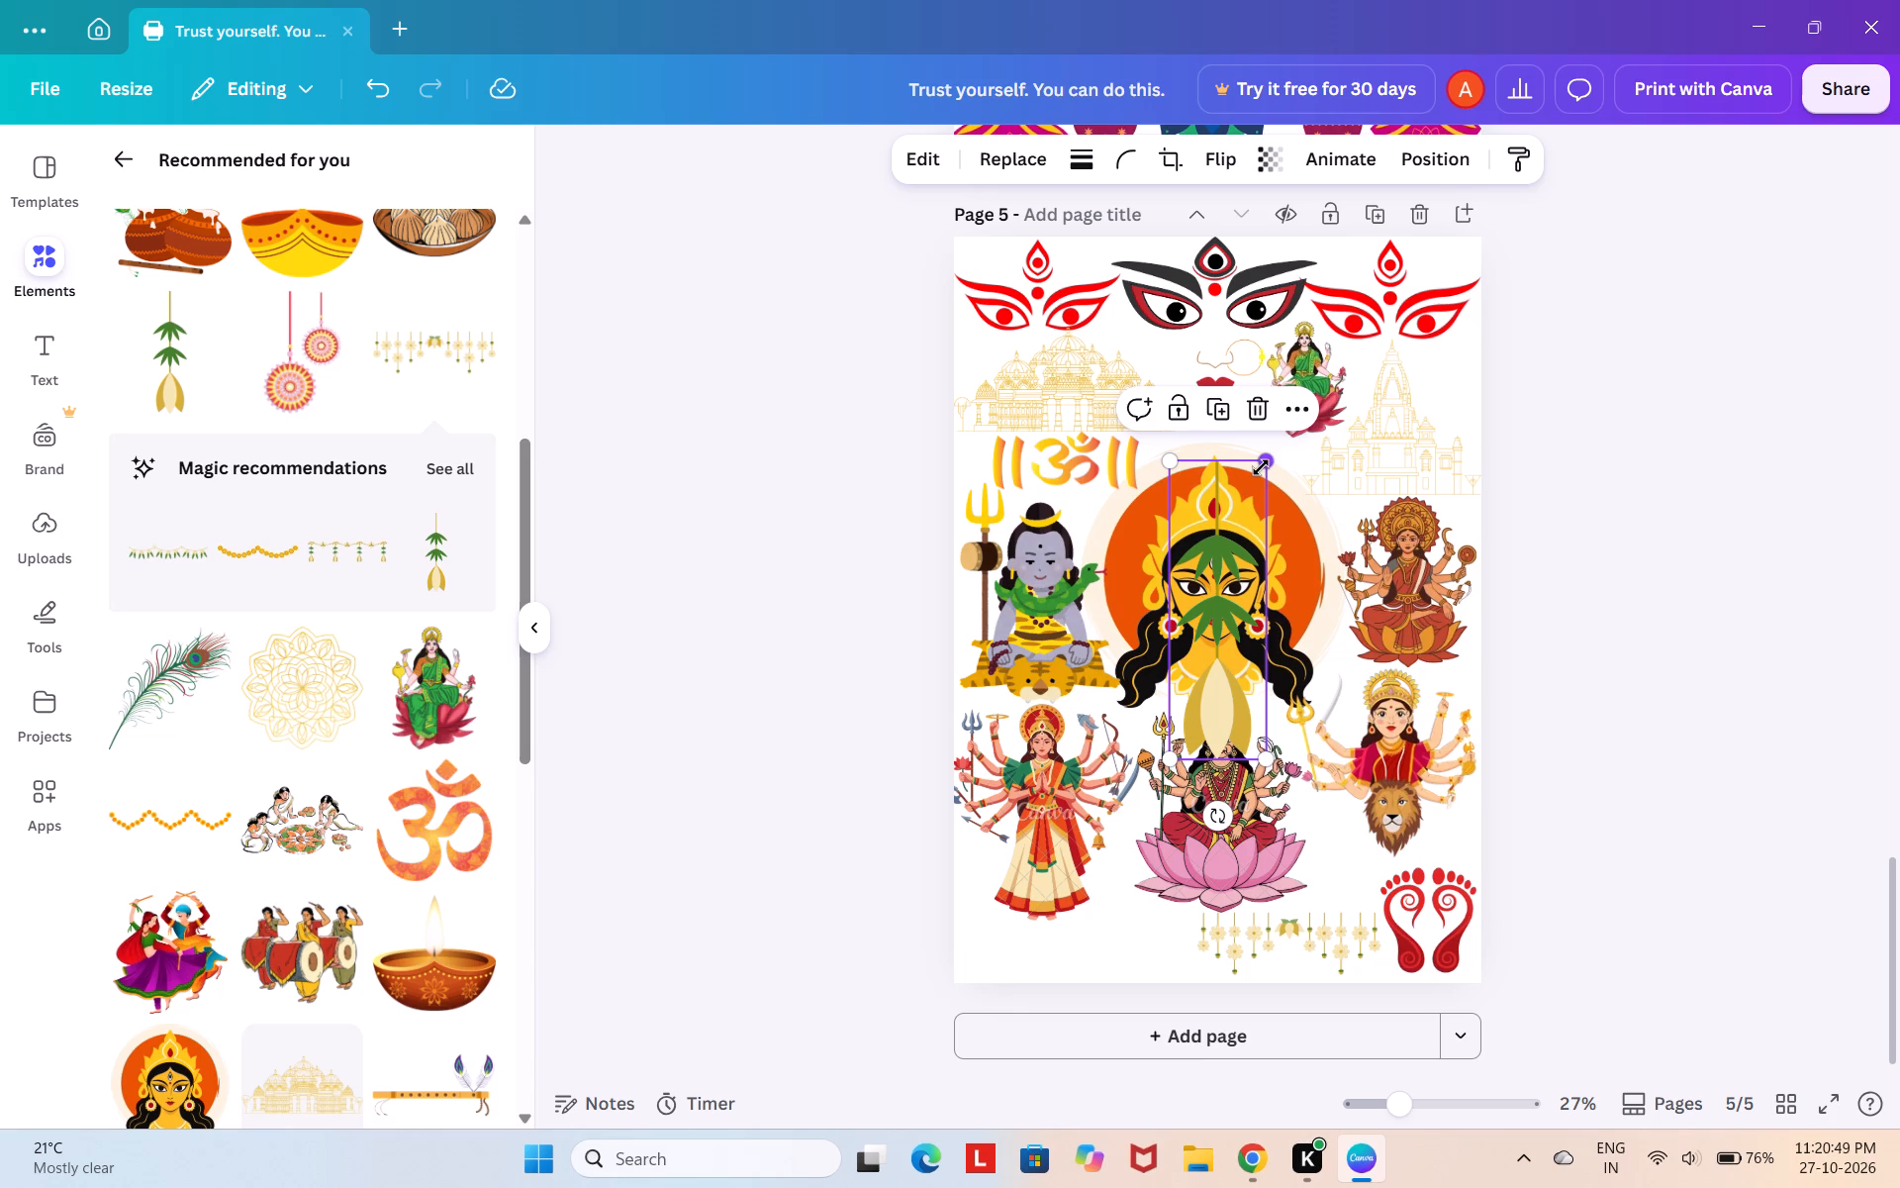
left_click_drag(1260, 467, 1180, 605)
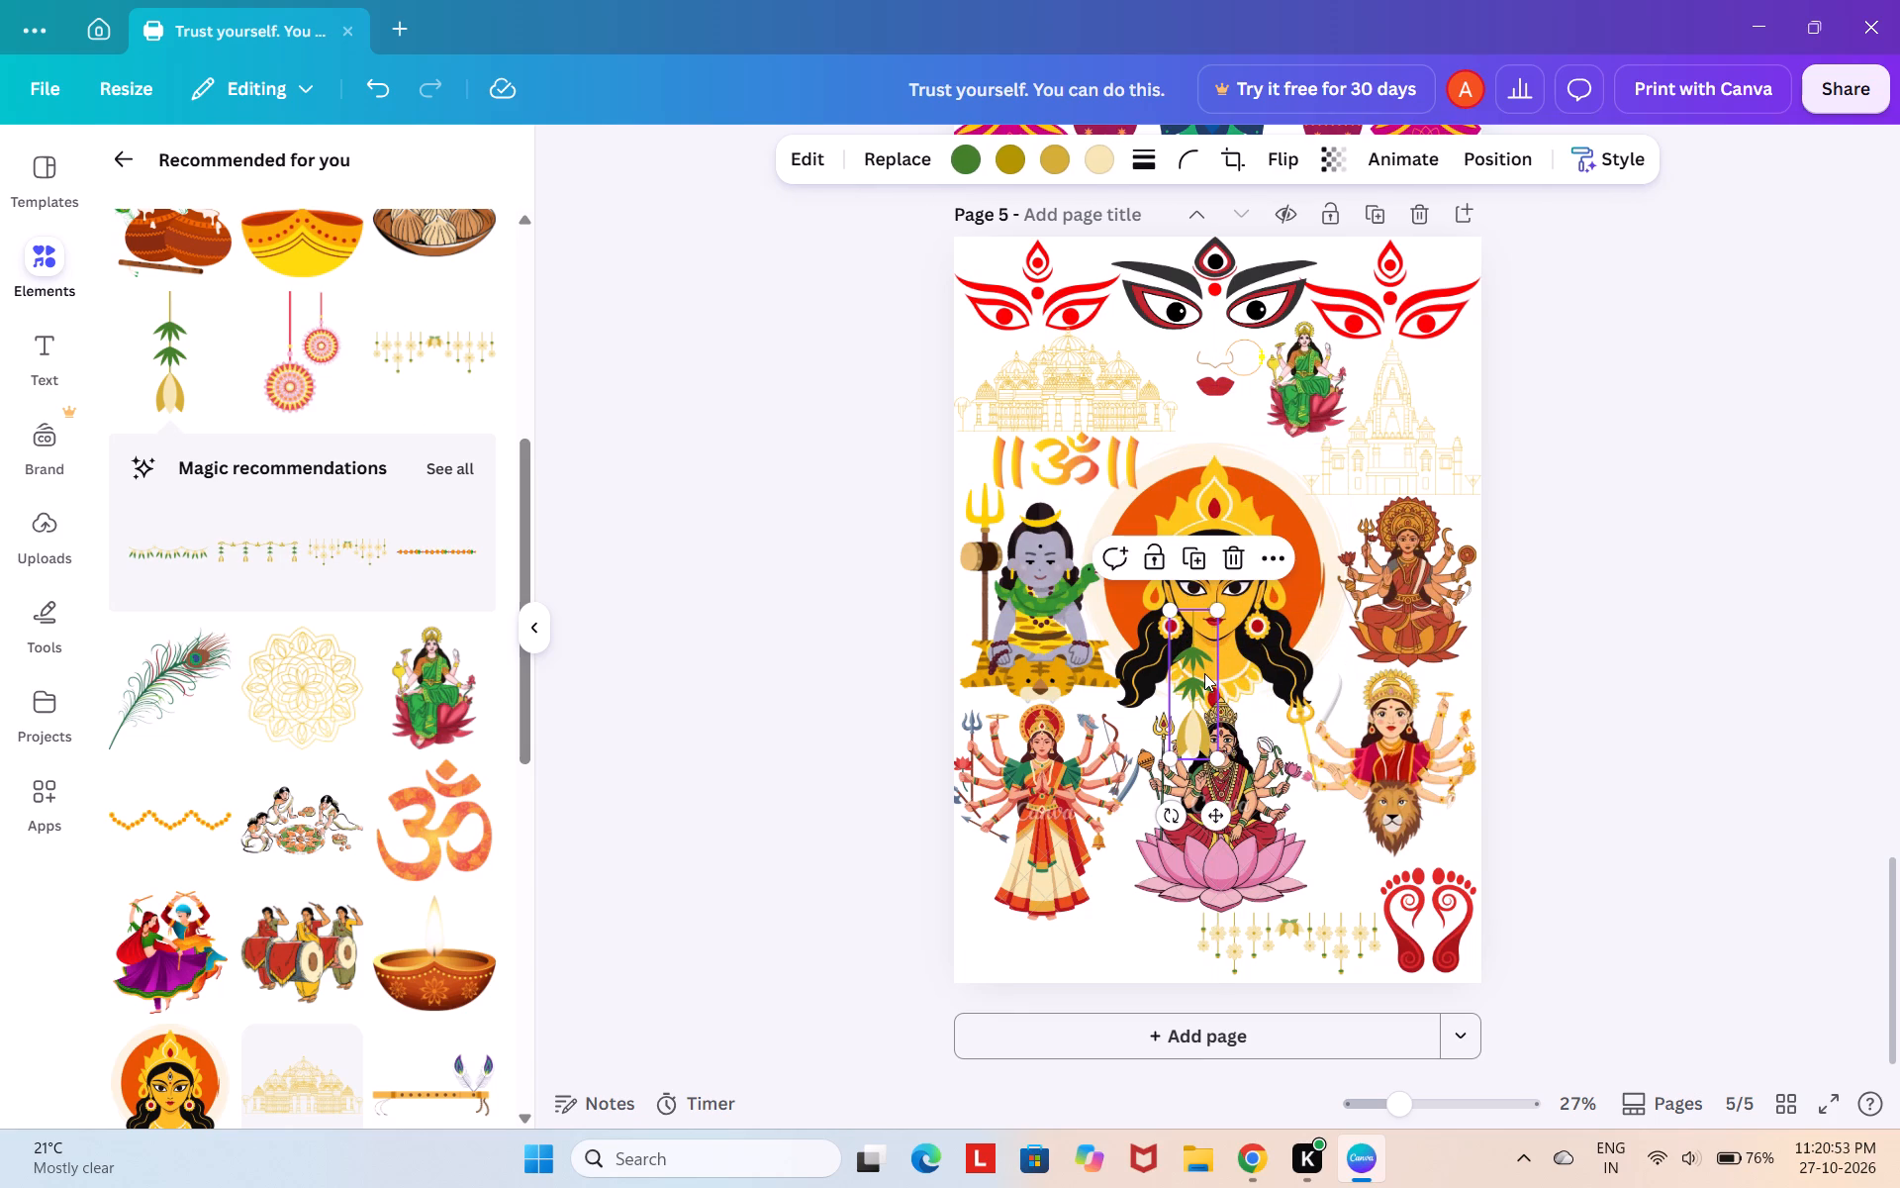
left_click(1204, 673)
left_click_drag(1204, 673, 1003, 871)
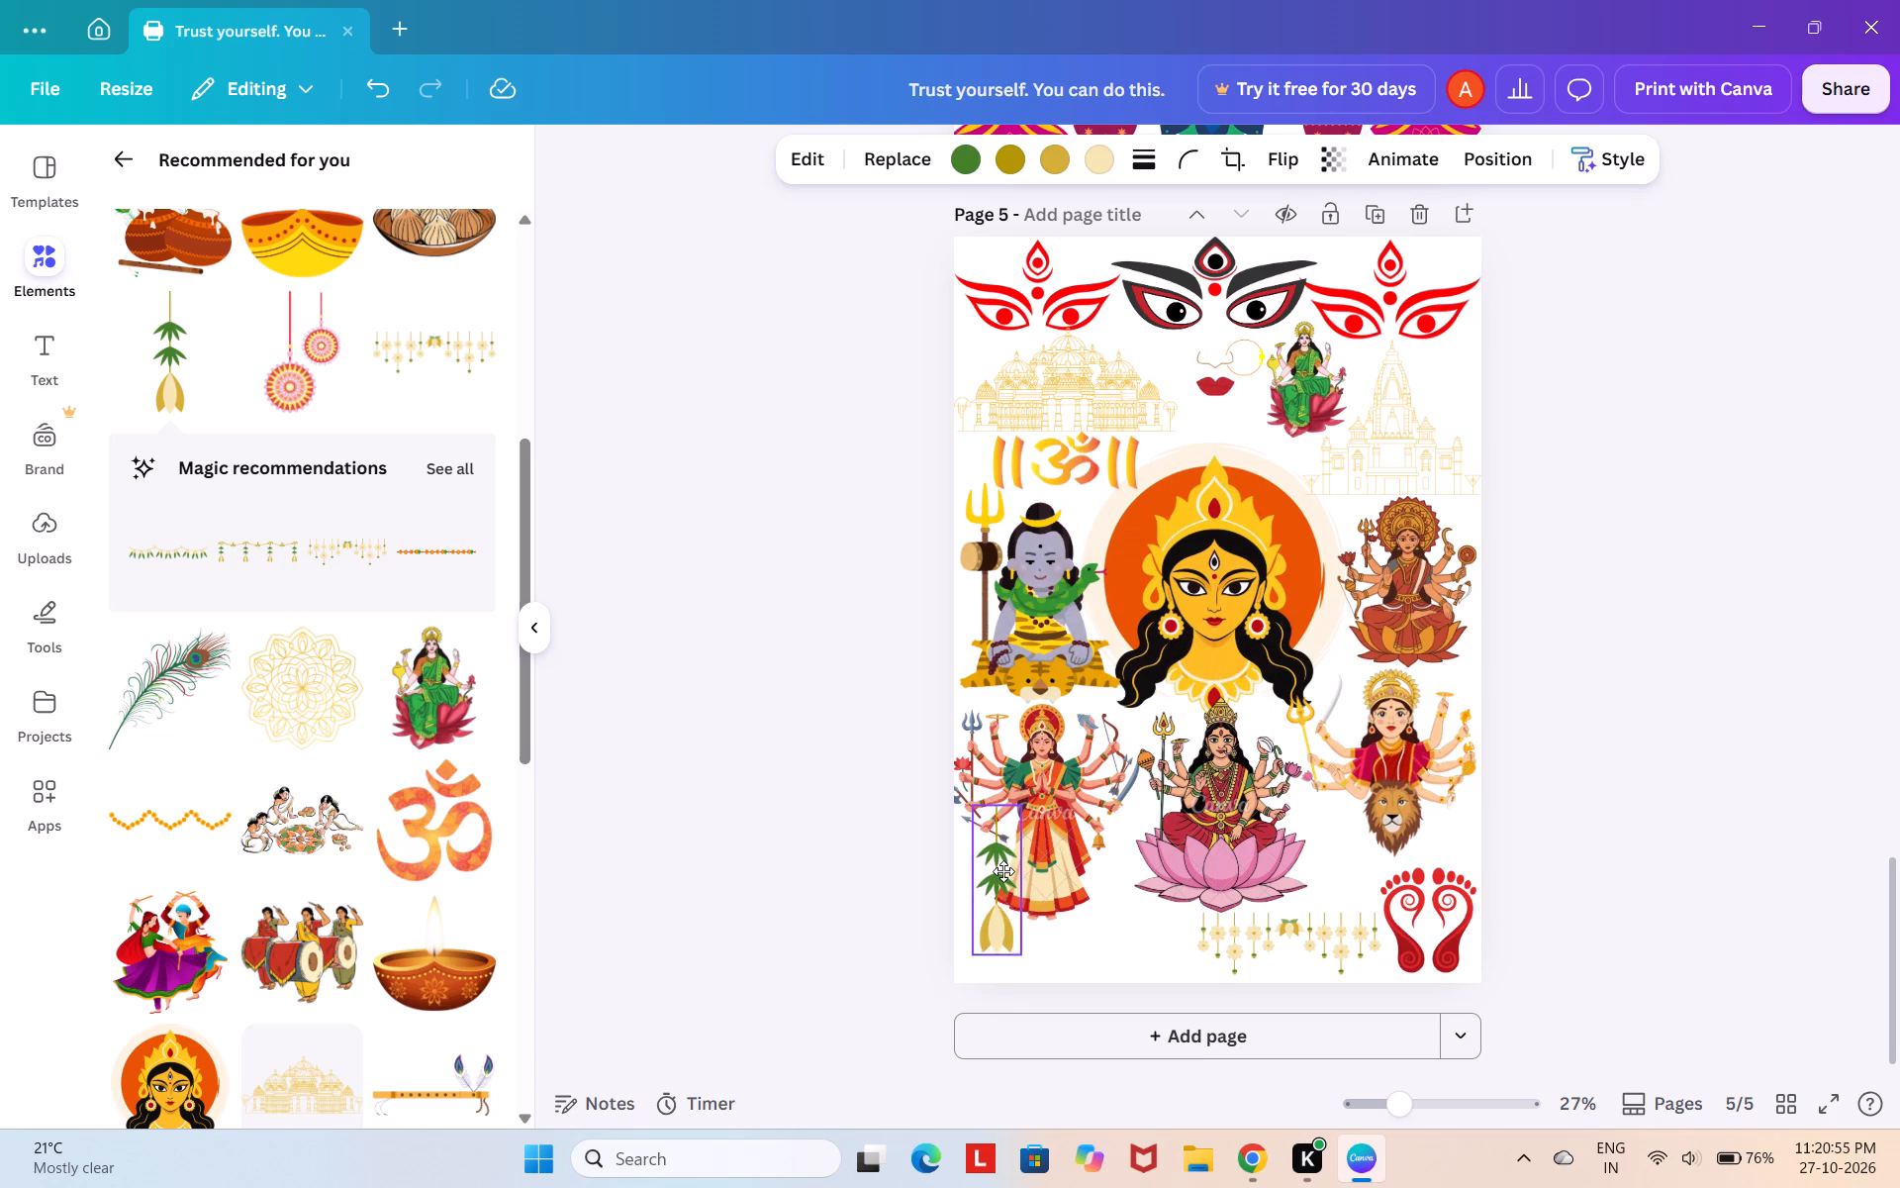
left_click_drag(1003, 871, 998, 876)
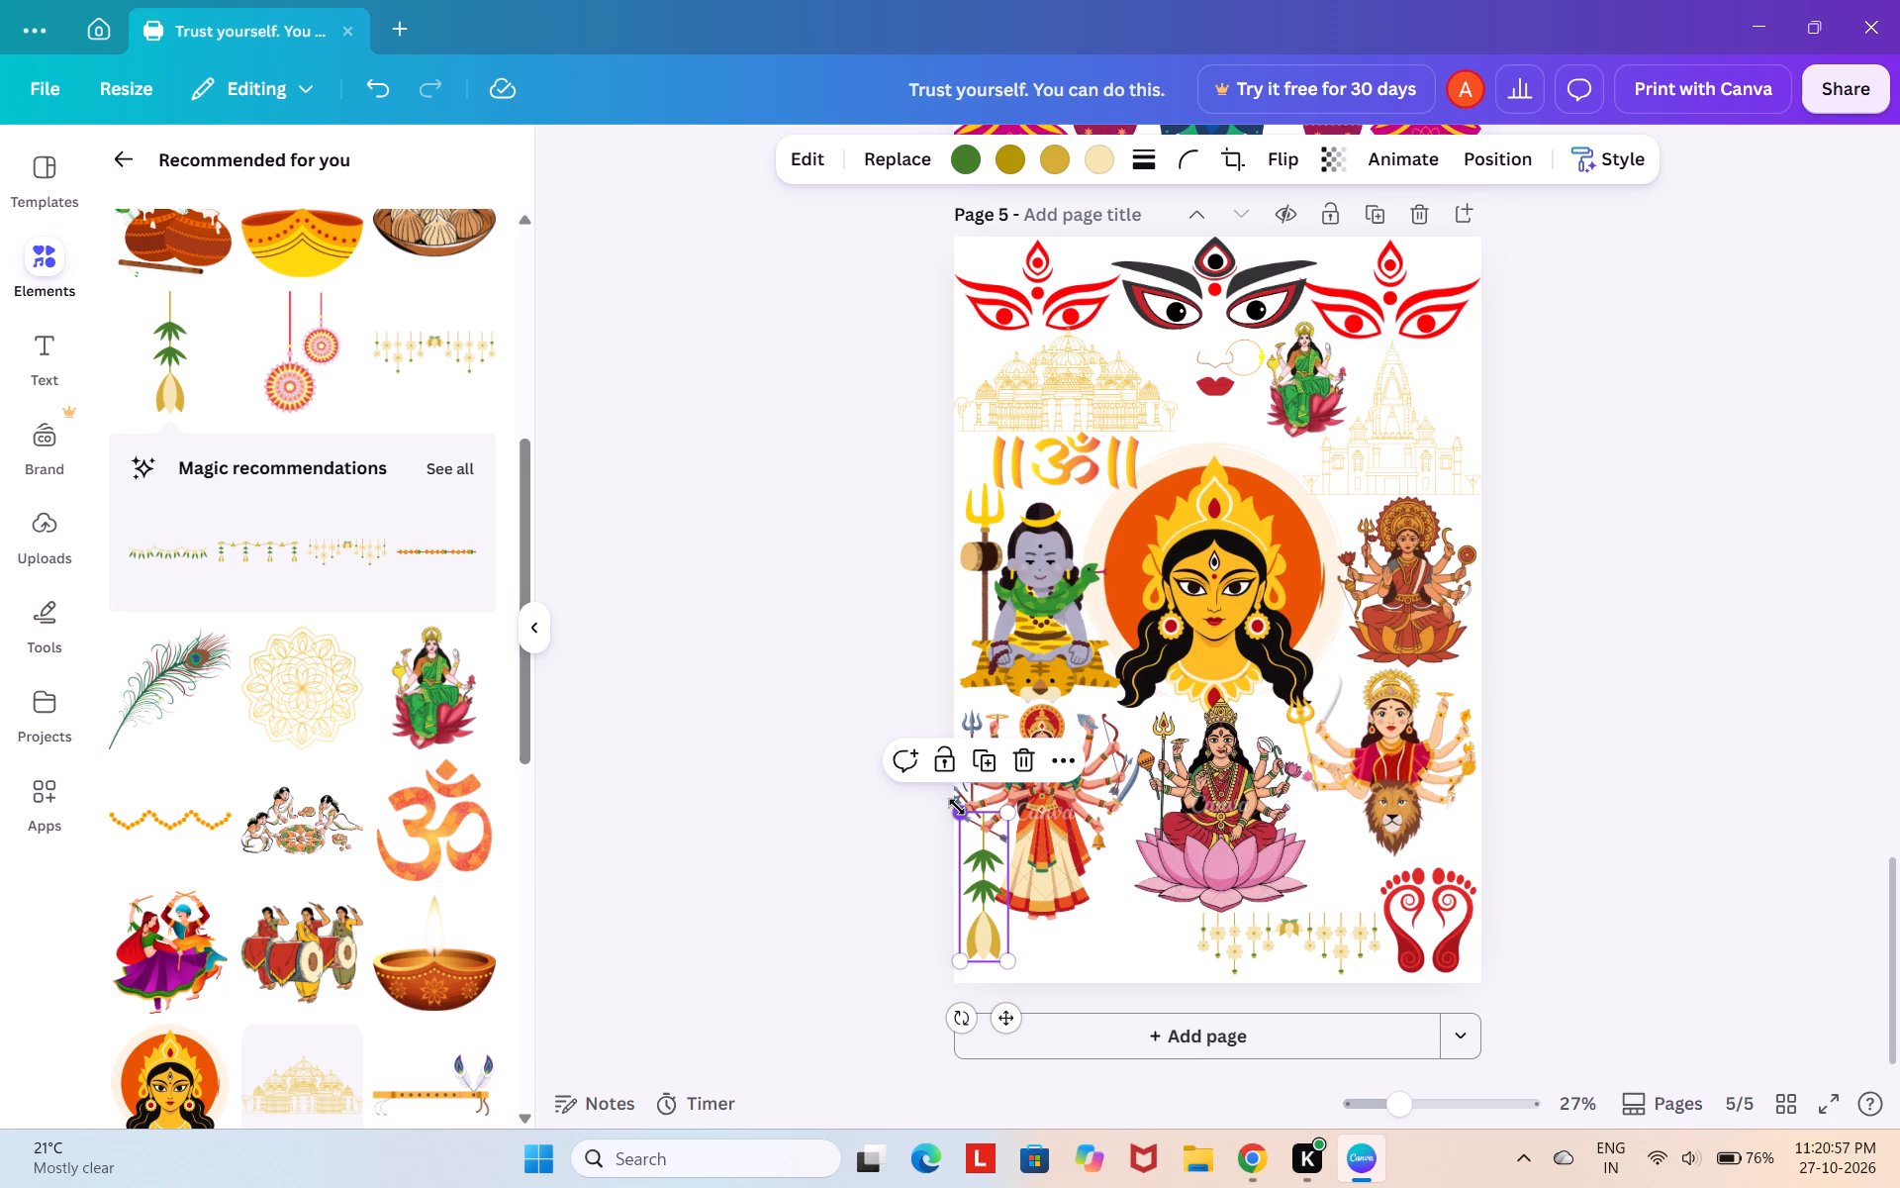
left_click_drag(957, 807, 966, 840)
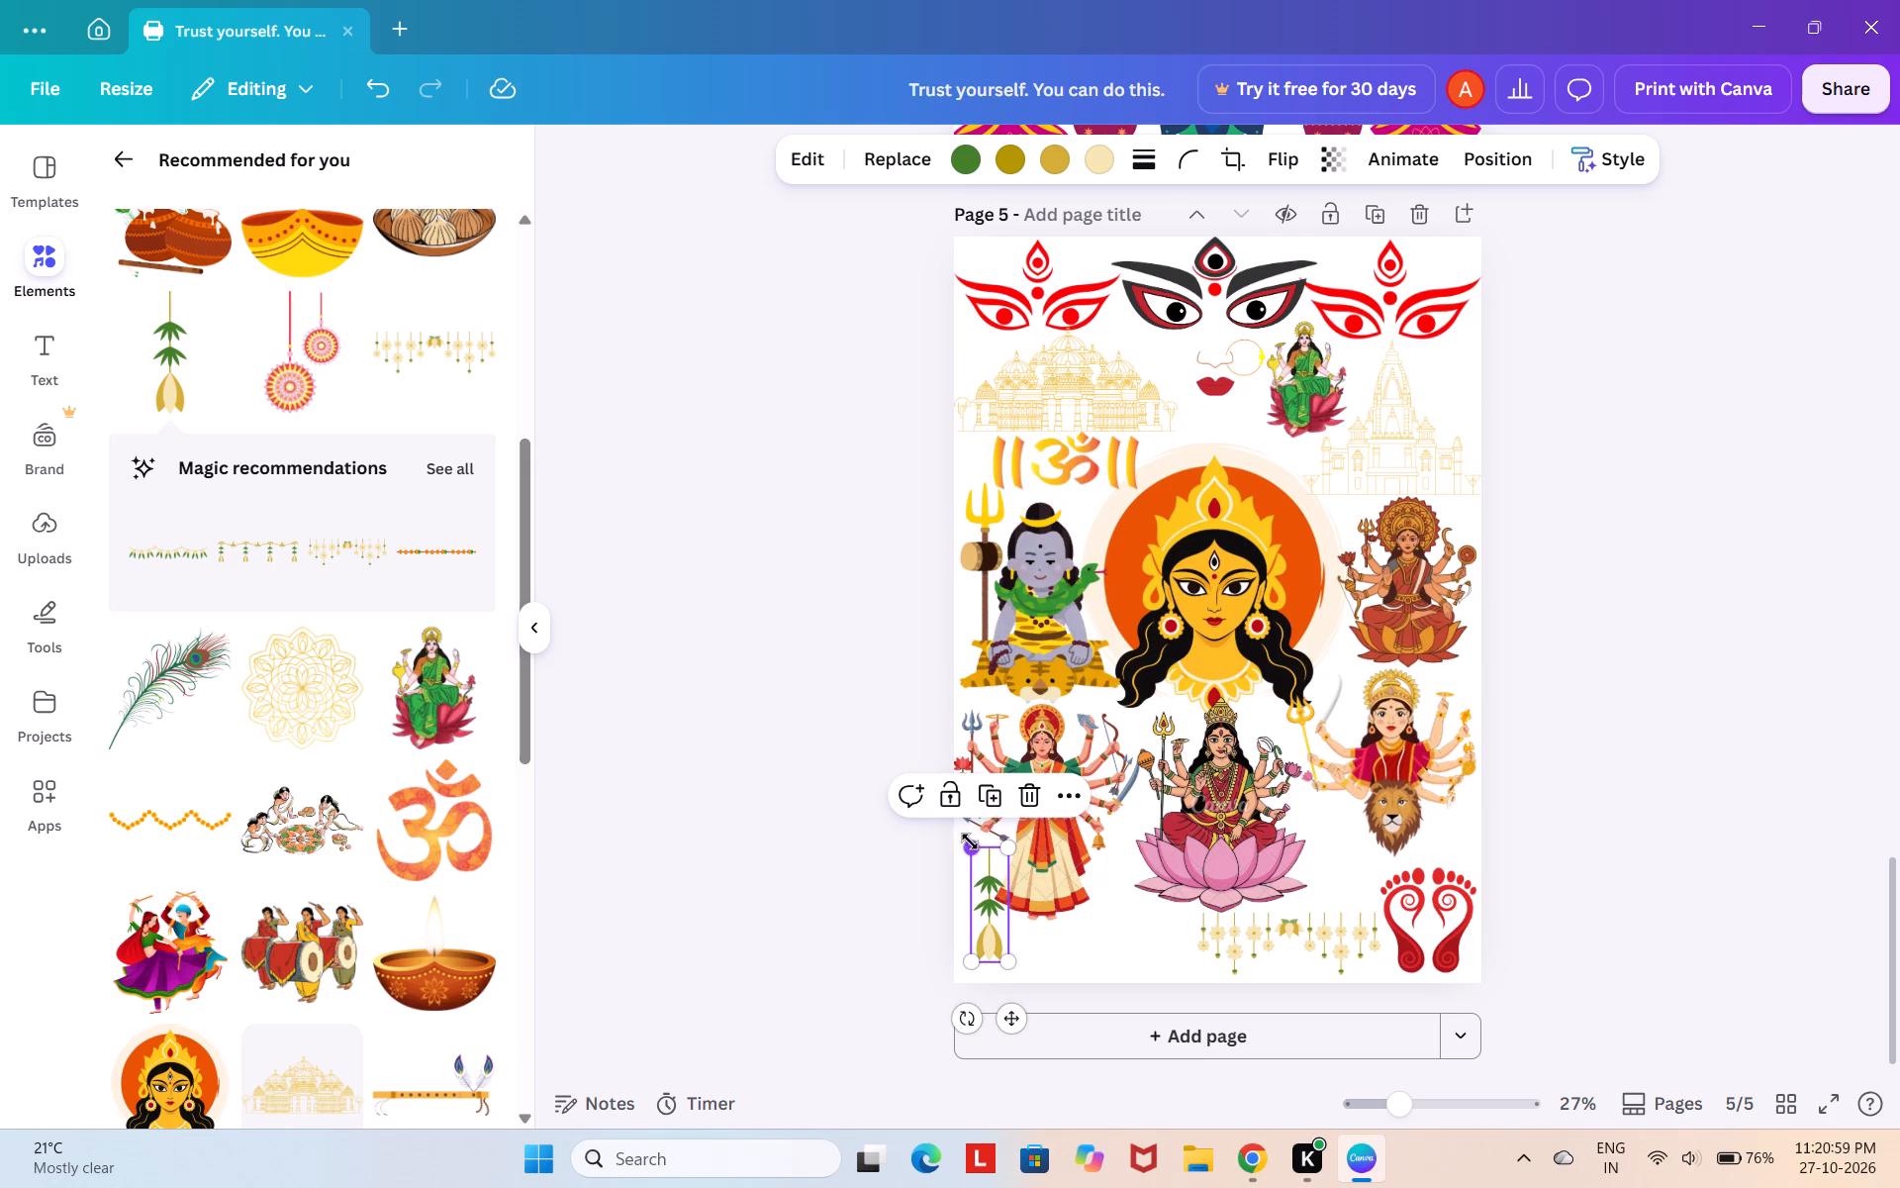
left_click(987, 874)
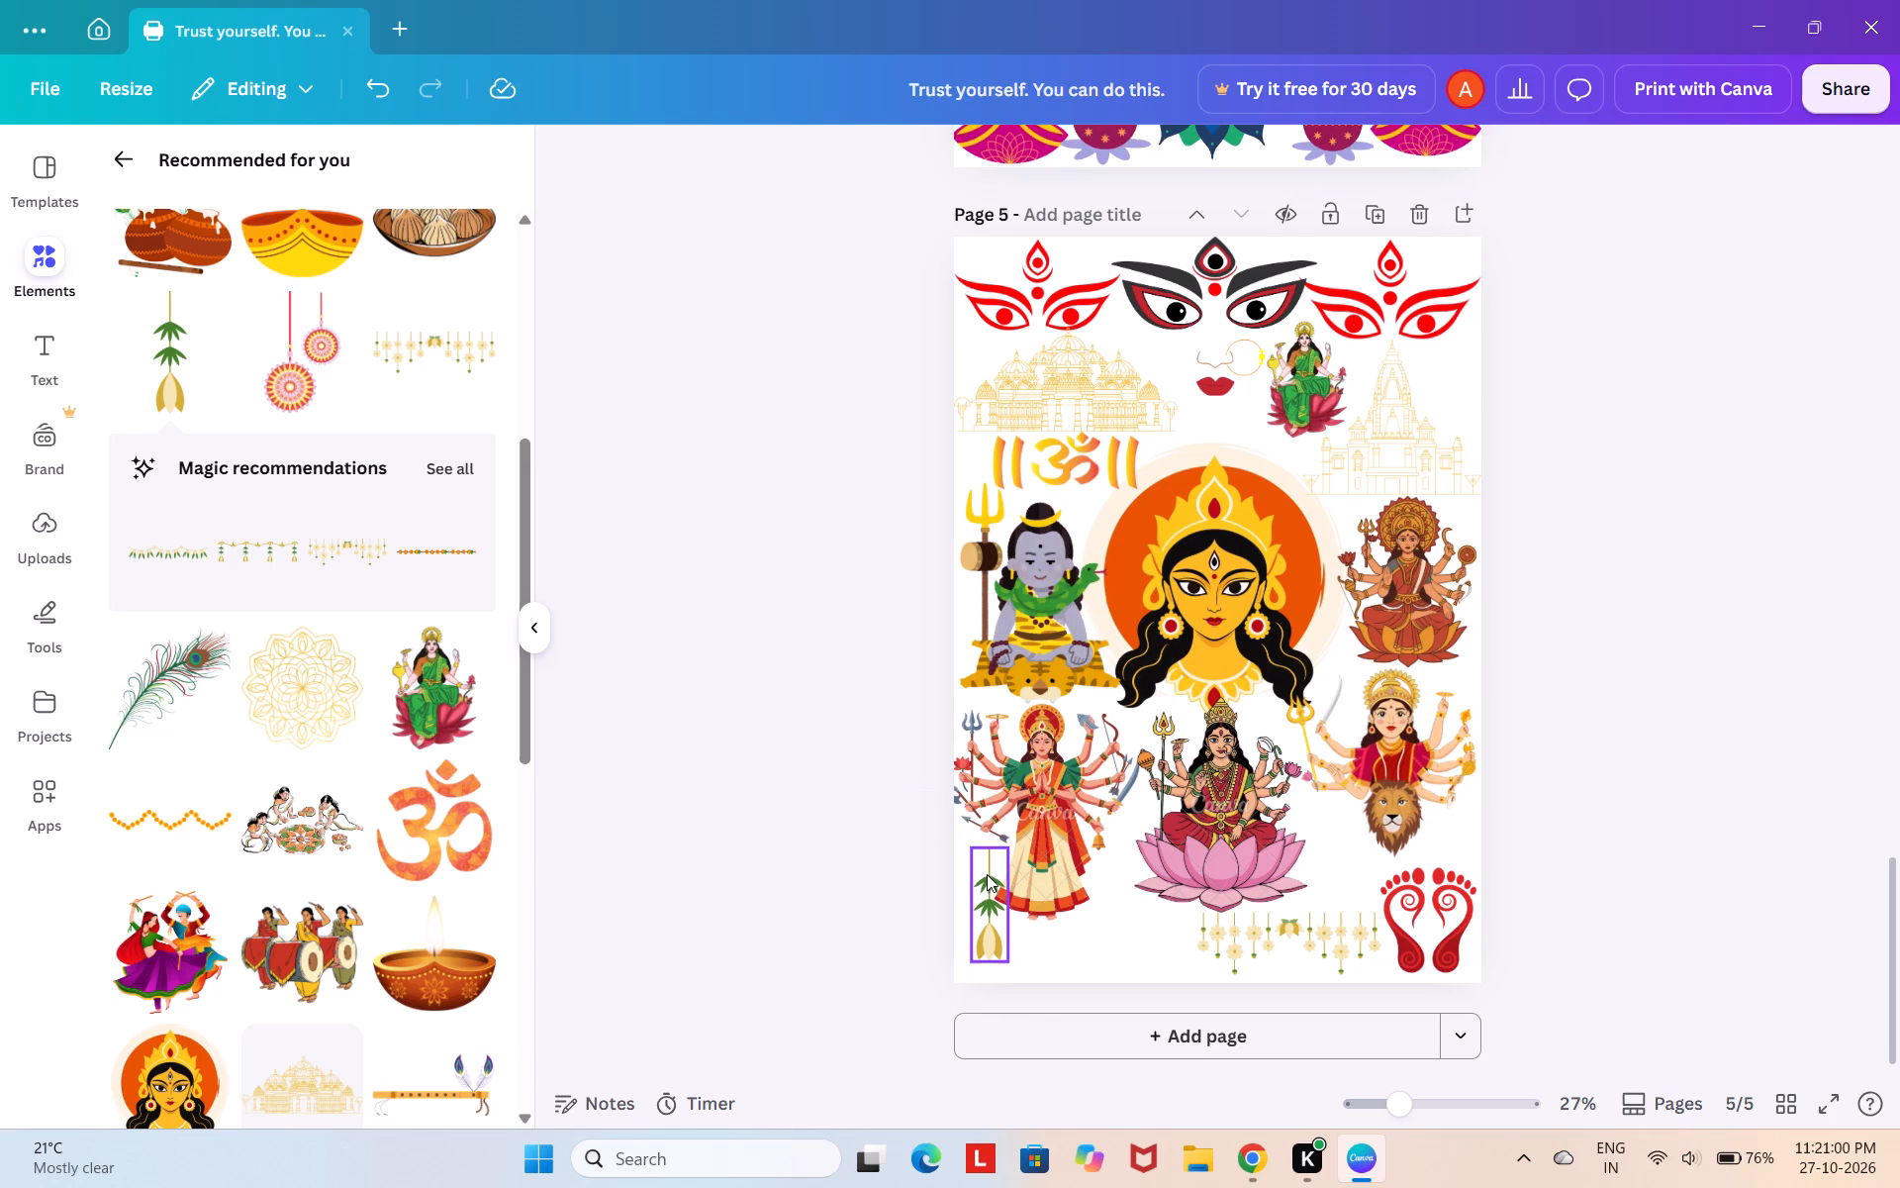
left_click_drag(987, 874, 982, 888)
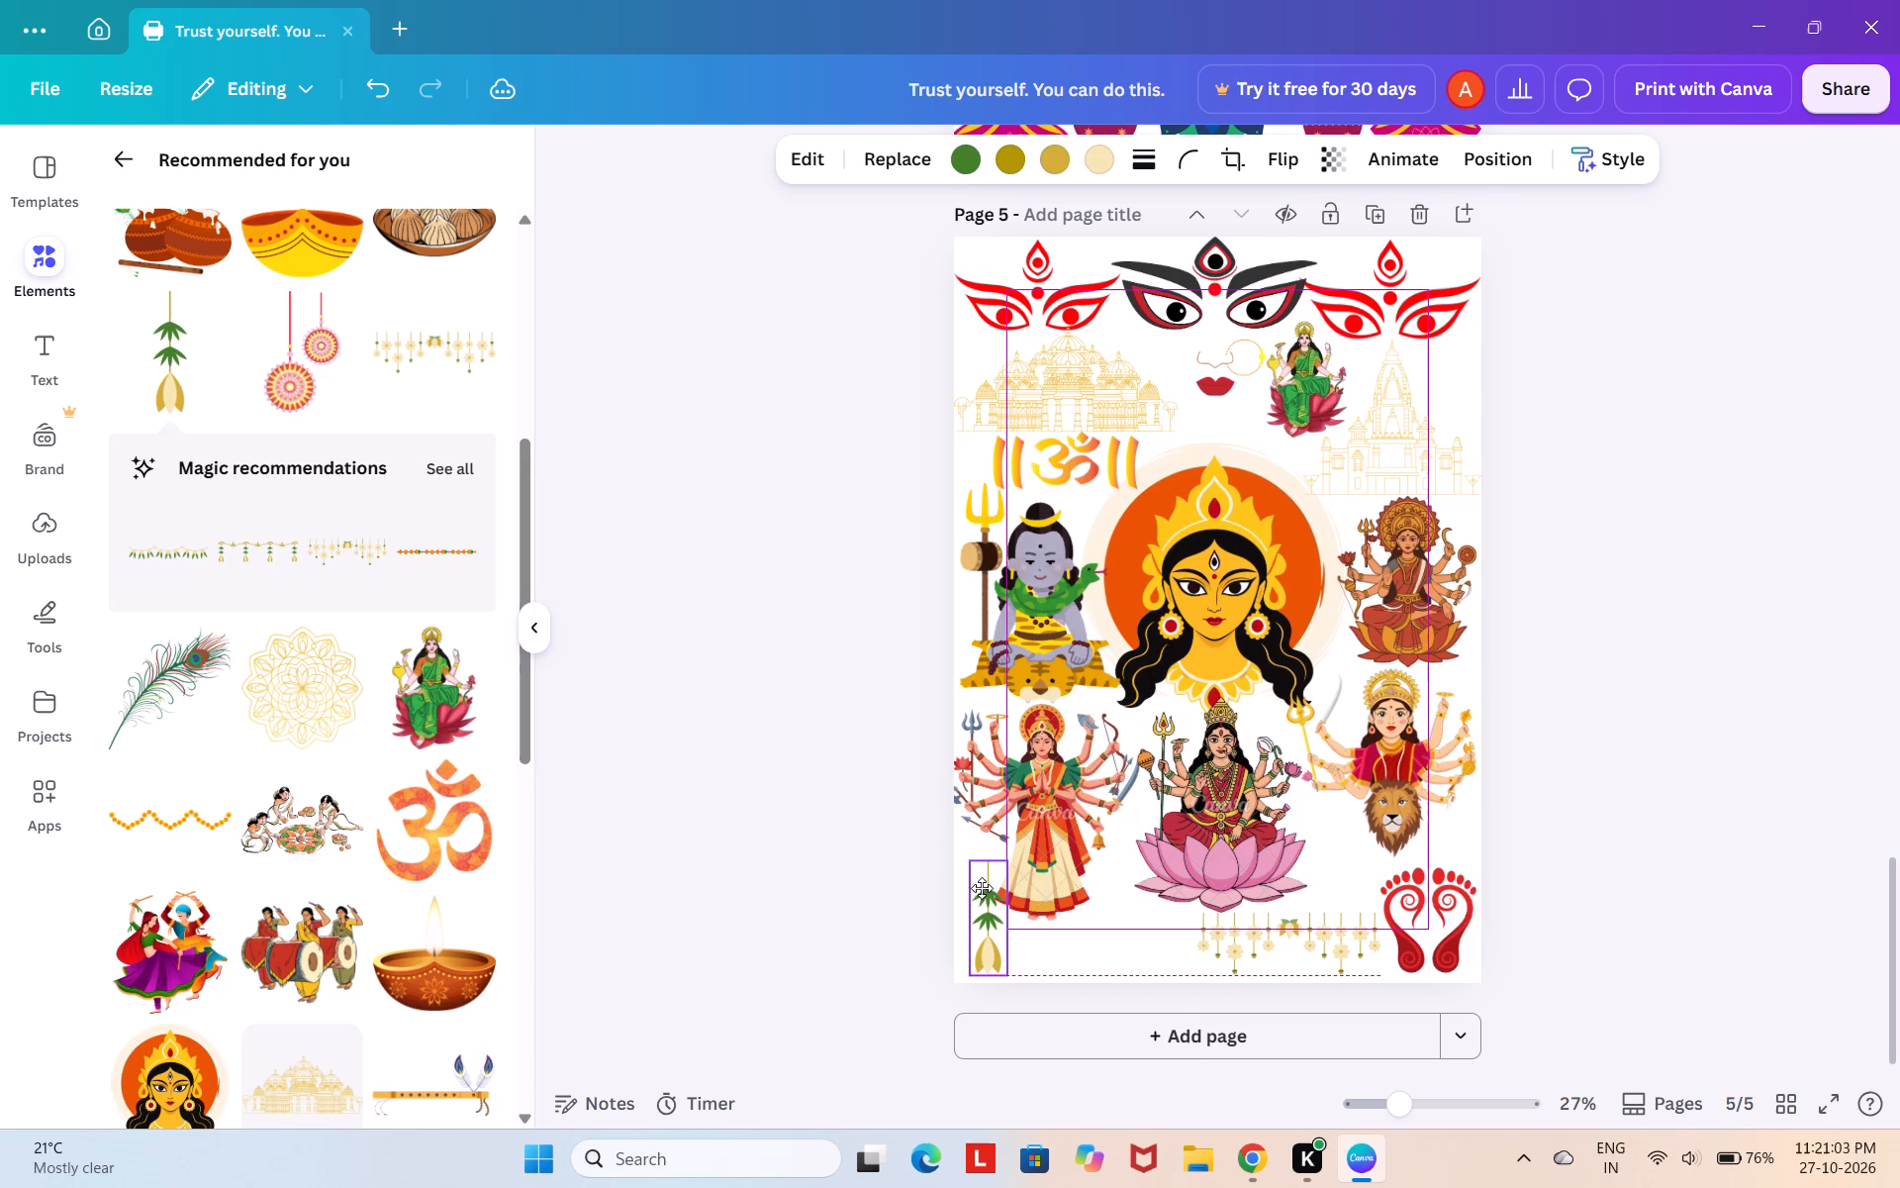
left_click_drag(982, 888, 980, 887)
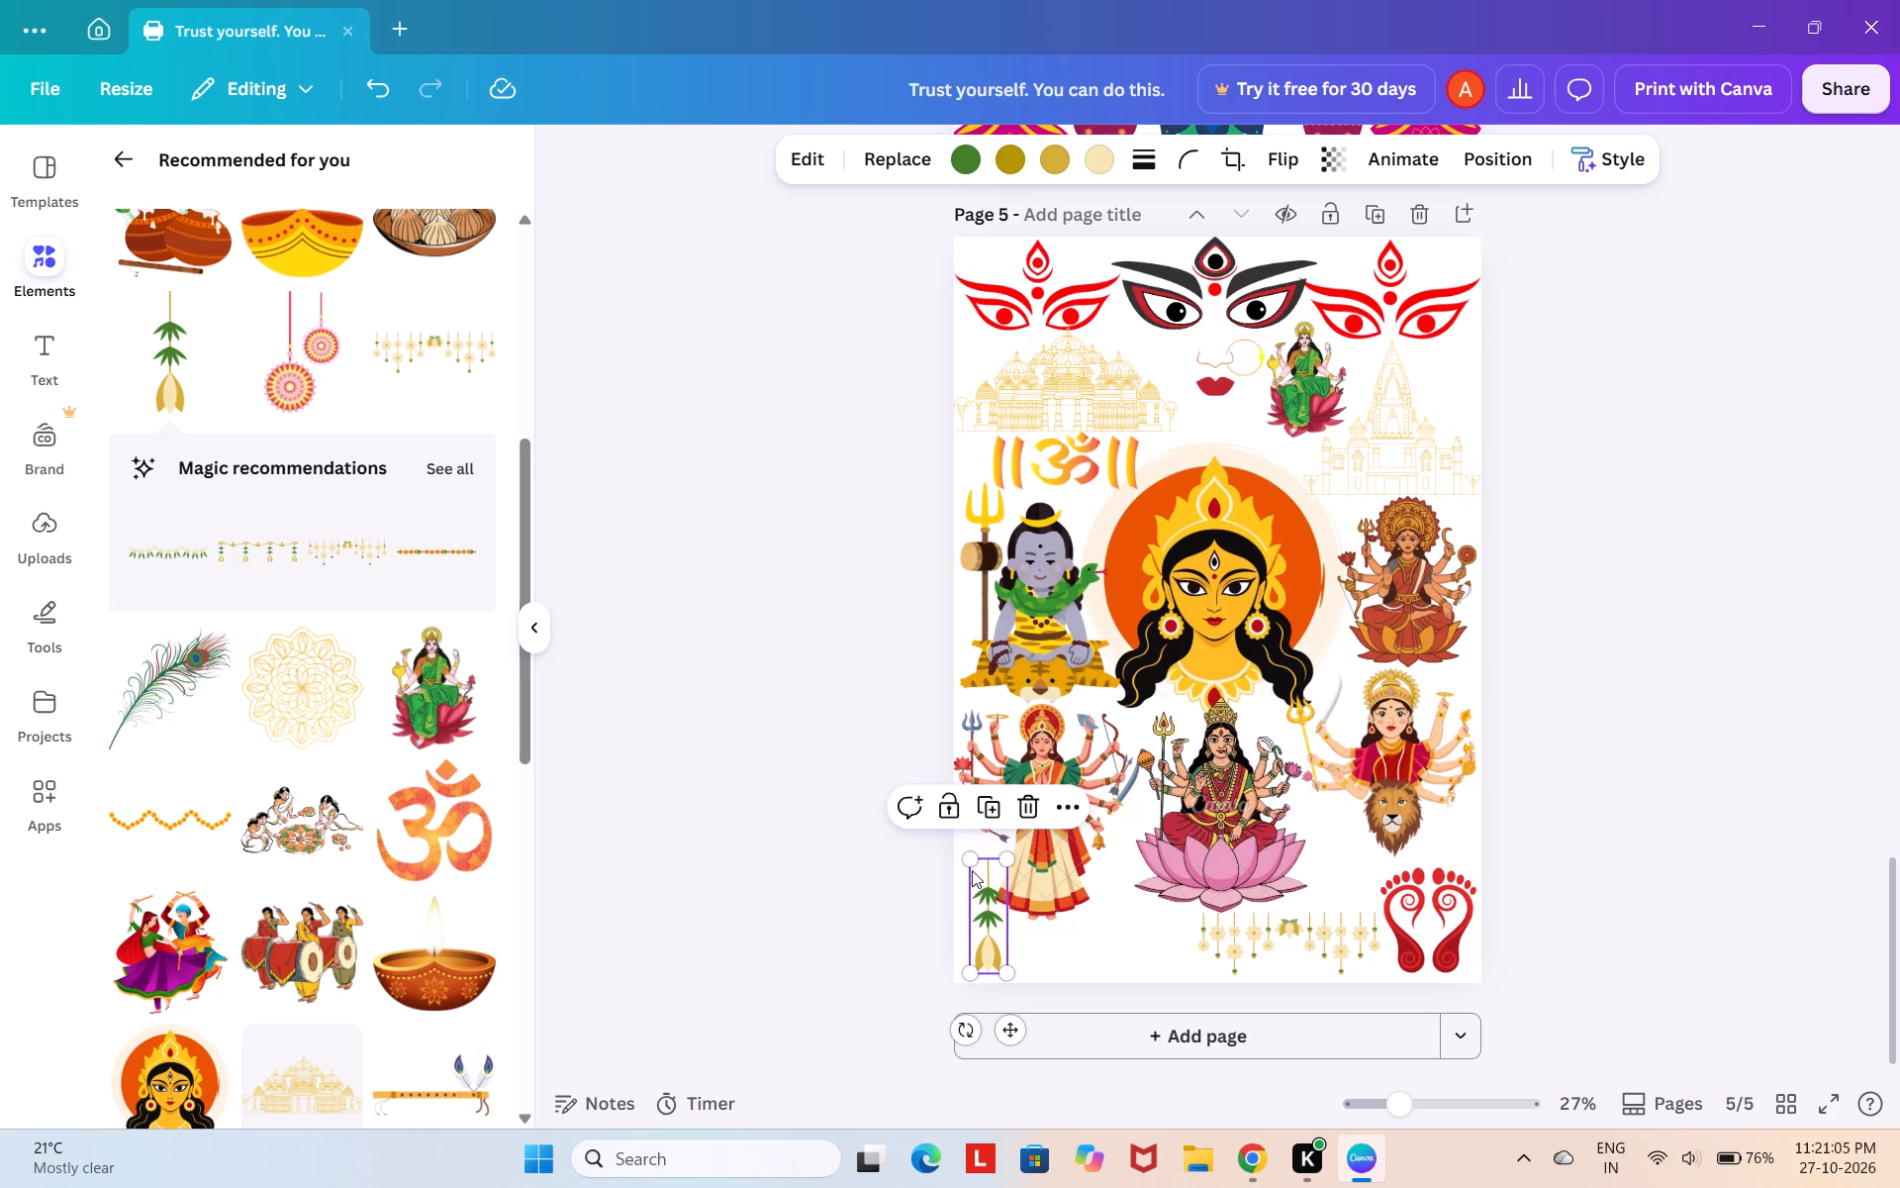
Enlarge the mango-leaf hanging to about 3.4 wide by 10.6 high and shift it closer to the page's side edge.
left_click_drag(970, 864, 953, 855)
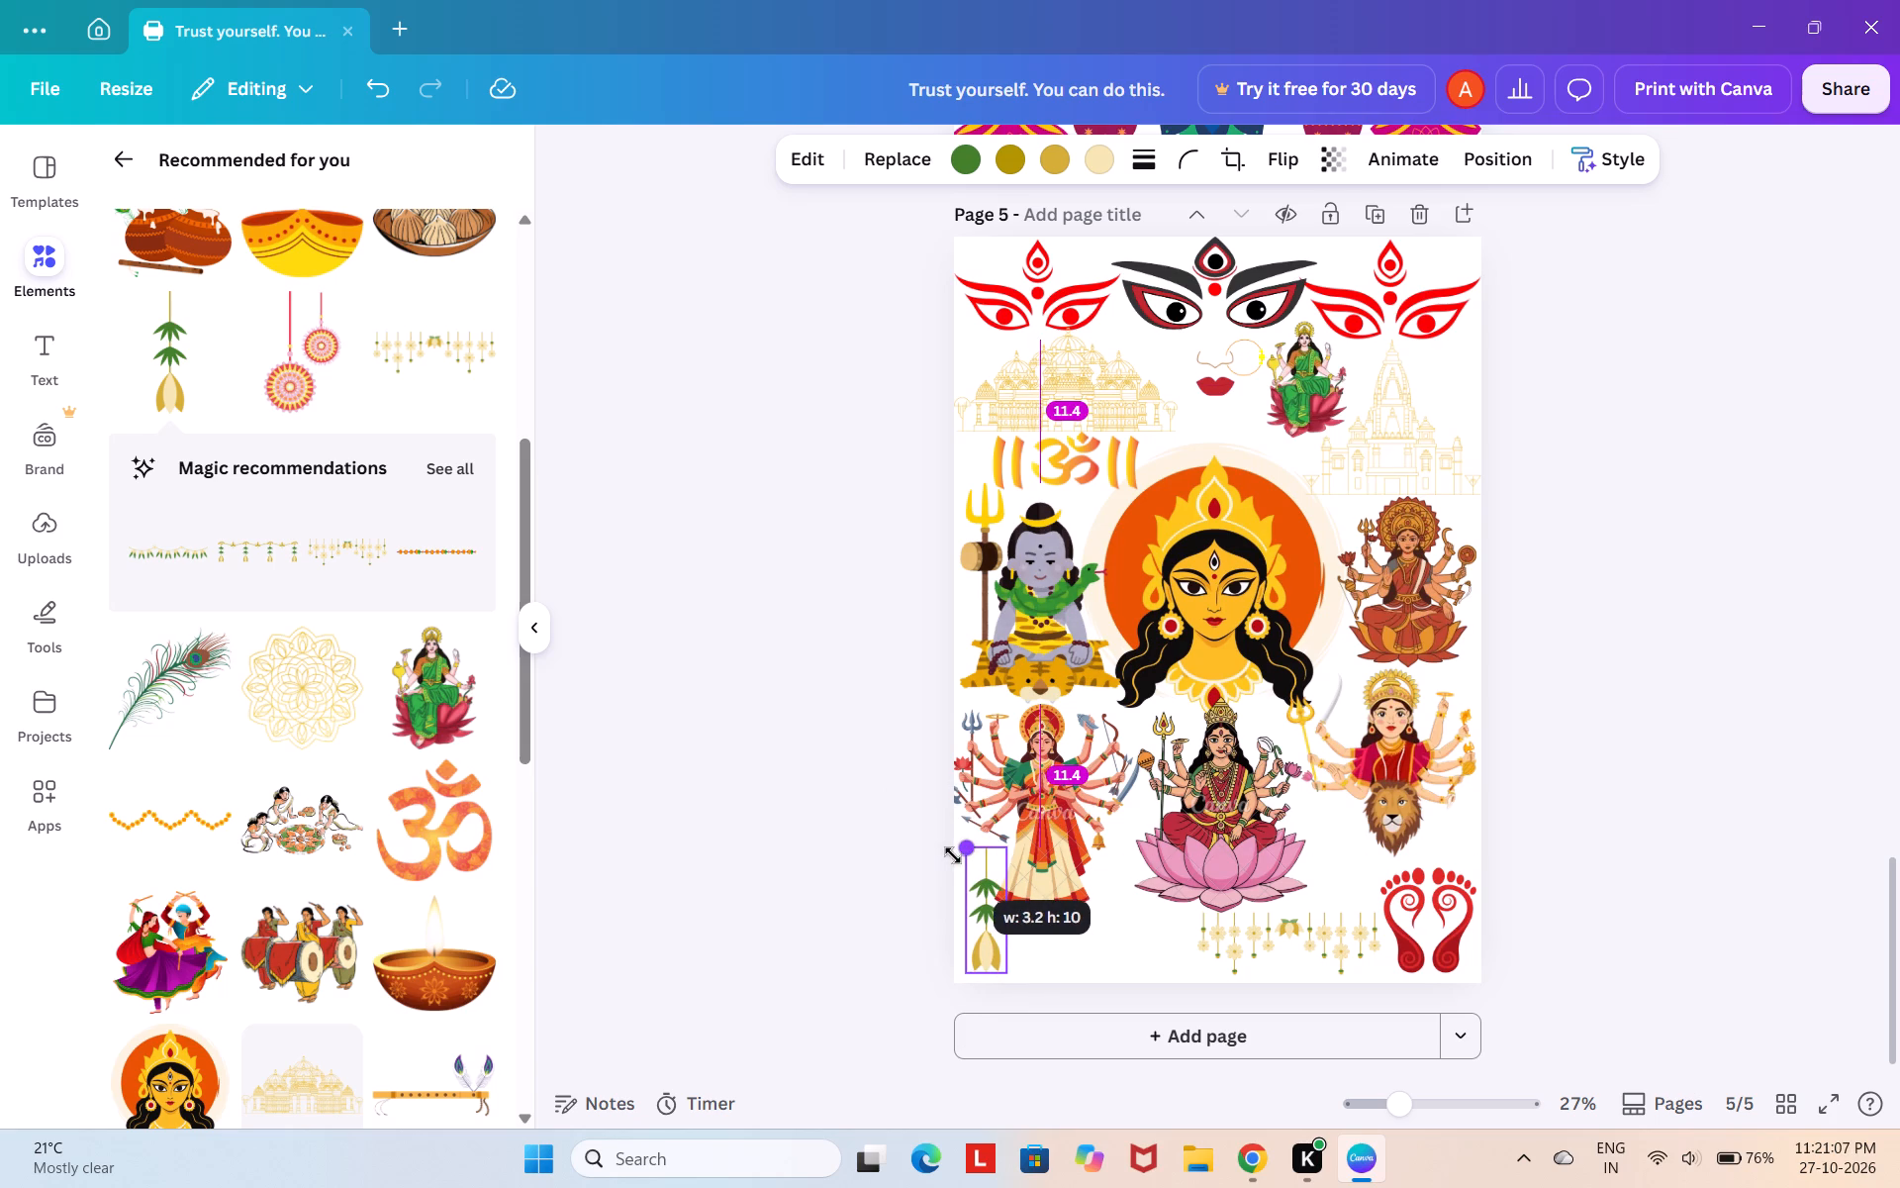
left_click_drag(953, 855, 950, 853)
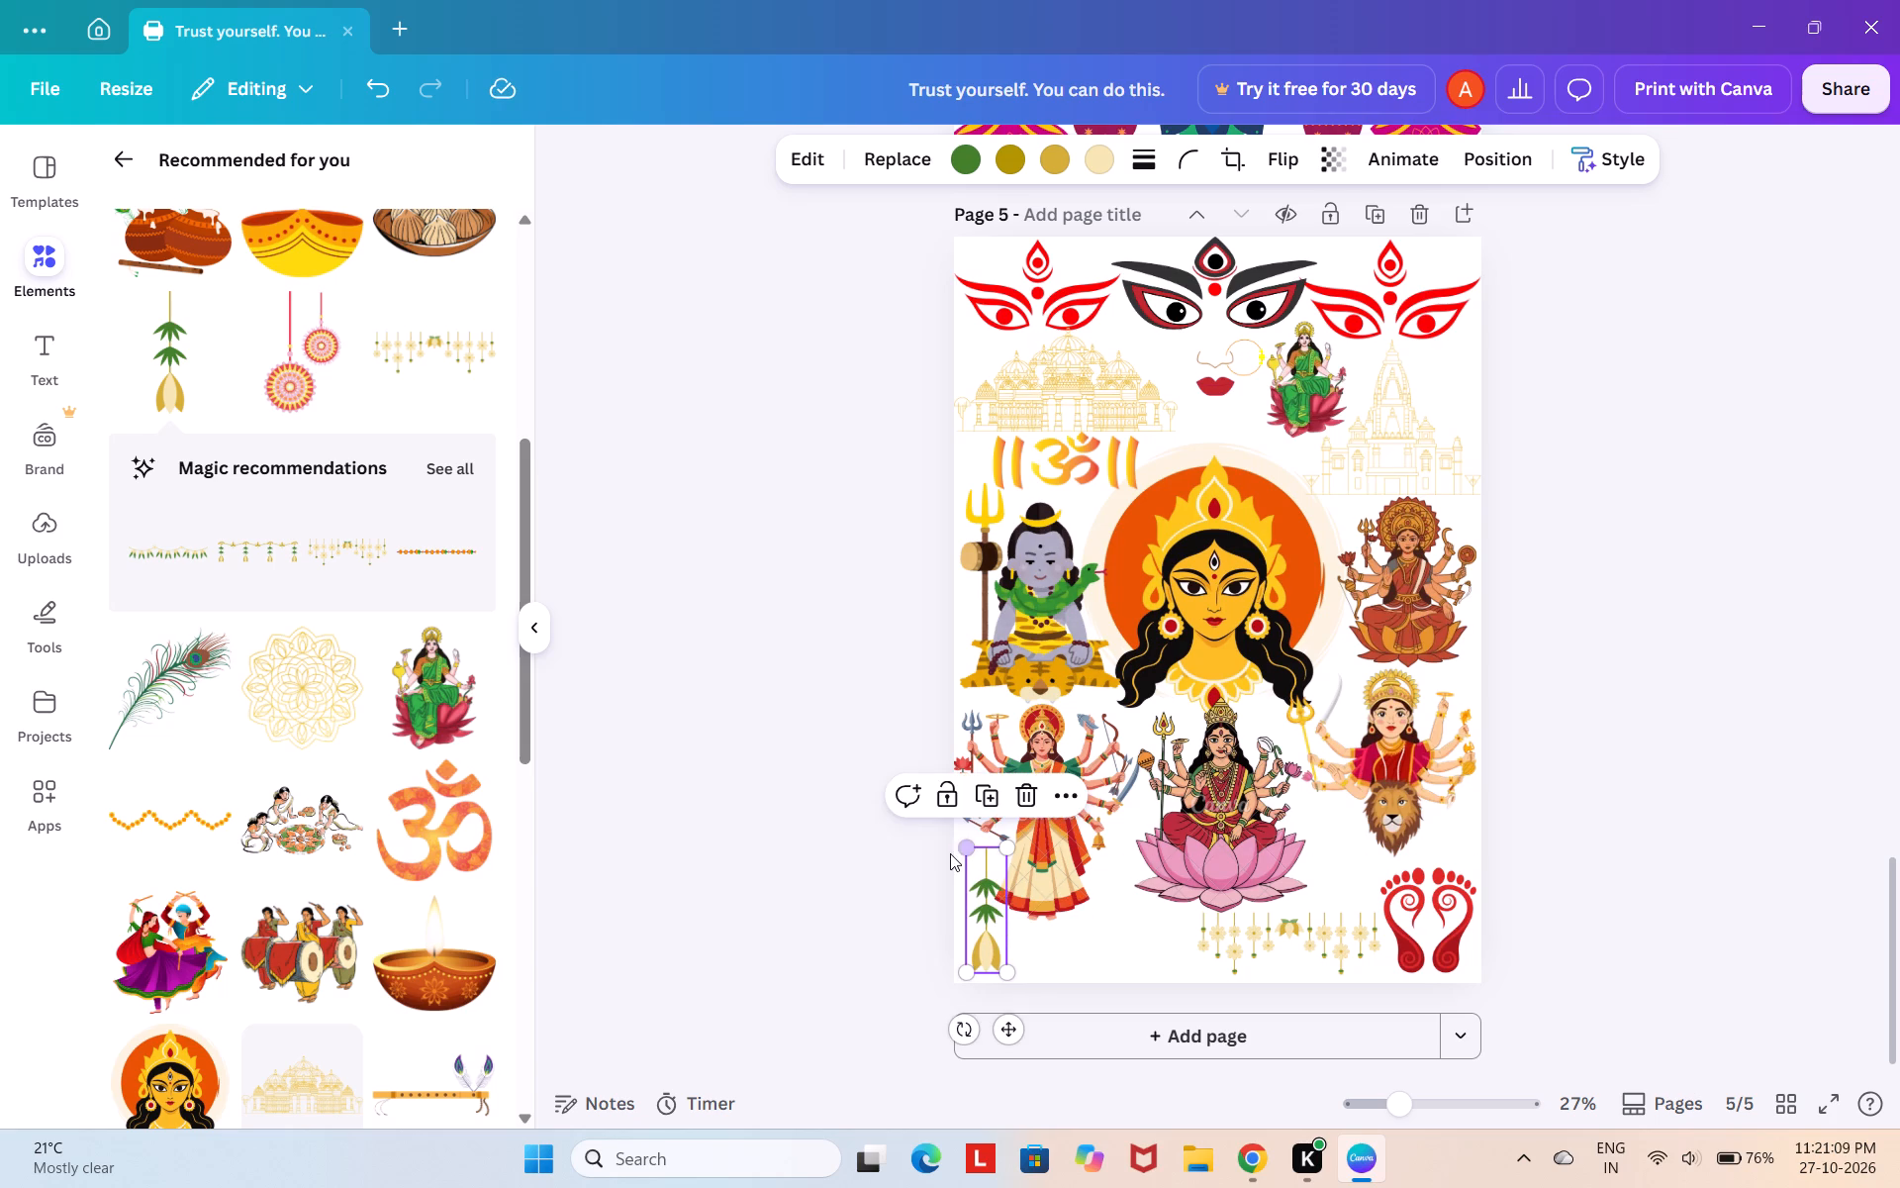
left_click(995, 895)
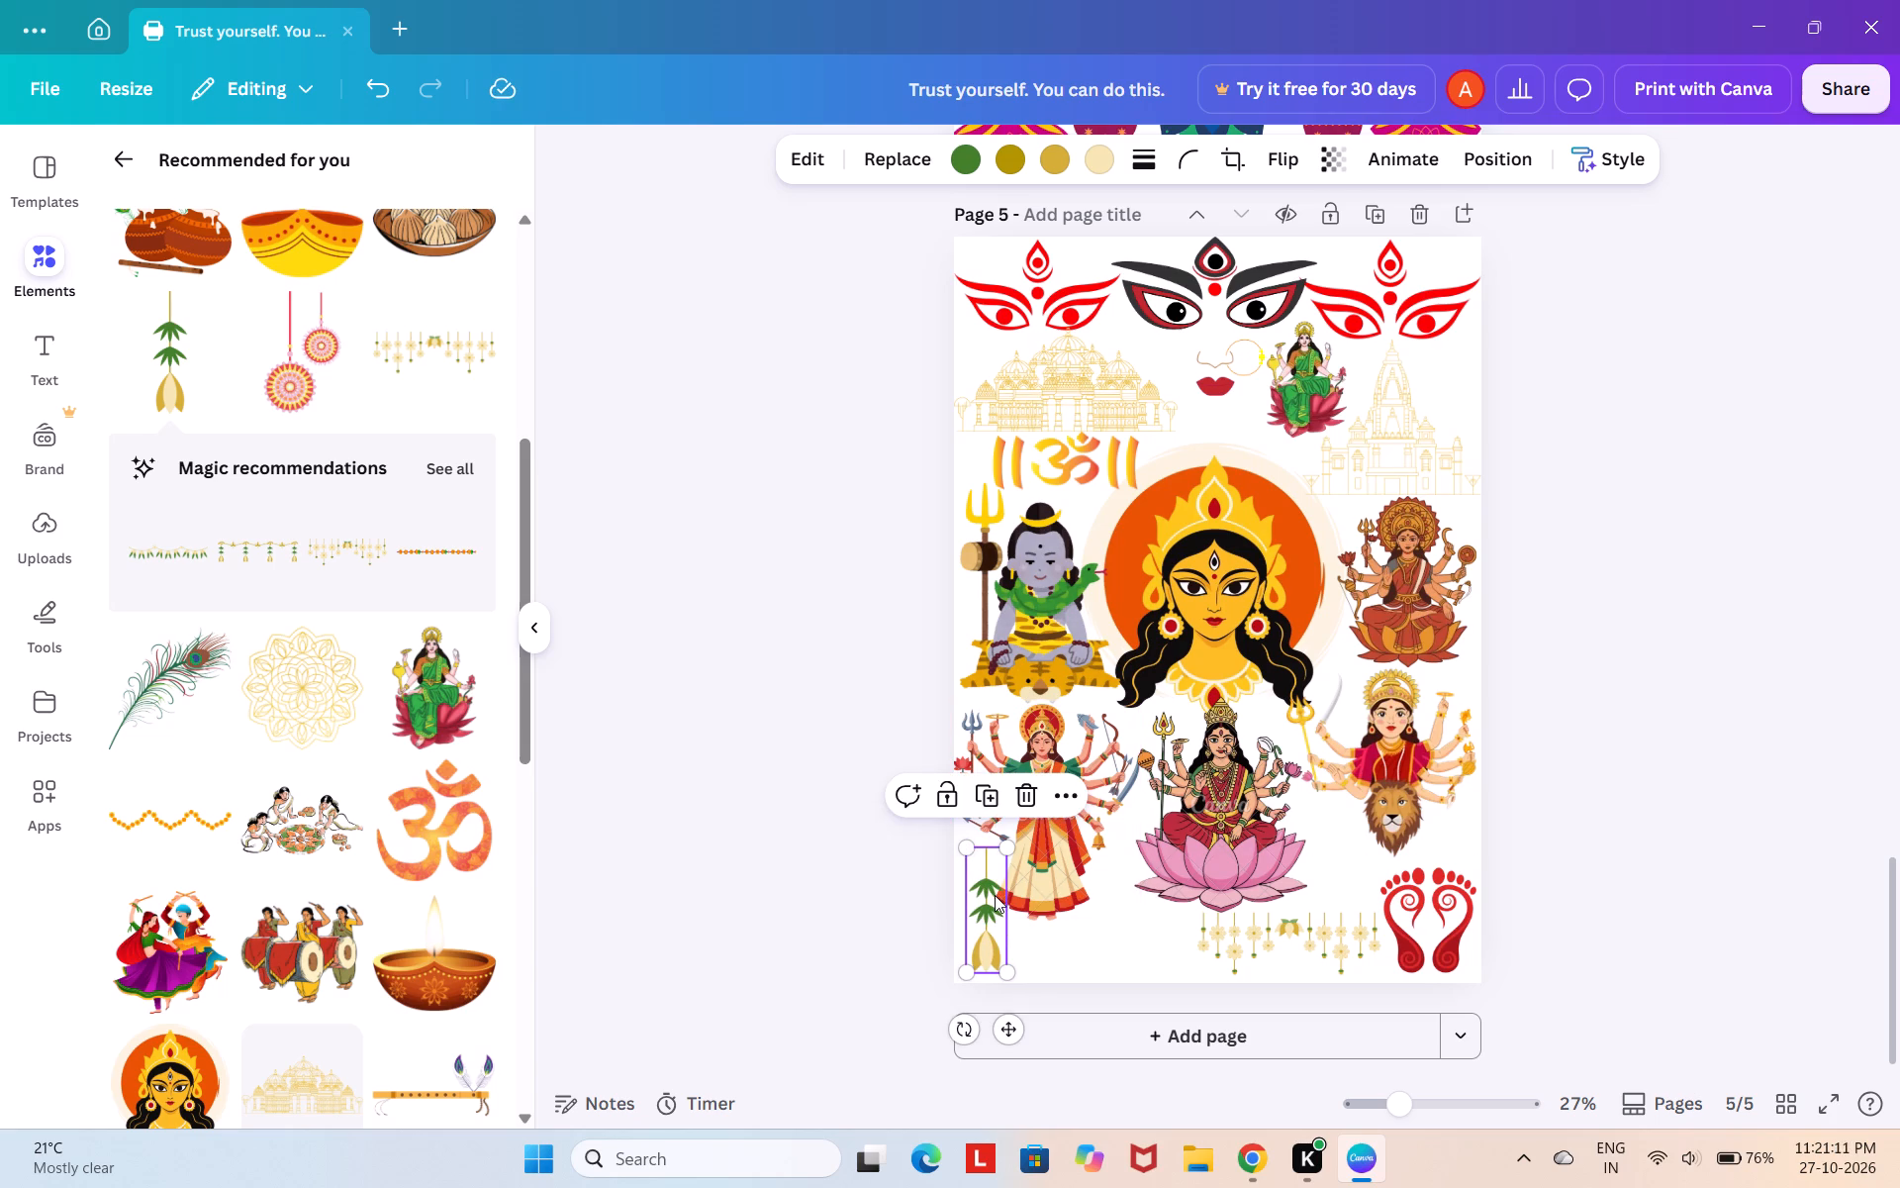
left_click(995, 895)
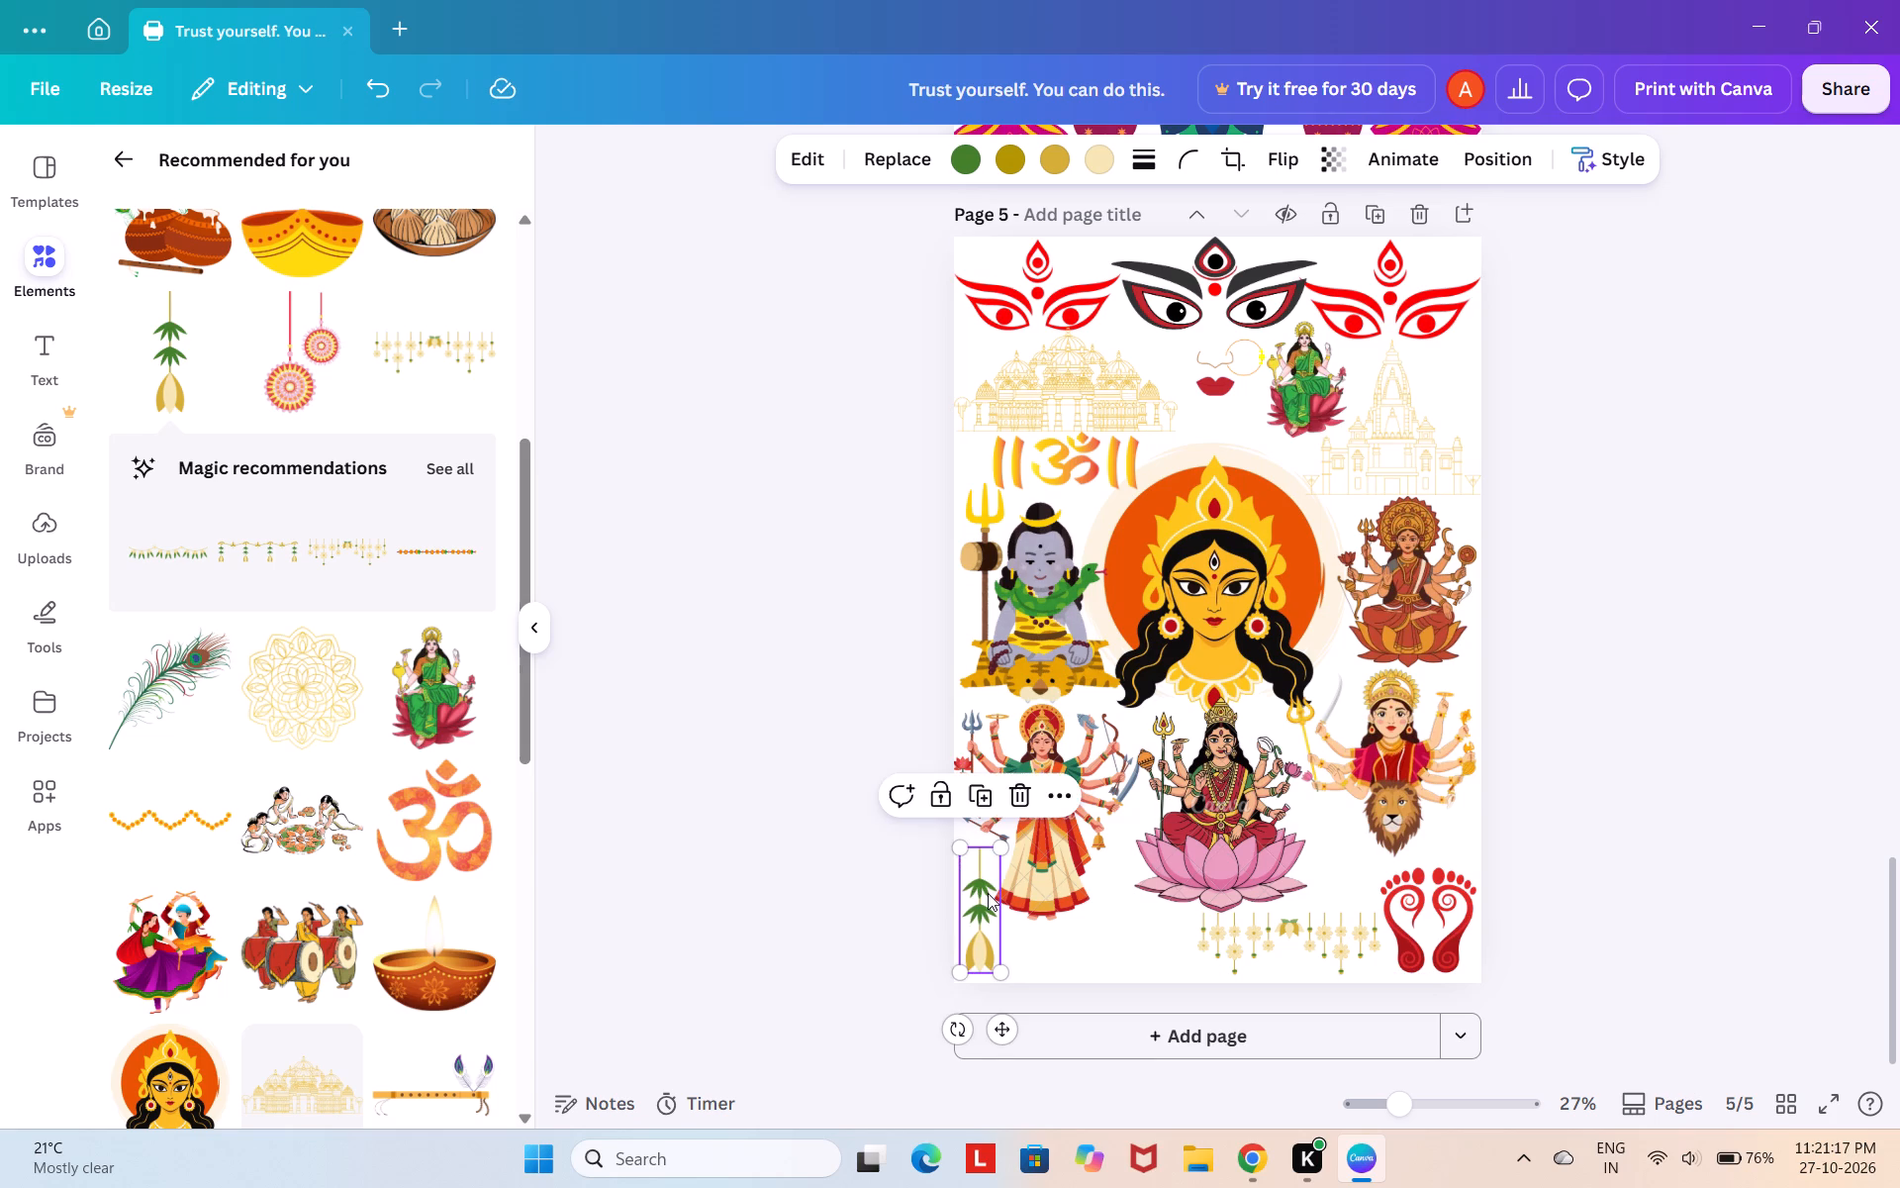
left_click_drag(955, 852, 949, 845)
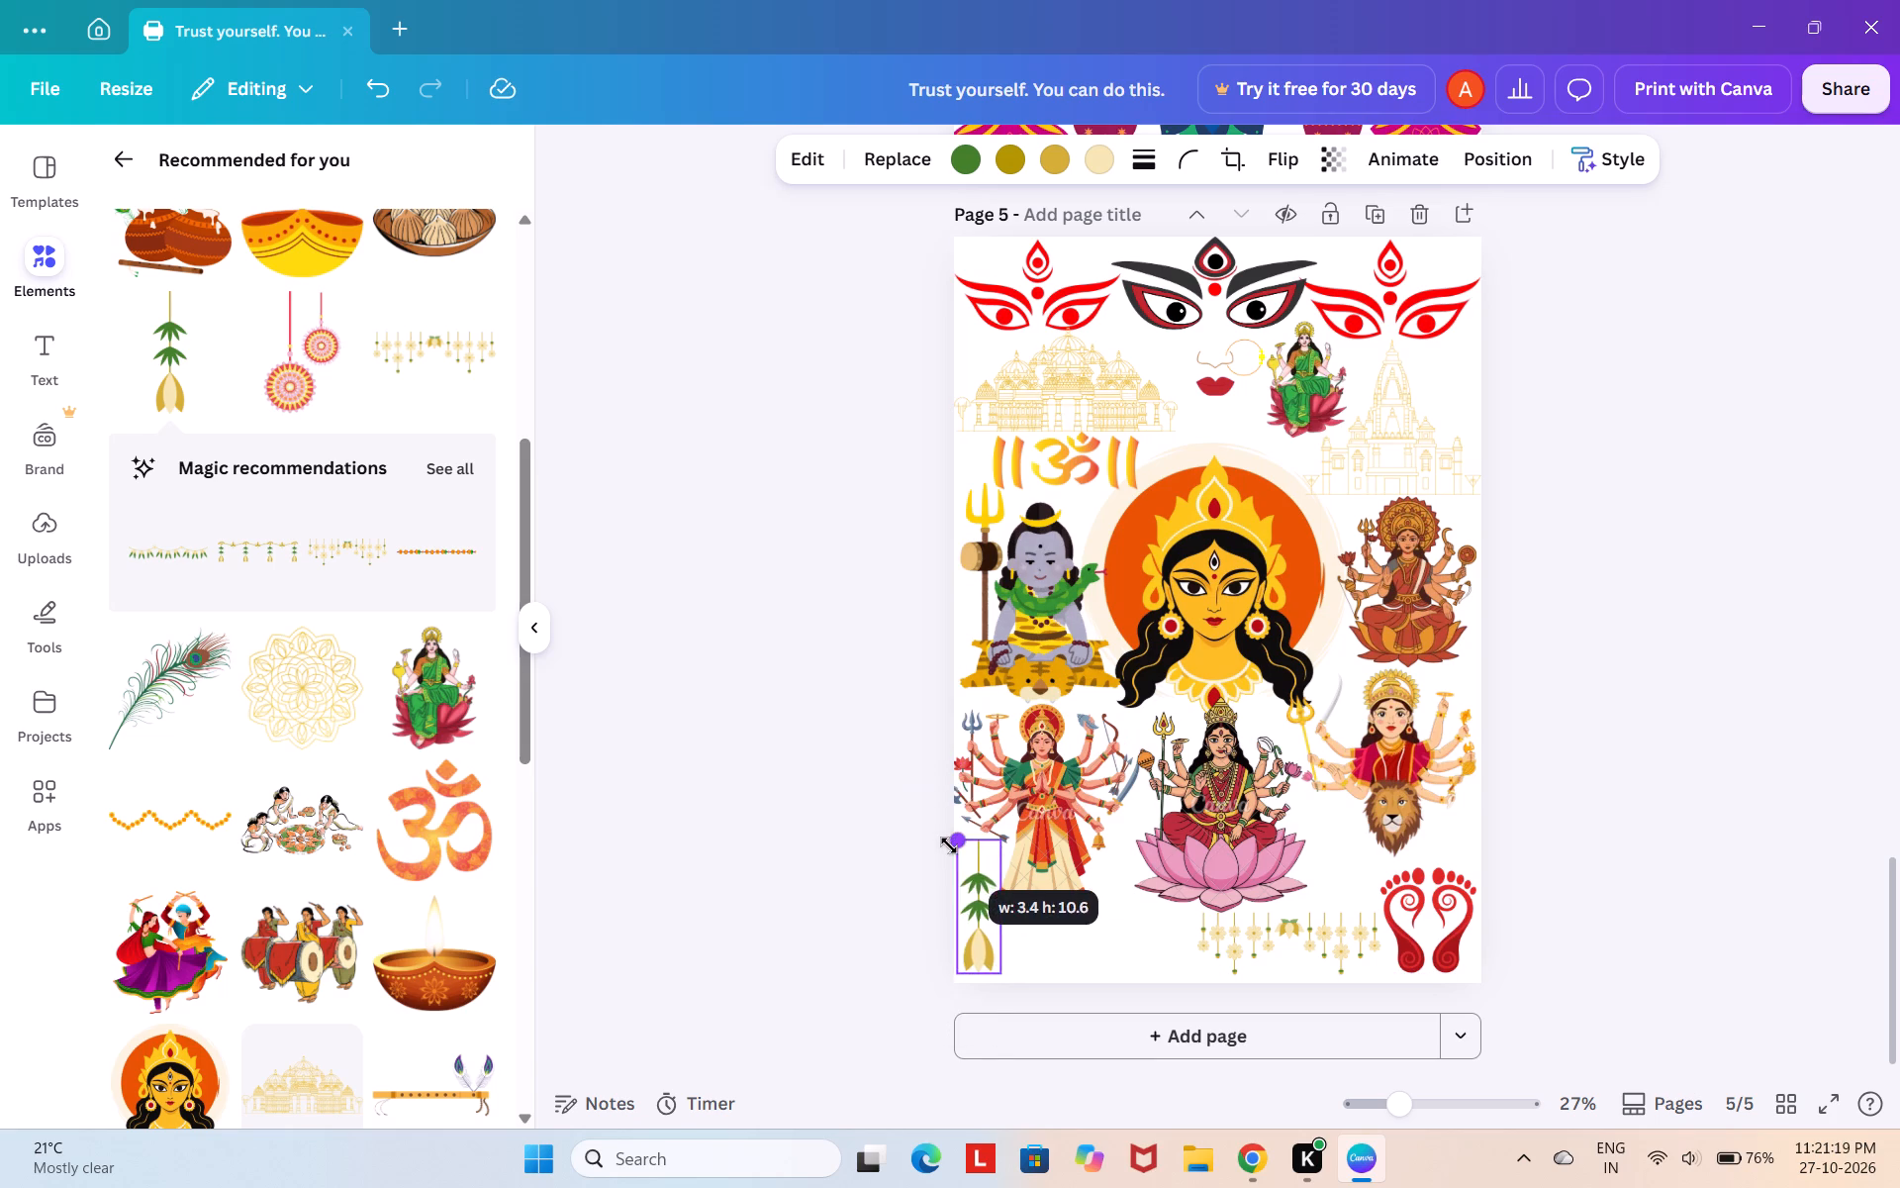
left_click_drag(949, 845, 948, 843)
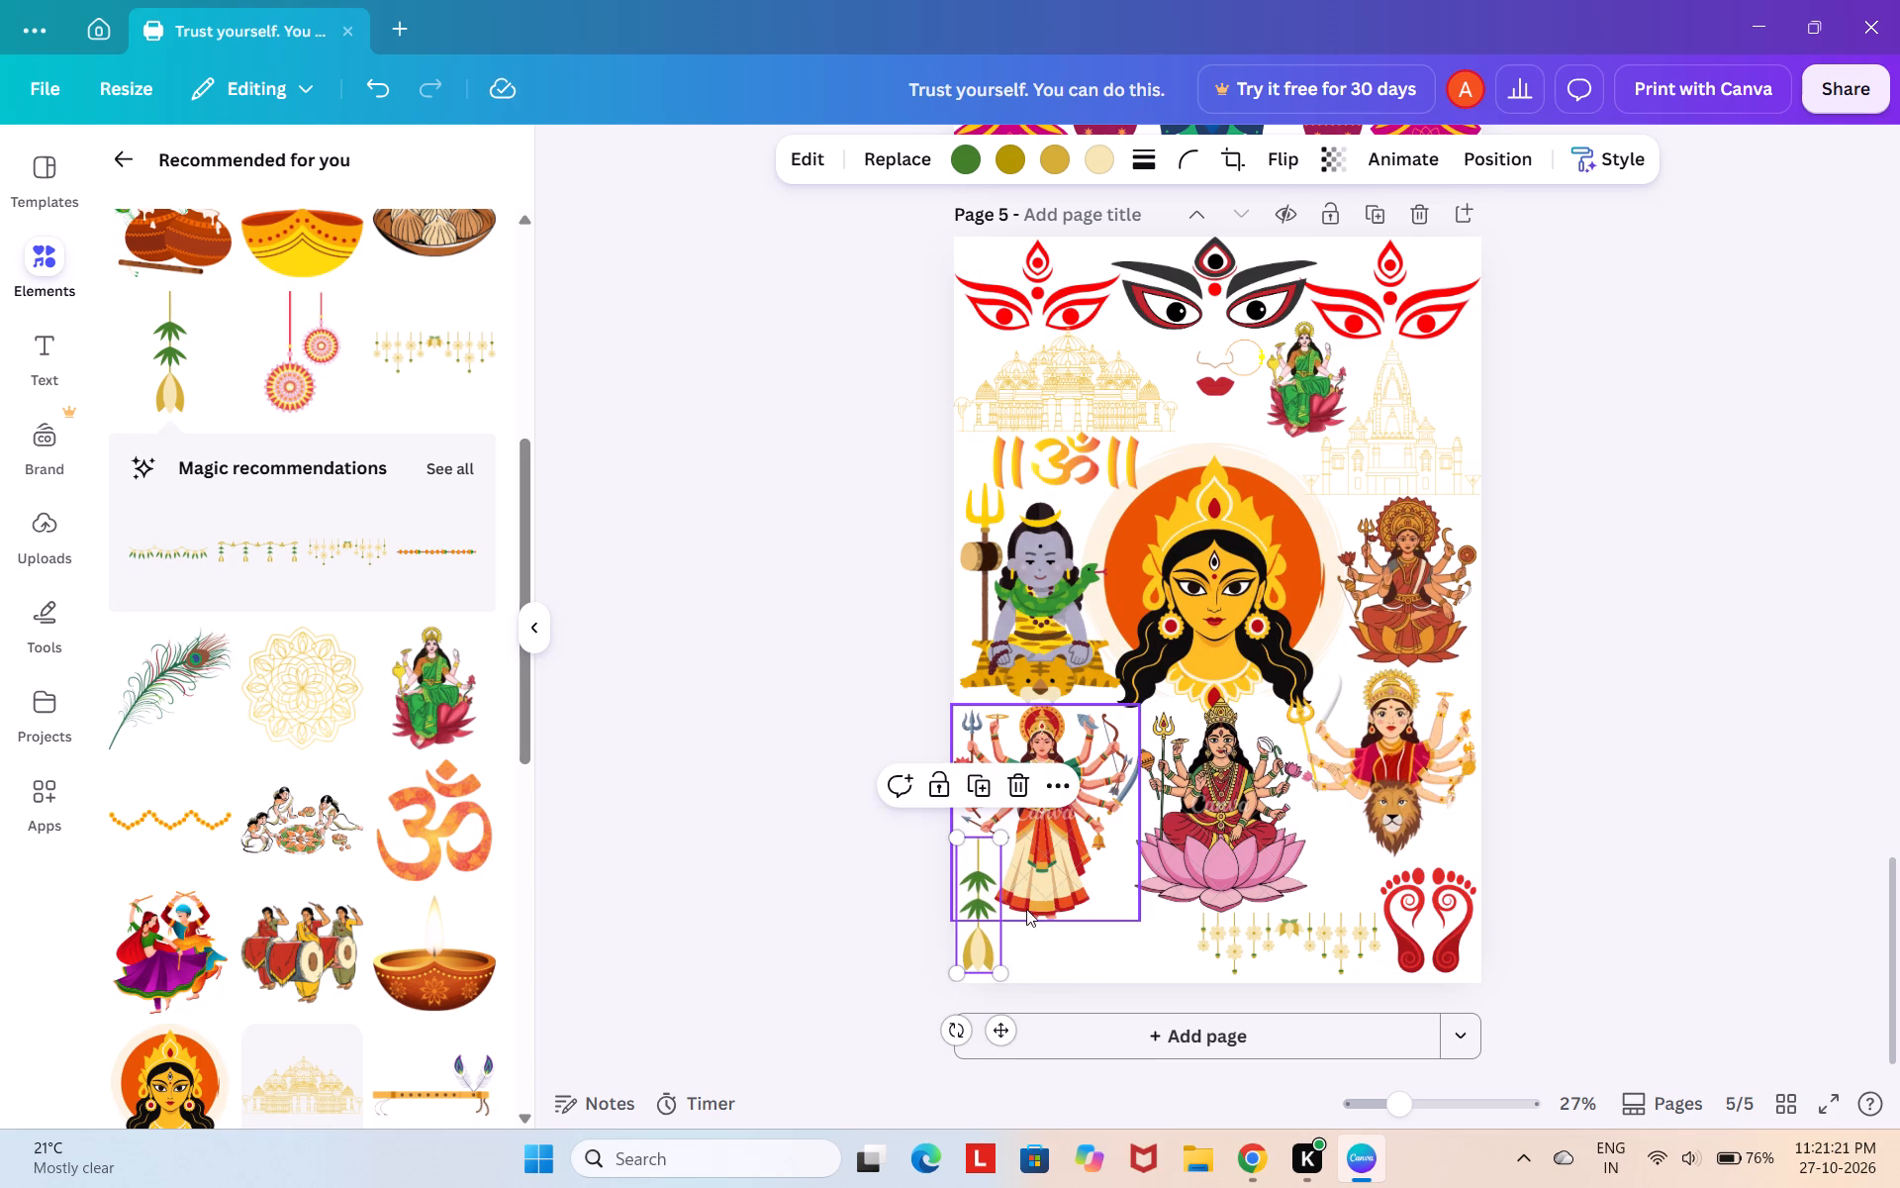
left_click(1054, 957)
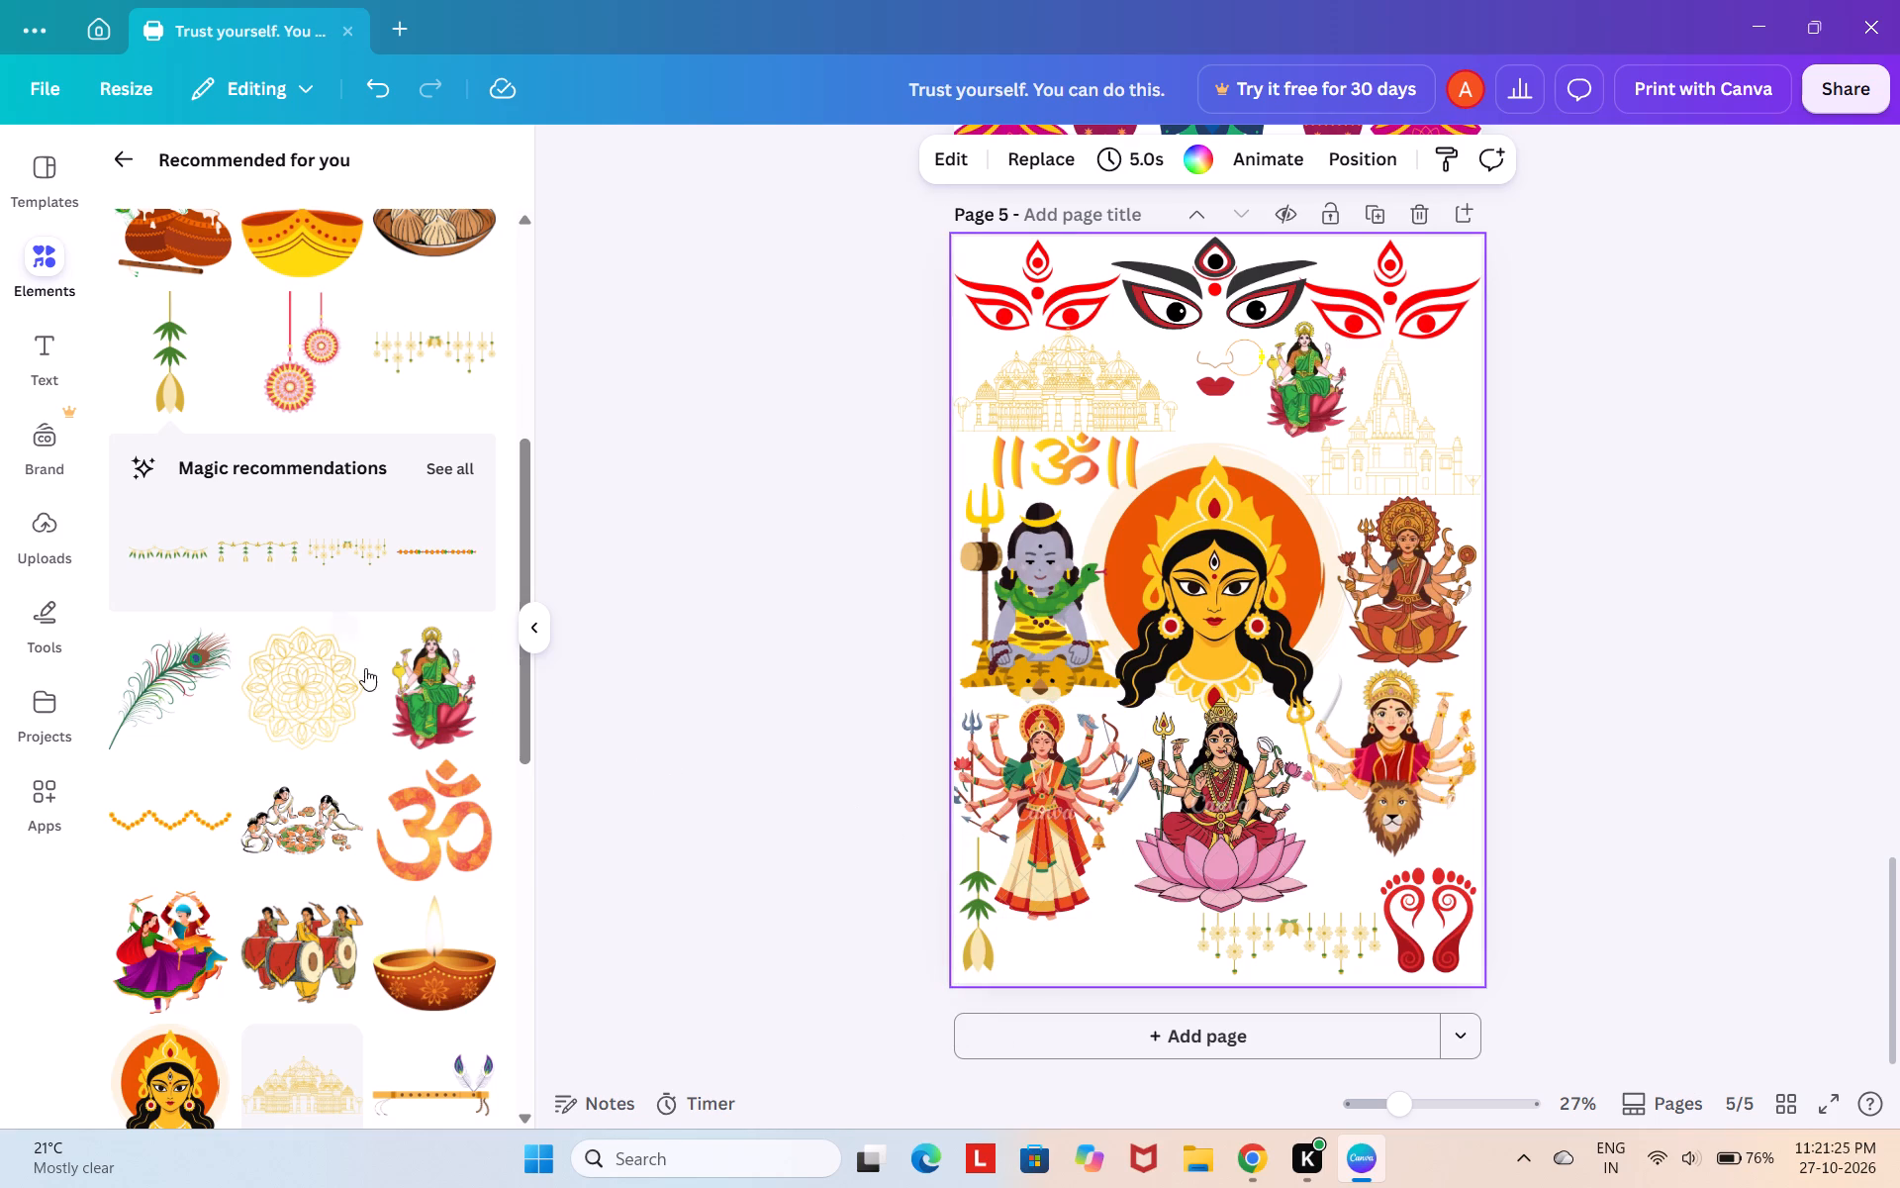
Add the green-and-gold leaf garland and size it to about 15.7 by 4.1, filling the gap between the mango-leaf hanging and the gold garland.
left_click(258, 555)
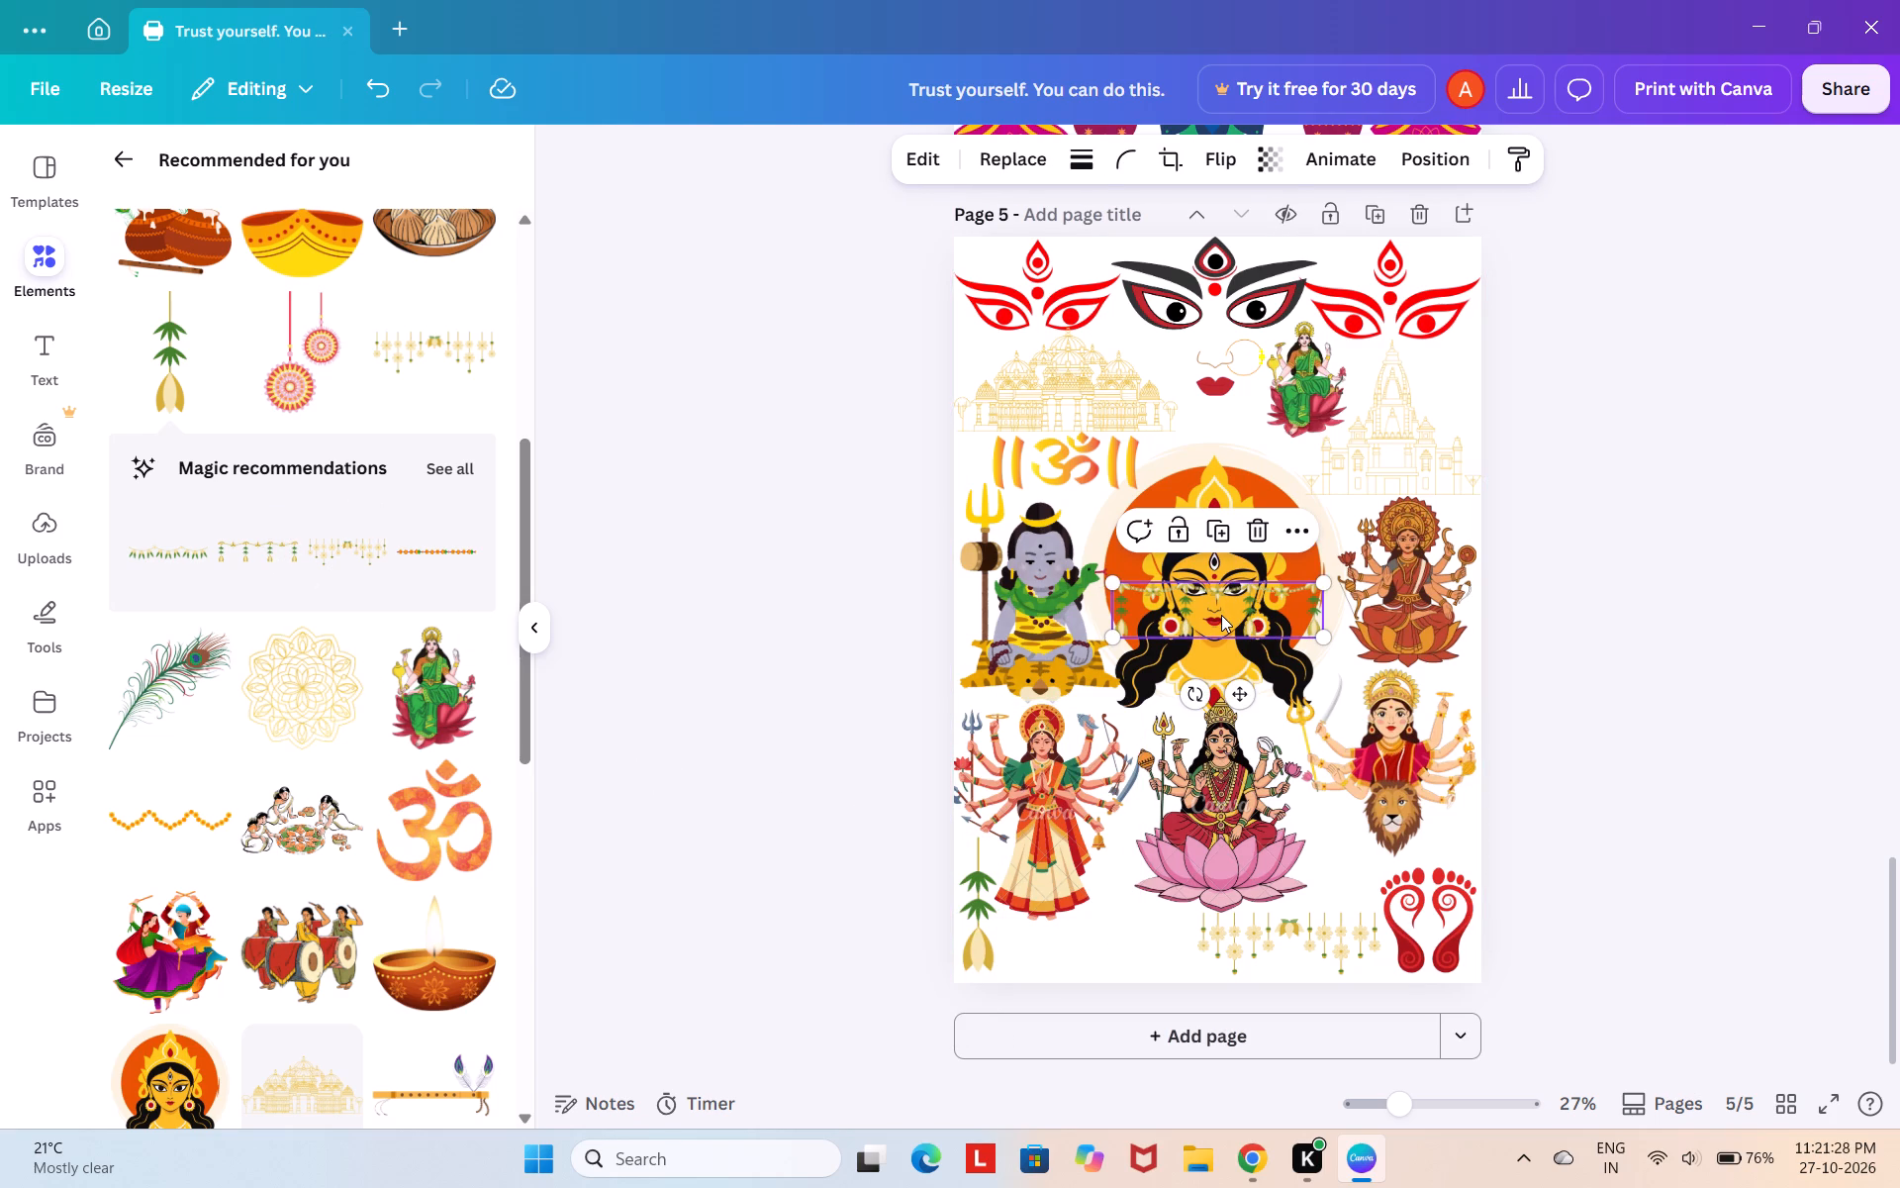
left_click_drag(1221, 615, 1124, 942)
left_click_drag(1019, 917, 1052, 930)
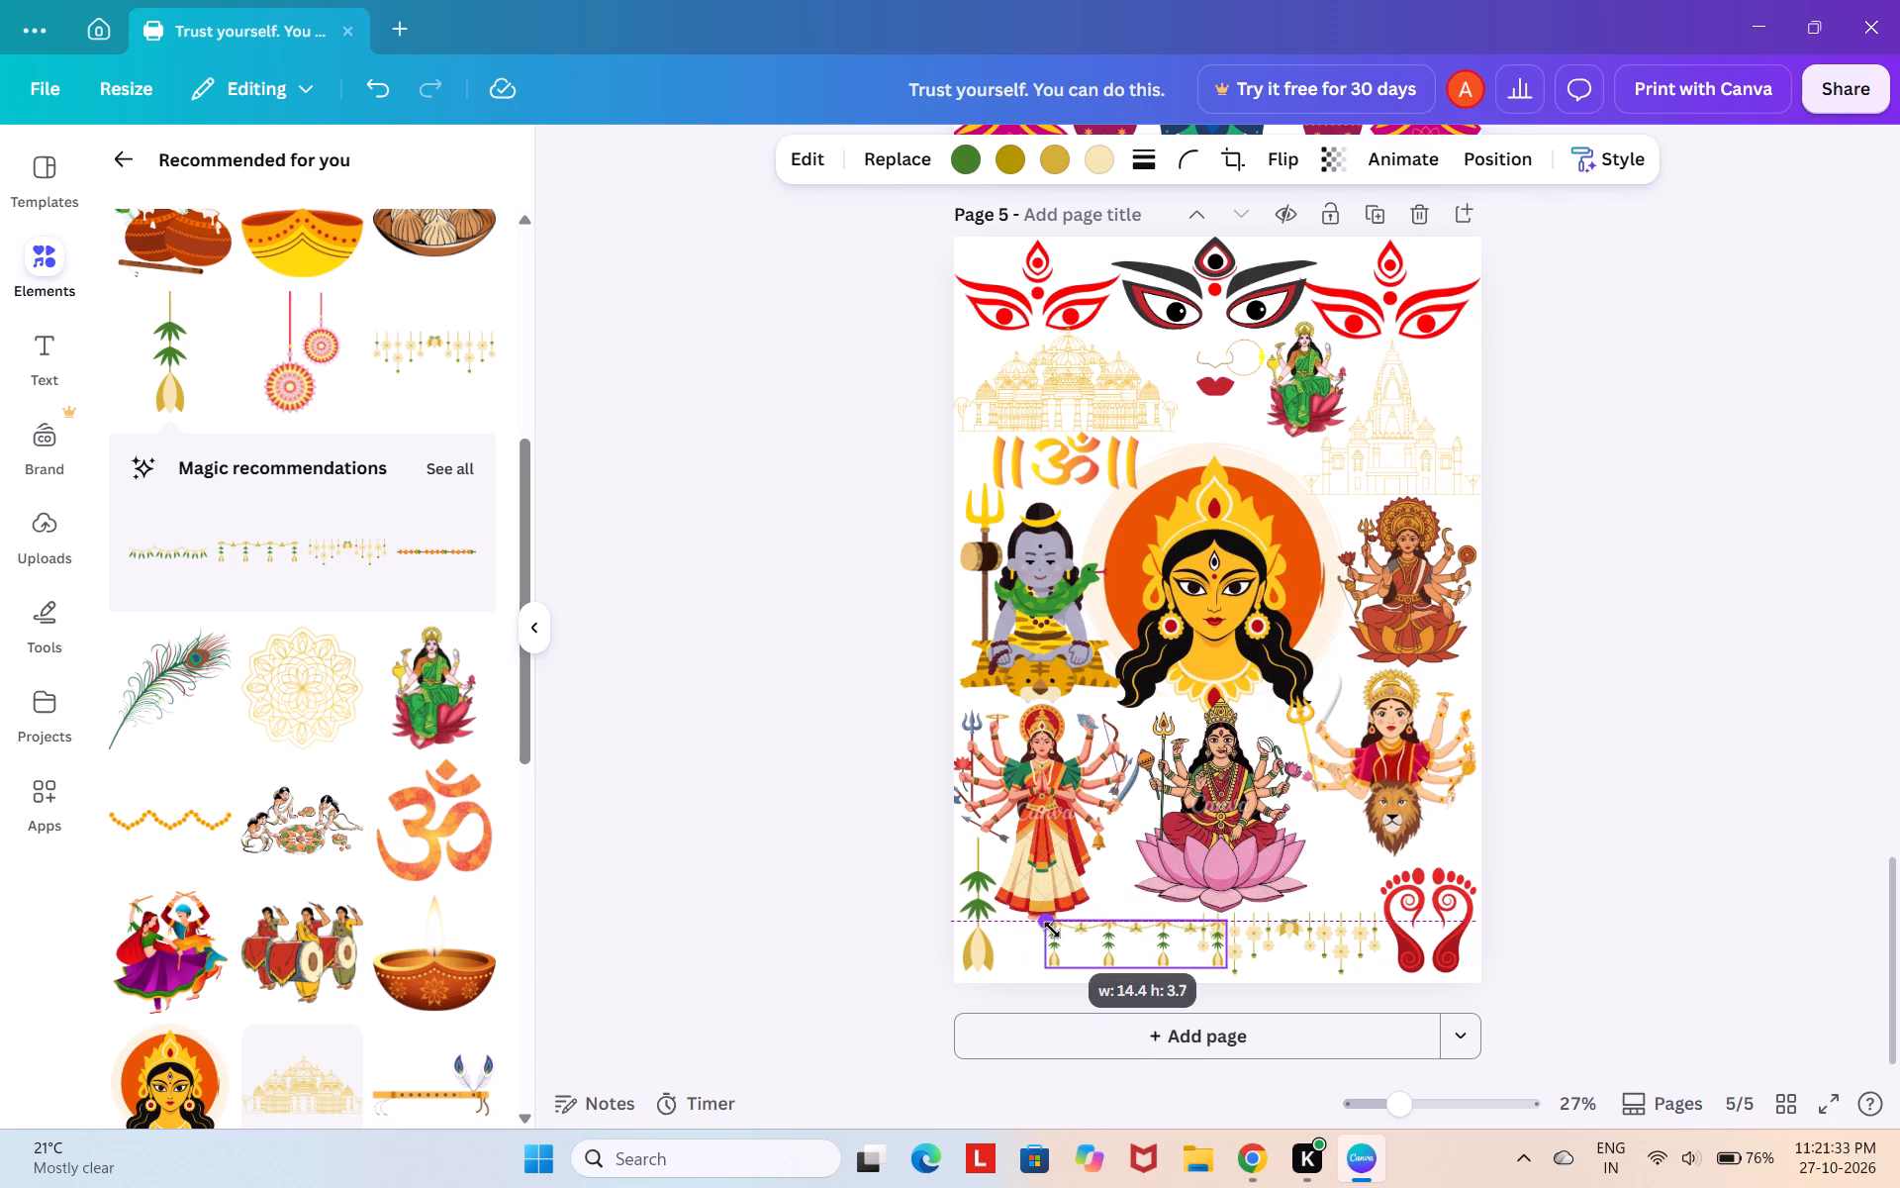
left_click_drag(1052, 930, 1056, 931)
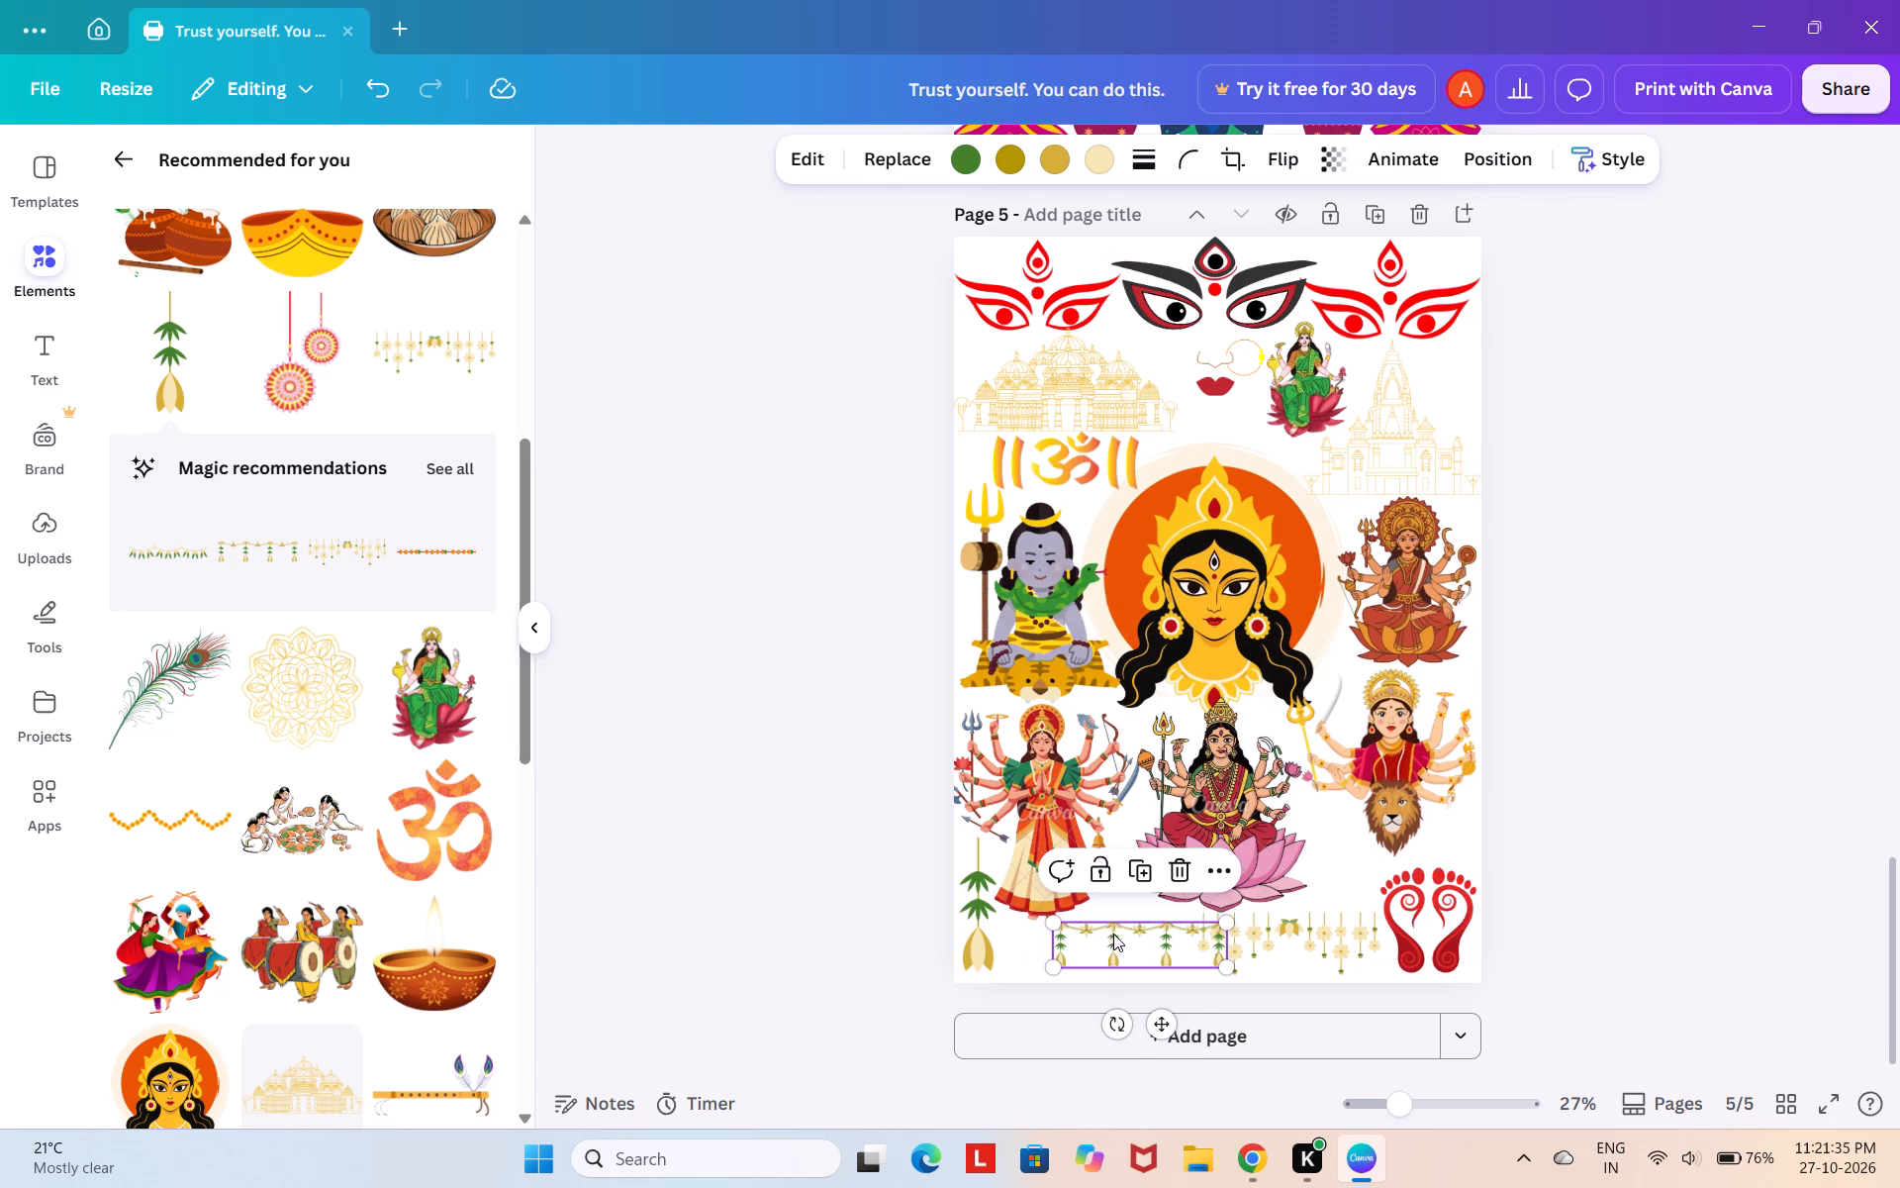
left_click_drag(1222, 920, 1199, 921)
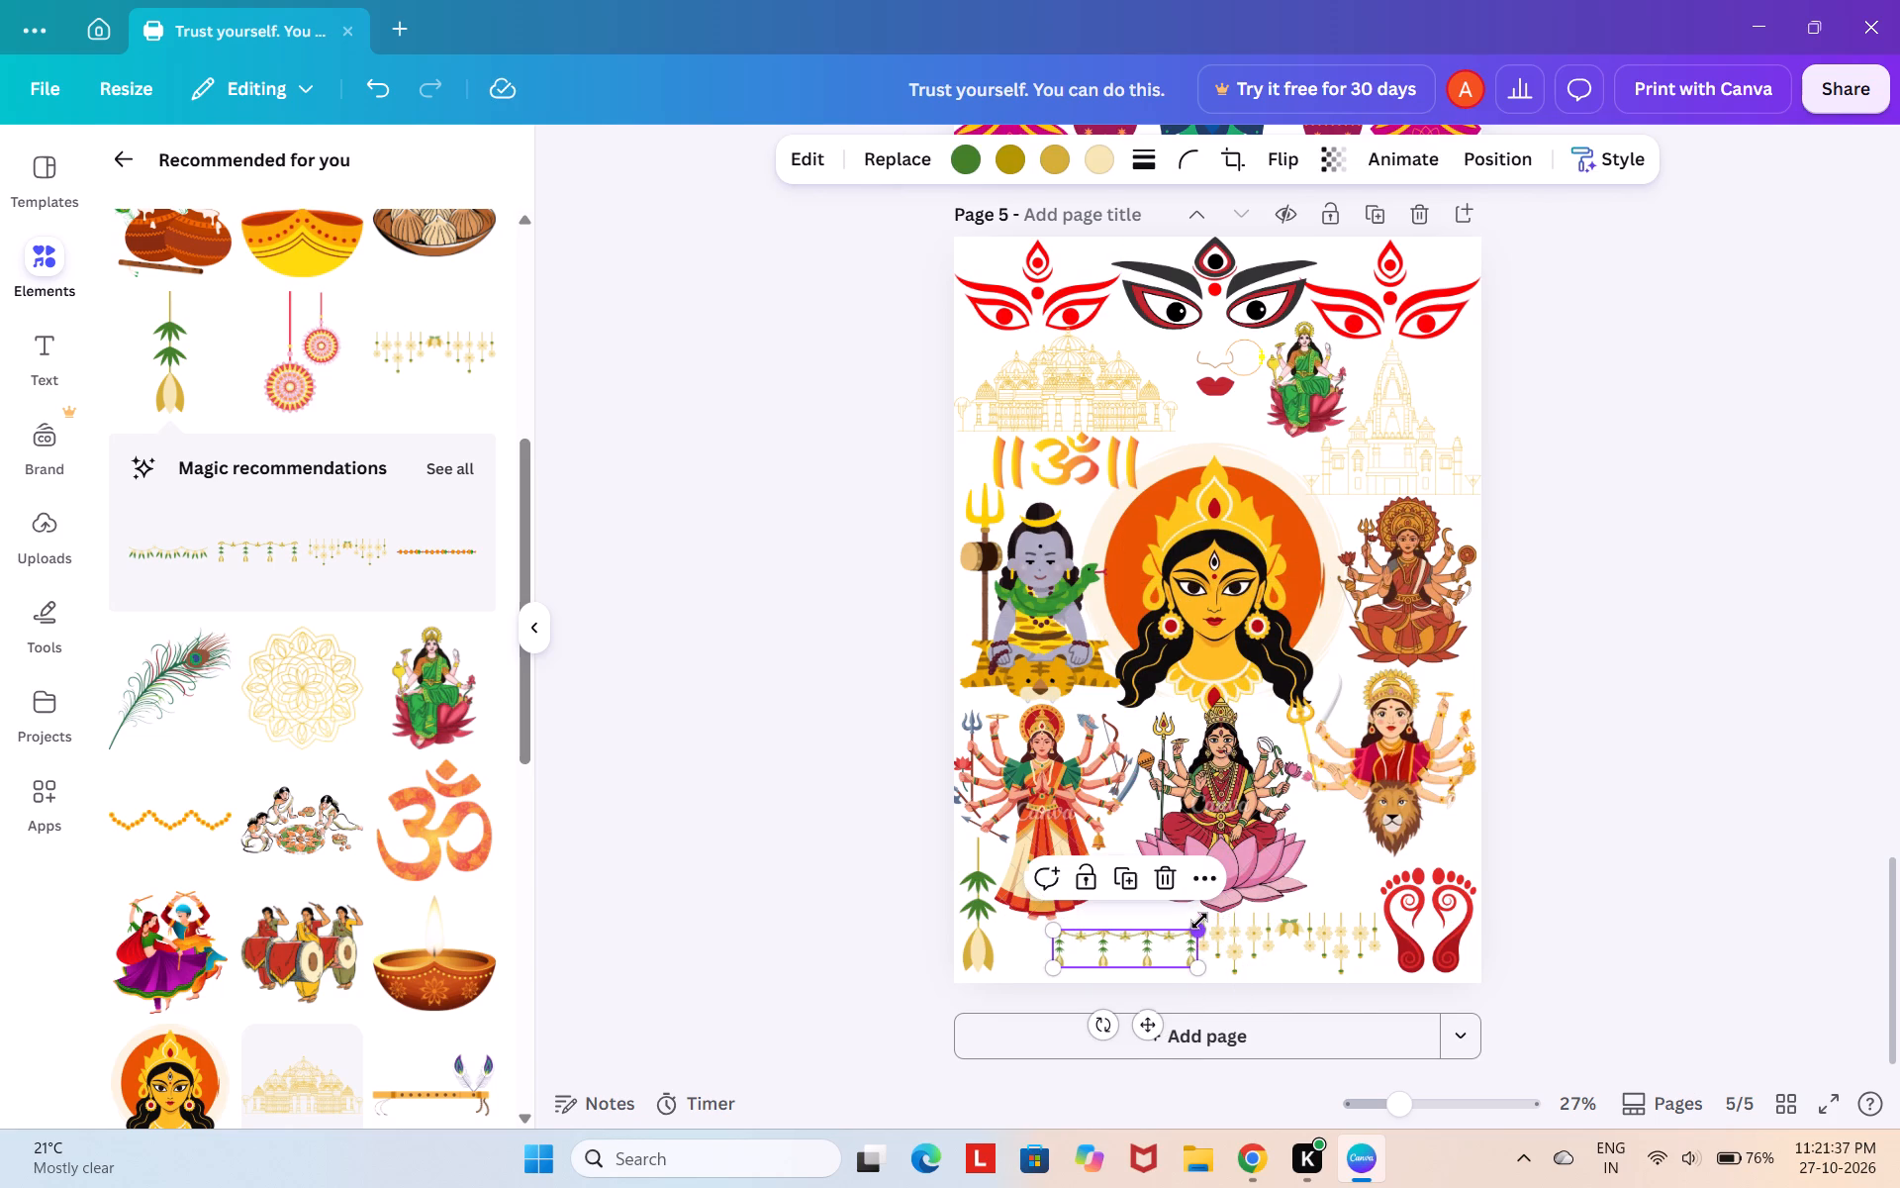
left_click(1145, 952)
left_click_drag(1145, 952, 1122, 952)
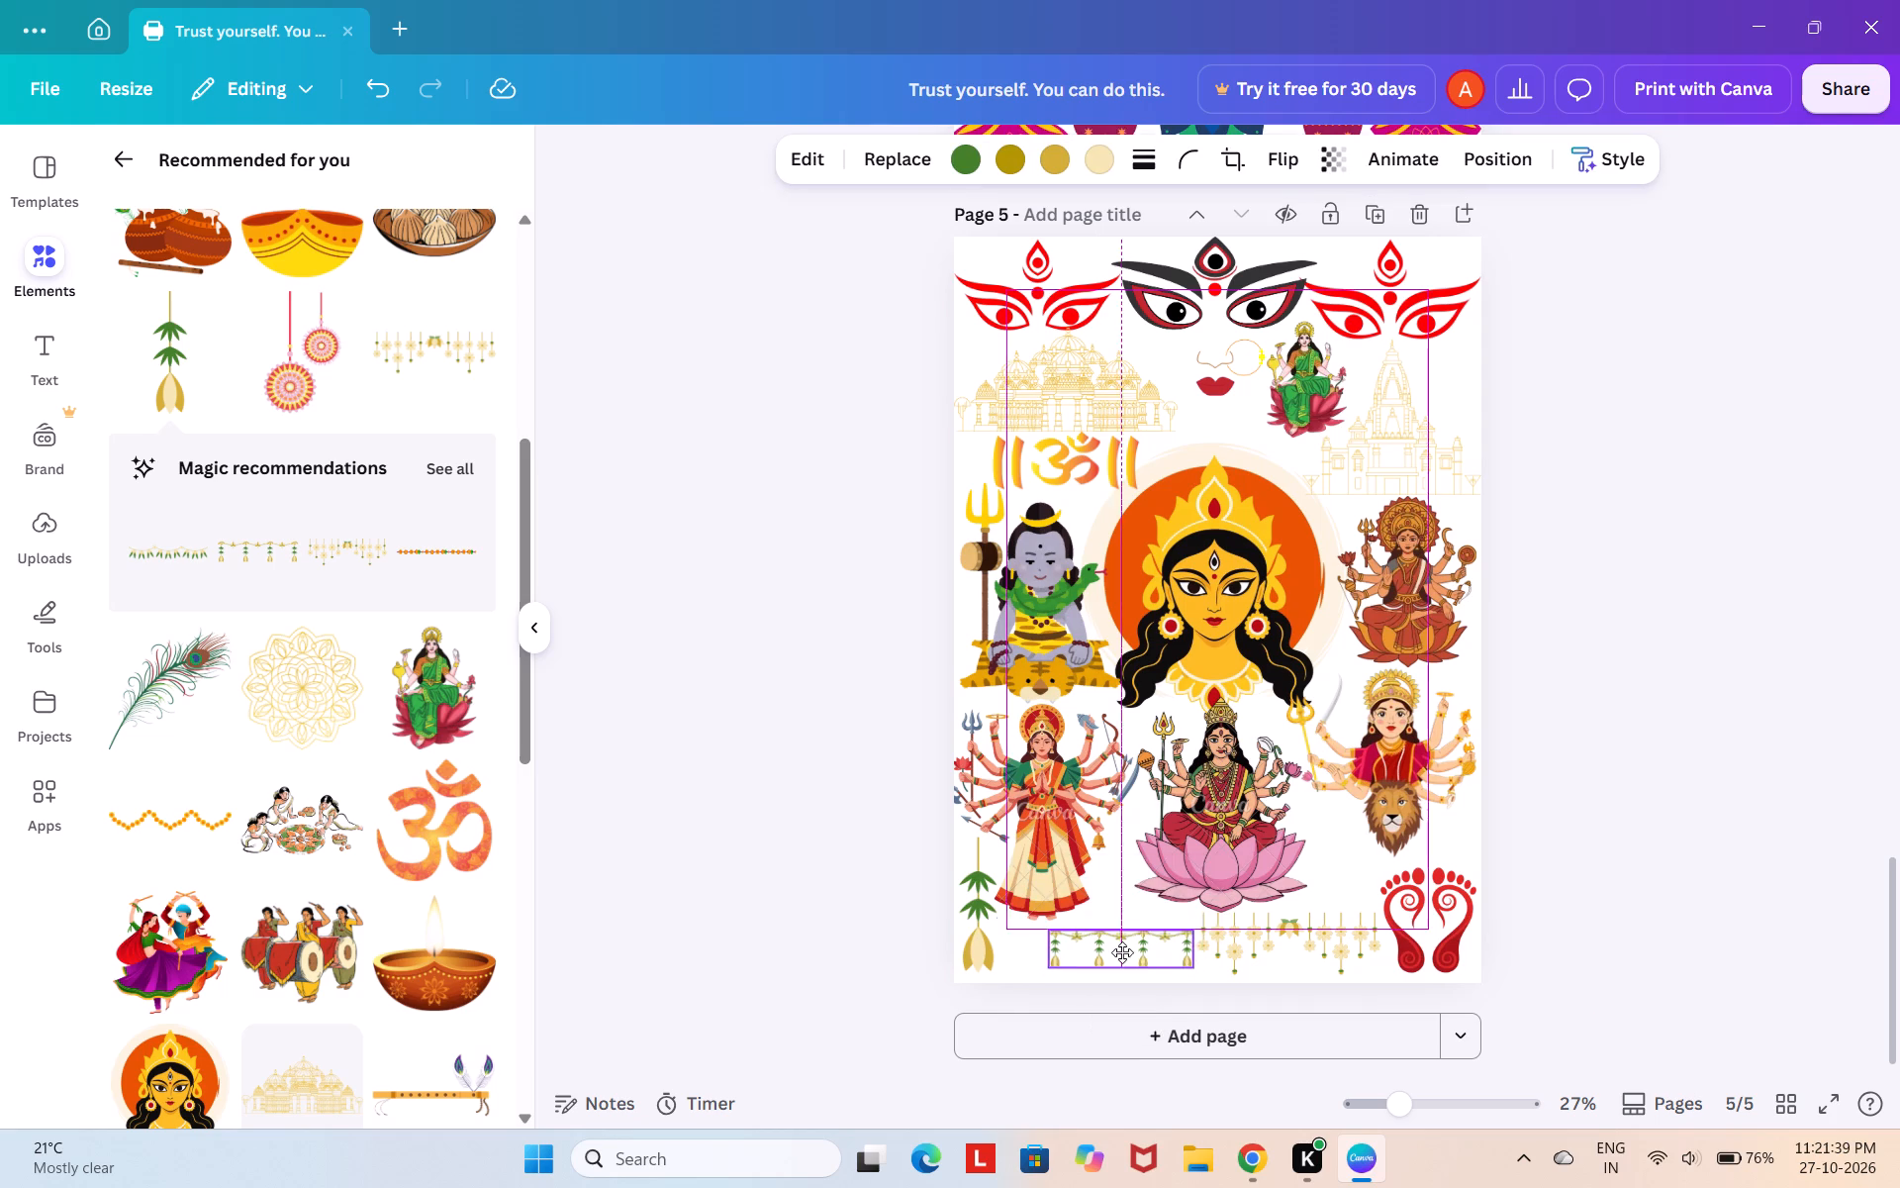
left_click_drag(1122, 952, 1113, 953)
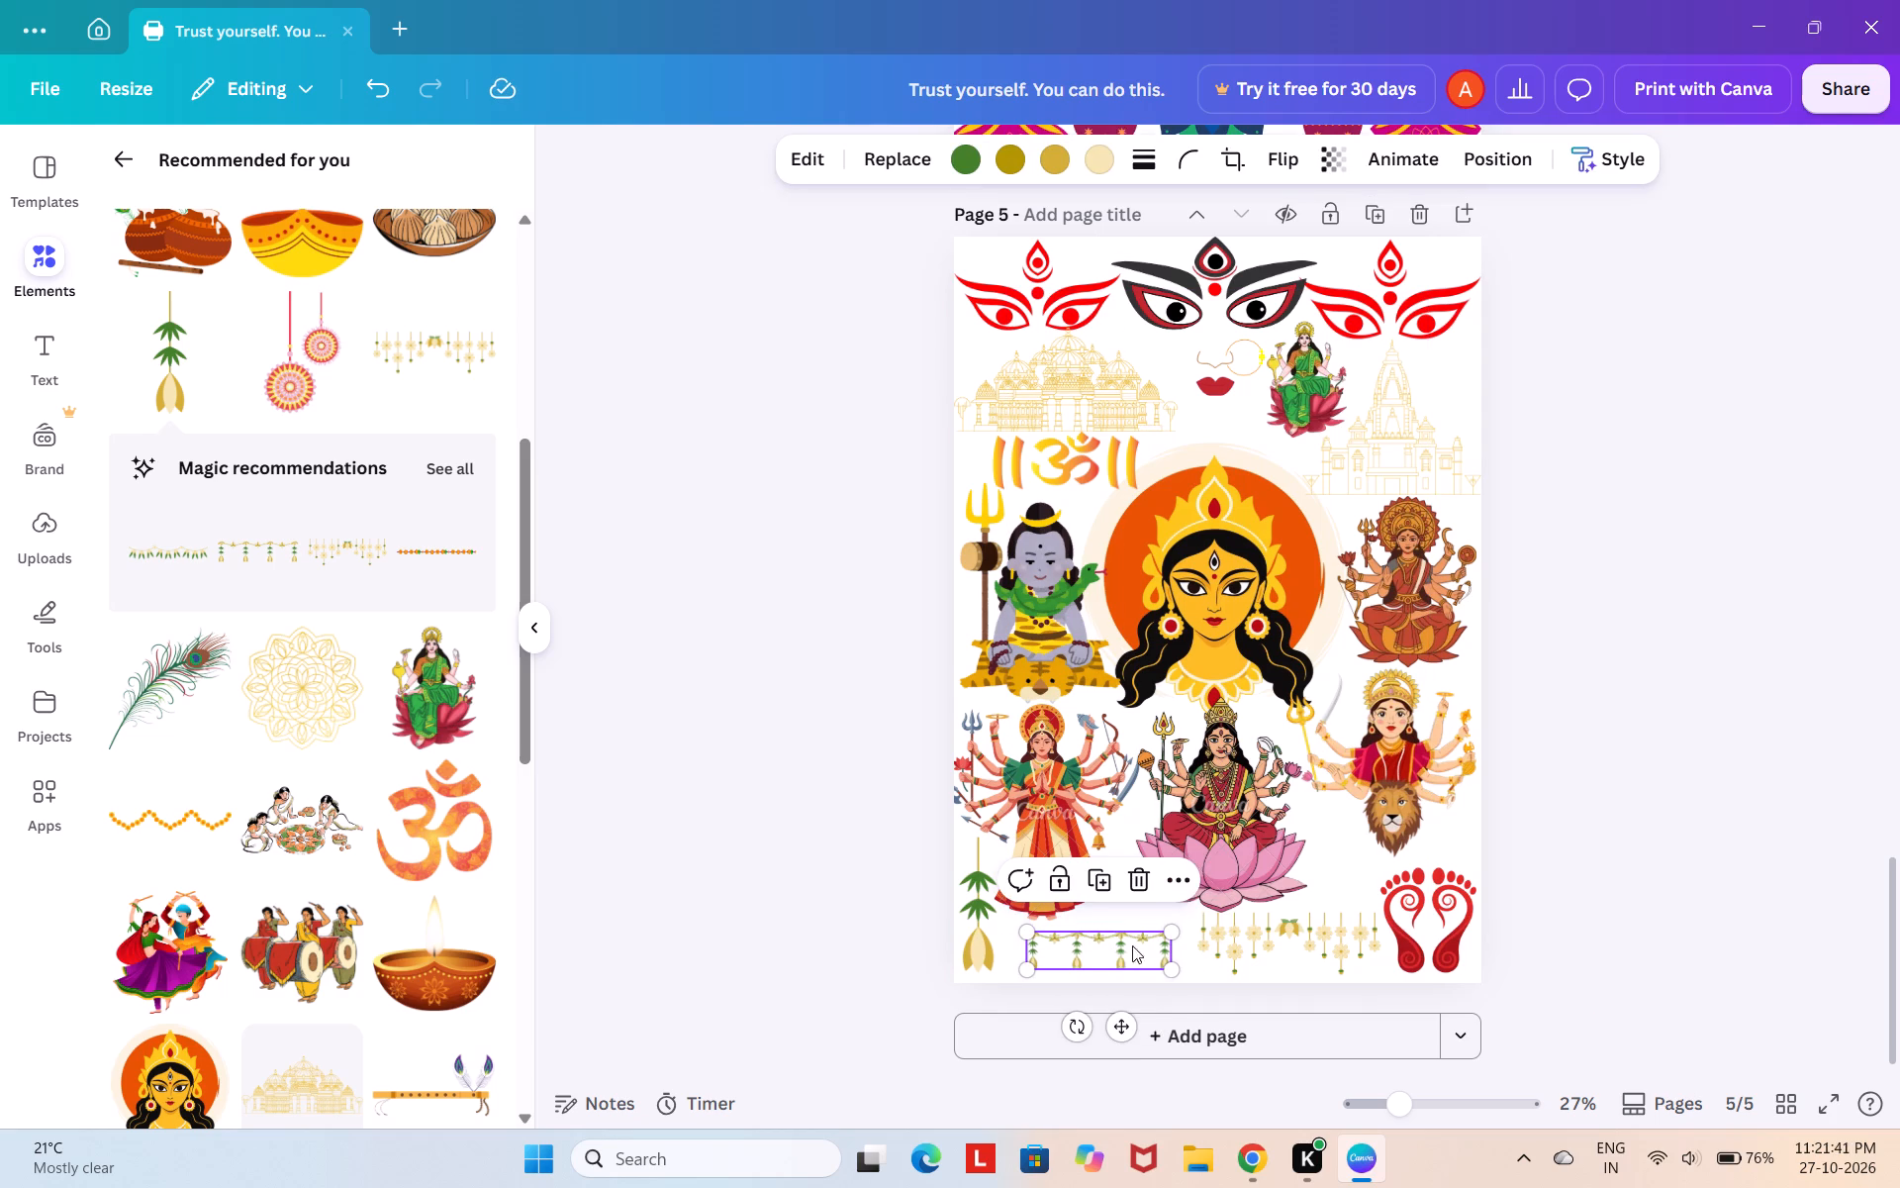
left_click_drag(1167, 926, 1177, 911)
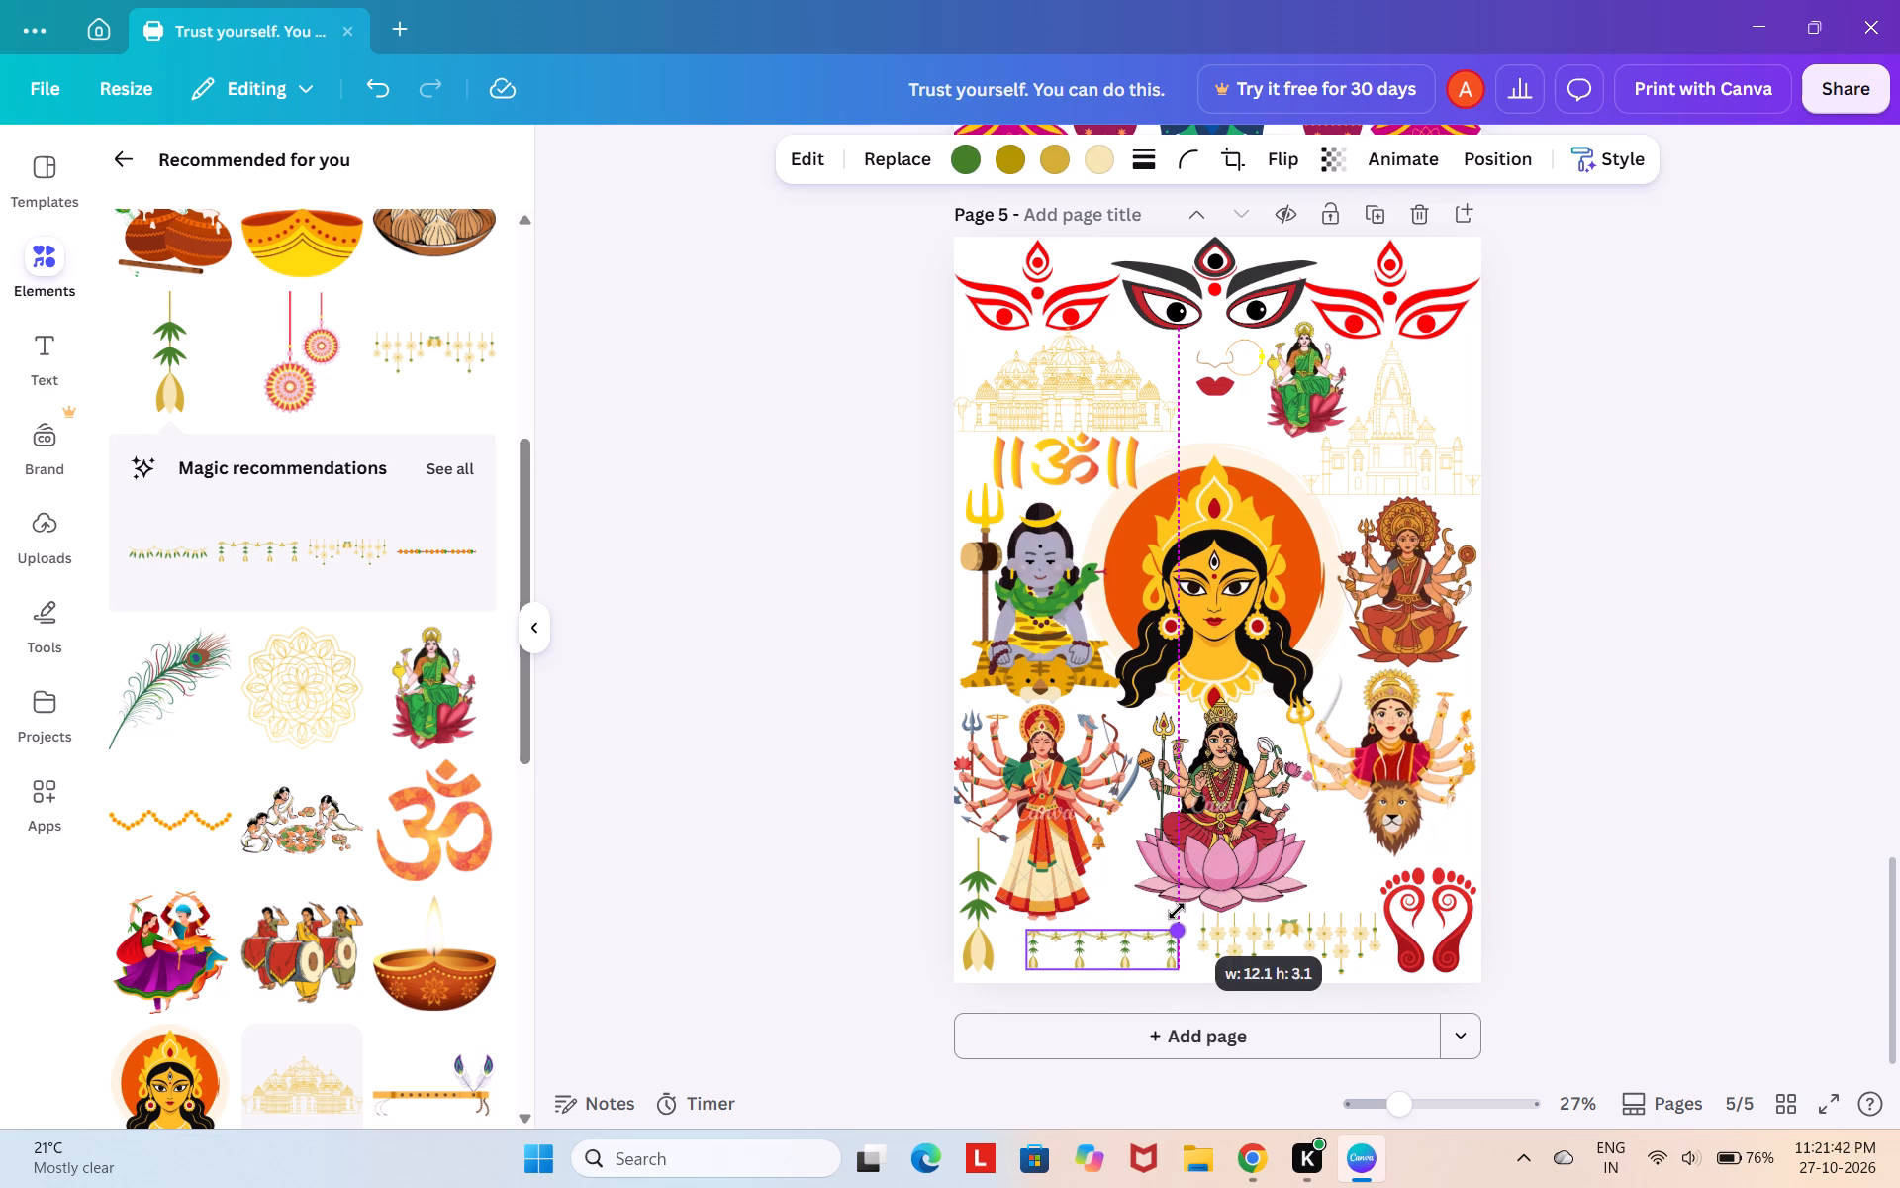
left_click_drag(1177, 911, 1185, 903)
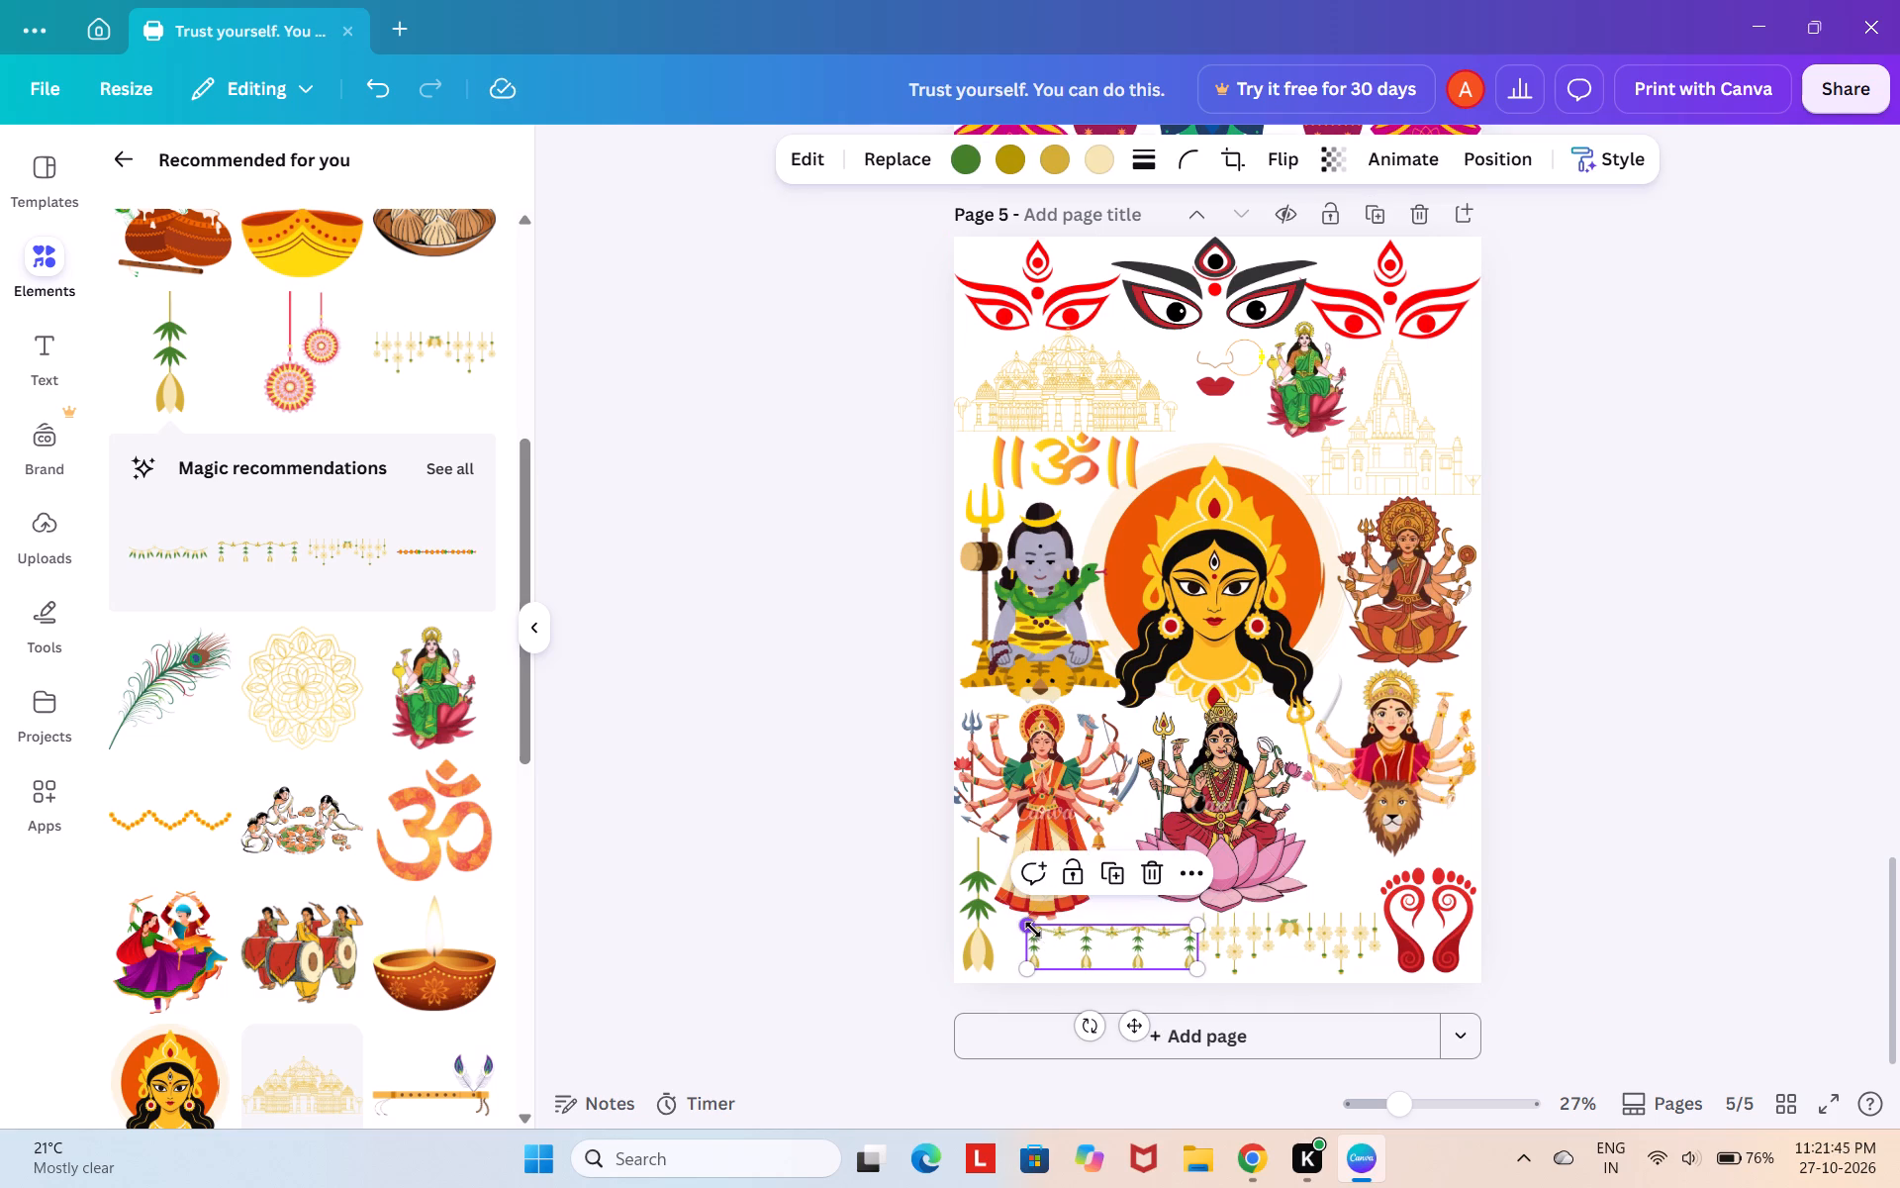
left_click_drag(1033, 930, 1009, 931)
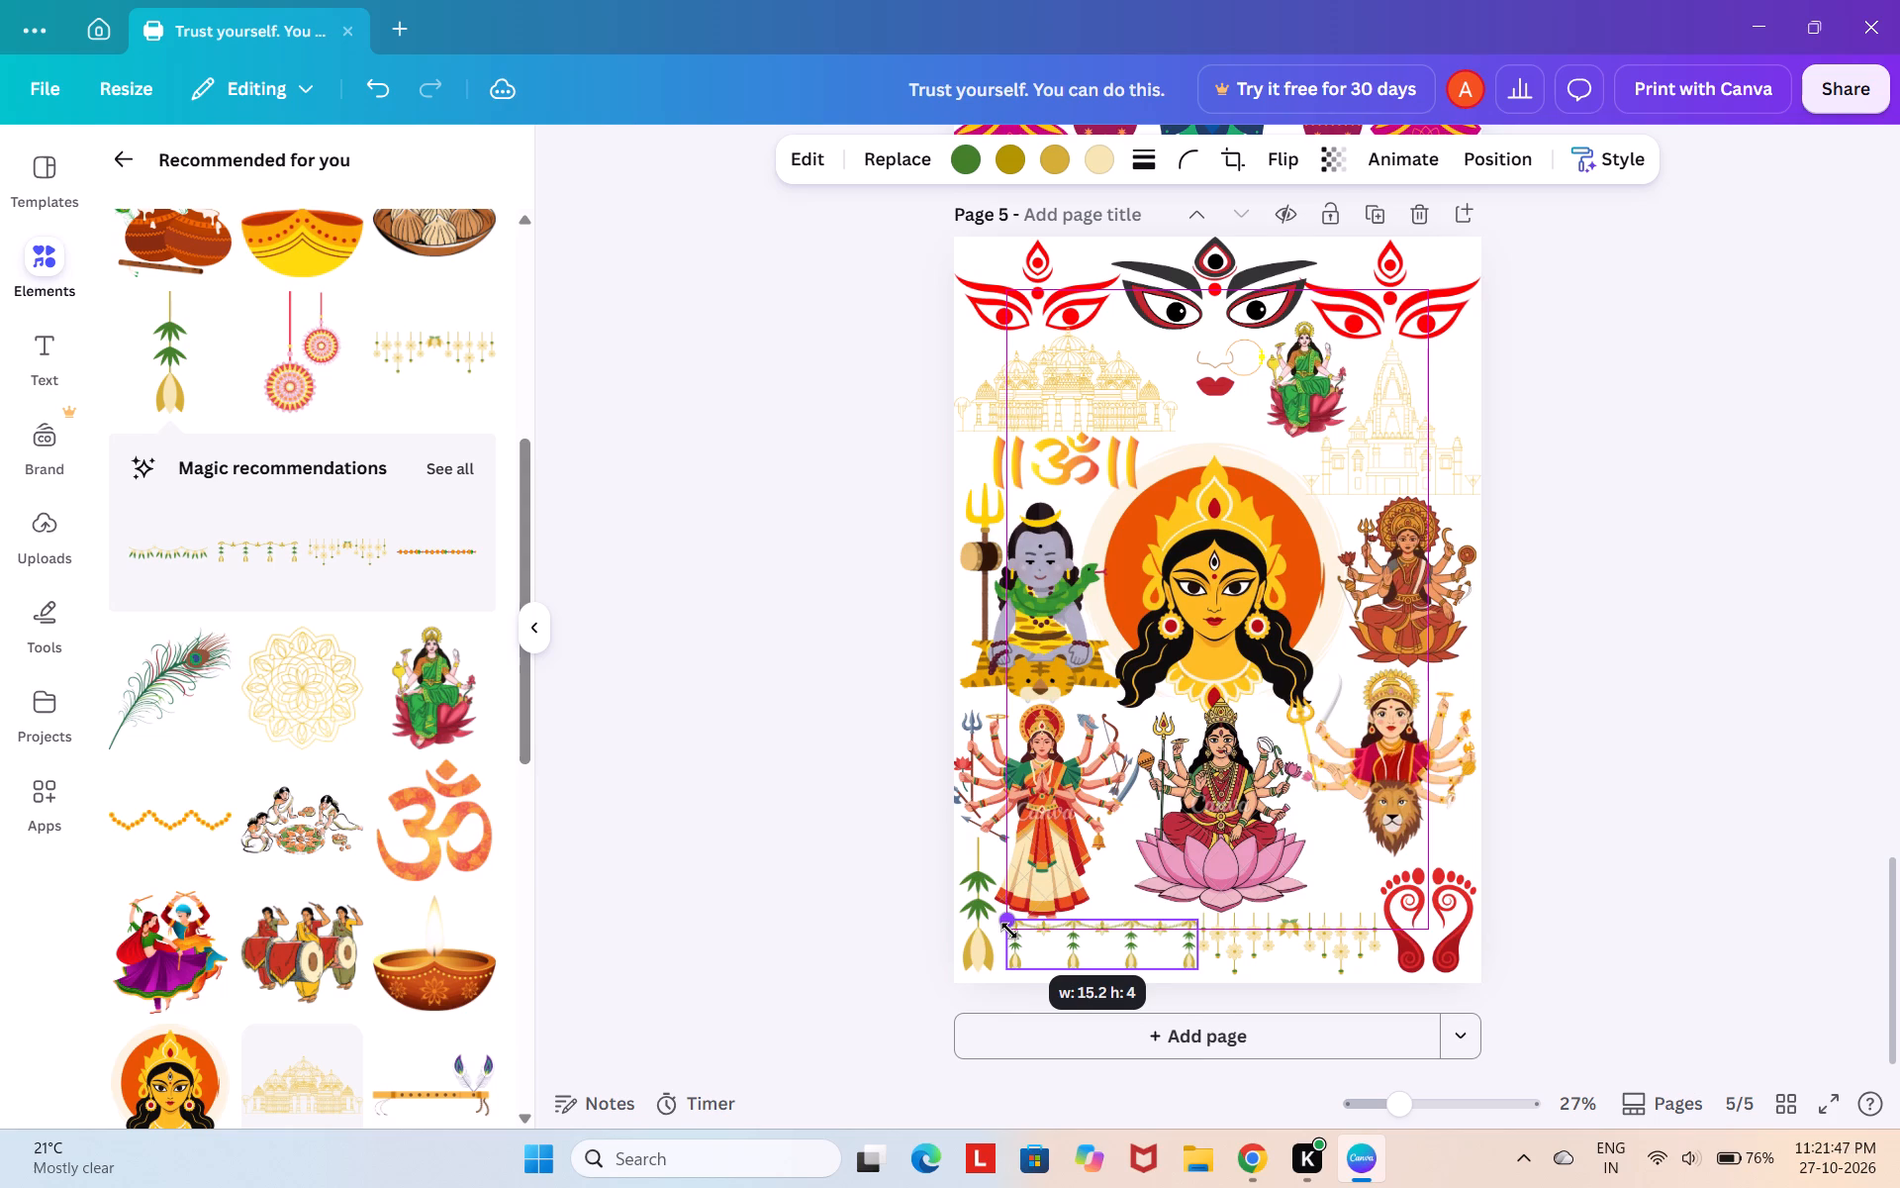
left_click_drag(1009, 931, 1003, 930)
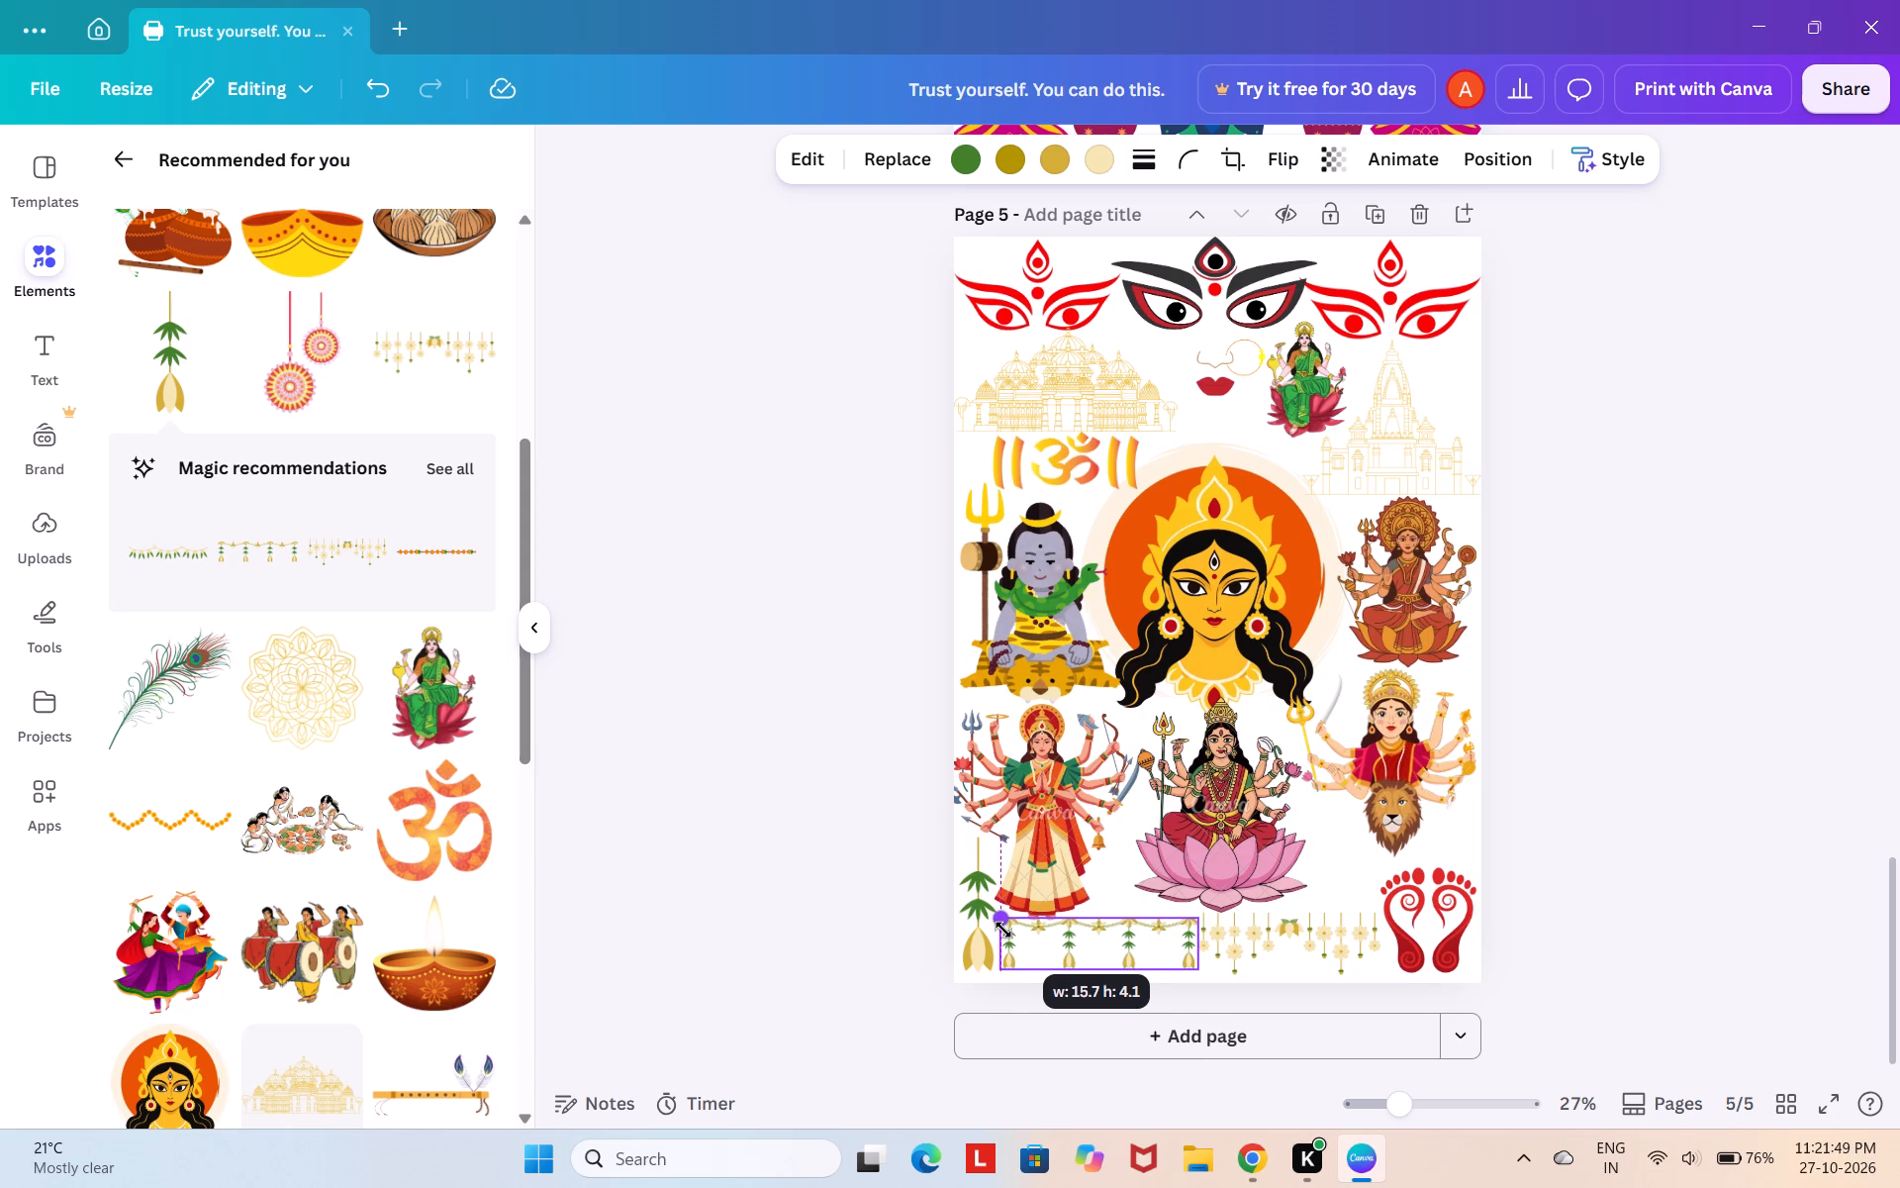
left_click_drag(1003, 930, 1003, 928)
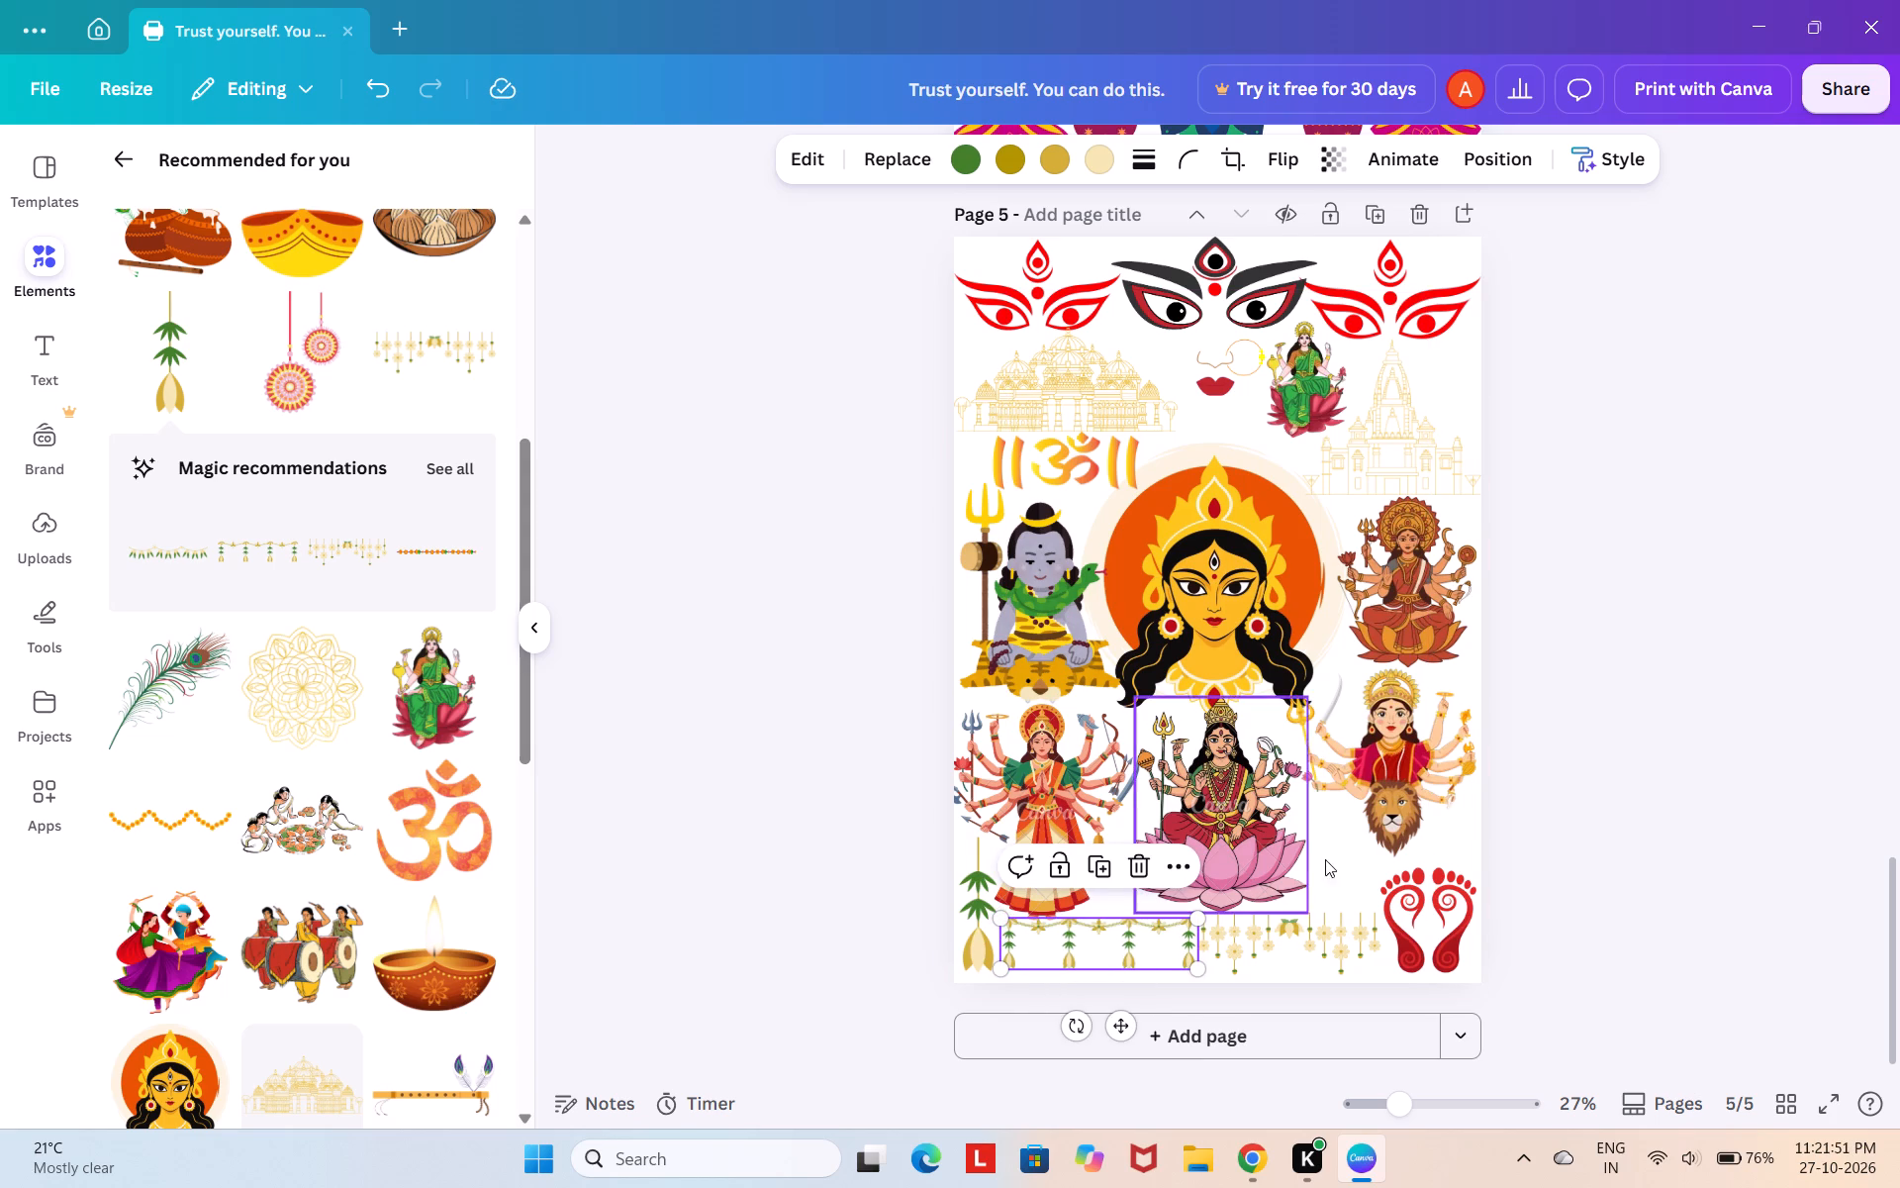
left_click(1330, 882)
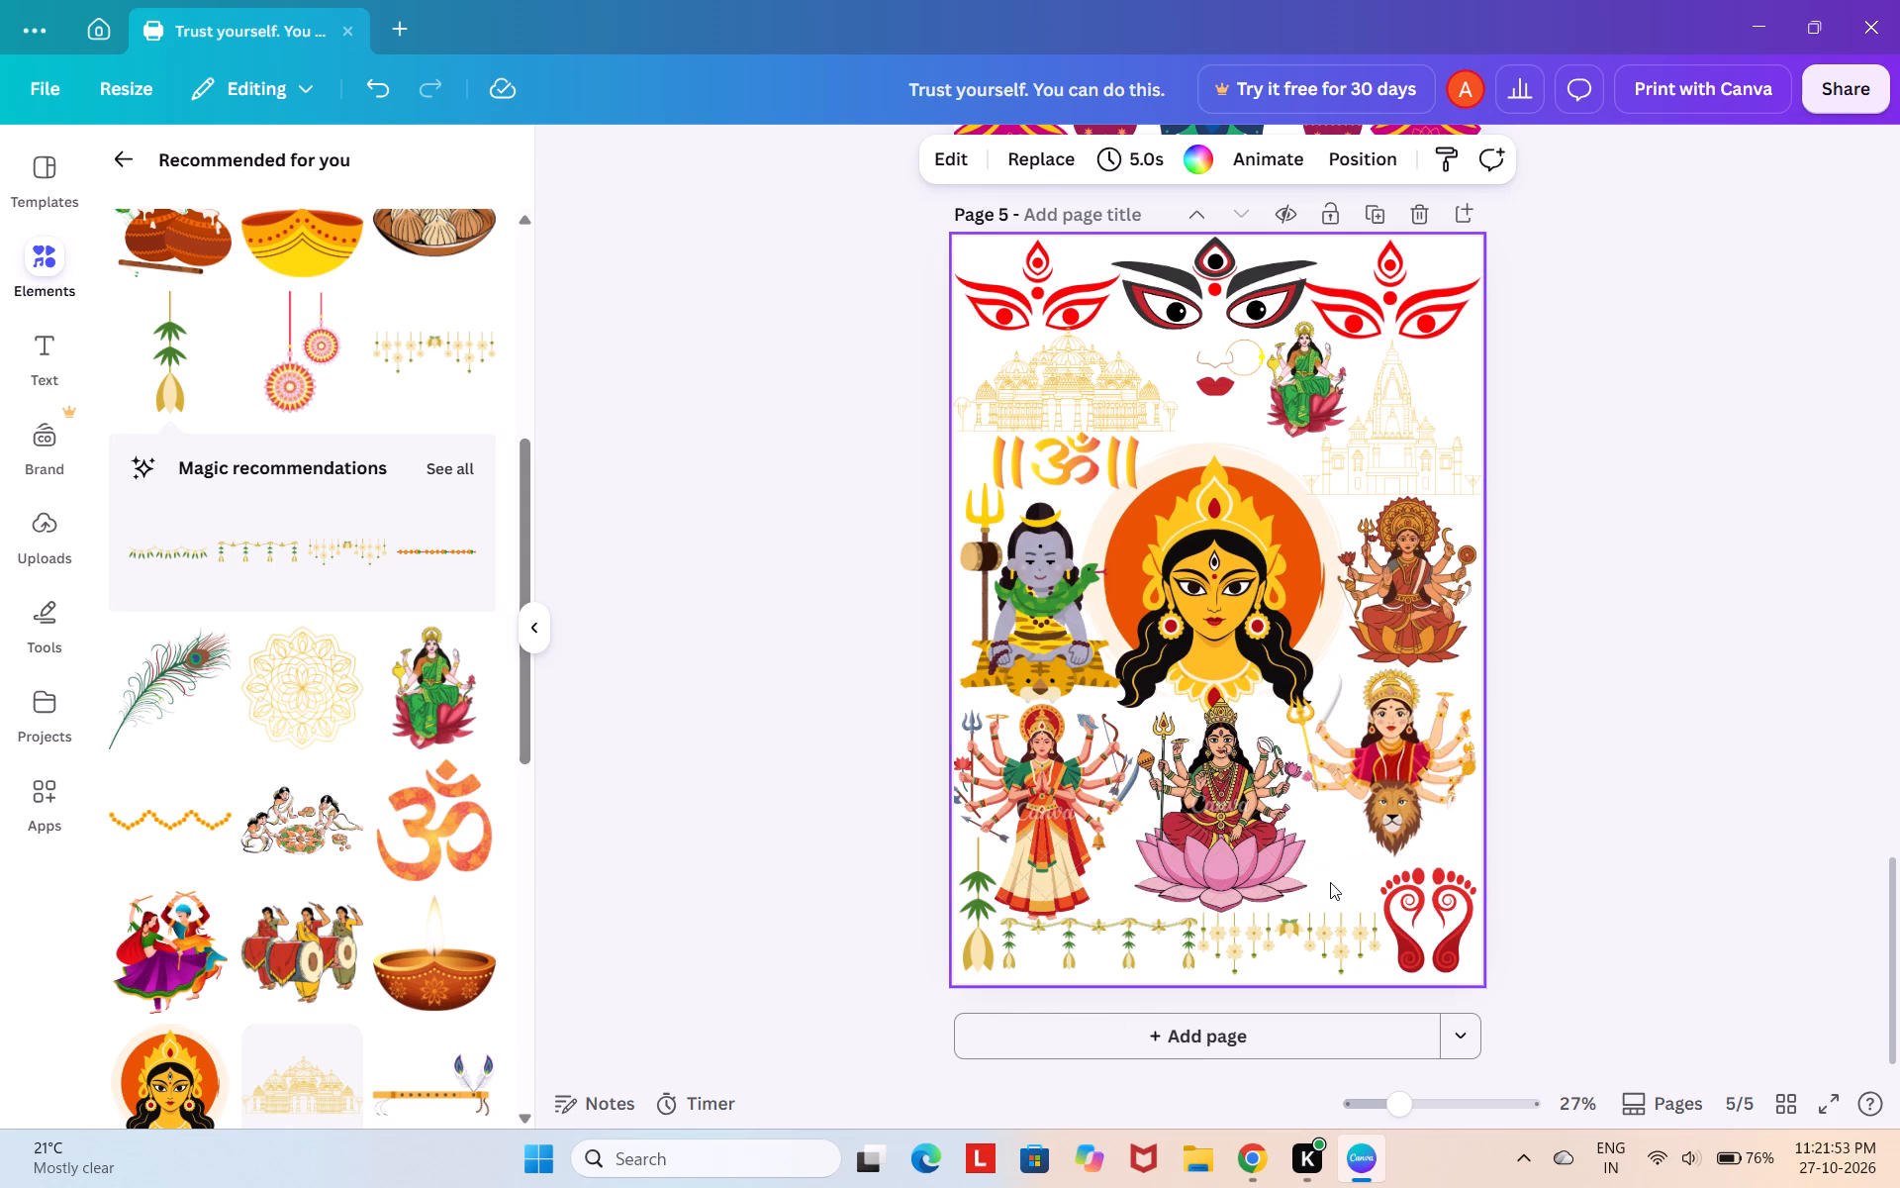